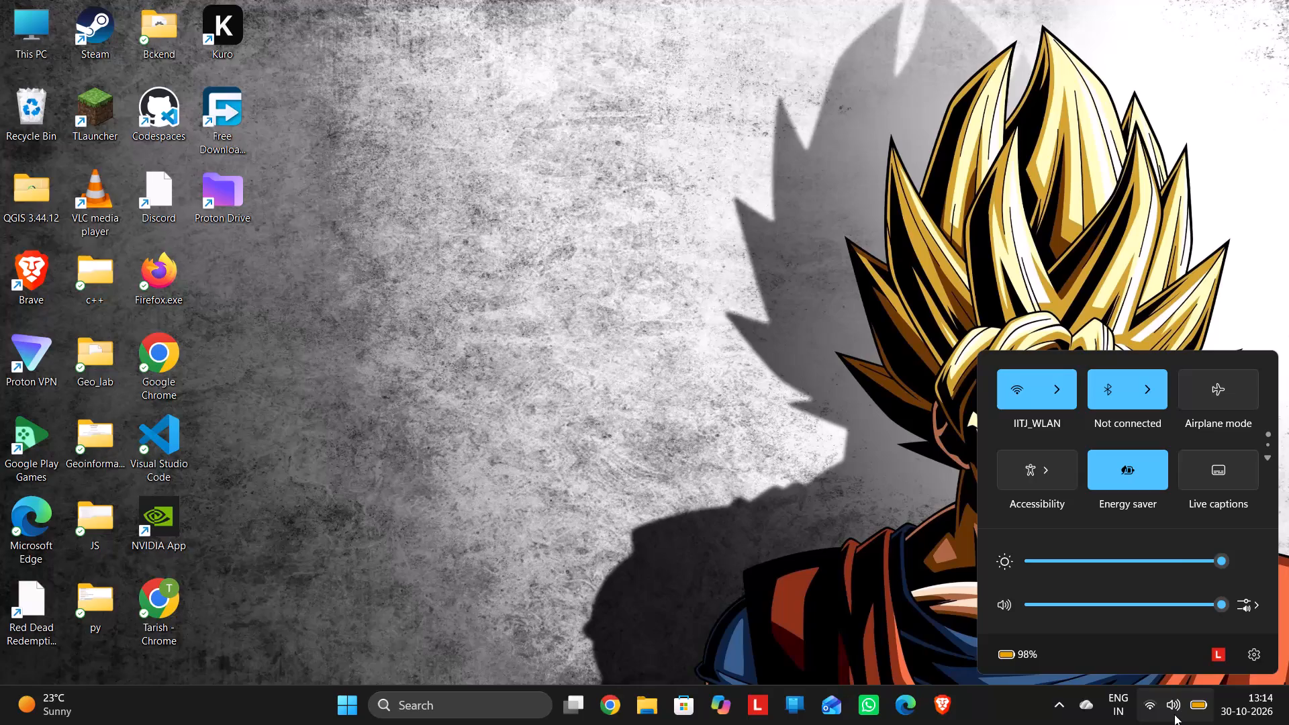
Switch the Wi-Fi connection from IITJ_WLAN to the IQOO NEO10R network.
left_click(1050, 393)
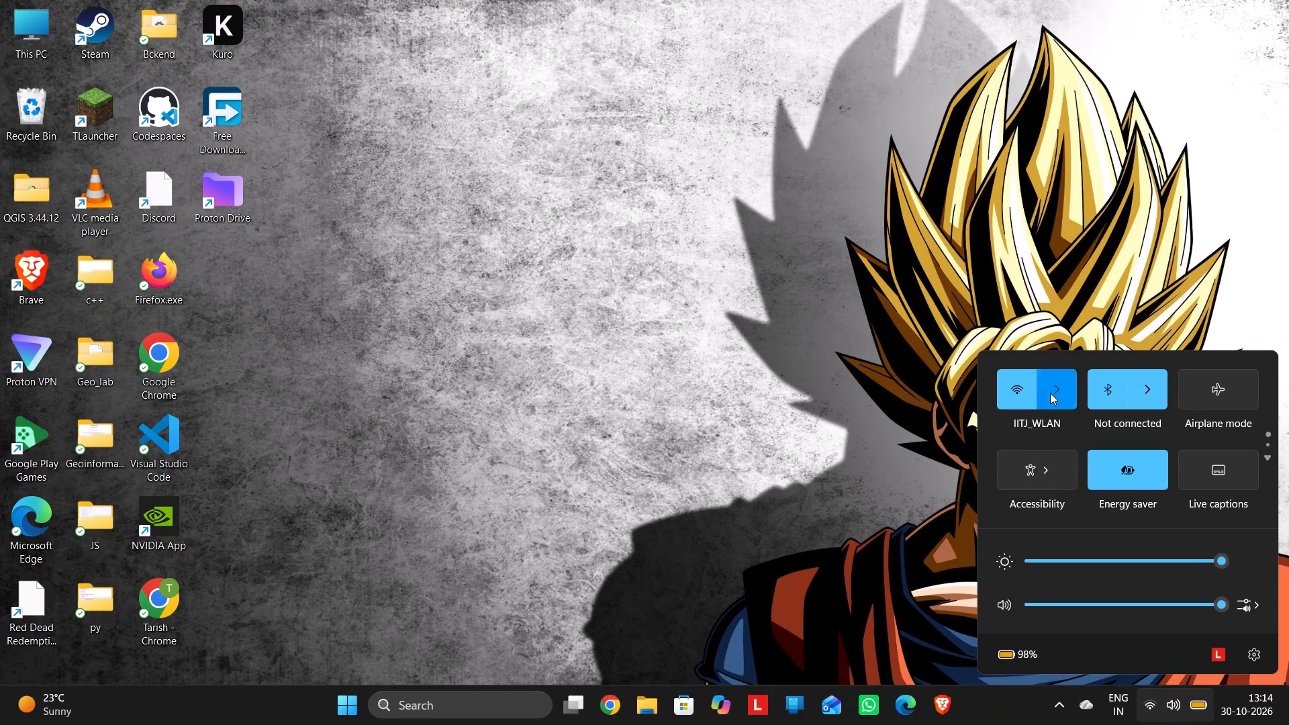
scroll(1092, 579, "down", 2)
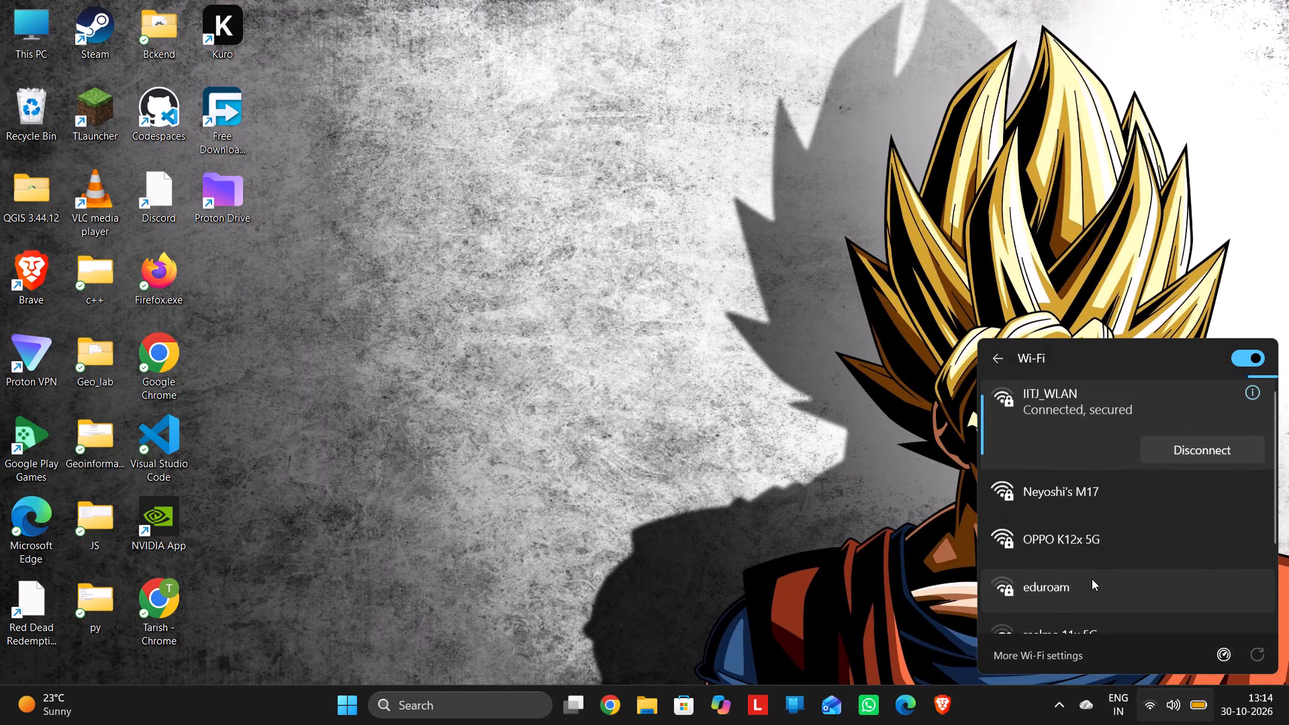
scroll(1092, 579, "up", 6)
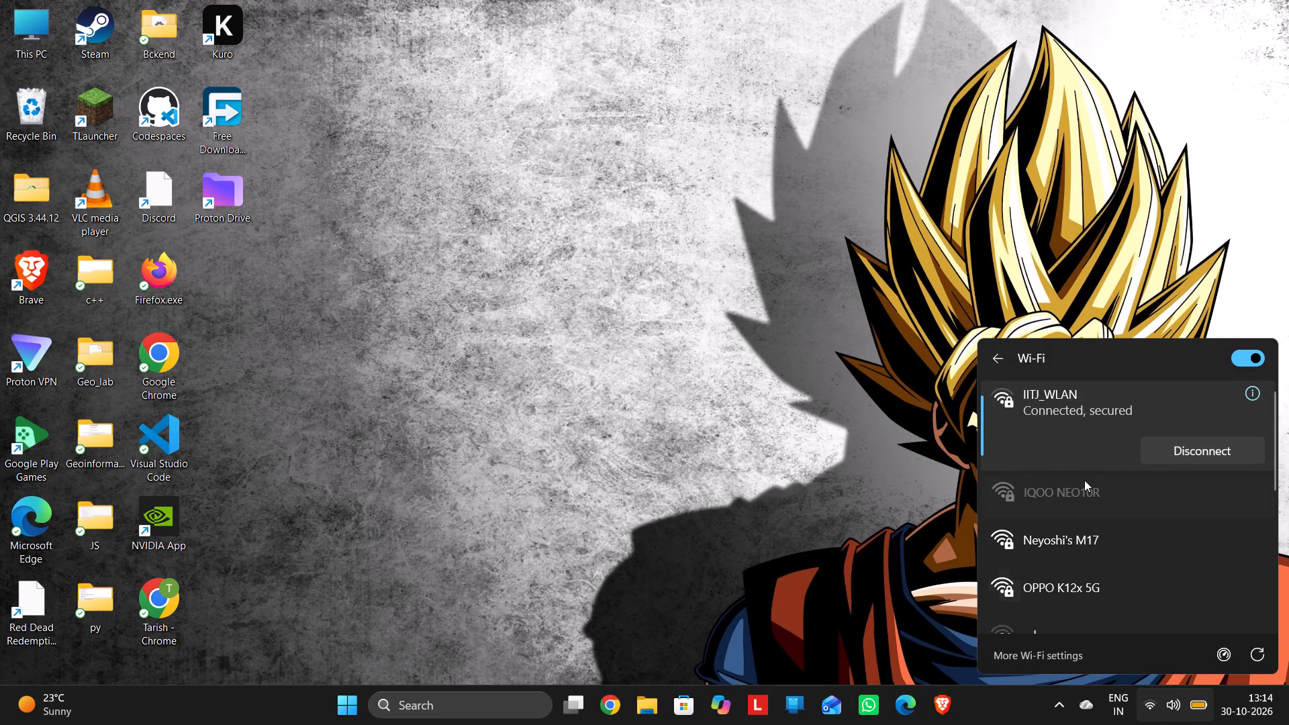
left_click(1095, 487)
left_click(1162, 524)
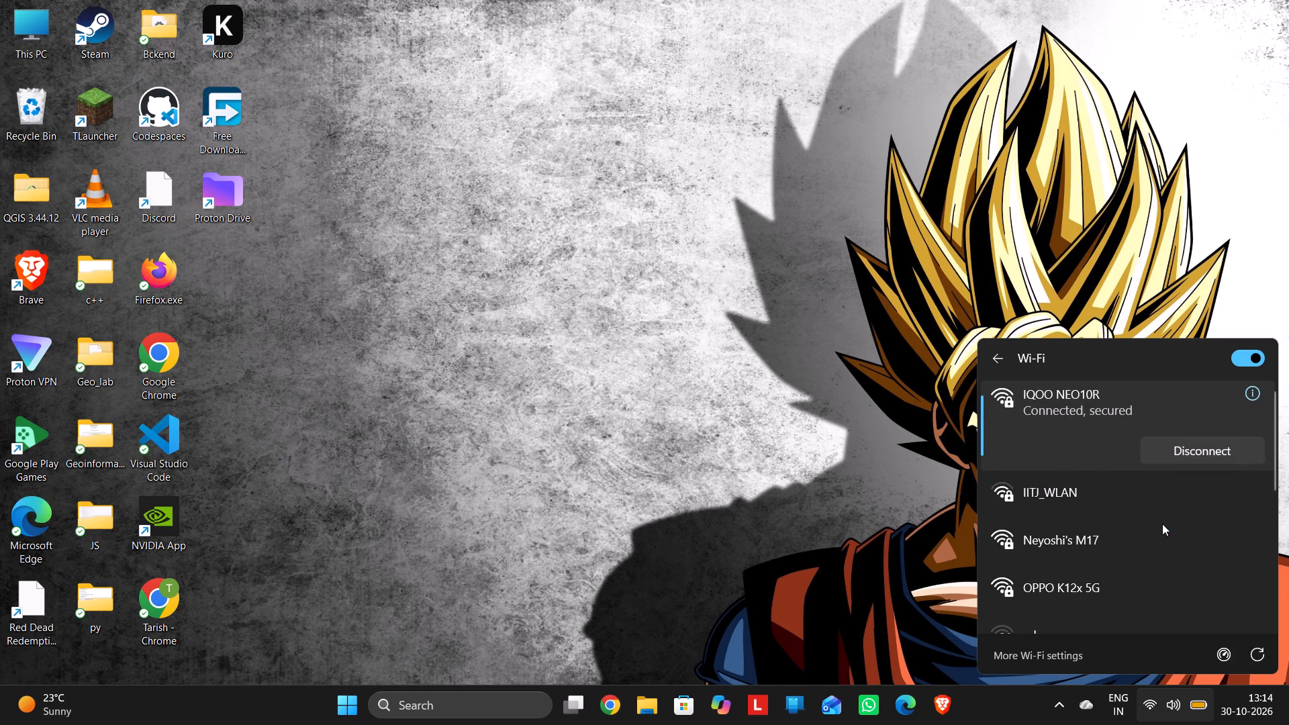
left_click(710, 490)
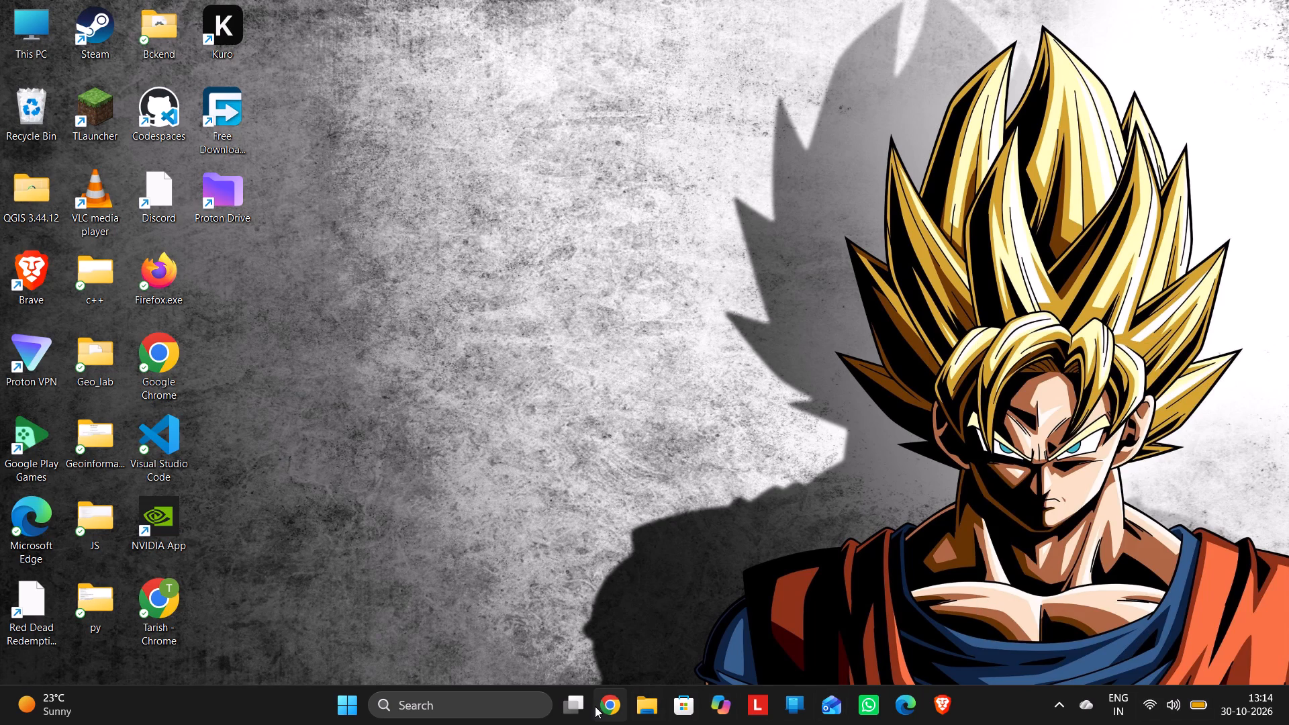
Open Google Chrome with the iitj.ac.in profile marked with the letter J.
left_click(602, 708)
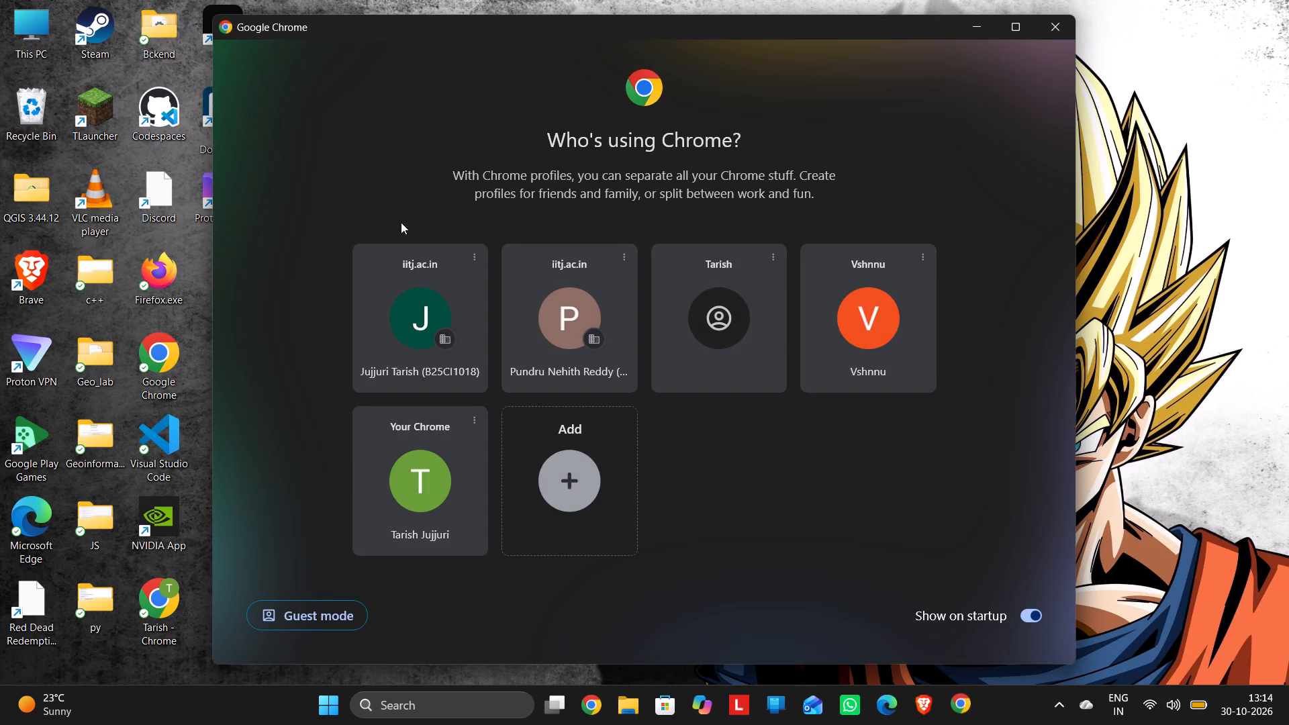
left_click(450, 295)
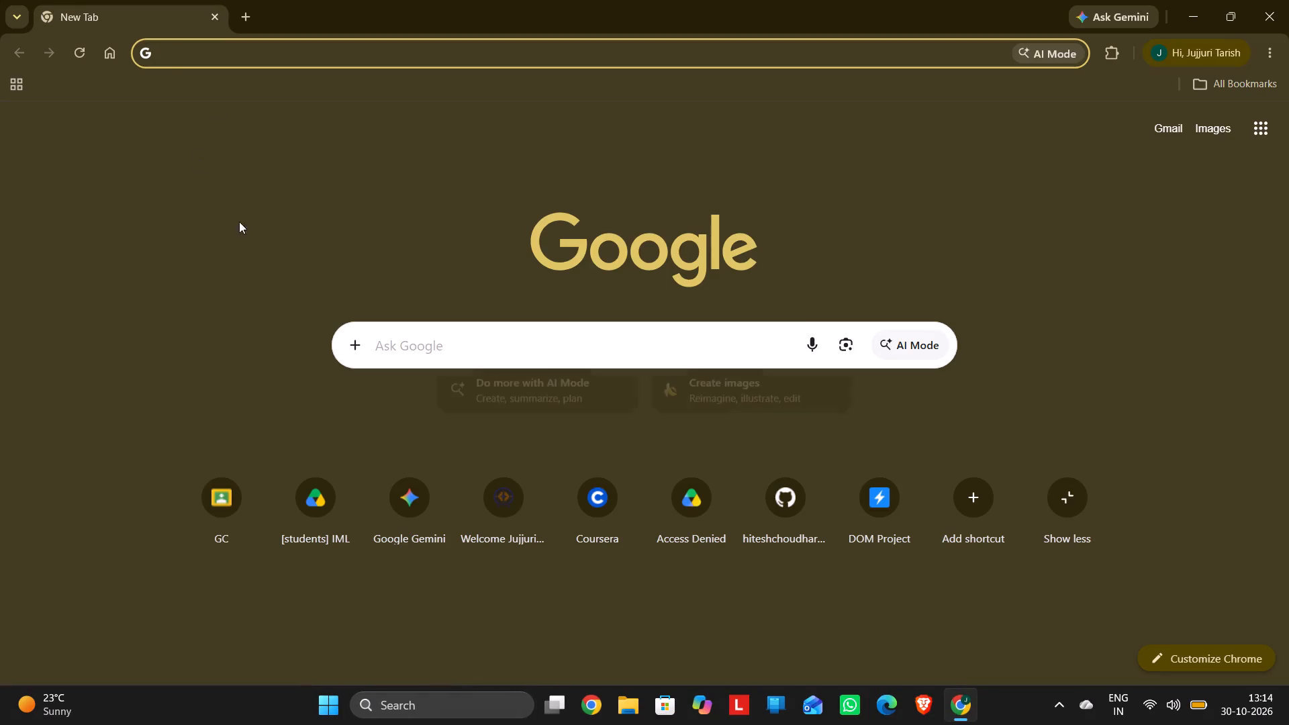
Begin a new search or web address entry in the empty browser tab.
left_click(193, 43)
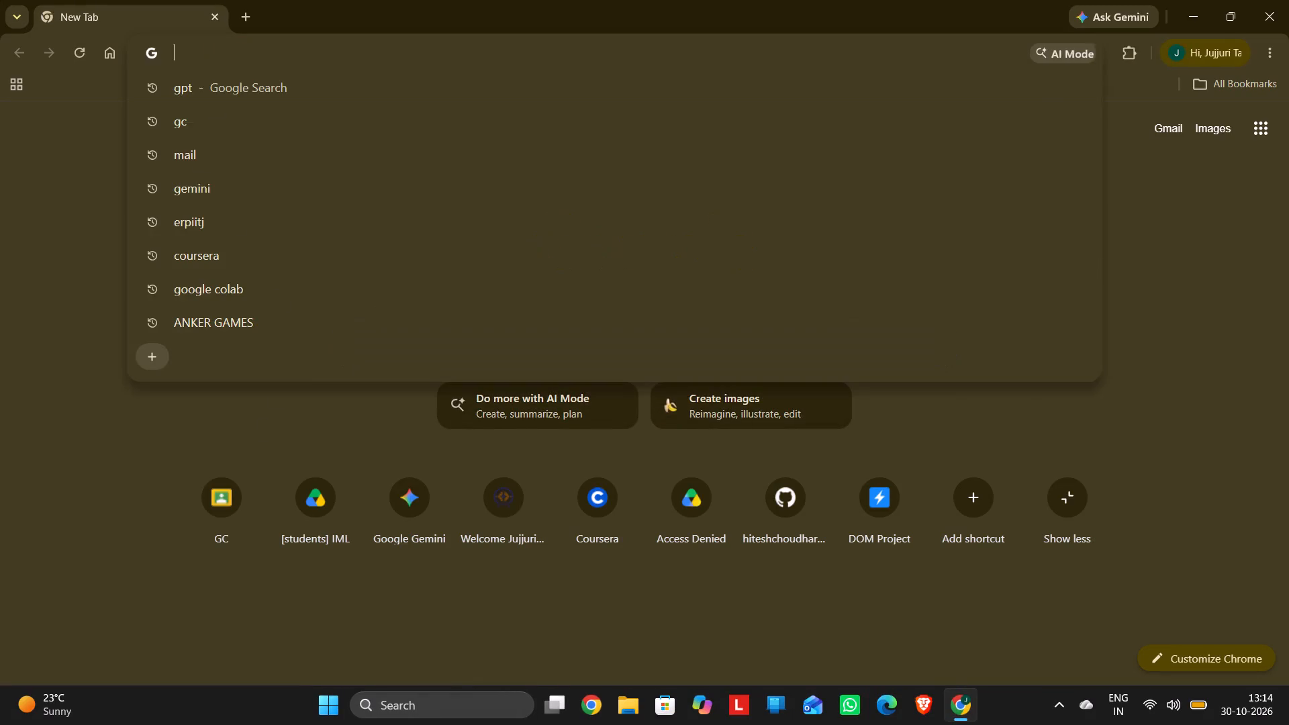
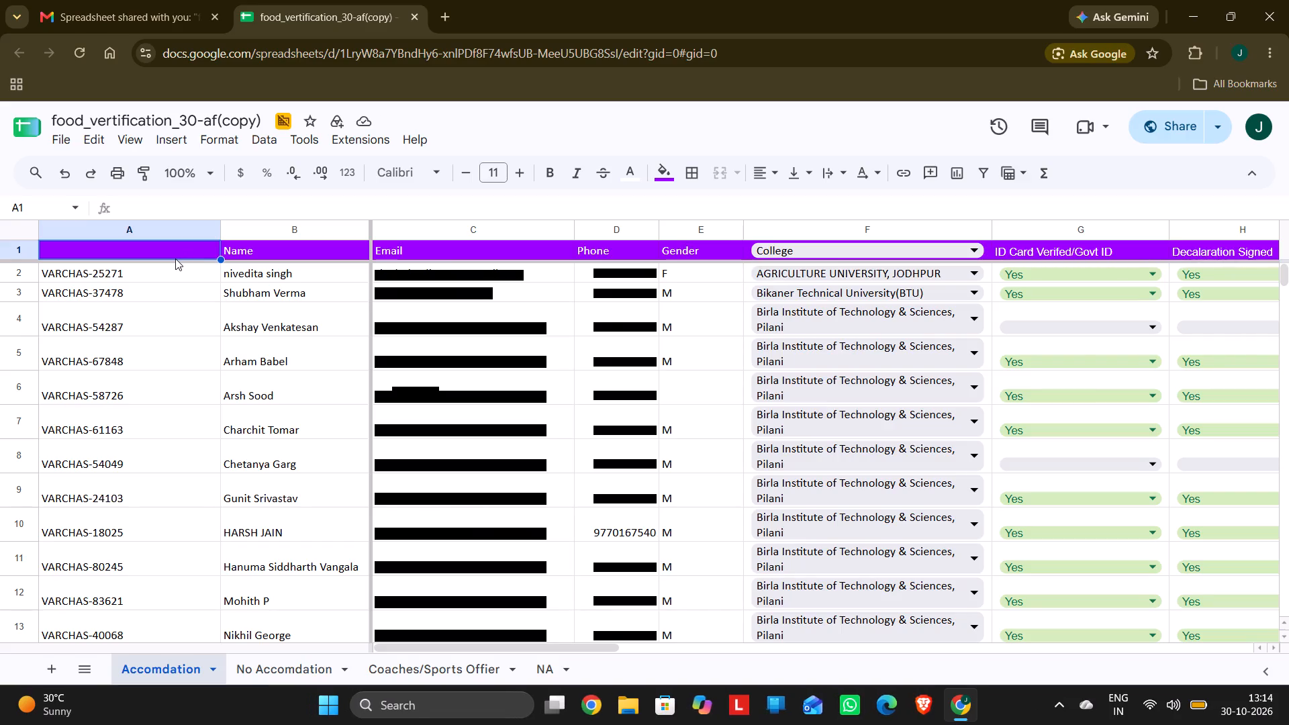
Add a new sheet and enter the headers Coach in cell A2 and ID in cell B2.
key("ctrl+f")
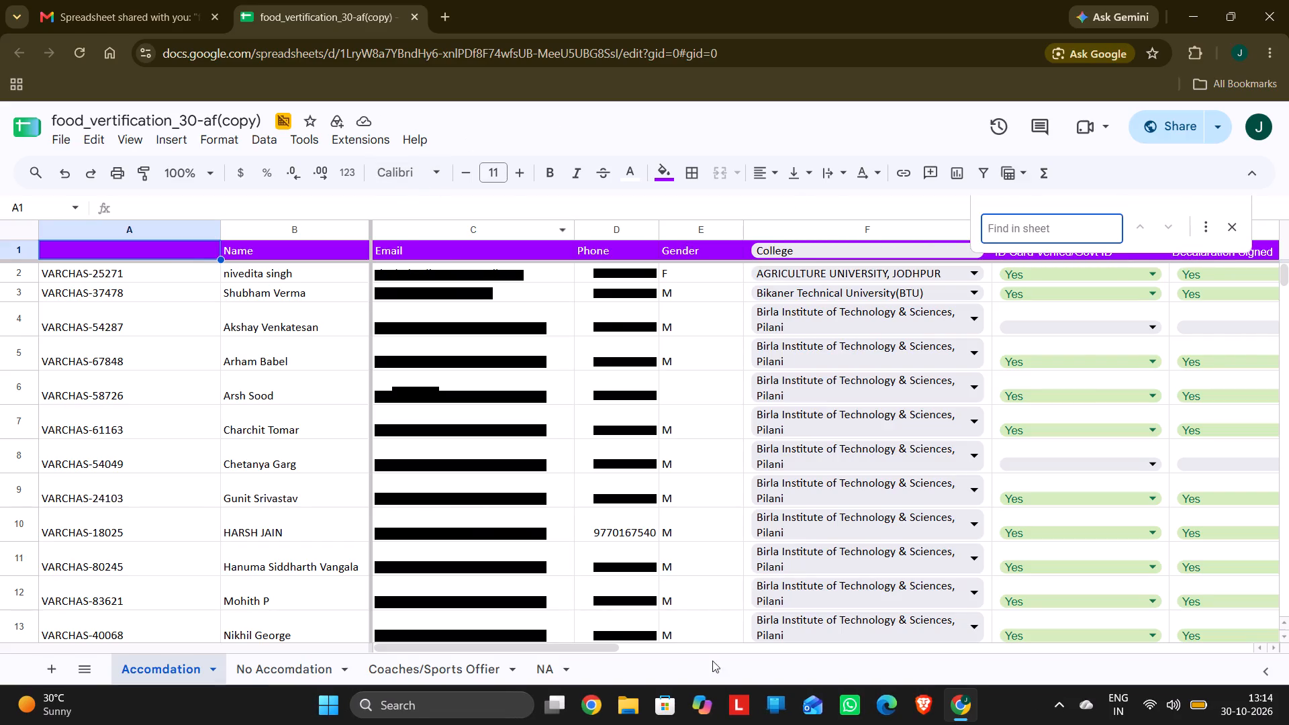
left_click(54, 663)
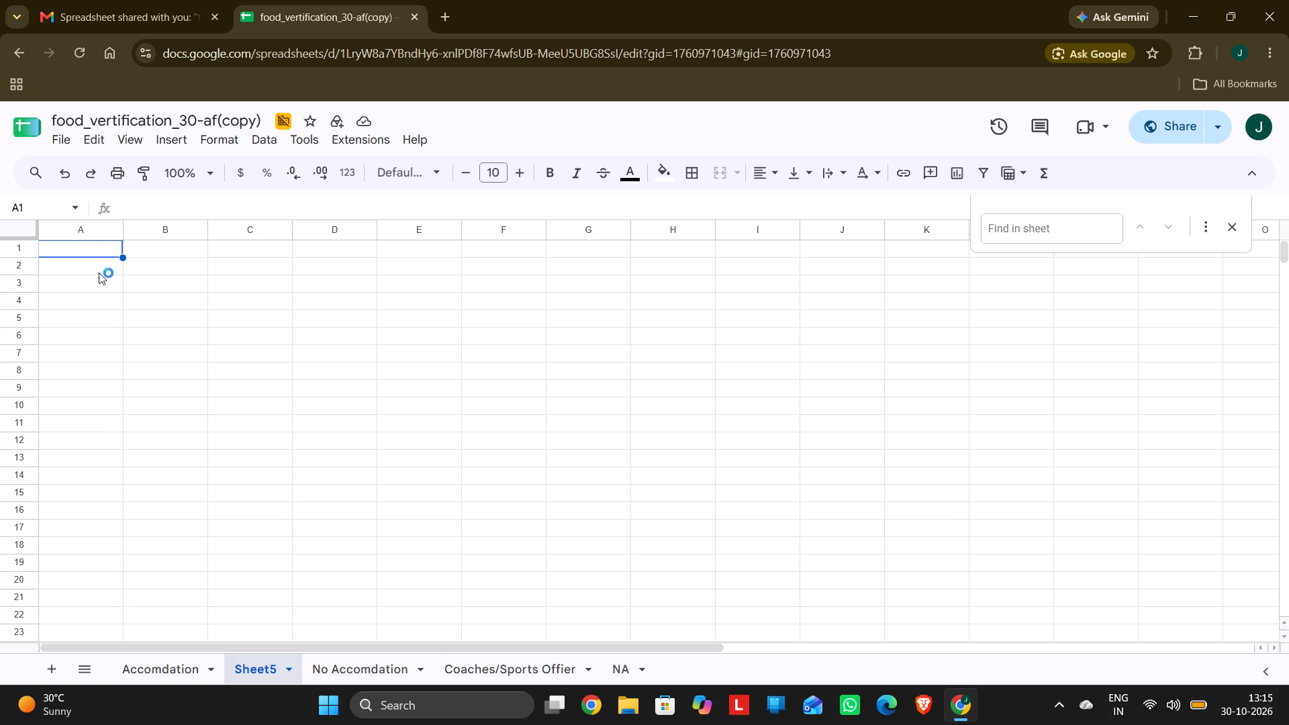
left_click(97, 276)
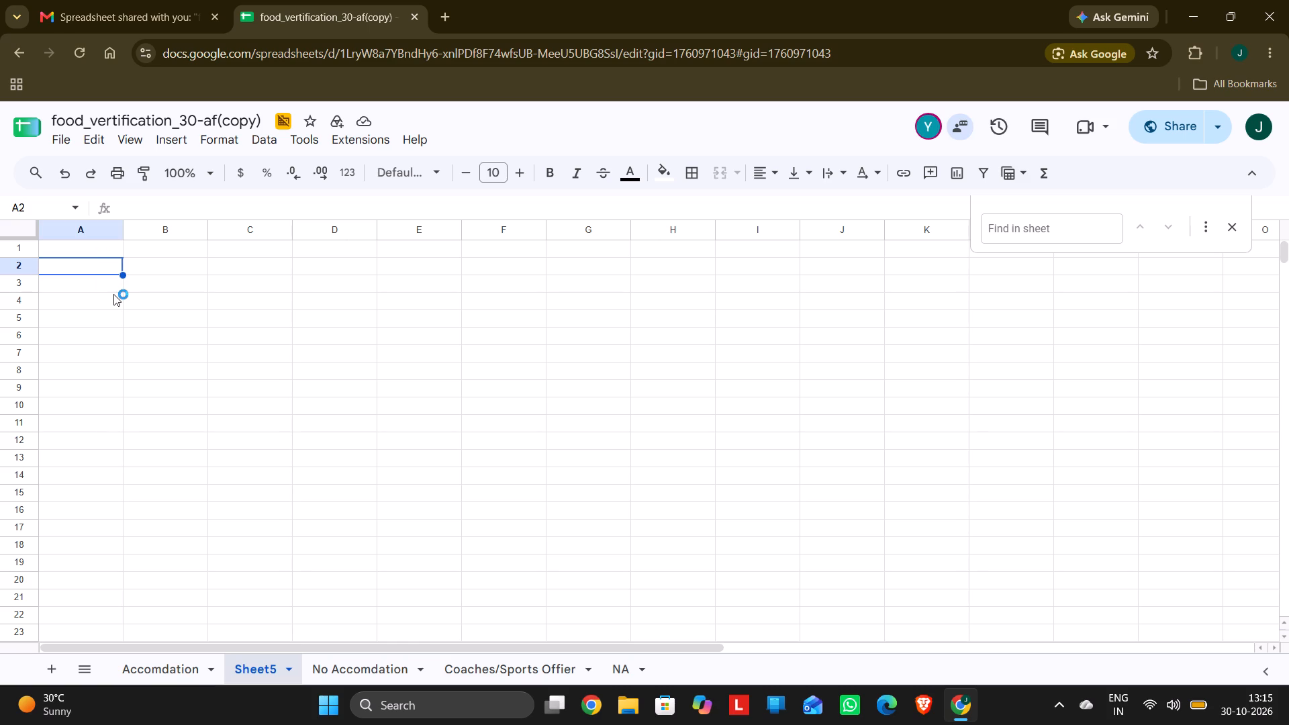
key("shift+c")
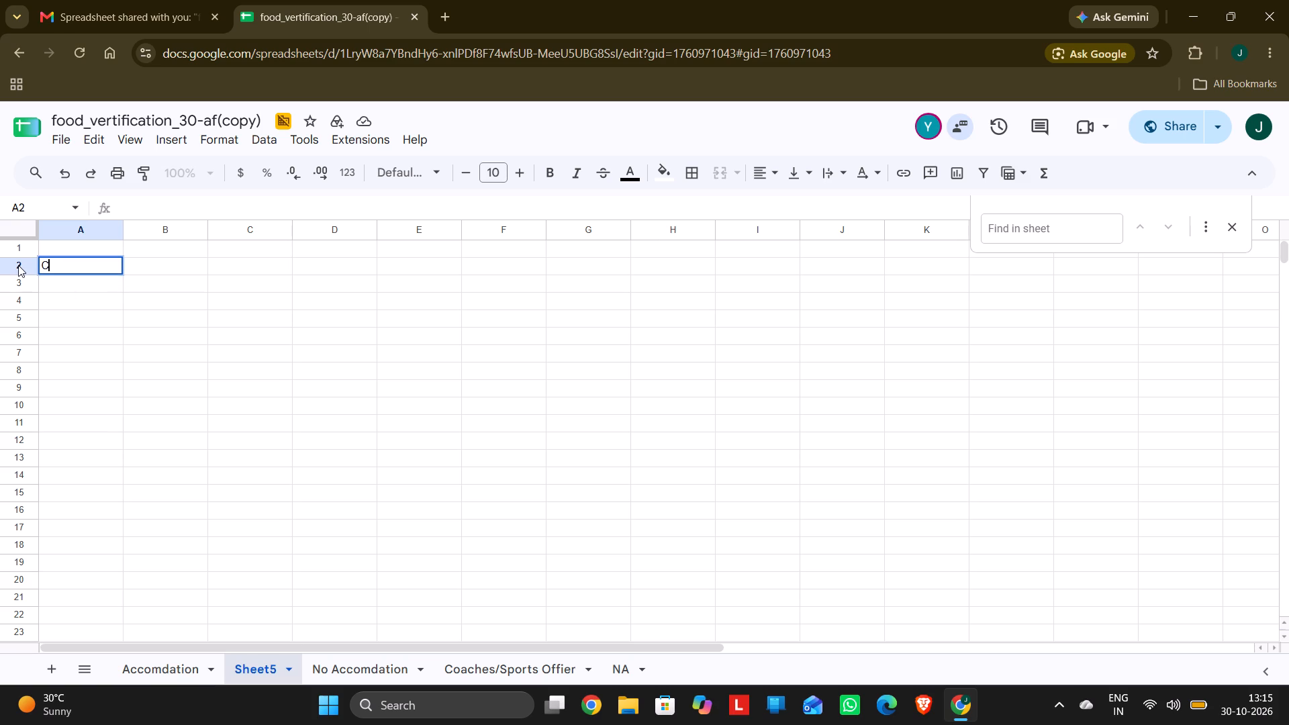
type("oach")
left_click(71, 281)
left_click(159, 267)
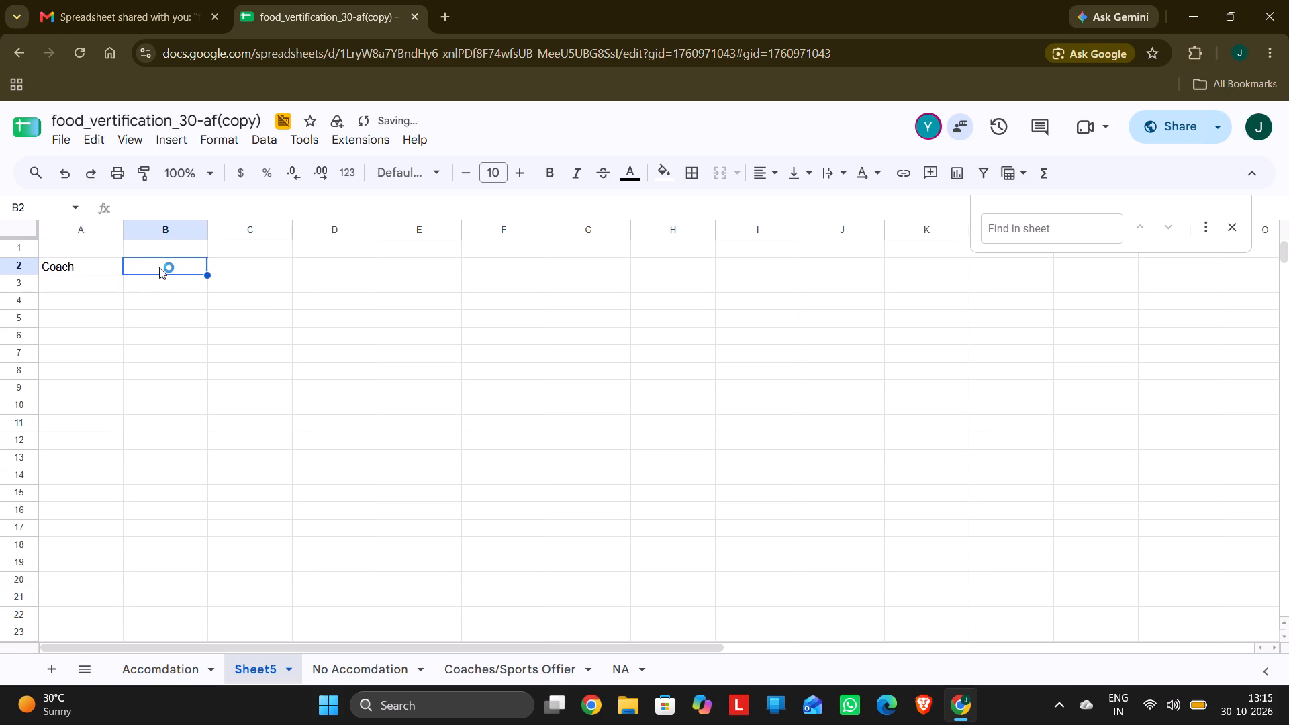
type("ID")
left_click(156, 277)
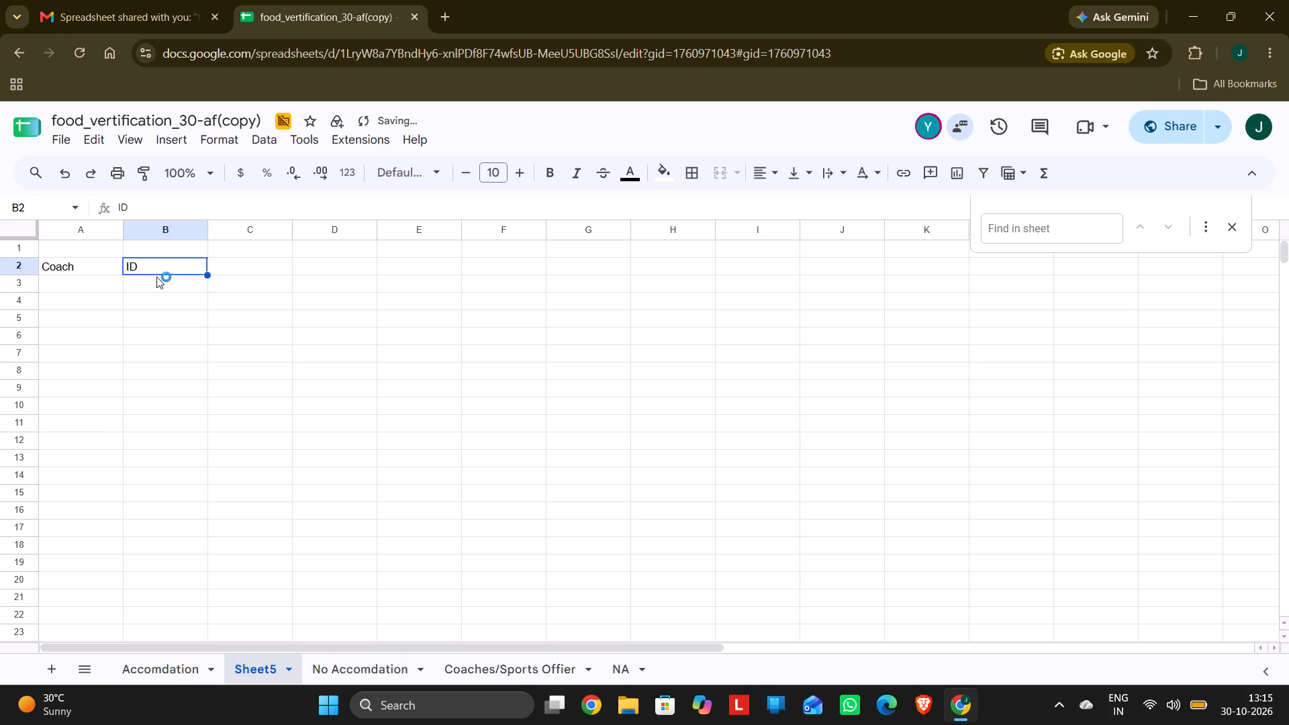
left_click(156, 283)
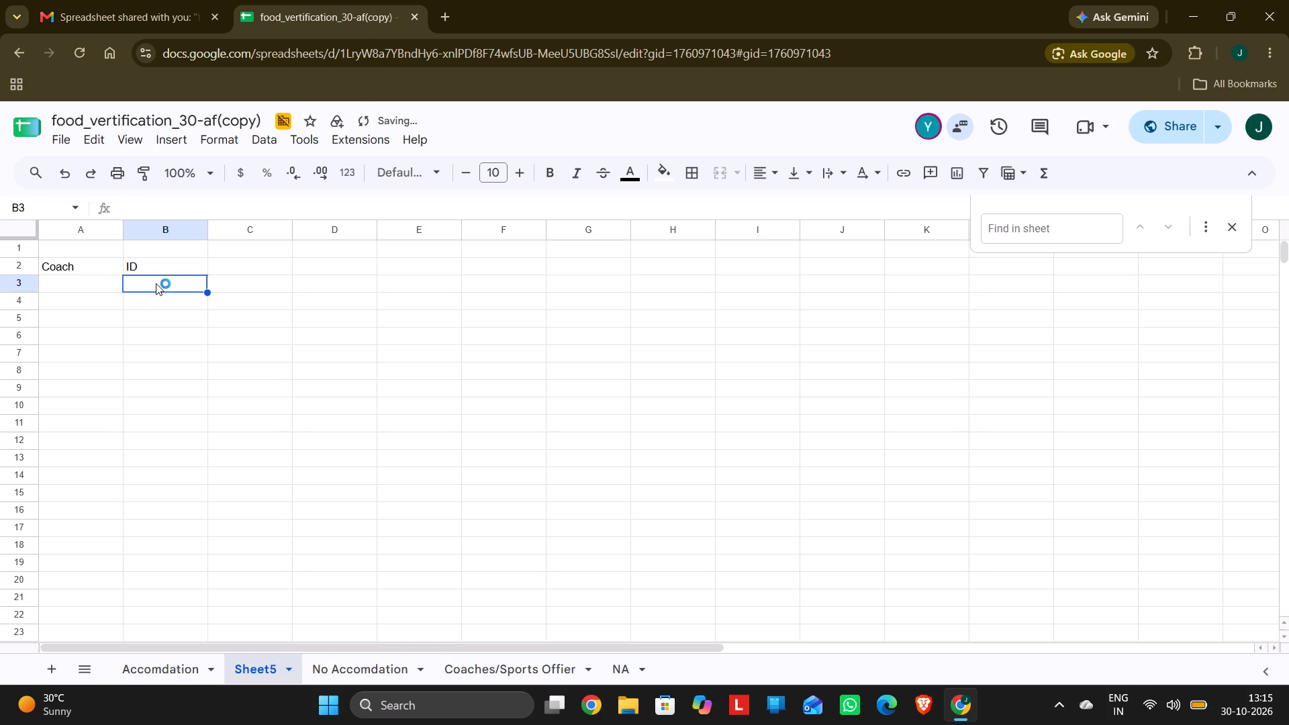
type("207")
key("4")
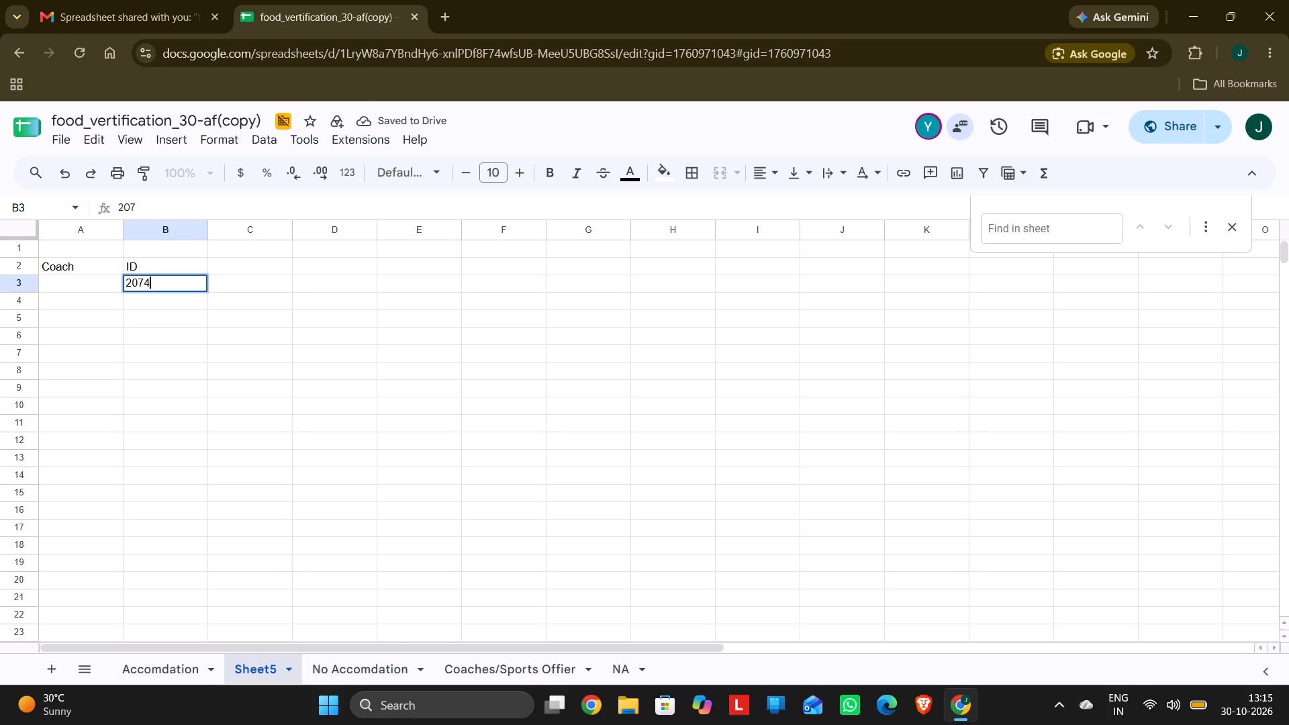
left_click(95, 285)
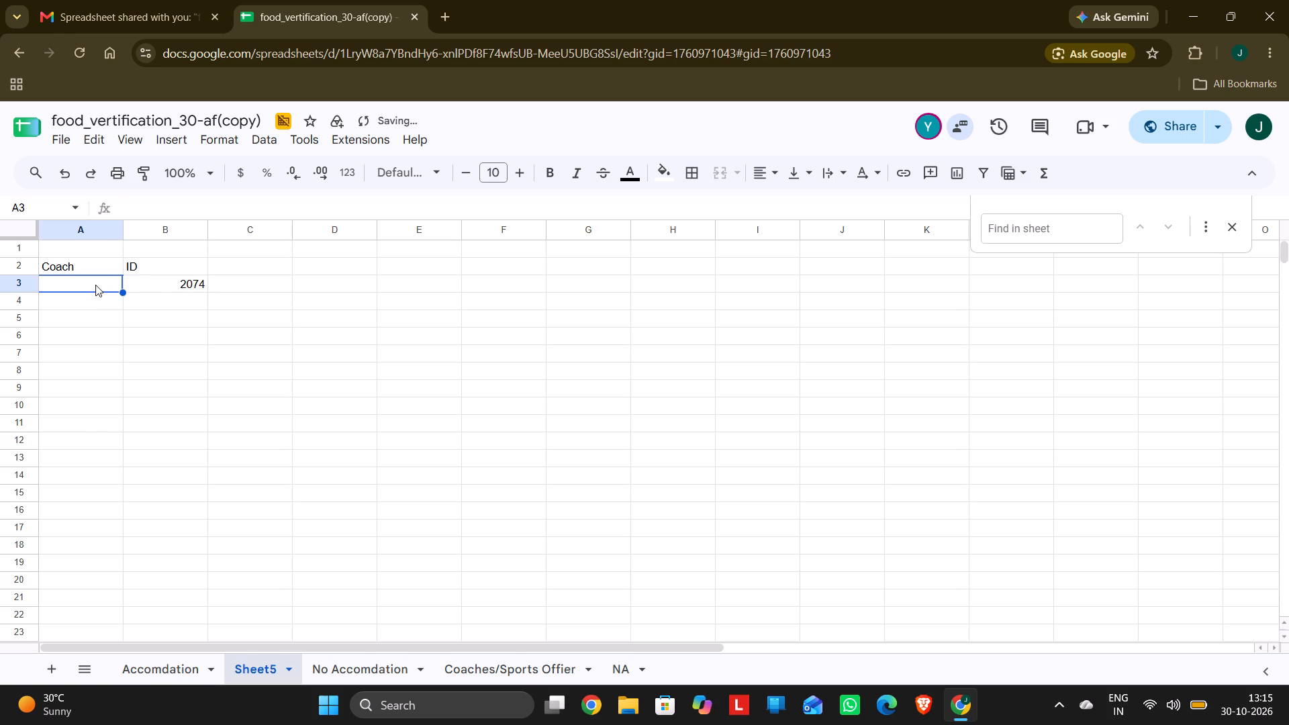
type("neyoshi")
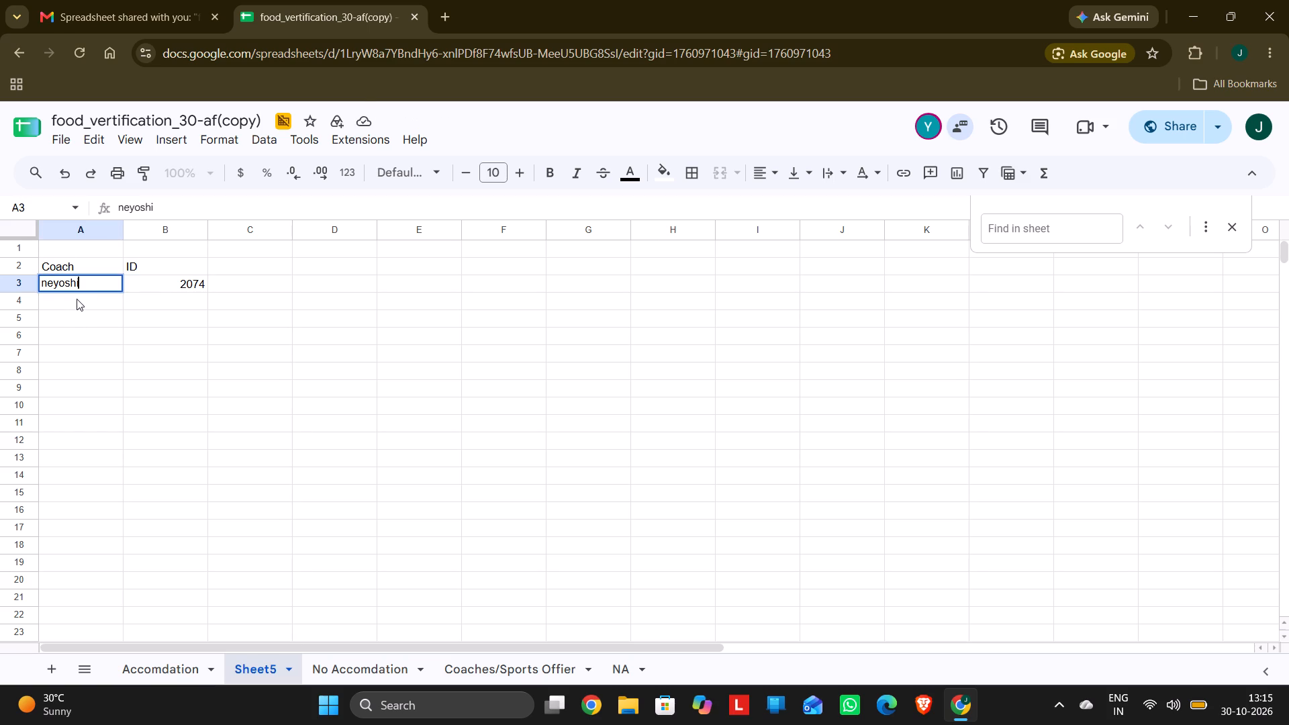
left_click(77, 299)
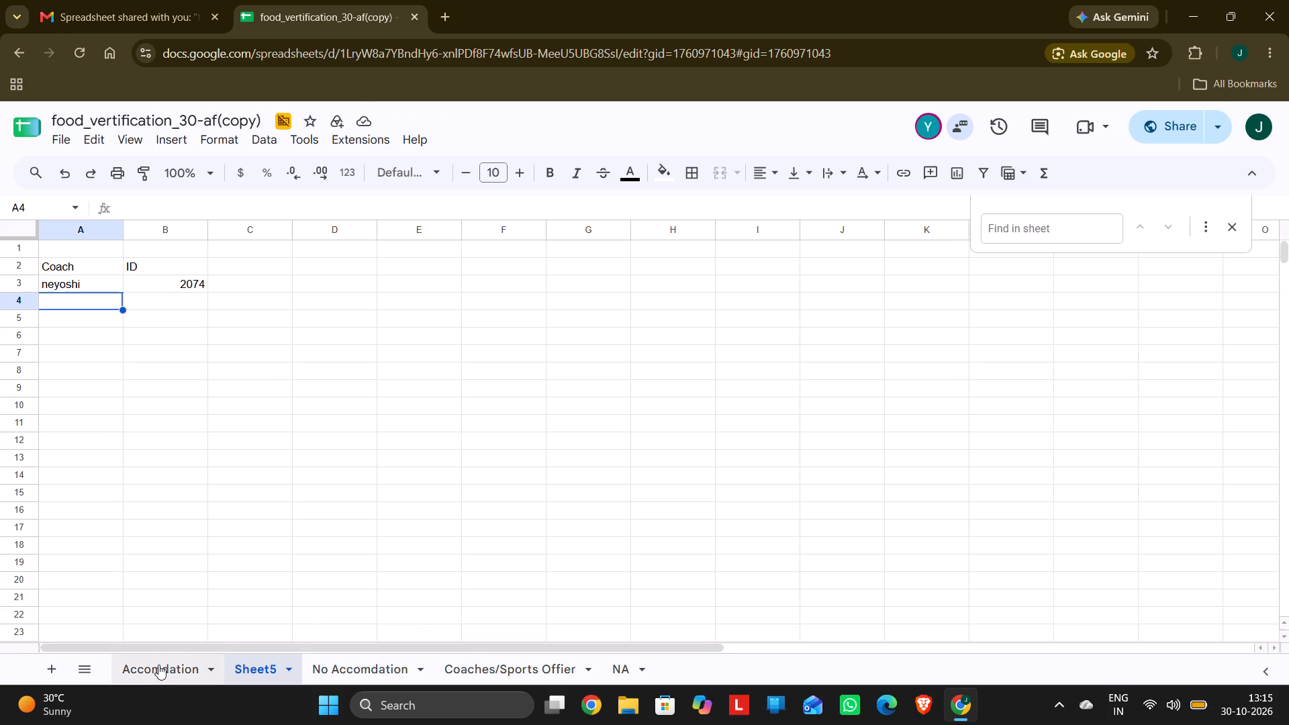
left_click(149, 675)
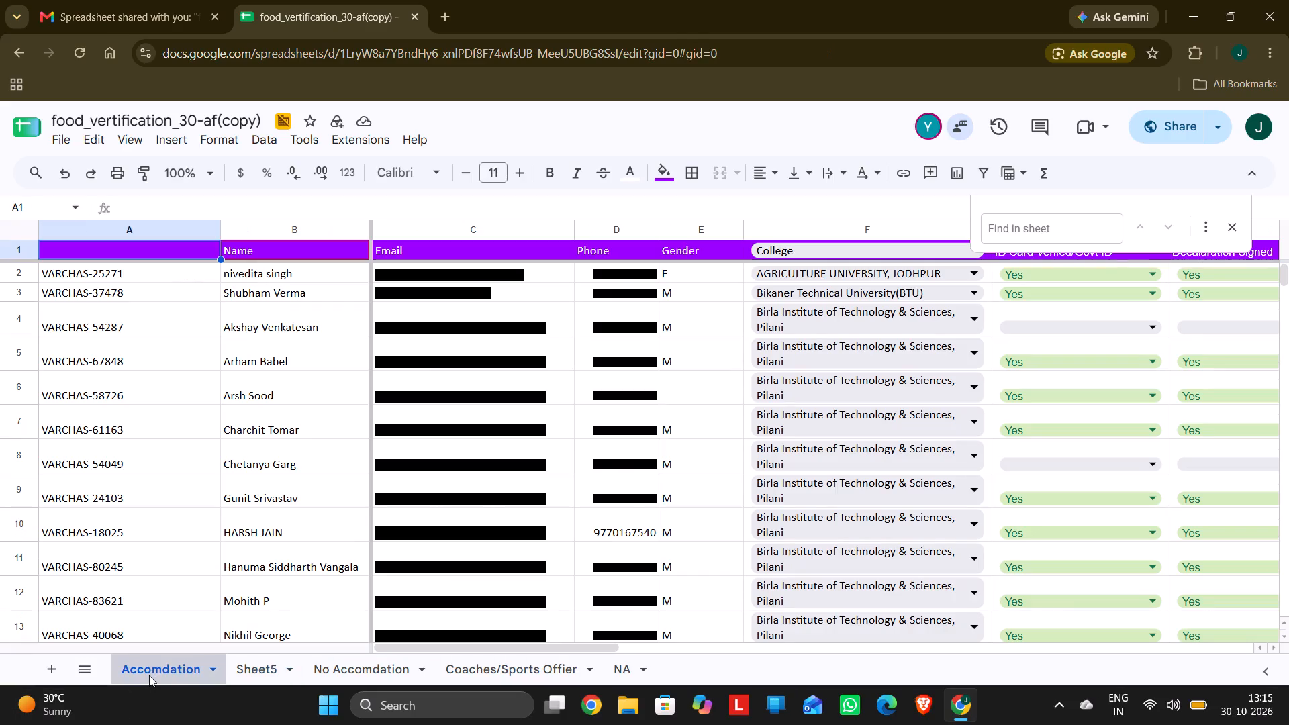
key("ctrl+f")
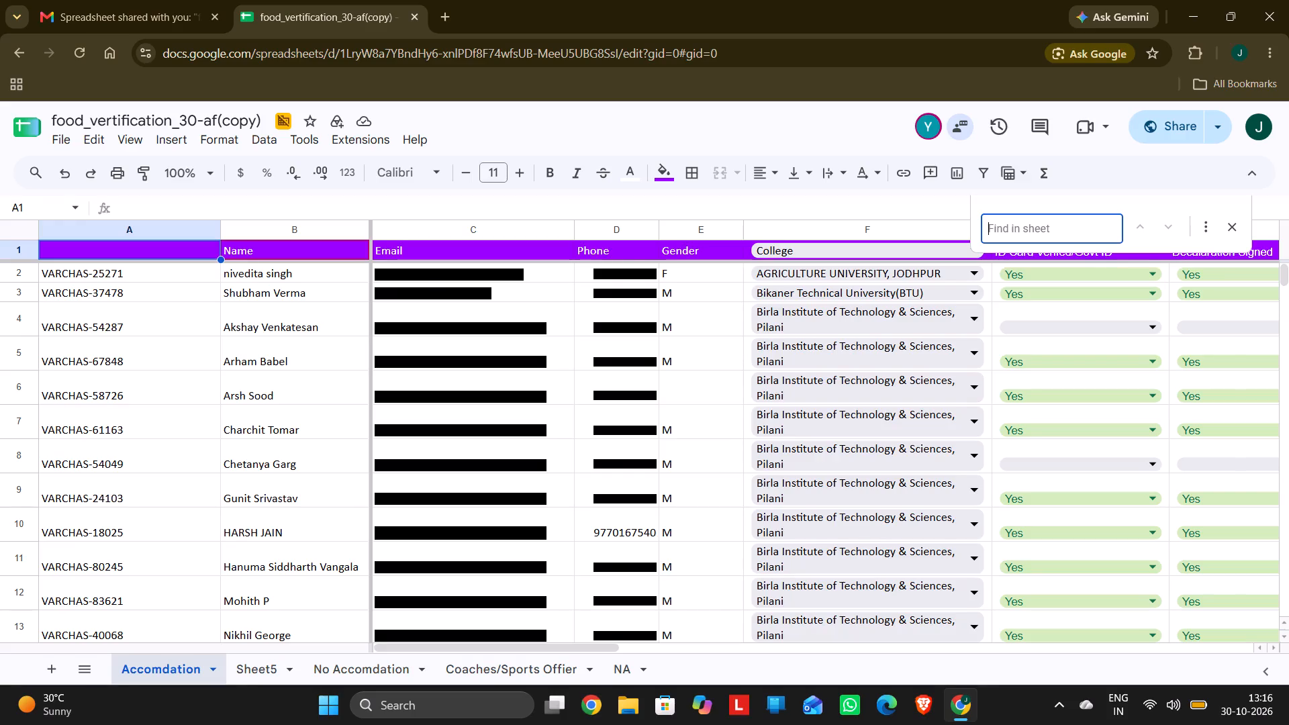
type("45")
key("9")
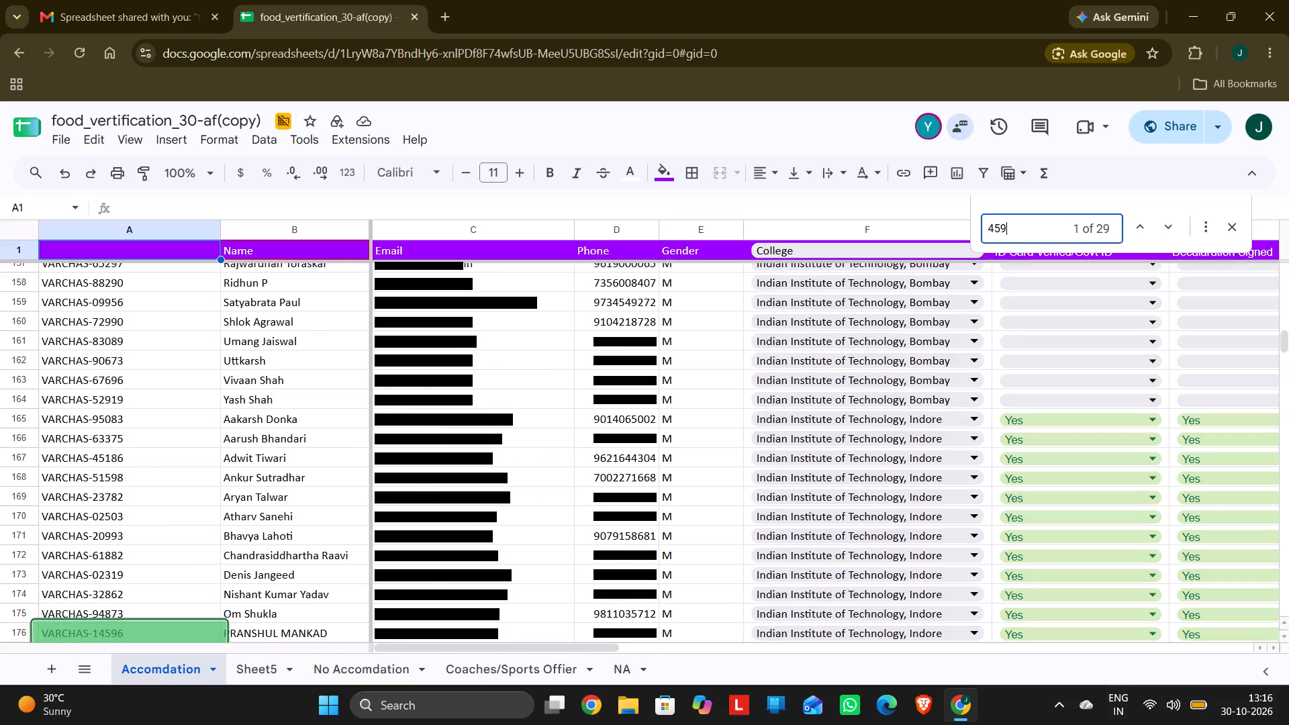
type("26")
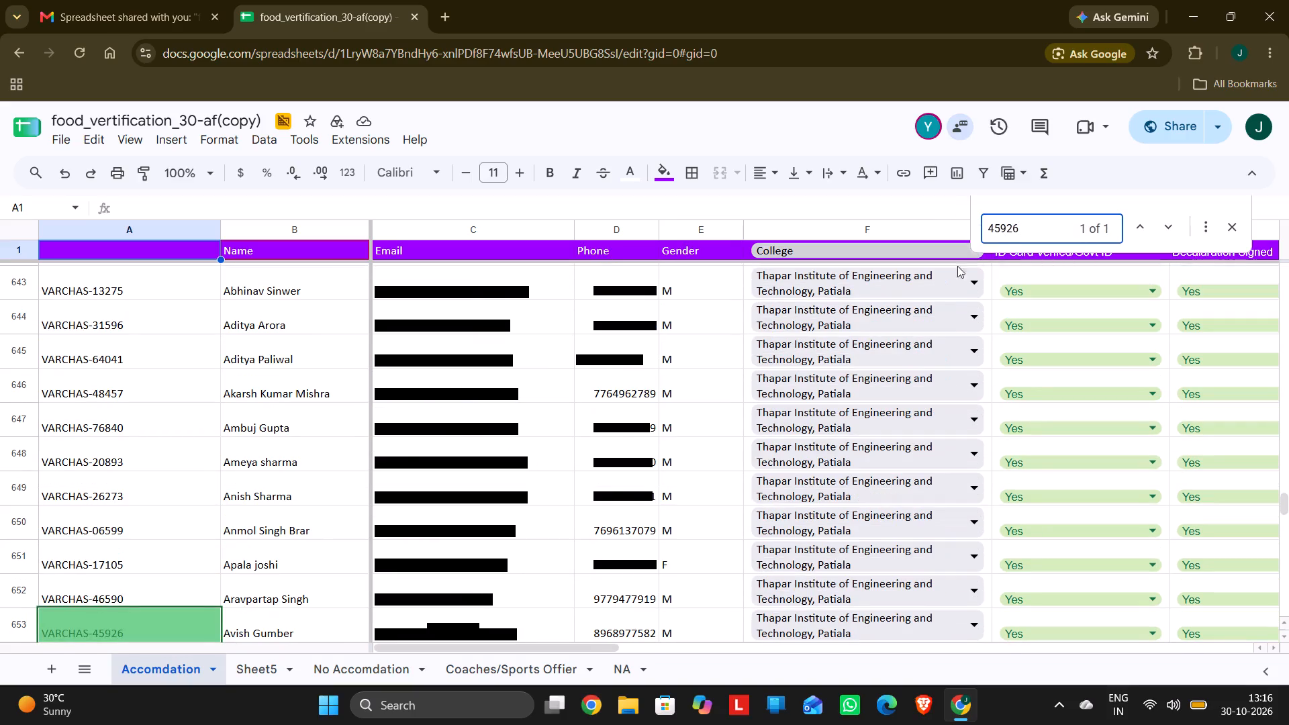
scroll(278, 608, "down", 1)
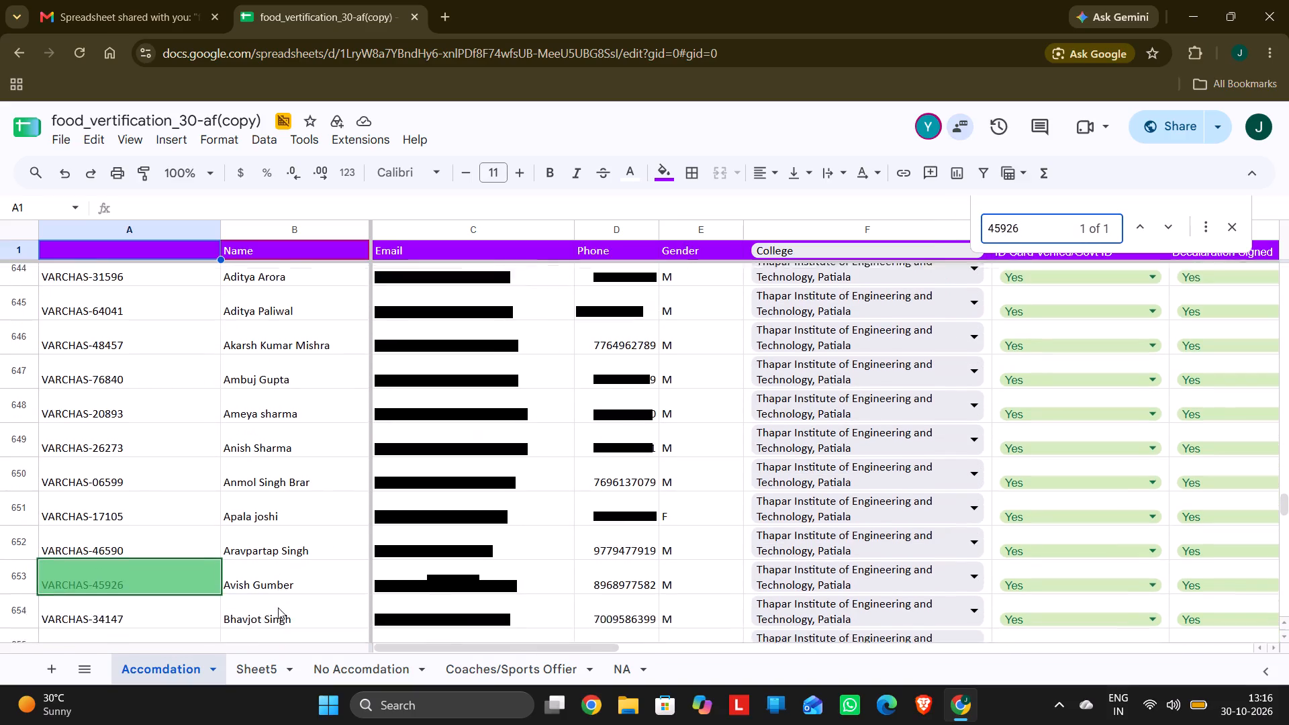
scroll(278, 608, "down", 1)
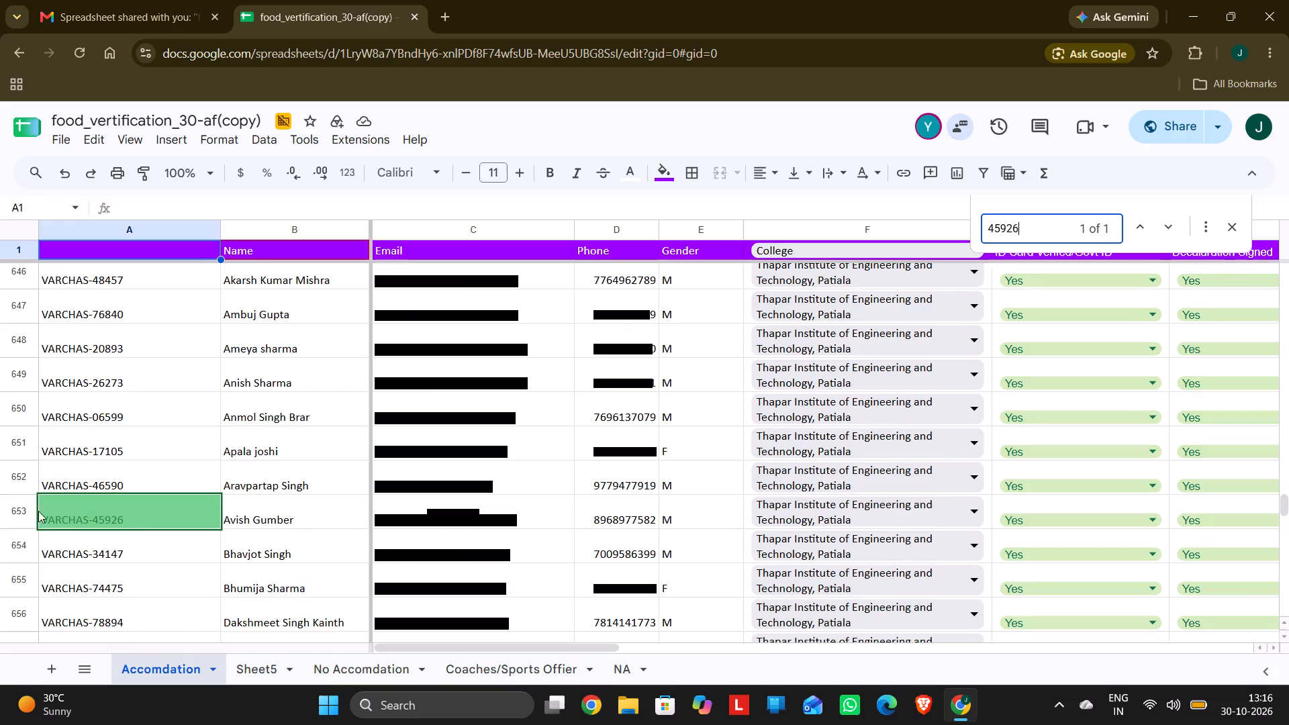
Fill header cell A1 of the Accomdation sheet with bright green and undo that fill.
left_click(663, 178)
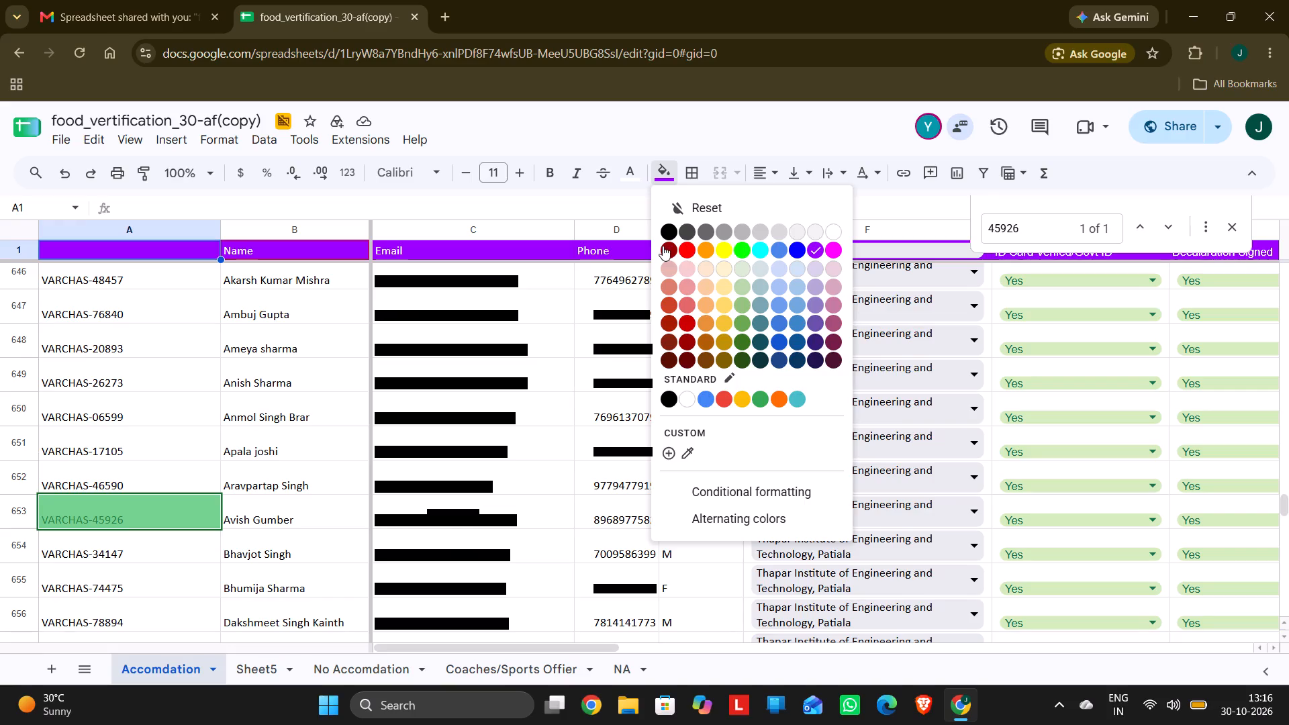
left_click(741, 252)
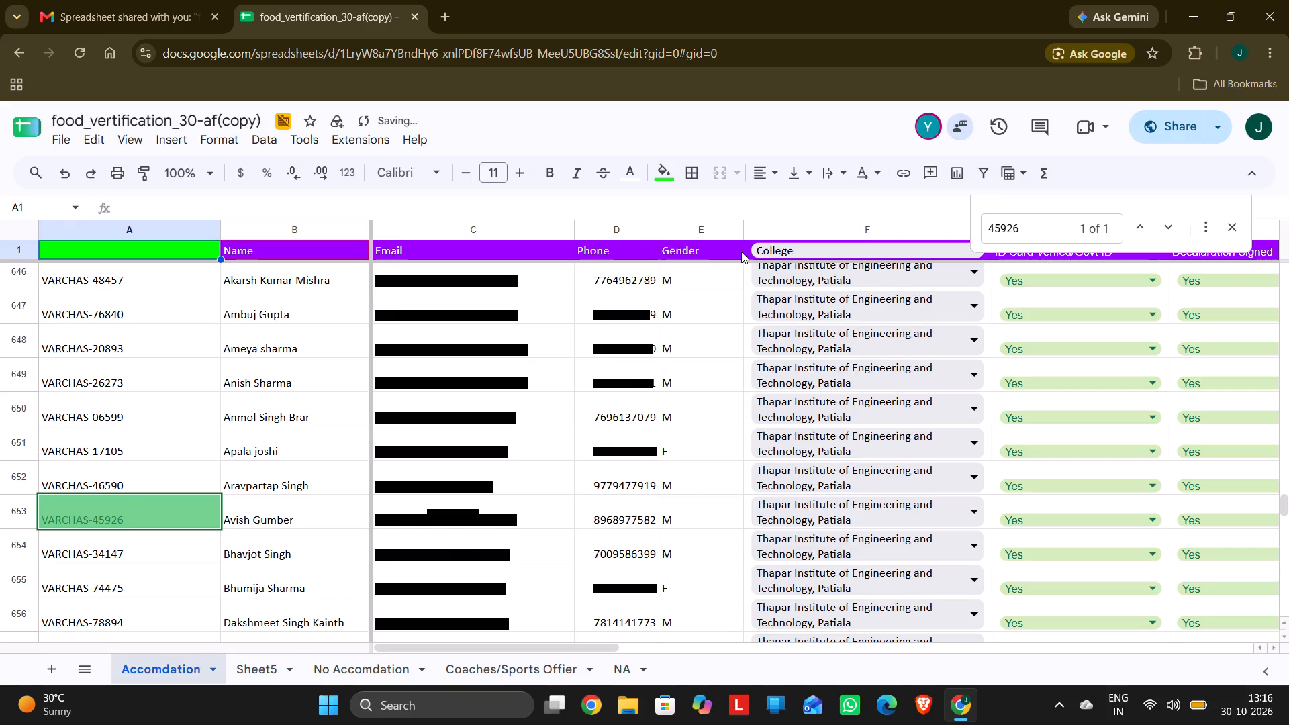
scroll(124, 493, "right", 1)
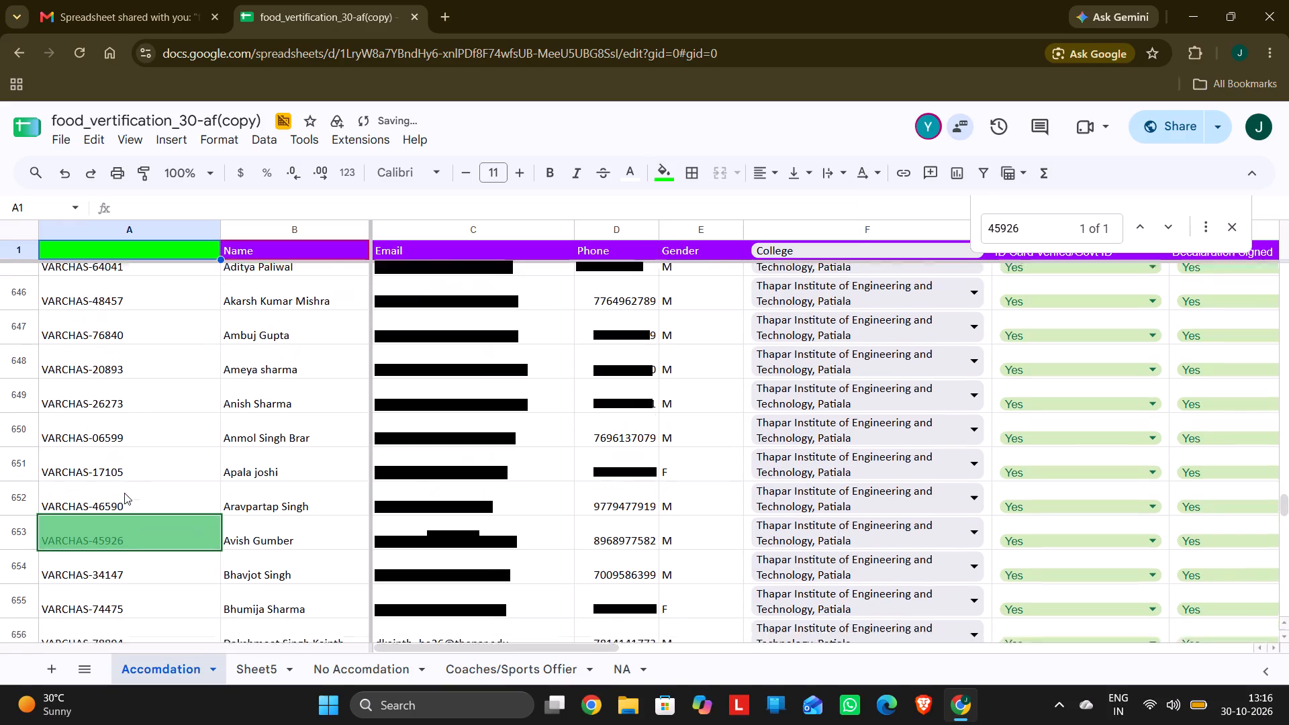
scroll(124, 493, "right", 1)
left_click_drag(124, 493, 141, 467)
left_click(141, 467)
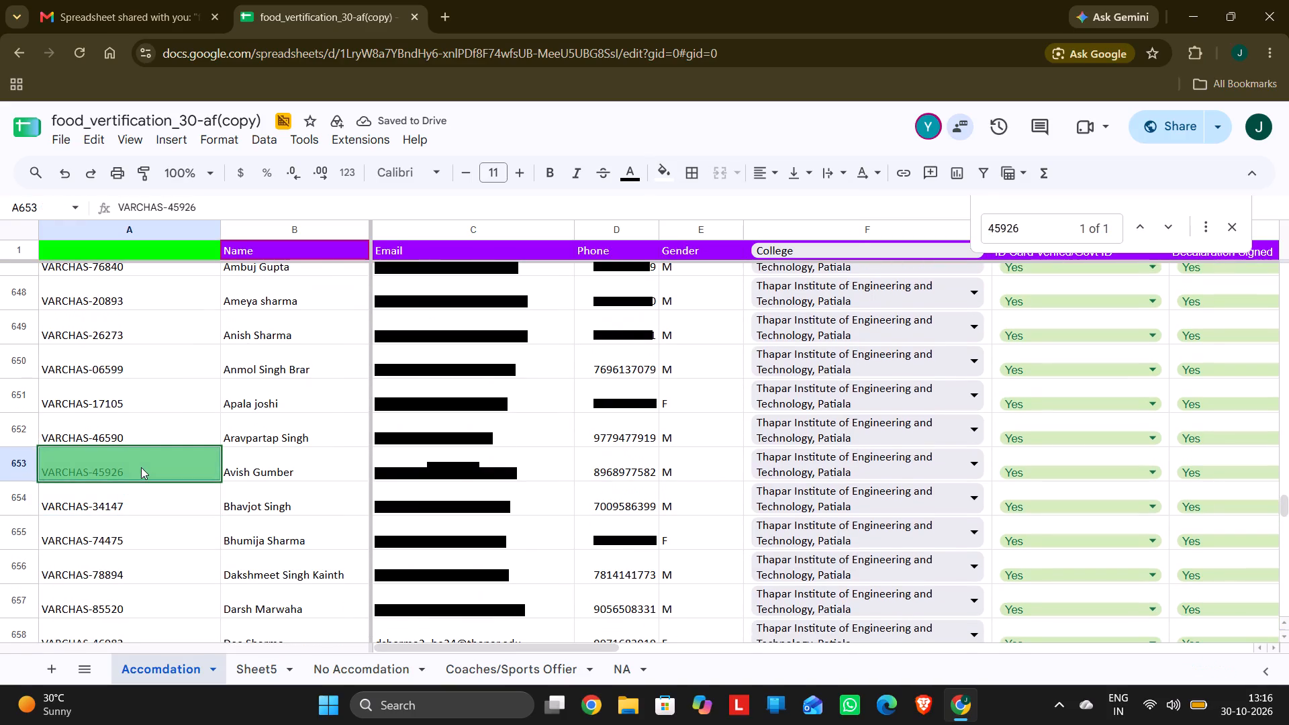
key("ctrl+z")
Highlight the whole of row 653, the found participant's row, with bright green fill.
left_click(105, 477)
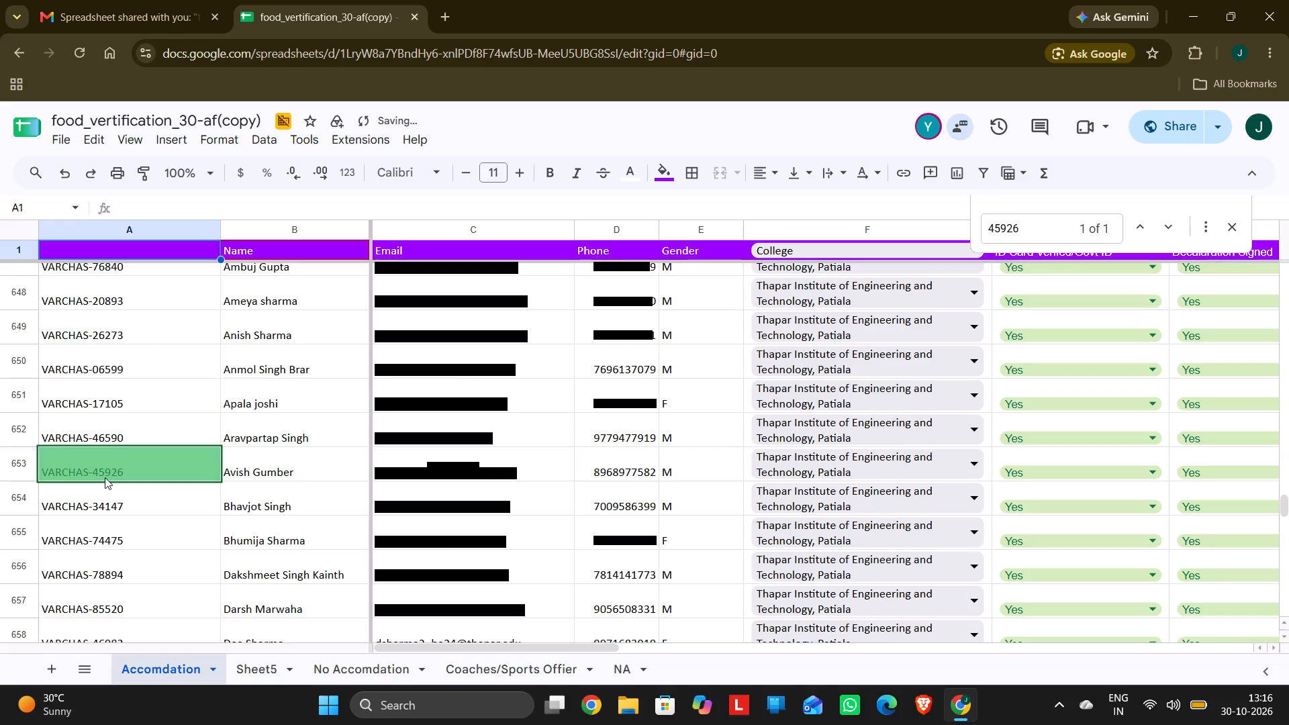
left_click(659, 177)
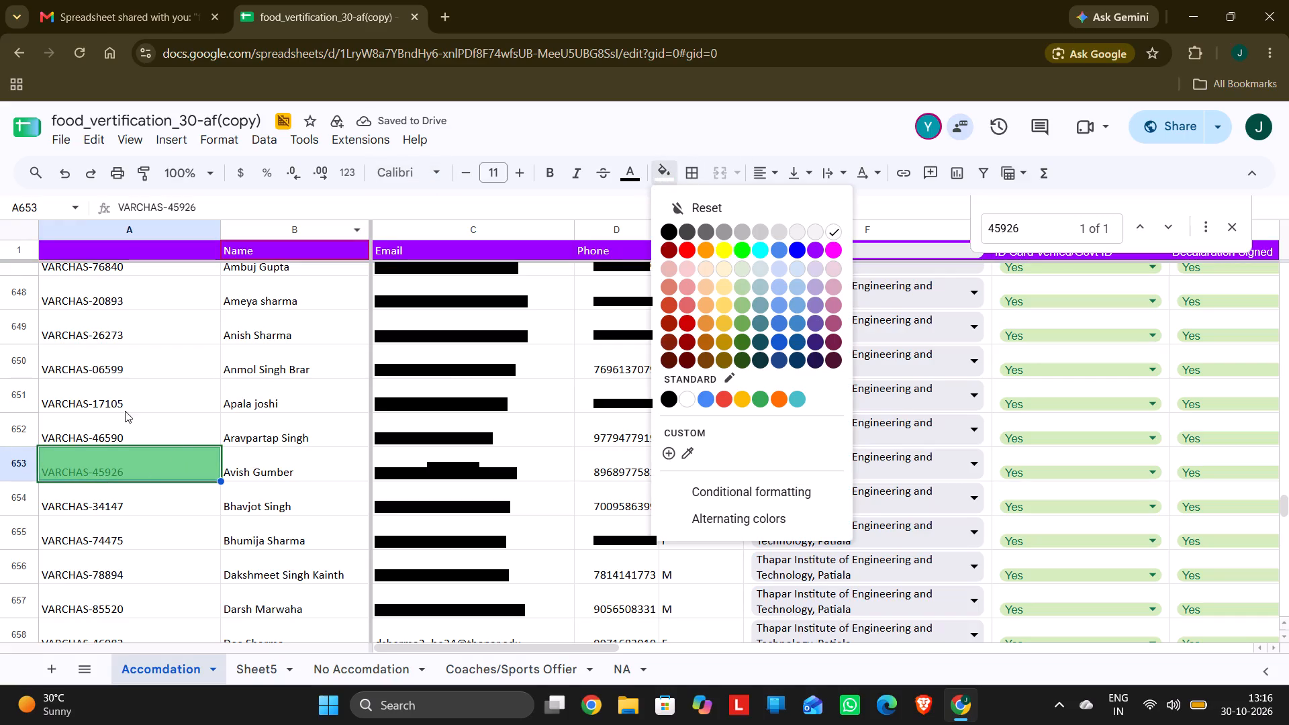
left_click(21, 460)
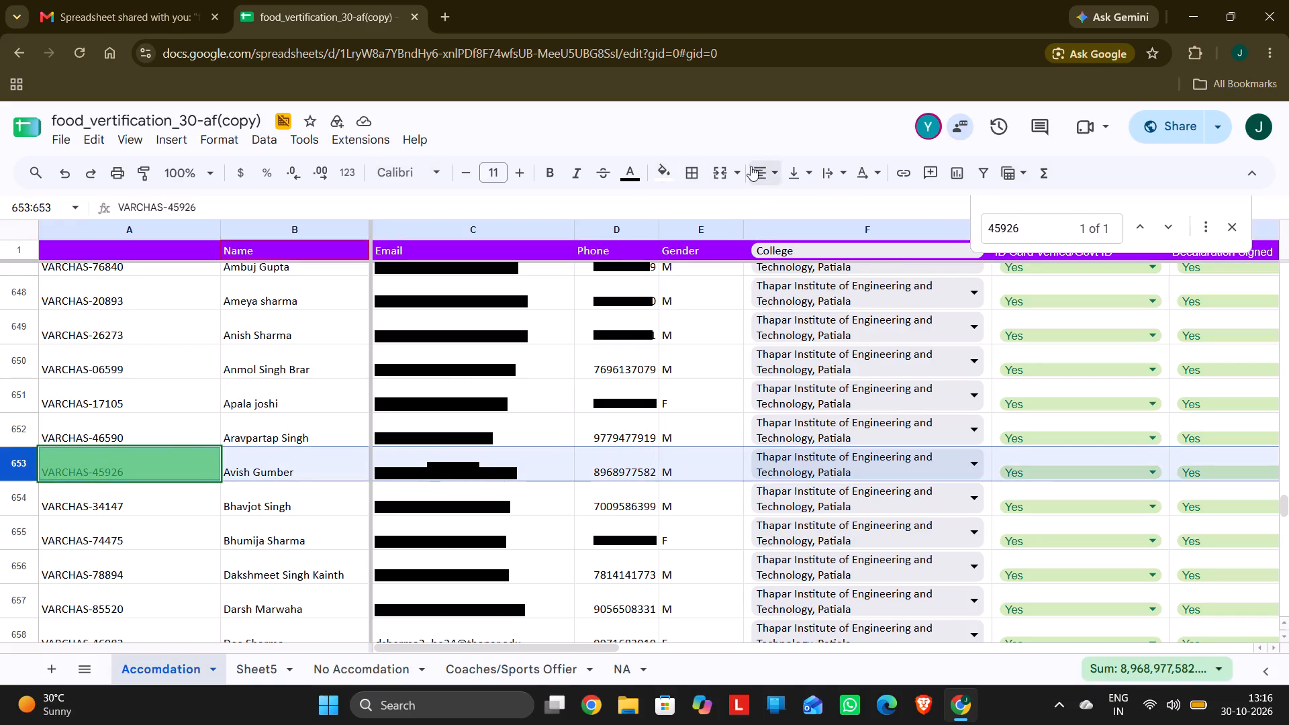
left_click(666, 170)
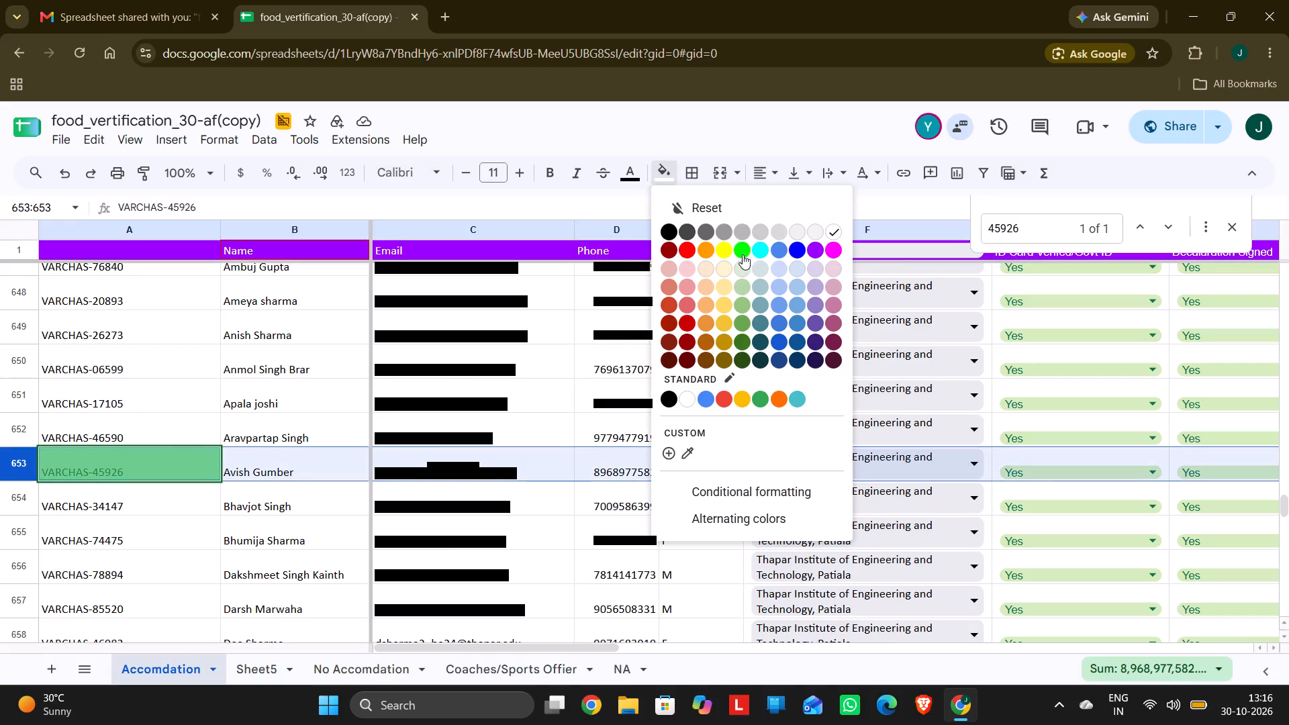
left_click(740, 252)
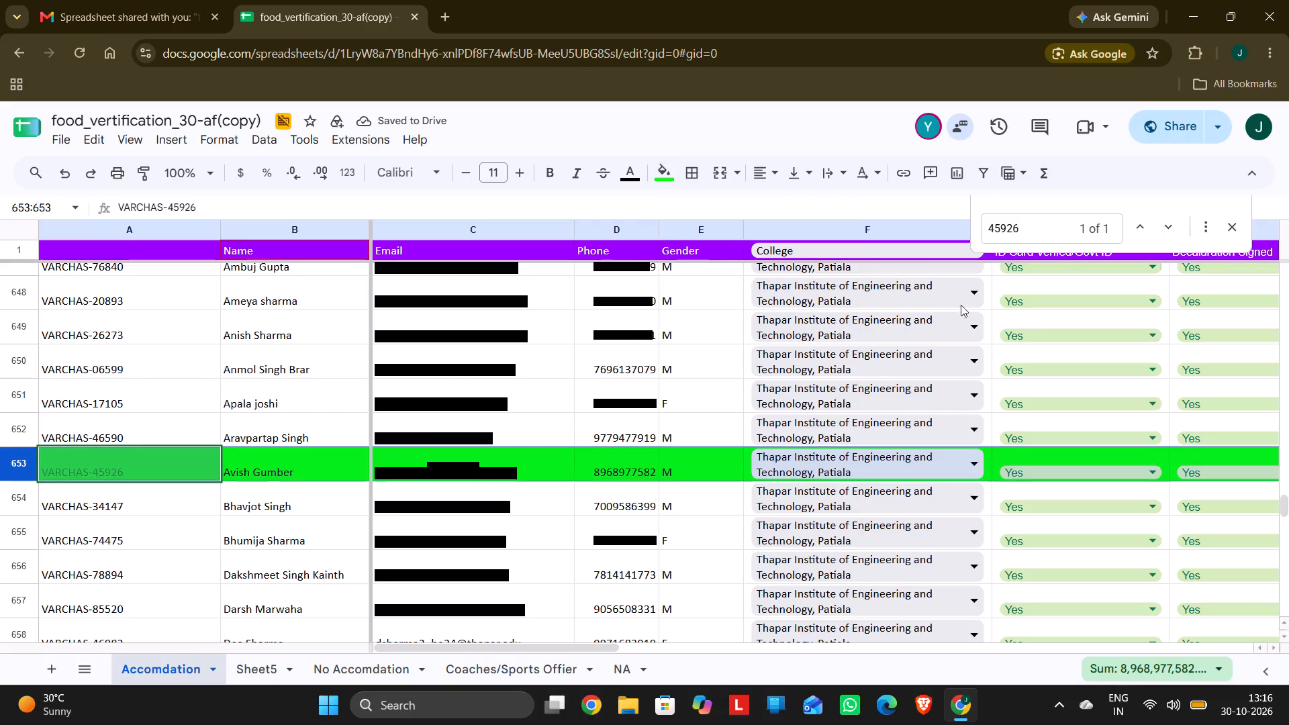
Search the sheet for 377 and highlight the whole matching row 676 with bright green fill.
left_click_drag(1037, 236, 701, 209)
key("BackSpace")
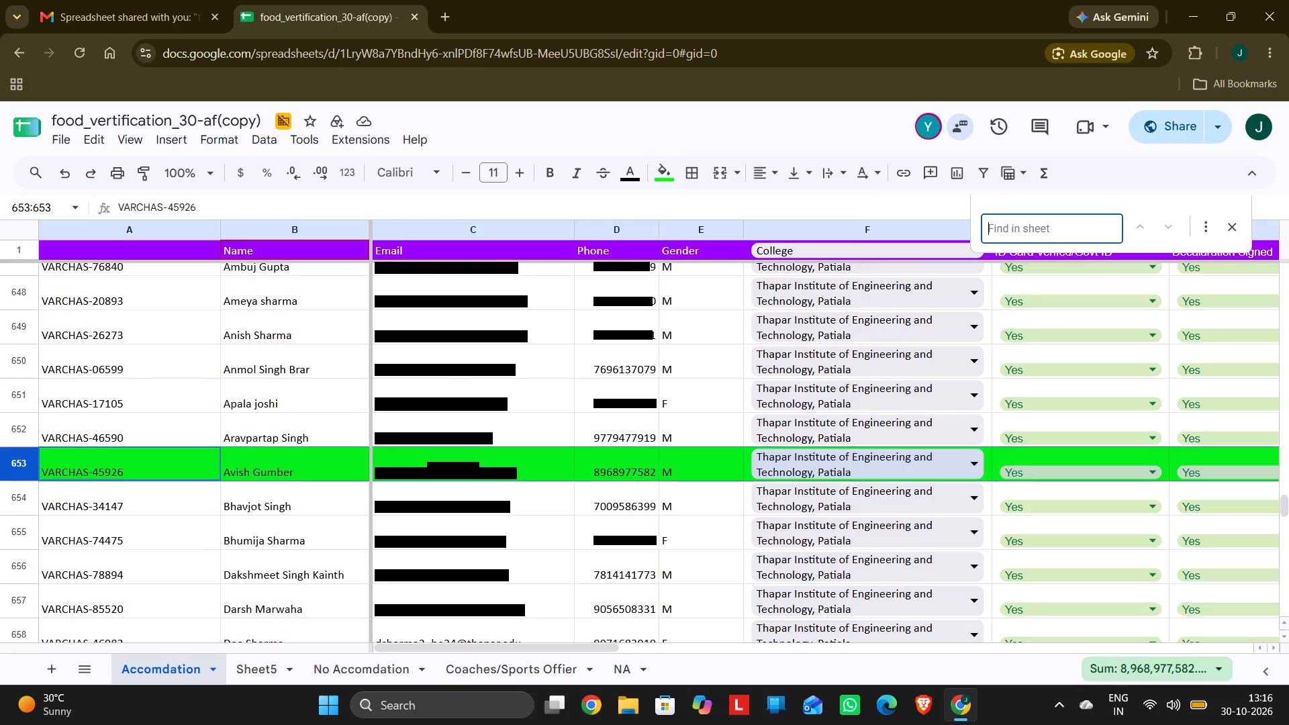
type("377")
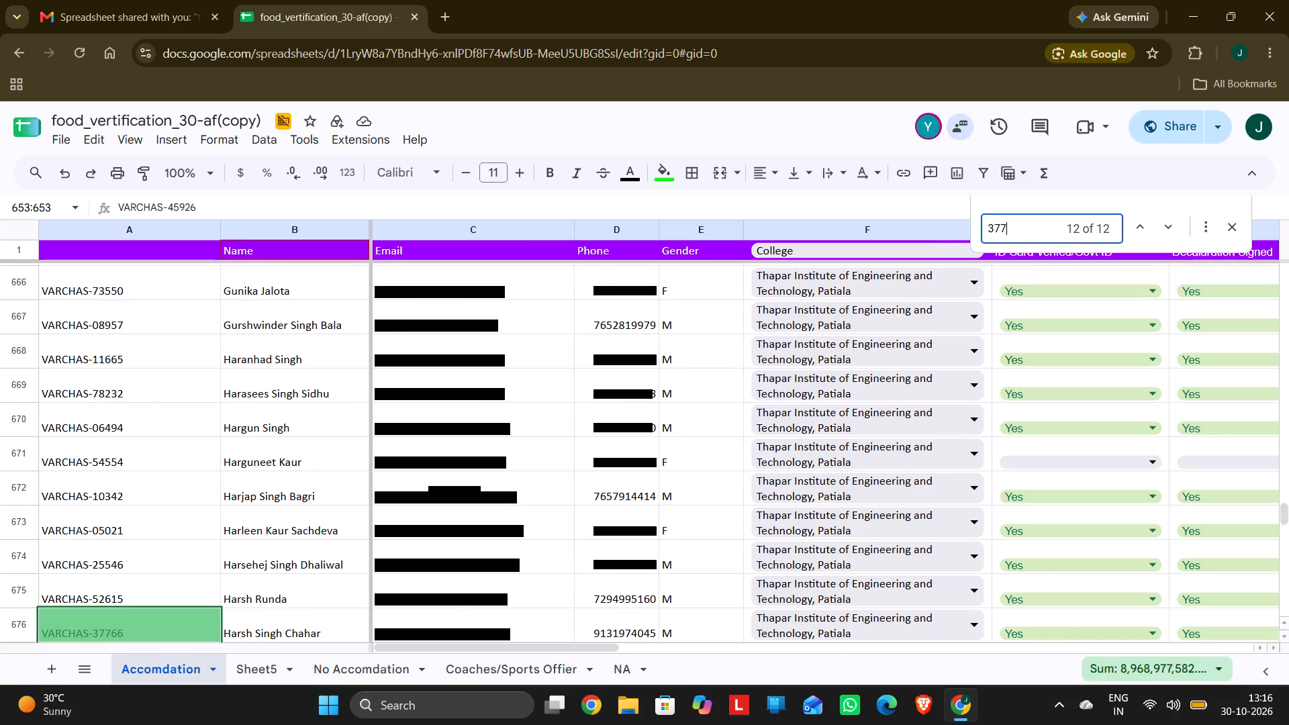
left_click(23, 621)
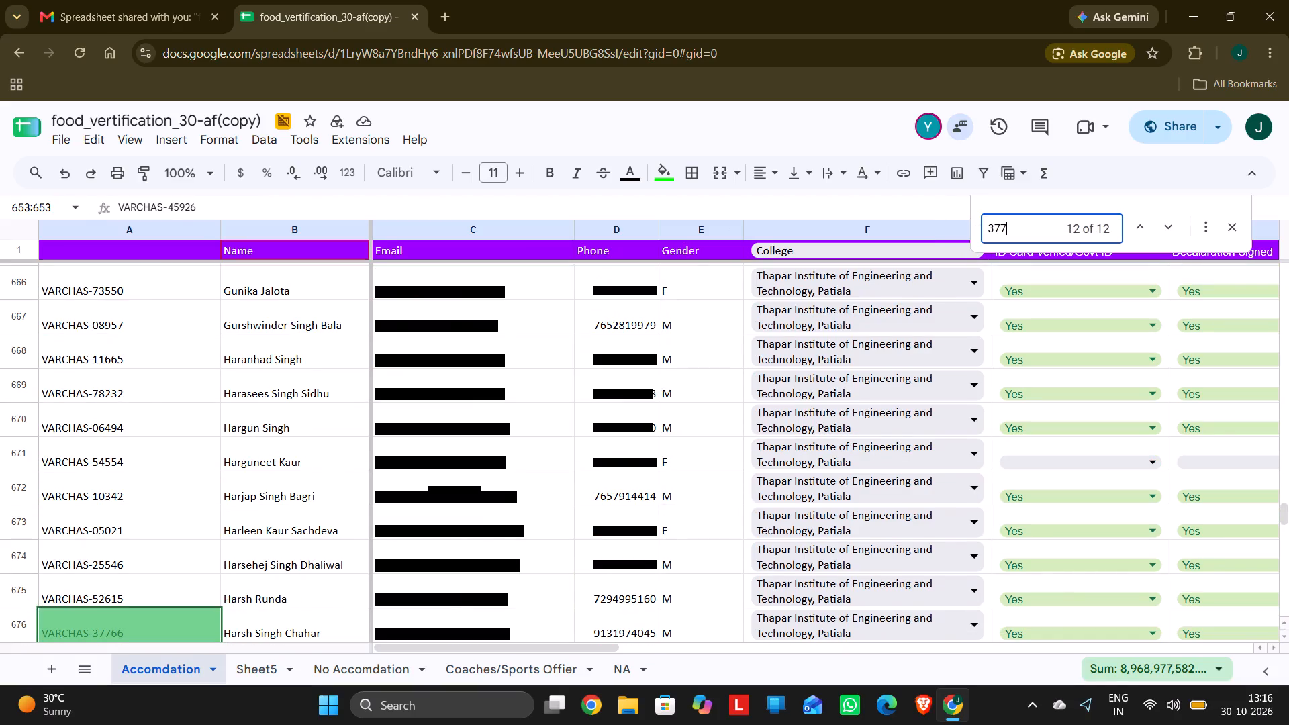
left_click(653, 166)
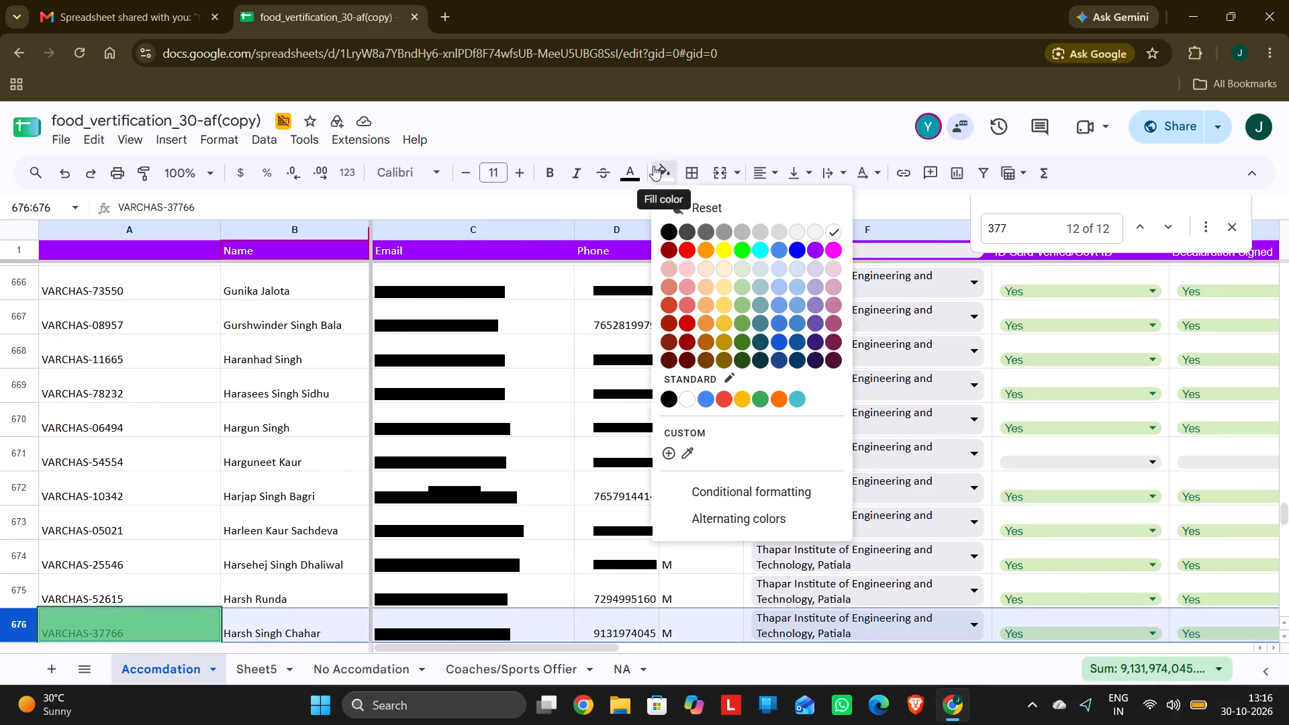
left_click(741, 250)
left_click(1022, 225)
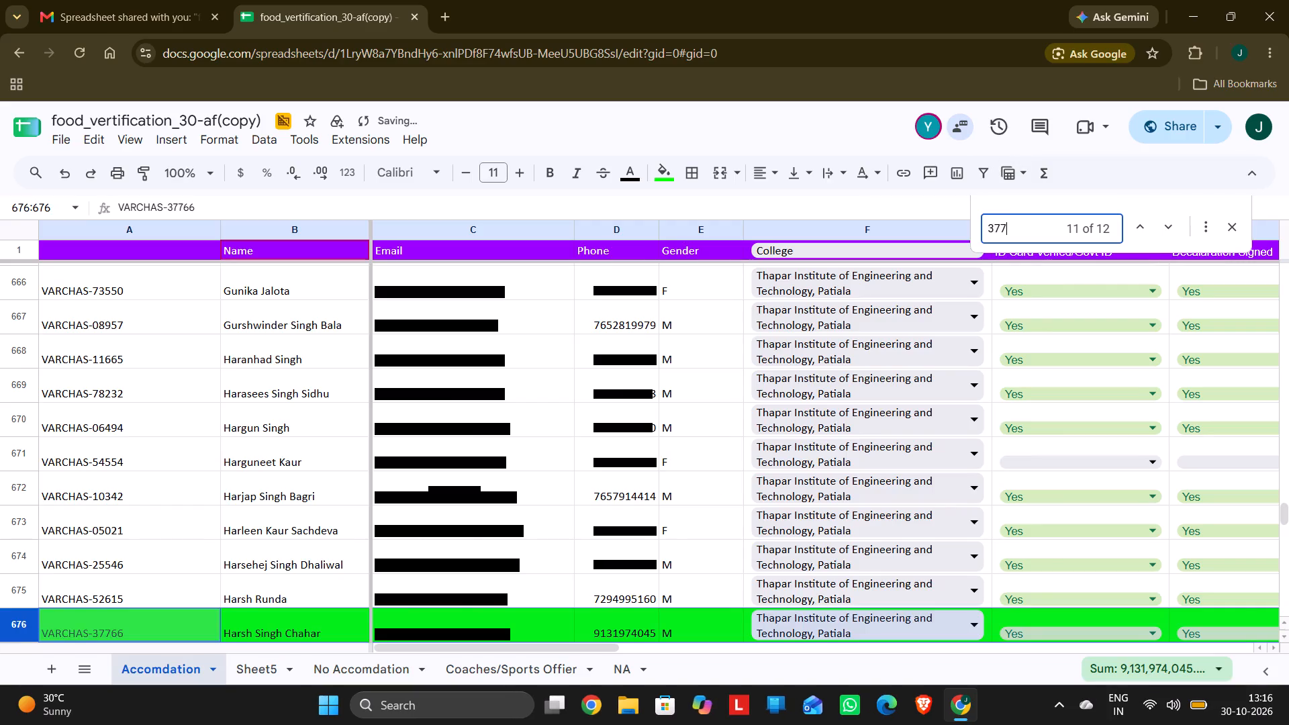
key("BackSpace")
key("BackSpace")
key("BackSpace")
key("BackSpace")
key("BackSpace")
key("BackSpace")
key("BackSpace")
key("BackSpace")
key("BackSpace")
key("BackSpace")
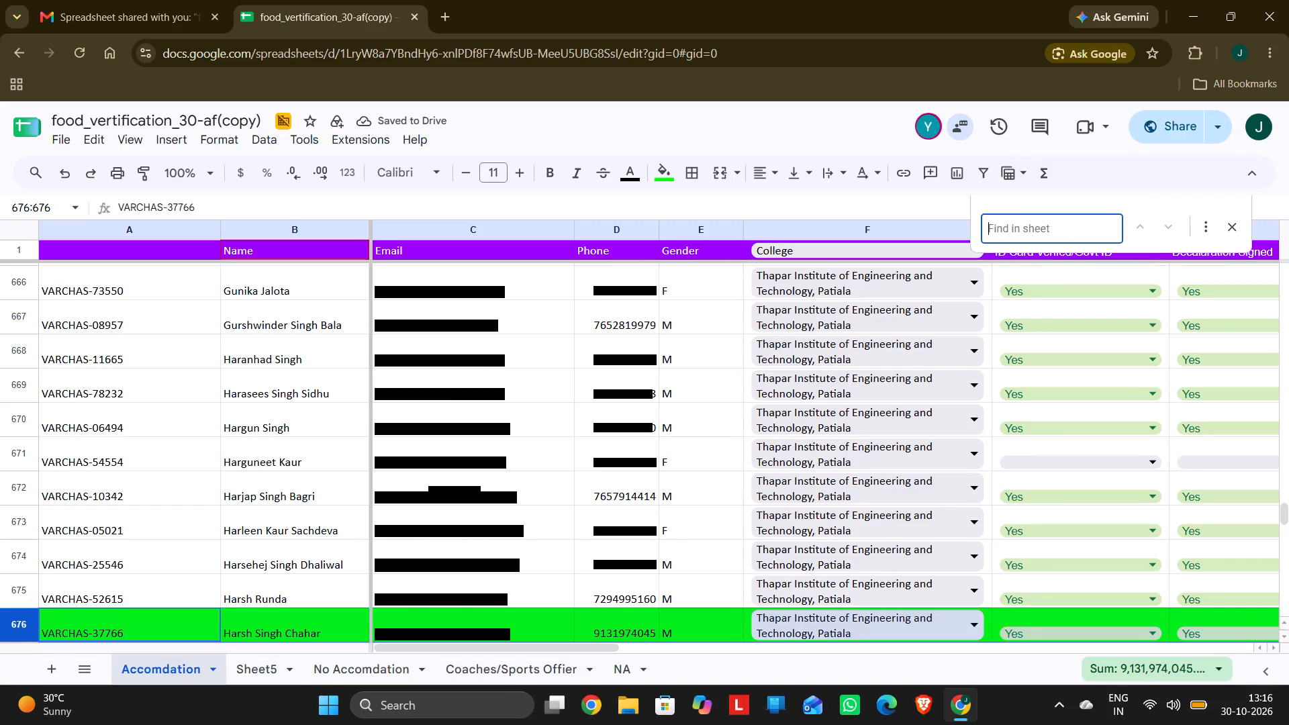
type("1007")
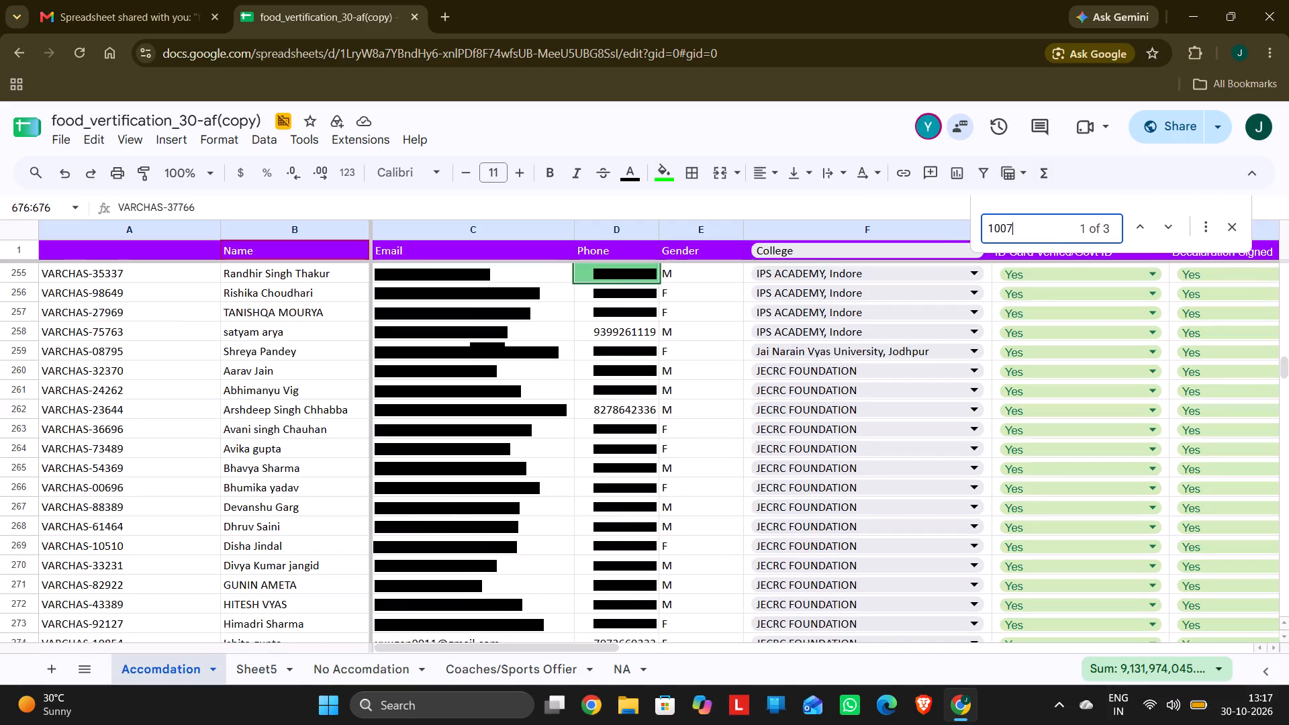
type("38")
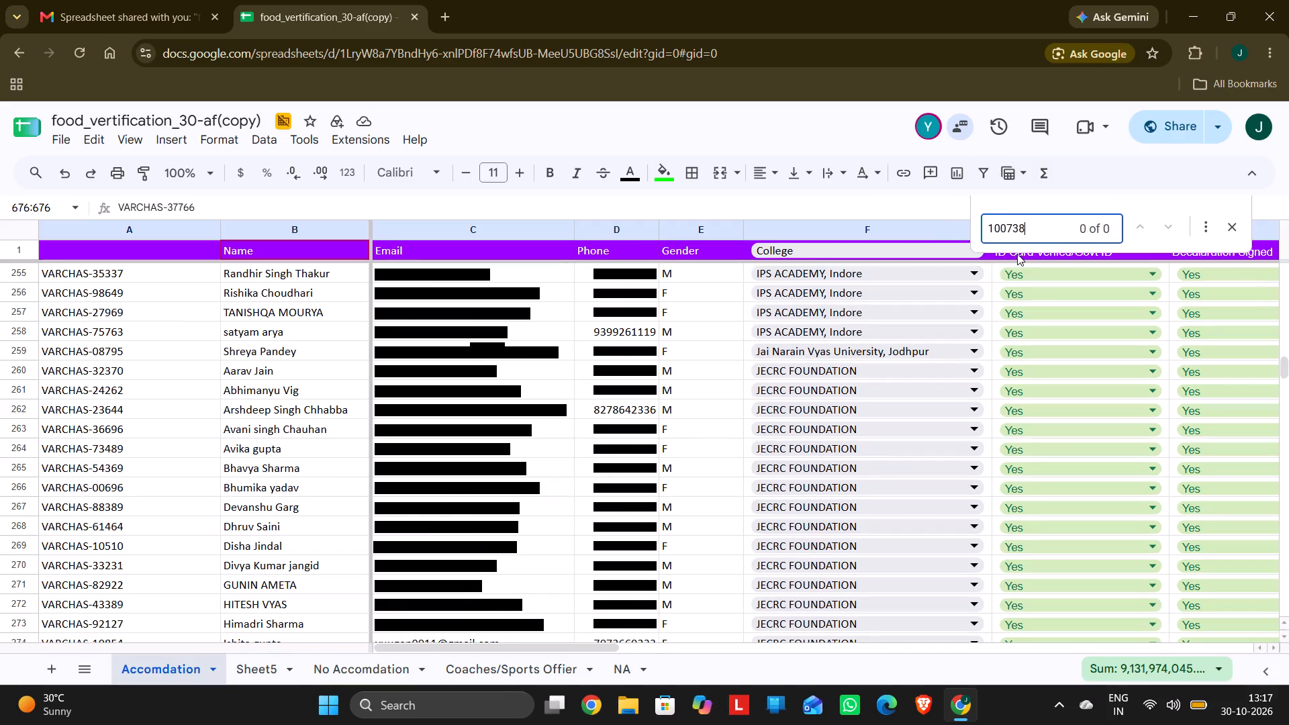
left_click(1002, 227)
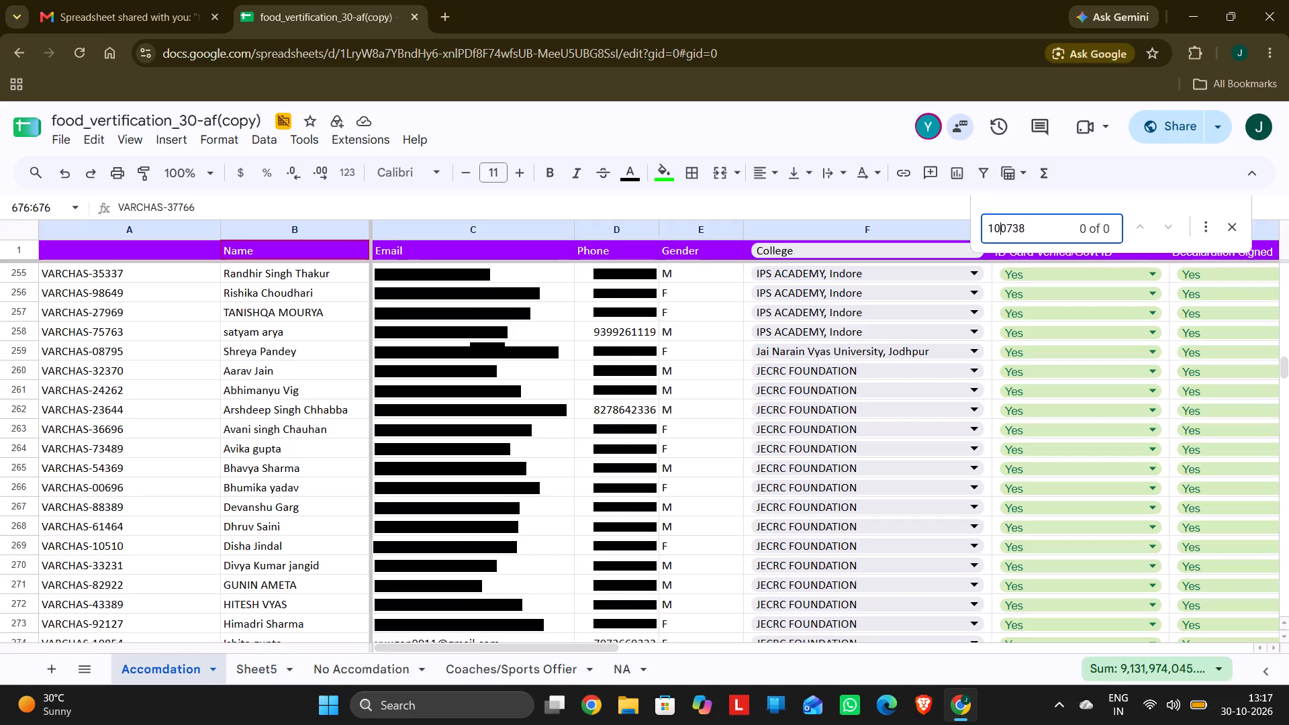
key("BackSpace")
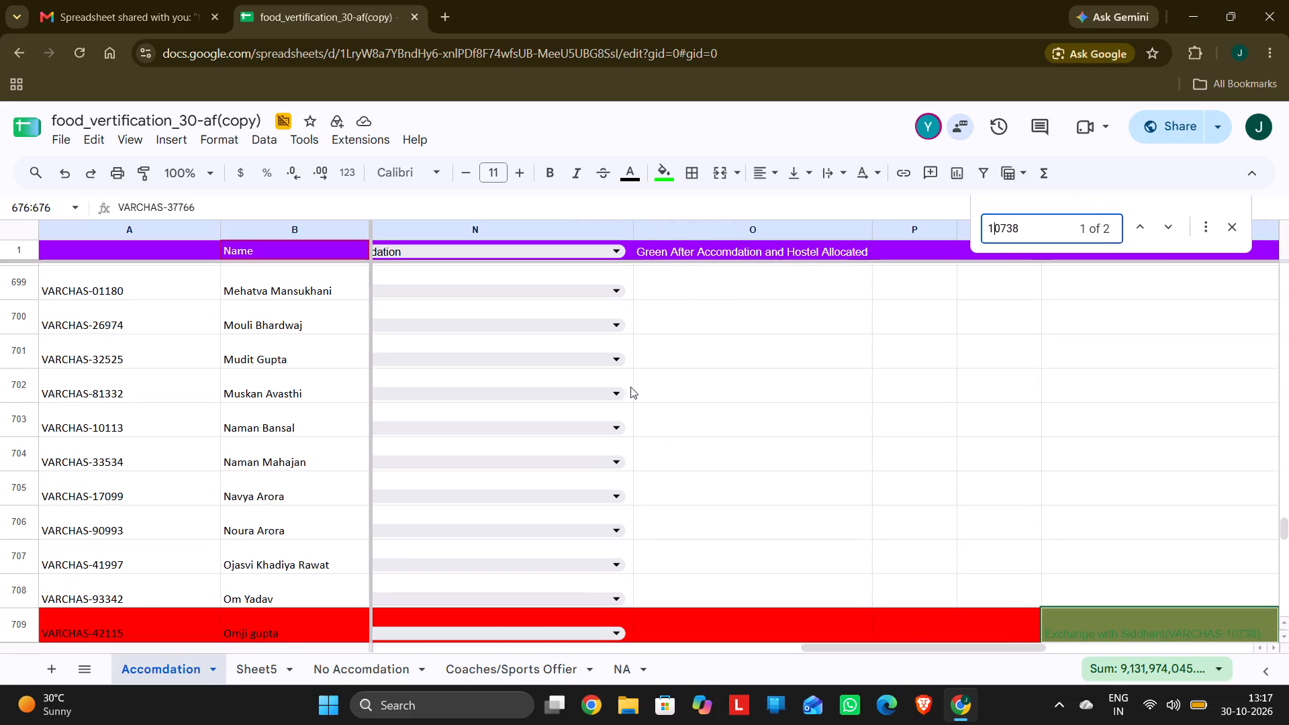
scroll(624, 406, "right", 2)
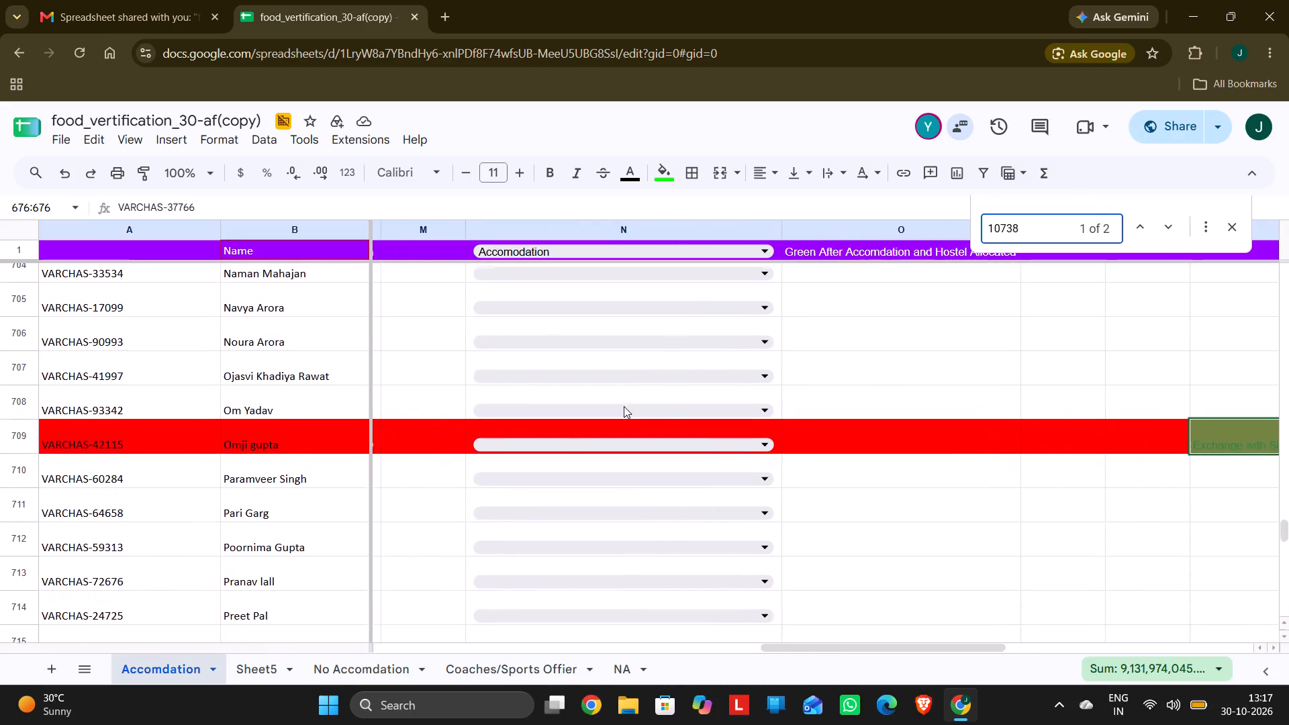
scroll(624, 406, "right", 1)
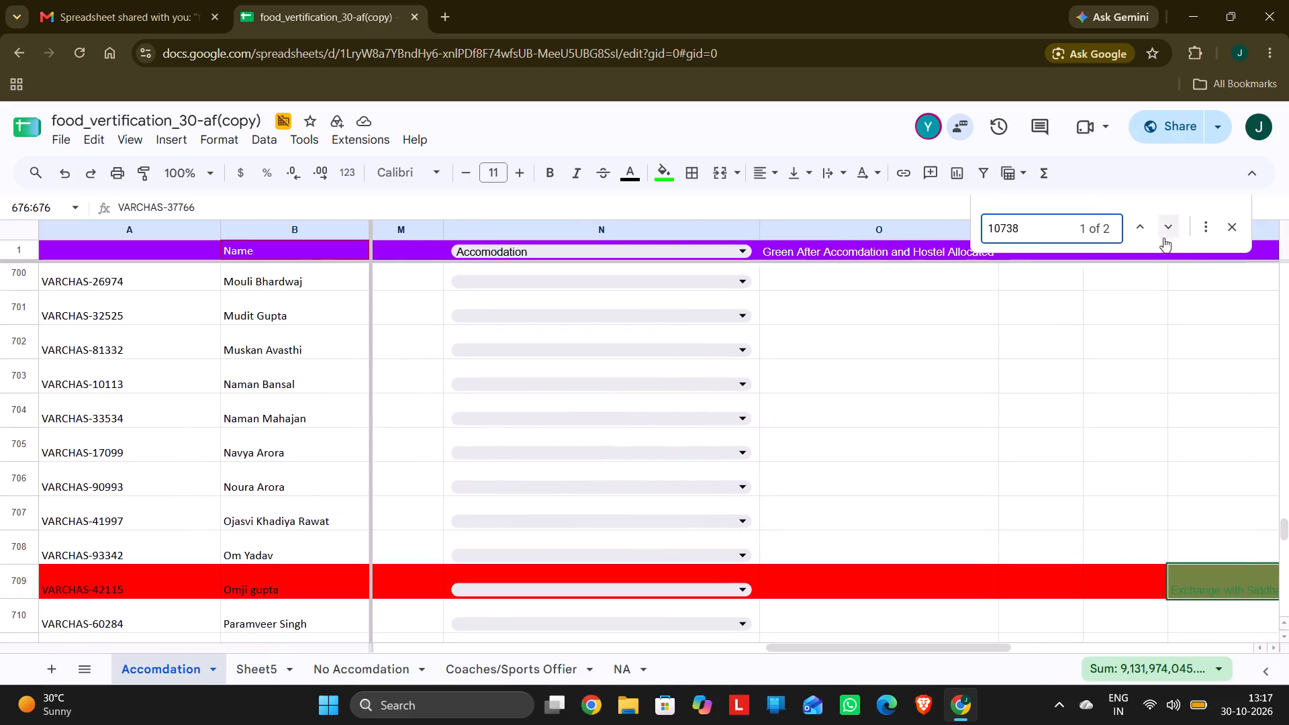
left_click(1147, 231)
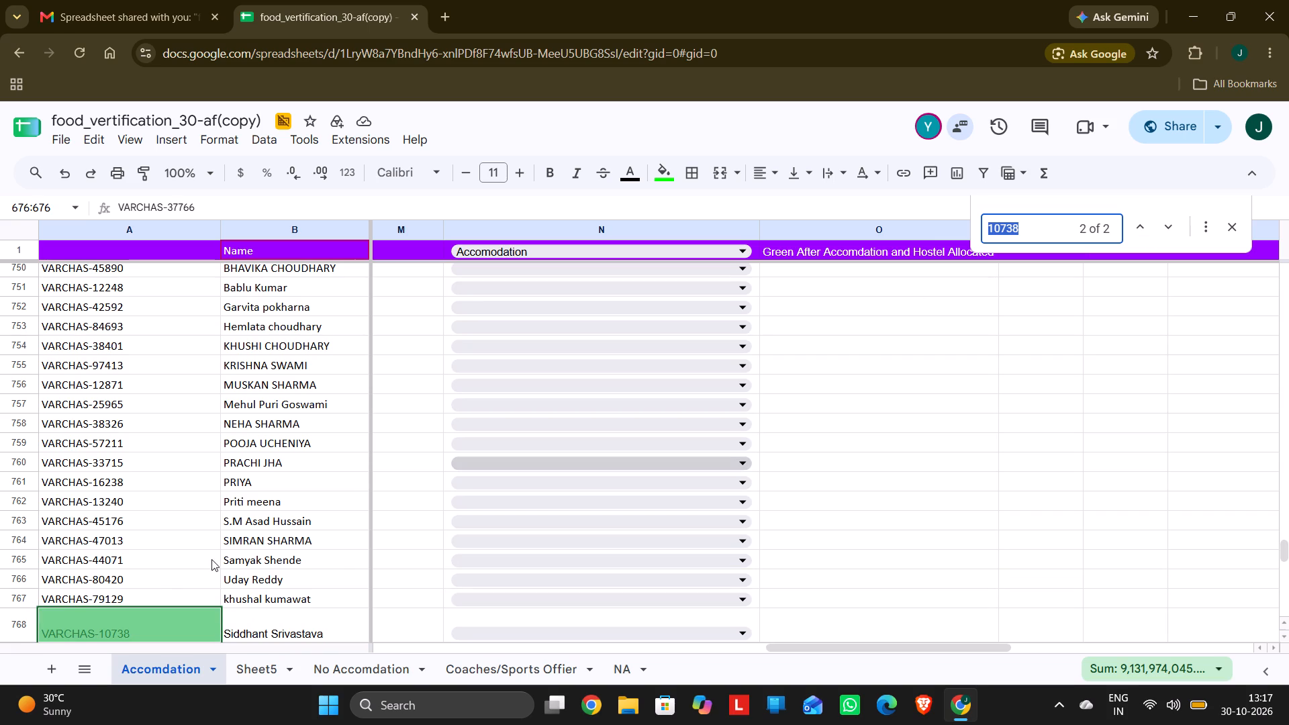
left_click(16, 630)
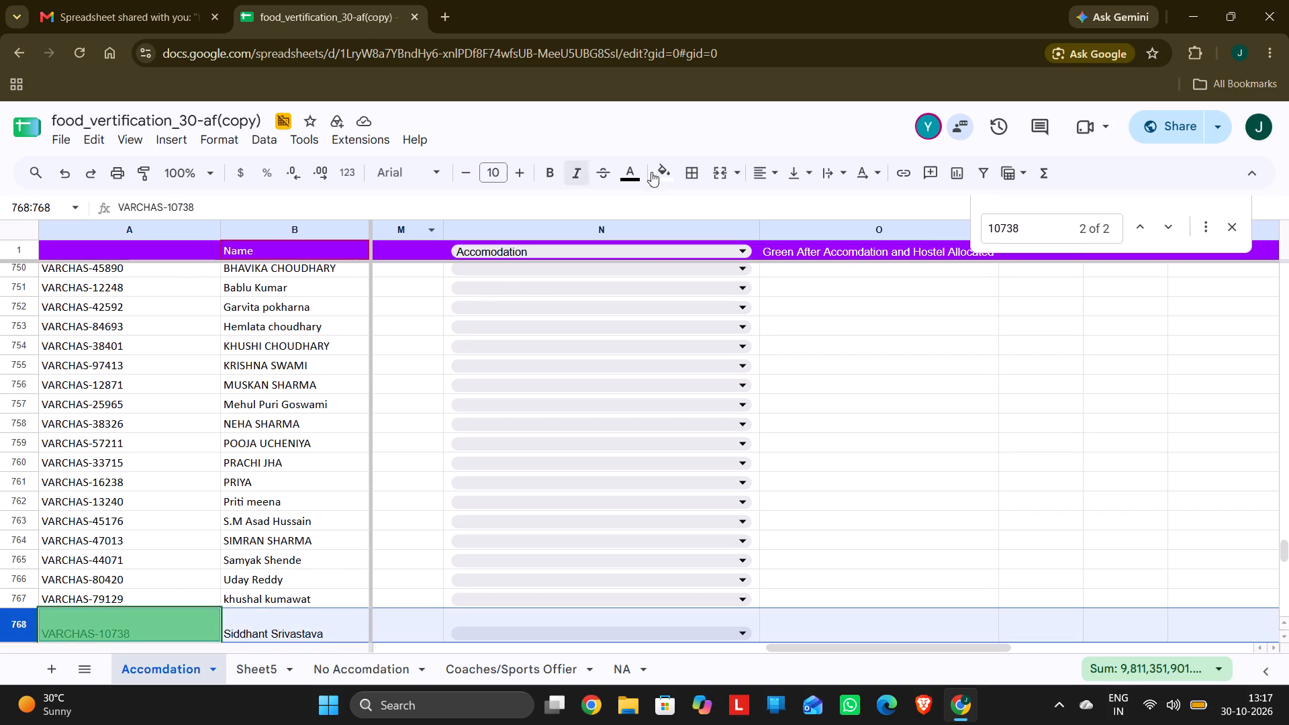
left_click(664, 168)
left_click(741, 243)
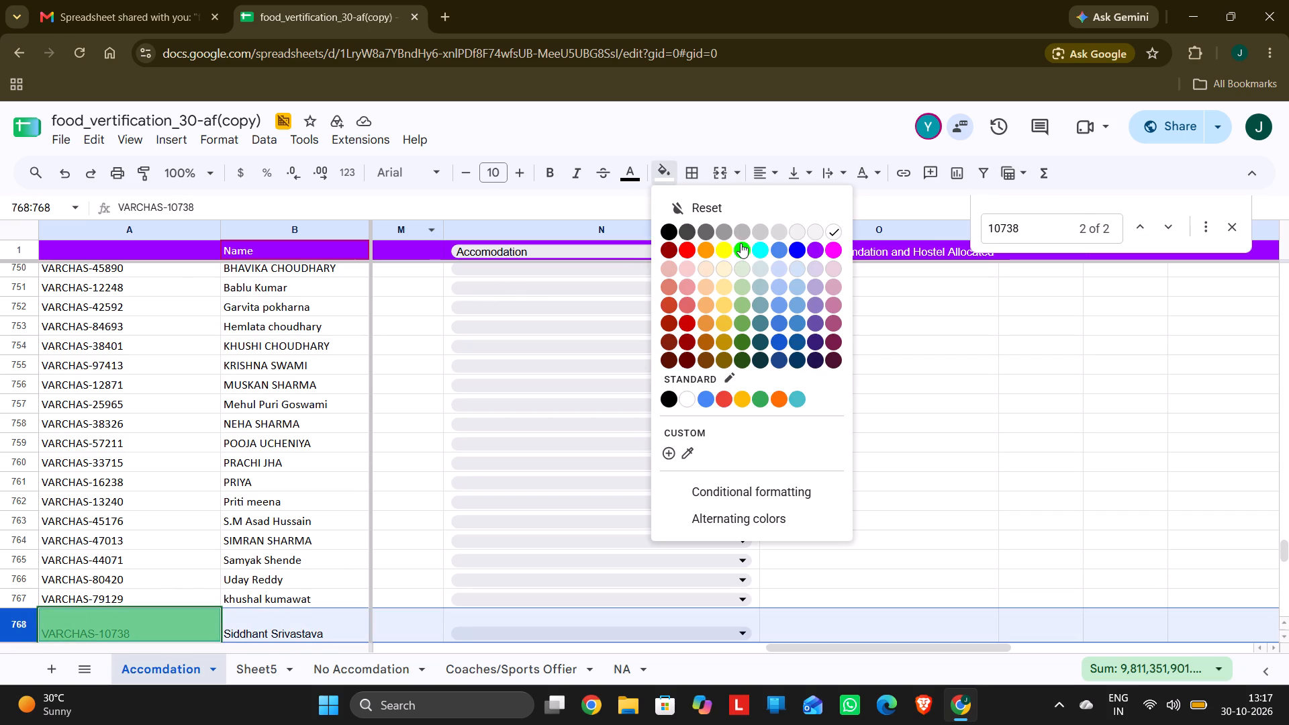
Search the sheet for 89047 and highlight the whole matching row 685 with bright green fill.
left_click(1033, 237)
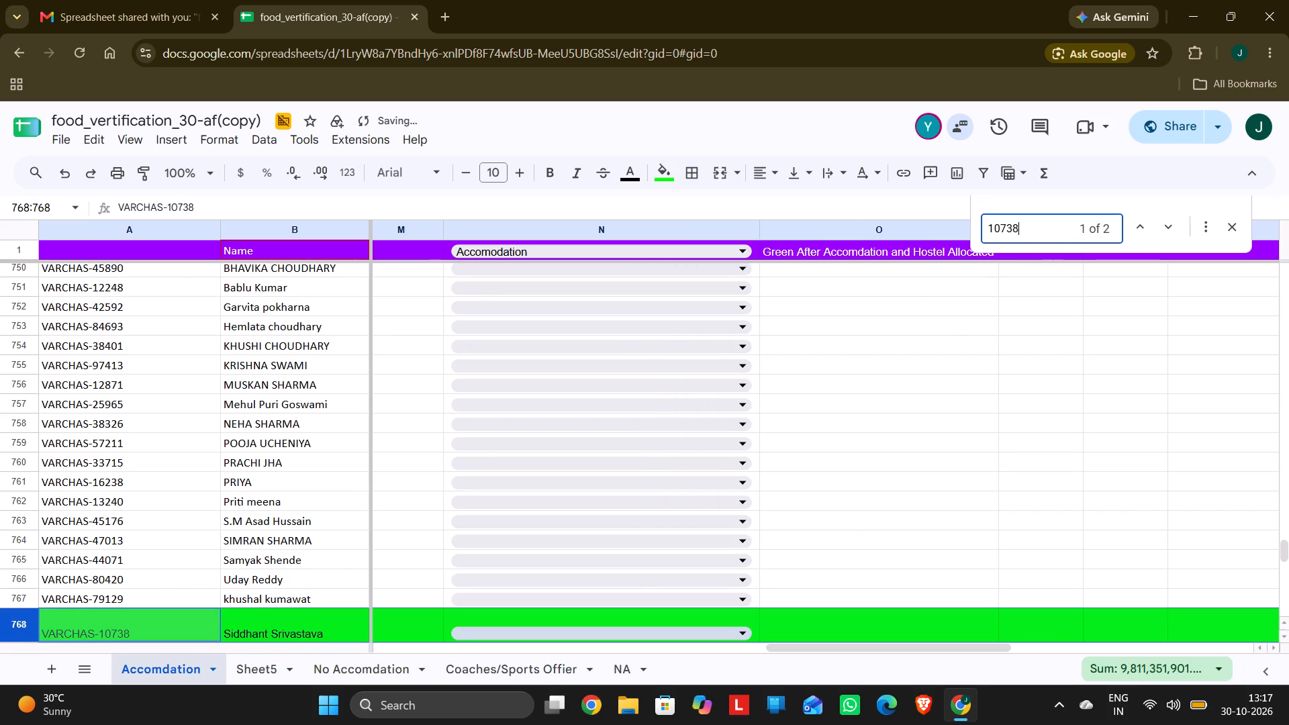
key("BackSpace")
key("BackSpace")
key("BackSpace")
key("BackSpace")
key("BackSpace")
key("BackSpace")
left_click(1033, 237)
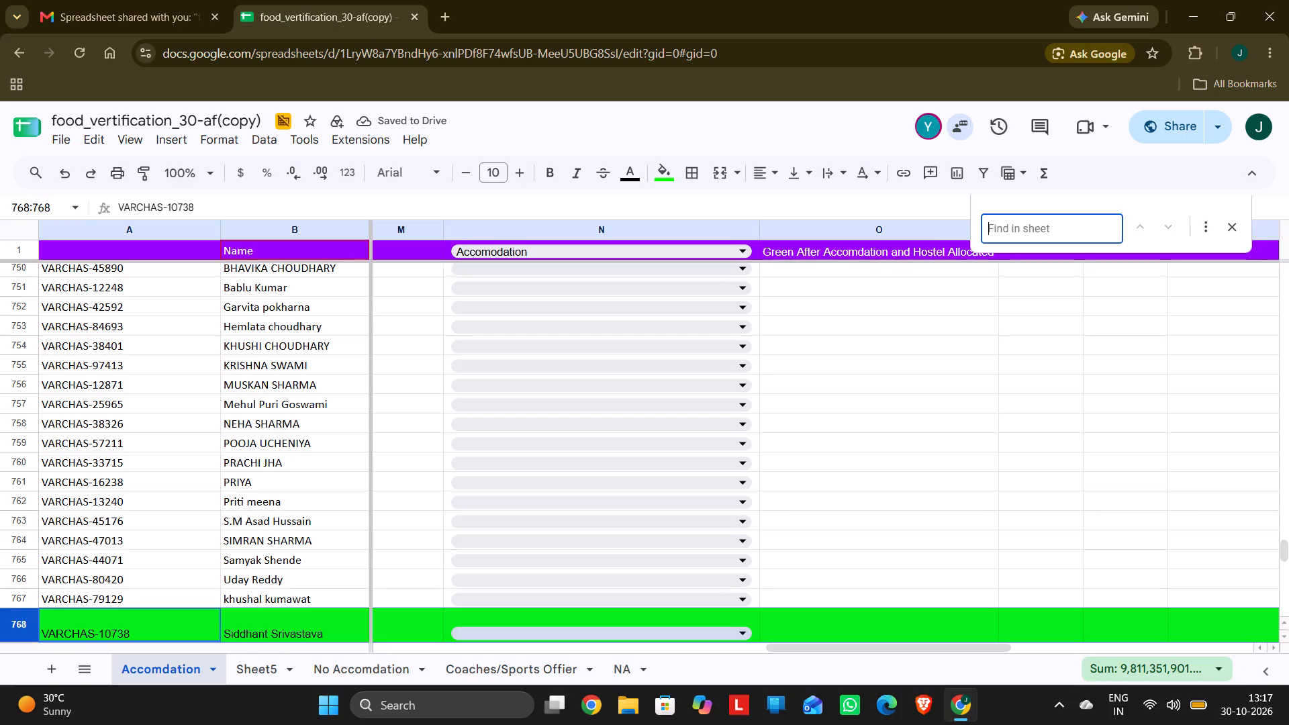
type("890")
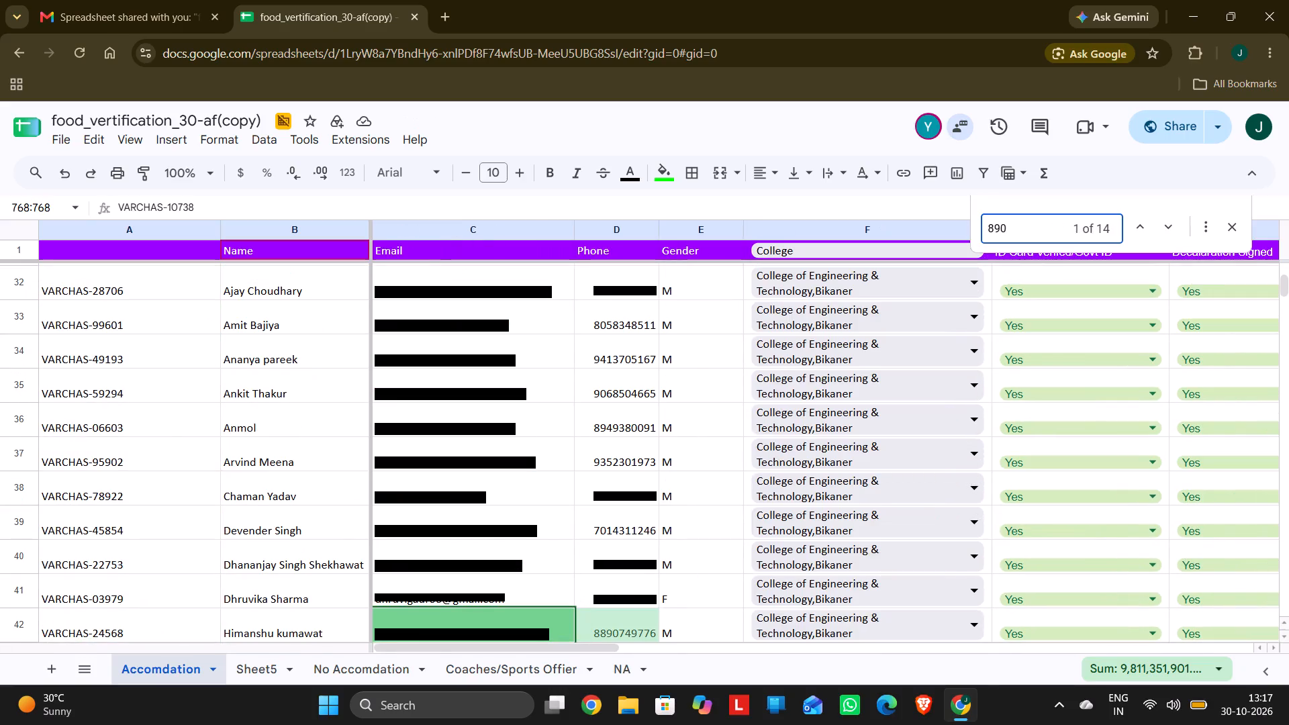
type("47")
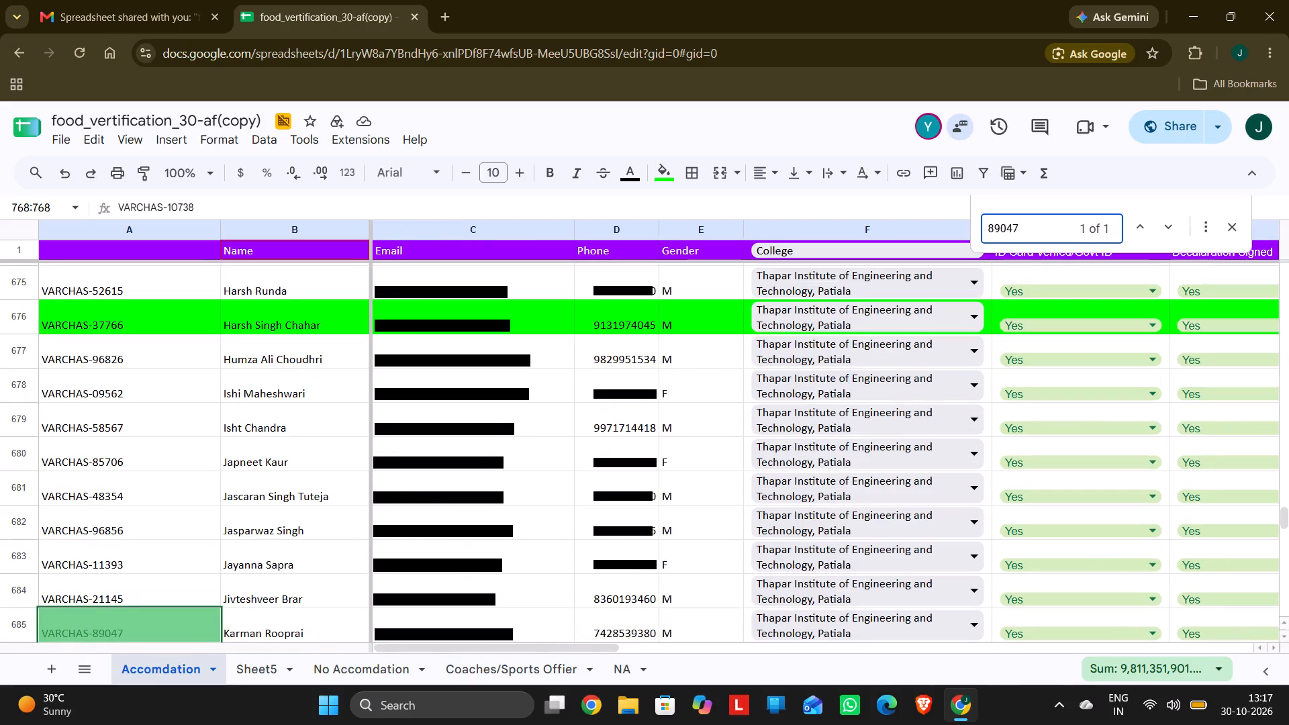
left_click(15, 629)
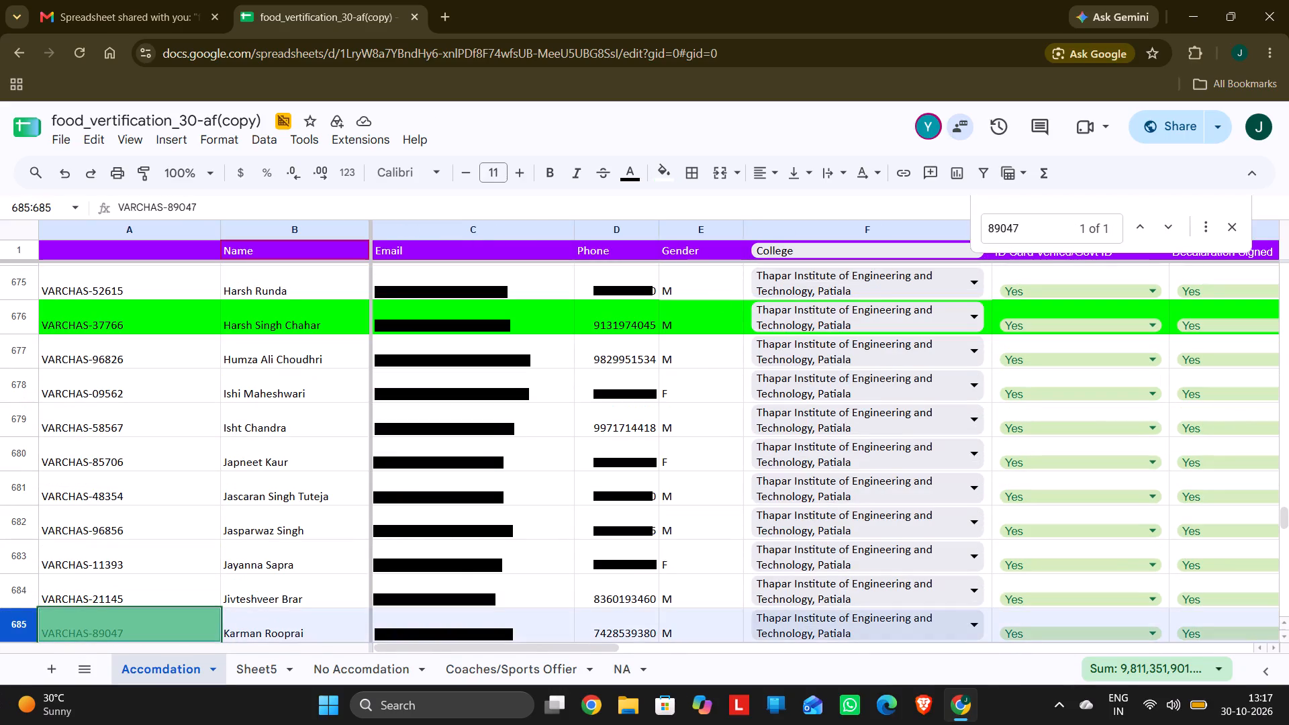
left_click(673, 166)
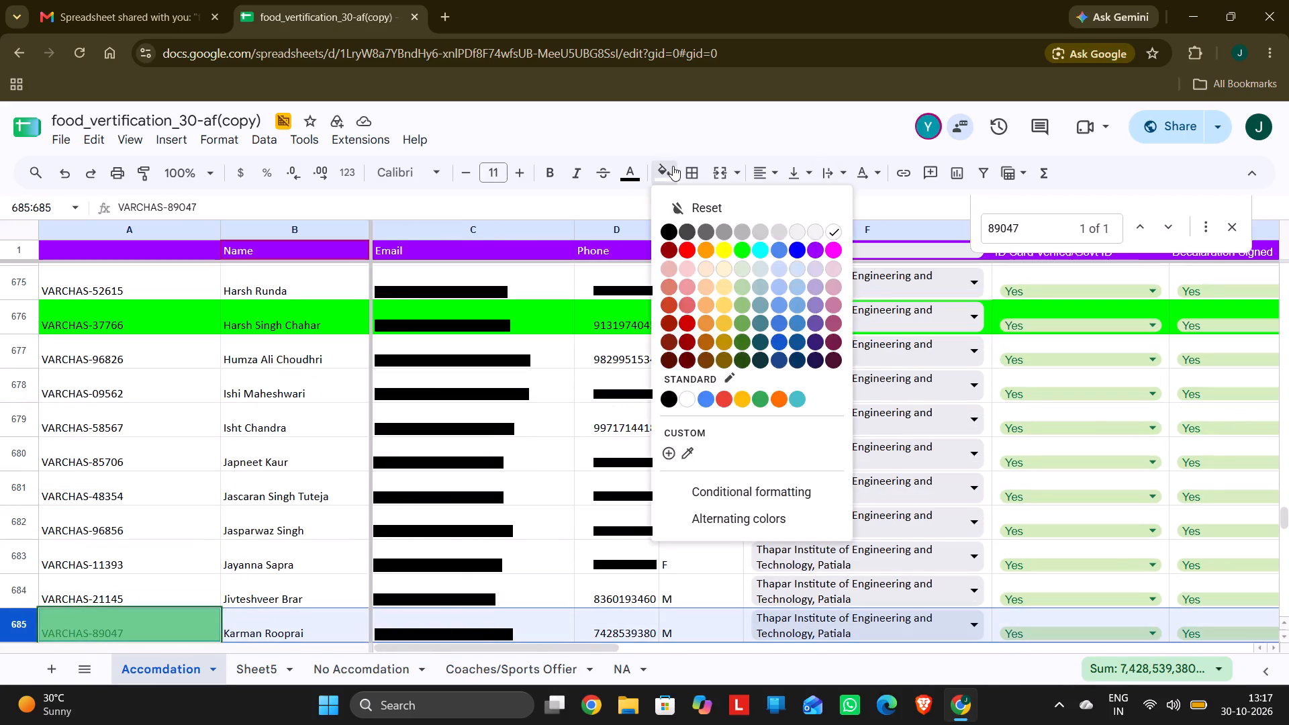
left_click(741, 246)
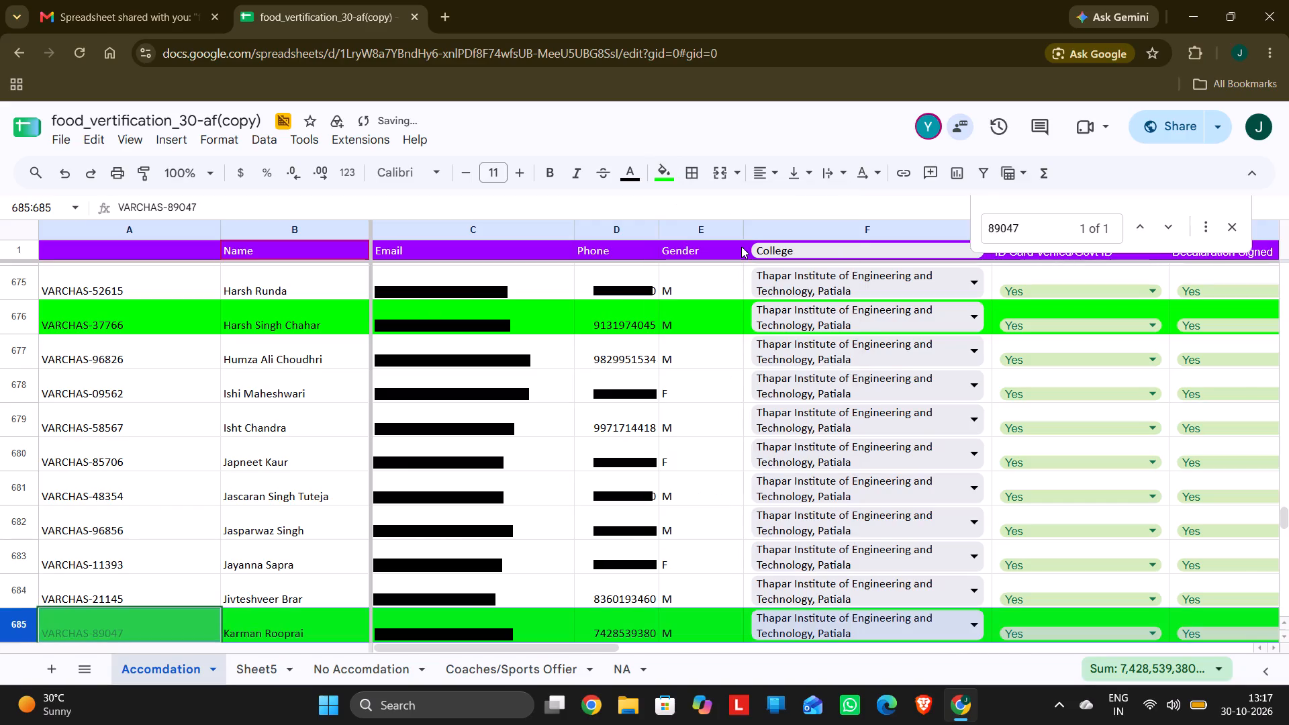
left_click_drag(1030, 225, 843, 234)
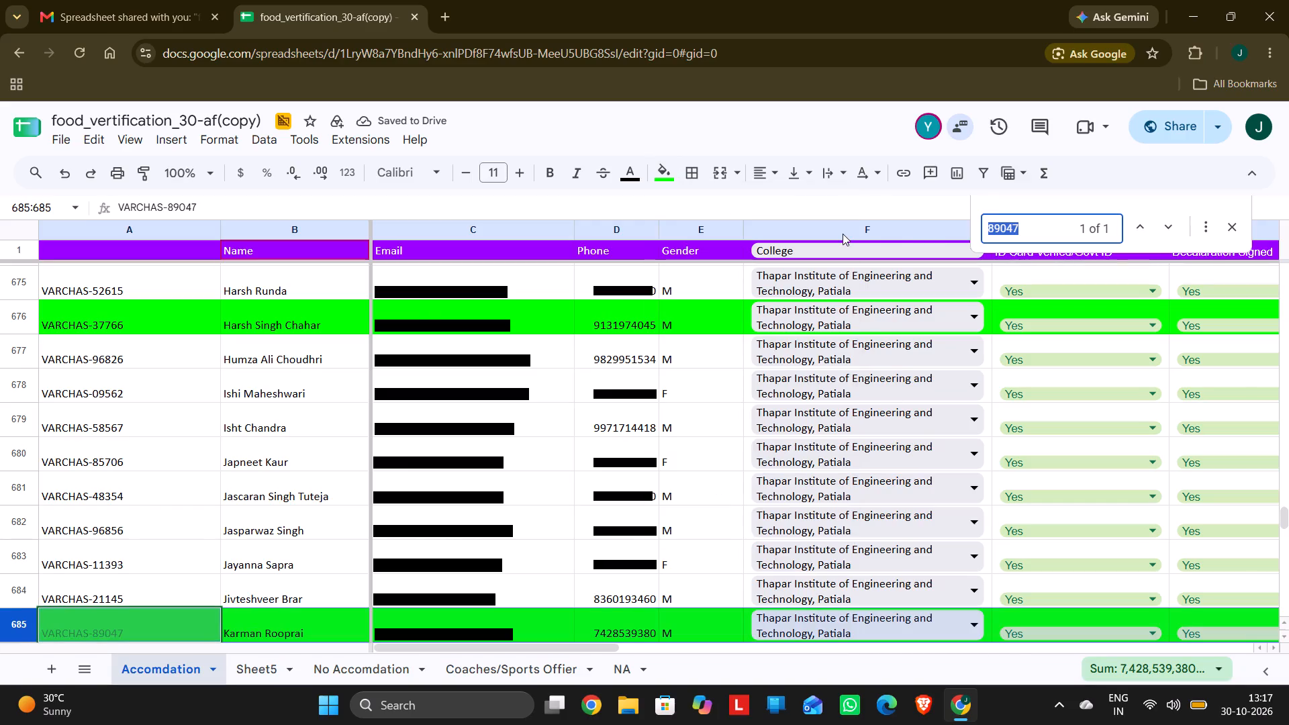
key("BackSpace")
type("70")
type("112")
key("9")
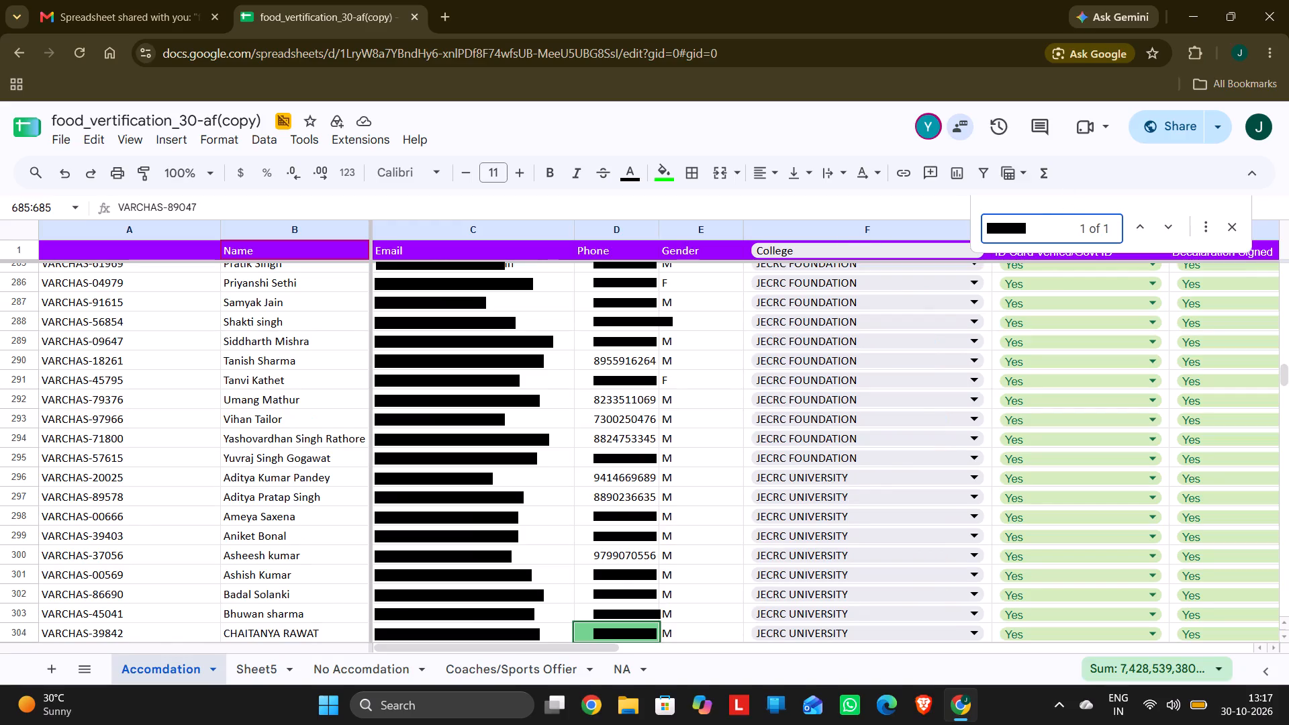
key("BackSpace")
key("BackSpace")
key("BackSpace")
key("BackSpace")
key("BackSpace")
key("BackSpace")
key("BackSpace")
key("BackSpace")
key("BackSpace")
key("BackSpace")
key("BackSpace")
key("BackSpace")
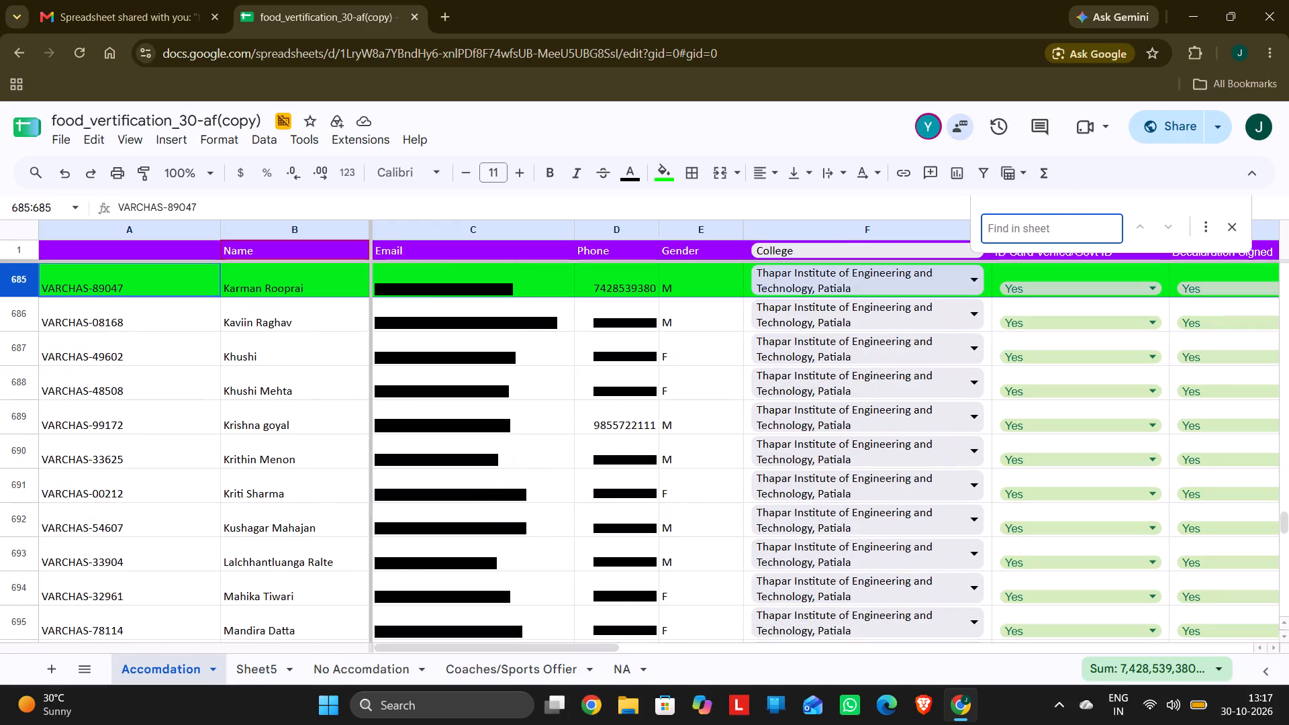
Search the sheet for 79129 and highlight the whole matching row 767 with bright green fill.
left_click(1012, 228)
type("7912")
key("9")
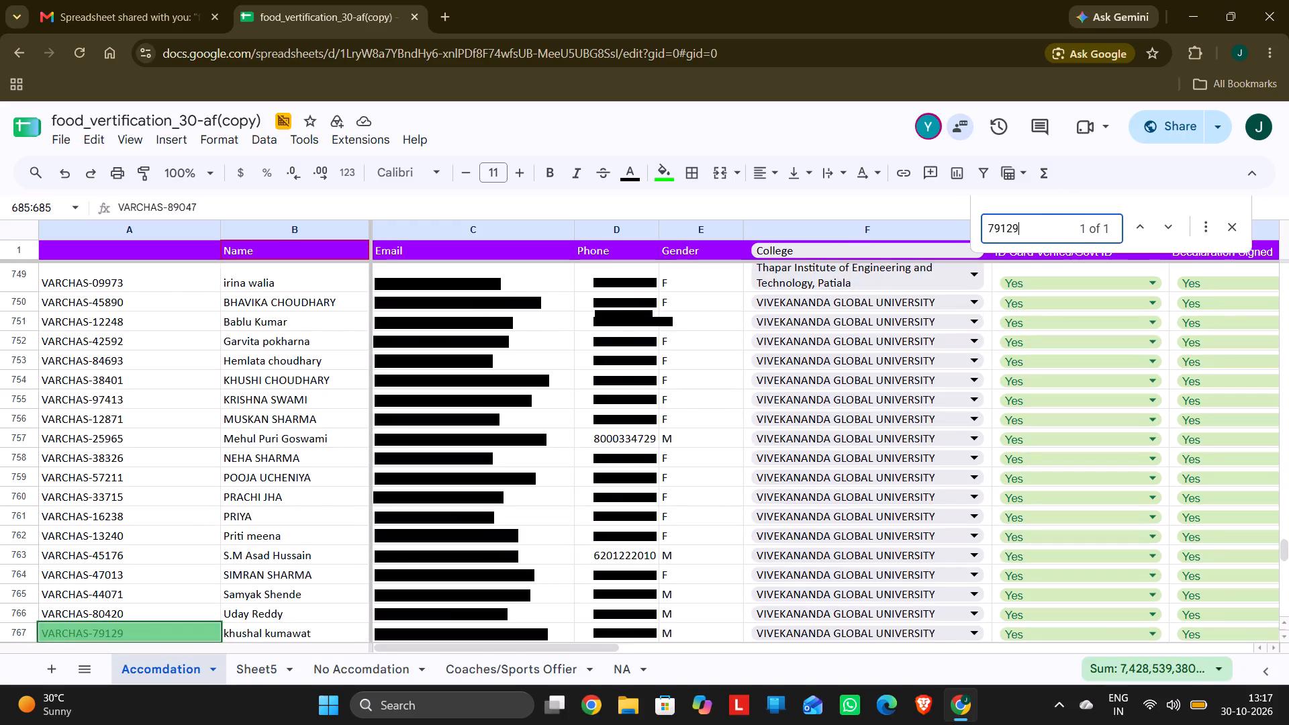
left_click(21, 631)
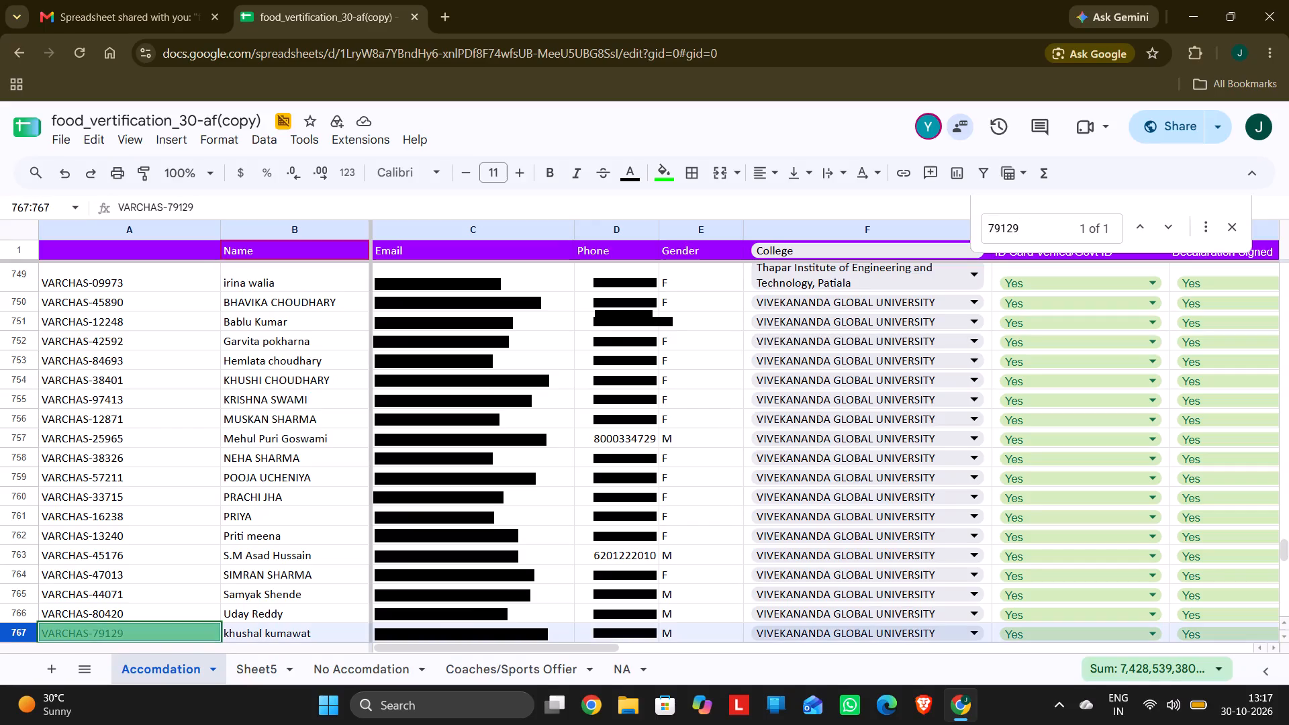
left_click(659, 164)
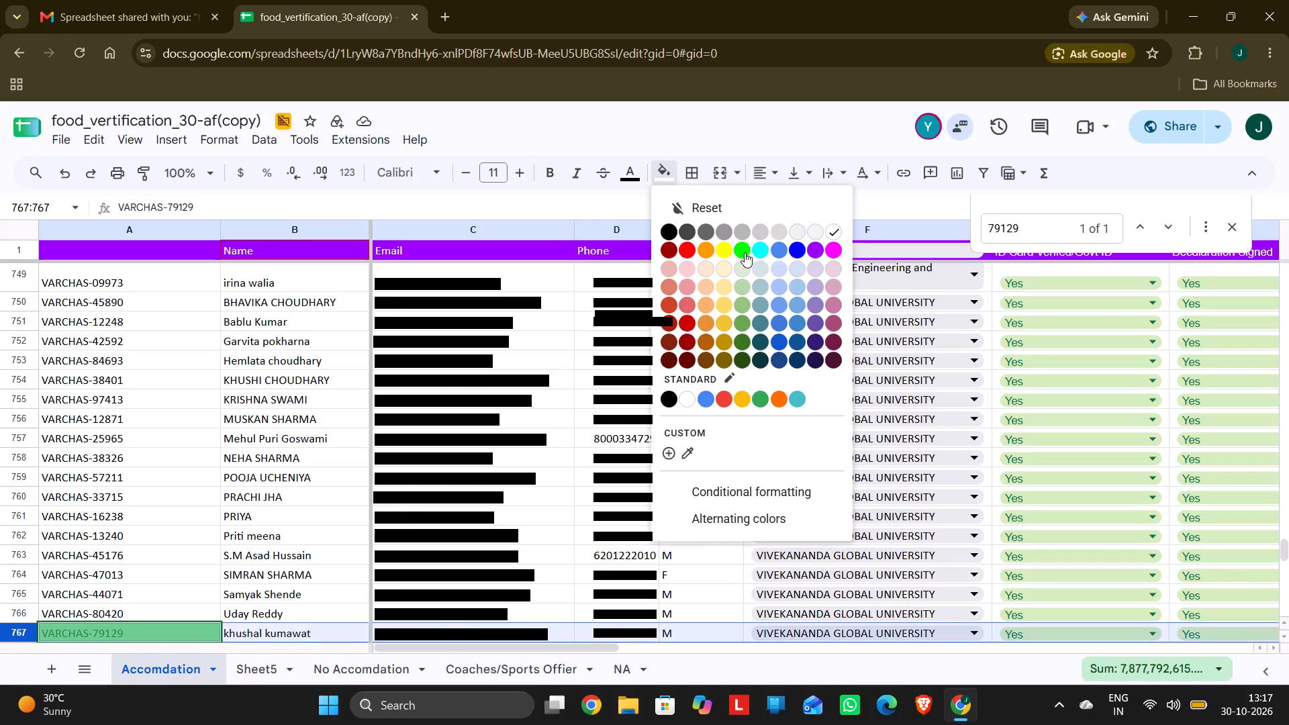
left_click(742, 252)
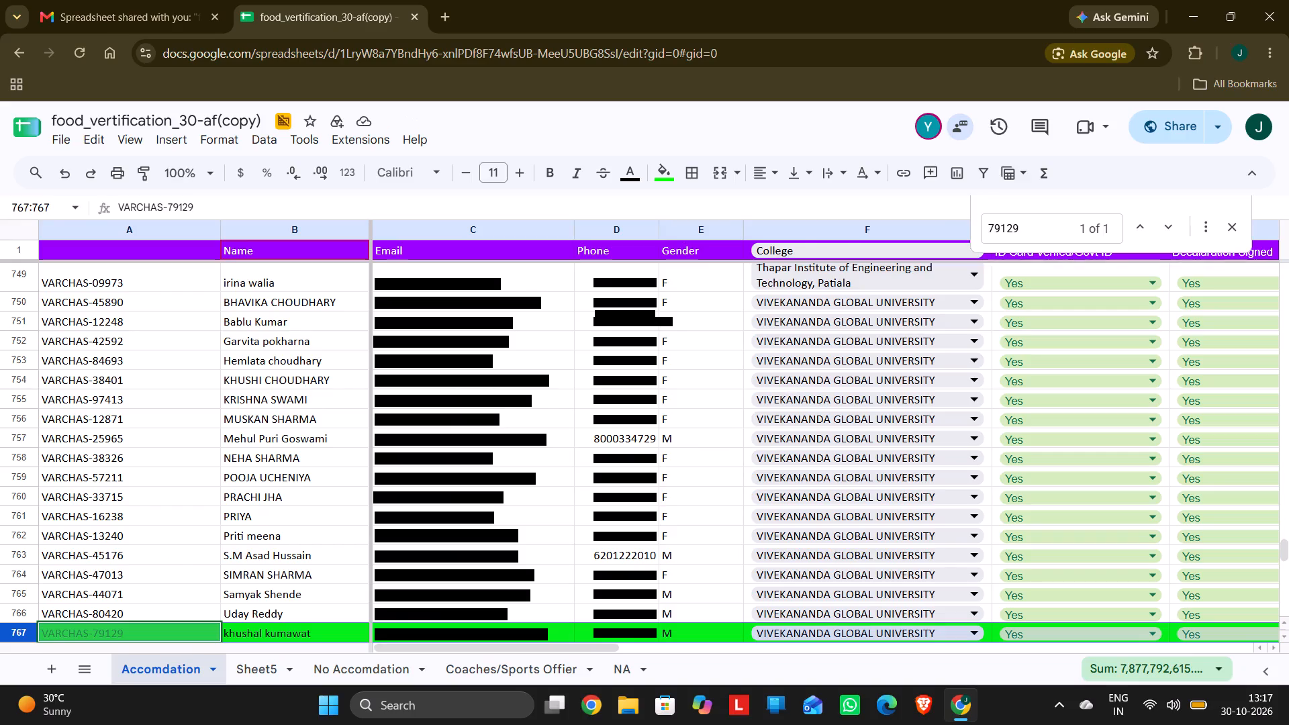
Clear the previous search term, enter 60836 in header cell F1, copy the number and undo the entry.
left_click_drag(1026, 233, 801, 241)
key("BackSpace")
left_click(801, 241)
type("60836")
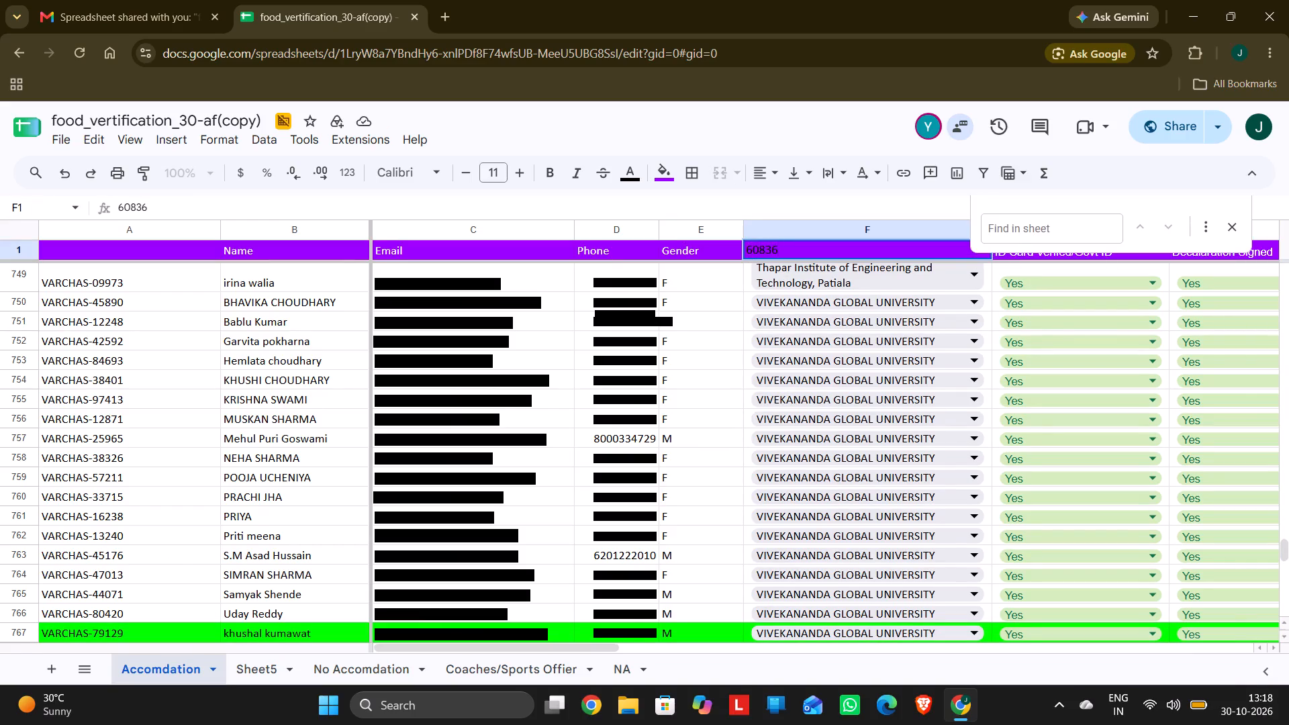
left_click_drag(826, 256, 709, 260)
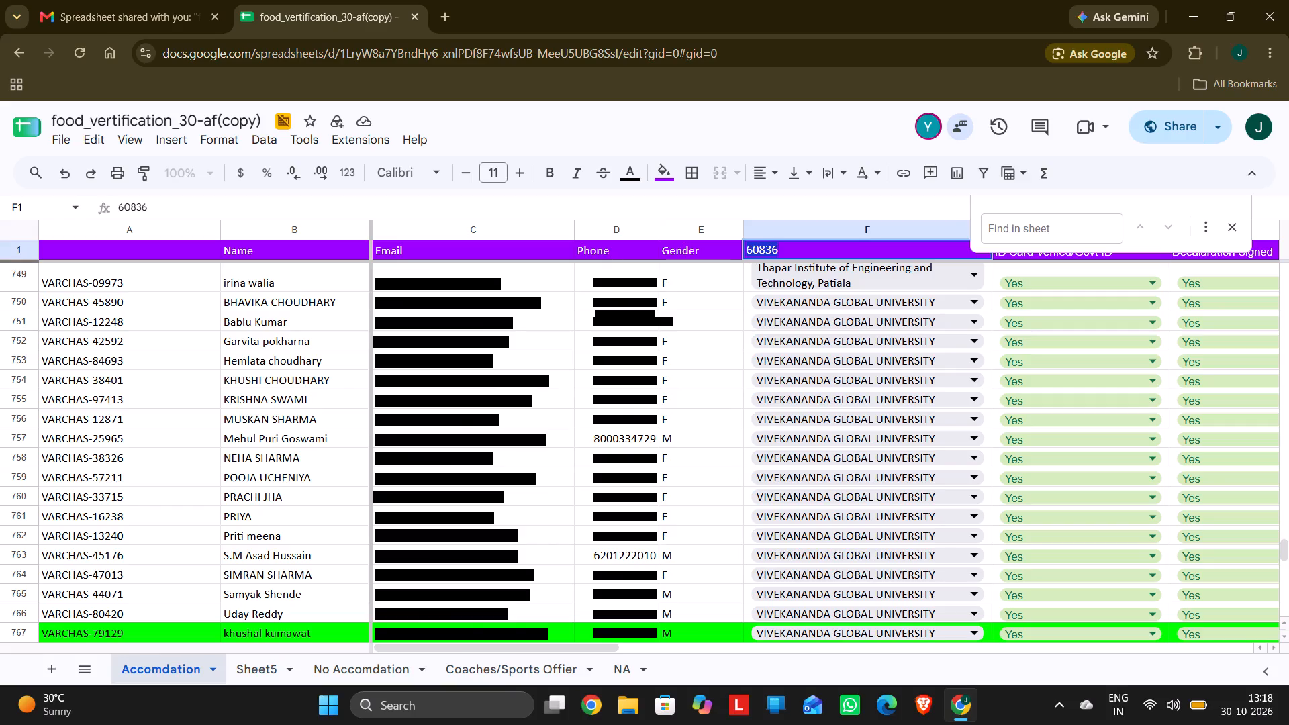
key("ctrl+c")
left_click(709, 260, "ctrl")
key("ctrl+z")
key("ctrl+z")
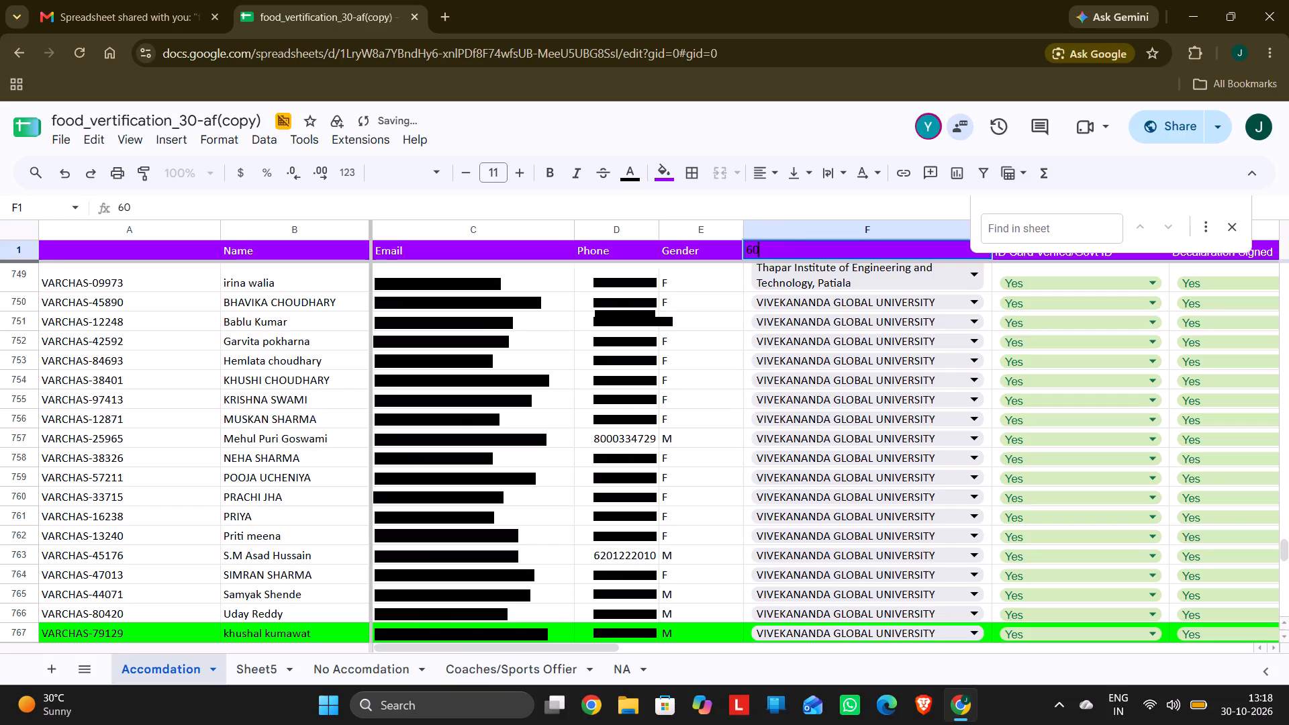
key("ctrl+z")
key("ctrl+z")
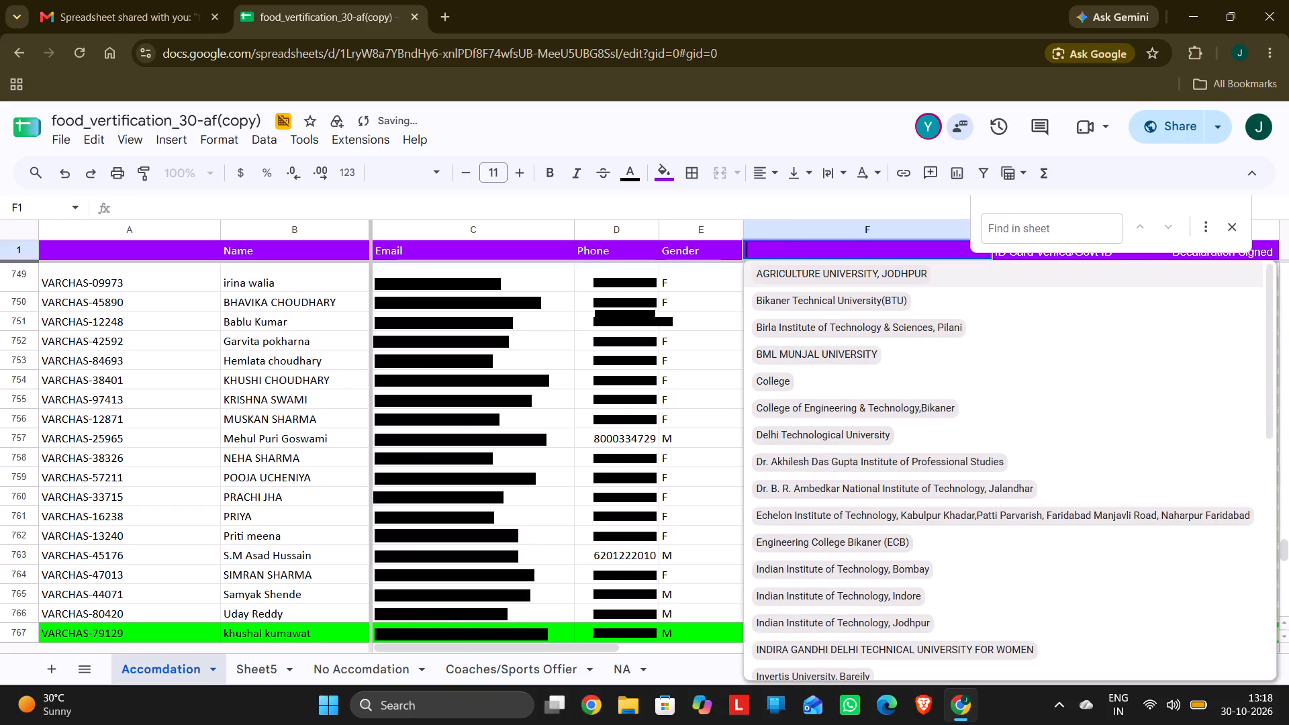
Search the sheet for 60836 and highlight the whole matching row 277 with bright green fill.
left_click(1028, 236)
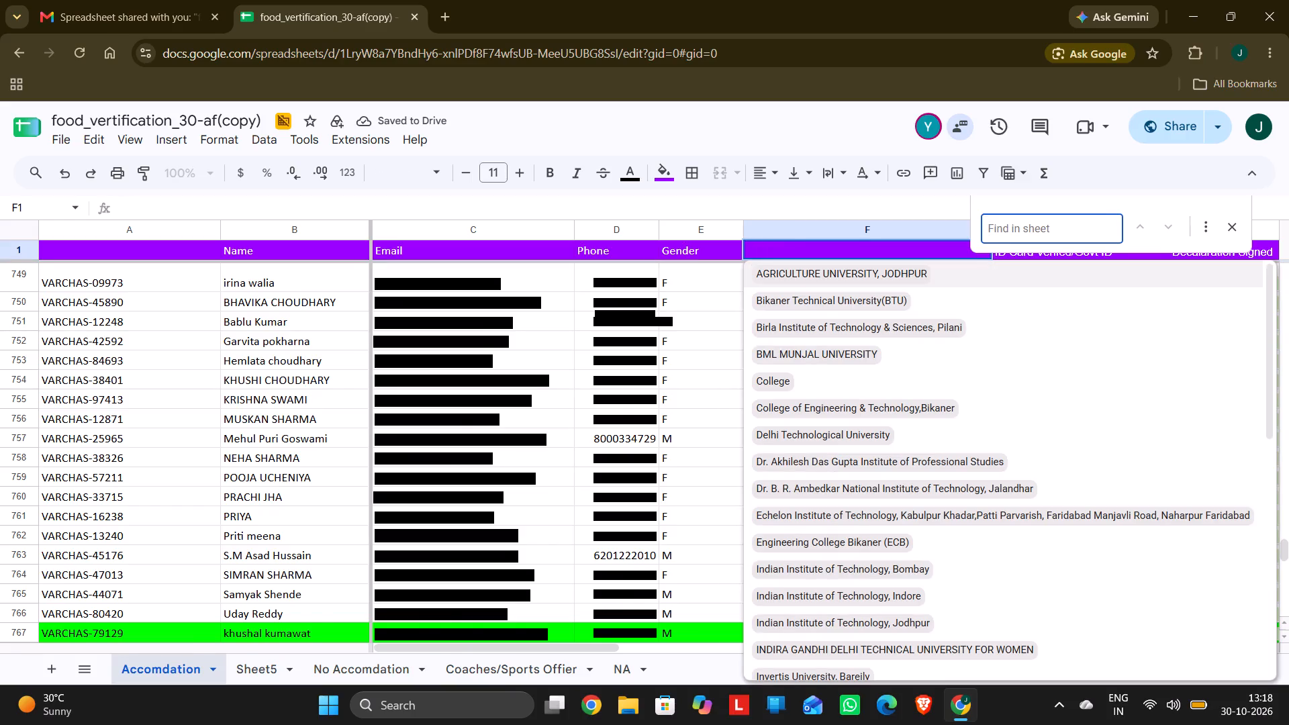
key("ctrl+v")
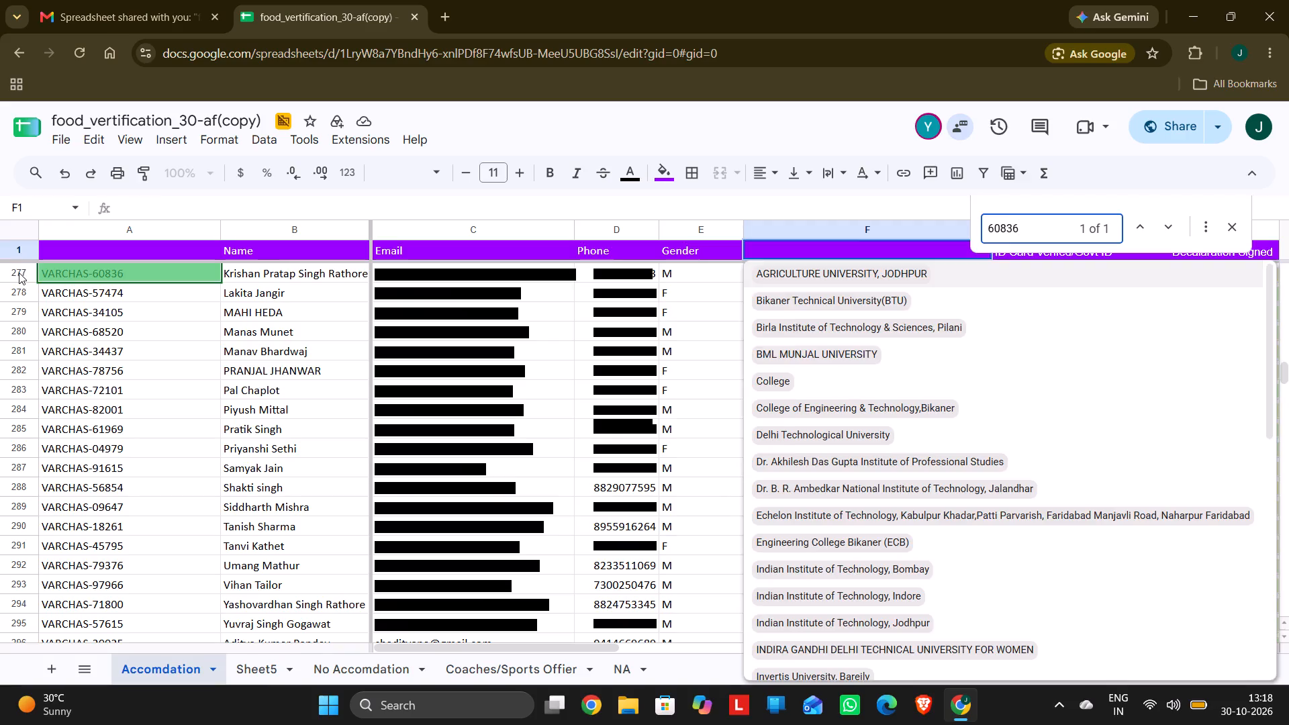
left_click(19, 273)
left_click(665, 173)
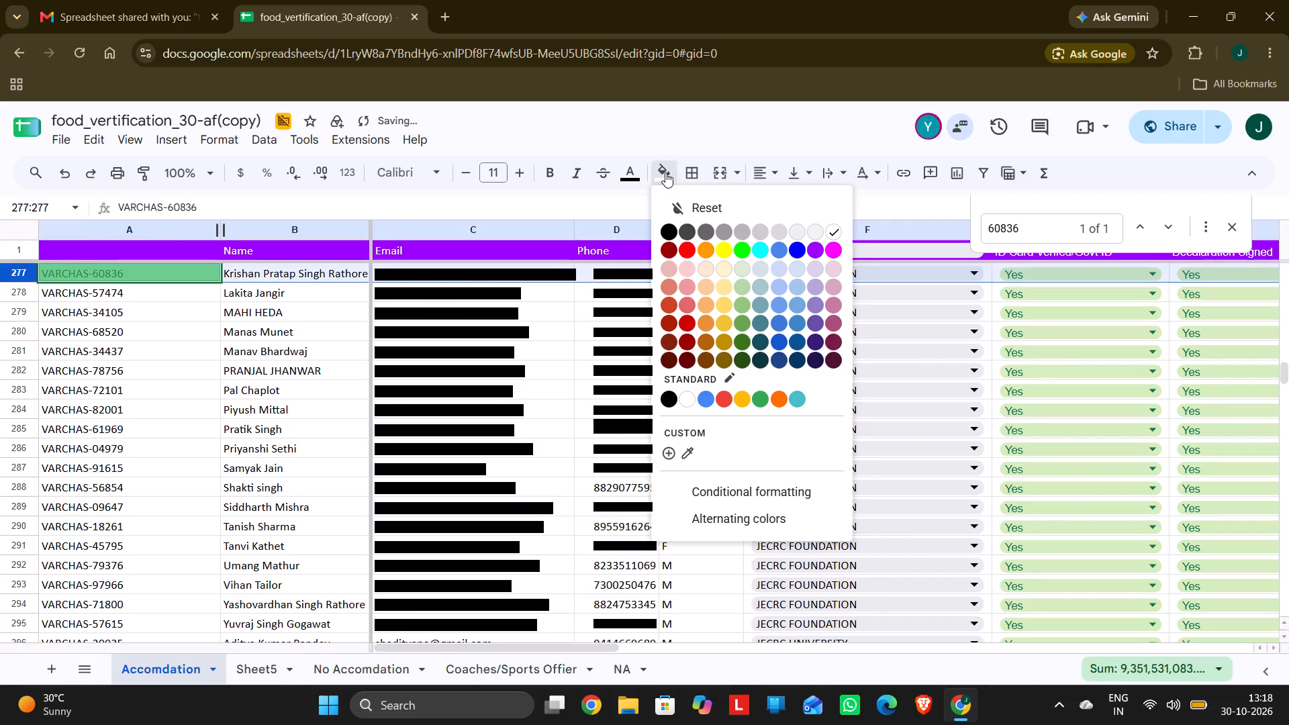
left_click(746, 250)
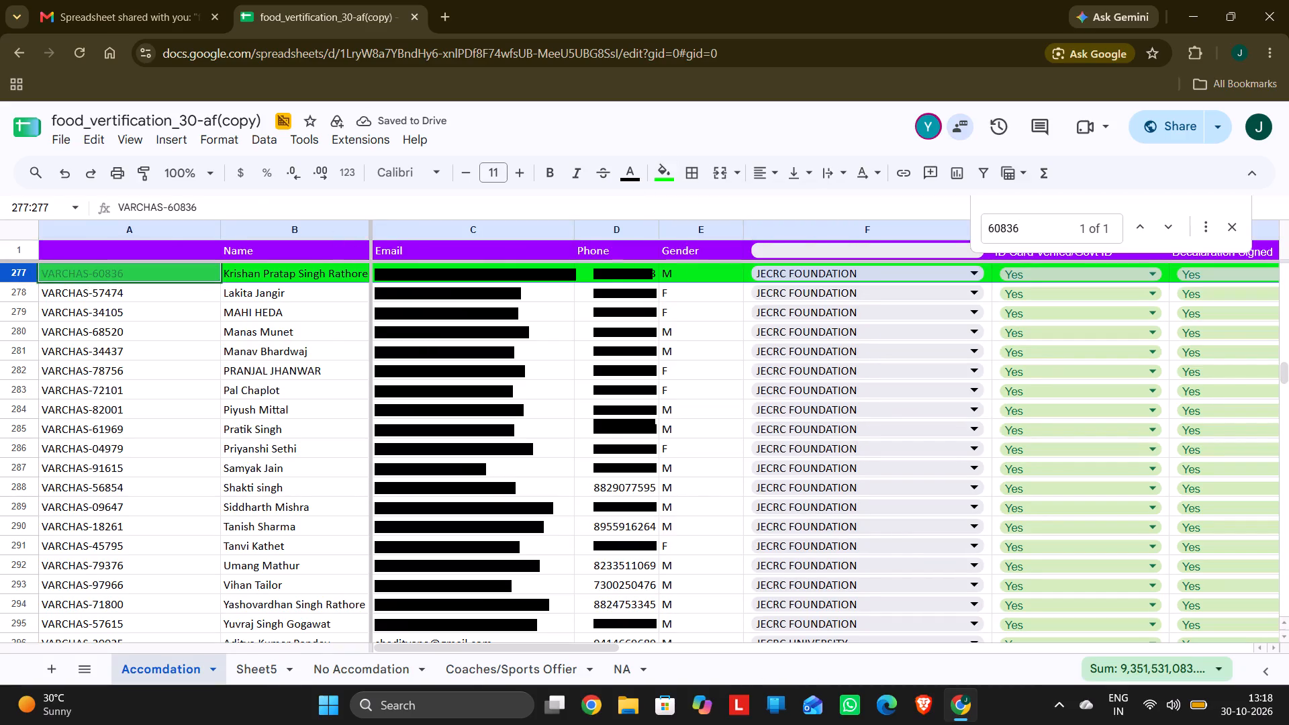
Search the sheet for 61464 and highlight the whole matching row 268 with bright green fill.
left_click_drag(1036, 235, 817, 242)
key("BackSpace")
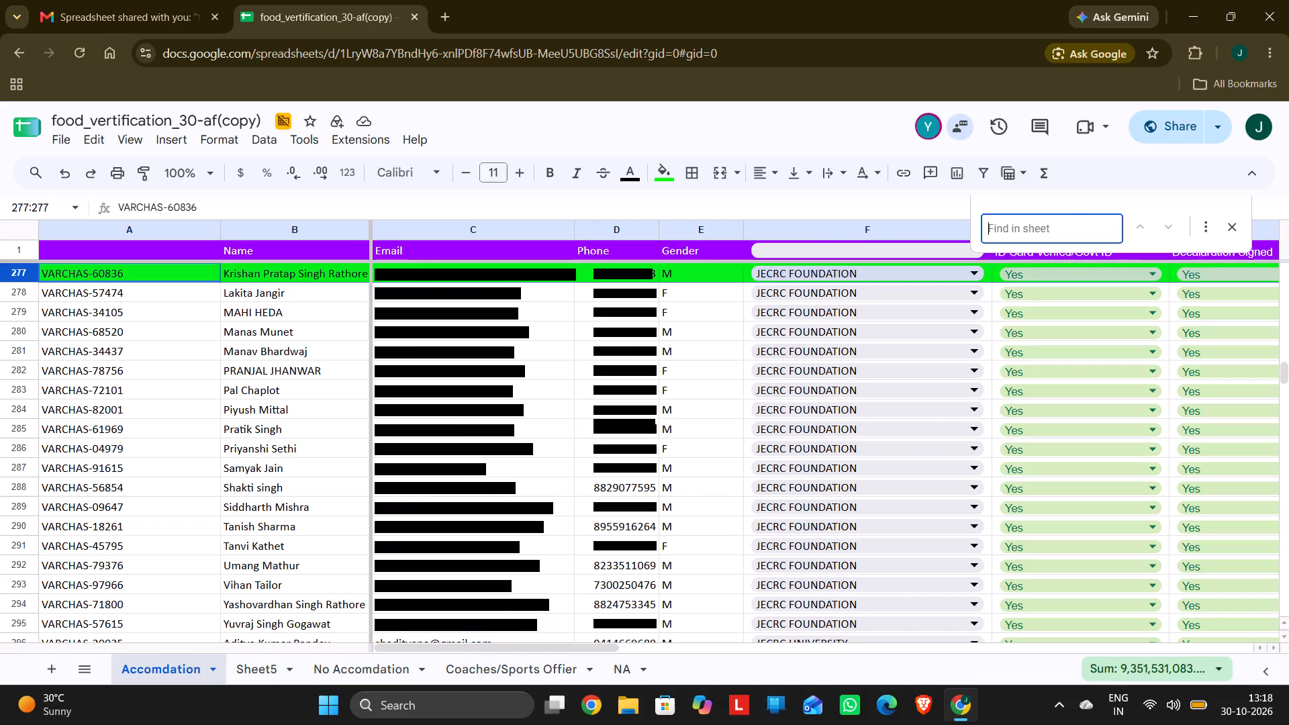
scroll(873, 395, "up", 1)
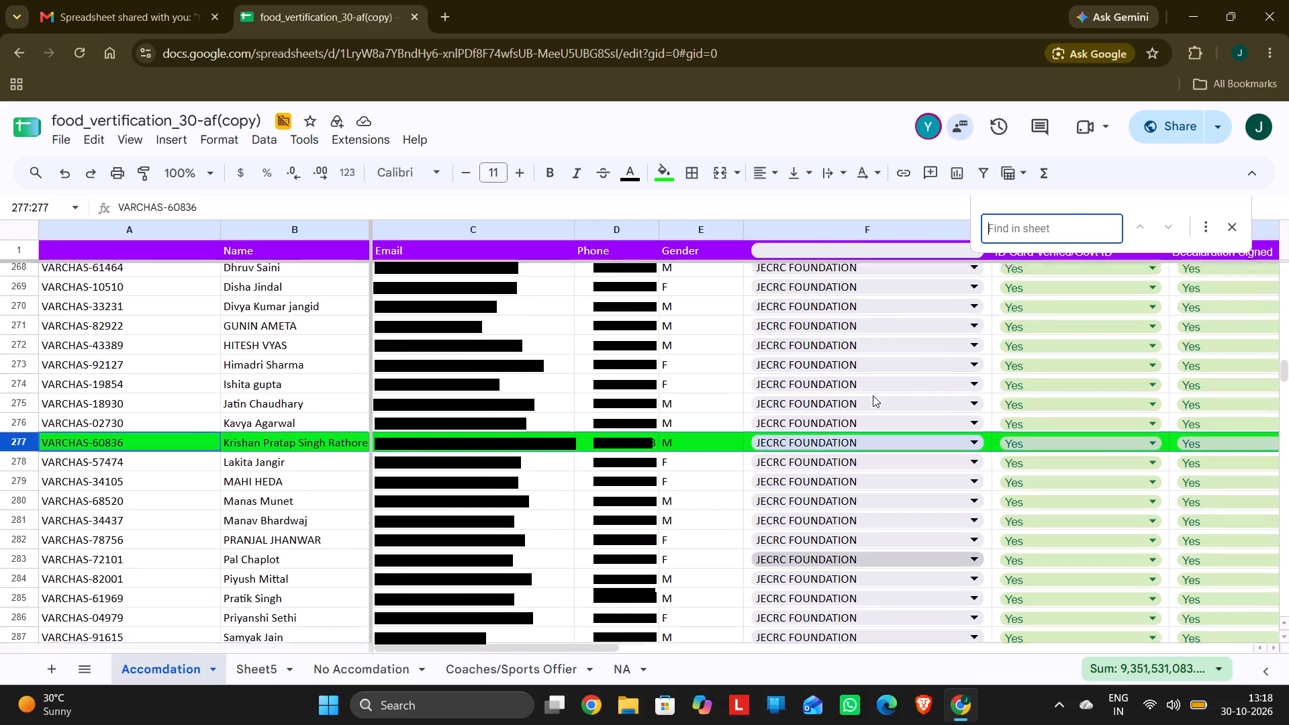
scroll(873, 395, "up", 4)
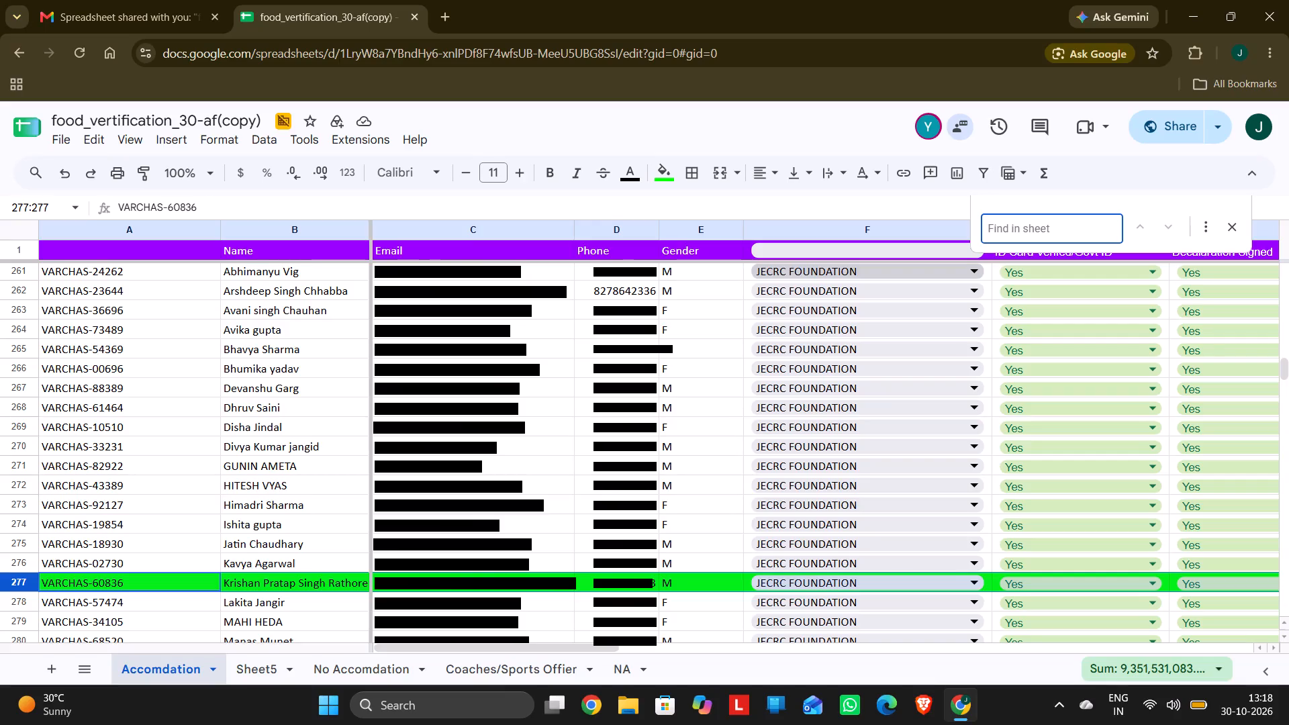
type("6146")
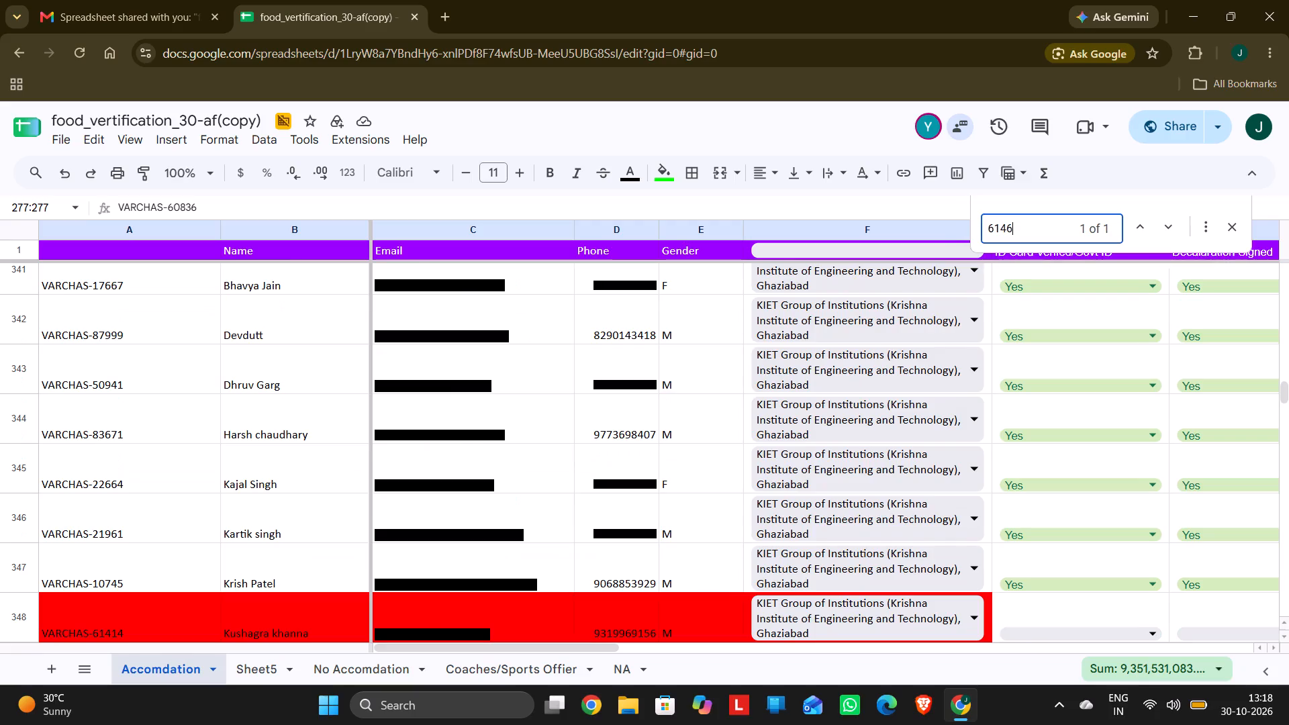
key("4")
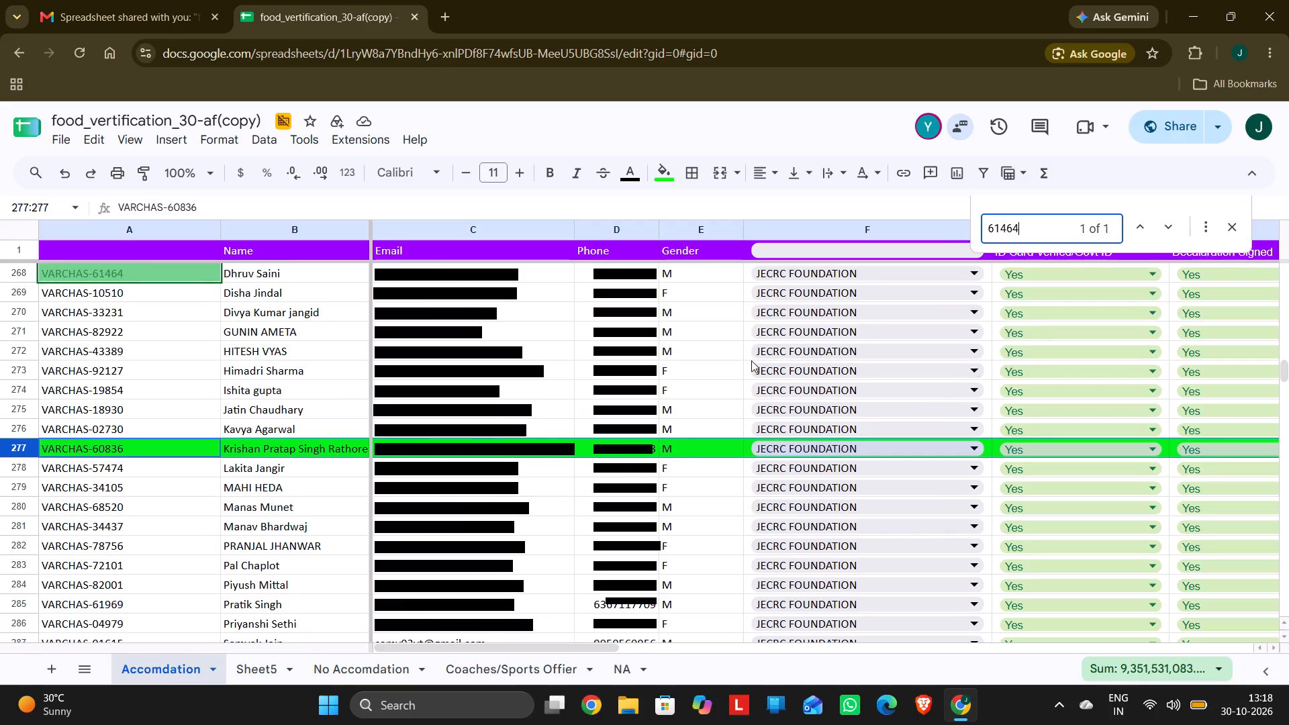
left_click(19, 274)
left_click_drag(655, 171, 702, 281)
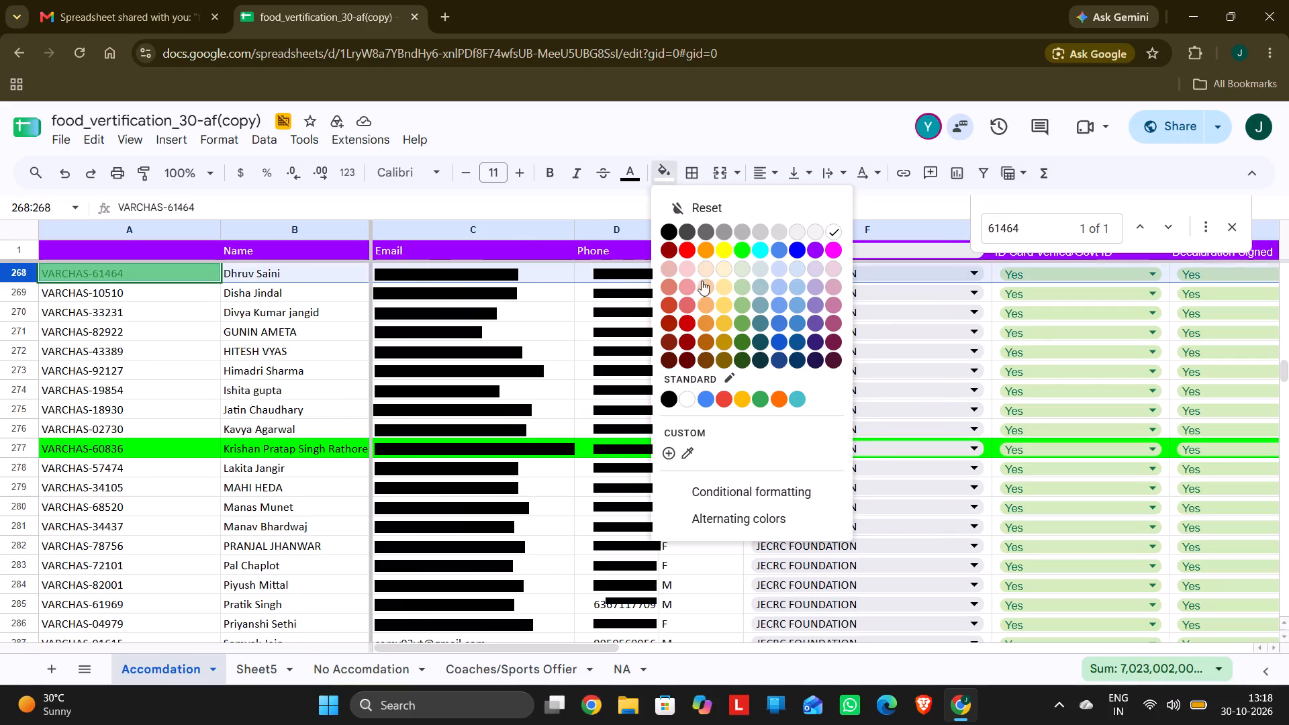
left_click_drag(702, 281, 738, 242)
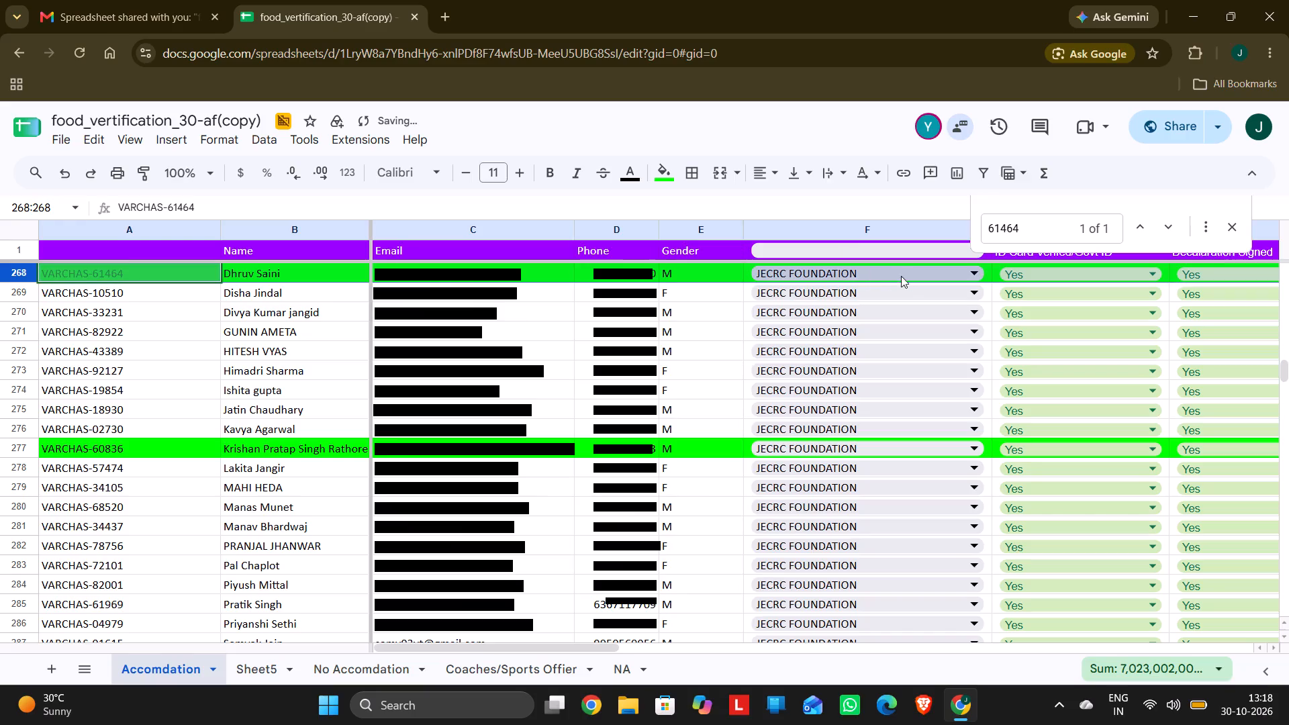
Clear the previous term from the sheet search.
left_click_drag(1044, 237, 935, 240)
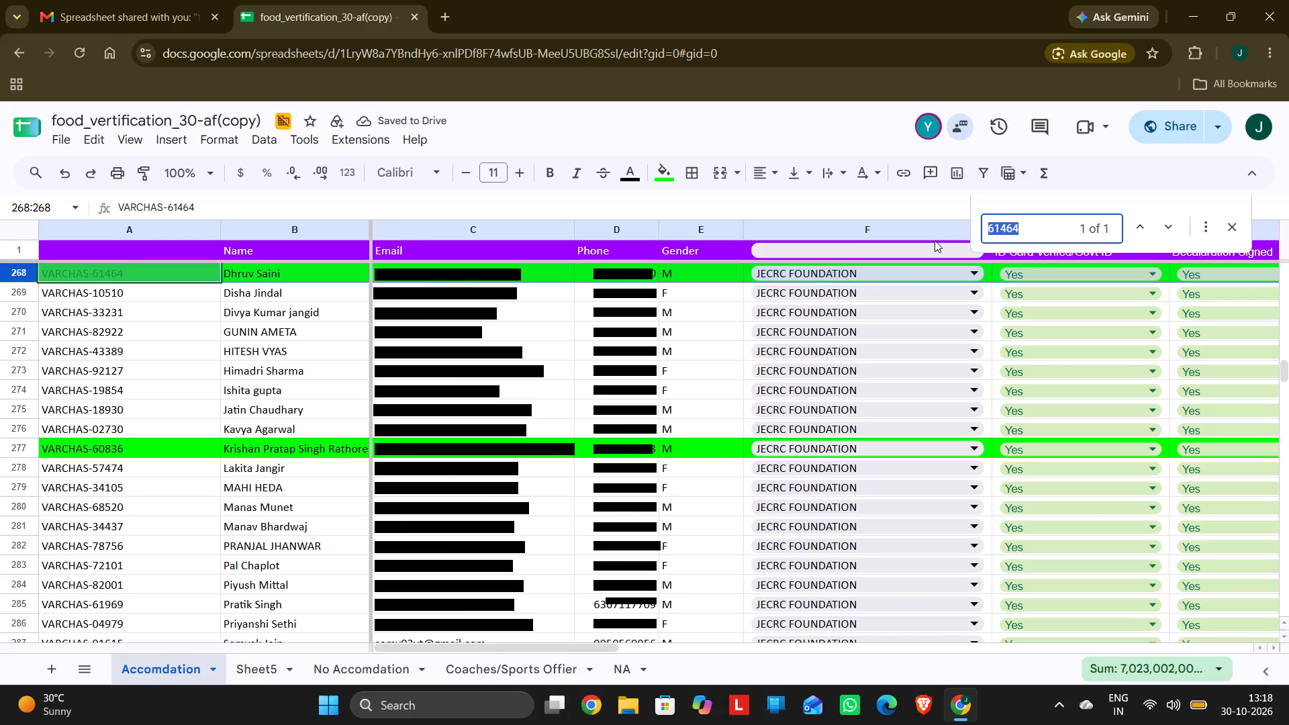
left_click_drag(935, 240, 935, 240)
key("BackSpace")
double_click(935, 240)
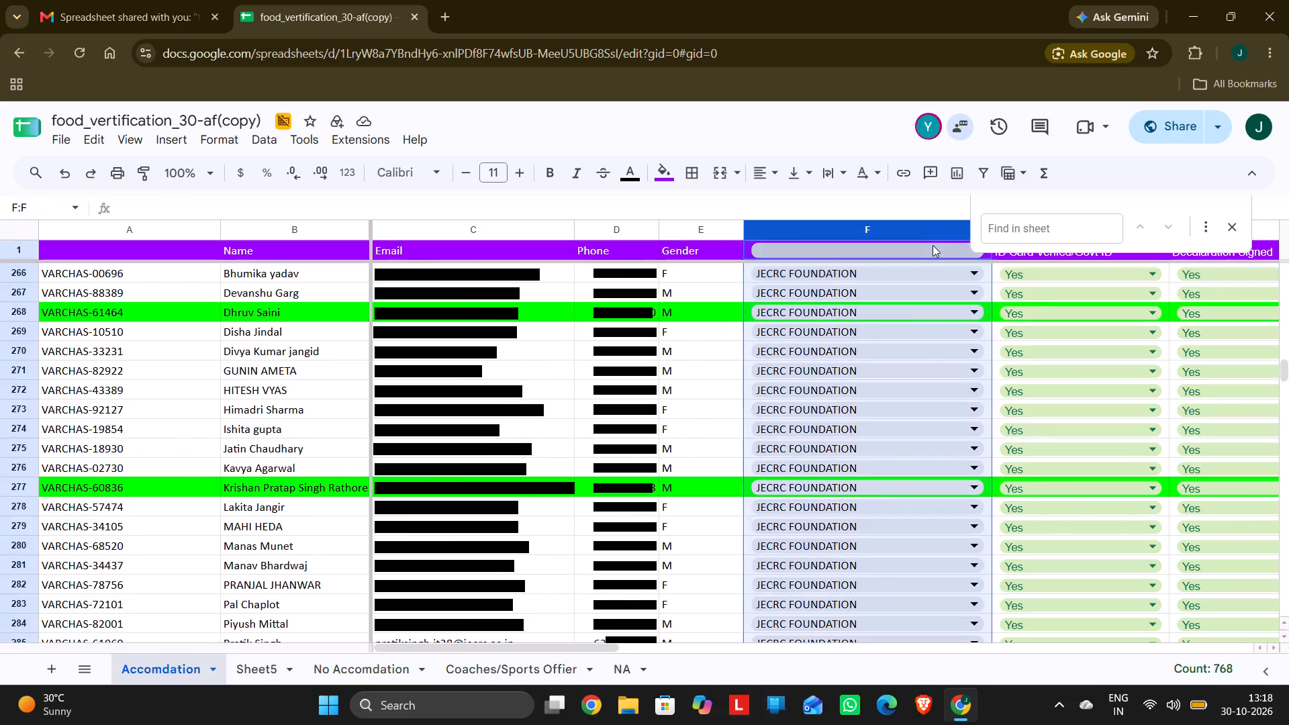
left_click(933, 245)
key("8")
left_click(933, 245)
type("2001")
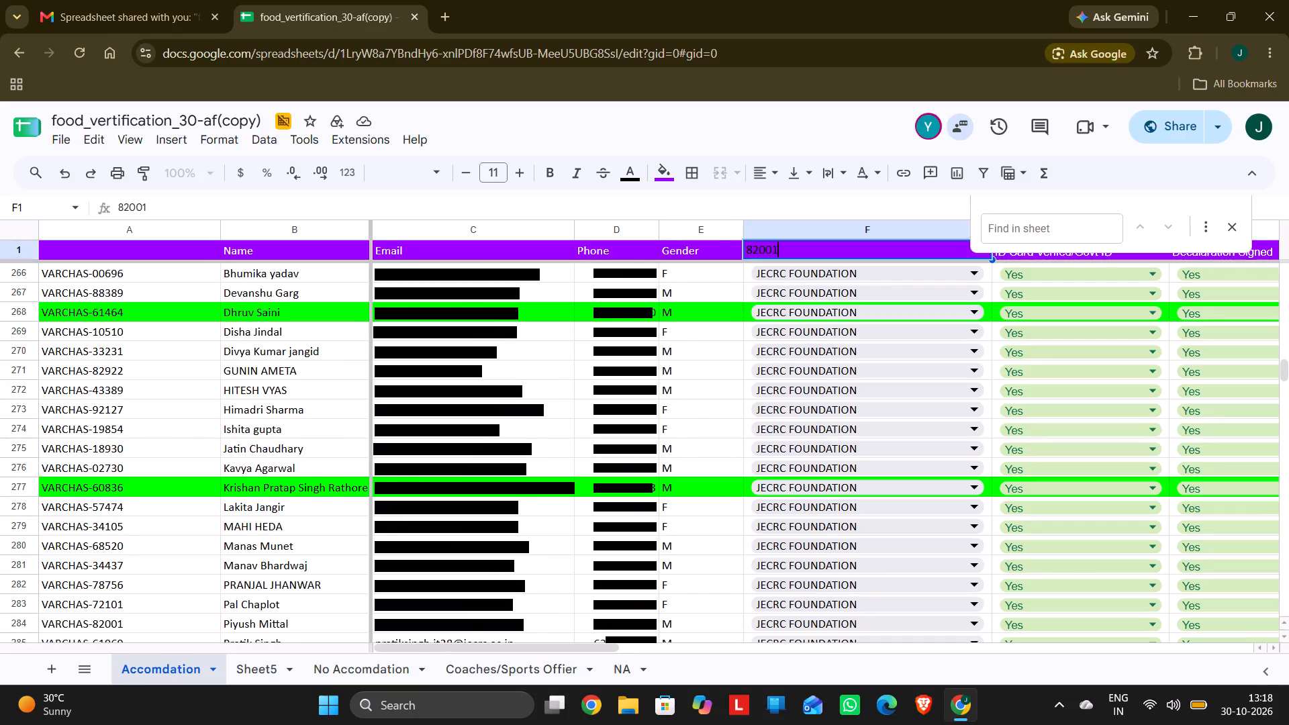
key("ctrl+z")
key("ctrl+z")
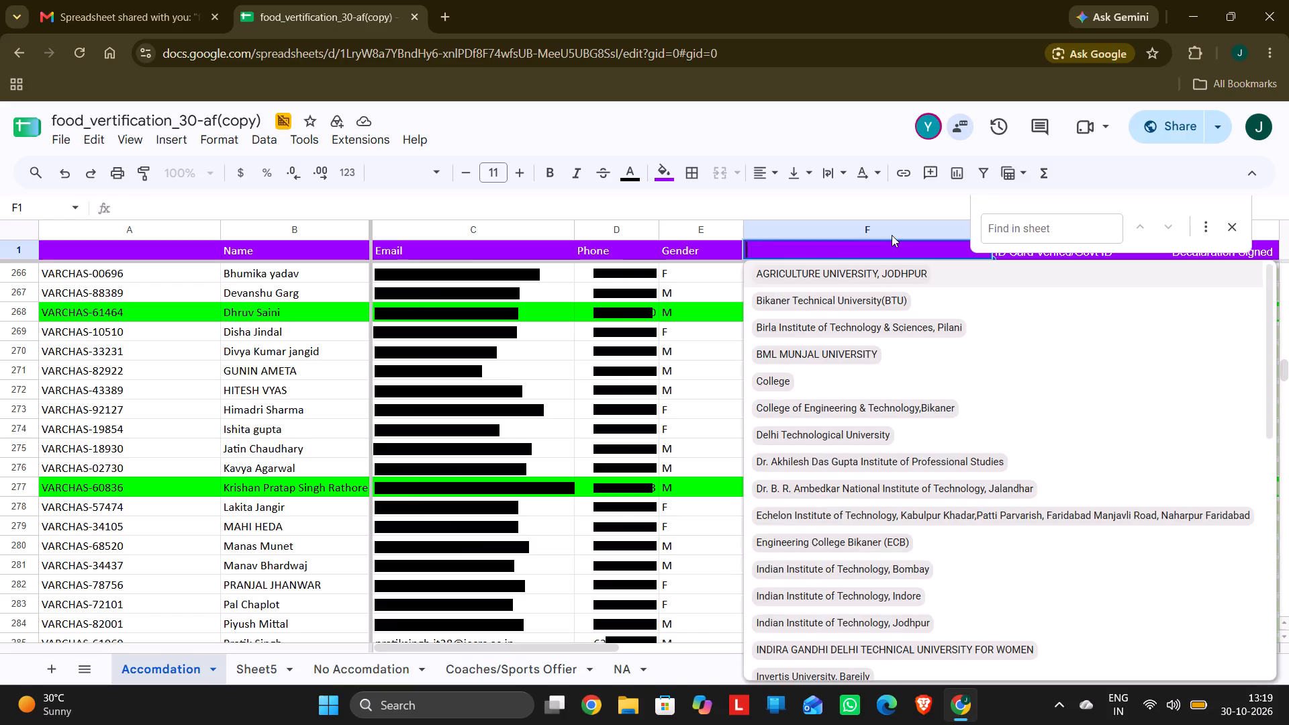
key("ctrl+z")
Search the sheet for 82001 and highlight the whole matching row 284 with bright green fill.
left_click(1010, 226)
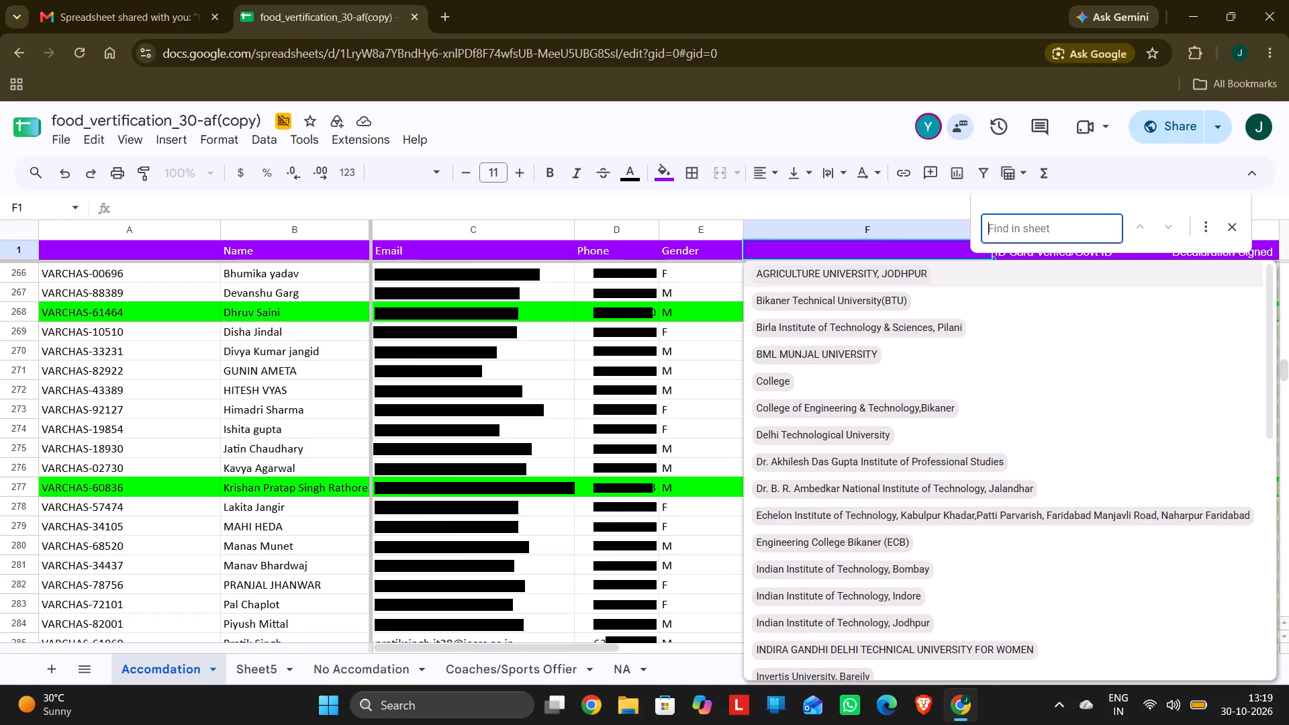
type("82001")
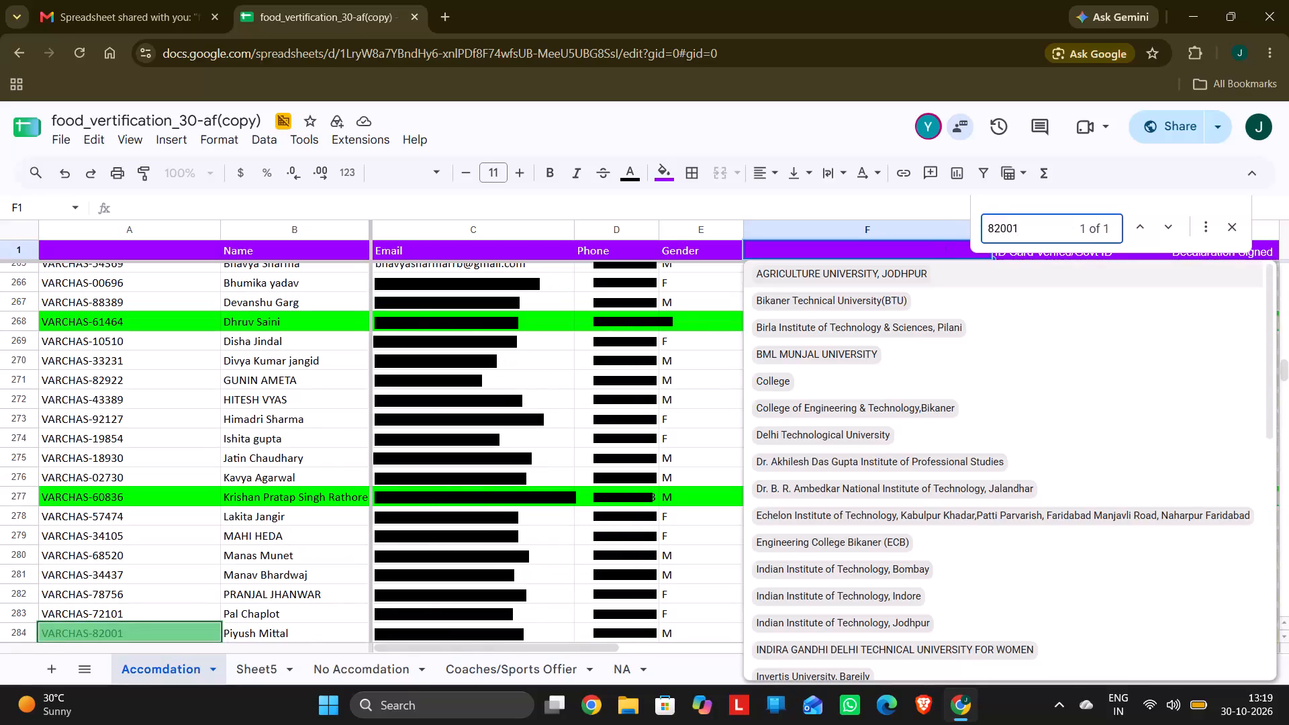
left_click(26, 638)
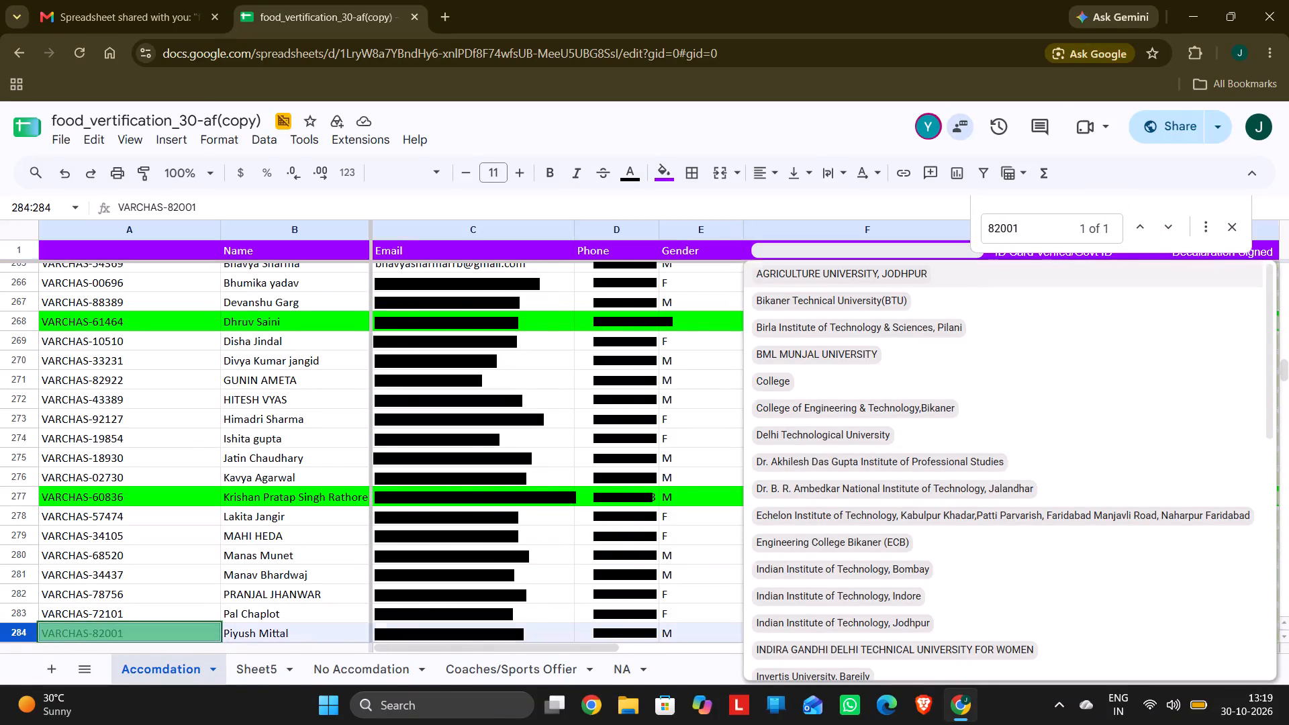
left_click_drag(661, 177, 753, 297)
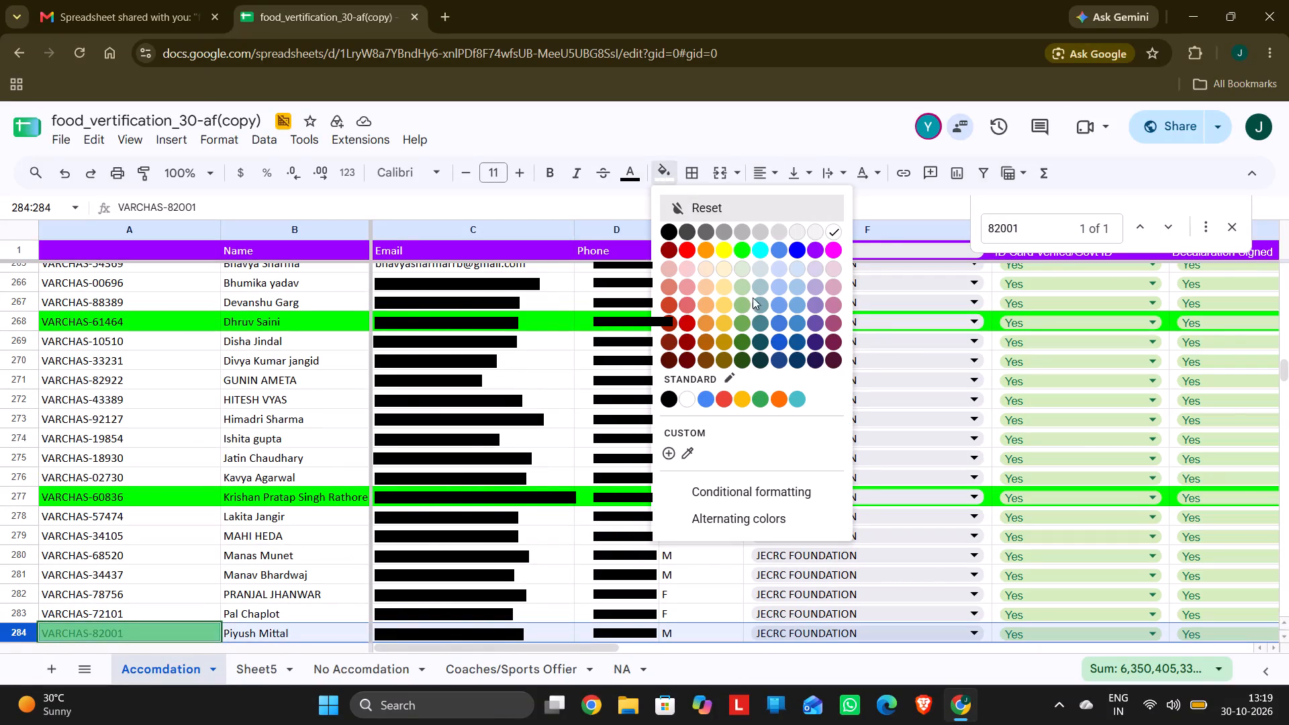
left_click_drag(753, 297, 741, 248)
left_click(741, 248)
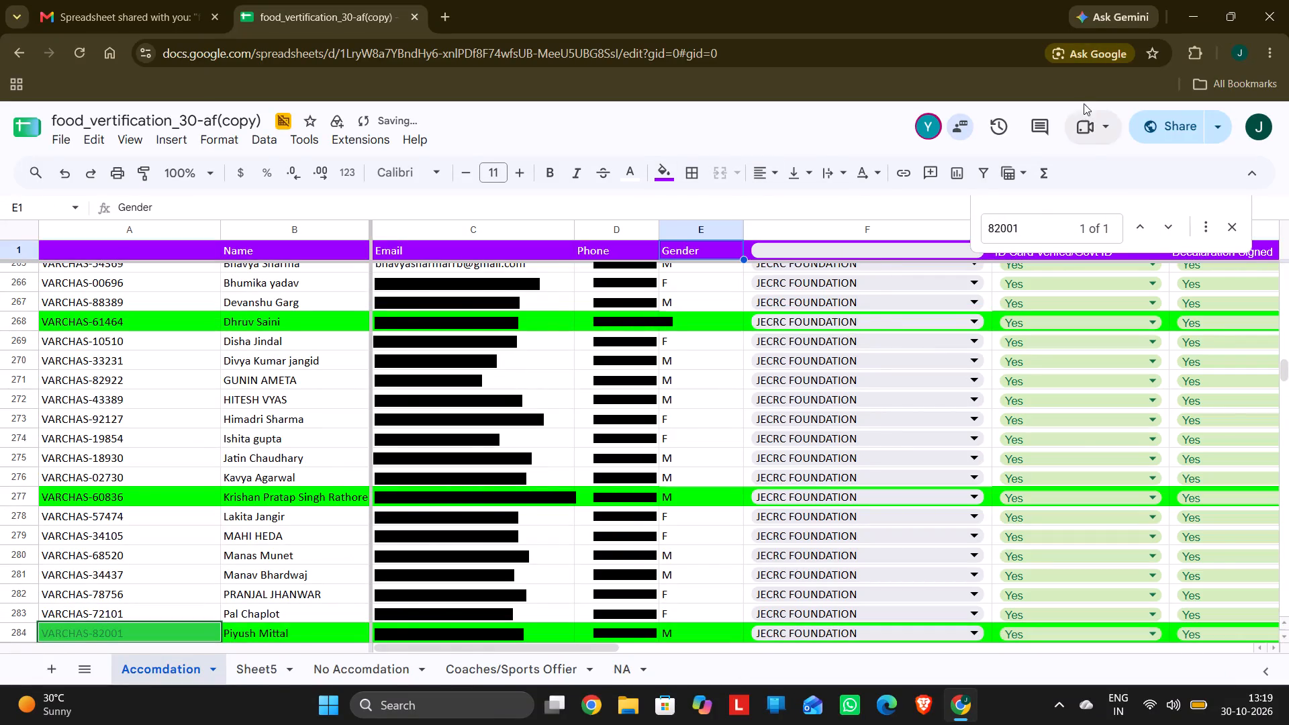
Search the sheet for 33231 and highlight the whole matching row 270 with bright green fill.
left_click_drag(1032, 232, 924, 236)
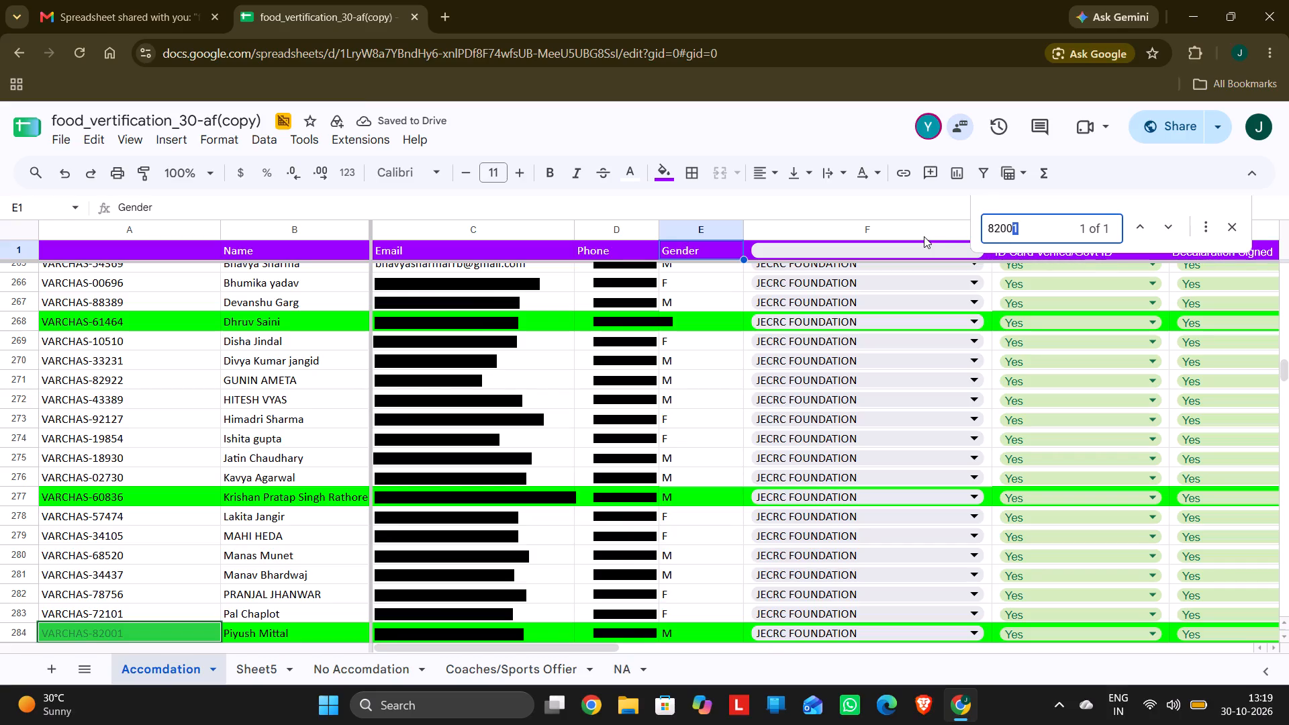
key("BackSpace")
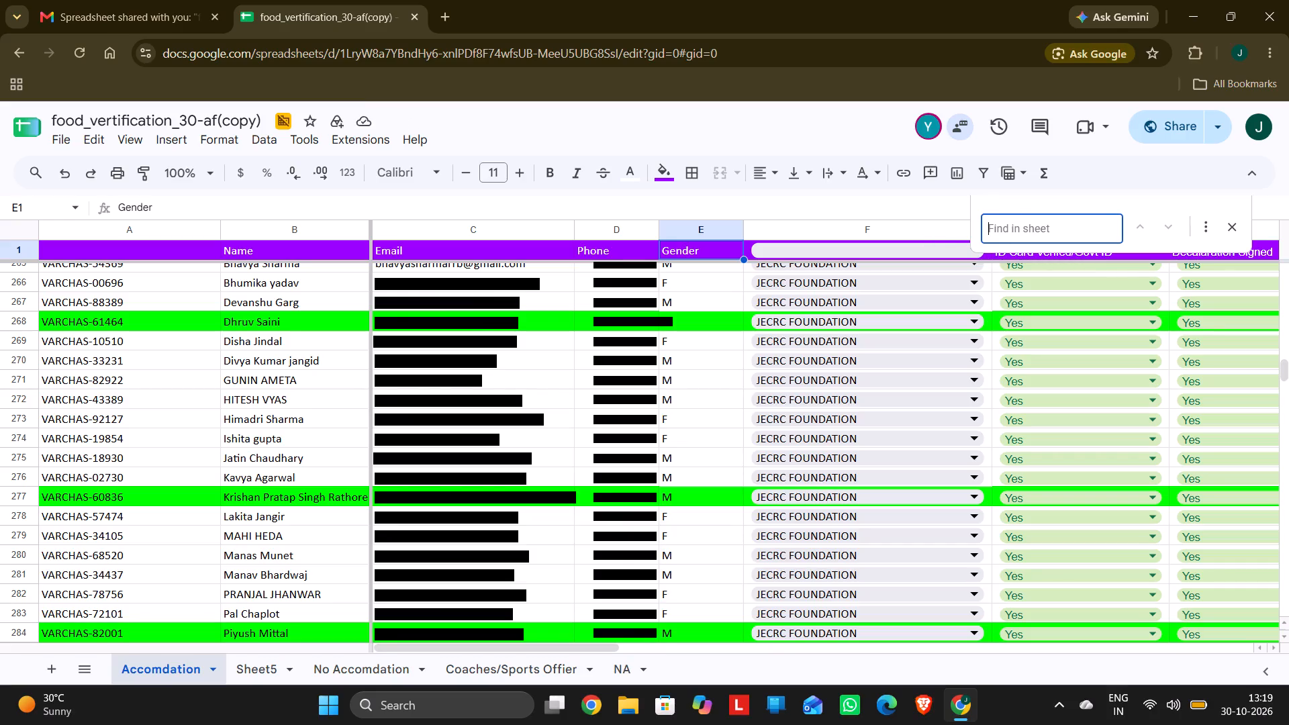
left_click(1007, 234)
type("33231")
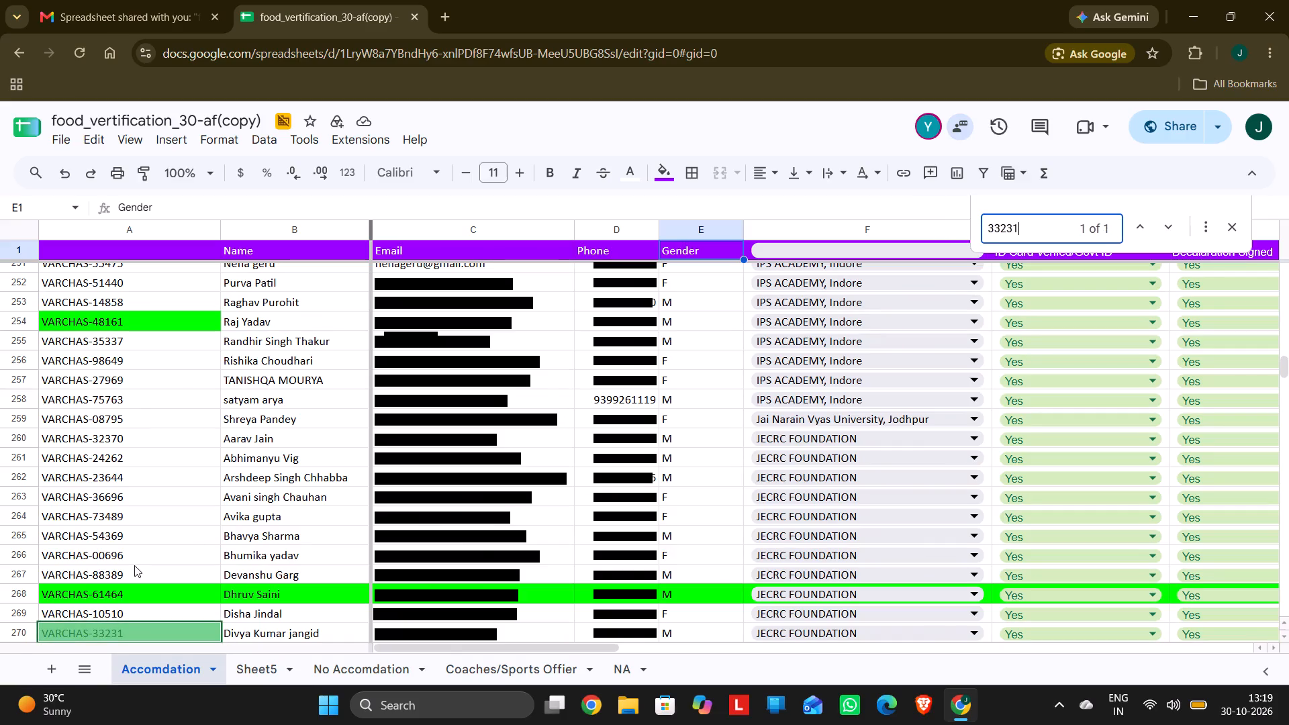
left_click(17, 634)
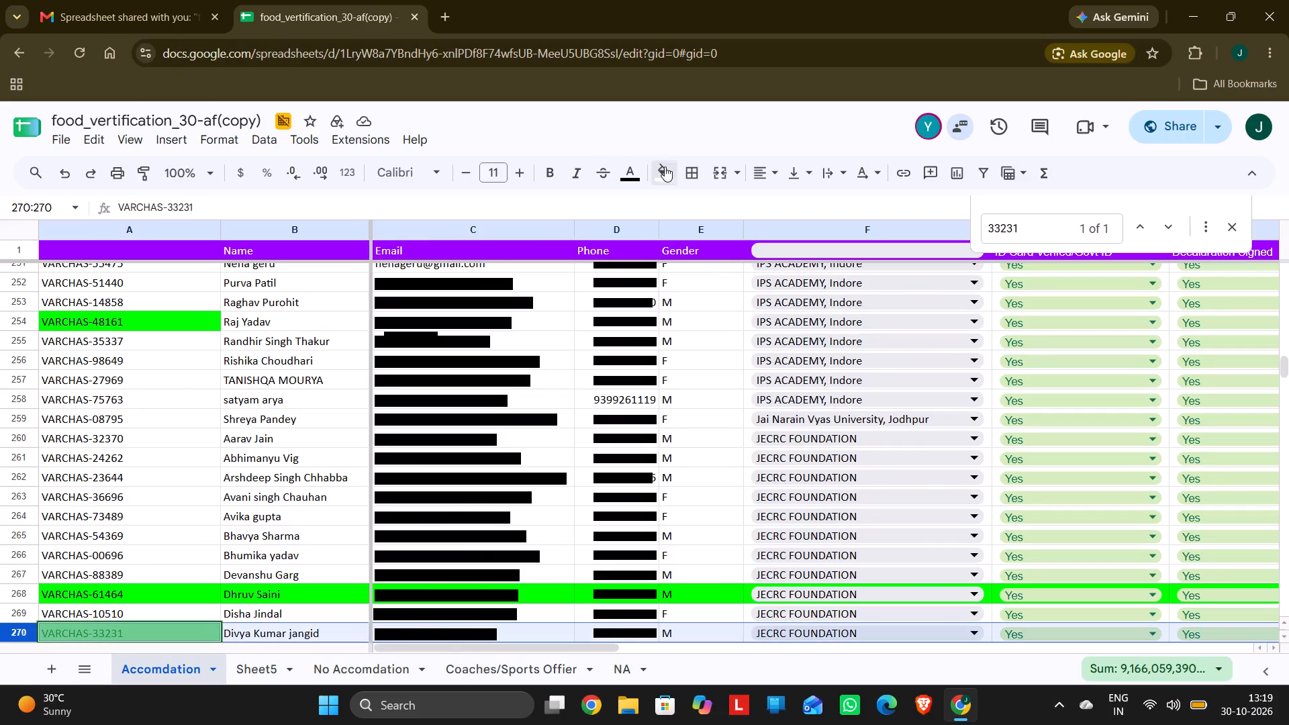
left_click(668, 170)
left_click(743, 248)
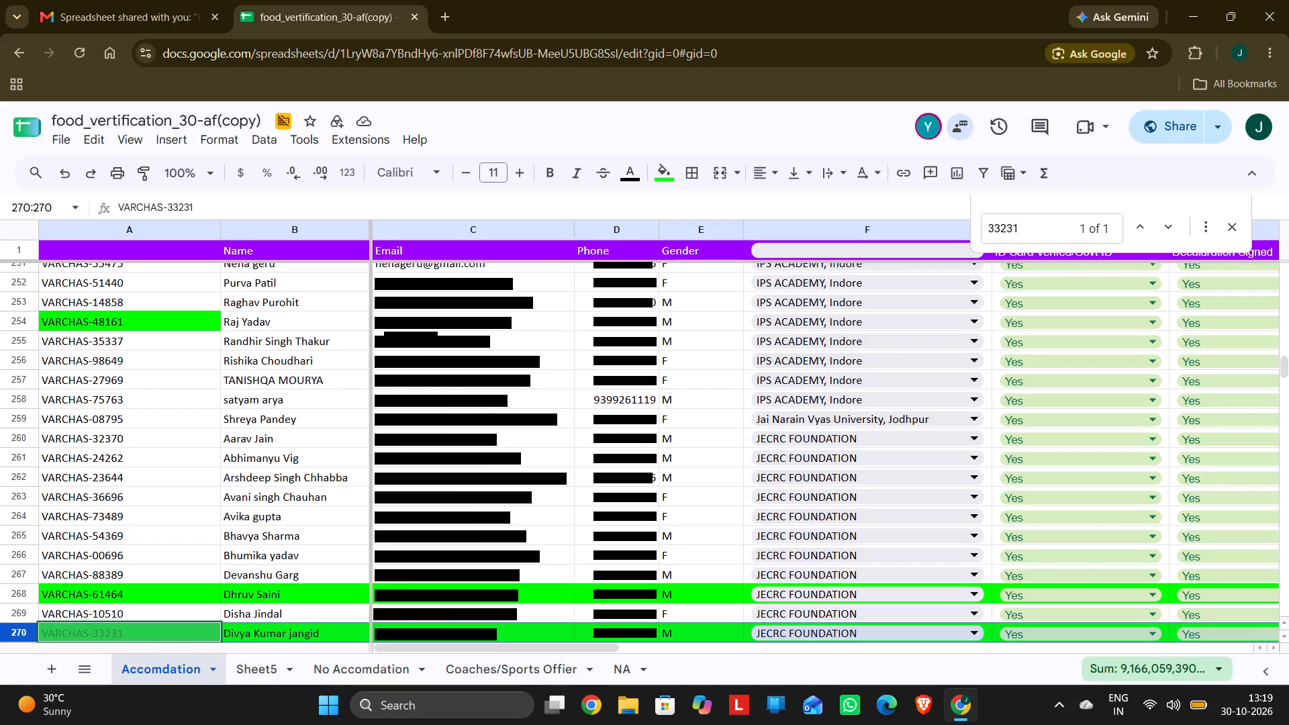
Clear the previous term from the sheet search.
left_click_drag(1033, 232, 863, 244)
key("BackSpace")
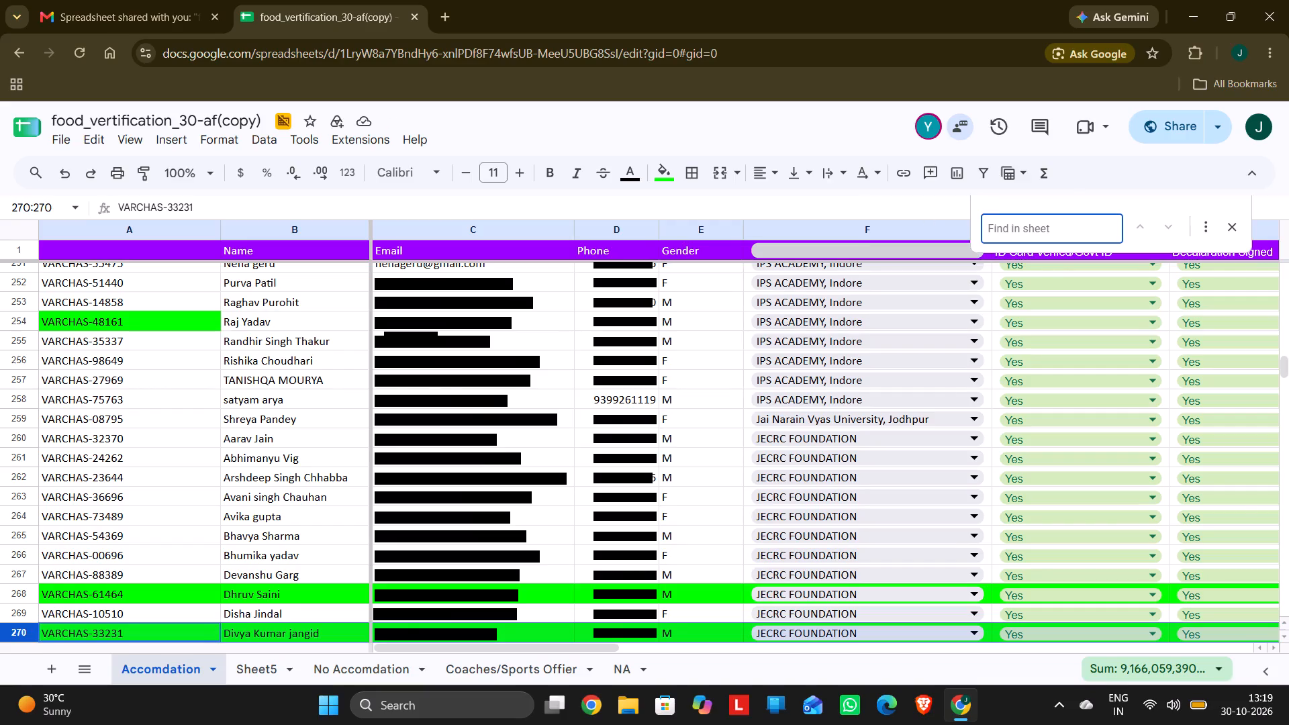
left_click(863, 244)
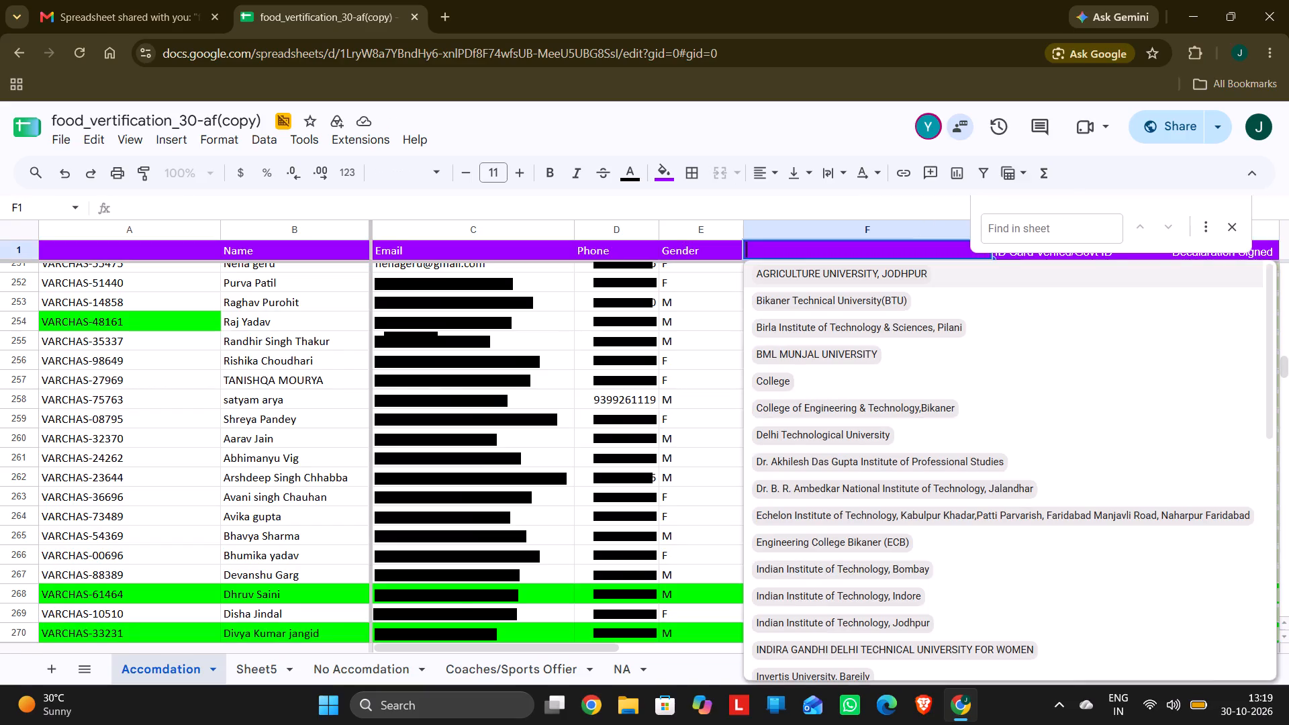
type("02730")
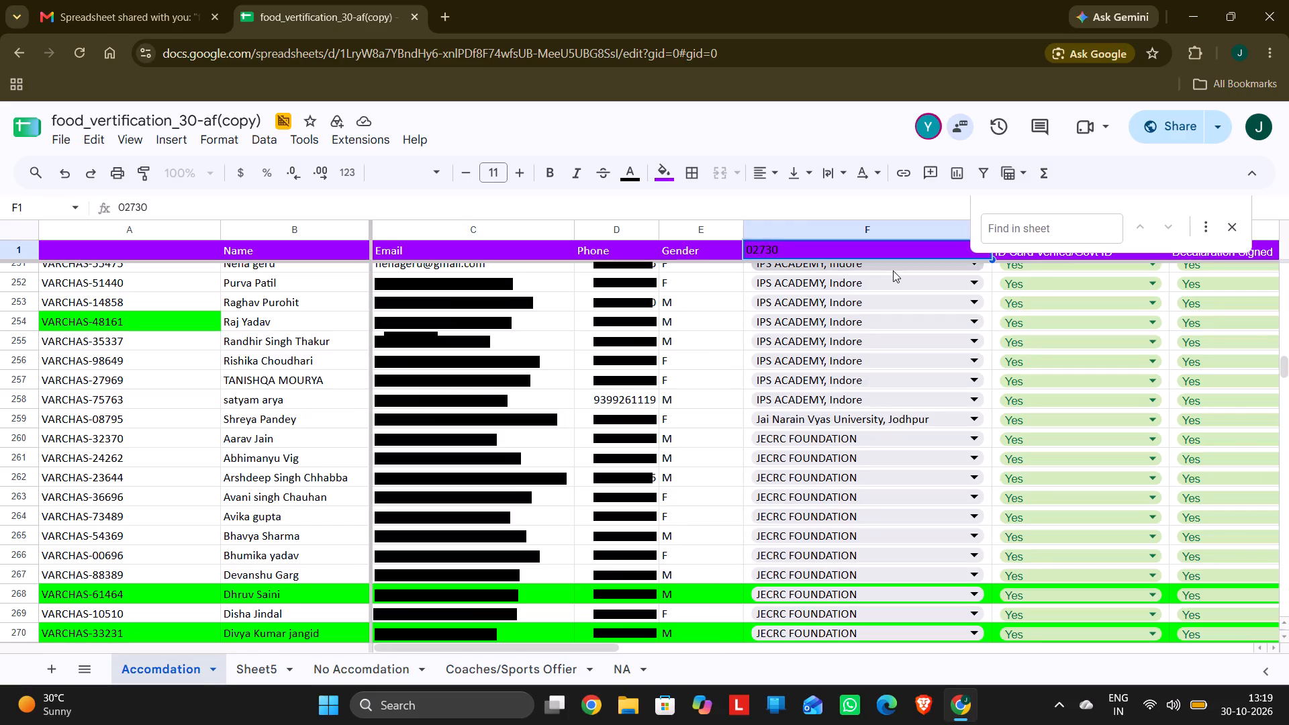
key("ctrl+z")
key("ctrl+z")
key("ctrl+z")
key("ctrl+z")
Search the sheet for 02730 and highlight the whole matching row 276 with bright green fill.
left_click(1003, 232)
left_click(1003, 232)
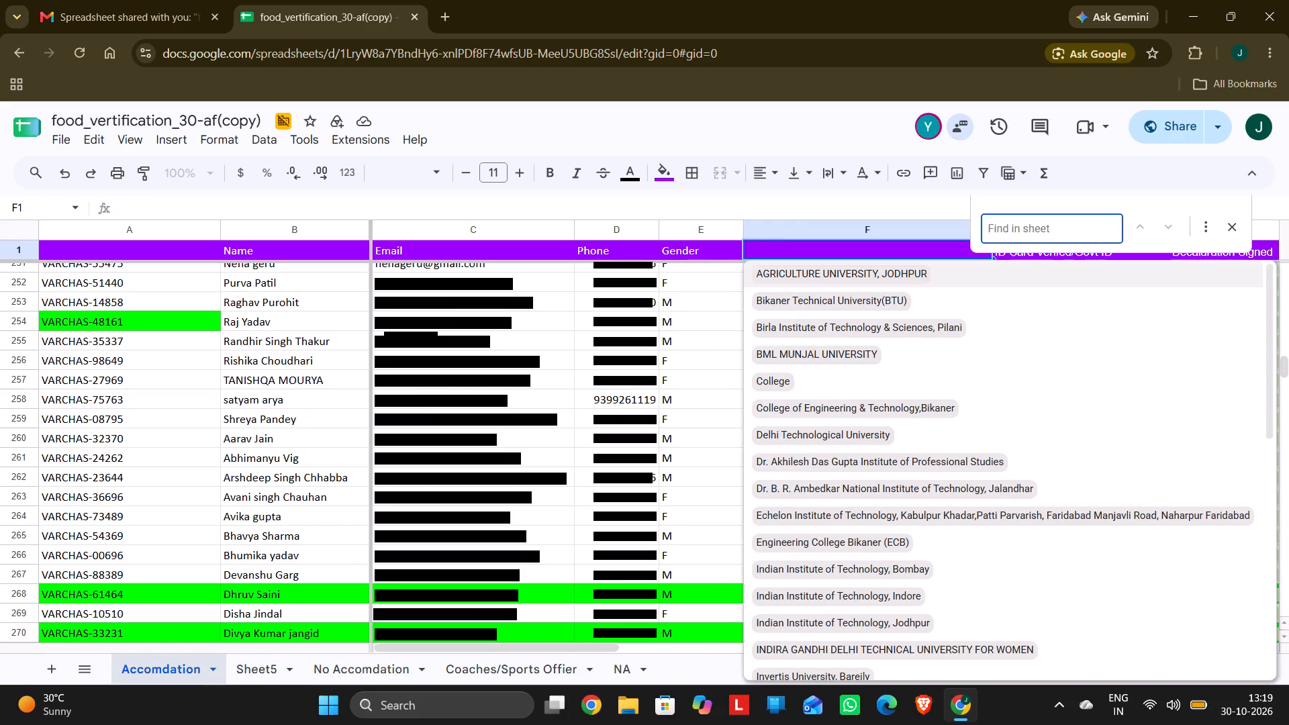
type("02730")
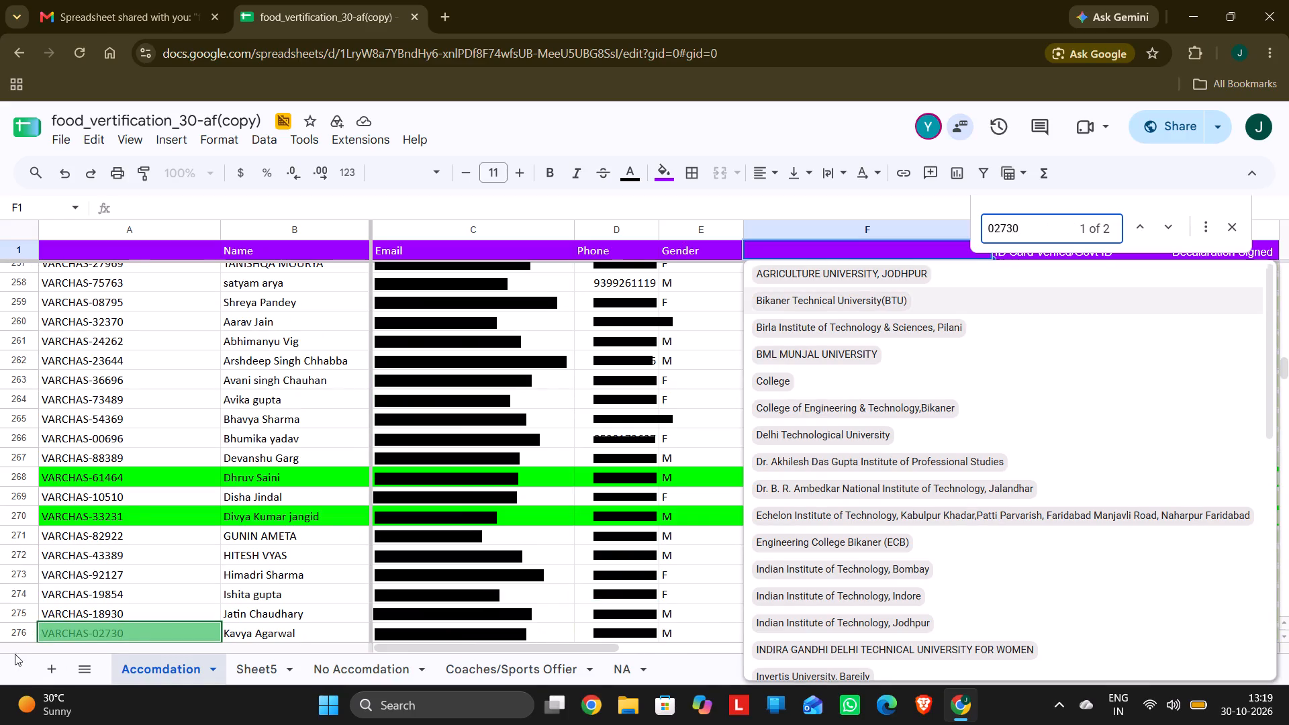
left_click(18, 629)
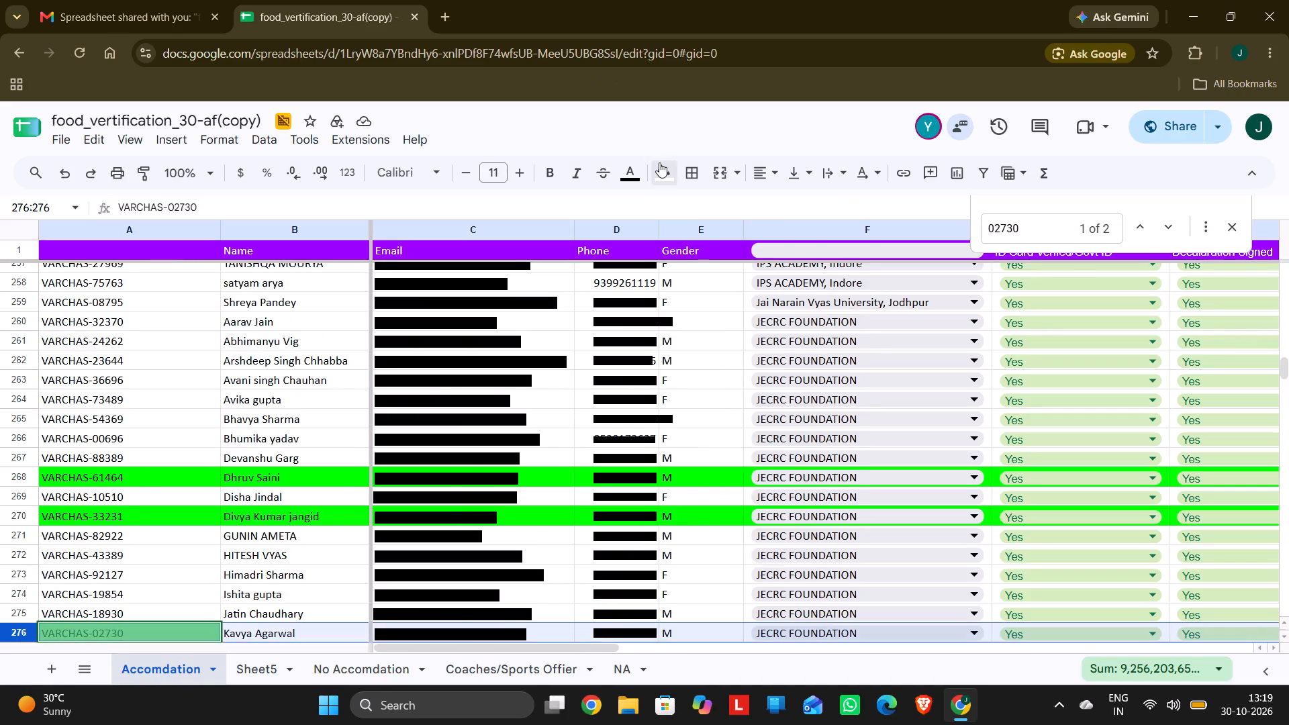
left_click(659, 162)
left_click(738, 254)
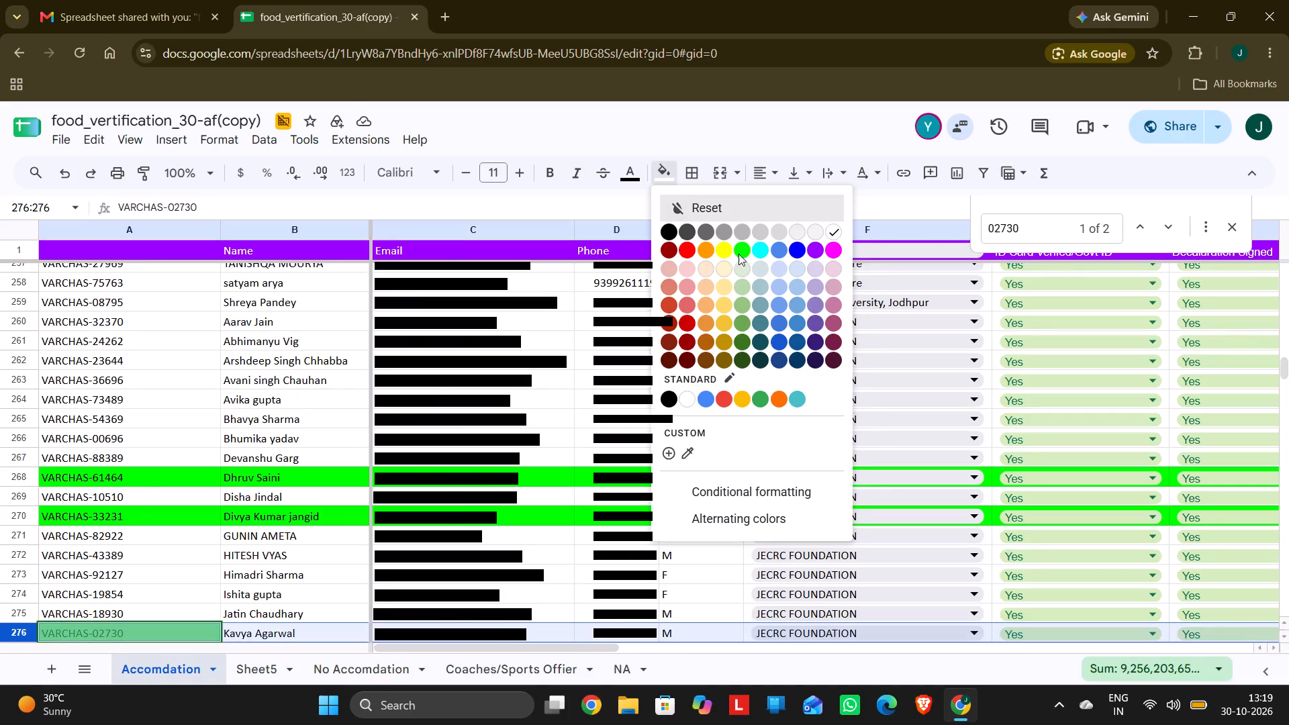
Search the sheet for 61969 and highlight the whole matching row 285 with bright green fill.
left_click_drag(1038, 229, 922, 243)
key("BackSpace")
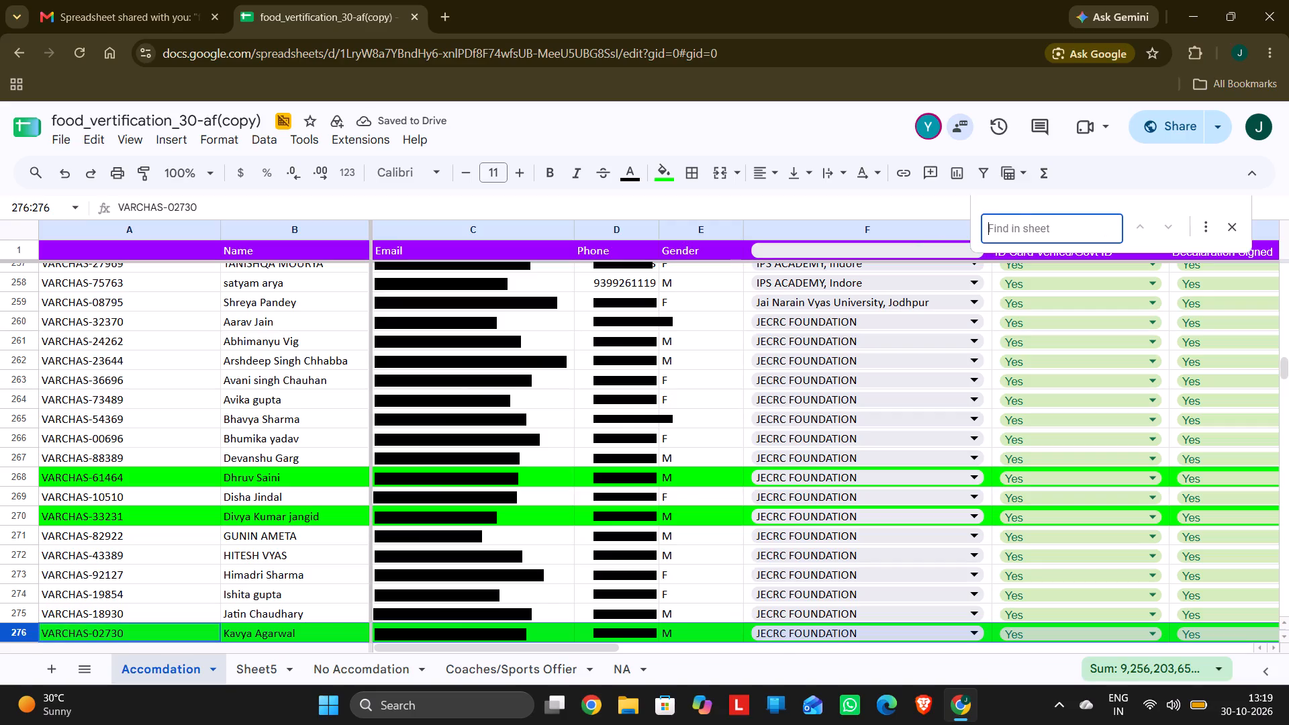
left_click(1068, 231)
type("619")
type("69")
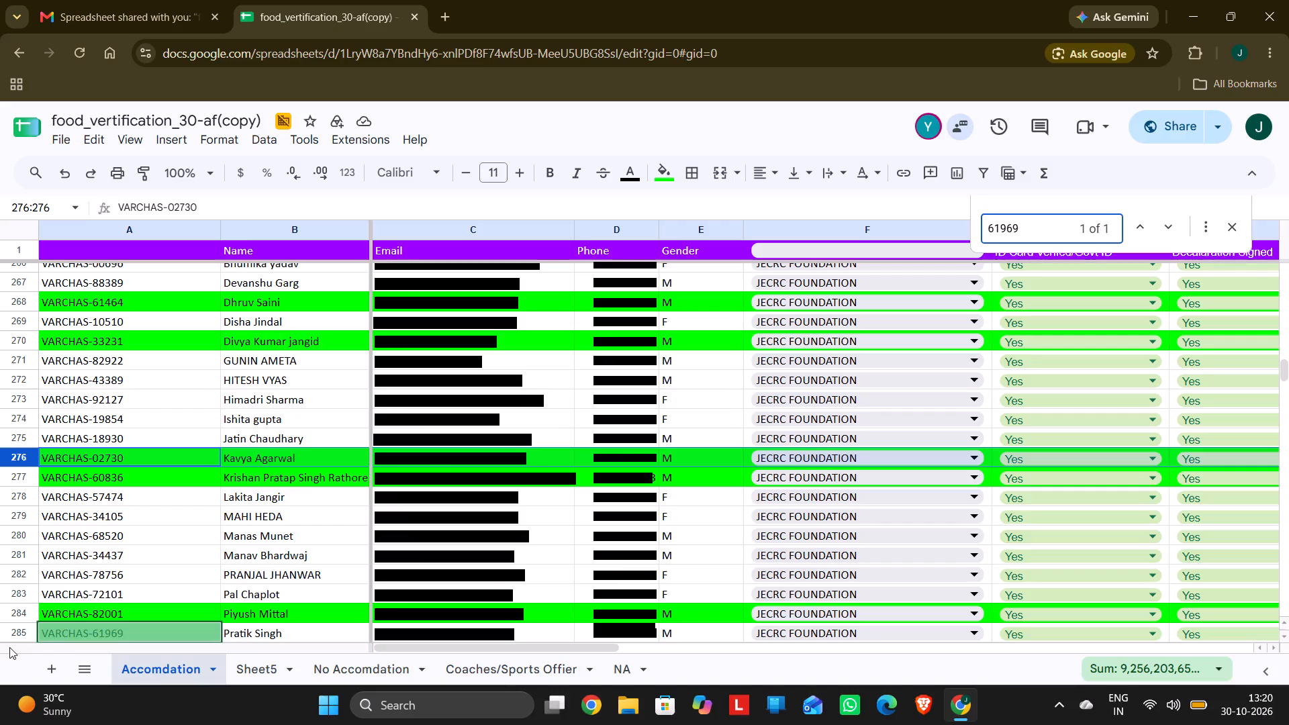
left_click(19, 636)
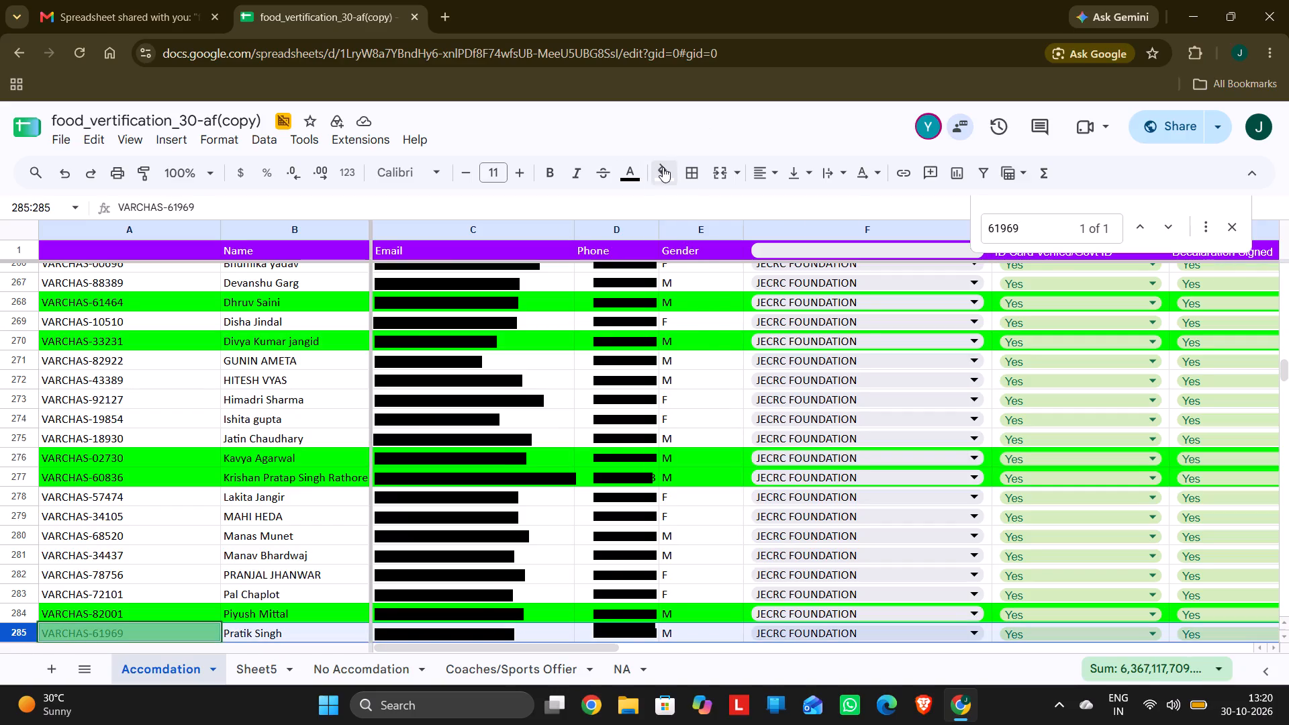
left_click_drag(663, 167, 737, 249)
left_click(737, 249)
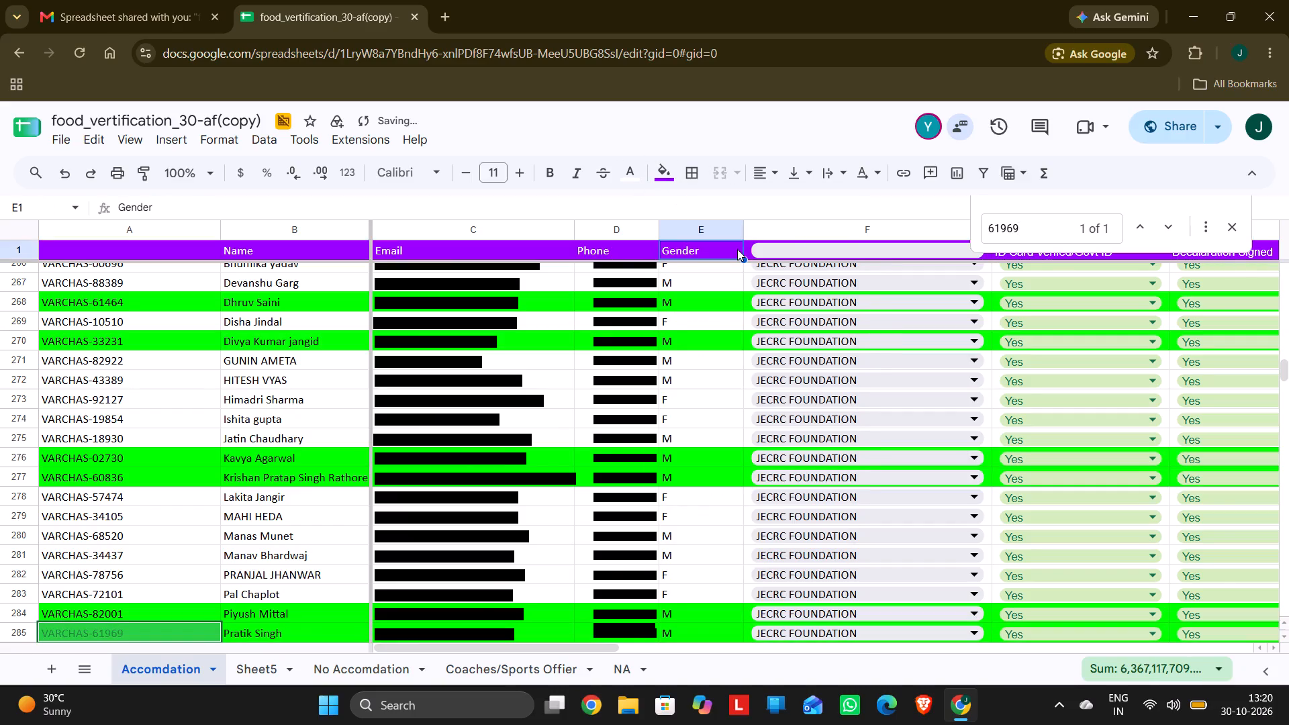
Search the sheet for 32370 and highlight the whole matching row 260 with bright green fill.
left_click(1068, 224)
left_click_drag(1068, 224, 973, 251)
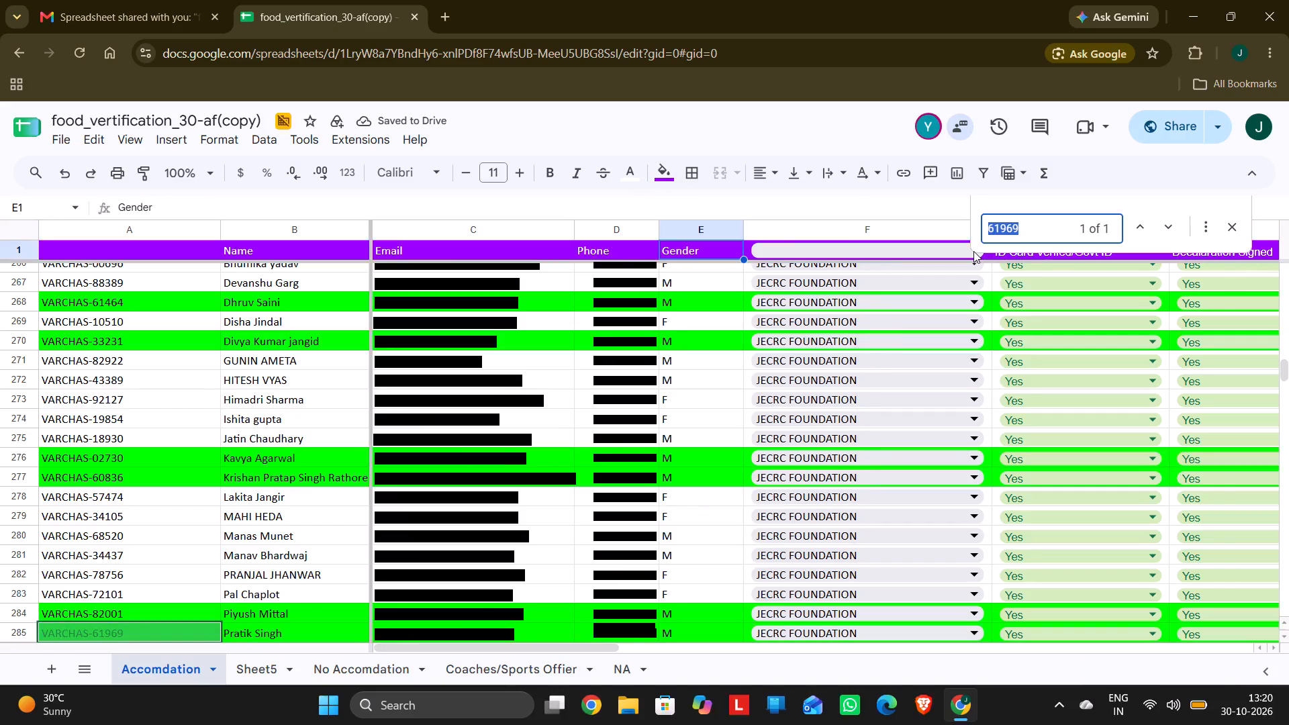
key("BackSpace")
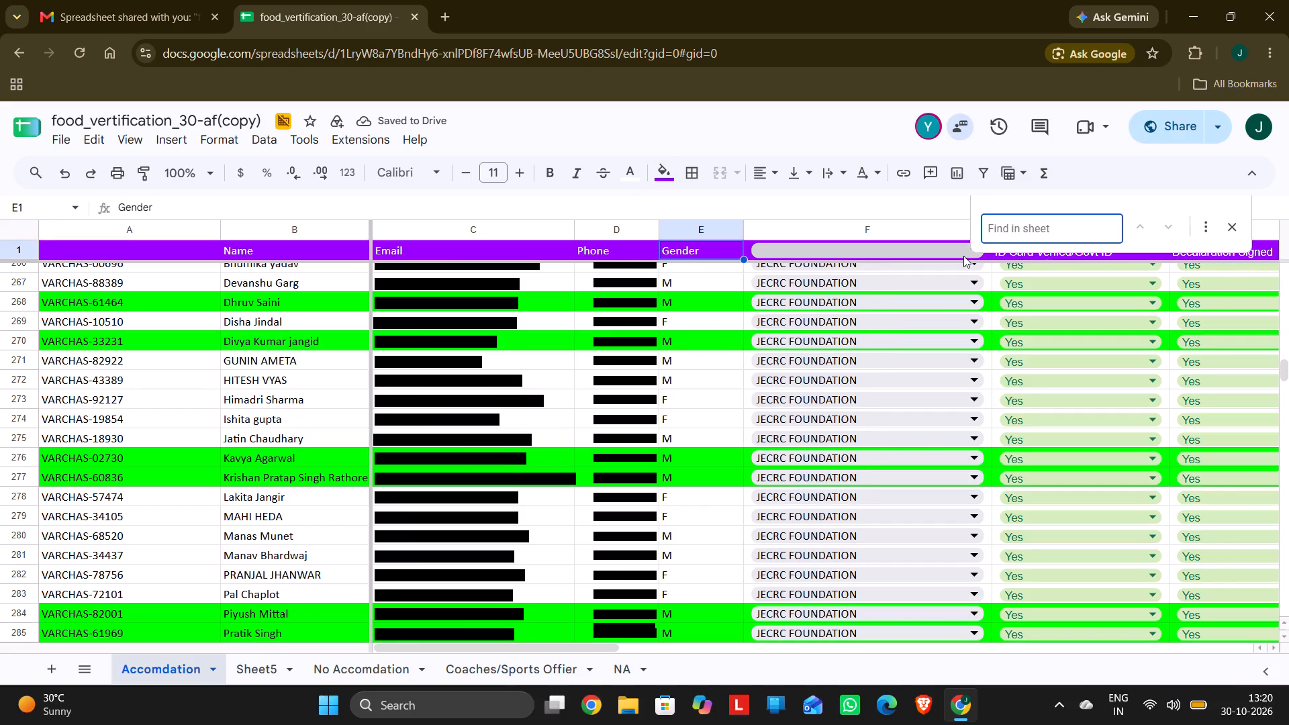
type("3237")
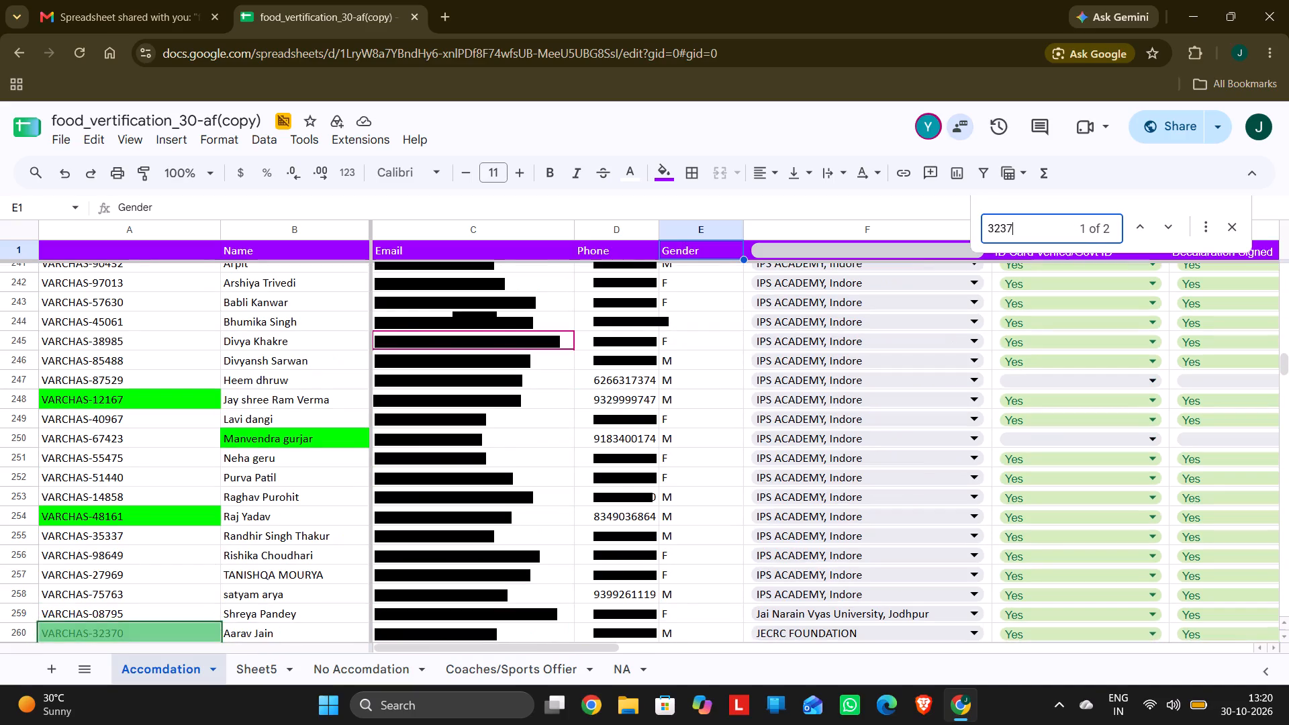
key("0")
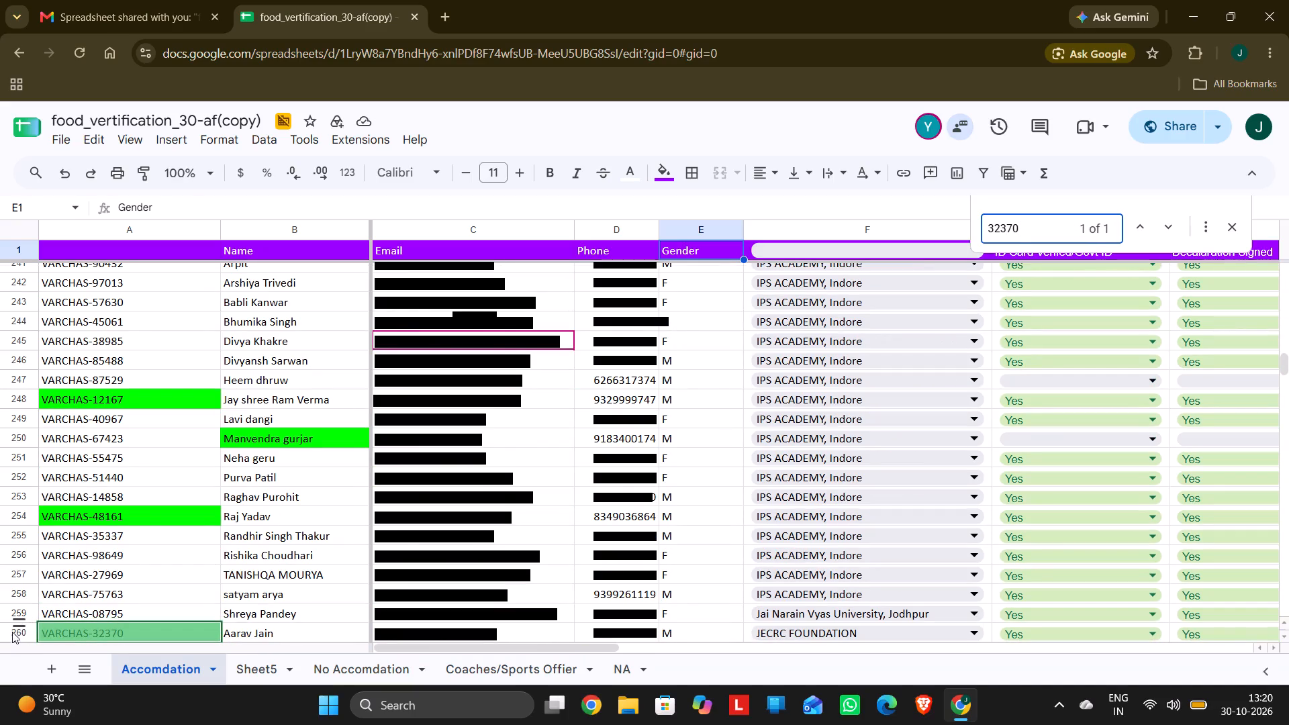
left_click(12, 634)
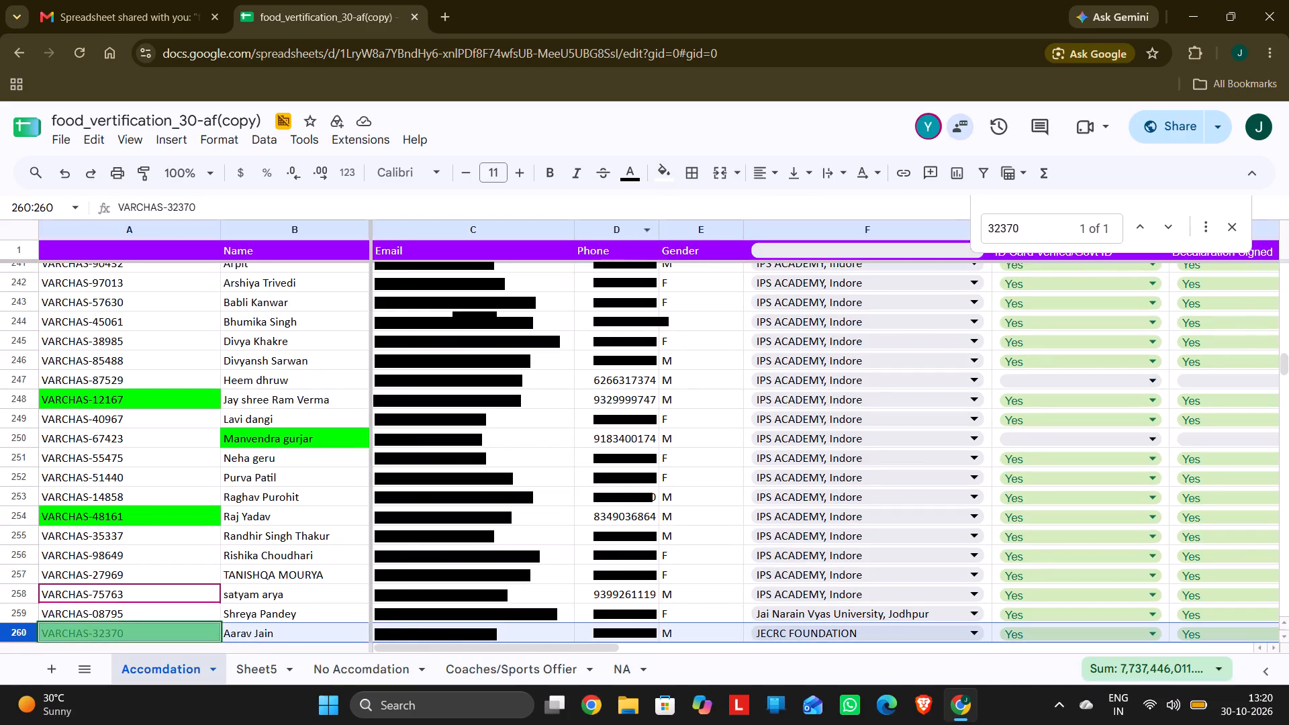
left_click(671, 173)
left_click(741, 251)
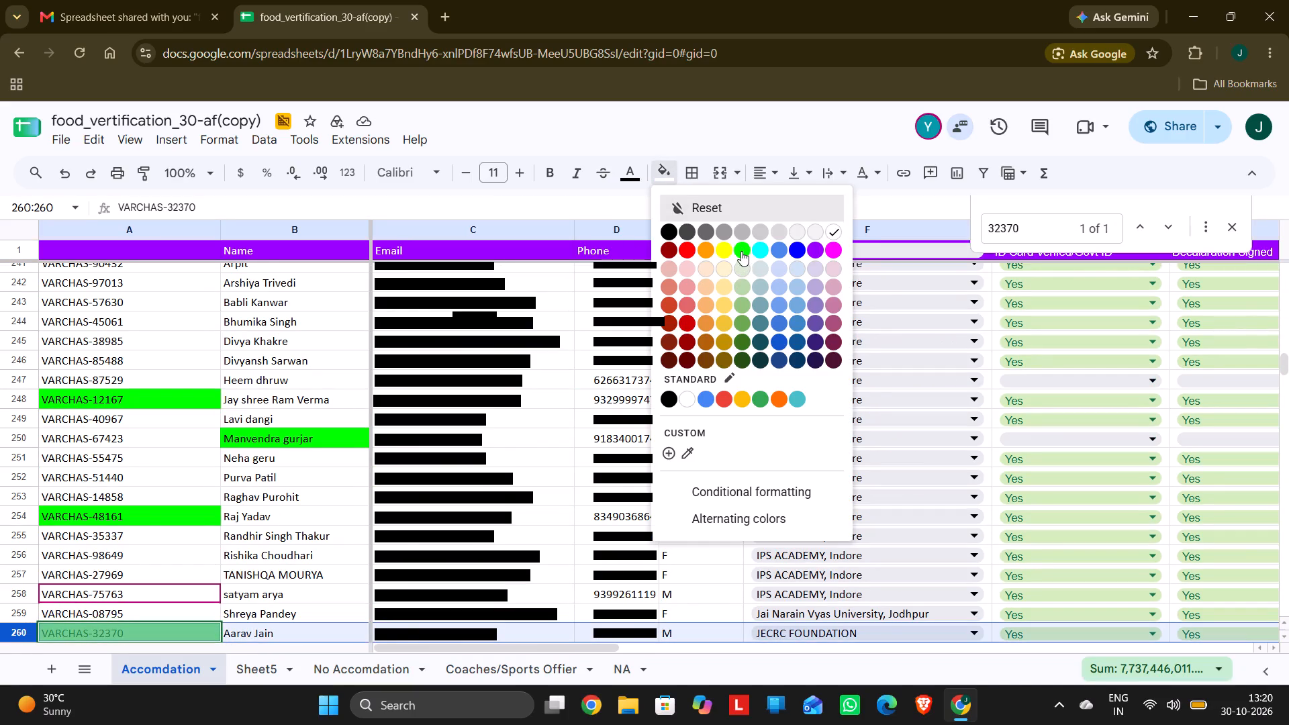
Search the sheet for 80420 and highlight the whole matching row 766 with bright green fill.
left_click_drag(1063, 231, 884, 258)
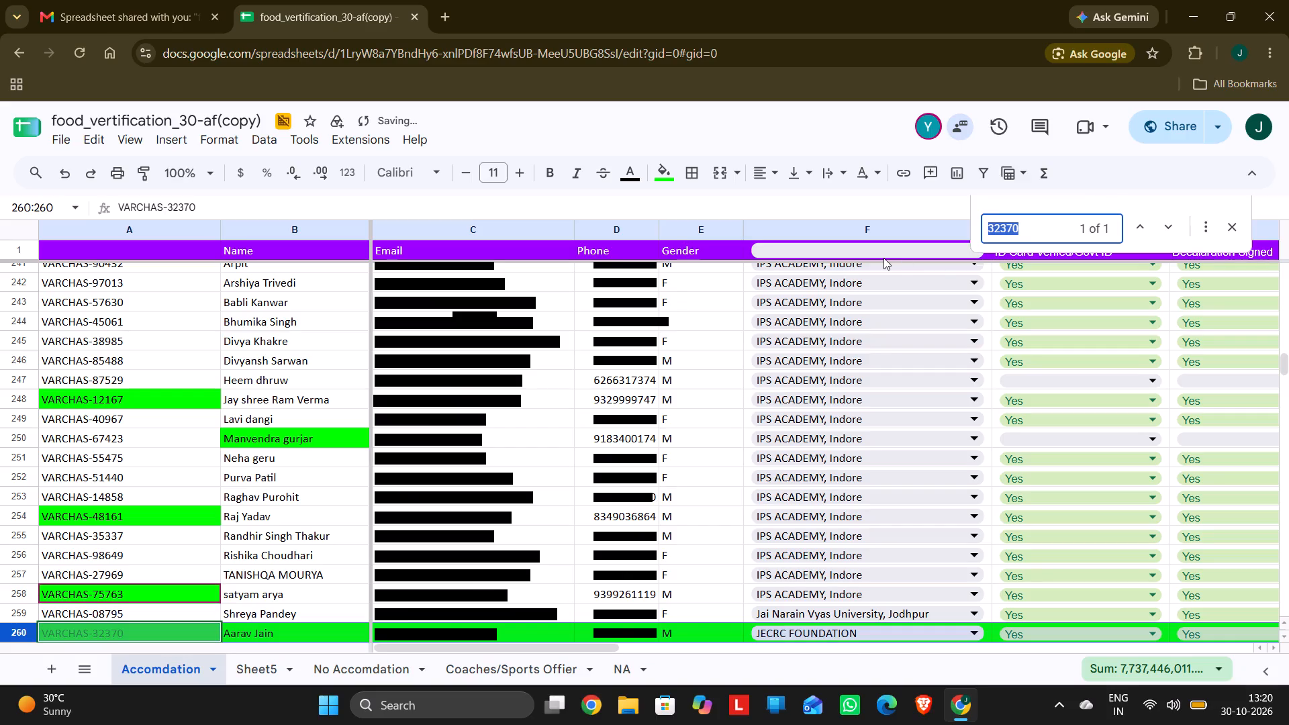
key("BackSpace")
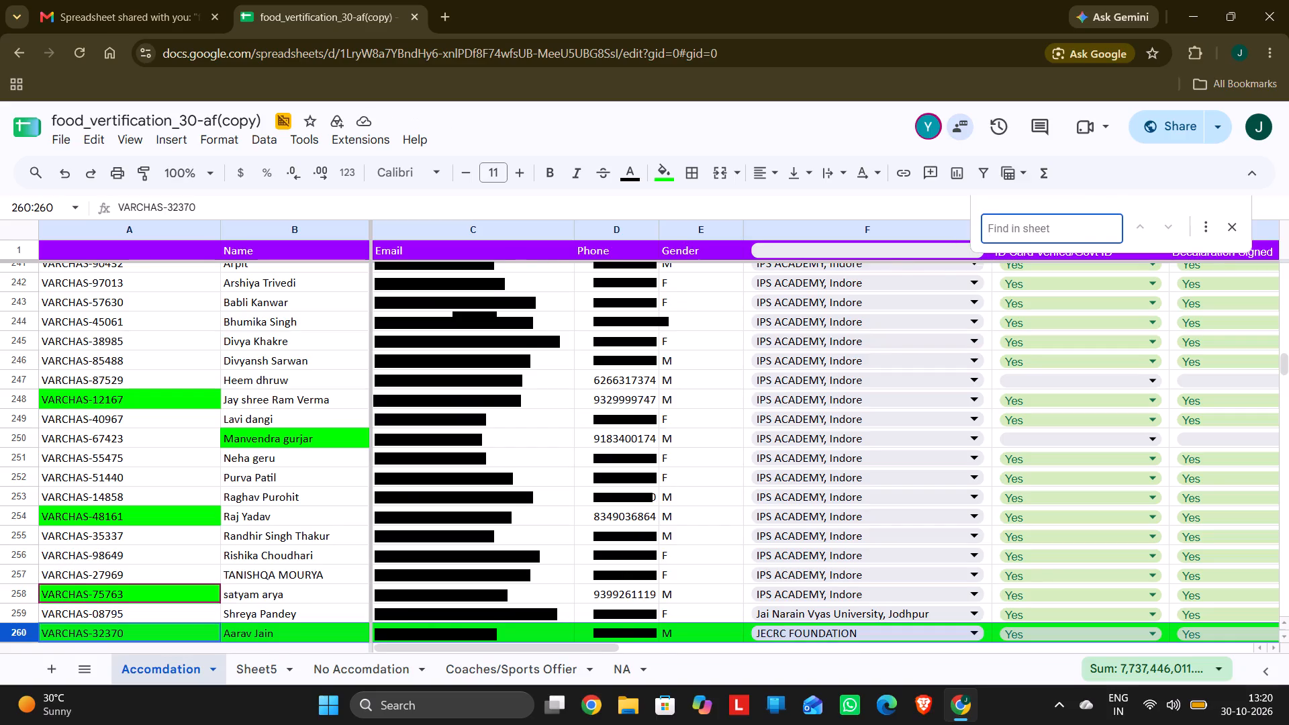
left_click(1012, 223)
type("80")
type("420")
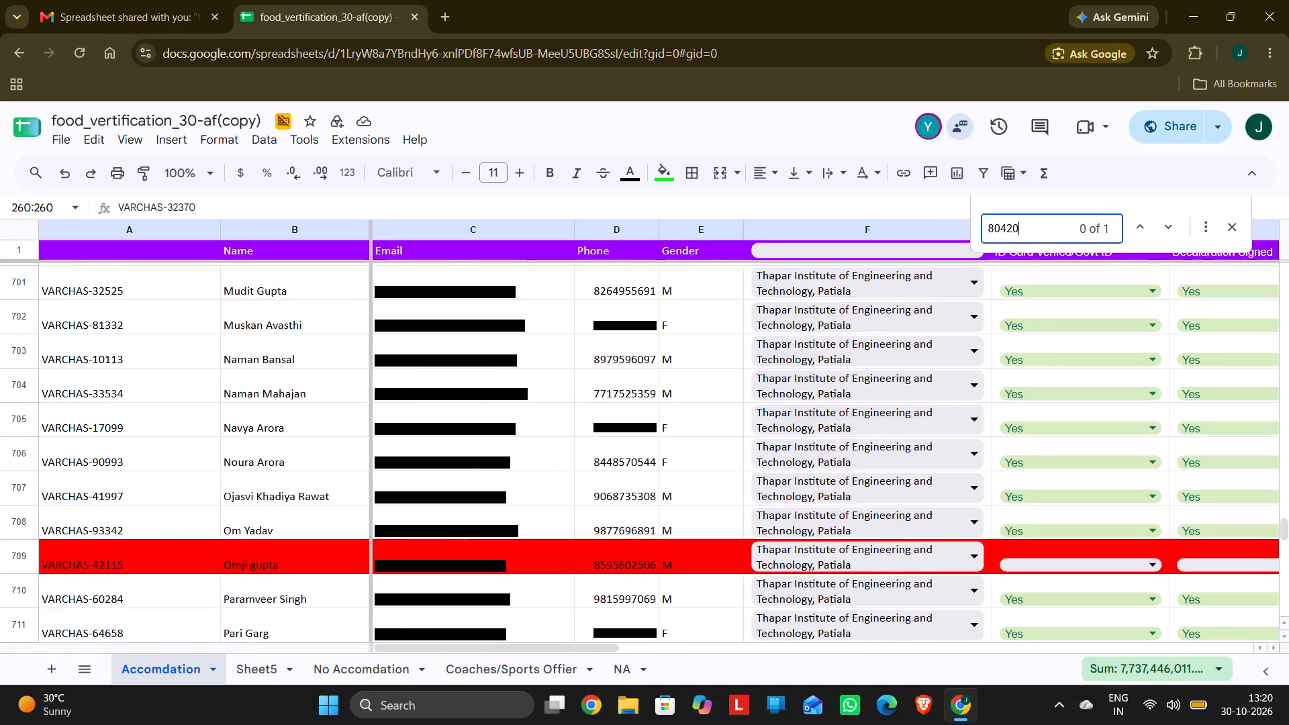
left_click(14, 636)
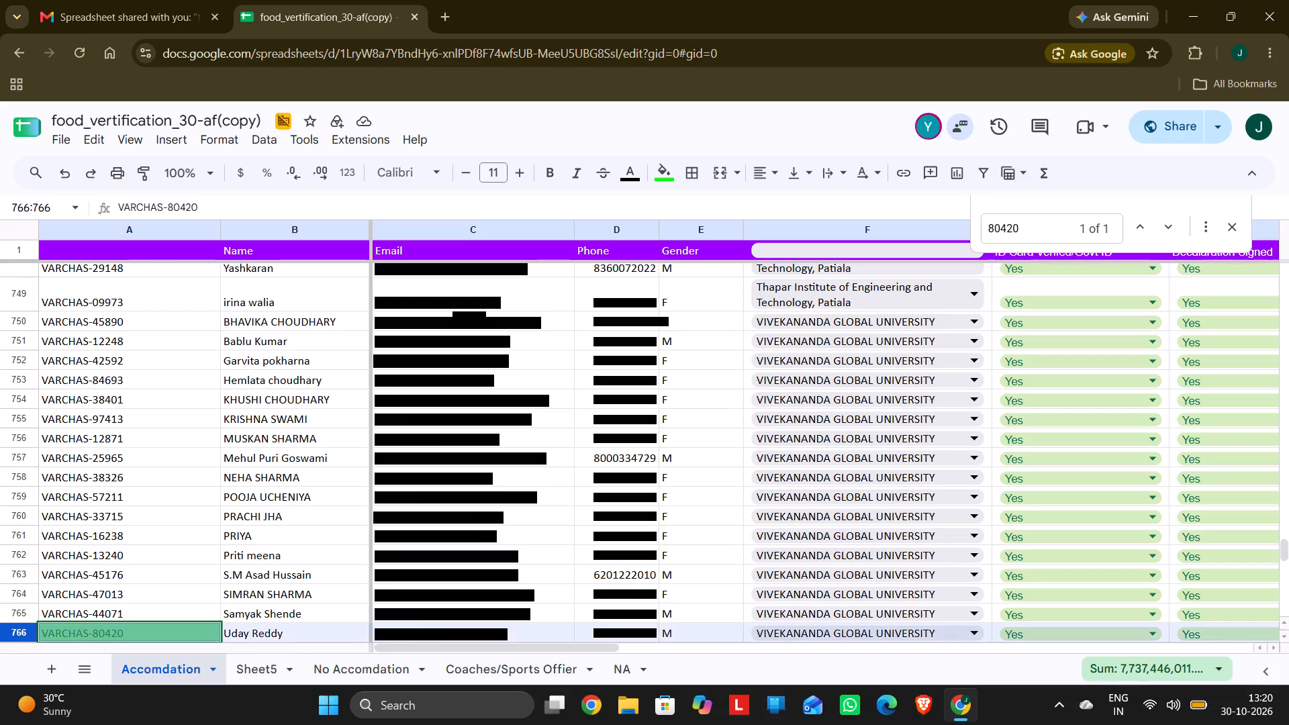
left_click(667, 168)
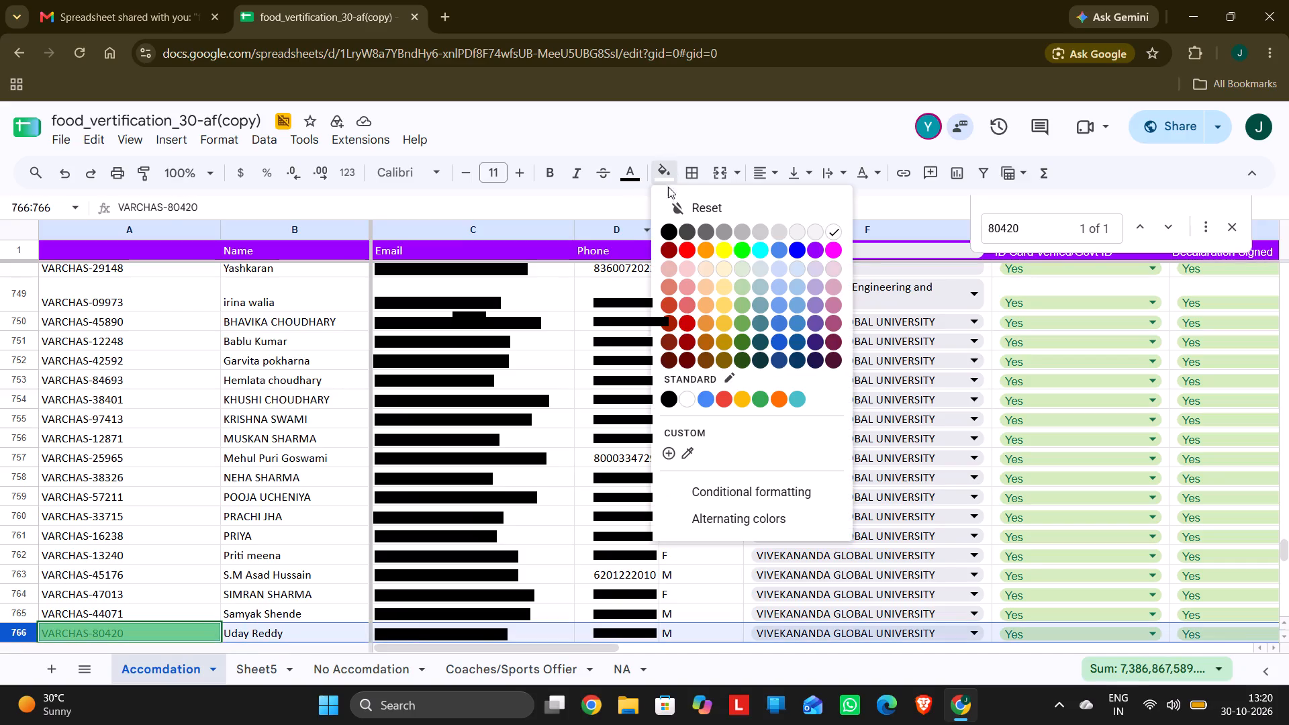
left_click(745, 250)
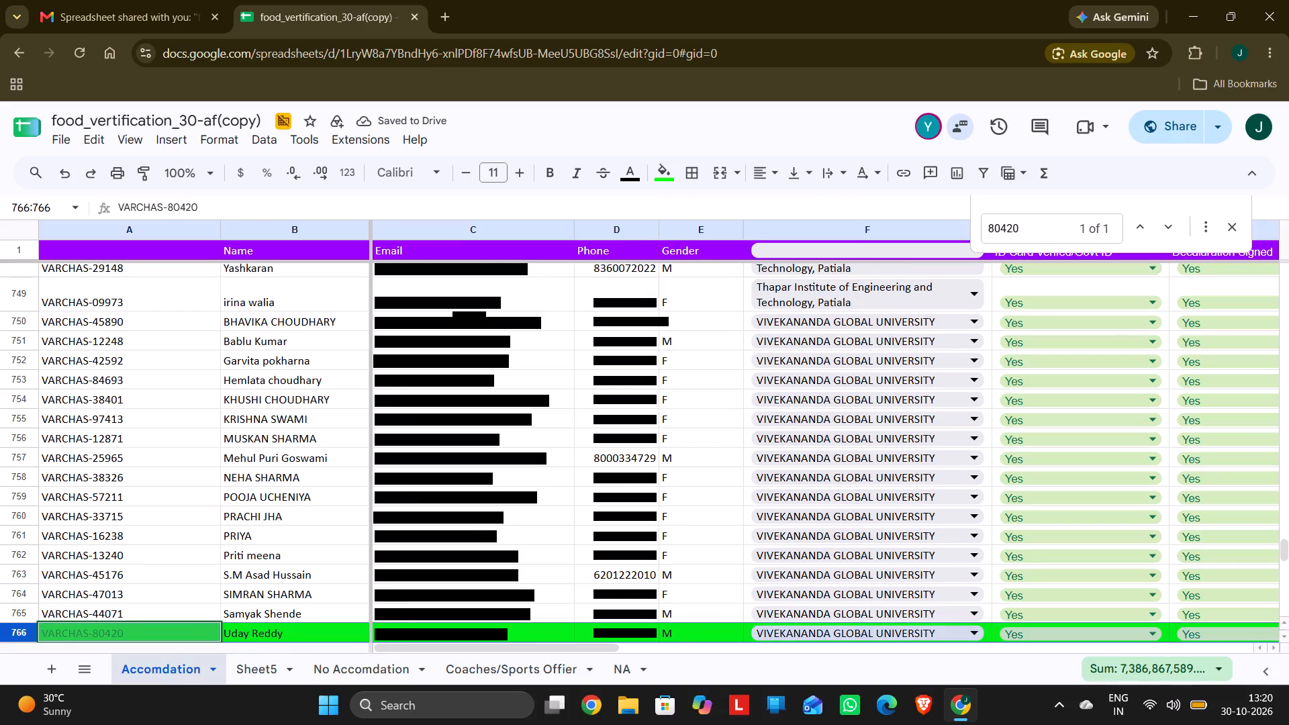
Clear the previous term from the sheet search.
left_click_drag(1052, 224, 903, 257)
key("BackSpace")
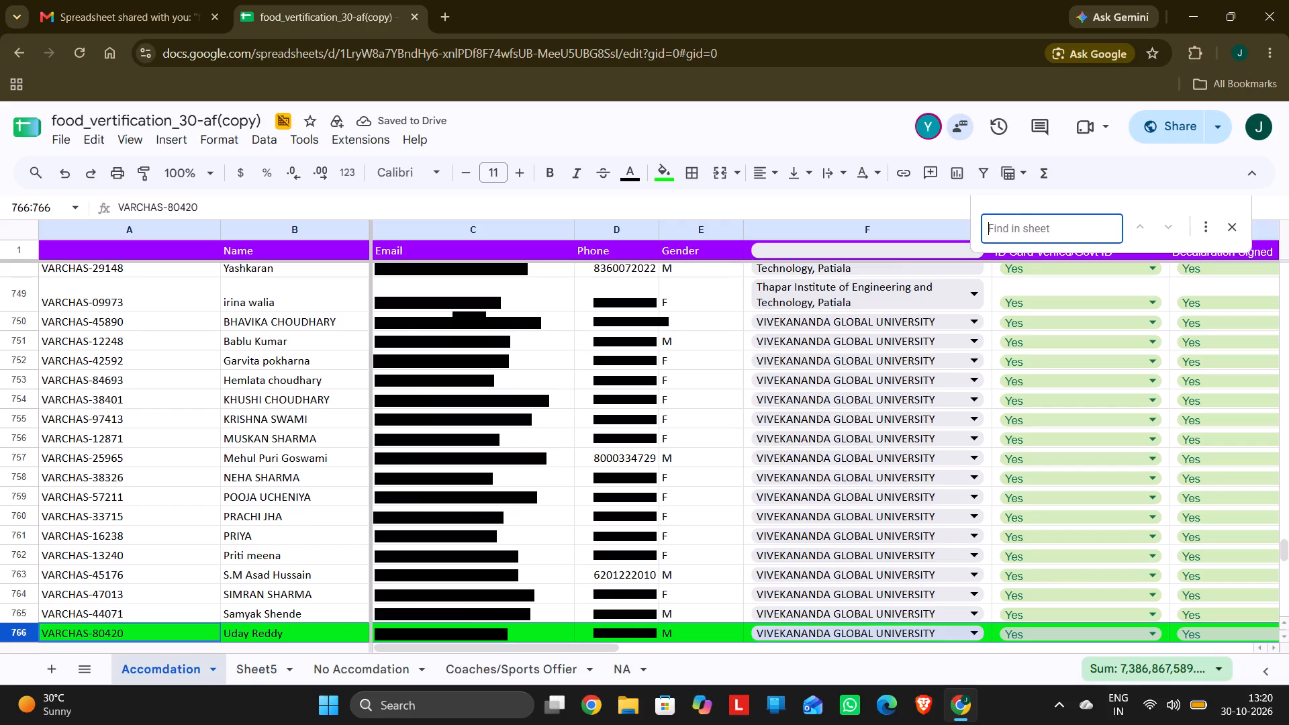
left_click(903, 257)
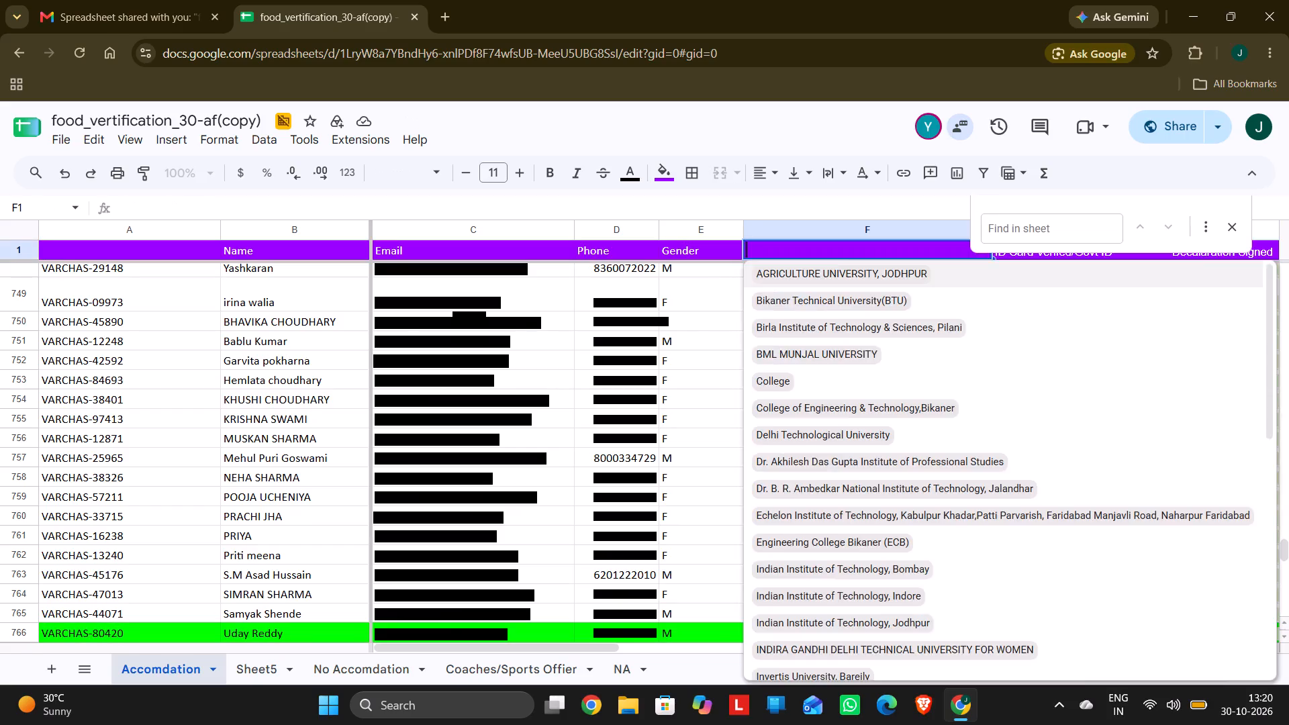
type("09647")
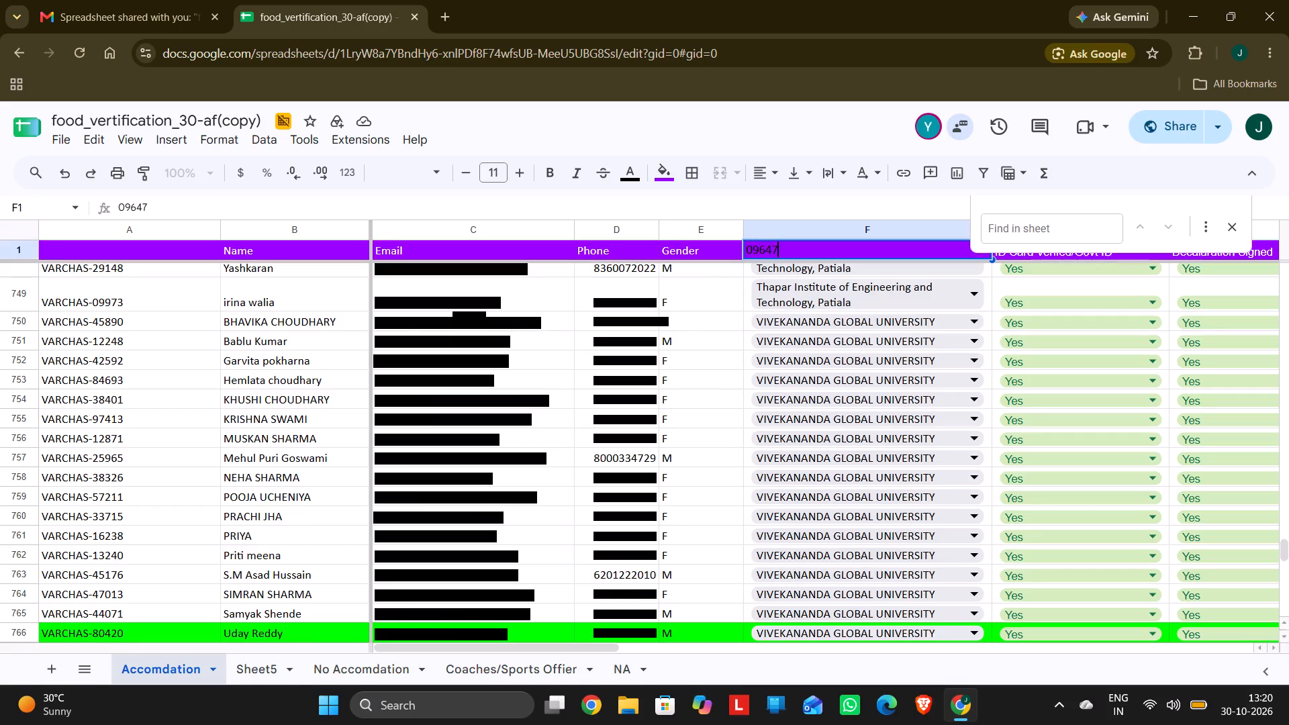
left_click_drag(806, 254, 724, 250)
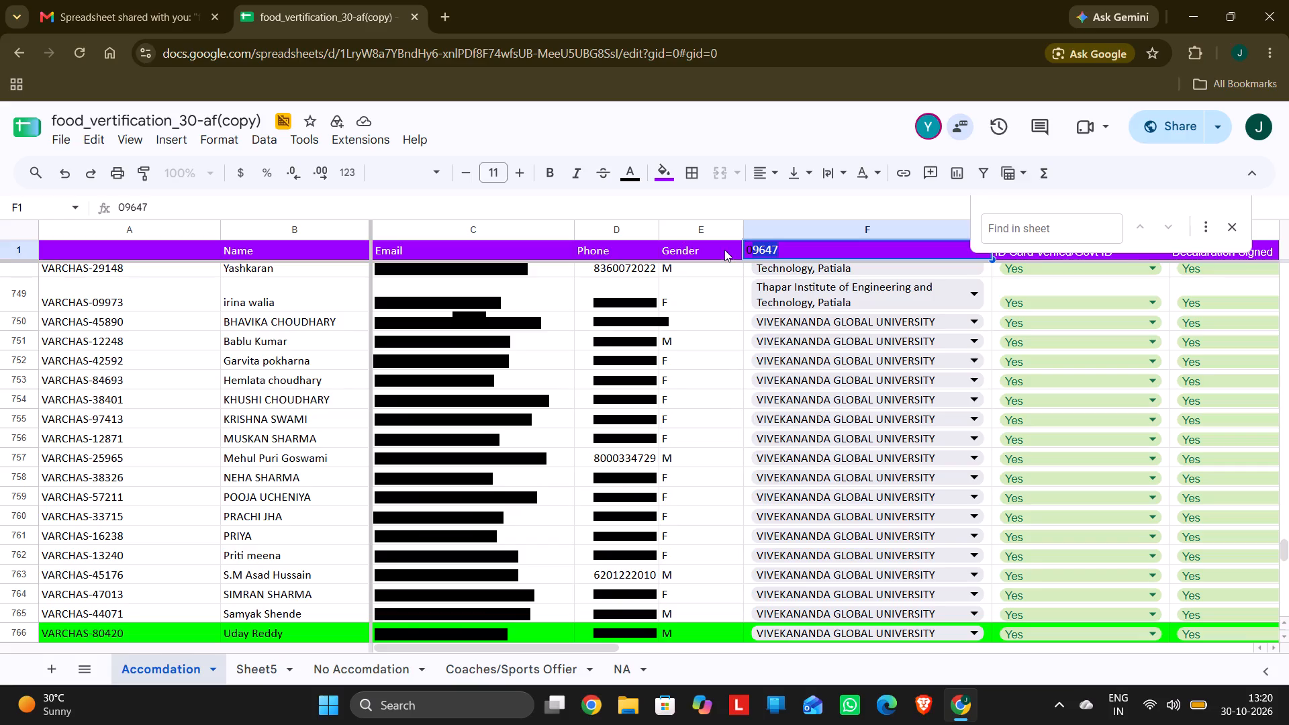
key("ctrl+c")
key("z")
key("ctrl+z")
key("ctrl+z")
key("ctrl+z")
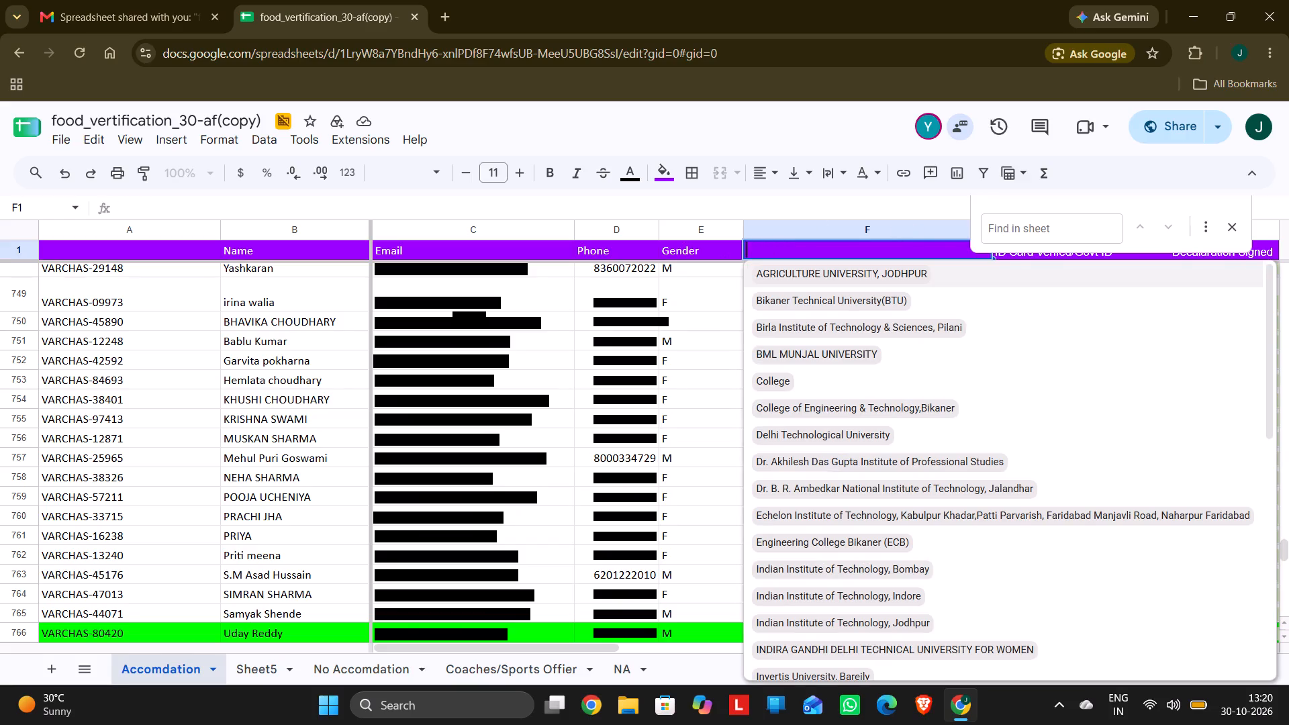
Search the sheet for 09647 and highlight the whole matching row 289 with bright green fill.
left_click(995, 227)
key("ctrl+c")
key("ctrl+v")
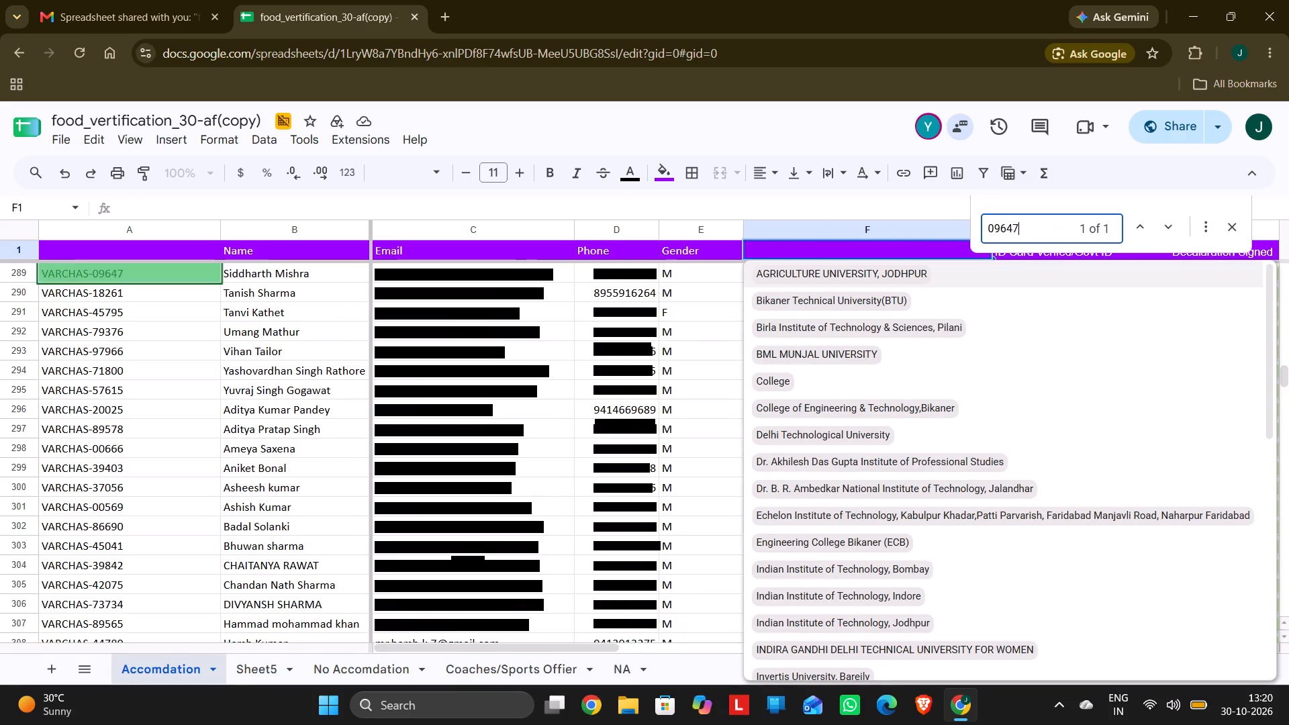
left_click(995, 227)
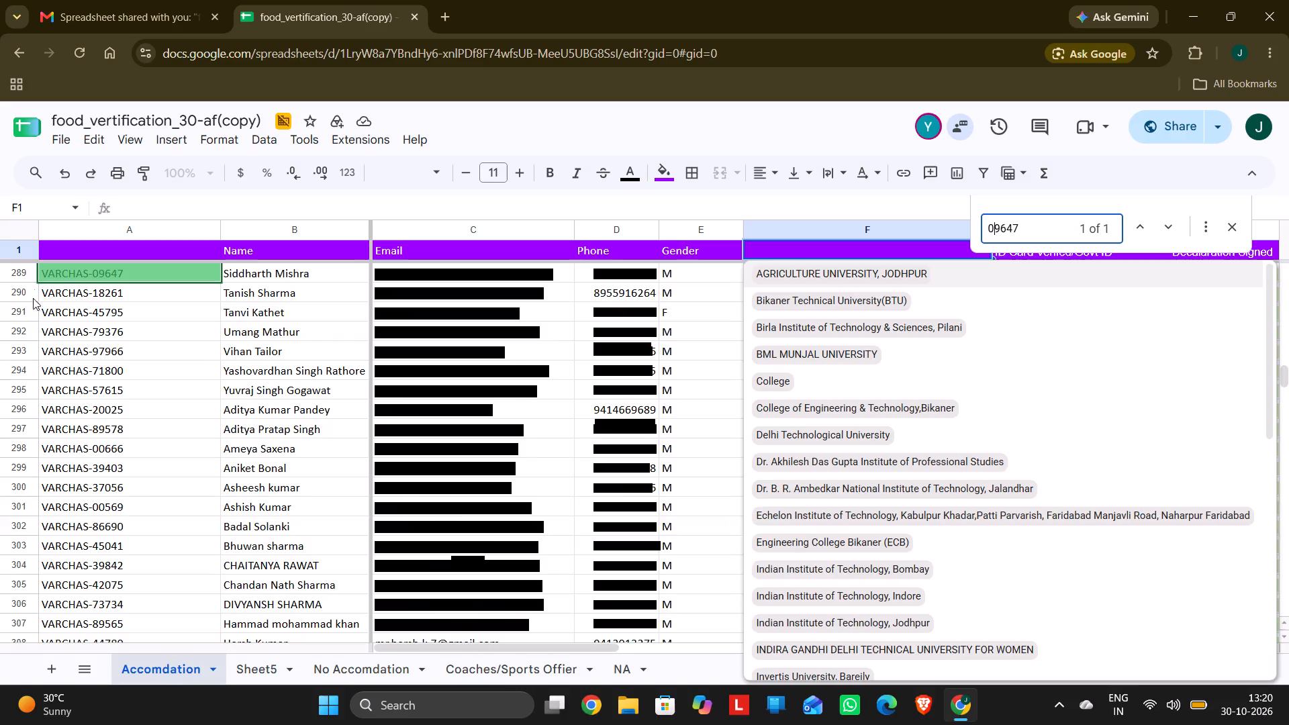
left_click(23, 272)
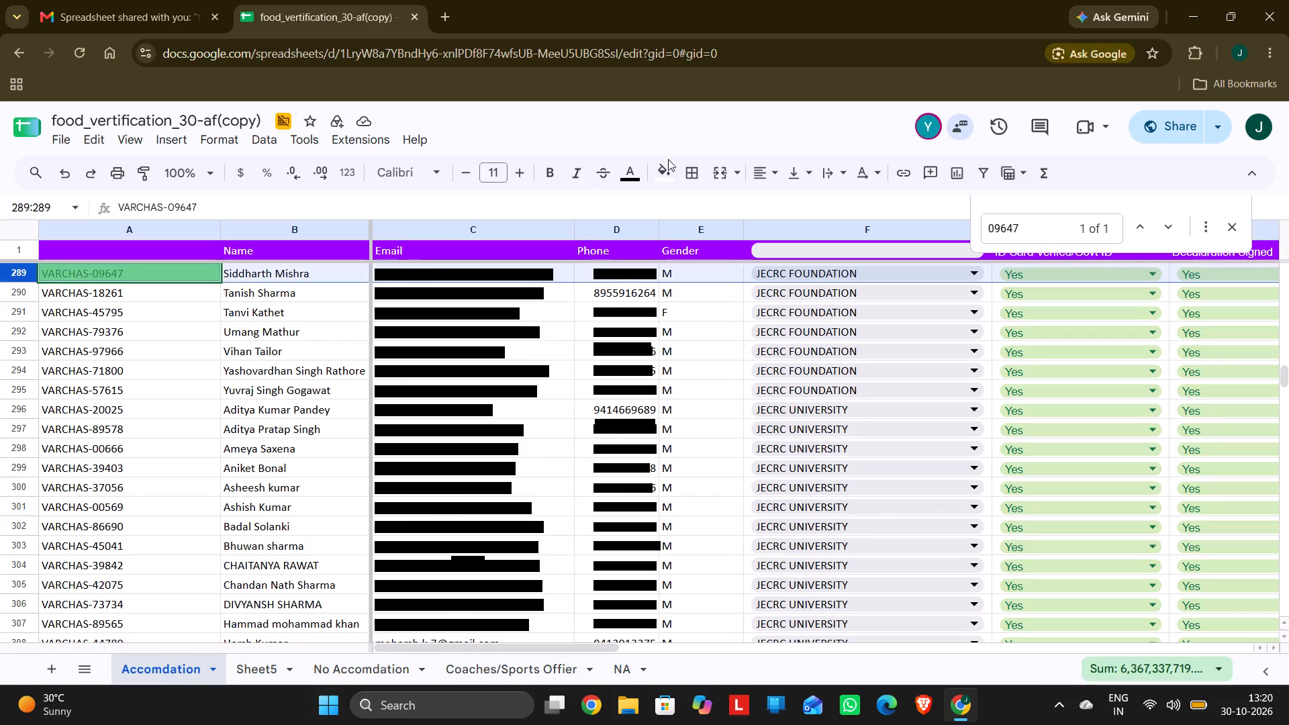
left_click(665, 168)
left_click(745, 246)
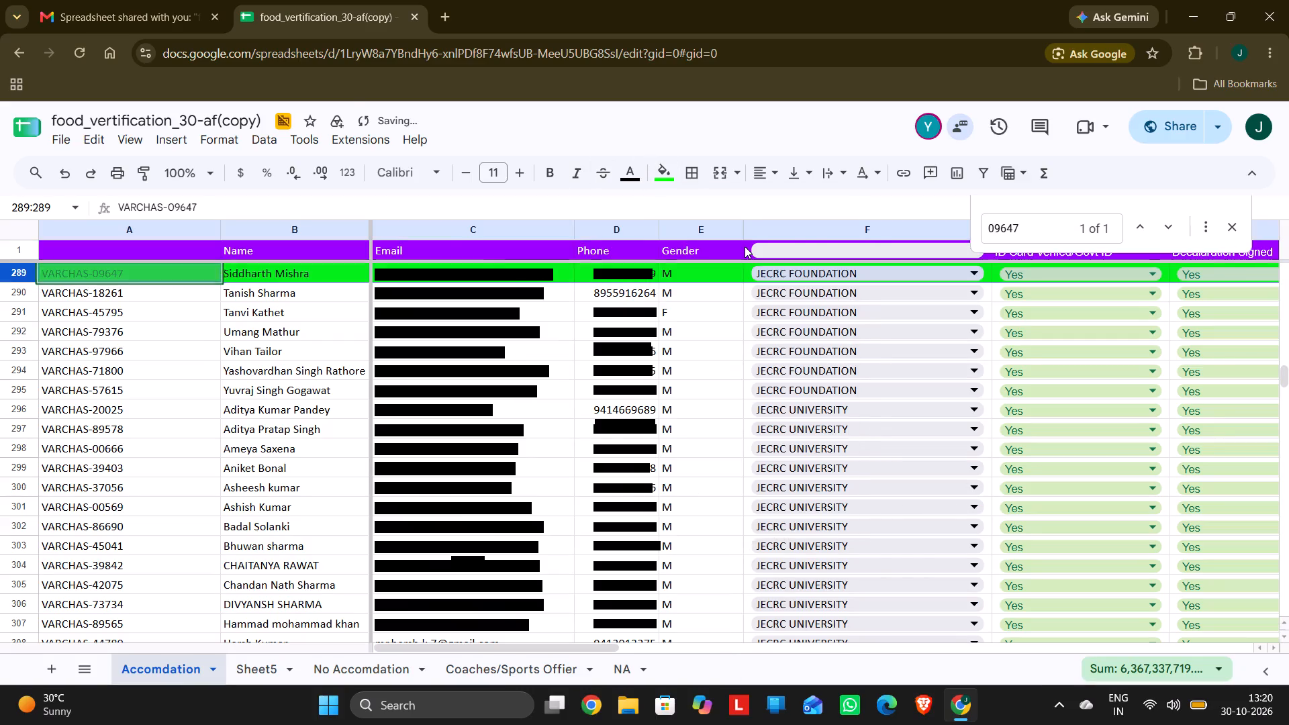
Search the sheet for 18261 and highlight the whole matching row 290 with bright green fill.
left_click_drag(1037, 230, 814, 248)
key("BackSpace")
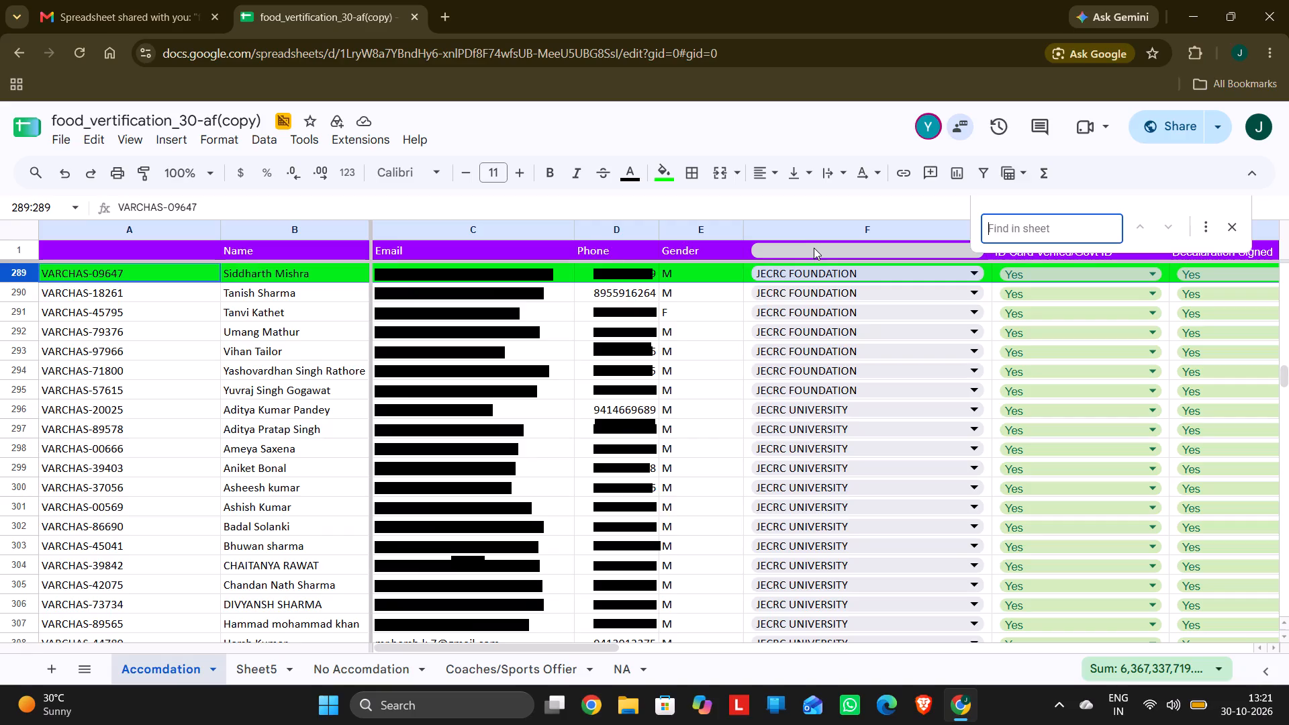
left_click(1042, 217)
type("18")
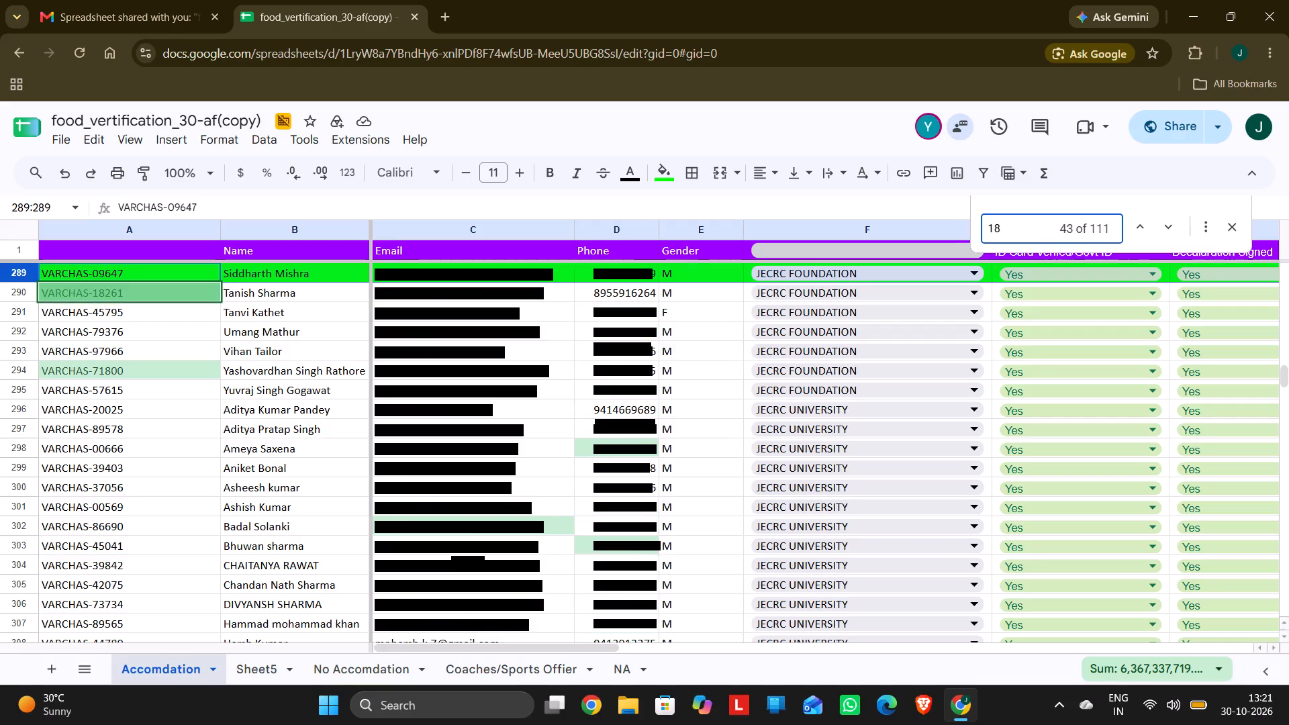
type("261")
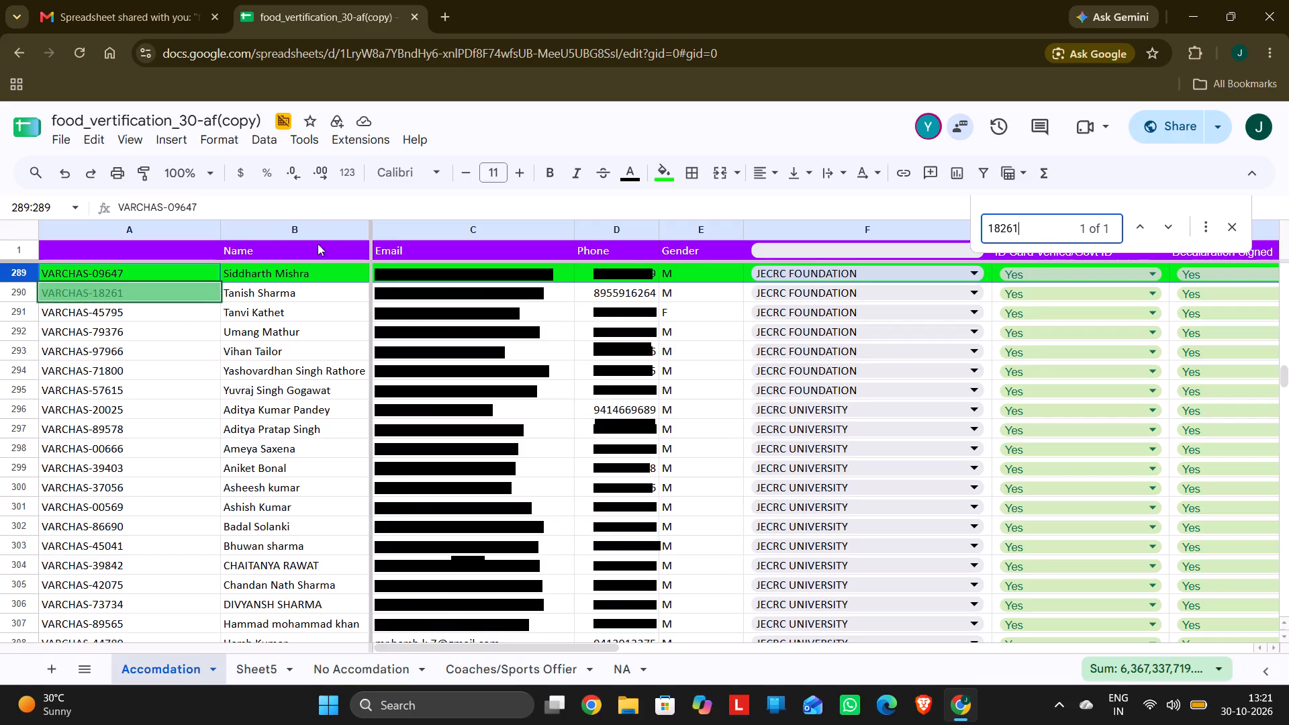
left_click(17, 288)
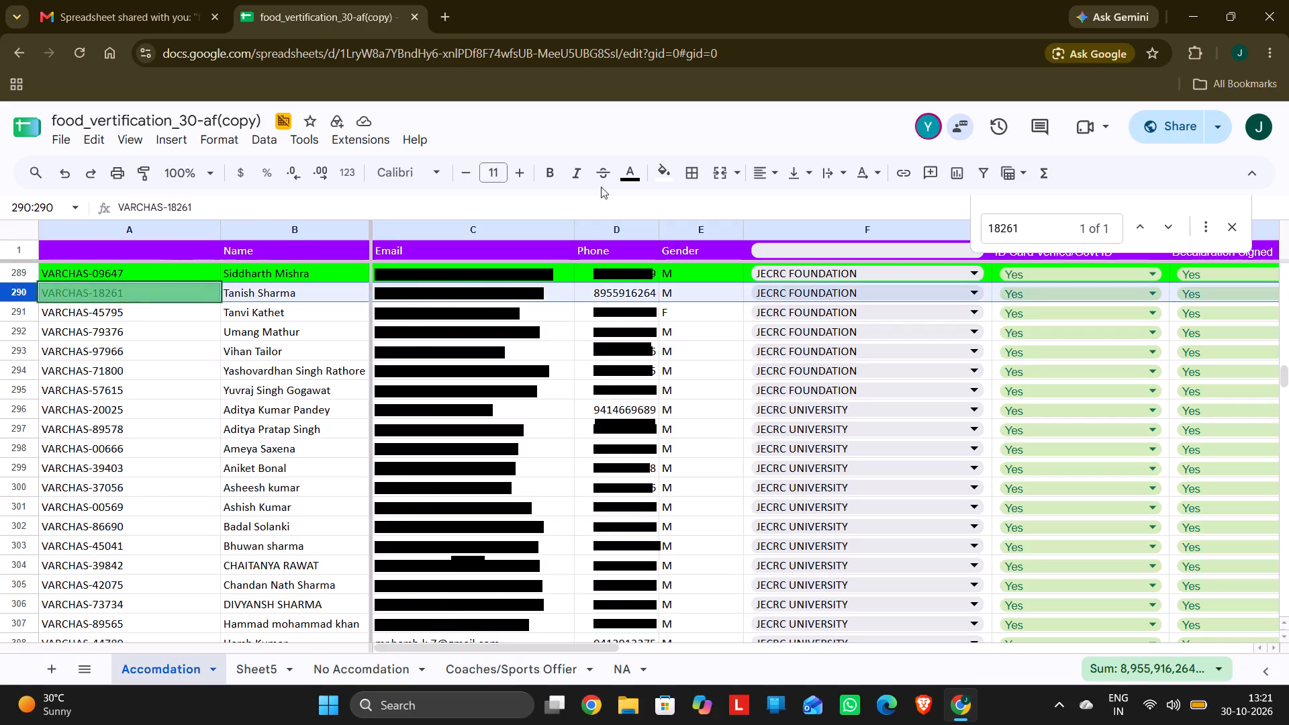
left_click_drag(663, 171, 743, 250)
left_click(743, 250)
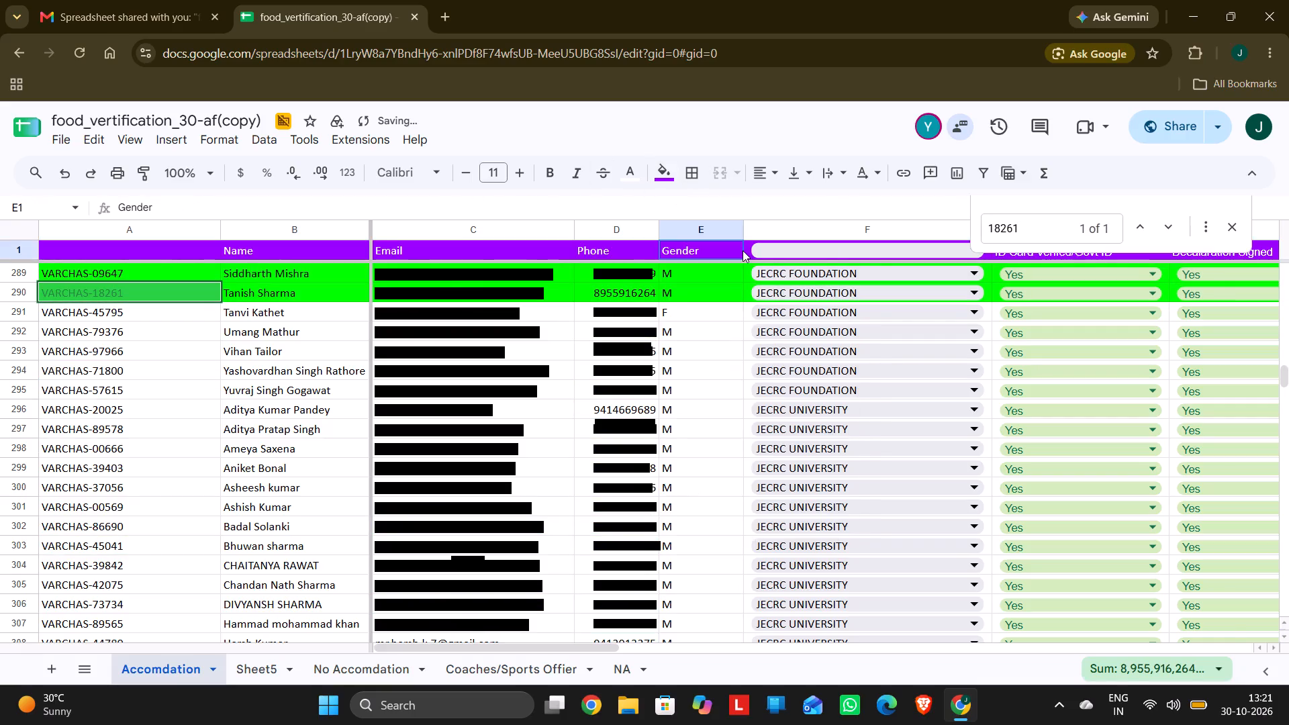
Replace the previous search term with "sri venk" to find the Sri Venkateswara College entries.
left_click_drag(1064, 231, 799, 225)
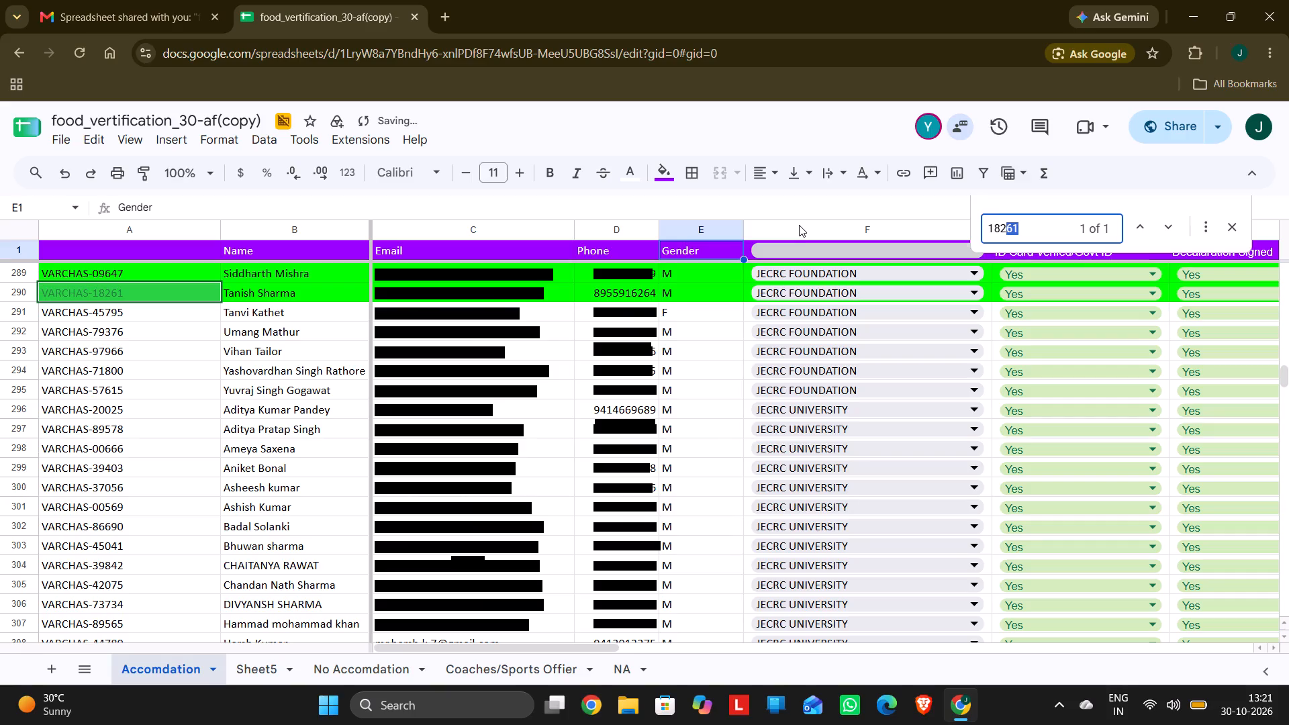
key("BackSpace")
left_click(1023, 228)
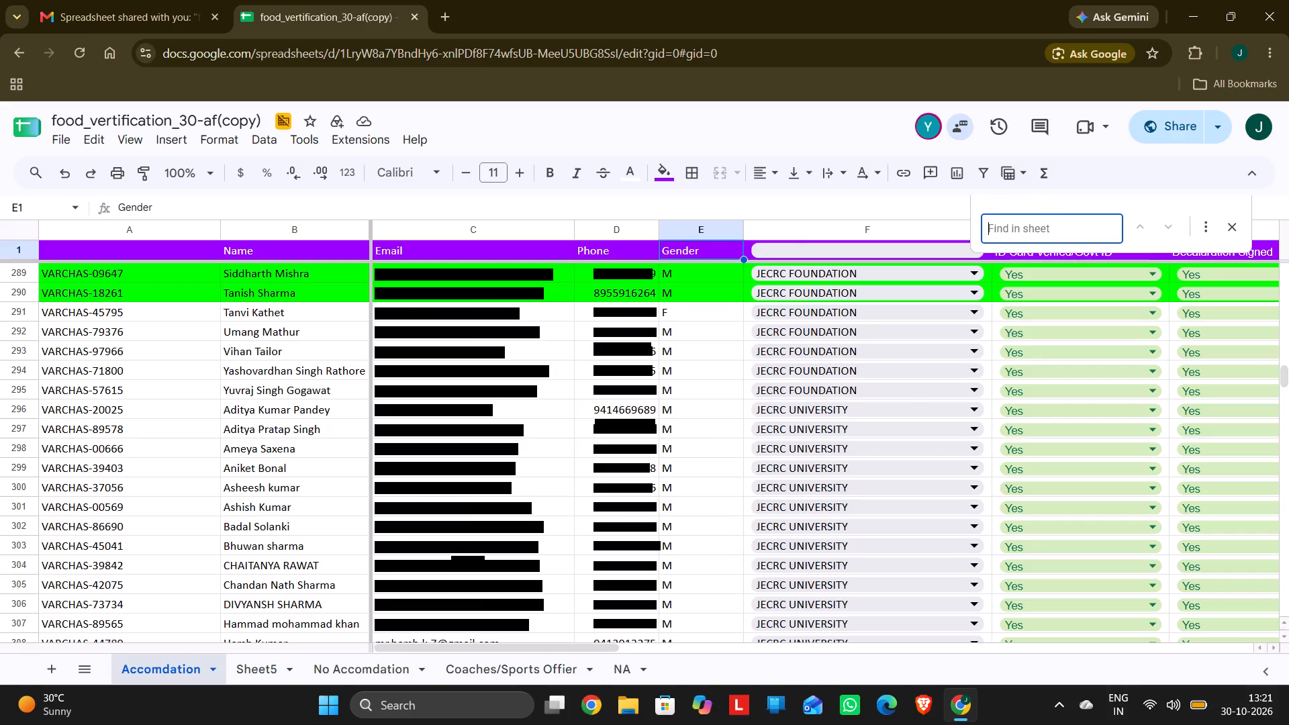
scroll(902, 401, "up", 16)
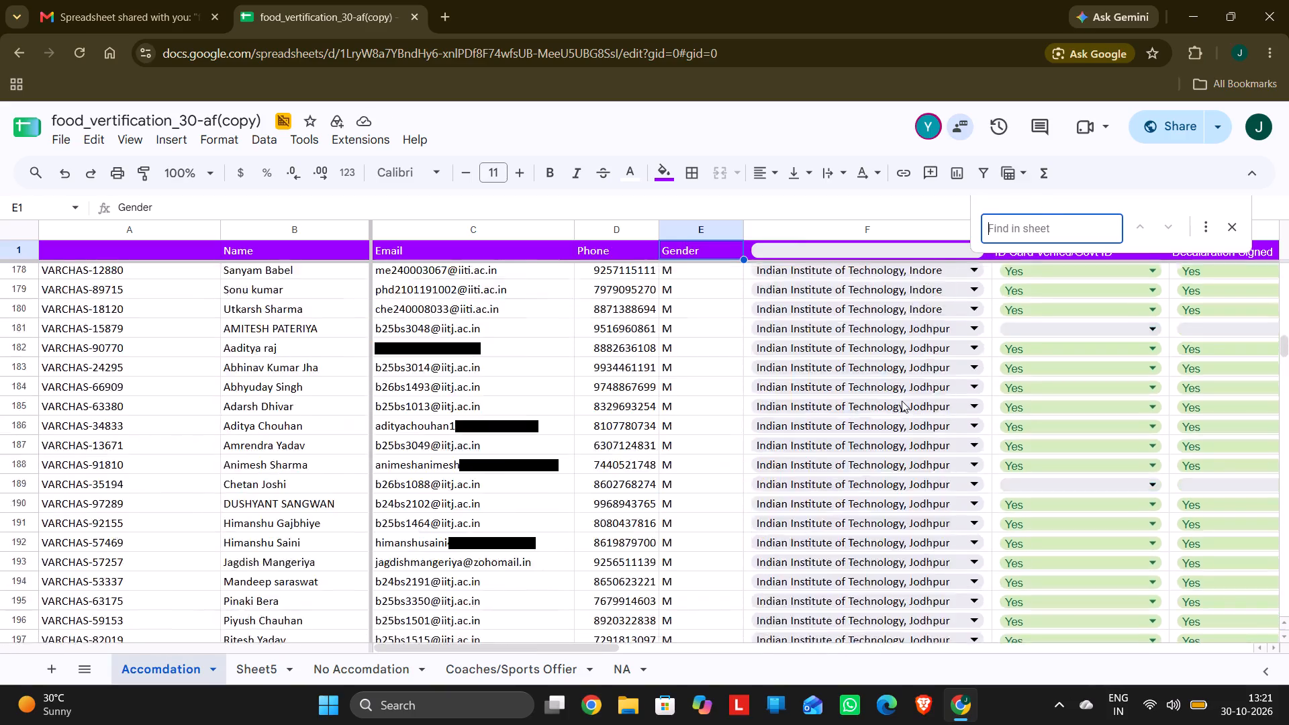
scroll(902, 401, "up", 9)
scroll(902, 401, "down", 7)
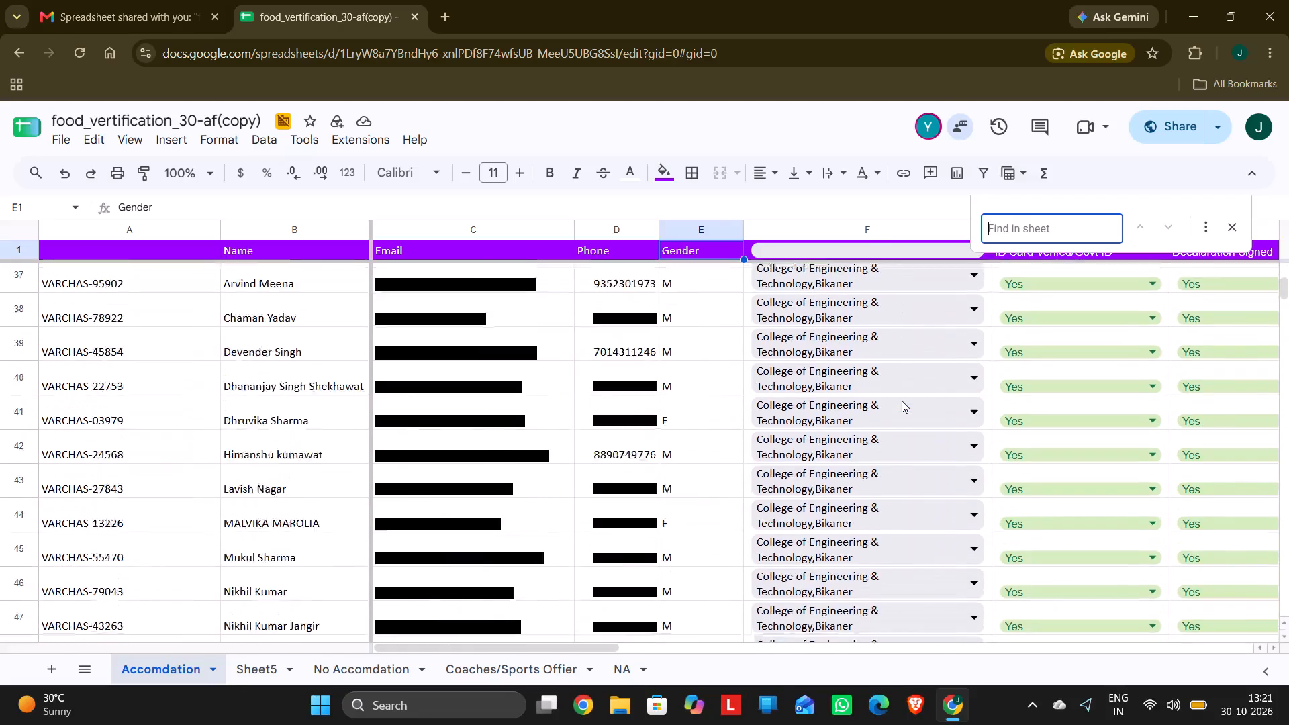
scroll(902, 401, "down", 8)
scroll(902, 401, "up", 3)
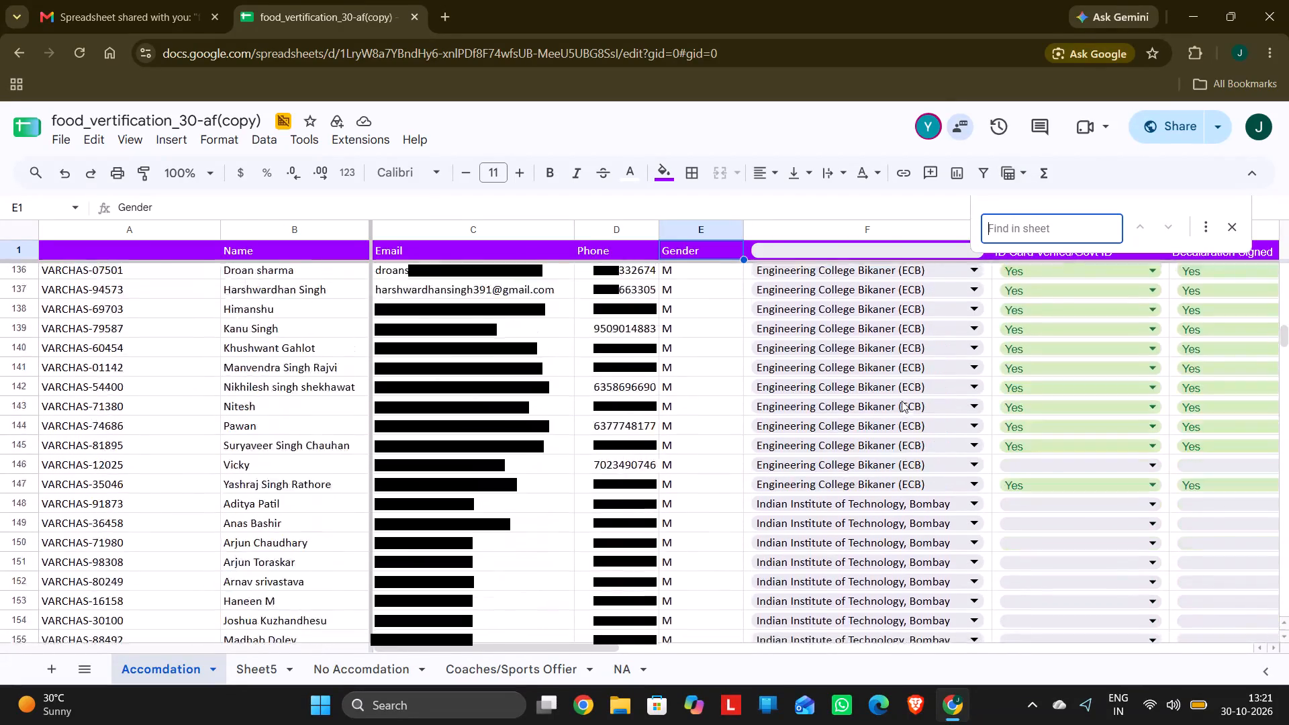
scroll(902, 401, "up", 2)
left_click(1022, 232)
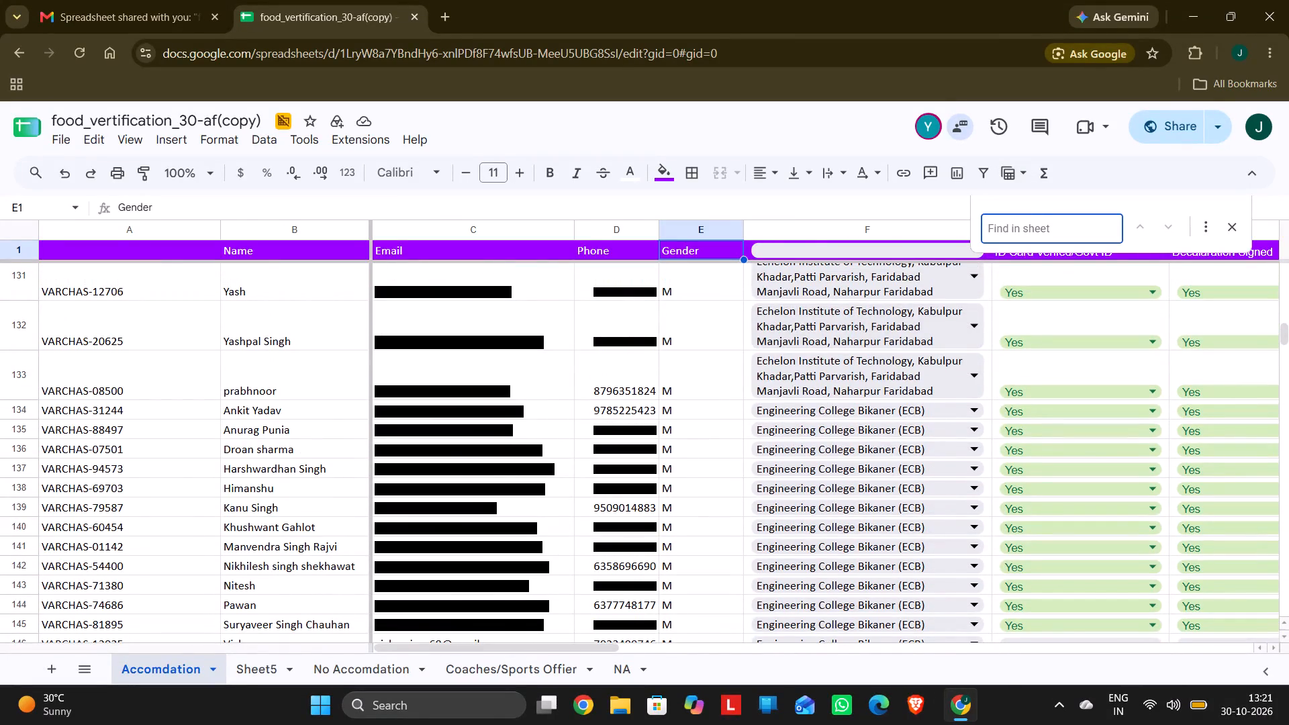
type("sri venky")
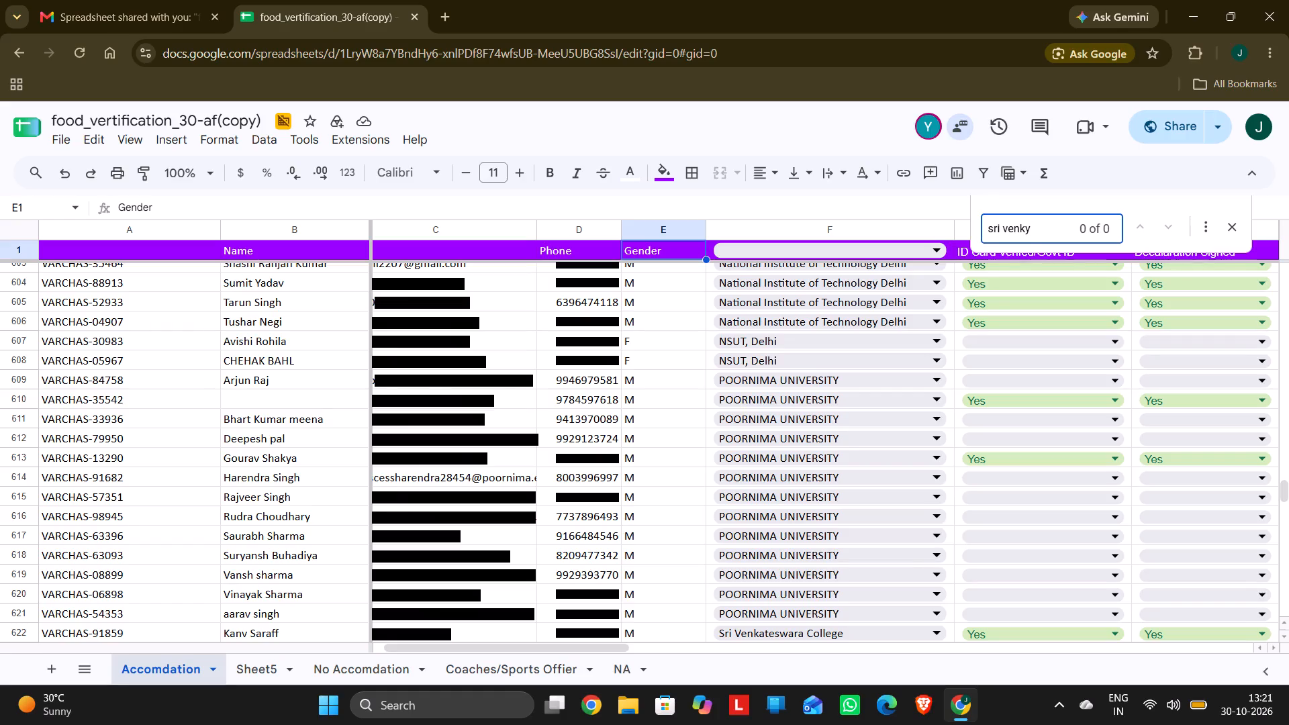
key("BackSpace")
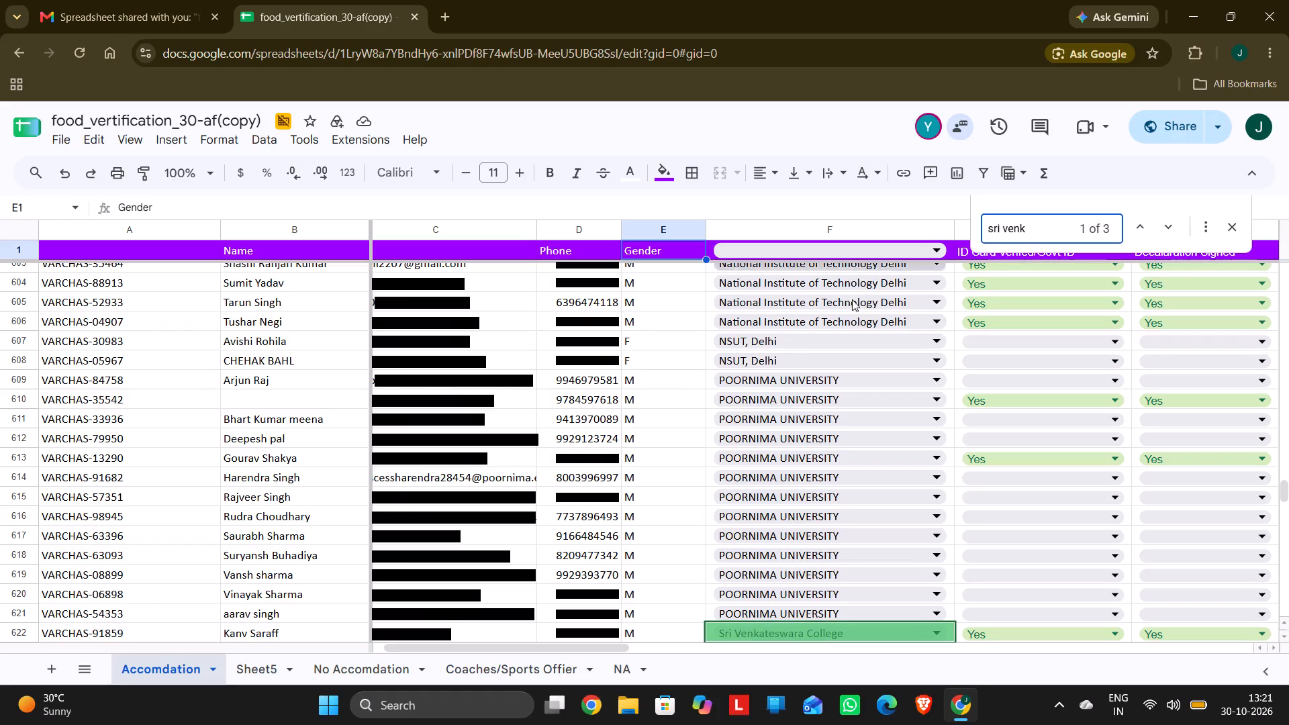
Shorten the search term to "venk", also trying "venky", and jump to the last match among the Sri Venkateswara College rows.
scroll(702, 481, "down", 3)
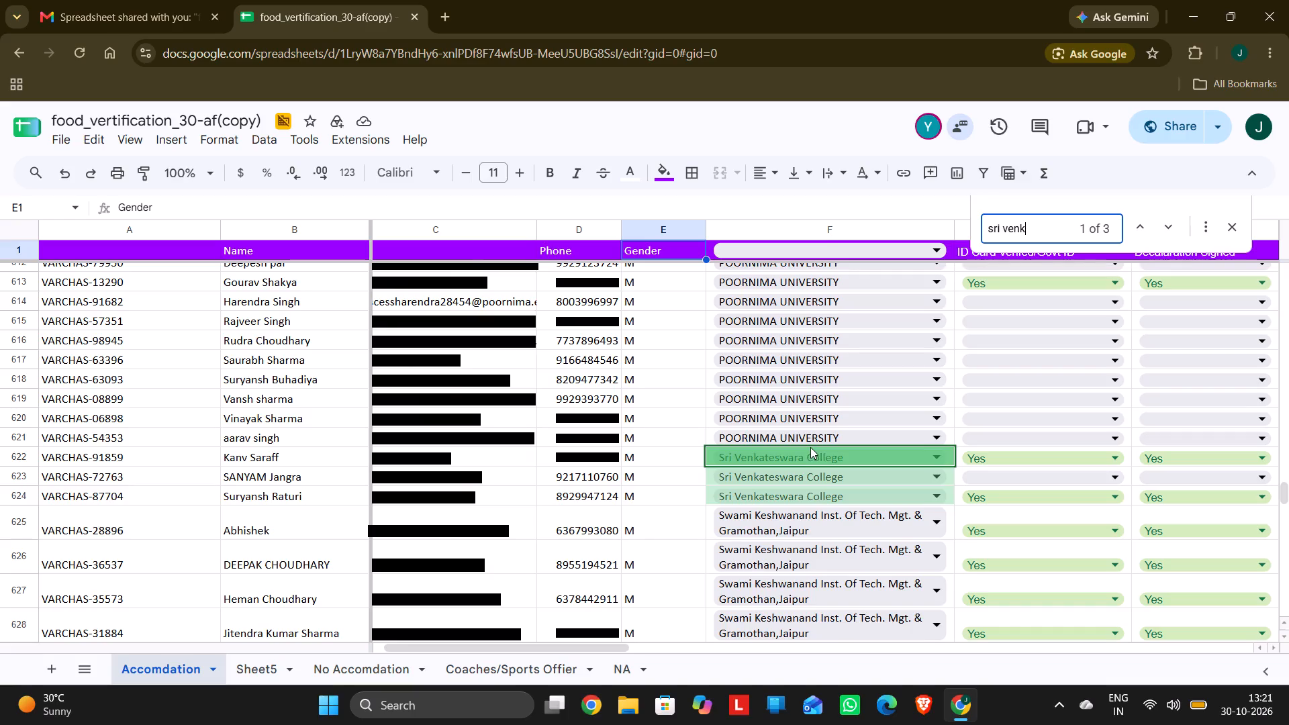
left_click(1002, 232)
key("BackSpace")
key("BackSpace")
key("BackSpace")
key("BackSpace")
key("BackSpace")
key("BackSpace")
key("BackSpace")
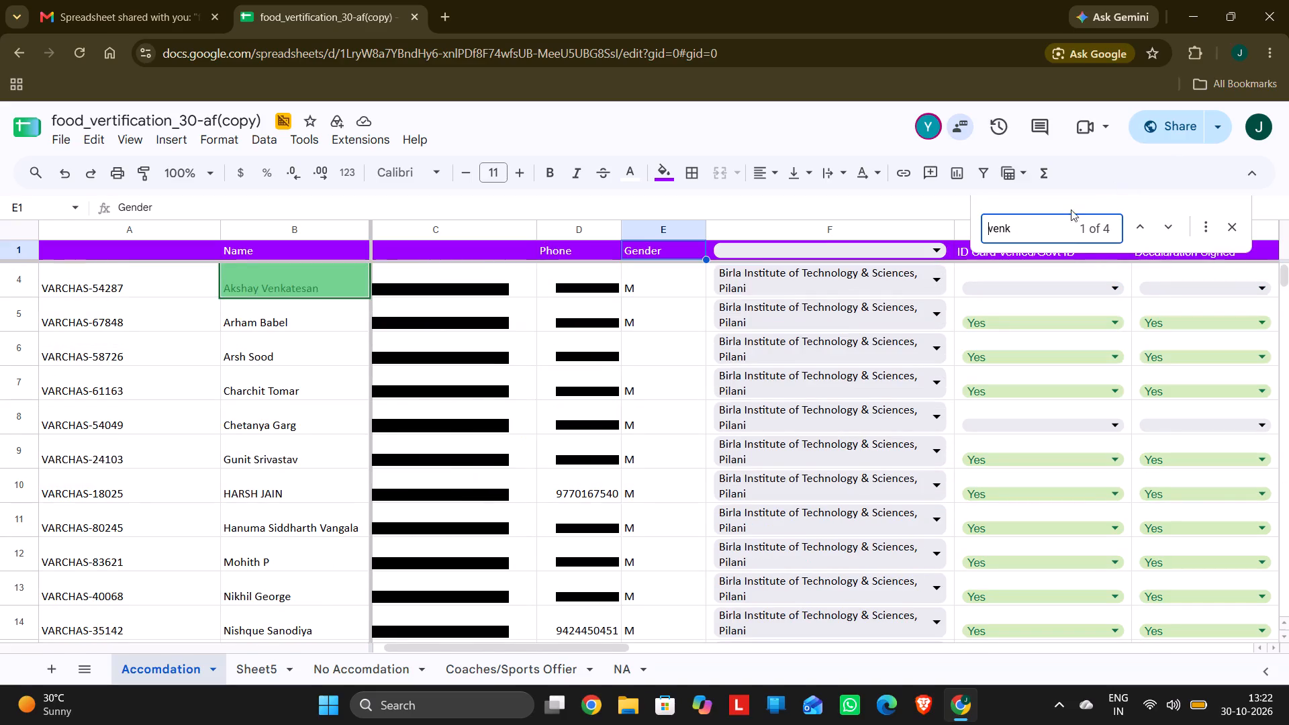
left_click(1033, 224)
key("y")
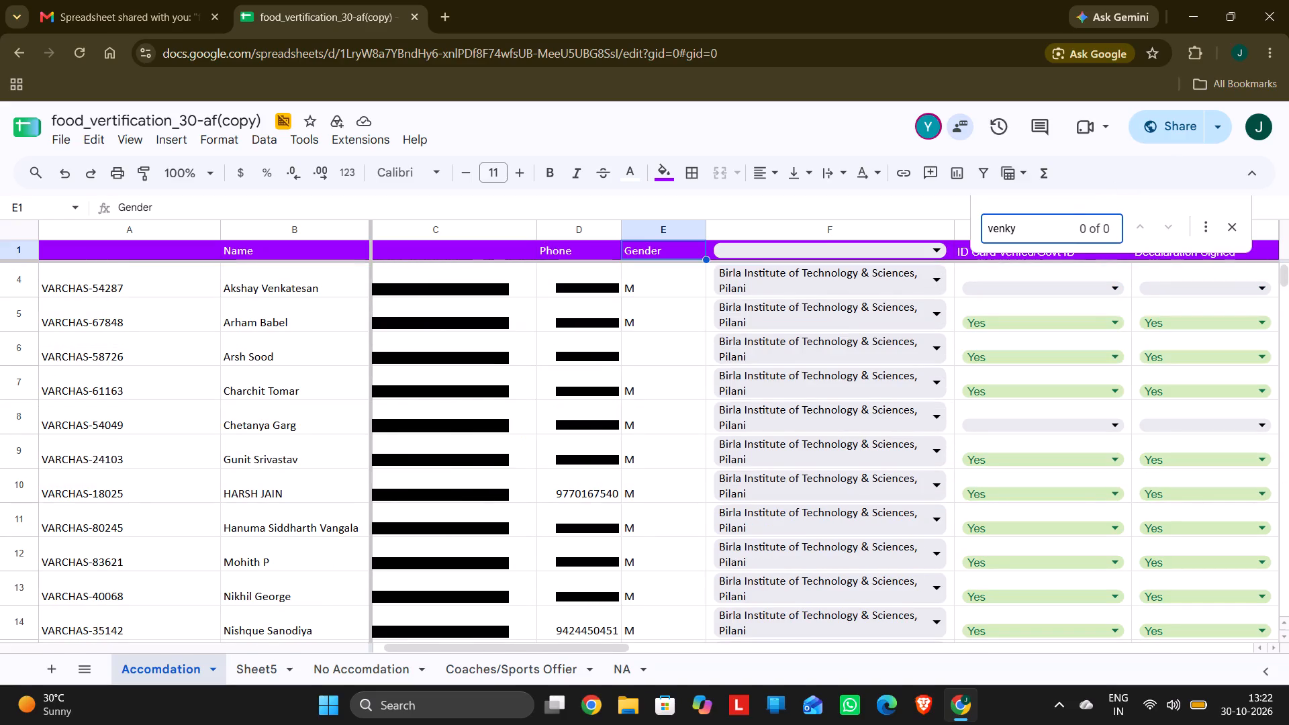
key("BackSpace")
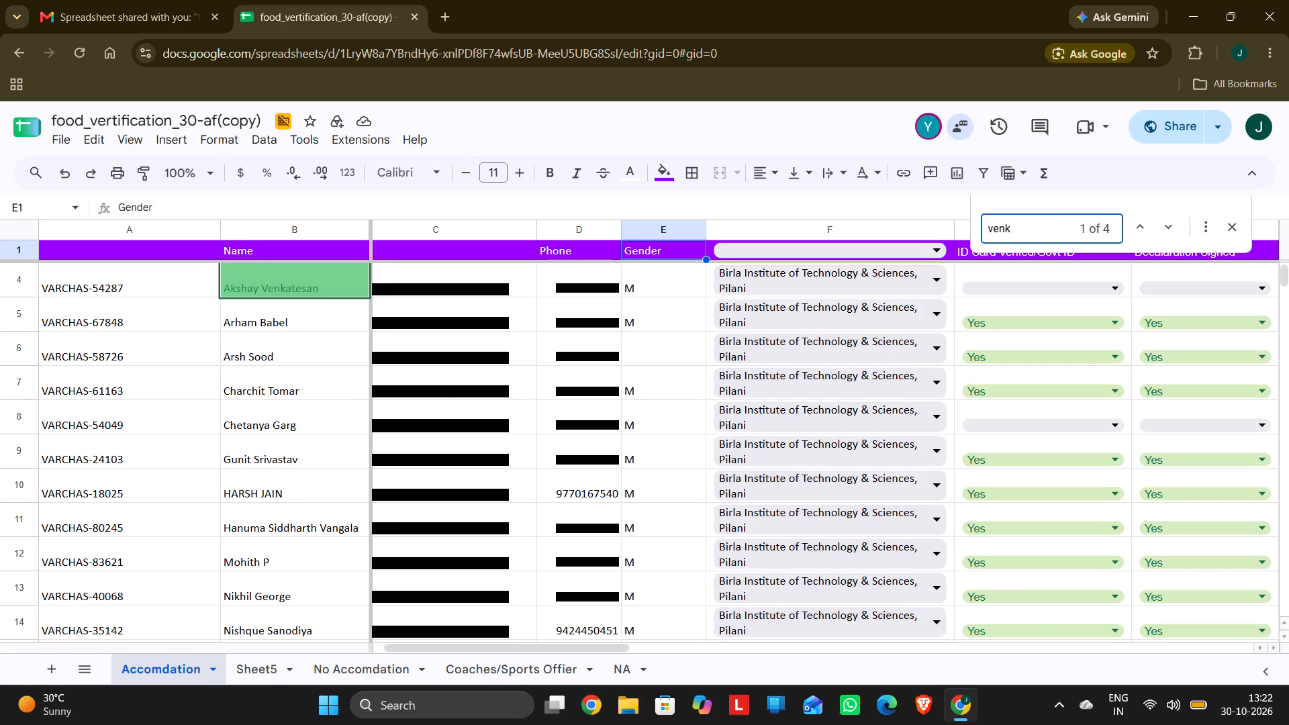
left_click(1143, 224)
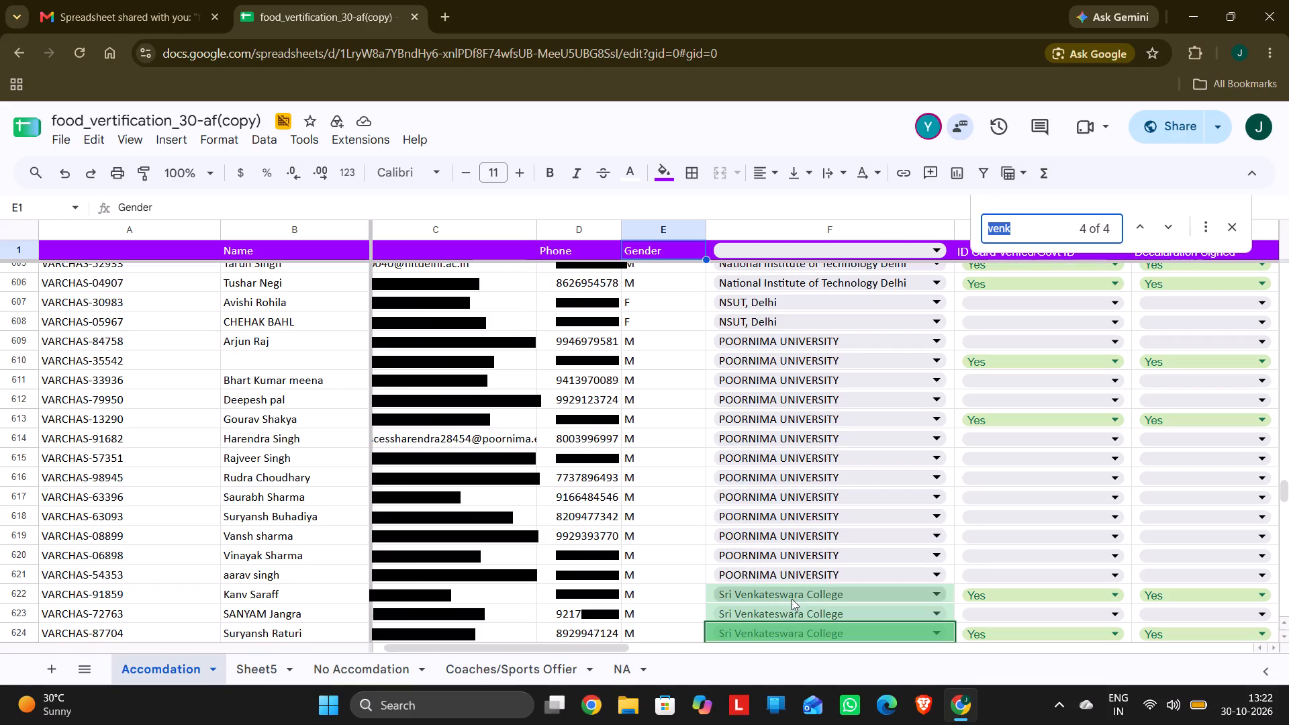
Highlight the whole row 624, the last Sri Venkateswara College entry, with bright green fill.
scroll(791, 617, "down", 1)
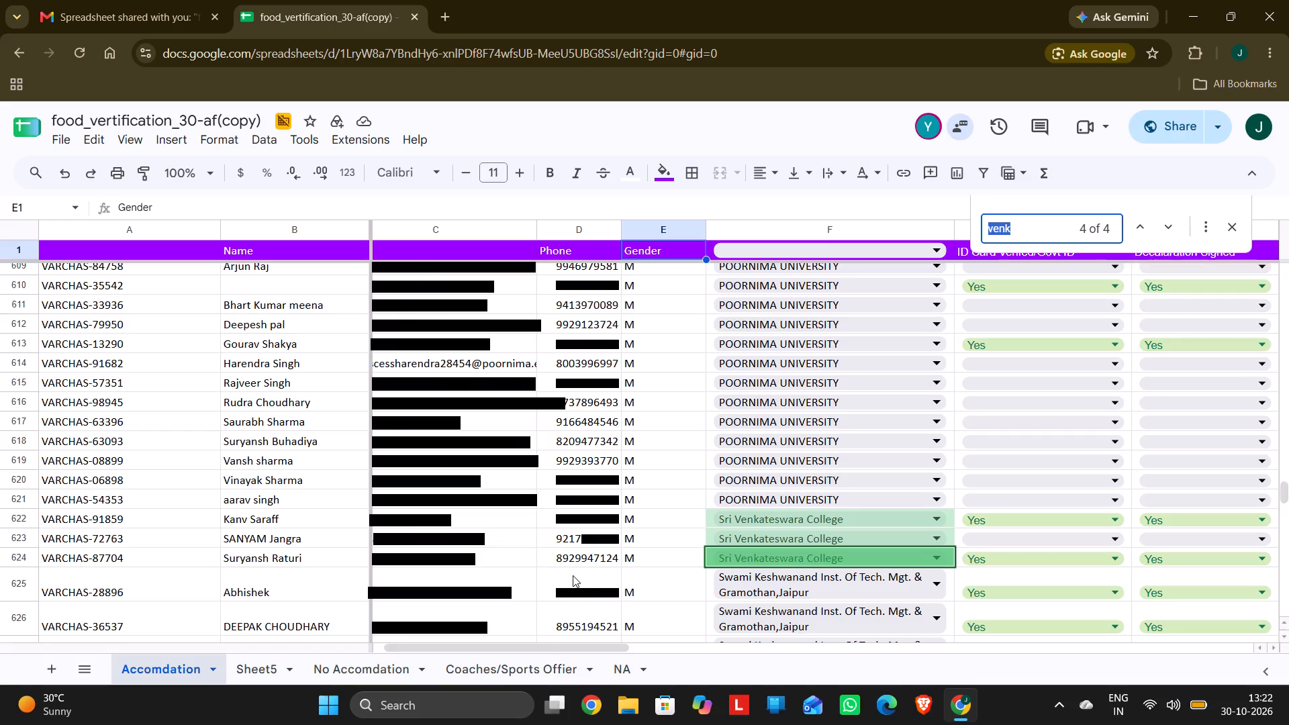
scroll(599, 571, "right", 2)
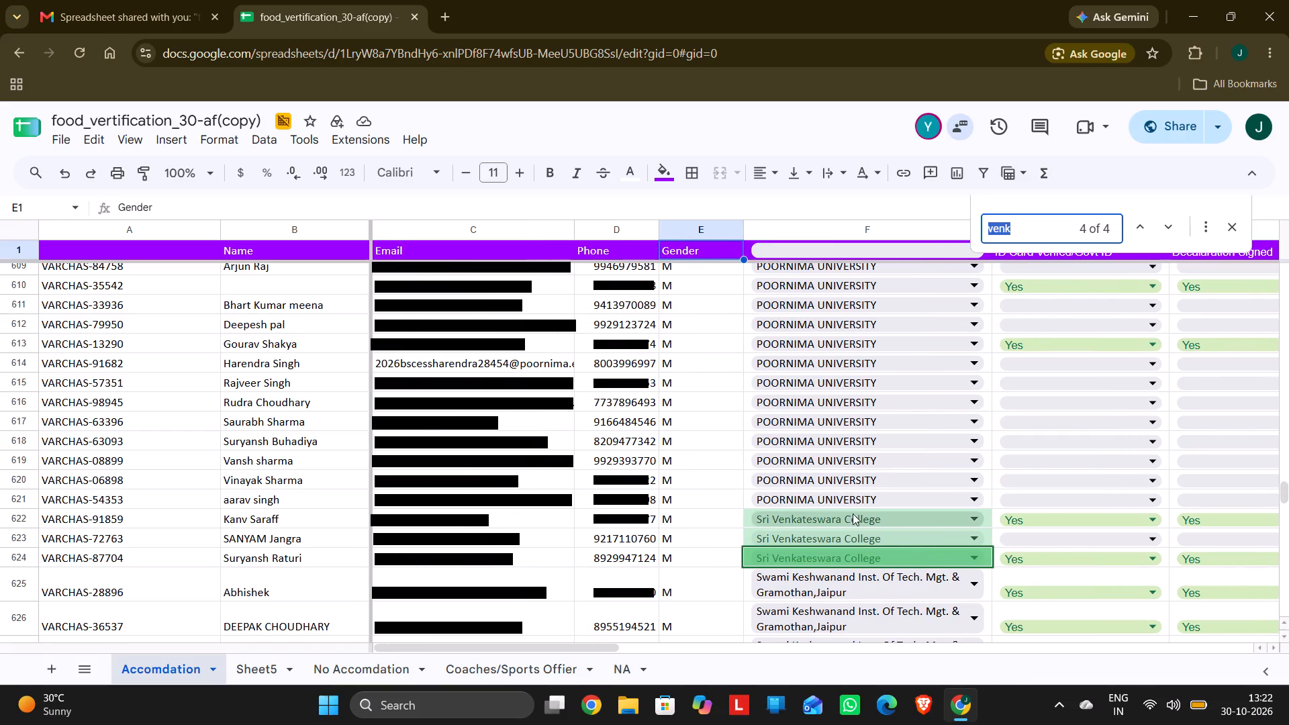
scroll(961, 552, "left", 5)
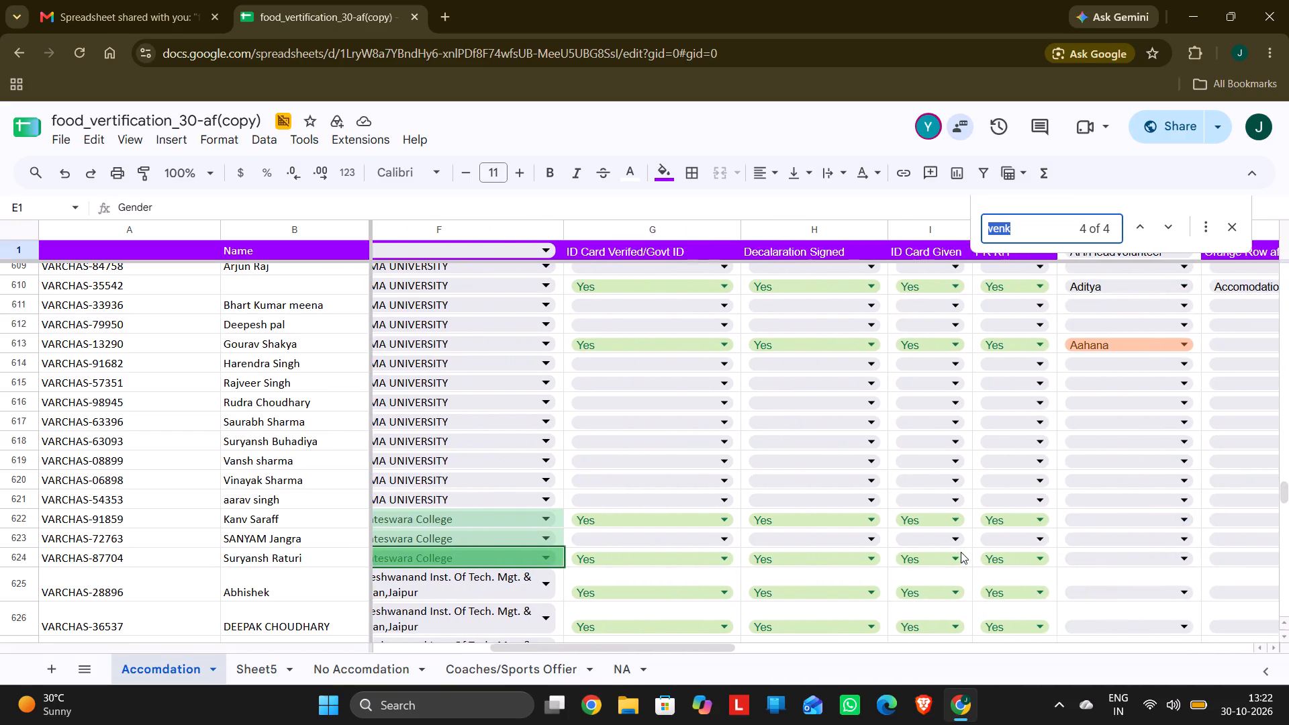
scroll(705, 598, "right", 2)
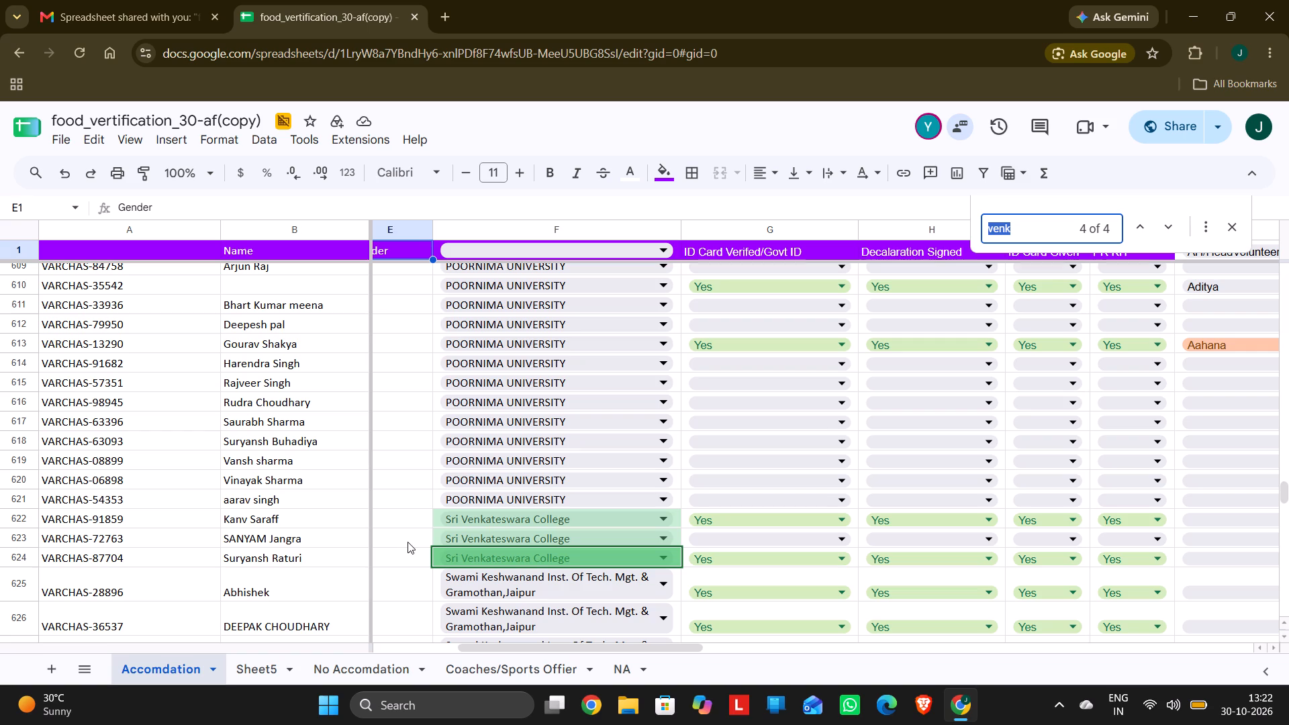
left_click(27, 557)
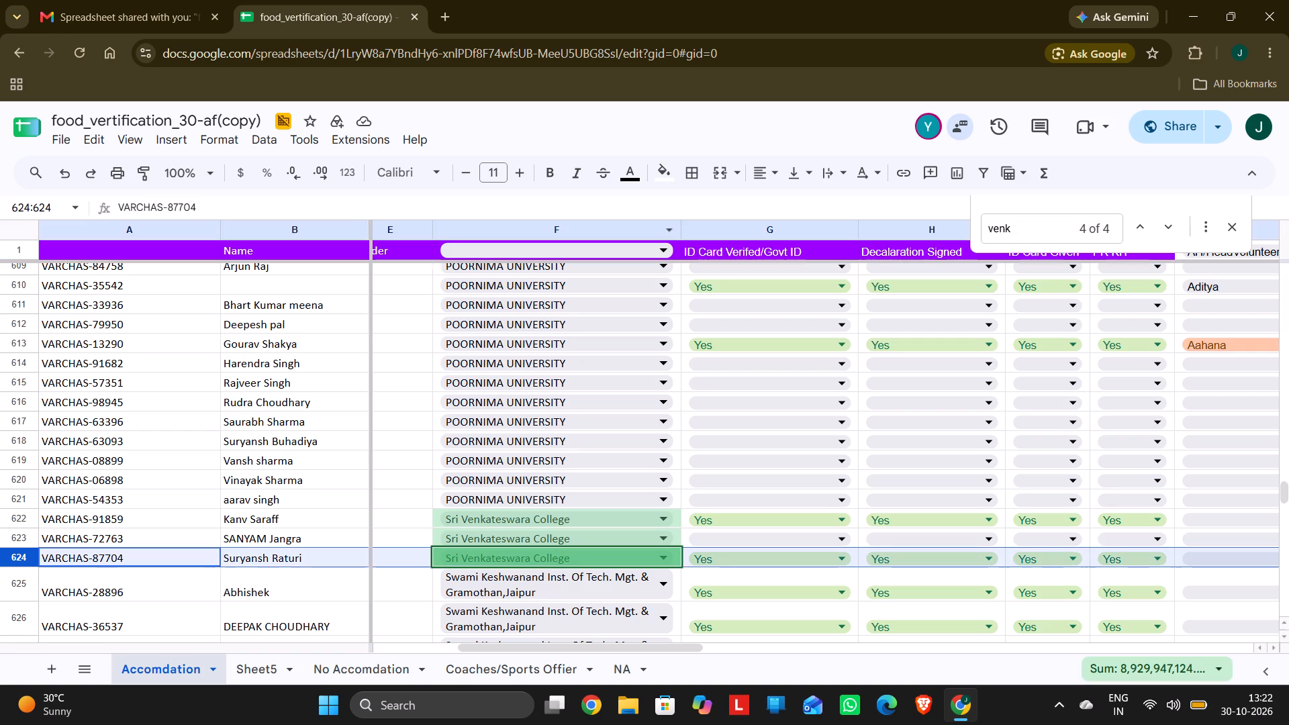
left_click_drag(658, 169, 741, 246)
left_click(741, 246)
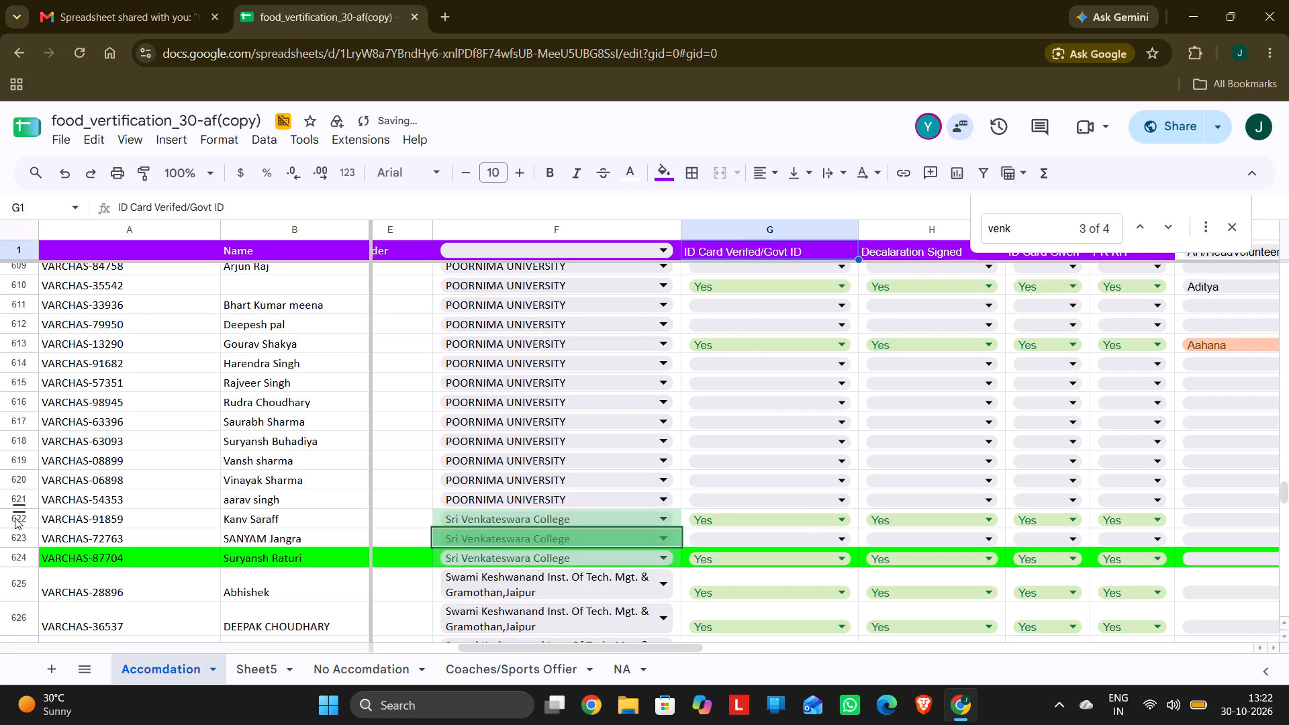
Highlight the whole row 622, the first Sri Venkateswara College entry, with bright green fill.
left_click(15, 518)
left_click(665, 168)
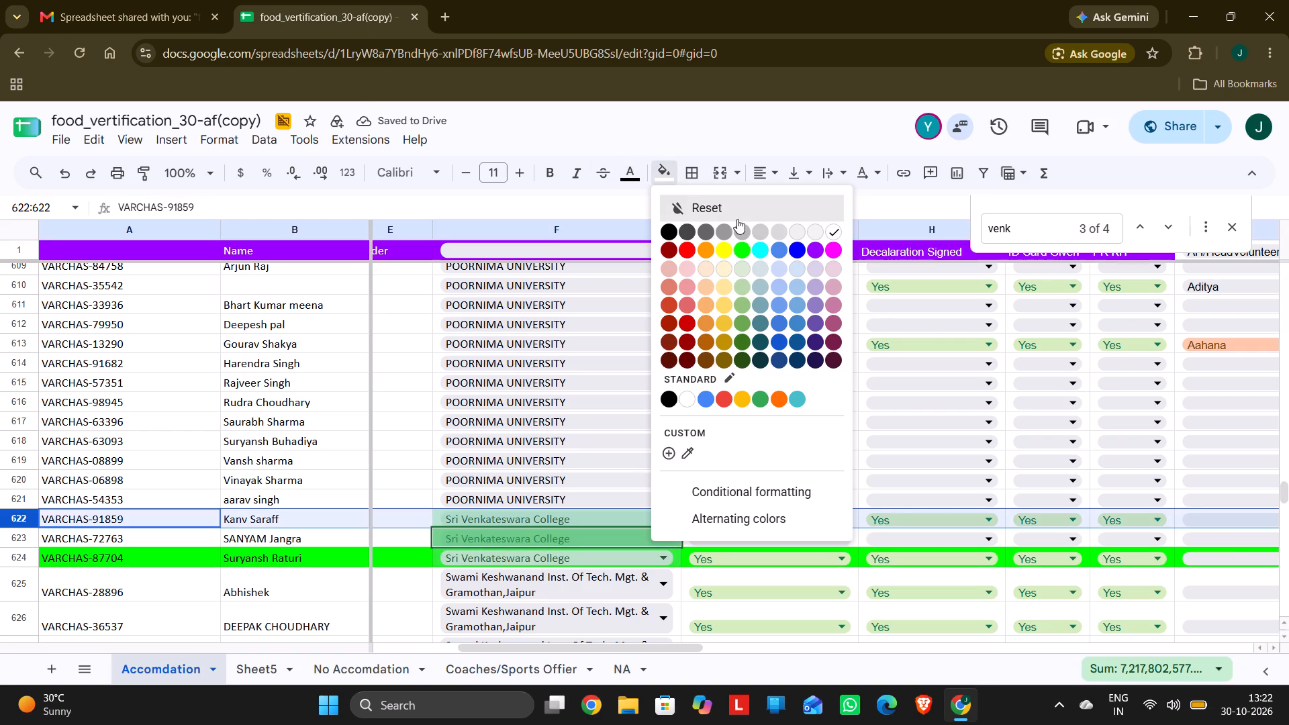
left_click(741, 245)
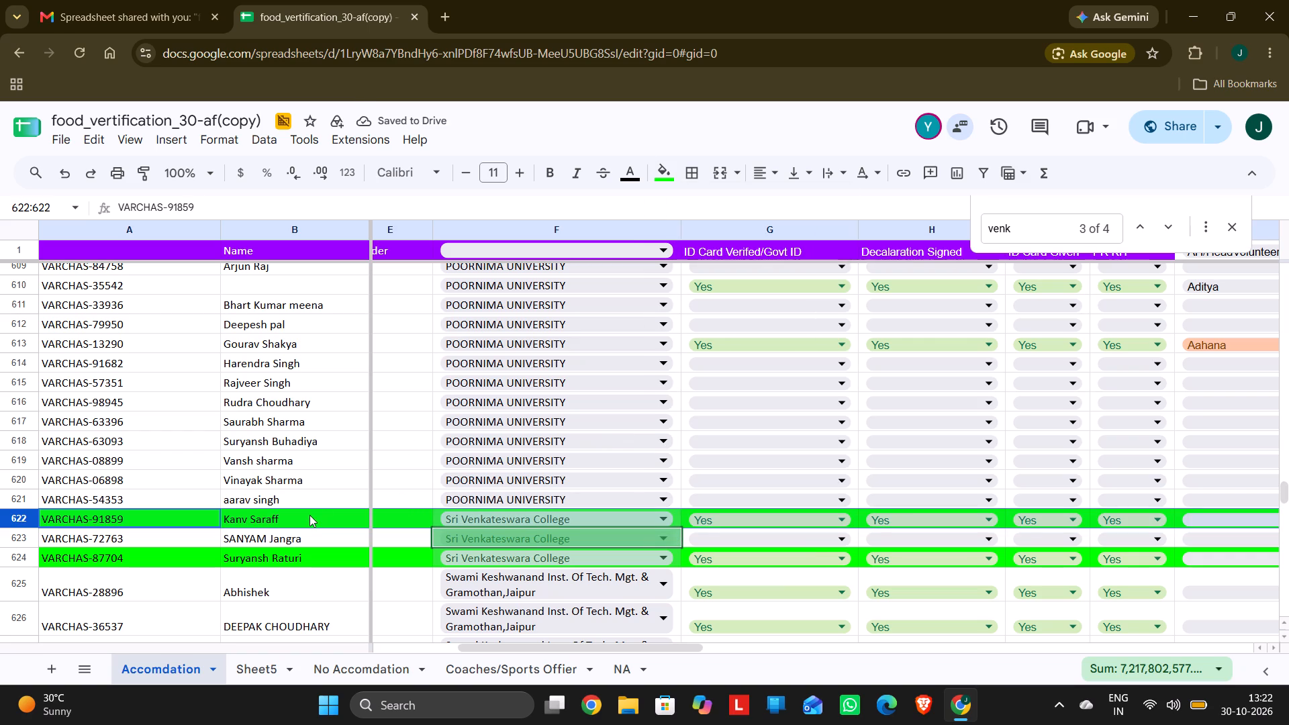
Cycle through the "venk" matches to check for other entries, ending back at the Sri Venkateswara College rows.
scroll(309, 515, "down", 1)
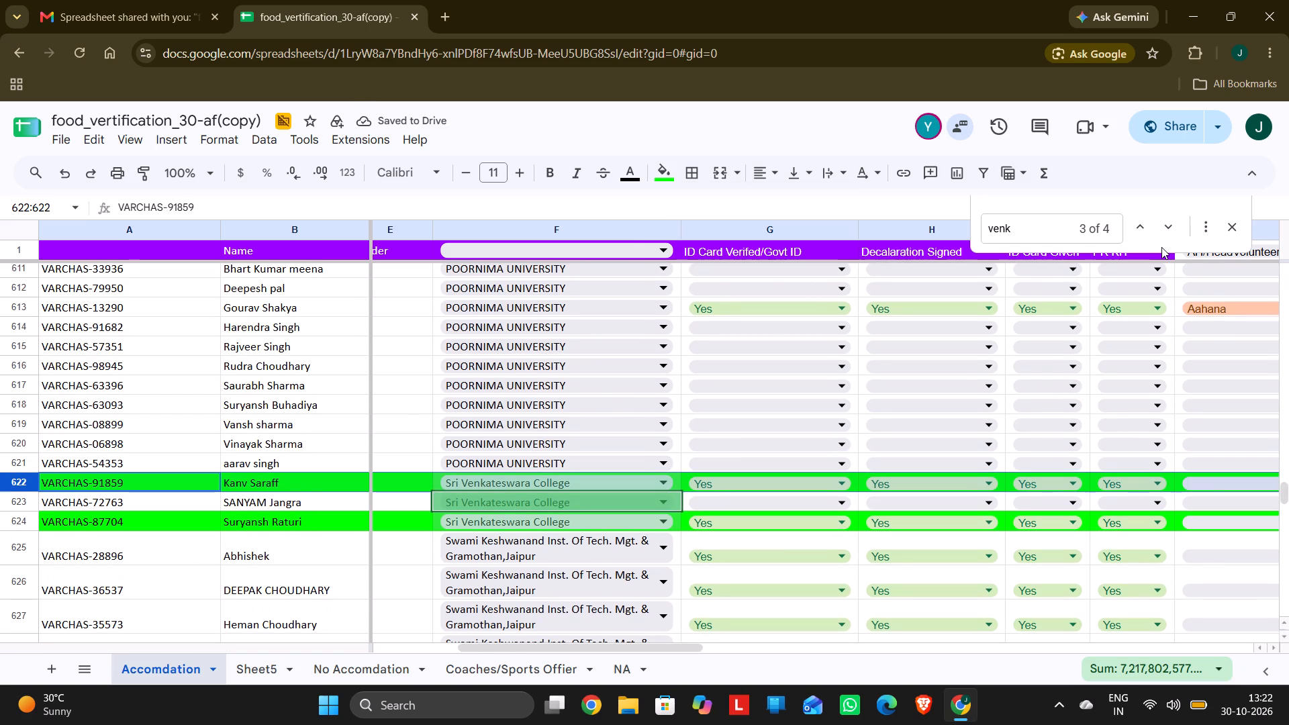
left_click(1169, 231)
left_click(1169, 231)
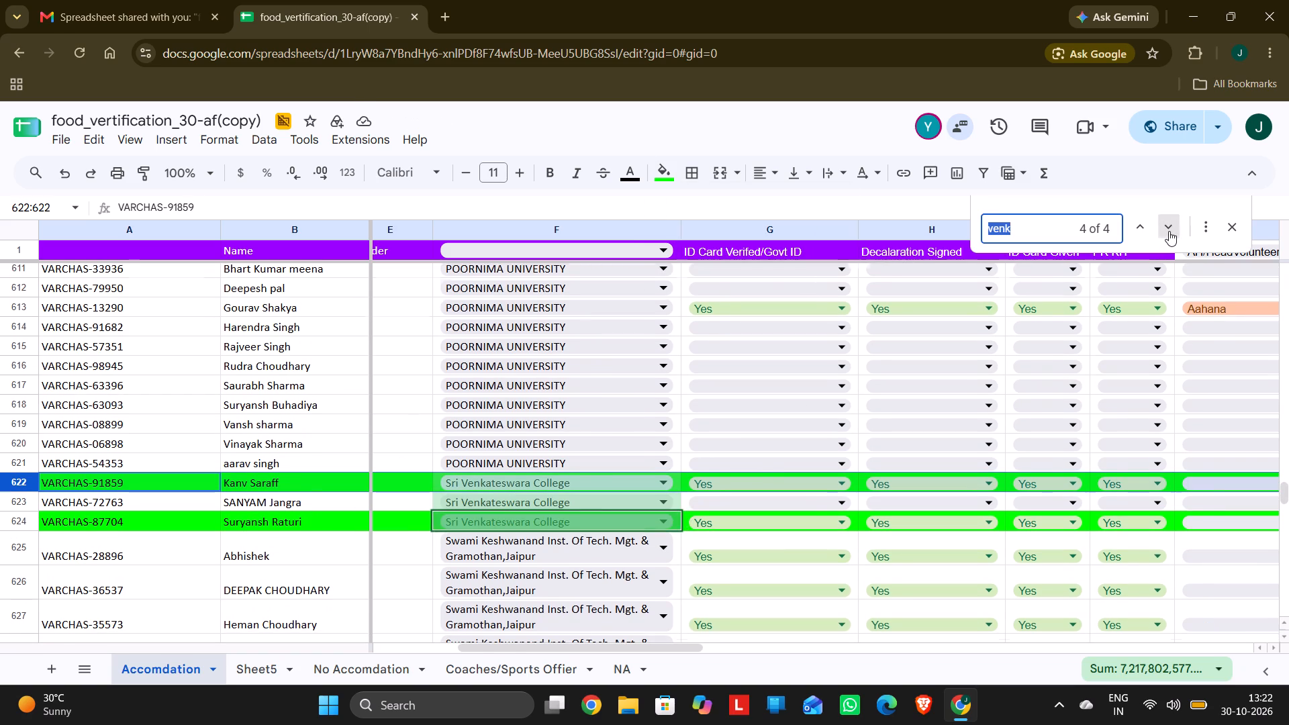
scroll(475, 448, "up", 2)
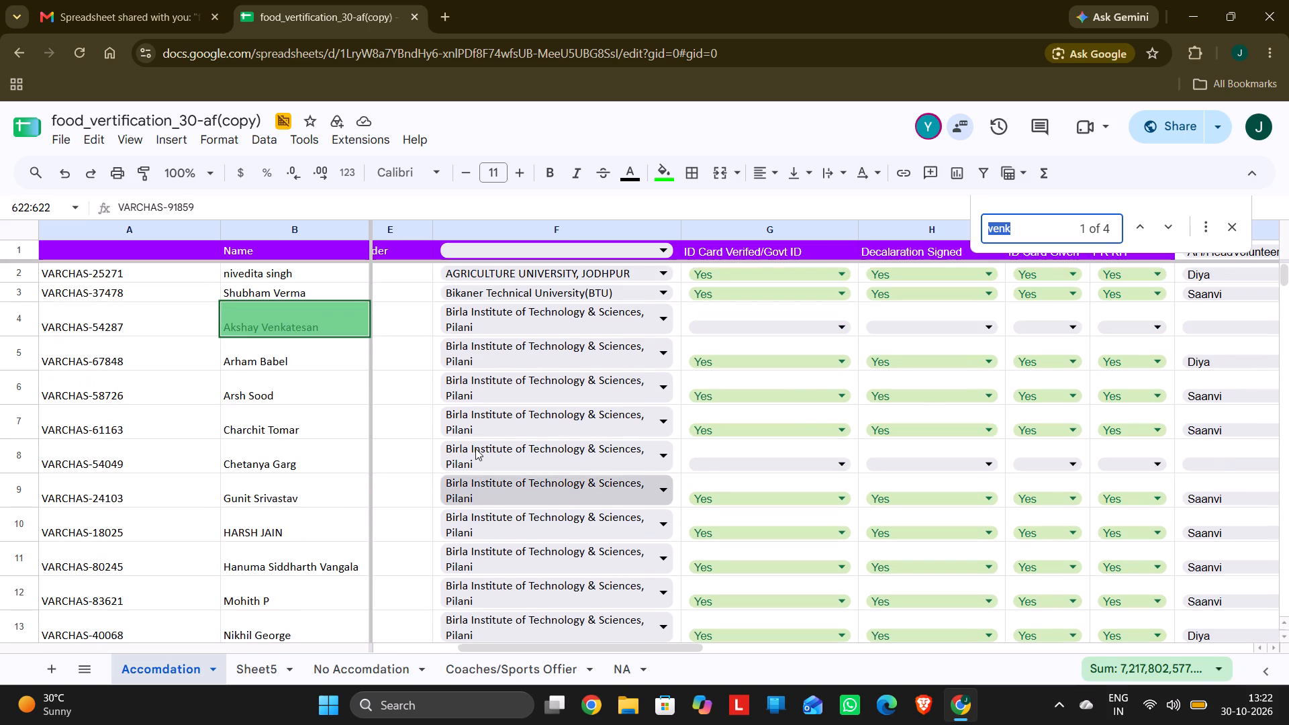
scroll(618, 411, "up", 1)
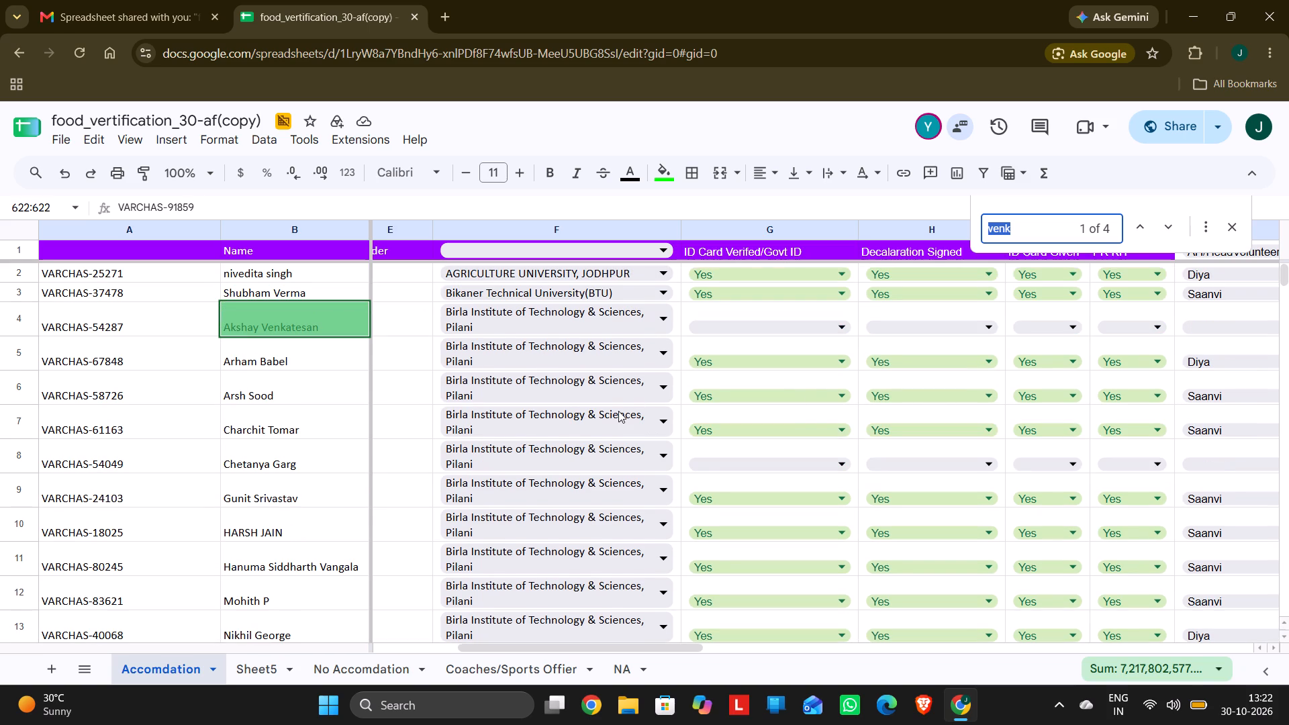
scroll(618, 411, "up", 1)
scroll(618, 411, "down", 2)
scroll(618, 411, "up", 4)
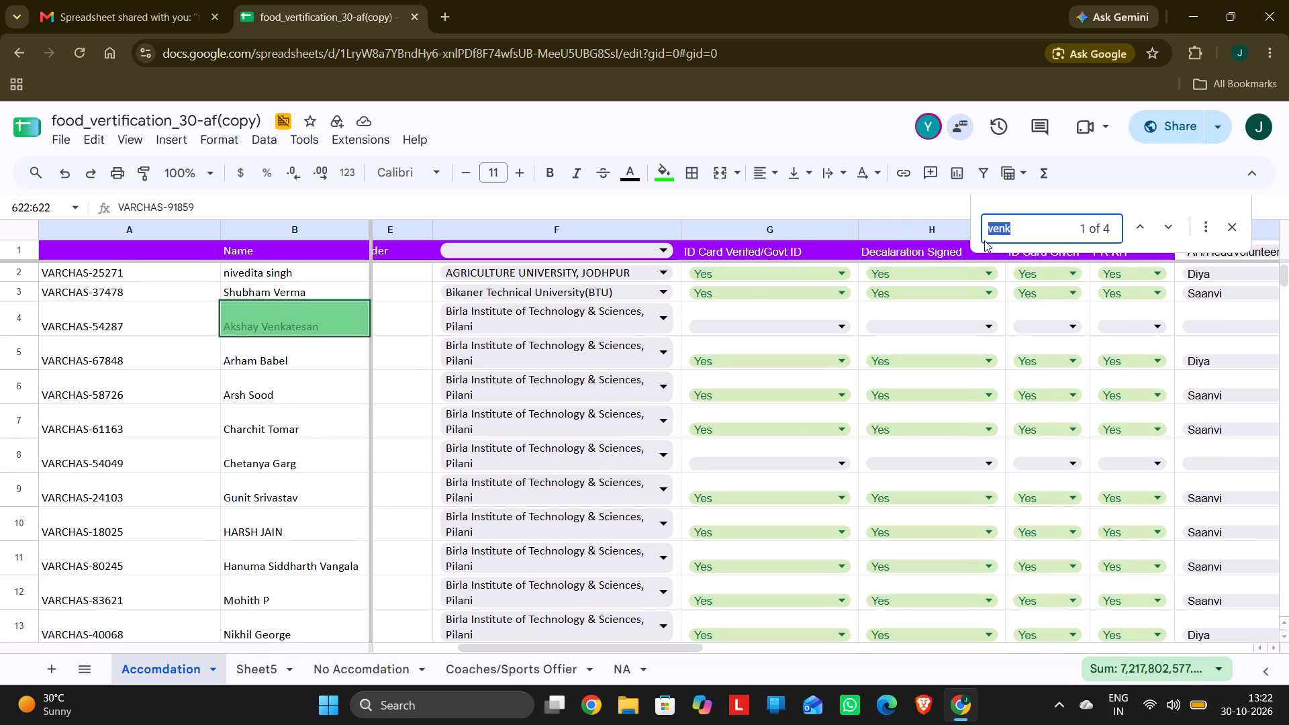
left_click(1022, 235)
left_click(1139, 231)
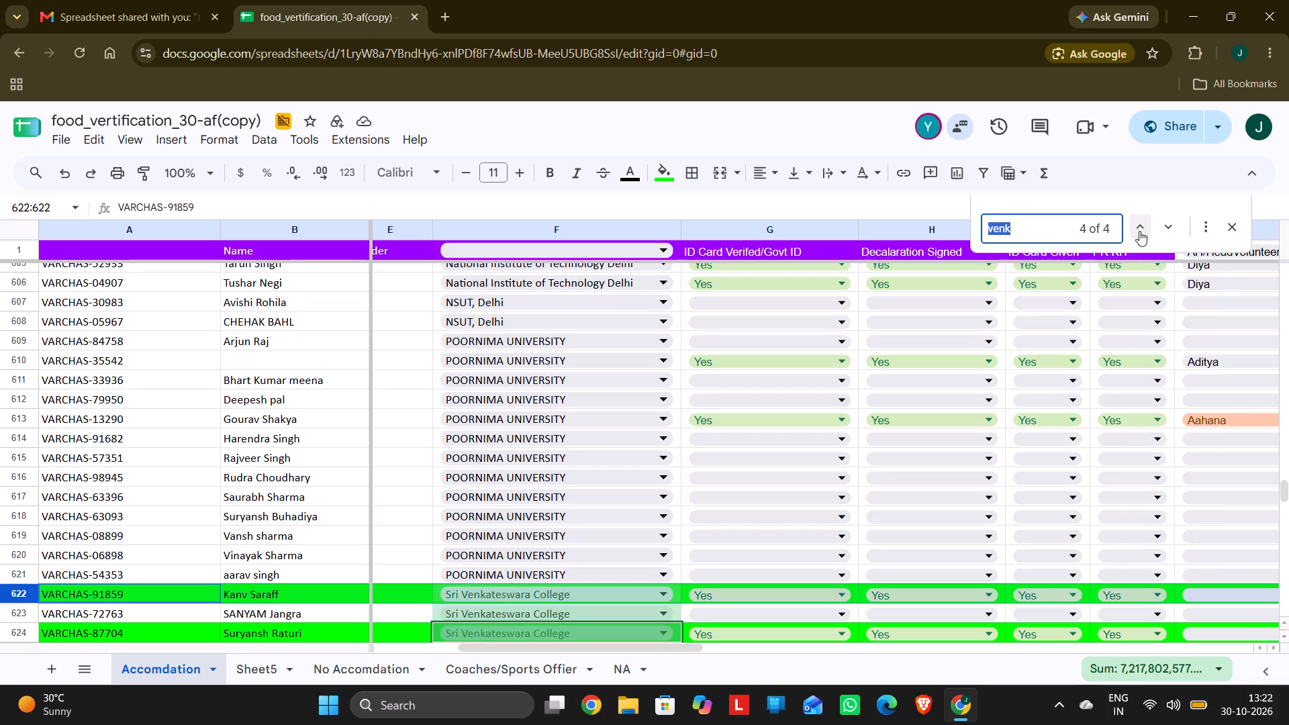
Highlight the whole row 623, the remaining Sri Venkateswara College entry, with bright green fill.
left_click(30, 614)
left_click_drag(665, 170, 667, 177)
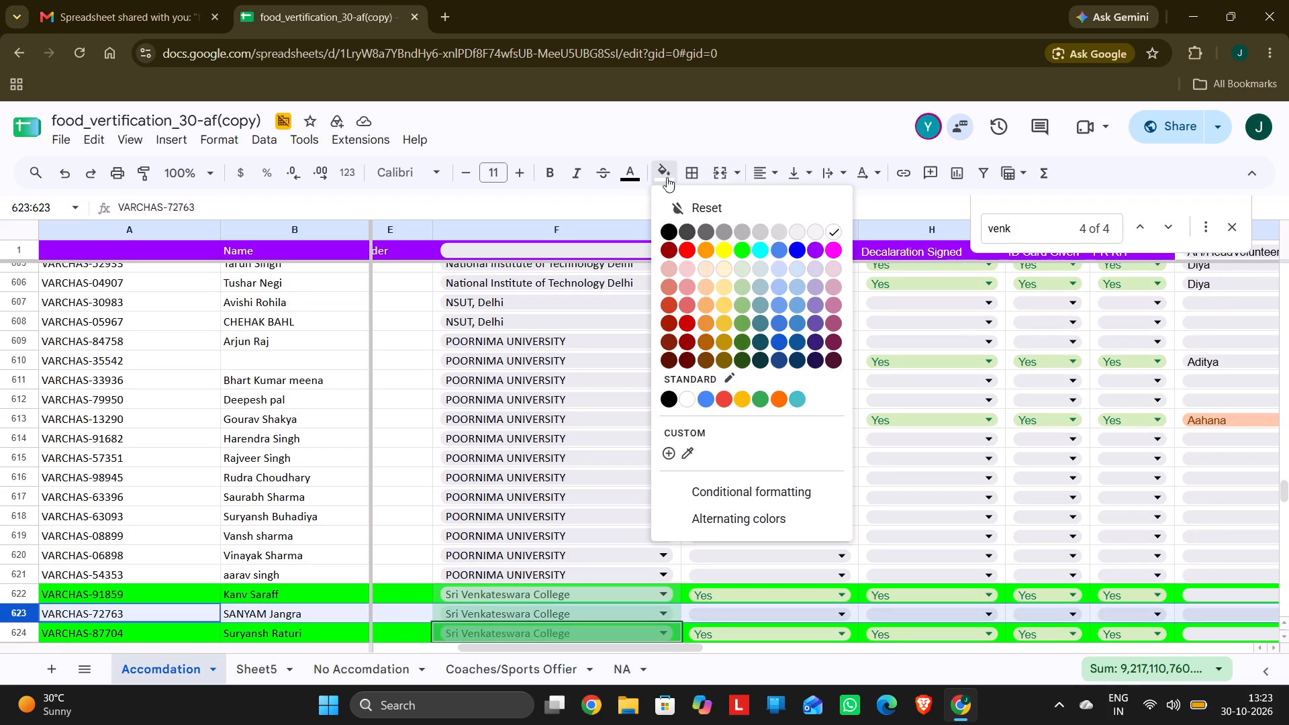
left_click_drag(667, 177, 741, 243)
left_click(741, 243)
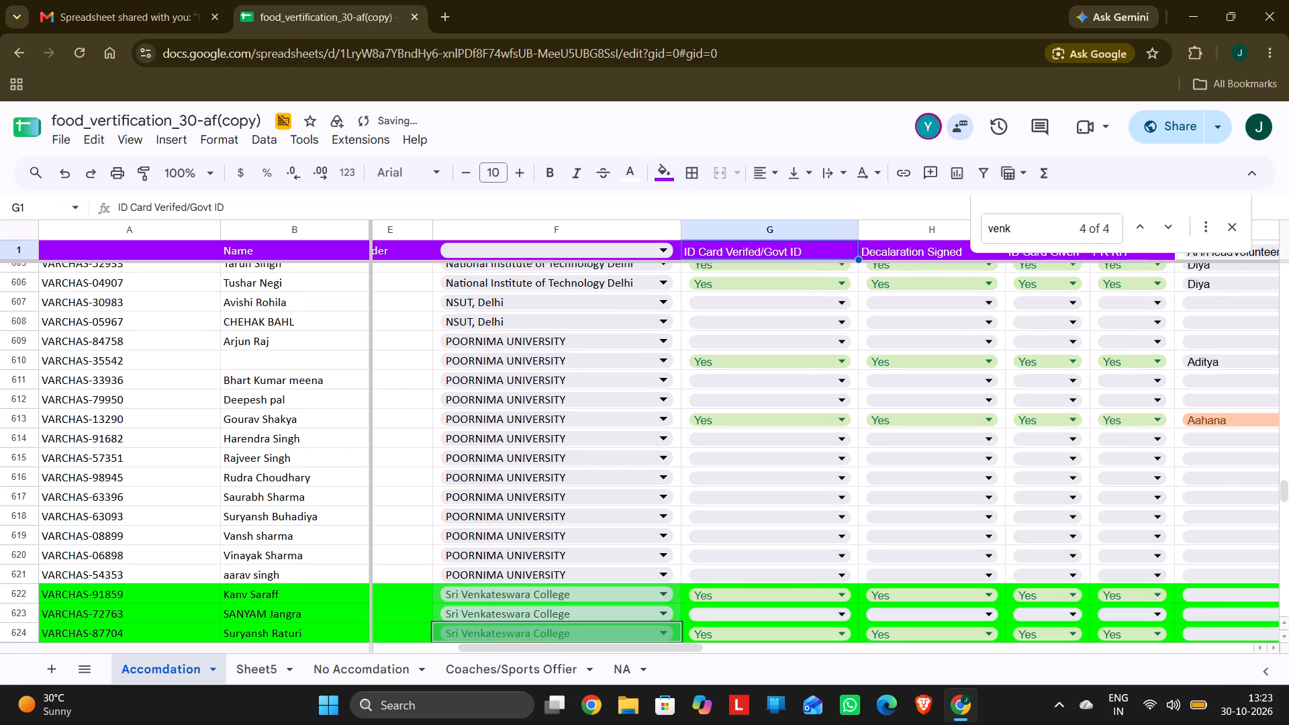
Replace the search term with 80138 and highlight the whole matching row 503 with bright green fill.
left_click(1016, 233)
left_click_drag(1016, 233, 941, 238)
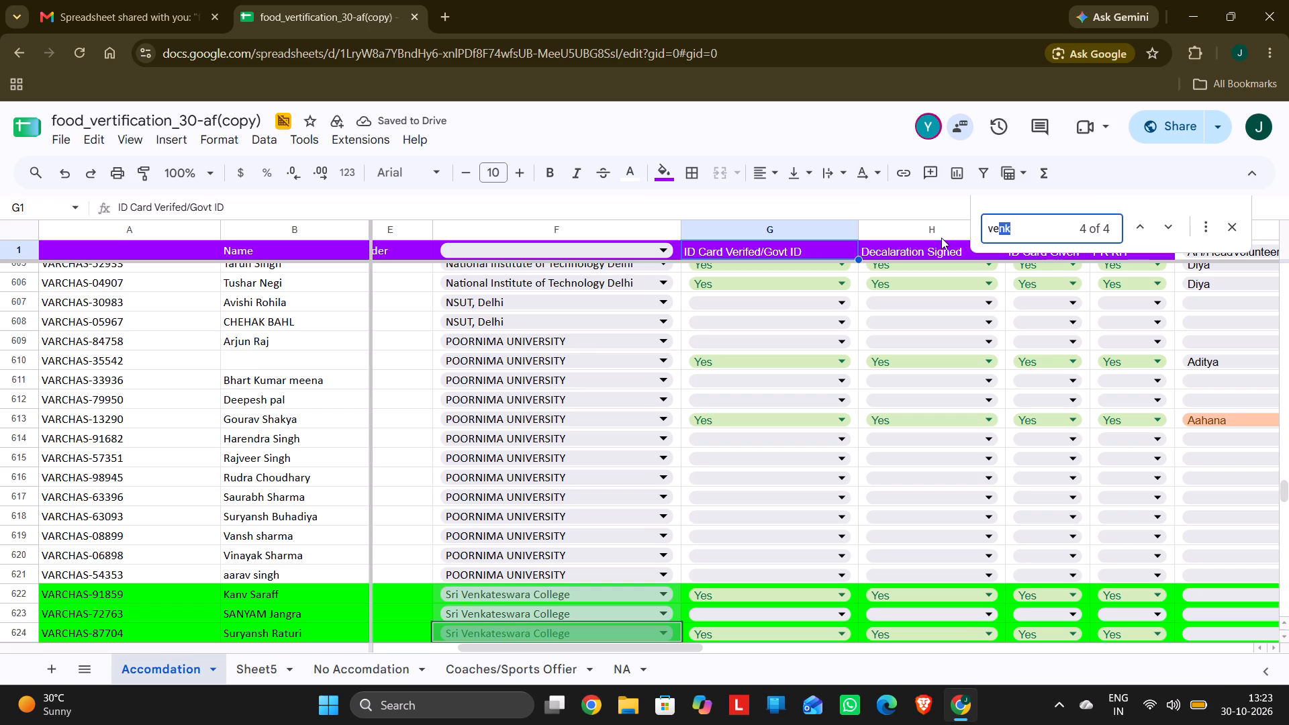
key("BackSpace")
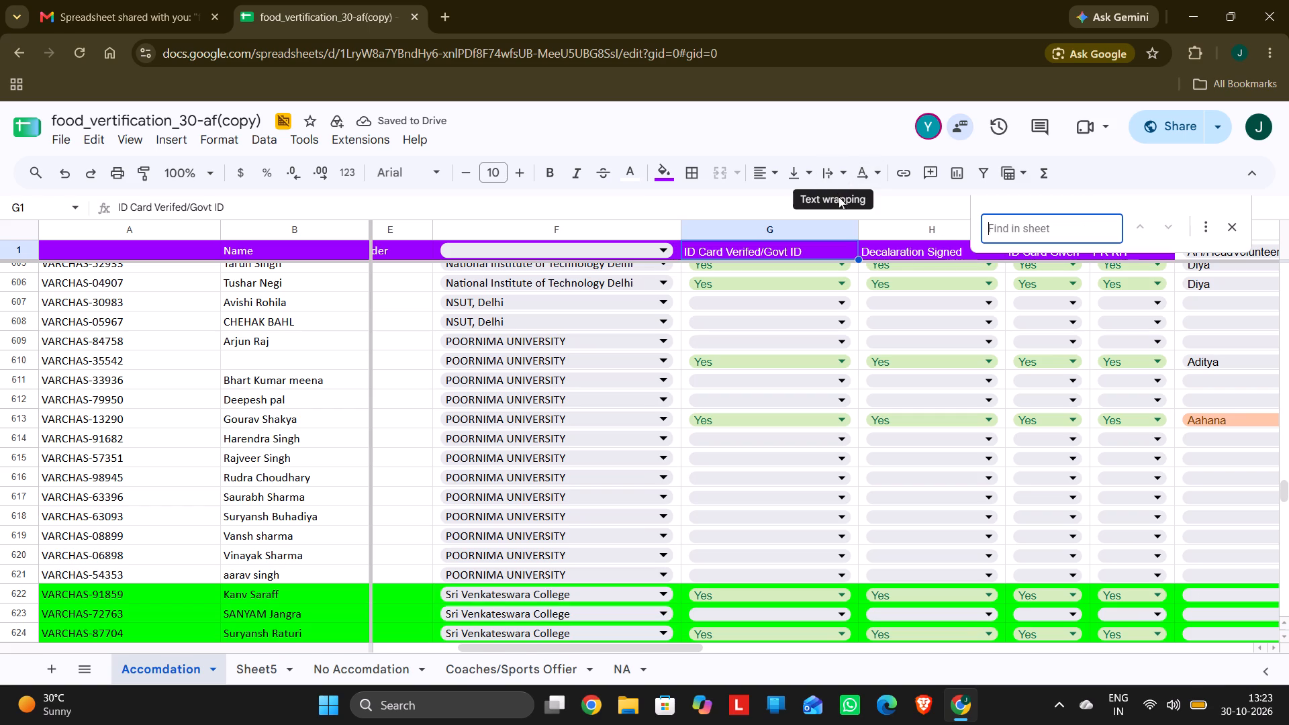
left_click(841, 206)
left_click(883, 207)
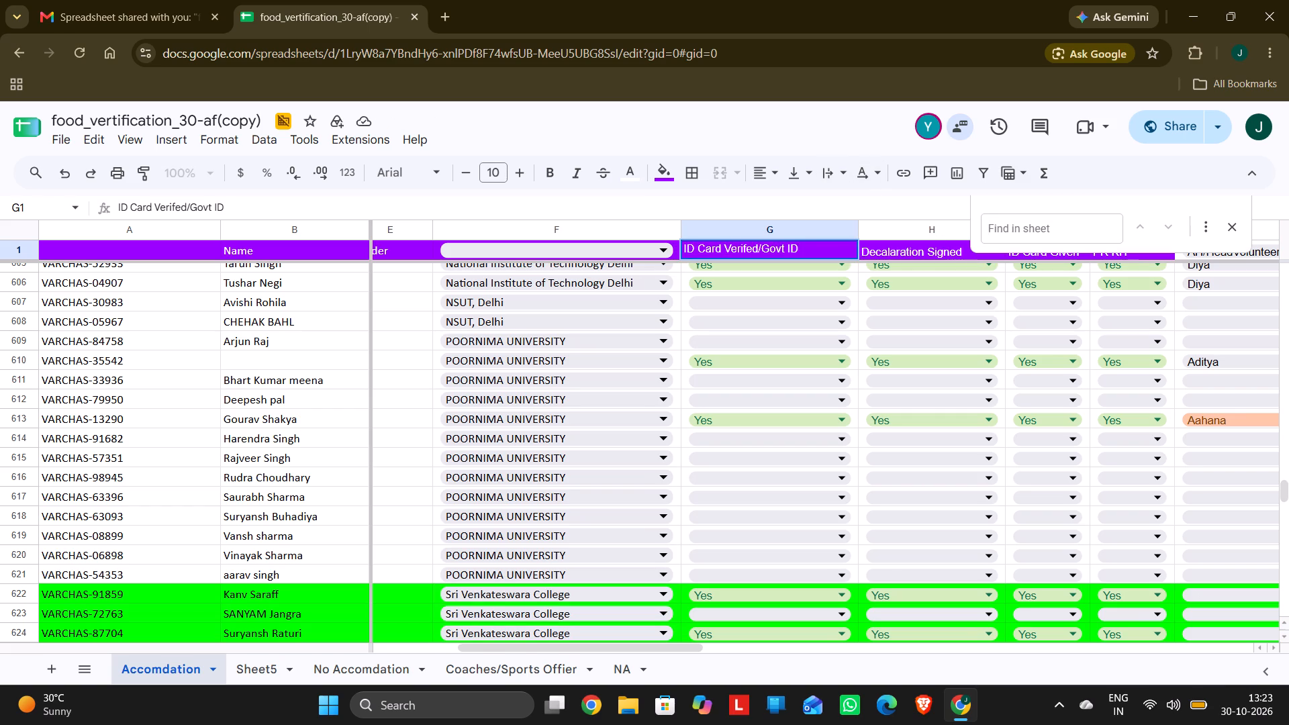
left_click(1004, 227)
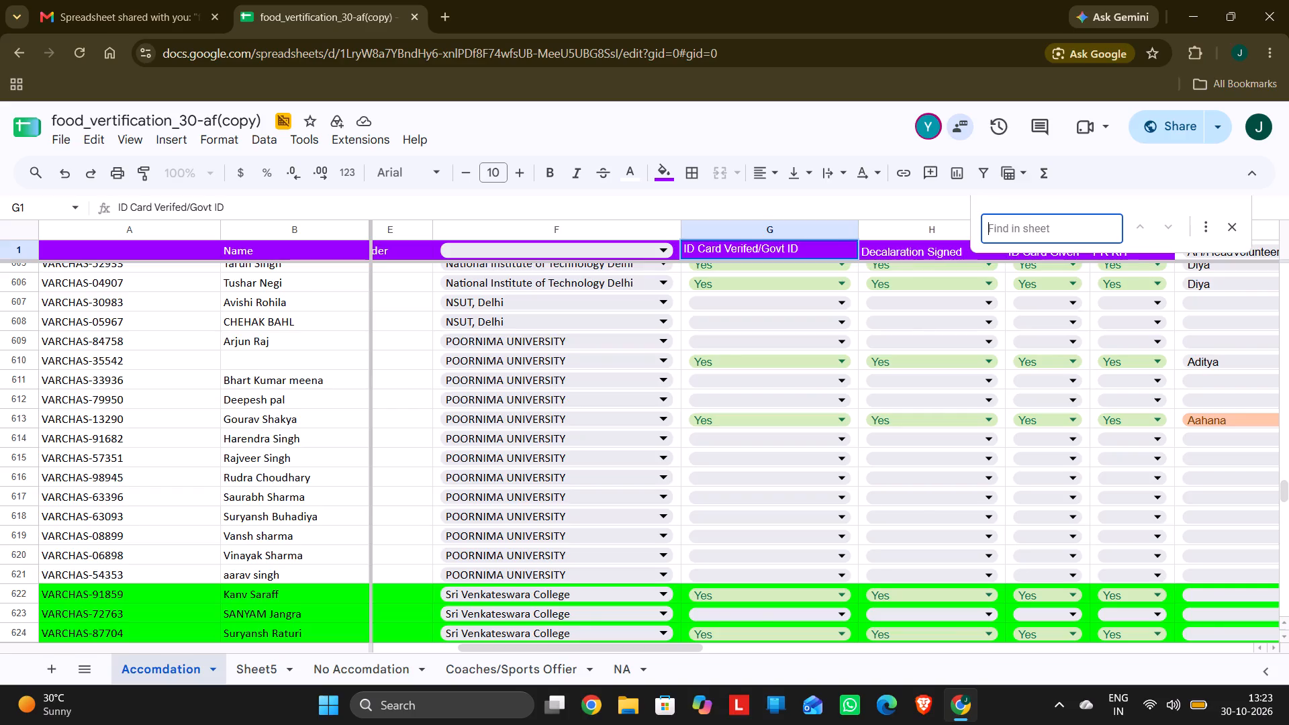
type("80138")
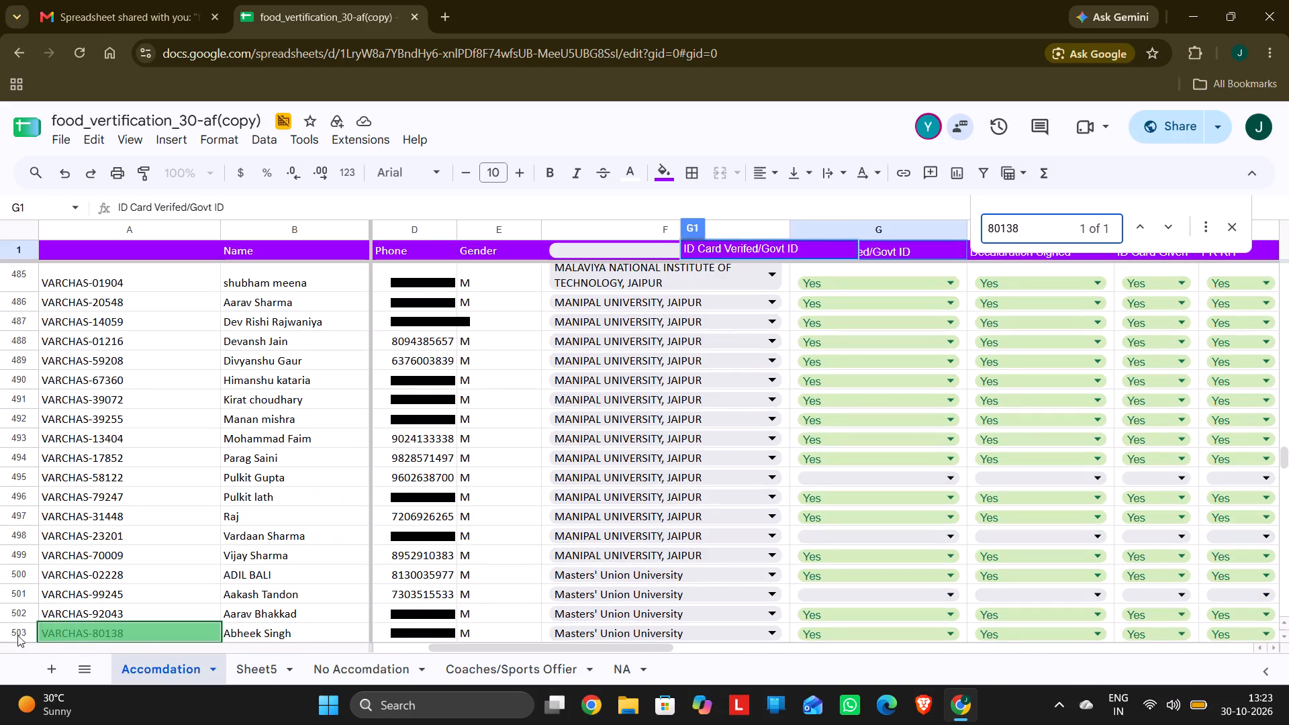
left_click(20, 632)
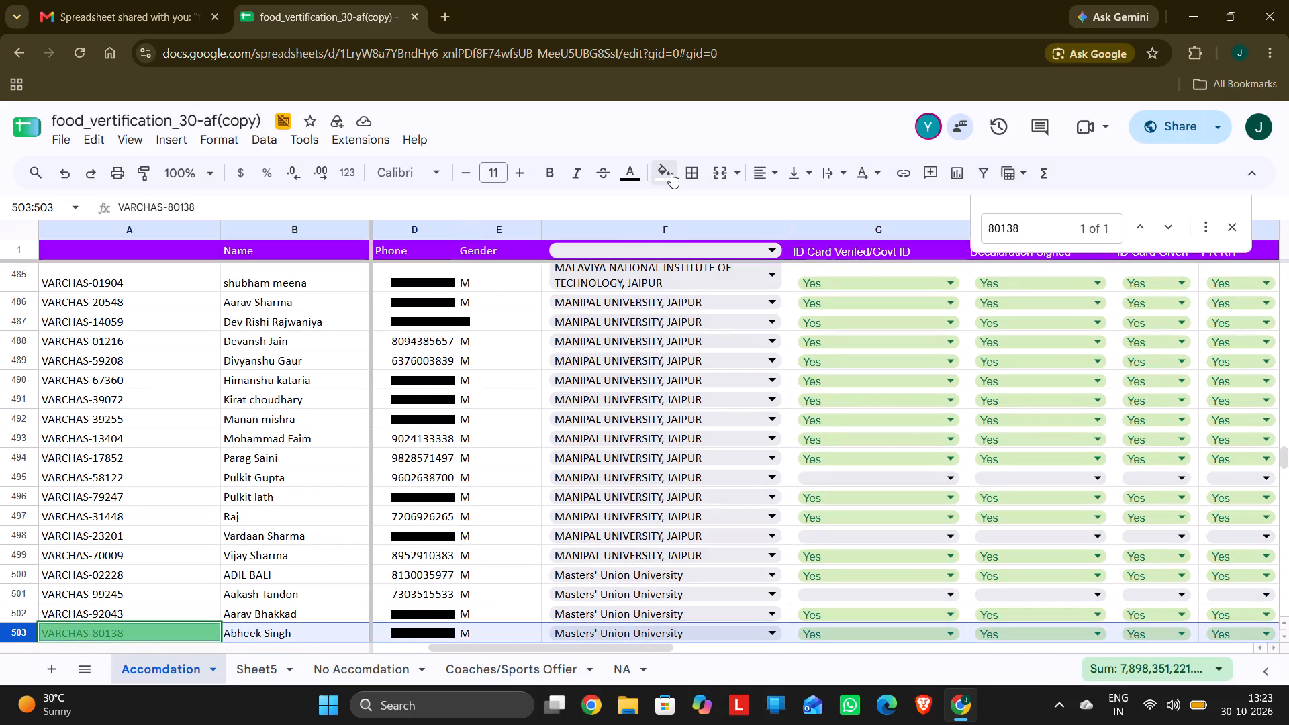
left_click(671, 173)
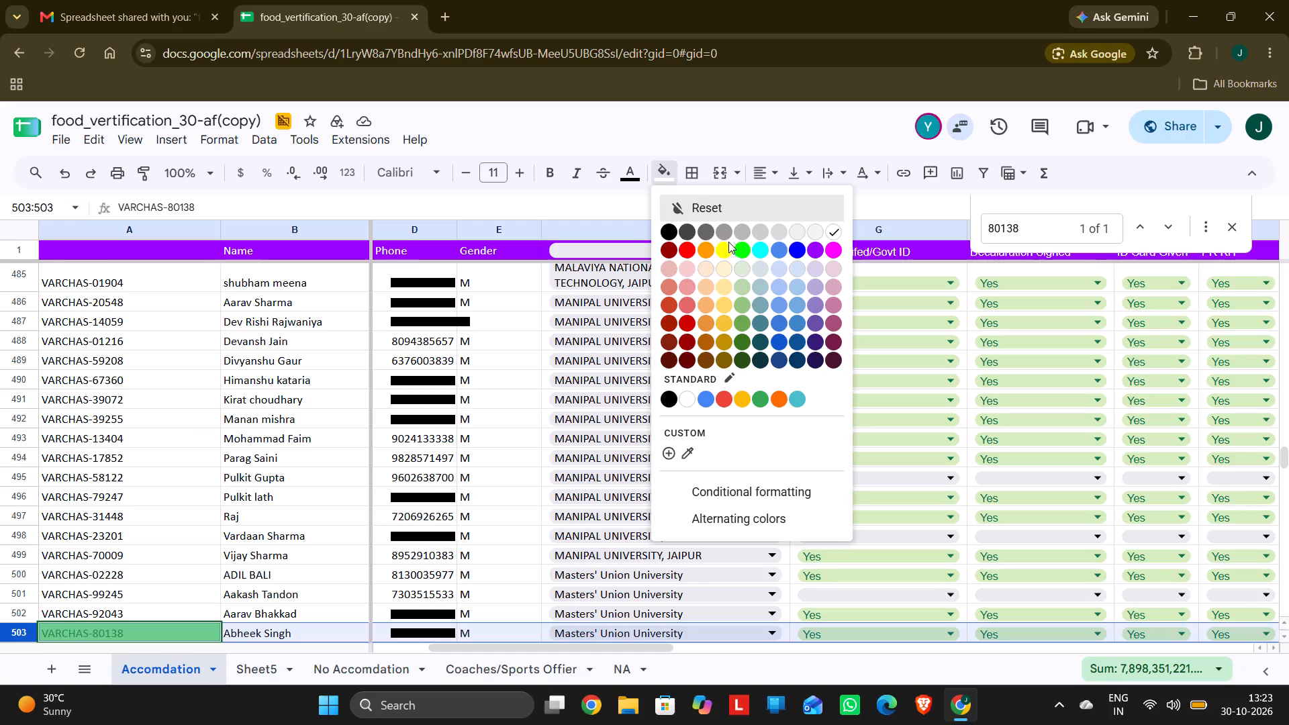
left_click(741, 248)
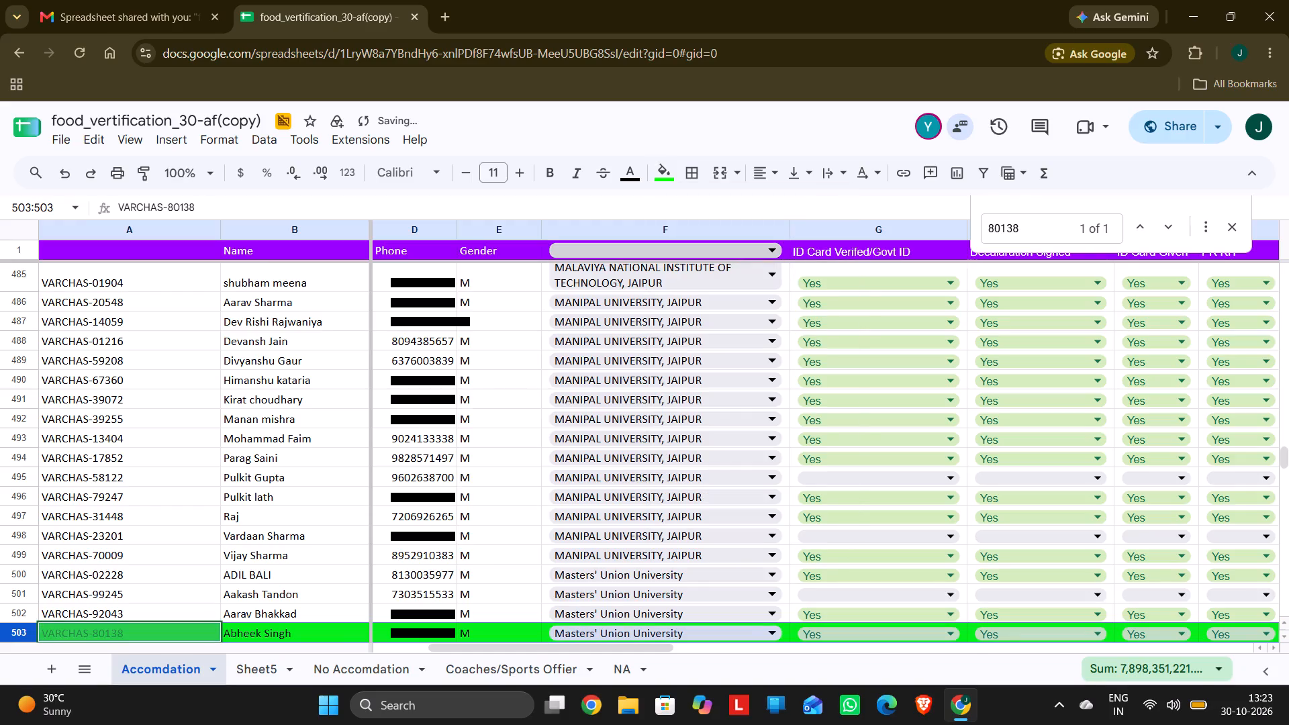
Clear the previous term from the sheet search.
left_click_drag(1027, 222, 926, 224)
key("BackSpace")
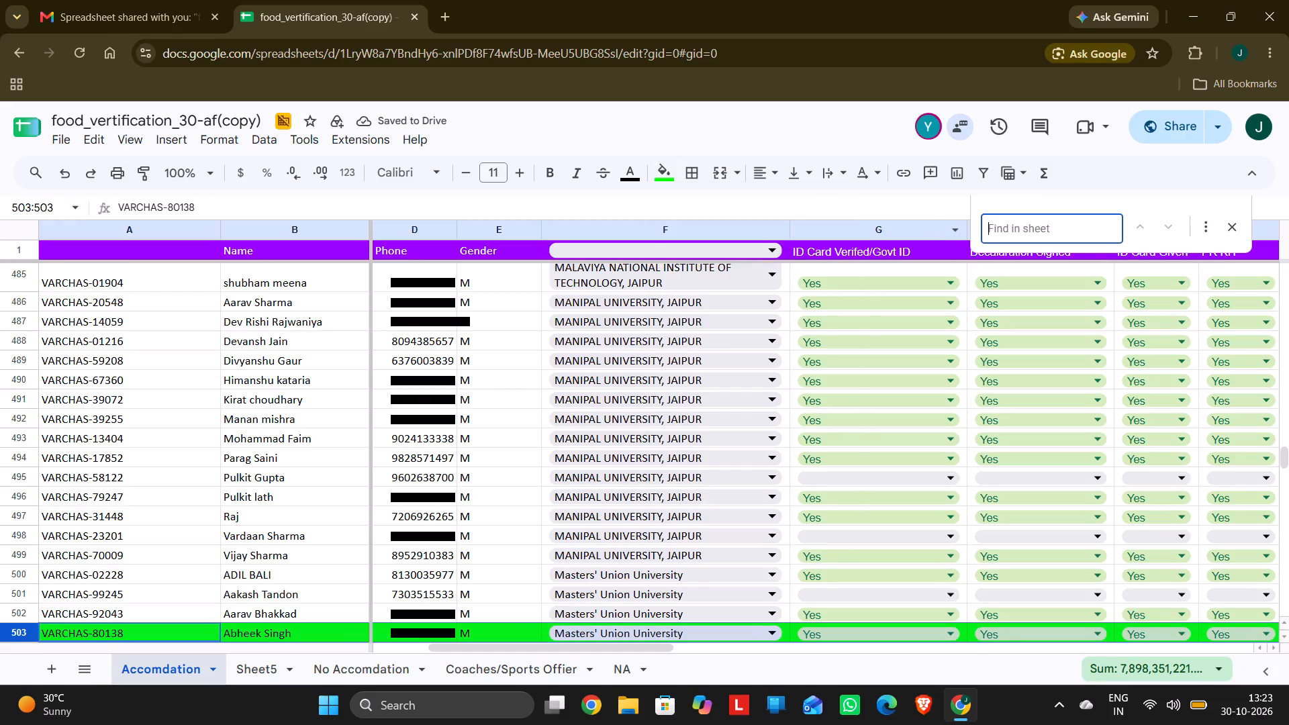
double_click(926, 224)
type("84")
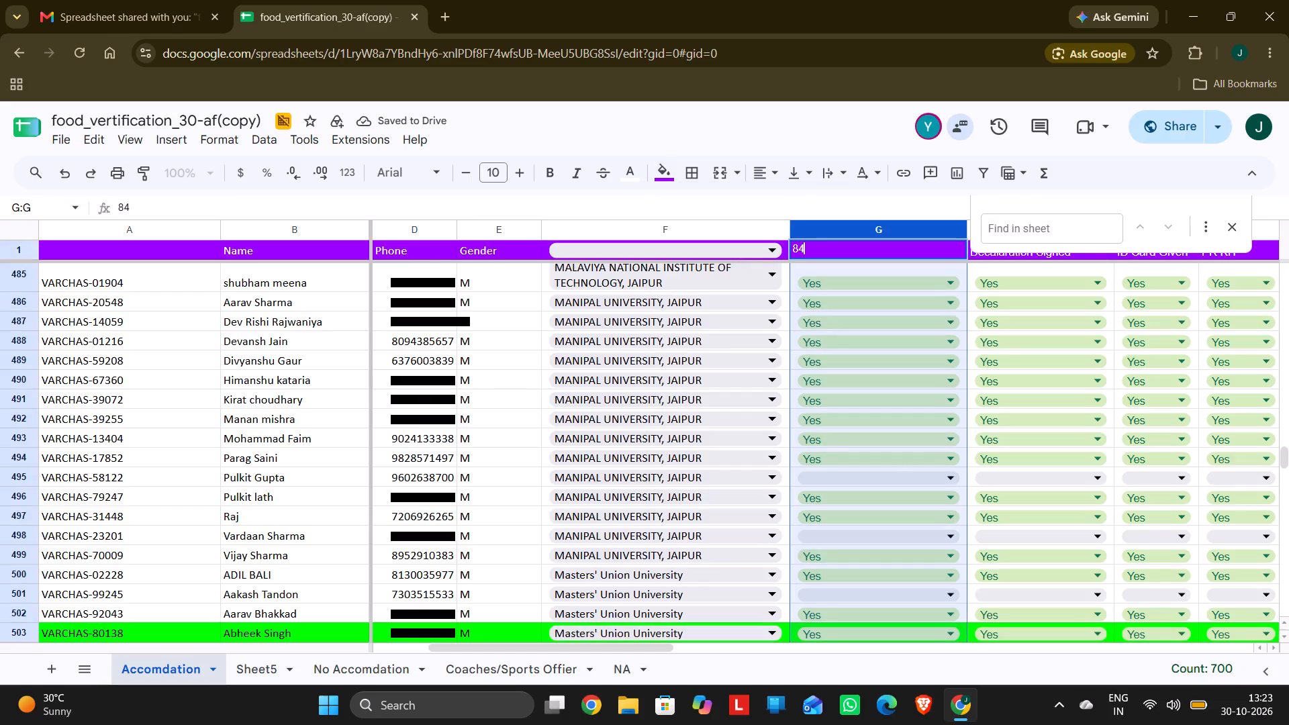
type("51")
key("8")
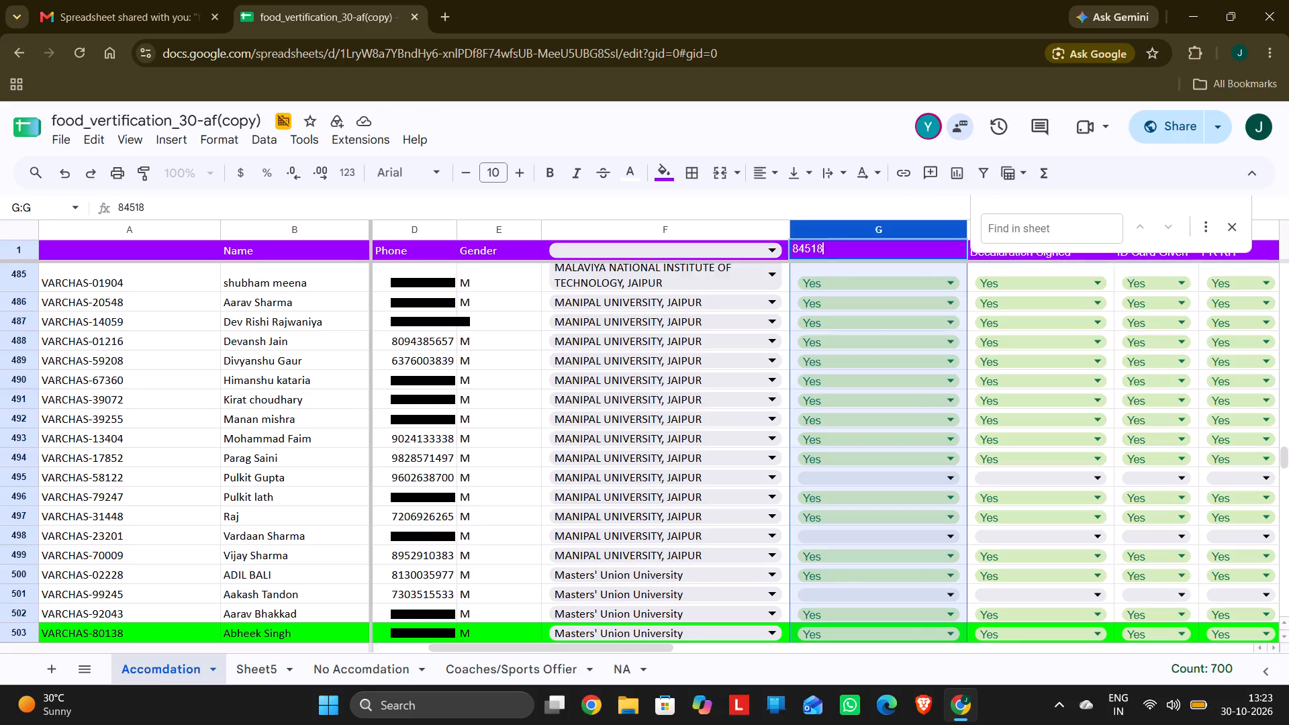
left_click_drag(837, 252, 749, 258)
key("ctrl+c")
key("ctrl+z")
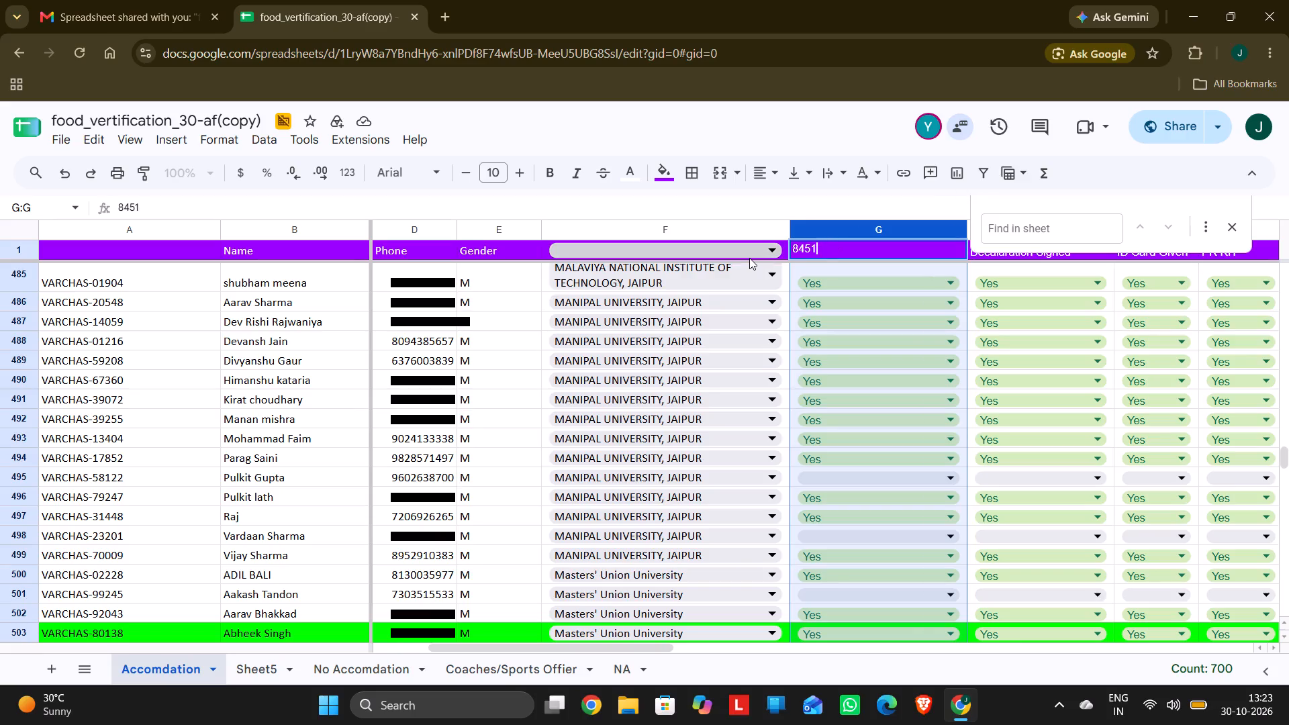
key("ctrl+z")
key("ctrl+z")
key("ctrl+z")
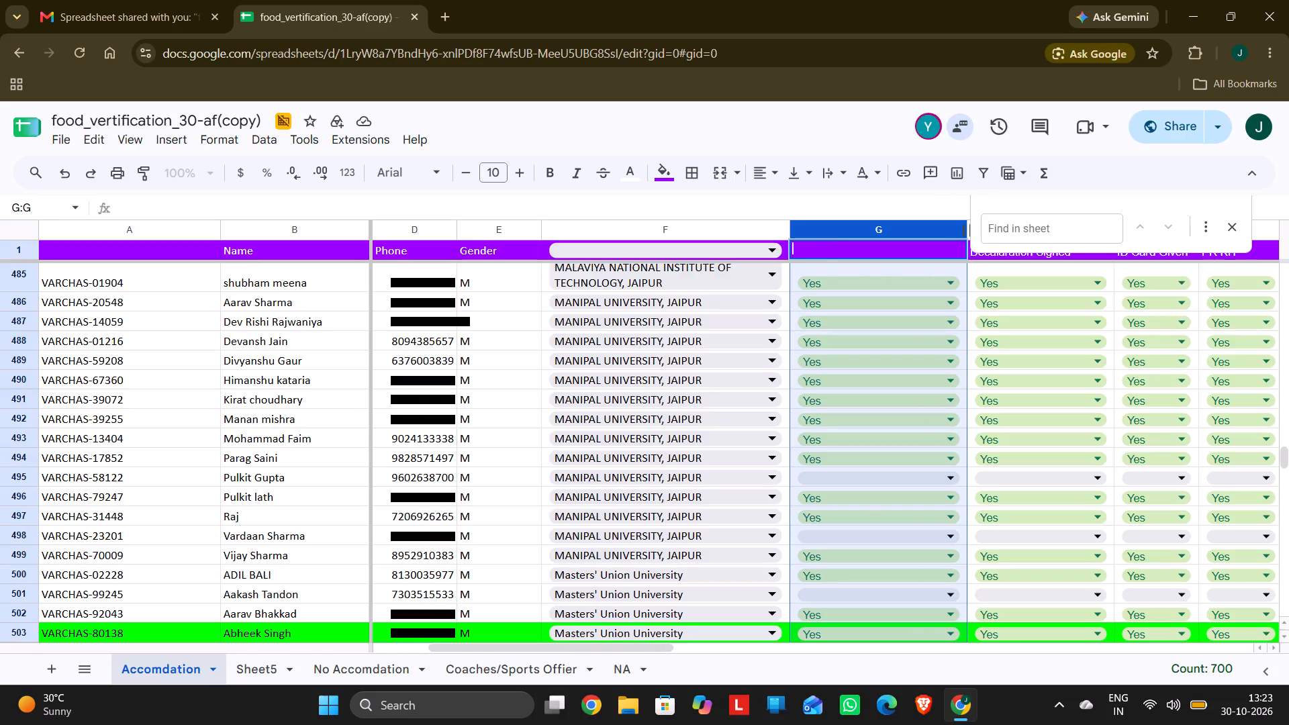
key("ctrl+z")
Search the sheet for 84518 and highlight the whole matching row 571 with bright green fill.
left_click(998, 229)
key("ctrl+v")
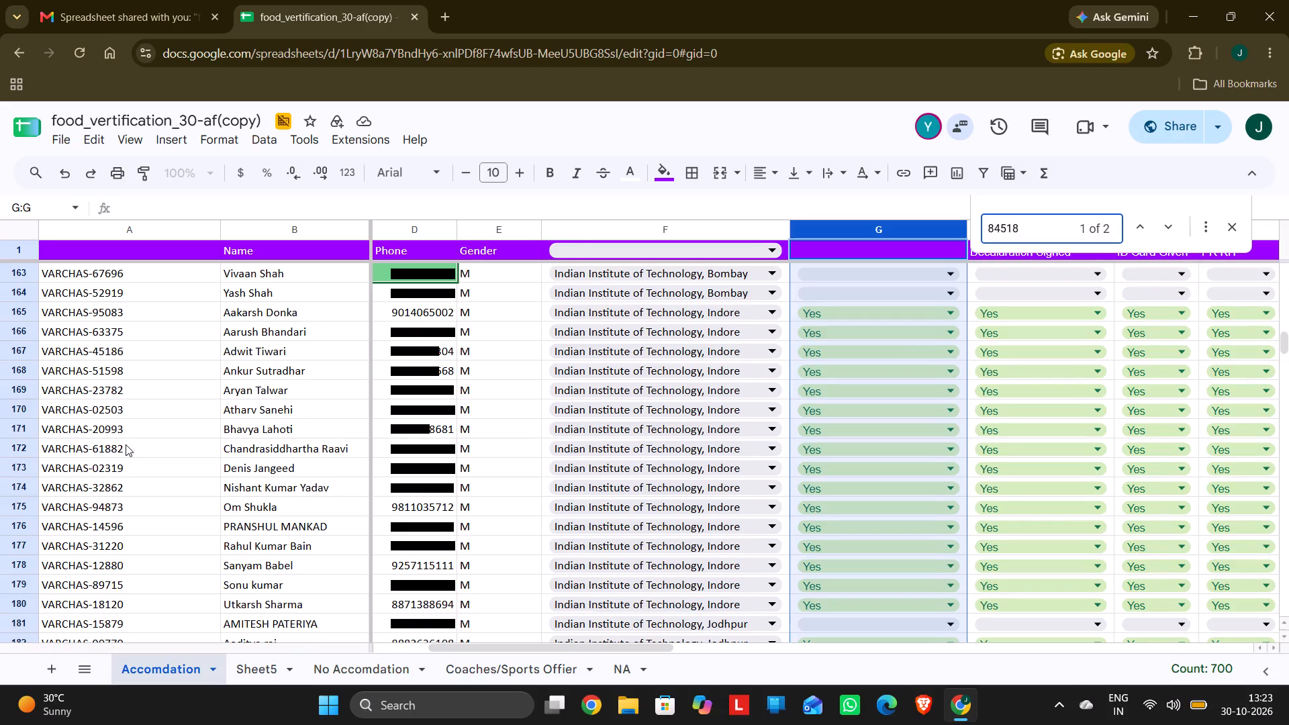
scroll(126, 444, "down", 1)
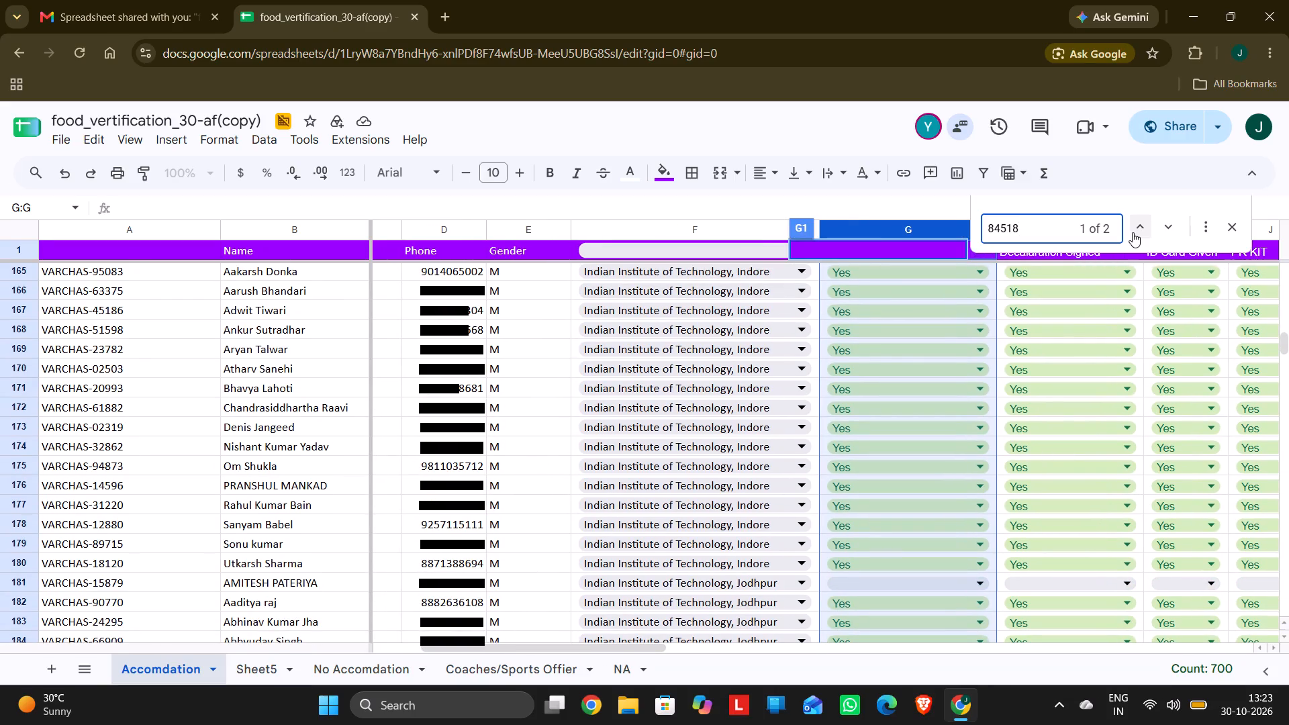
left_click(1132, 232)
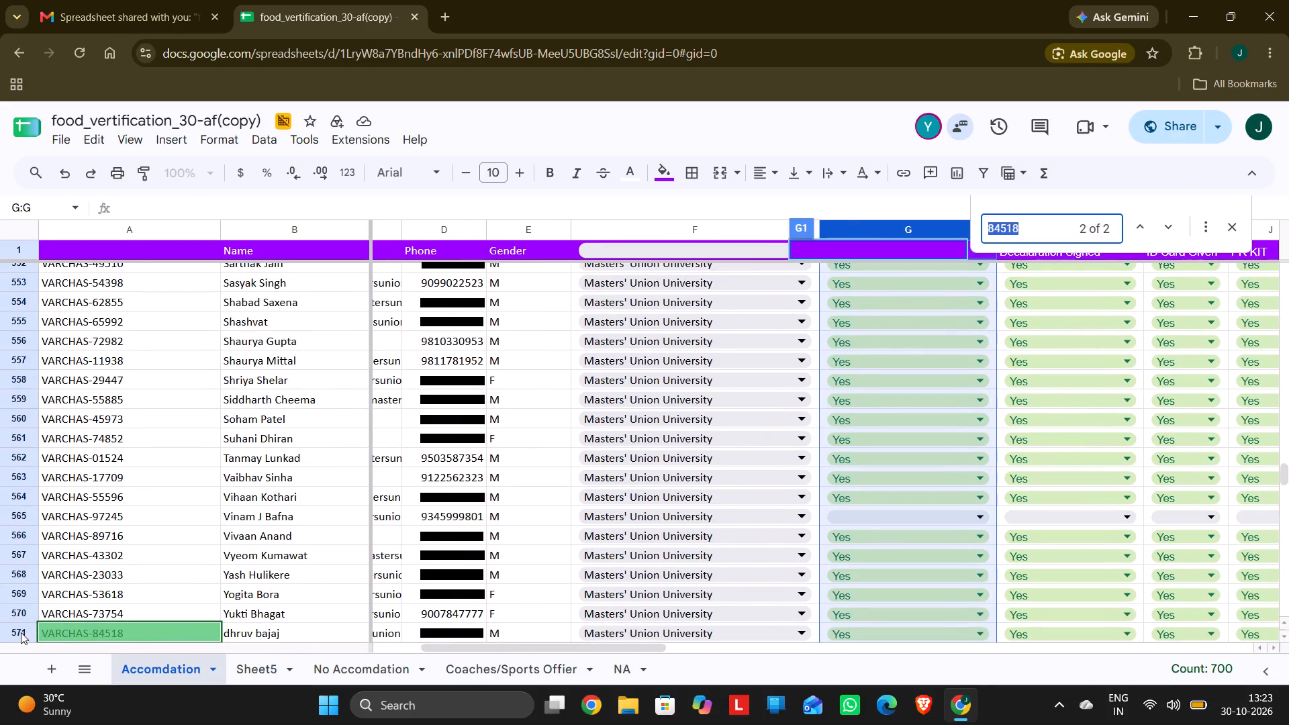
left_click(21, 632)
left_click(669, 172)
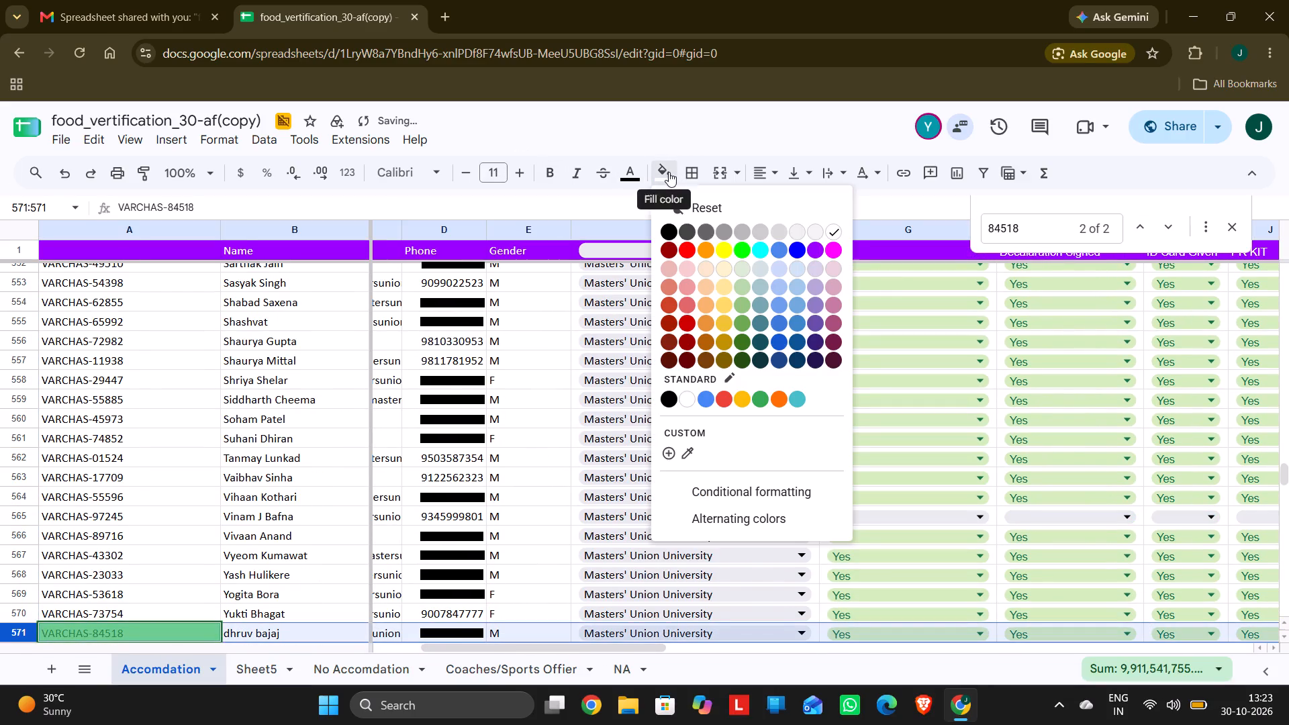
left_click(746, 247)
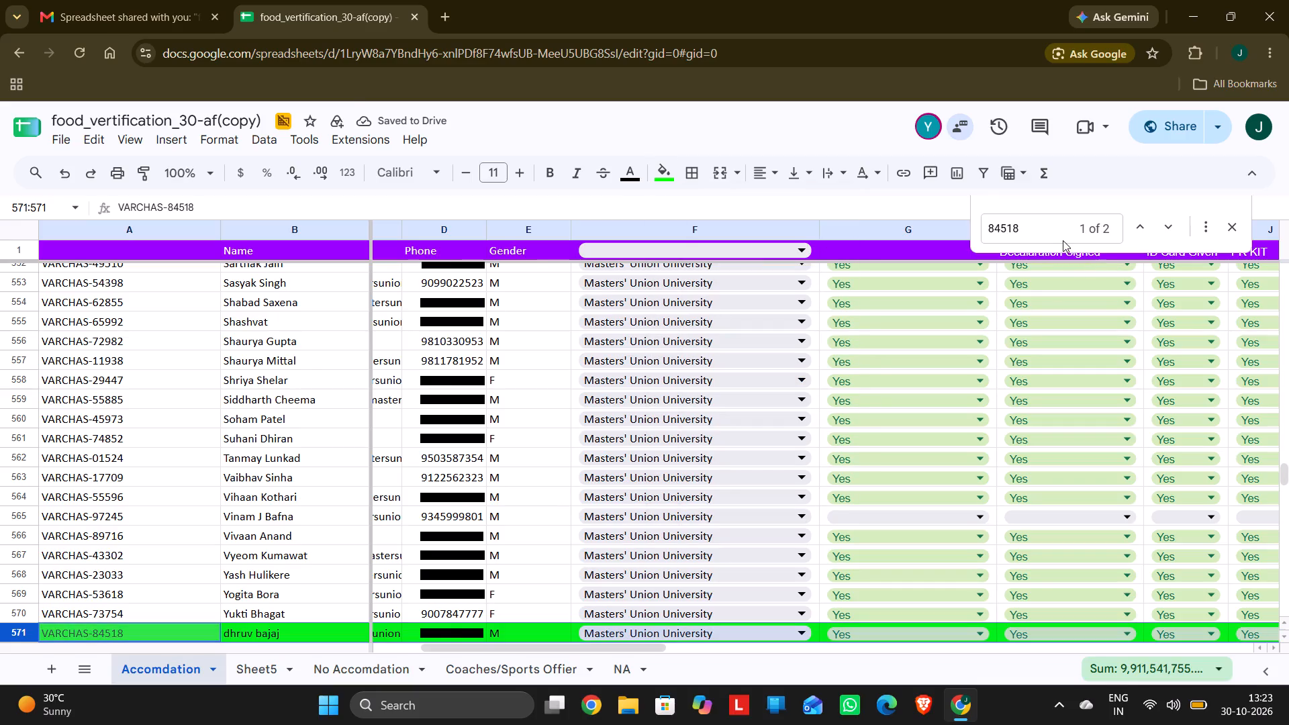
left_click_drag(1045, 232, 962, 214)
key("BackSpace")
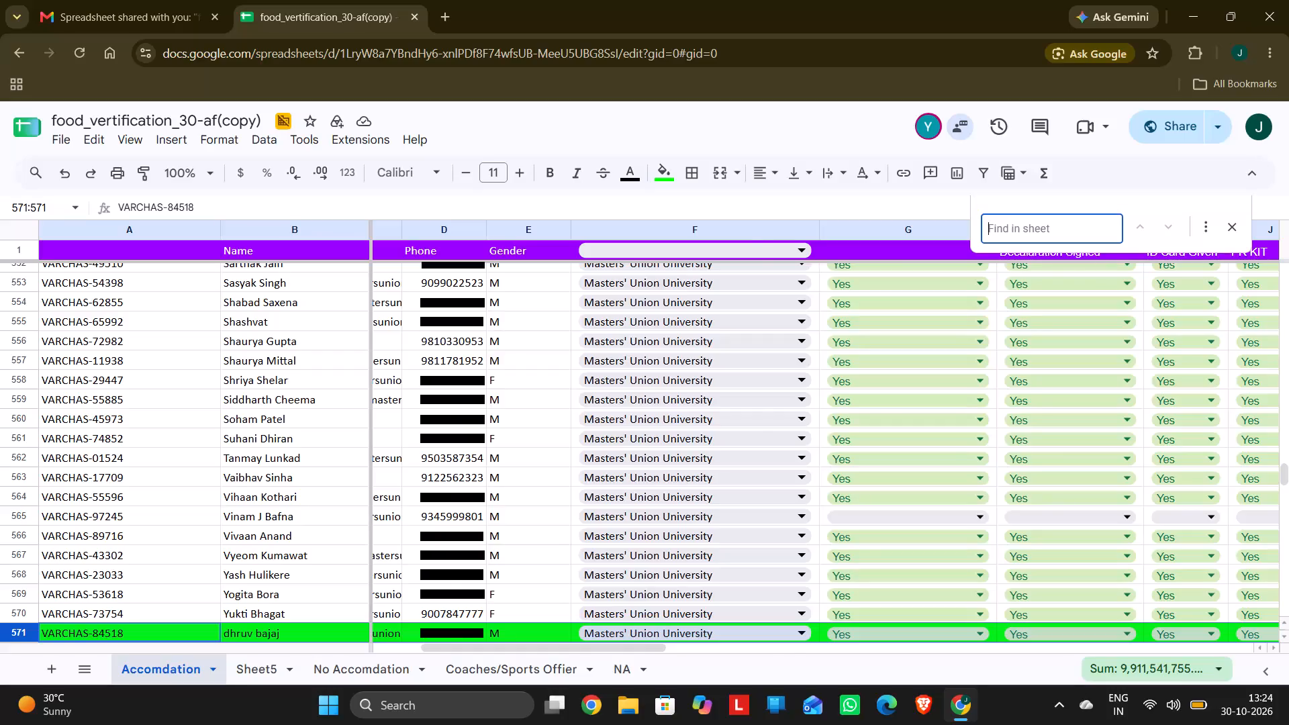
left_click(1068, 222)
key("9")
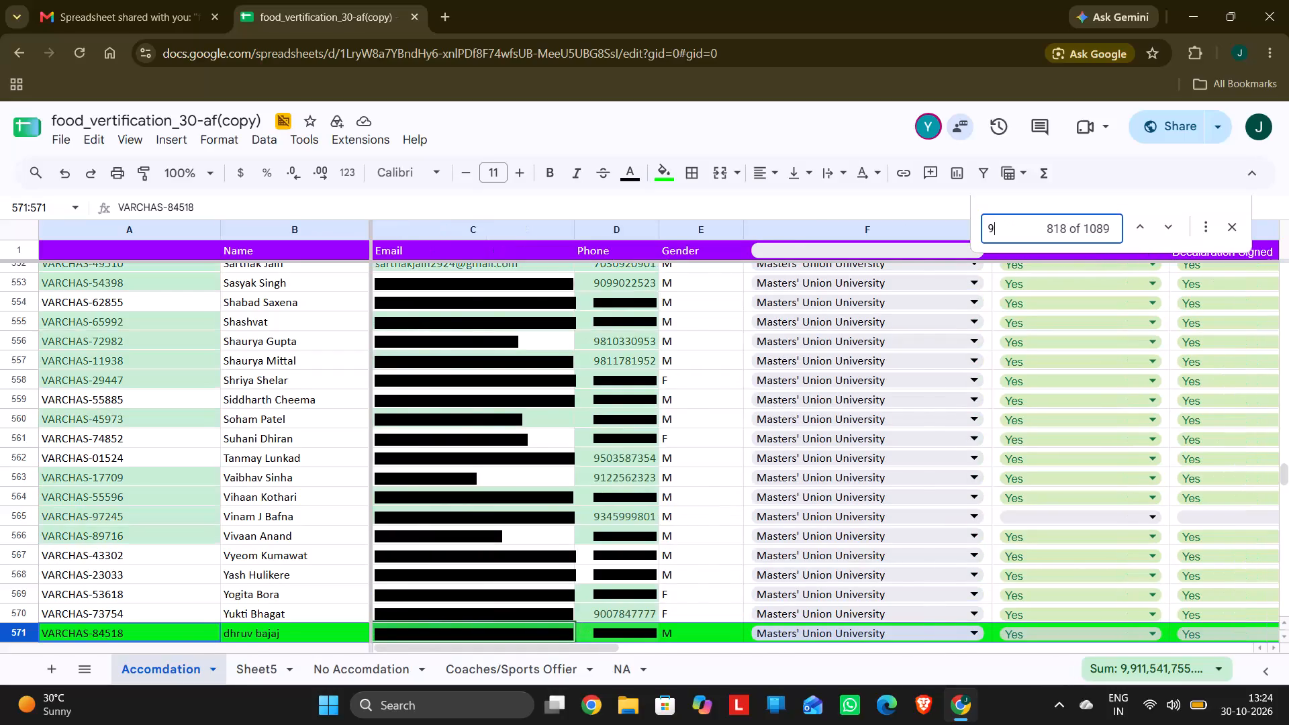
type("376")
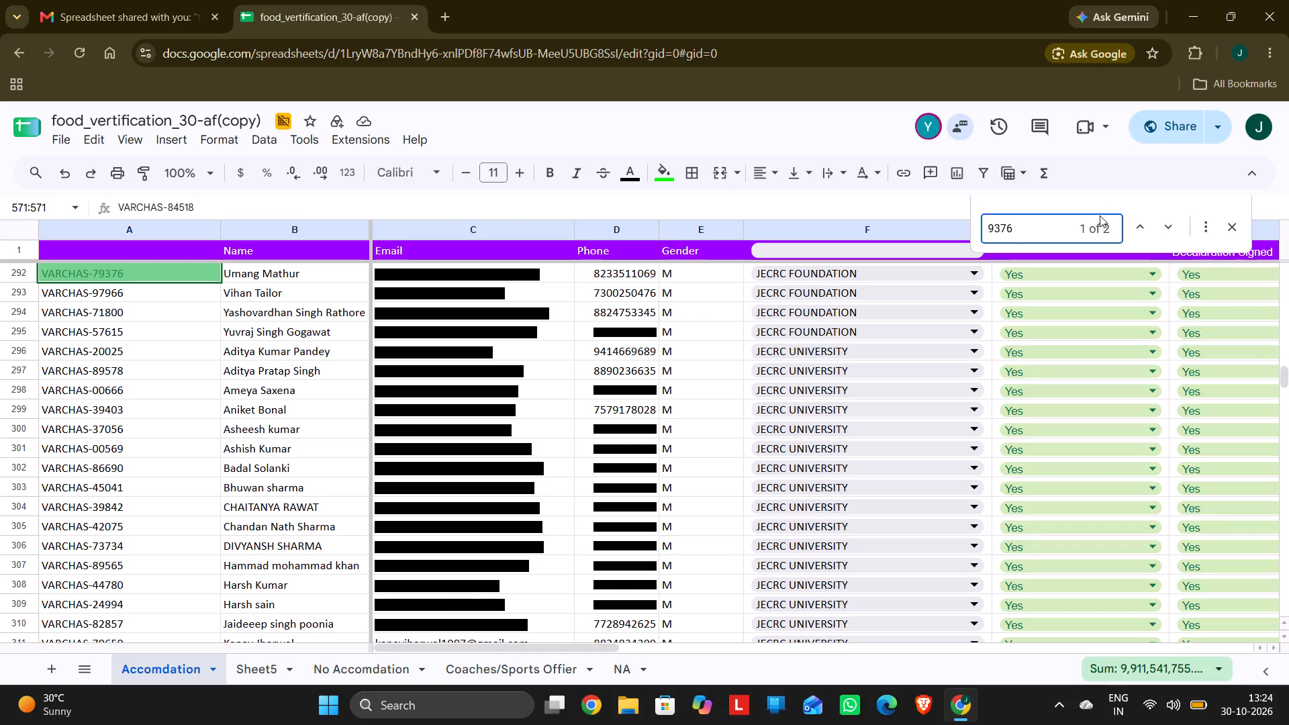
left_click(1039, 228)
key("9")
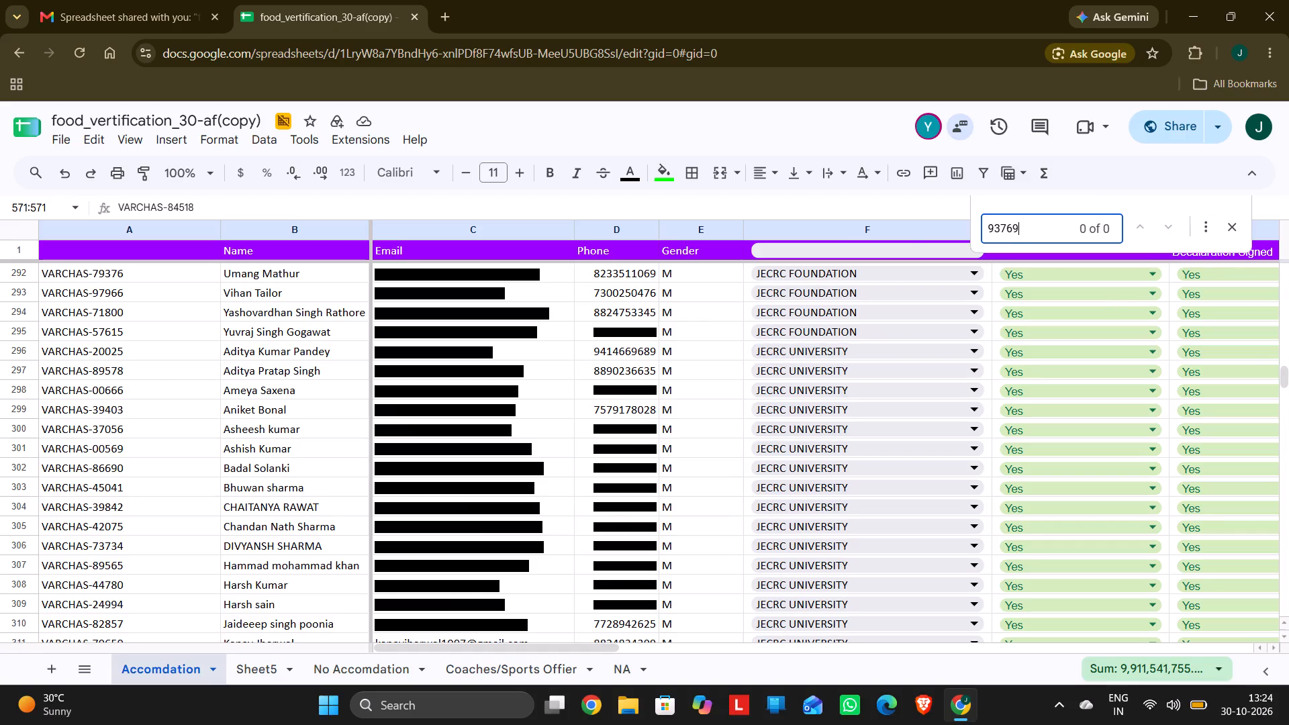
left_click_drag(1027, 234, 996, 246)
left_click_drag(996, 246, 954, 242)
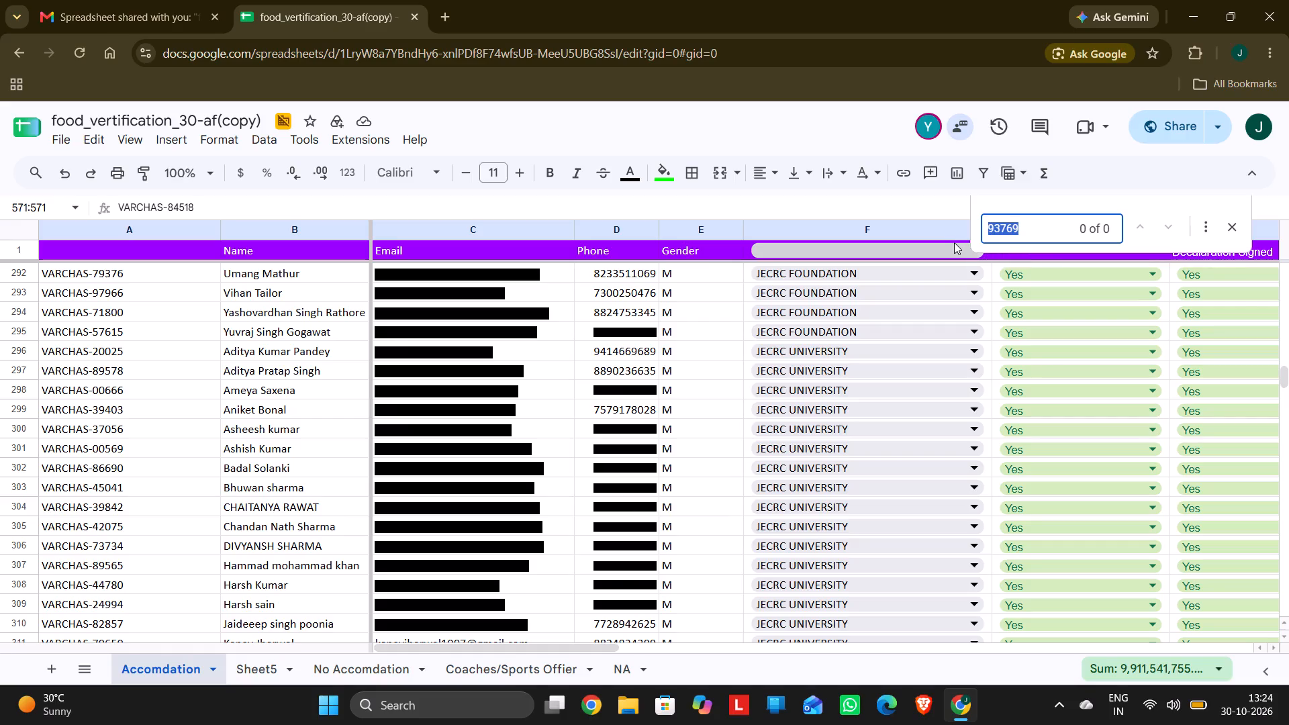
key("BackSpace")
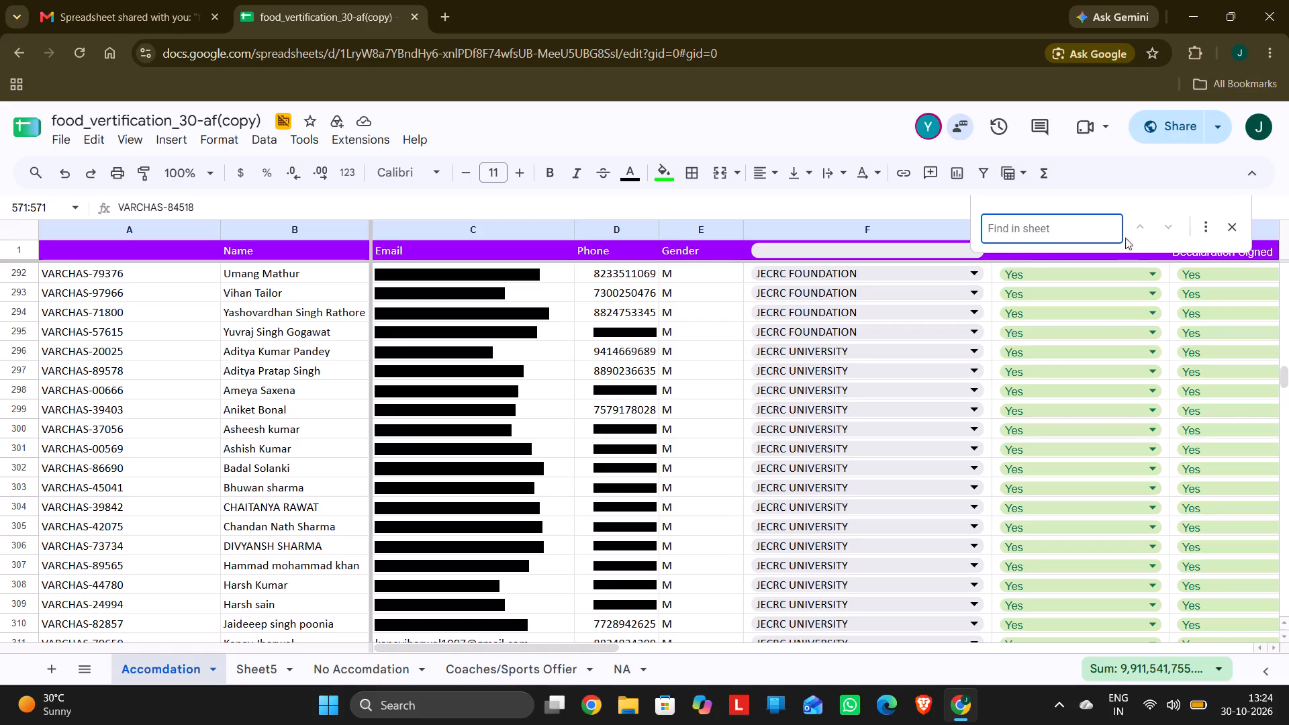
left_click(1084, 226)
key("9")
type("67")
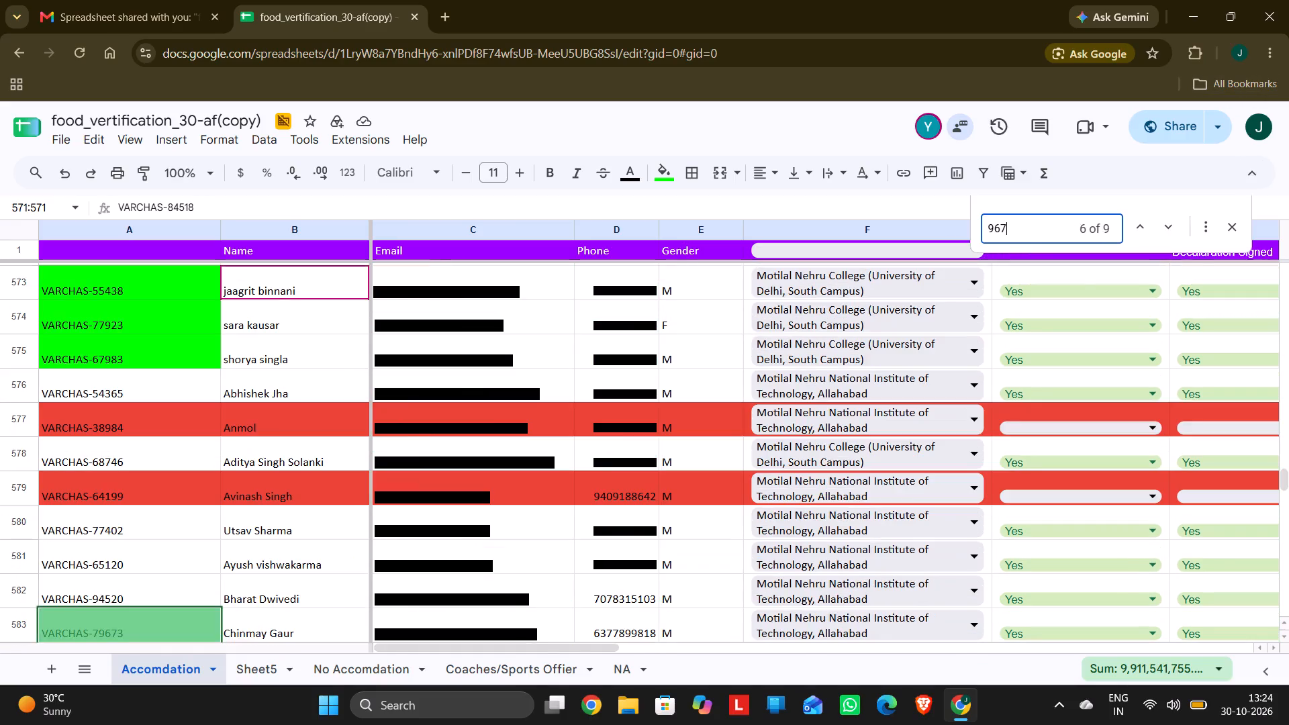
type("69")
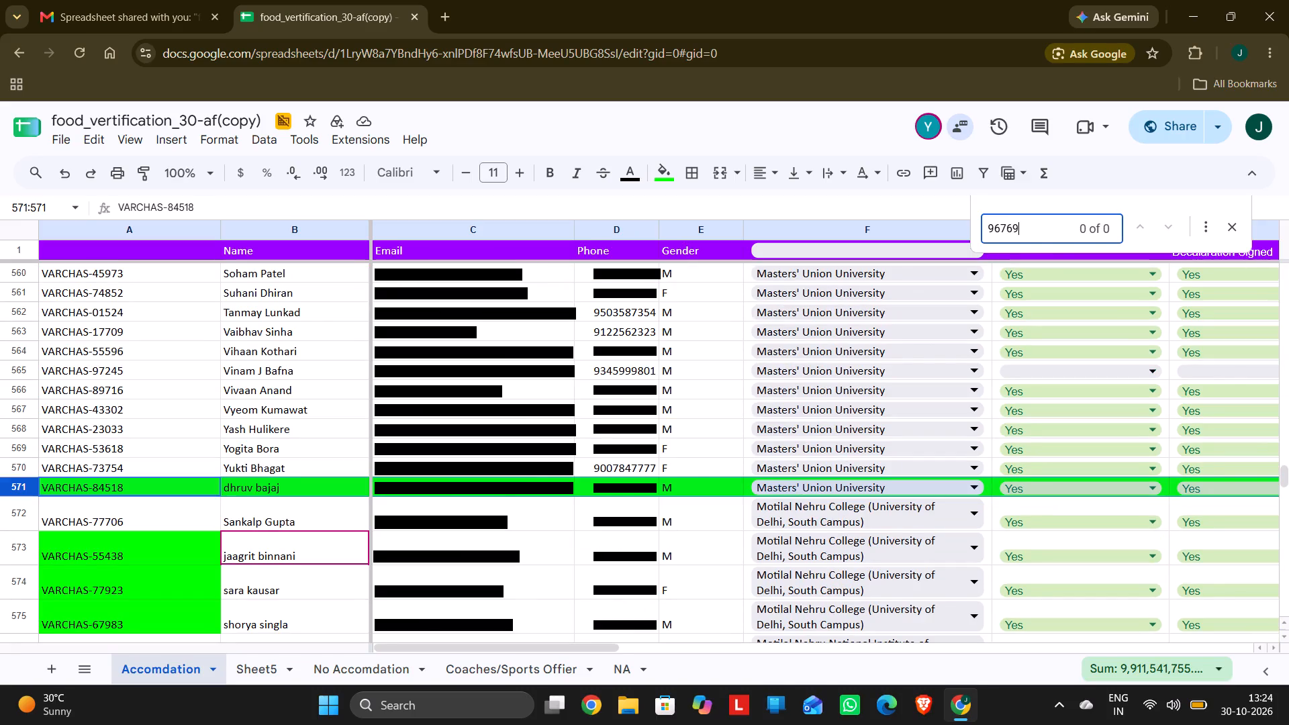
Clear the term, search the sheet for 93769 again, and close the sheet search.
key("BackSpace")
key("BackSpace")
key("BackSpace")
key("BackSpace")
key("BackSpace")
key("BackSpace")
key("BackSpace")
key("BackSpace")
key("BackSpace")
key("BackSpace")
left_click(1048, 246)
key("9")
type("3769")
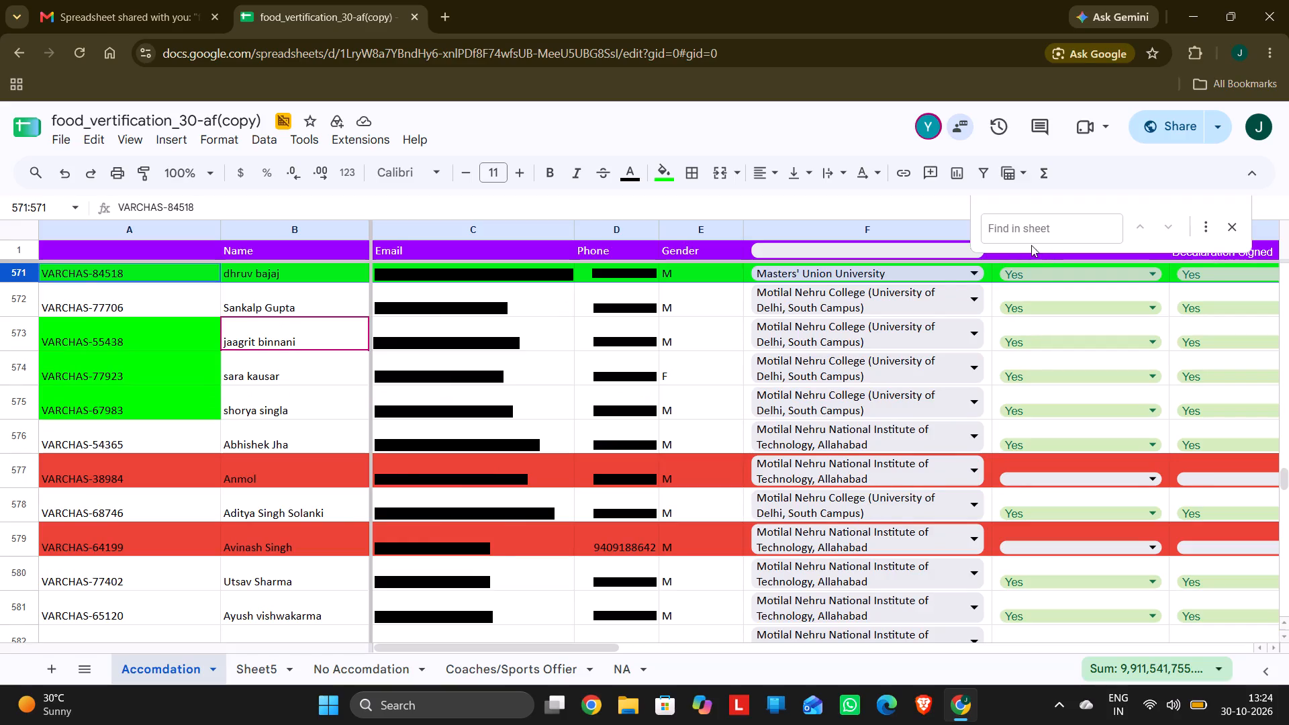
left_click(1027, 208)
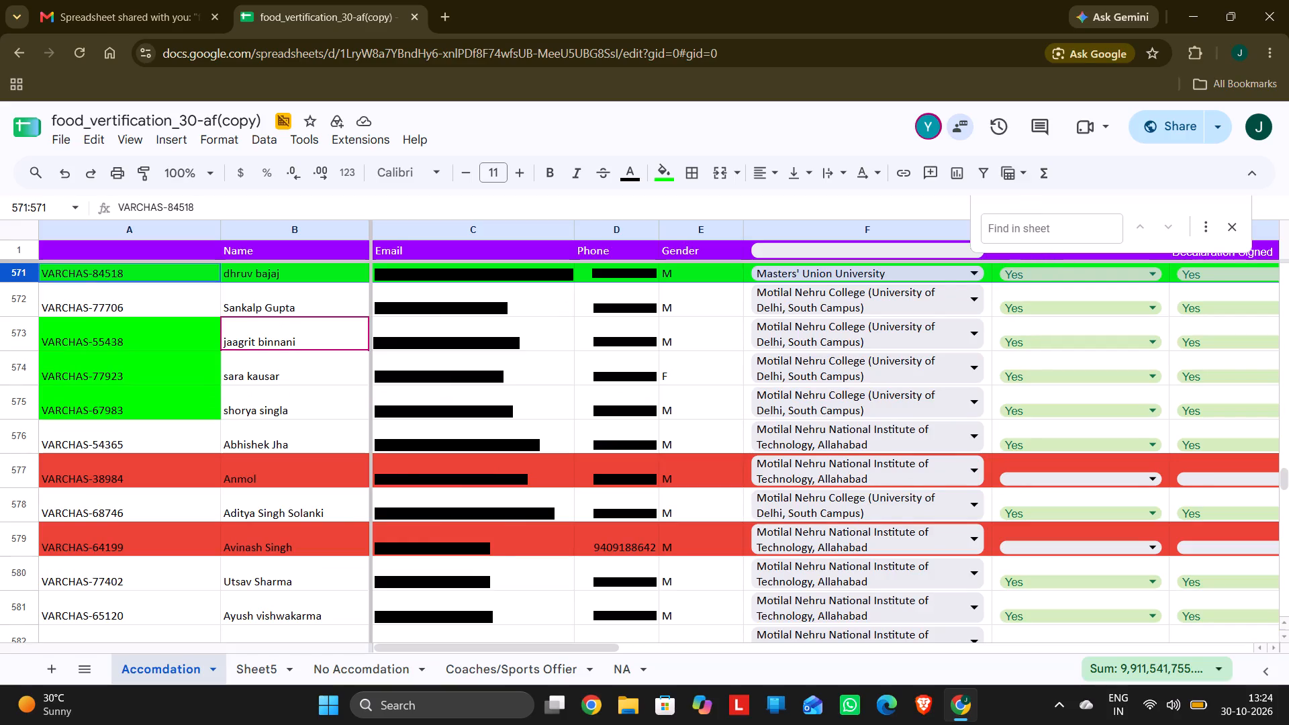
left_click(1020, 237)
left_click(1020, 237)
key("9")
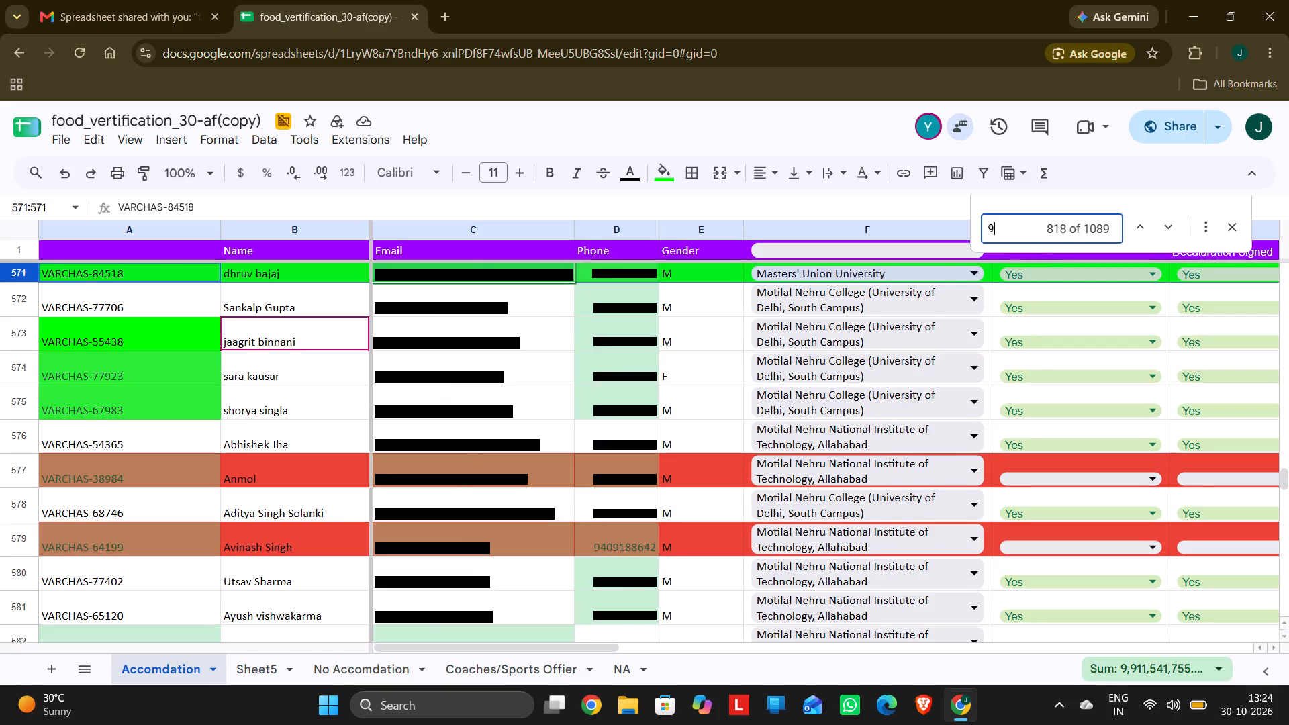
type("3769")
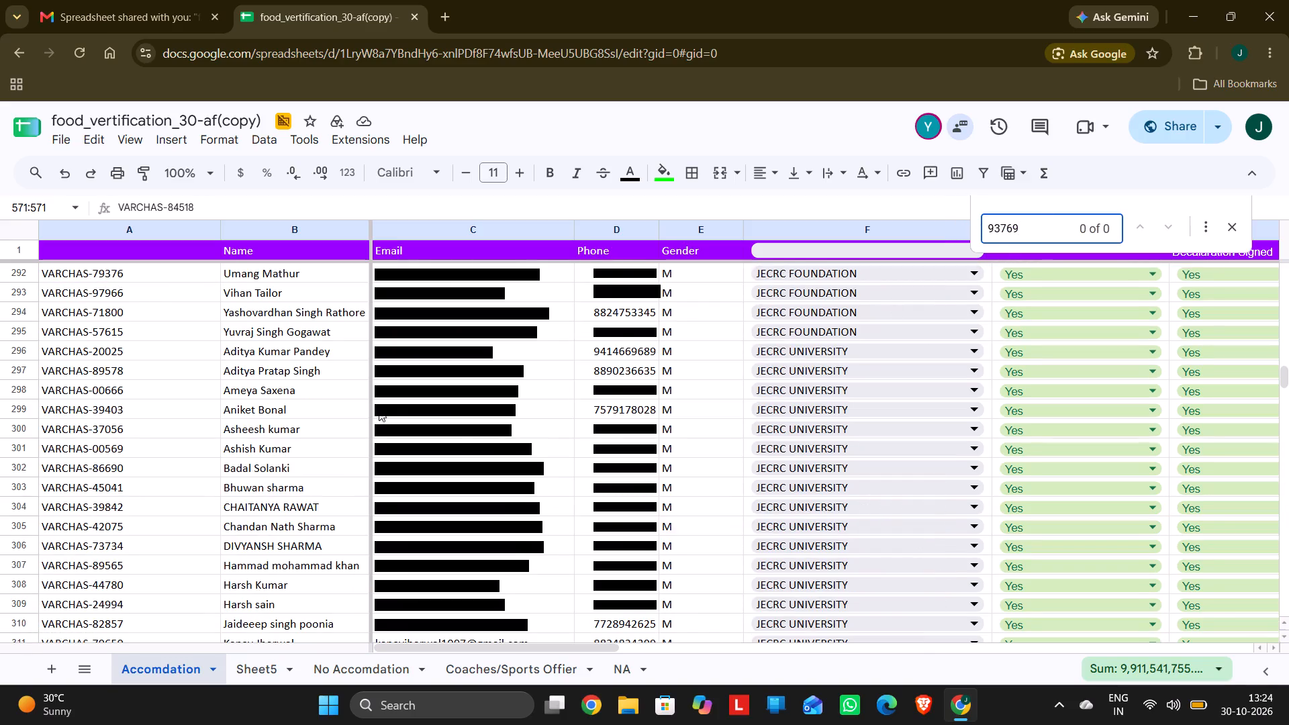
left_click(1225, 226)
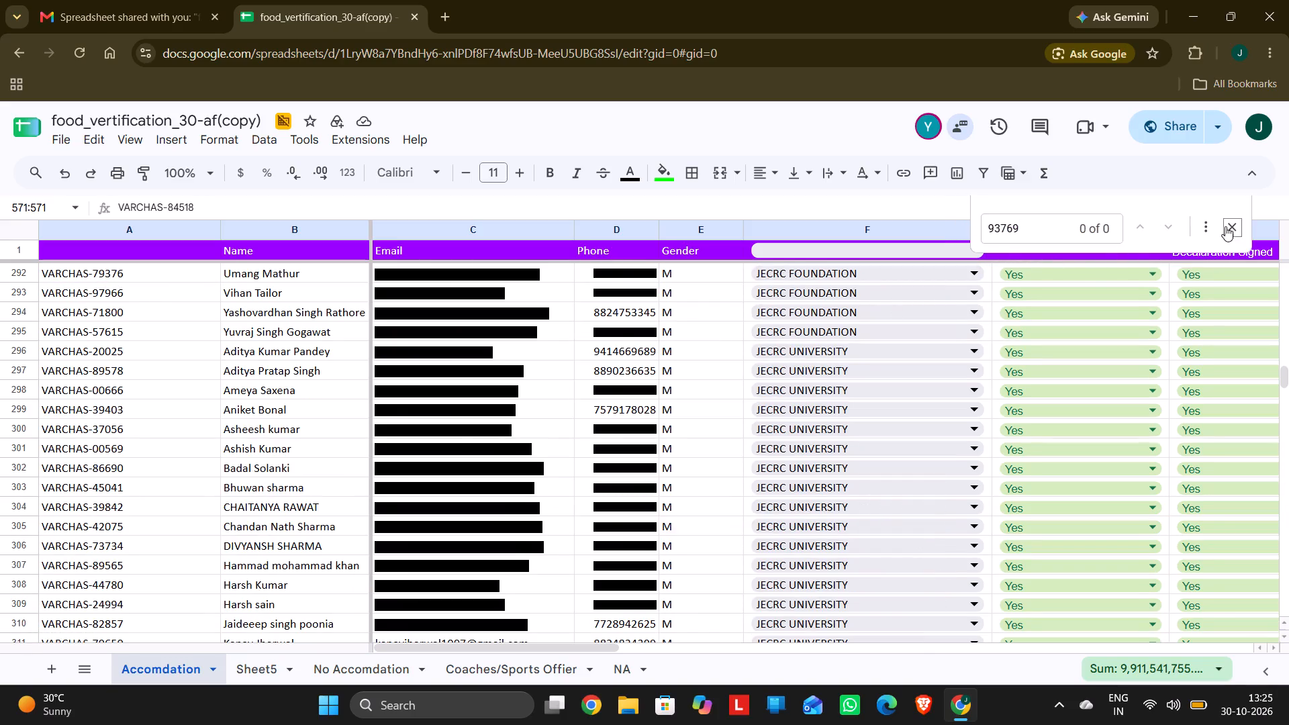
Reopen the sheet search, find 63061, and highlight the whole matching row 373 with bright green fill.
scroll(780, 349, "up", 3)
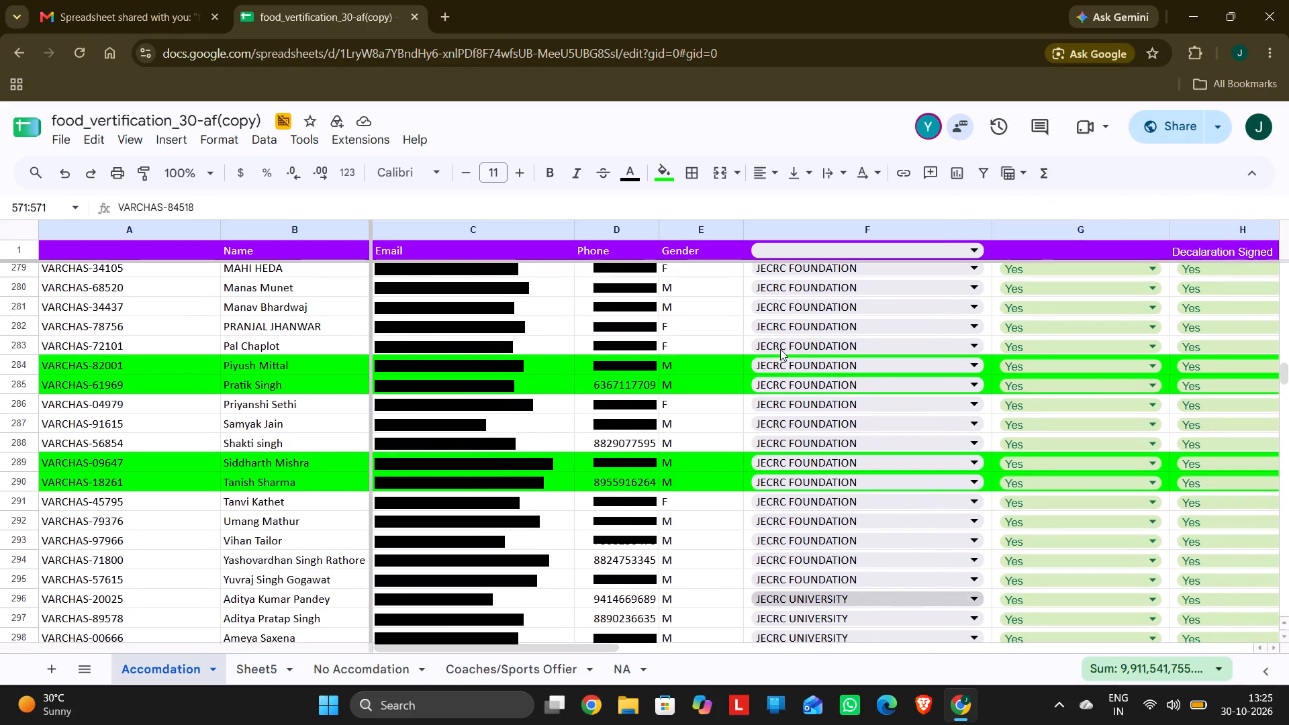
scroll(780, 349, "up", 1)
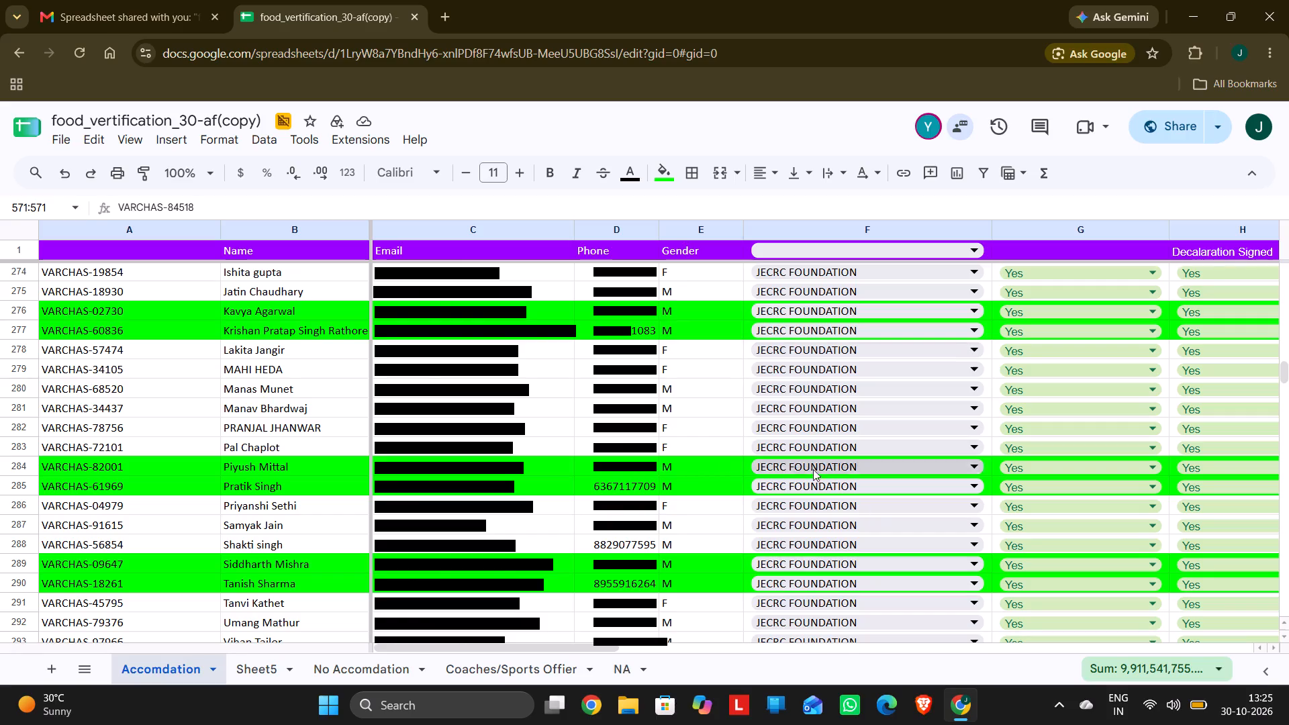
scroll(962, 242, "down", 1)
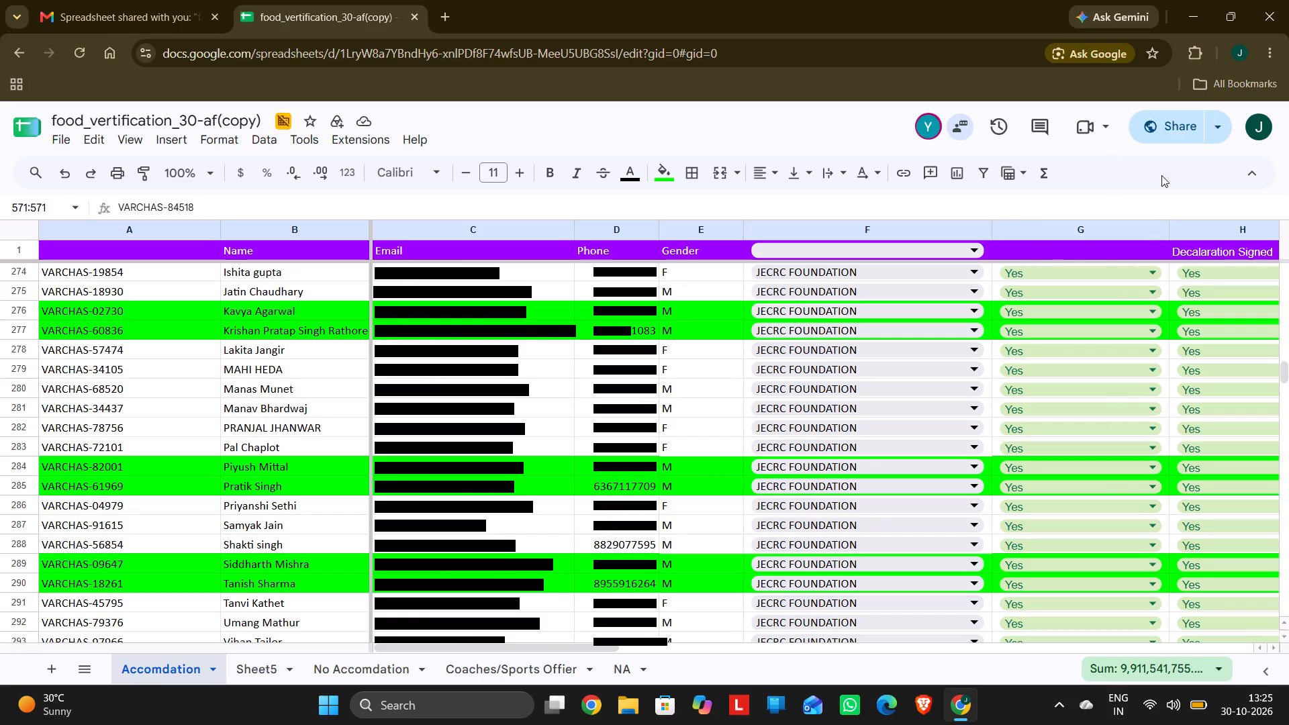
key("ctrl+f")
scroll(1134, 217, "left", 1)
left_click(1061, 239)
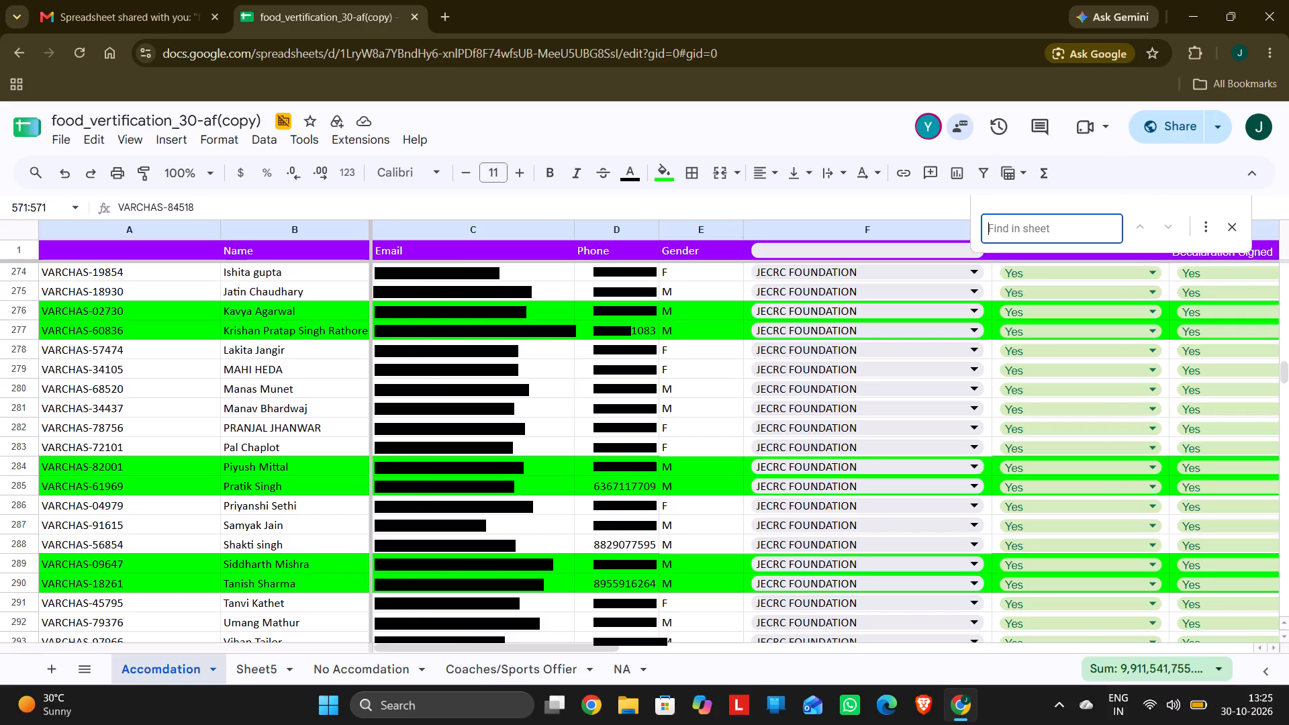
scroll(1061, 239, "left", 1)
left_click(1061, 239)
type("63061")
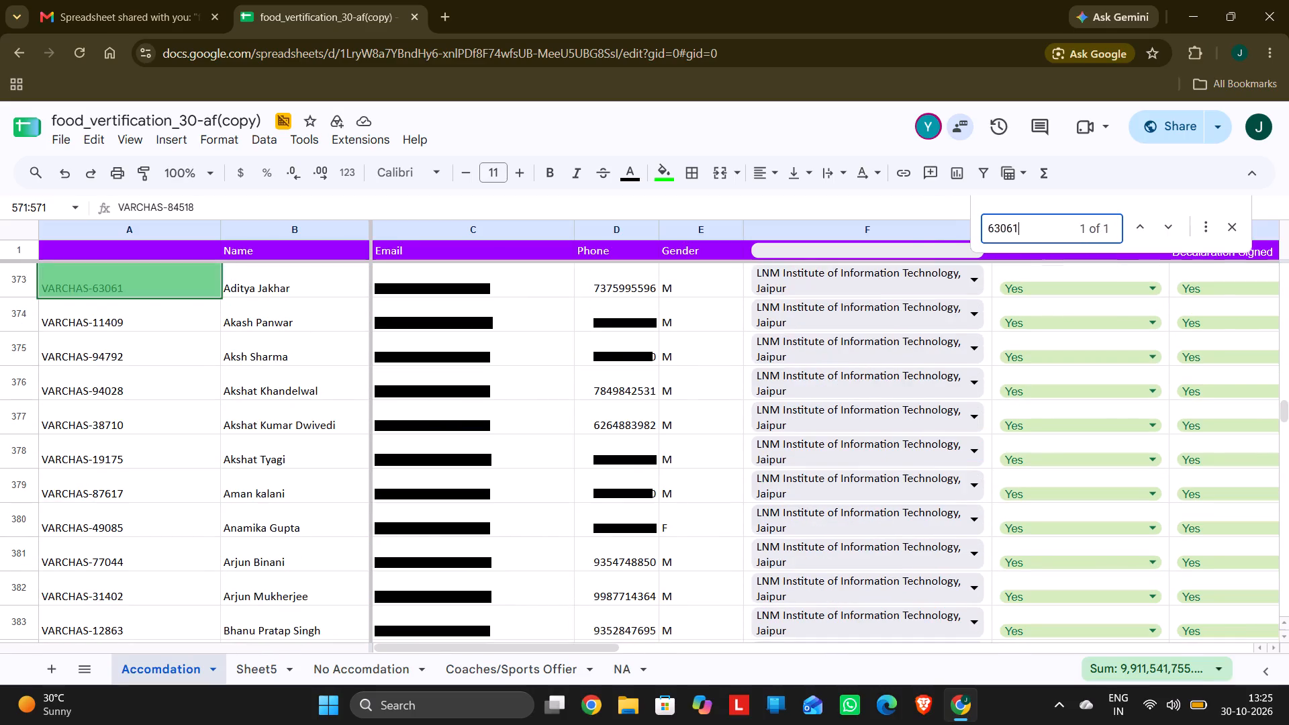
scroll(894, 300, "left", 3)
scroll(783, 264, "left", 1)
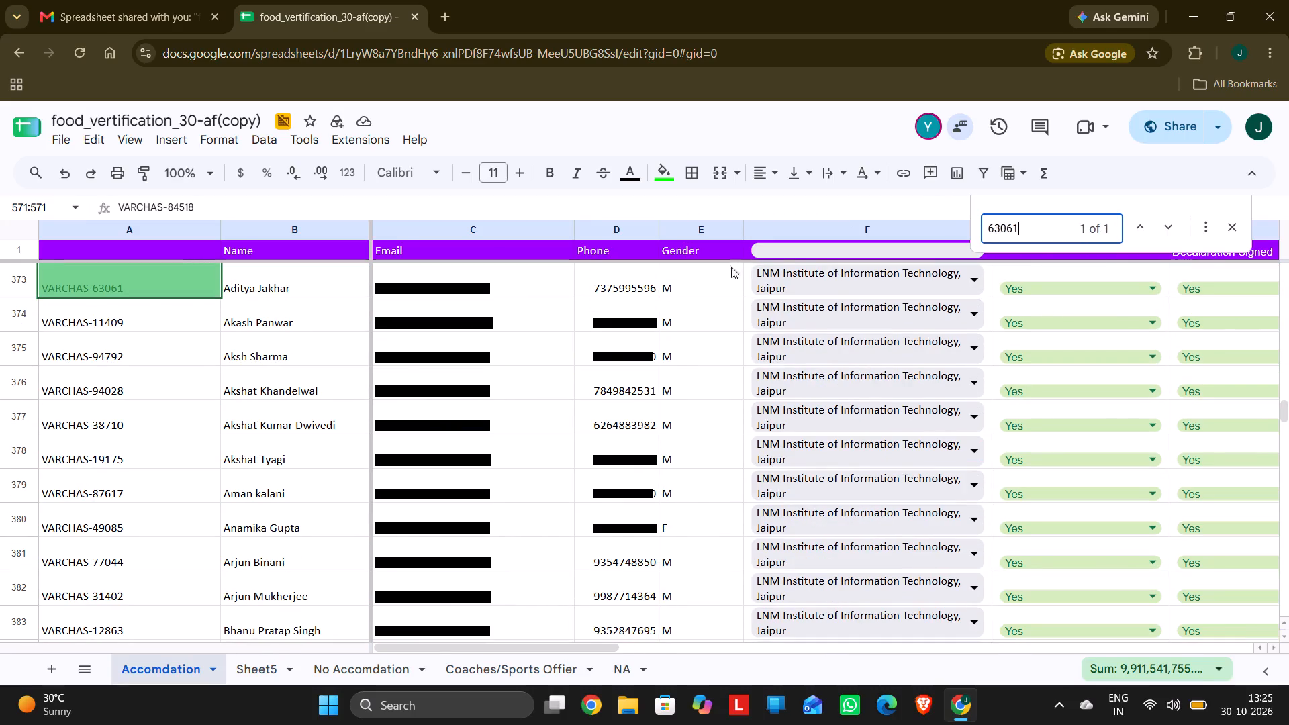
scroll(731, 267, "left", 2)
left_click(15, 268)
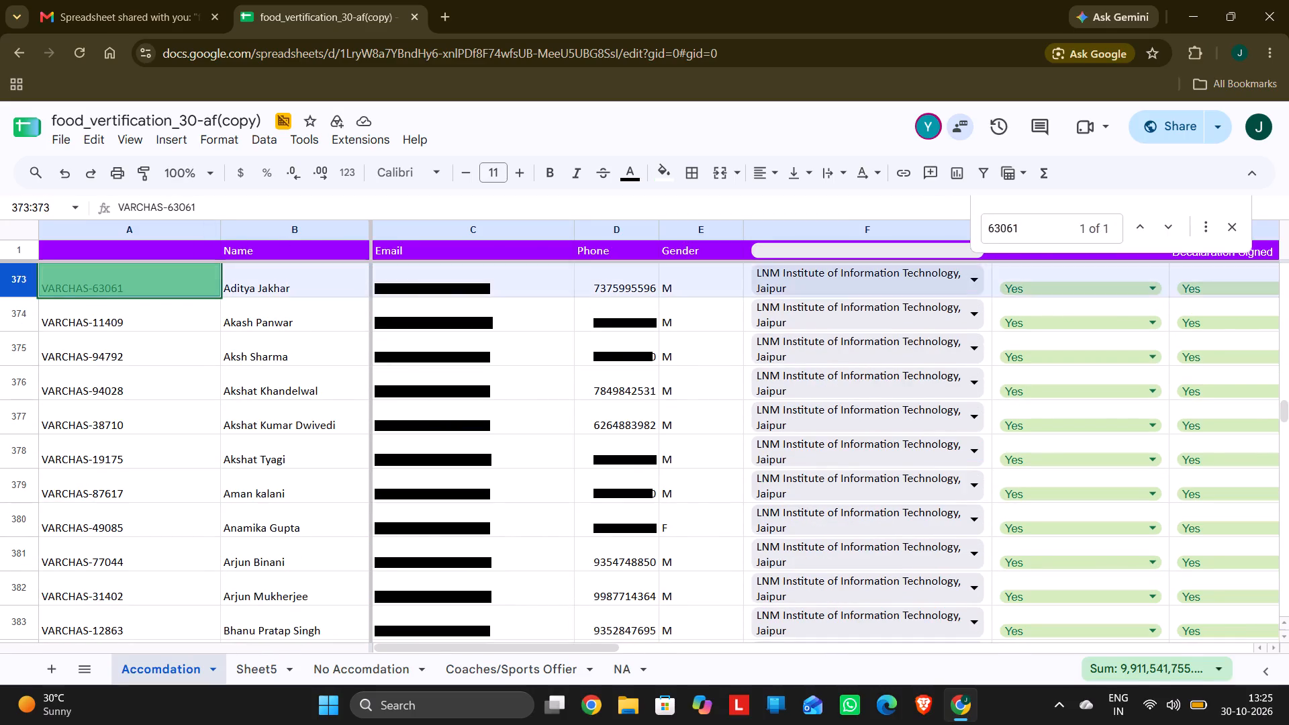
left_click_drag(670, 176, 743, 244)
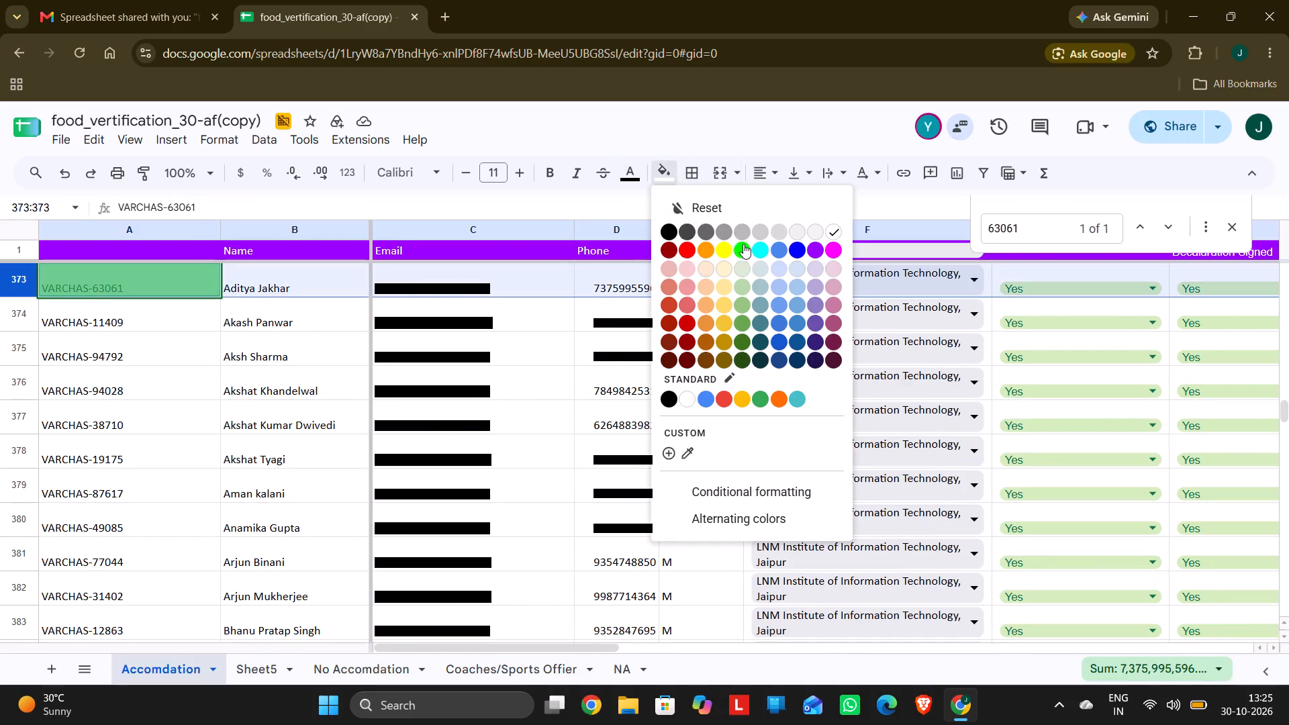
left_click_drag(743, 244, 744, 245)
left_click(744, 245)
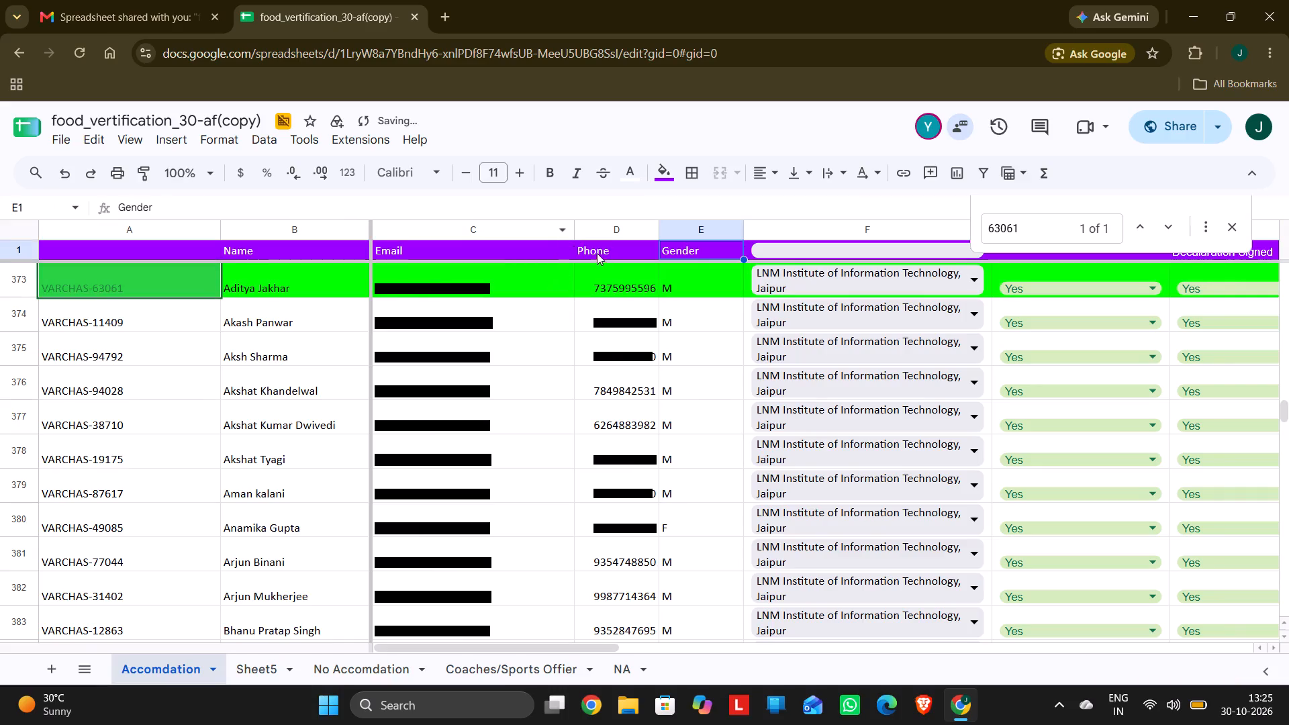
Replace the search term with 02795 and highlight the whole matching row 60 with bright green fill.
left_click_drag(1037, 230, 987, 232)
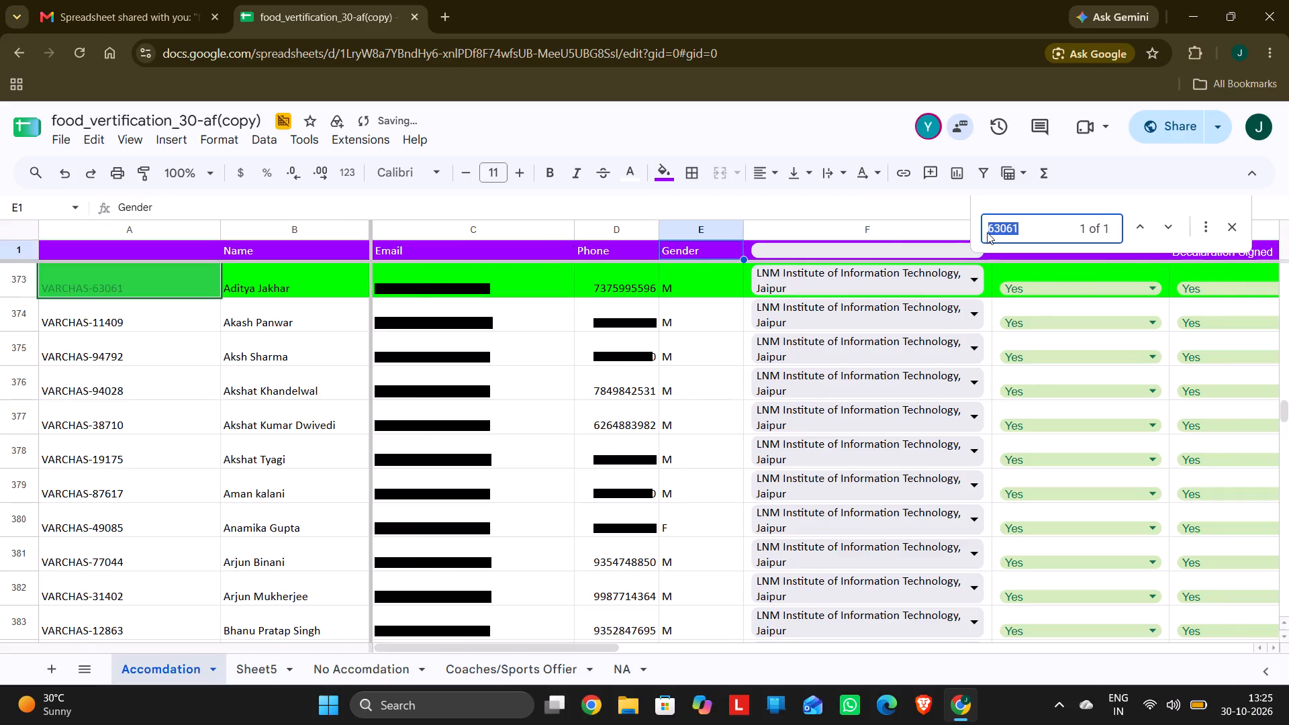
key("BackSpace")
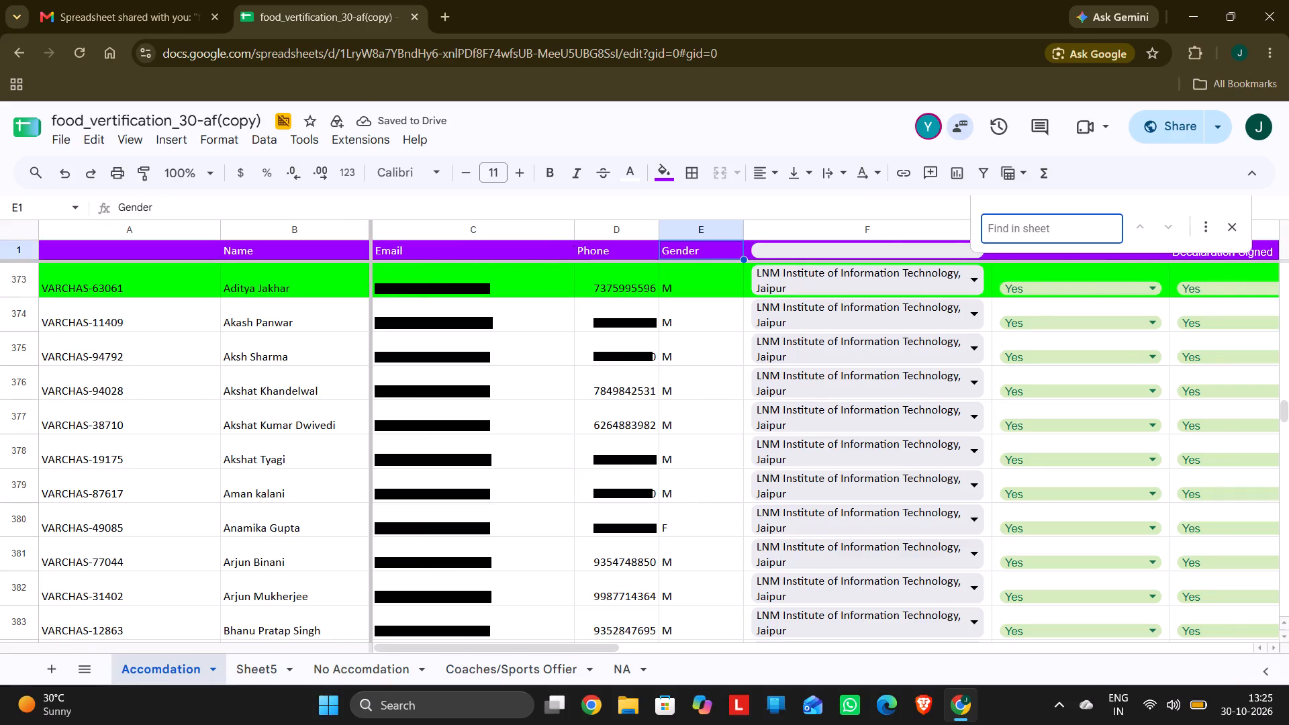
left_click(987, 232)
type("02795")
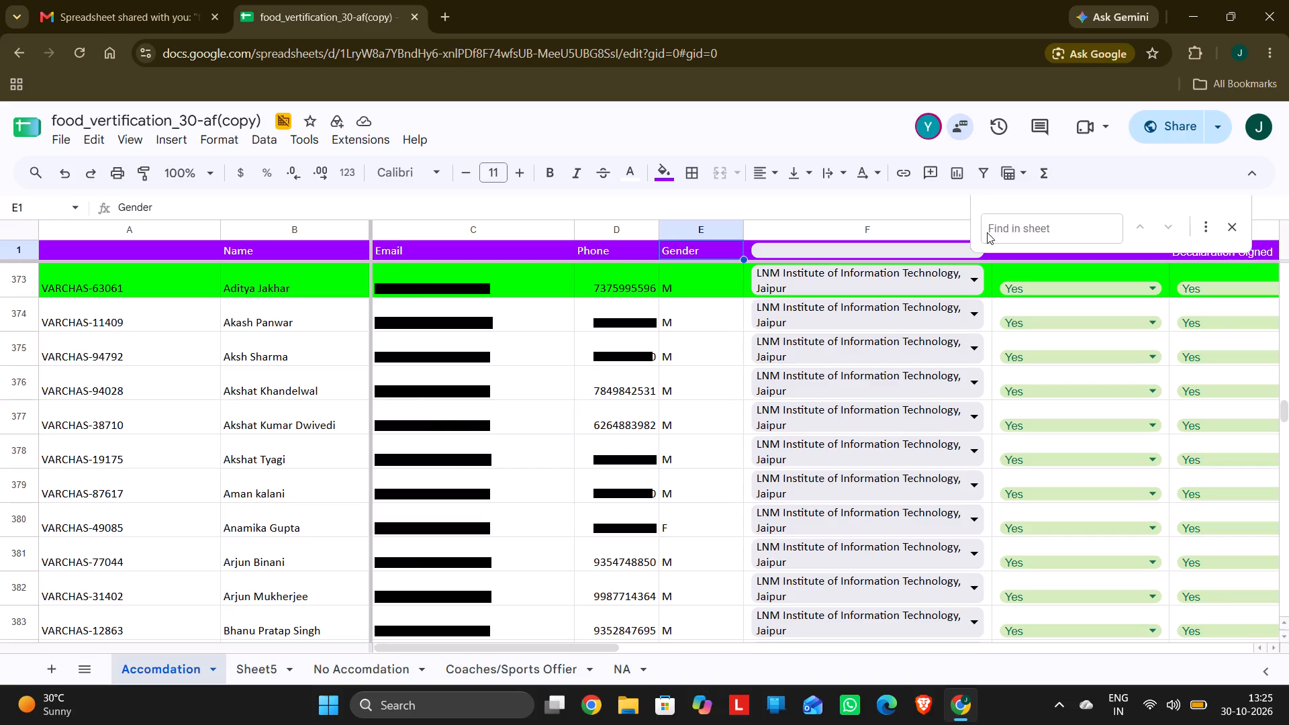
left_click(1008, 236)
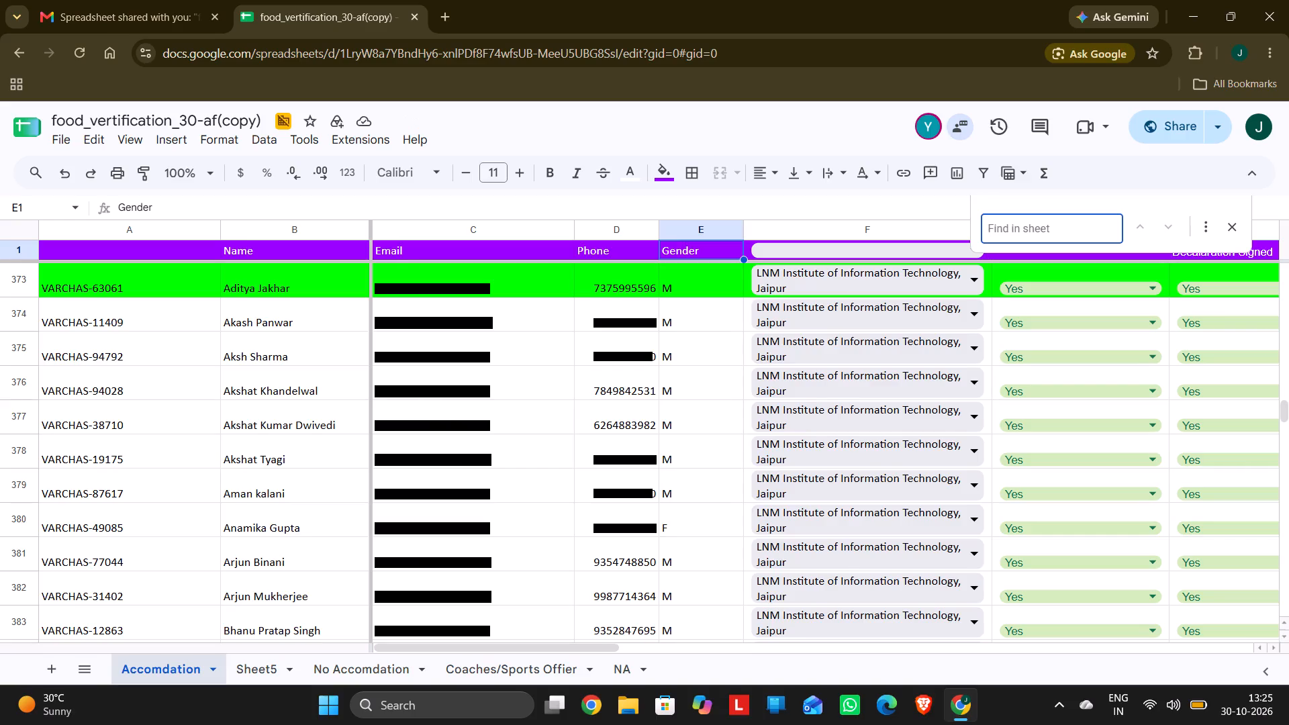
key("0")
key("3")
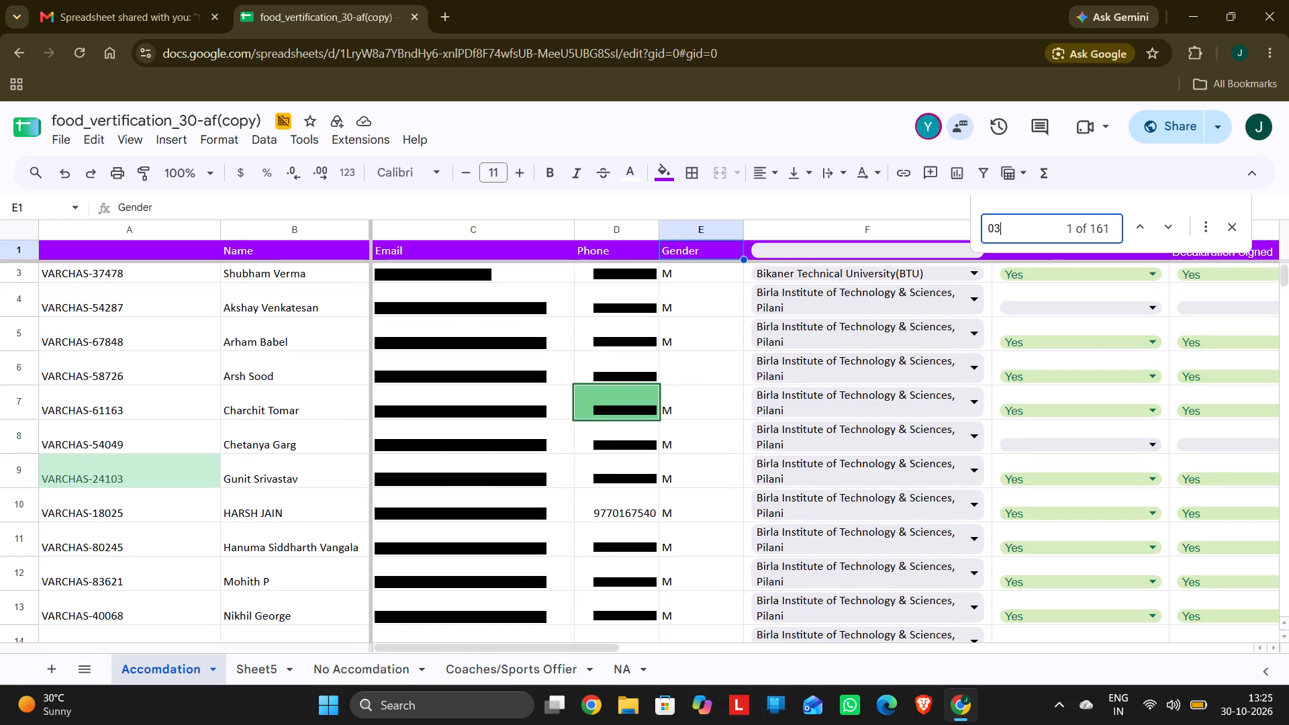
key("BackSpace")
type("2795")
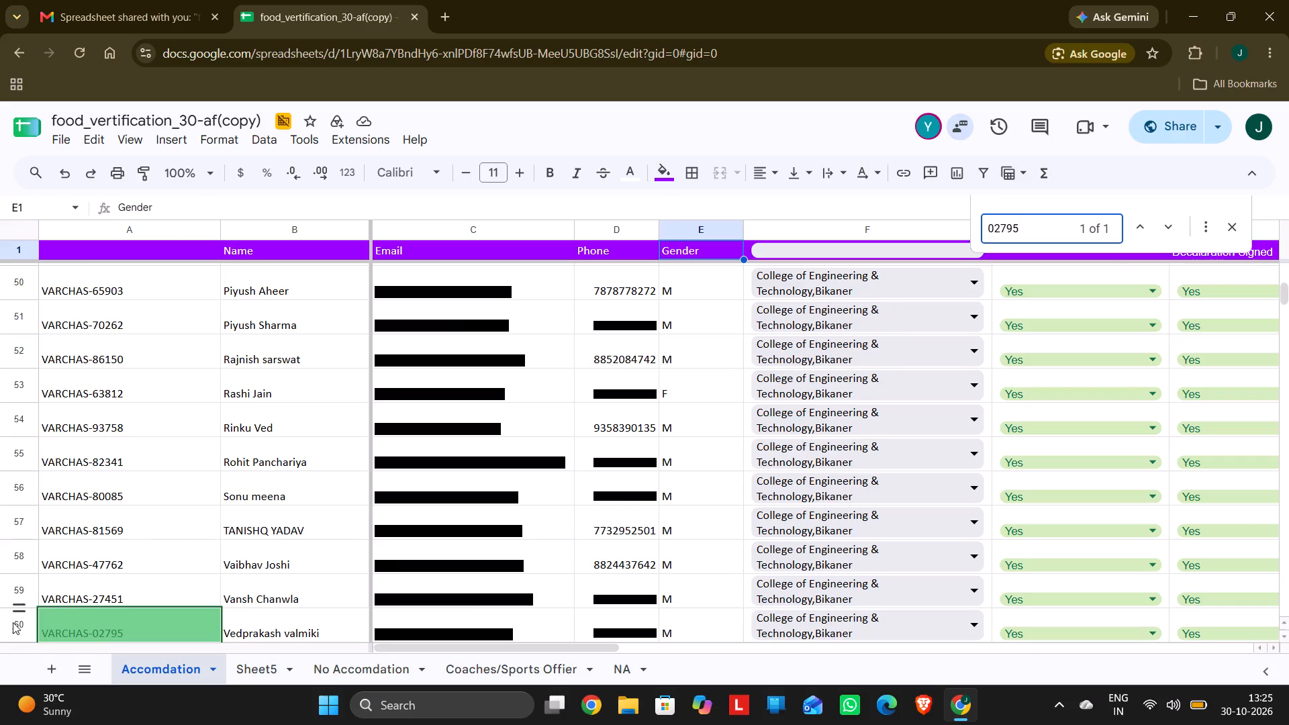
left_click(13, 622)
left_click(659, 177)
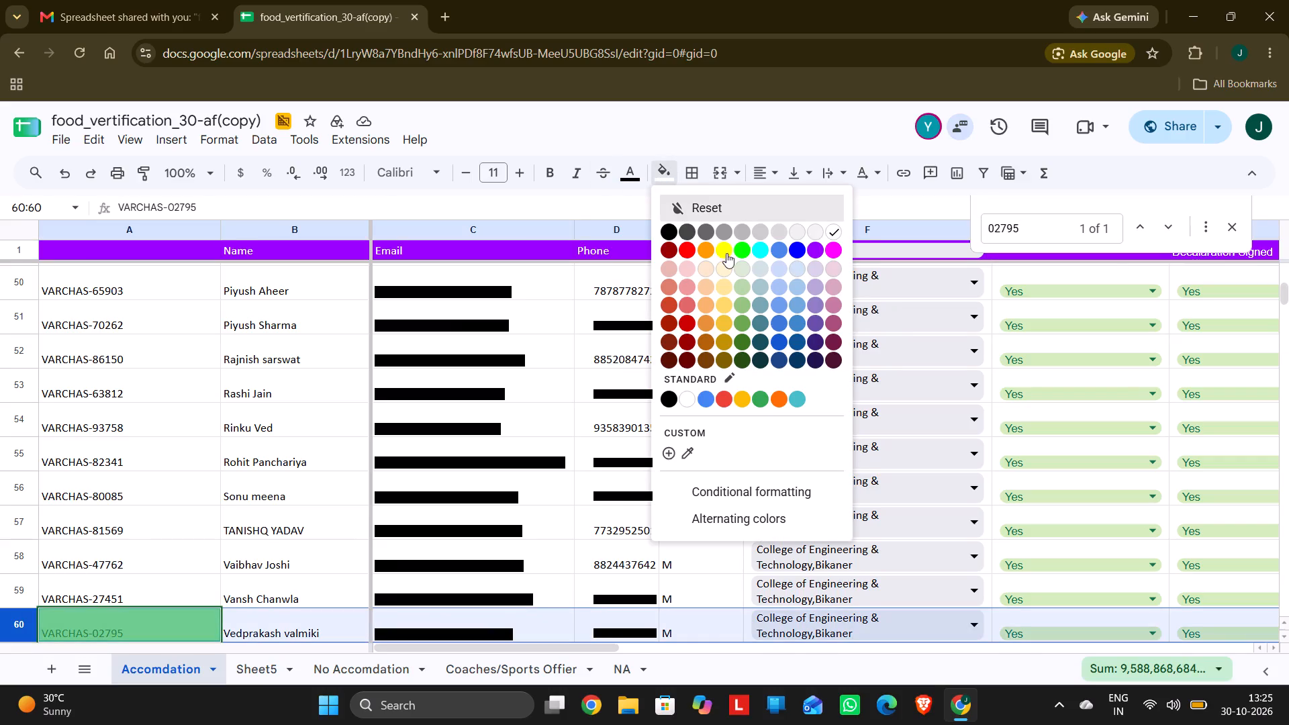
left_click(745, 251)
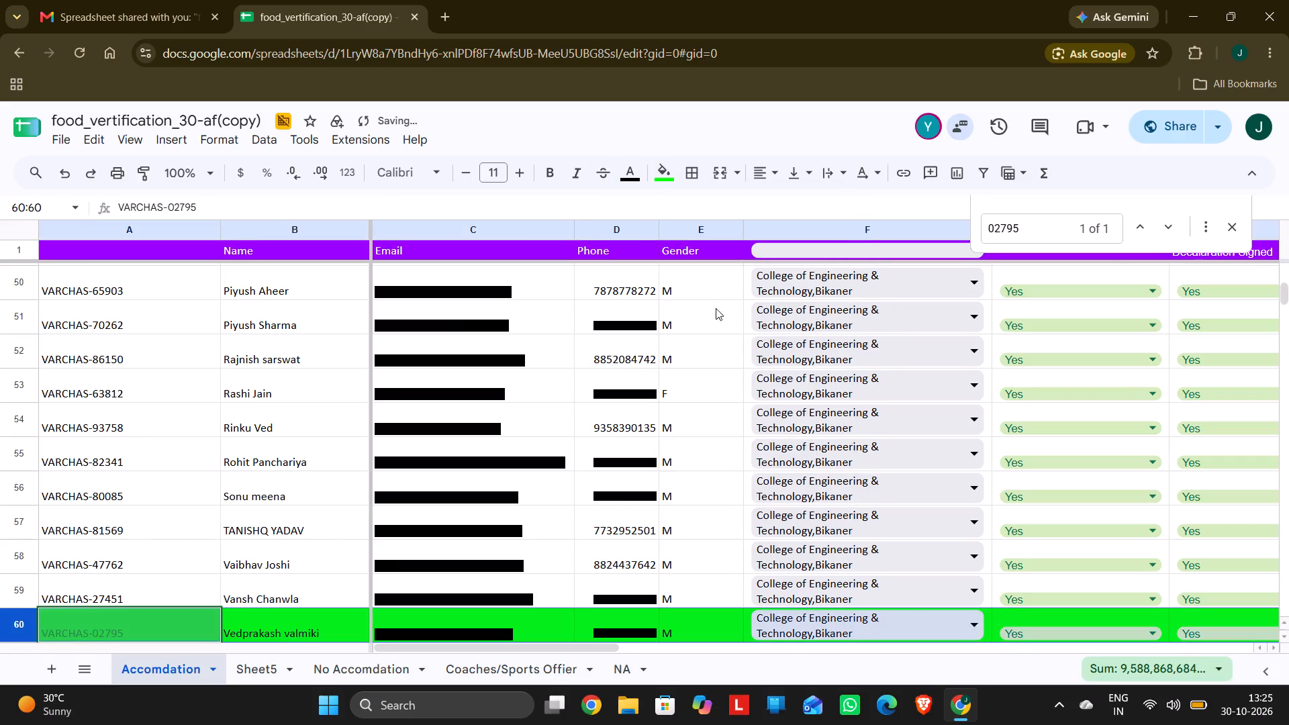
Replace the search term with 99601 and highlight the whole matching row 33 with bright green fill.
left_click_drag(1046, 232, 935, 246)
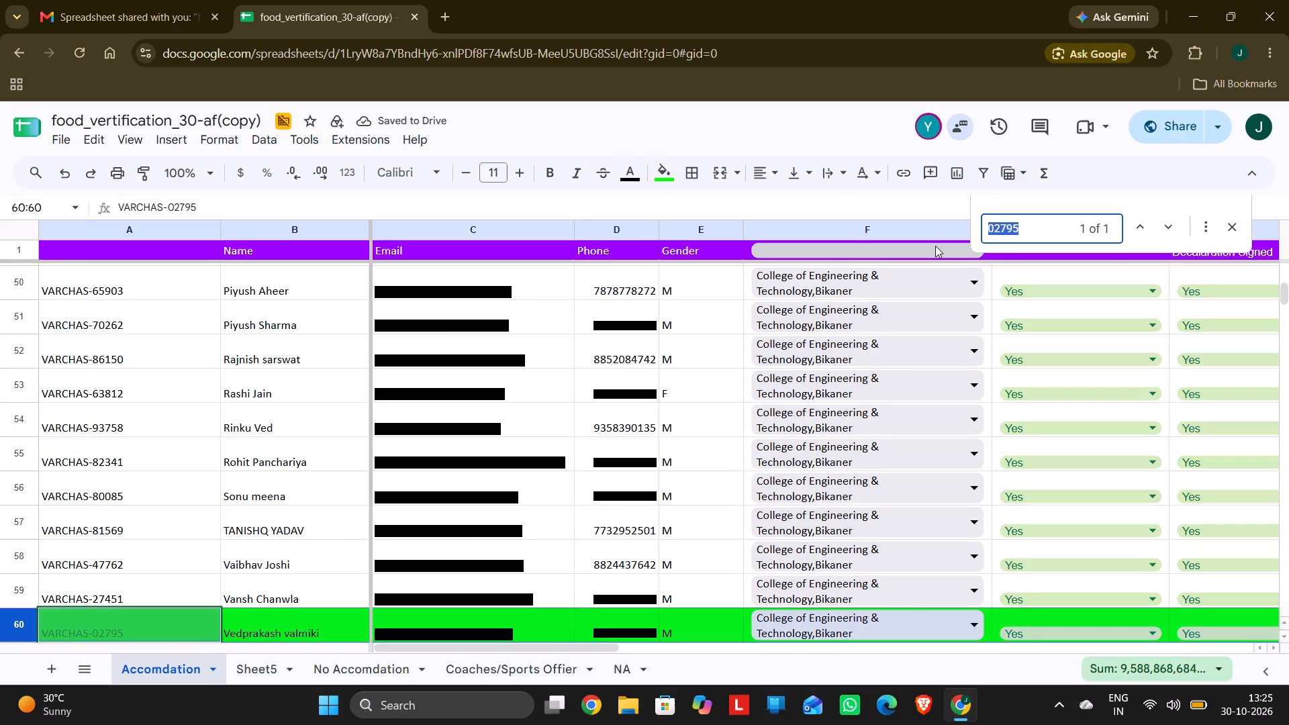
key("BackSpace")
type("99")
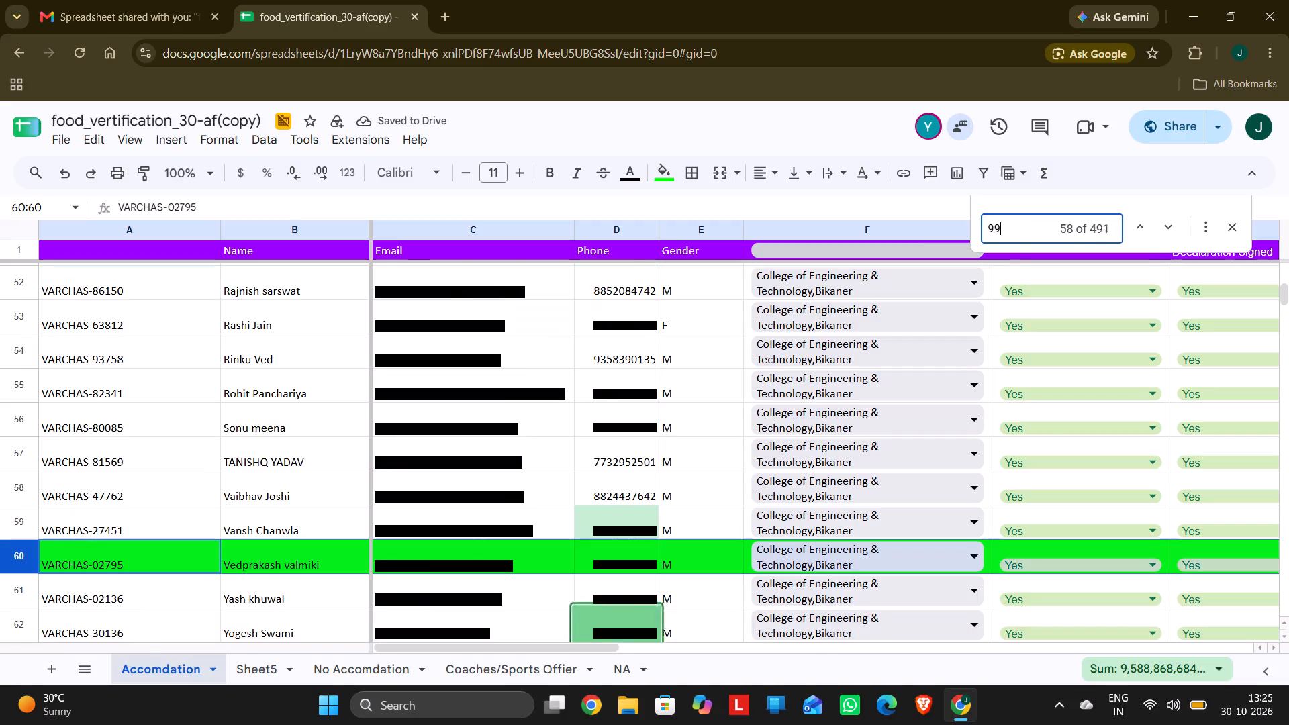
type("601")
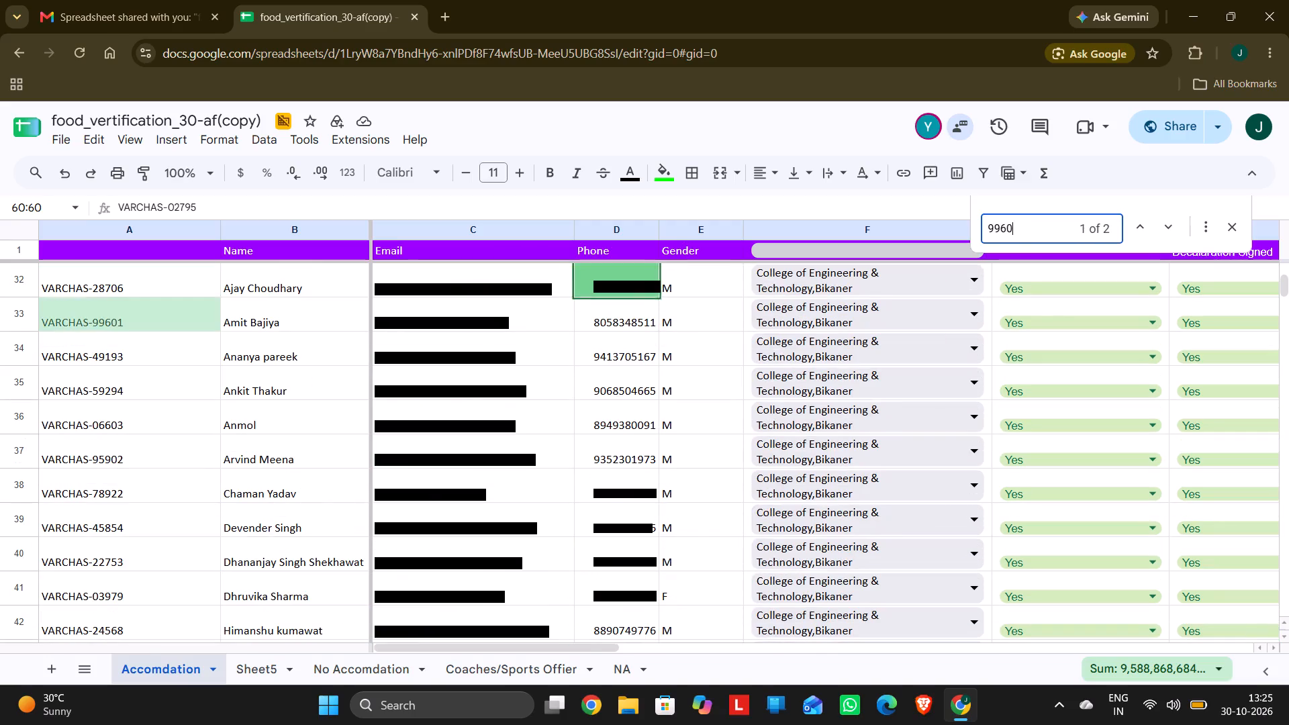
left_click(20, 307)
left_click(656, 169)
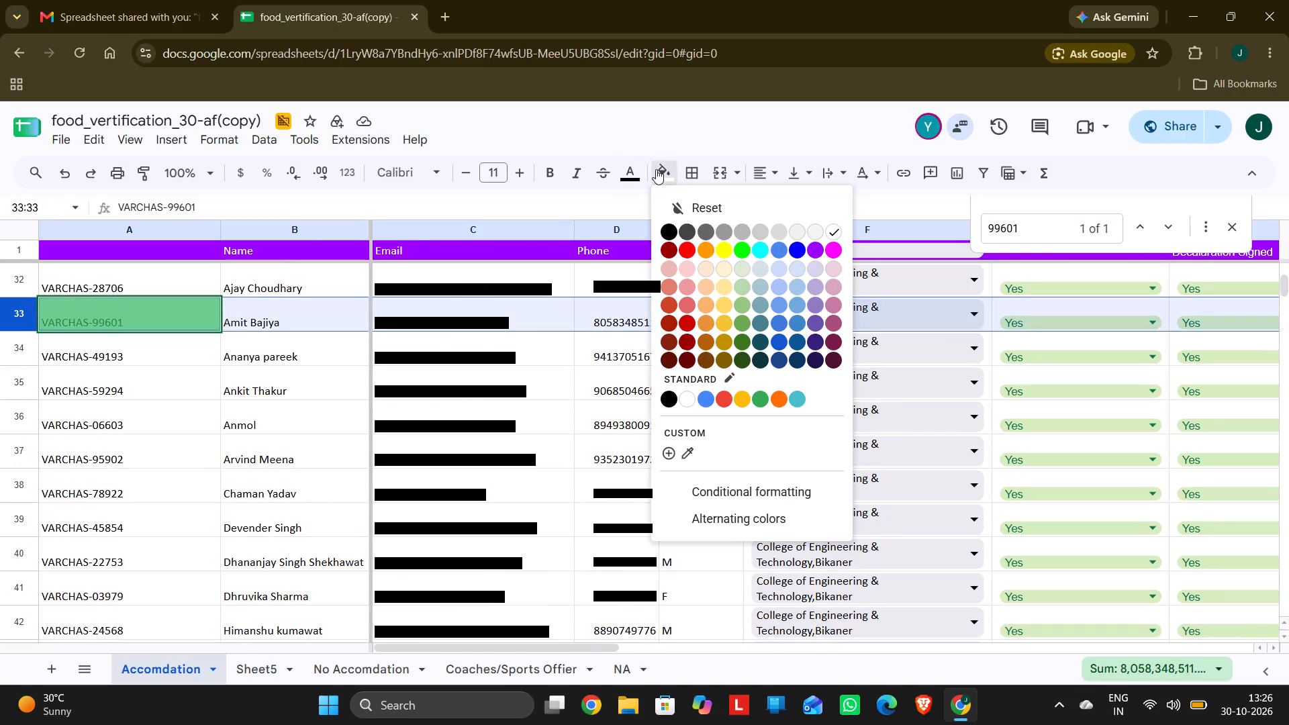
left_click(738, 252)
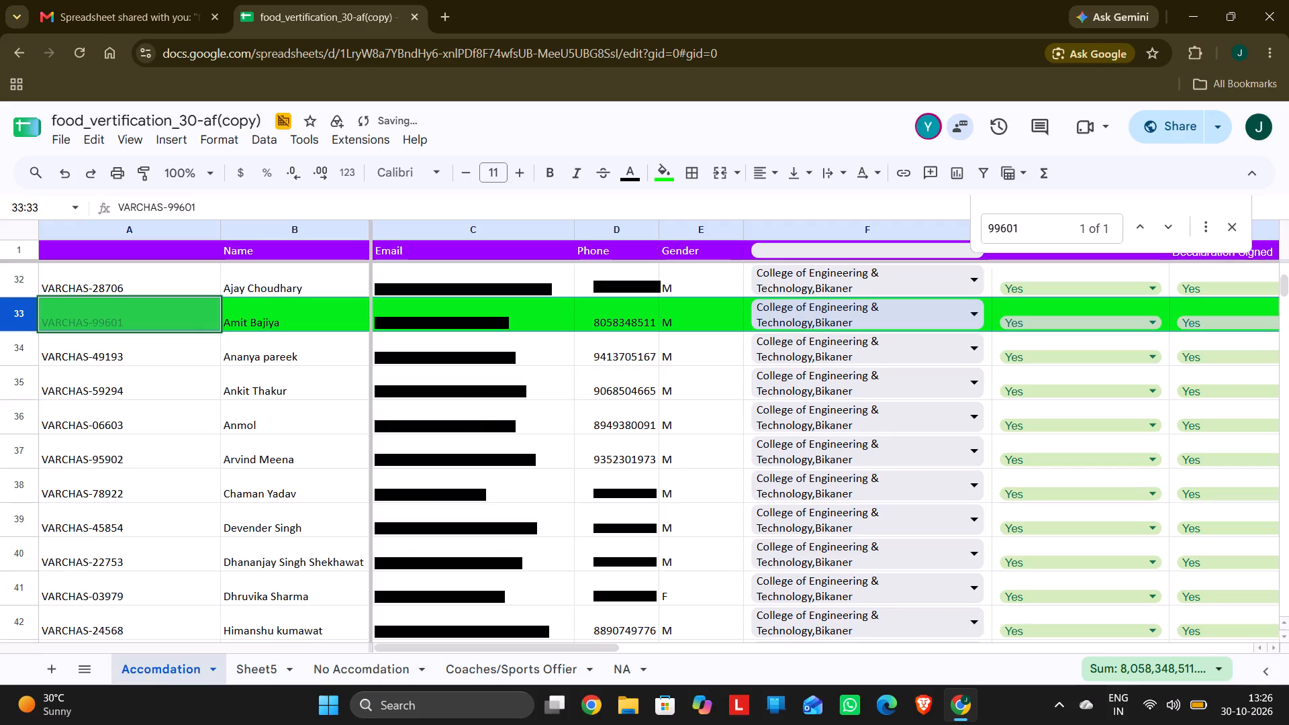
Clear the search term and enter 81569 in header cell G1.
left_click_drag(1038, 228, 943, 234)
key("BackSpace")
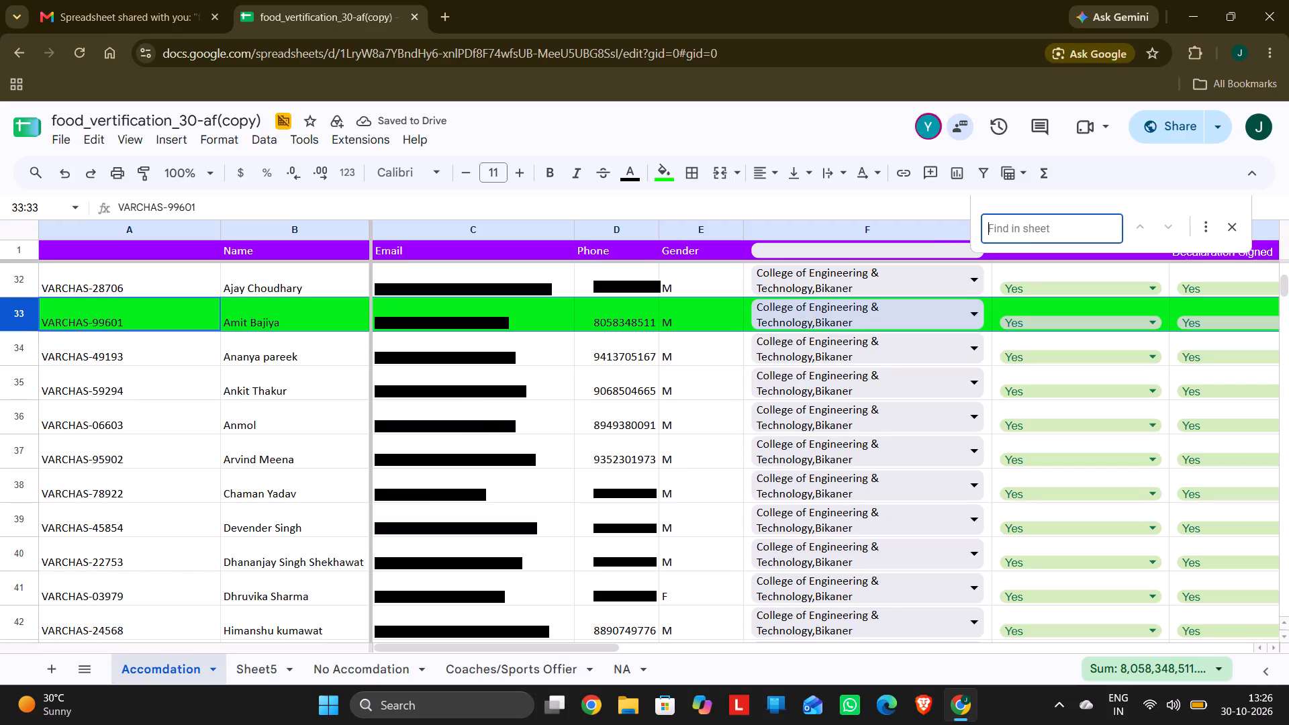
left_click(1064, 255)
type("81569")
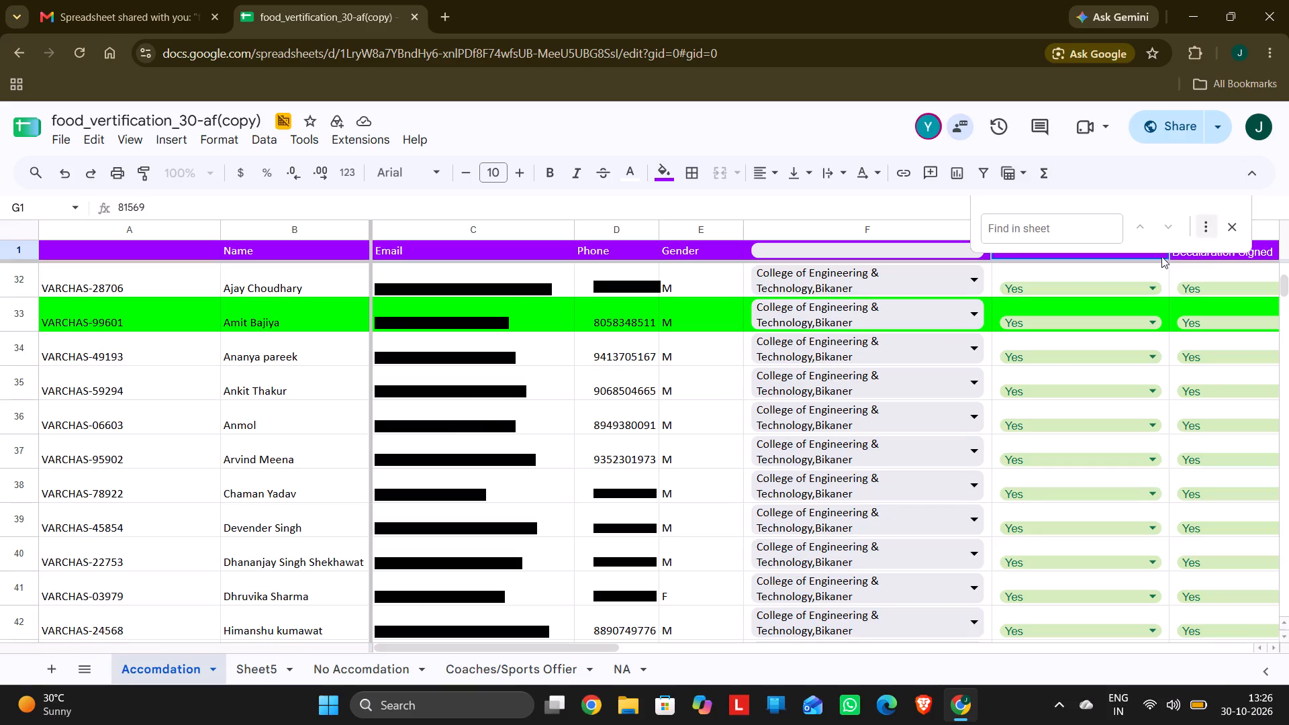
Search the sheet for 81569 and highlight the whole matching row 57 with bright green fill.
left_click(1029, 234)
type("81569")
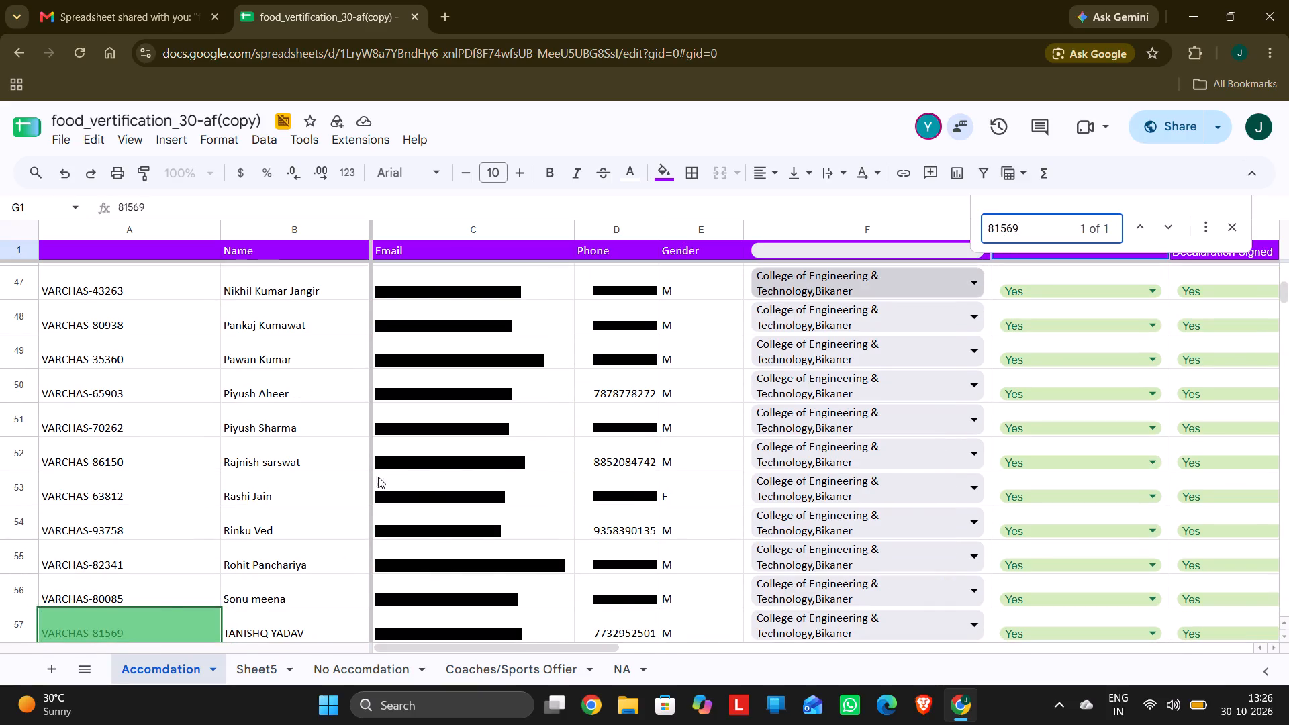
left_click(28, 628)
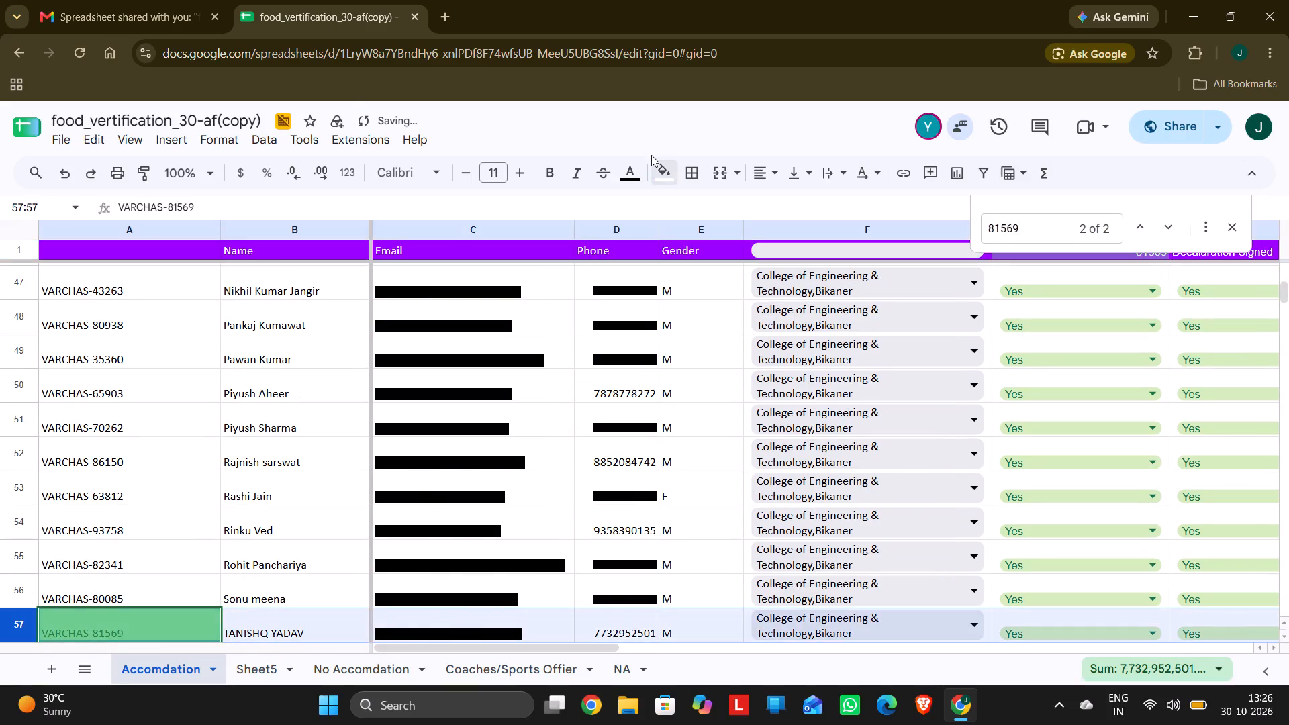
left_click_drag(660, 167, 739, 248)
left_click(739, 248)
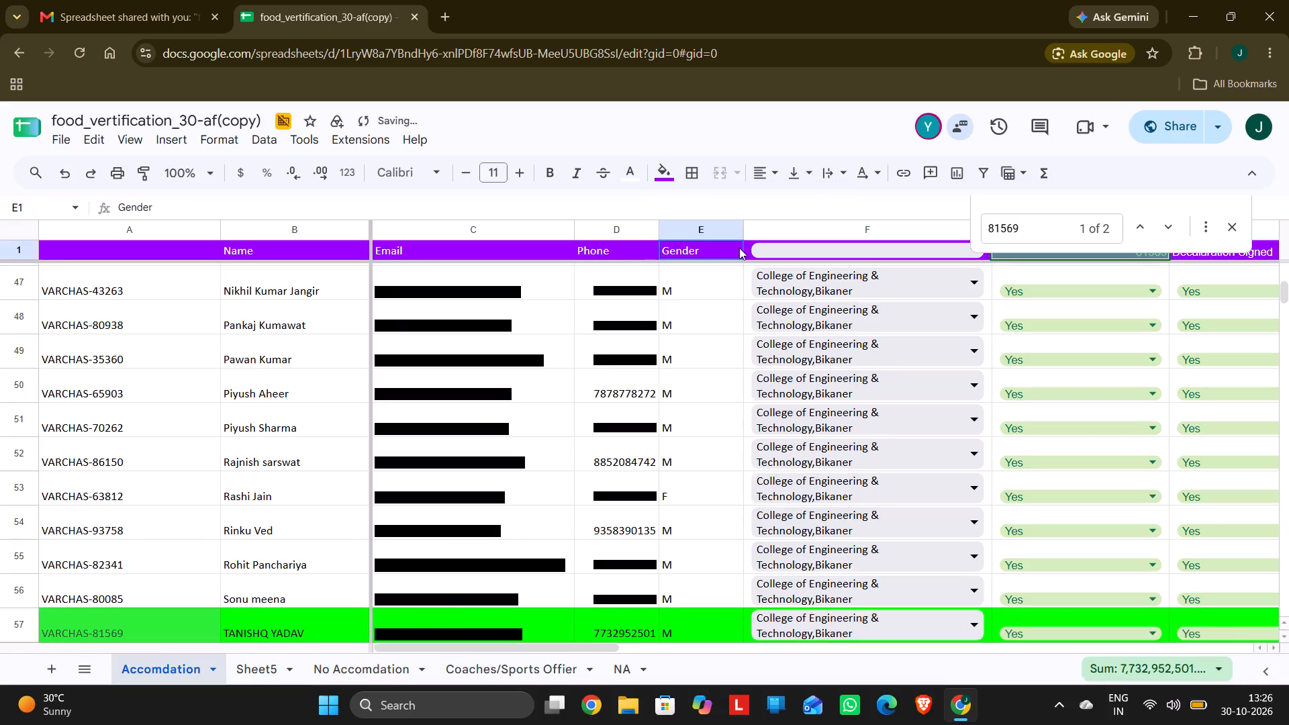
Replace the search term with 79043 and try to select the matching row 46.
left_click_drag(1034, 226, 944, 234)
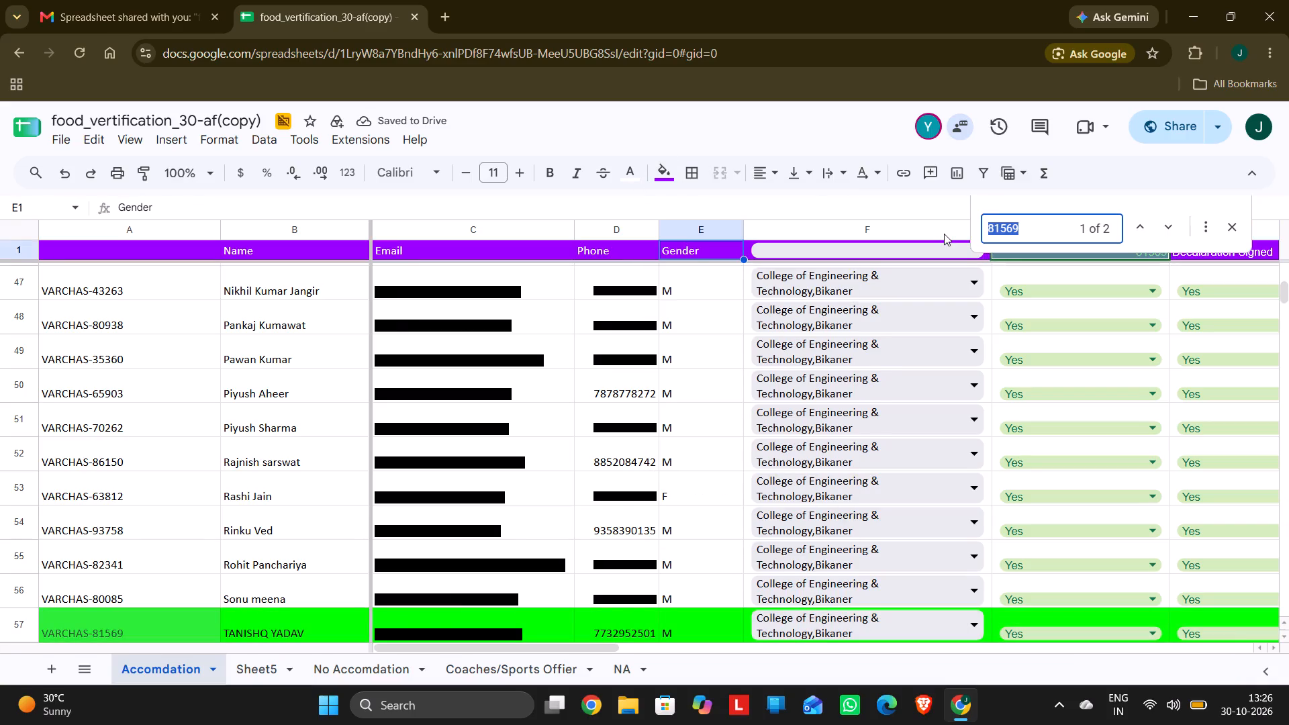
key("BackSpace")
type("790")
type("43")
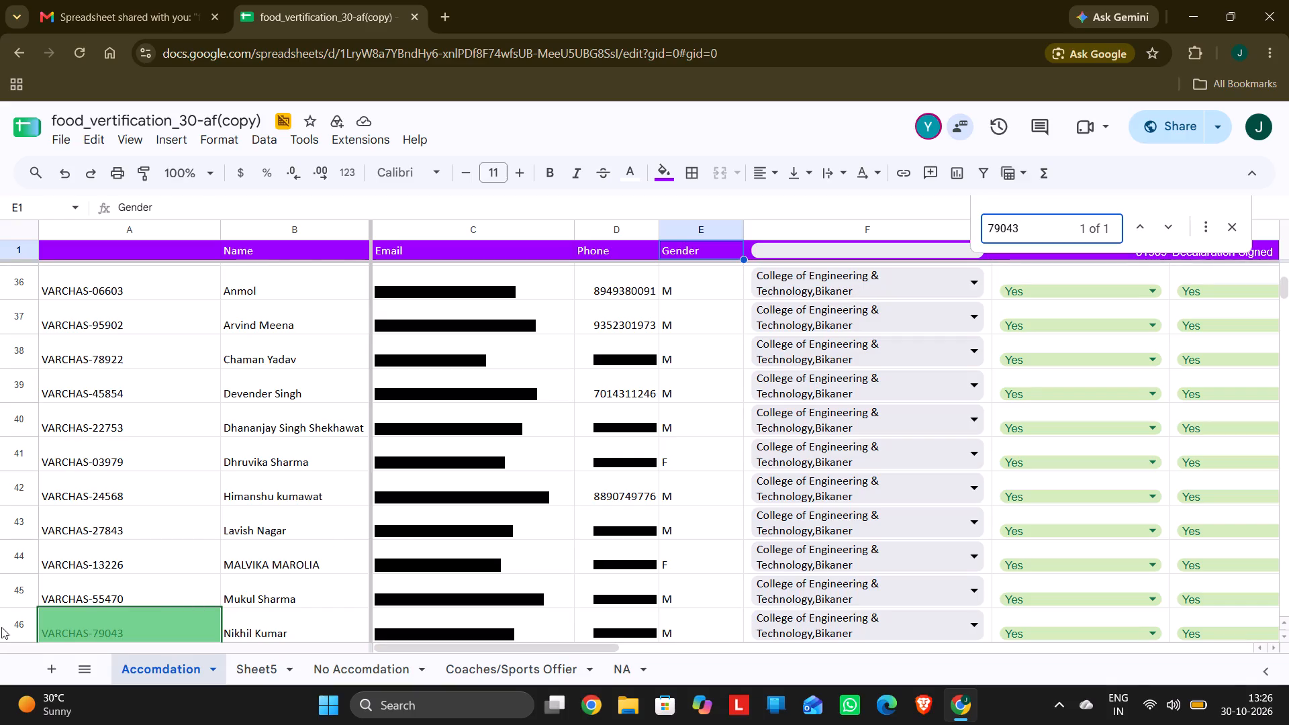
left_click_drag(1, 627, 739, 155)
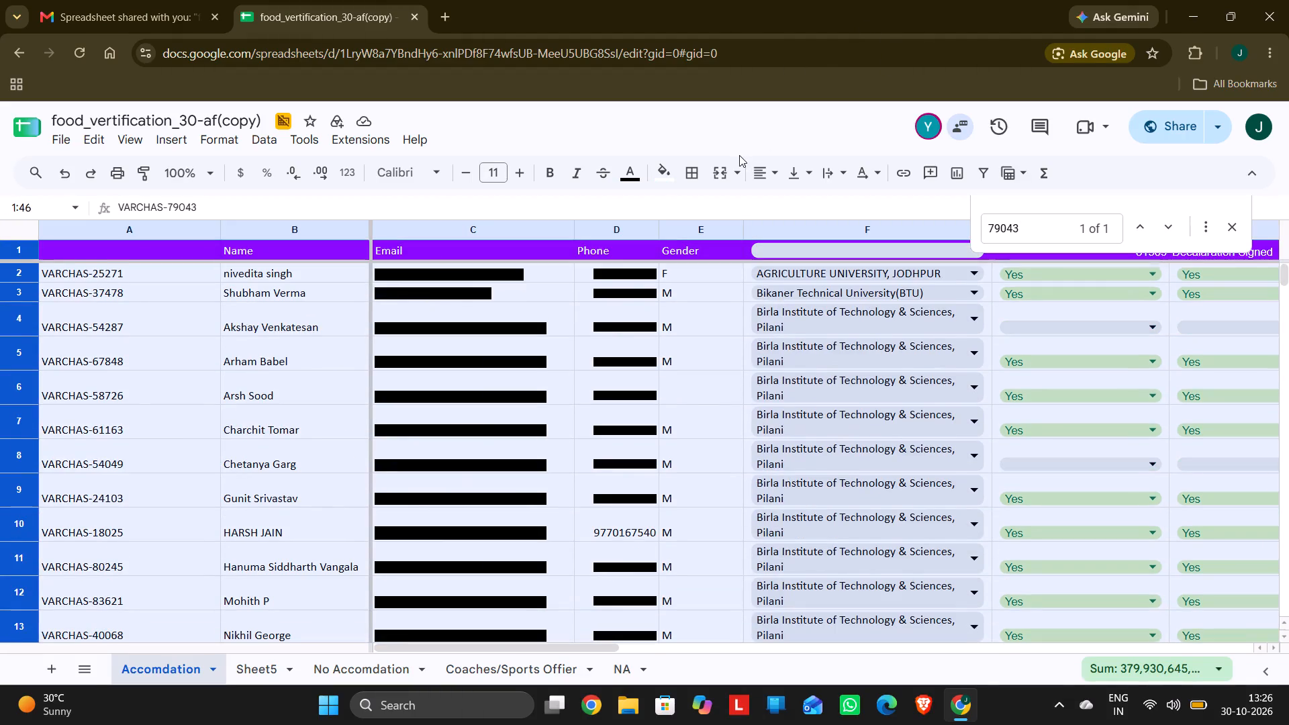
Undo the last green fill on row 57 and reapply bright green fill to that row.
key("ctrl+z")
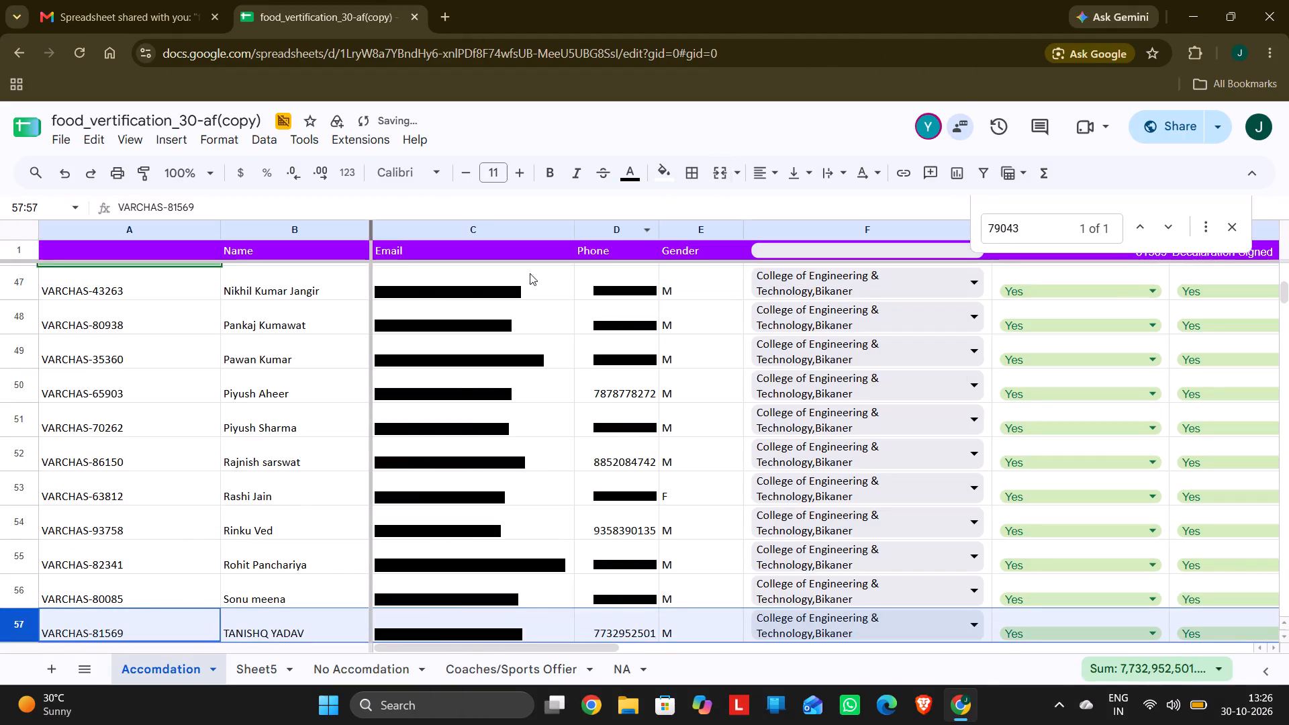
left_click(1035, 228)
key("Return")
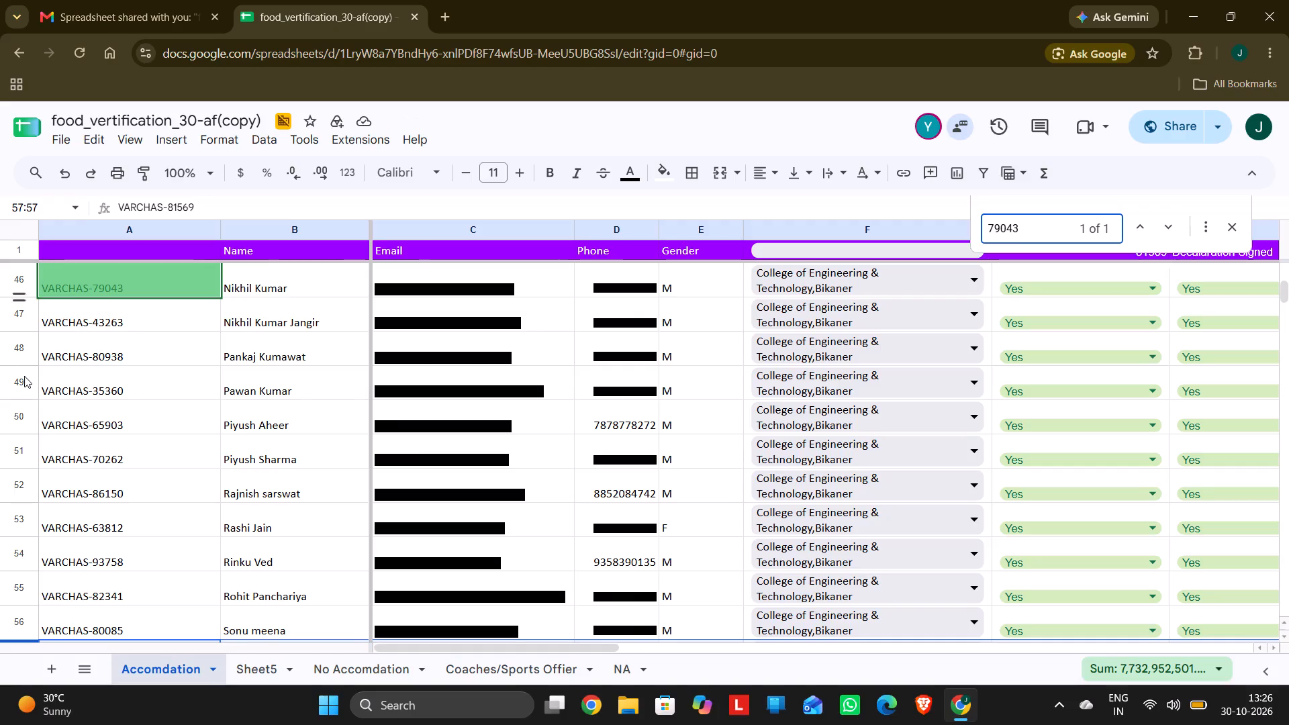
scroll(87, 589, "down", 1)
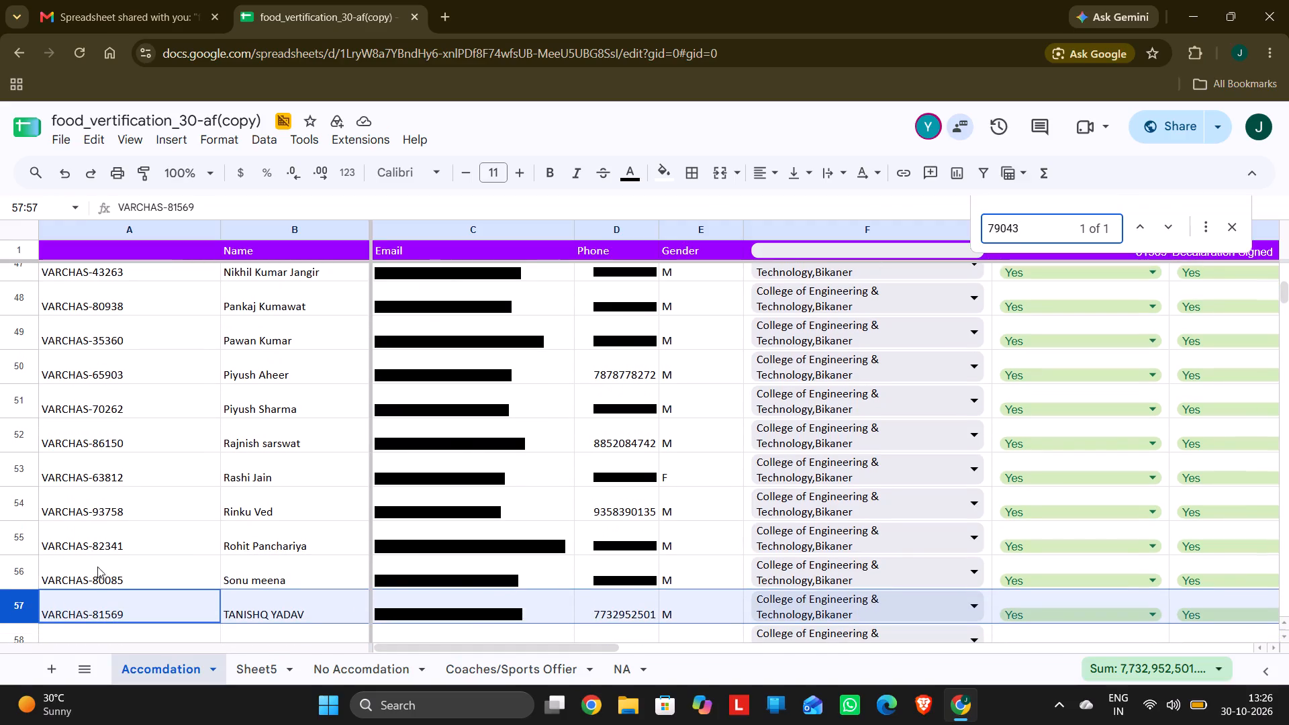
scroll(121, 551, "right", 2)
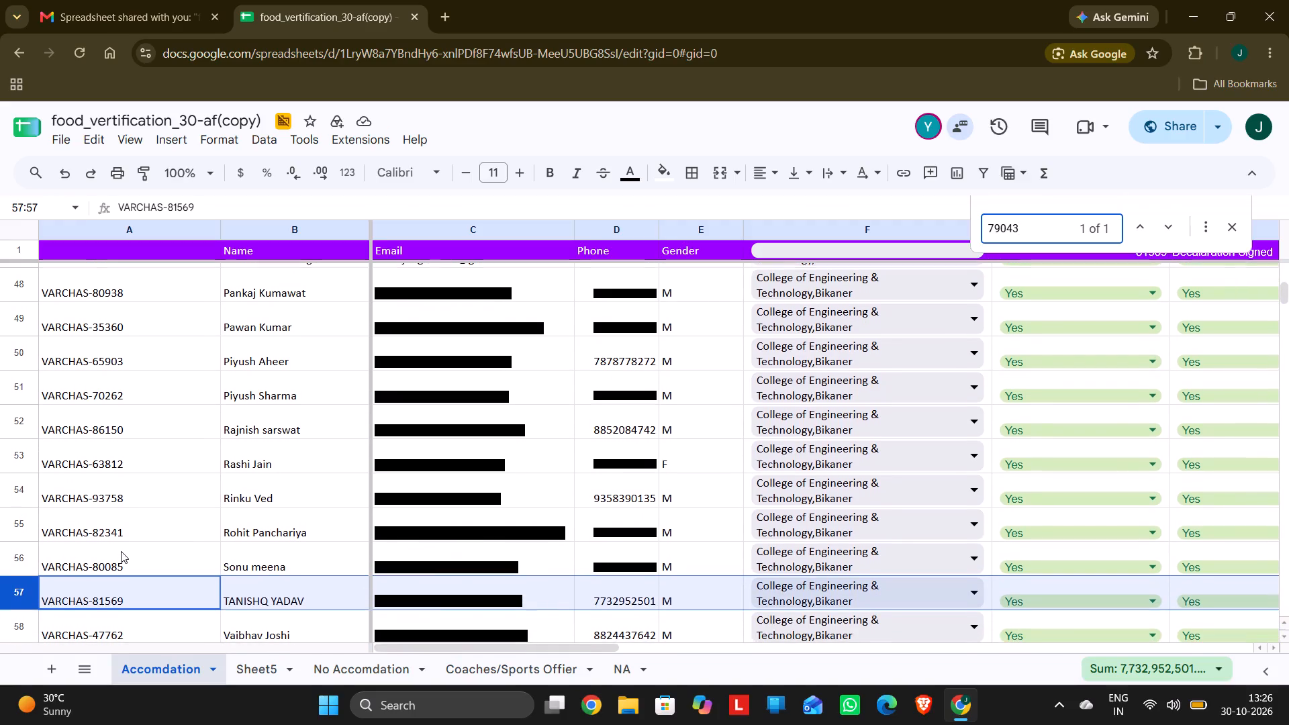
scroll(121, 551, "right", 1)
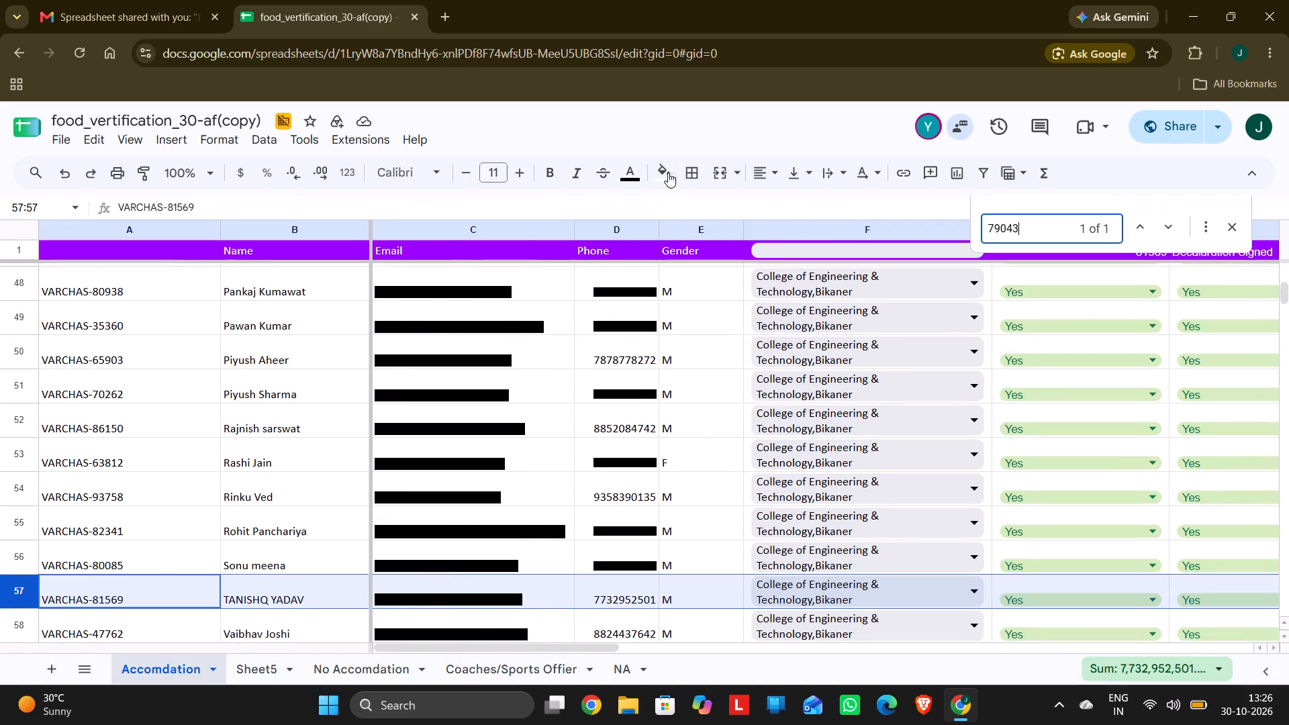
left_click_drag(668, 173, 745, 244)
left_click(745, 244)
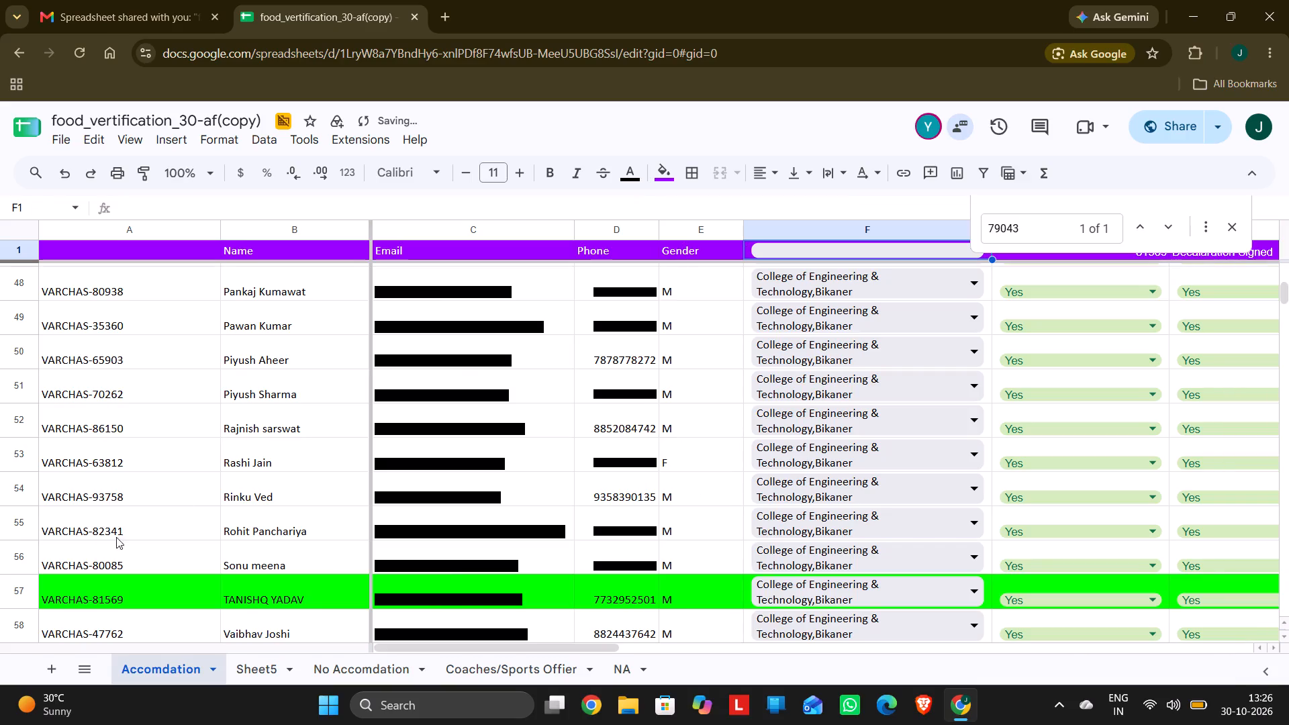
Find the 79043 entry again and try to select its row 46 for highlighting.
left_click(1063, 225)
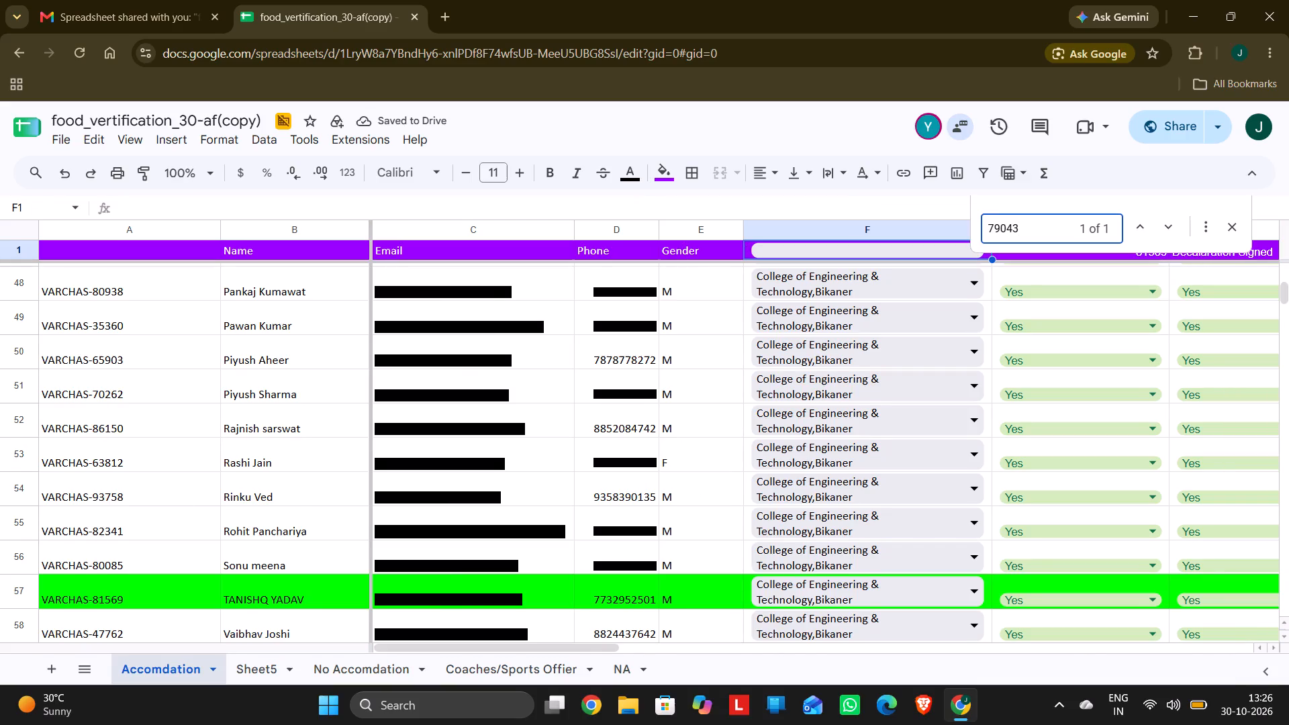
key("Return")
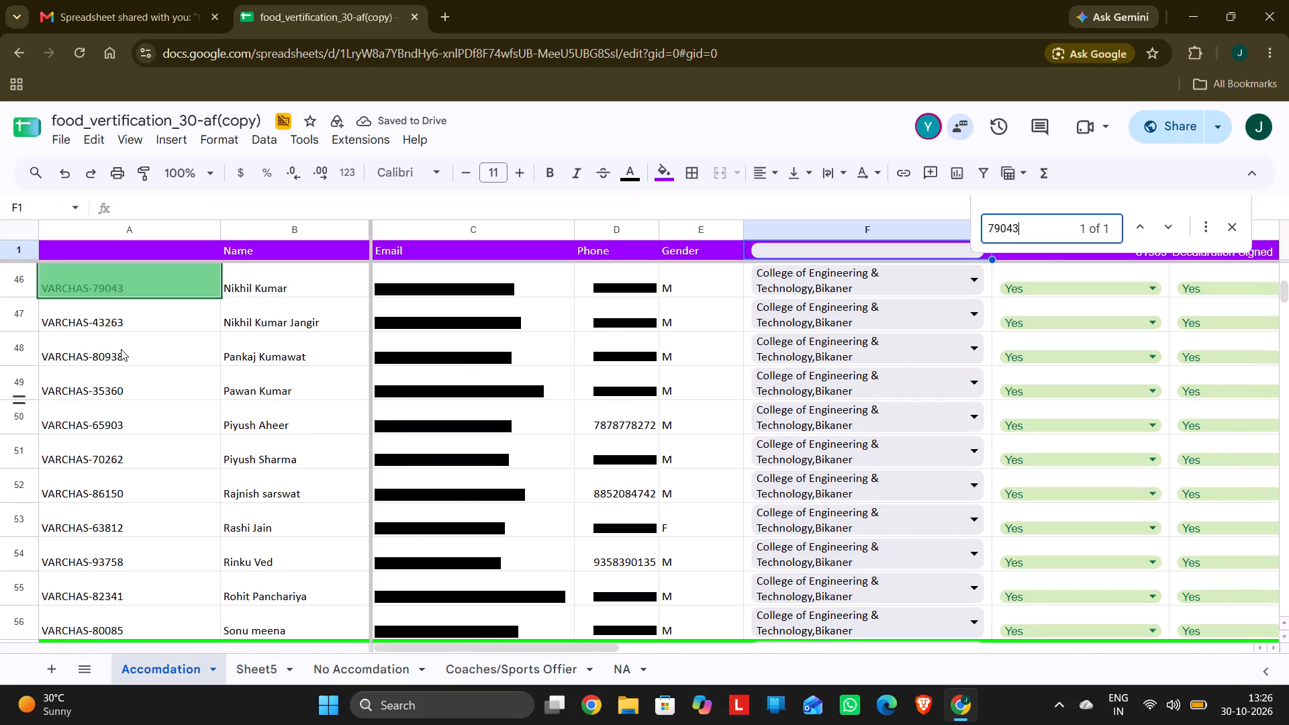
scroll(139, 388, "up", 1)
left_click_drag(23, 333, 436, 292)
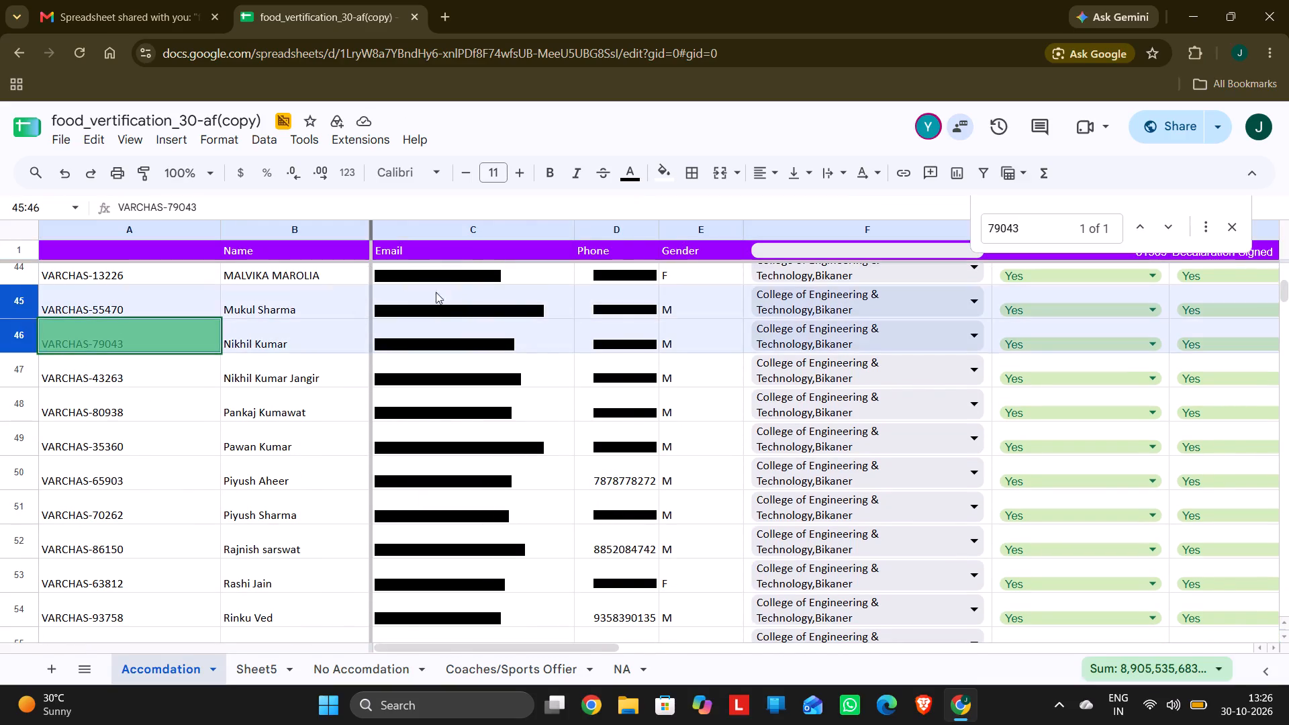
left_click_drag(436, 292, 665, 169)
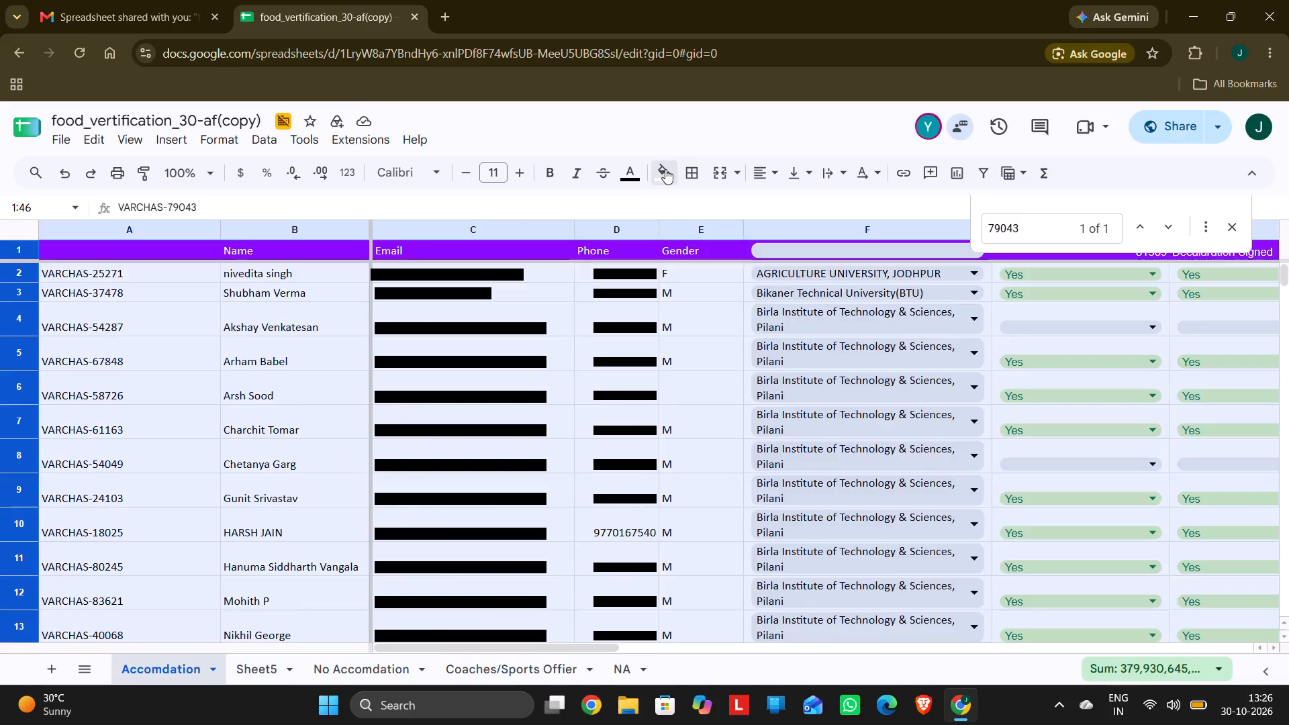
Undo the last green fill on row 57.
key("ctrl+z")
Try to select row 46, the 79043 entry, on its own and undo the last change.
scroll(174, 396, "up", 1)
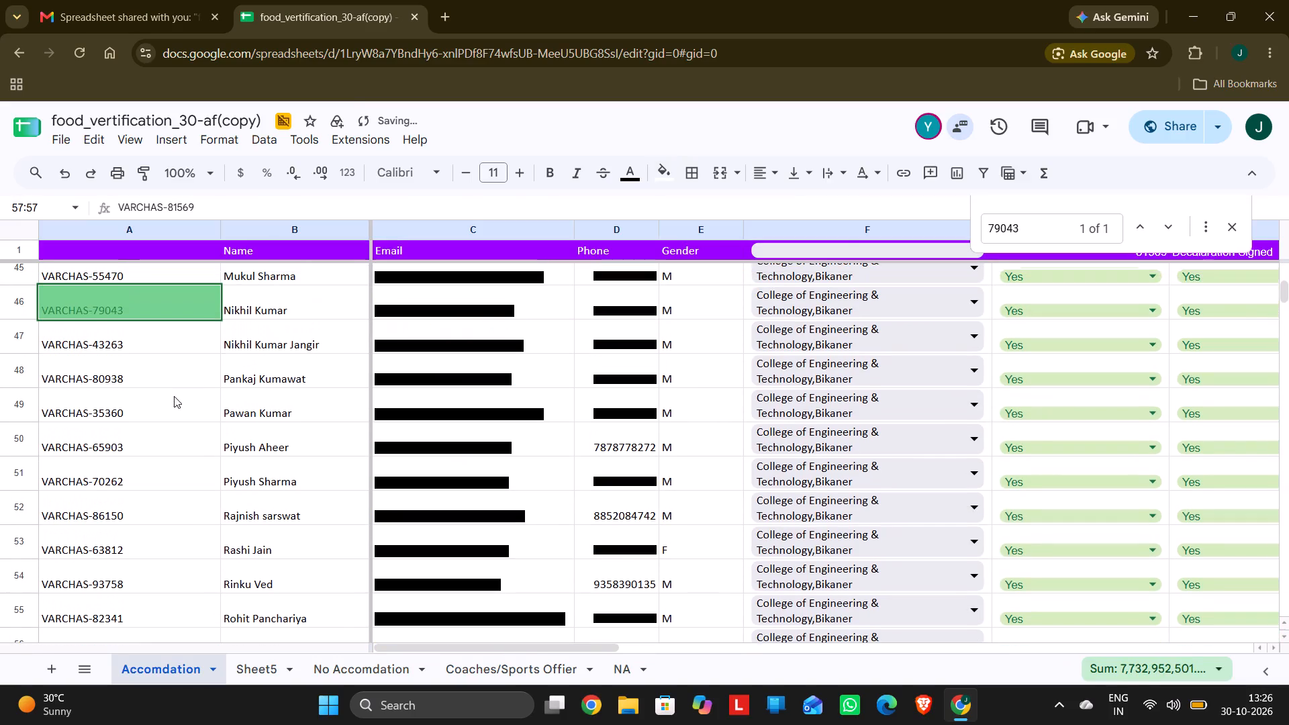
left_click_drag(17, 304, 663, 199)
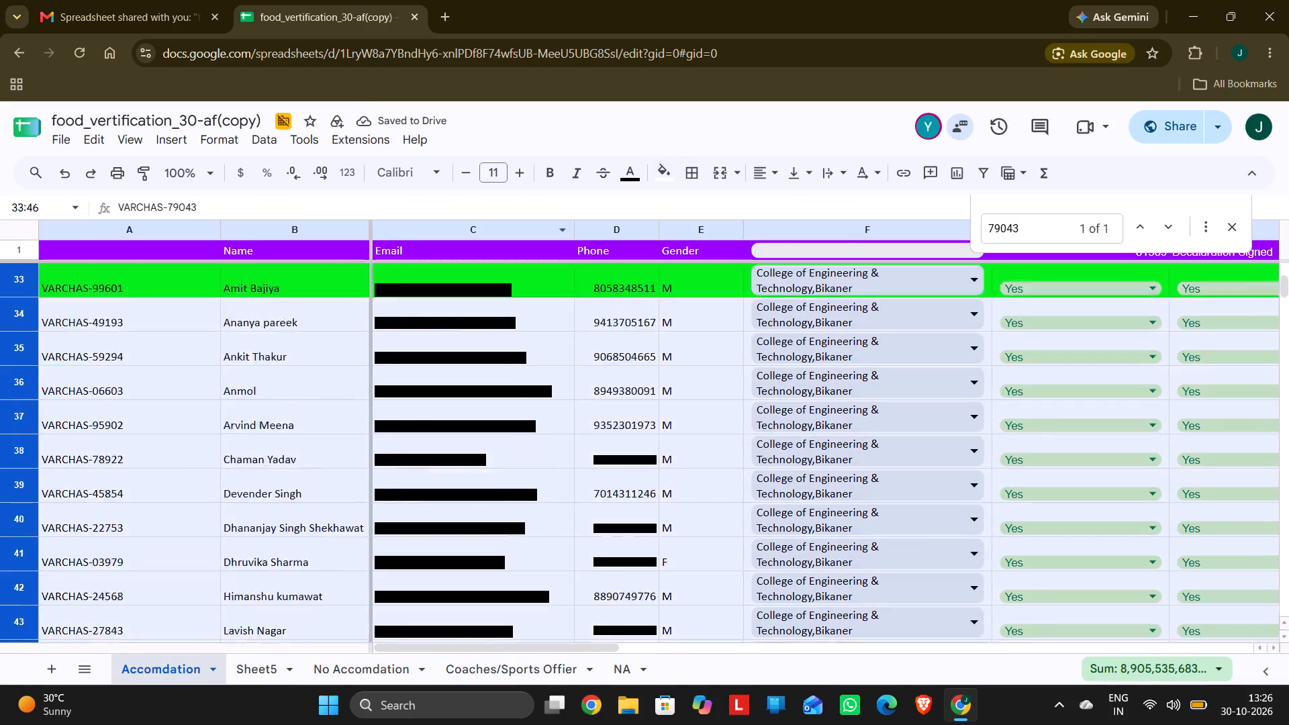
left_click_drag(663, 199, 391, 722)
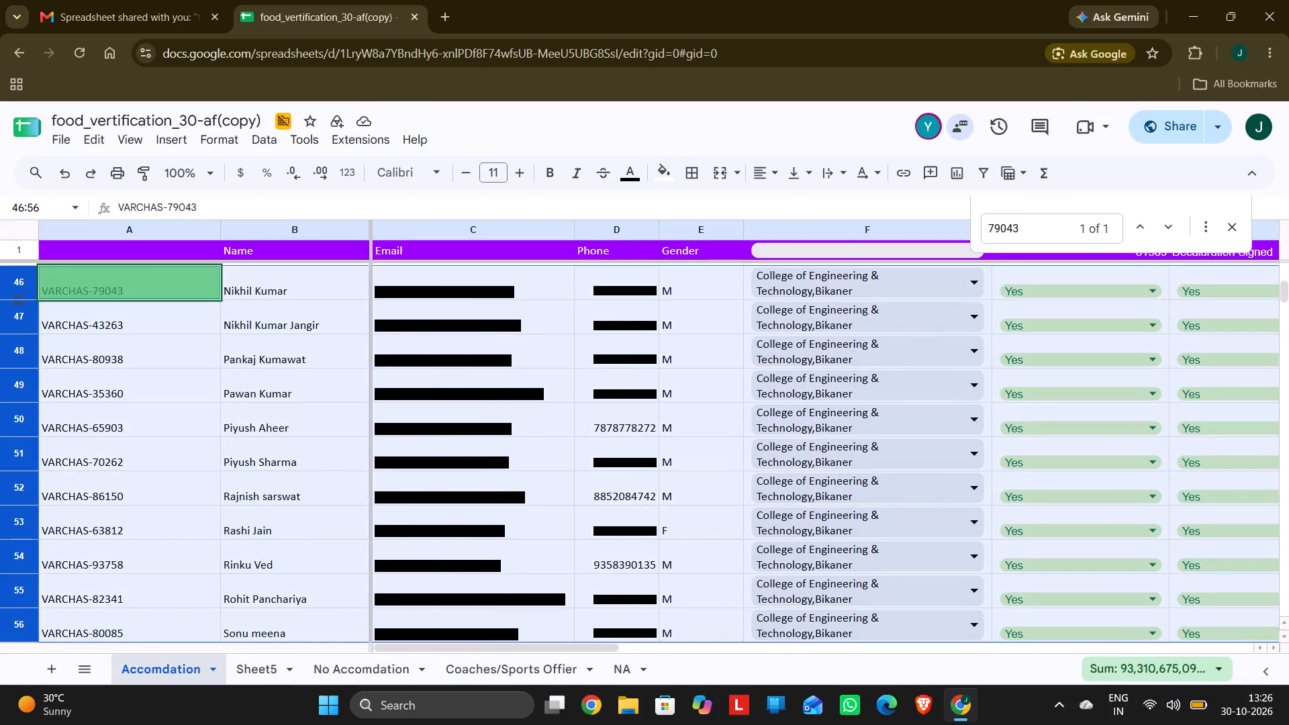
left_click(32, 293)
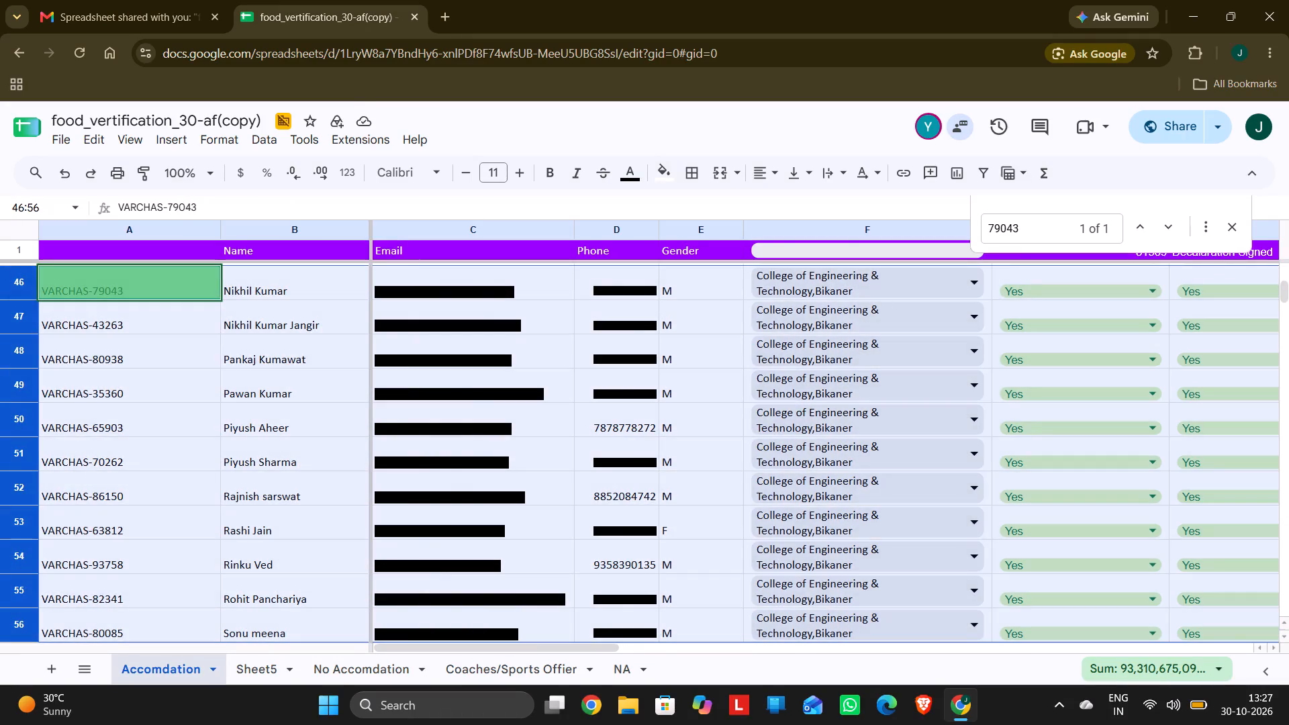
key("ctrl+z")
left_click(32, 293)
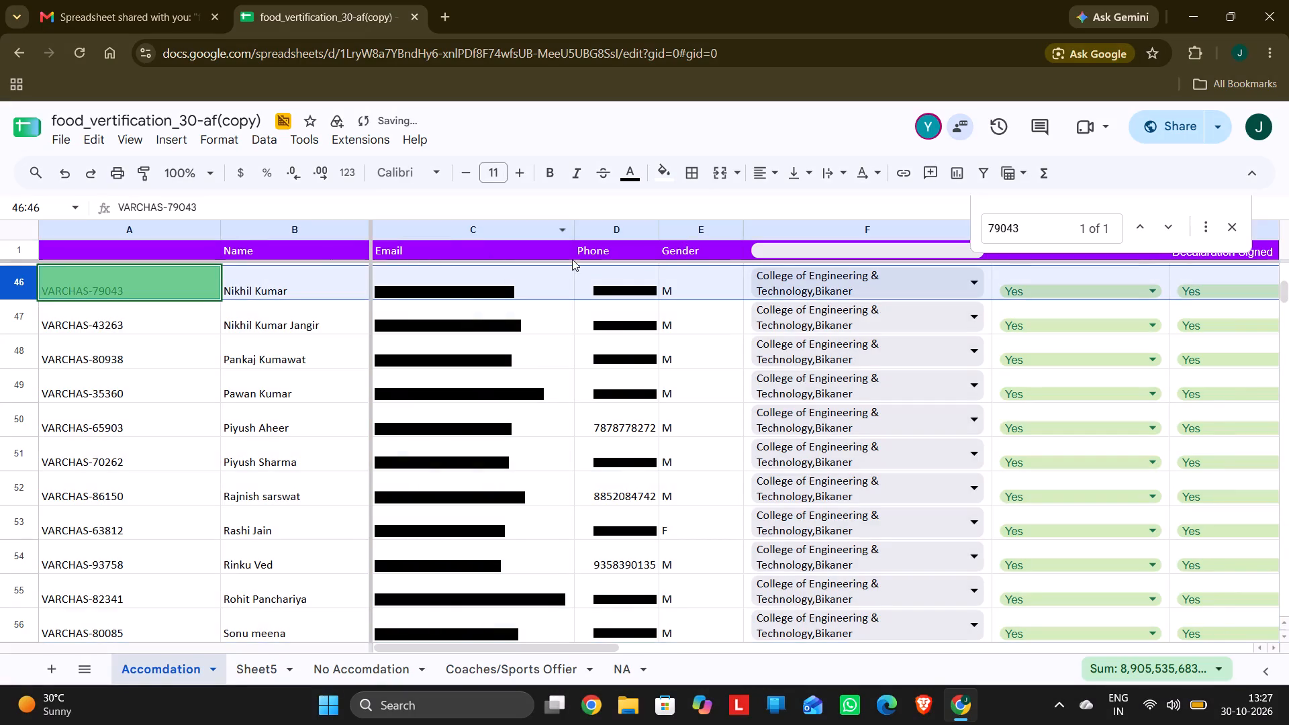
left_click(663, 176)
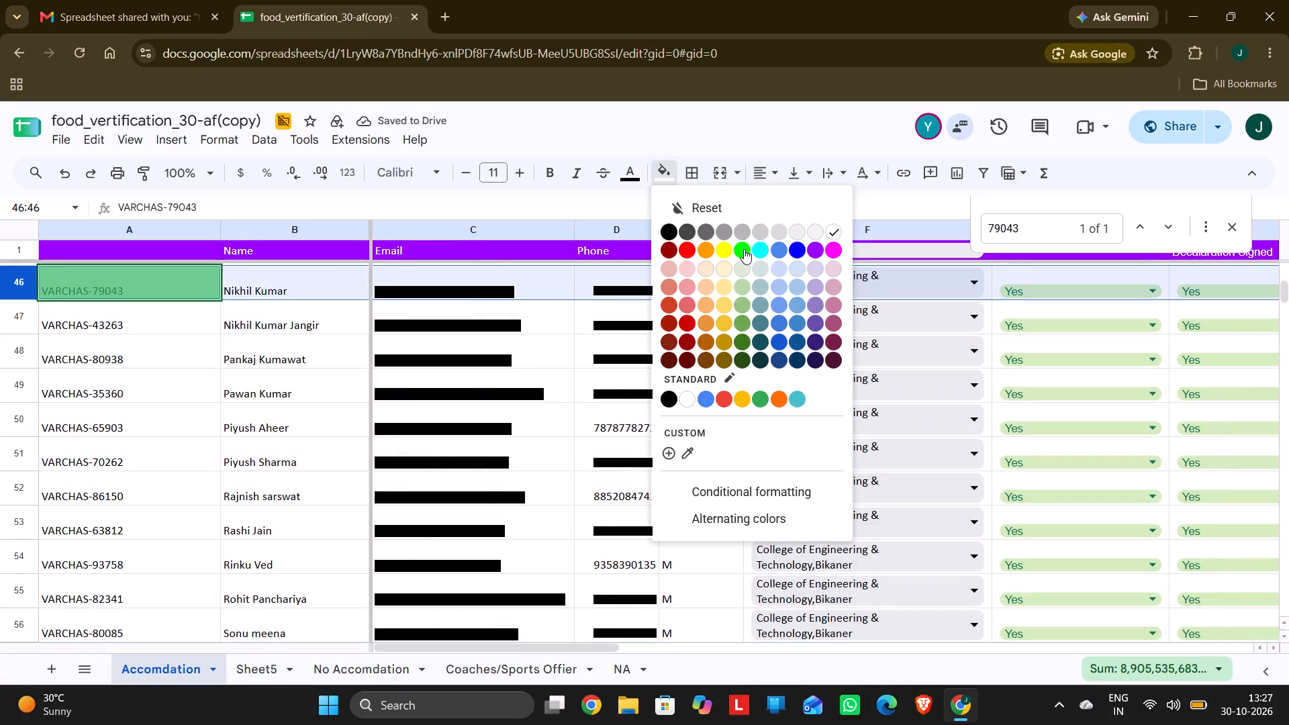
left_click(743, 249)
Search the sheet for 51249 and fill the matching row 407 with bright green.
left_click_drag(1040, 222, 949, 237)
key("BackSpace")
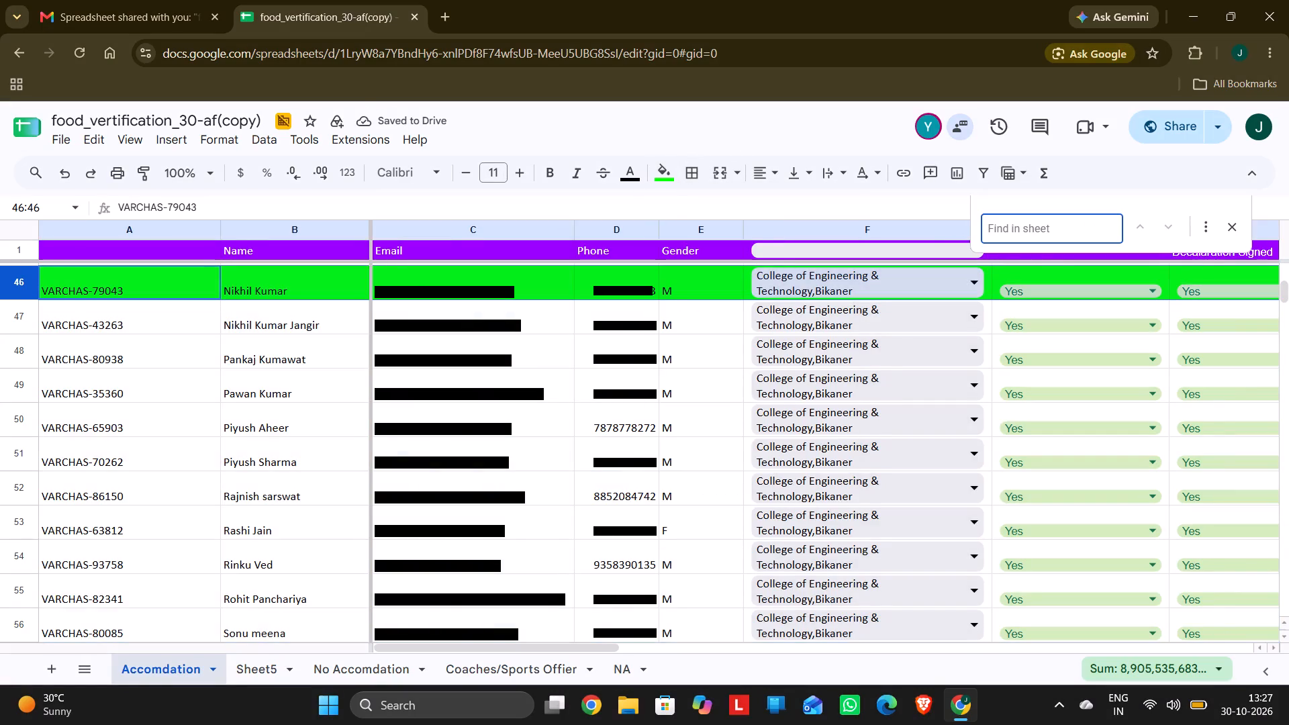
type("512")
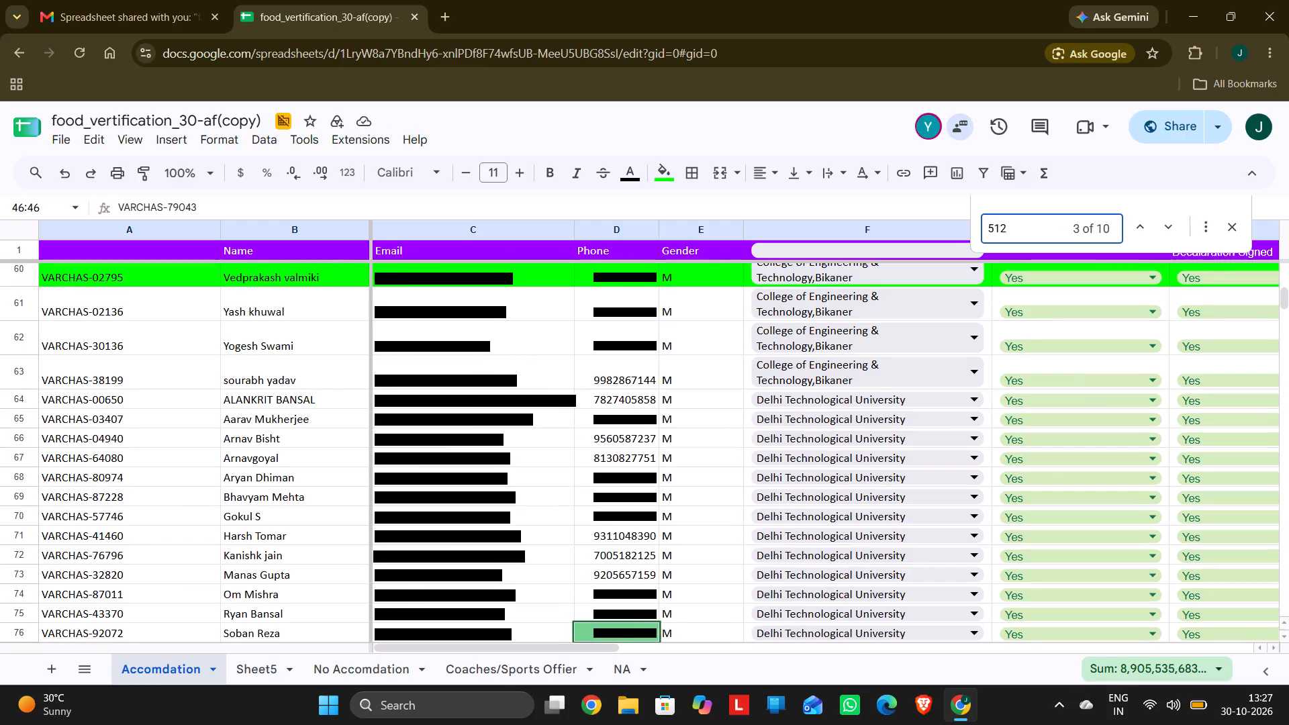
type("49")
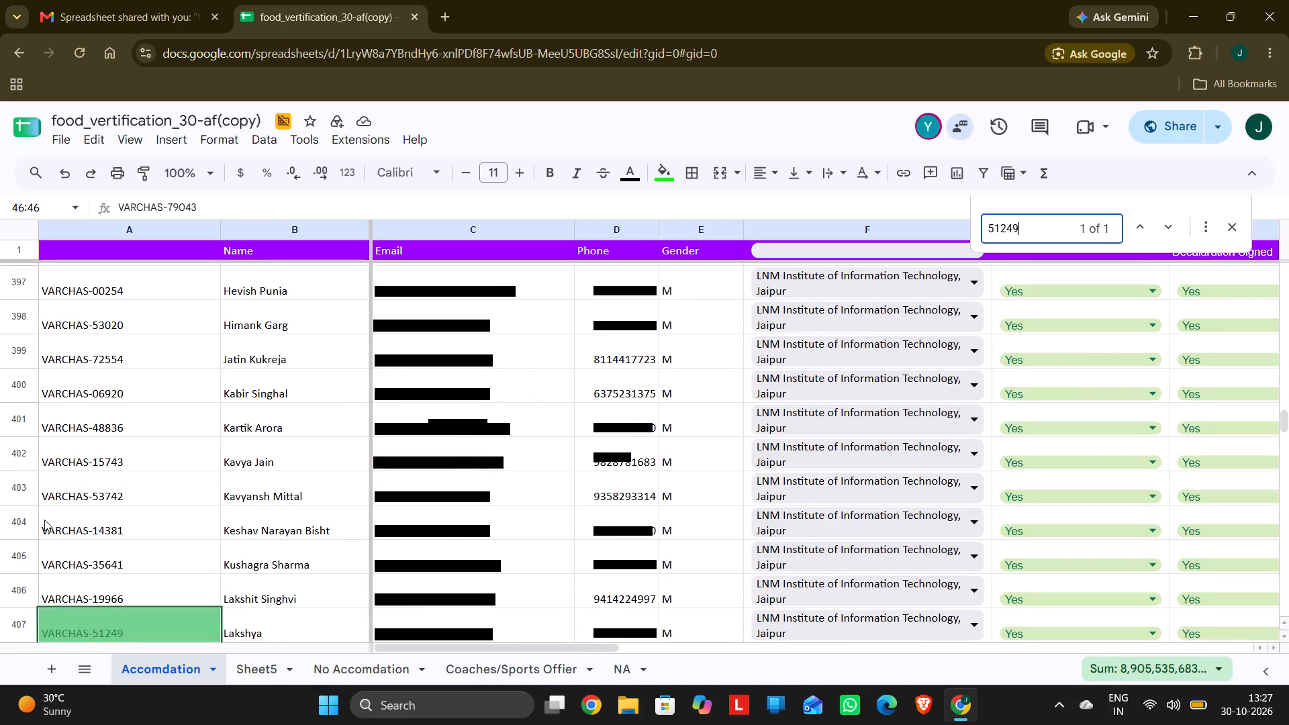
left_click(21, 622)
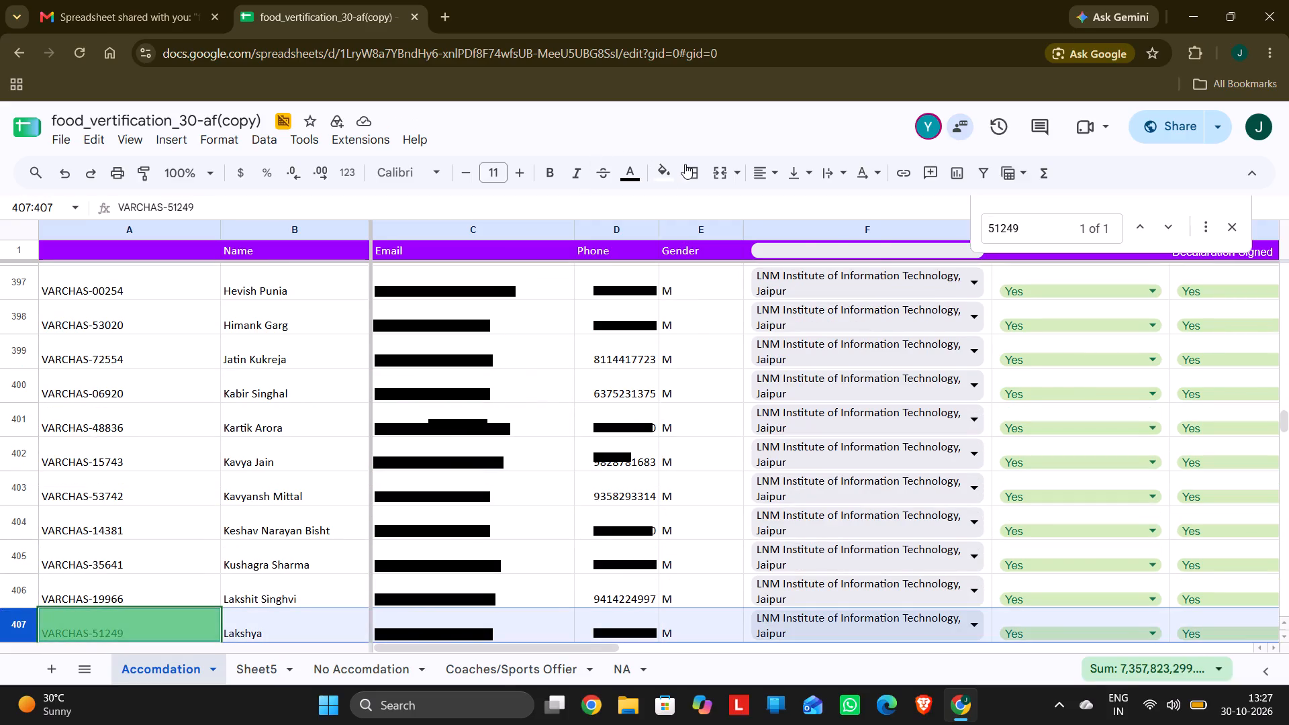
left_click_drag(685, 164, 672, 168)
left_click(672, 168)
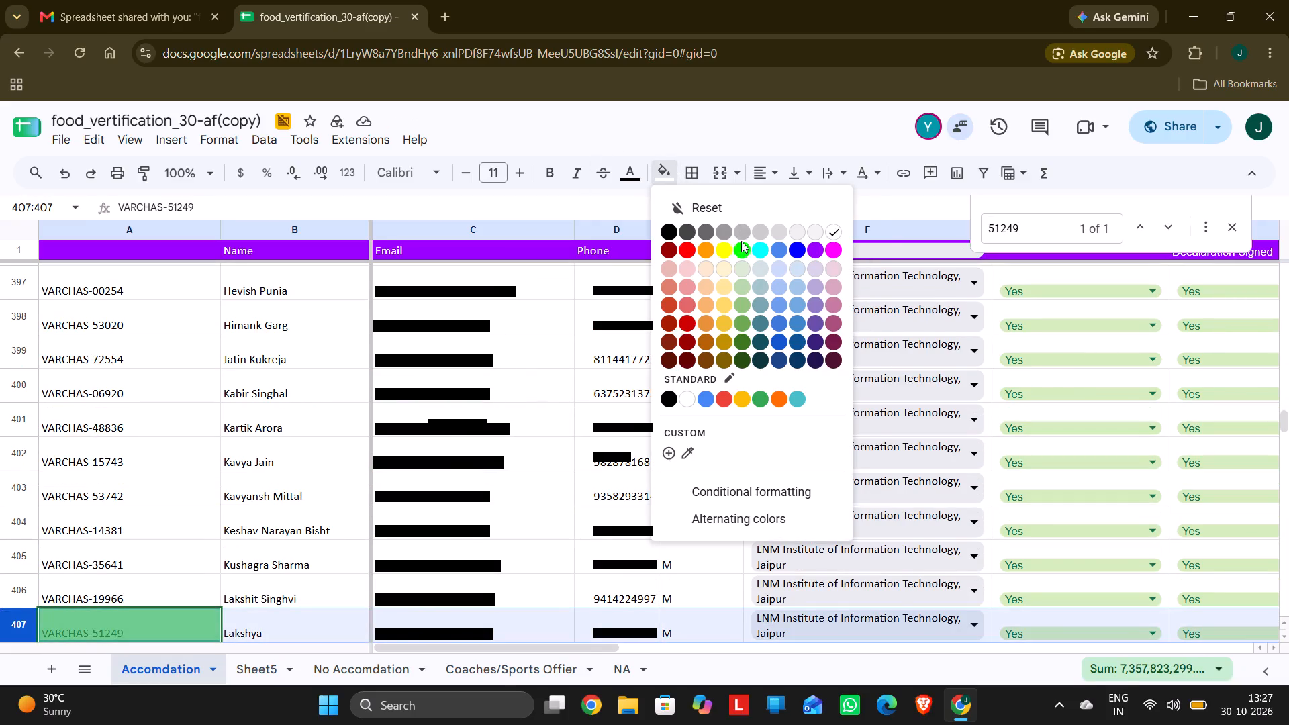
left_click(741, 242)
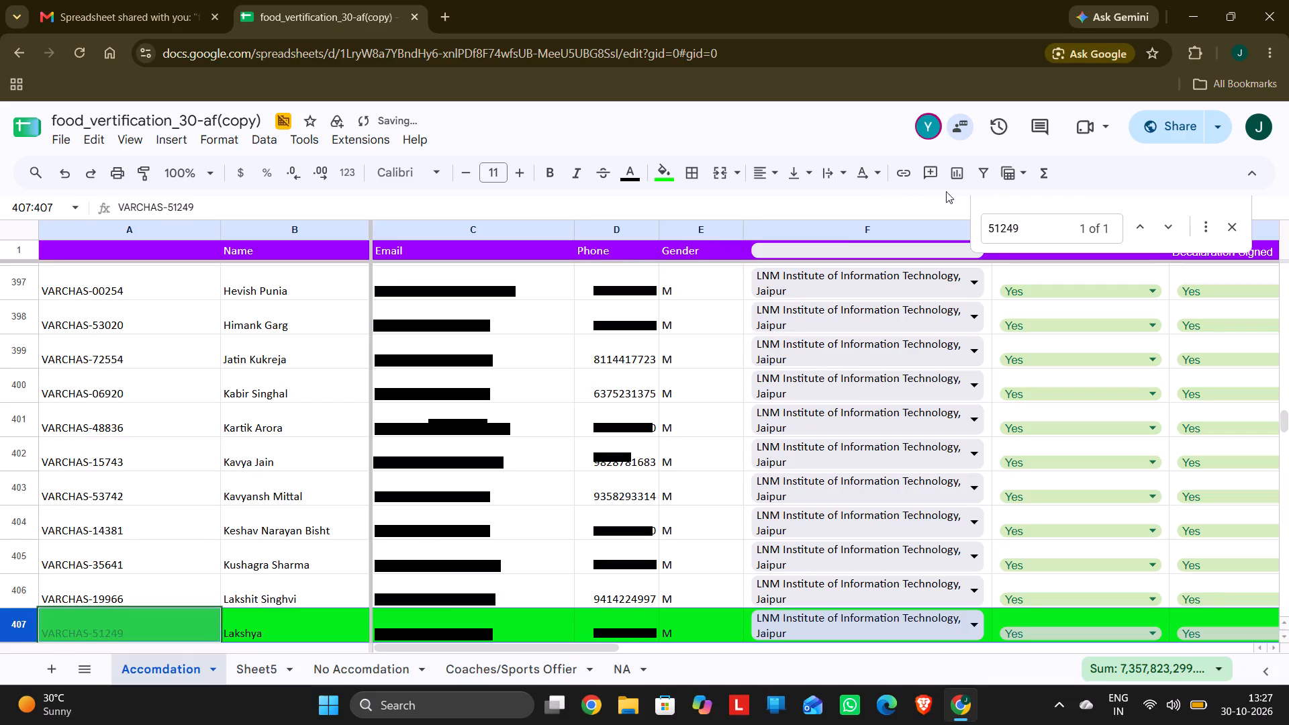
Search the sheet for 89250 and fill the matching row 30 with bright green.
left_click_drag(1021, 225, 952, 225)
key("BackSpace")
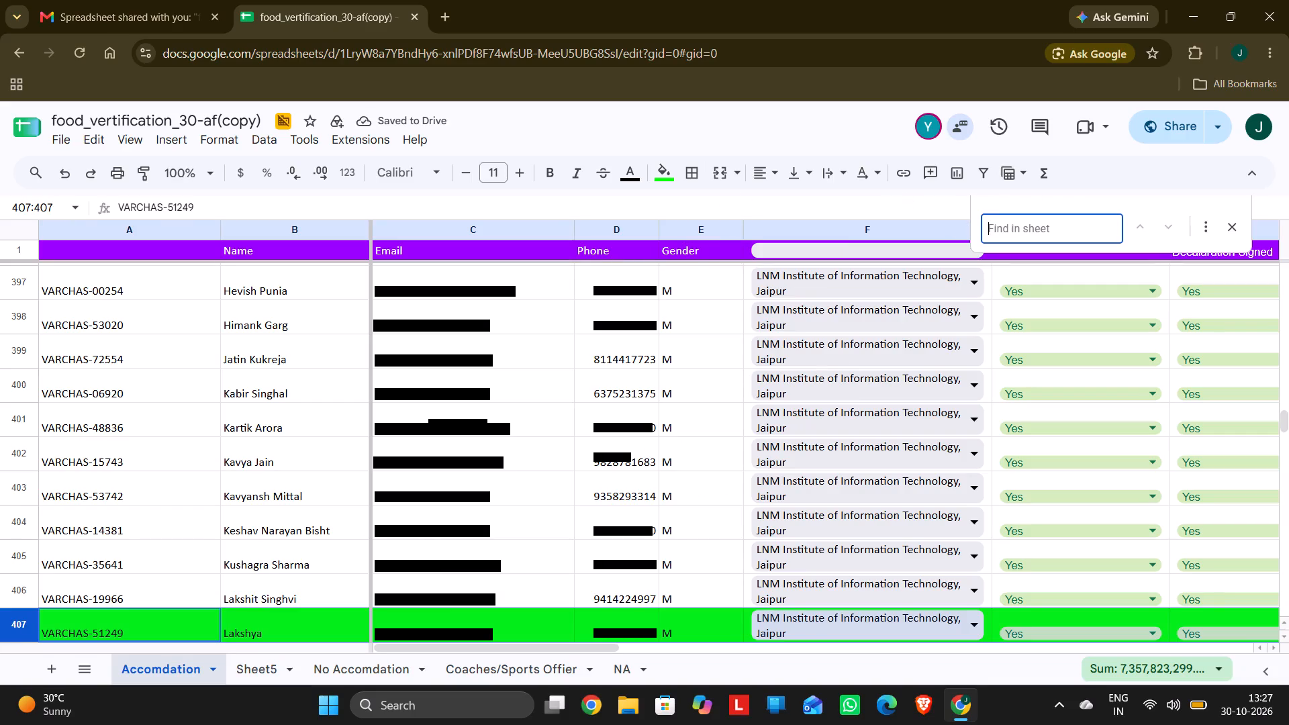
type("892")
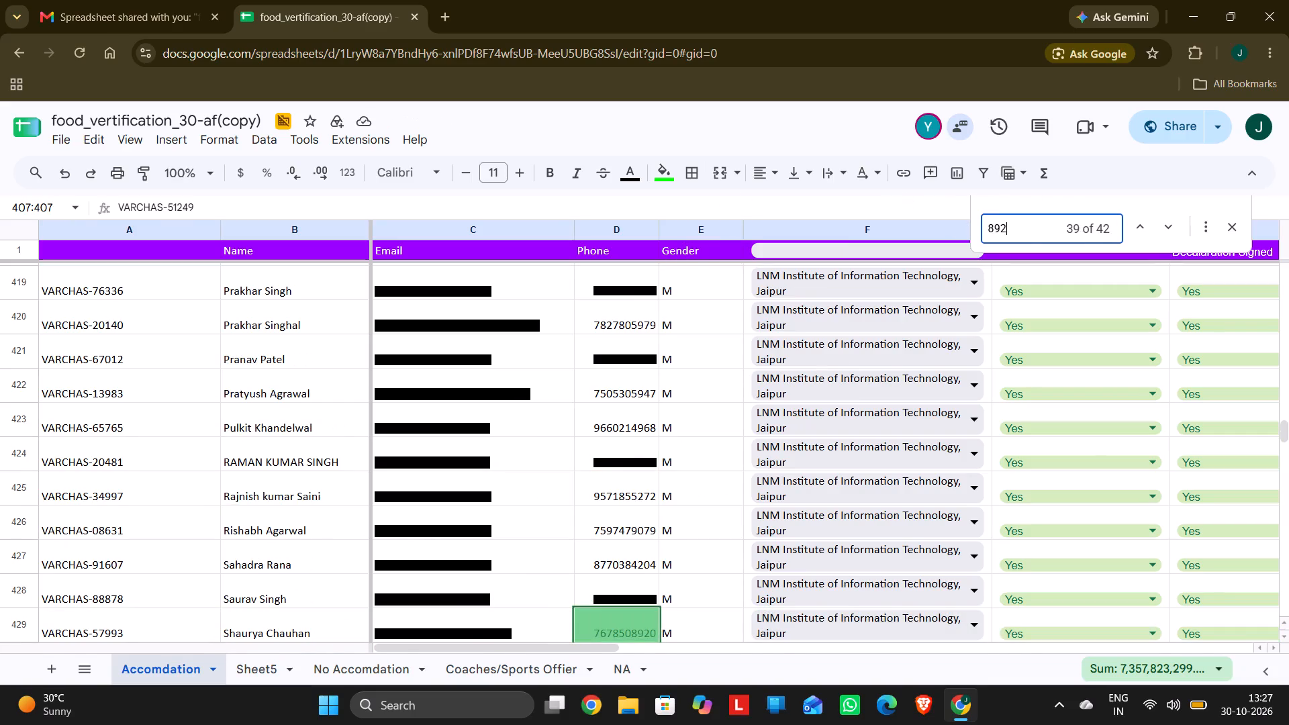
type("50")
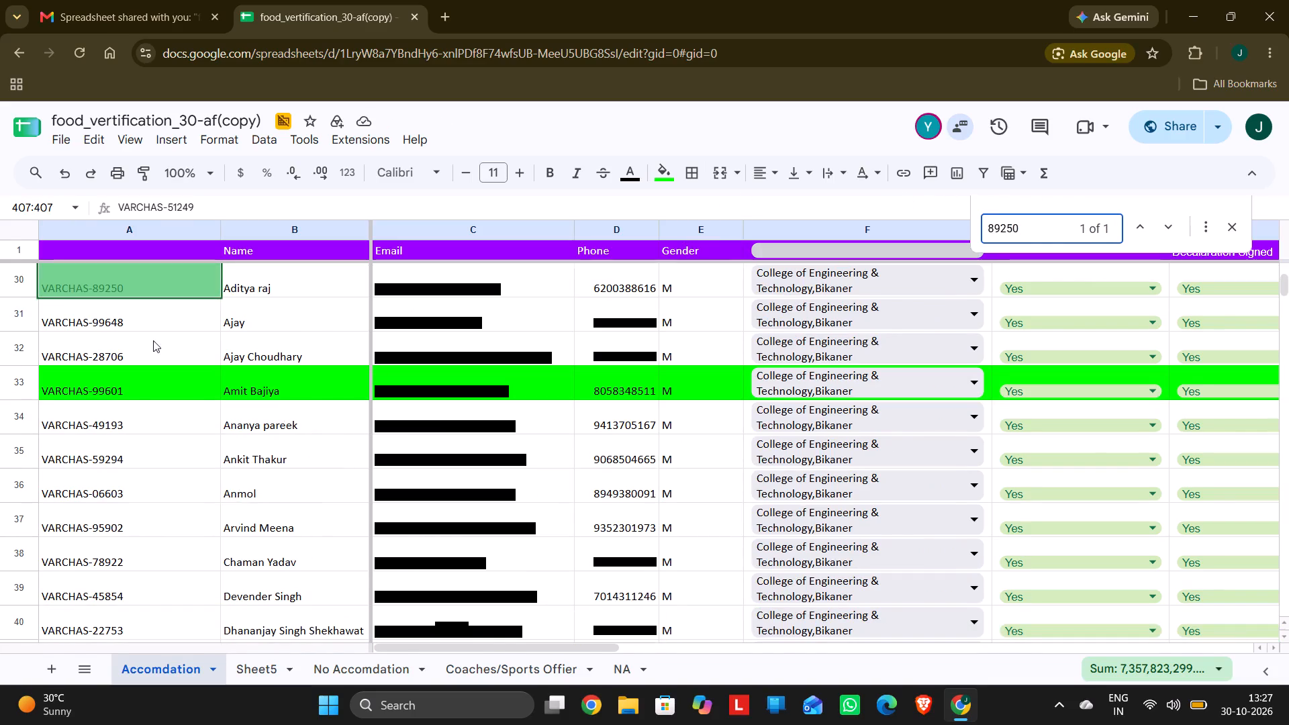
left_click(26, 289)
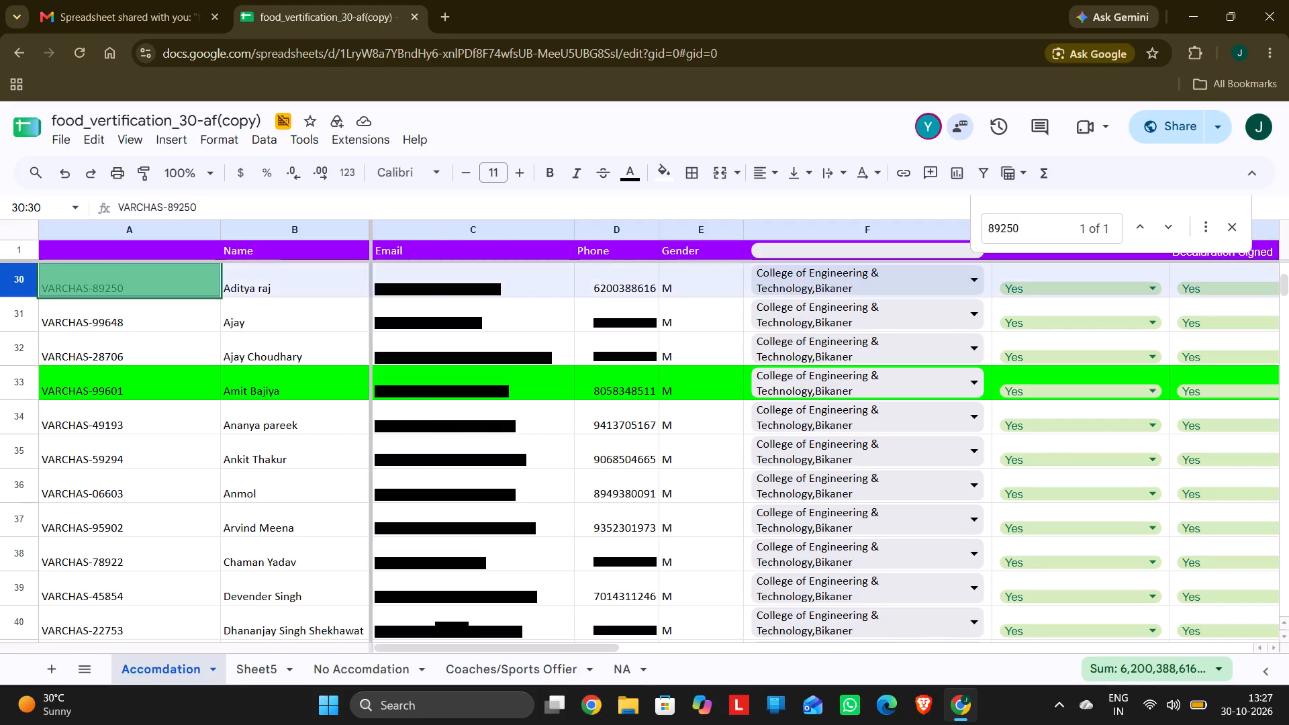
left_click(665, 162)
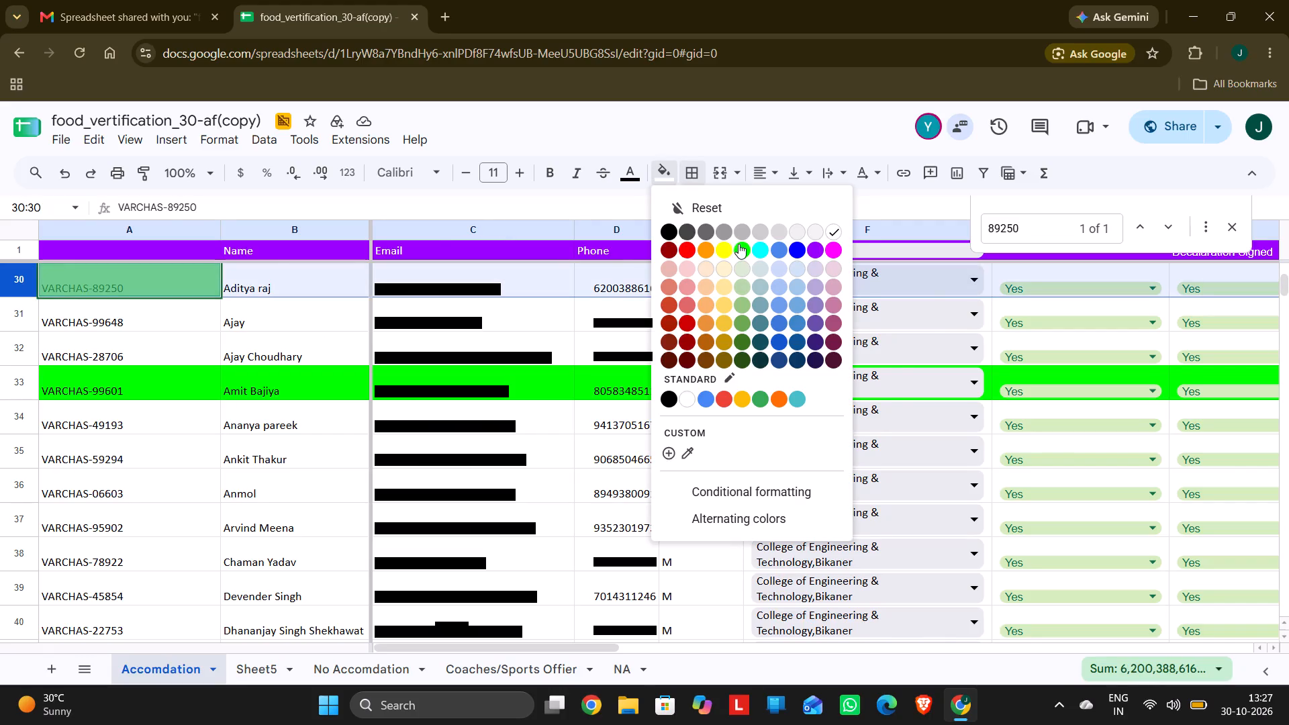
left_click(738, 244)
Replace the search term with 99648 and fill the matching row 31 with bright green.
left_click(1030, 230)
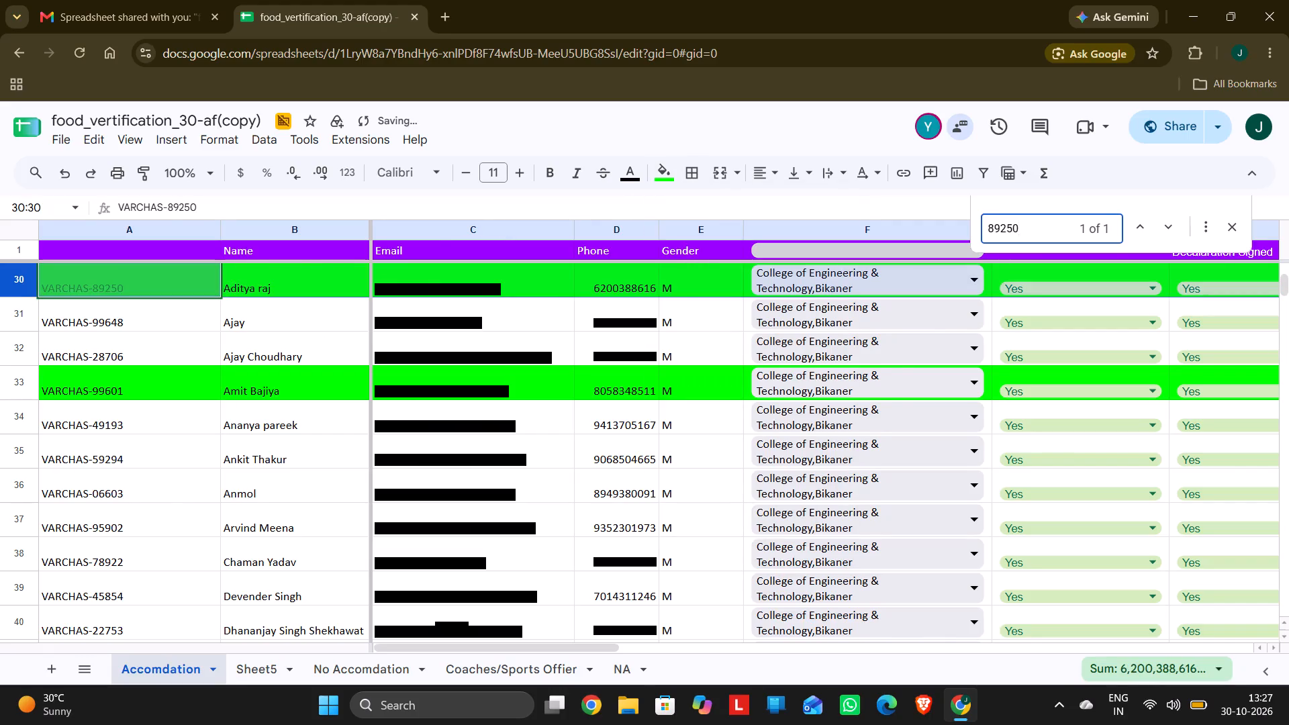
key("BackSpace")
key("BackSpace")
key("BackSpace")
key("BackSpace")
key("BackSpace")
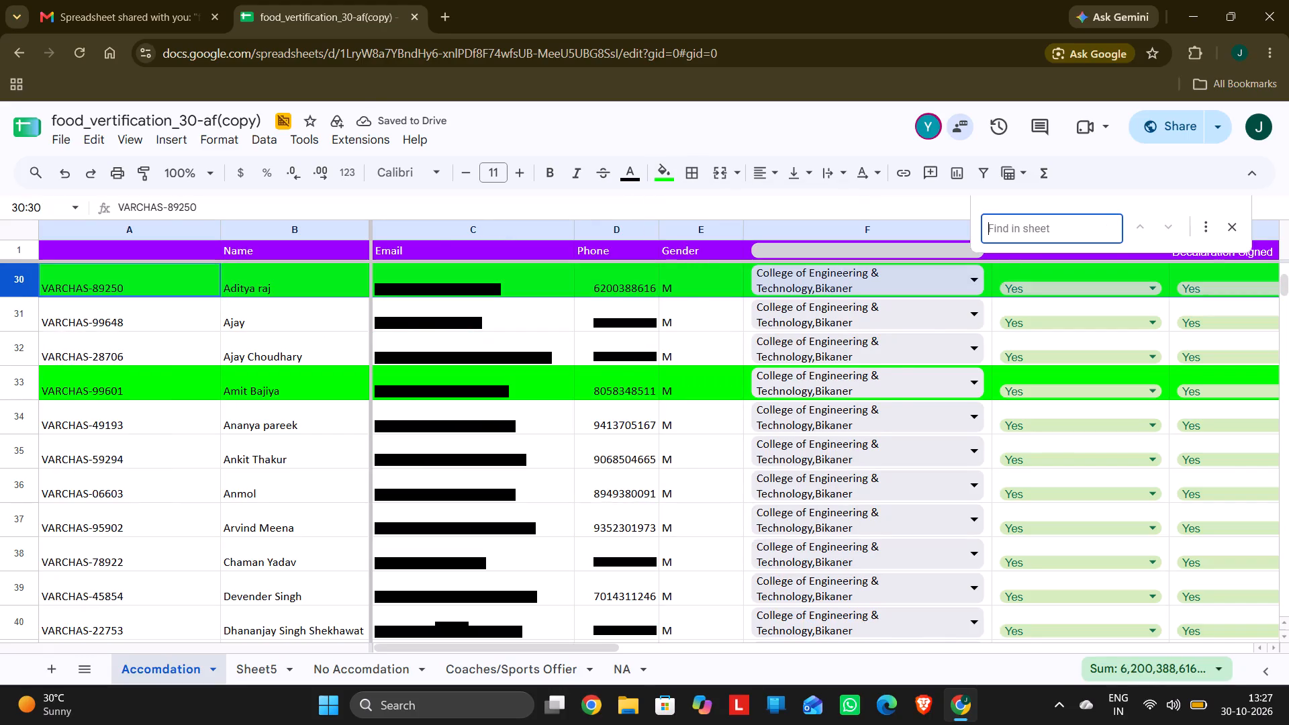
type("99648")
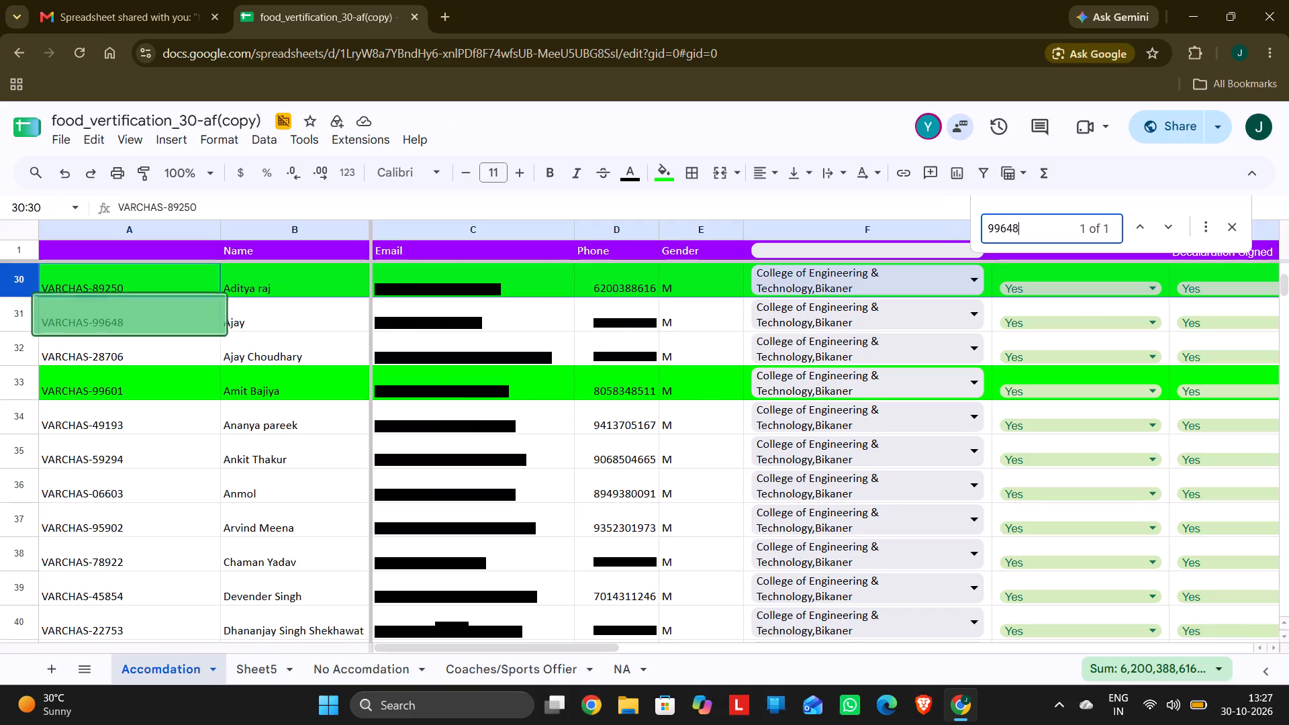
left_click(21, 312)
left_click_drag(664, 168, 750, 258)
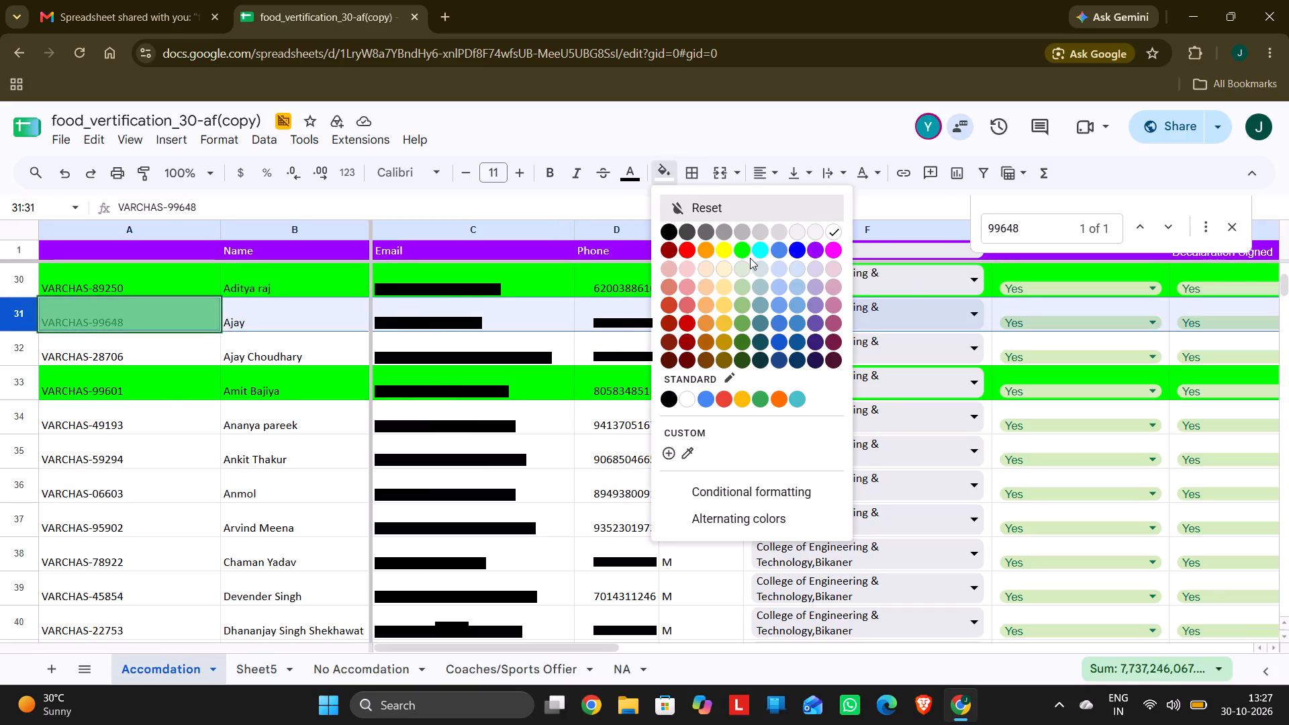
left_click_drag(750, 258, 738, 250)
left_click(738, 250)
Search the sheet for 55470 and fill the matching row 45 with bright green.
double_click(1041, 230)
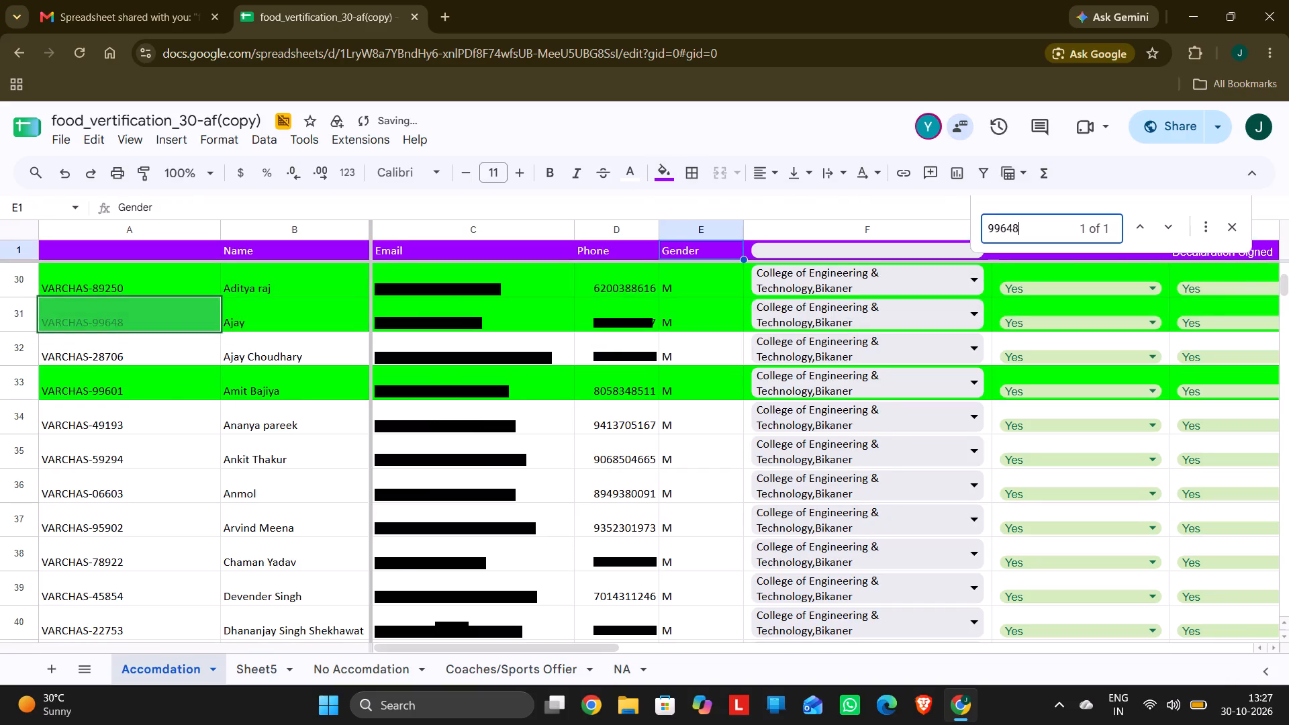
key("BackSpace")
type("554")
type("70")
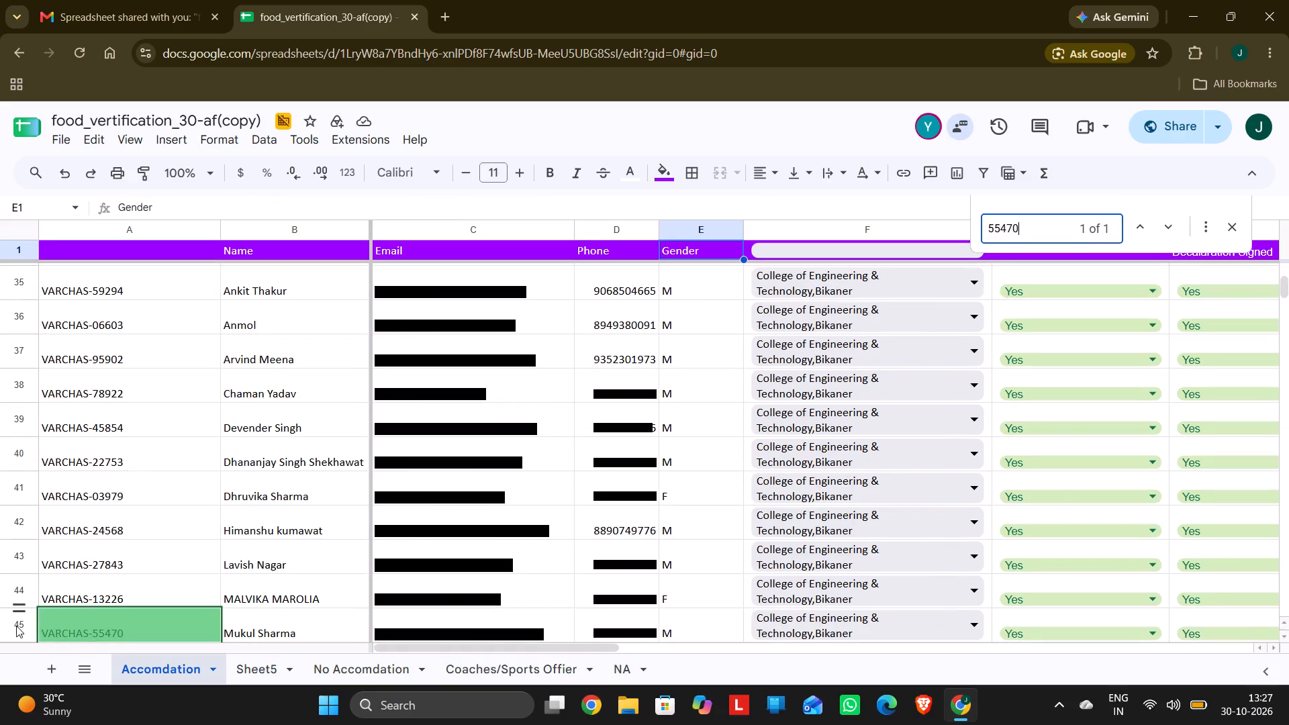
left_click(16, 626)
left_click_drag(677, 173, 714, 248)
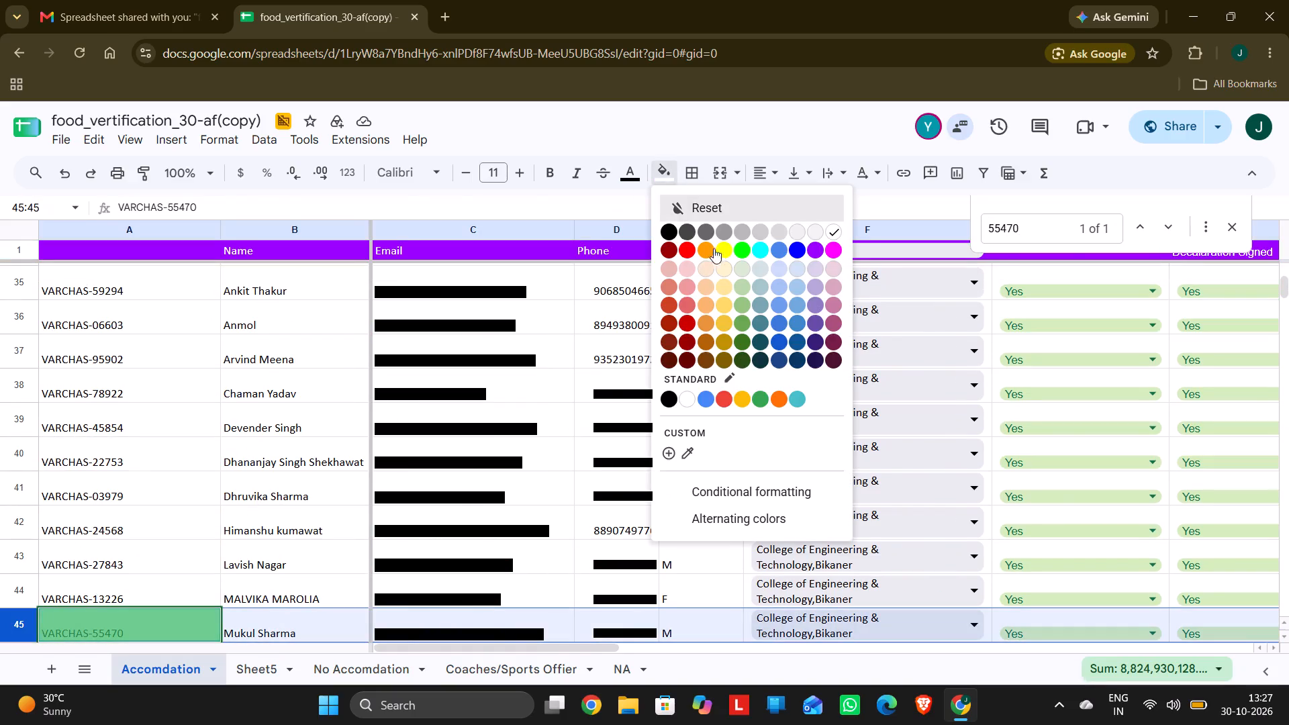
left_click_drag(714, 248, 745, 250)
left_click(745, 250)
Replace the search term with 80085 and try to select the matching row 56.
double_click(1035, 220)
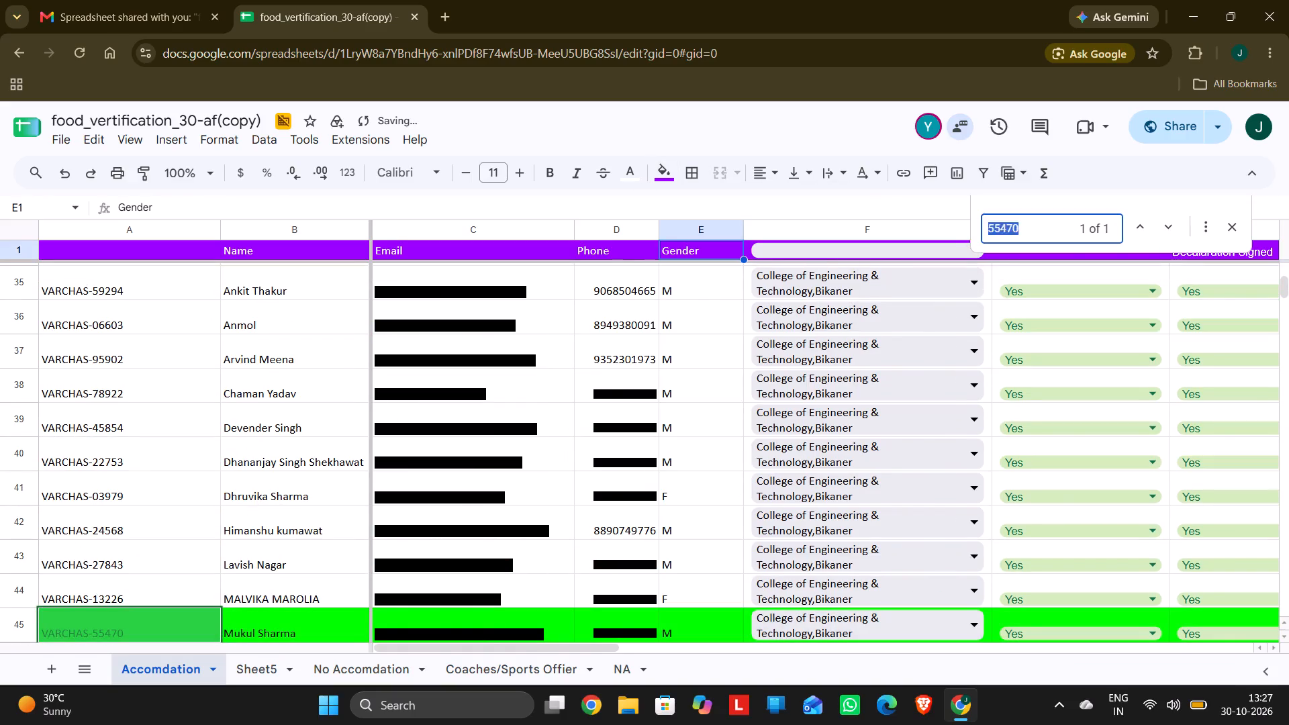
key("BackSpace")
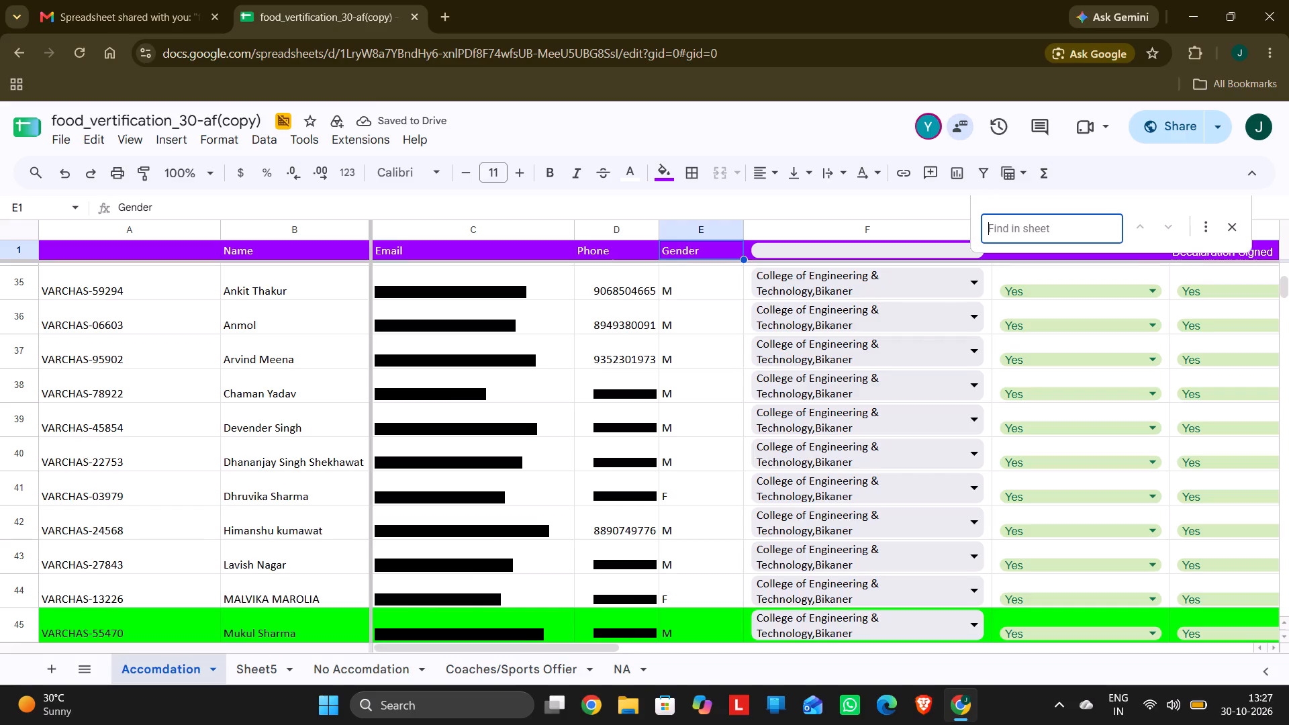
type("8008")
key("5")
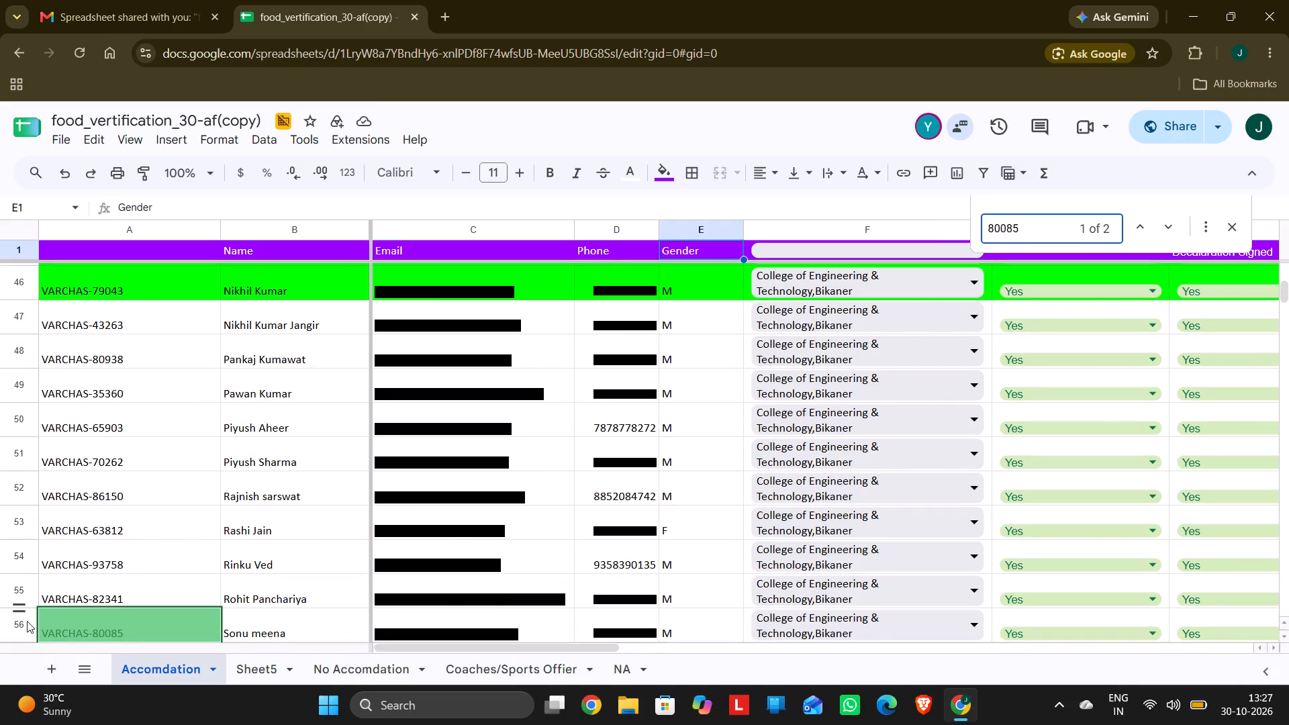
left_click_drag(27, 621, 725, 201)
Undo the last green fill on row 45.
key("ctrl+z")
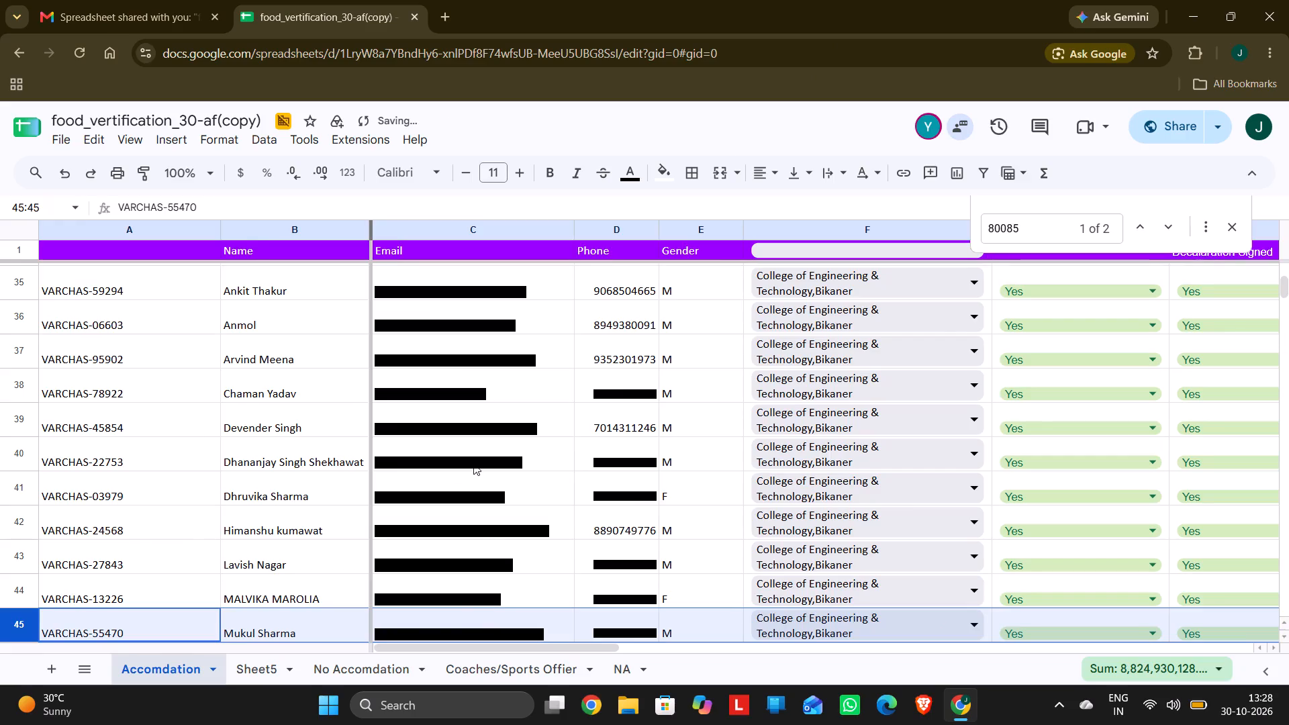
Return to the 80085 match in the ID column and fill its row 56 with bright green.
left_click(1046, 229)
key("Return")
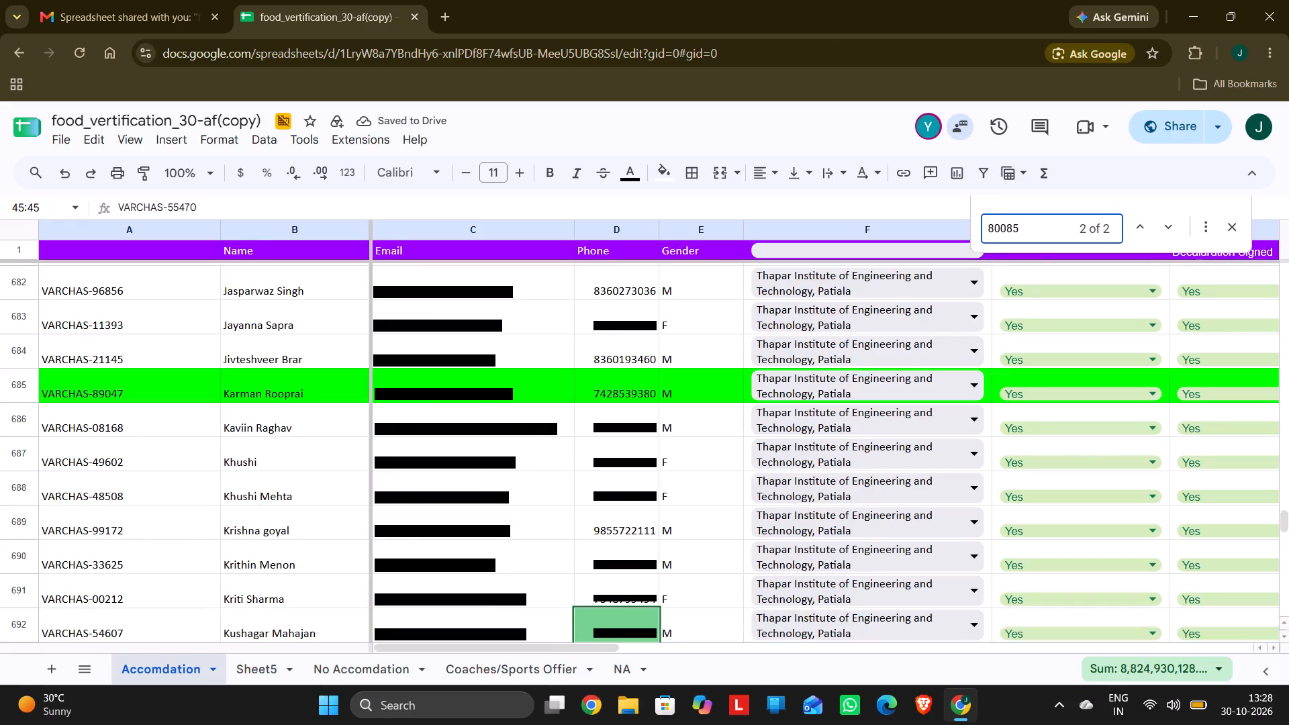
left_click(1139, 227)
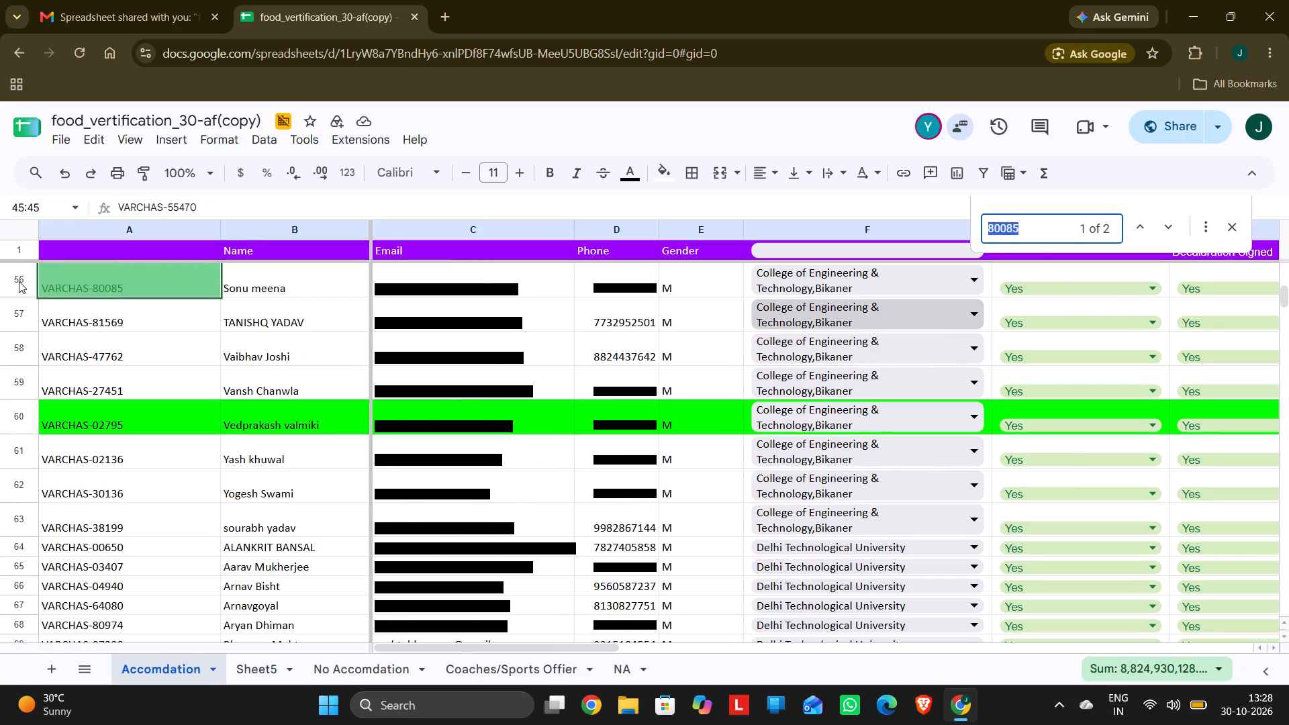
left_click(19, 281)
left_click(542, 199)
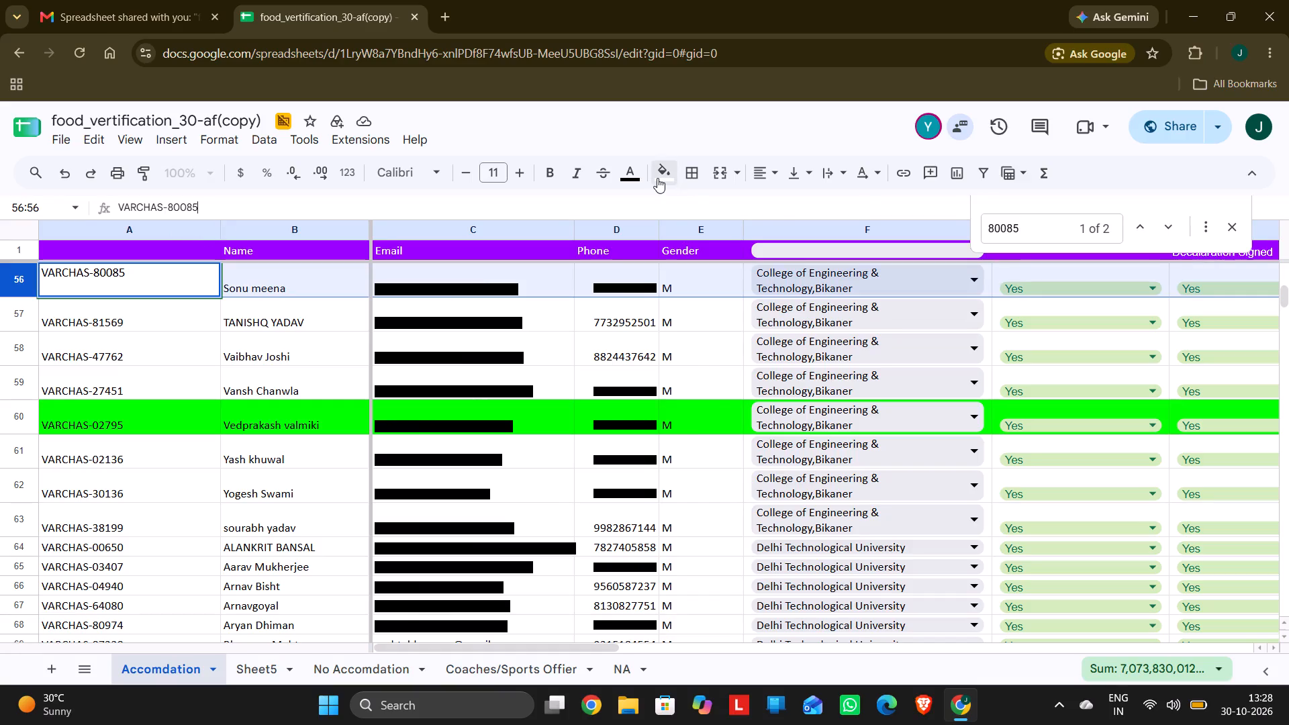
left_click(657, 178)
left_click(745, 250)
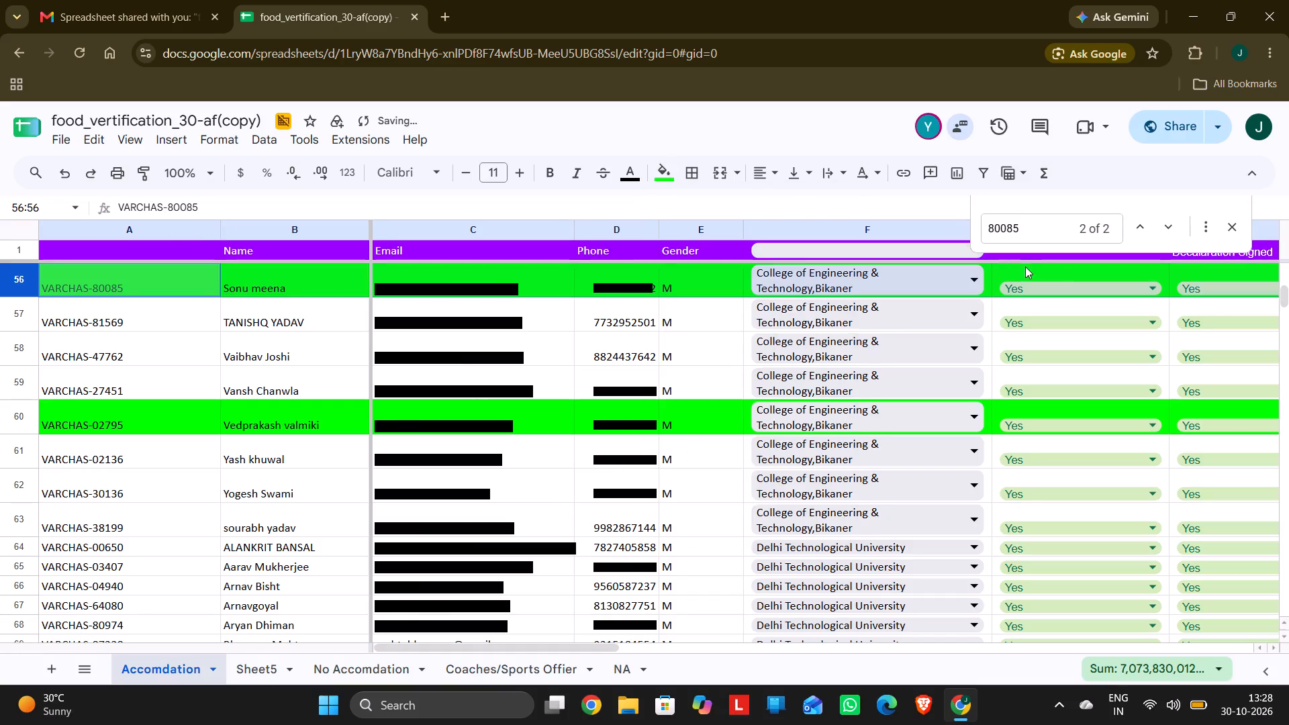
left_click_drag(1024, 220, 915, 230)
key("BackSpace")
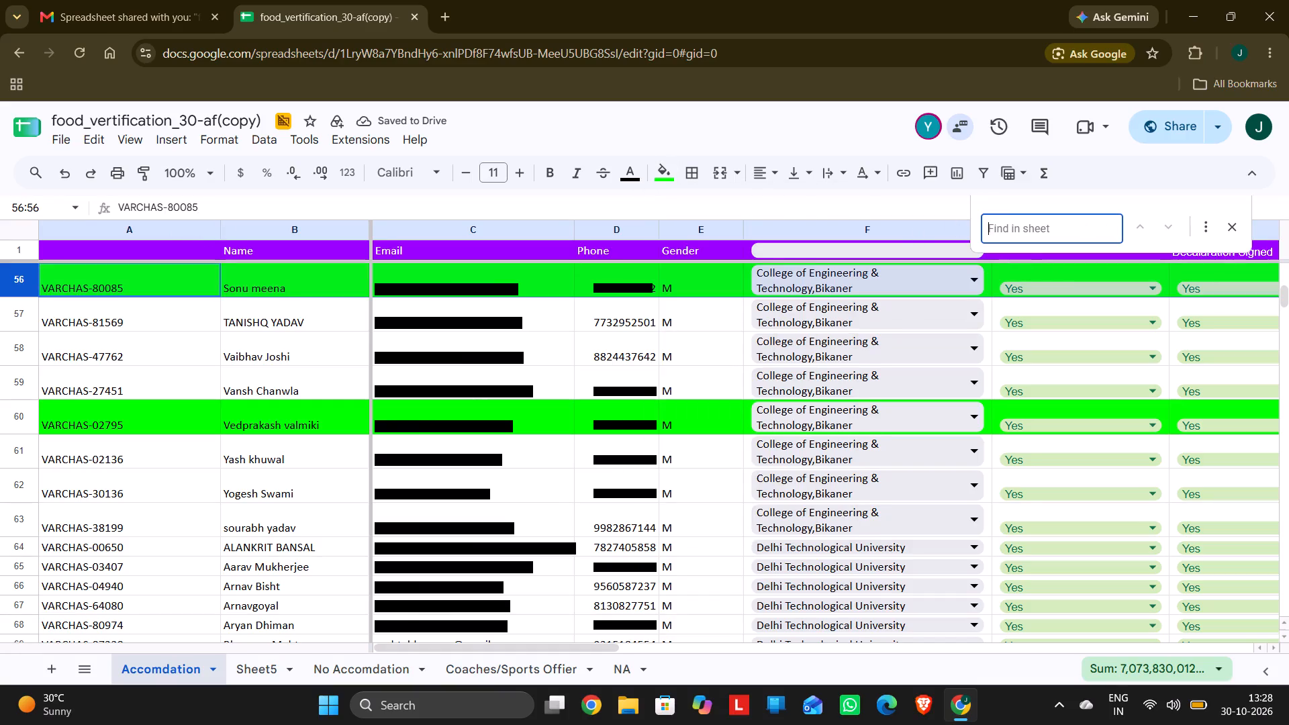
type("274")
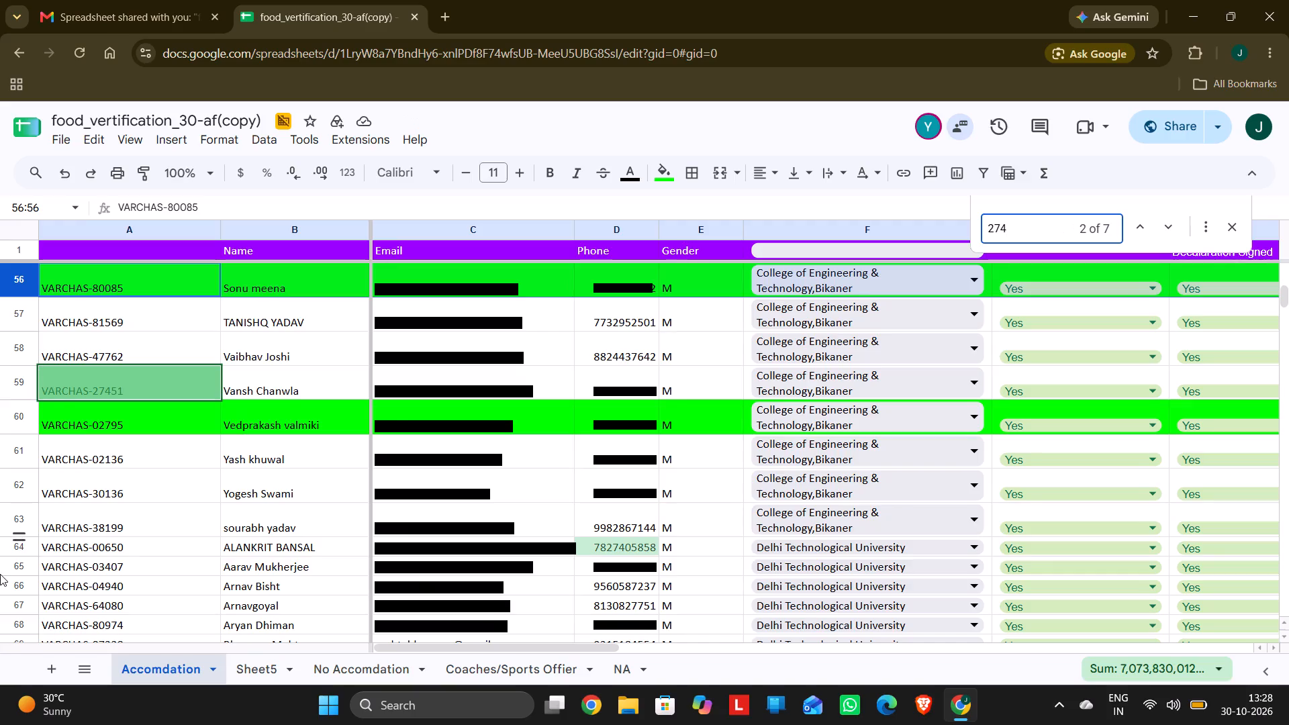
left_click(7, 394)
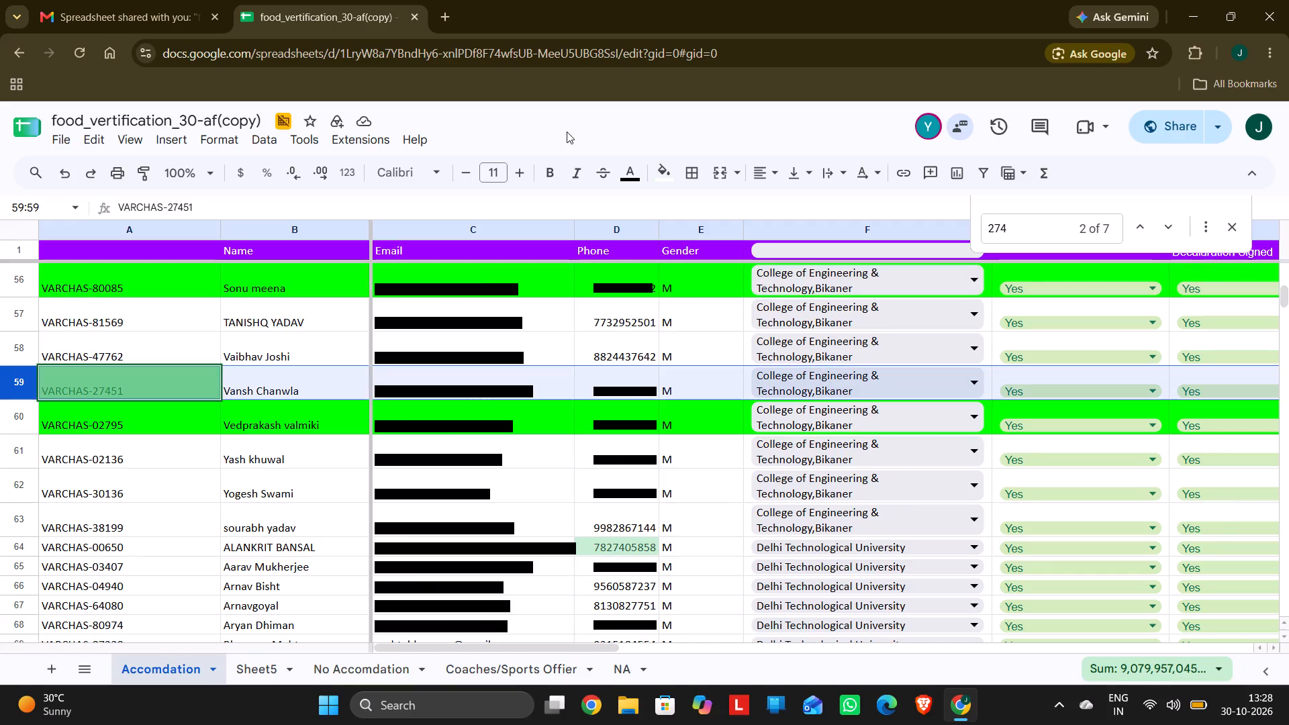
left_click(654, 158)
left_click(667, 178)
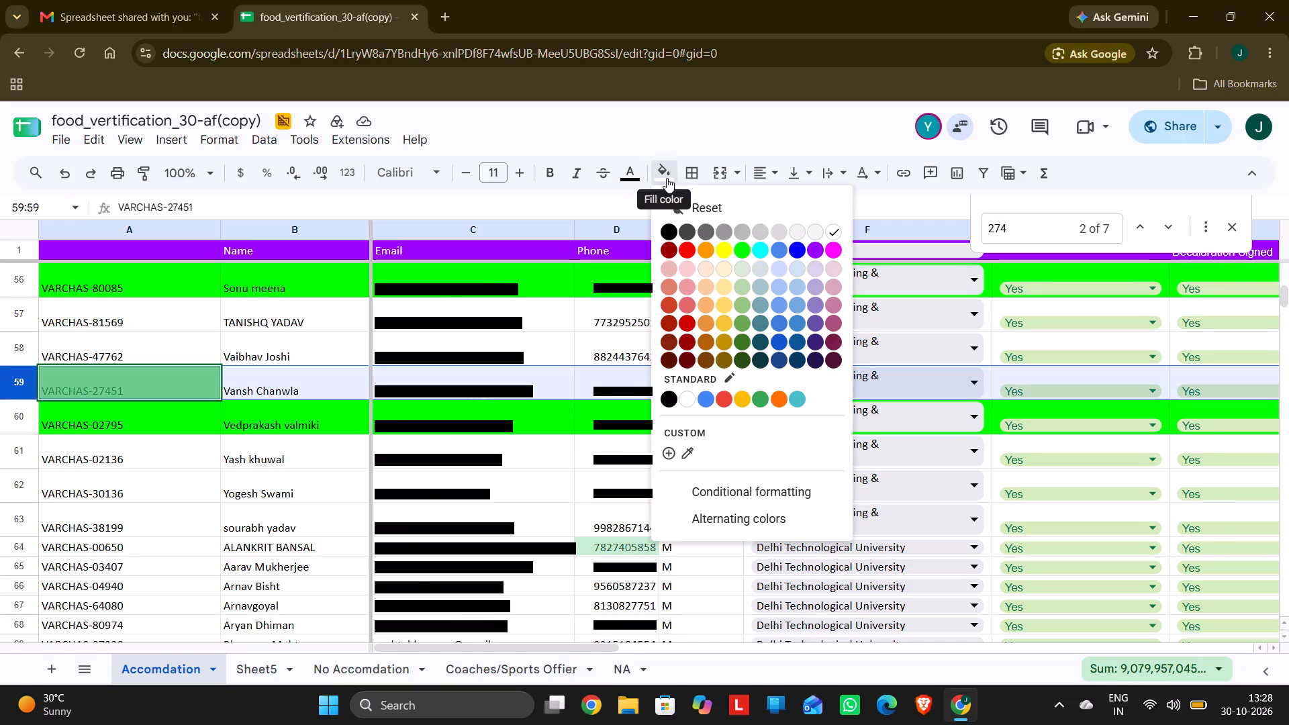
left_click(741, 246)
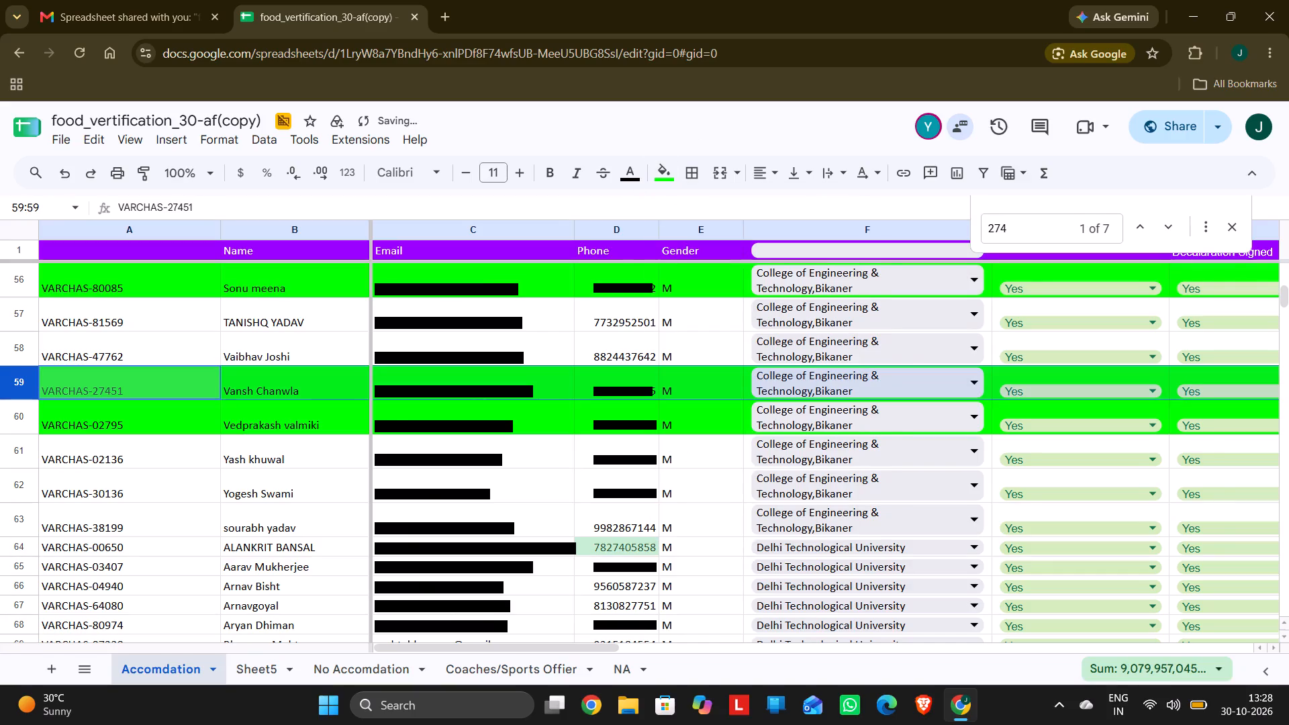
Search the sheet for 87617 and fill the matching row 379 with bright green.
left_click_drag(1028, 227, 930, 242)
key("BackSpace")
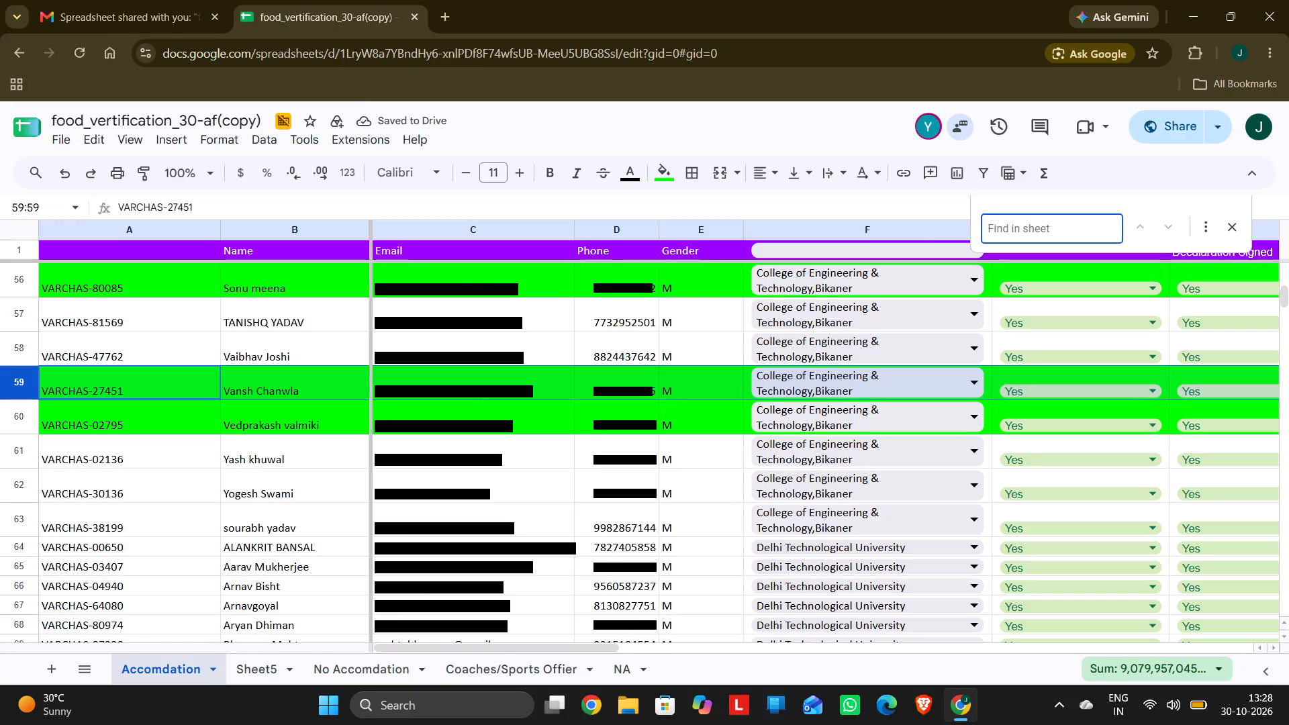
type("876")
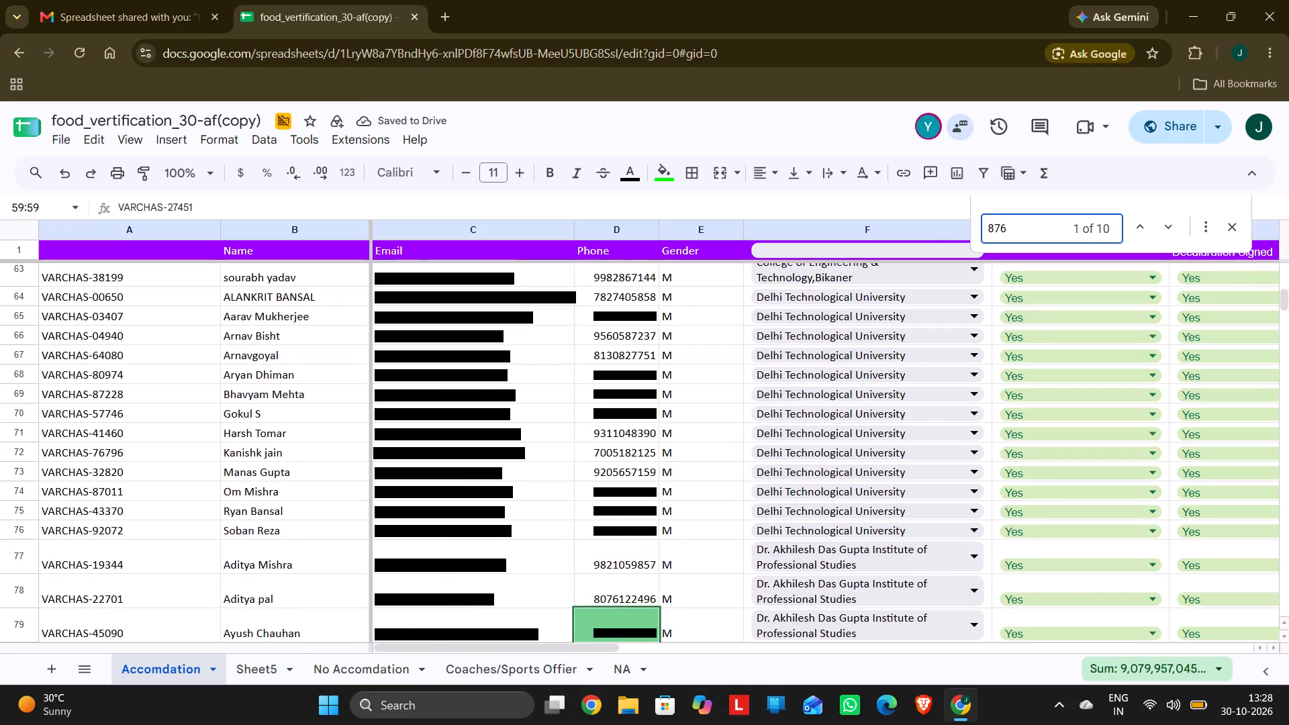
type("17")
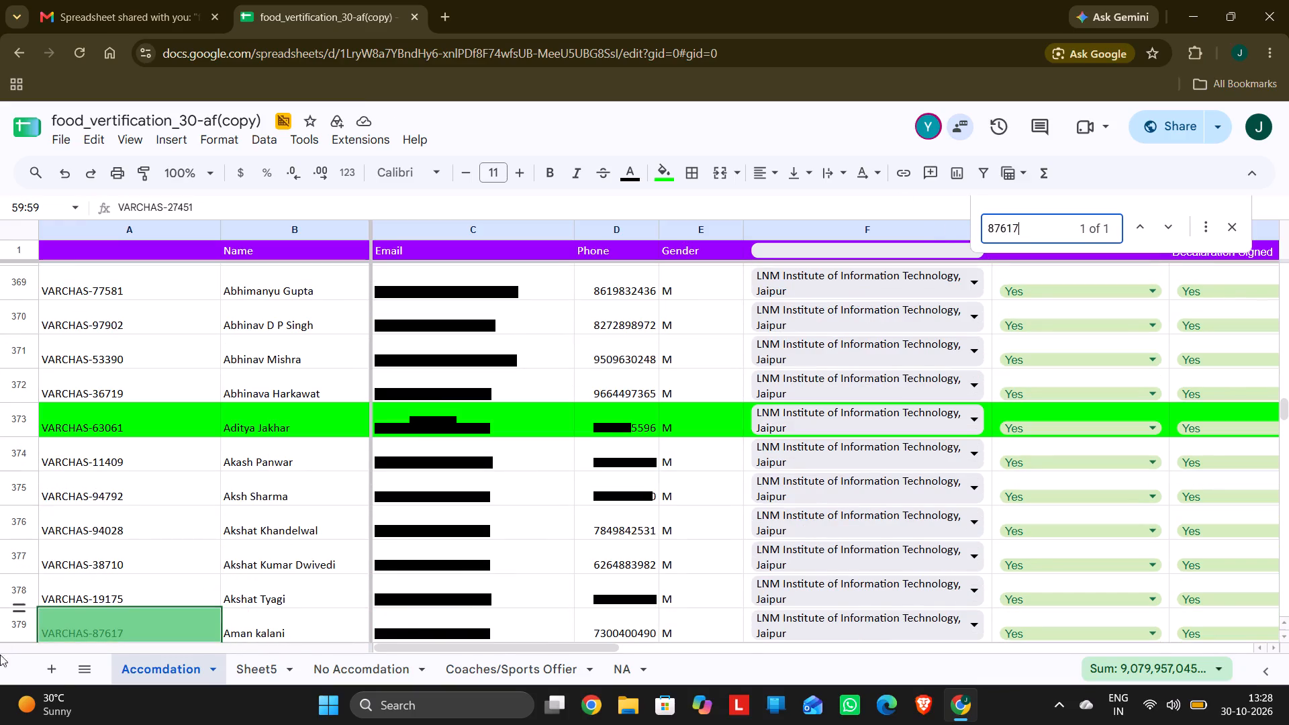
left_click(27, 641)
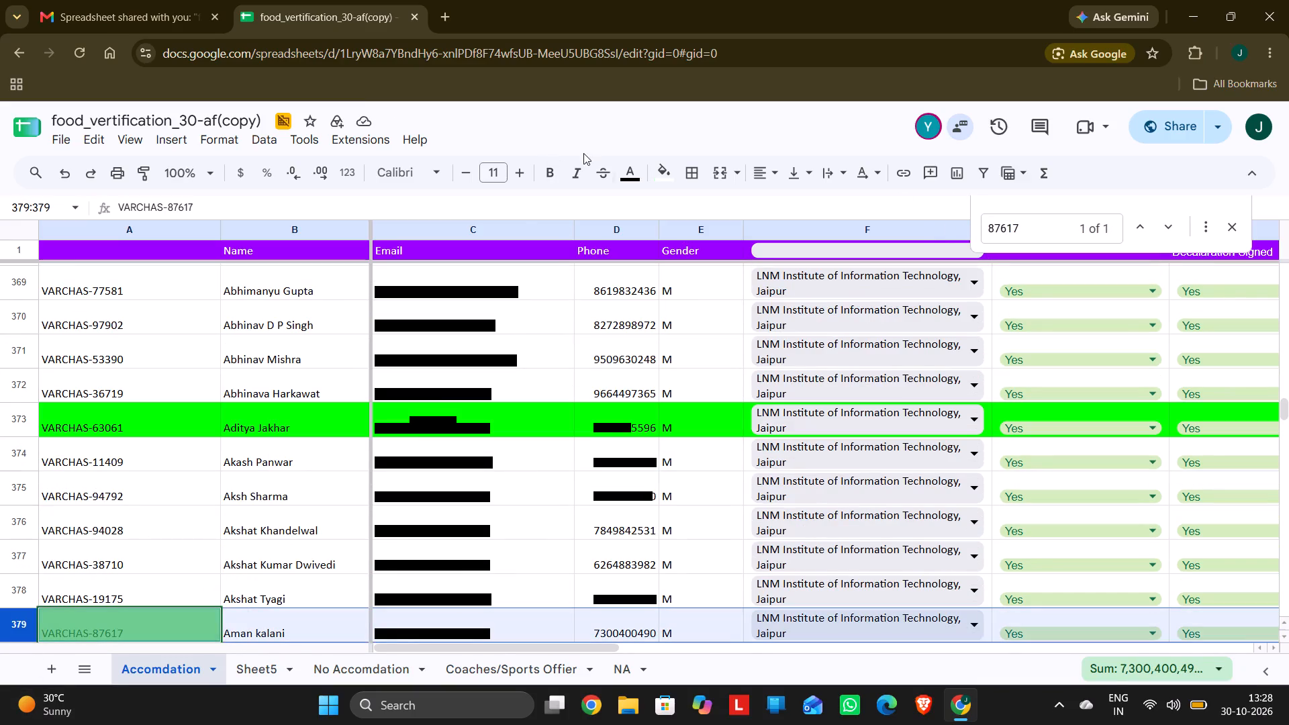
left_click_drag(662, 177, 743, 252)
left_click(743, 252)
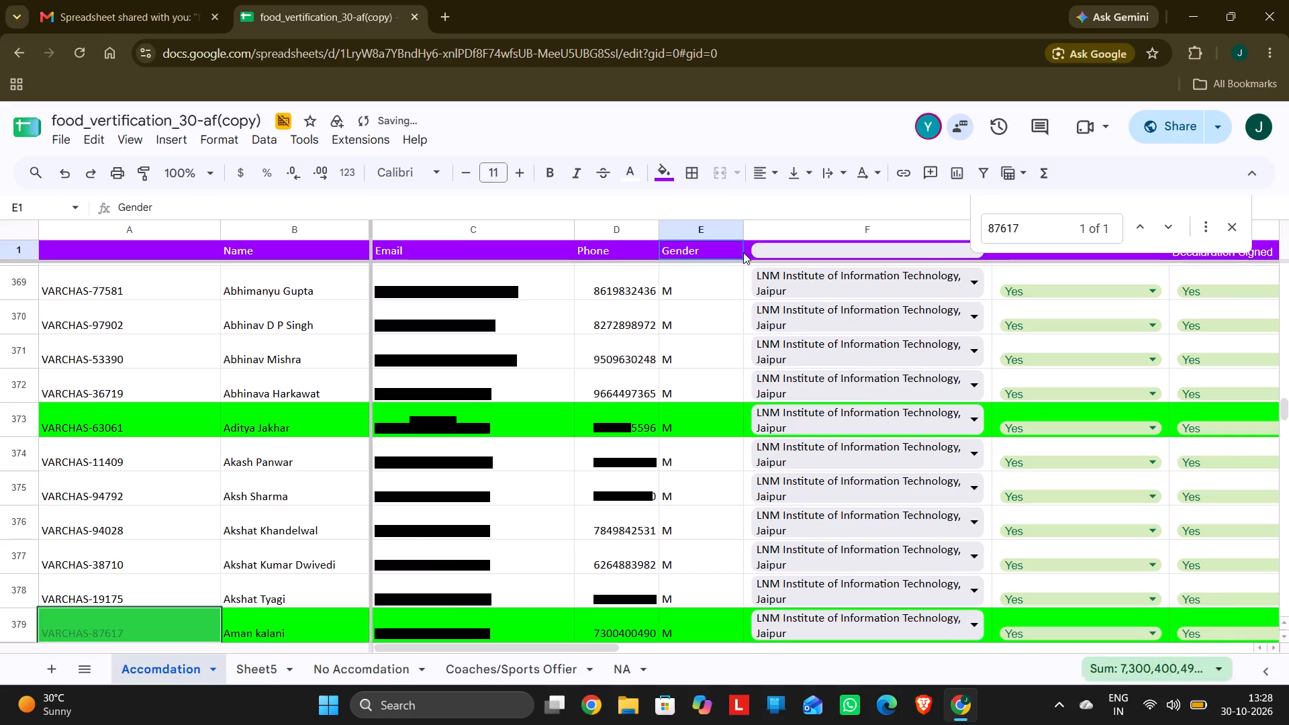
Clear the search term, enter 94792 in the column F header cell, copy it, and undo the cell entry.
left_click_drag(1033, 231, 949, 239)
key("BackSpace")
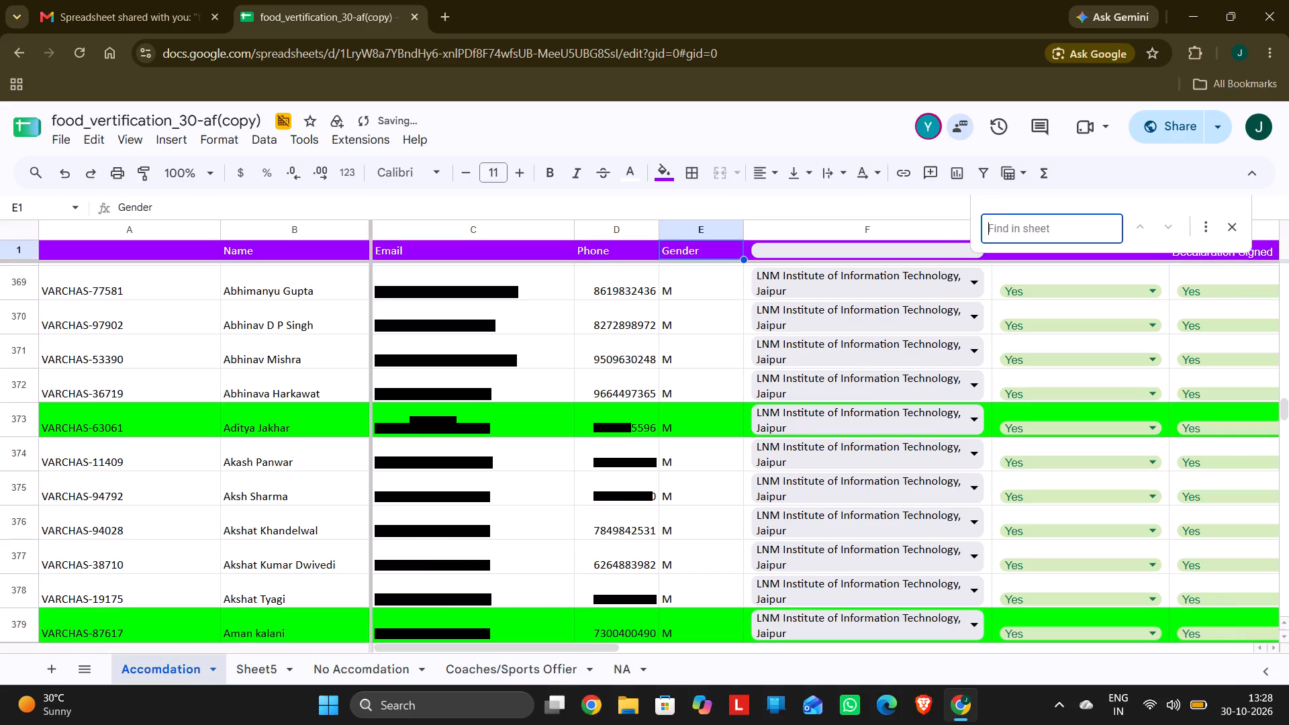
left_click(949, 239)
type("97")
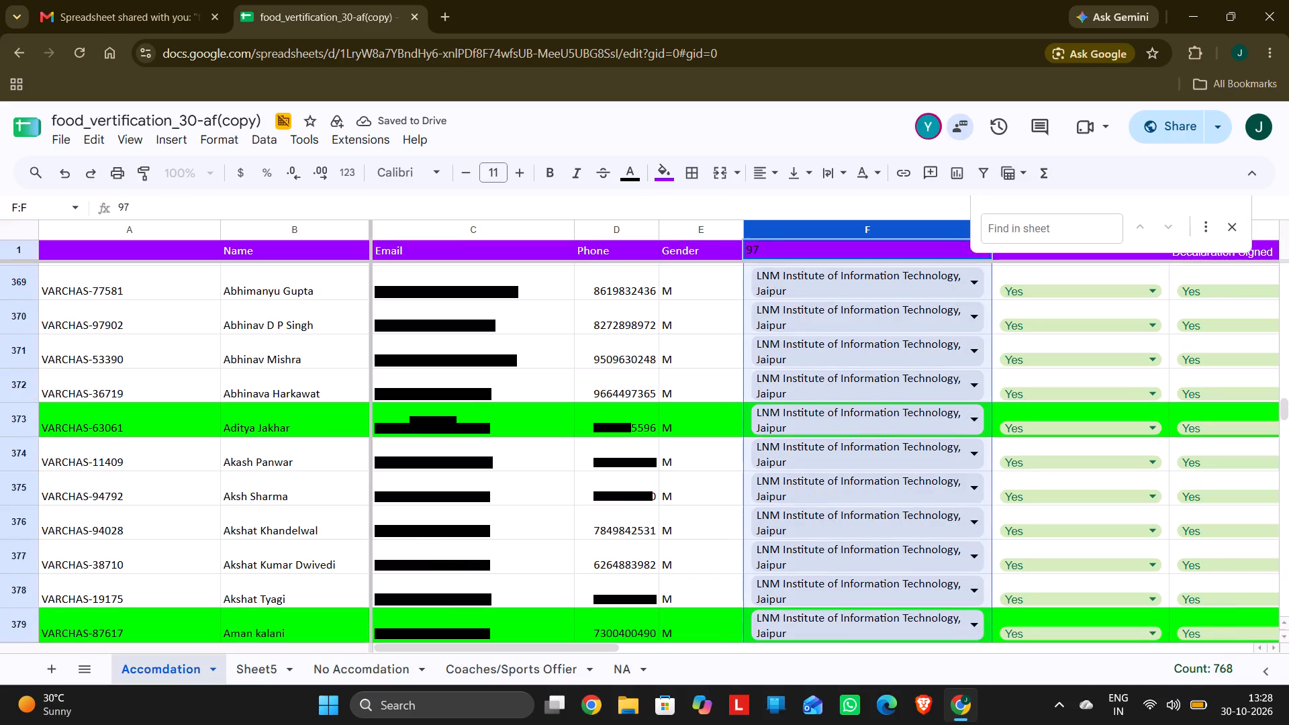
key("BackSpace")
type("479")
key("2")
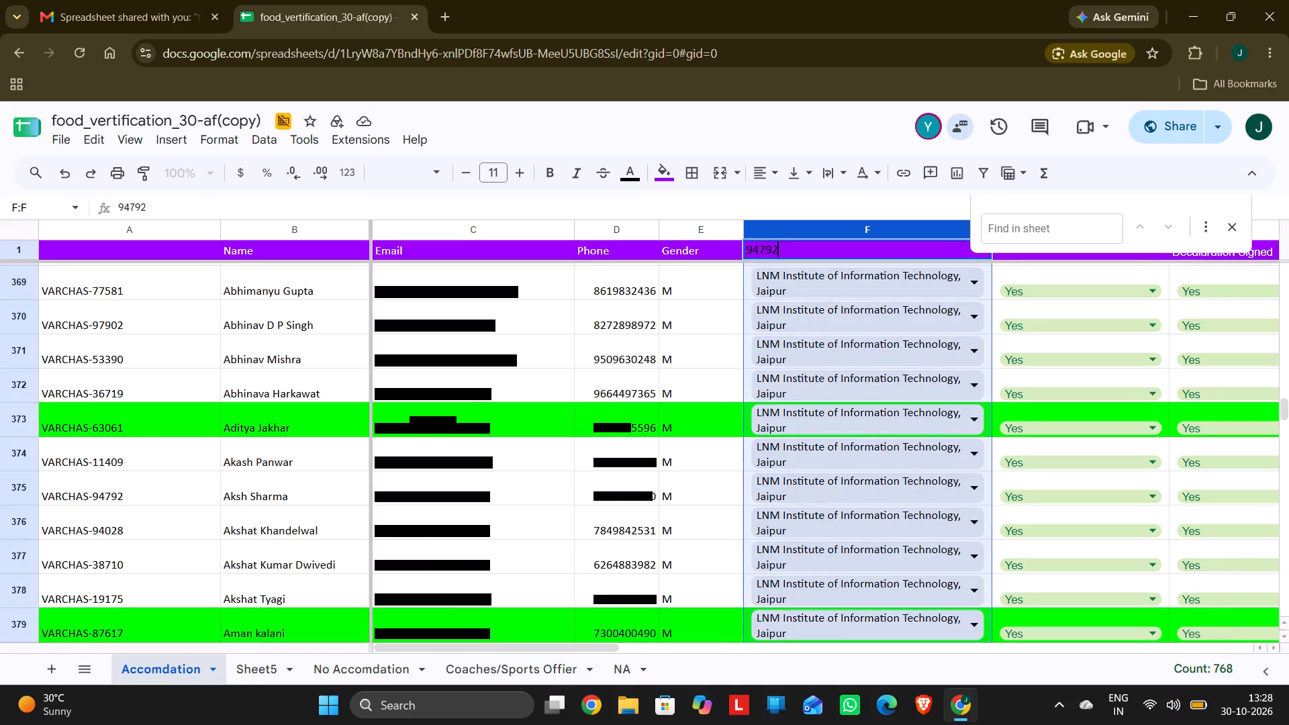
left_click_drag(821, 249, 697, 242)
key("ctrl+c")
key("ctrl+z")
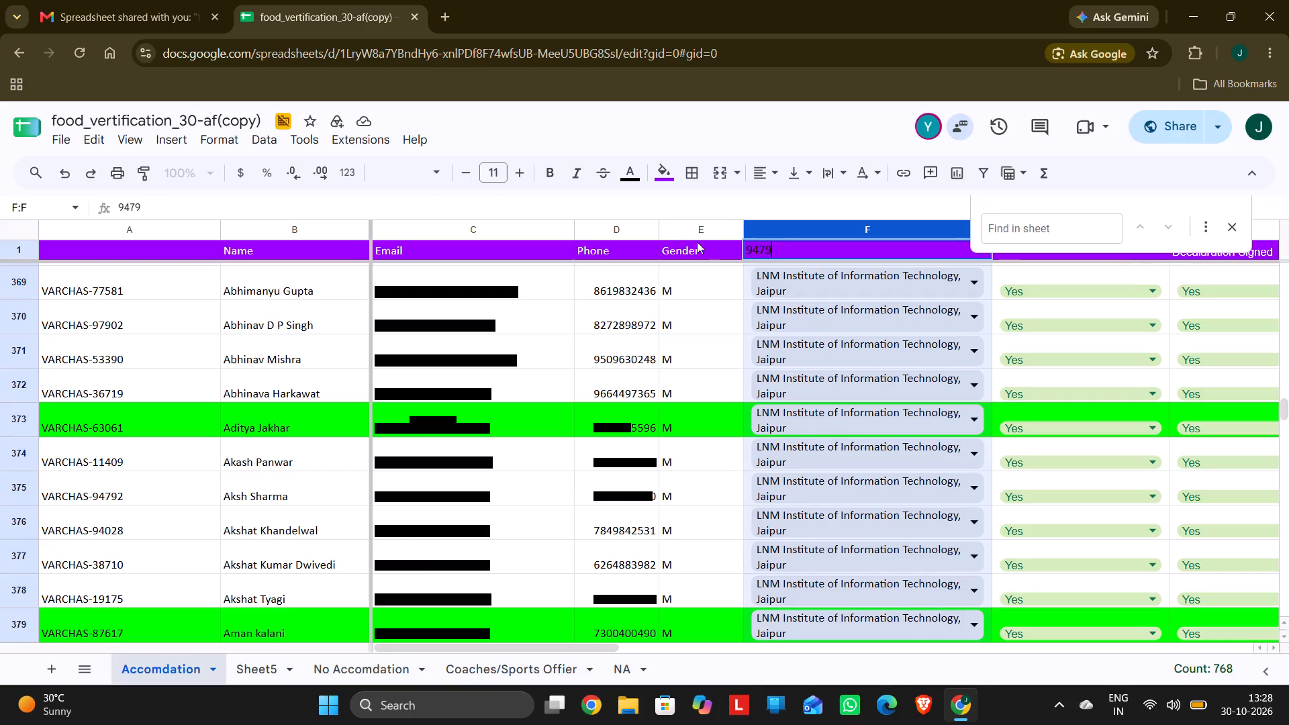
key("ctrl+z")
key("ctrl+z")
key("ctrl+z")
key("ctrl+z")
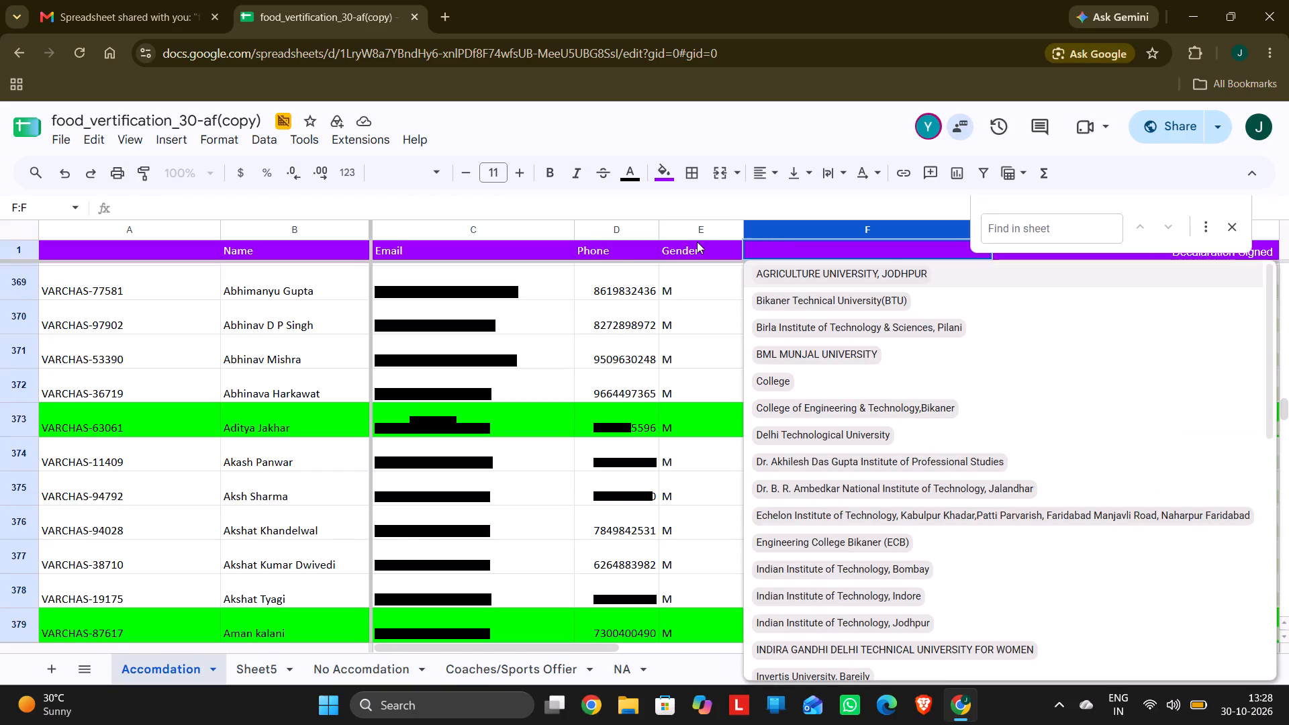
key("ctrl+z")
left_click(1046, 230)
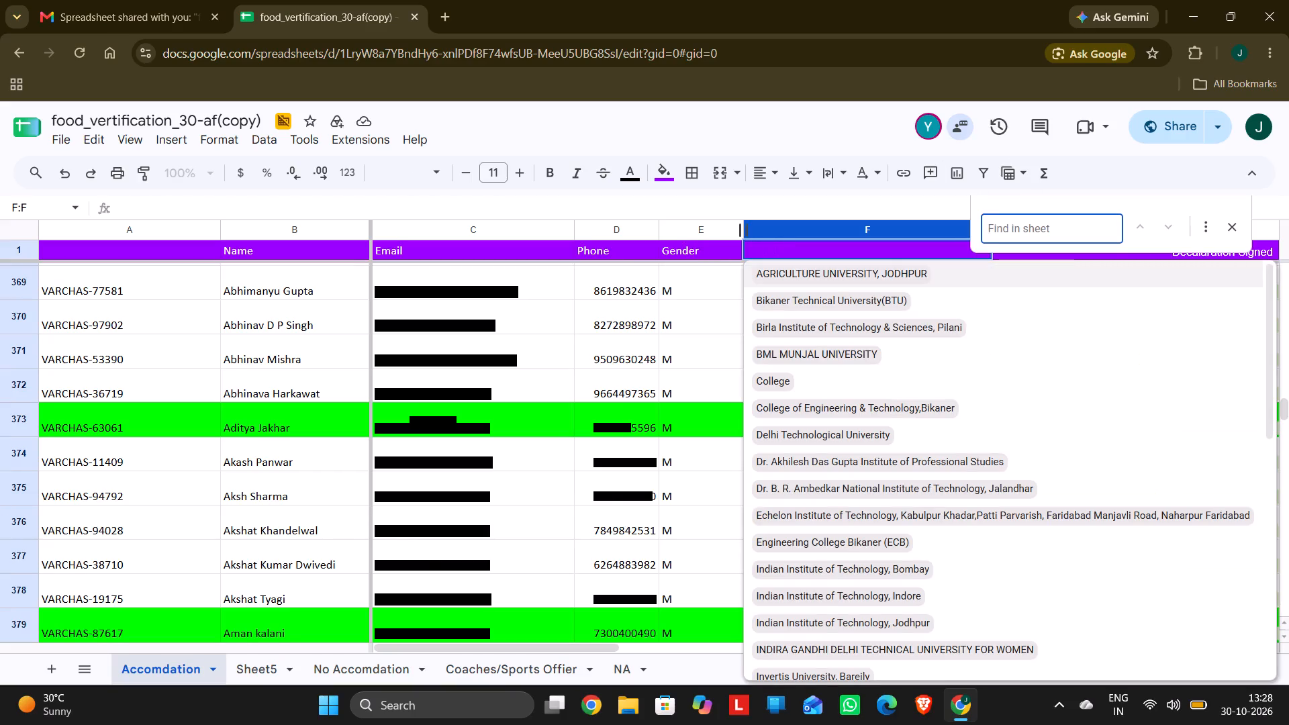
key("ctrl+v")
left_click(15, 485)
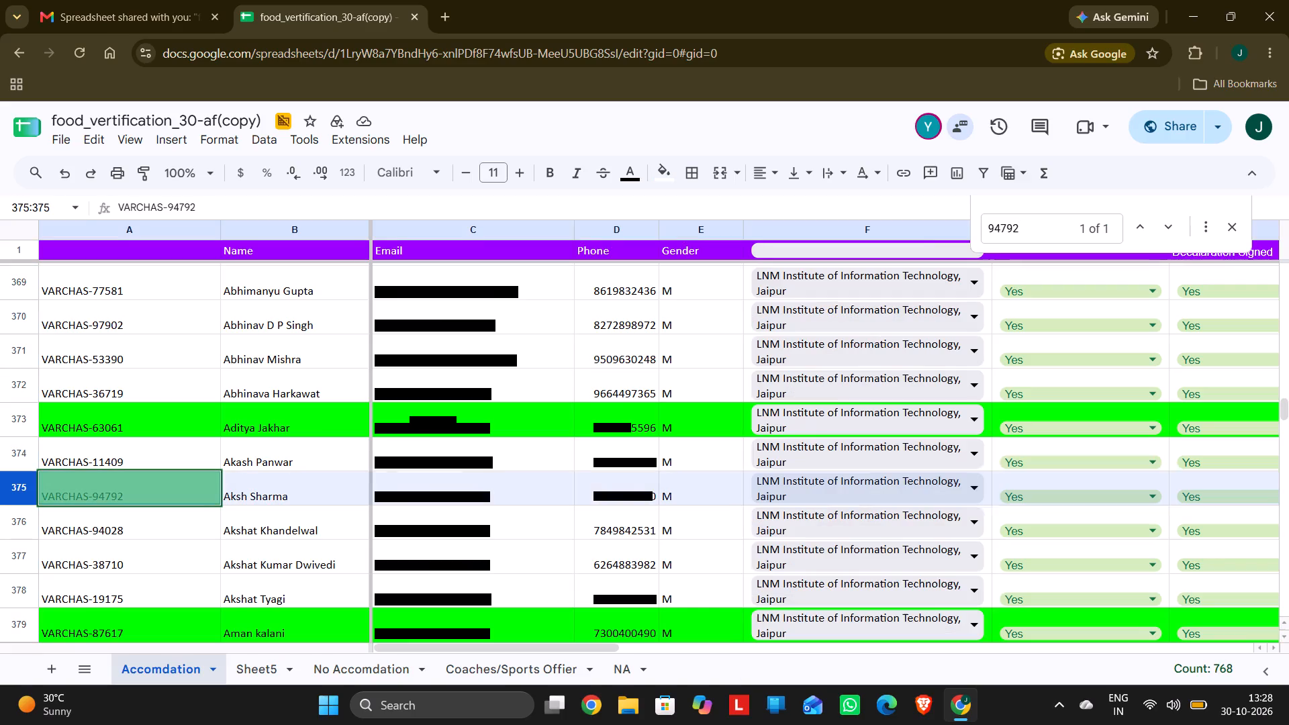
left_click(663, 166)
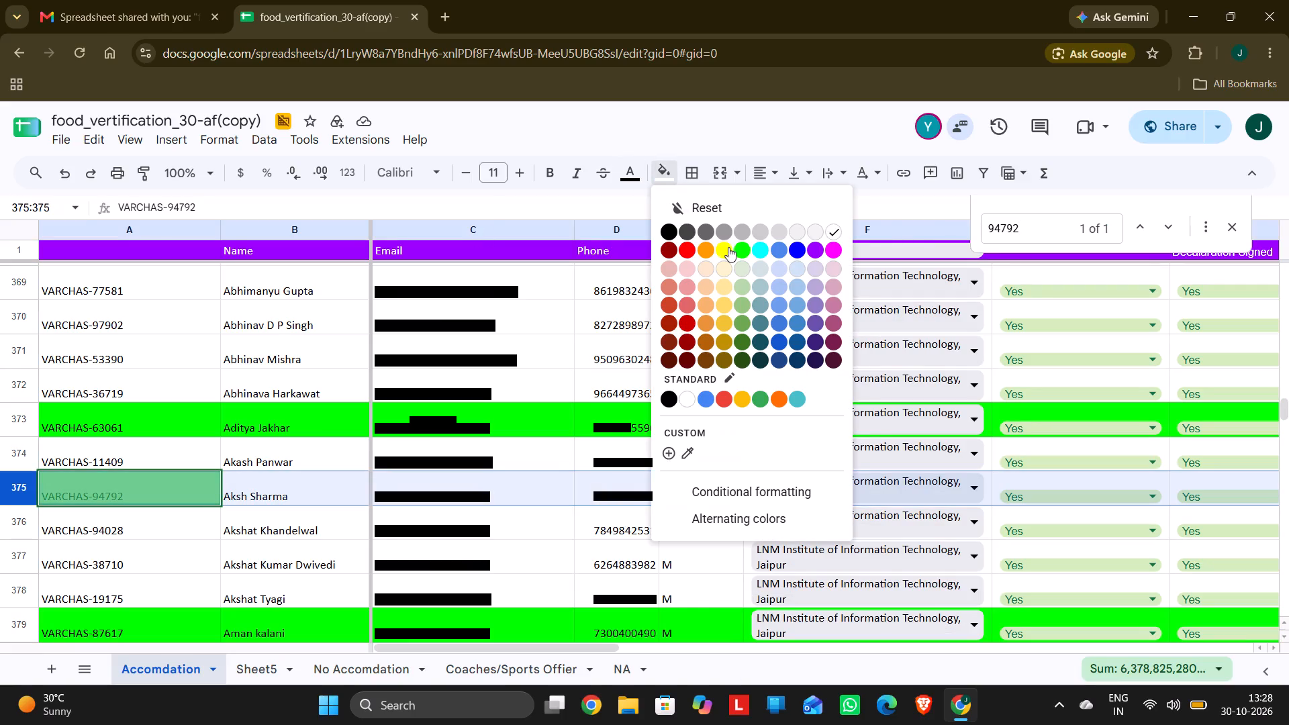
left_click(741, 252)
Search the sheet for 11409 and fill the matching row 374 with bright green.
left_click_drag(1029, 226, 1005, 228)
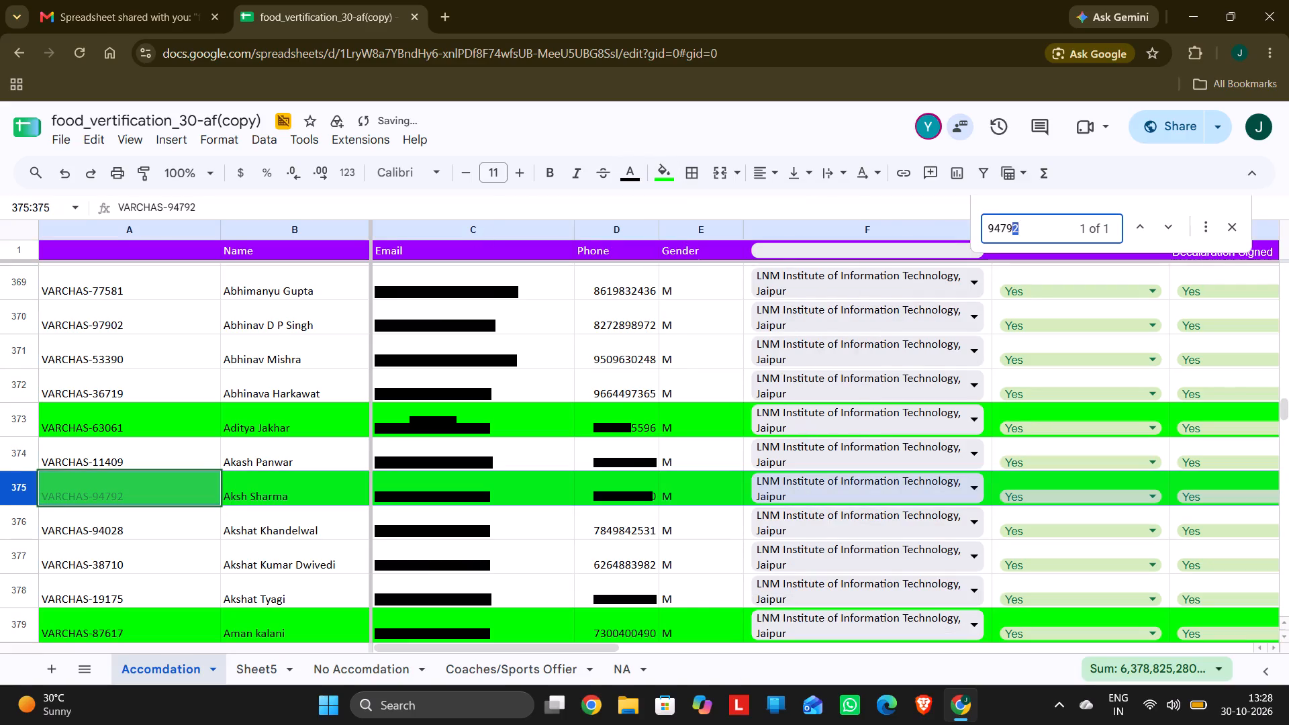
left_click_drag(1005, 228, 988, 230)
key("BackSpace")
left_click_drag(988, 230, 896, 139)
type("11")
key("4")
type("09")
left_click_drag(1033, 230, 888, 222)
key("BackSpace")
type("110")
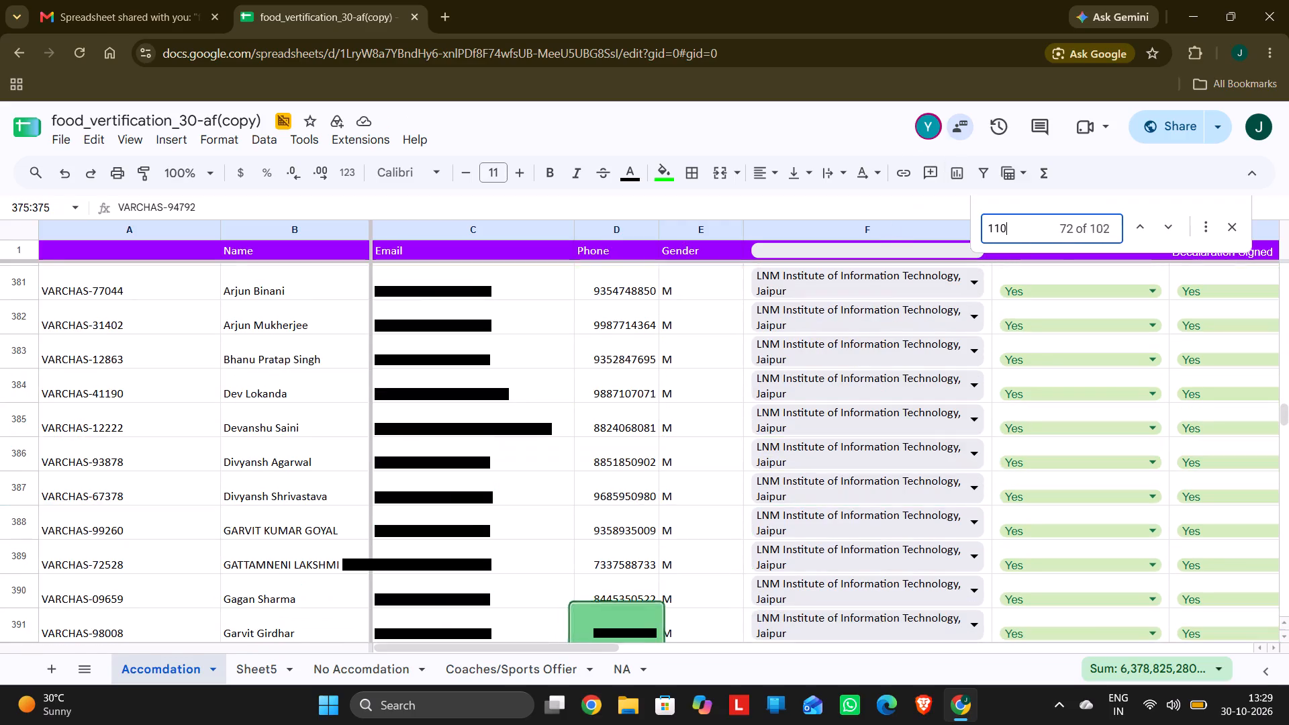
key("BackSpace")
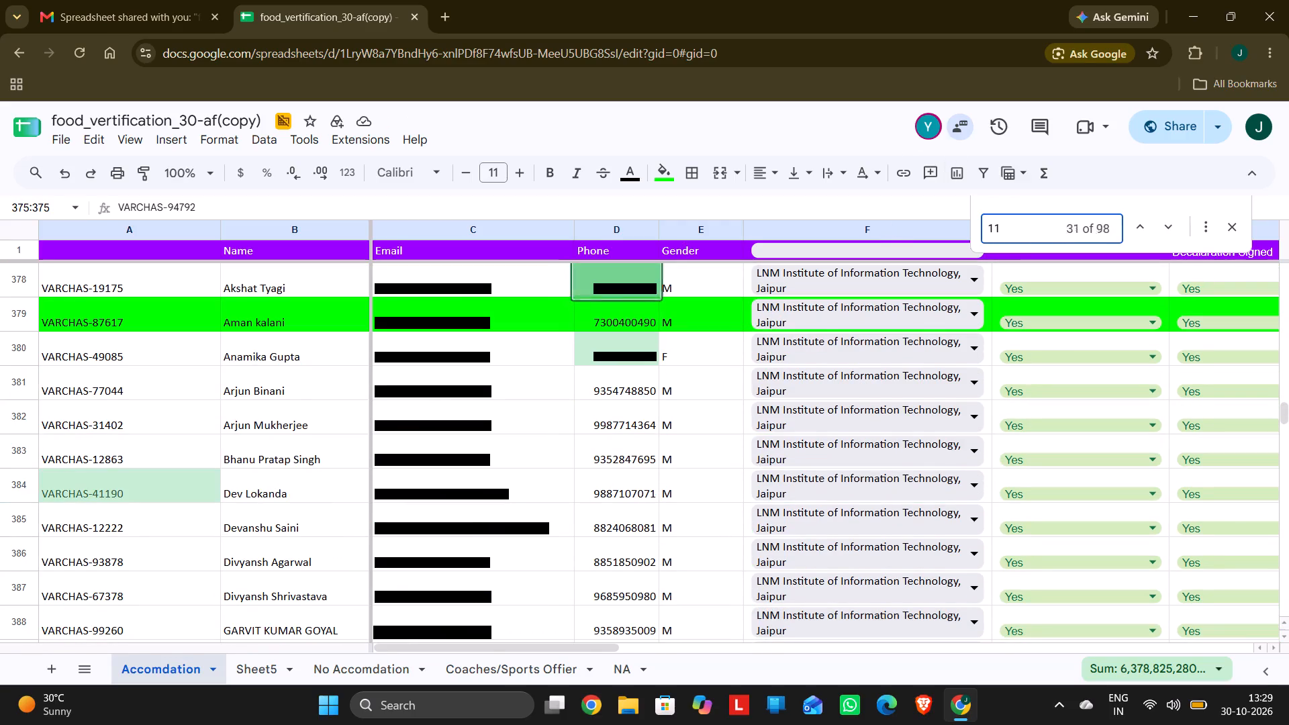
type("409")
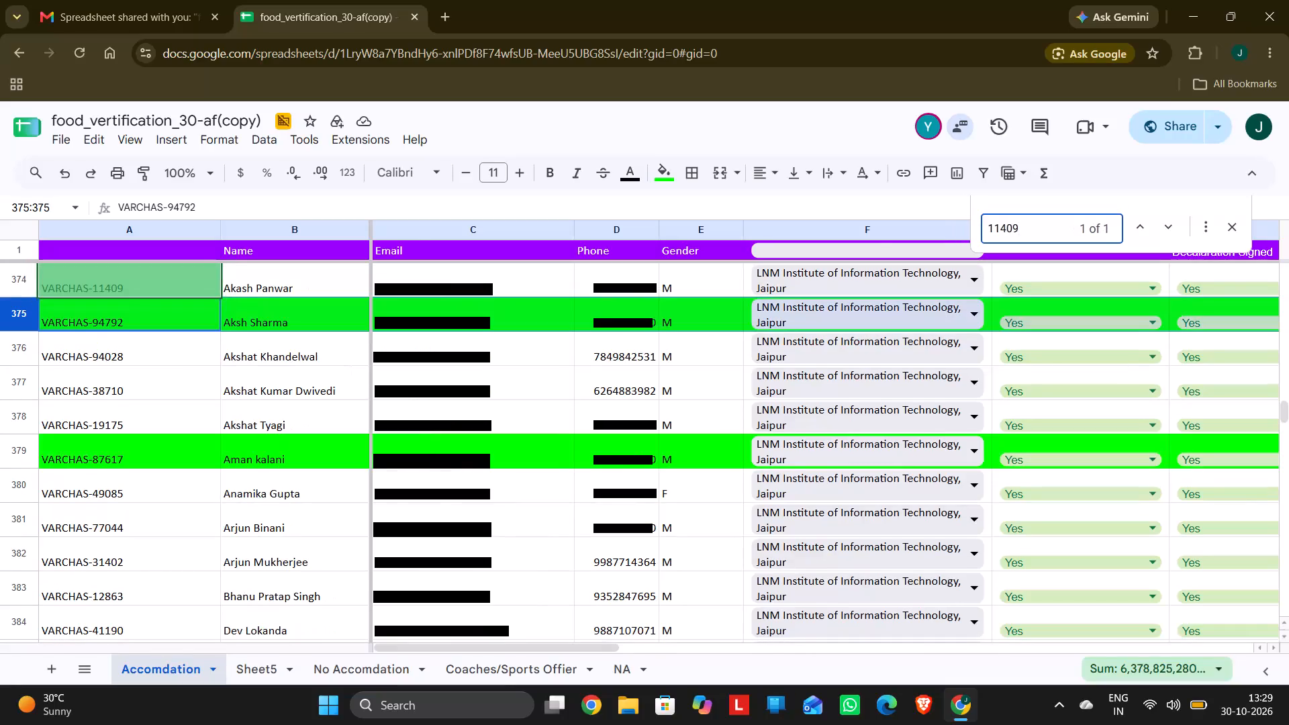
left_click(26, 283)
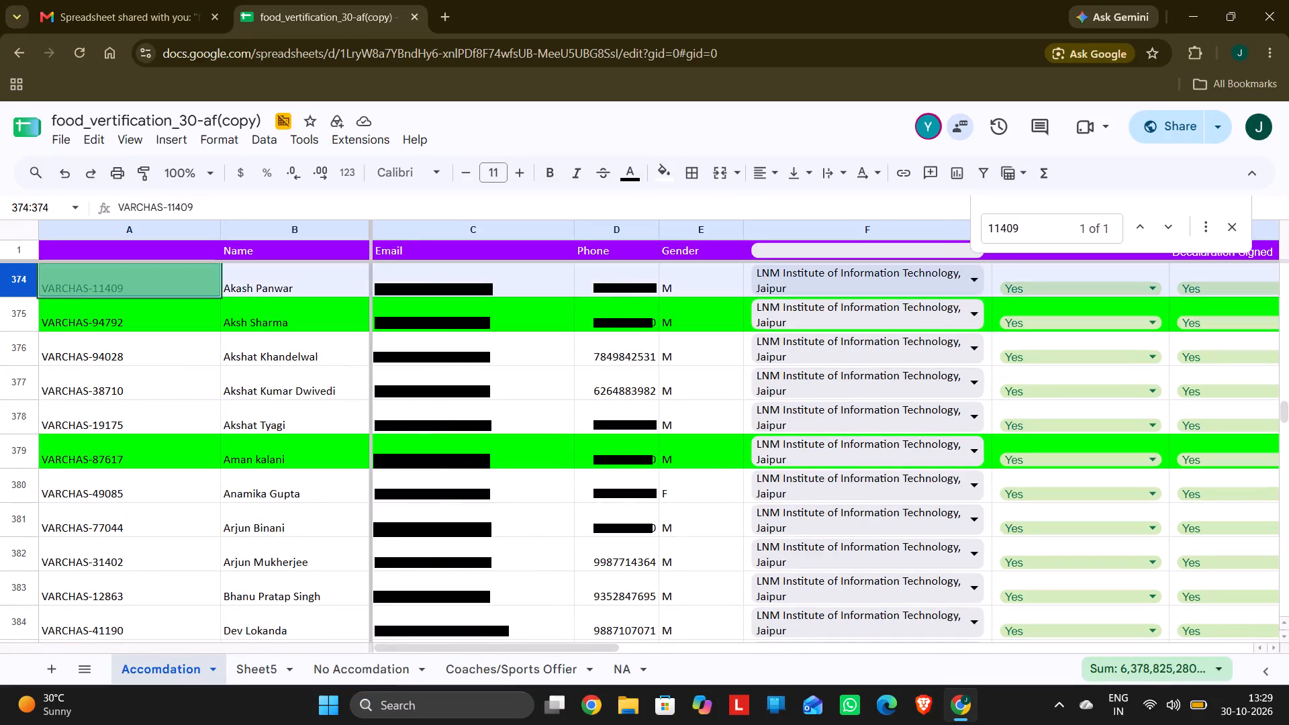
left_click(660, 168)
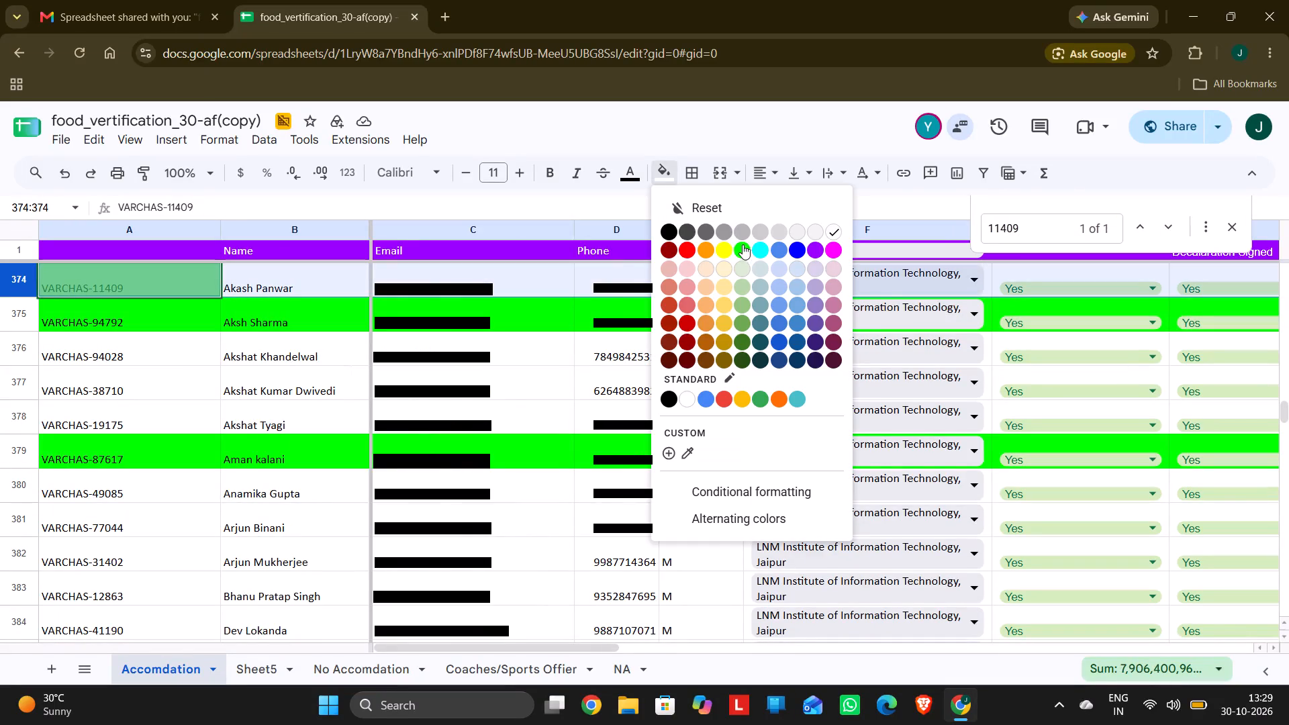
left_click(745, 248)
Search the sheet for 06388 and fill the matching row 436 with bright green.
left_click_drag(1041, 230, 913, 236)
key("BackSpace")
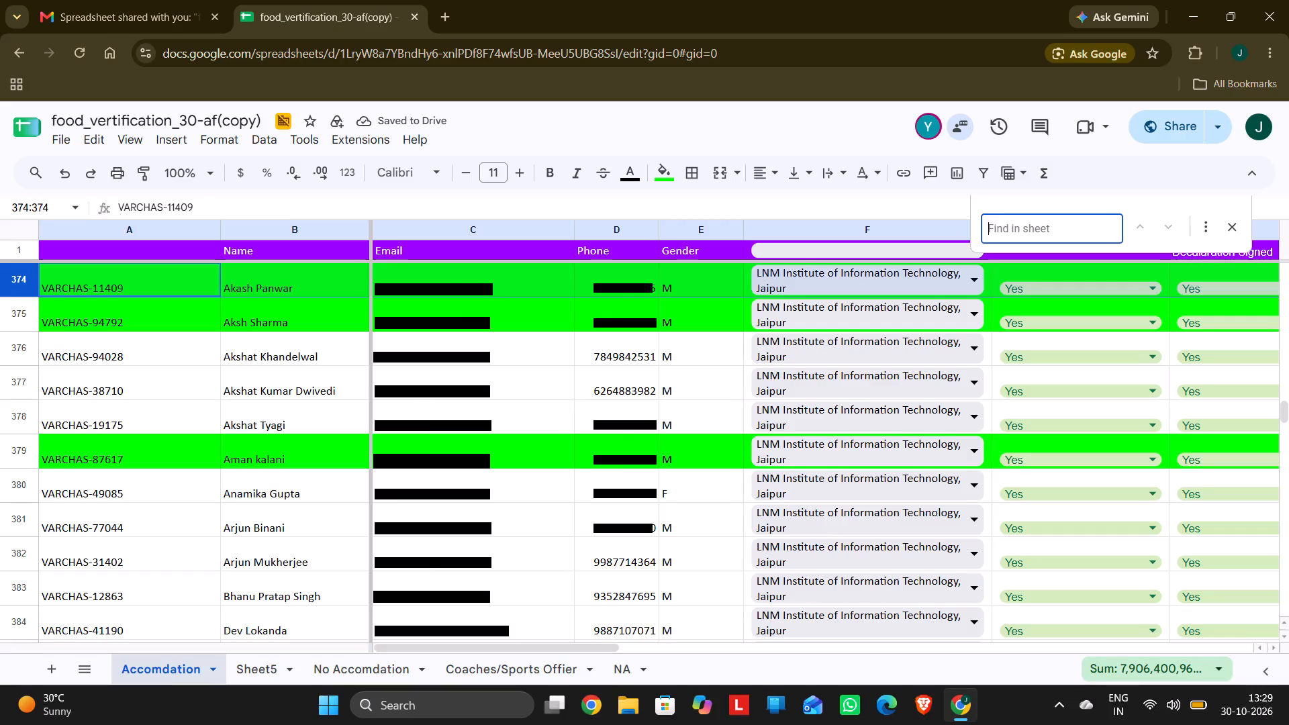
key("0")
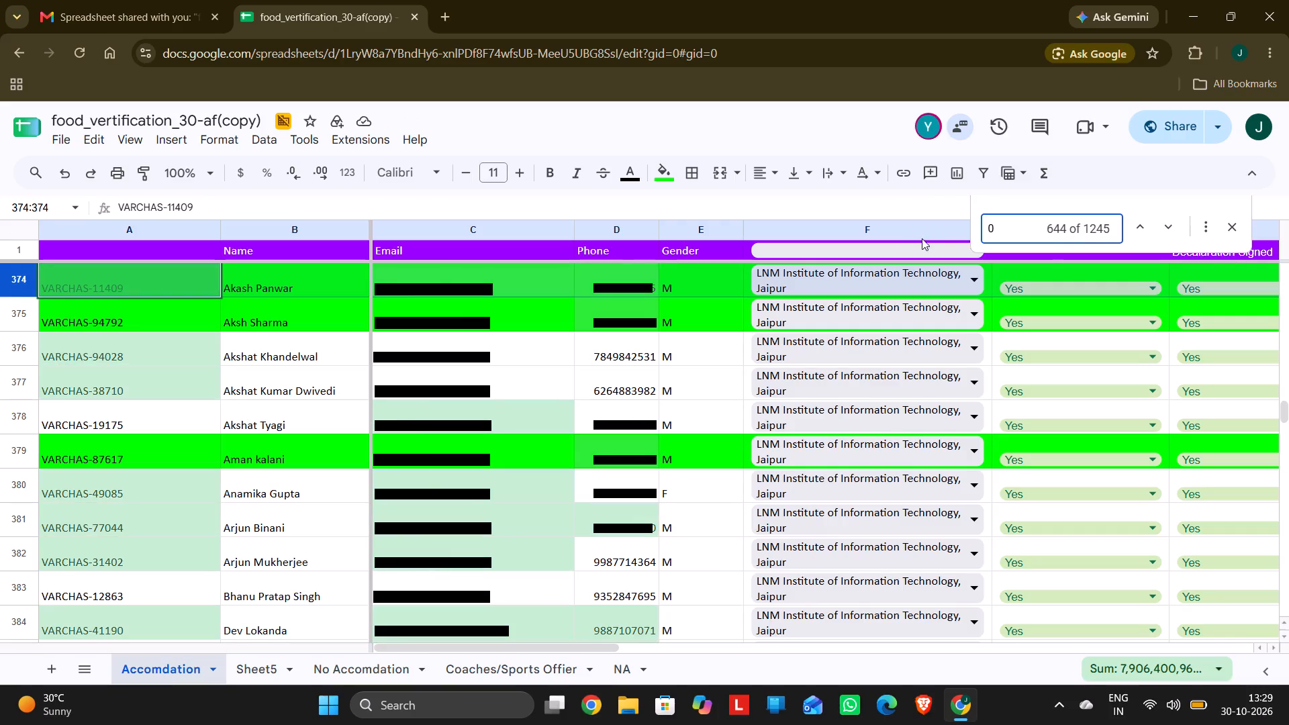
key("6")
type("388")
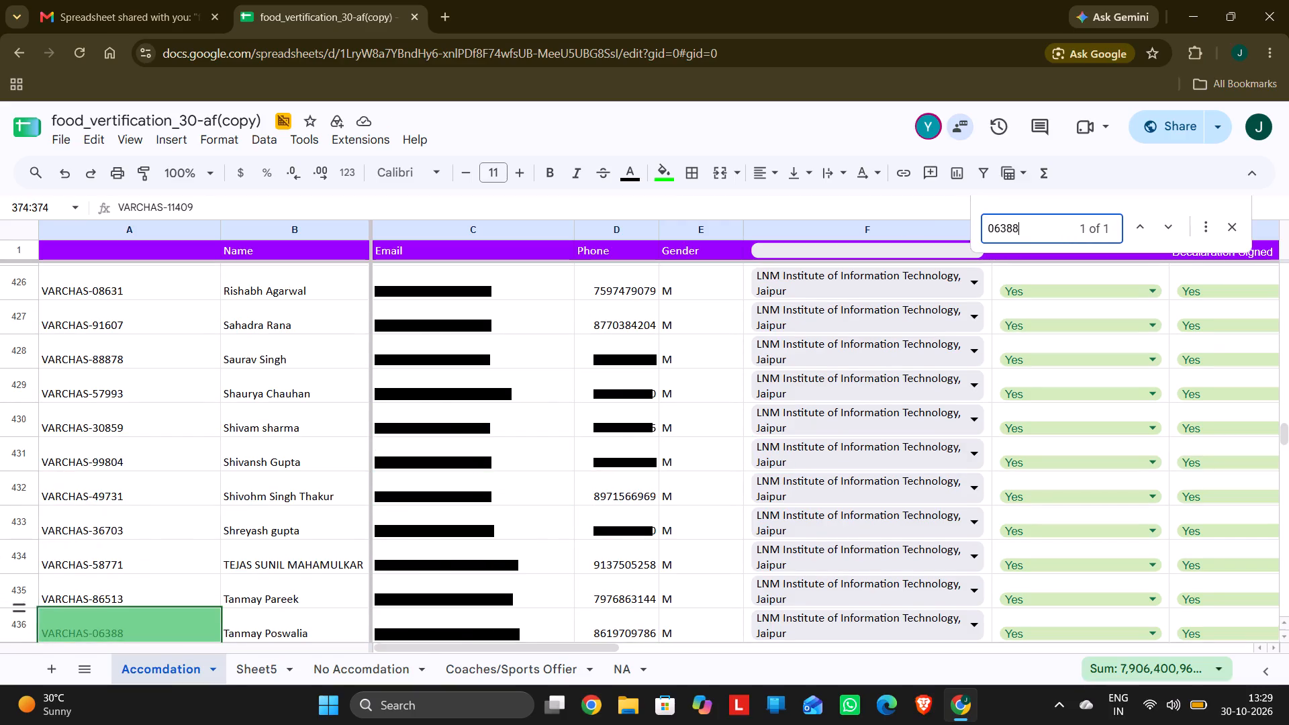
left_click(24, 632)
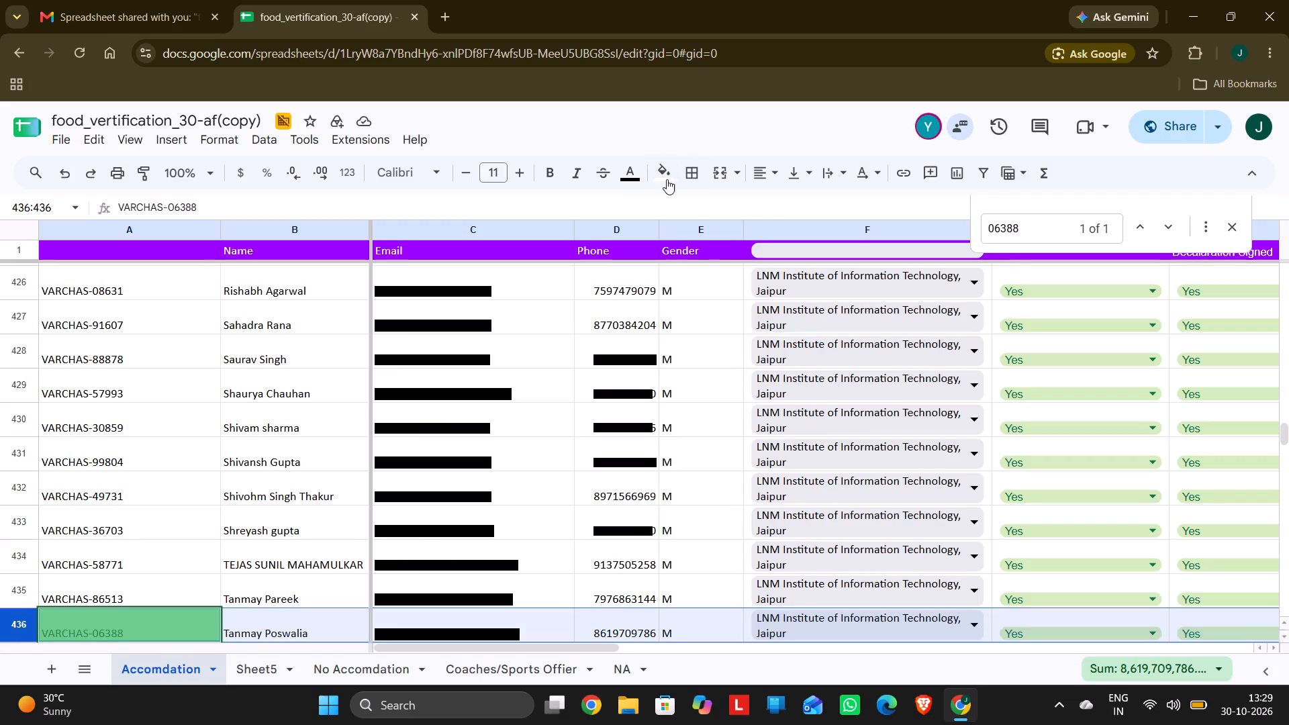
left_click_drag(666, 181, 743, 250)
left_click(743, 250)
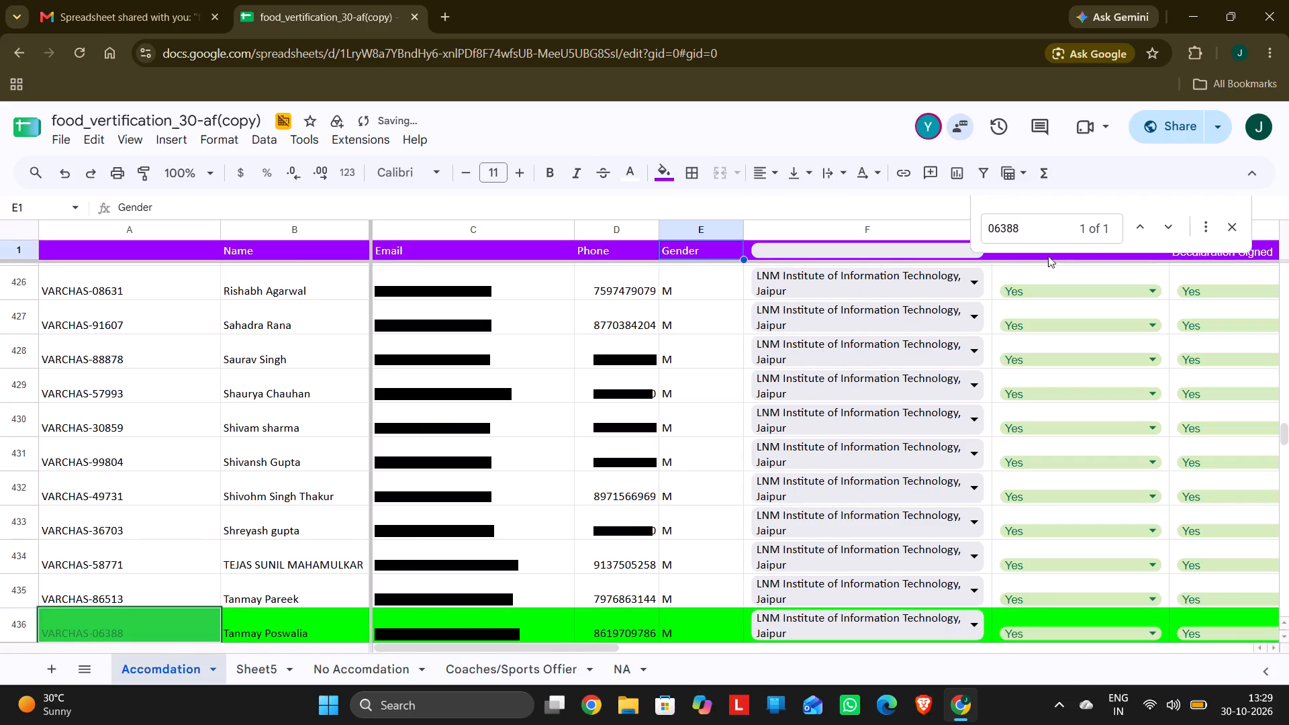
Search the sheet for 80142 and fill the matching row 439 with bright green.
left_click_drag(1067, 232, 869, 283)
key("BackSpace")
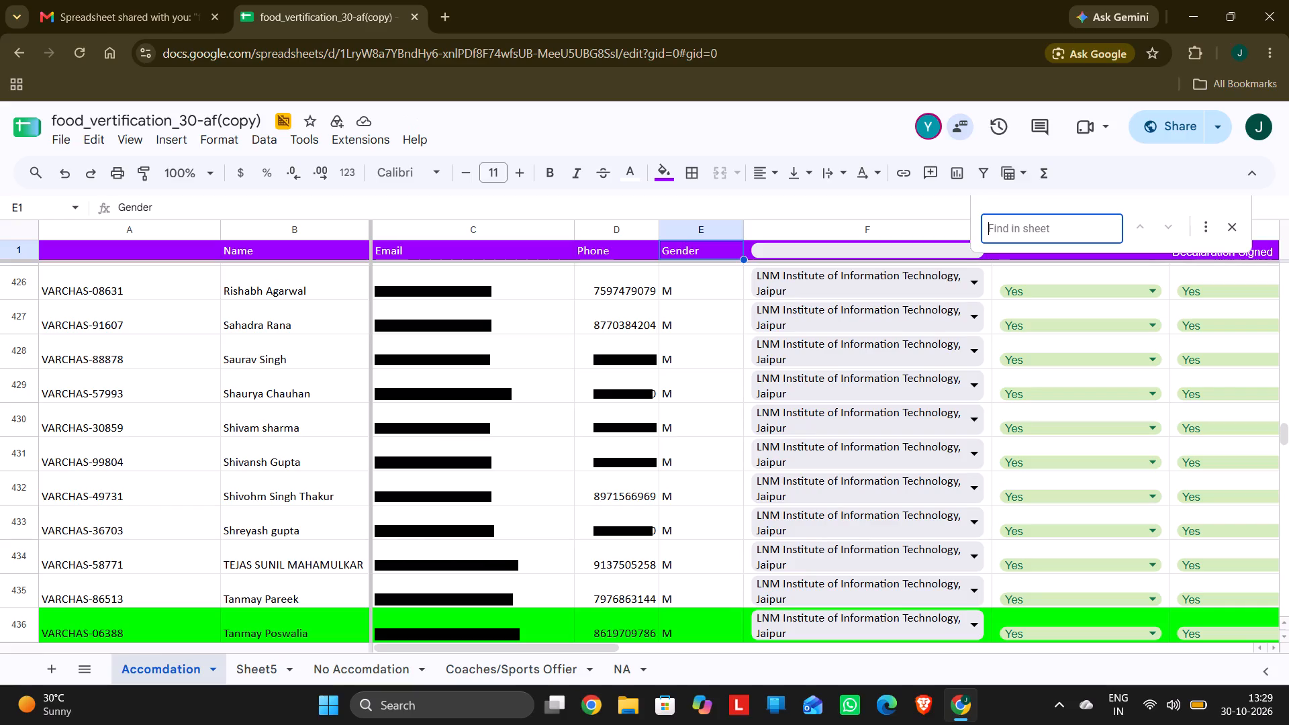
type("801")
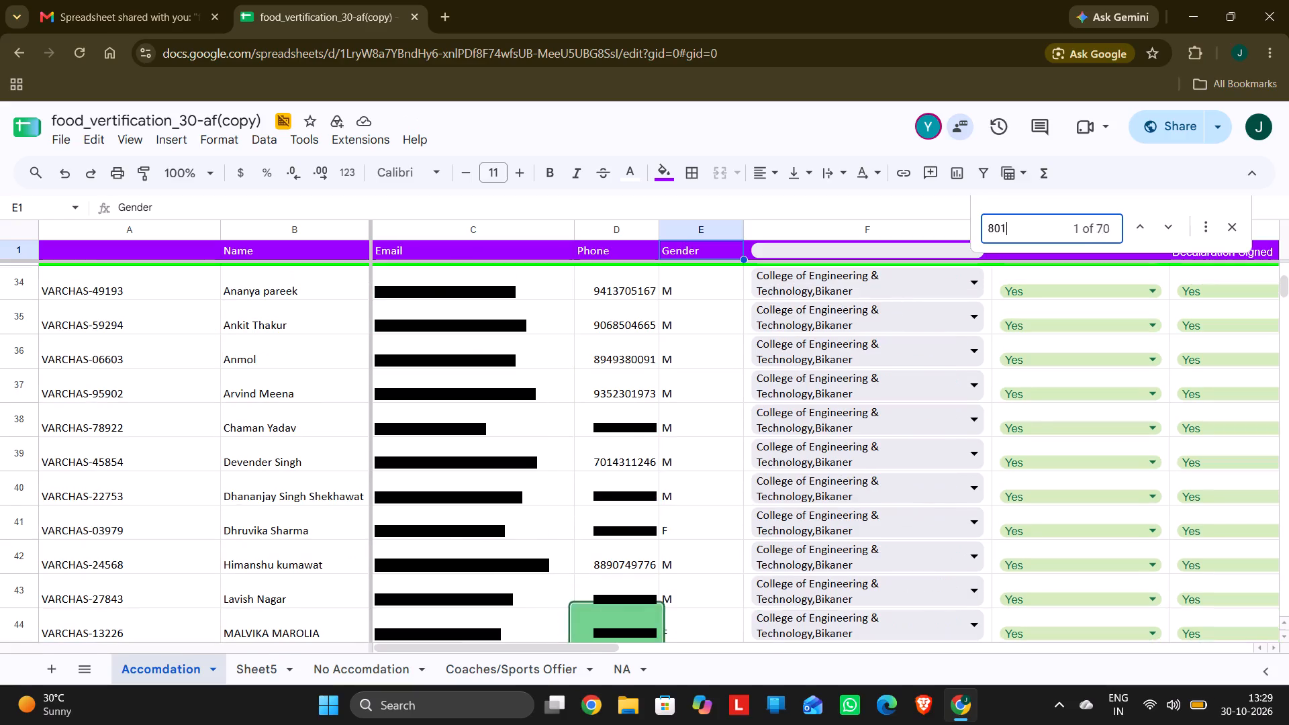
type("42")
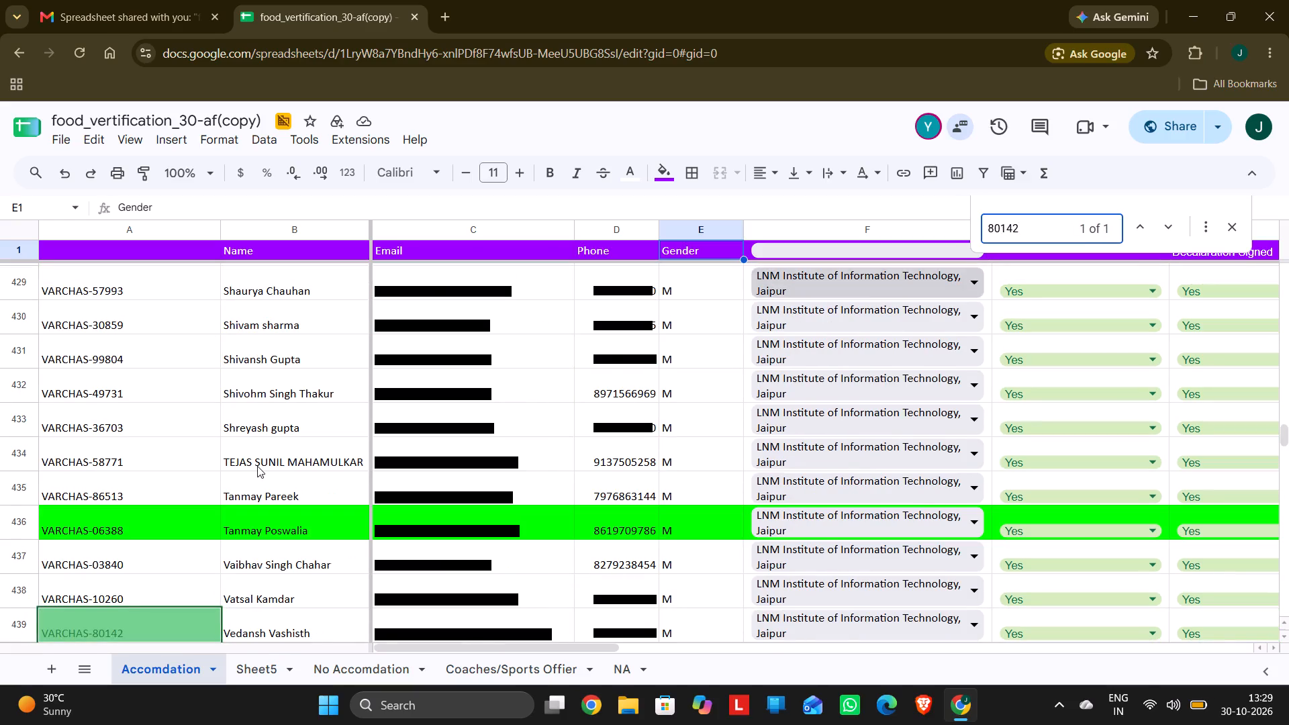
left_click(15, 618)
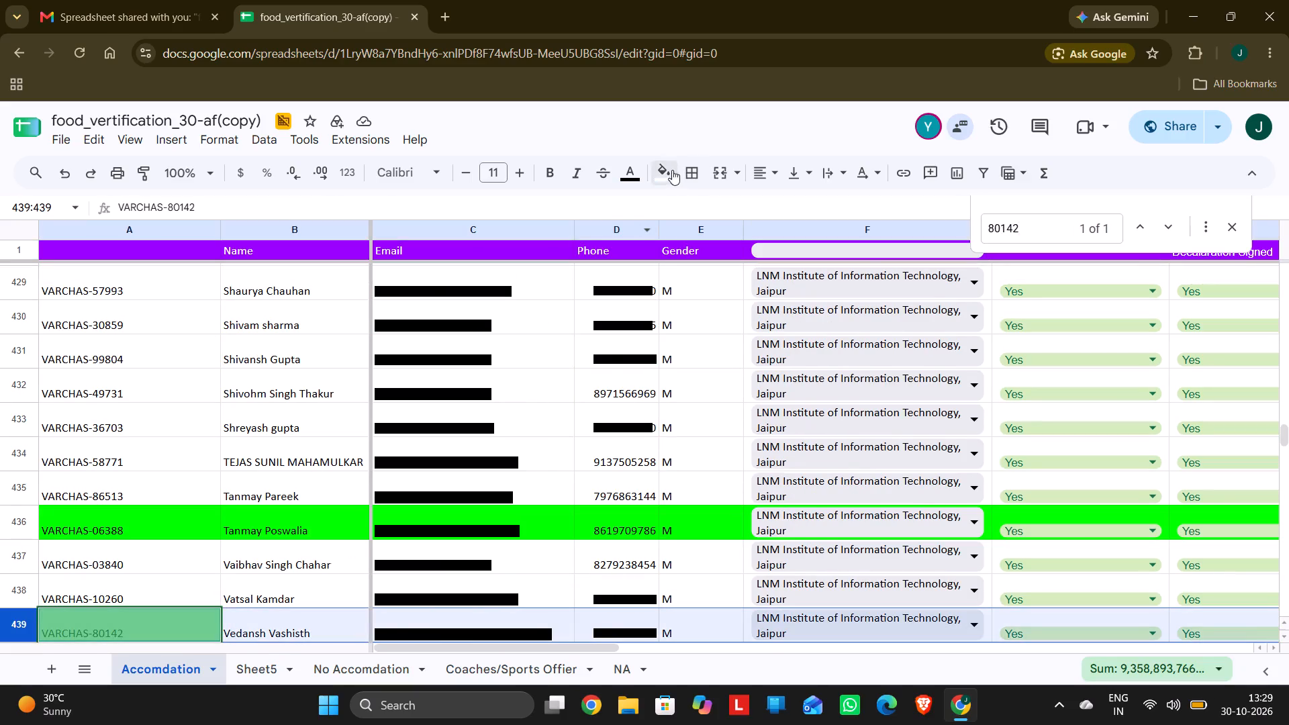
left_click(665, 171)
left_click(742, 252)
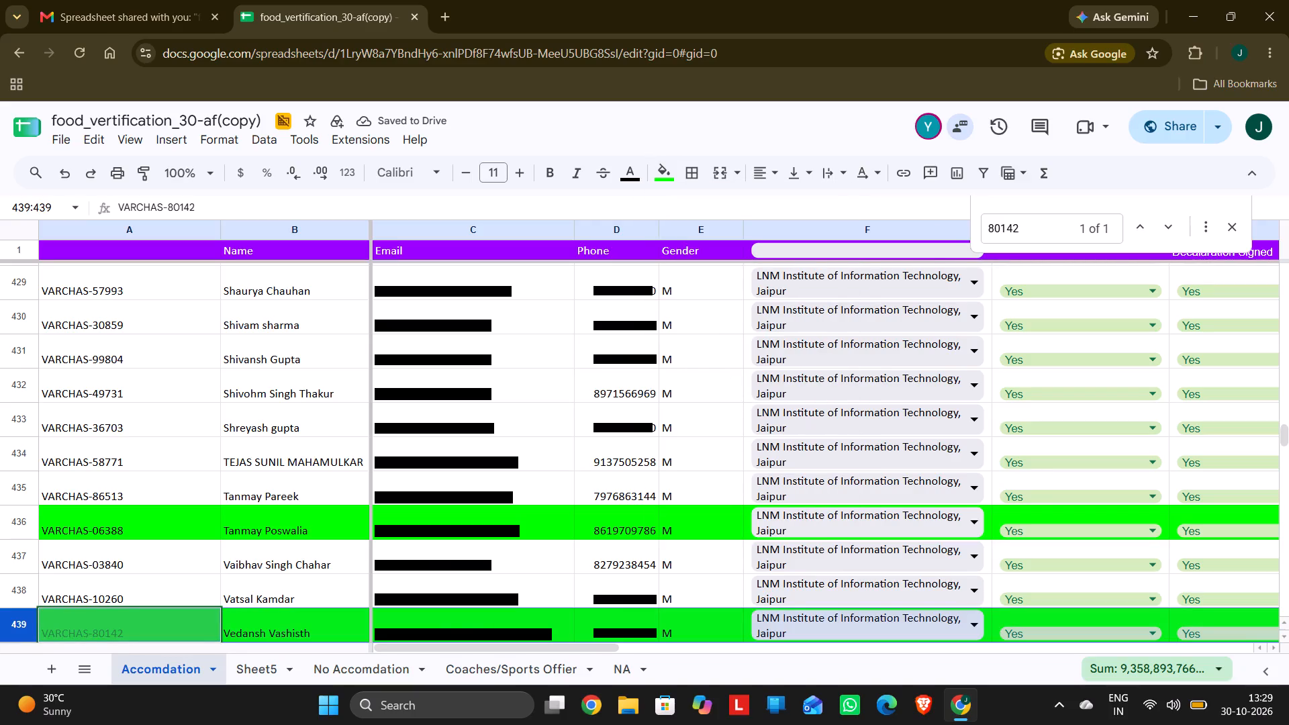
Search the sheet for 72554 and fill the matching row 399 with bright green.
left_click_drag(1021, 225, 973, 228)
key("BackSpace")
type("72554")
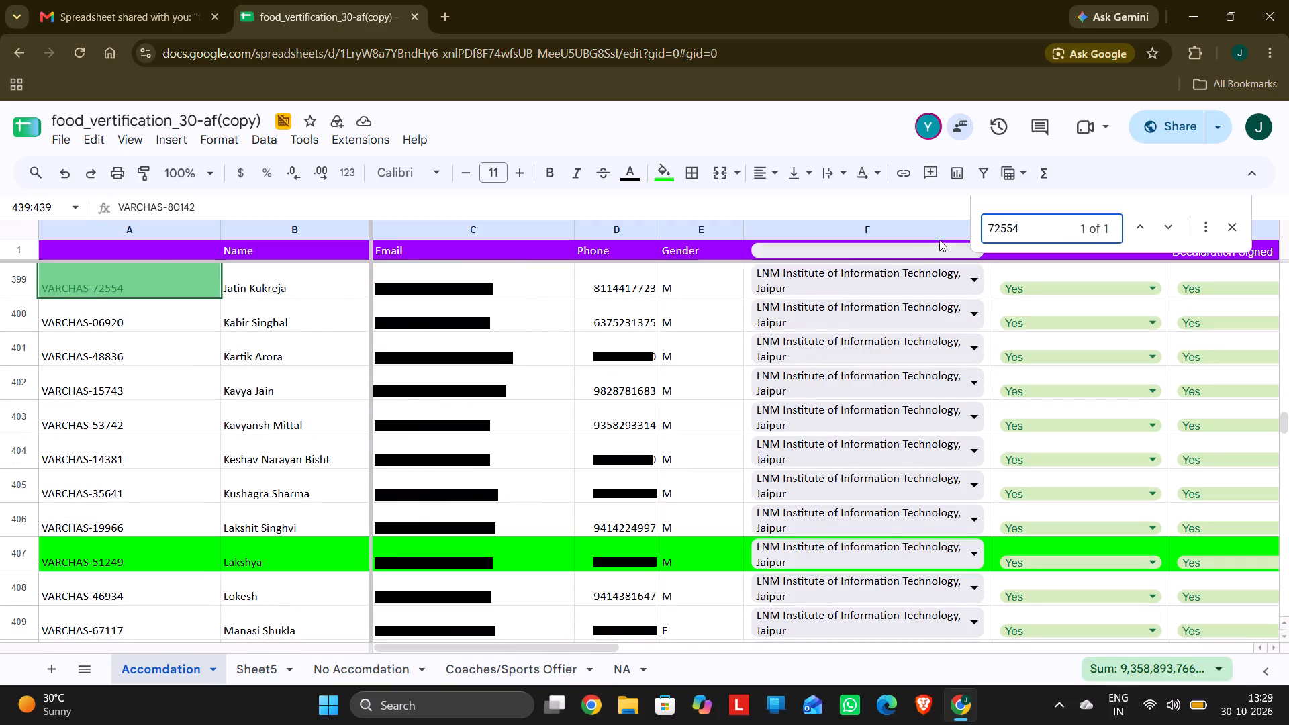
left_click(5, 282)
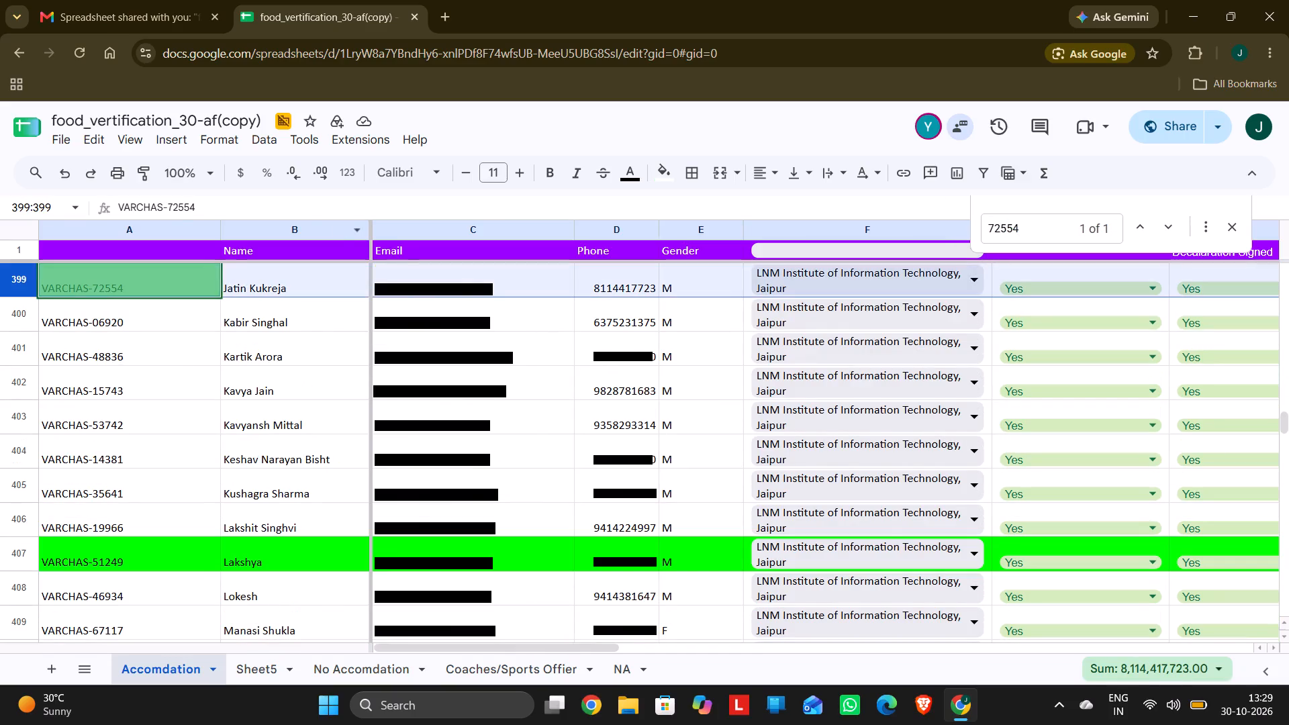
left_click(657, 173)
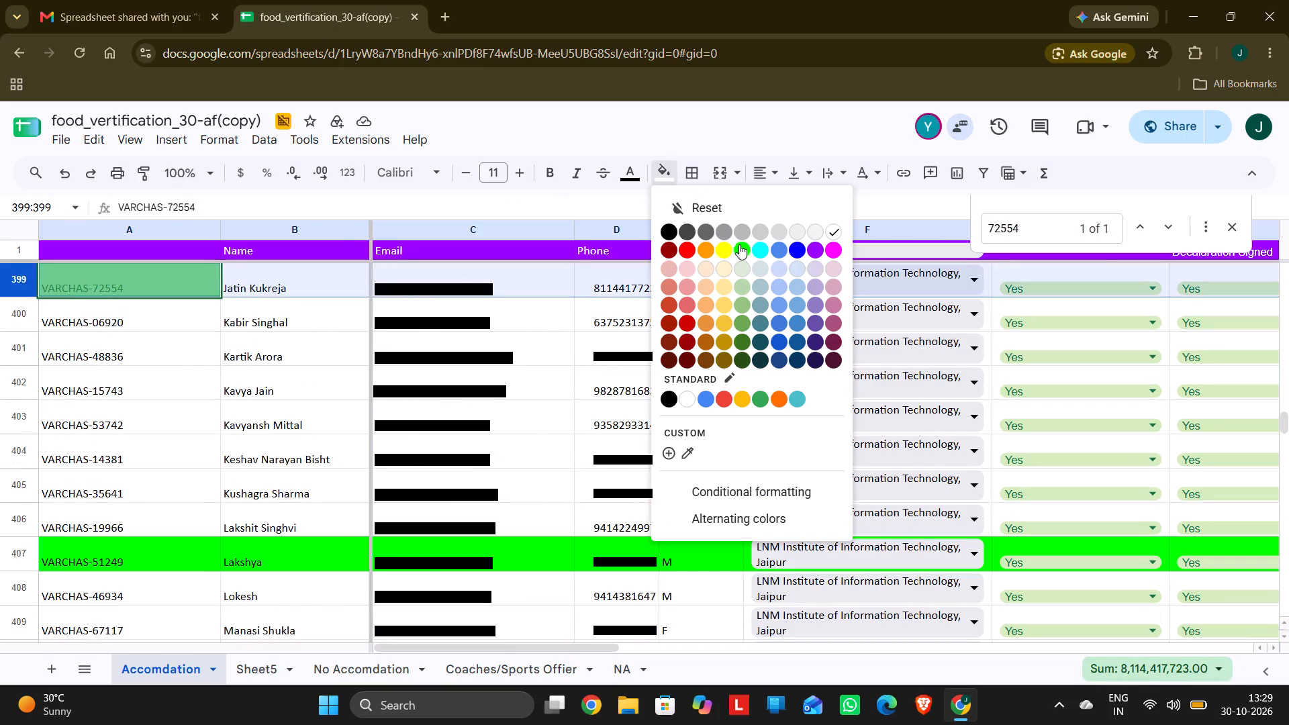
left_click(739, 245)
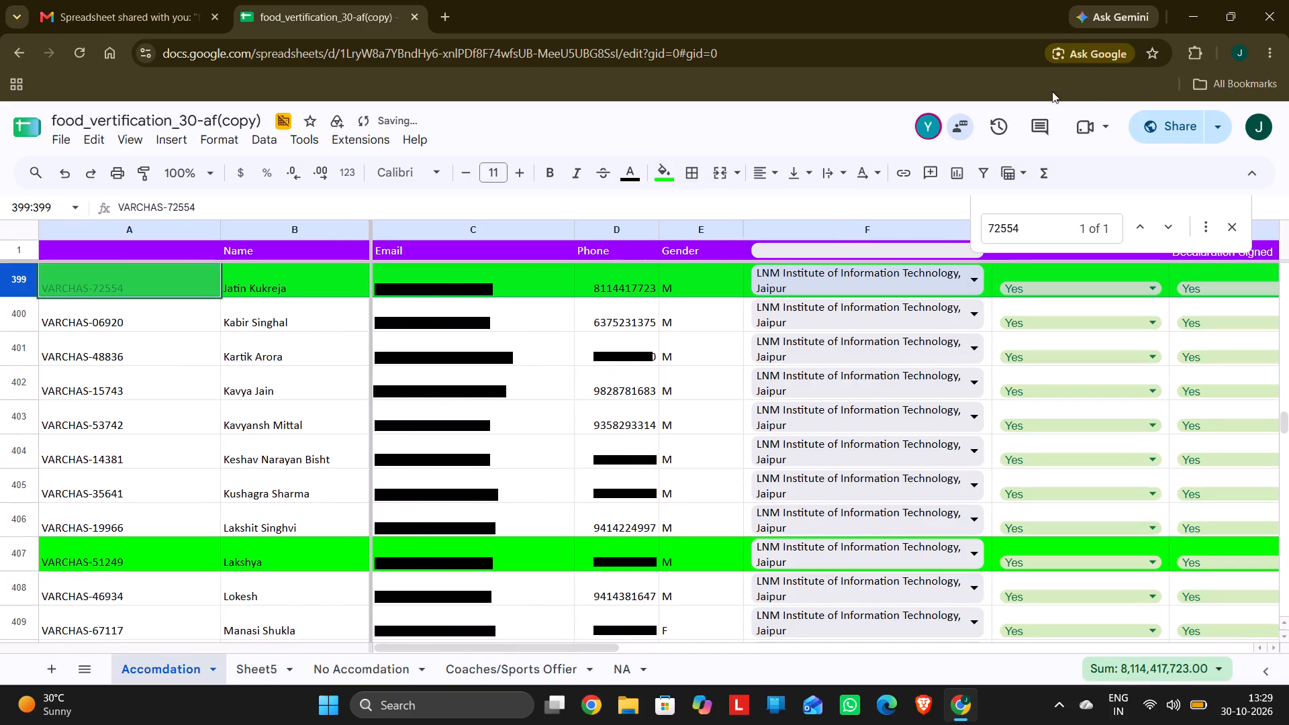
Search the sheet for 28706 and fill the matching row 32 with bright green.
left_click_drag(1048, 231, 943, 229)
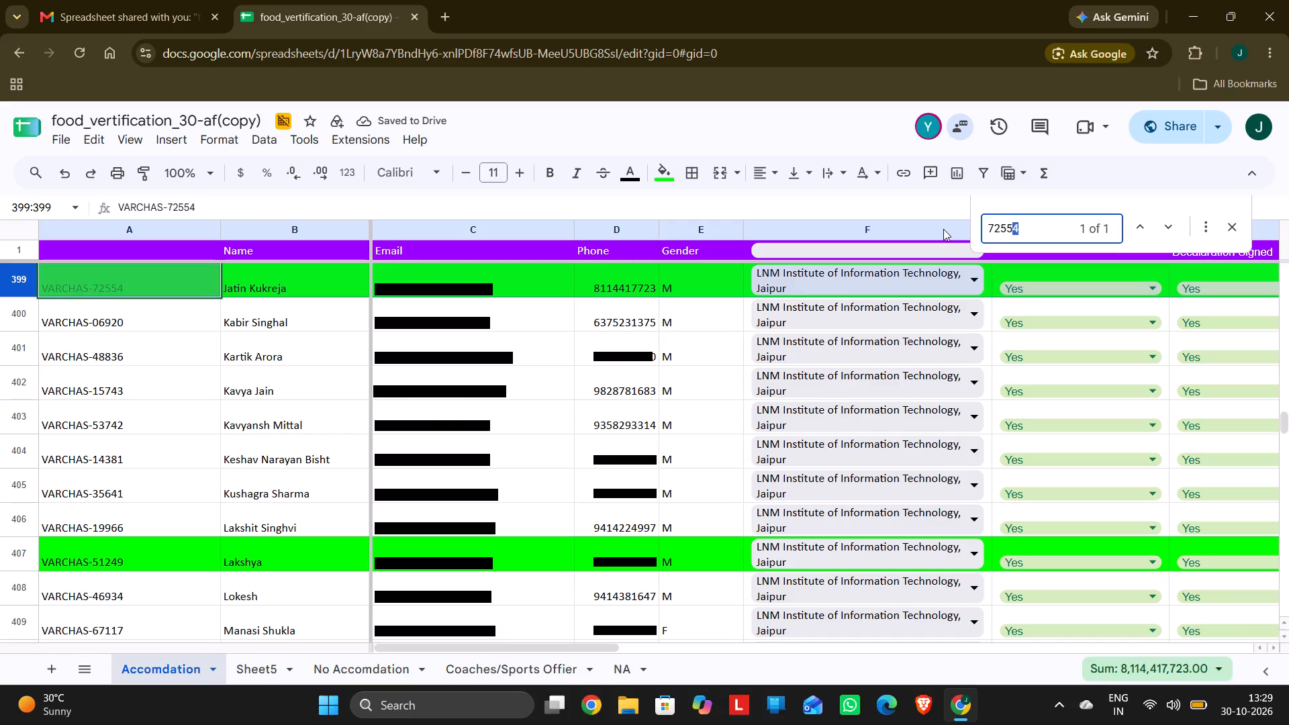
key("BackSpace")
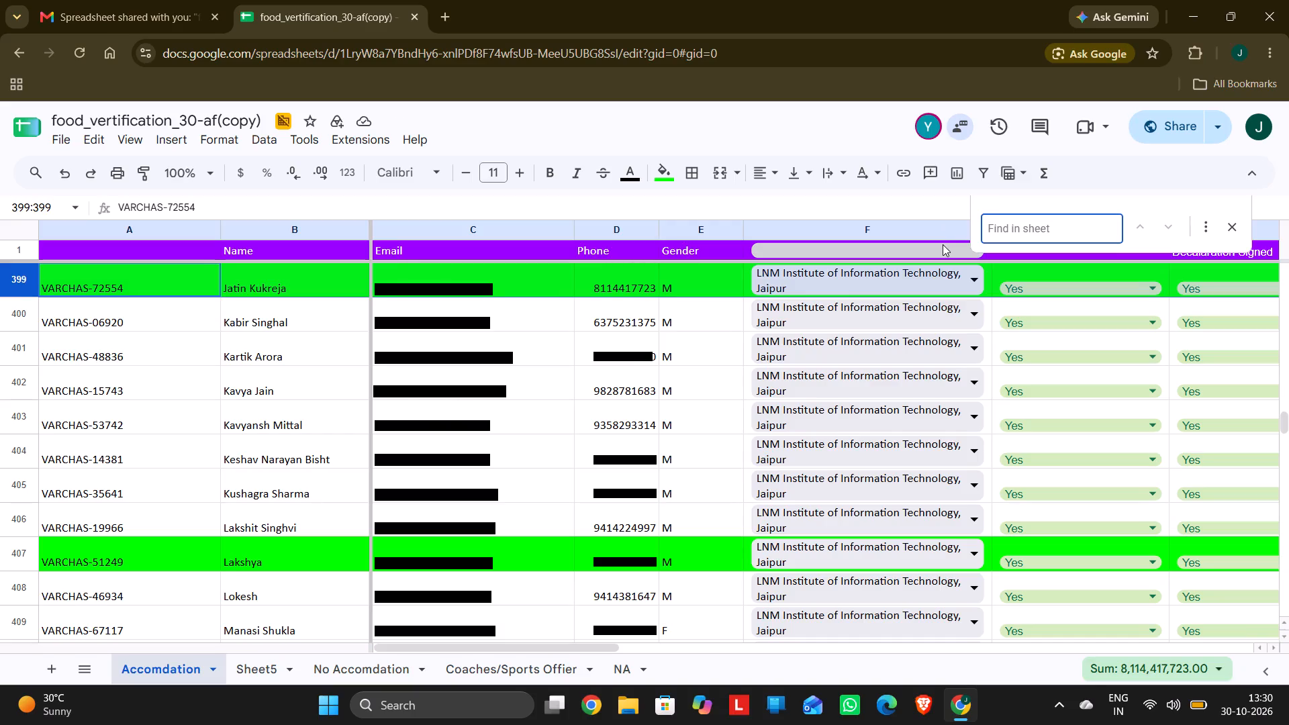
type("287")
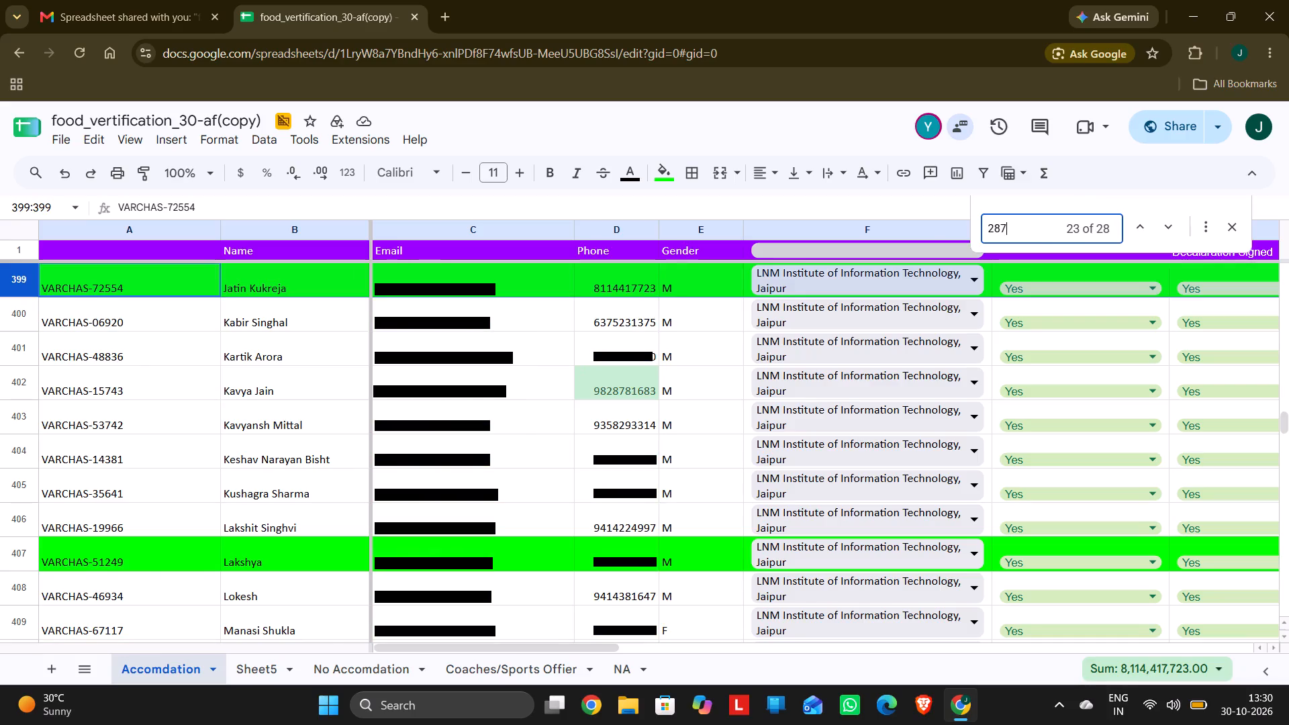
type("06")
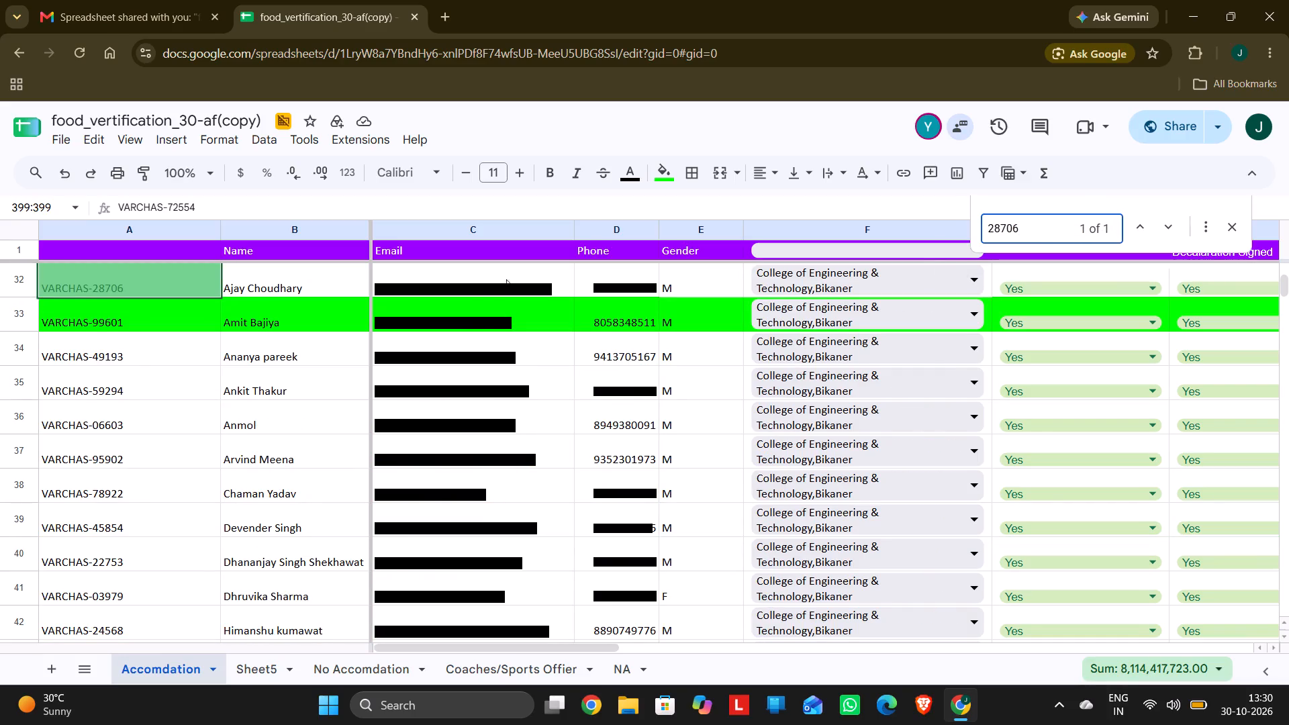
left_click(28, 278)
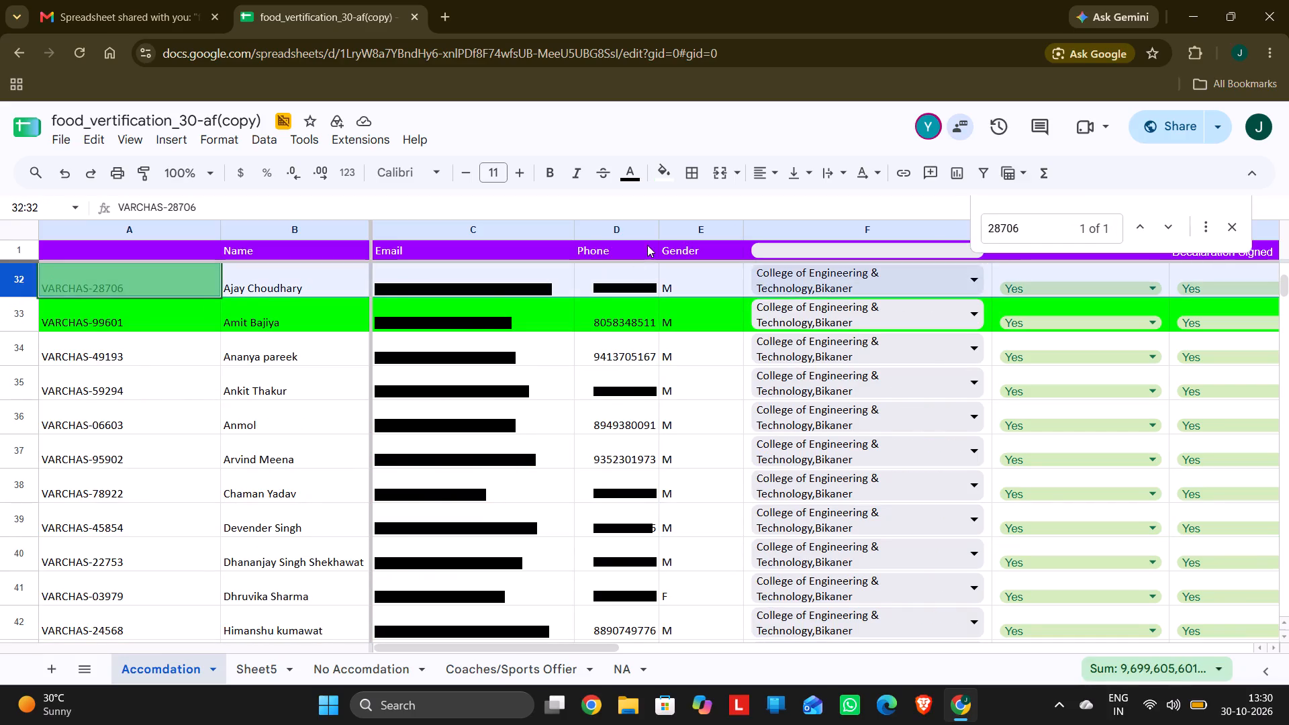
left_click(663, 177)
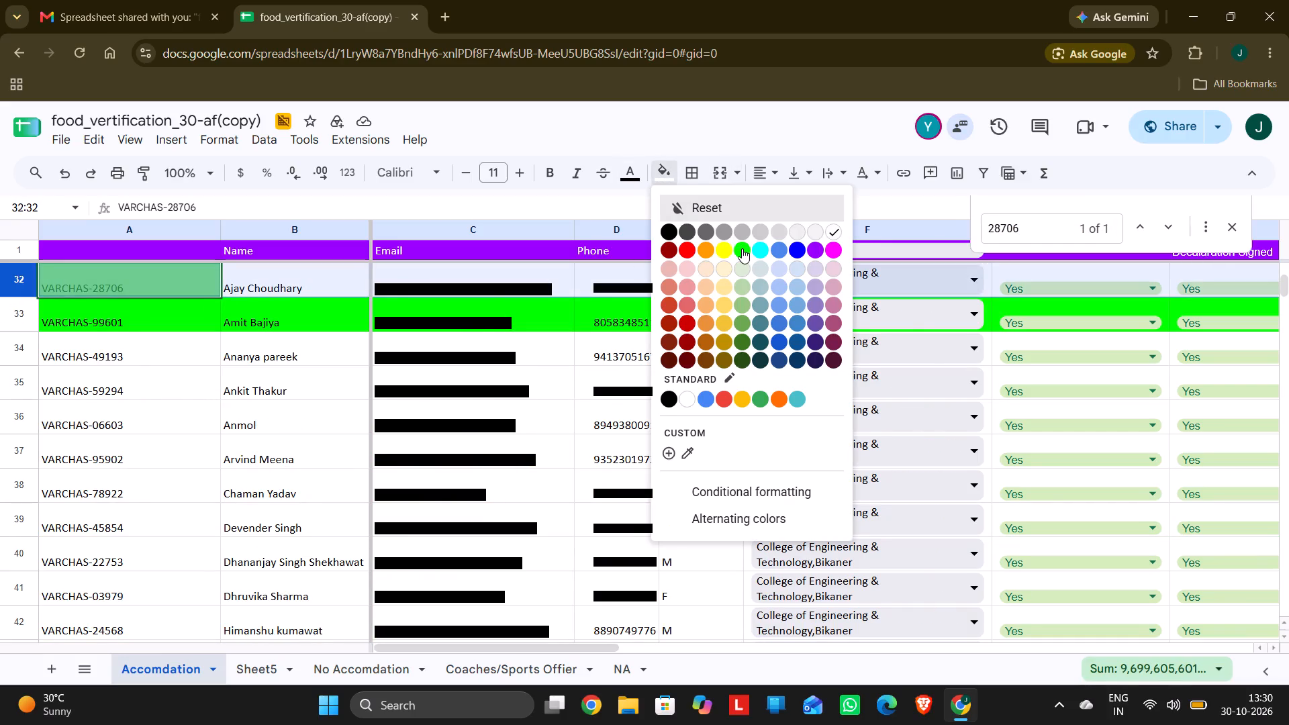
left_click(743, 249)
Search the sheet for 93758 and fill the matching row 54 with bright green.
scroll(640, 390, "up", 1)
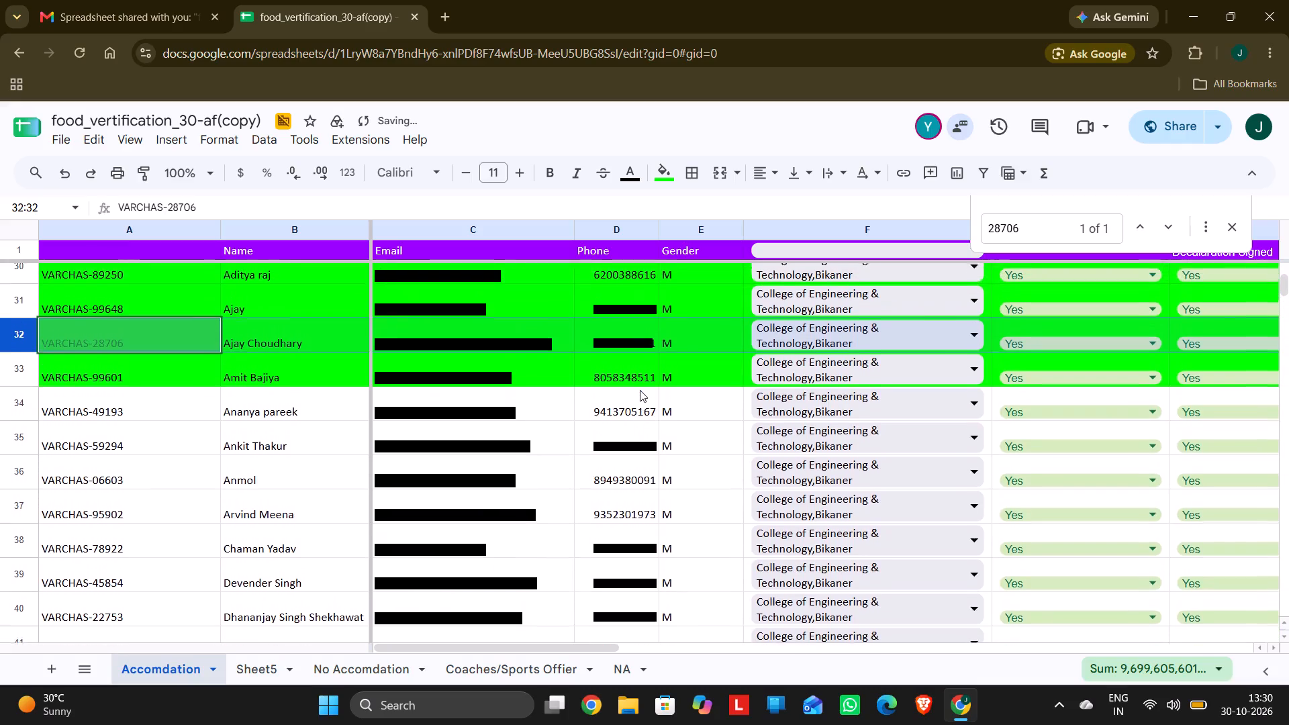
scroll(640, 390, "up", 1)
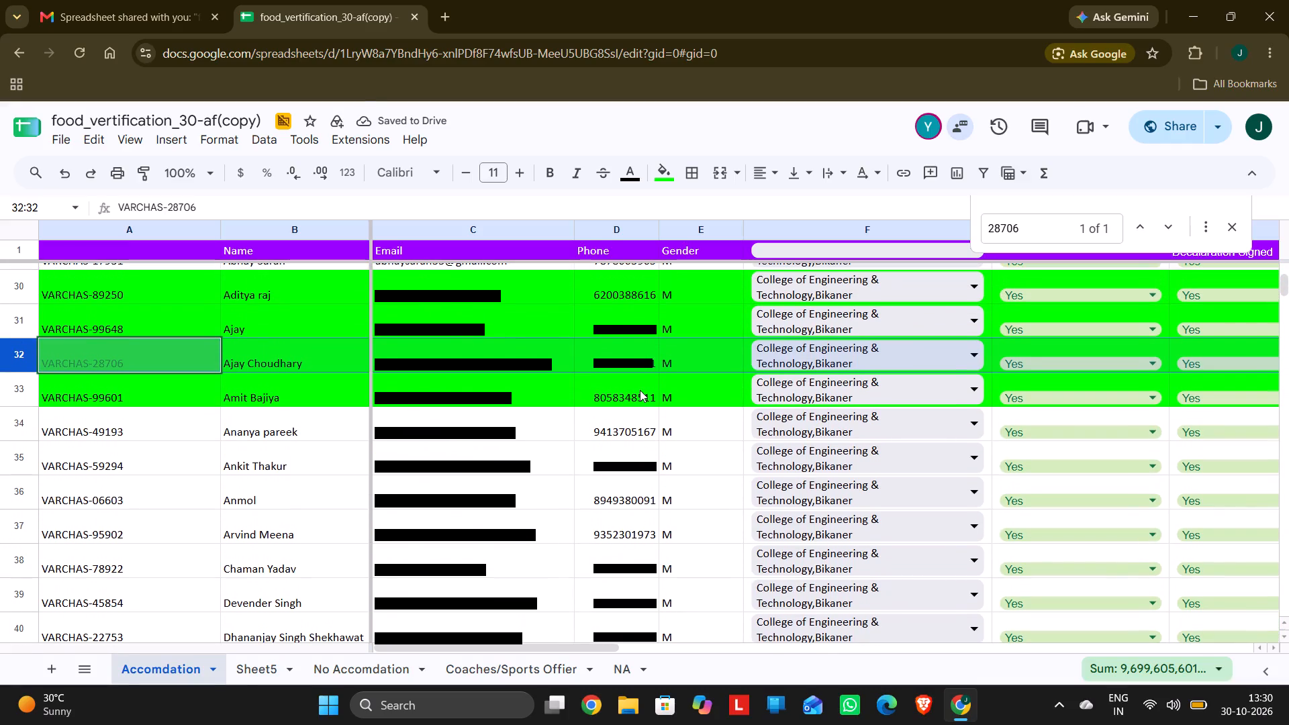
scroll(640, 390, "up", 1)
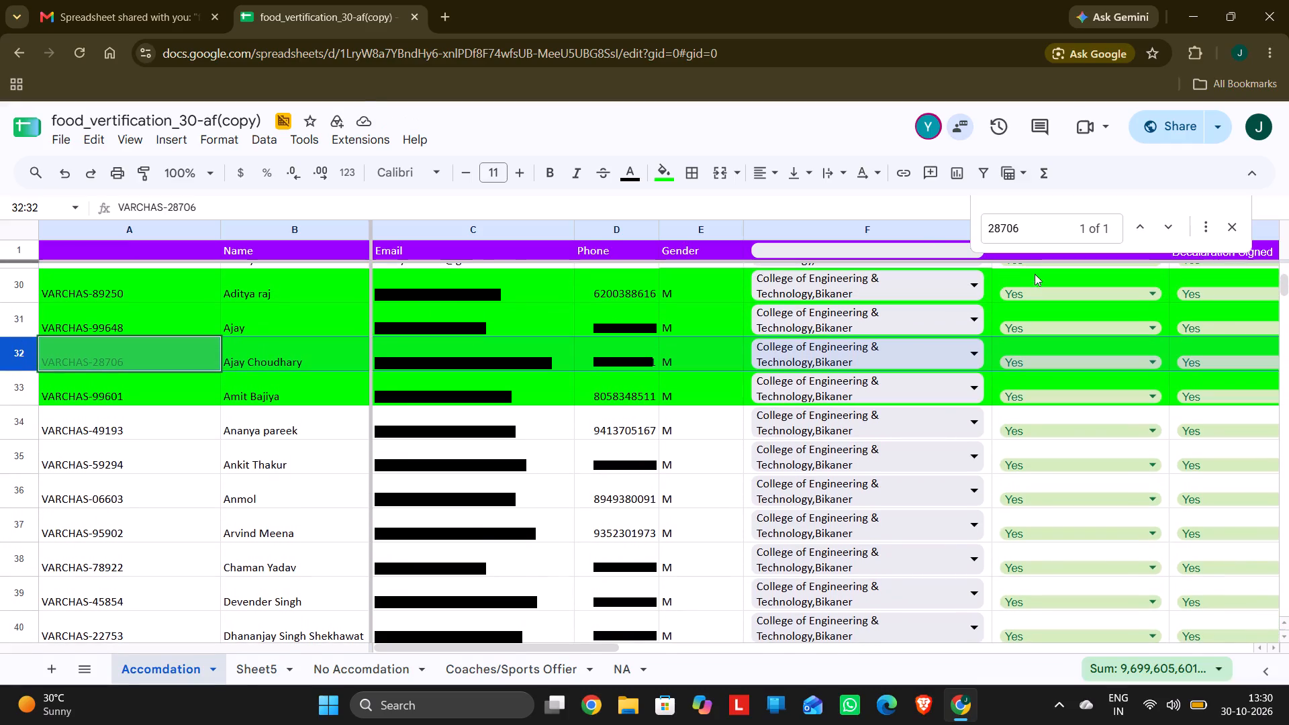
double_click(1029, 231)
key("BackSpace")
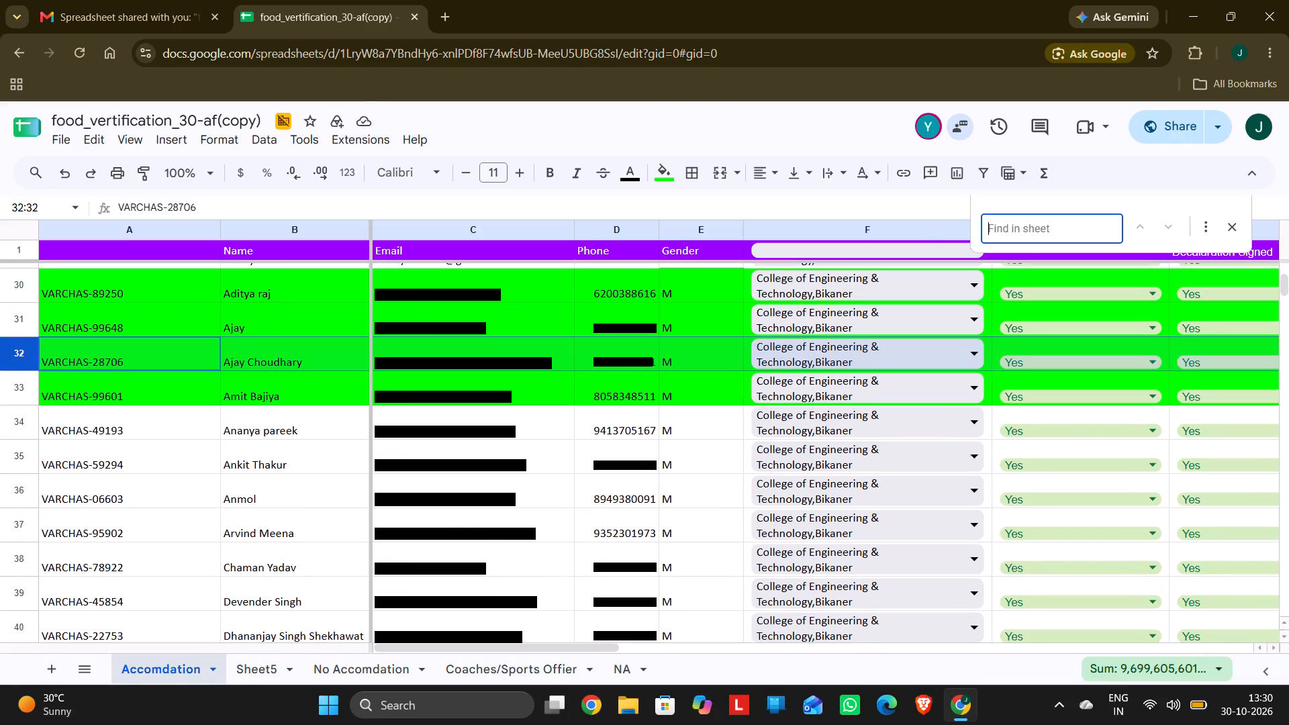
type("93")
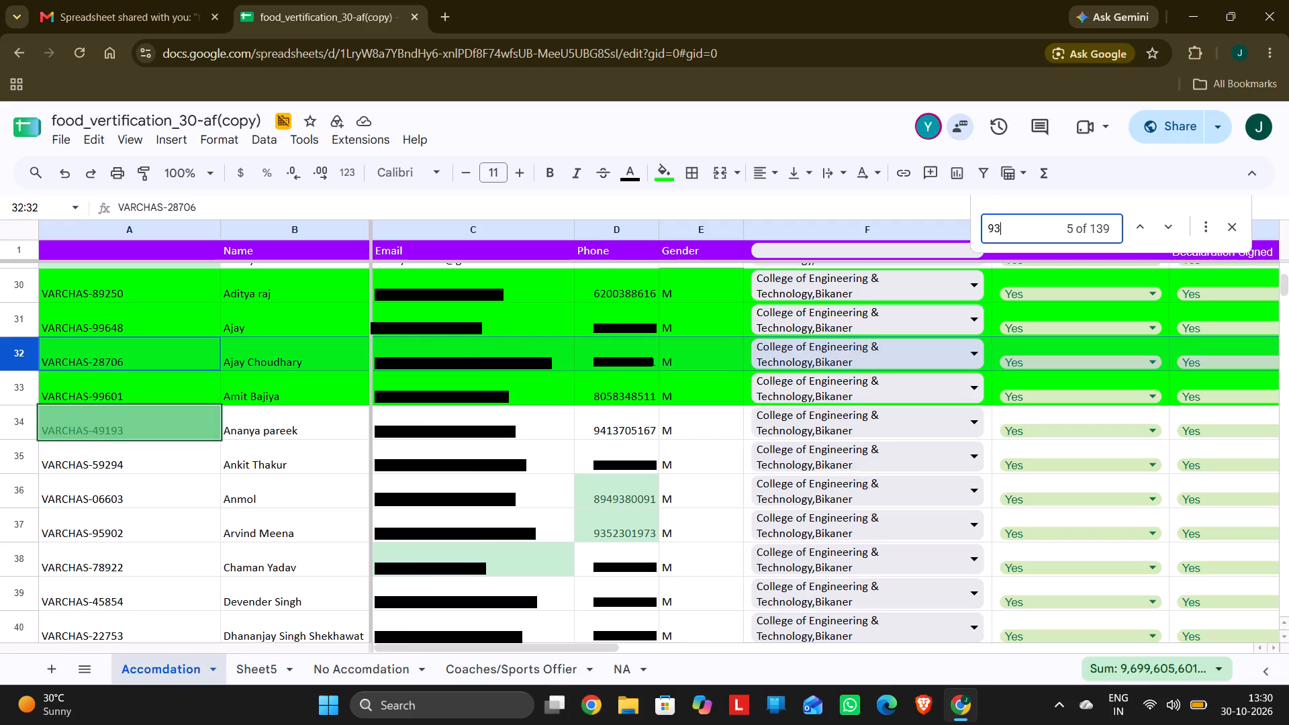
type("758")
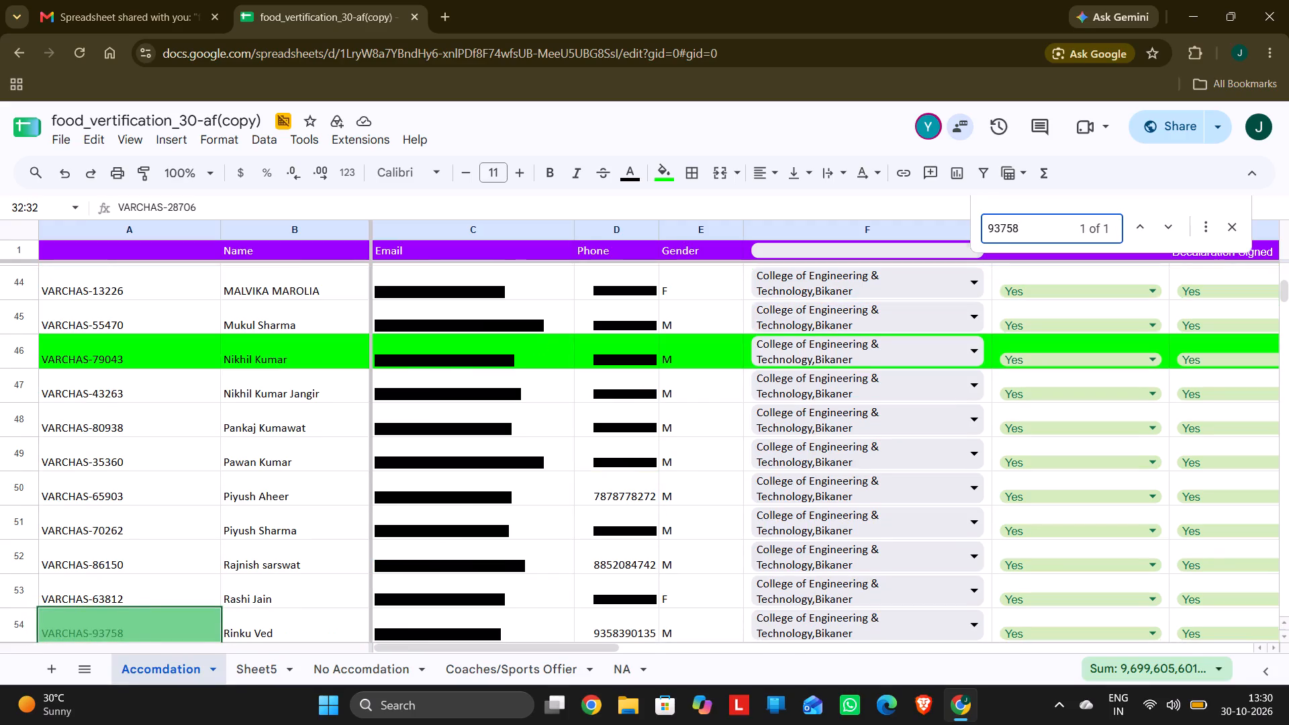
left_click(14, 624)
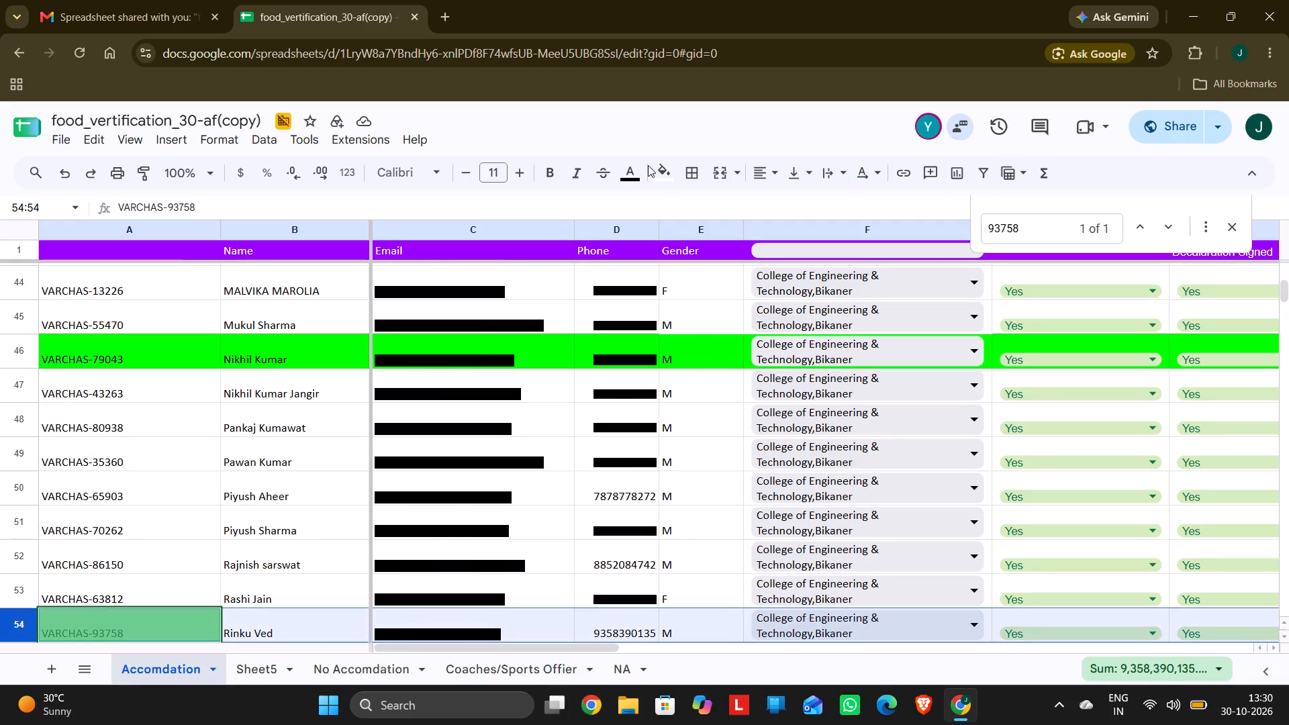
left_click_drag(675, 168, 747, 244)
left_click(747, 244)
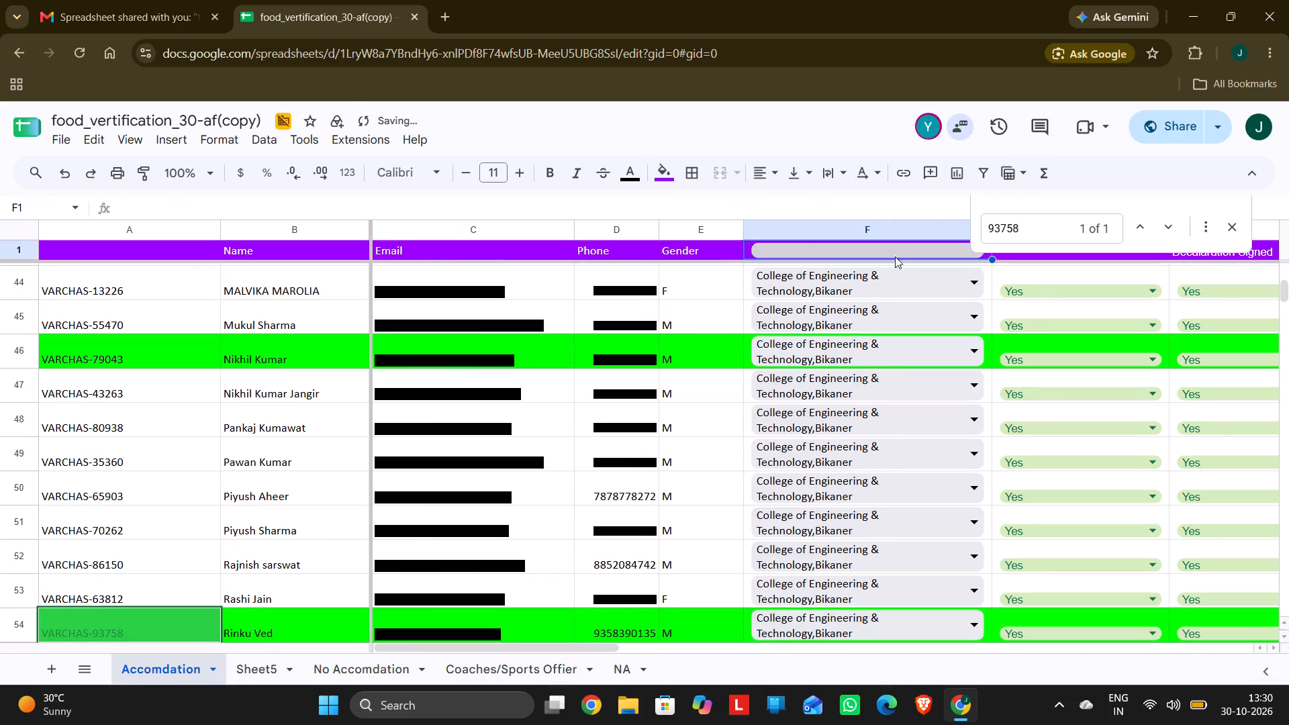
Search the sheet for 59294 and fill the matching row 35 with bright green.
double_click(1038, 222)
key("BackSpace")
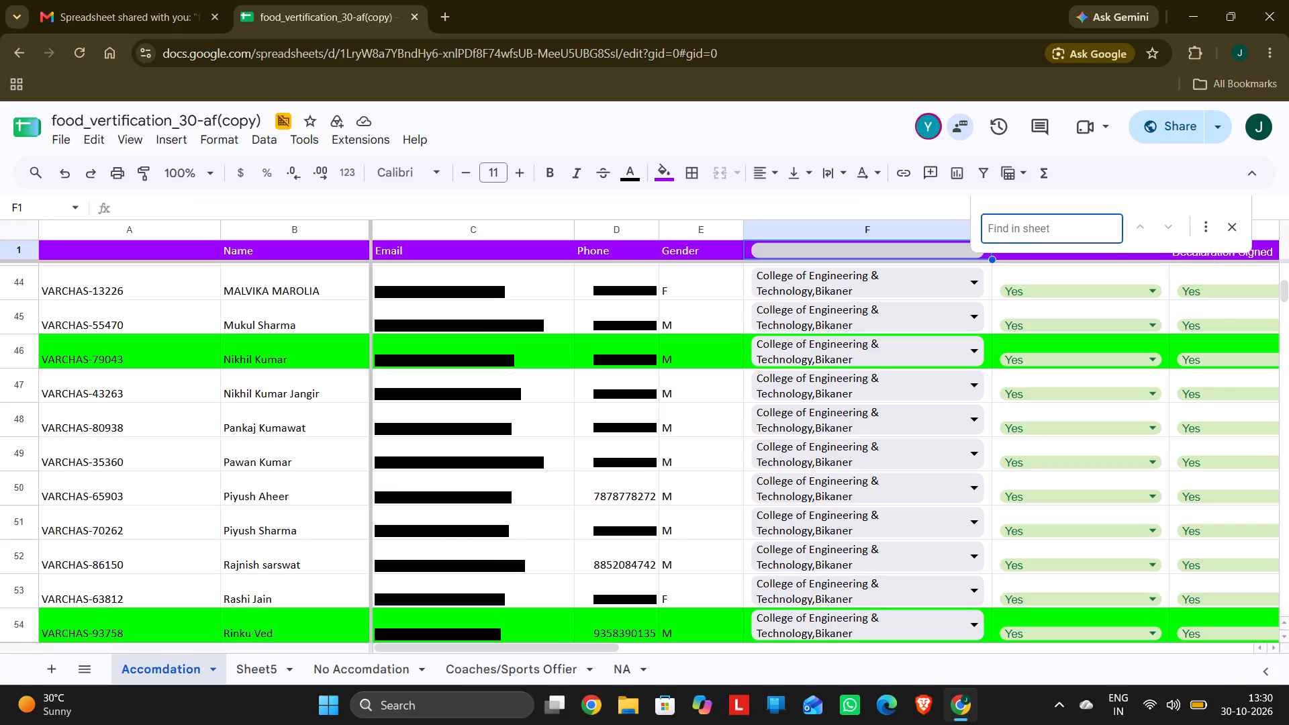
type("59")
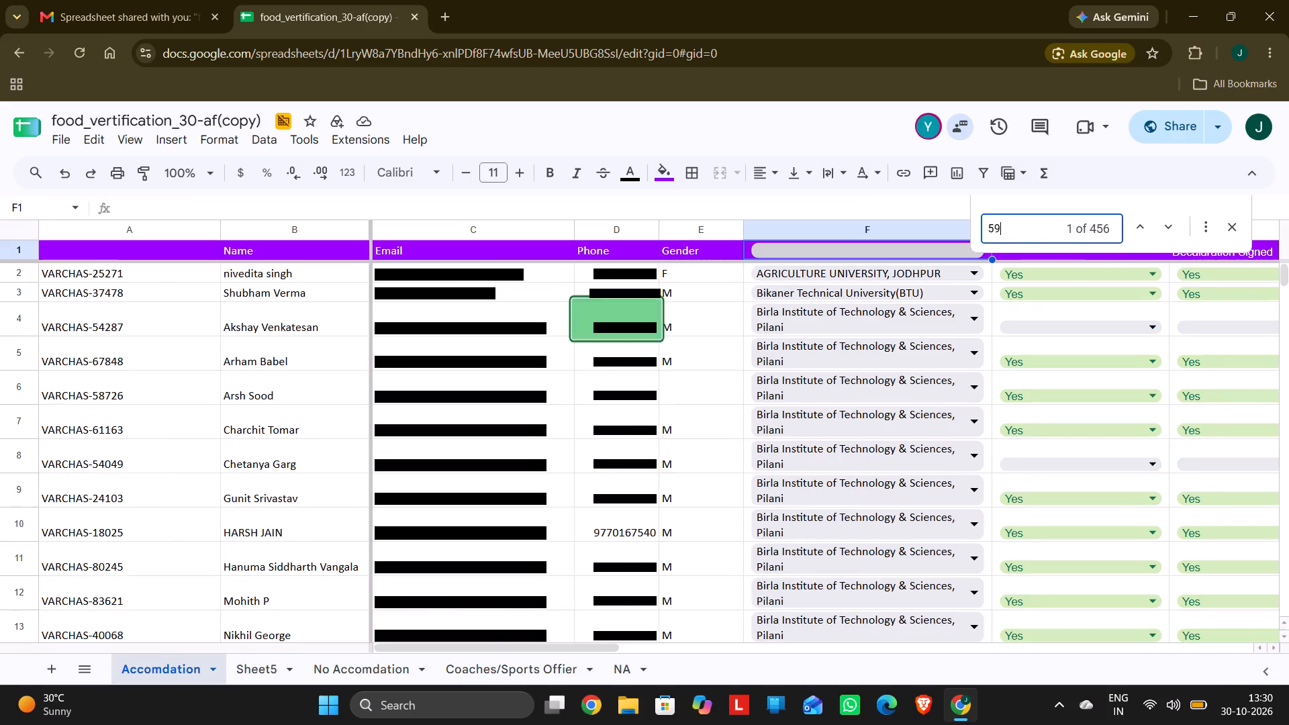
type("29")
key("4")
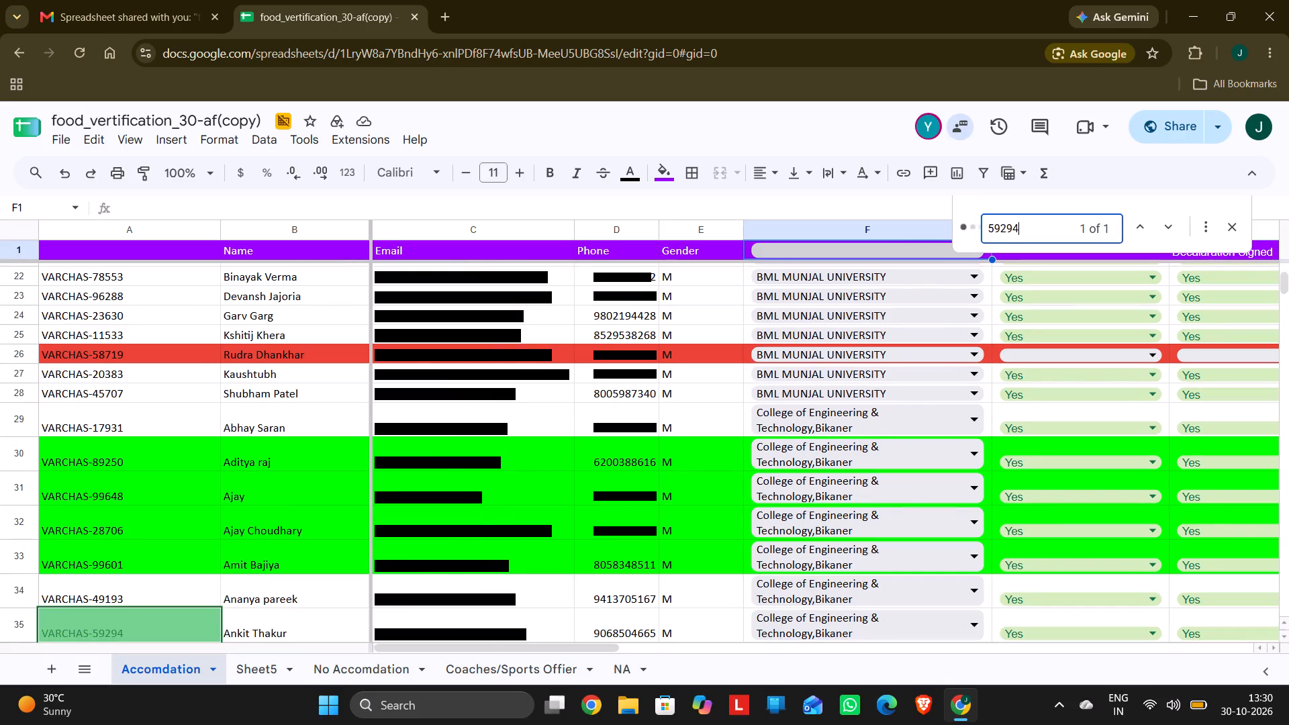
left_click(14, 622)
left_click_drag(666, 180, 742, 253)
left_click(742, 253)
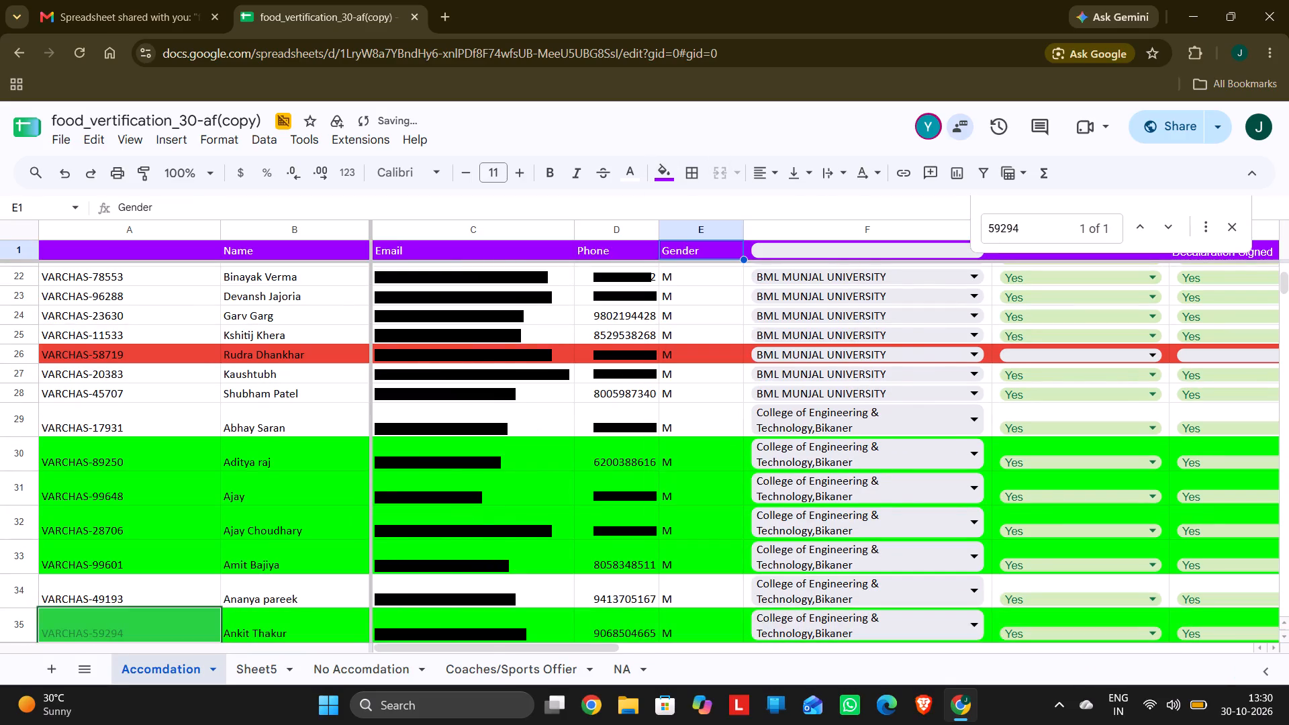
Search the sheet for 22753 and fill the matching row 40 with bright green.
double_click(1027, 232)
key("BackSpace")
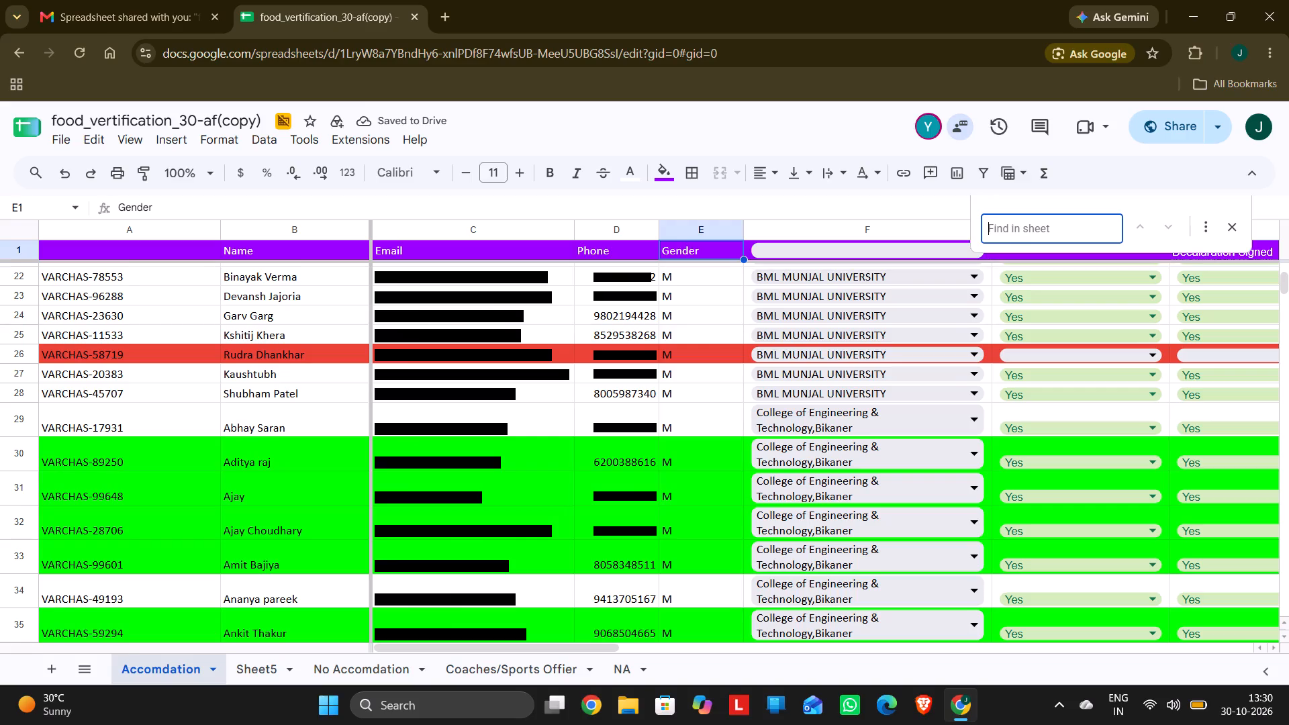
left_click(1027, 232)
key("2")
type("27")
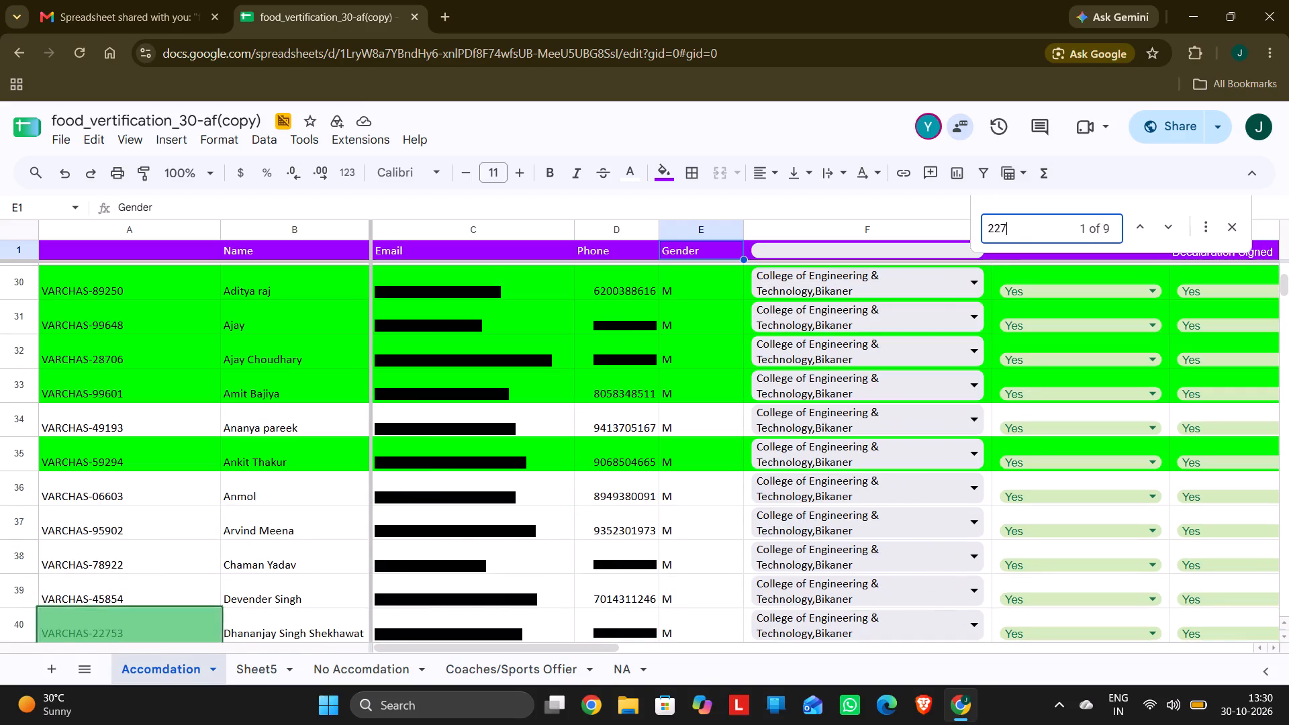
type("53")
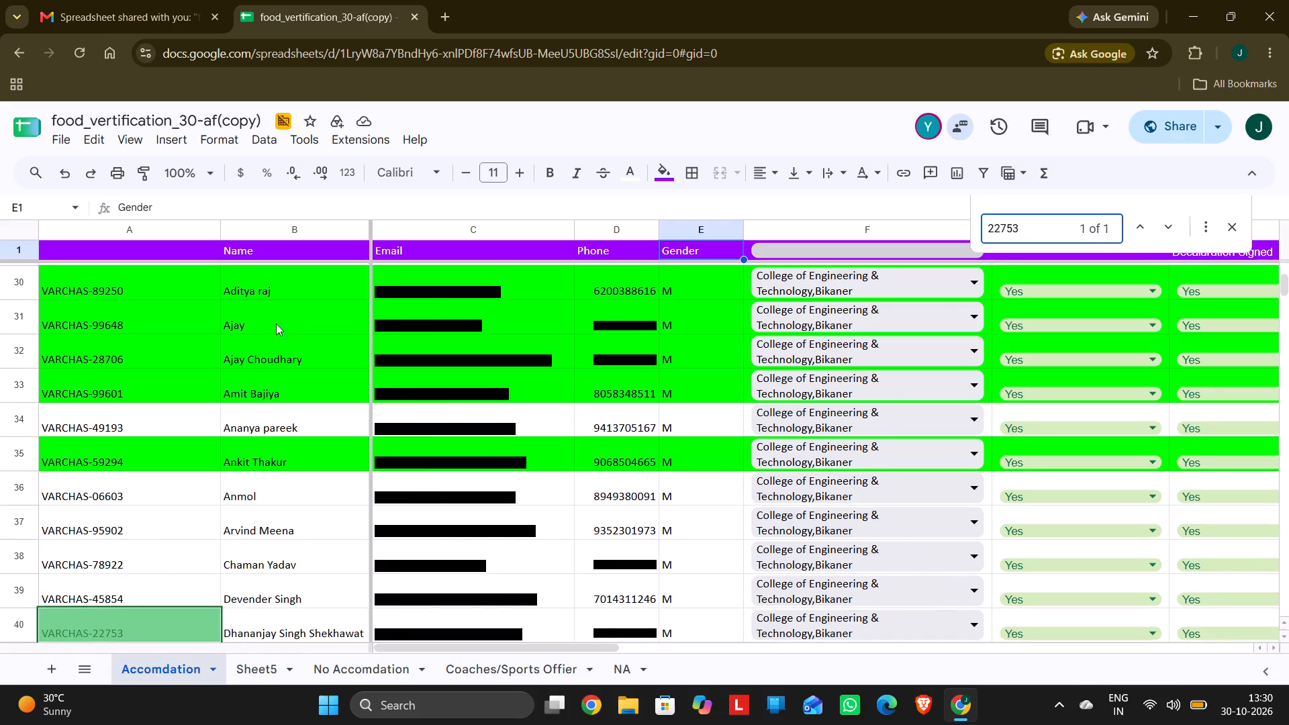
left_click(17, 644)
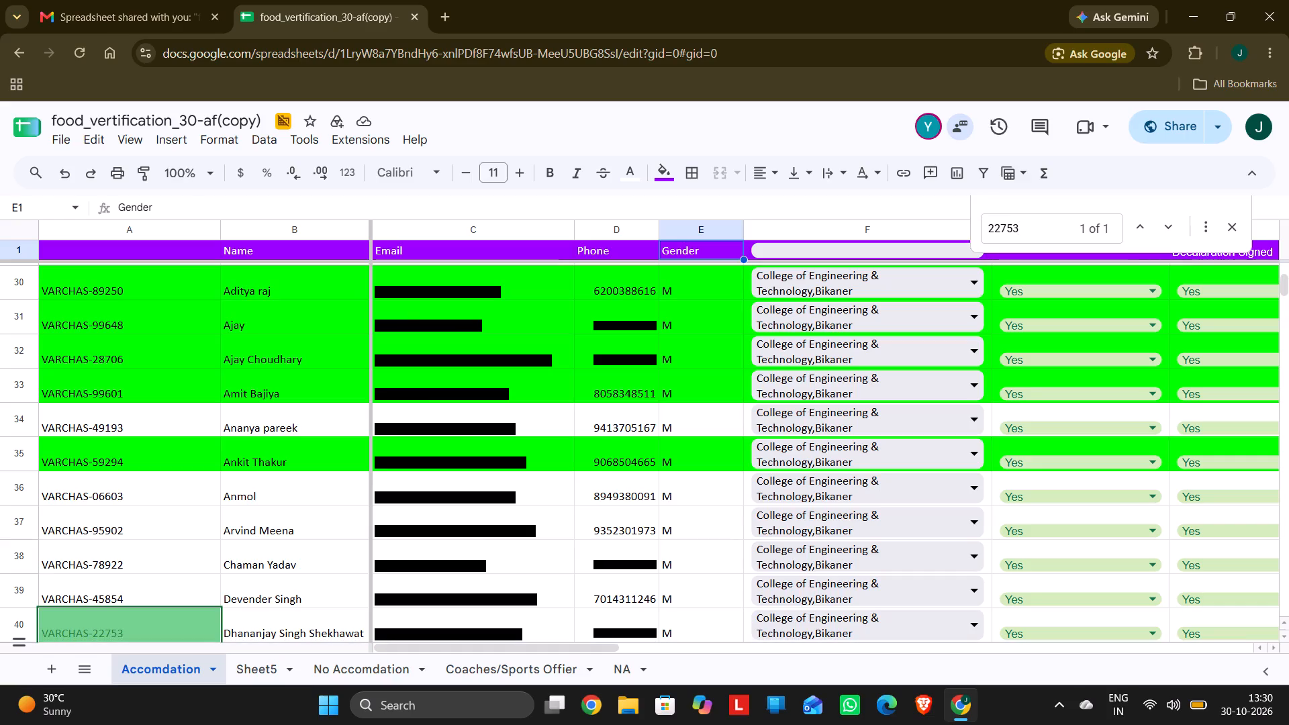
left_click(29, 626)
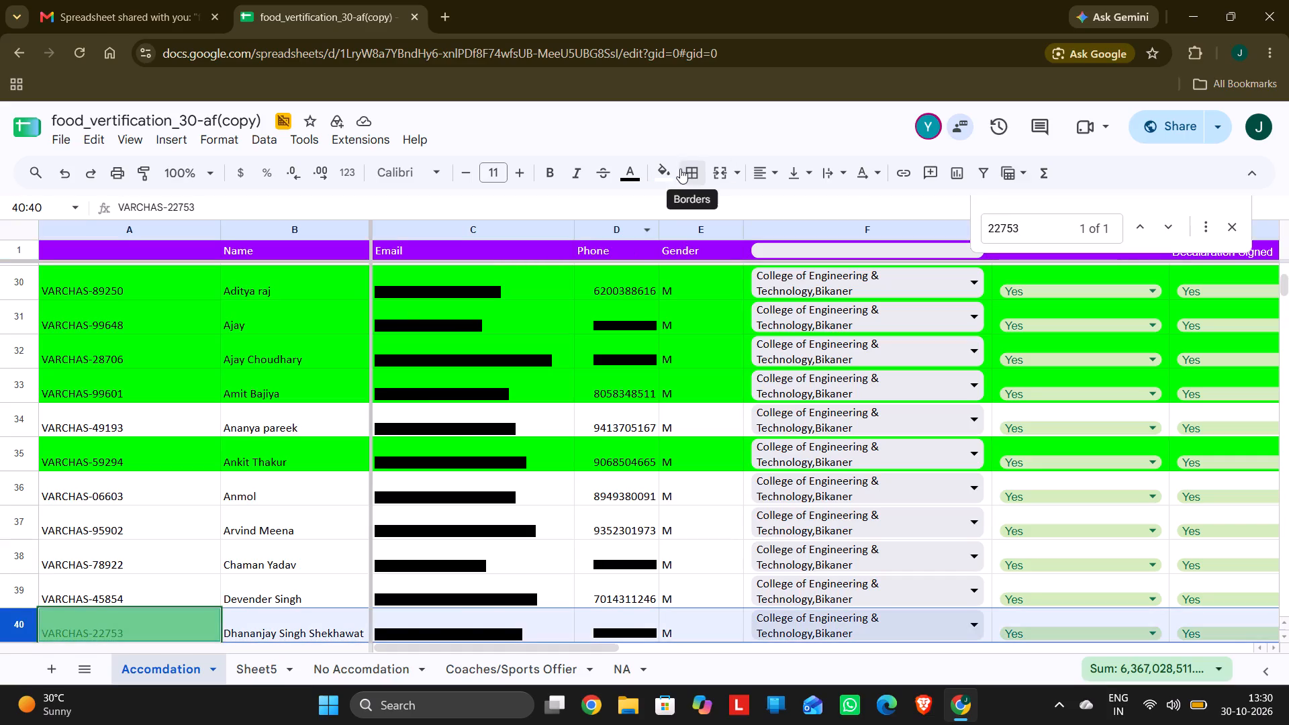
left_click_drag(662, 168, 740, 250)
left_click(740, 250)
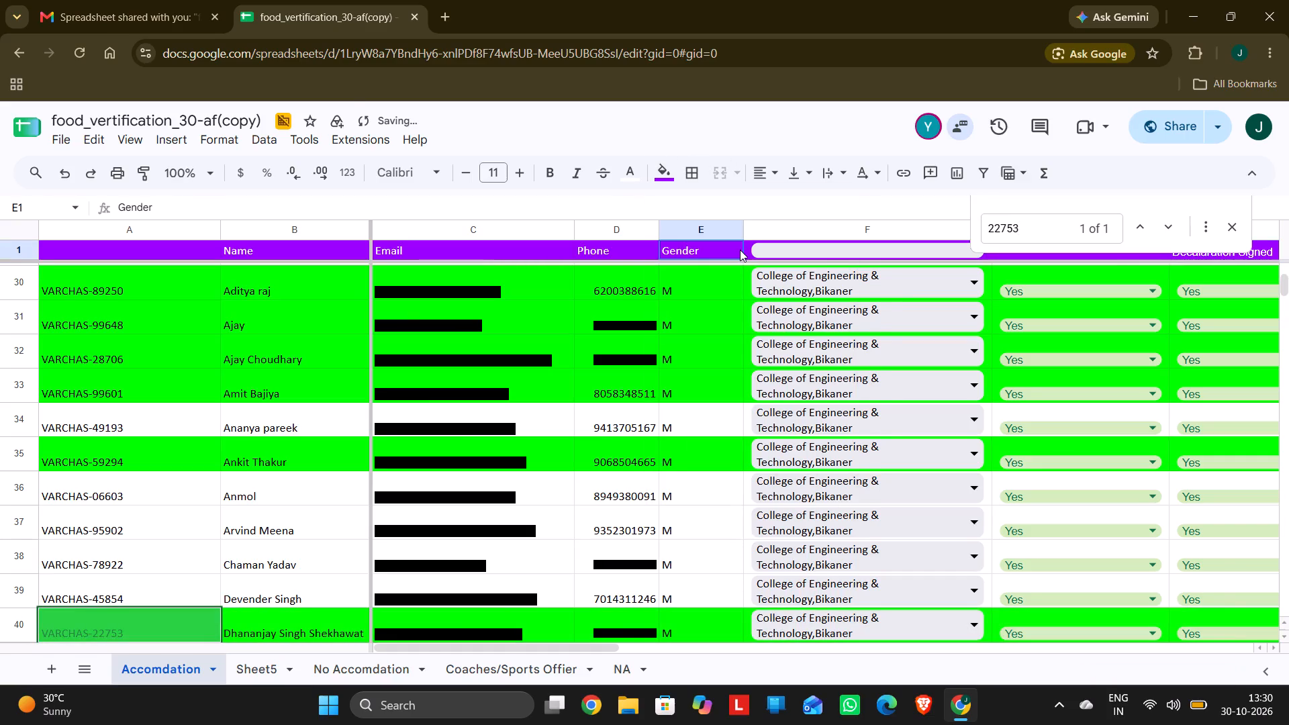
Search the sheet for 80938 and fill the matching row 48 with bright green.
double_click(1026, 229)
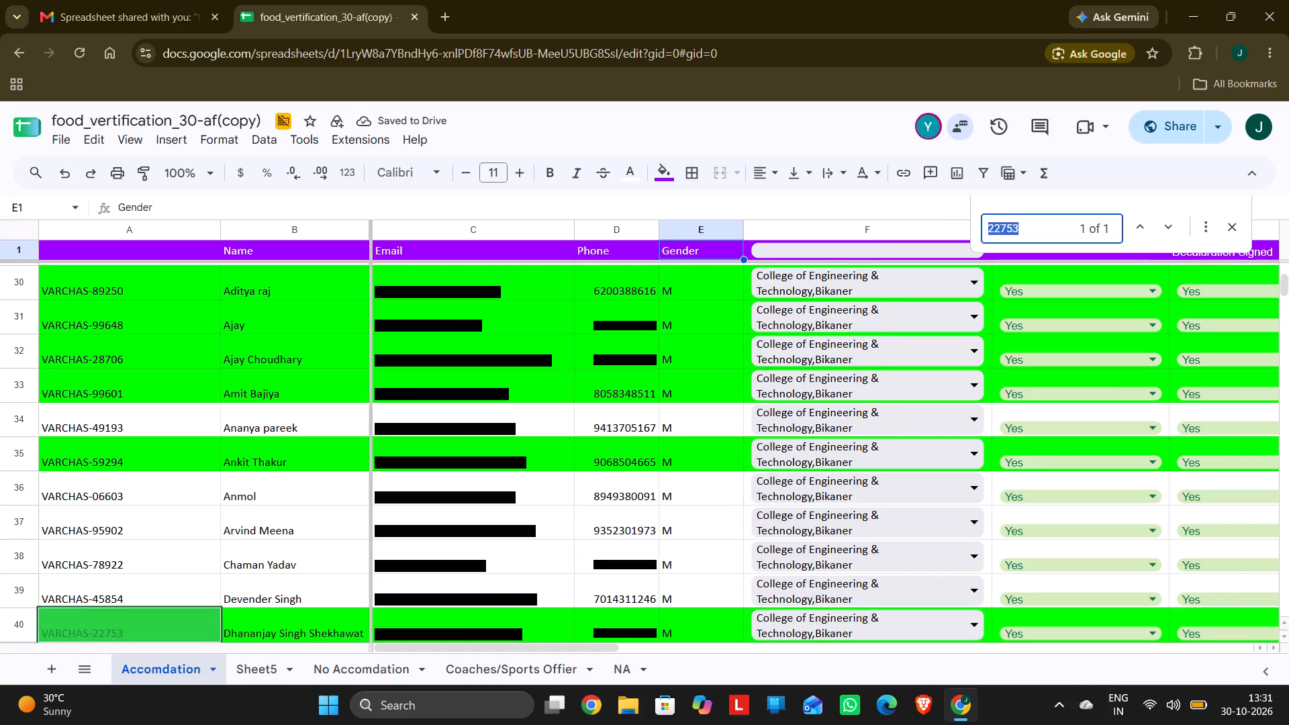
key("BackSpace")
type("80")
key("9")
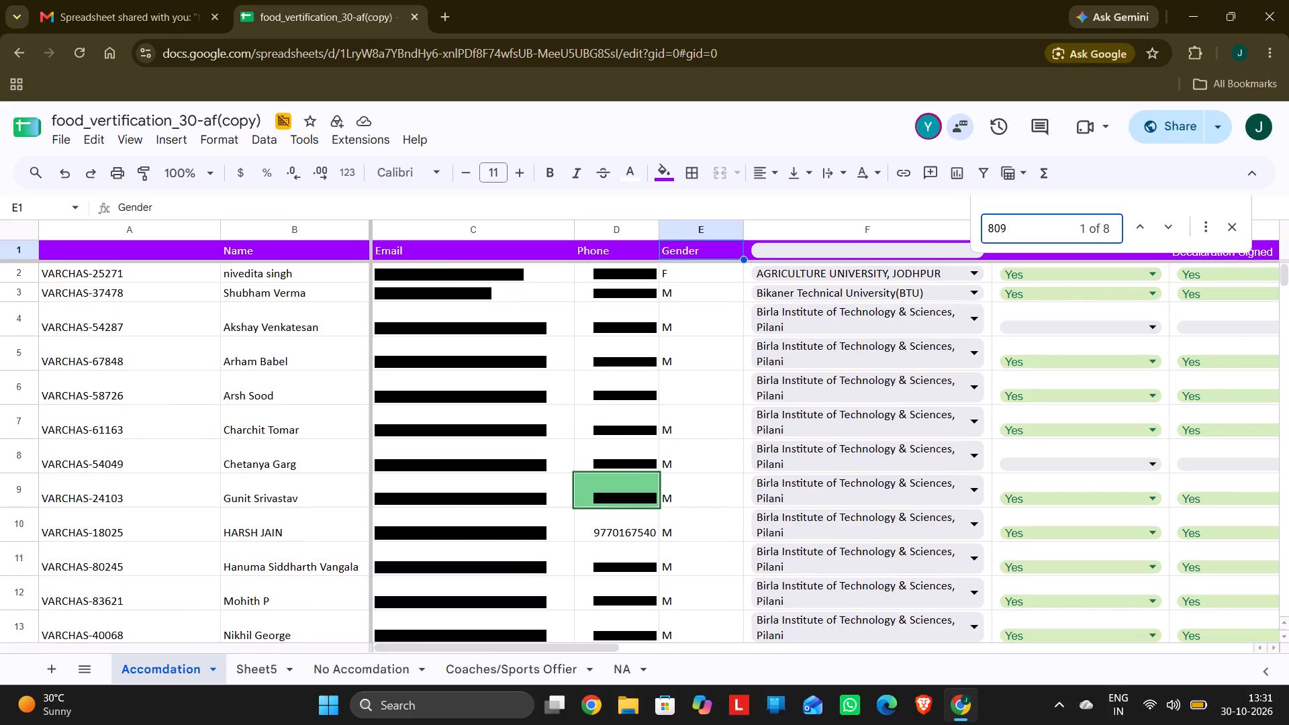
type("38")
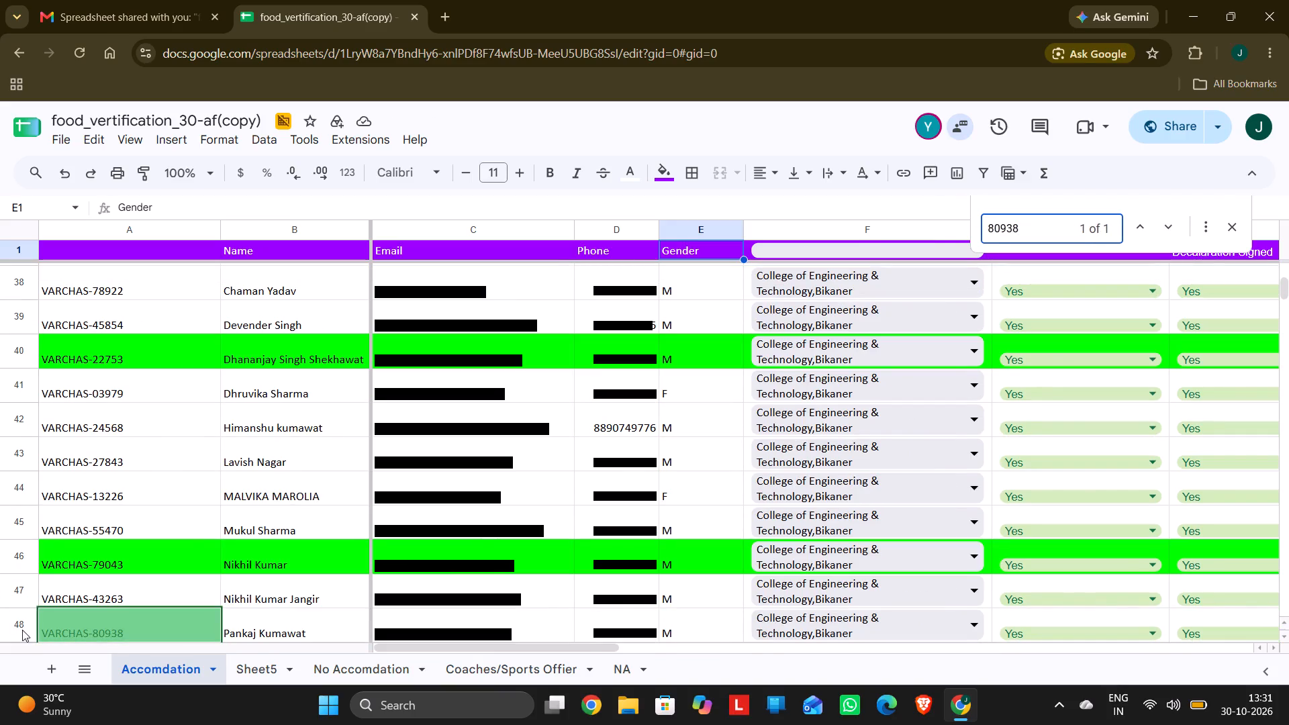
left_click(23, 630)
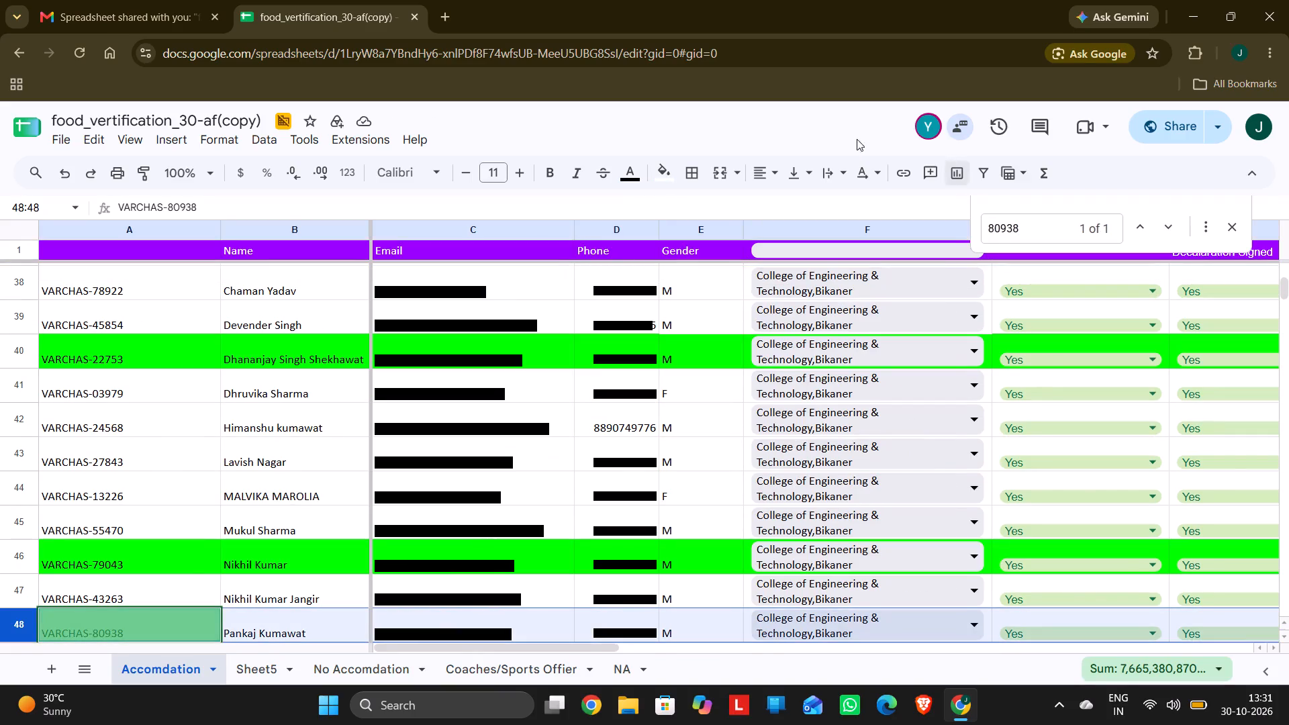
left_click_drag(664, 183, 741, 243)
left_click(741, 243)
Search the sheet for 78922 and fill the matching row 38 with bright green.
double_click(1043, 218)
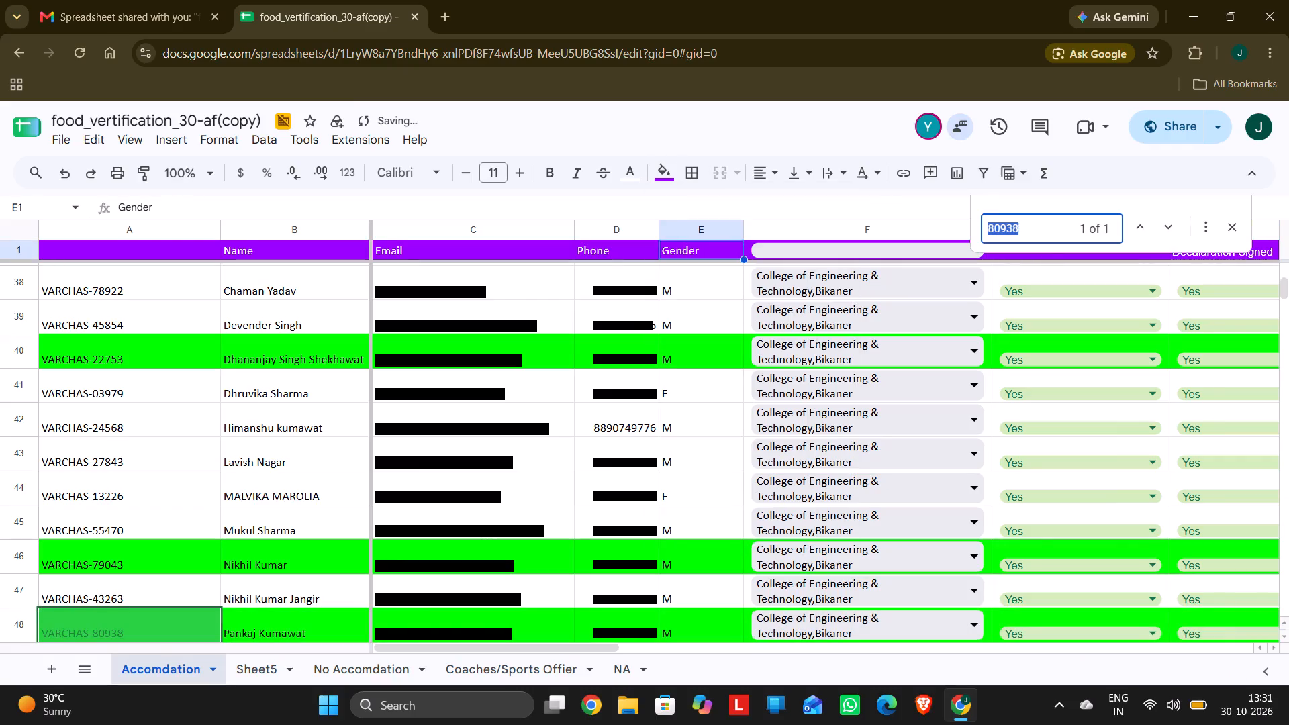
key("BackSpace")
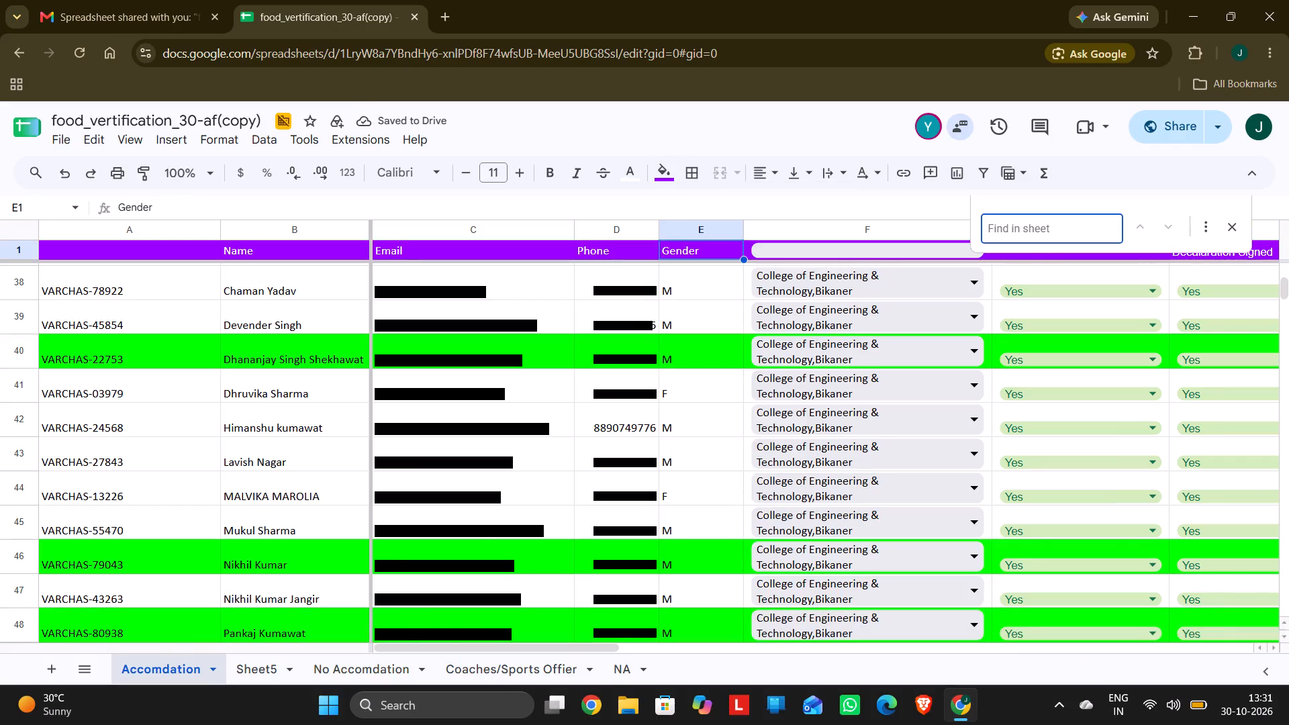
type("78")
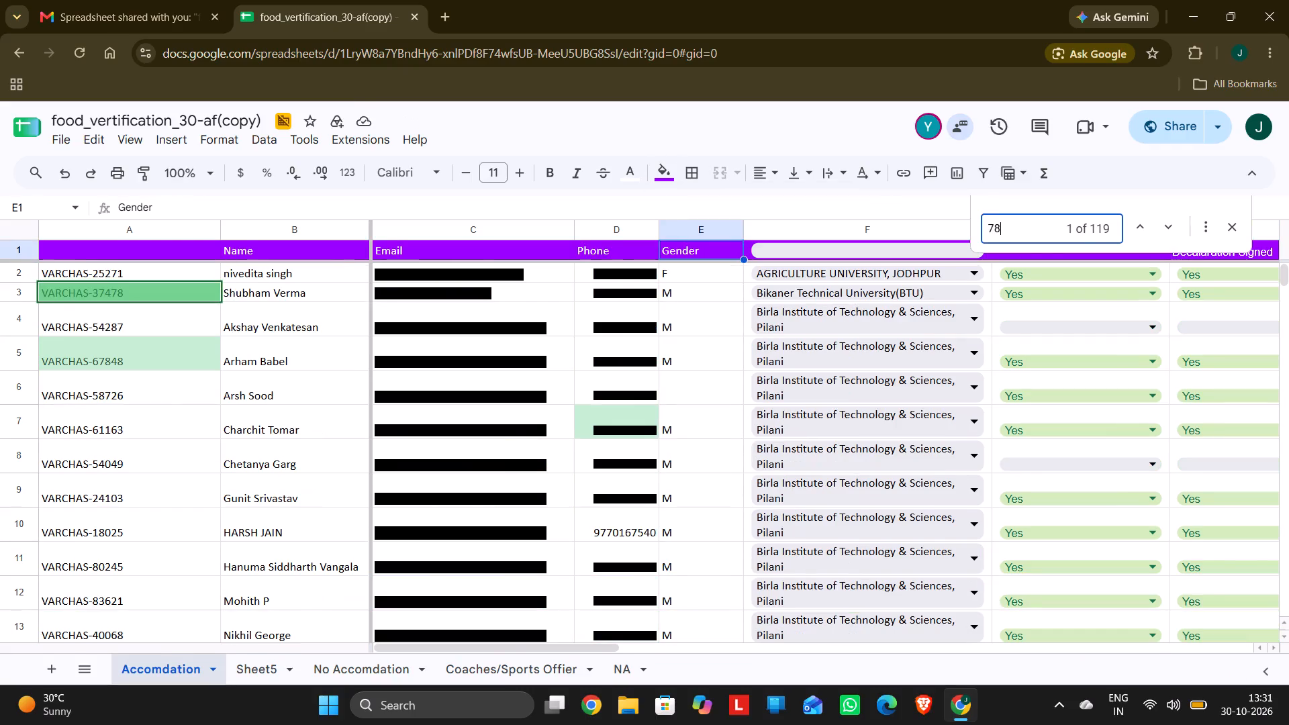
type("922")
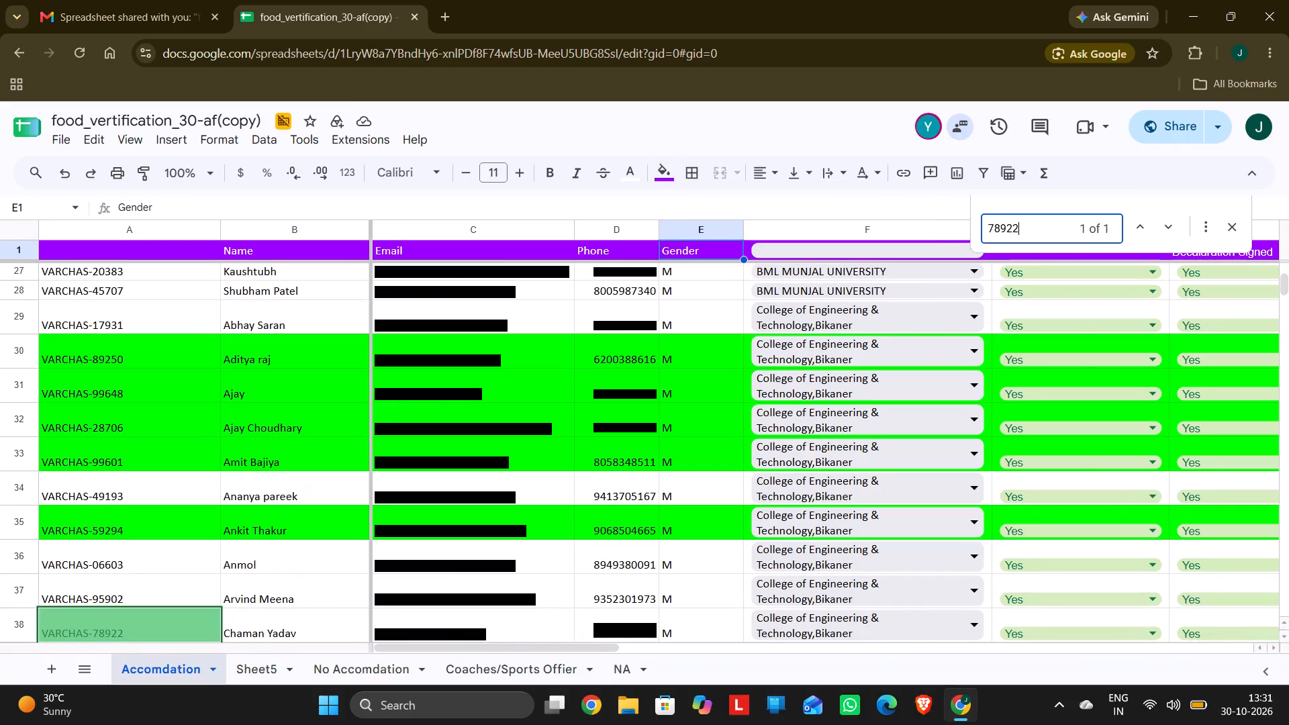
left_click(18, 630)
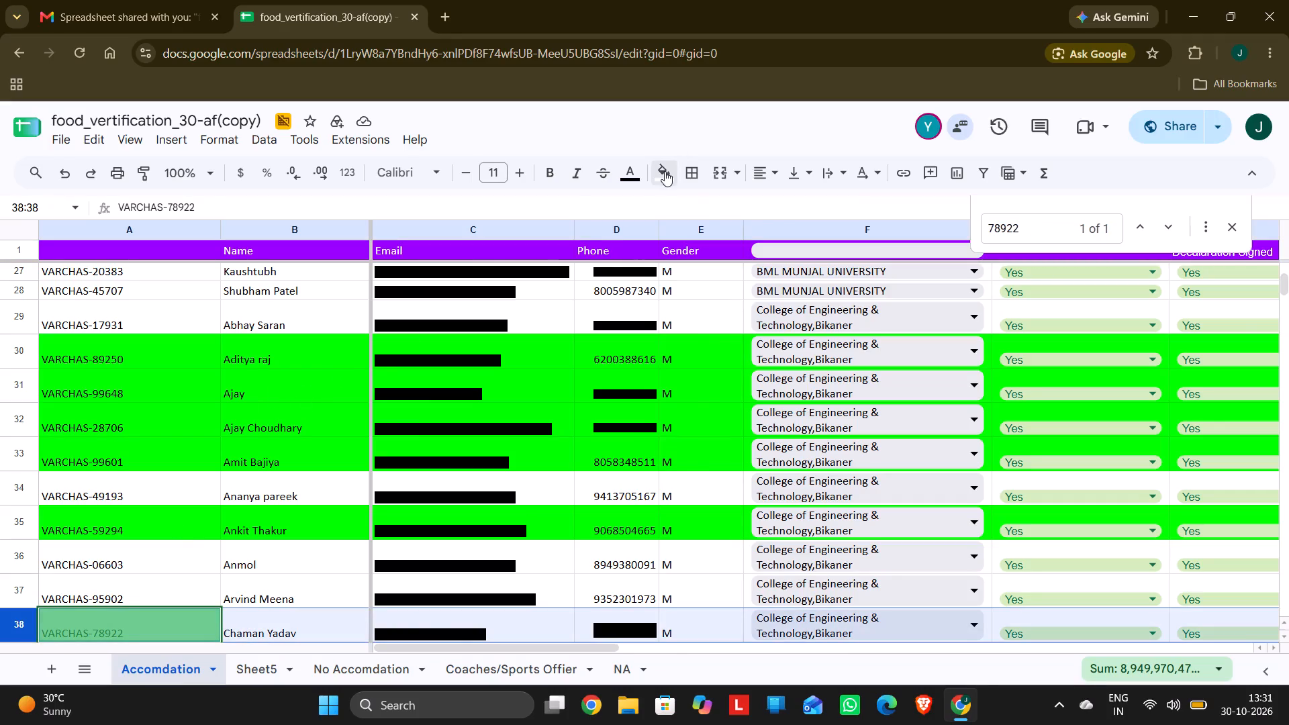
left_click(665, 171)
left_click(743, 246)
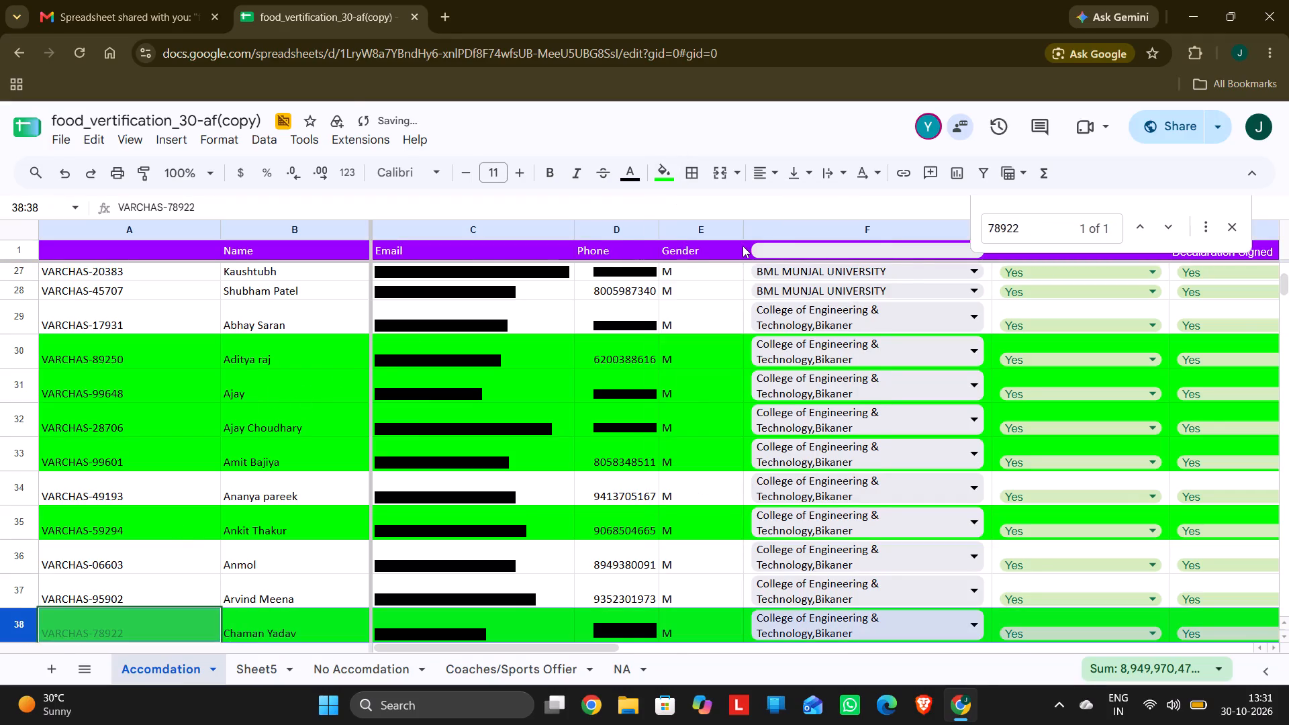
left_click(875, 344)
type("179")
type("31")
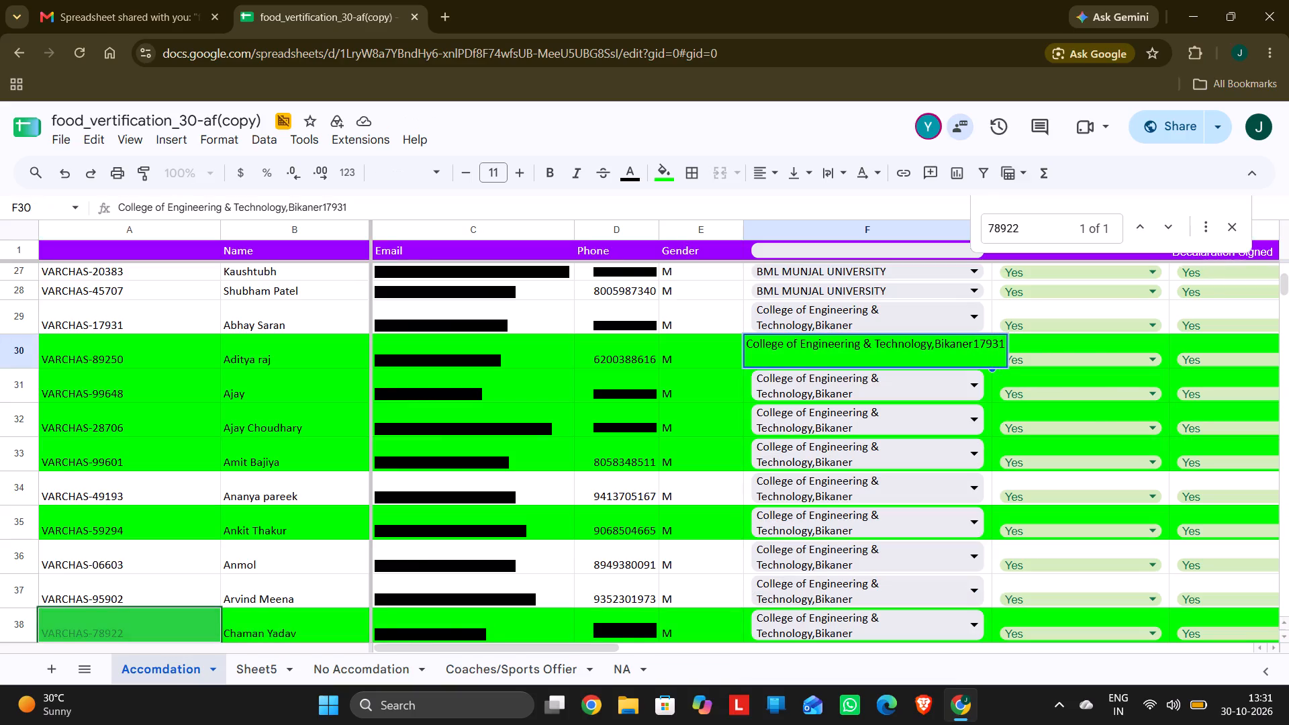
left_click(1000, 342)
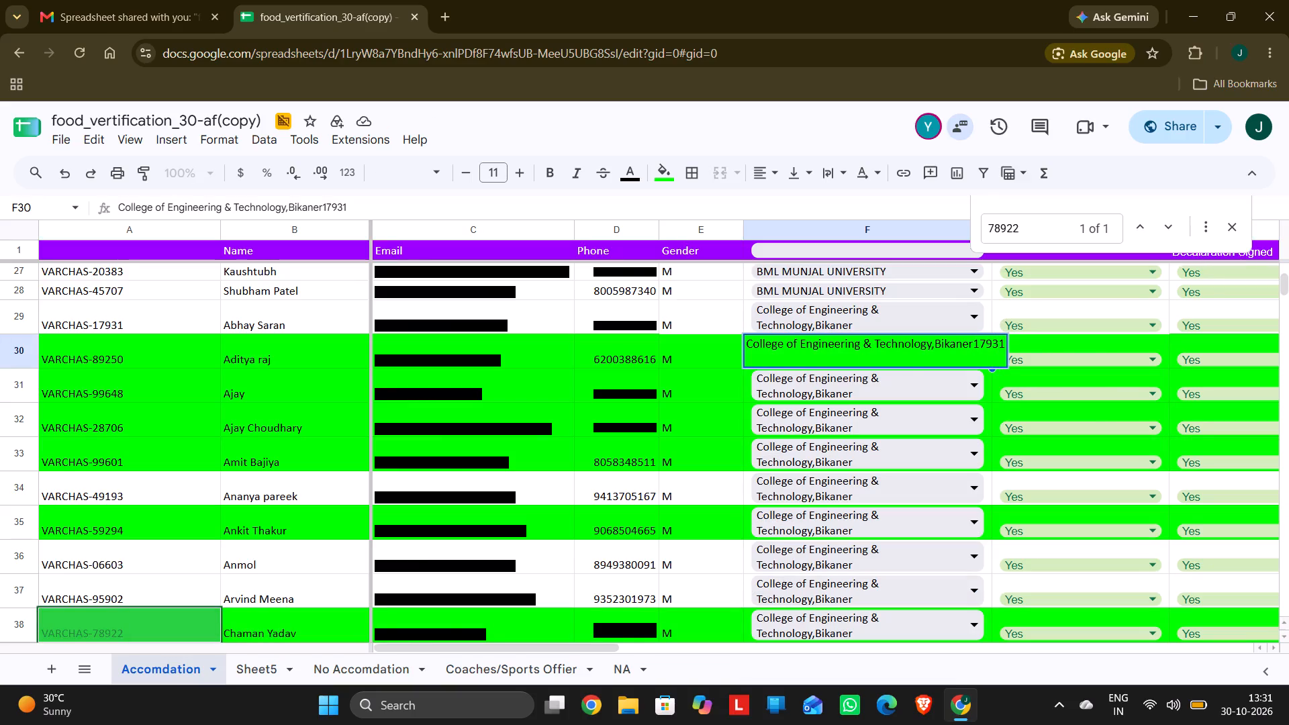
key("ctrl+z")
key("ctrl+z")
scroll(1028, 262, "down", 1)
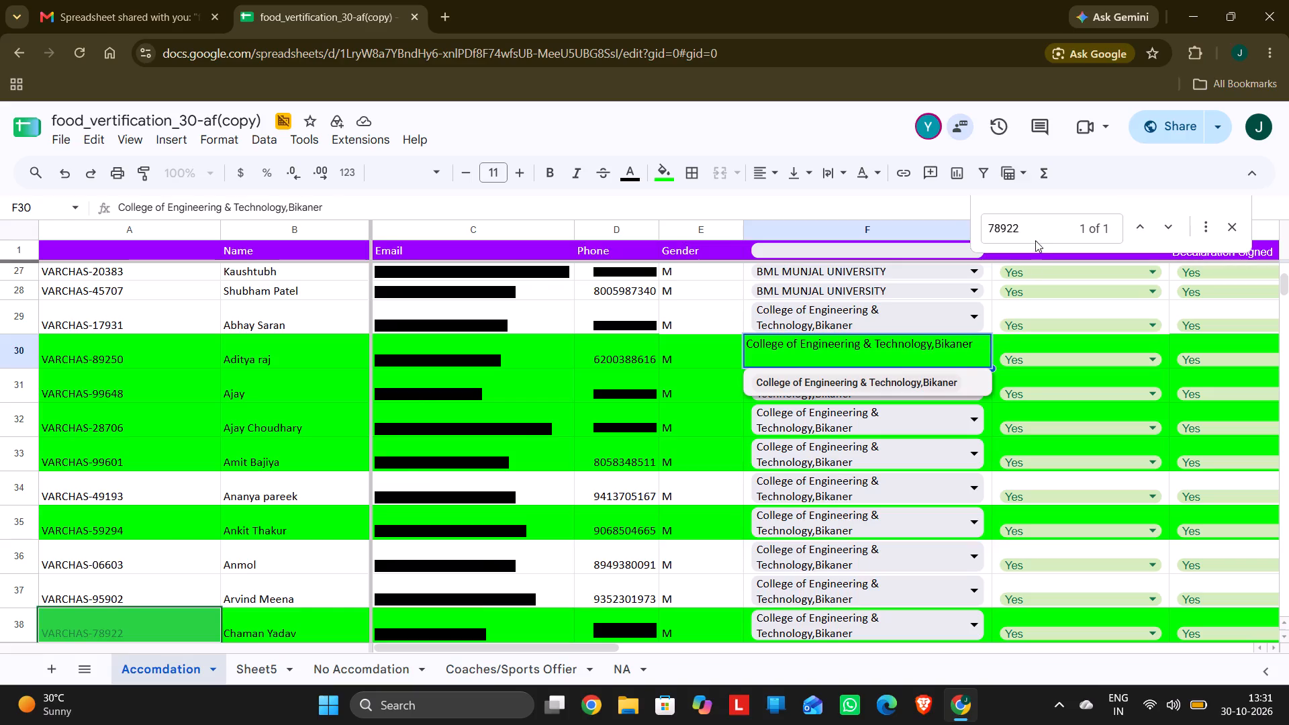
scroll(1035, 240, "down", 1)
Search the sheet for 17931 and fill the matching row 29 with bright green.
double_click(1039, 225)
key("BackSpace")
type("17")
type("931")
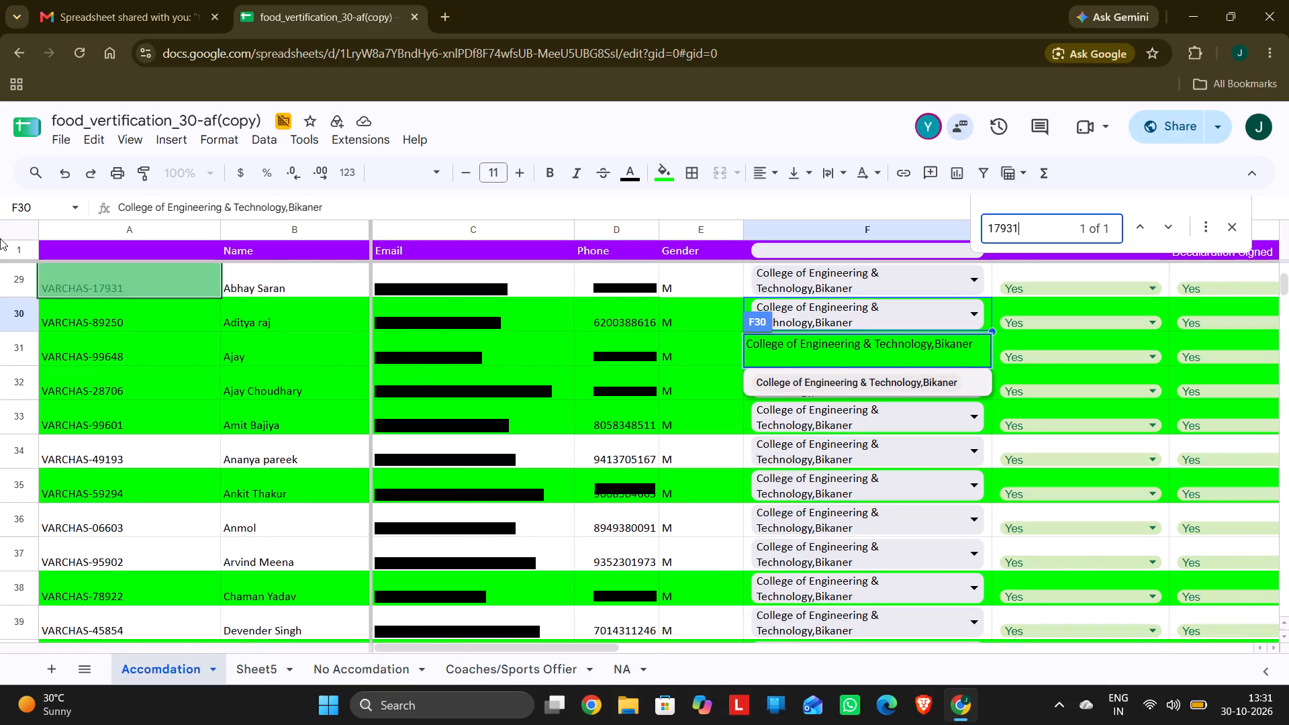
left_click(26, 280)
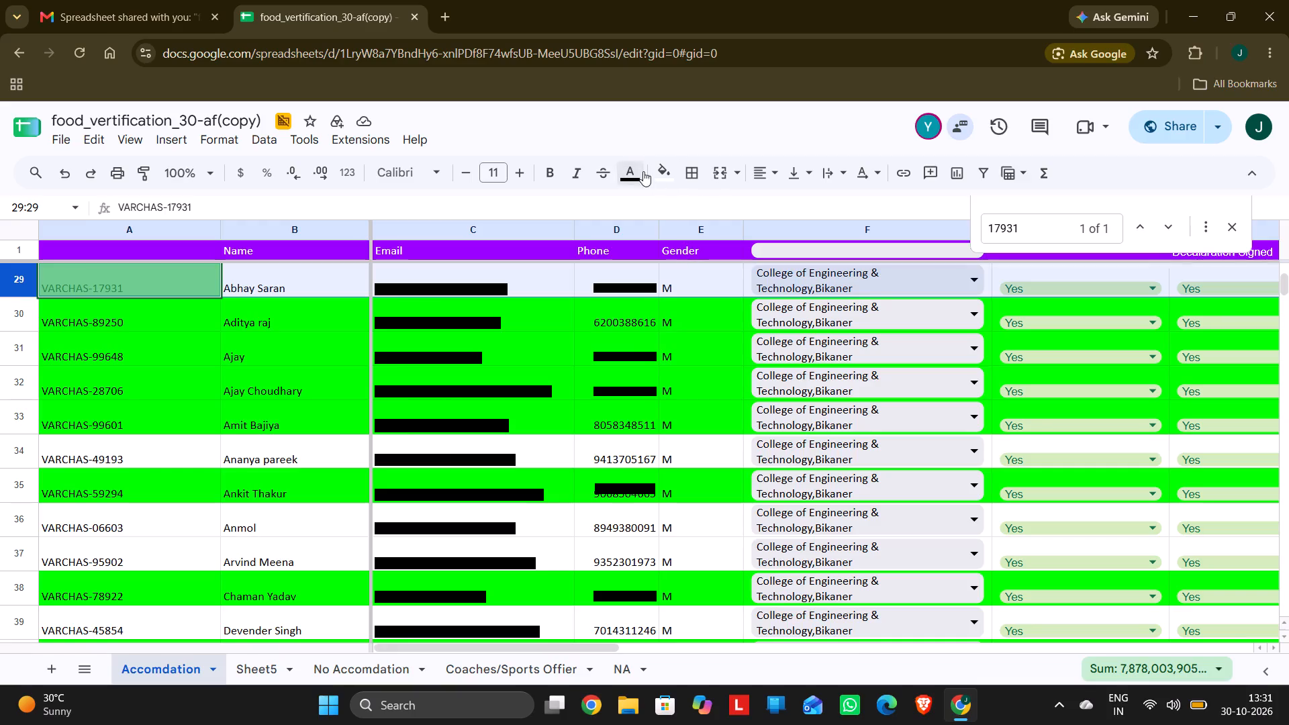
left_click_drag(659, 174, 740, 243)
left_click(740, 243)
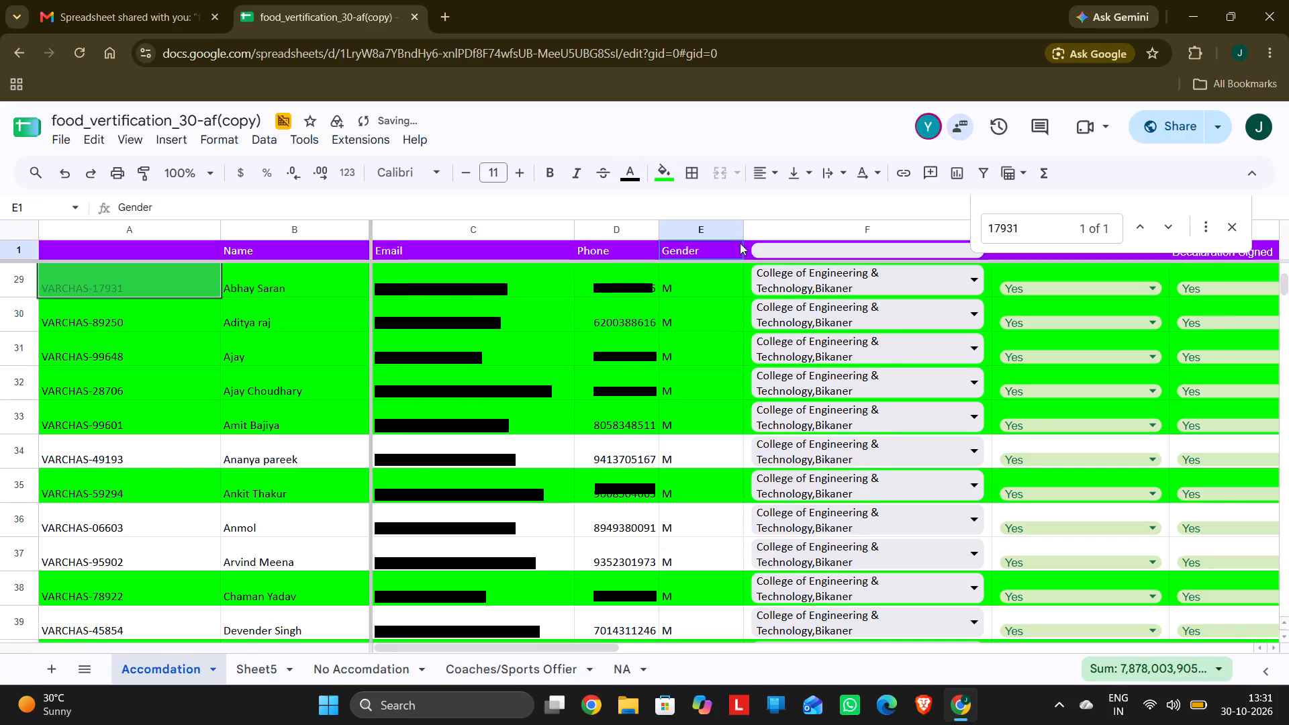
left_click(757, 203)
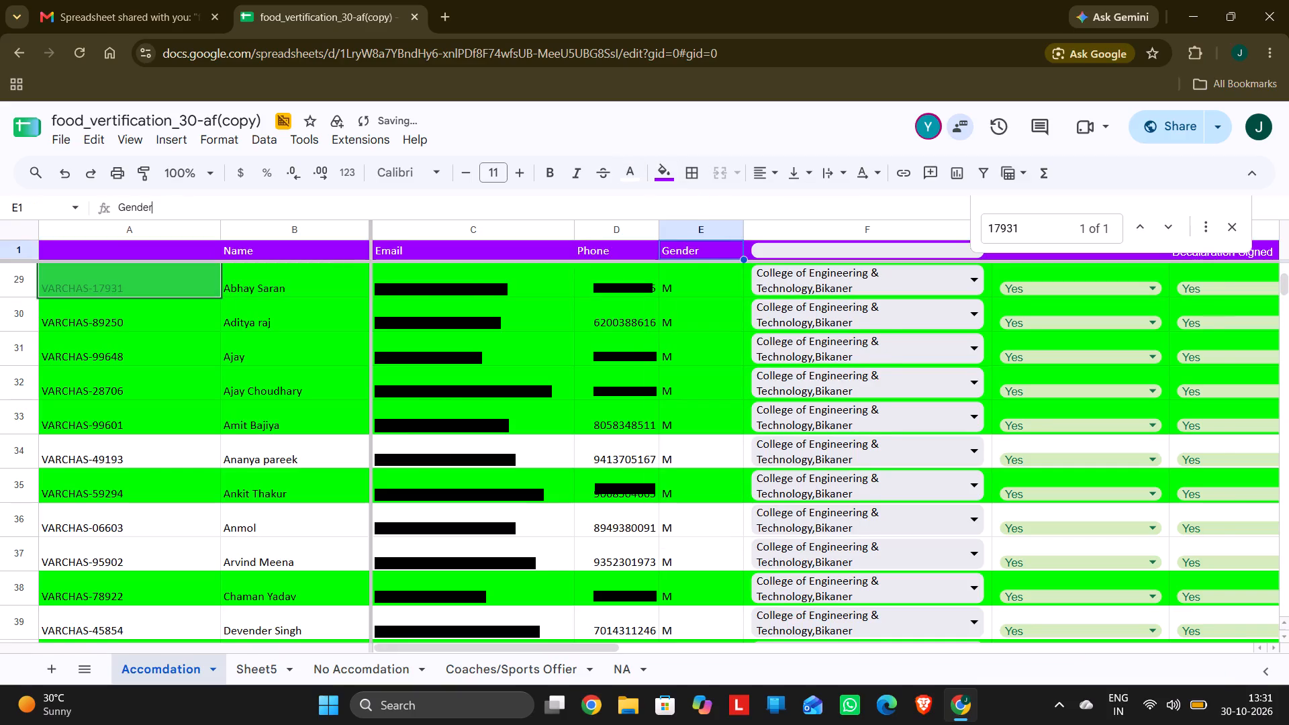
Clear the search term and examine the coach entries on Sheet5 and the Coaches/Sports Offier sheet, returning to Accomdation.
left_click(25, 444)
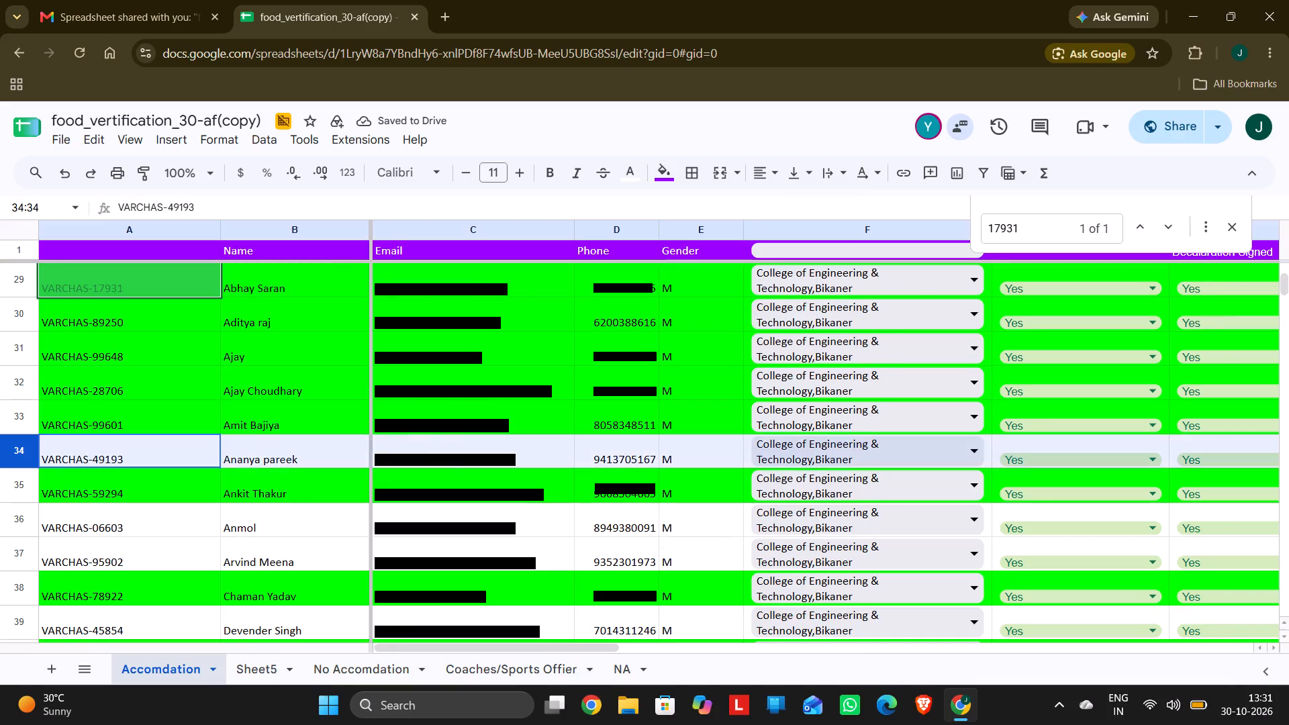
double_click(1025, 227)
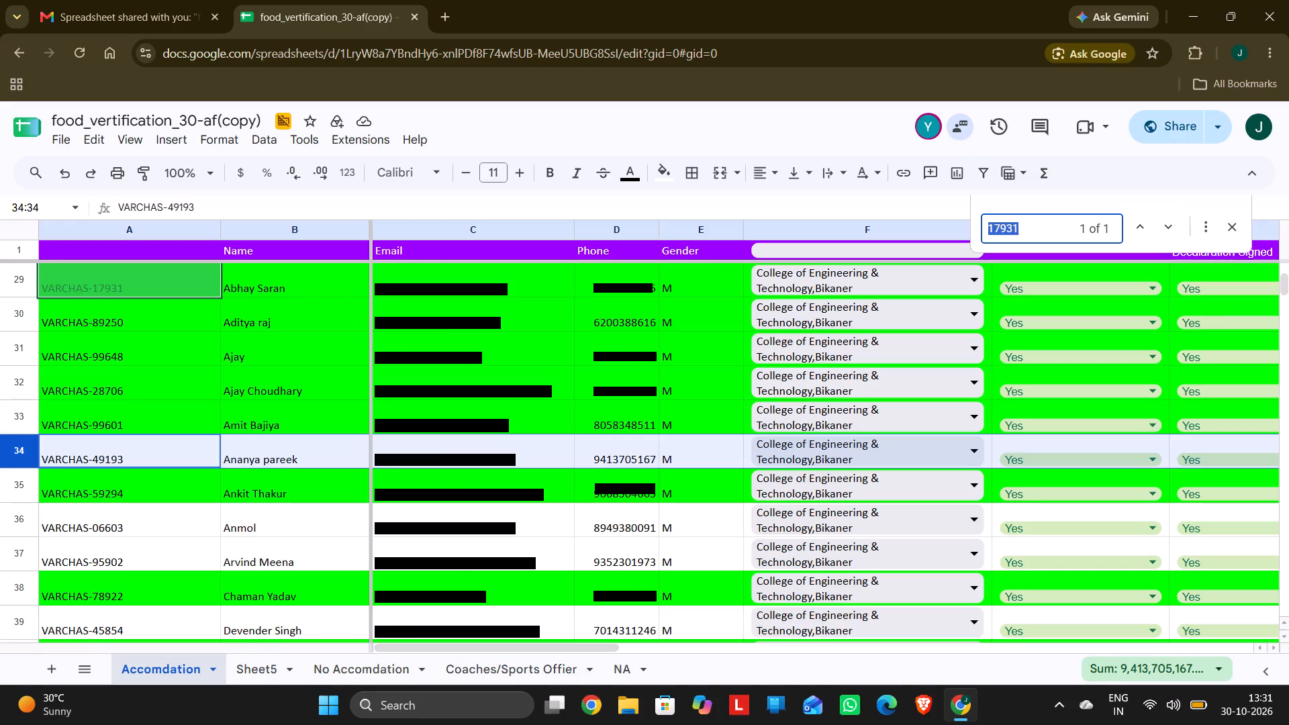
key("BackSpace")
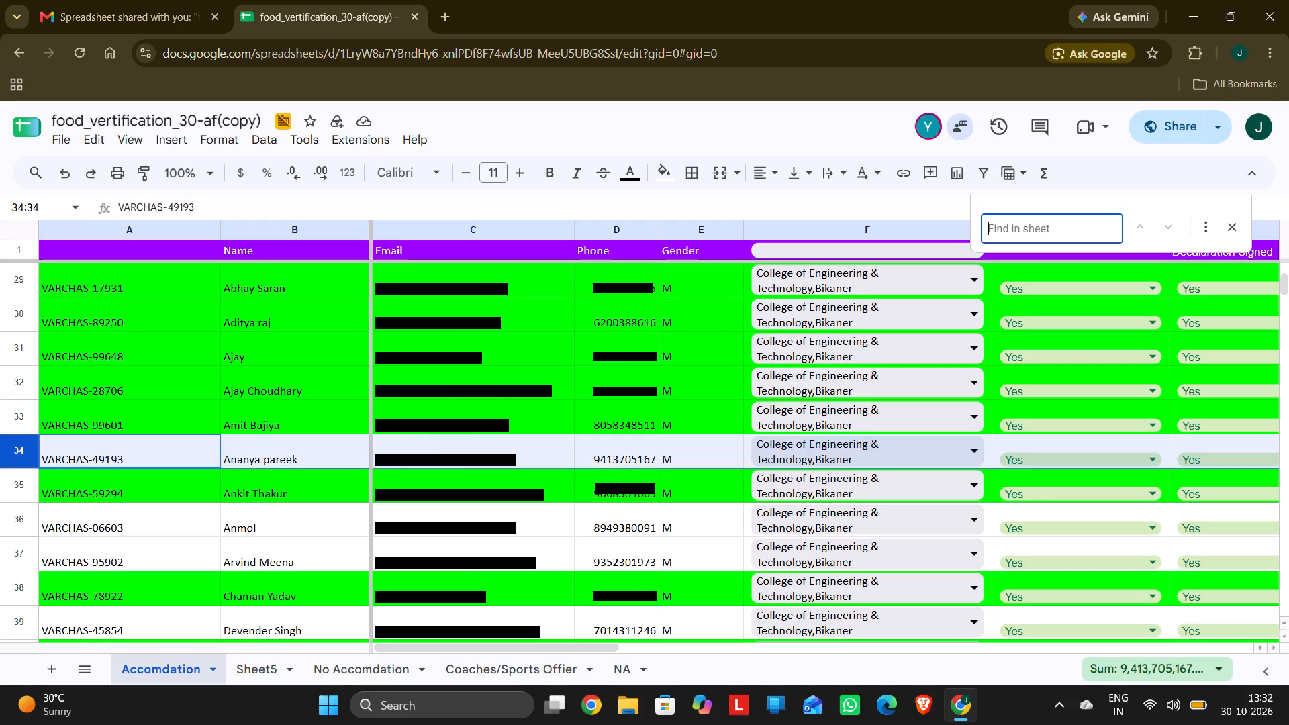
left_click(264, 671)
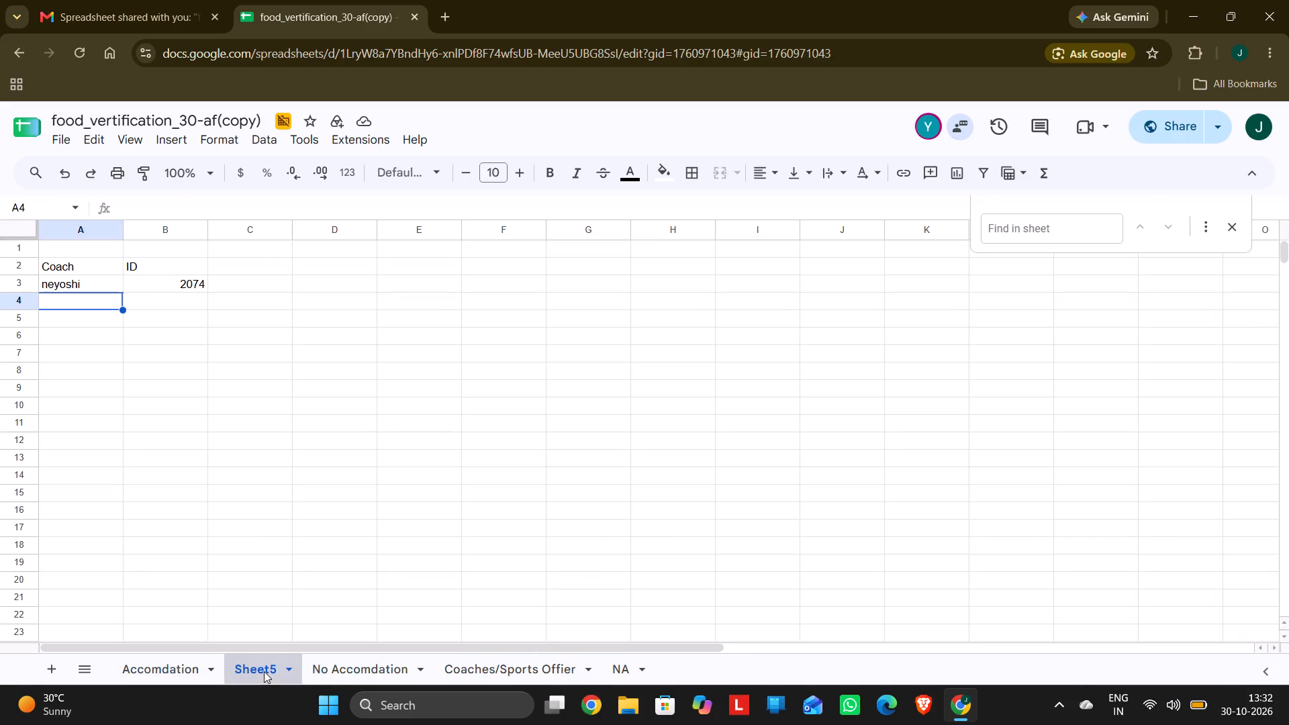
scroll(121, 340, "down", 1)
scroll(79, 287, "down", 1)
left_click(473, 675)
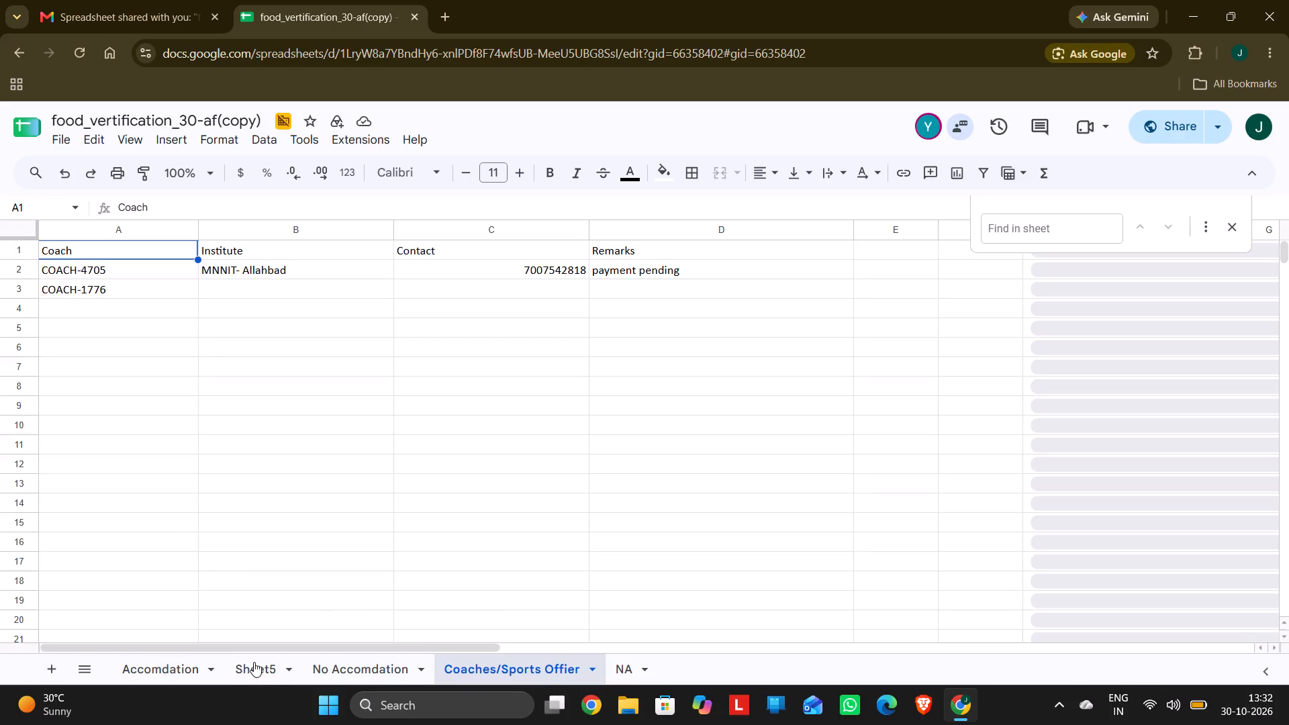
scroll(526, 378, "right", 1)
scroll(526, 378, "up", 1)
left_click(178, 683)
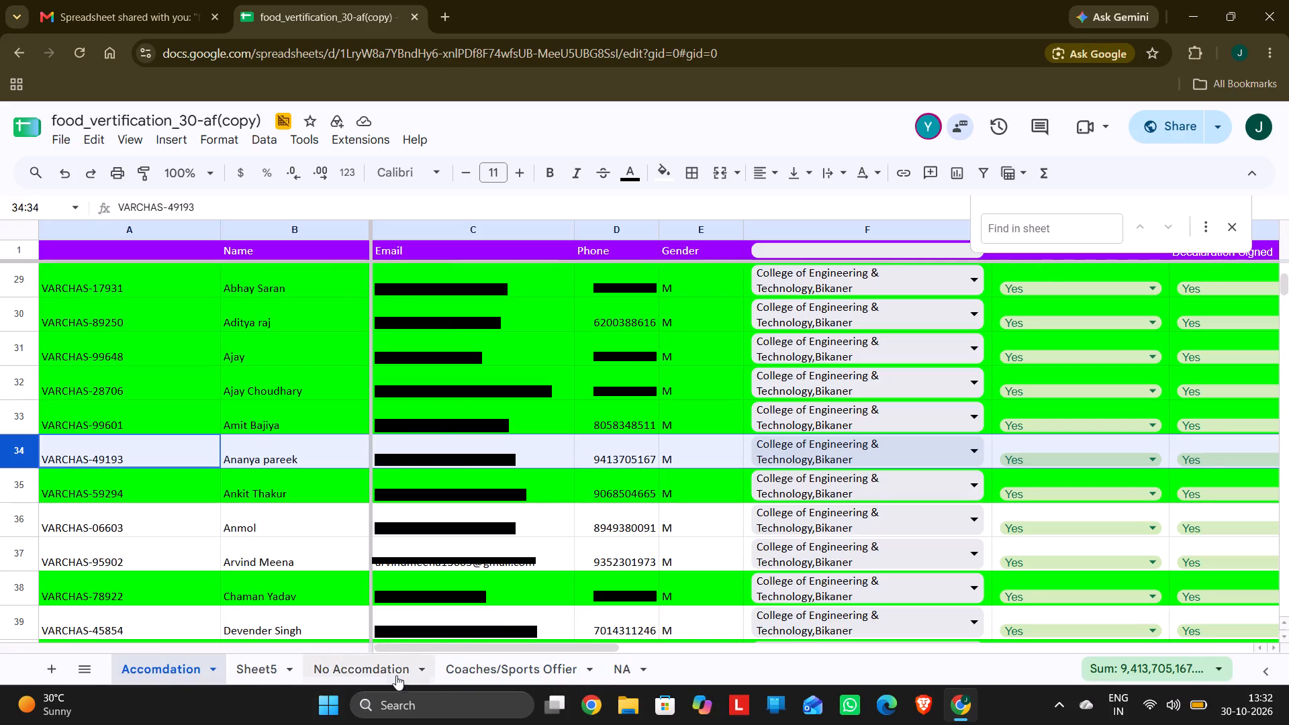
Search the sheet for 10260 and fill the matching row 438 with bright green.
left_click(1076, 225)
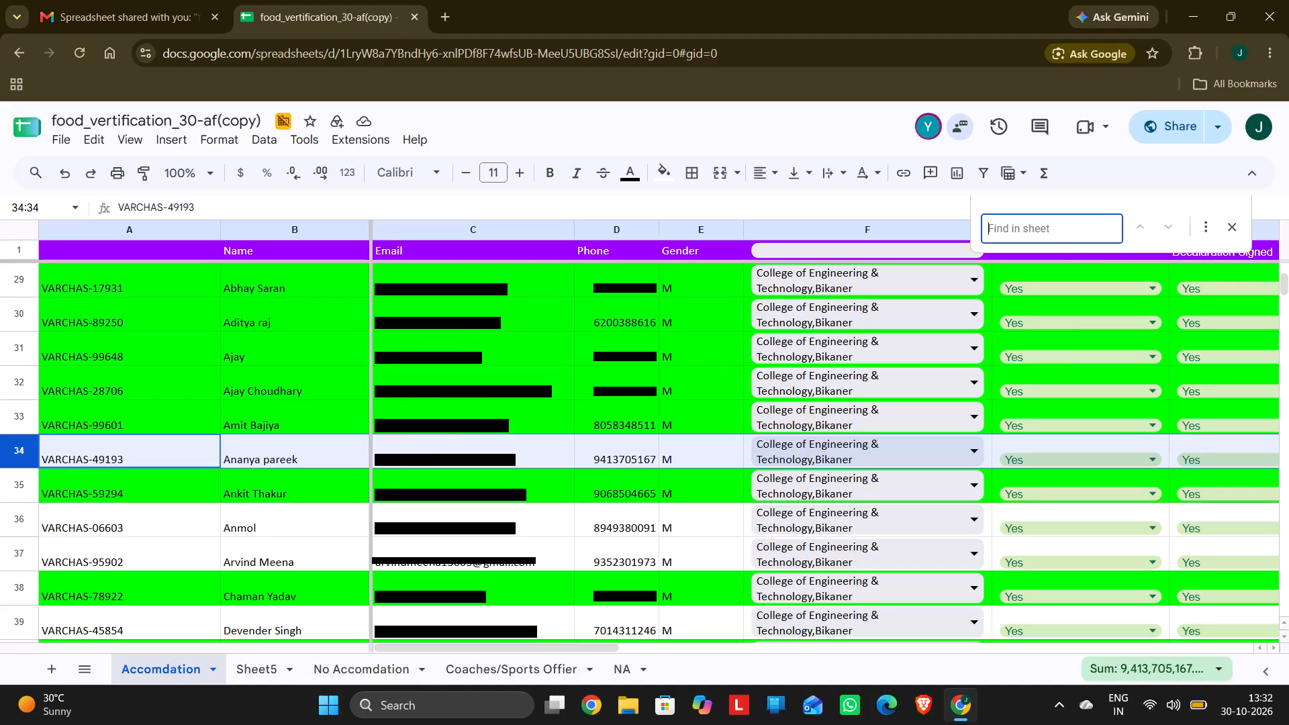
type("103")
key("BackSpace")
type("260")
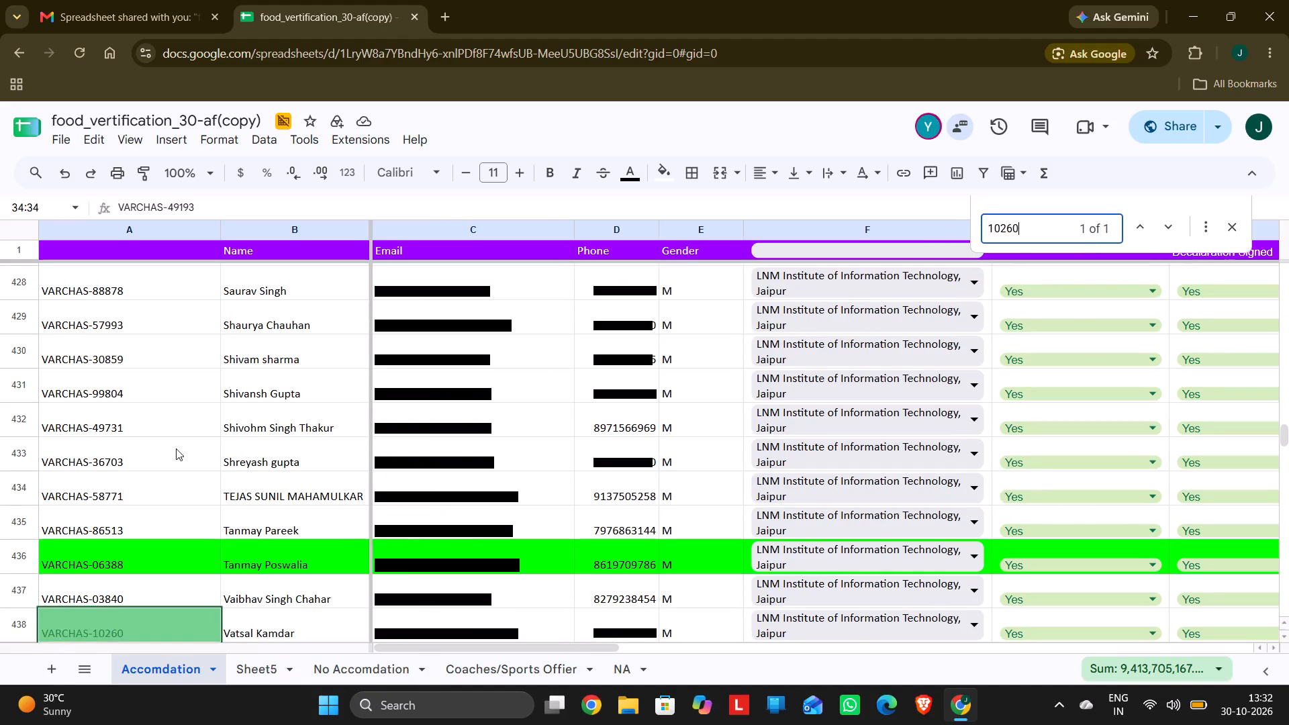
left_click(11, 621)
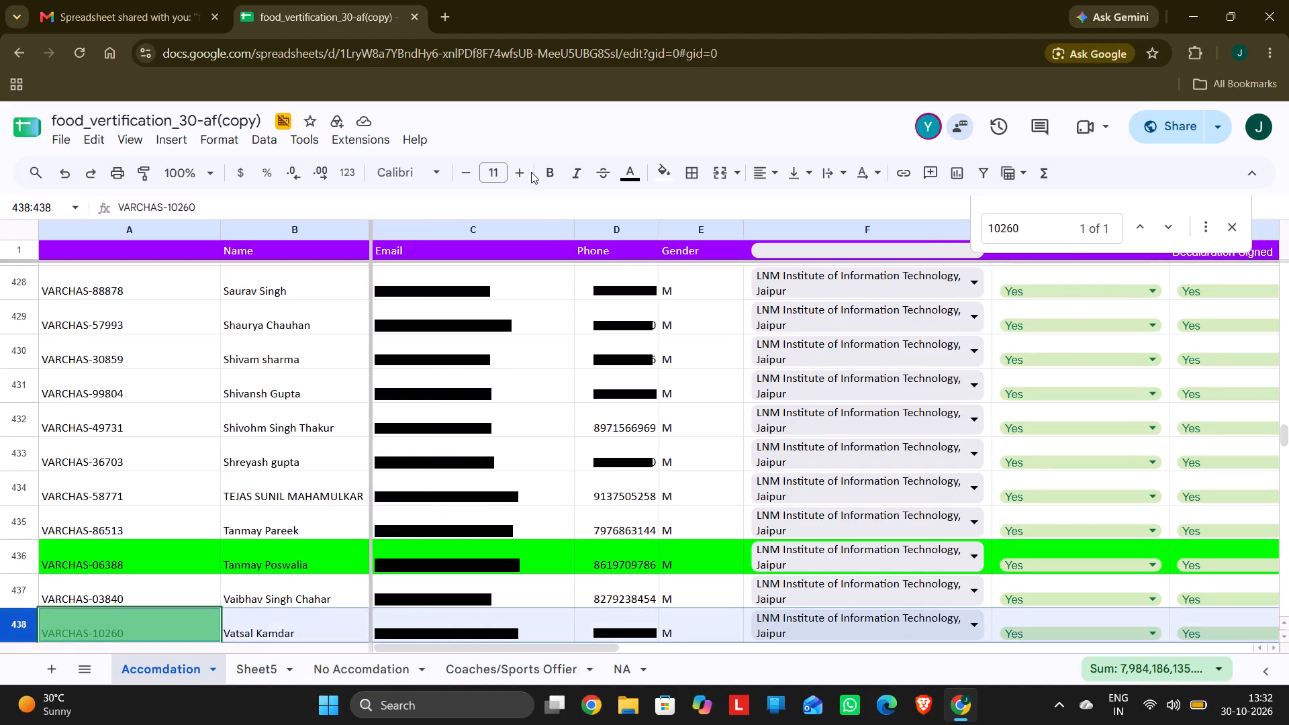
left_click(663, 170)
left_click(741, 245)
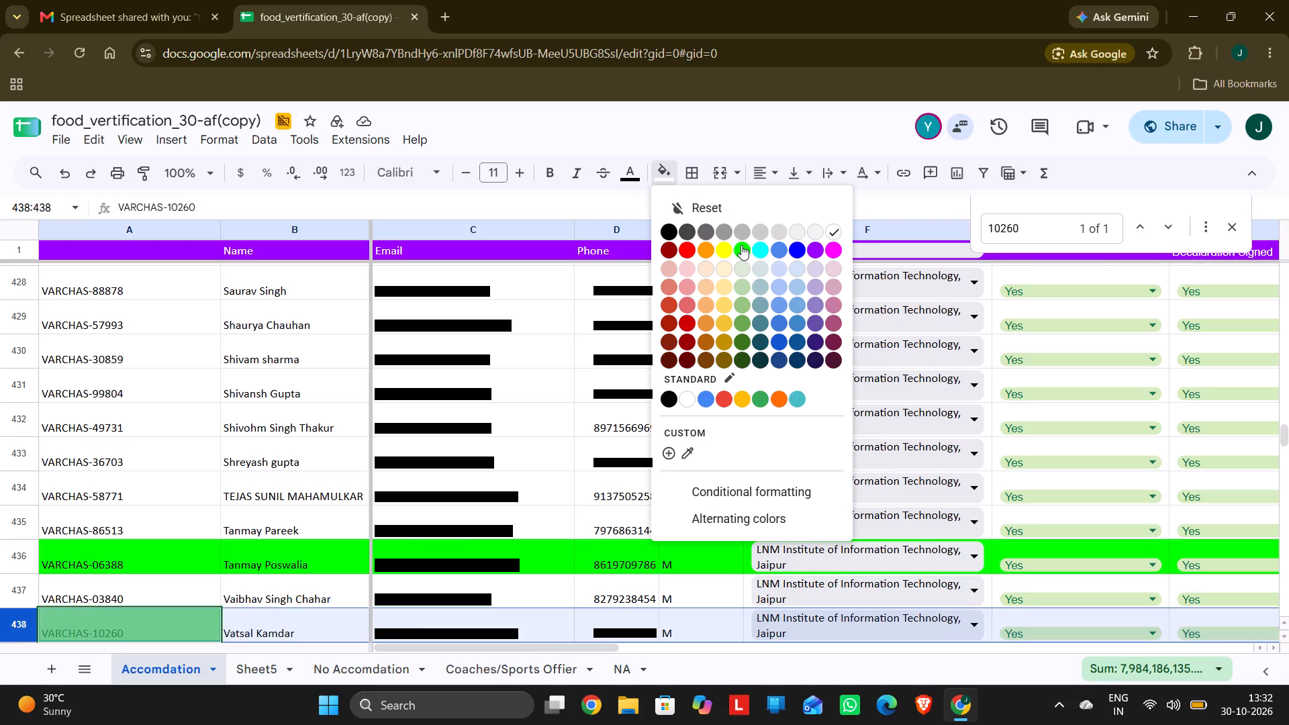
Search the Accomdation sheet for 99804 and go to the matching row.
double_click(1016, 230)
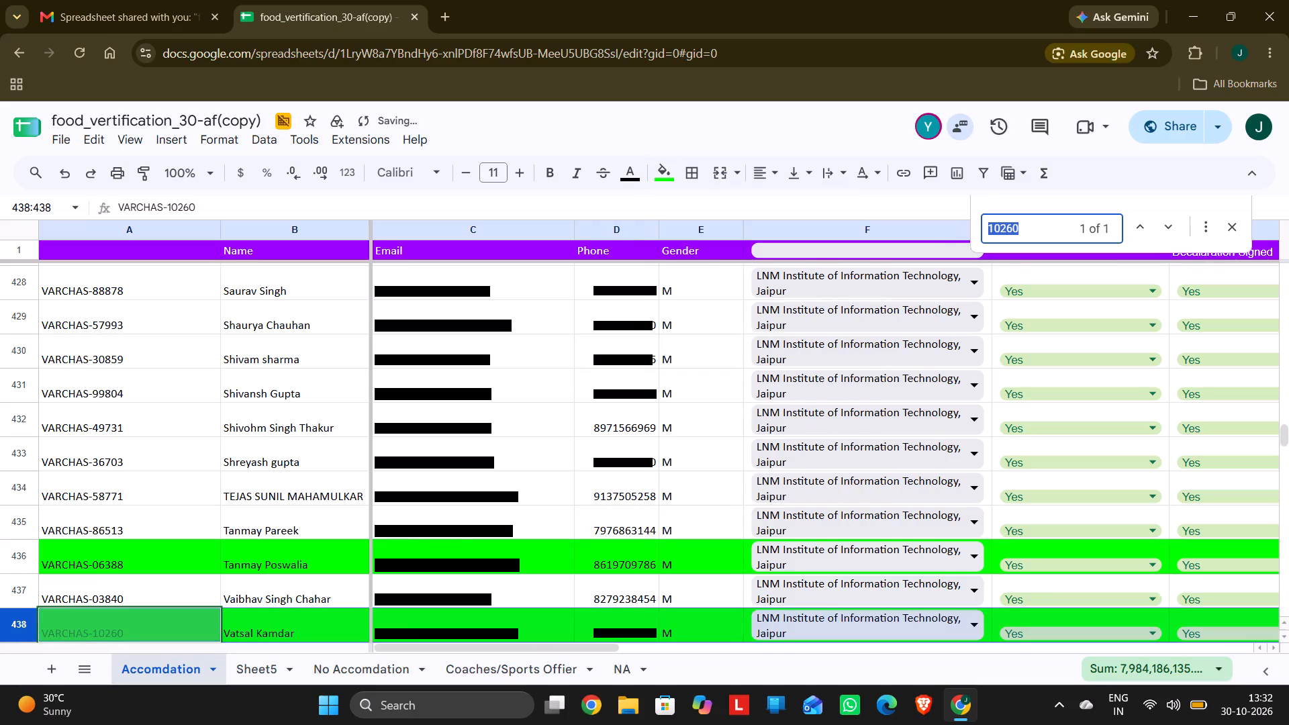
key("BackSpace")
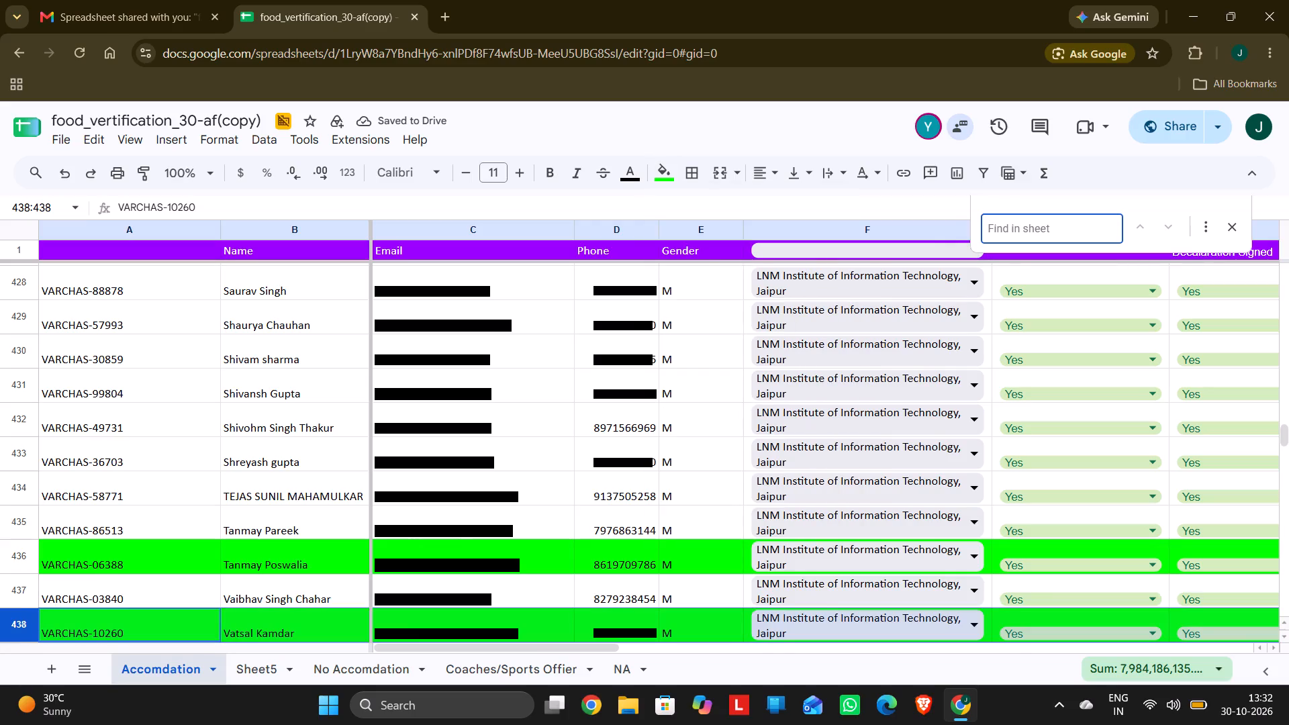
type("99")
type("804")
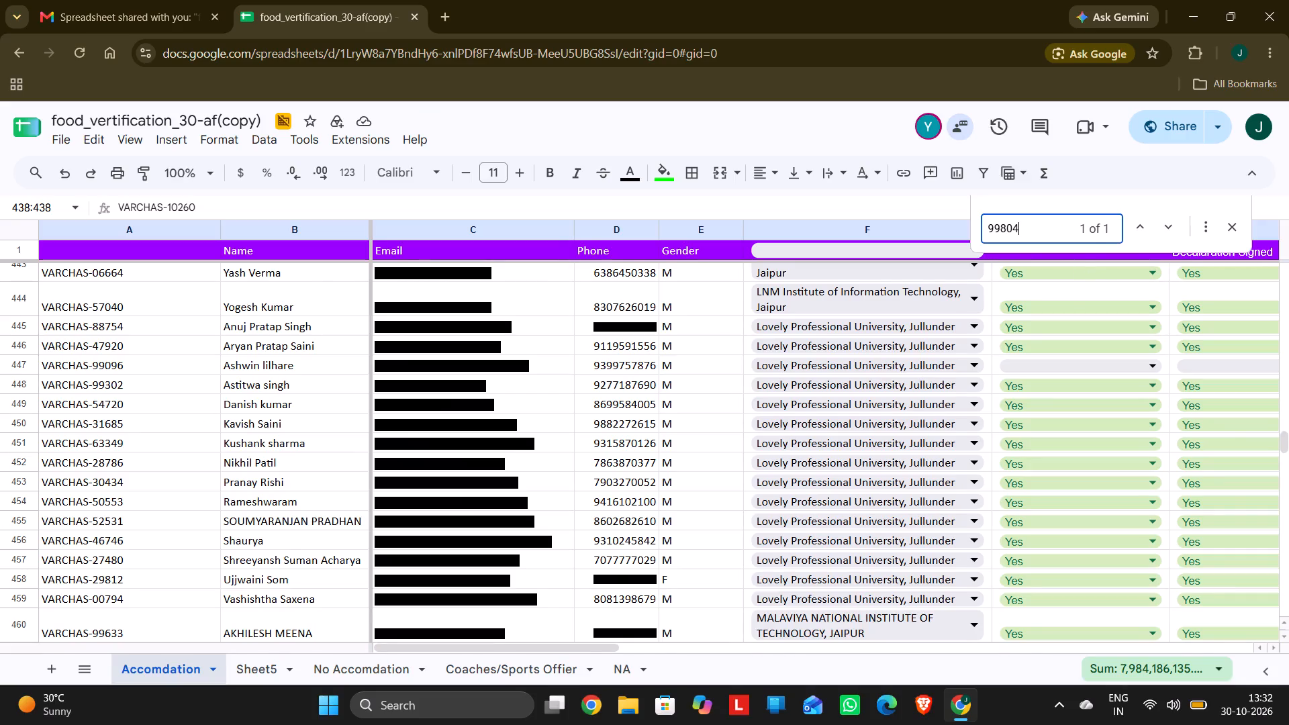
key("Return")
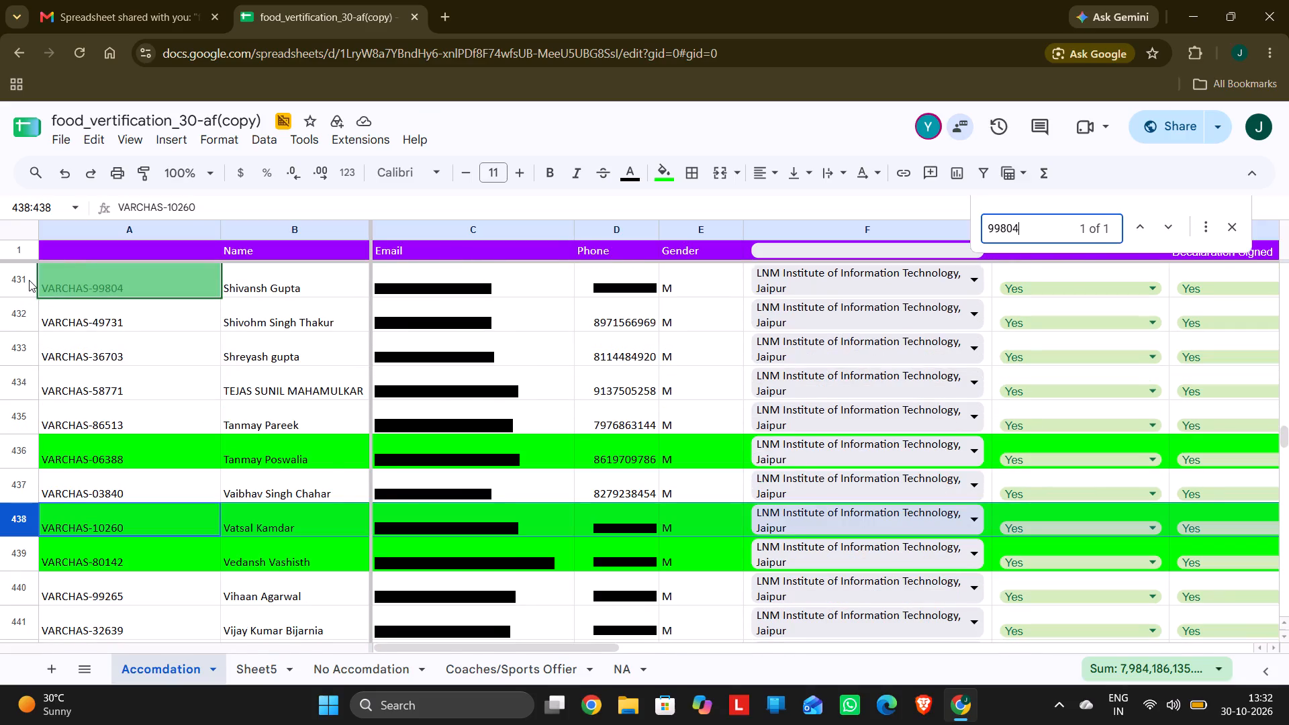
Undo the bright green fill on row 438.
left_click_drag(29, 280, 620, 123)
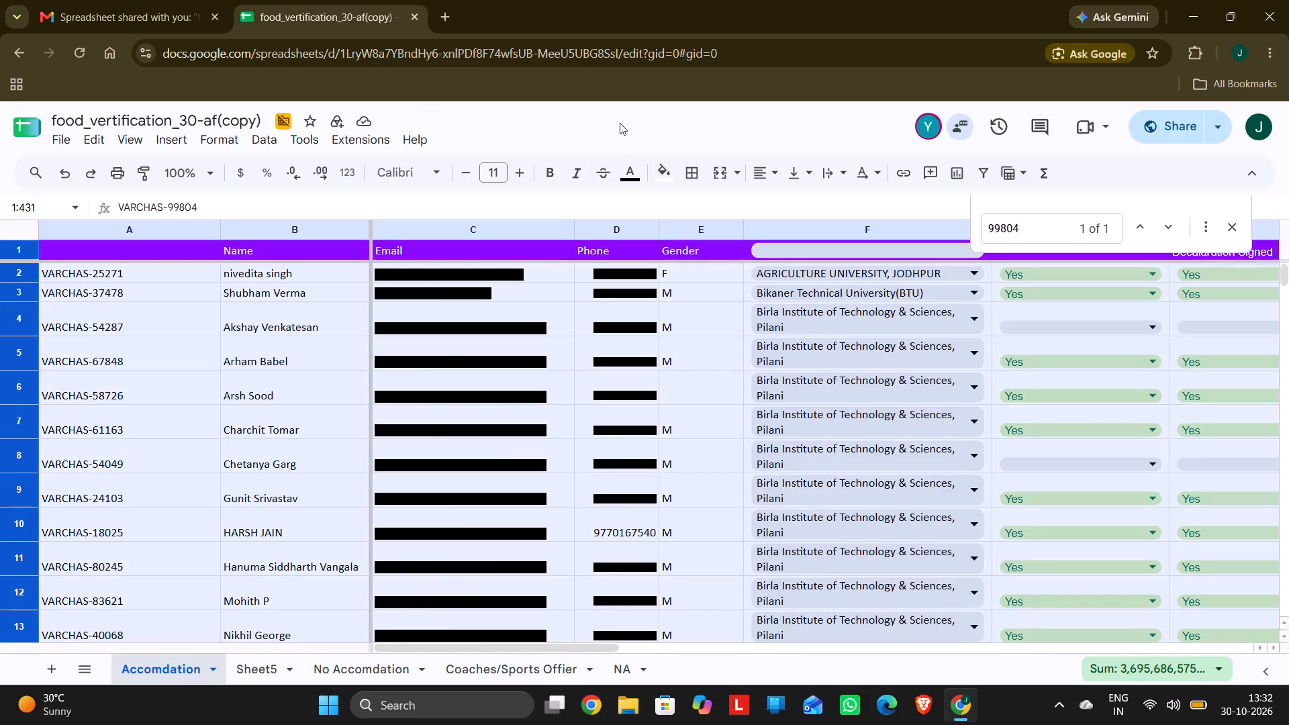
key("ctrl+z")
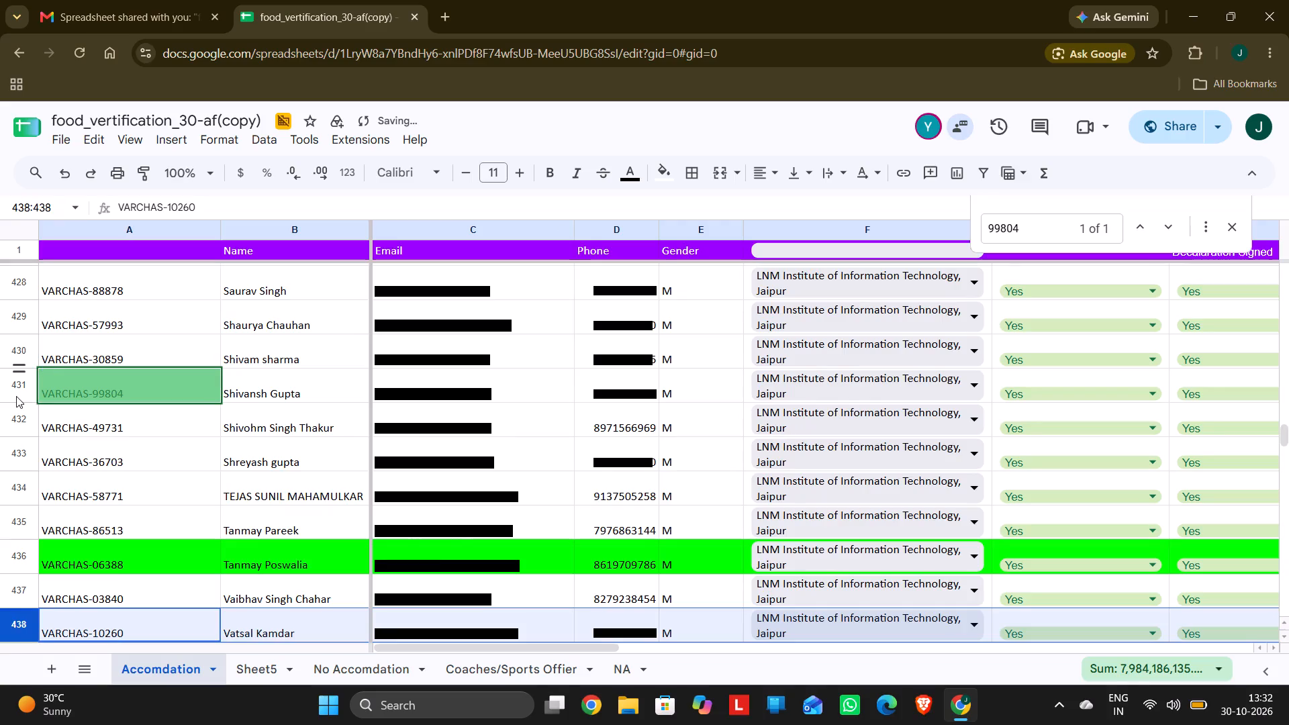
left_click(16, 396)
left_click(674, 175)
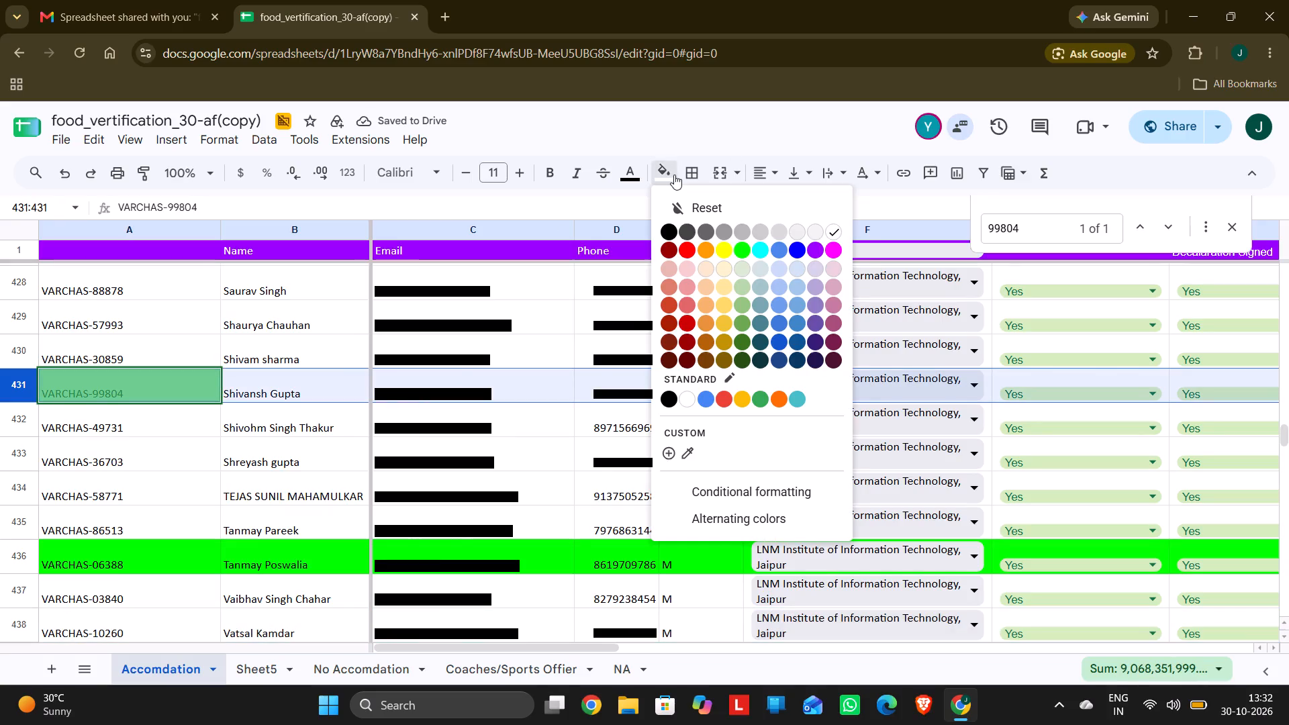
left_click(742, 247)
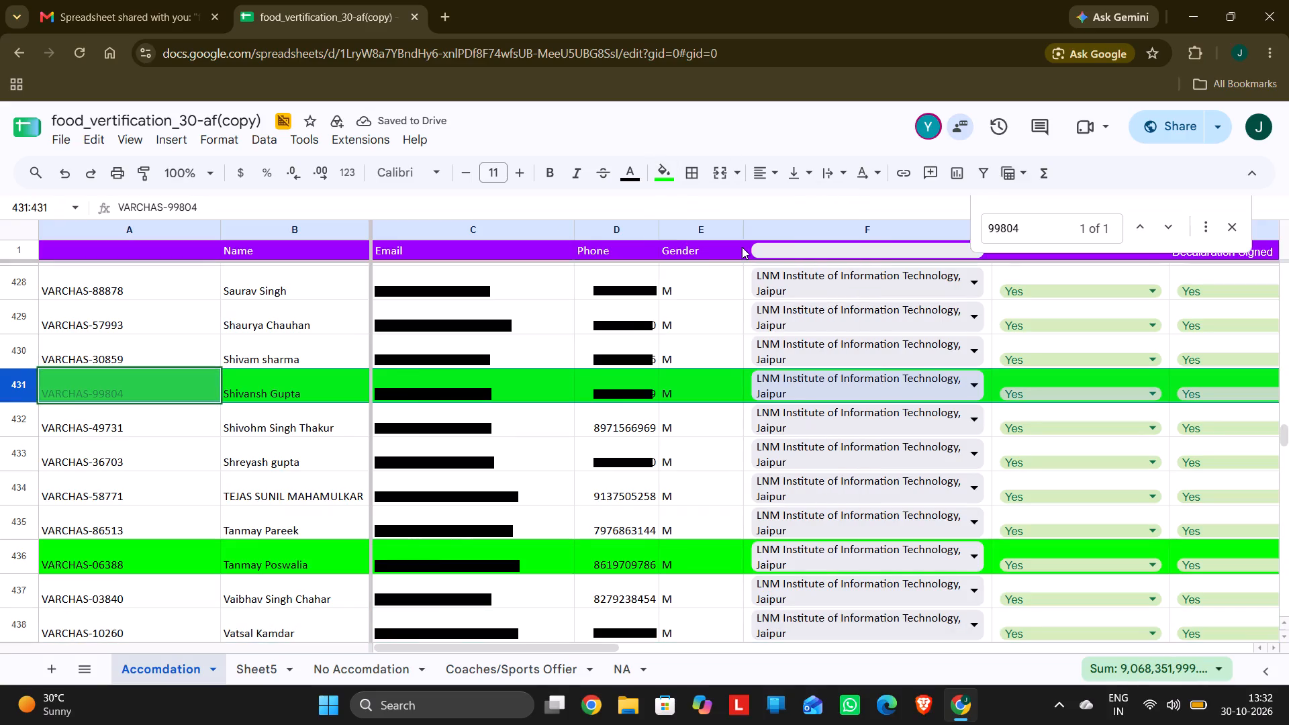
Search the Accomdation sheet for 31402 and fill the matching row 382 with bright green.
key("3")
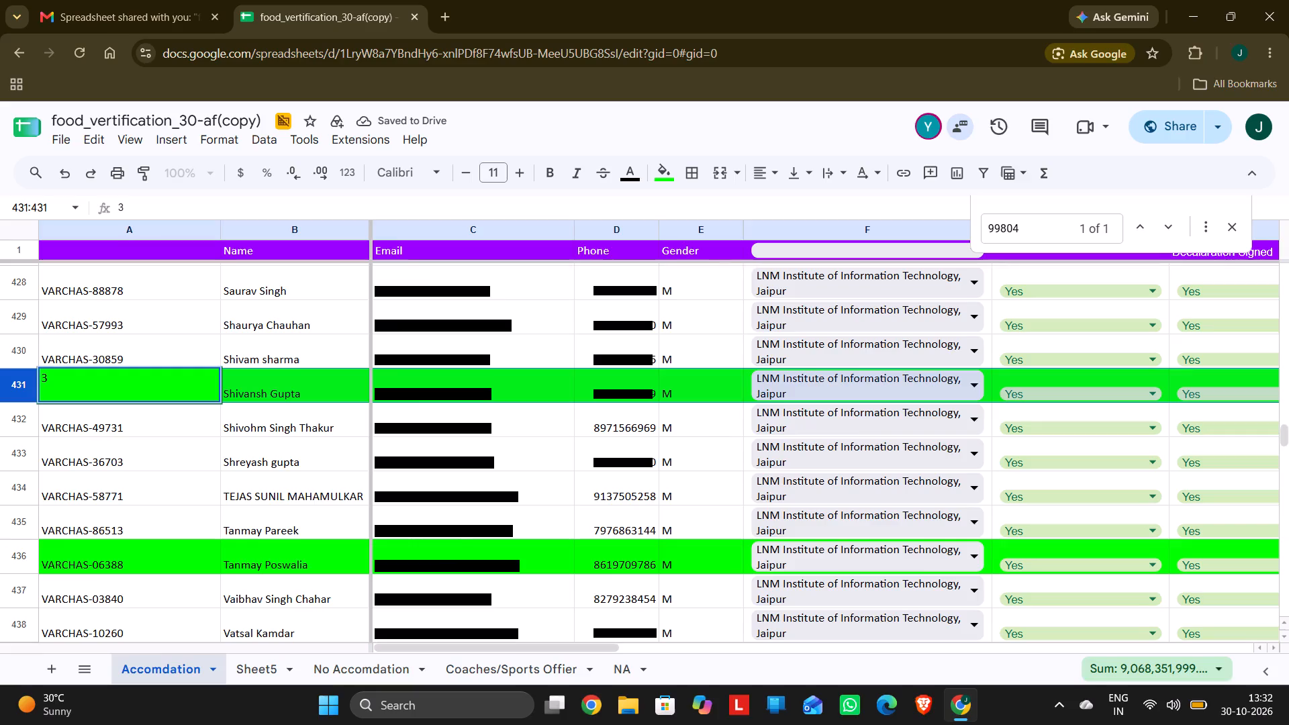
key("ctrl+z")
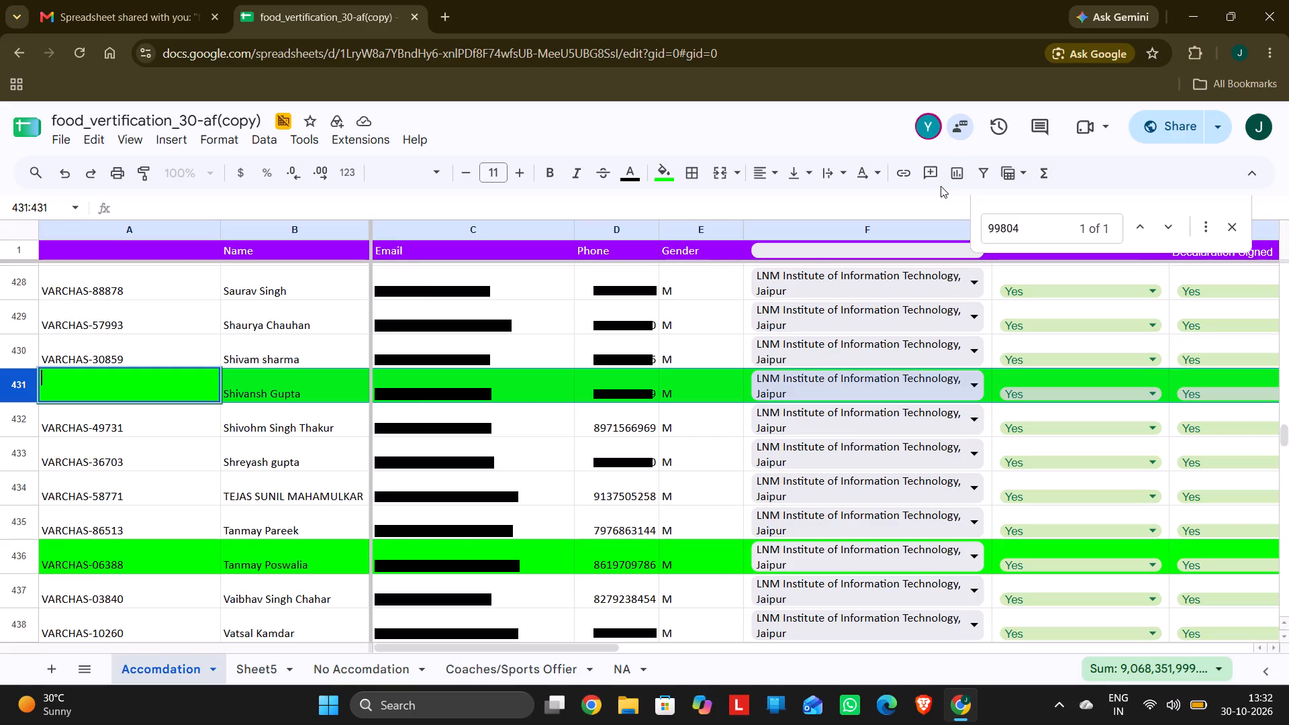
double_click(1023, 226)
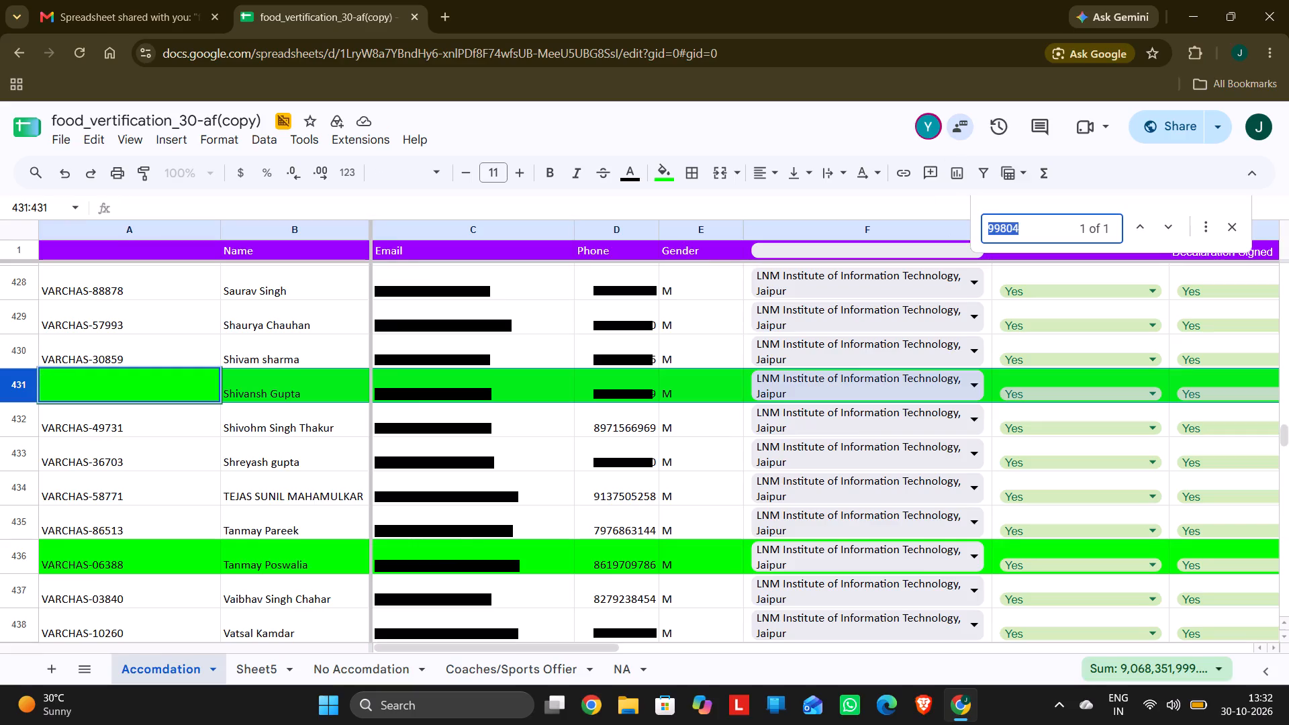
key("BackSpace")
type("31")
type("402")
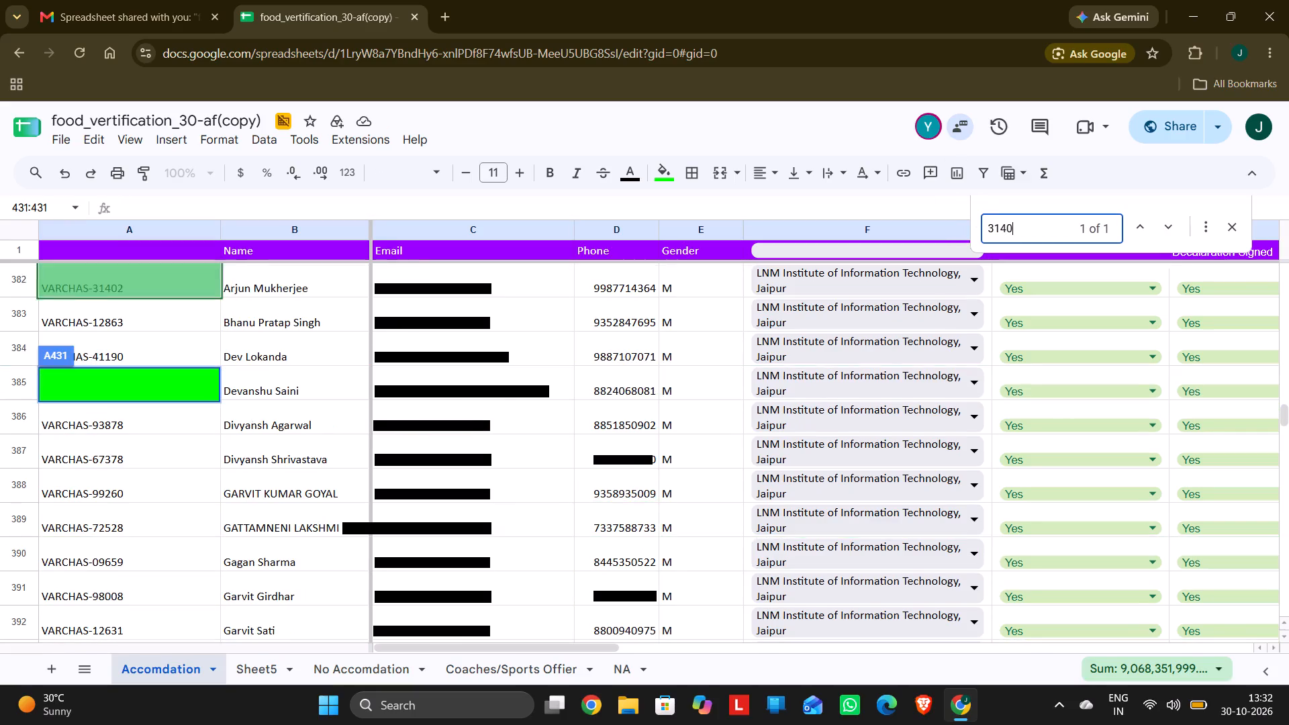
left_click(26, 280)
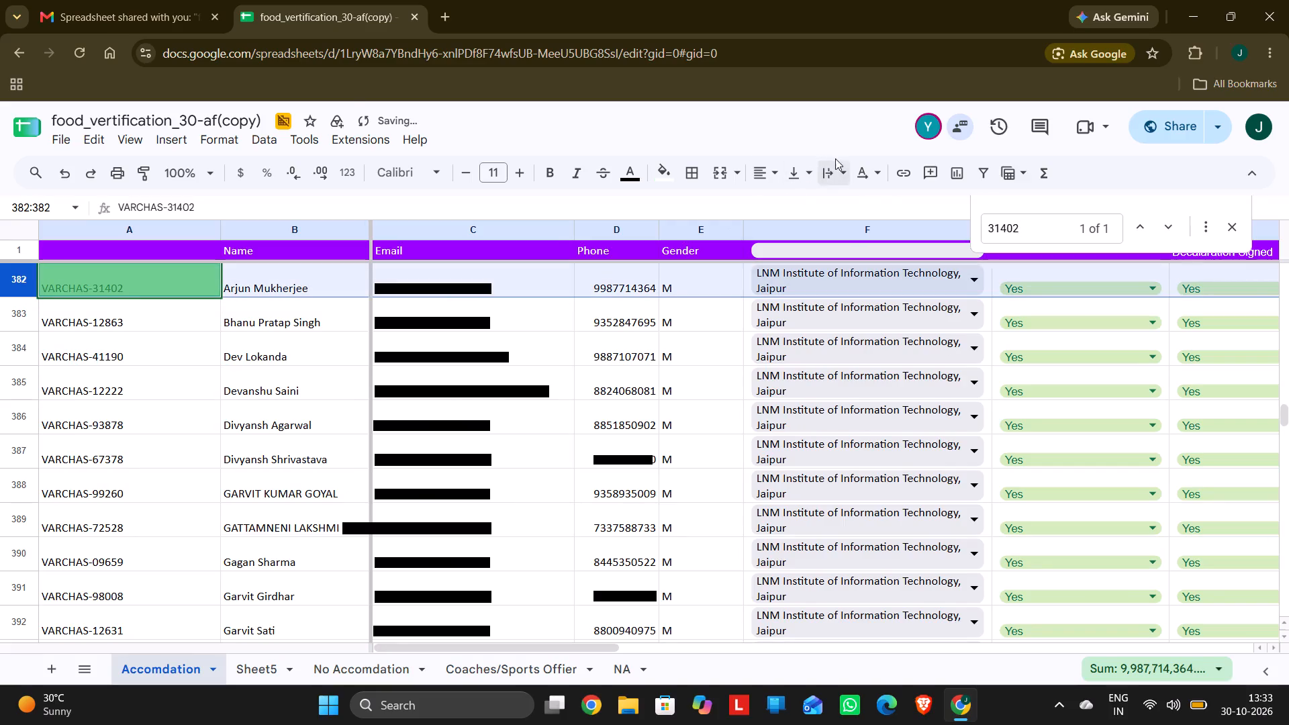
left_click(672, 176)
left_click(742, 249)
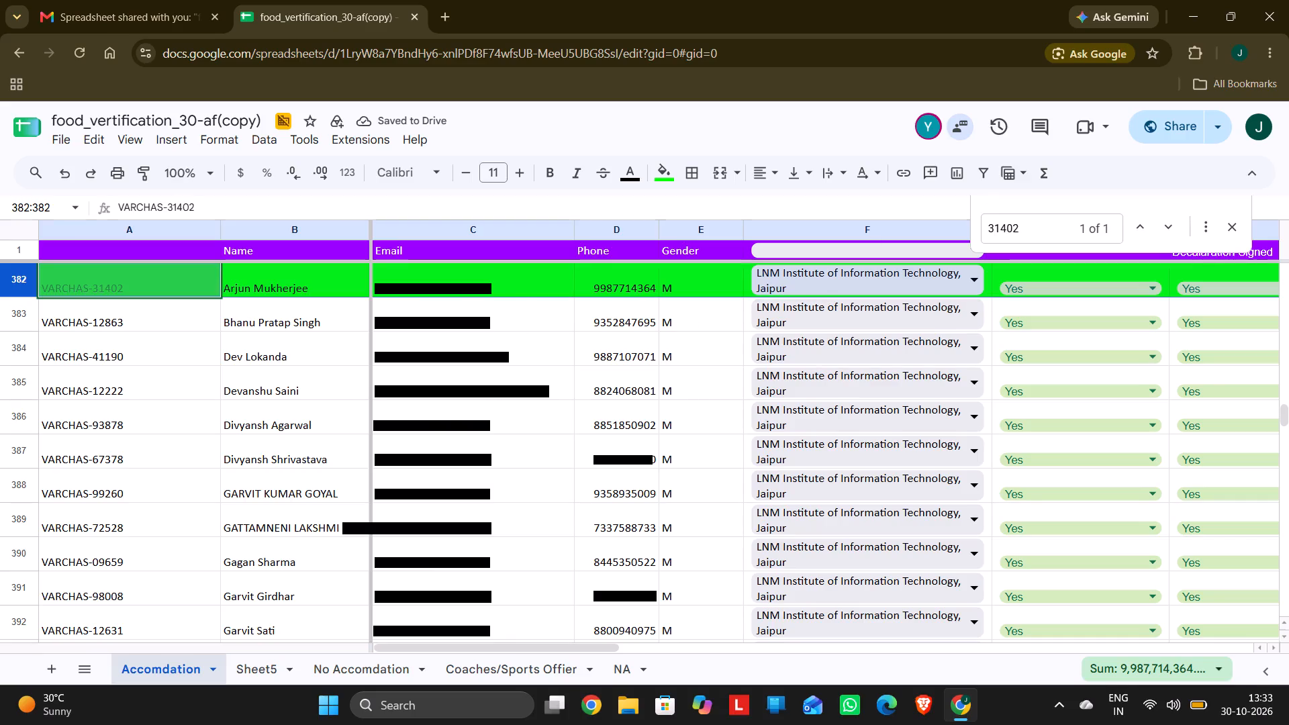
Search the Accomdation sheet for 46149 and fill the matching row 368 with bright green.
double_click(1030, 229)
key("BackSpace")
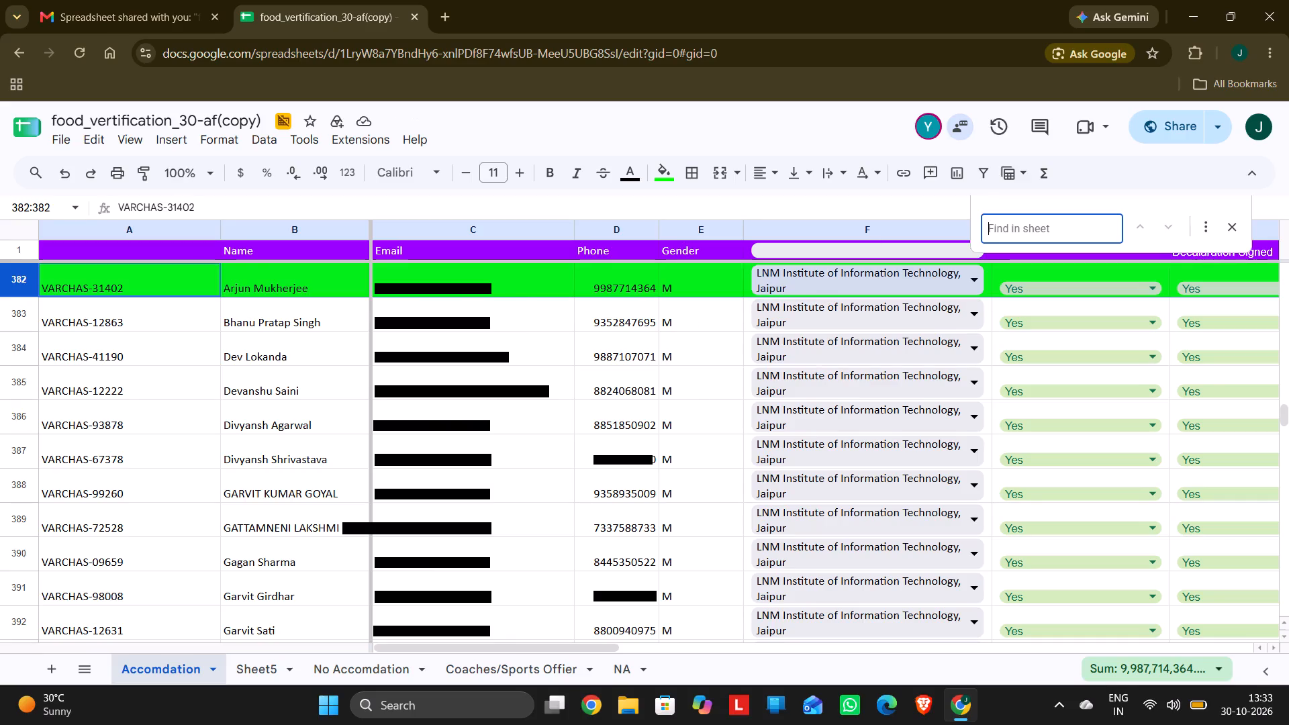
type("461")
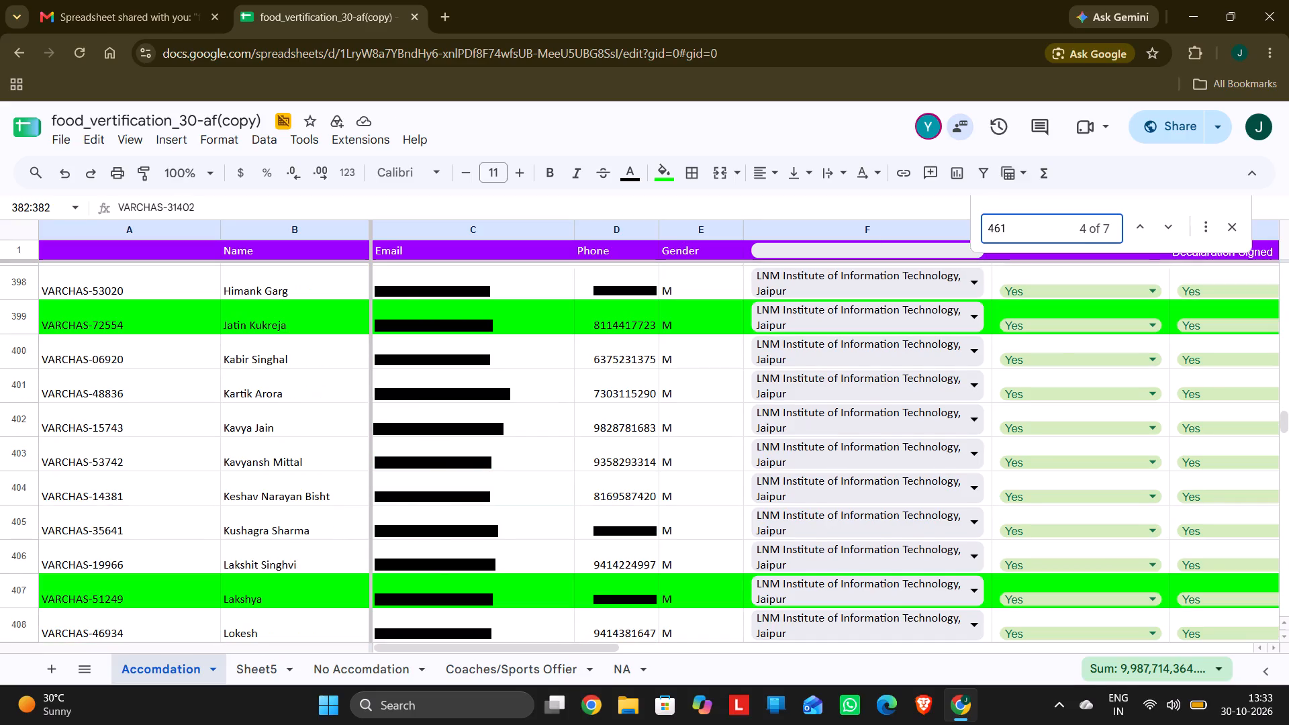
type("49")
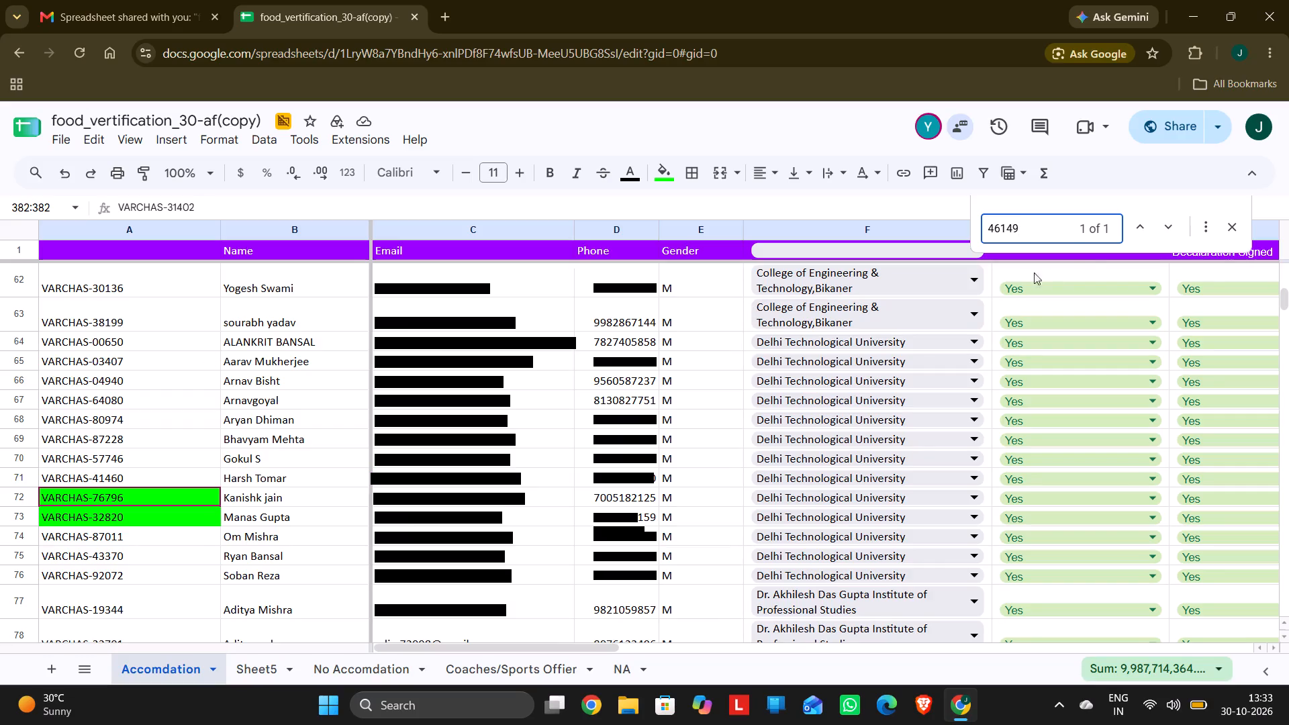
left_click(1034, 232)
key("Return")
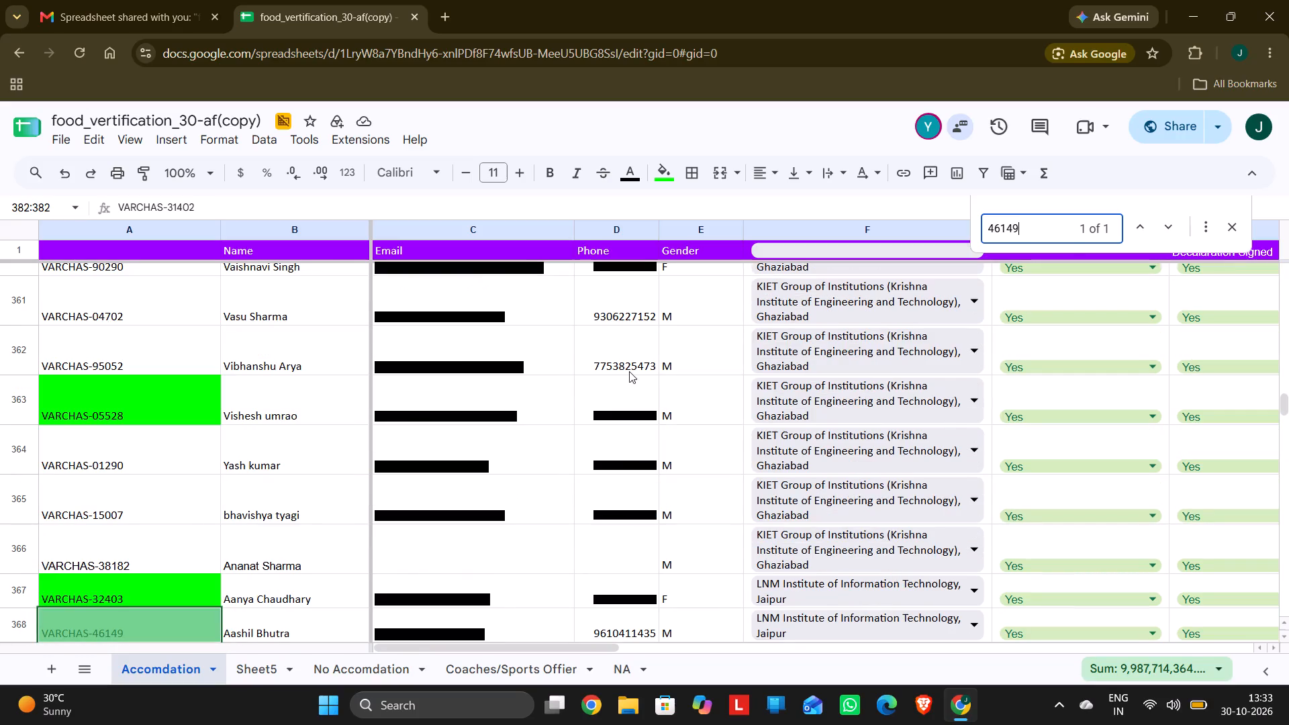
left_click(13, 624)
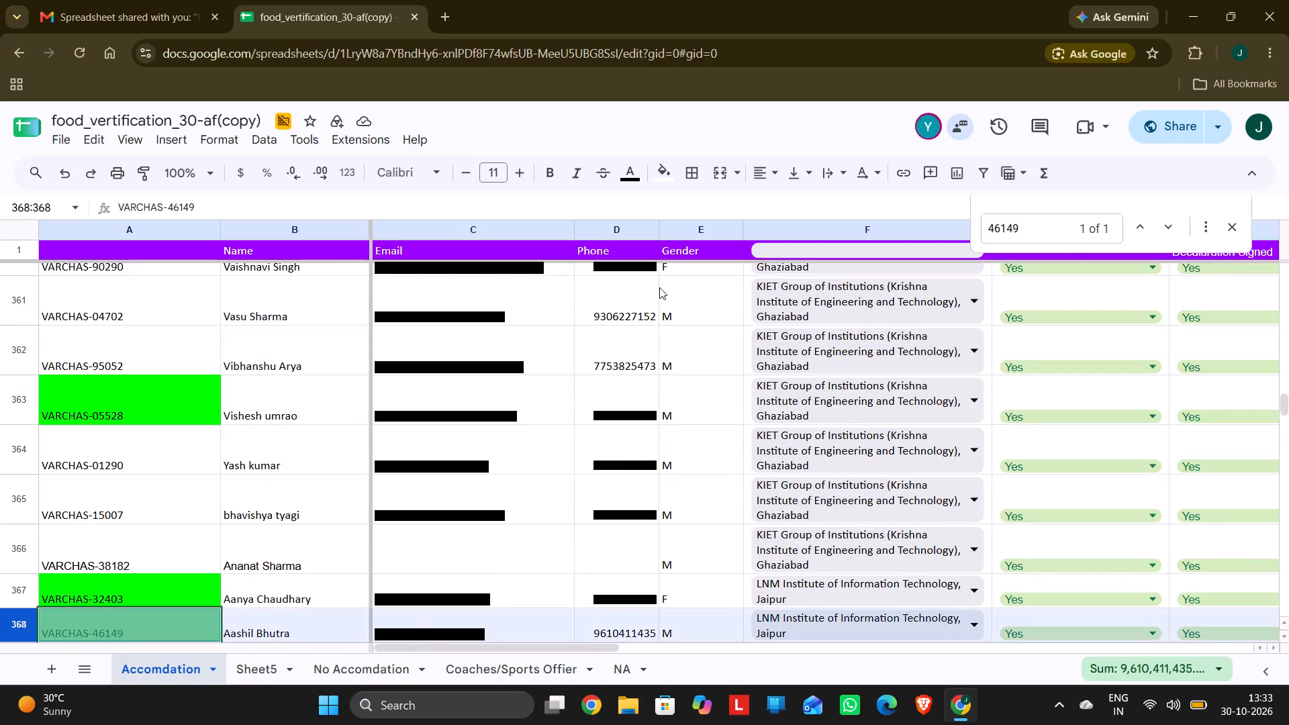
left_click_drag(671, 173, 745, 250)
left_click(745, 250)
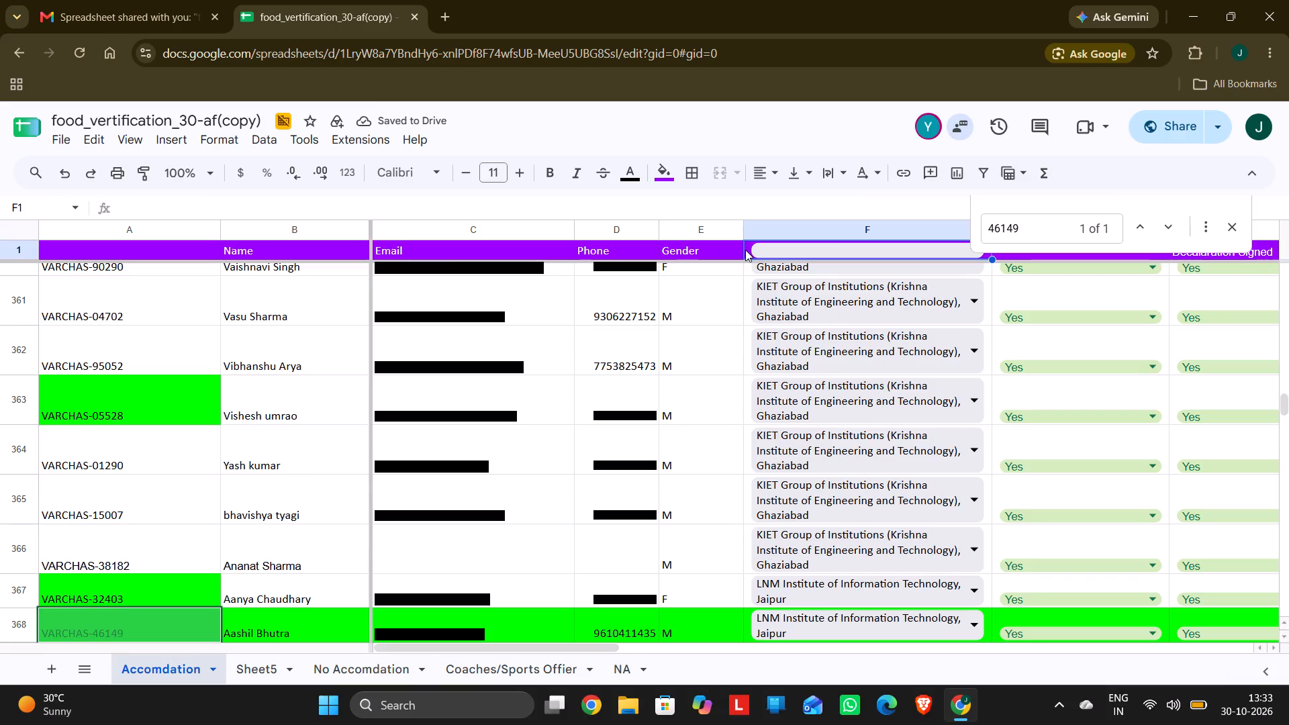
Clear the search term and switch to Sheet5 with the coach entries.
double_click(1025, 227)
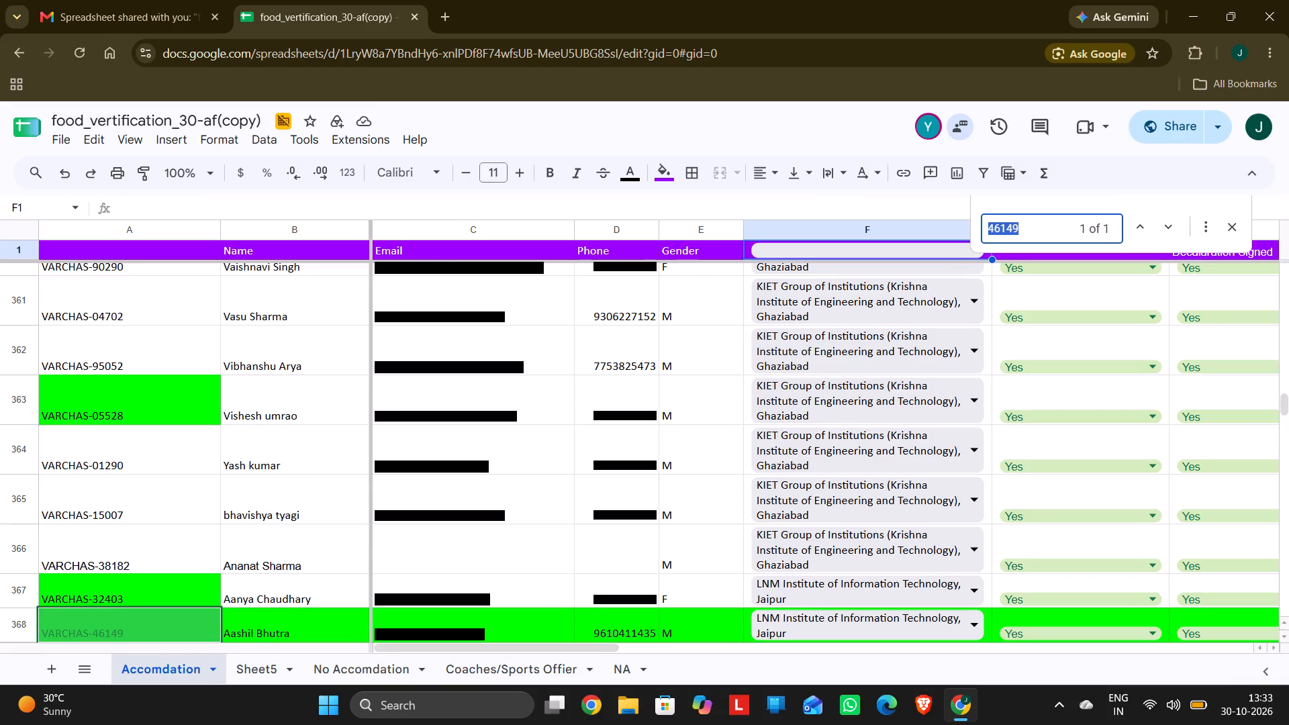
key("BackSpace")
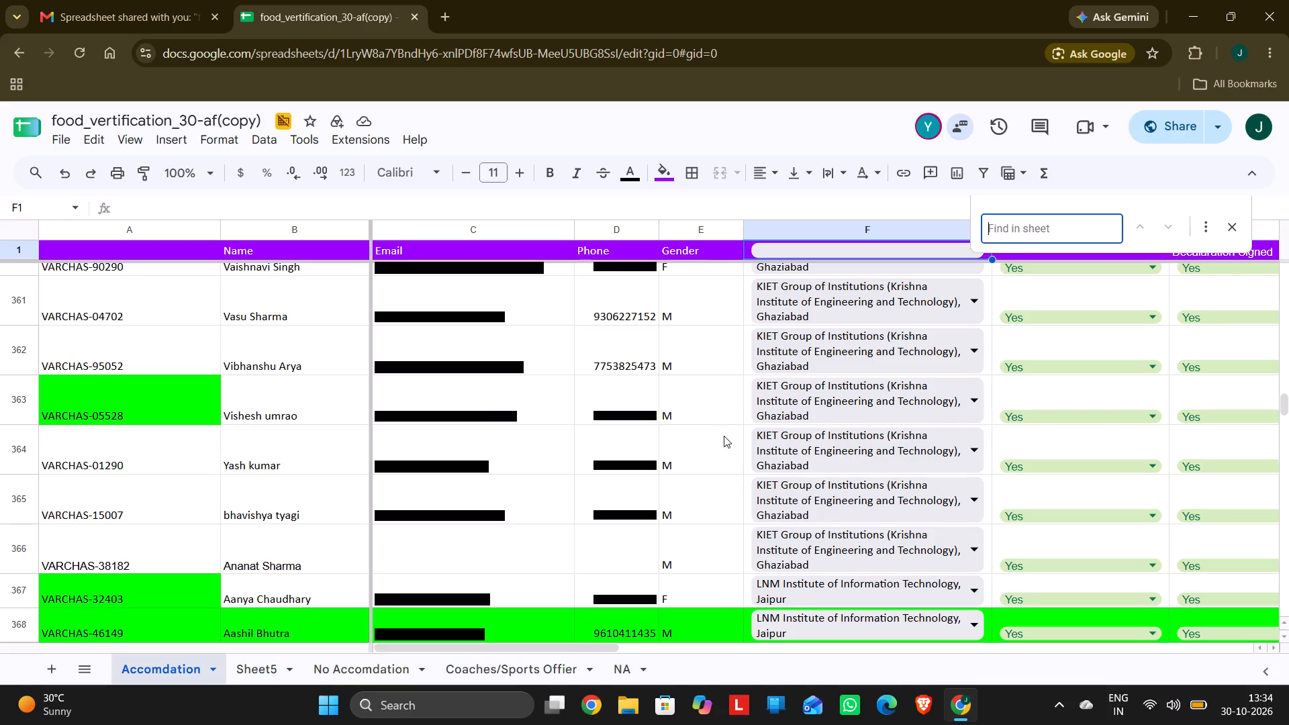
left_click(258, 661)
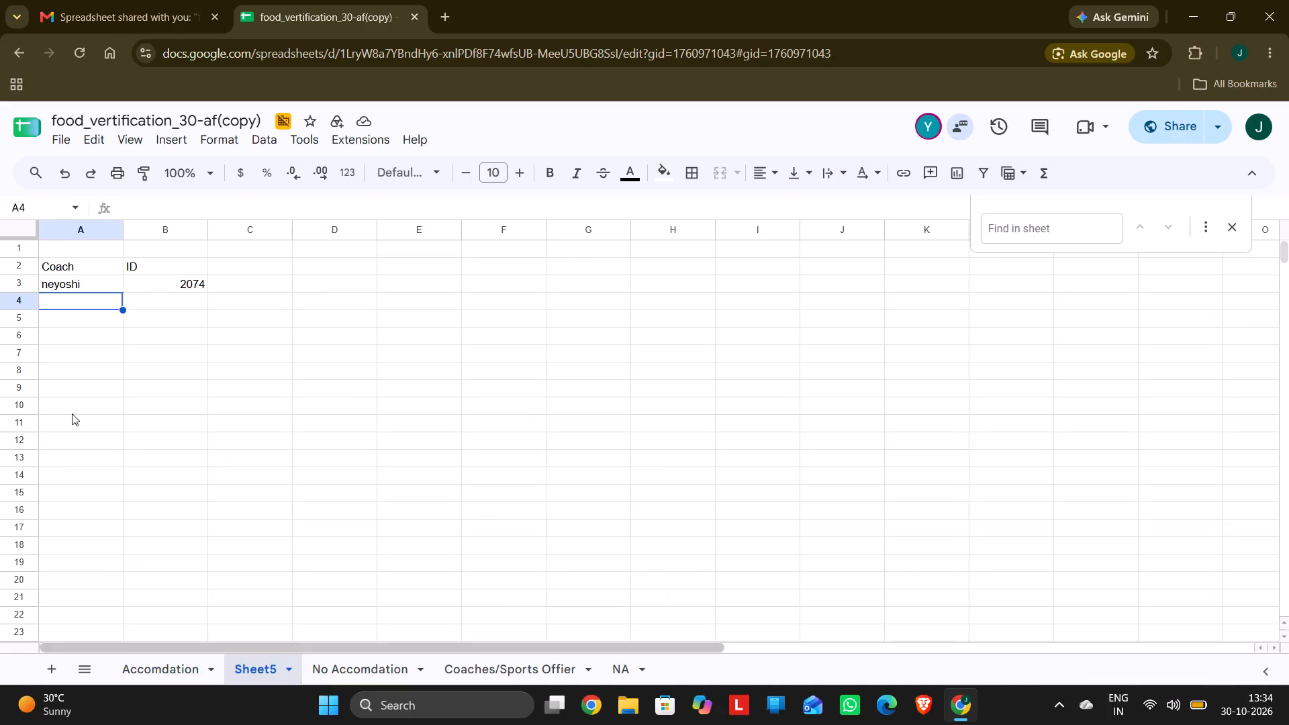
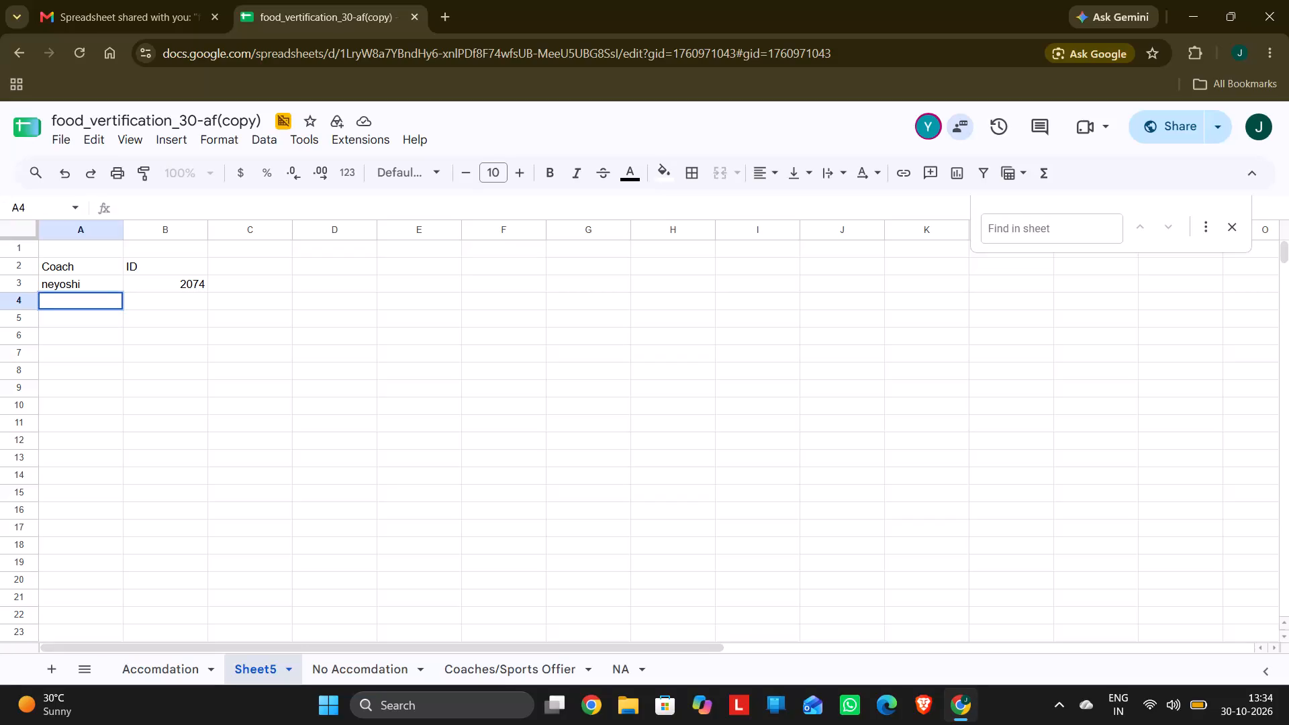
Enter the next four coach names in cells A4 to A7 of the Coach column on Sheet5.
left_click(80, 295)
left_click_drag(80, 295, 80, 285)
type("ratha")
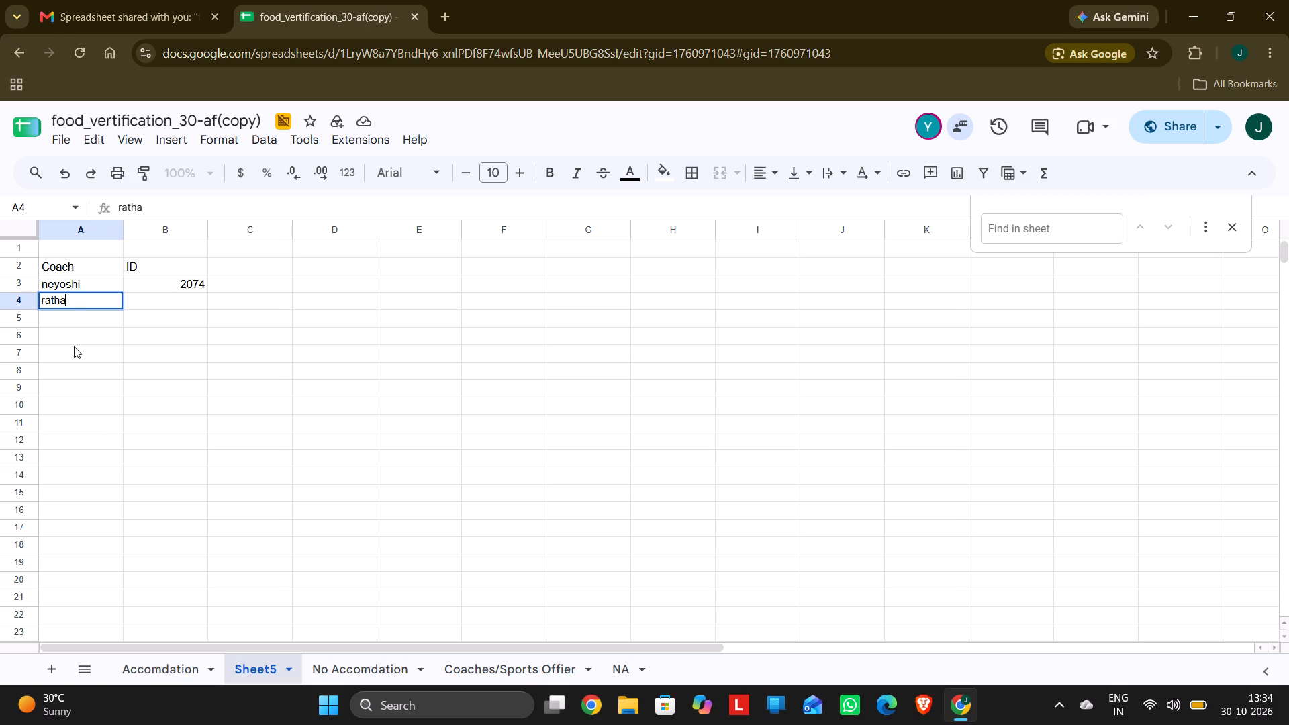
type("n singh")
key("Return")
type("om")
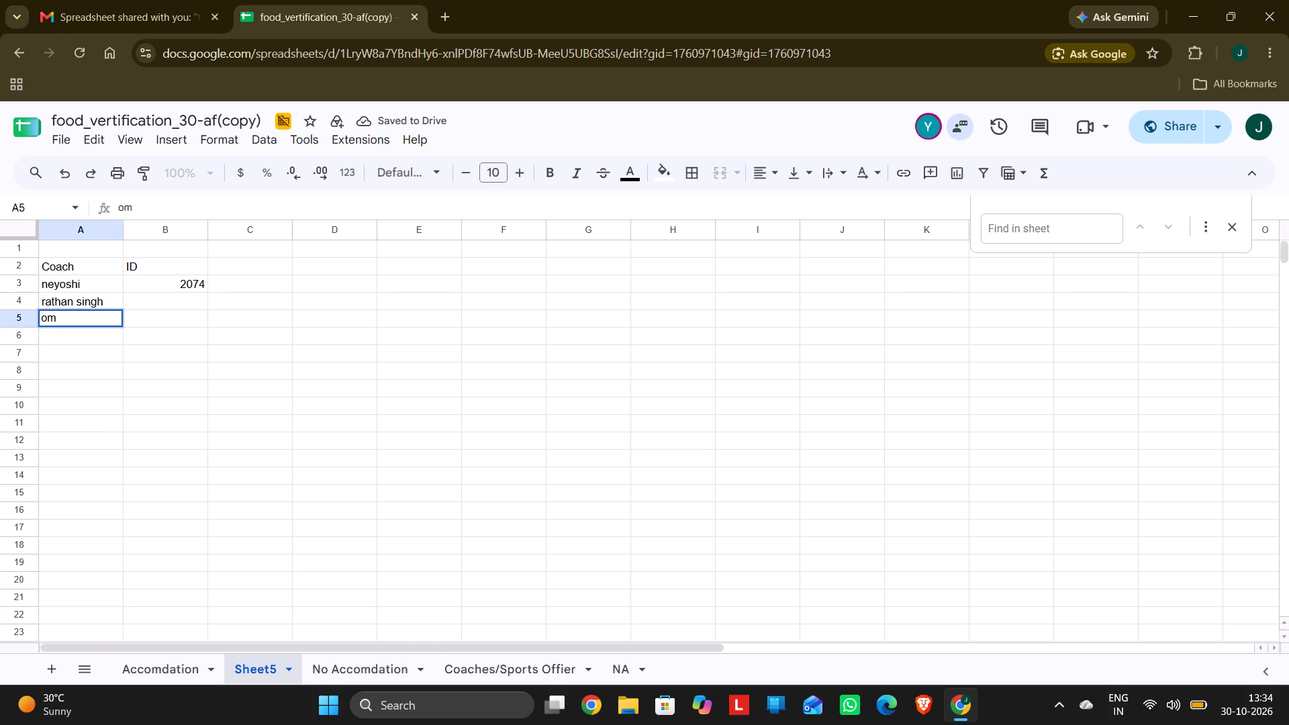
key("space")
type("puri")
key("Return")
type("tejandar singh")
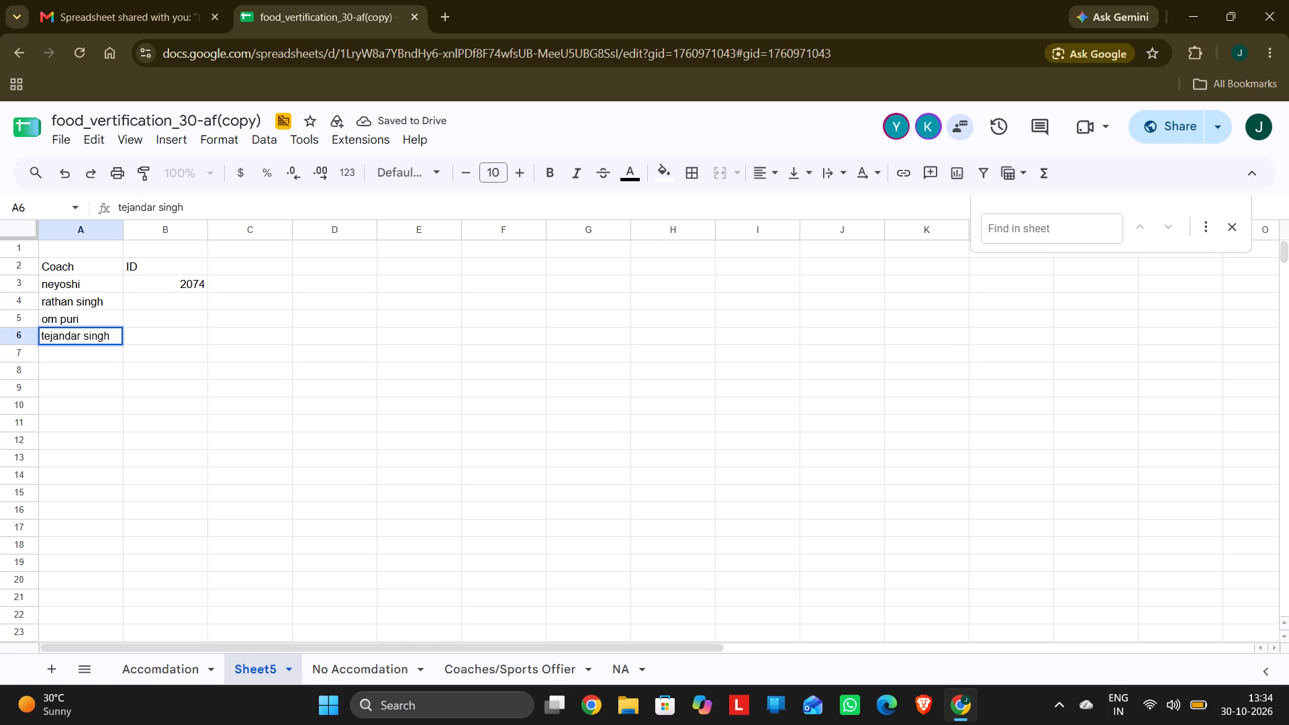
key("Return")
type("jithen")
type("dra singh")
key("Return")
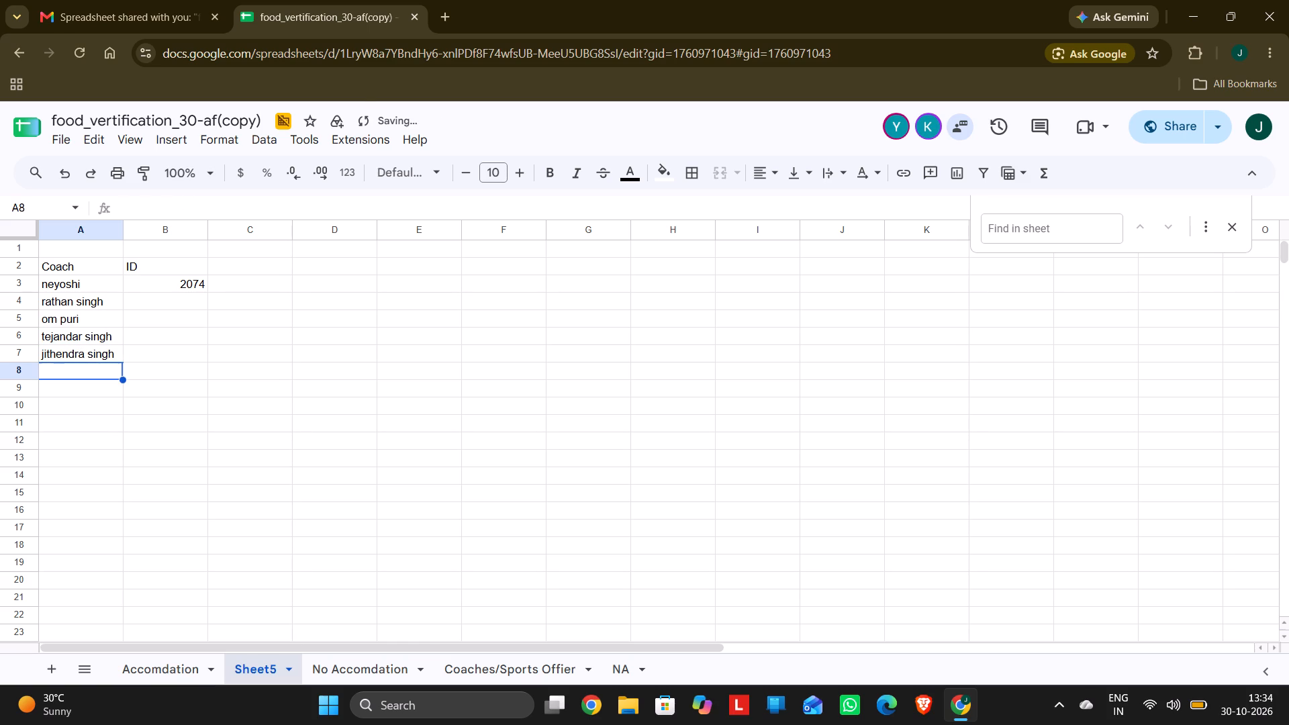
Enter the fifth new coach name in cell A8, leaving A9 empty.
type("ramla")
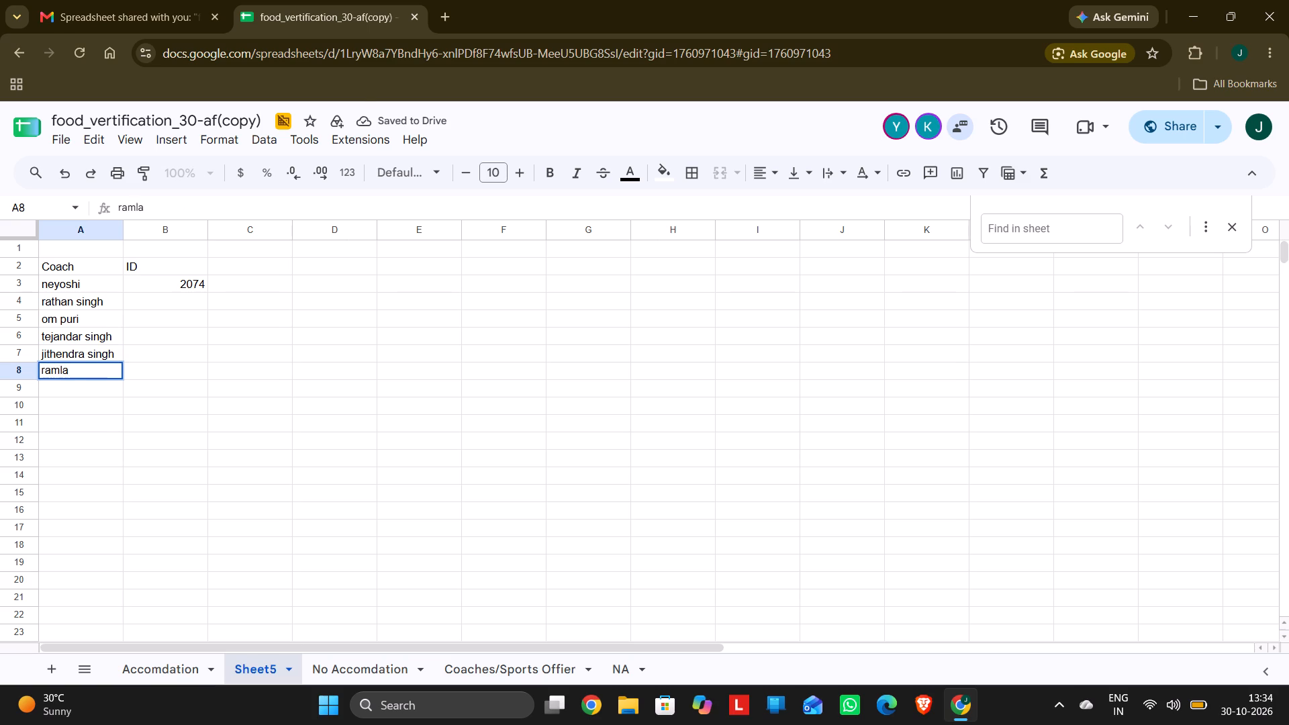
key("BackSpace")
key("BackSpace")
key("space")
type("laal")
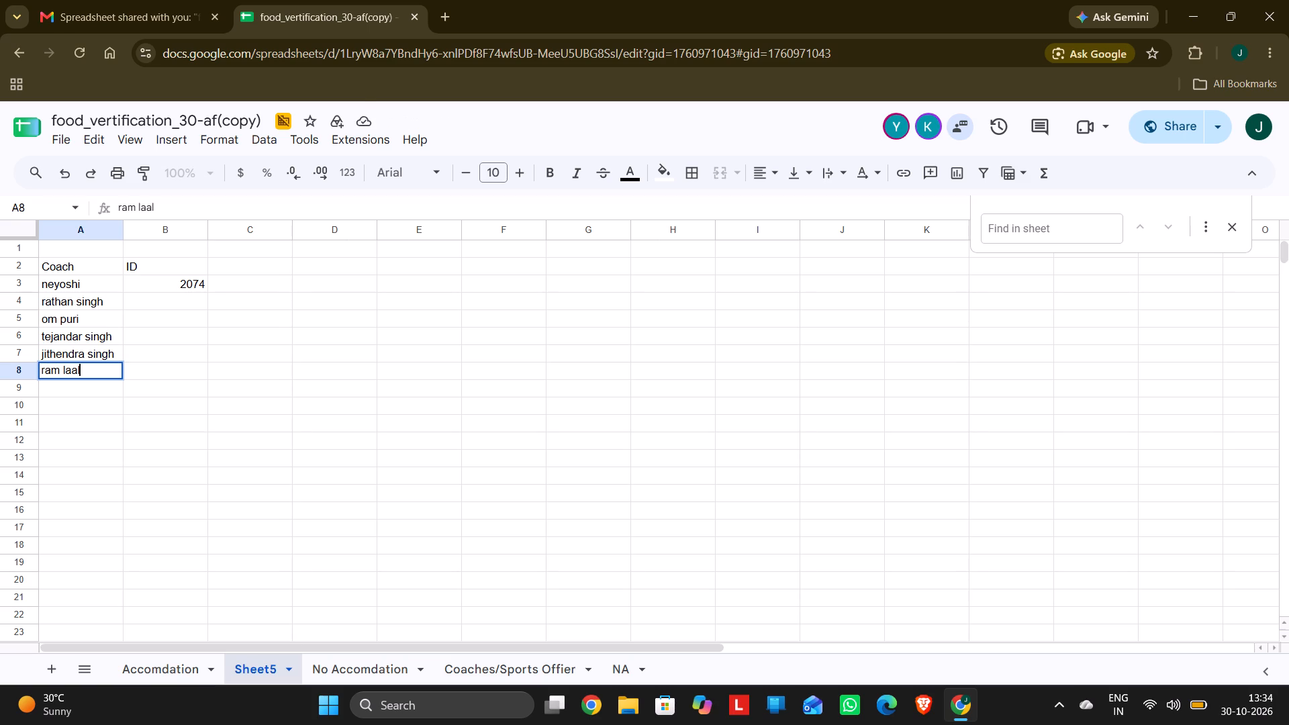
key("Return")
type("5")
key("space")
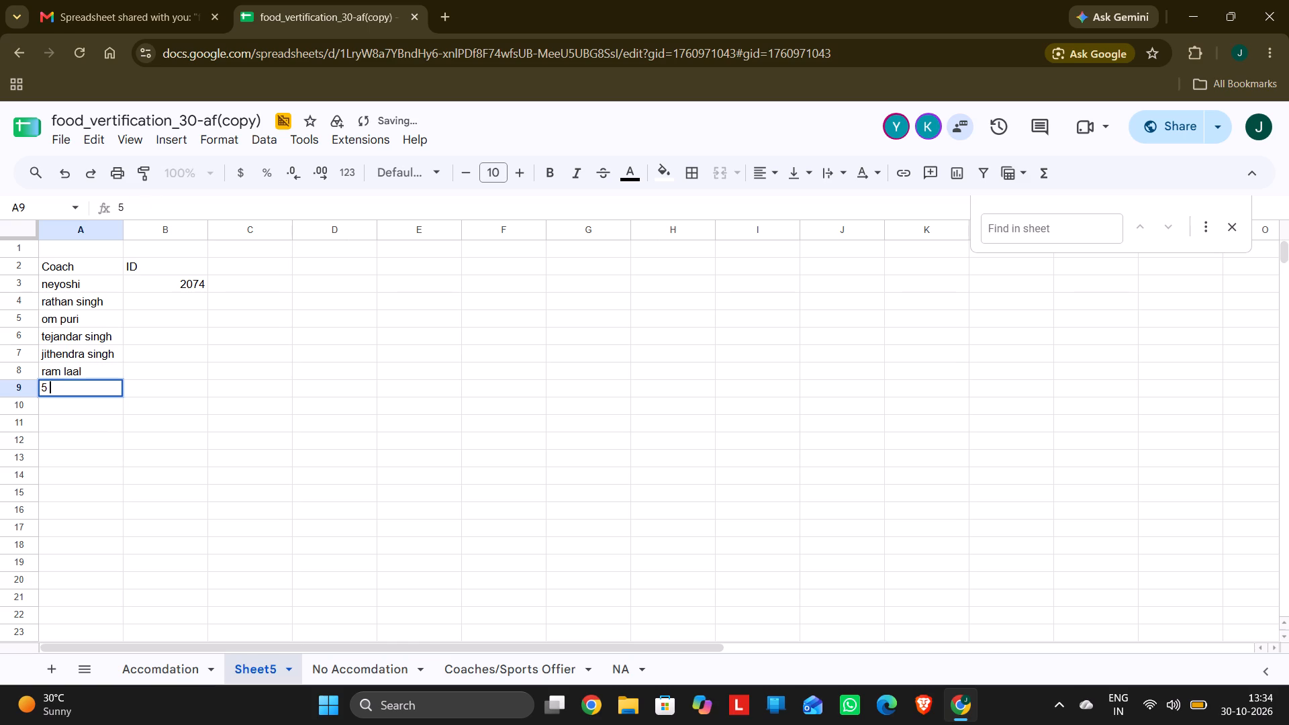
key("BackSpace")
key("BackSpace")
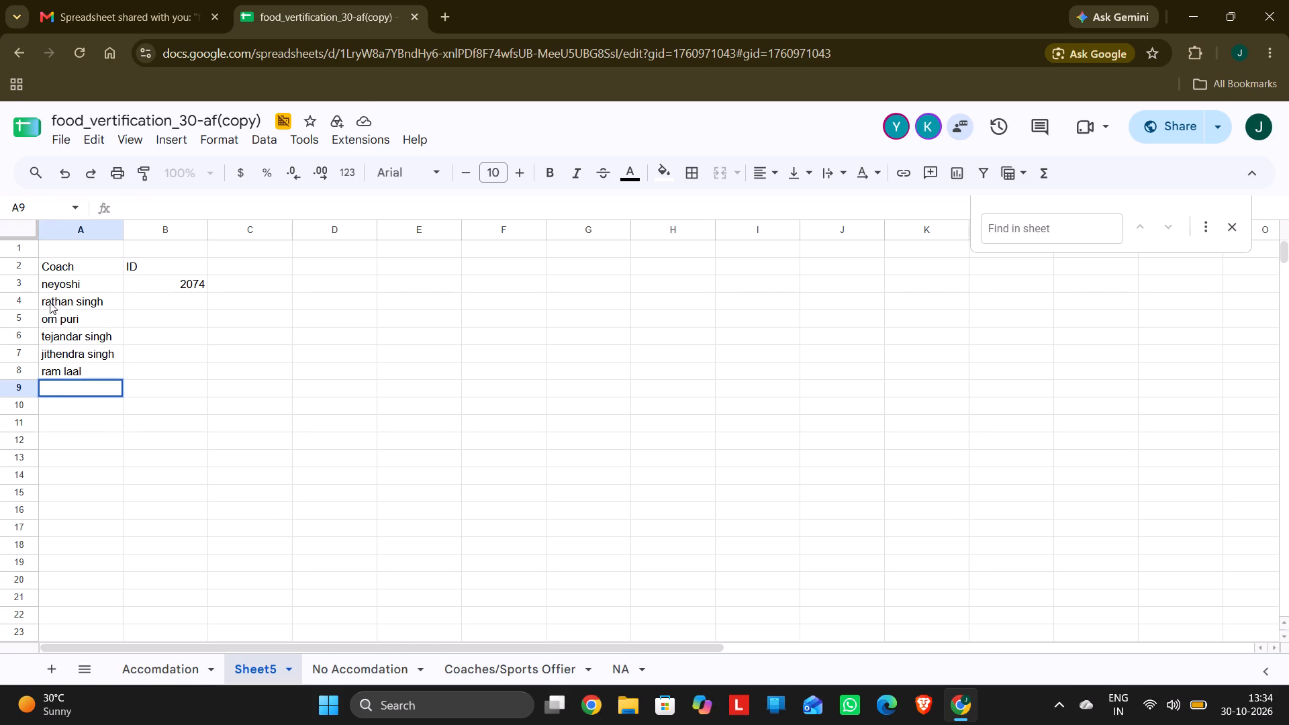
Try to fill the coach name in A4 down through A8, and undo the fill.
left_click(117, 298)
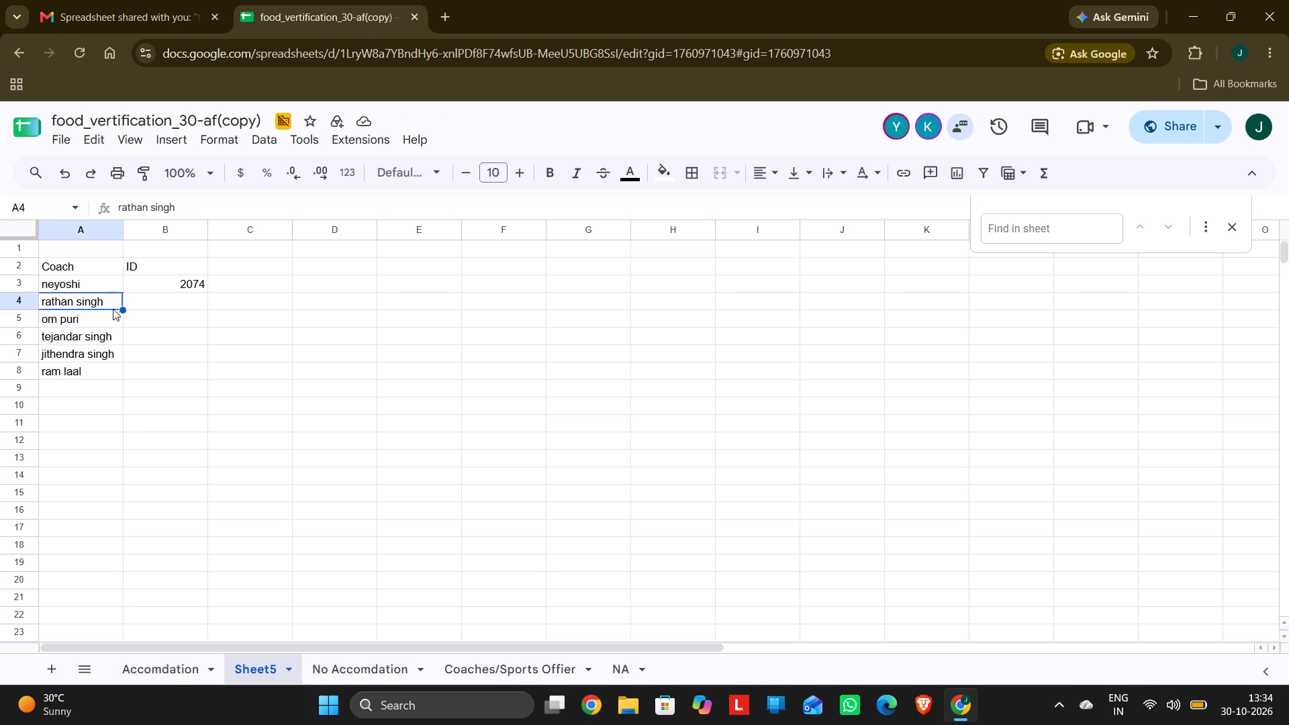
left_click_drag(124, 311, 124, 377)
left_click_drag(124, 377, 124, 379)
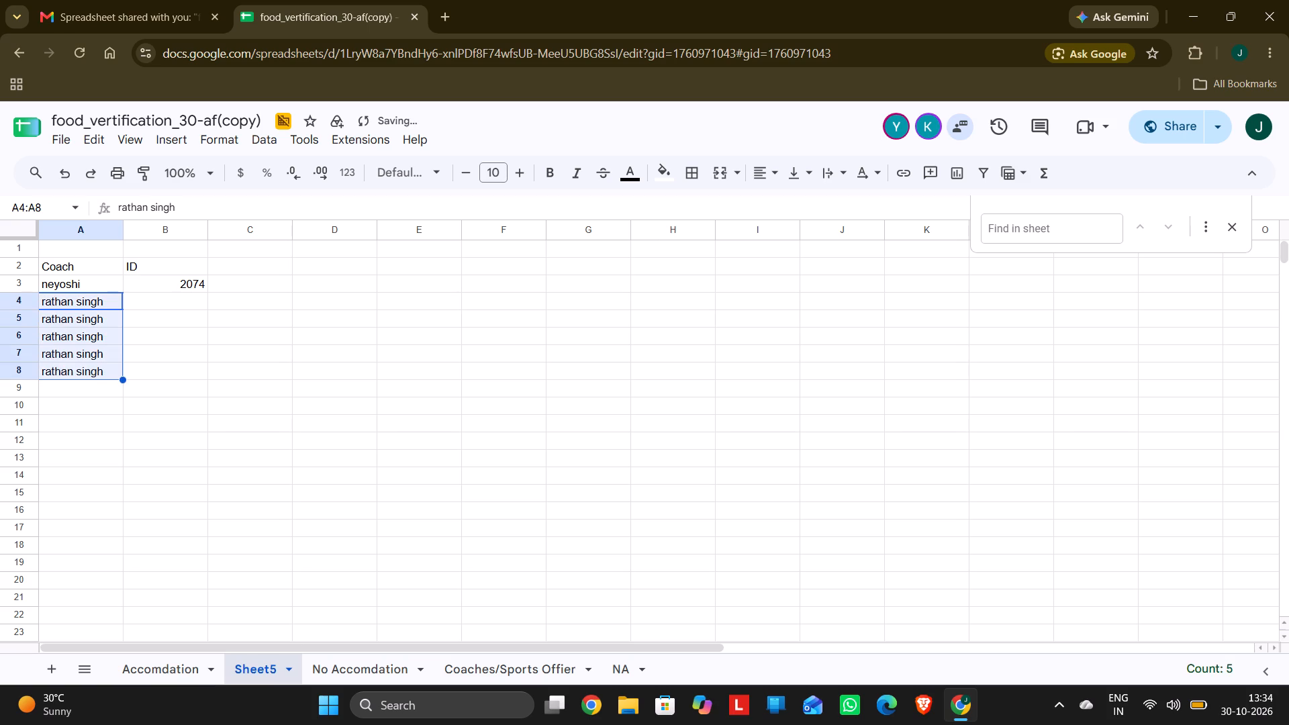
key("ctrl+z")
Select rows 4 to 8 to check the number of new coach entries.
left_click(107, 368)
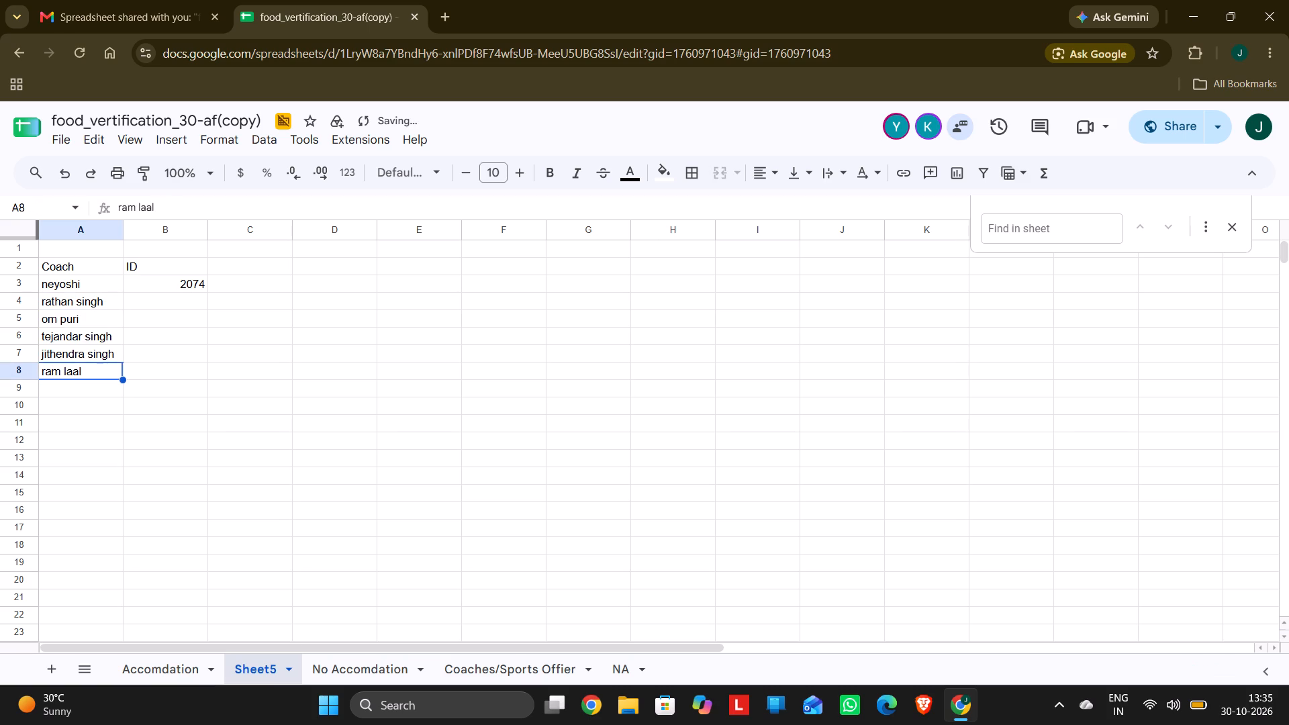
left_click_drag(7, 376, 8, 362)
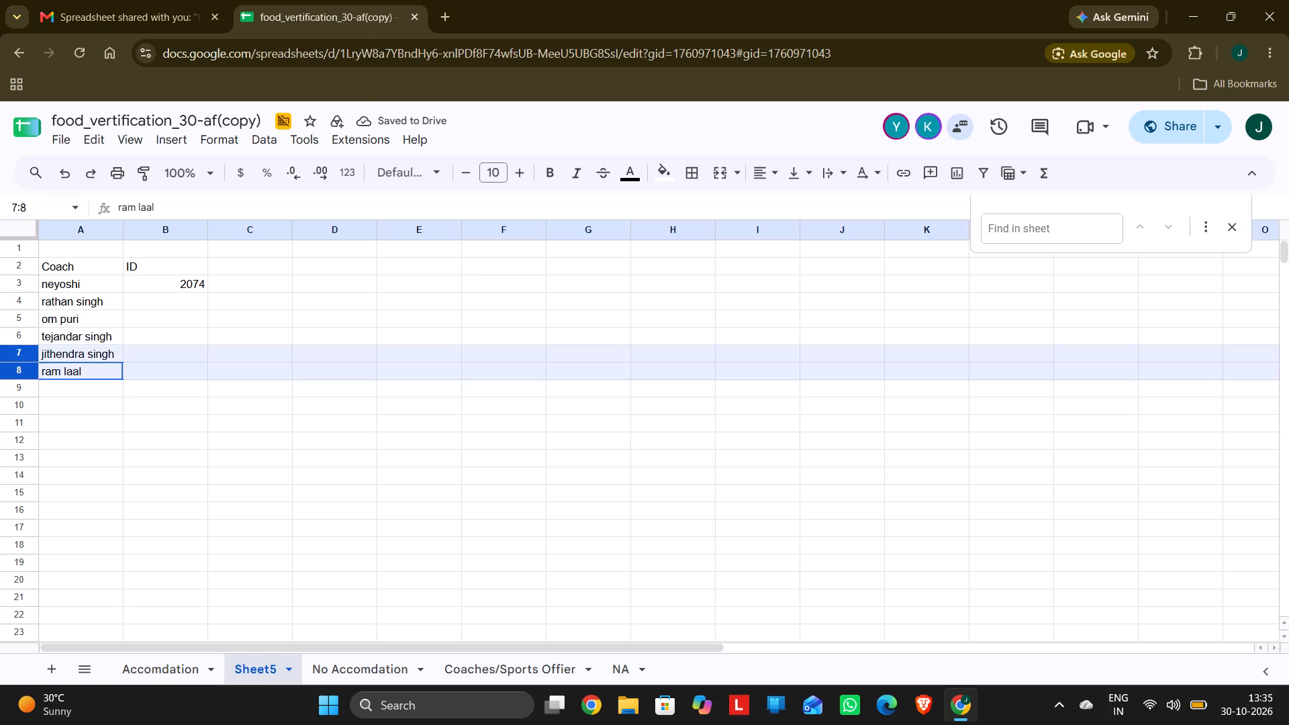
left_click_drag(8, 362, 18, 311)
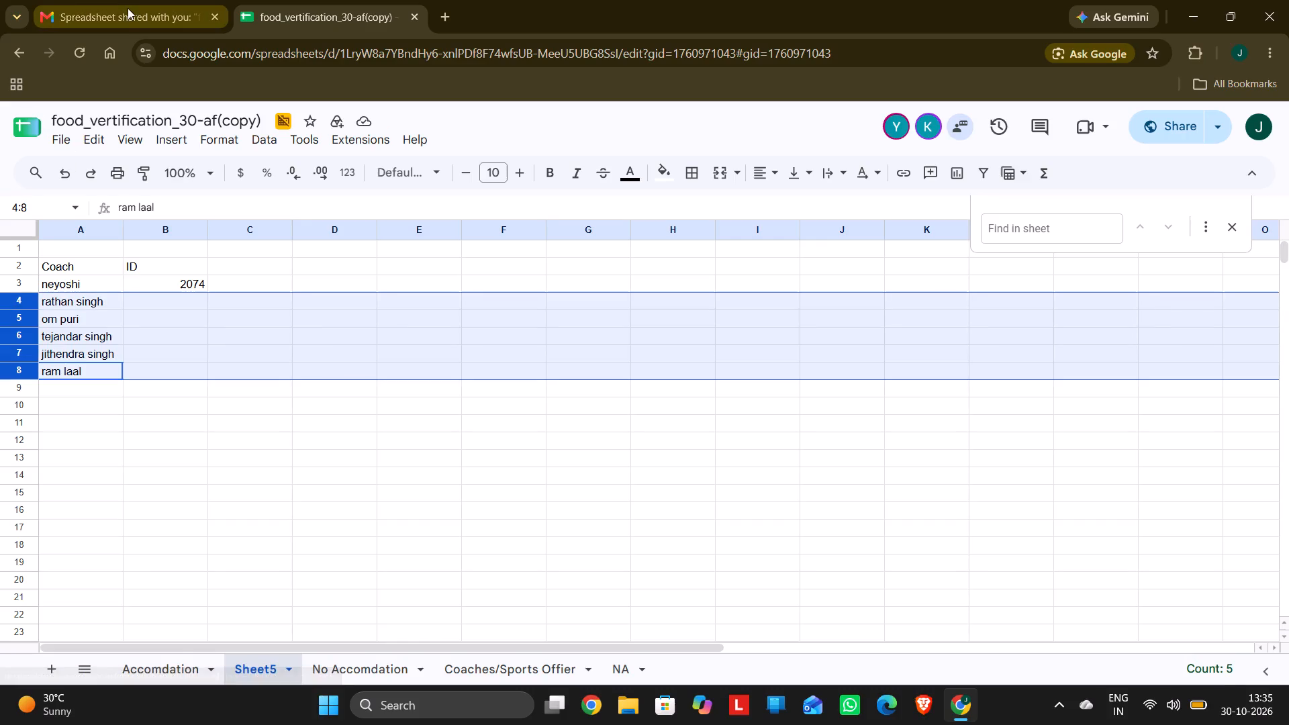
left_click(143, 683)
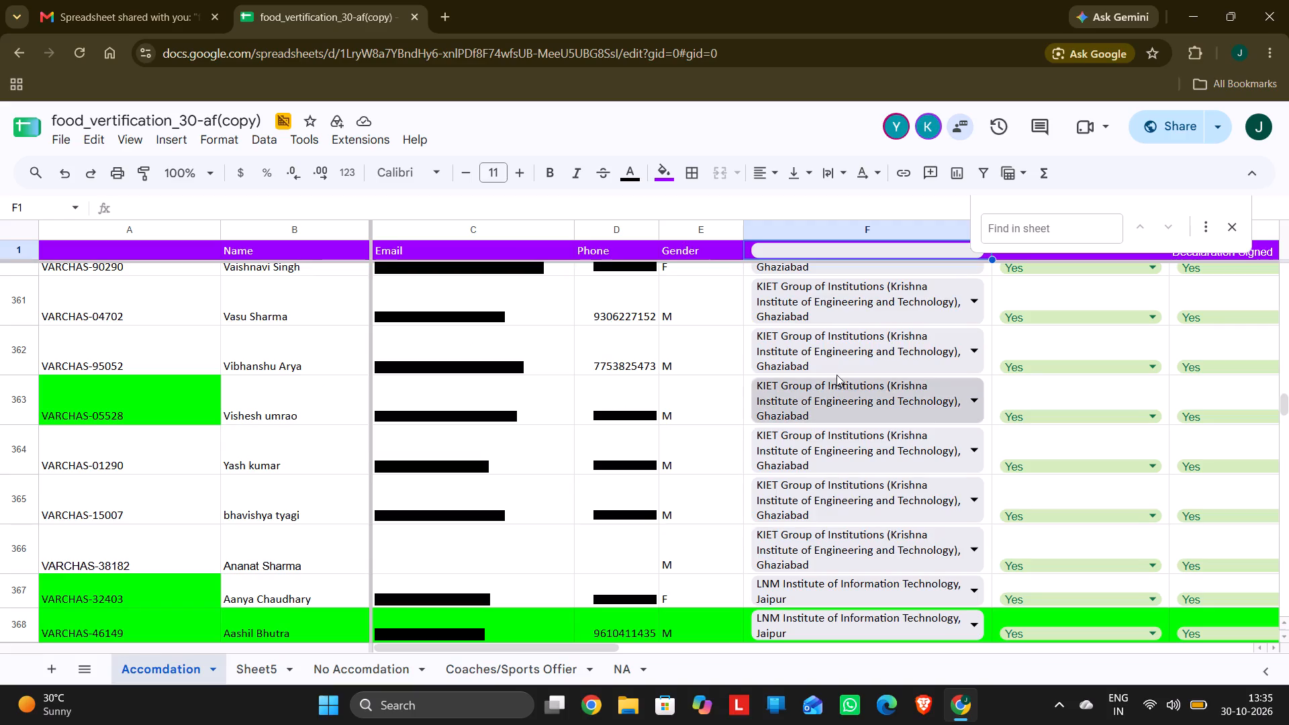
left_click(1026, 228)
left_click(1026, 228)
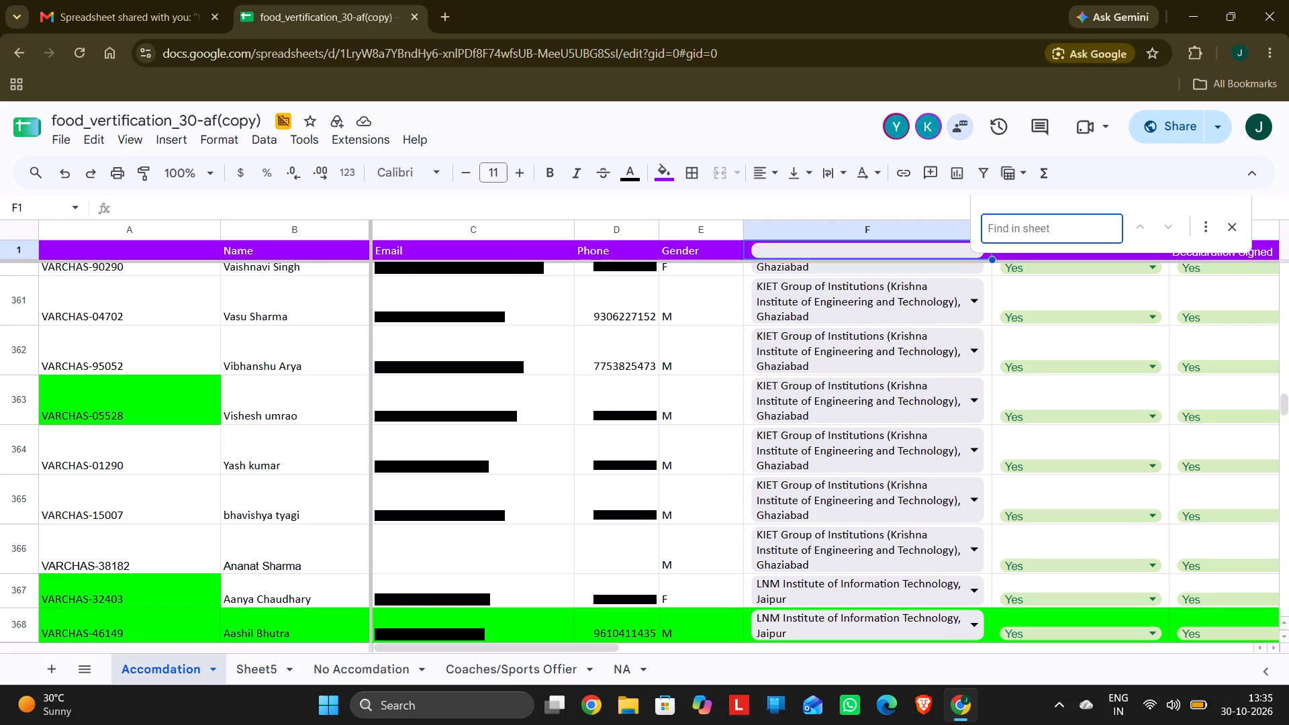
left_click(1028, 183)
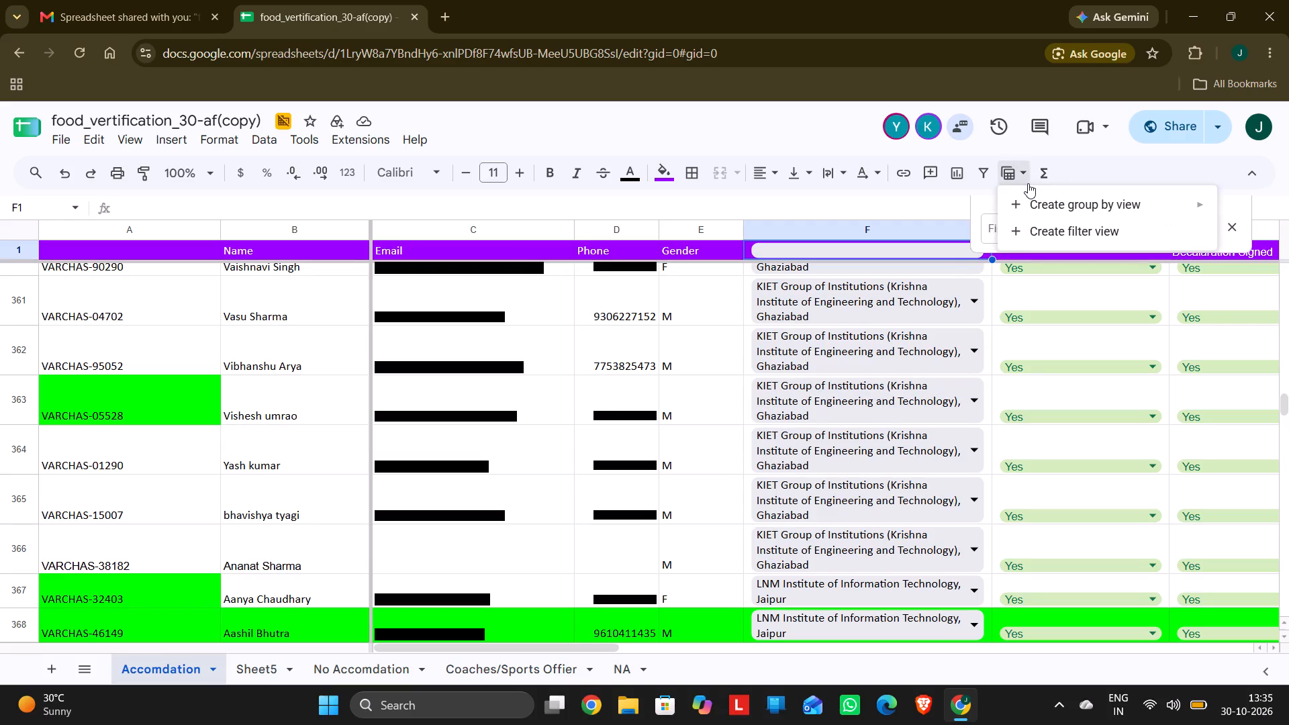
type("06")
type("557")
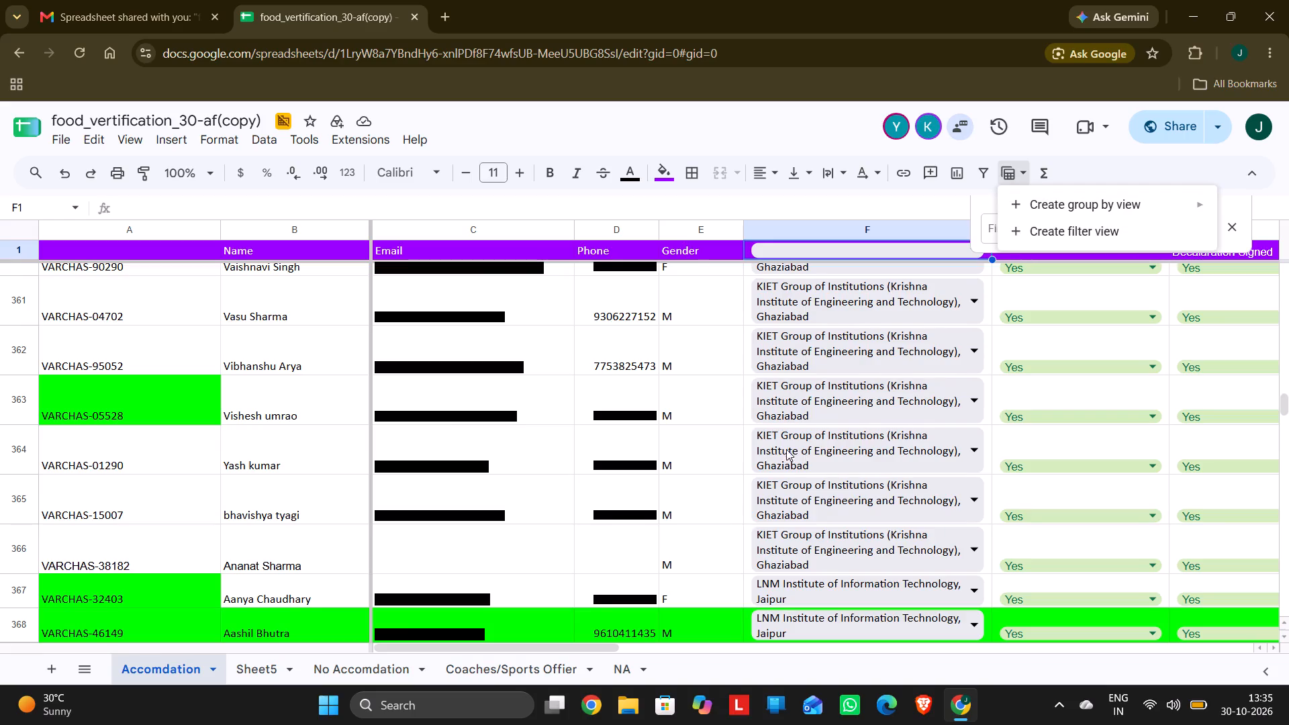
left_click(989, 229)
left_click(989, 229)
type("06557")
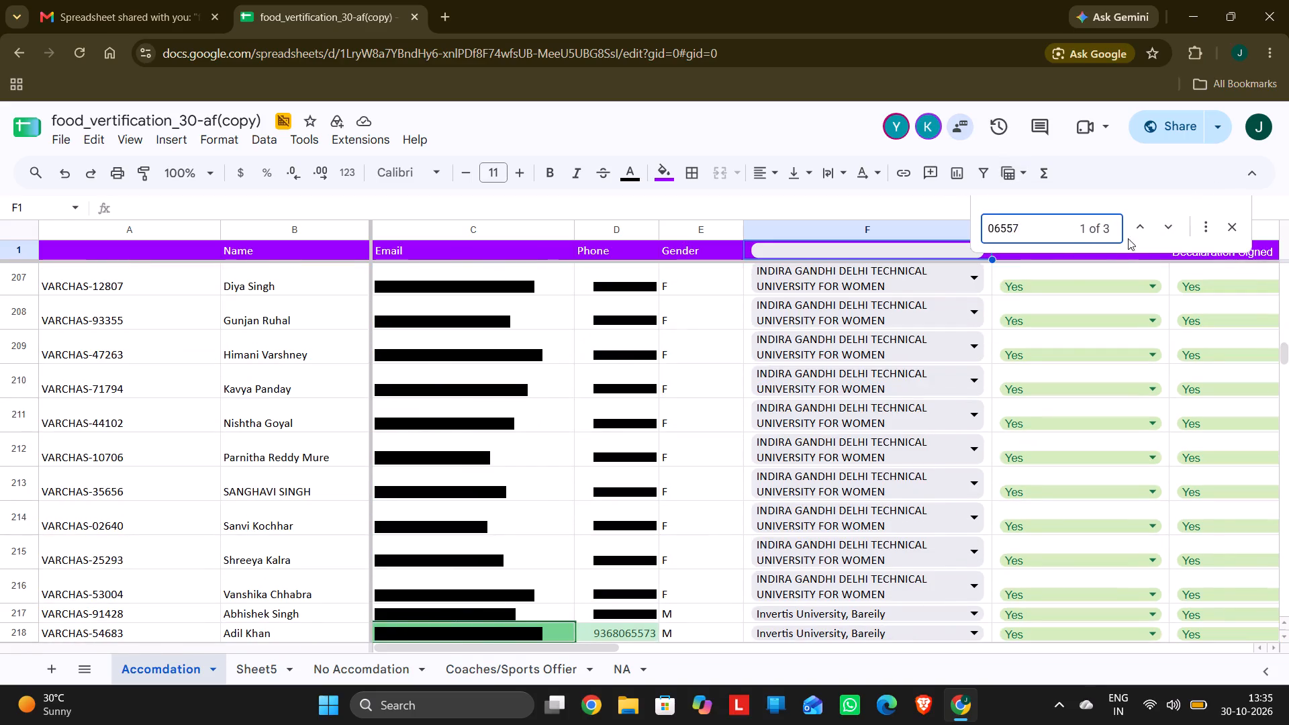
left_click(1147, 227)
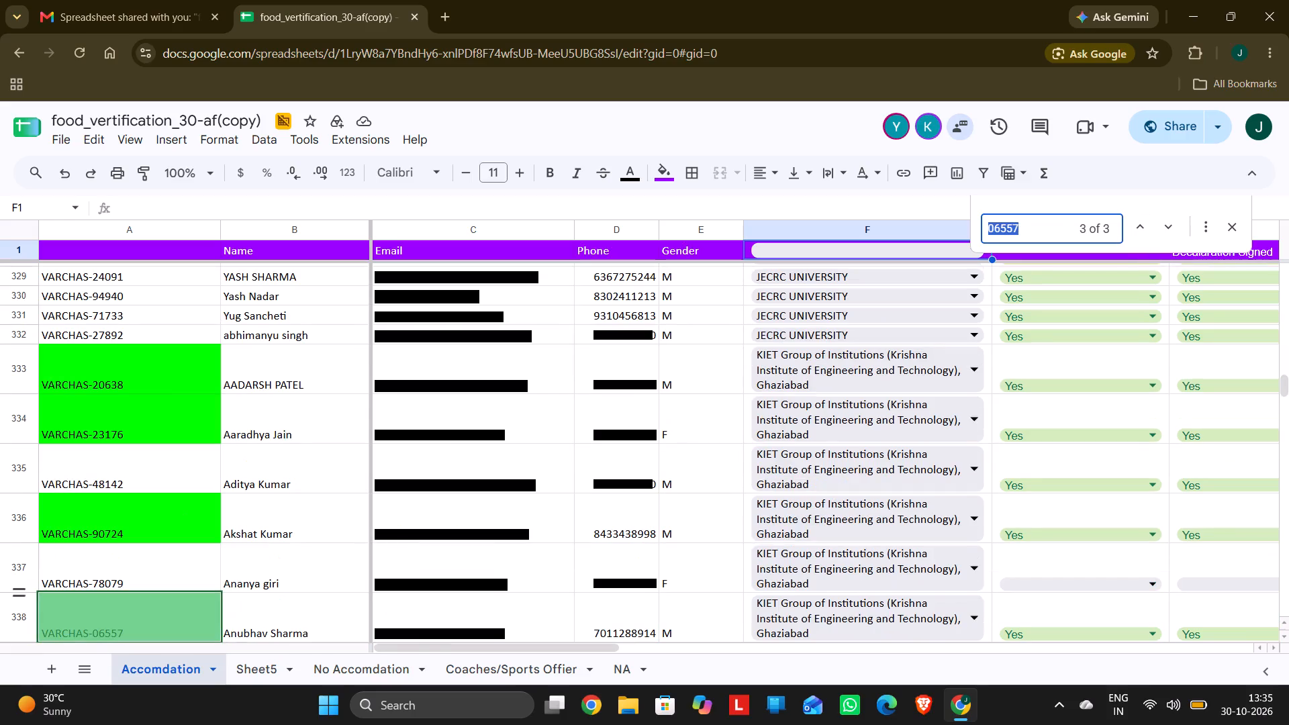
left_click(19, 612)
left_click(664, 162)
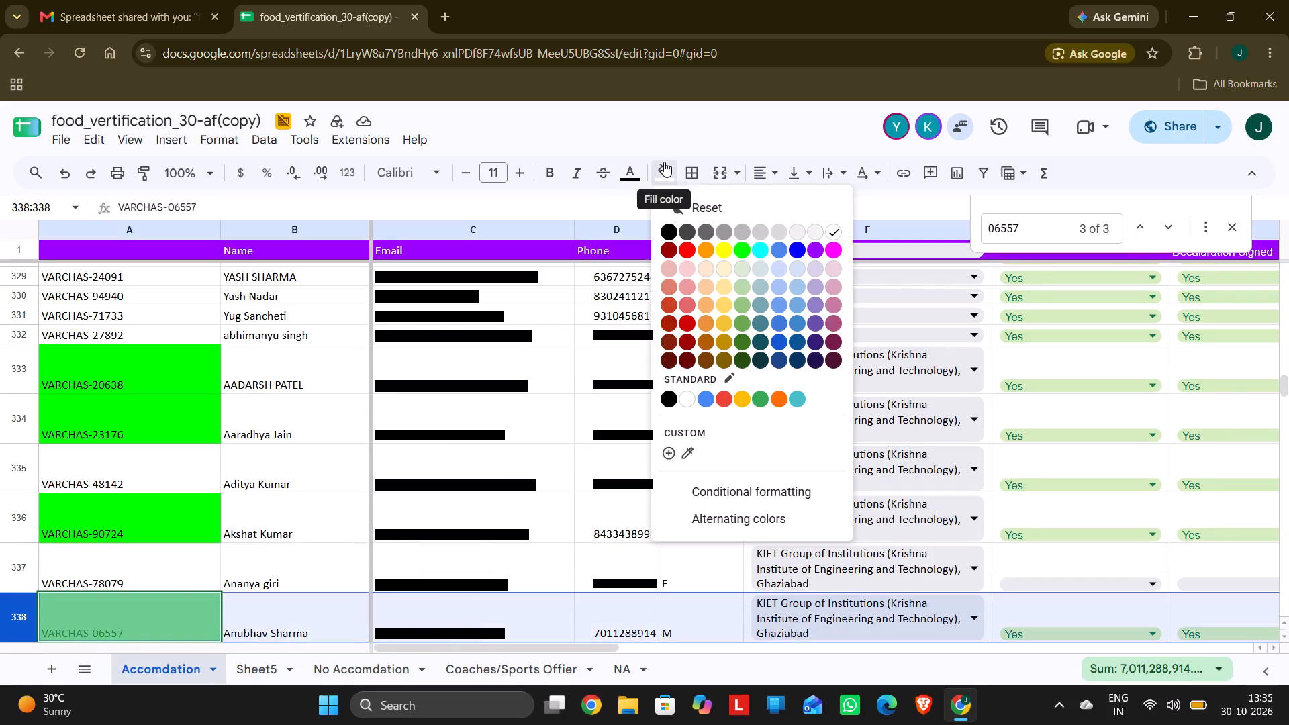
left_click(745, 246)
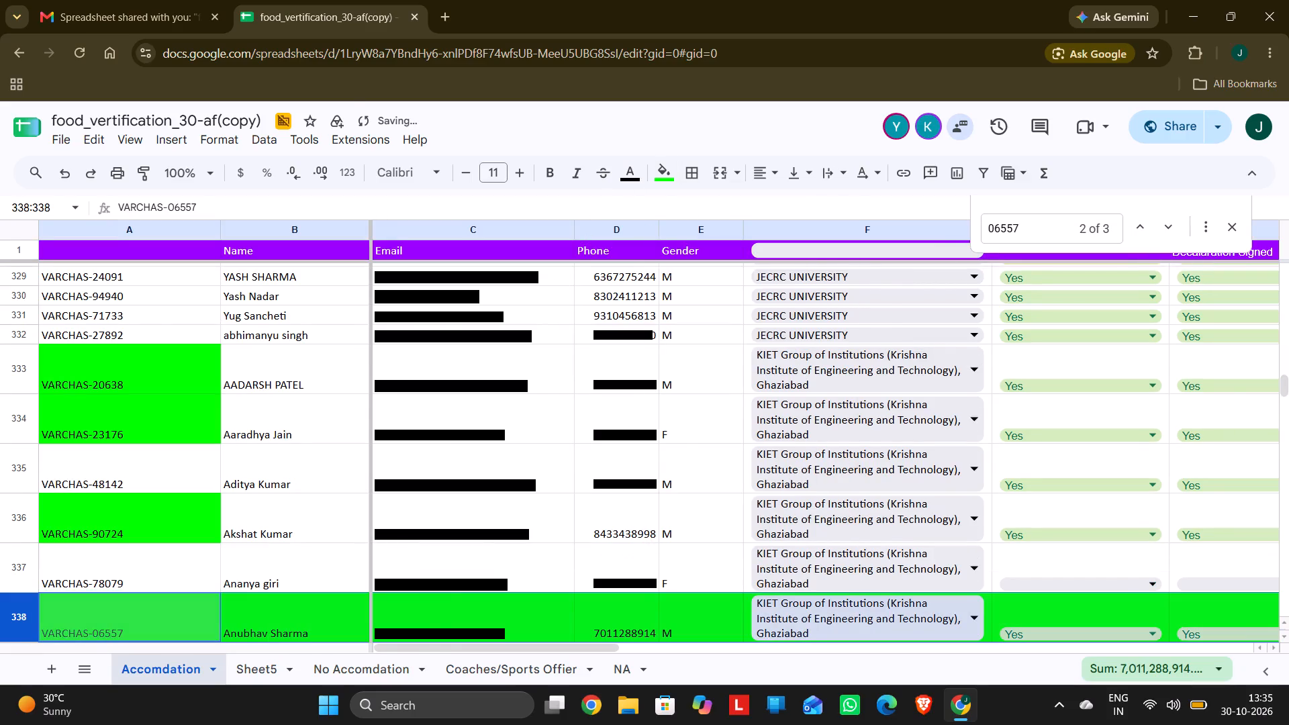
double_click(1025, 230)
key("BackSpace")
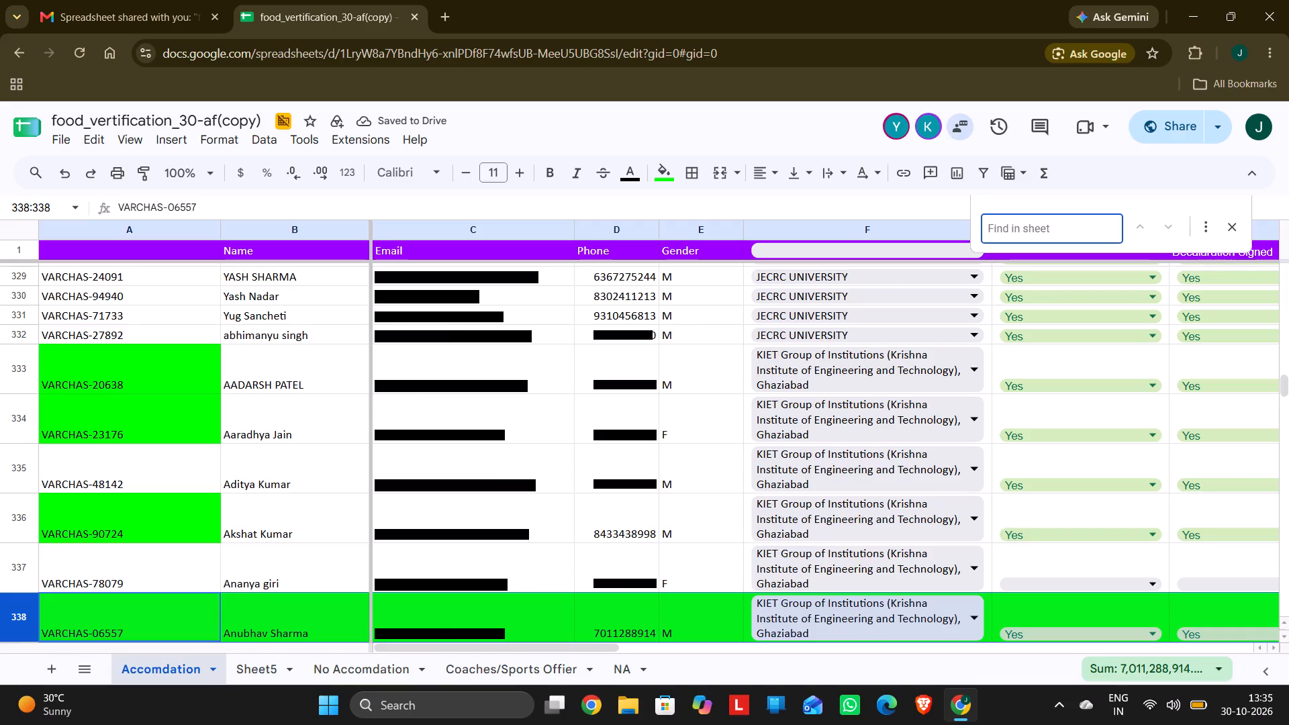
left_click(1025, 230)
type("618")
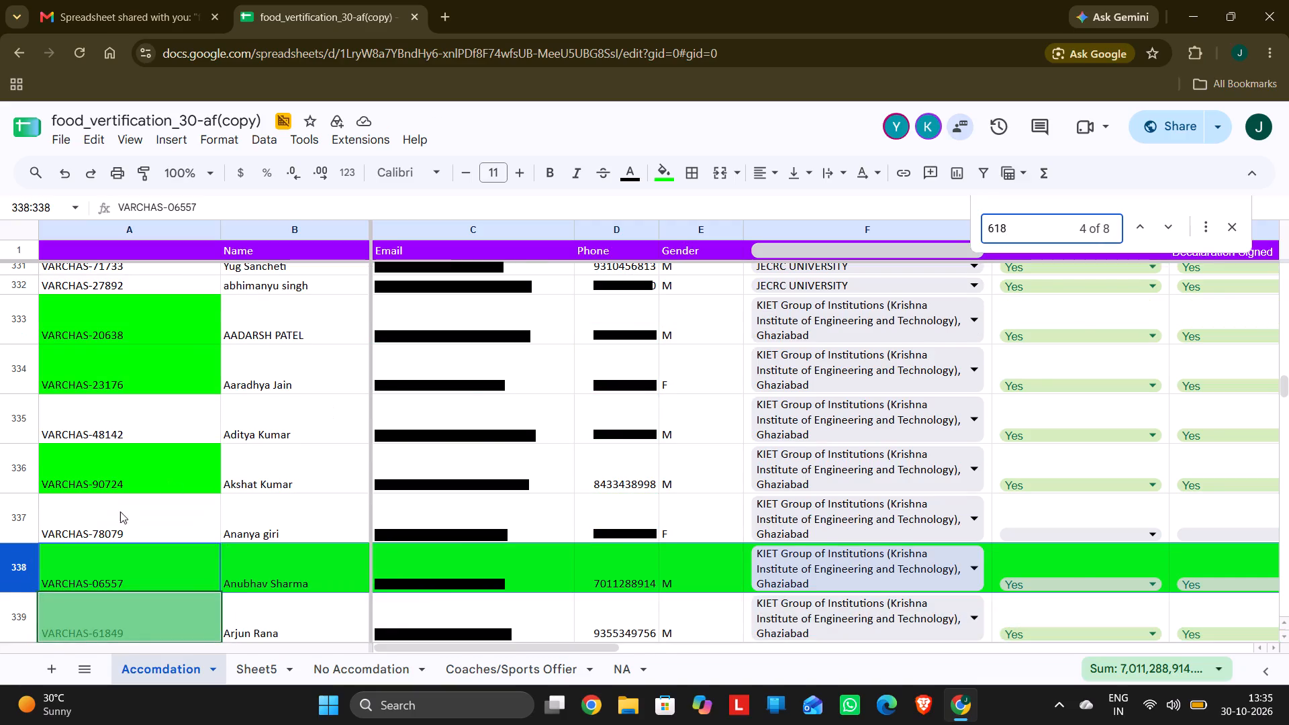
left_click(13, 624)
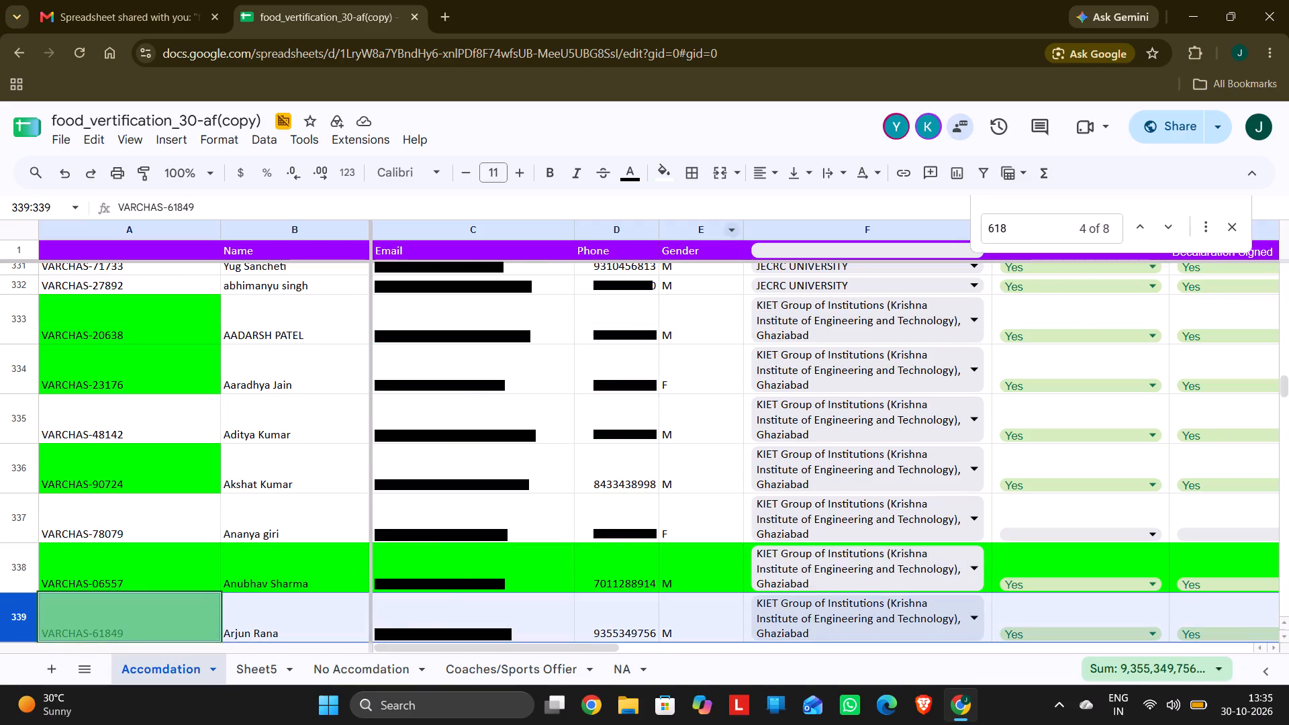
left_click_drag(668, 173, 749, 252)
left_click(749, 252)
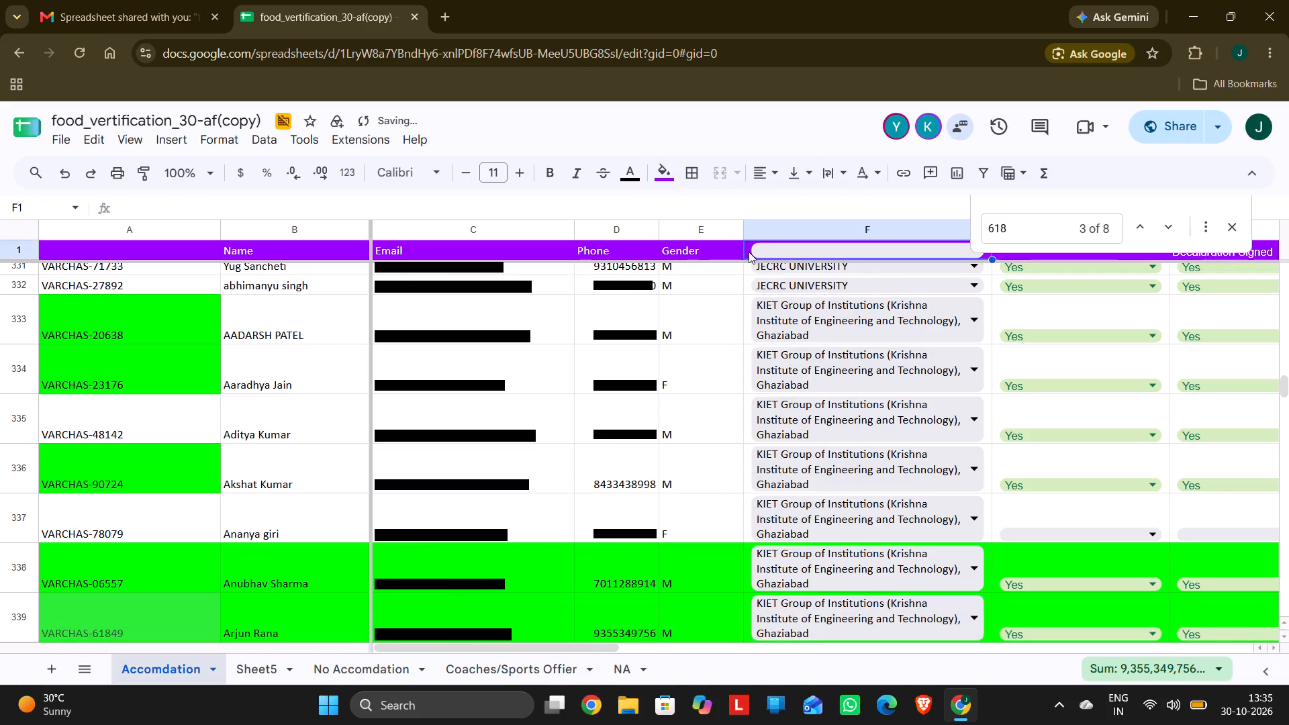
double_click(1024, 226)
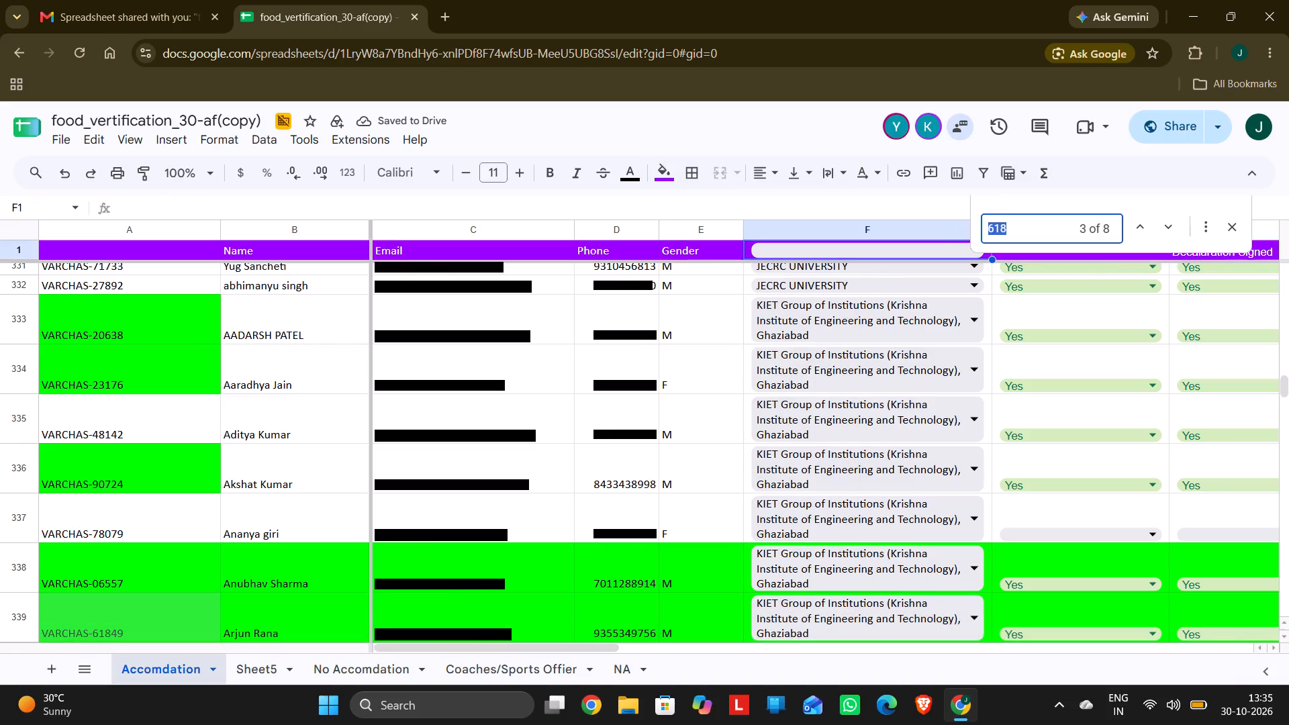
key("BackSpace")
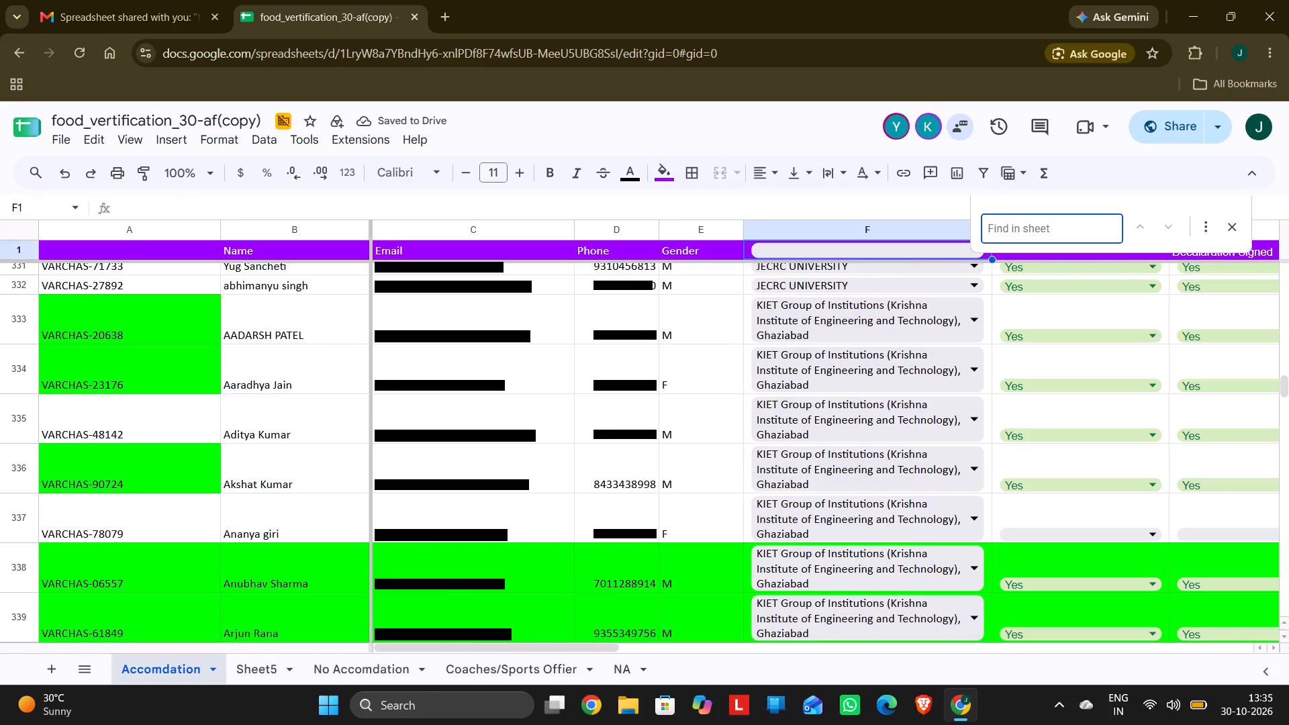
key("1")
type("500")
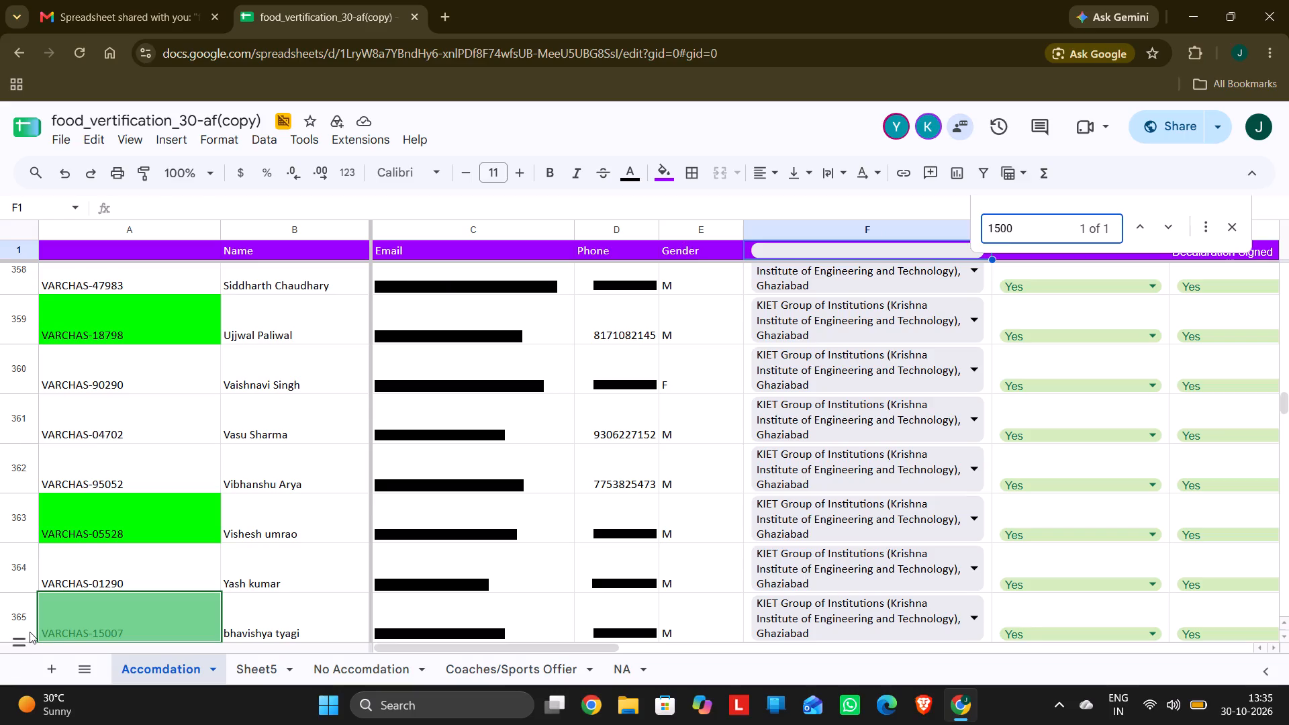
left_click(30, 632)
left_click(658, 173)
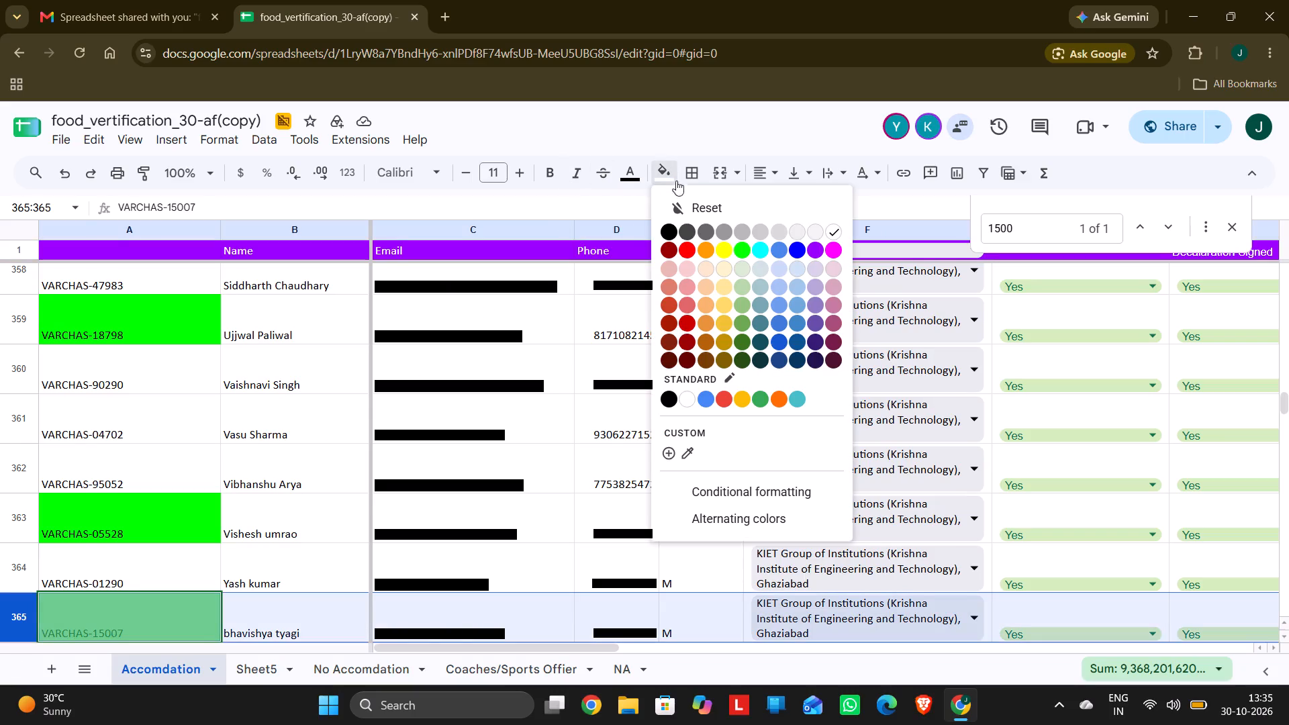
left_click(743, 254)
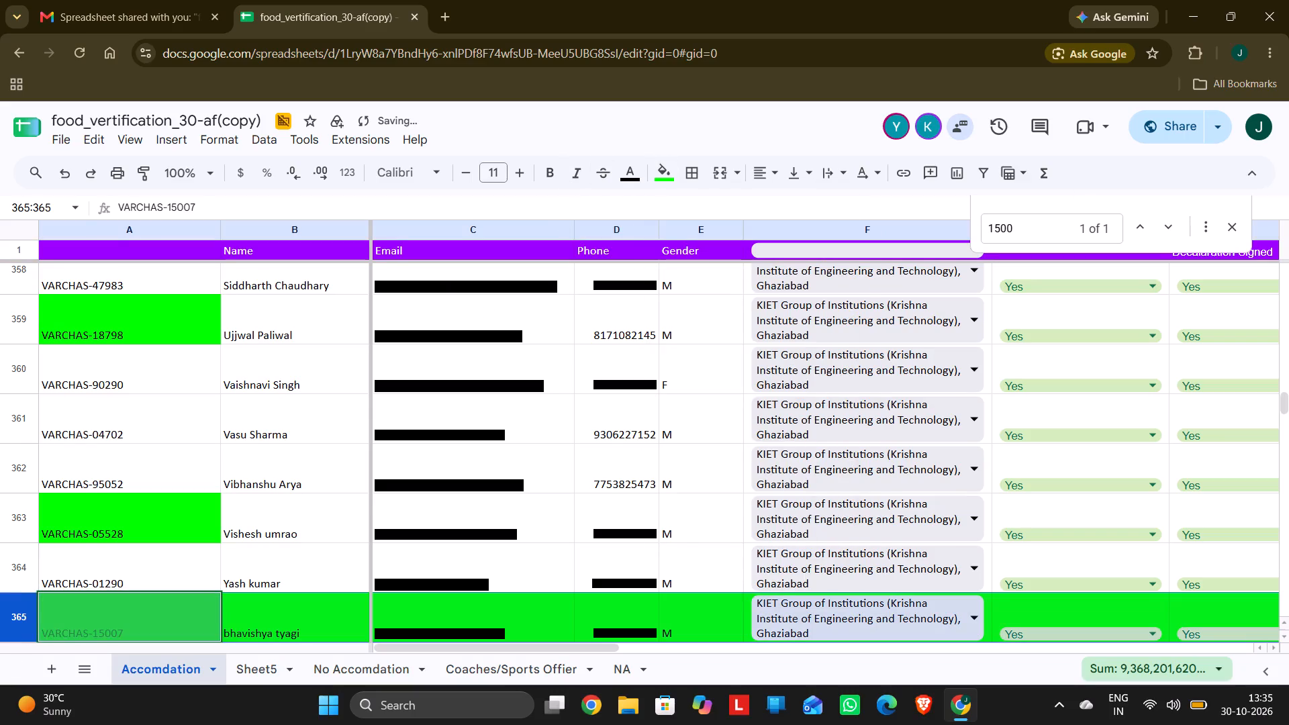
double_click(1045, 225)
key("BackSpace")
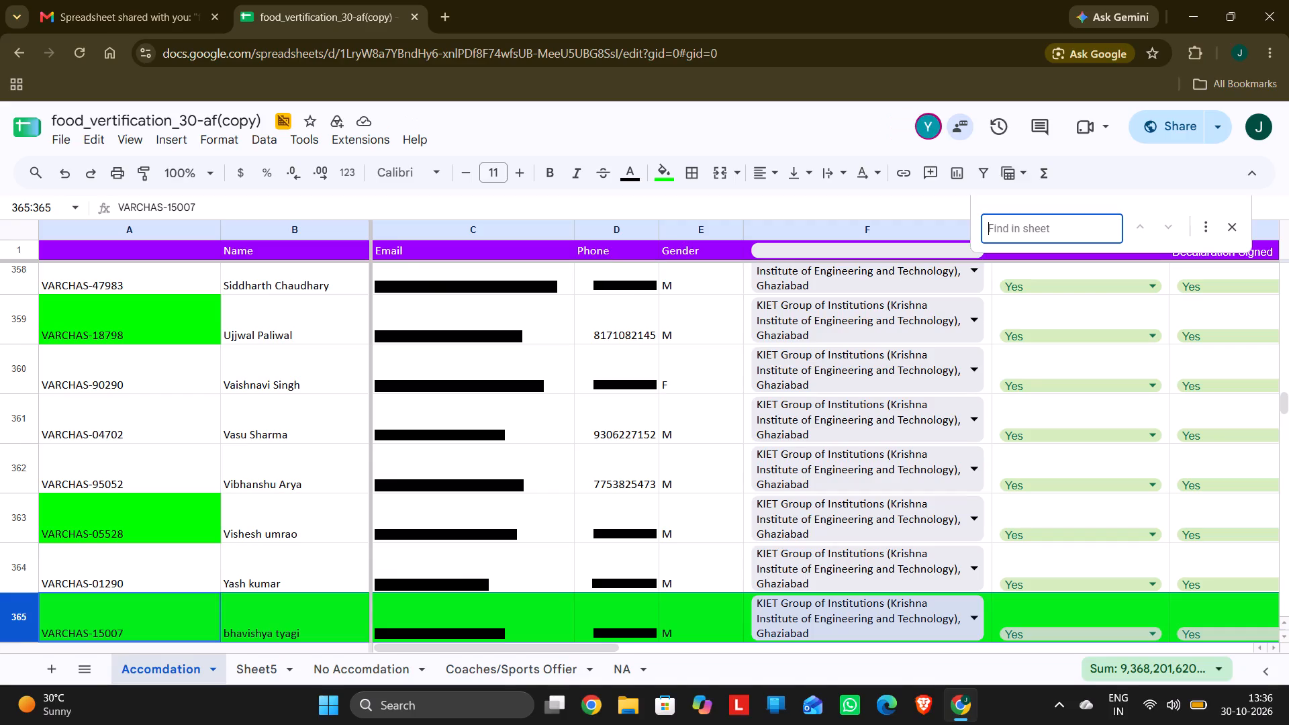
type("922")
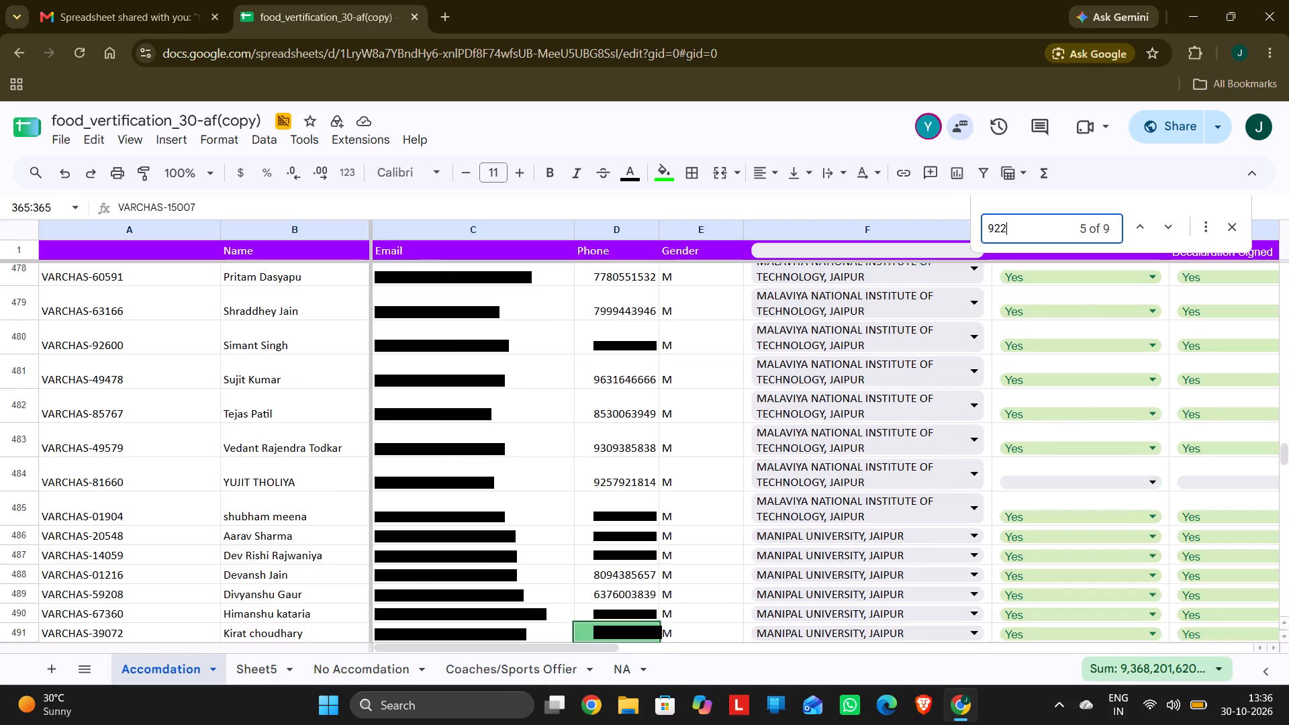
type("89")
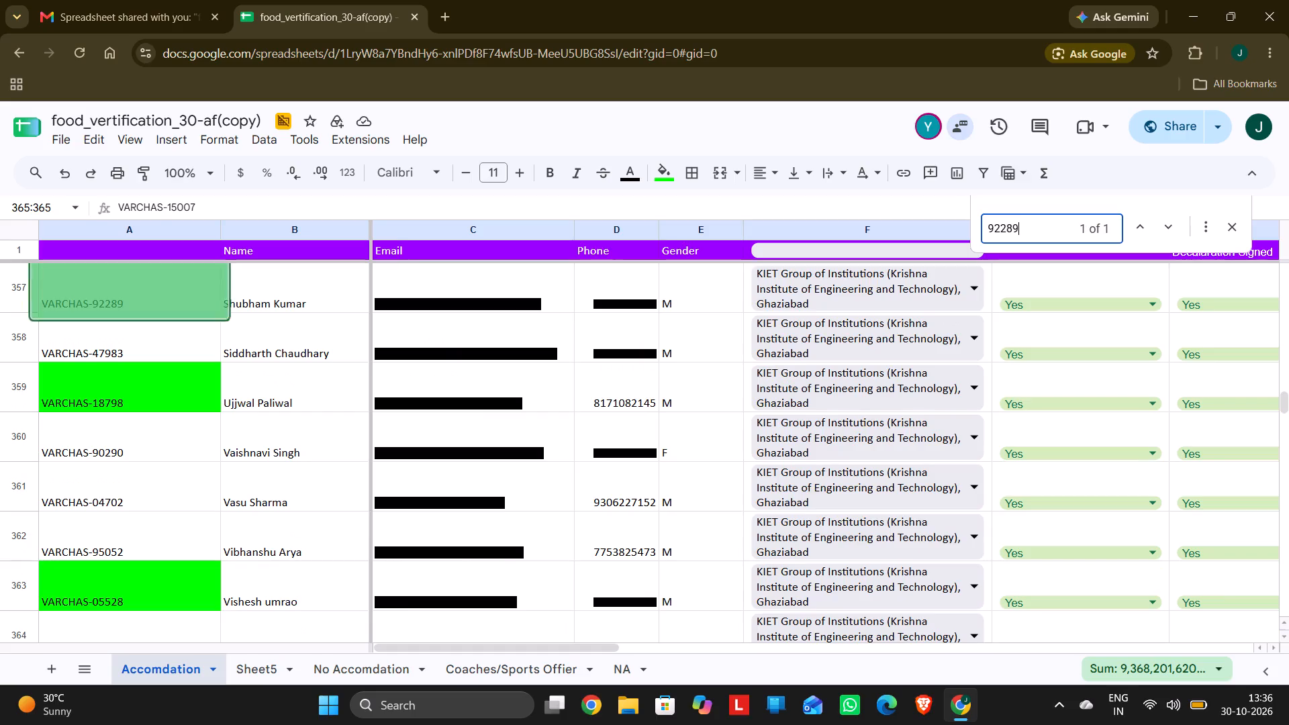
left_click_drag(15, 291, 107, 269)
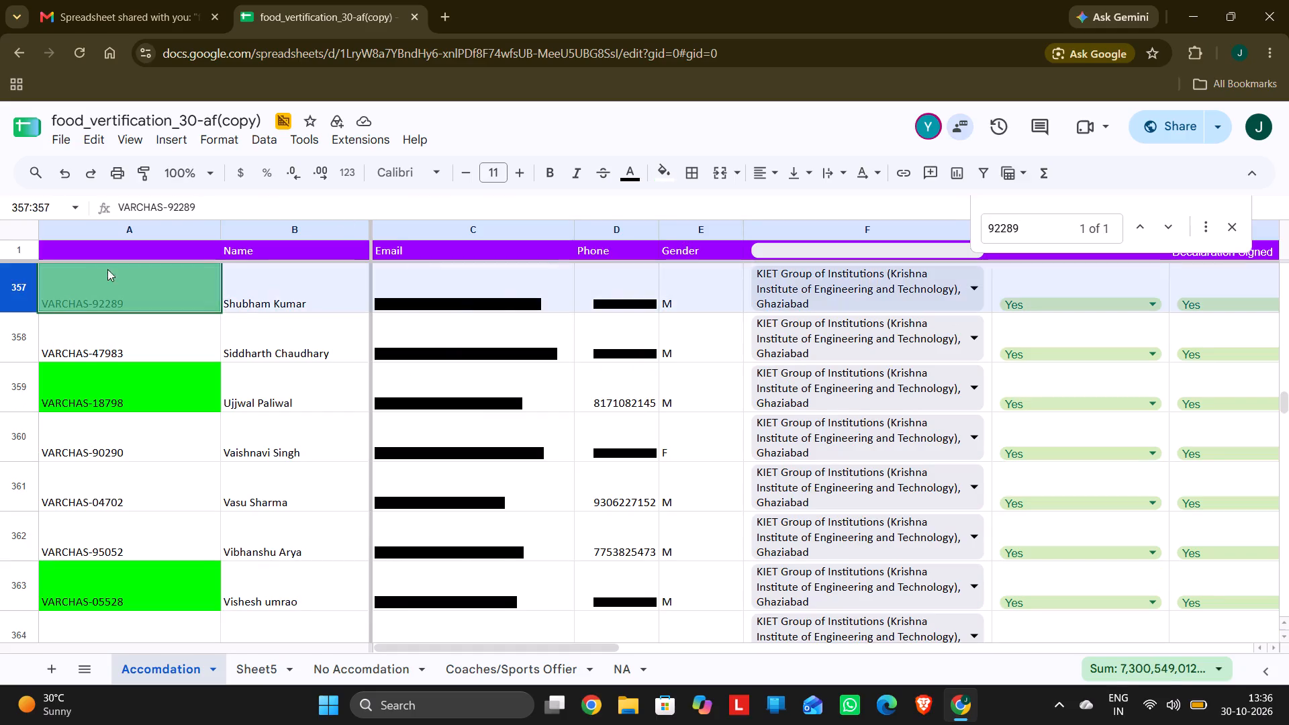
left_click_drag(107, 269, 544, 275)
Undo the last change, the bright green fill on row 365.
key("ctrl+z")
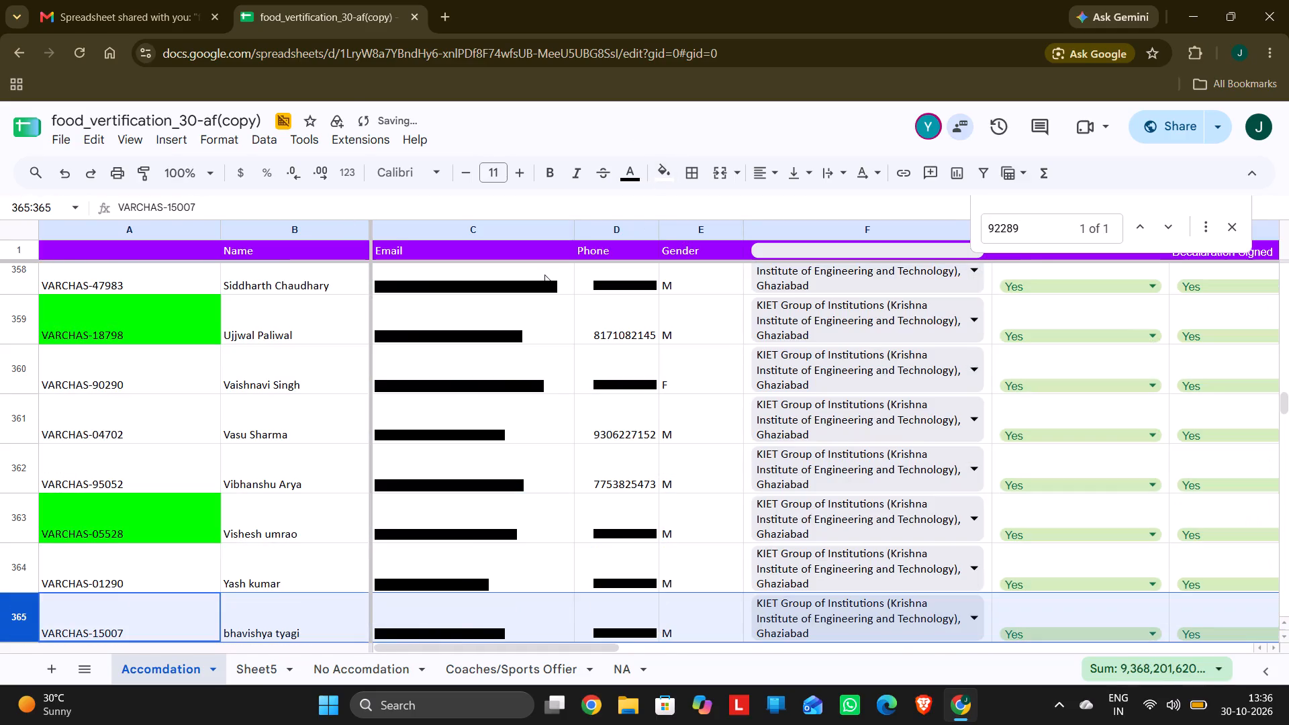
scroll(243, 507, "up", 1)
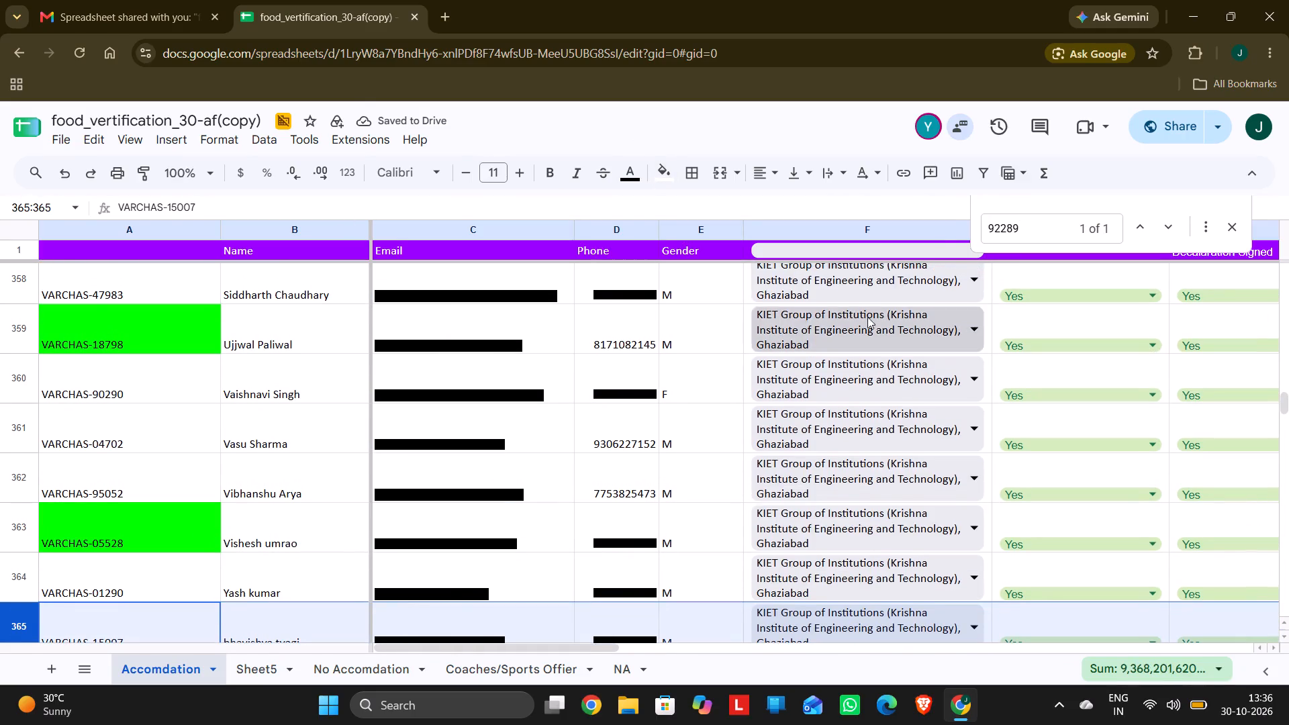
left_click(1027, 222)
key("backslash")
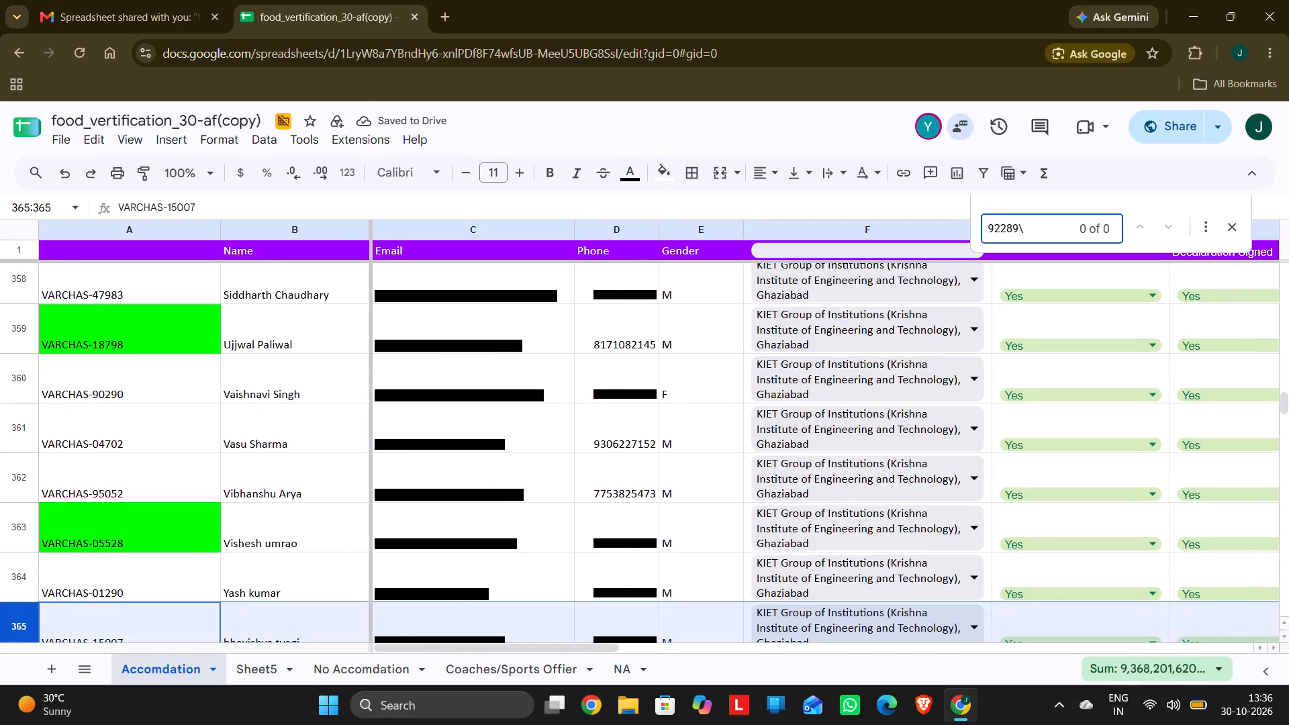
key("BackSpace")
key("Return")
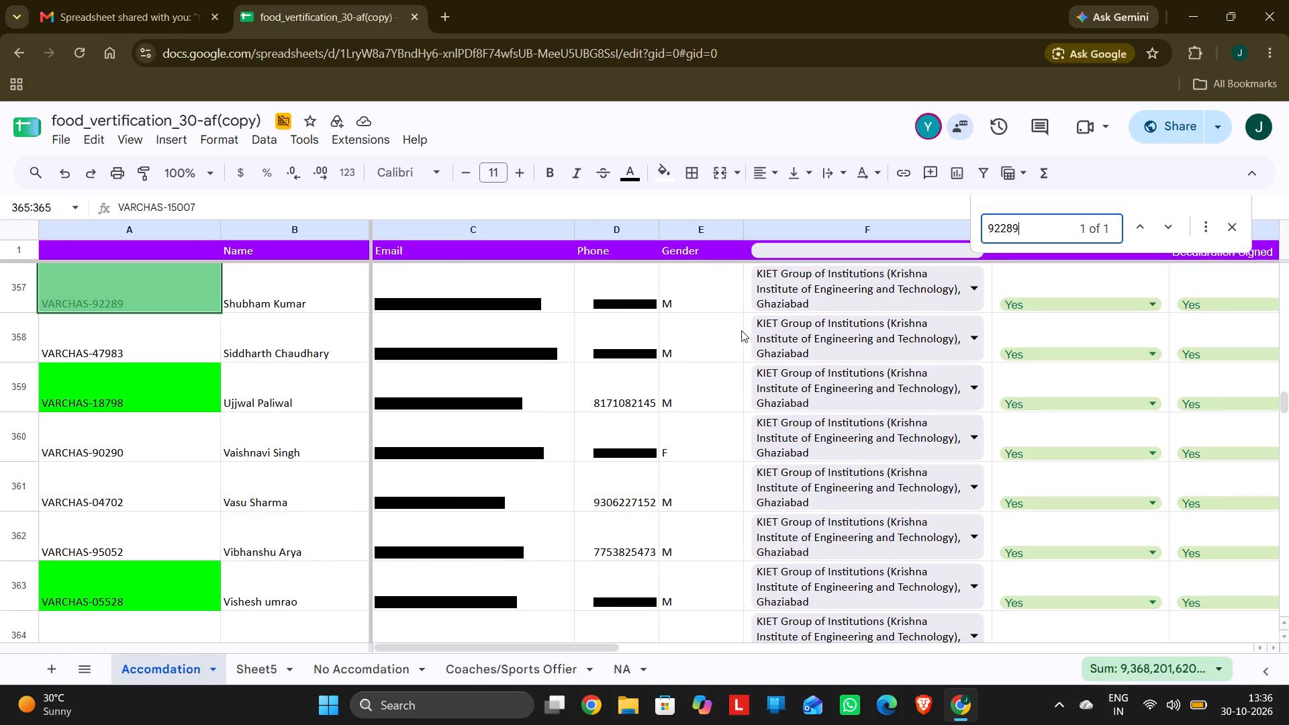
left_click(19, 300)
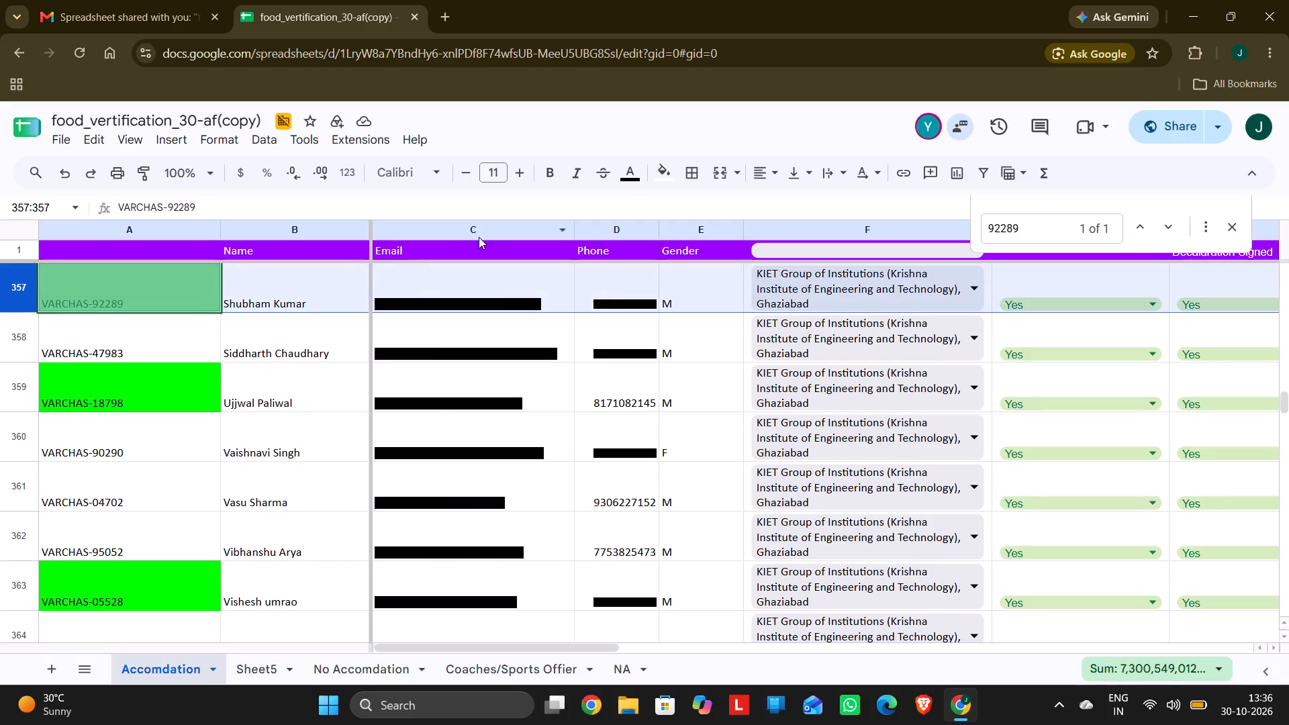
left_click(659, 165)
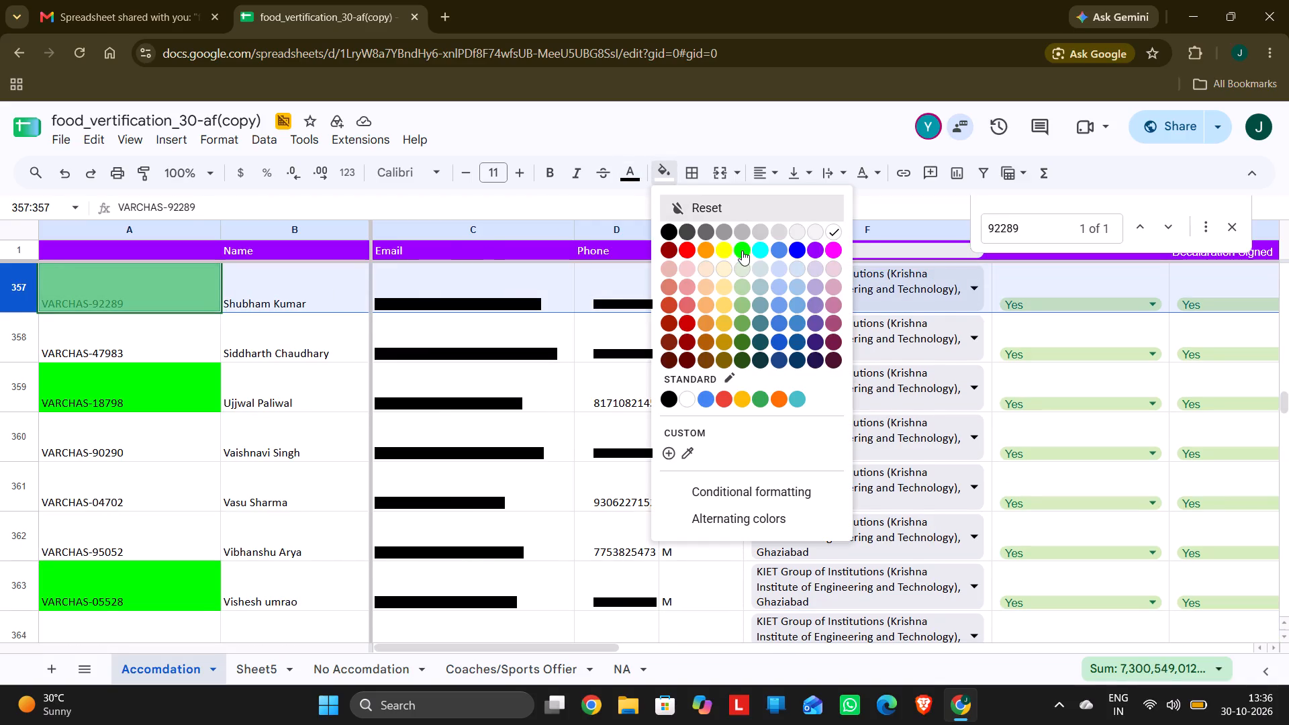
left_click(742, 250)
double_click(1053, 229)
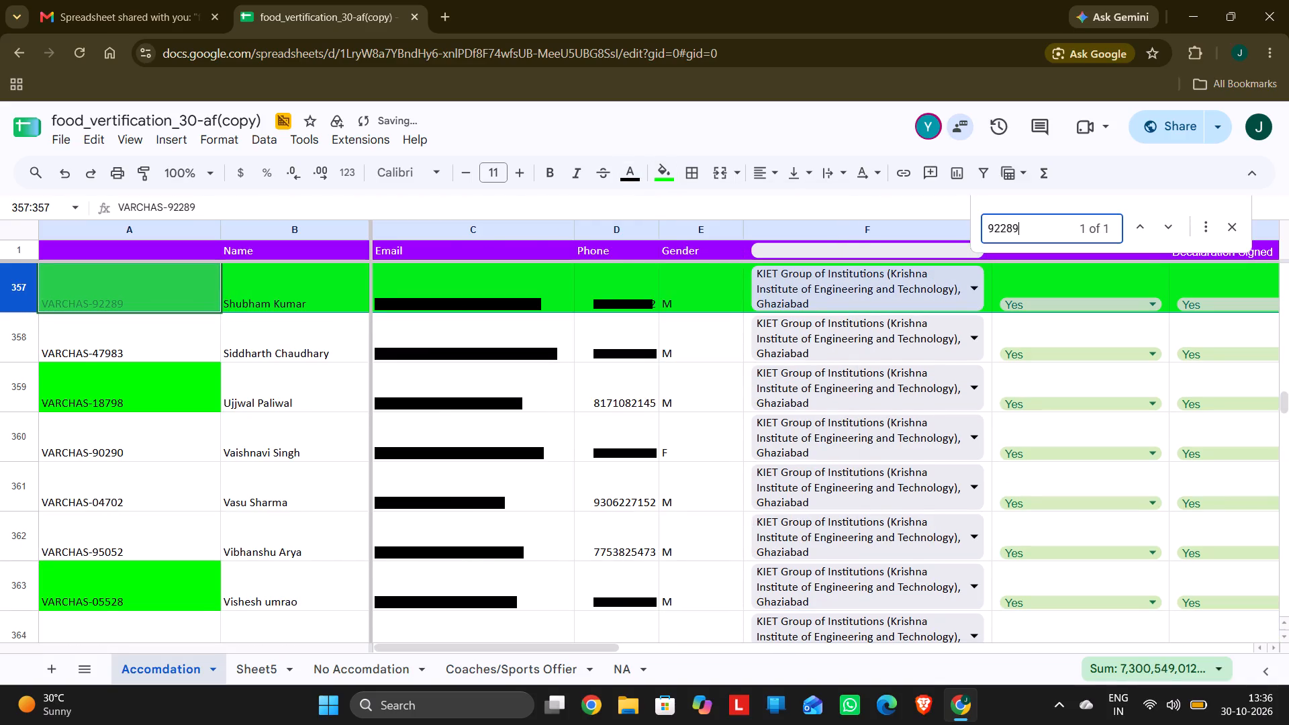
key("BackSpace")
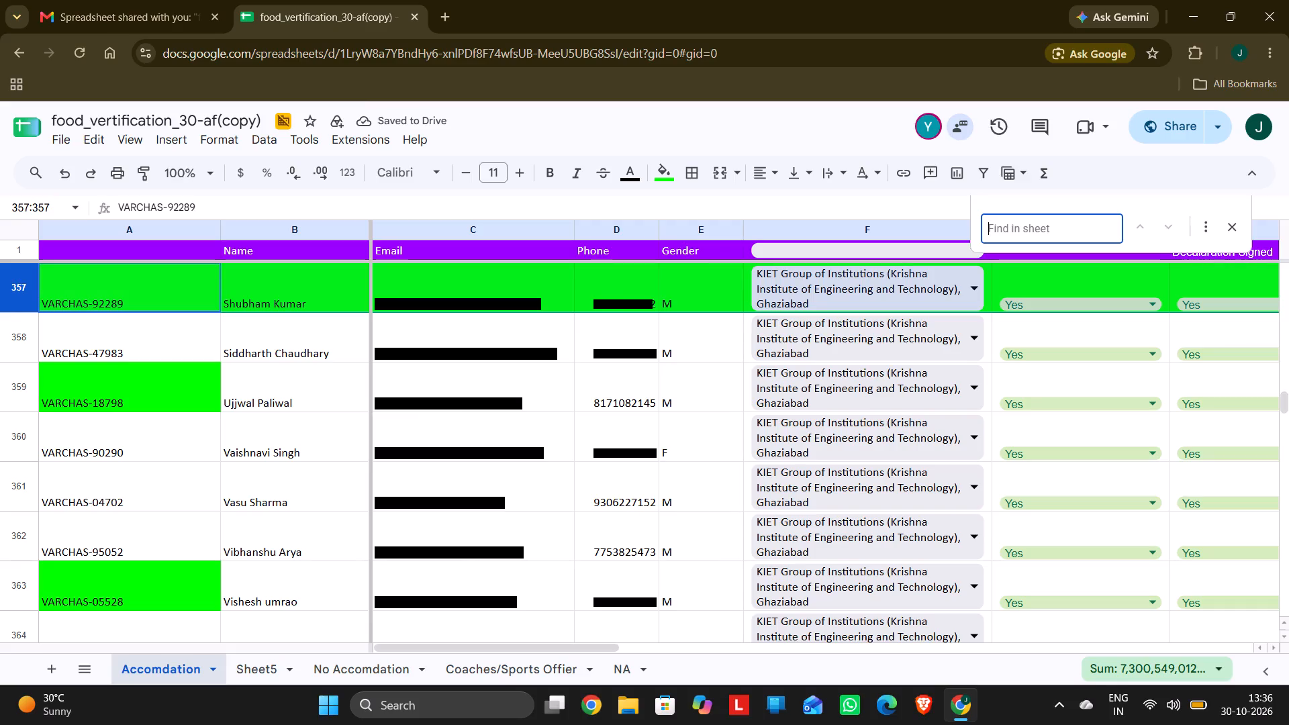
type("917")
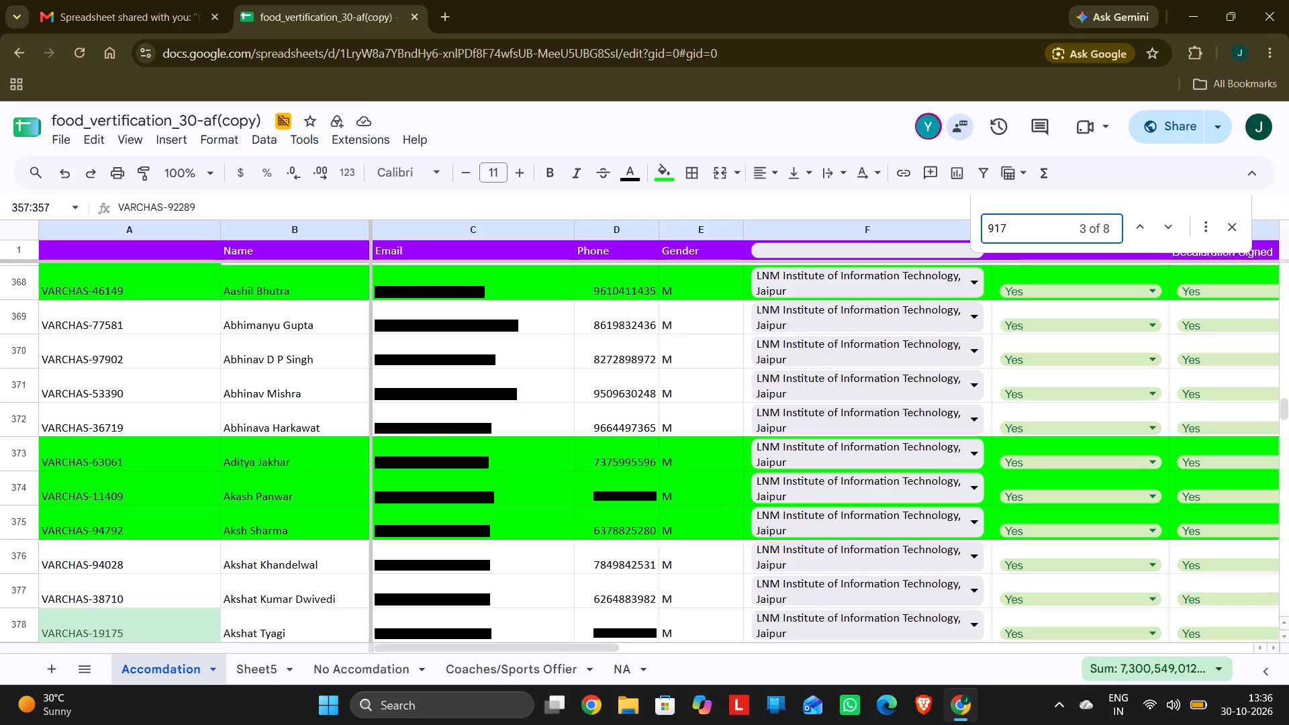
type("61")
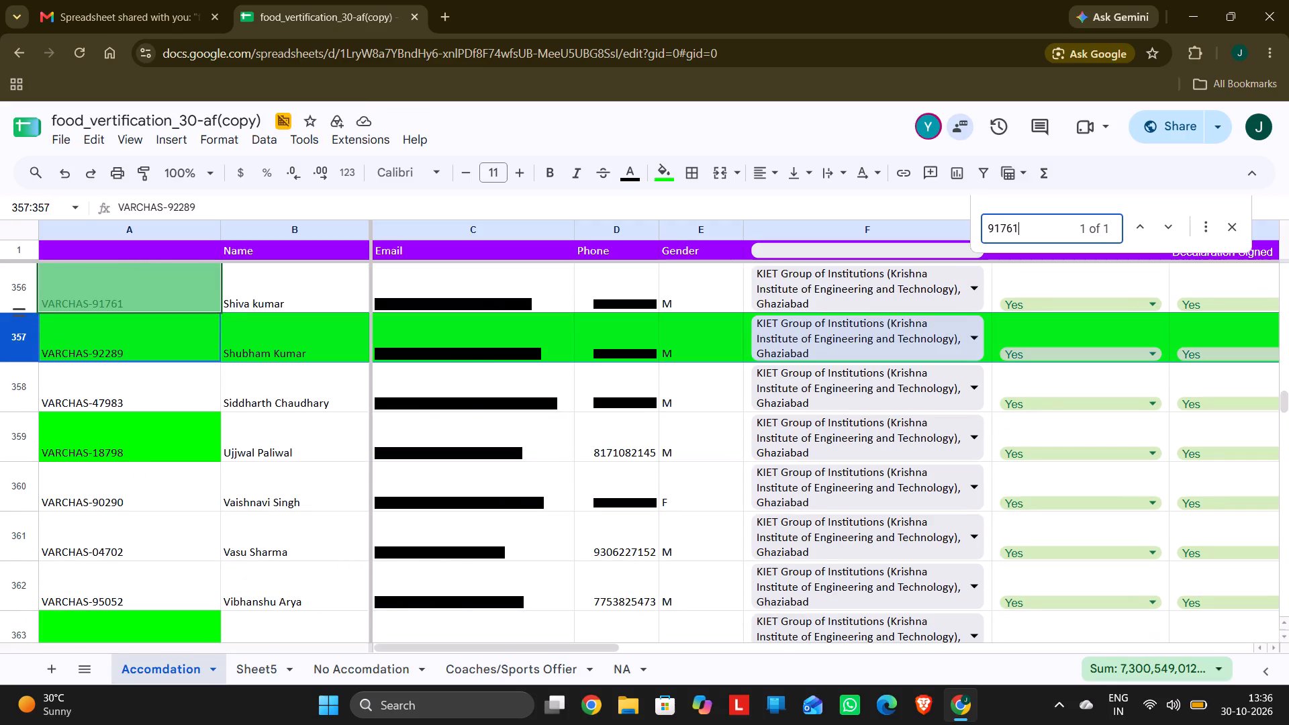
left_click(18, 308)
left_click(23, 288)
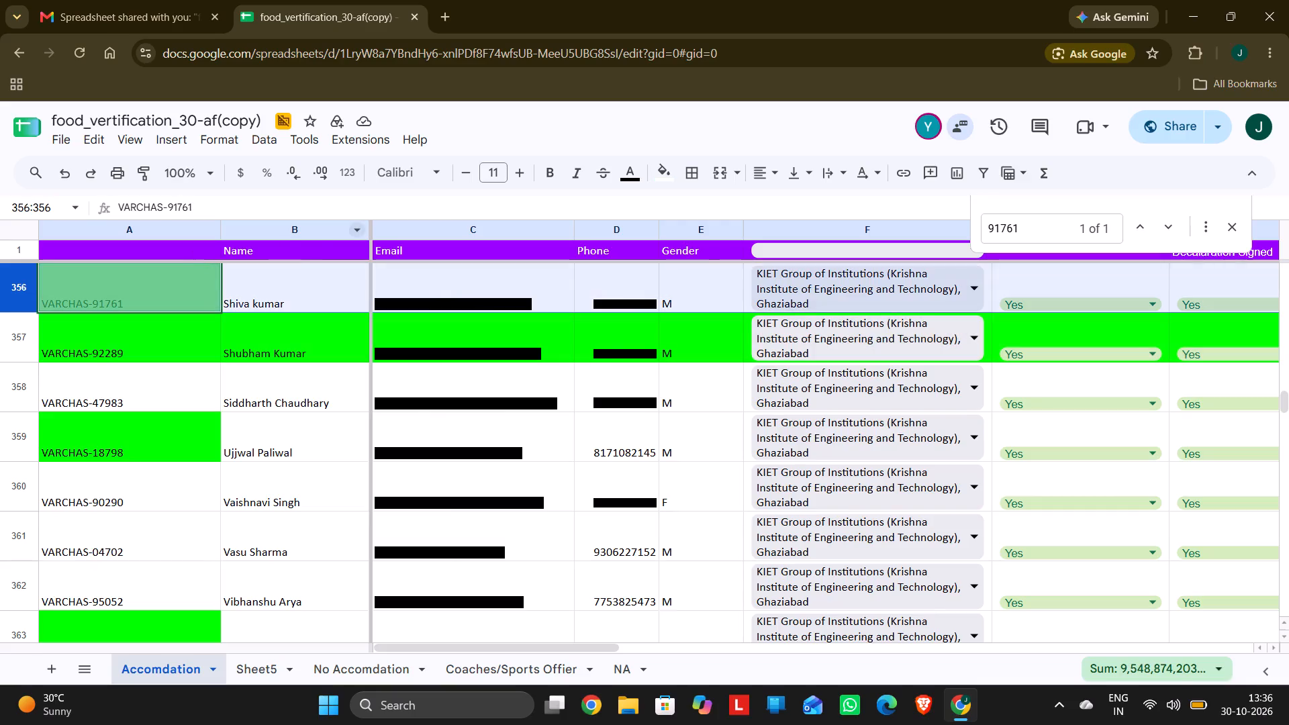
left_click(659, 177)
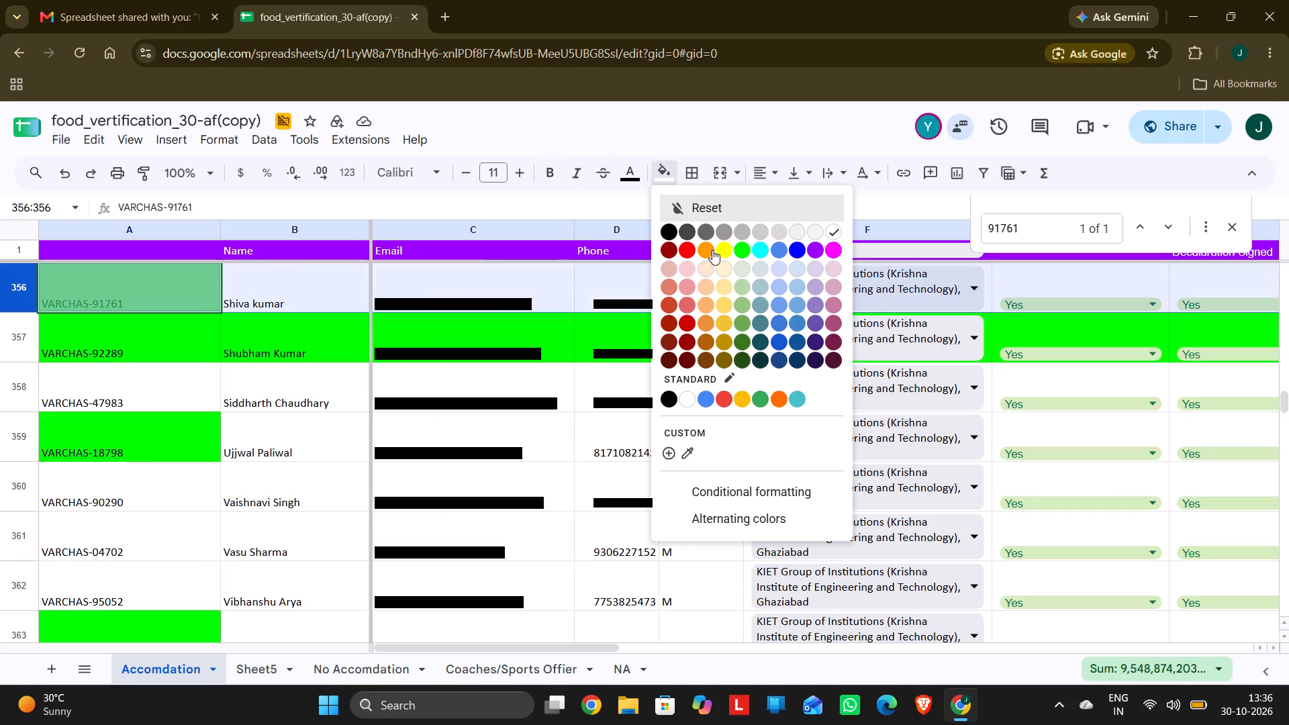
left_click(743, 250)
double_click(1027, 228)
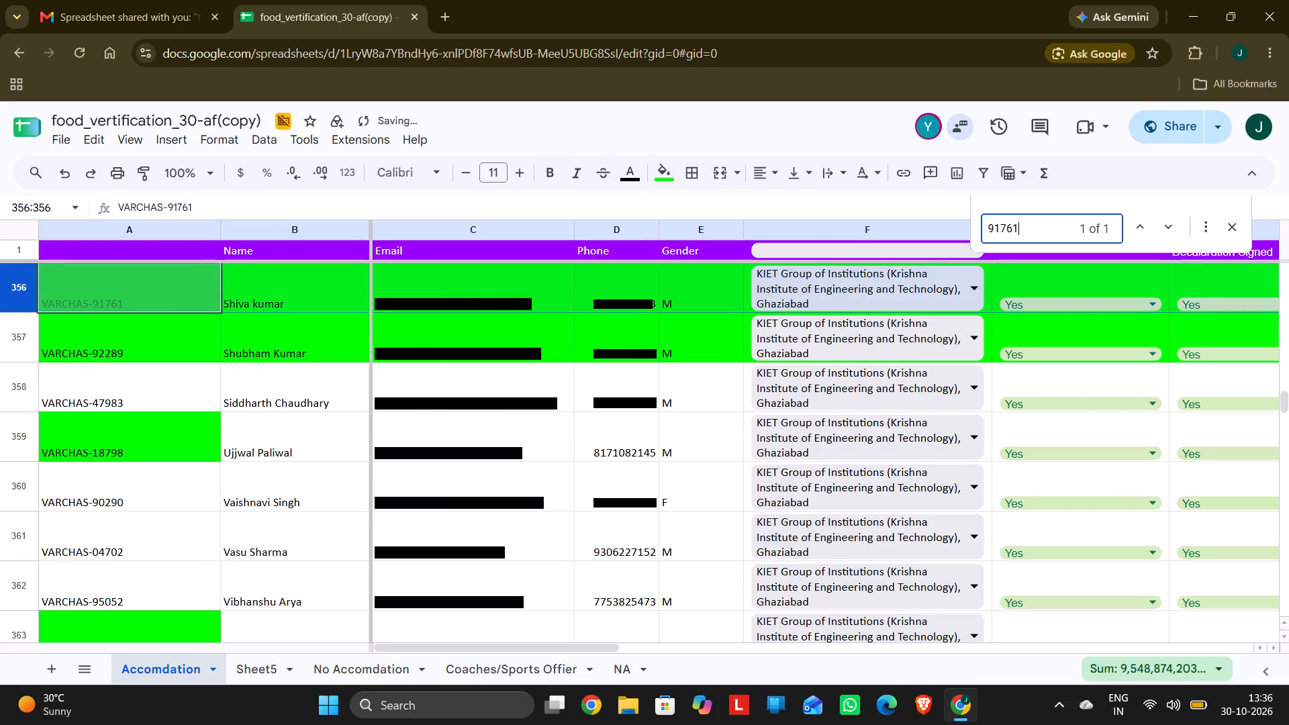
key("BackSpace")
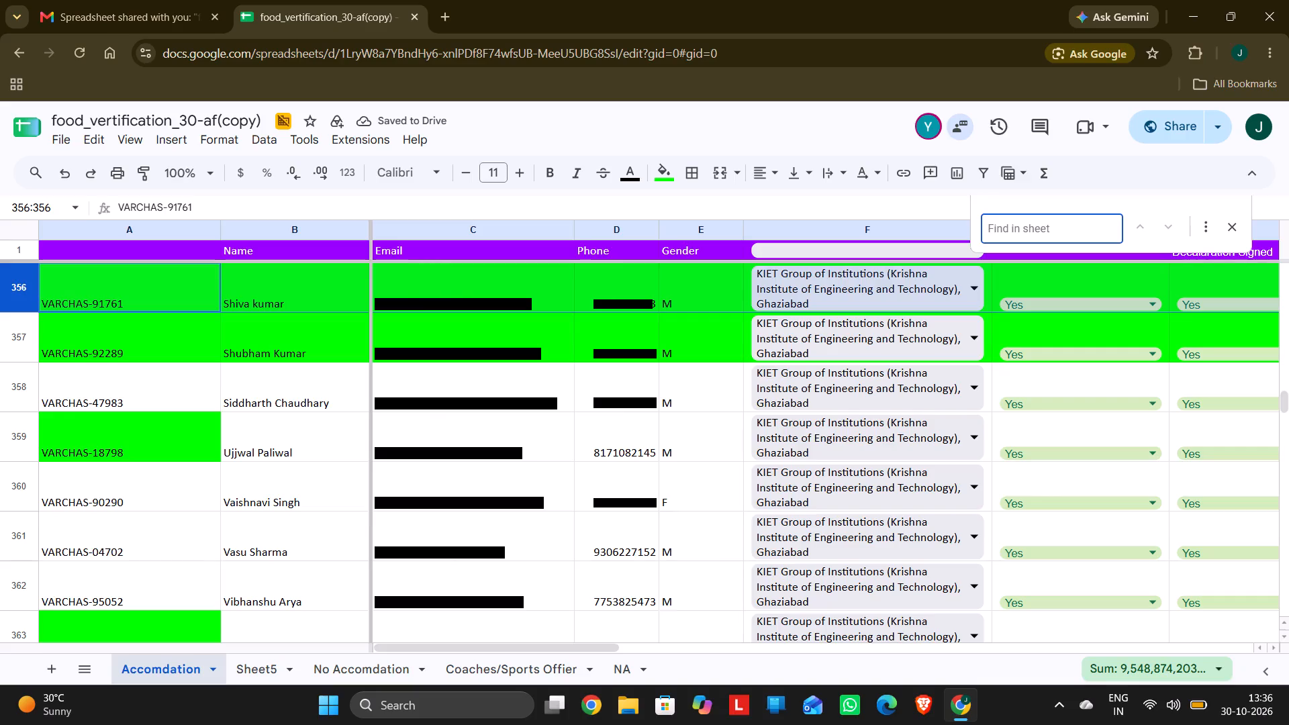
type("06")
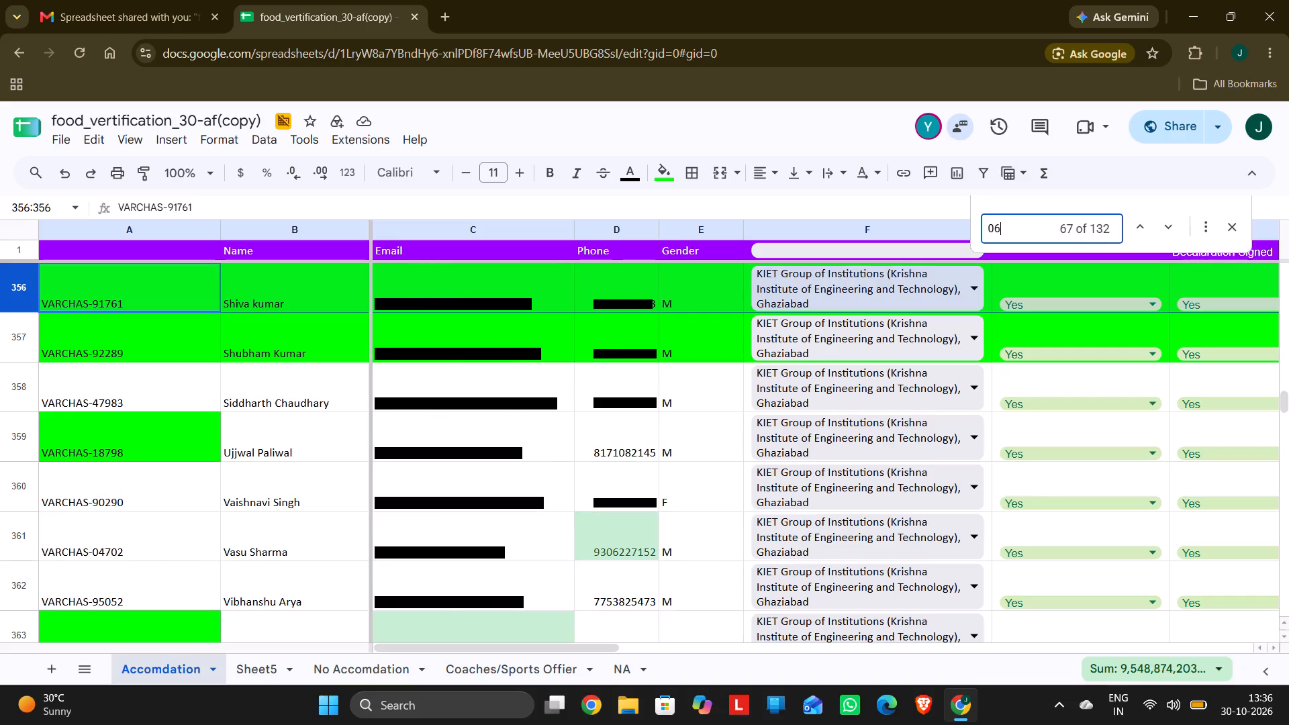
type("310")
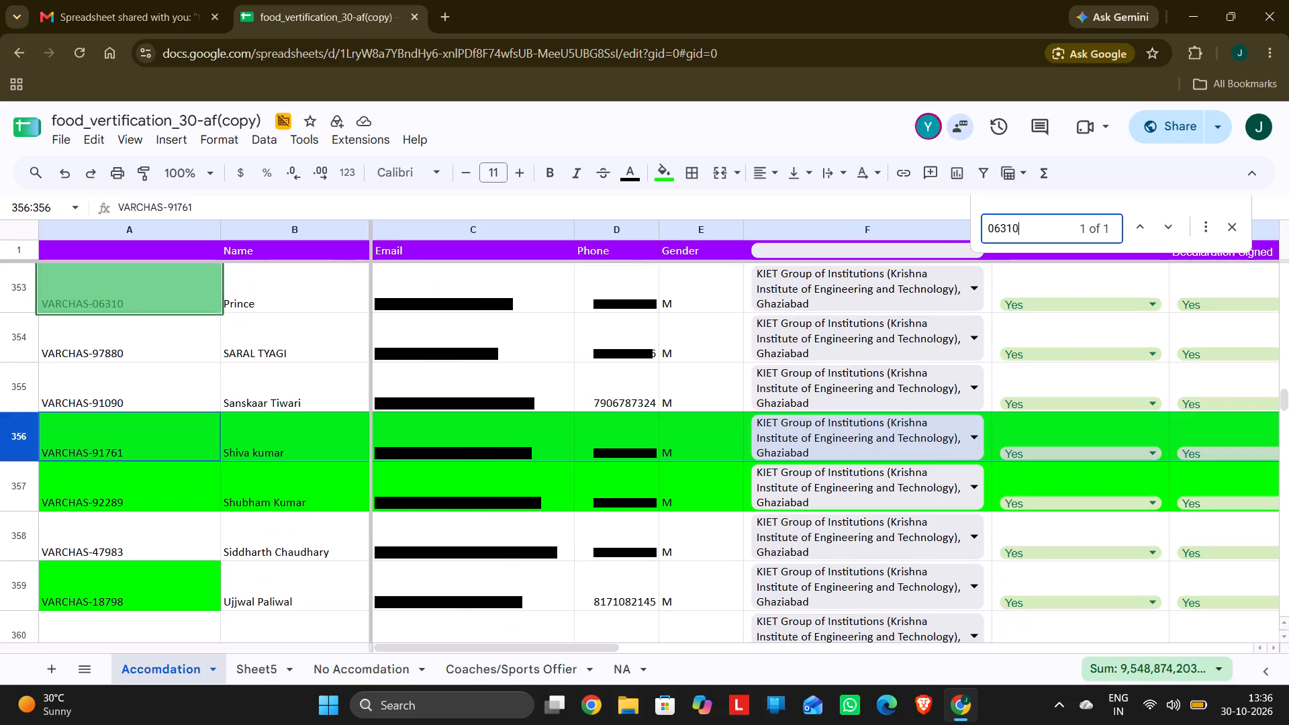
left_click(18, 292)
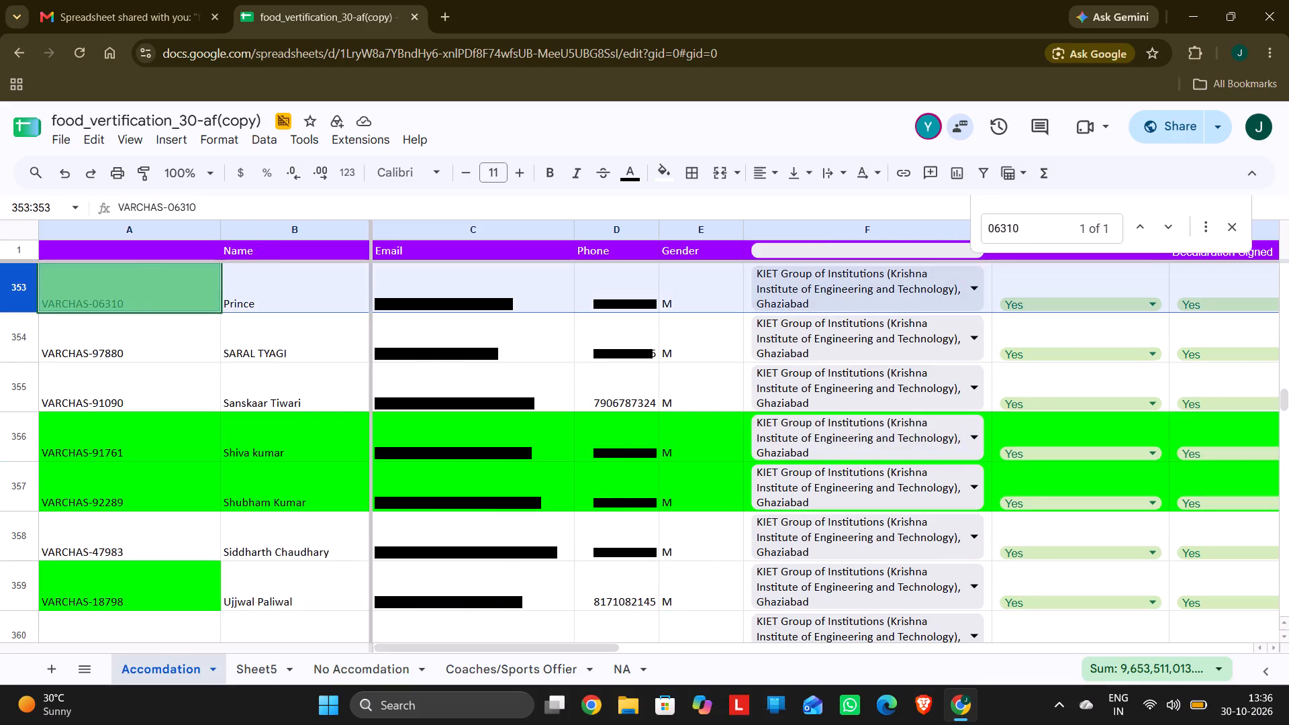
left_click(669, 175)
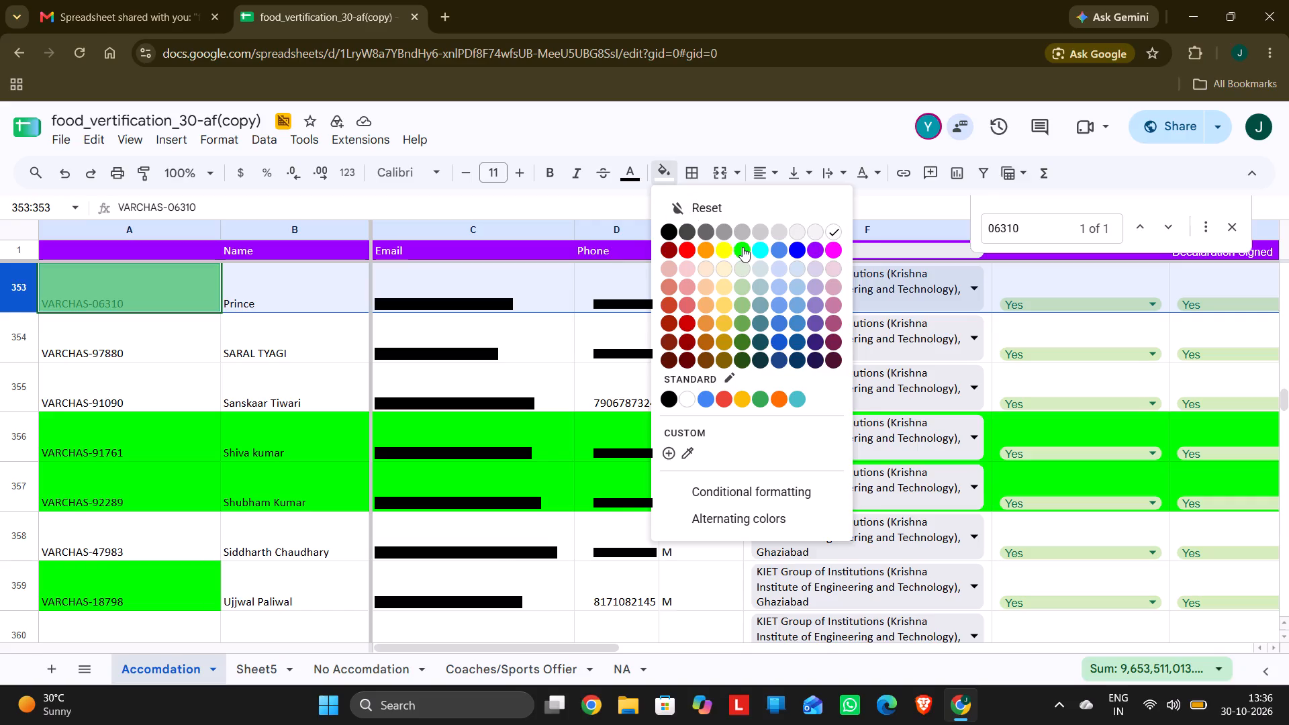
left_click(743, 248)
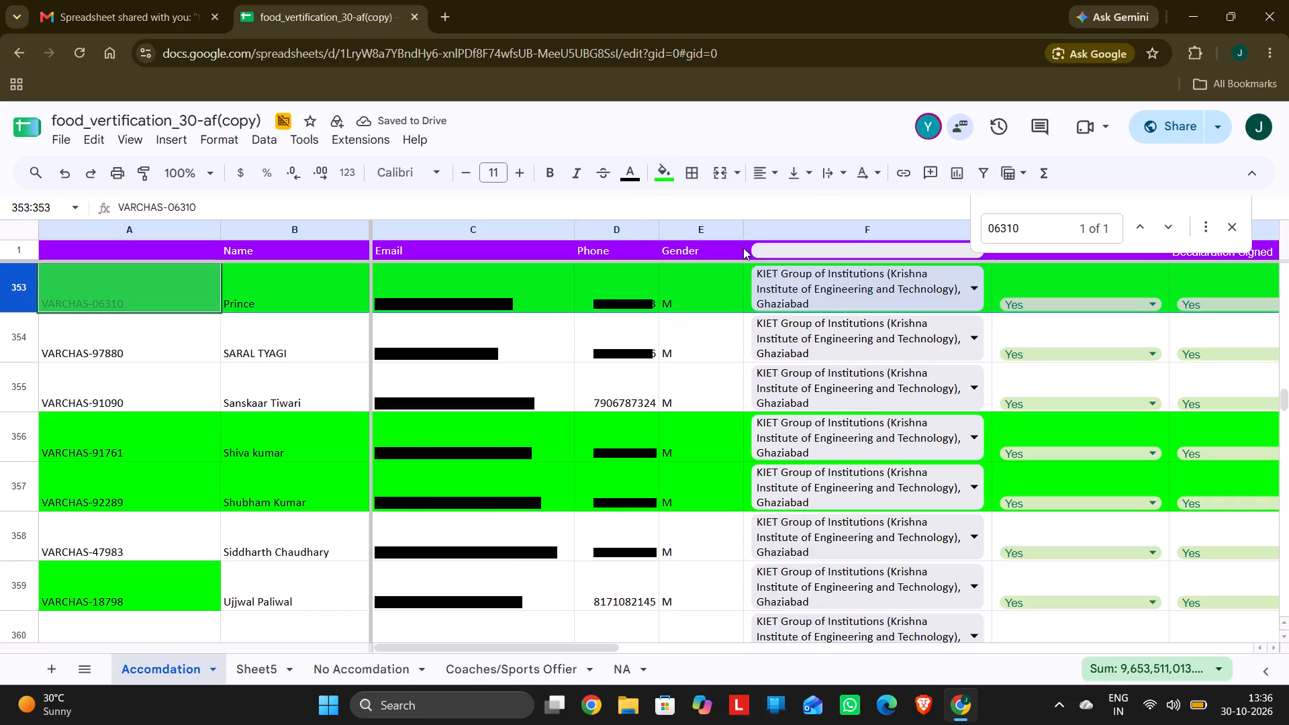
double_click(1041, 232)
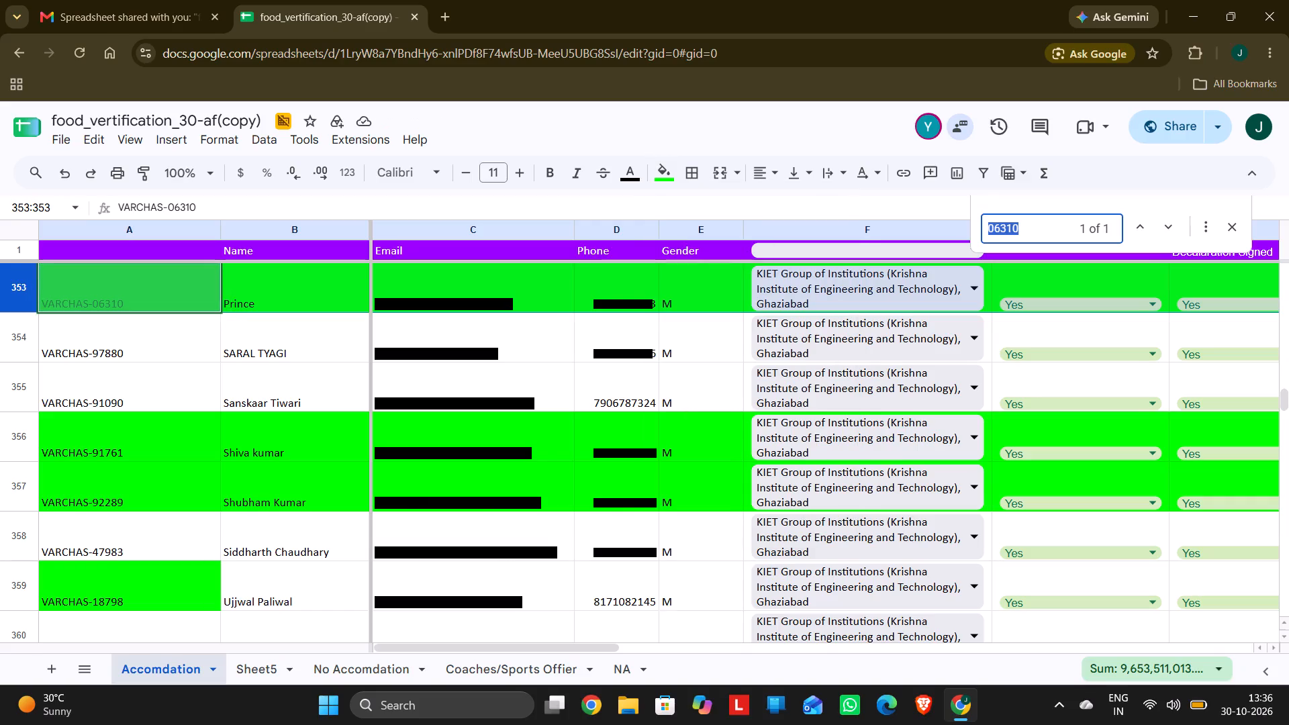
key("BackSpace")
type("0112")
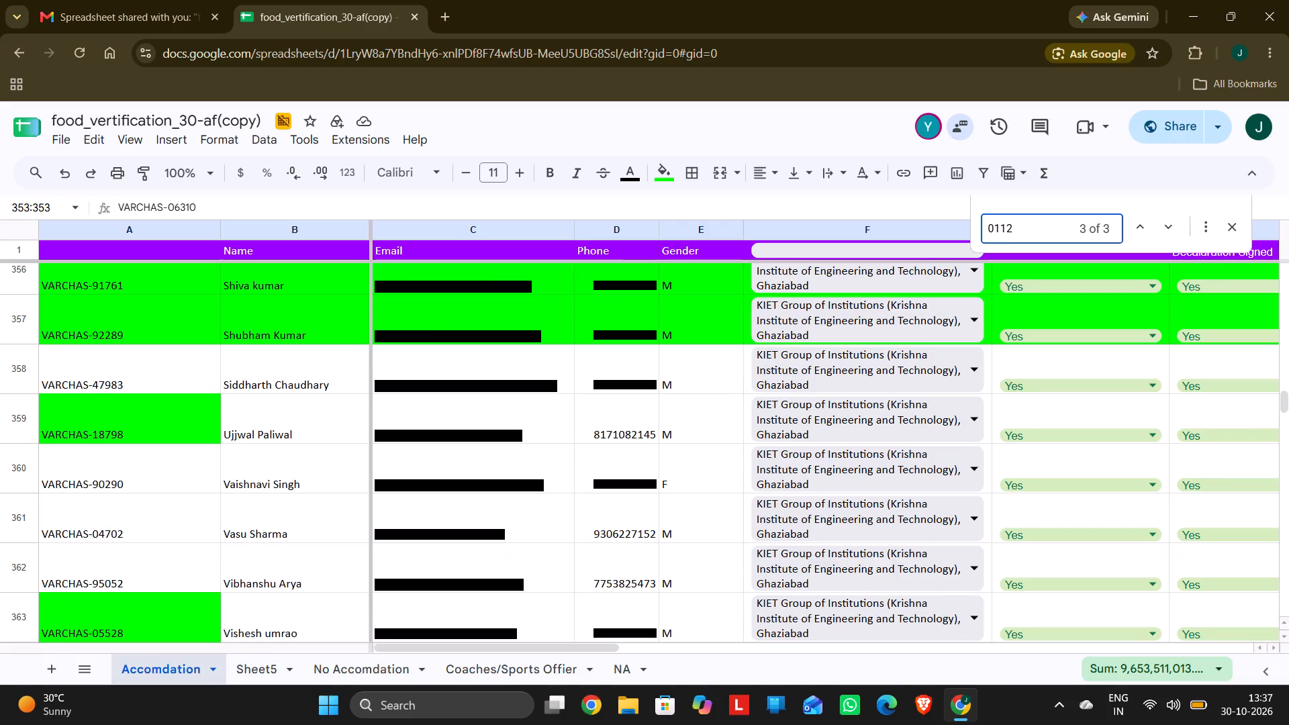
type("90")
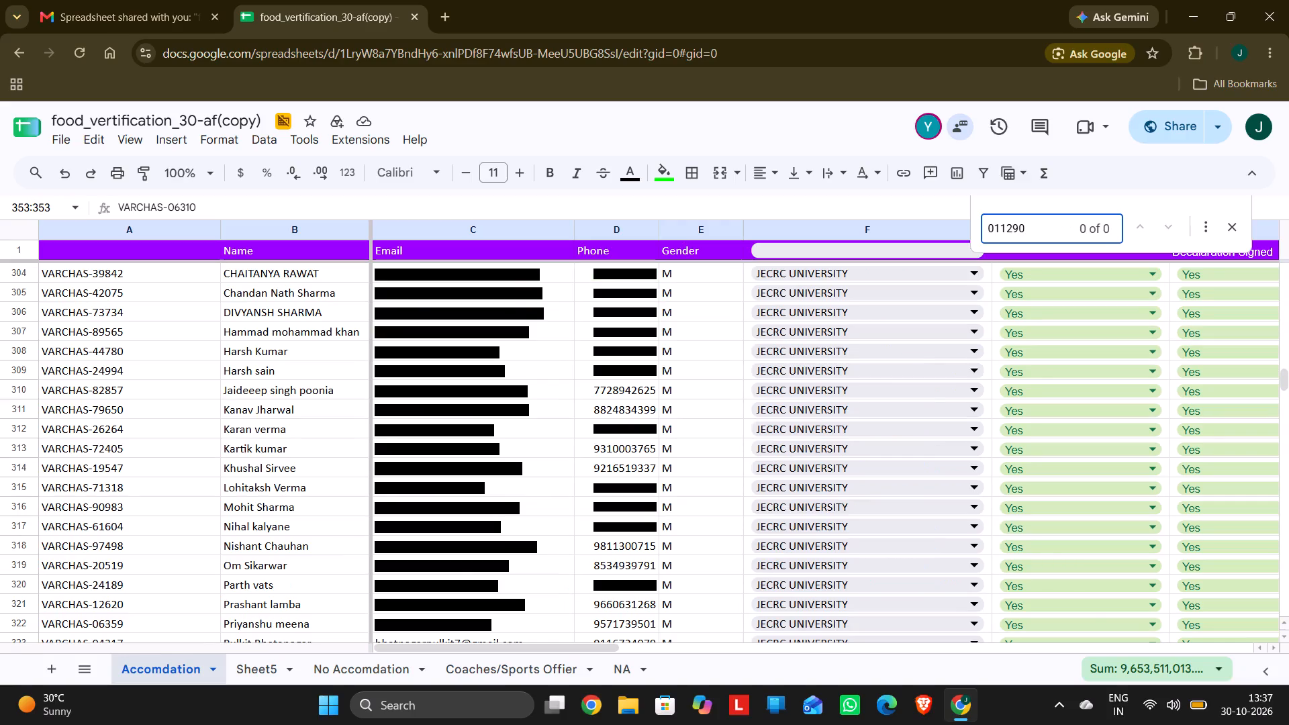
left_click(1006, 226)
key("BackSpace")
left_click_drag(23, 602, 97, 510)
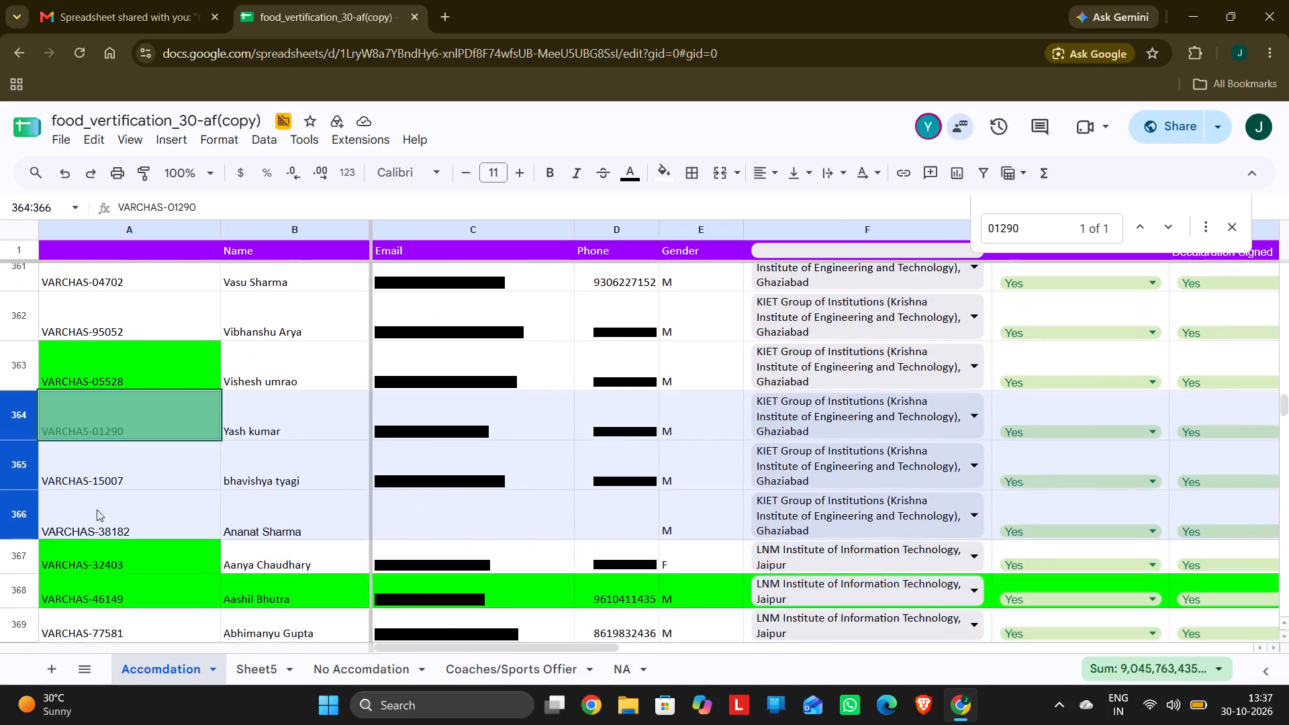
left_click_drag(97, 510, 68, 408)
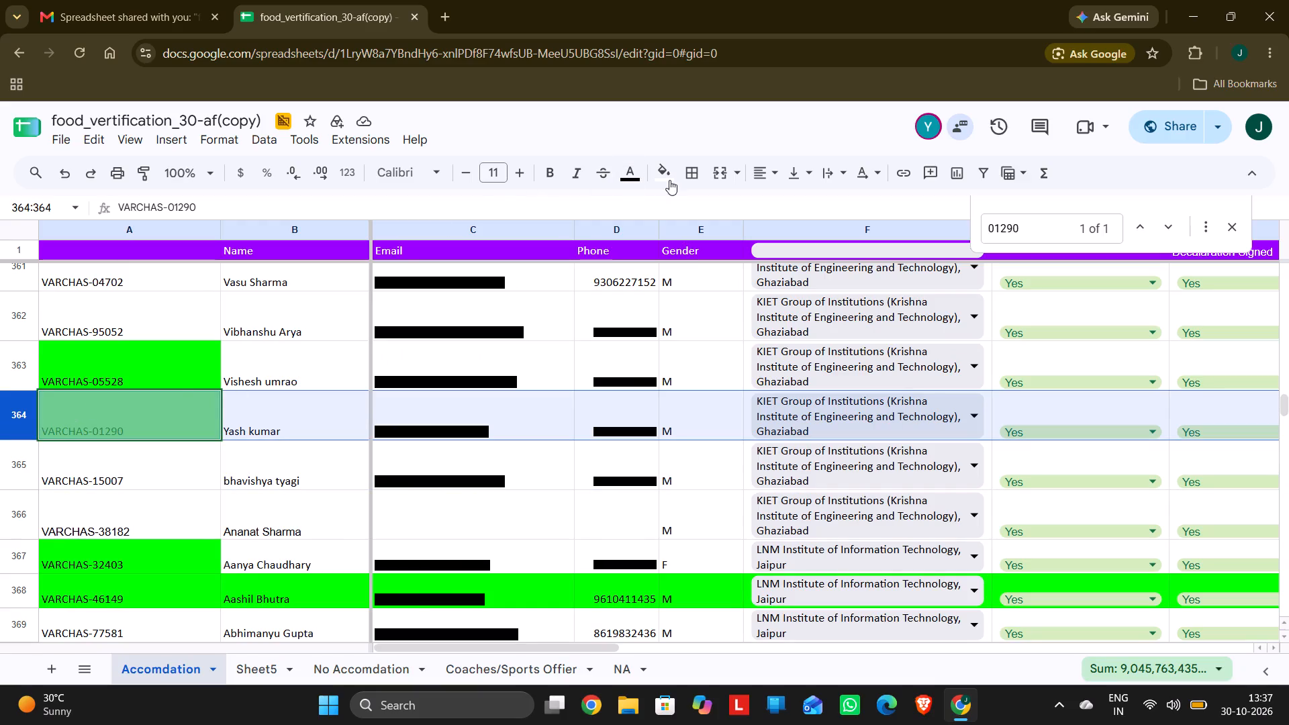
left_click(667, 179)
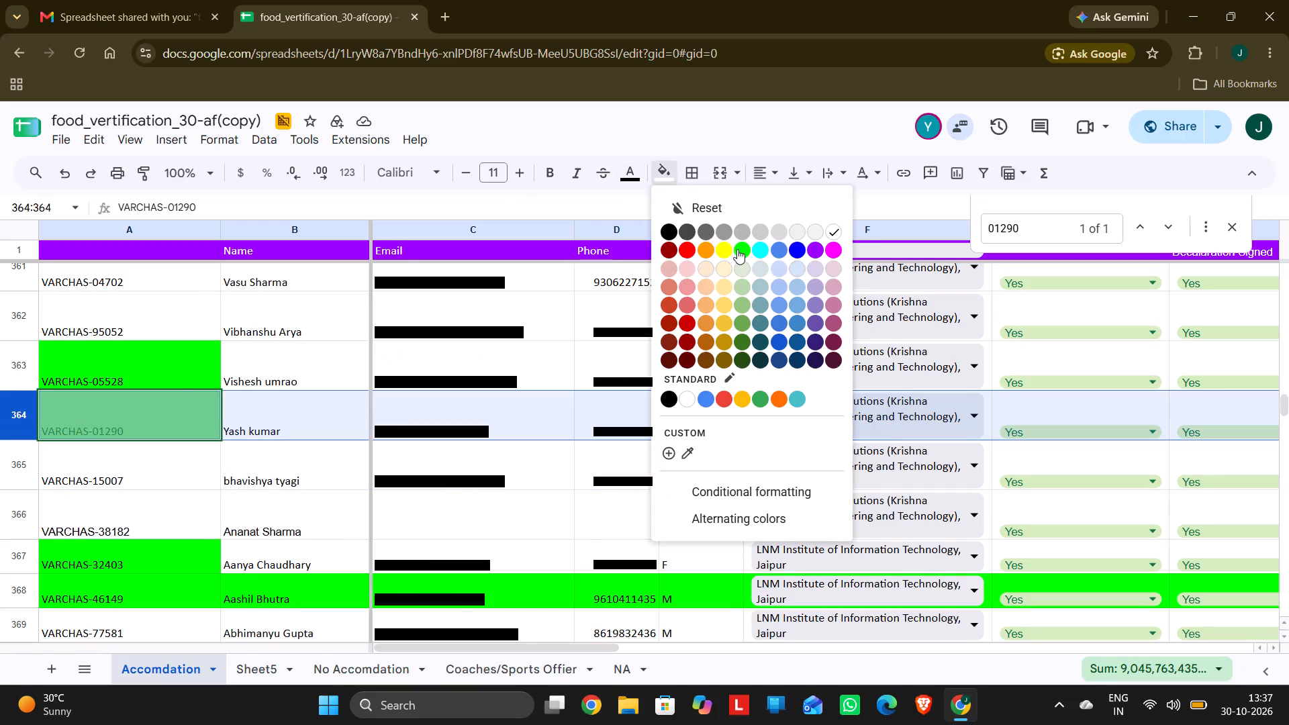
left_click(737, 249)
double_click(1029, 233)
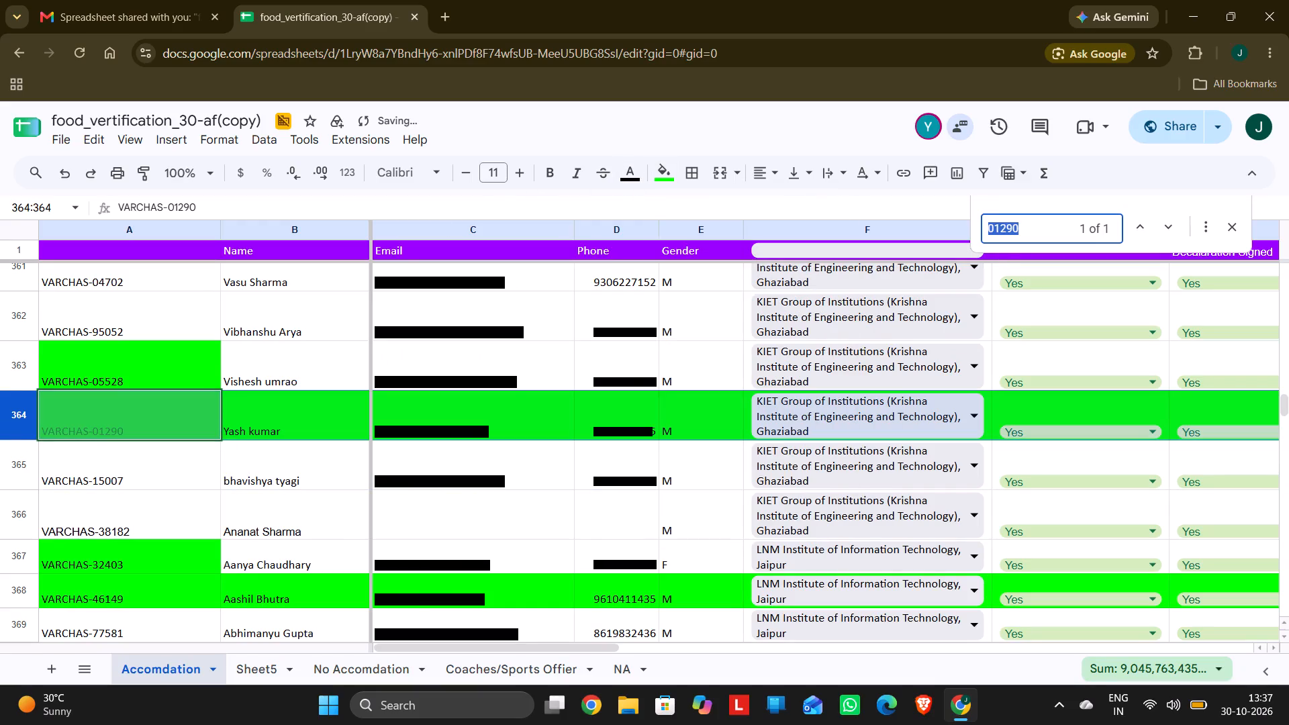
key("BackSpace")
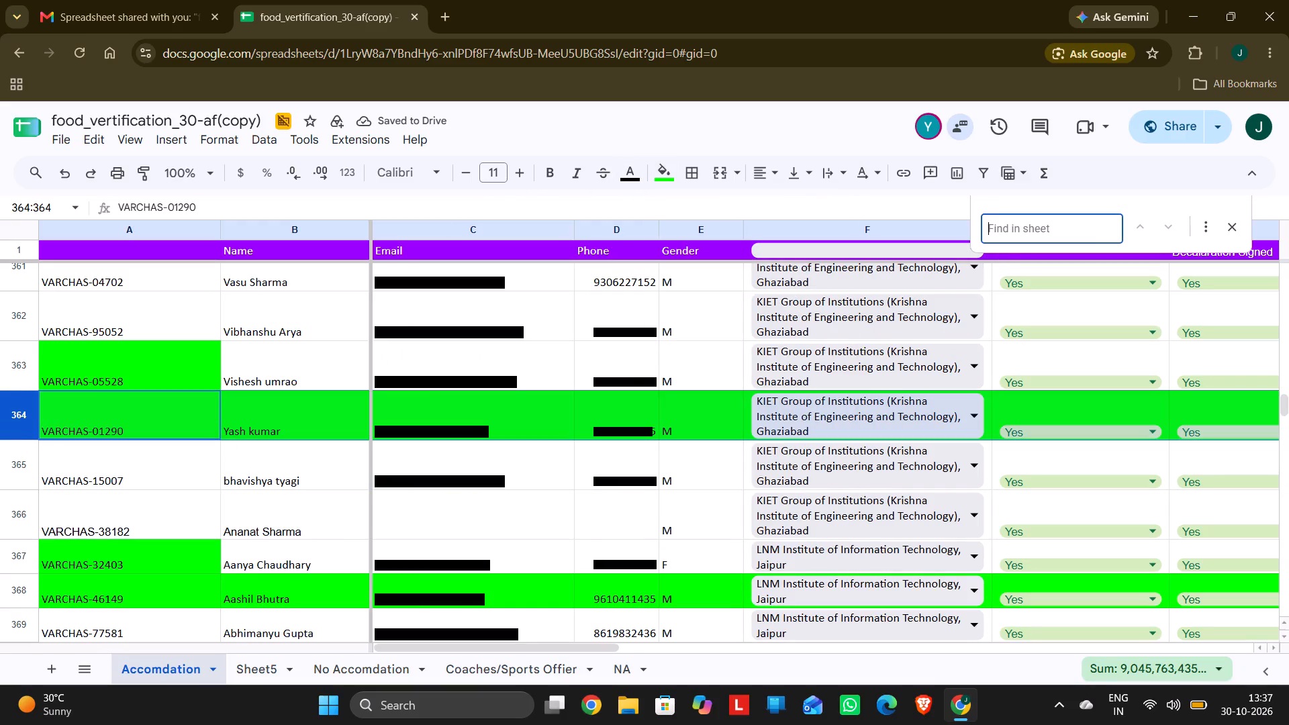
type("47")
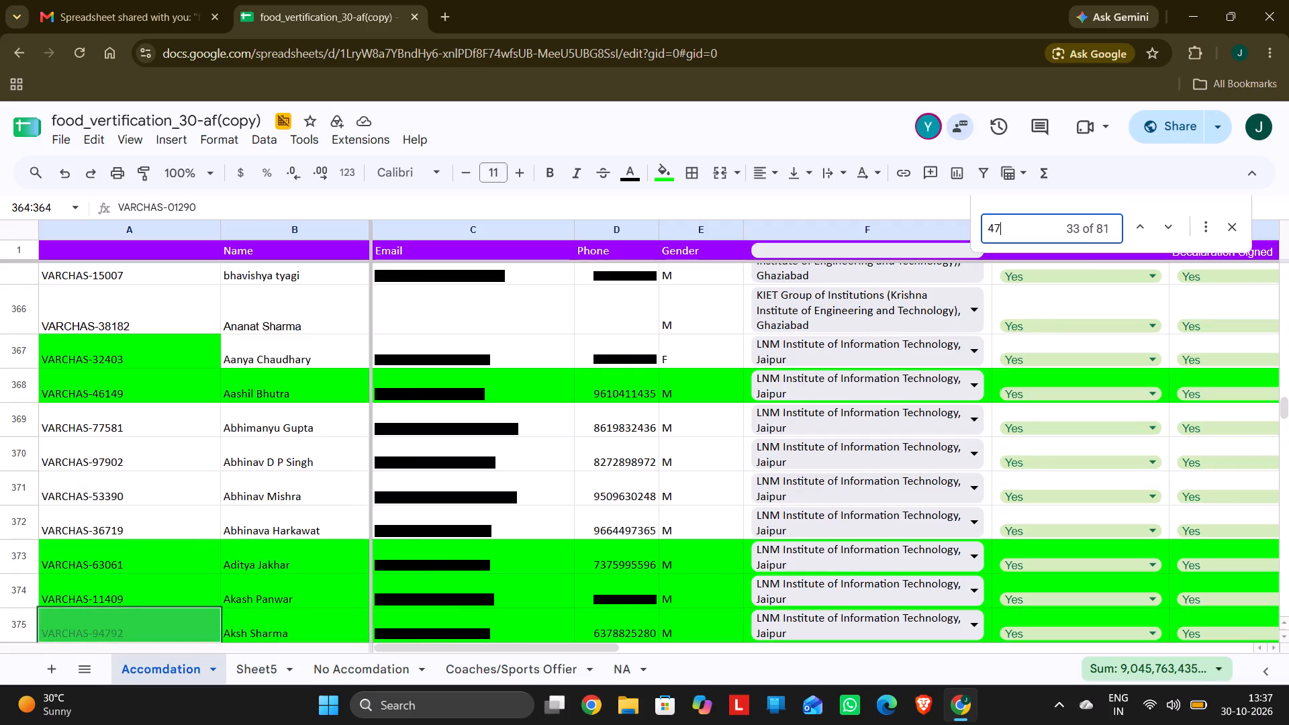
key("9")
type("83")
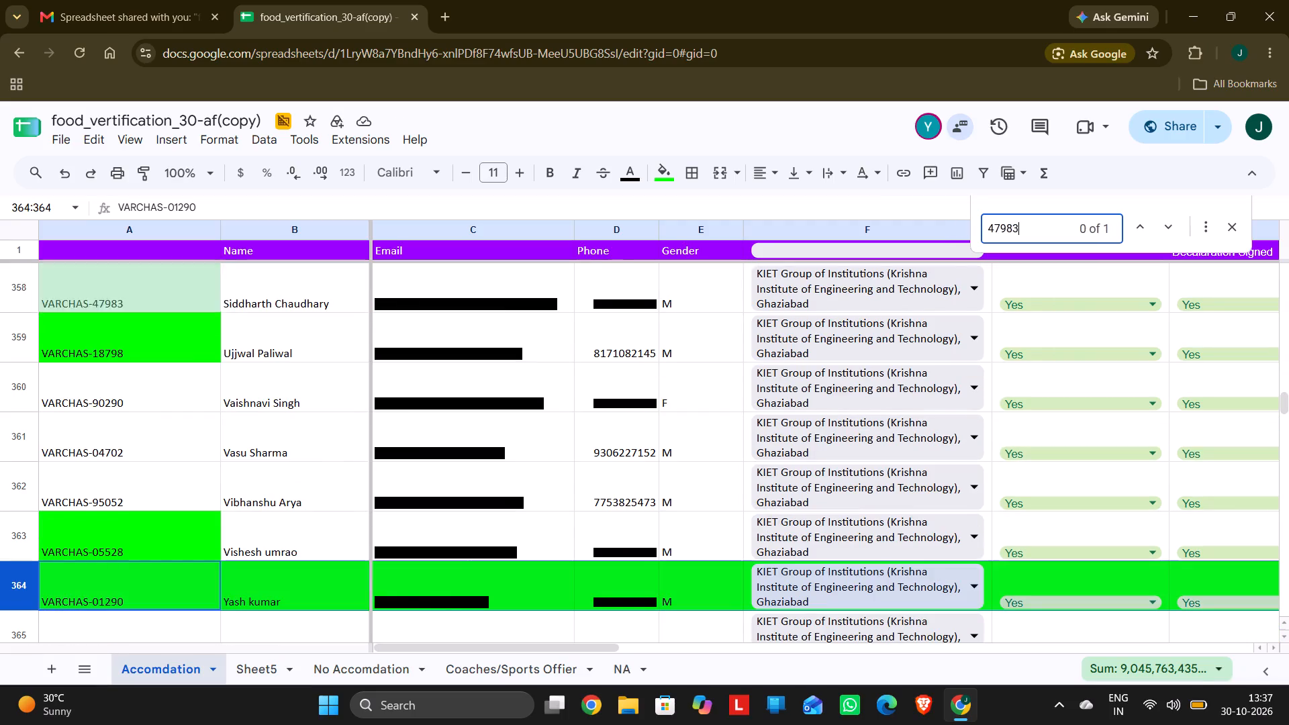
left_click(17, 301)
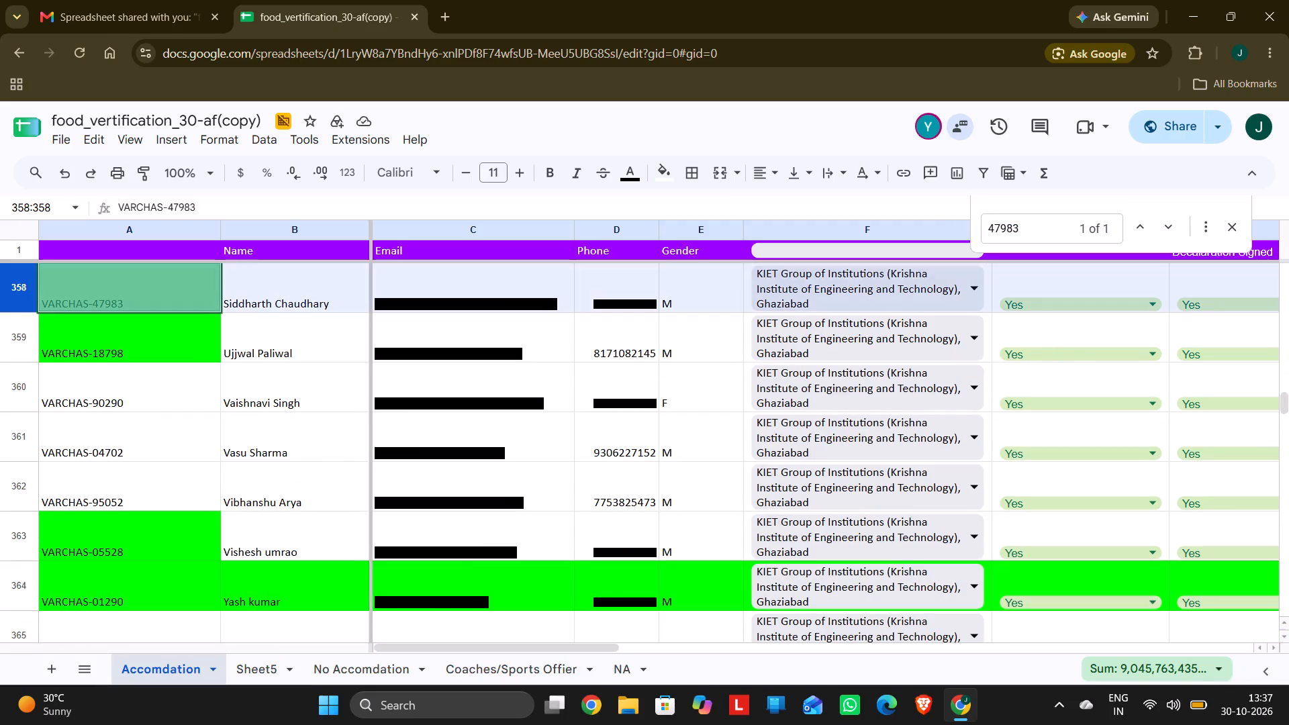
left_click(661, 173)
left_click(744, 245)
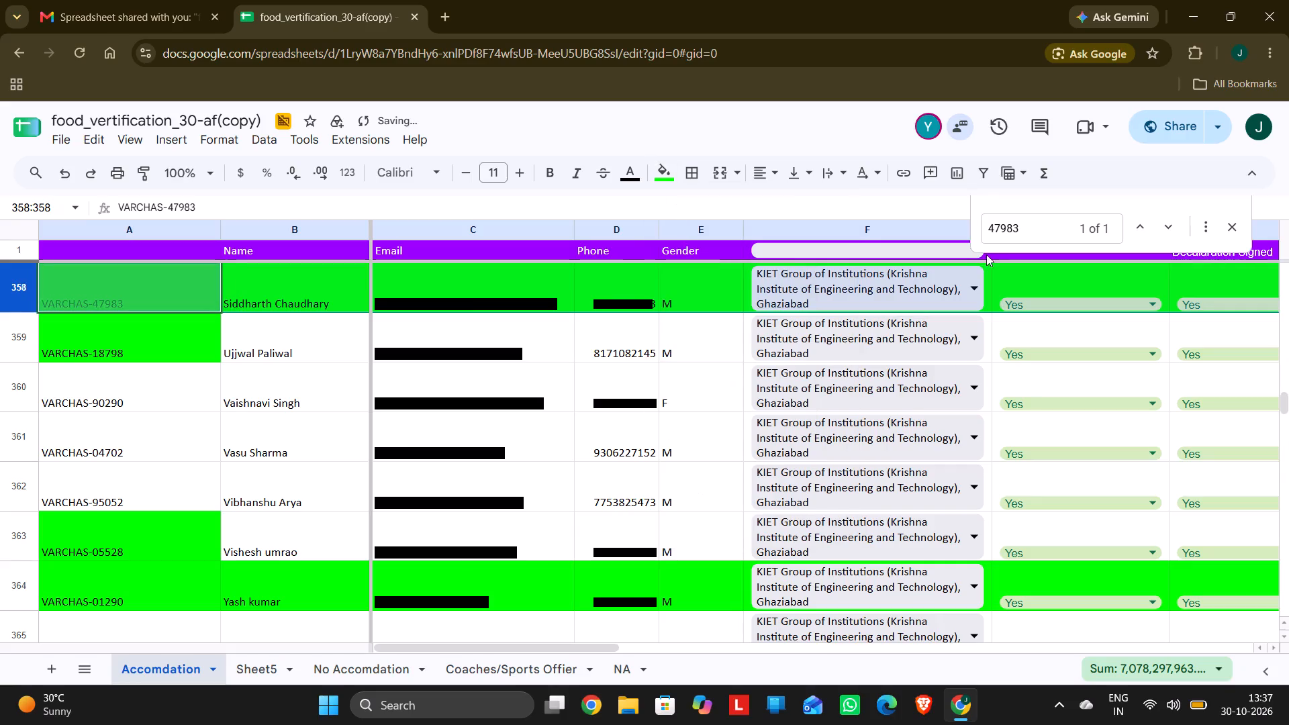
double_click(1048, 233)
key("BackSpace")
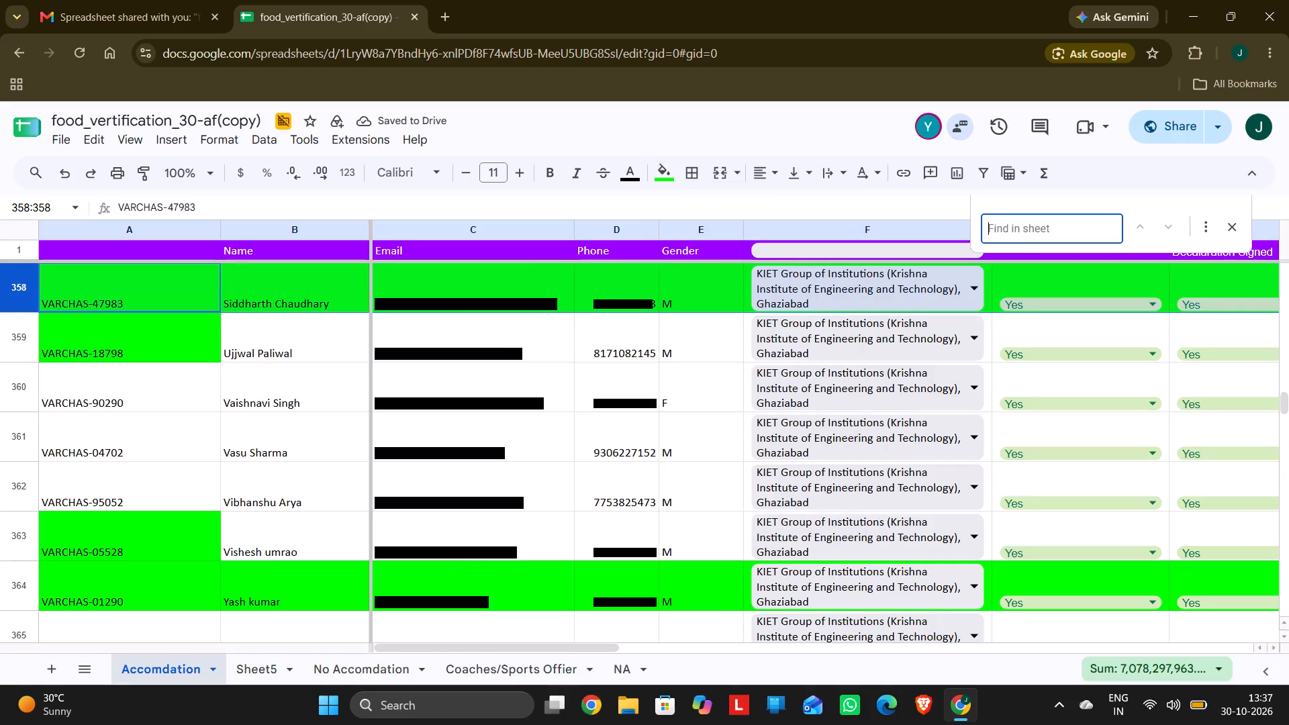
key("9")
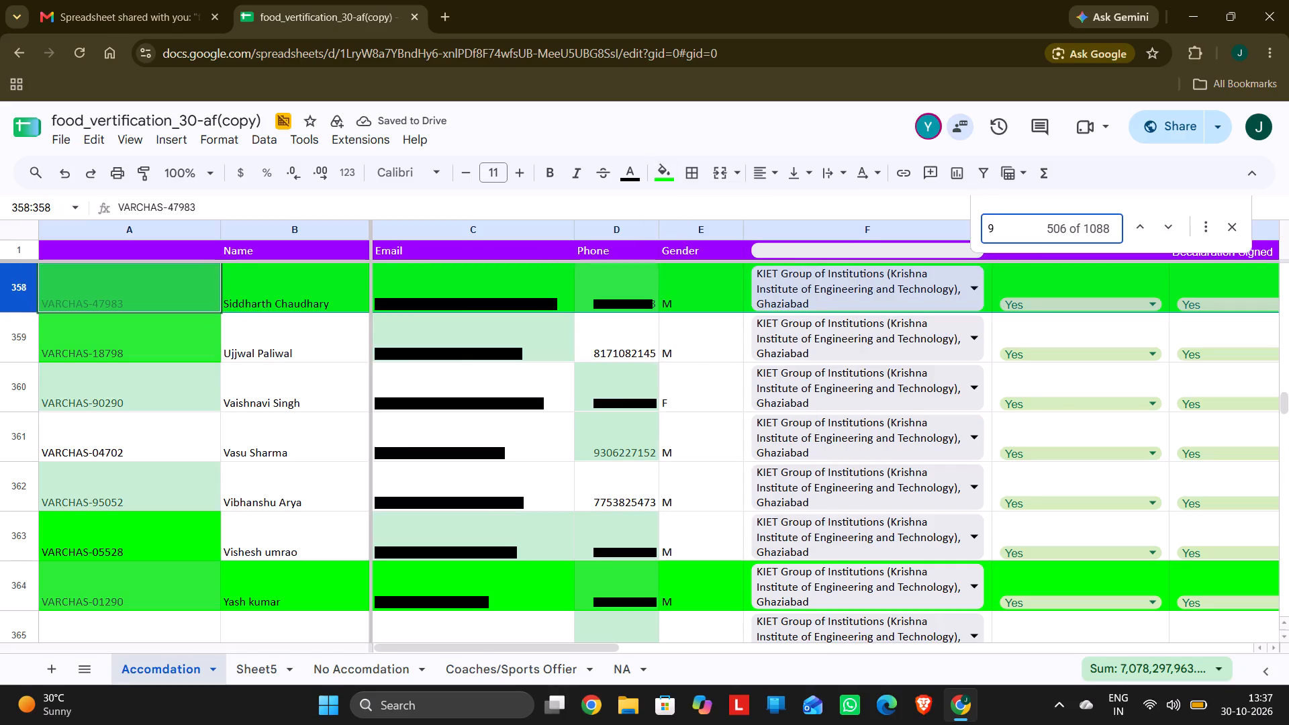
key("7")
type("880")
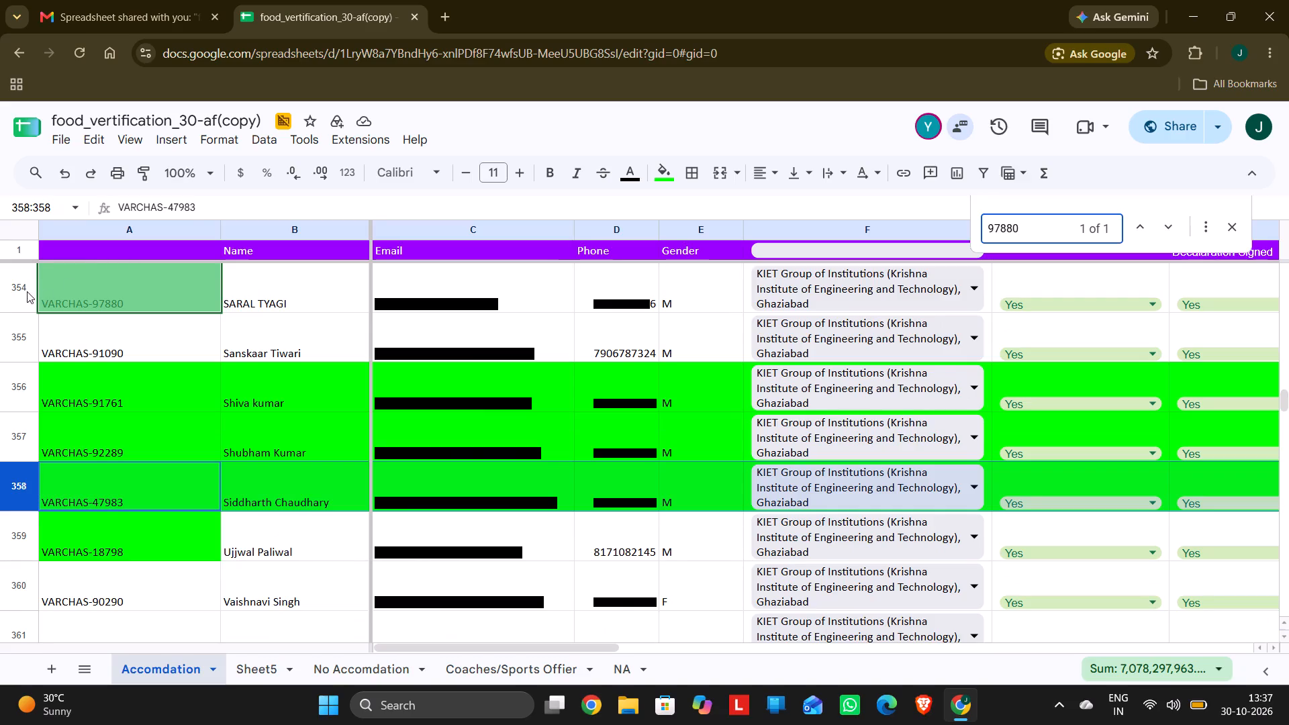
left_click(27, 291)
left_click(663, 171)
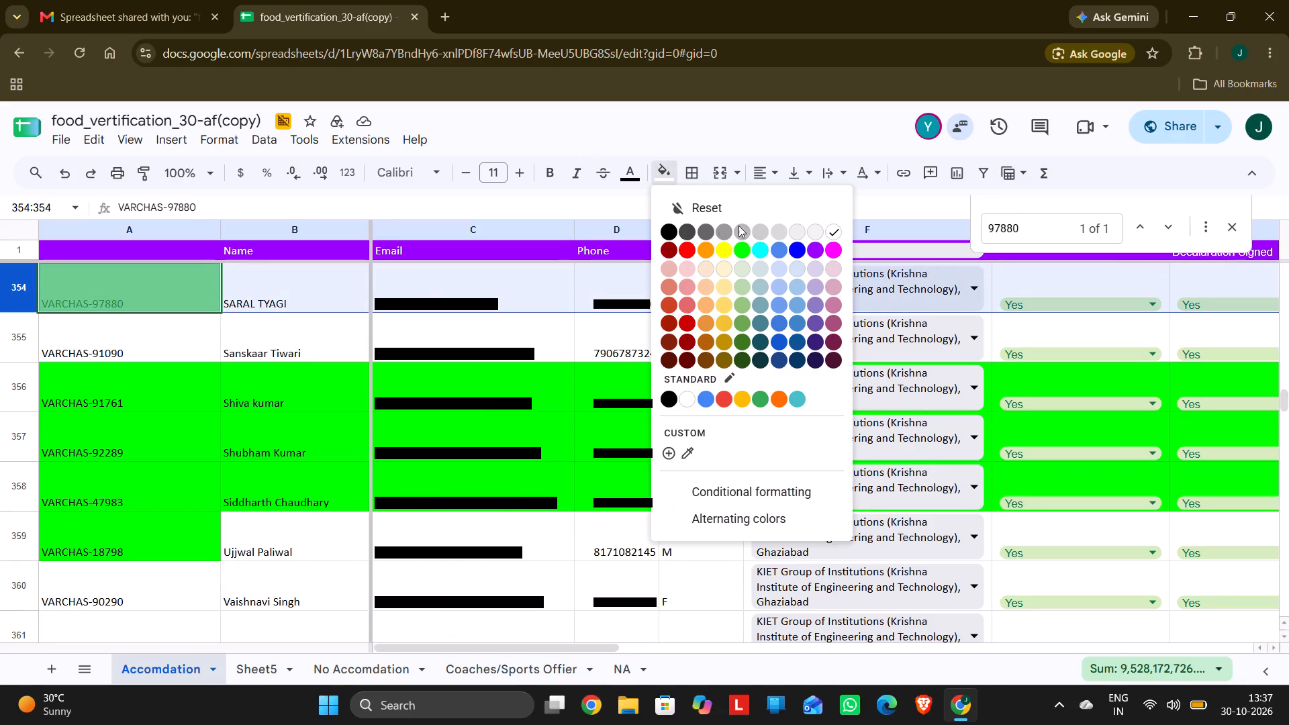
left_click(741, 249)
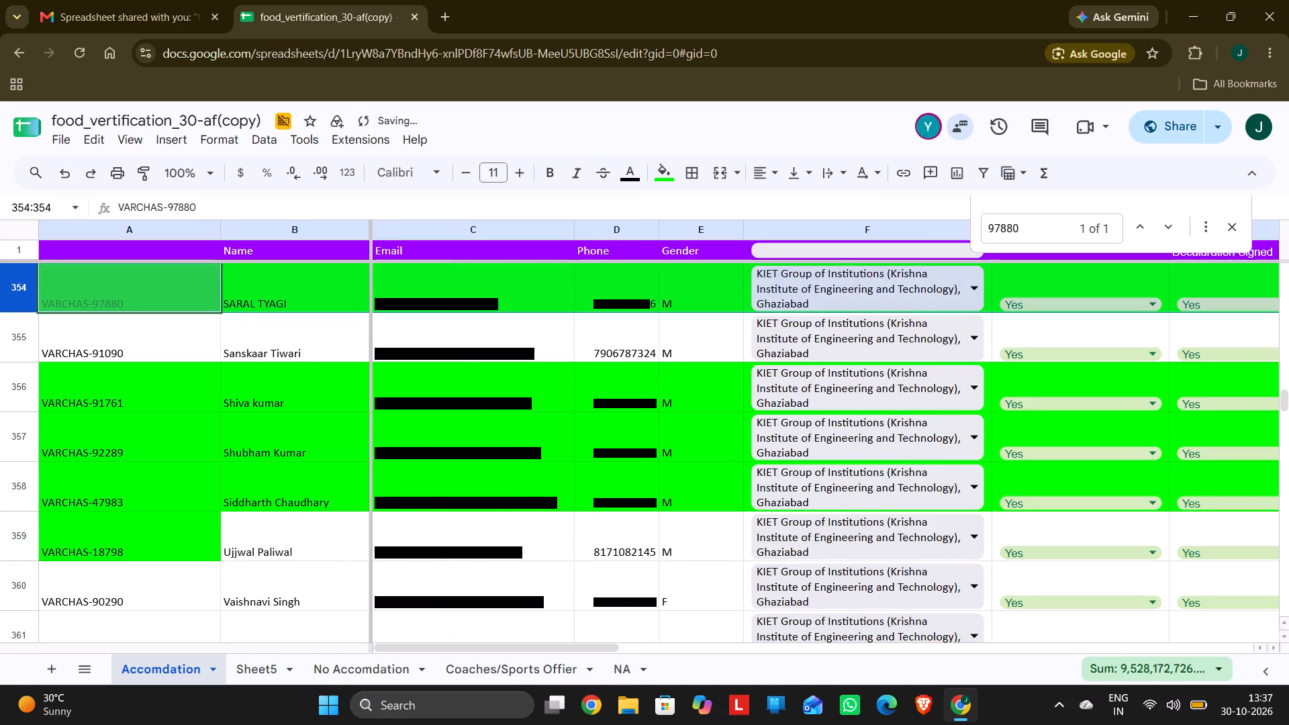
double_click(1027, 224)
key("BackSpace")
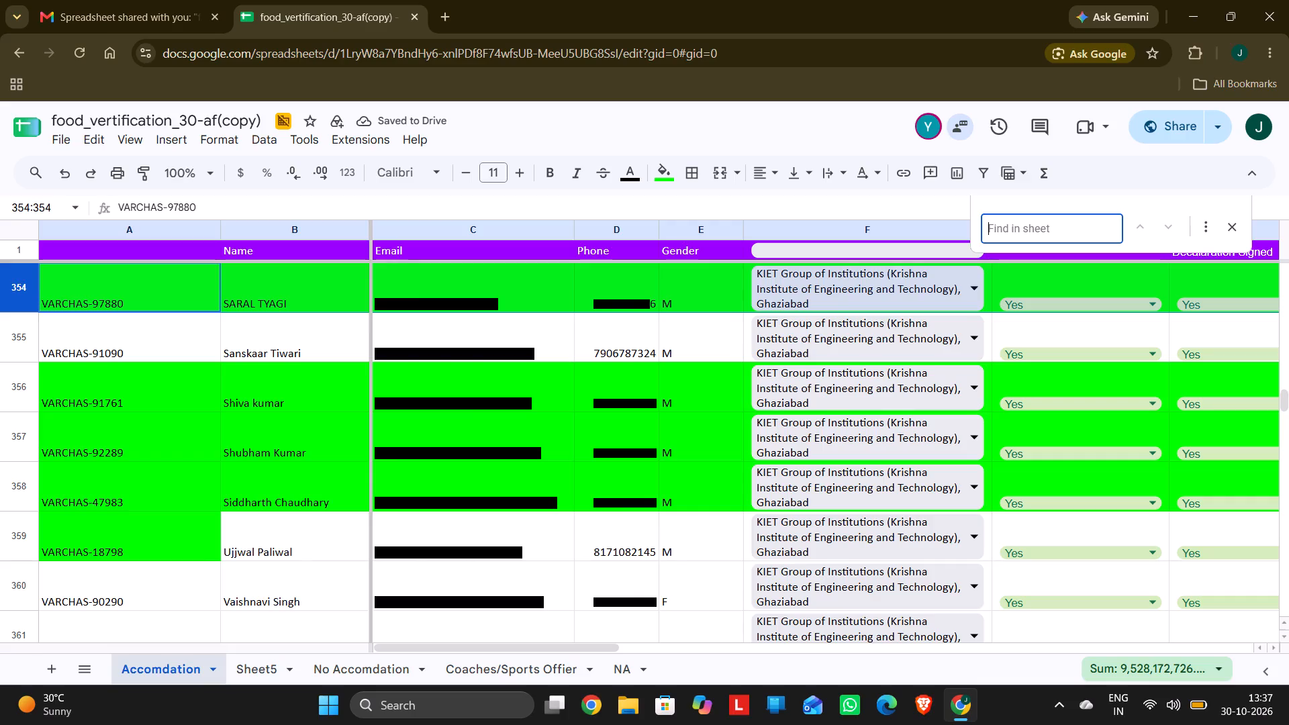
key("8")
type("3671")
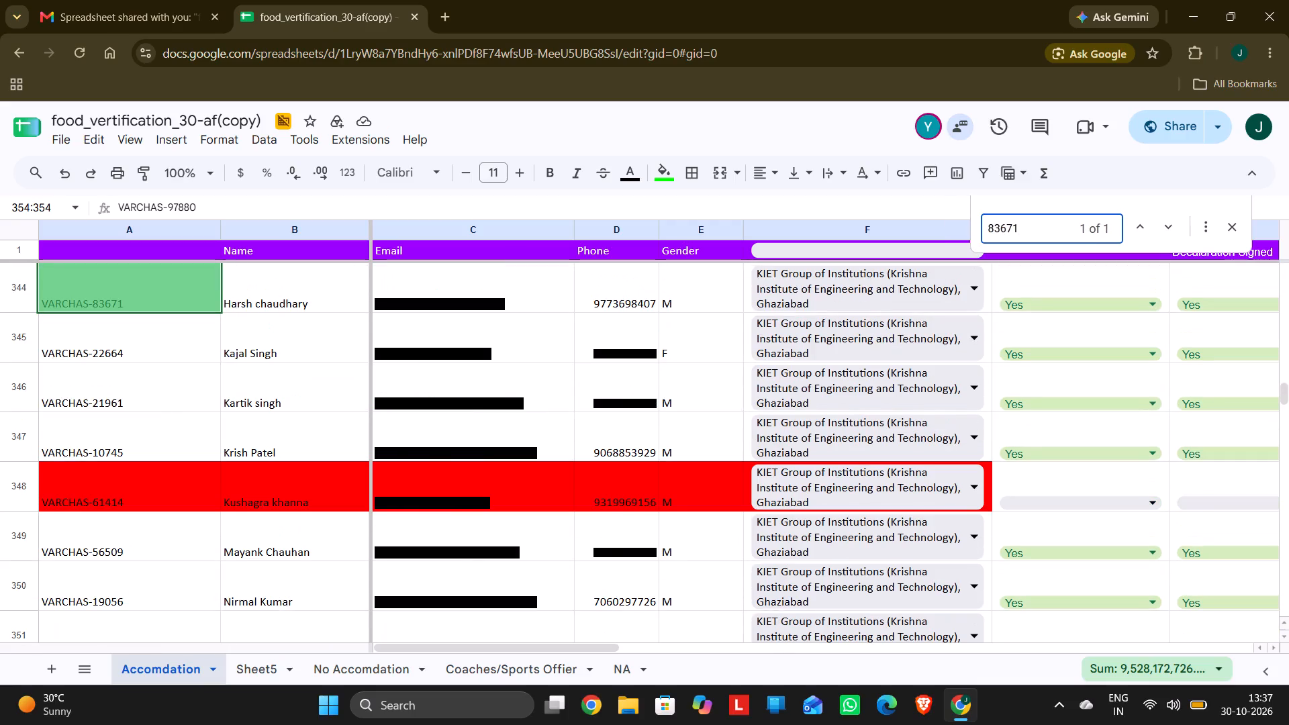
left_click(17, 293)
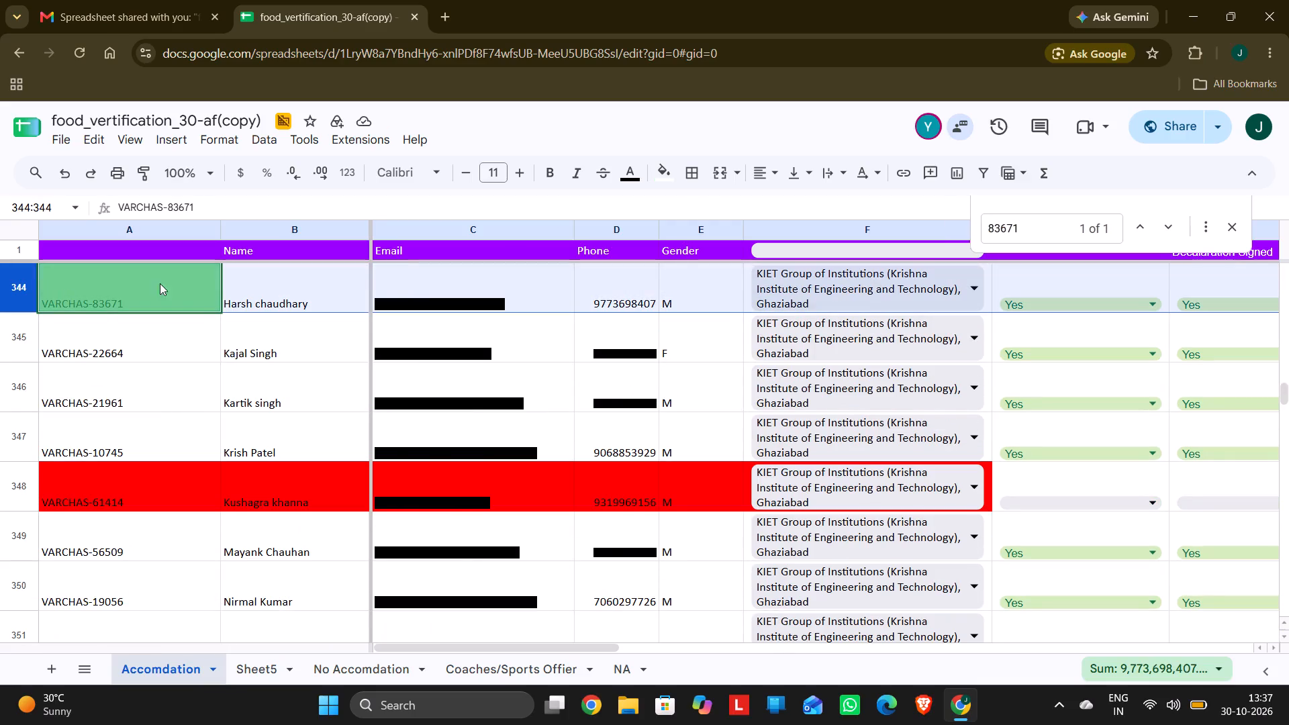
left_click(663, 176)
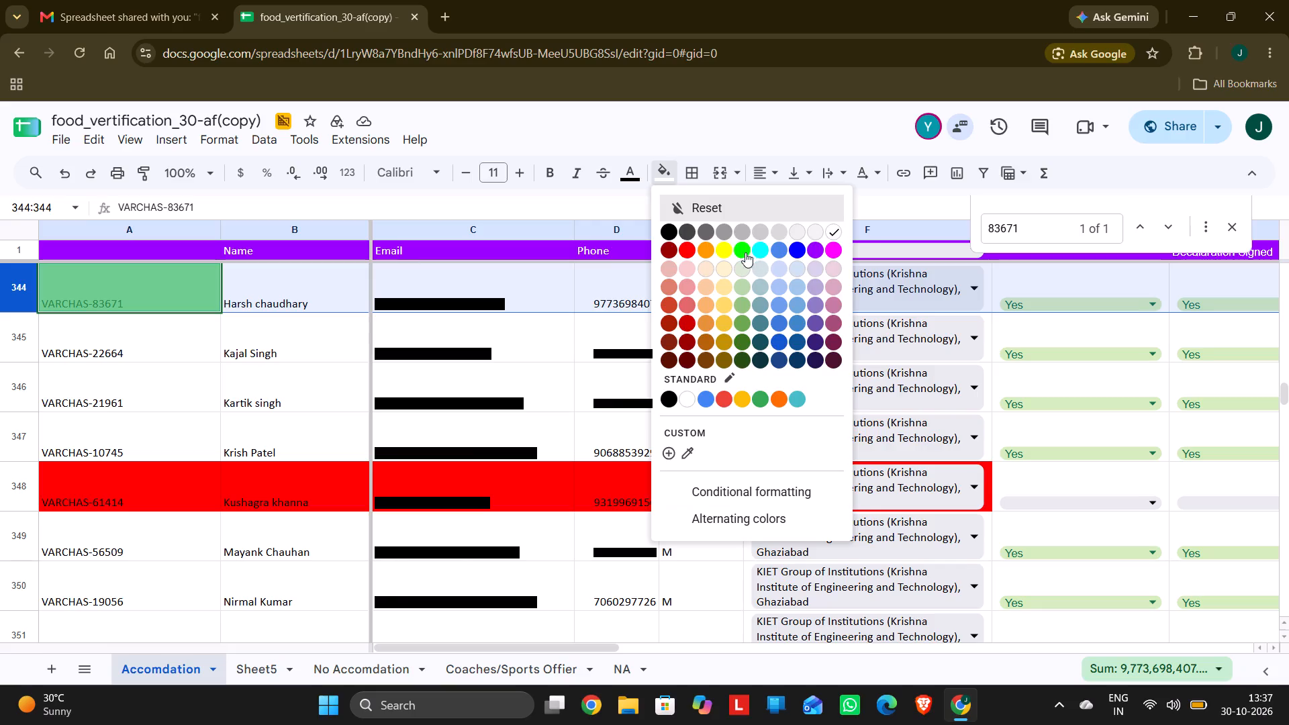
left_click(741, 252)
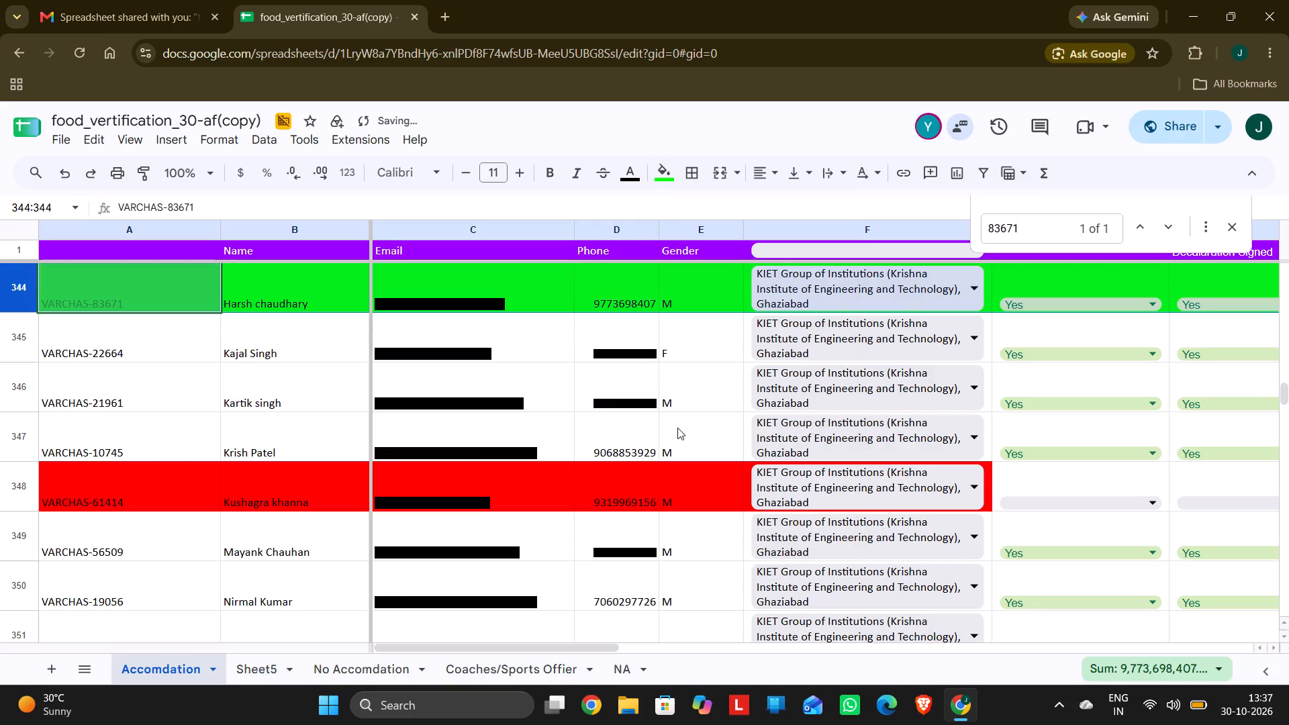
double_click(1024, 222)
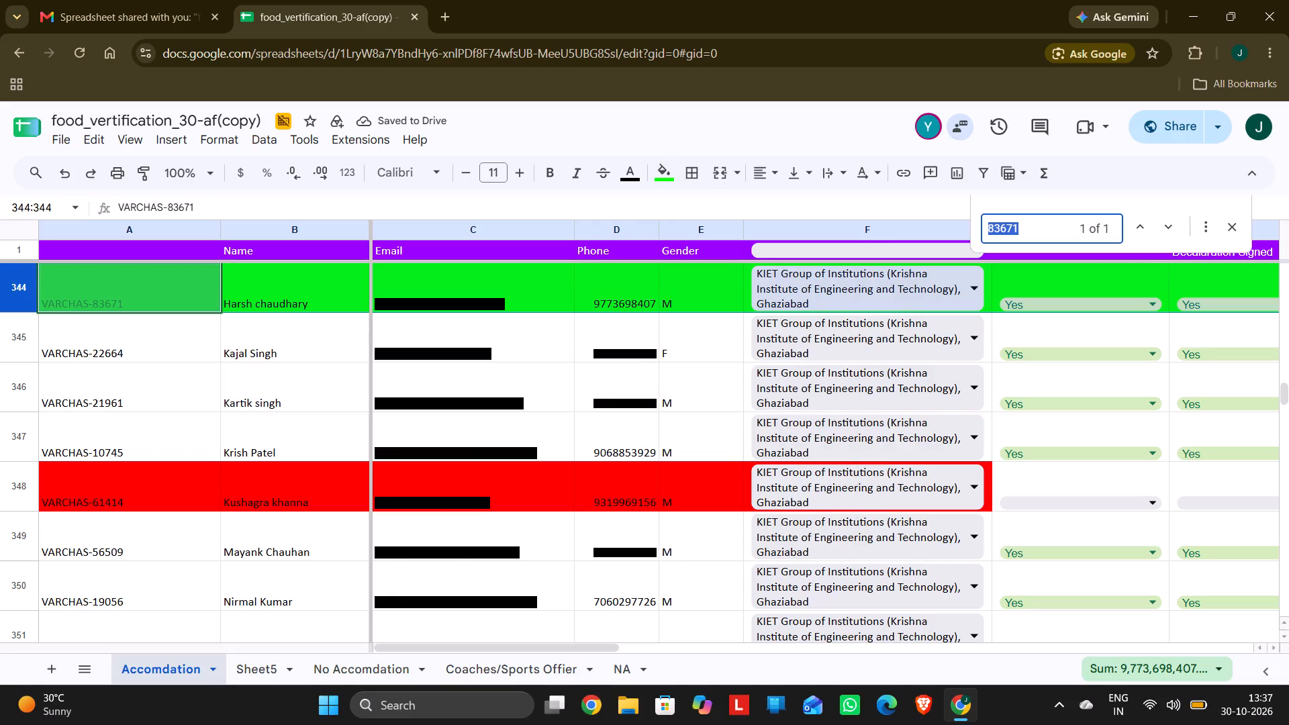
key("BackSpace")
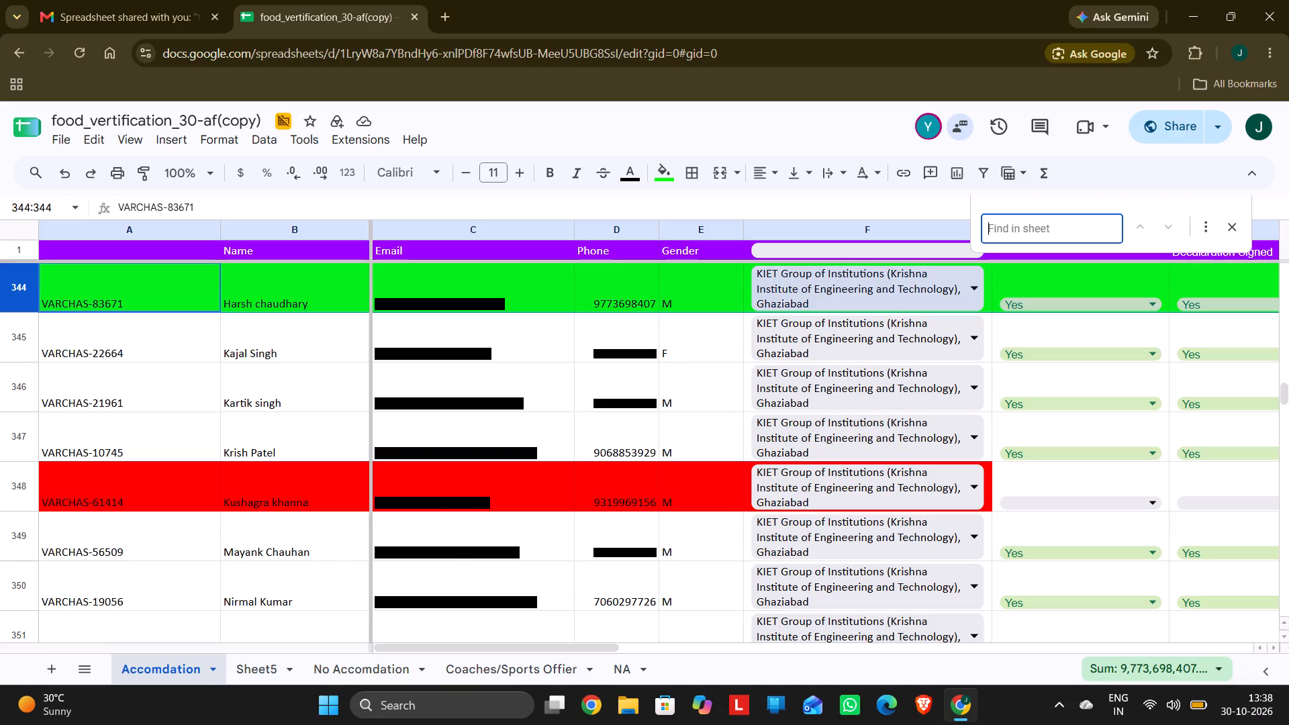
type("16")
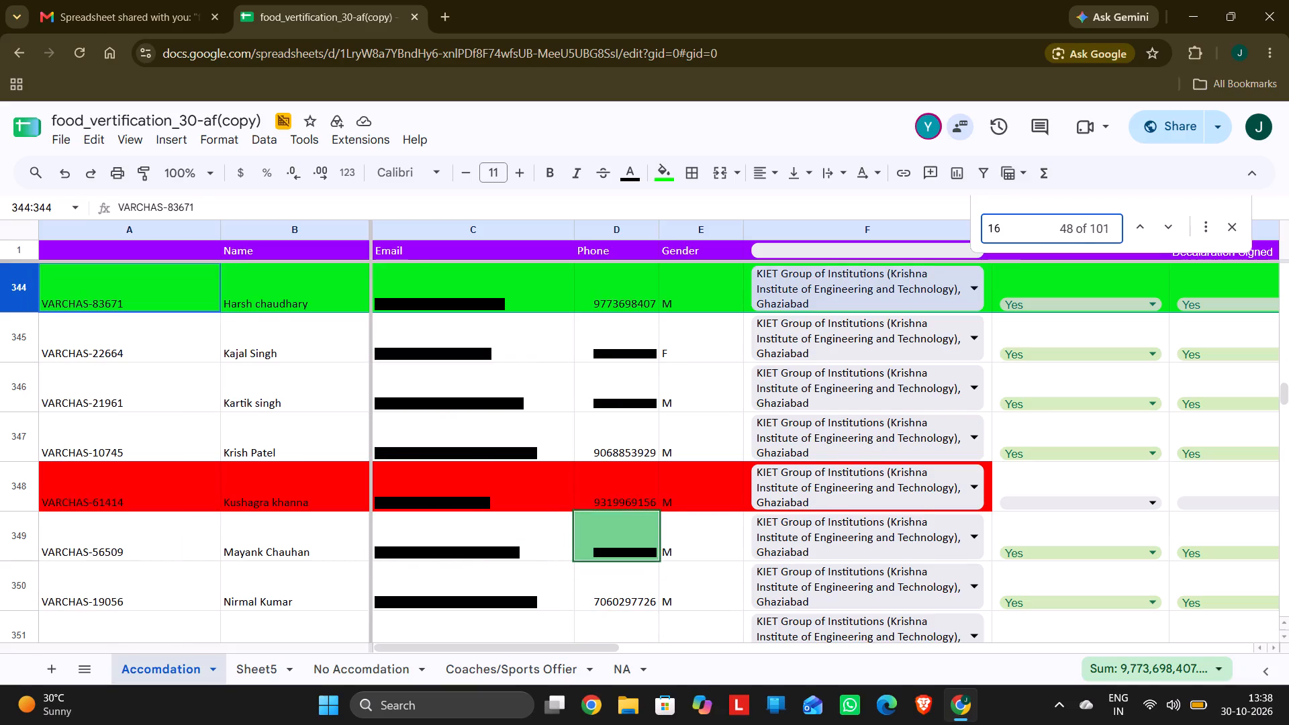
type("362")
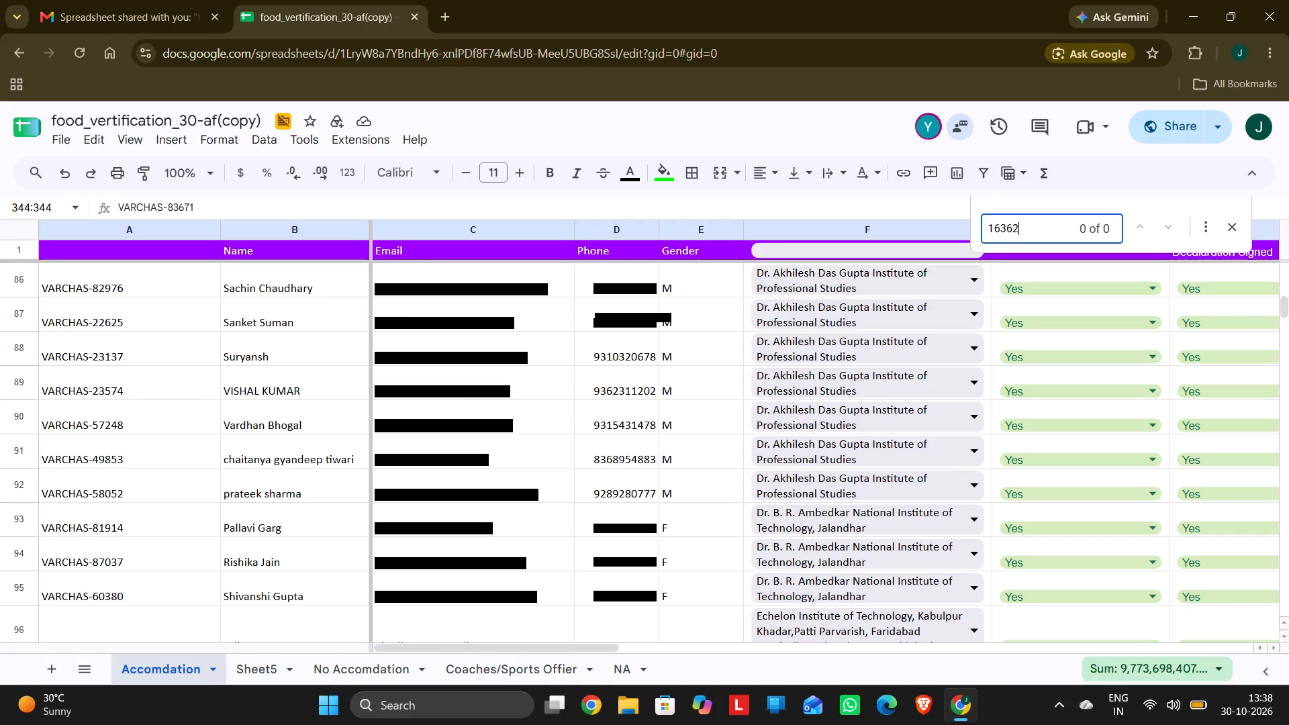
double_click(1032, 233)
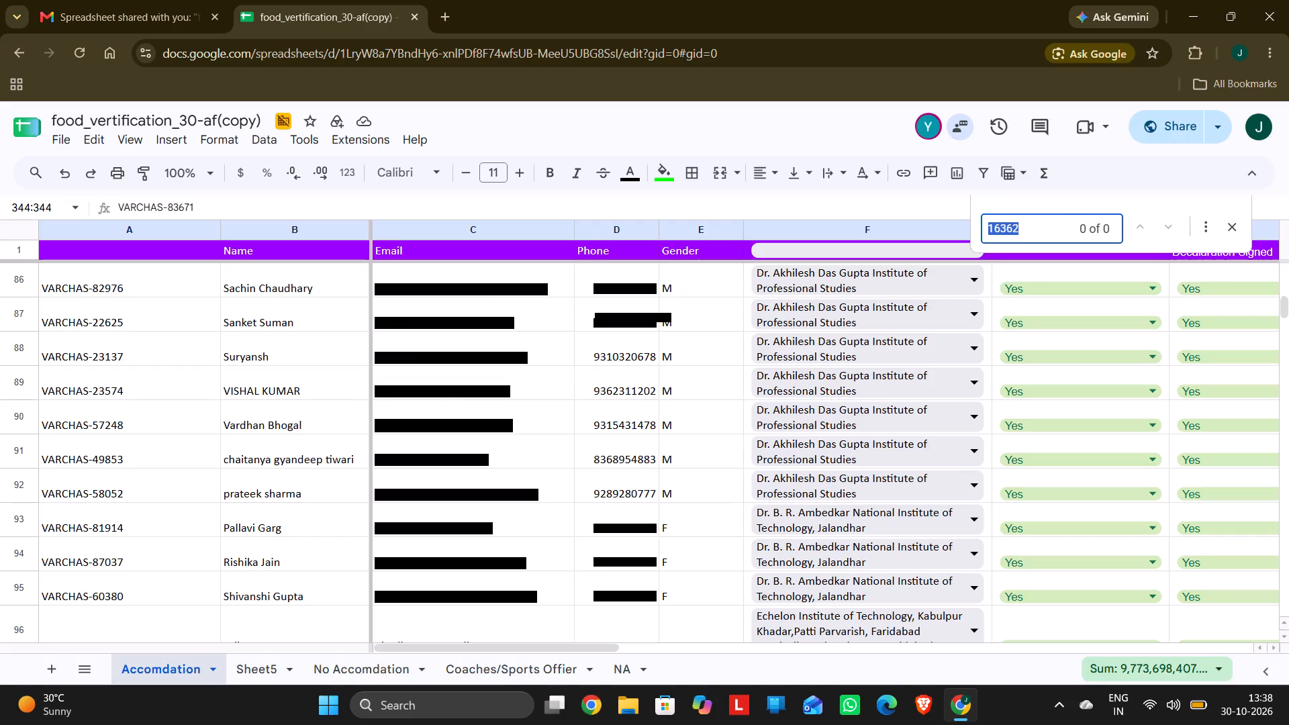
key("BackSpace")
left_click(1032, 233)
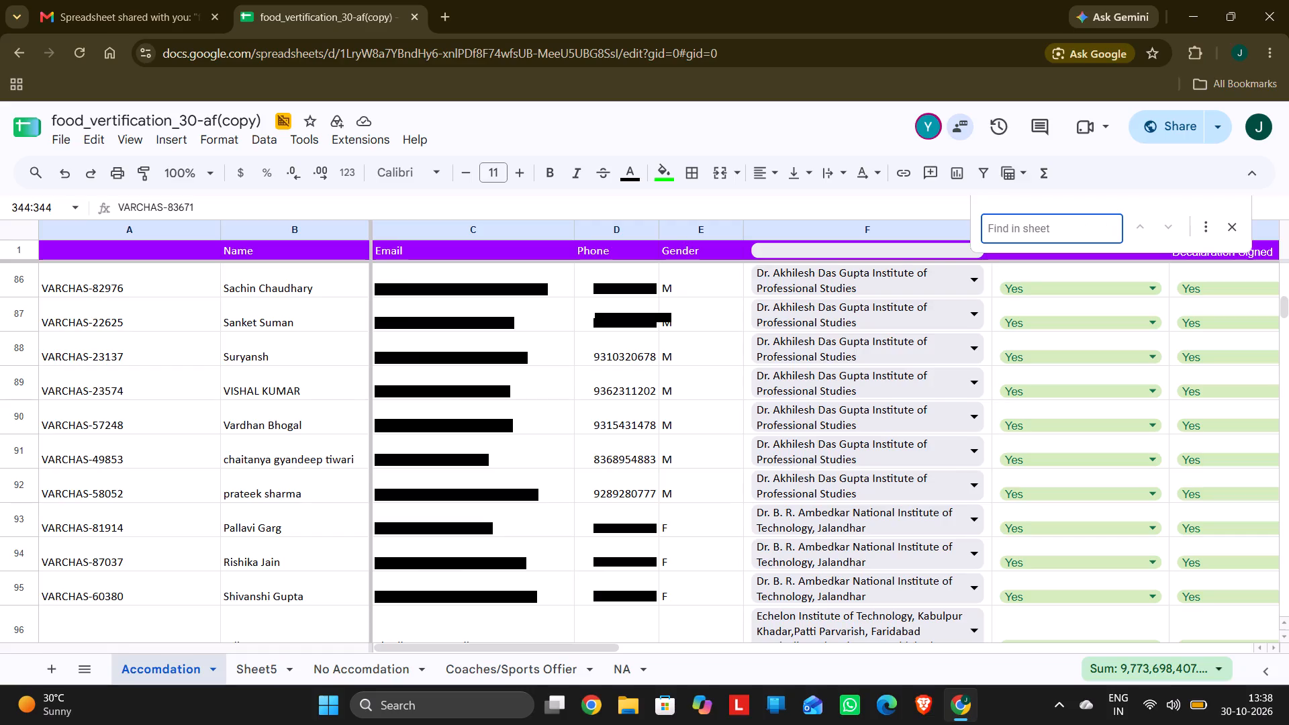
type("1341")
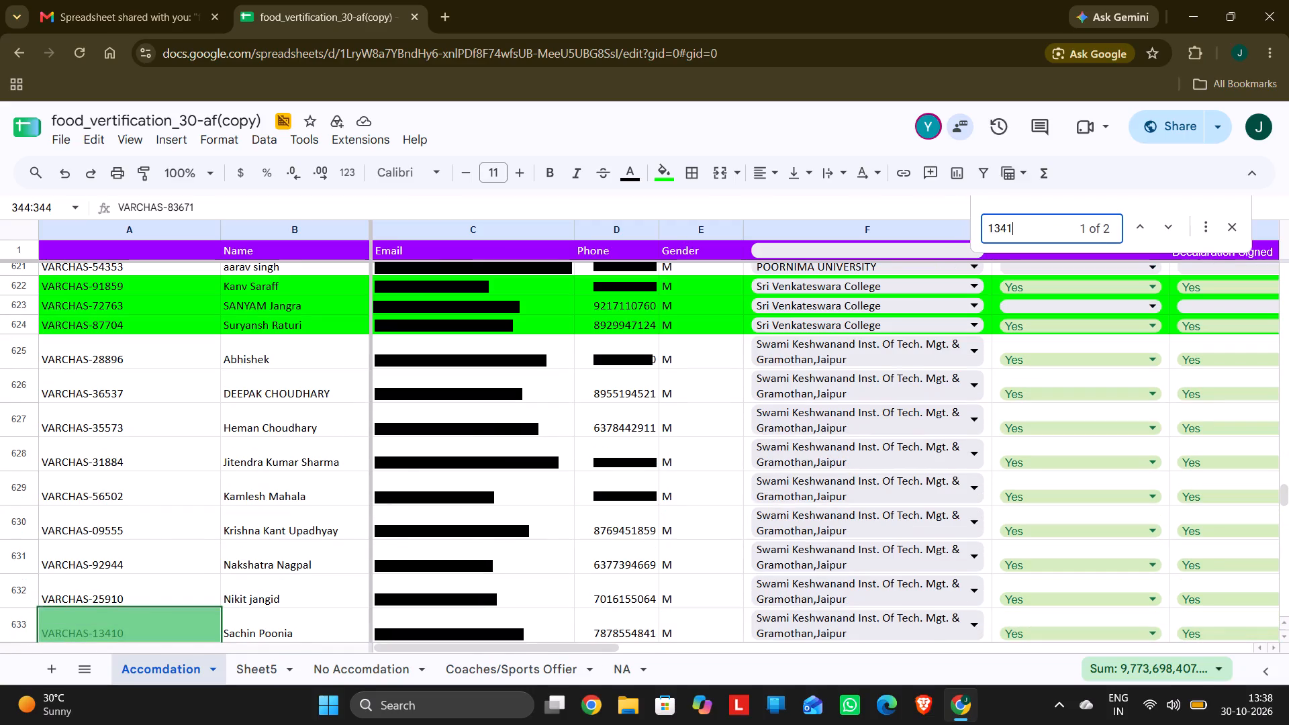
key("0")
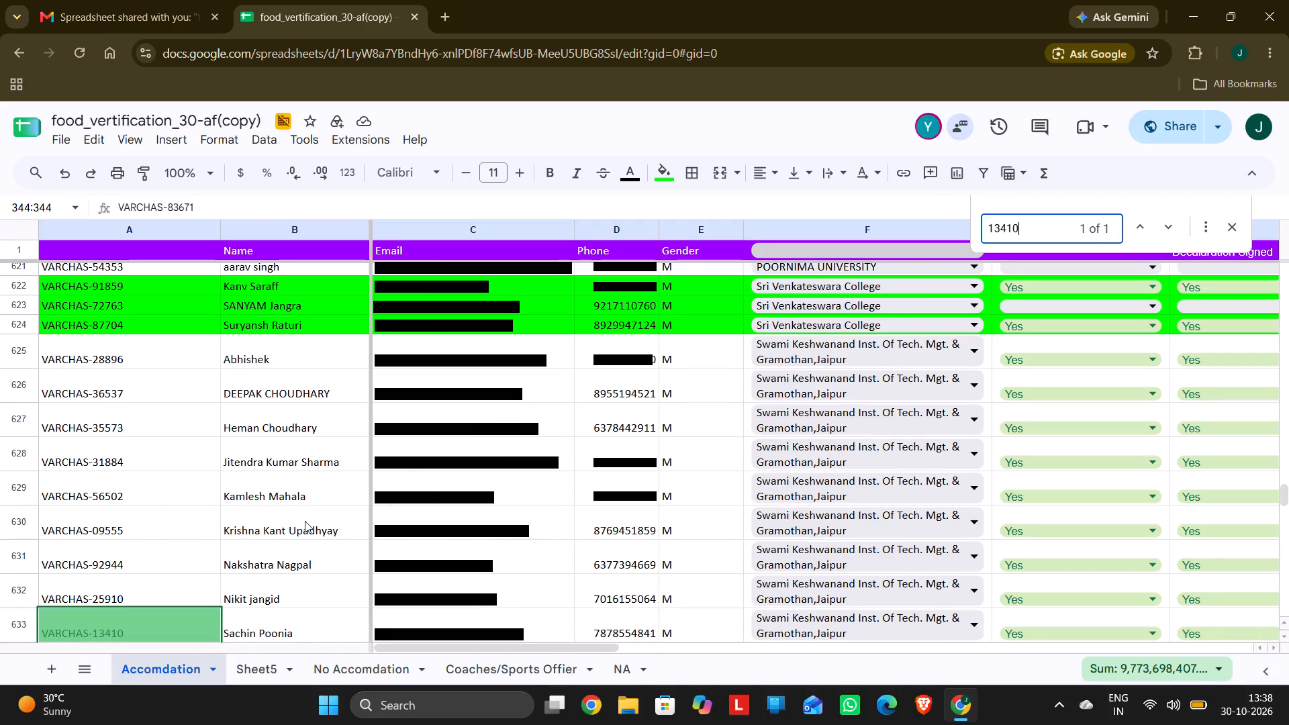
scroll(281, 528, "left", 2)
scroll(138, 597, "left", 1)
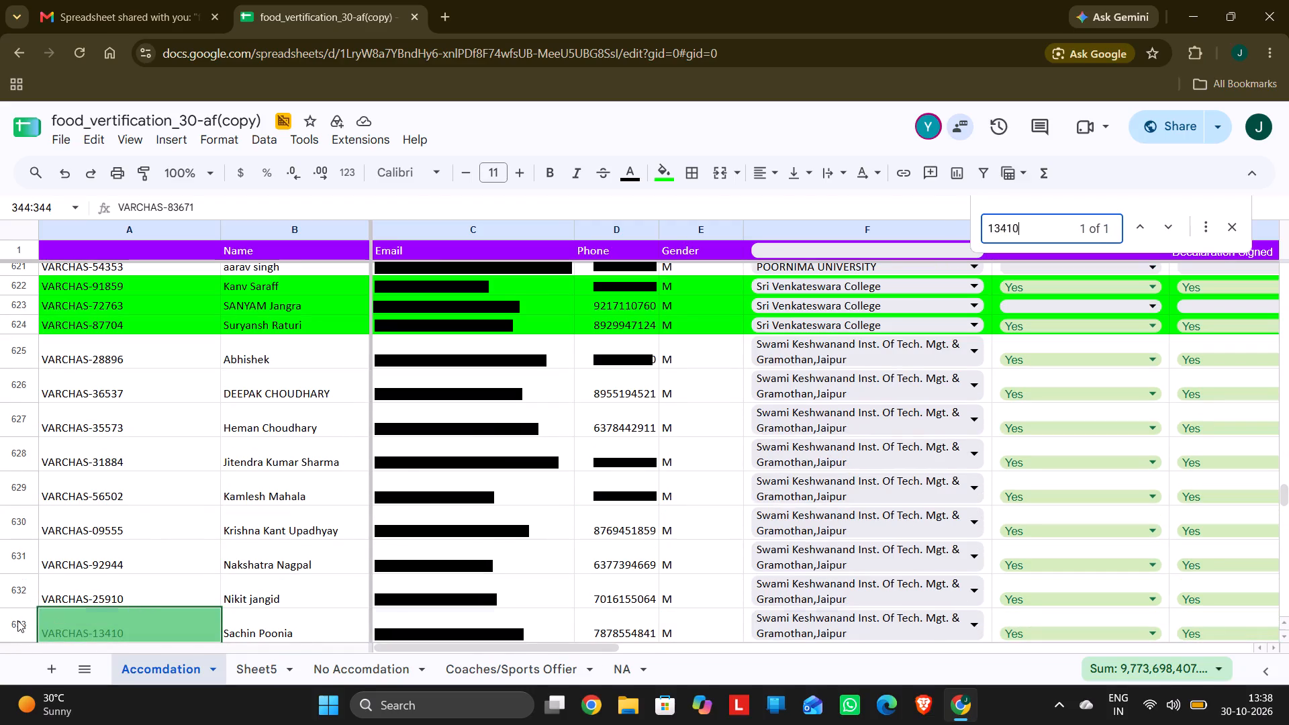
left_click(17, 620)
left_click(663, 169)
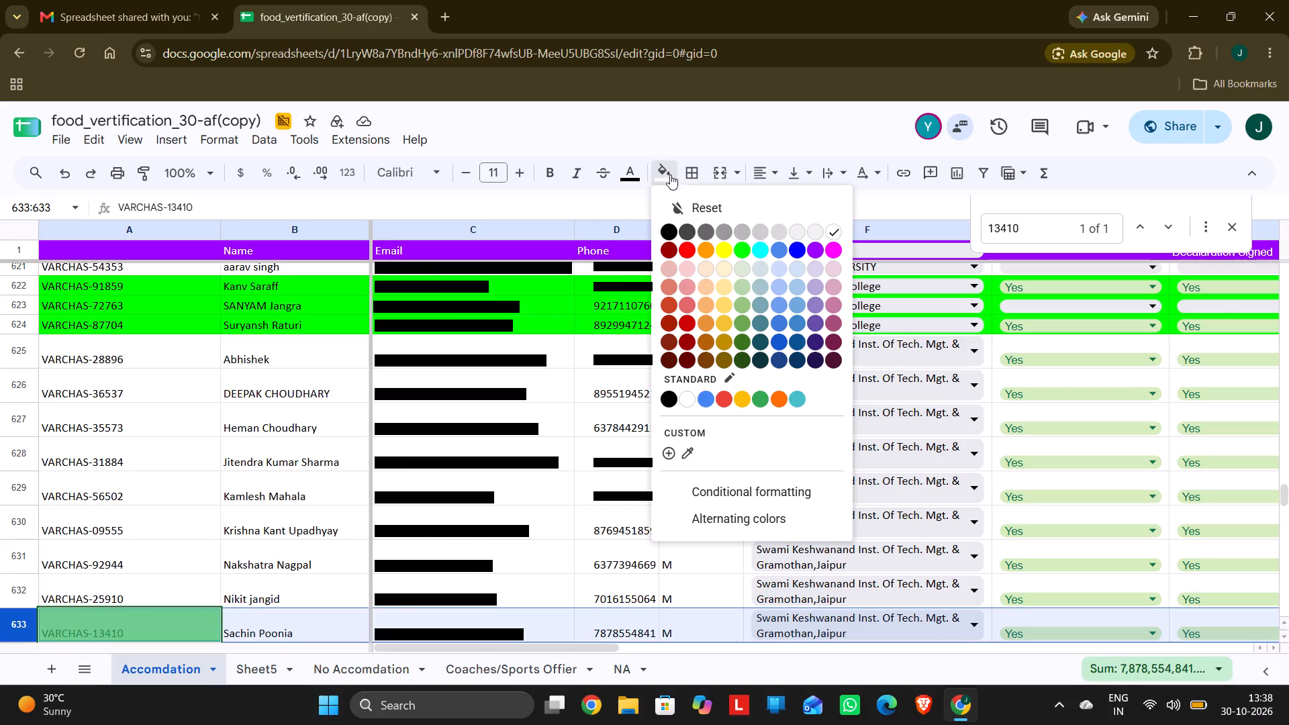
left_click(742, 244)
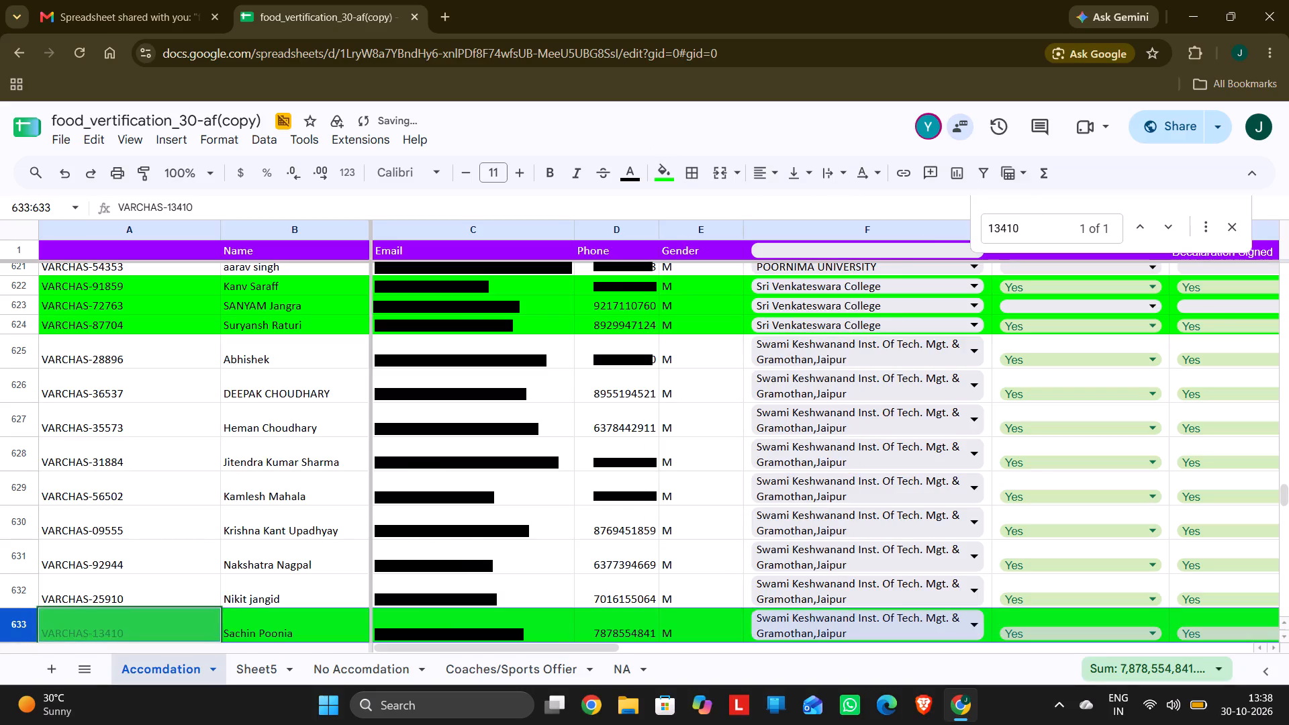
double_click(1030, 228)
key("BackSpace")
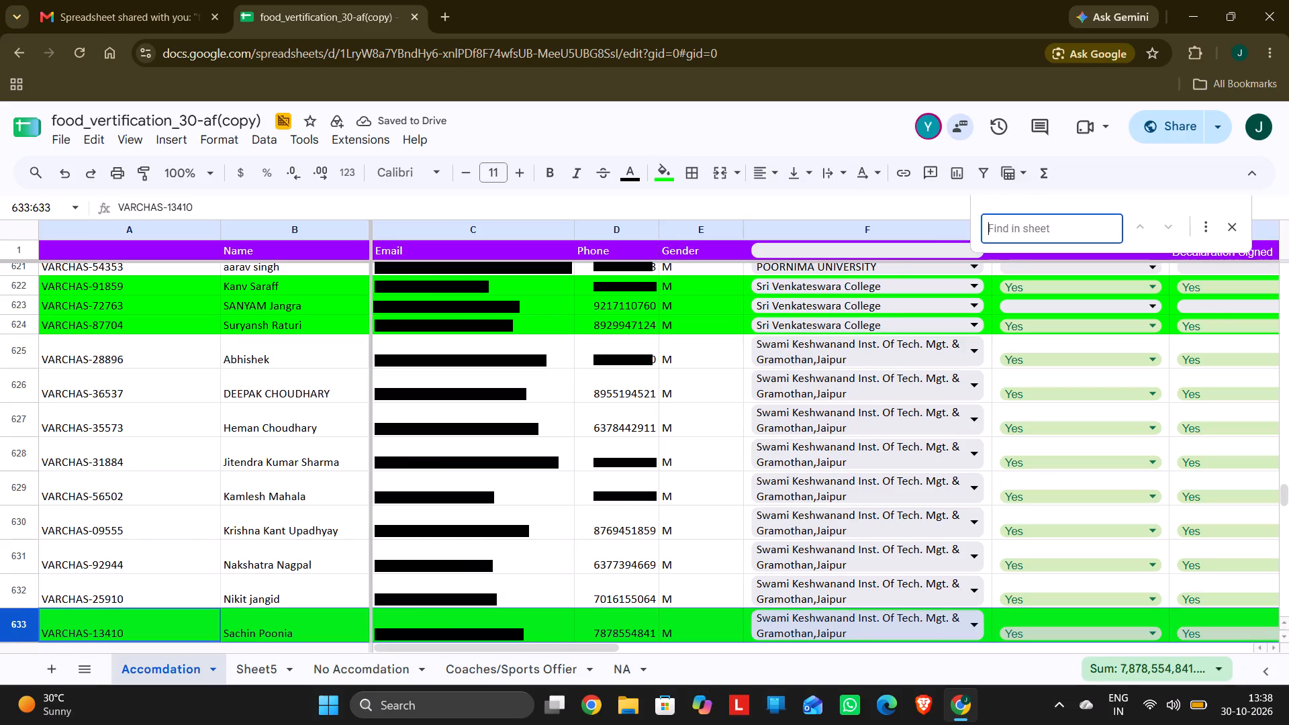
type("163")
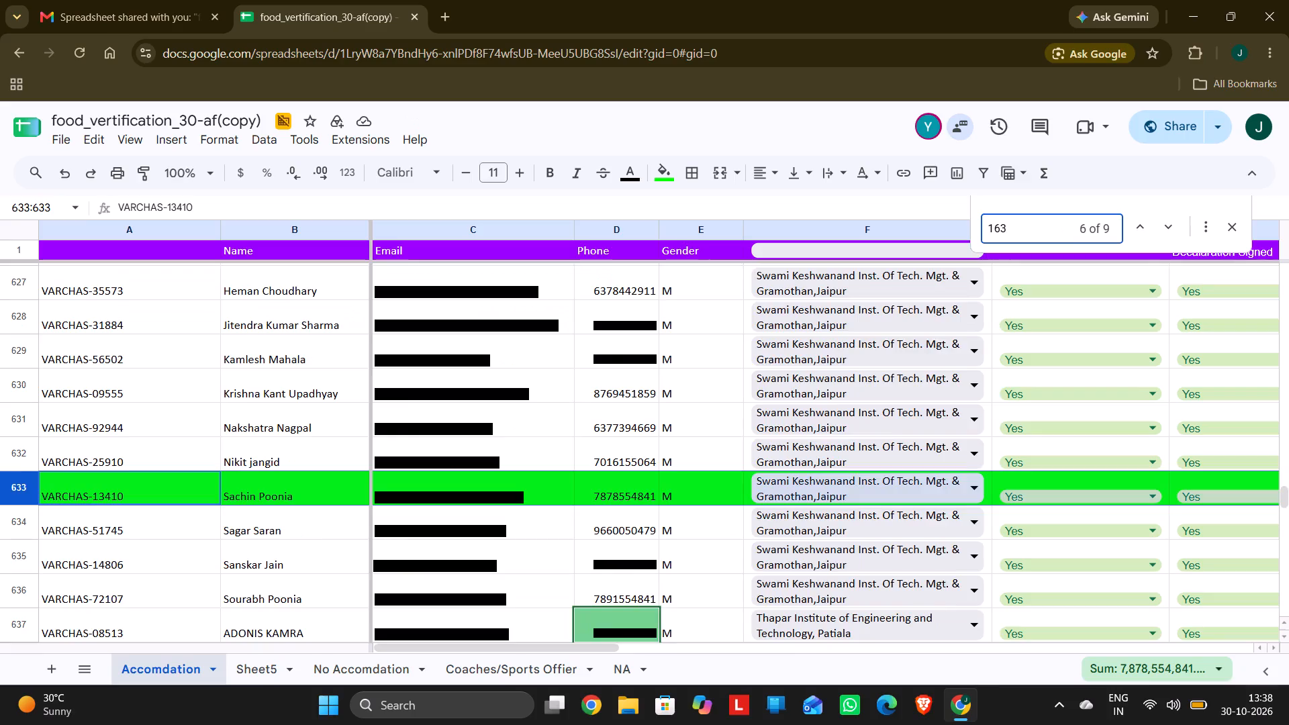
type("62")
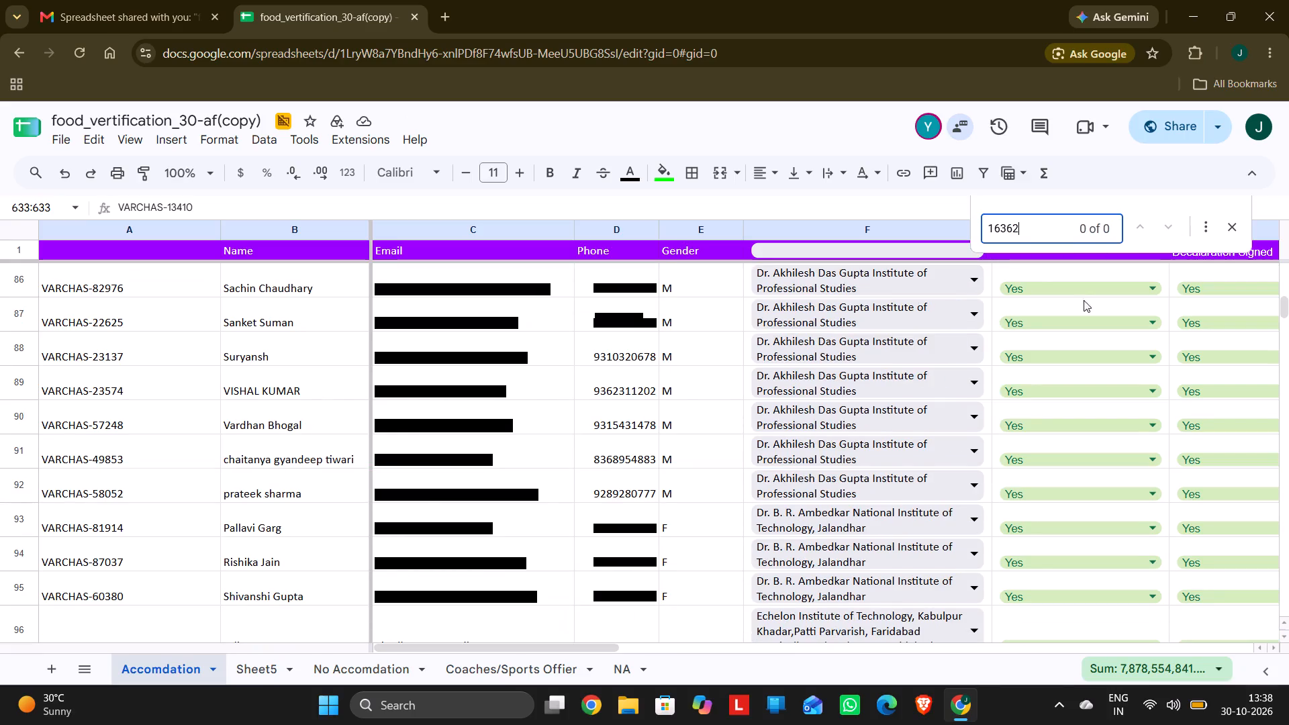
left_click(1057, 228)
left_click_drag(1036, 227, 974, 230)
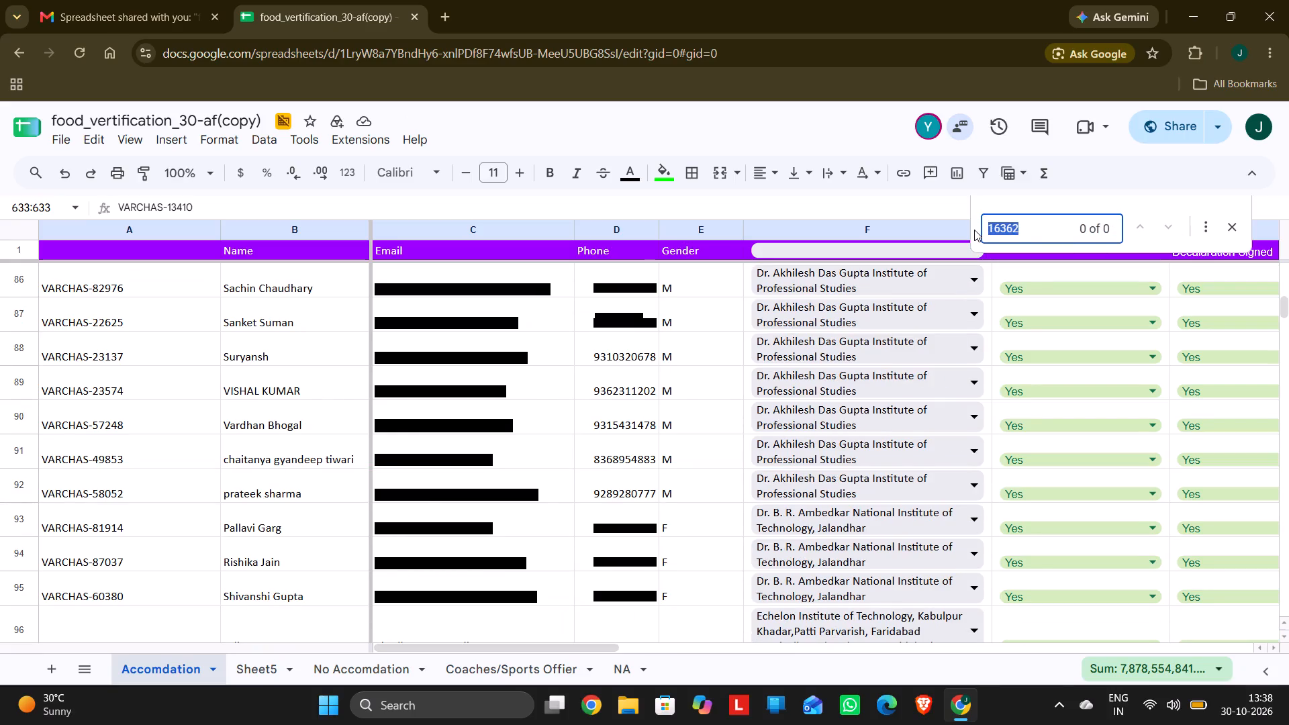
key("BackSpace")
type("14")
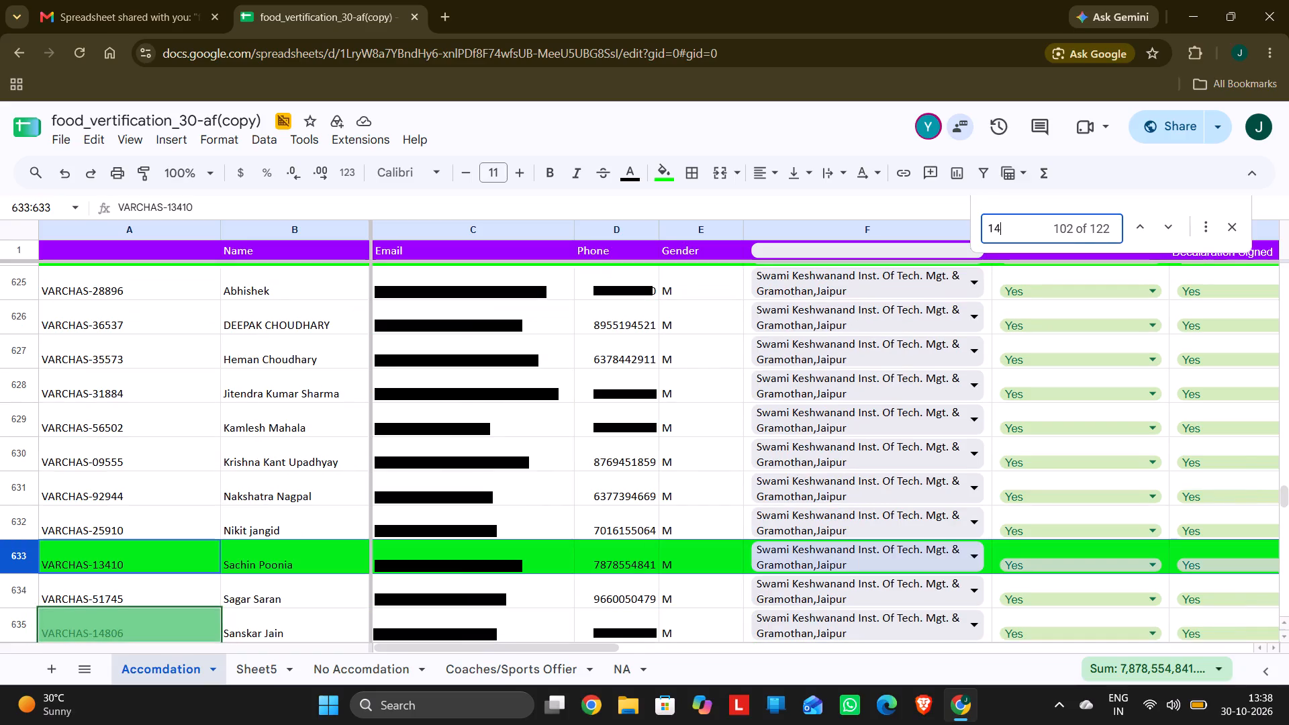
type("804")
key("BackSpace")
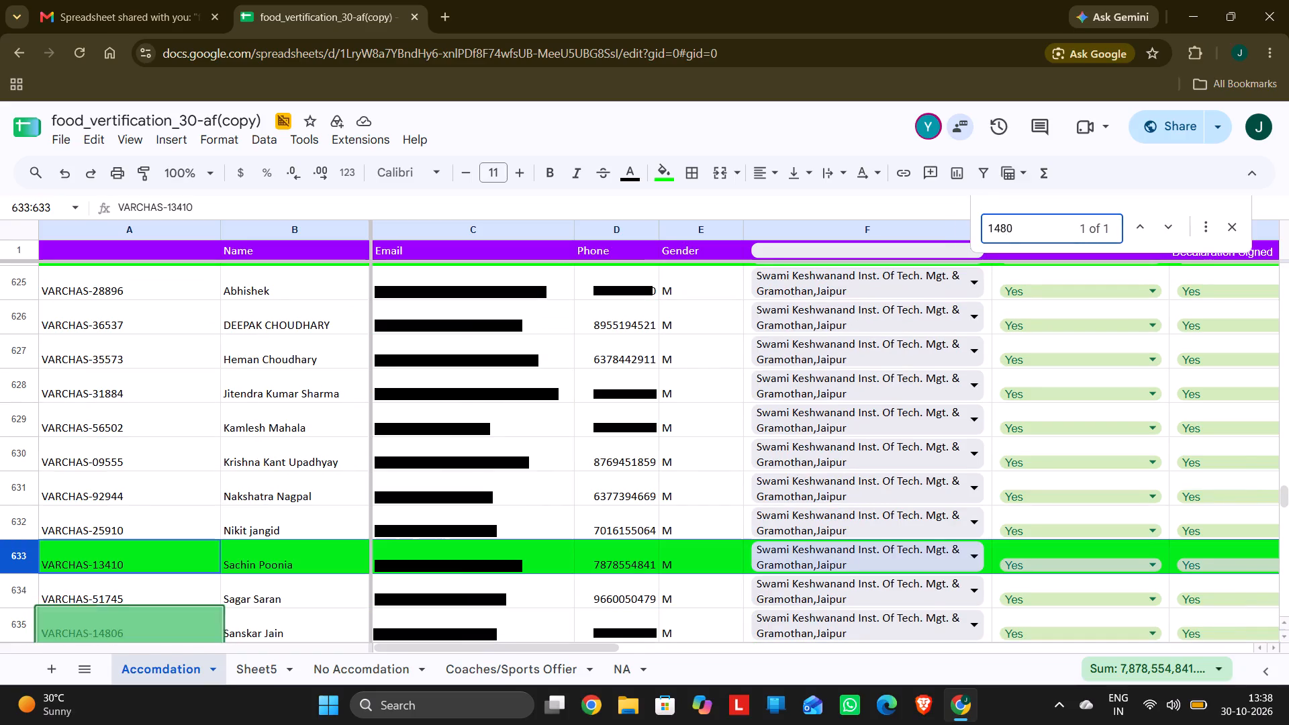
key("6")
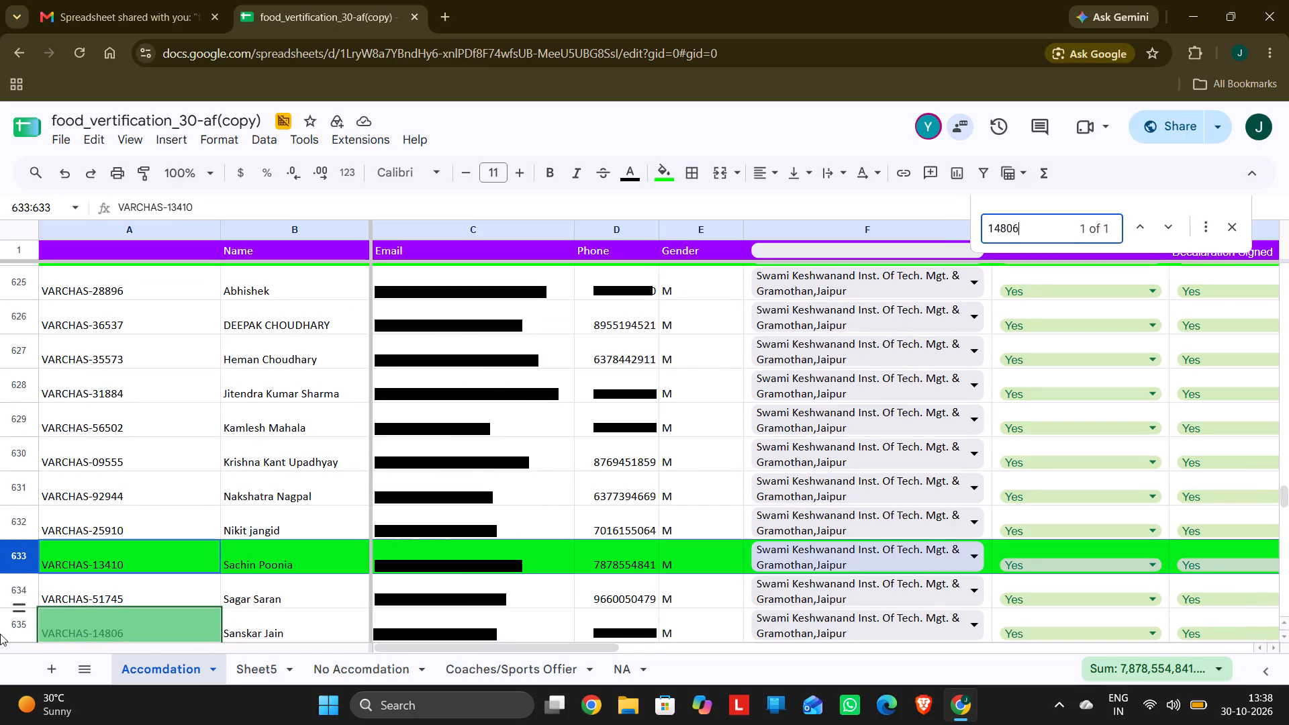
left_click(21, 630)
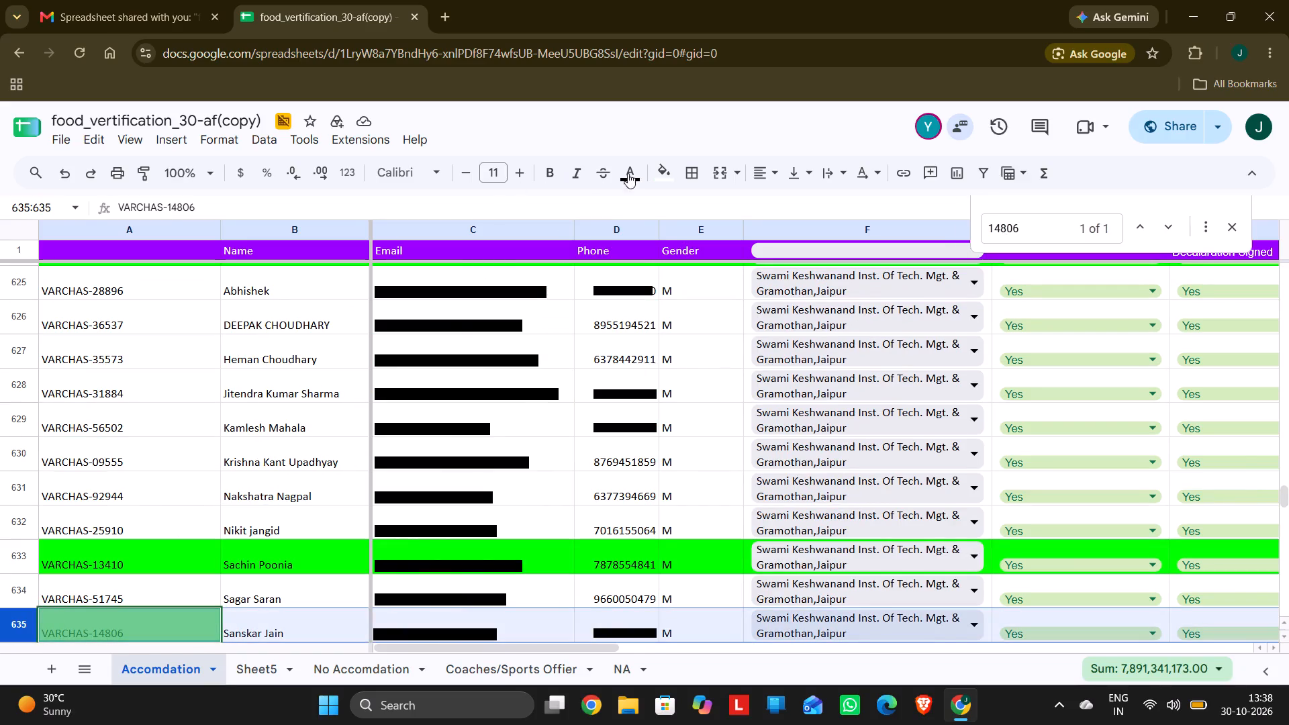
left_click(670, 177)
left_click(740, 254)
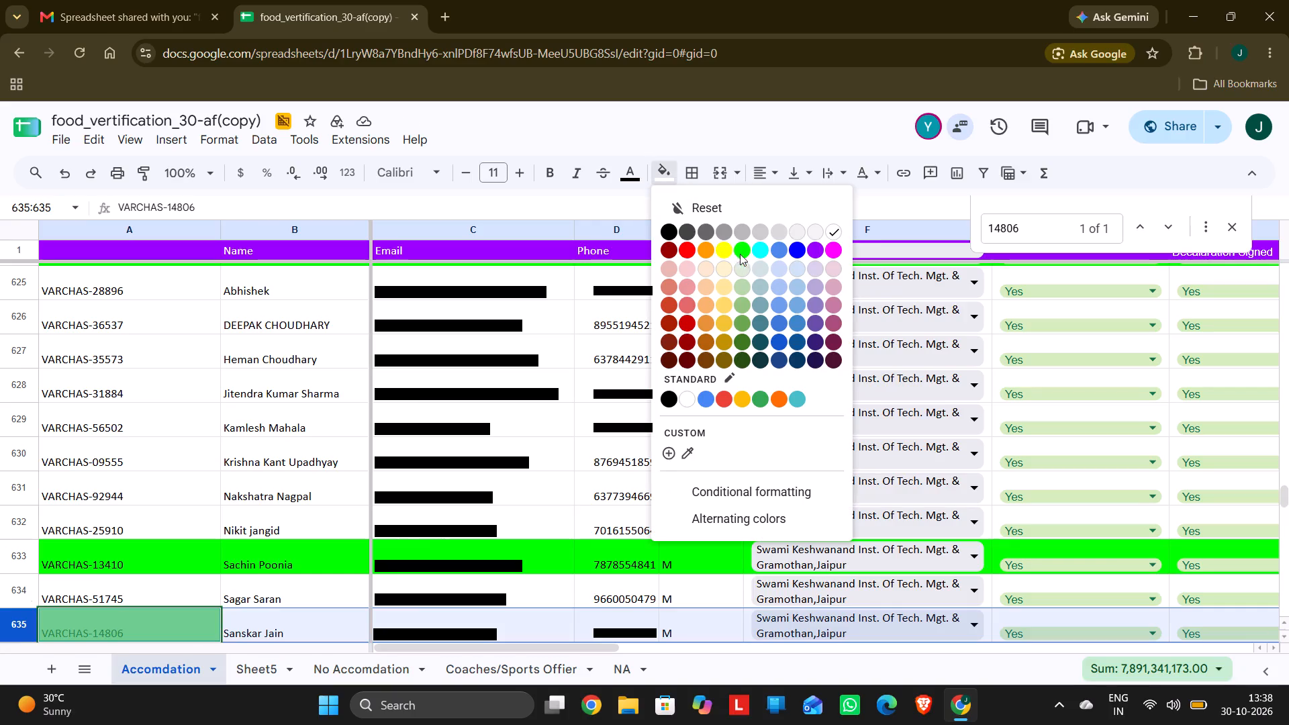
double_click(1020, 231)
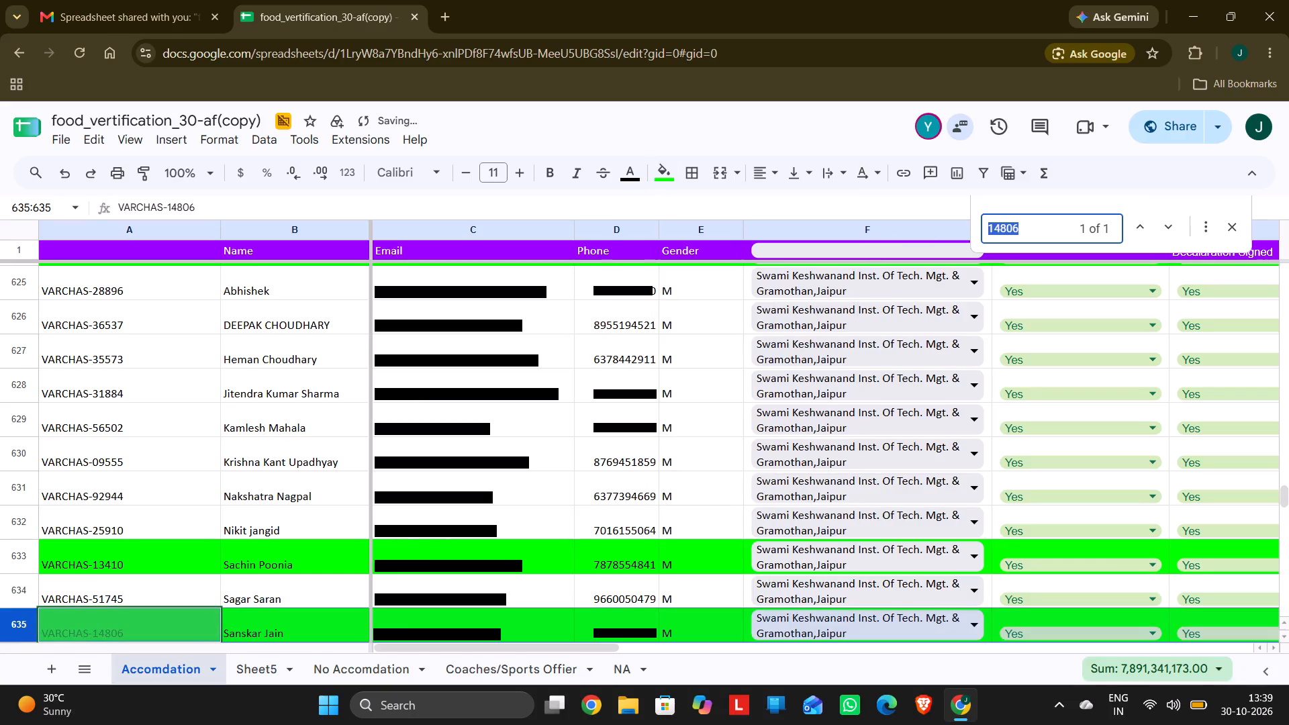
key("BackSpace")
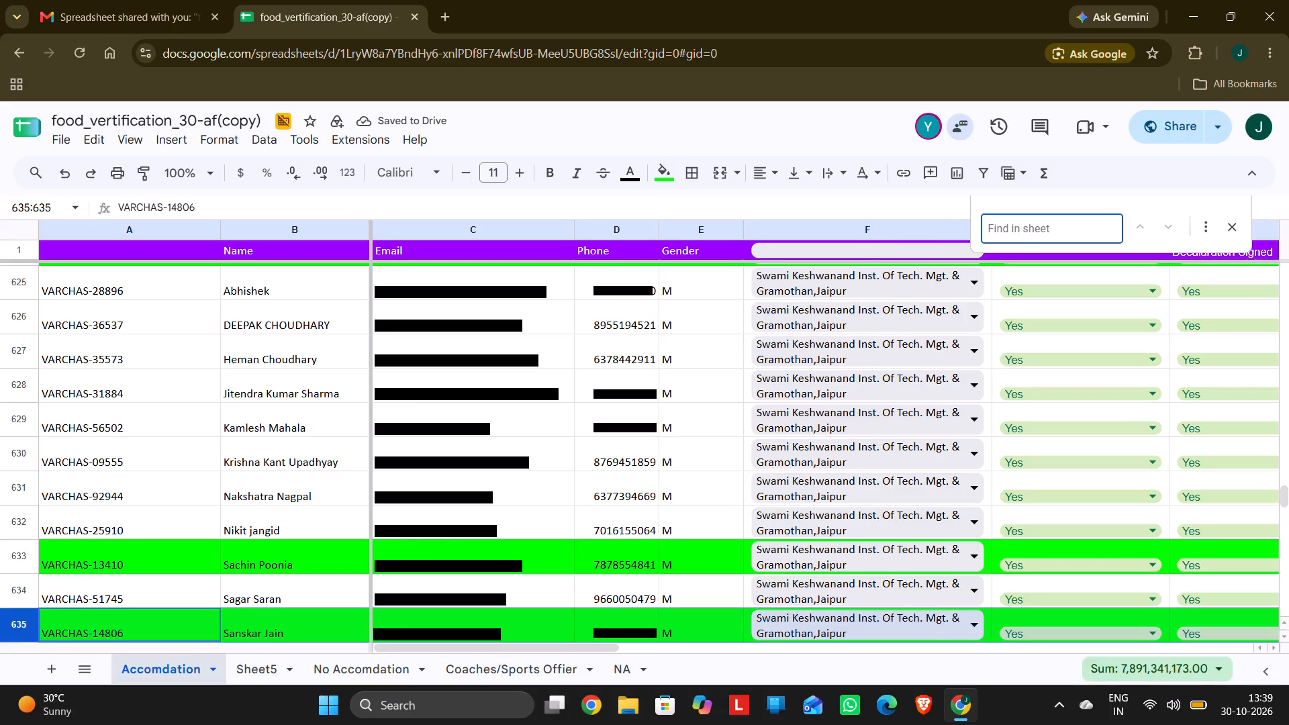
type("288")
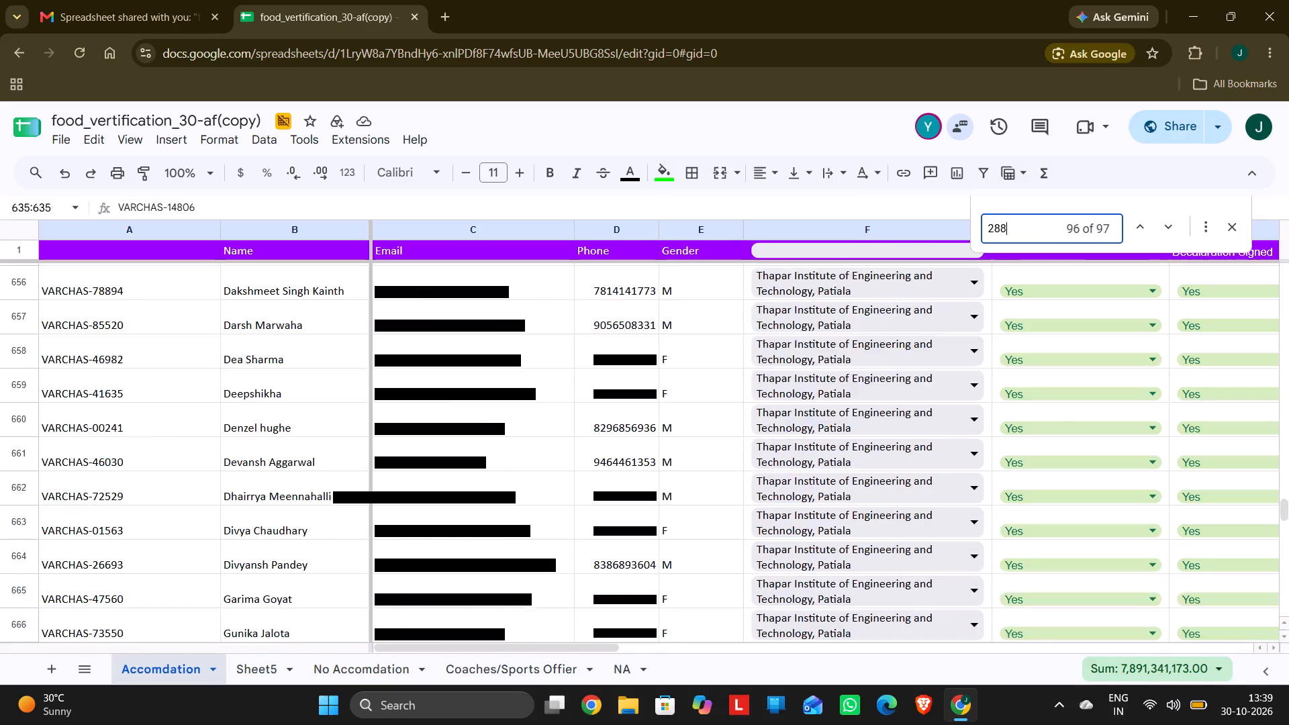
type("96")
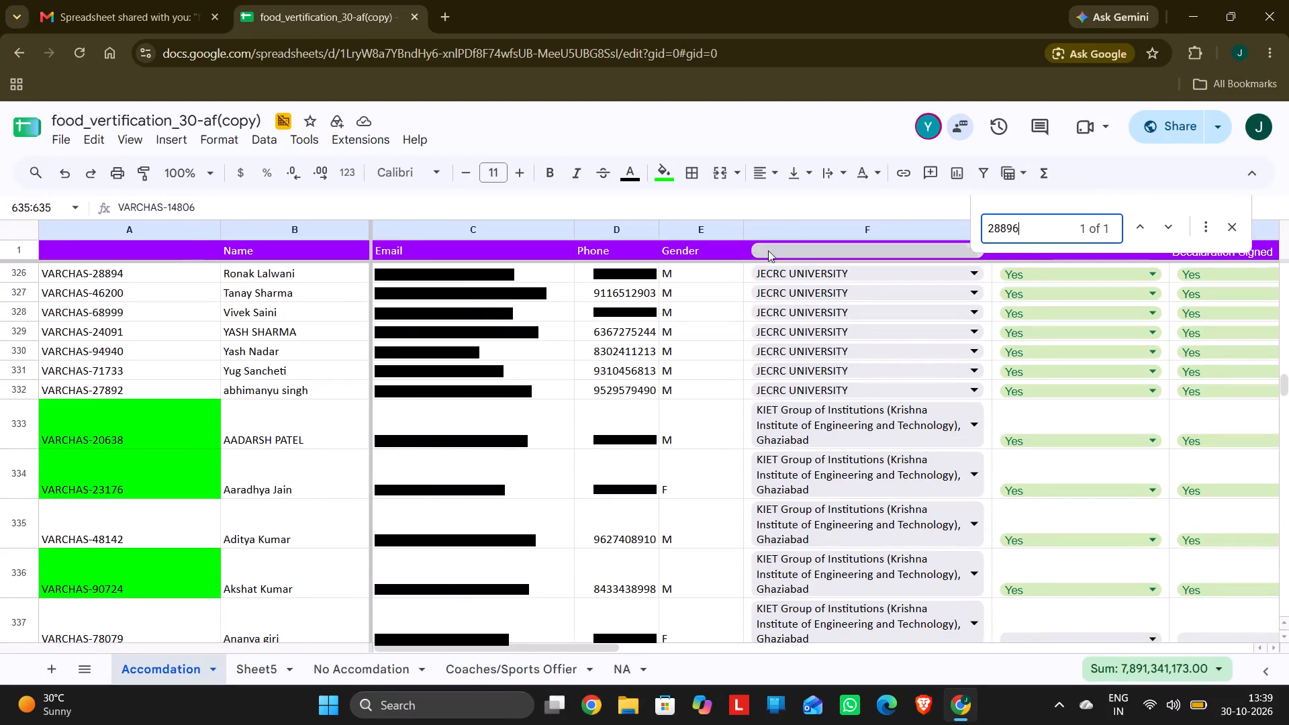
left_click(1031, 226)
key("Return")
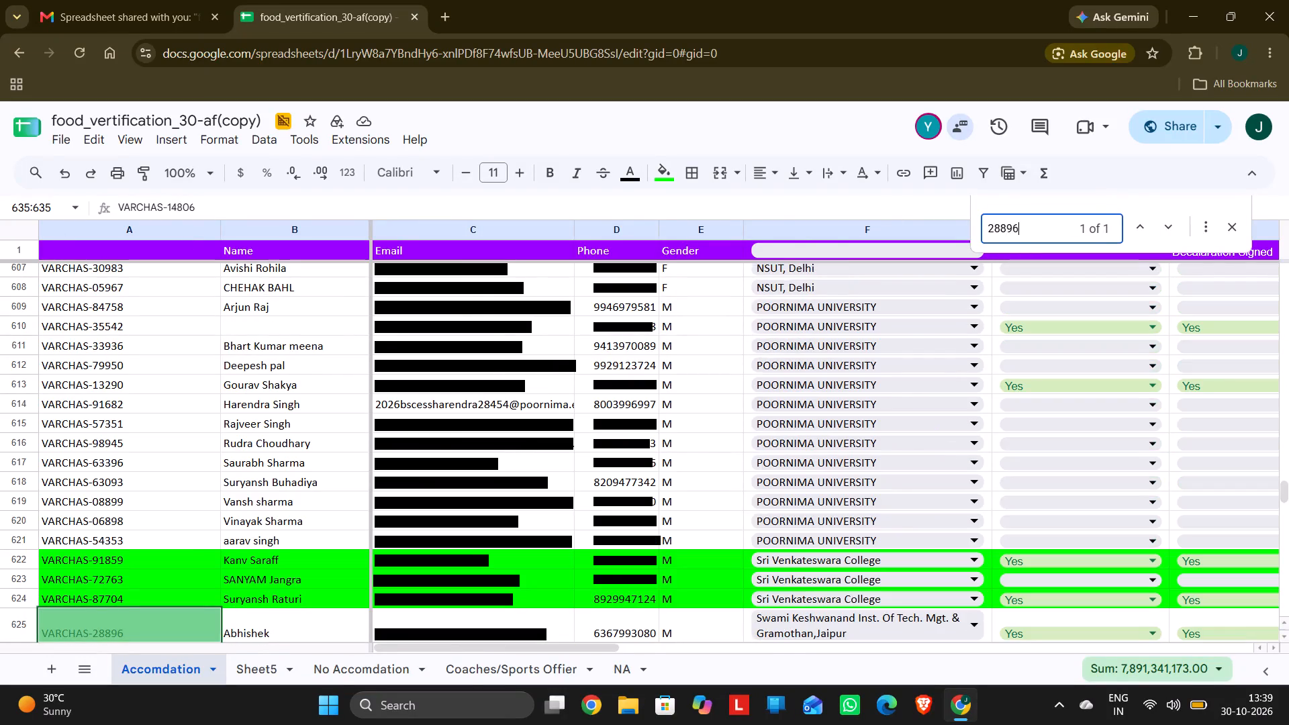
left_click(18, 631)
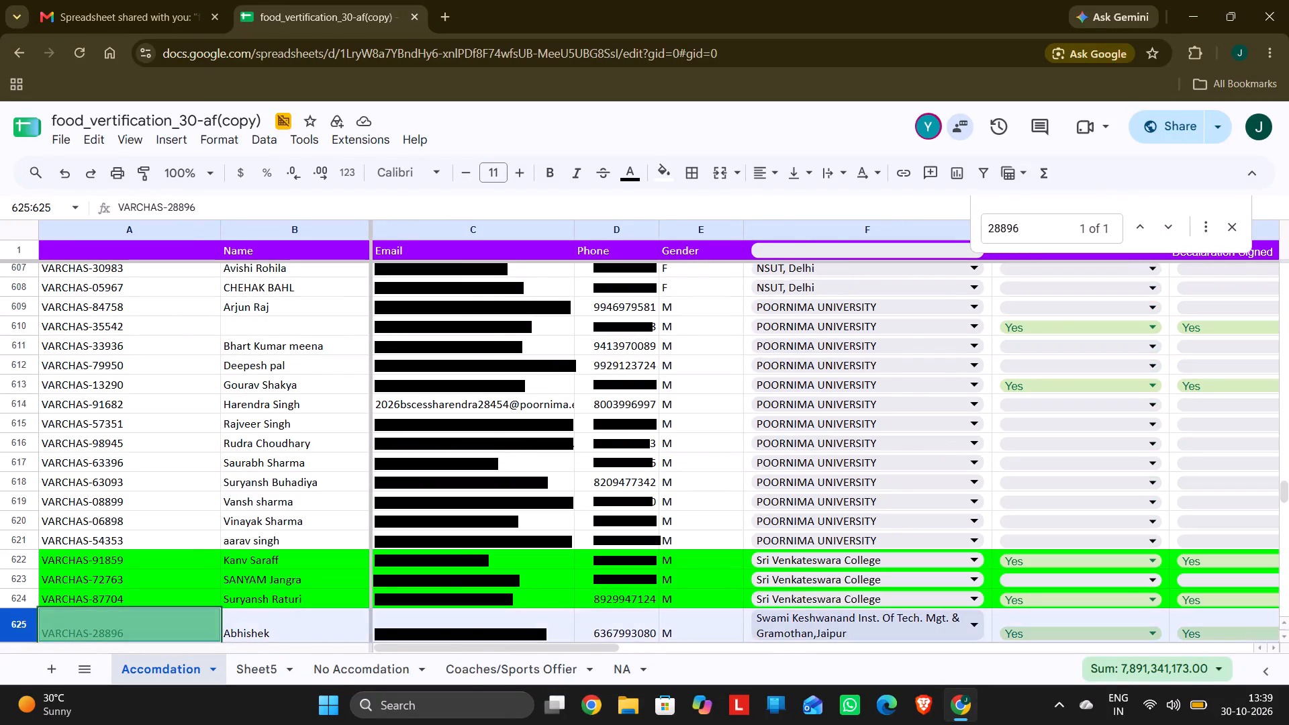
left_click_drag(661, 170, 712, 241)
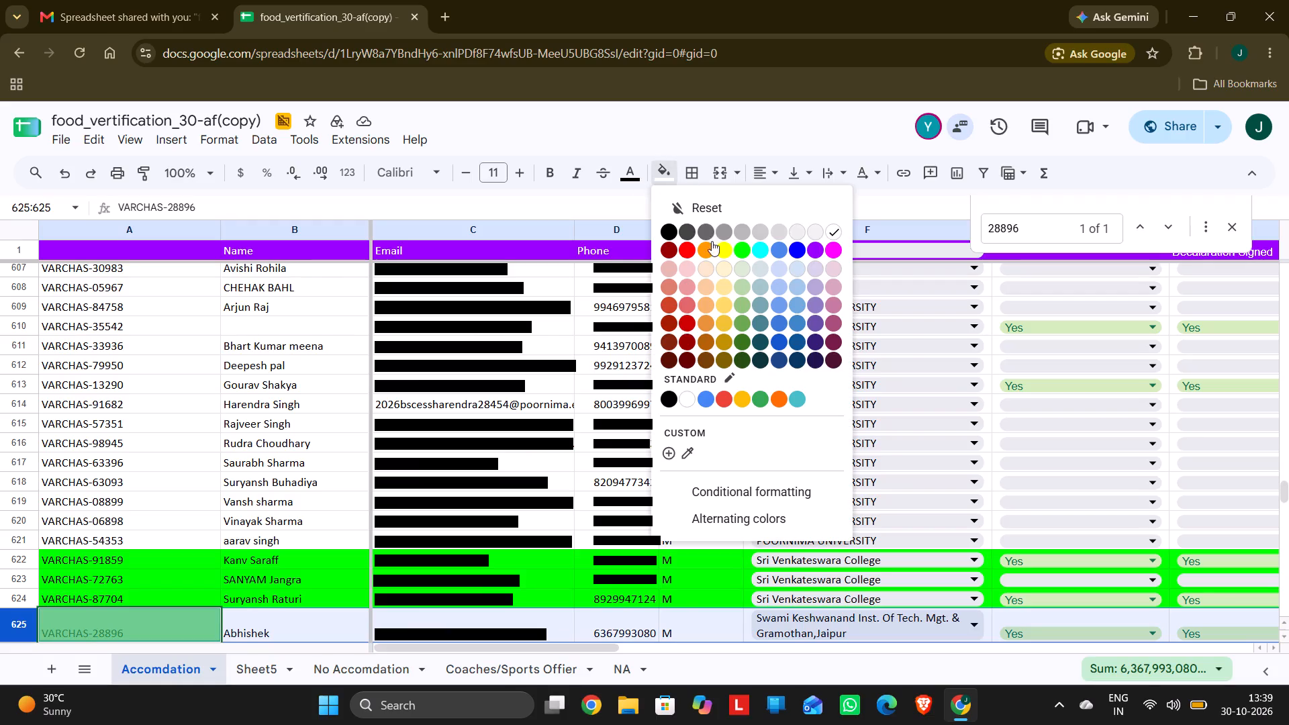
left_click_drag(712, 241, 739, 250)
left_click(739, 250)
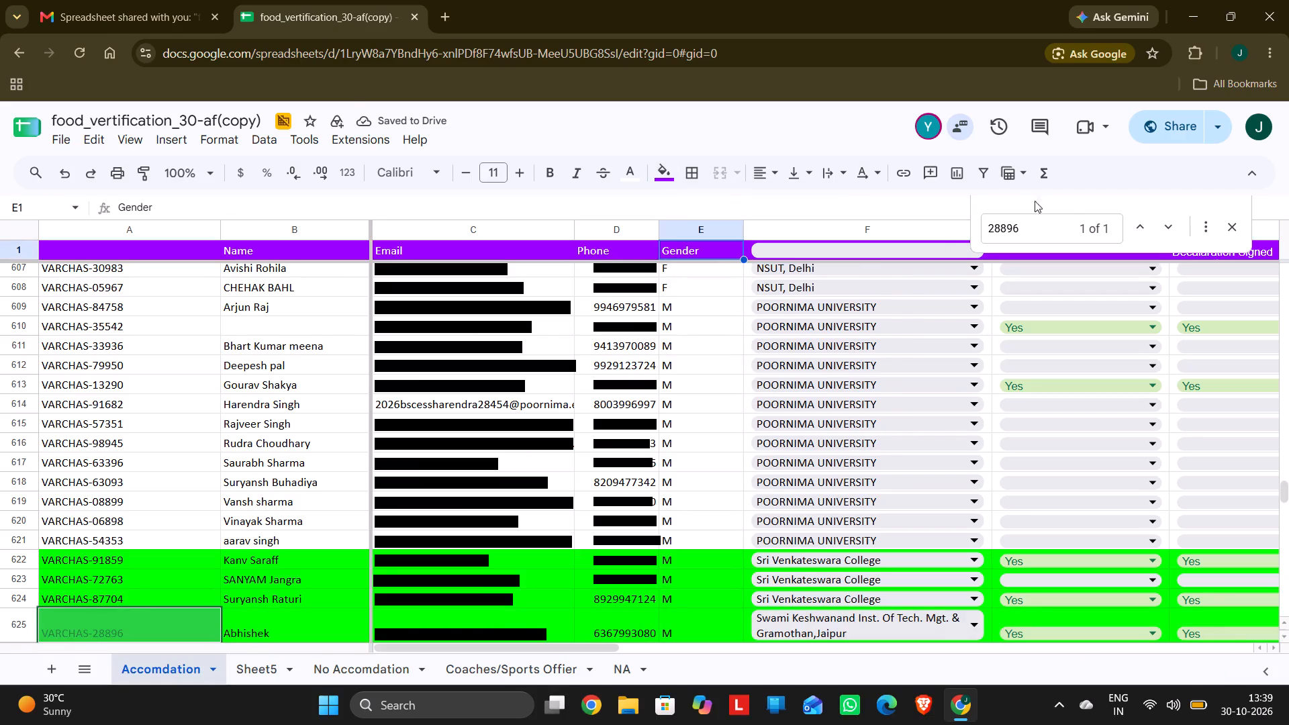
double_click(1038, 223)
key("BackSpace")
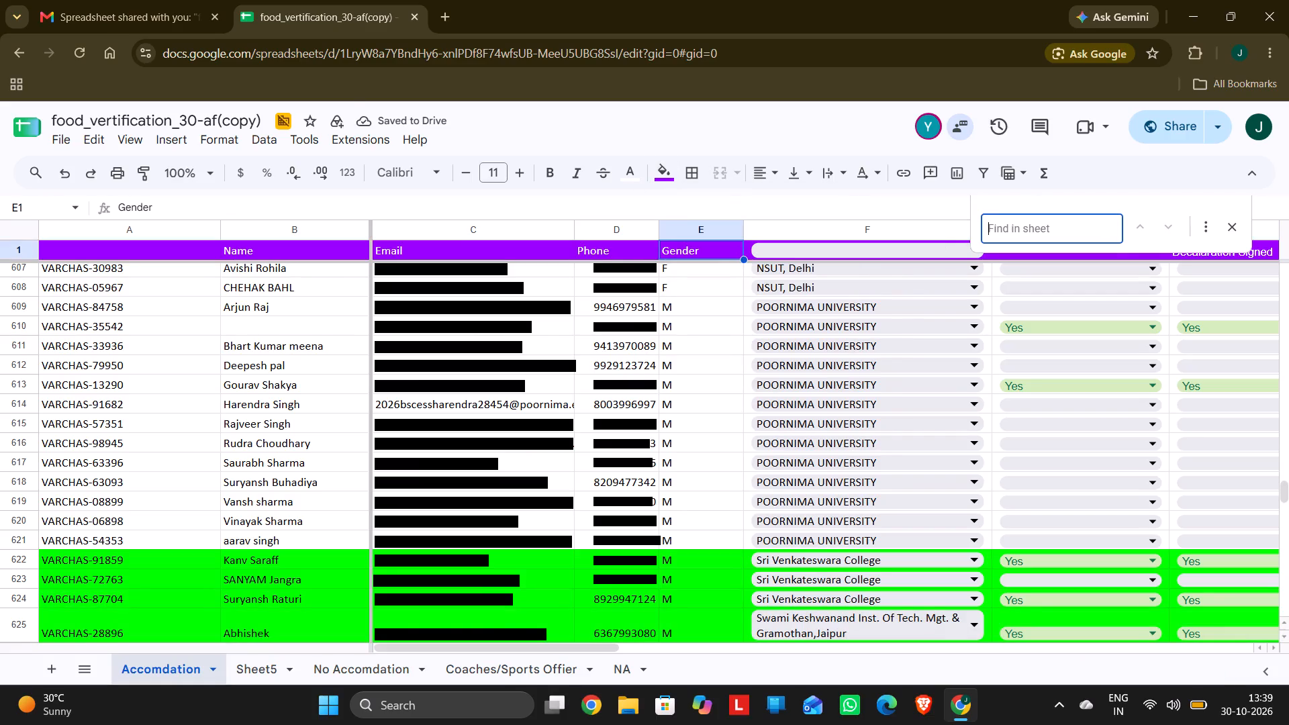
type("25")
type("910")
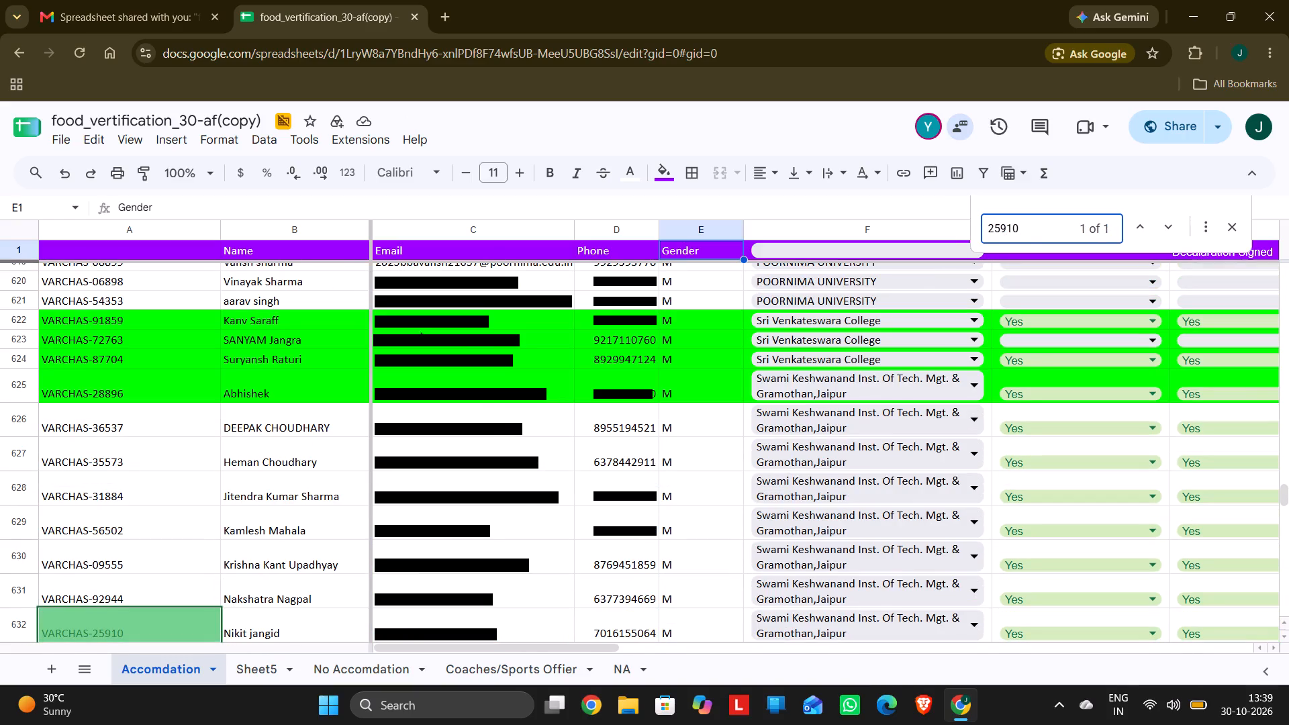
left_click(16, 620)
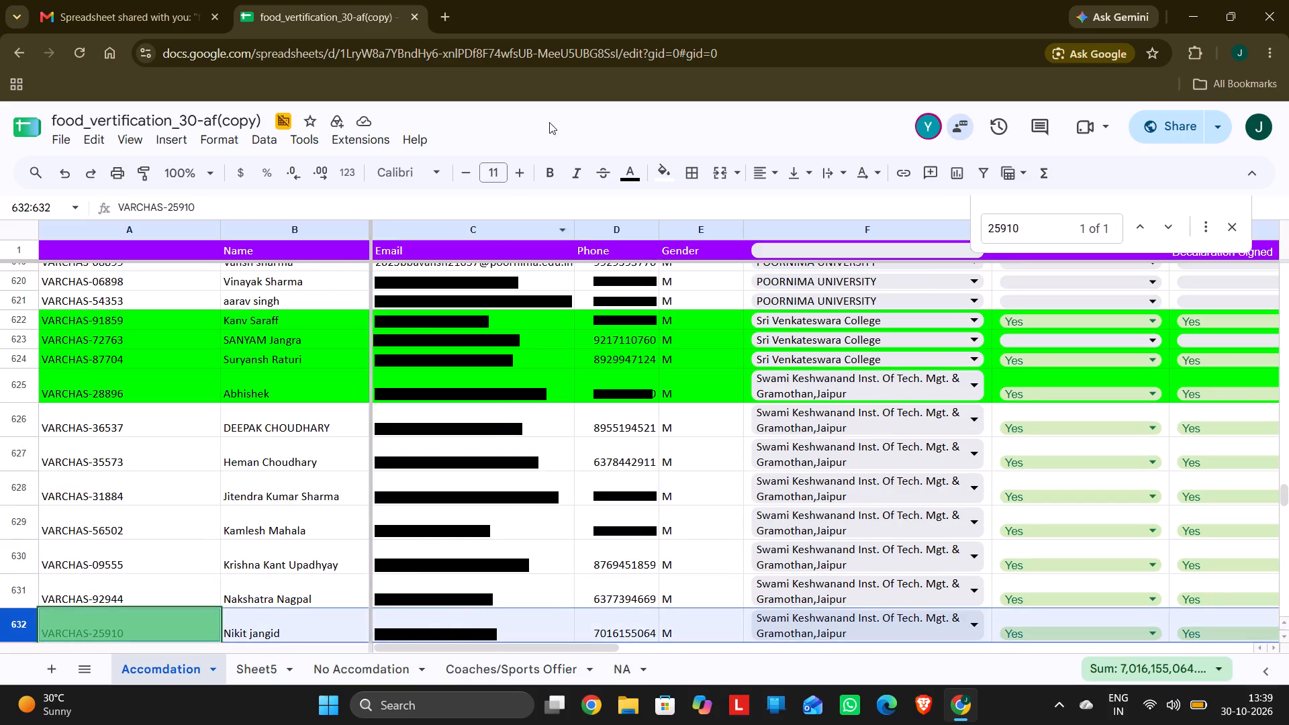
left_click_drag(665, 166, 739, 246)
left_click(739, 246)
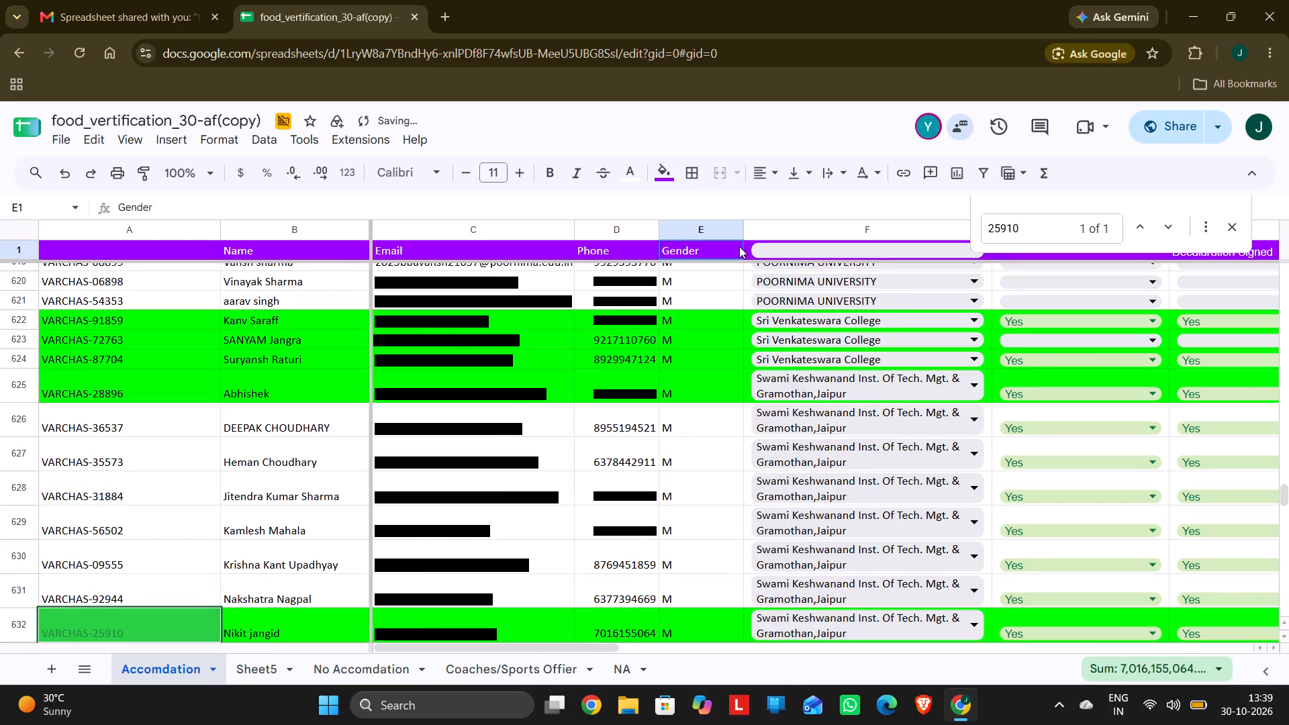
double_click(1042, 226)
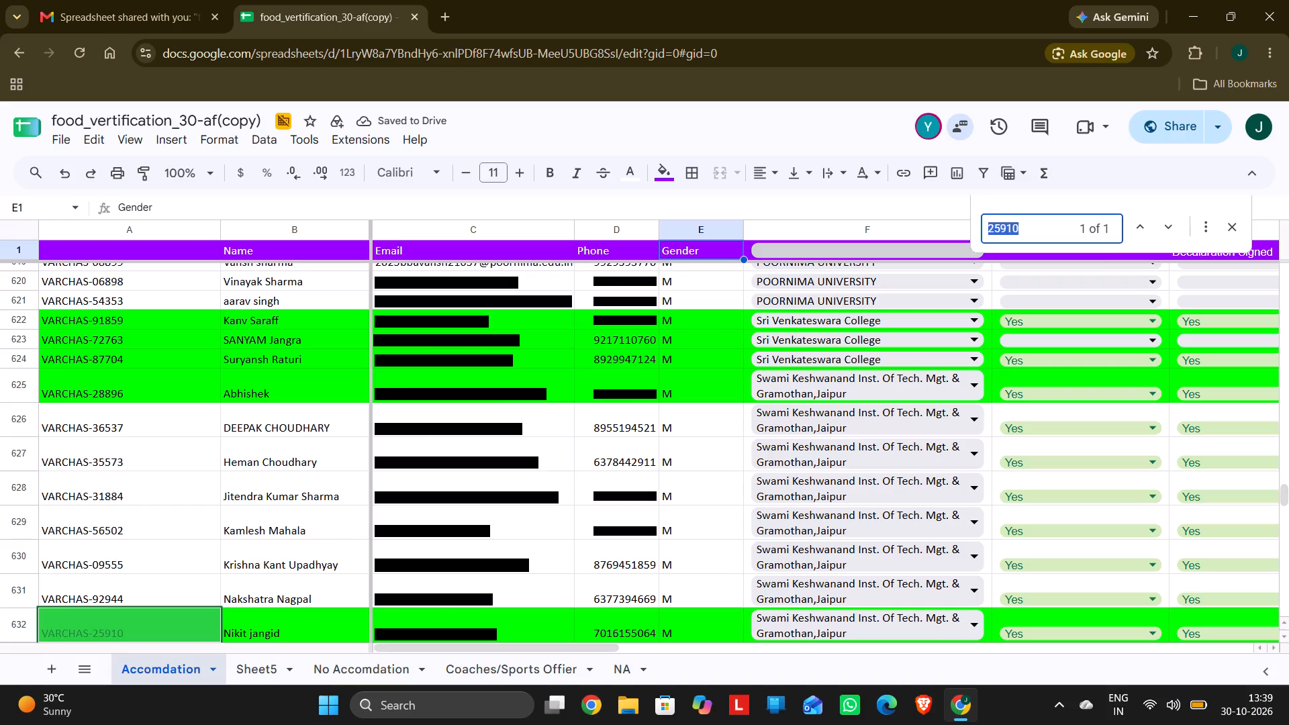
key("BackSpace")
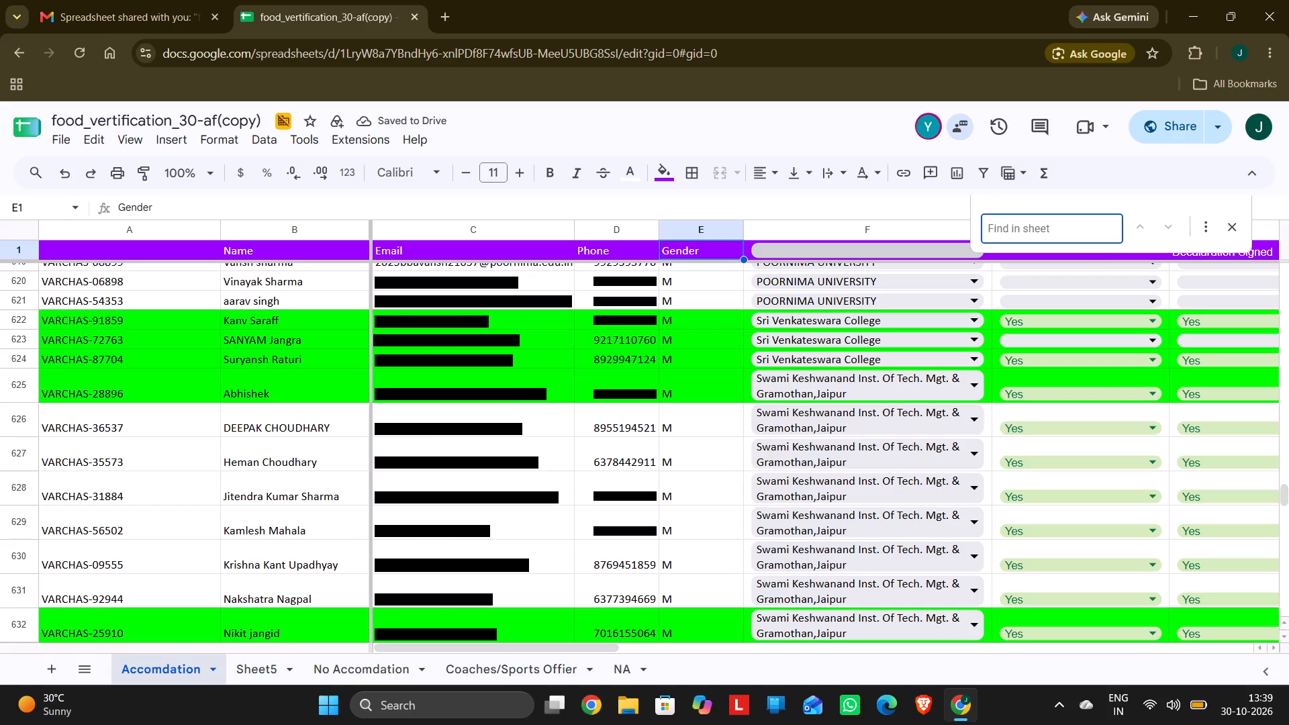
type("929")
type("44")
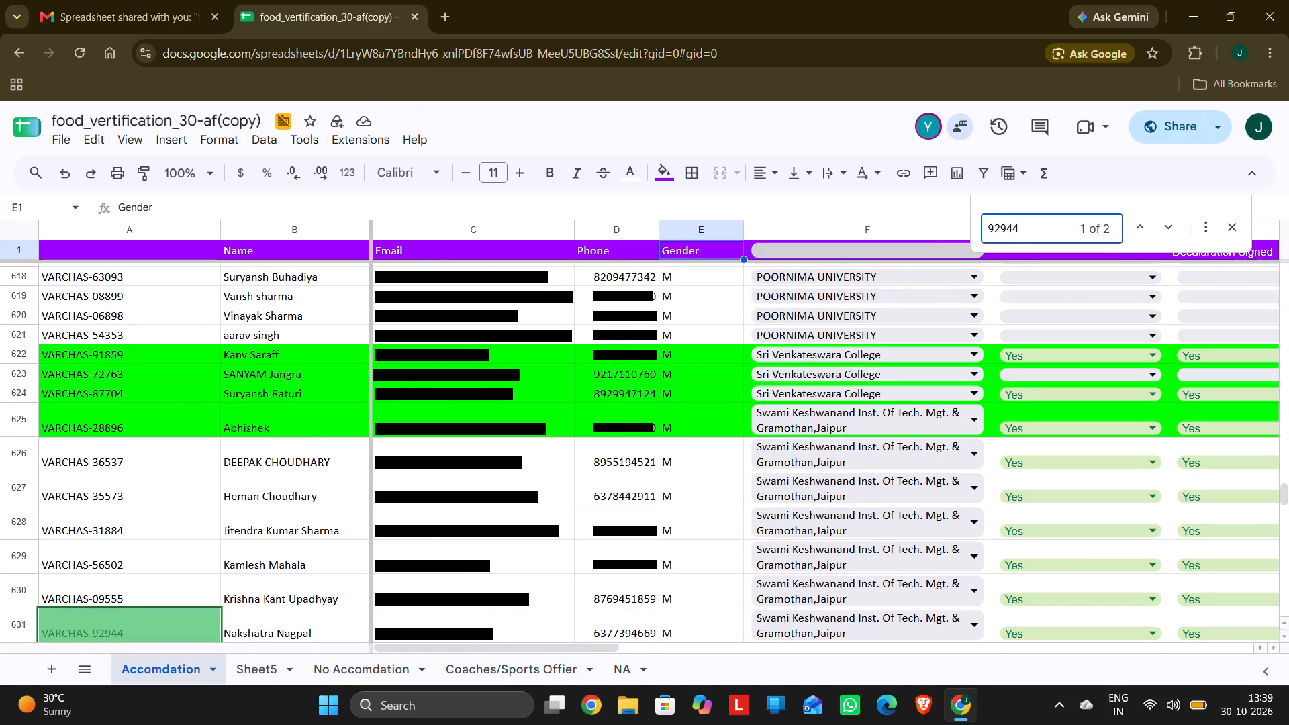
scroll(1015, 245, "left", 3)
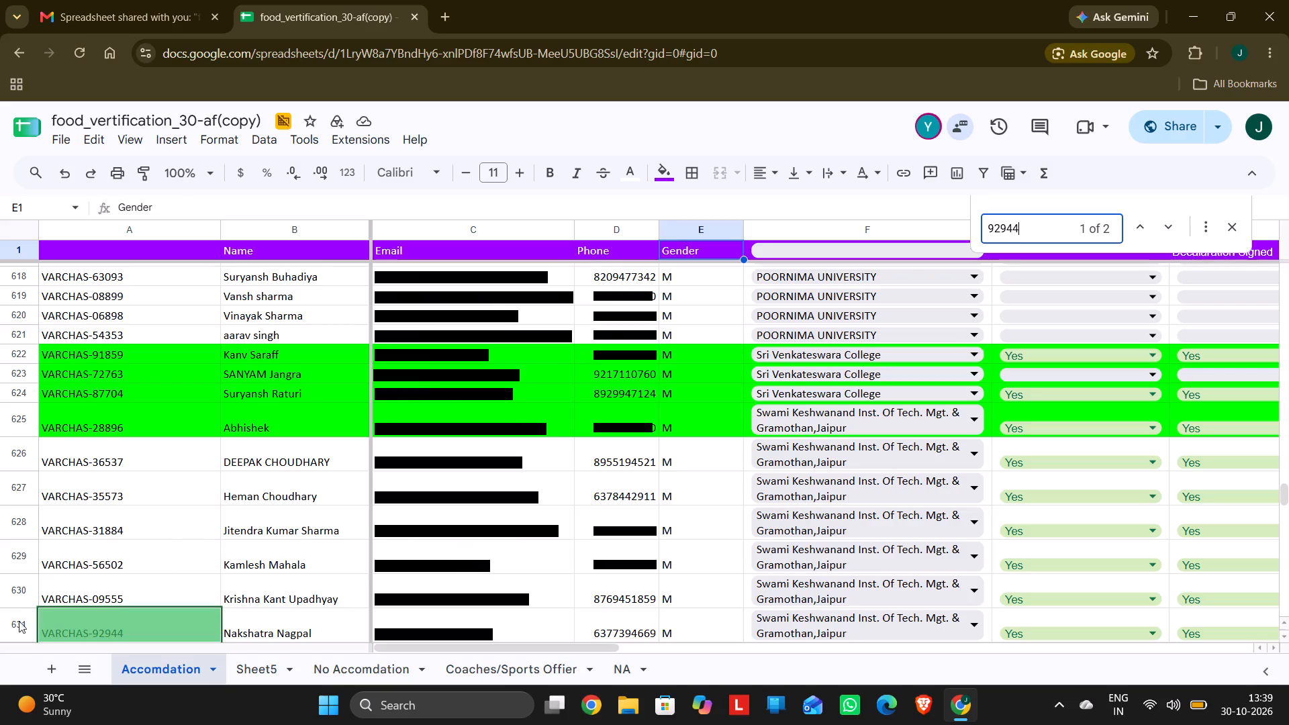
left_click(26, 616)
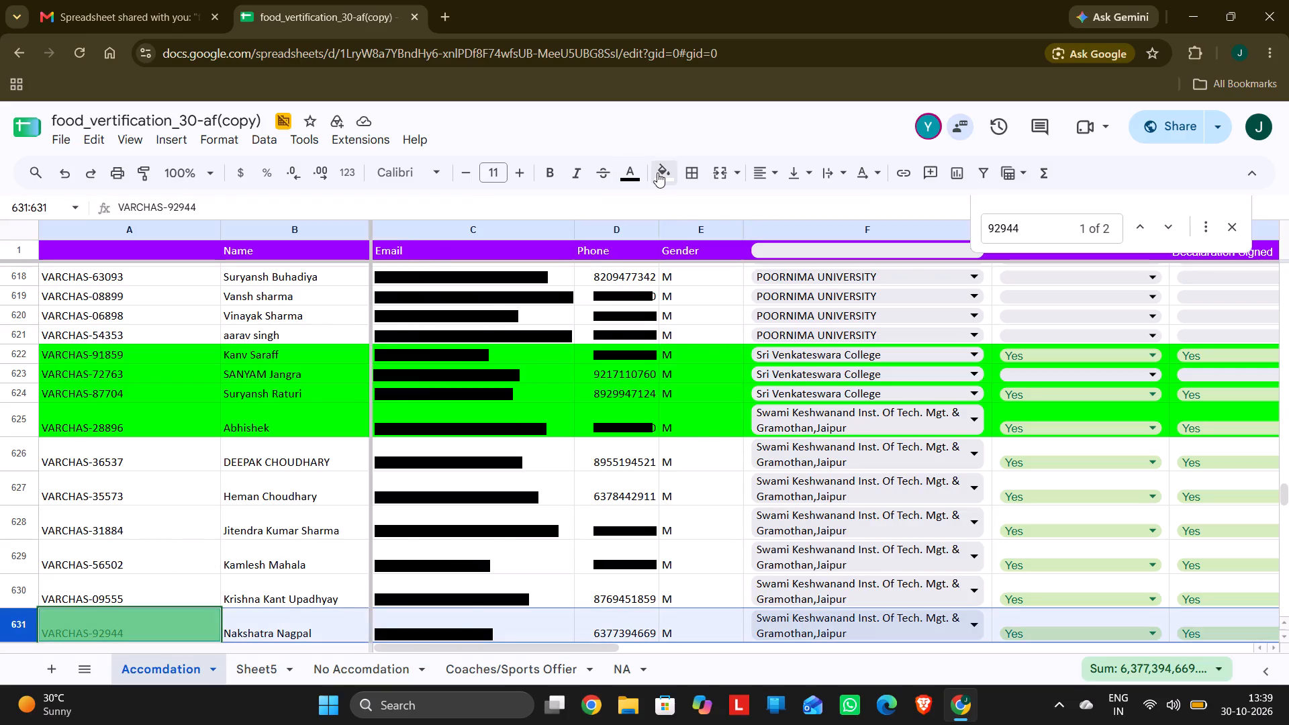
left_click(657, 173)
left_click(743, 246)
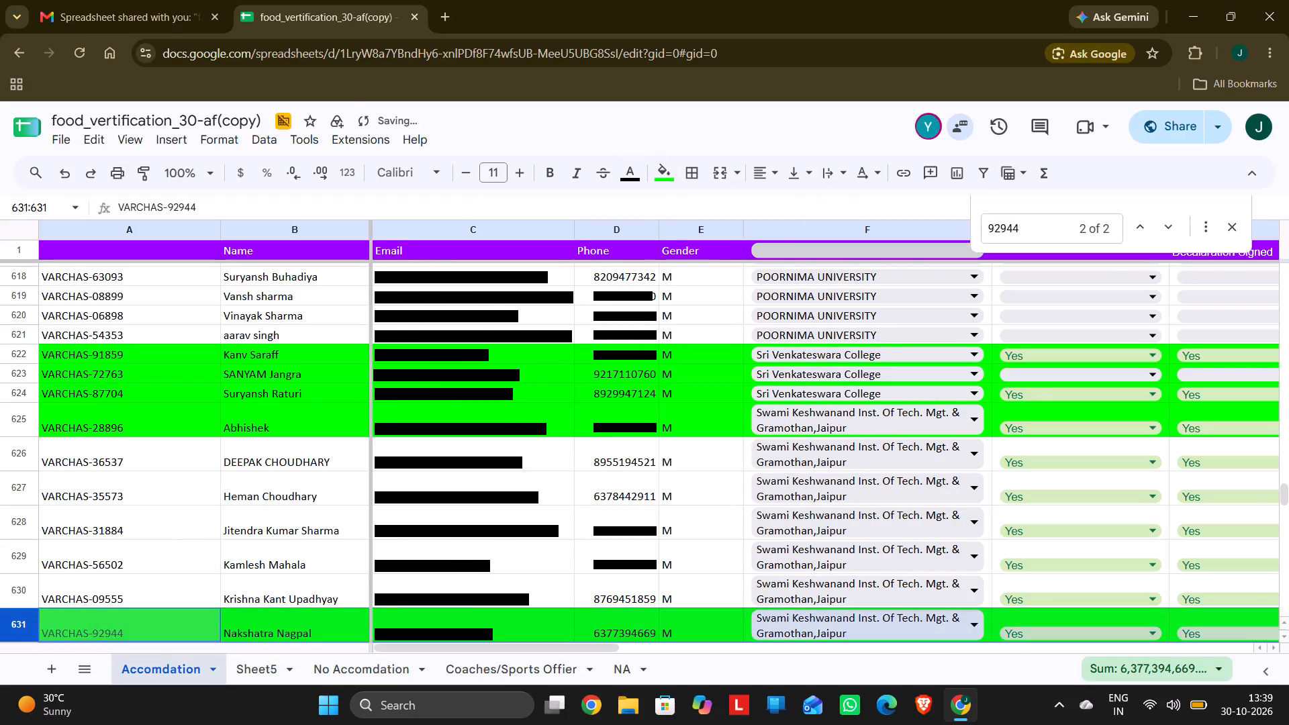
double_click(1038, 230)
key("BackSpace")
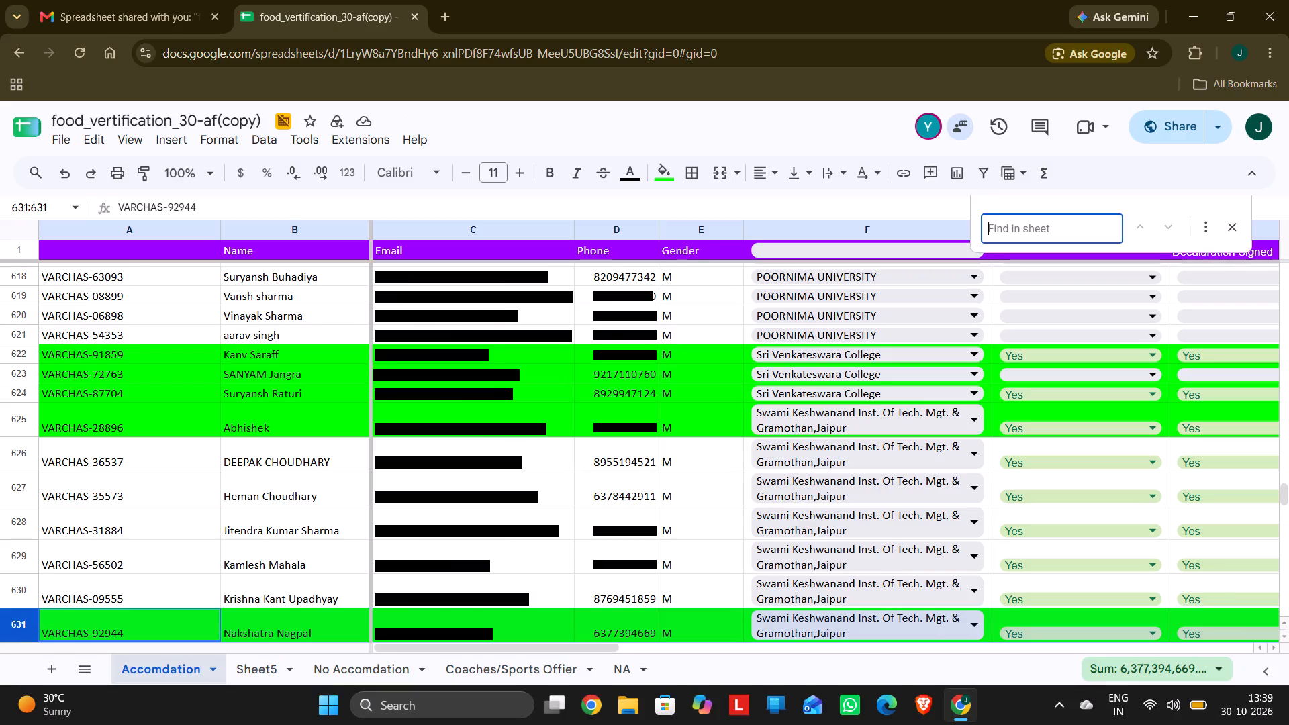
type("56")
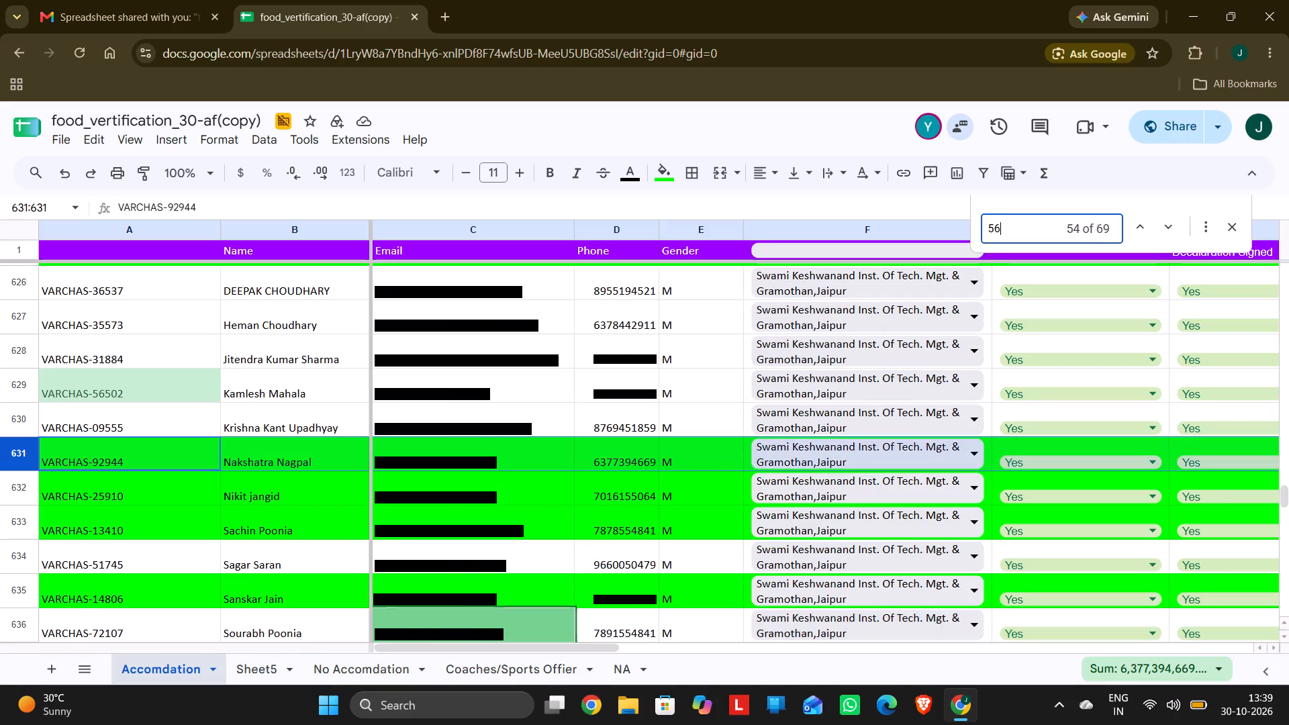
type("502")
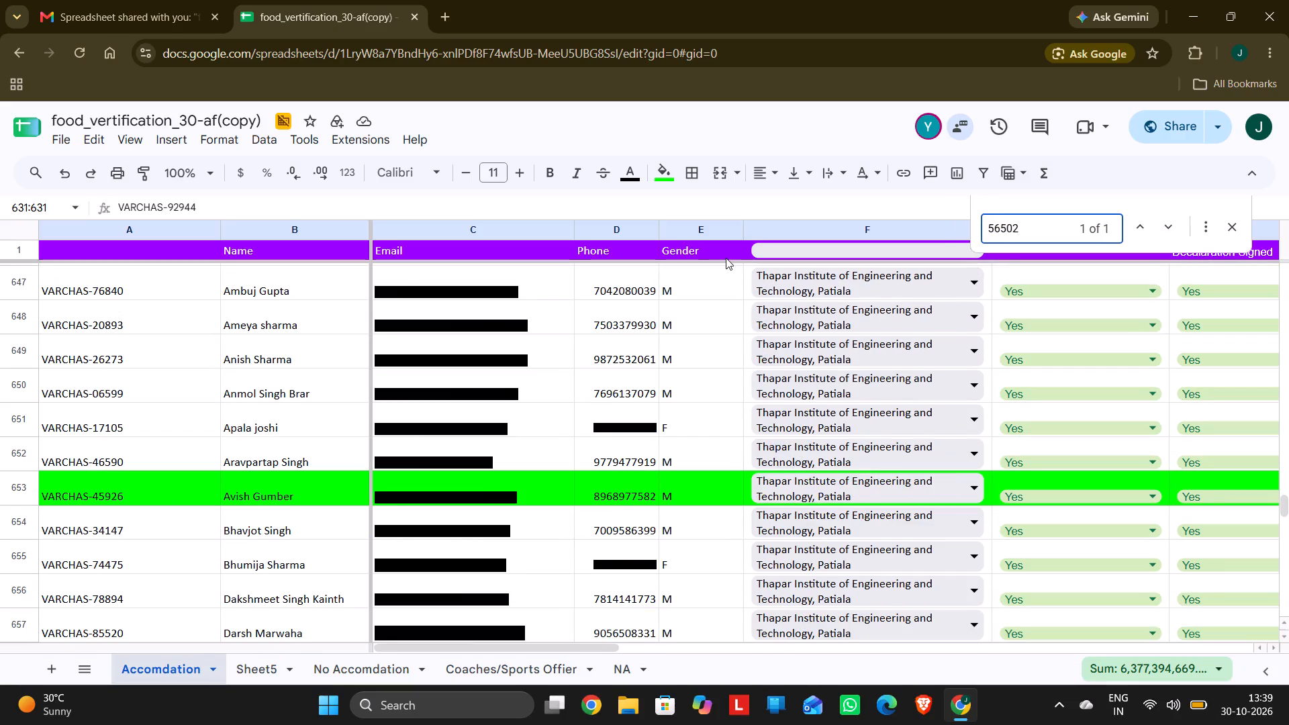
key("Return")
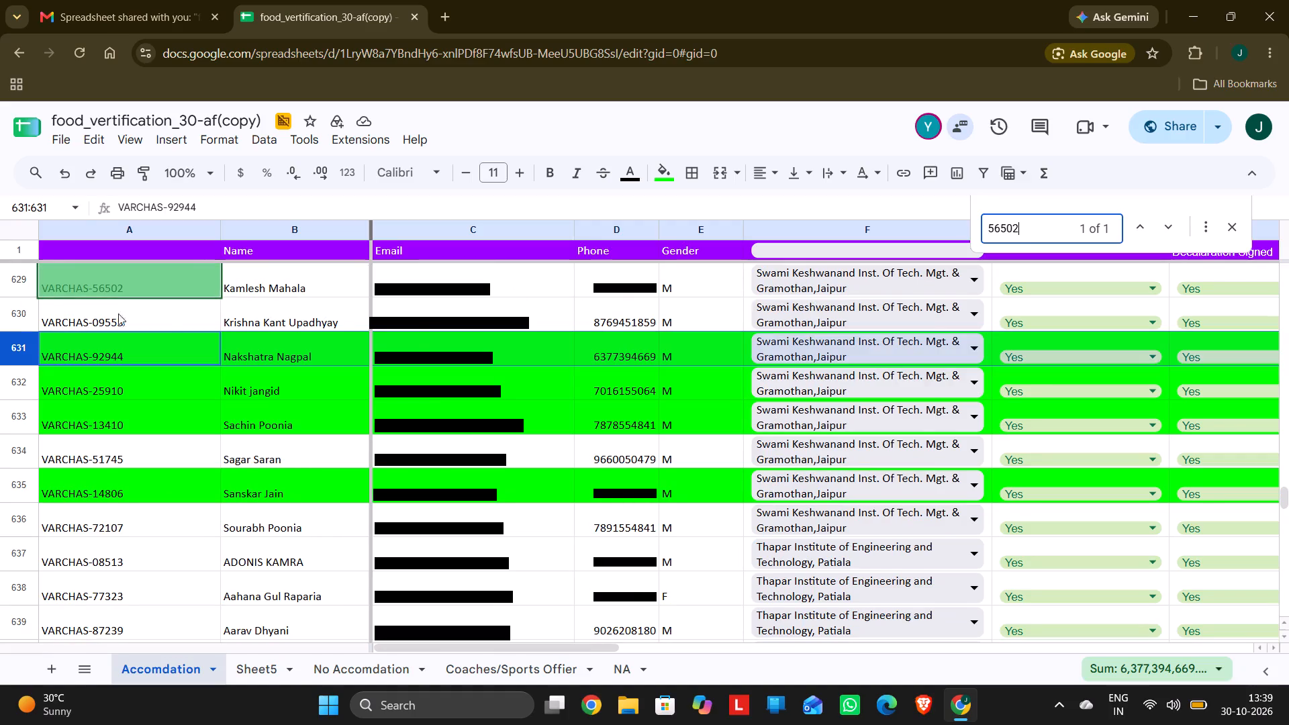
left_click(25, 283)
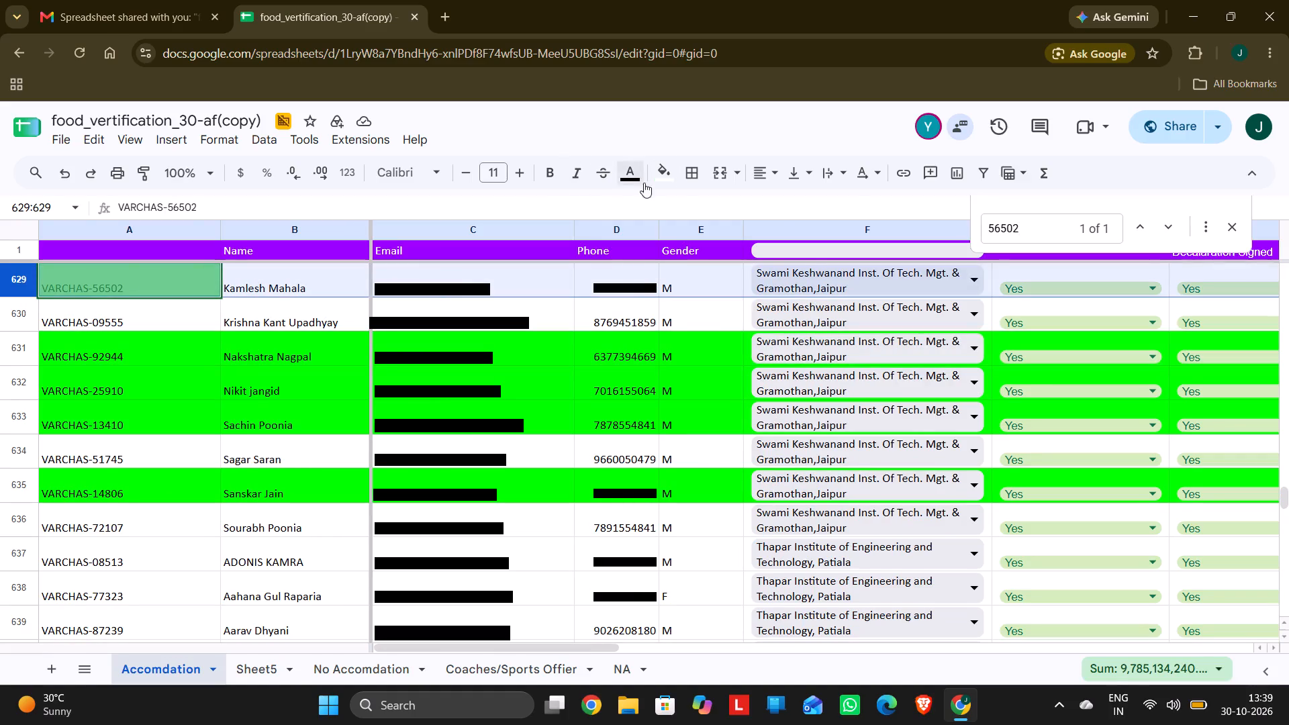
left_click(675, 180)
left_click(747, 248)
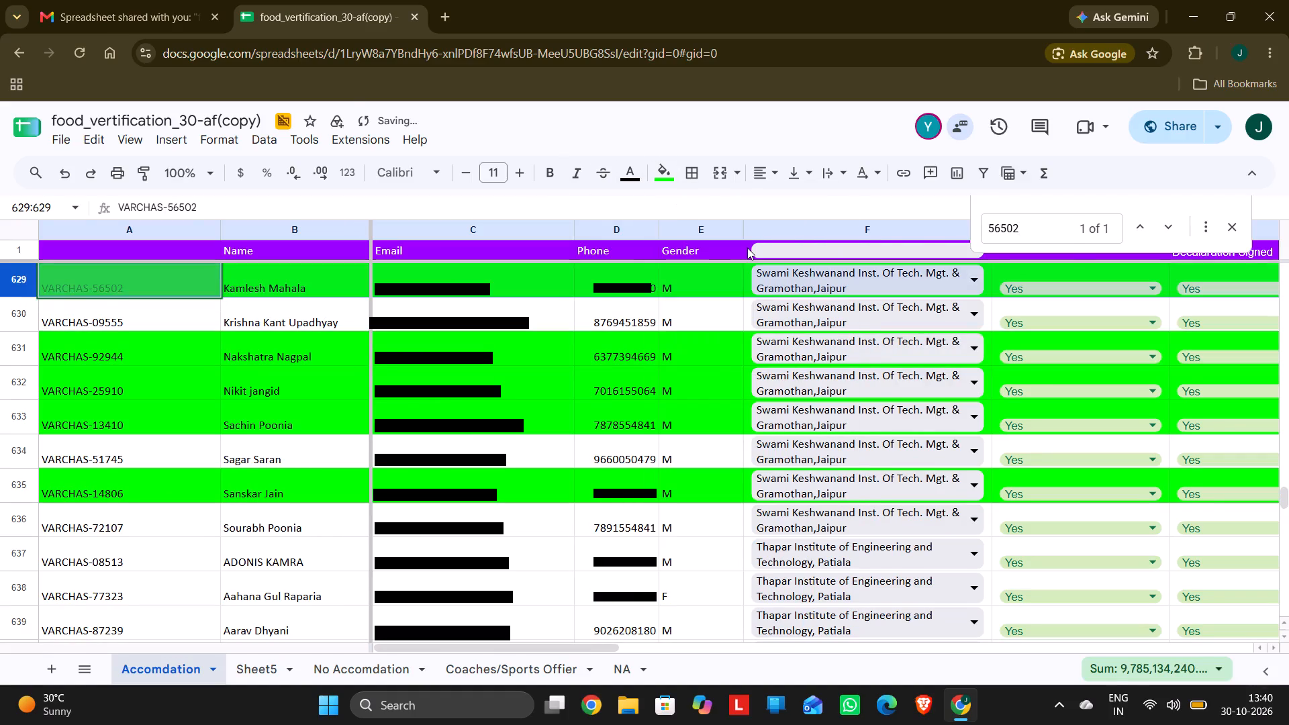
double_click(1022, 222)
key("BackSpace")
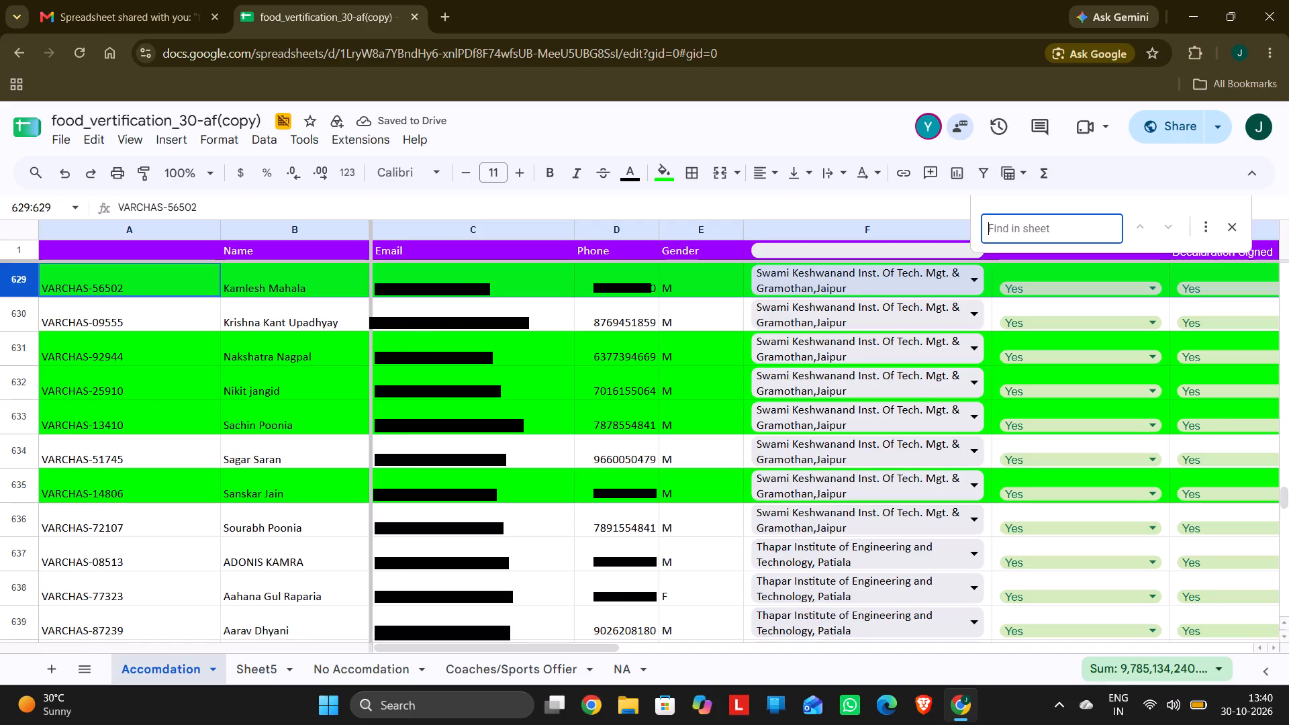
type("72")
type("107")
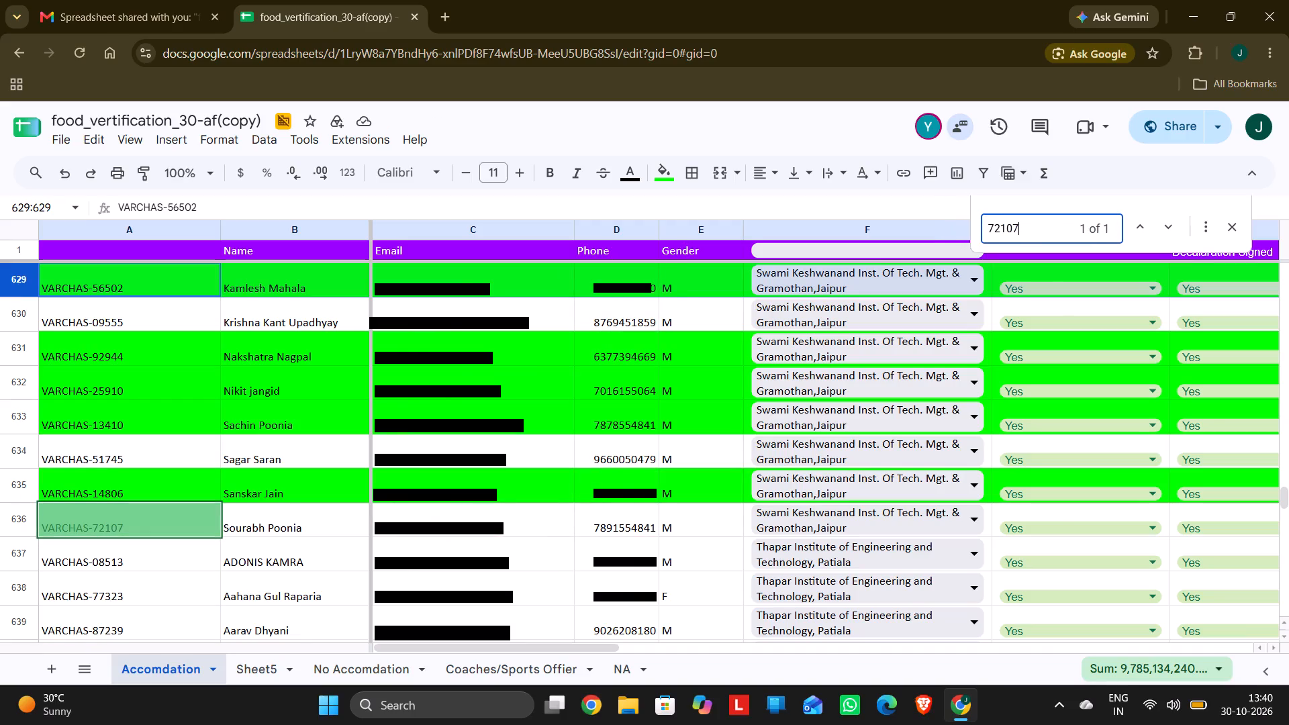
left_click(27, 518)
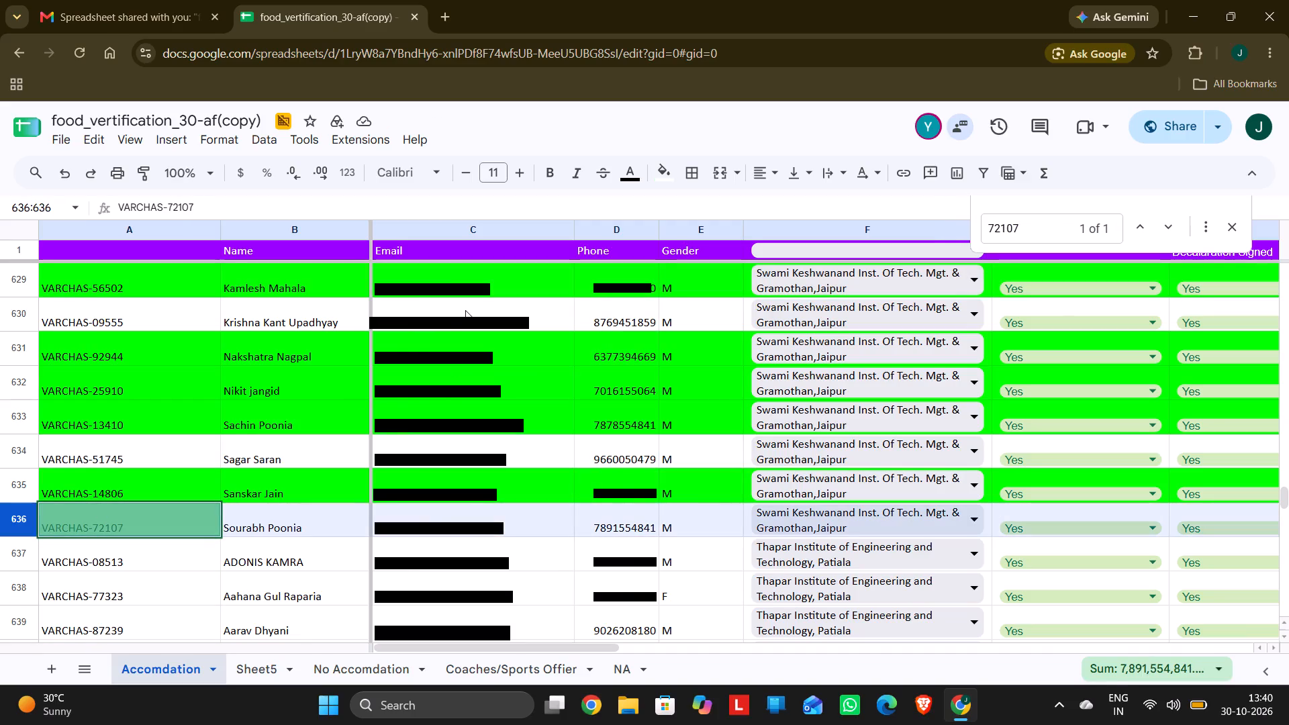
left_click_drag(660, 175, 742, 246)
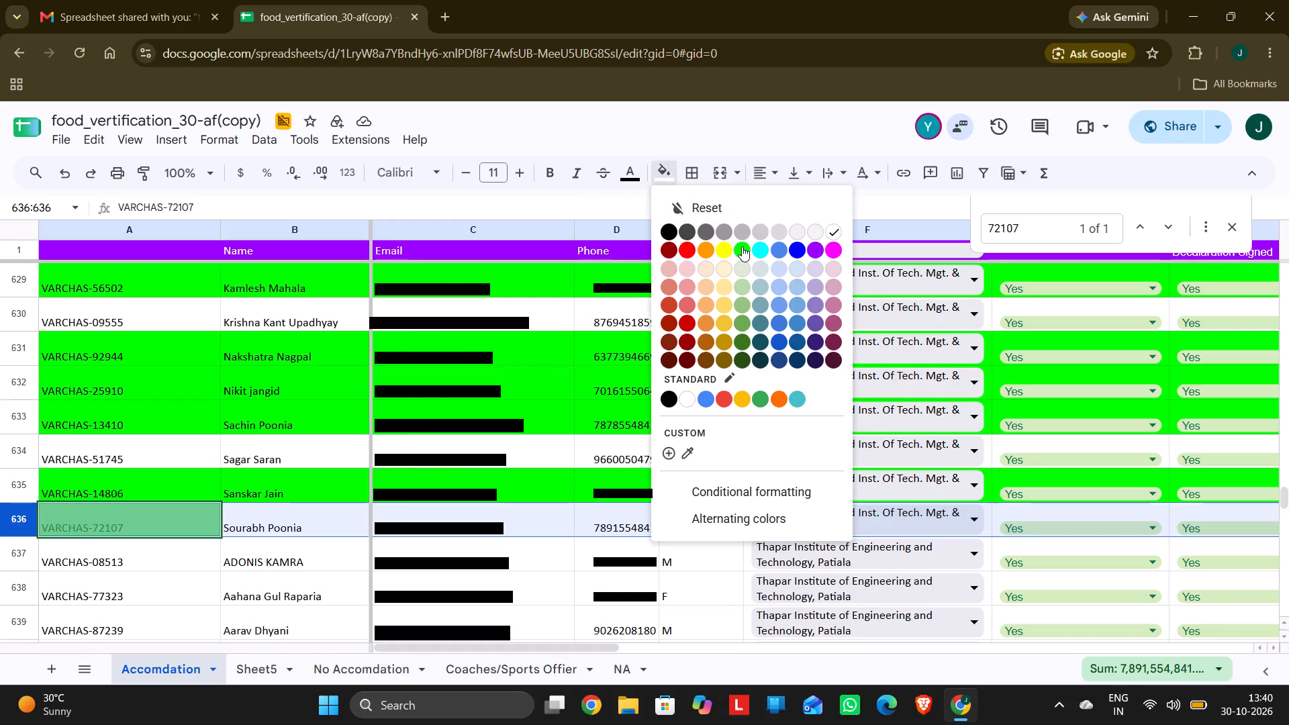
left_click_drag(742, 246, 743, 246)
left_click(743, 246)
double_click(1012, 220)
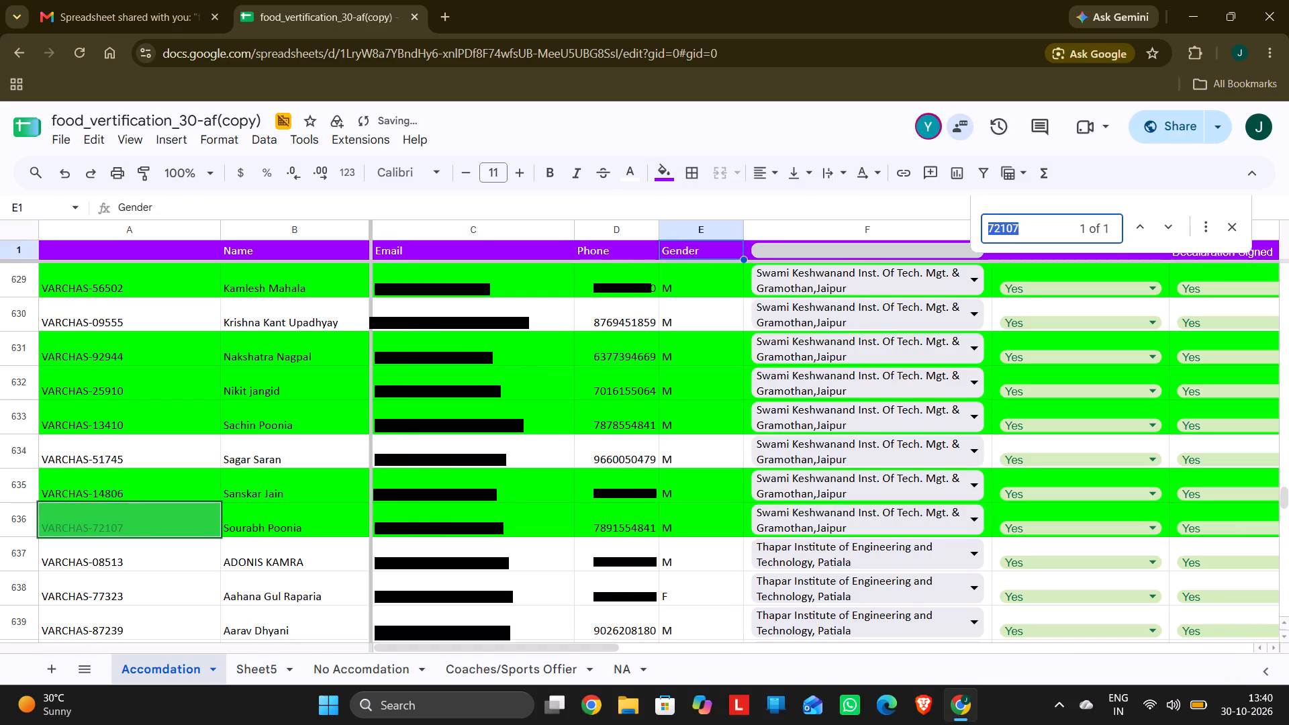
key("BackSpace")
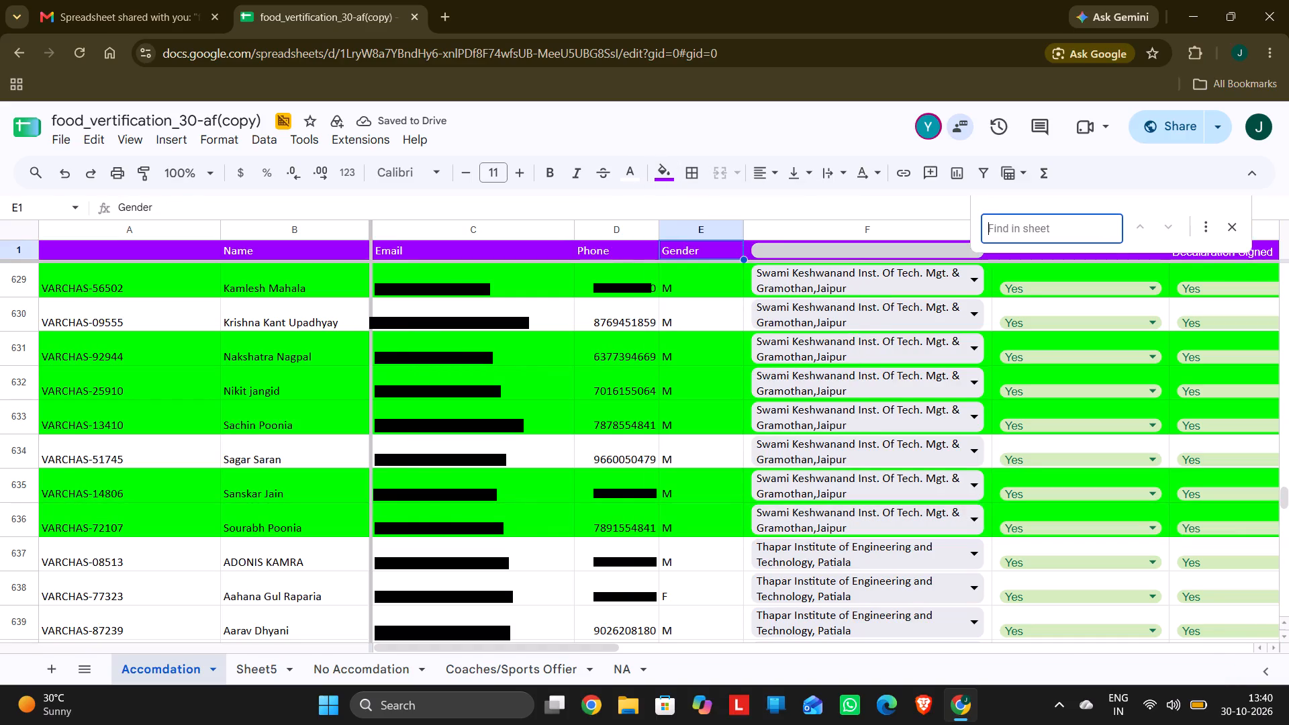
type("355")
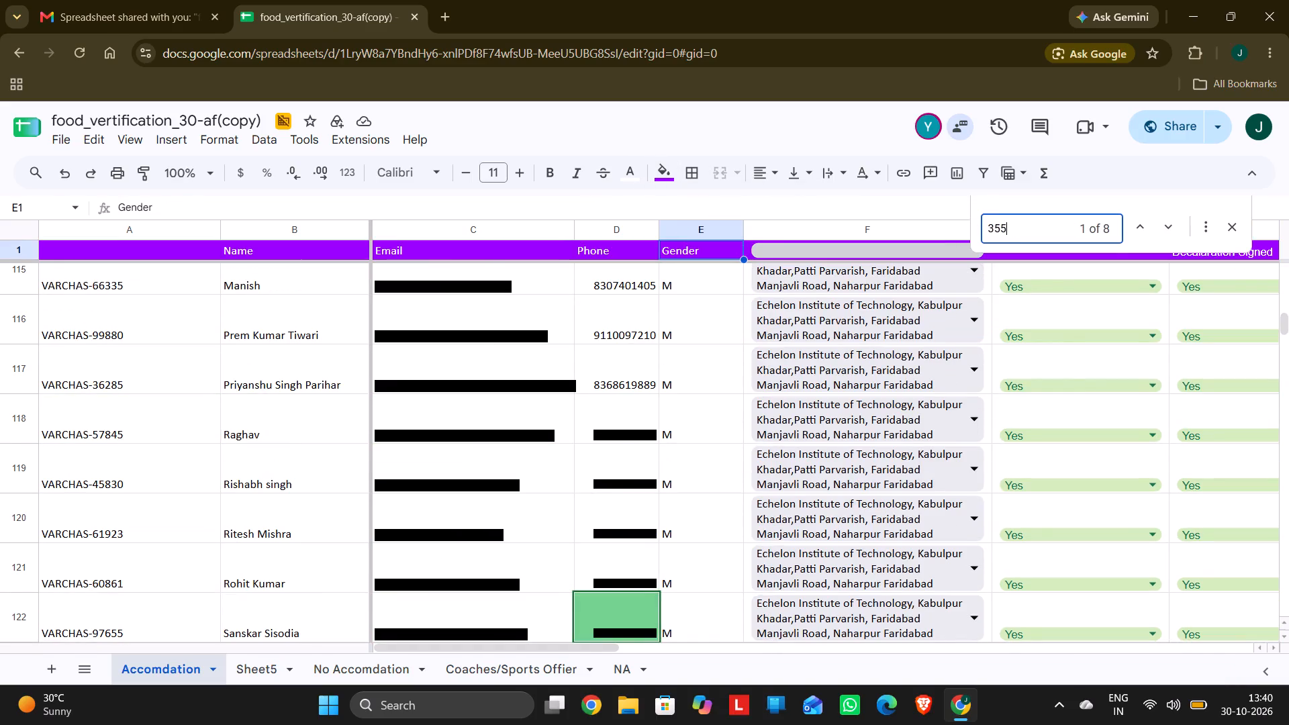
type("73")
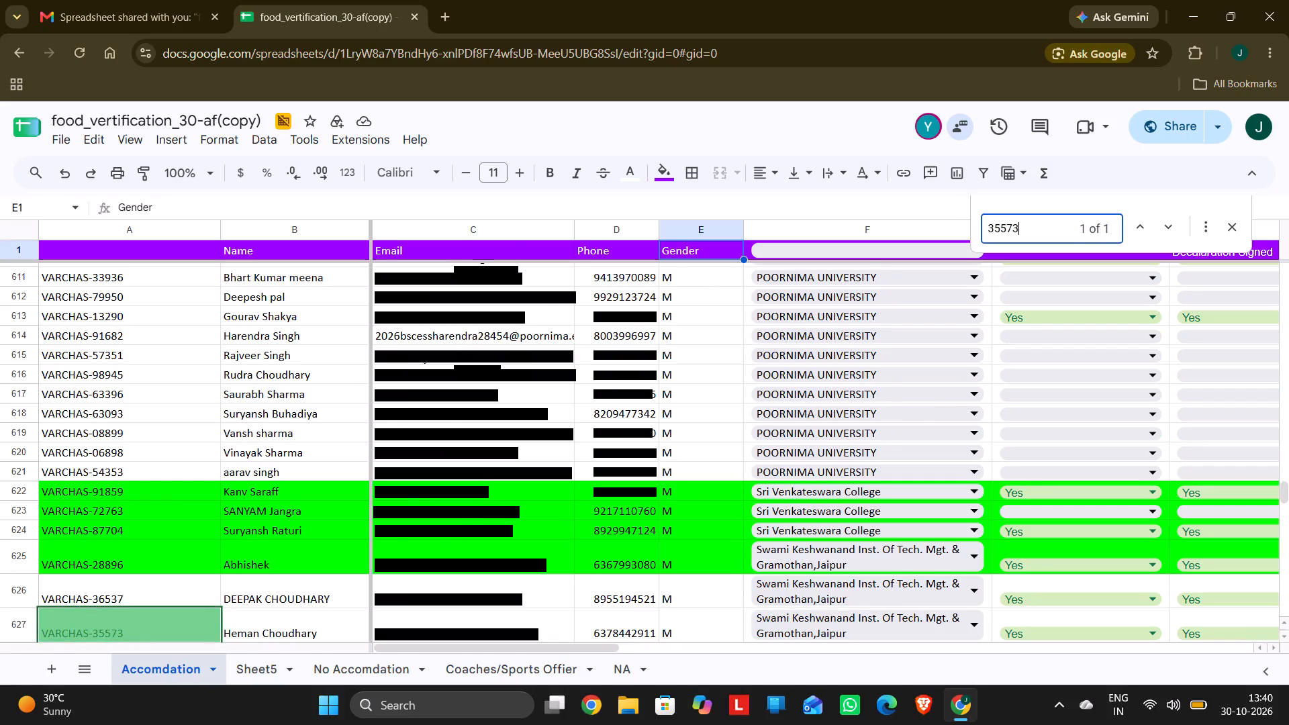
double_click(26, 627)
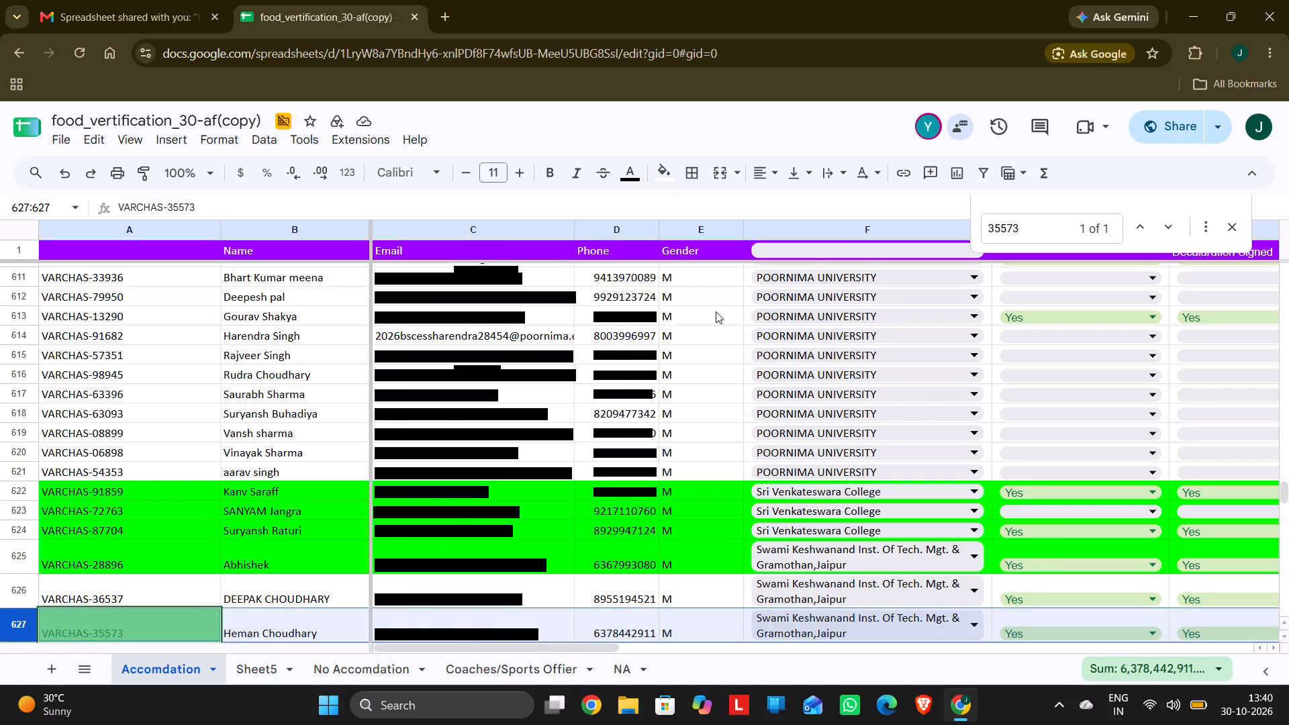
left_click_drag(662, 173, 738, 252)
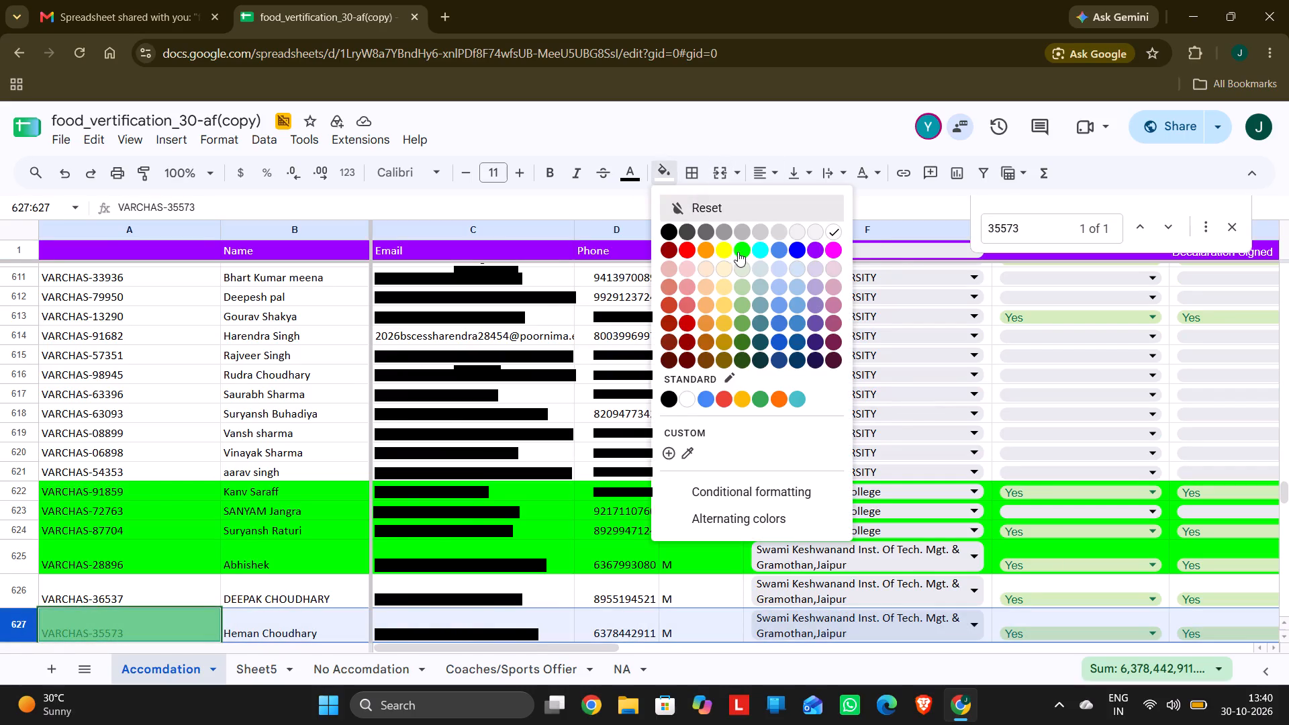
left_click_drag(738, 252, 741, 249)
left_click(741, 249)
double_click(1006, 224)
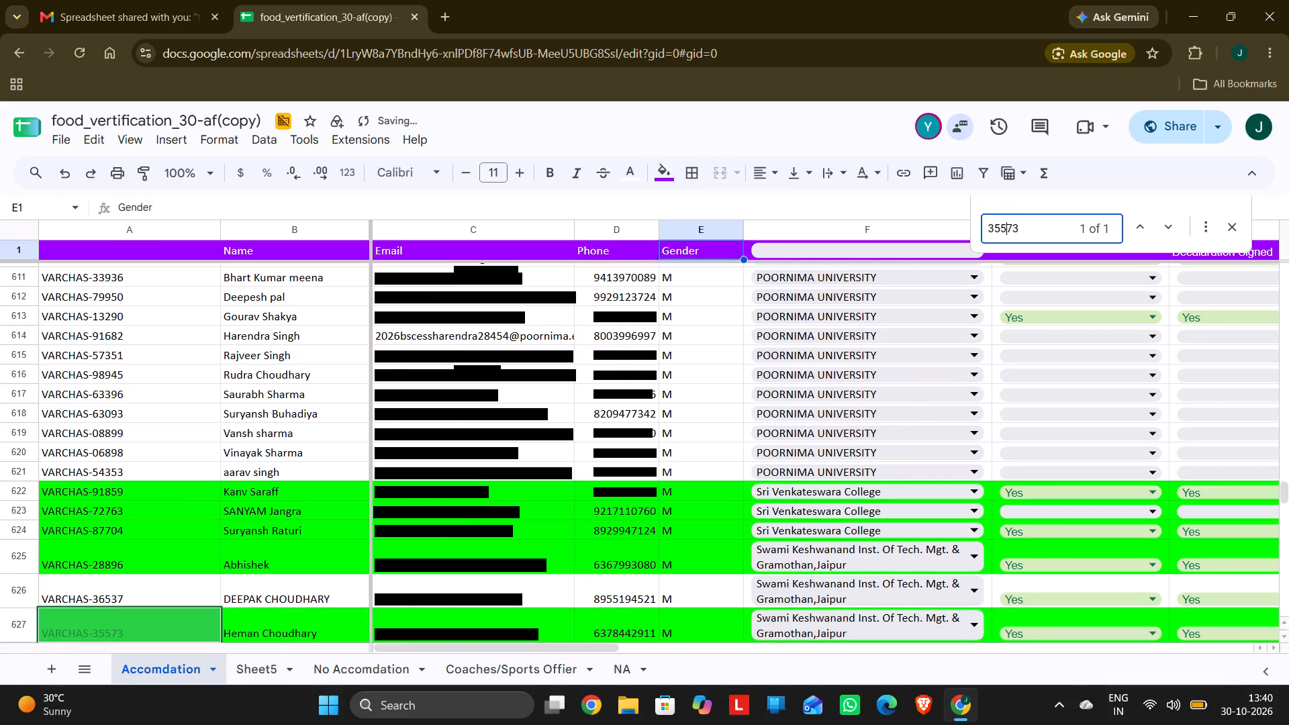
key("BackSpace")
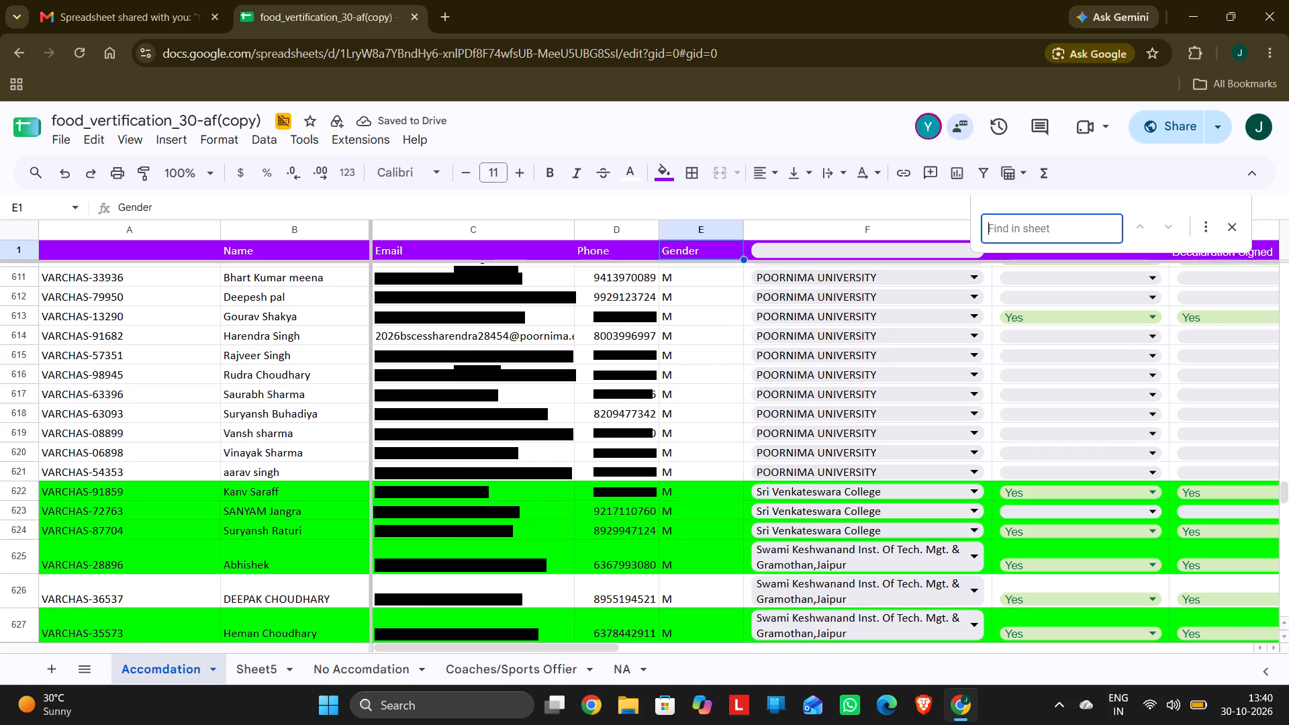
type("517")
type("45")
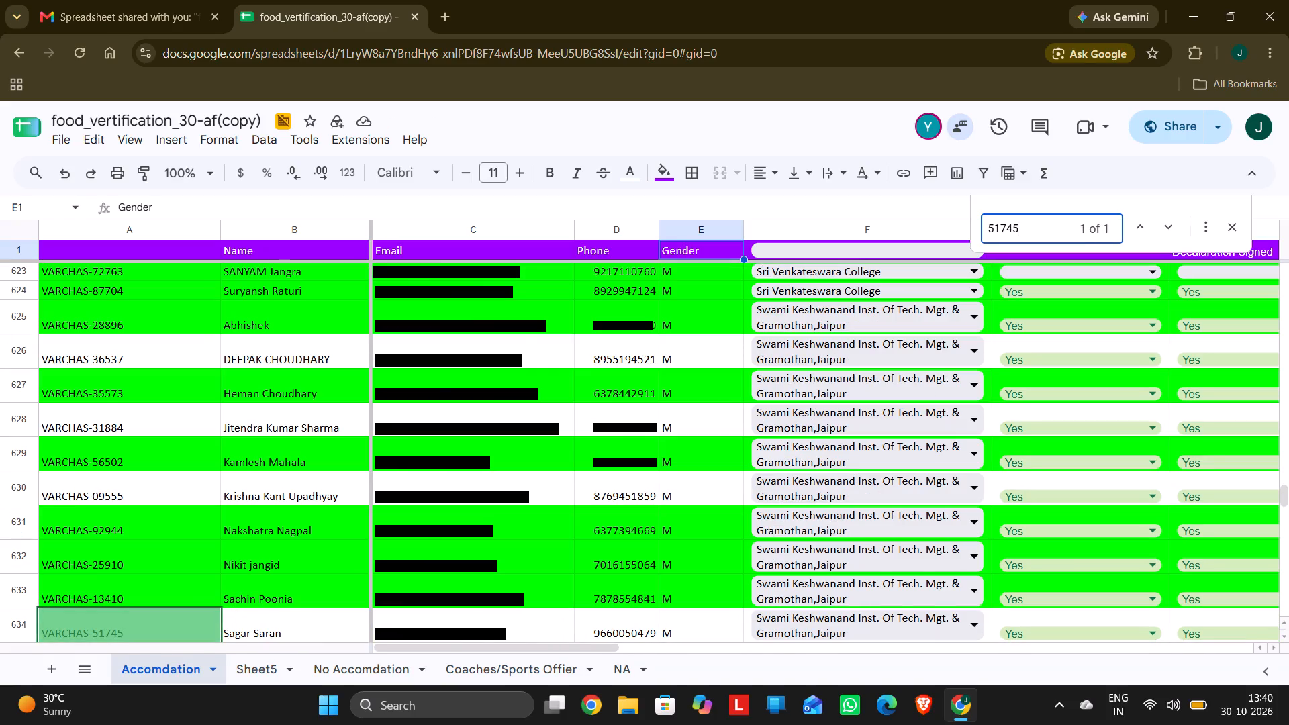
left_click(24, 618)
left_click(662, 177)
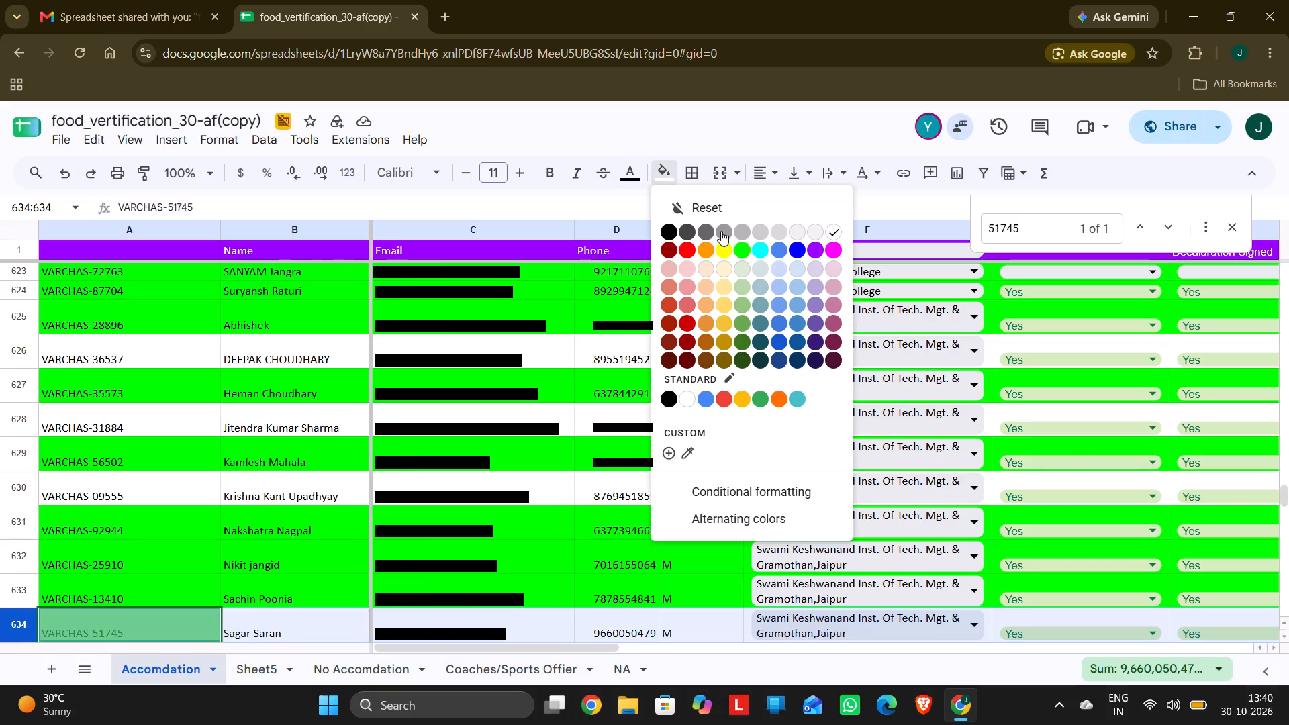
left_click(748, 250)
double_click(1039, 221)
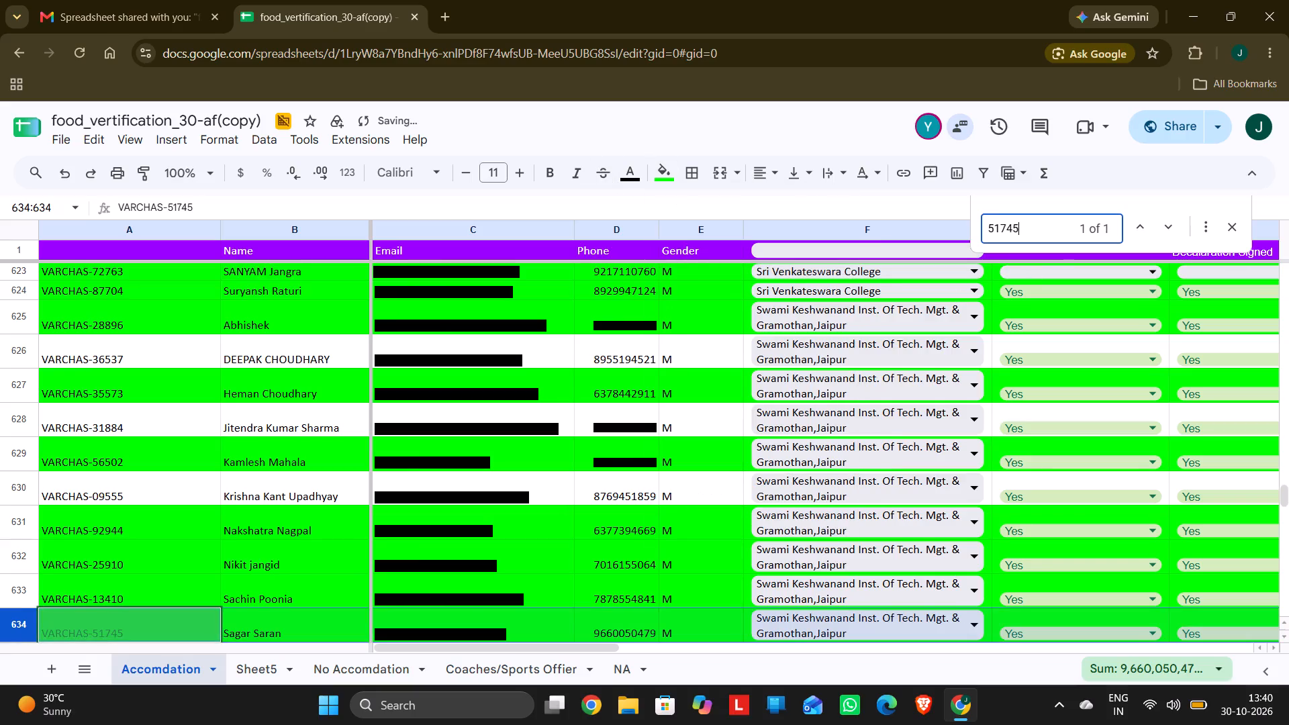
key("BackSpace")
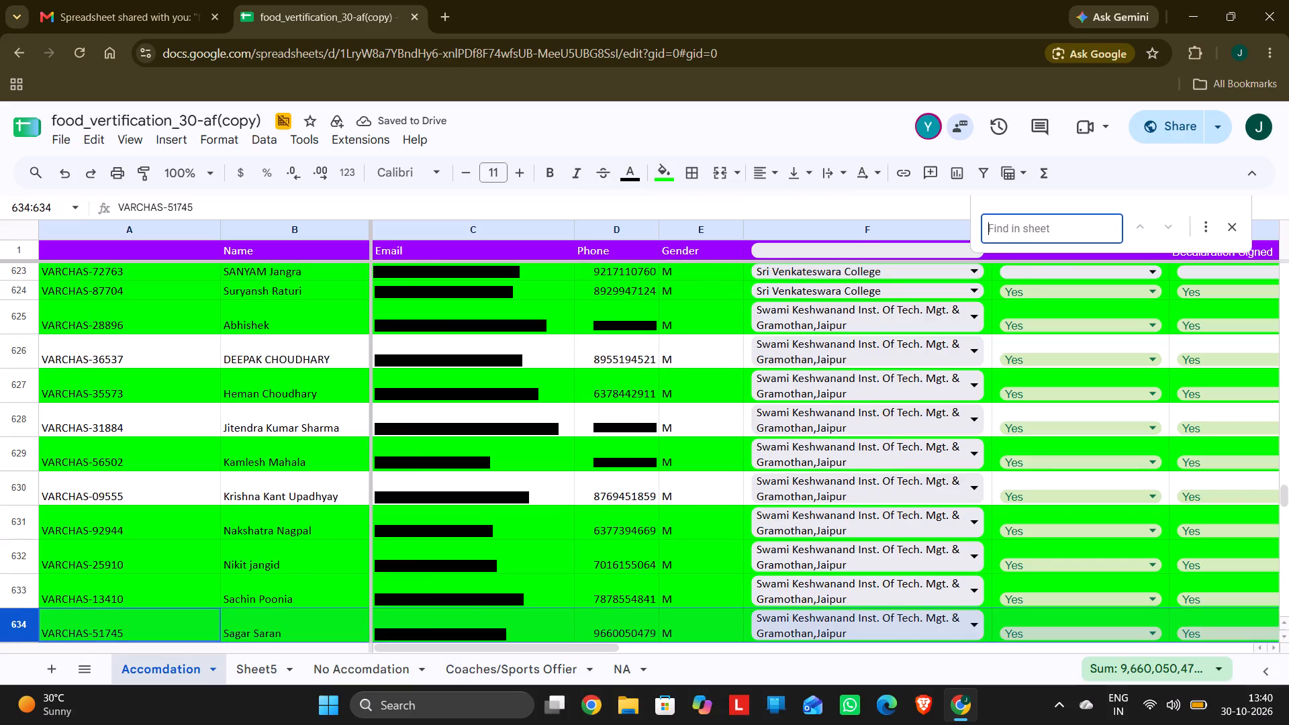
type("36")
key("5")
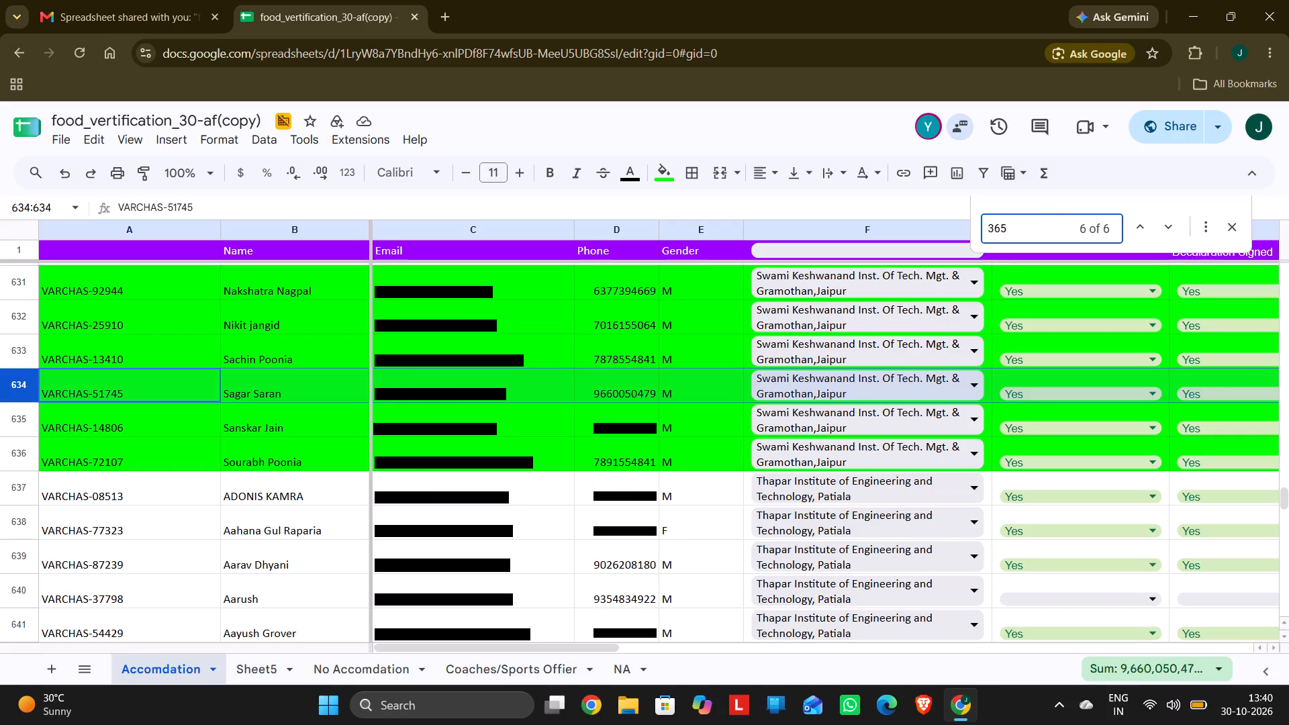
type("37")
scroll(1047, 197, "up", 1)
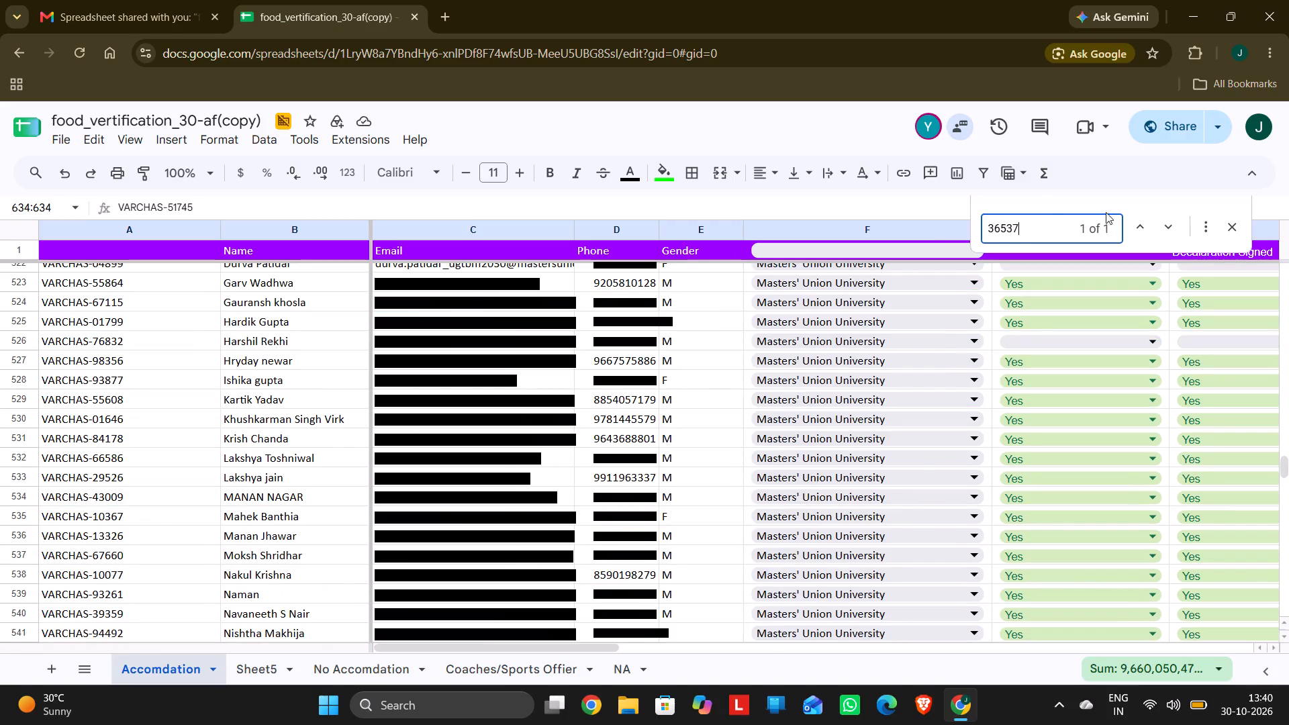
key("Return")
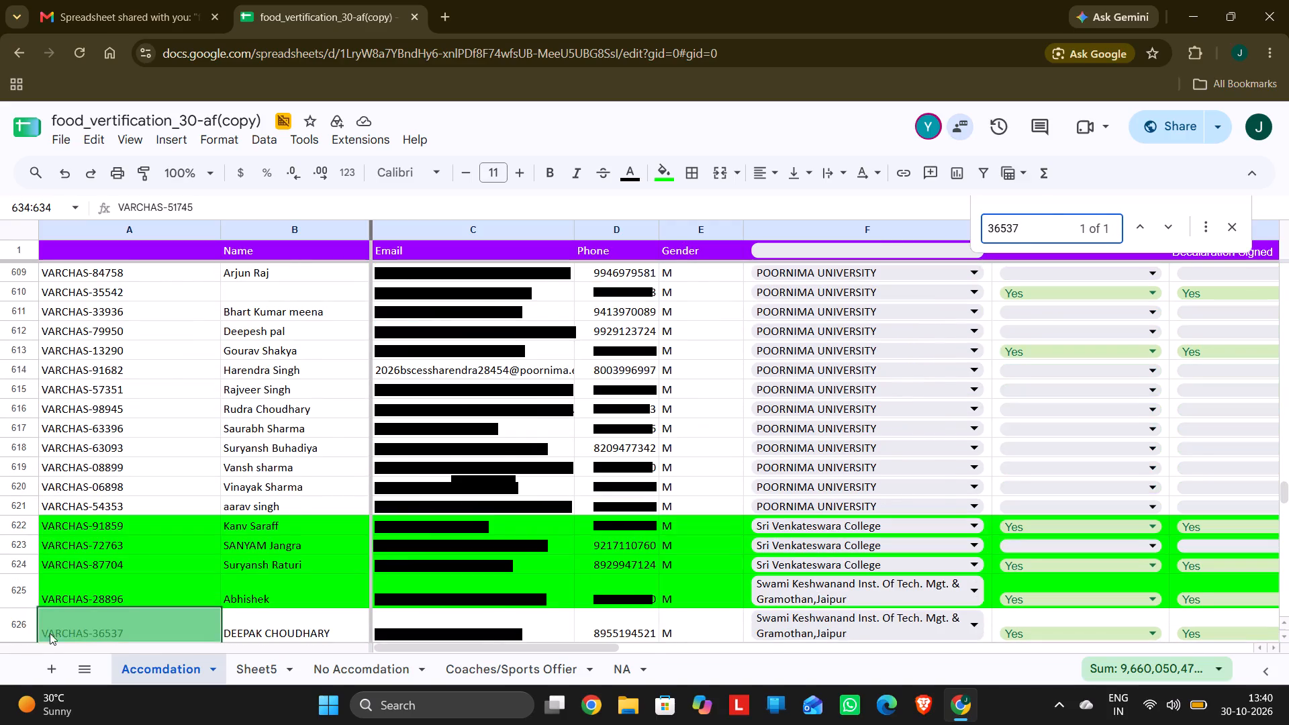
left_click(27, 620)
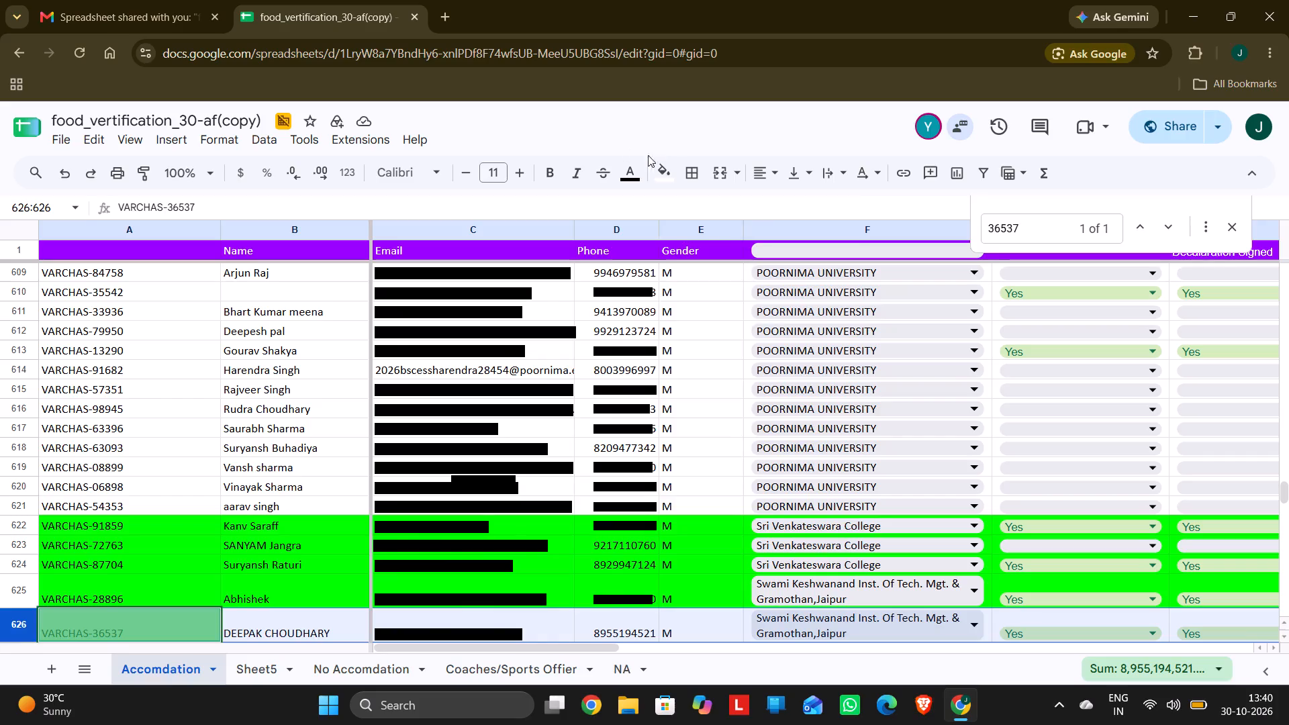
left_click(665, 160)
left_click(741, 248)
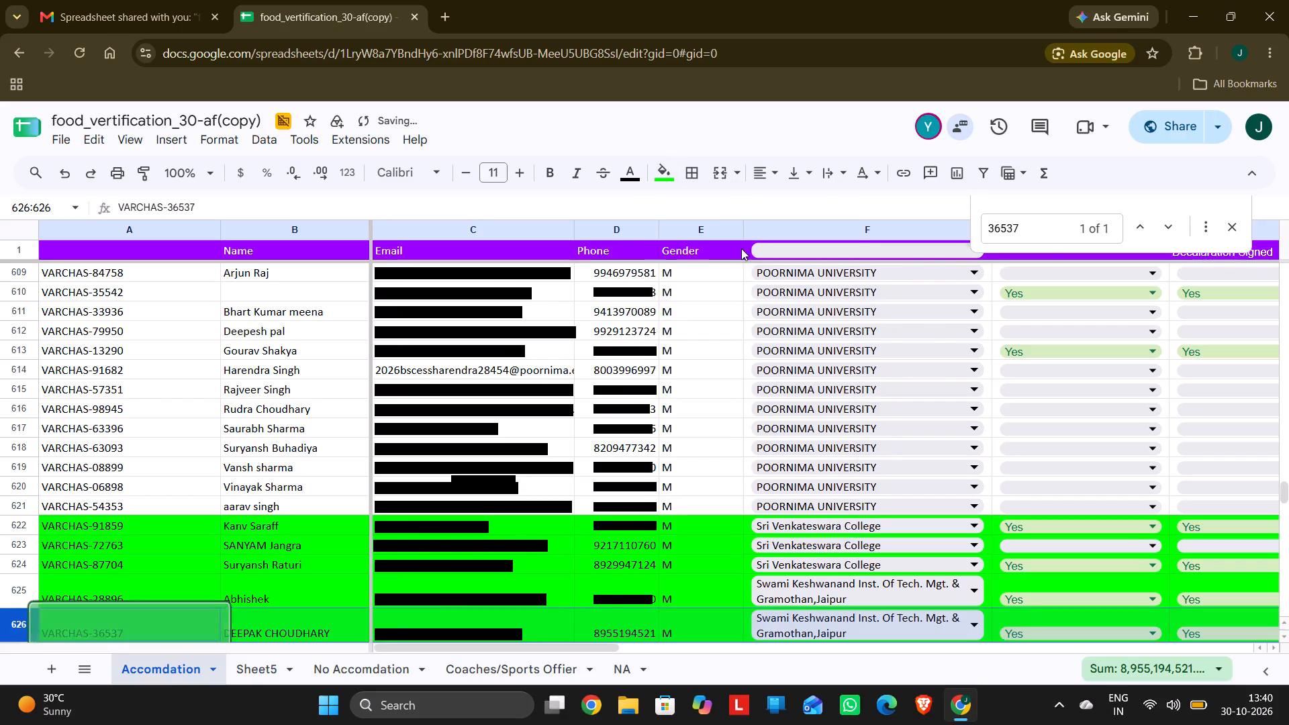
double_click(1033, 224)
key("BackSpace")
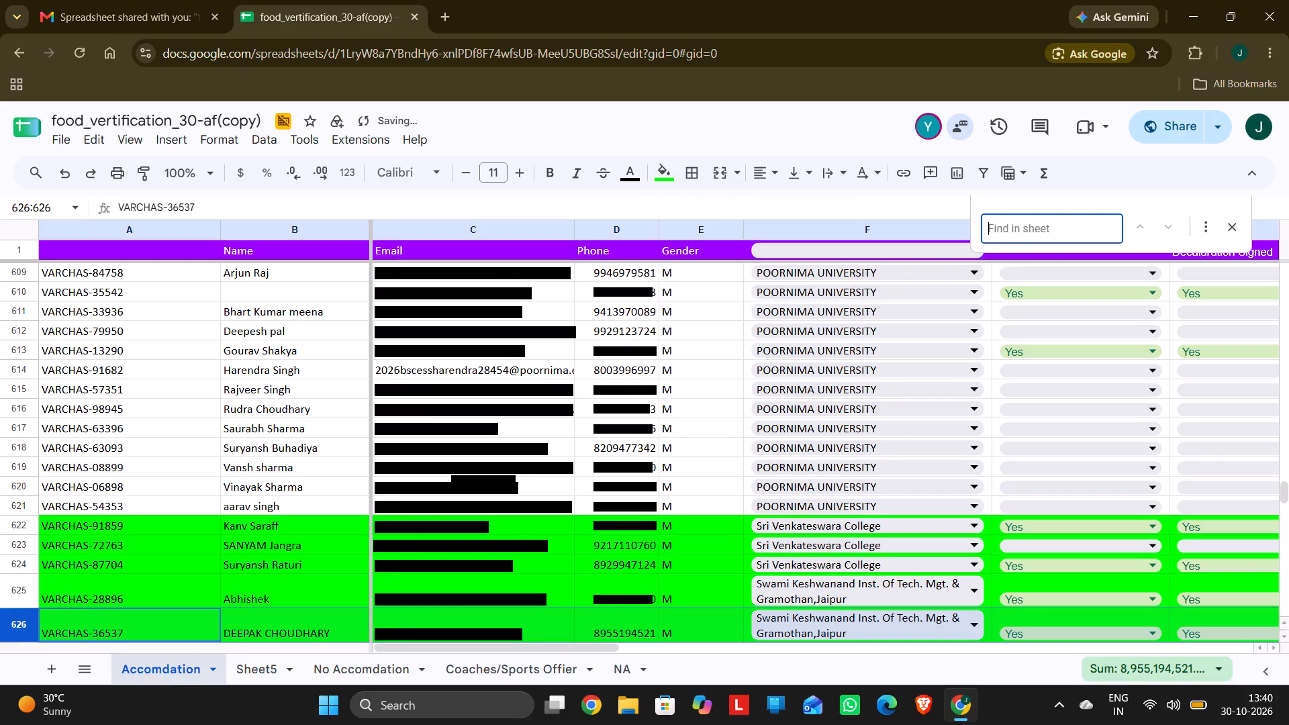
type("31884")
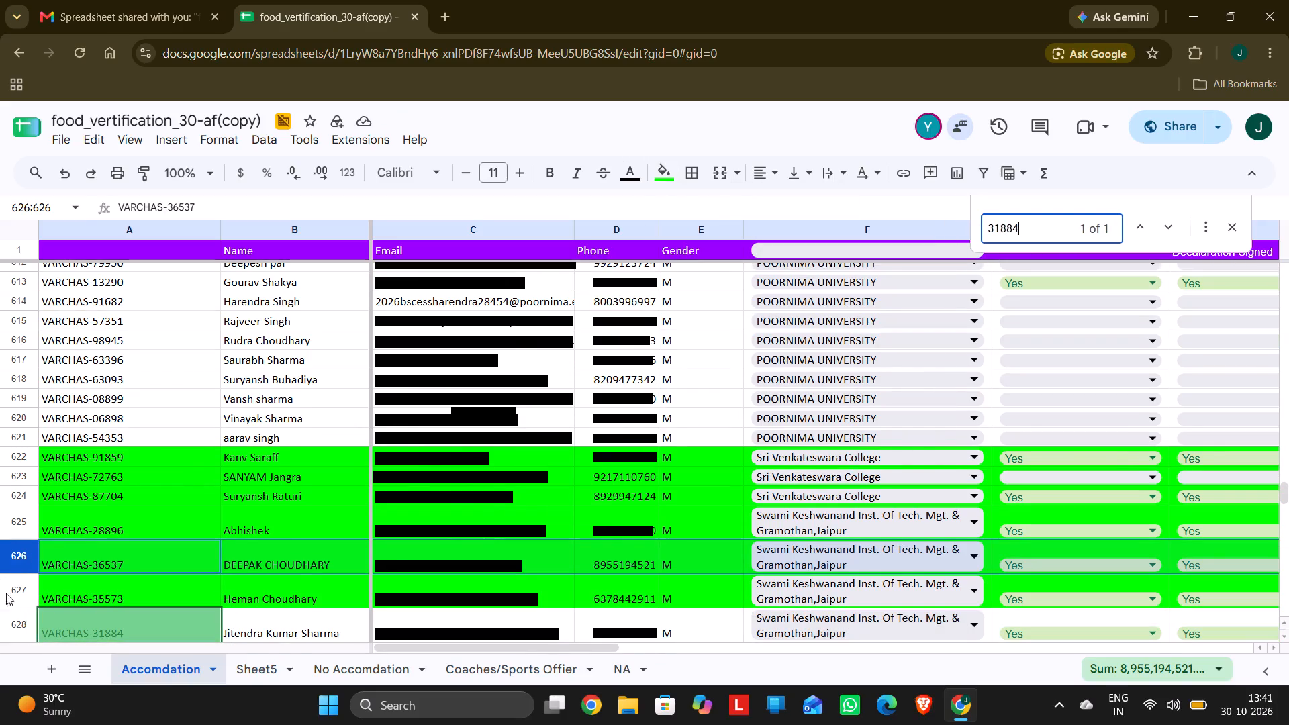
left_click(10, 615)
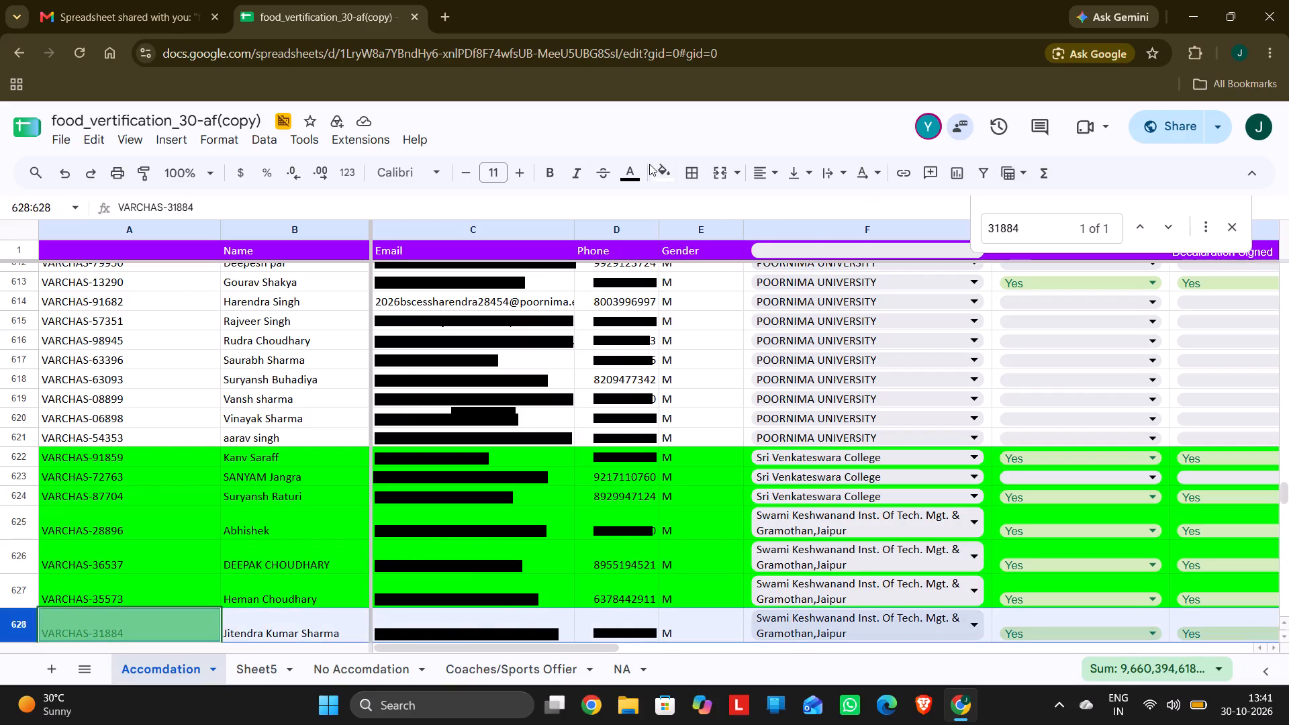
left_click(658, 166)
left_click(741, 250)
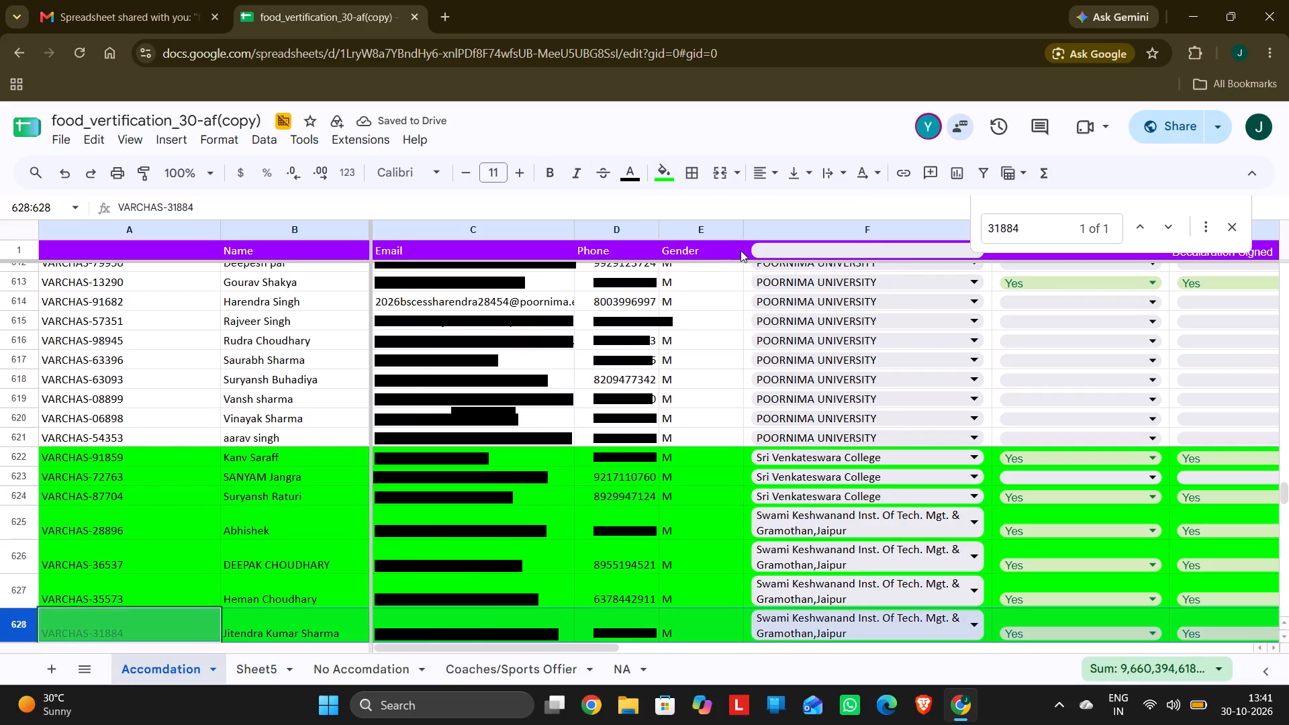
double_click(1035, 232)
key("BackSpace")
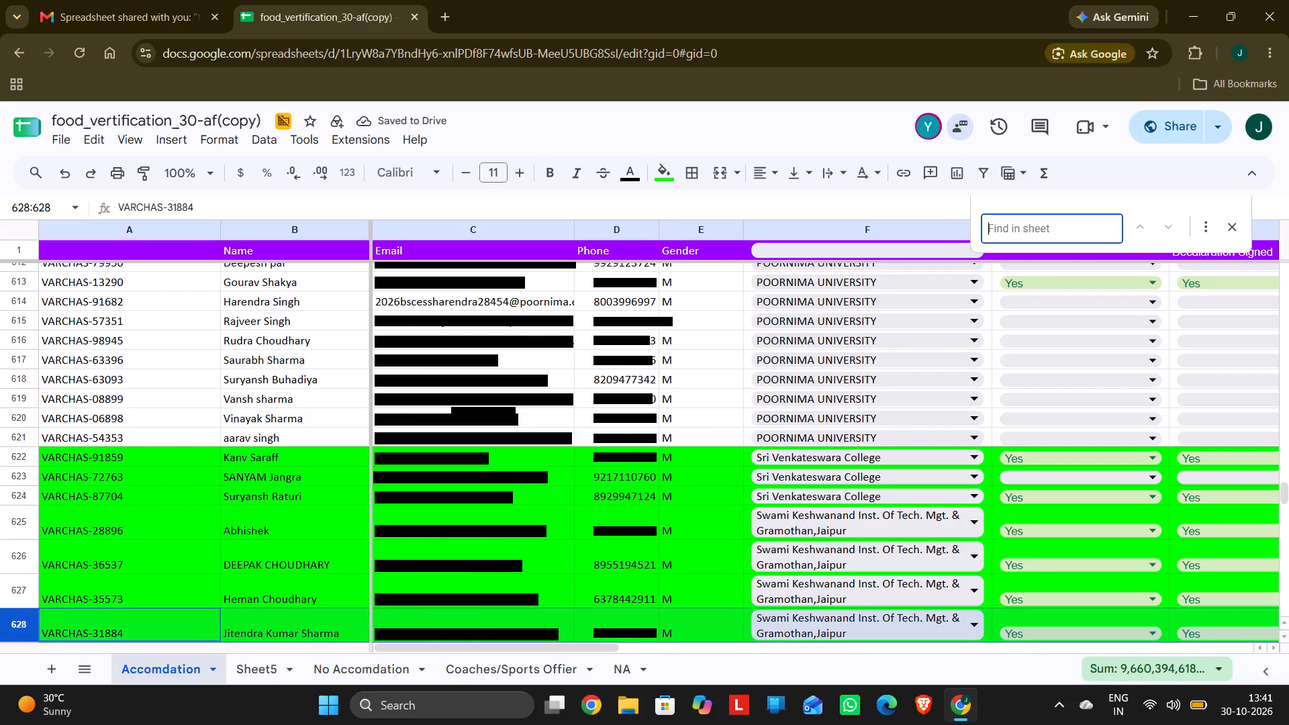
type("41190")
left_click(12, 298)
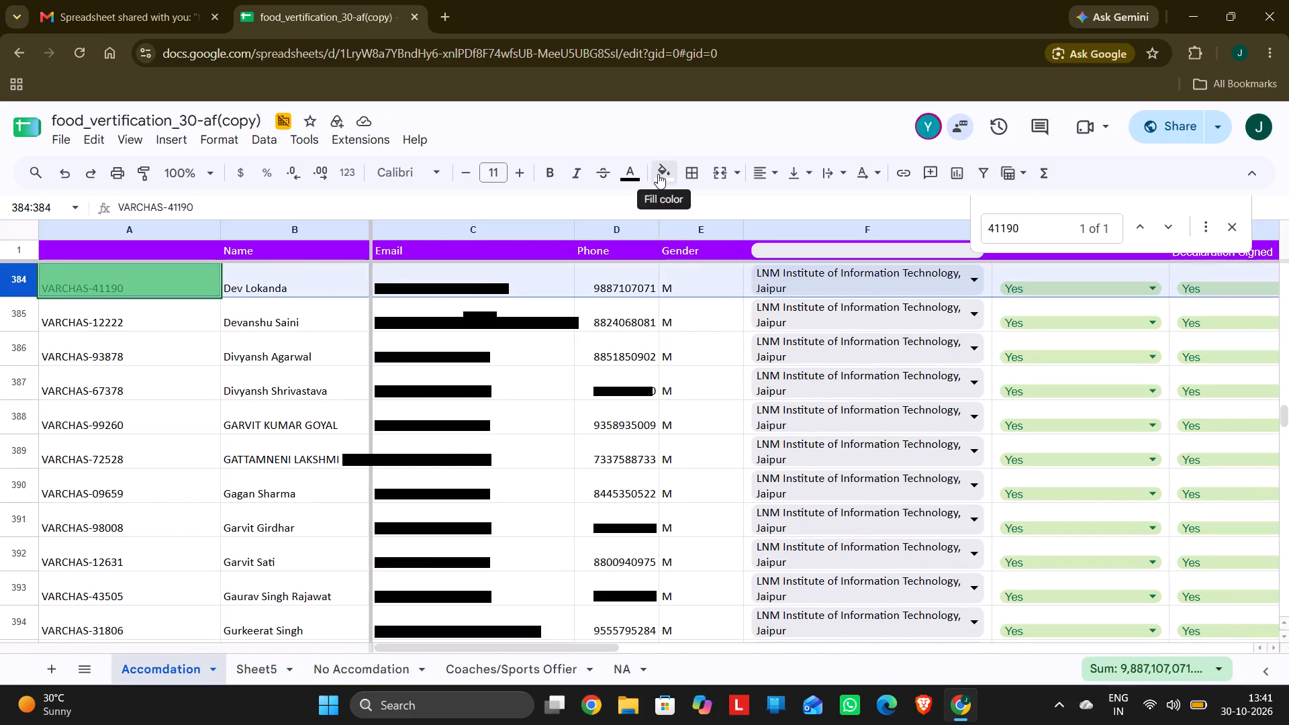
left_click_drag(658, 174, 741, 250)
left_click(741, 250)
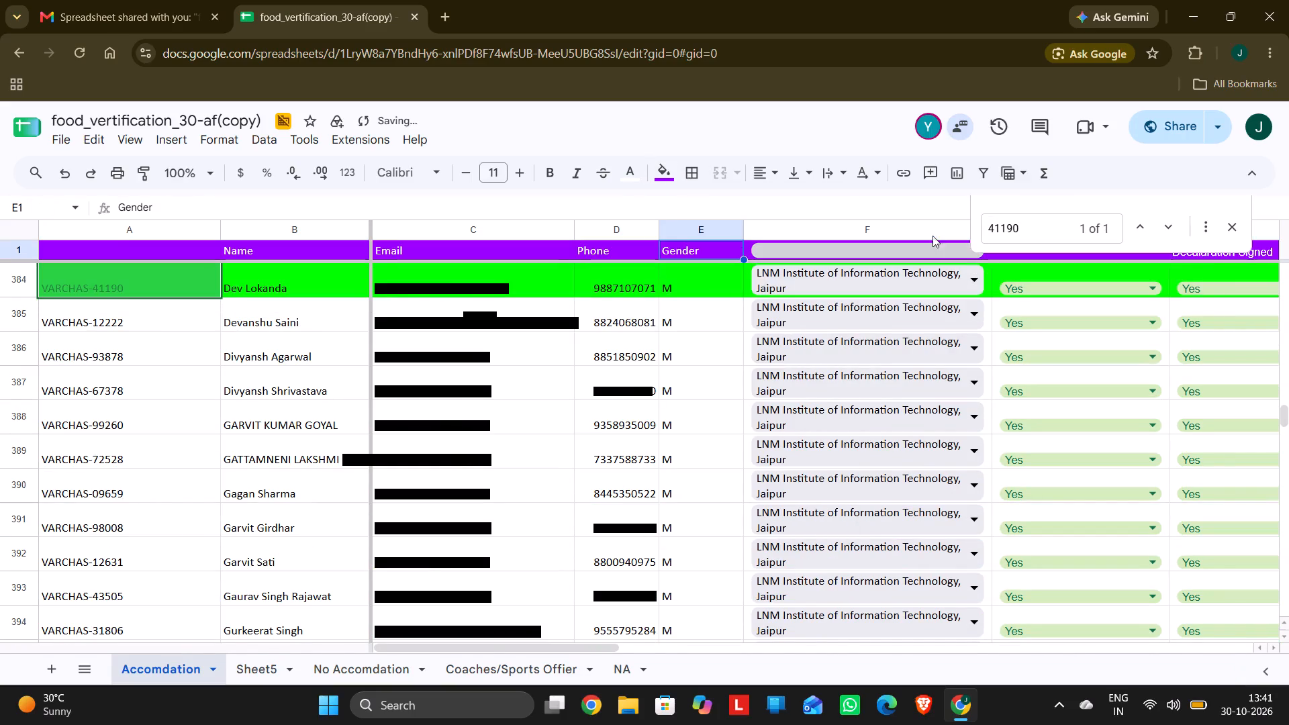
double_click(1022, 234)
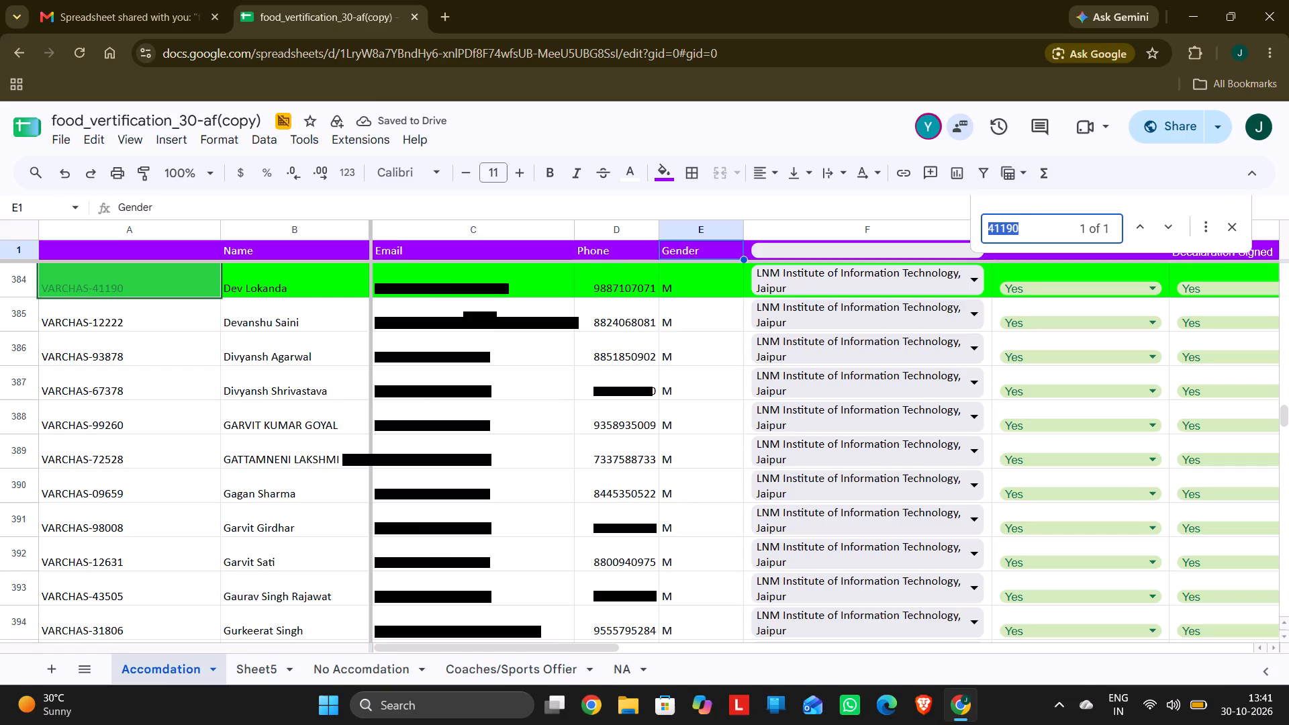
key("BackSpace")
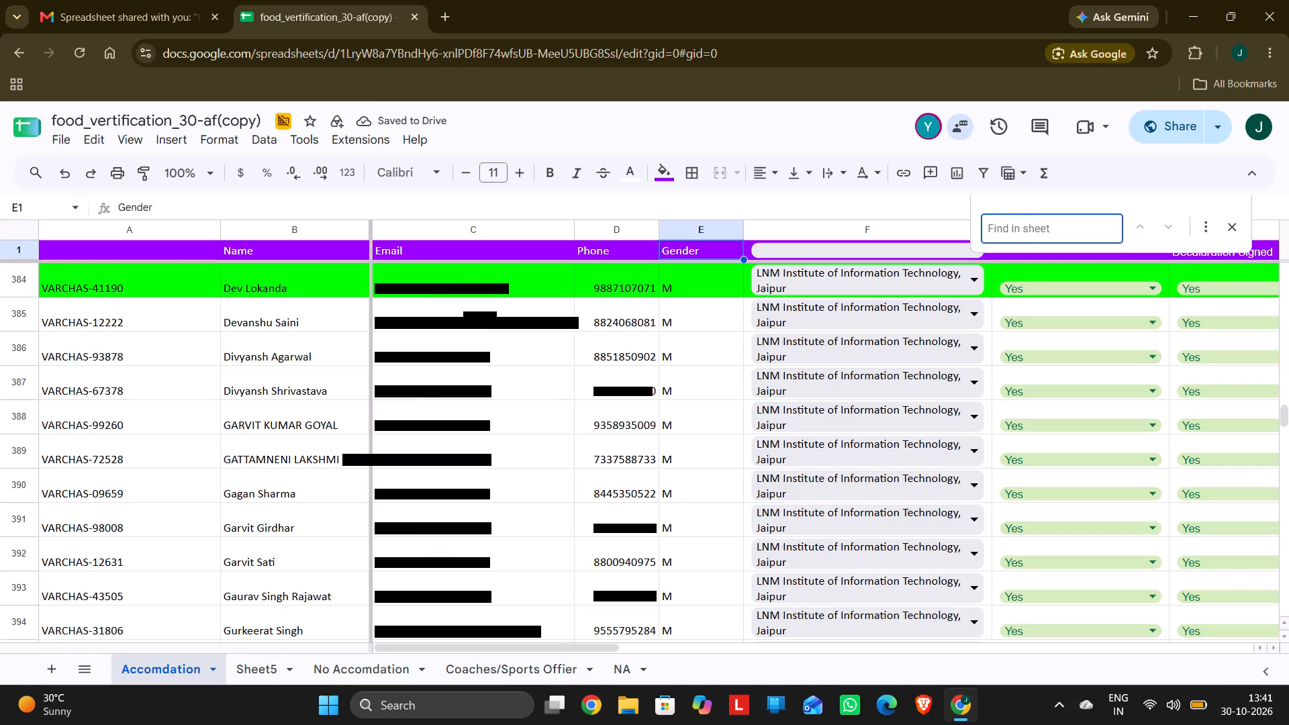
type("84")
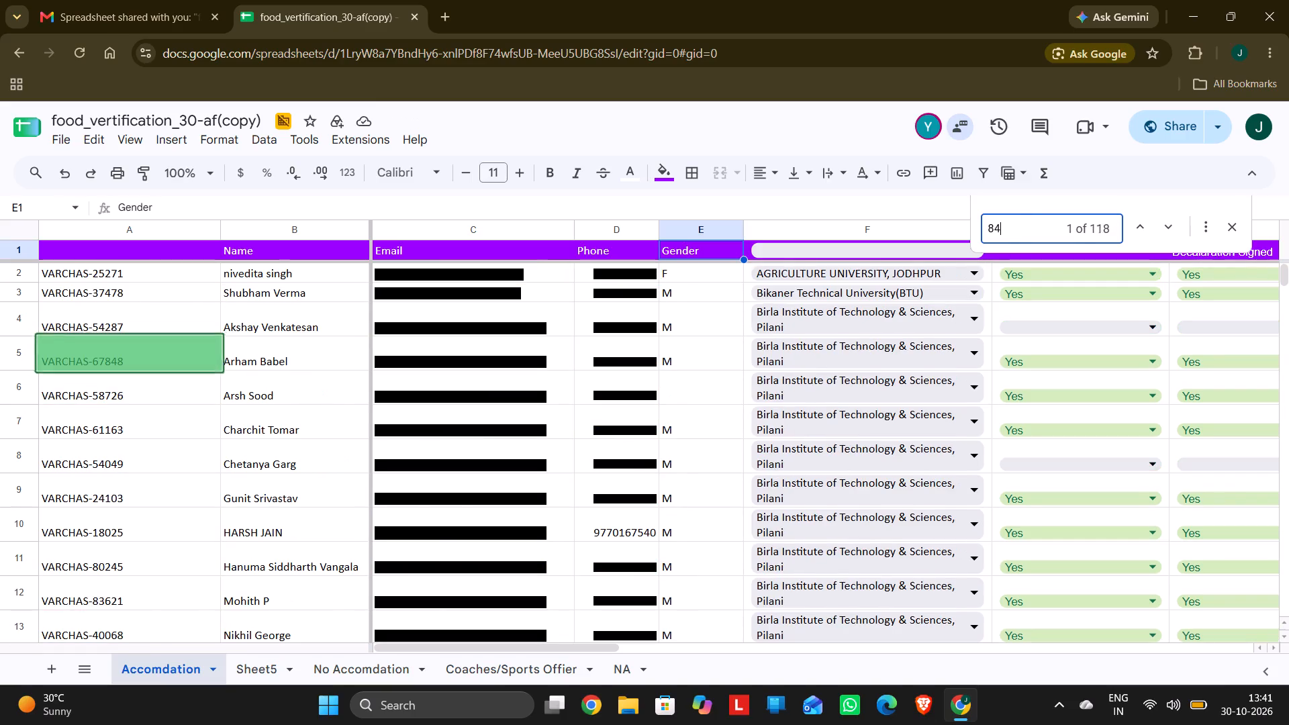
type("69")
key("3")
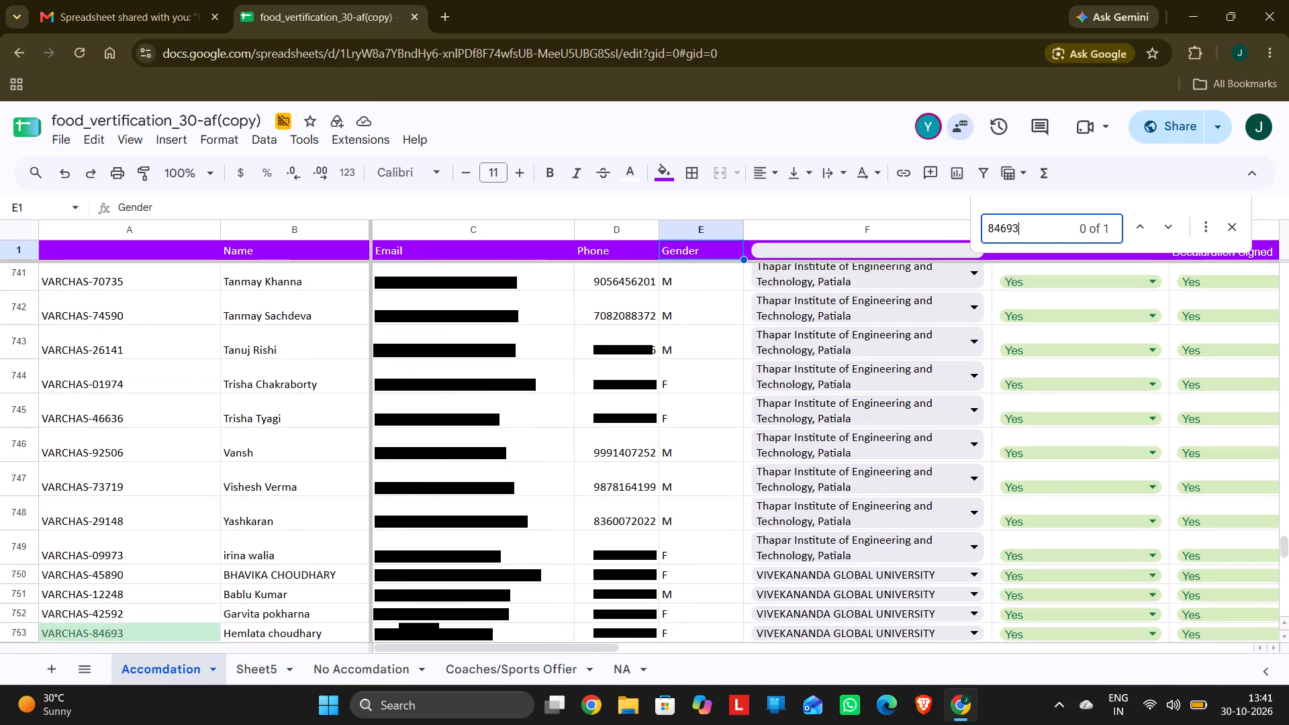
left_click(18, 634)
left_click_drag(661, 176, 739, 248)
left_click(739, 248)
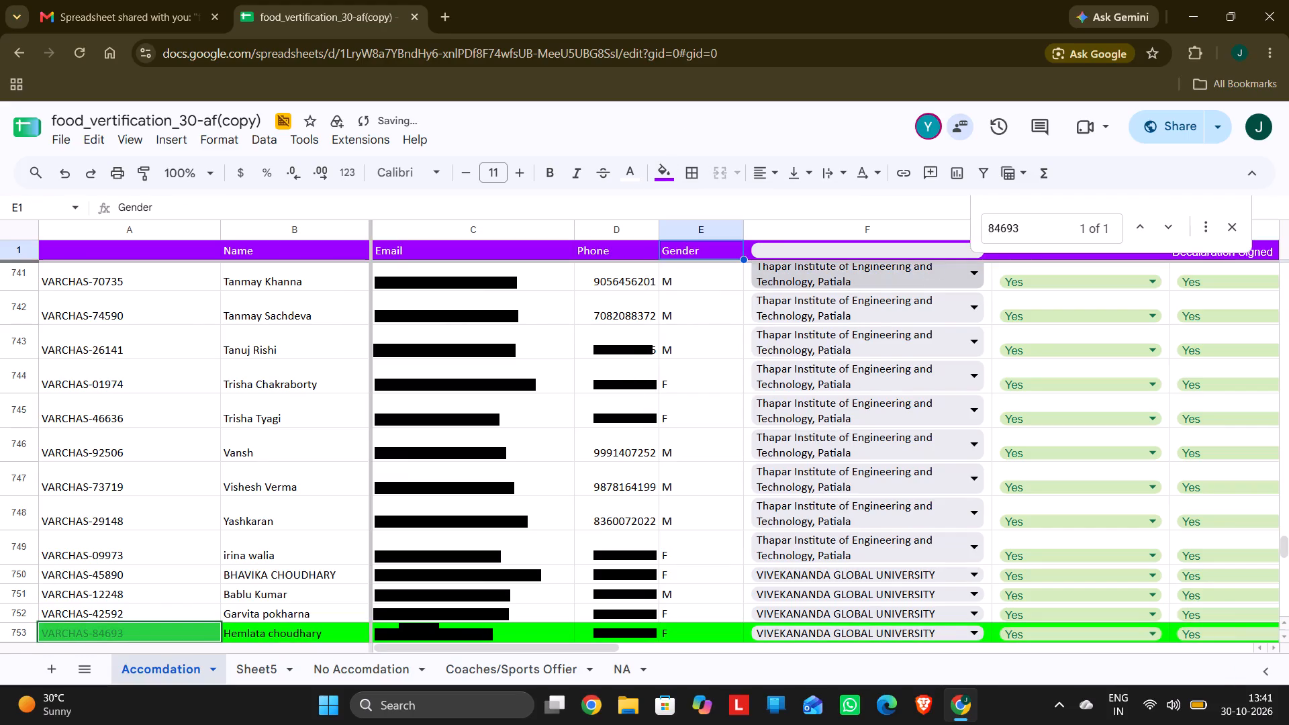
double_click(1030, 226)
key("BackSpace")
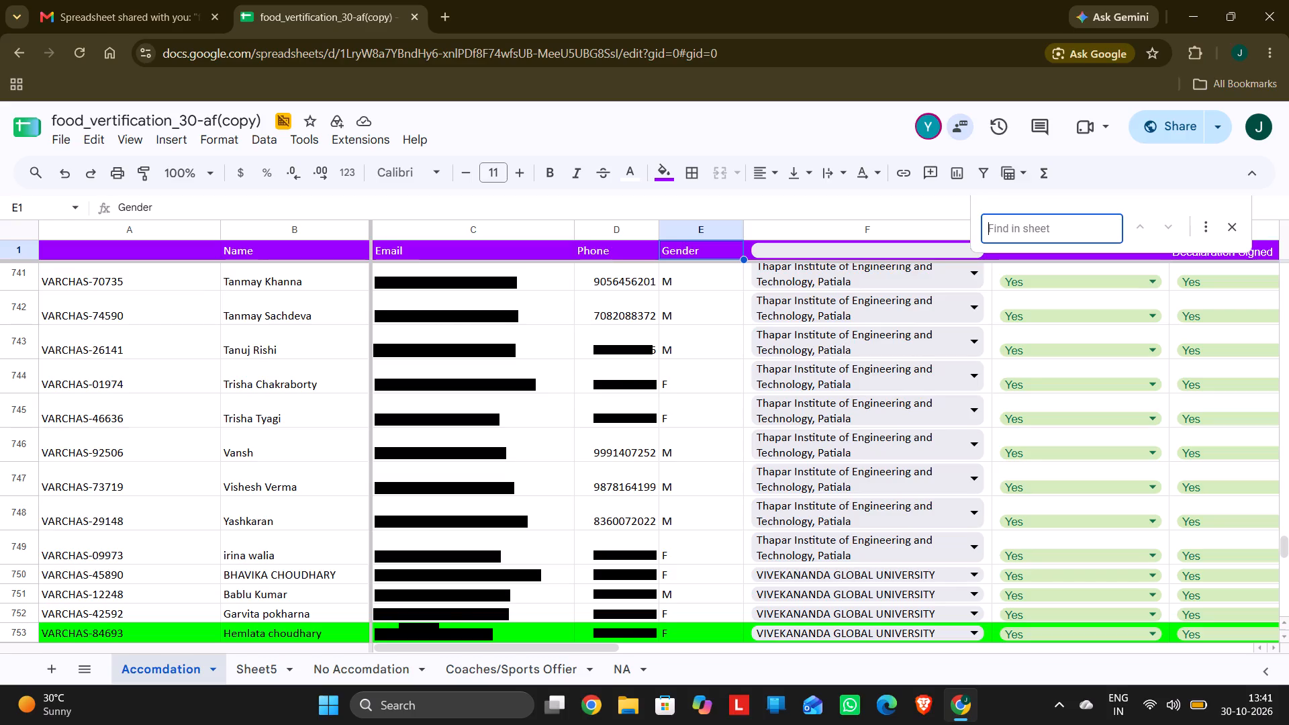
left_click(1055, 219)
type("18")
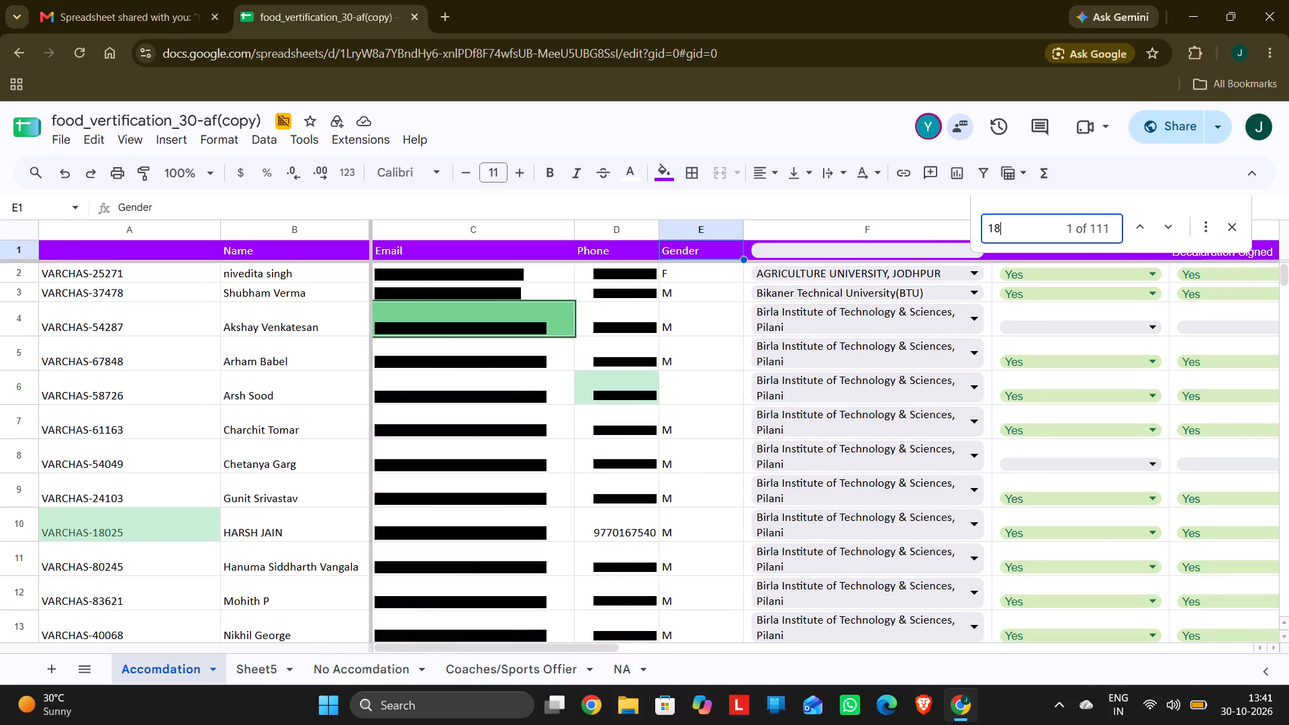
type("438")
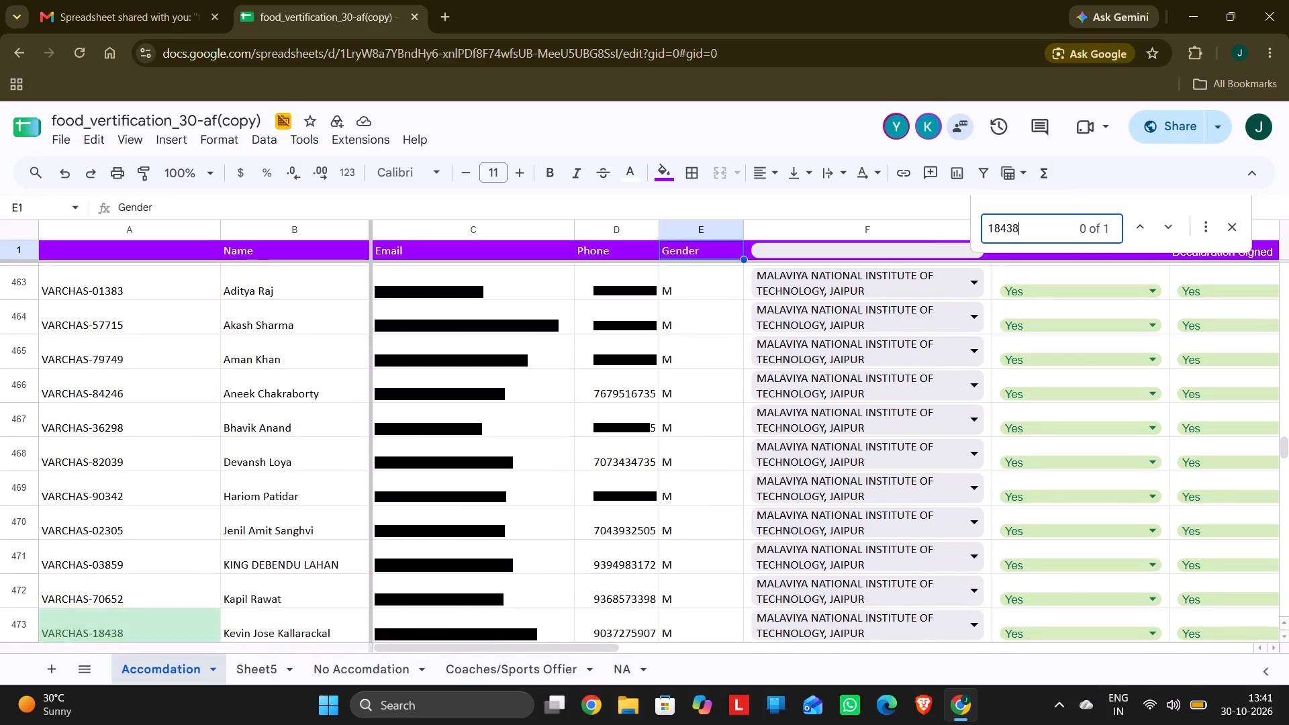
left_click(16, 632)
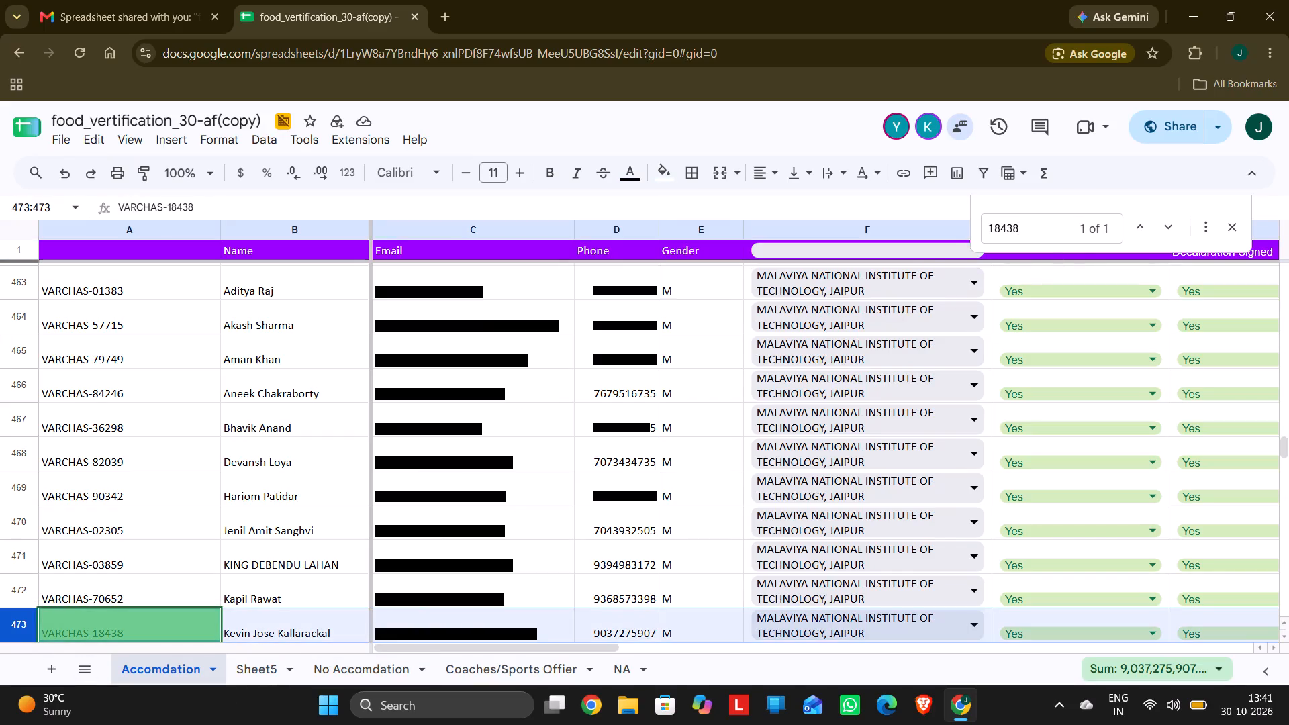
left_click(663, 166)
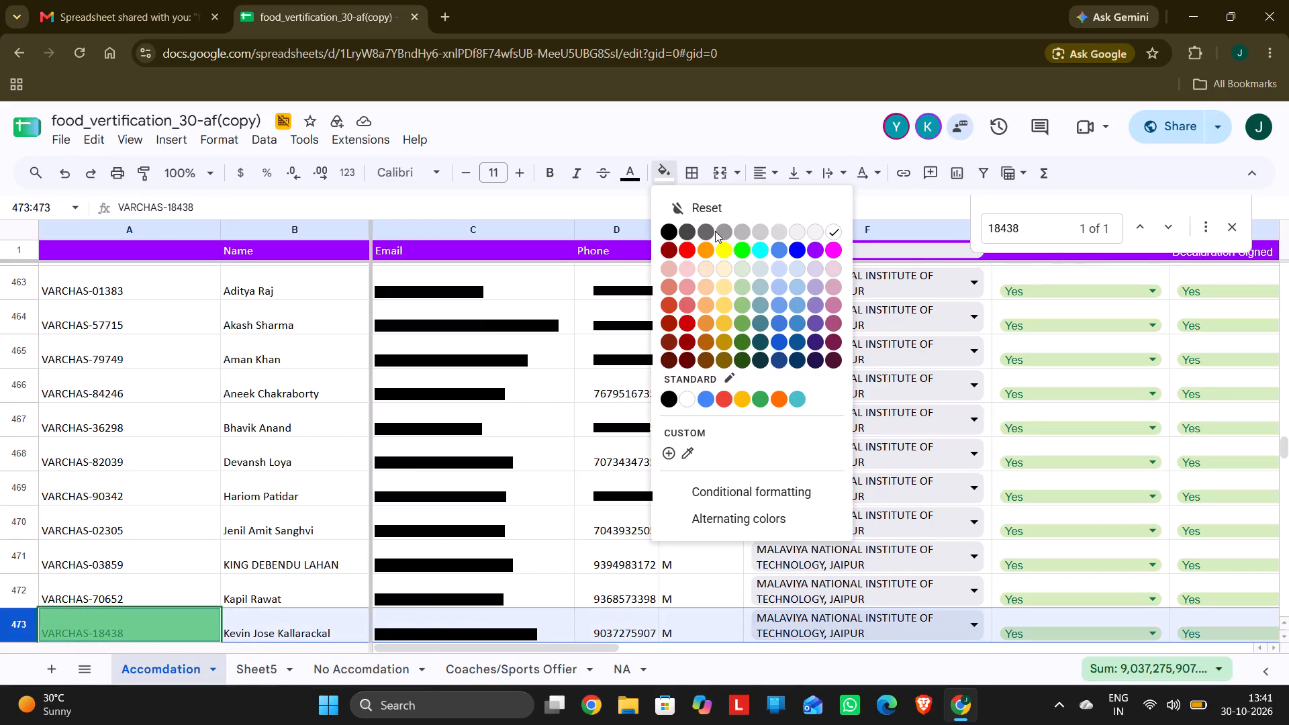
left_click(741, 246)
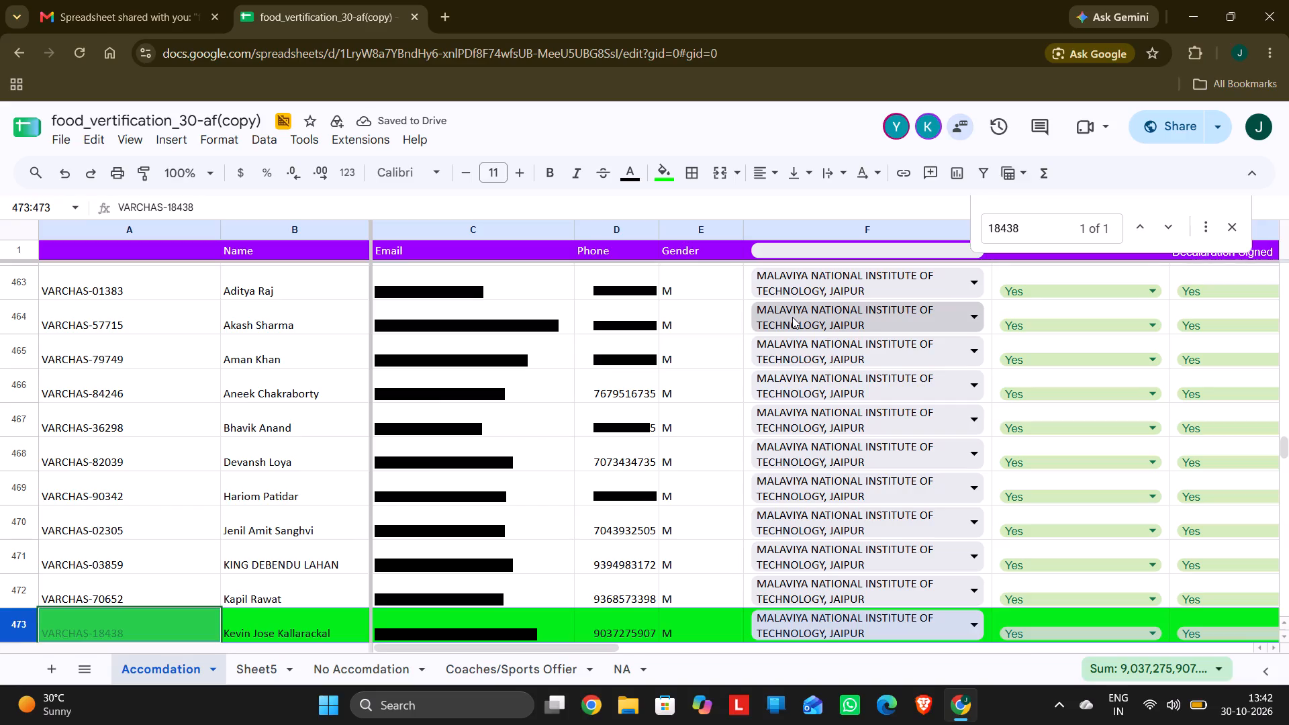
double_click(1025, 229)
key("BackSpace")
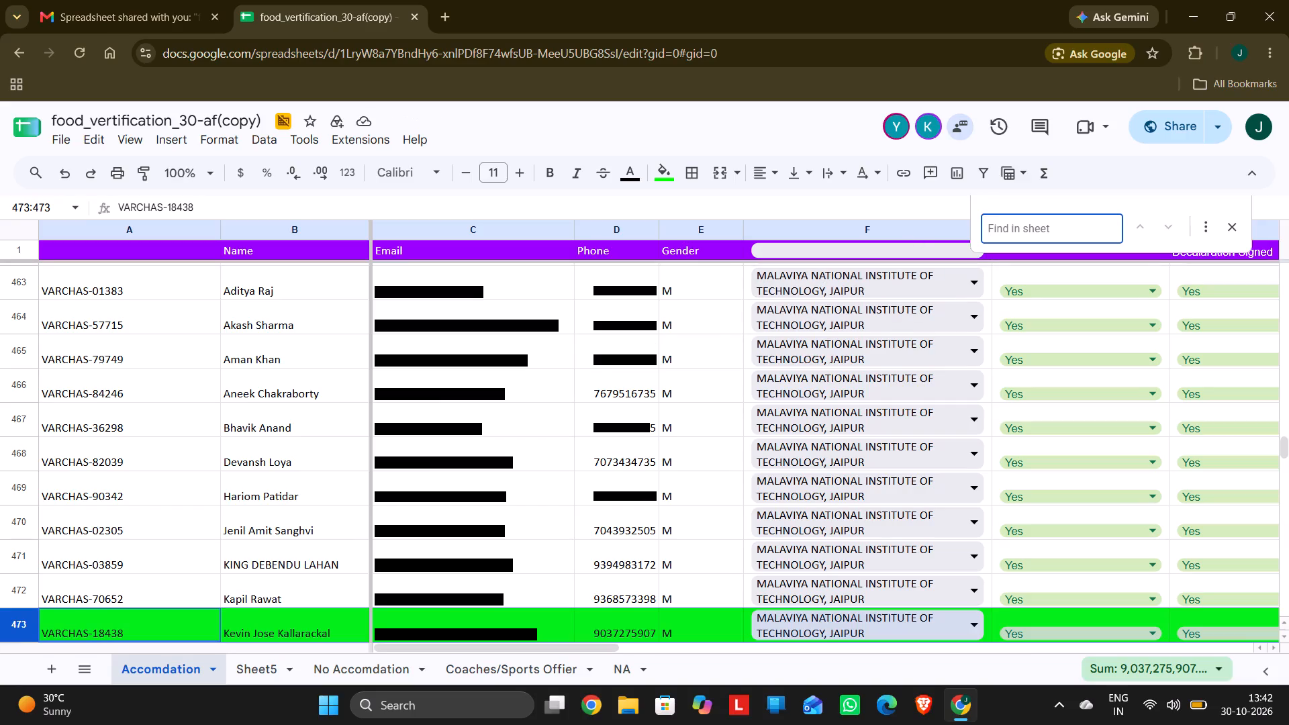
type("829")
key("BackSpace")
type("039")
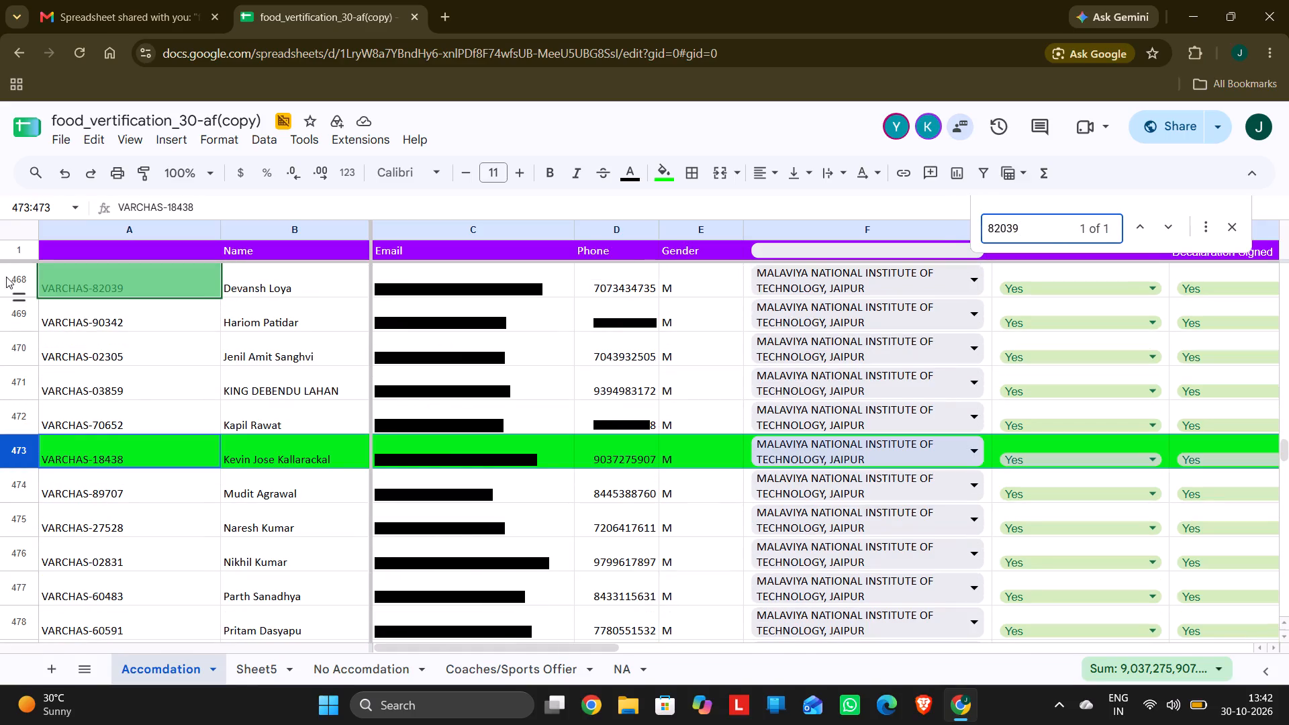
left_click_drag(6, 277, 555, 267)
left_click_drag(665, 173, 730, 277)
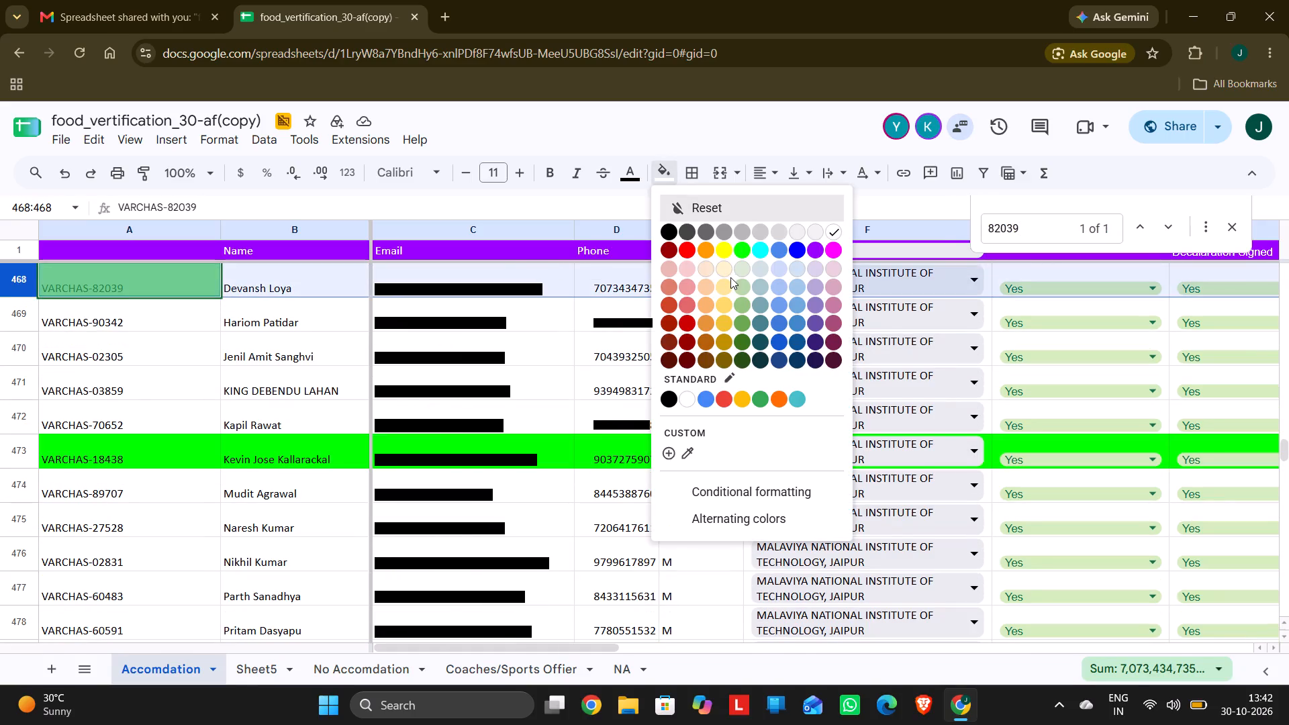
left_click_drag(730, 277, 739, 251)
left_click(739, 251)
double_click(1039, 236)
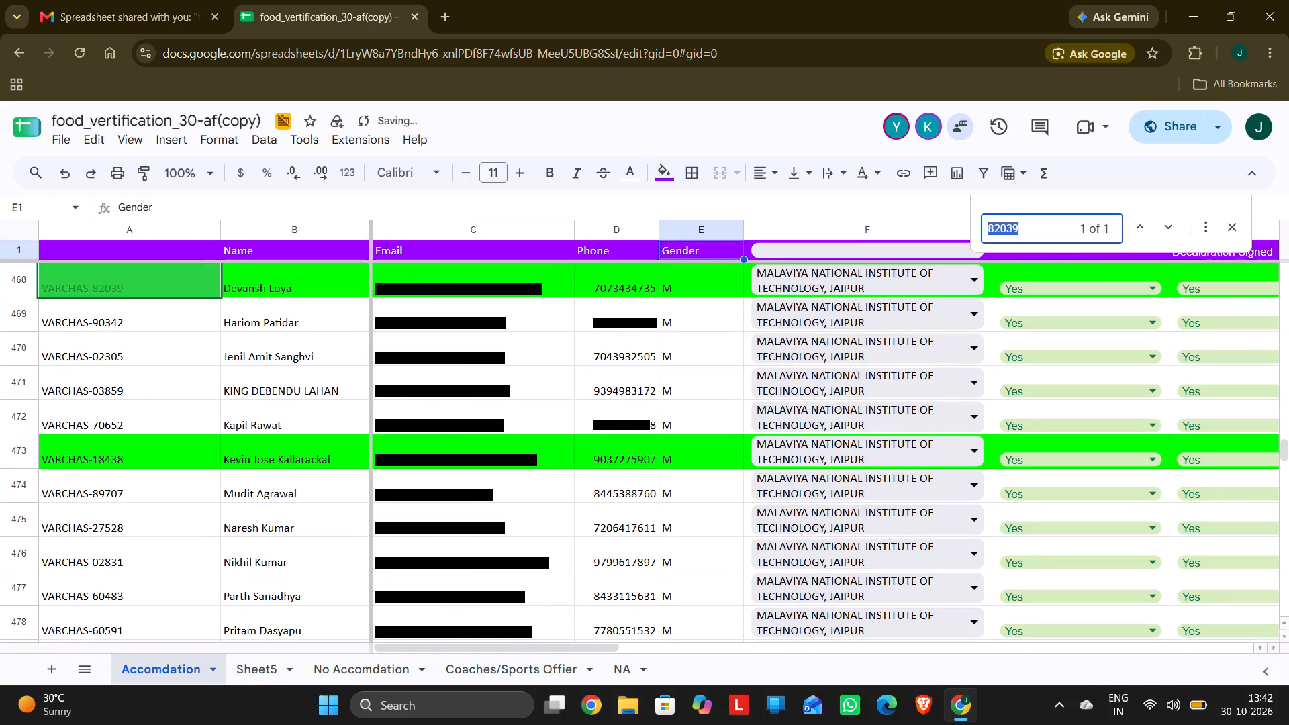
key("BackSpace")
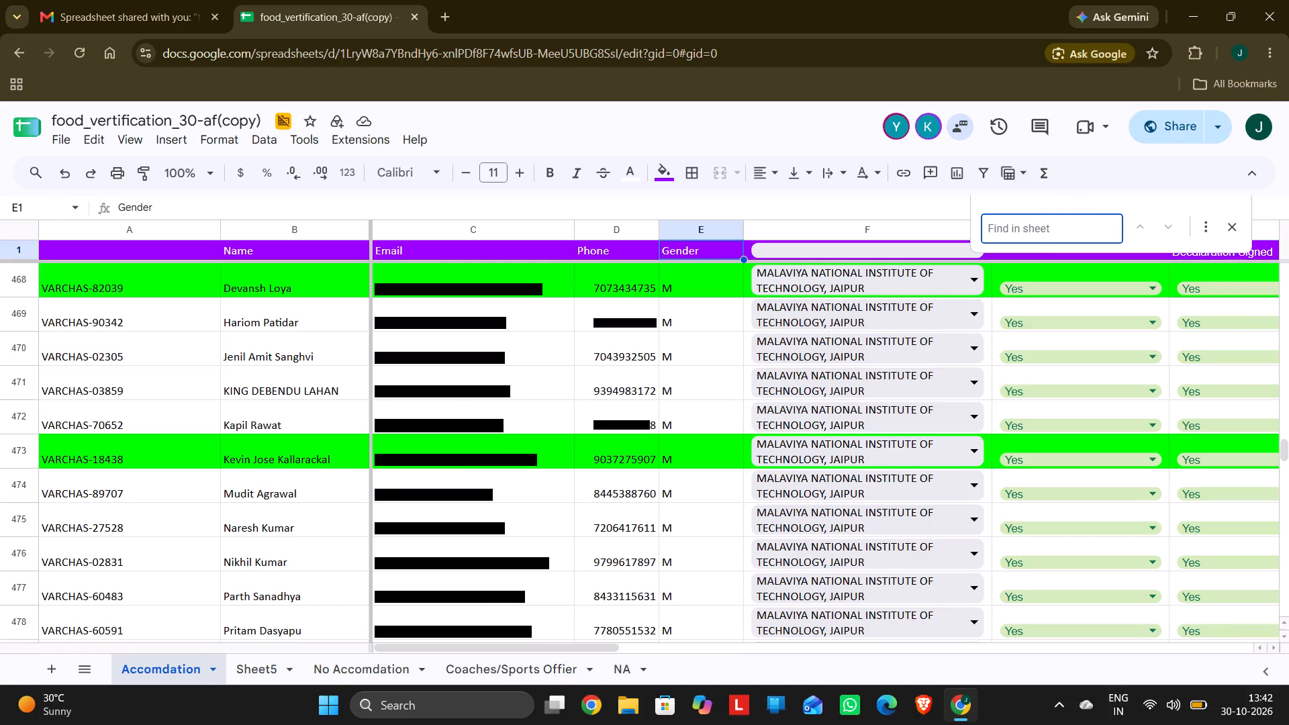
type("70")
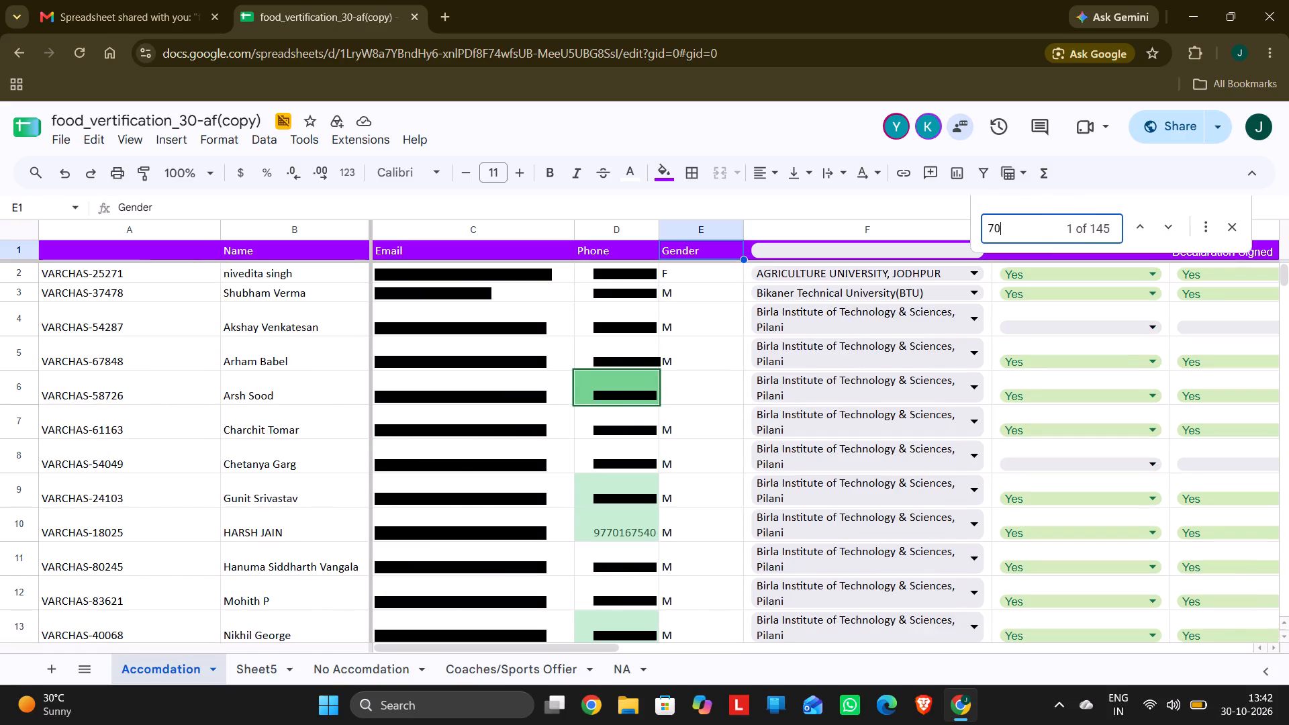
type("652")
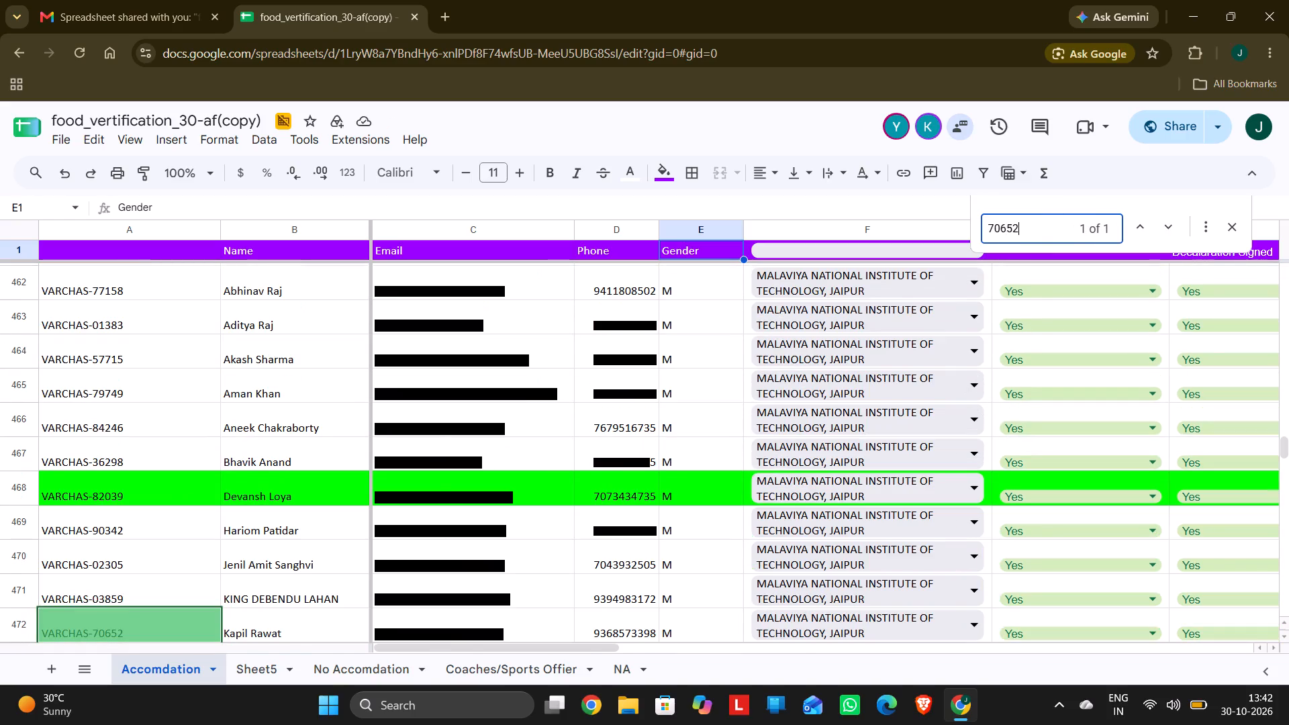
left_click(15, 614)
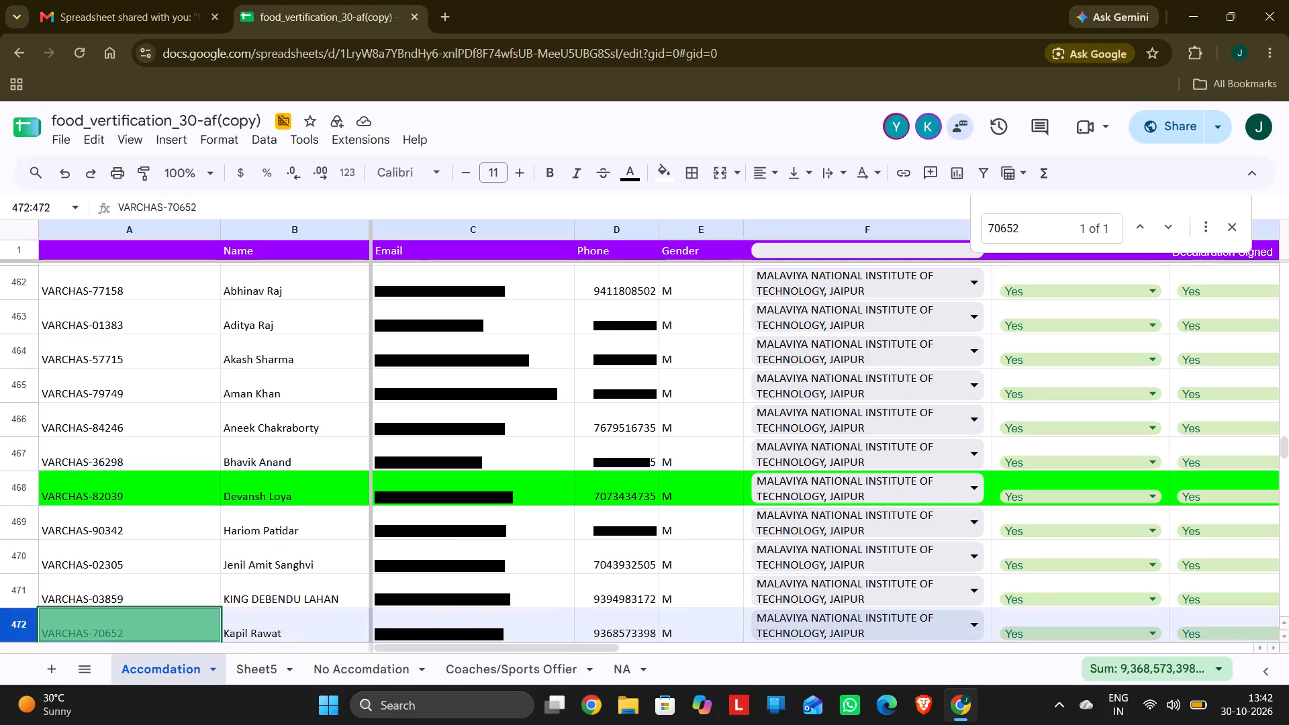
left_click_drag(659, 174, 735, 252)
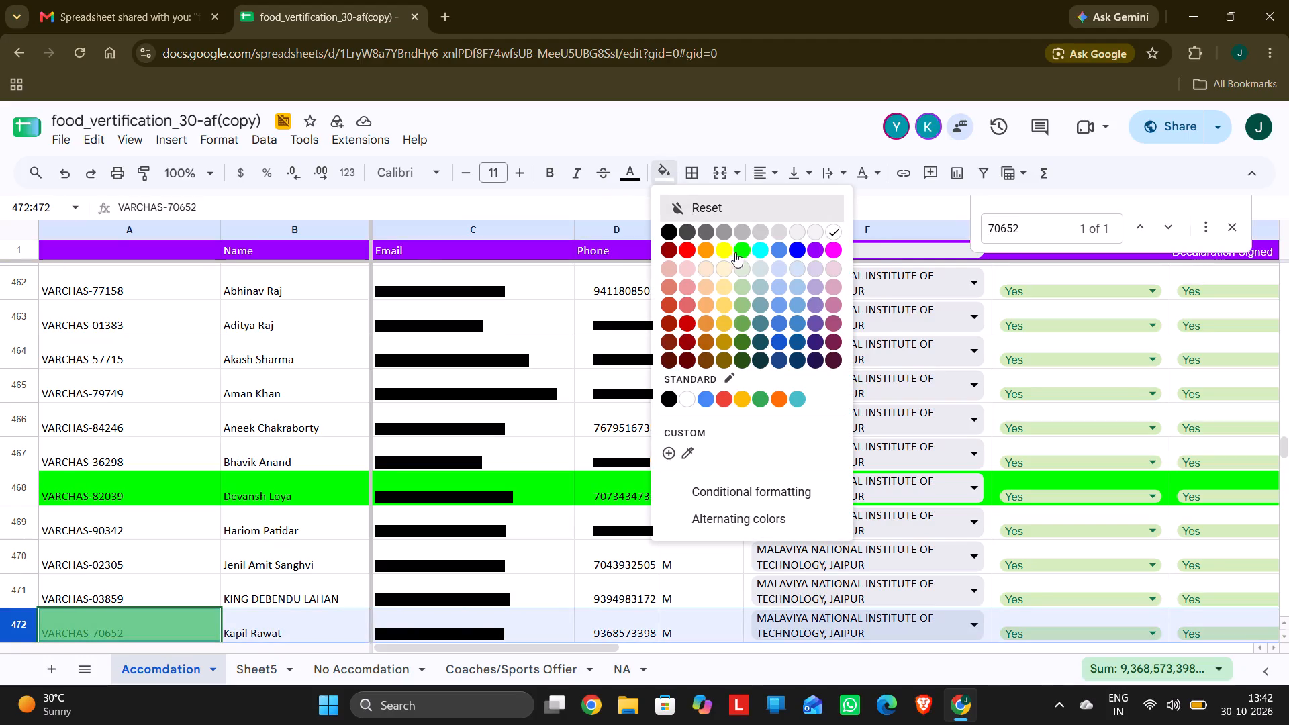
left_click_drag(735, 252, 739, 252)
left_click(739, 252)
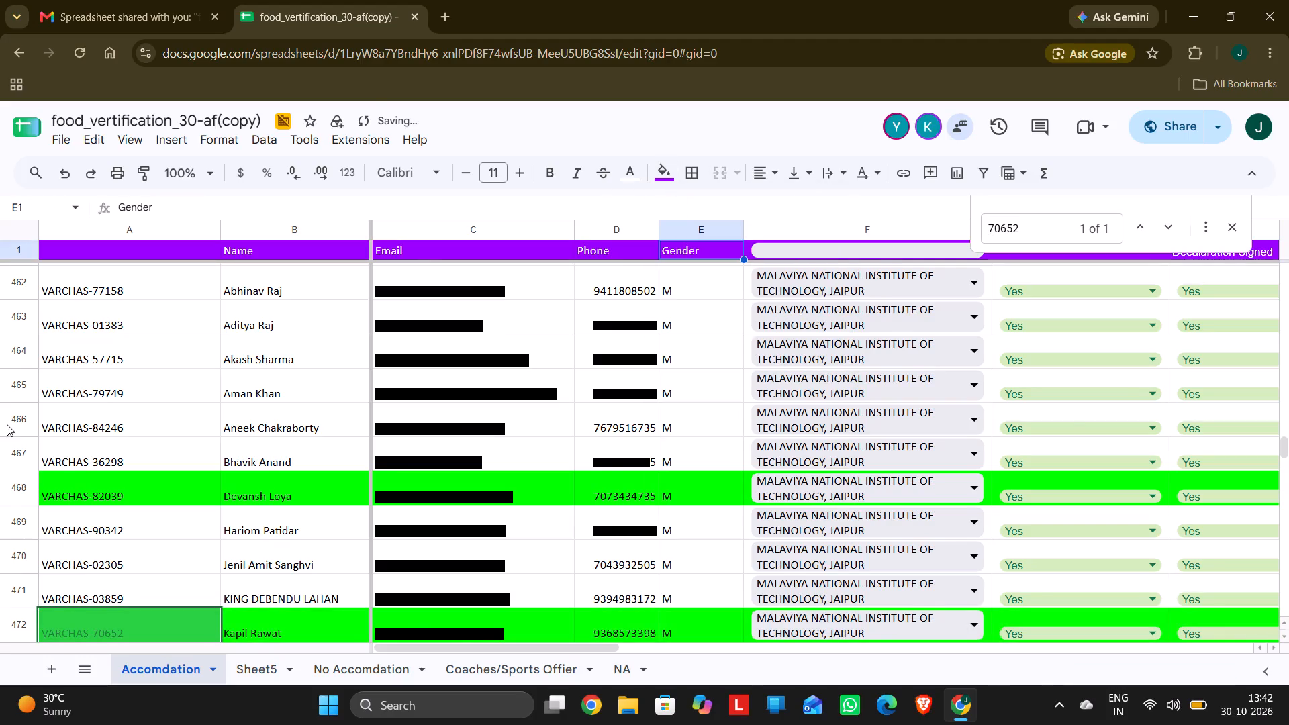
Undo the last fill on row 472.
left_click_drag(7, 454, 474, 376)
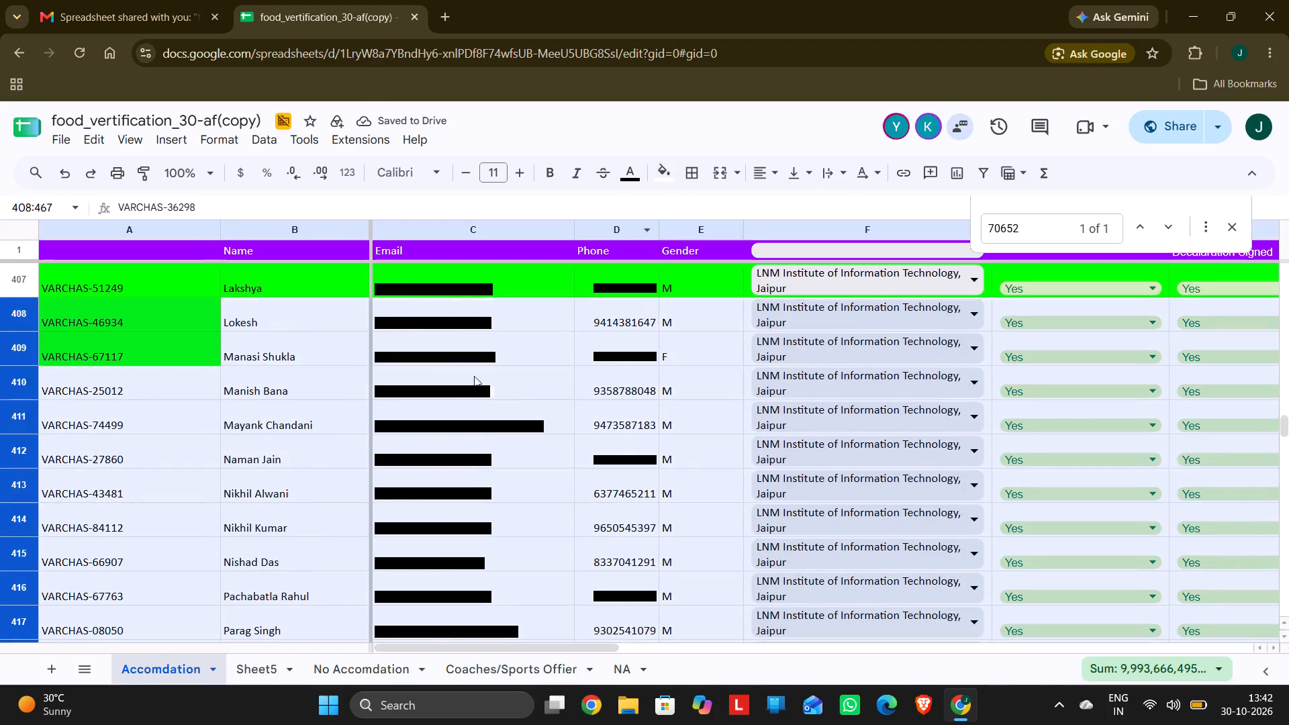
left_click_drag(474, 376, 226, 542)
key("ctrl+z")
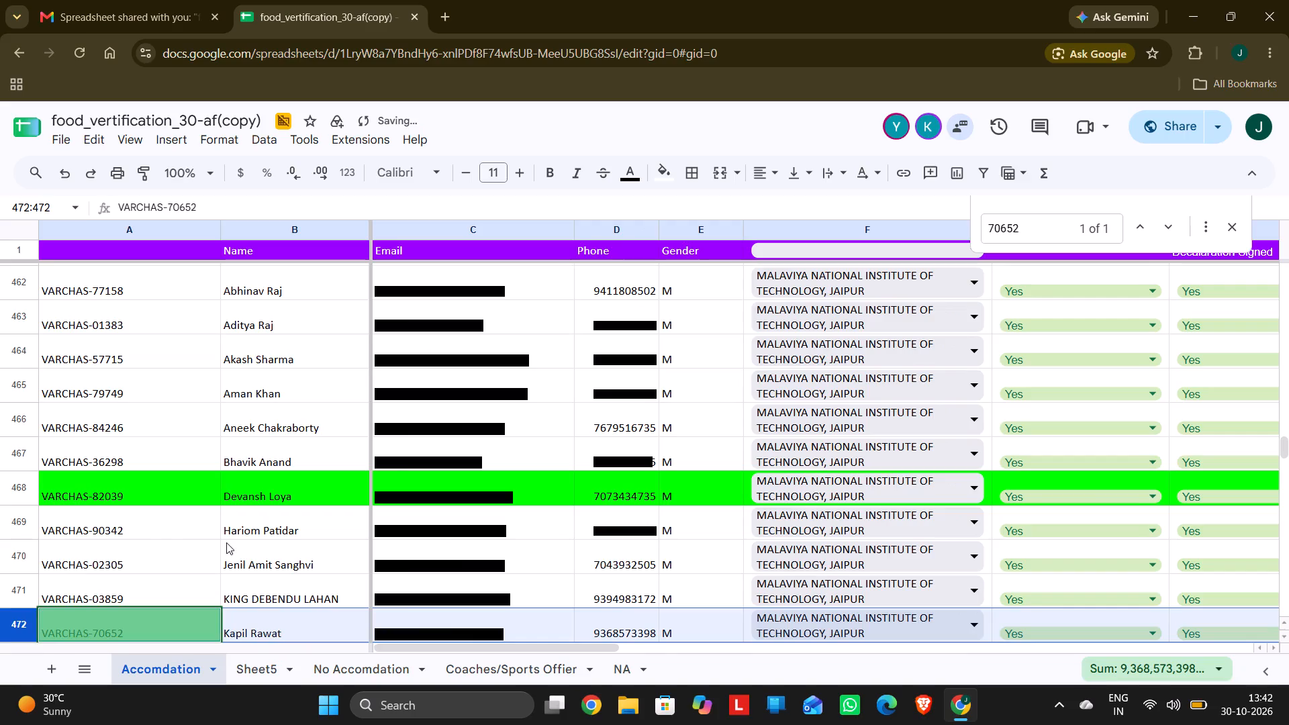
left_click(15, 456)
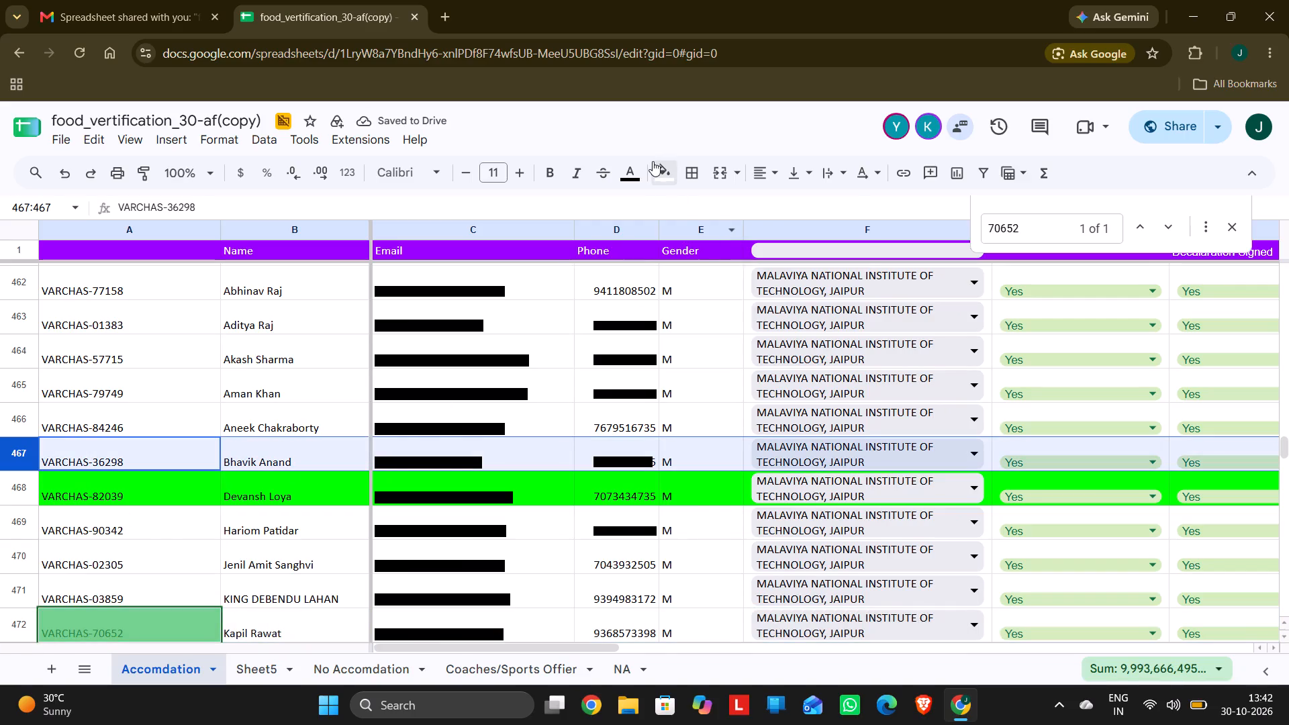
left_click_drag(653, 161, 737, 244)
left_click(737, 244)
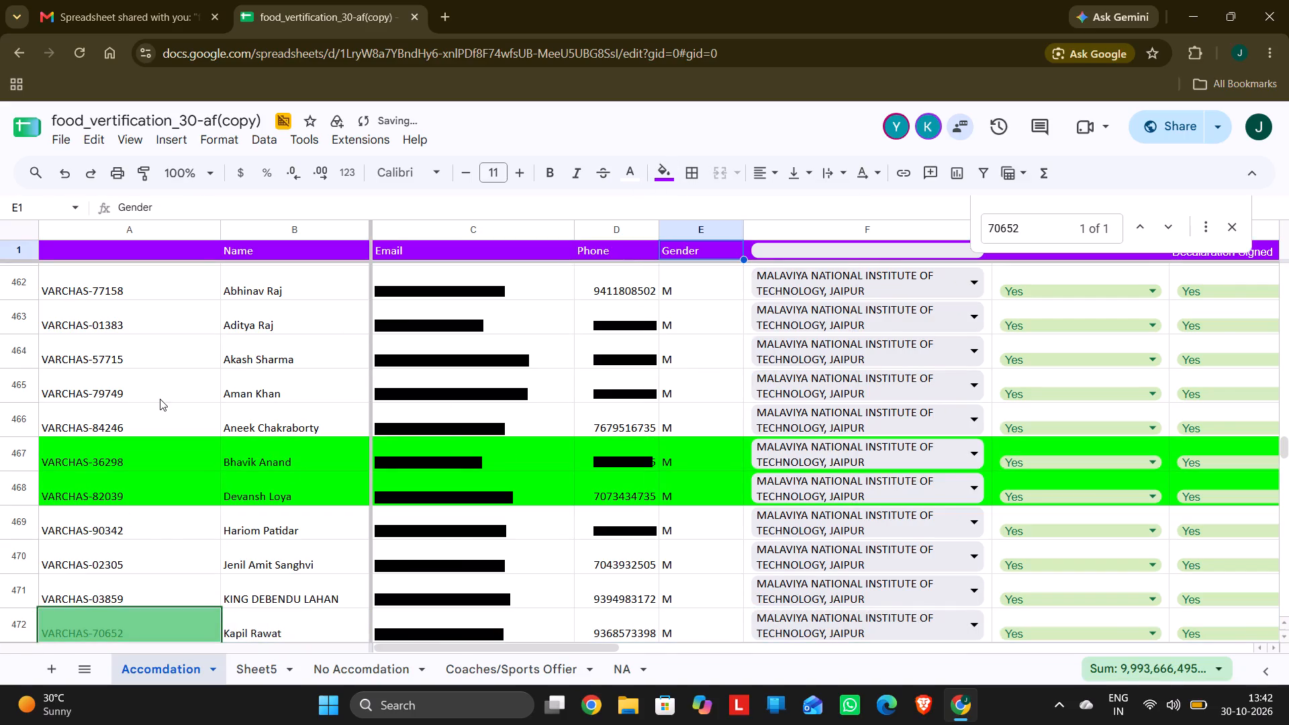
left_click(26, 624)
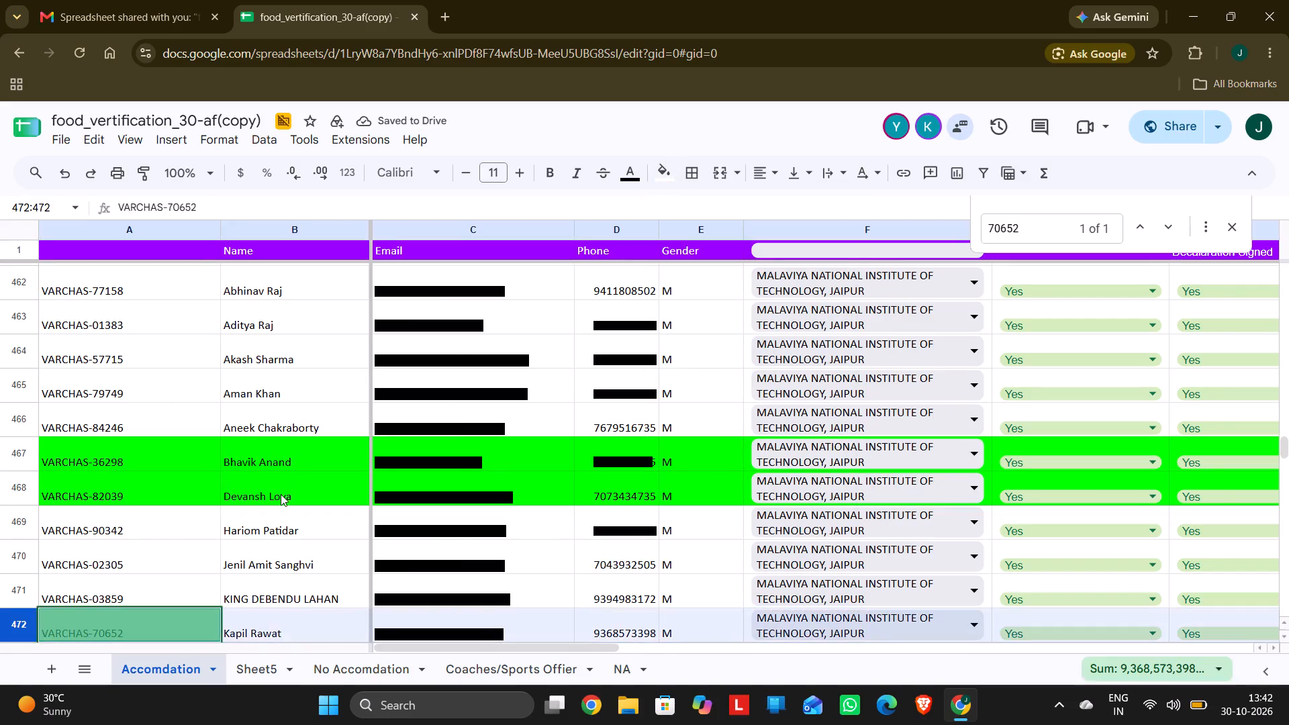
left_click(675, 160)
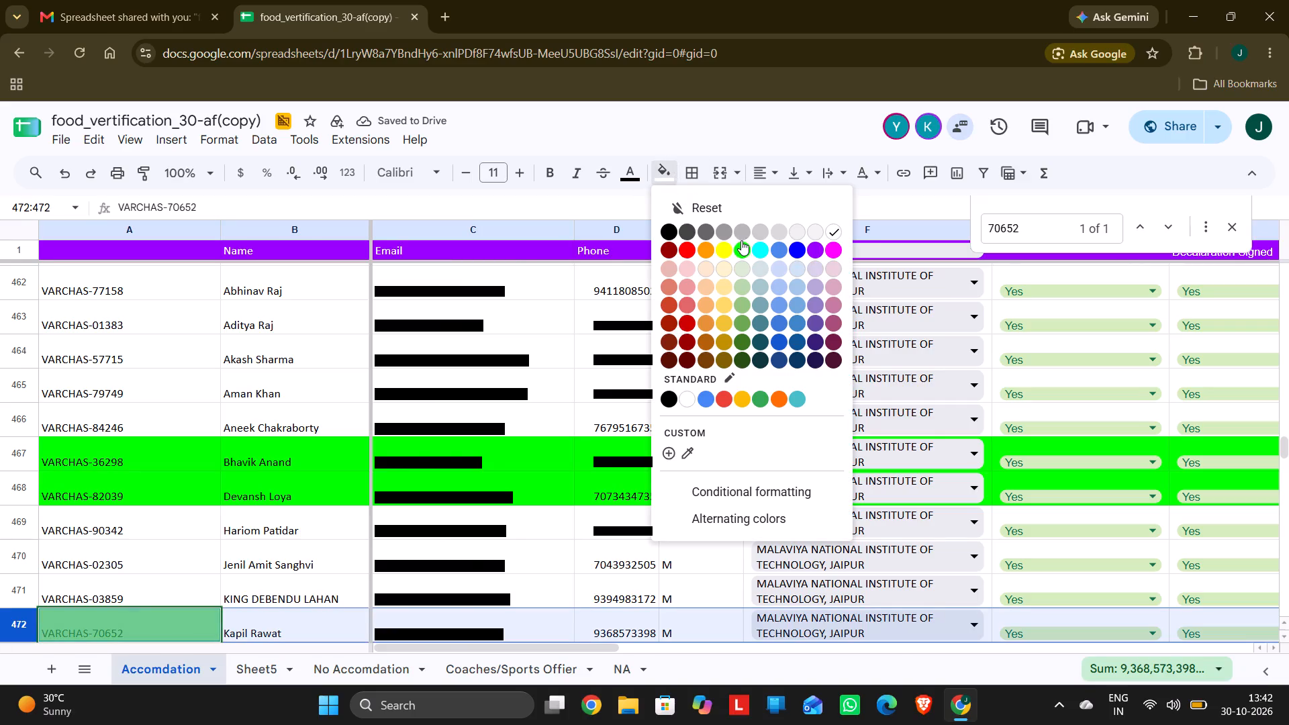
left_click(740, 240)
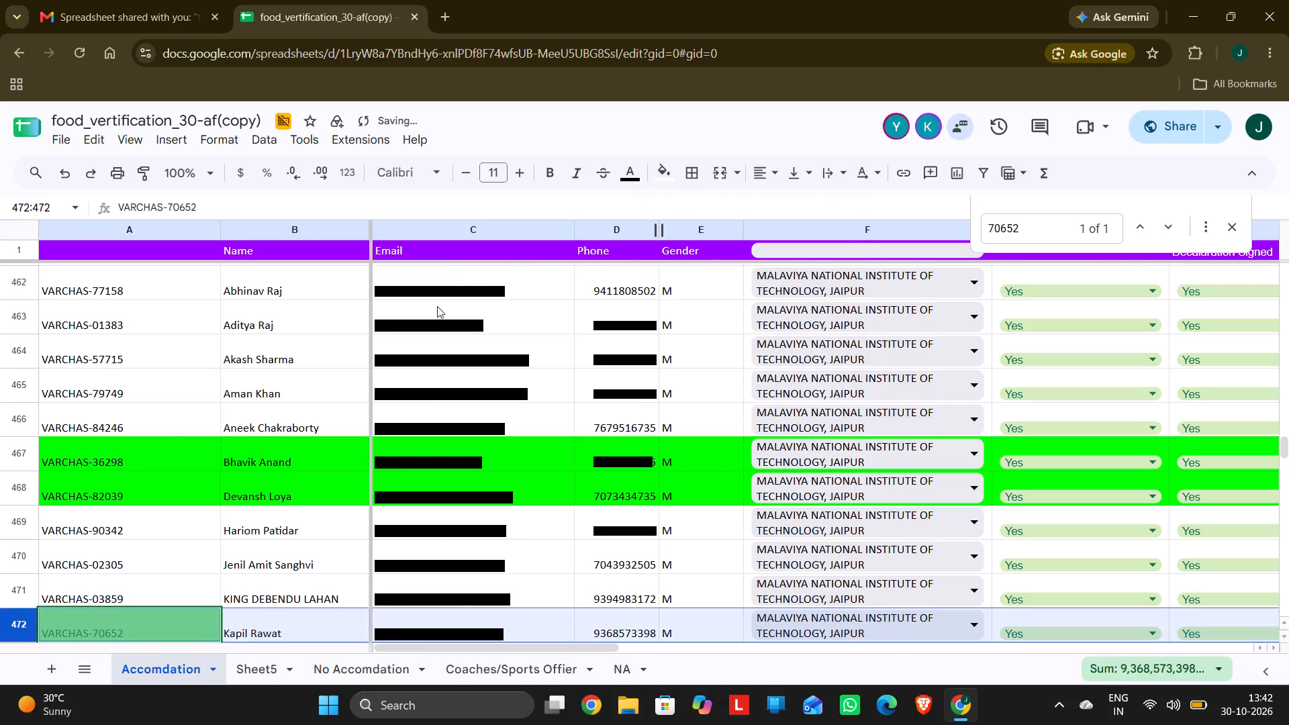
left_click_drag(664, 183, 744, 231)
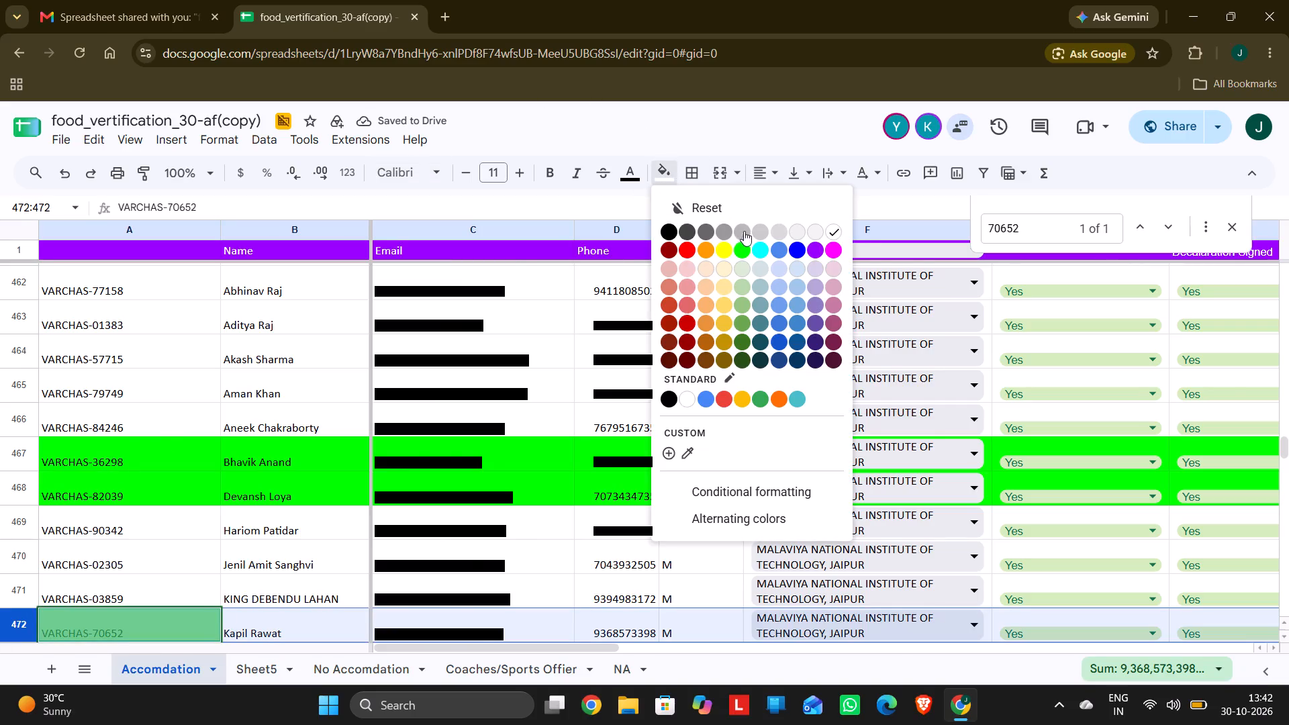
left_click_drag(744, 231, 745, 245)
left_click(745, 245)
double_click(1039, 230)
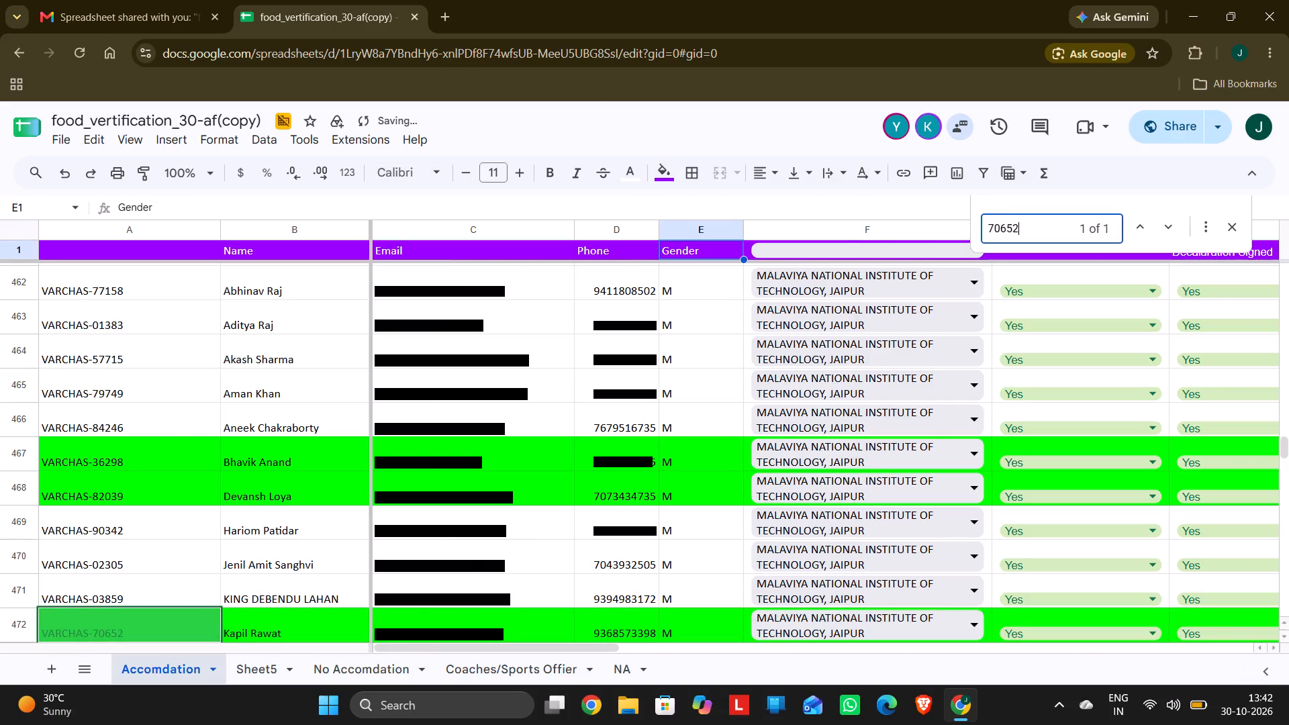
key("BackSpace")
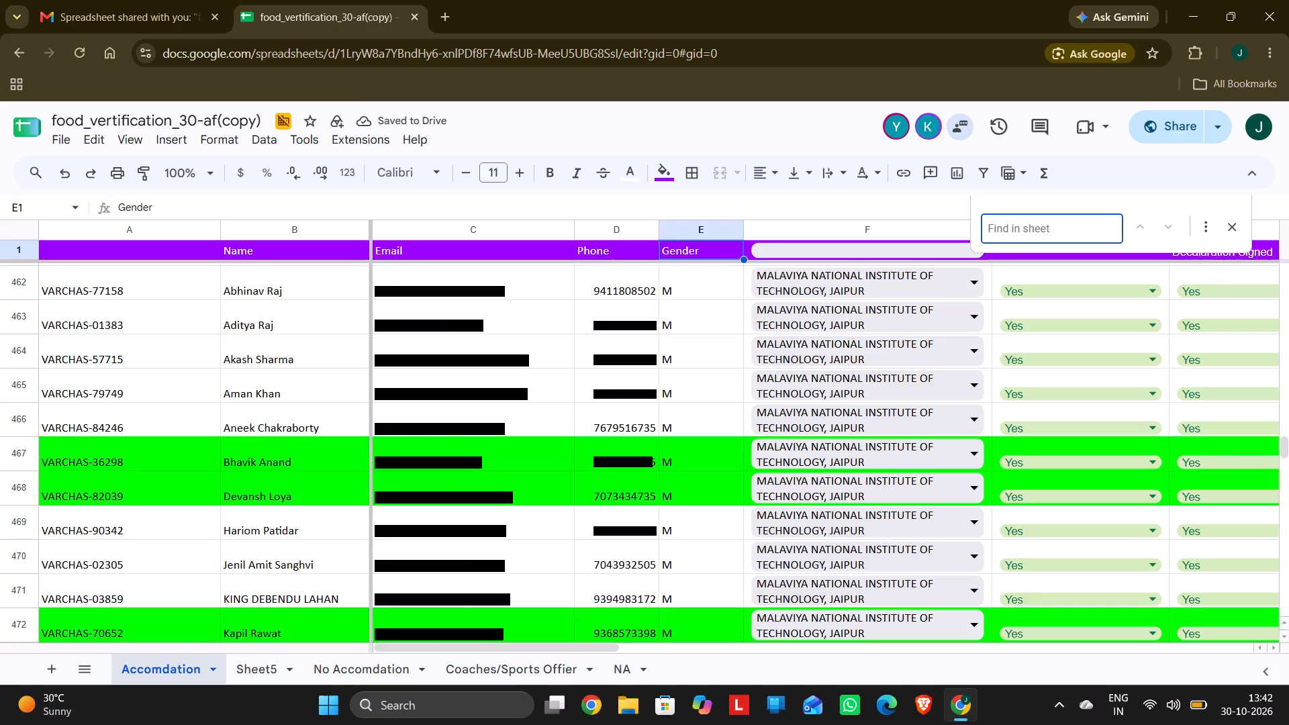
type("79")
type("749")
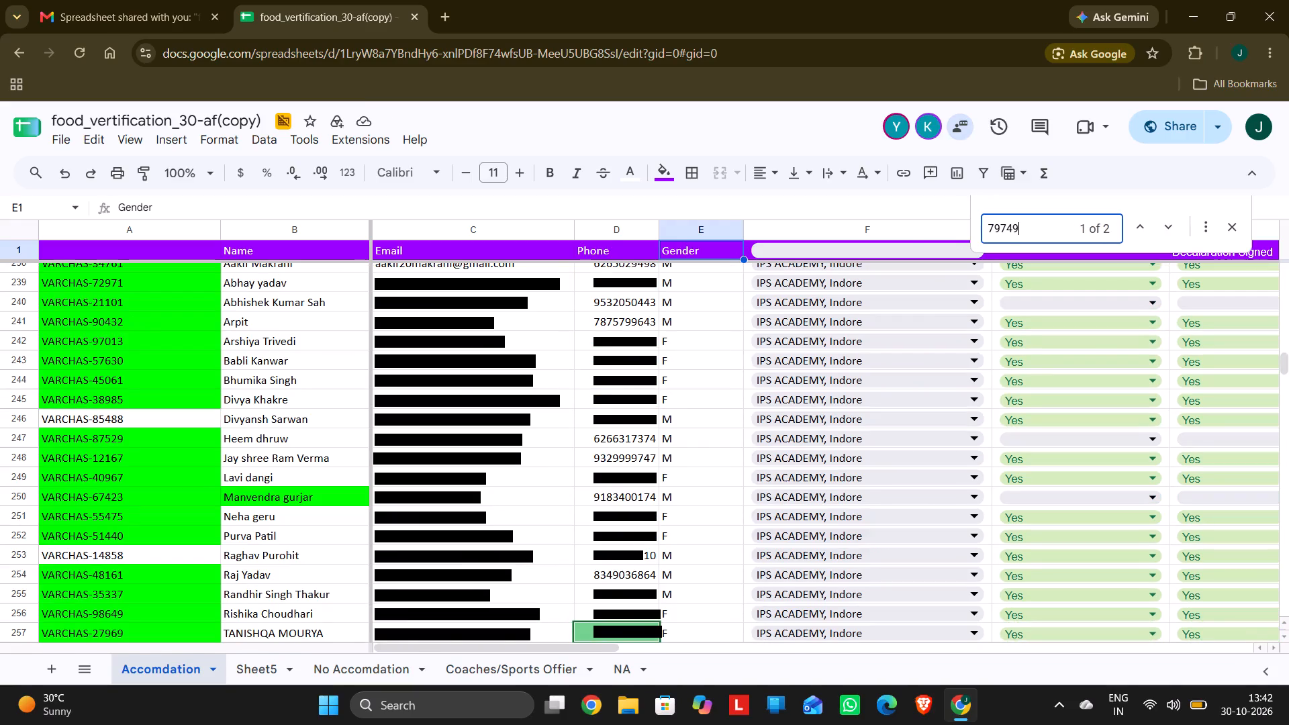
left_click(1137, 224)
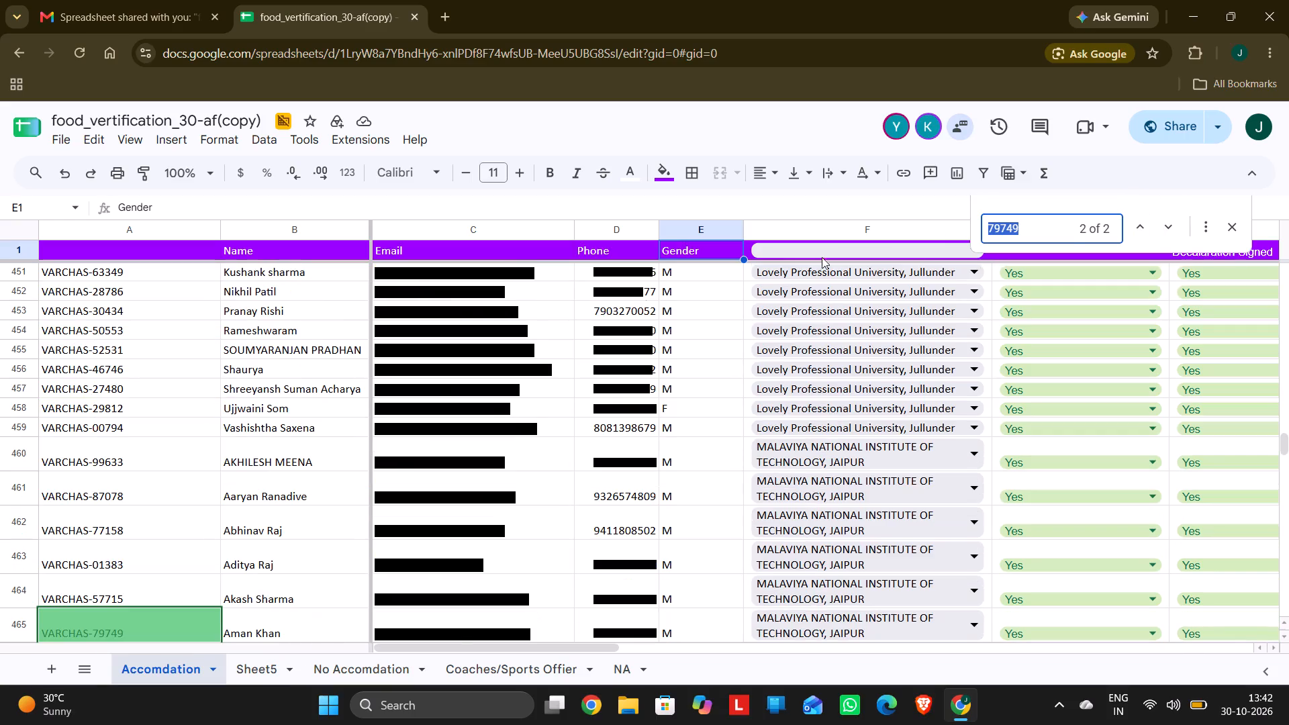
left_click(9, 631)
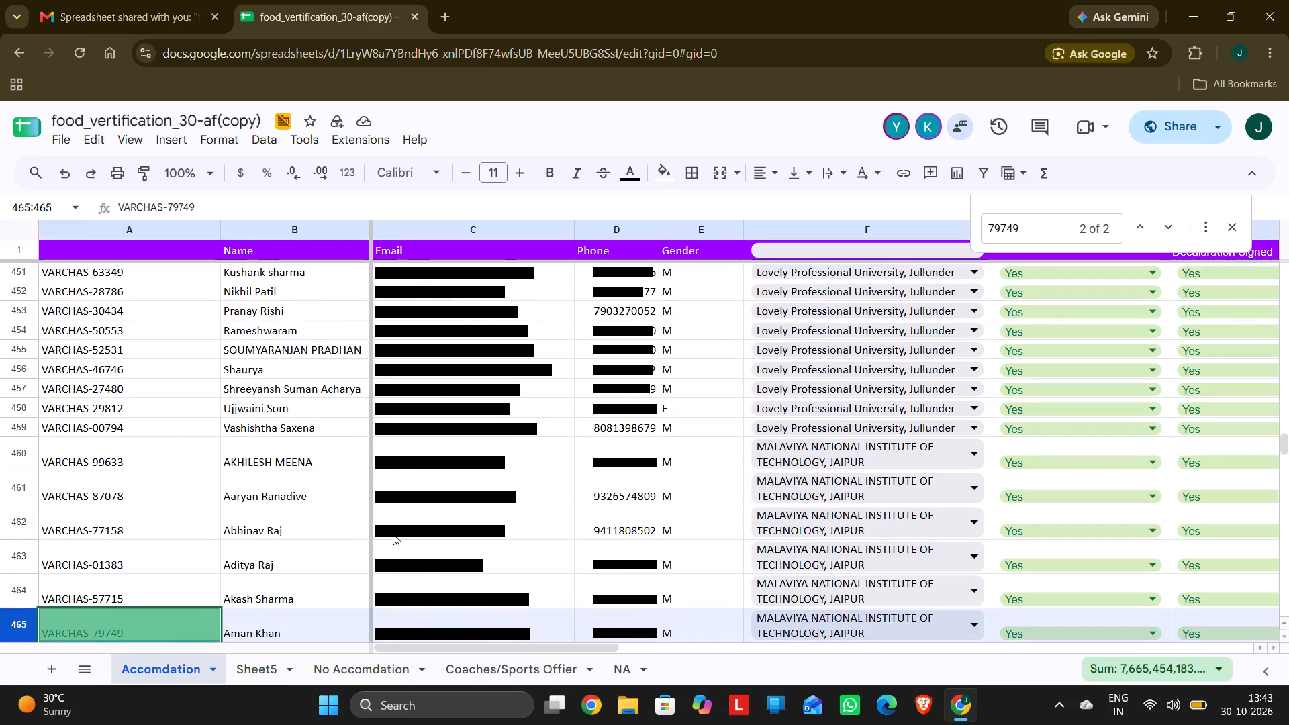
left_click(667, 171)
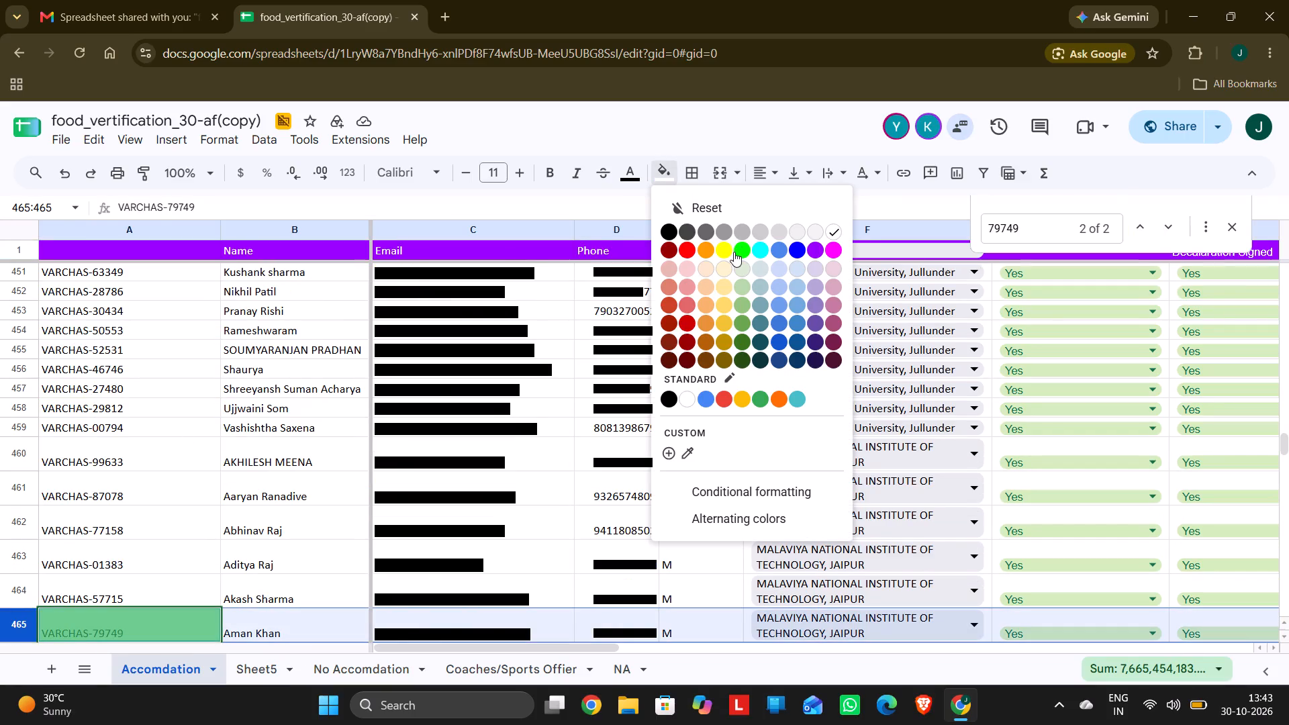
left_click(734, 252)
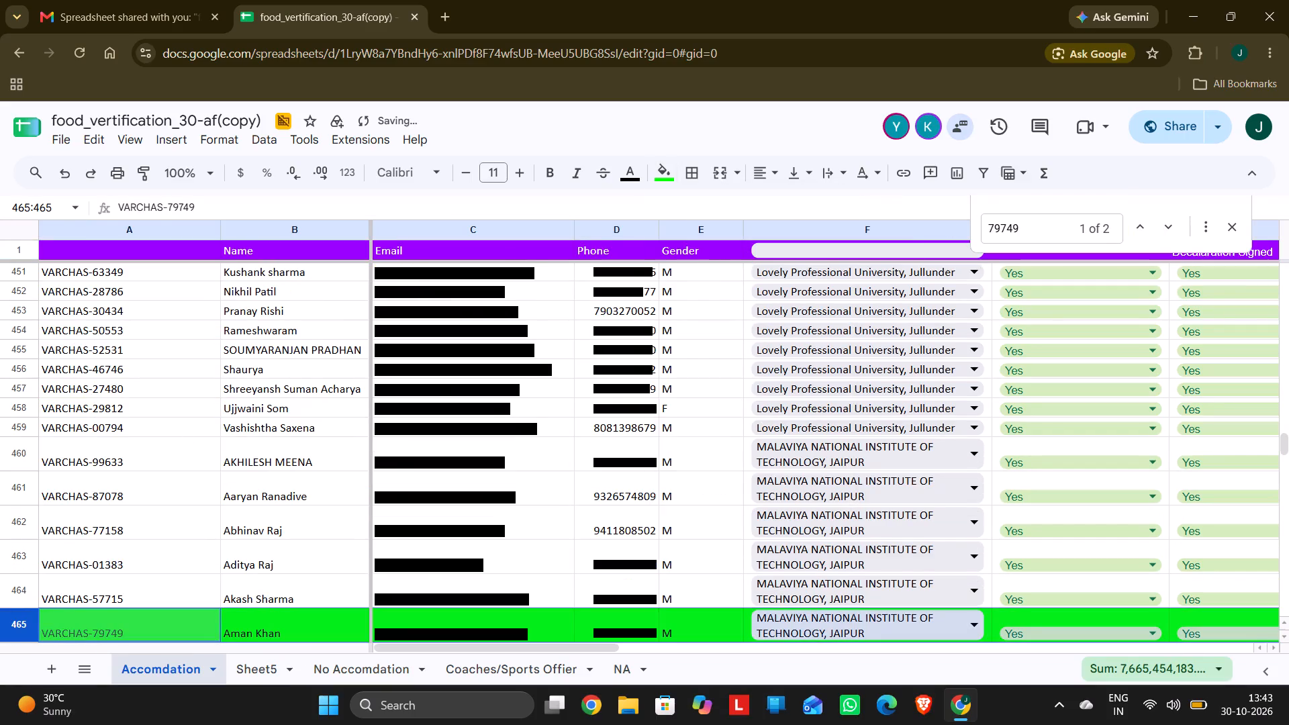
double_click(1027, 234)
key("BackSpace")
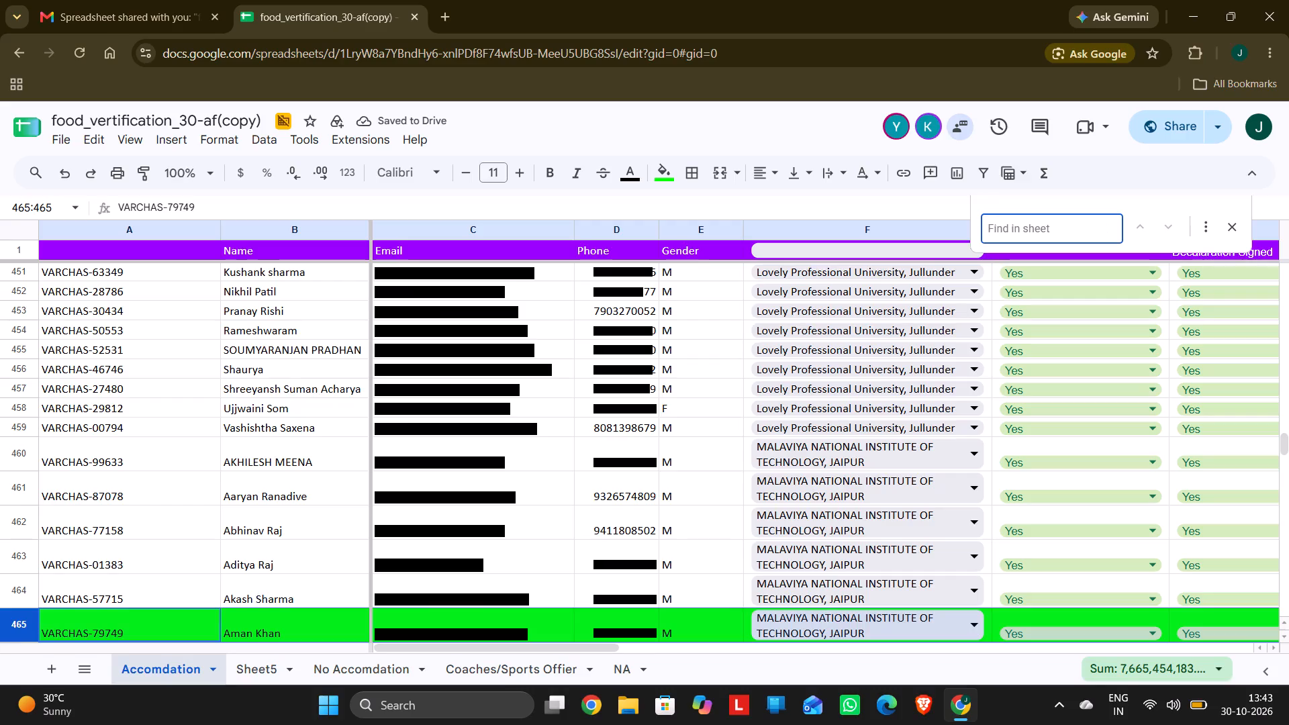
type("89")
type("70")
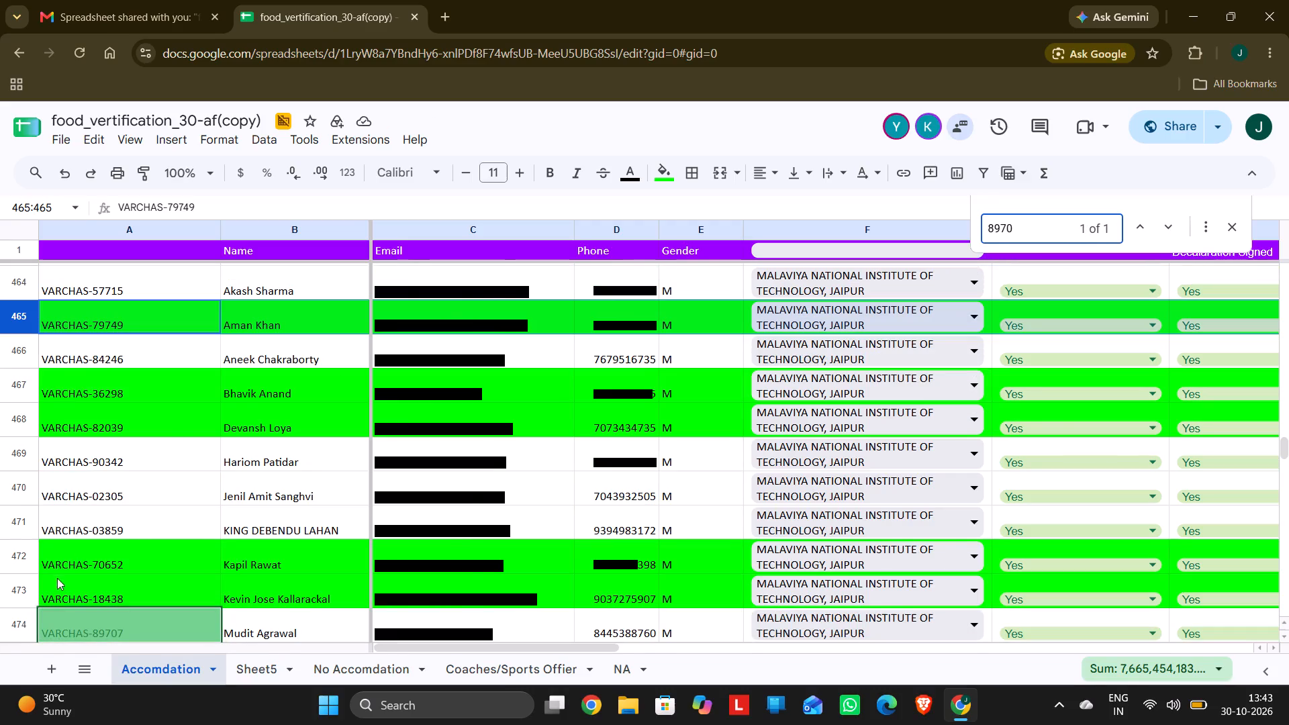
left_click_drag(16, 630, 505, 409)
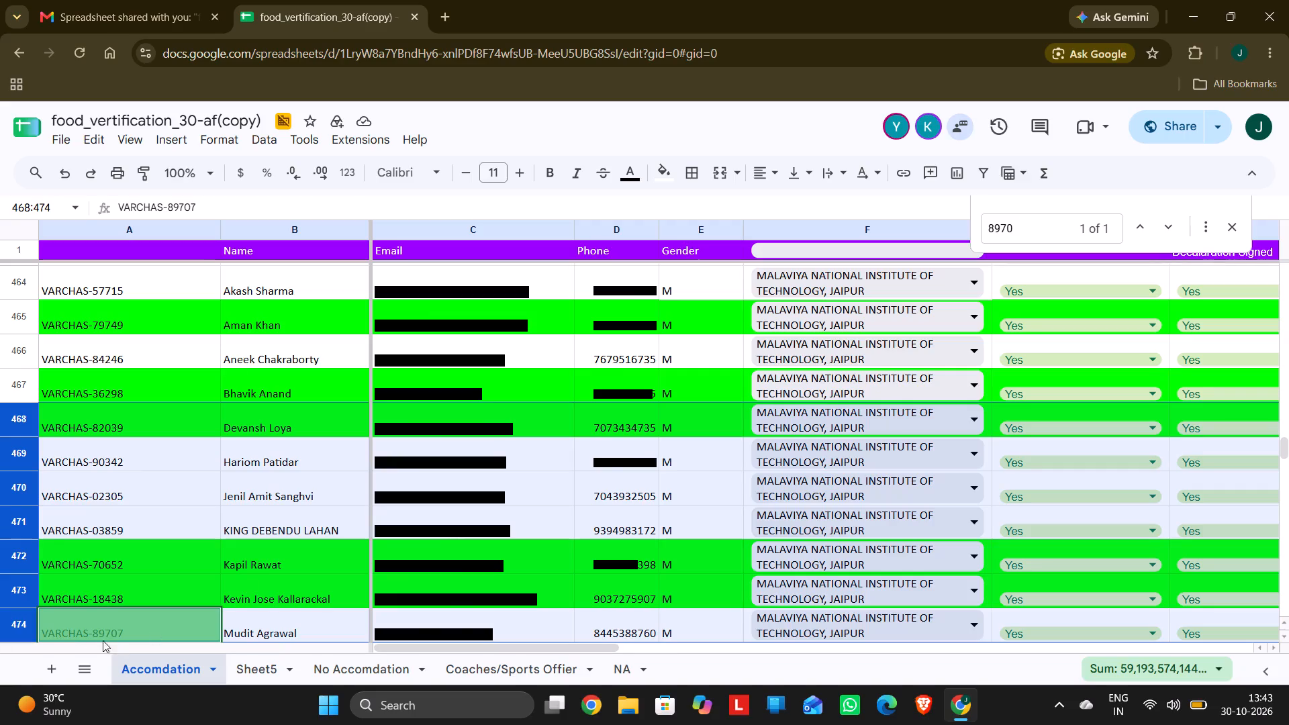
left_click(17, 624)
Undo the last fill on row 465.
key("ctrl+z")
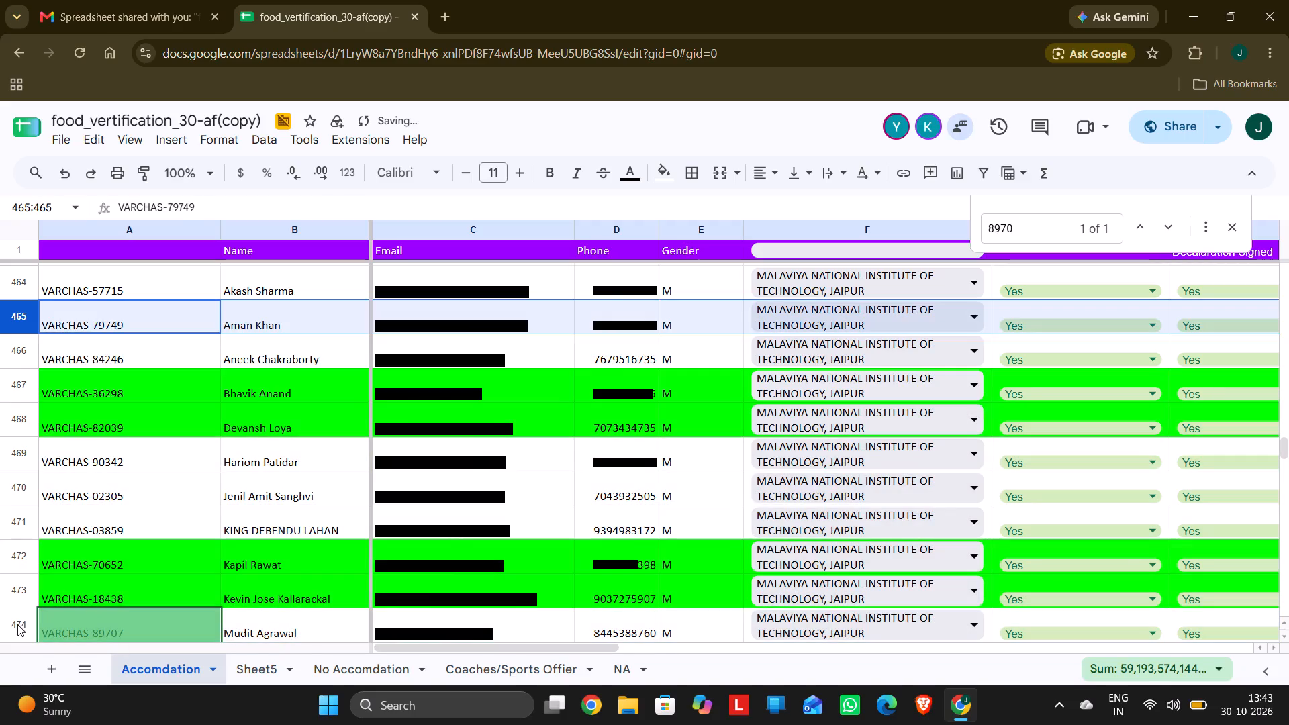
left_click(17, 624)
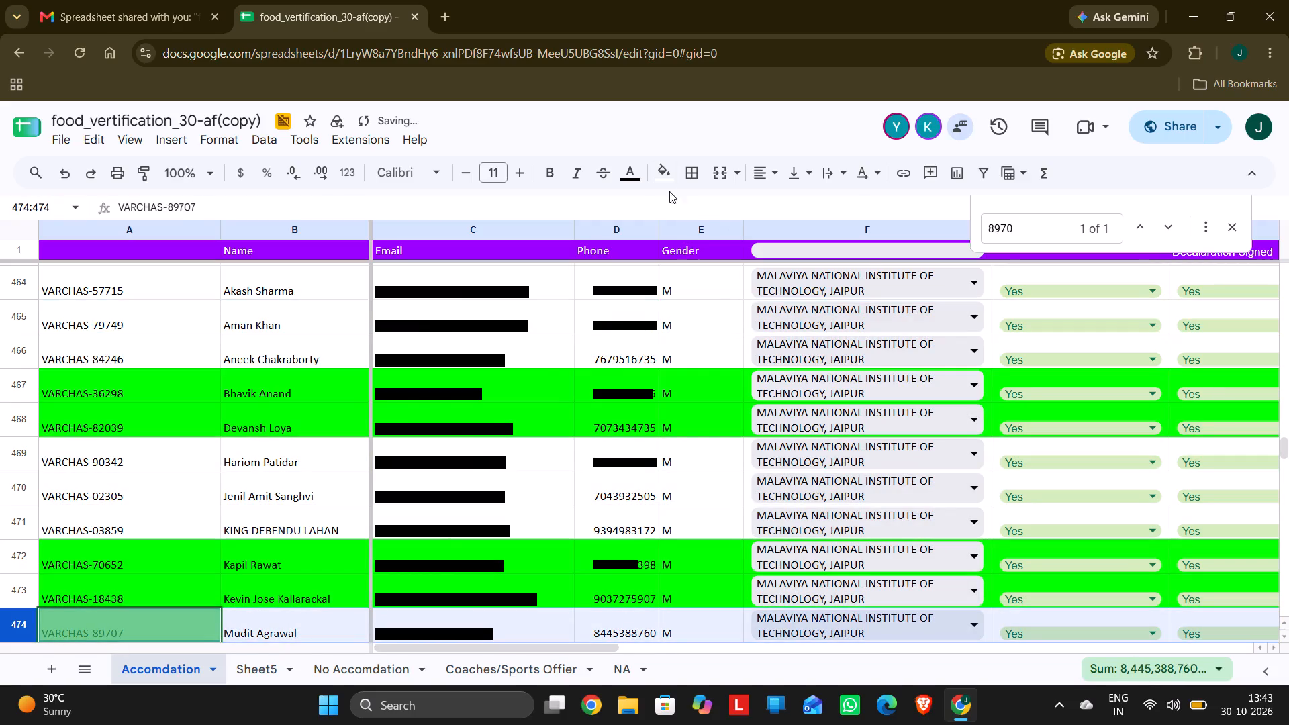
left_click_drag(661, 181, 744, 246)
left_click(744, 246)
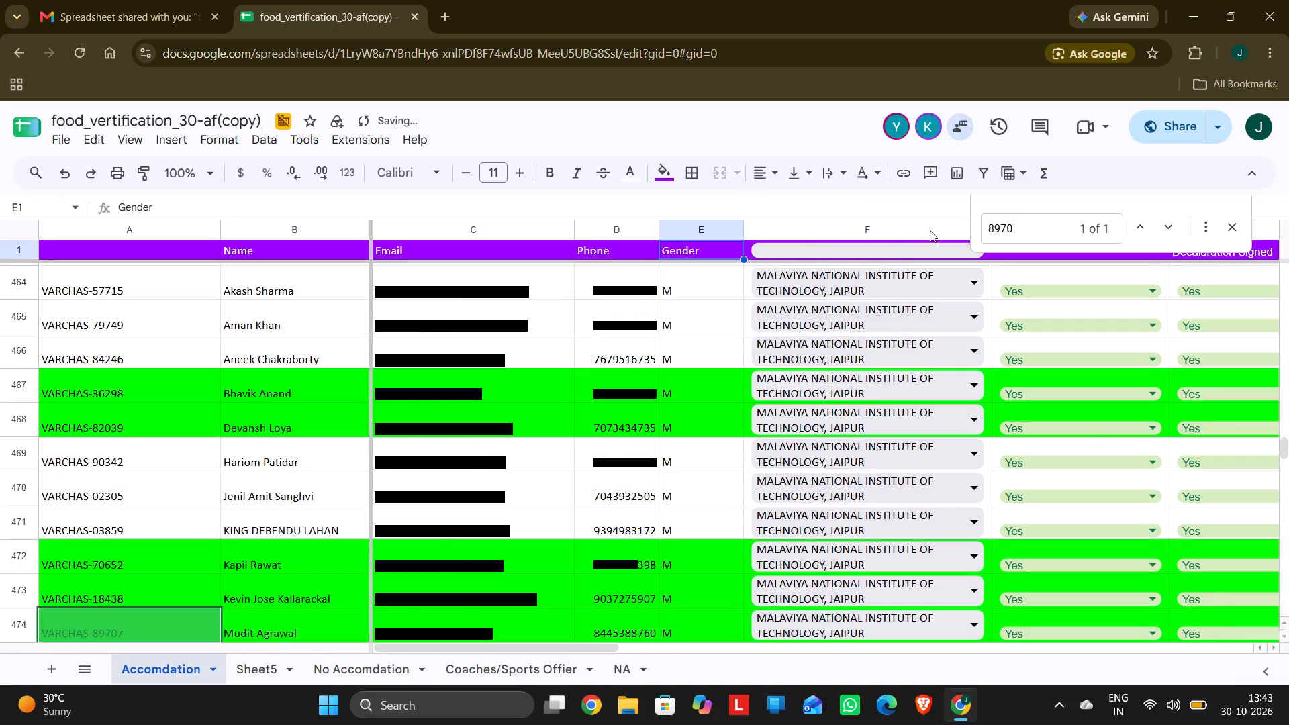
double_click(1006, 224)
key("BackSpace")
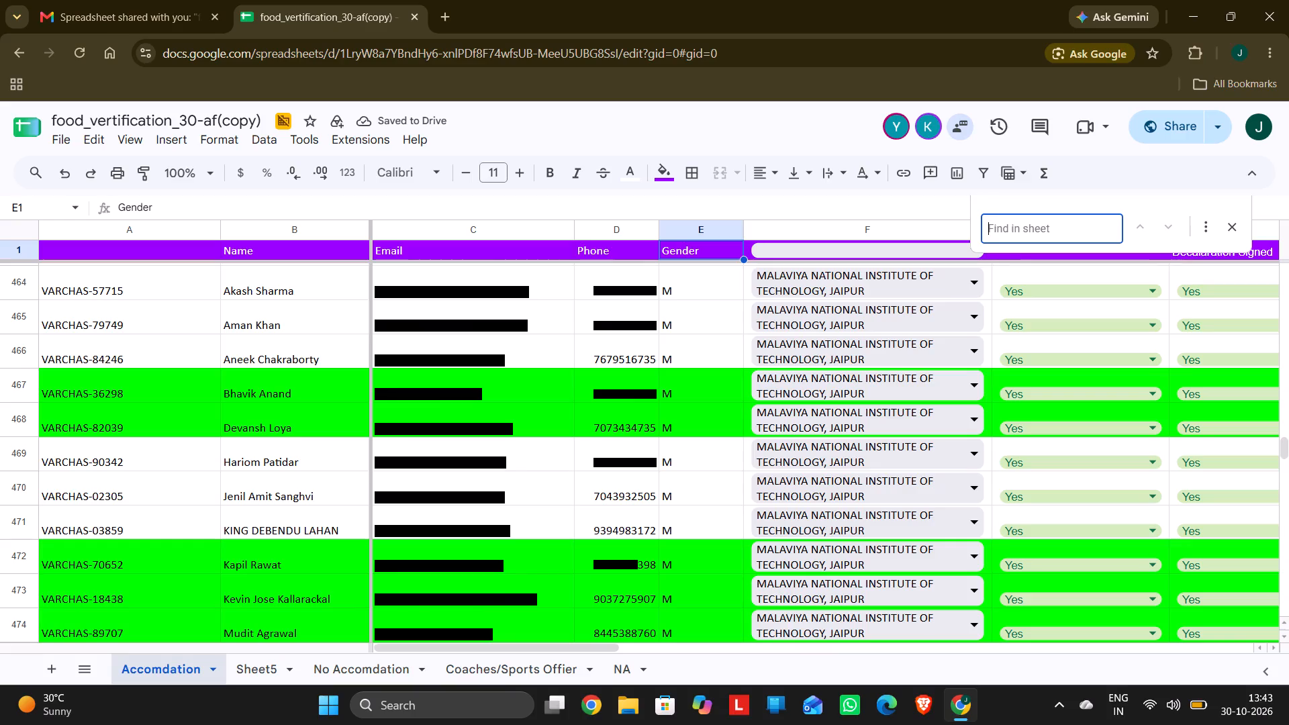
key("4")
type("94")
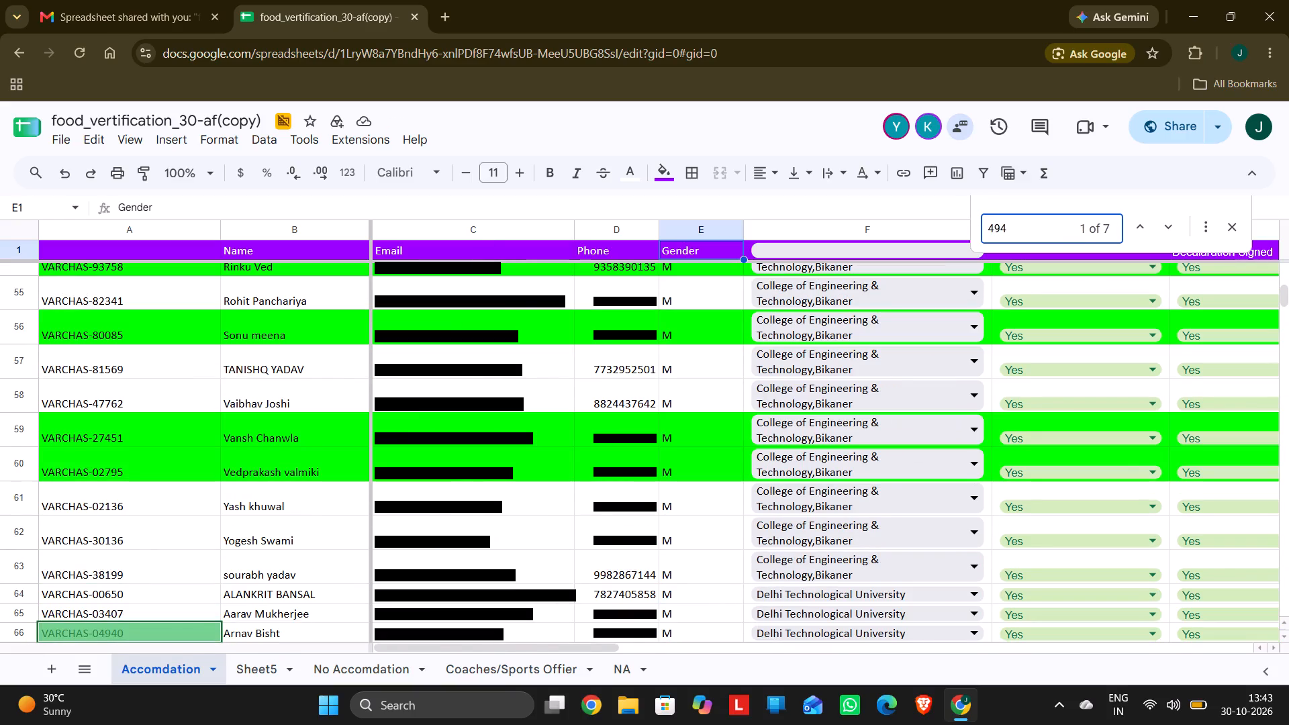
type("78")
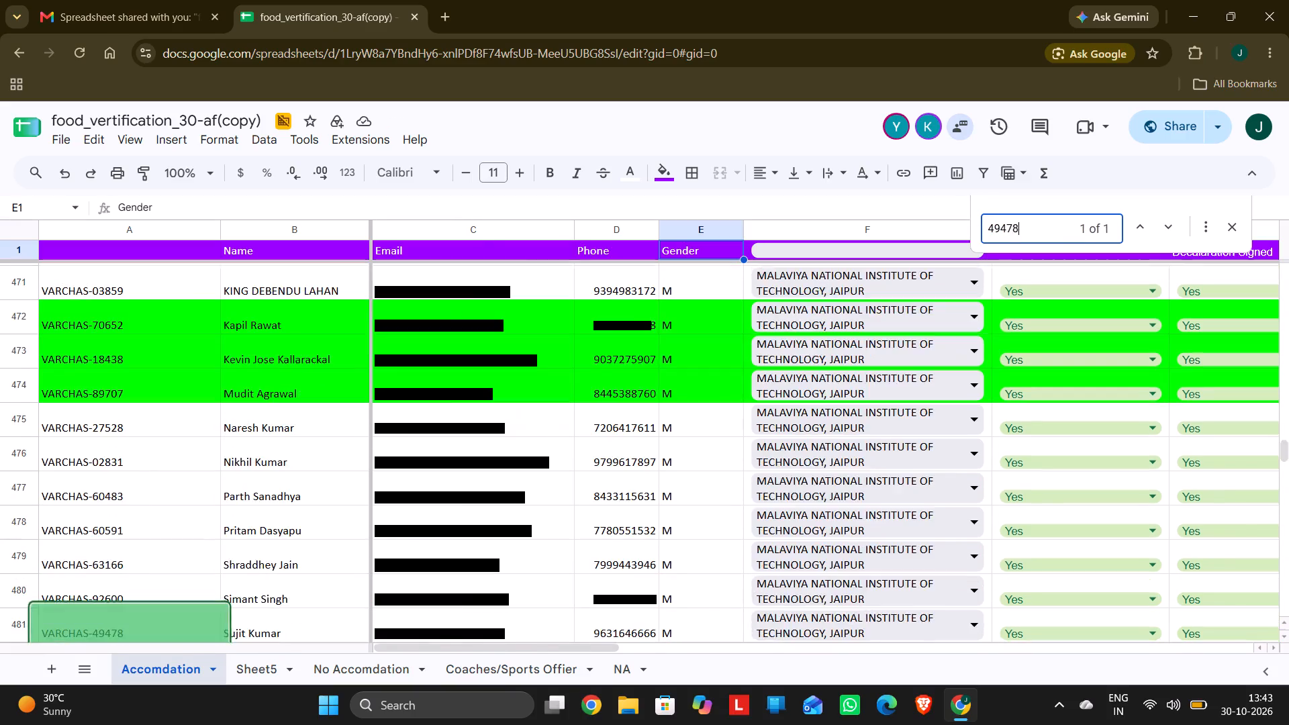
left_click(29, 625)
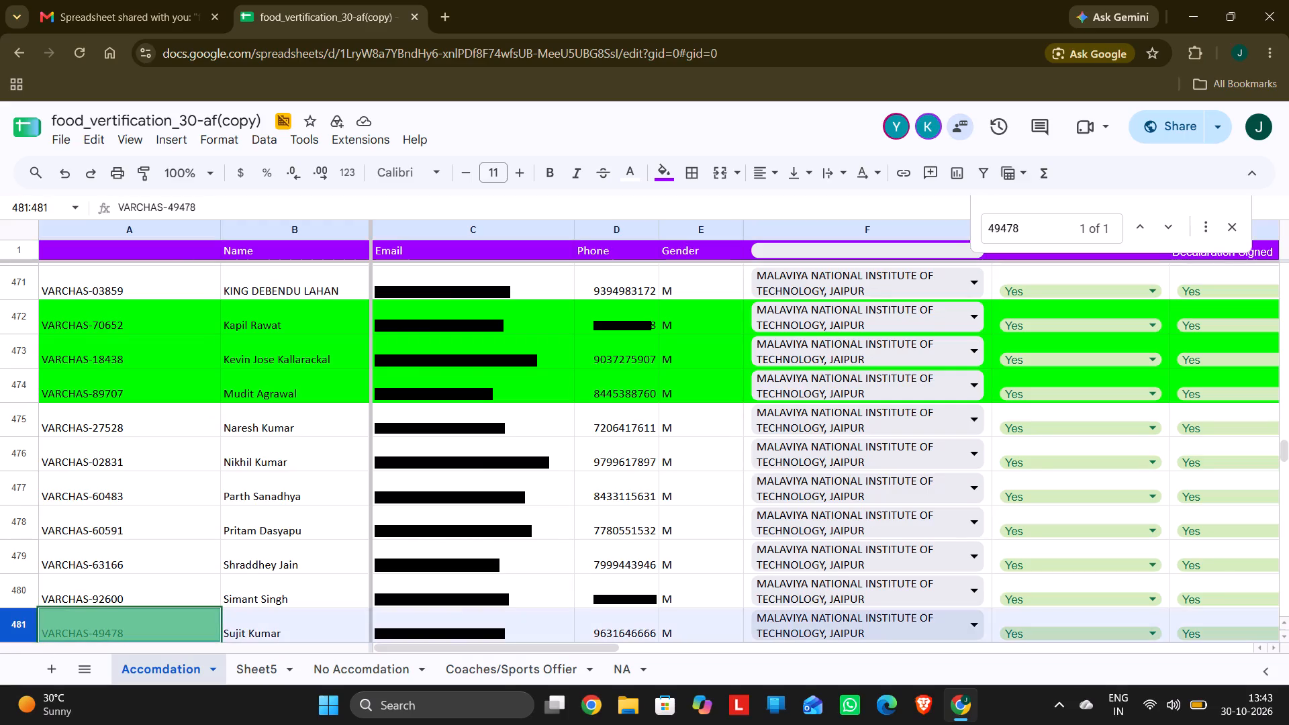
left_click_drag(669, 171, 741, 244)
left_click(741, 244)
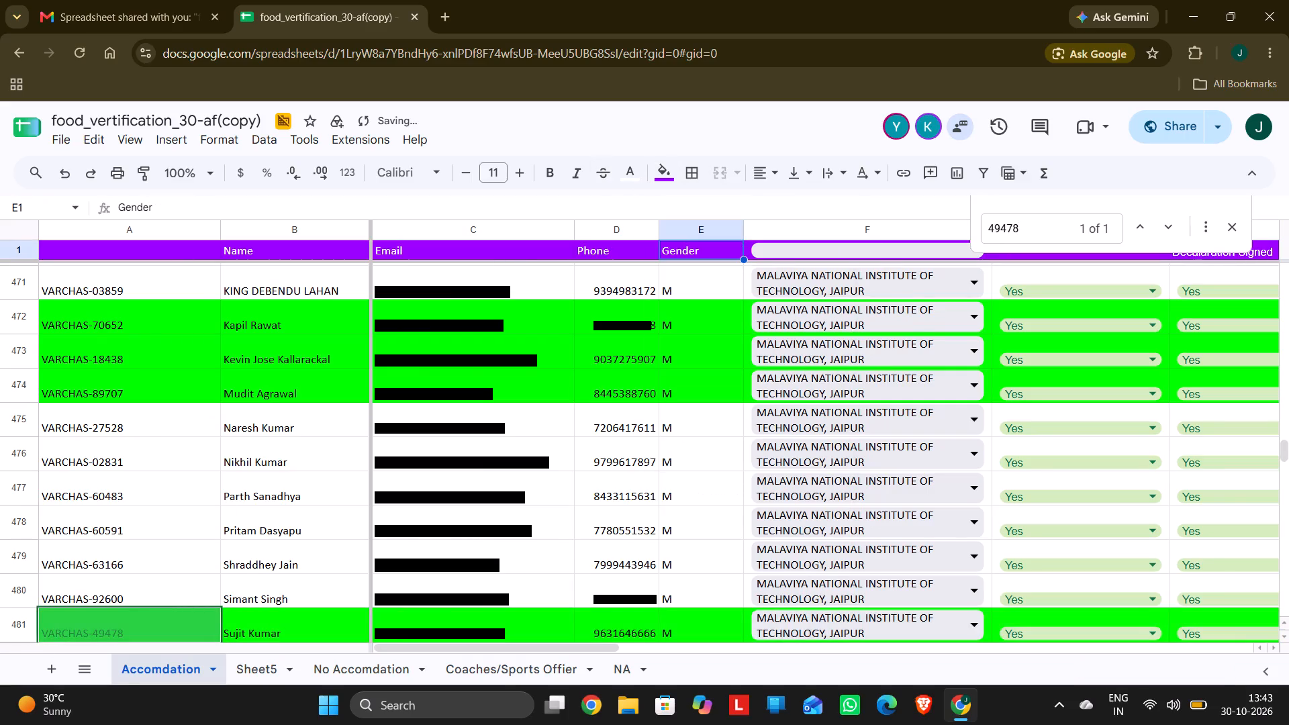
double_click(1027, 227)
key("BackSpace")
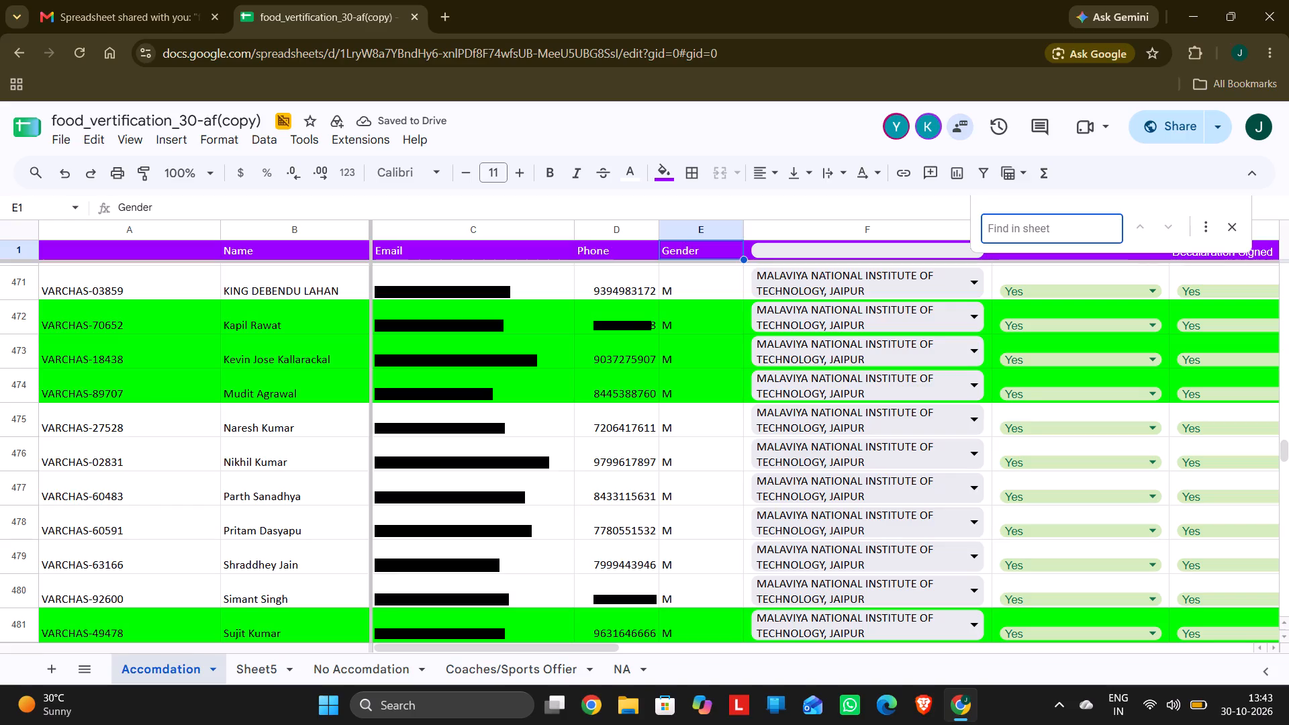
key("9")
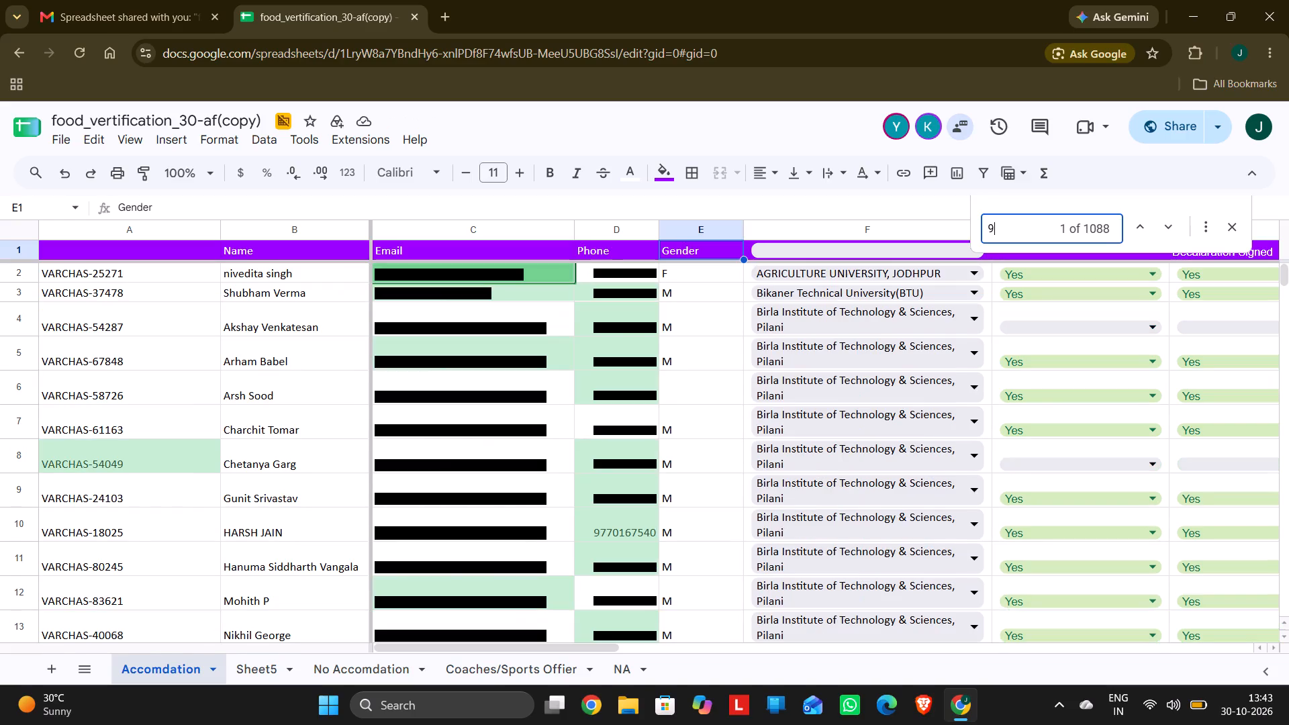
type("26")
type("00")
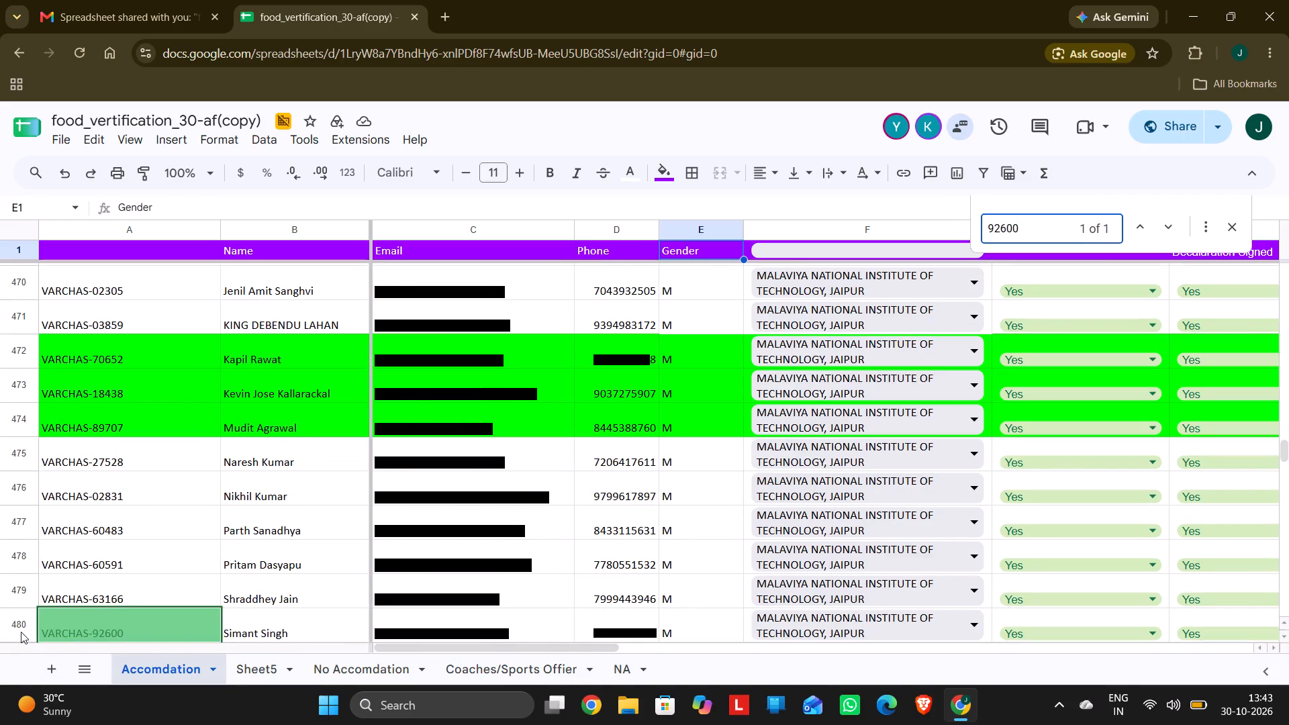
left_click(21, 632)
left_click(663, 163)
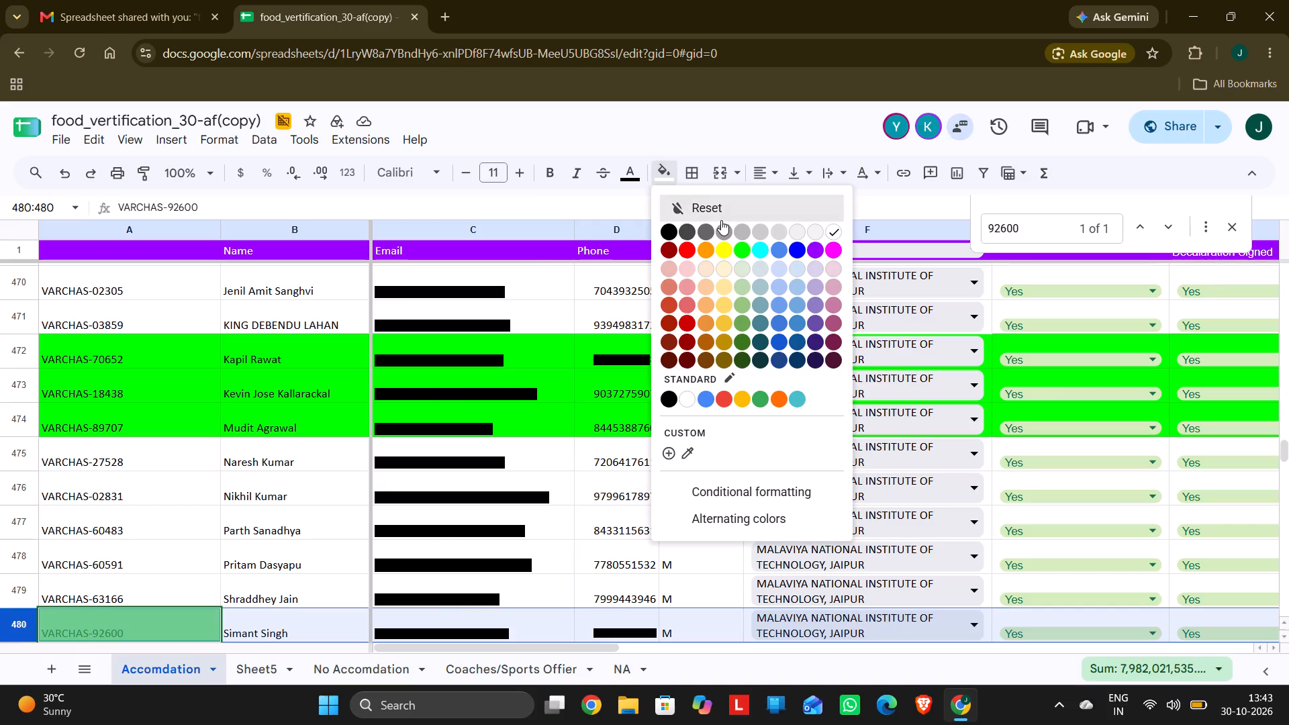
left_click(739, 242)
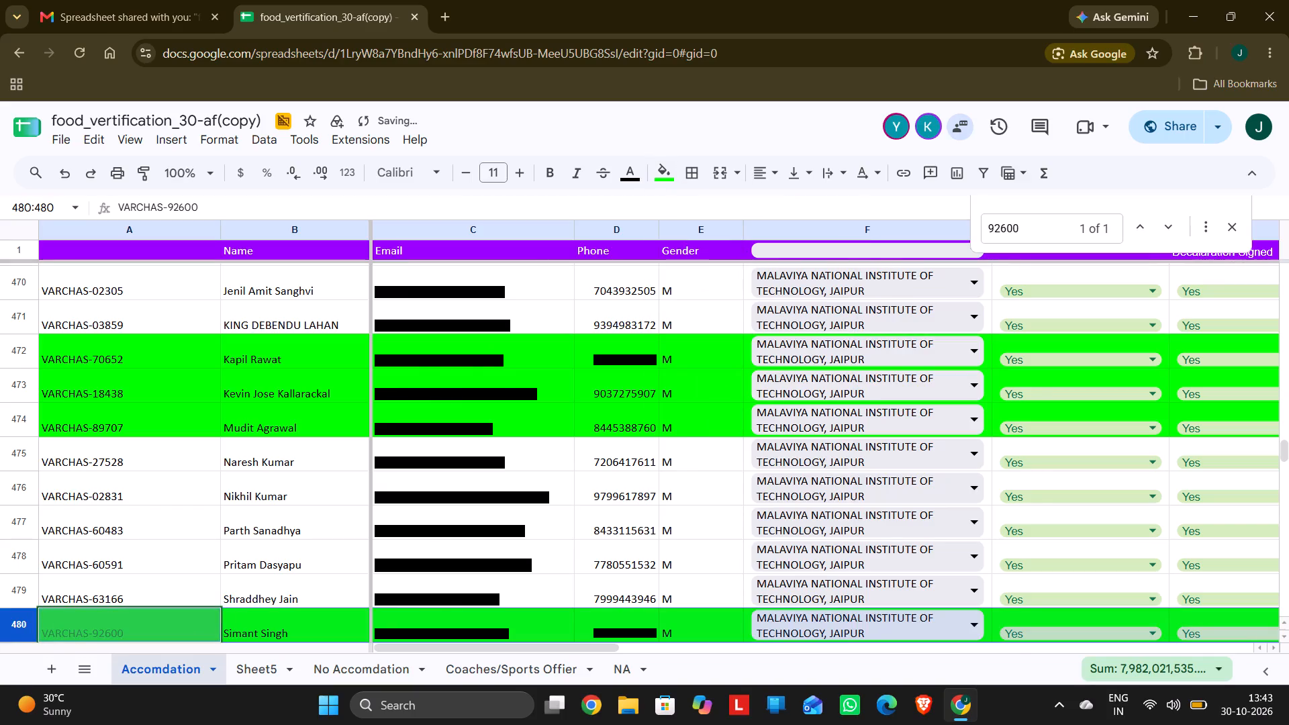
double_click(1032, 231)
key("BackSpace")
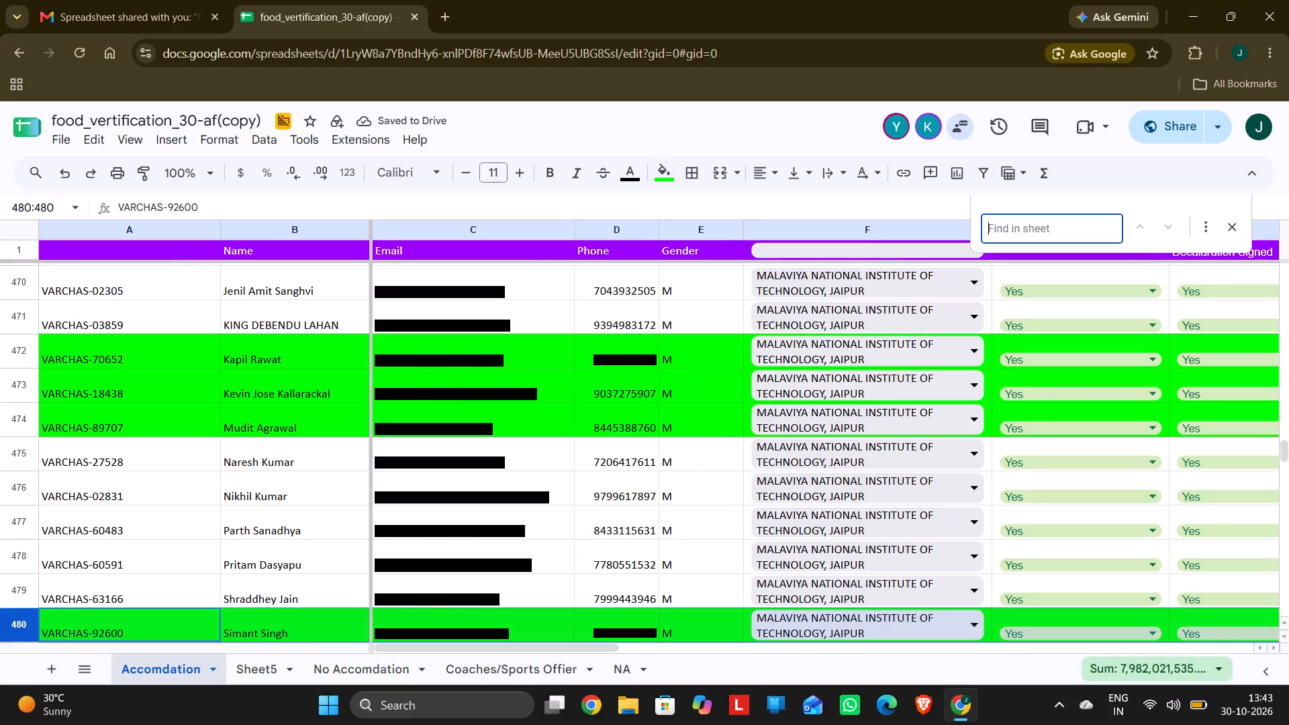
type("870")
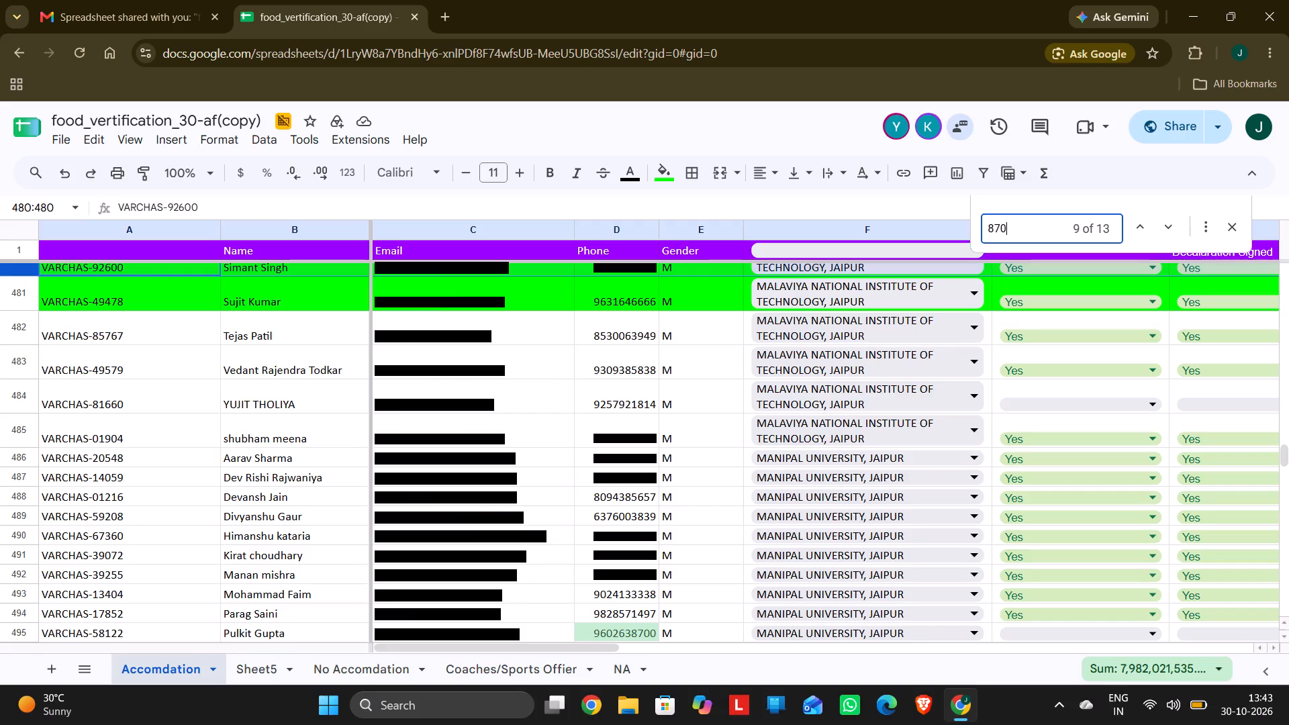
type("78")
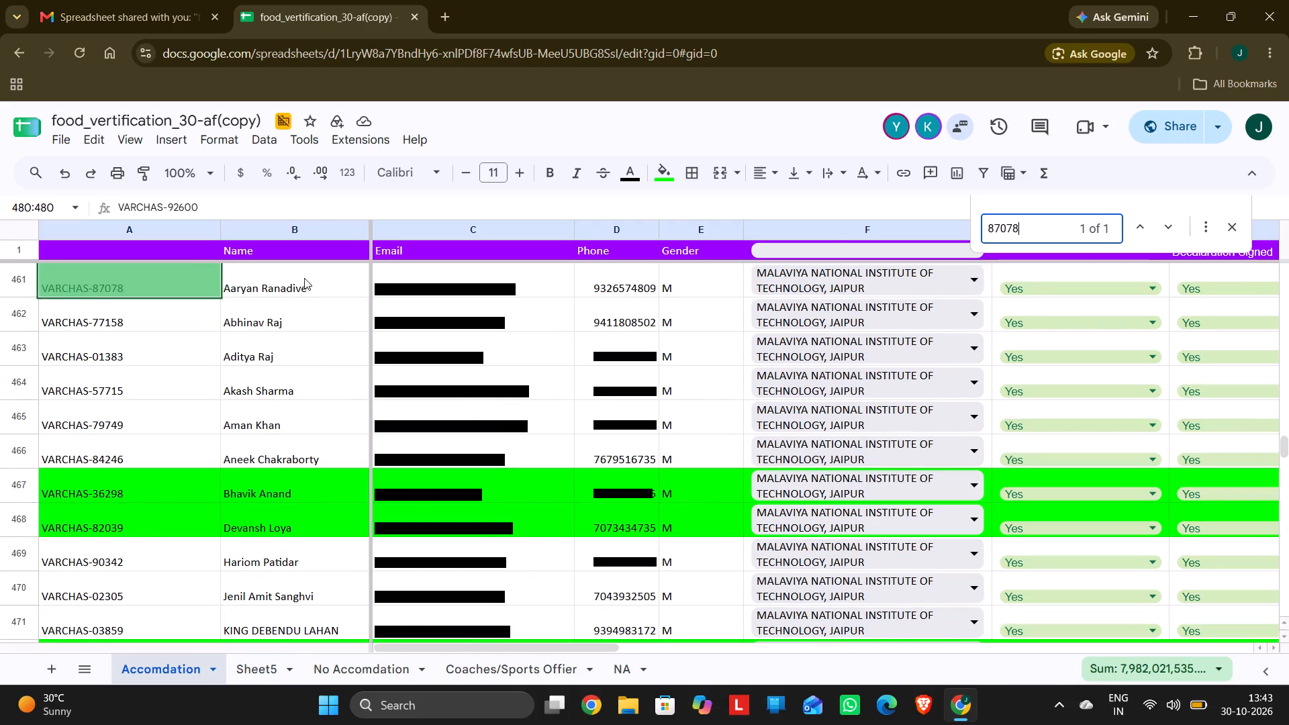
left_click(27, 283)
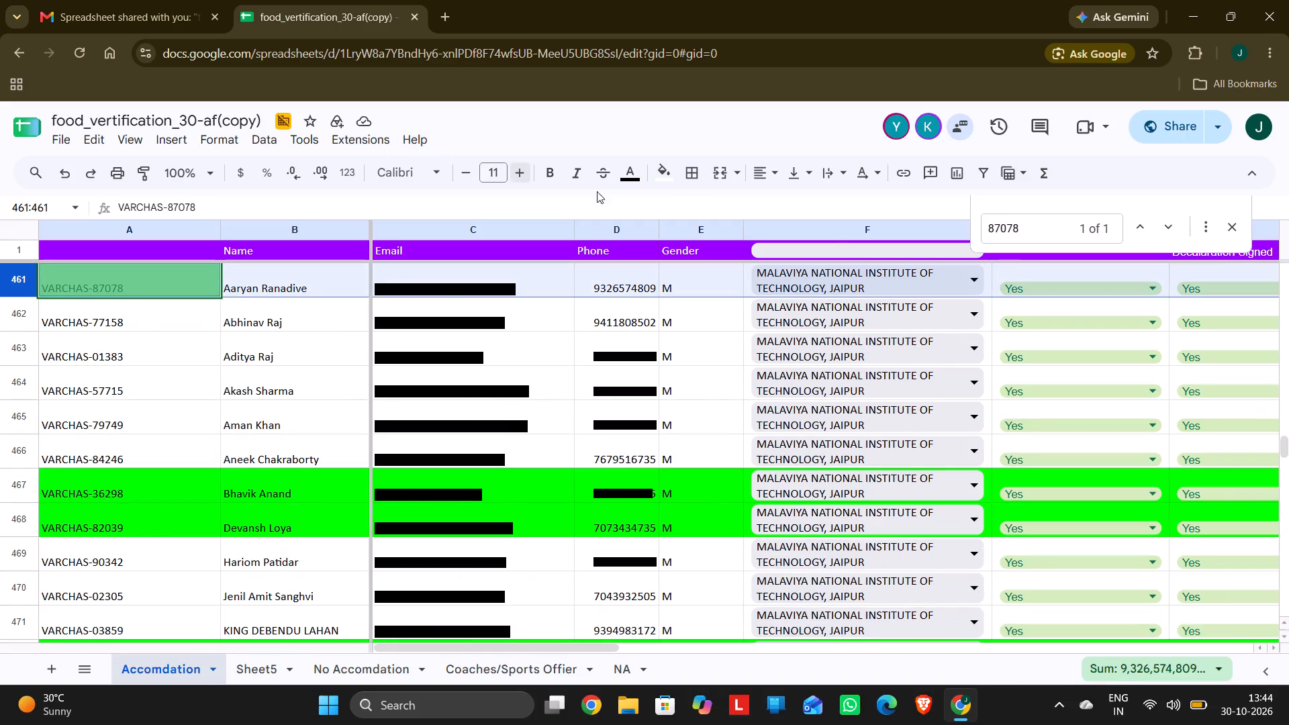
left_click(650, 177)
left_click_drag(668, 186, 697, 226)
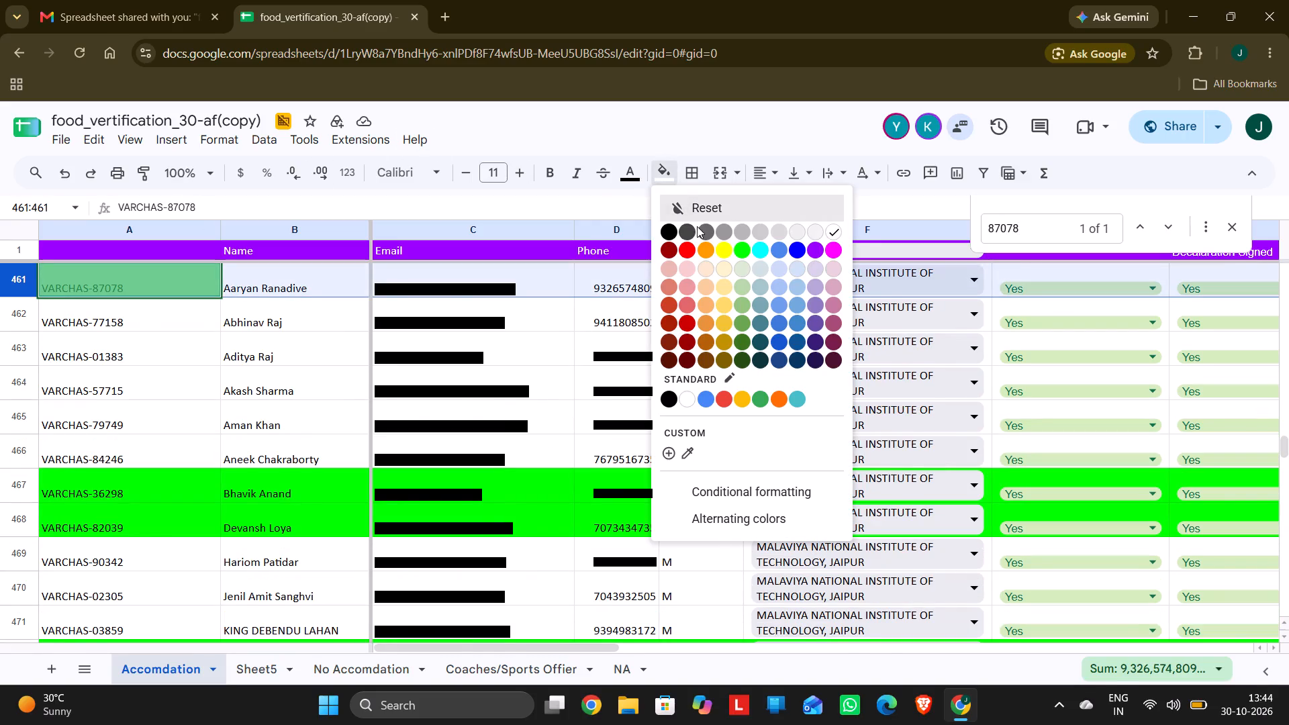
left_click_drag(697, 226, 742, 253)
left_click(742, 253)
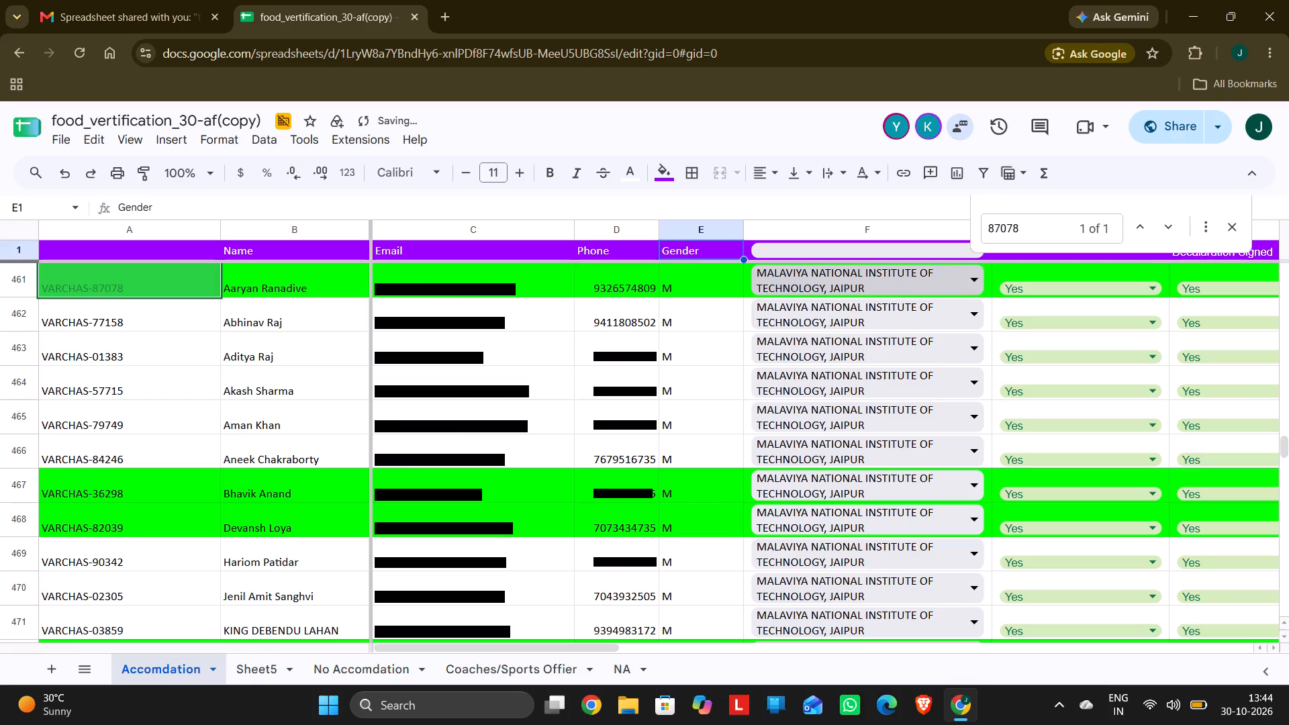
double_click(1028, 230)
key("BackSpace")
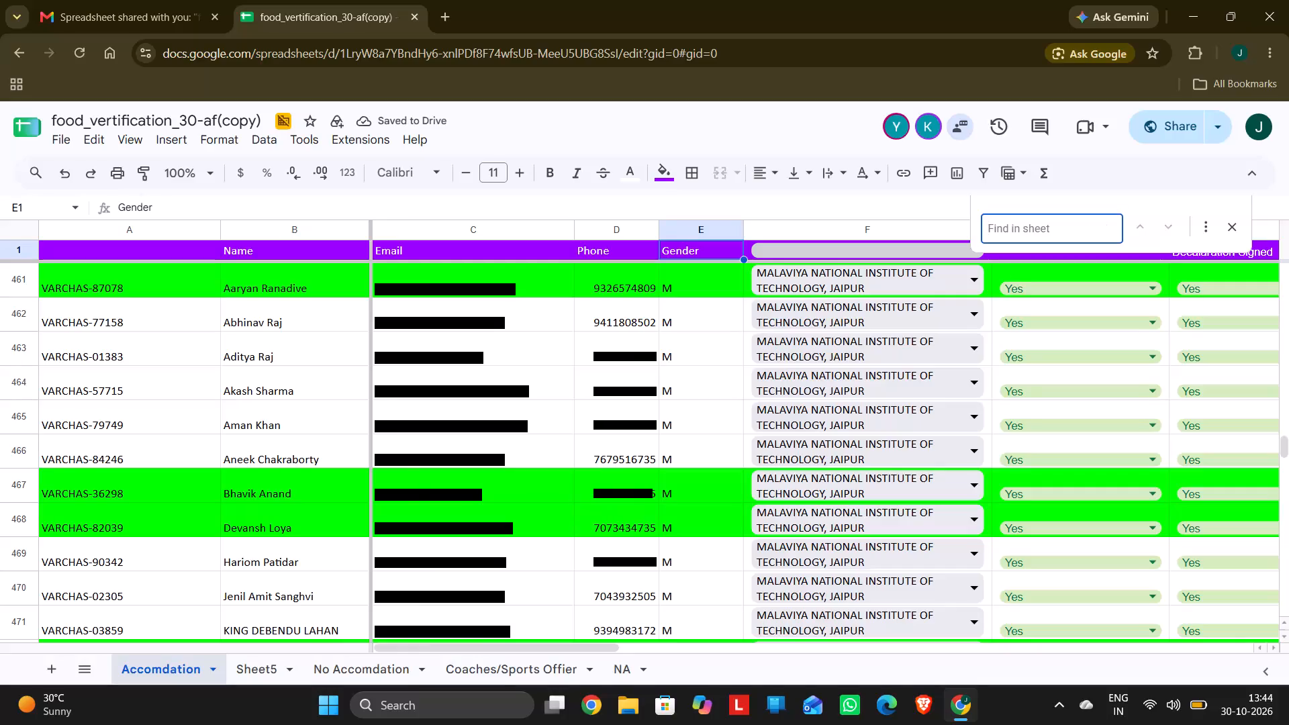
left_click_drag(1028, 230, 1020, 226)
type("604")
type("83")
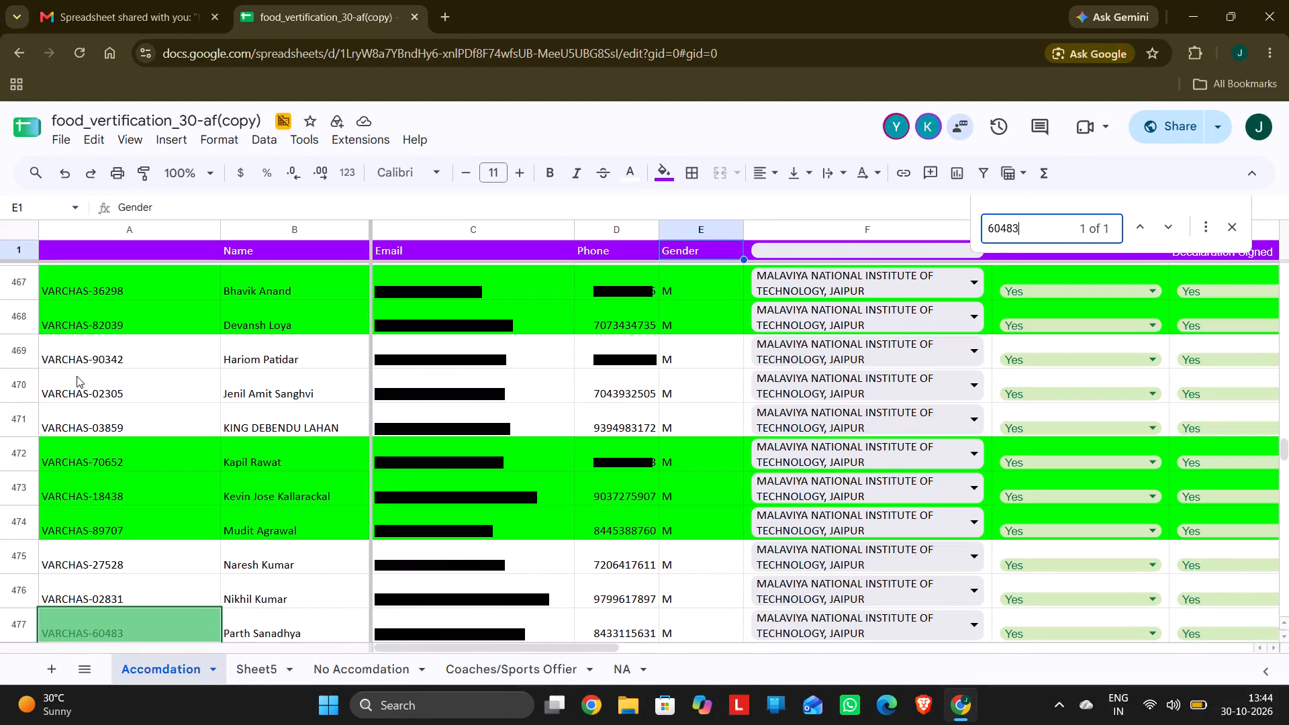
left_click(28, 623)
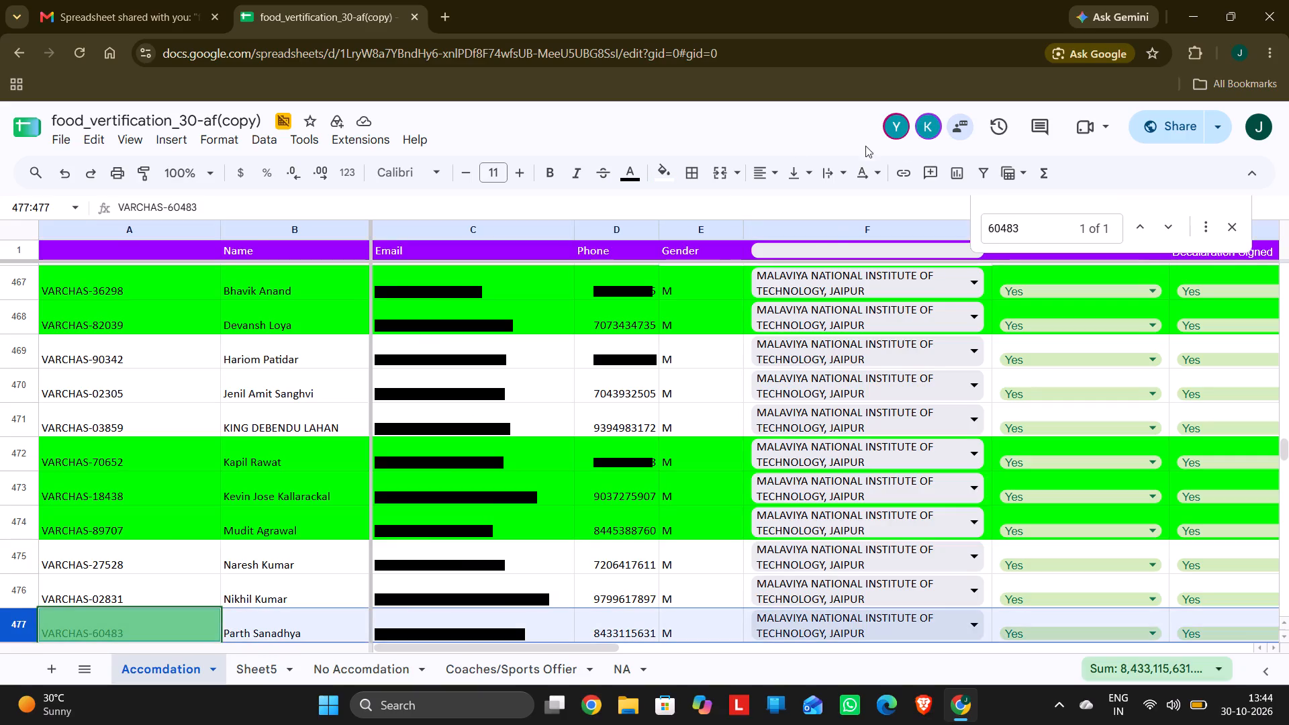
left_click_drag(666, 178, 748, 249)
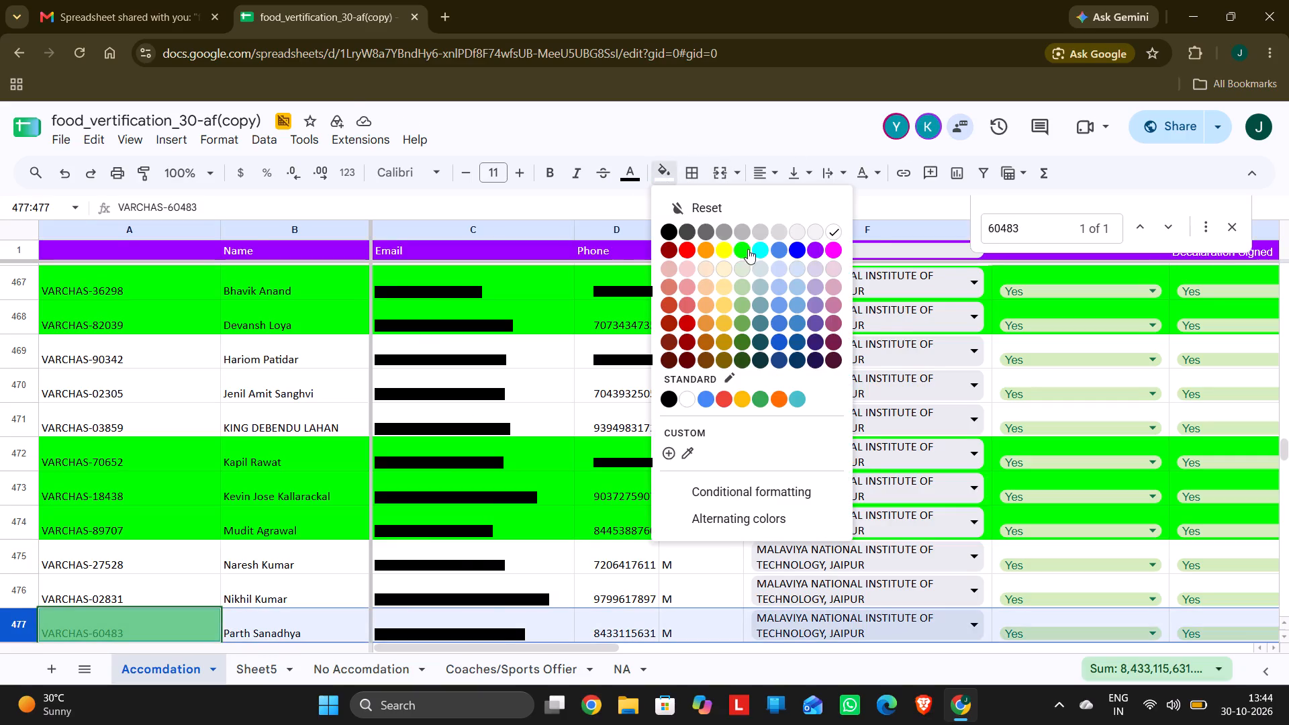
left_click(748, 249)
double_click(1040, 238)
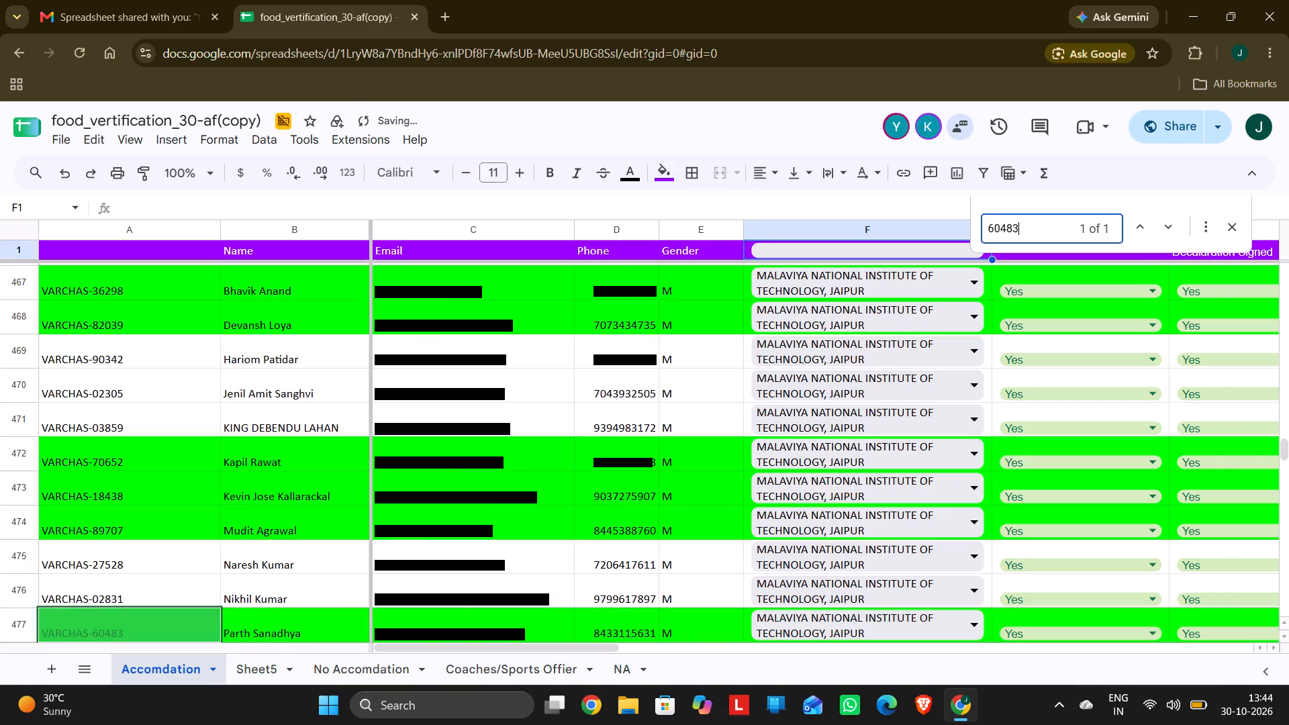
key("BackSpace")
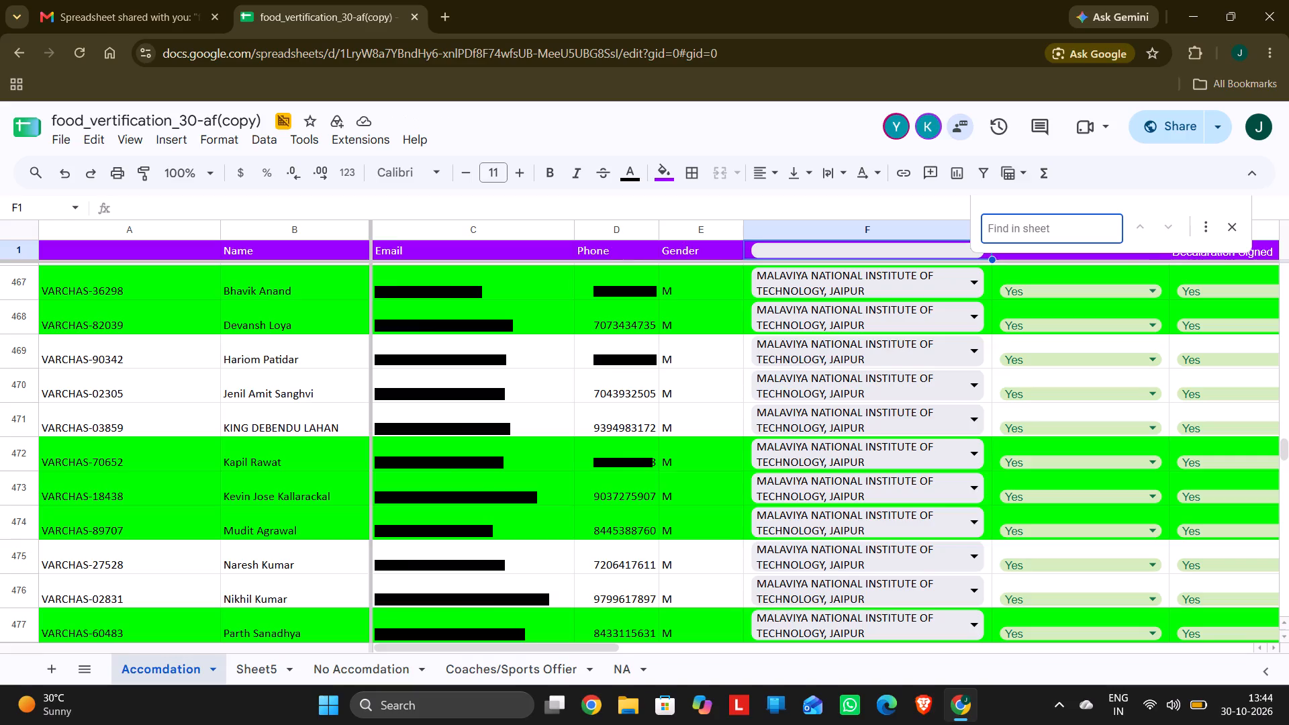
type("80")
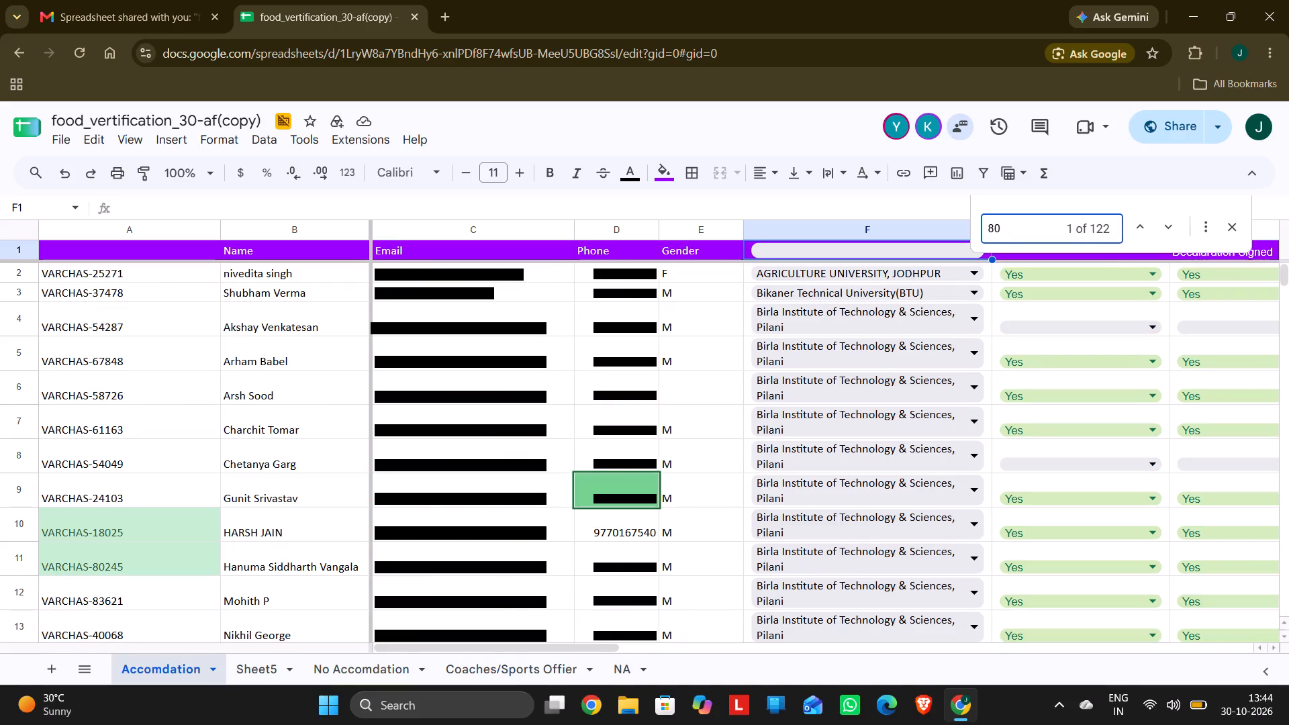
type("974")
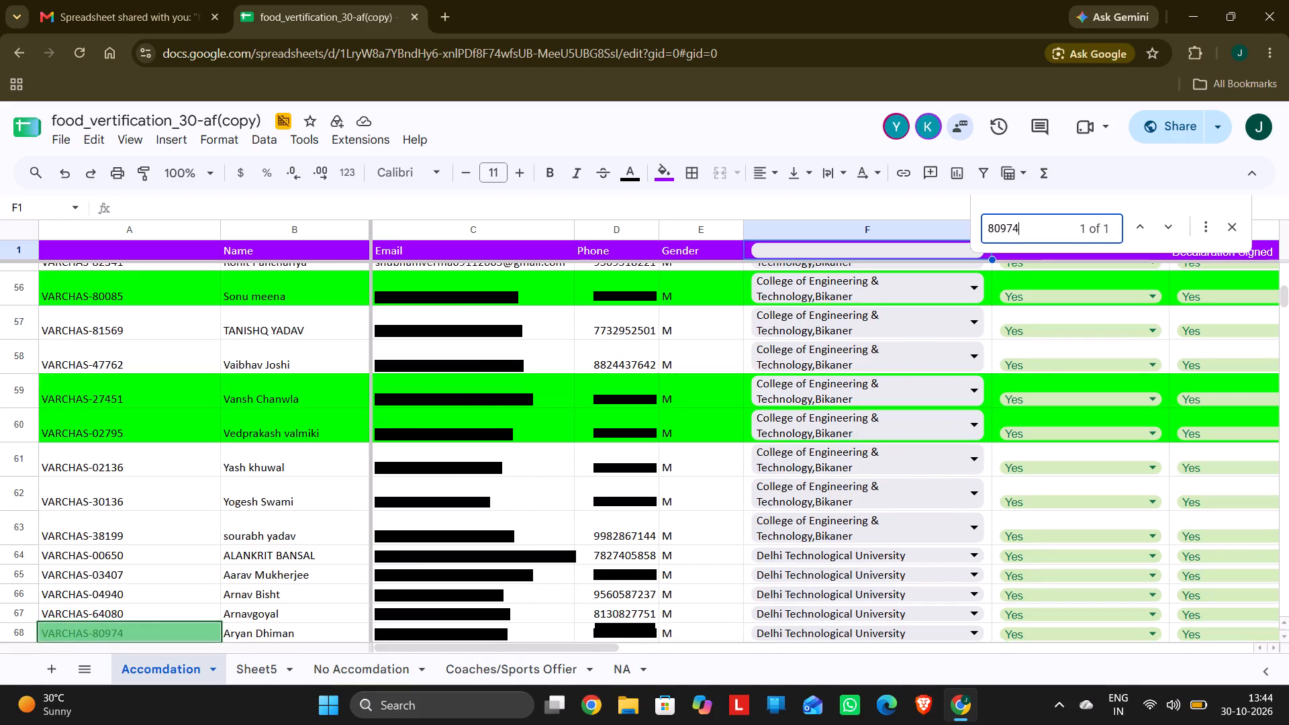
left_click(18, 633)
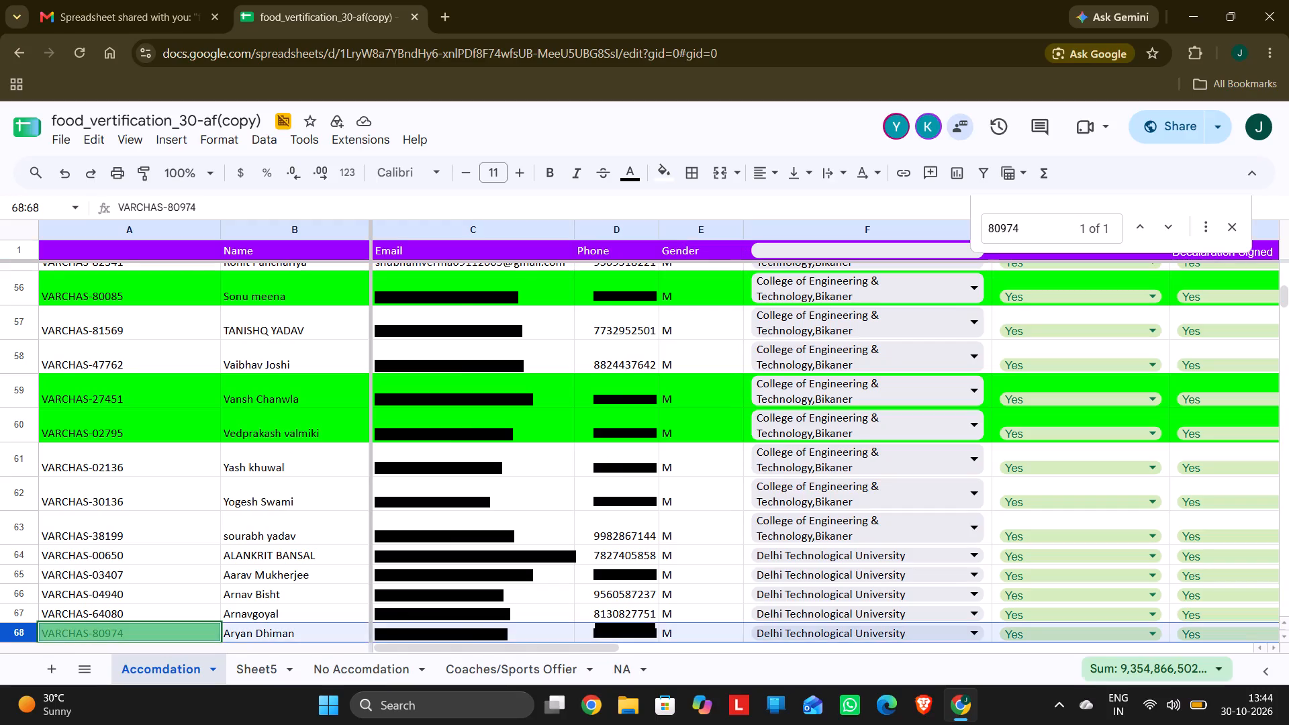
left_click(658, 160)
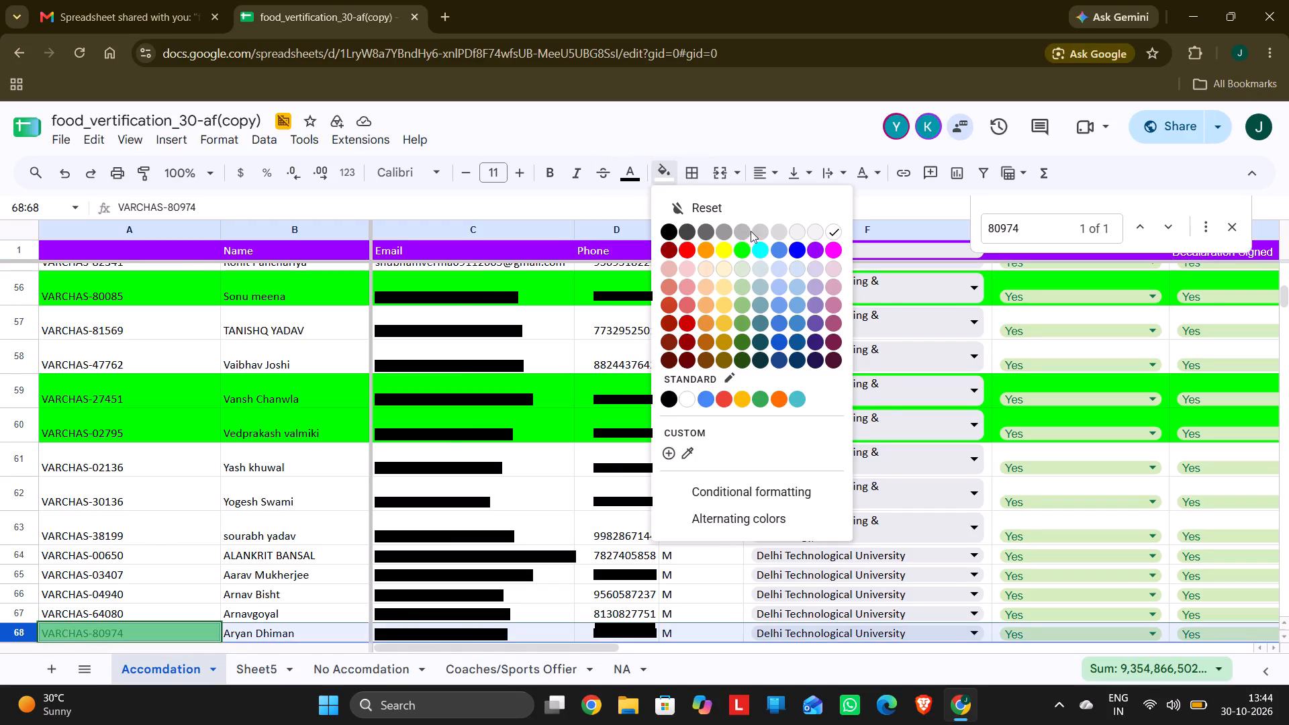
left_click(743, 246)
double_click(1032, 220)
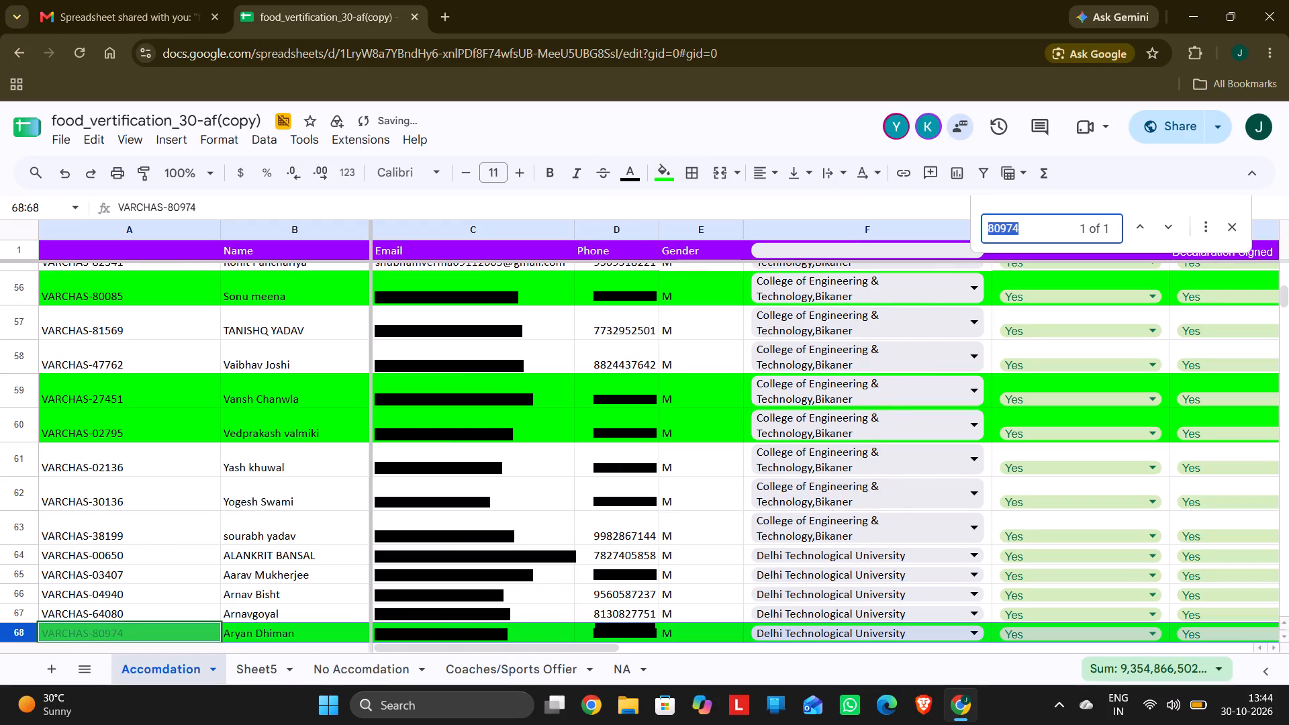
key("BackSpace")
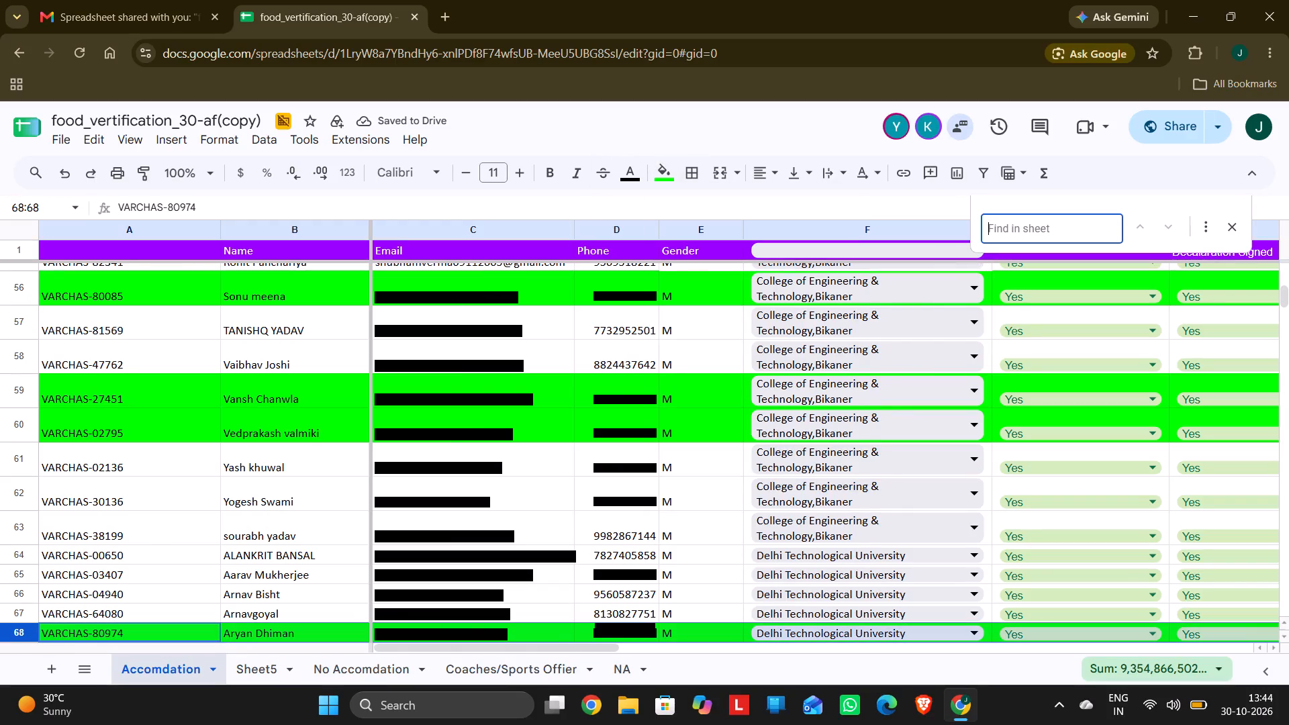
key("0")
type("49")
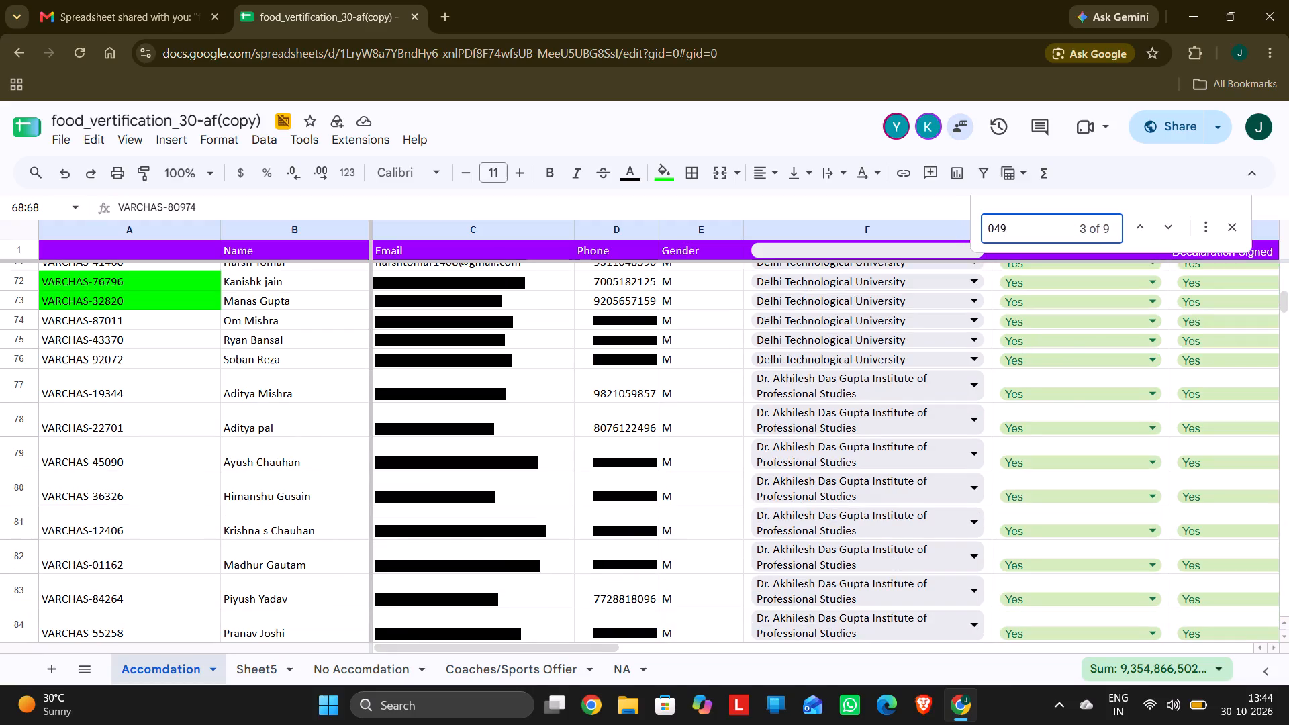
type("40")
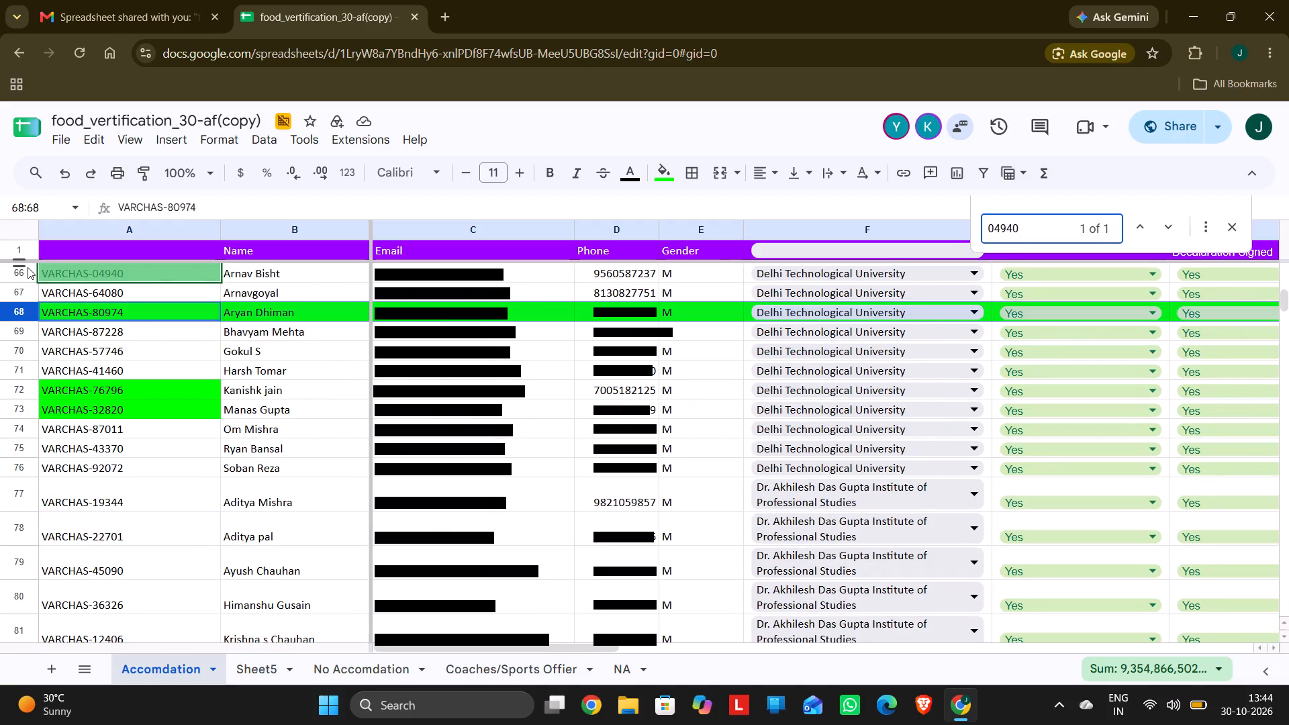
left_click(28, 267)
left_click_drag(667, 172, 739, 245)
left_click(739, 245)
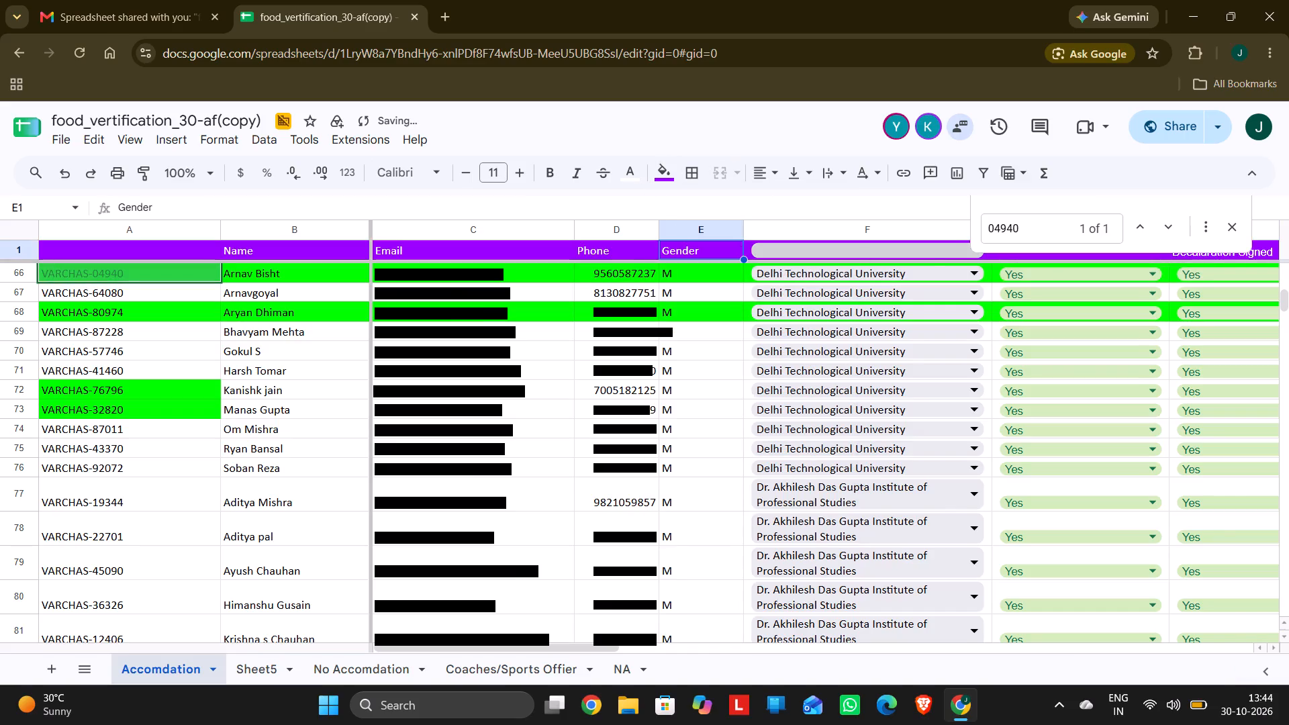
double_click(1031, 222)
key("BackSpace")
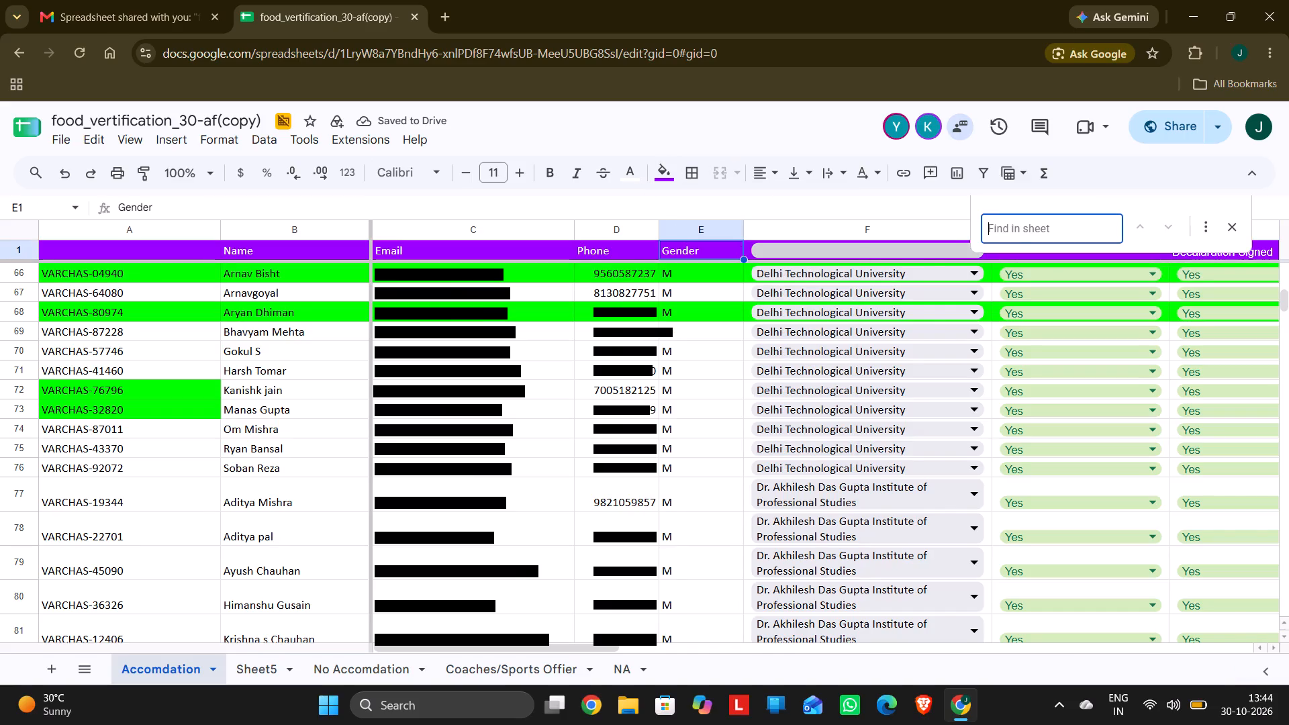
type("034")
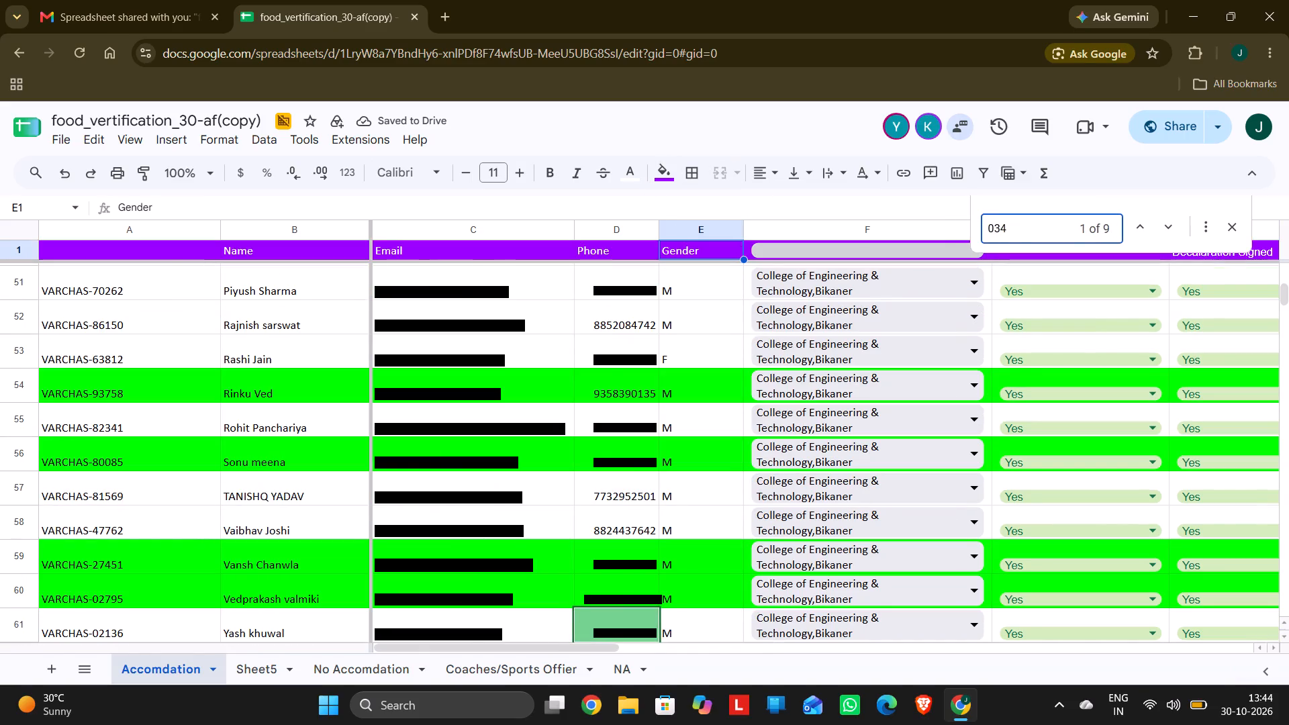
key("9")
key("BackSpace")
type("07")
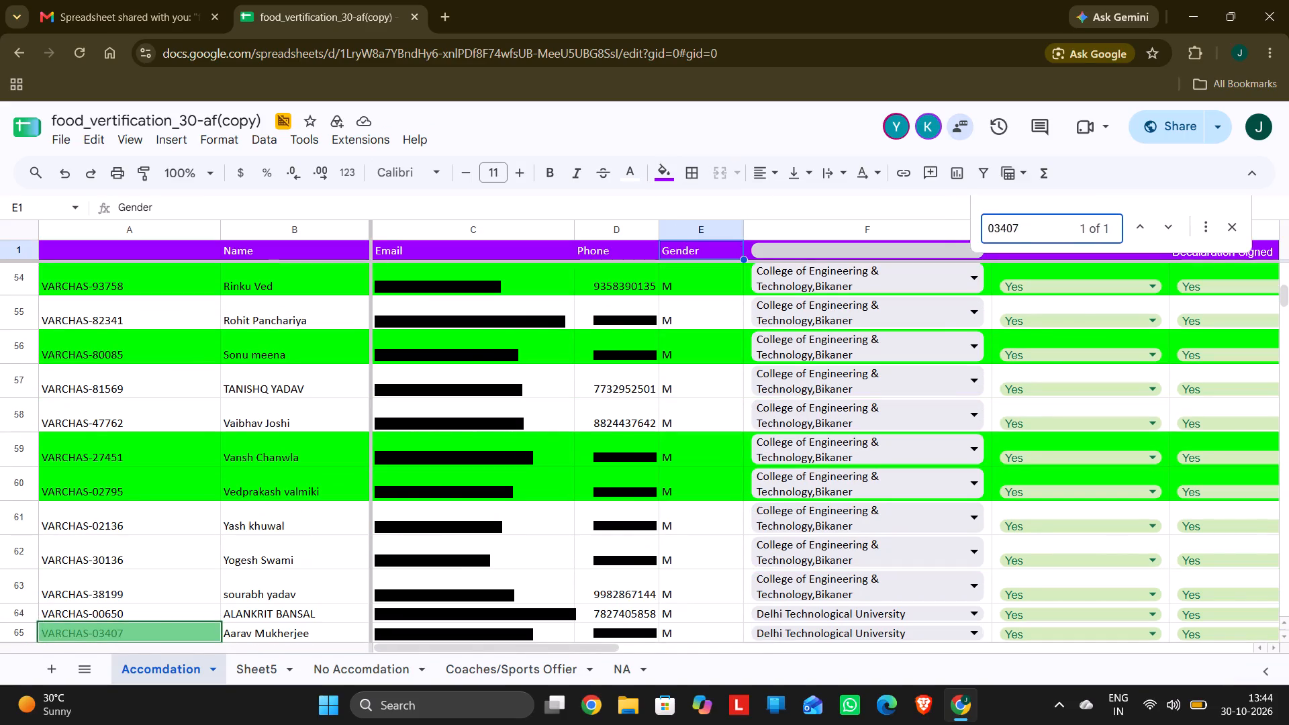
left_click(21, 640)
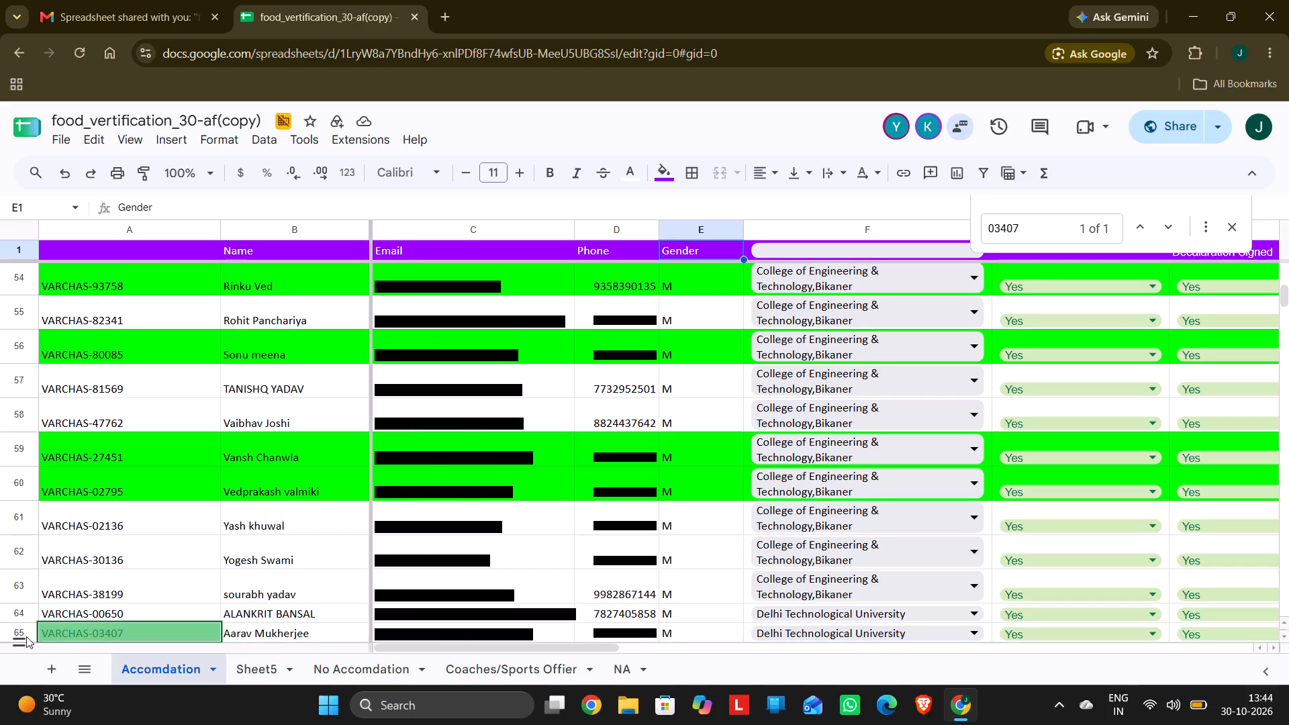
left_click(28, 630)
left_click_drag(662, 166, 740, 242)
left_click(740, 242)
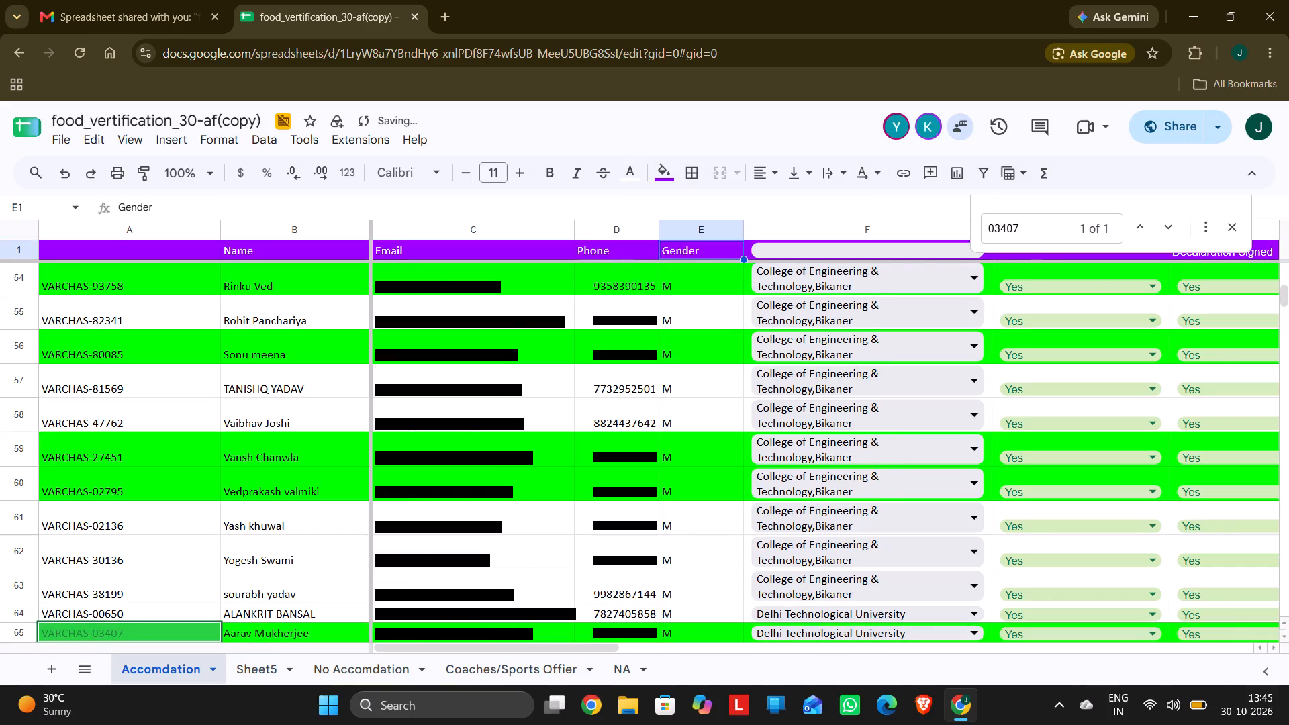
double_click(1039, 226)
key("BackSpace")
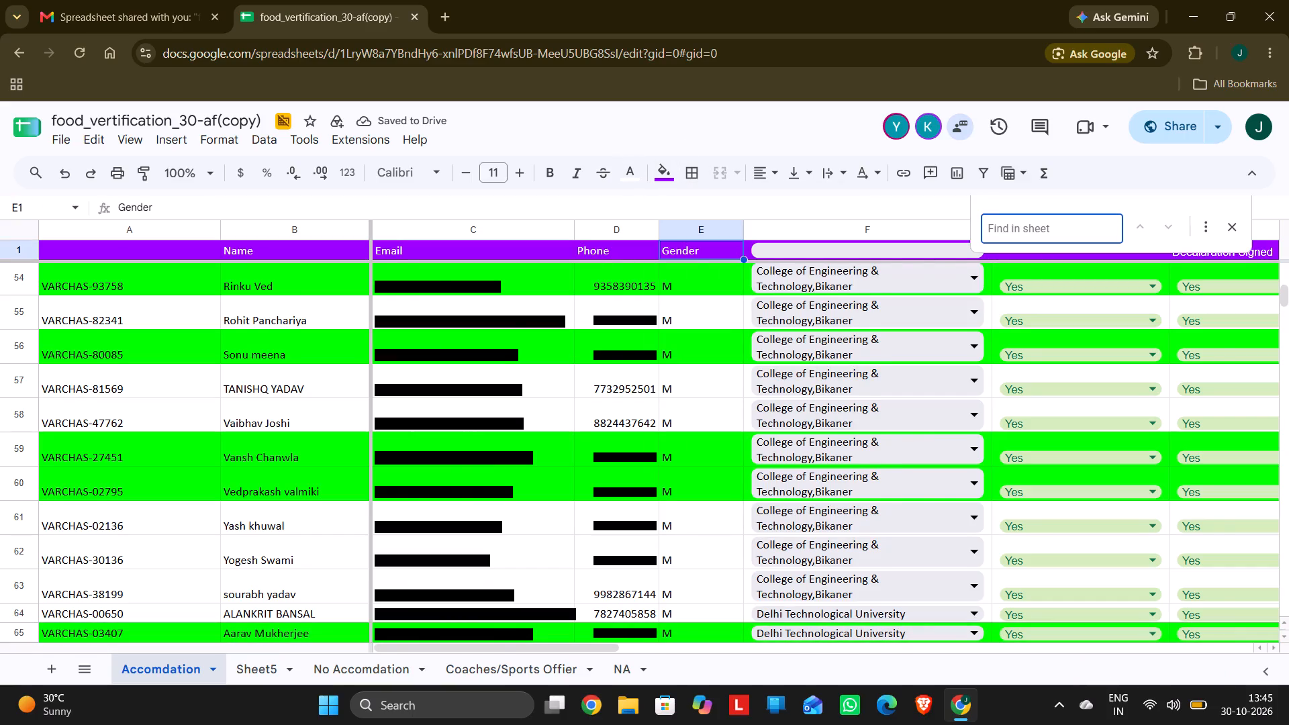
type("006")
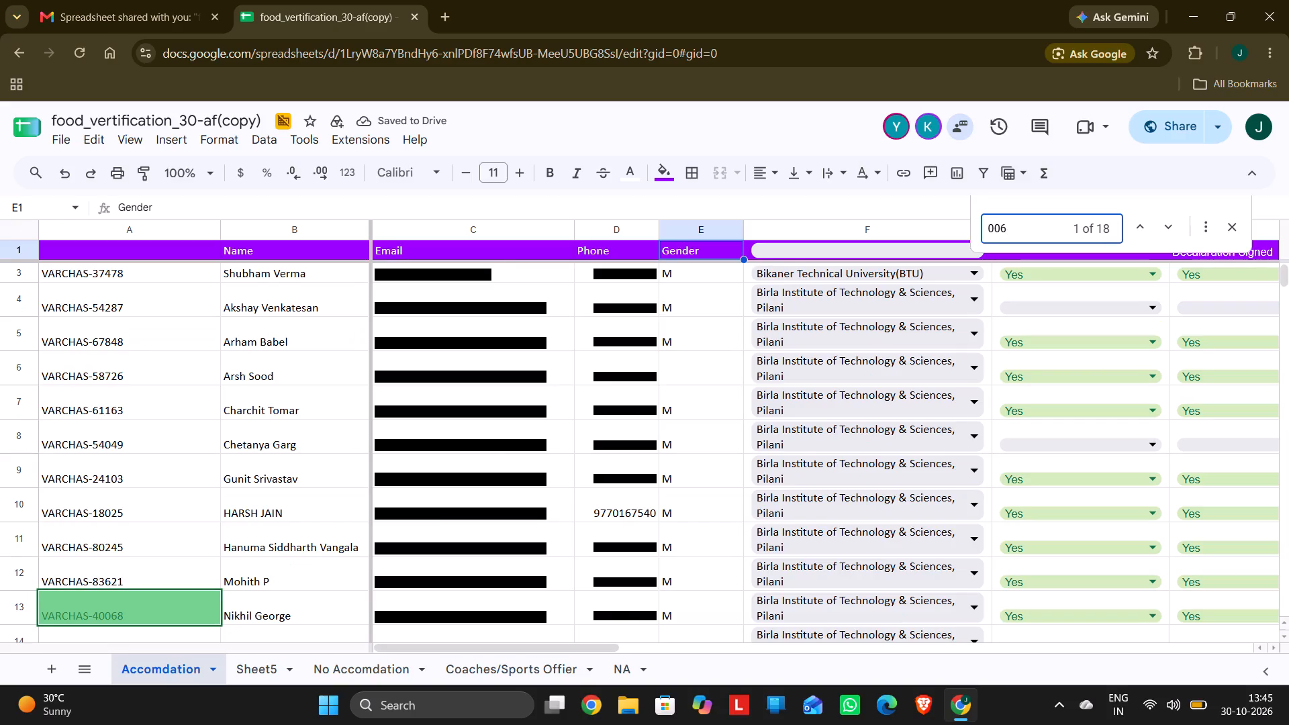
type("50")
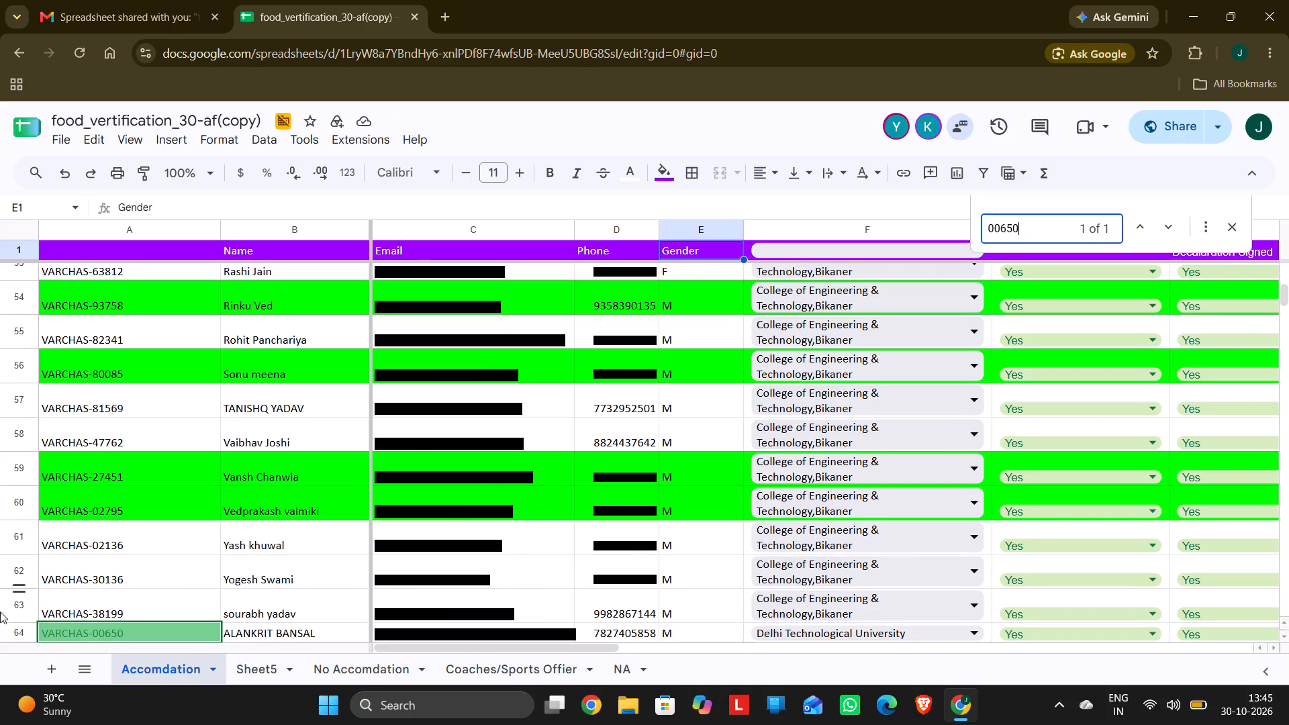
left_click(19, 636)
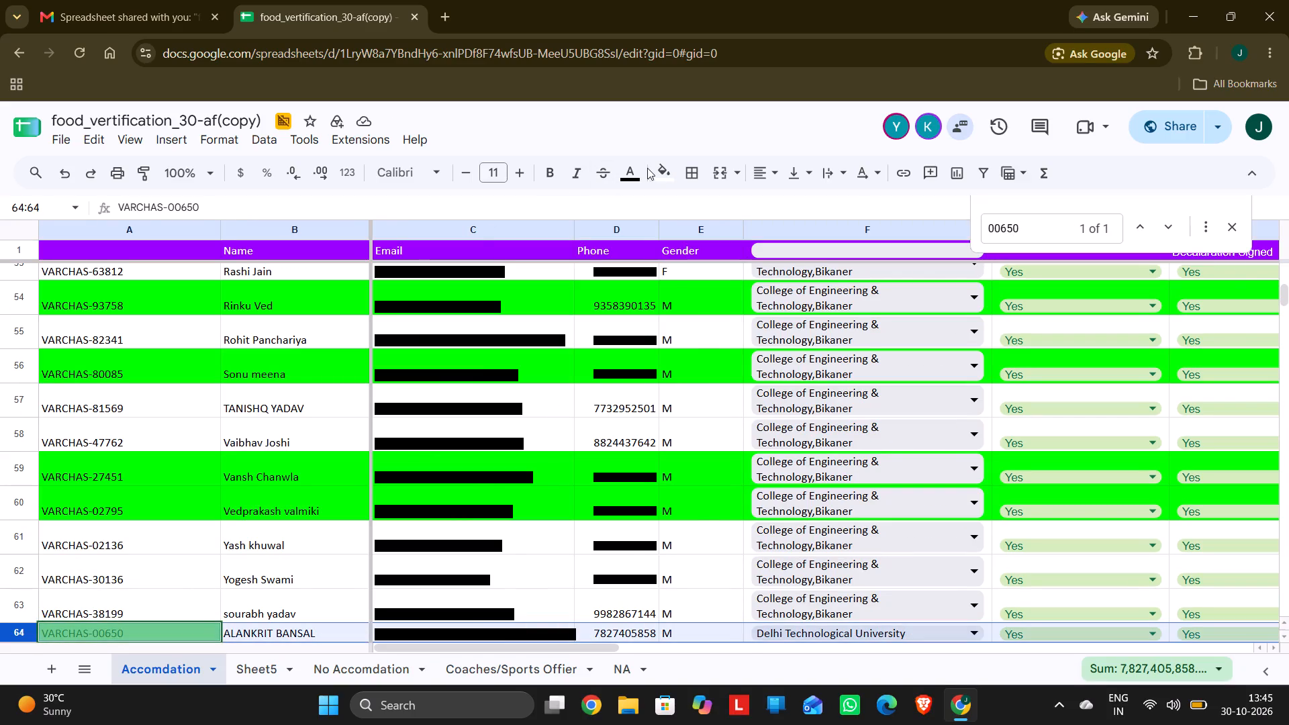
left_click(660, 170)
left_click(741, 248)
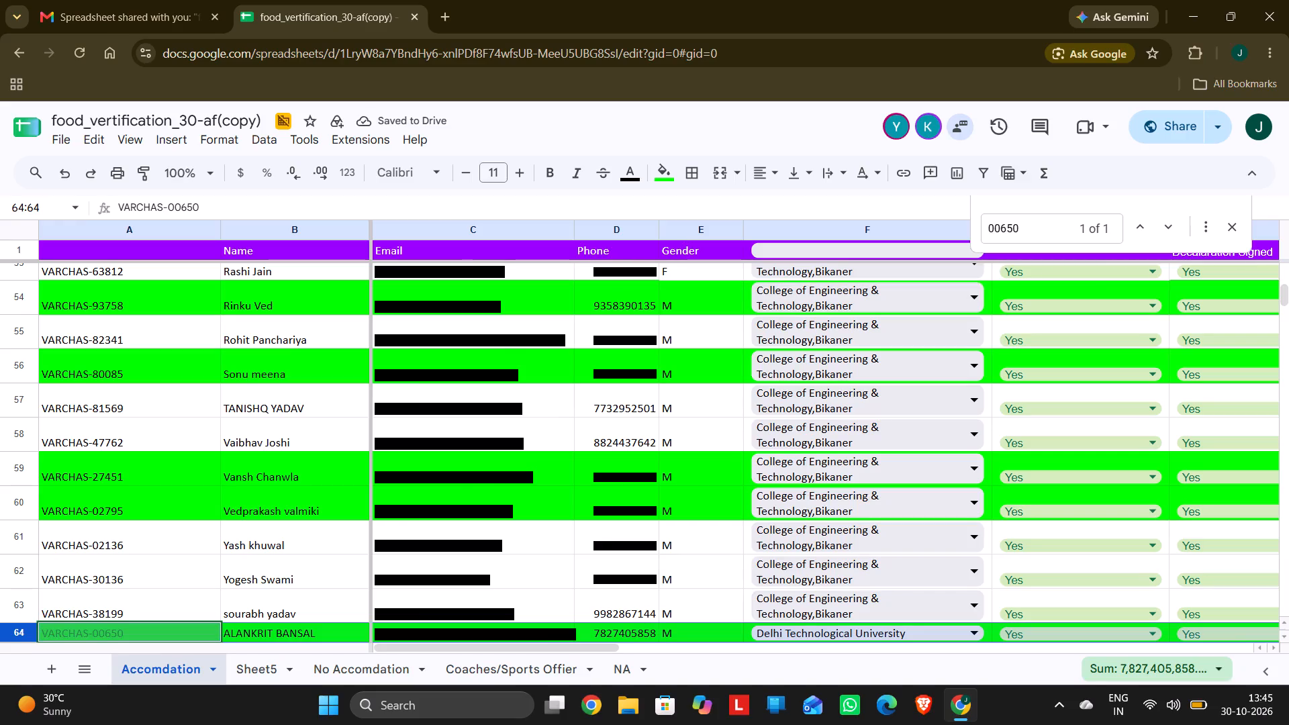
double_click(1063, 237)
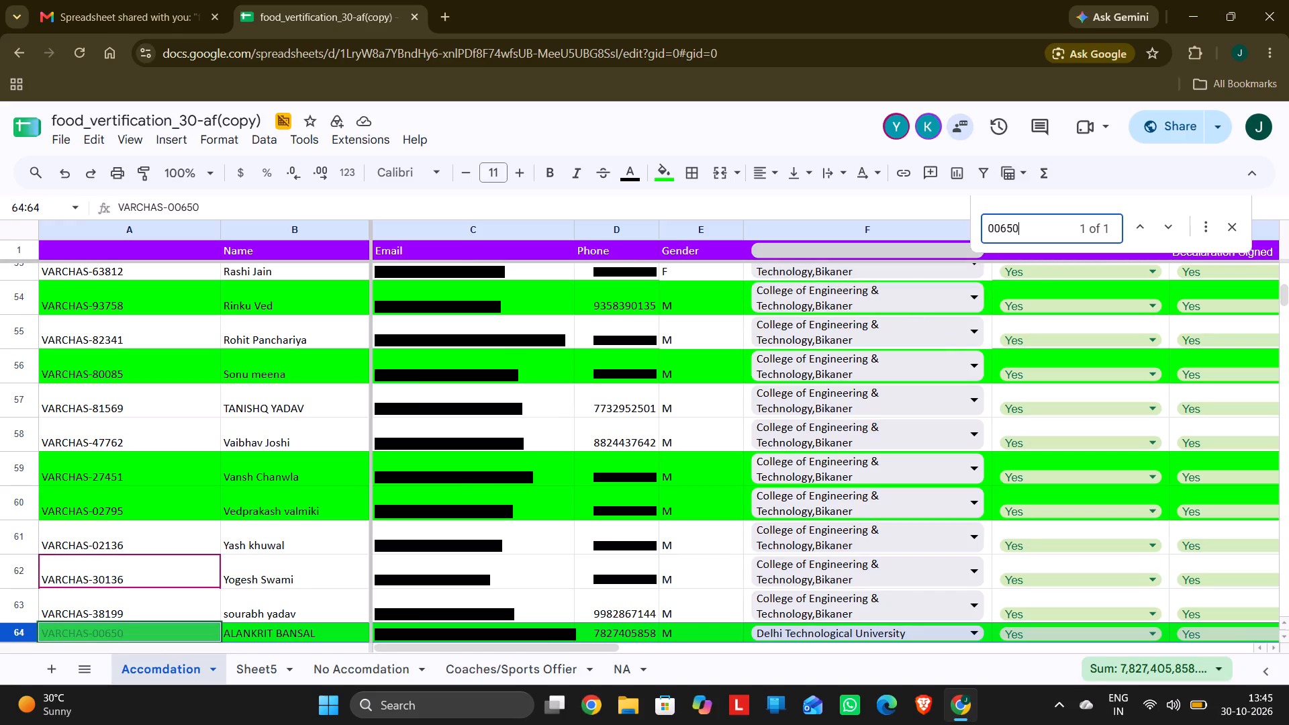
key("BackSpace")
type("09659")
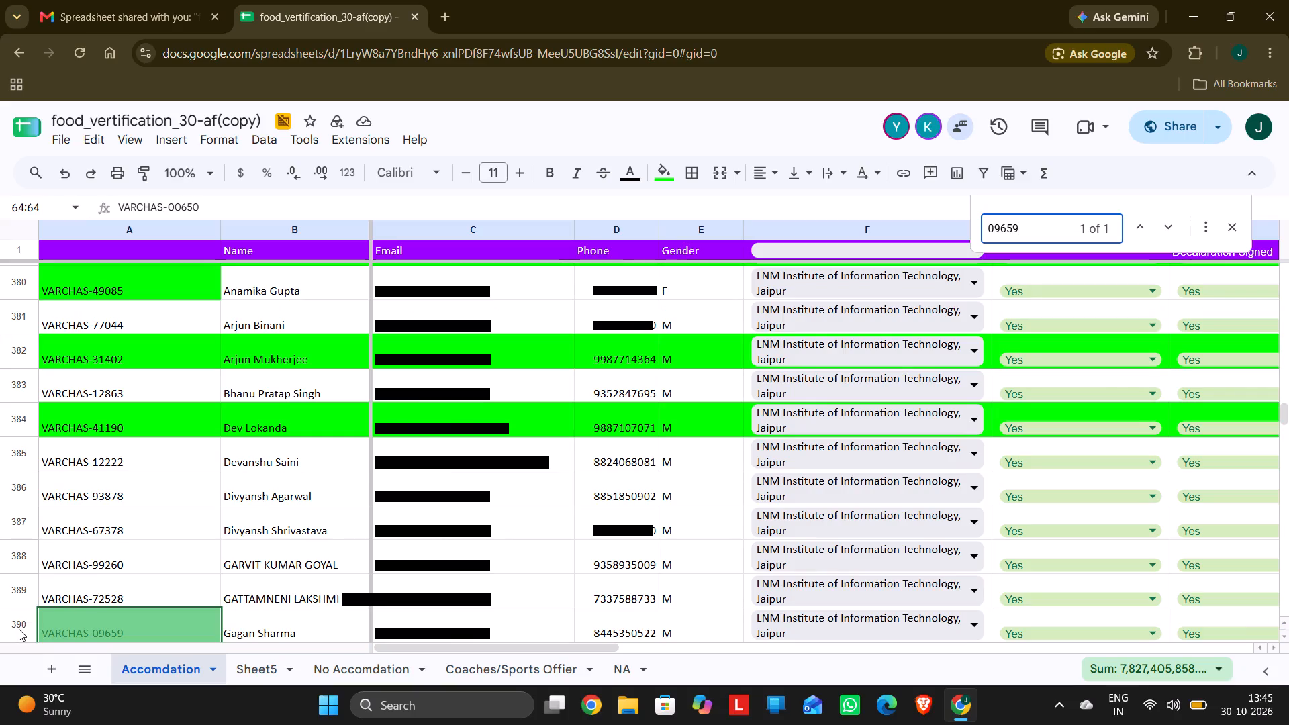
left_click_drag(19, 629, 359, 430)
left_click(30, 622)
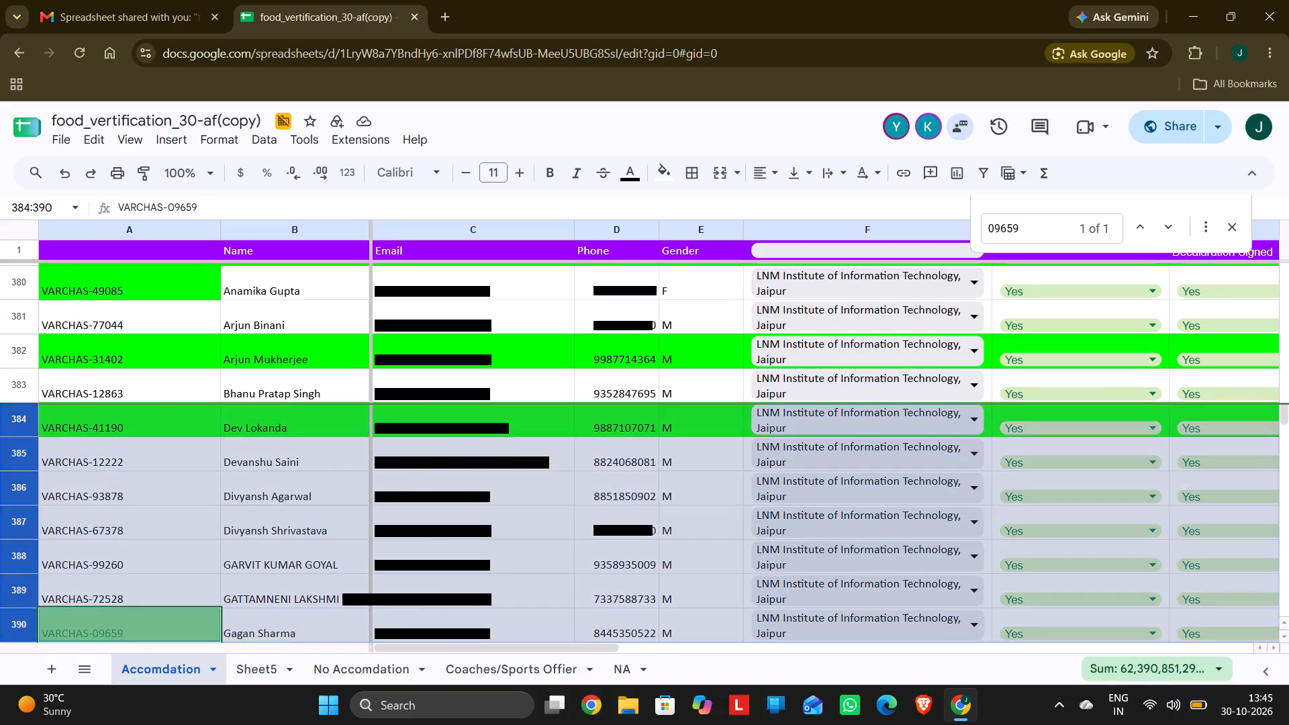
left_click(79, 336)
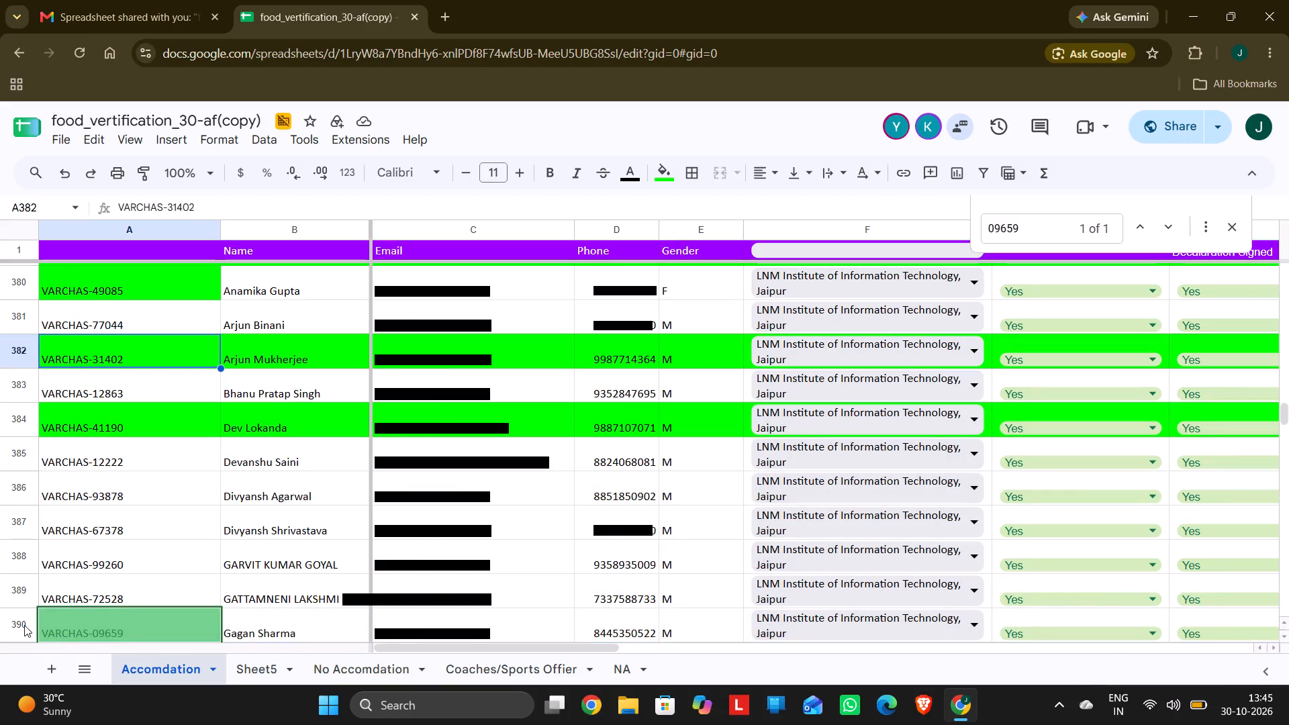
left_click(24, 625)
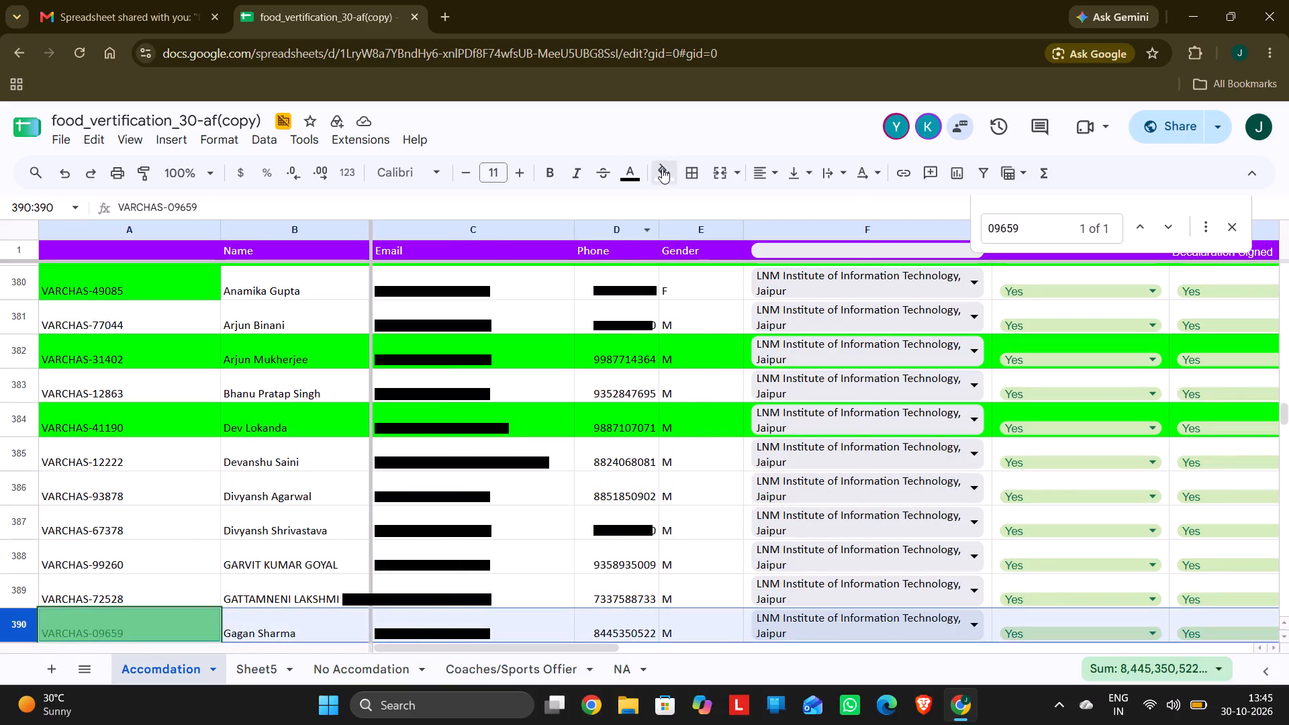
left_click(662, 168)
left_click(743, 247)
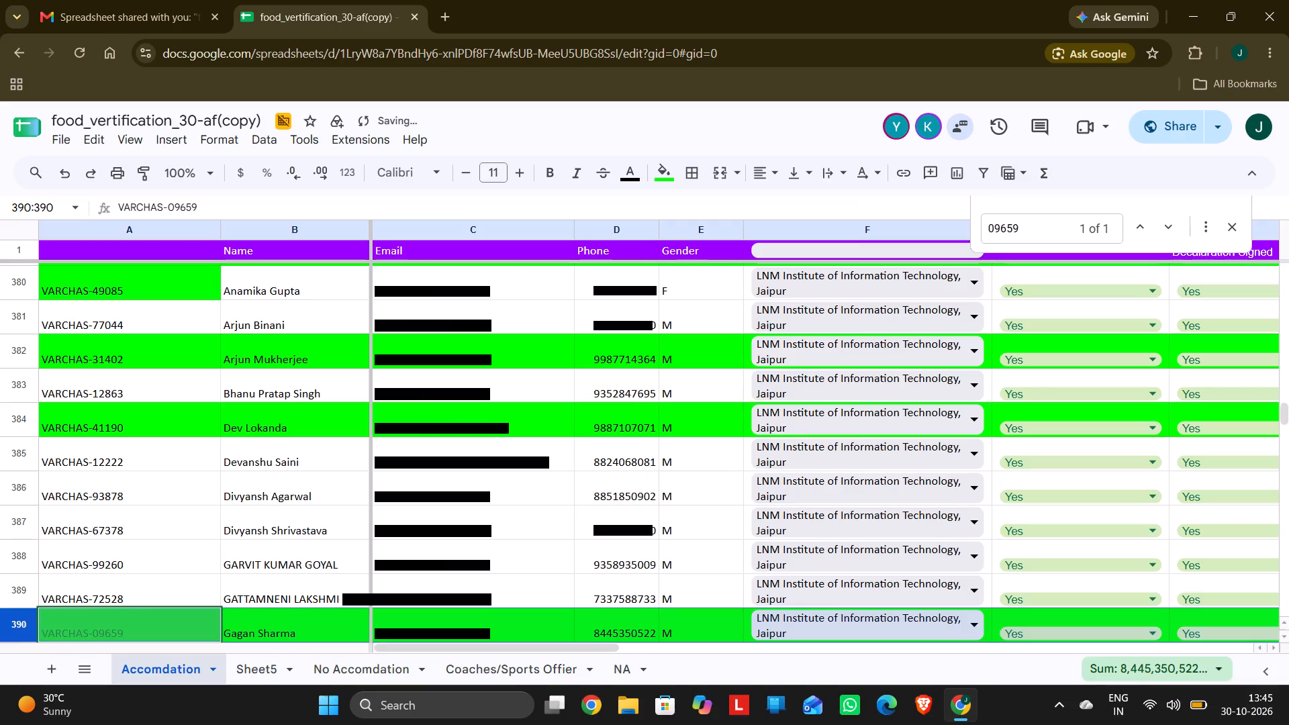
double_click(1029, 231)
key("BackSpace")
left_click(1029, 231)
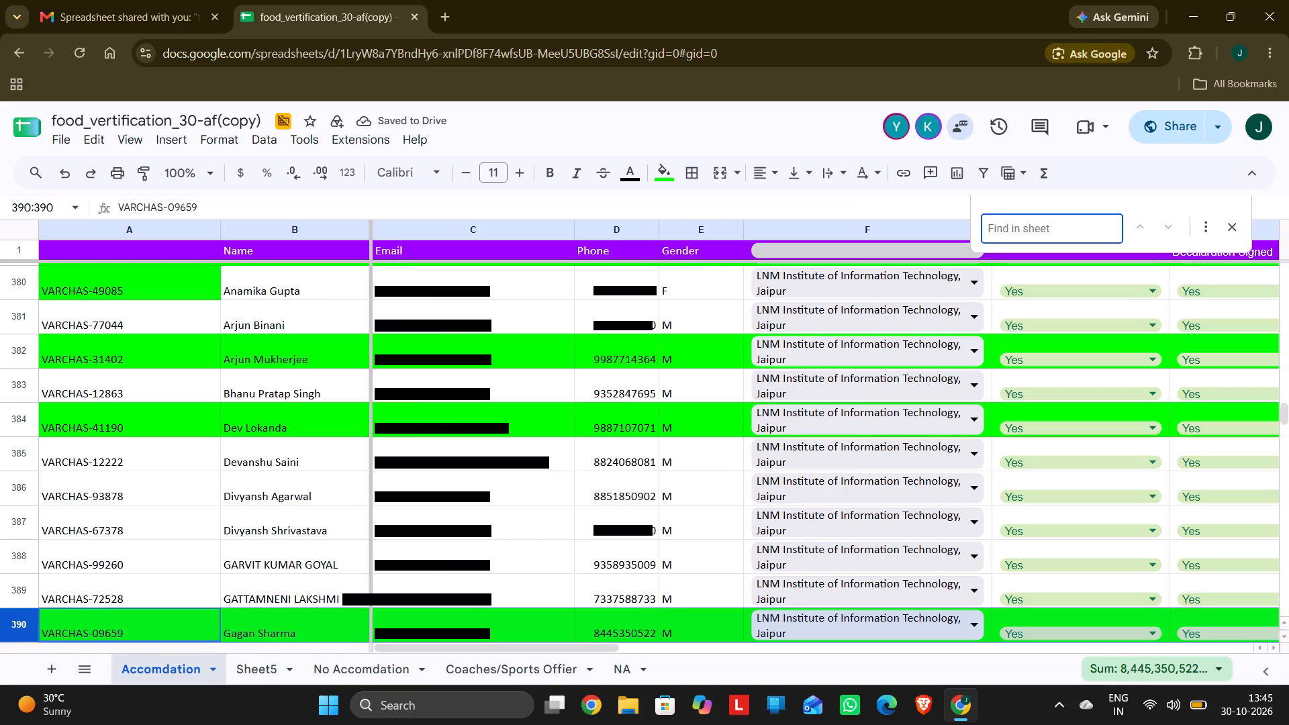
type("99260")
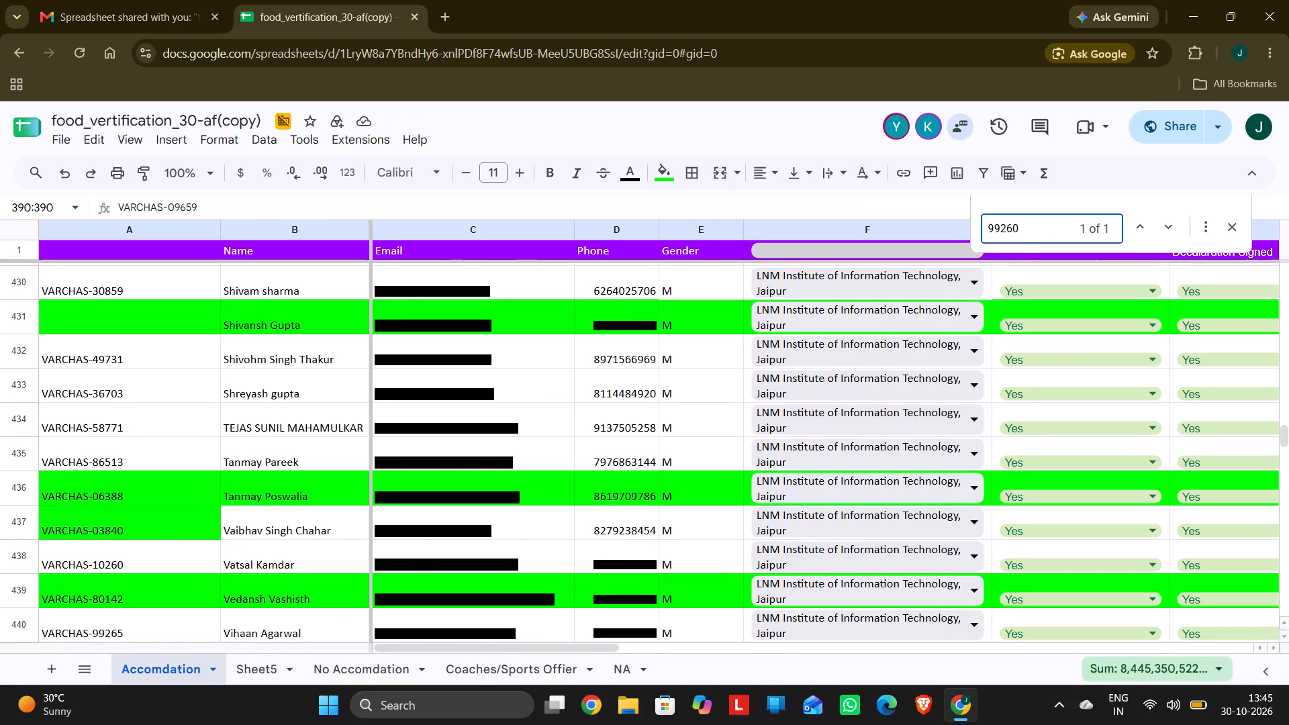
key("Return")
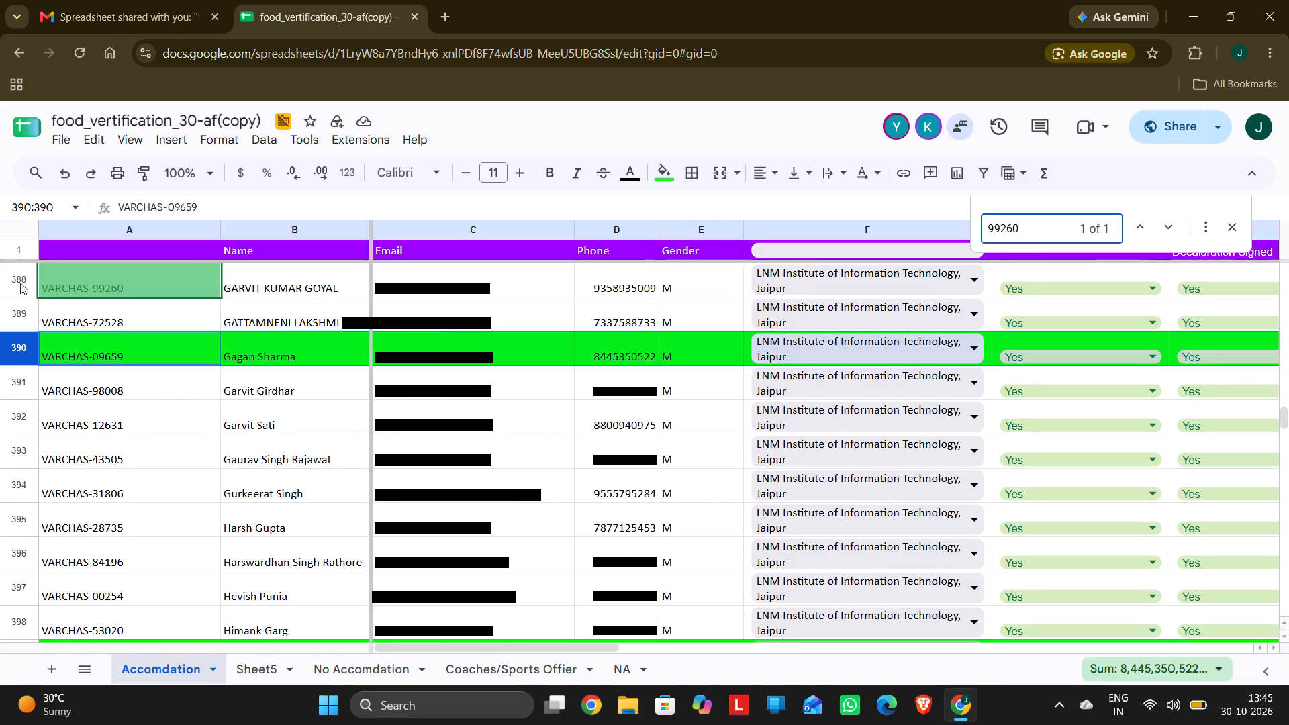
left_click(28, 283)
left_click(667, 172)
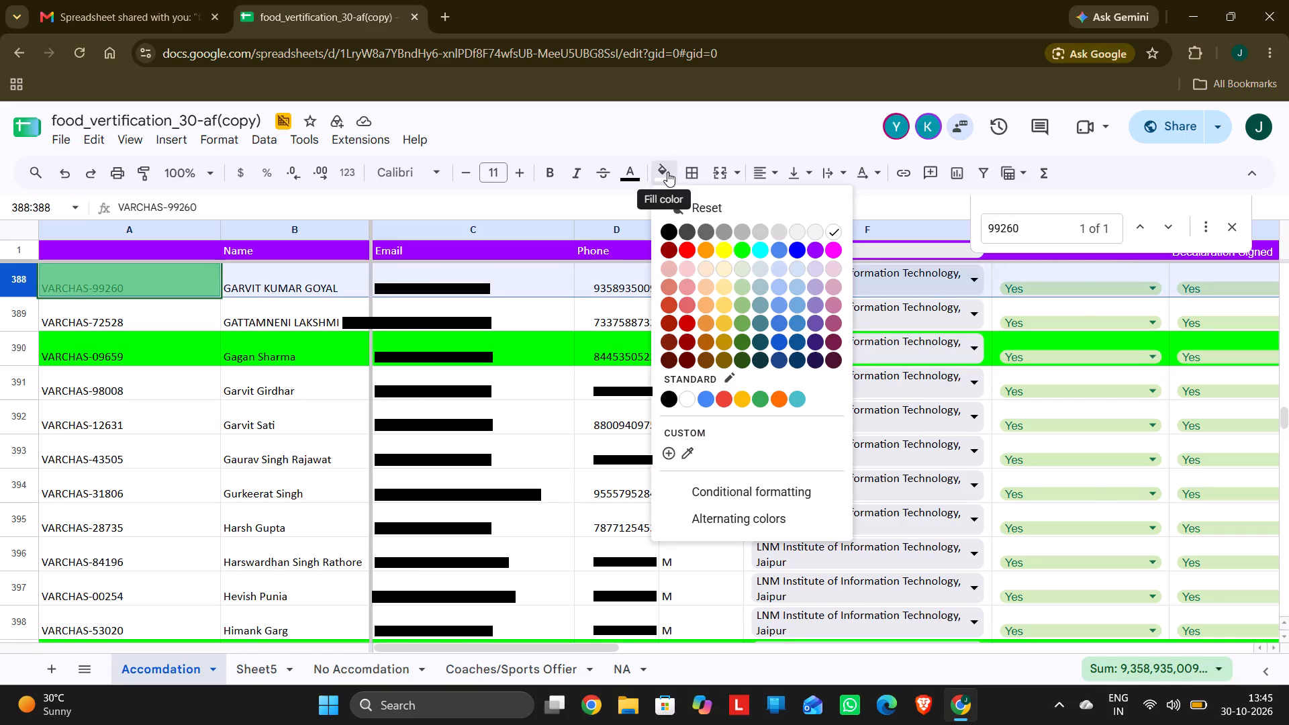
left_click(741, 254)
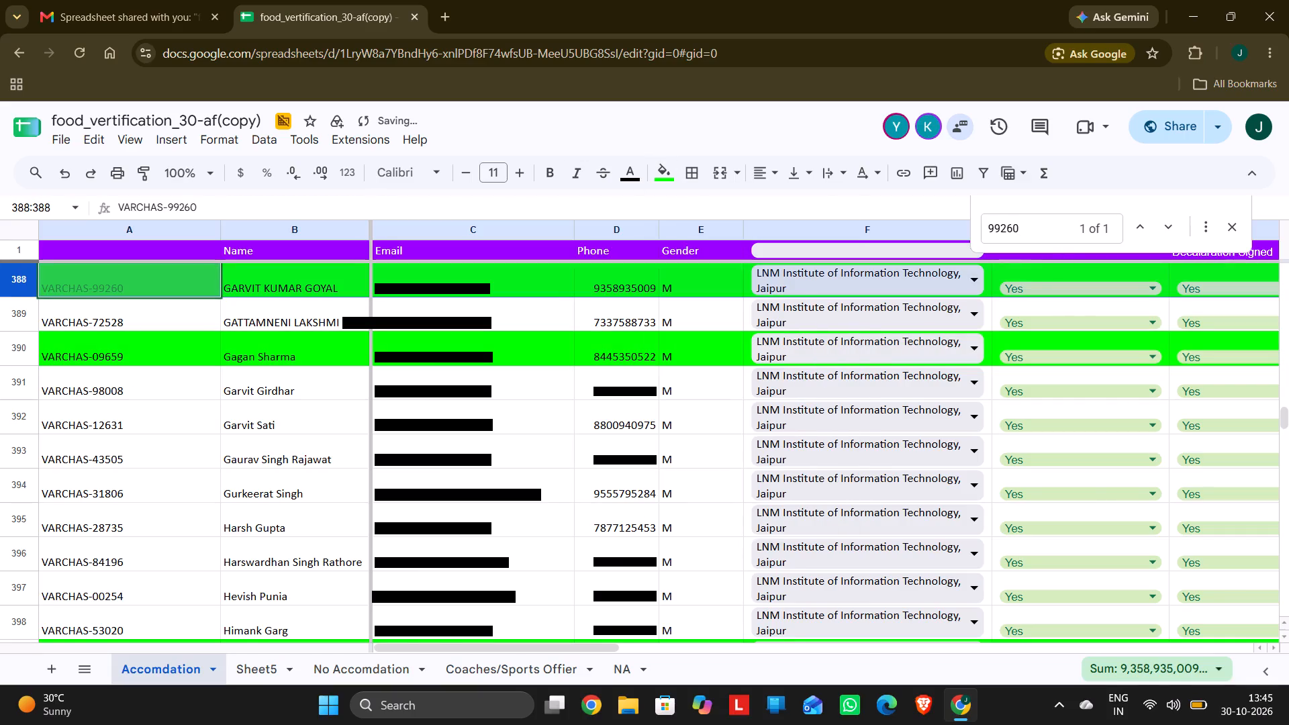
double_click(1041, 228)
key("BackSpace")
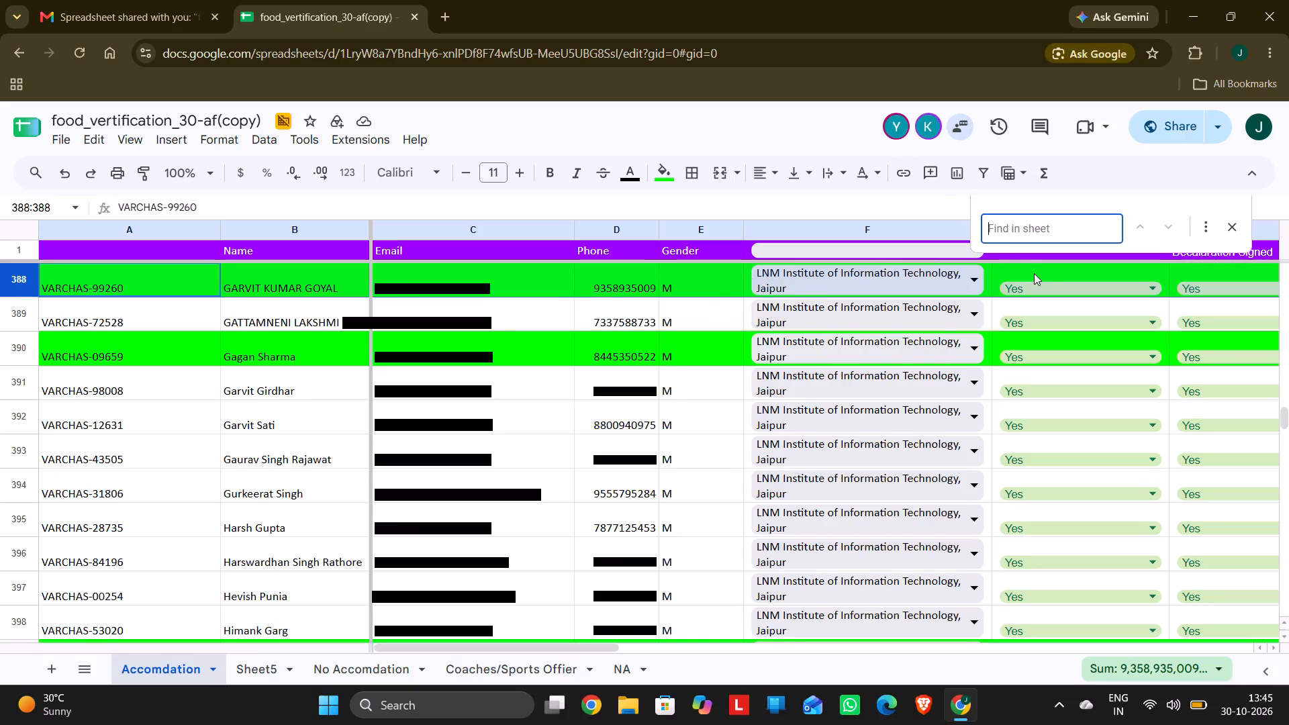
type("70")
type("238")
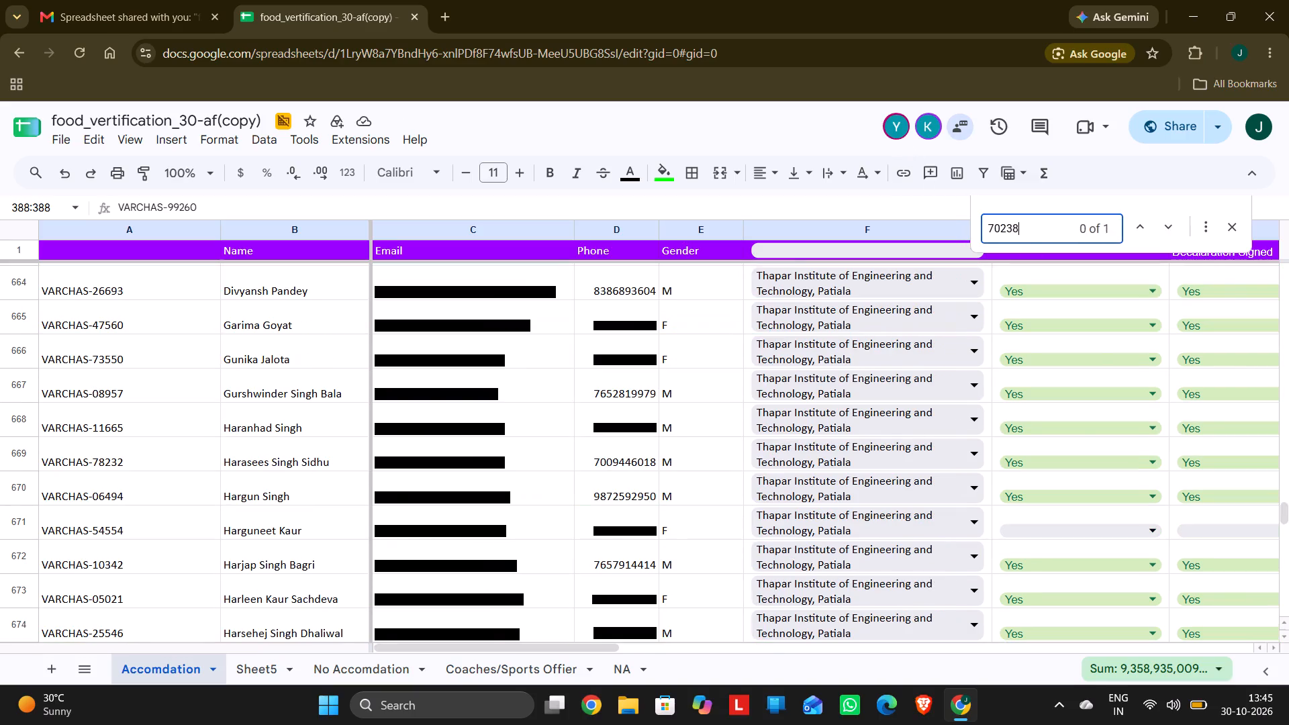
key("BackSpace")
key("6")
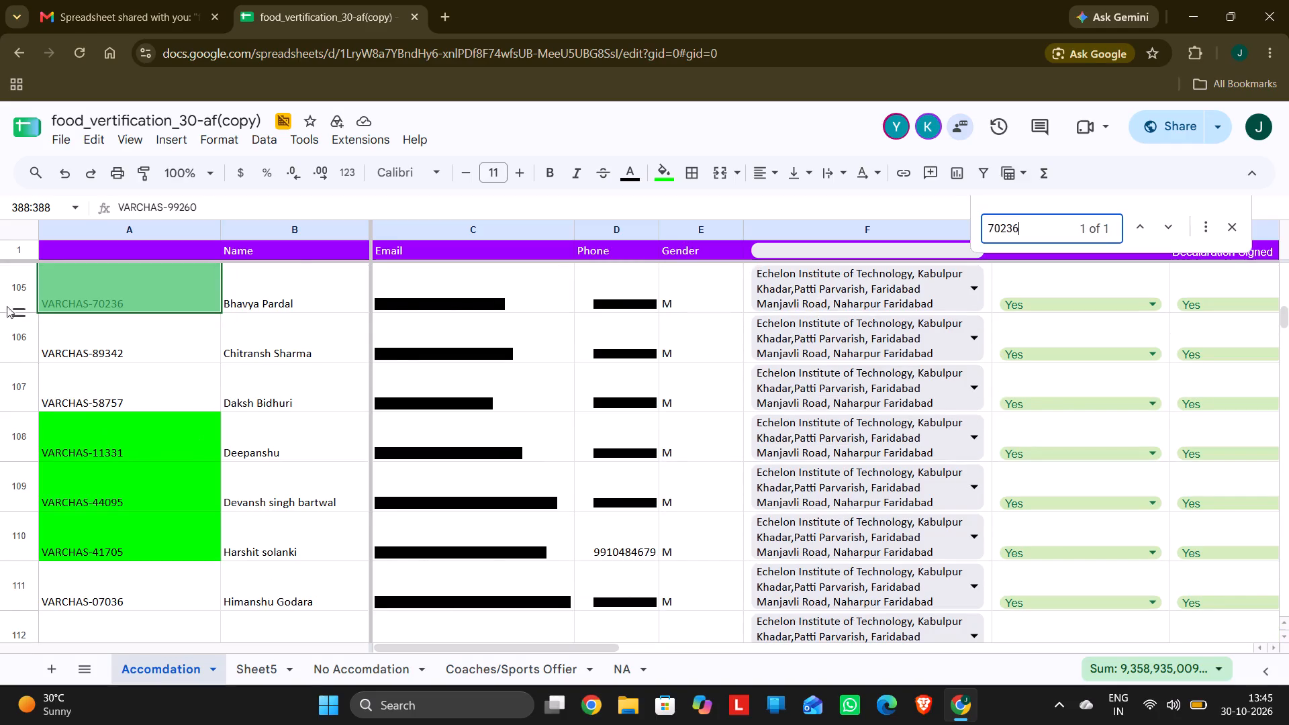
left_click(19, 297)
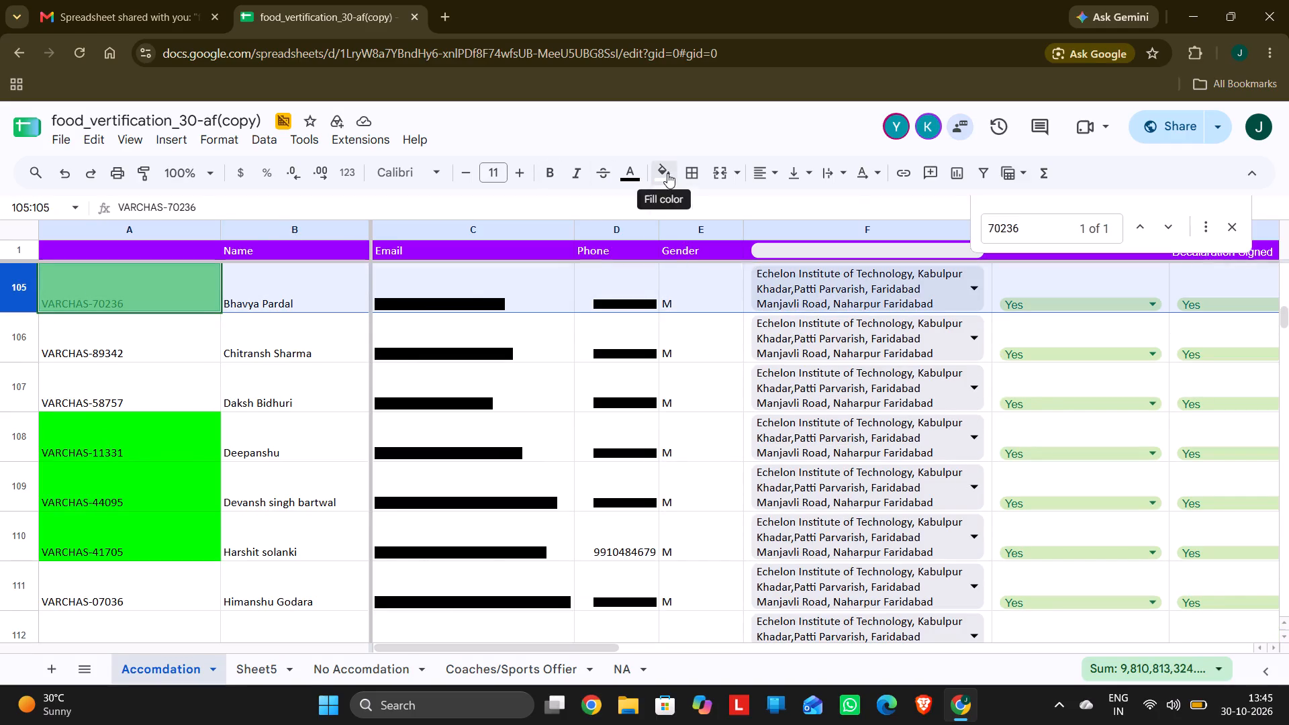
left_click(667, 173)
left_click(743, 246)
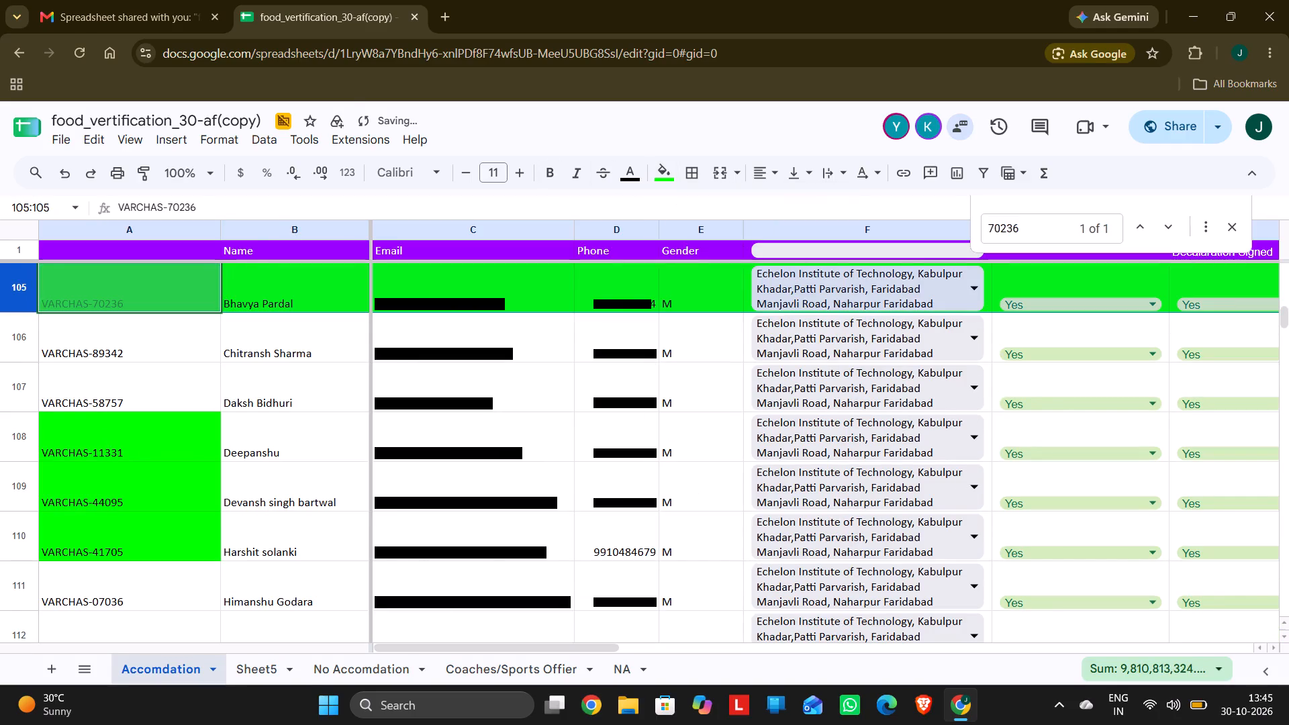
double_click(1040, 230)
key("BackSpace")
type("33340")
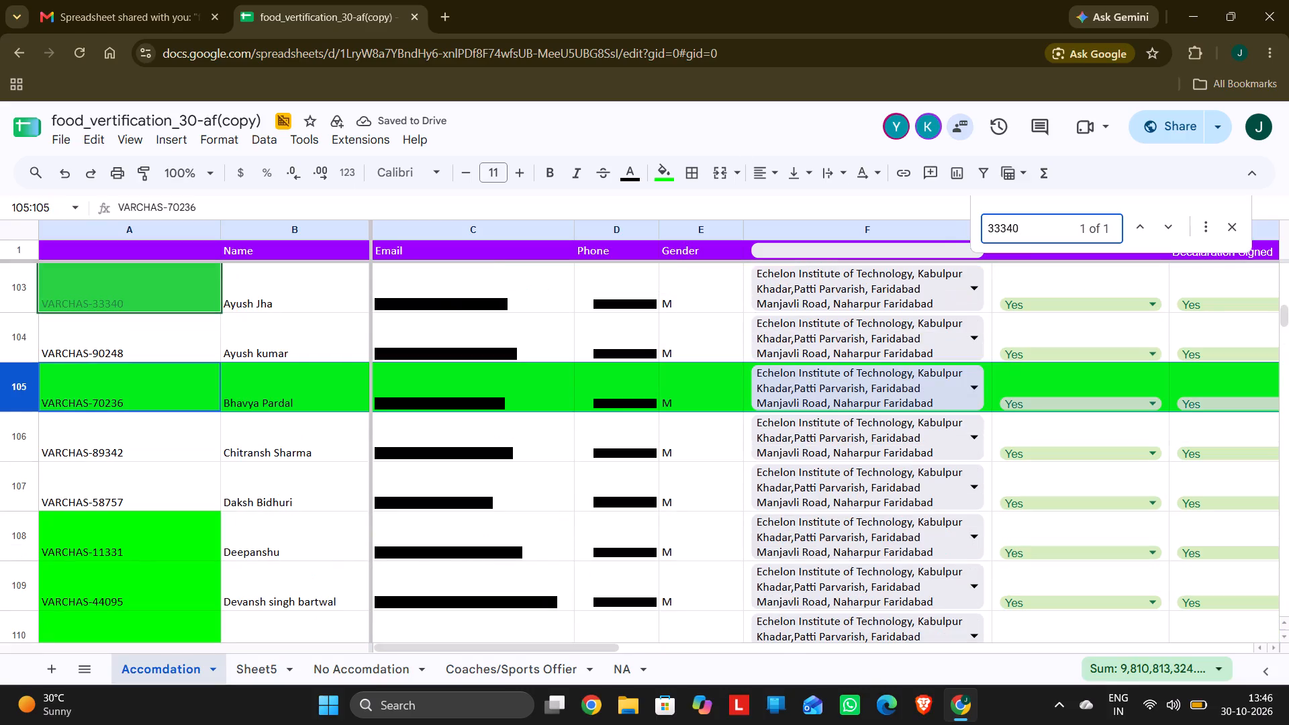
left_click(24, 281)
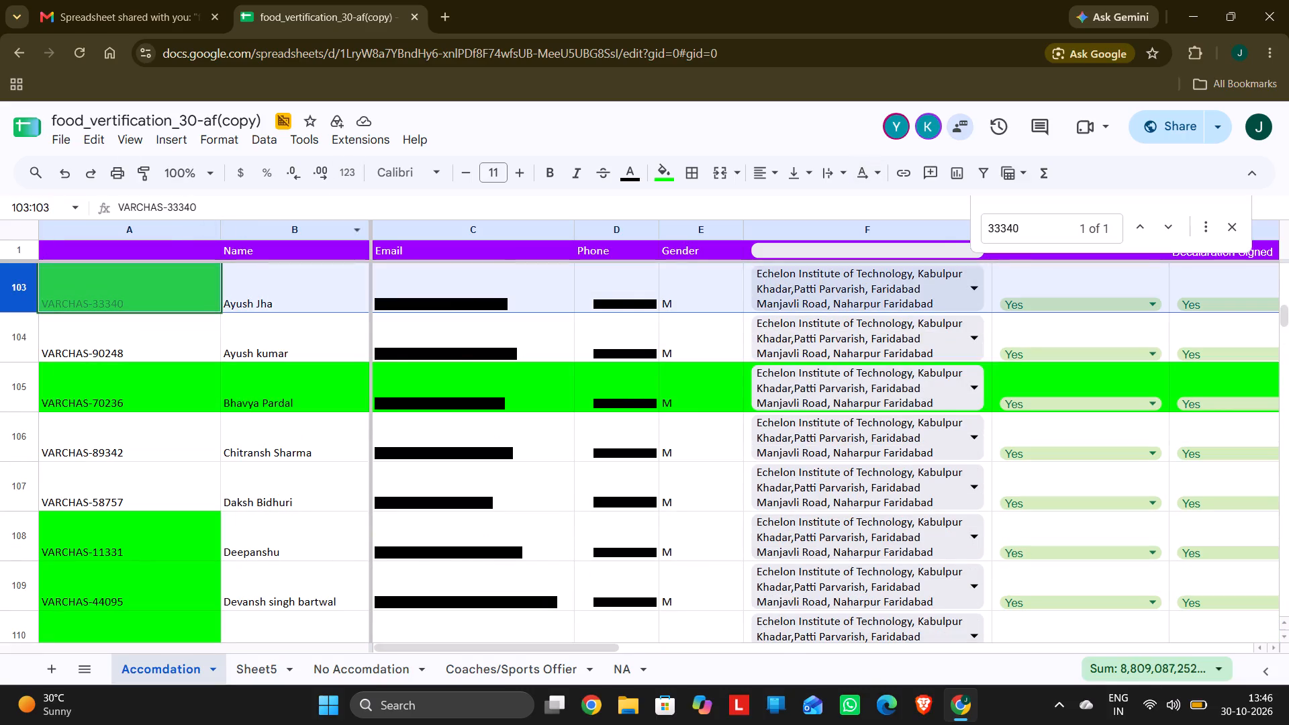
left_click(664, 178)
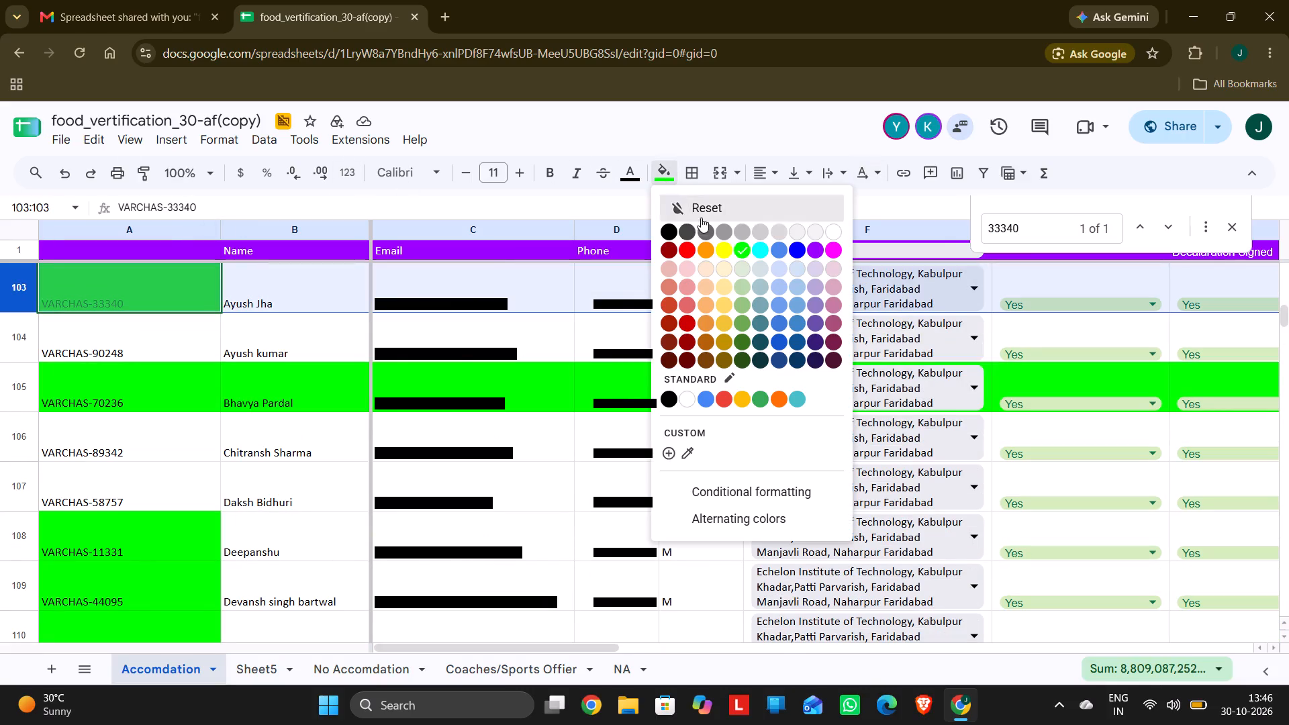
left_click(741, 250)
scroll(65, 293, "left", 1)
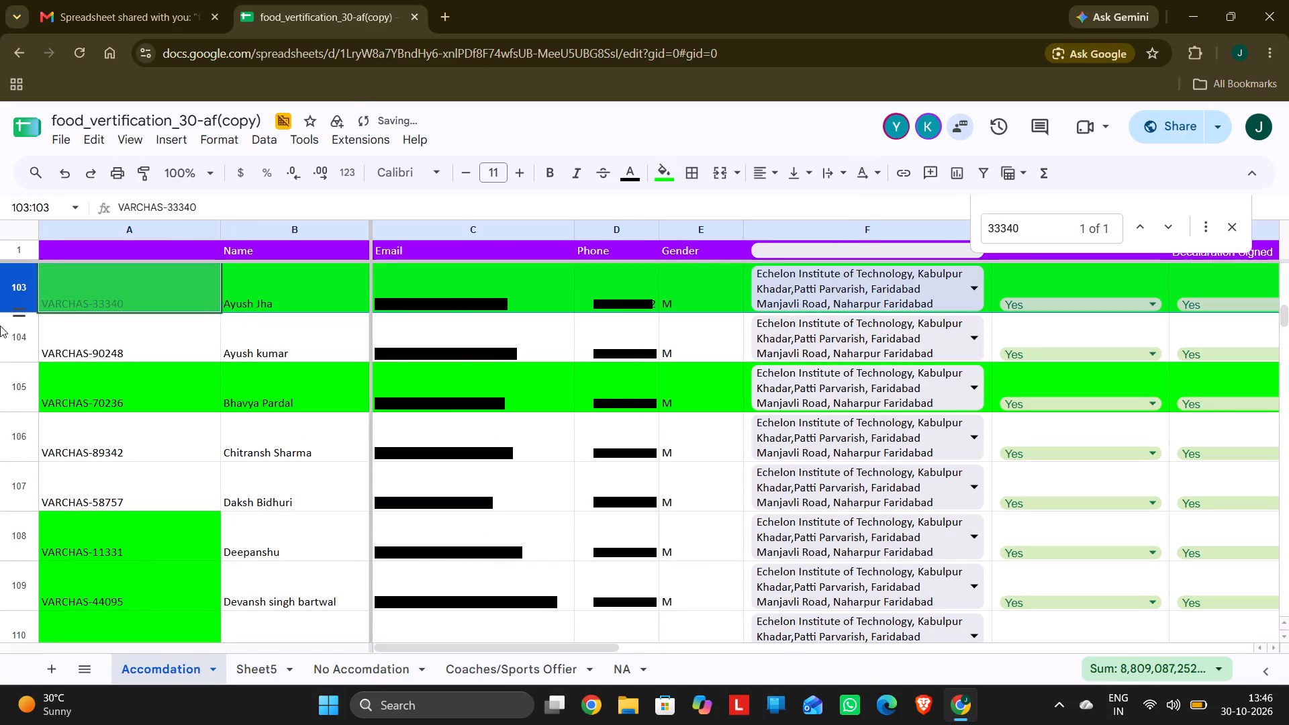
scroll(0, 326, "left", 1)
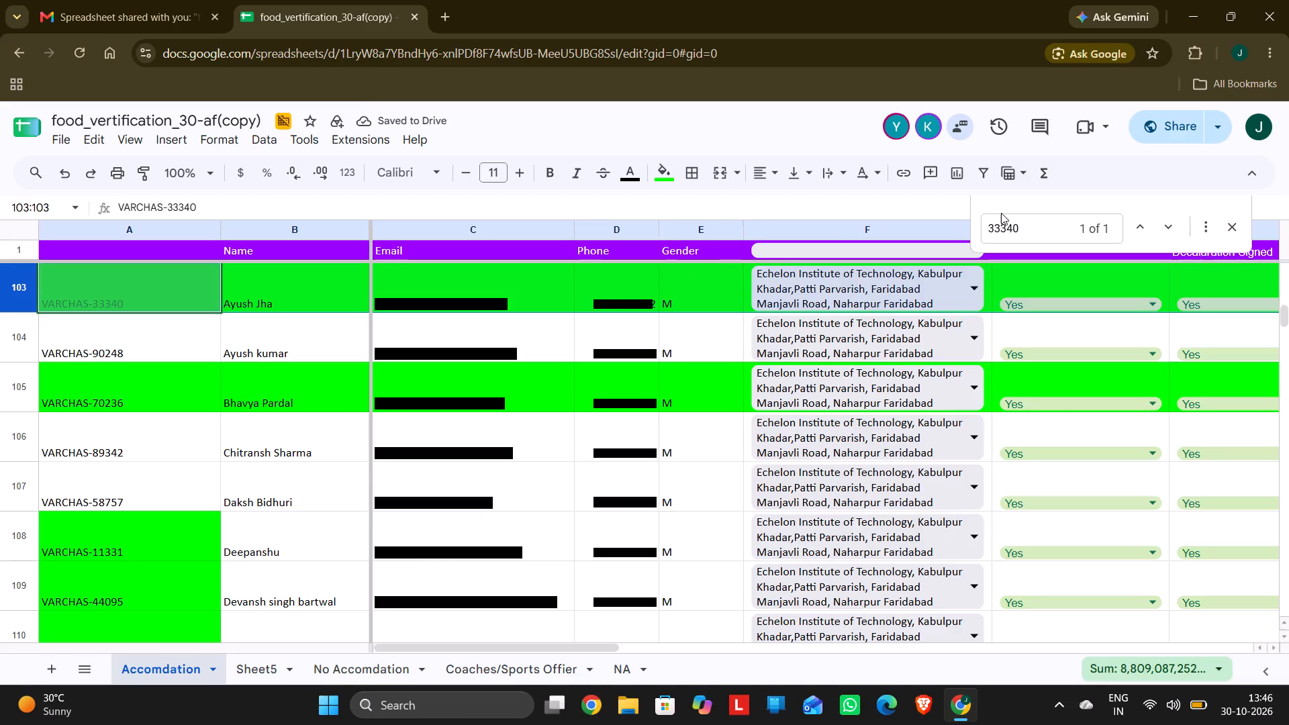
double_click(1030, 232)
key("BackSpace")
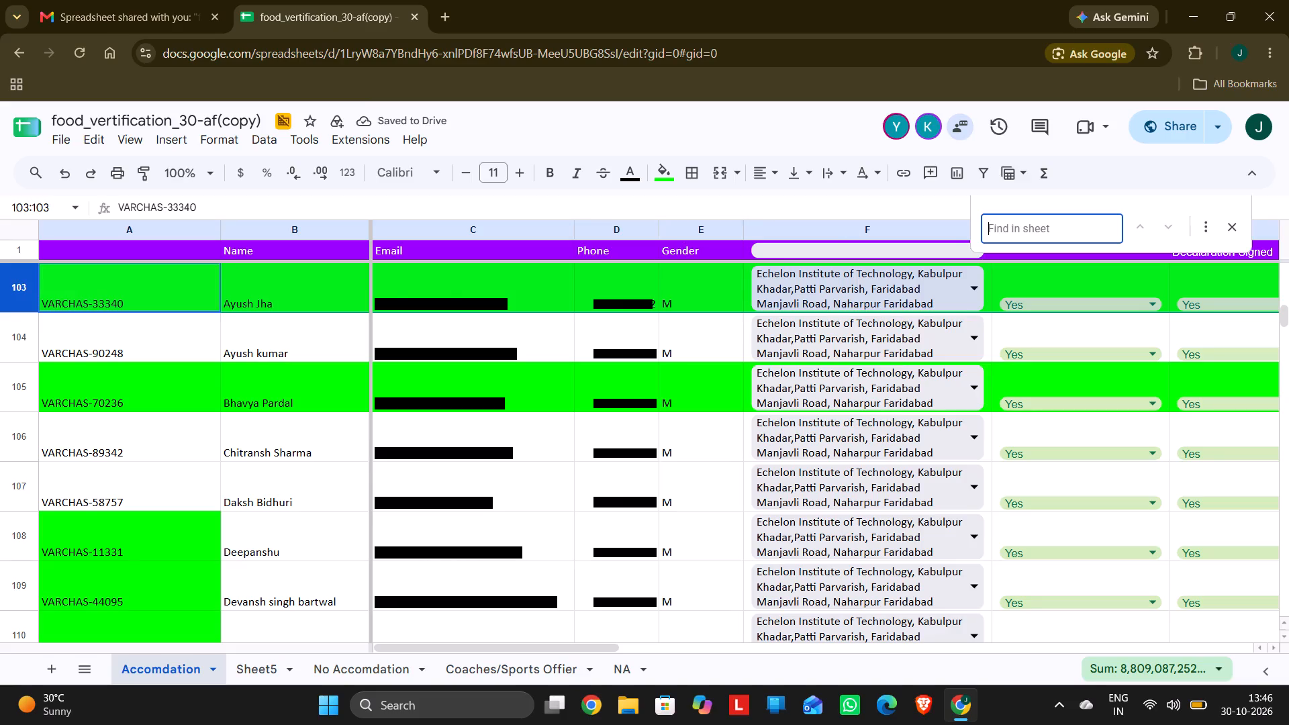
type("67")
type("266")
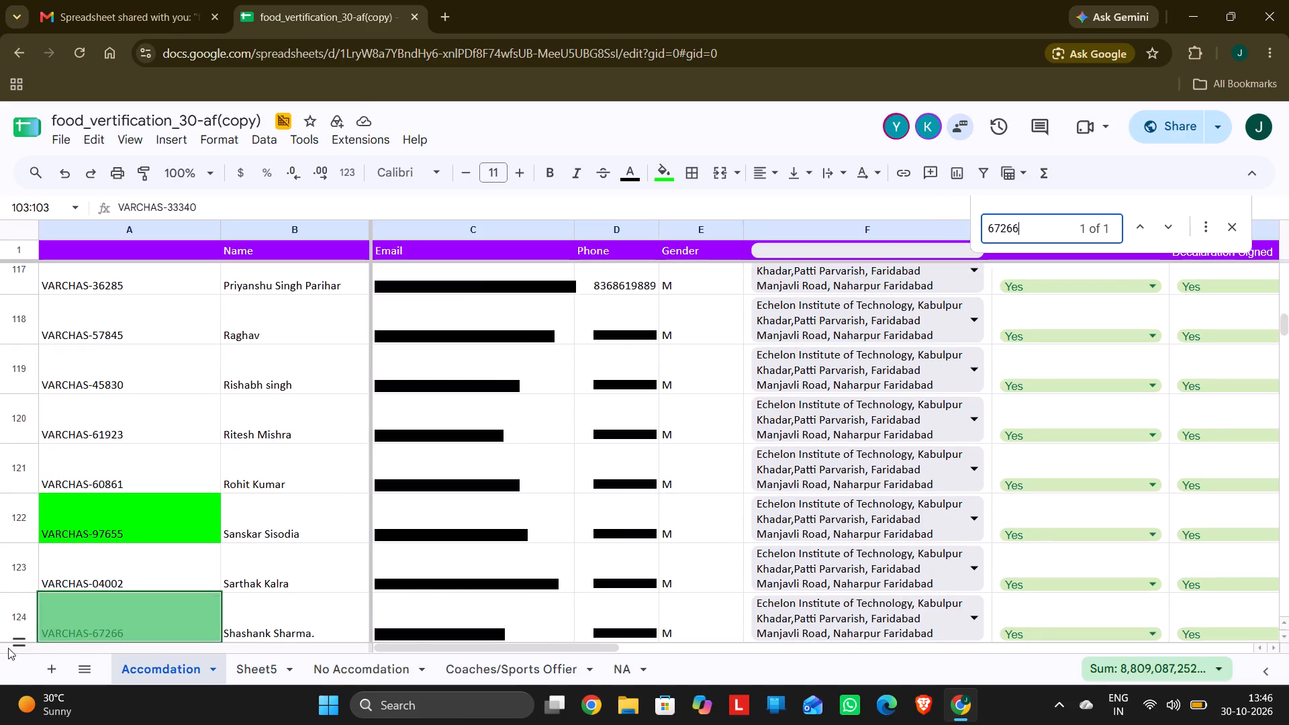
left_click(18, 630)
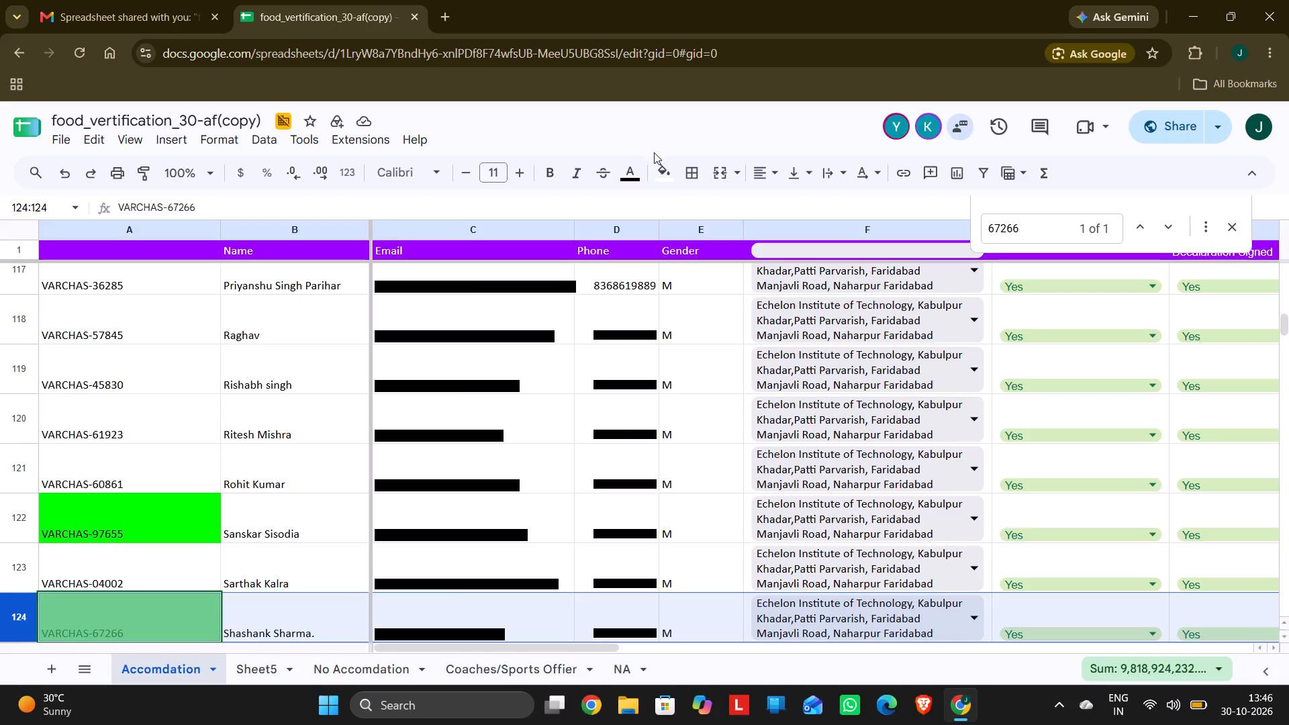
left_click_drag(665, 189, 667, 178)
left_click(667, 178)
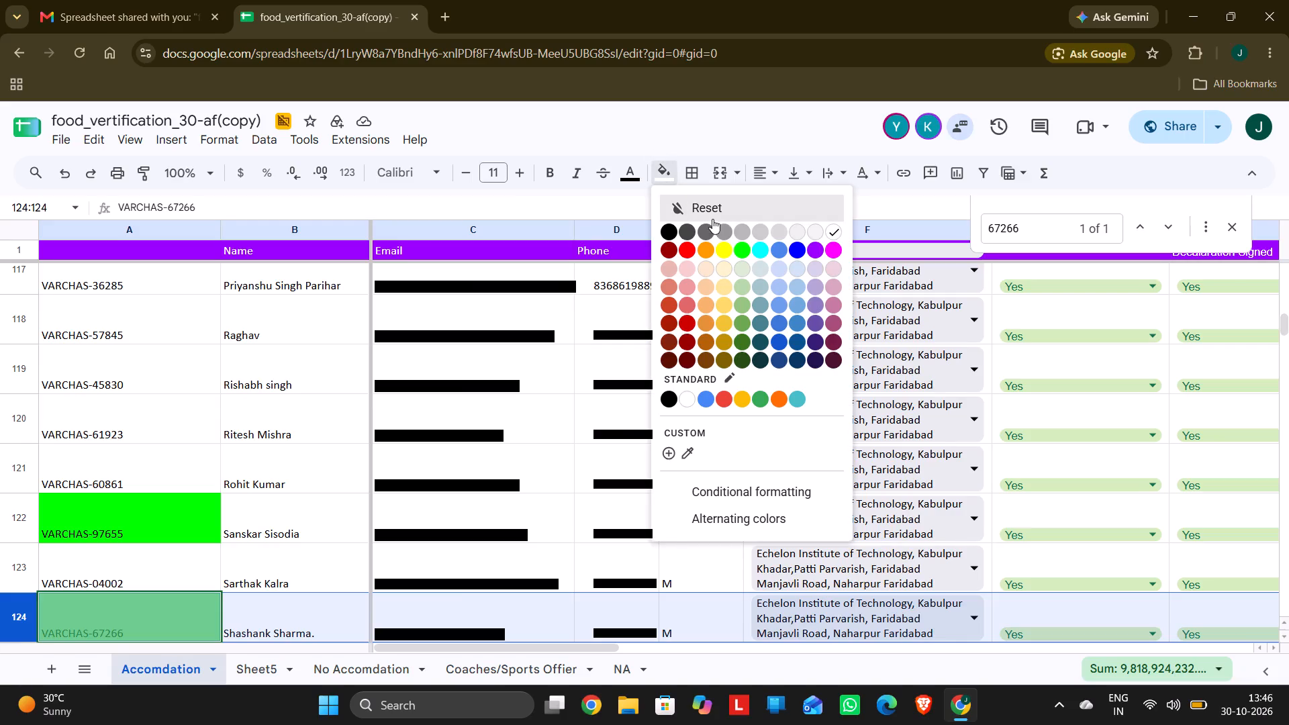
left_click(738, 249)
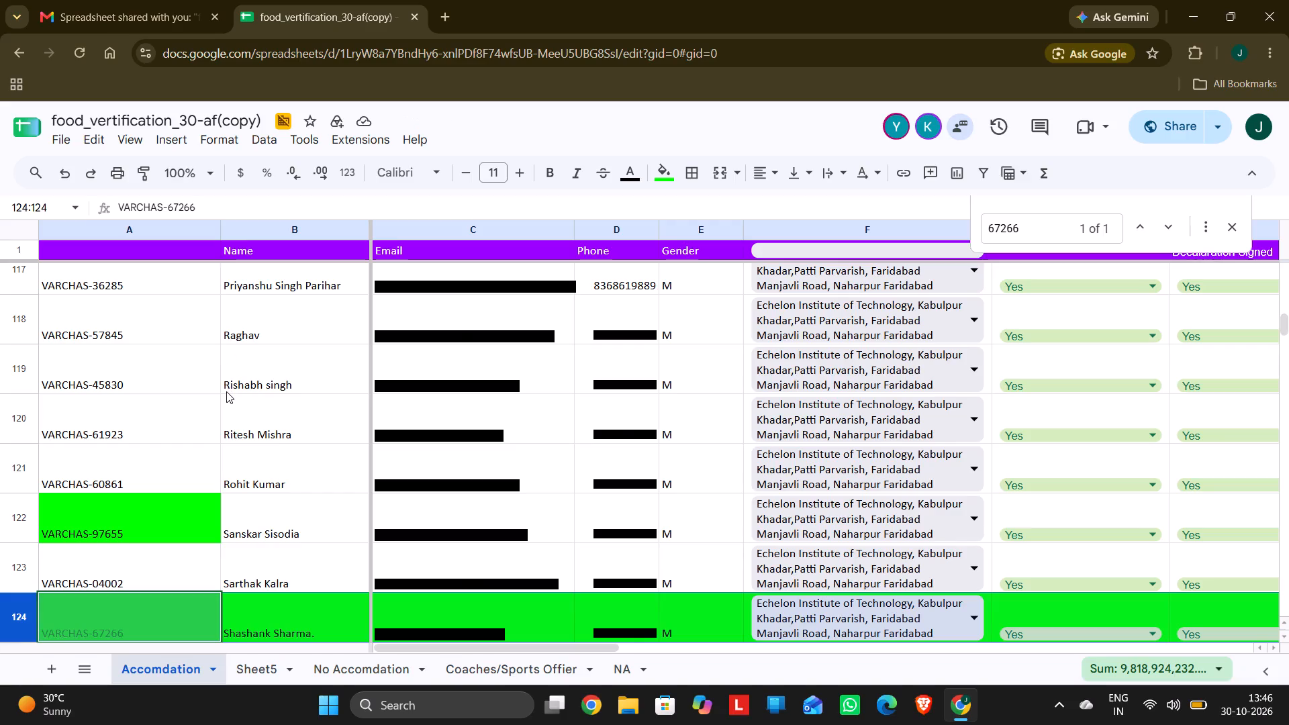
double_click(1035, 231)
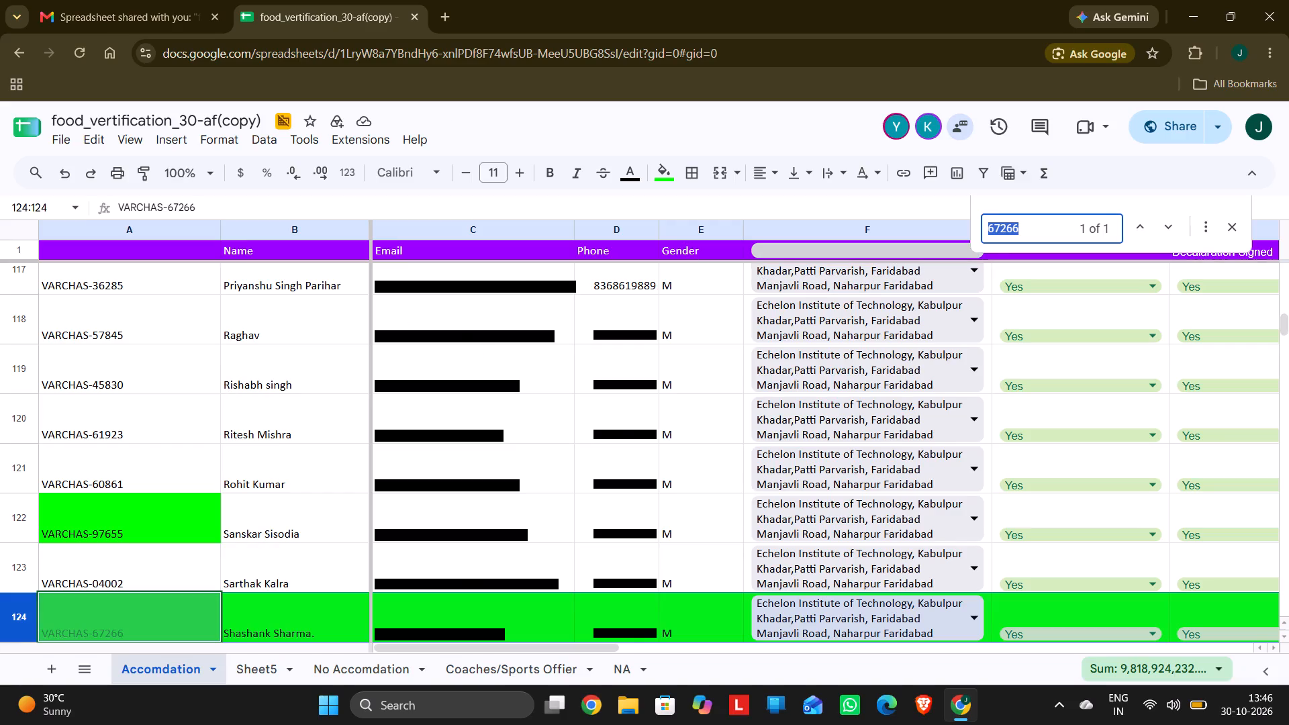
key("BackSpace")
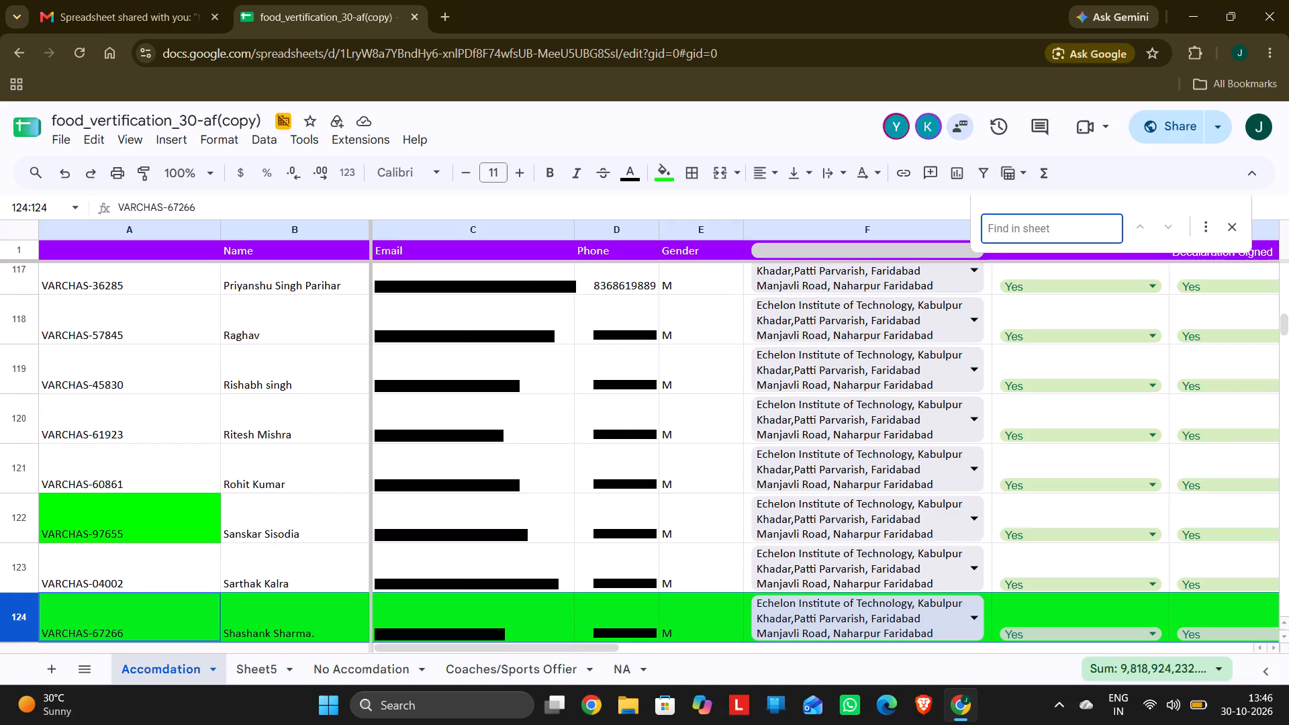
double_click(1035, 231)
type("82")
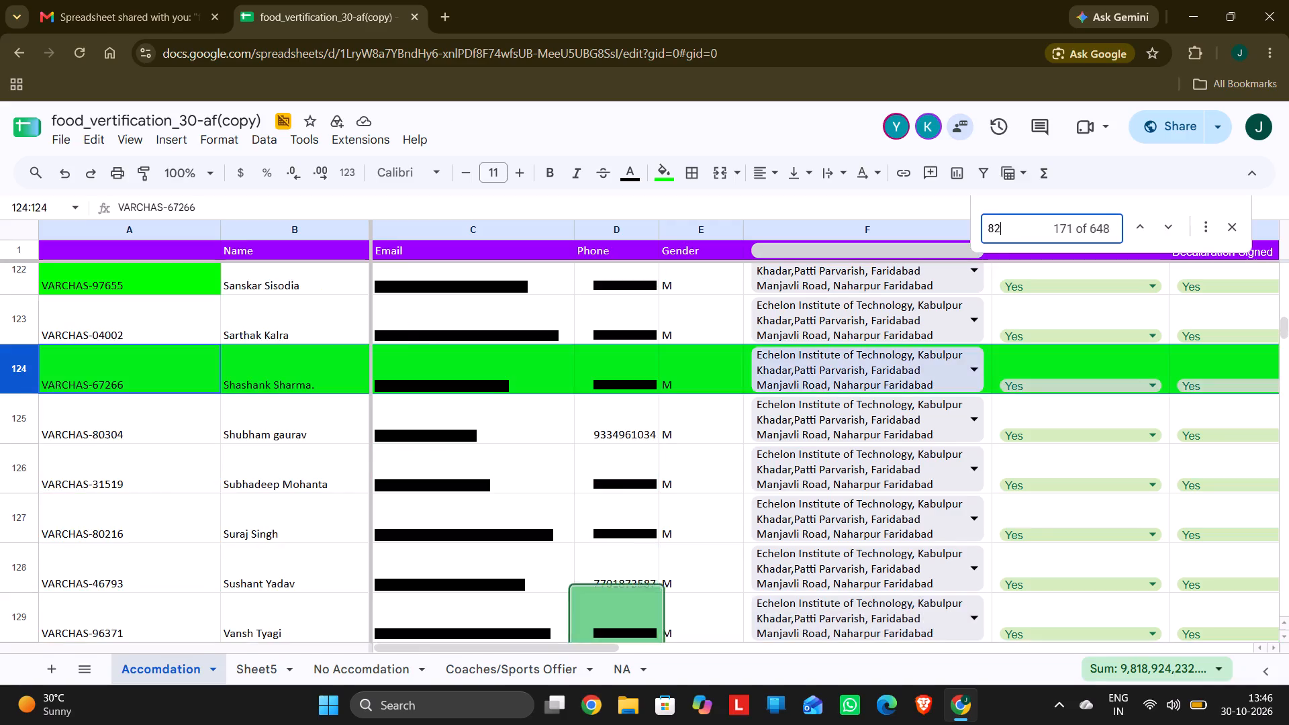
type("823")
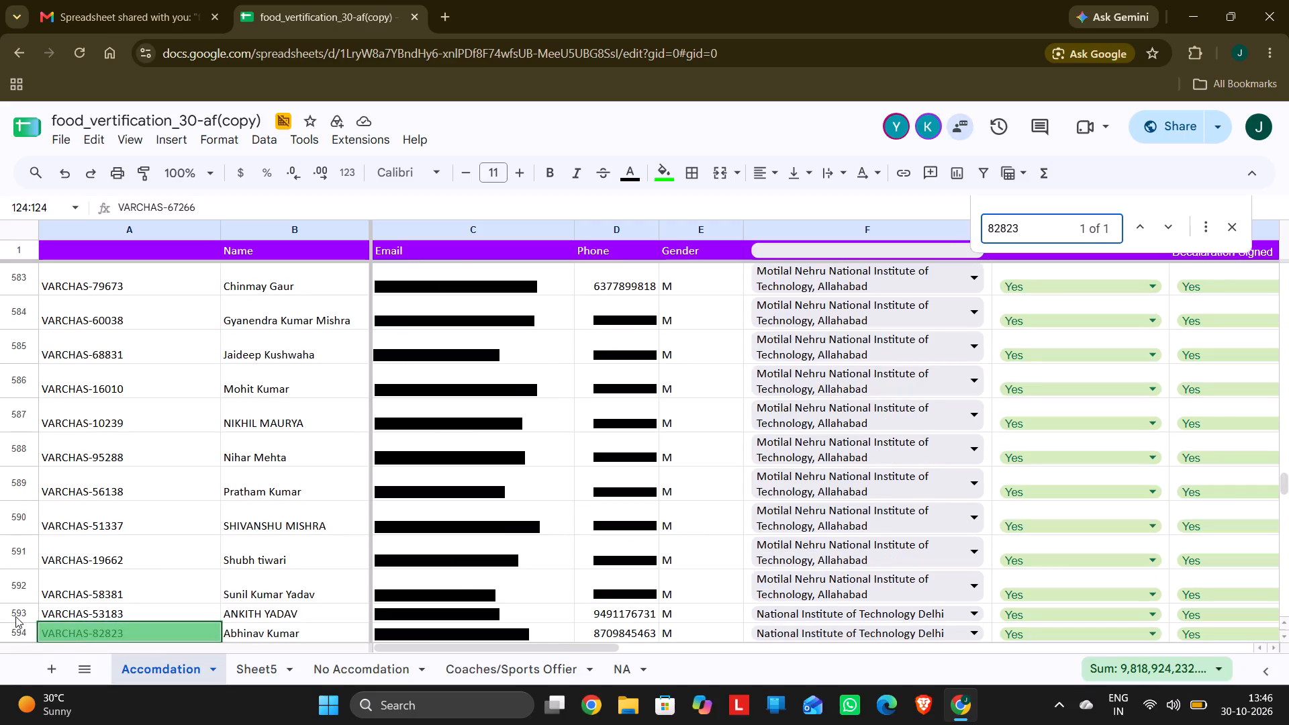
left_click(19, 628)
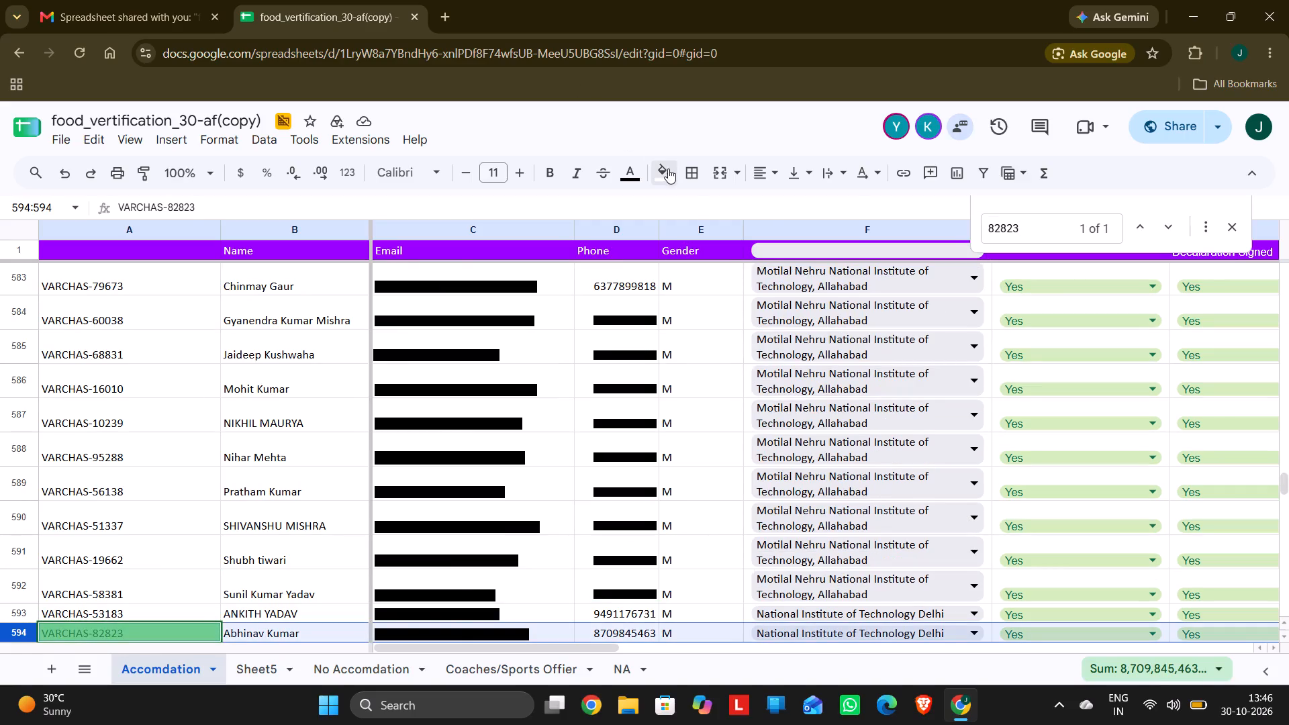
left_click(668, 168)
left_click(739, 242)
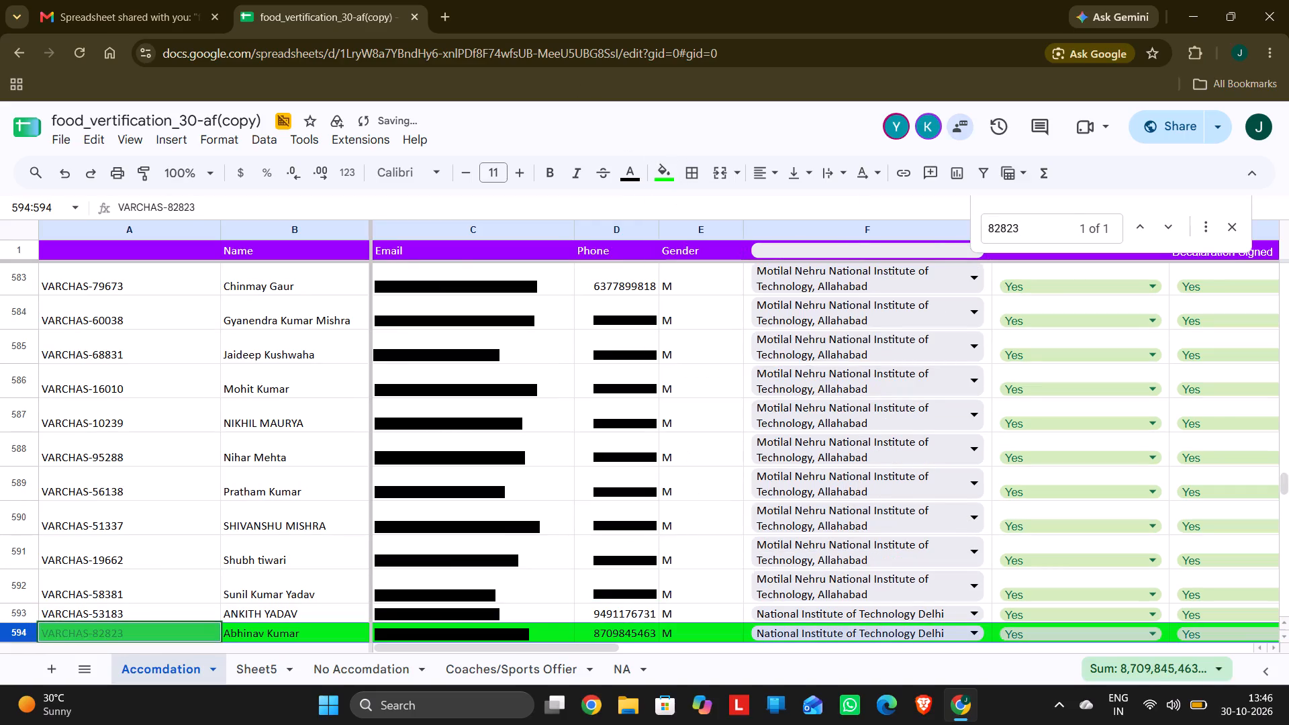
double_click(1051, 230)
key("BackSpace")
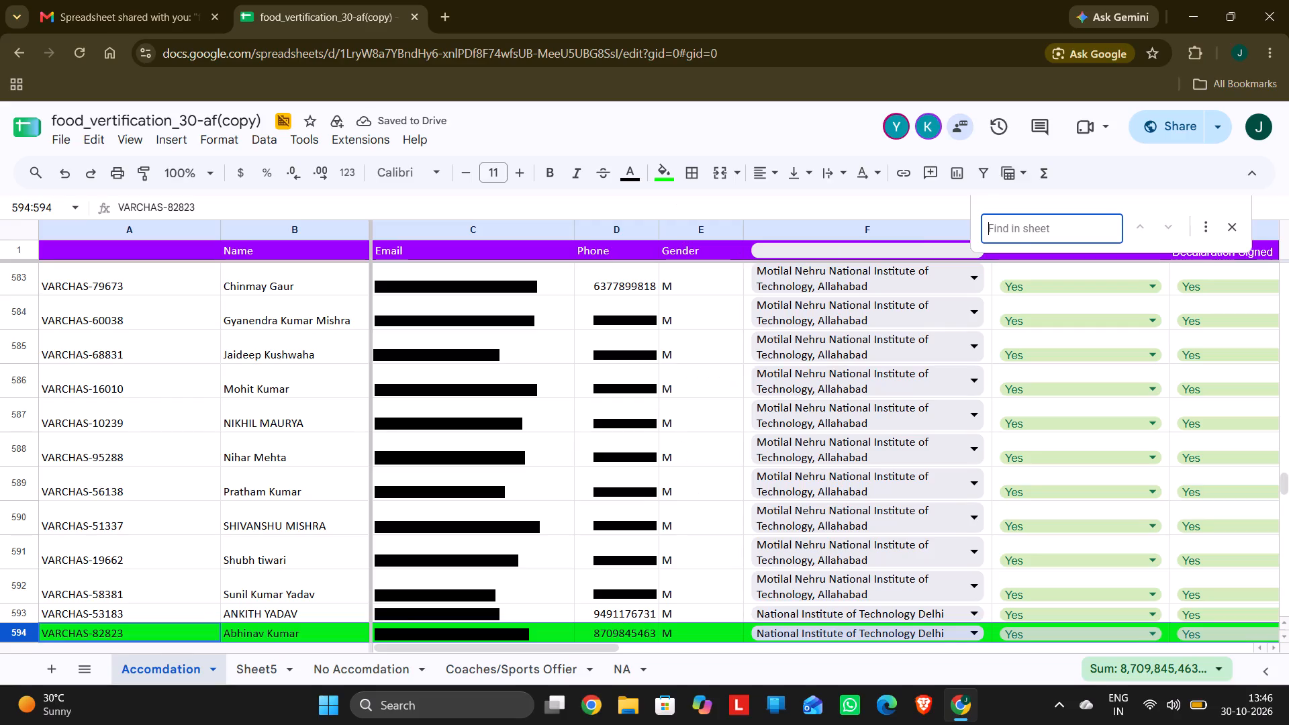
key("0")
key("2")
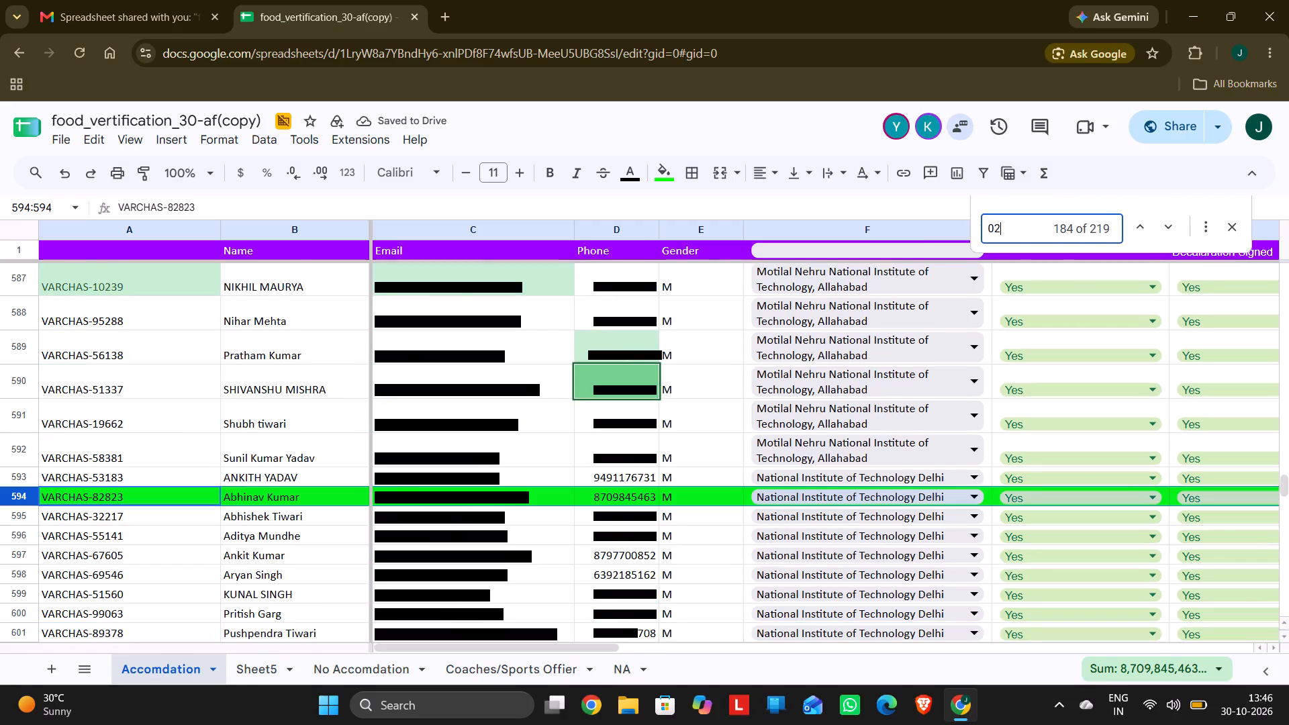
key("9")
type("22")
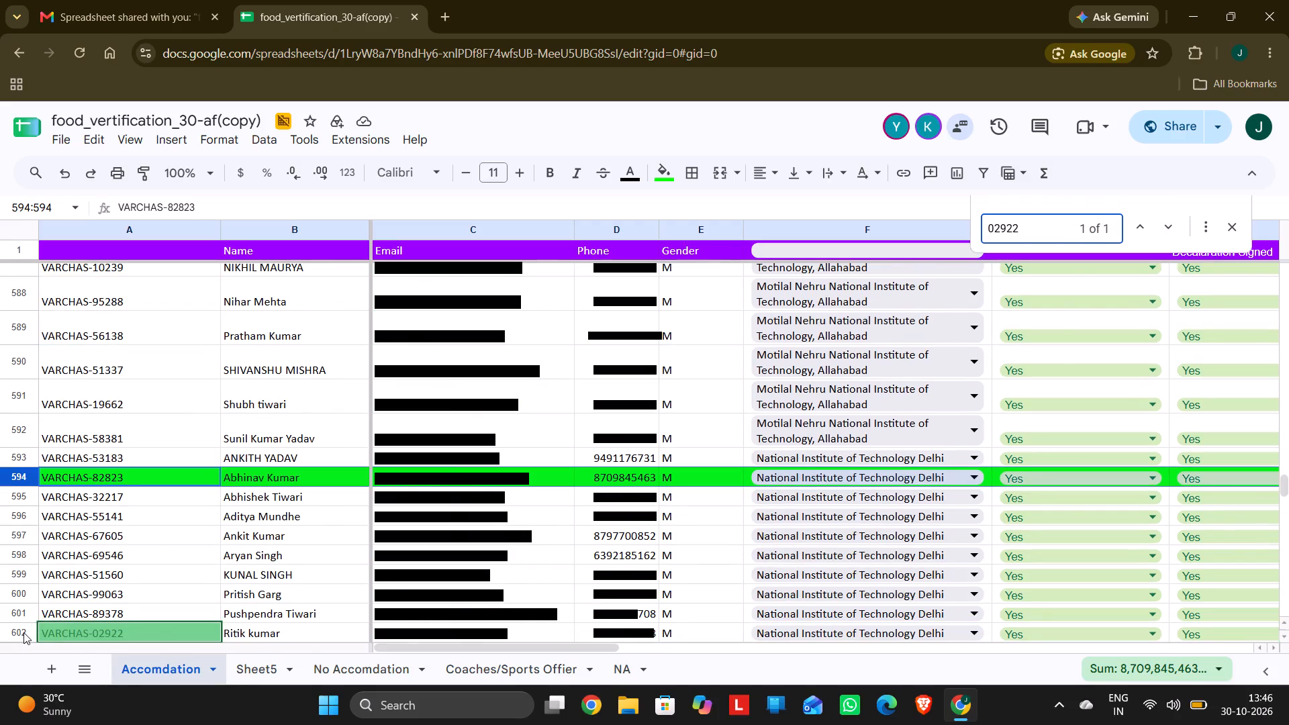
left_click(23, 632)
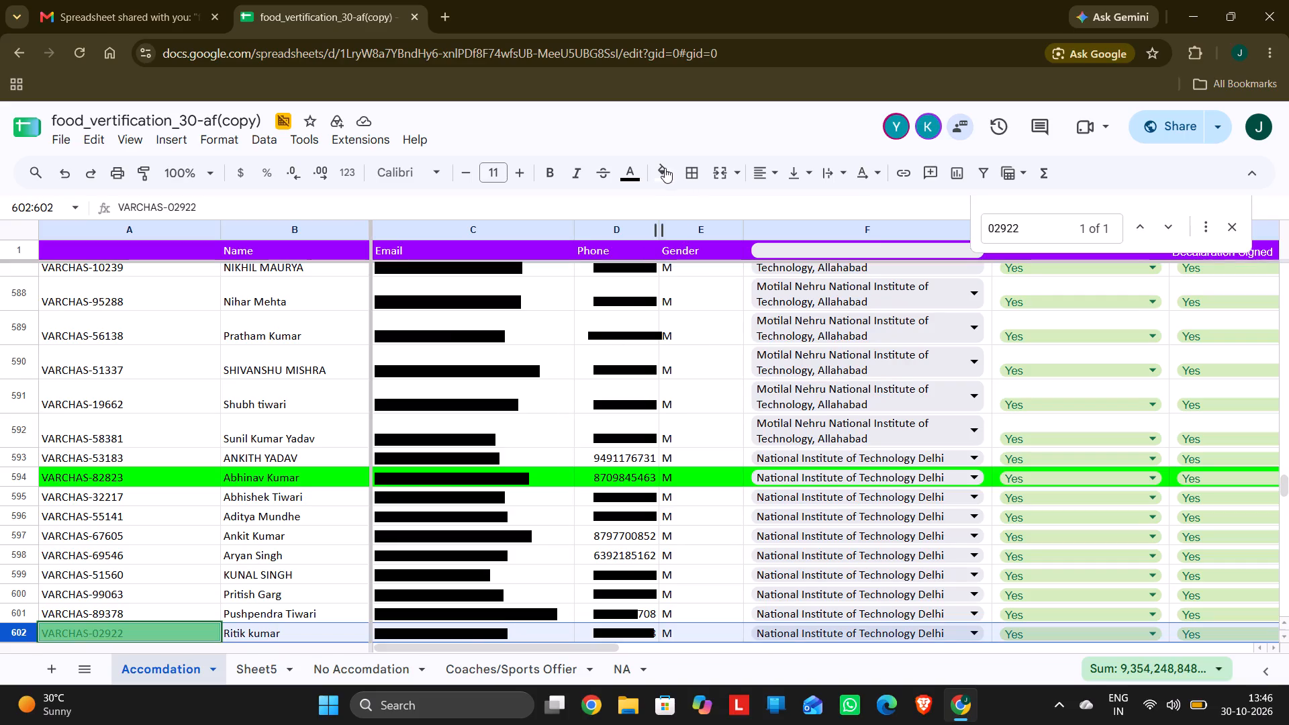
left_click_drag(665, 168, 747, 252)
left_click(747, 252)
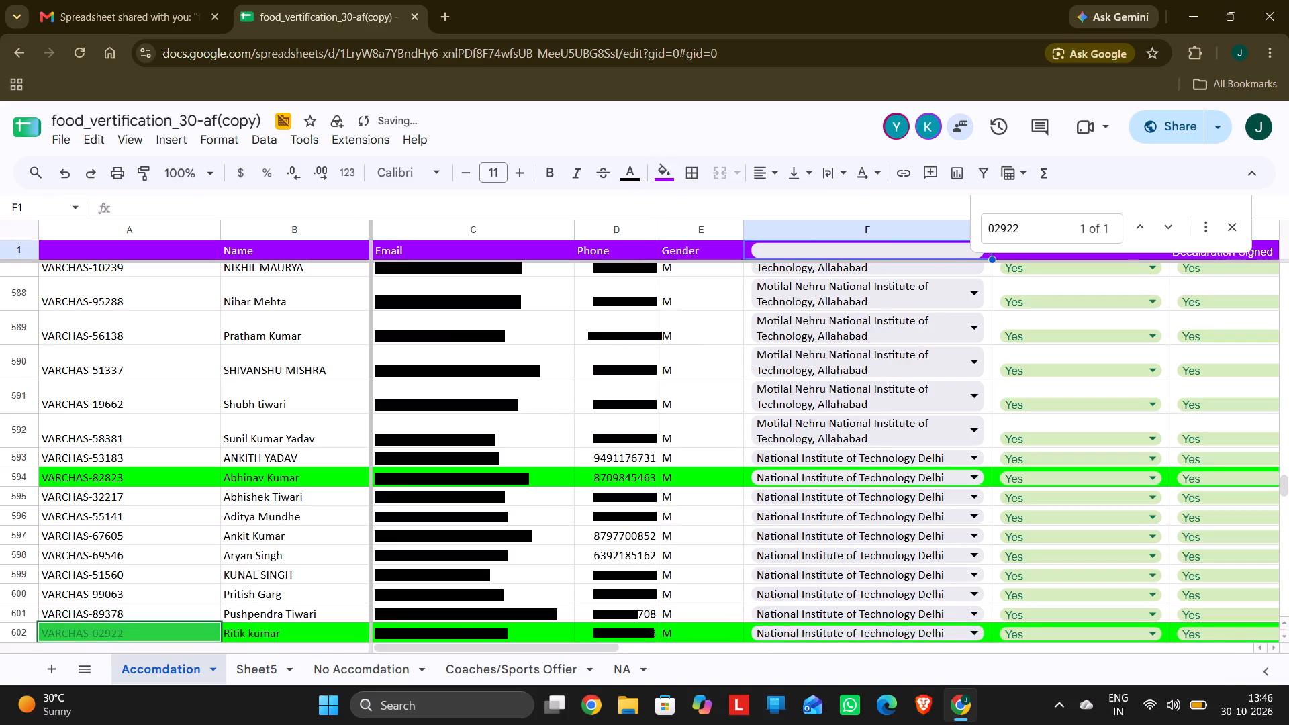
double_click(1035, 222)
key("BackSpace")
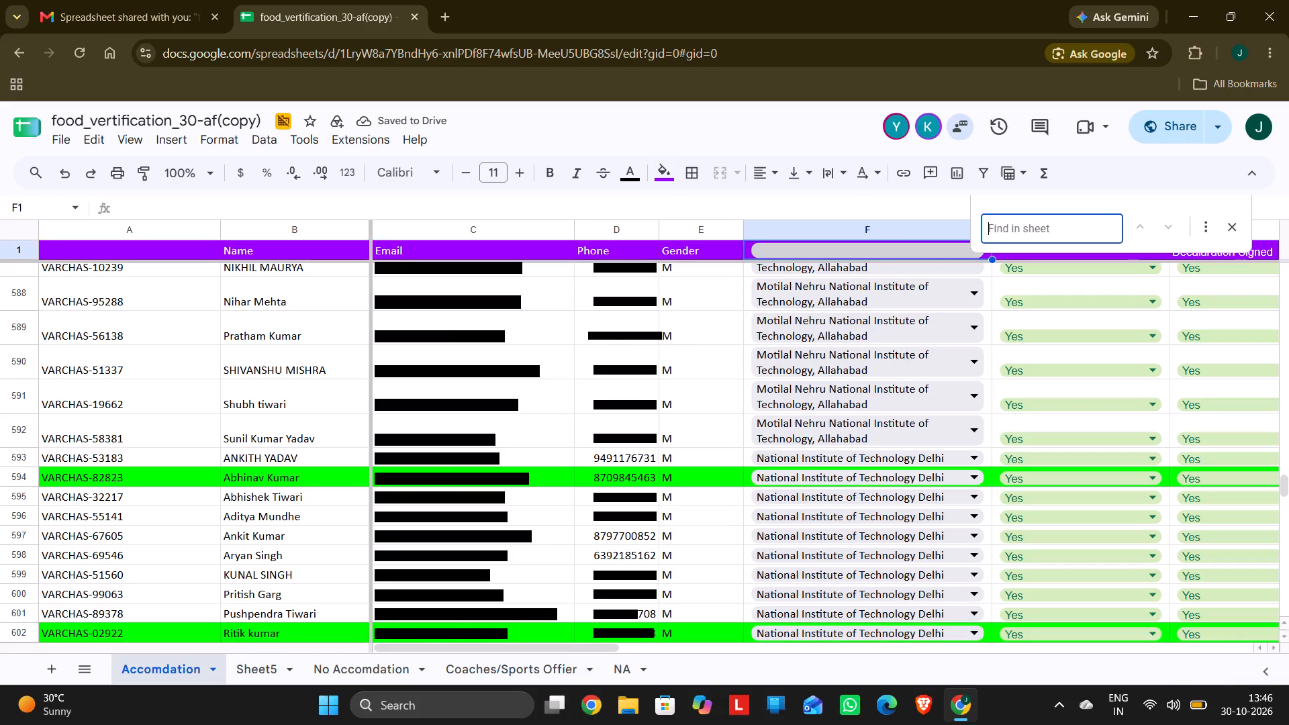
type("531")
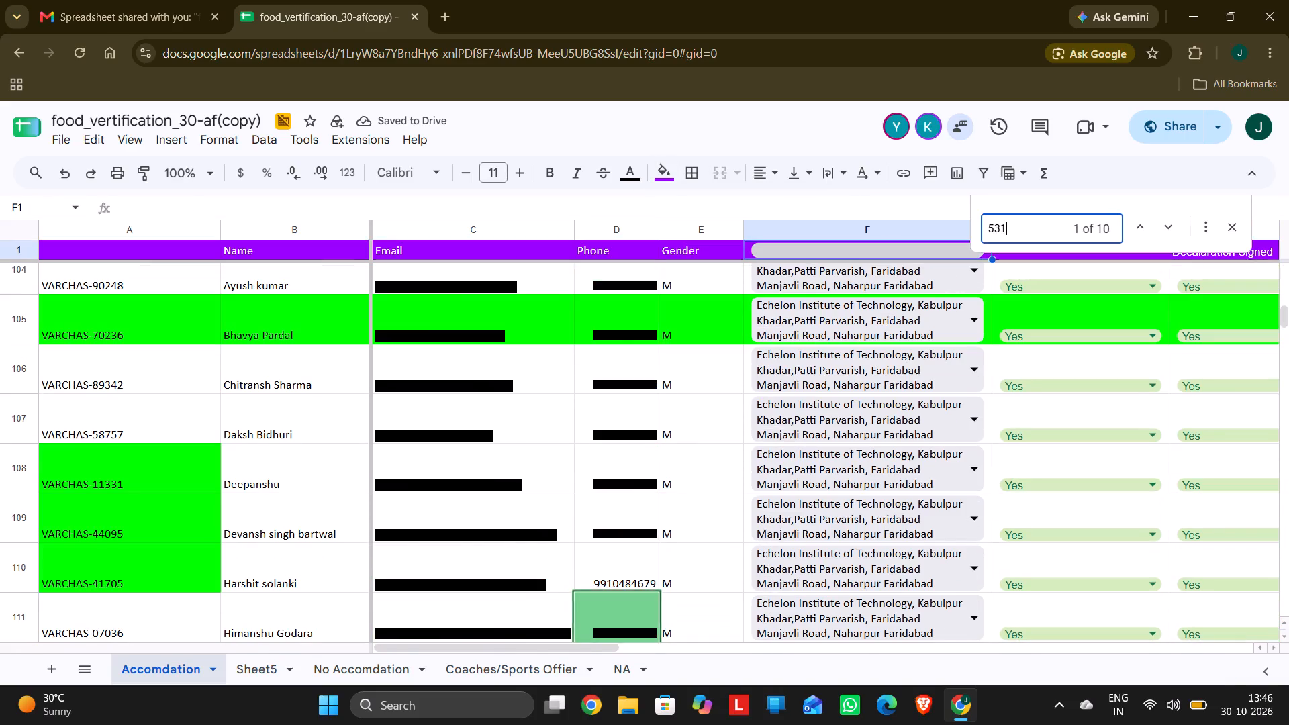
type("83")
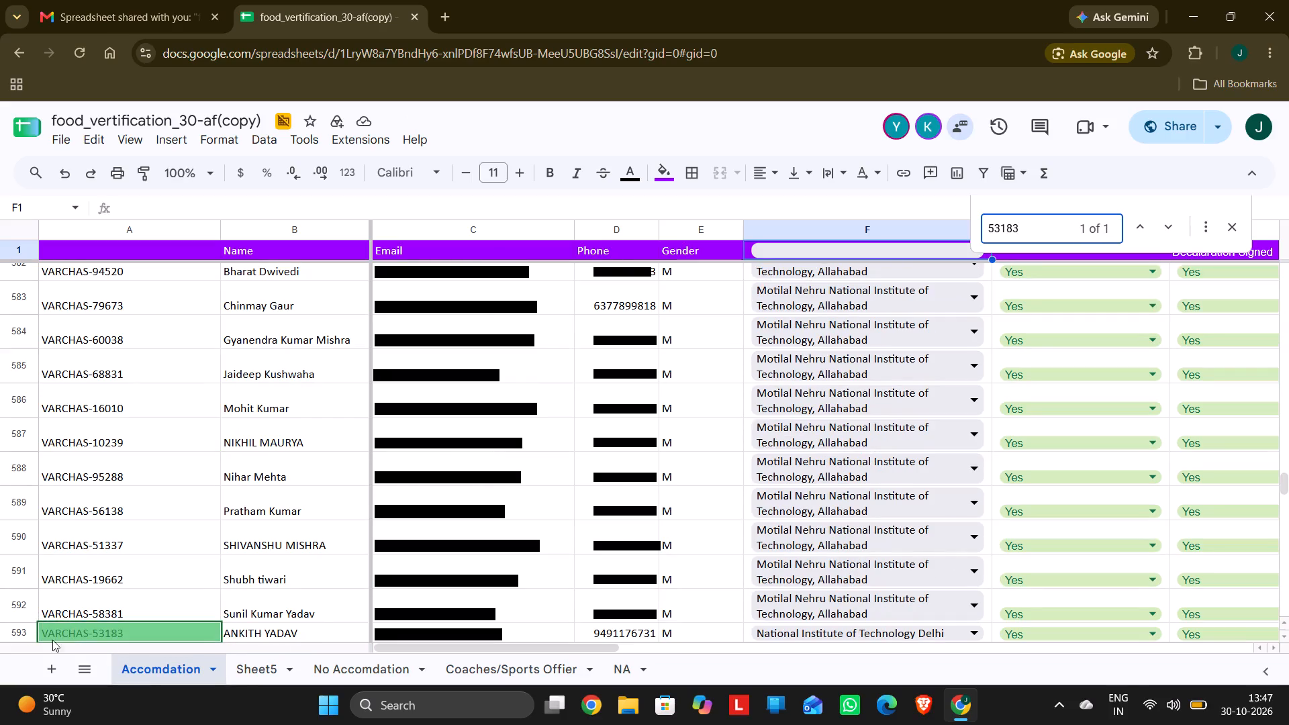
left_click(20, 630)
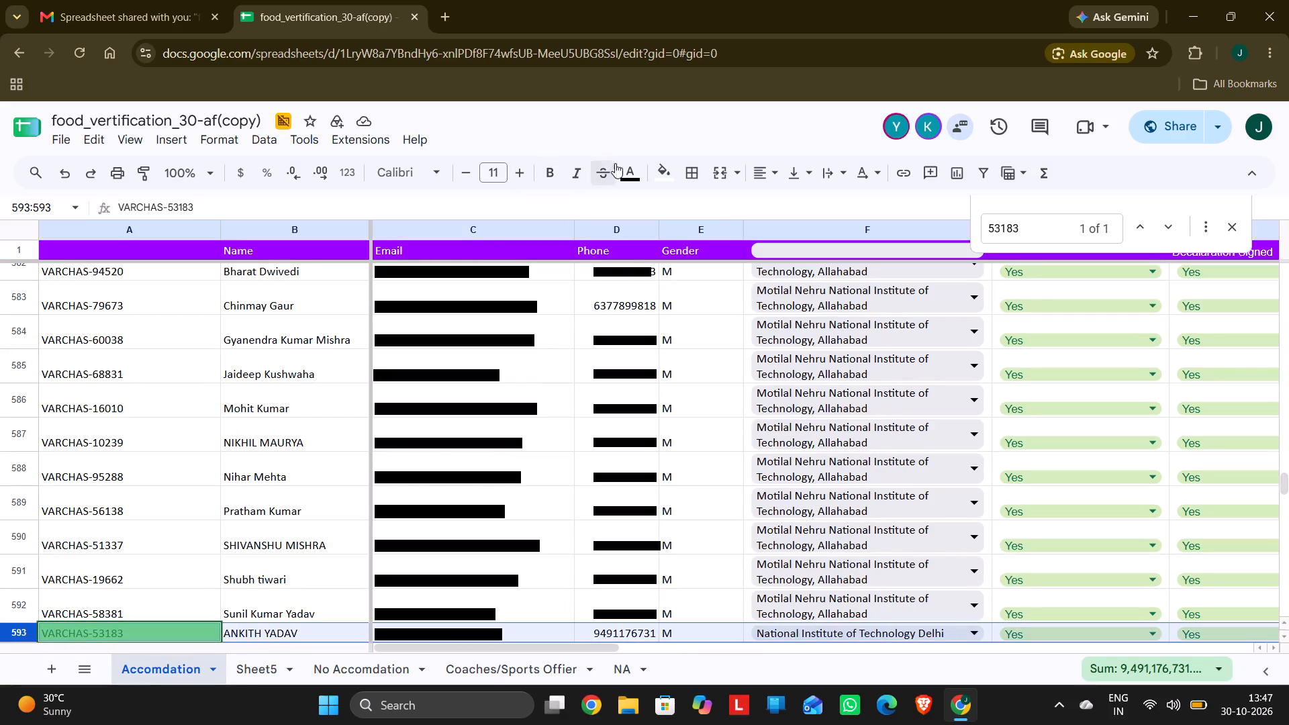
left_click(659, 169)
left_click(745, 251)
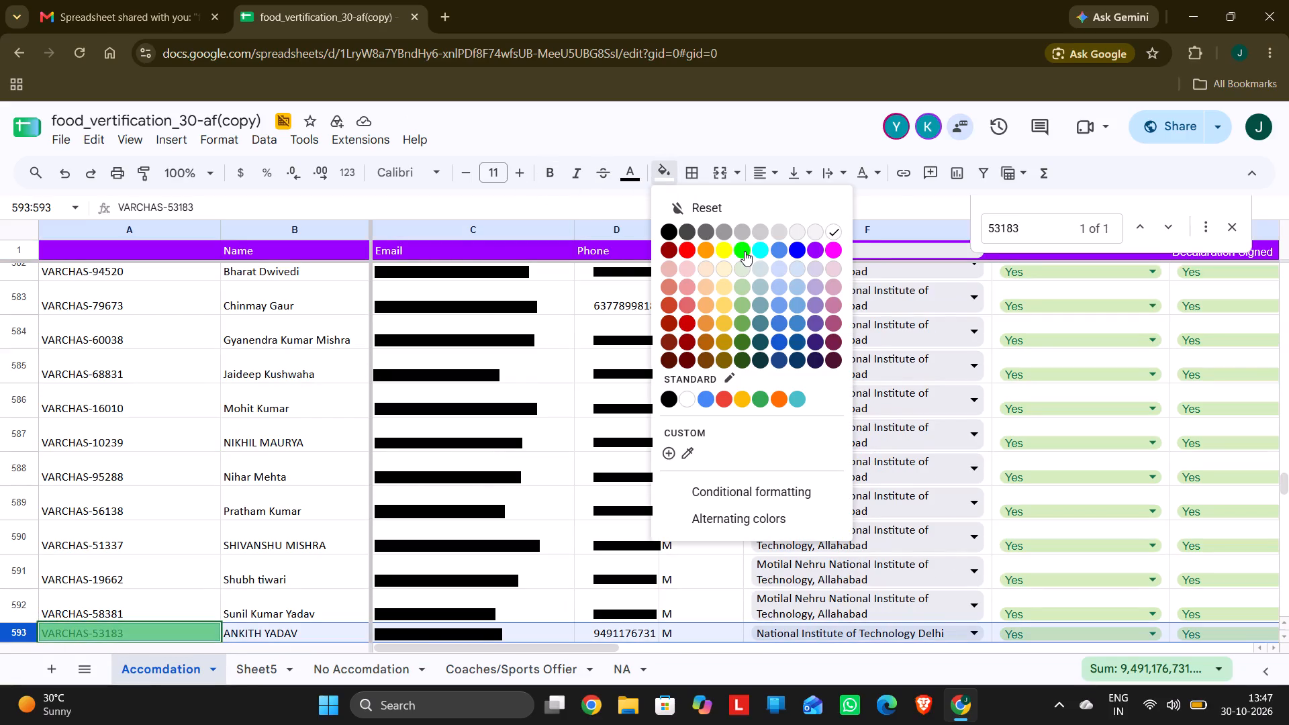
double_click(1035, 224)
key("BackSpace")
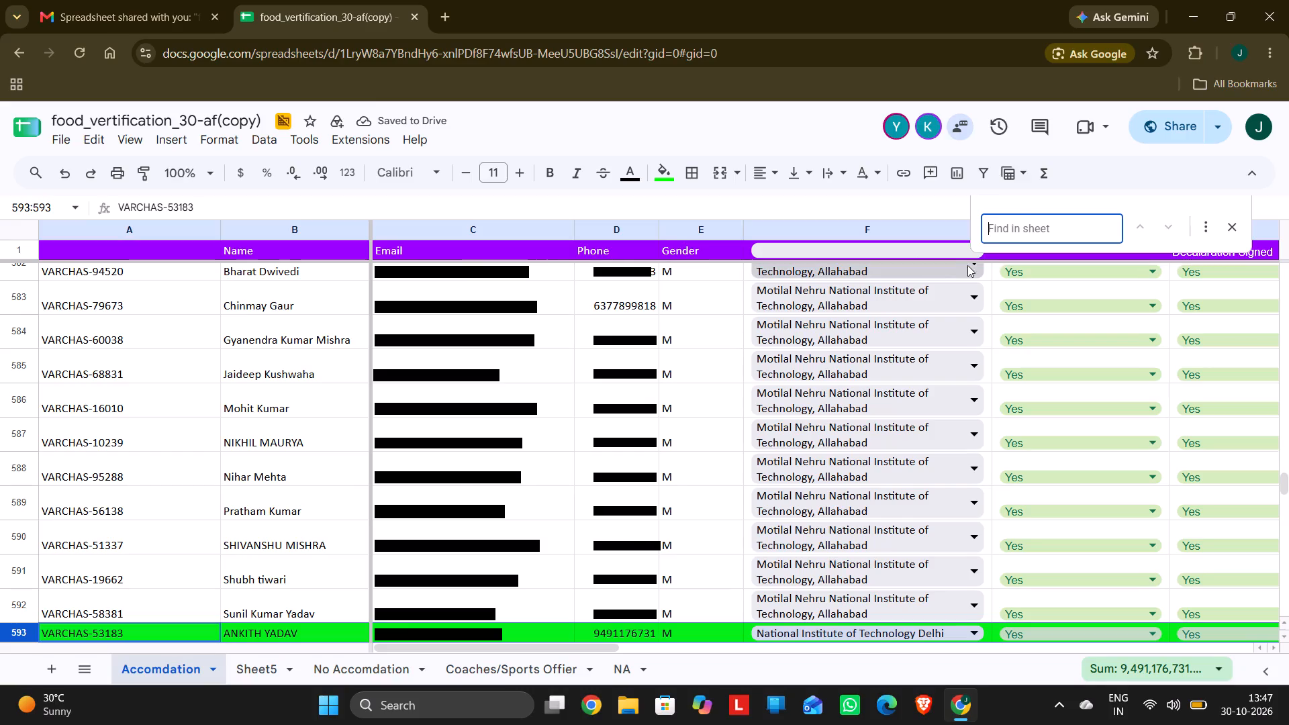
double_click(1016, 230)
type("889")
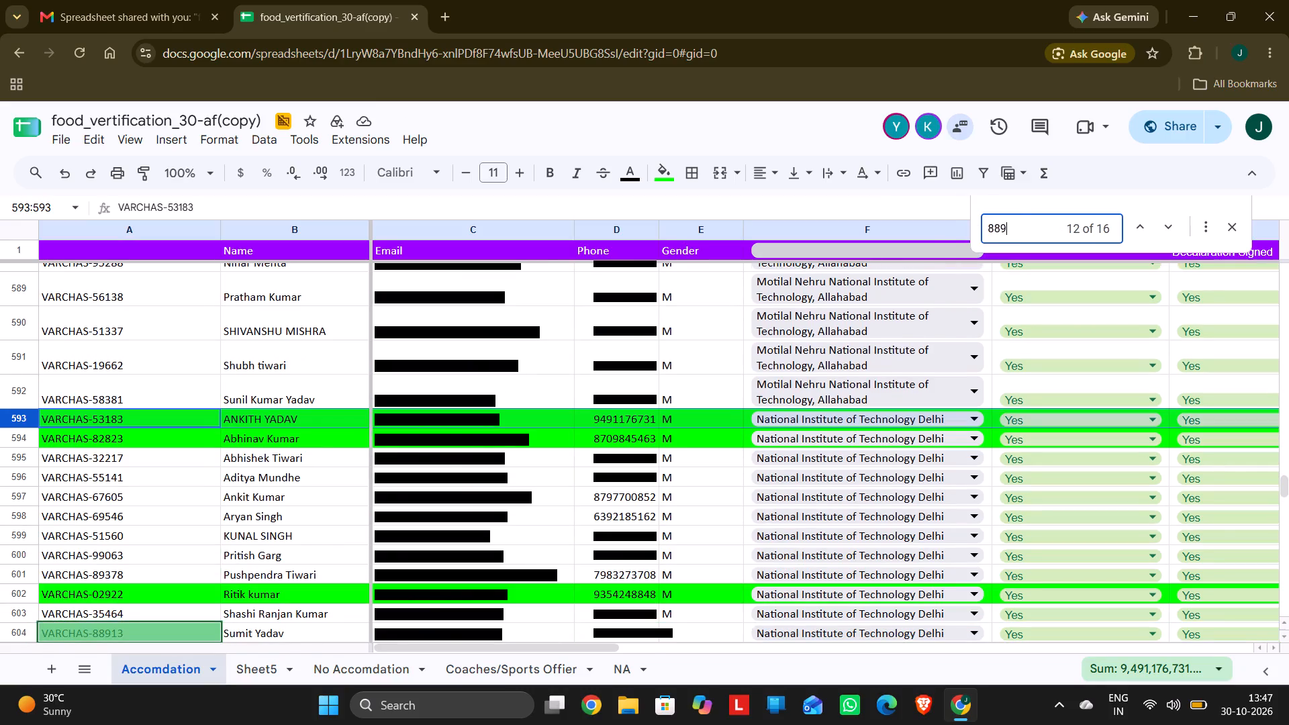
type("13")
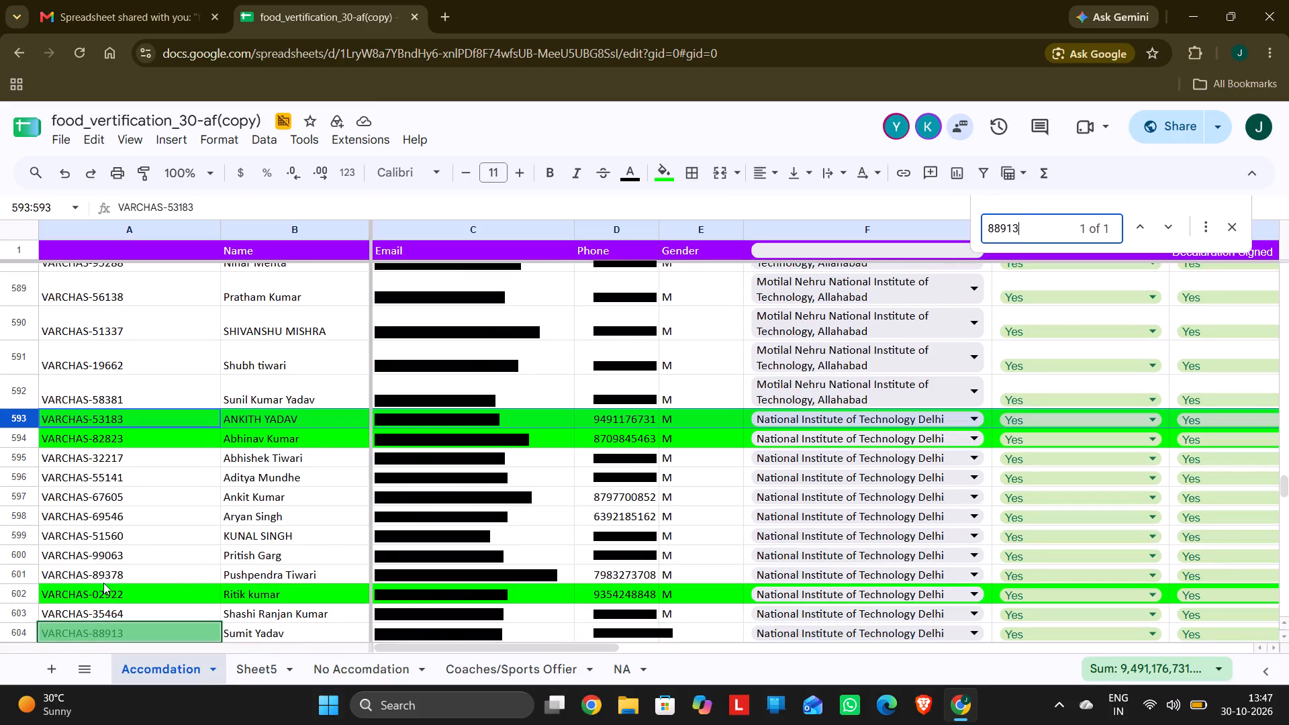
left_click(10, 638)
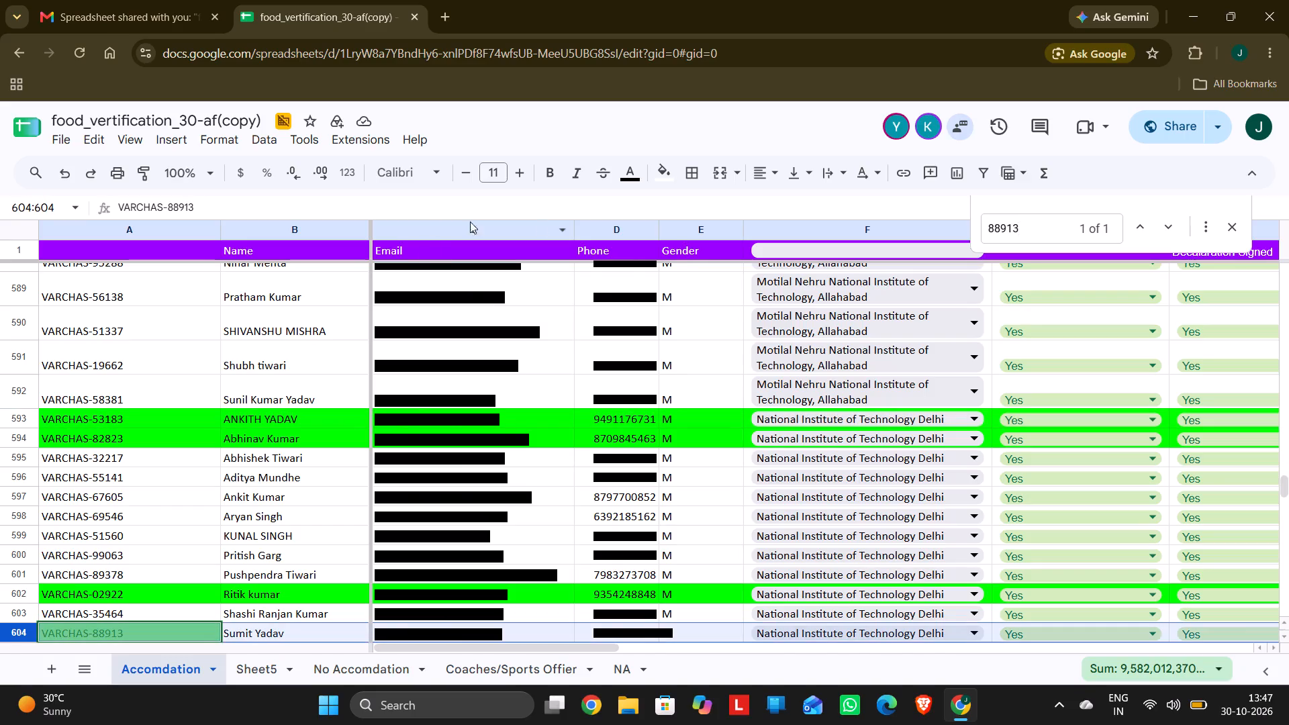
left_click(654, 175)
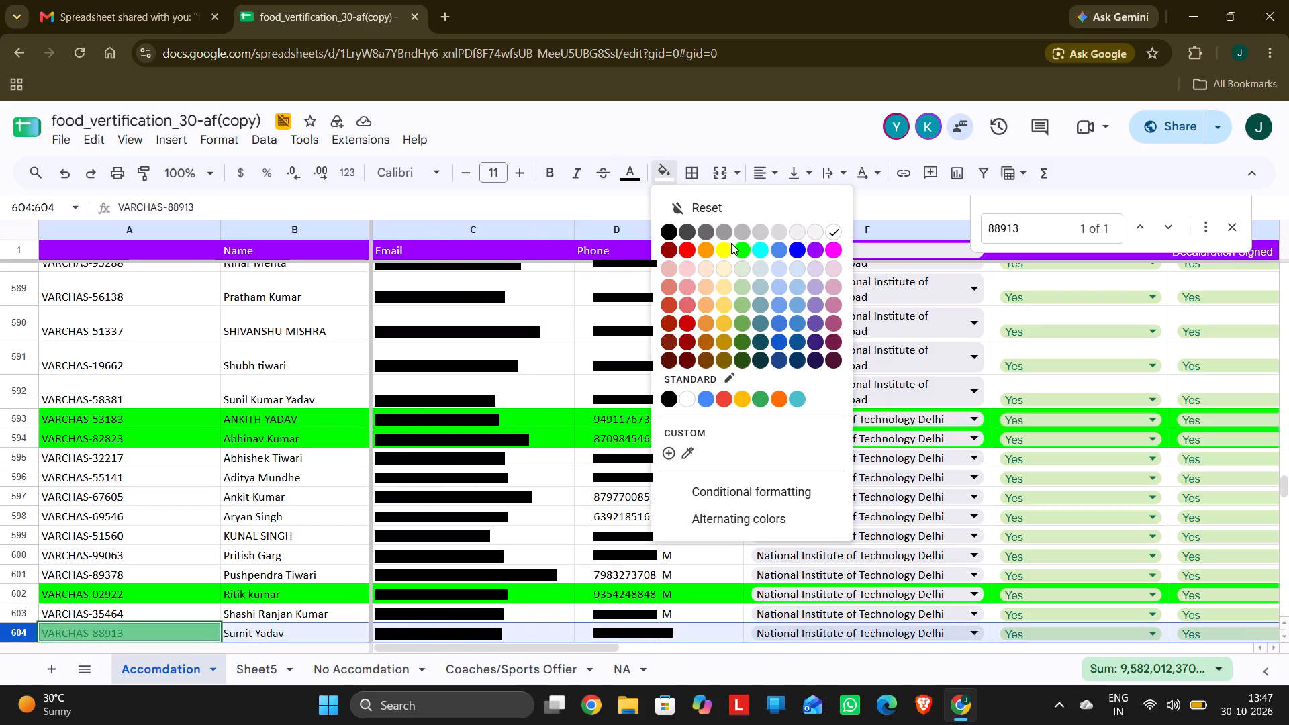
left_click(741, 249)
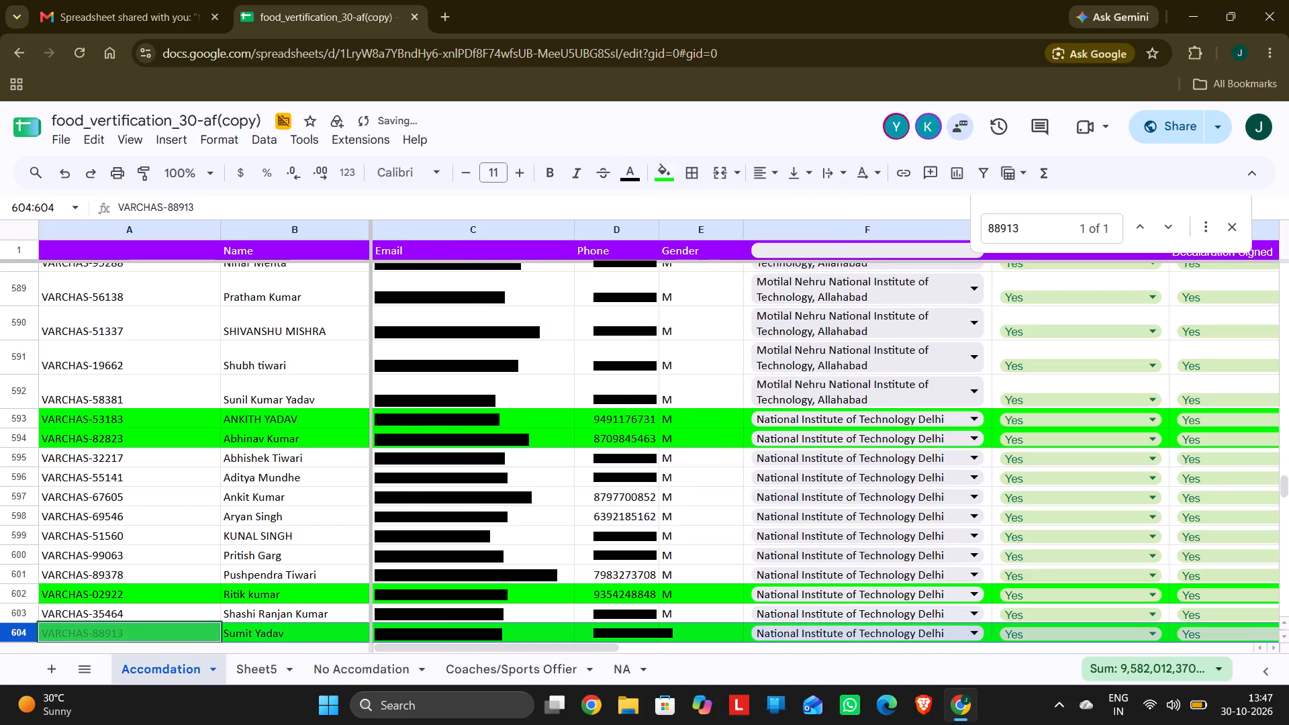
double_click(1038, 229)
key("BackSpace")
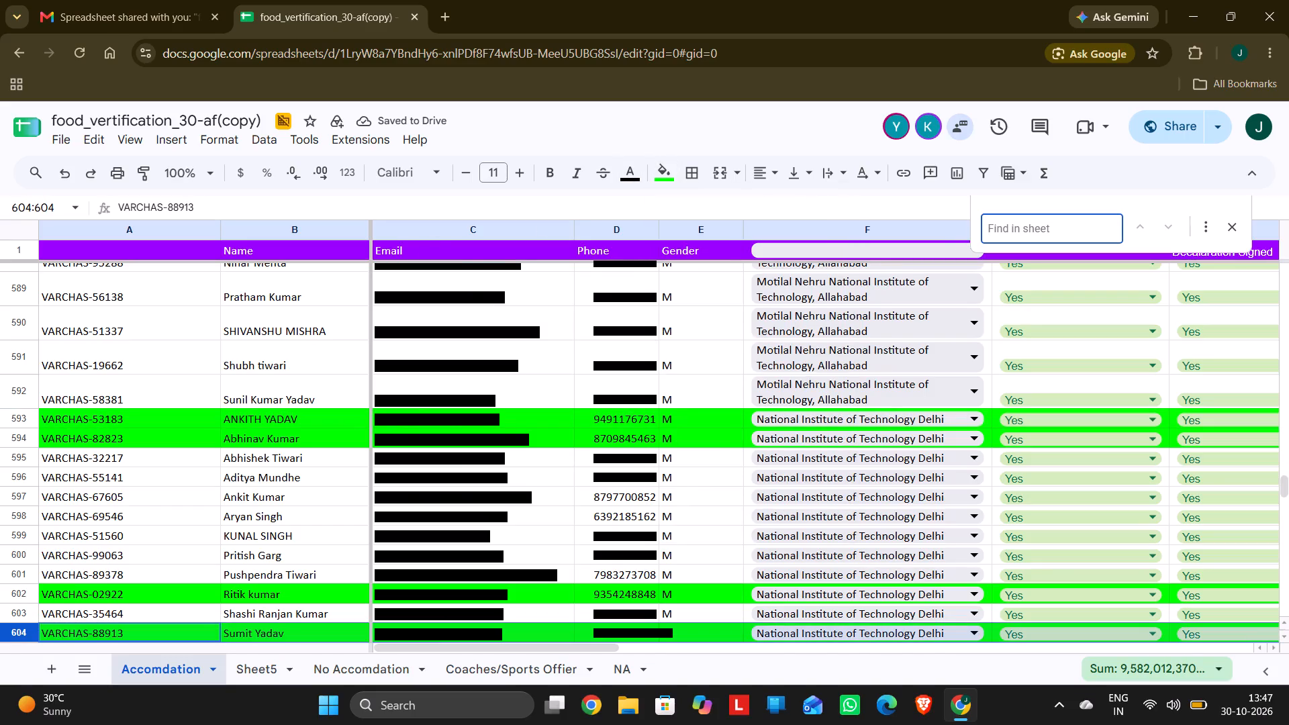
left_click(1038, 229)
left_click(1038, 229)
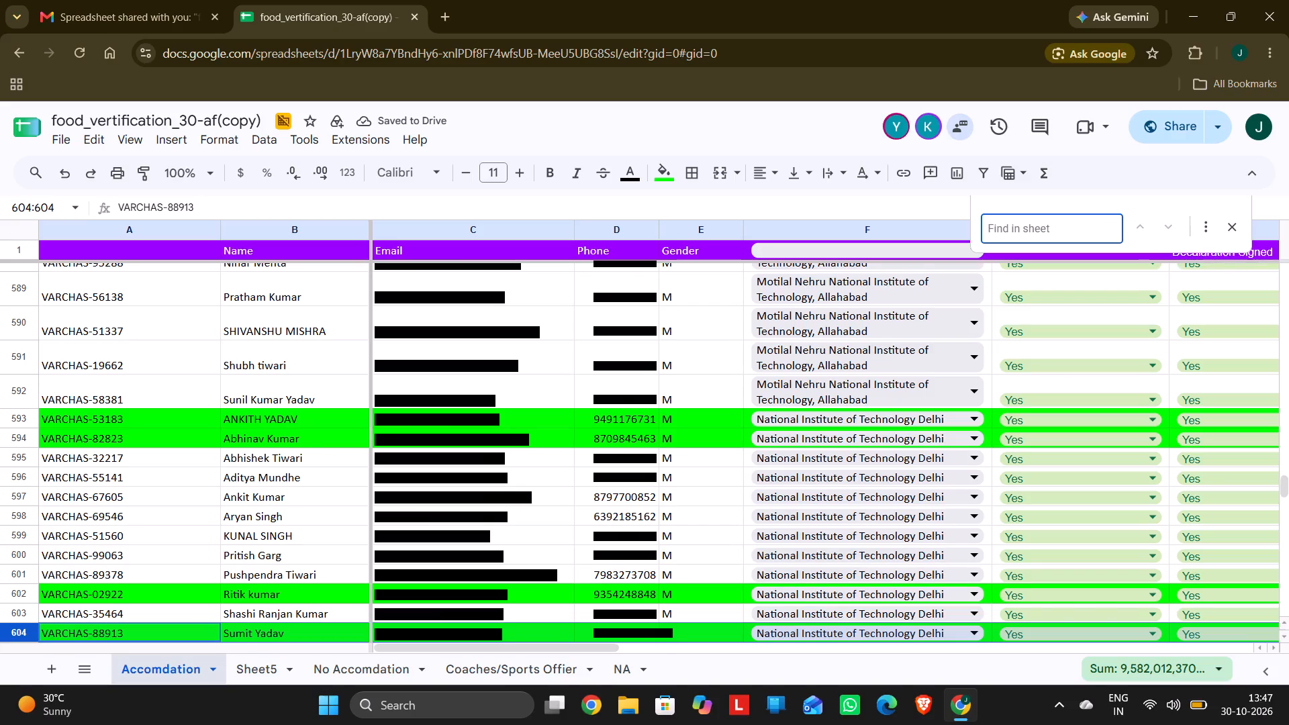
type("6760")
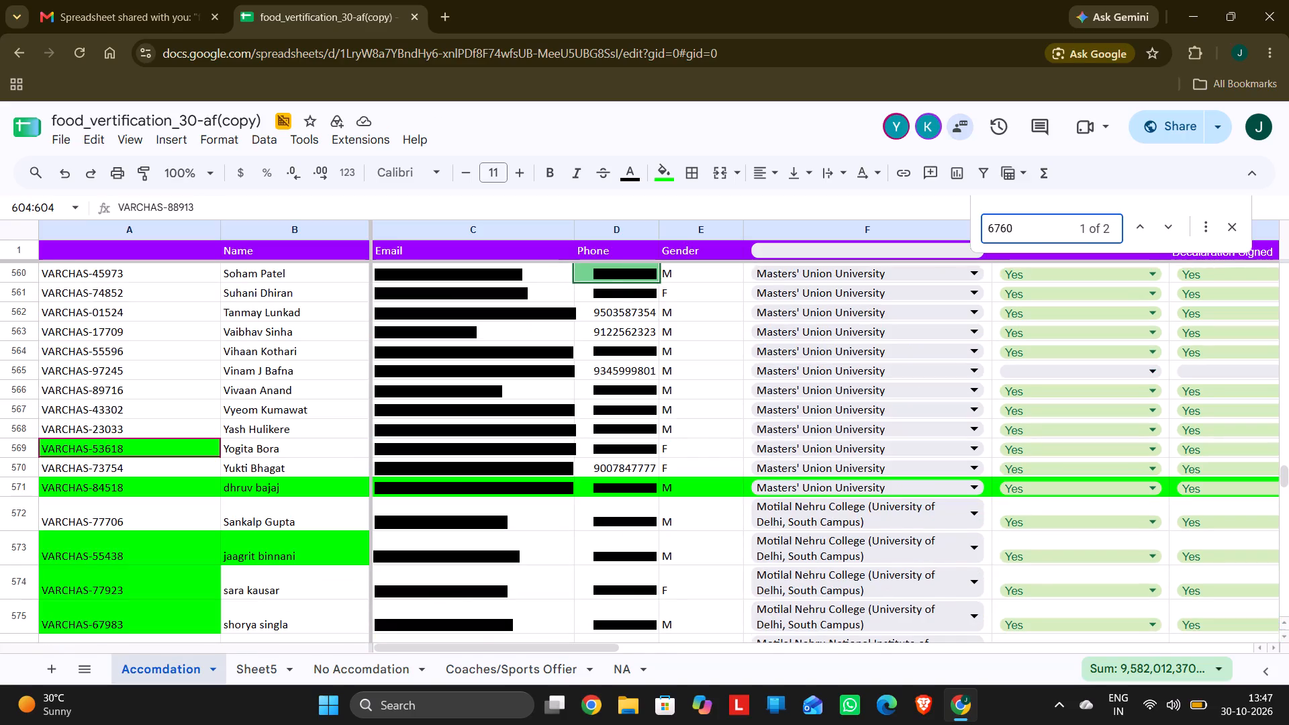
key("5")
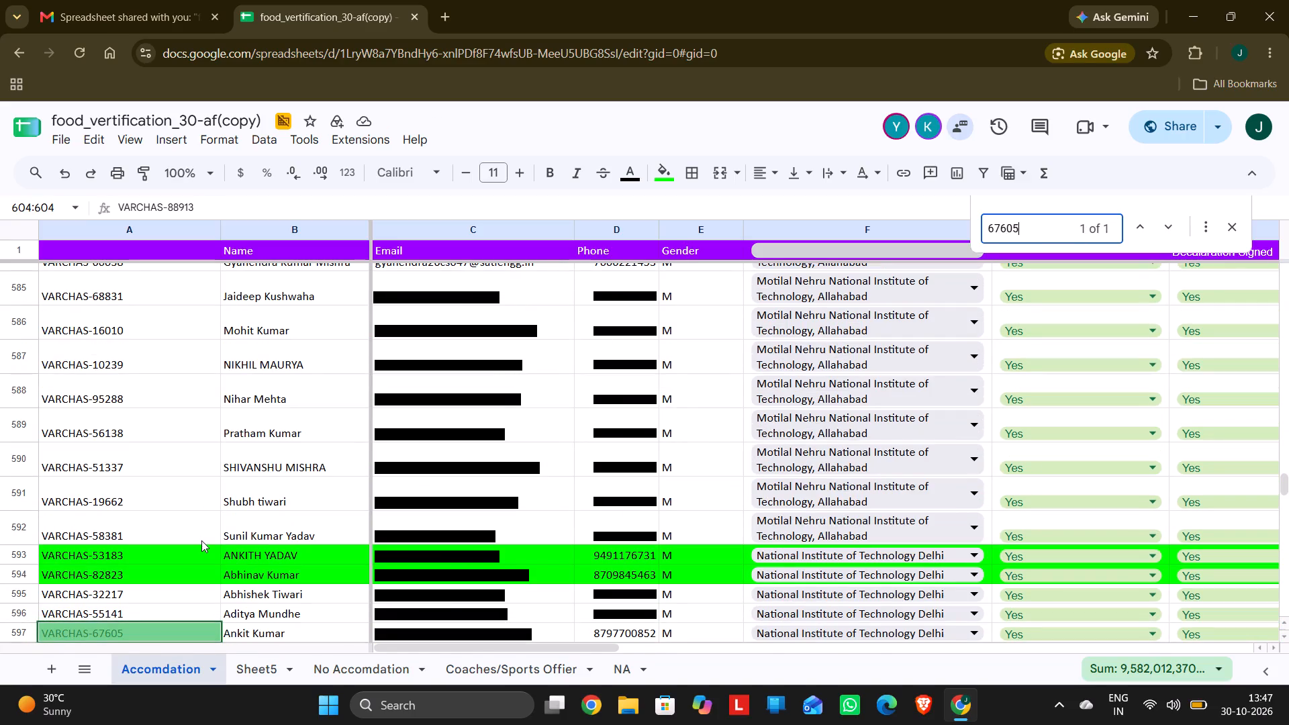
left_click(24, 630)
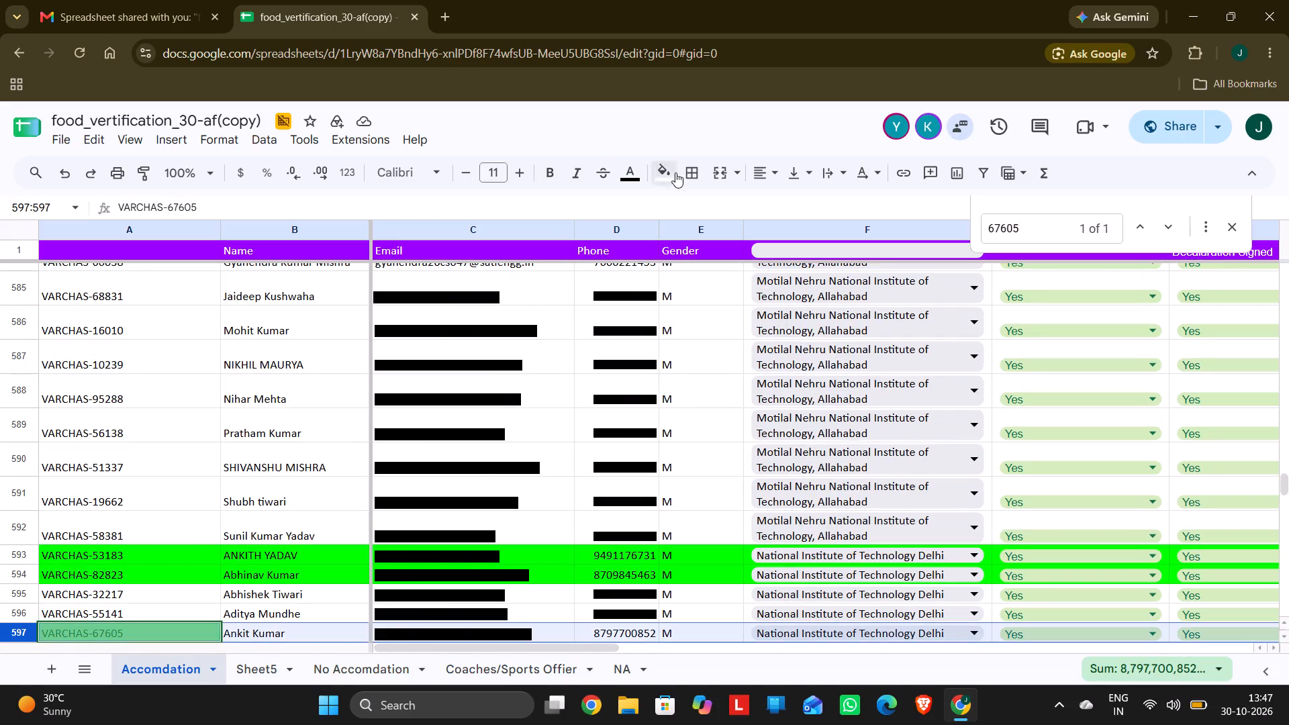
left_click(673, 176)
left_click(746, 244)
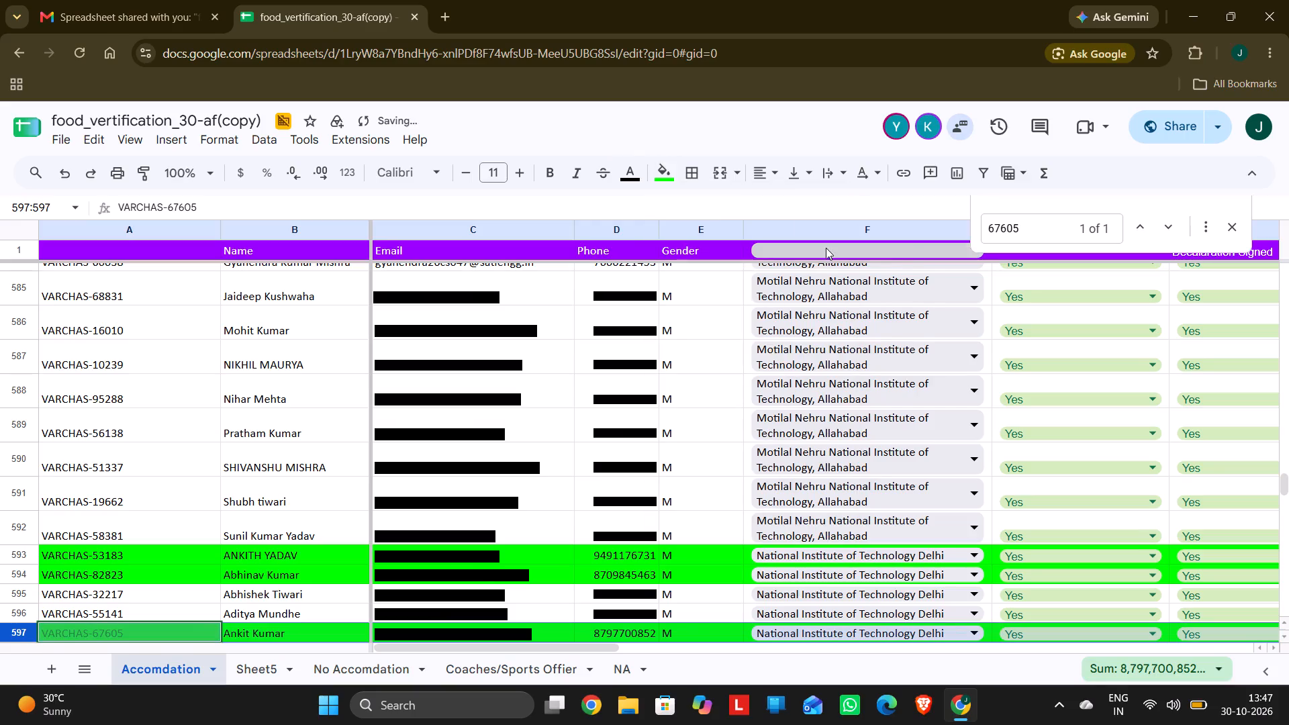
double_click(1025, 232)
key("BackSpace")
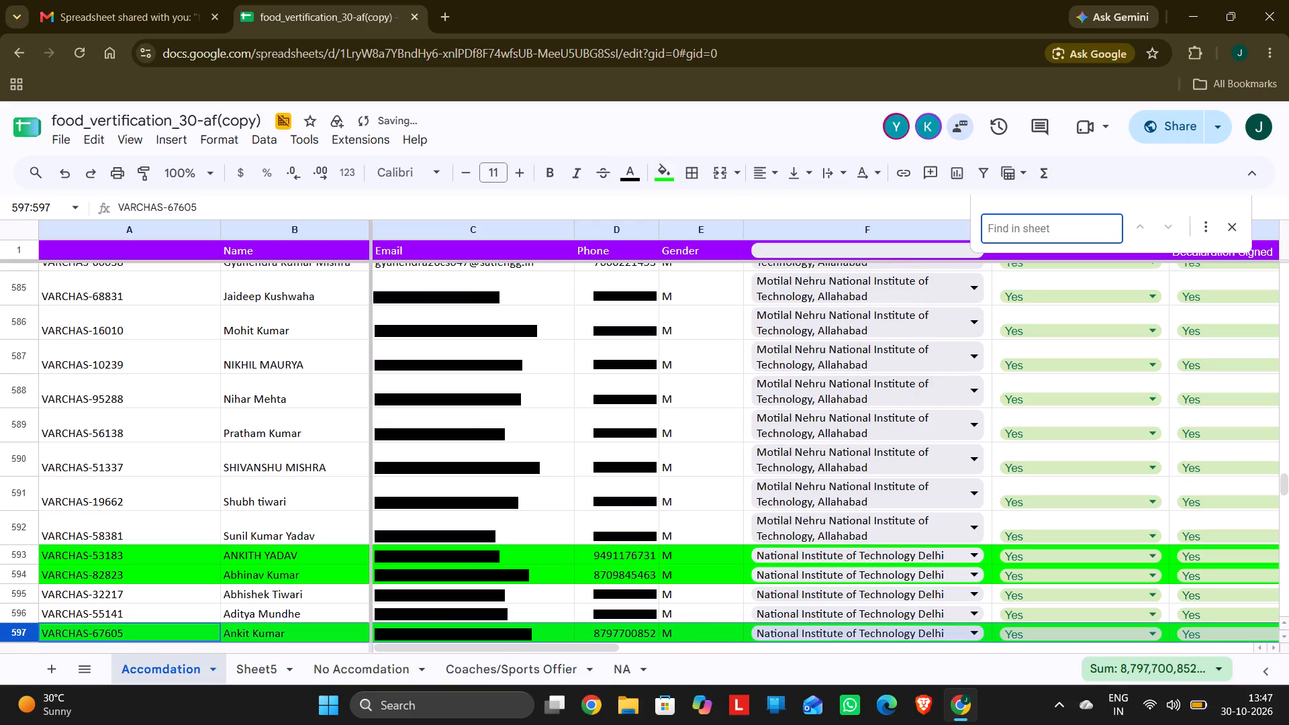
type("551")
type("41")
left_click(20, 278)
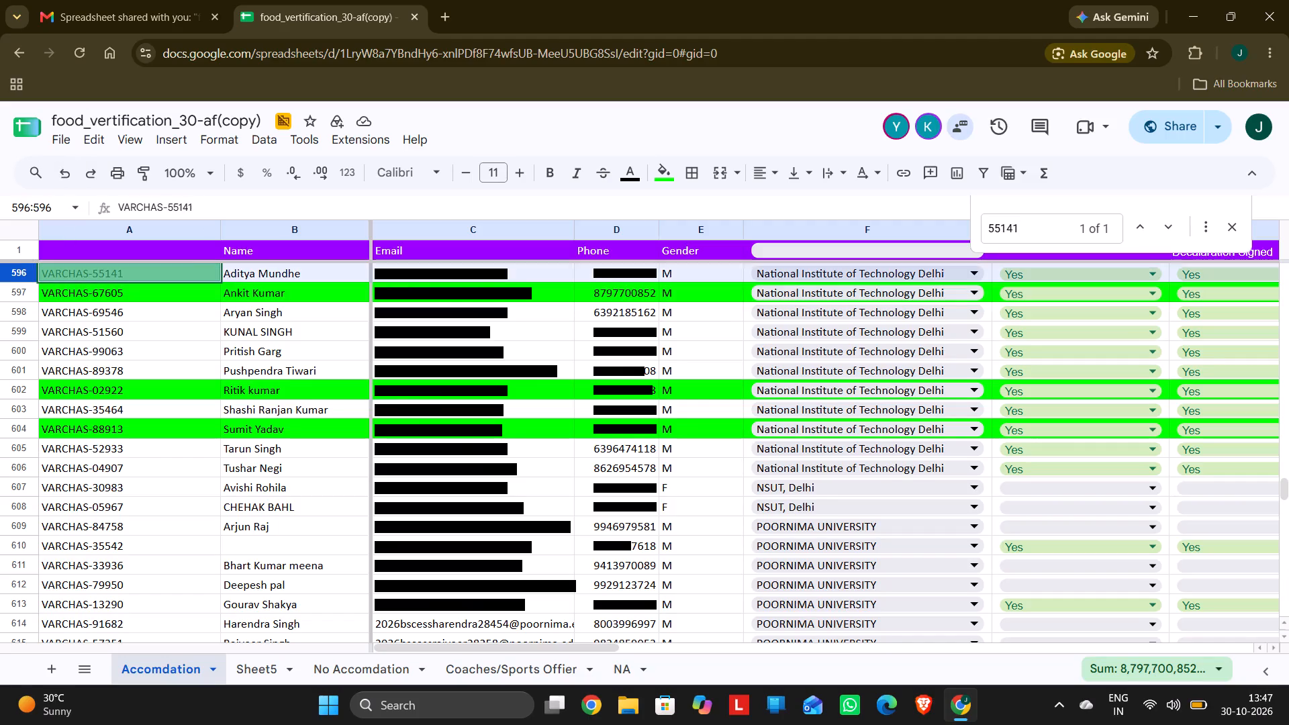
left_click(667, 175)
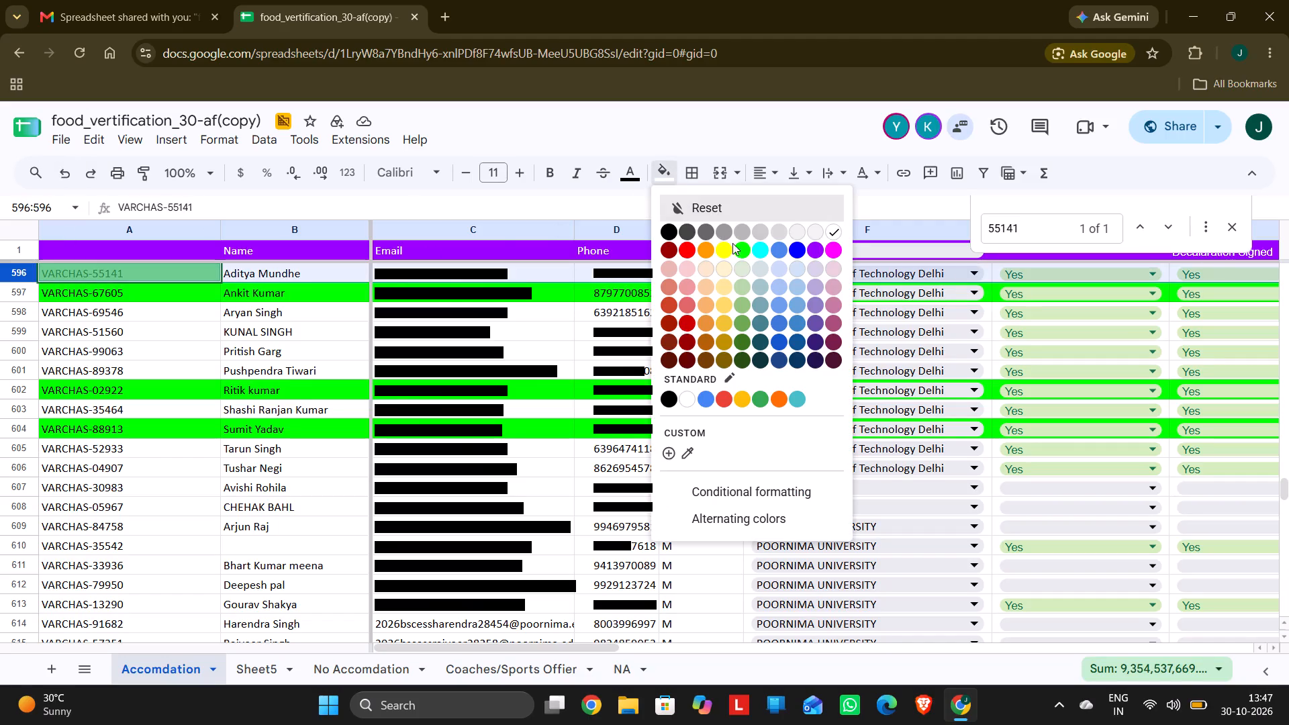
left_click(747, 256)
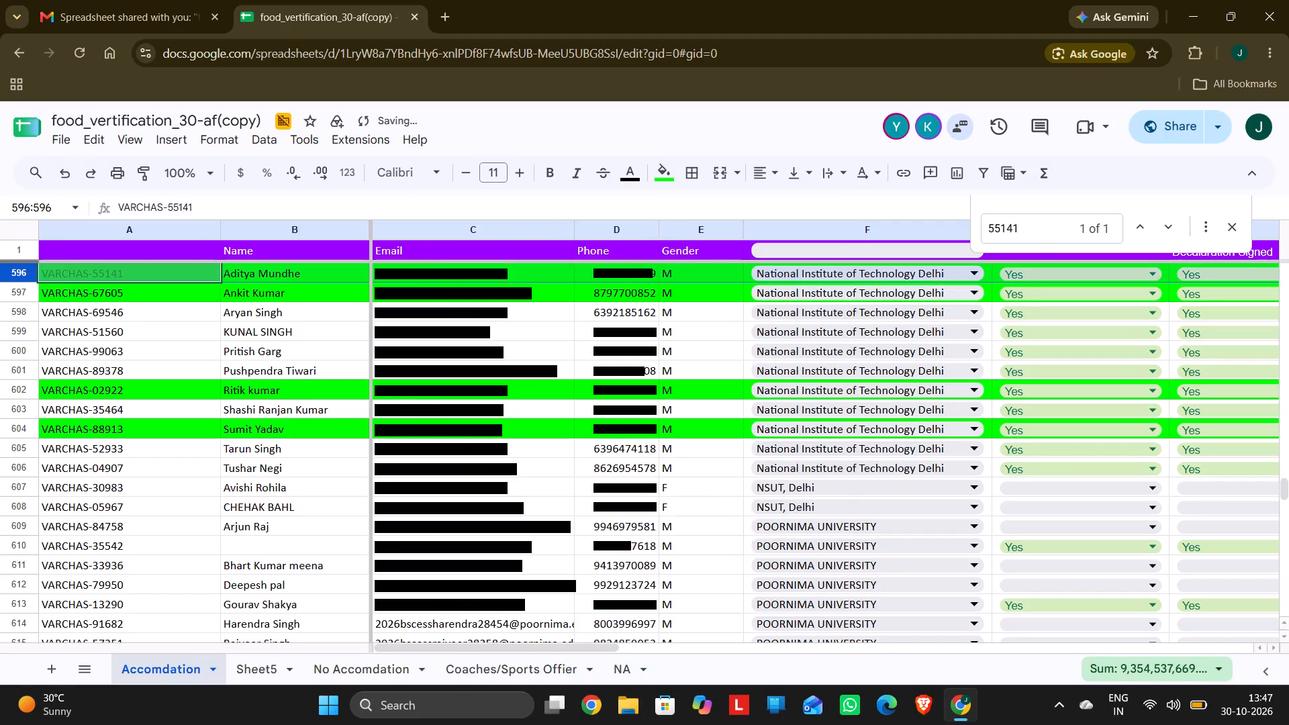
double_click(1050, 227)
key("BackSpace")
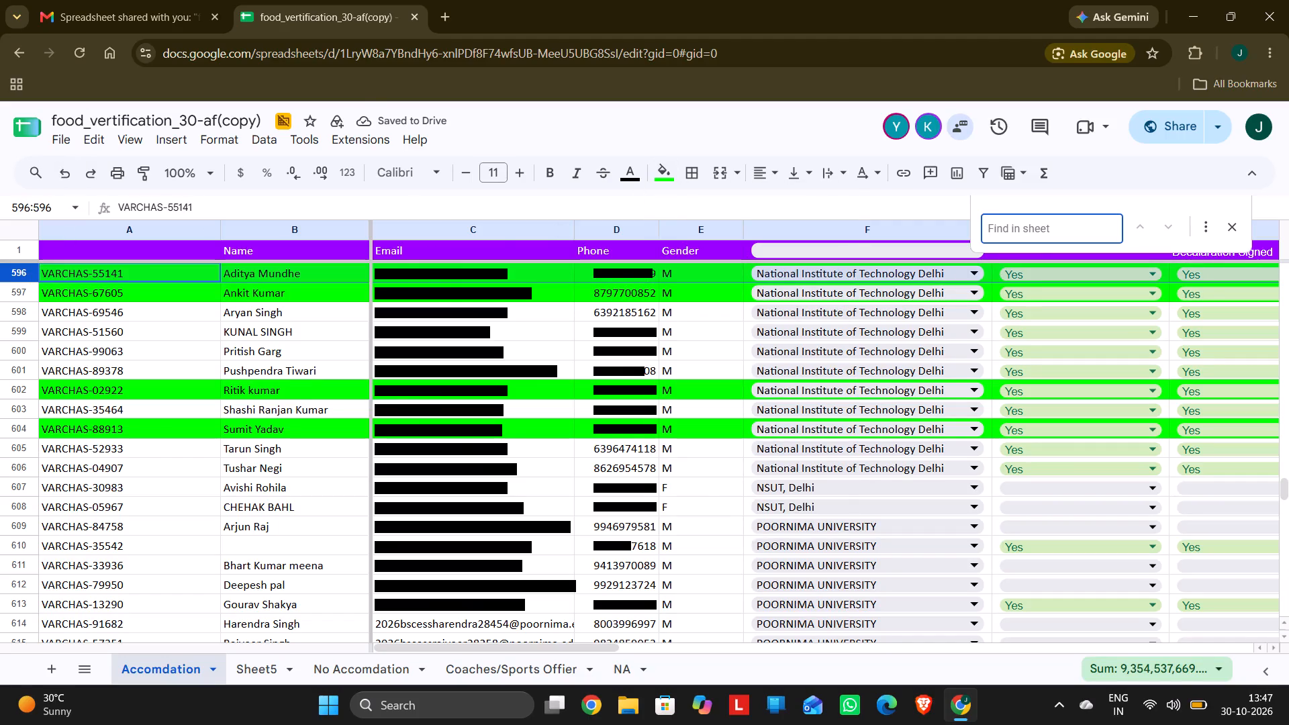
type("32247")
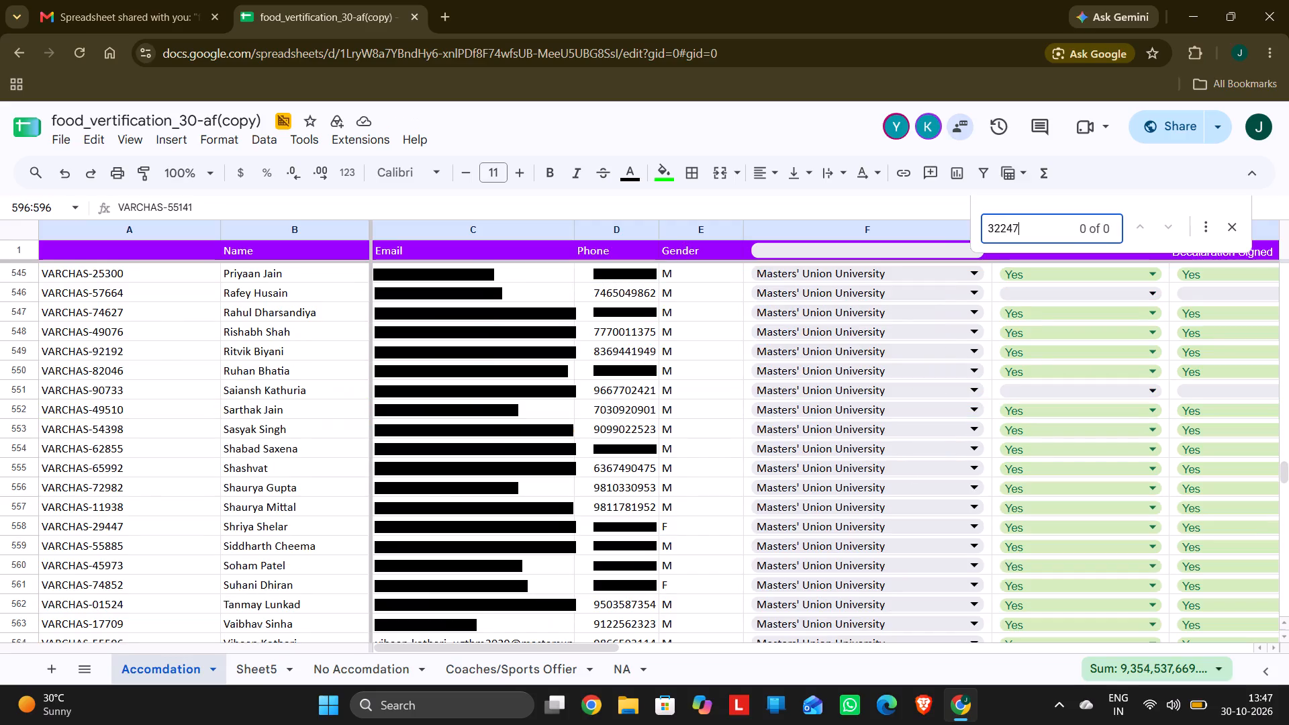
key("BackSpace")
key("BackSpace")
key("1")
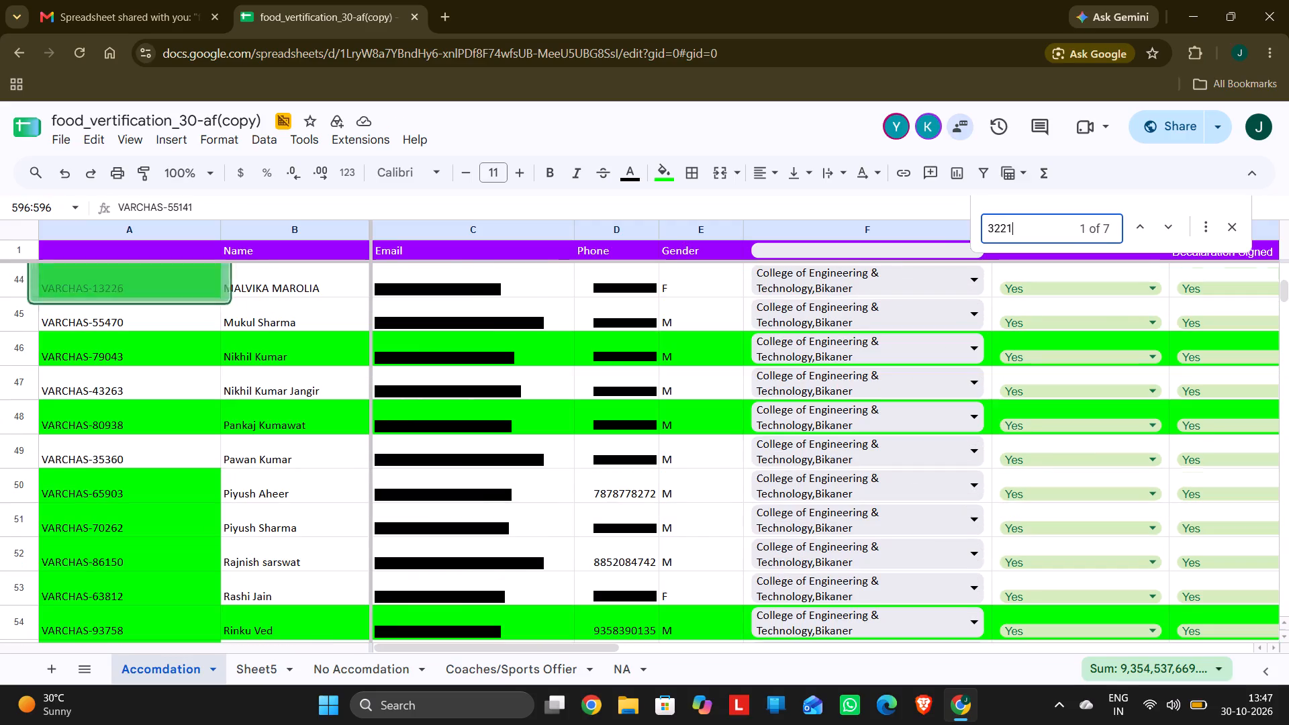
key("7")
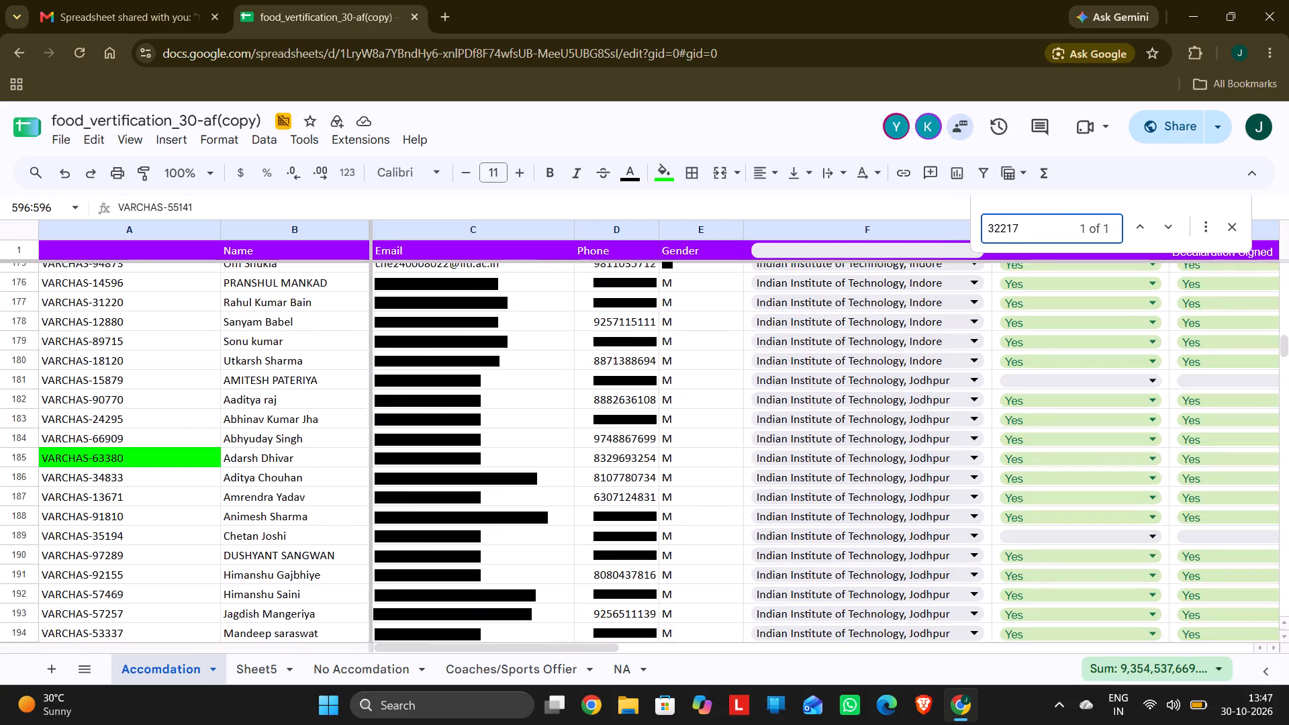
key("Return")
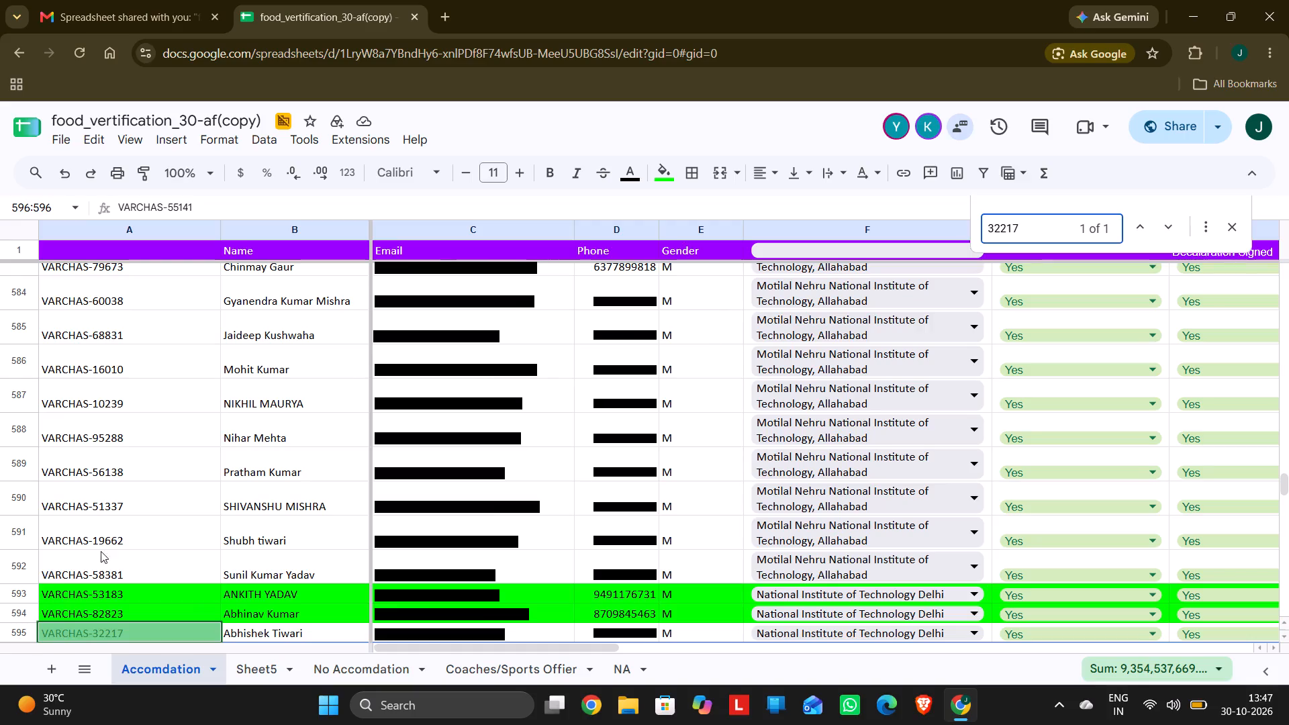
left_click(26, 638)
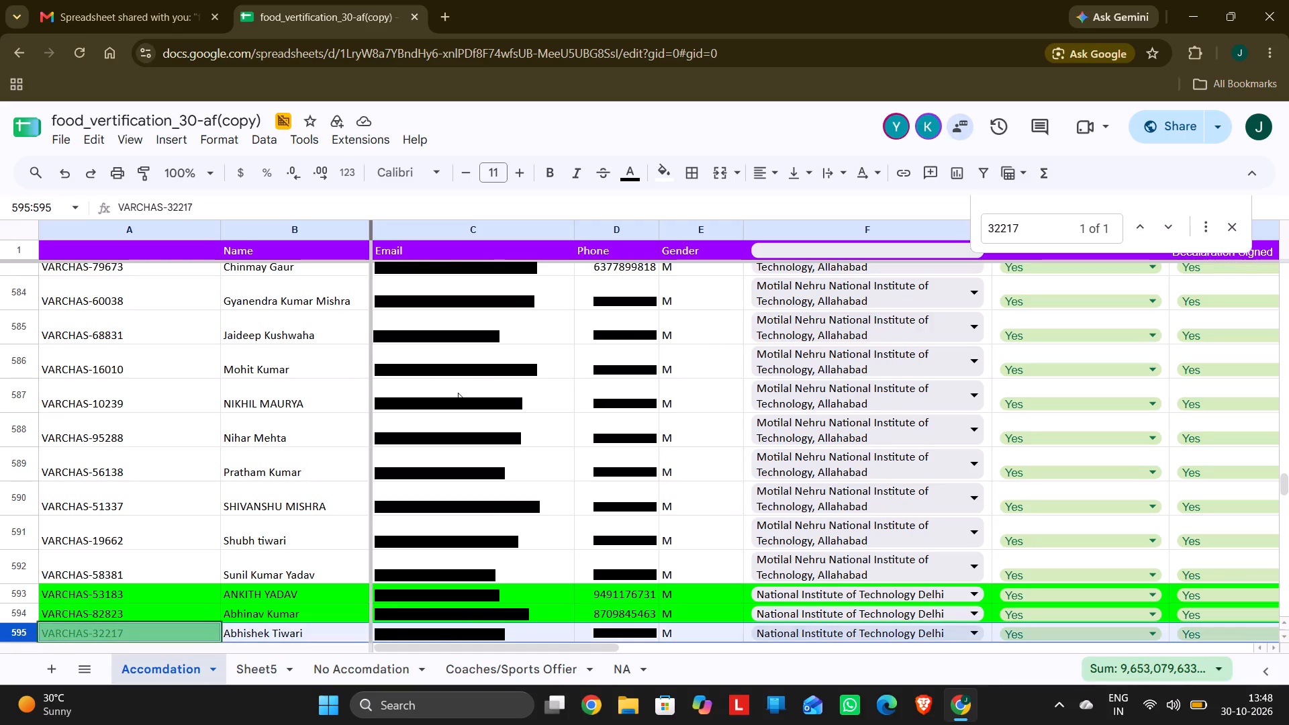
left_click_drag(661, 179, 738, 245)
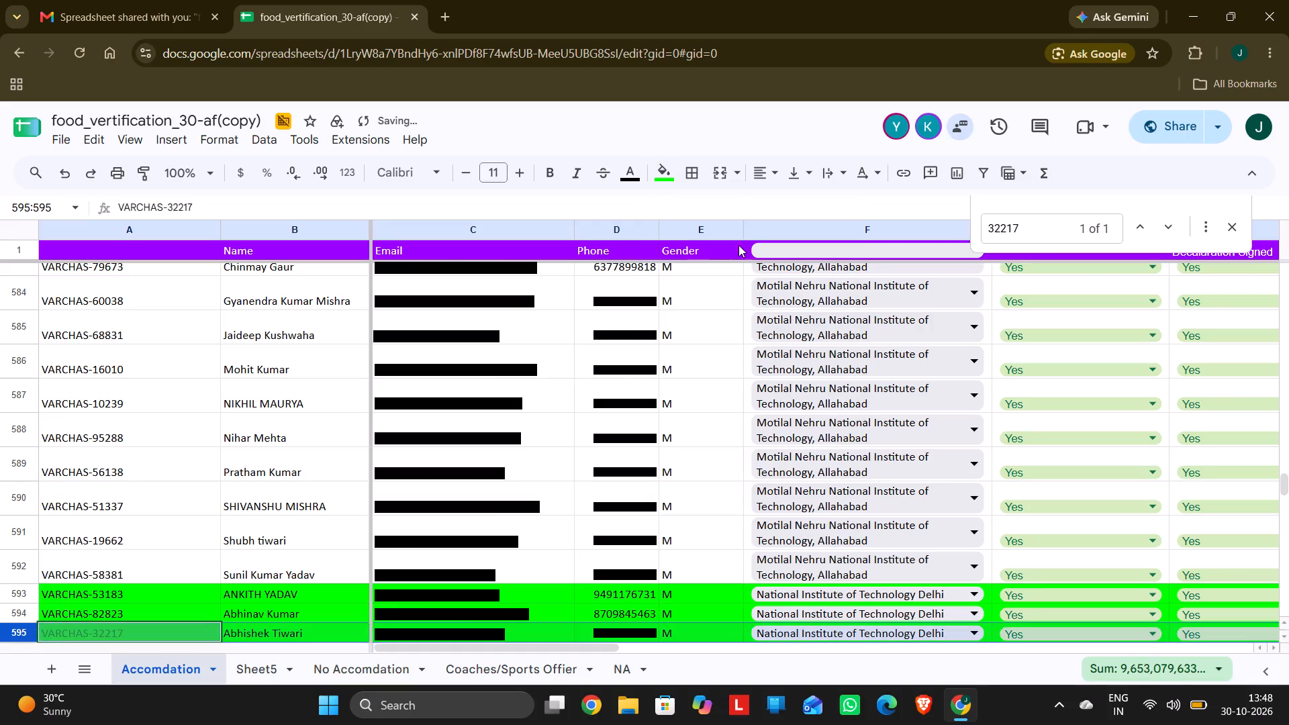
left_click(738, 245)
double_click(1035, 233)
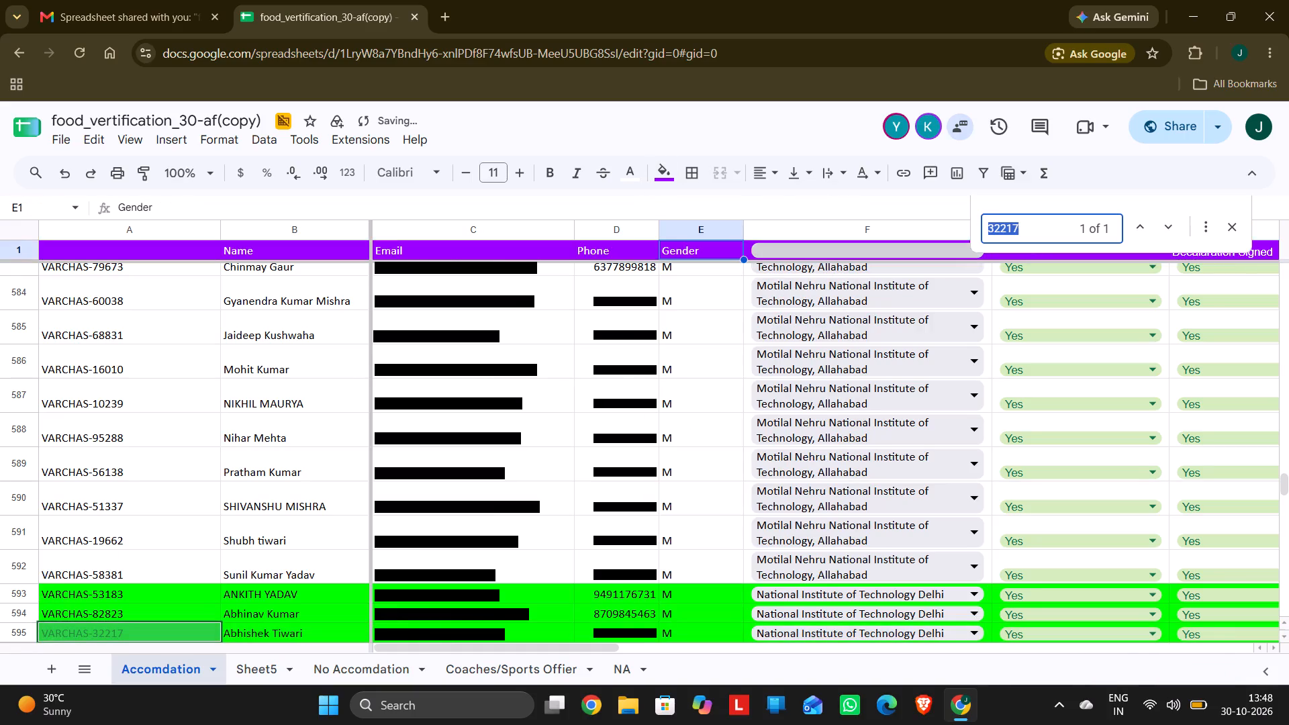
key("BackSpace")
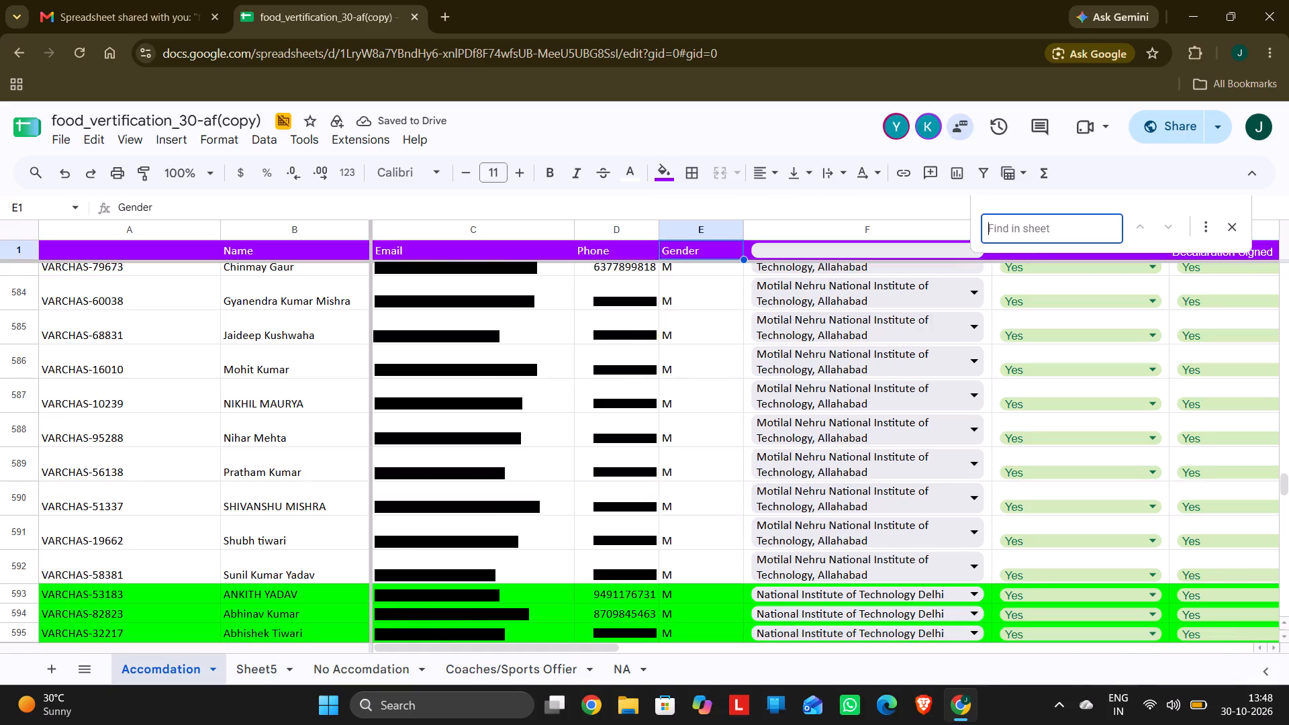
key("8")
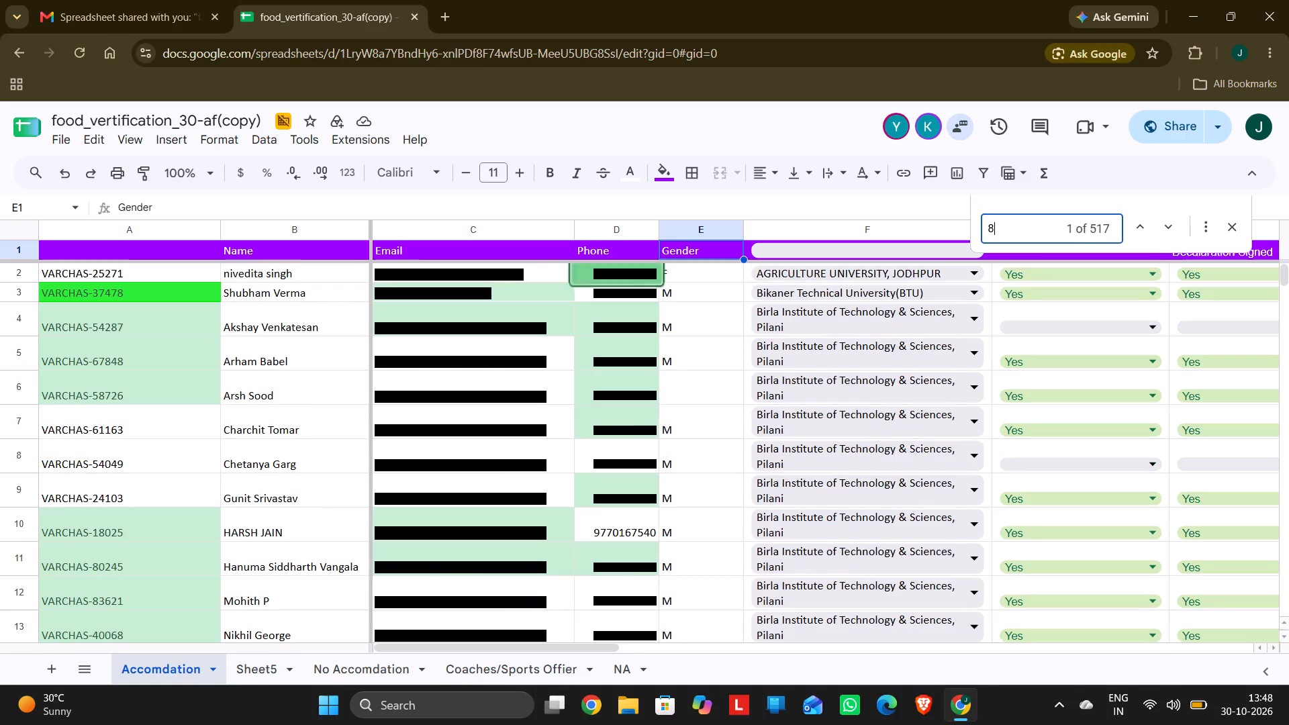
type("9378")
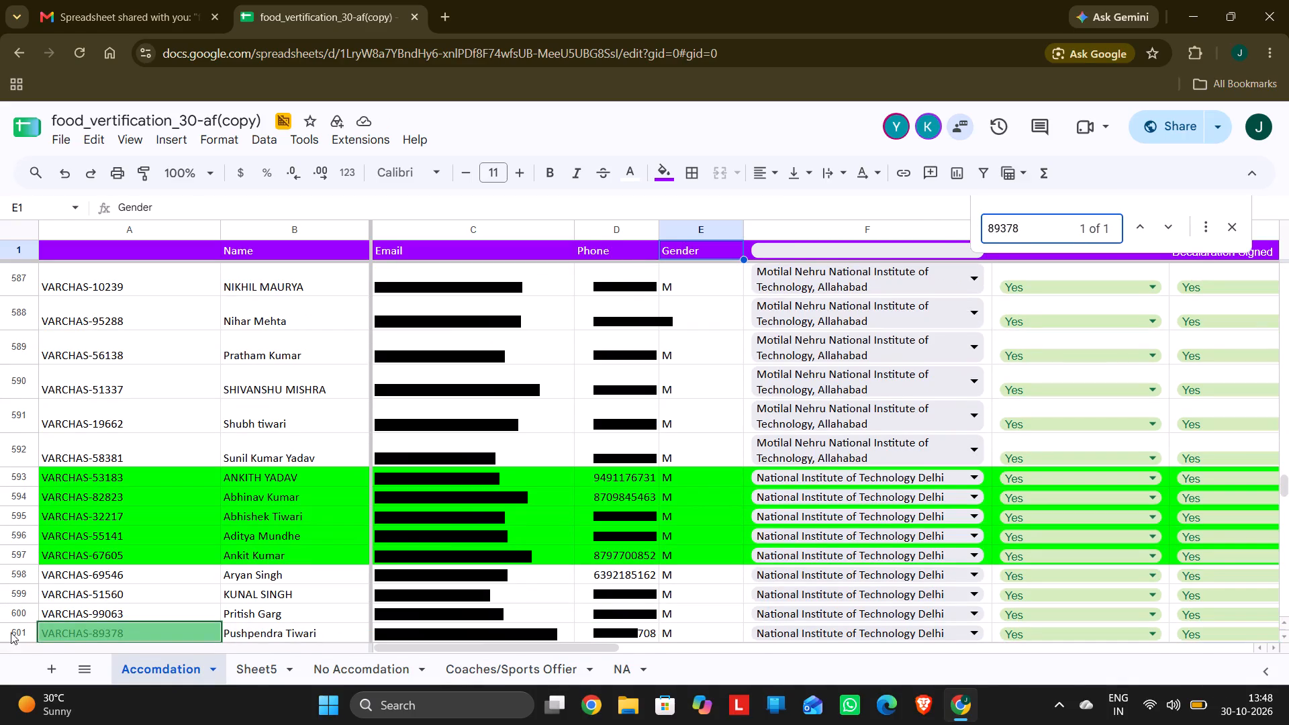
left_click(16, 632)
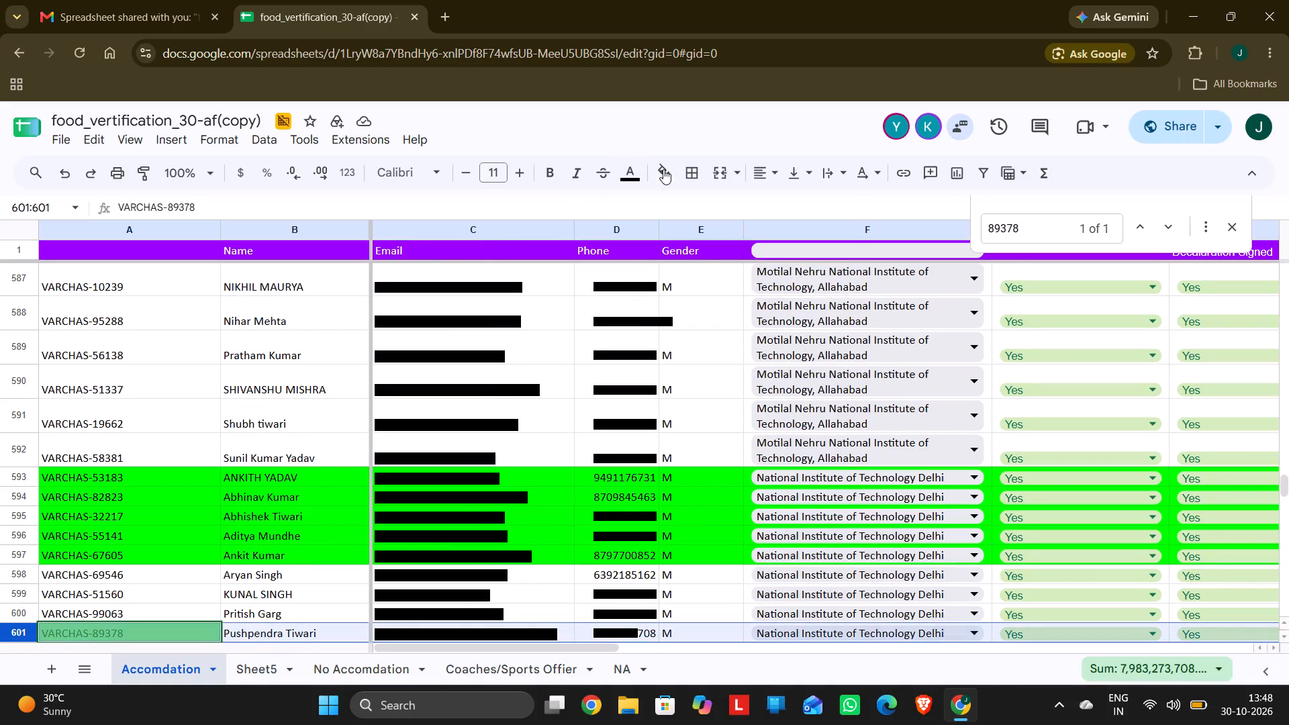
left_click_drag(663, 169, 740, 247)
left_click(740, 247)
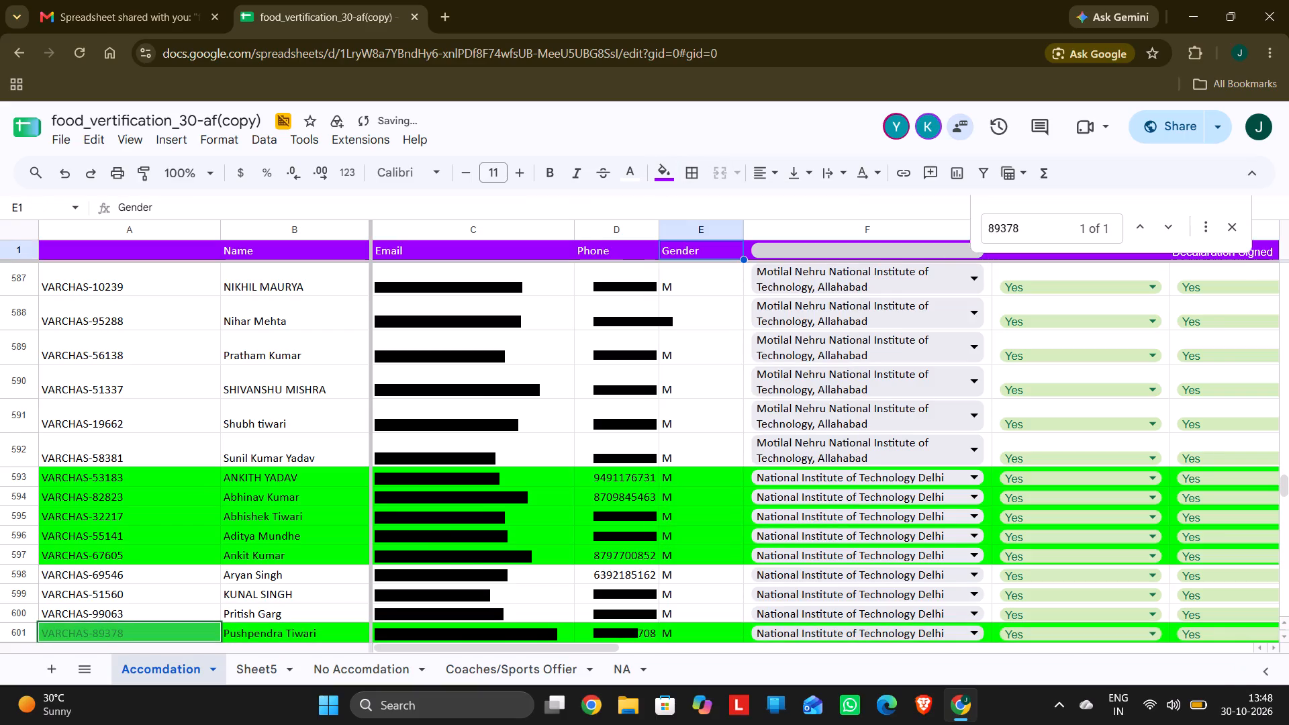
double_click(1035, 224)
key("BackSpace")
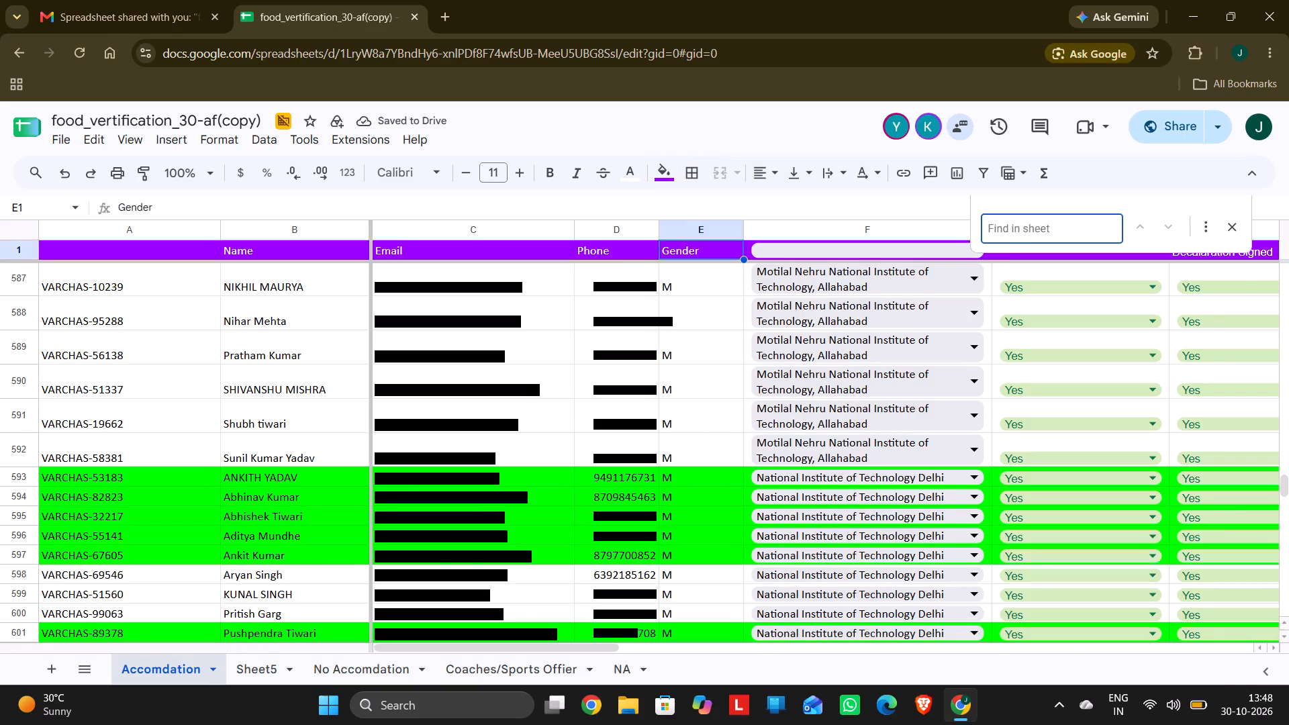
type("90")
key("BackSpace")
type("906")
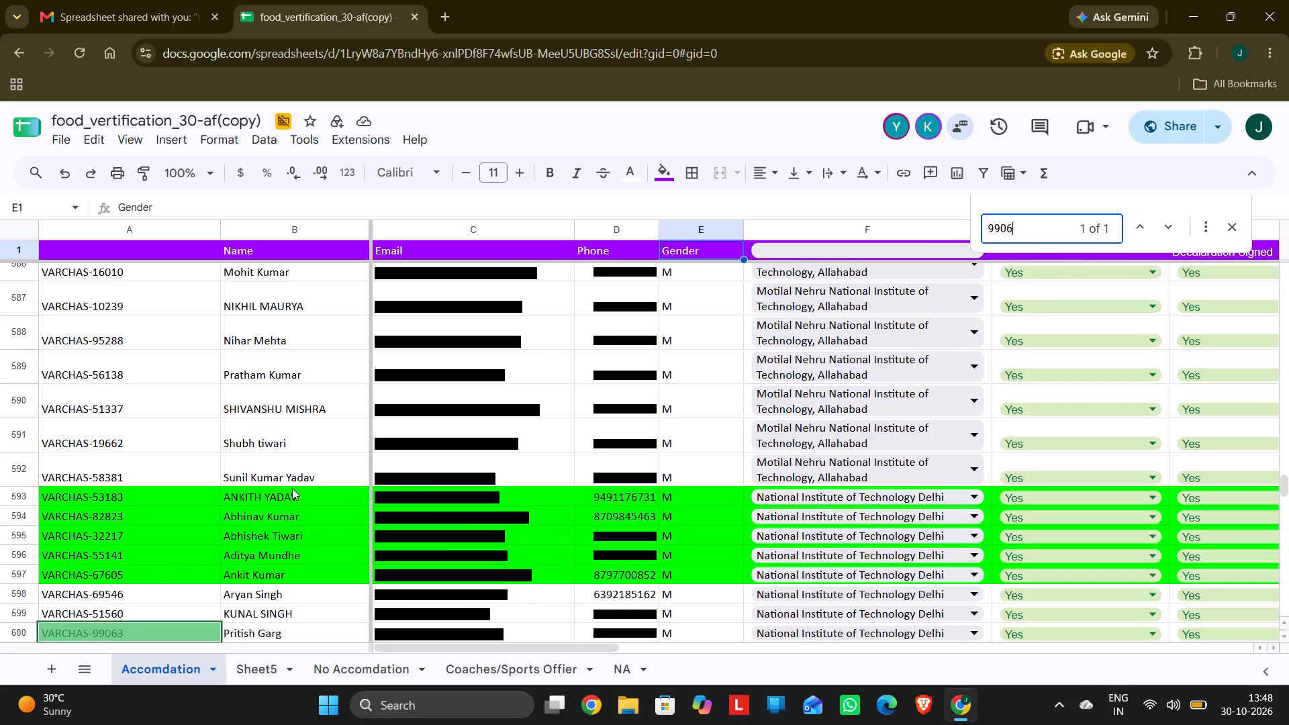
left_click(27, 634)
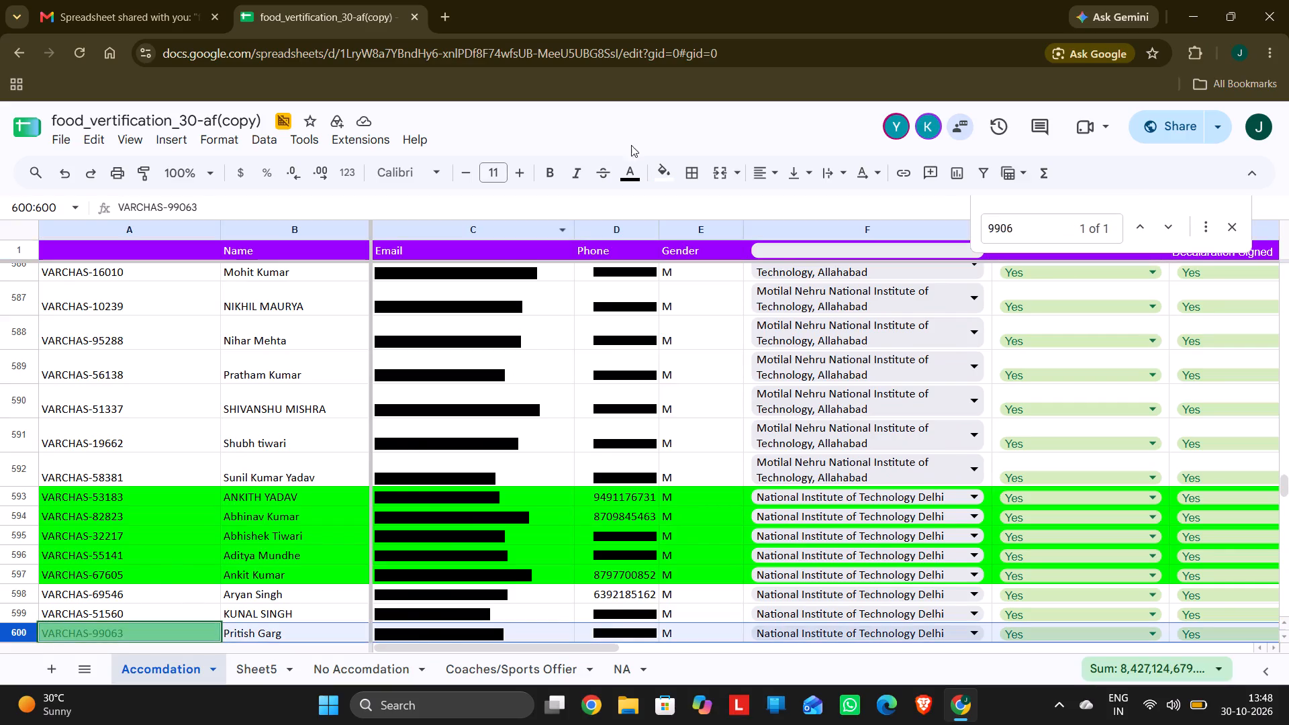
left_click(652, 169)
left_click(746, 254)
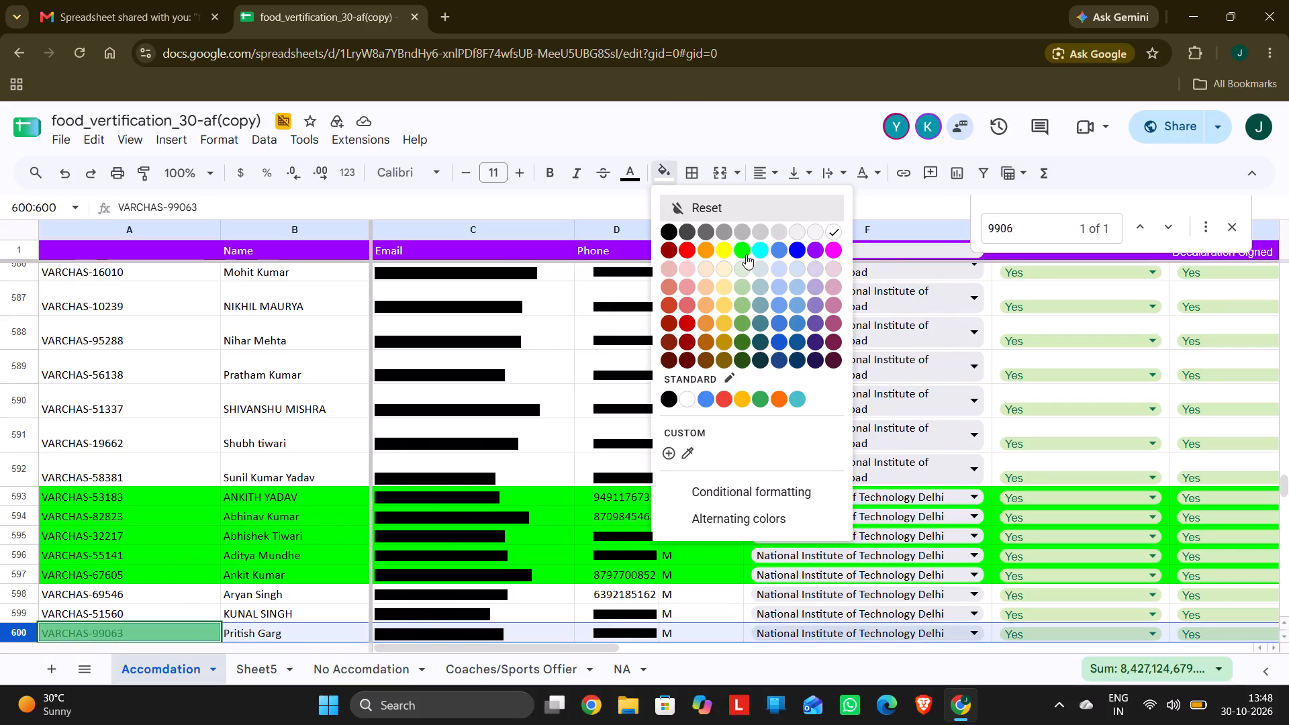
double_click(1033, 230)
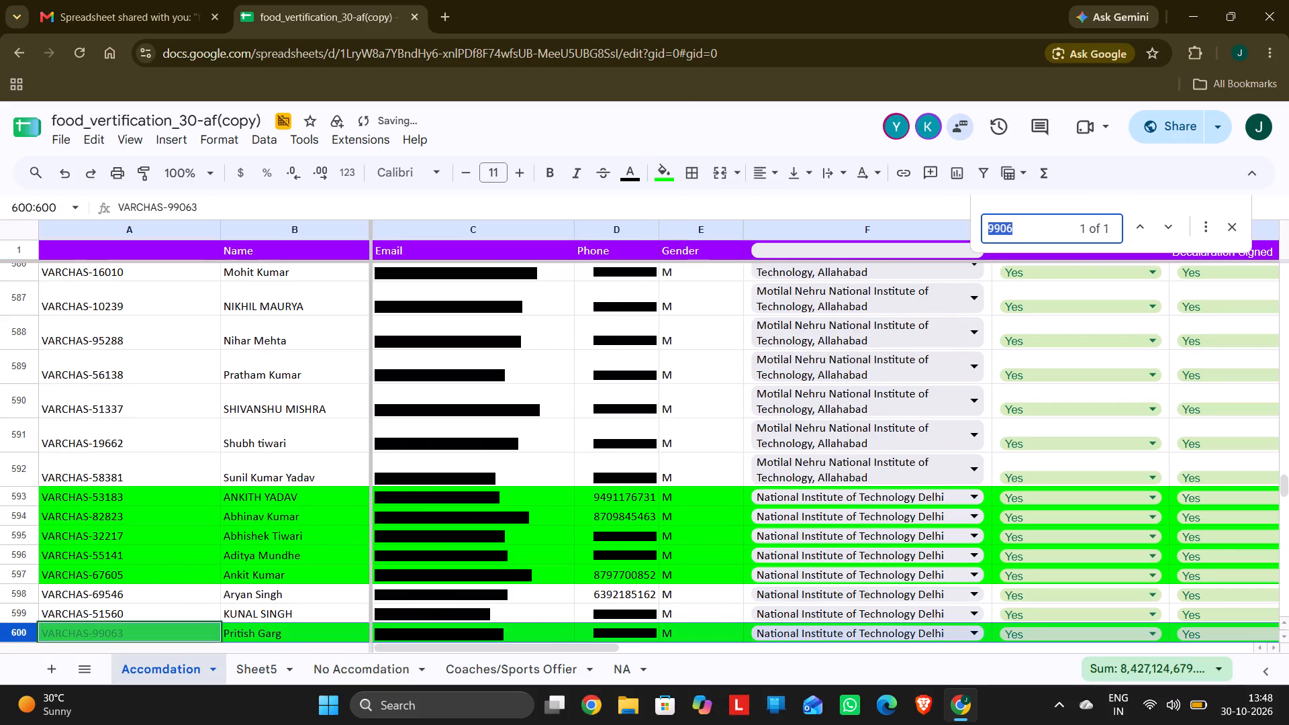
key("BackSpace")
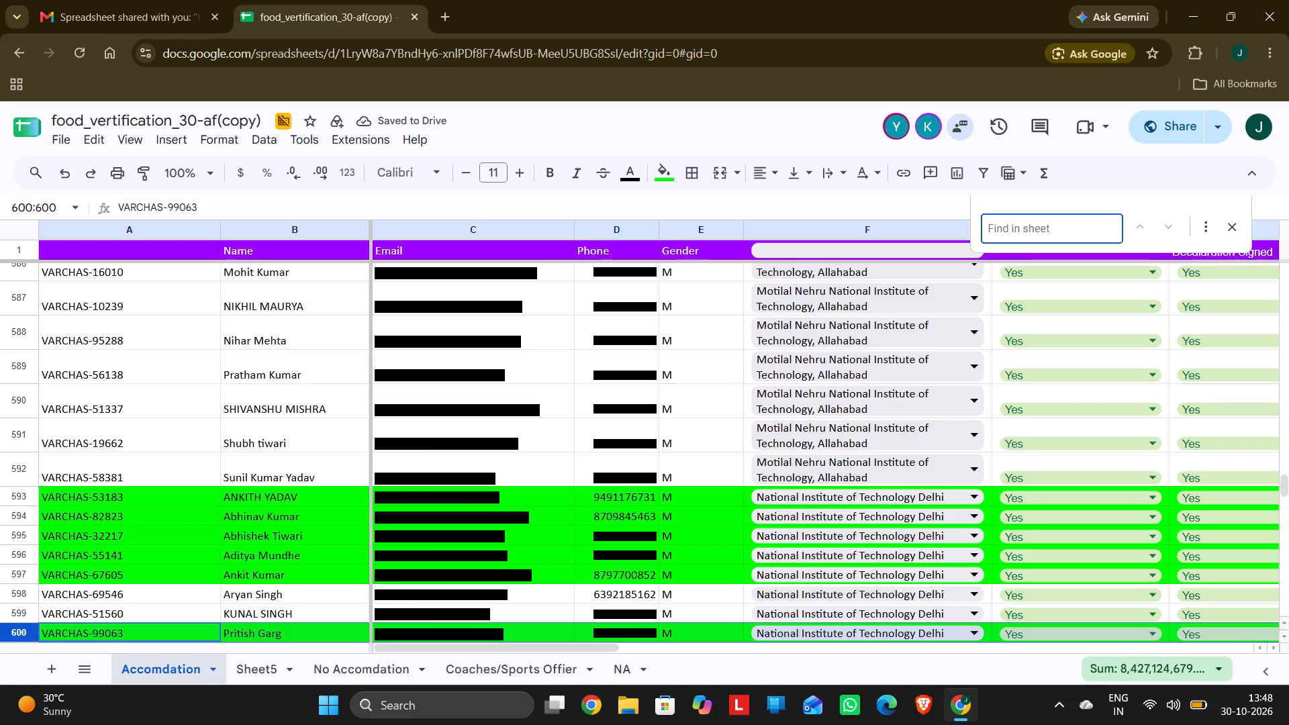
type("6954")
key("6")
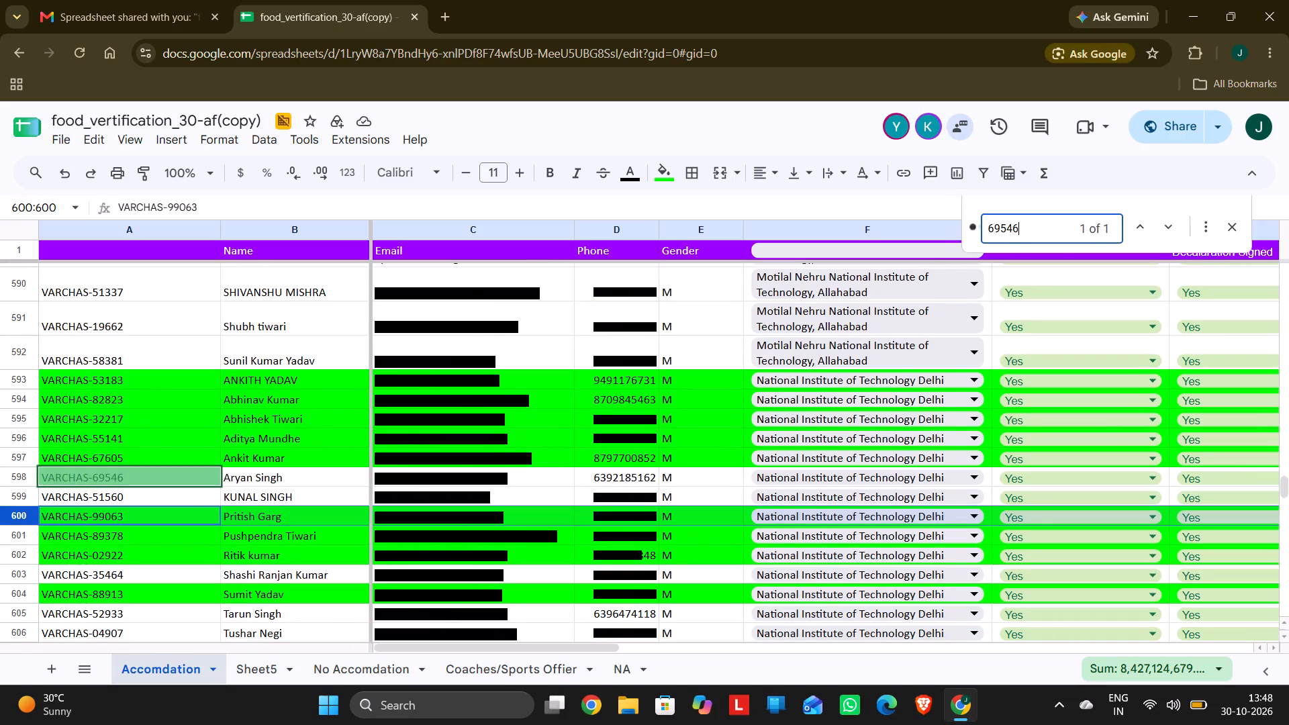
left_click(21, 479)
left_click(661, 172)
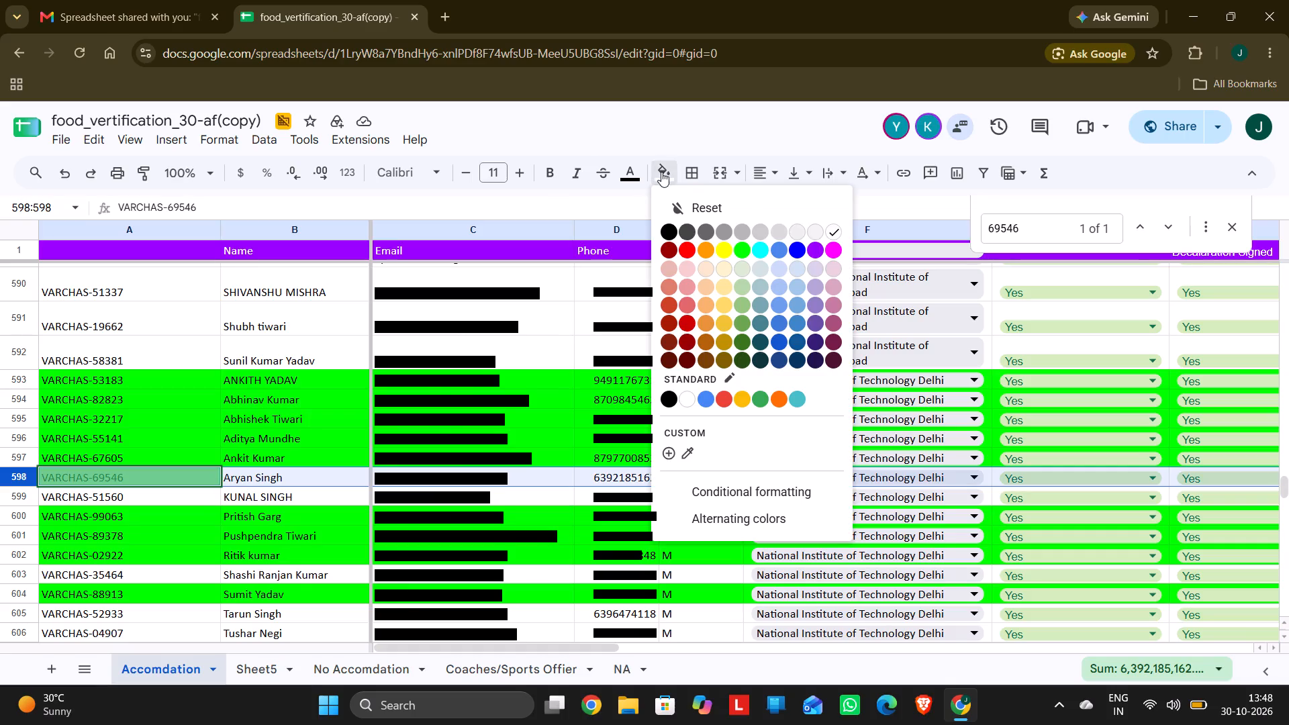
left_click(738, 247)
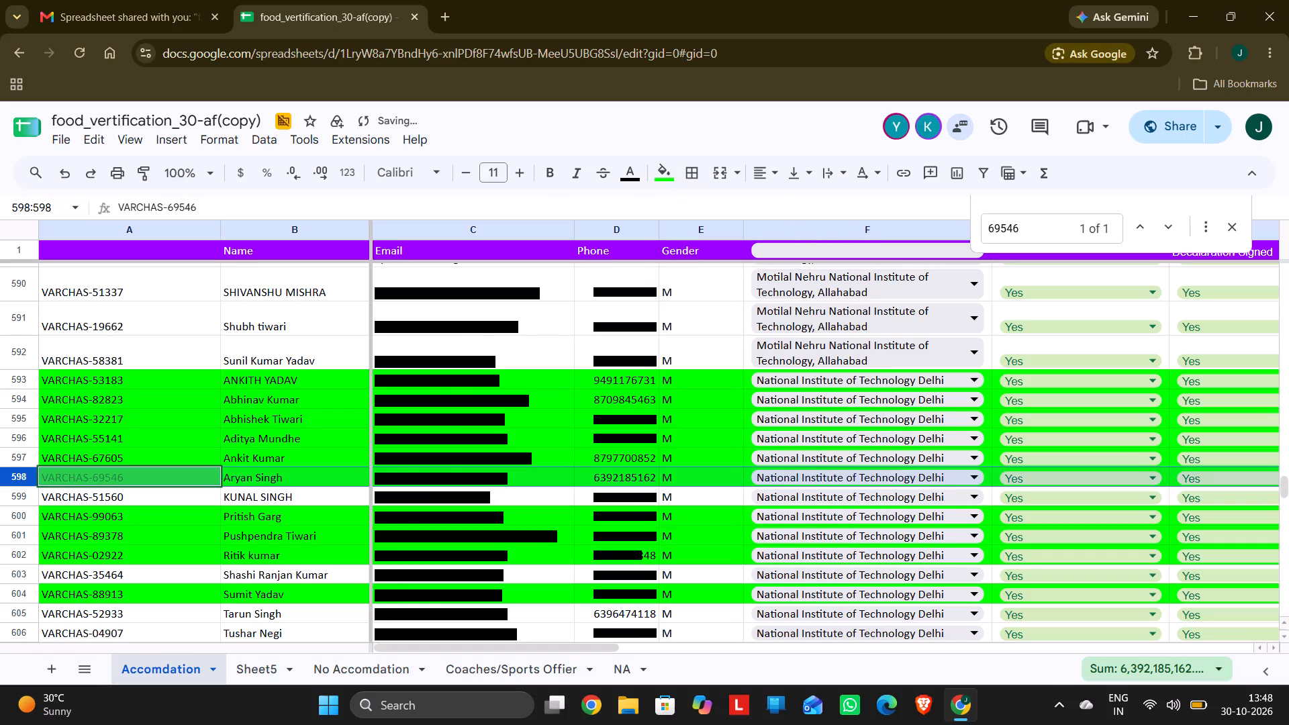
double_click(1039, 236)
key("BackSpace")
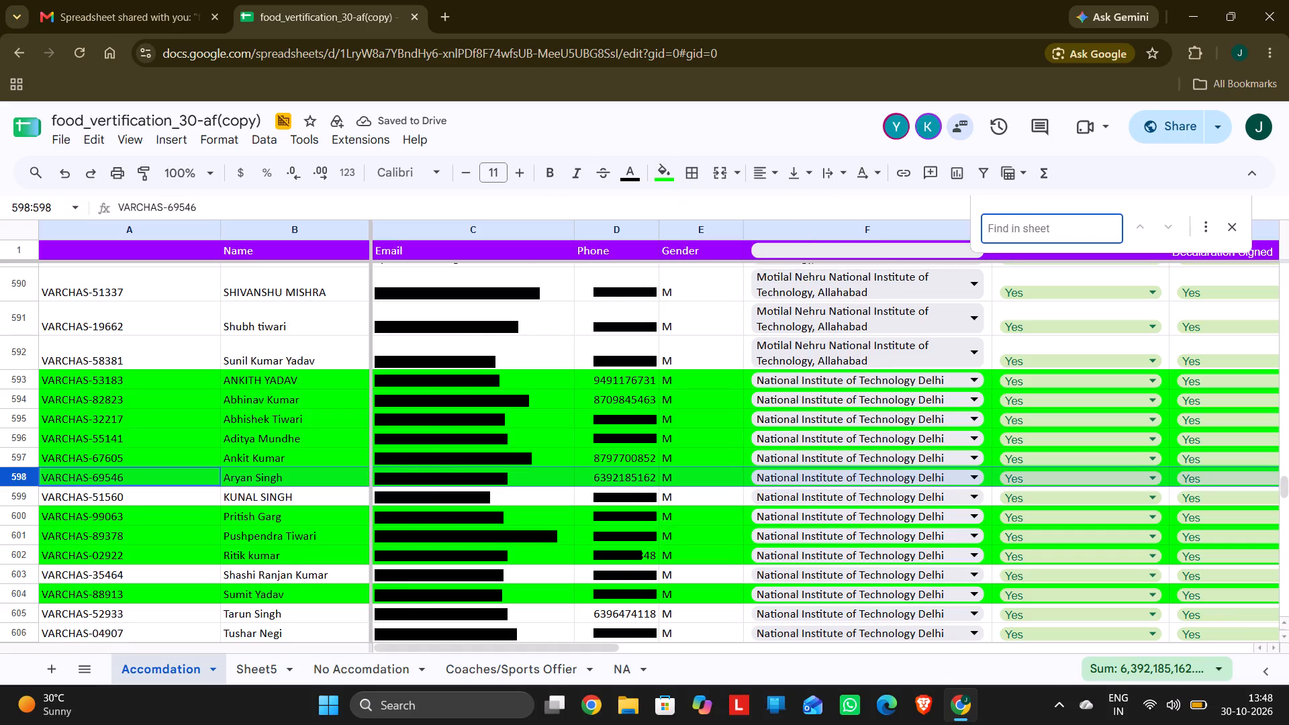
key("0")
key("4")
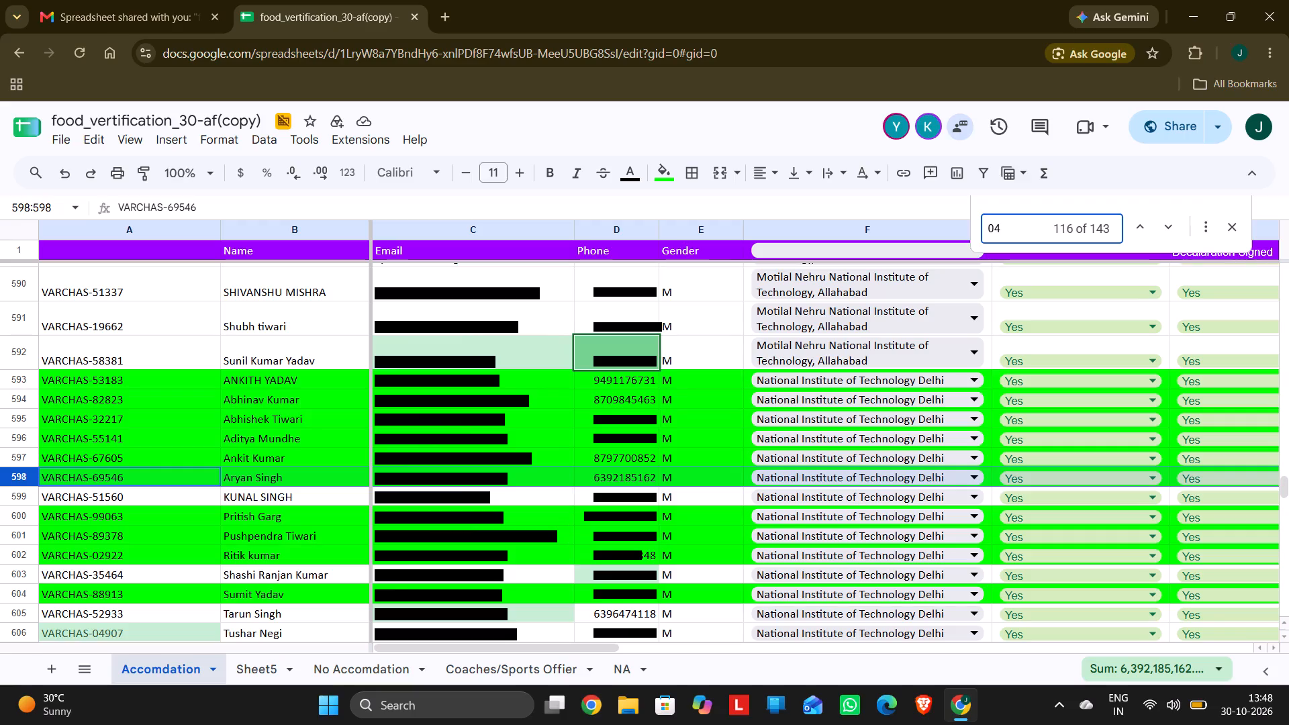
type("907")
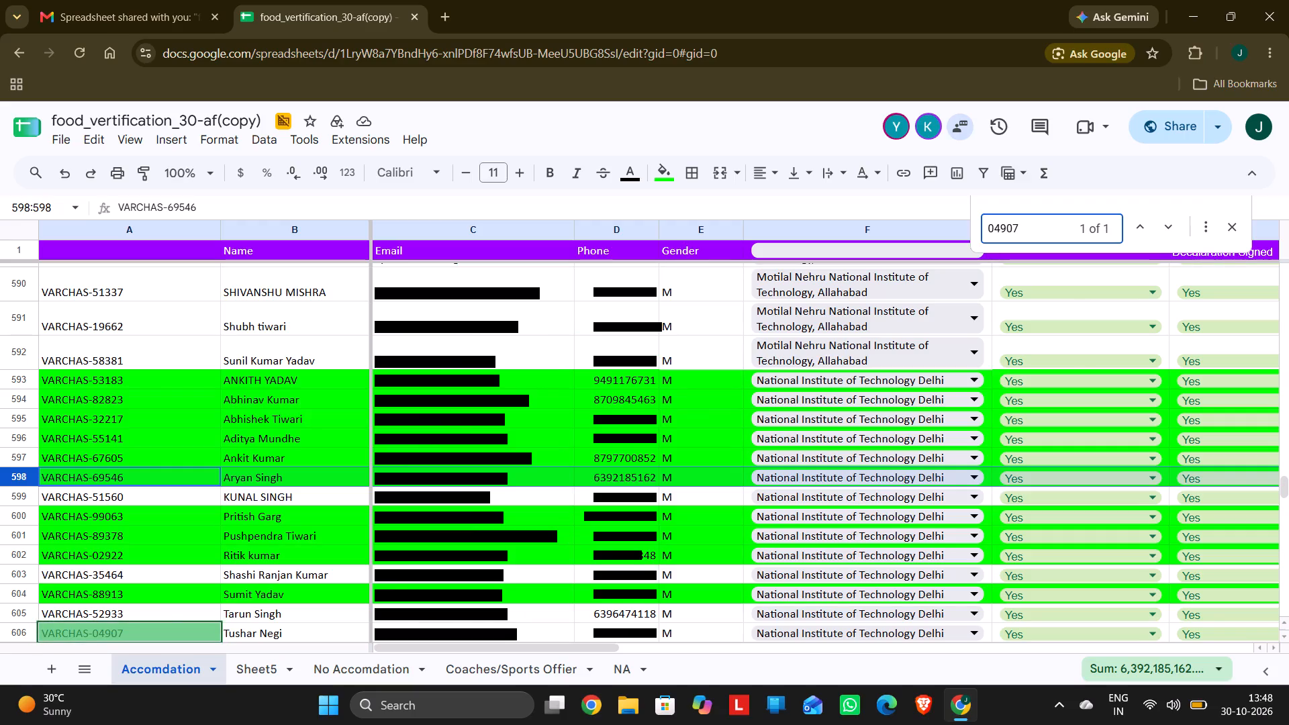
left_click(30, 633)
left_click_drag(659, 179, 713, 234)
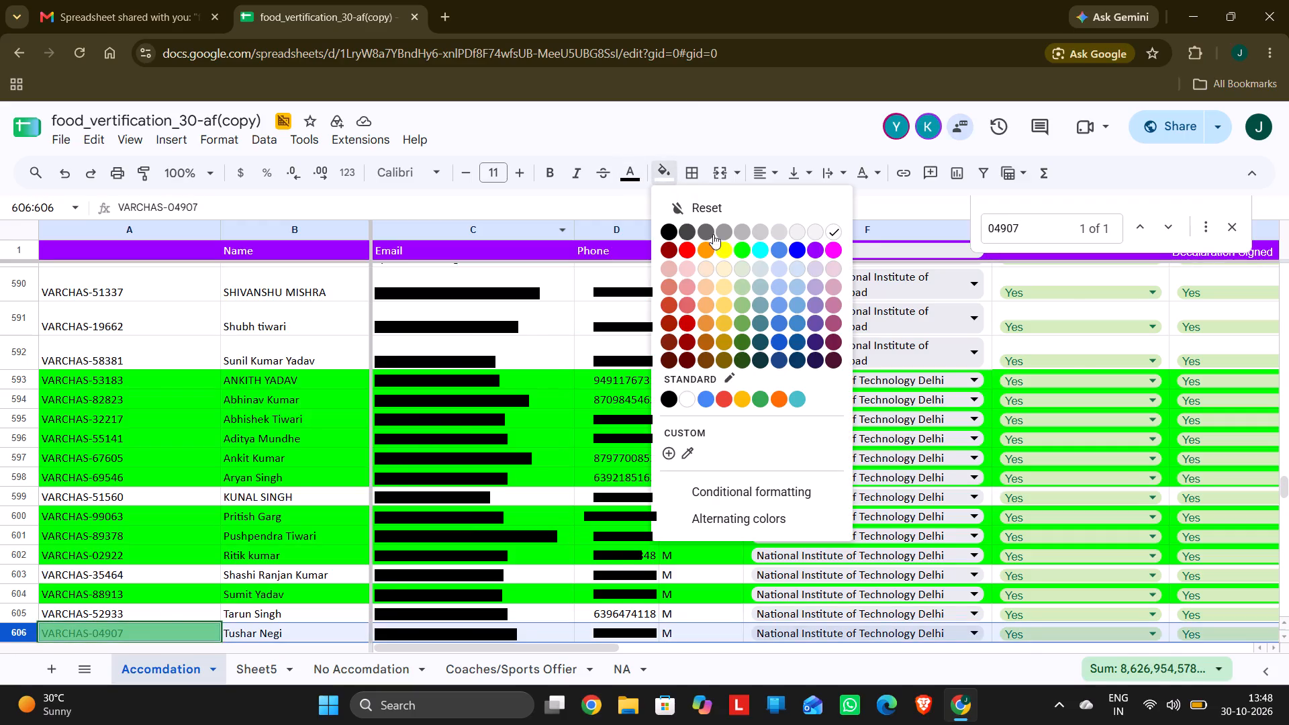
left_click_drag(713, 234, 744, 246)
left_click(744, 246)
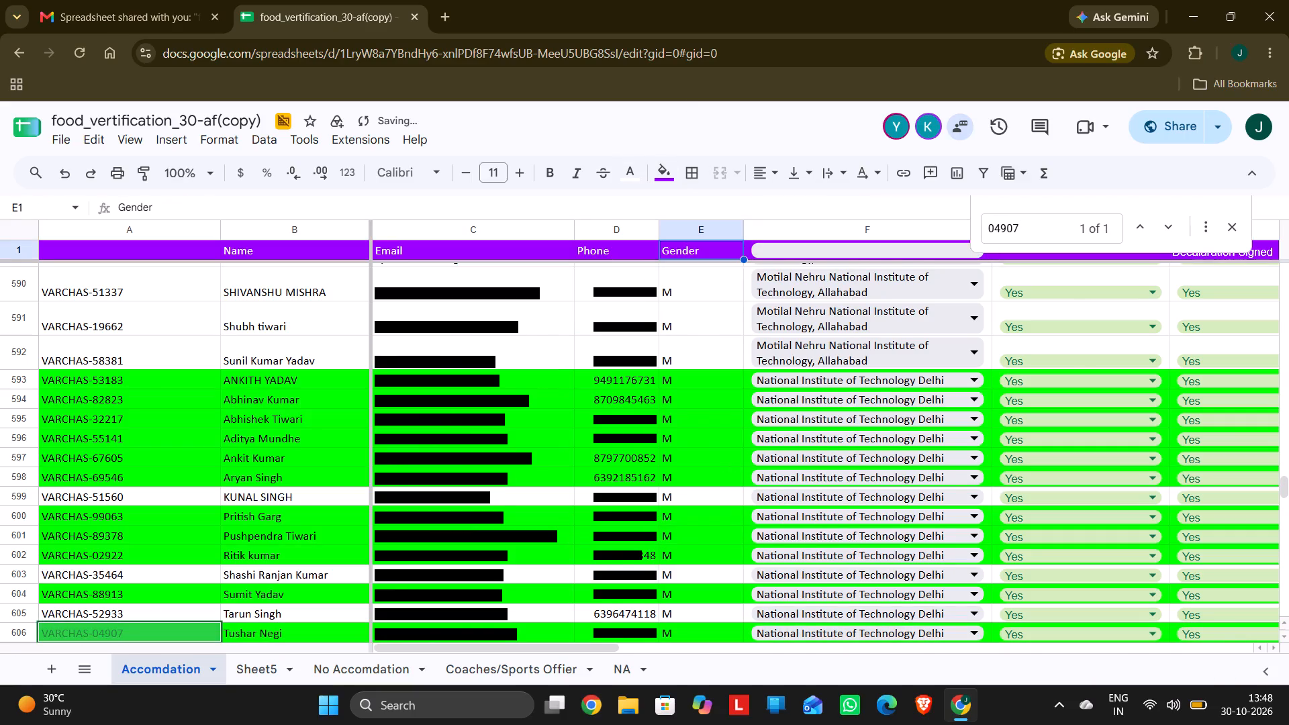
double_click(1038, 226)
key("BackSpace")
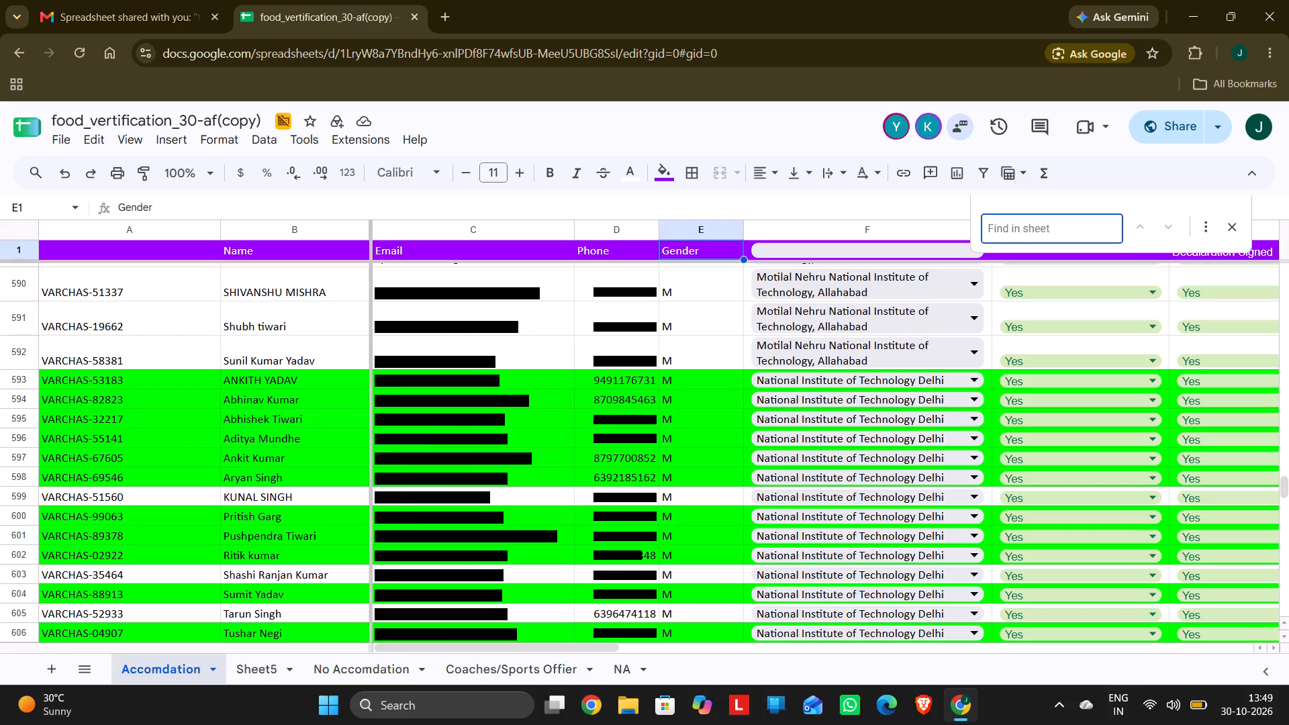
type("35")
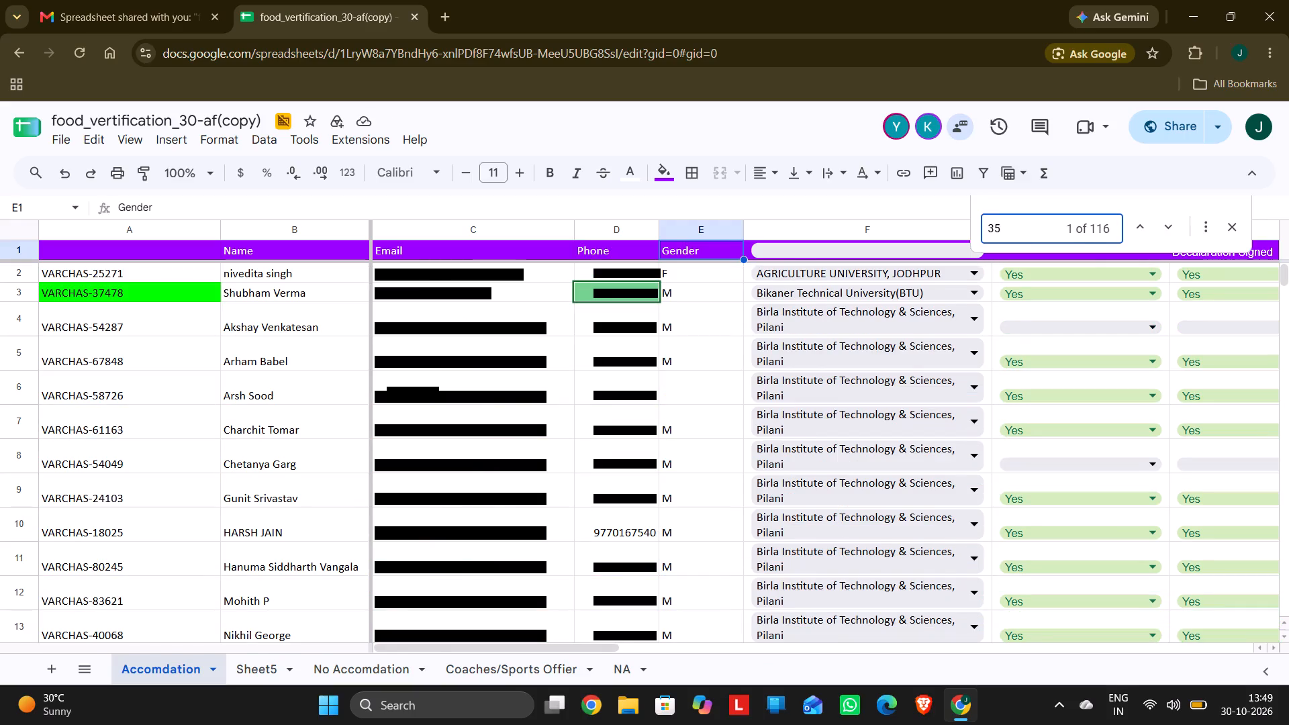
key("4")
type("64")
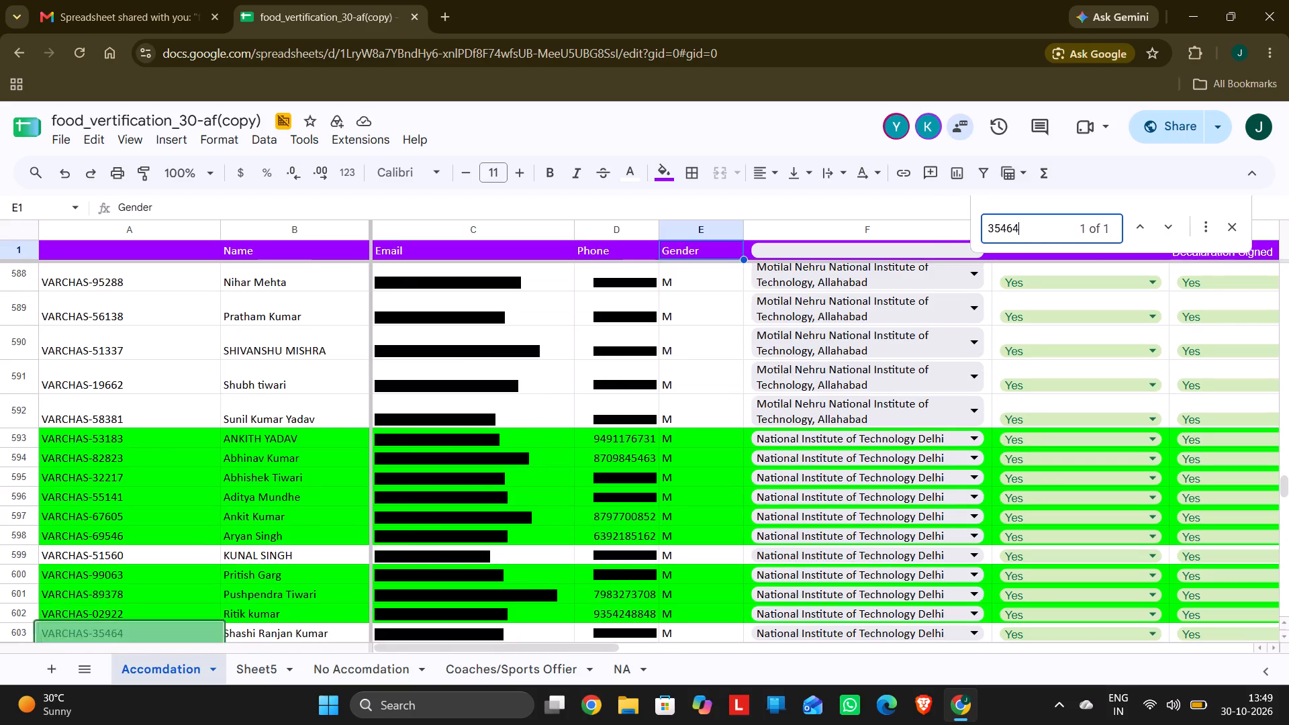
left_click(23, 634)
left_click_drag(658, 162, 750, 252)
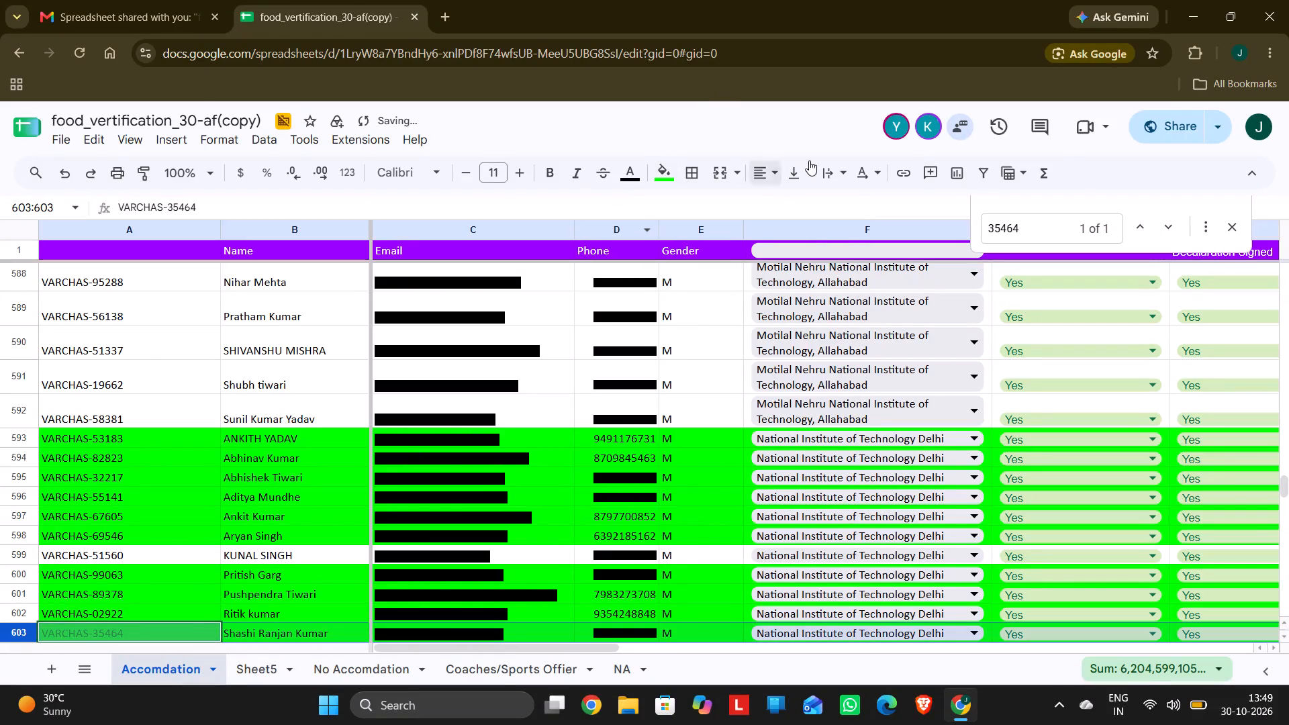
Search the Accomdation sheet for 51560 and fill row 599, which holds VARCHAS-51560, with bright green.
double_click(1025, 224)
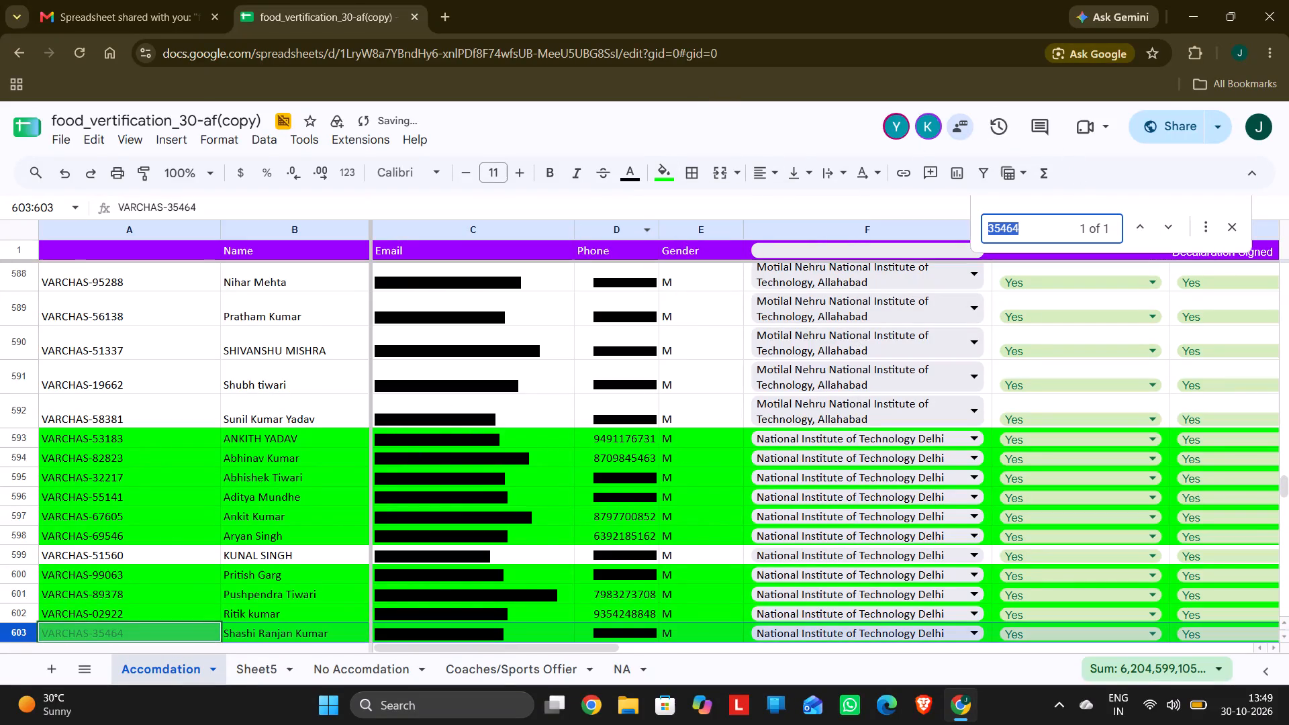
key("BackSpace")
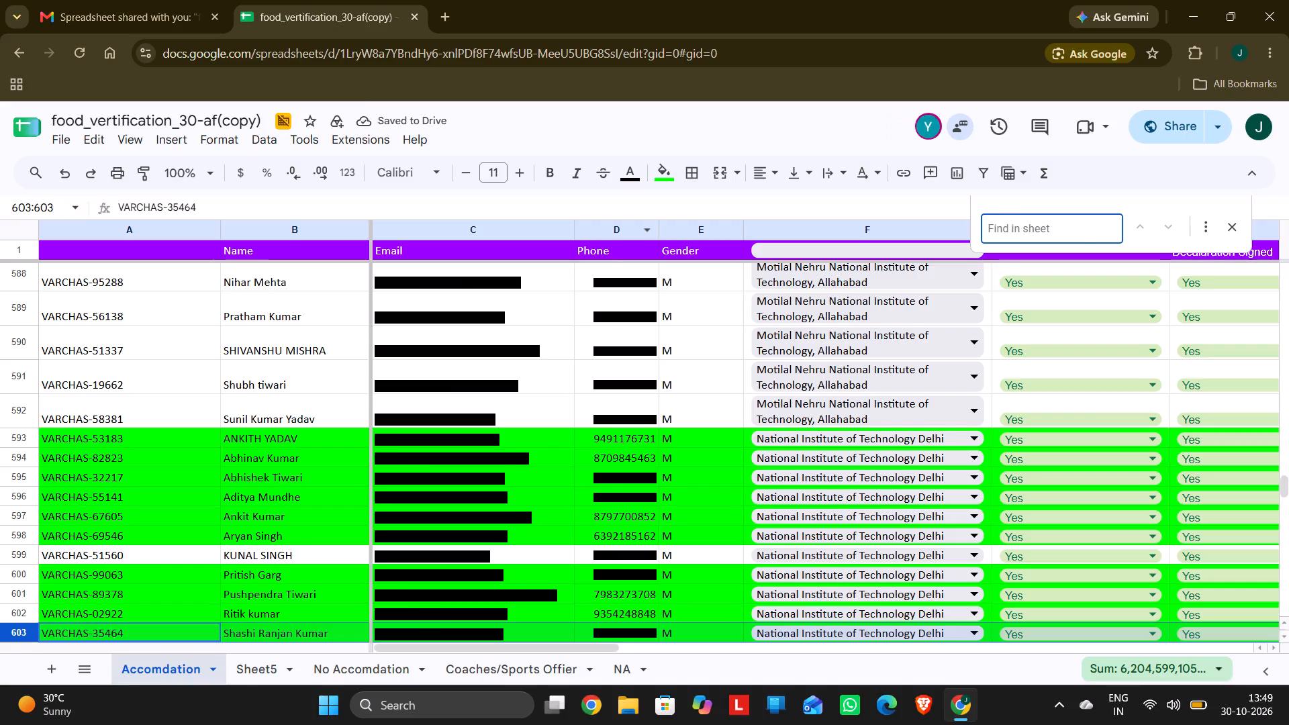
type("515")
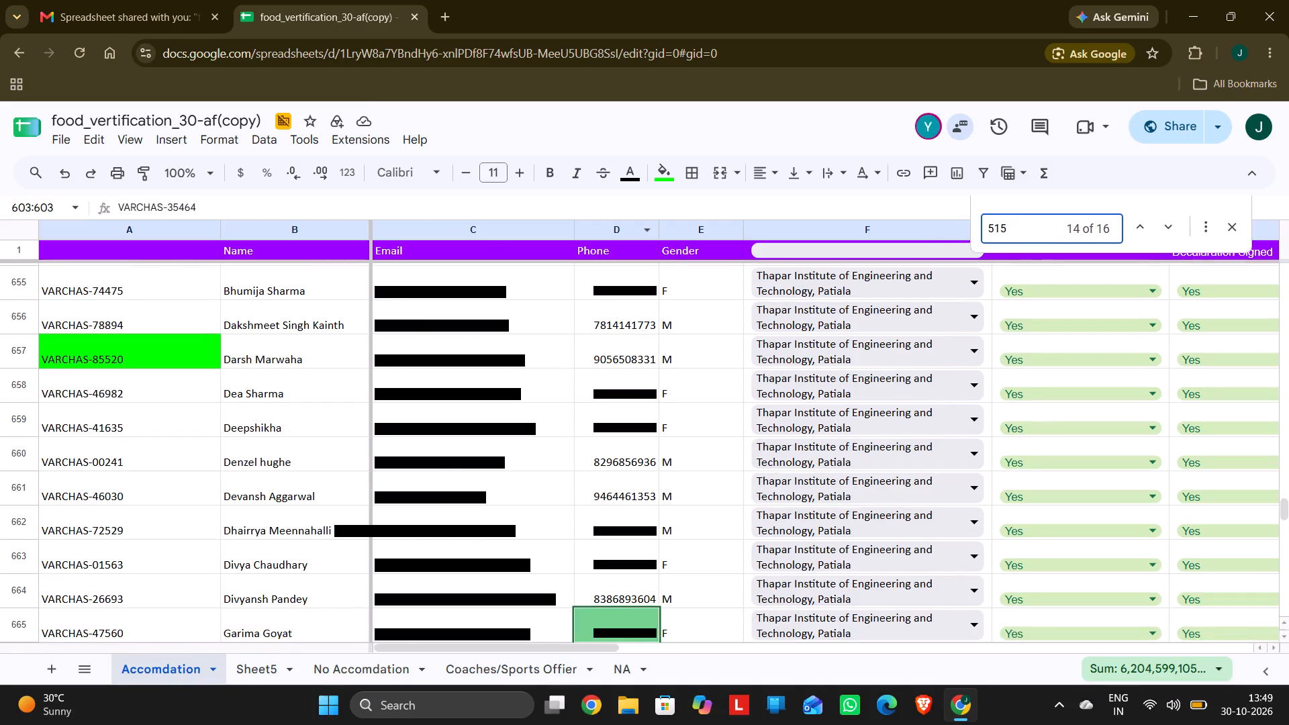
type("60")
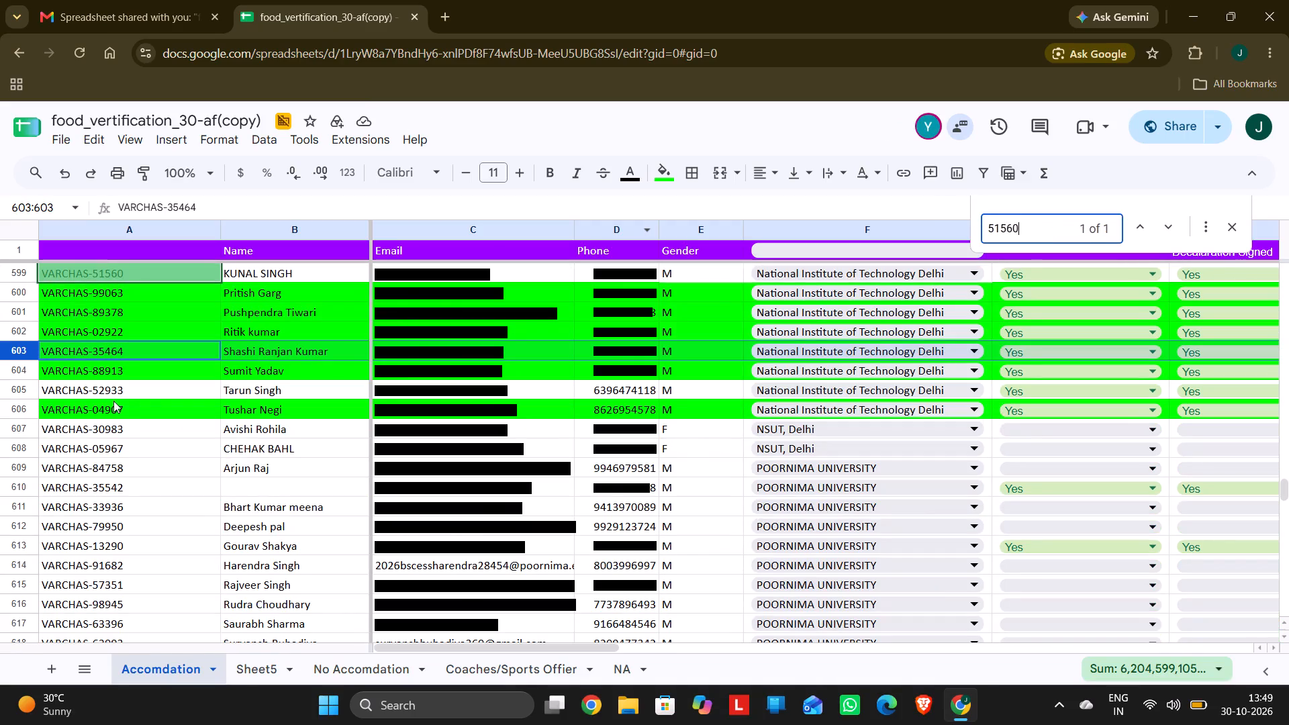
left_click(23, 268)
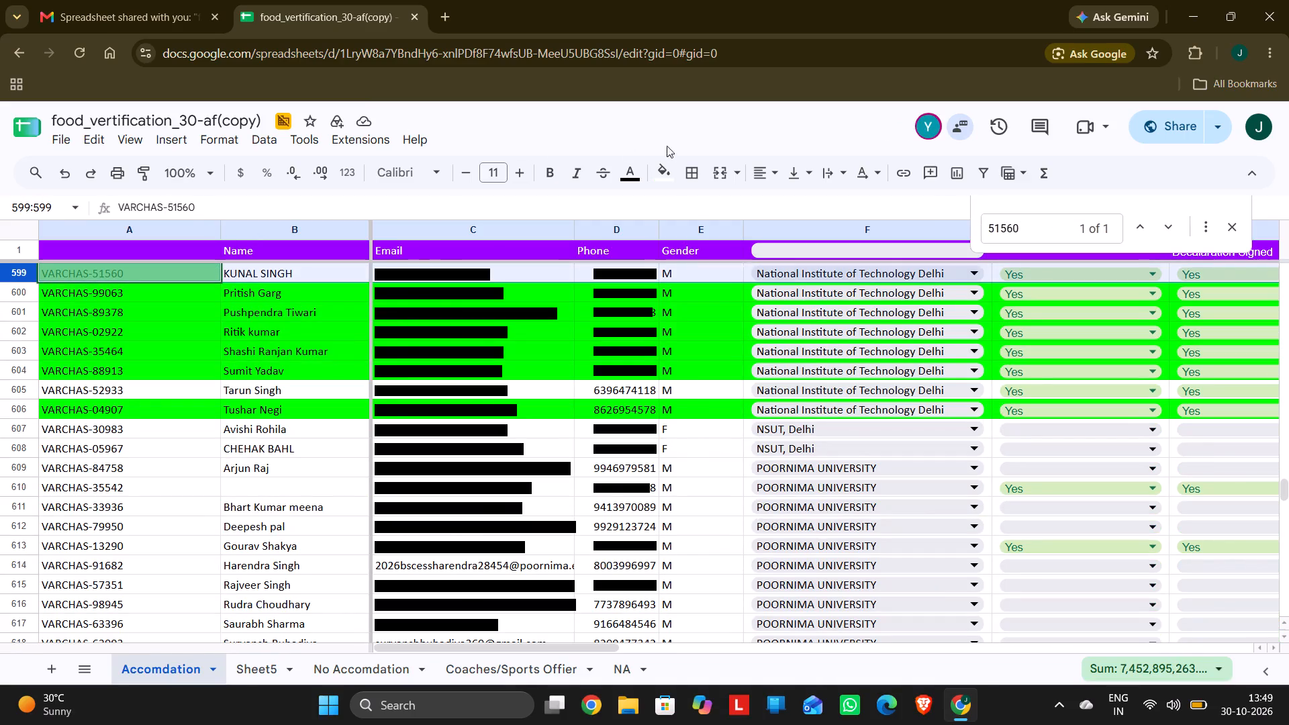
left_click(667, 179)
left_click(741, 249)
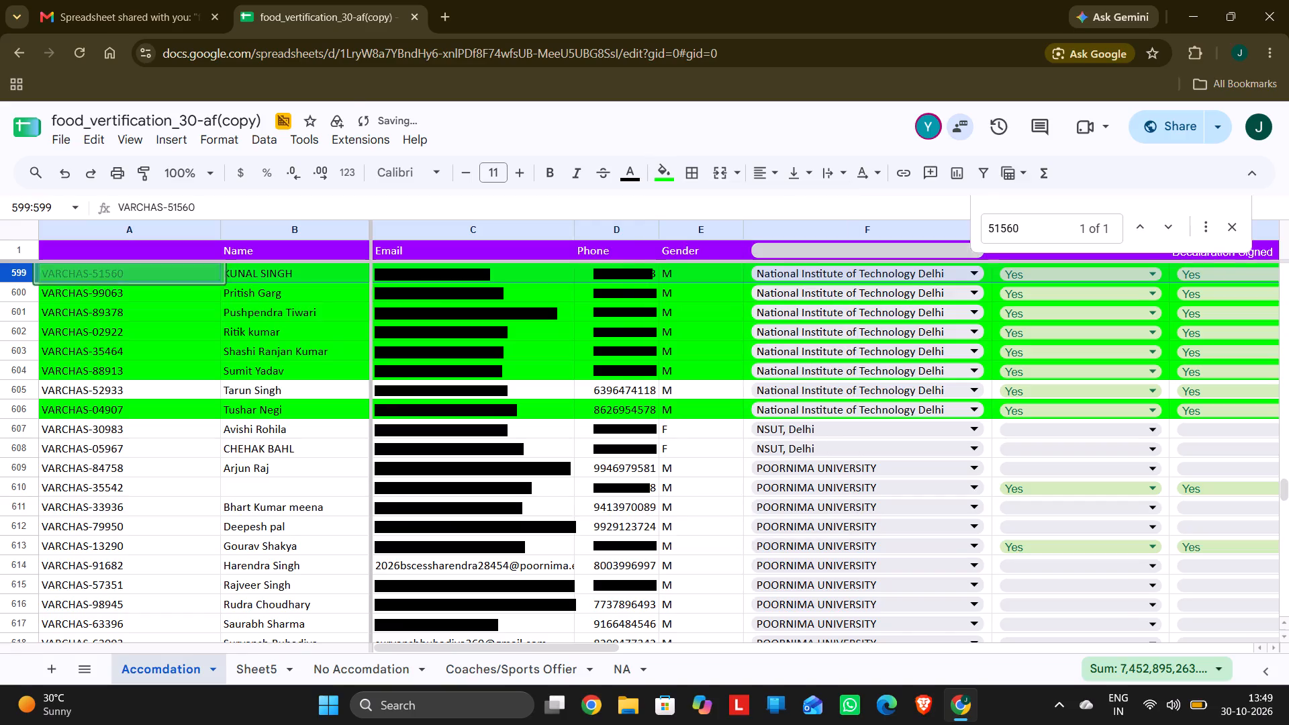
double_click(1043, 236)
key("BackSpace")
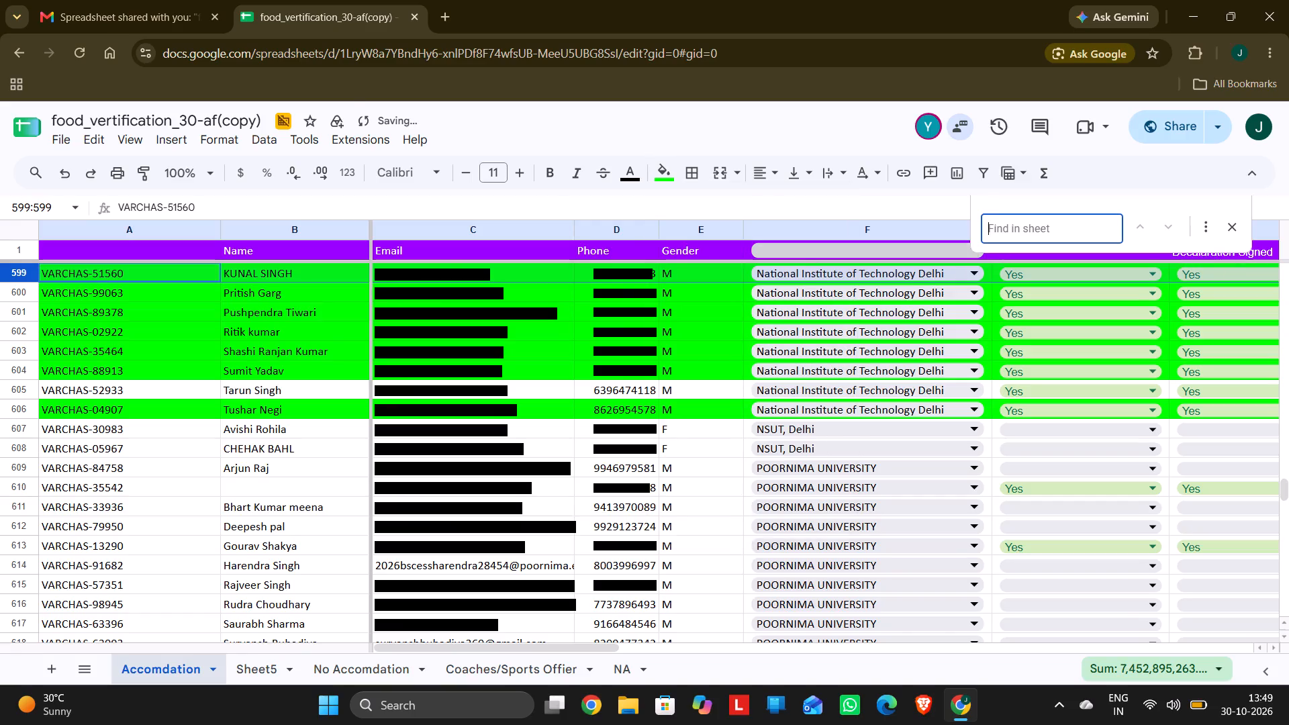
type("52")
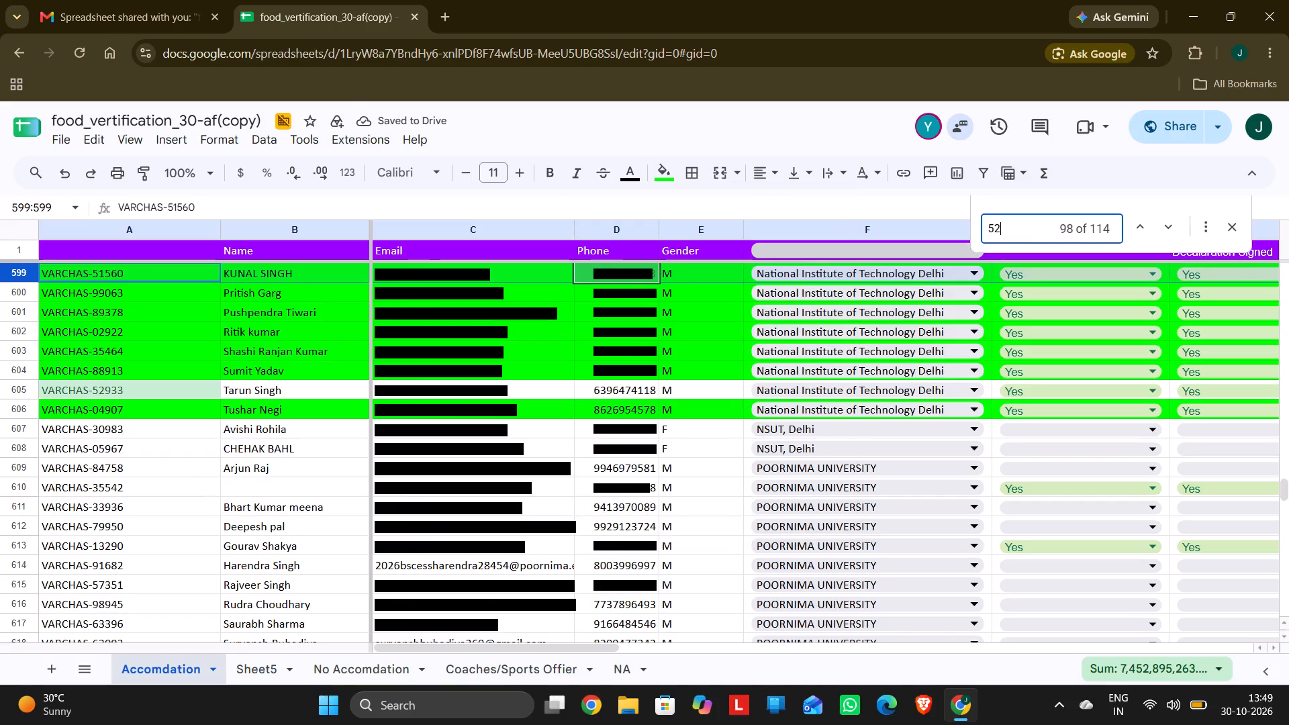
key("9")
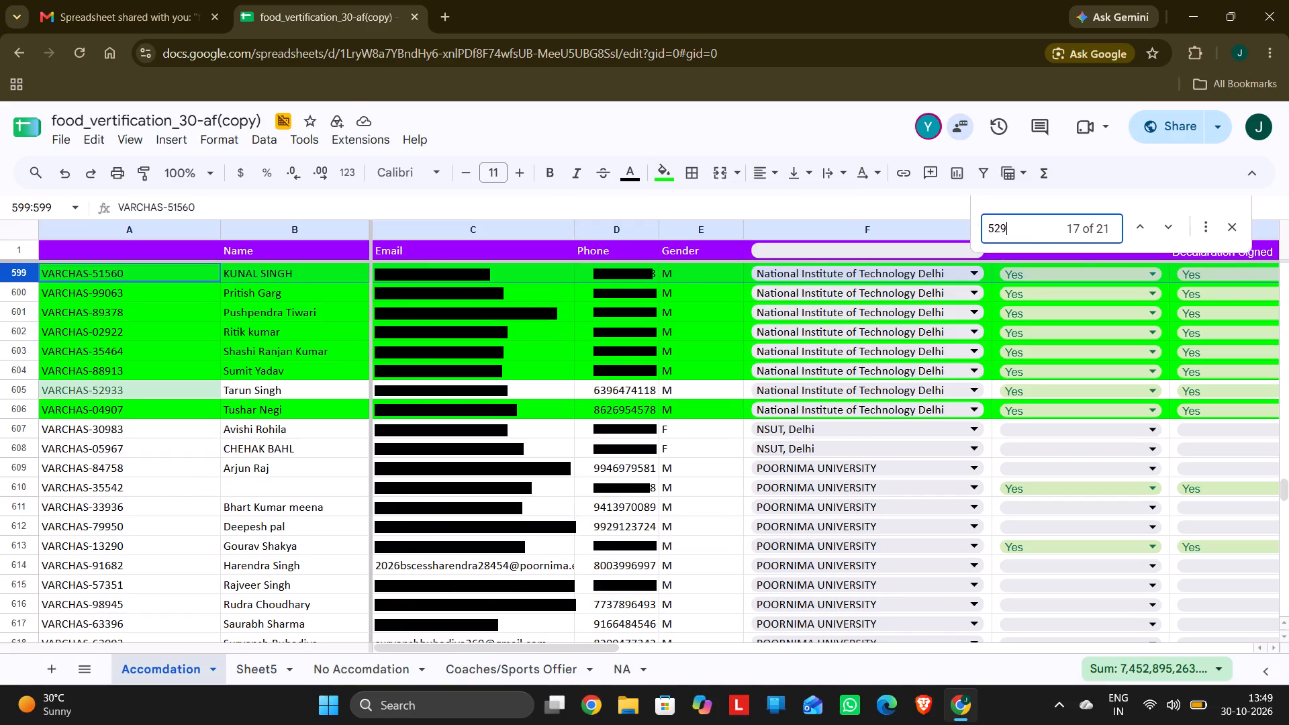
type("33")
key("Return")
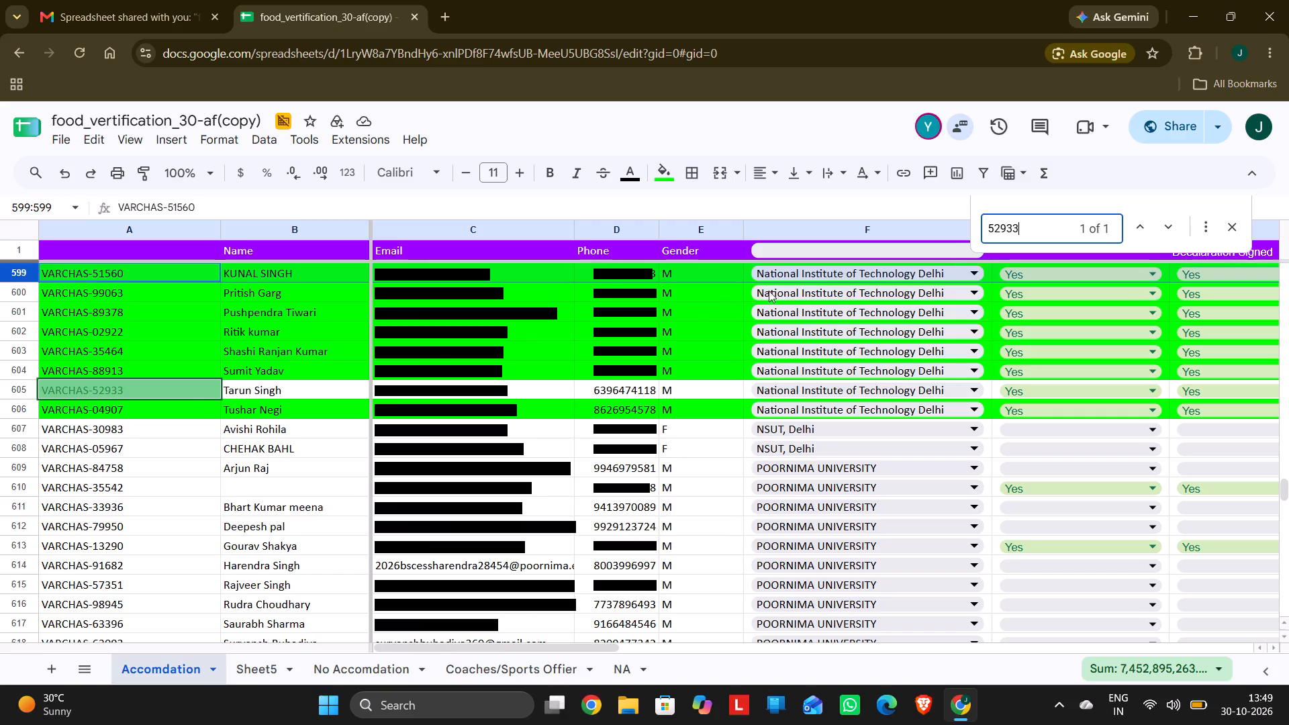
left_click(19, 387)
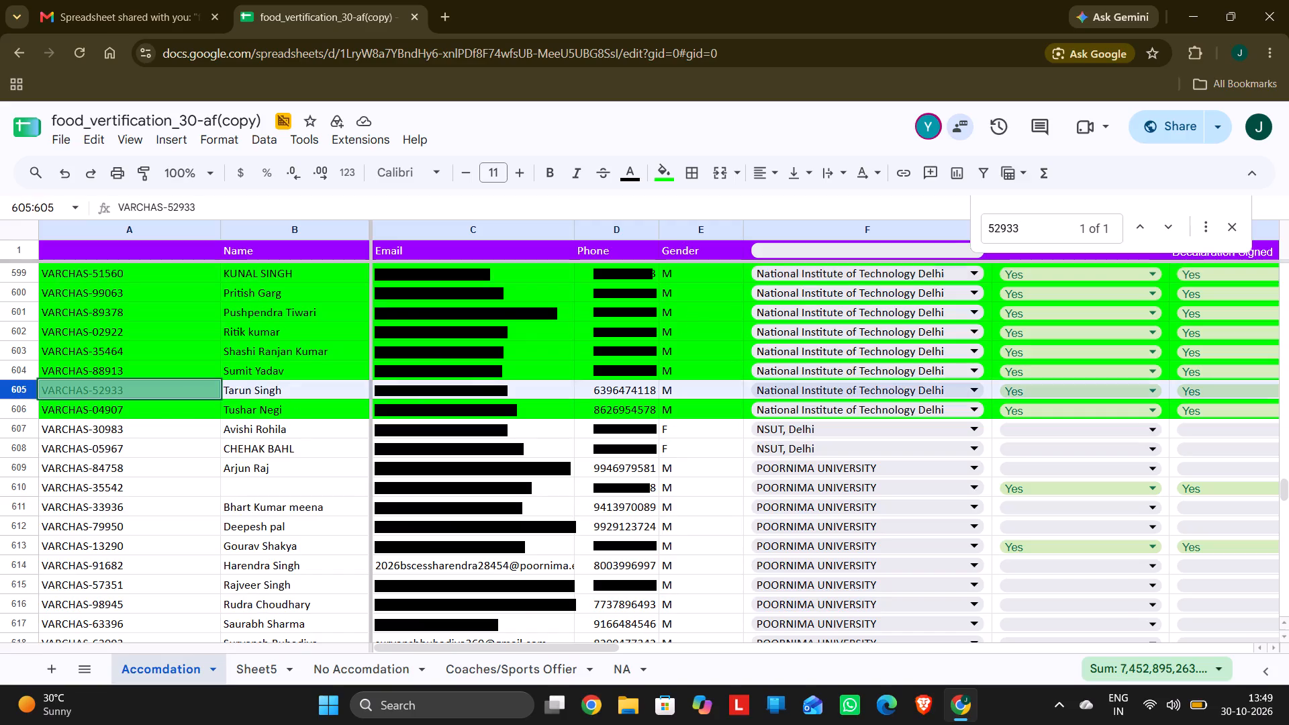
left_click(656, 177)
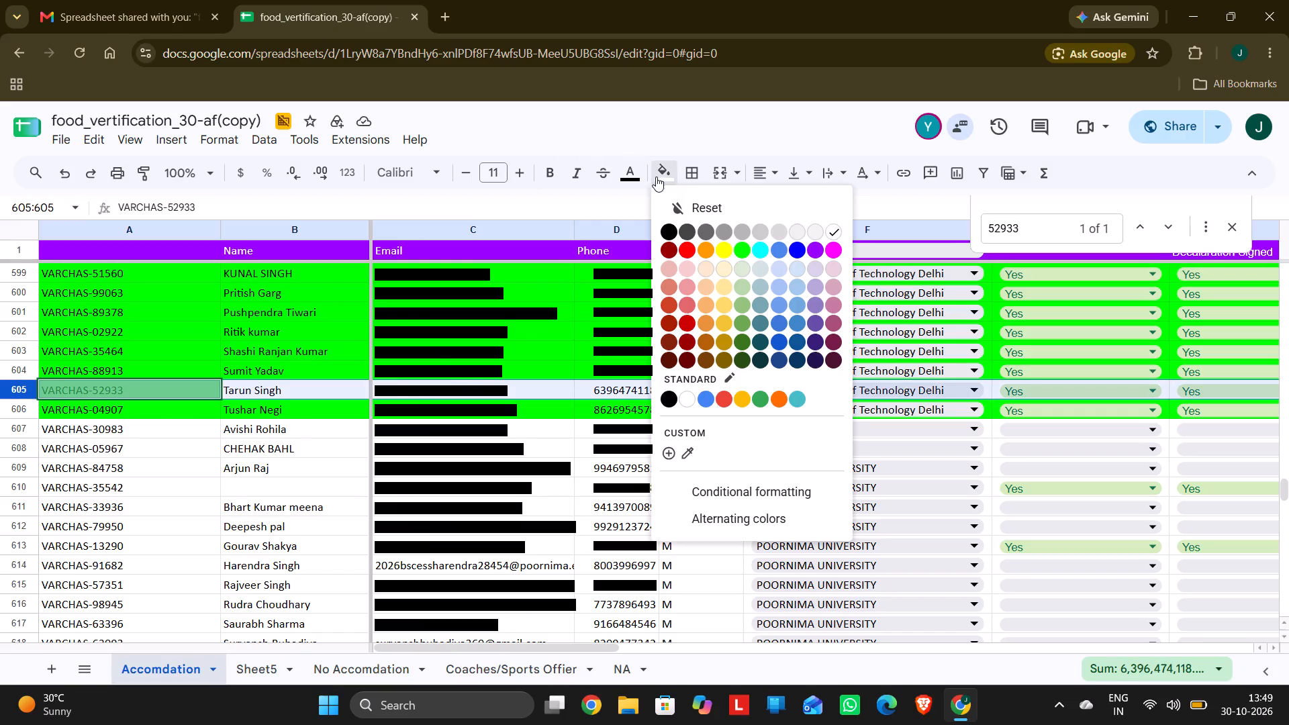
left_click(745, 250)
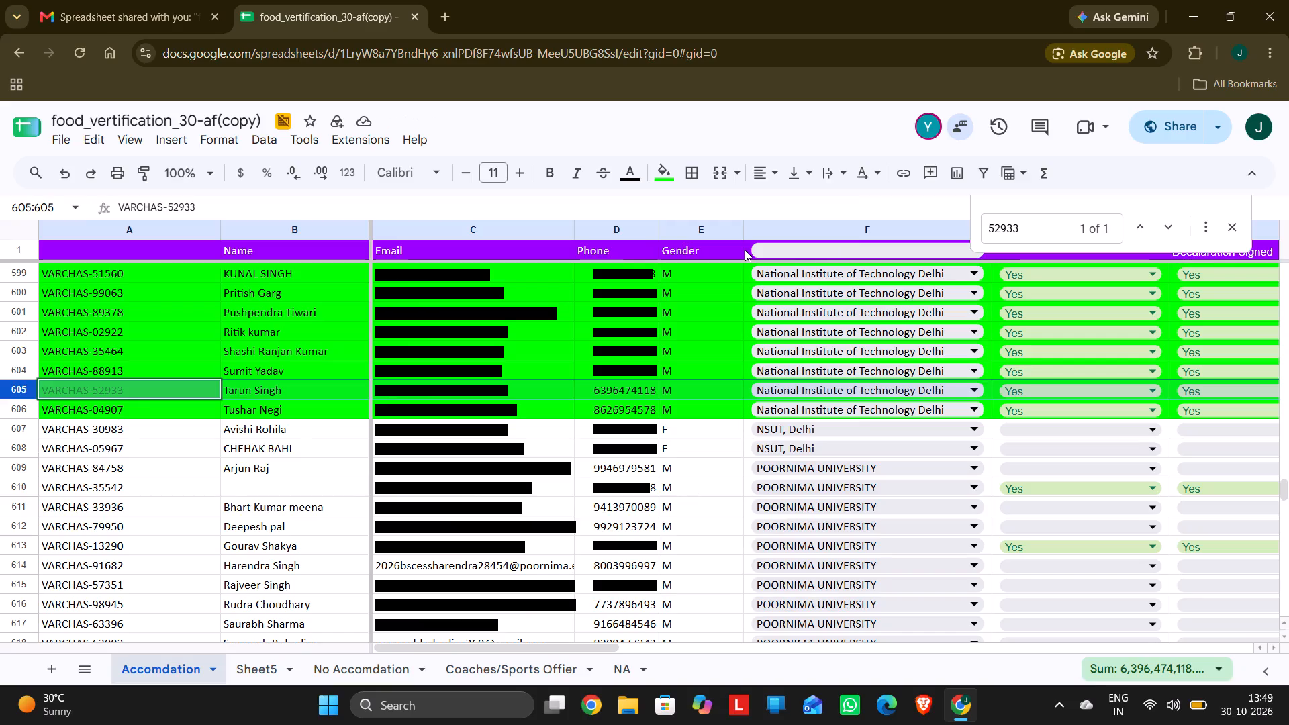
double_click(1031, 238)
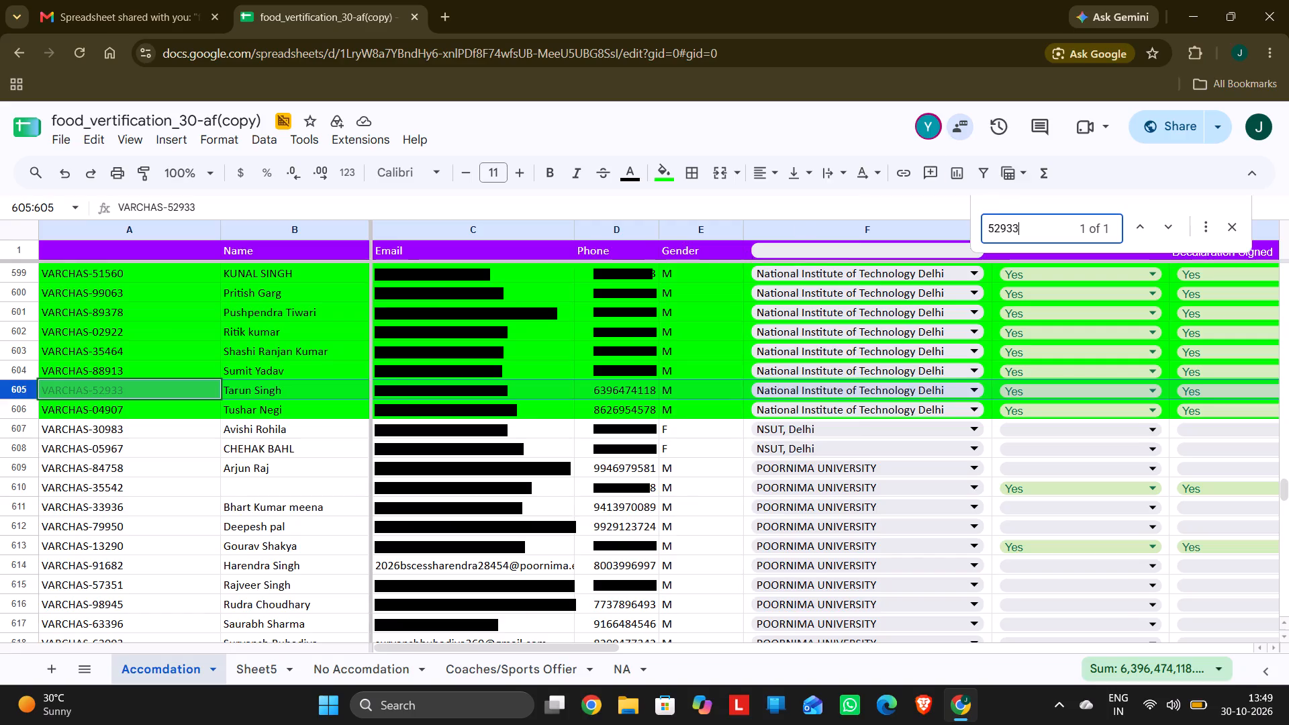
key("BackSpace")
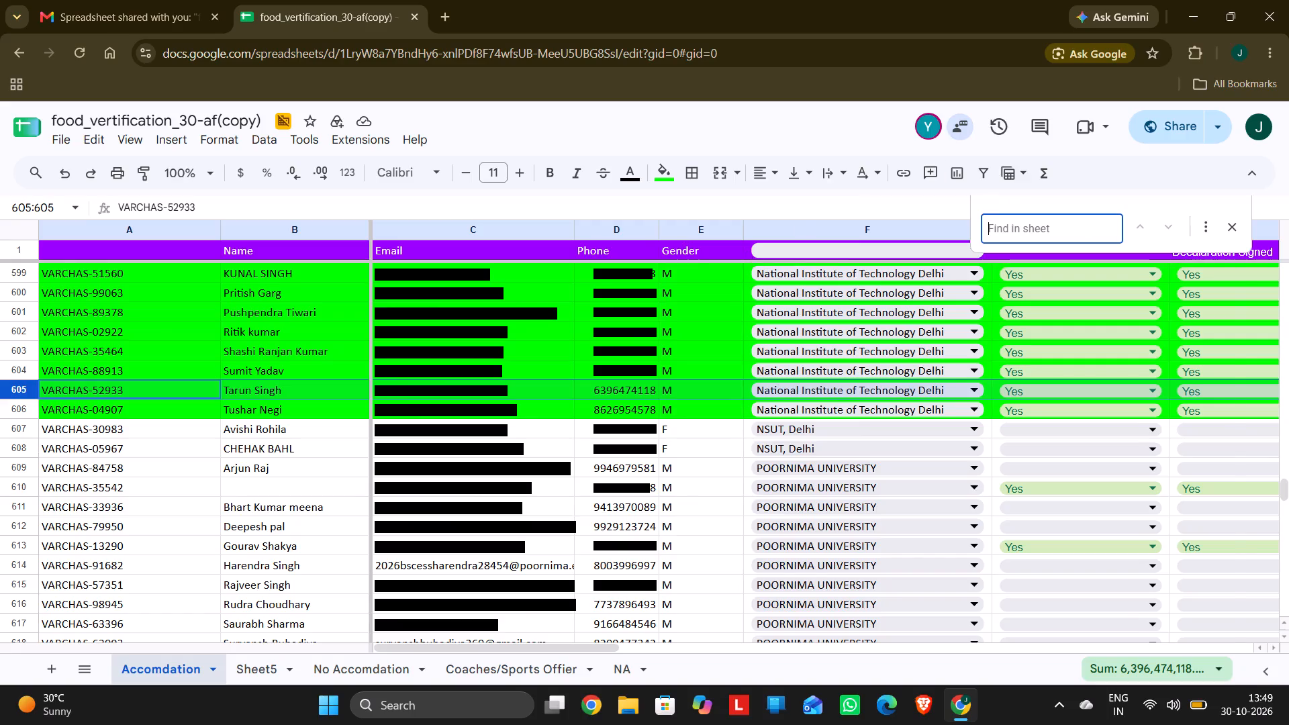
right_click(1031, 238)
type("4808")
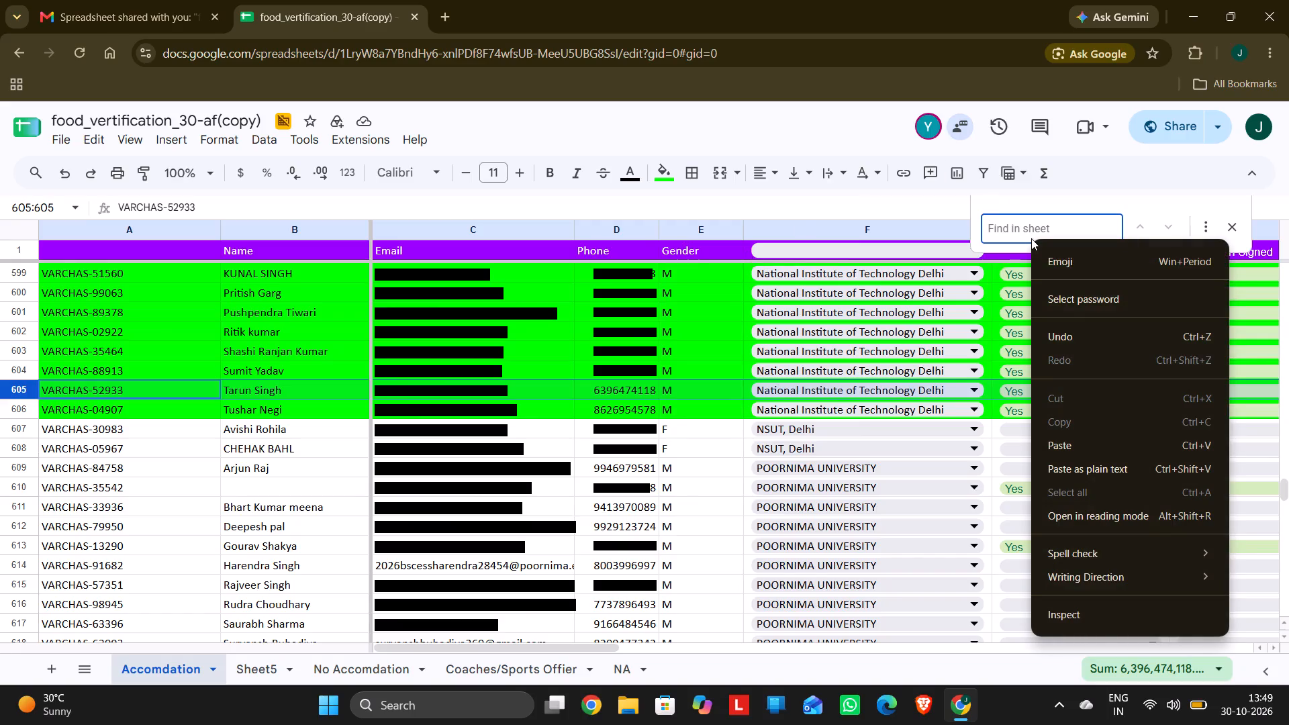
left_click(1016, 230)
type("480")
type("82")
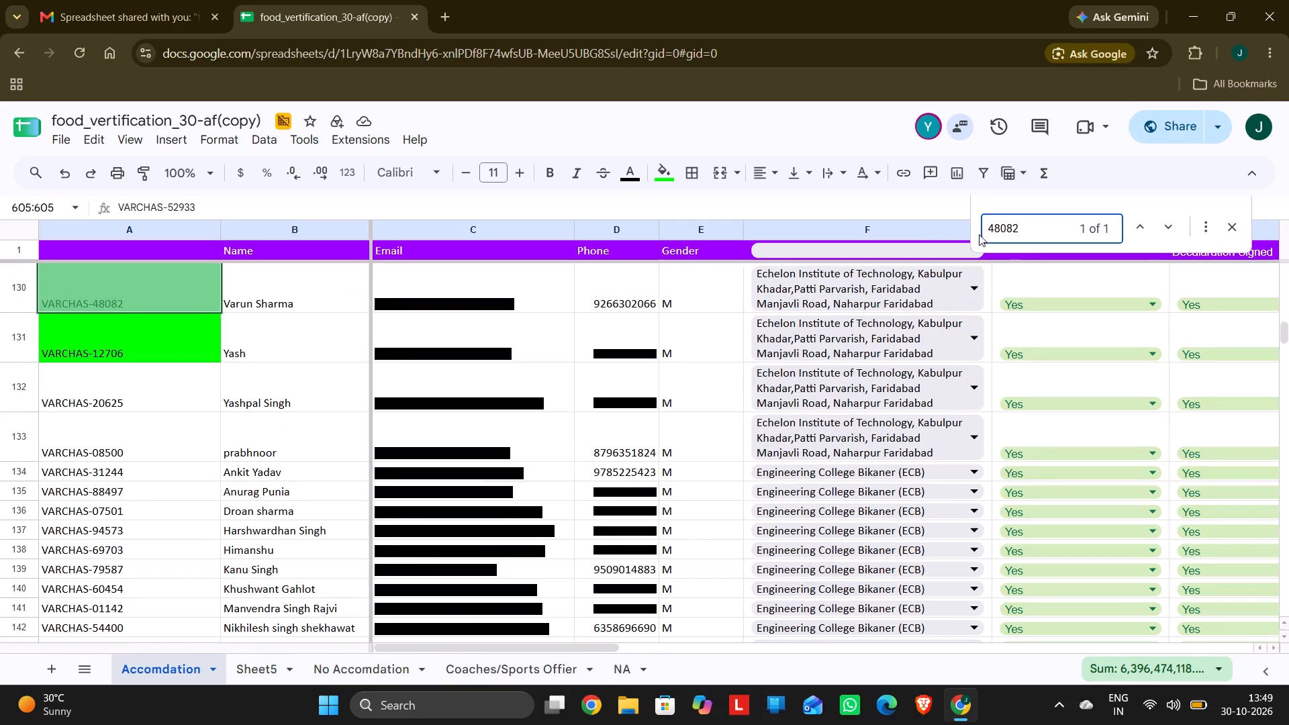
left_click(7, 292)
left_click(659, 171)
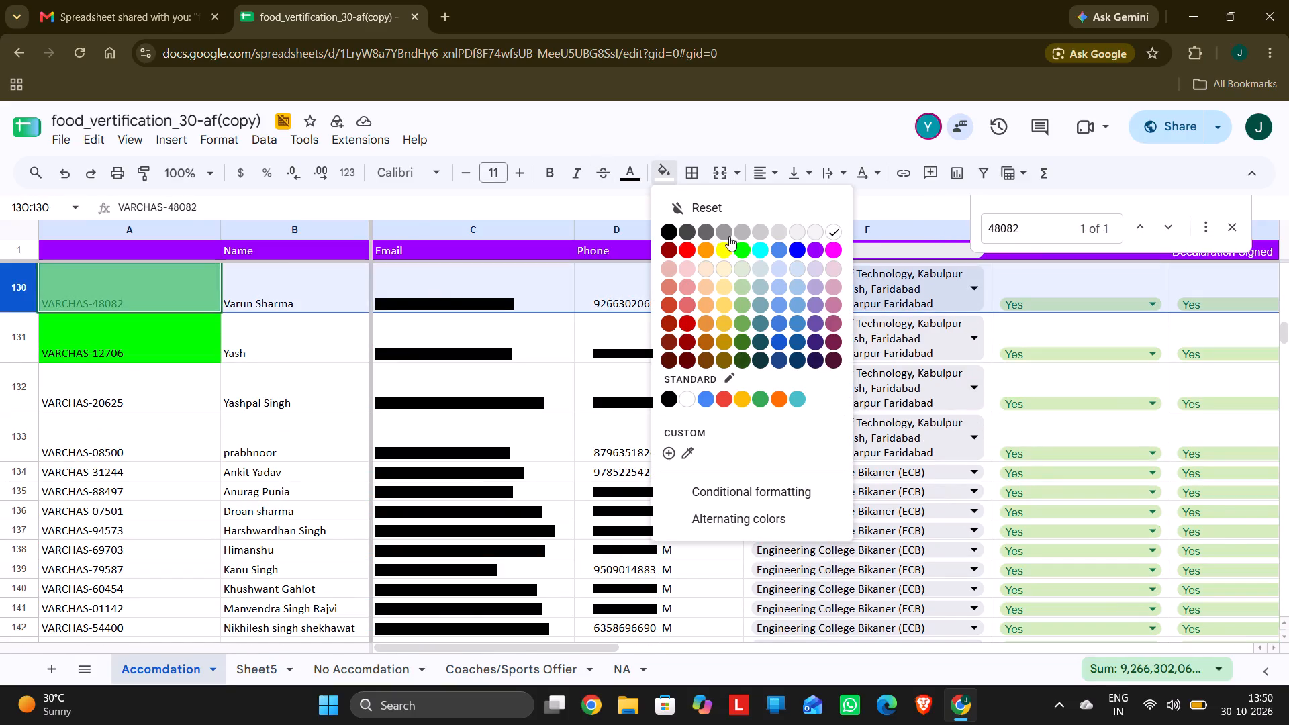
left_click(749, 248)
double_click(1031, 233)
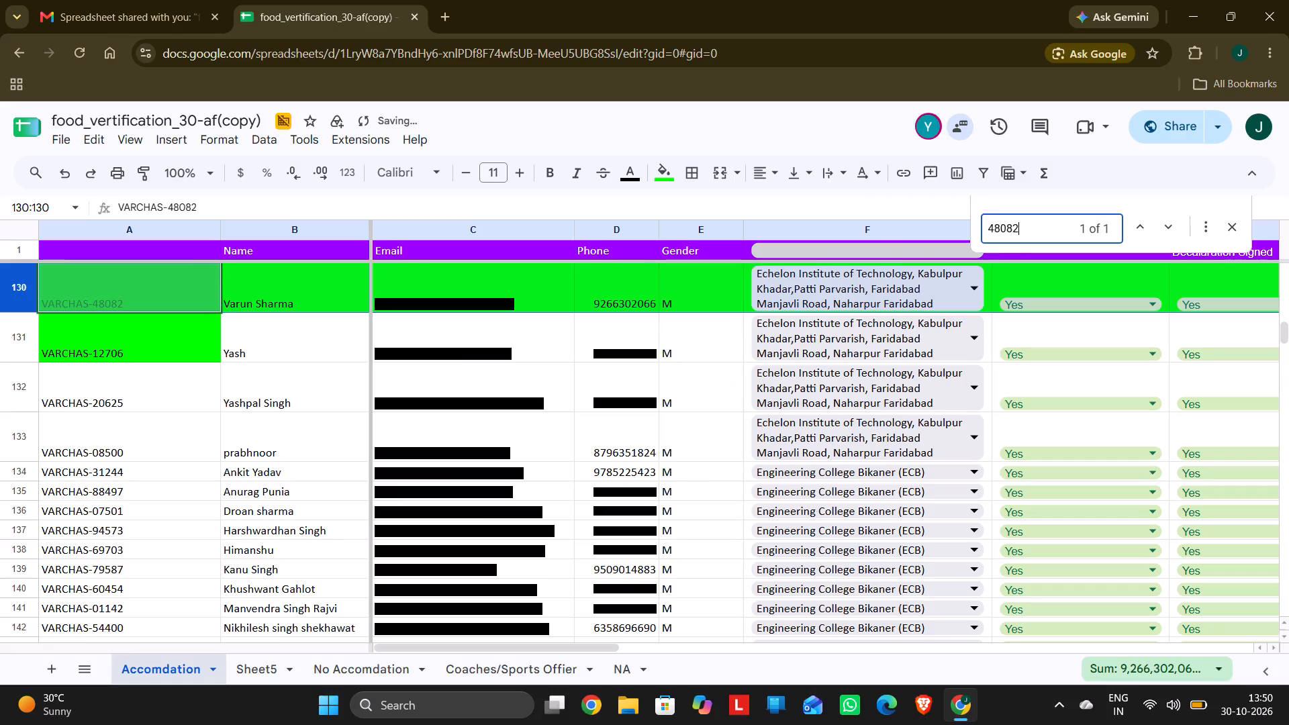
key("BackSpace")
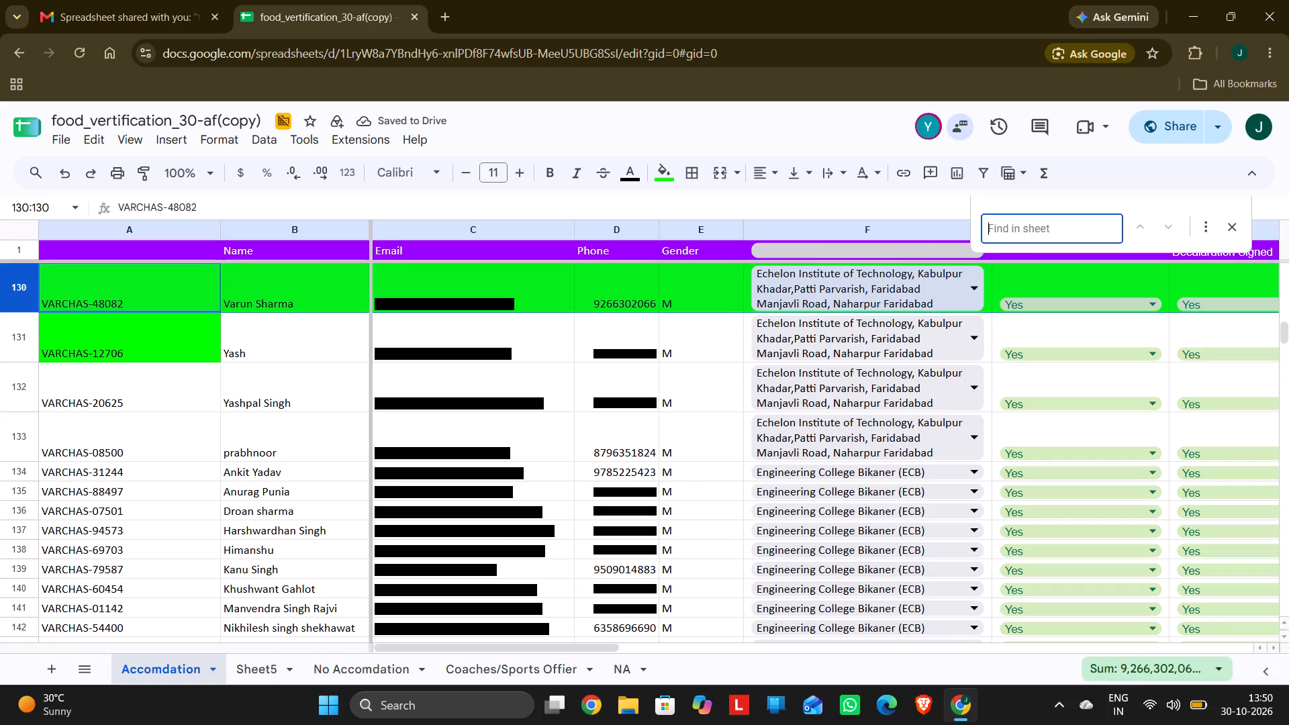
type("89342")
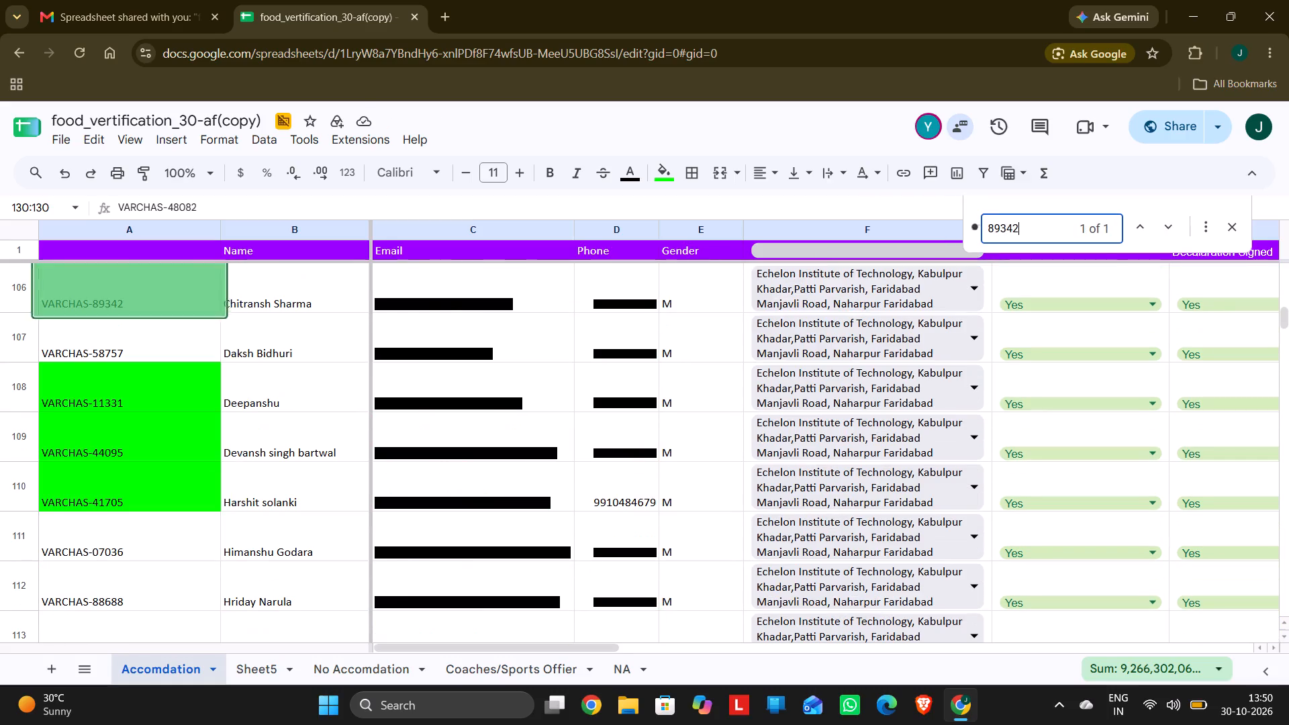
left_click(4, 283)
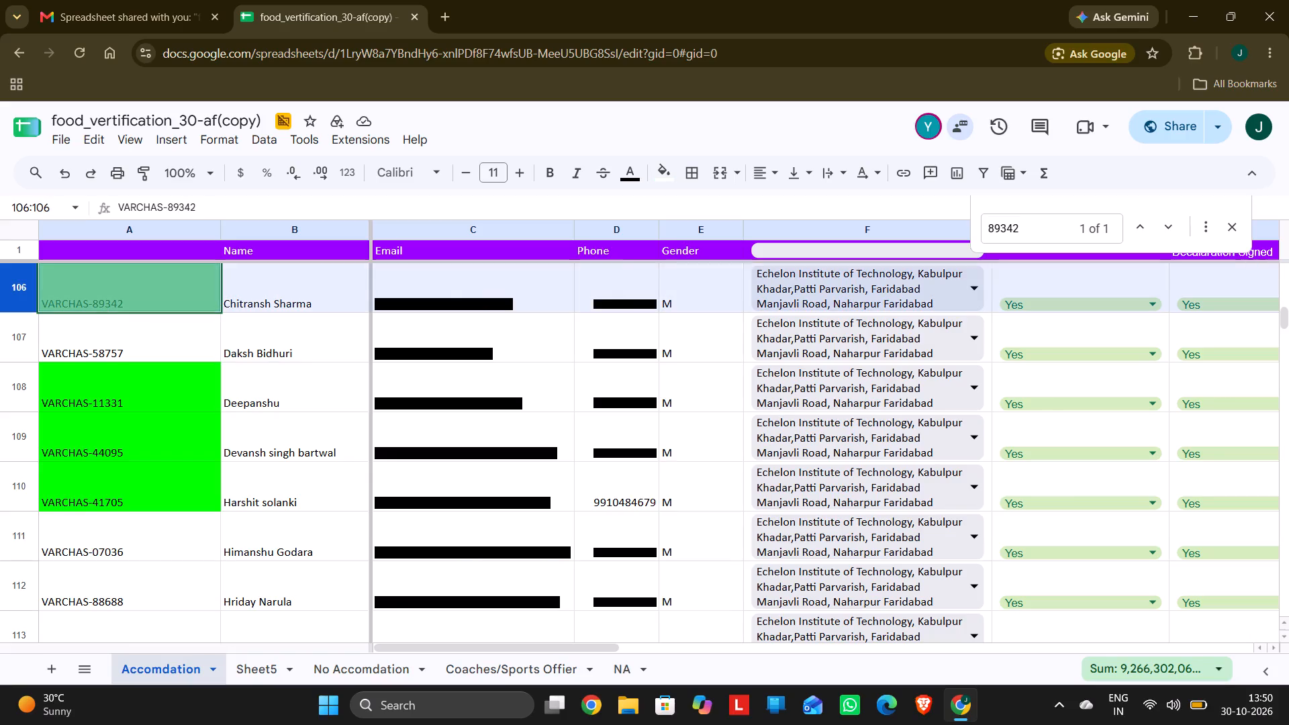
left_click(657, 177)
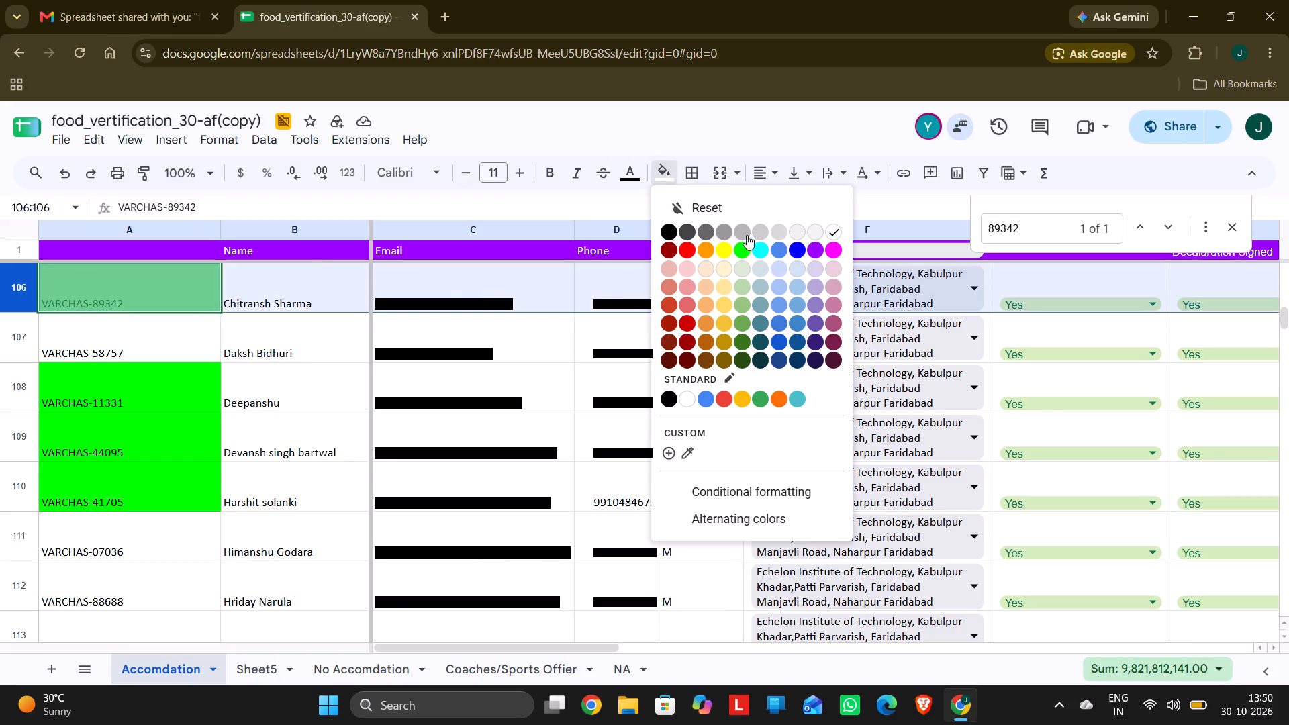
left_click(744, 253)
double_click(1047, 230)
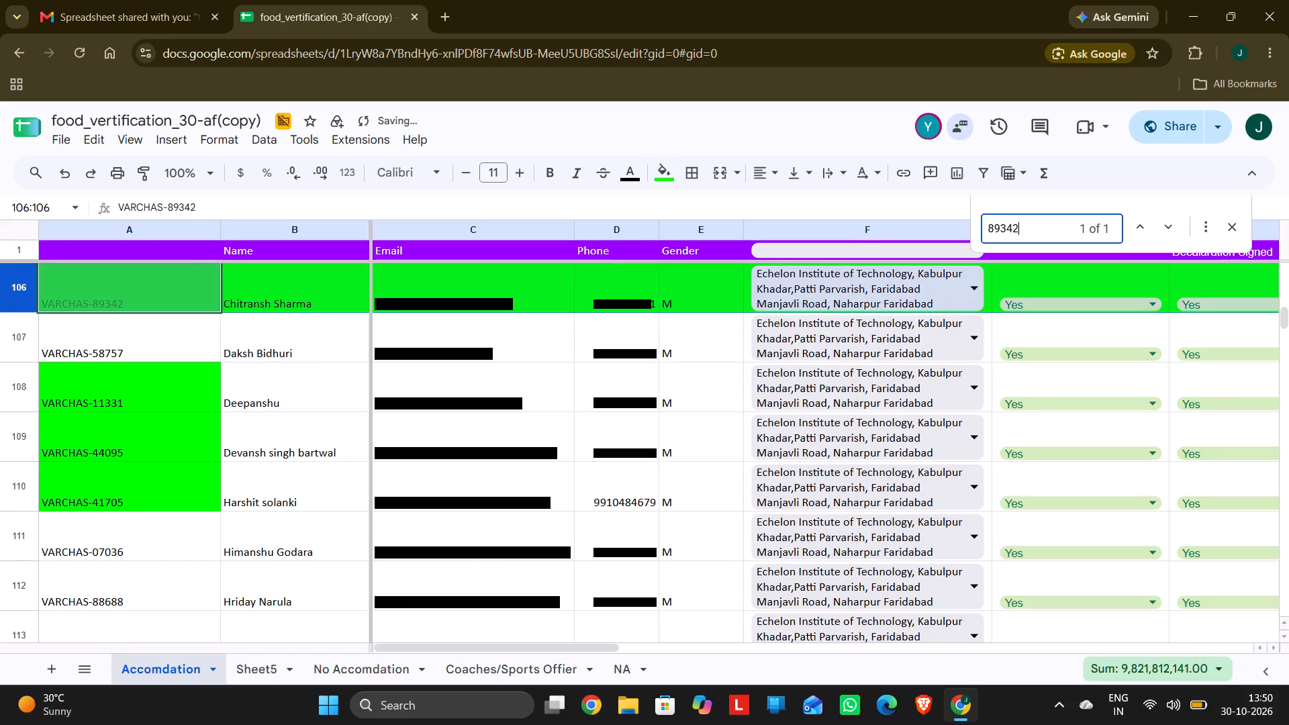
key("BackSpace")
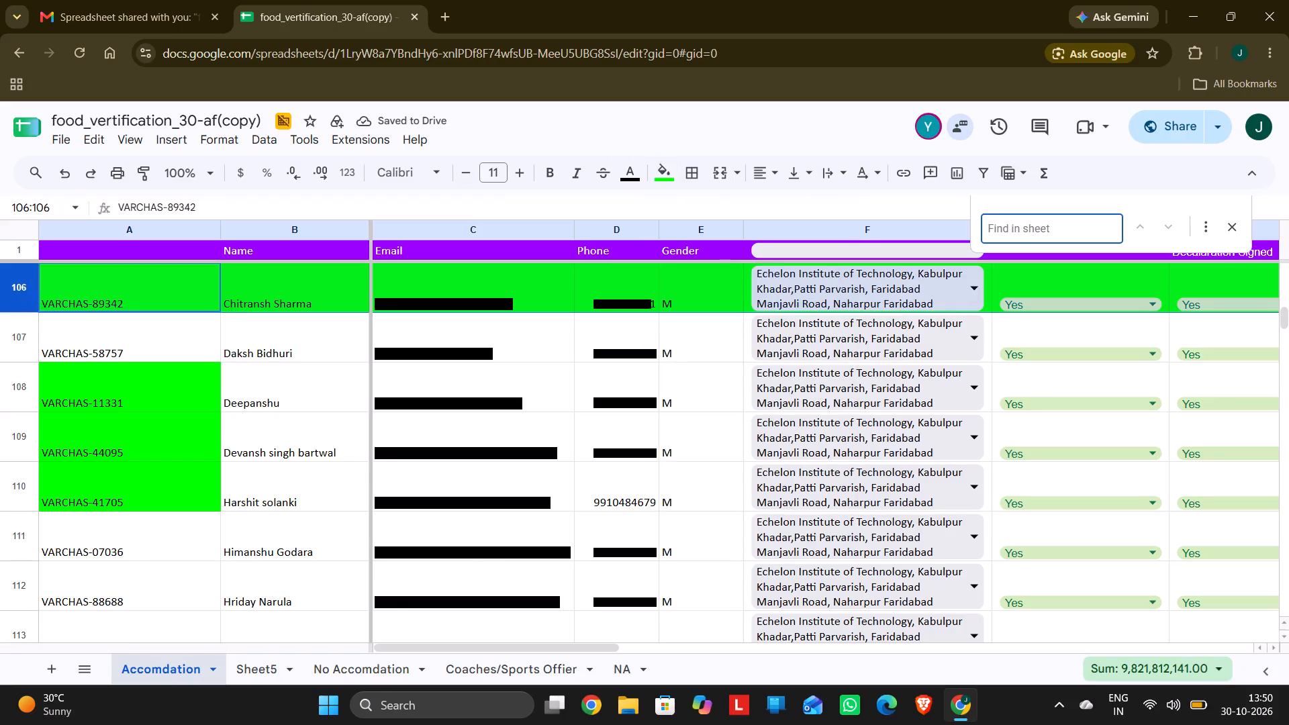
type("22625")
scroll(1048, 242, "left", 2)
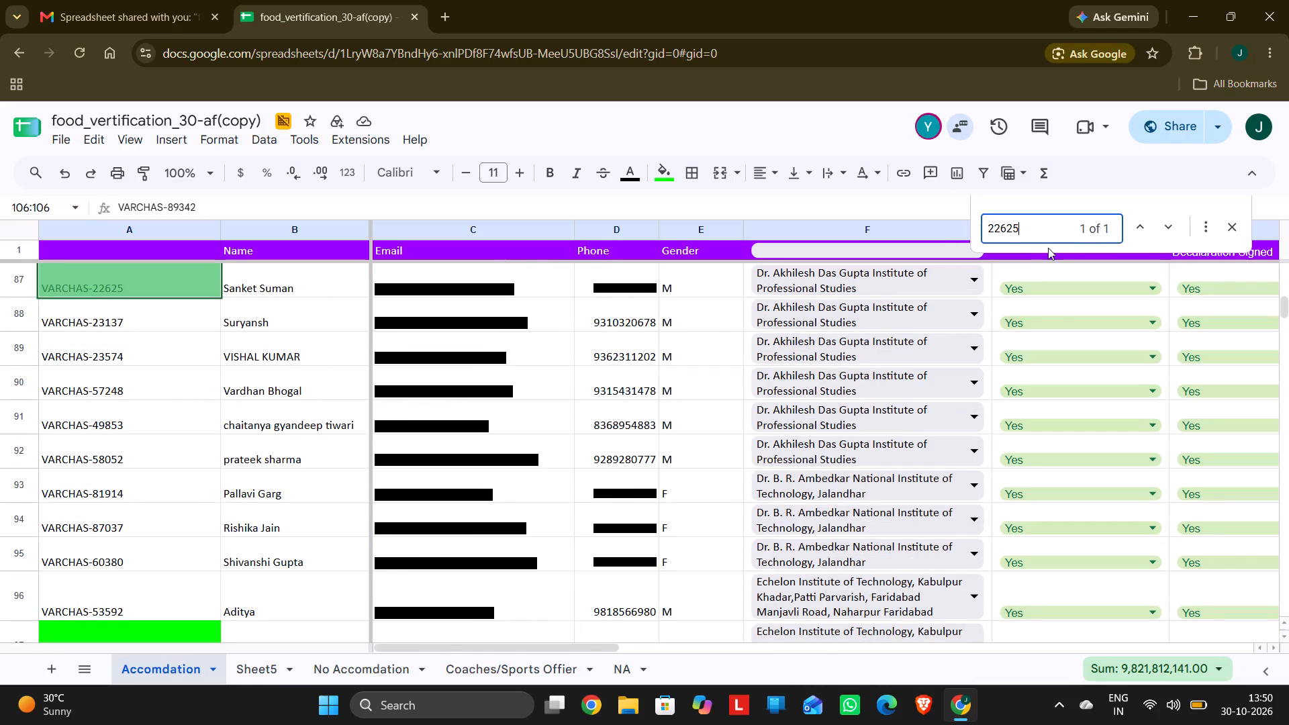
left_click(26, 279)
left_click_drag(669, 176, 743, 244)
left_click(743, 244)
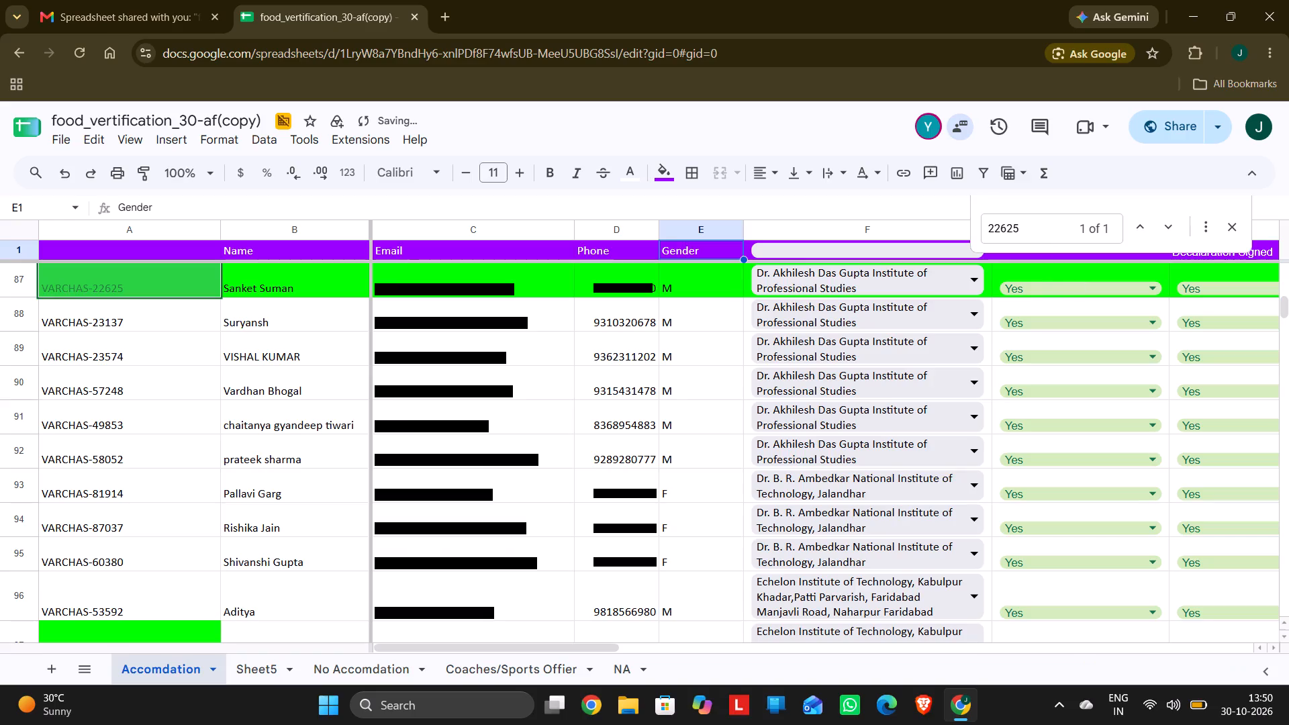
double_click(1033, 227)
key("BackSpace")
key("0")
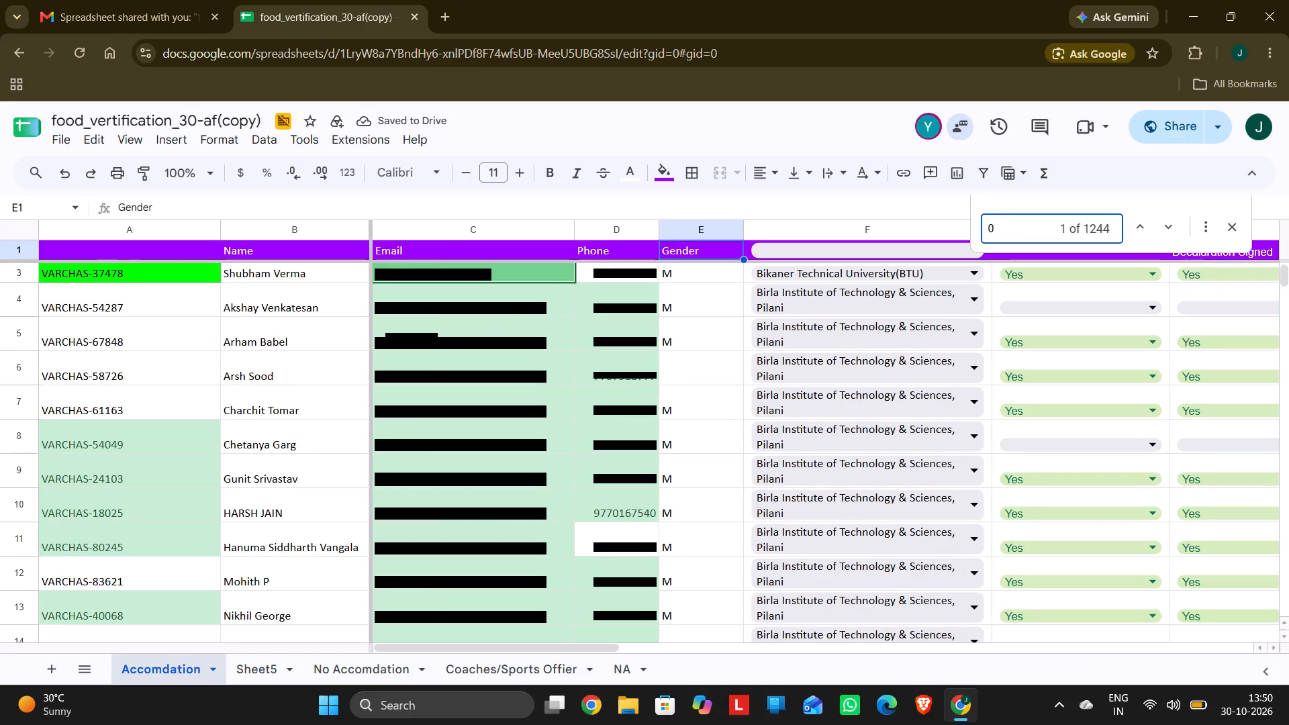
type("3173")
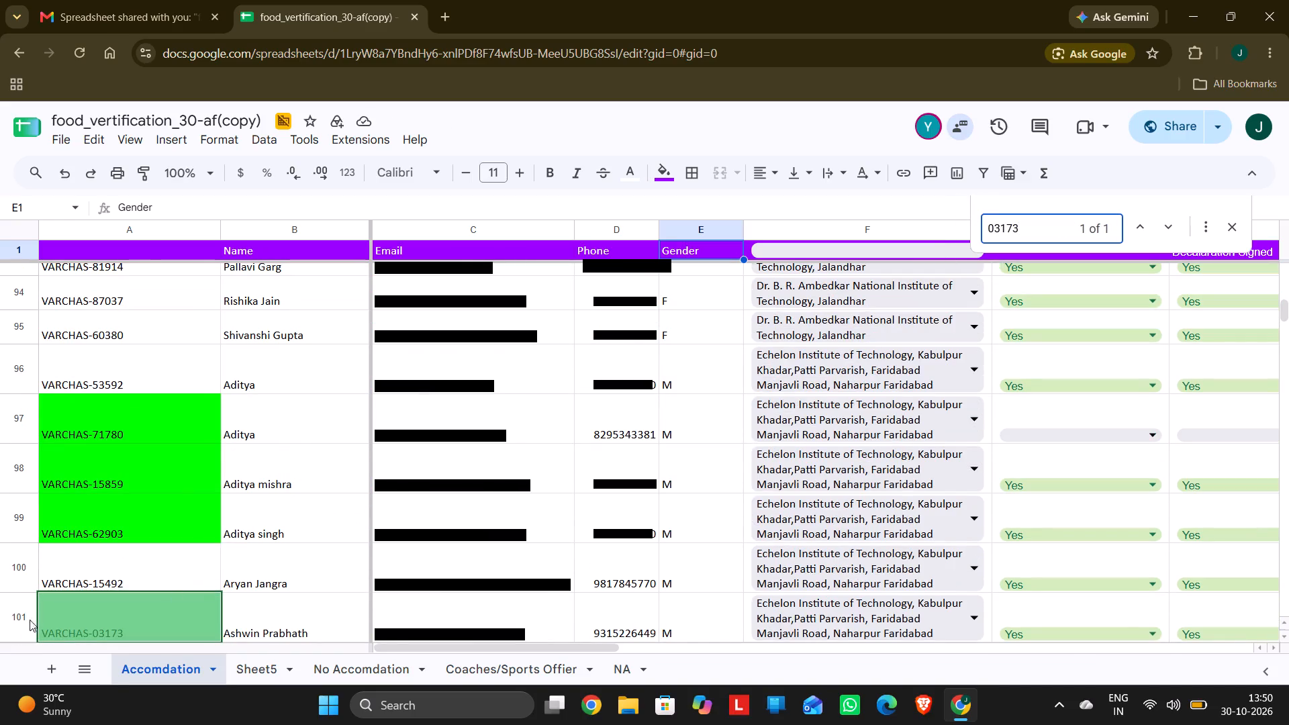
left_click(21, 618)
left_click(659, 169)
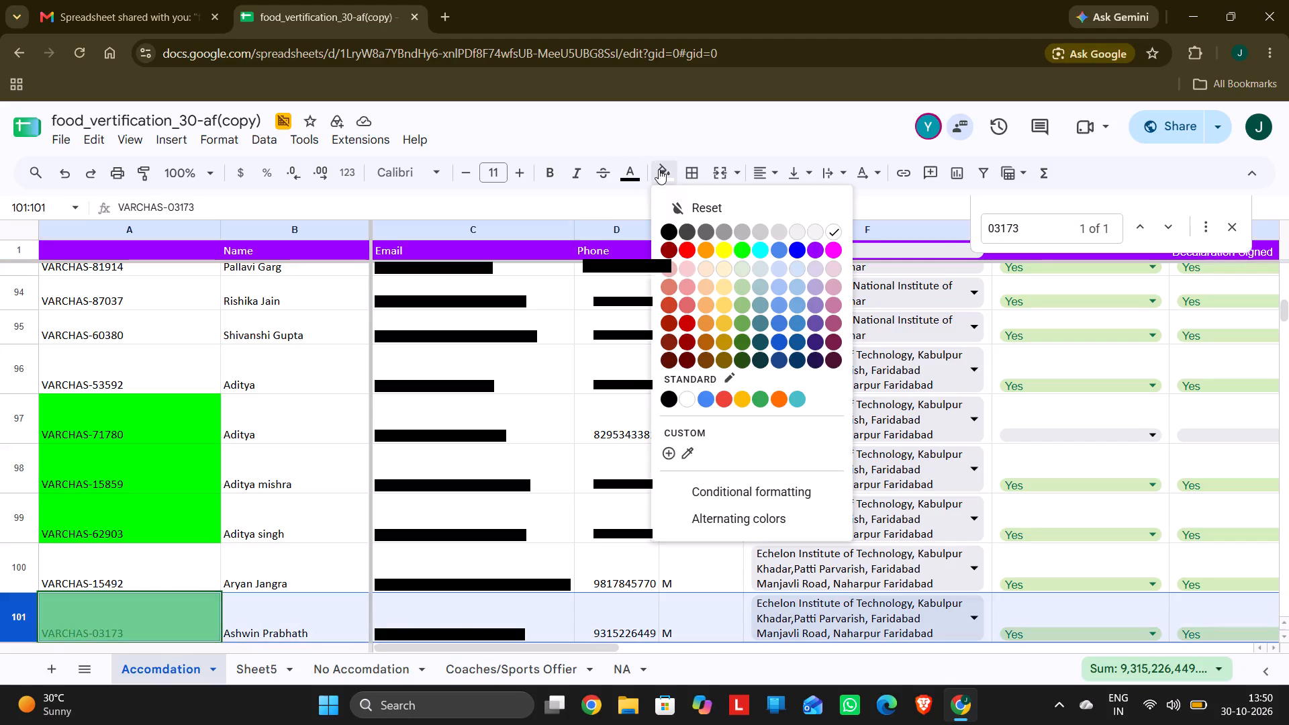
left_click(741, 248)
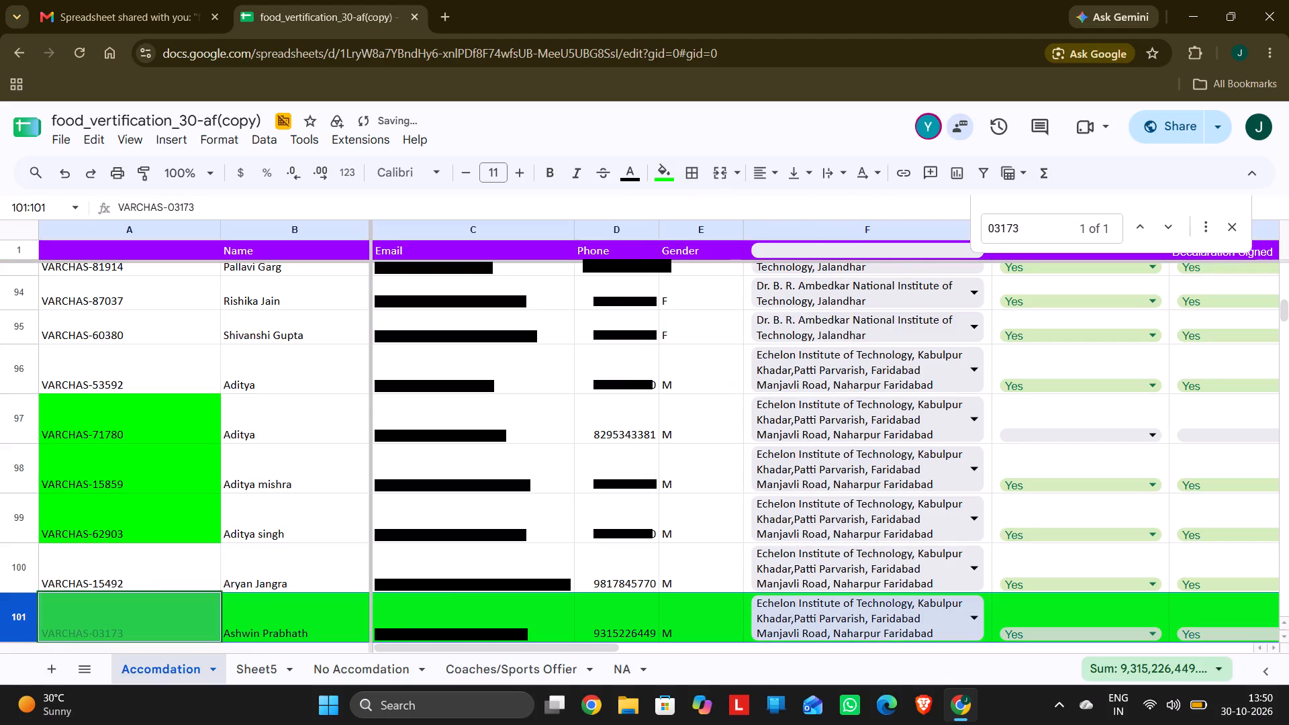
double_click(1035, 230)
key("BackSpace")
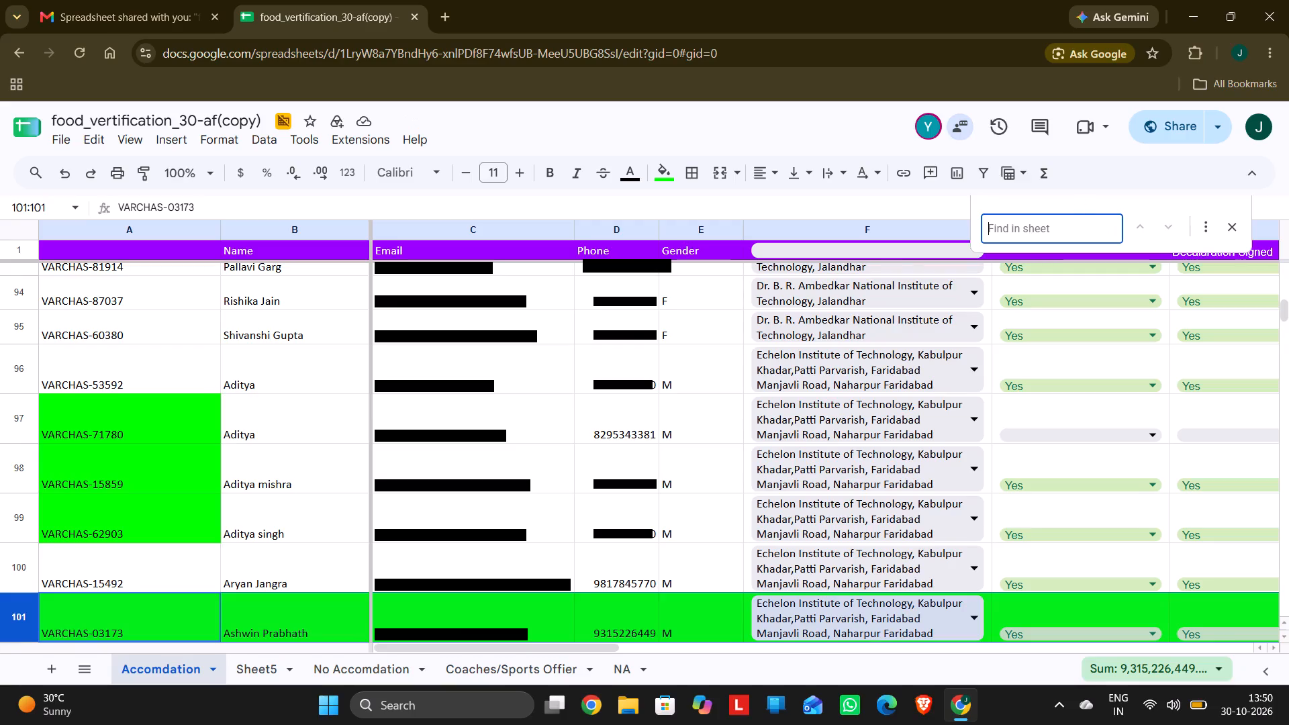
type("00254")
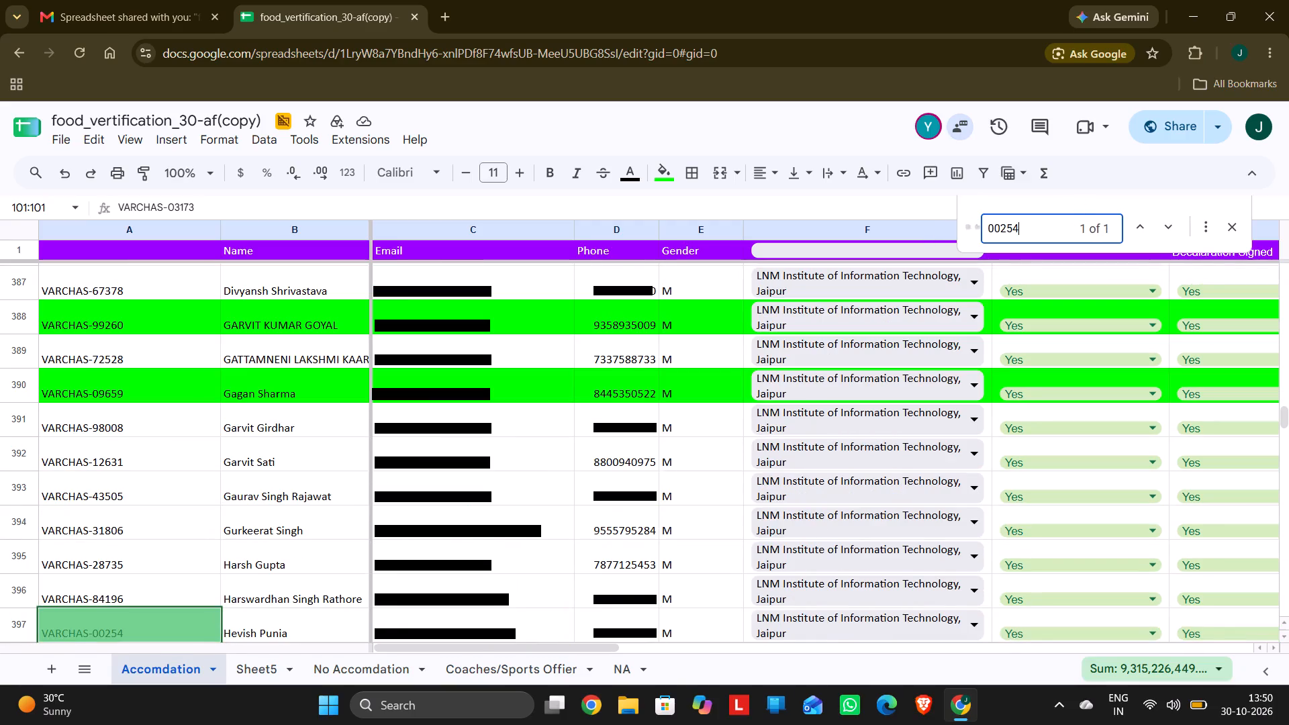
left_click(14, 639)
left_click(18, 631)
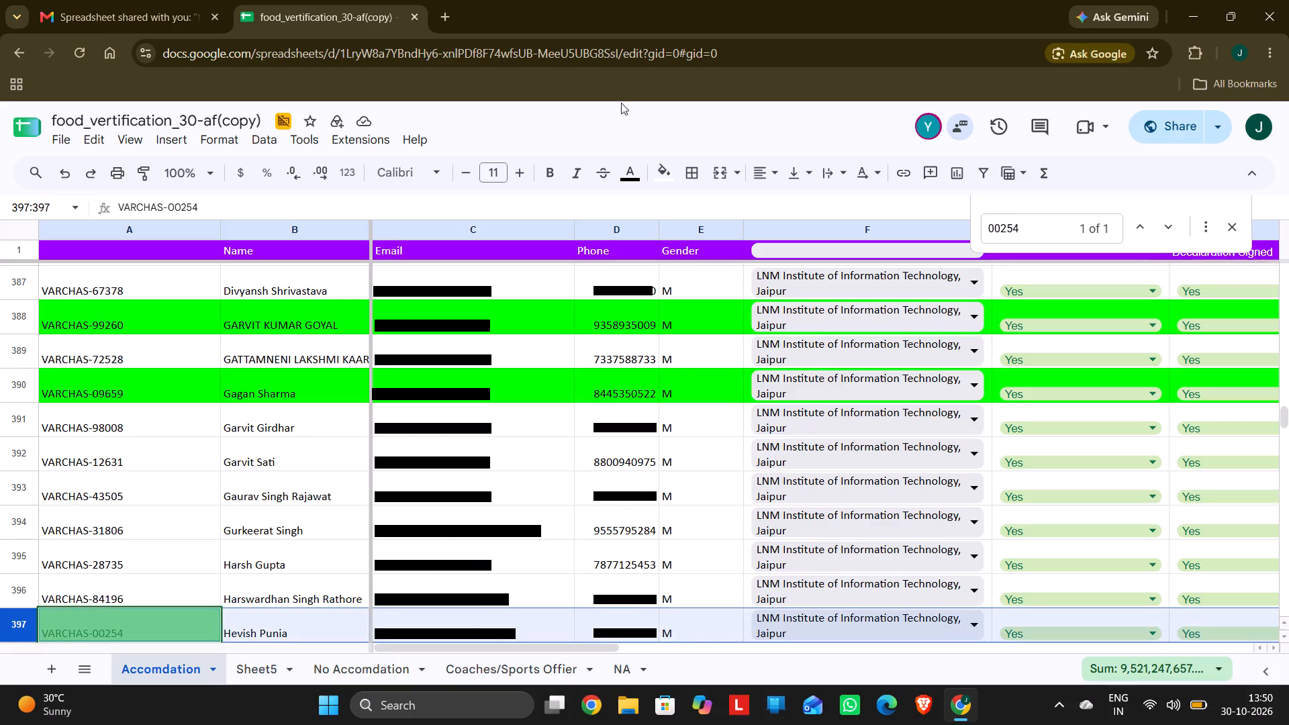
left_click(656, 164)
left_click(741, 246)
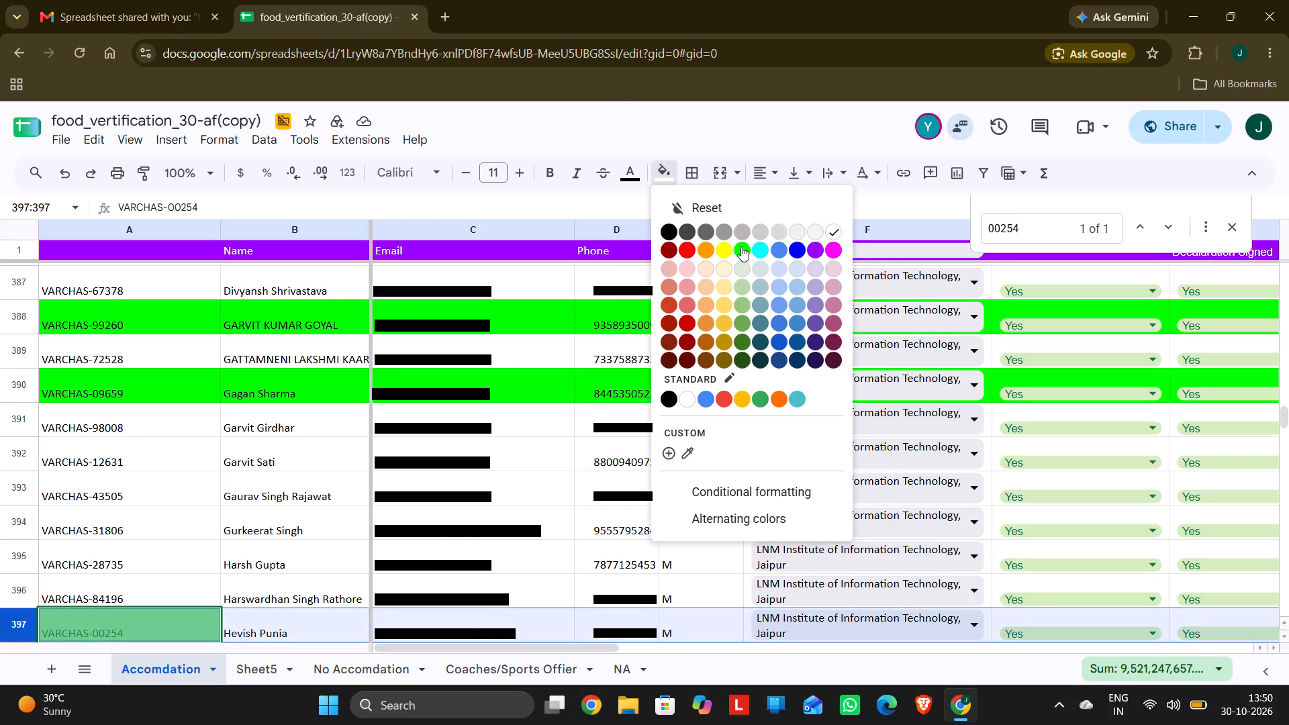
double_click(1039, 236)
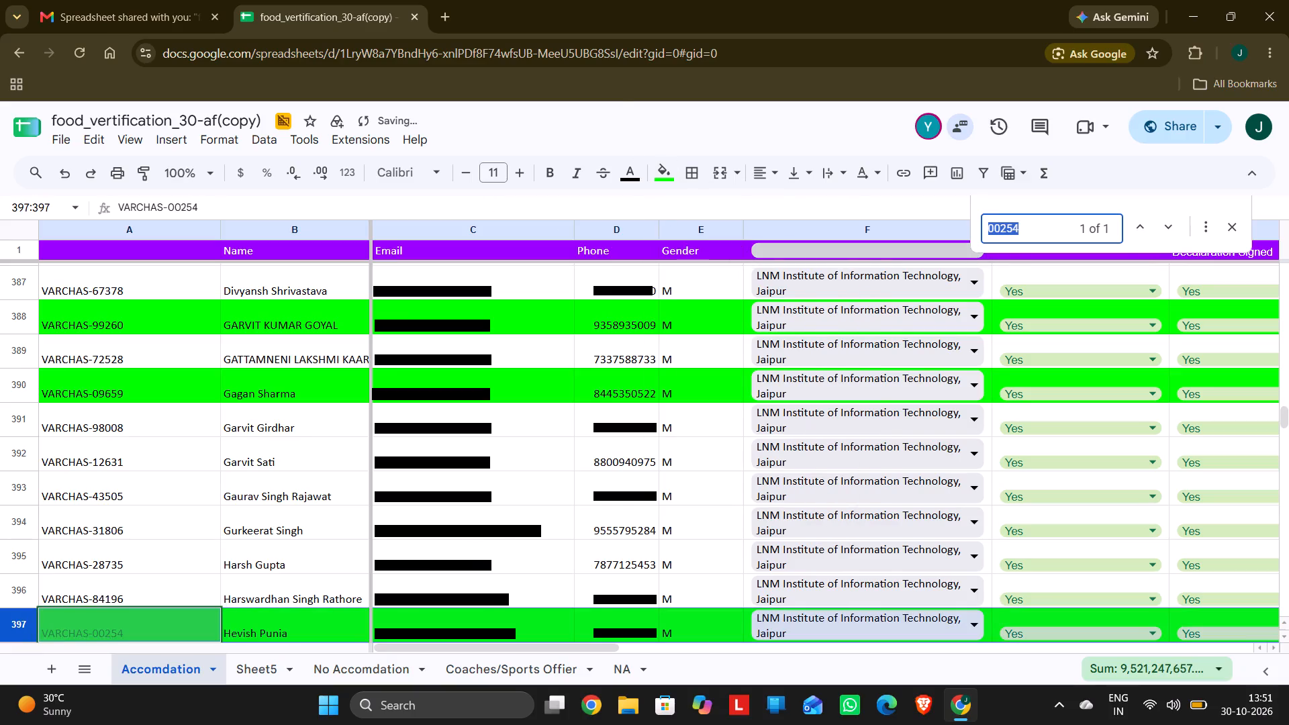
key("BackSpace")
right_click(1039, 236)
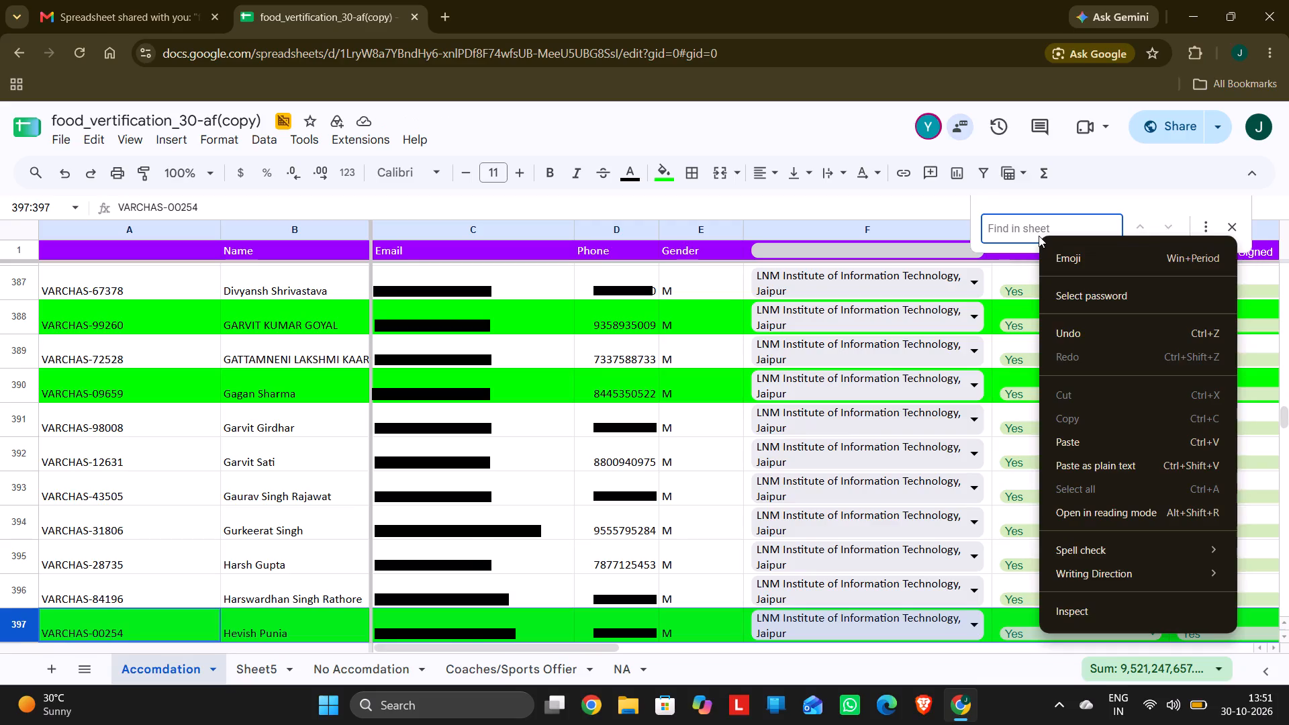
left_click(1039, 236)
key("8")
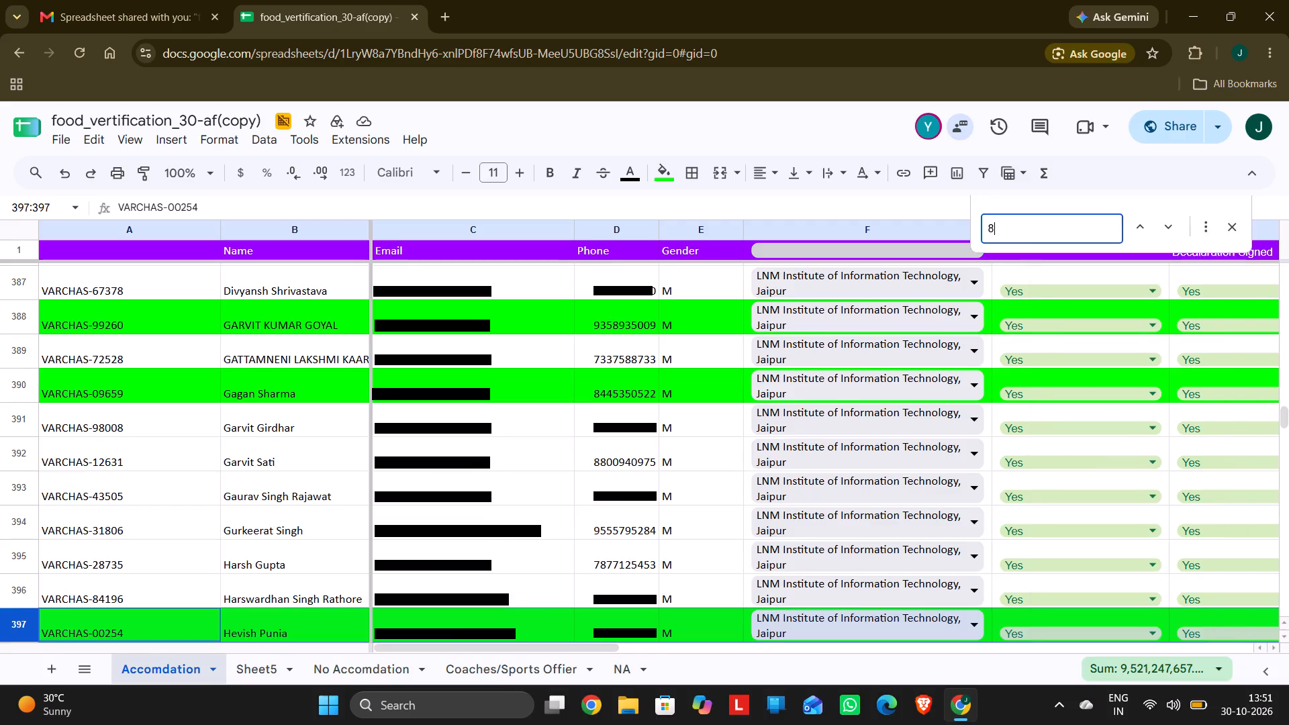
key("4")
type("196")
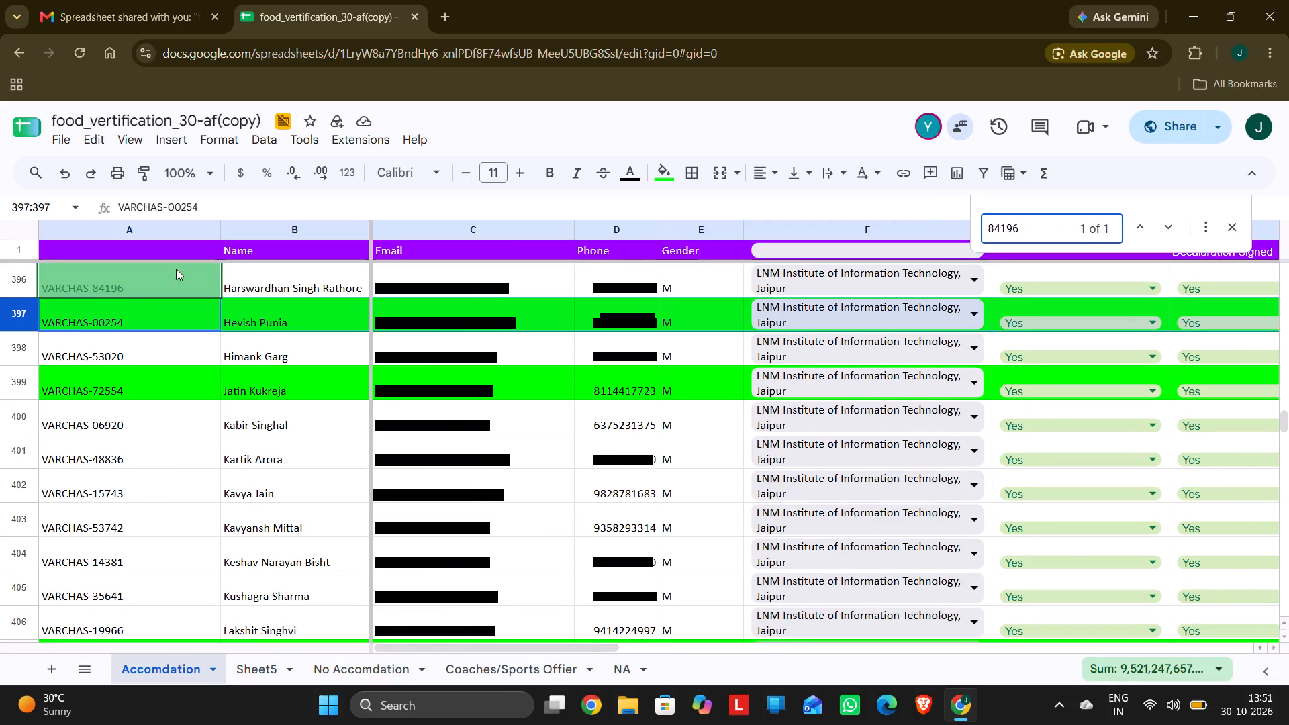
left_click(11, 279)
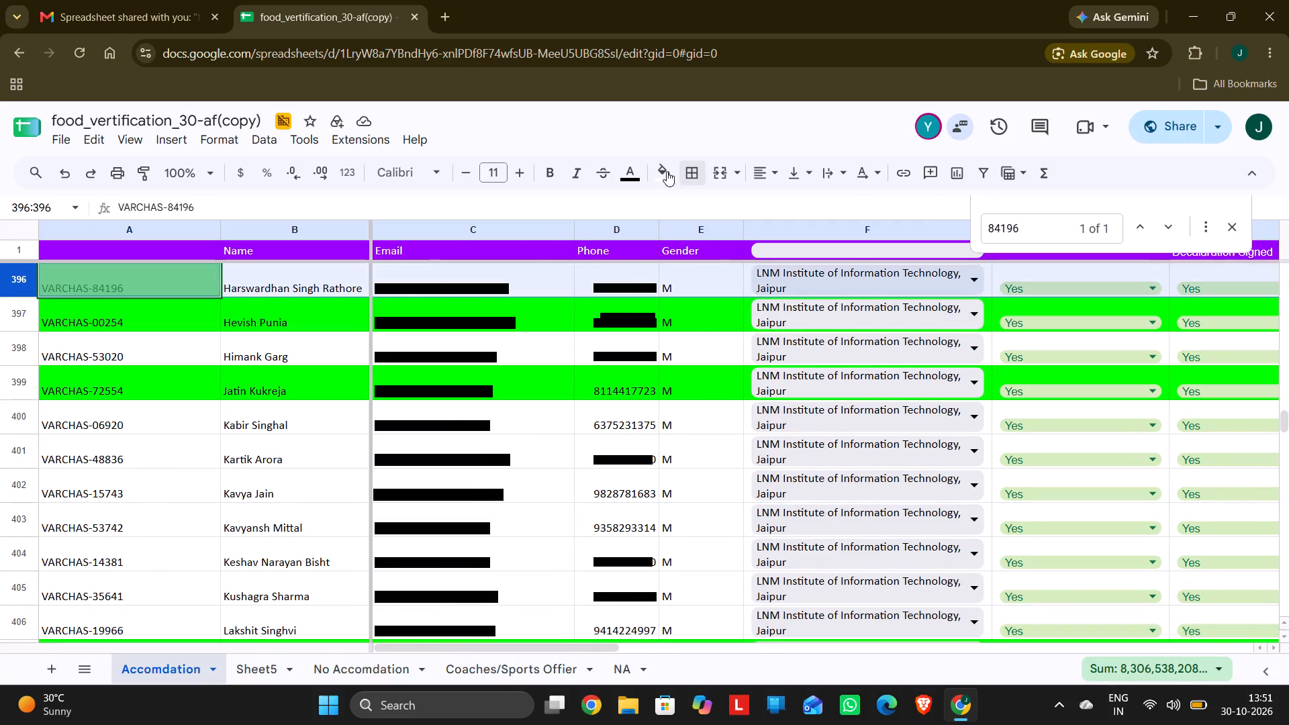
left_click_drag(667, 171, 743, 251)
left_click(743, 251)
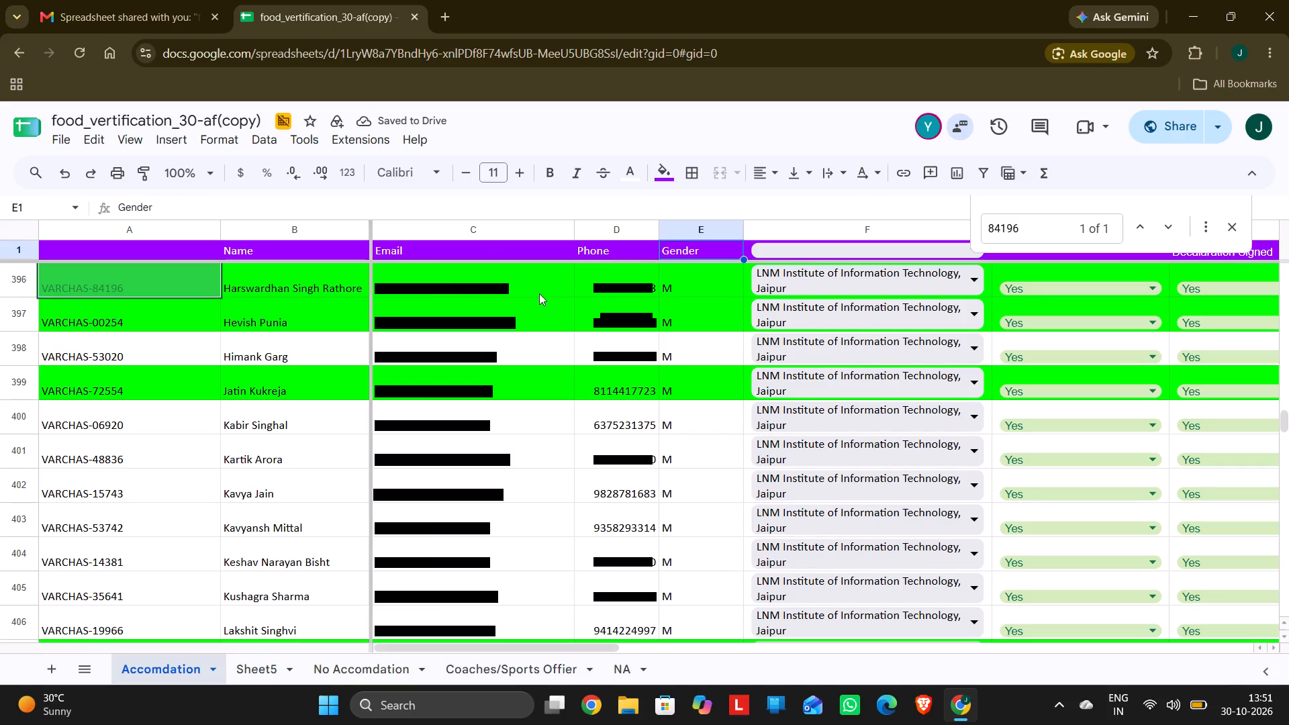
scroll(539, 293, "down", 2)
scroll(511, 373, "up", 1)
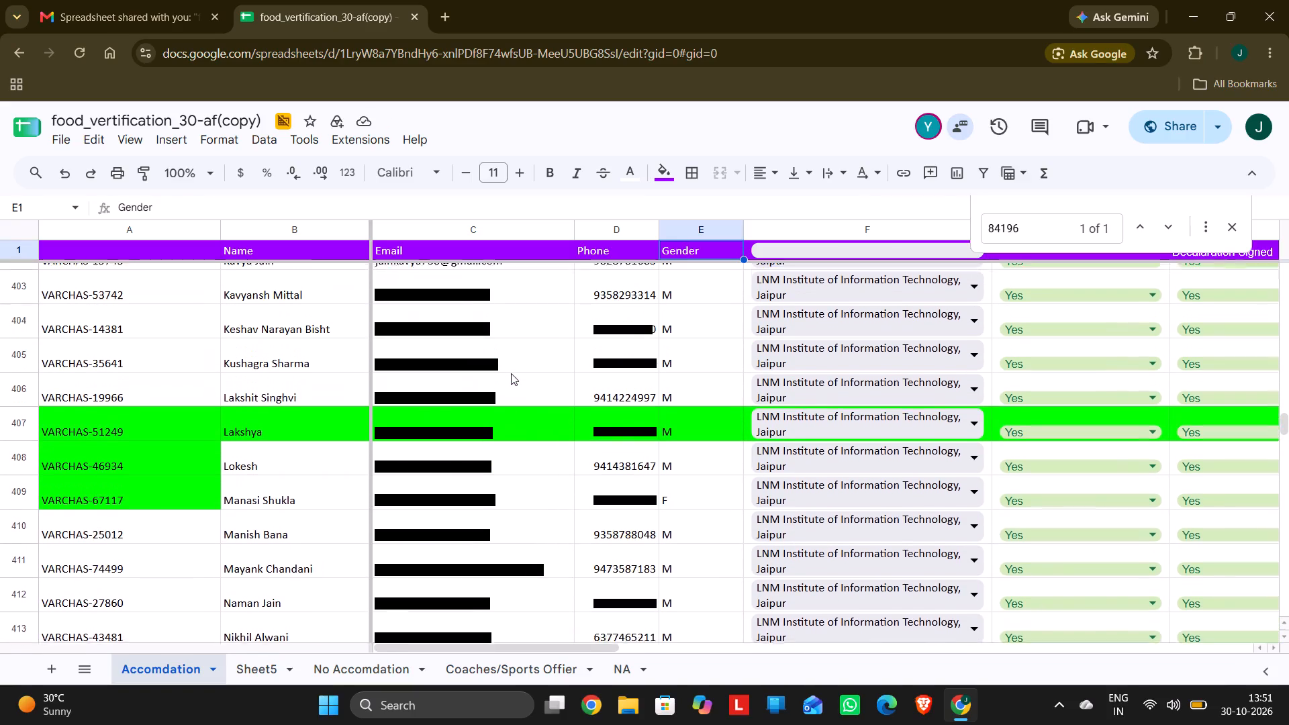
scroll(511, 373, "up", 1)
left_click(20, 474)
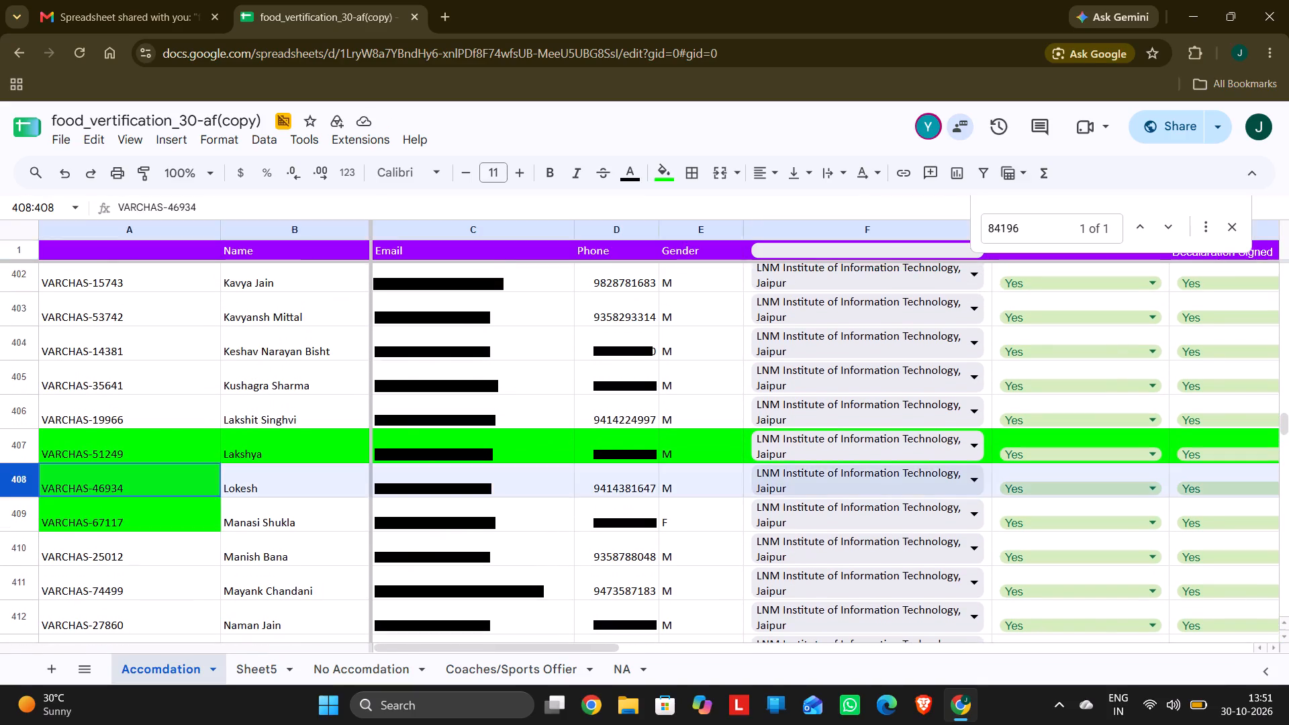
left_click(663, 175)
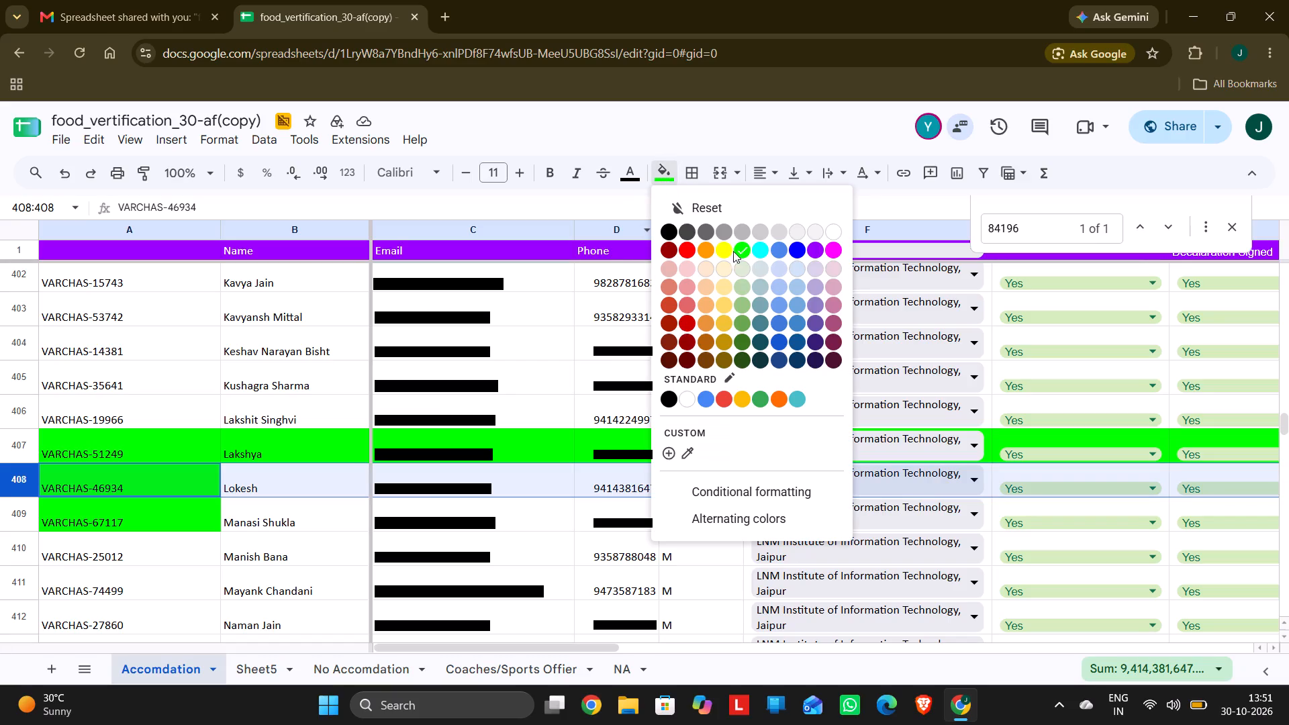
left_click(743, 249)
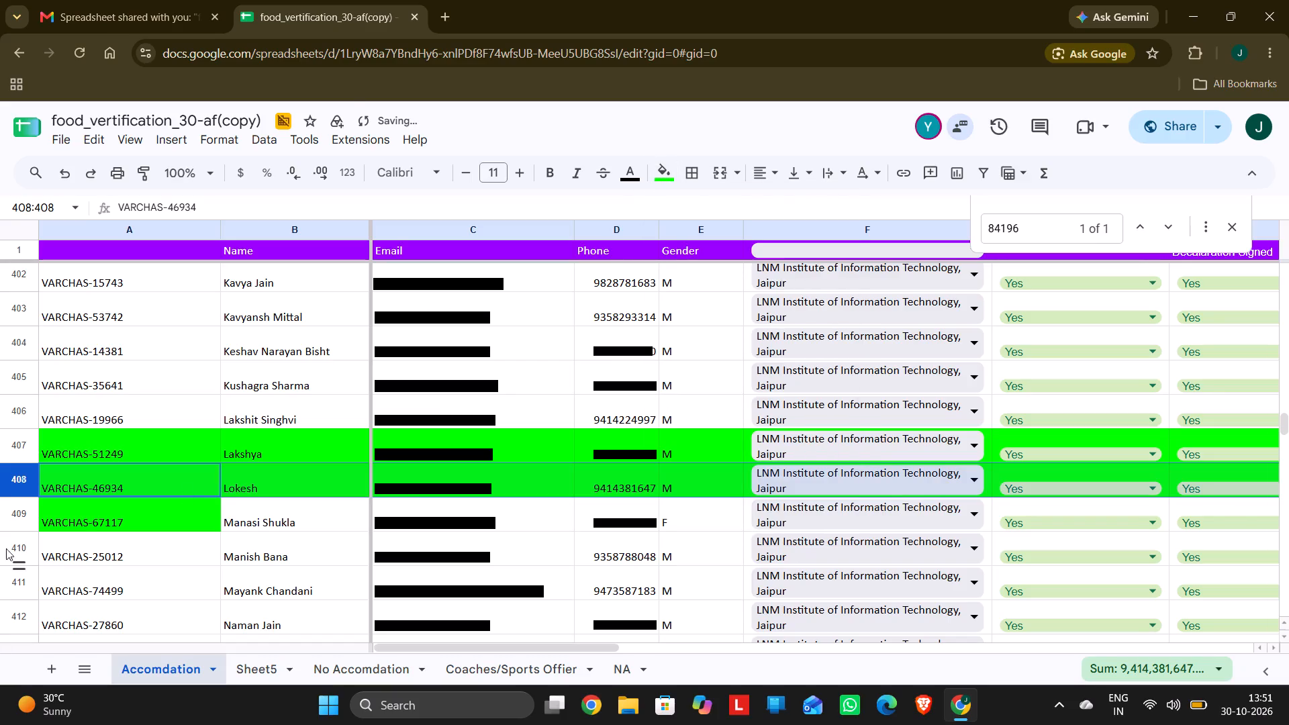
left_click(28, 508)
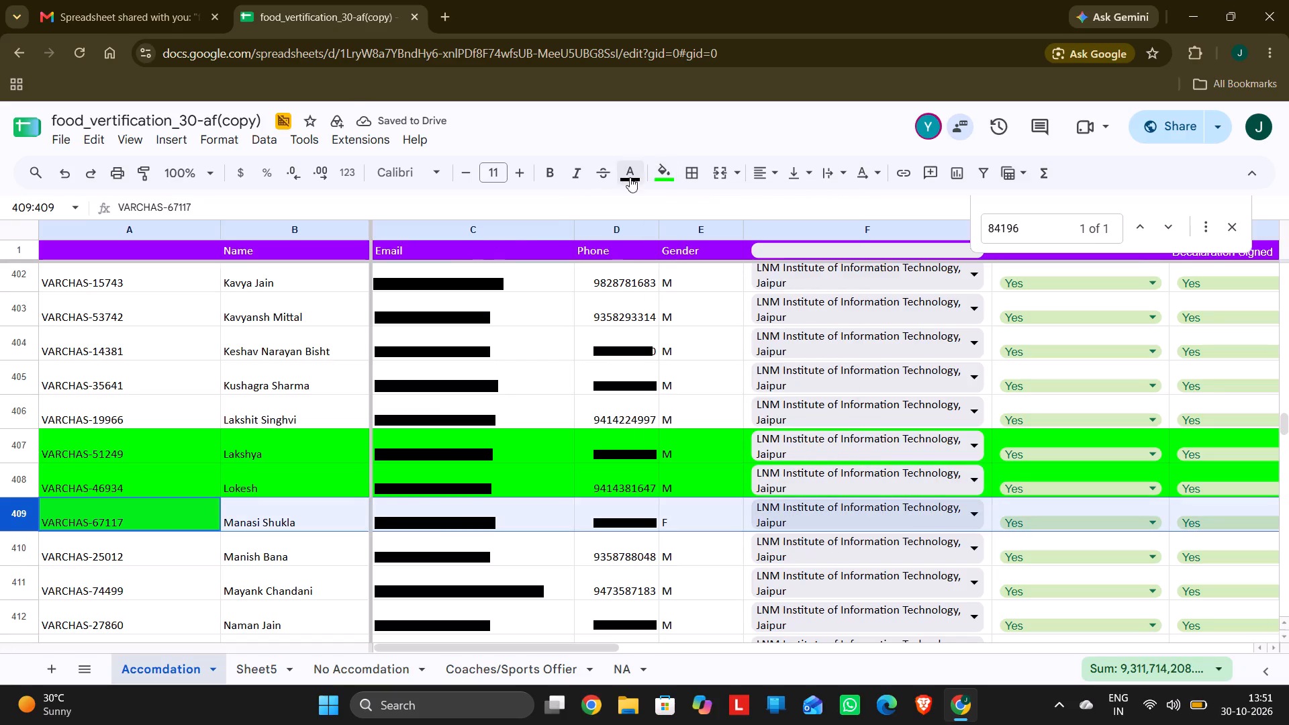
left_click(658, 169)
left_click(743, 248)
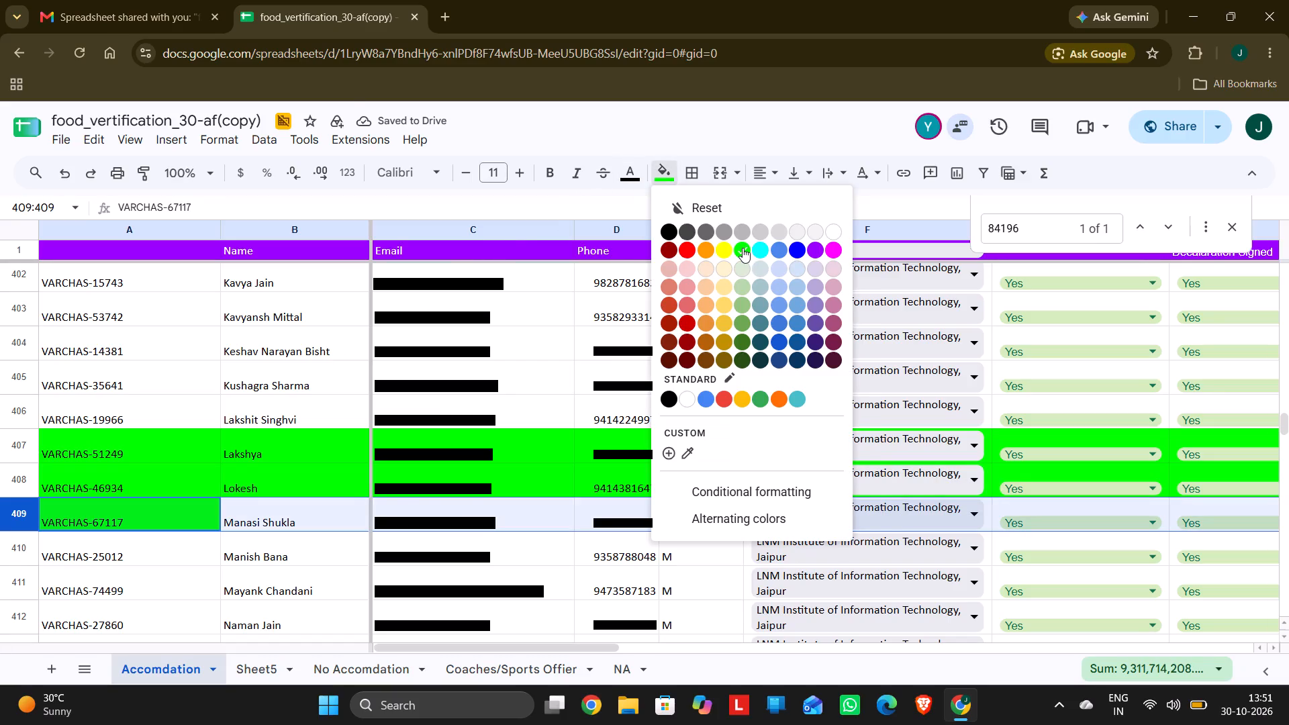
Look back through the Accomdation sheet from row 409 to the top, checking which participant rows are highlighted.
scroll(420, 403, "up", 6)
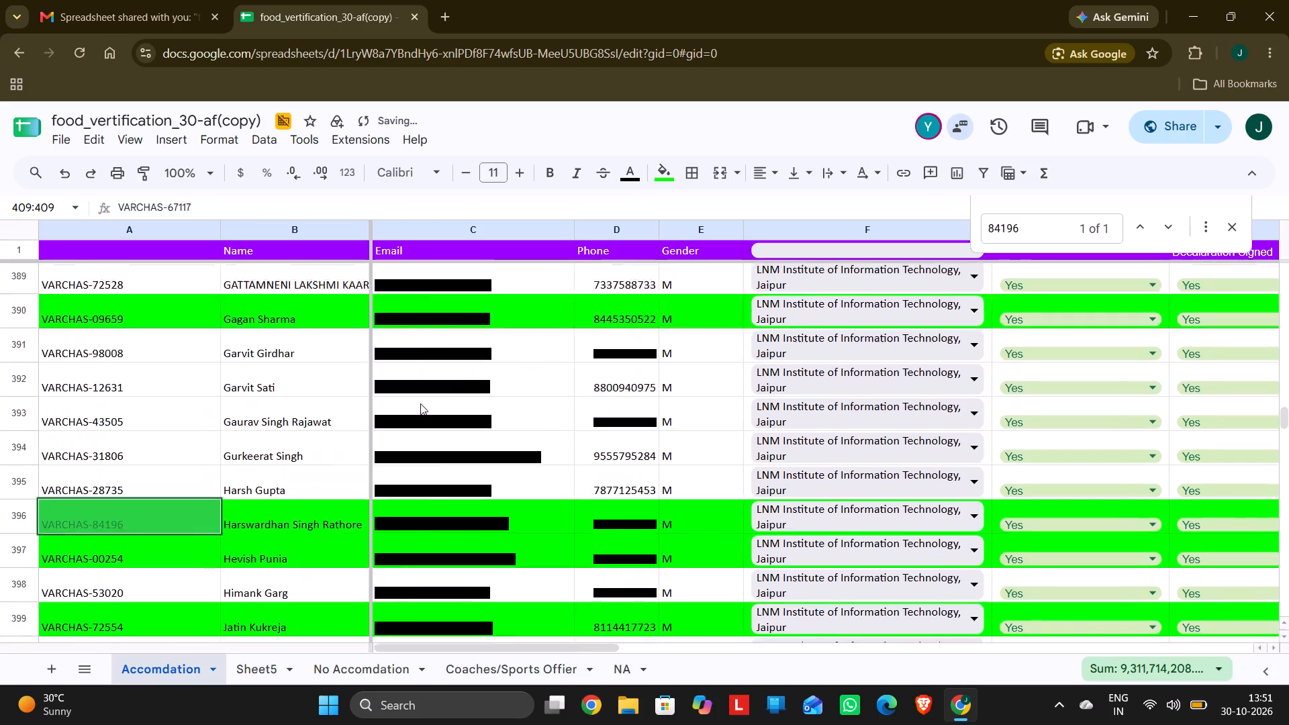
scroll(420, 403, "up", 3)
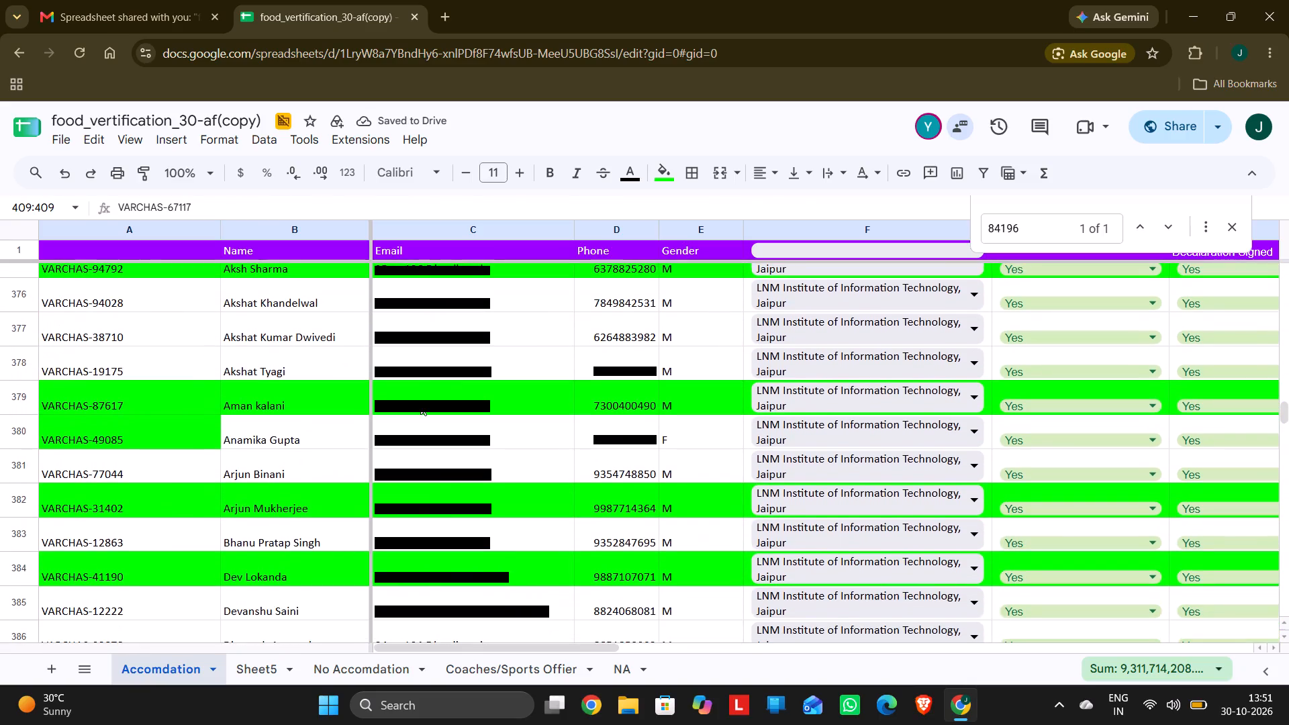
scroll(420, 403, "up", 3)
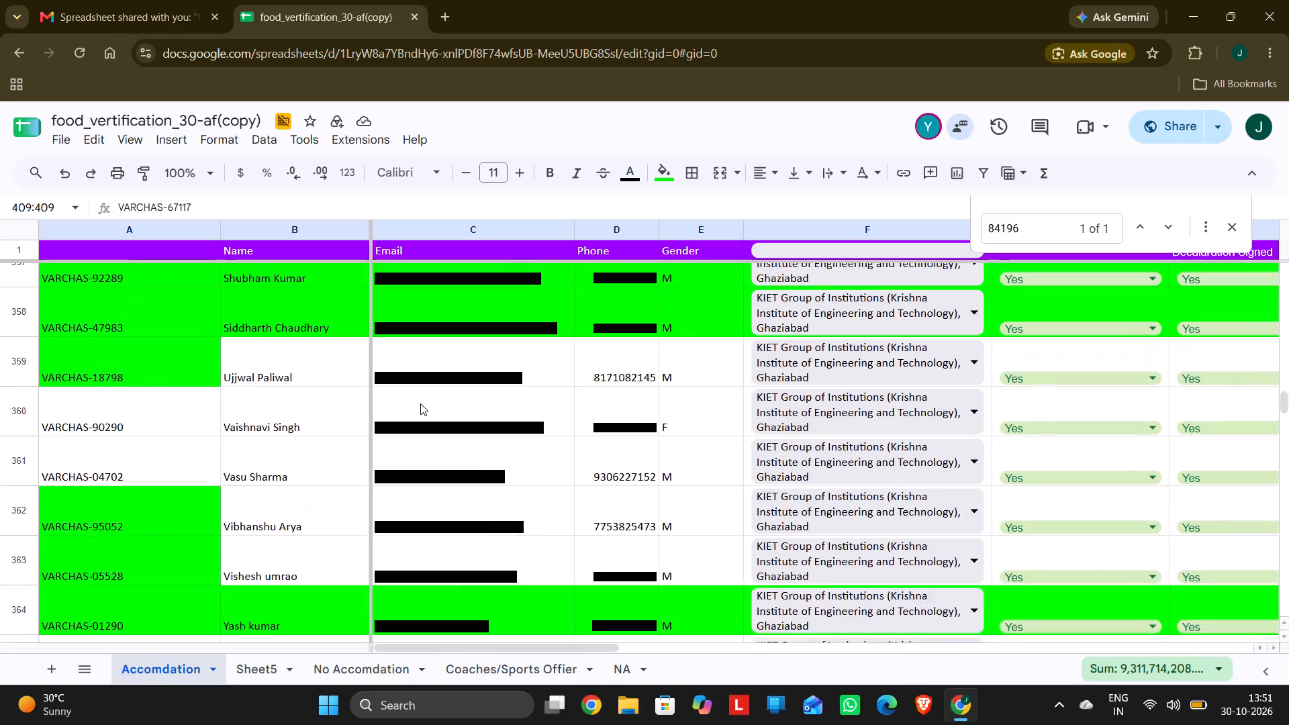
scroll(420, 403, "up", 2)
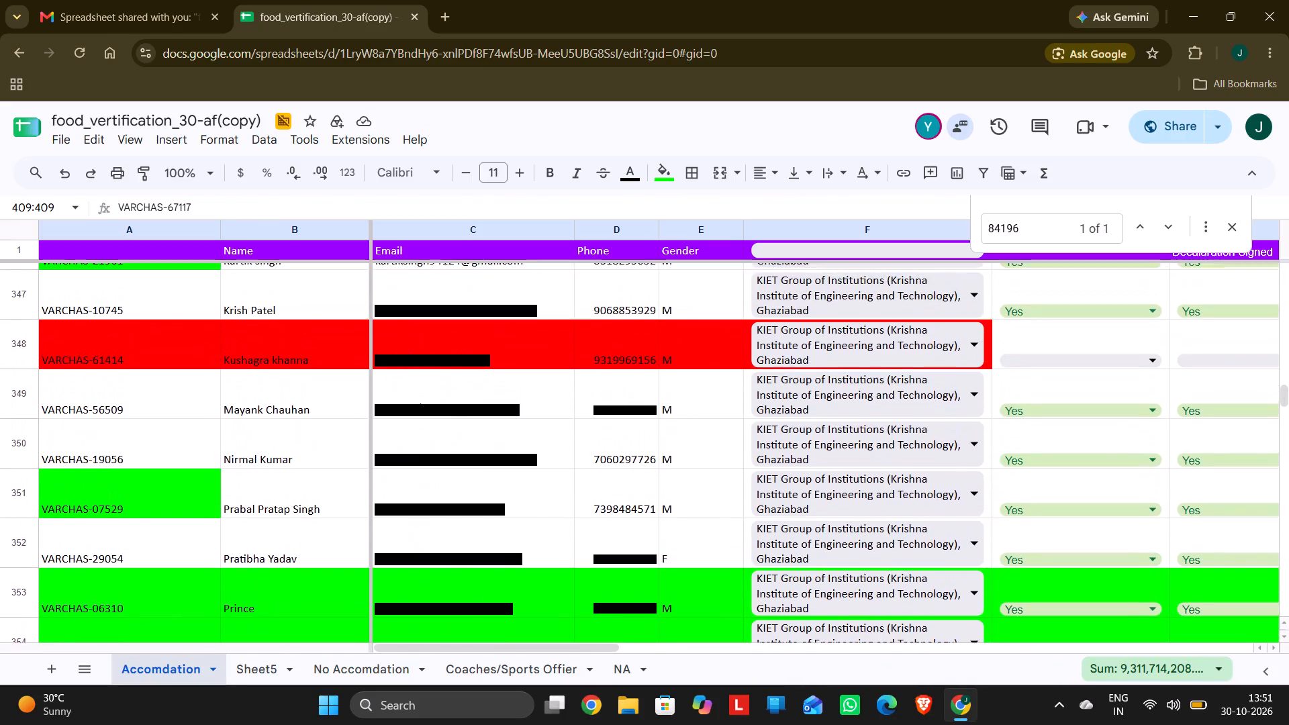
scroll(420, 403, "up", 2)
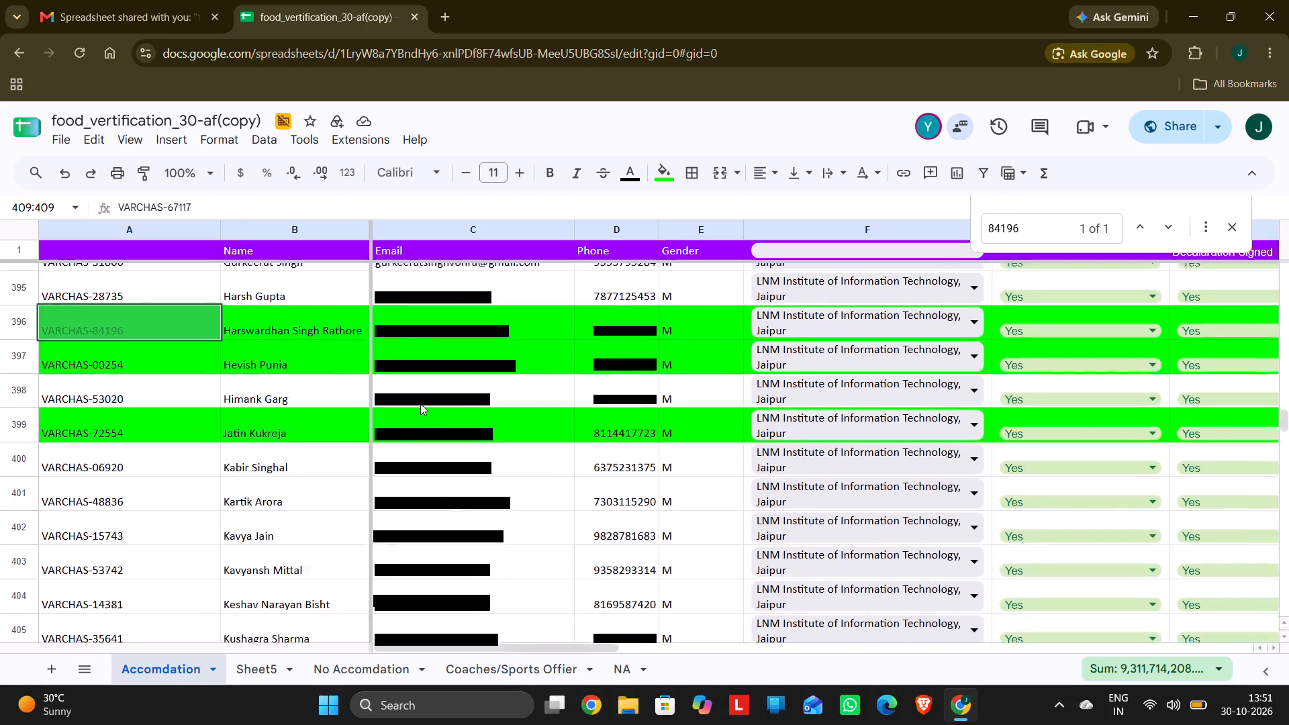
scroll(420, 403, "up", 7)
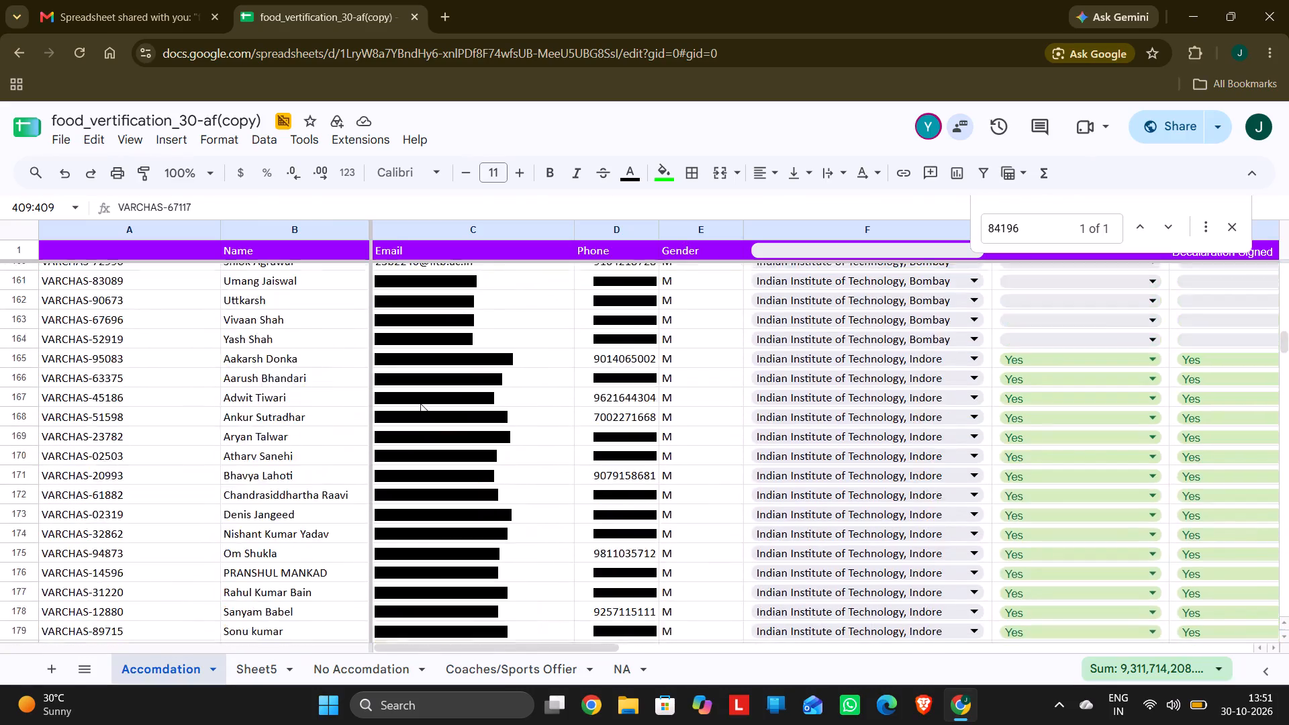
scroll(420, 403, "up", 8)
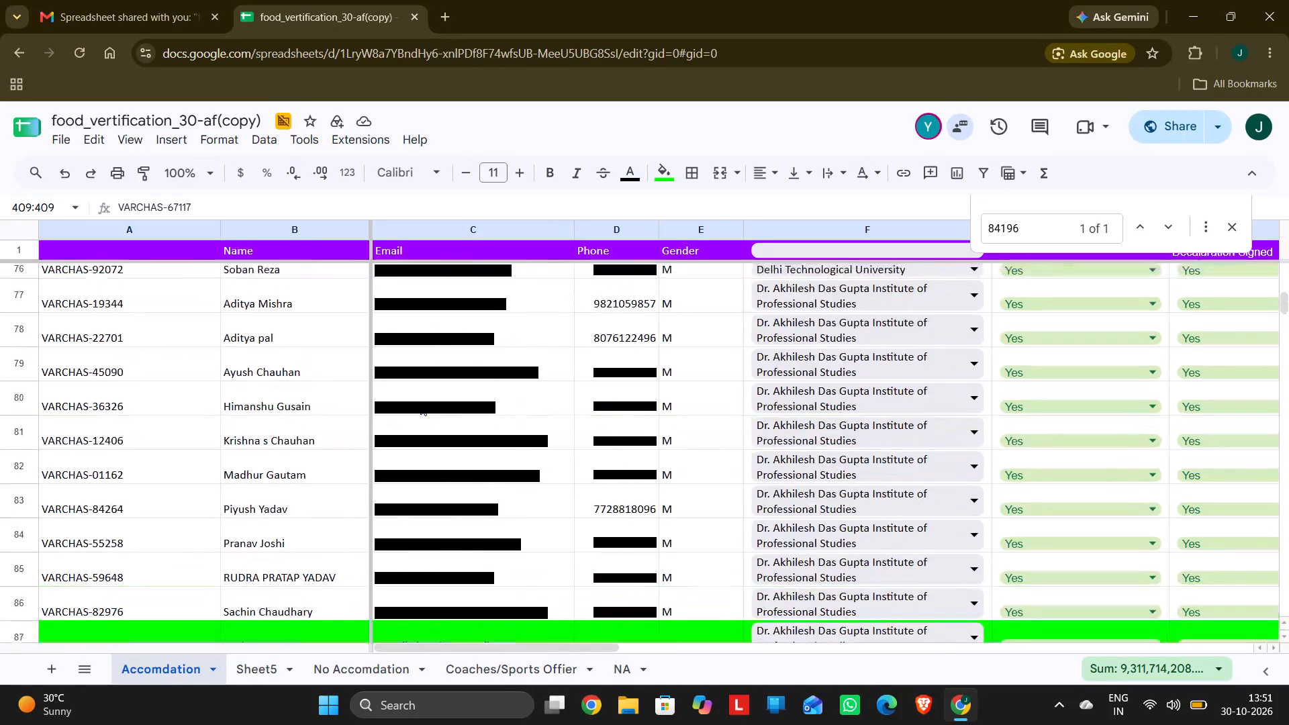
scroll(420, 403, "up", 3)
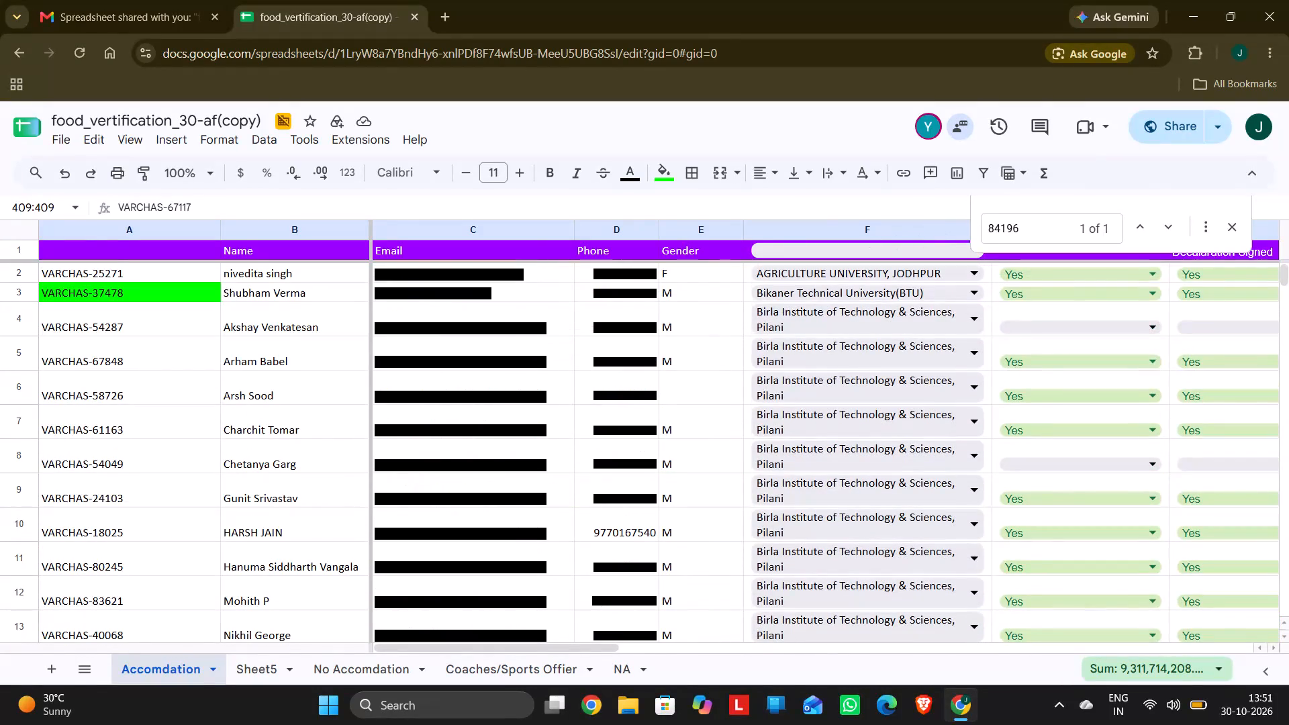
double_click(1052, 230)
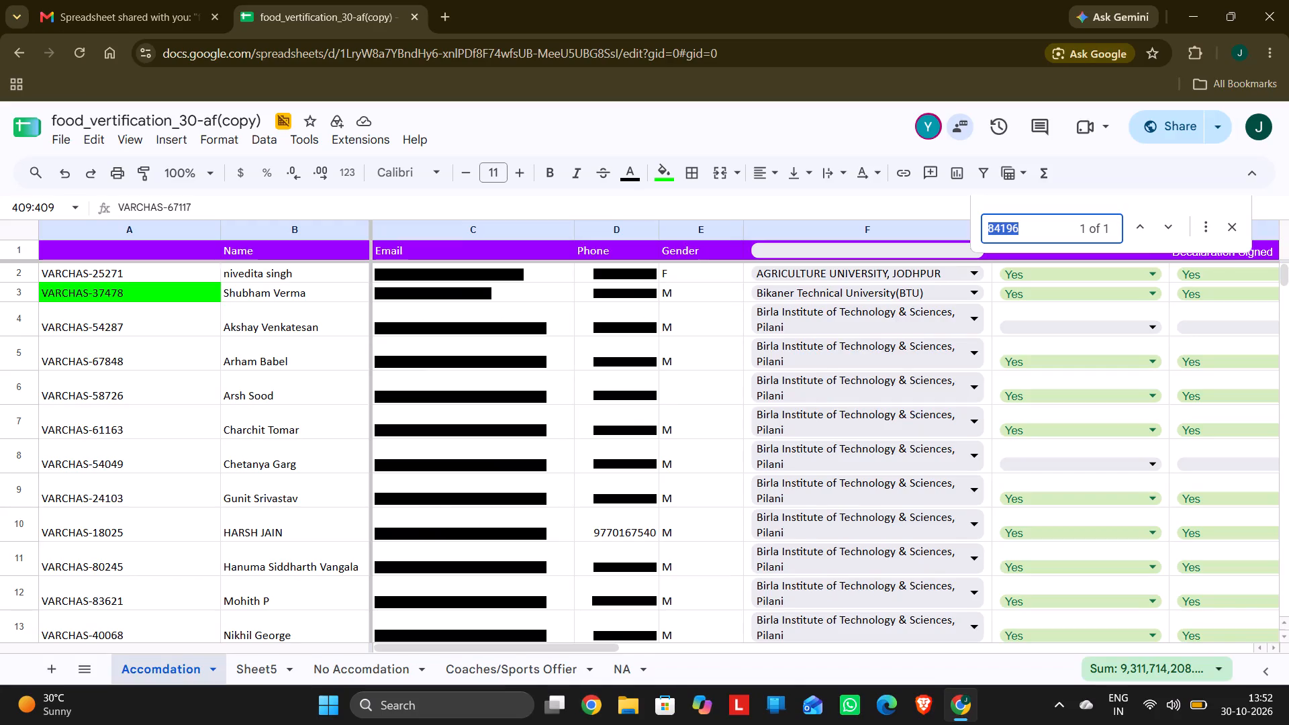
key("BackSpace")
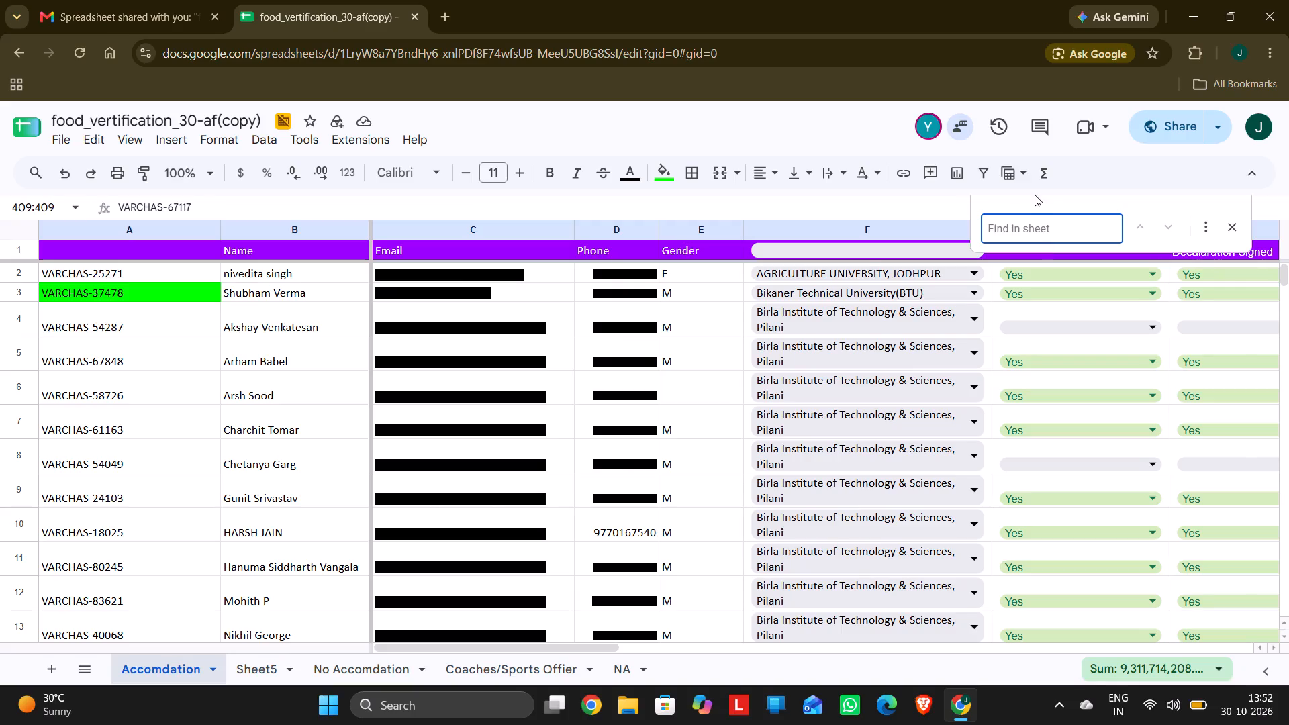
left_click(1024, 218)
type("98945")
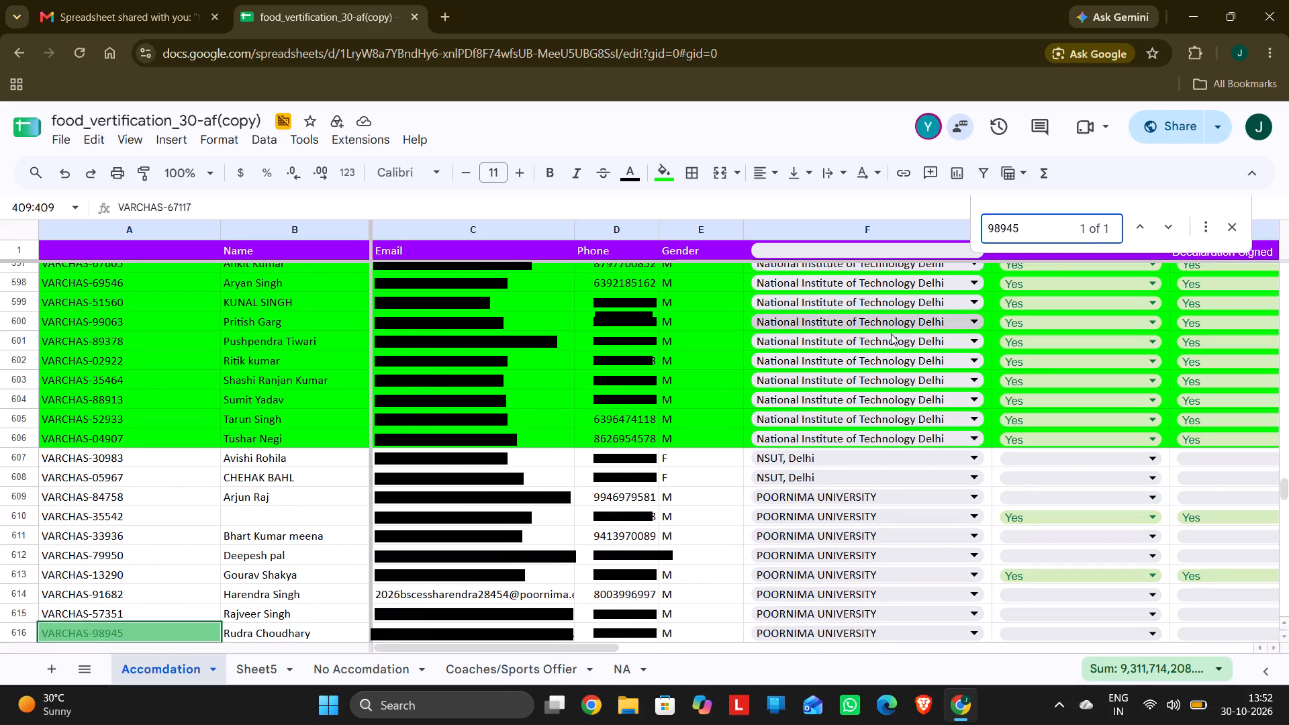
left_click(19, 627)
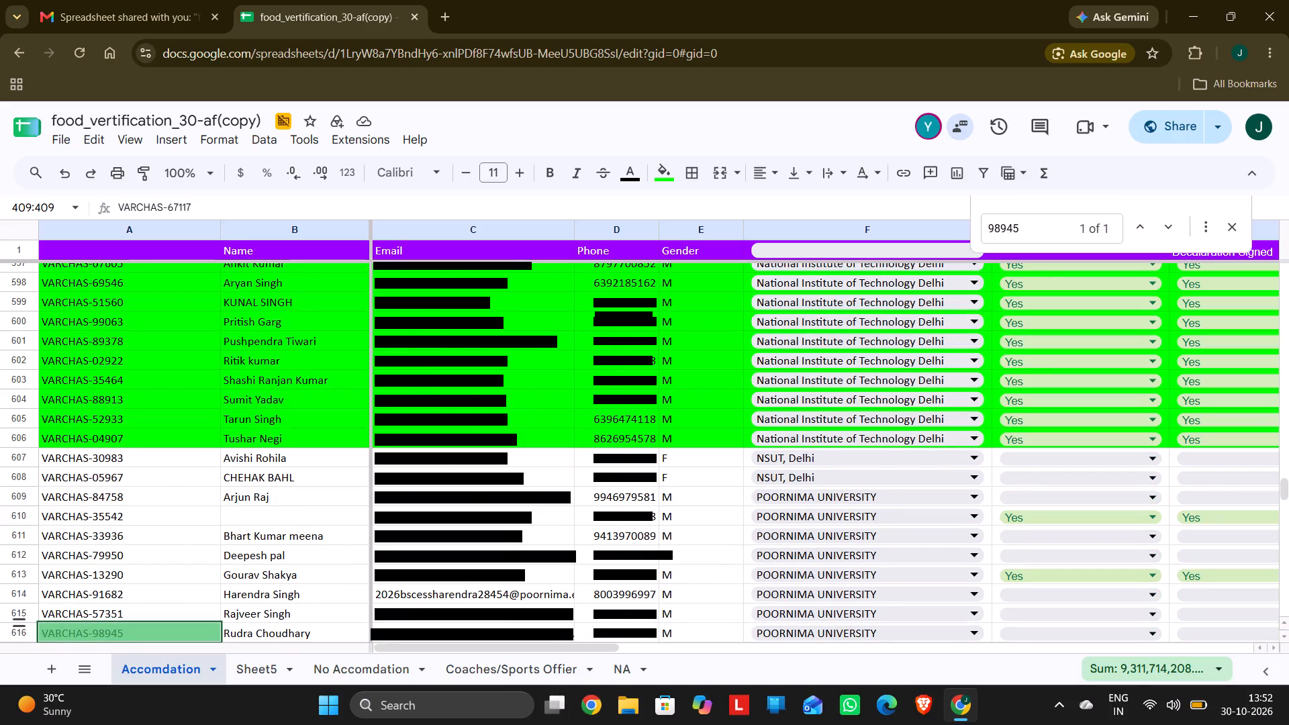
left_click(21, 637)
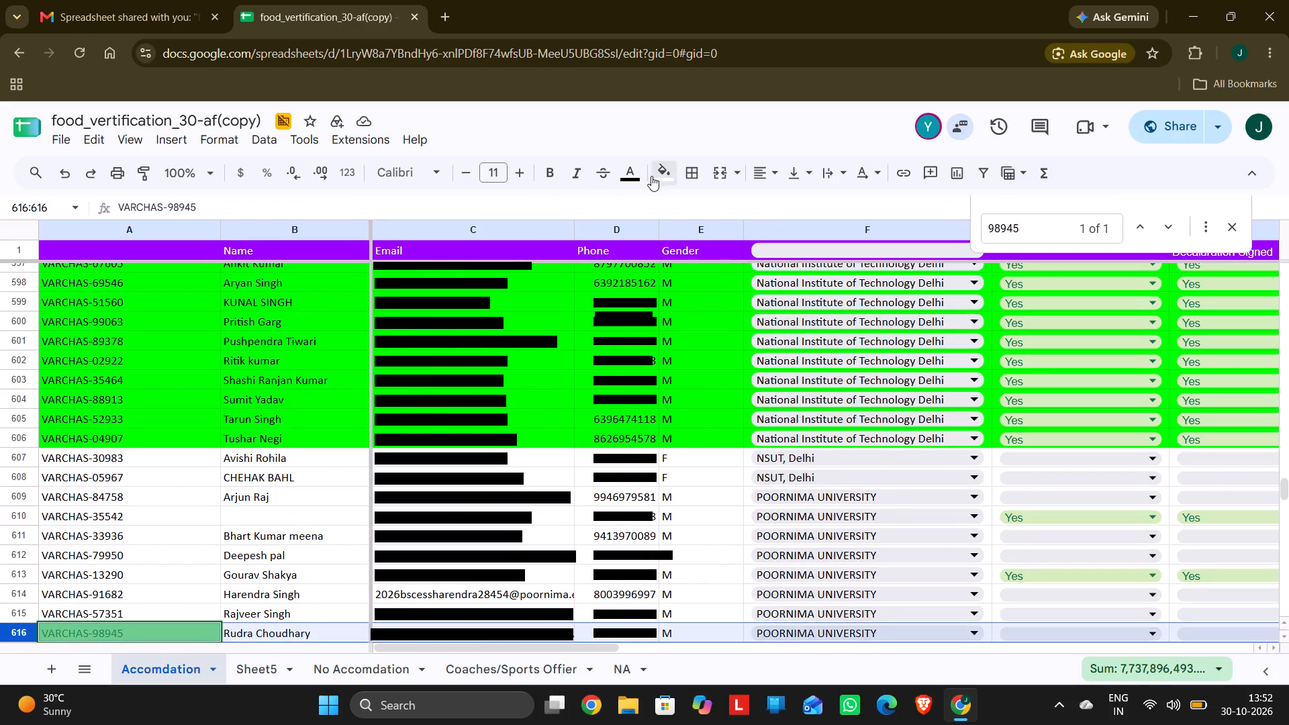
left_click_drag(652, 176, 746, 247)
left_click(746, 247)
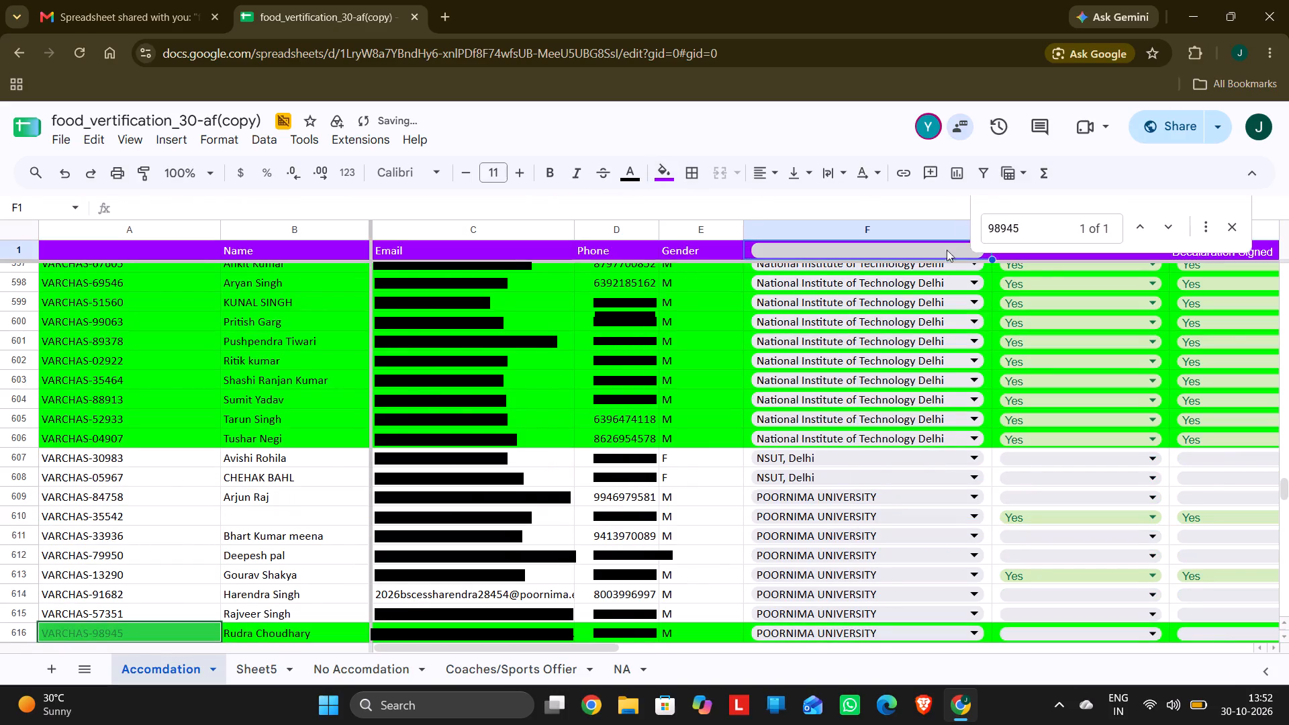
double_click(1022, 223)
key("BackSpace")
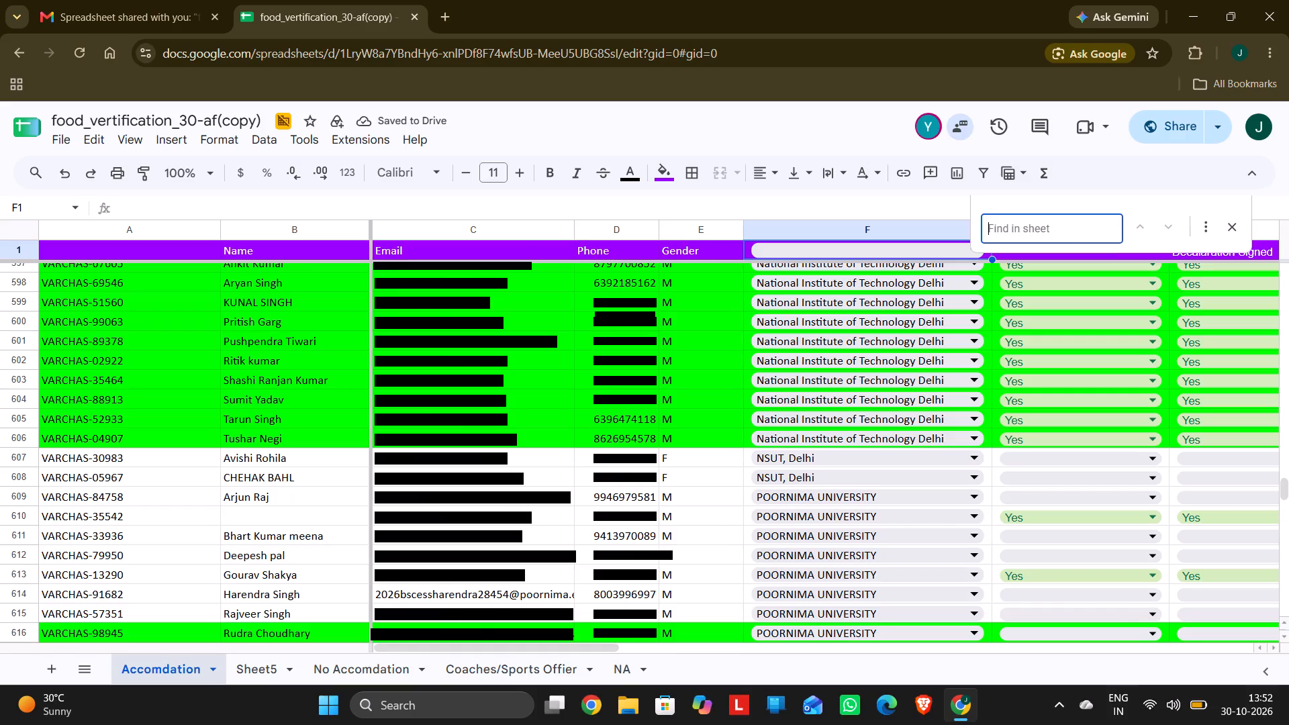
left_click(1022, 223)
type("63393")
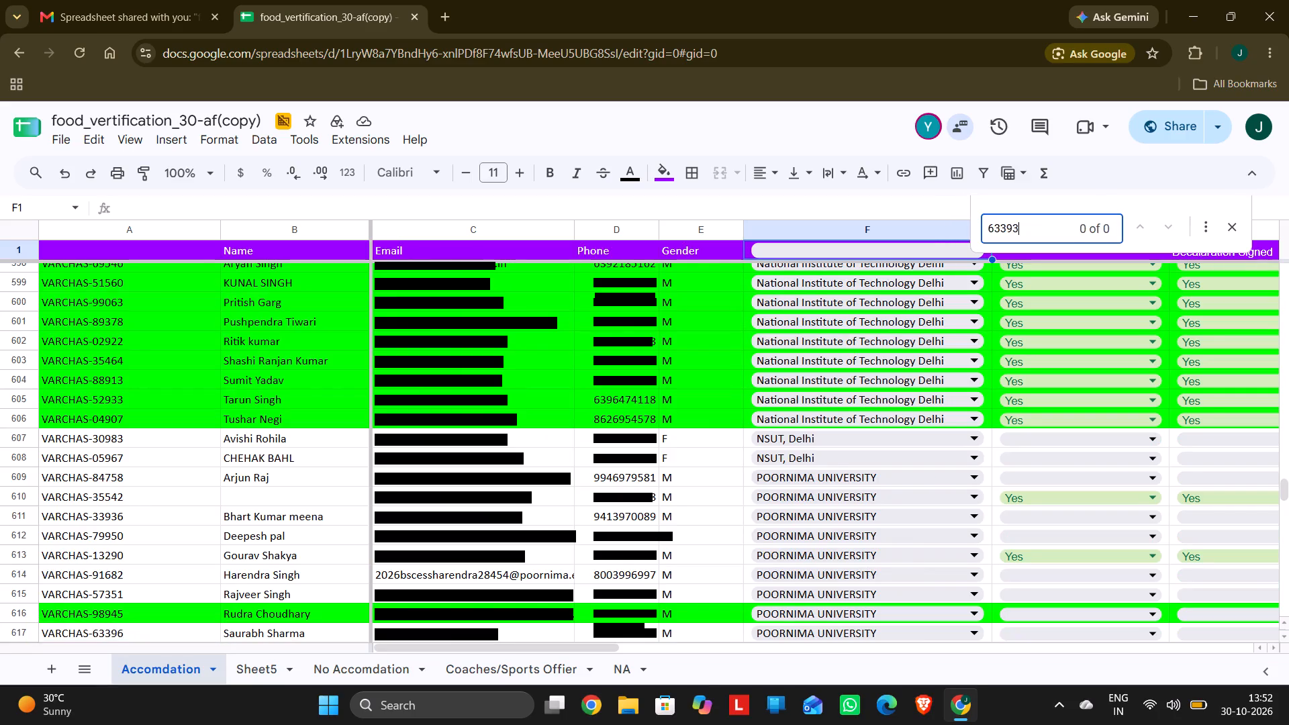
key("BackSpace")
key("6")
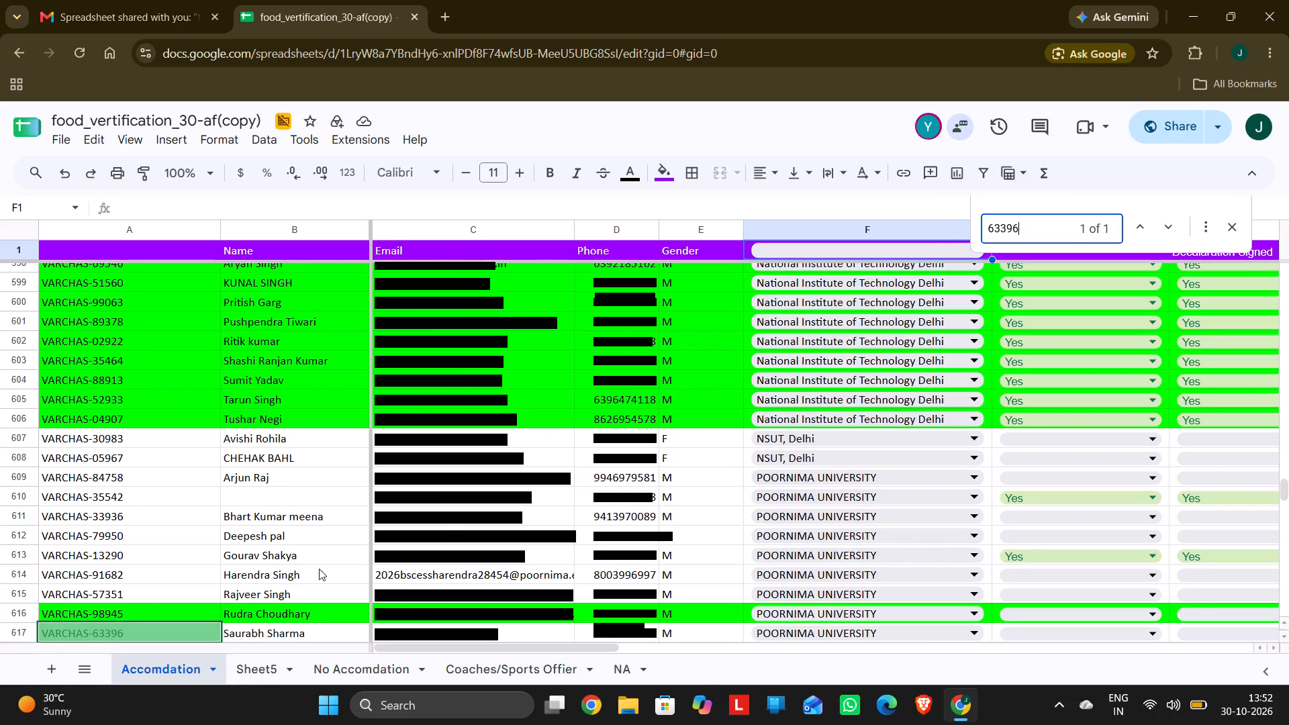
left_click(28, 633)
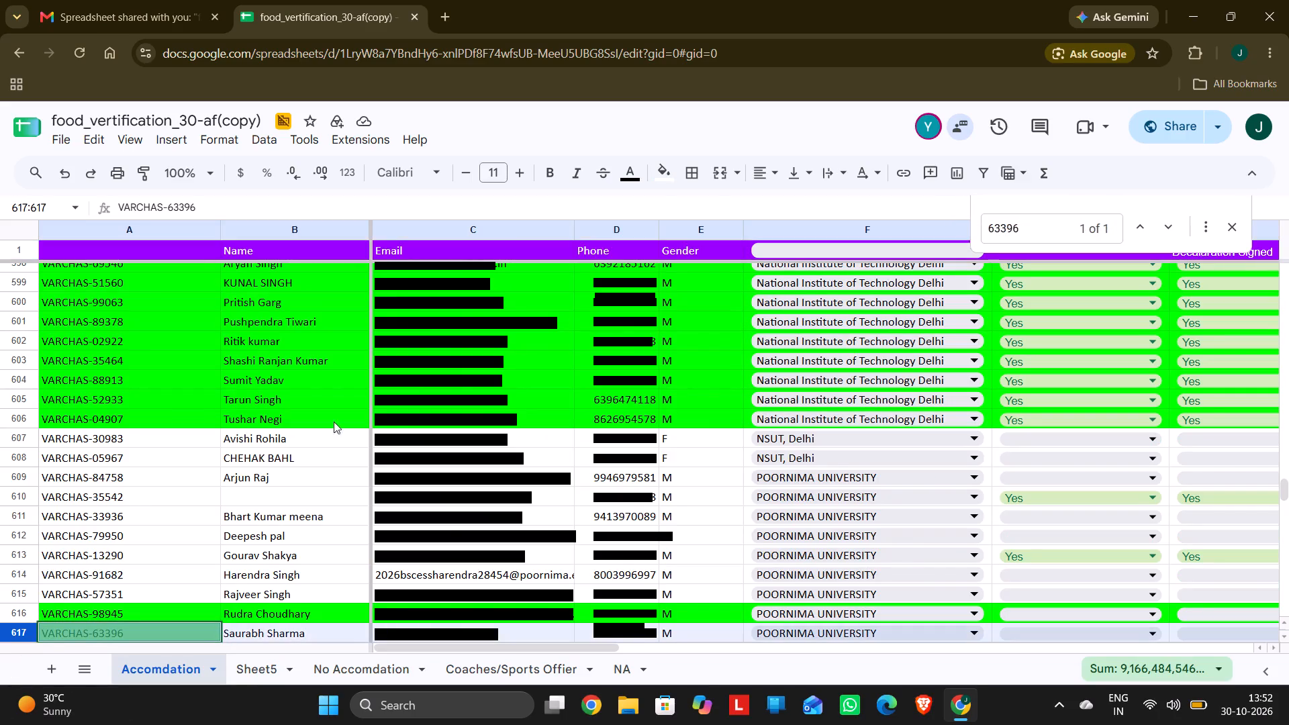
left_click(669, 177)
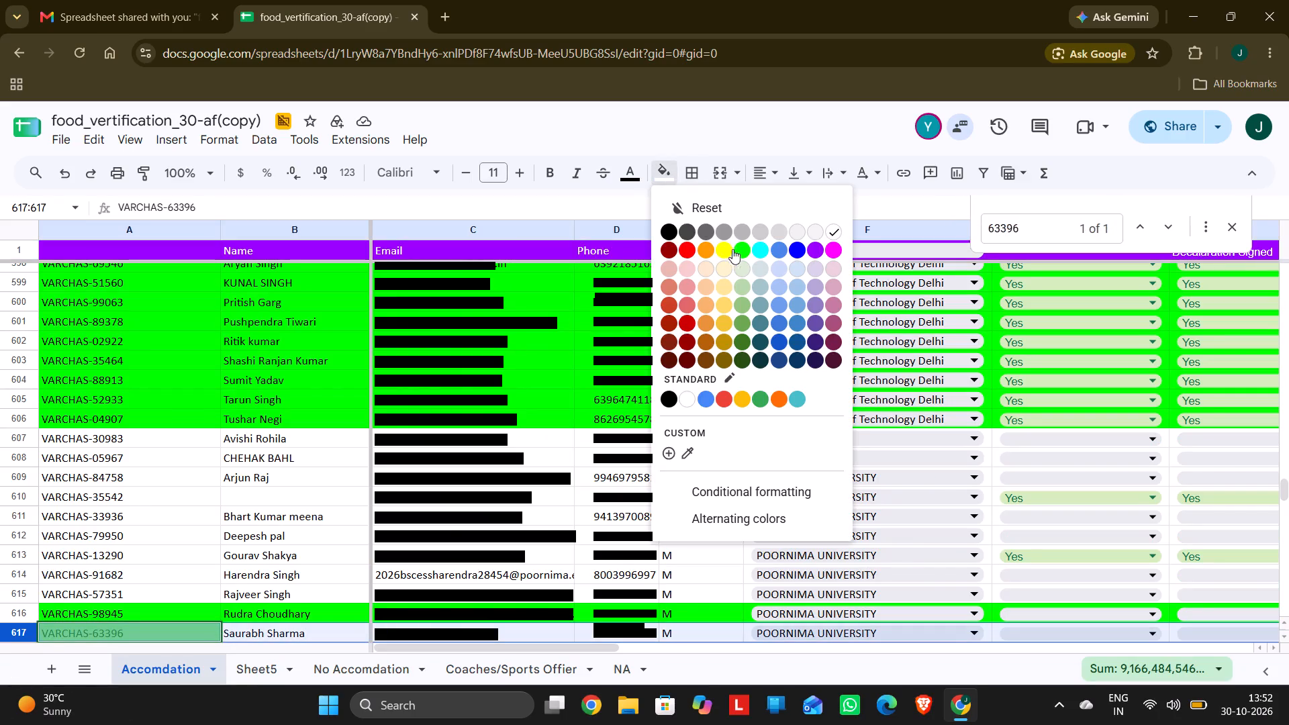
left_click(738, 250)
Clear the sheet search and enter "Football referes" in cell A21 of Sheet5.
double_click(1041, 230)
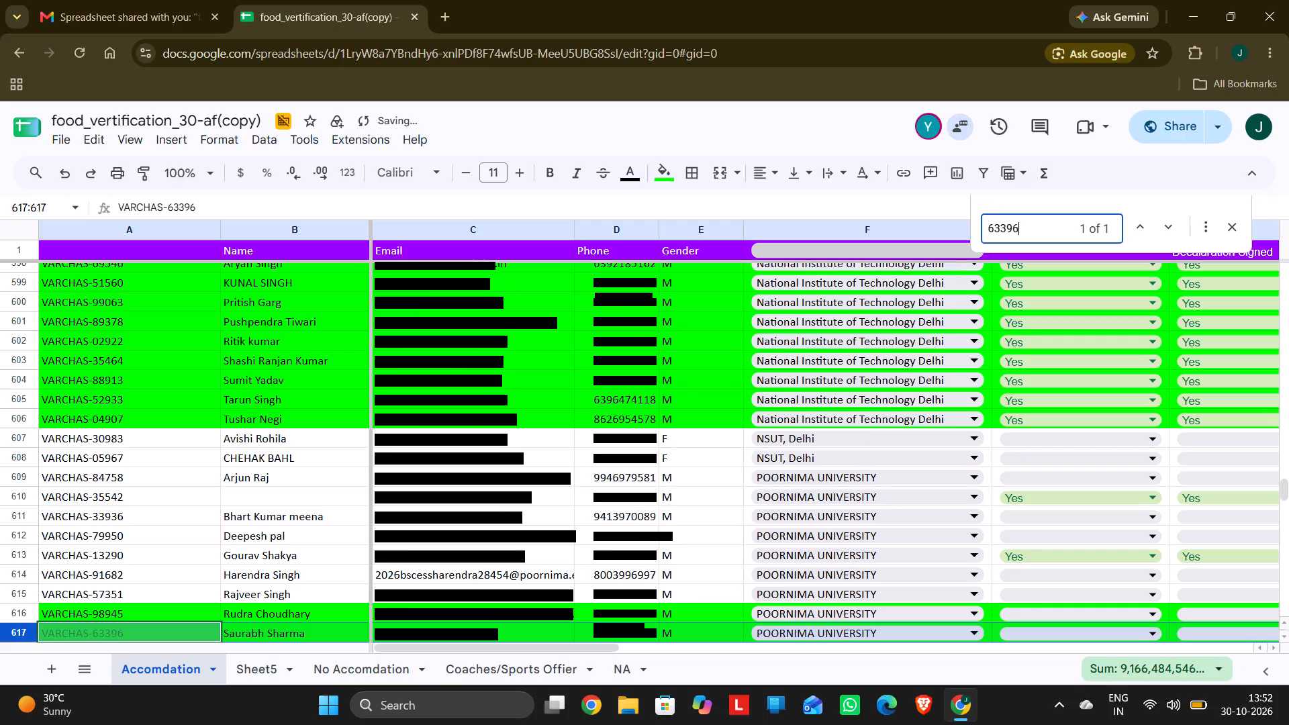
key("BackSpace")
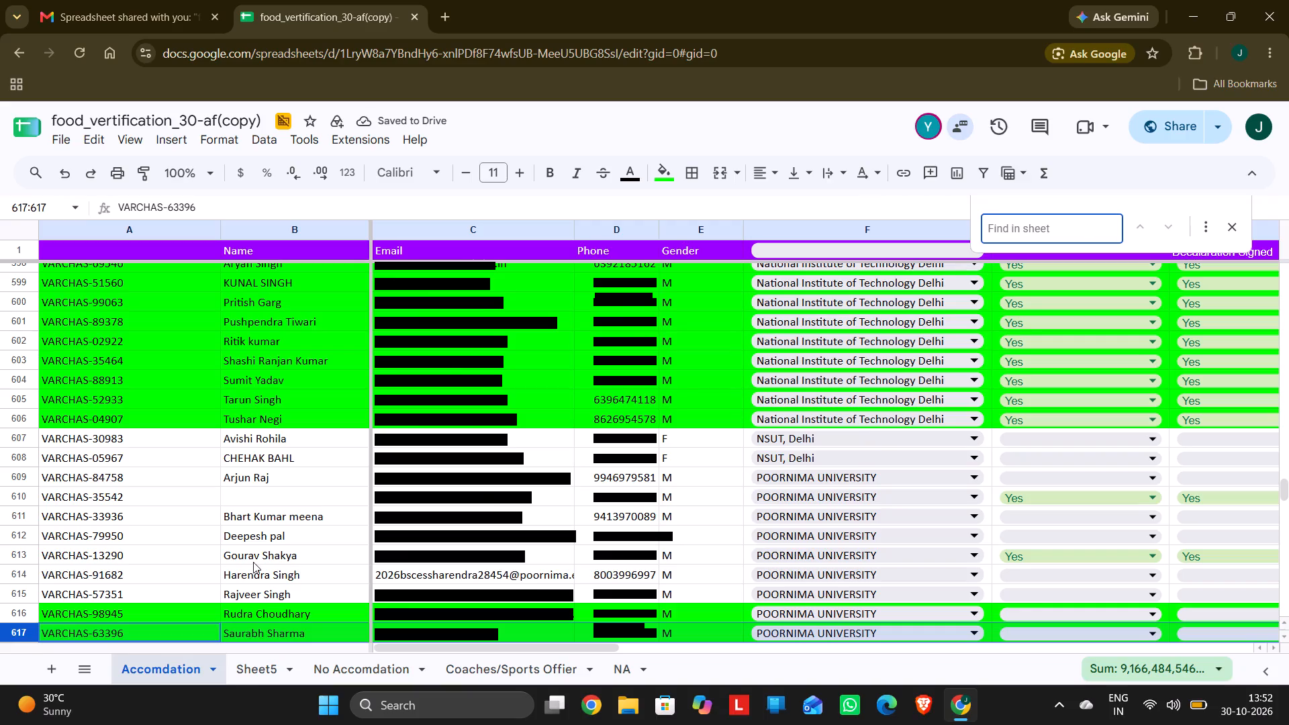
left_click(250, 665)
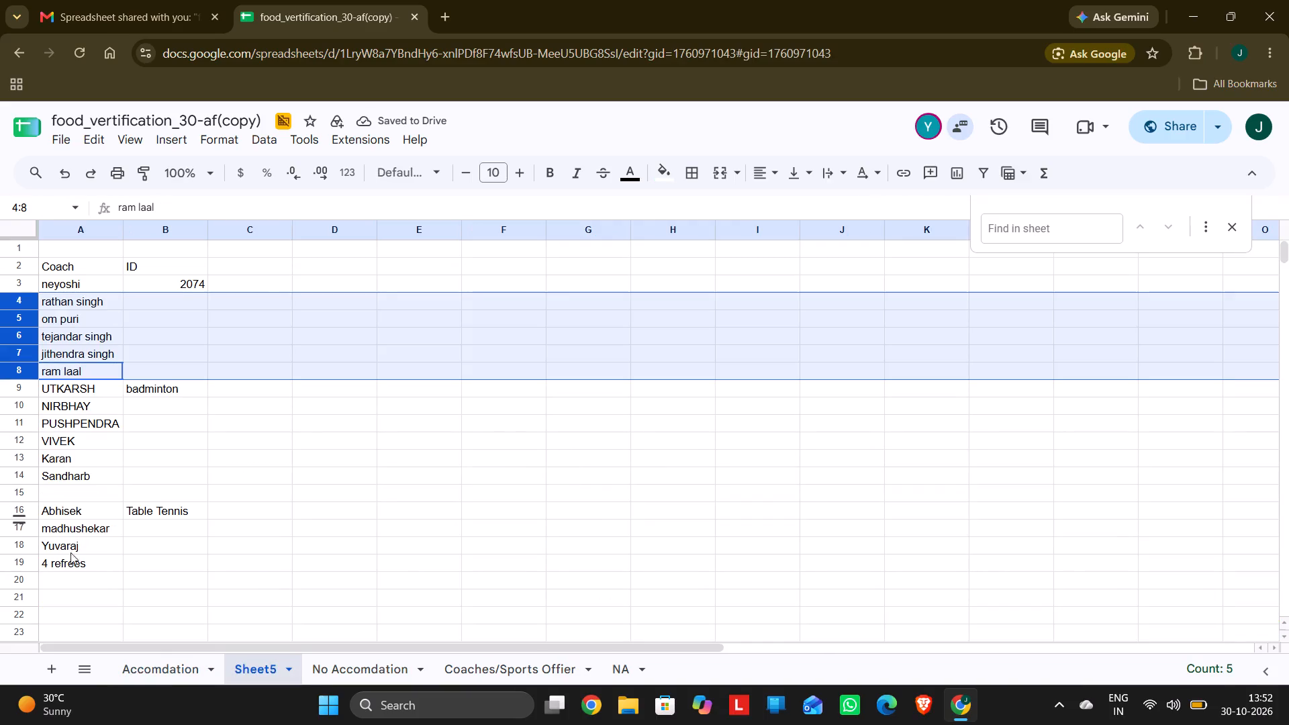
left_click(90, 603)
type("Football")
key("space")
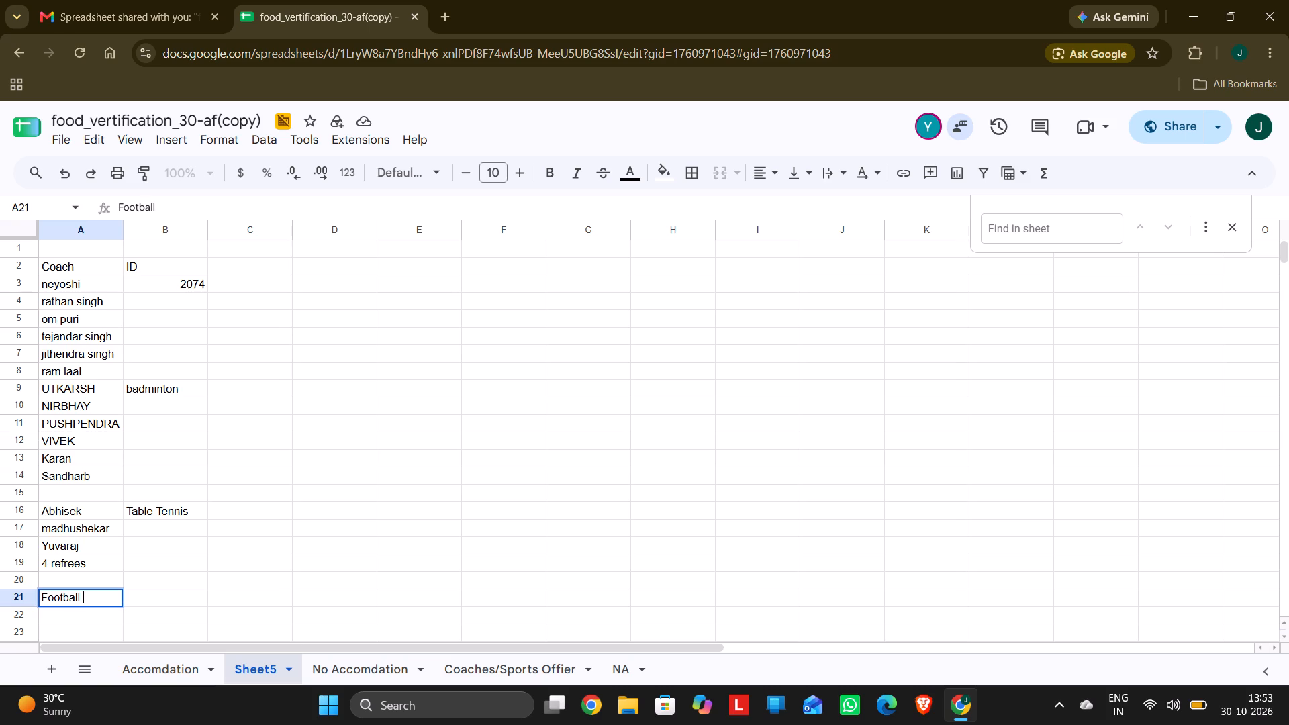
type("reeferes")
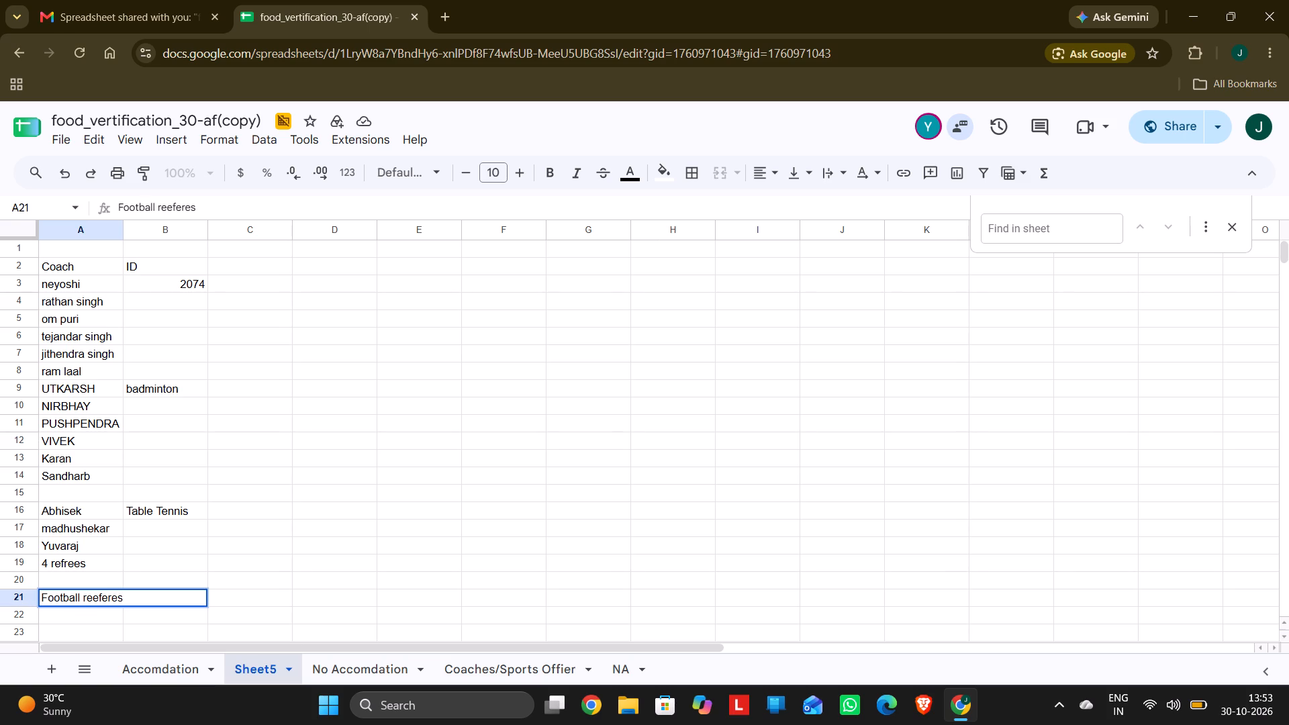
left_click(93, 597)
key("BackSpace")
left_click(176, 675)
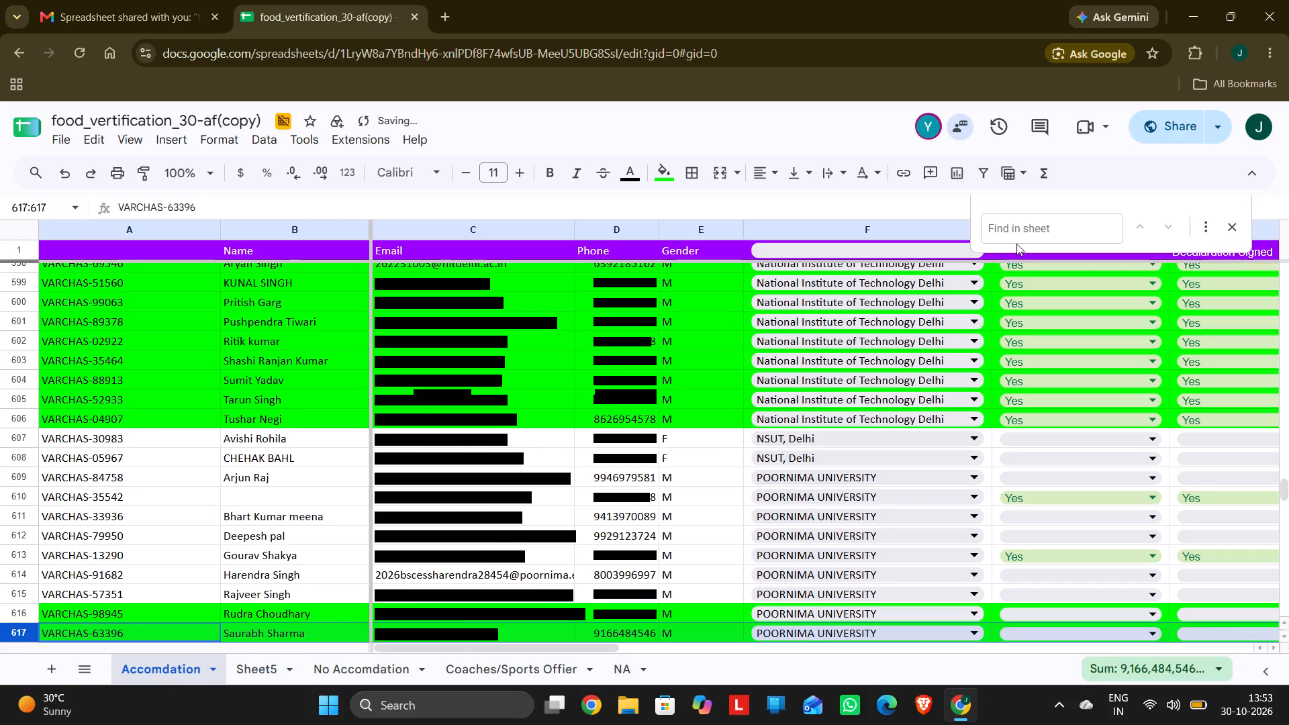
left_click(1031, 231)
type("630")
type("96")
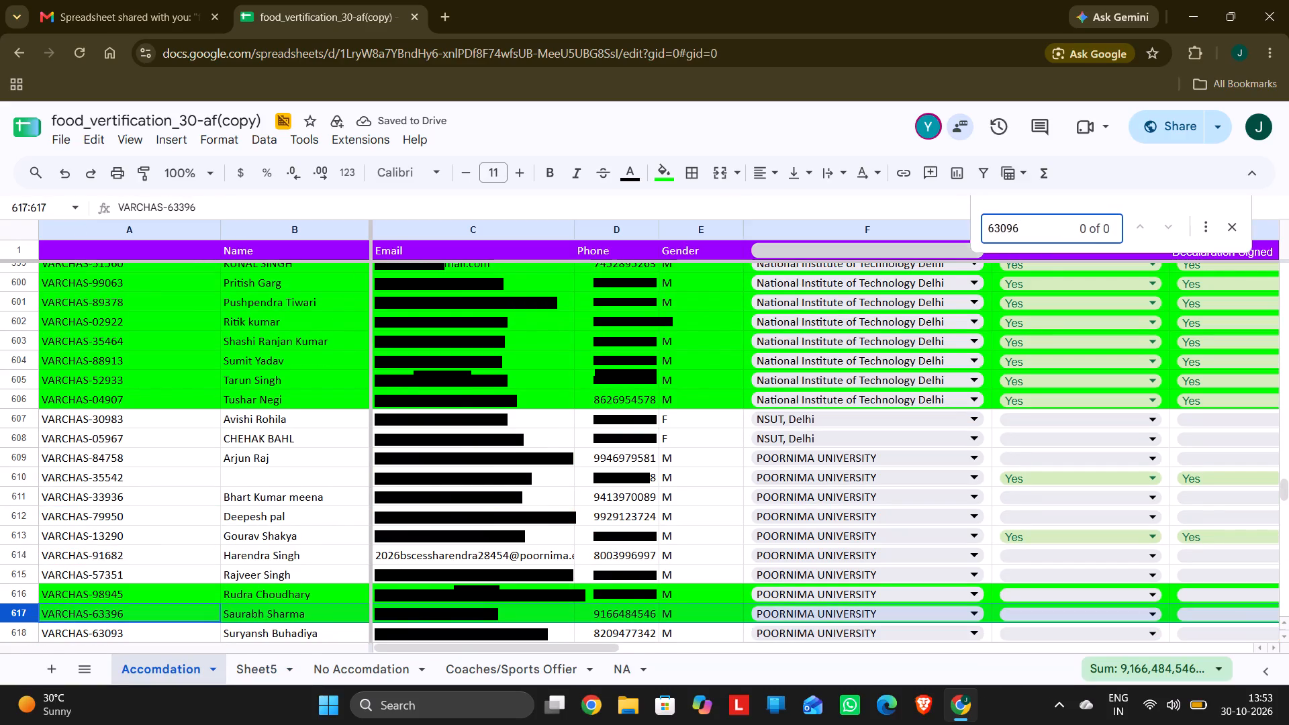
left_click(27, 636)
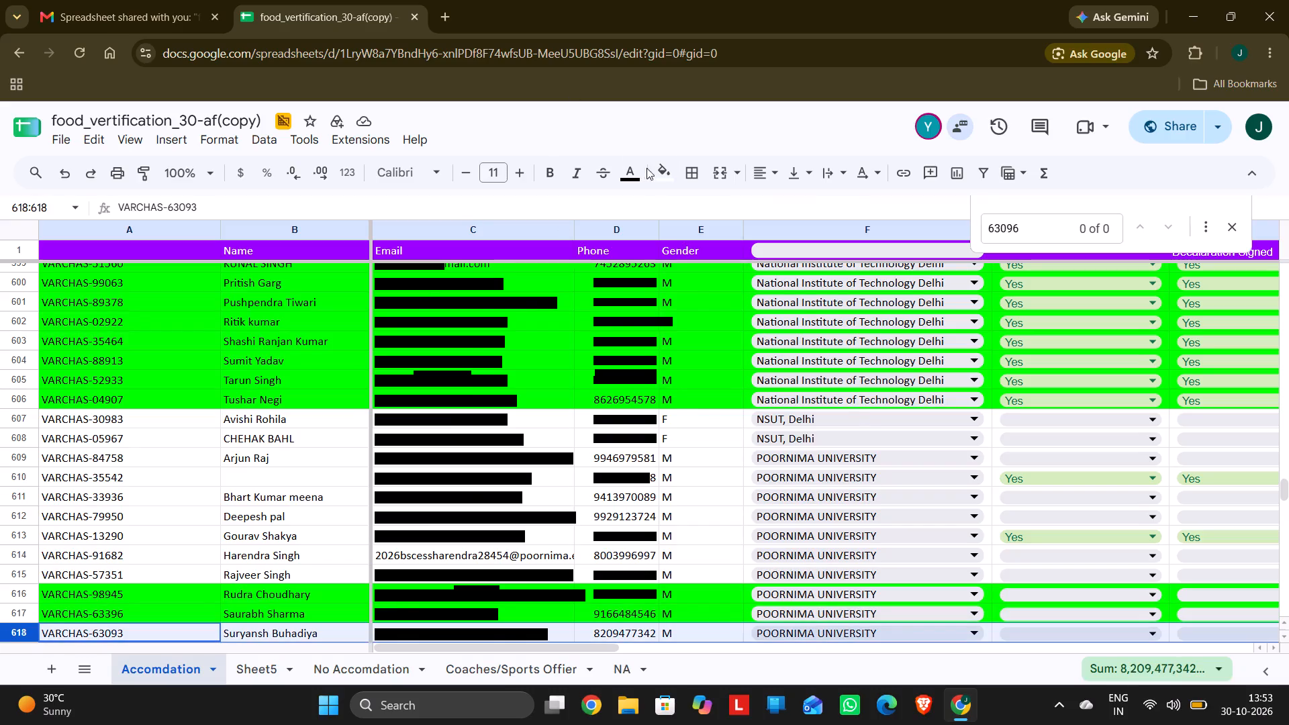
left_click(653, 168)
left_click(739, 250)
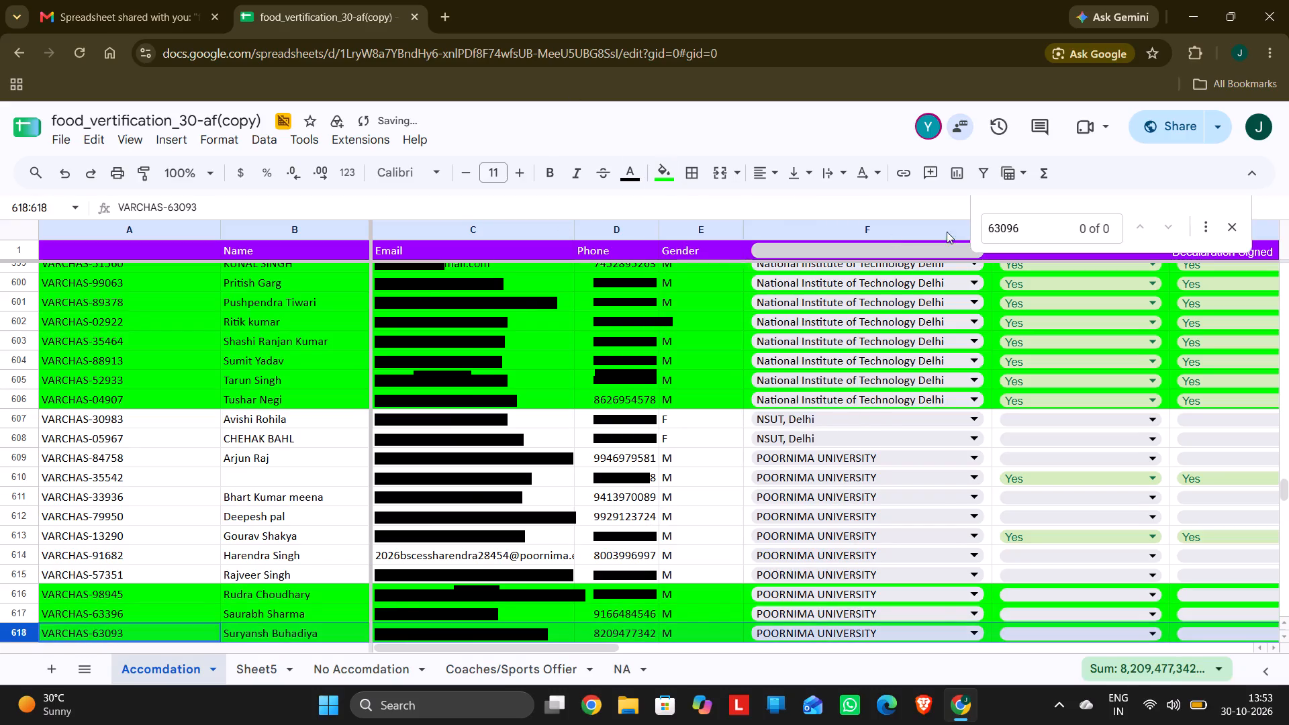
double_click(1035, 224)
key("BackSpace")
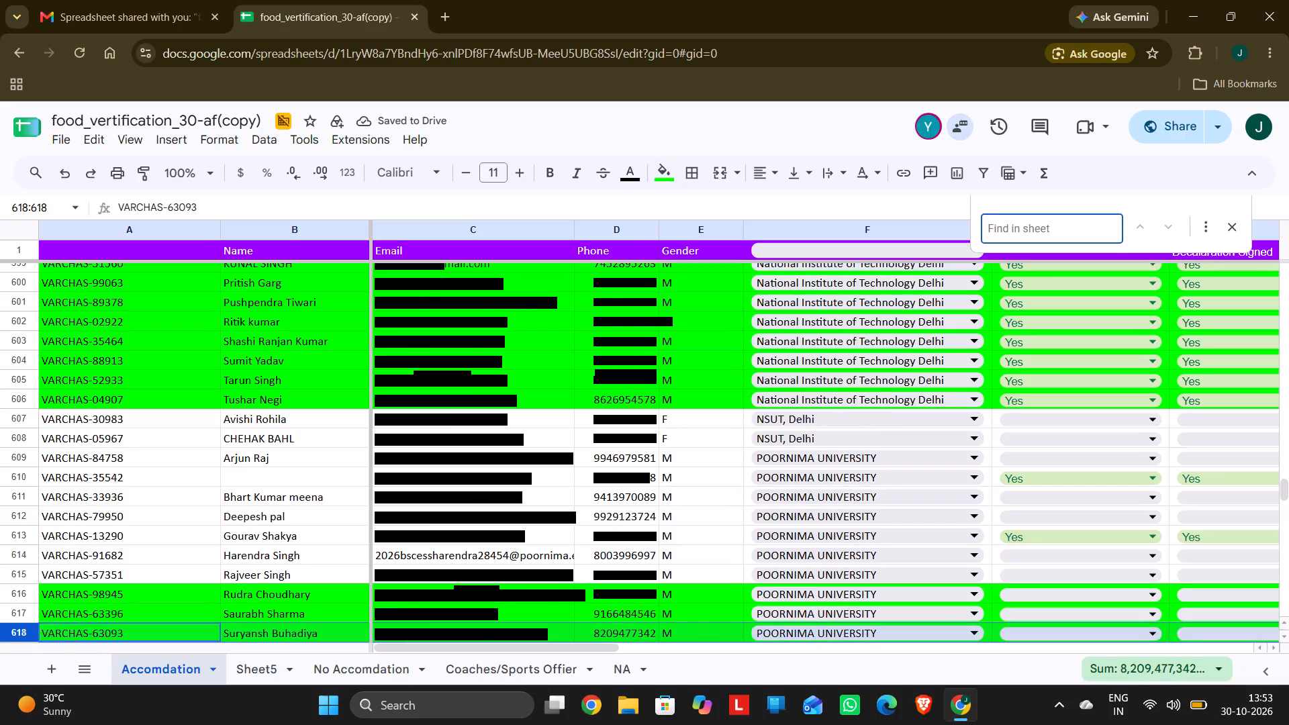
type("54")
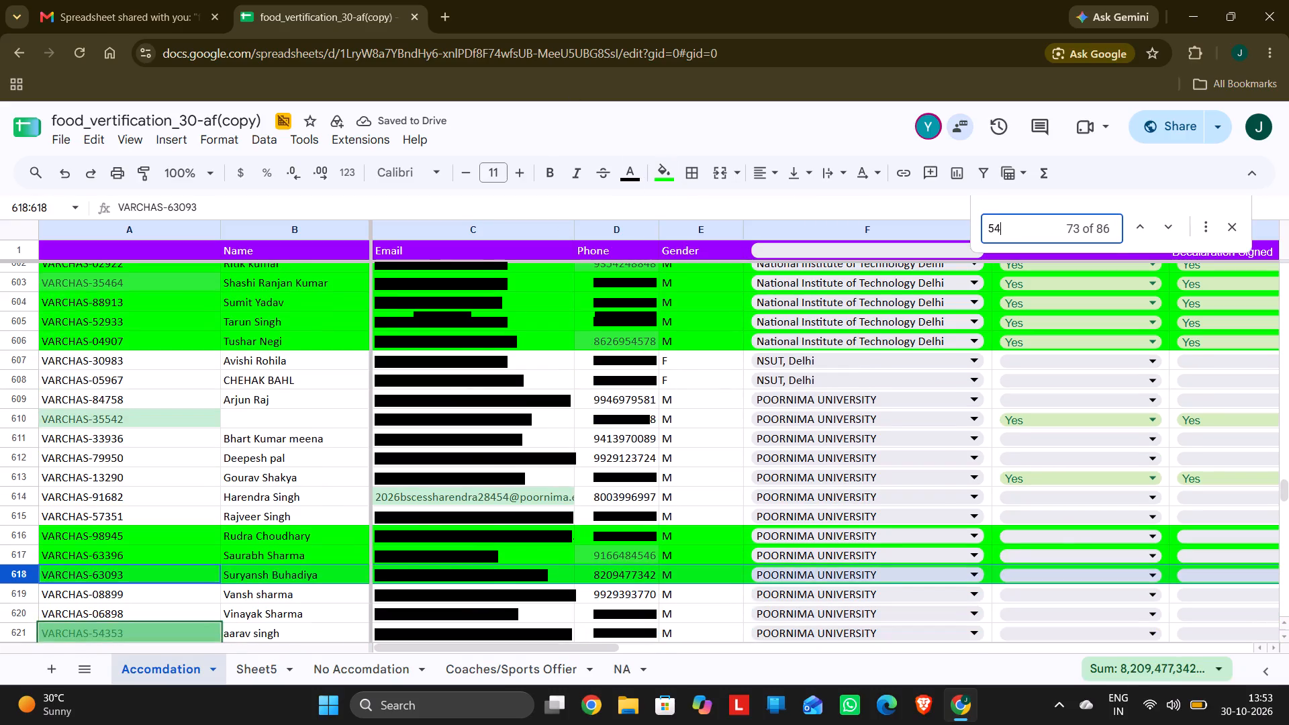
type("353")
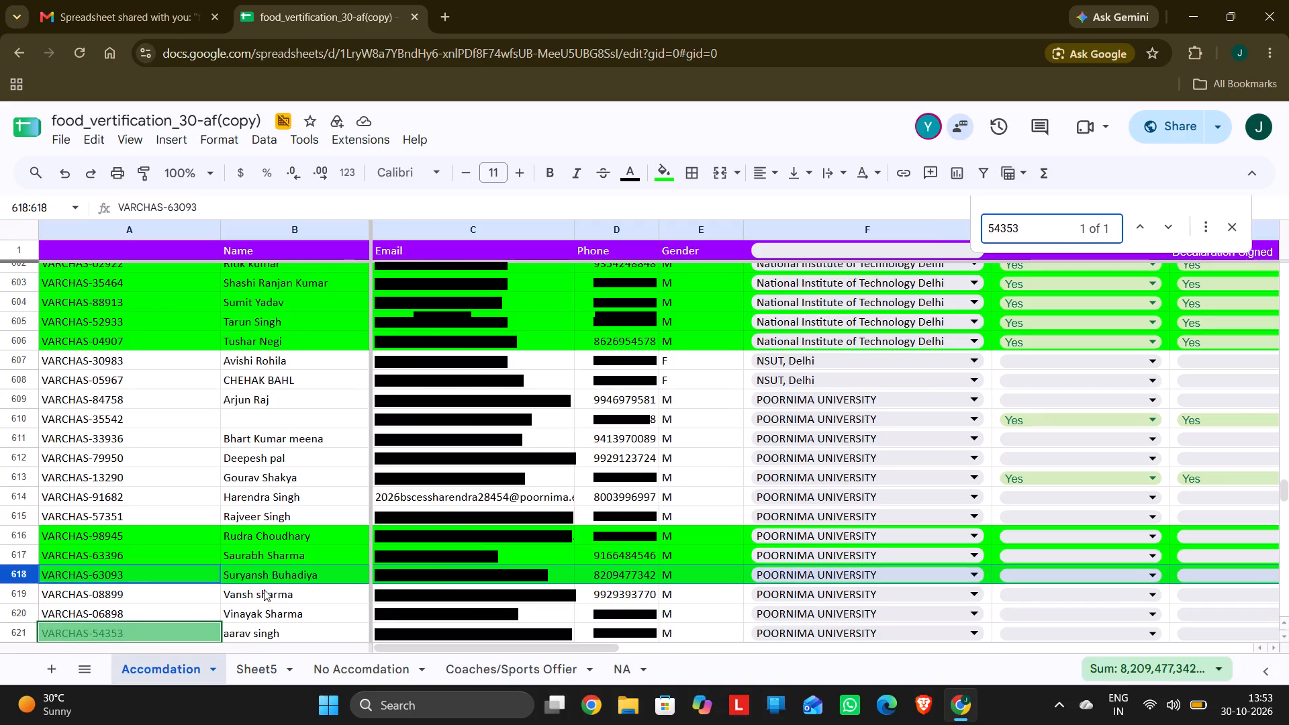
left_click(28, 632)
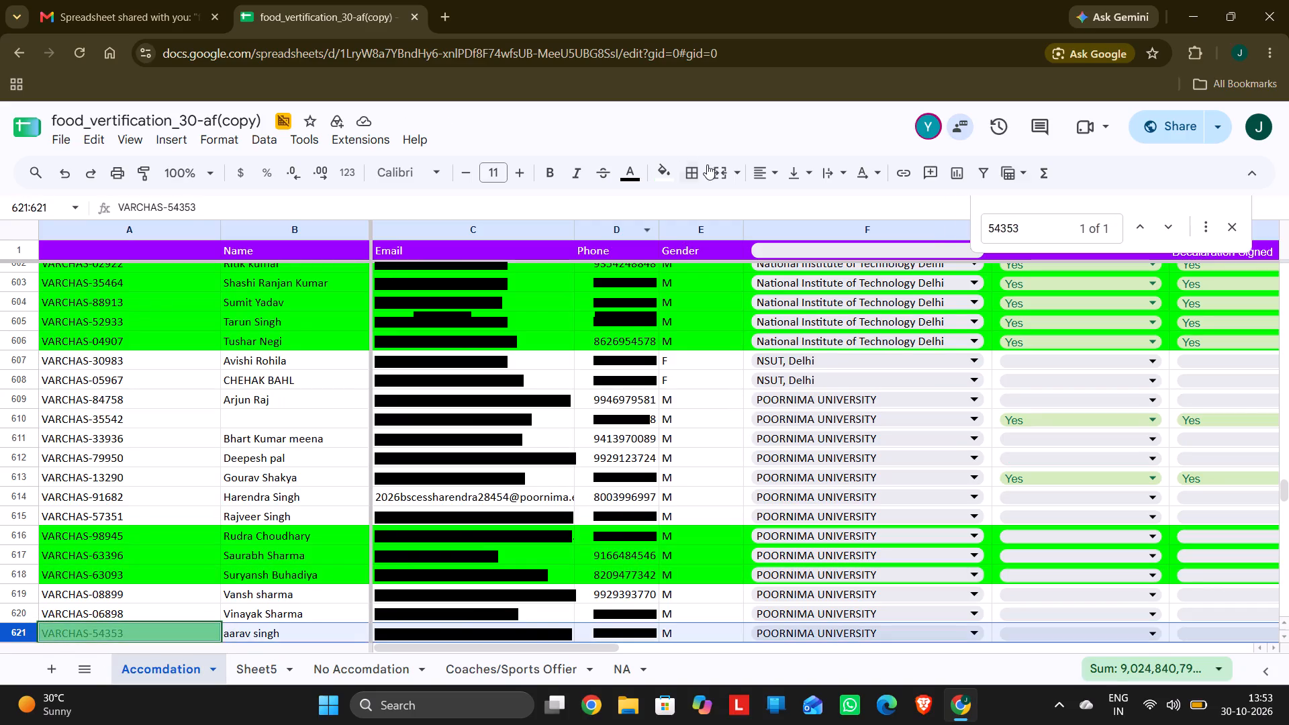
left_click_drag(661, 168, 743, 246)
left_click(743, 246)
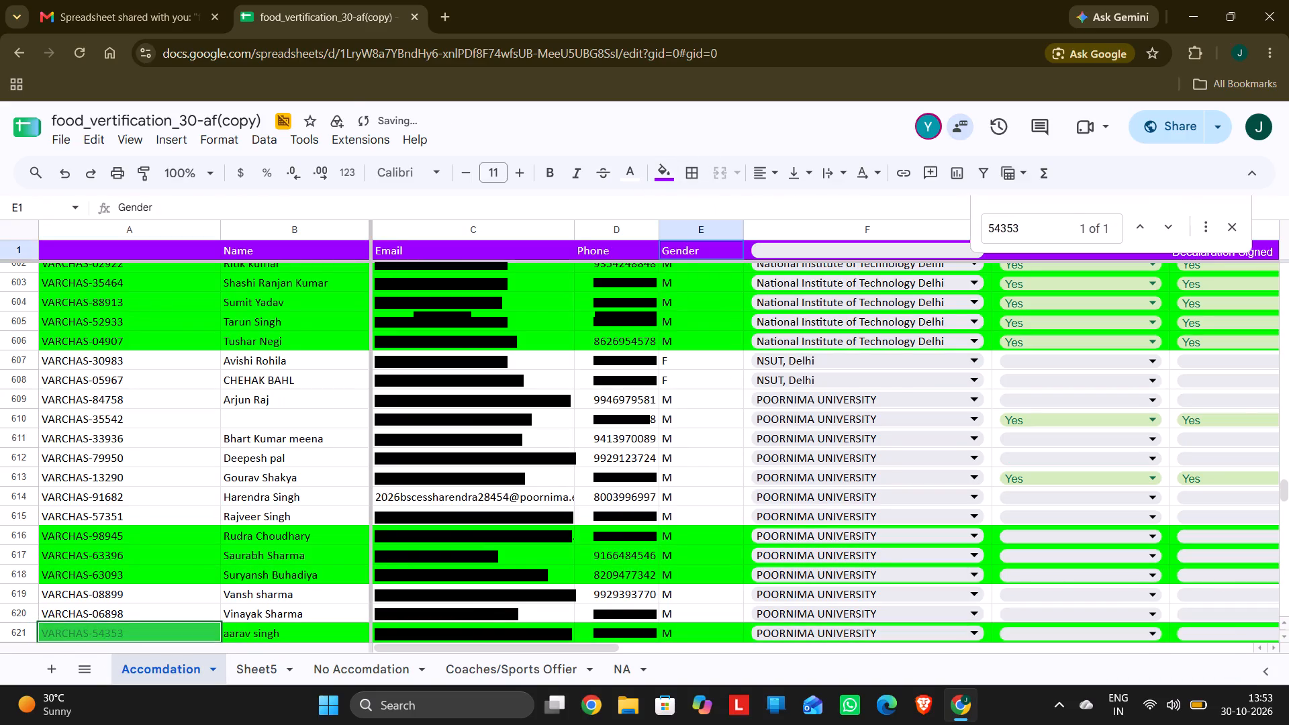
double_click(1035, 235)
key("BackSpace")
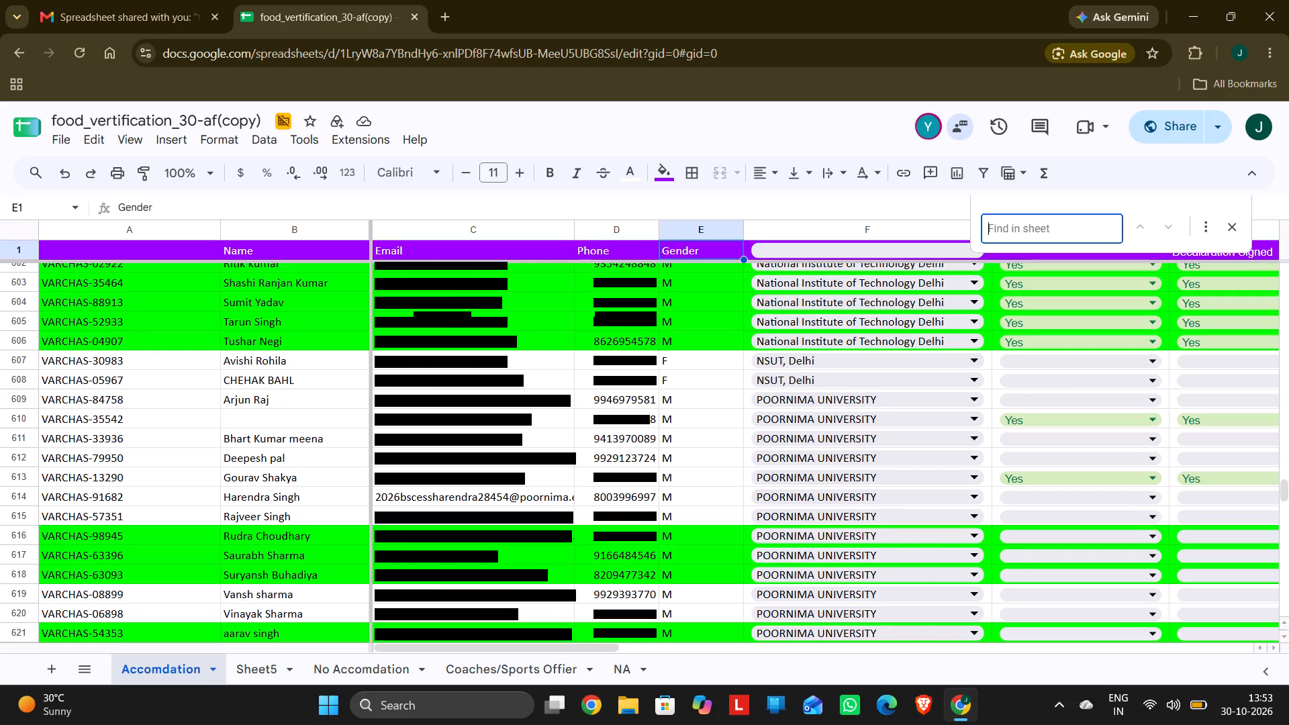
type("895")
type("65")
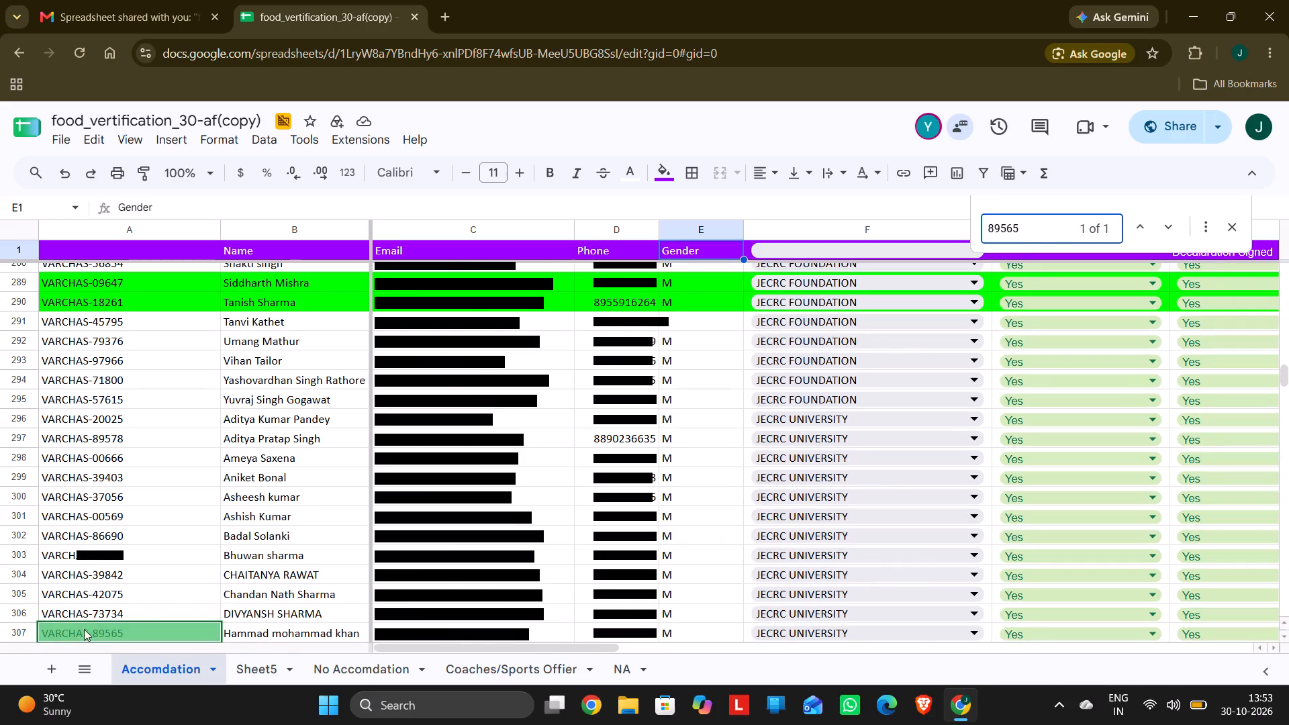
left_click(21, 629)
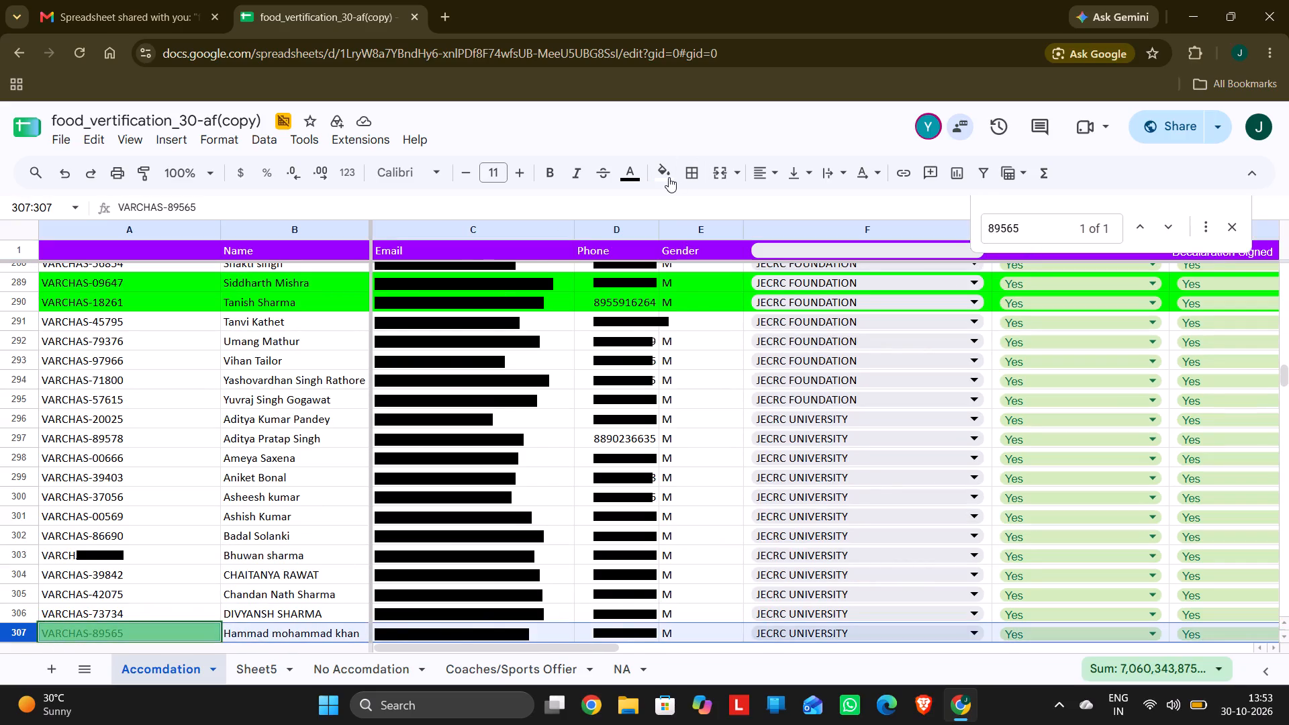
left_click(669, 177)
left_click(736, 245)
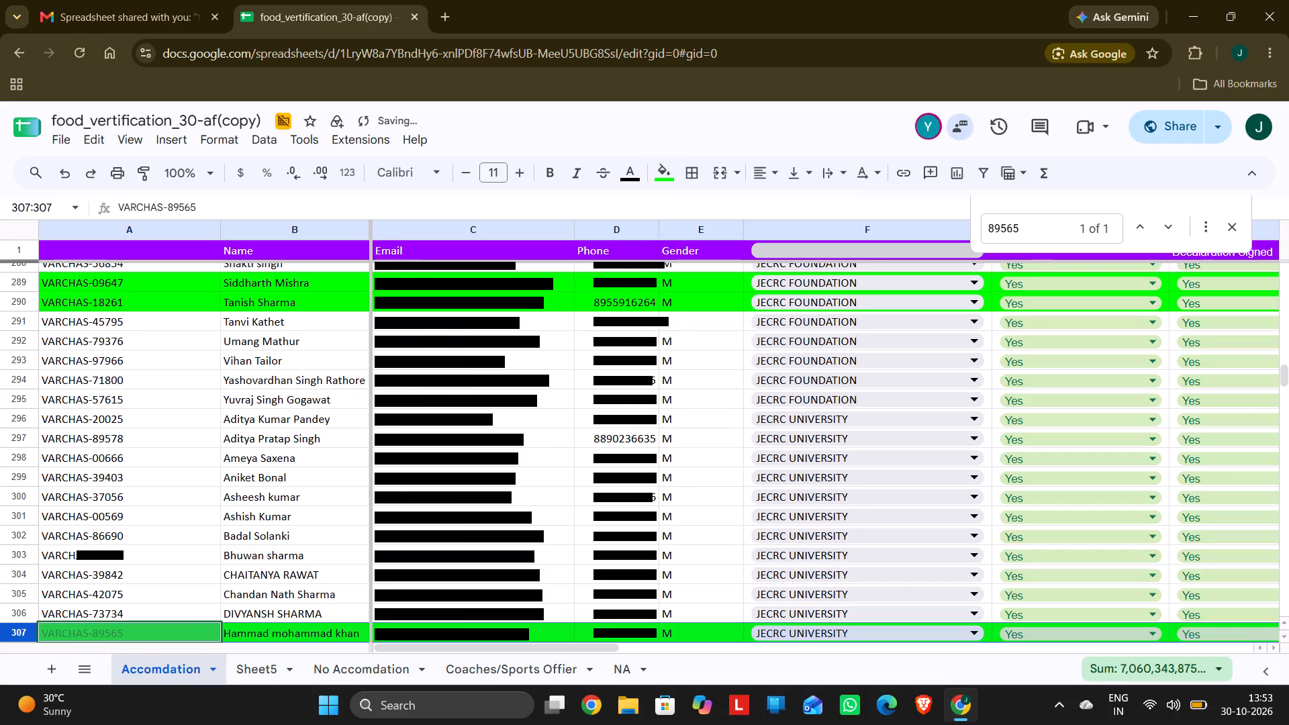
double_click(1039, 234)
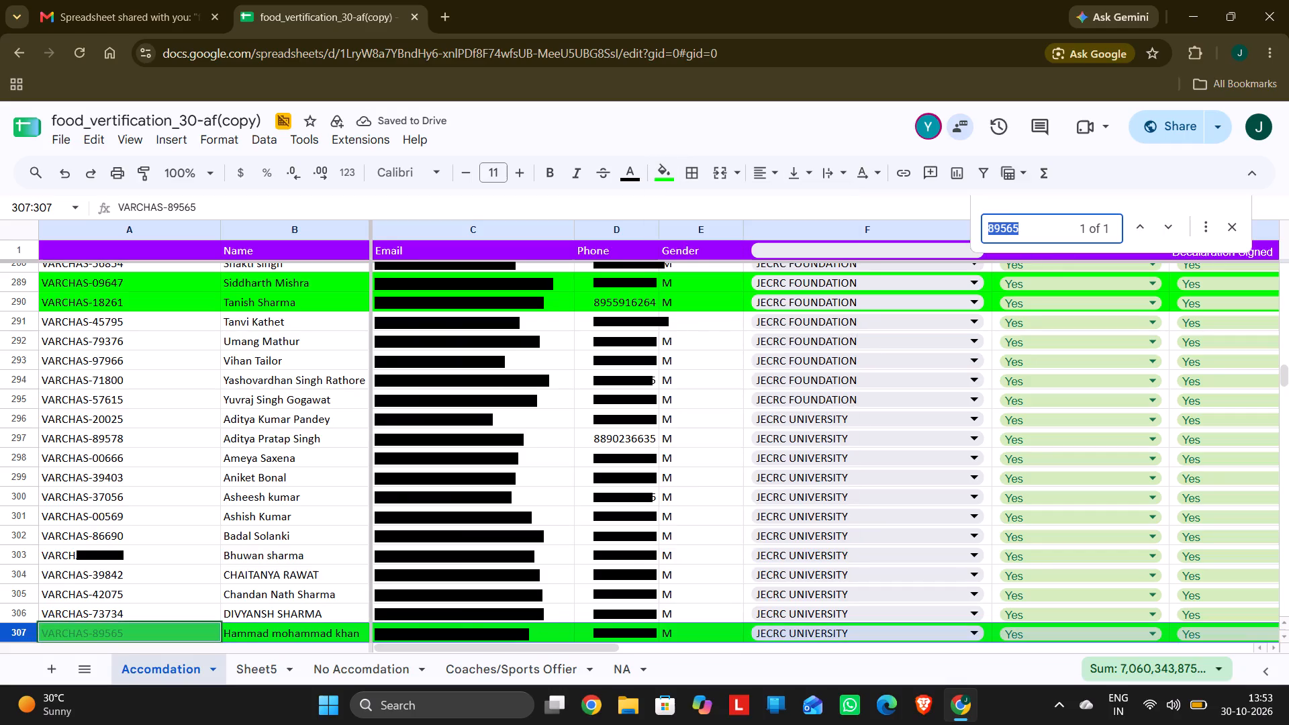
left_click(1039, 234)
key("BackSpace")
left_click(1039, 234)
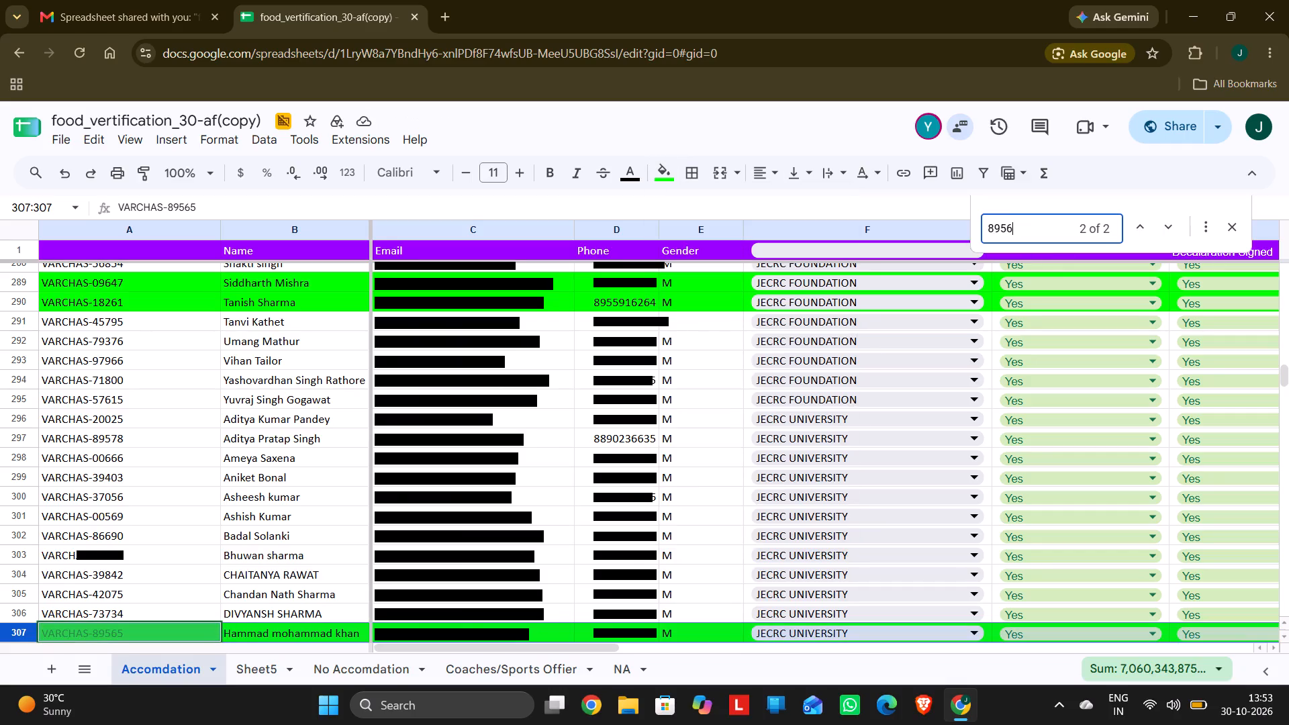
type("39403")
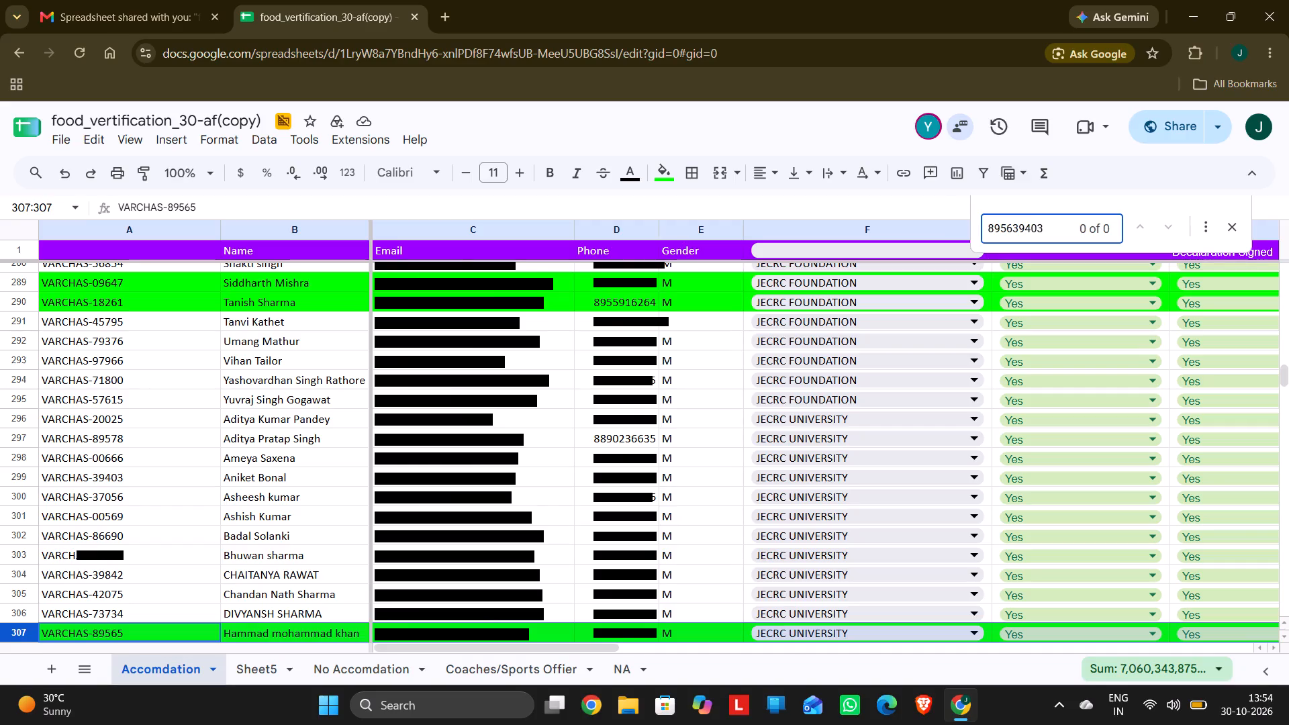
double_click(1008, 228)
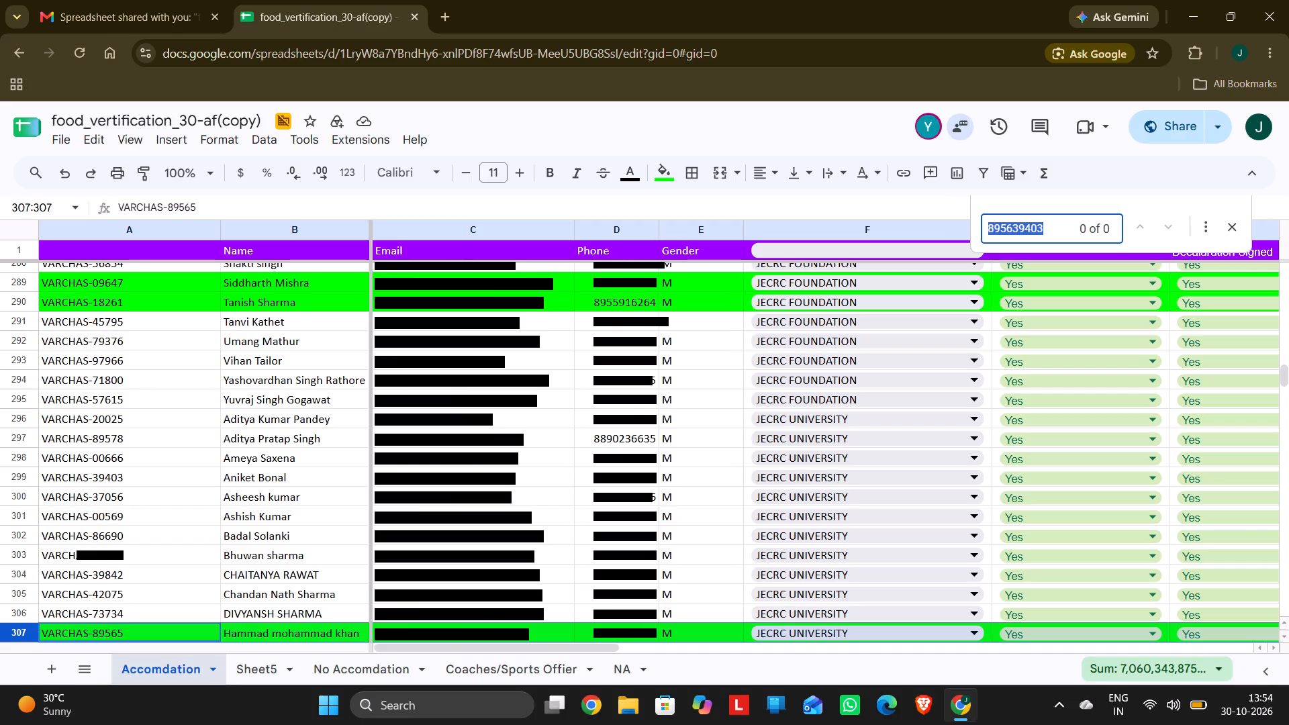
left_click(1012, 228)
key("BackSpace")
key("BackSpace")
key("BackSpace")
key("BackSpace")
key("BackSpace")
key("BackSpace")
key("BackSpace")
key("BackSpace")
key("BackSpace")
key("BackSpace")
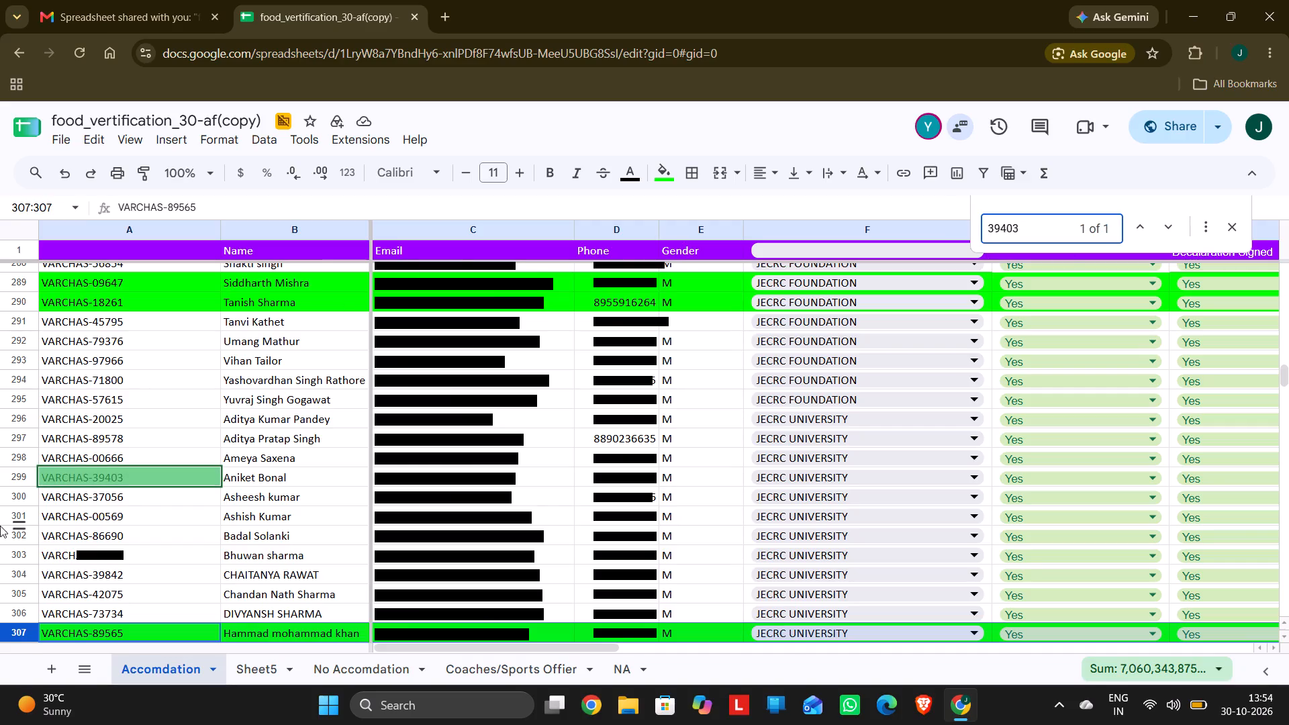
double_click(10, 485)
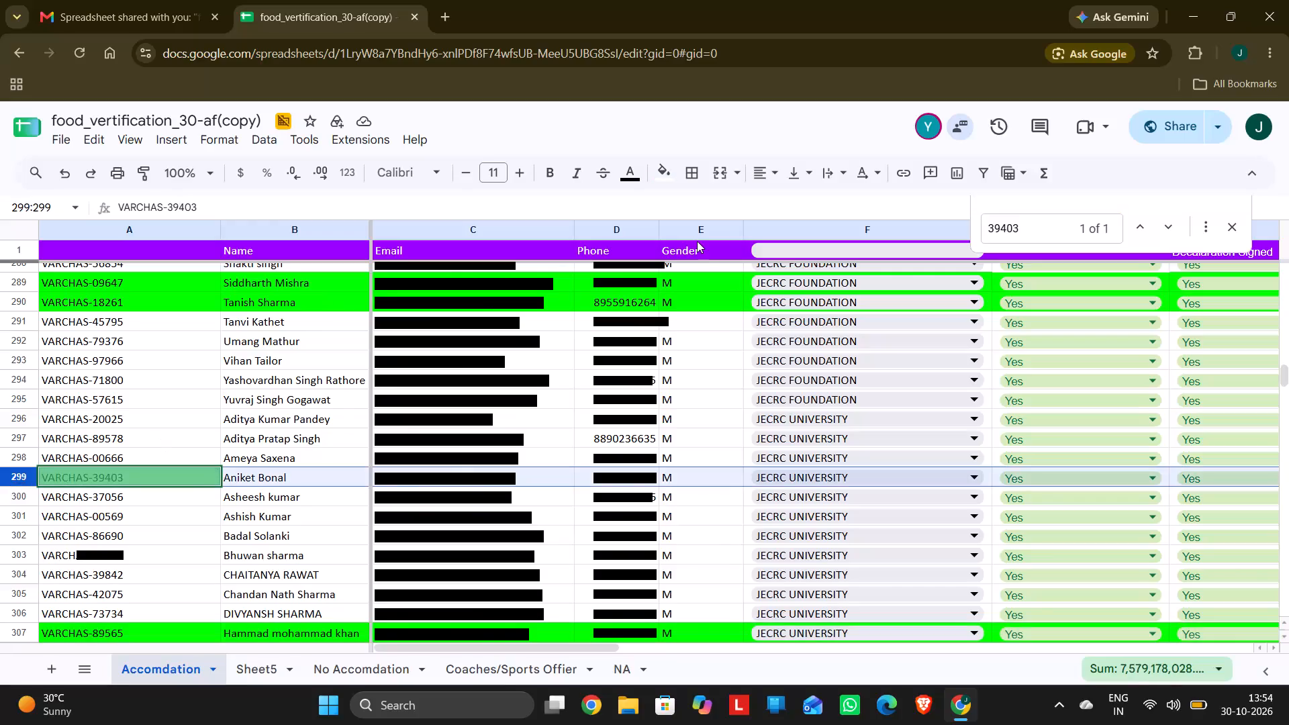
left_click_drag(671, 167, 740, 250)
left_click(740, 250)
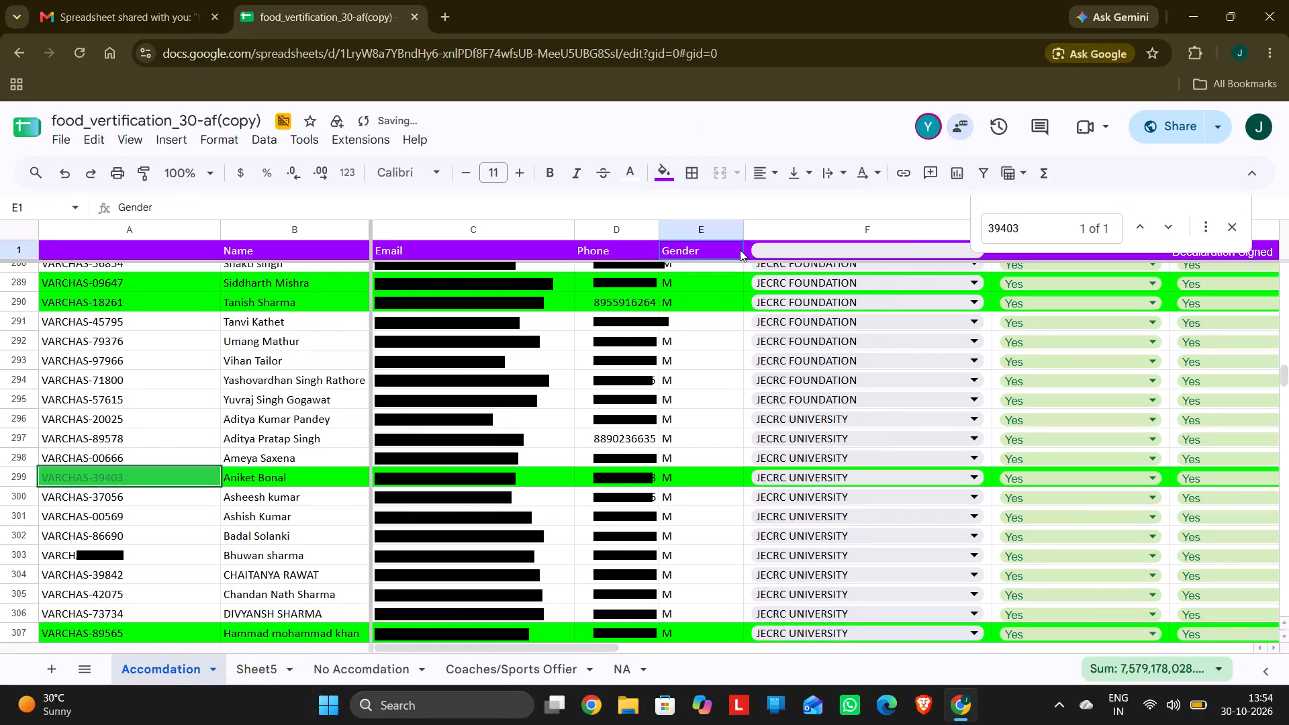
double_click(1048, 225)
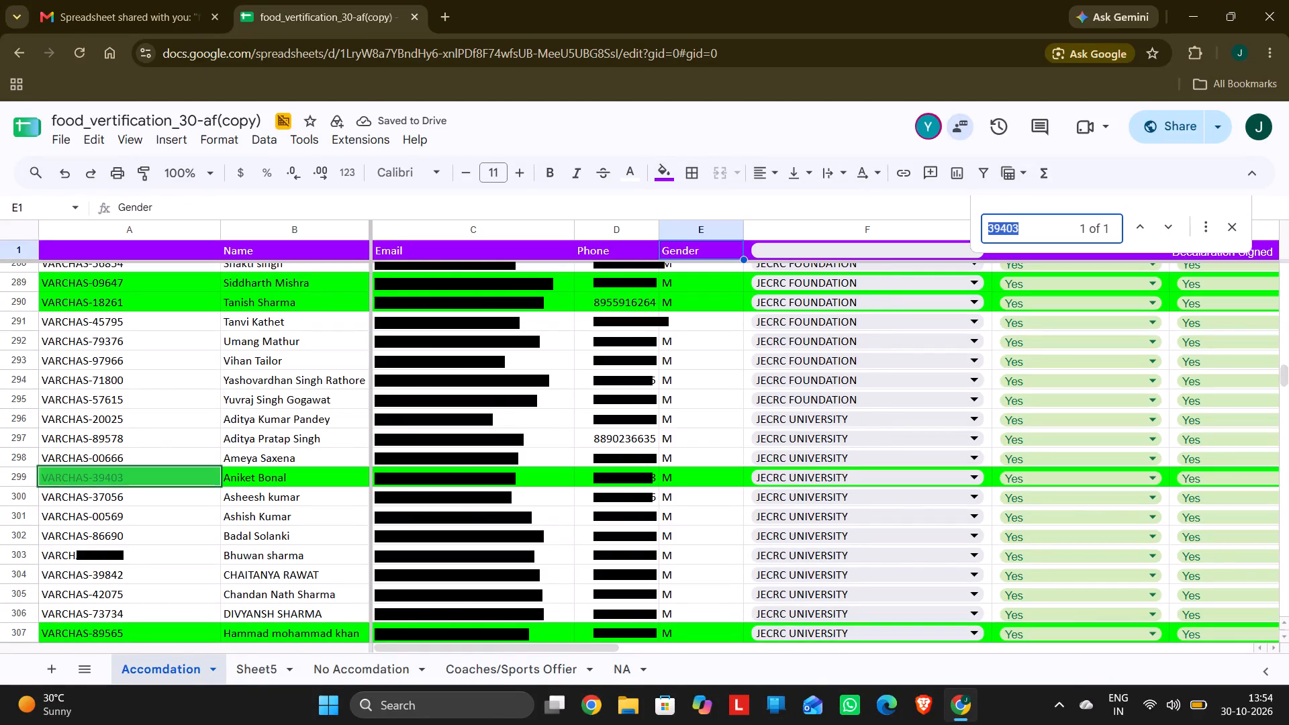
key("BackSpace")
left_click(1048, 225)
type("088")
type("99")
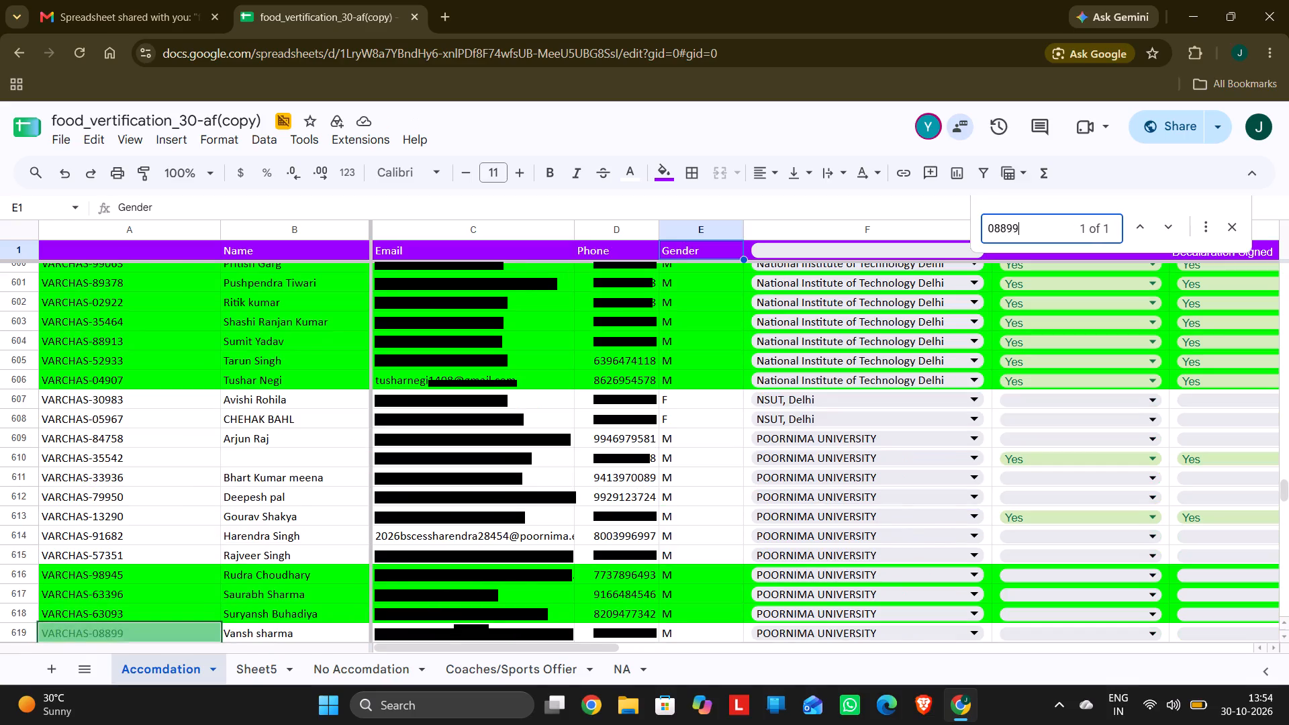
left_click(30, 634)
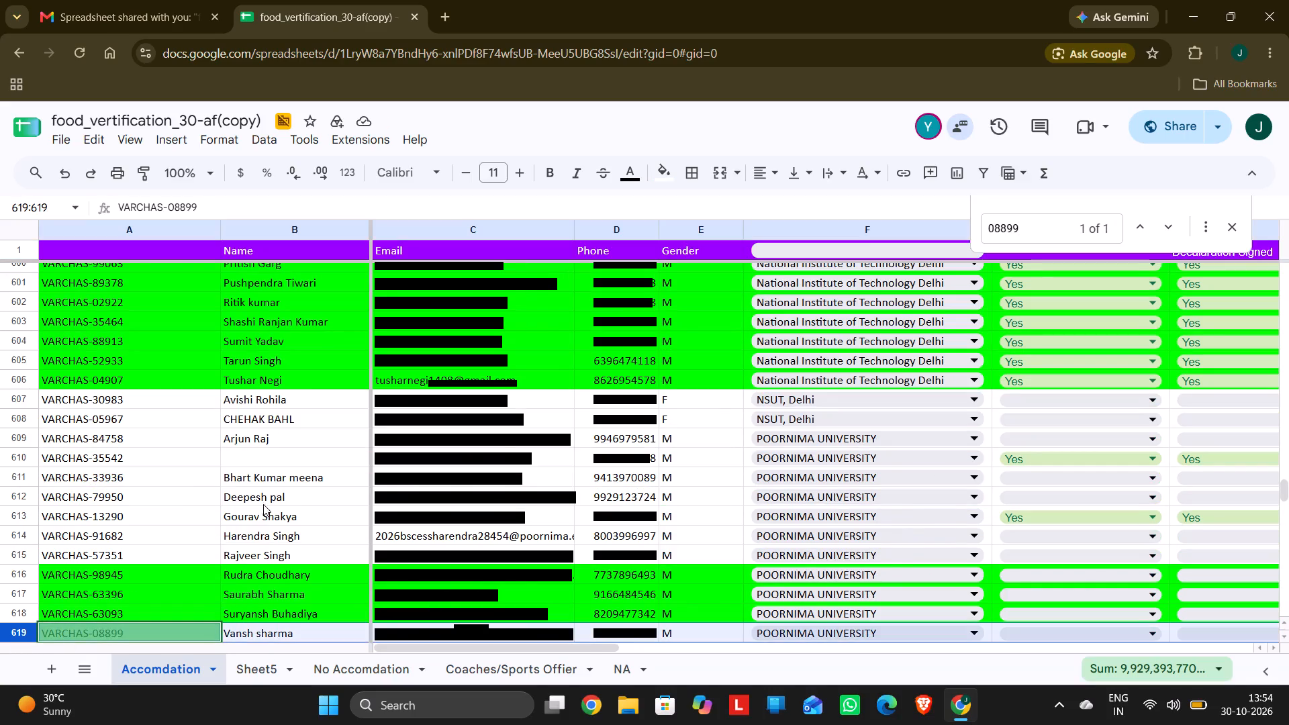
left_click_drag(666, 170, 743, 248)
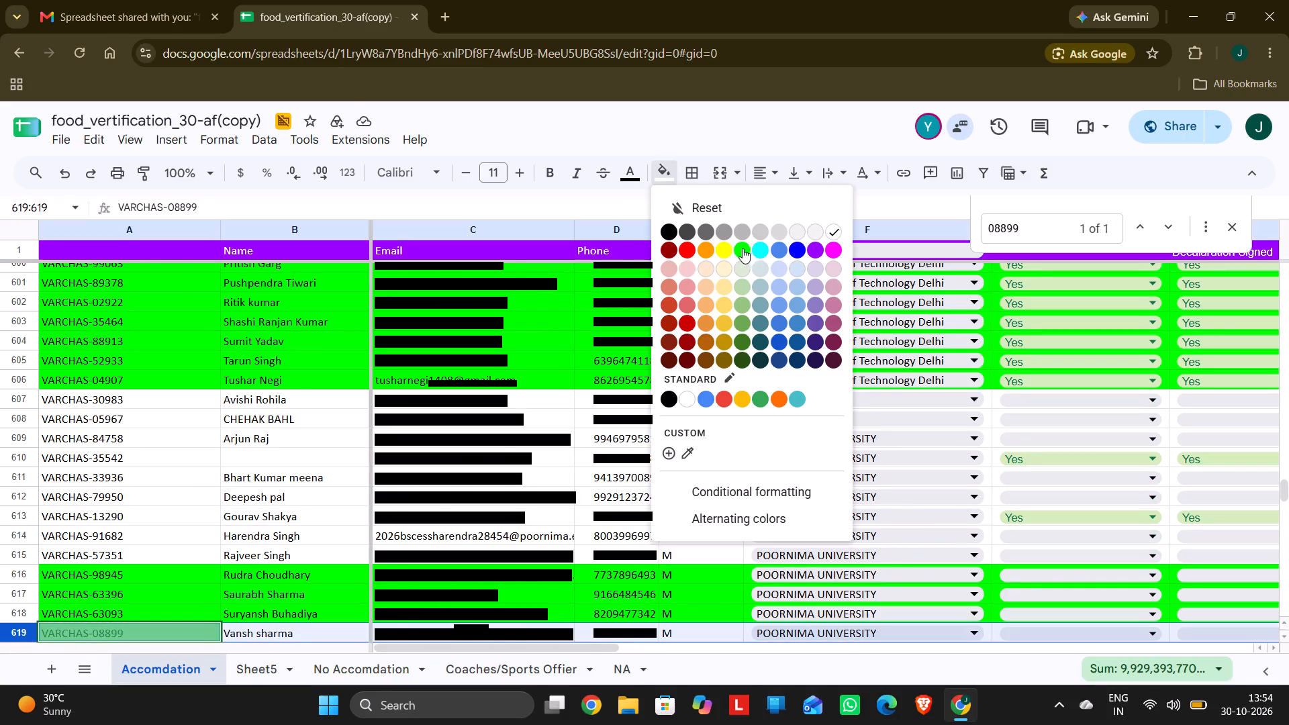
left_click_drag(743, 248, 742, 248)
left_click(742, 248)
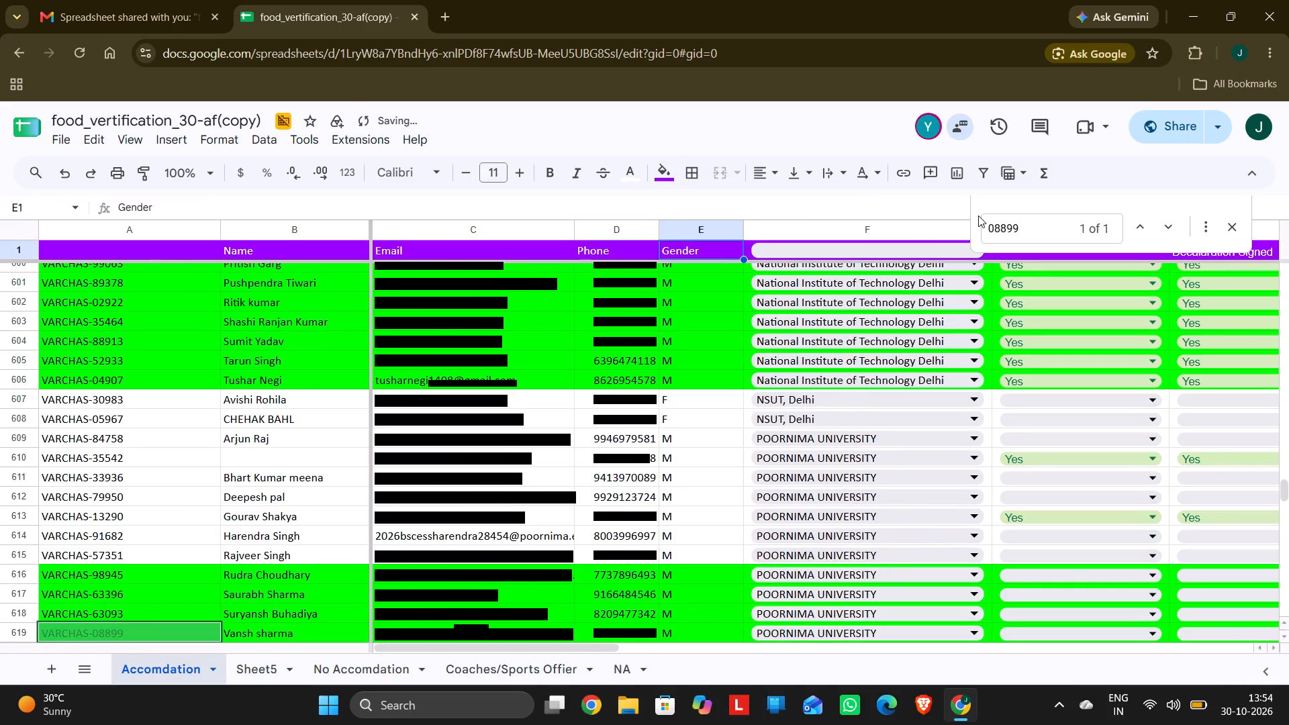
double_click(1024, 224)
key("BackSpace")
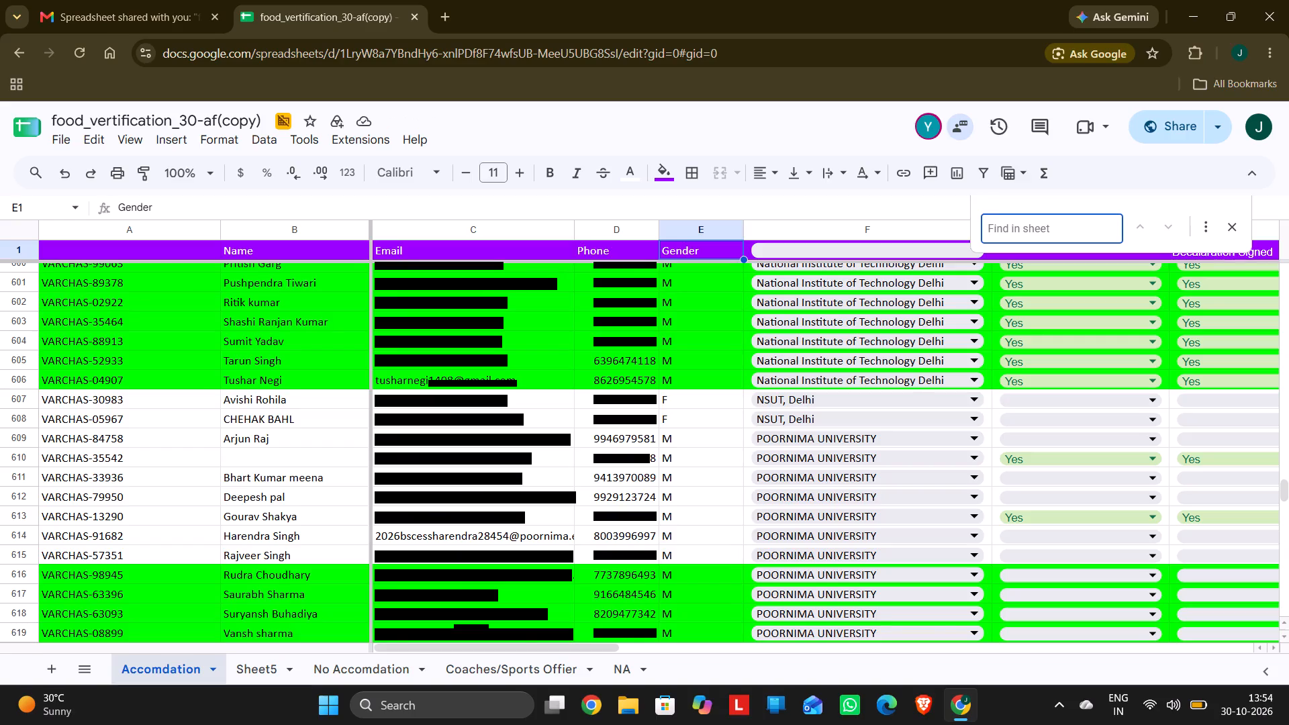
left_click(1024, 224)
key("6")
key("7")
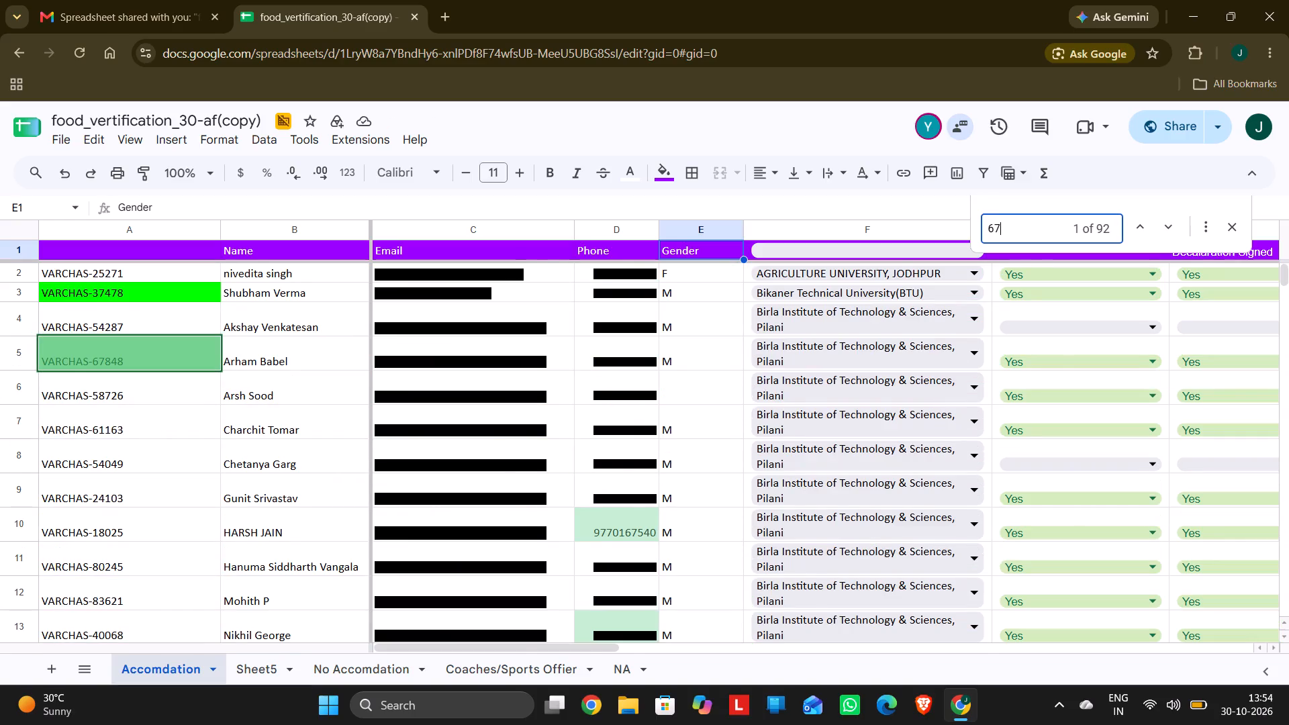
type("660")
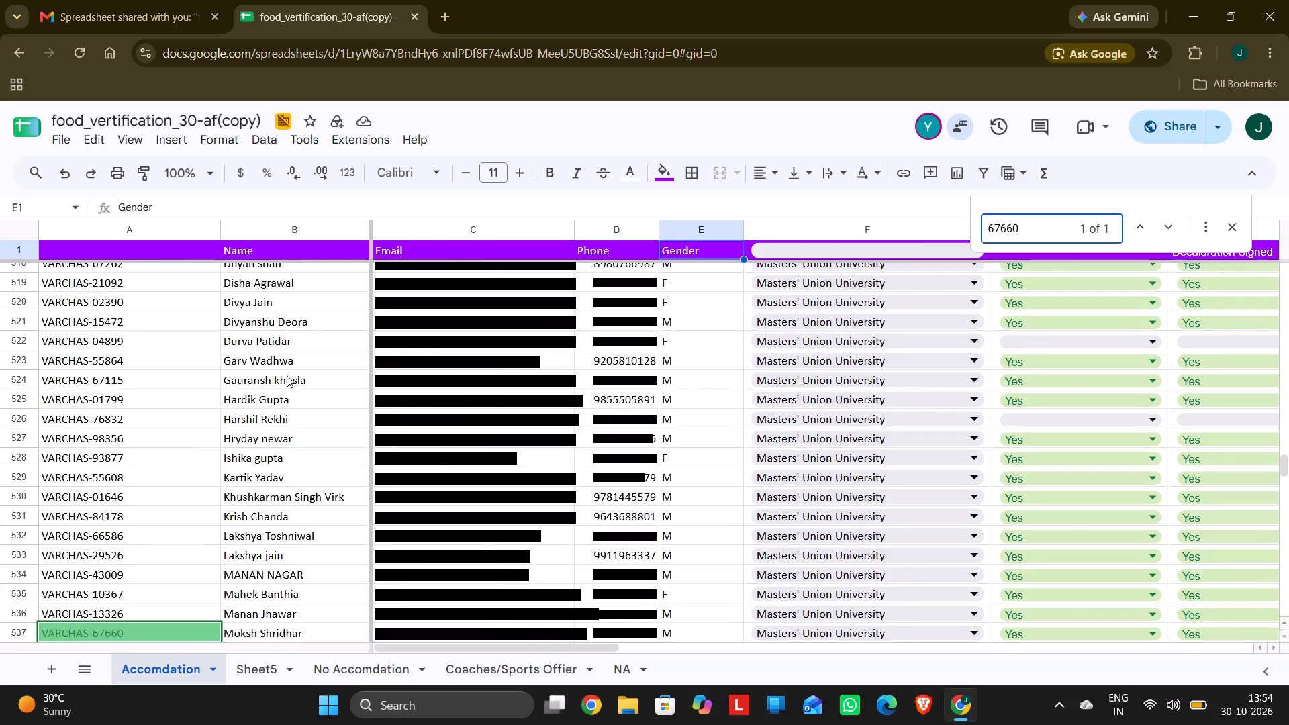
left_click(9, 630)
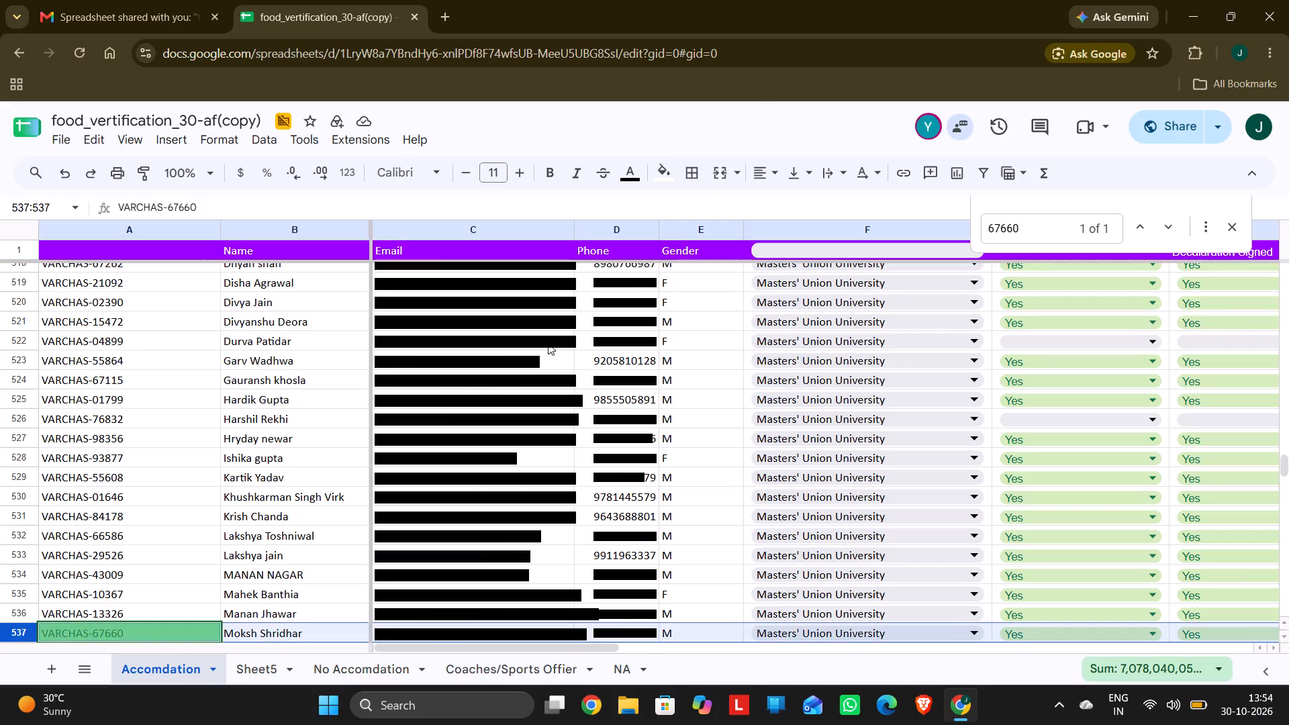
left_click(661, 181)
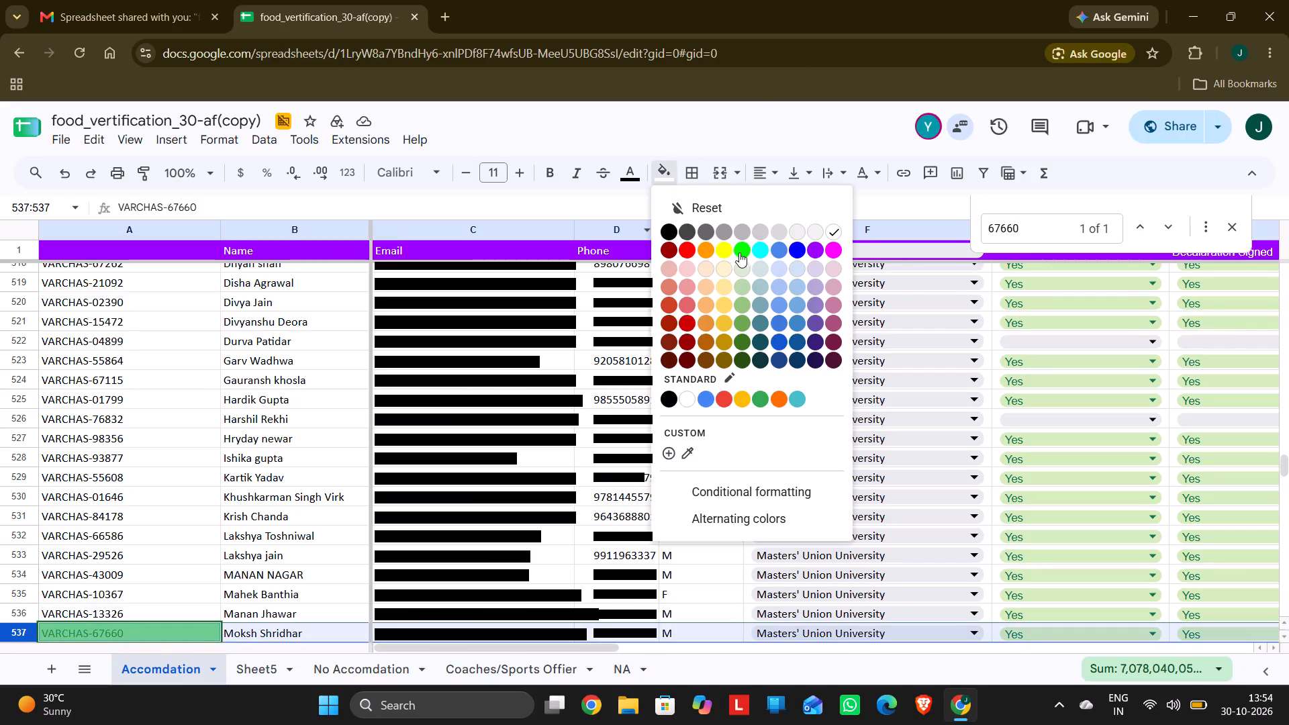
left_click(743, 252)
double_click(1037, 226)
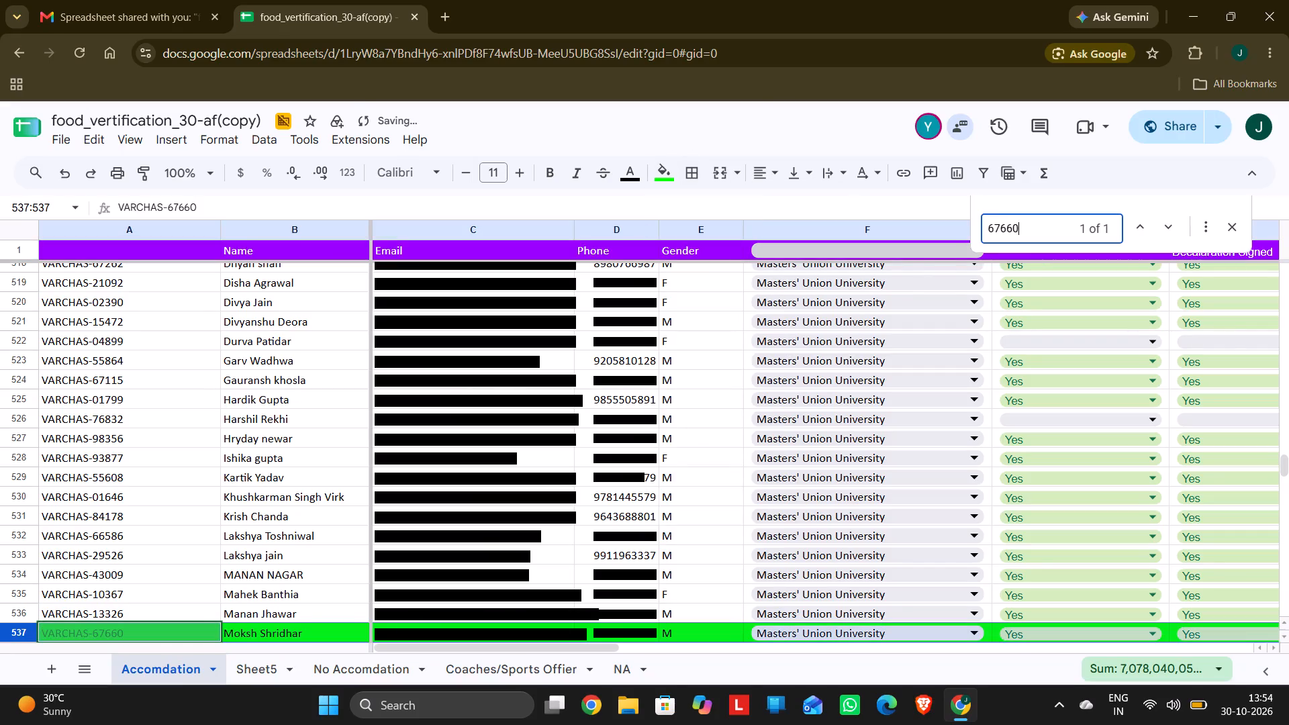
key("BackSpace")
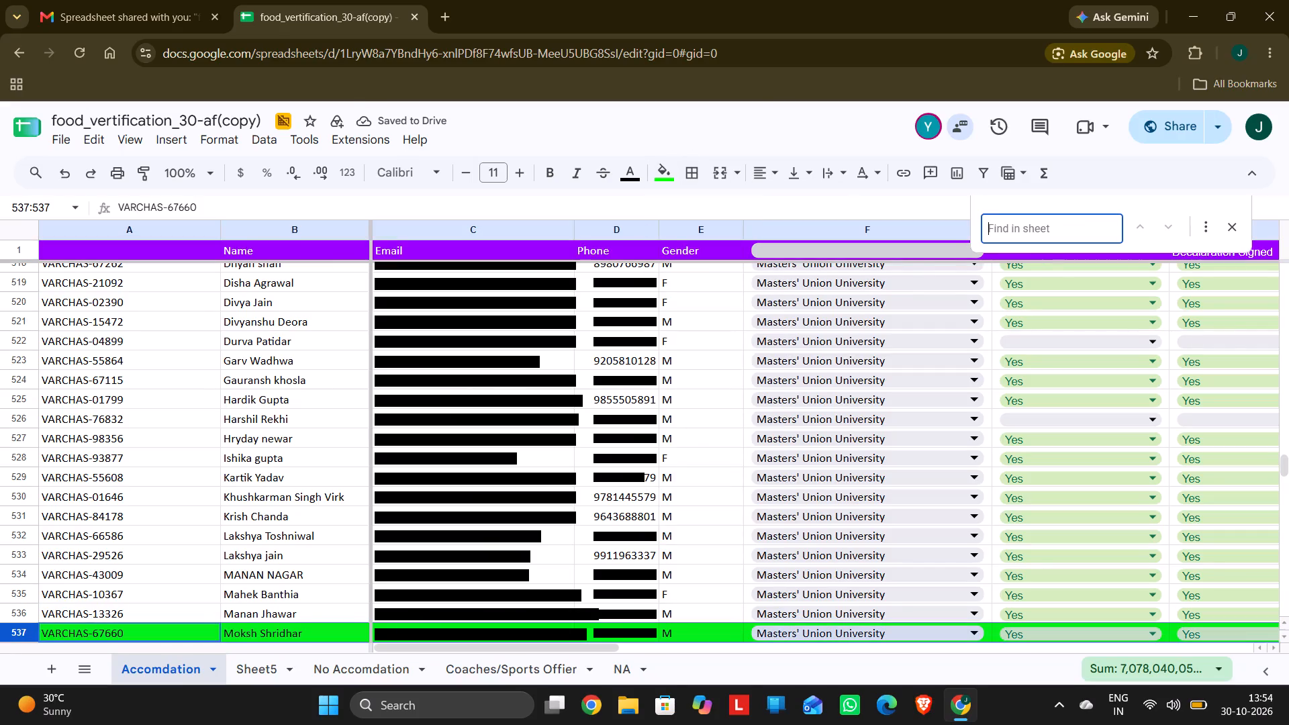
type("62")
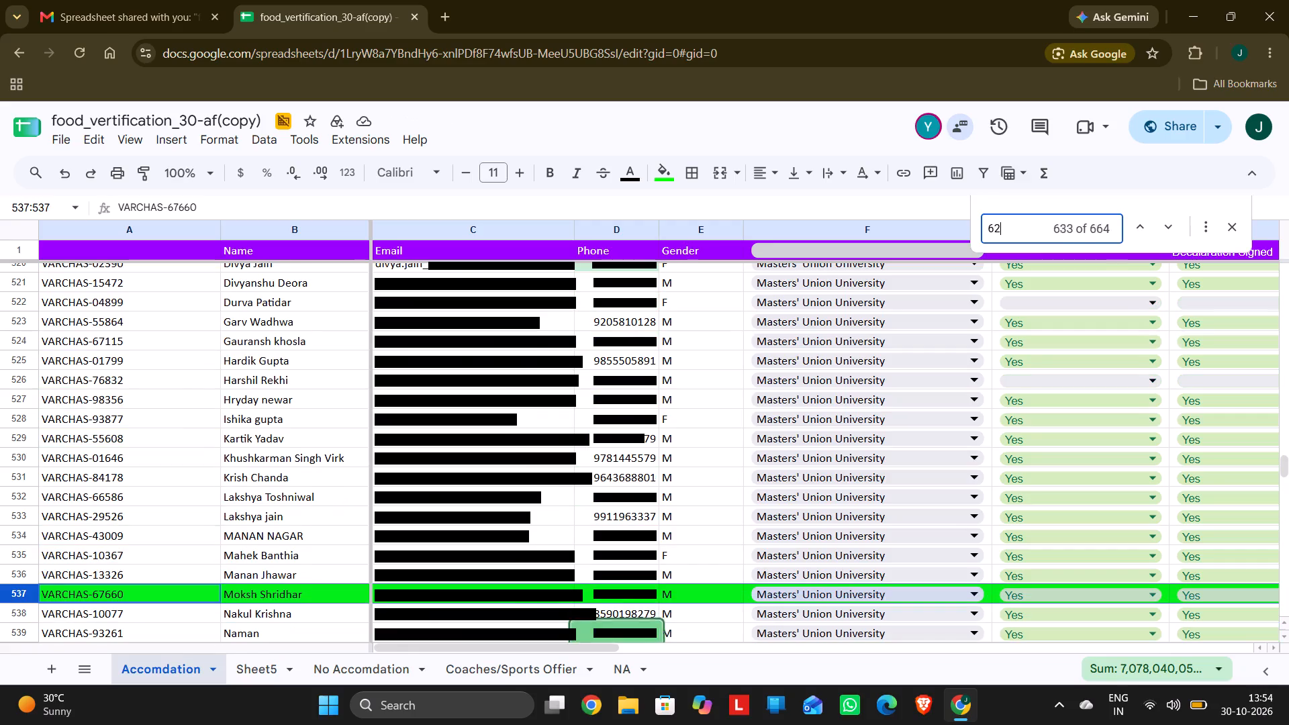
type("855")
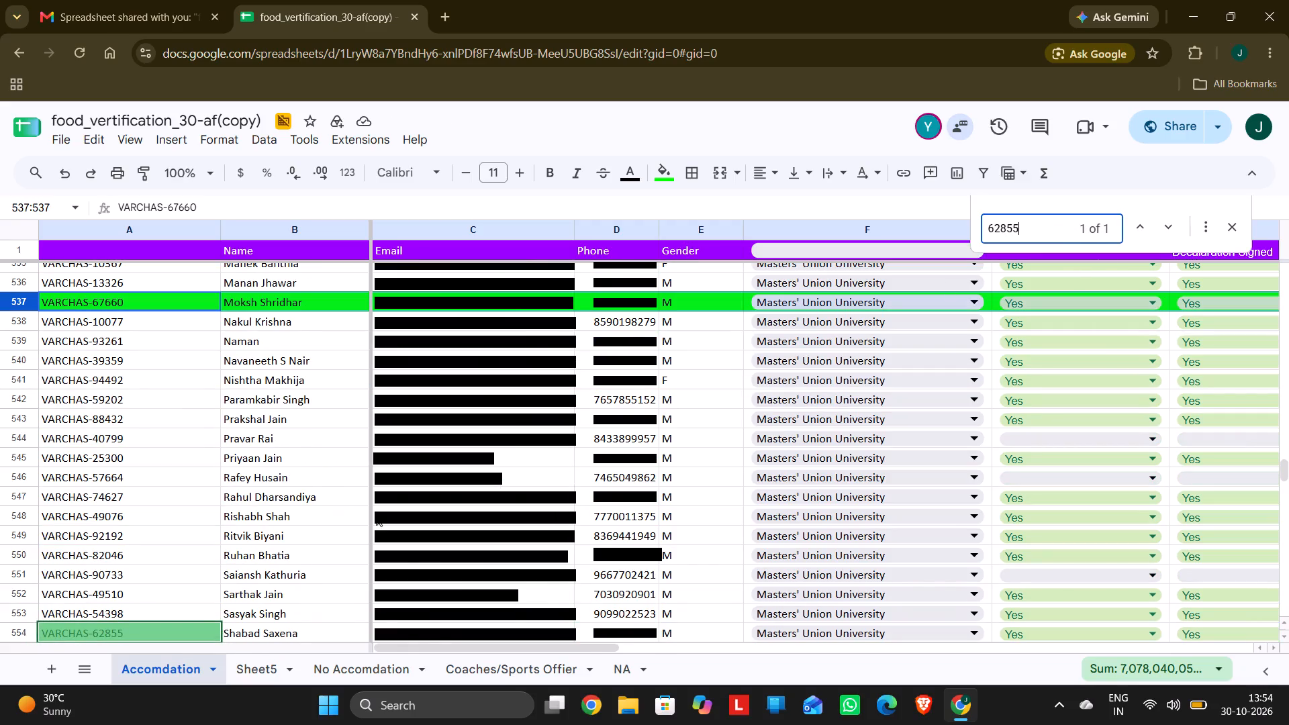
left_click(16, 638)
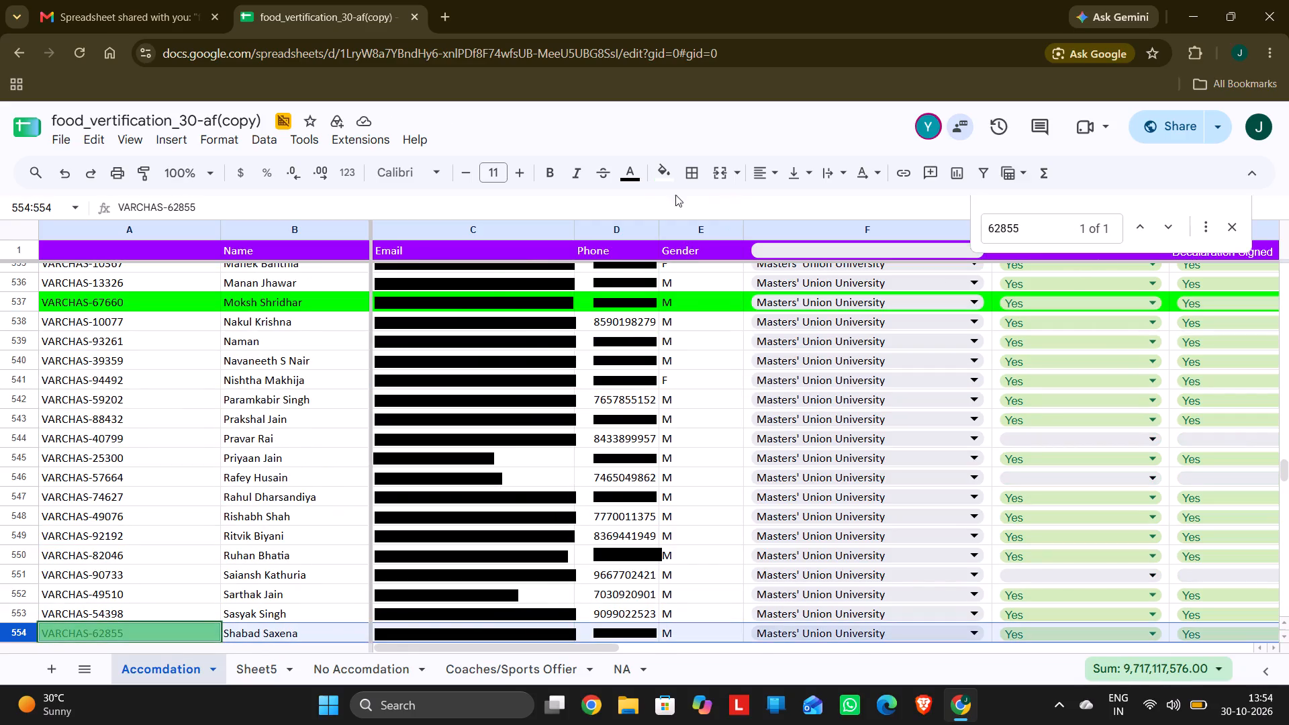
left_click_drag(669, 179, 744, 245)
left_click(744, 245)
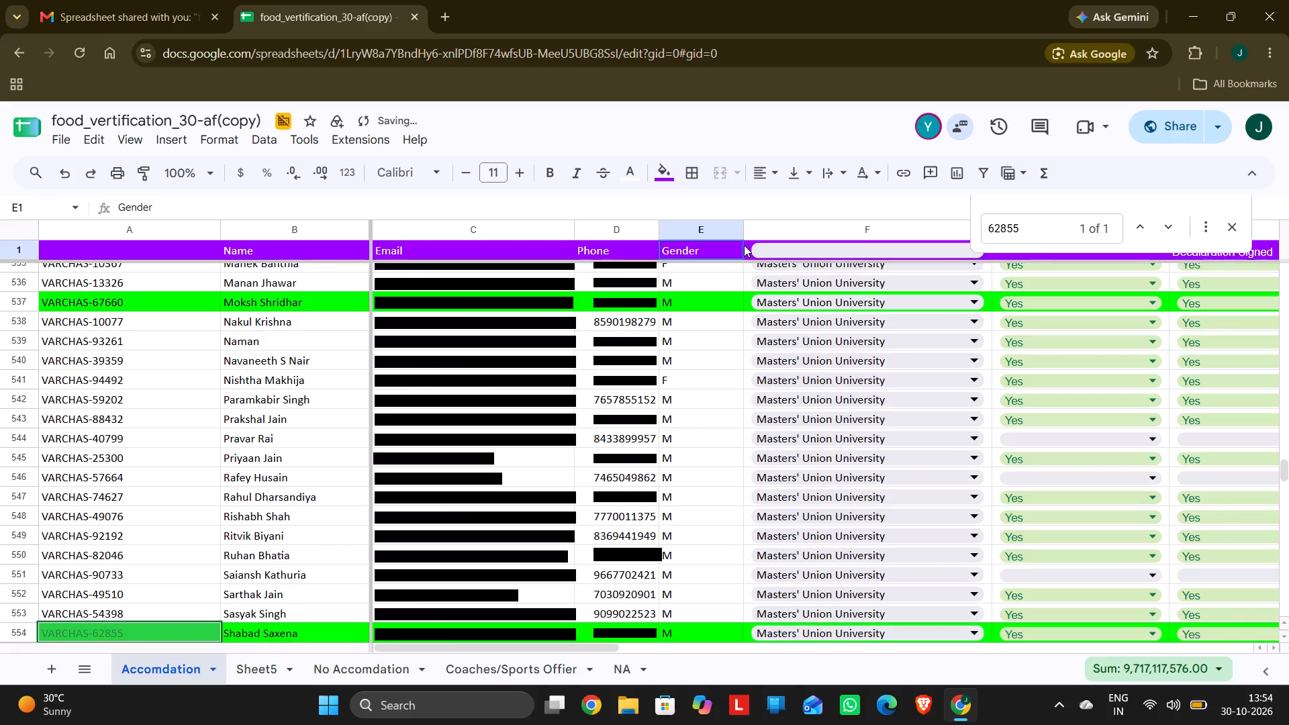
double_click(1037, 239)
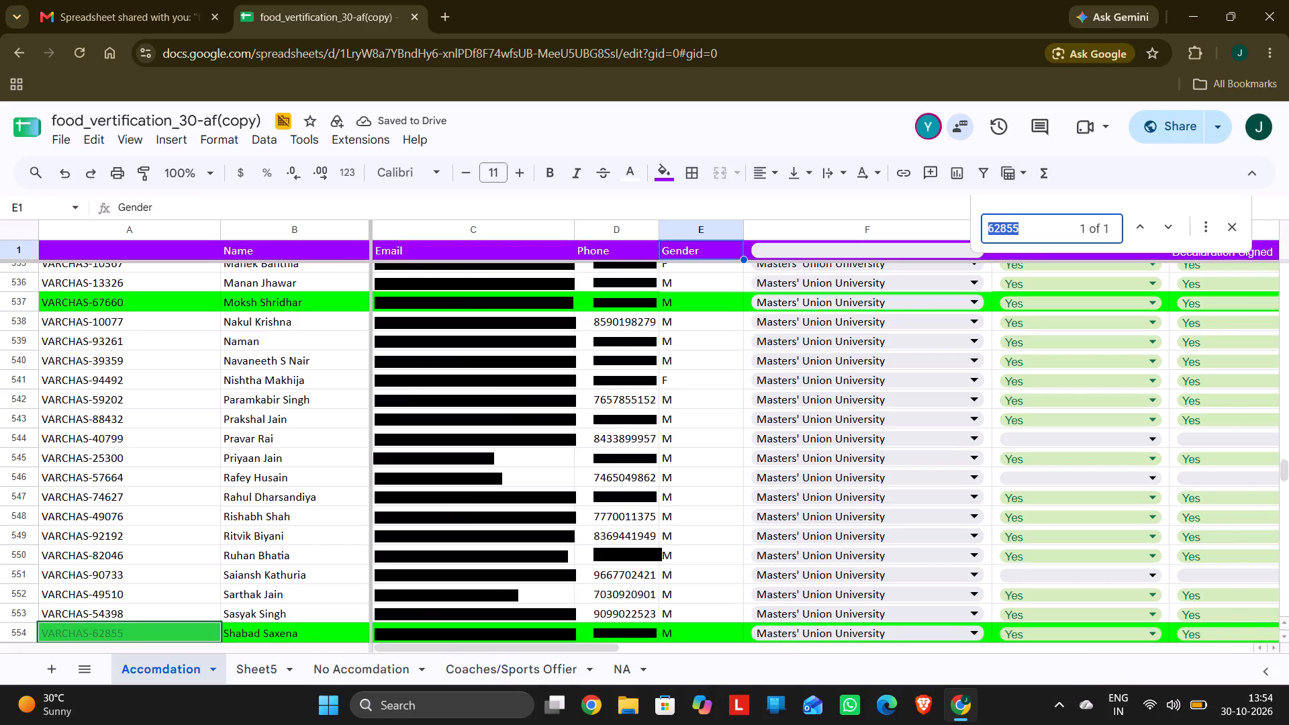
key("BackSpace")
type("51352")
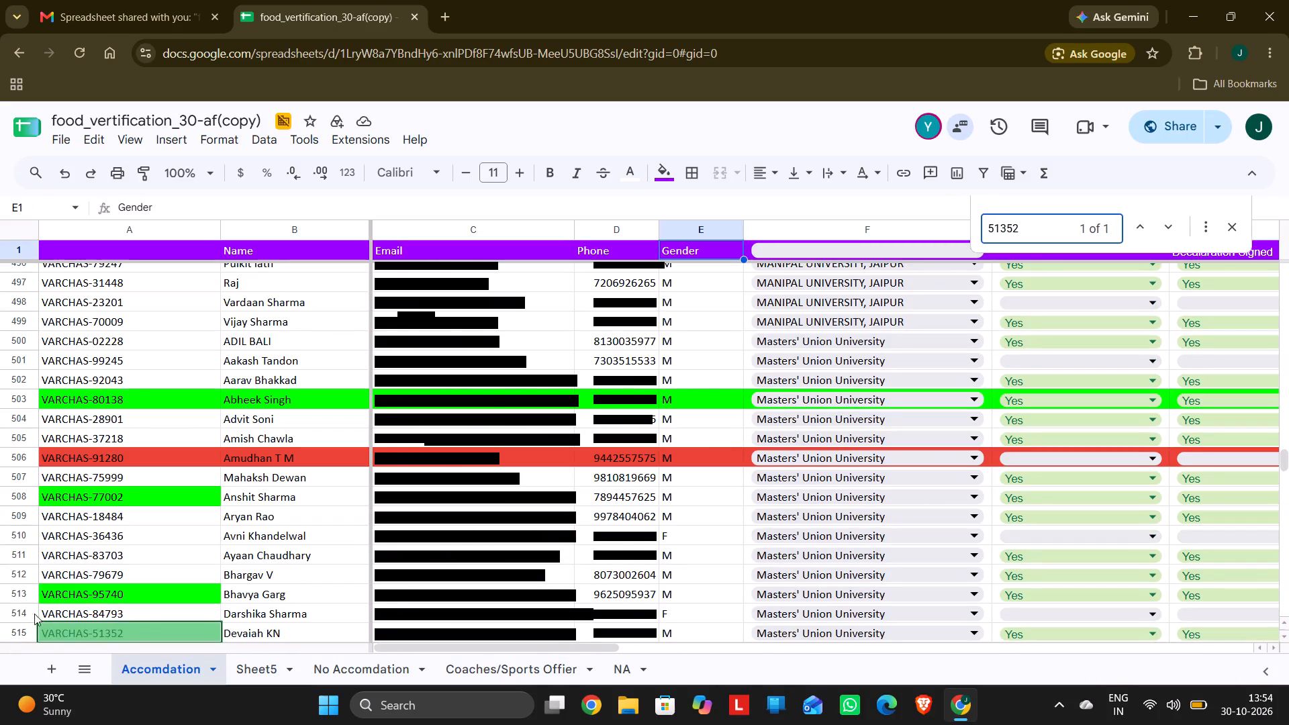
left_click(19, 636)
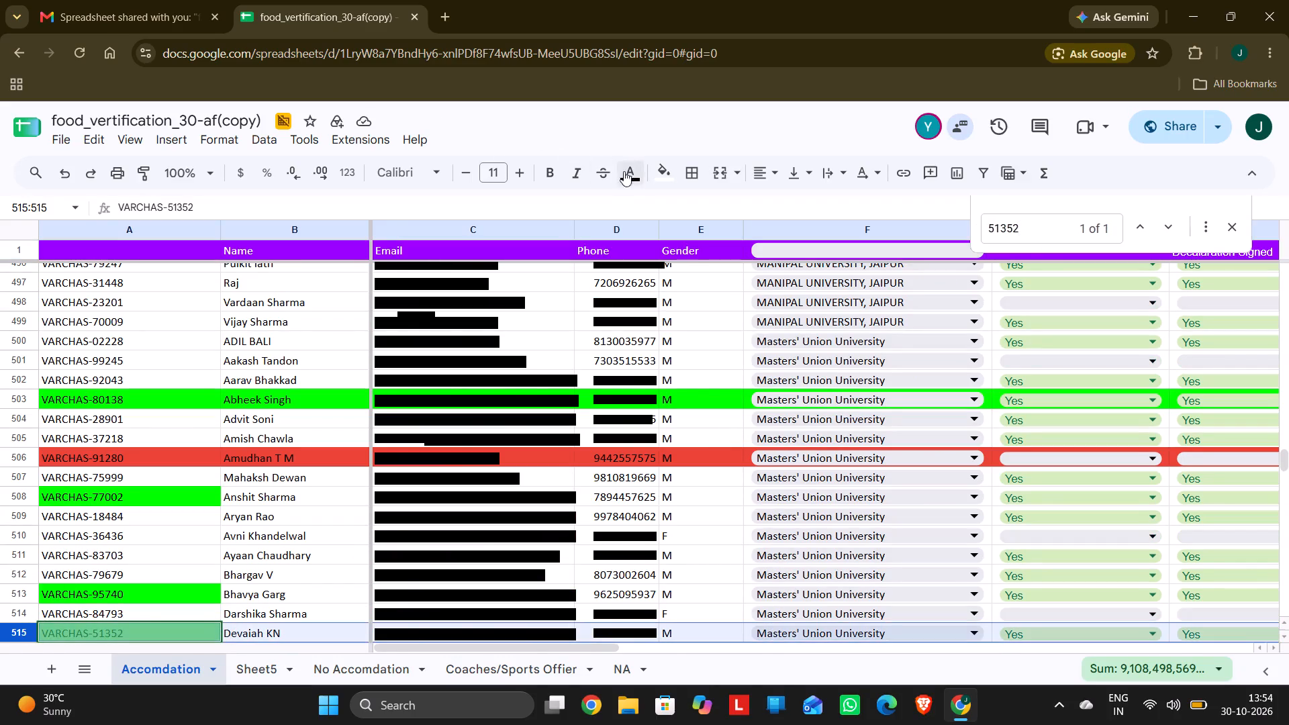
left_click(673, 163)
left_click(743, 254)
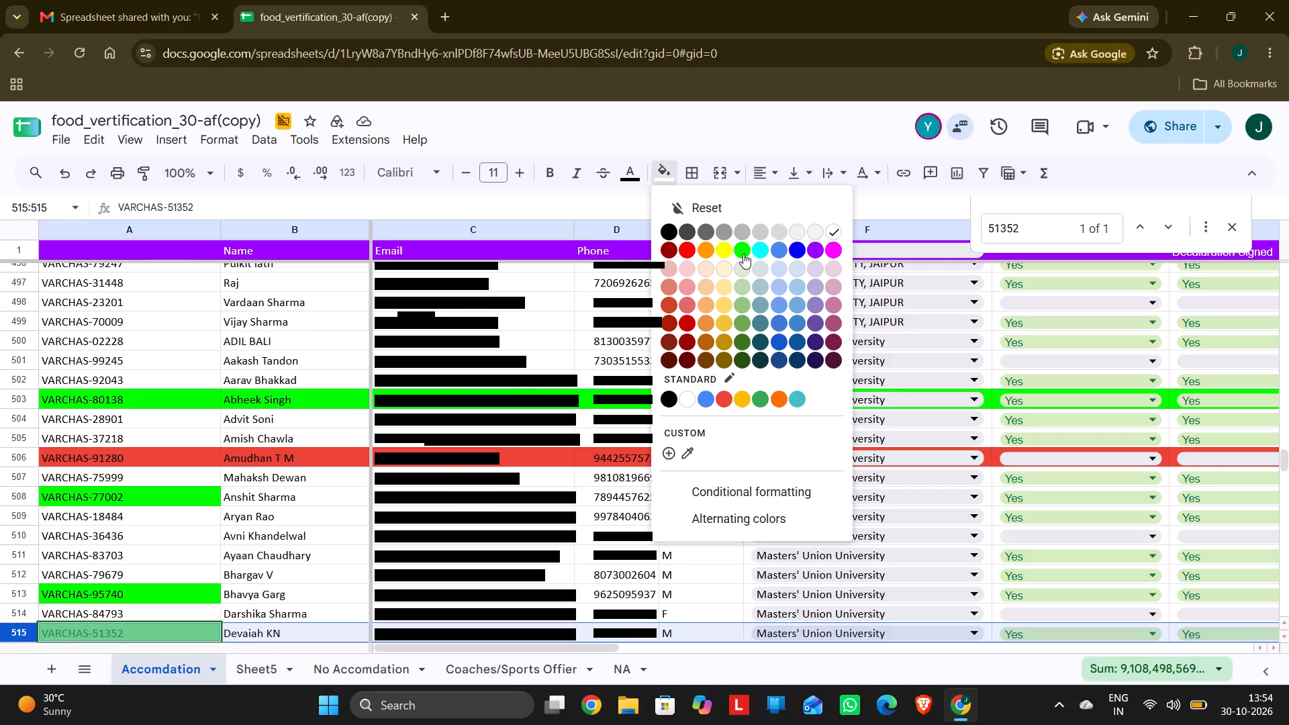
double_click(1035, 228)
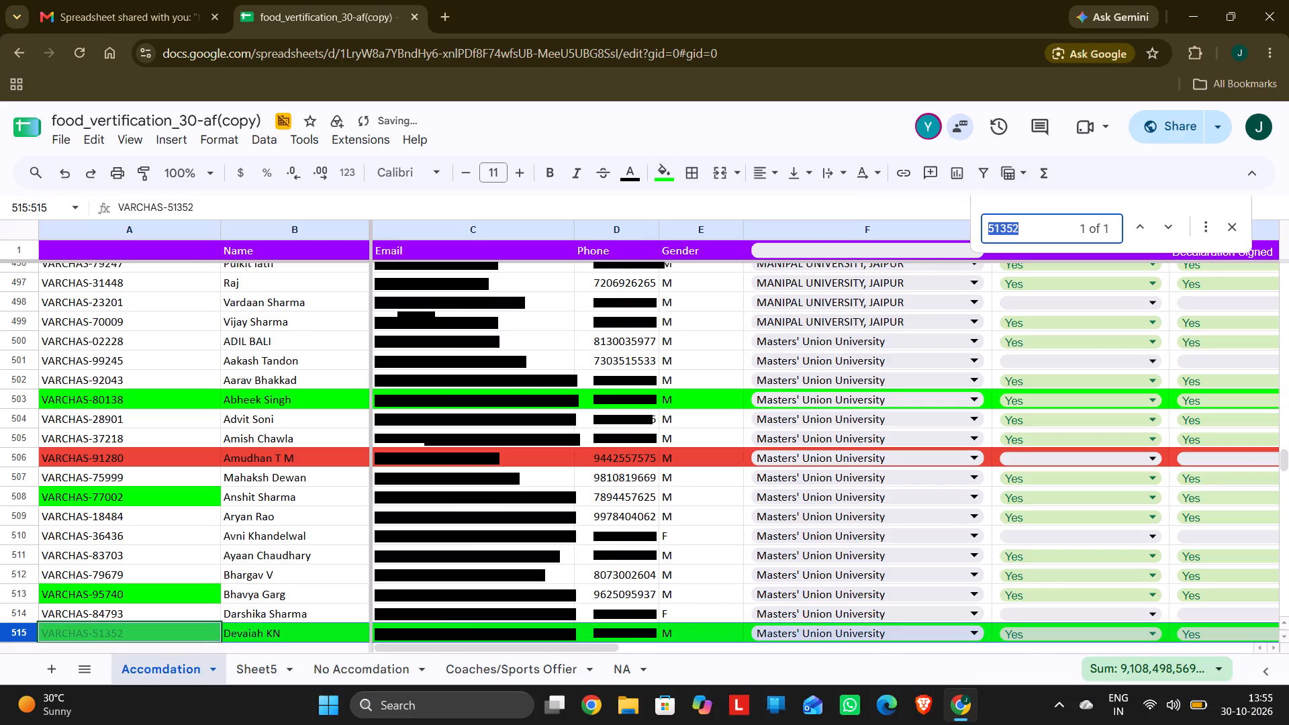
key("BackSpace")
left_click(1035, 228)
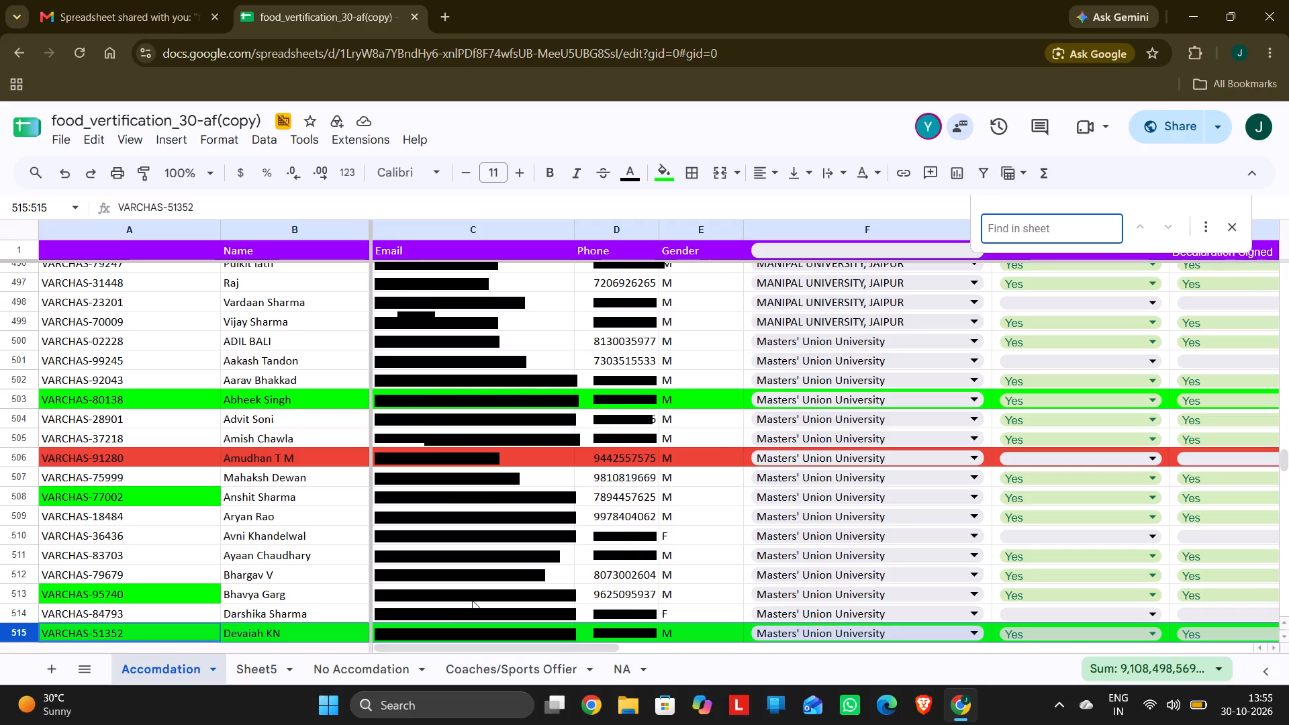
On Sheet5, add a coach entry in row 22 below Football referes, with "coach" in column A and 9969 in column B.
left_click(246, 673)
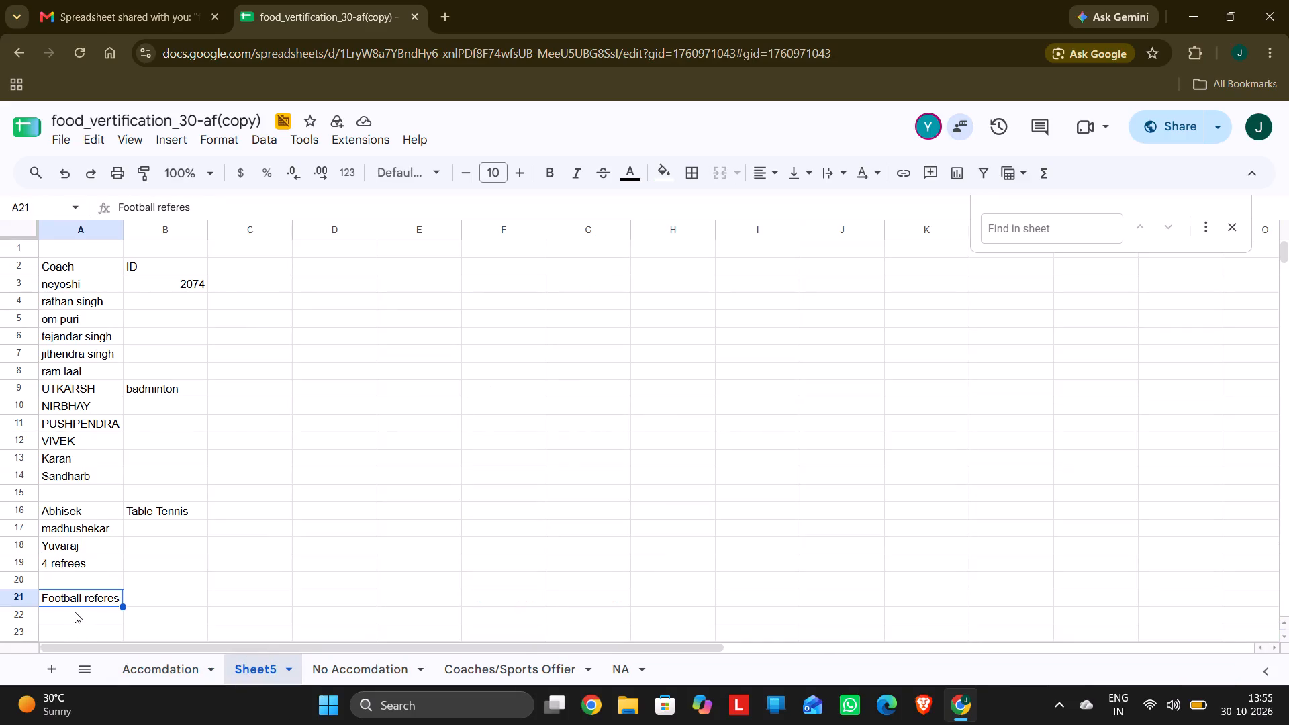
left_click(75, 612)
left_click(75, 612)
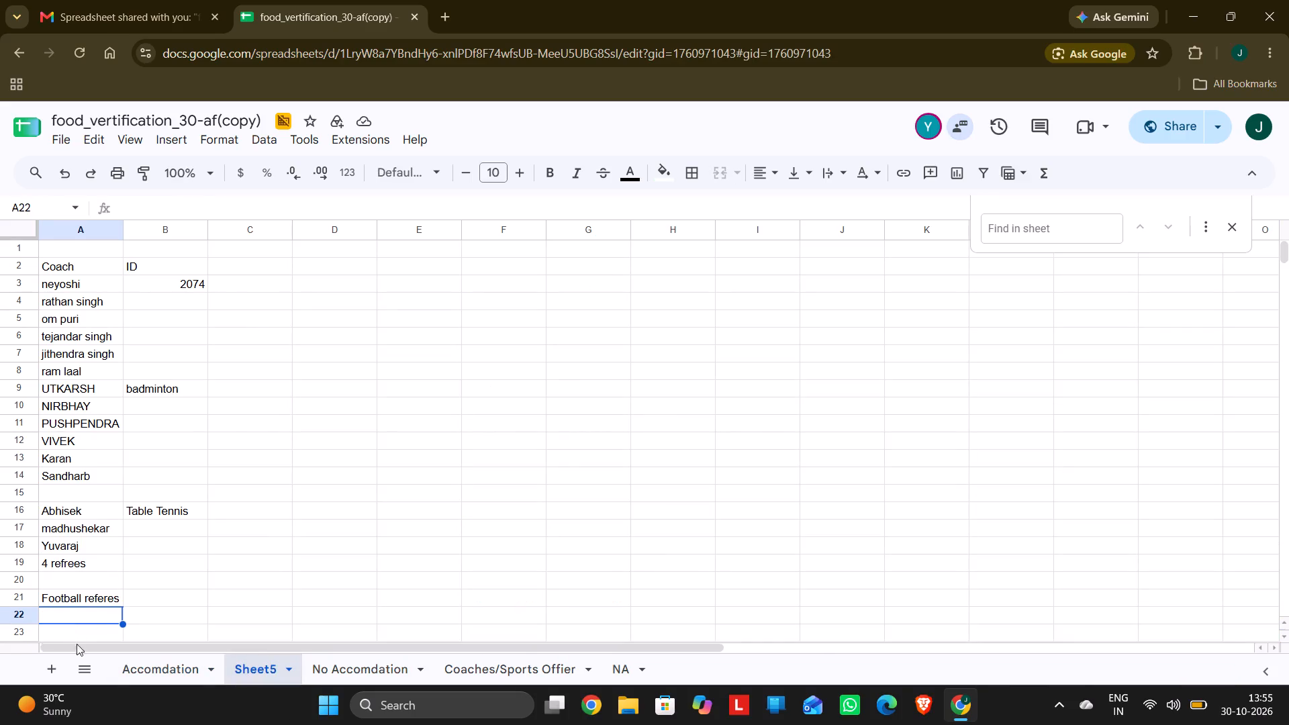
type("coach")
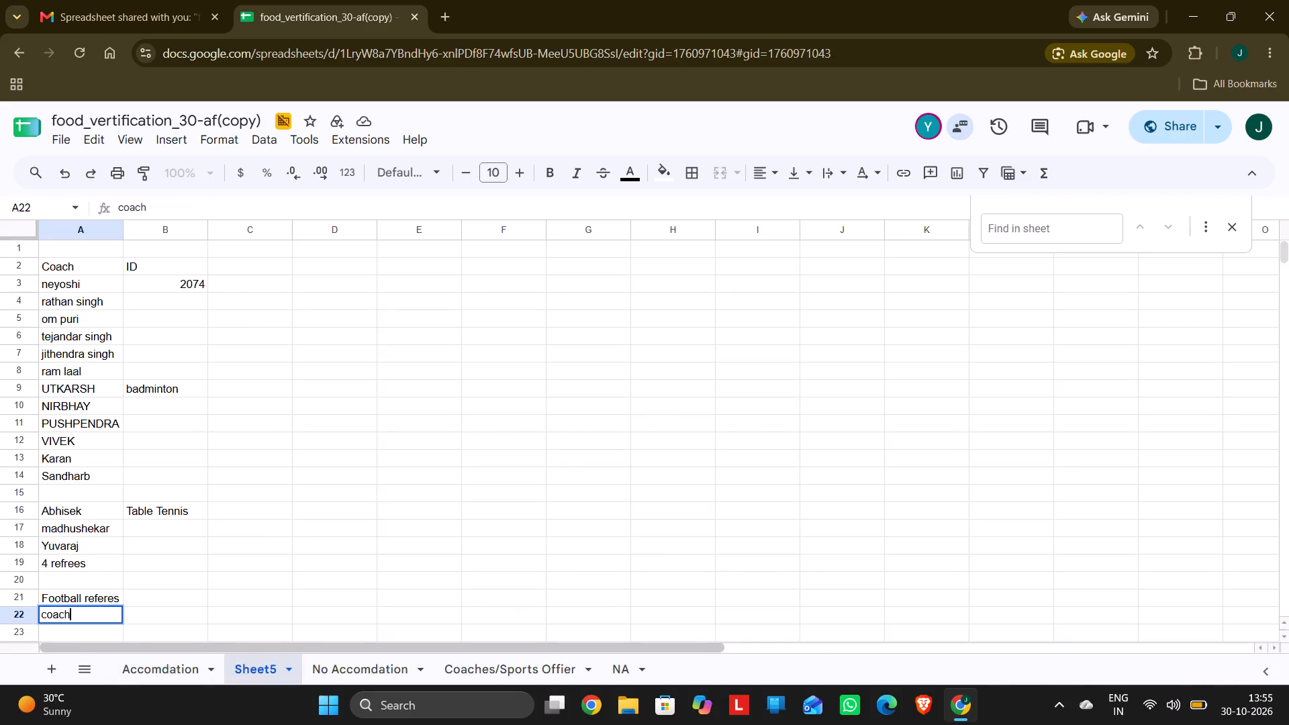
left_click(147, 611)
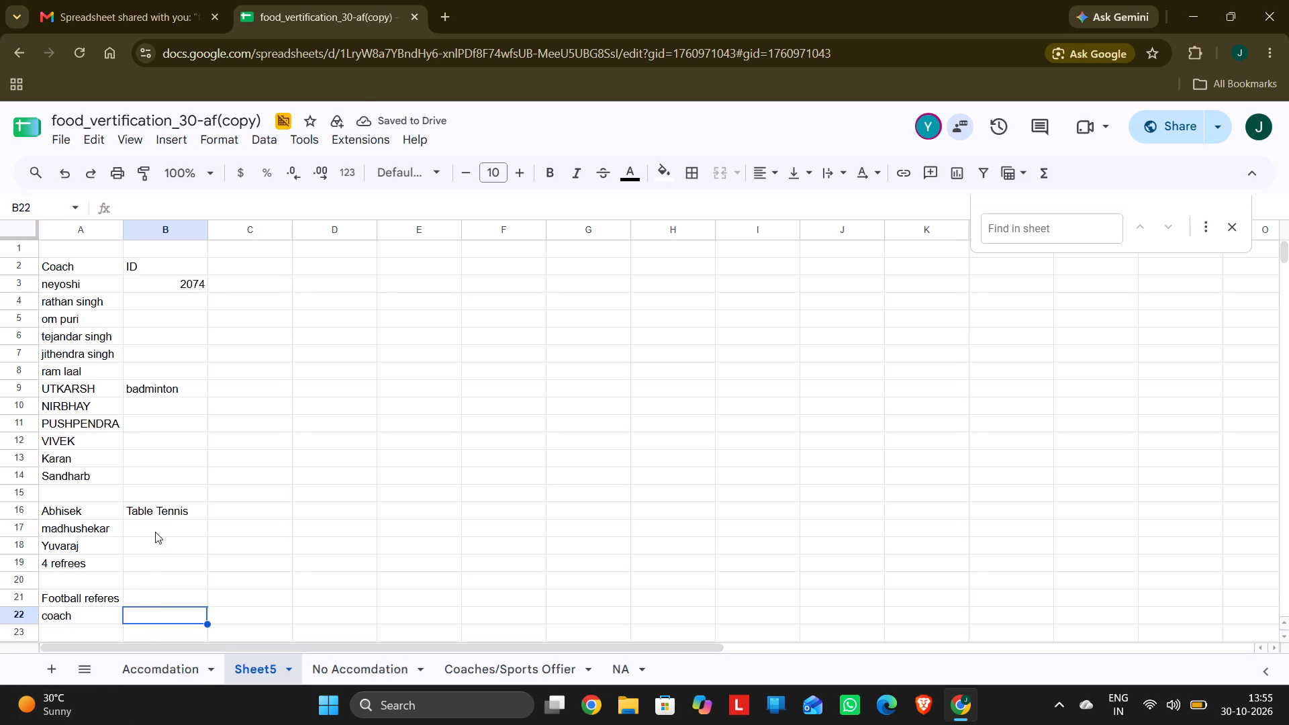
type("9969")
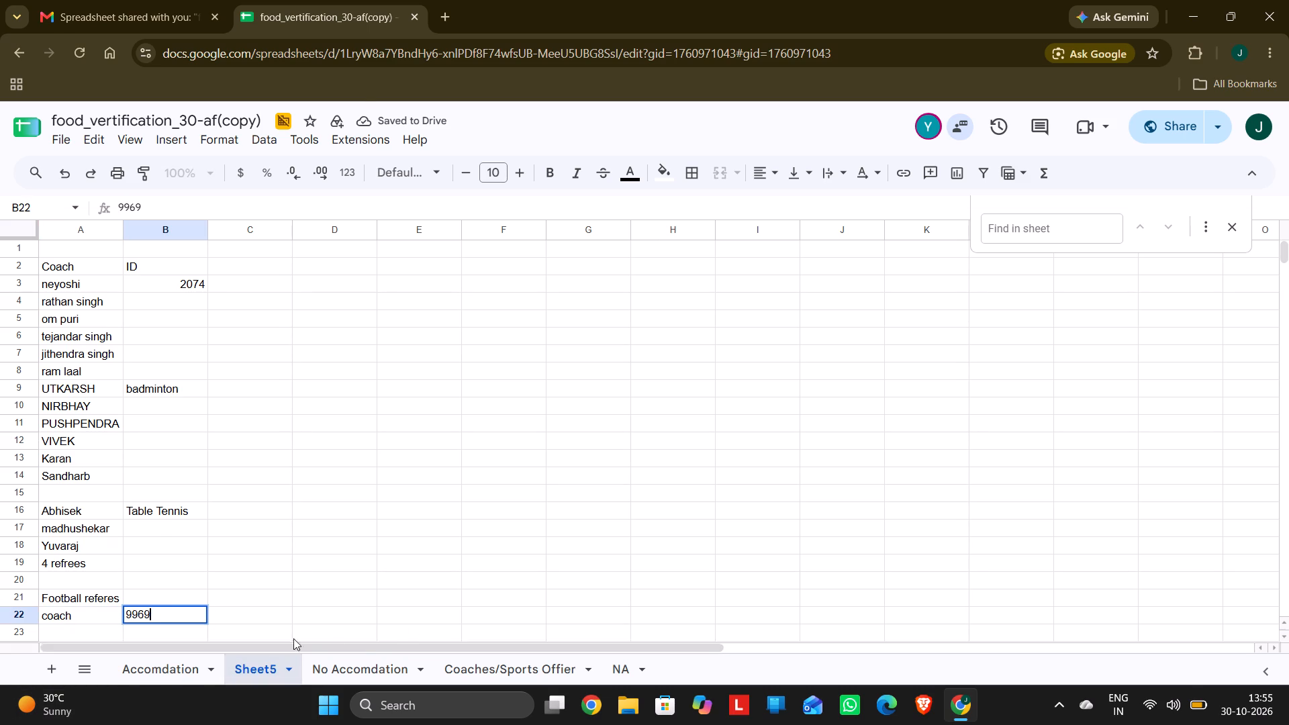
left_click(172, 671)
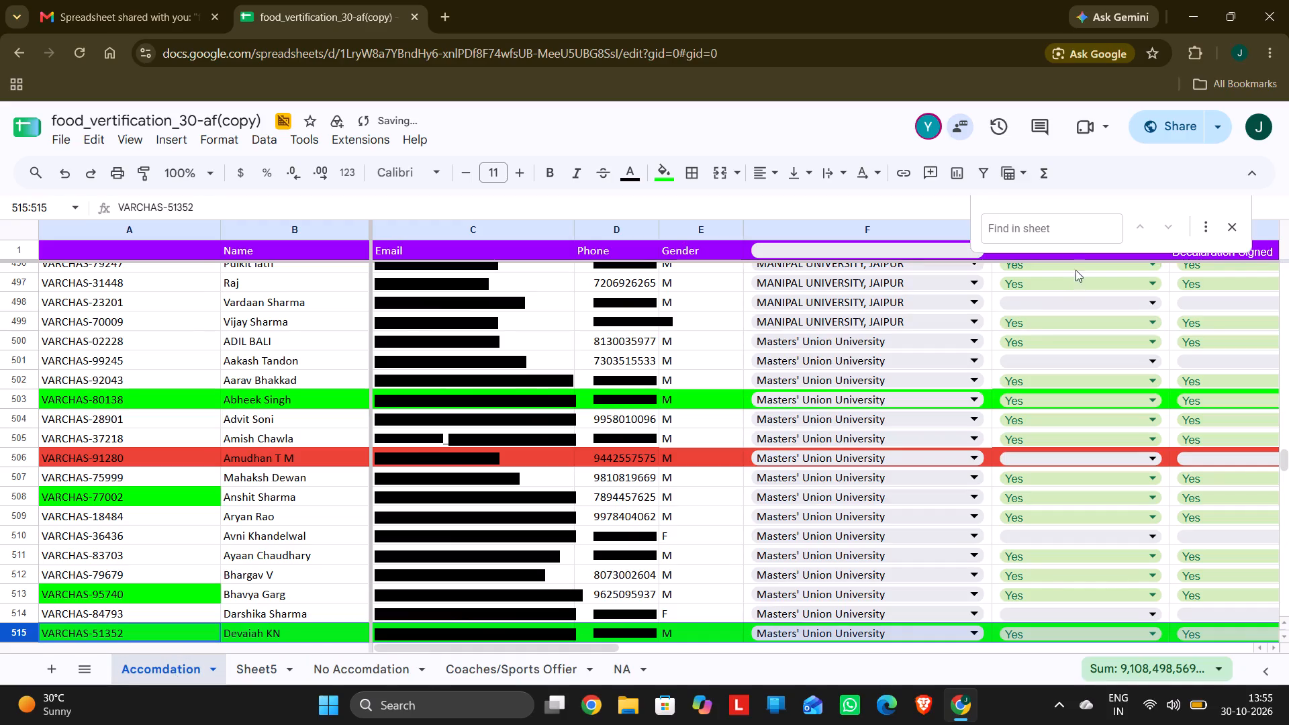
left_click(1051, 225)
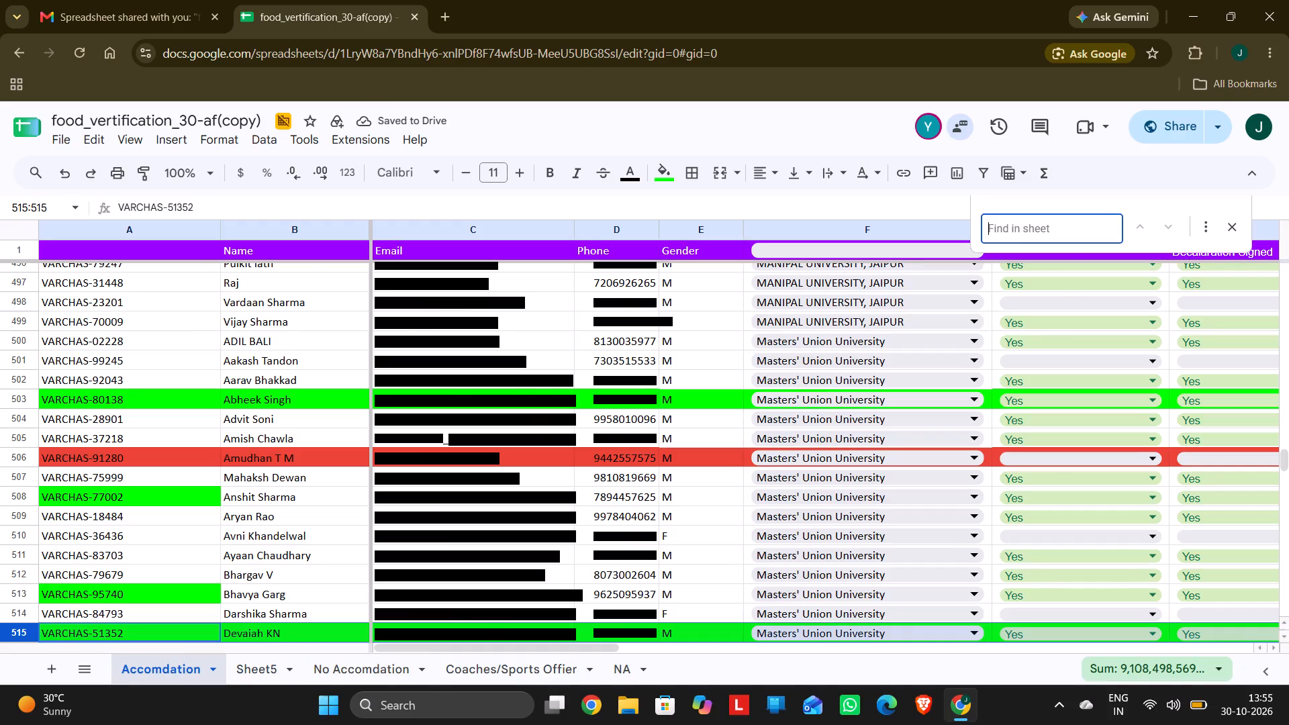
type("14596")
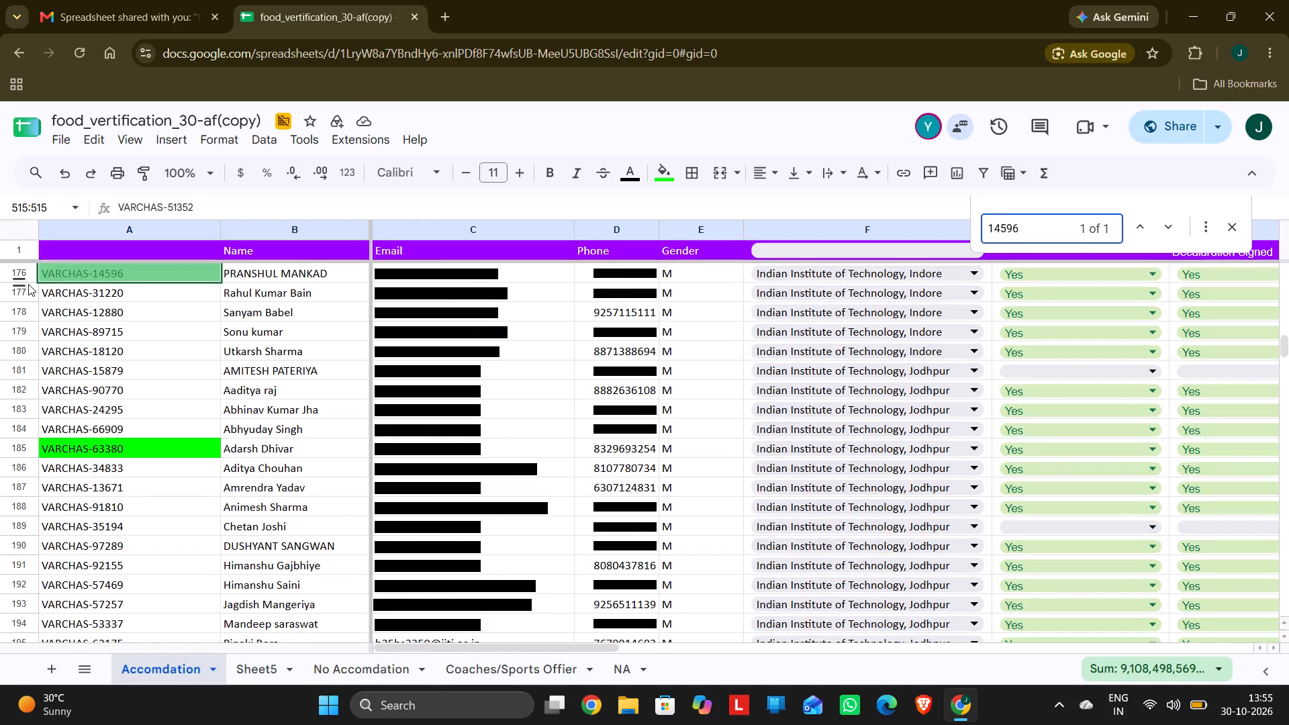
left_click(25, 271)
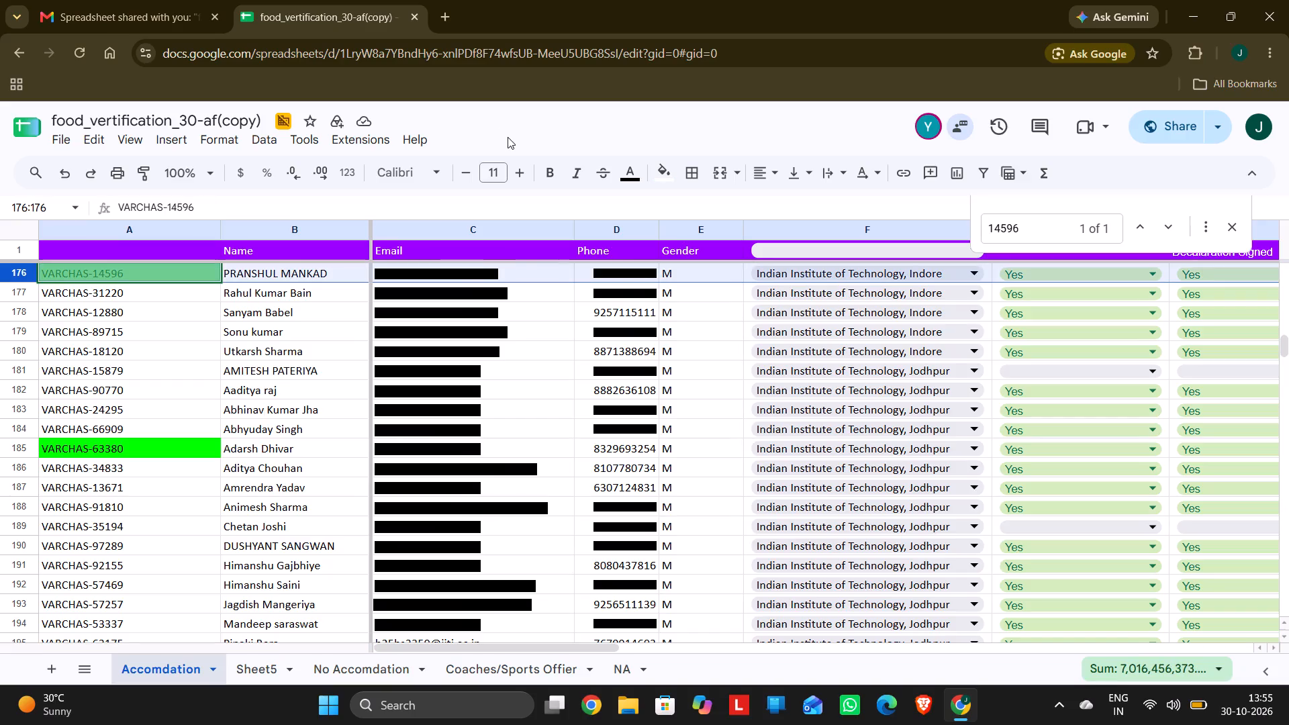
left_click(653, 177)
left_click(743, 248)
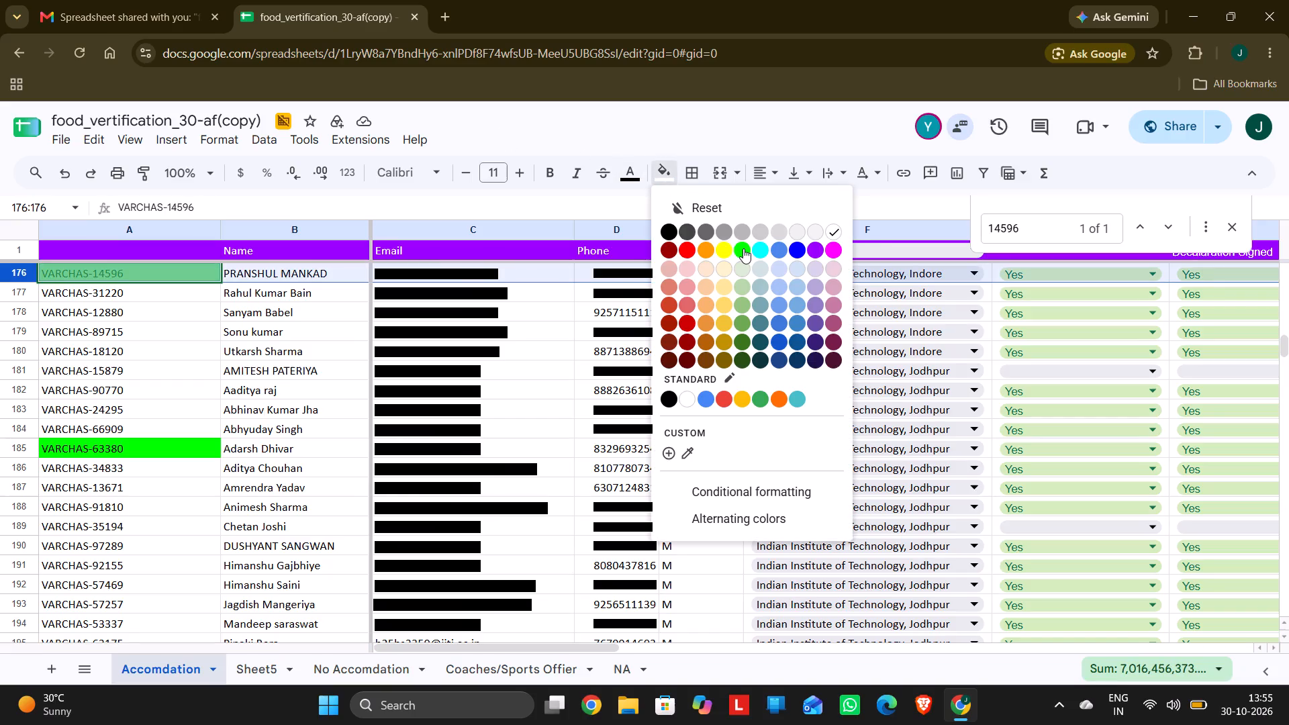
left_click(1029, 240)
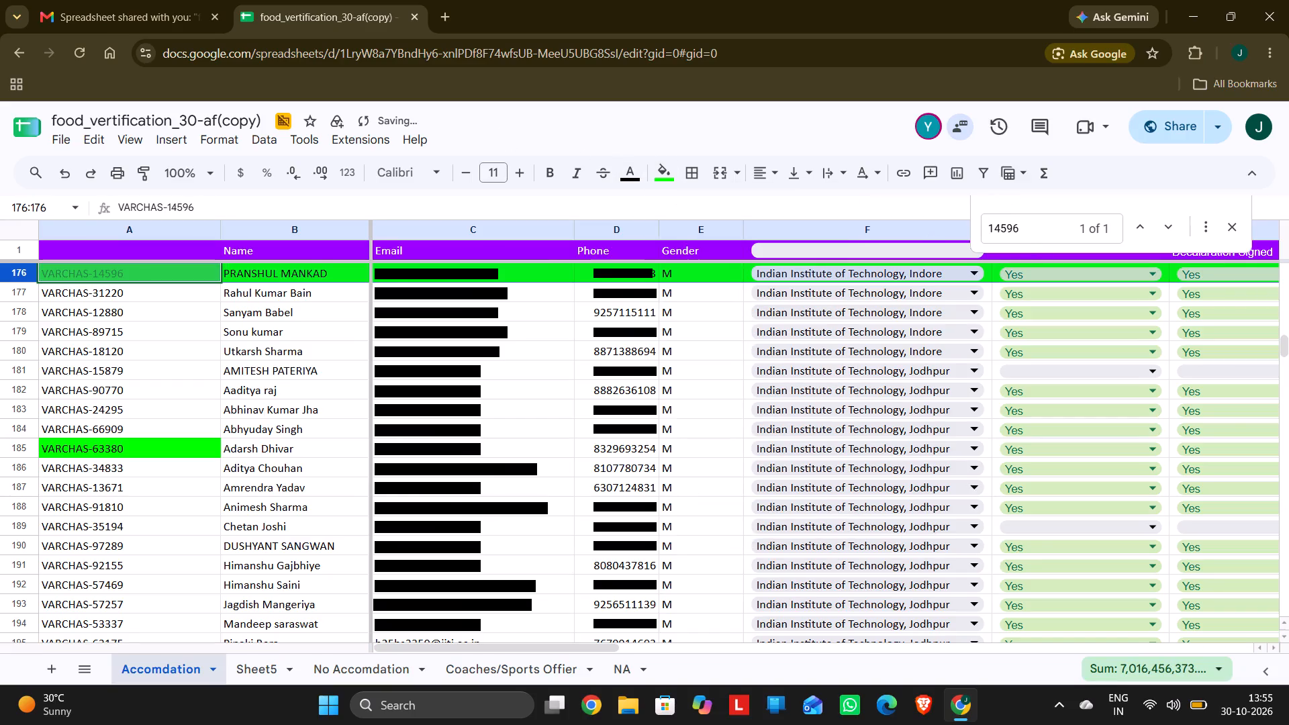
double_click(1032, 234)
left_click(1032, 234)
key("BackSpace")
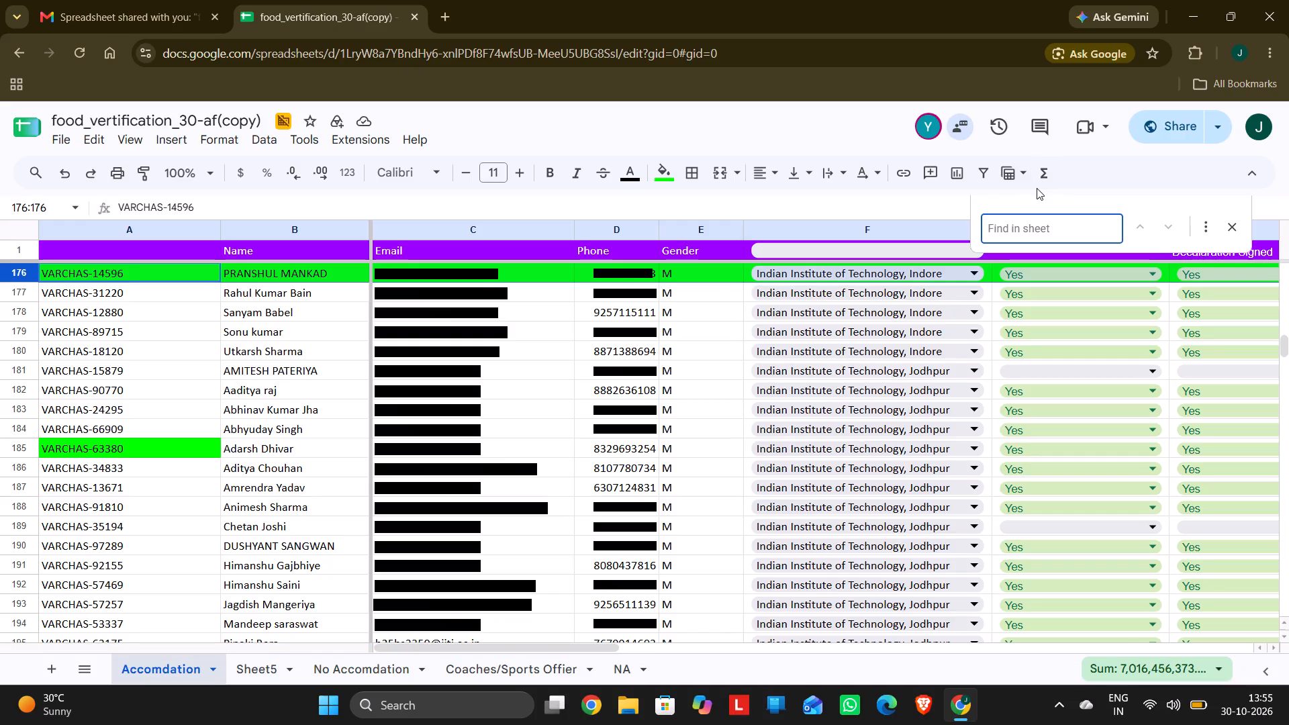
left_click(1037, 188)
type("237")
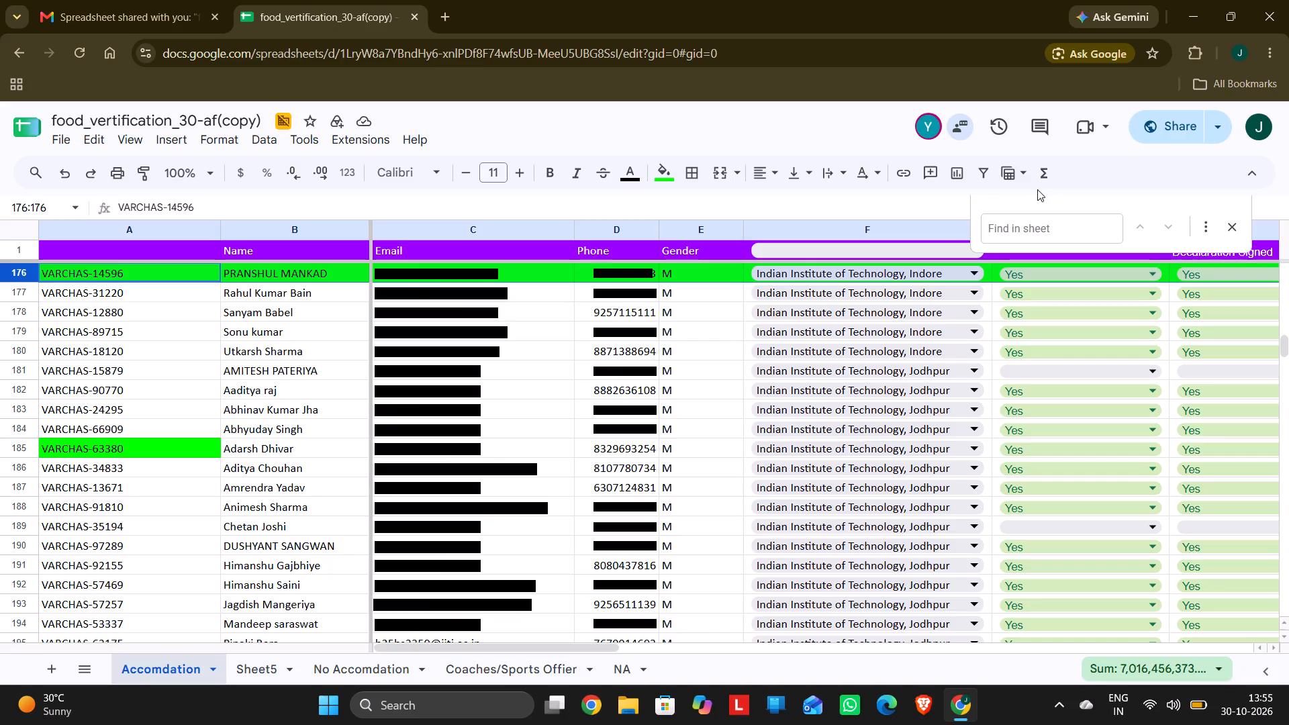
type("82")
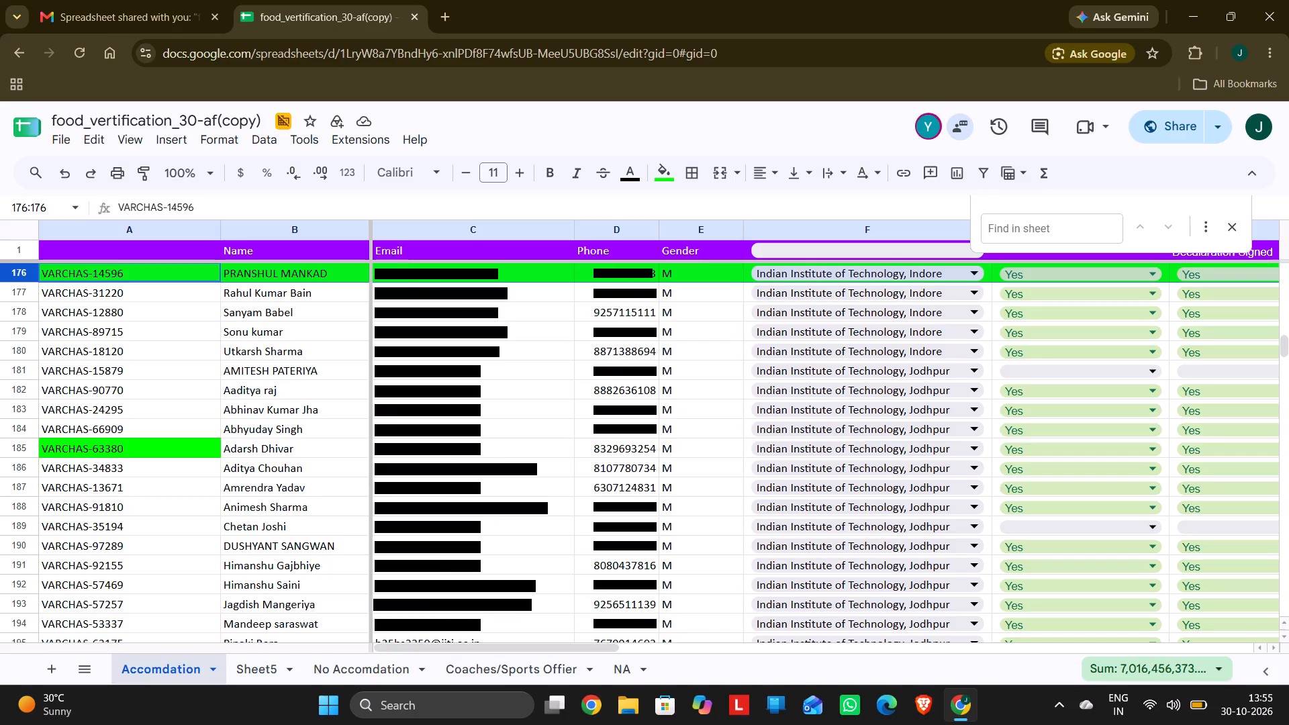
double_click(1041, 230)
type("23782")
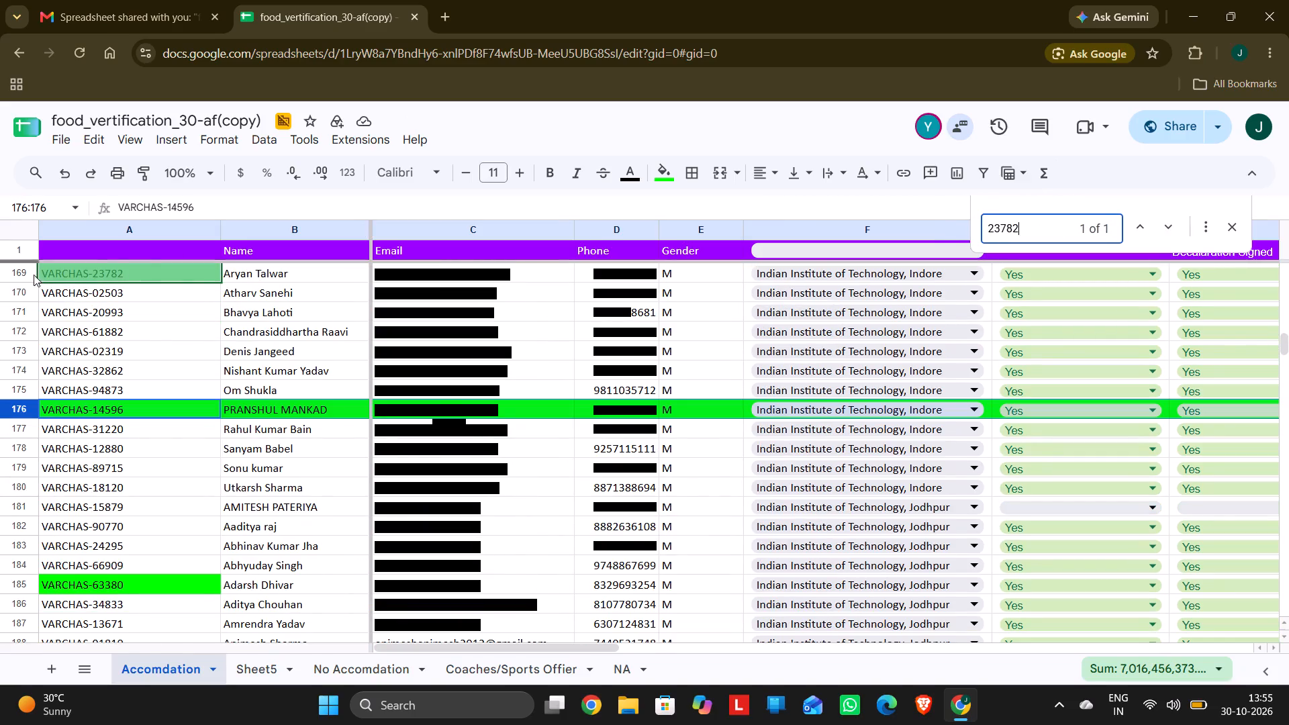
left_click(33, 275)
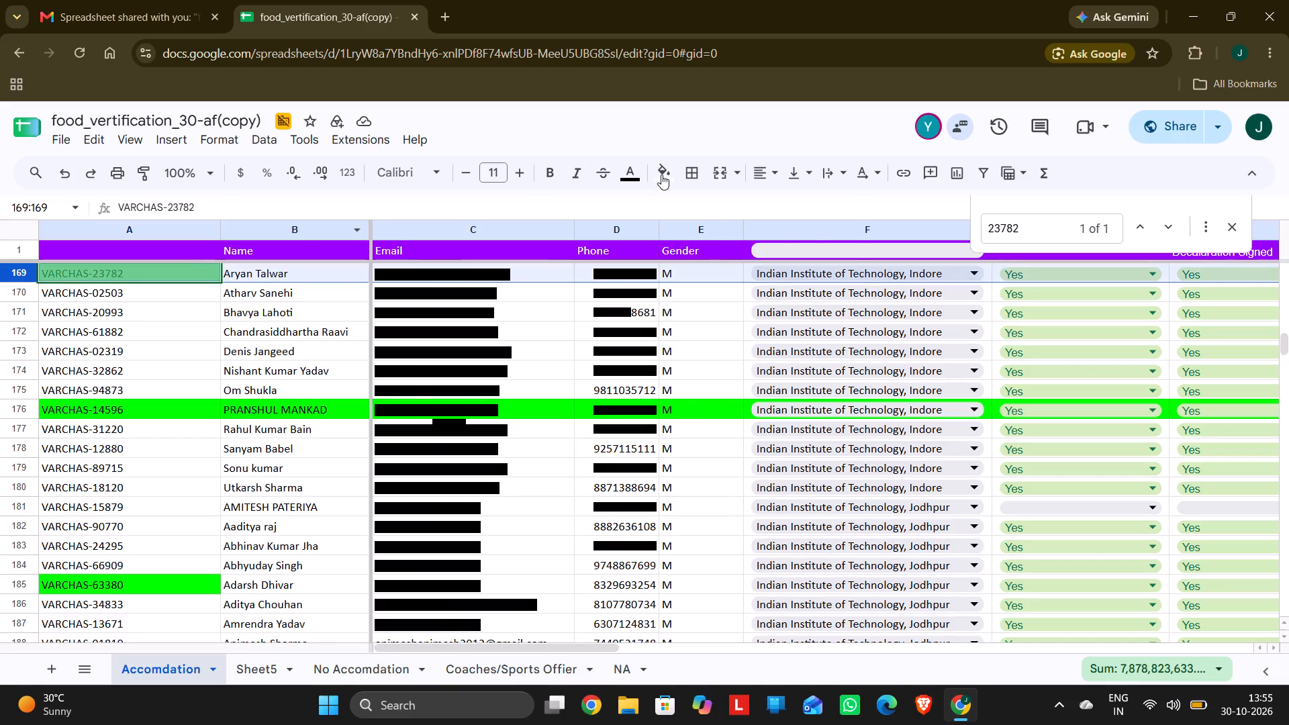
left_click(661, 175)
left_click(743, 251)
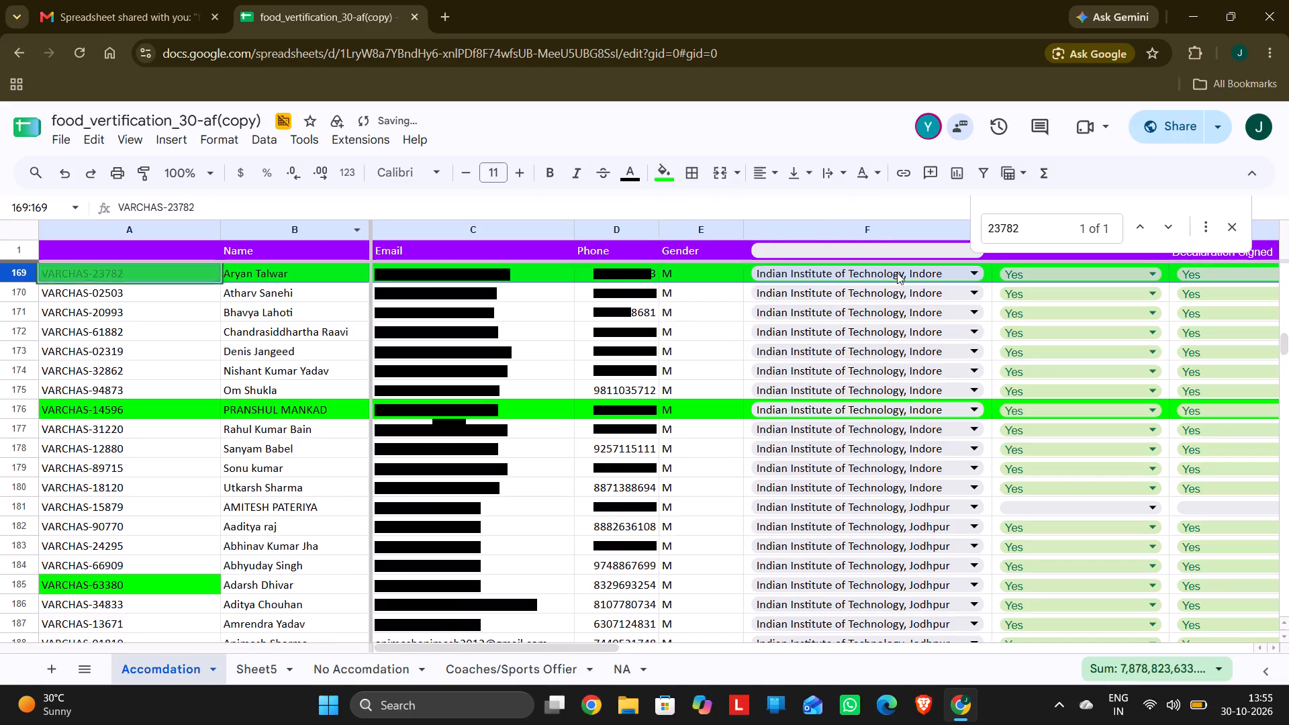
double_click(1047, 228)
key("BackSpace")
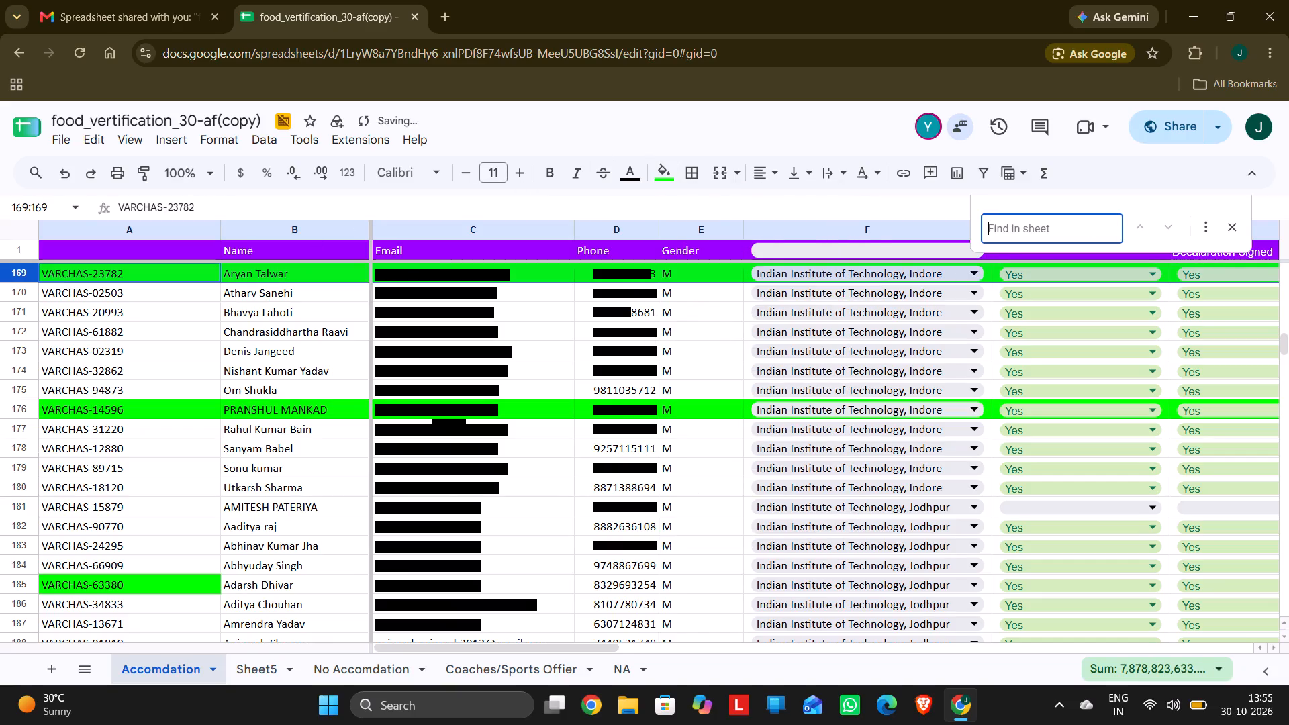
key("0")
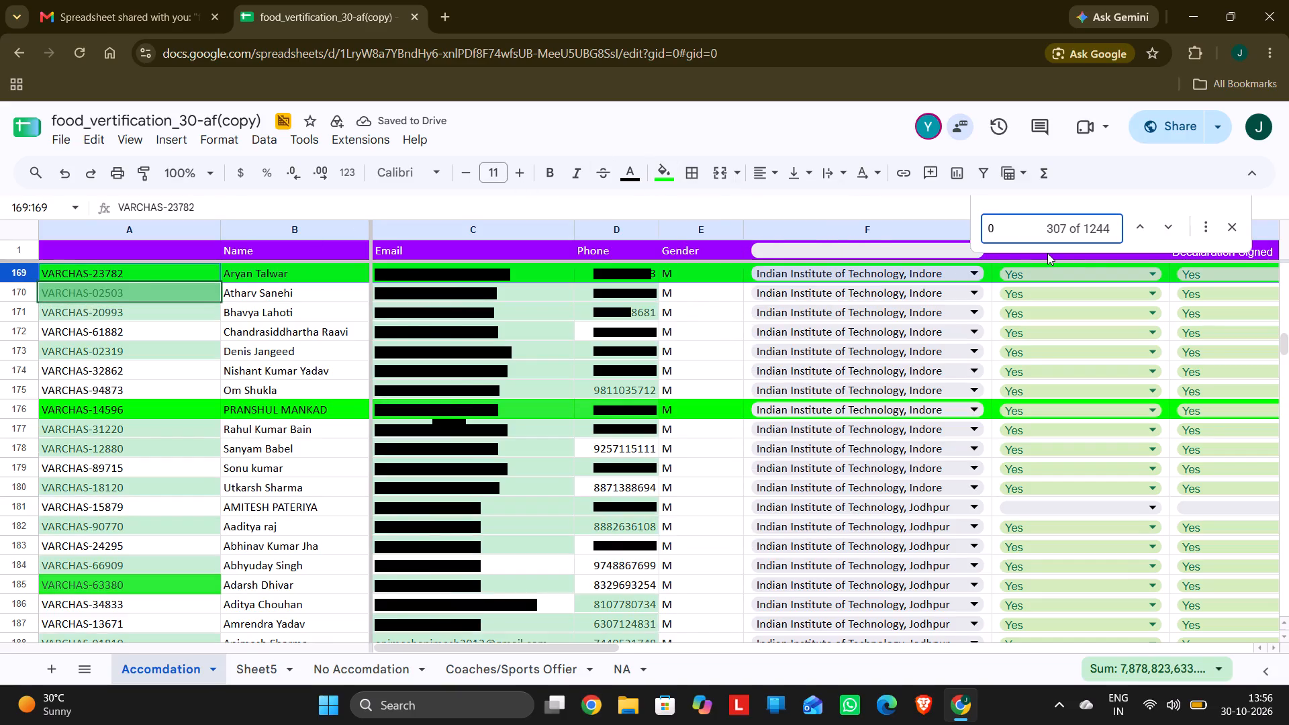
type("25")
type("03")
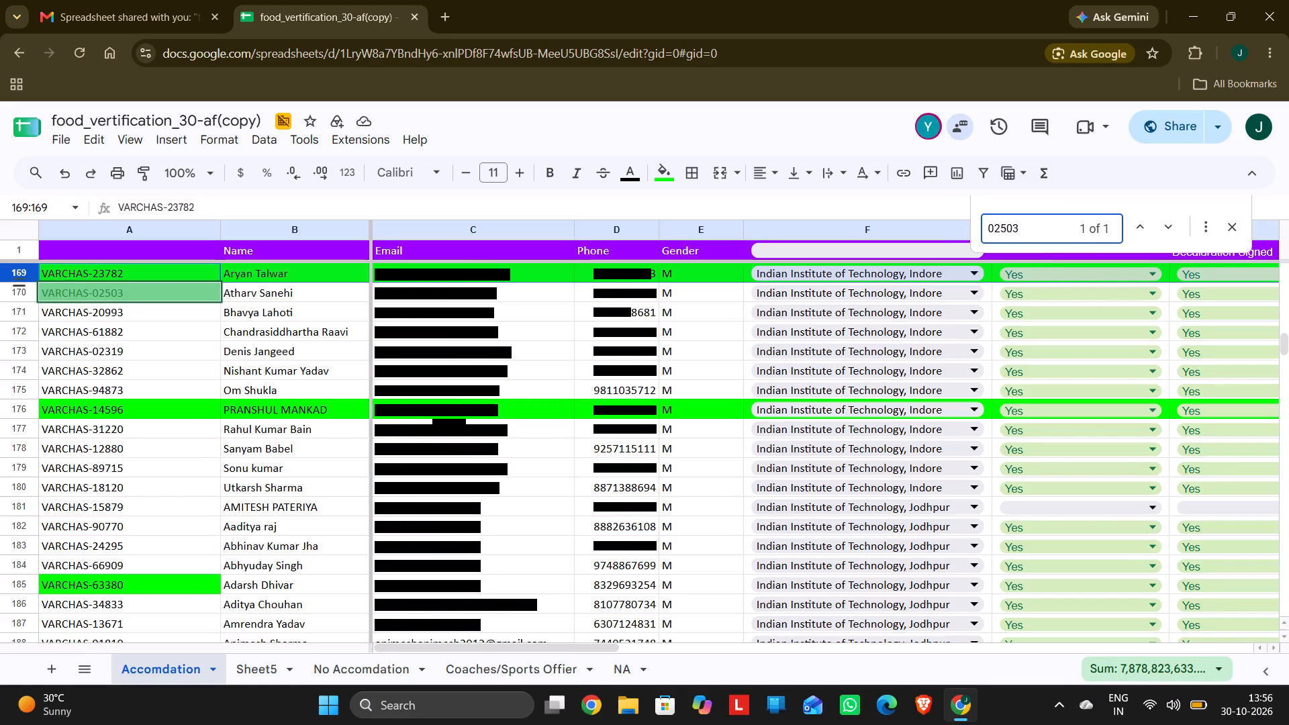
left_click(20, 287)
left_click(22, 292)
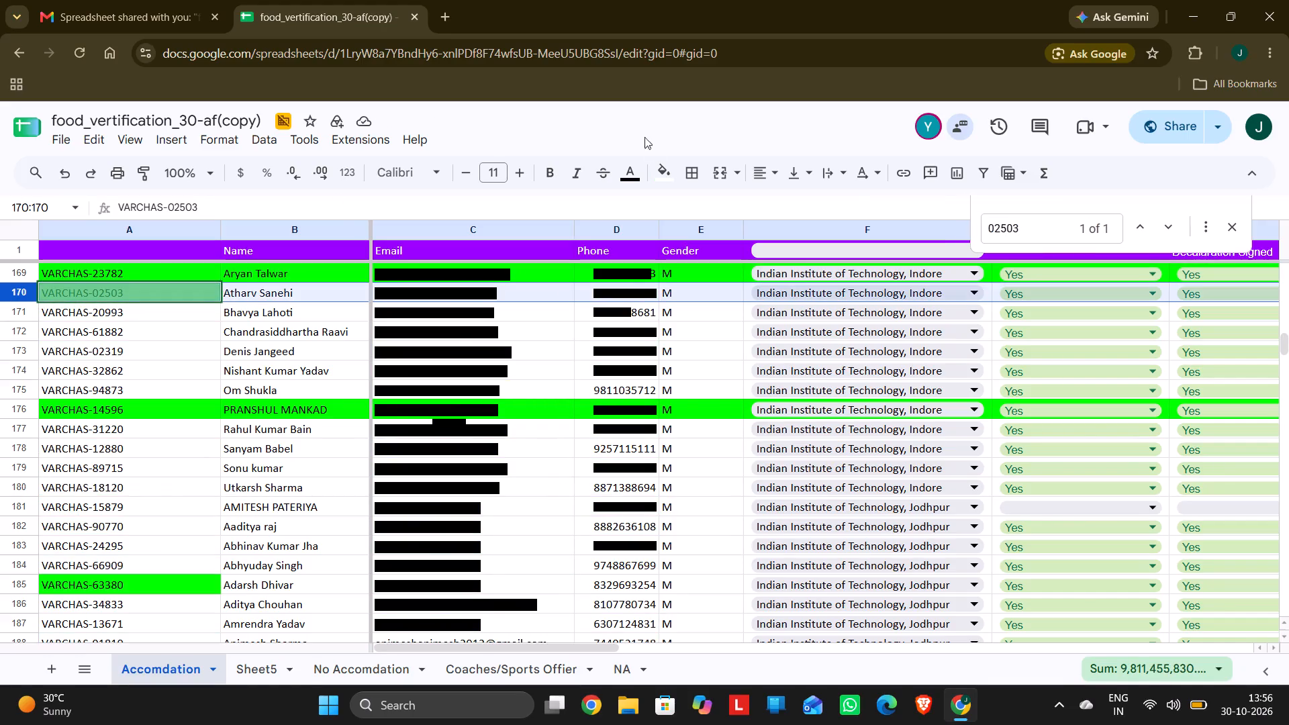
left_click_drag(663, 174, 738, 246)
left_click(738, 246)
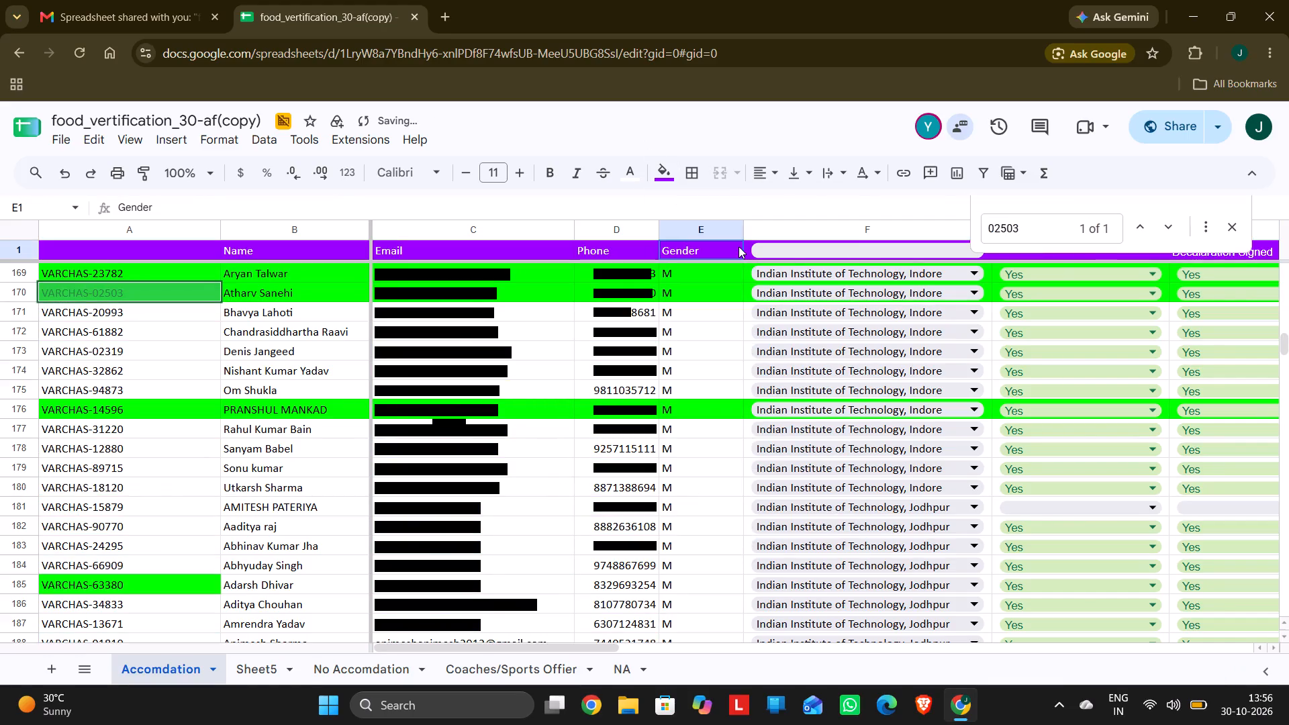
double_click(1031, 217)
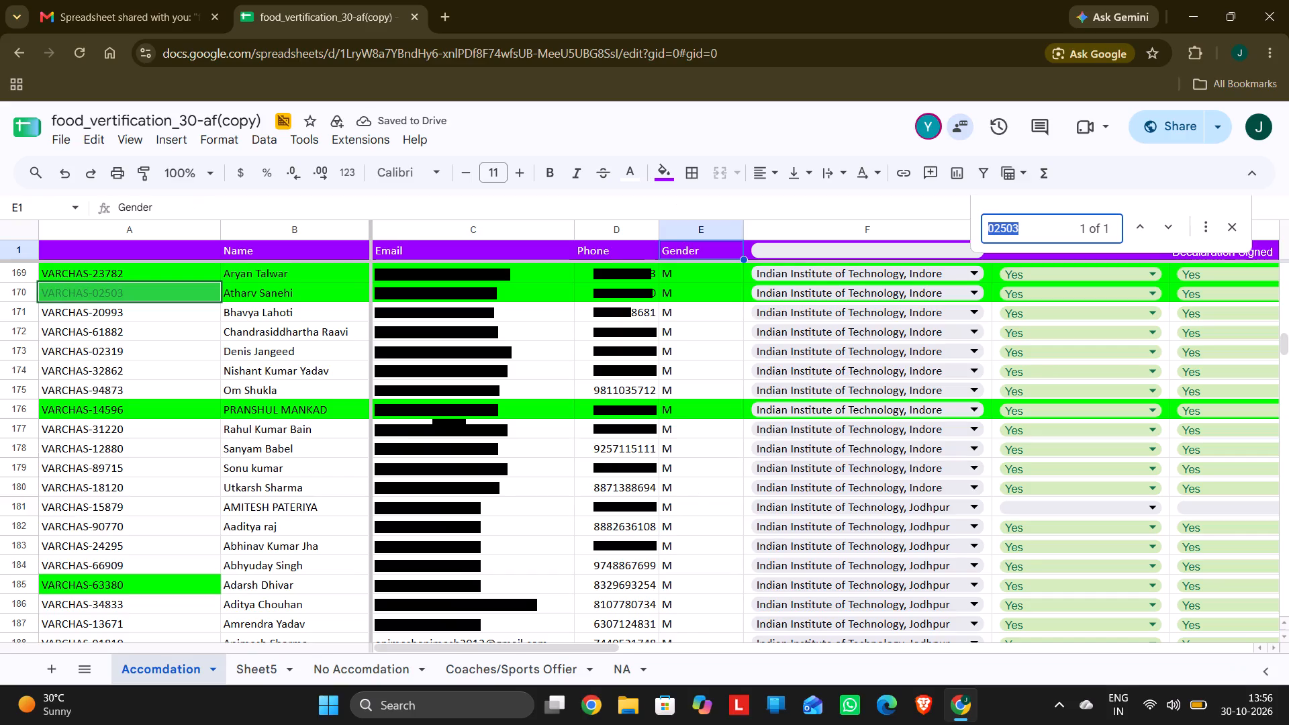
key("BackSpace")
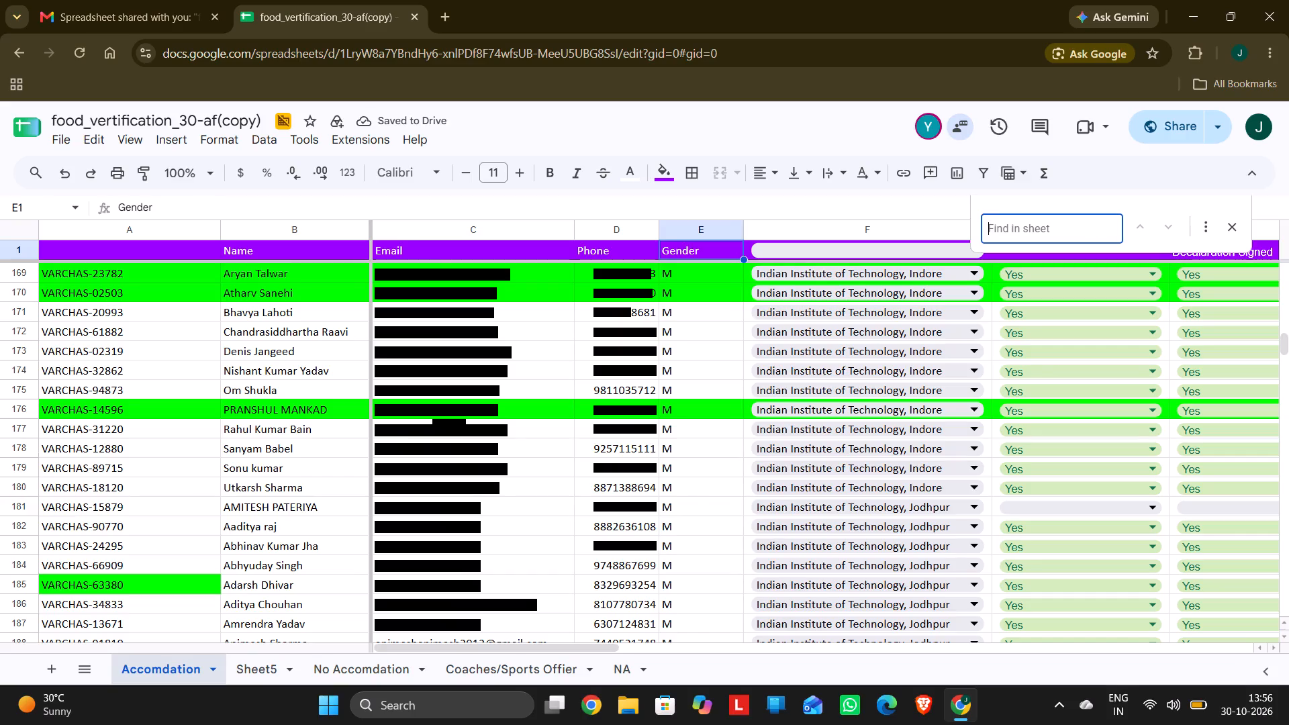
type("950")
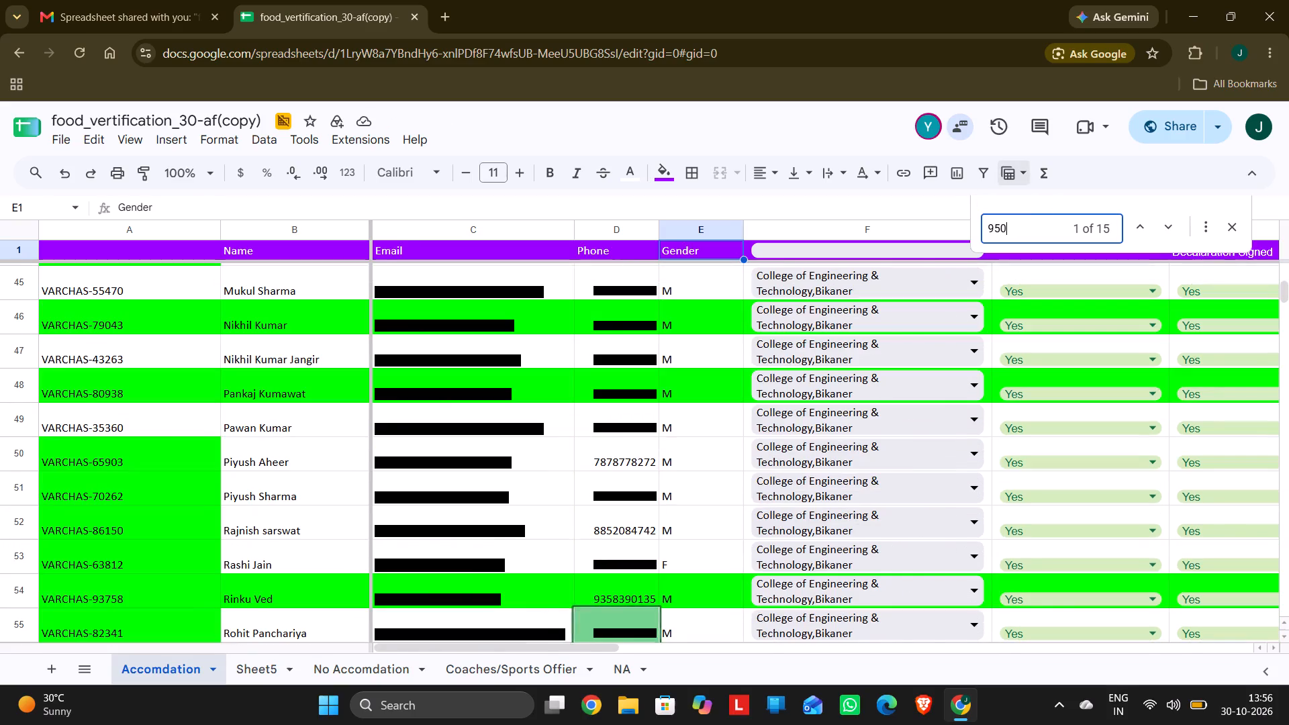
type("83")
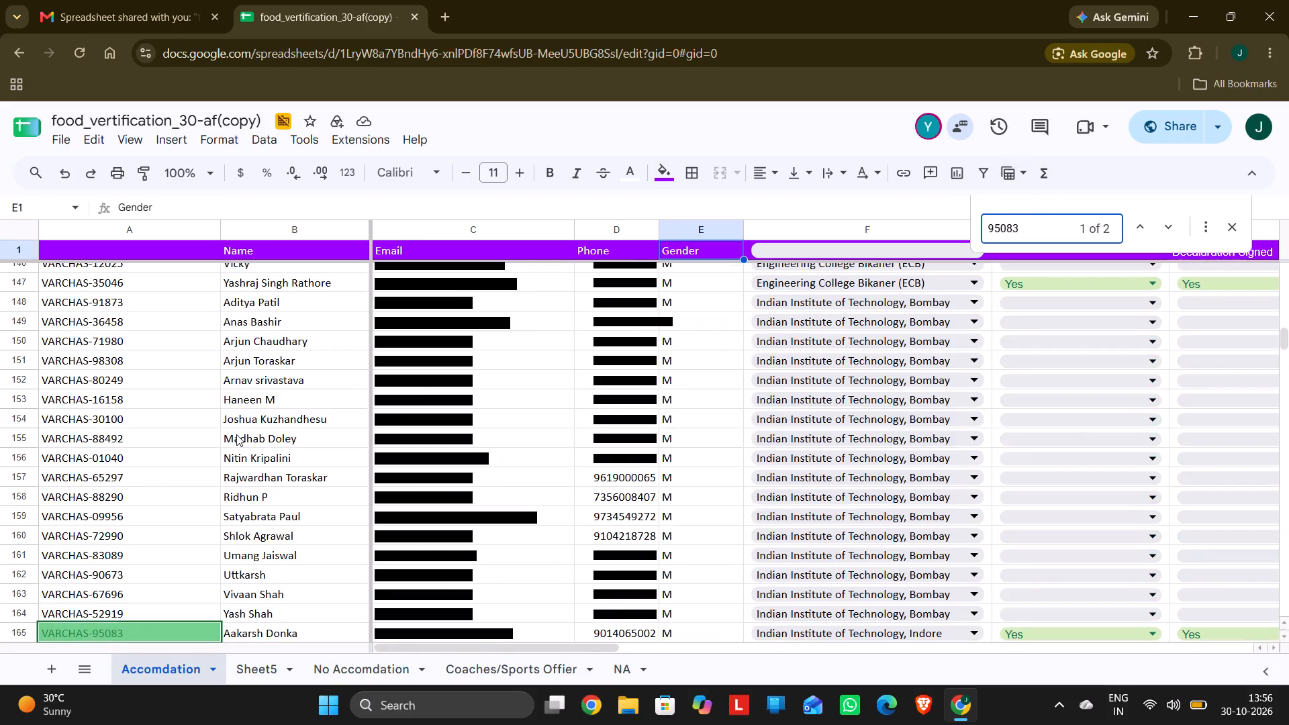
left_click(17, 630)
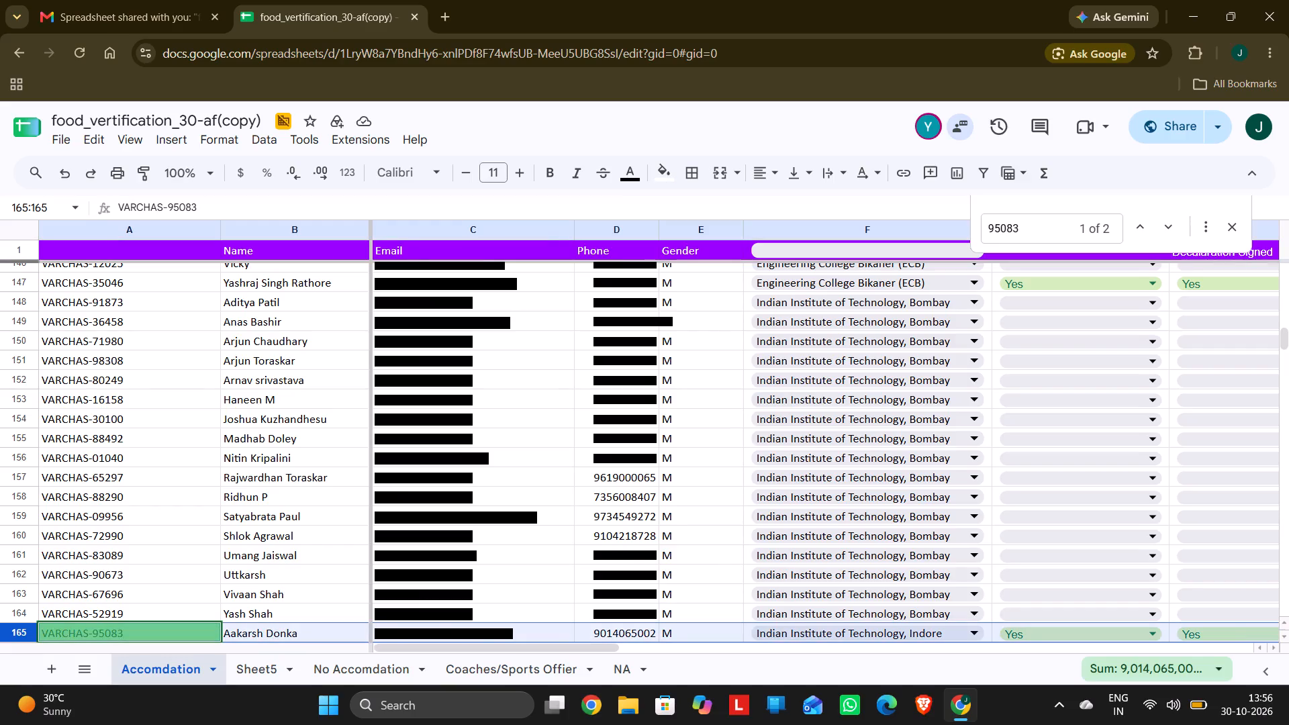
left_click_drag(668, 166, 740, 246)
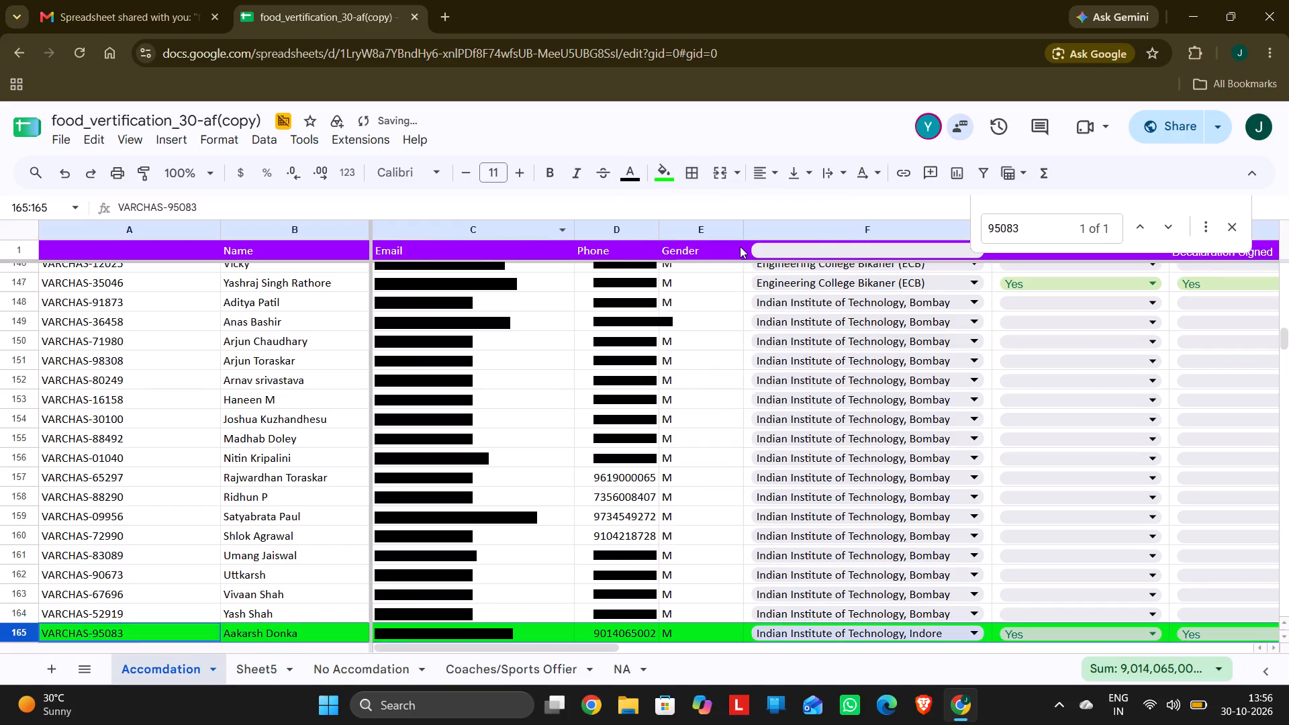
left_click(740, 246)
double_click(1025, 230)
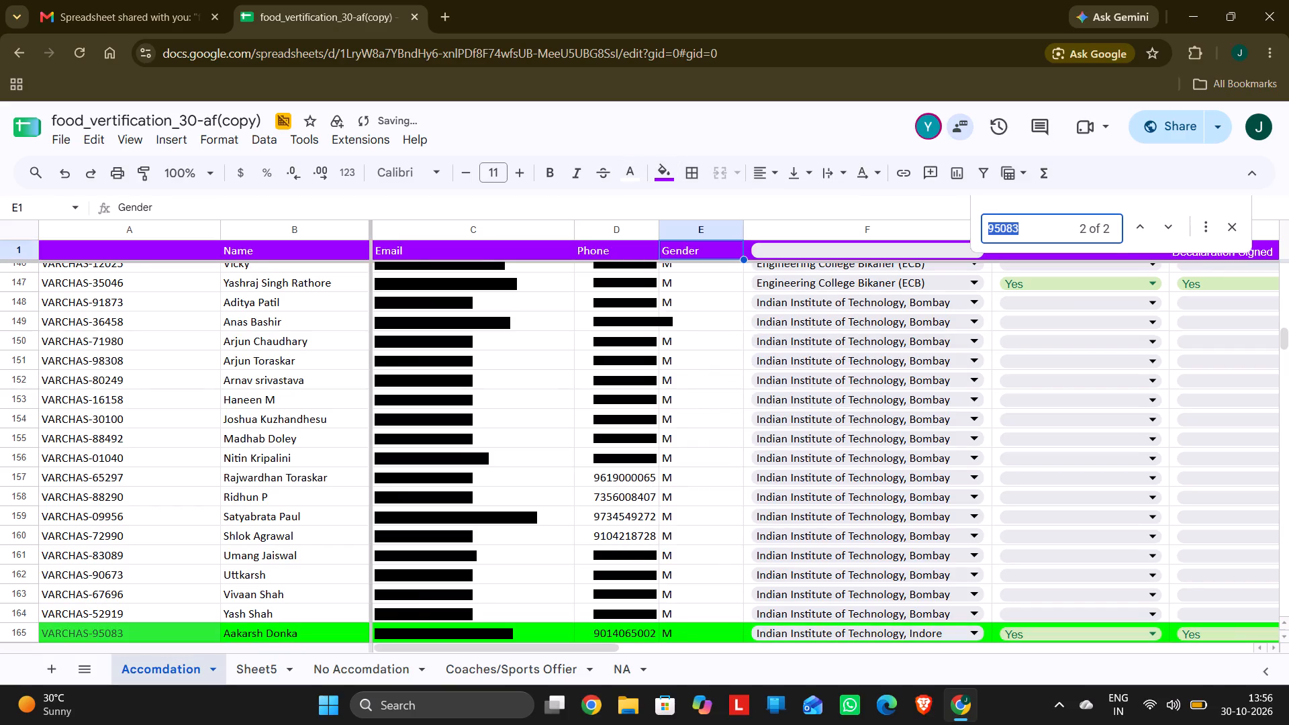
key("BackSpace")
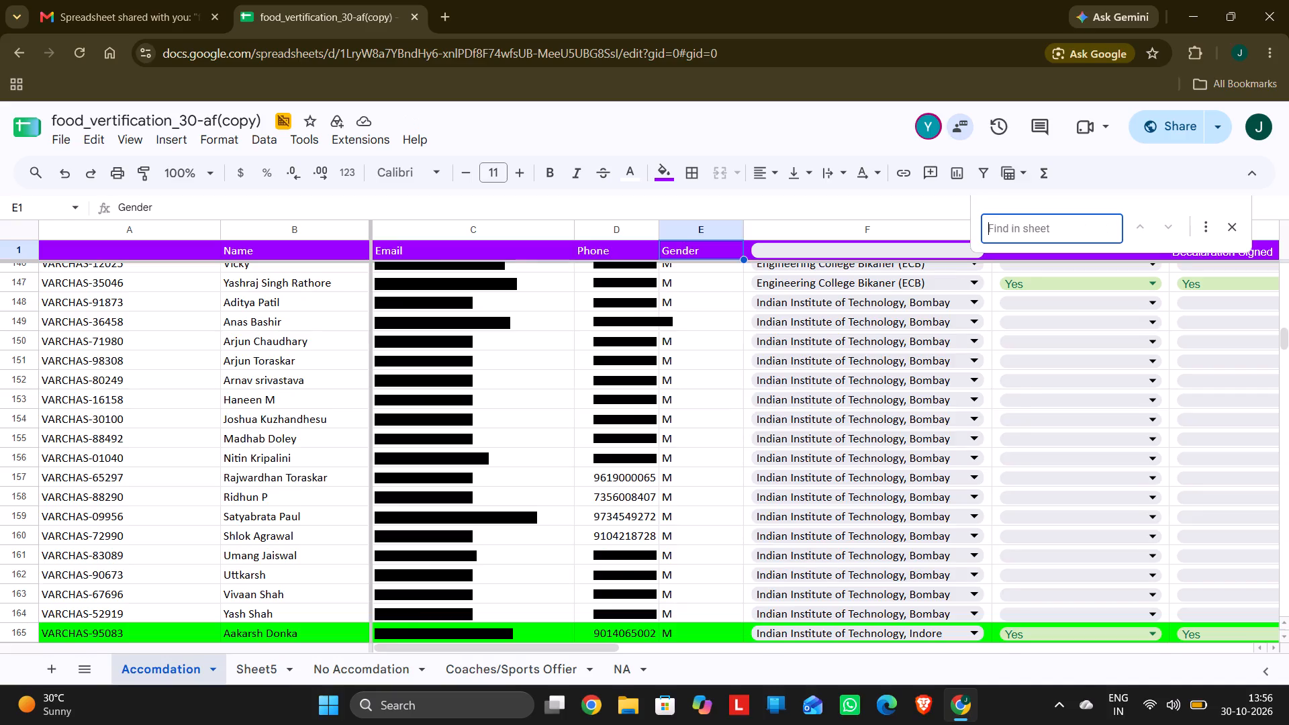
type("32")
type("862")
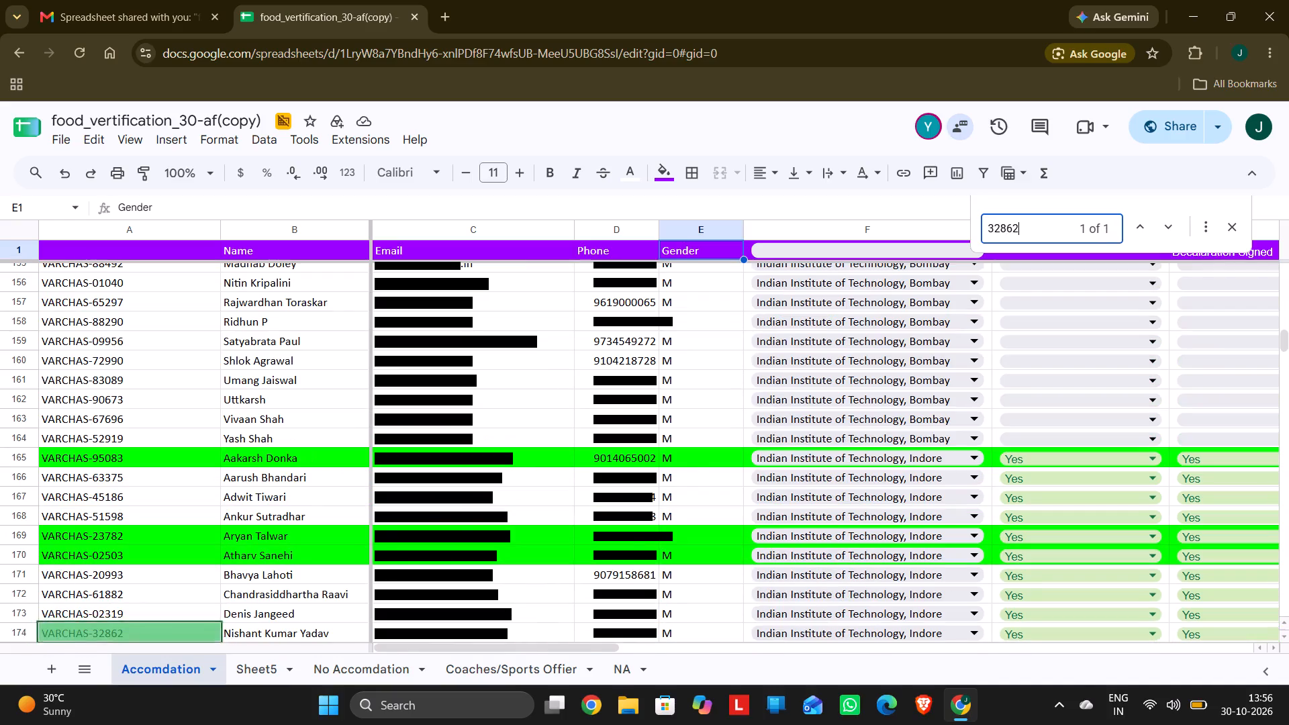
left_click(27, 631)
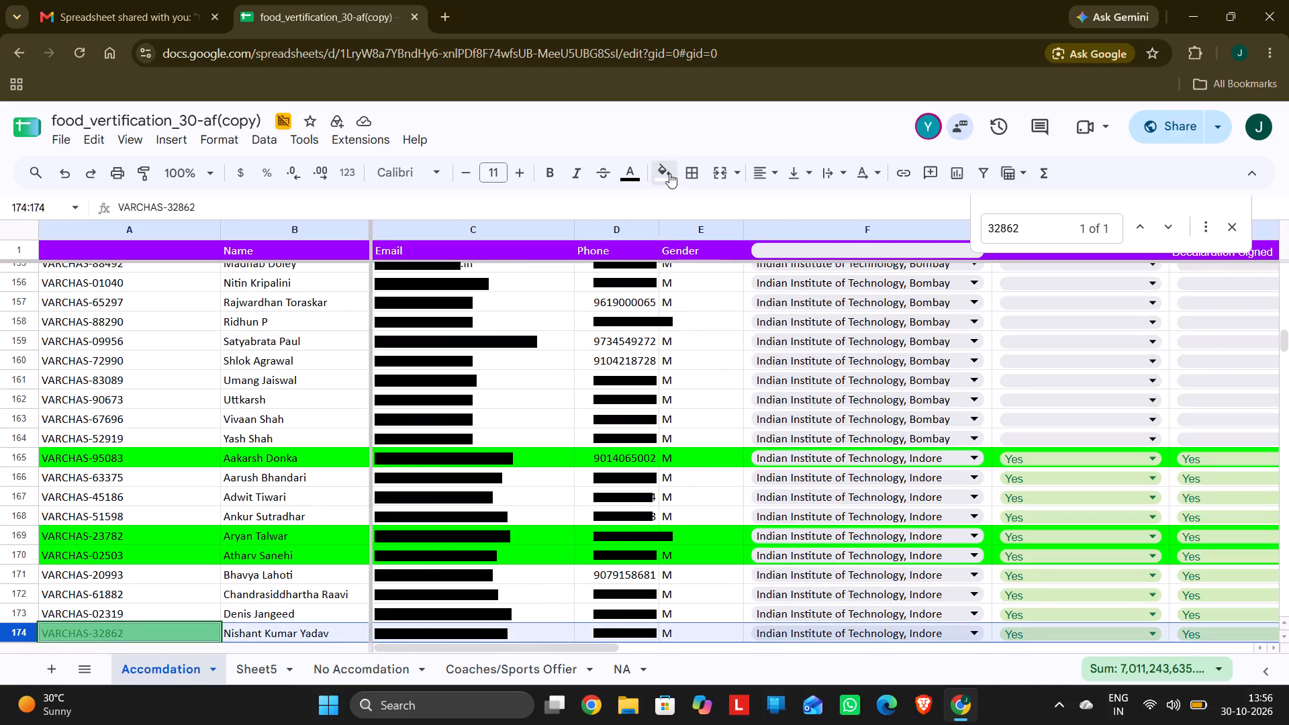
left_click_drag(669, 173, 747, 244)
left_click(747, 244)
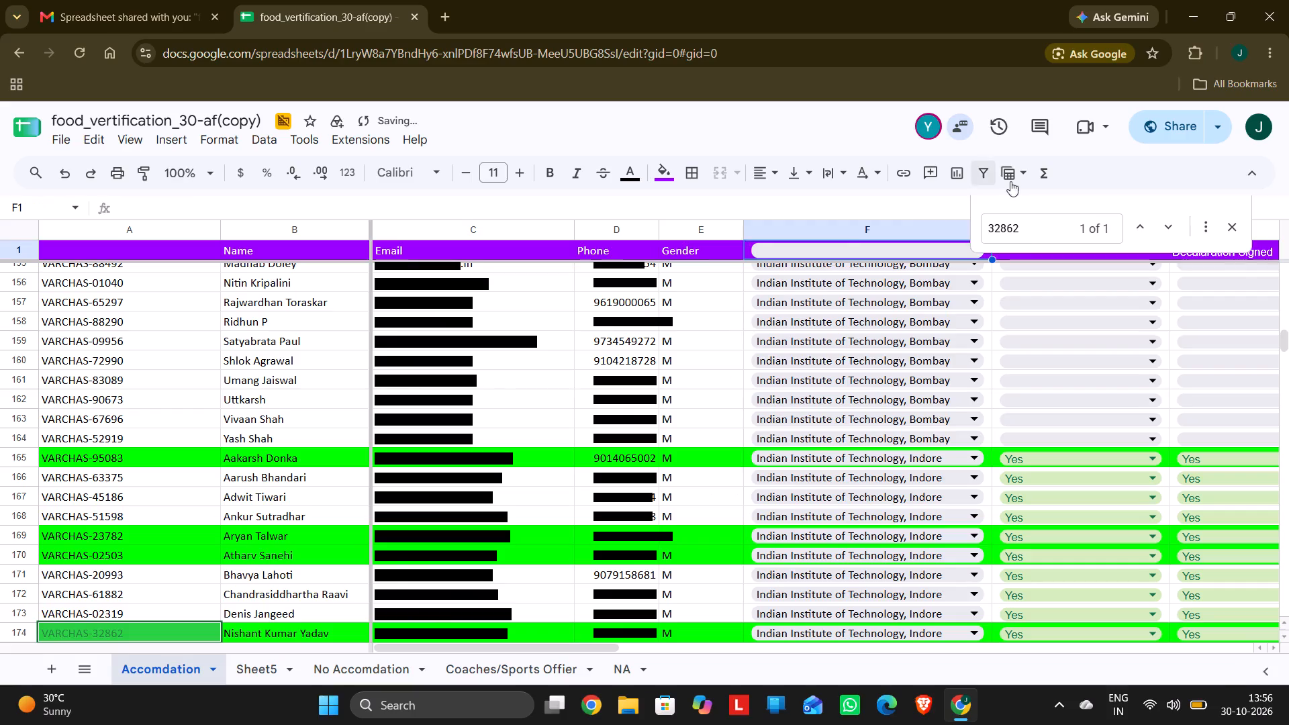
double_click(1033, 231)
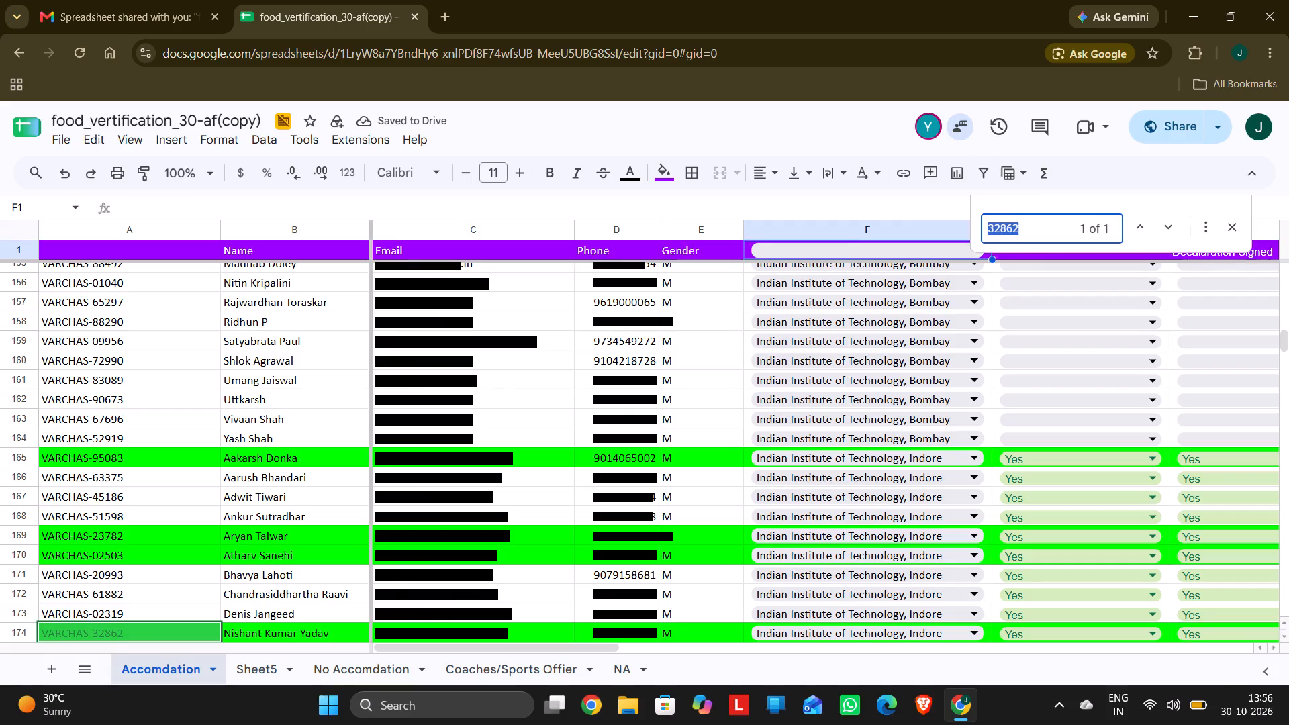
key("BackSpace")
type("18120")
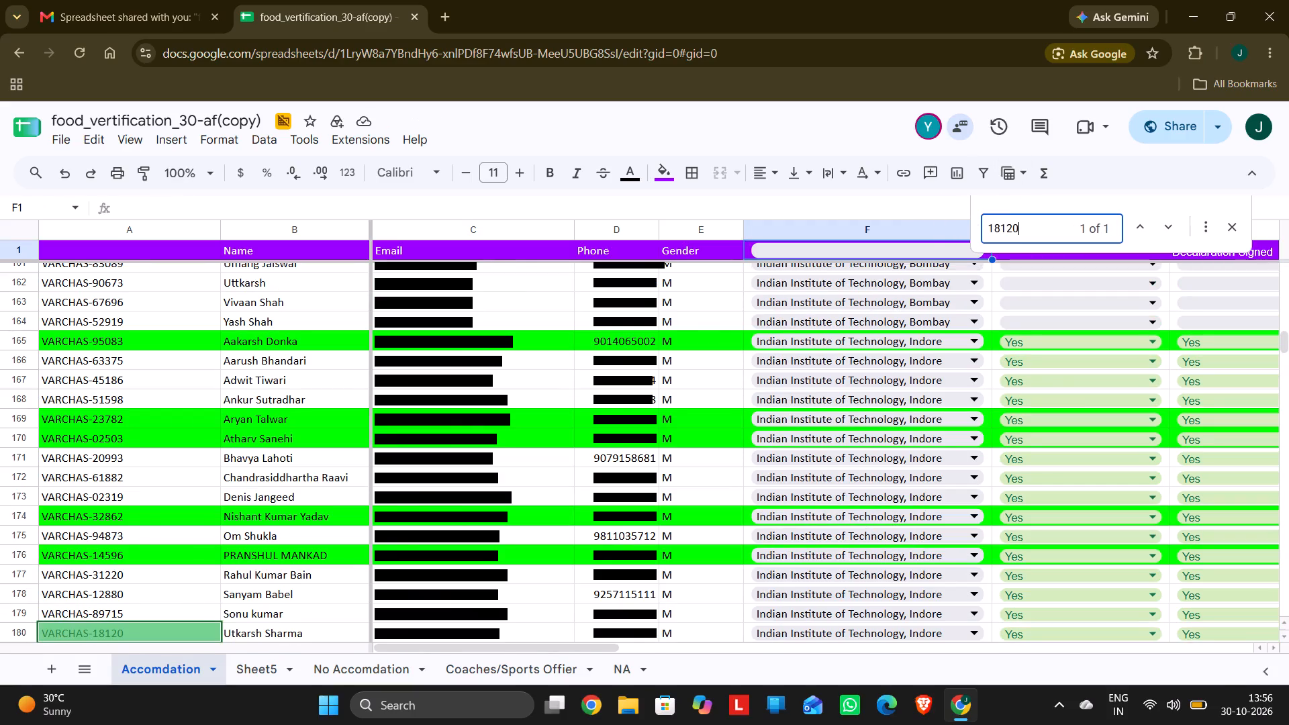
left_click(21, 638)
left_click(659, 168)
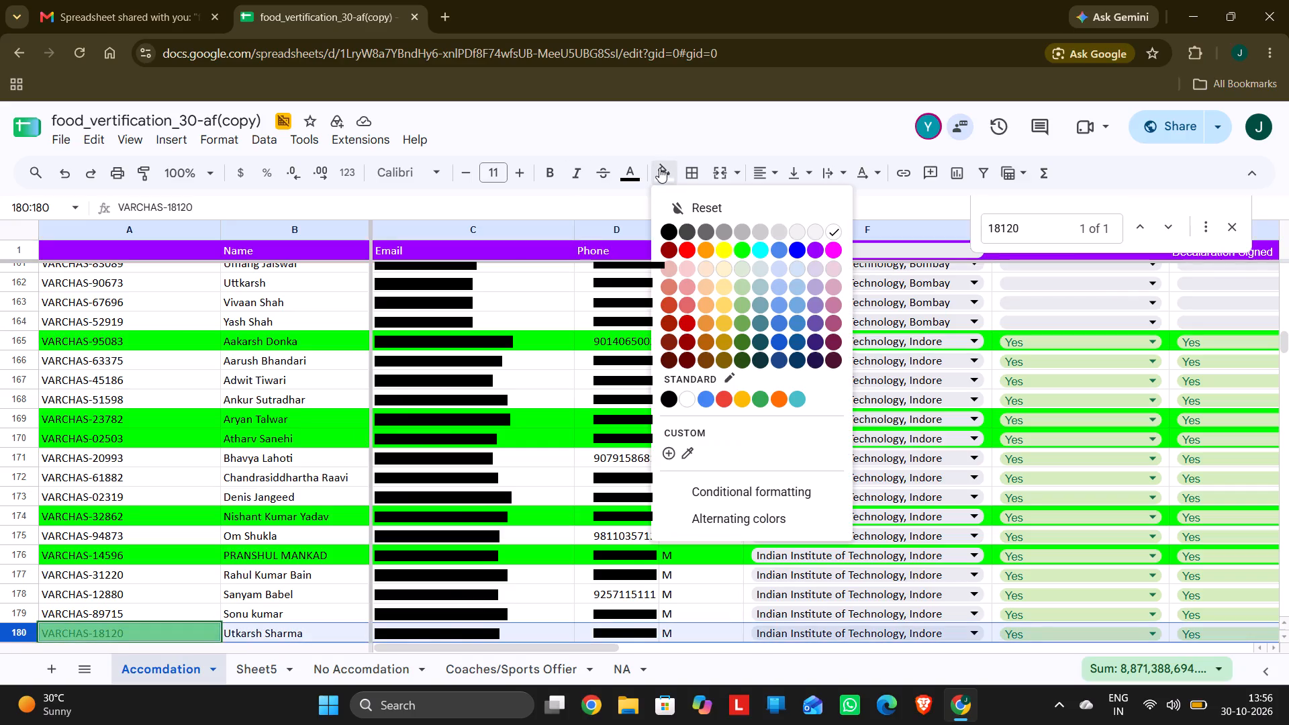
left_click(740, 248)
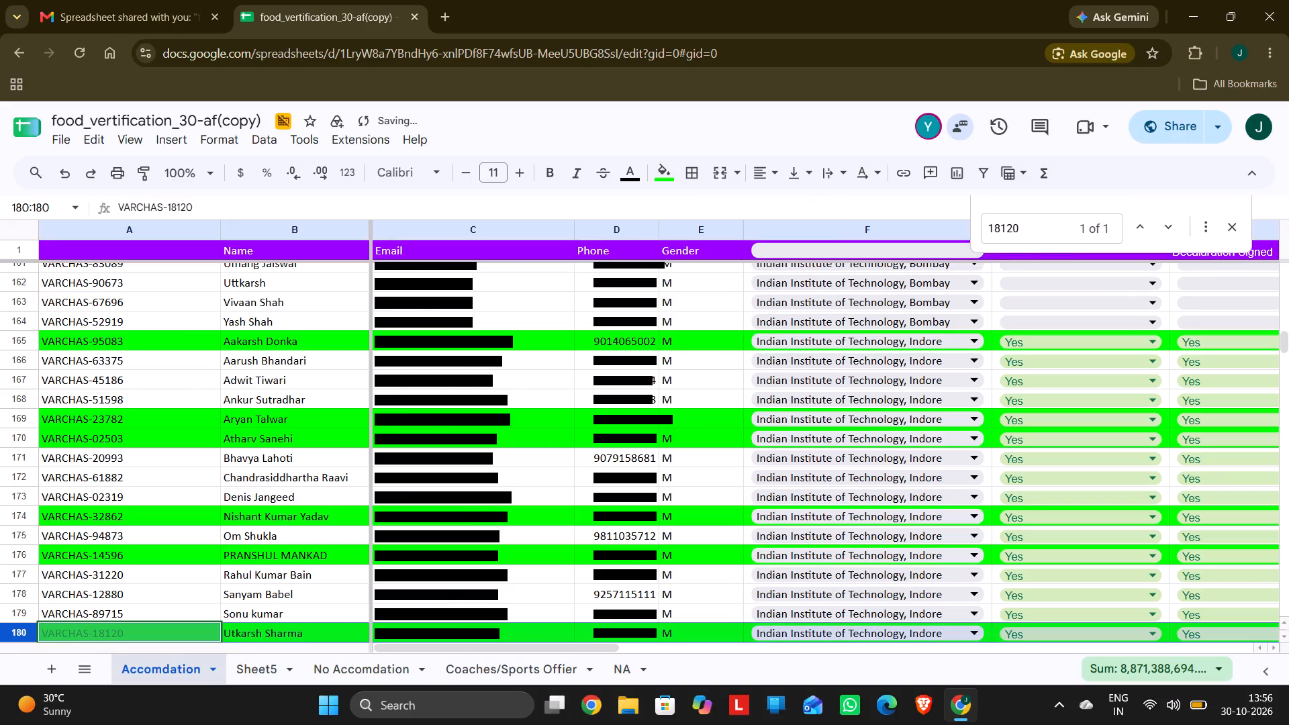
double_click(1029, 232)
key("BackSpace")
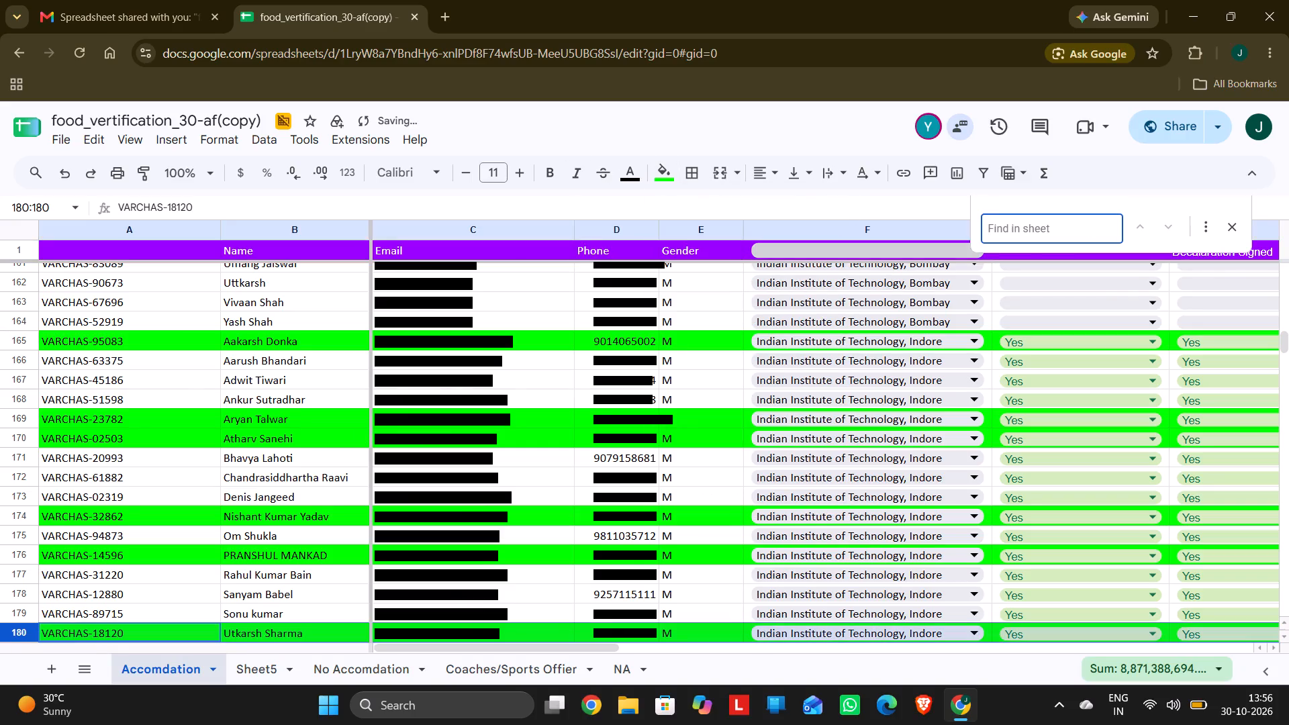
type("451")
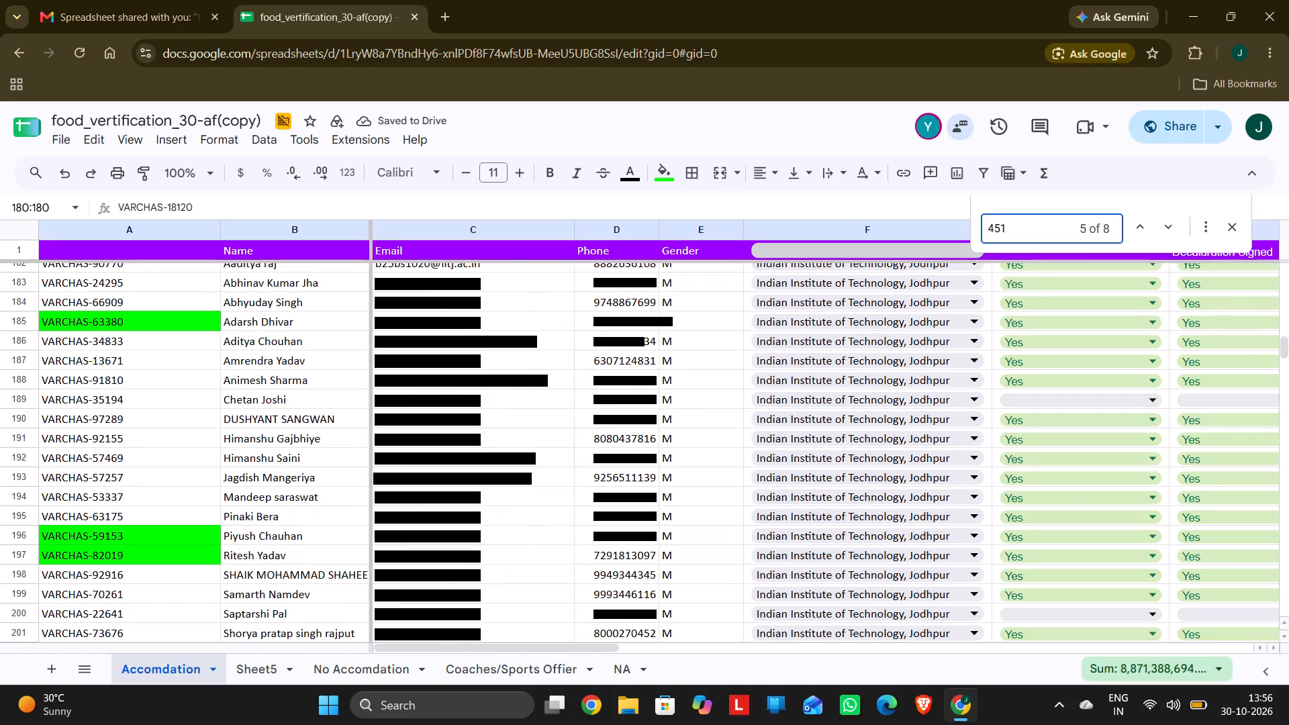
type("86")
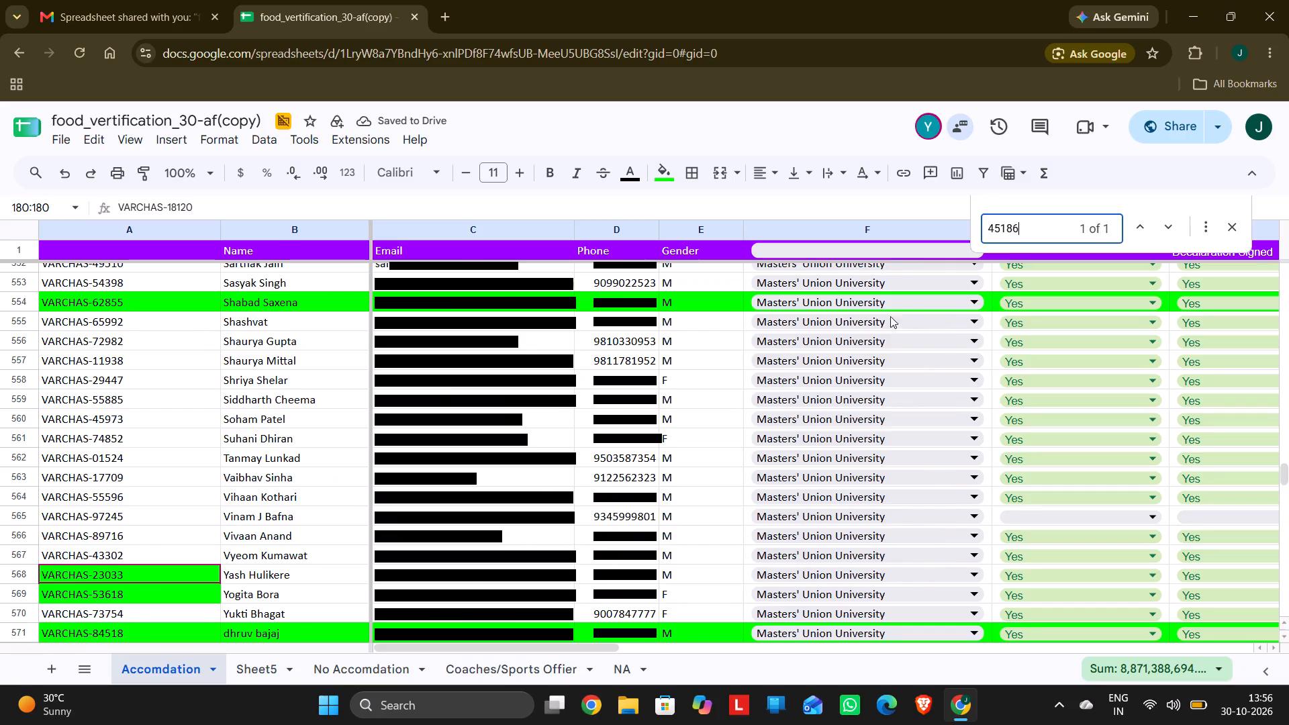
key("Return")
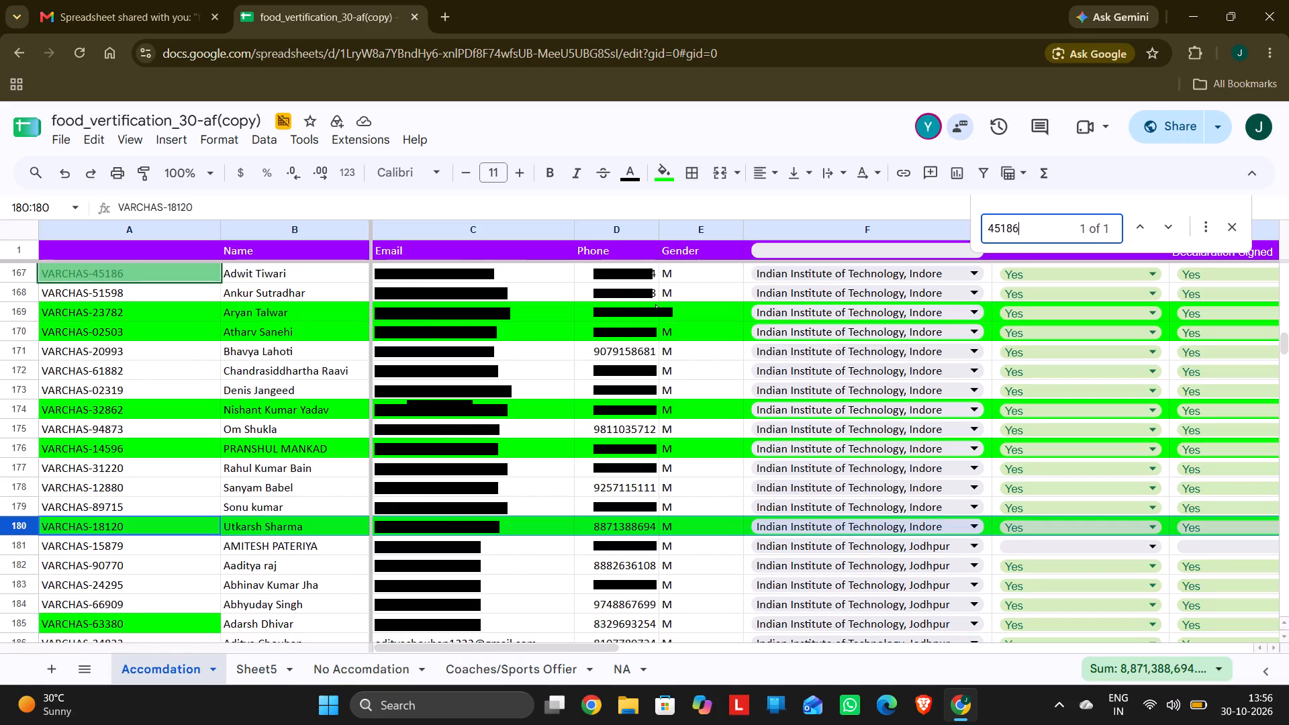
left_click(19, 271)
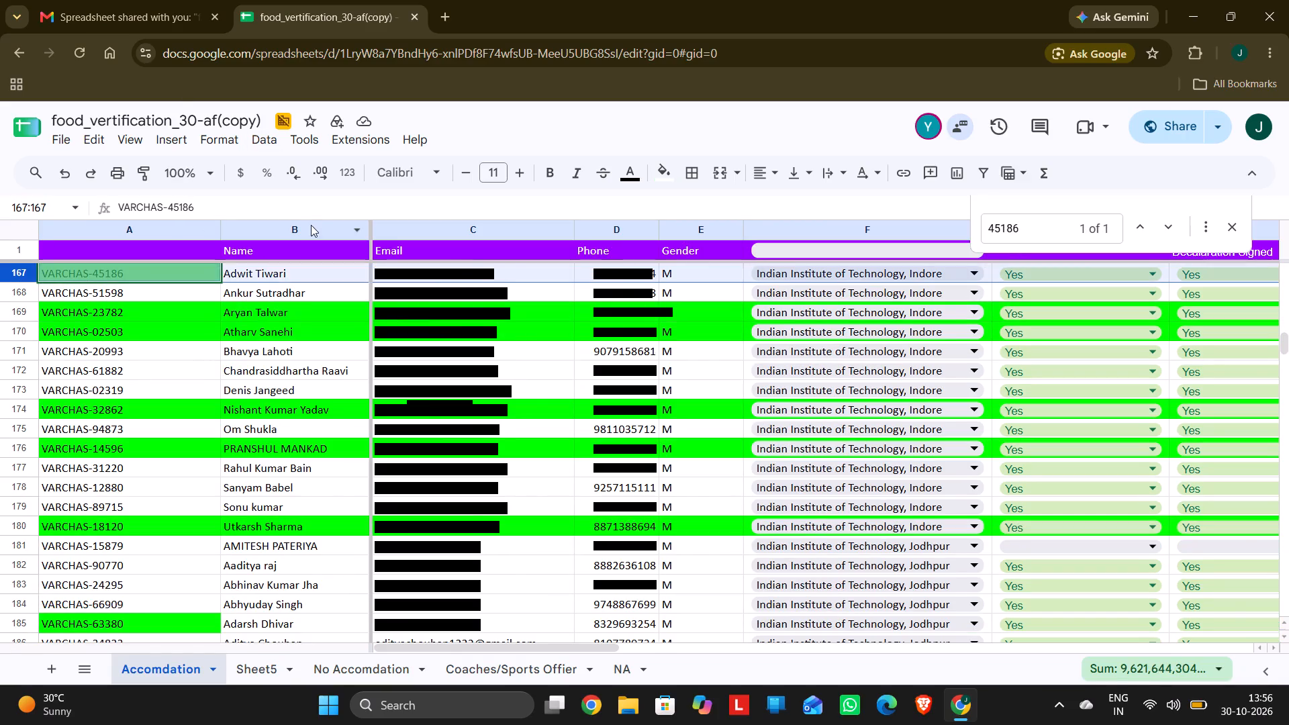
left_click(669, 172)
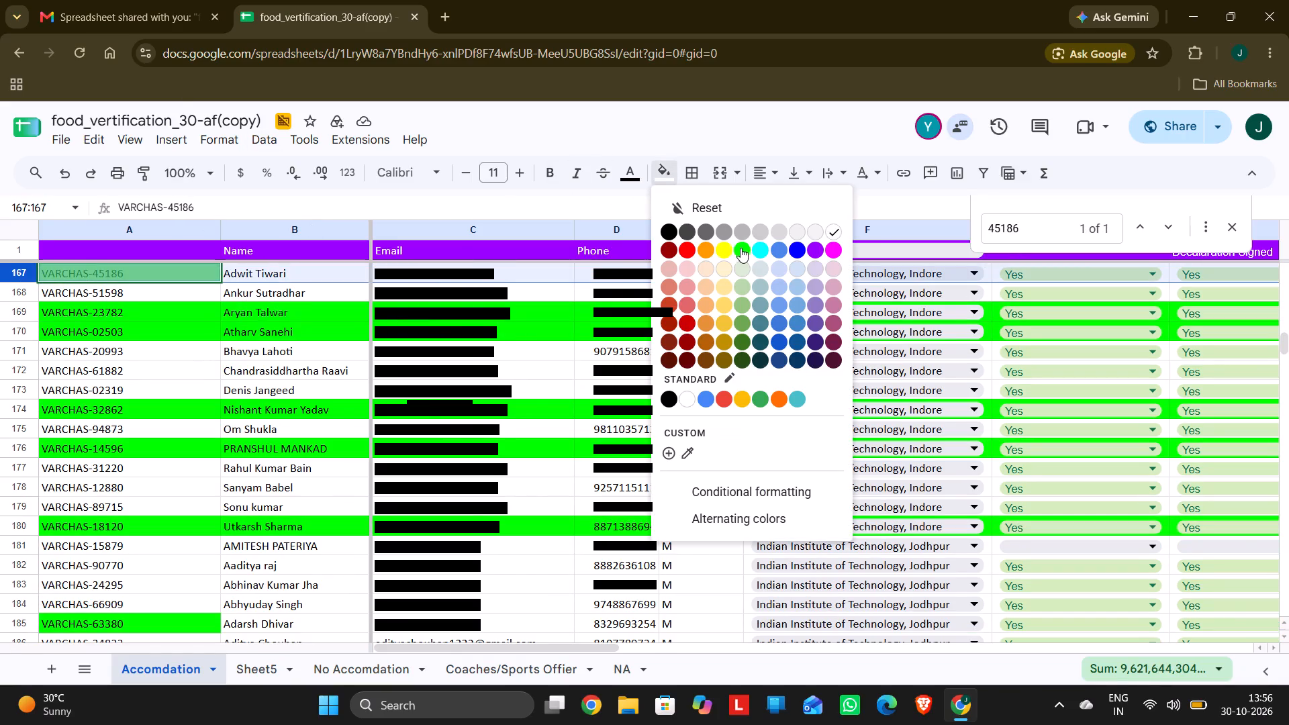
left_click(744, 248)
double_click(1032, 232)
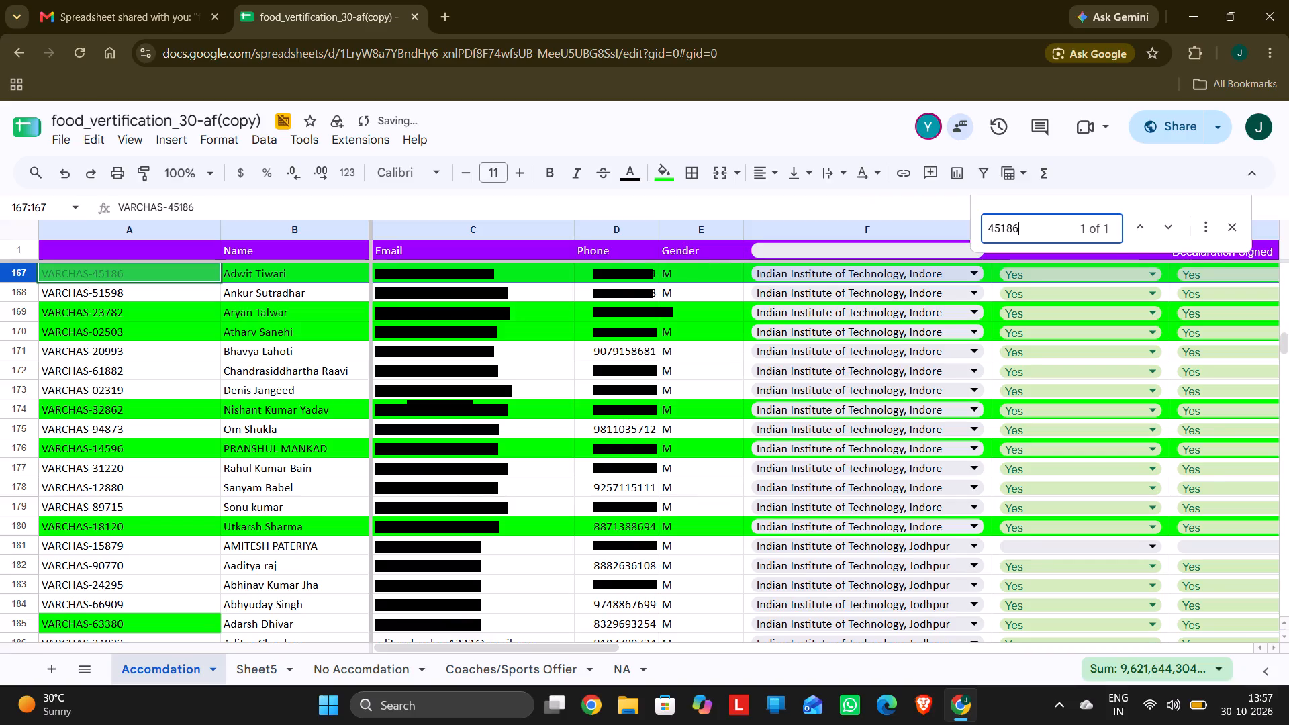
key("BackSpace")
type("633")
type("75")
left_click(14, 271)
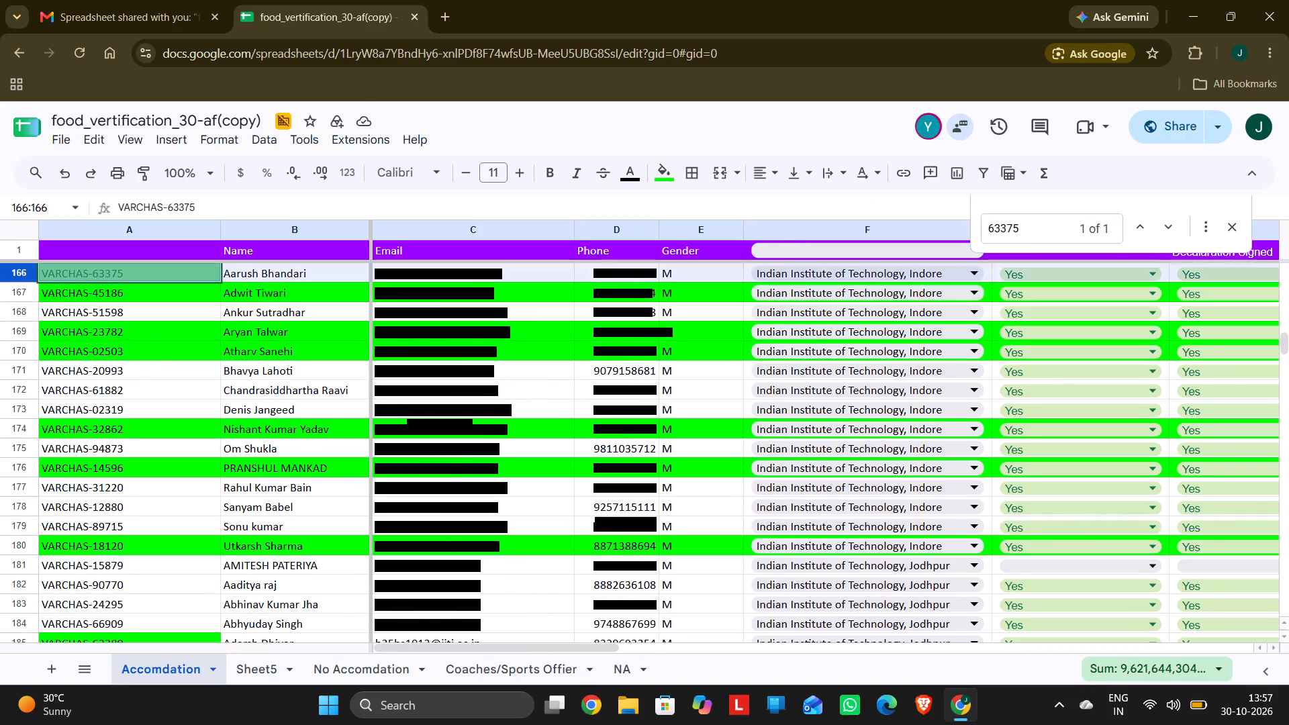
left_click(658, 175)
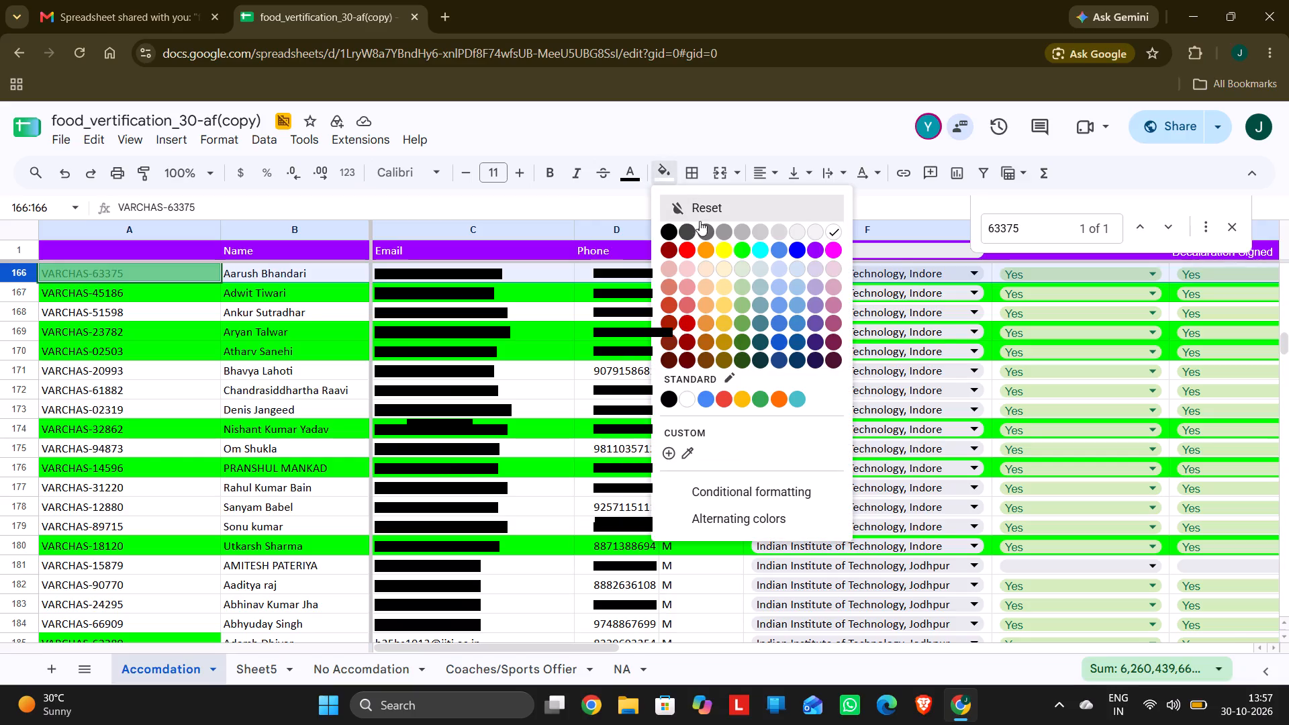
left_click(742, 249)
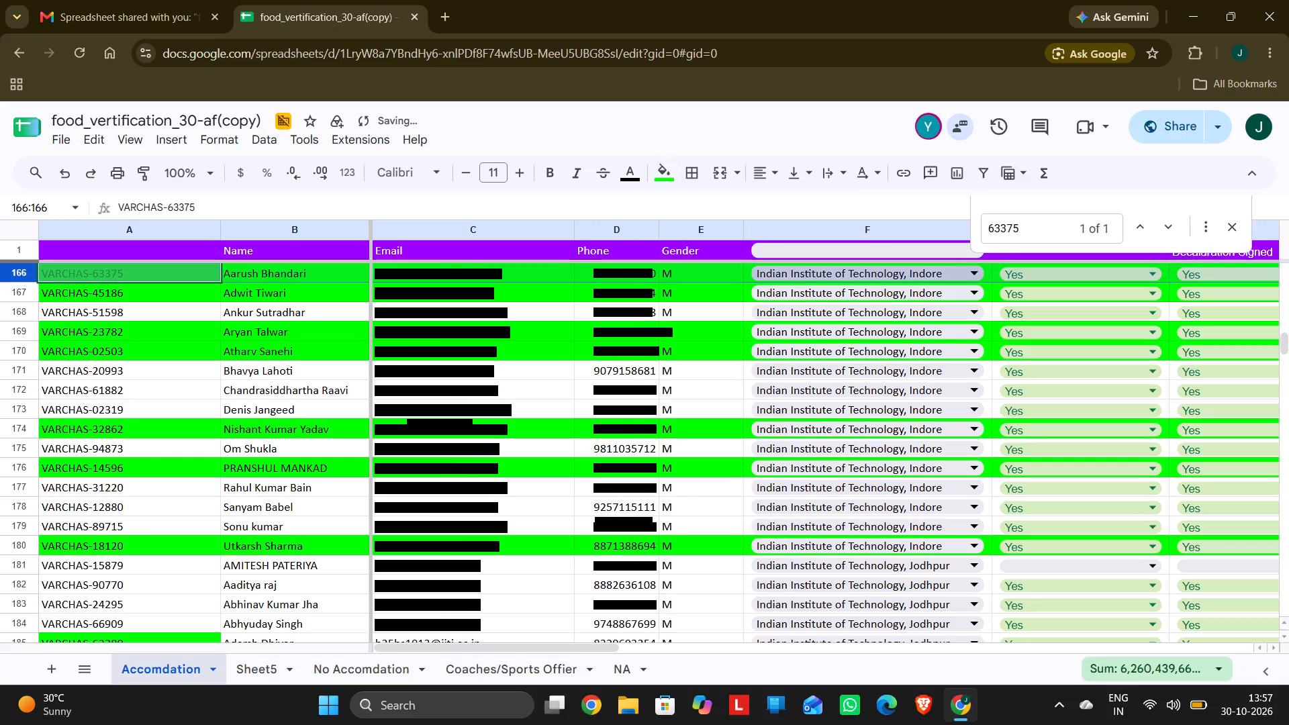
double_click(1031, 231)
key("BackSpace")
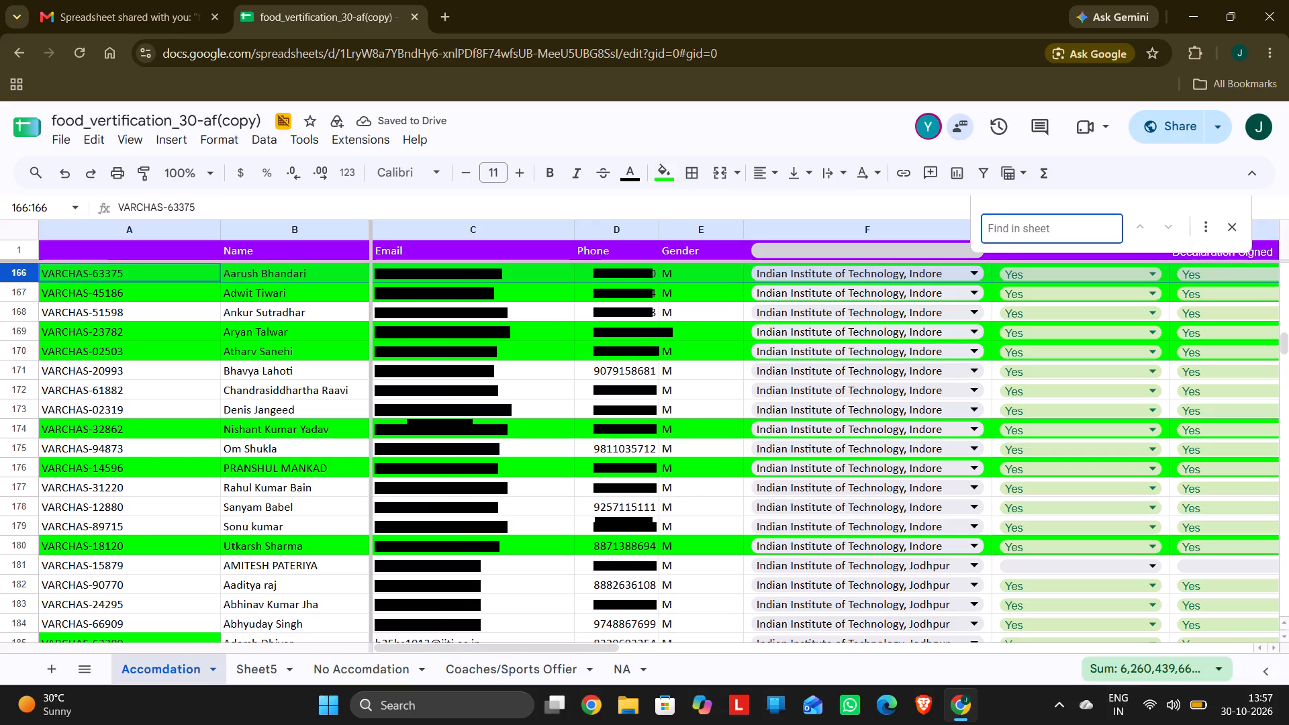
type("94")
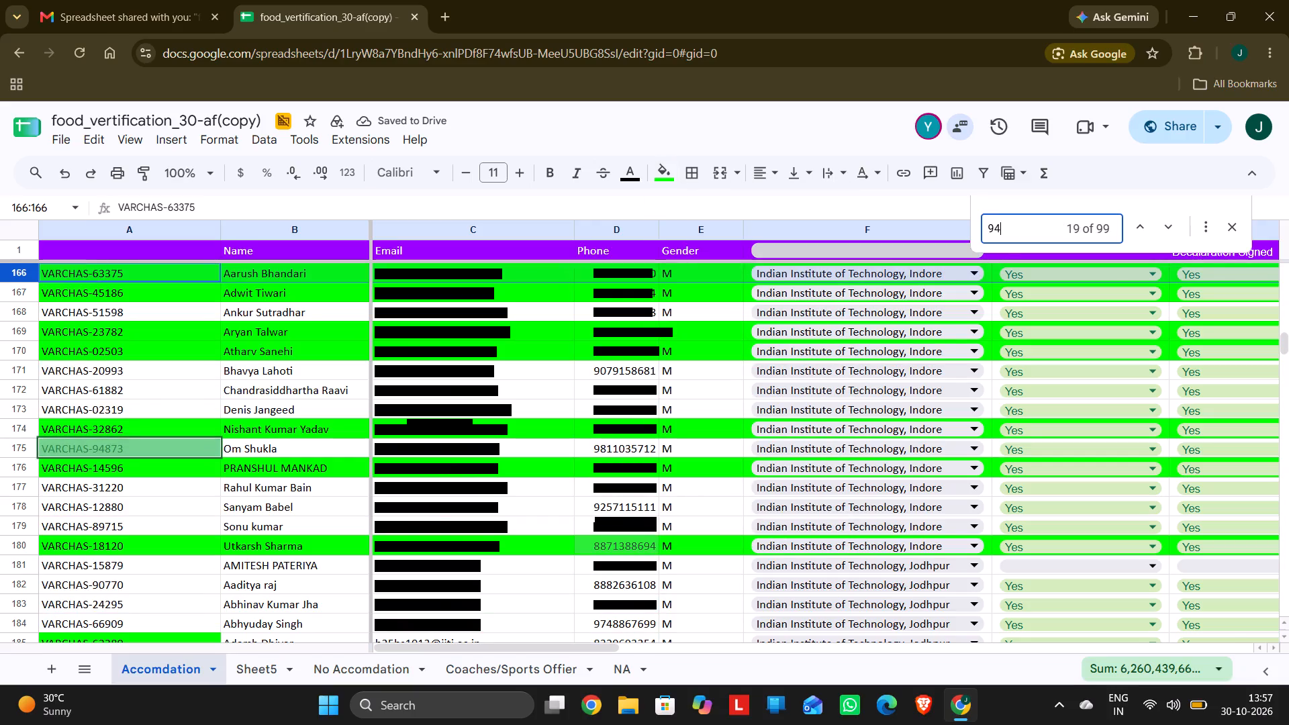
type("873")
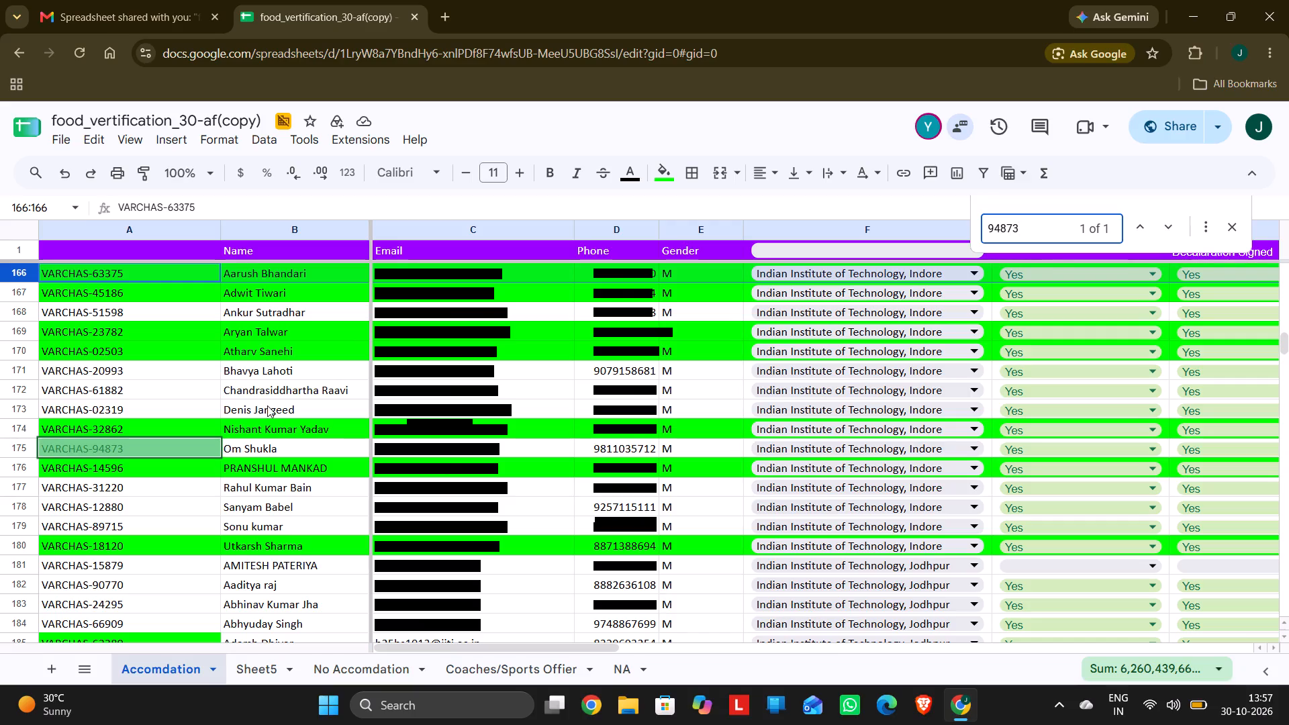
left_click(25, 448)
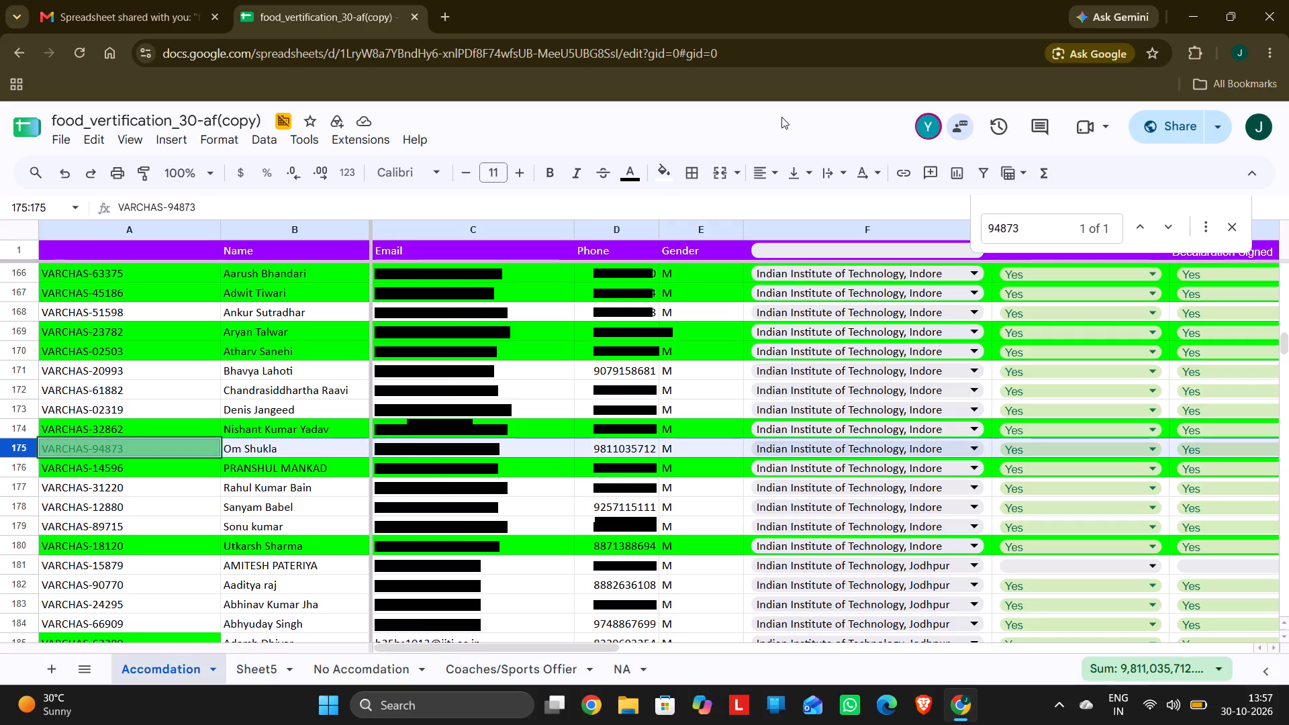
left_click_drag(653, 172, 741, 257)
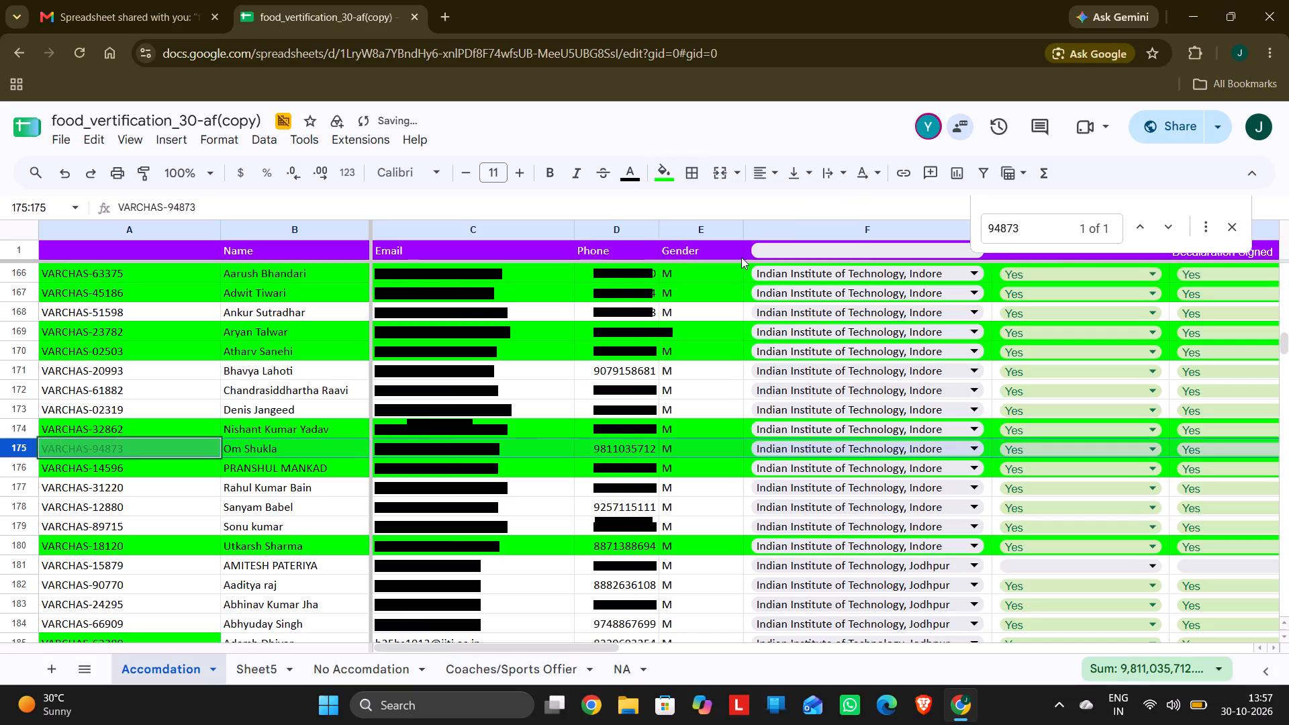
double_click(1017, 222)
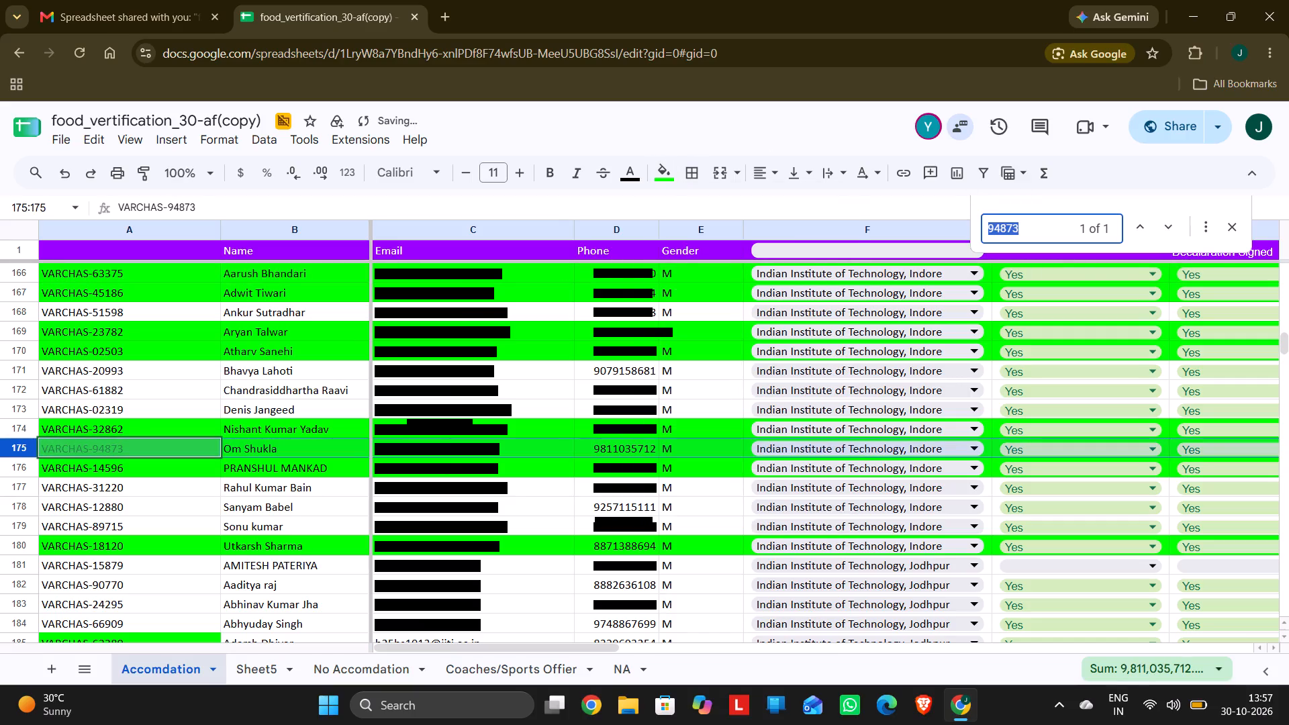
key("BackSpace")
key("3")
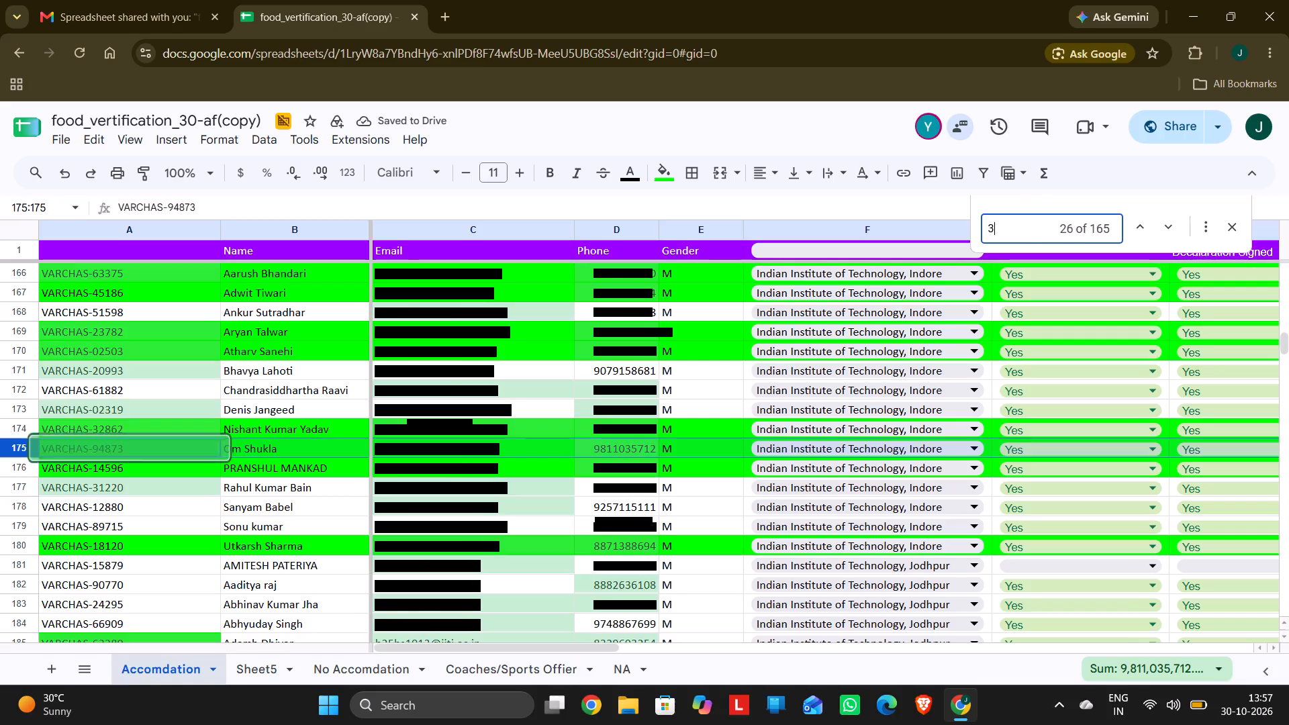
key("BackSpace")
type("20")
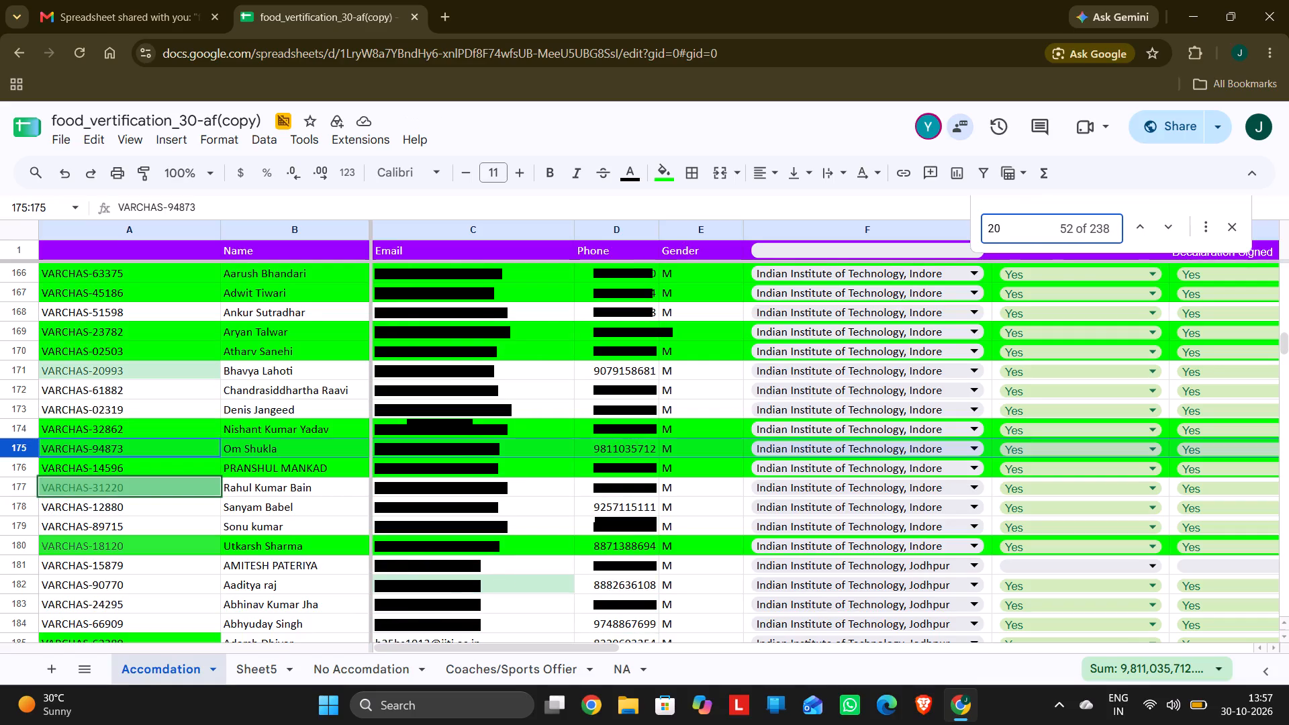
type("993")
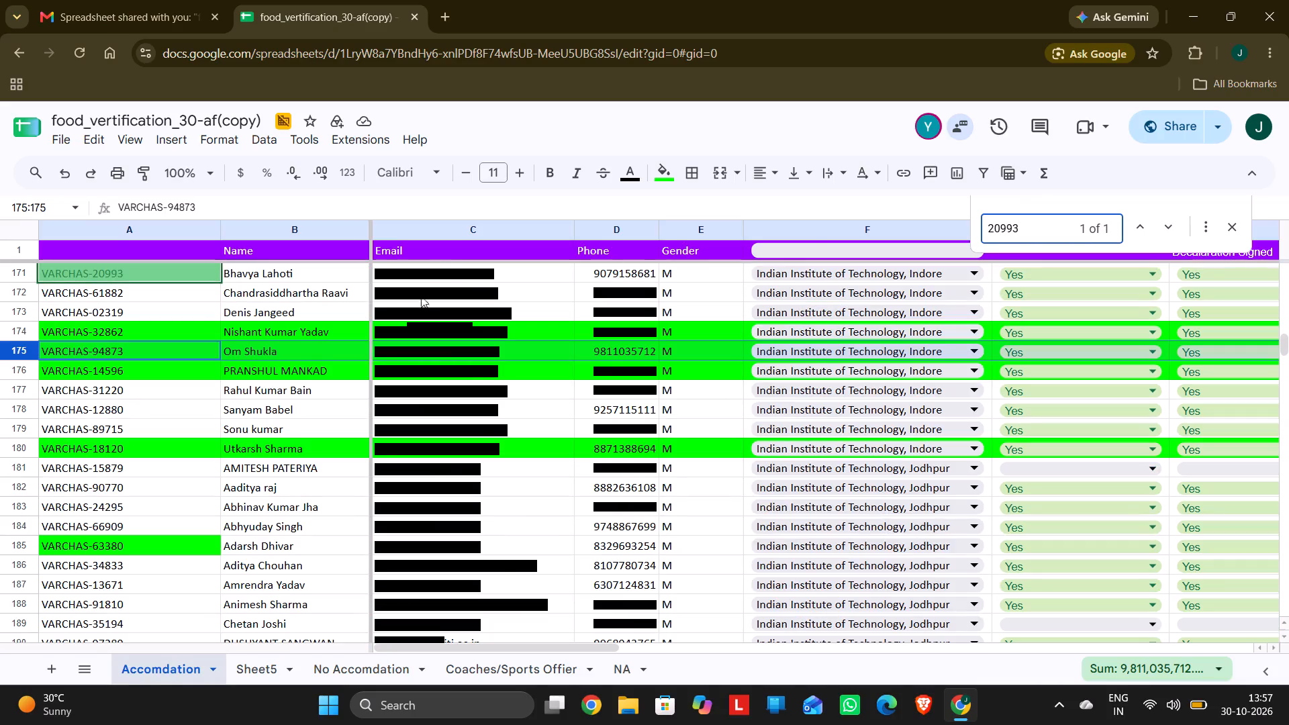
left_click(11, 271)
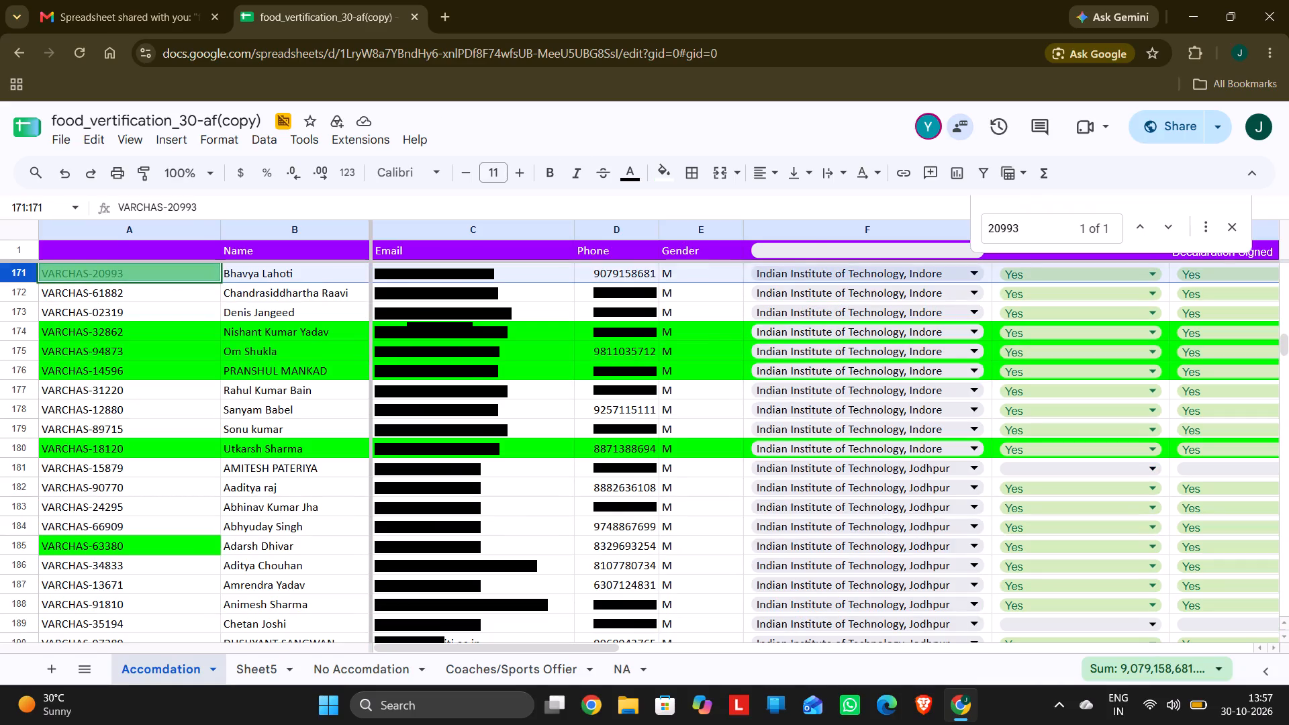
left_click(661, 167)
left_click(743, 252)
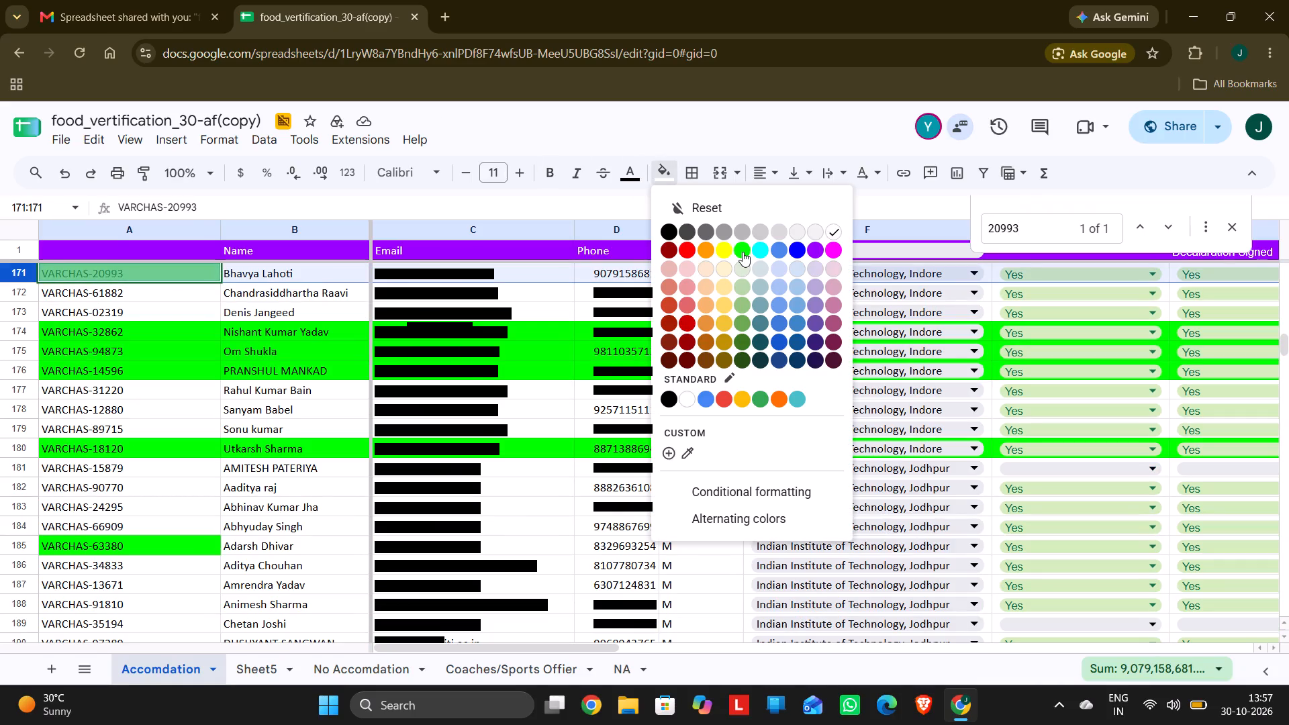
double_click(1029, 234)
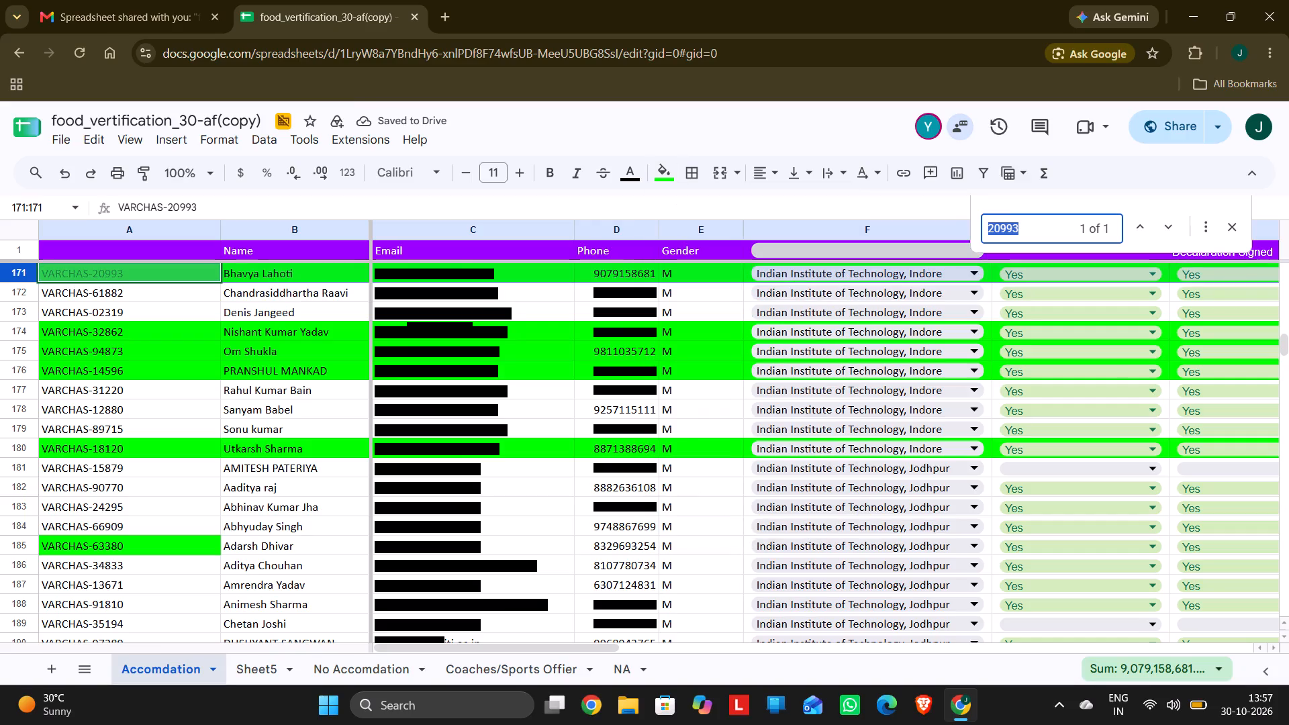
key("BackSpace")
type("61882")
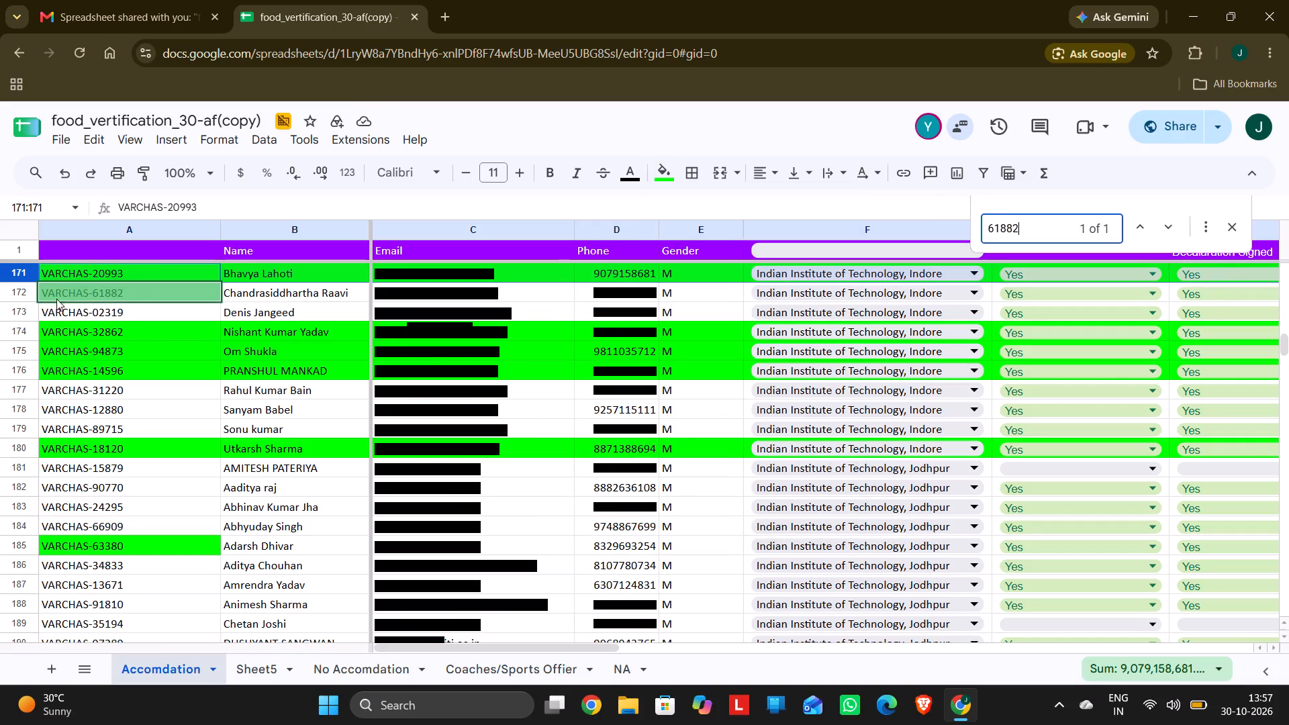
left_click(21, 293)
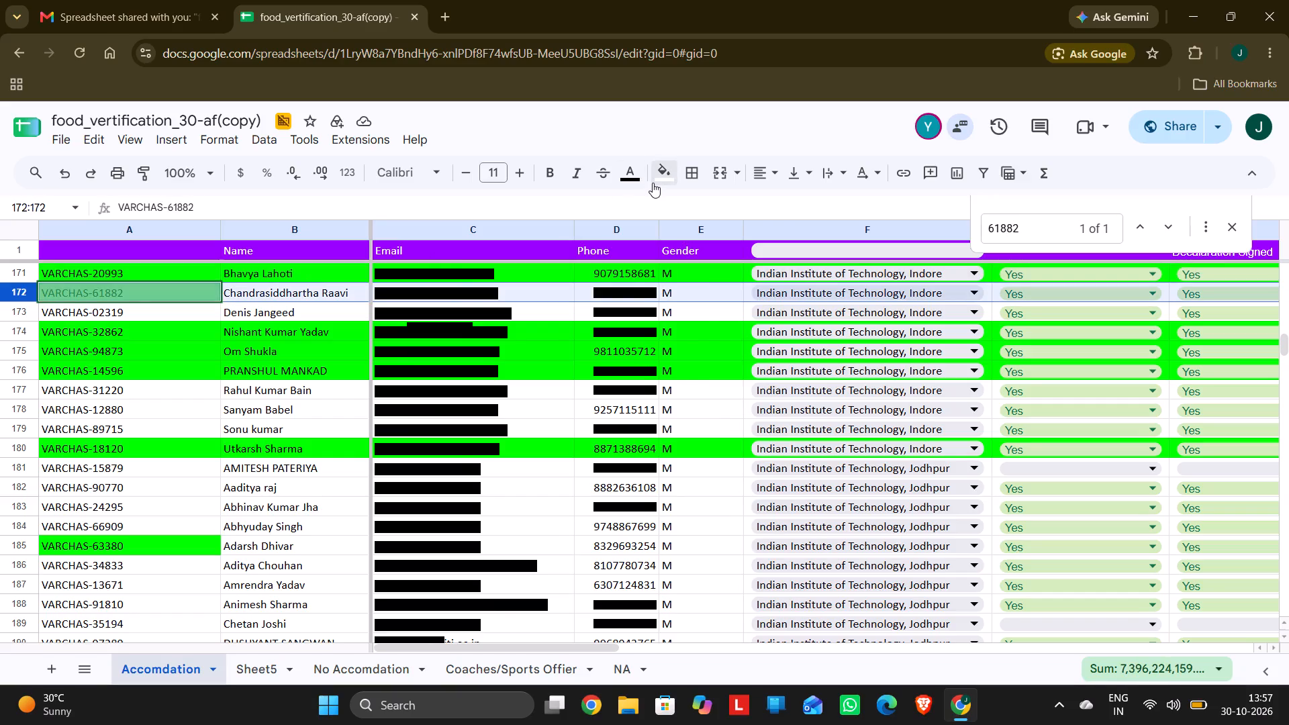
left_click(653, 183)
left_click(741, 256)
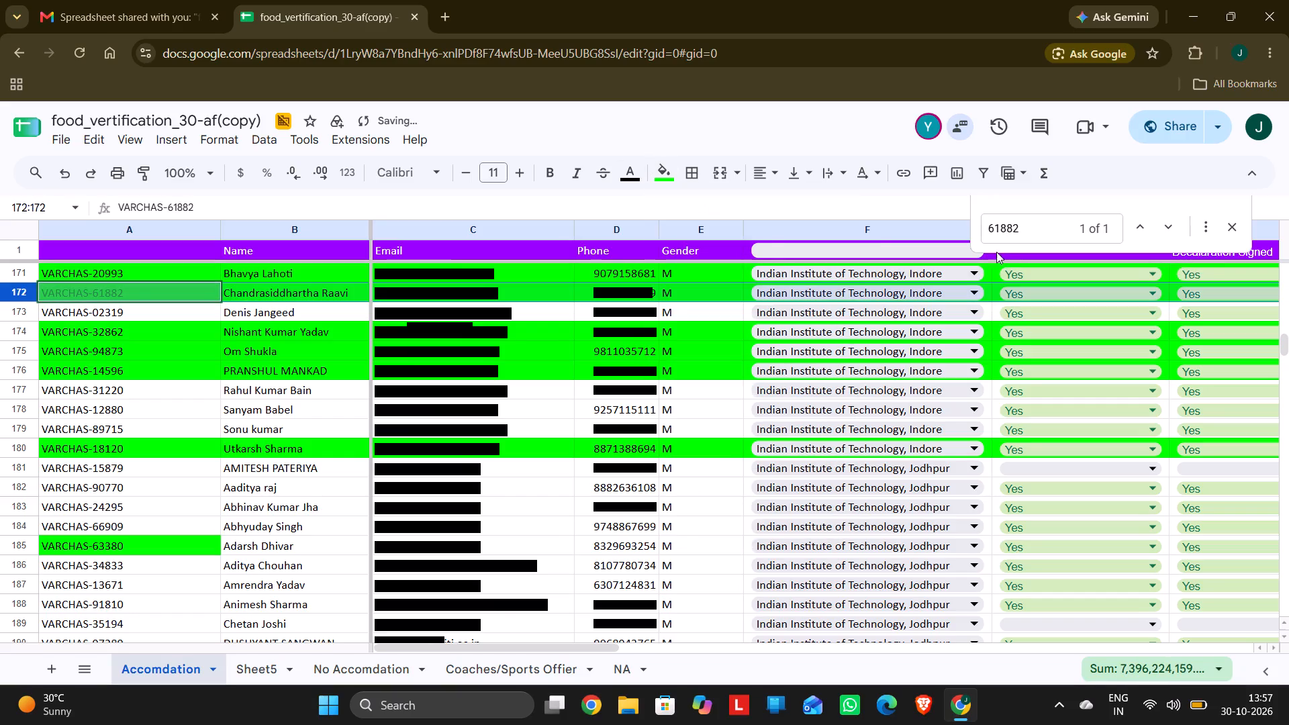
double_click(1052, 228)
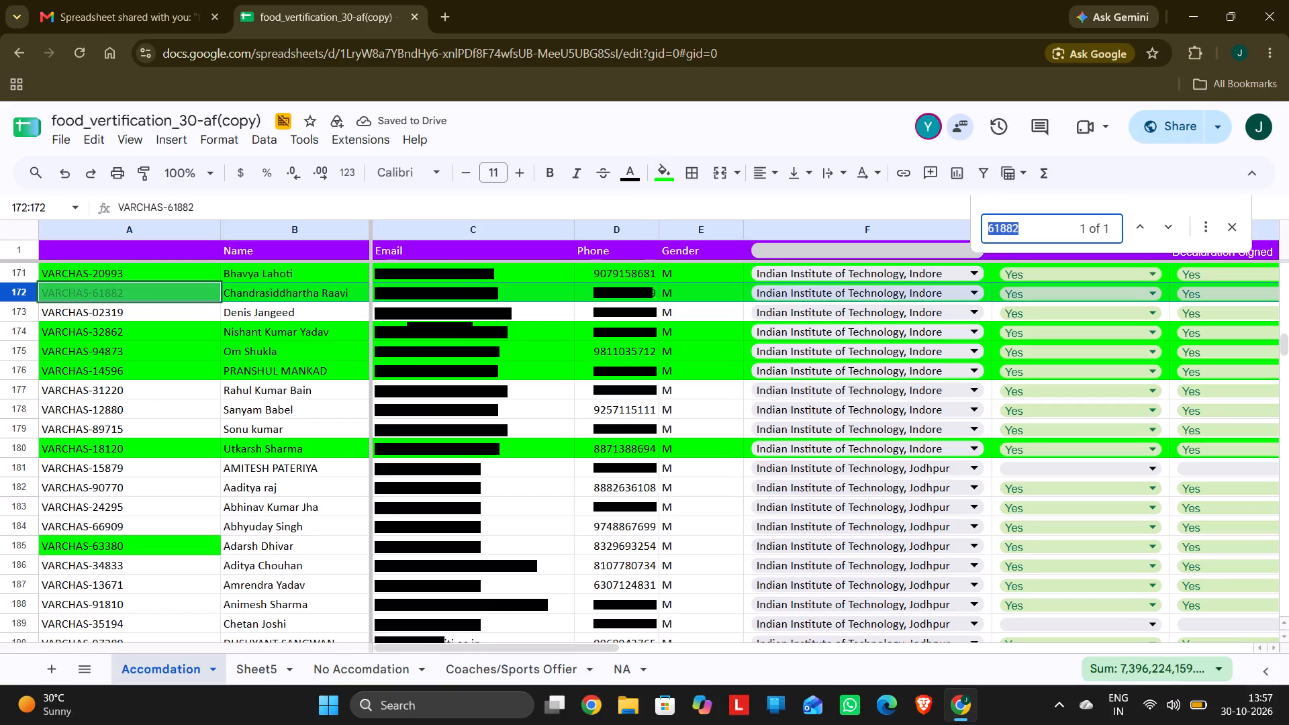
key("BackSpace")
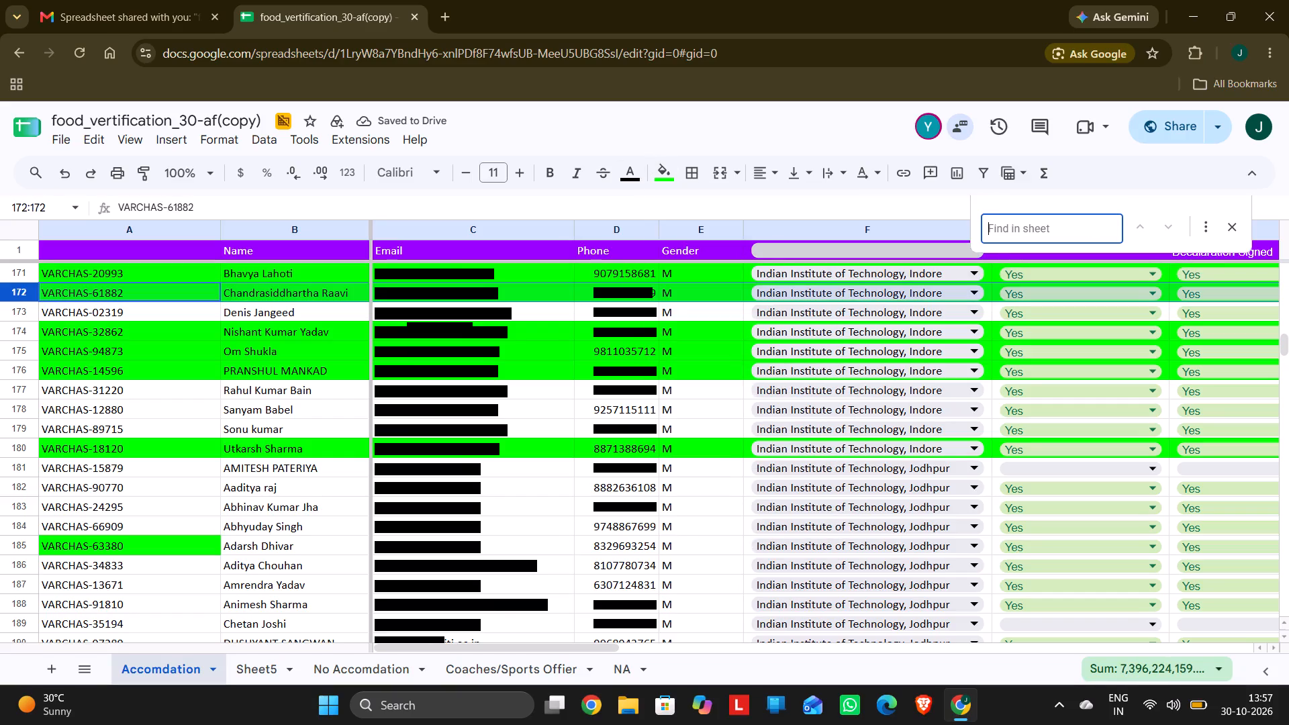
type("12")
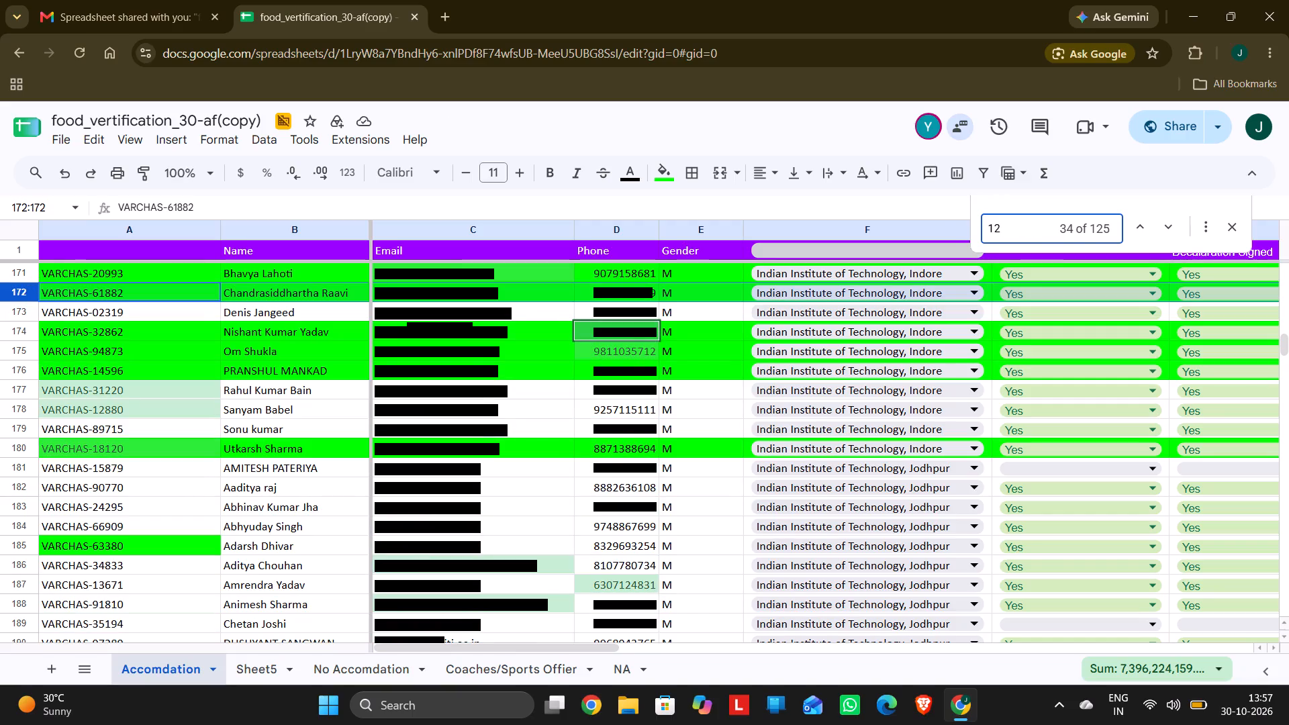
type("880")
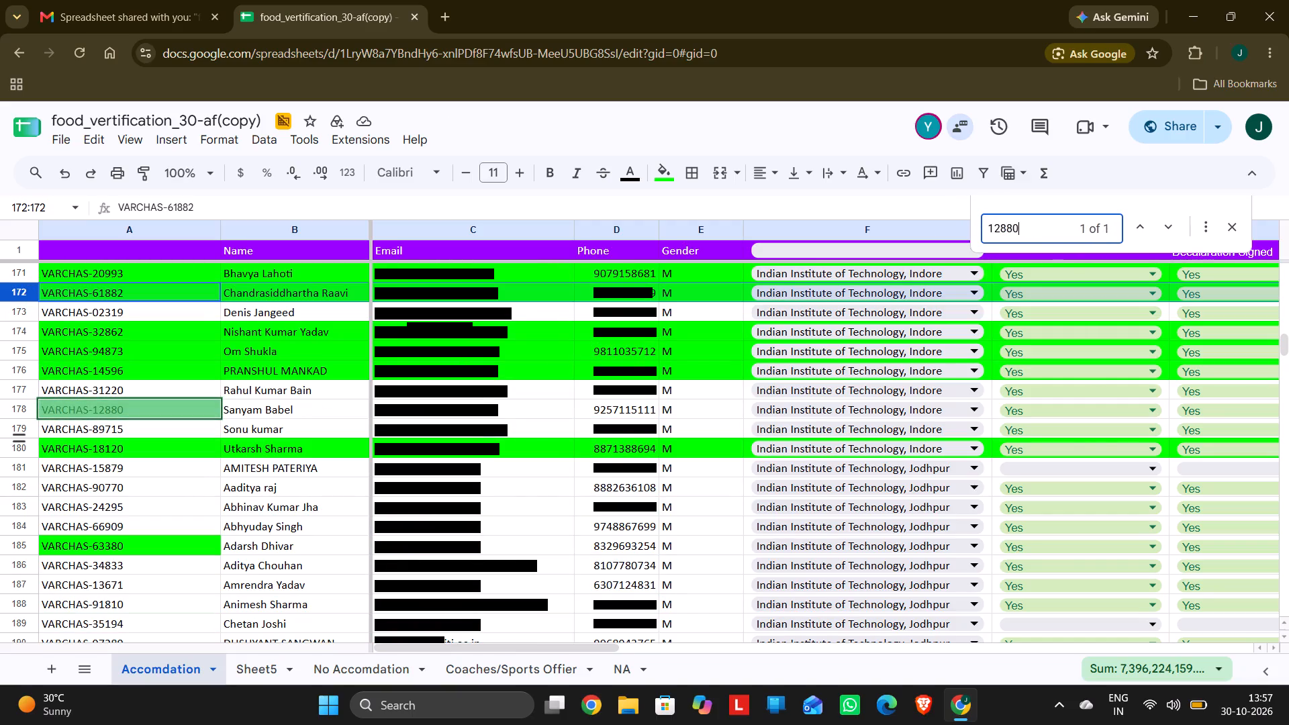
left_click(34, 408)
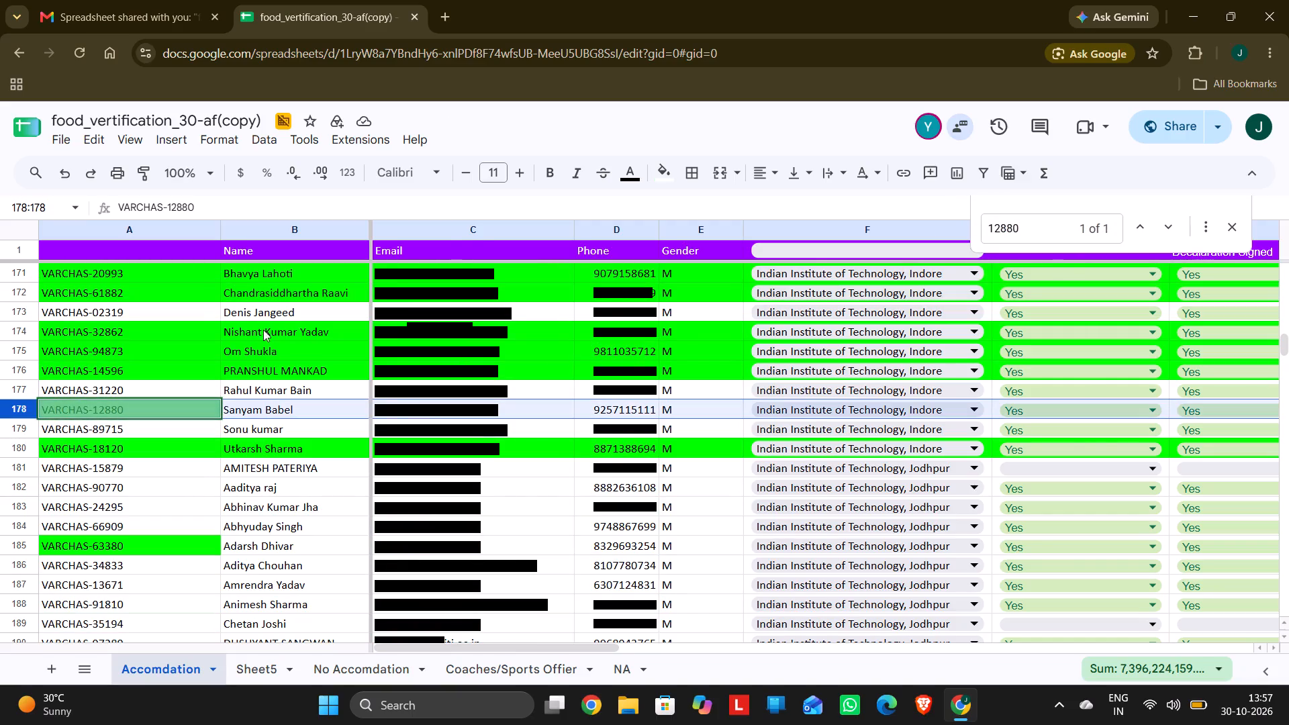
left_click(664, 175)
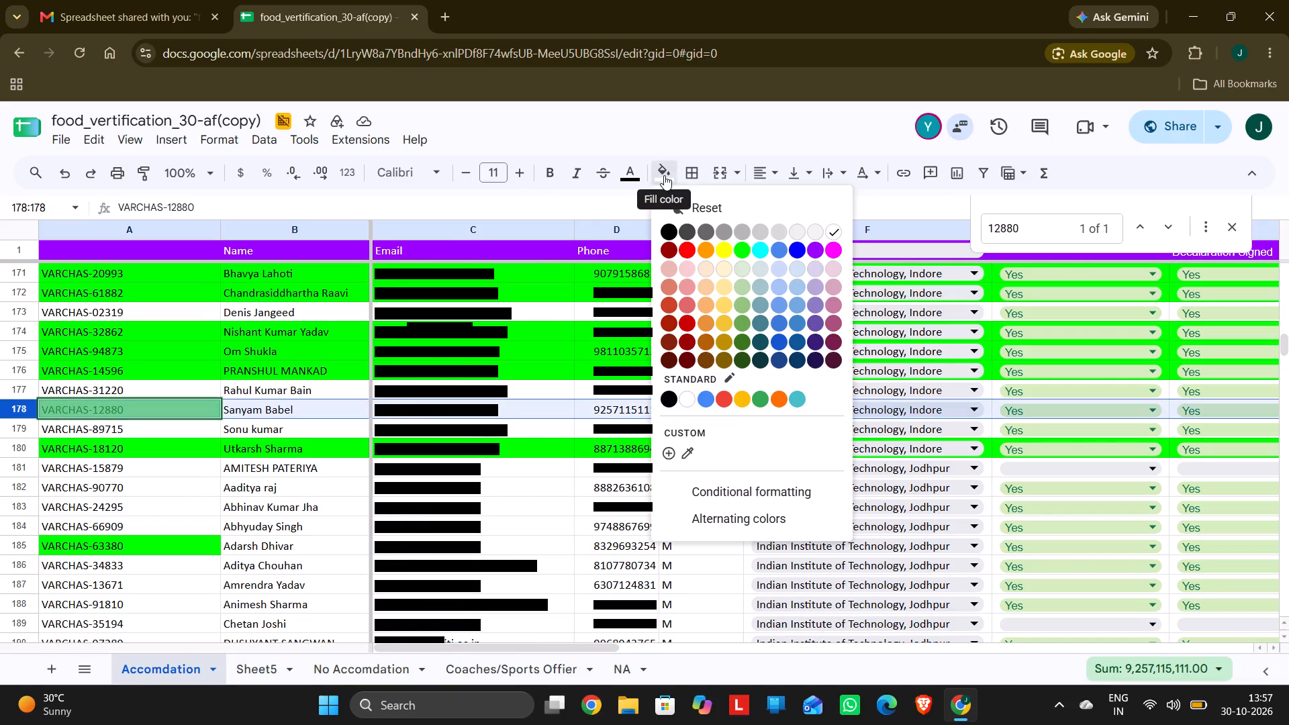
left_click(743, 240)
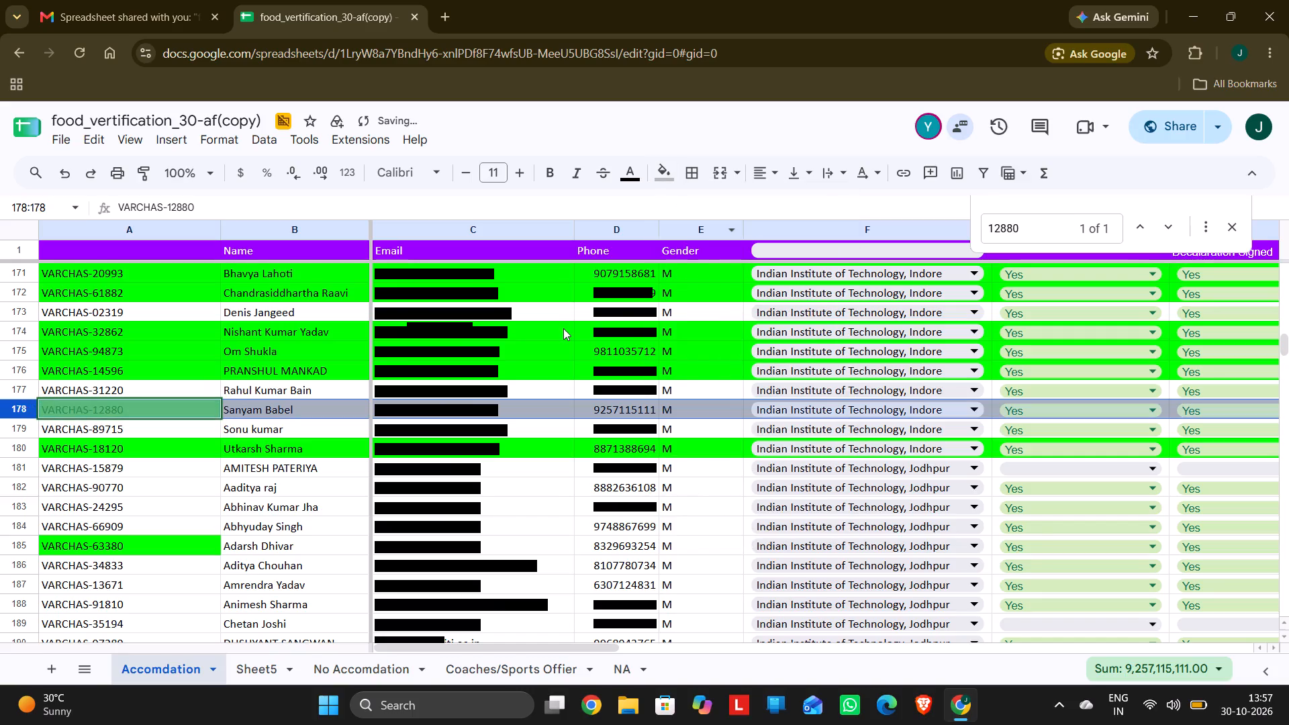
left_click(663, 183)
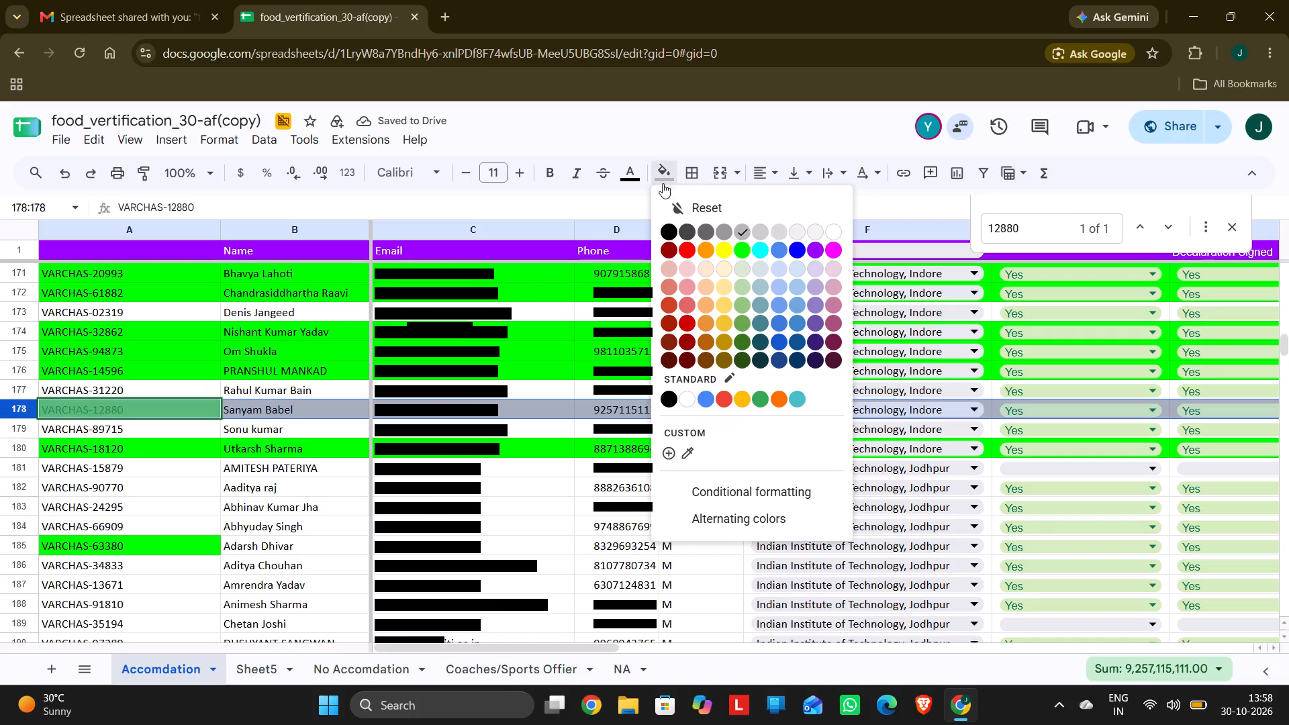
left_click(741, 248)
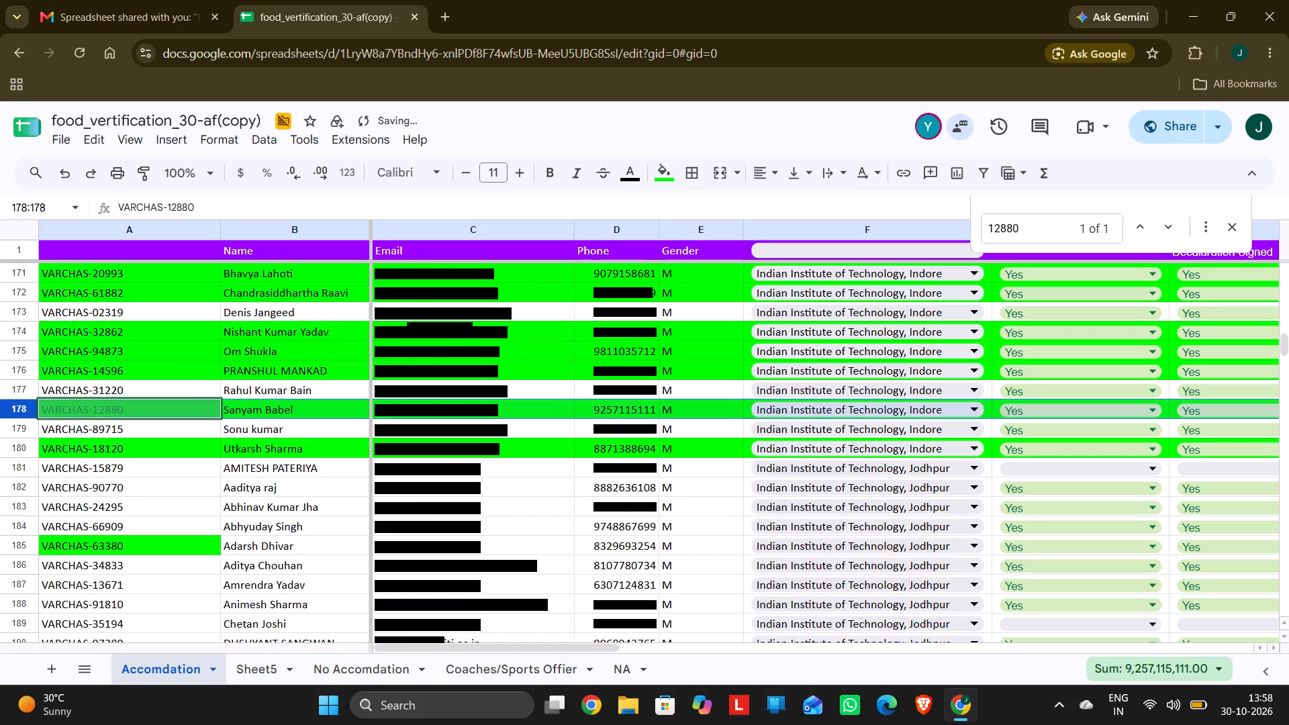
double_click(1024, 225)
key("BackSpace")
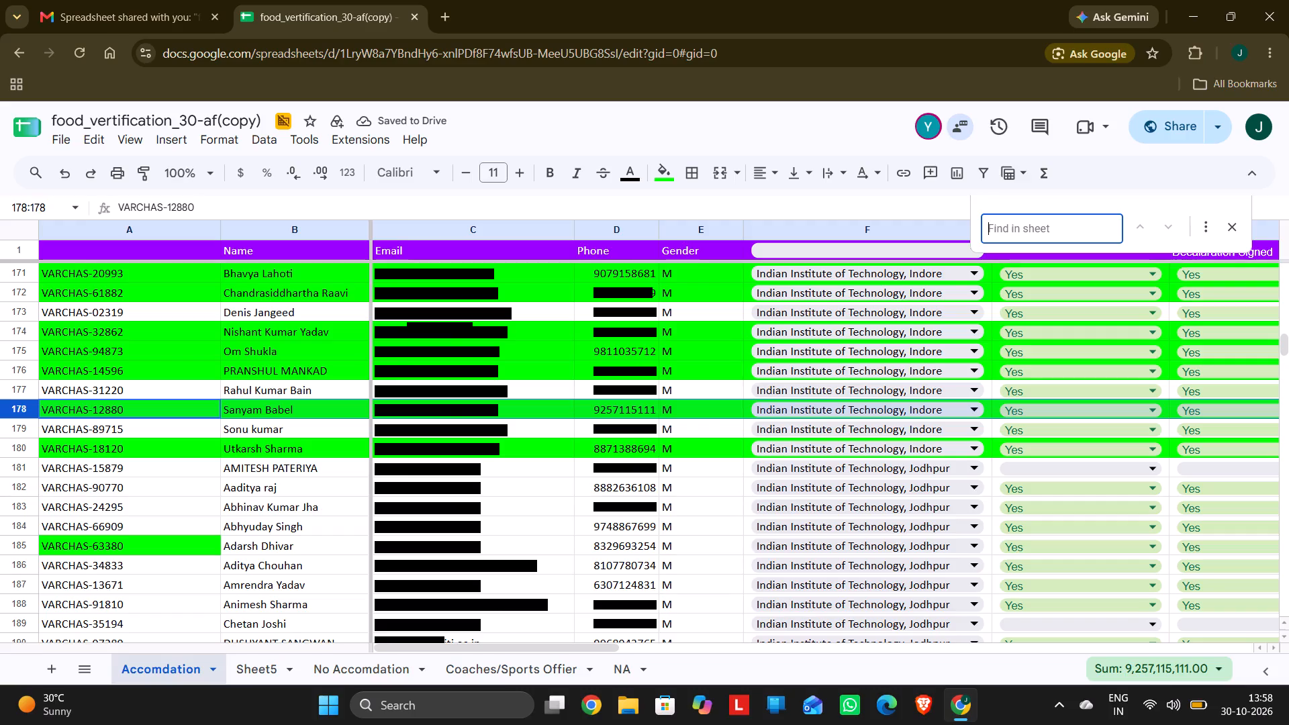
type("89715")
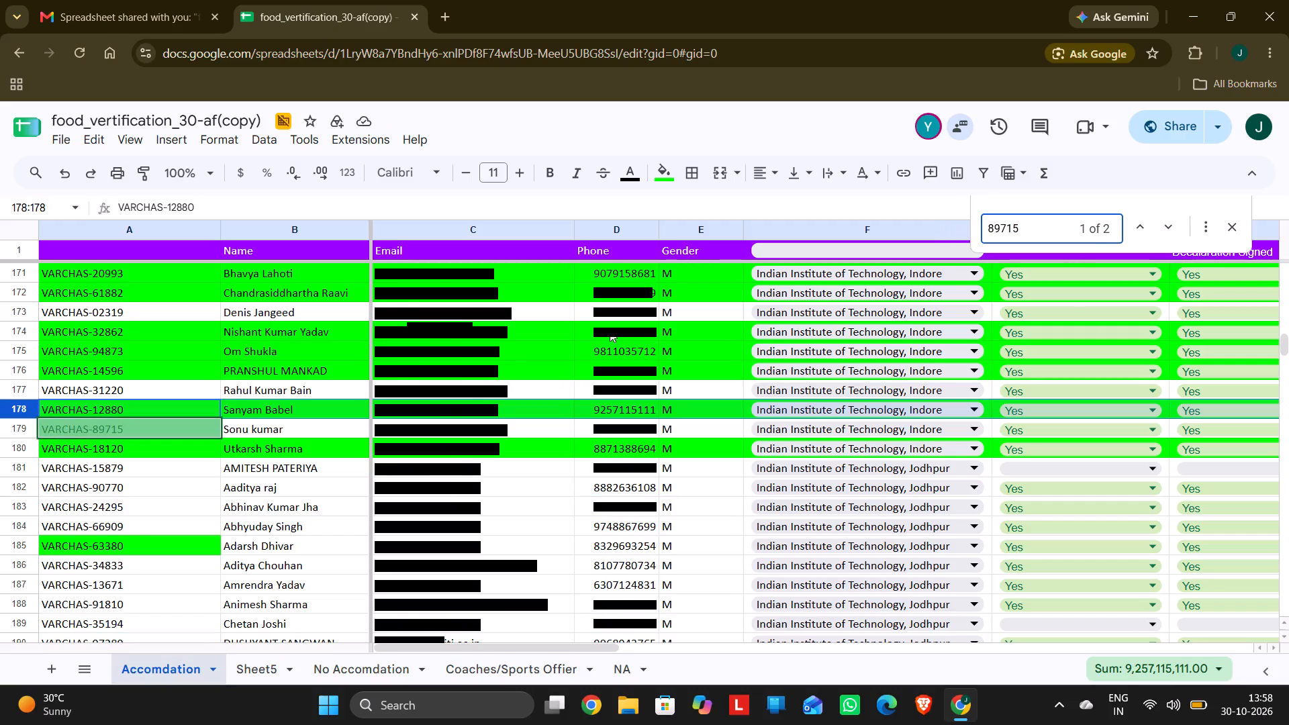
left_click(19, 426)
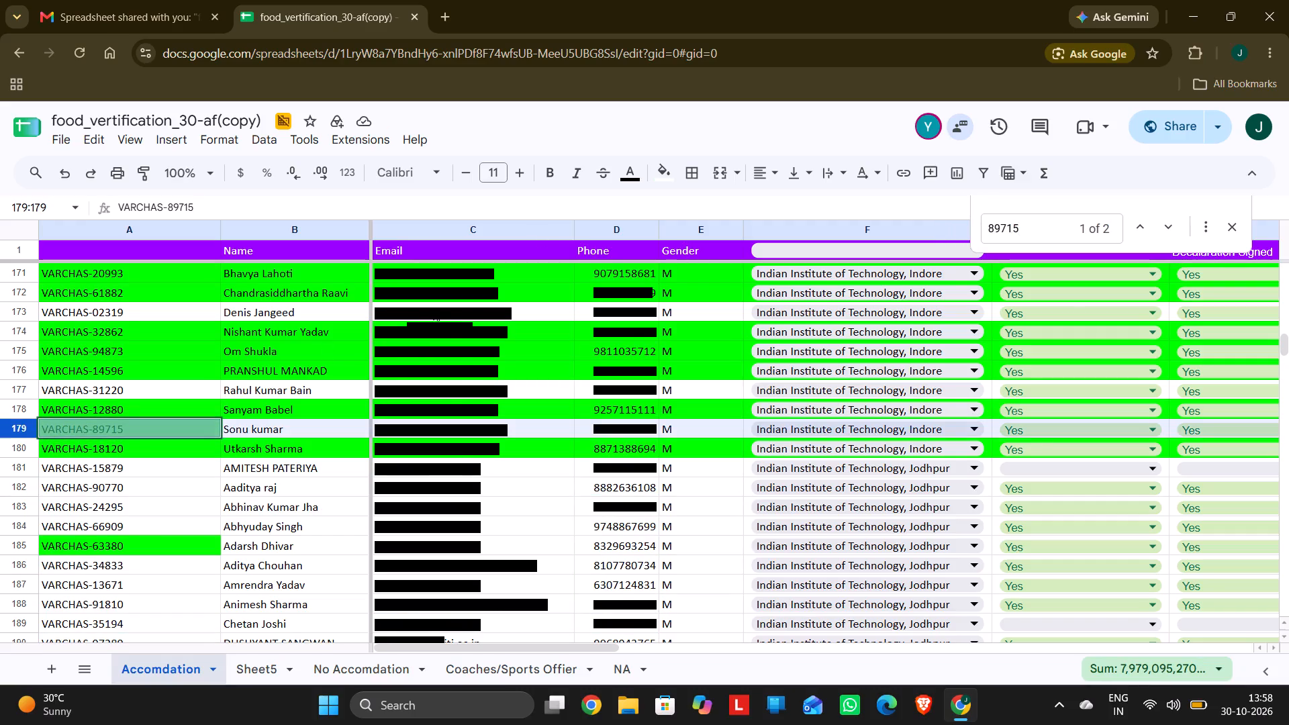
left_click(668, 166)
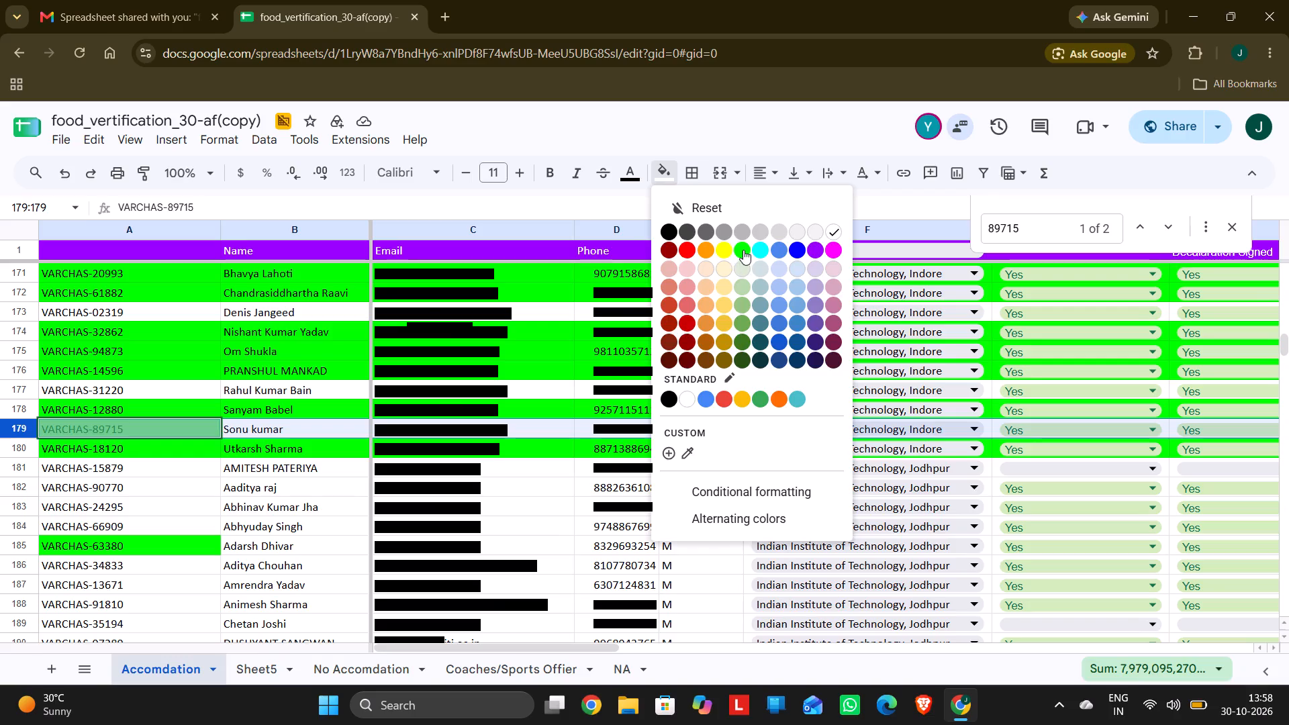
left_click(743, 250)
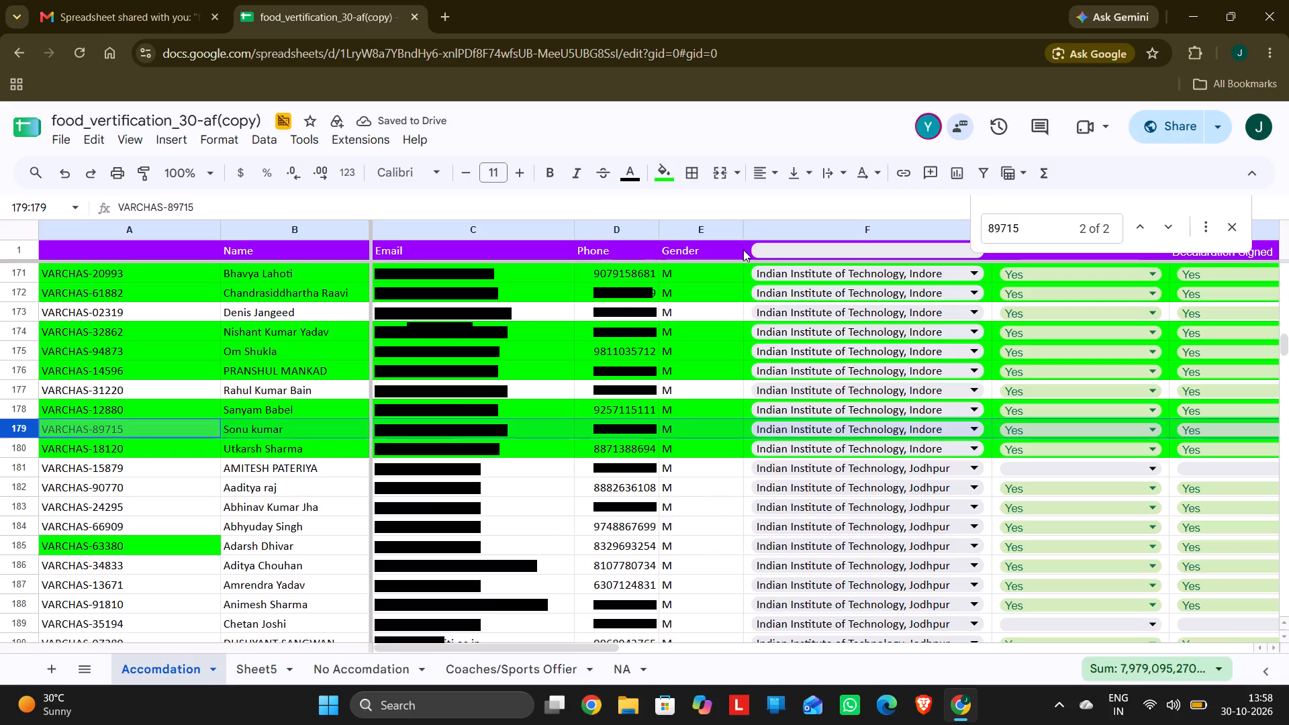
double_click(1033, 228)
key("BackSpace")
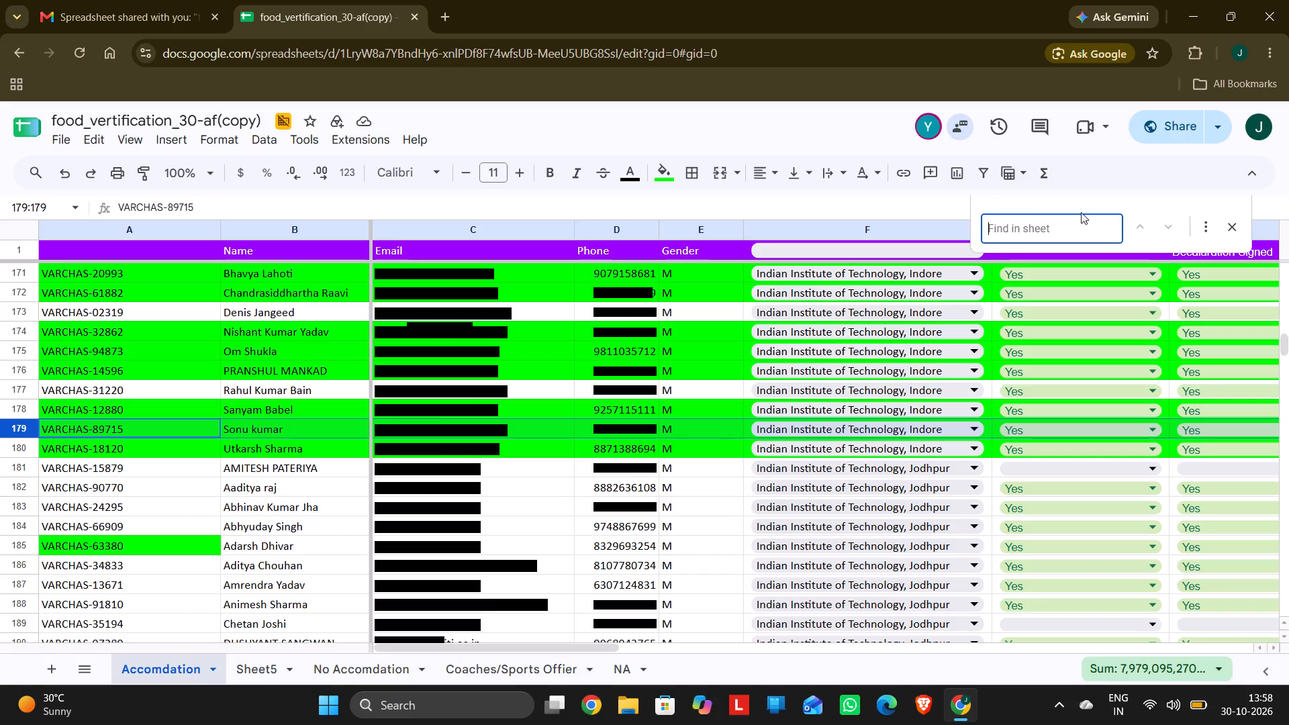
left_click(1082, 231)
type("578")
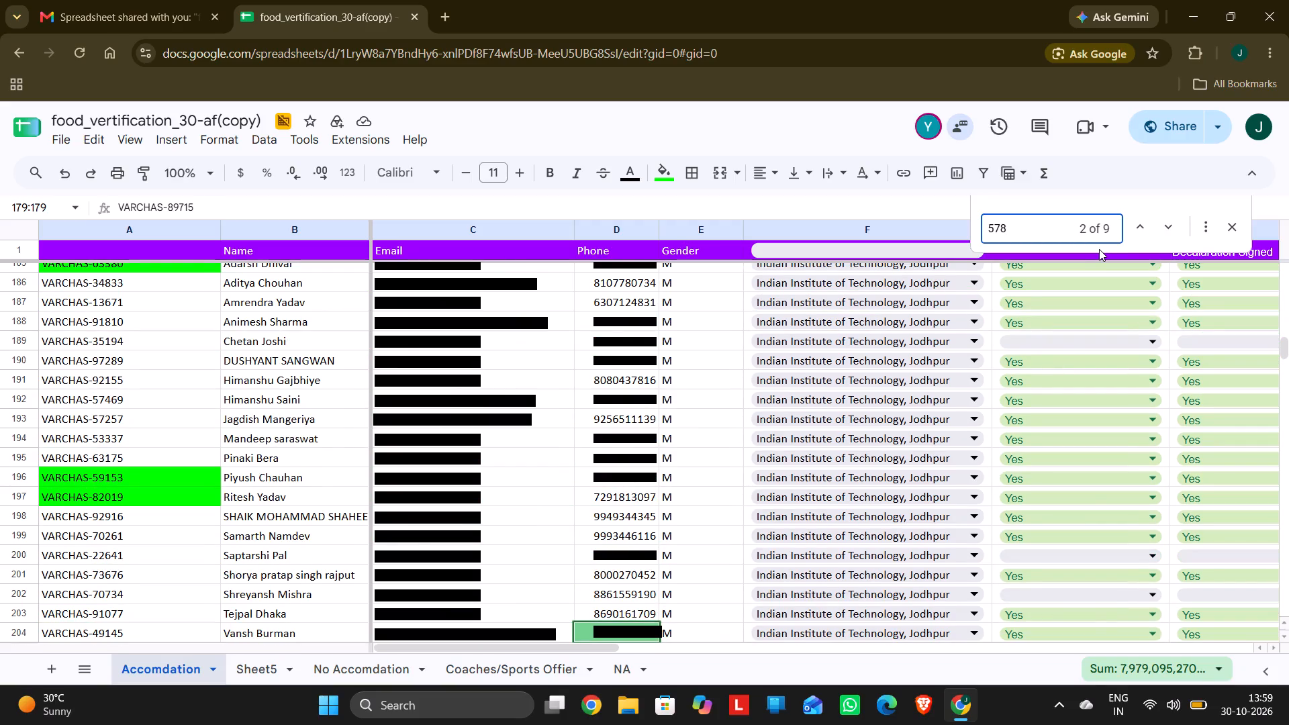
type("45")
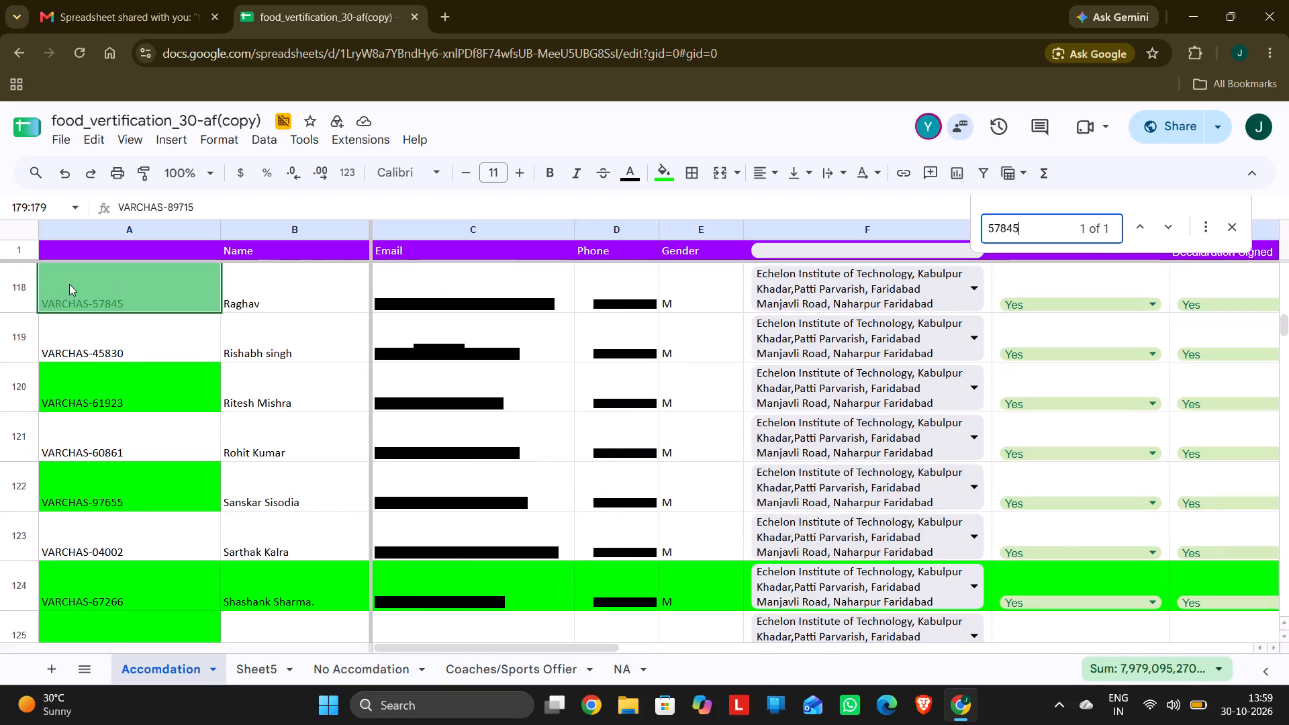
left_click(20, 289)
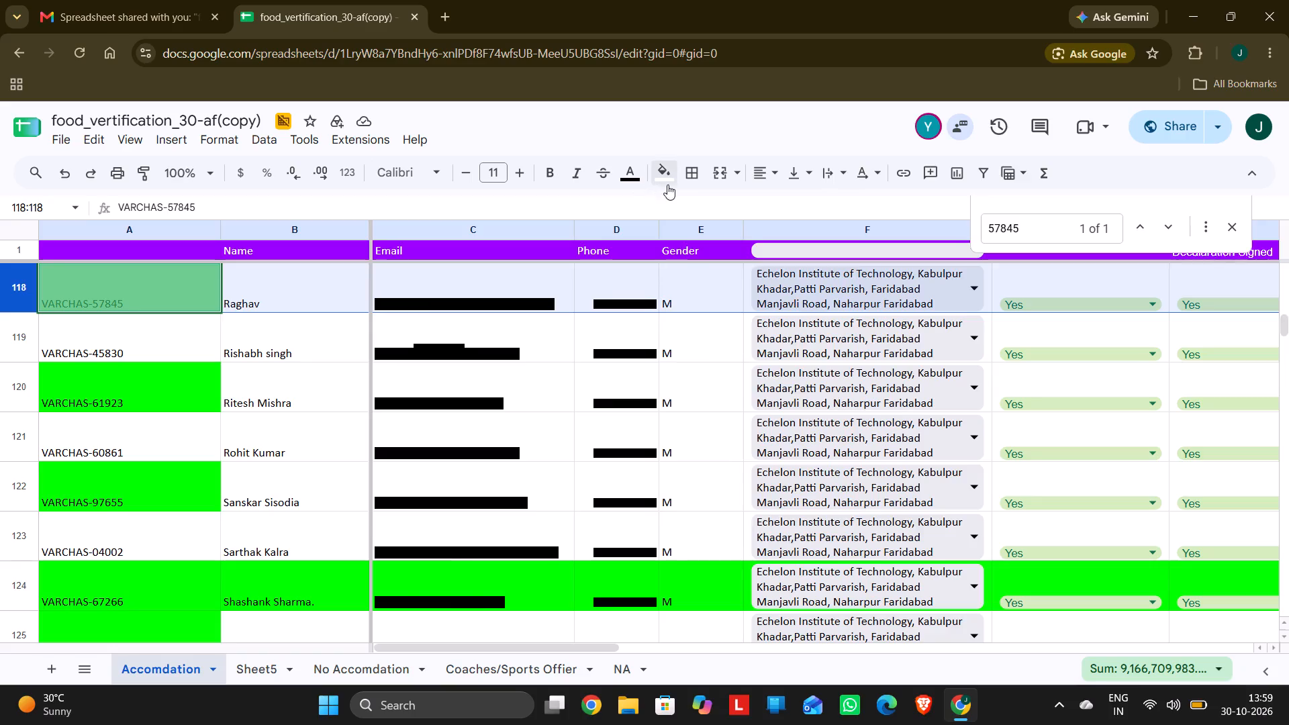
left_click(667, 185)
left_click(749, 246)
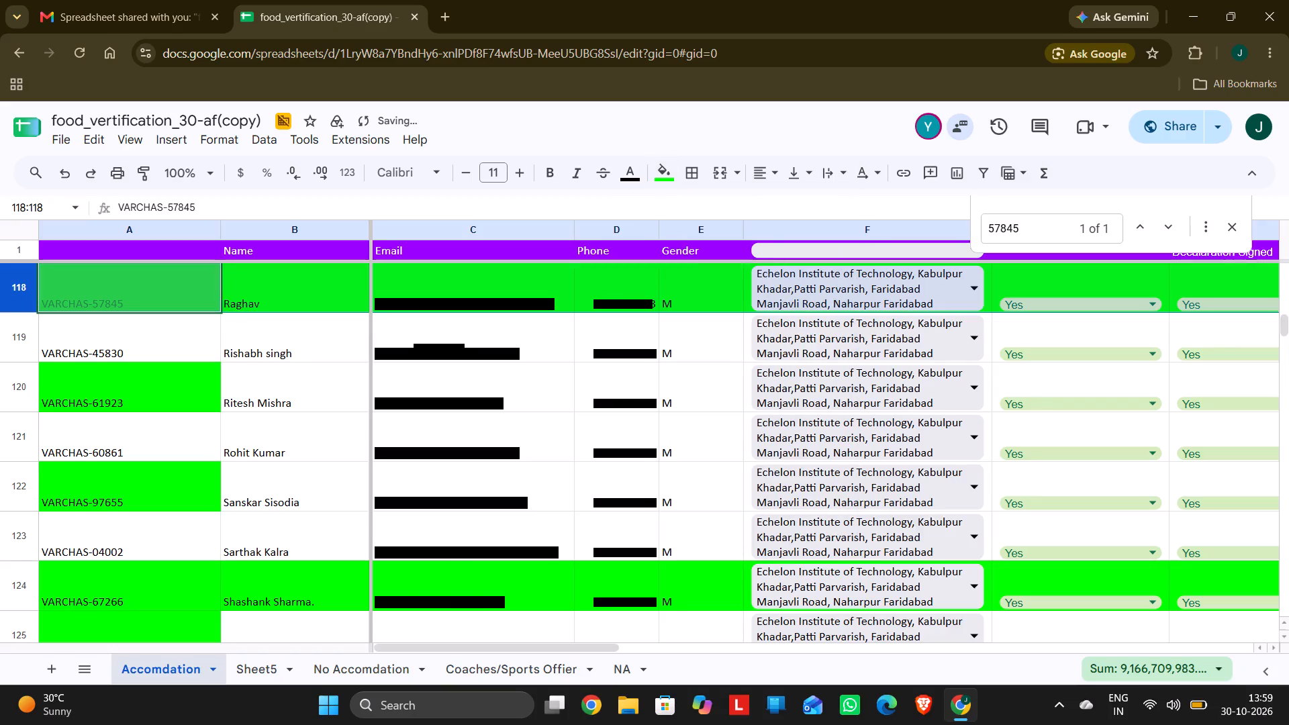
double_click(1061, 231)
key("BackSpace")
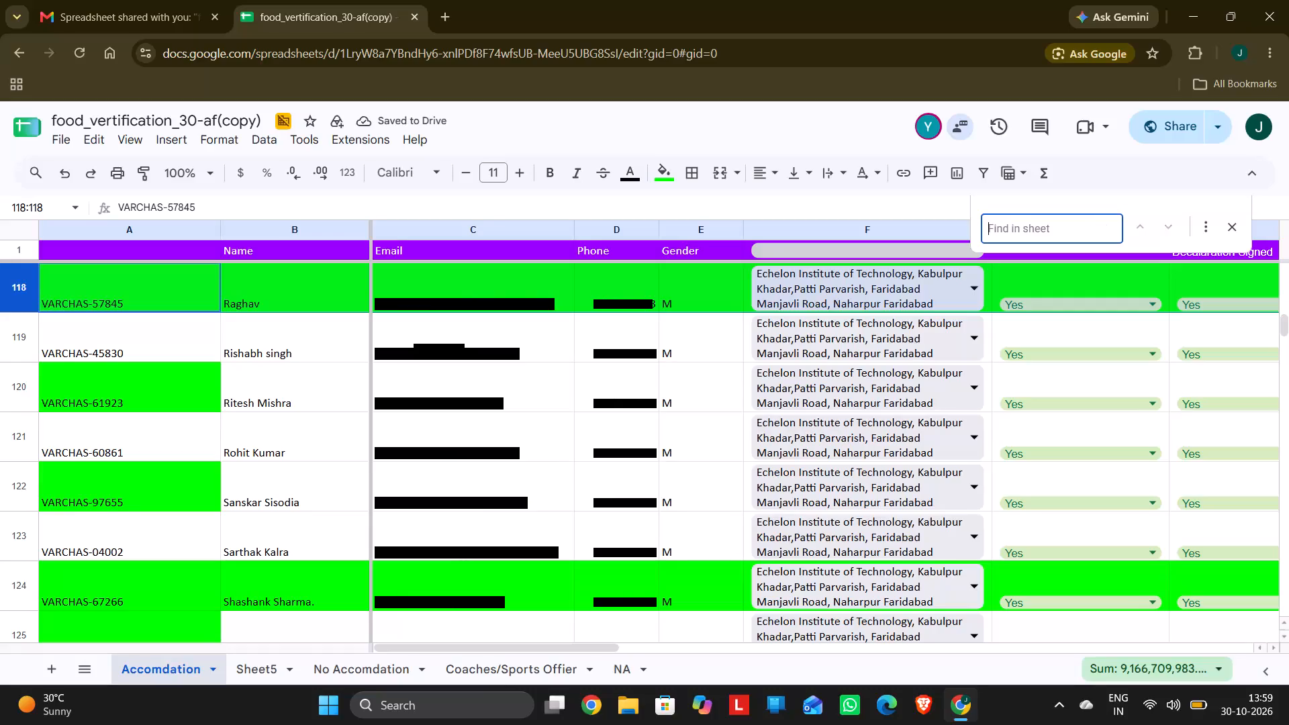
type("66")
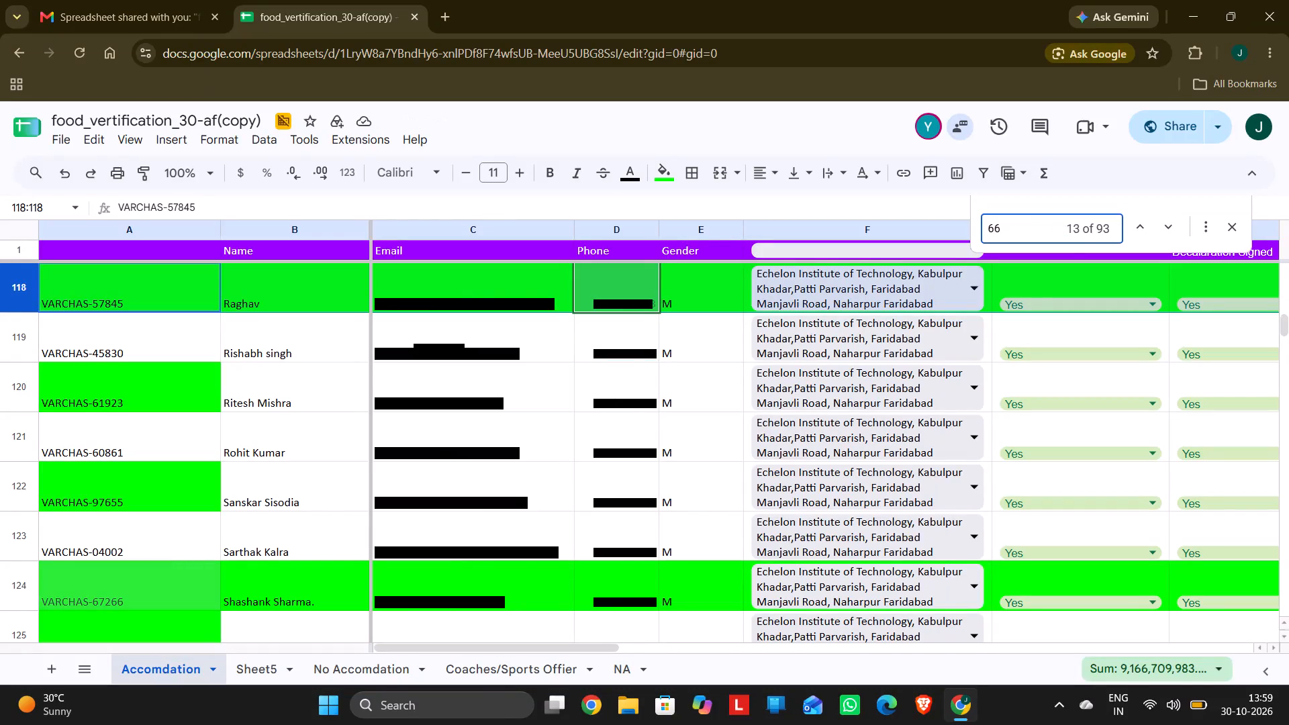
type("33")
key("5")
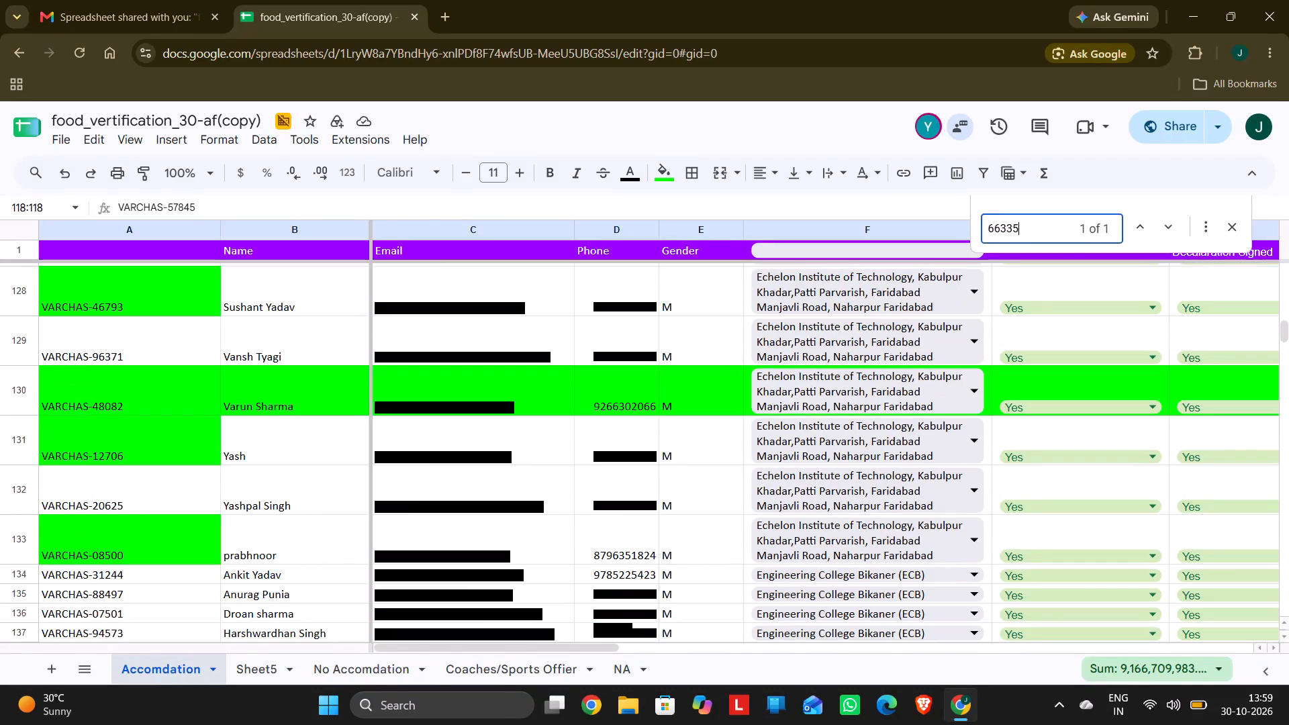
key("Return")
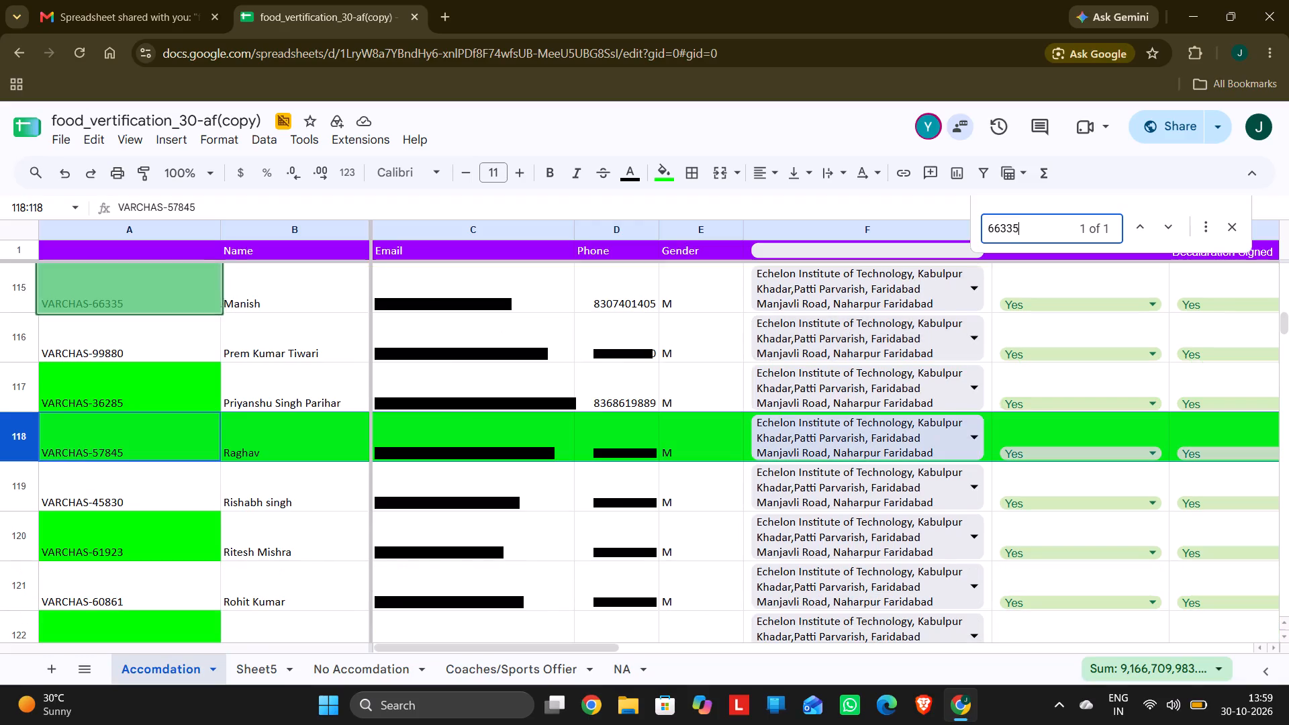
left_click(26, 289)
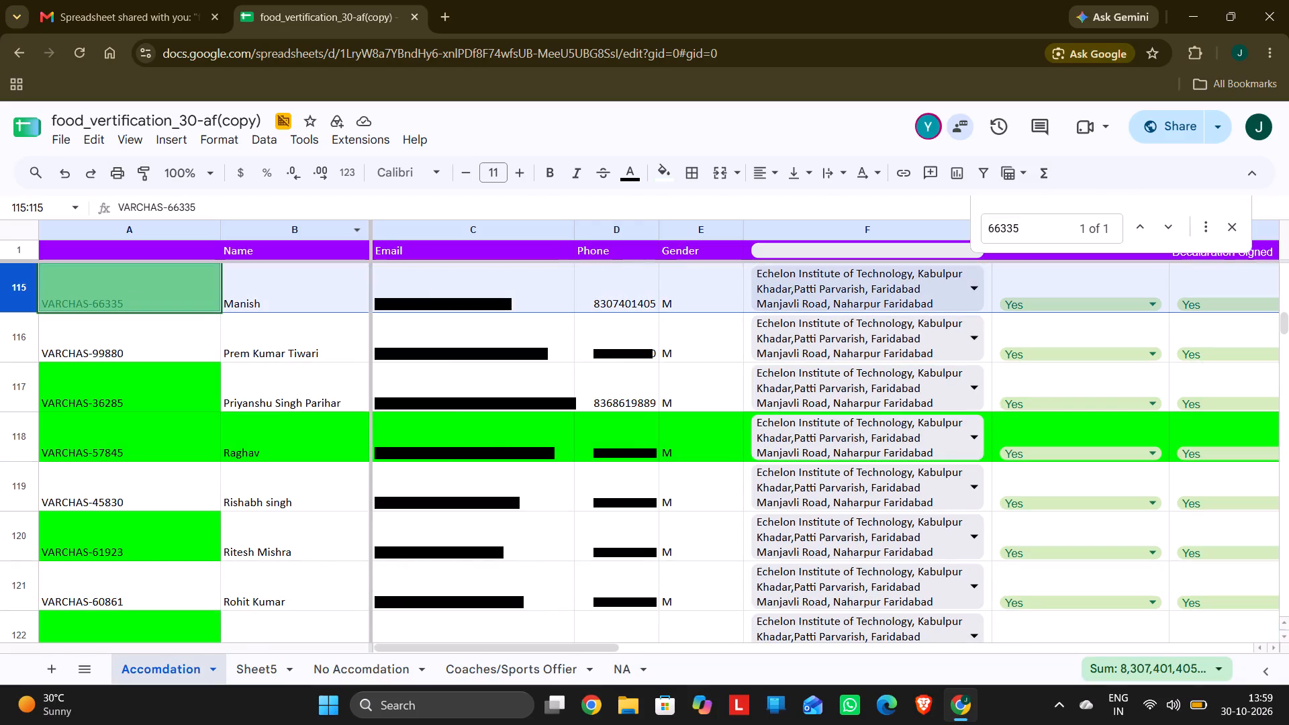
left_click(663, 175)
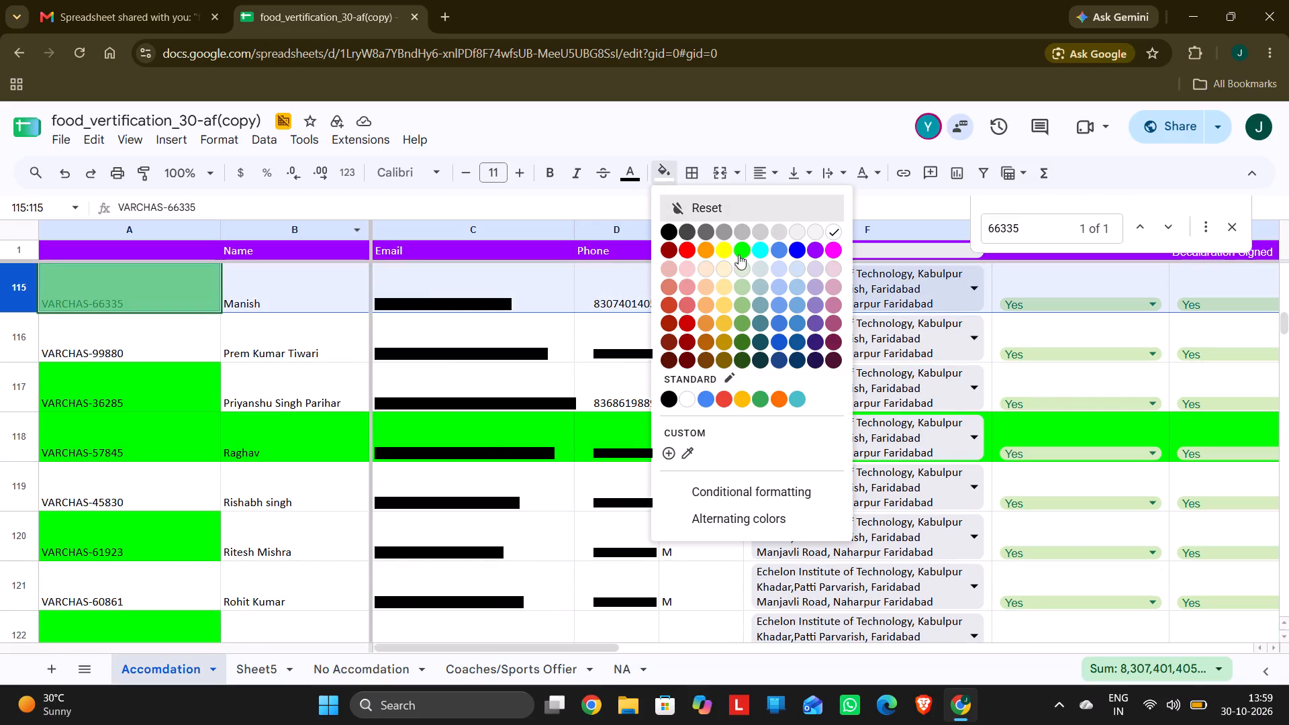
left_click(741, 254)
left_click_drag(1037, 244, 1030, 238)
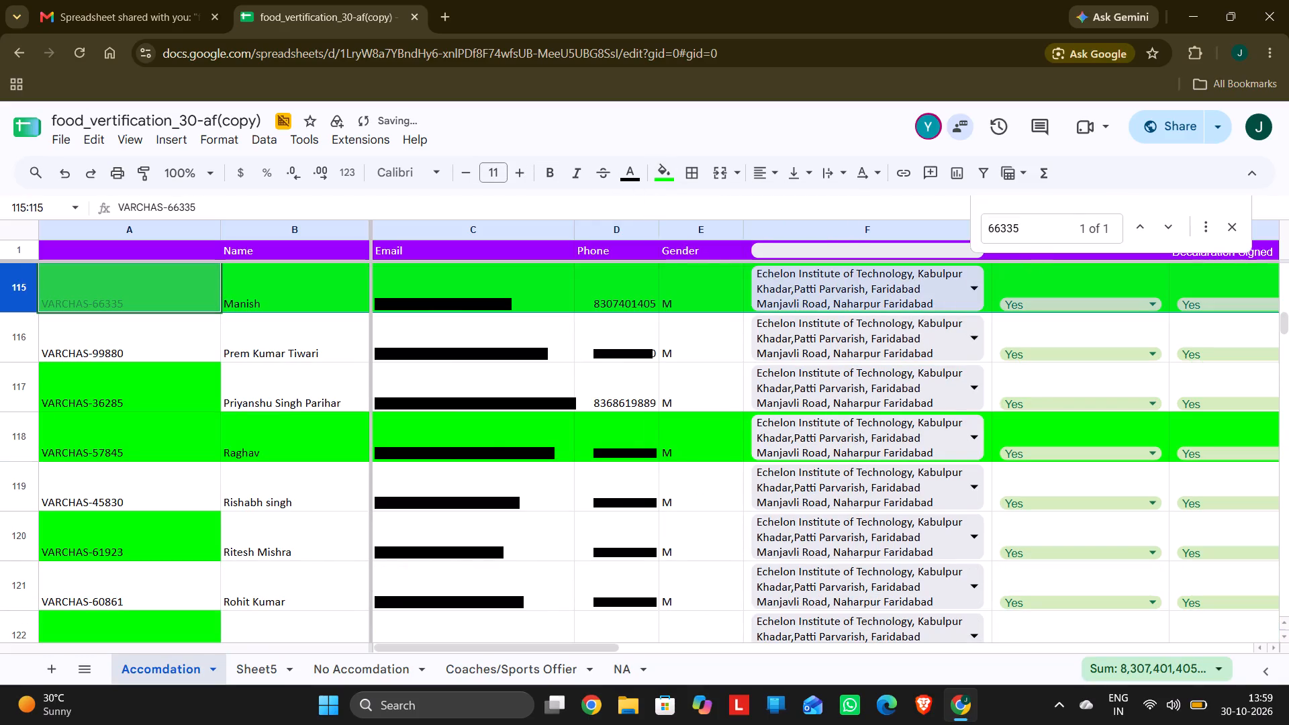
left_click_drag(1030, 238, 1029, 238)
double_click(1029, 238)
key("BackSpace")
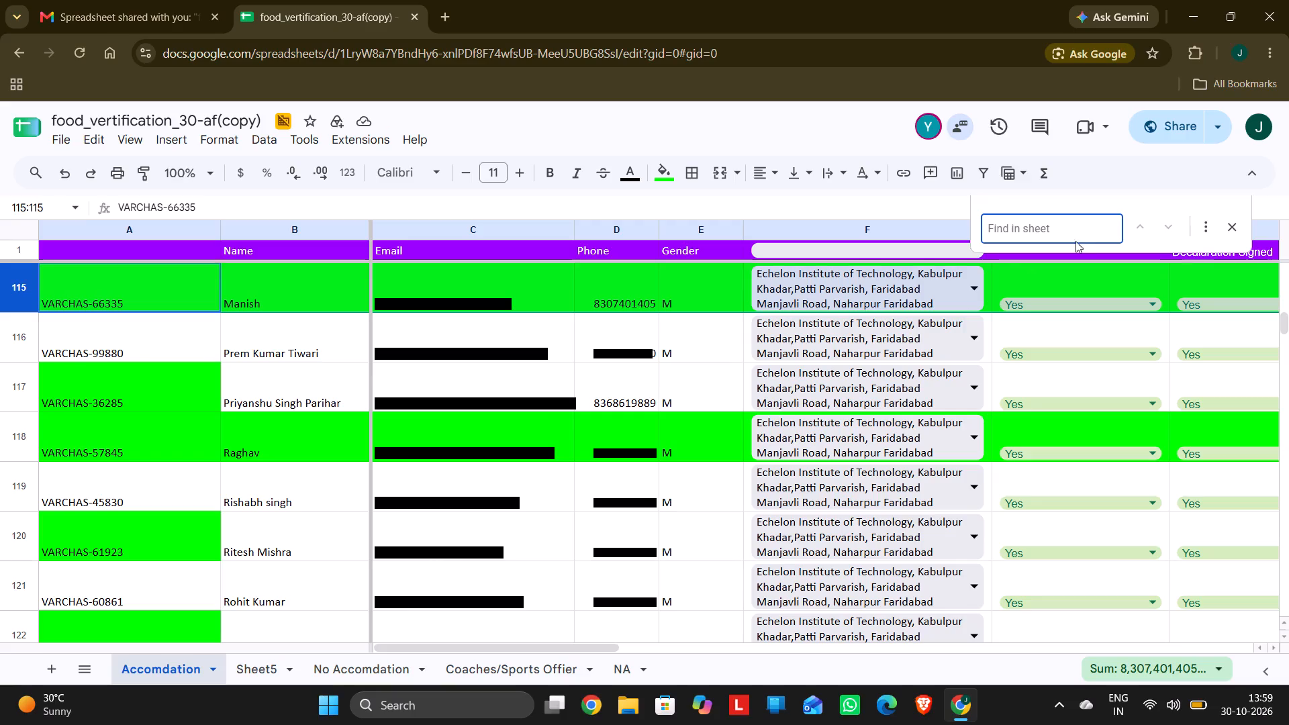
left_click(1044, 235)
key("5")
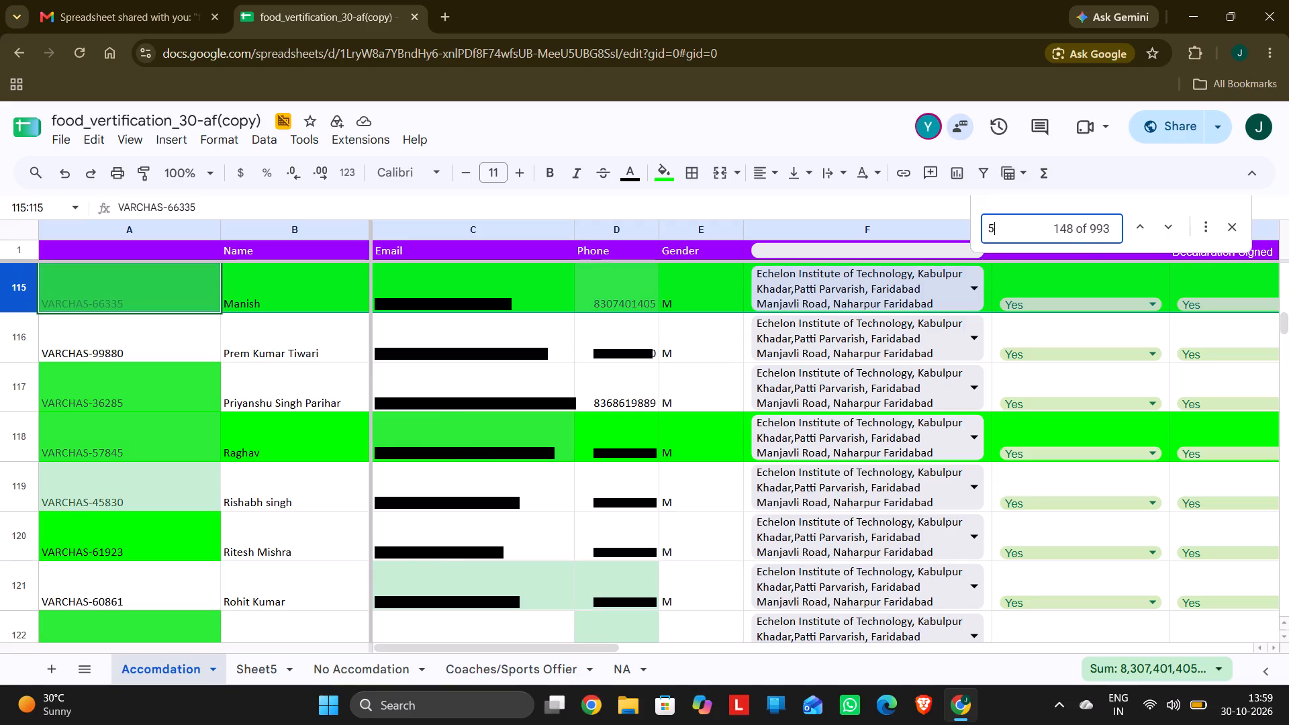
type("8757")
left_click(15, 295)
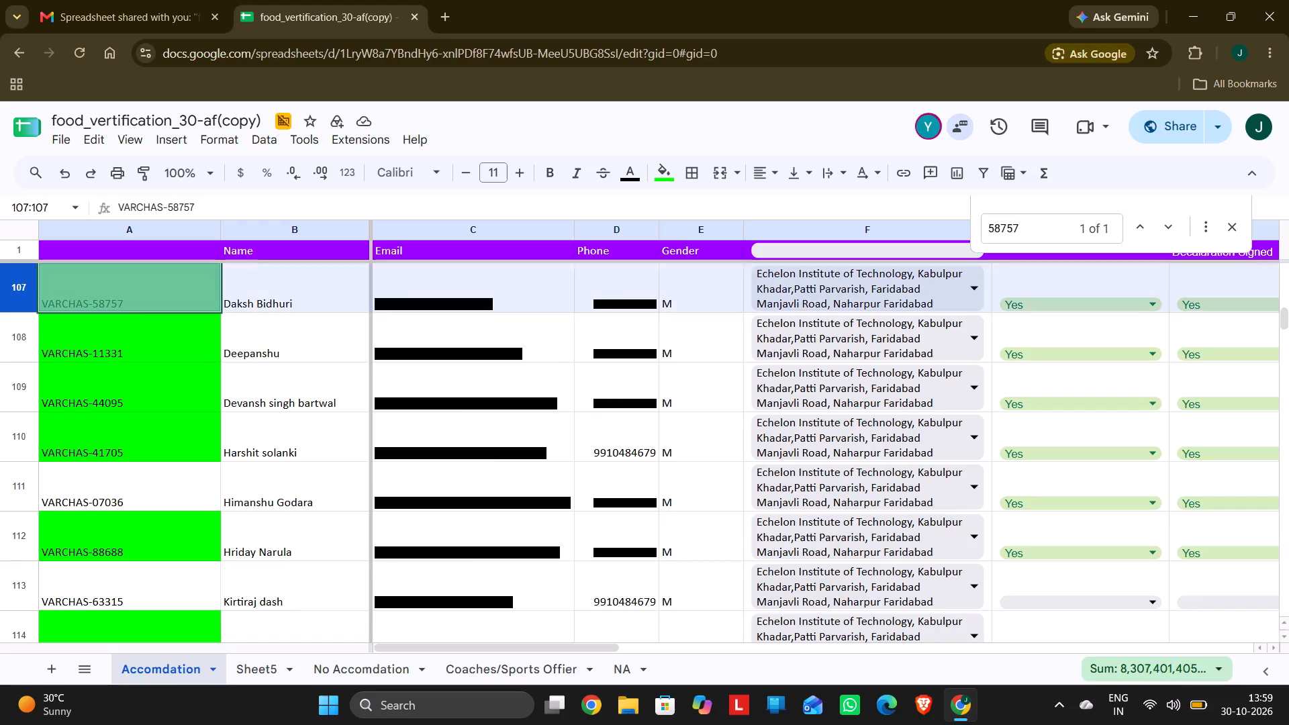
left_click_drag(660, 167, 767, 262)
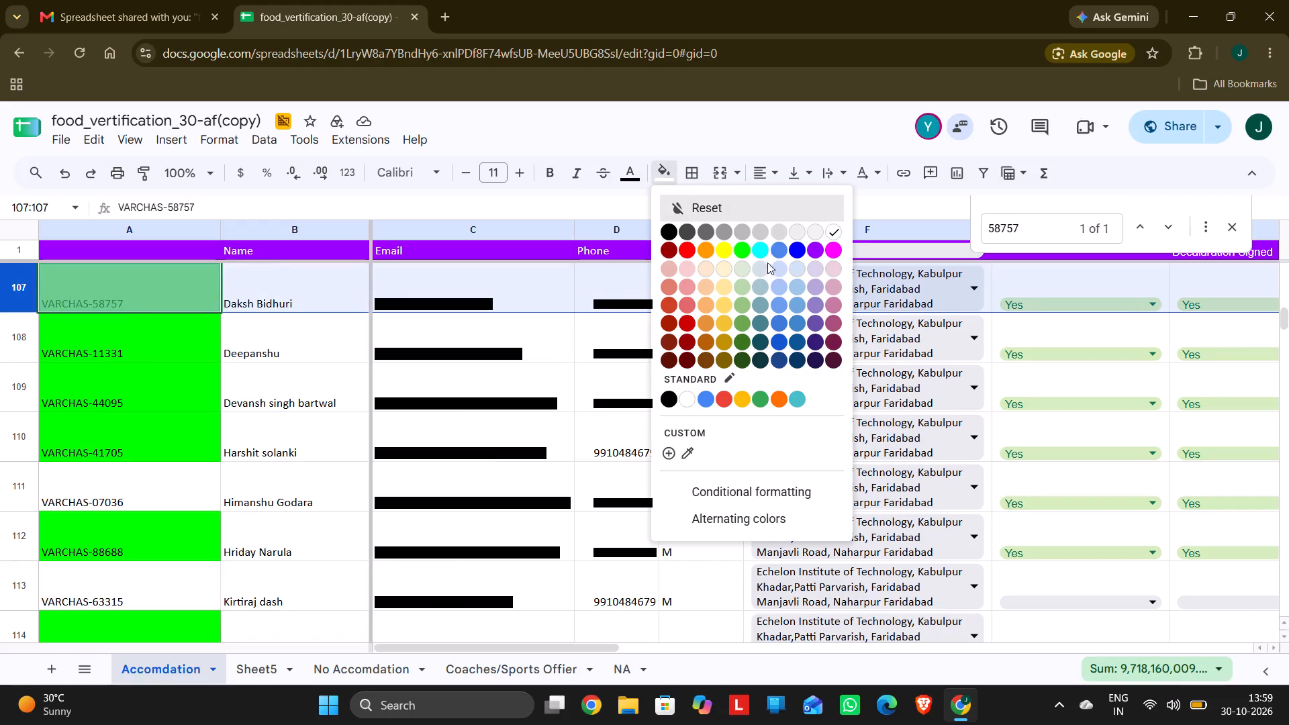
left_click_drag(767, 262, 742, 252)
left_click(742, 252)
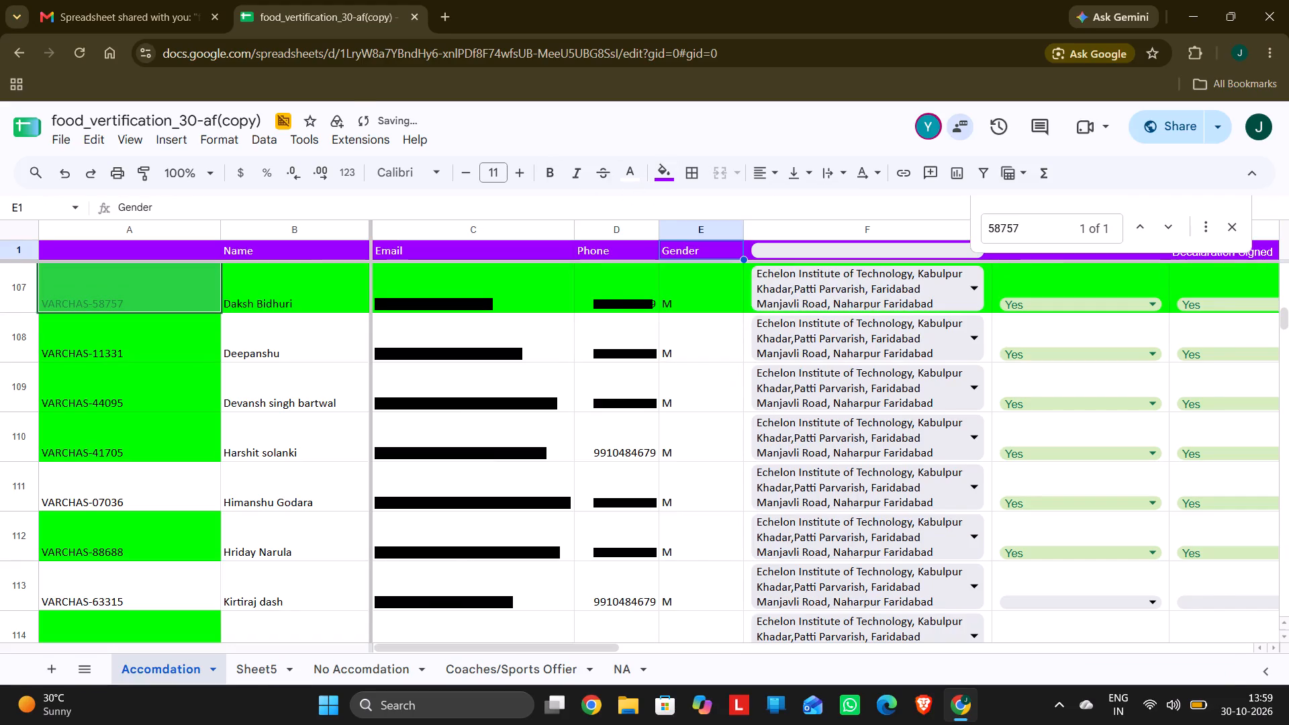
double_click(1031, 228)
key("BackSpace")
scroll(1031, 228, "left", 2)
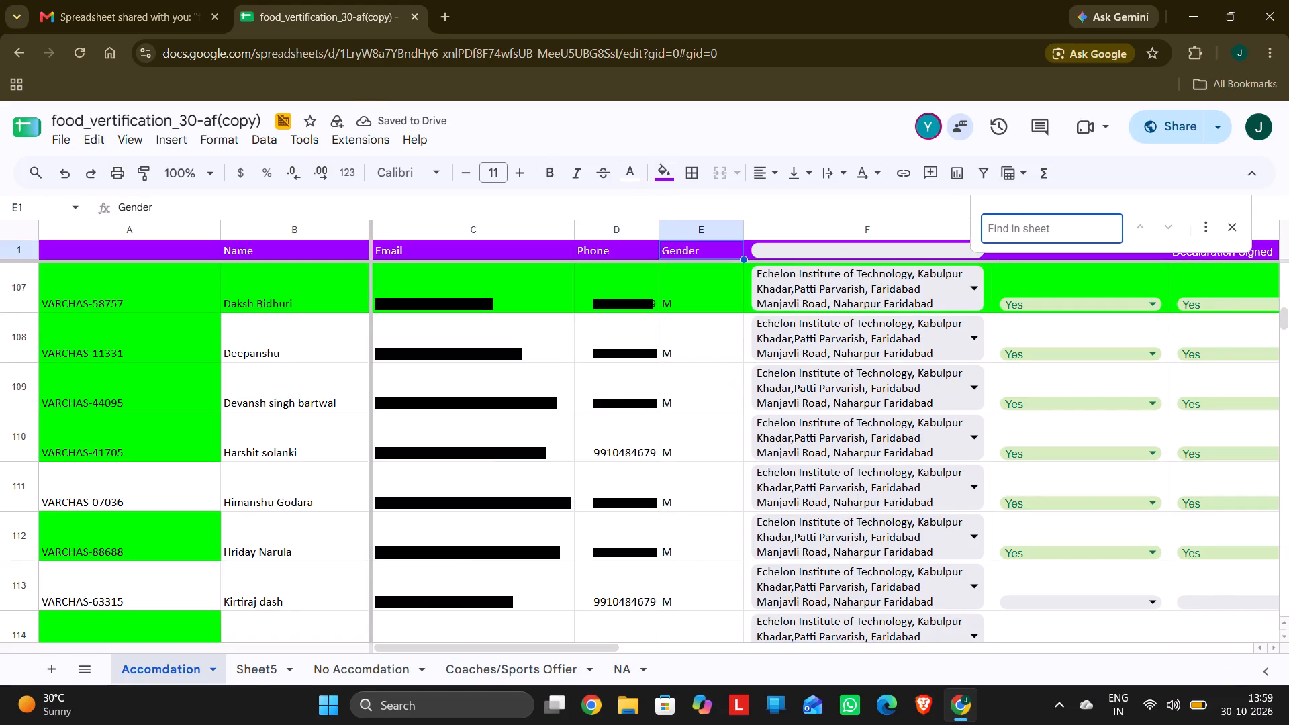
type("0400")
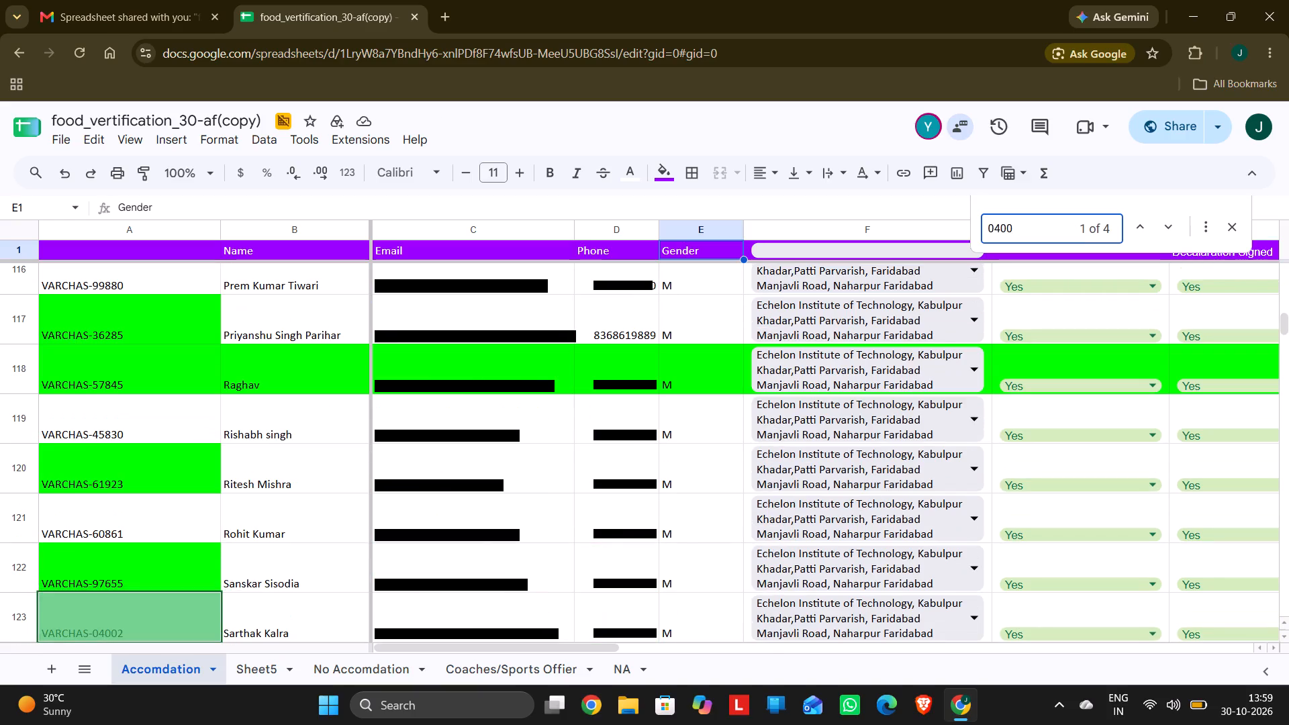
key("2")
left_click(26, 615)
left_click(659, 179)
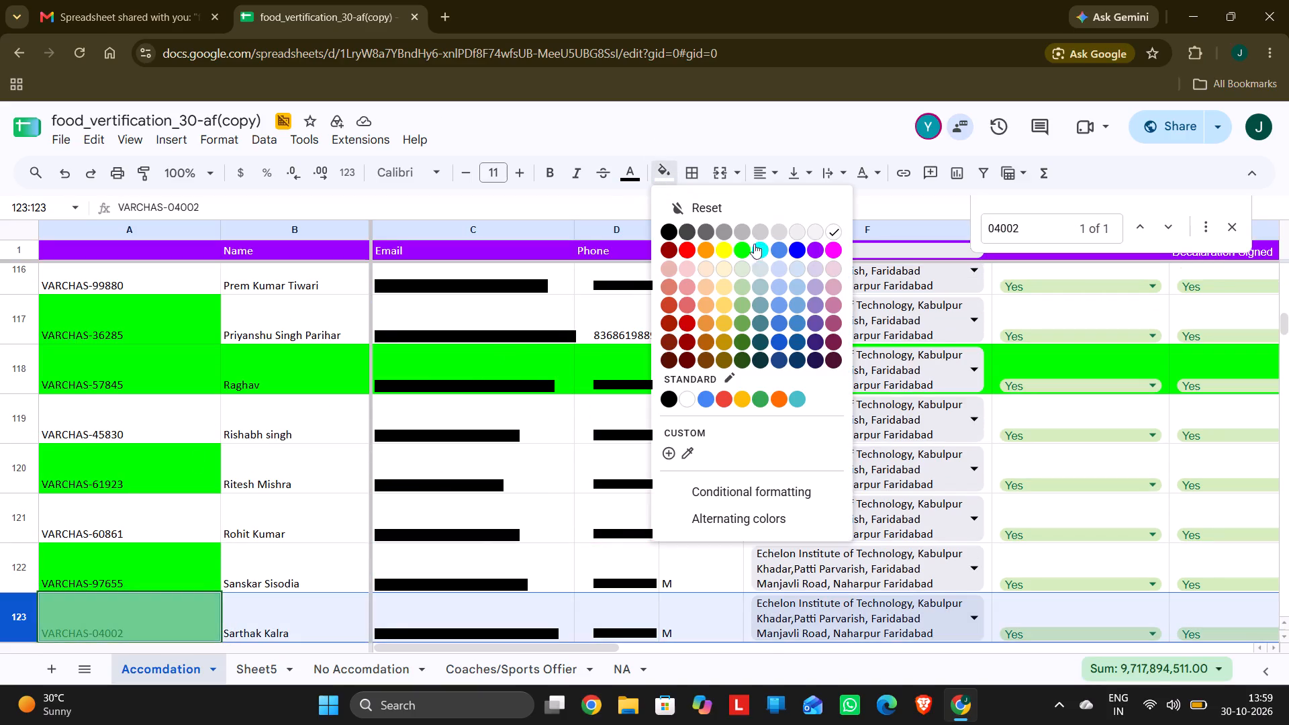
left_click(741, 250)
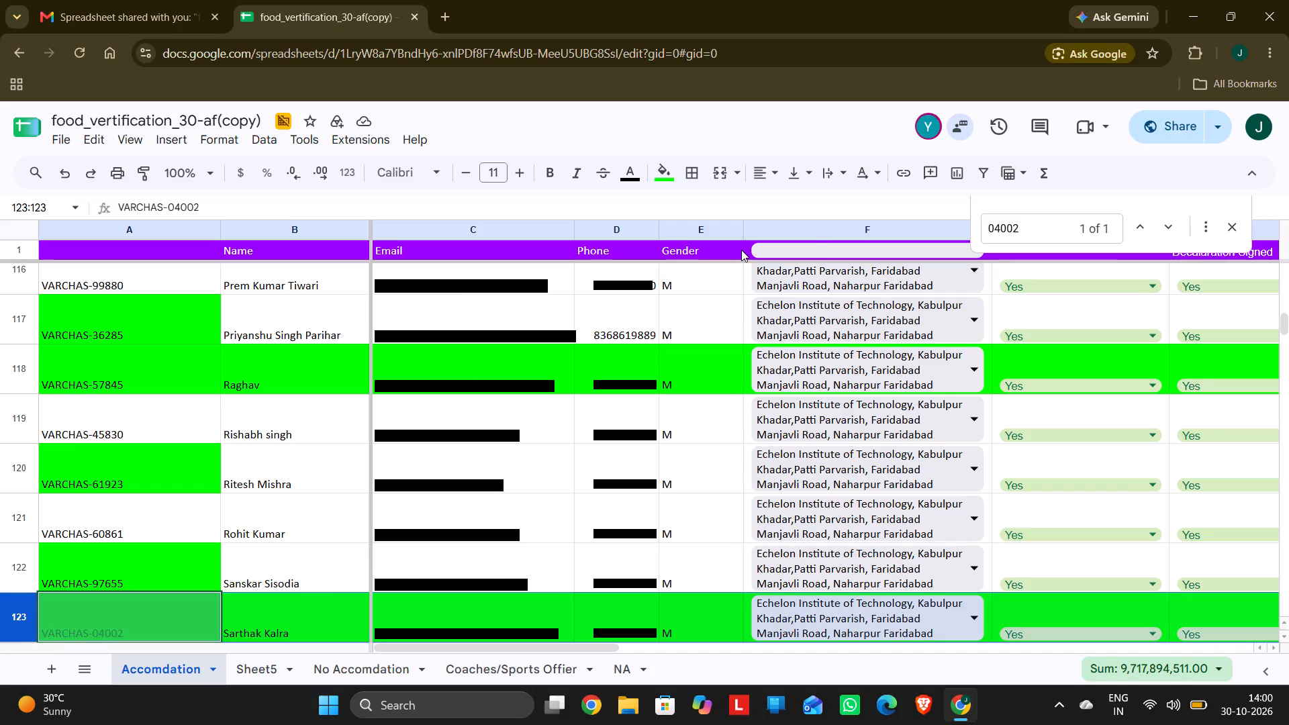
double_click(1020, 235)
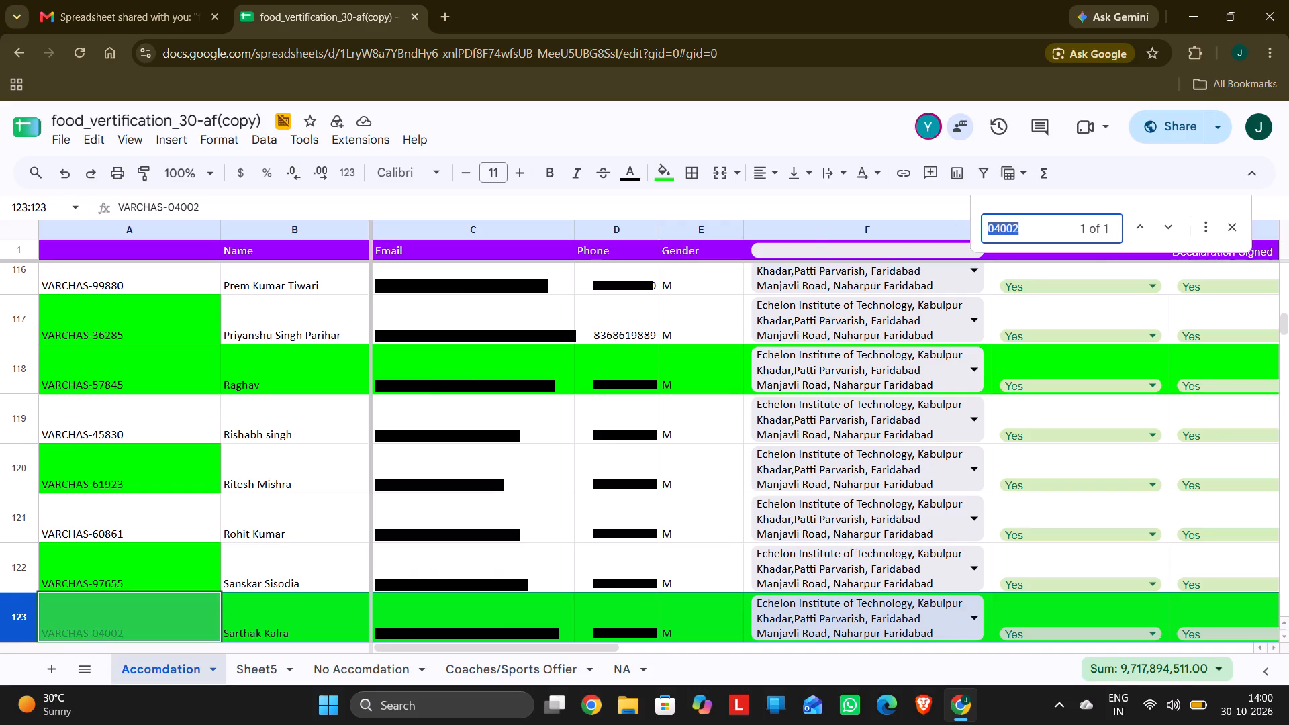
key("BackSpace")
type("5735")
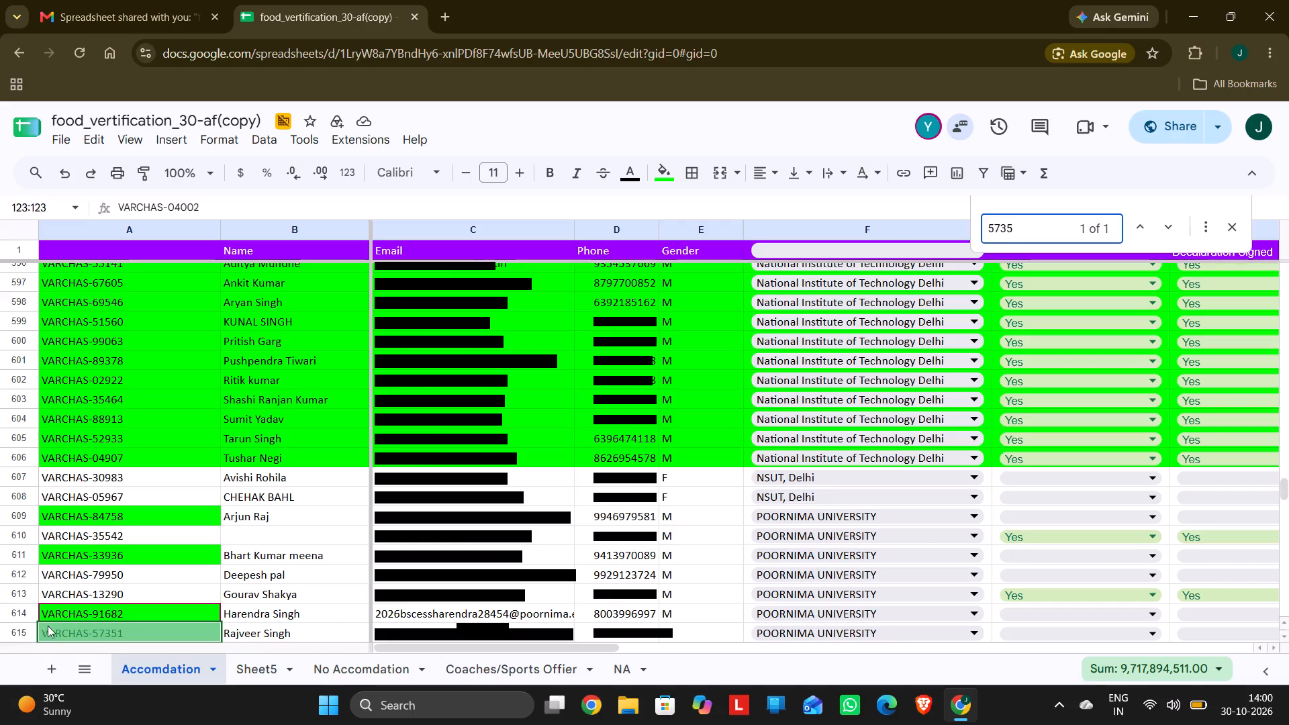
left_click(30, 631)
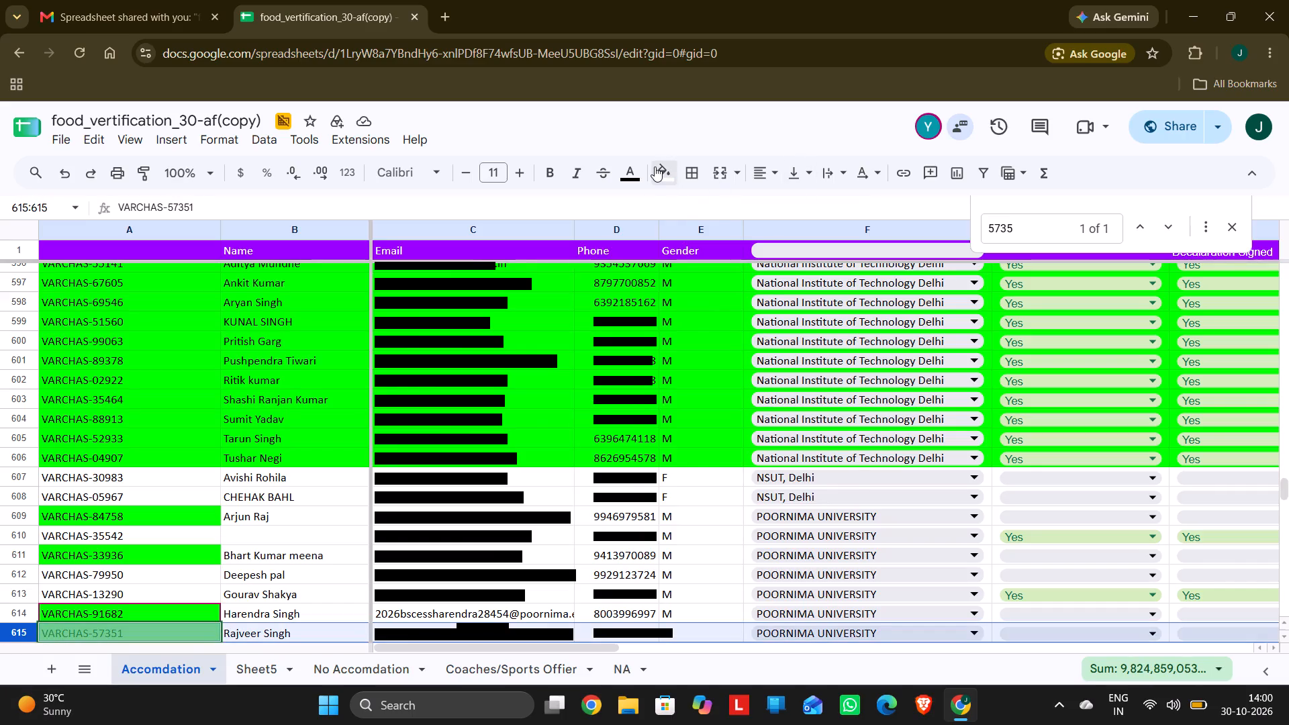
left_click(655, 166)
left_click(744, 254)
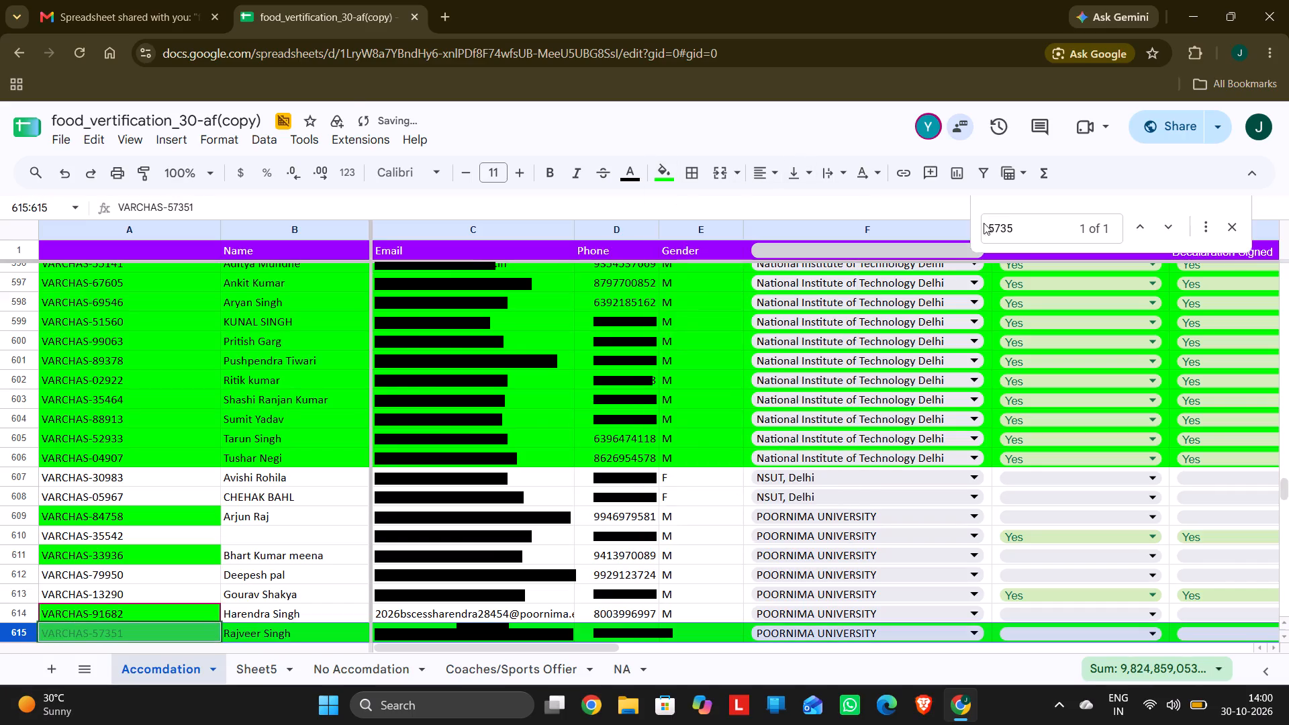
double_click(1031, 233)
key("BackSpace")
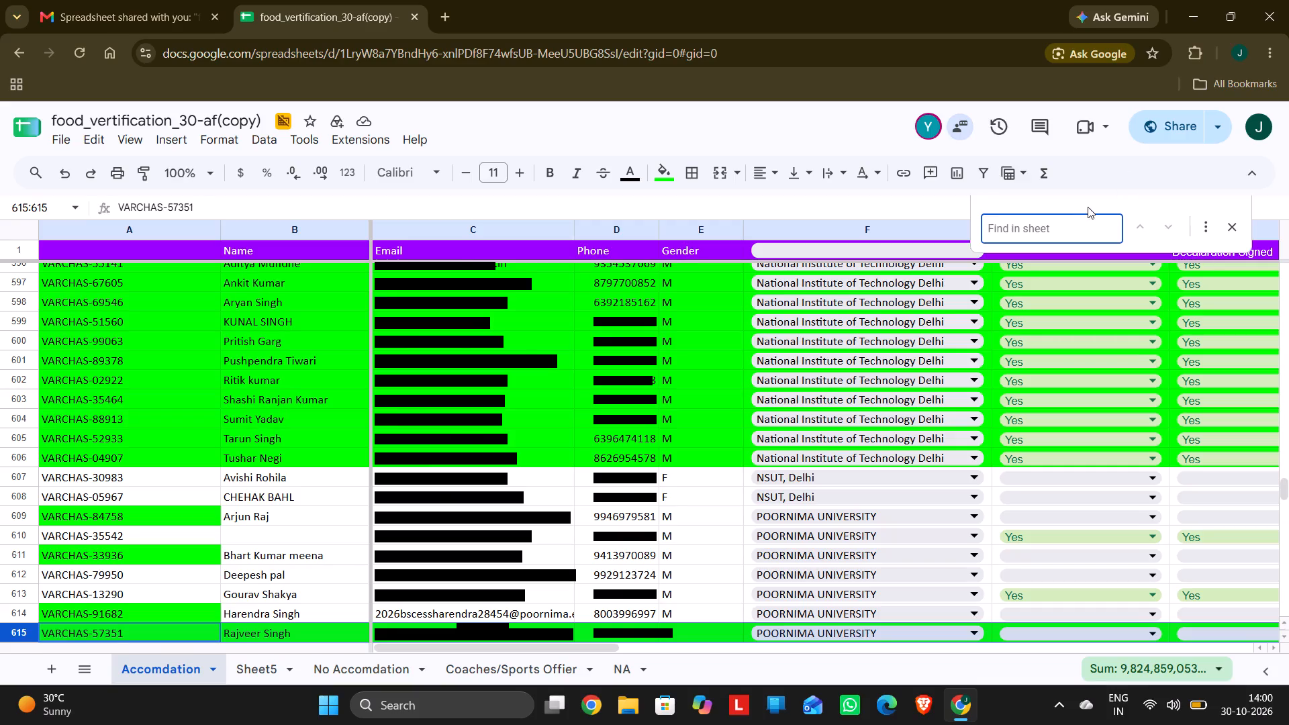
left_click(1061, 226)
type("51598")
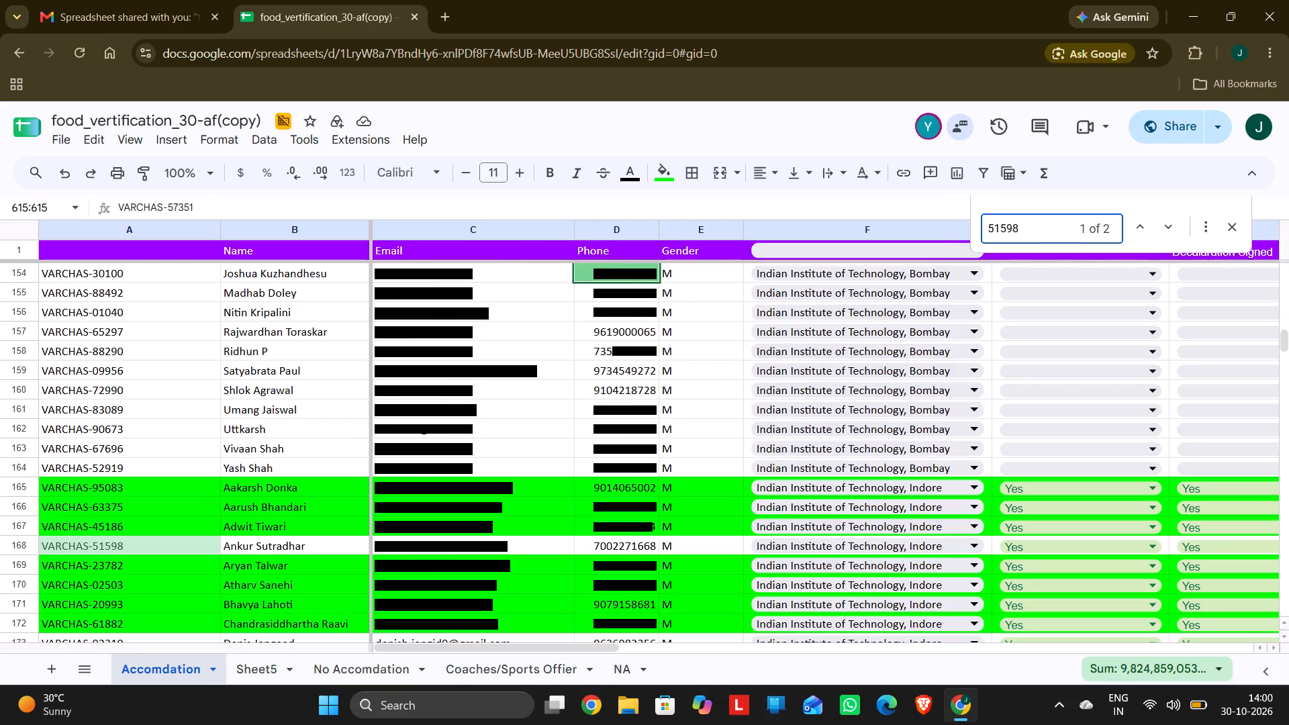
left_click(1146, 231)
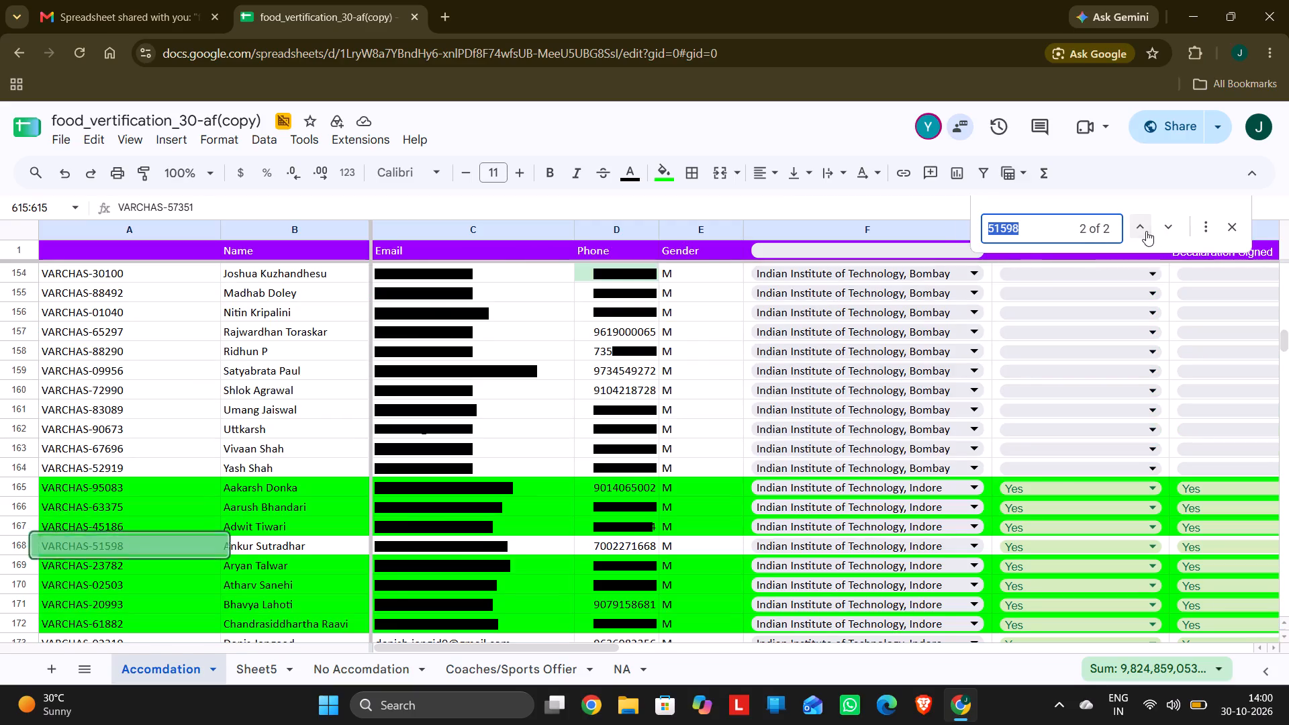
left_click(24, 546)
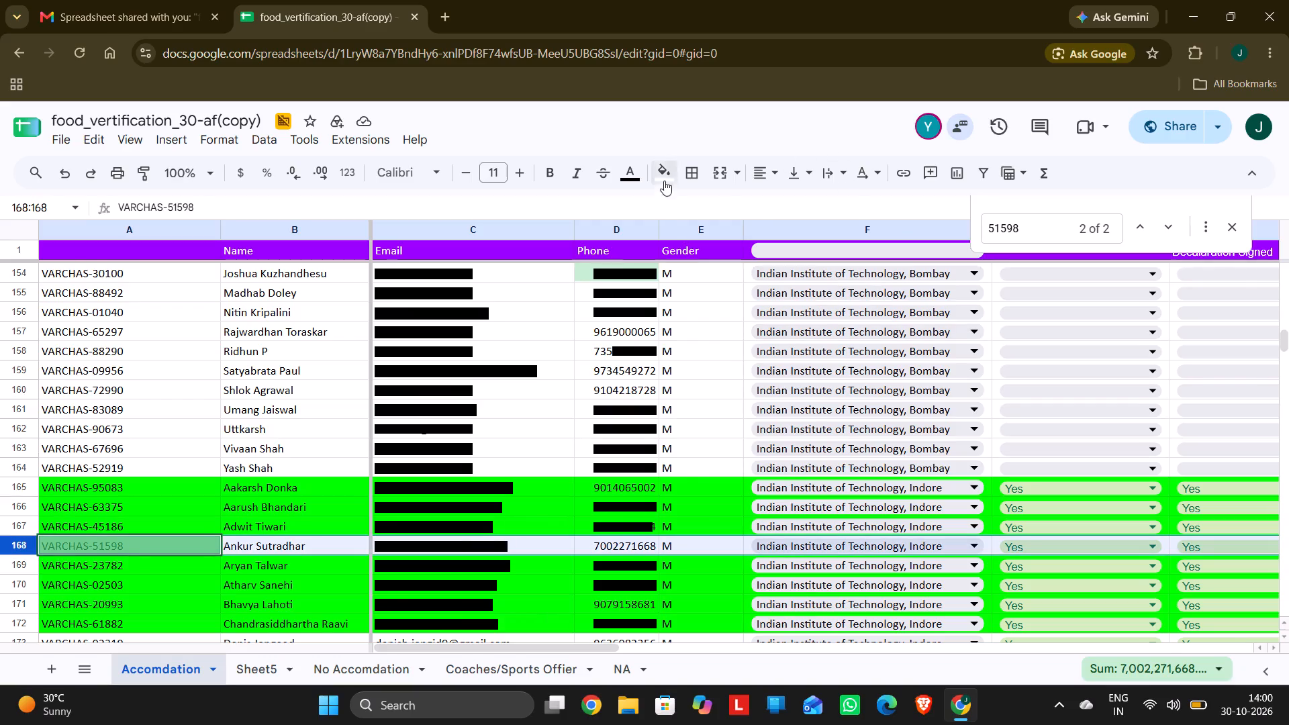
left_click_drag(664, 171, 746, 247)
left_click(746, 247)
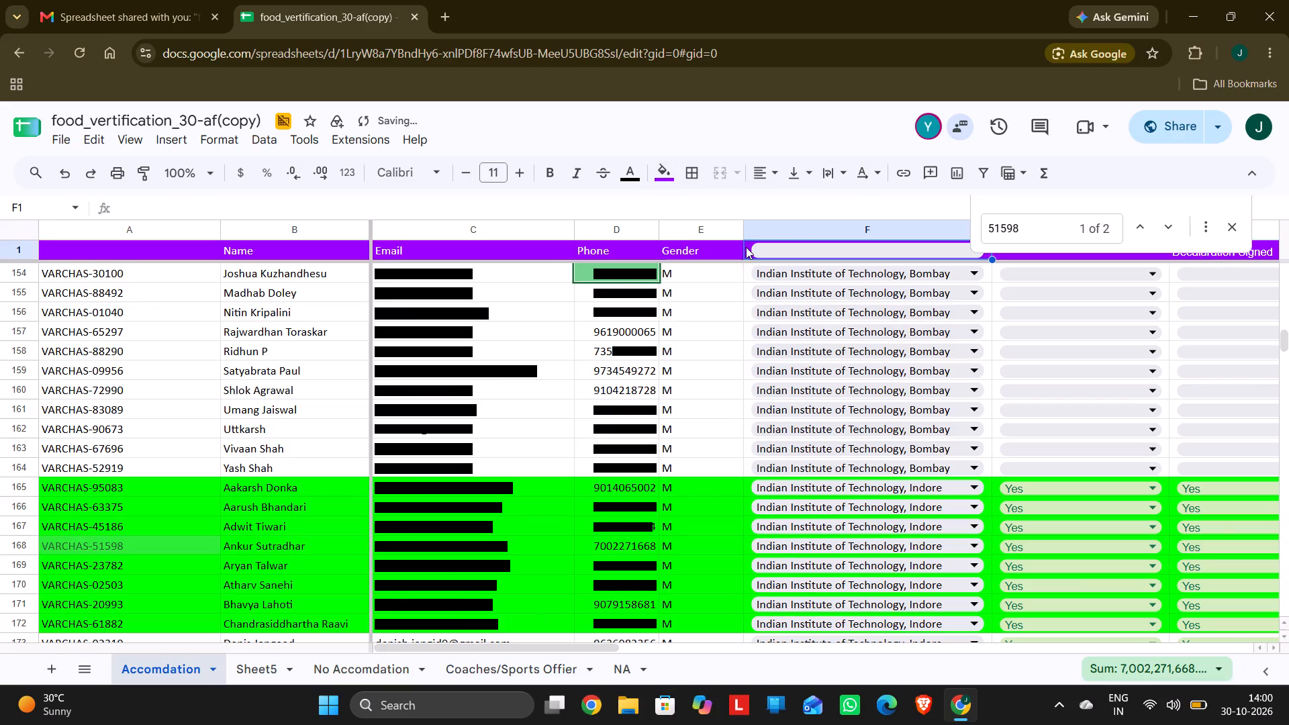
double_click(1045, 222)
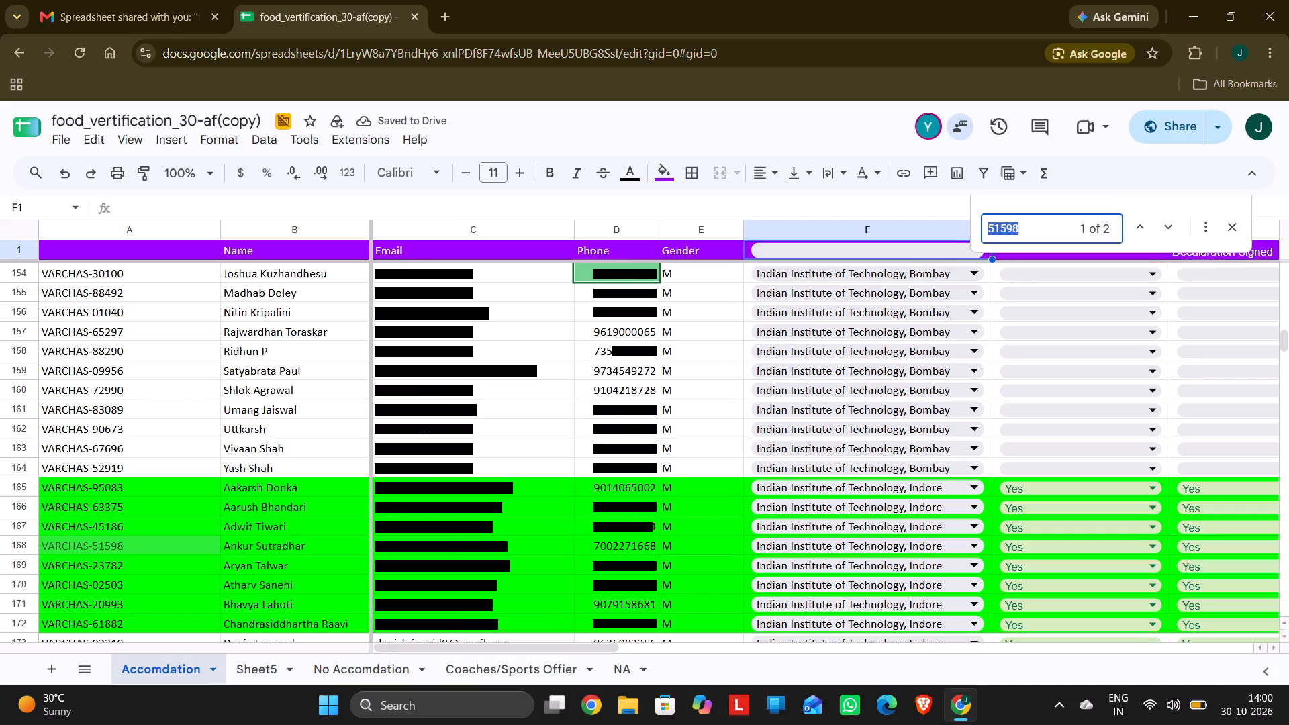
key("BackSpace")
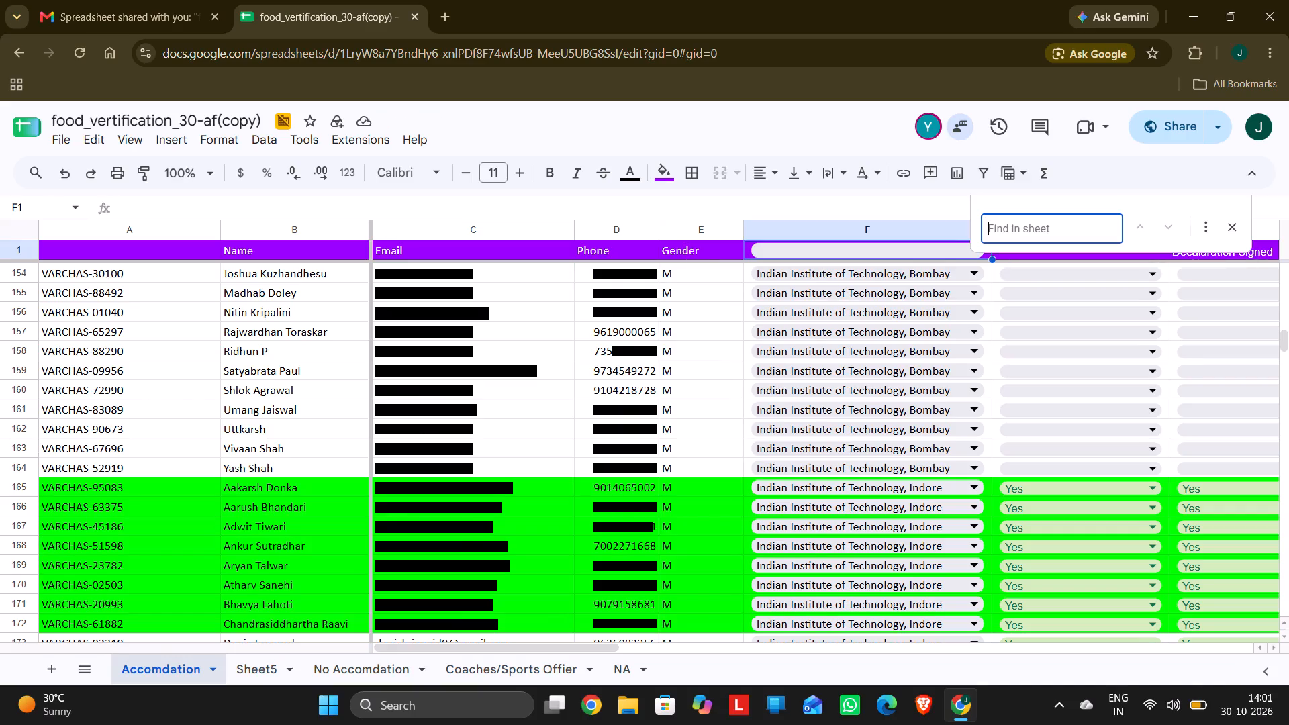
left_click(1053, 228)
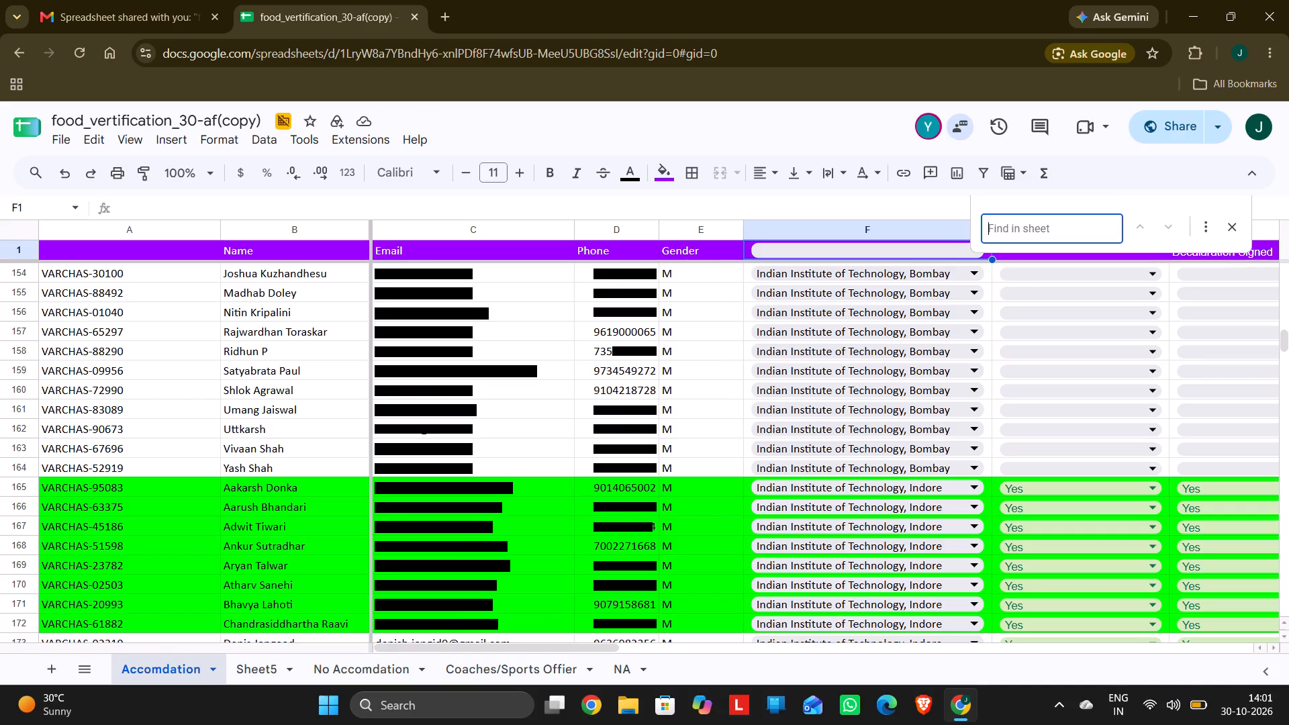
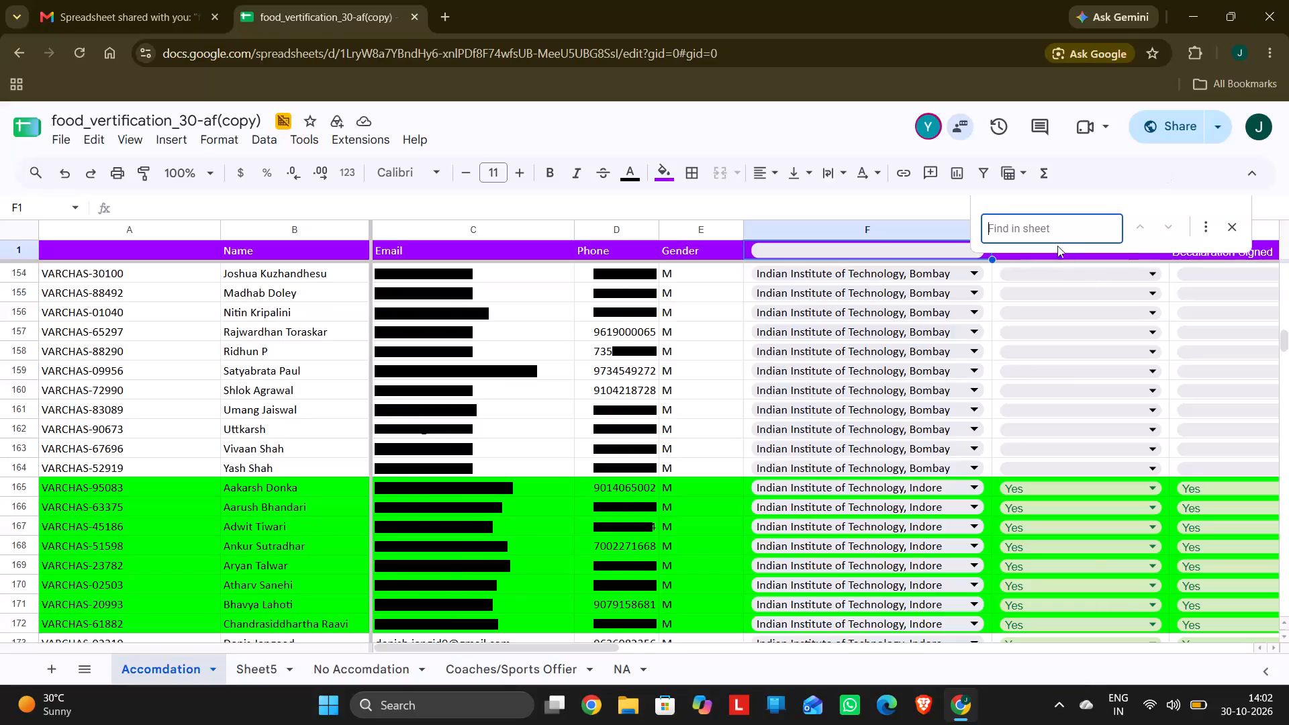
double_click(1055, 234)
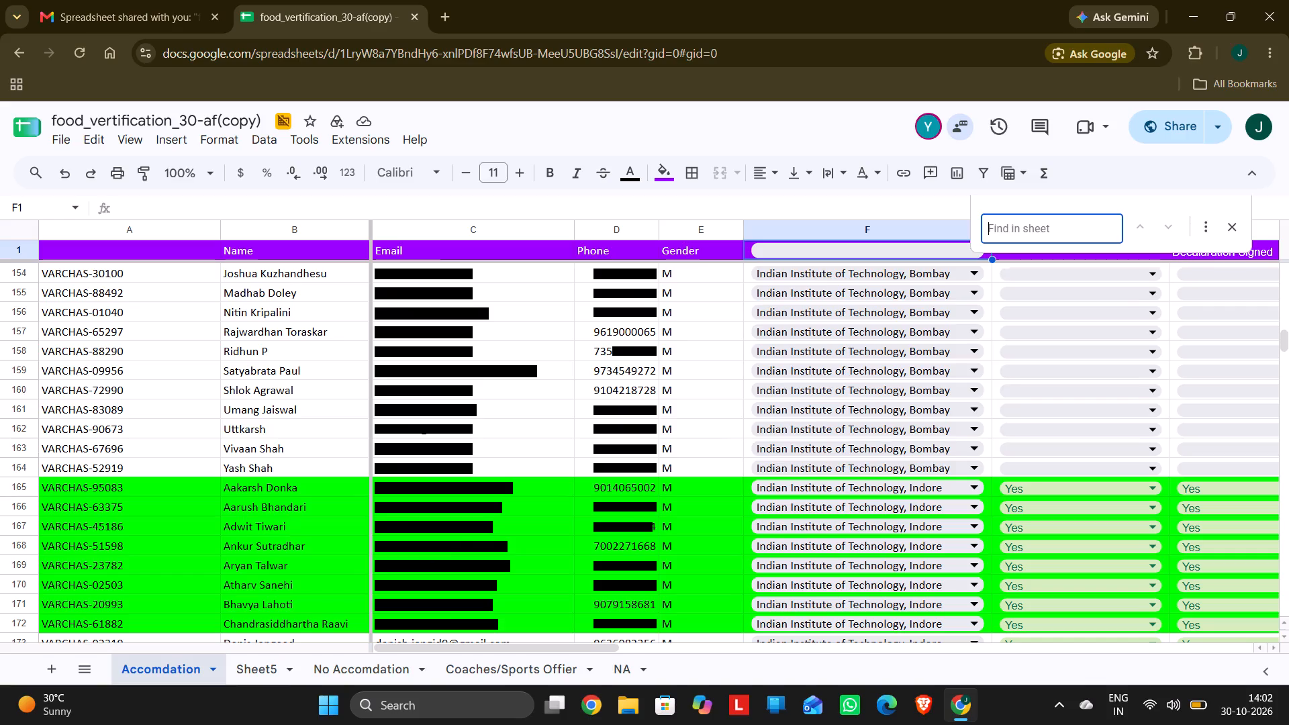
left_click(1015, 230)
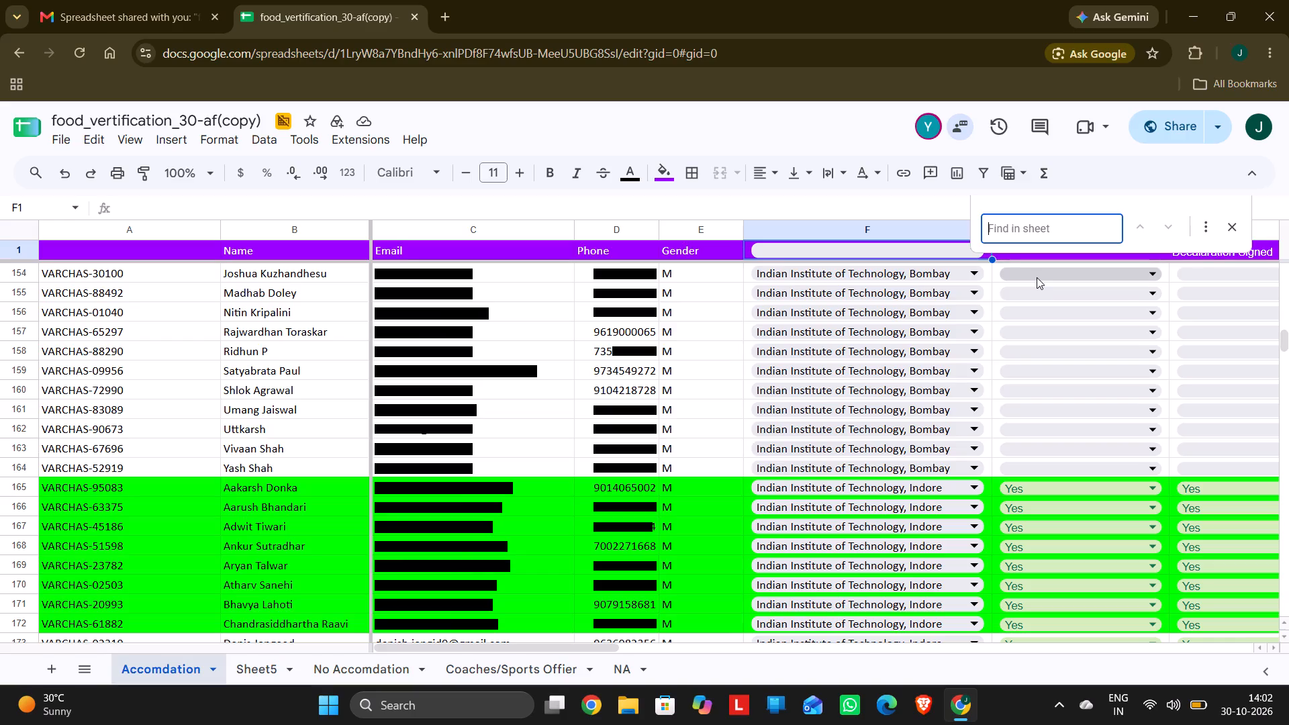
type("909")
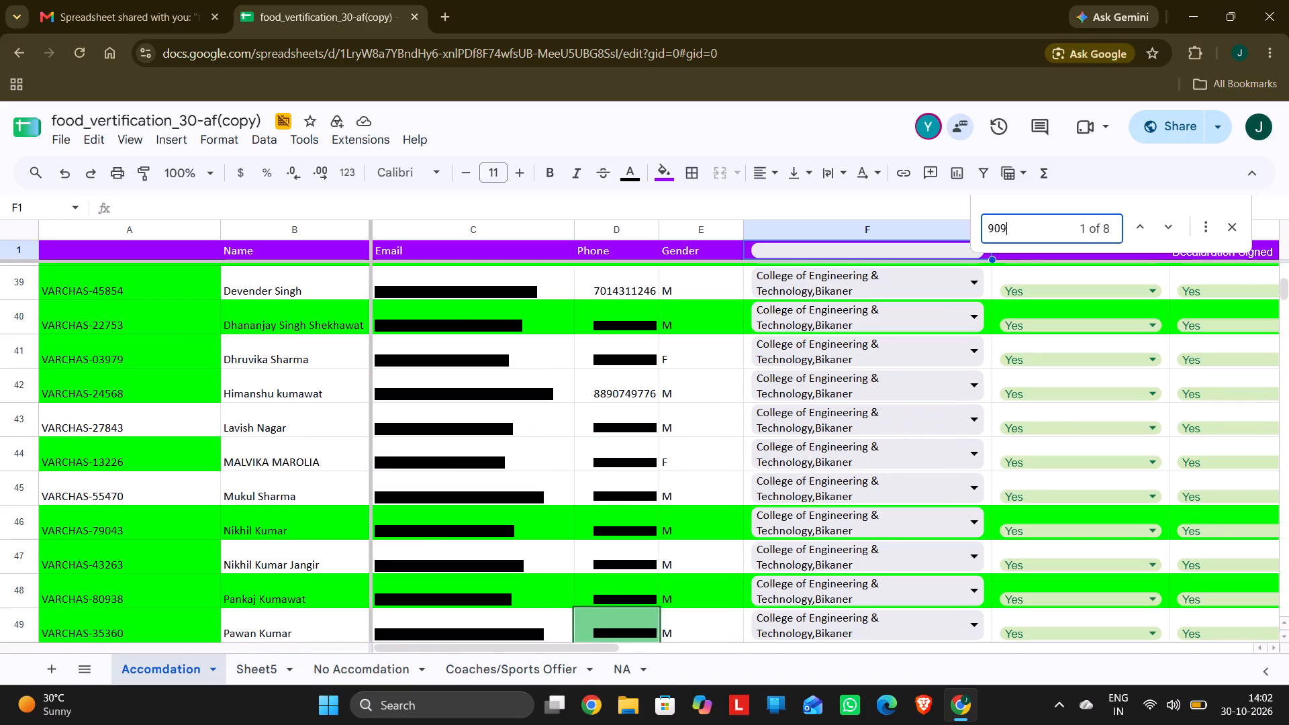
type("83")
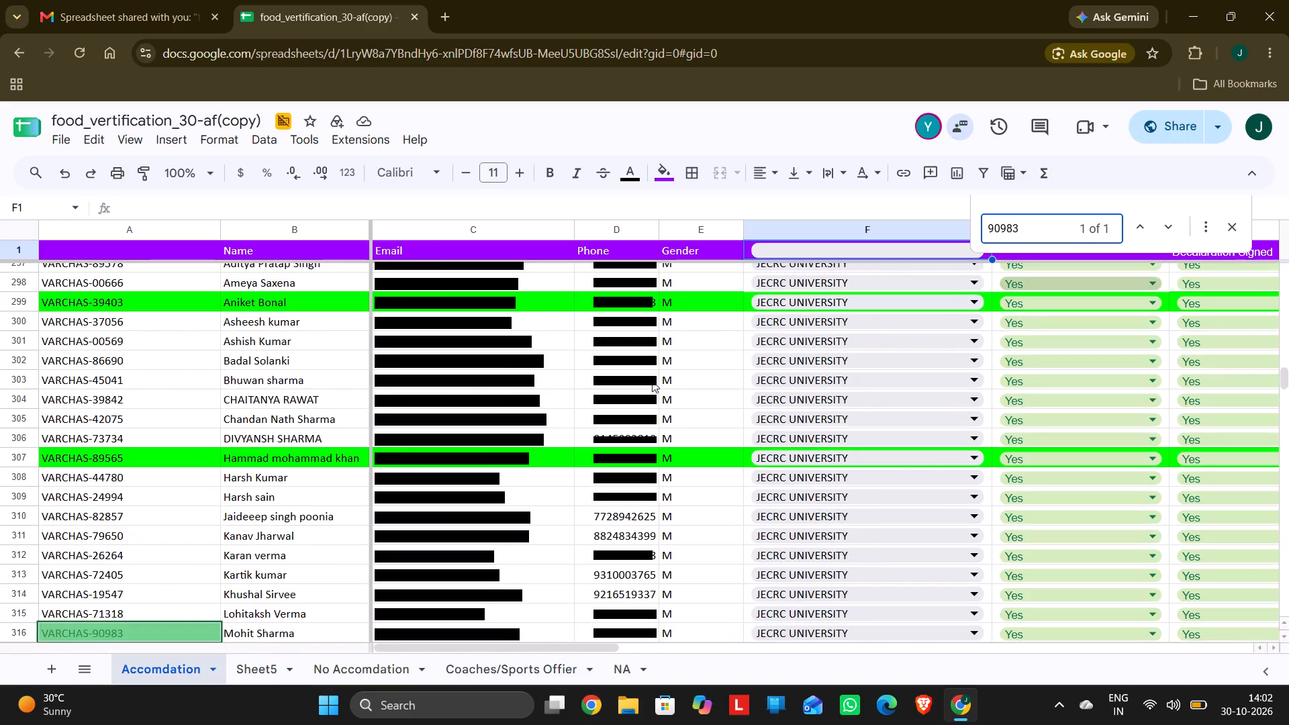
left_click(13, 634)
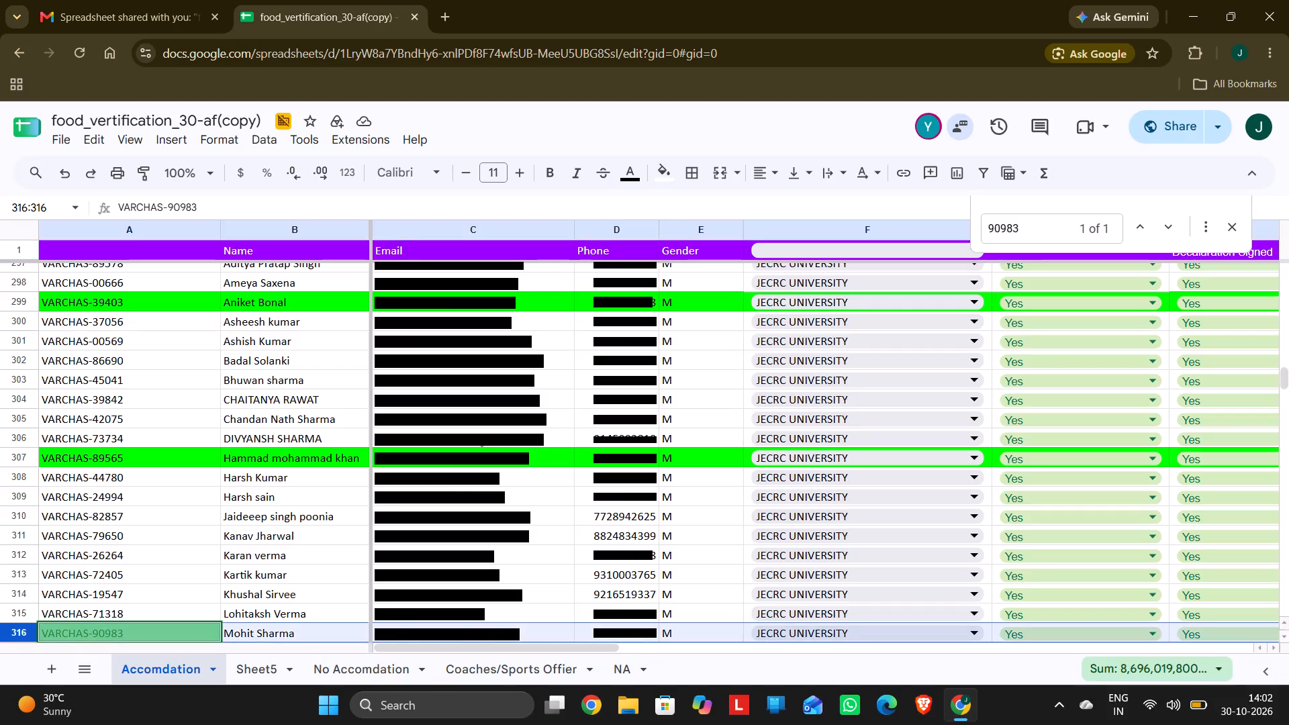
left_click(675, 166)
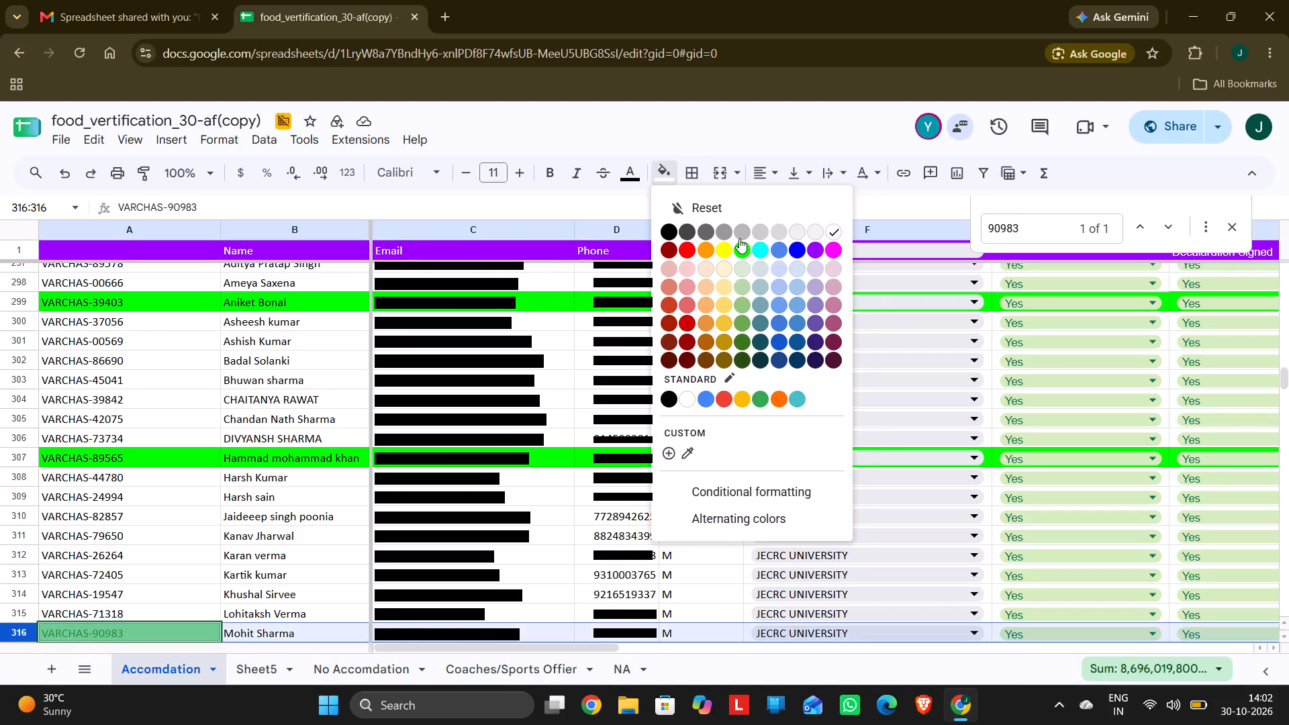
left_click(739, 238)
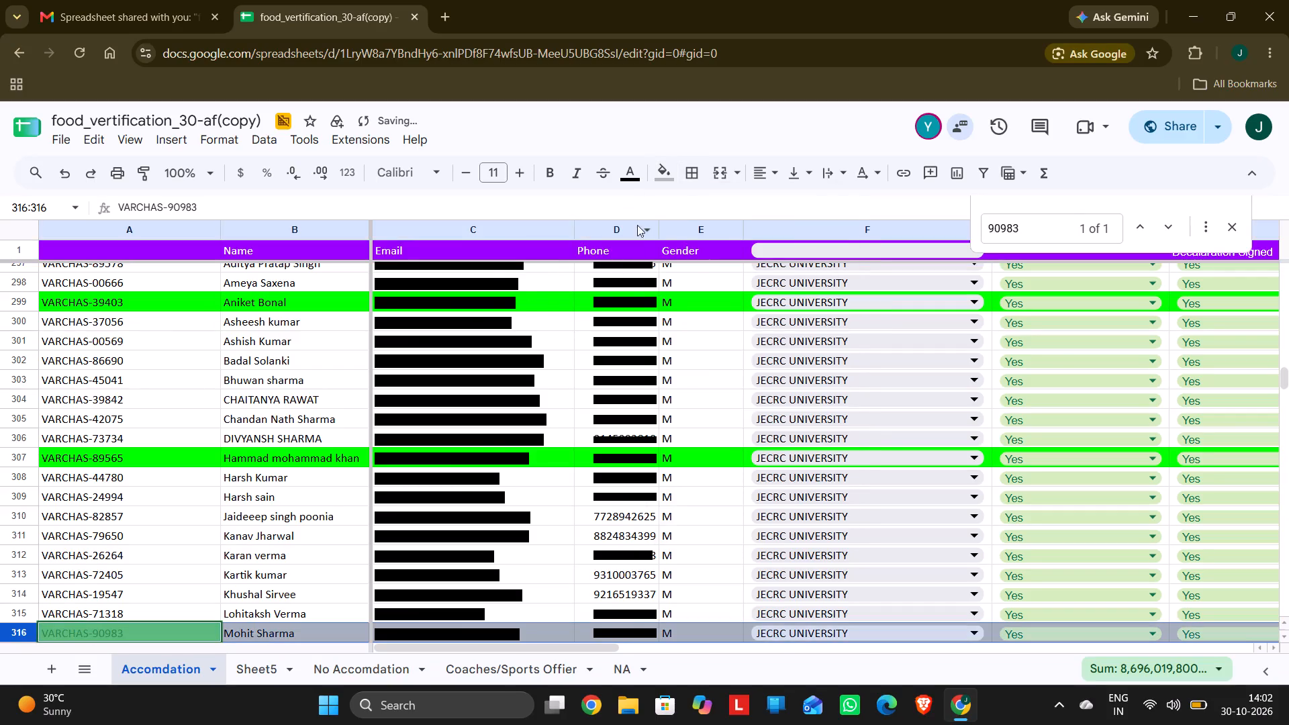
left_click(666, 171)
left_click(745, 252)
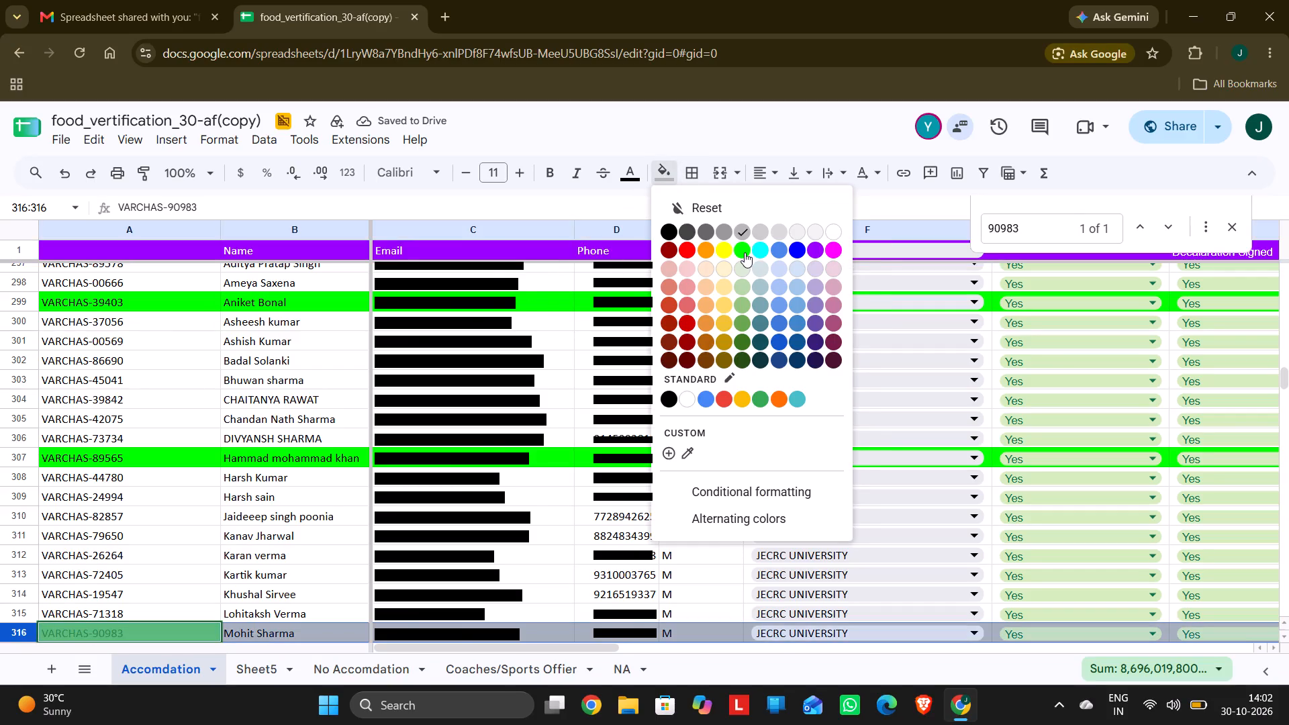
double_click(1026, 234)
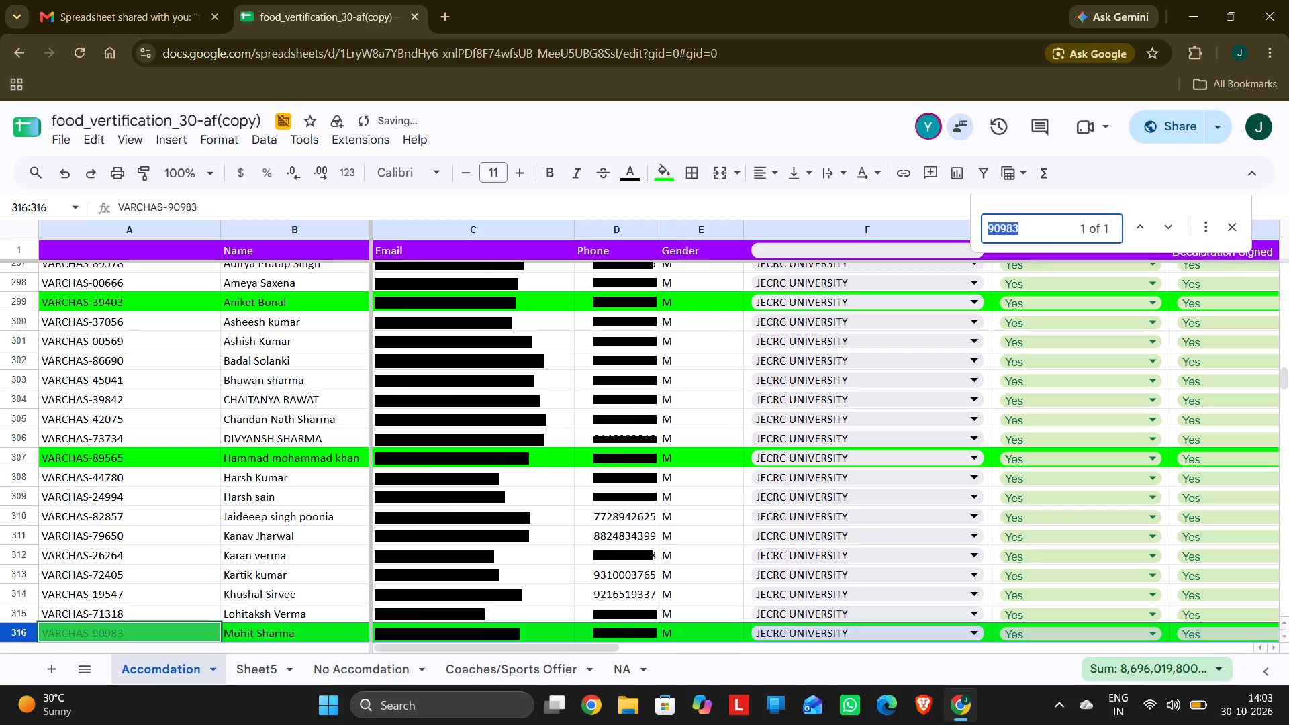
key("BackSpace")
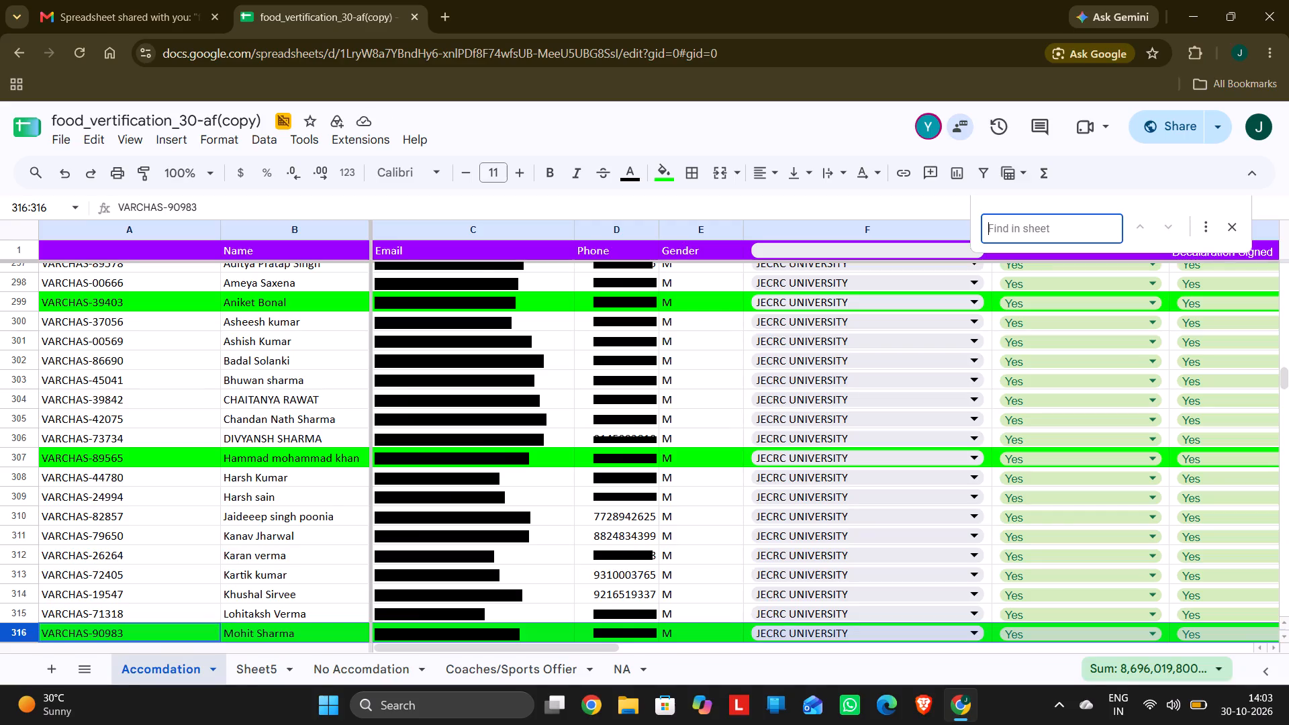
type("97")
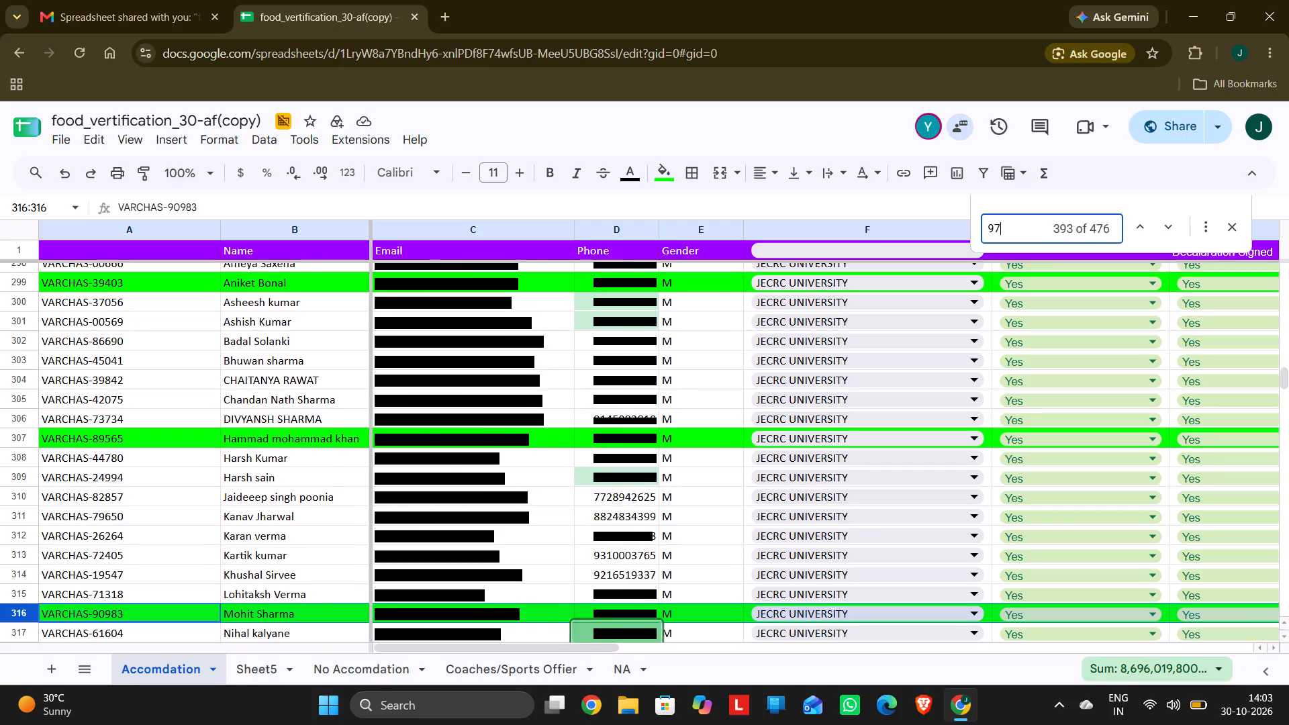
key("4")
type("98")
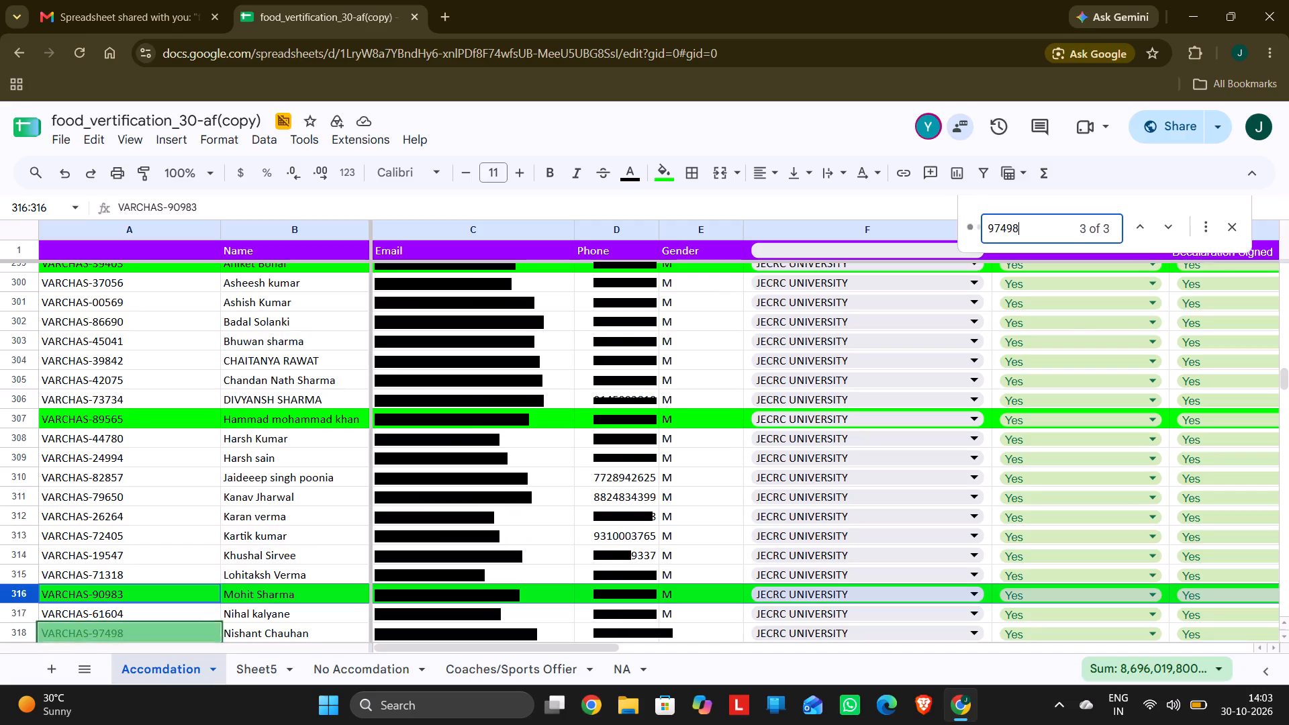
left_click(17, 636)
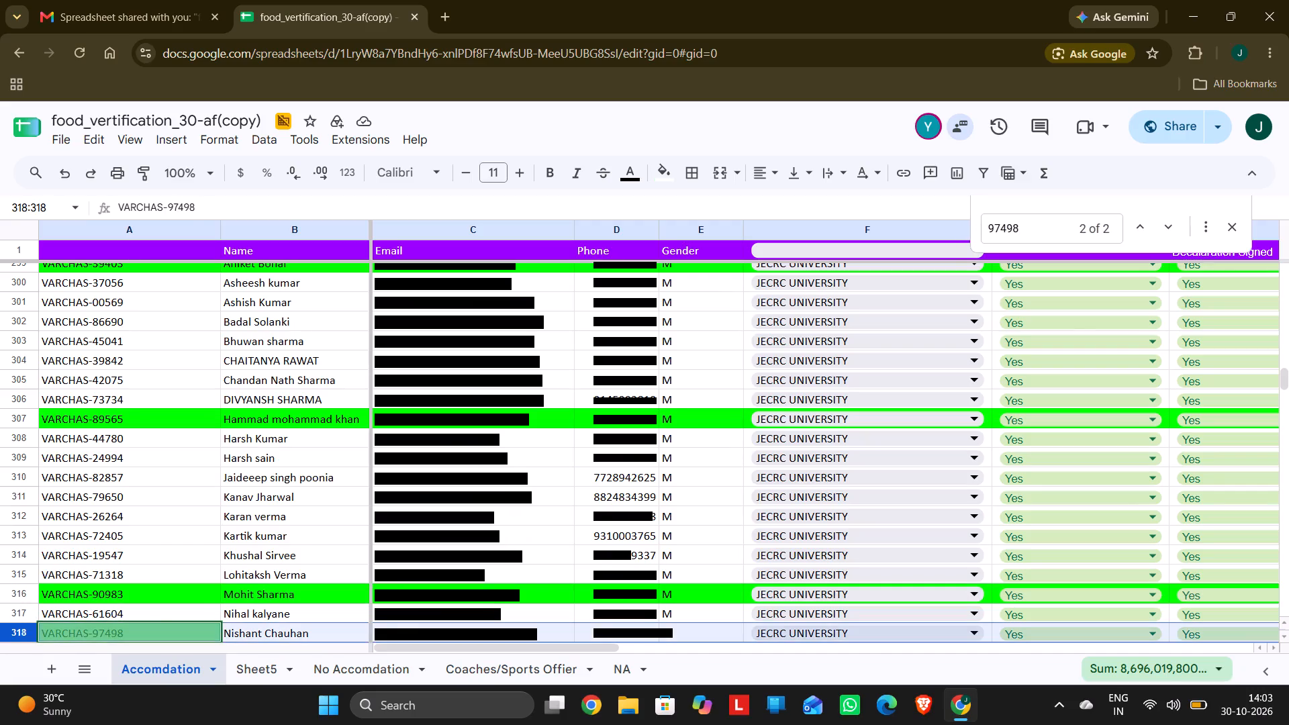
left_click(667, 173)
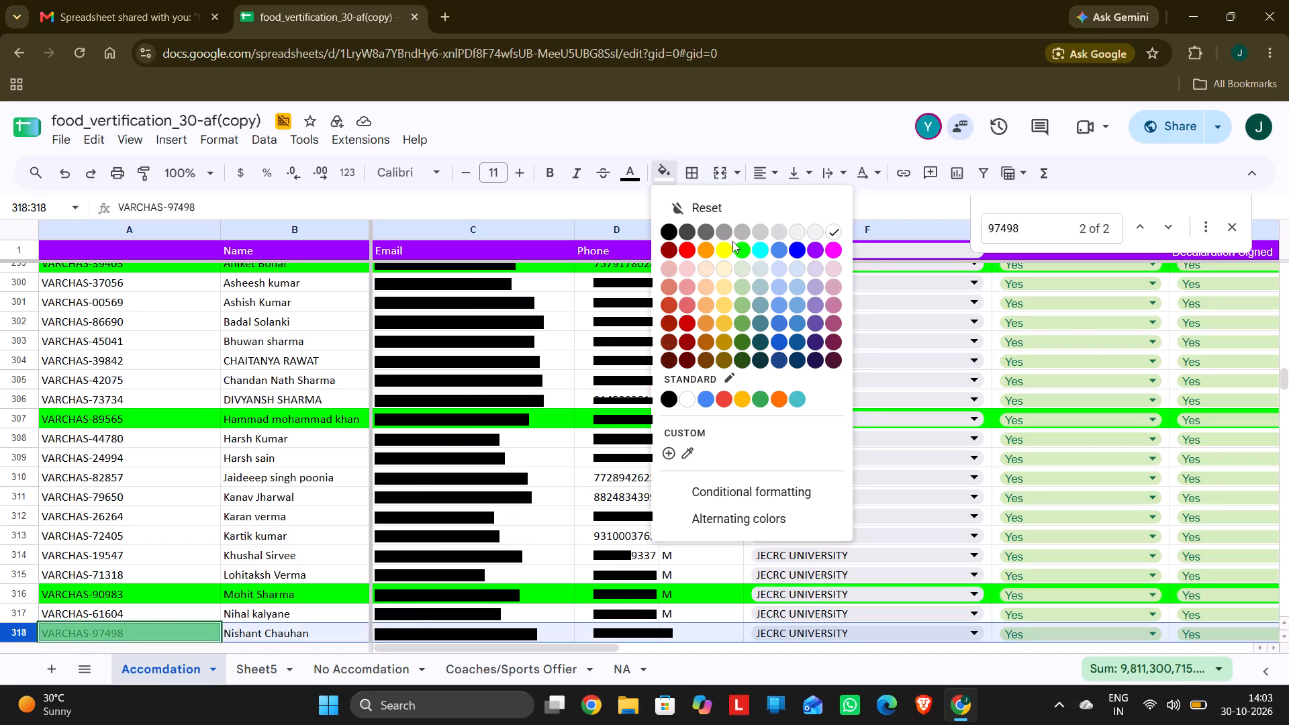
left_click(738, 250)
double_click(1021, 230)
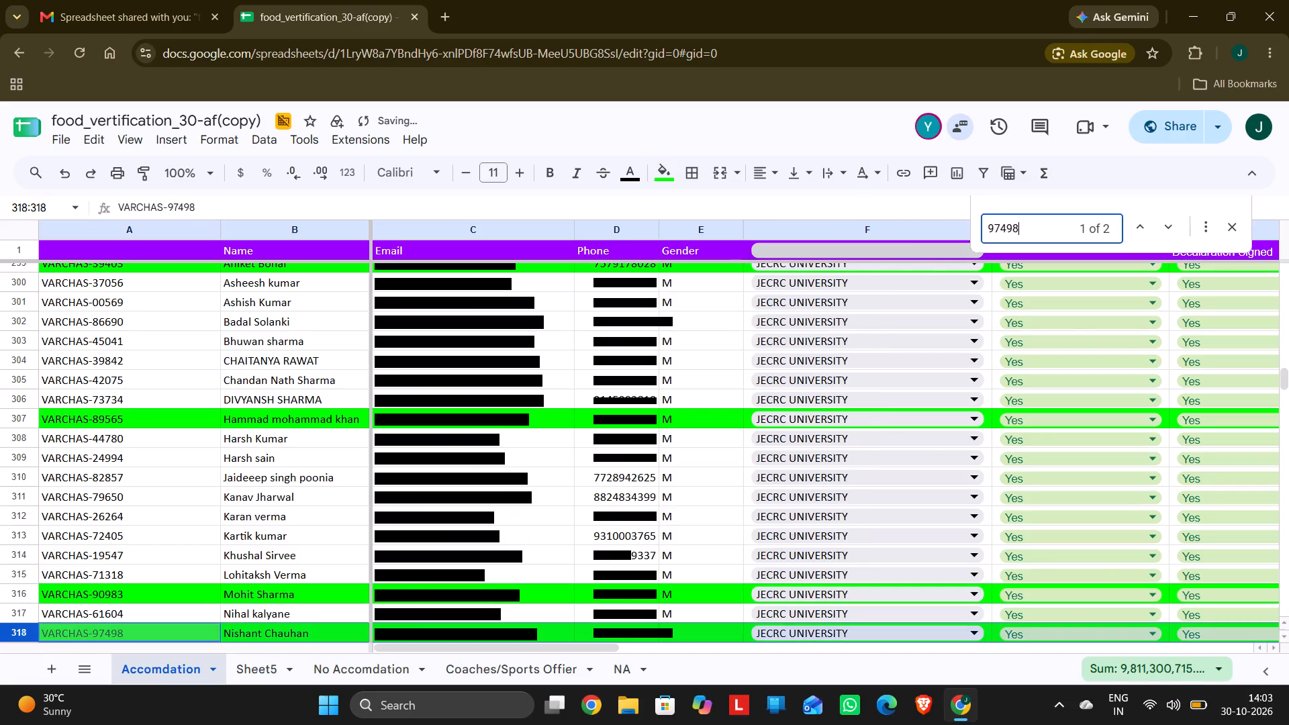
key("BackSpace")
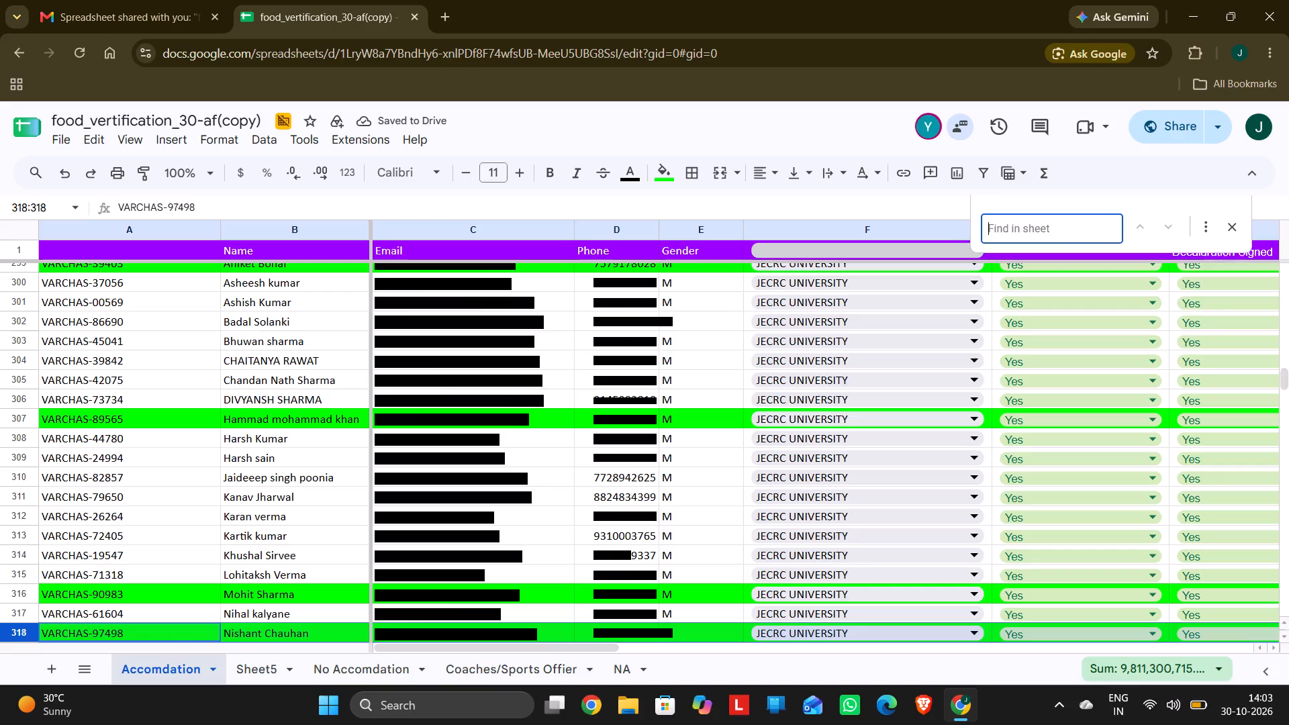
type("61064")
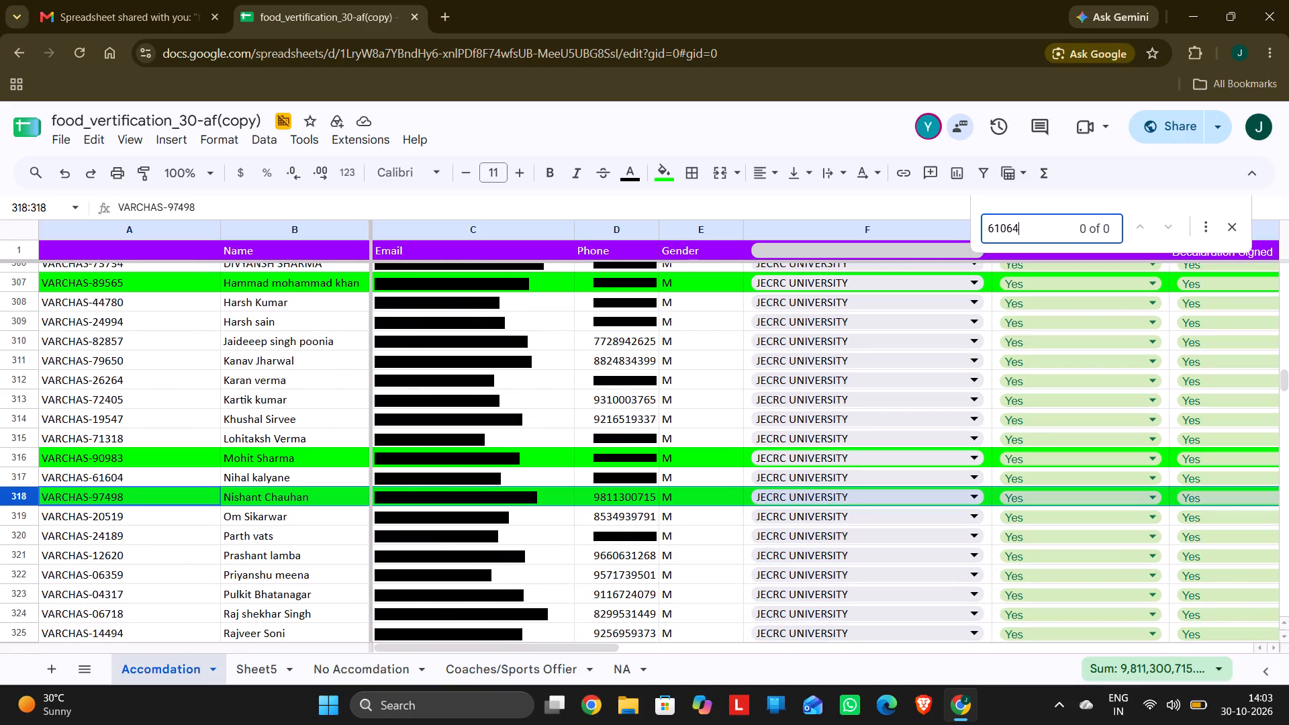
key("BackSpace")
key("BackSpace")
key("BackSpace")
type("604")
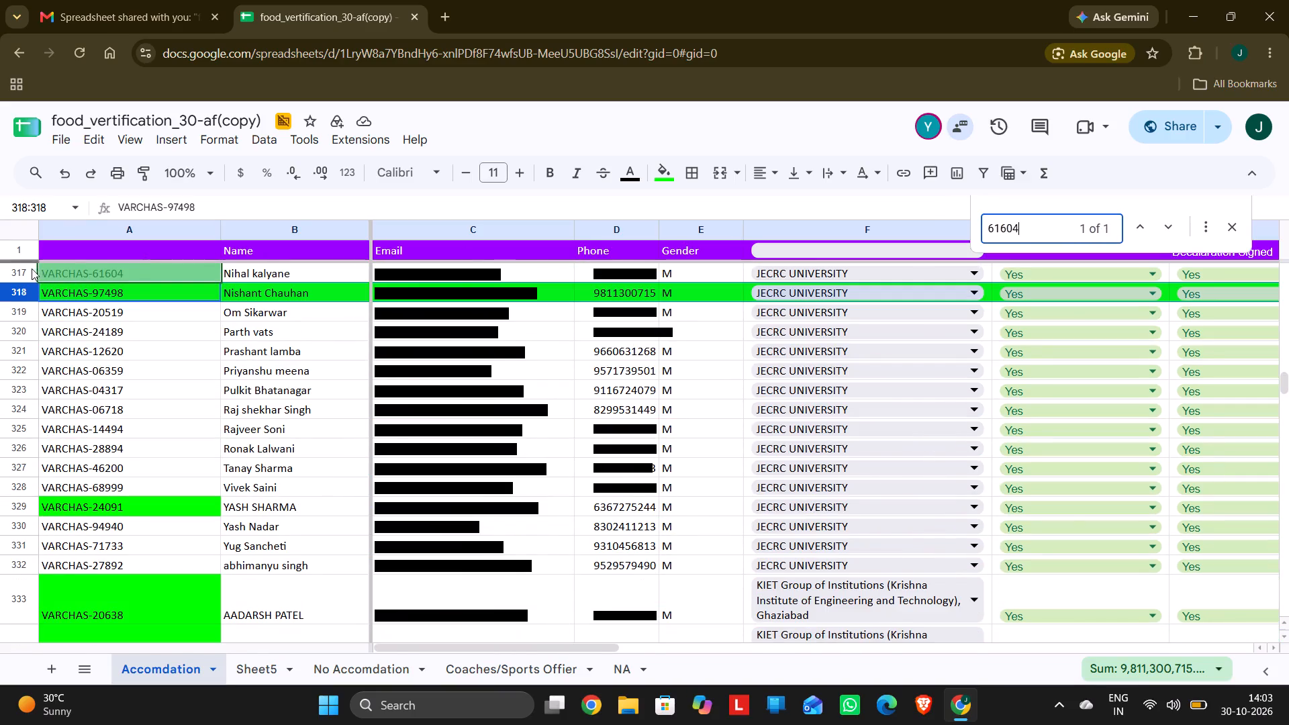
left_click(23, 269)
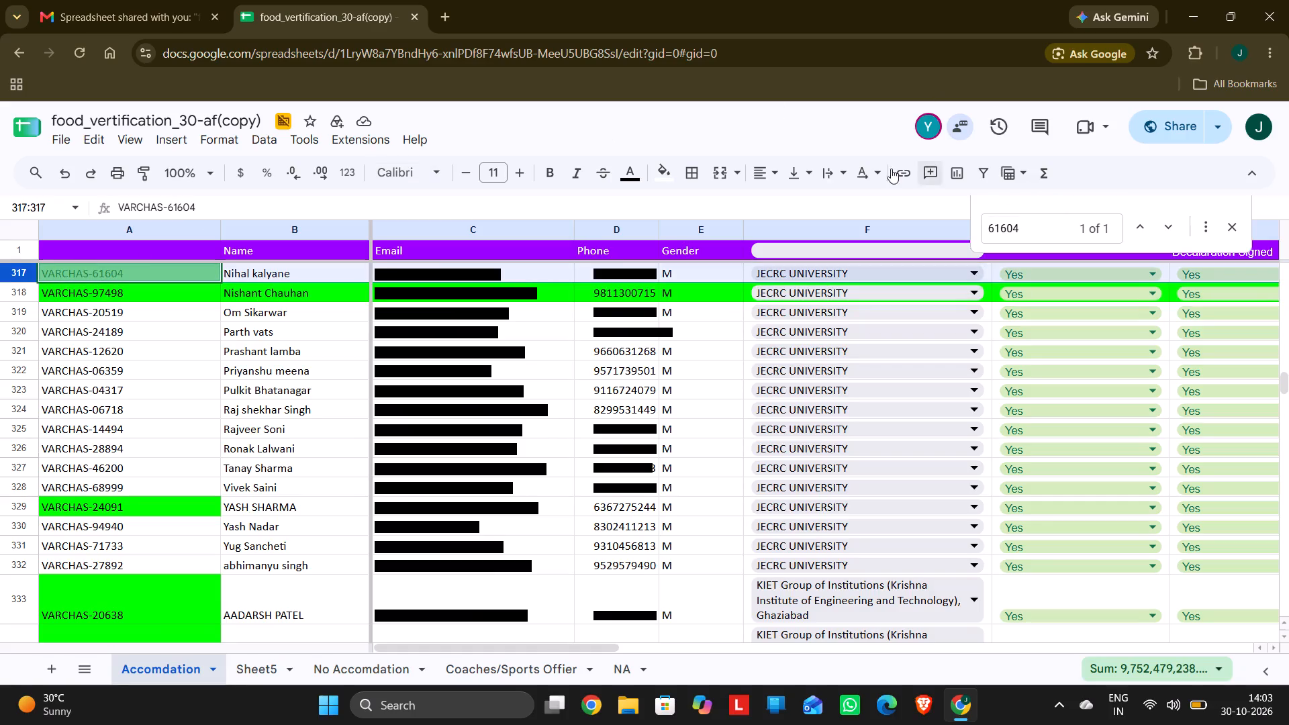
left_click_drag(661, 178, 735, 248)
left_click(735, 248)
double_click(1027, 218)
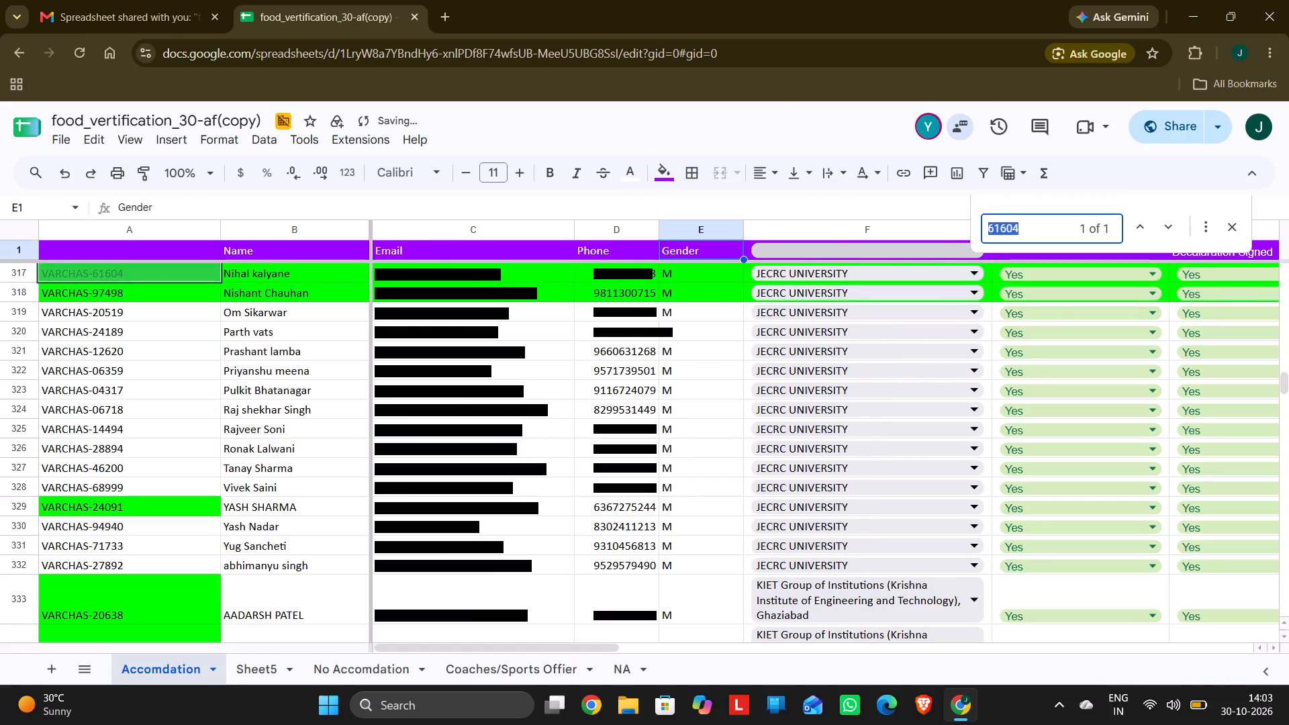
key("BackSpace")
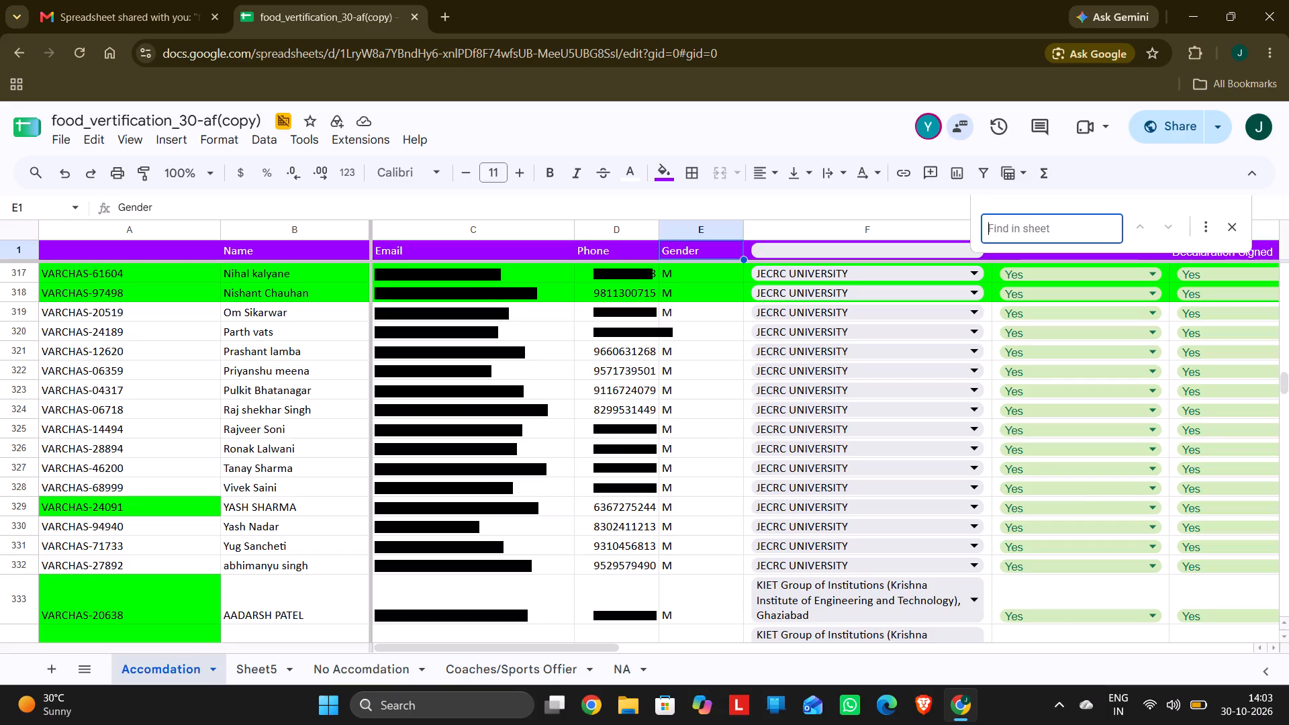
key("3")
type("98")
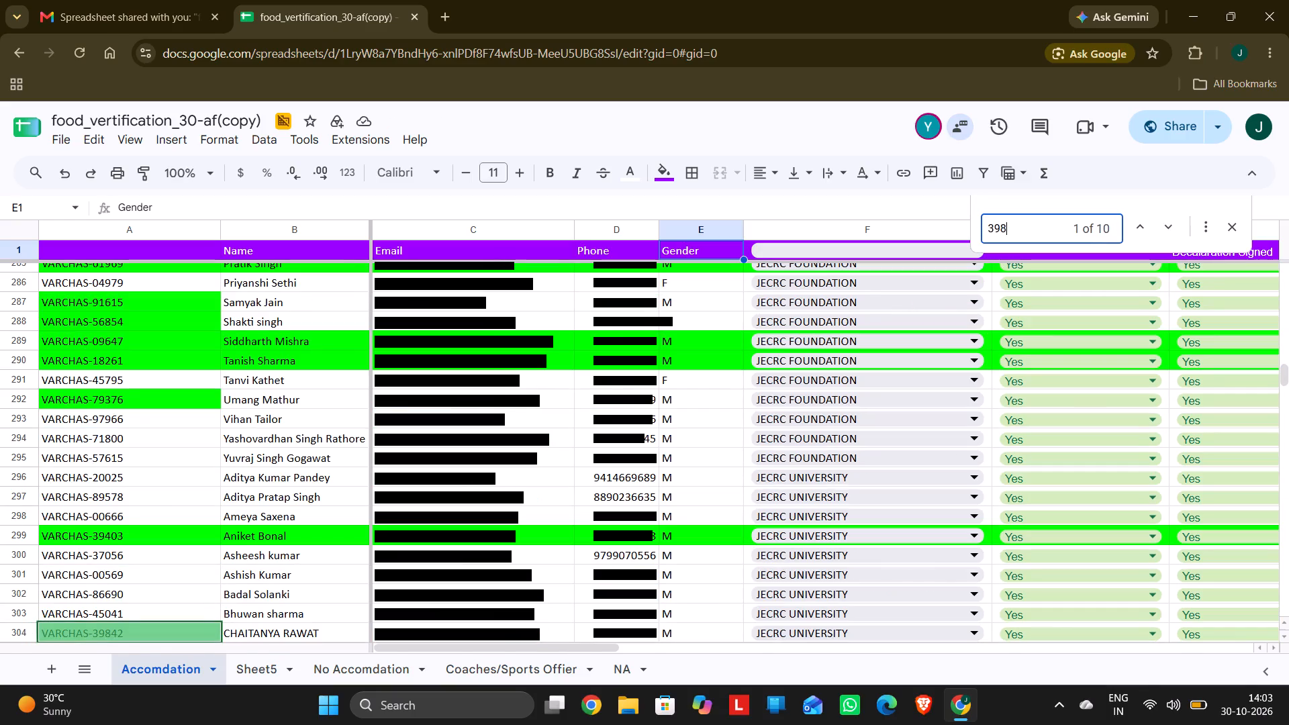
type("42")
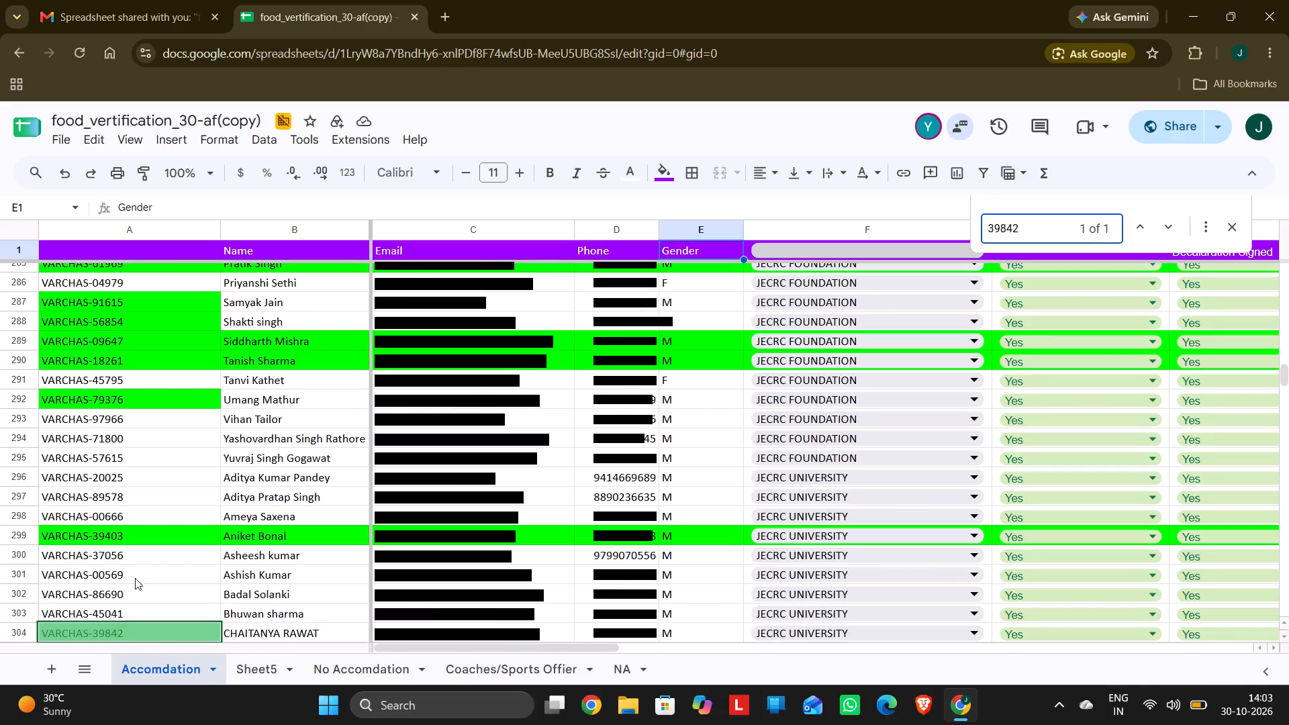
left_click(33, 638)
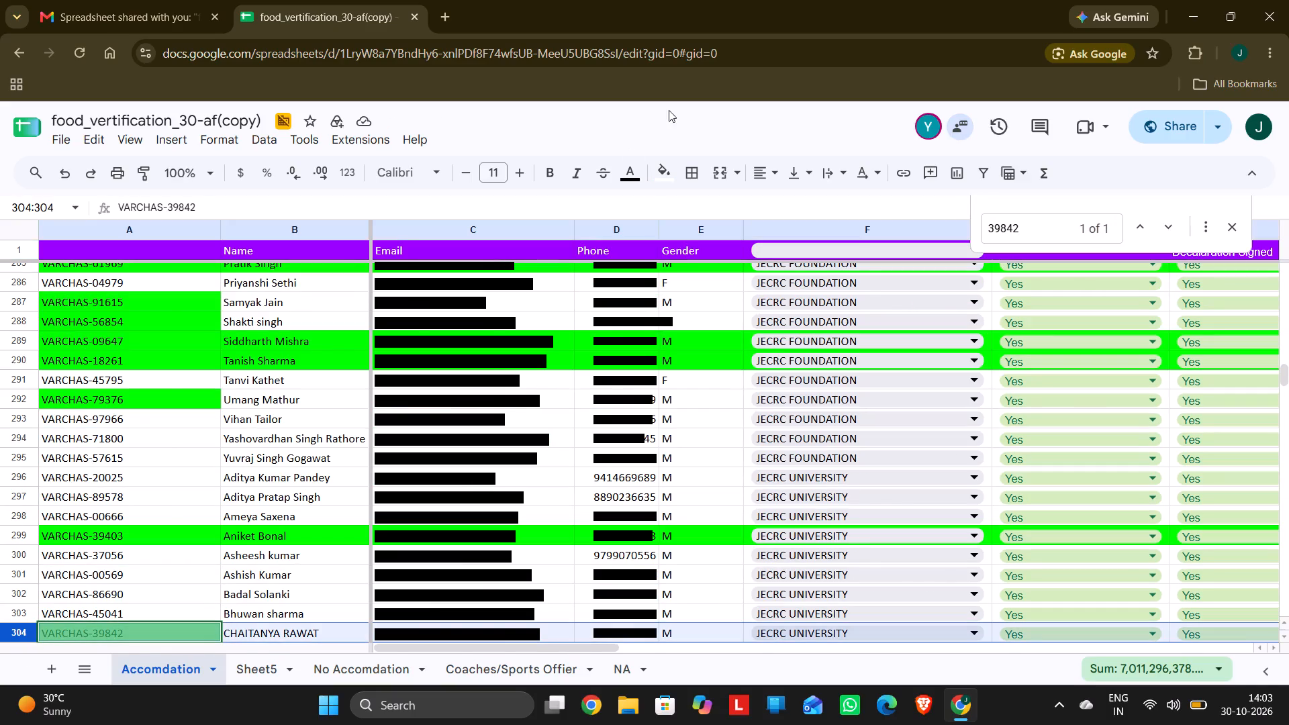
left_click(655, 177)
left_click(747, 244)
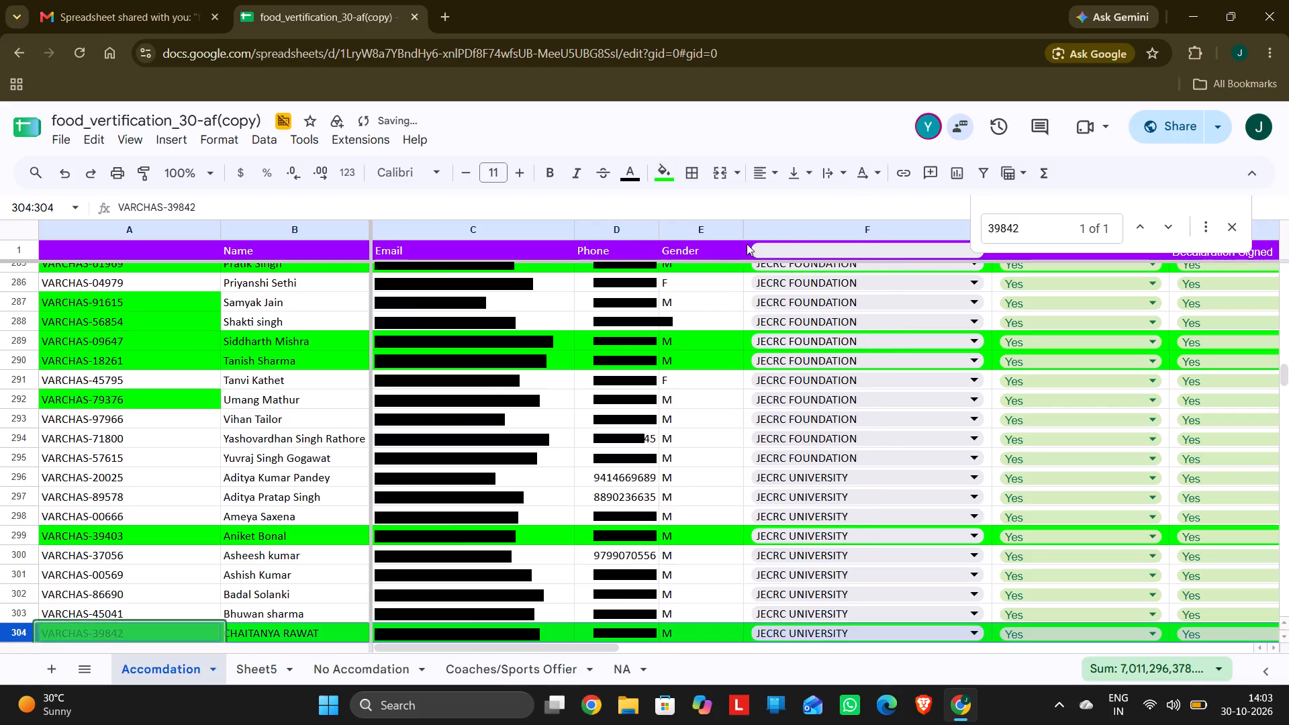
left_click(1044, 240)
left_click(1035, 224)
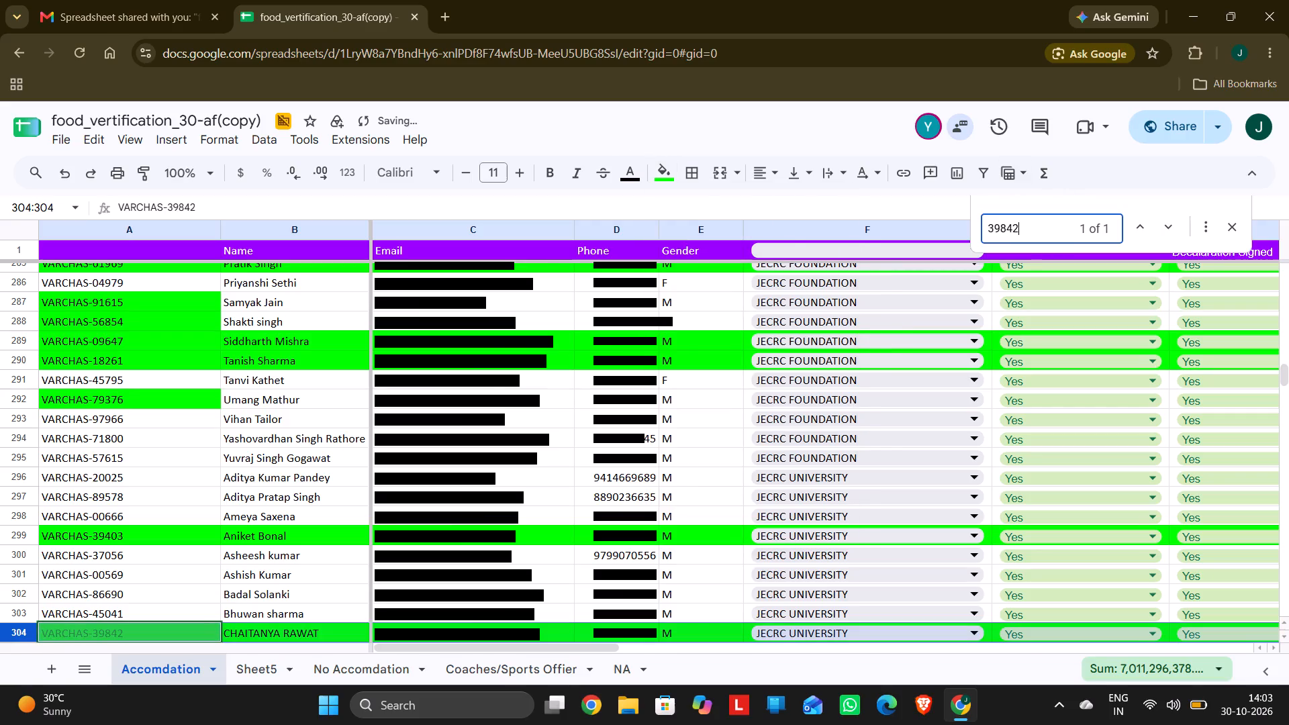
double_click(1035, 224)
key("BackSpace")
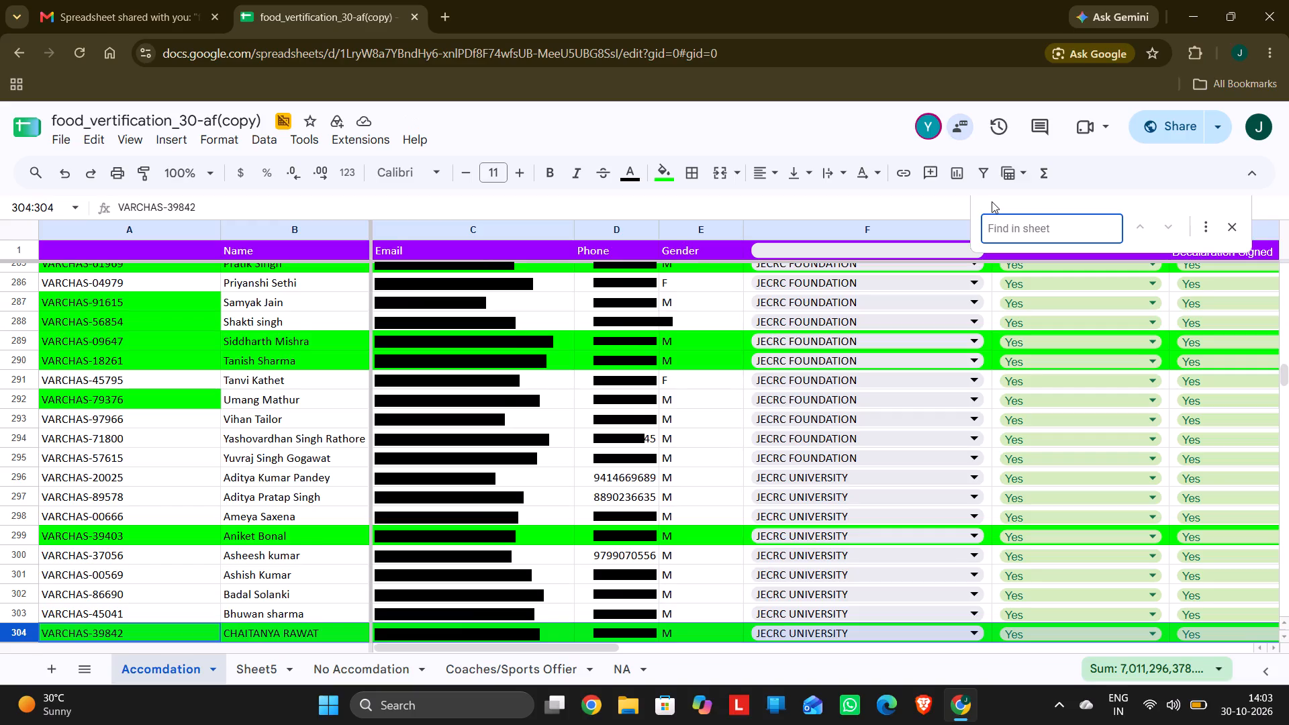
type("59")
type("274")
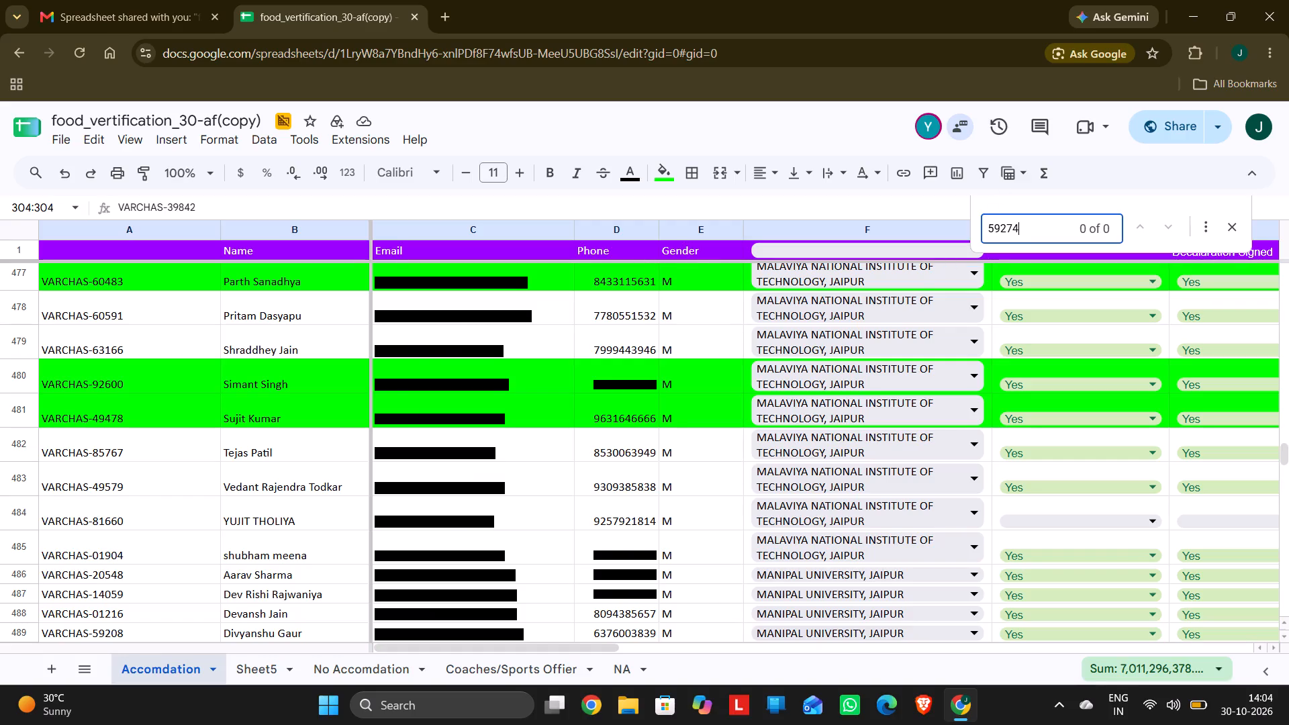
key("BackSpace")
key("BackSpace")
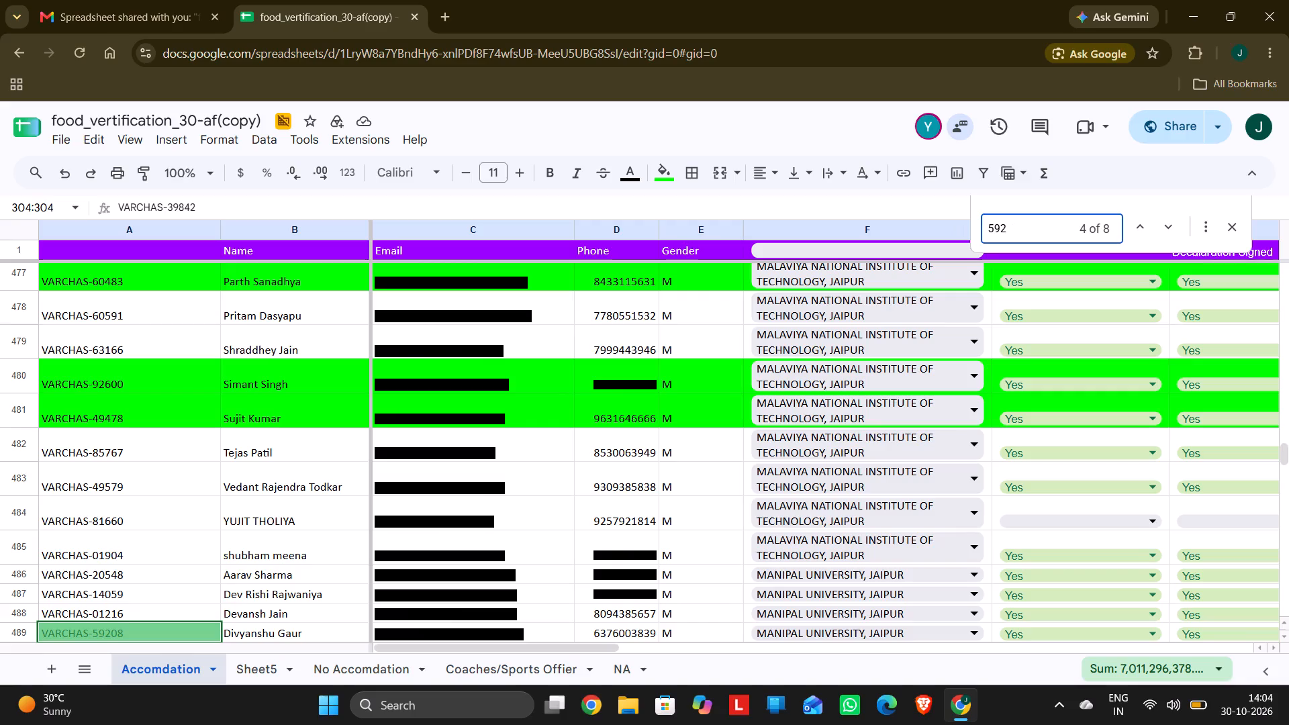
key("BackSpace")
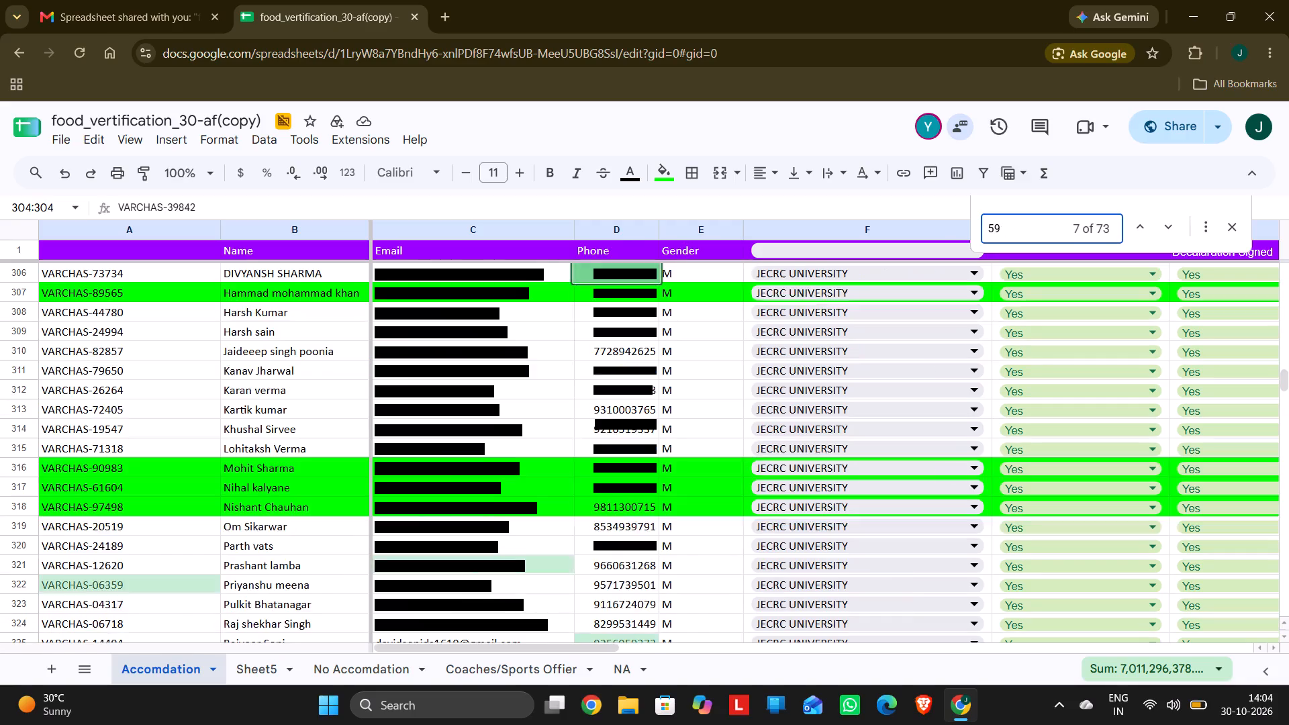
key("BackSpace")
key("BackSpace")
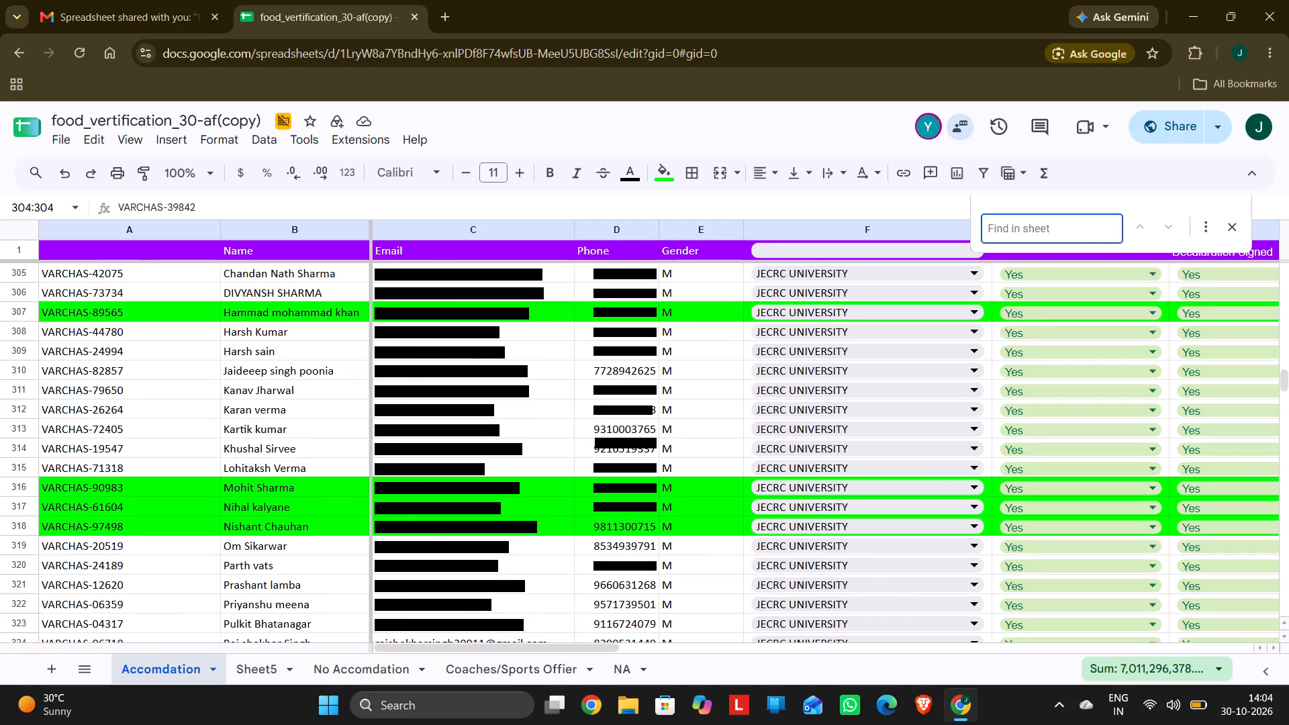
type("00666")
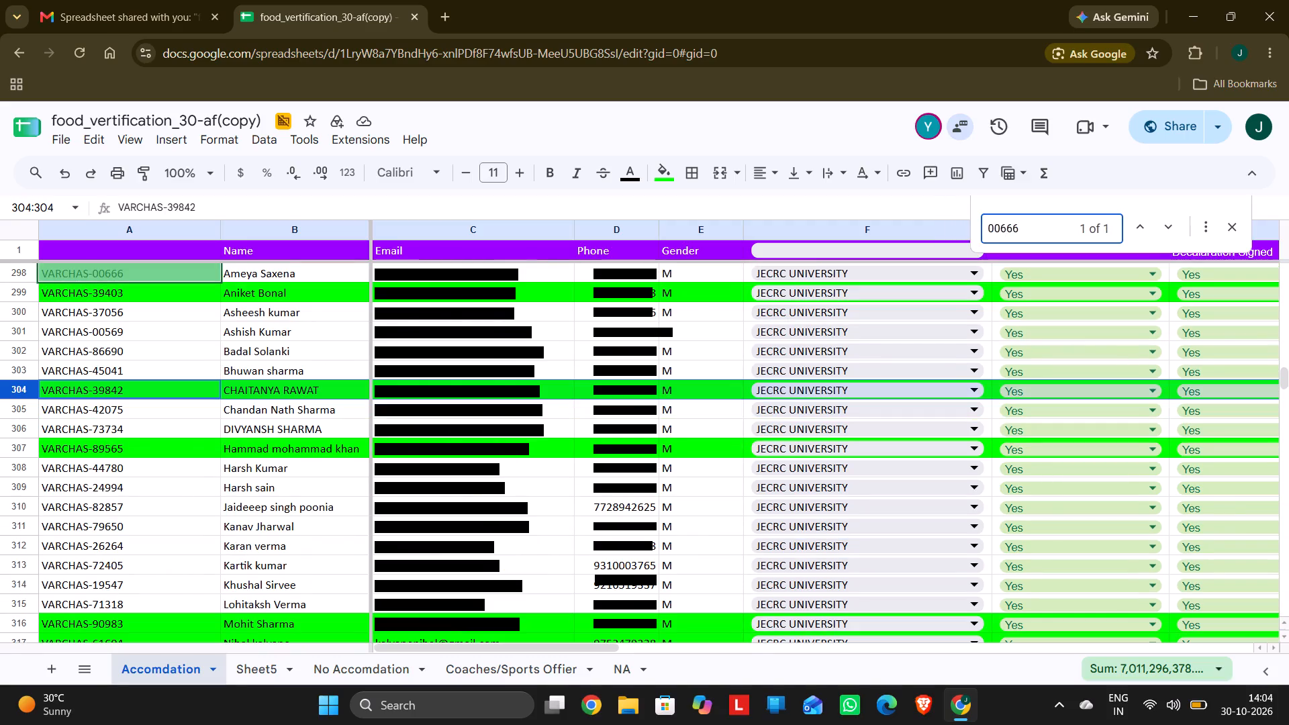
left_click(1023, 230)
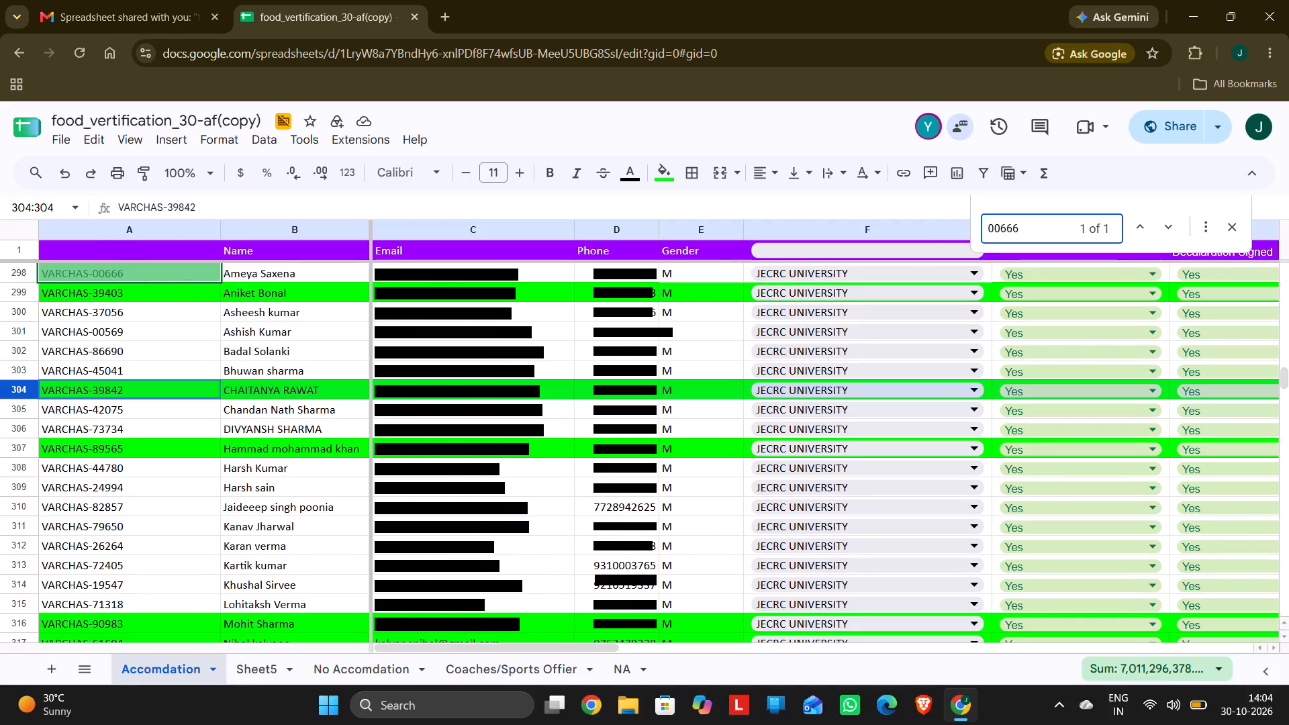
left_click(22, 273)
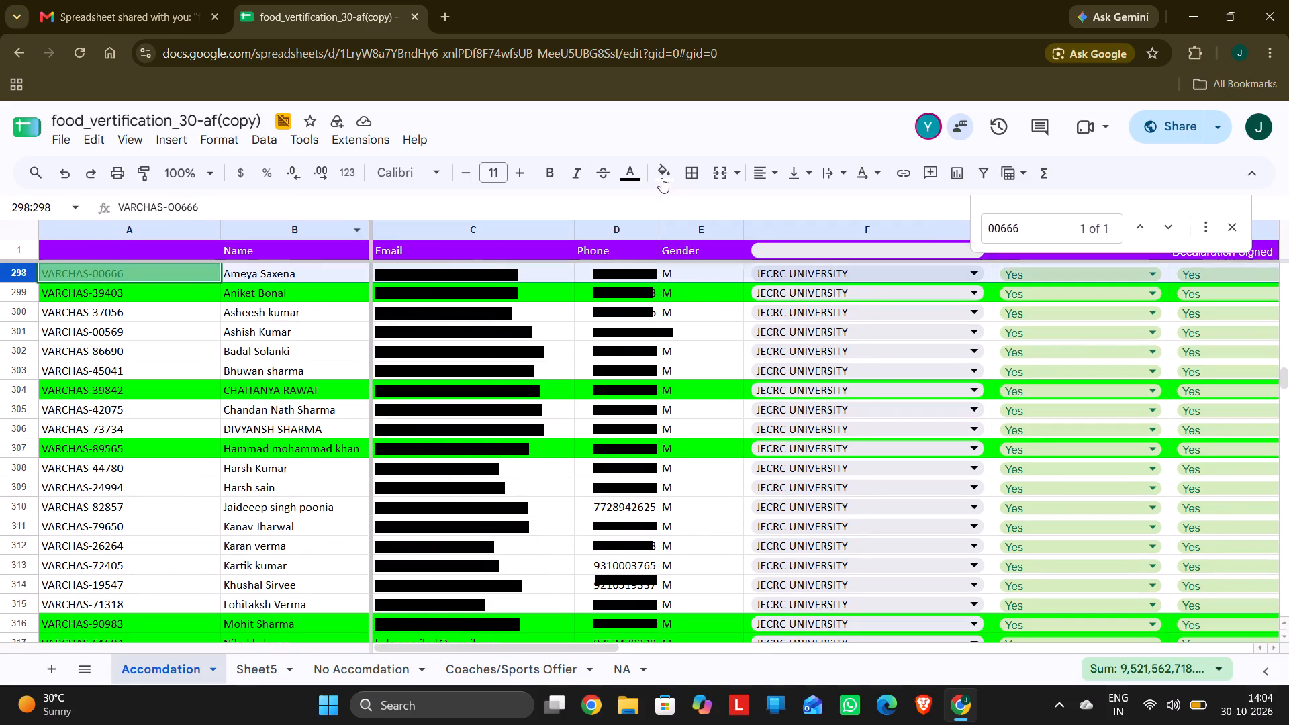
left_click(661, 178)
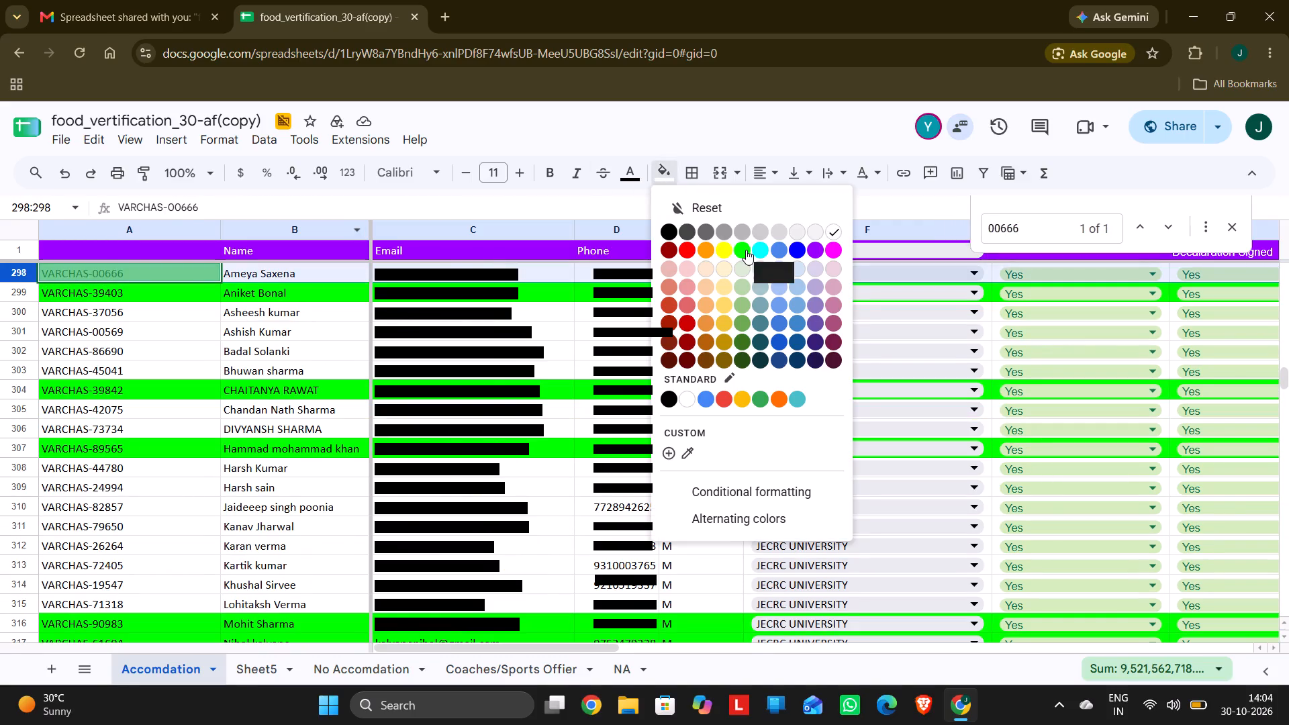
left_click(747, 251)
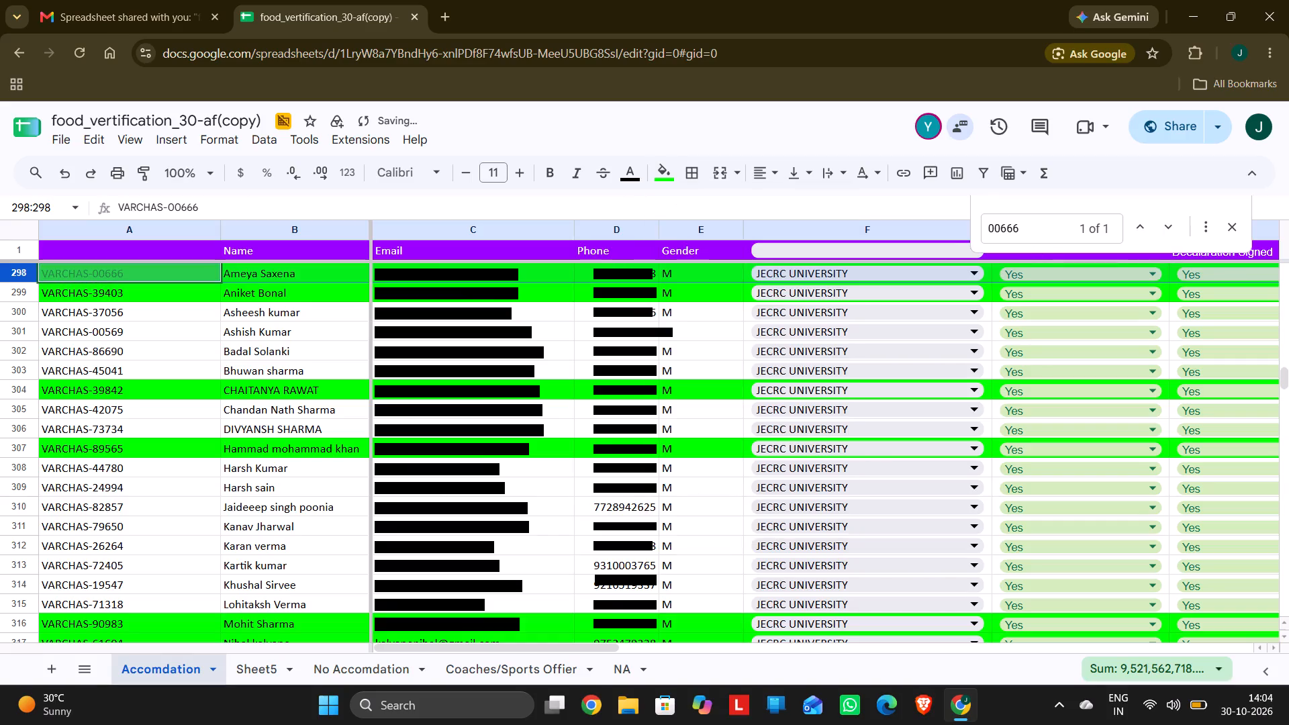
double_click(1033, 237)
key("BackSpace")
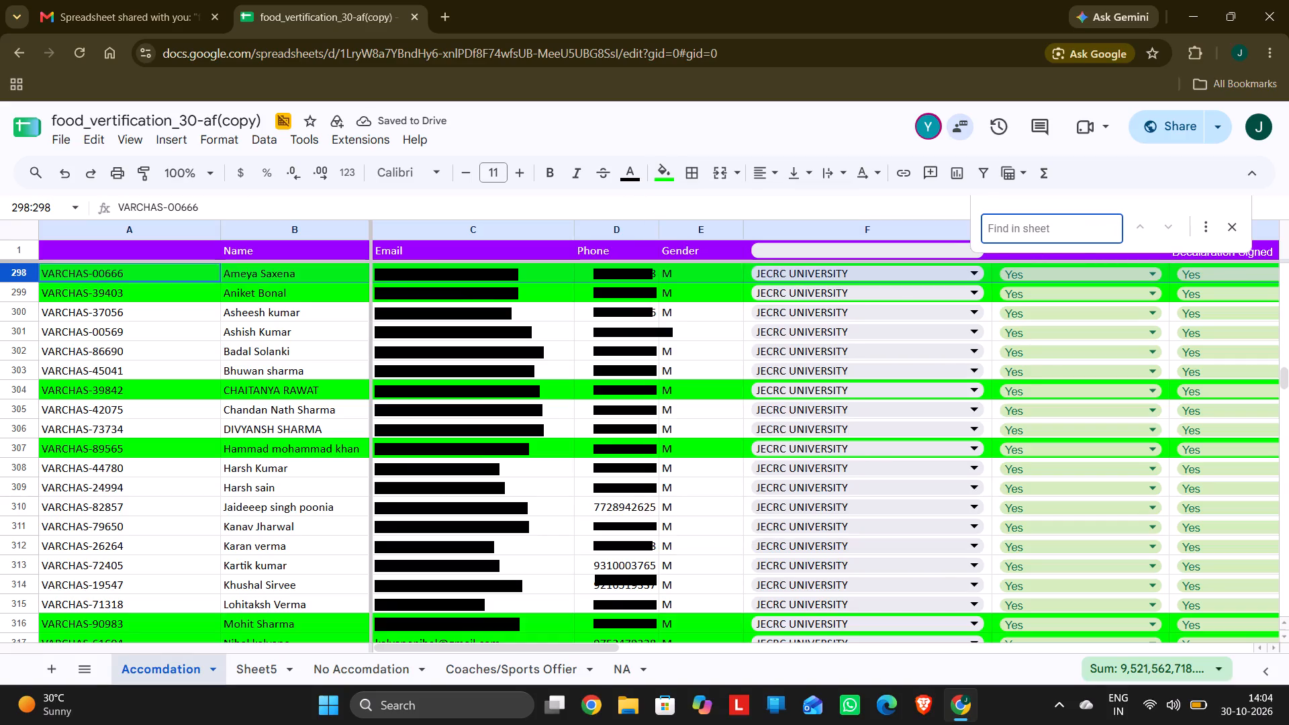
type("24994")
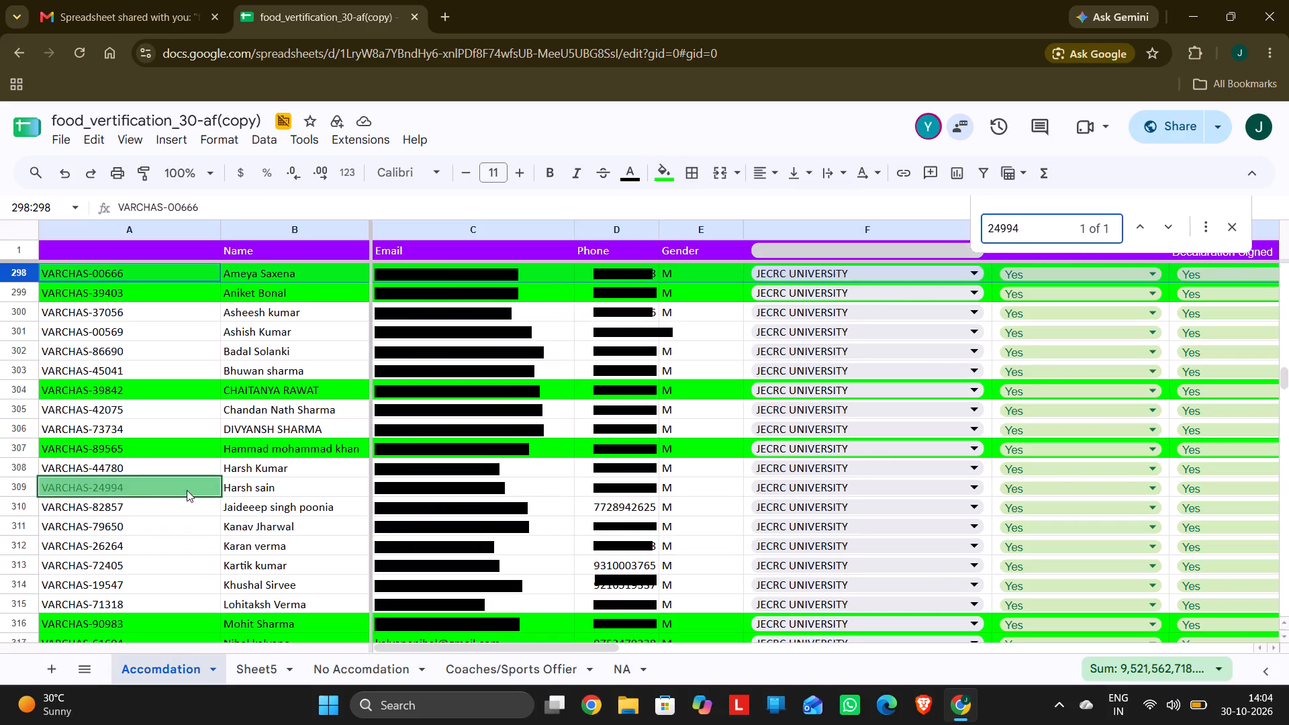
left_click(27, 489)
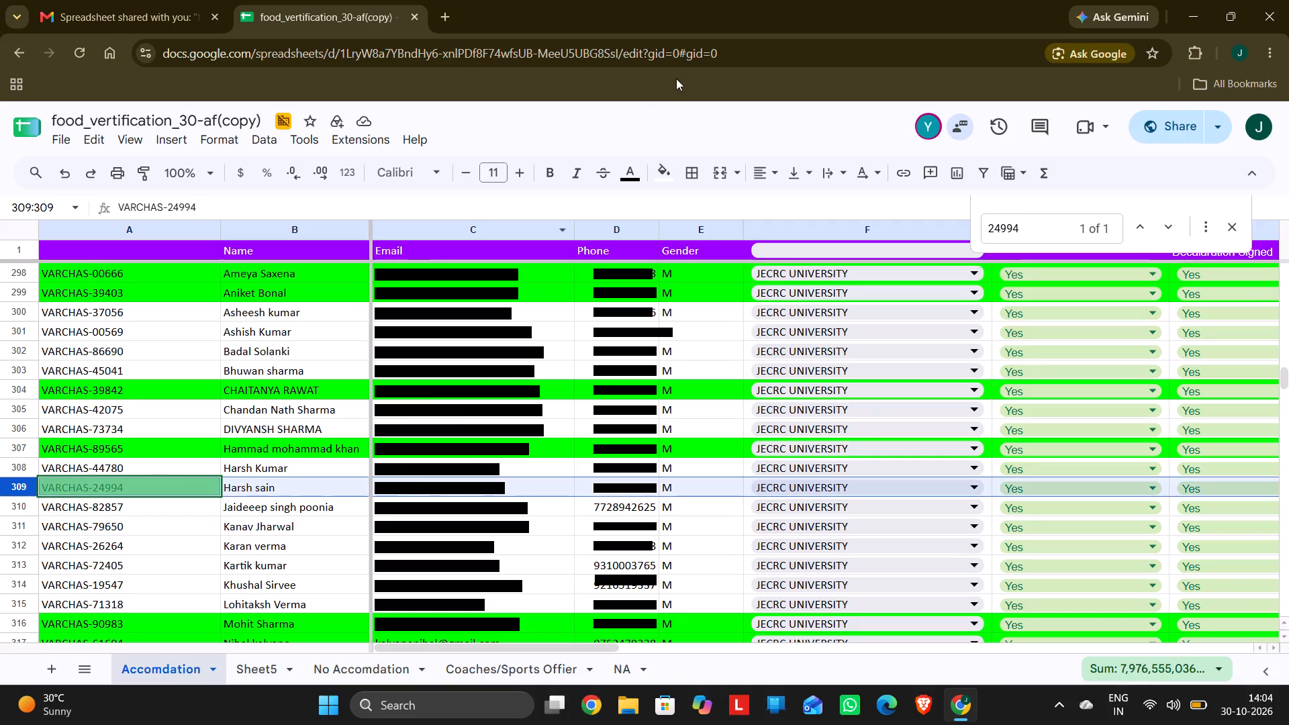
left_click(666, 170)
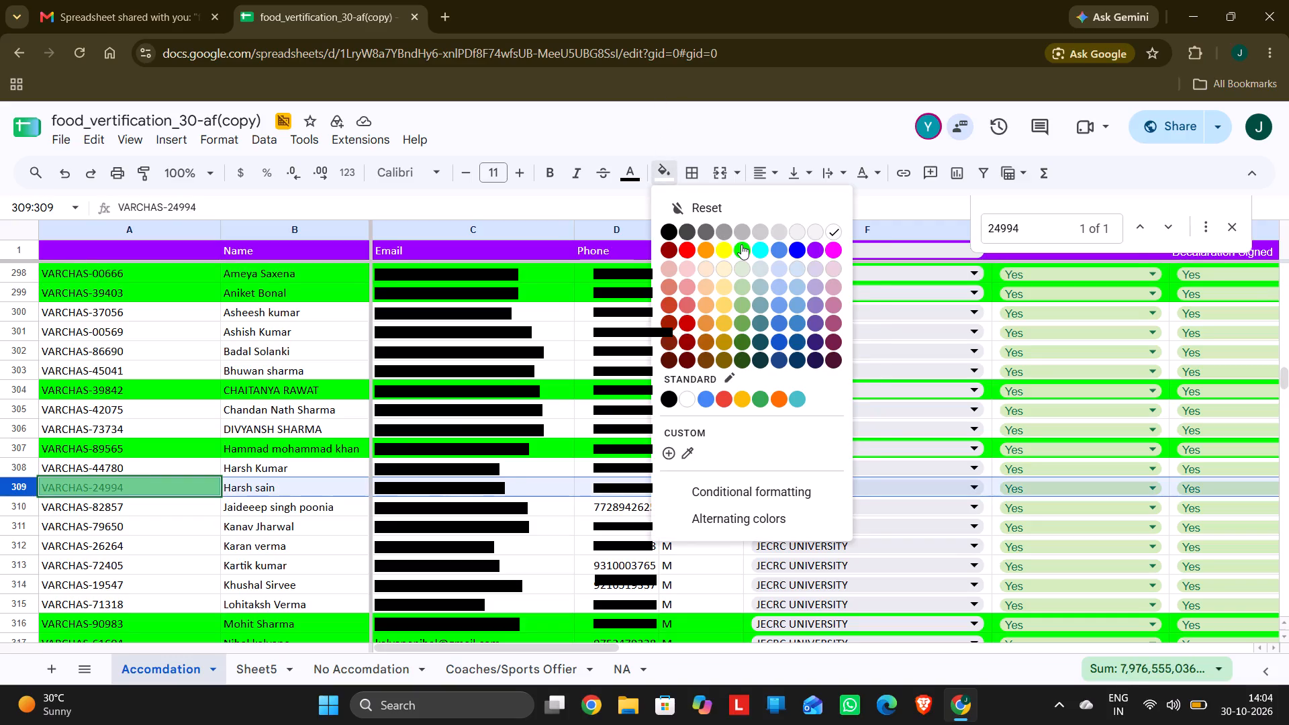
left_click(741, 244)
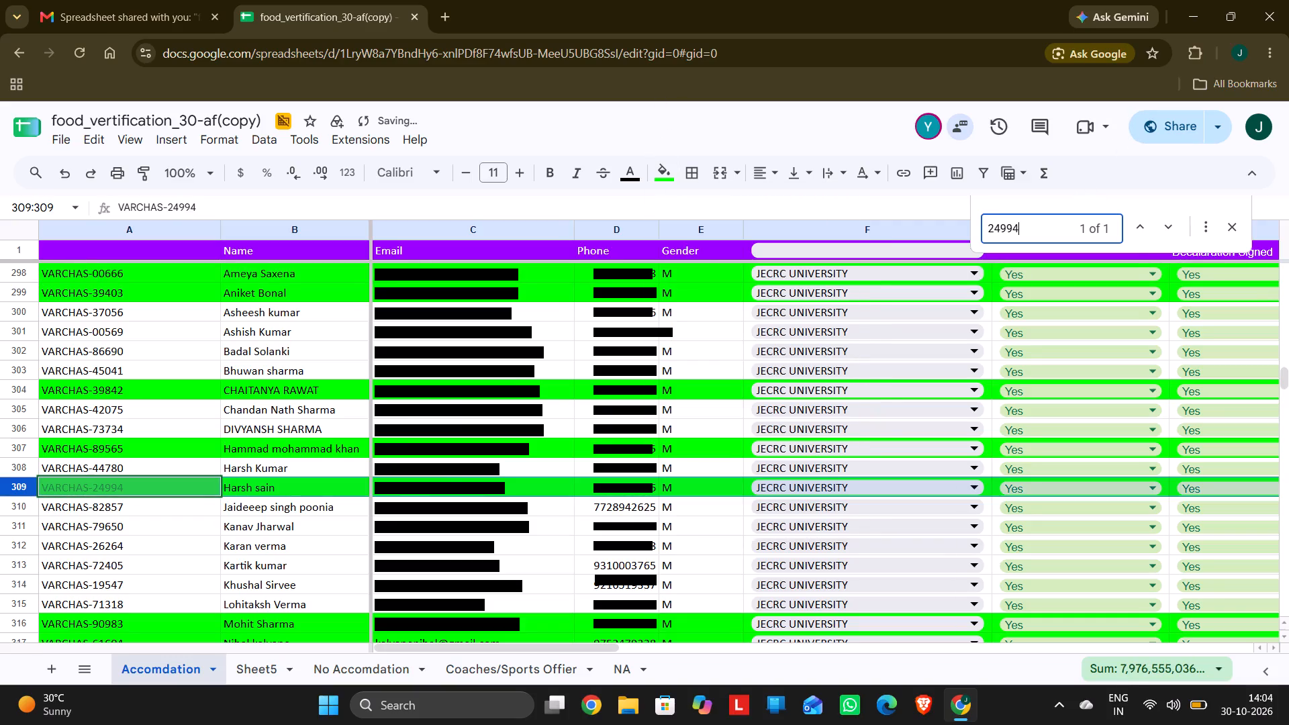
double_click(1039, 240)
key("BackSpace")
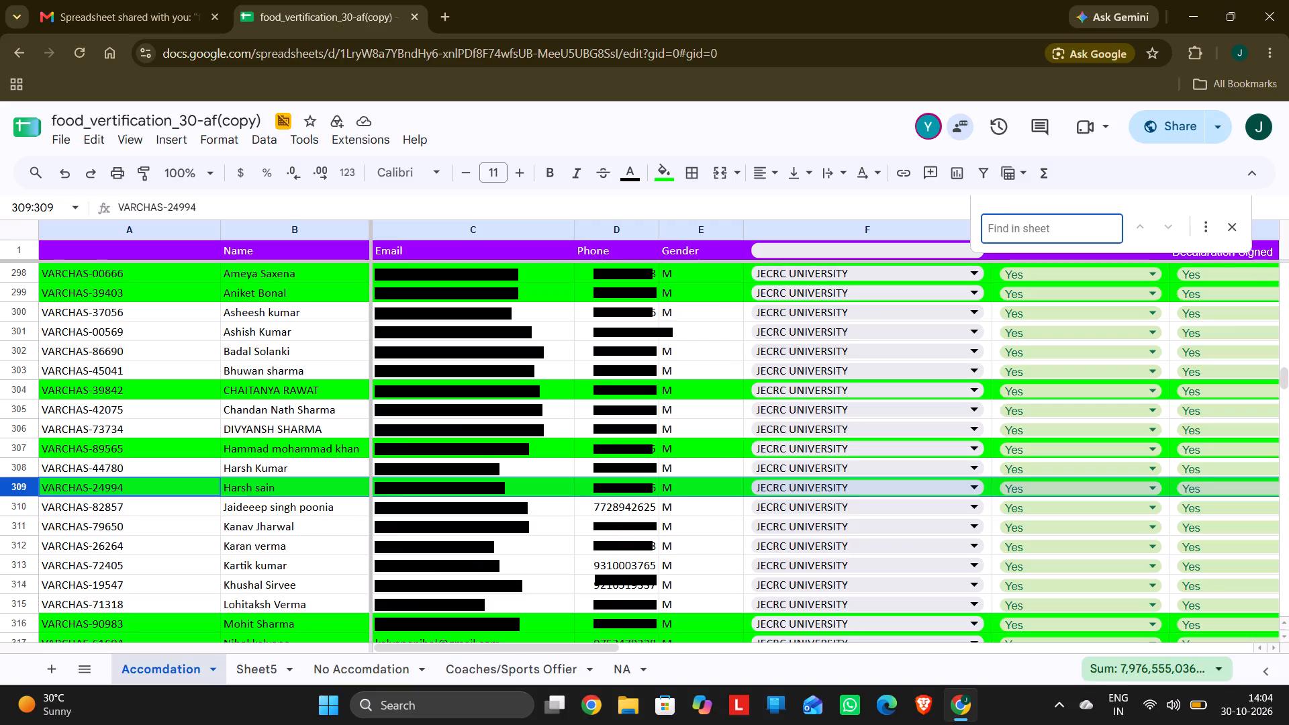
type("46")
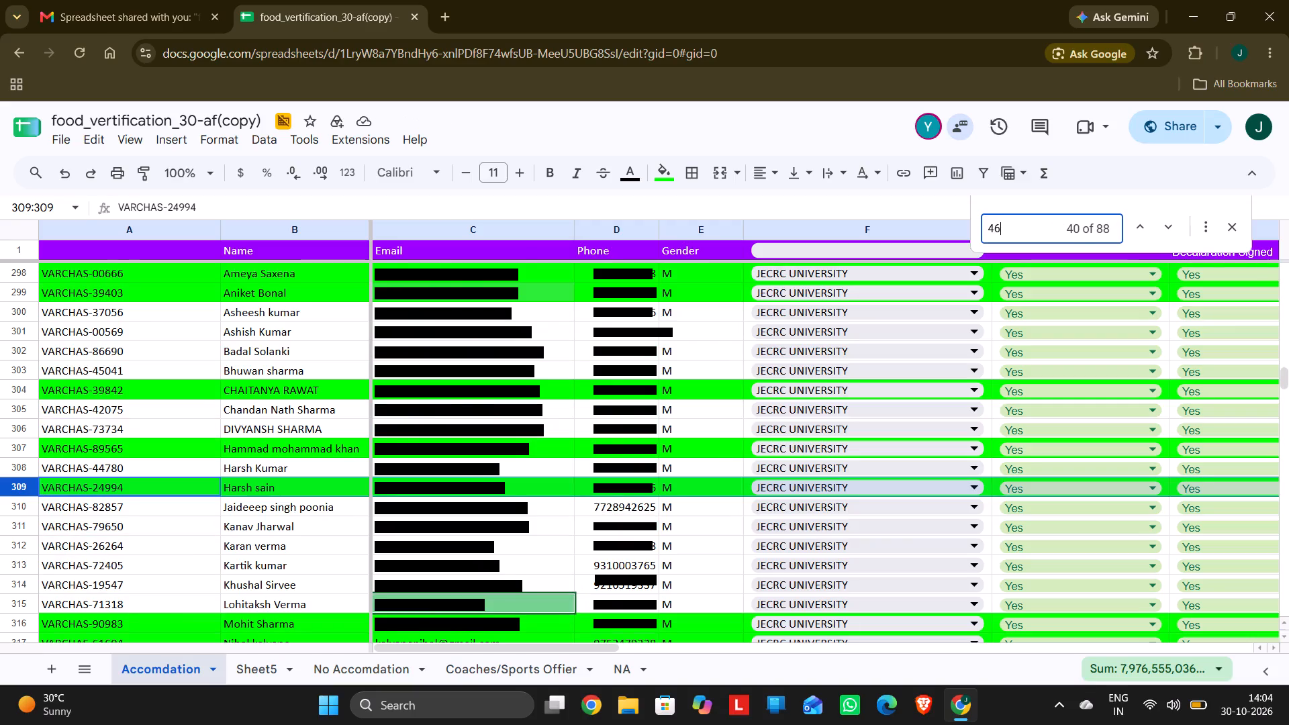
key("2")
type("00")
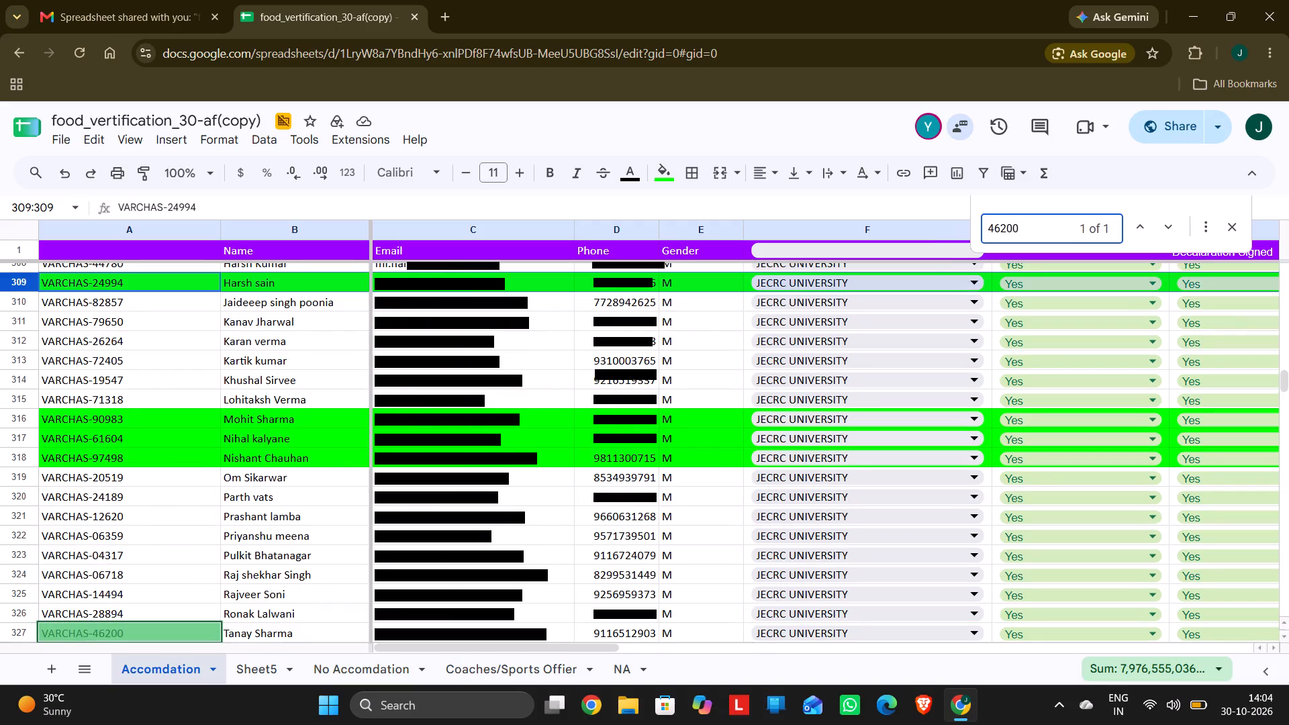
left_click(28, 632)
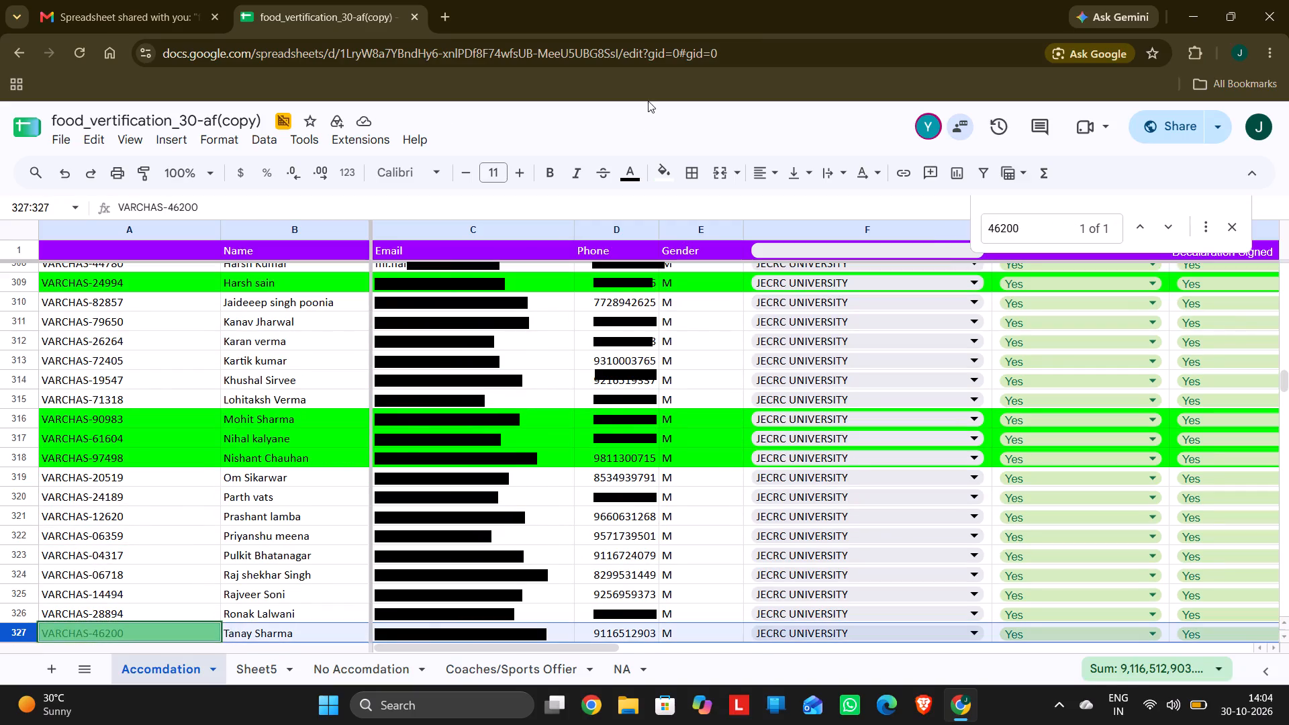
left_click(666, 173)
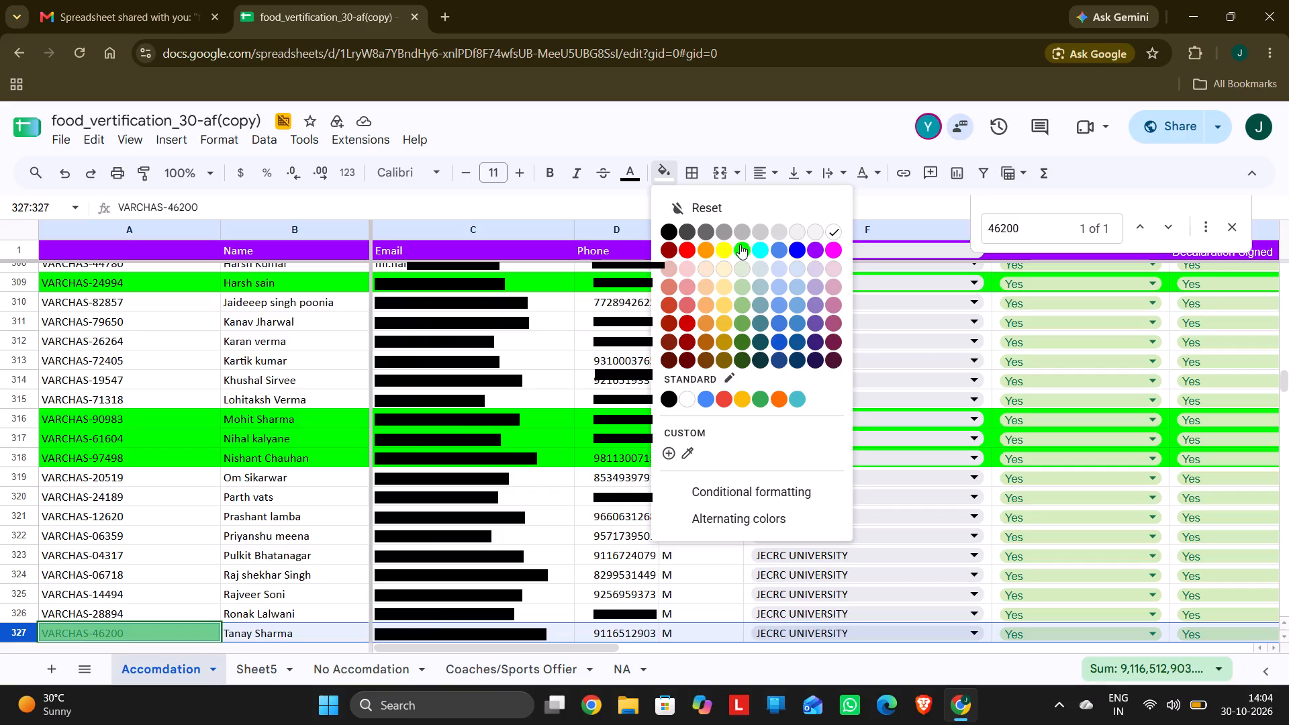
left_click(740, 244)
double_click(1027, 233)
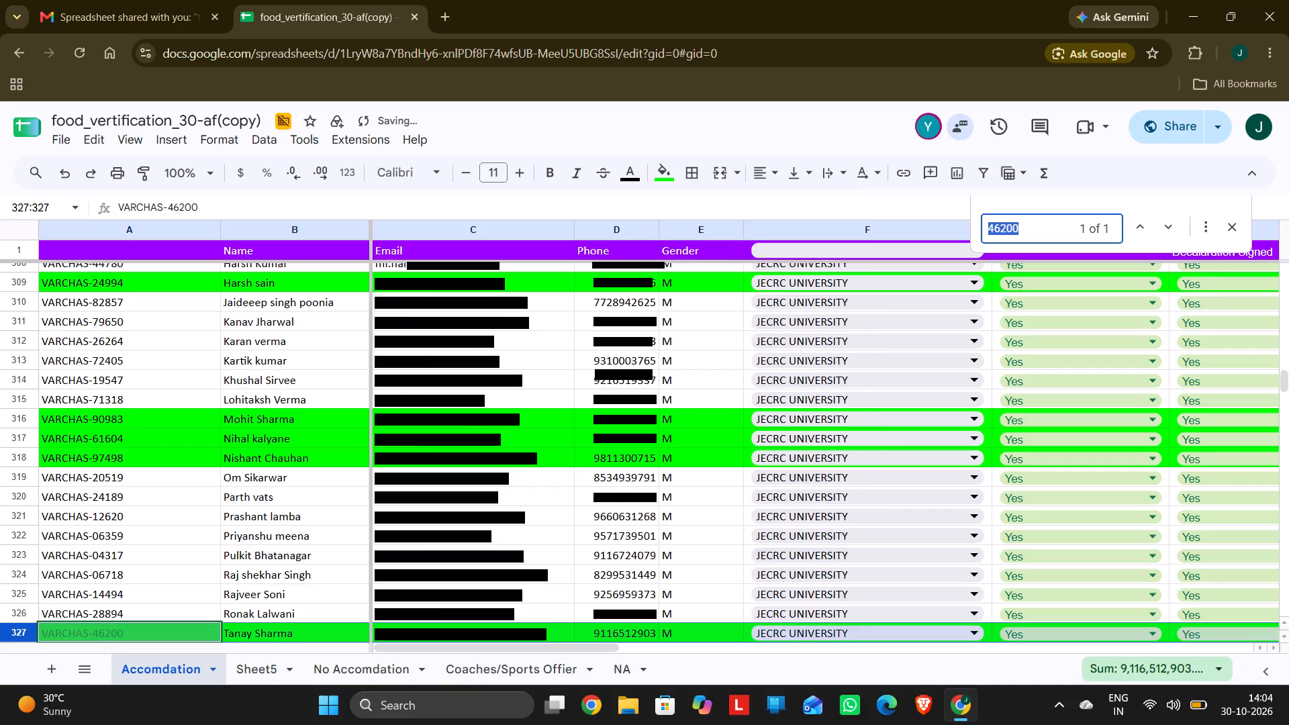
key("BackSpace")
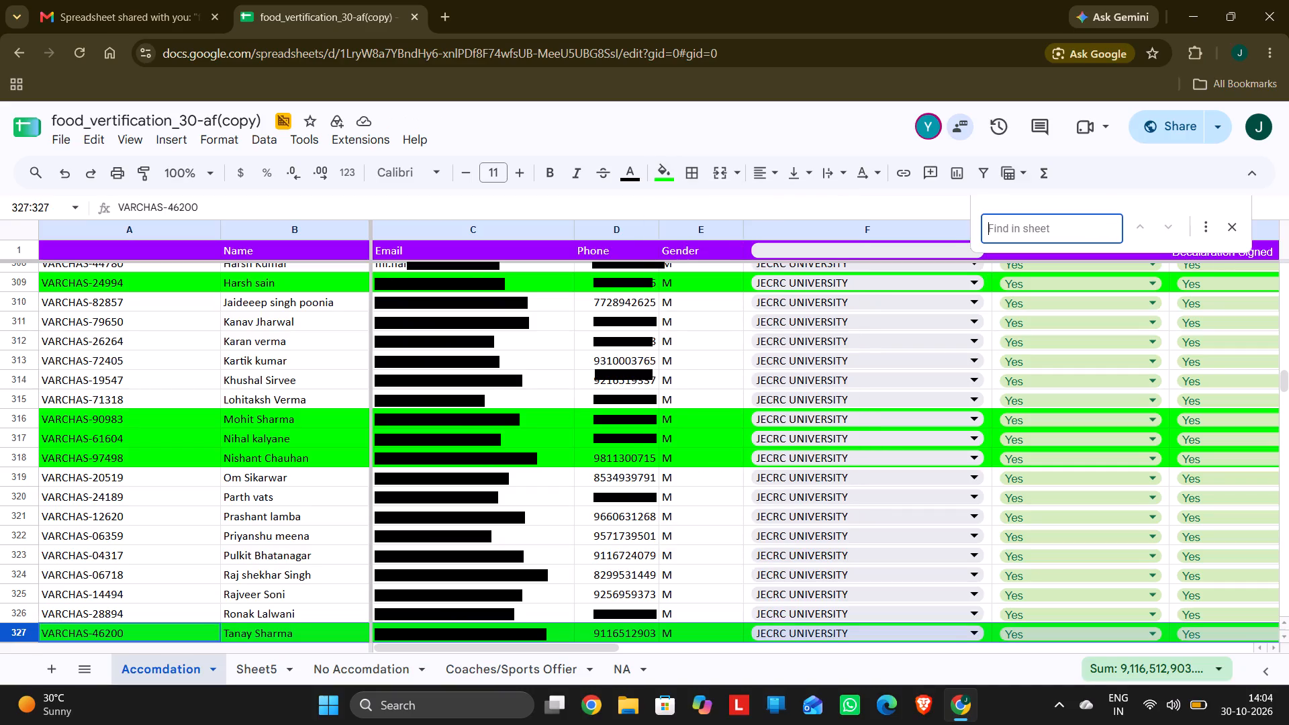
type("19")
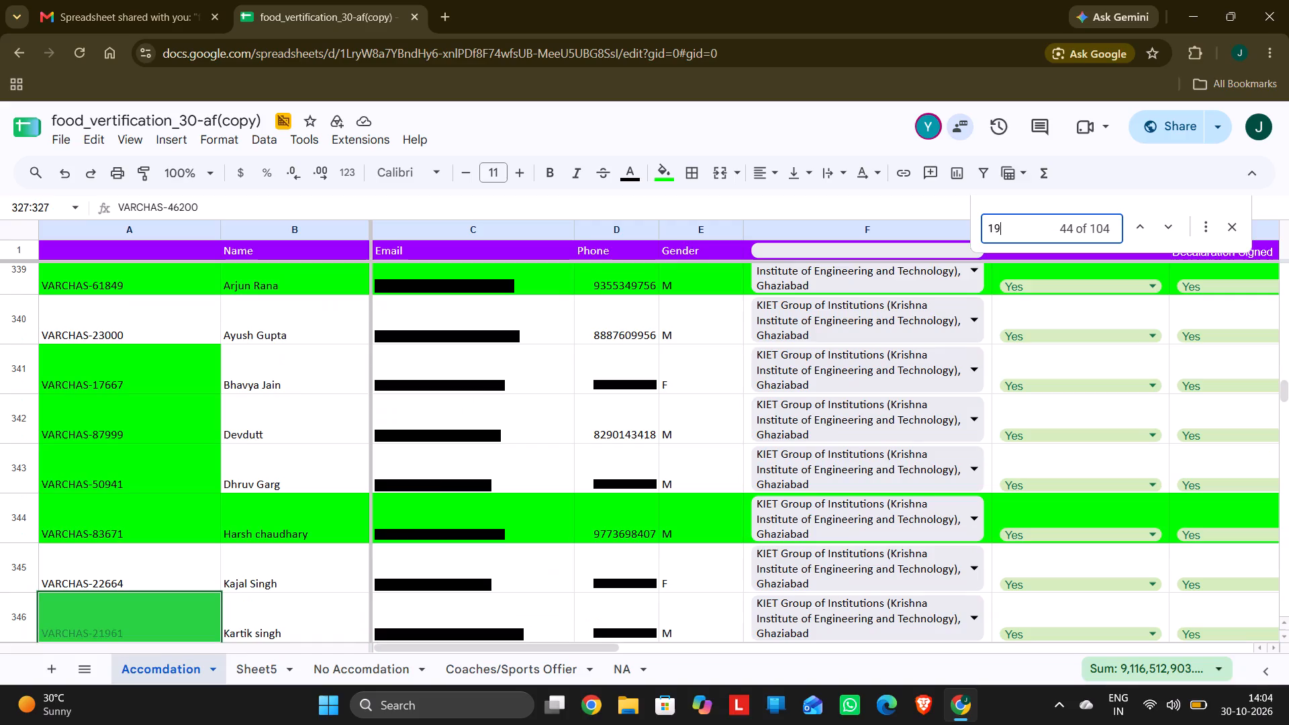
type("547")
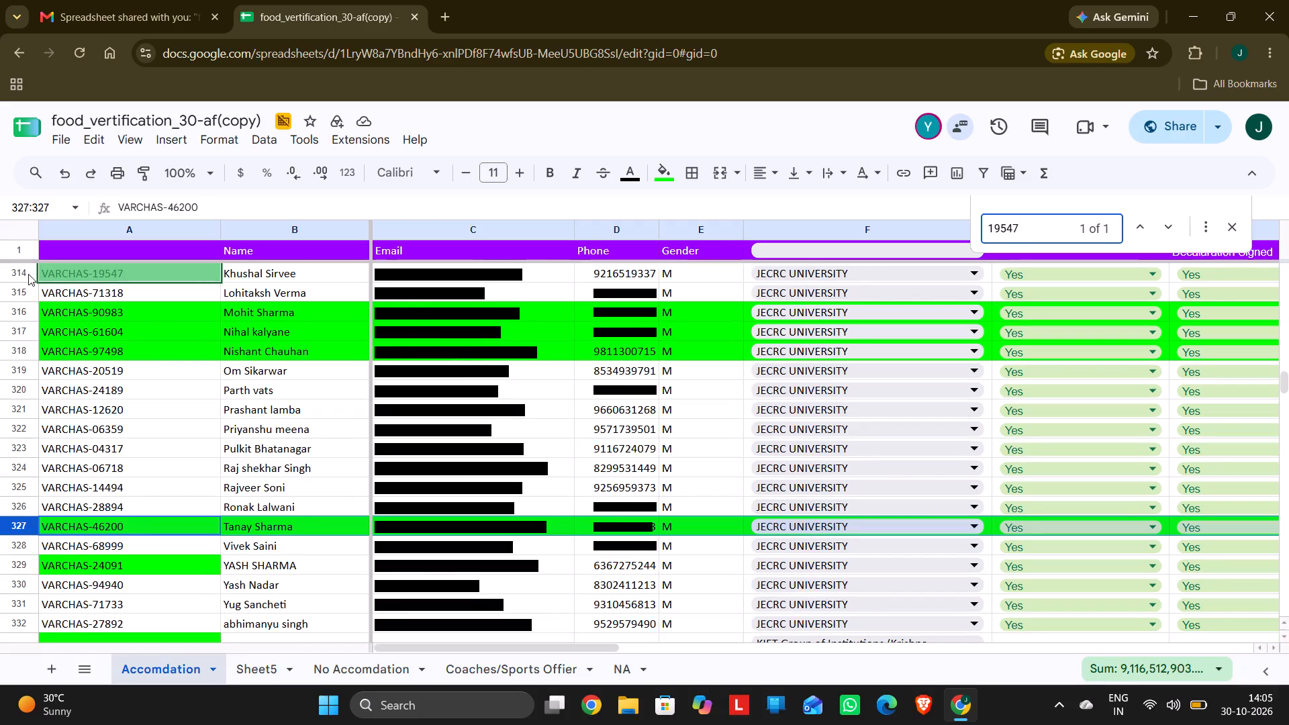
left_click(28, 273)
left_click_drag(659, 178, 757, 277)
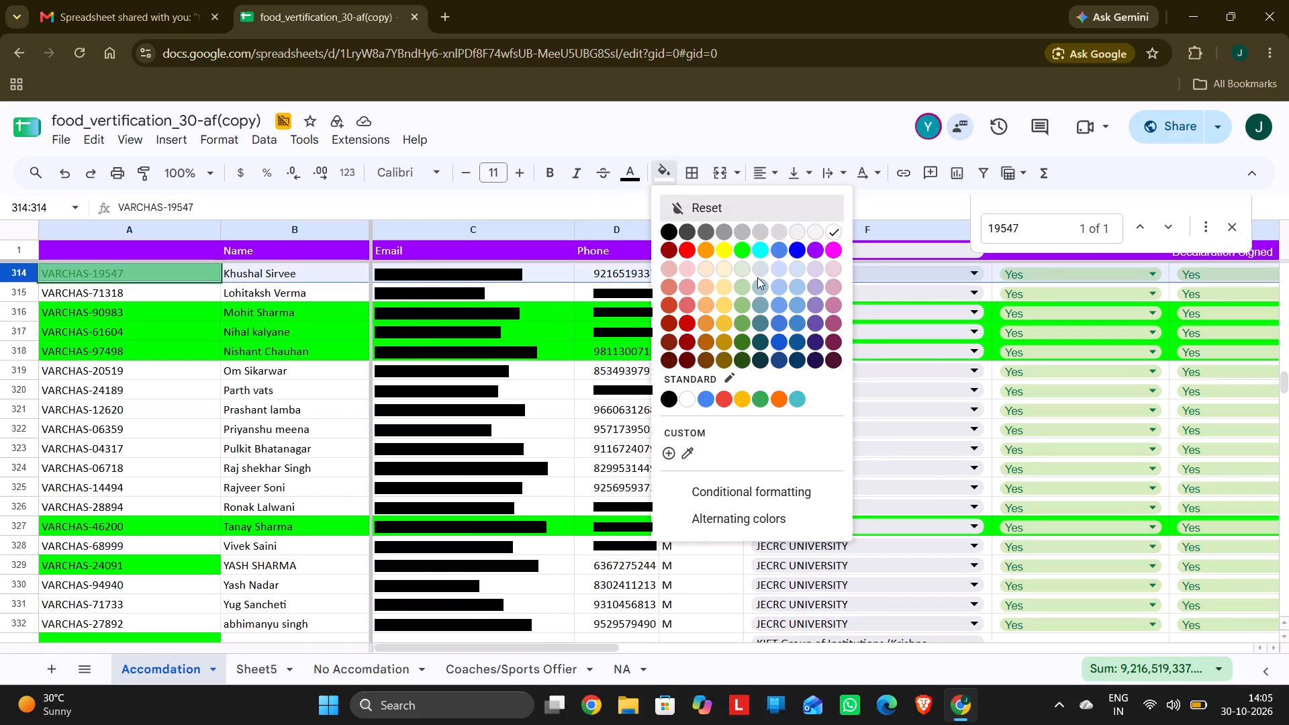
left_click_drag(757, 277, 738, 244)
left_click(738, 244)
double_click(1040, 229)
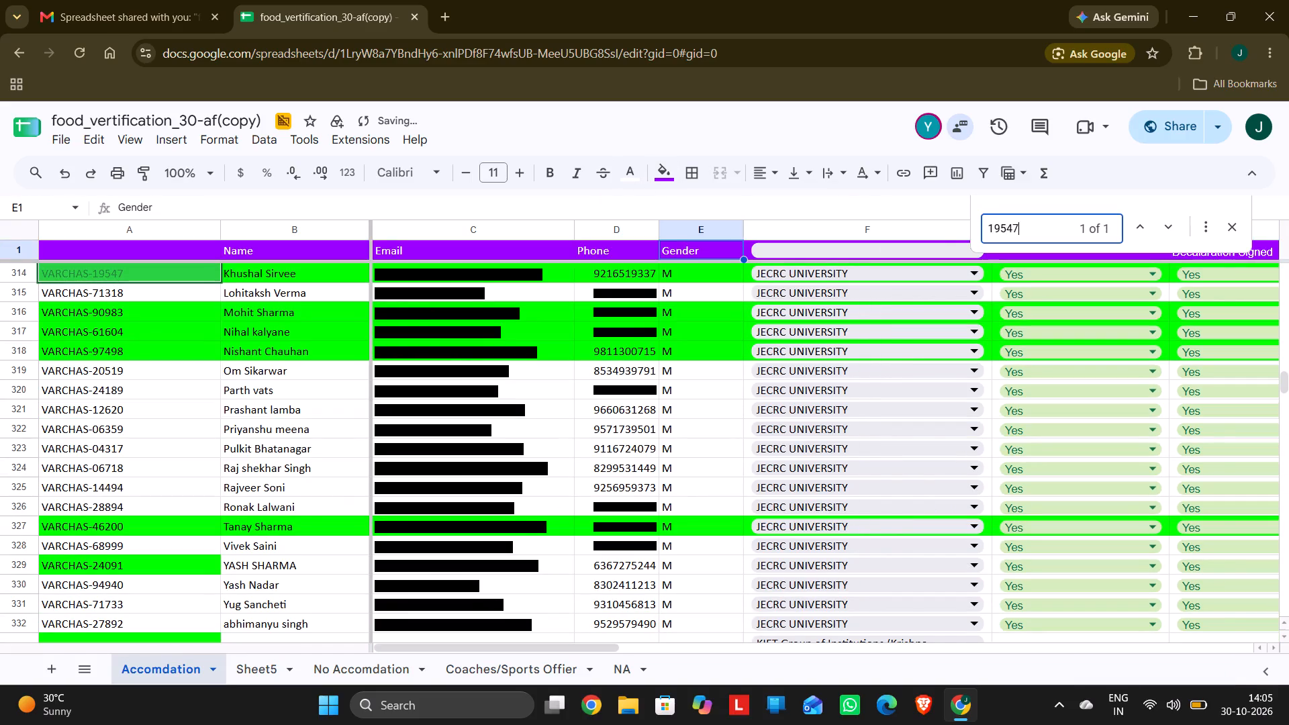
key("BackSpace")
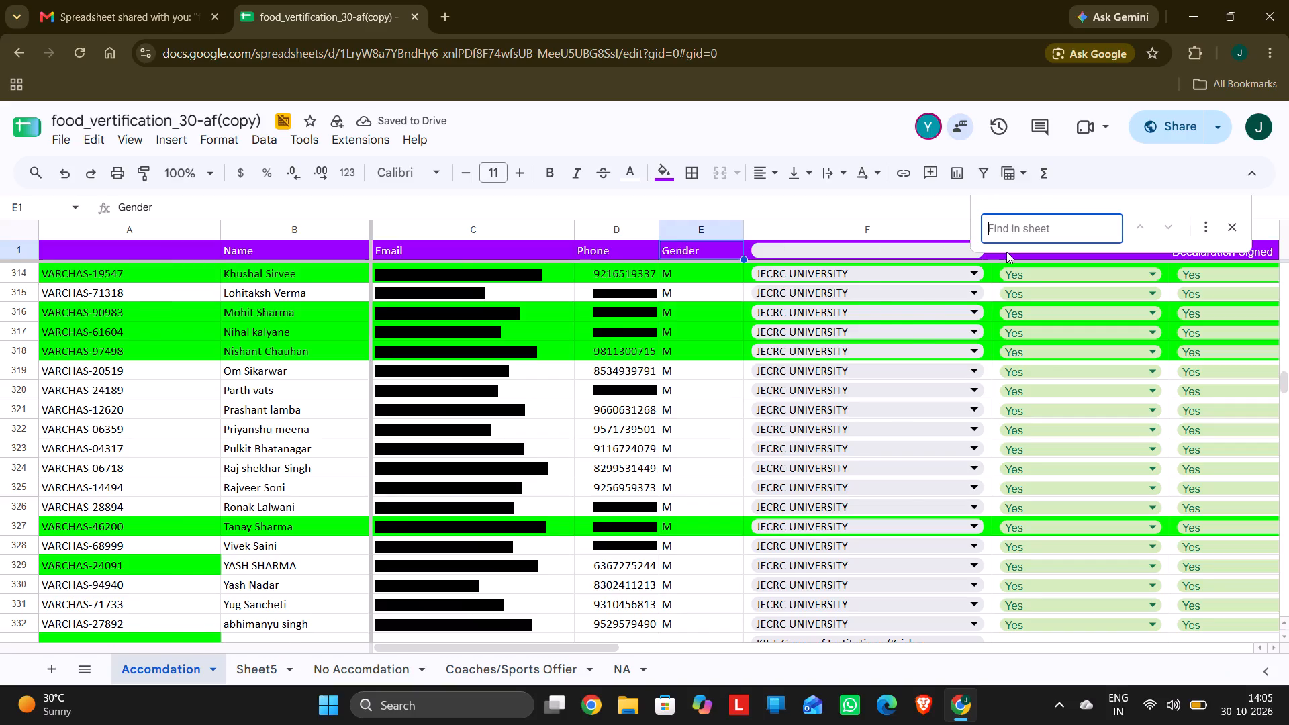
type("2051")
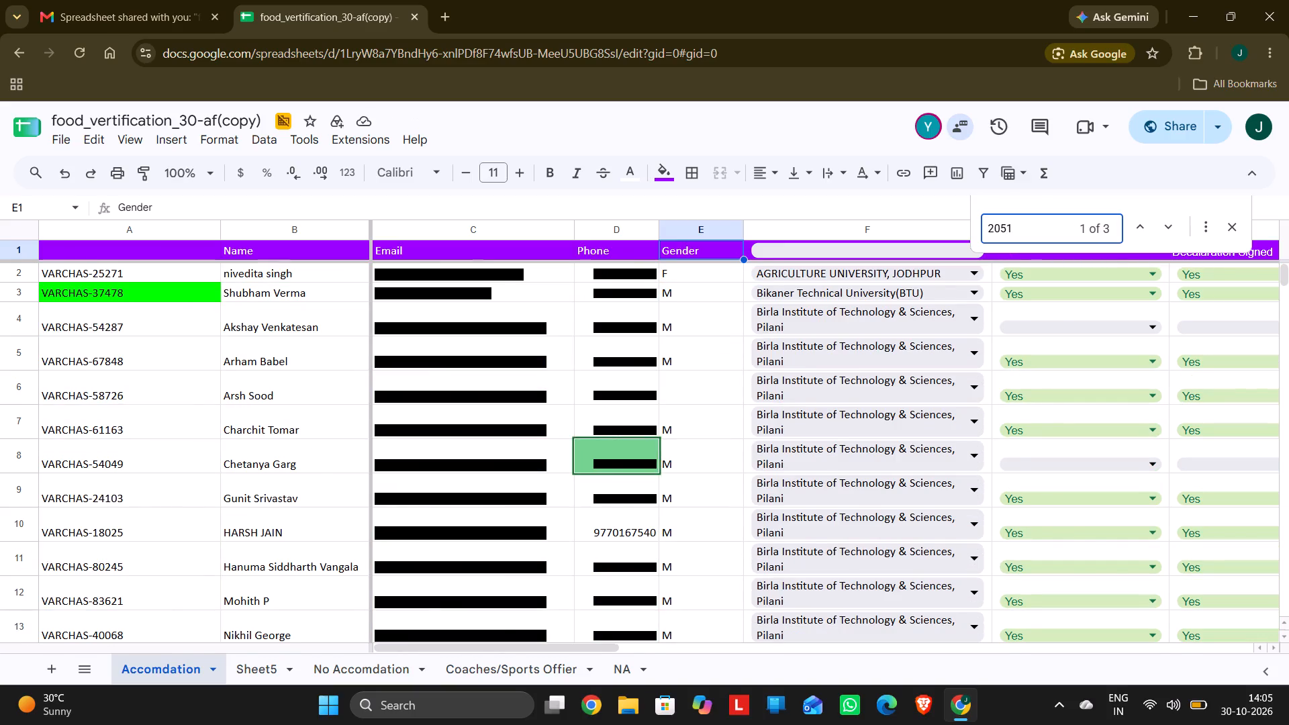
key("9")
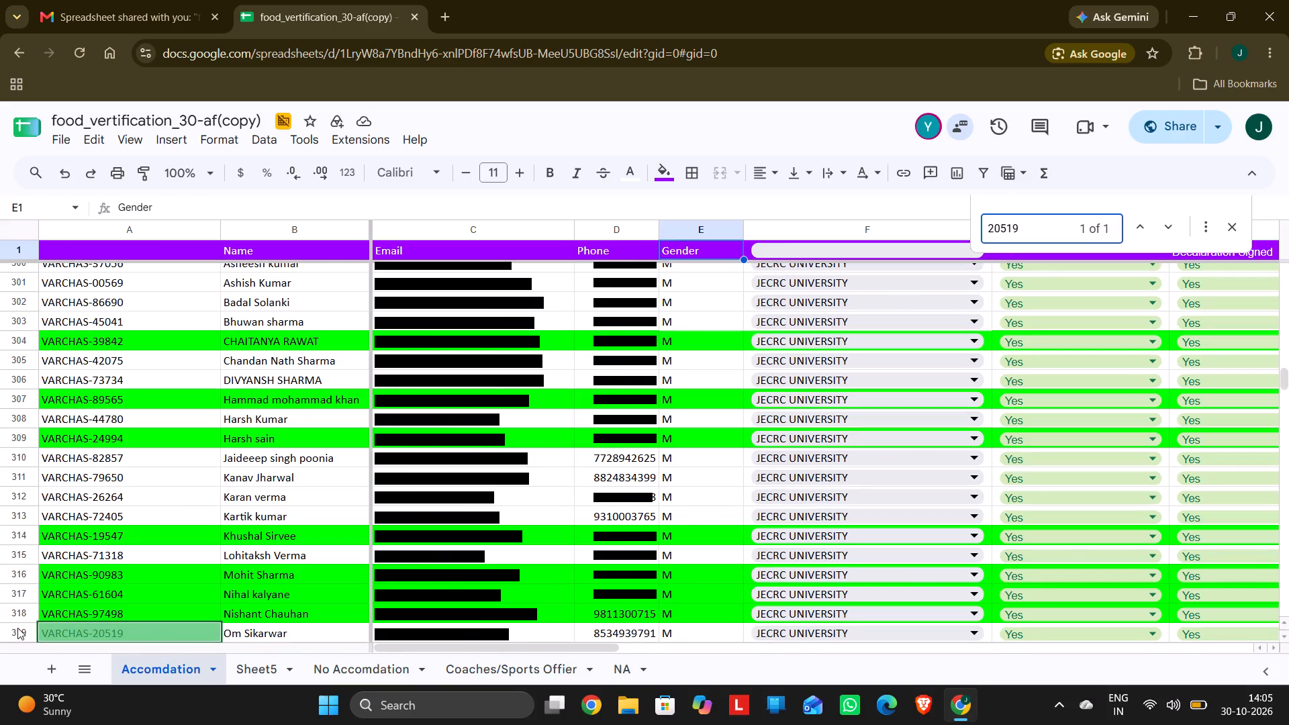
left_click(17, 628)
left_click(667, 170)
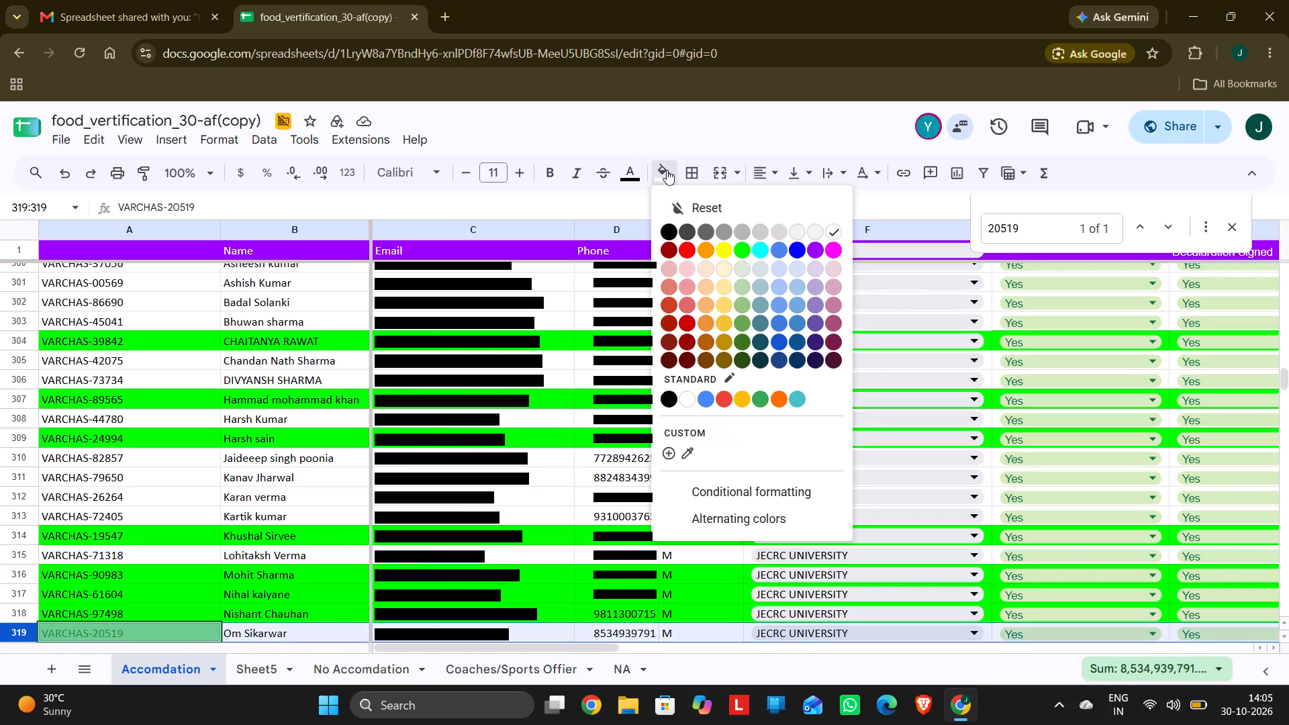
left_click(738, 249)
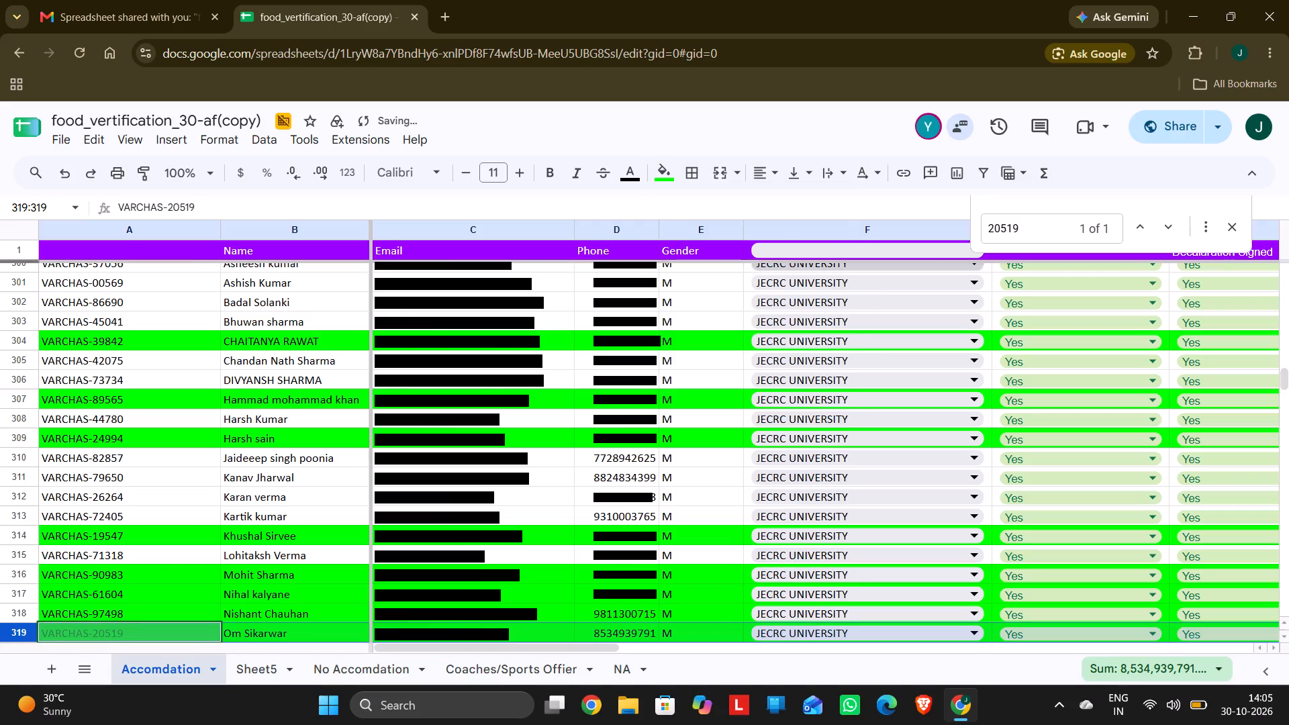
double_click(1059, 228)
key("BackSpace")
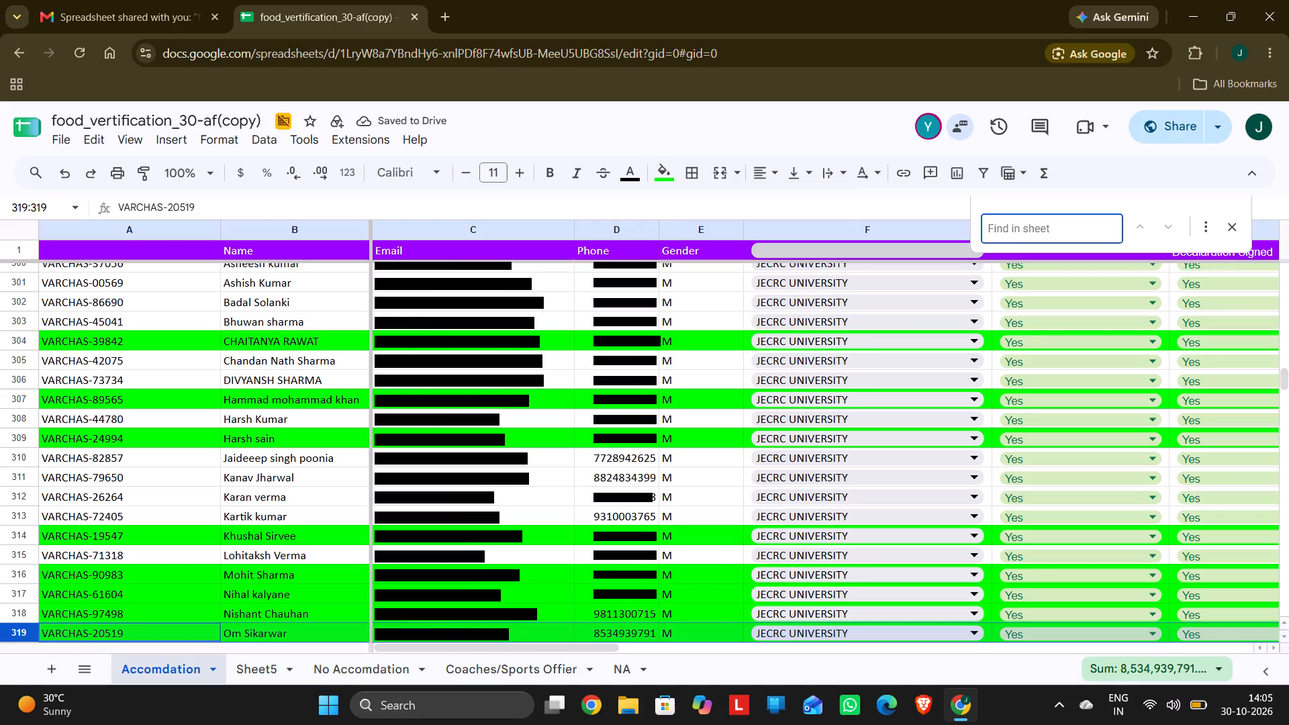
key("2")
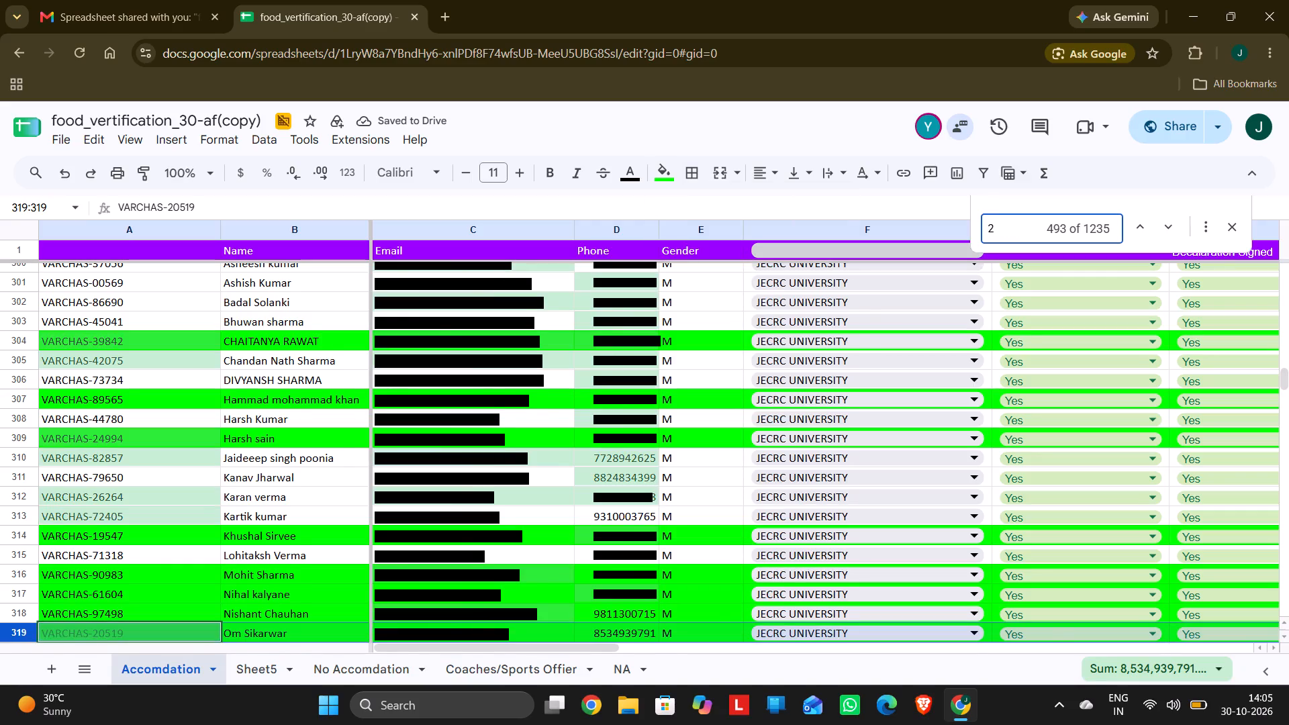
key("7")
type("892")
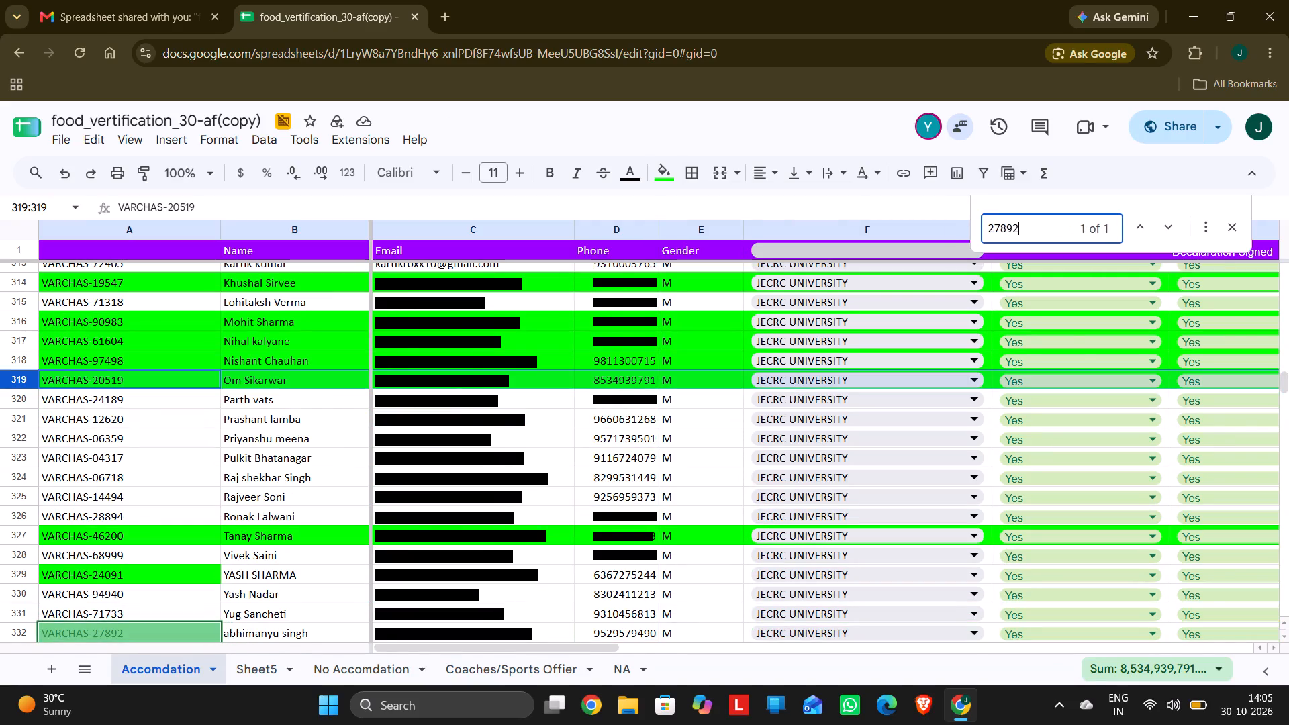
left_click(15, 636)
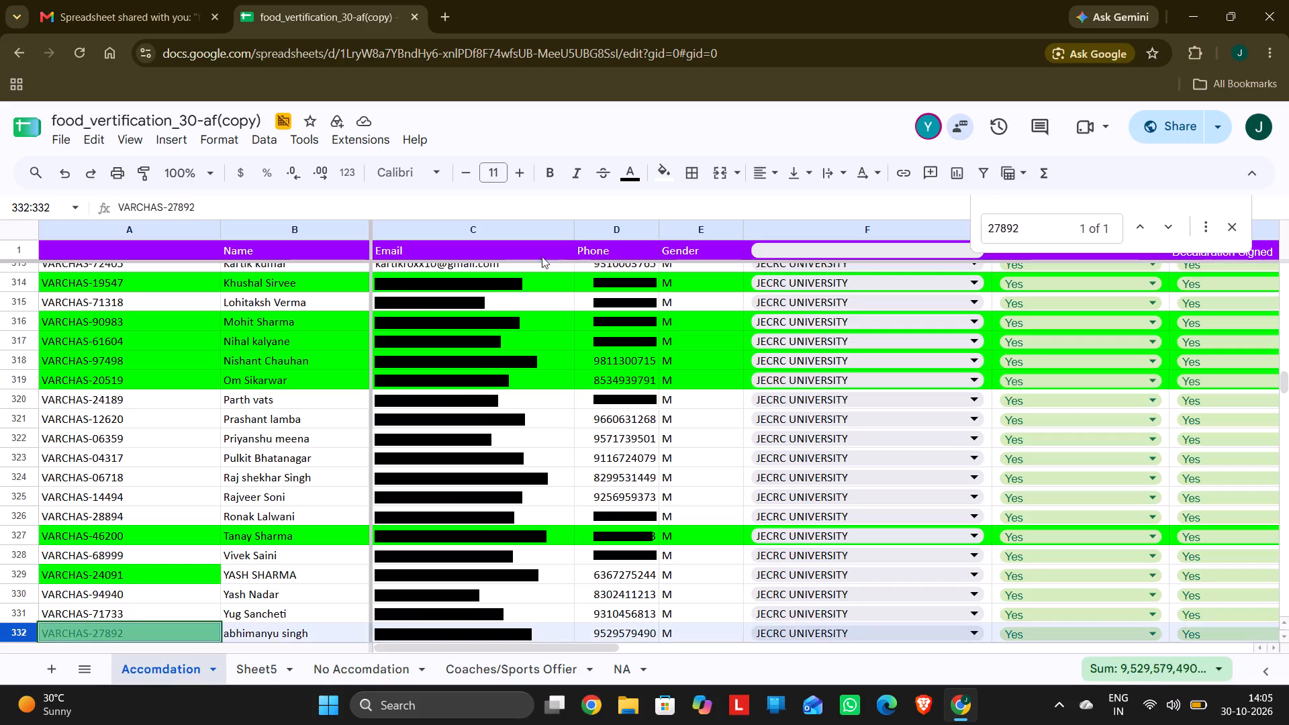
left_click(665, 173)
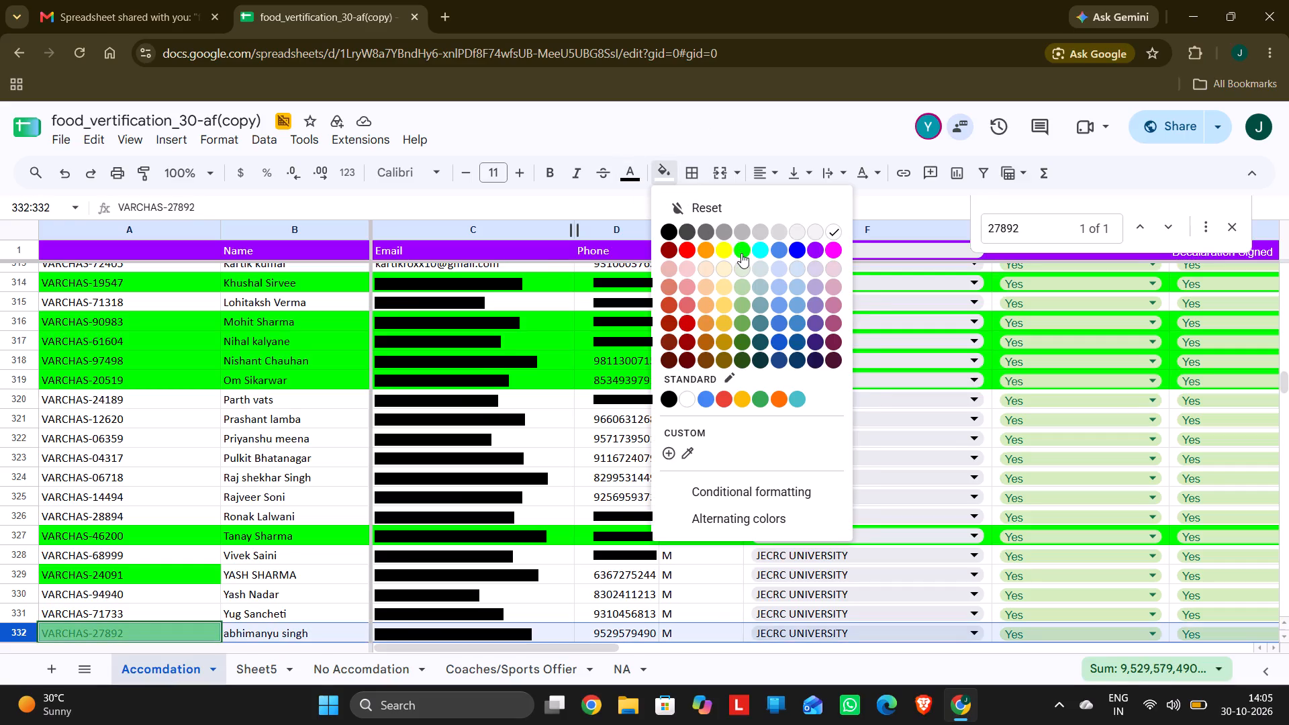
left_click(741, 253)
double_click(1018, 224)
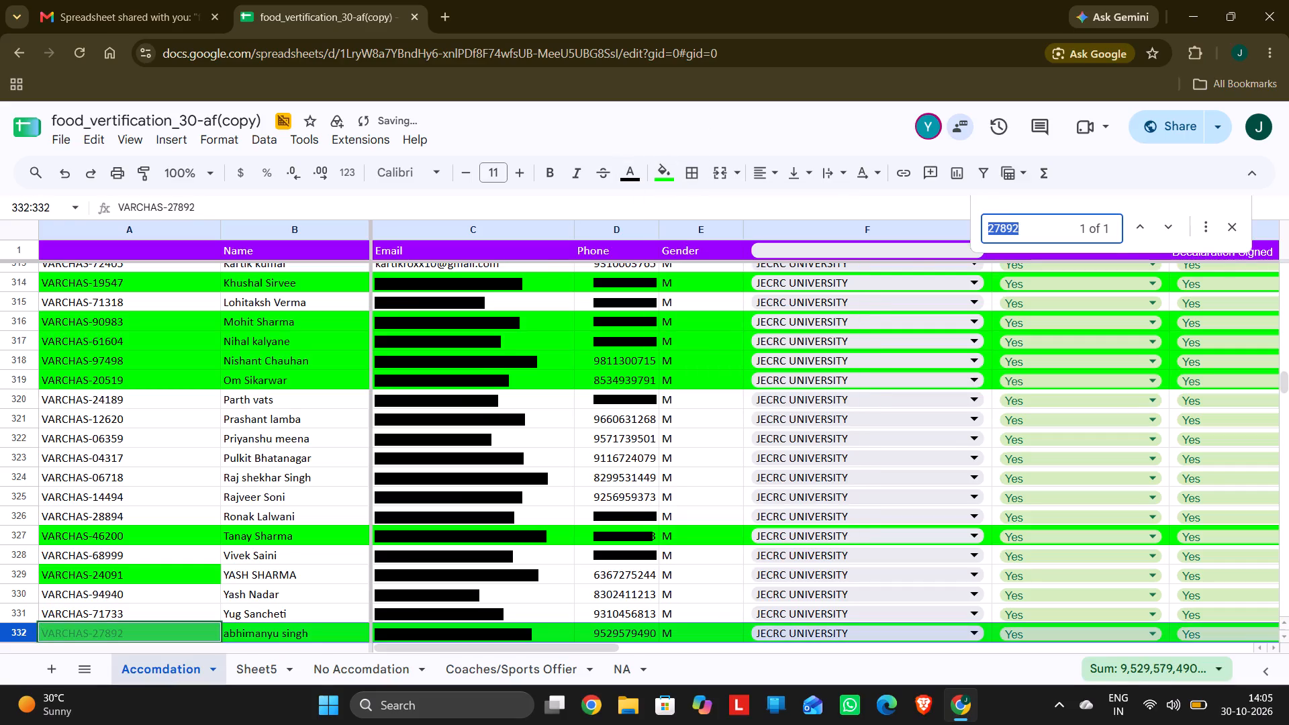
key("BackSpace")
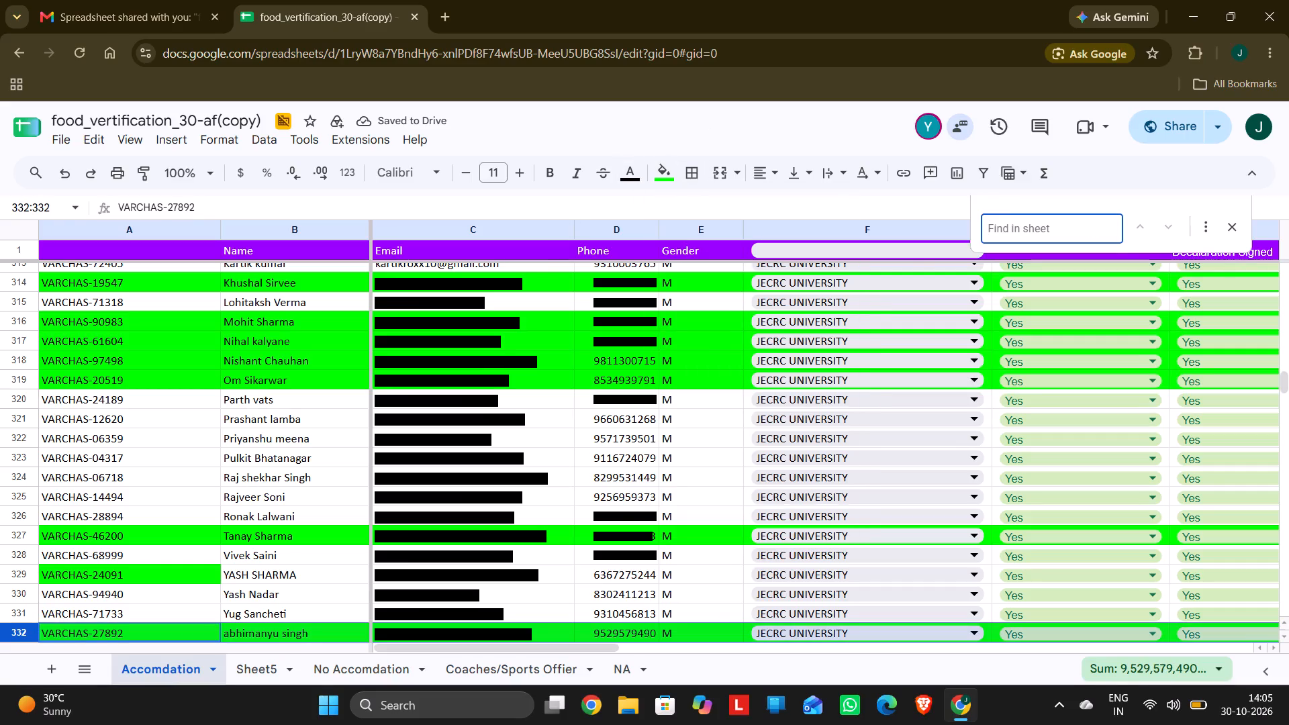
type("04317")
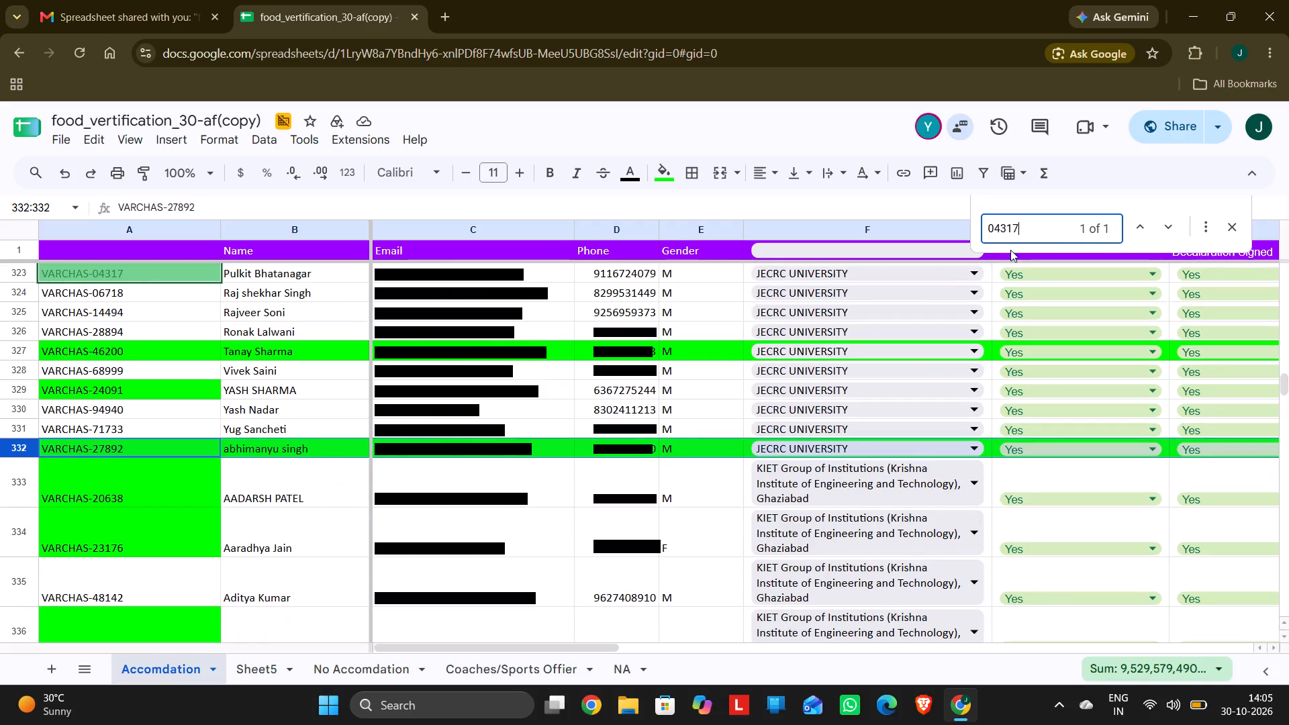
left_click(17, 275)
left_click(664, 163)
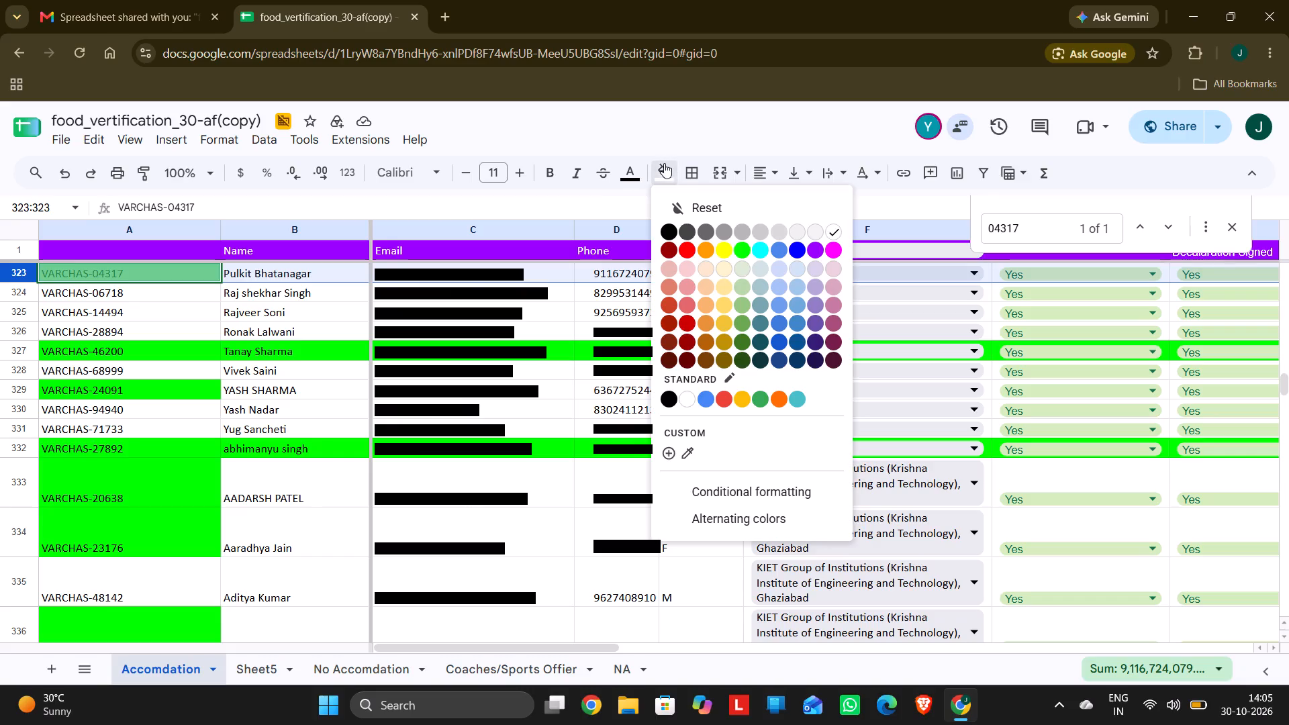
left_click(738, 251)
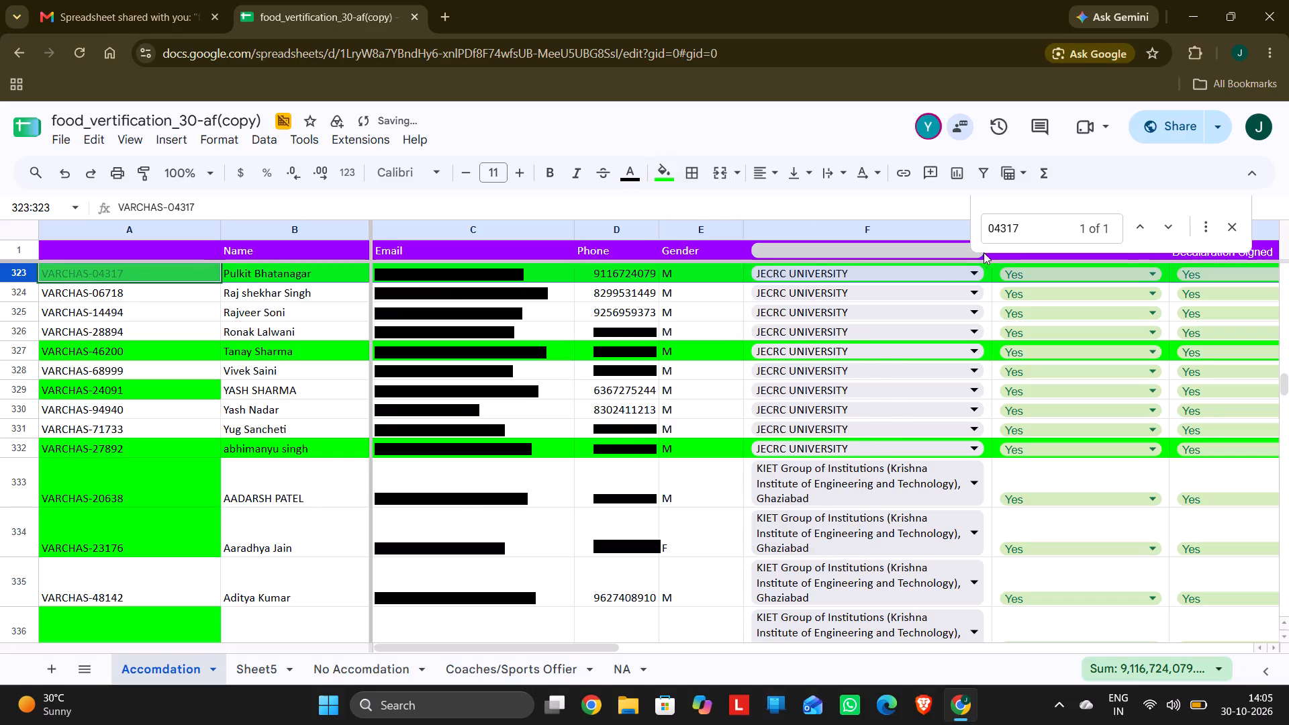
double_click(1035, 228)
key("BackSpace")
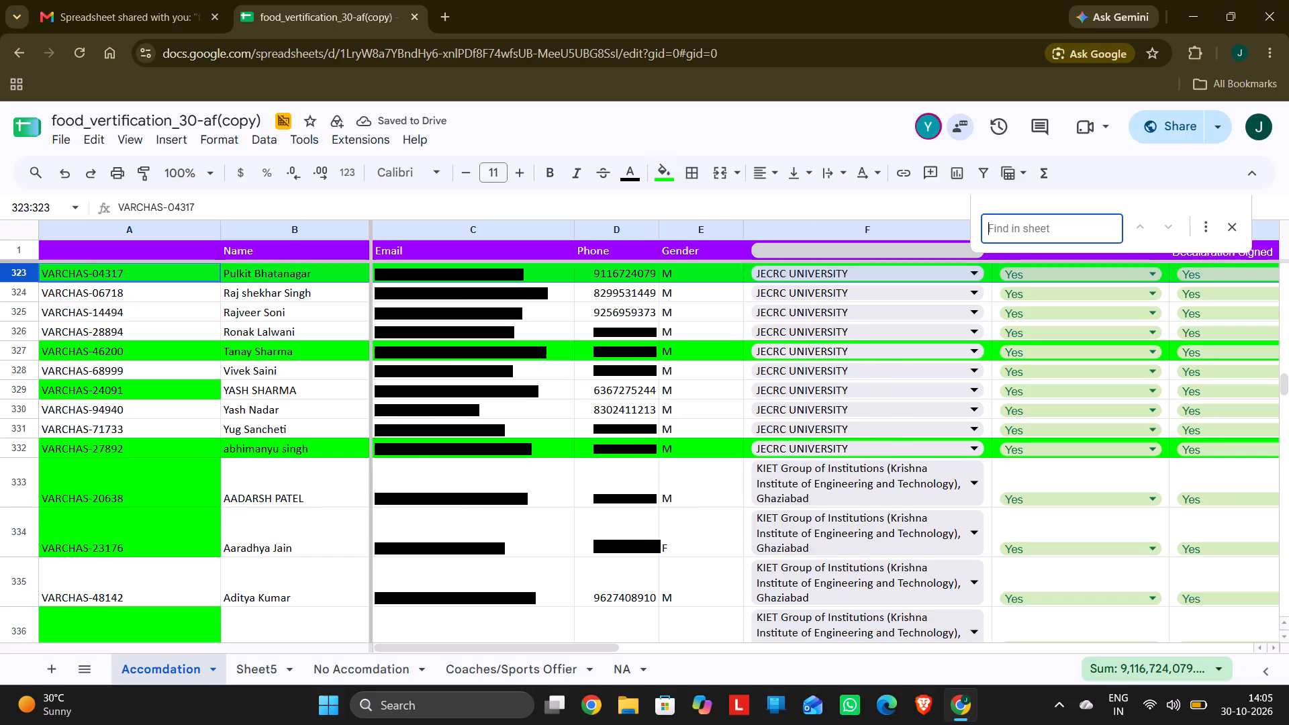
type("866")
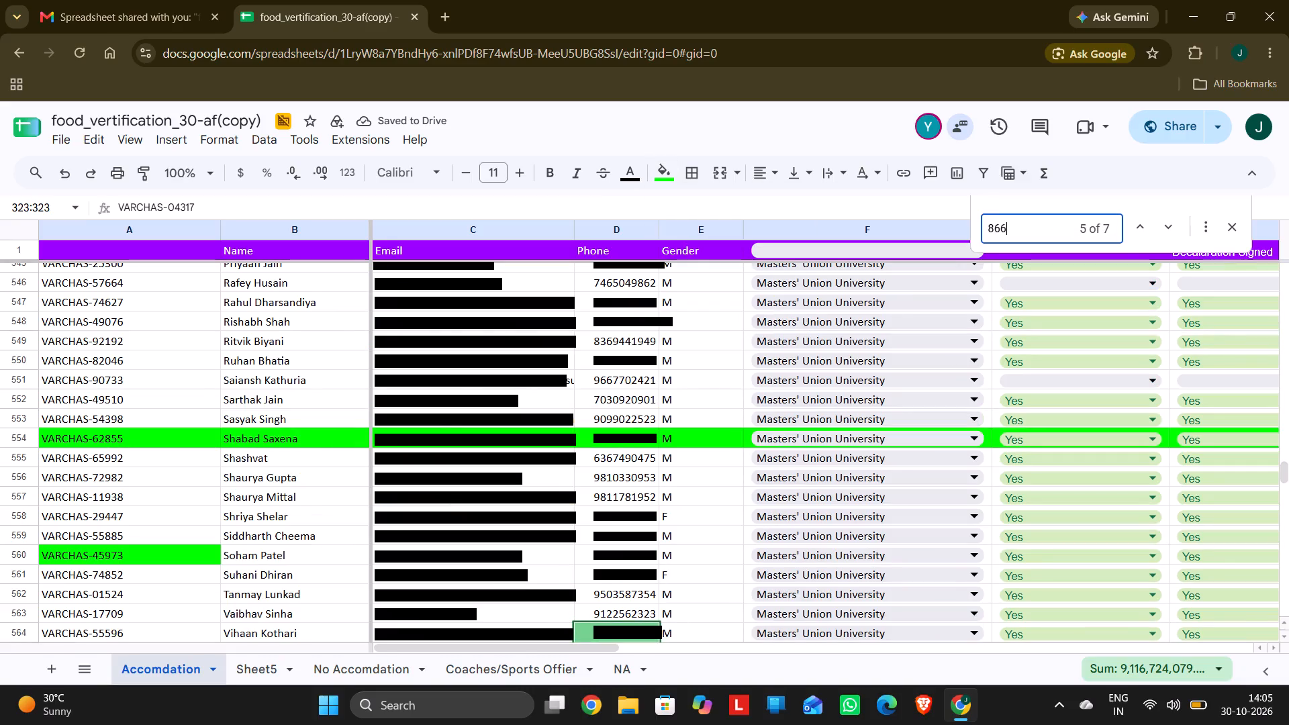
type("90")
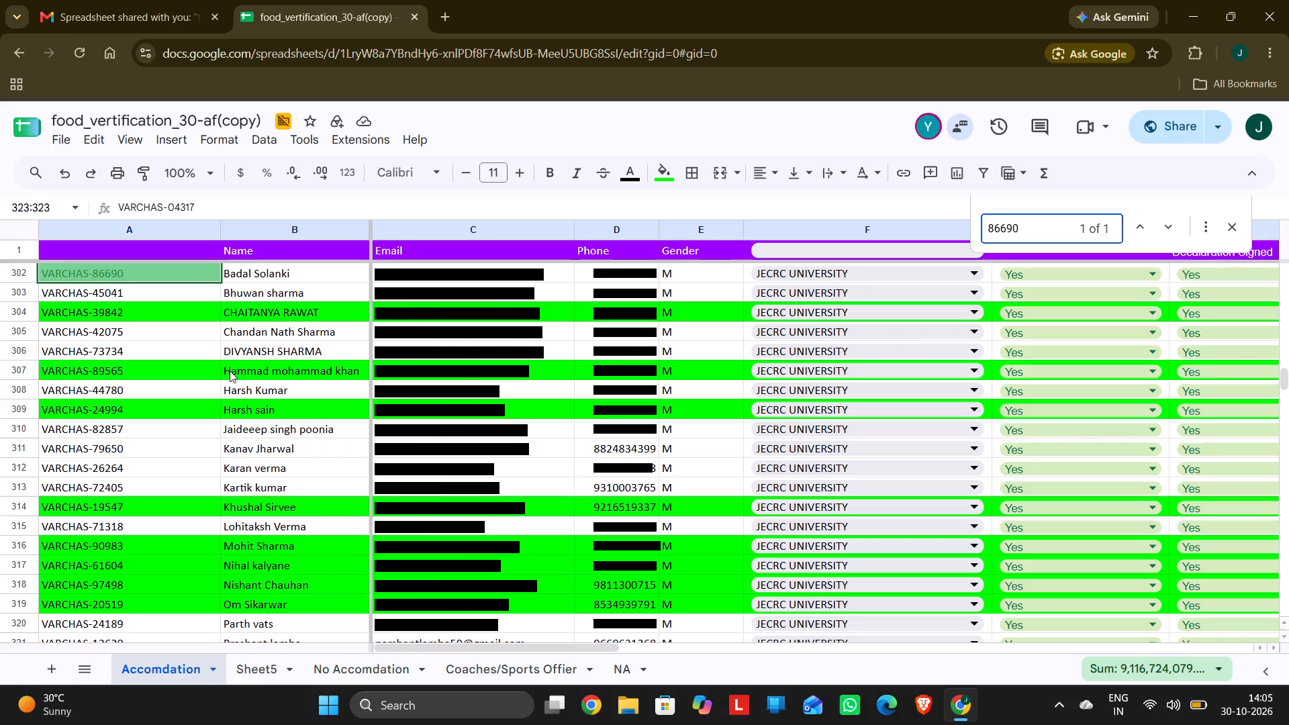
left_click(22, 277)
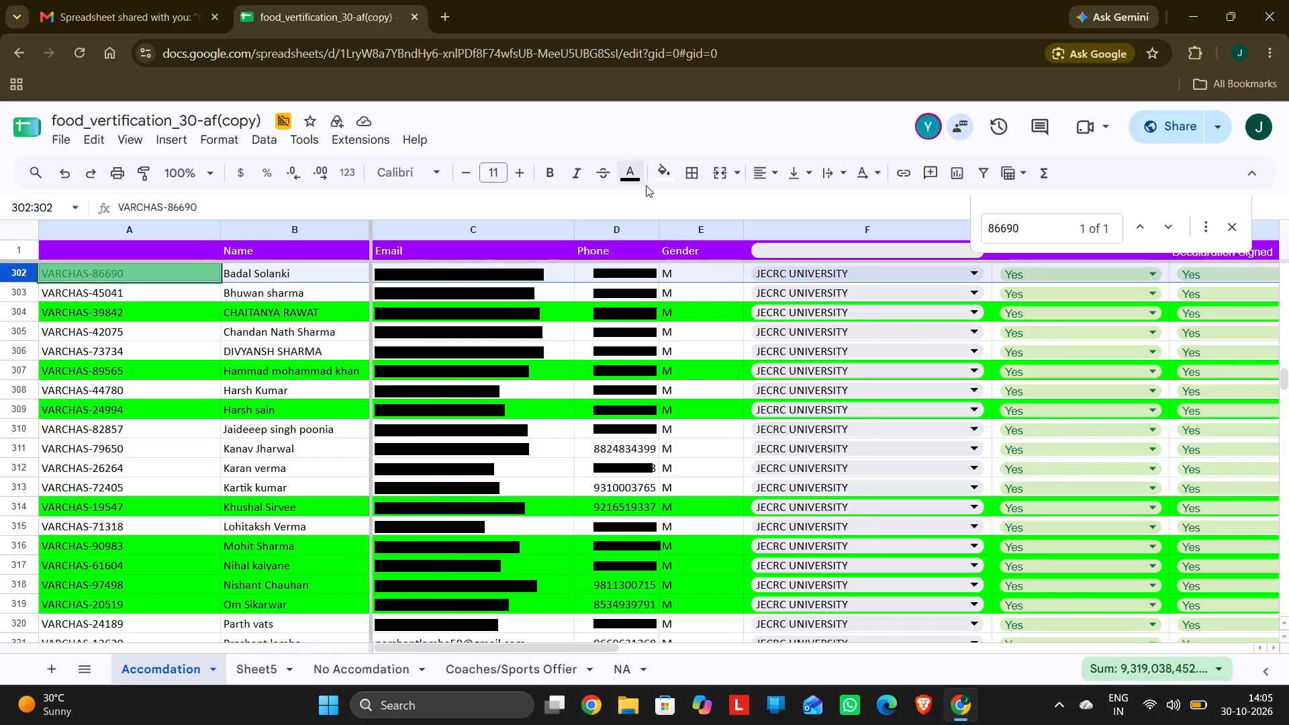
left_click(659, 175)
left_click(745, 257)
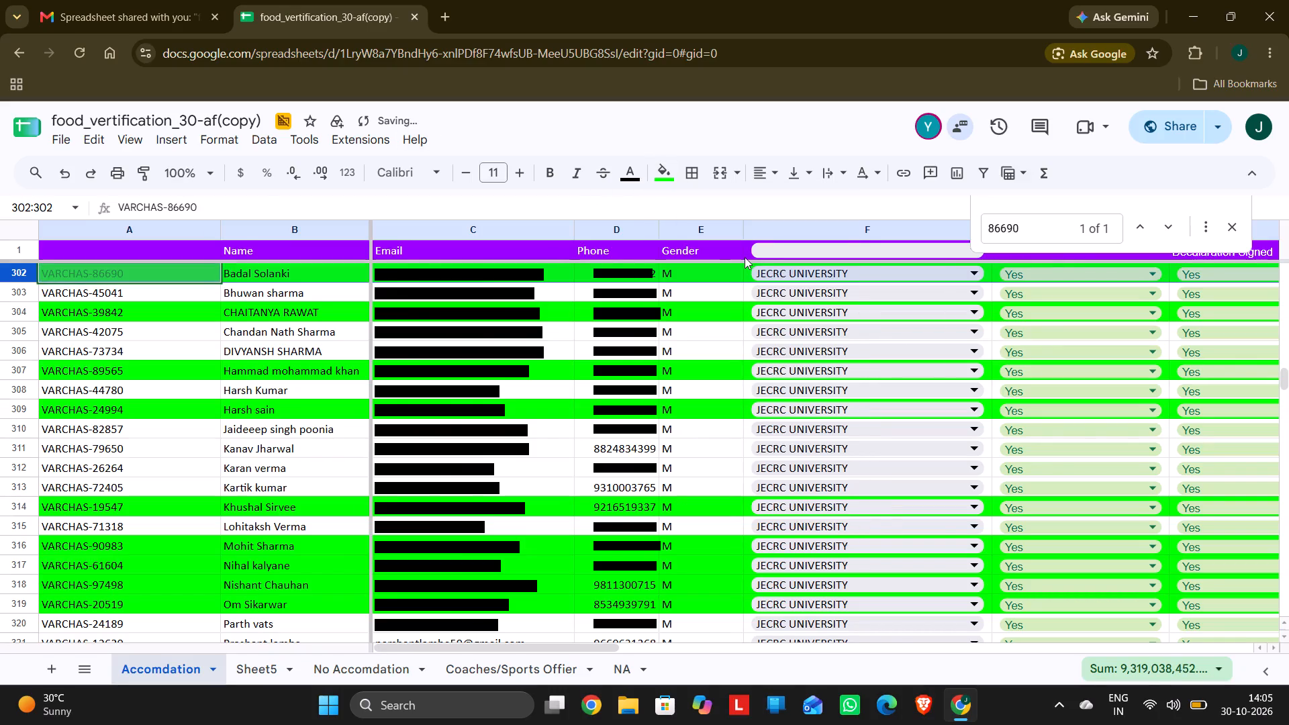
double_click(1037, 230)
key("BackSpace")
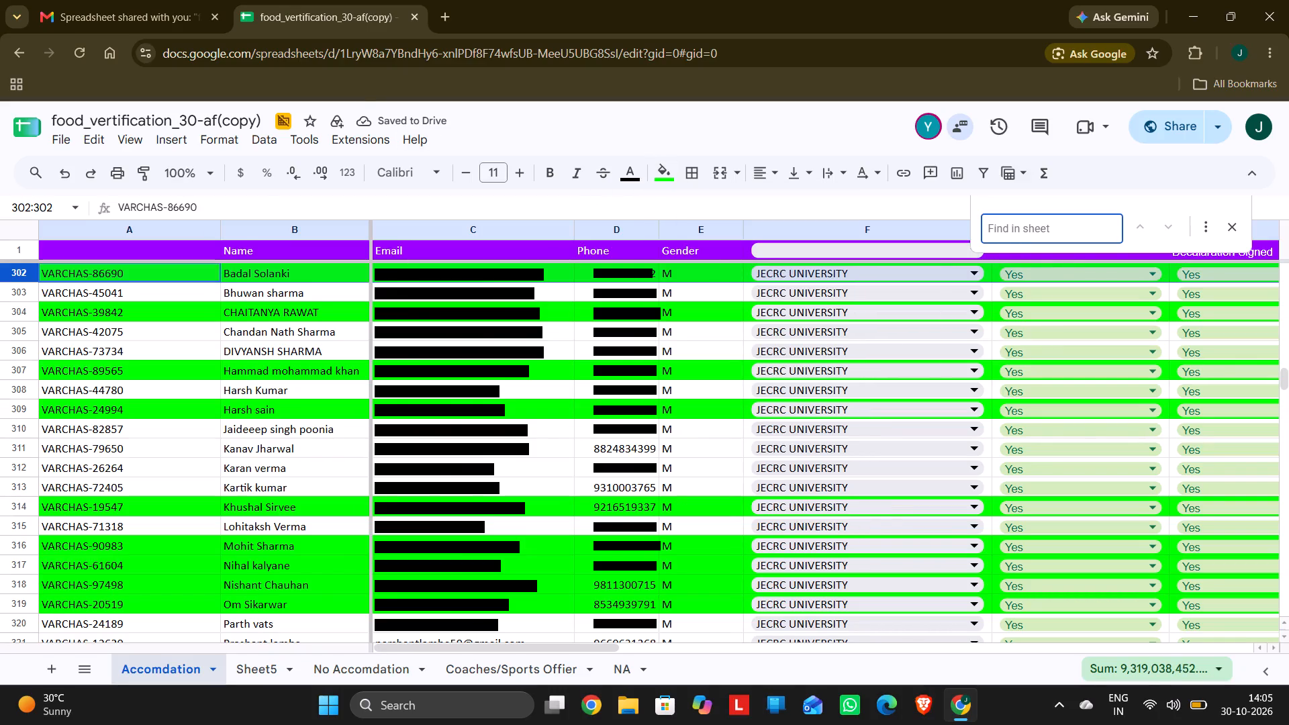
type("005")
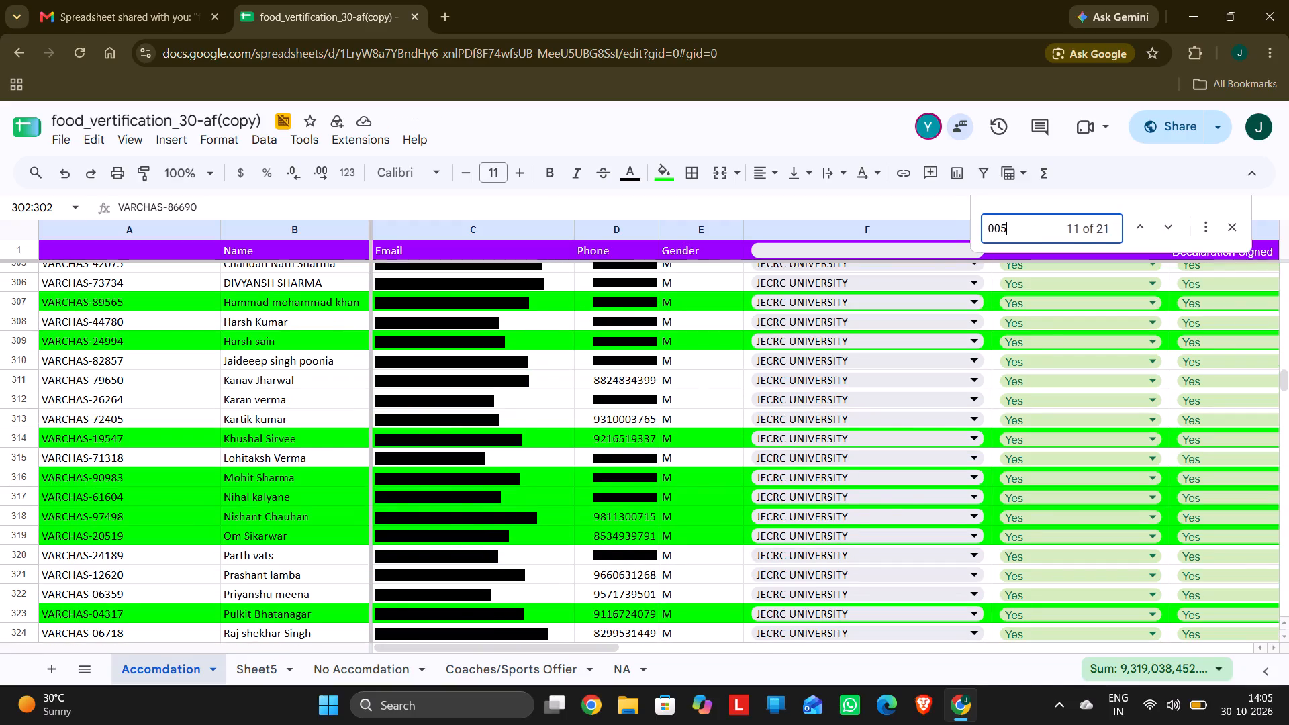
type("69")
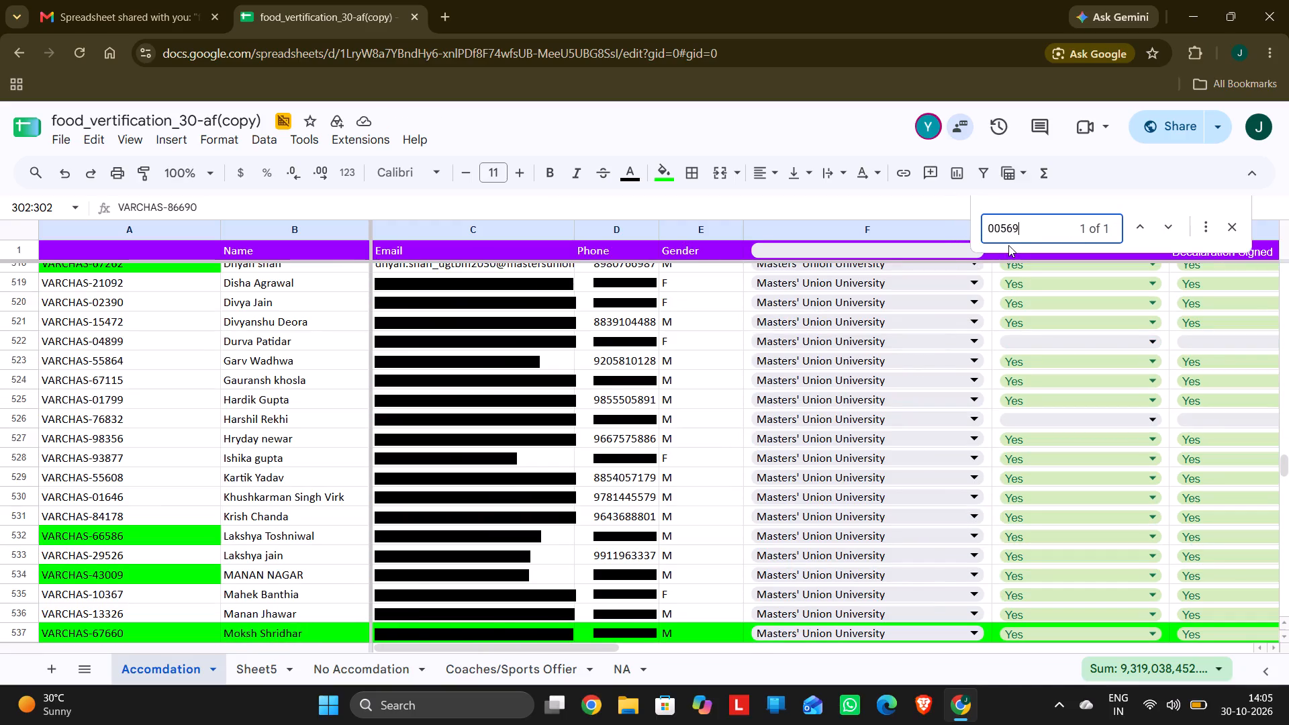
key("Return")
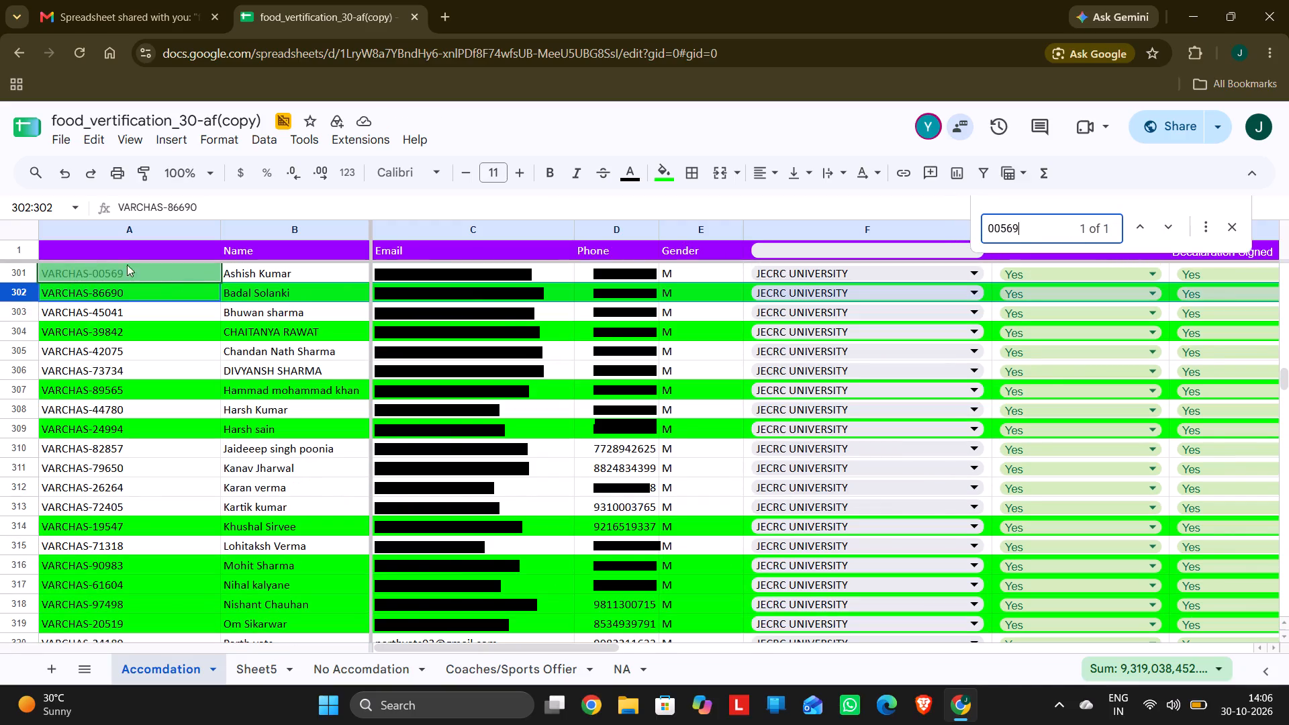
left_click(31, 271)
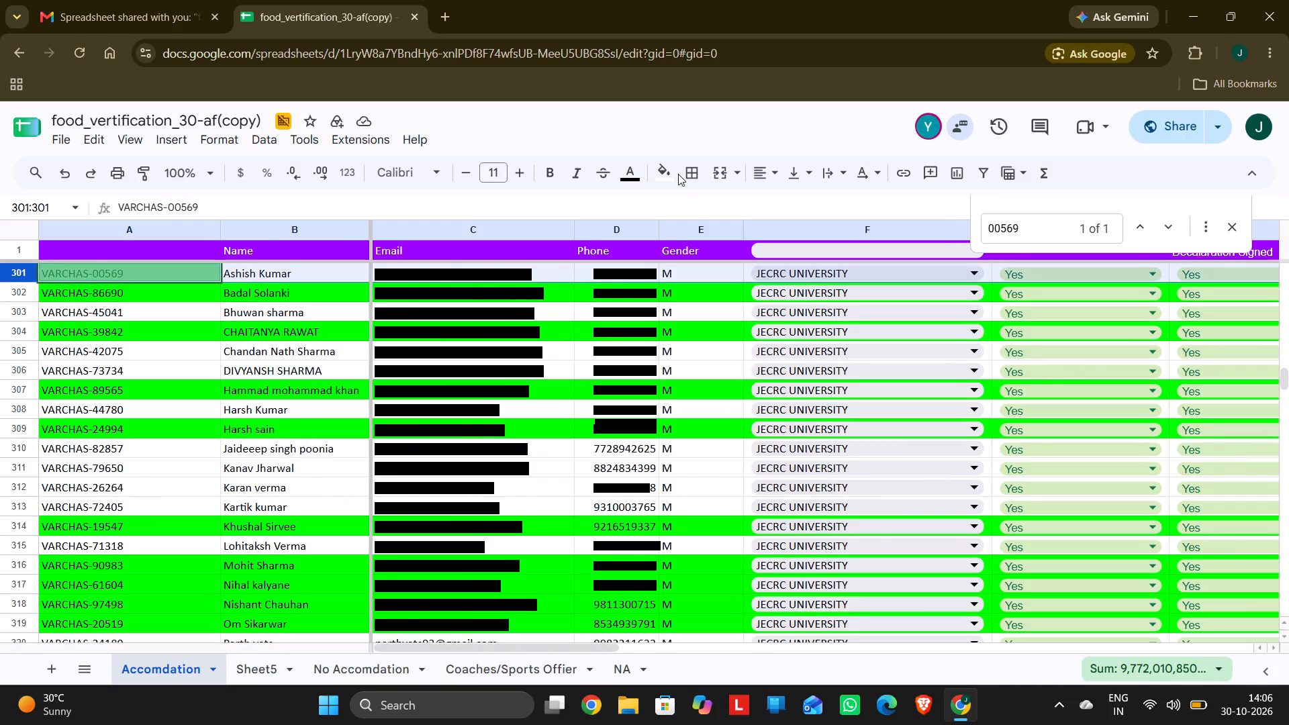
left_click_drag(678, 174, 665, 177)
left_click(665, 177)
left_click(747, 253)
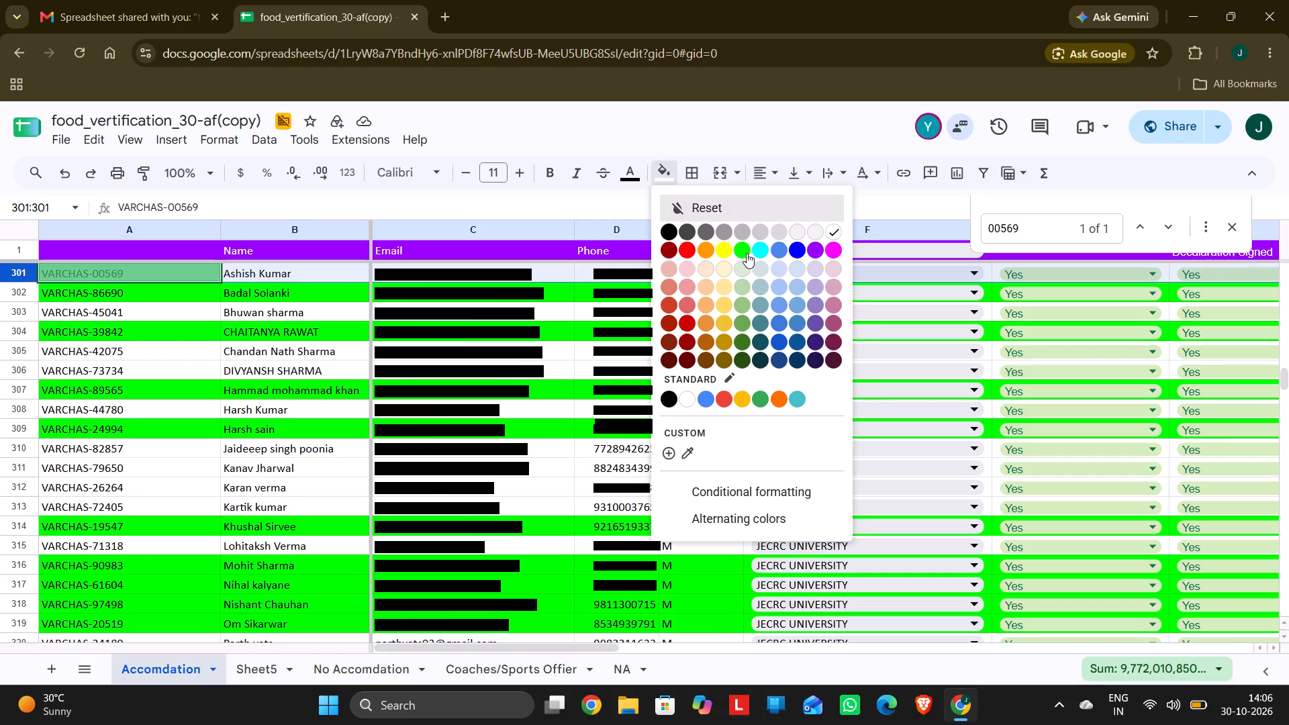
double_click(1024, 233)
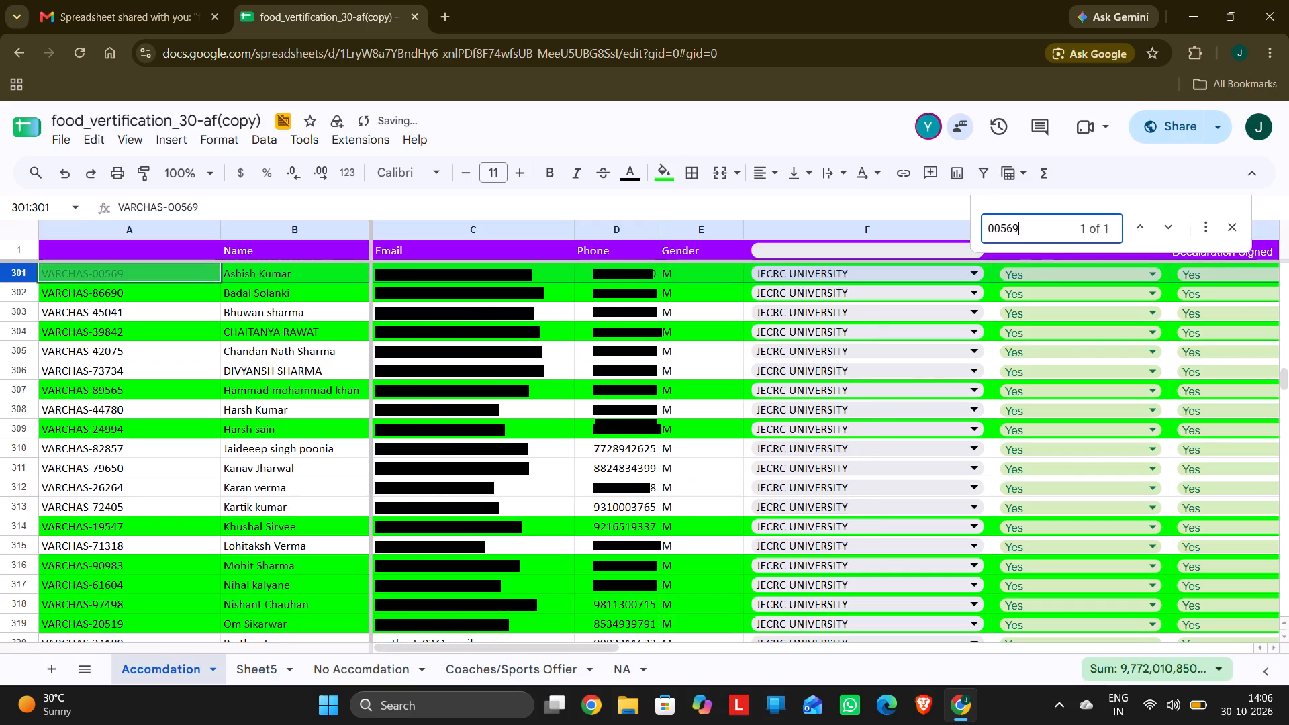
key("BackSpace")
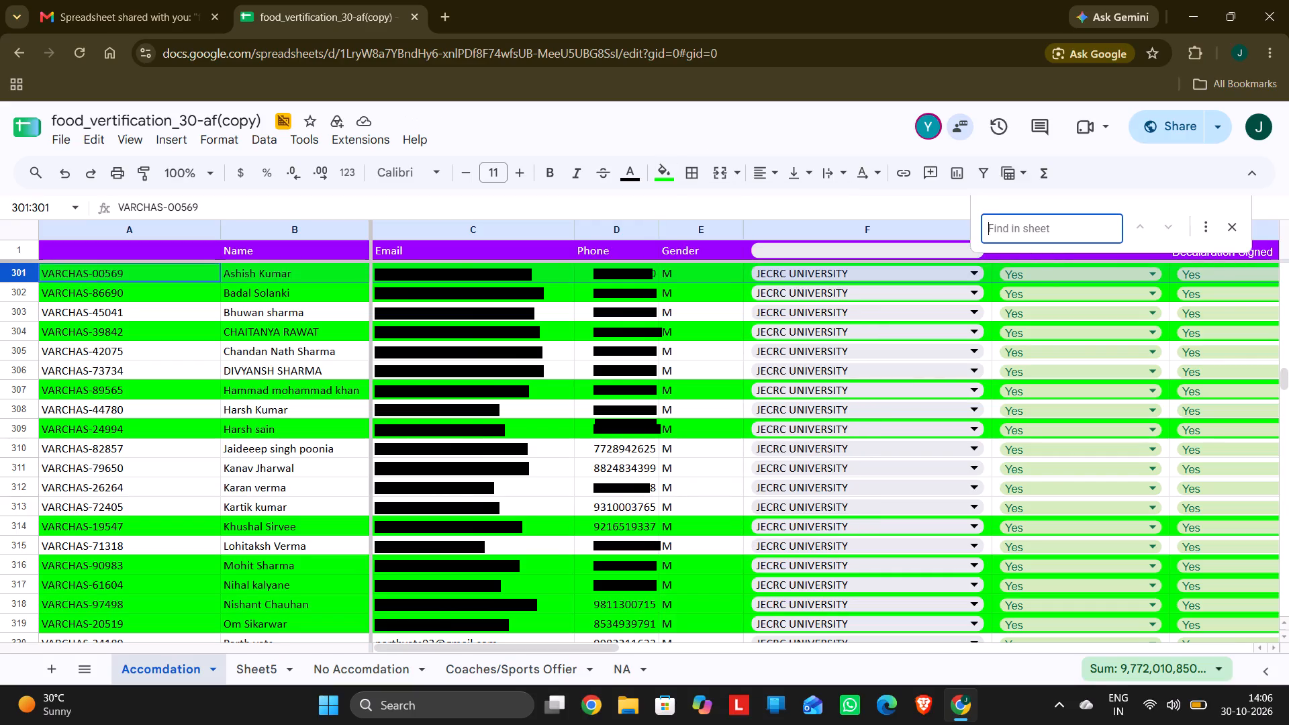
type("89565")
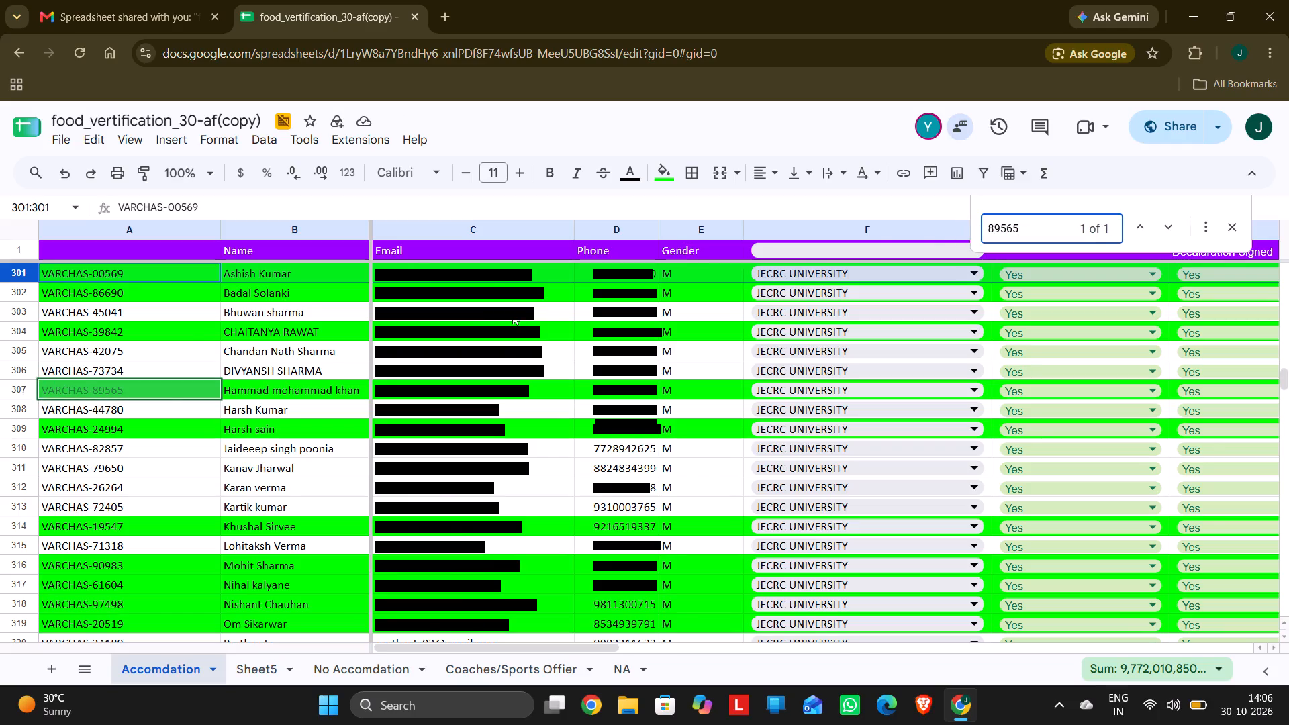
double_click(1033, 220)
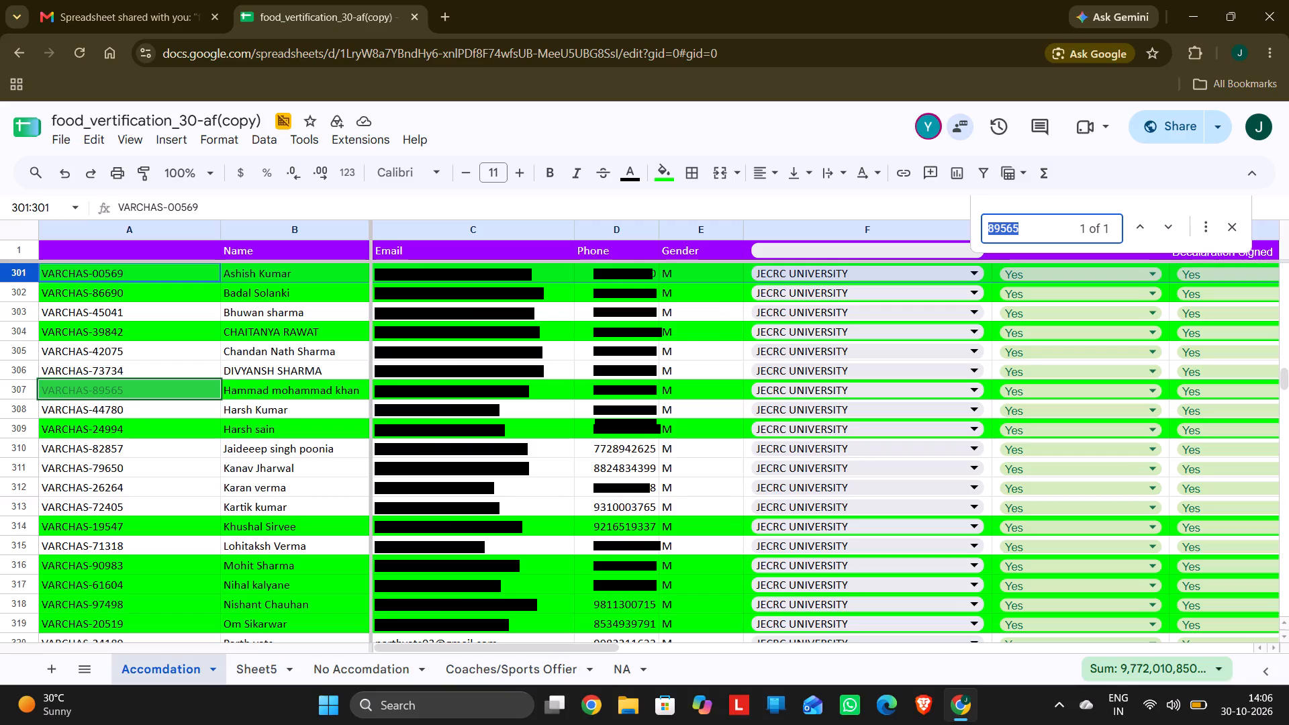
key("BackSpace")
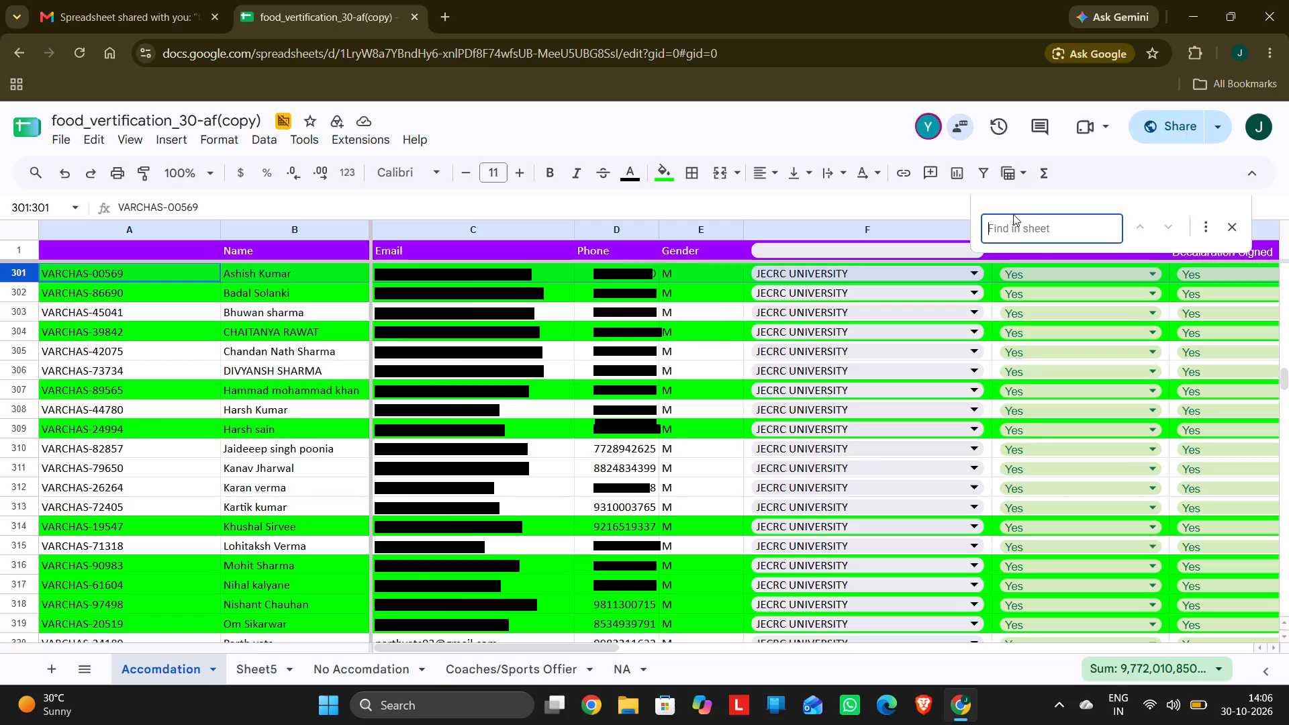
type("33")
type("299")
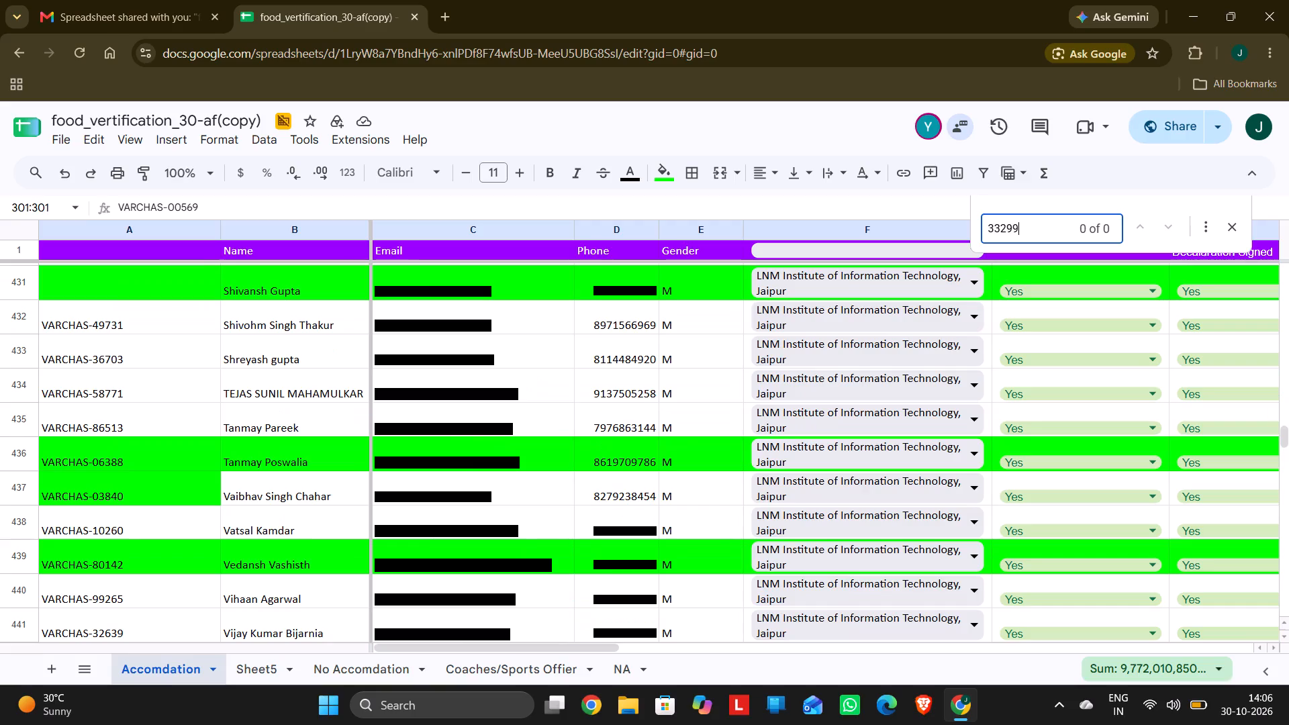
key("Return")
left_click_drag(1044, 217, 902, 222)
key("BackSpace")
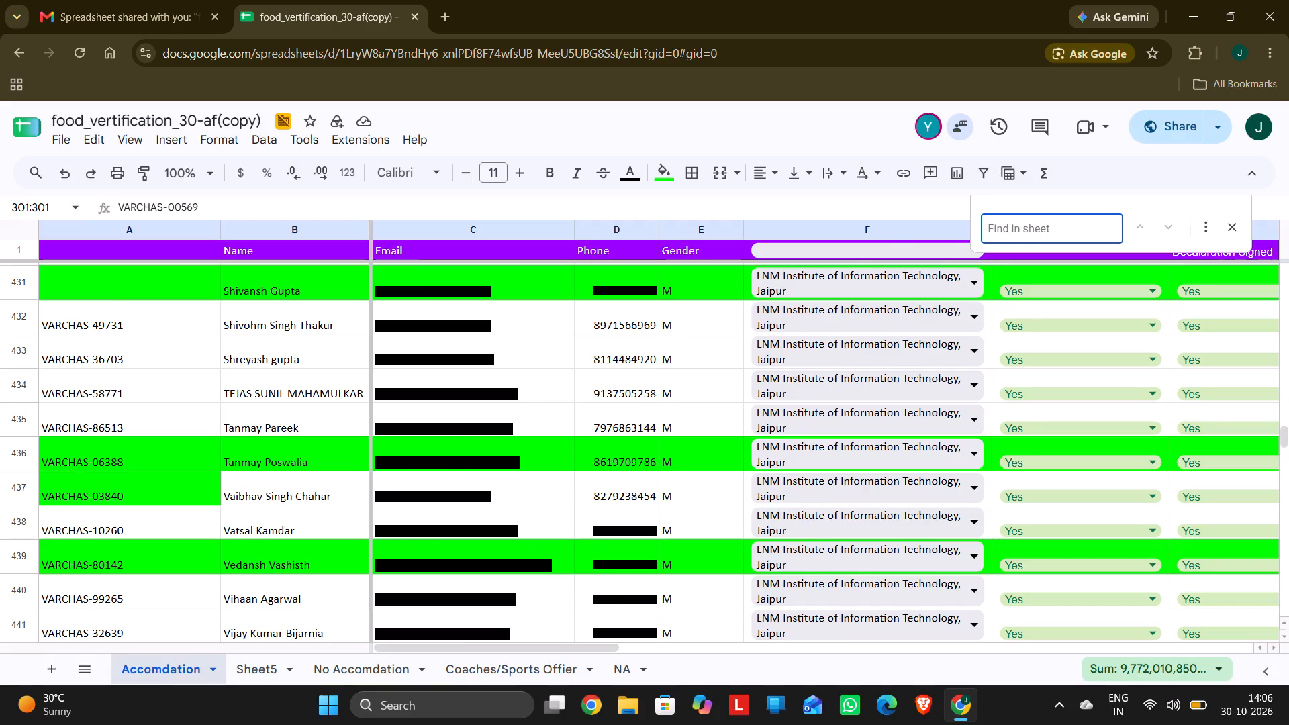
type("7965")
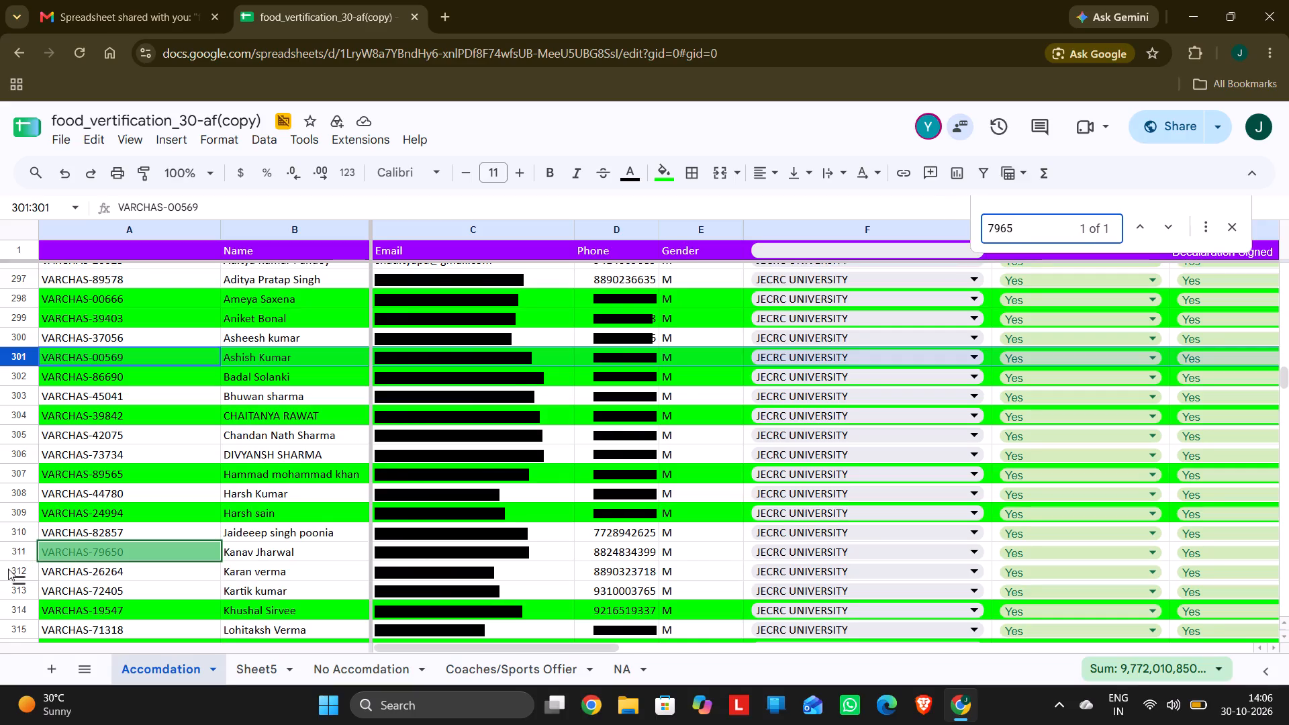
left_click(21, 558)
left_click(24, 550)
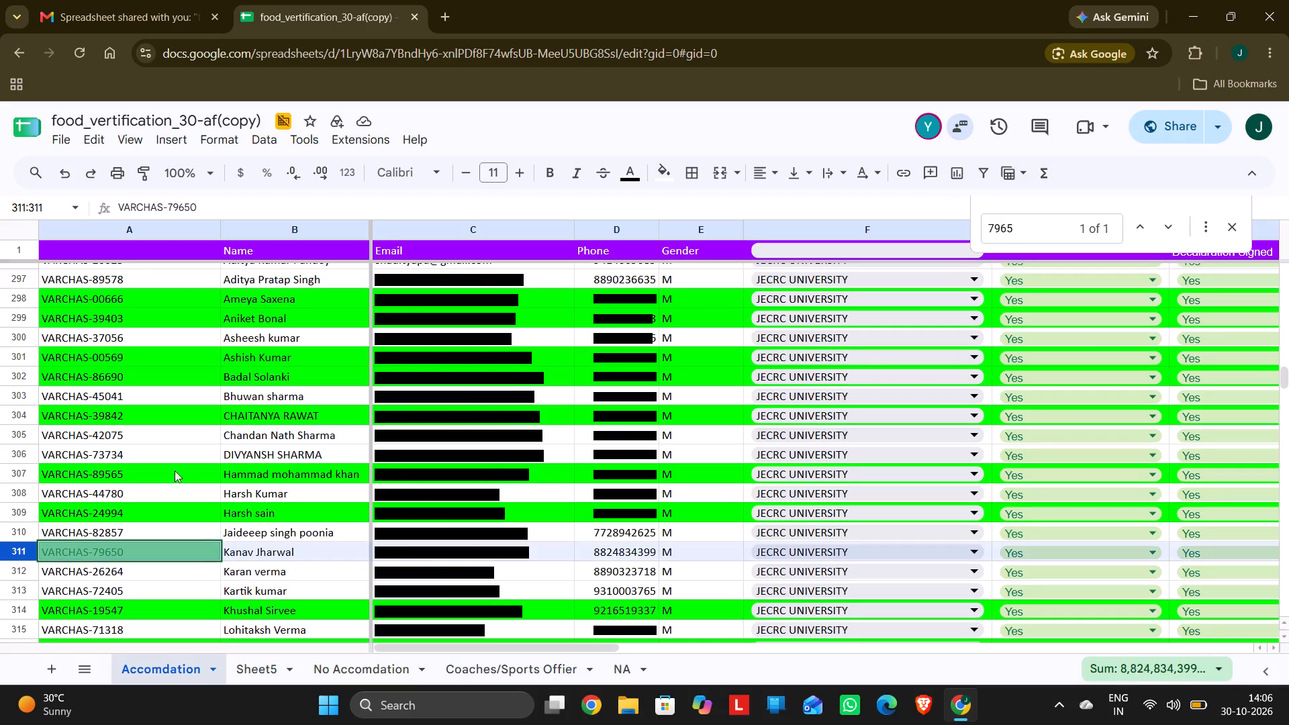
left_click(657, 177)
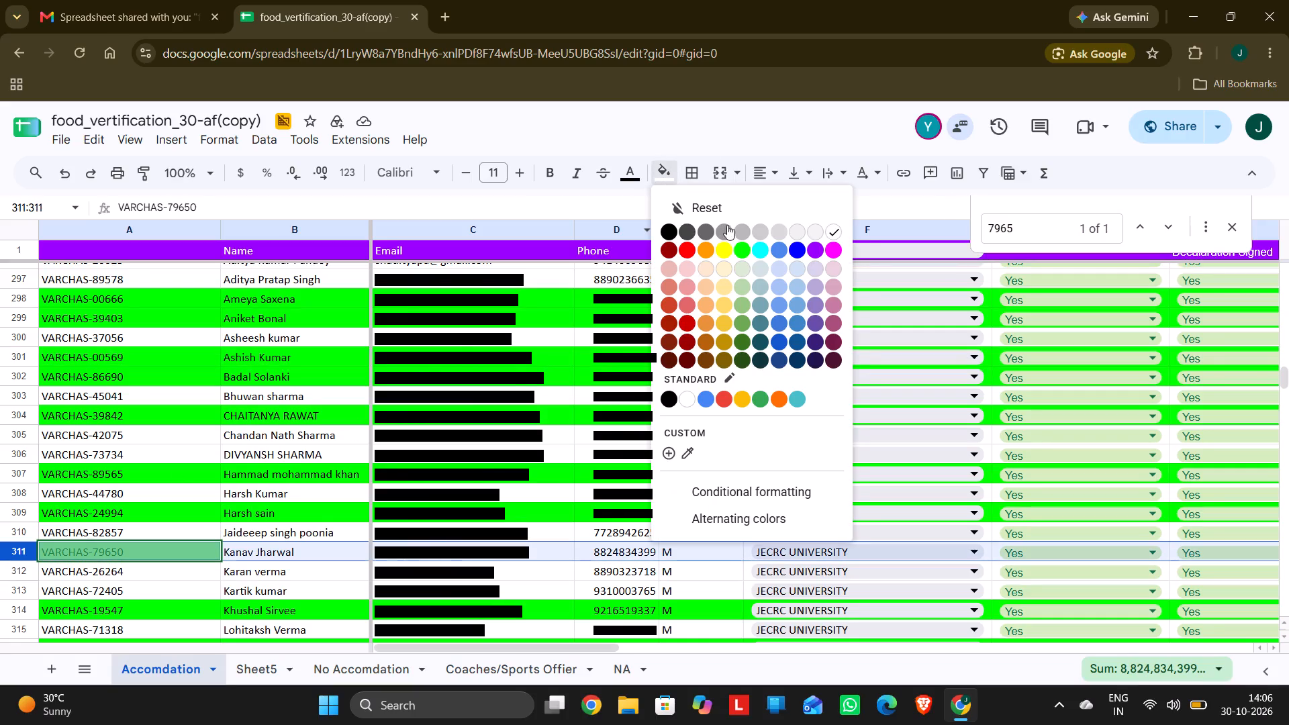
left_click(741, 248)
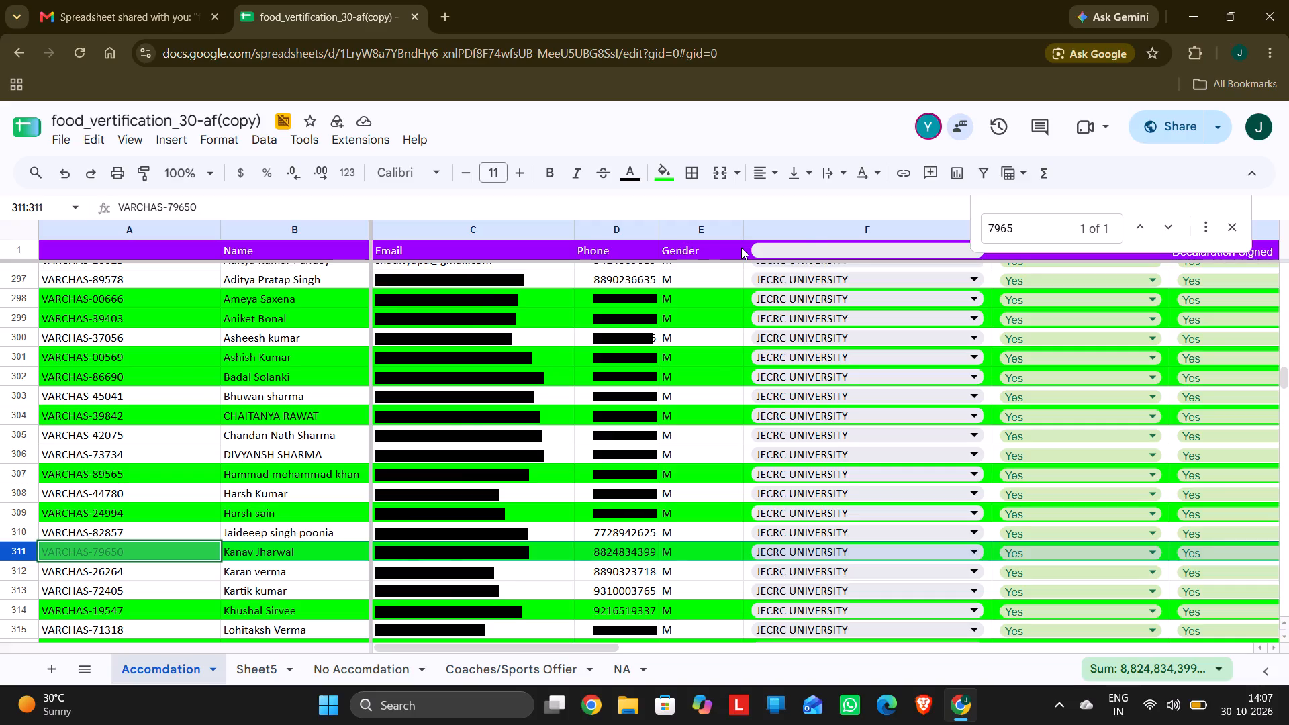
double_click(1020, 220)
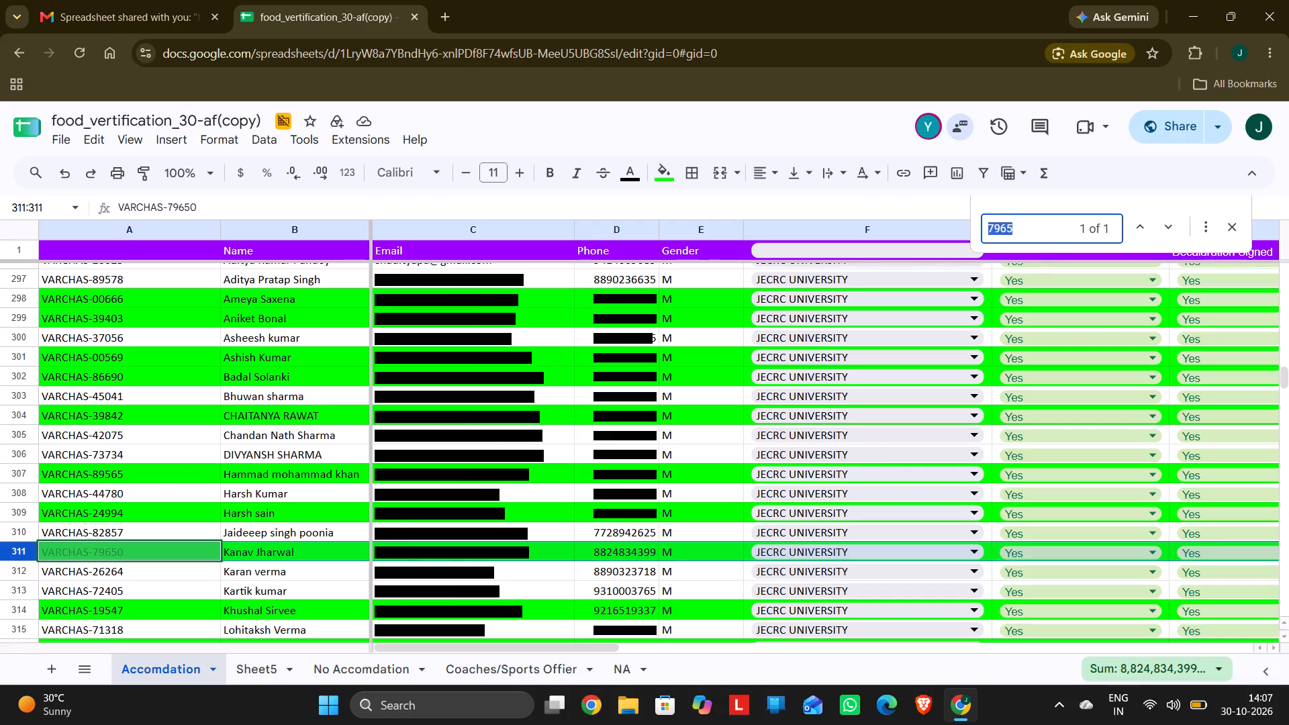
key("BackSpace")
type("01")
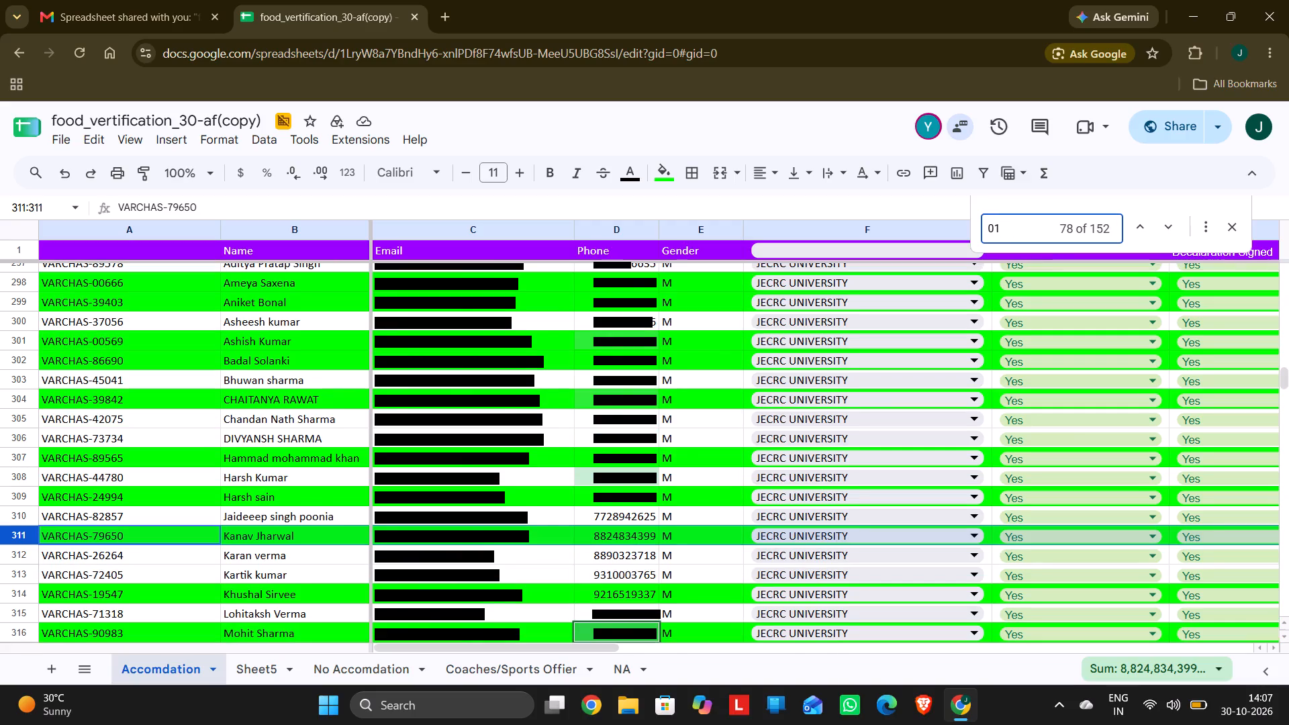
type("646")
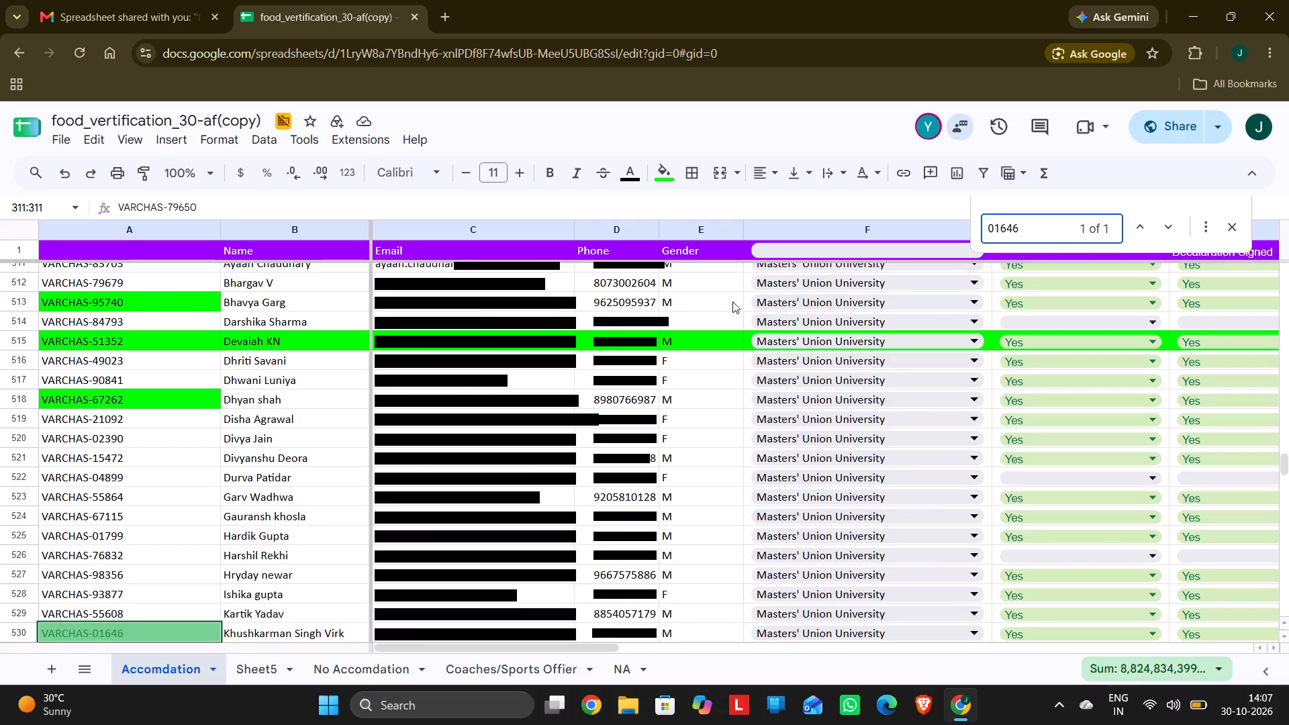
left_click(23, 629)
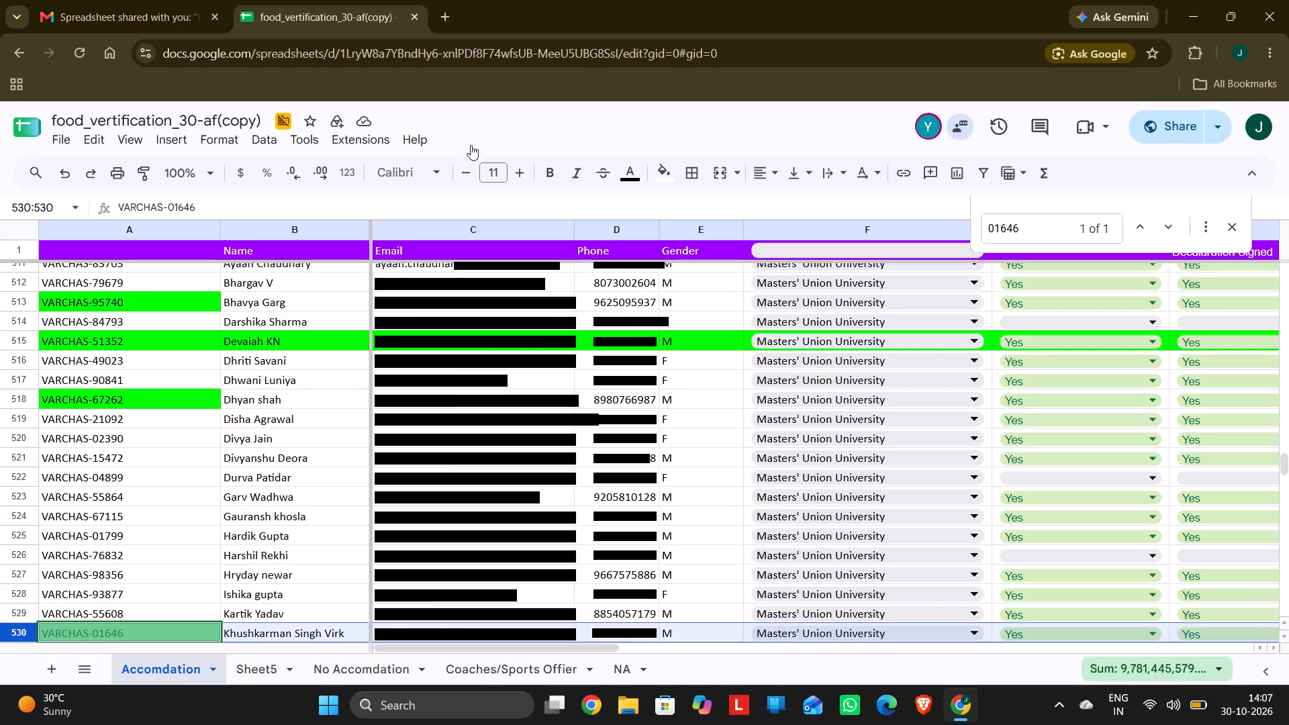
left_click(659, 179)
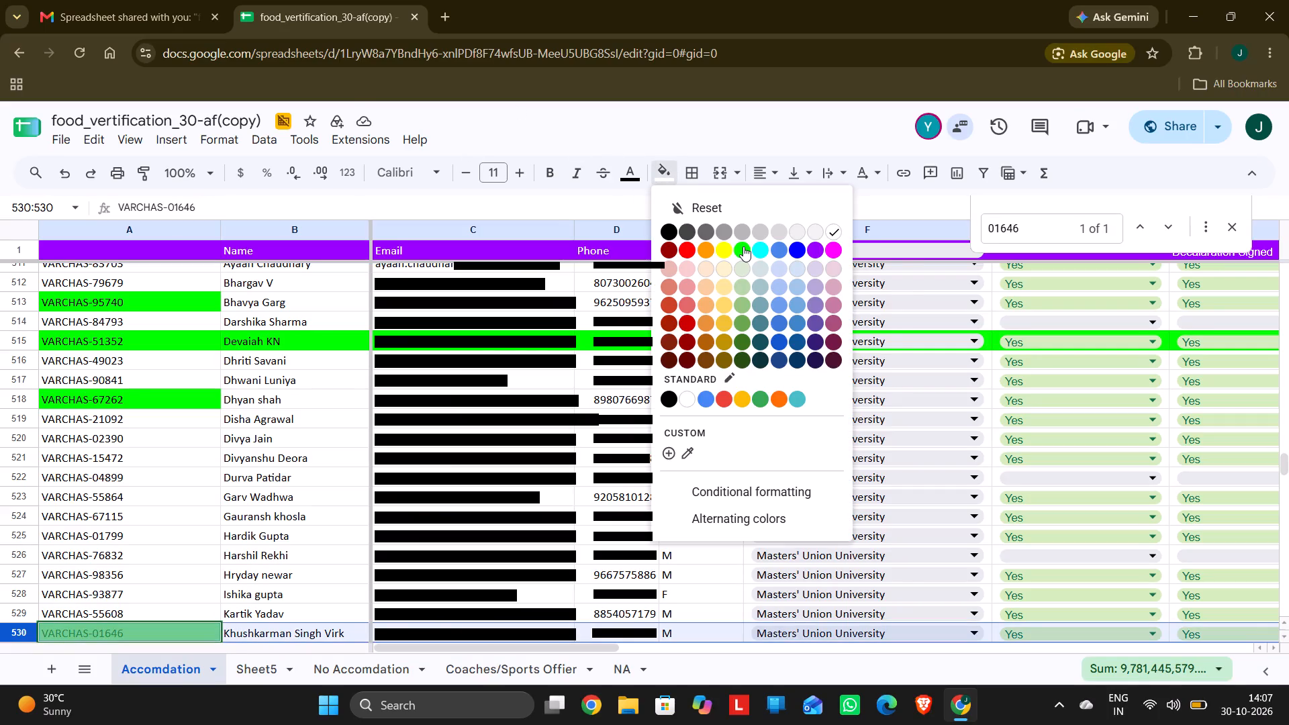
left_click(743, 246)
double_click(1053, 225)
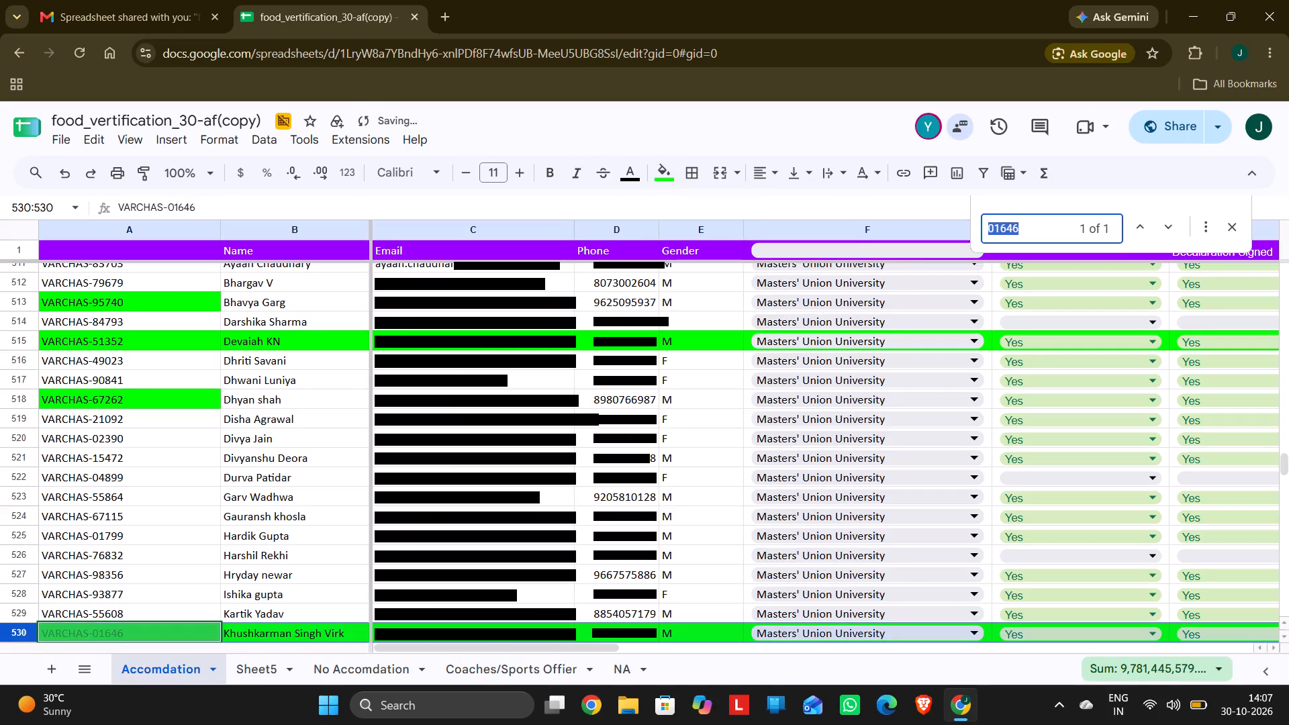
key("BackSpace")
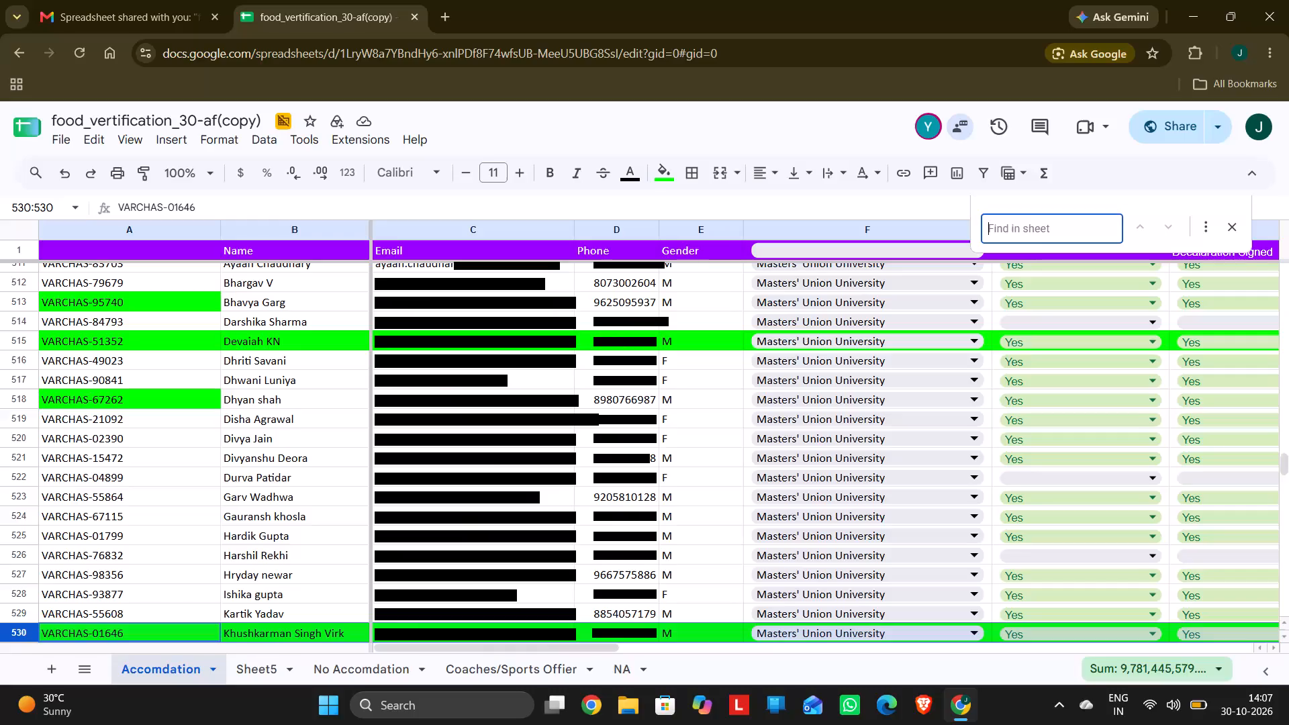
type("49510")
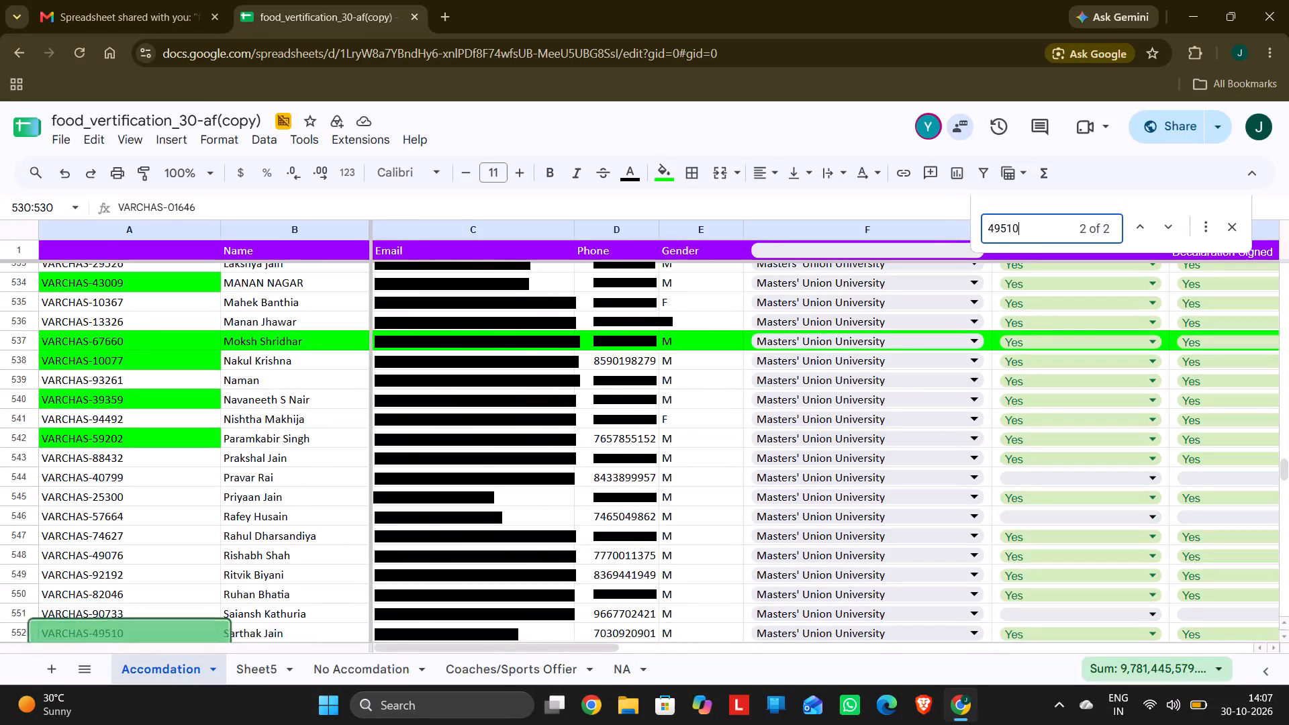
left_click(17, 630)
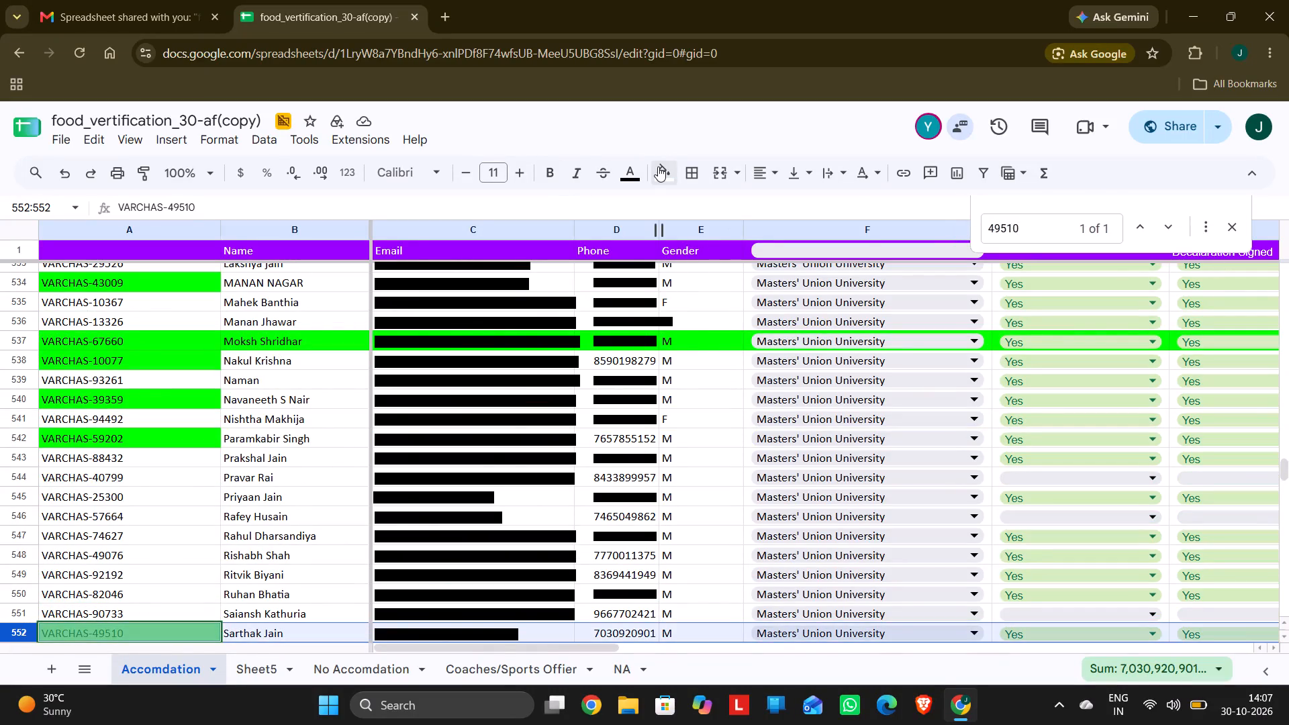
left_click(658, 166)
left_click(740, 248)
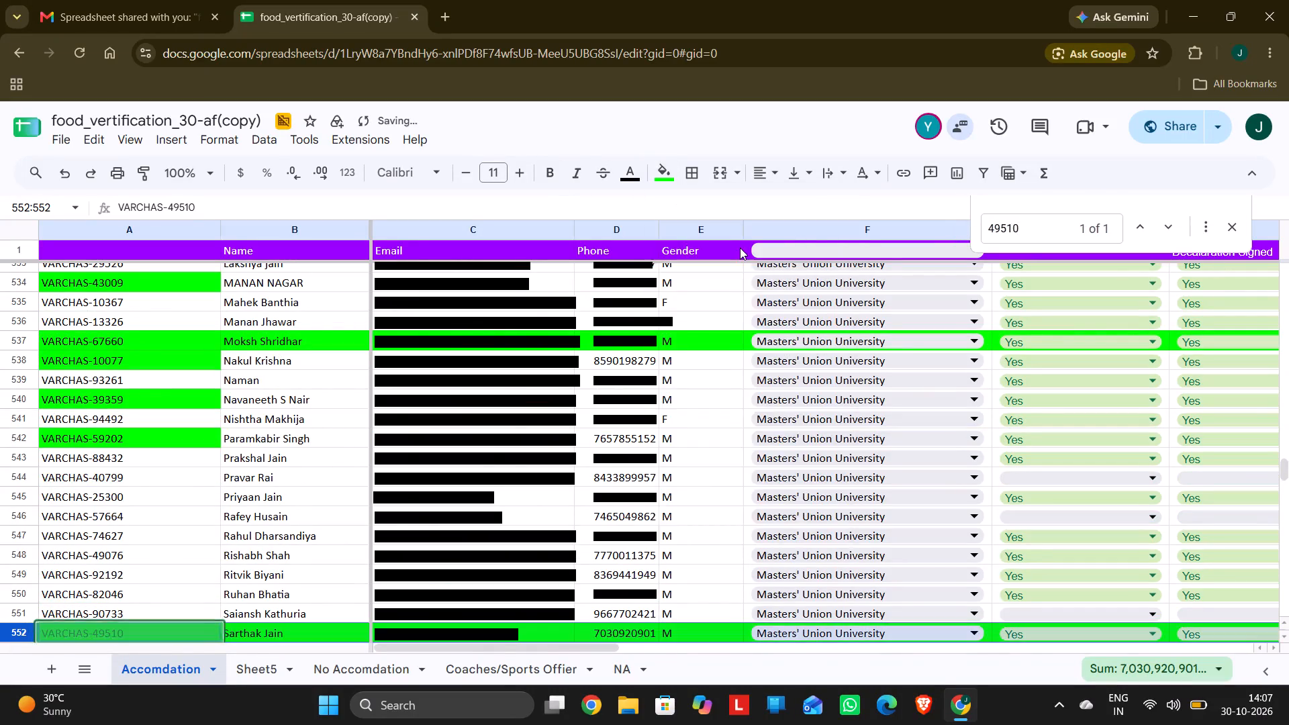
double_click(1023, 223)
key("BackSpace")
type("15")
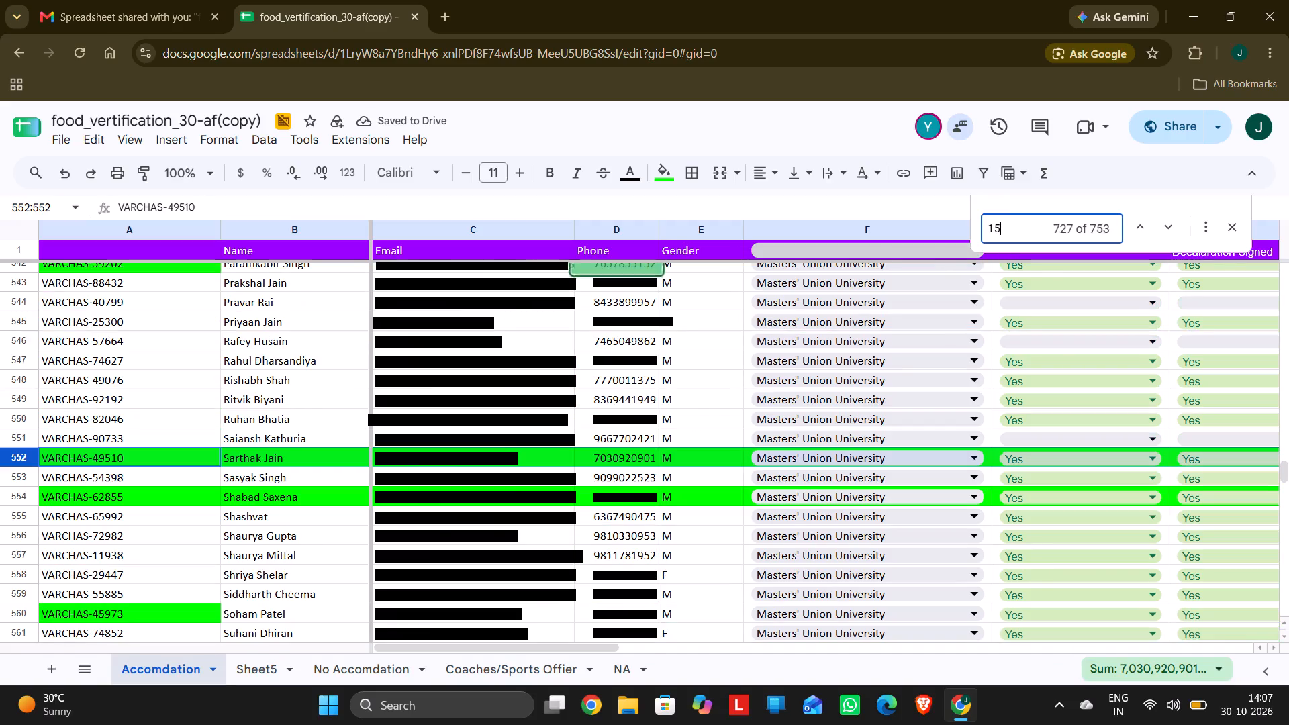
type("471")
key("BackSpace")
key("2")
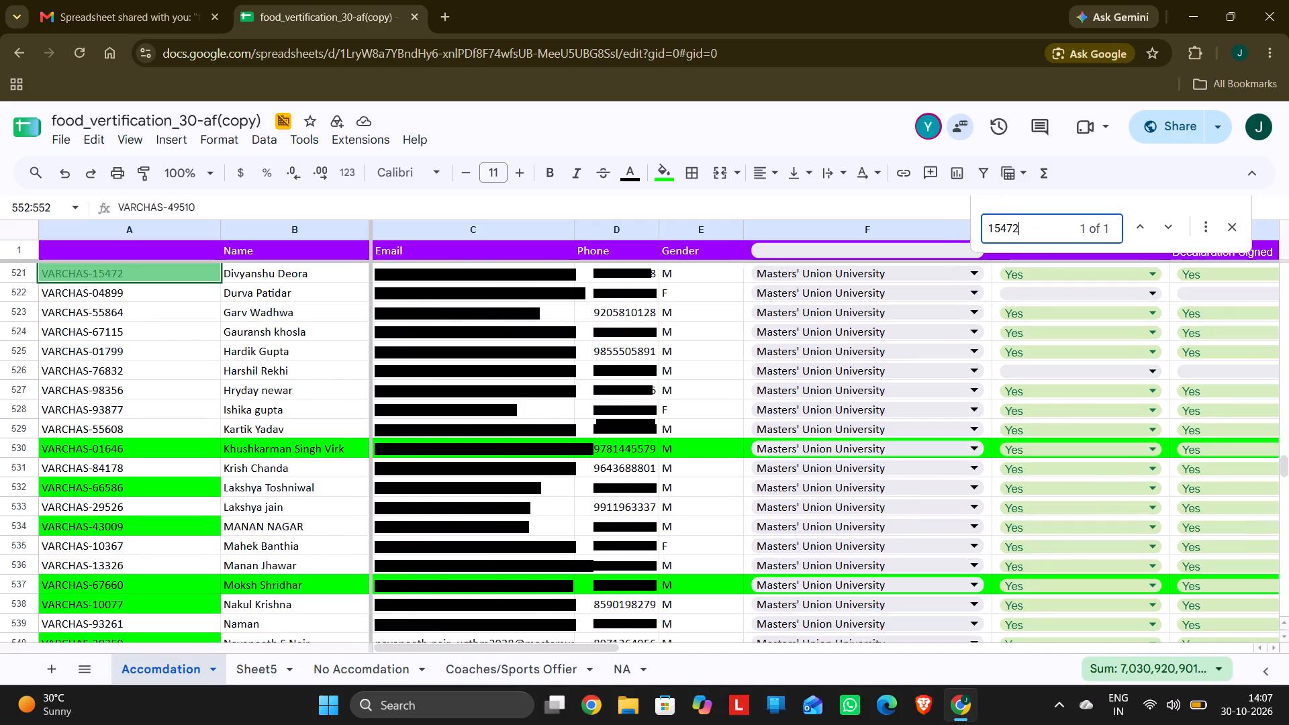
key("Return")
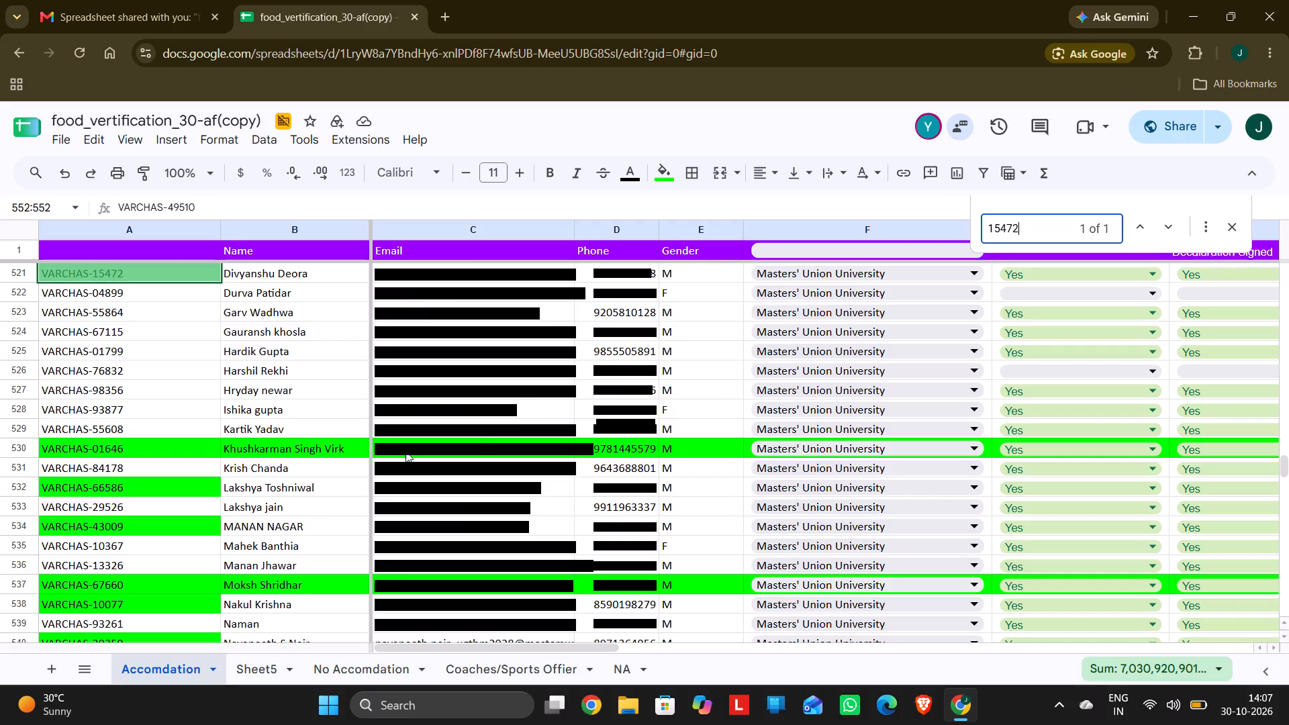
left_click(20, 277)
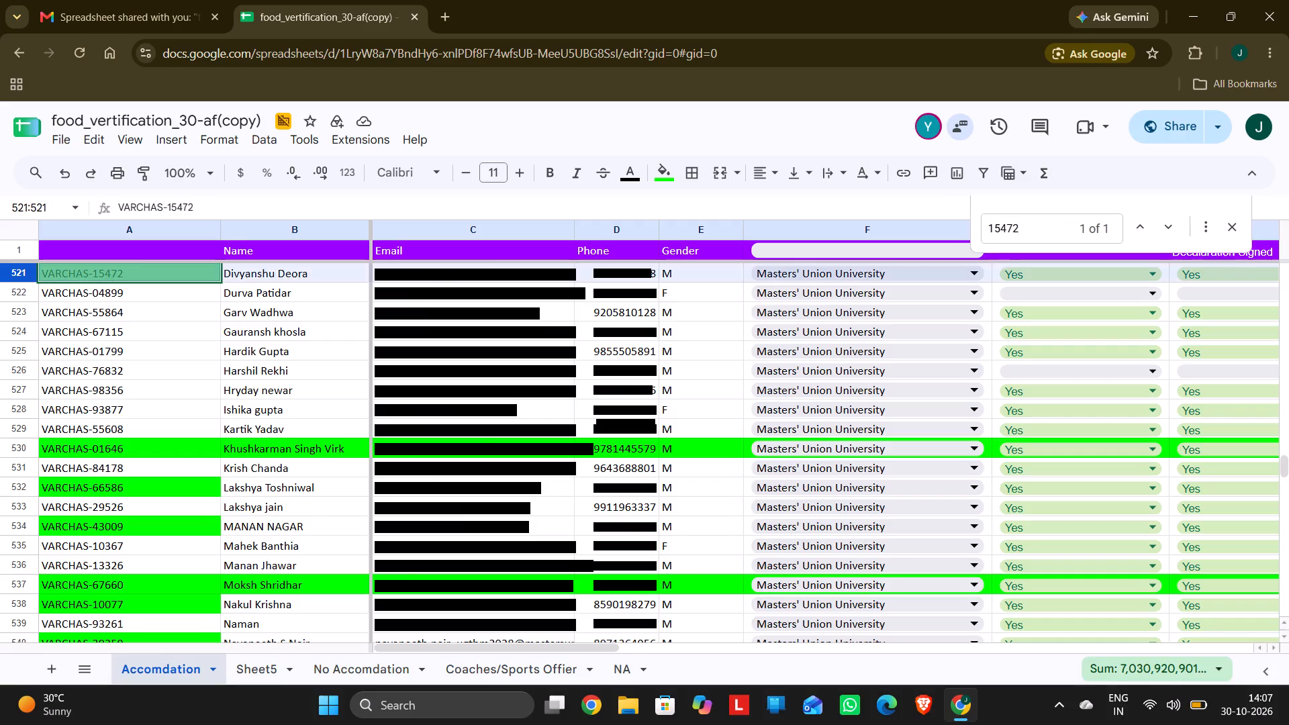
left_click_drag(673, 177, 743, 249)
left_click(743, 249)
double_click(1024, 233)
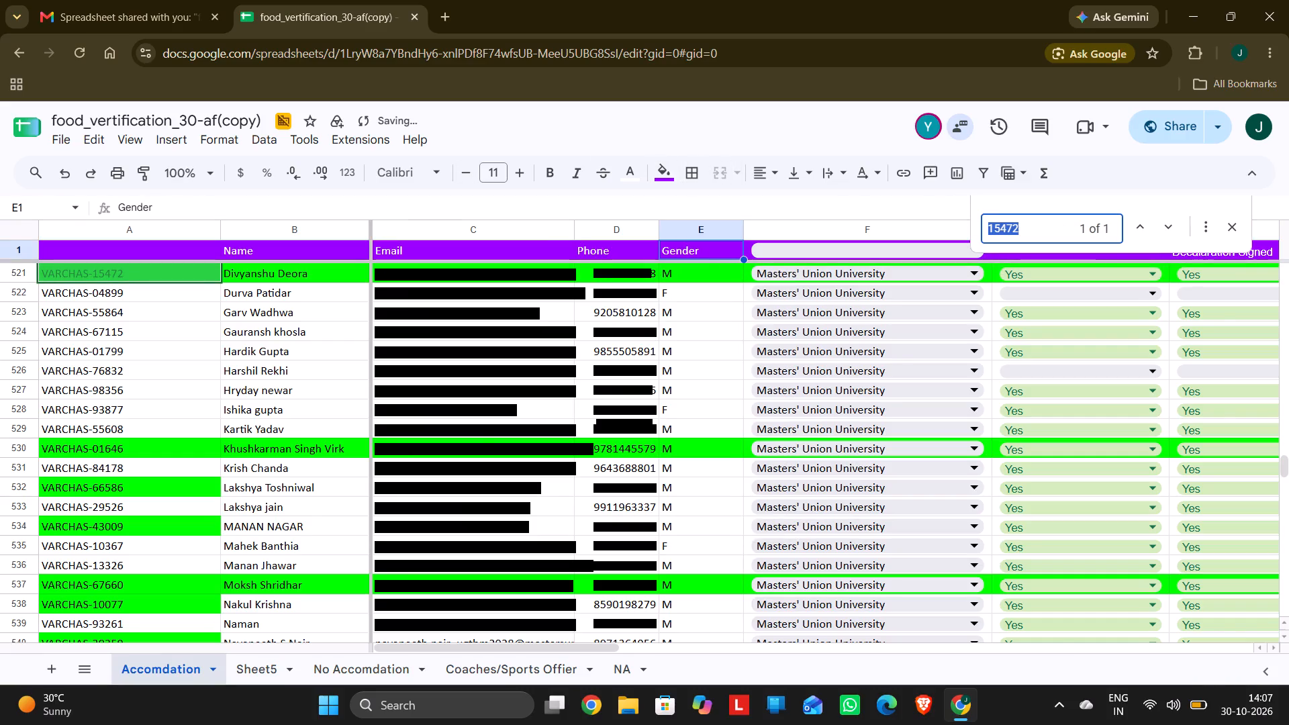
key("BackSpace")
type("45")
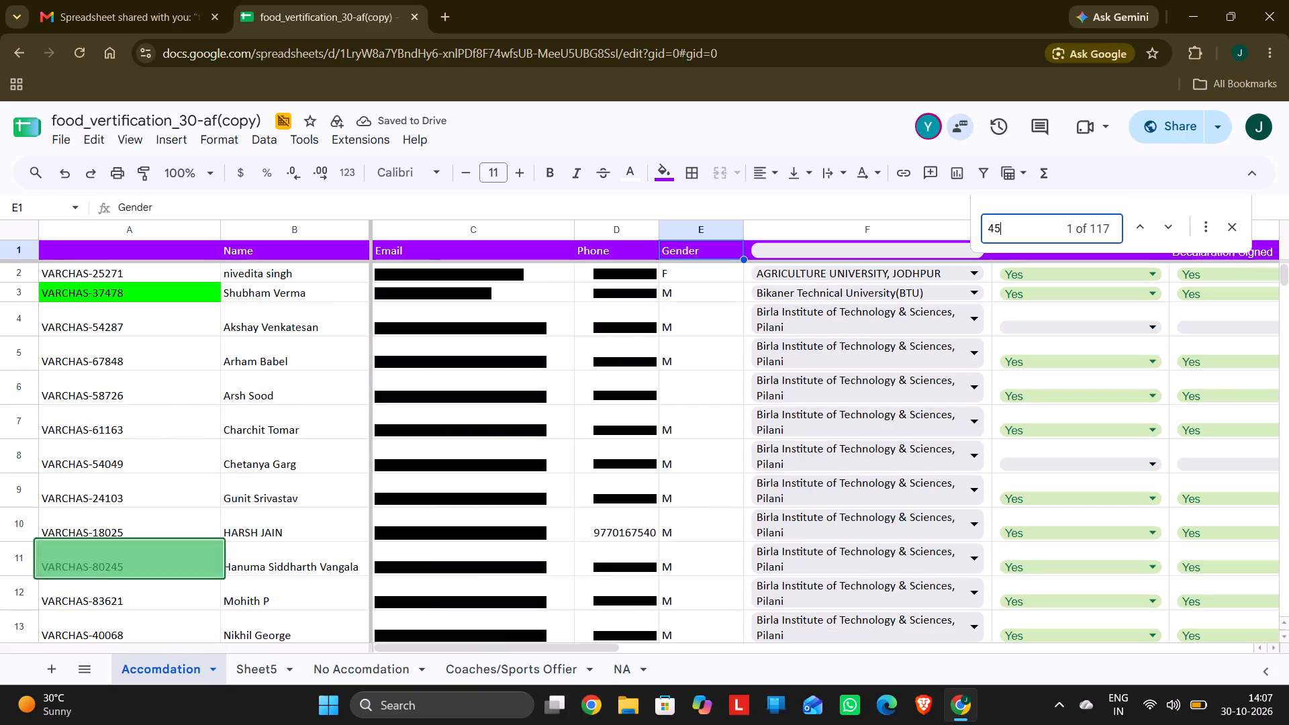
type("890")
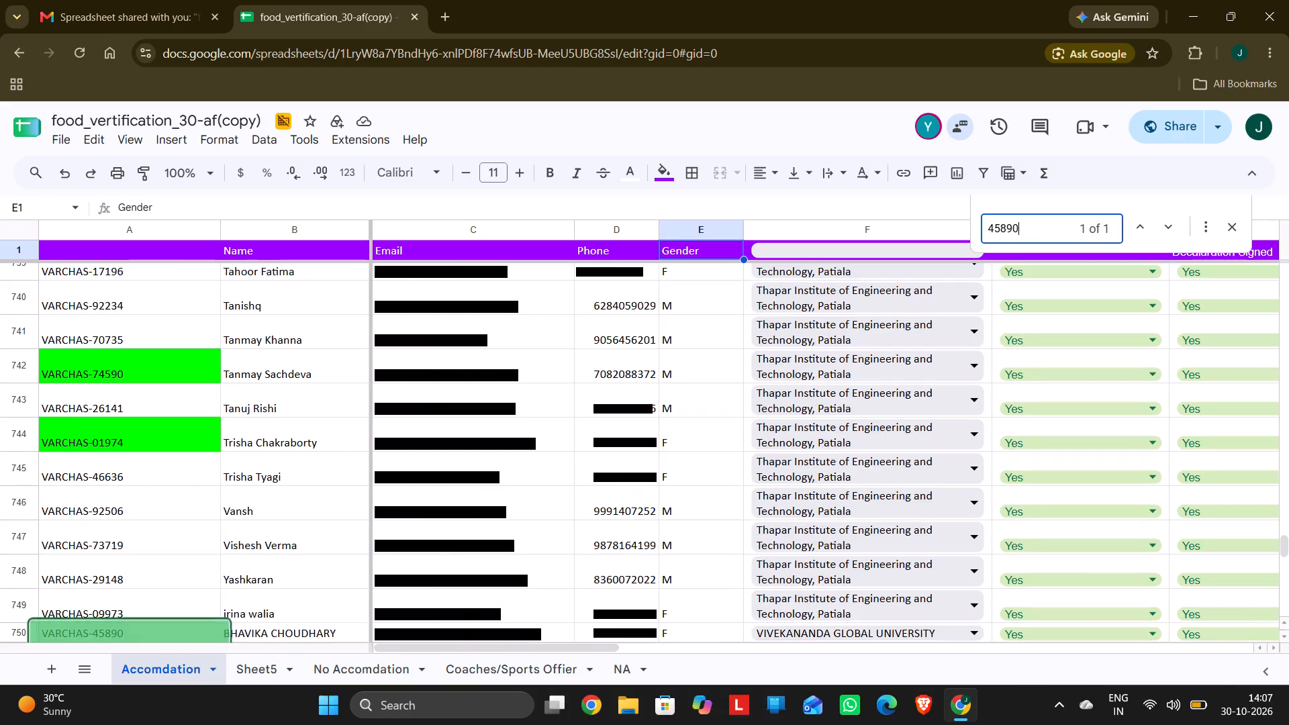
left_click(24, 632)
left_click_drag(659, 172, 740, 248)
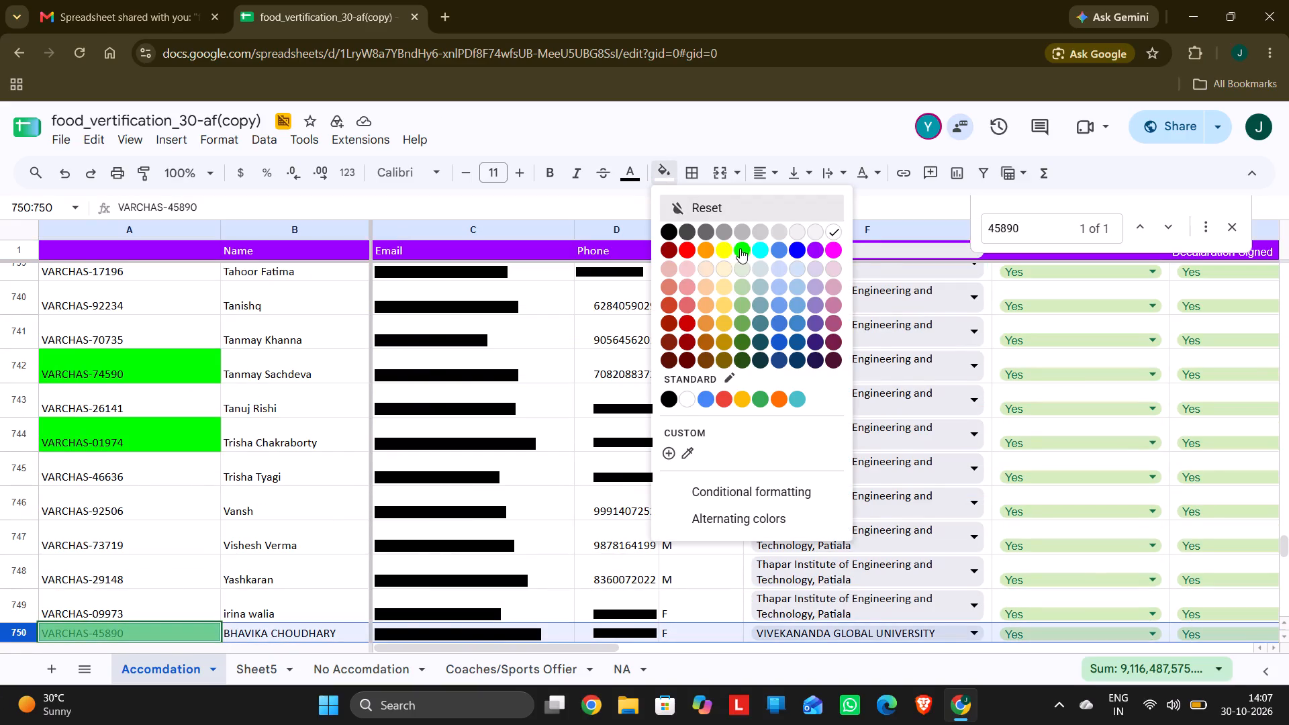
left_click_drag(740, 248, 741, 249)
left_click(741, 249)
double_click(1028, 229)
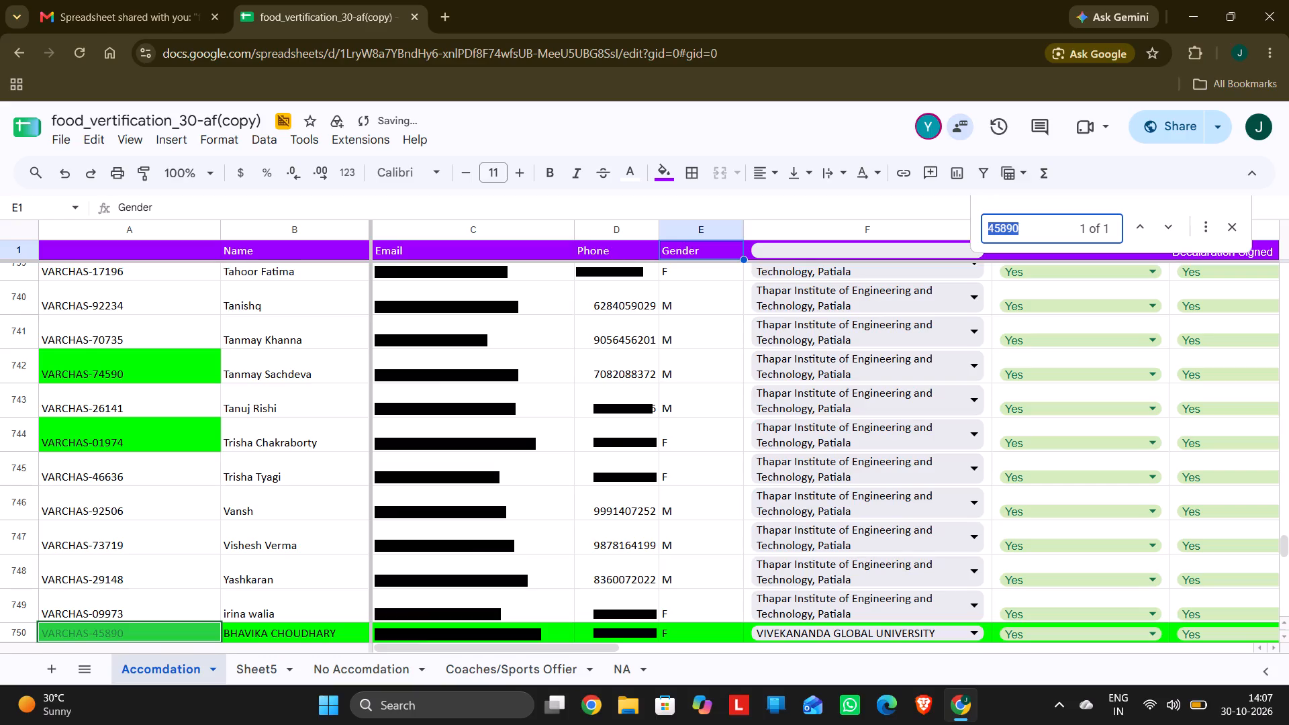
key("BackSpace")
type("38")
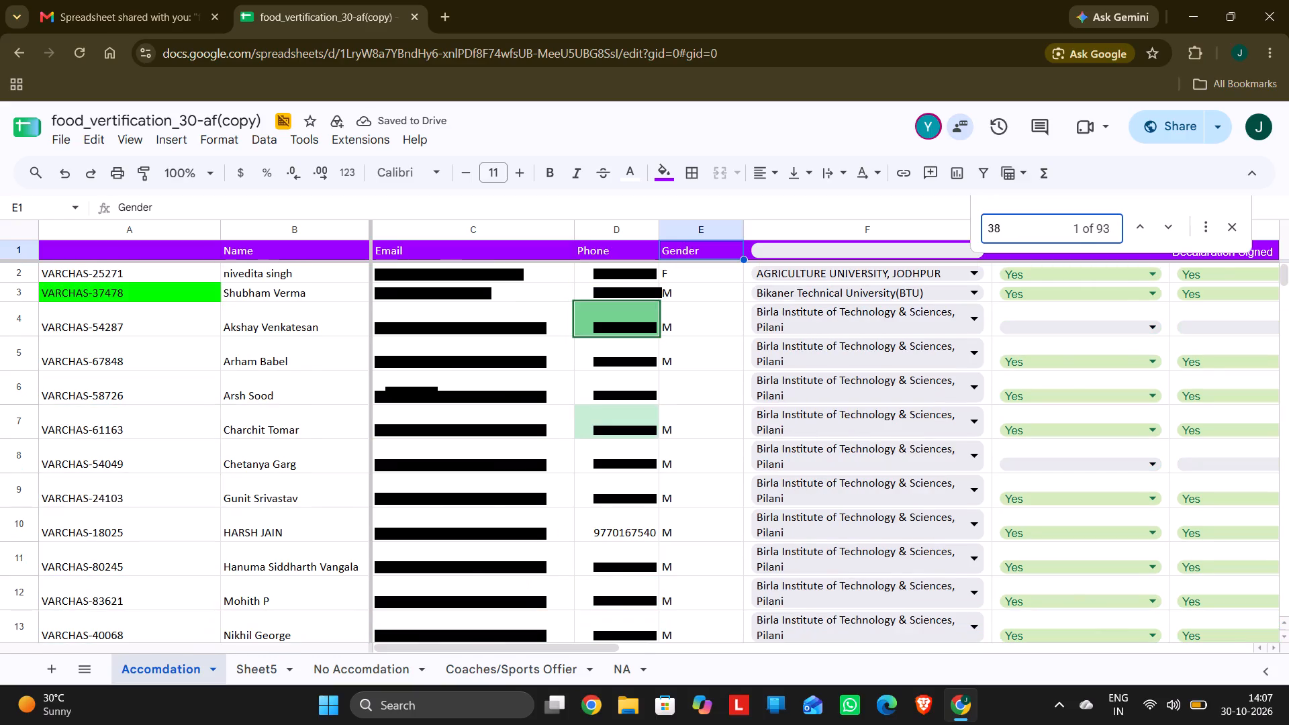
type("401")
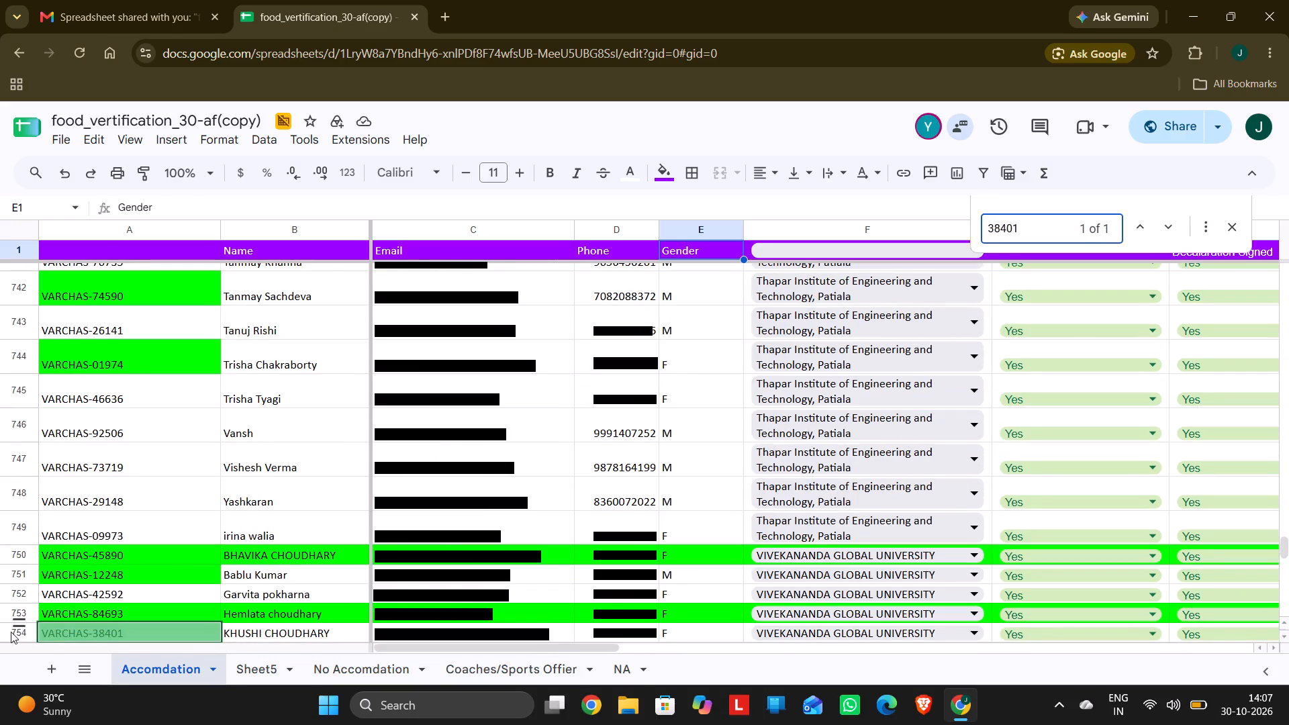
left_click(16, 634)
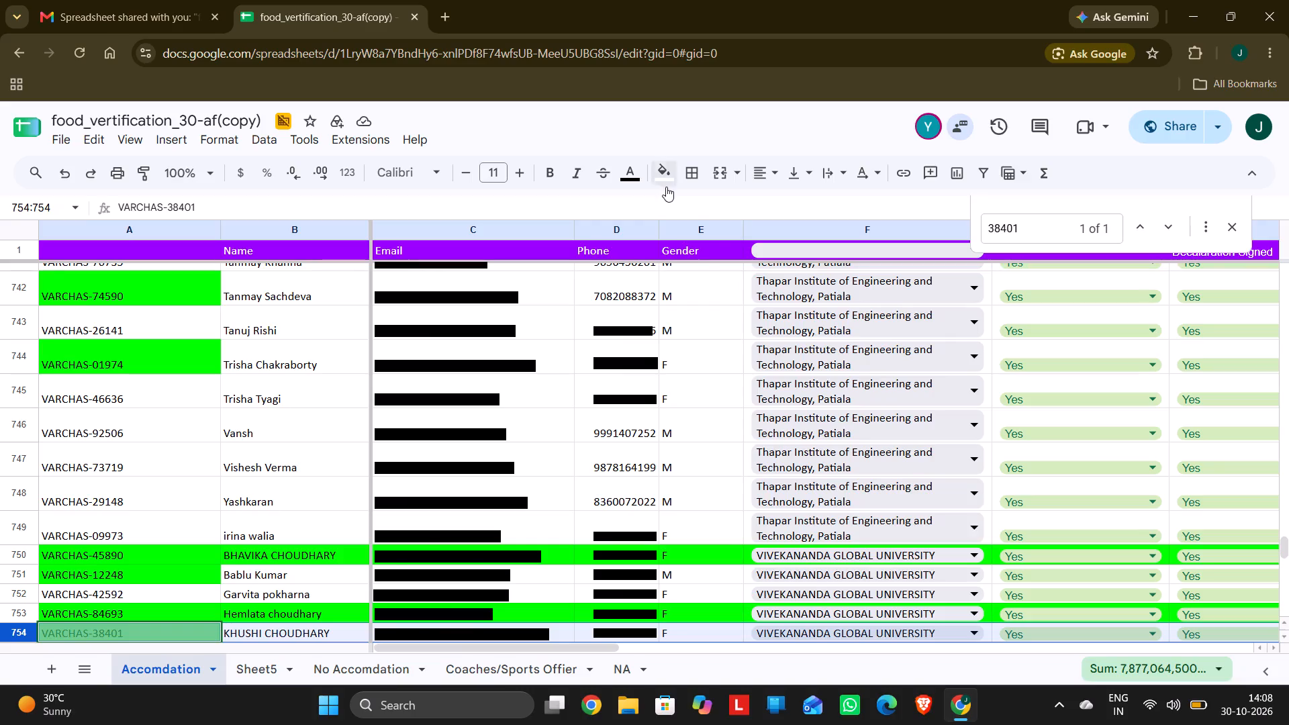
left_click_drag(666, 185, 743, 250)
left_click(743, 250)
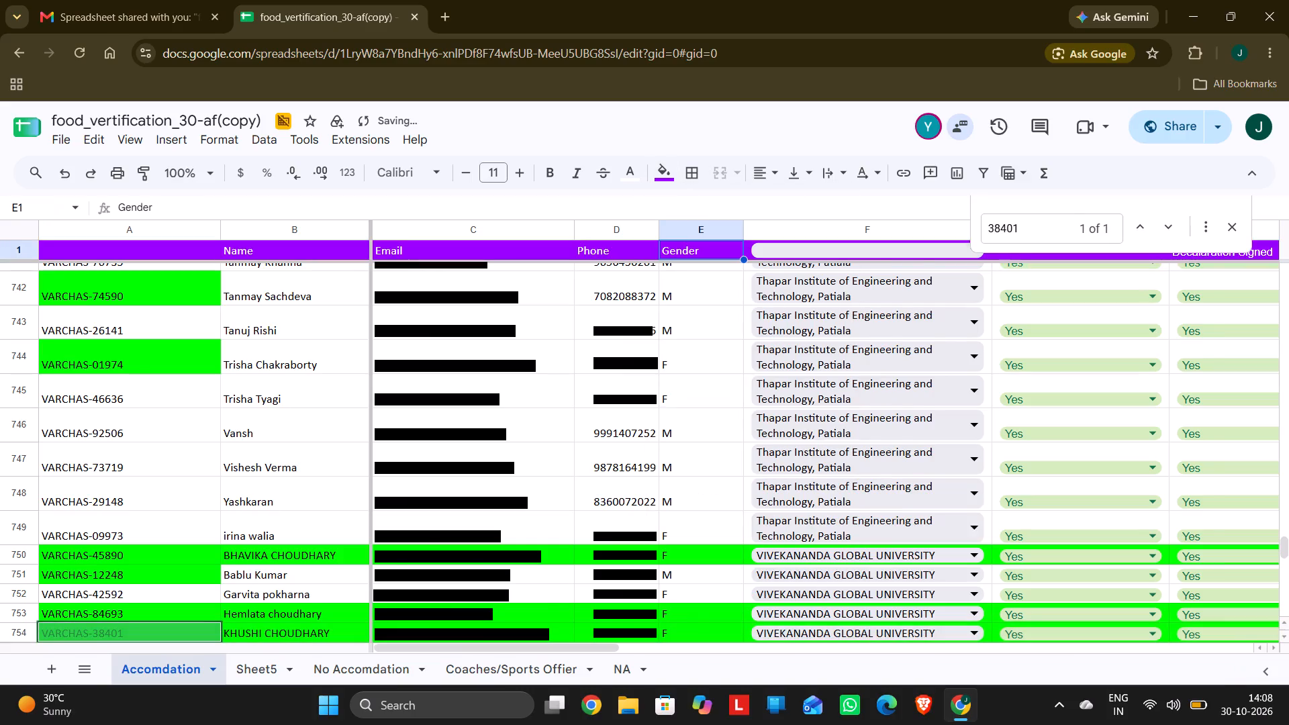
double_click(1031, 229)
key("BackSpace")
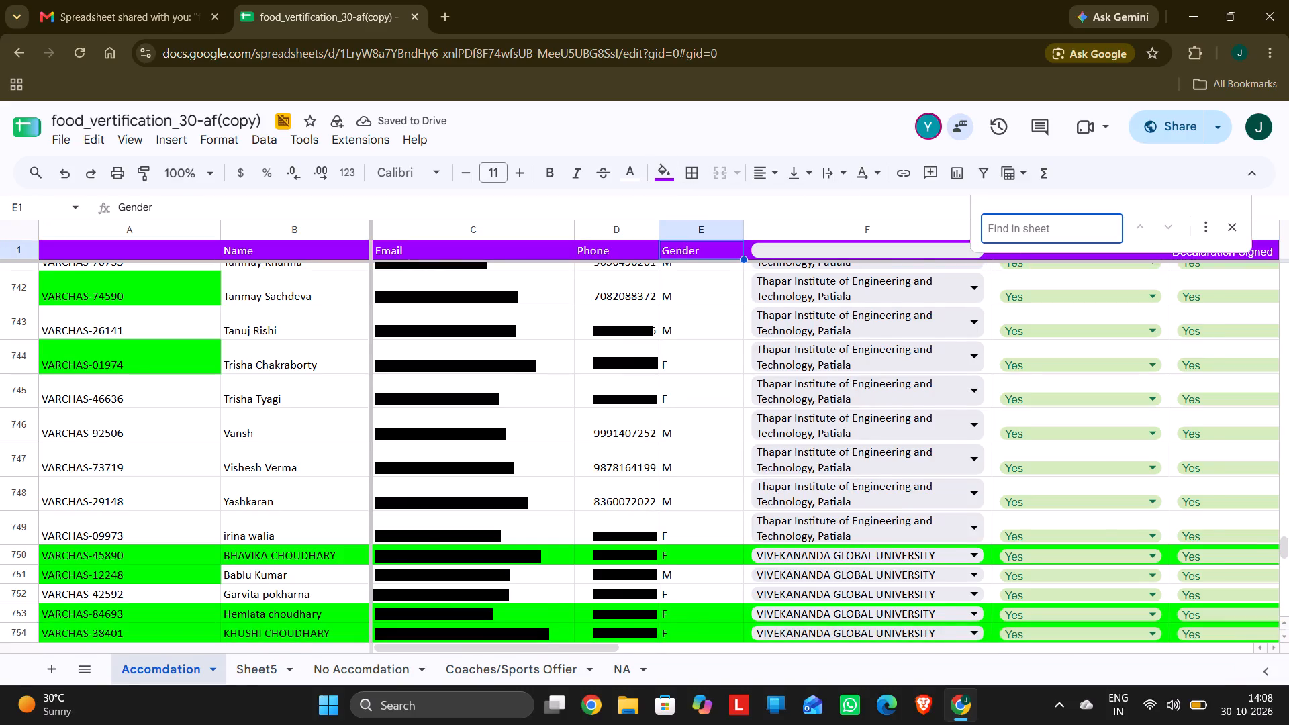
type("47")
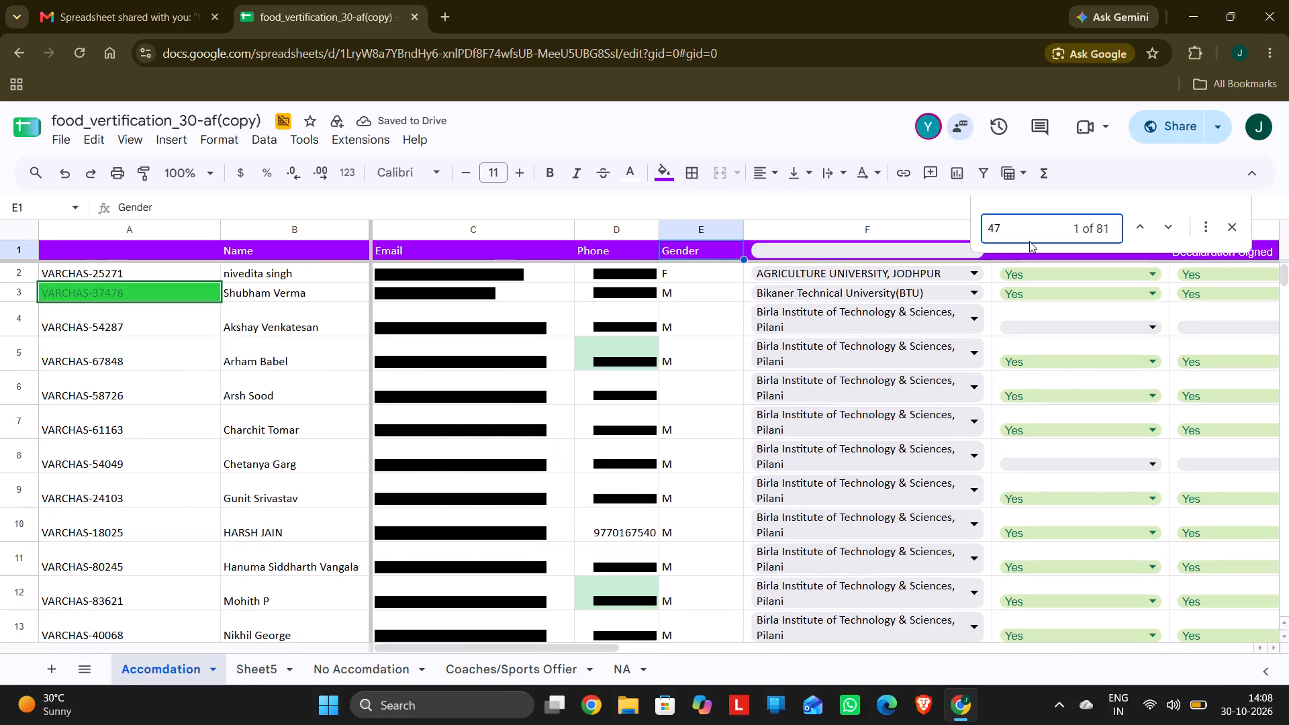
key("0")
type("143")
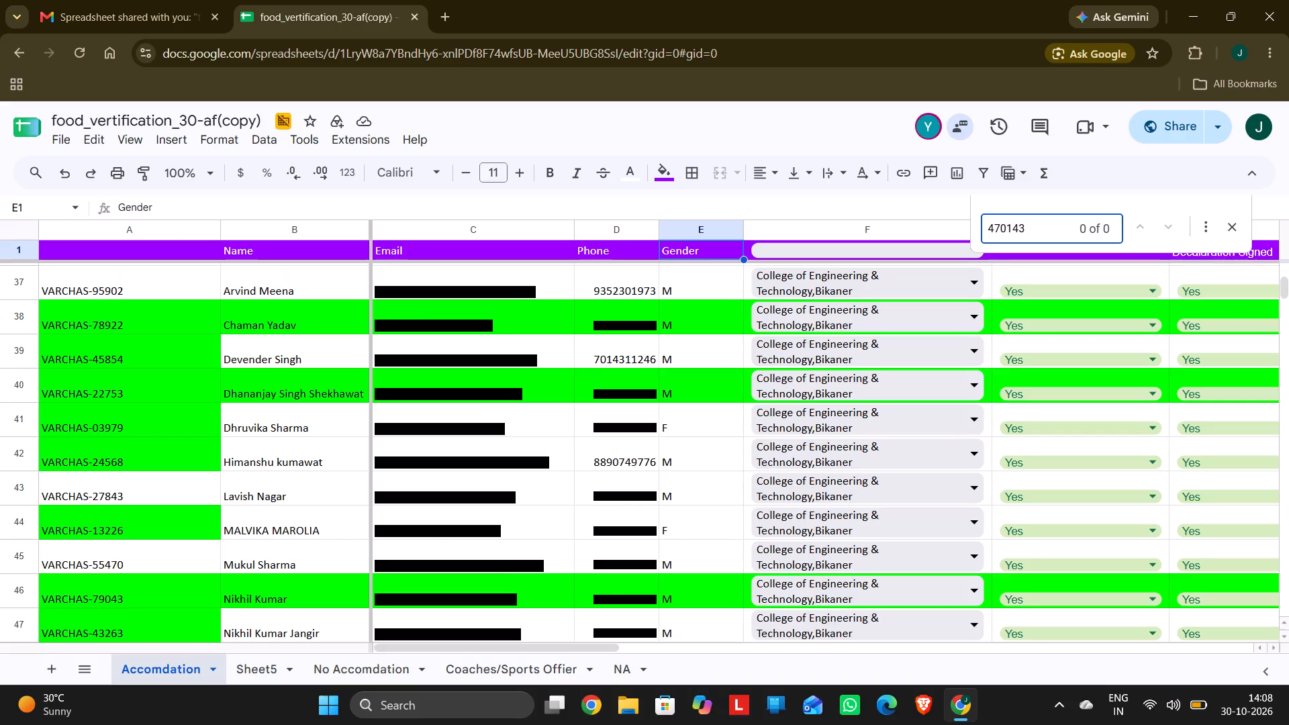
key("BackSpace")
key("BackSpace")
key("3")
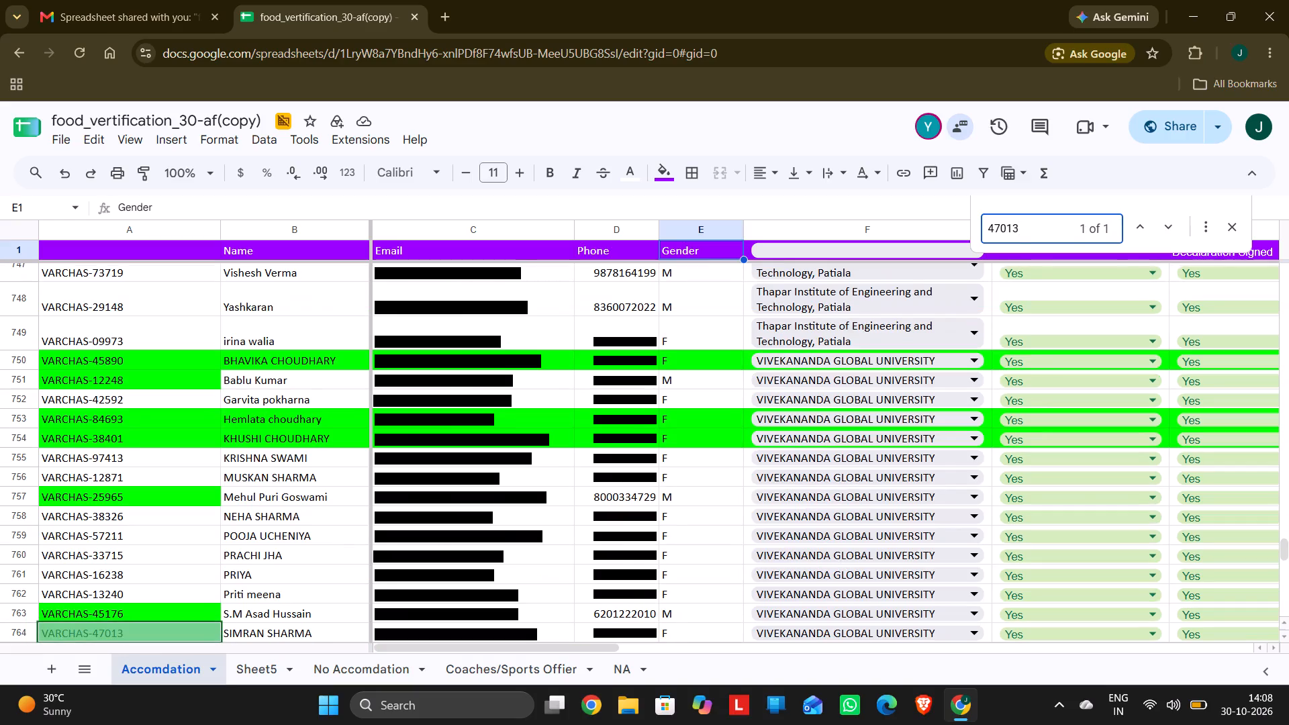
left_click(21, 634)
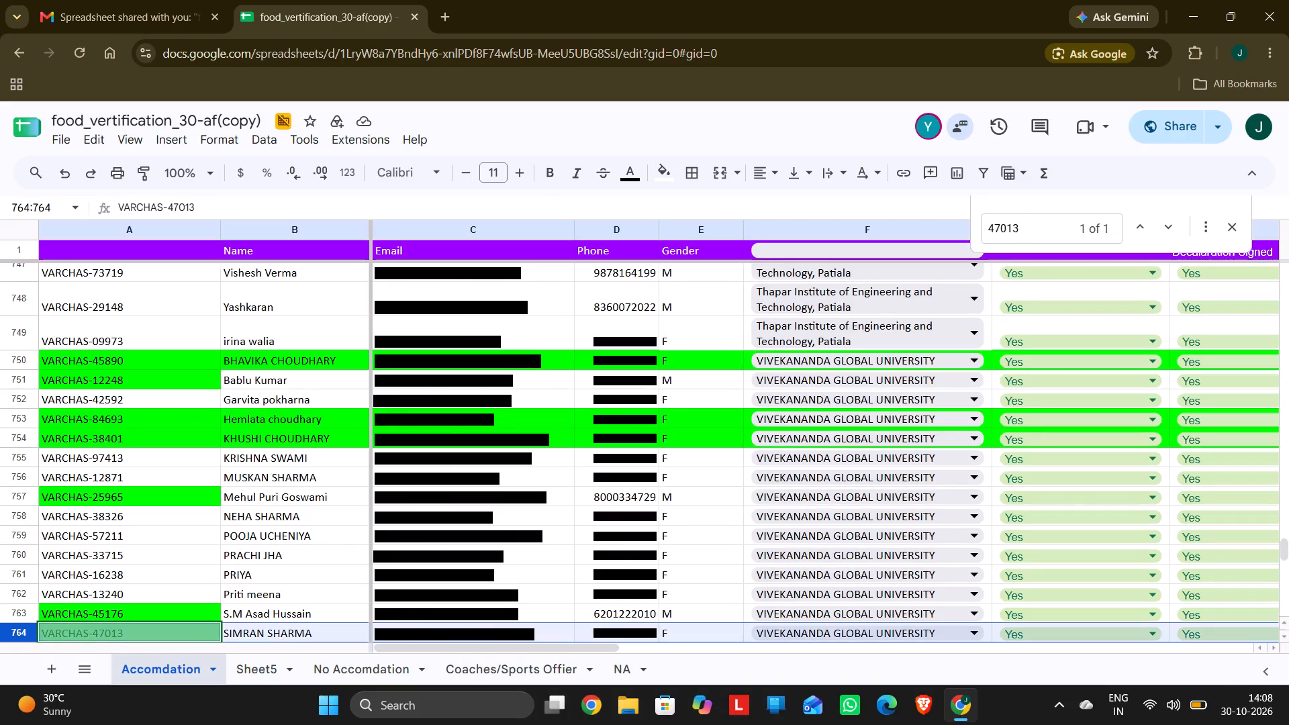
left_click(665, 175)
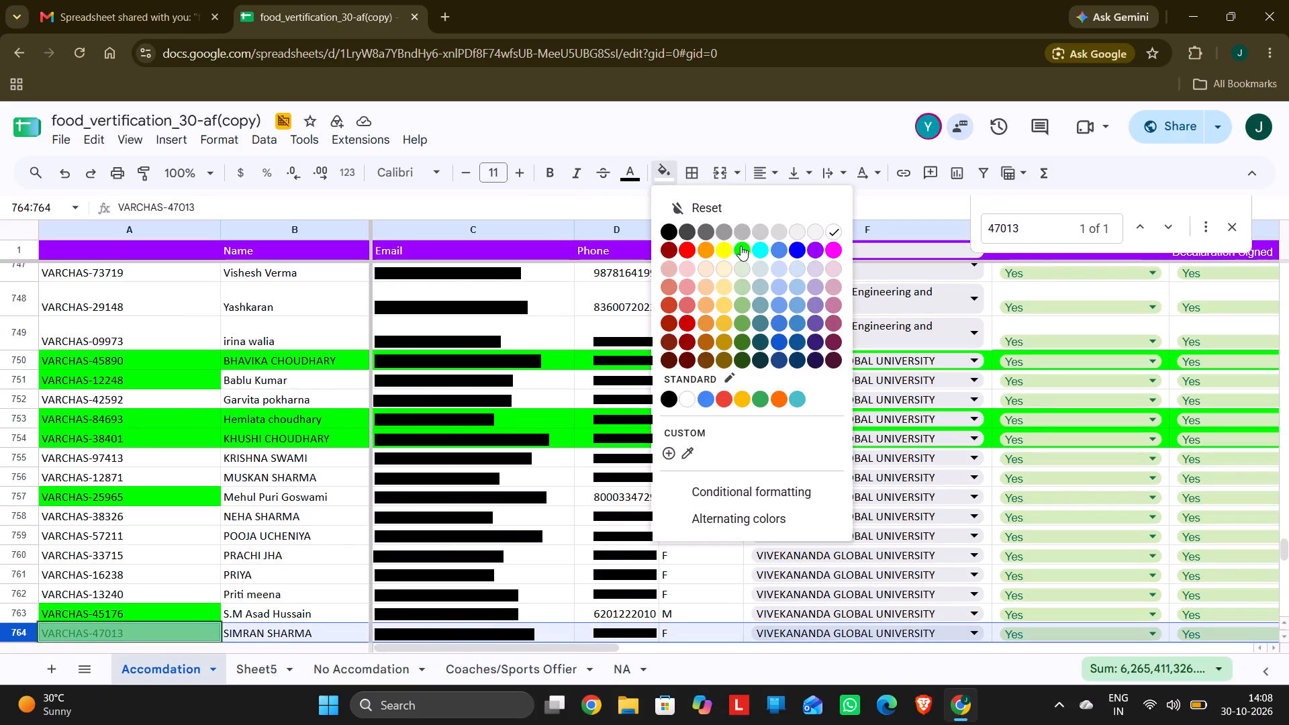
left_click(742, 247)
double_click(1035, 222)
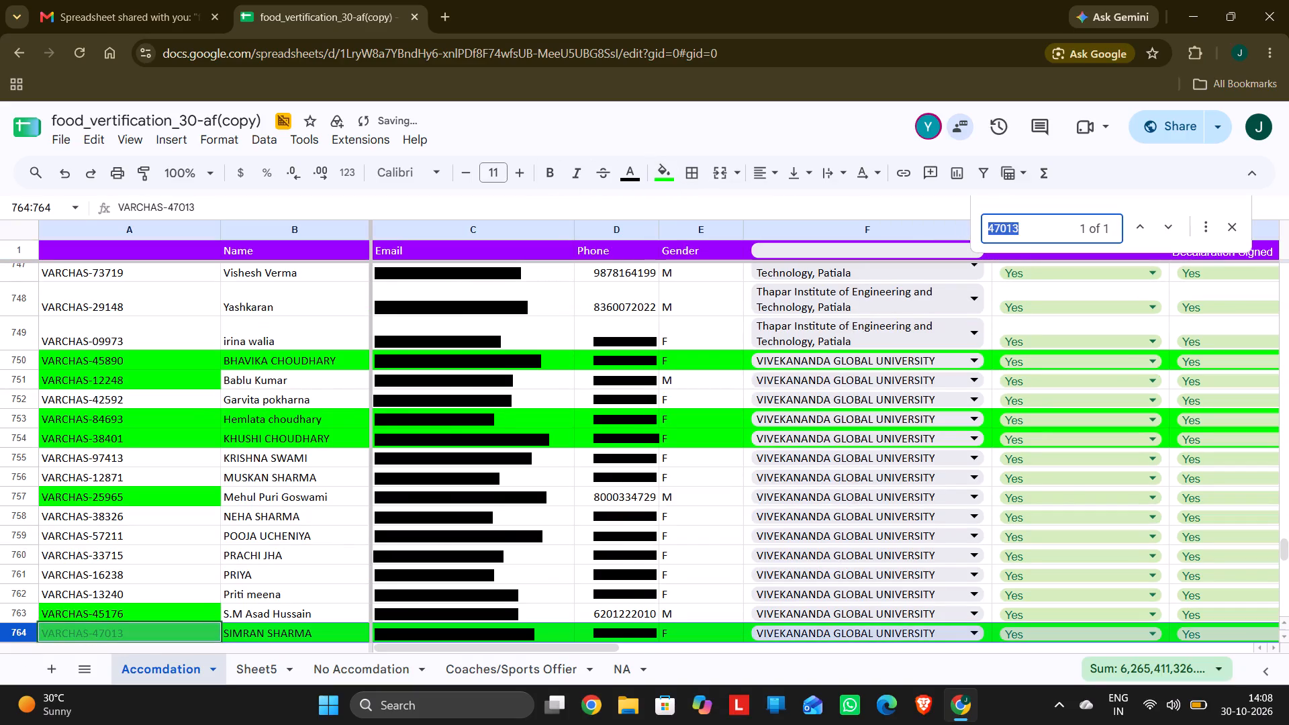
key("BackSpace")
left_click(1035, 222)
key("3")
key("3")
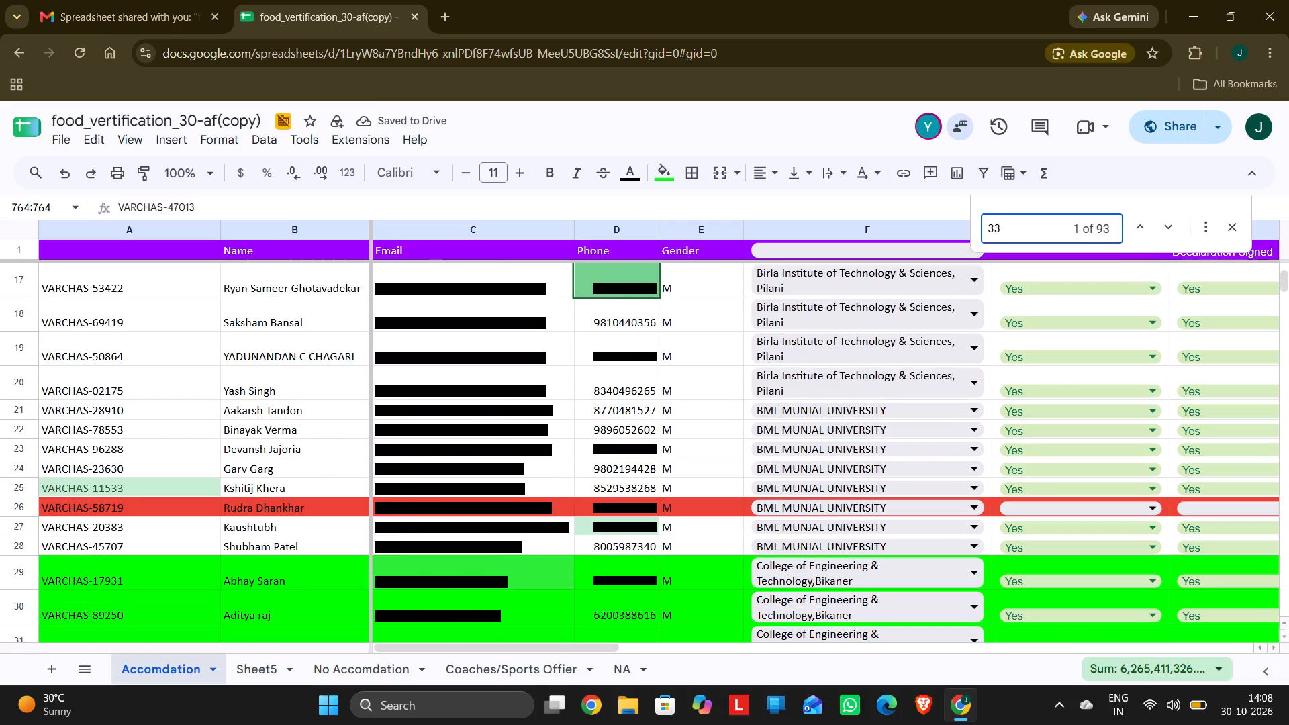
type("715")
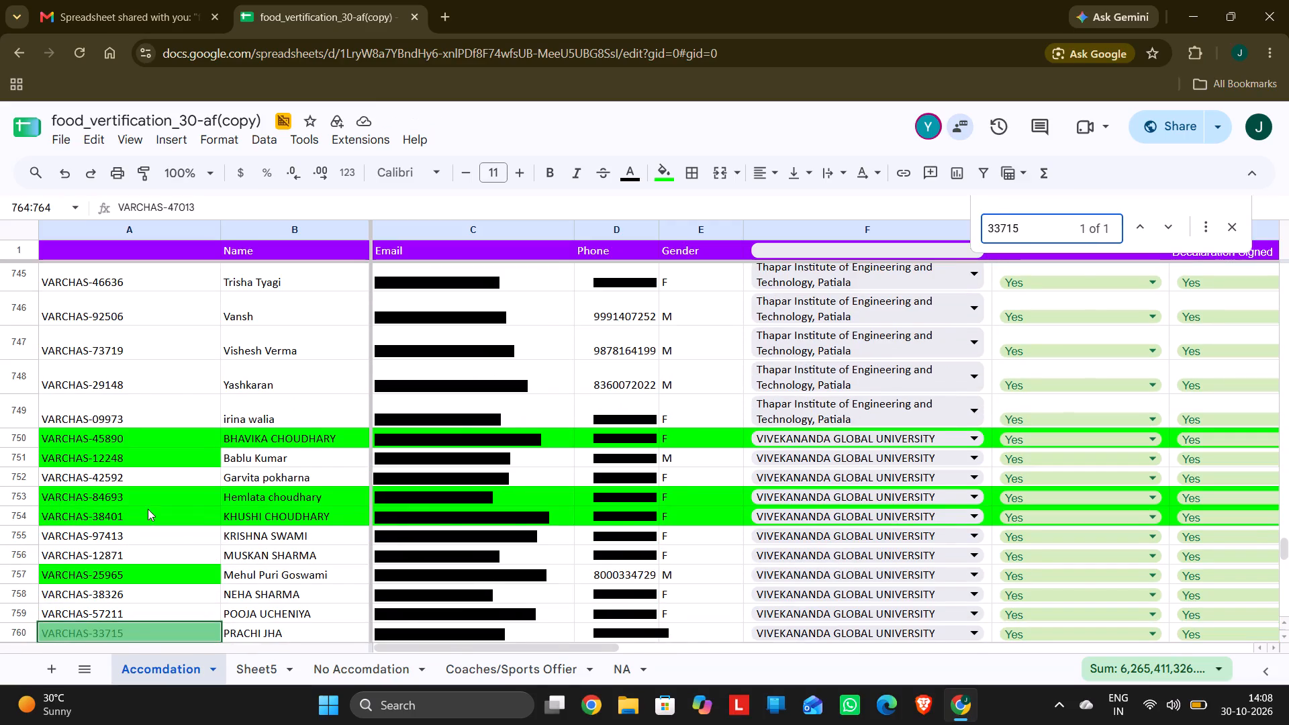
left_click(5, 634)
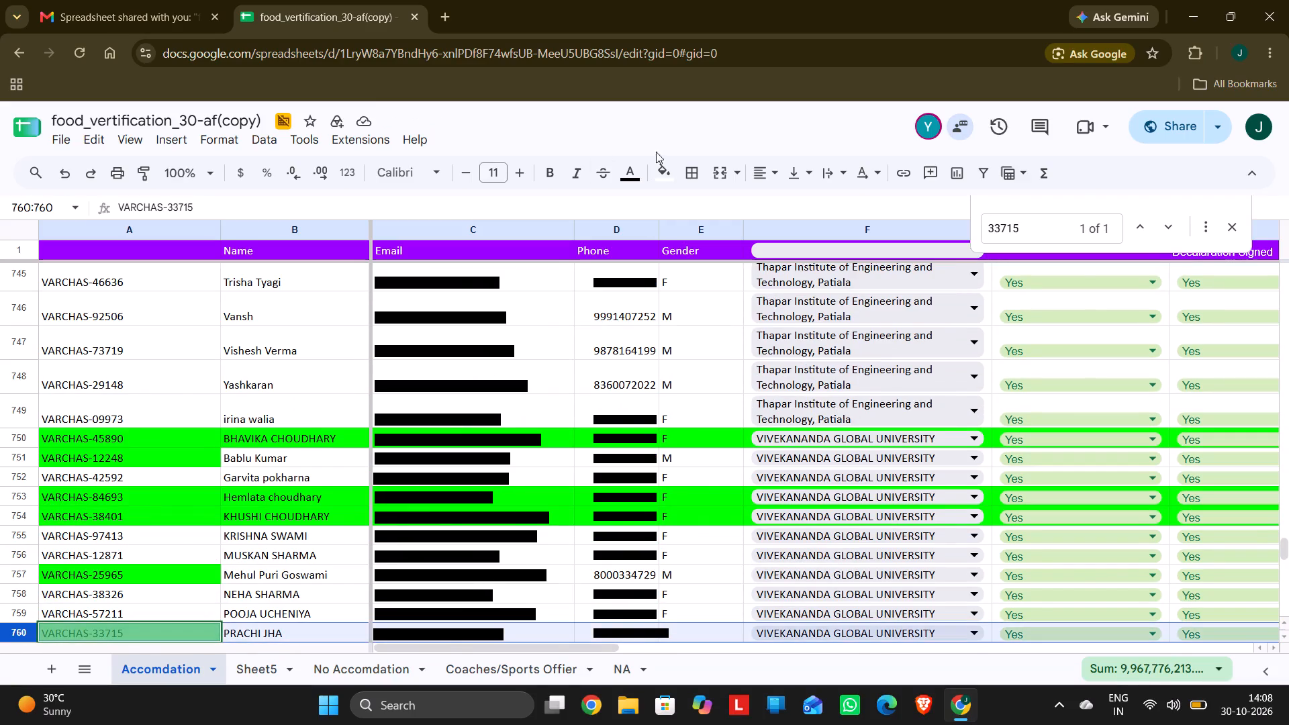
left_click_drag(670, 164, 743, 250)
left_click(743, 250)
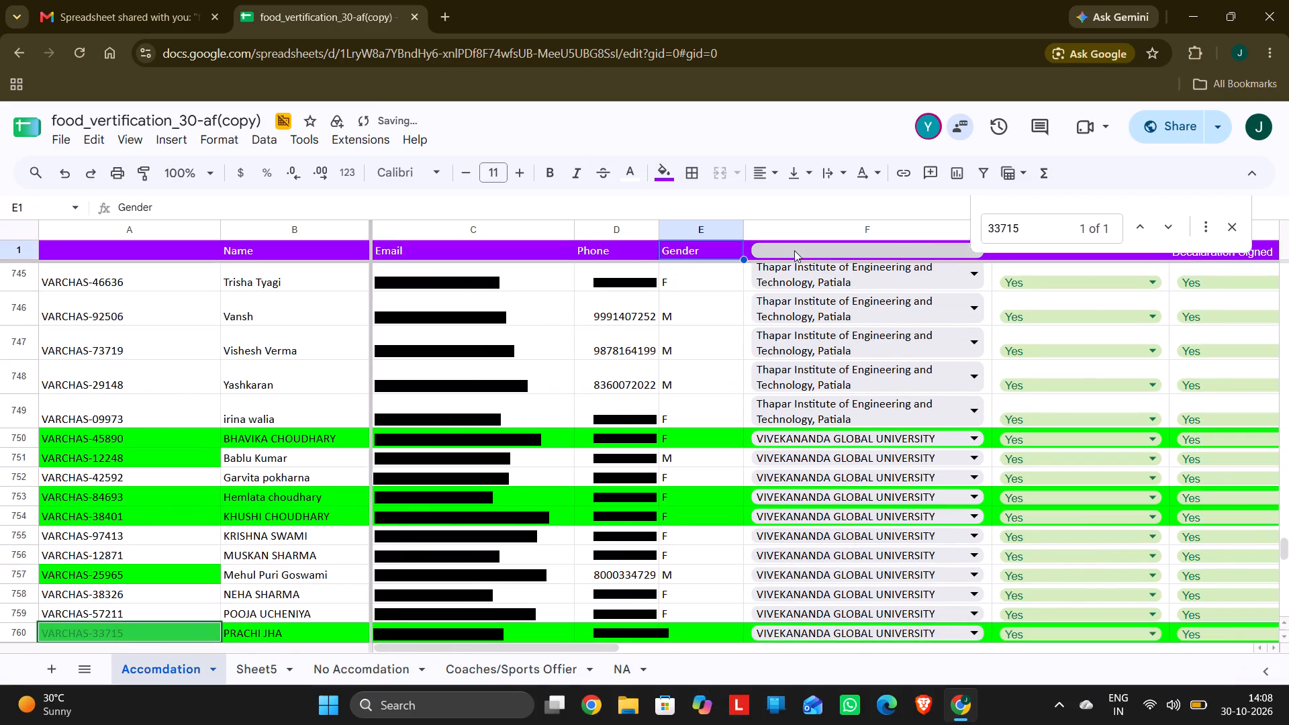
double_click(1030, 238)
key("BackSpace")
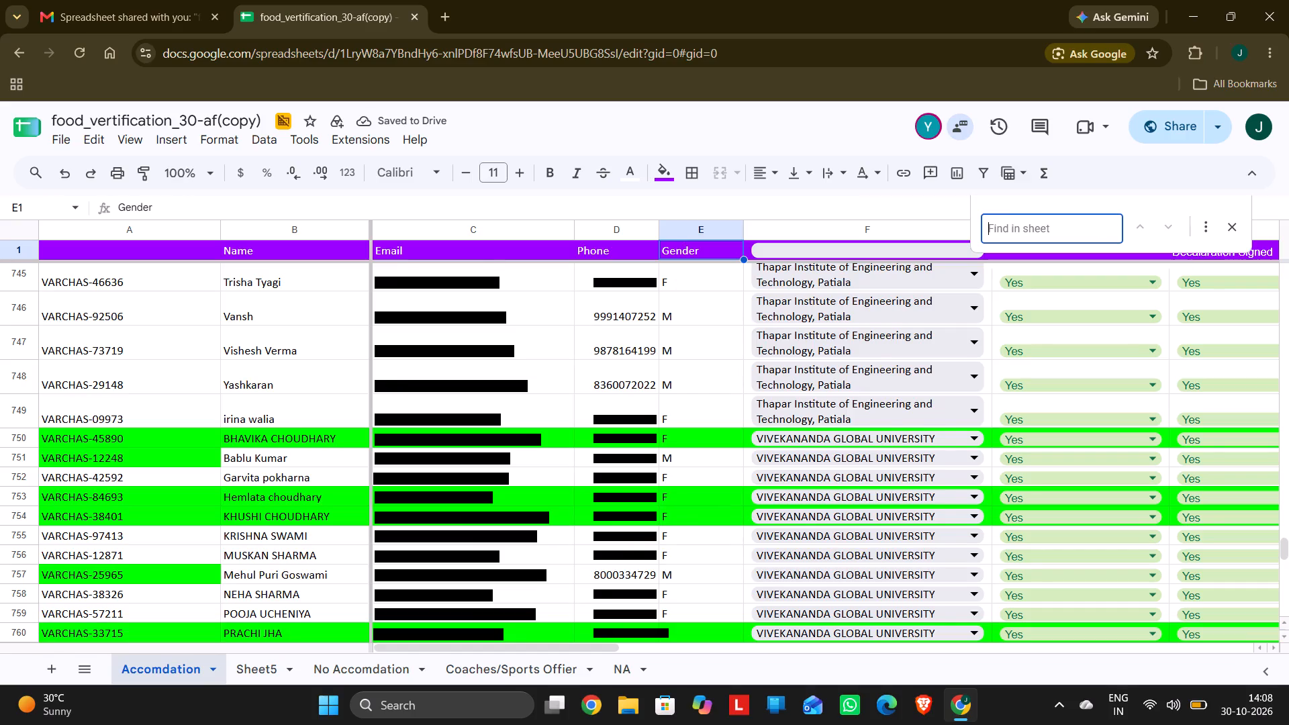
type("16")
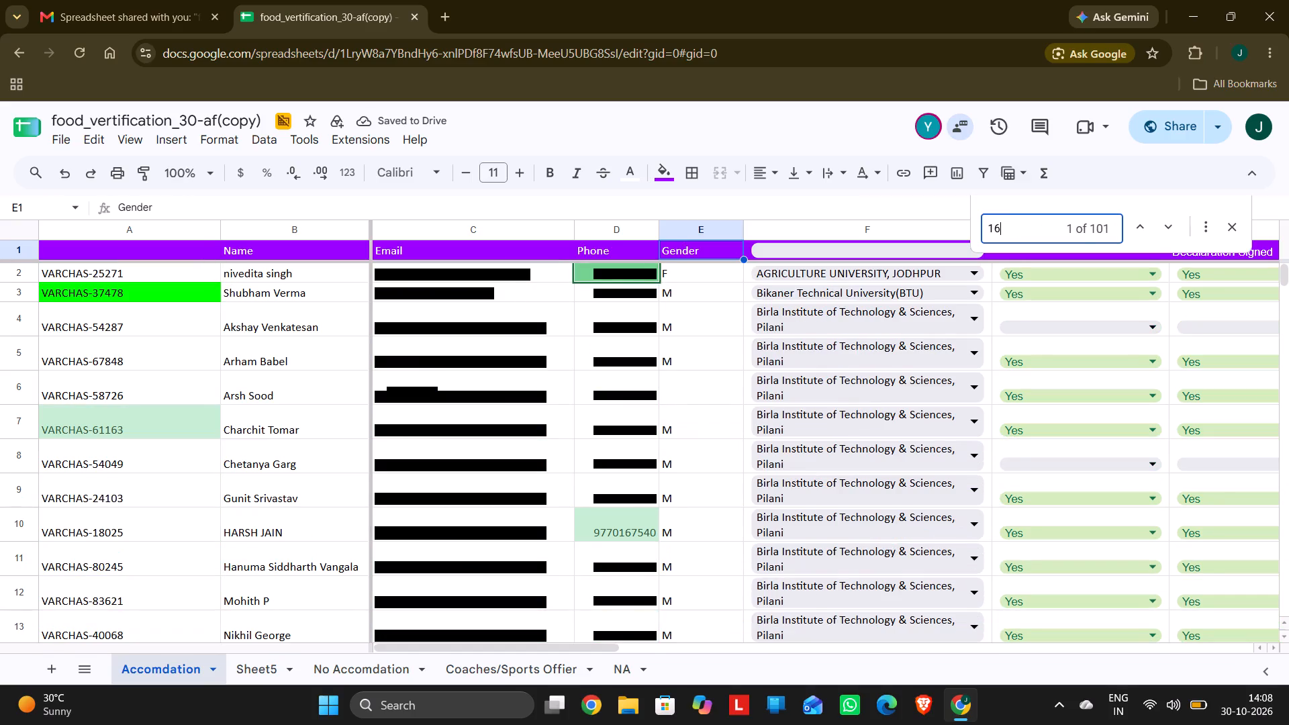
type("238")
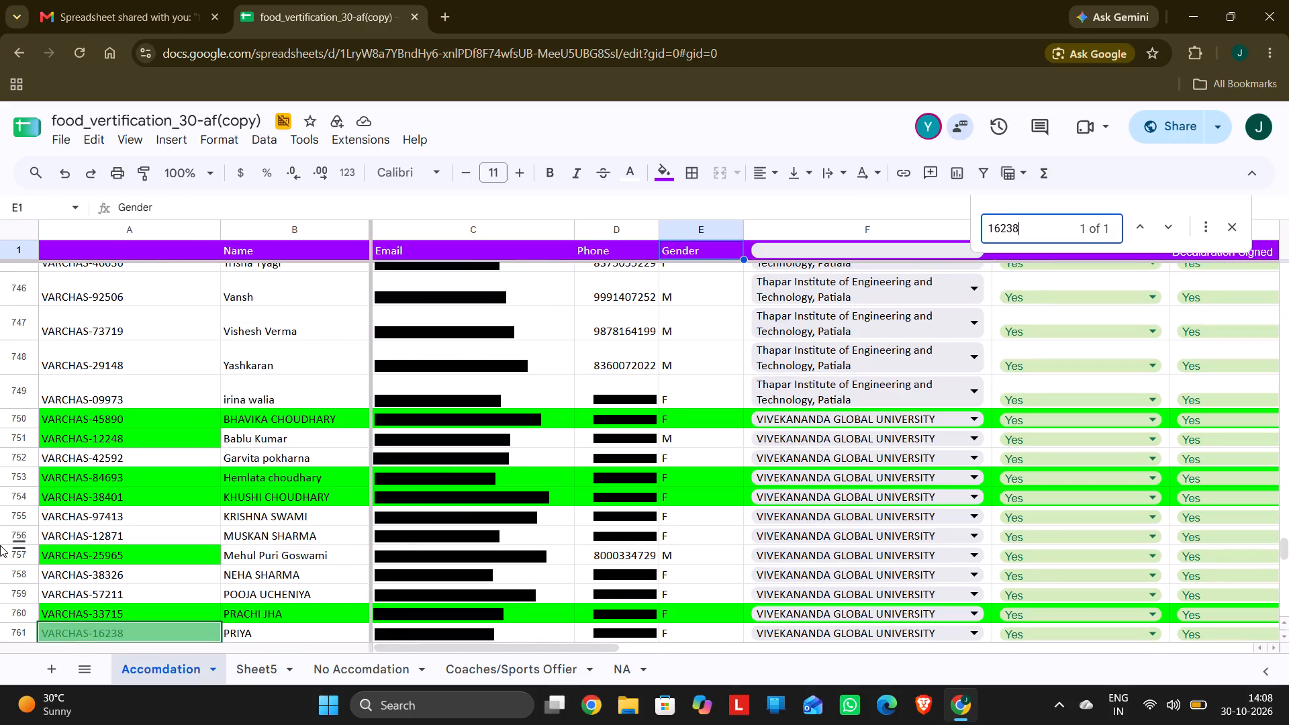
left_click(28, 633)
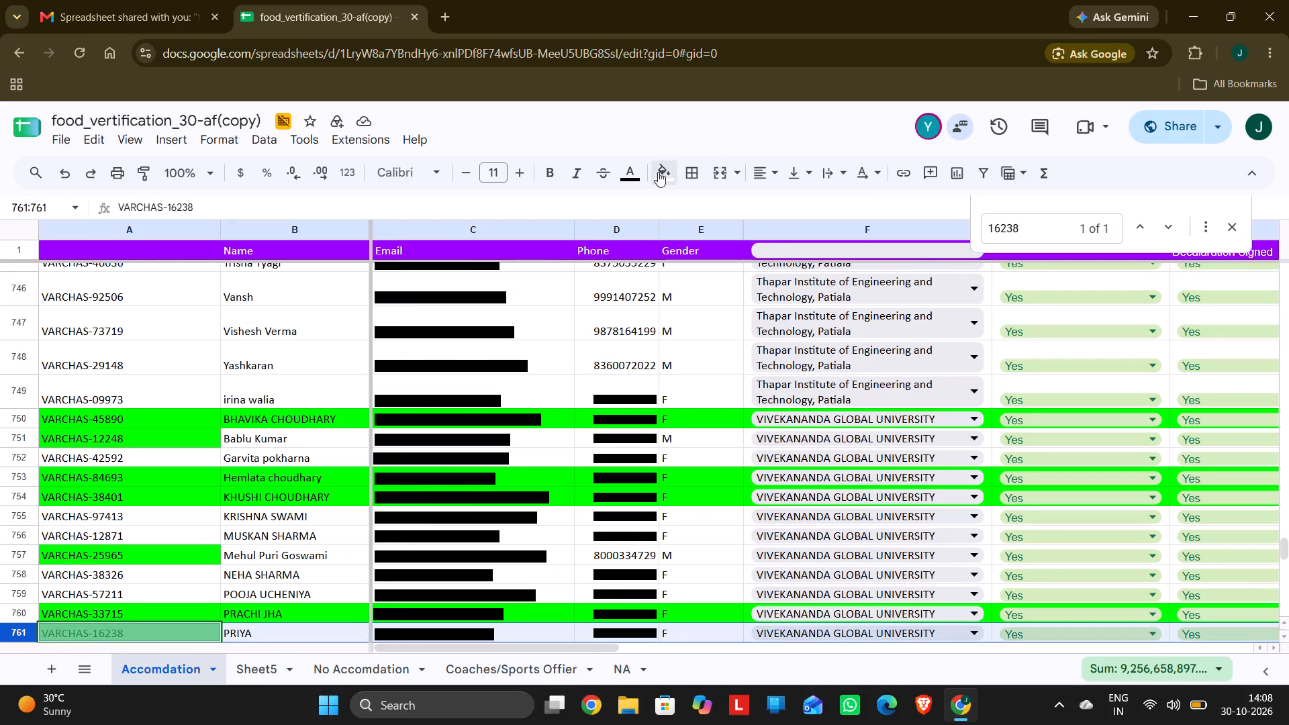
left_click(655, 176)
left_click(744, 248)
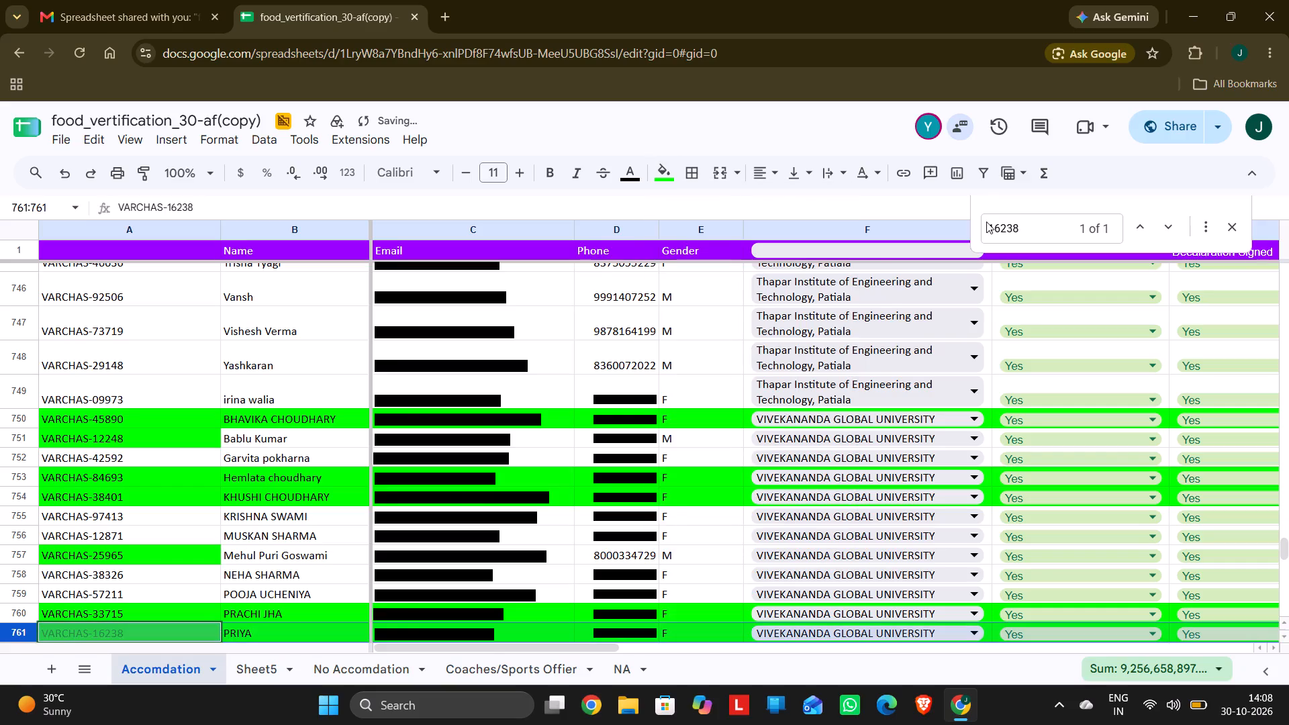
double_click(1023, 222)
key("BackSpace")
type("57211")
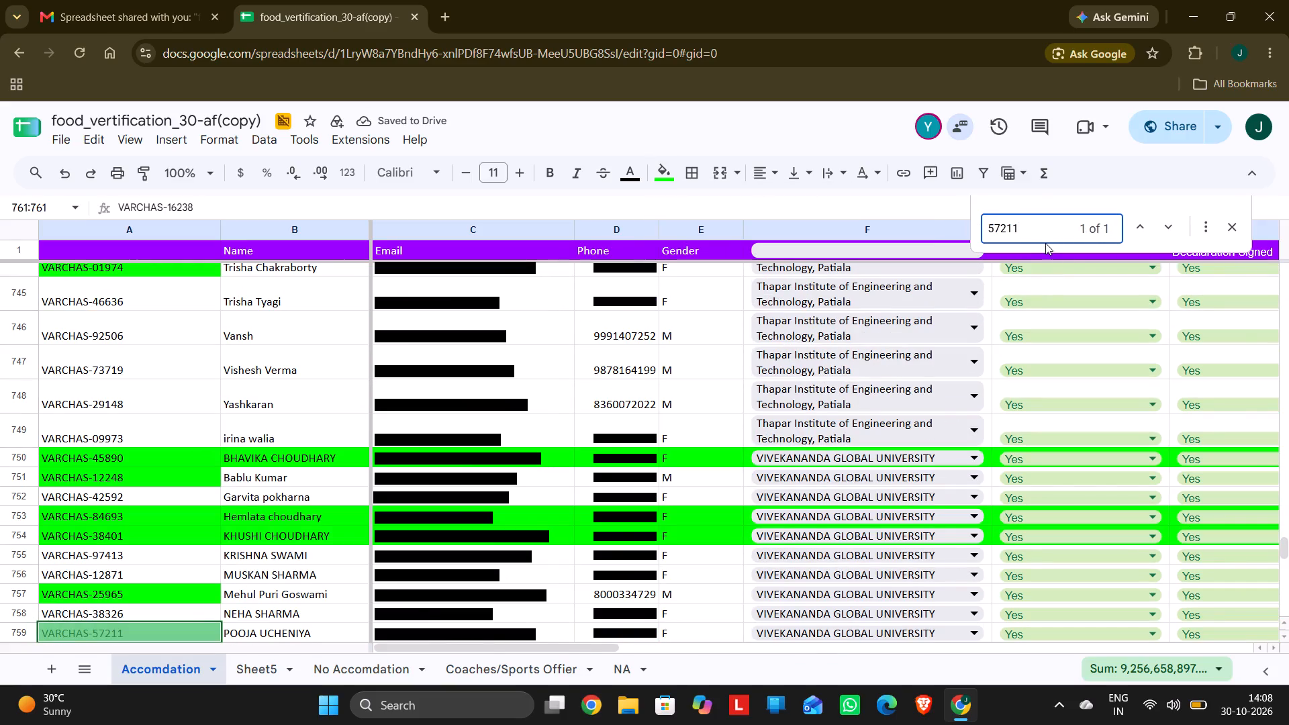
left_click(11, 633)
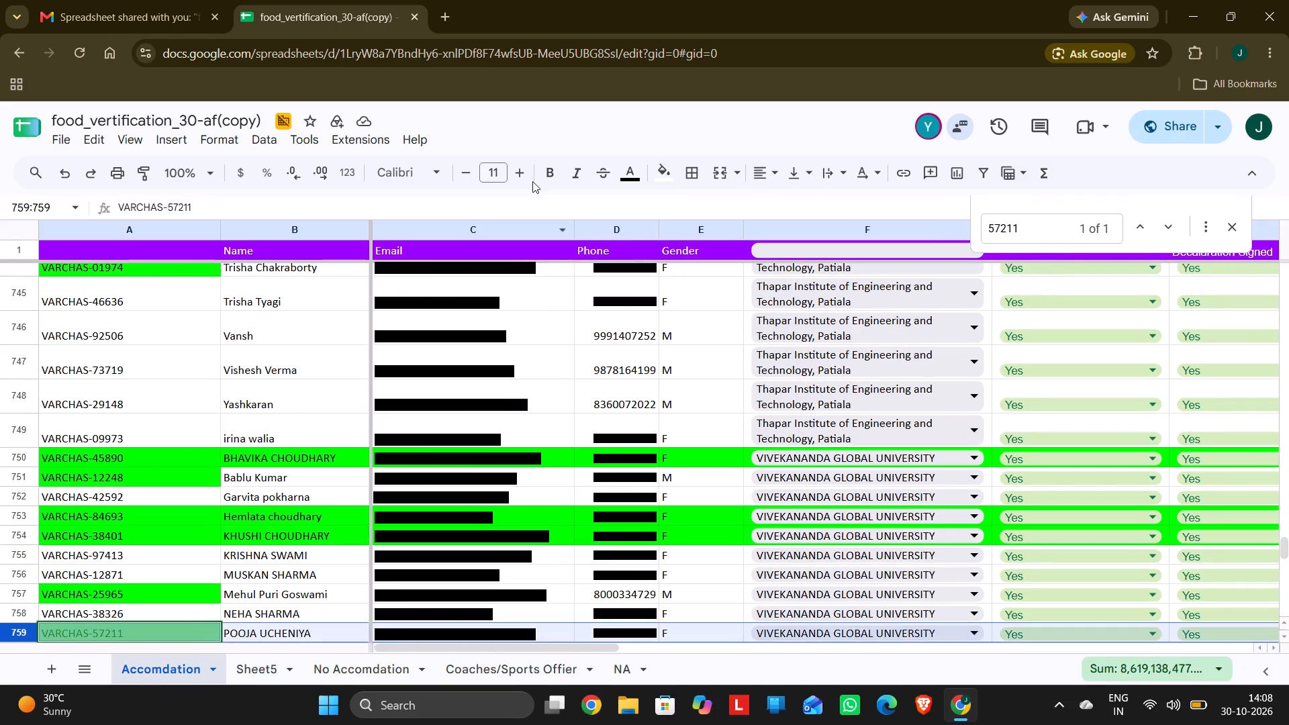
left_click(659, 168)
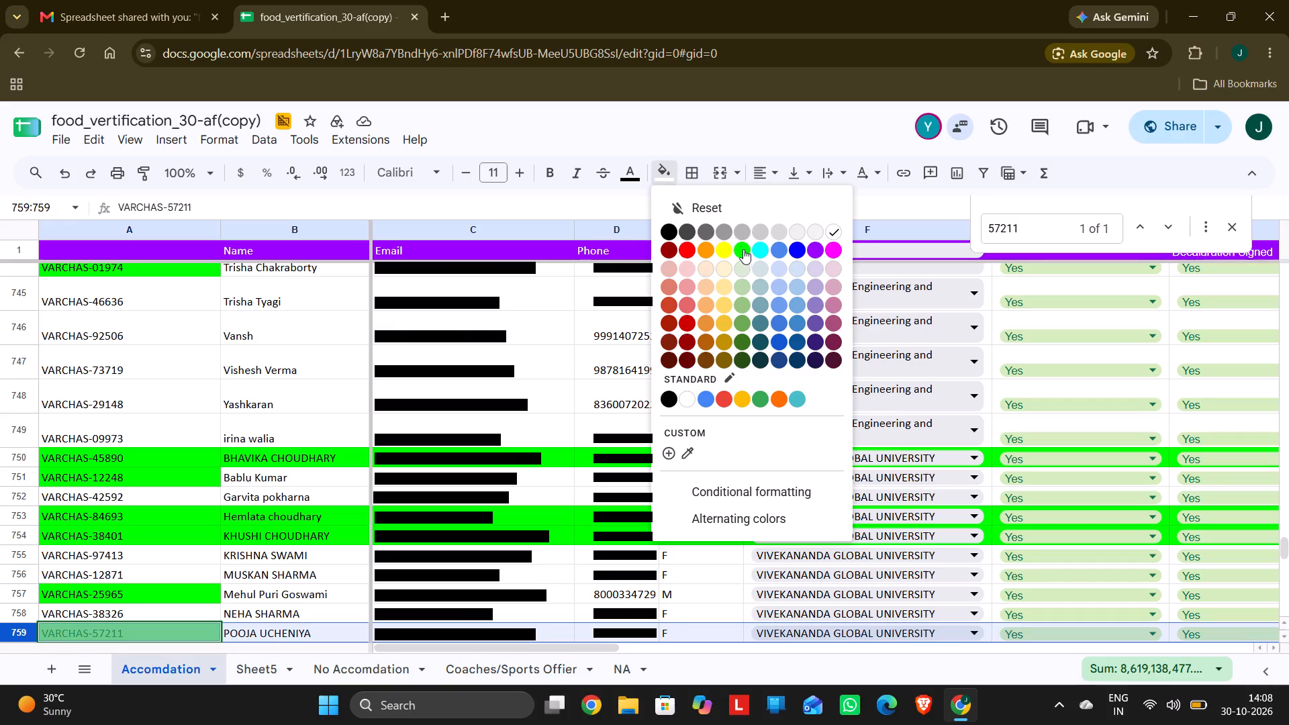
left_click(744, 252)
double_click(1031, 224)
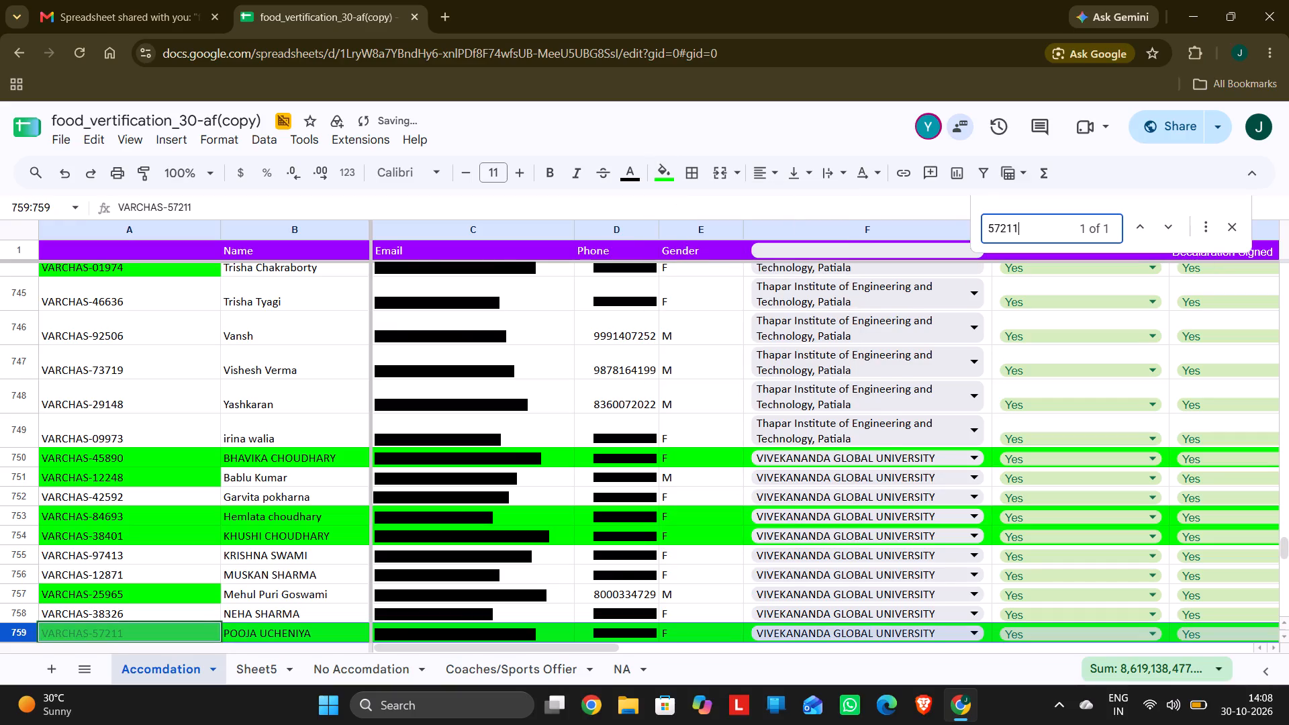
key("BackSpace")
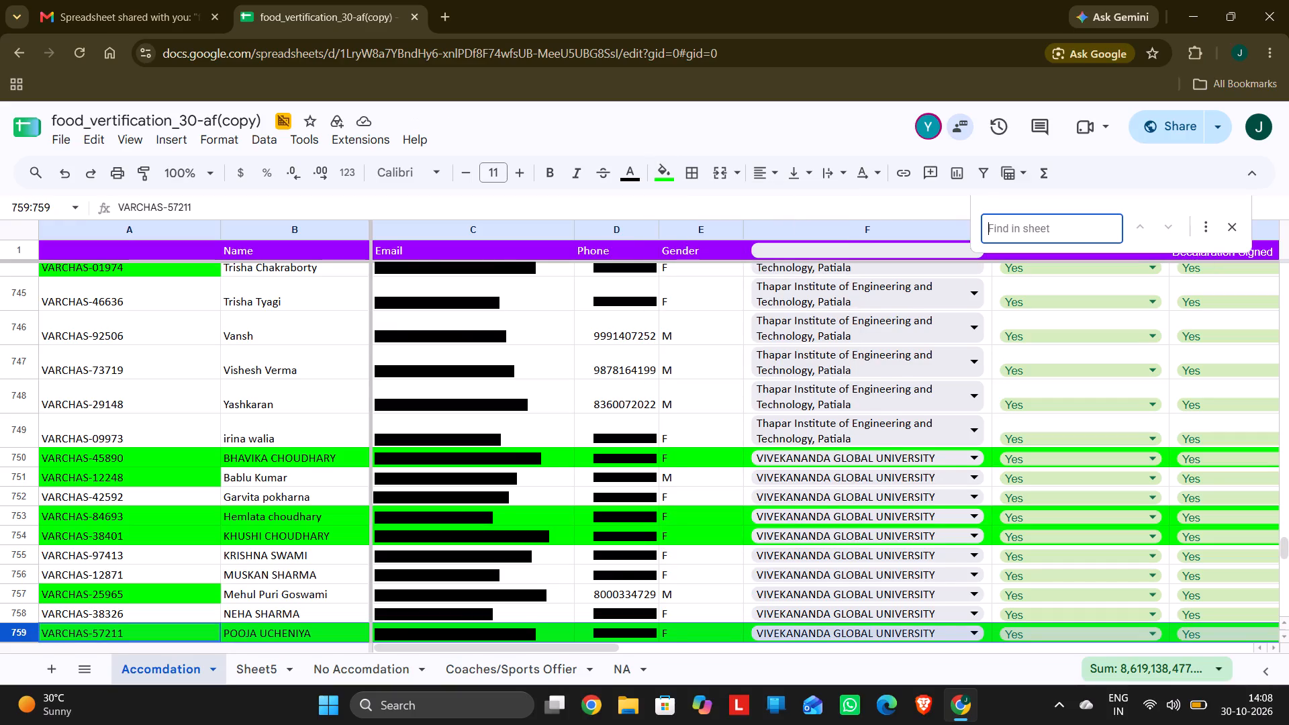
type("97")
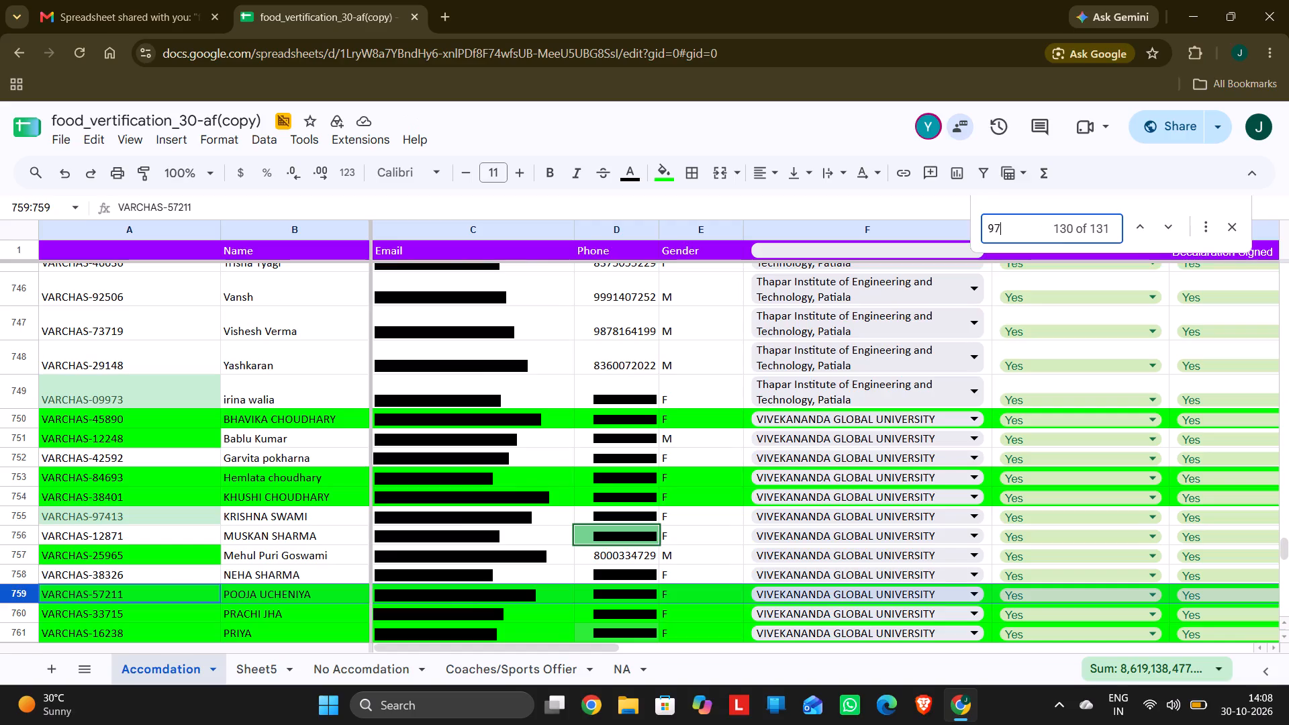
type("413")
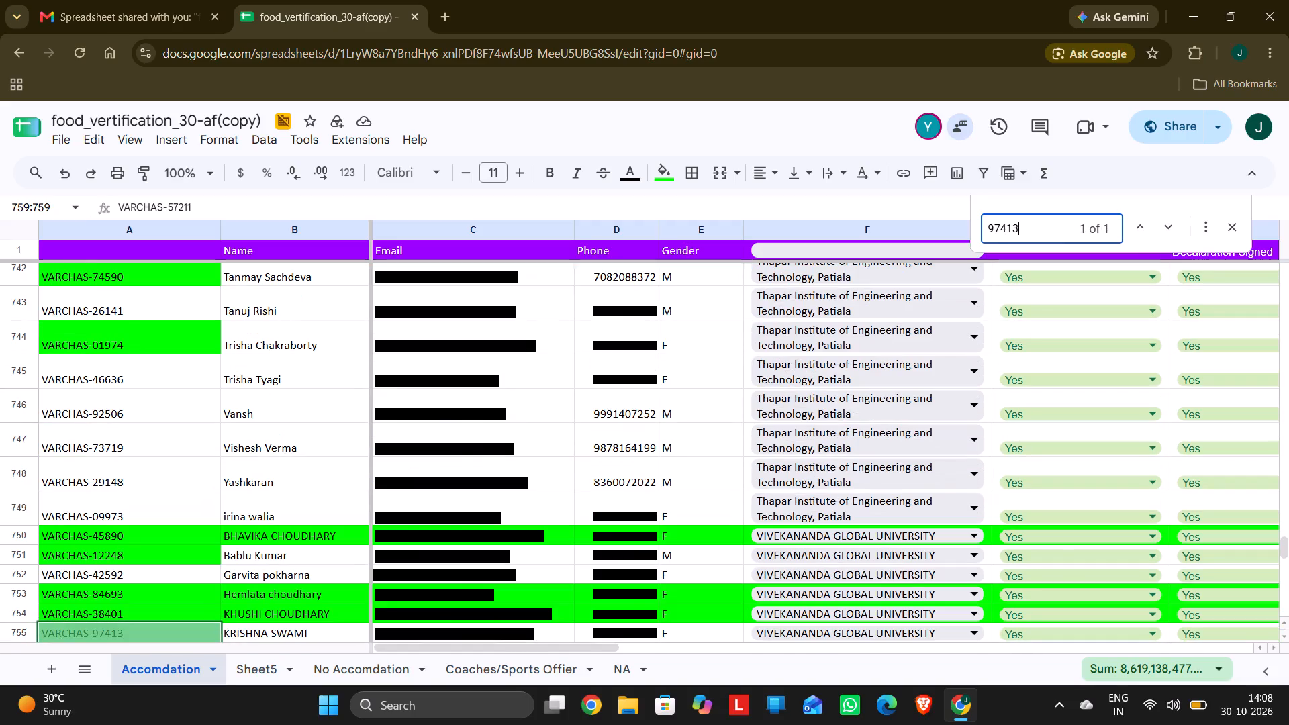
left_click(23, 633)
left_click_drag(664, 167, 745, 250)
left_click(745, 250)
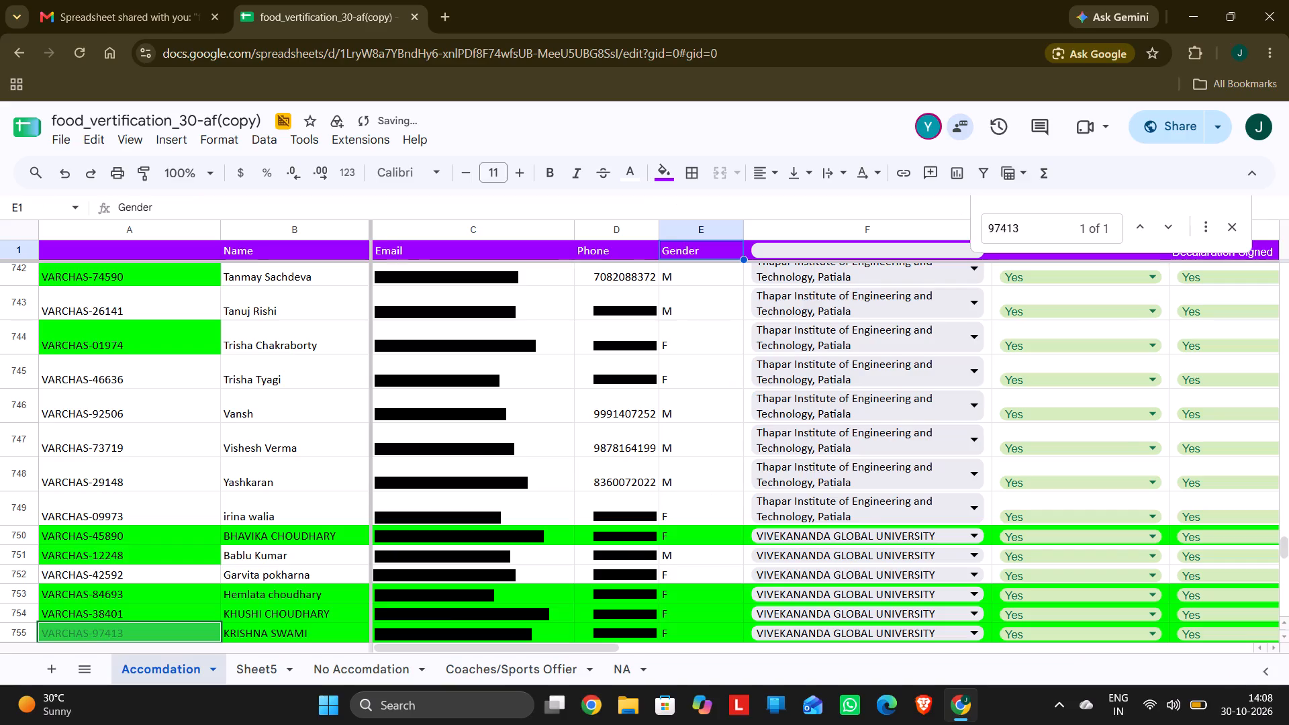
double_click(1006, 223)
key("BackSpace")
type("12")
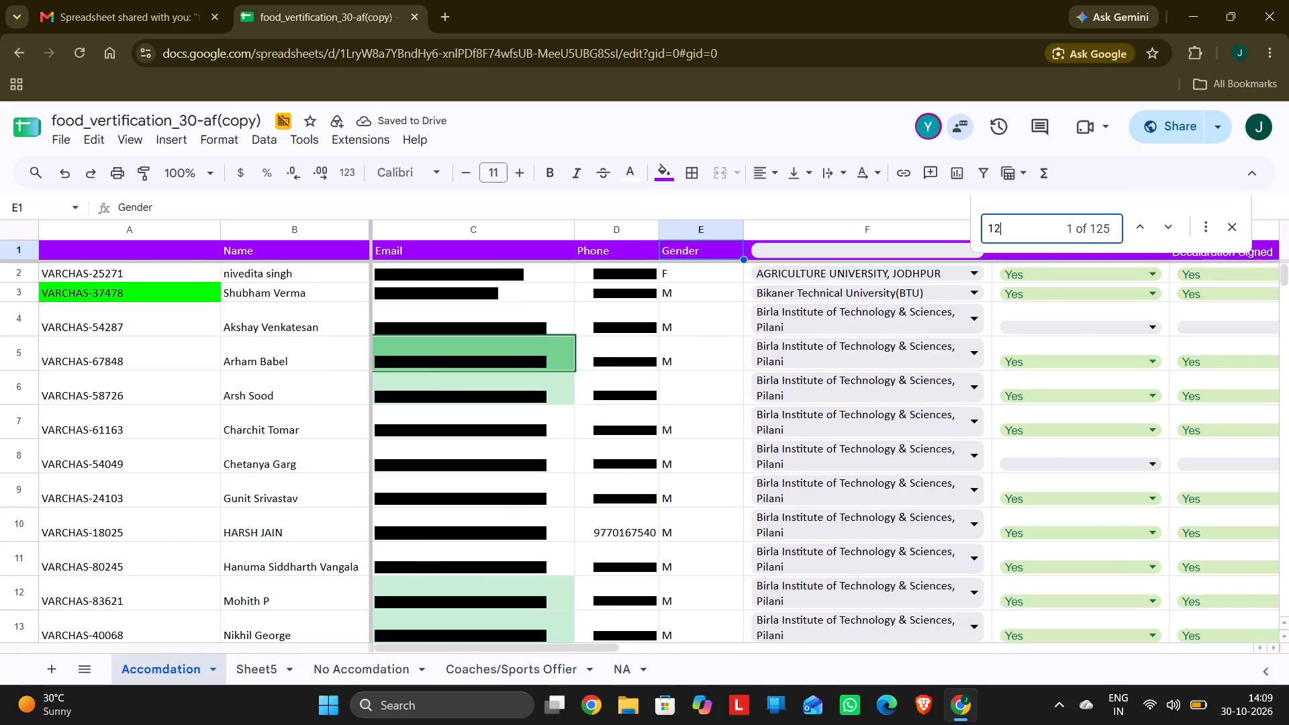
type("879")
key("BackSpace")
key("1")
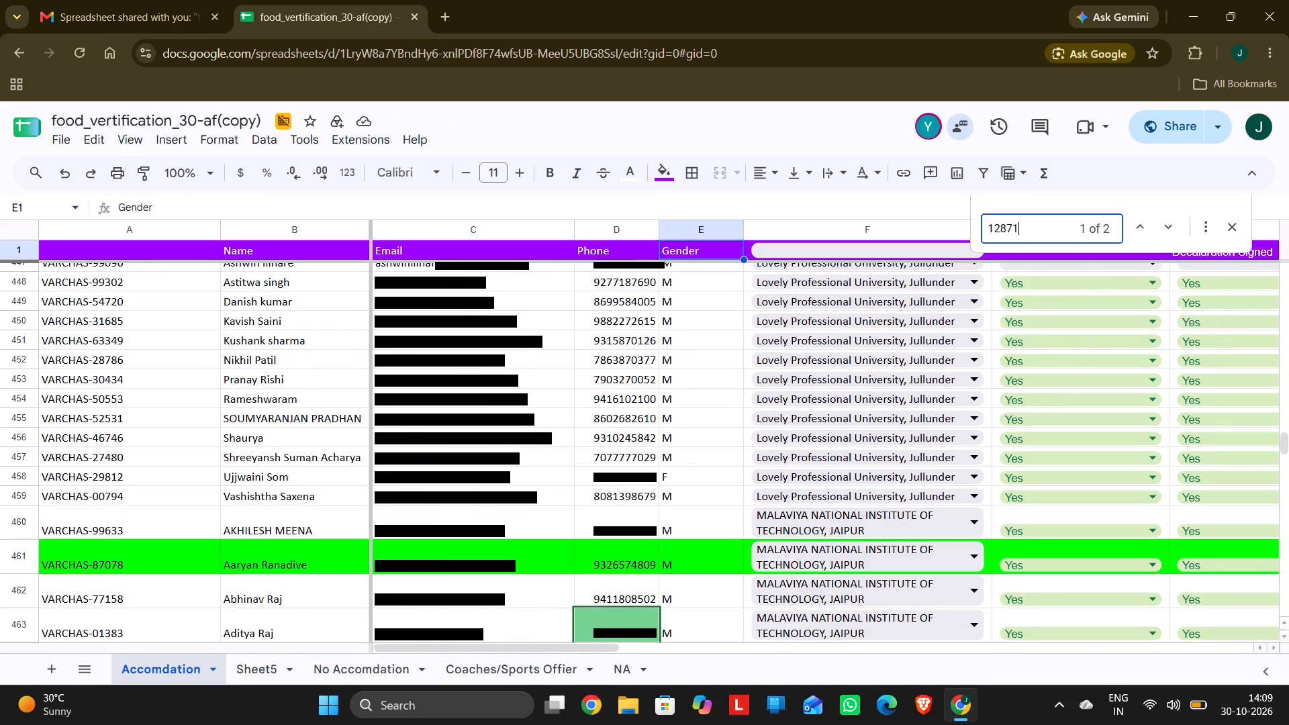
left_click(1141, 234)
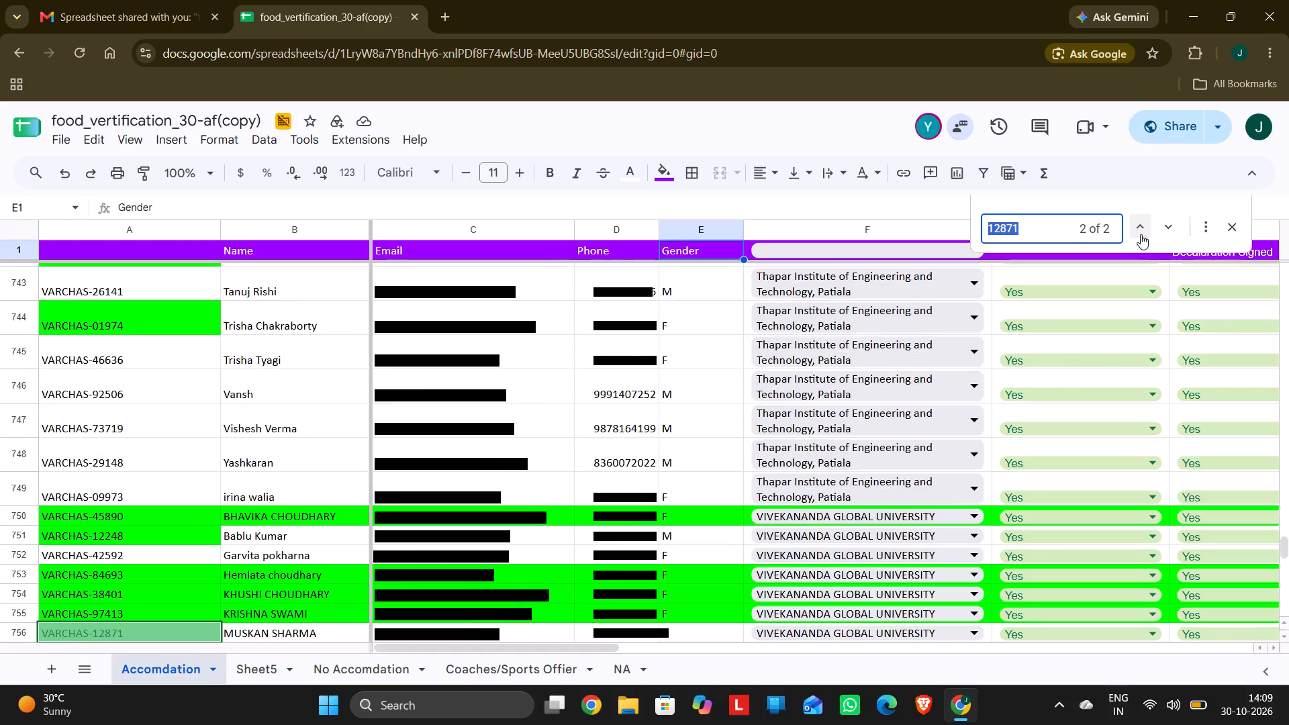
left_click(21, 628)
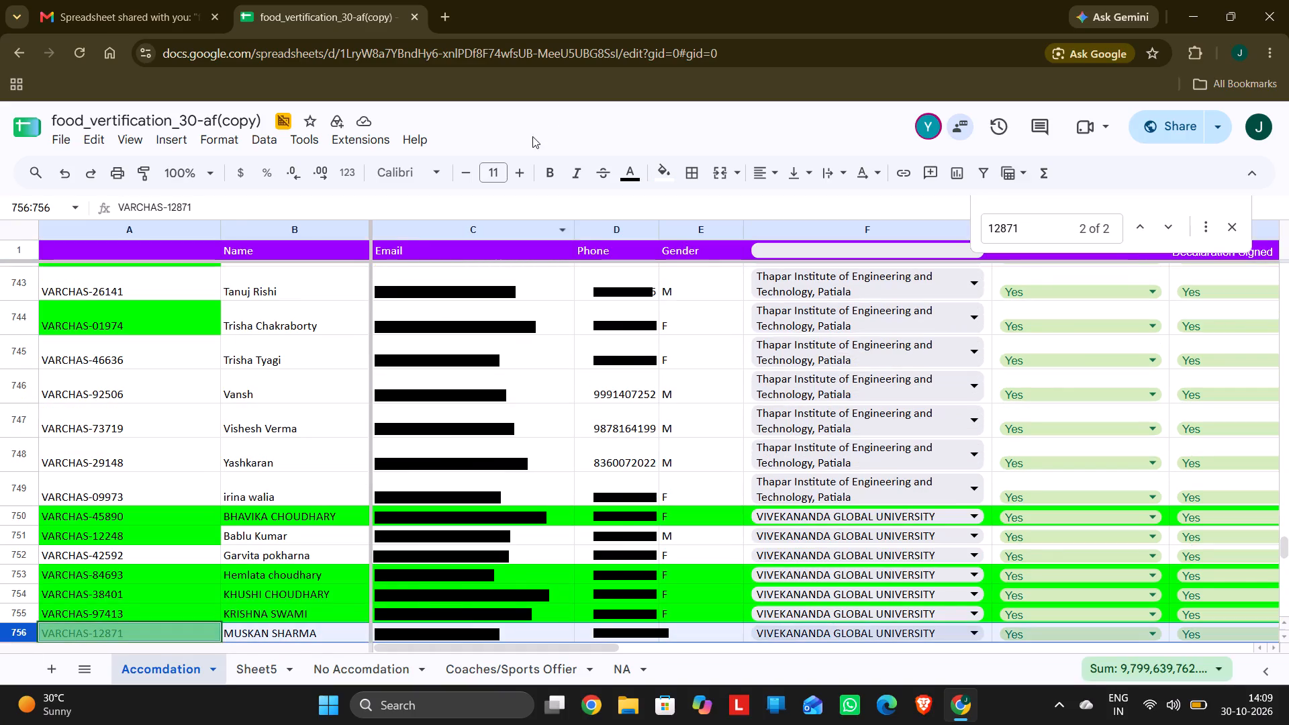
left_click(665, 162)
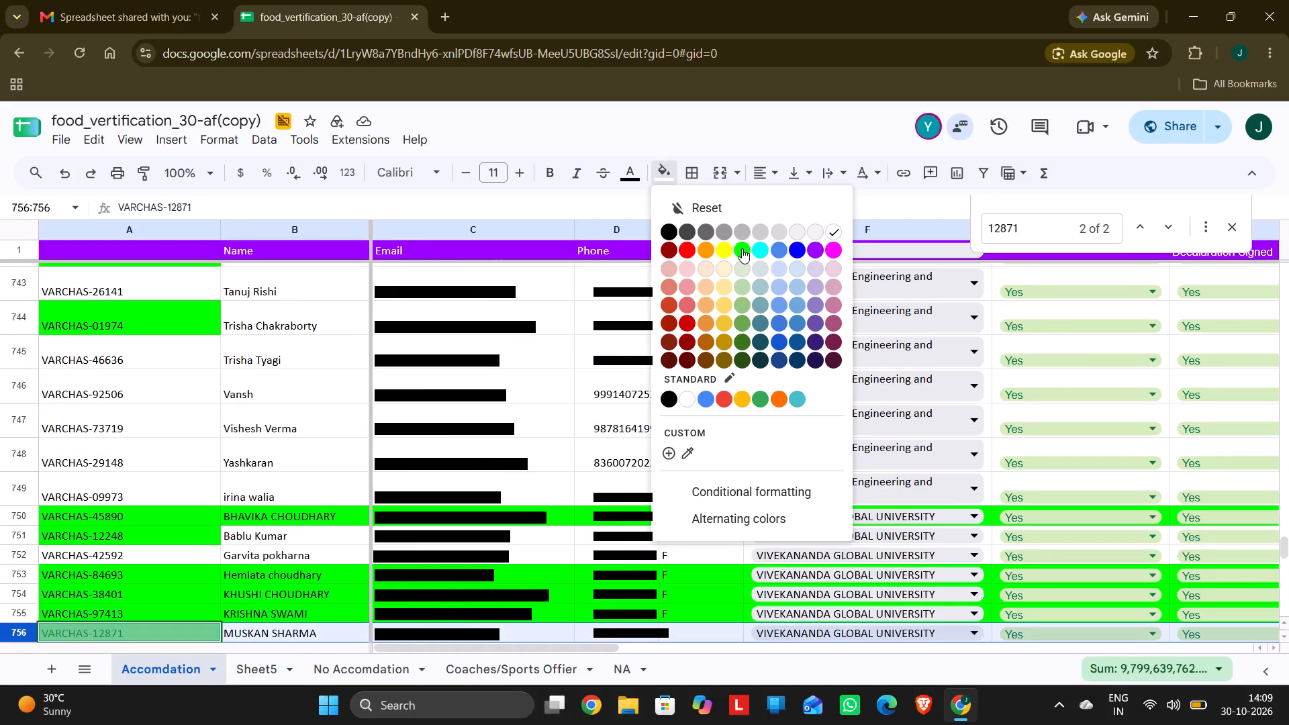
left_click(742, 249)
double_click(1033, 226)
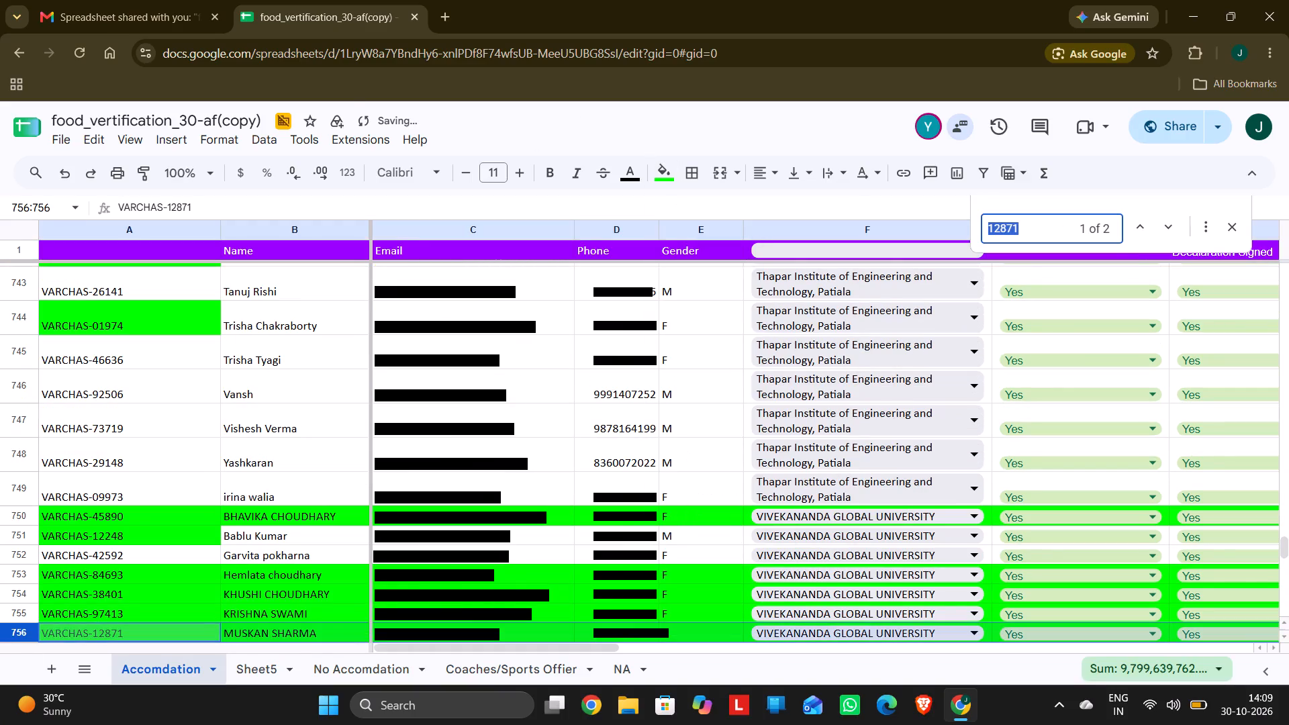
key("BackSpace")
type("38")
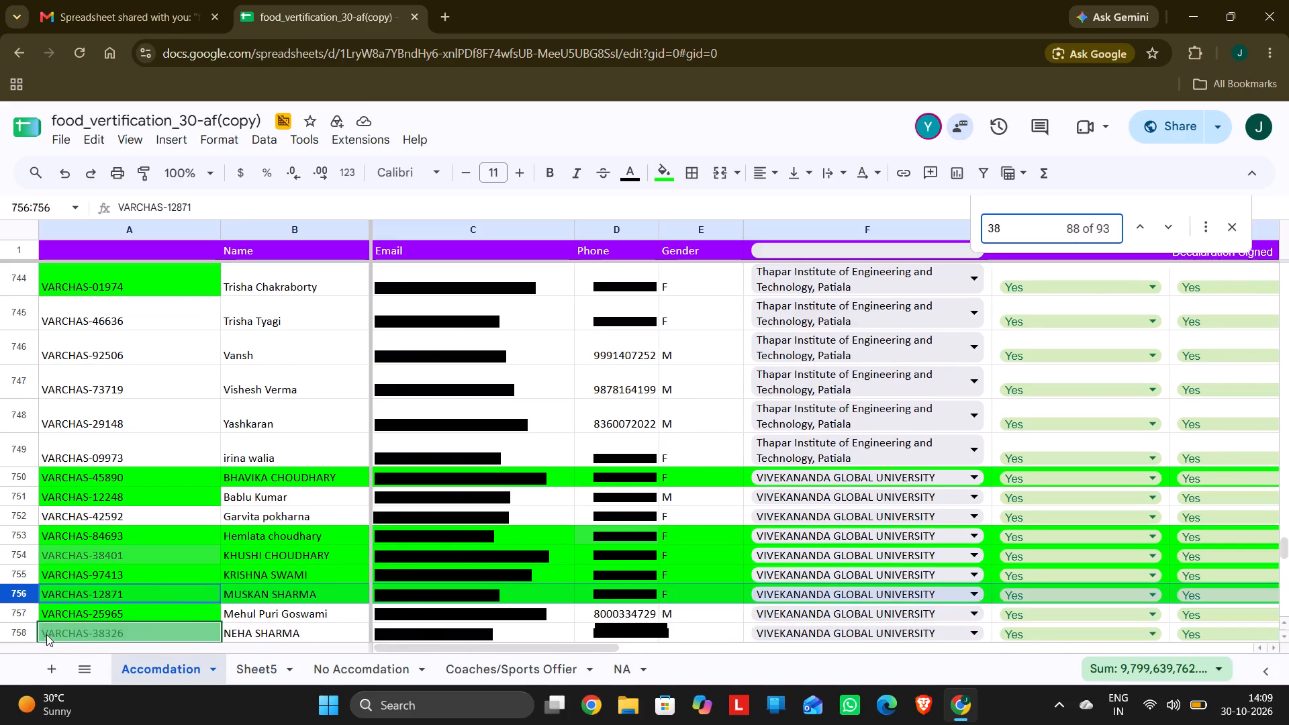
left_click(24, 632)
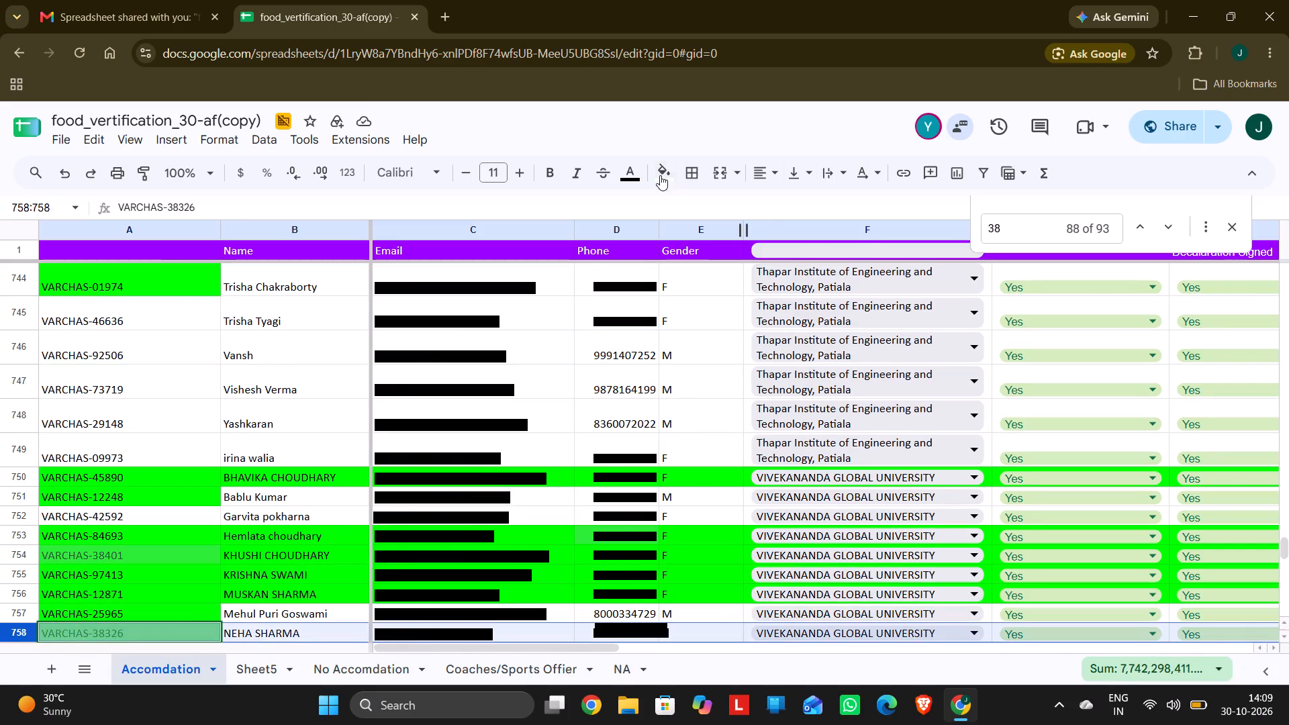
left_click(660, 175)
left_click(744, 245)
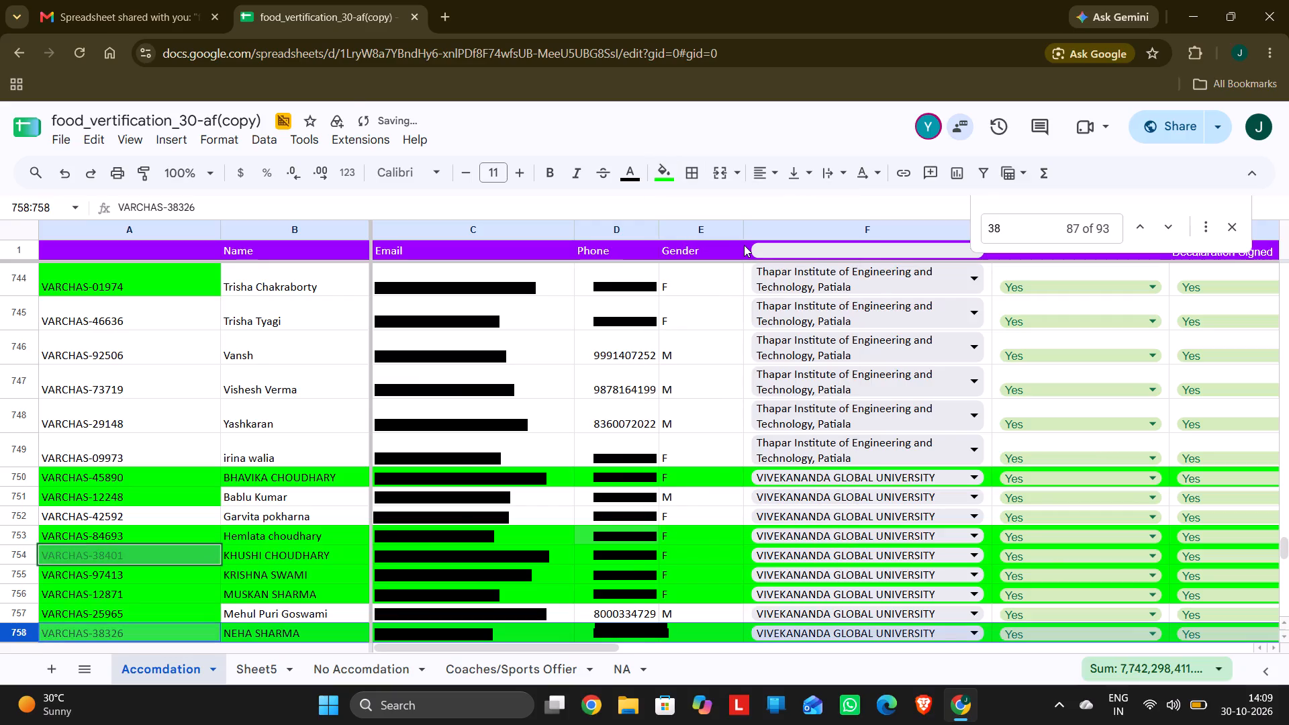
double_click(1022, 228)
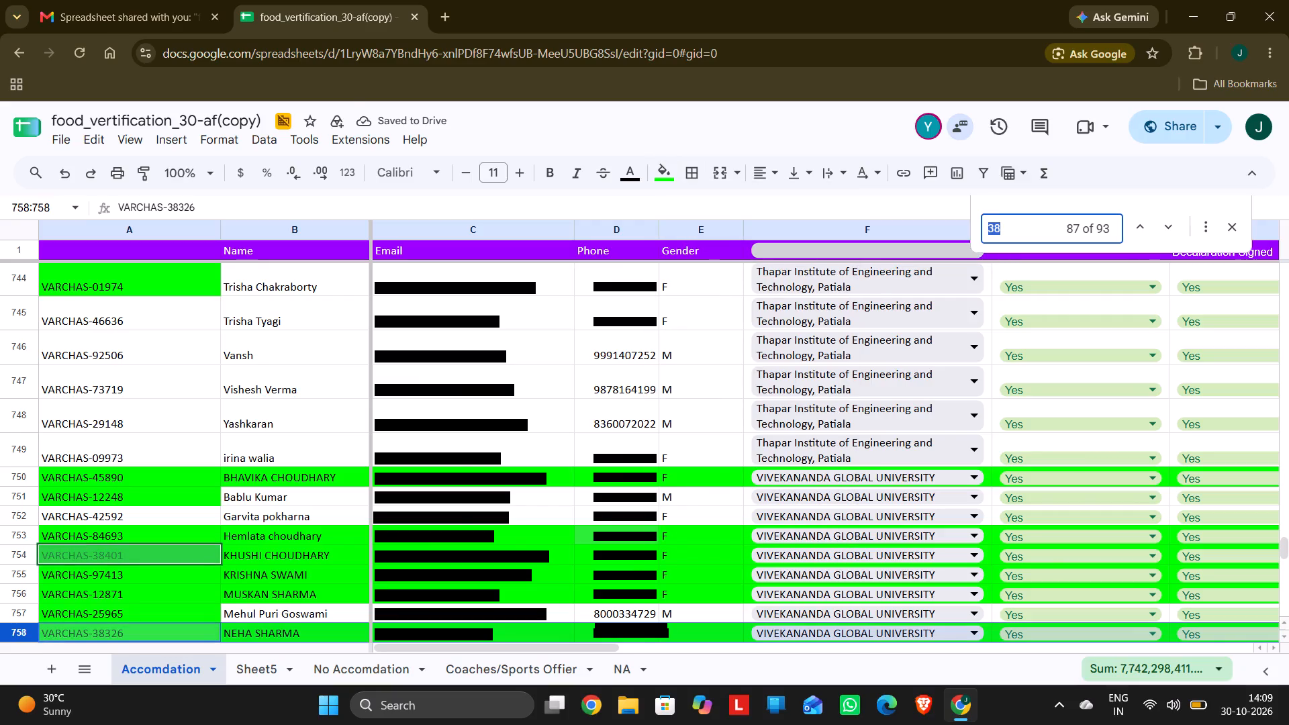
key("BackSpace")
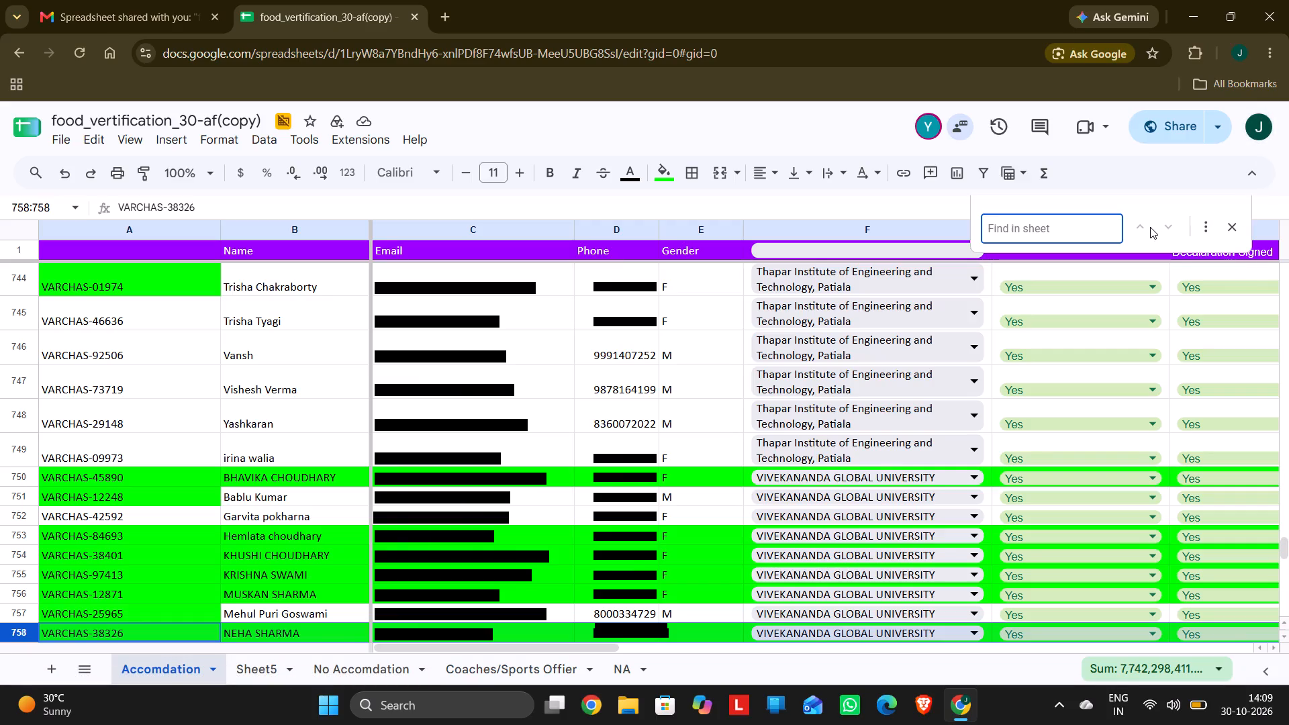
type("02136")
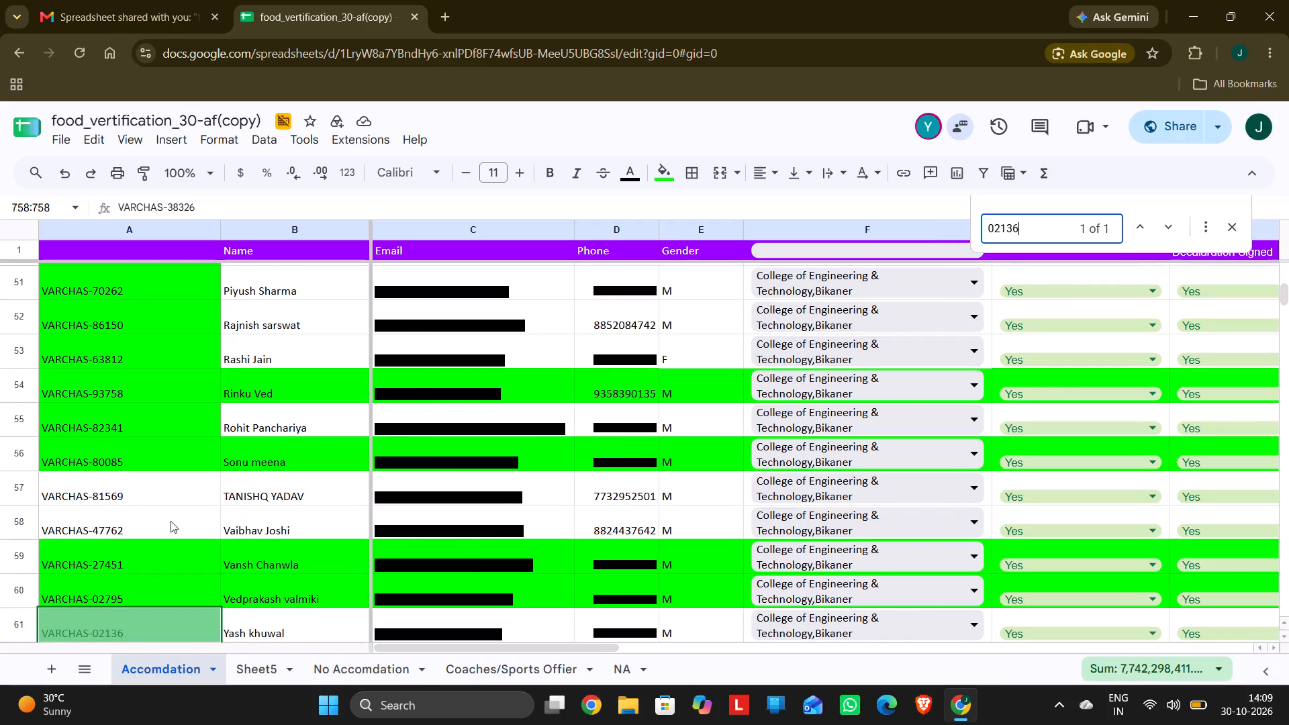
left_click(19, 627)
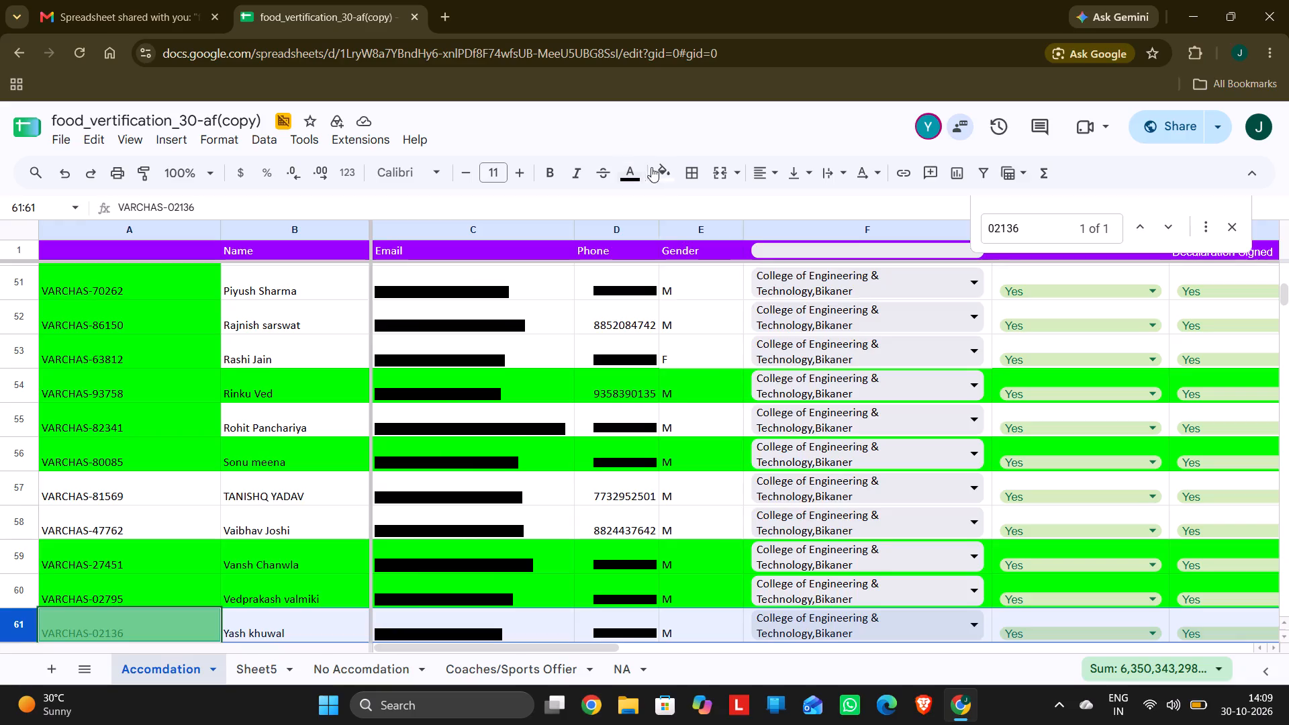
left_click(659, 168)
left_click(744, 252)
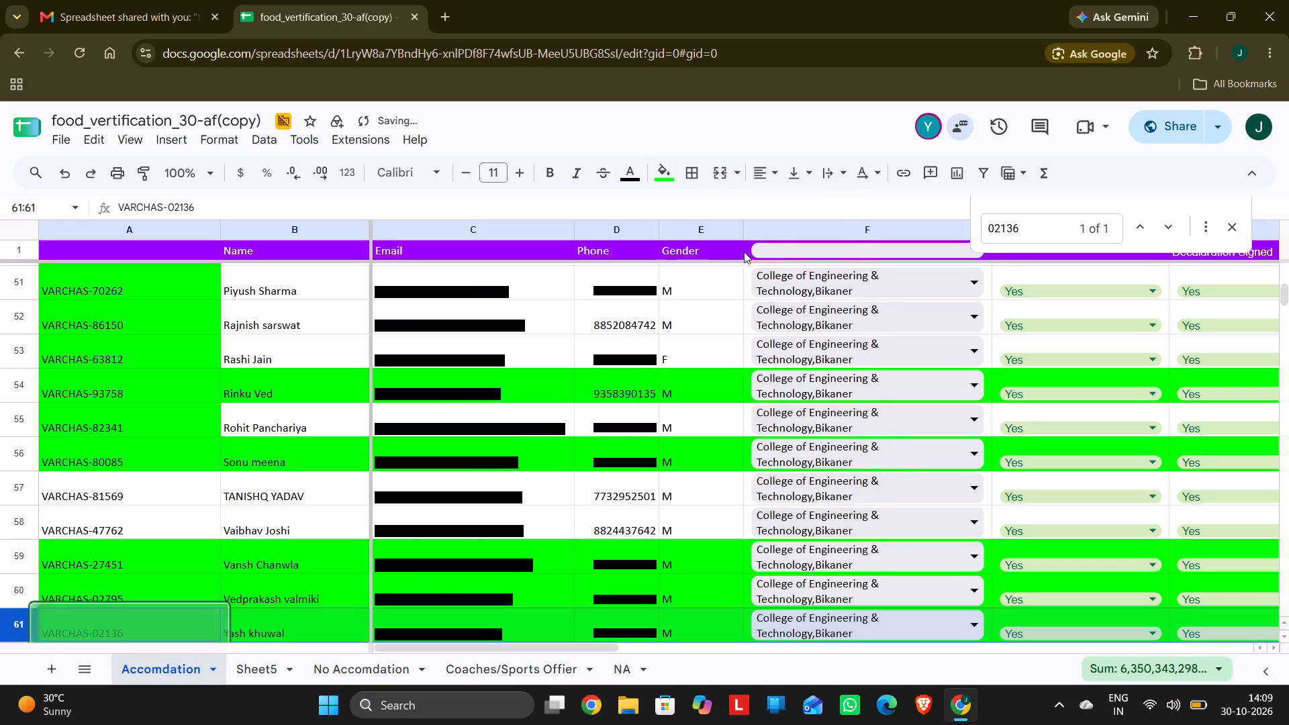
double_click(1045, 223)
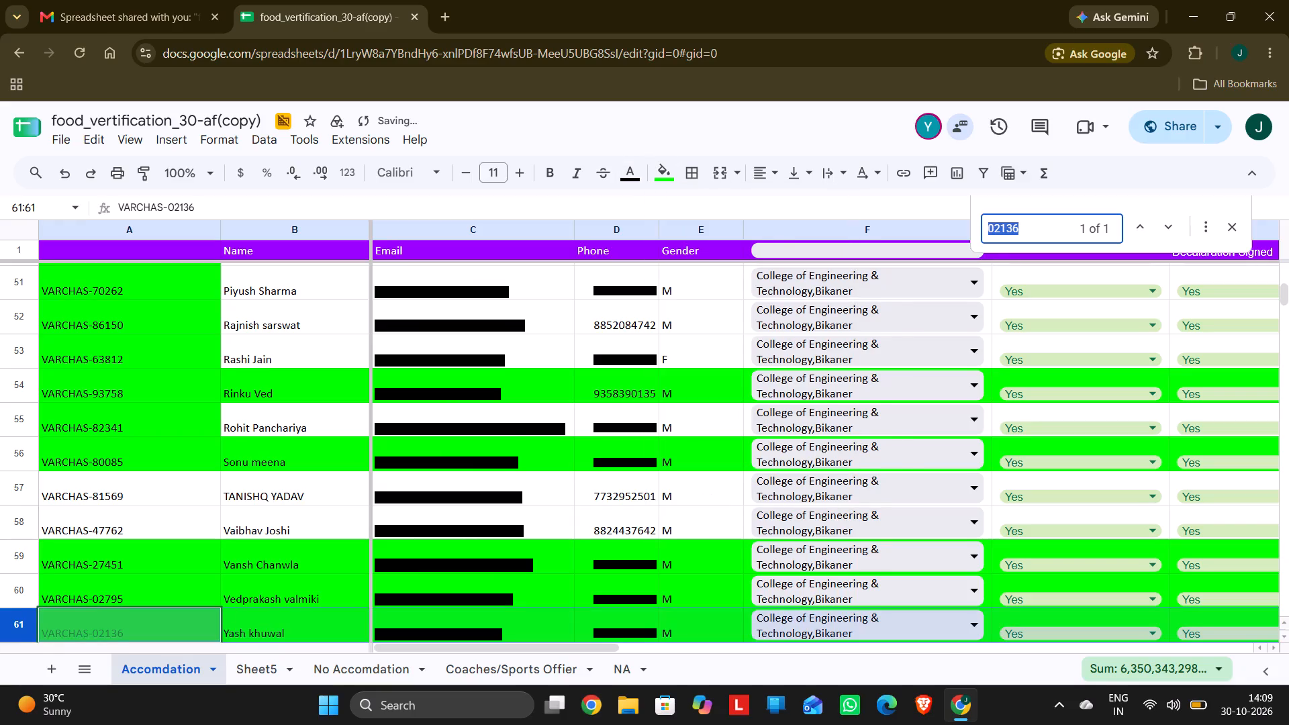
key("BackSpace")
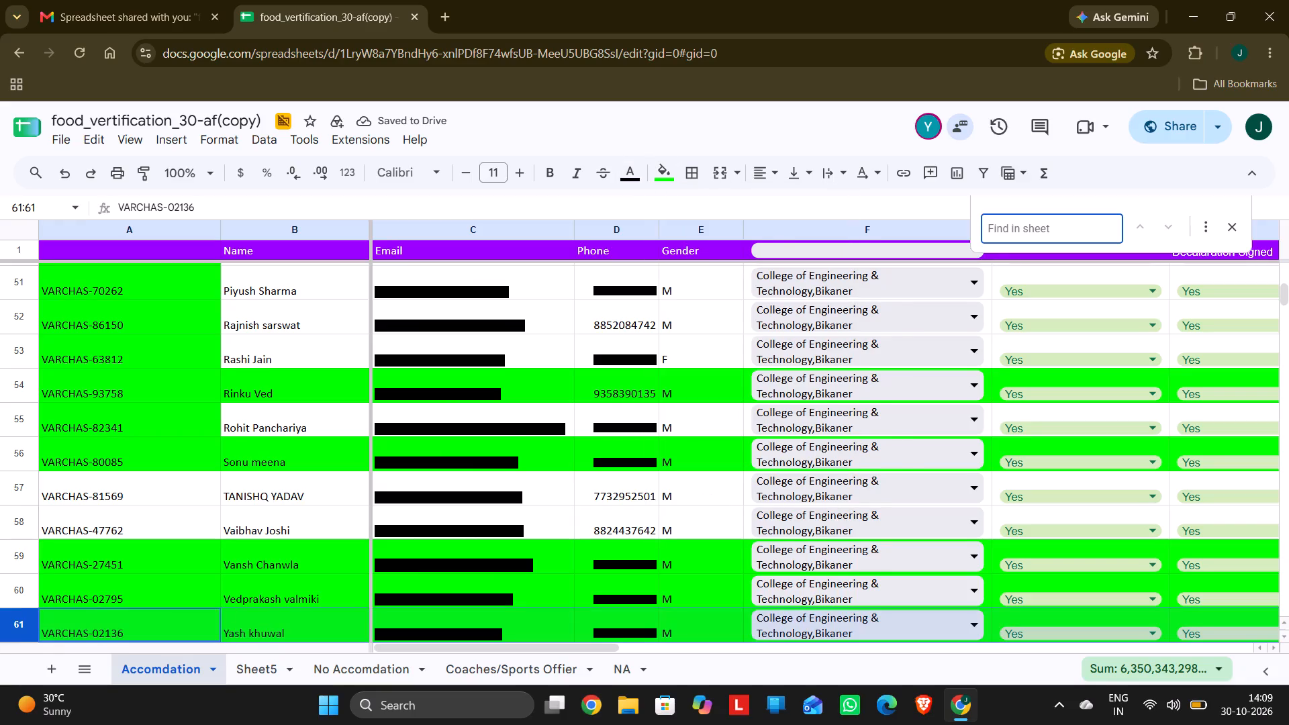
left_click(1045, 223)
type("38199")
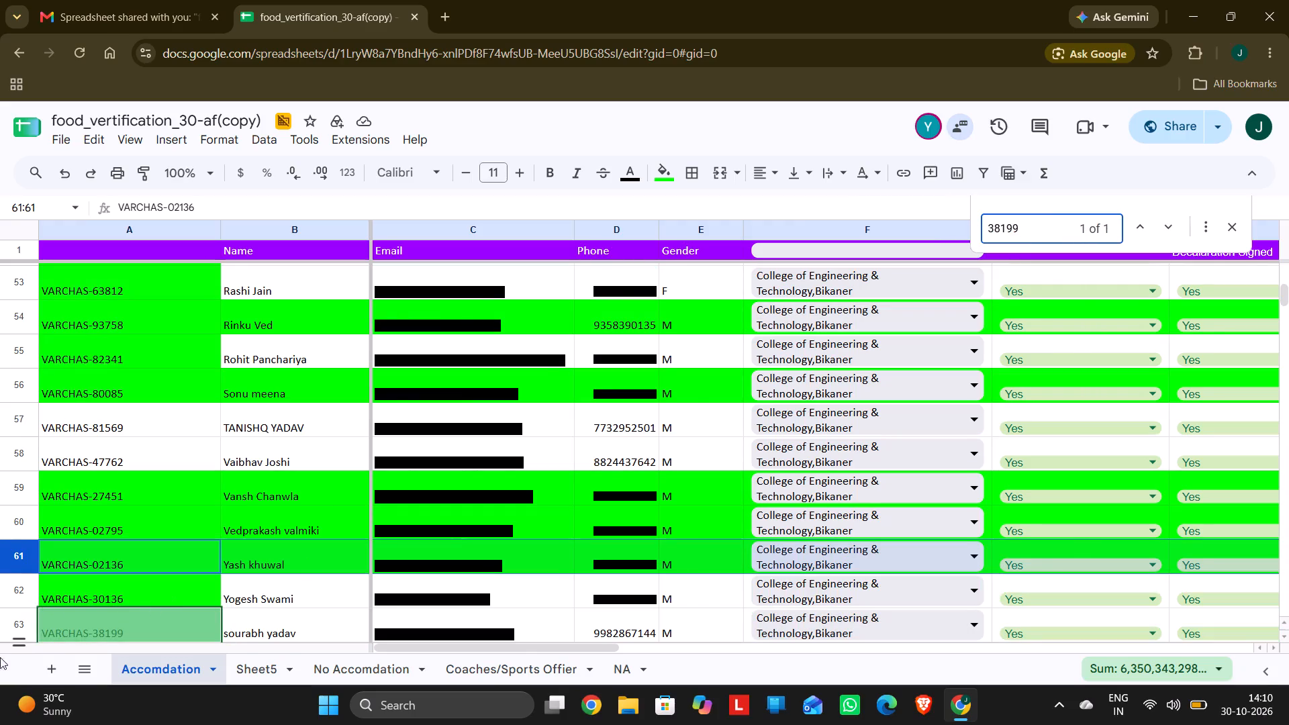
left_click(19, 625)
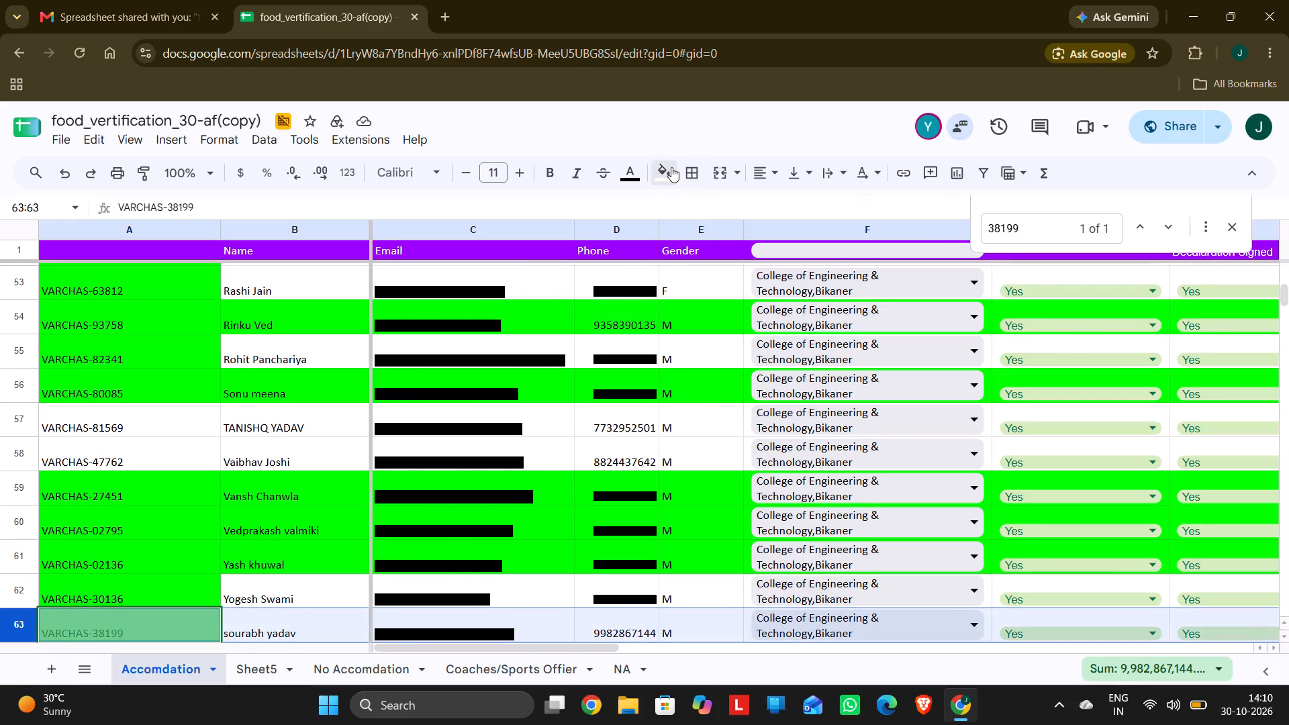
left_click(671, 167)
left_click(741, 248)
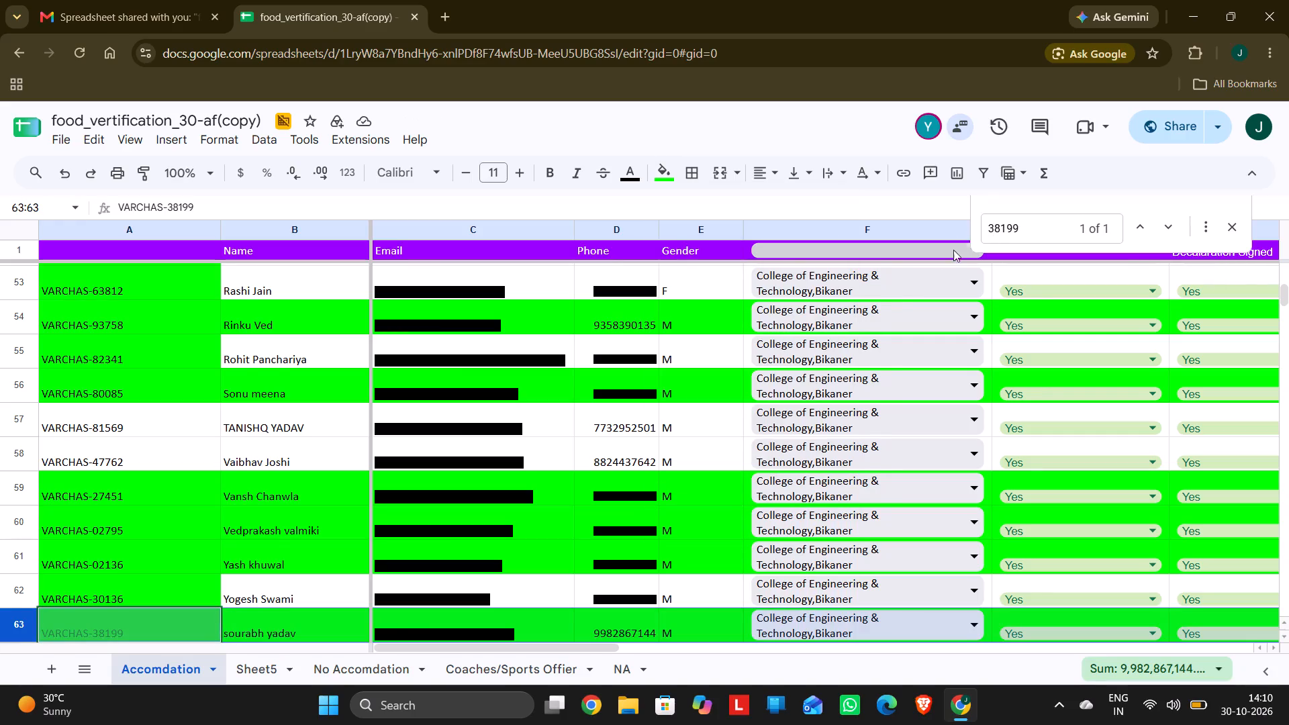
Search the sheet for "inver" and look through the Invertis University, Bareily participant rows.
double_click(1035, 226)
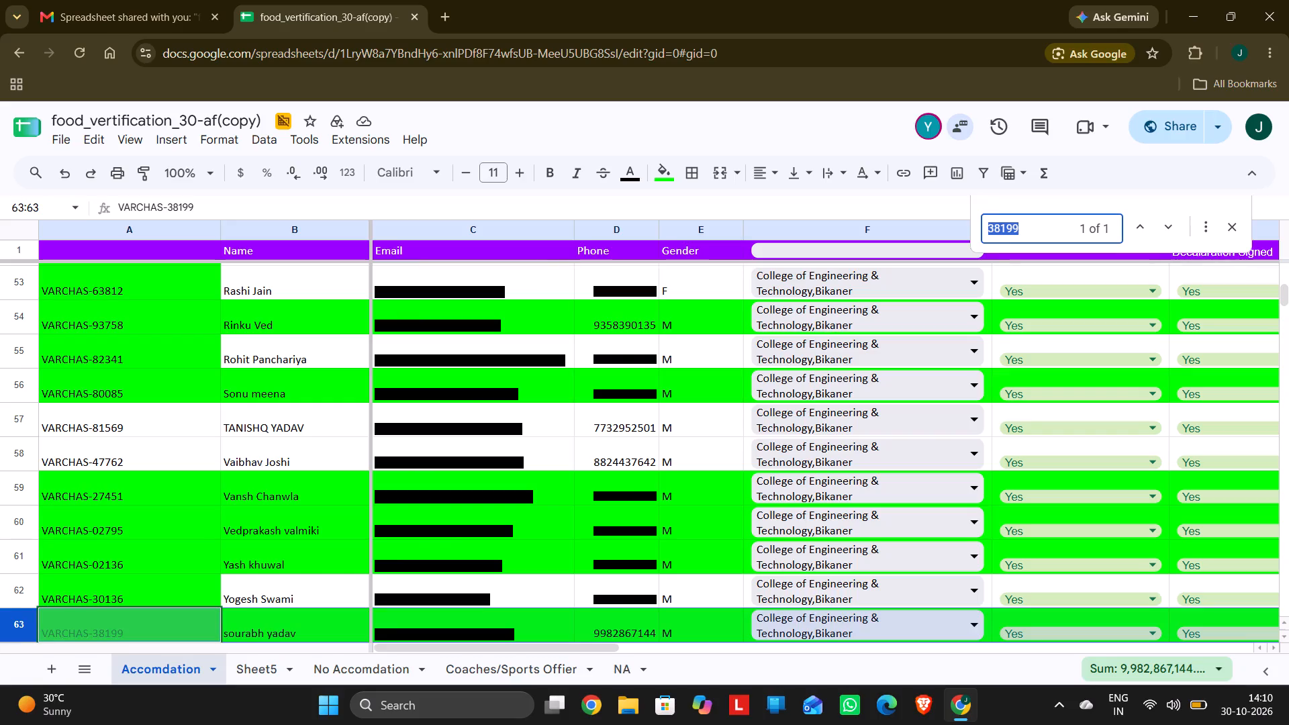
key("BackSpace")
left_click(1035, 226)
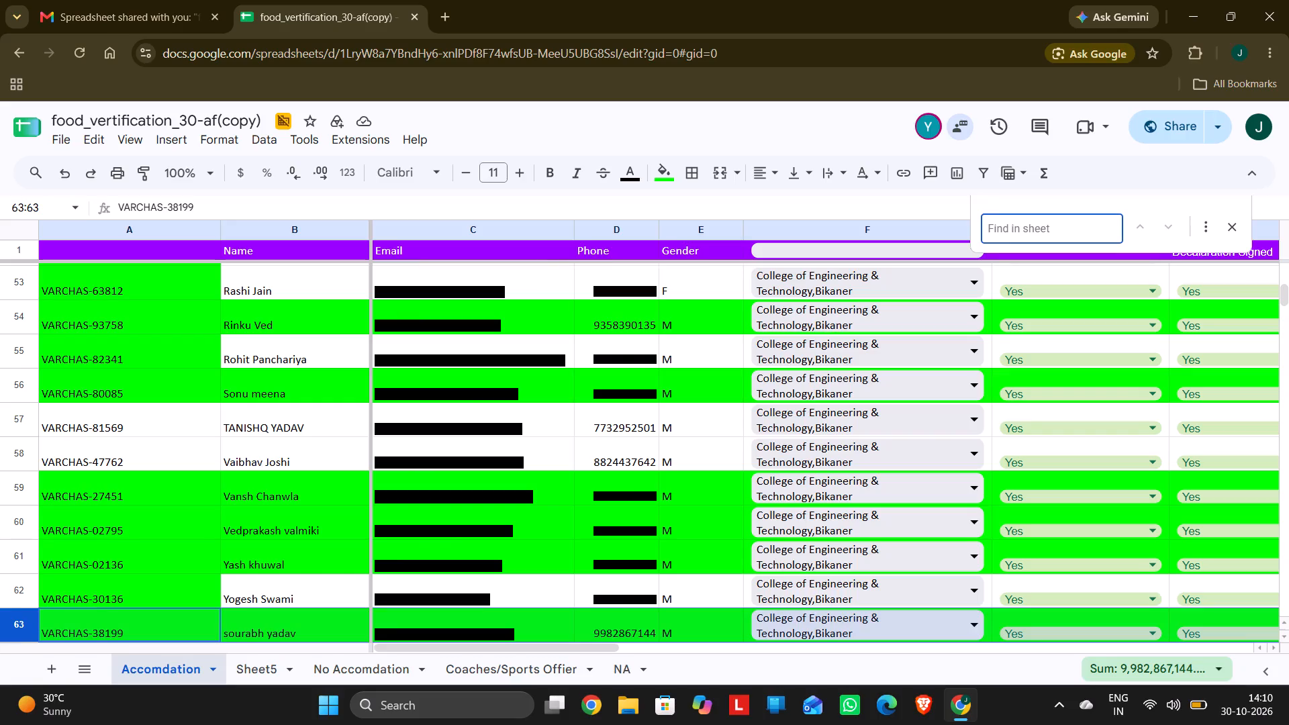
type("inver")
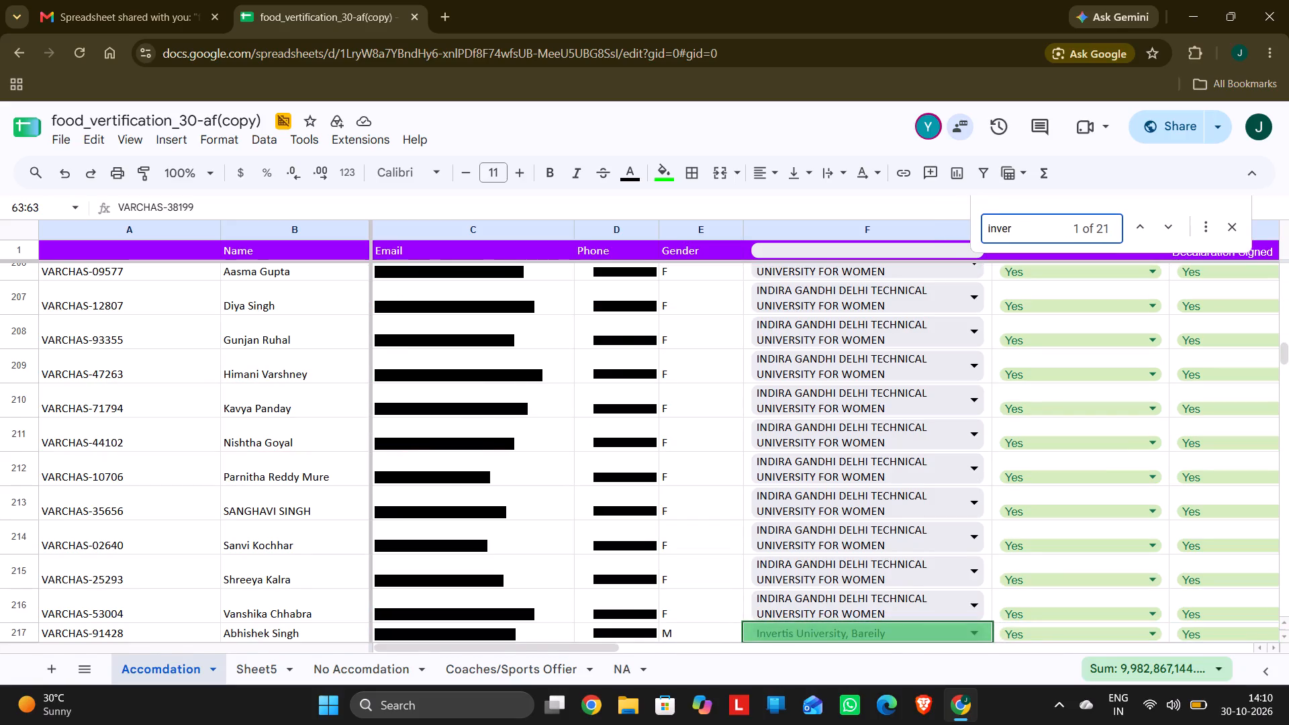
scroll(747, 518, "down", 3)
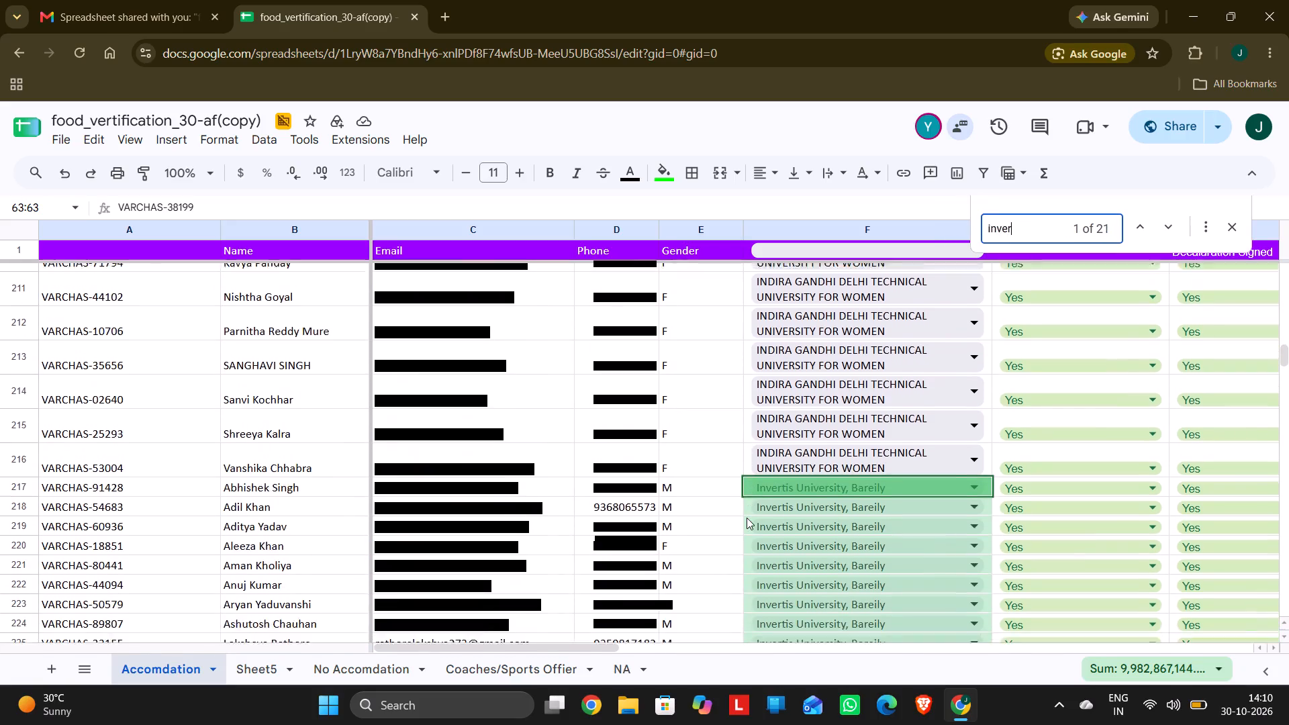
scroll(747, 518, "down", 2)
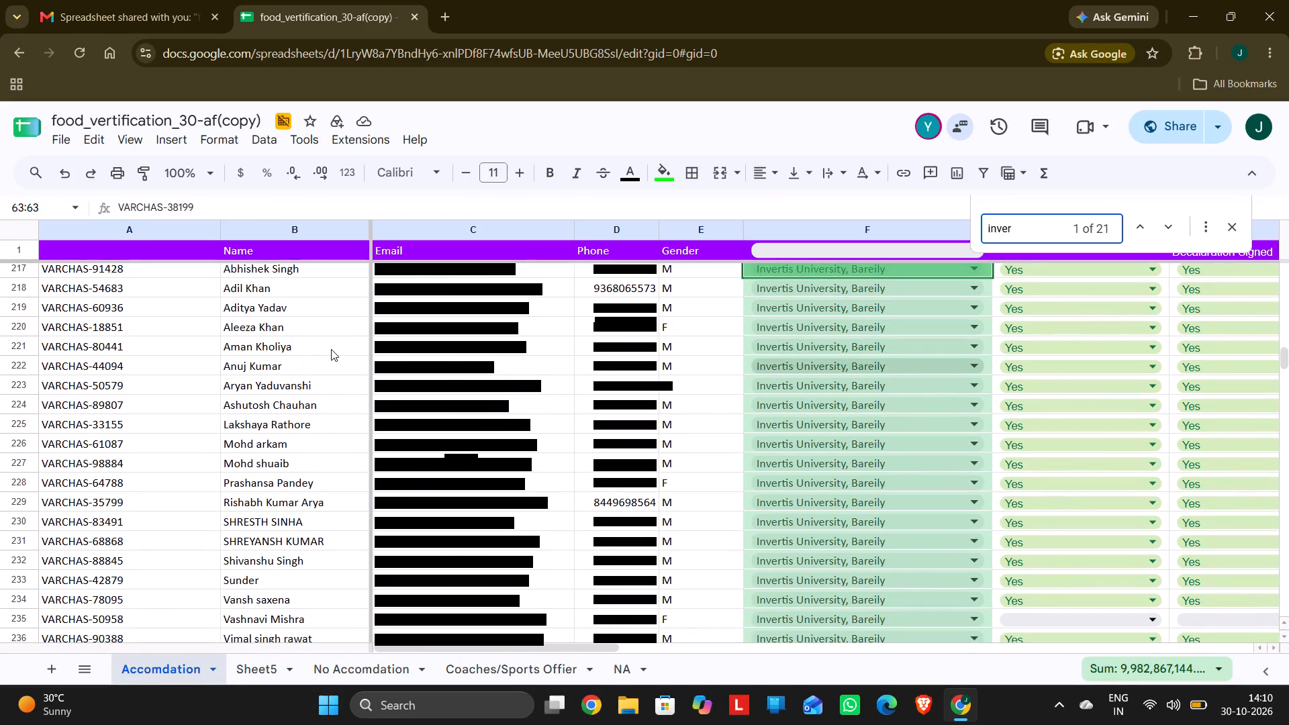
scroll(331, 349, "up", 1)
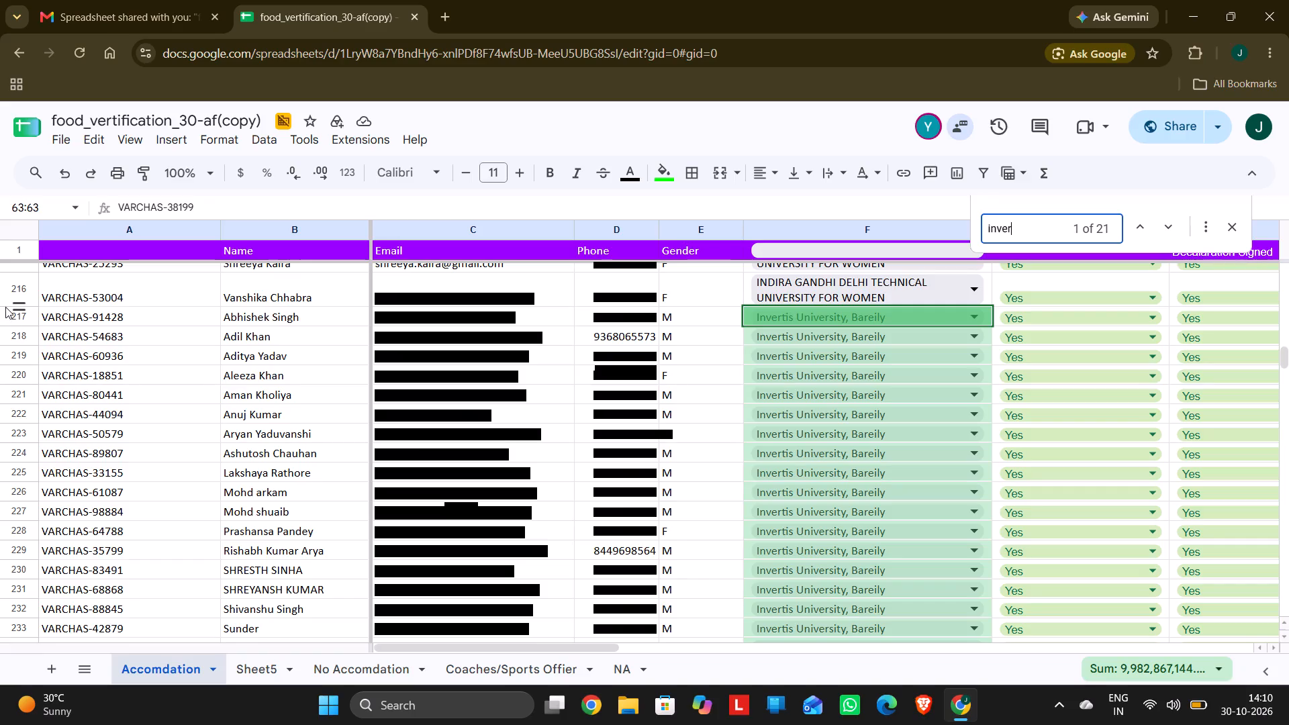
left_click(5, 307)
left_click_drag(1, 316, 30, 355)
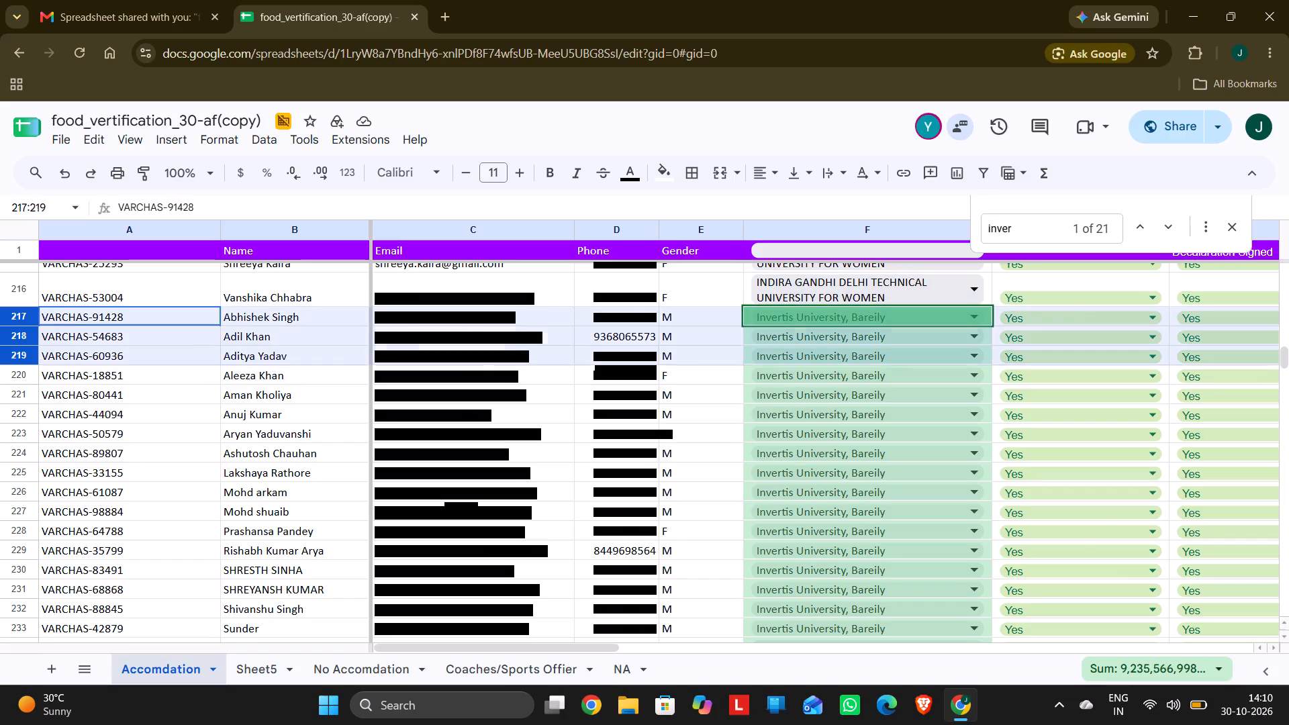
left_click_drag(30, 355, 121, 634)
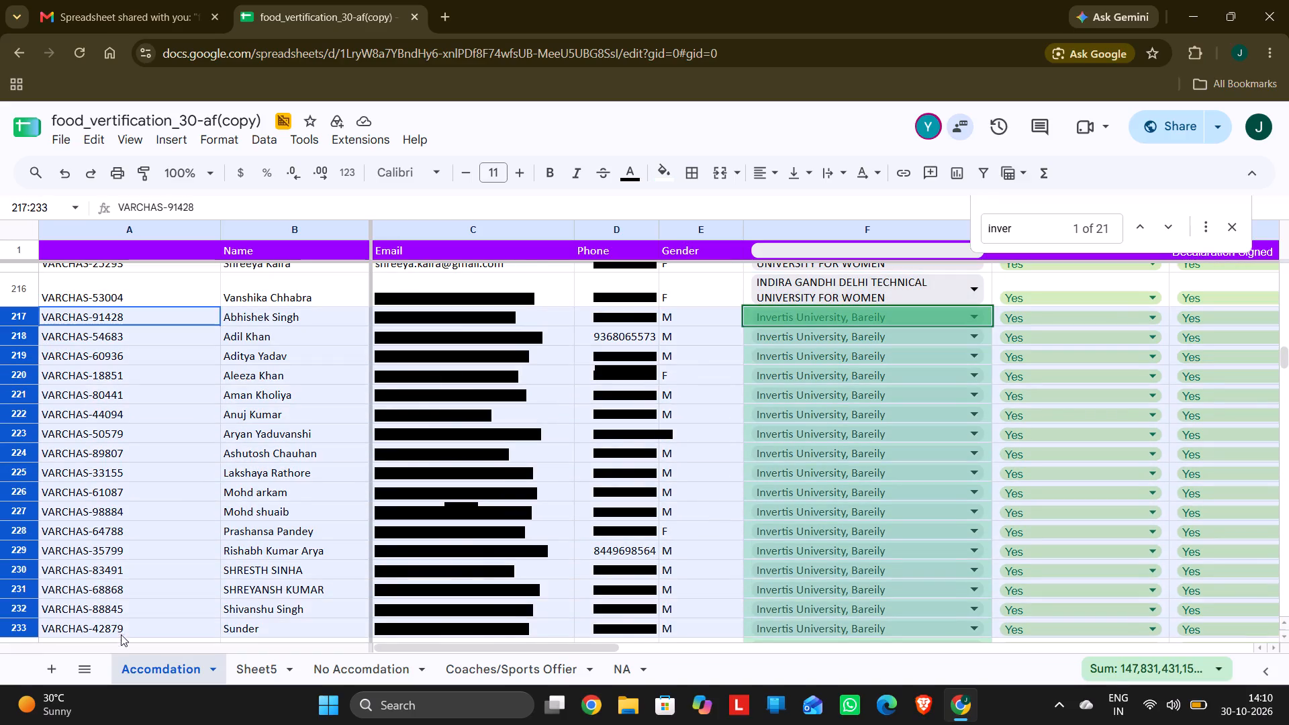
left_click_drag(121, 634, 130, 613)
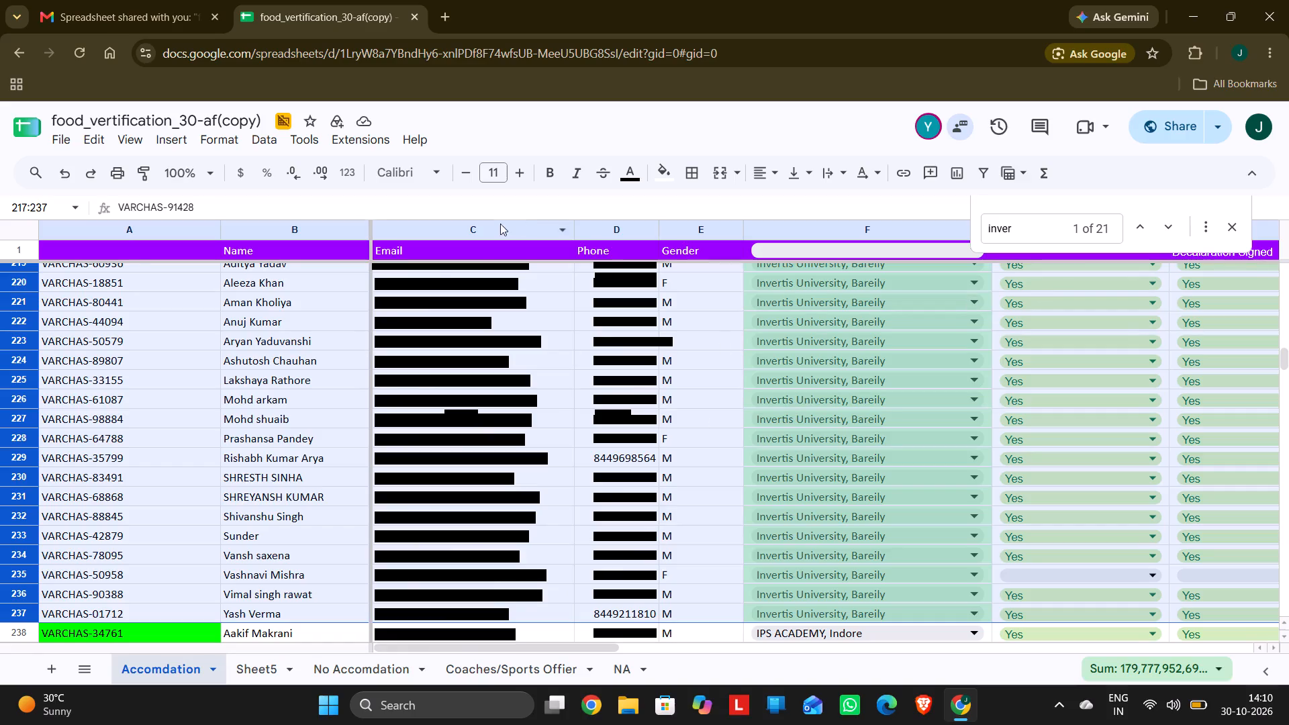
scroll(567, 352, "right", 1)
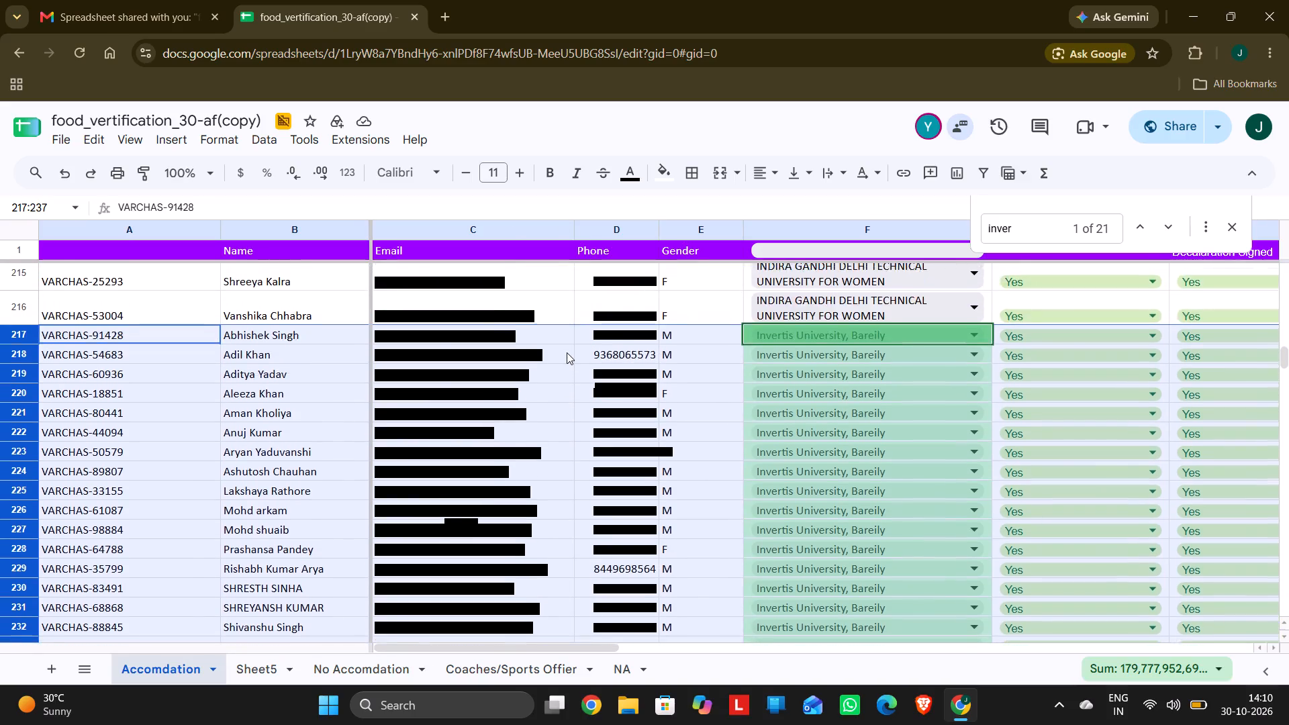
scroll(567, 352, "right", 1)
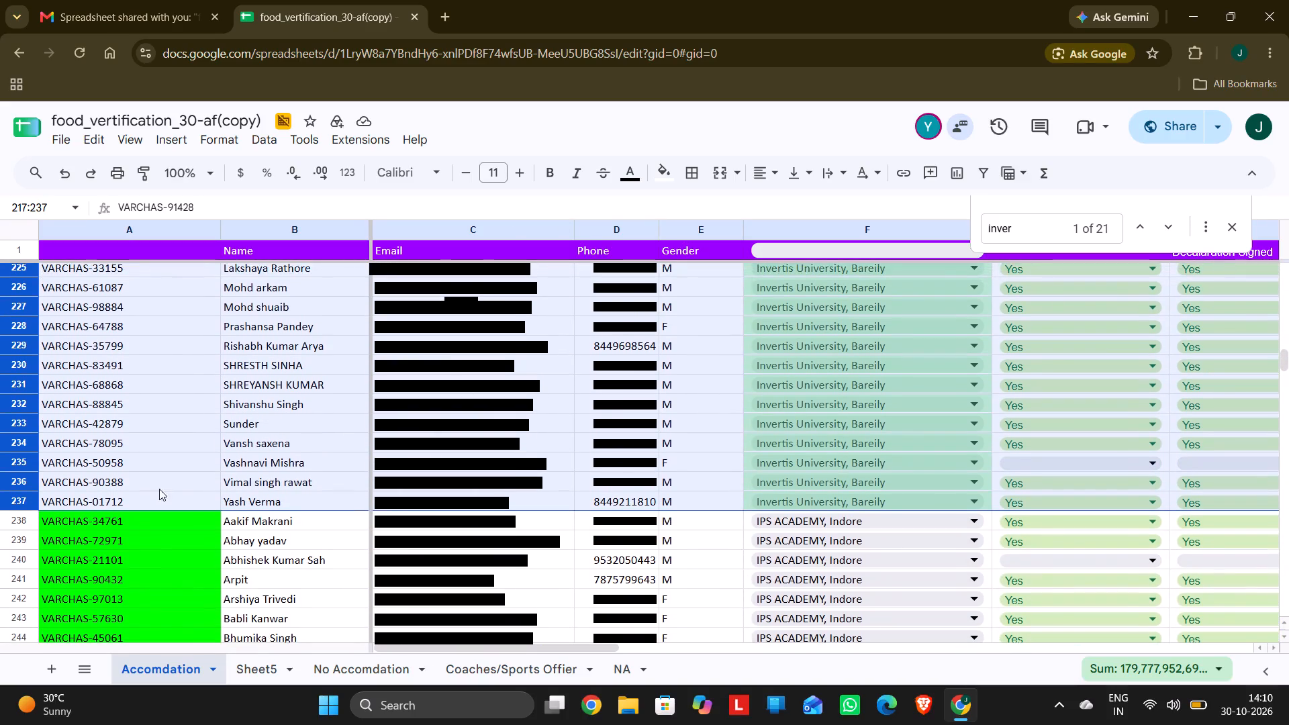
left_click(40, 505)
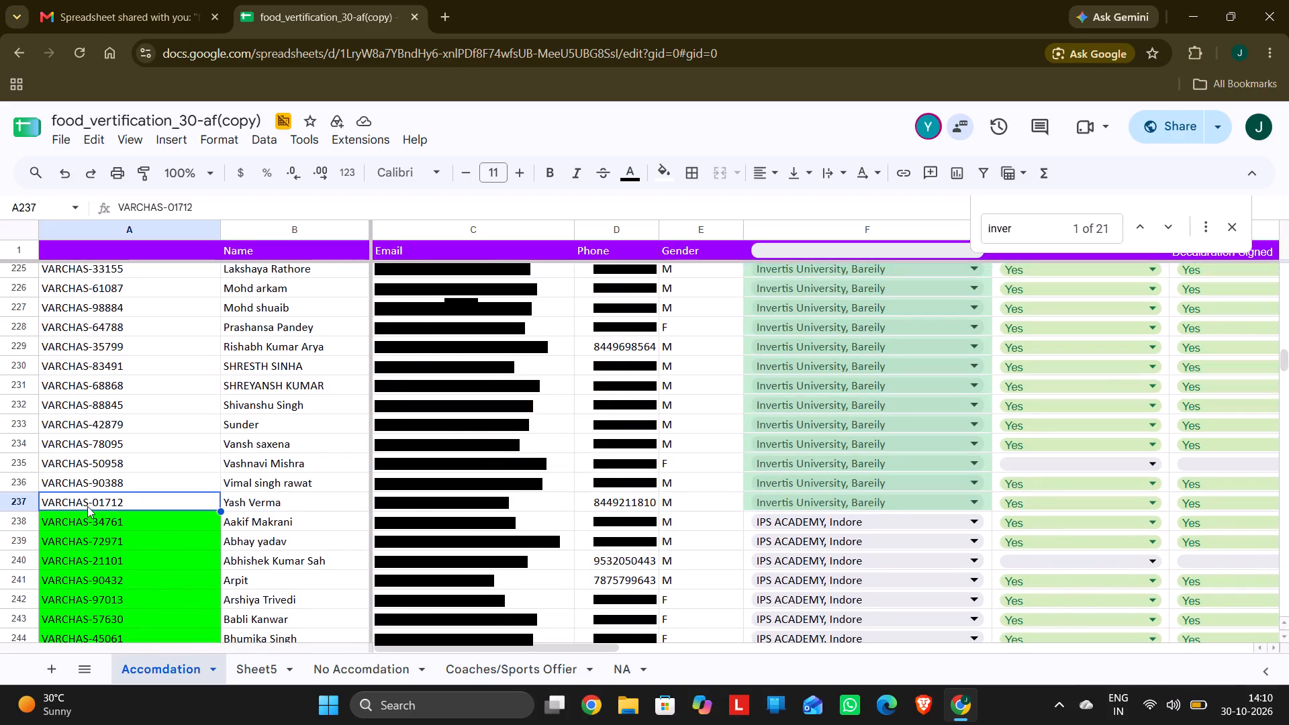
scroll(129, 496, "up", 1)
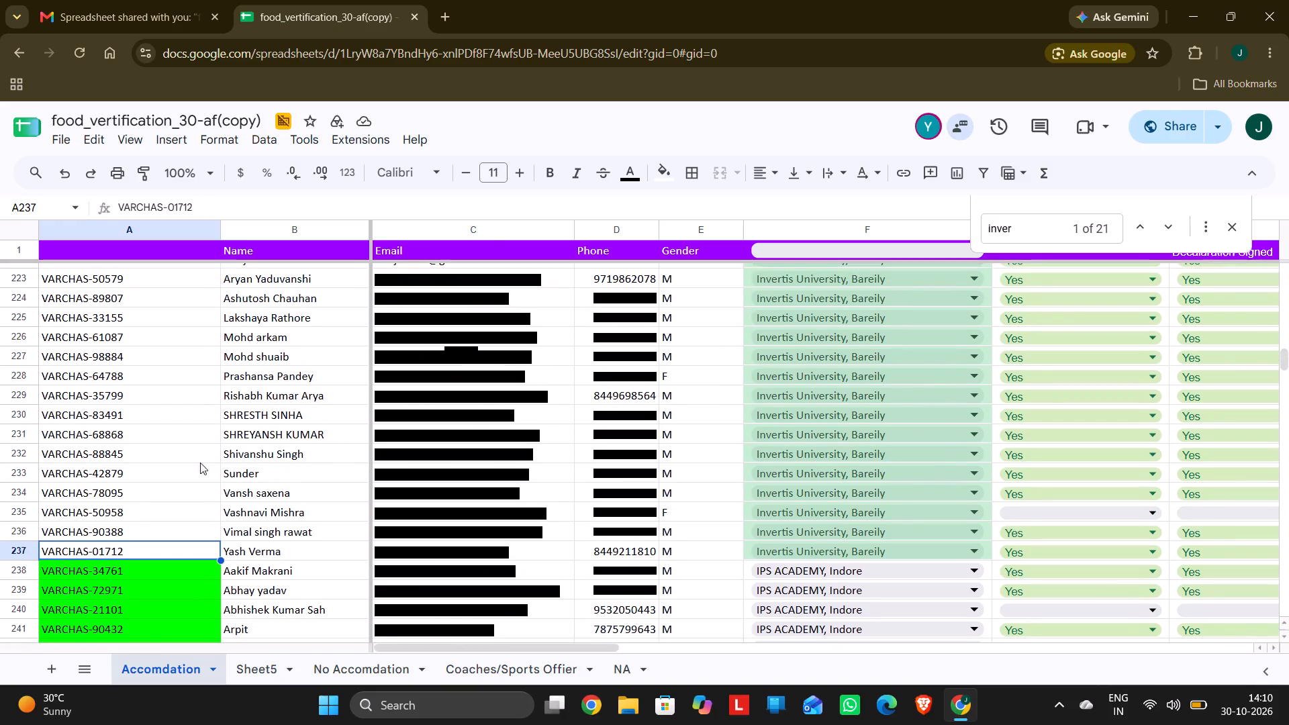
left_click(26, 452)
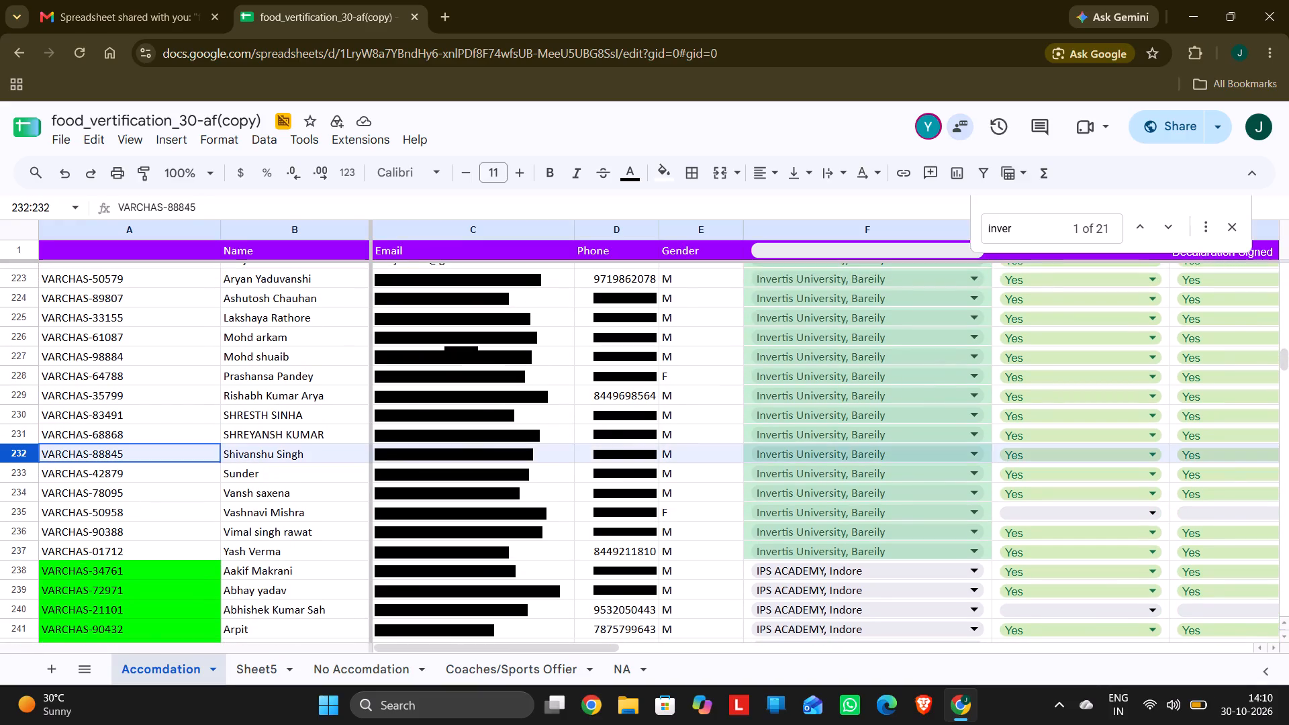
left_click_drag(672, 170, 728, 231)
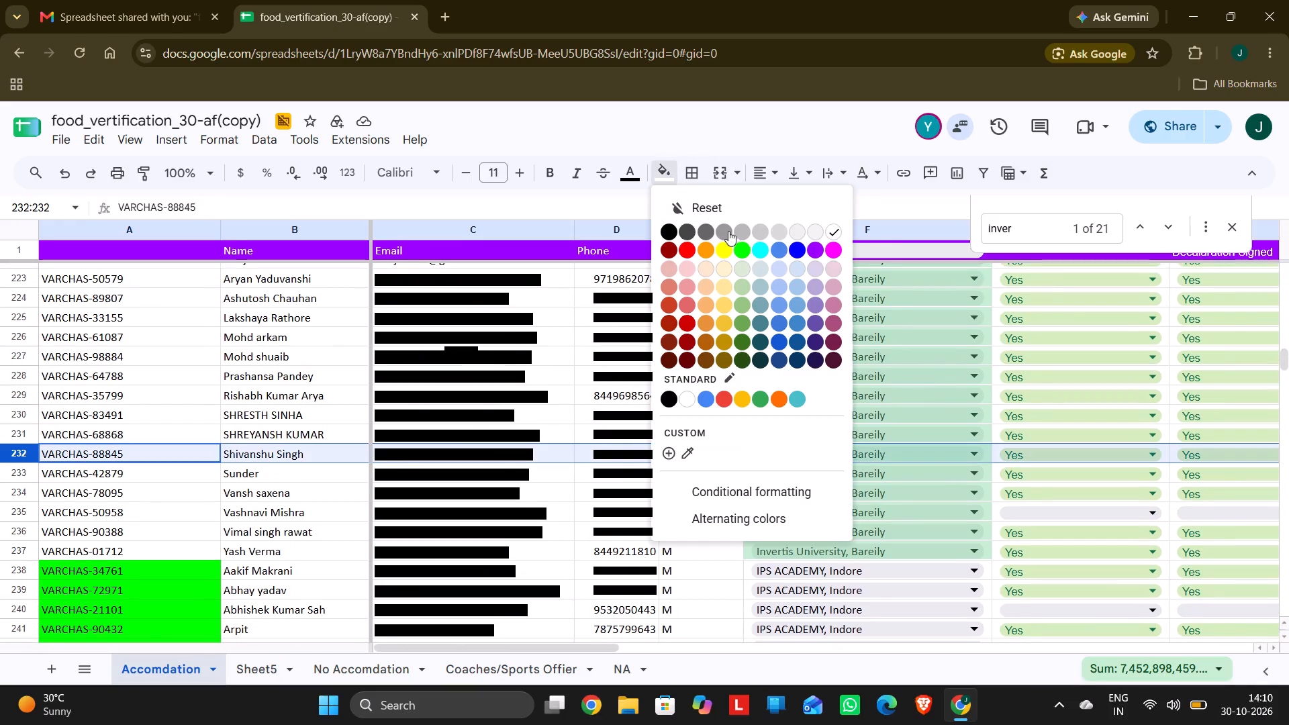
left_click_drag(728, 231, 743, 246)
left_click(743, 246)
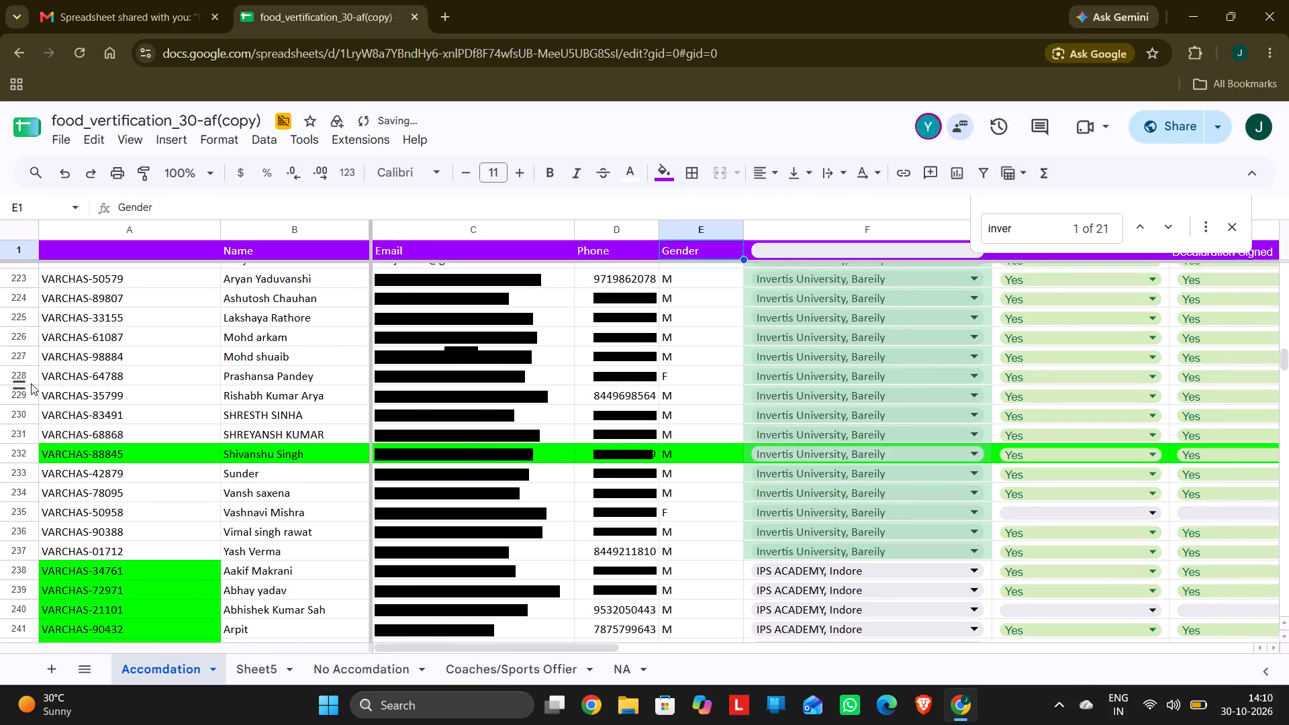
left_click(22, 398)
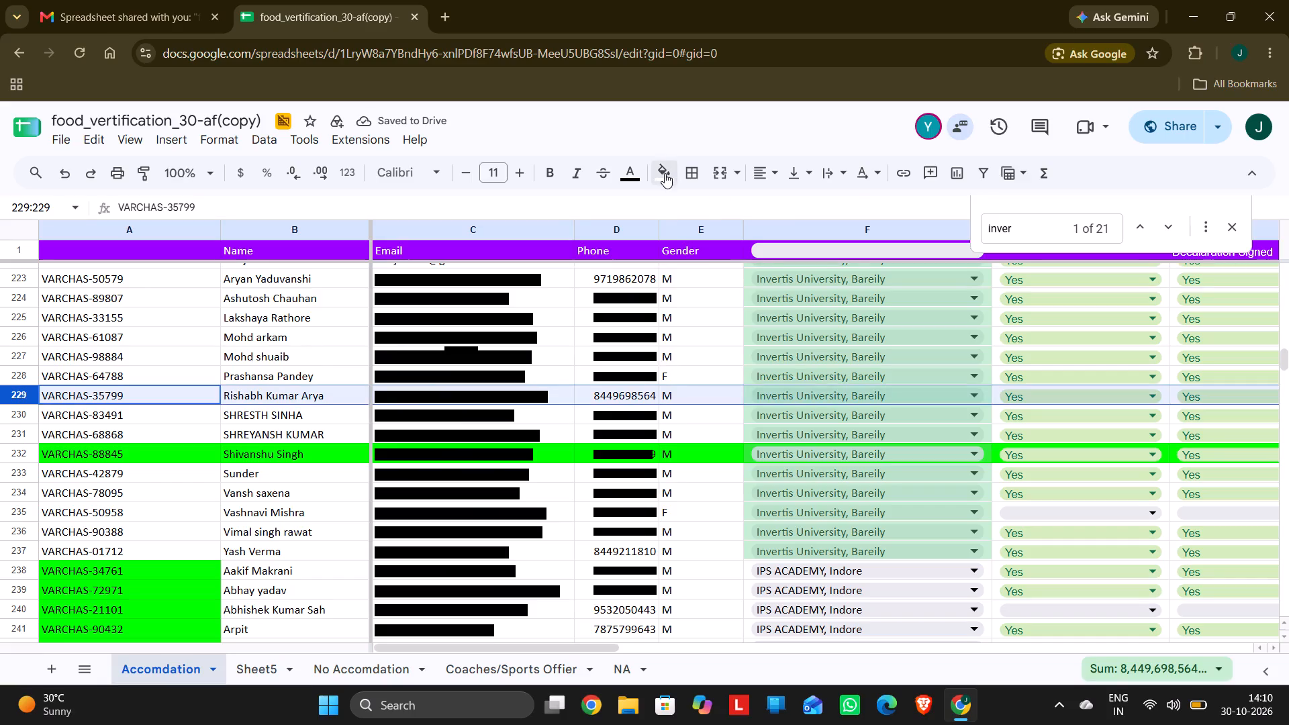
left_click(665, 173)
left_click(741, 248)
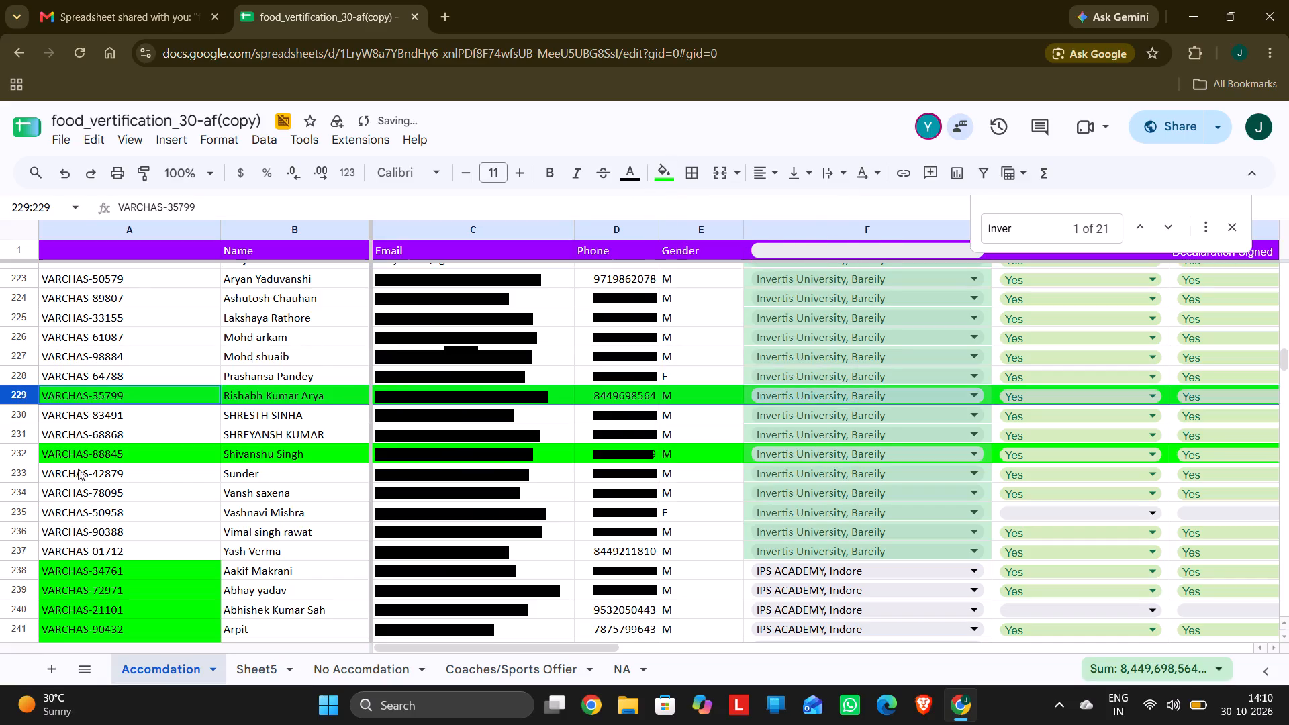
scroll(130, 434, "right", 1)
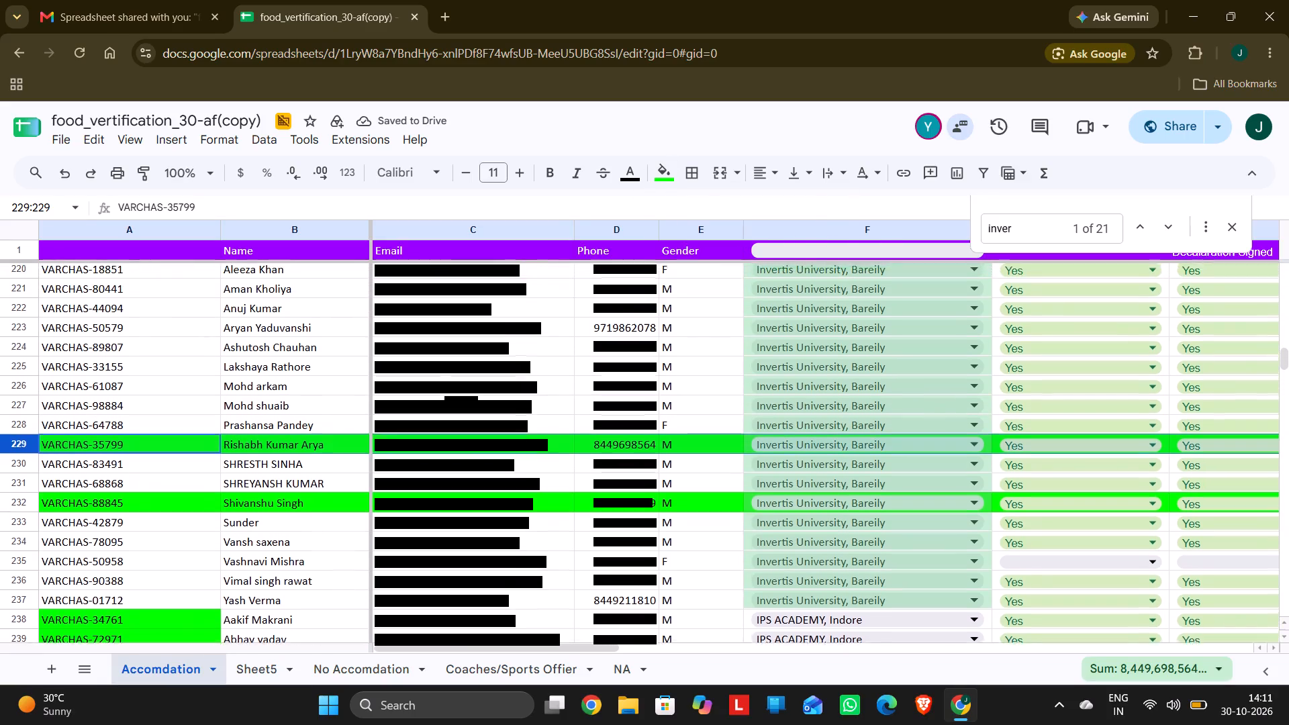
scroll(130, 434, "right", 1)
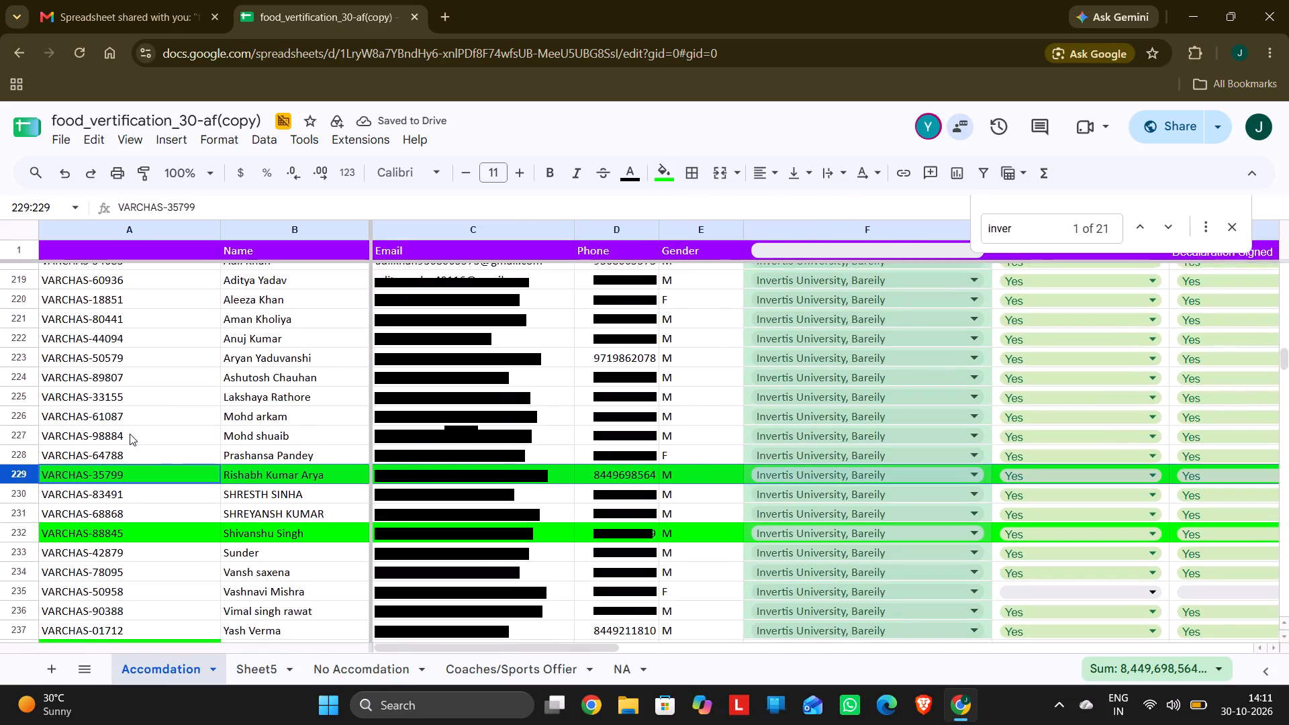
scroll(130, 434, "right", 1)
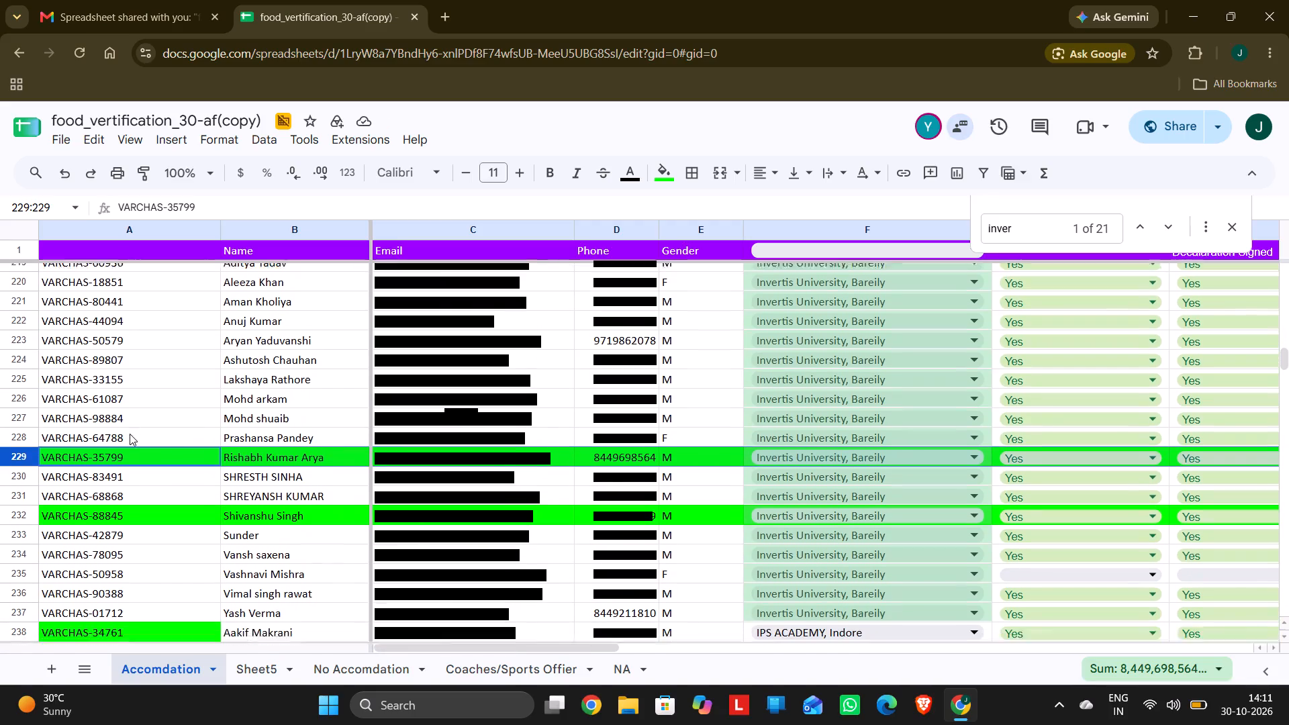
scroll(130, 434, "right", 3)
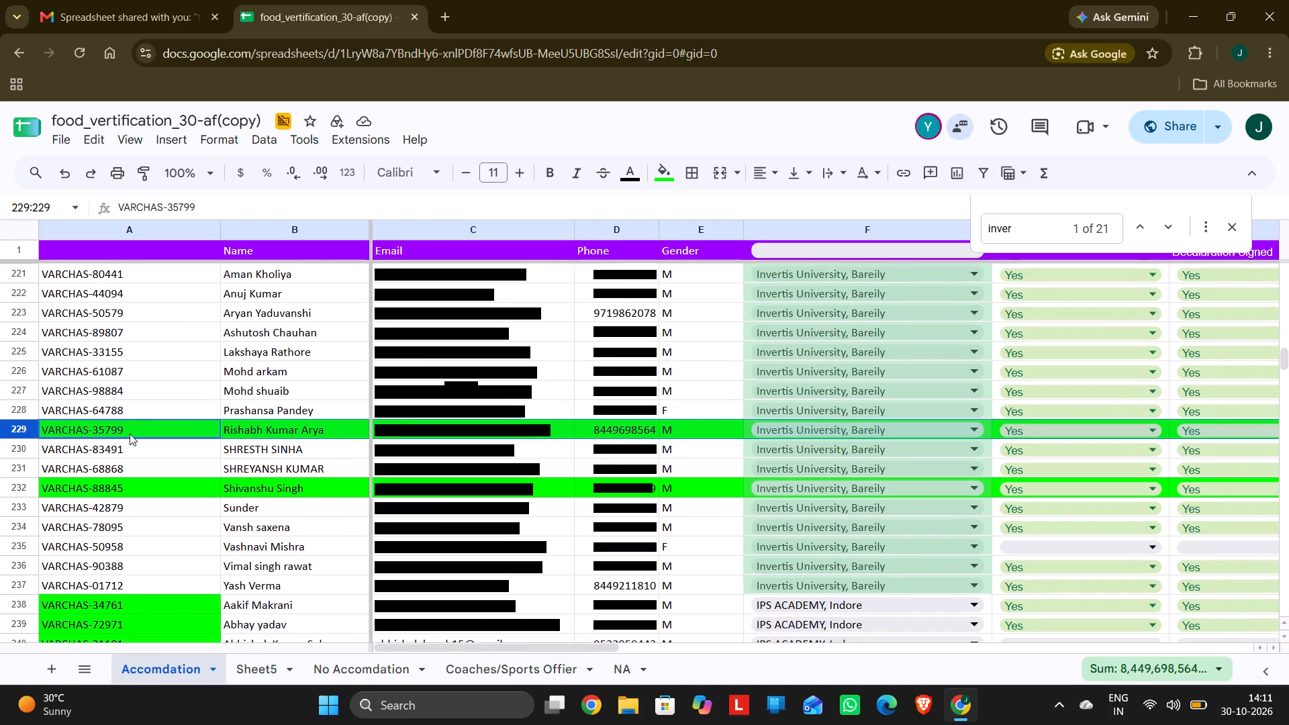
scroll(130, 434, "right", 2)
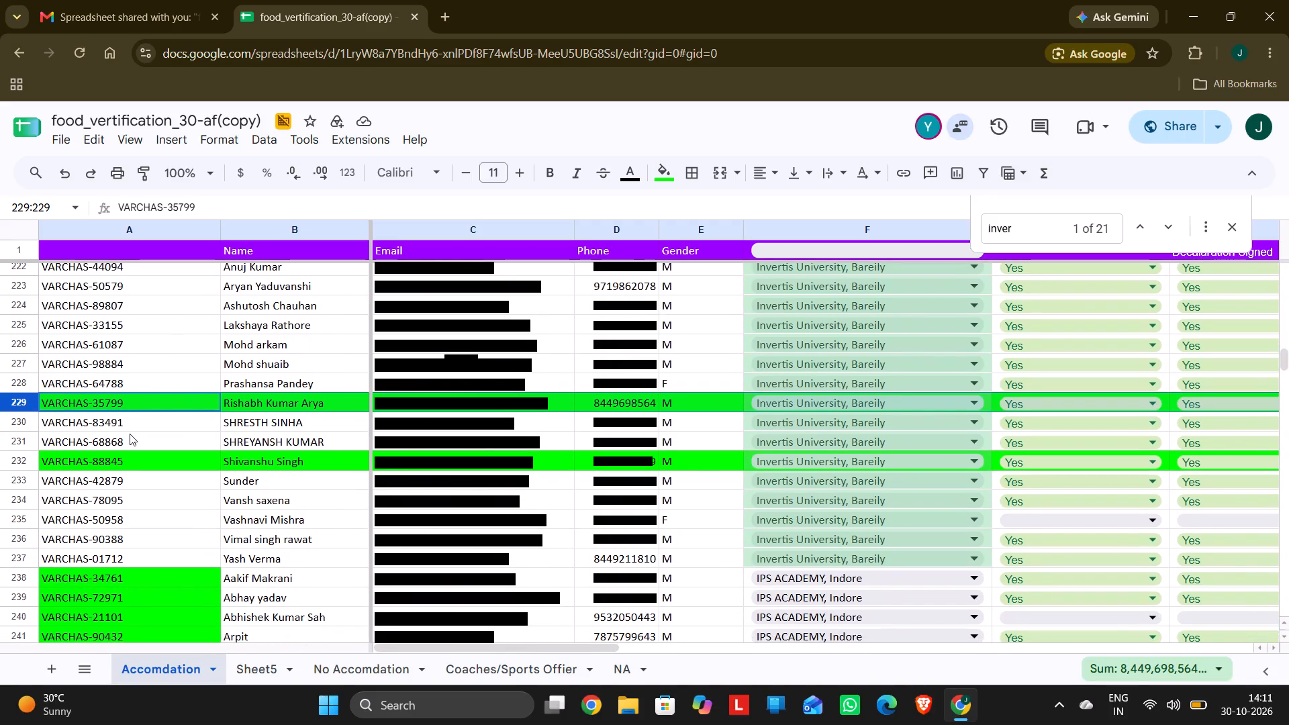
scroll(130, 434, "right", 3)
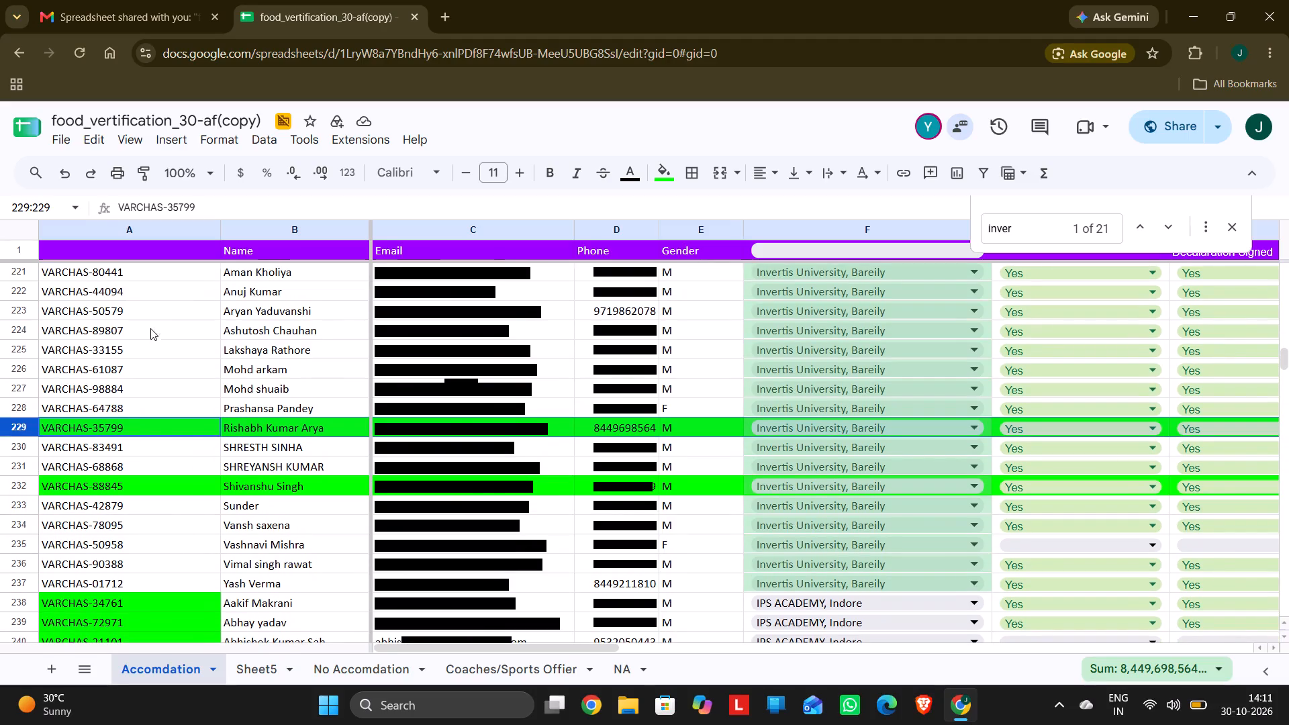
left_click(24, 279)
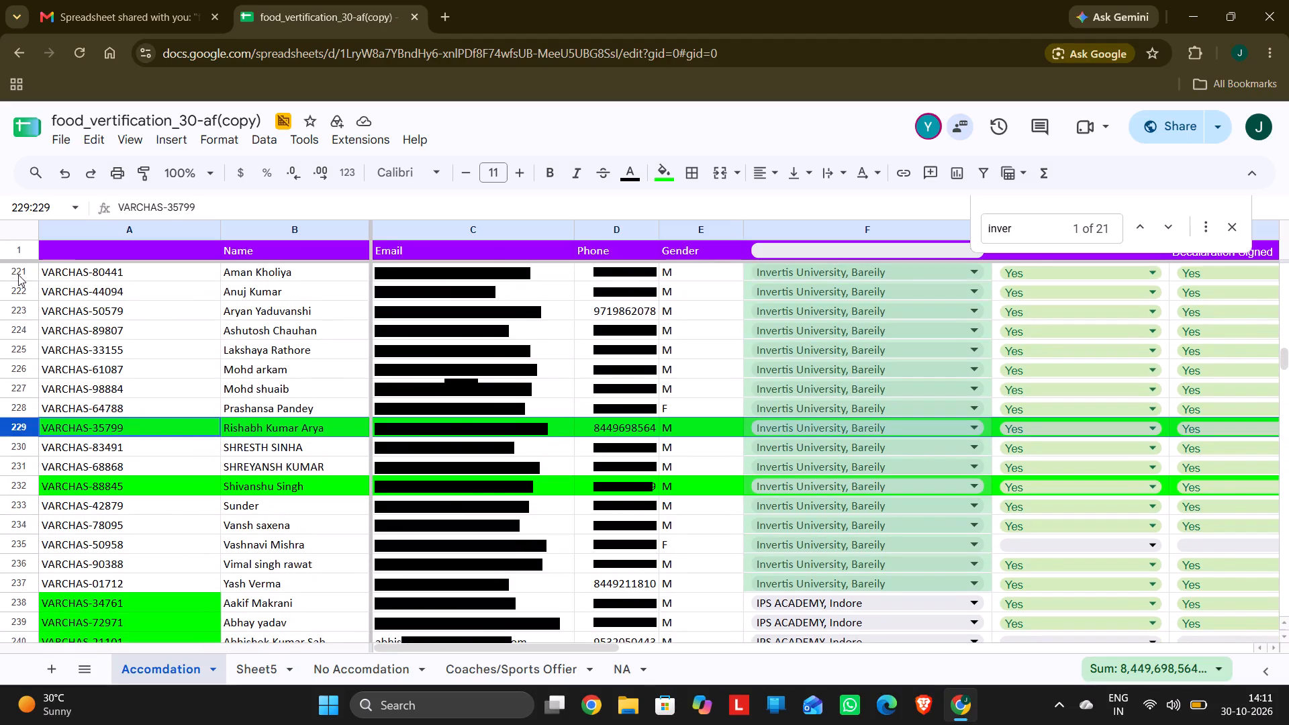
left_click(18, 275)
left_click_drag(667, 176, 740, 248)
left_click(740, 248)
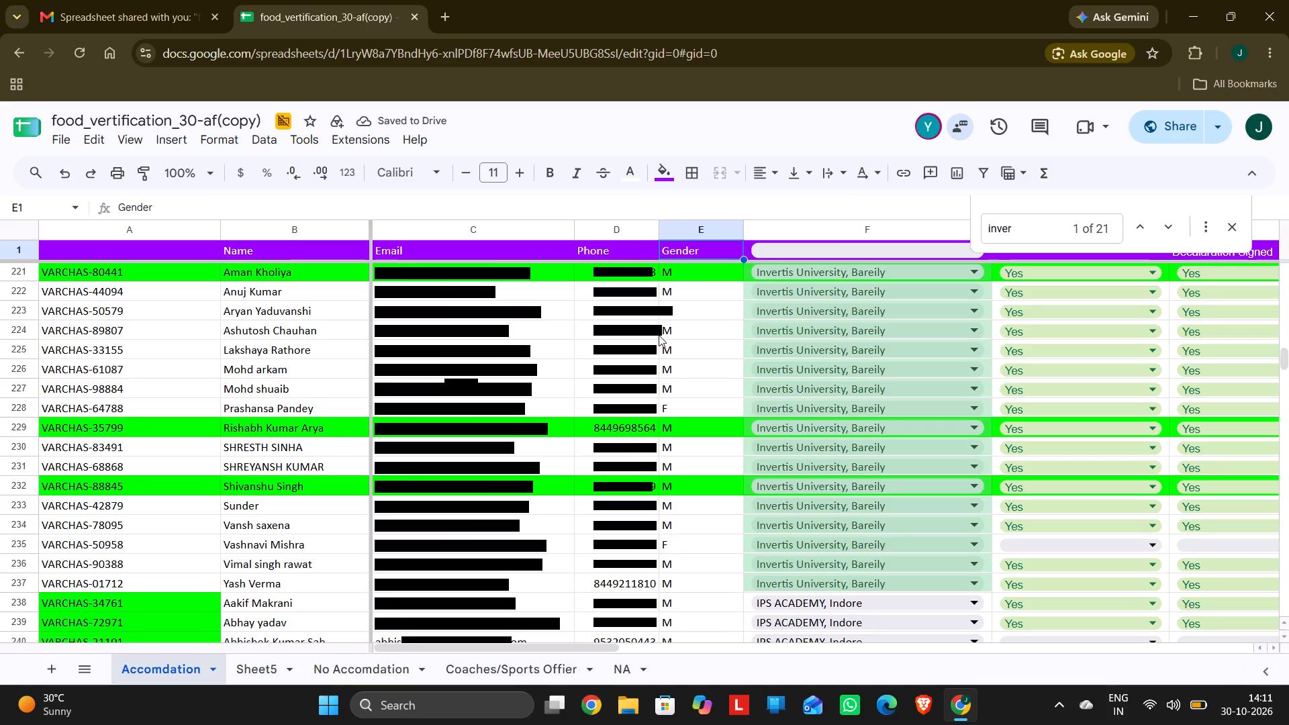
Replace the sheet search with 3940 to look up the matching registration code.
left_click(1023, 224)
key("BackSpace")
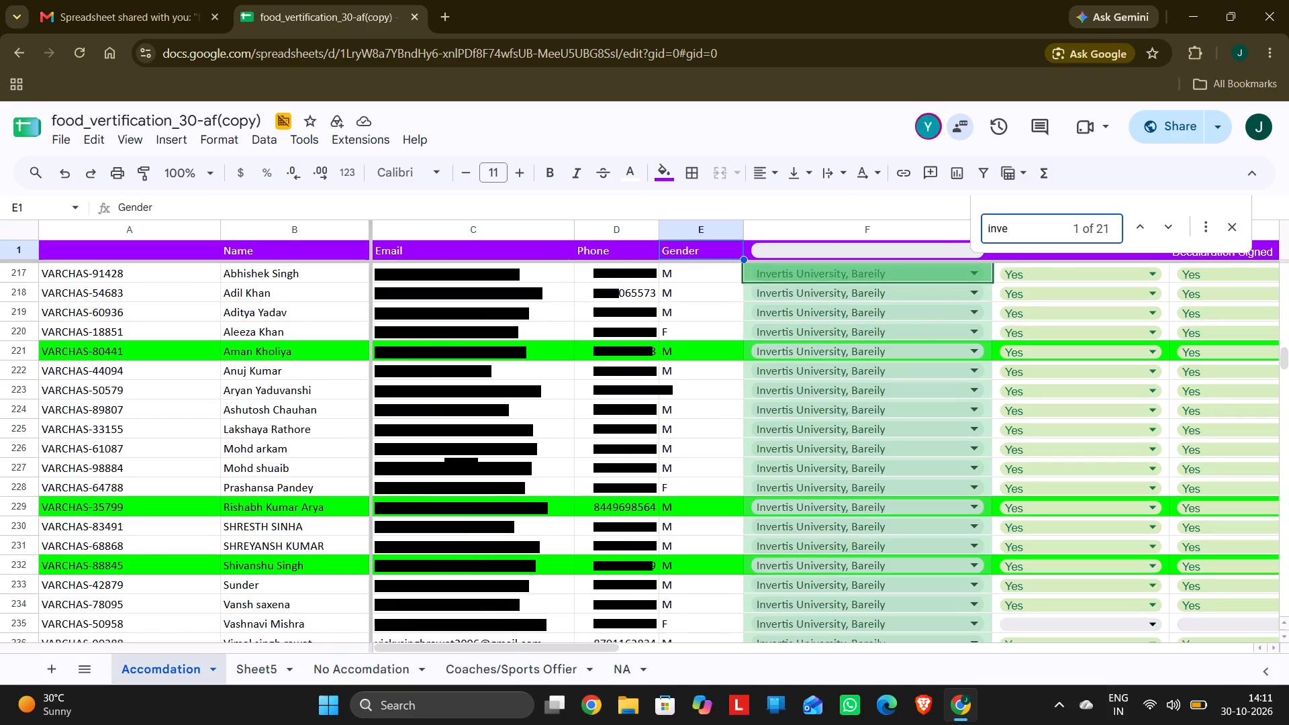
key("BackSpace")
key("BackSpace")
key("BackSpace")
key("BackSpace")
key("BackSpace")
key("BackSpace")
key("BackSpace")
key("BackSpace")
key("BackSpace")
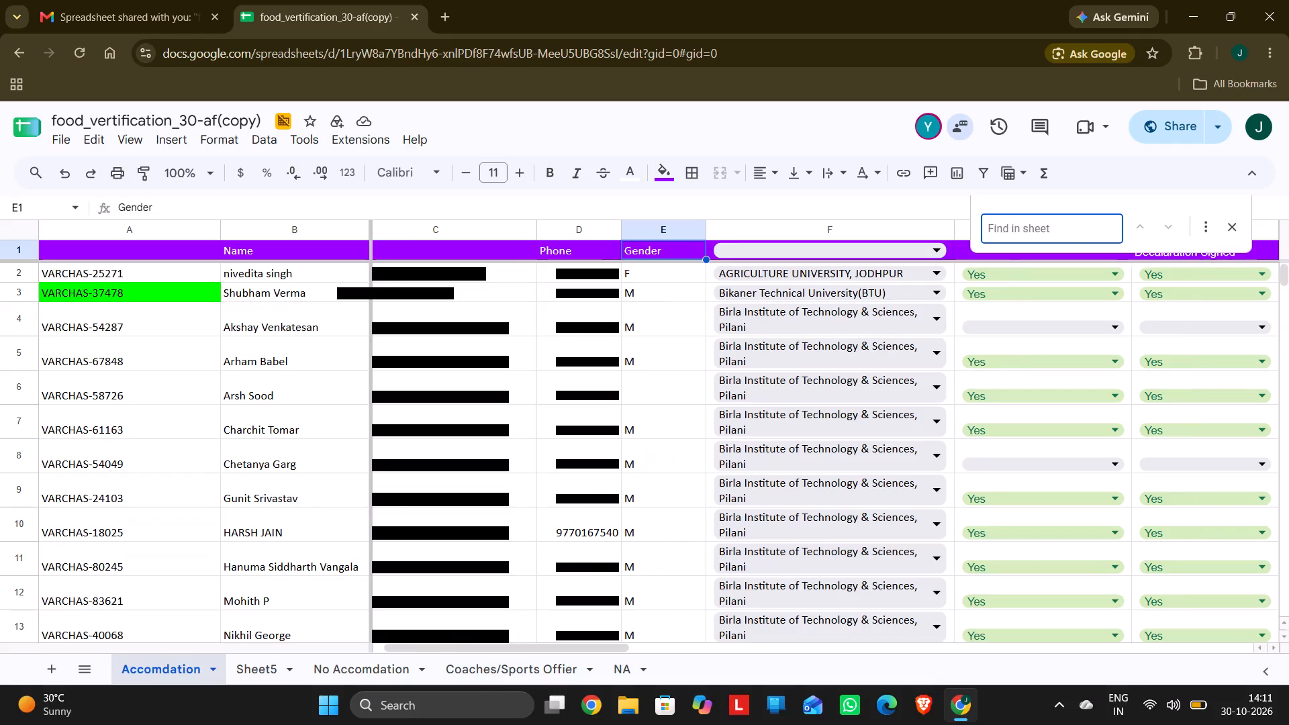
type("3940")
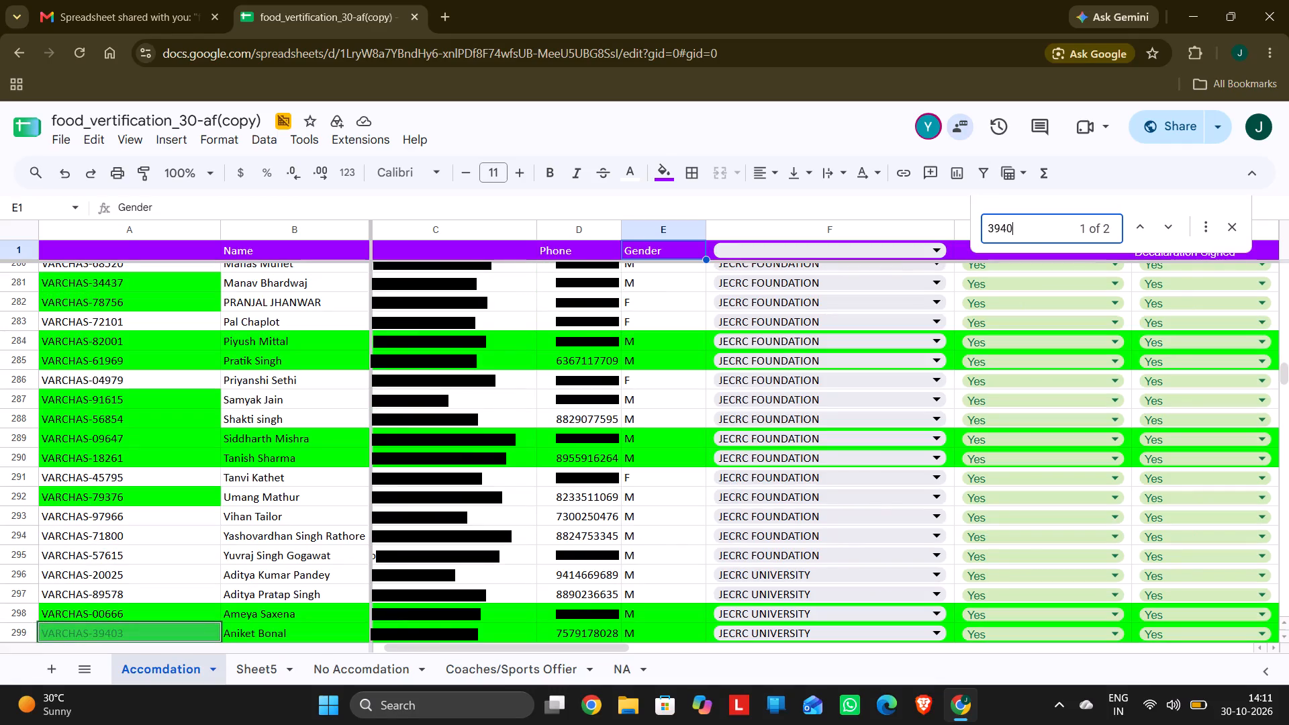
Replace the sheet search with "inver" and look through the Invertis University rows for participants still to mark.
key("BackSpace")
key("BackSpace")
key("BackSpace")
key("BackSpace")
key("BackSpace")
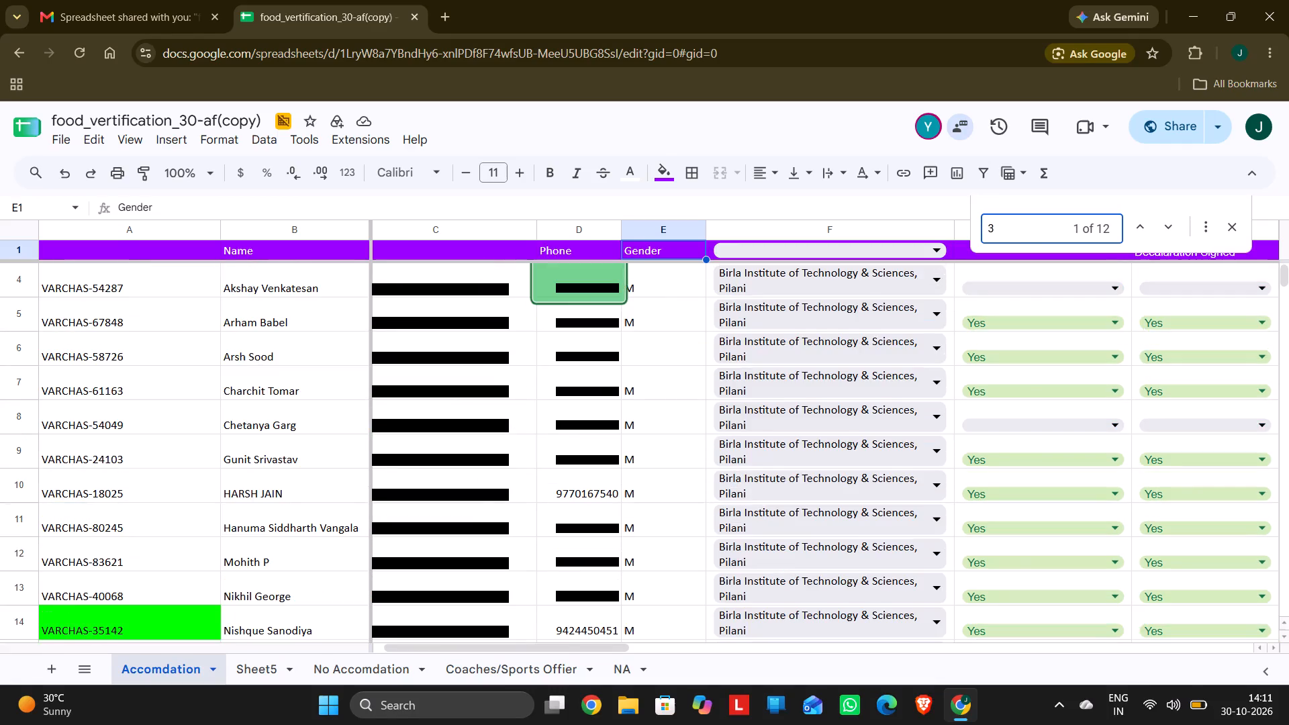
type("inver")
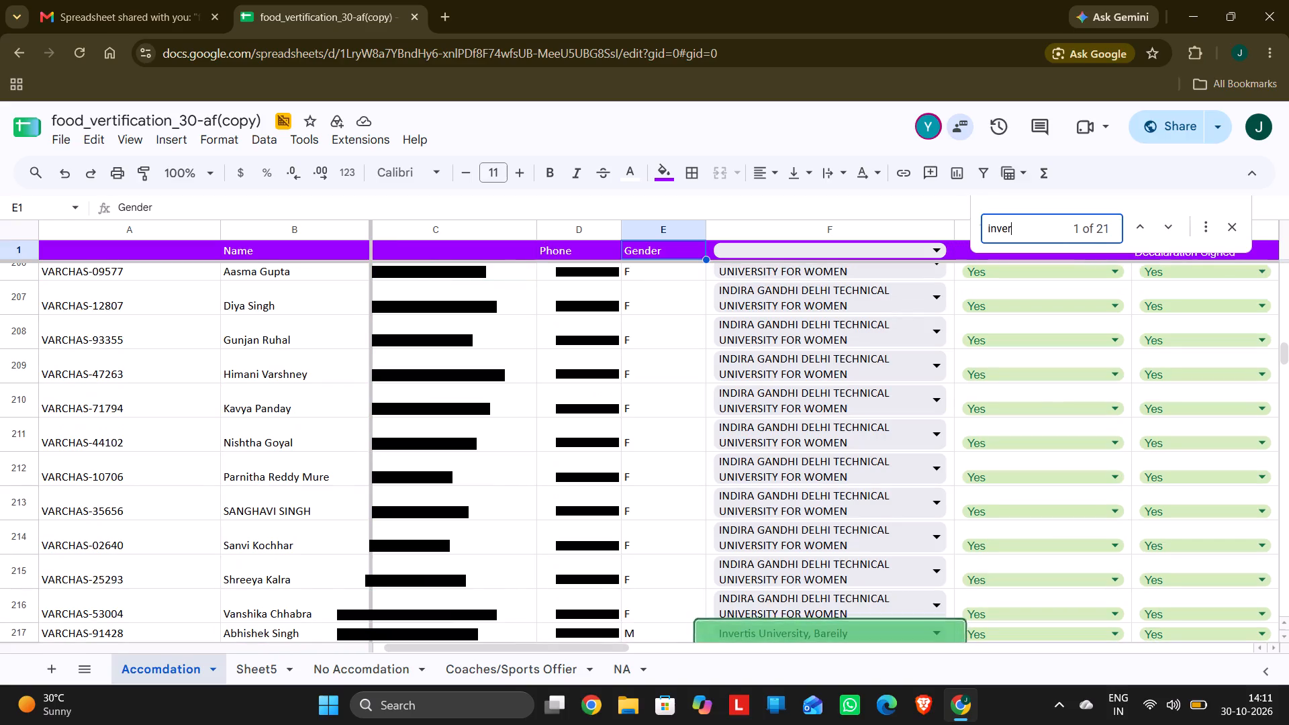
scroll(920, 489, "down", 2)
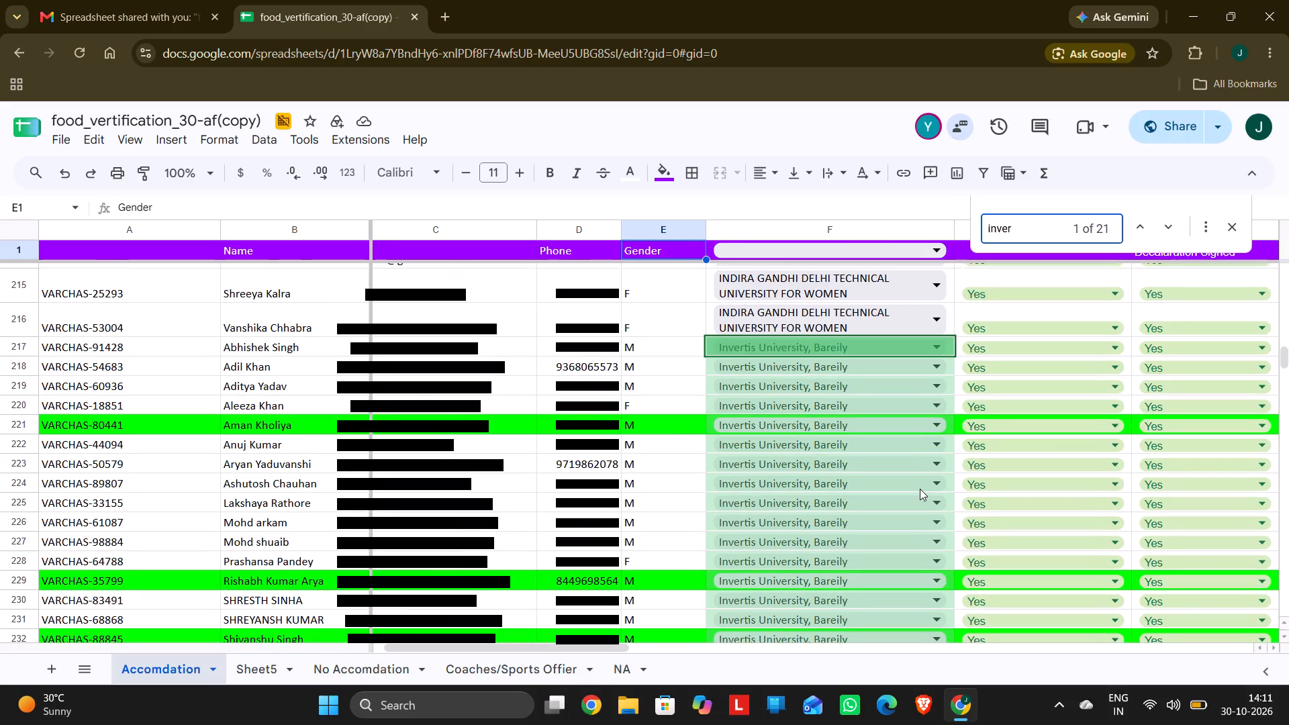
scroll(920, 489, "right", 2)
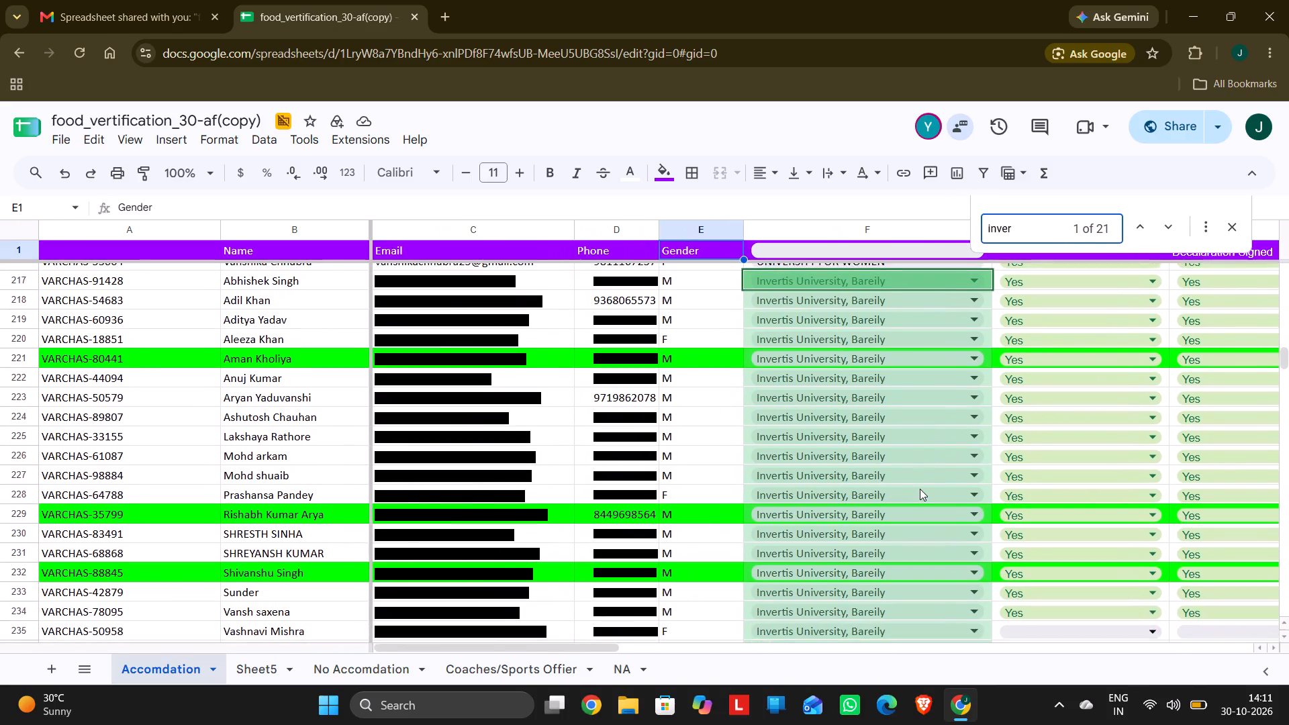
scroll(920, 489, "right", 1)
scroll(920, 489, "up", 6)
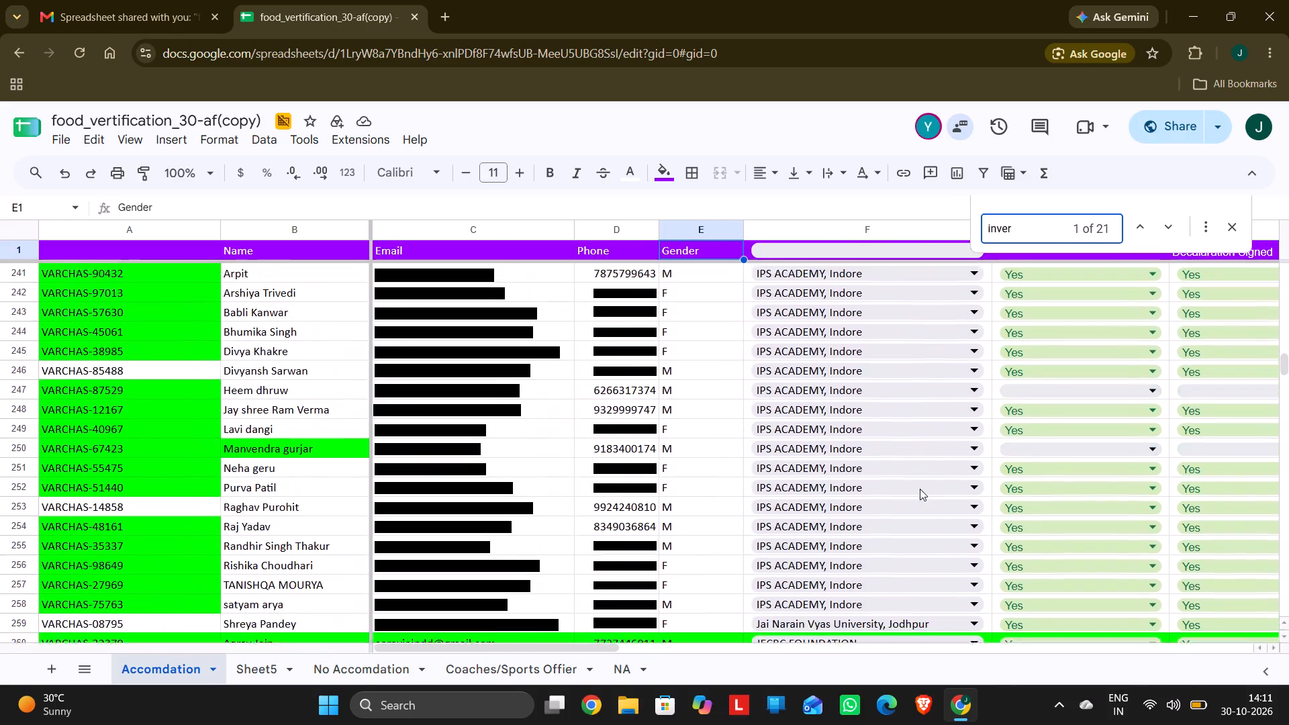
scroll(920, 489, "up", 4)
scroll(920, 489, "down", 1)
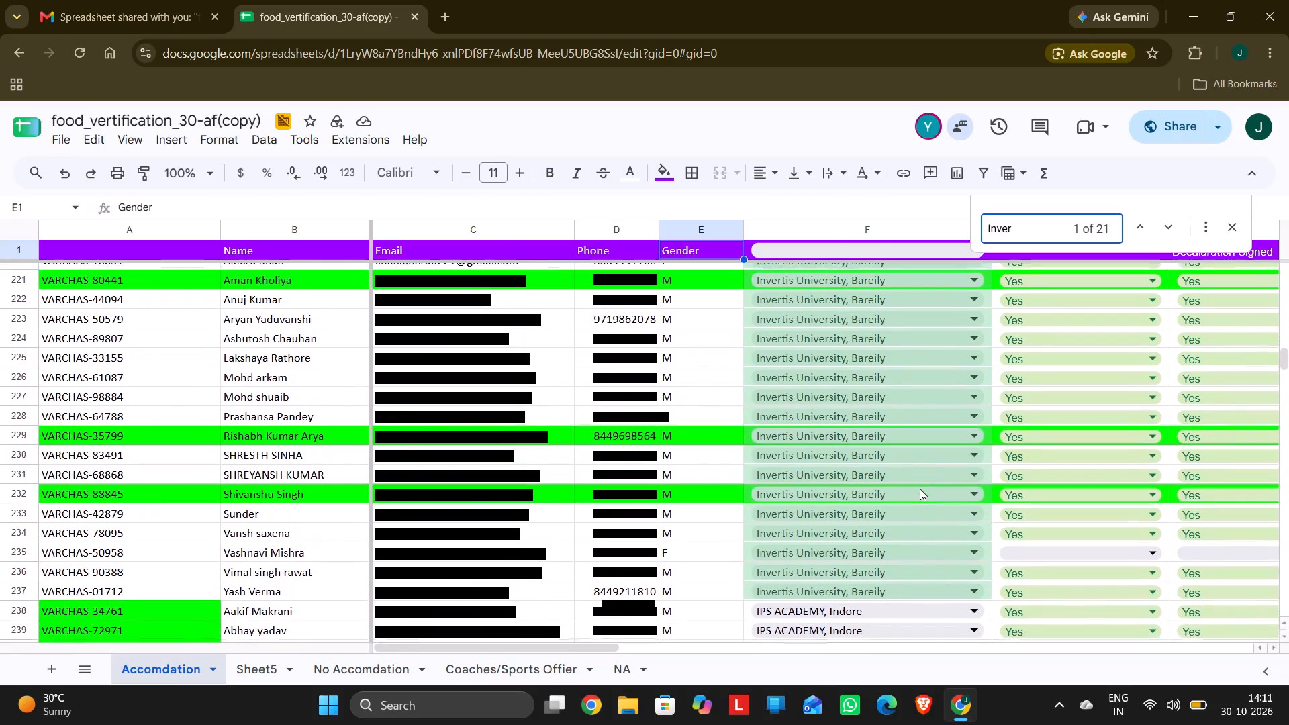
scroll(920, 489, "down", 1)
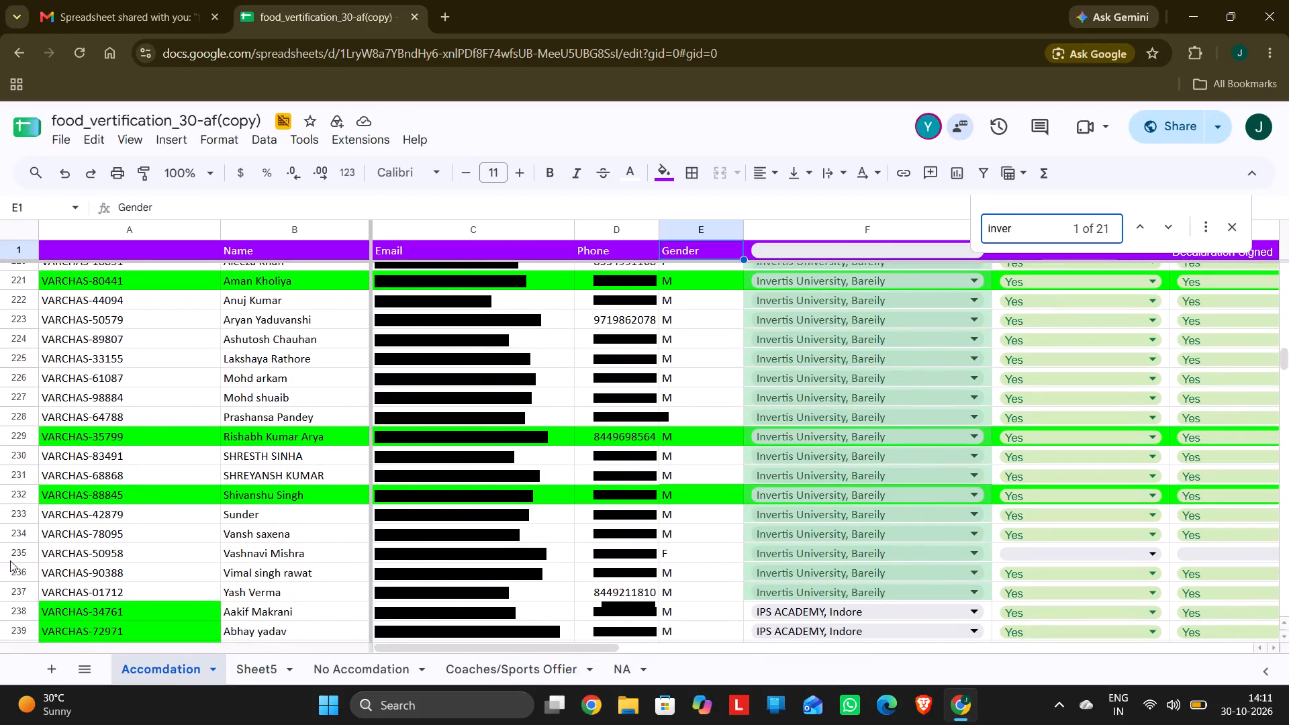
left_click(36, 513)
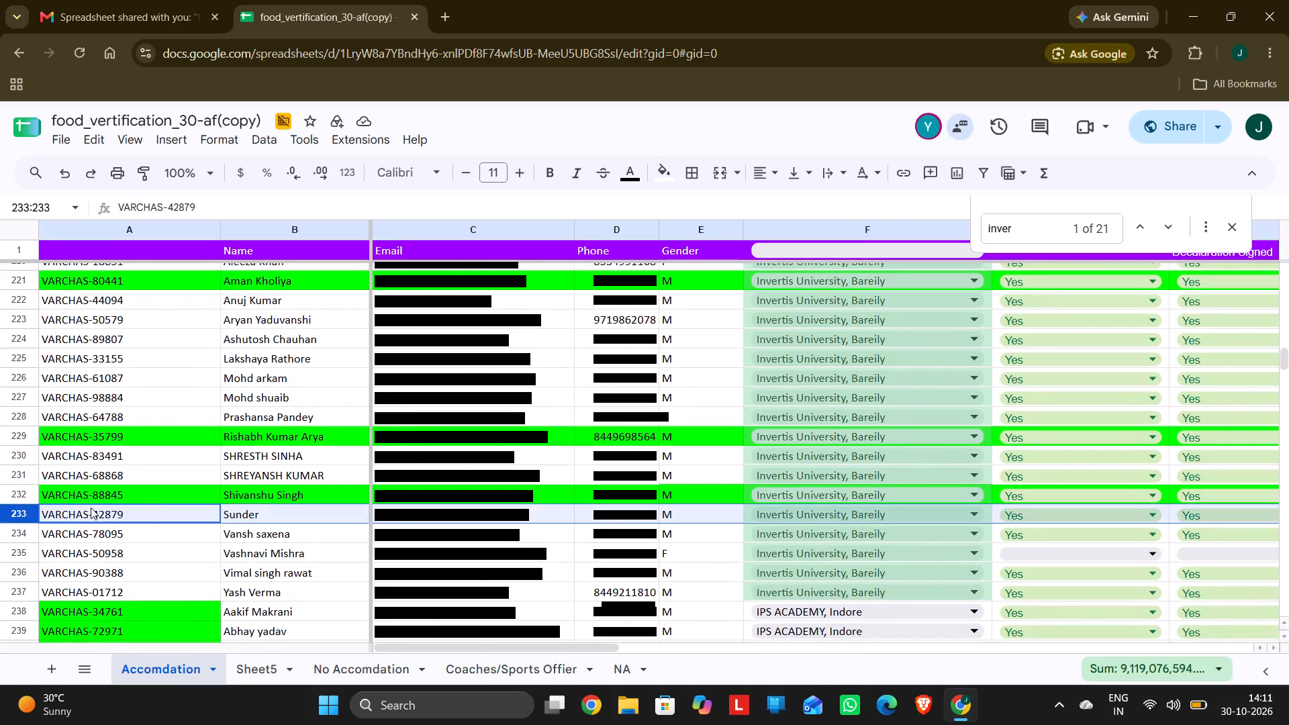
scroll(269, 443, "up", 1)
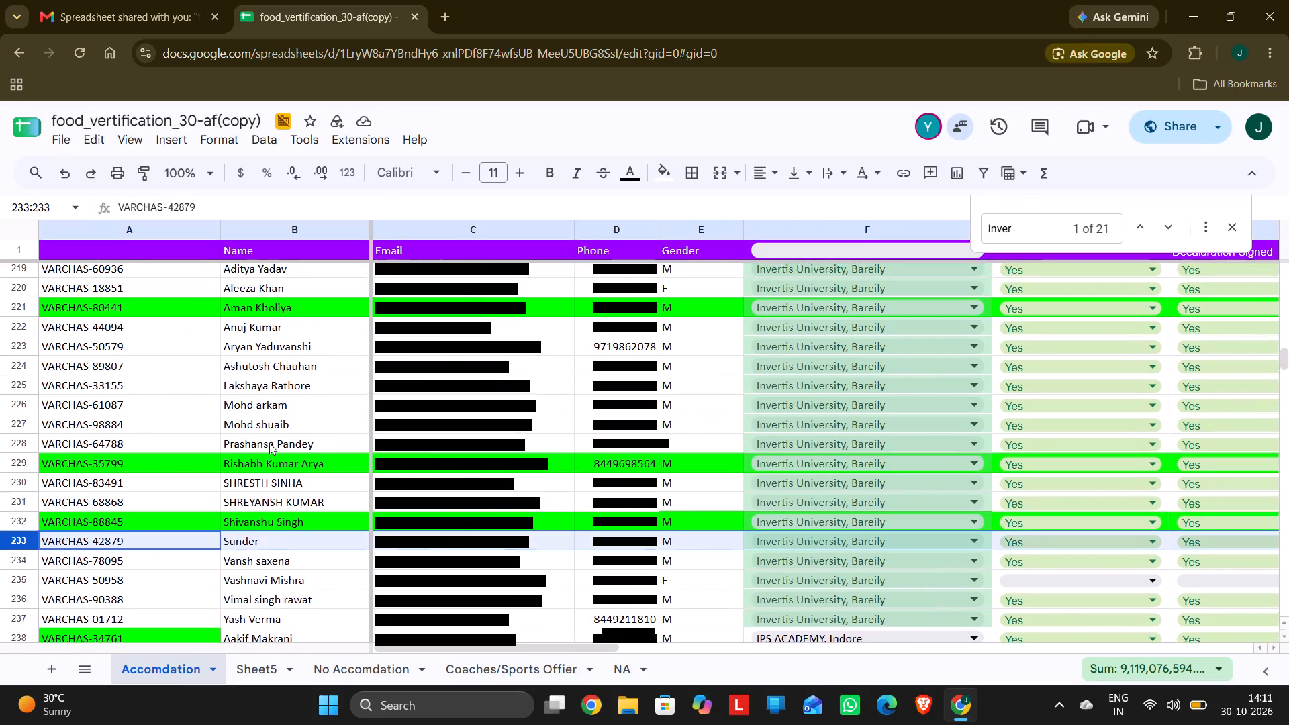
scroll(269, 443, "up", 1)
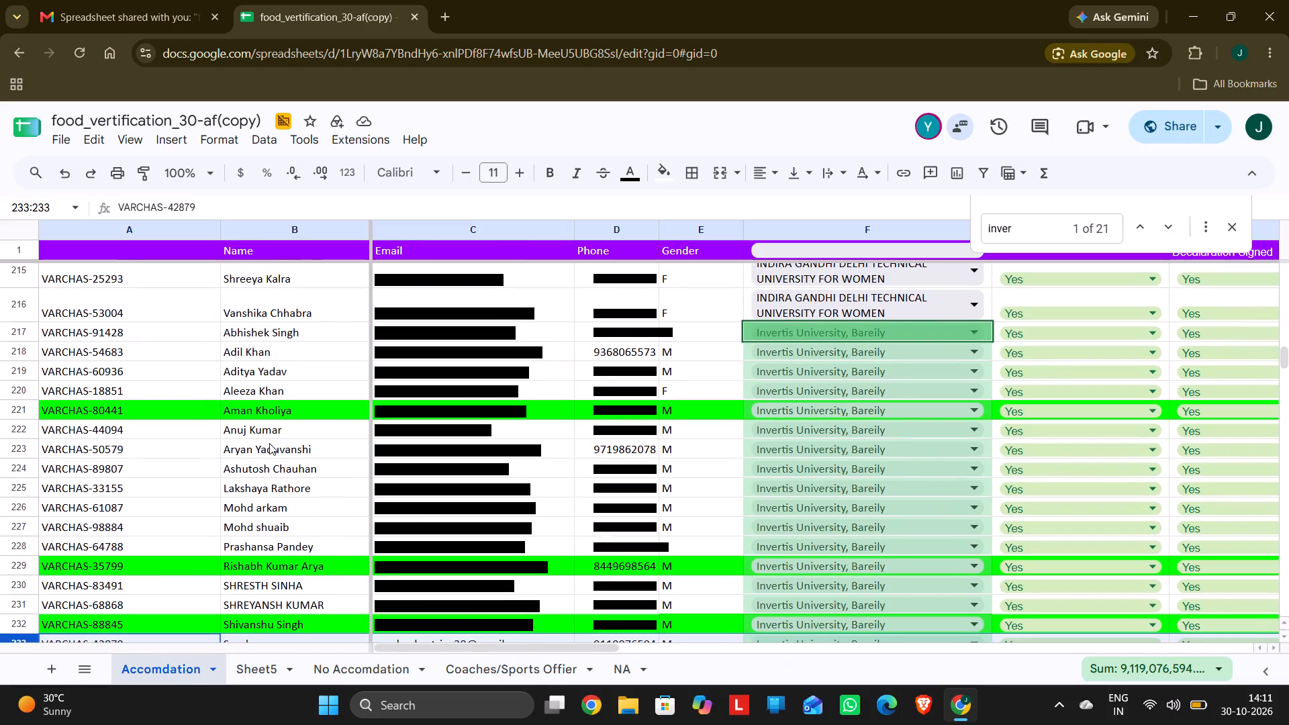
scroll(269, 443, "up", 2)
left_click(242, 352)
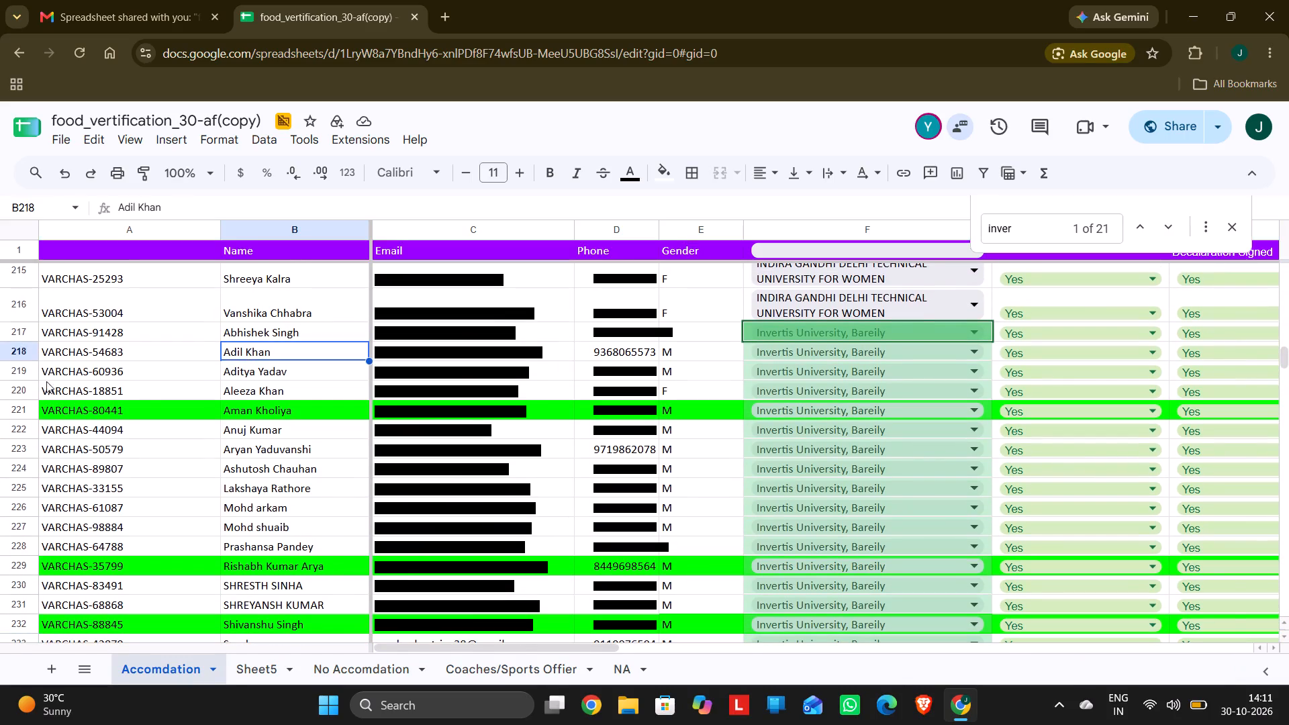
left_click(14, 354)
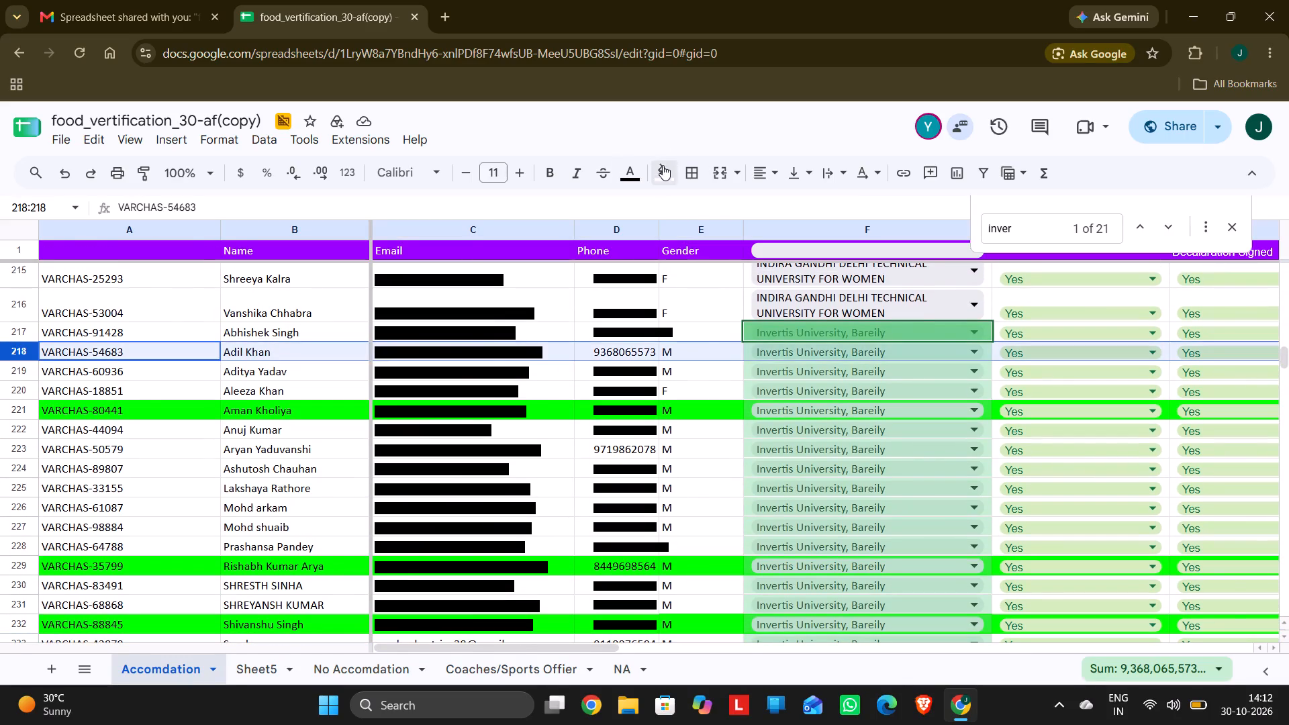
left_click(662, 169)
left_click(740, 251)
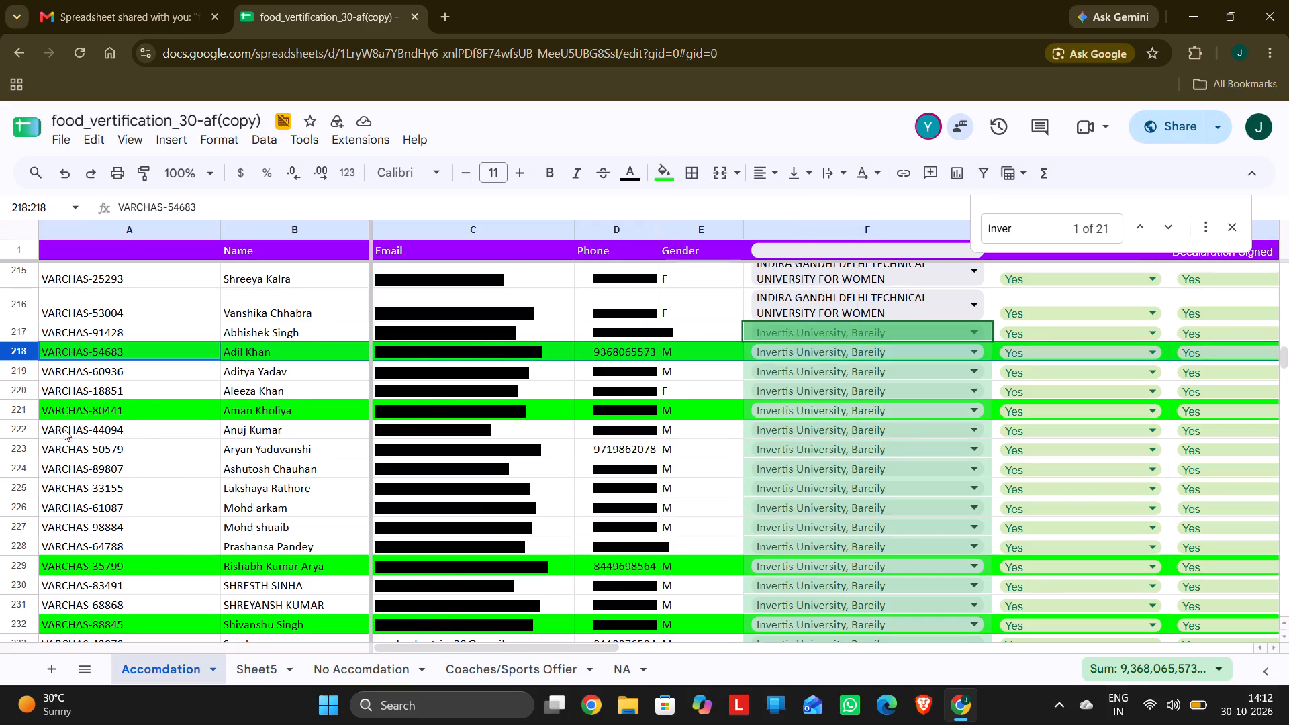
left_click(19, 432)
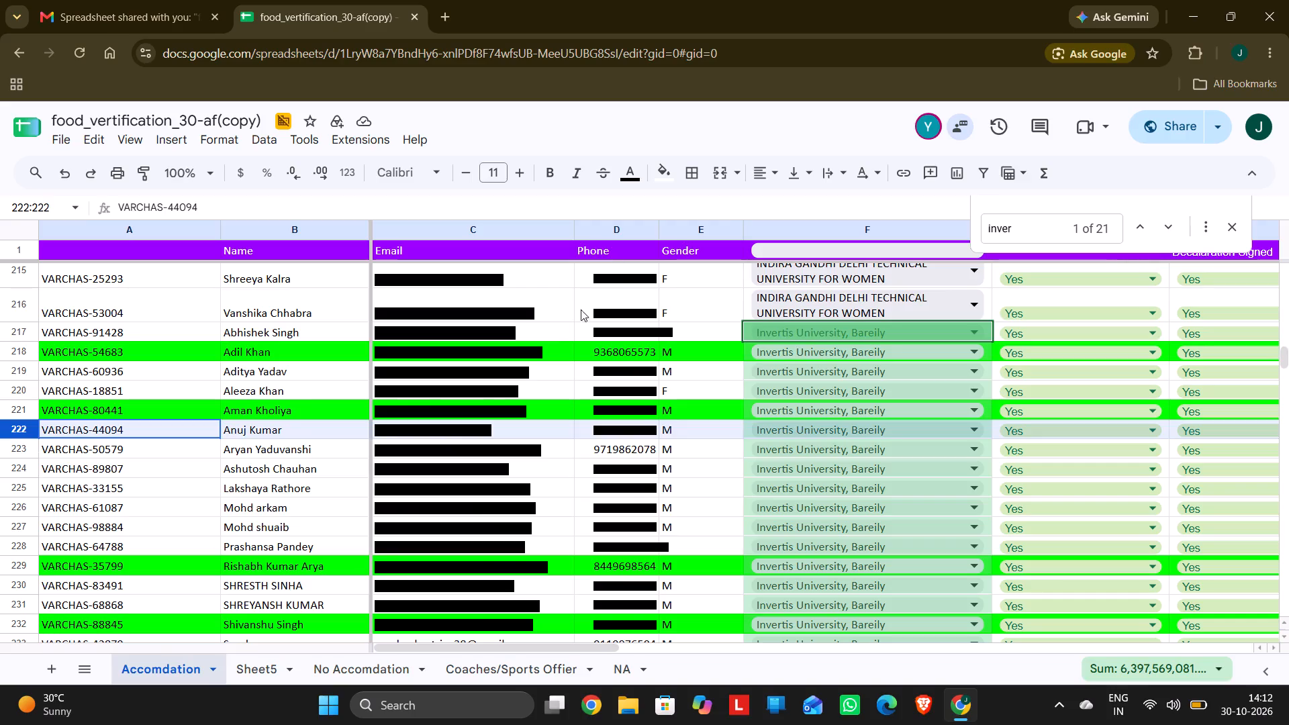
left_click_drag(663, 179, 743, 245)
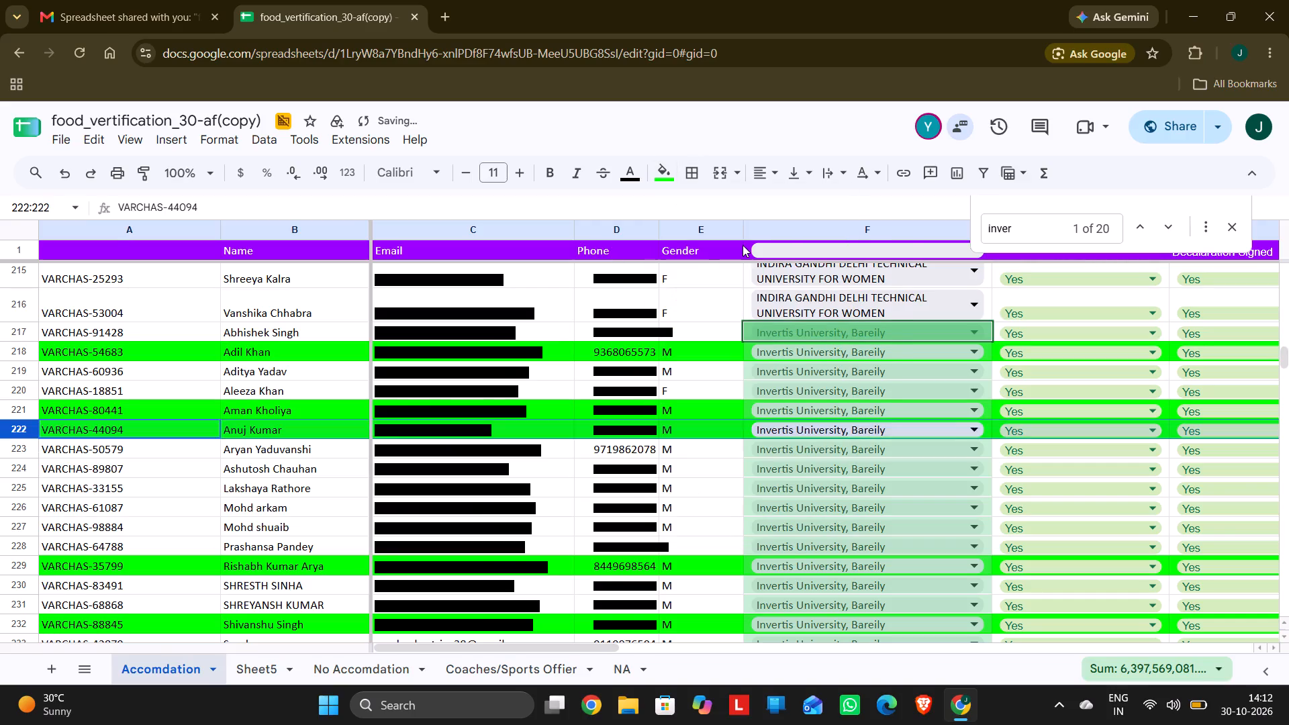
left_click(743, 245)
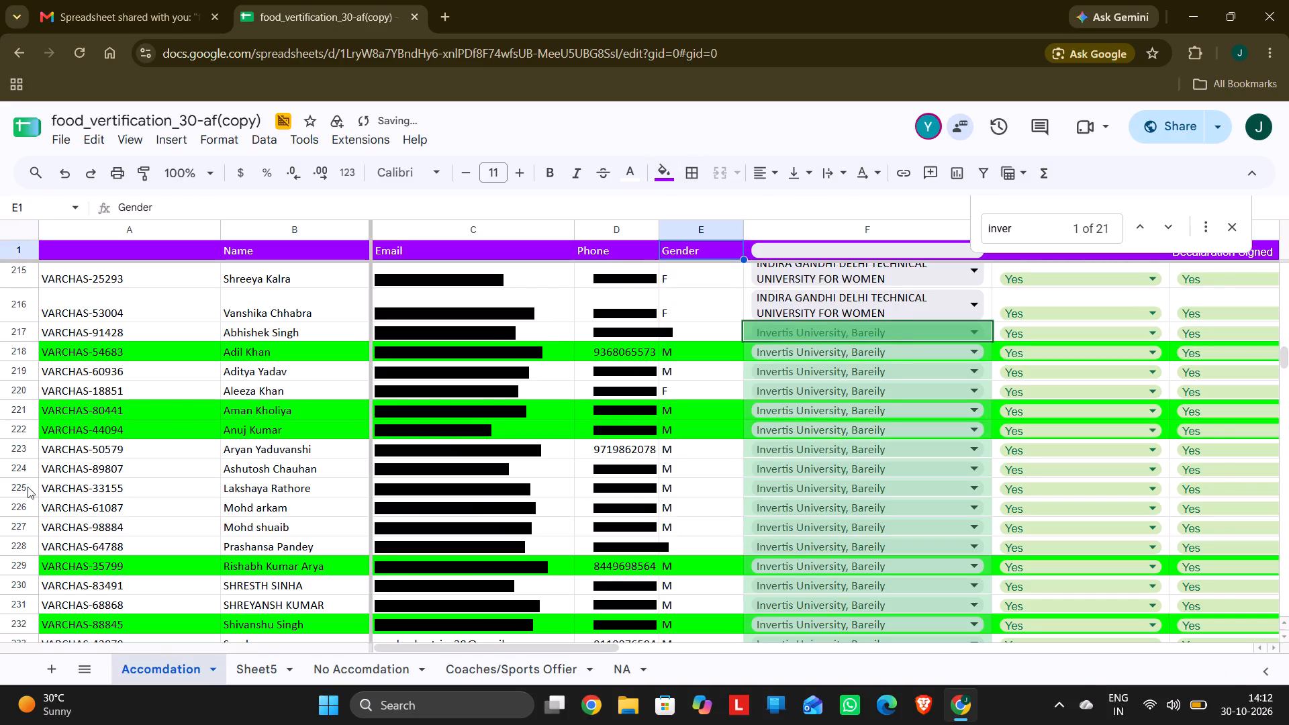
left_click(26, 487)
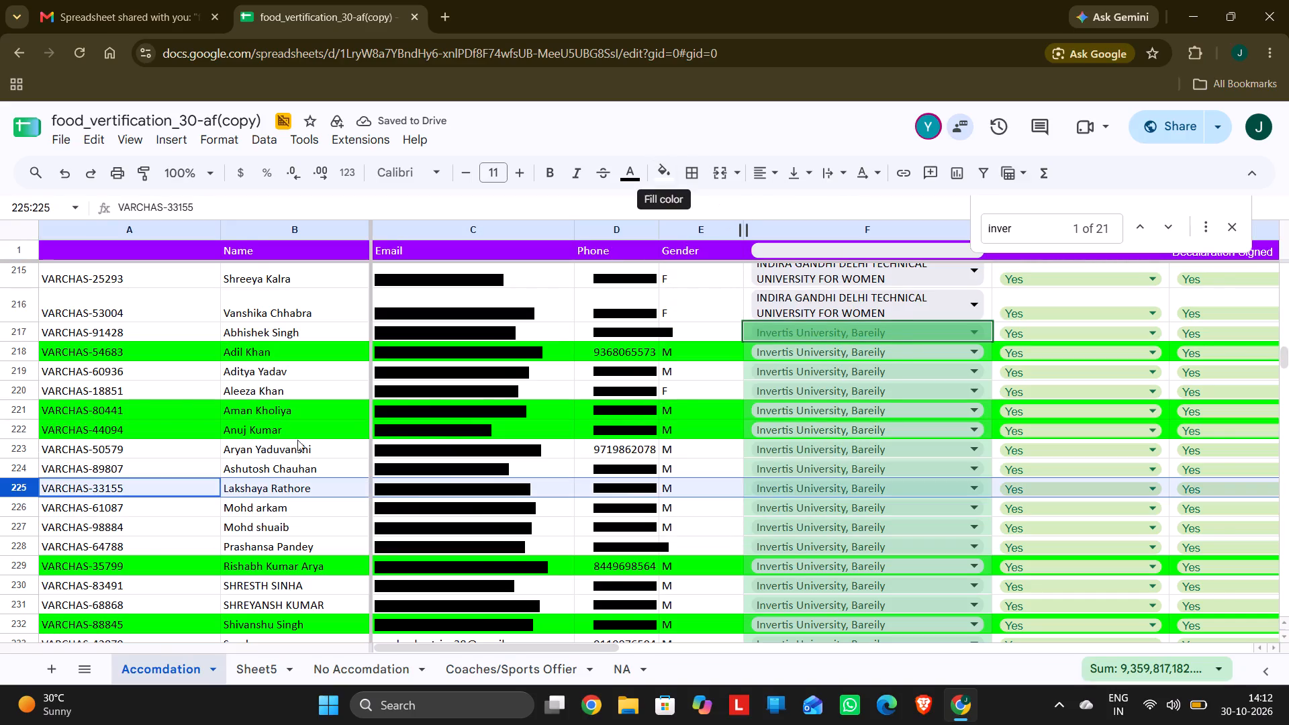
left_click(5, 469)
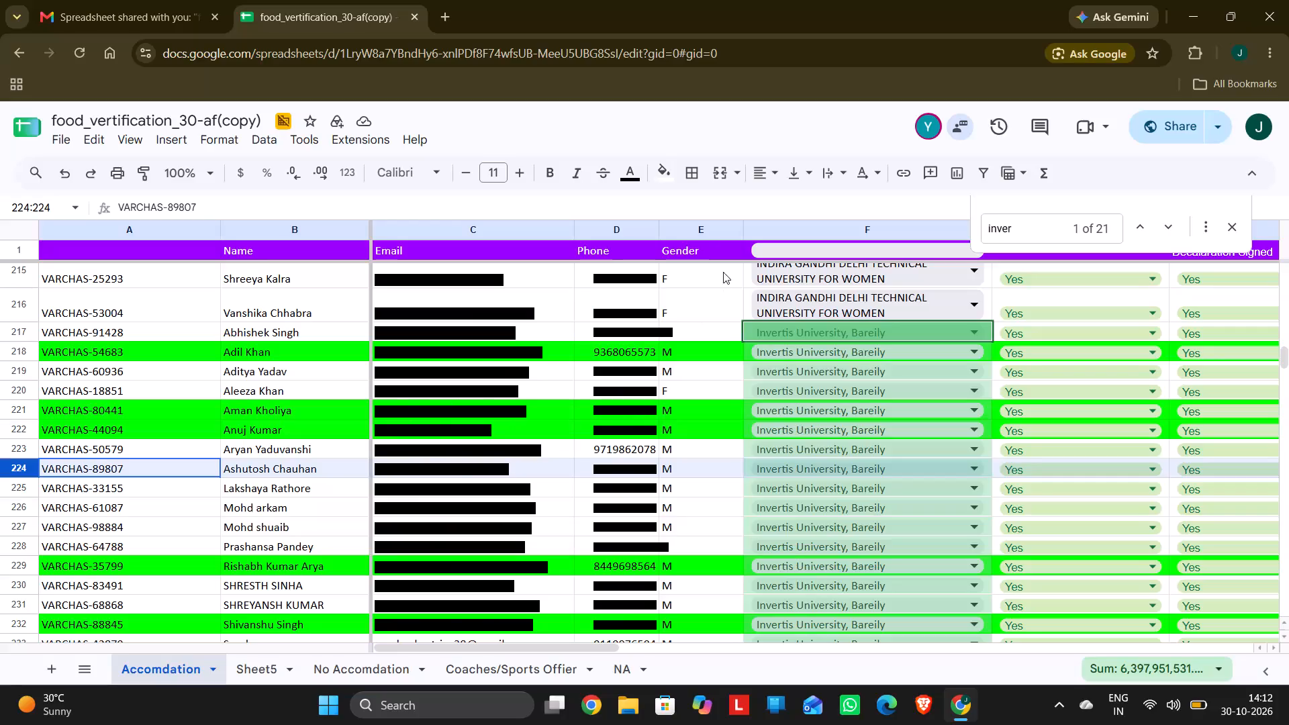
left_click(675, 165)
left_click(745, 245)
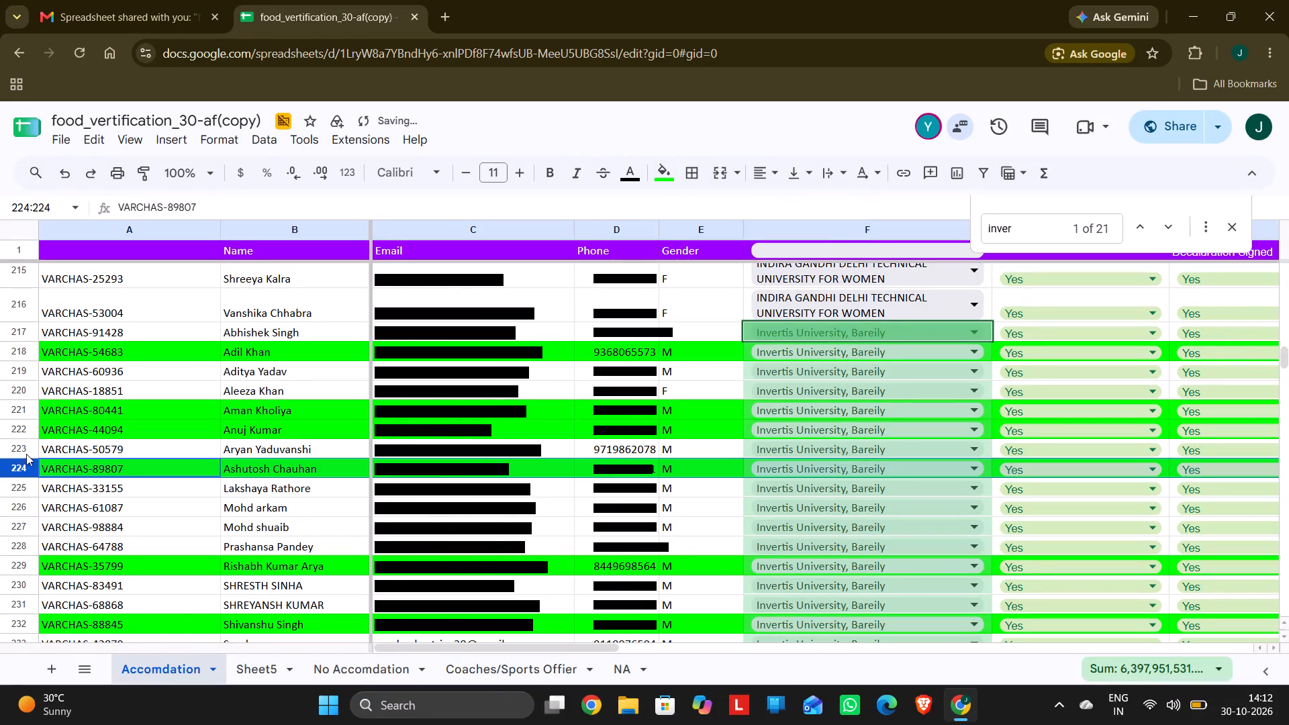
left_click(32, 507)
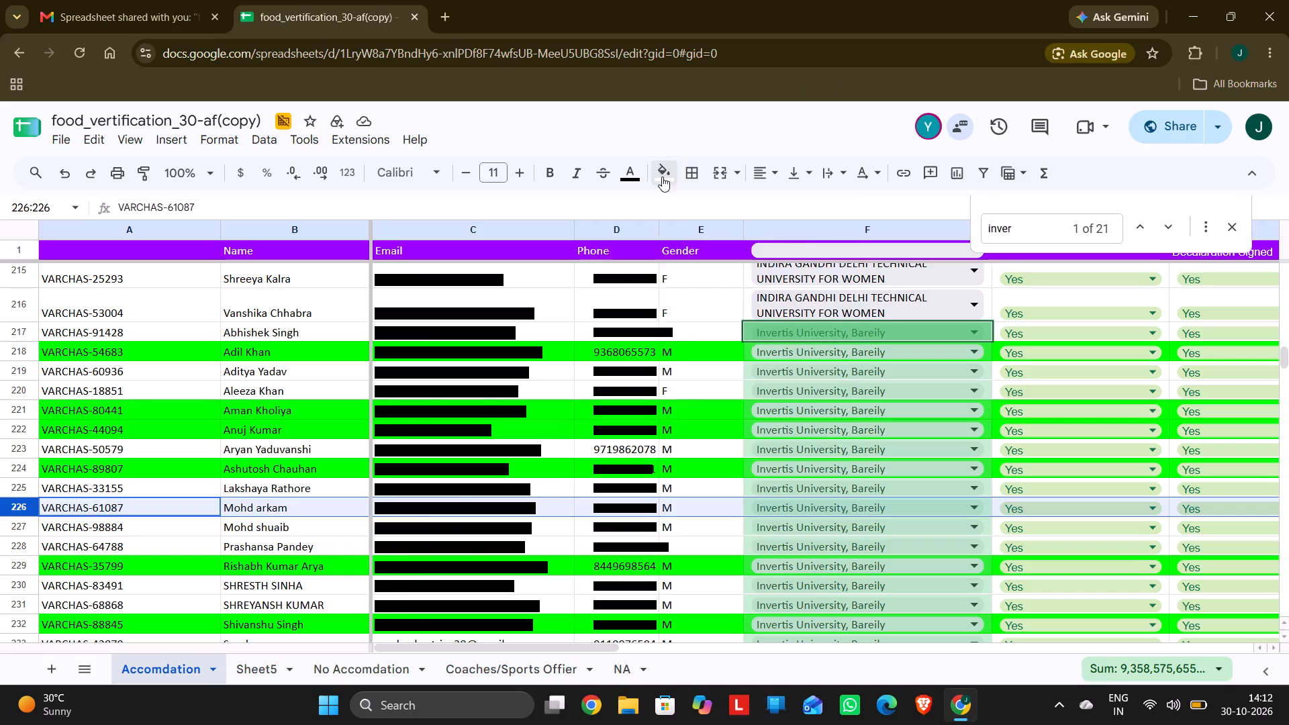
left_click_drag(662, 177, 743, 249)
left_click(743, 249)
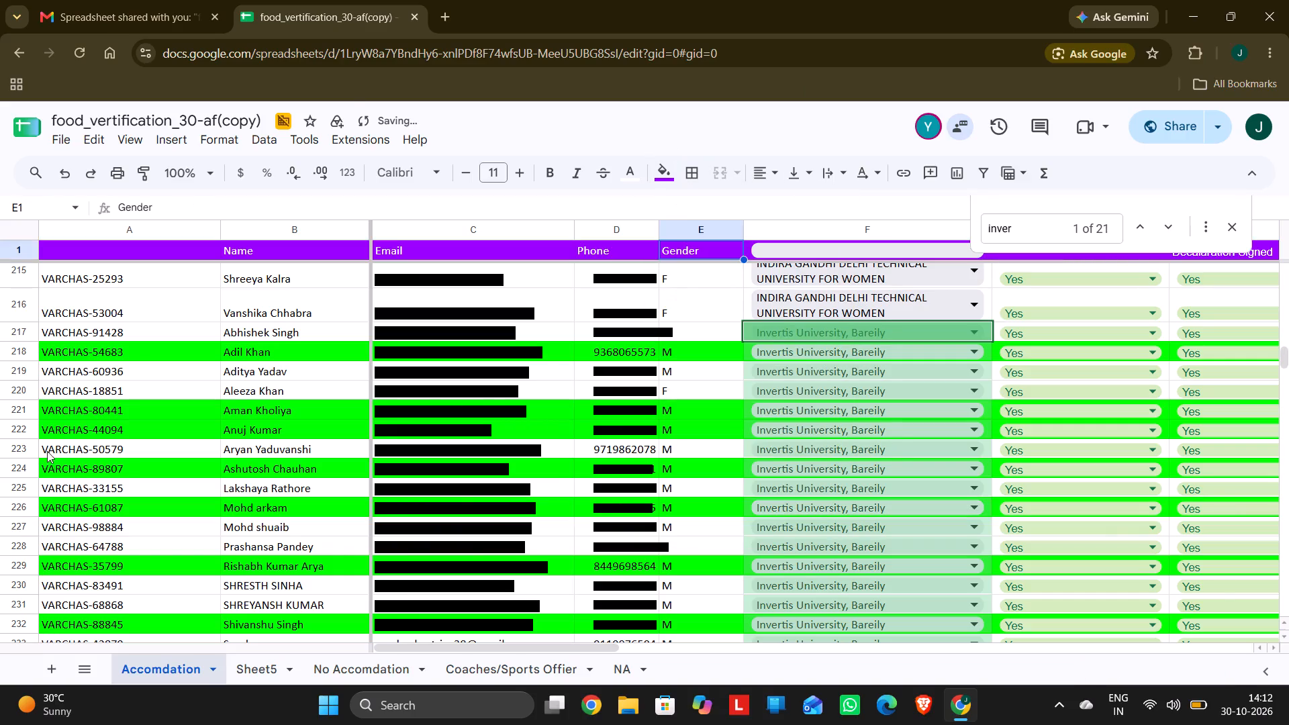
left_click(12, 528)
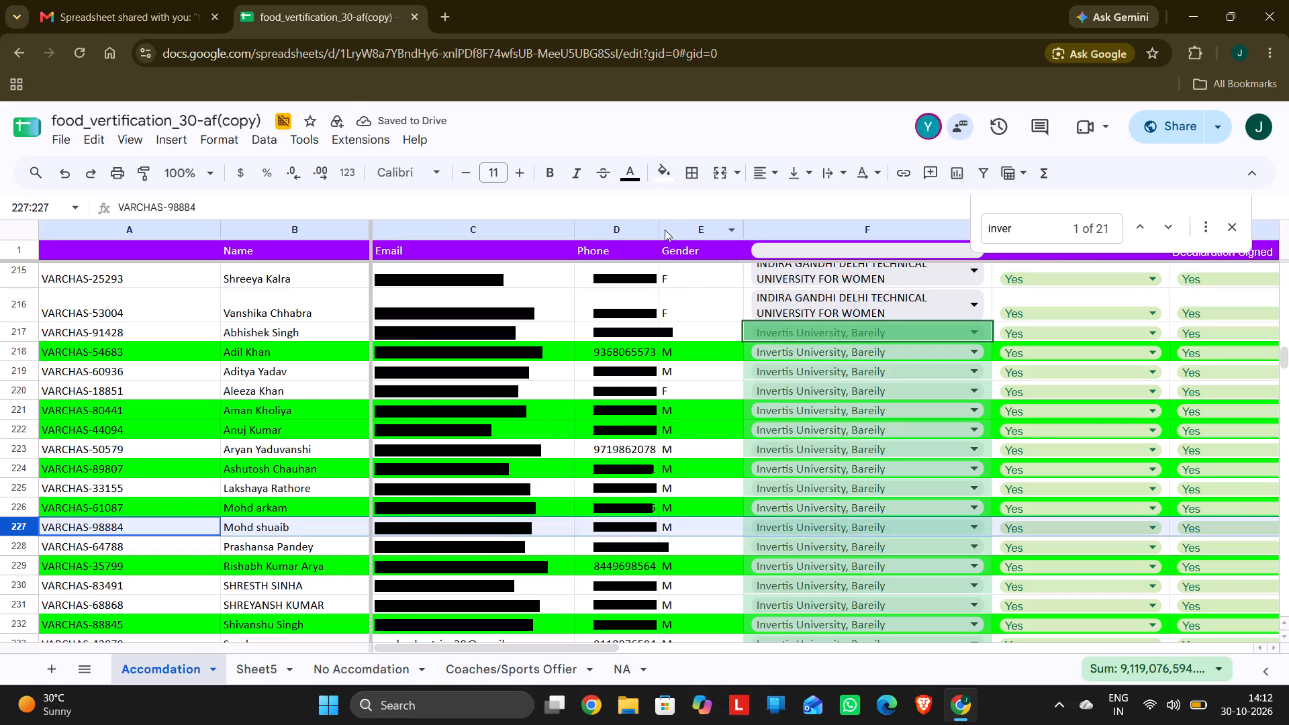
left_click_drag(666, 177, 745, 248)
left_click(745, 248)
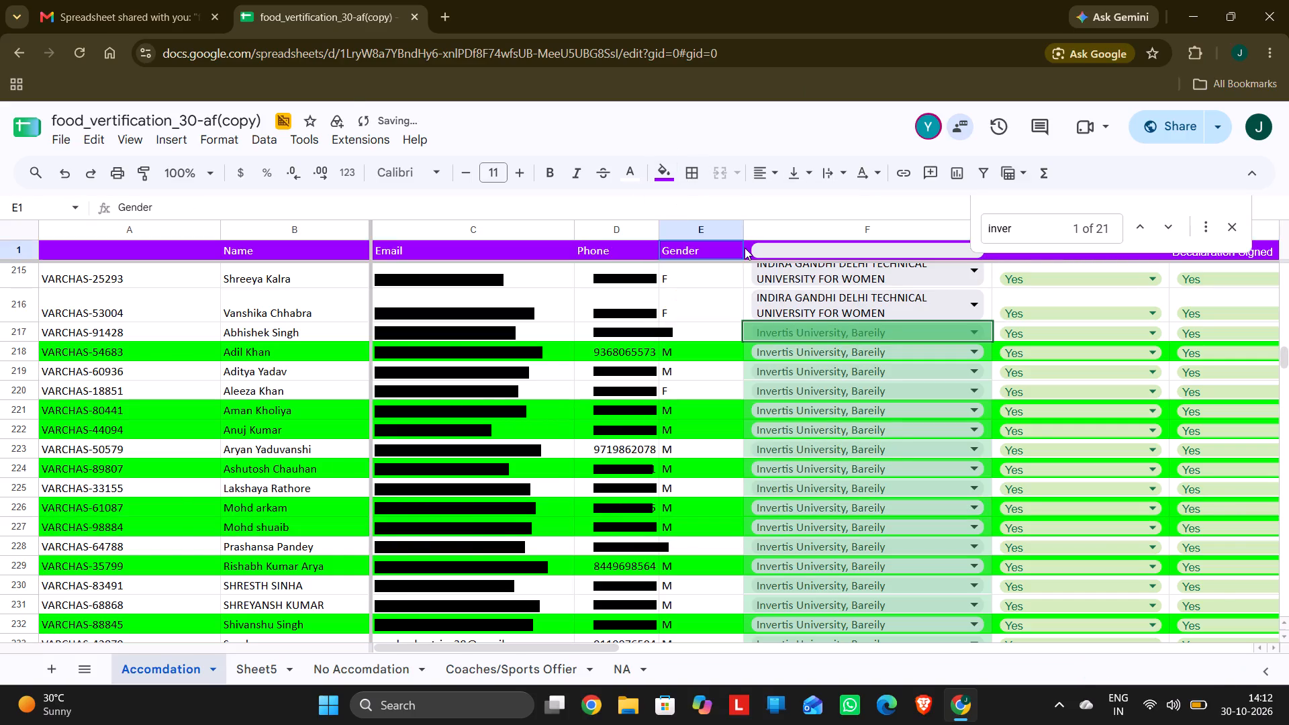
scroll(172, 557, "down", 1)
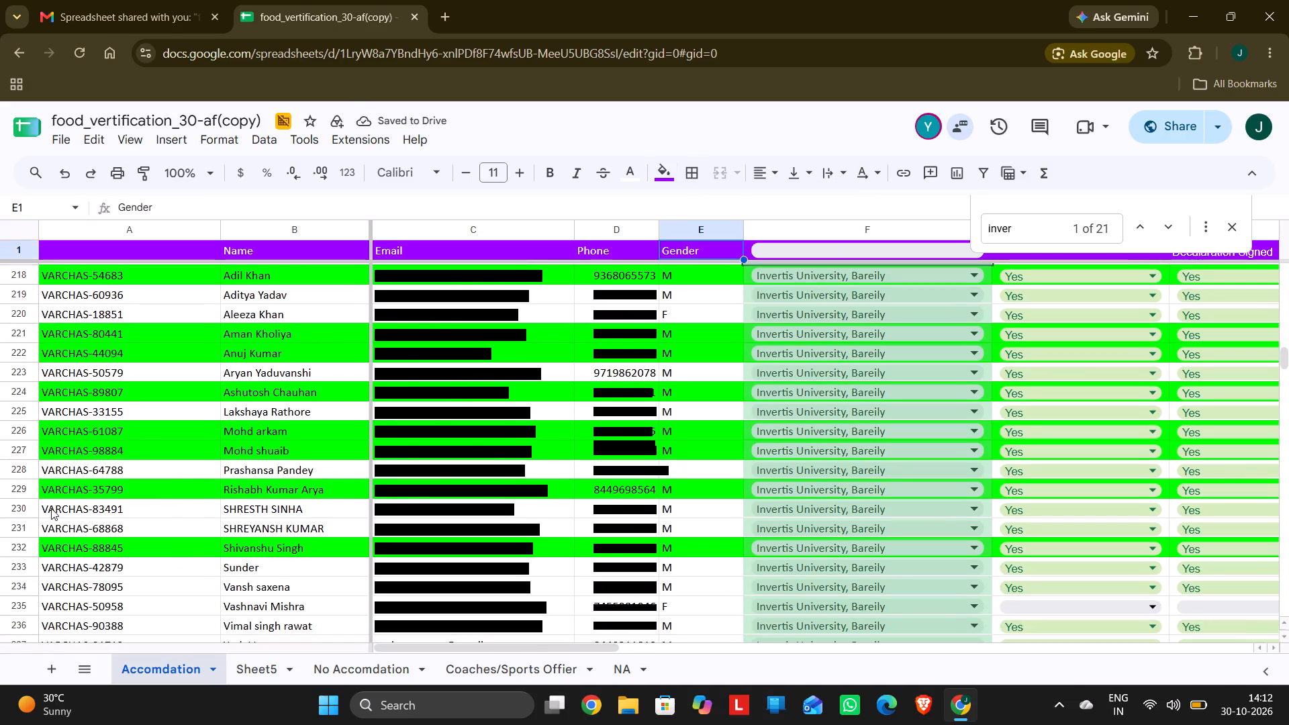
left_click_drag(7, 505, 28, 530)
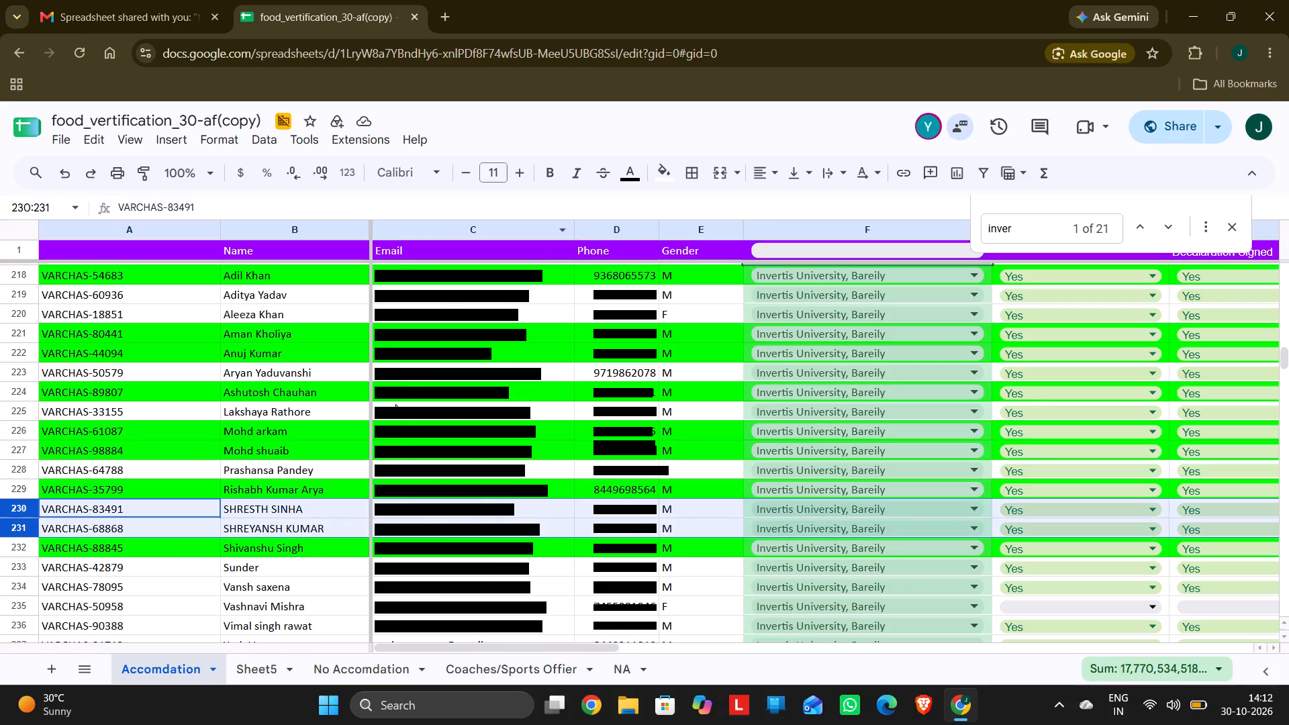
left_click(670, 170)
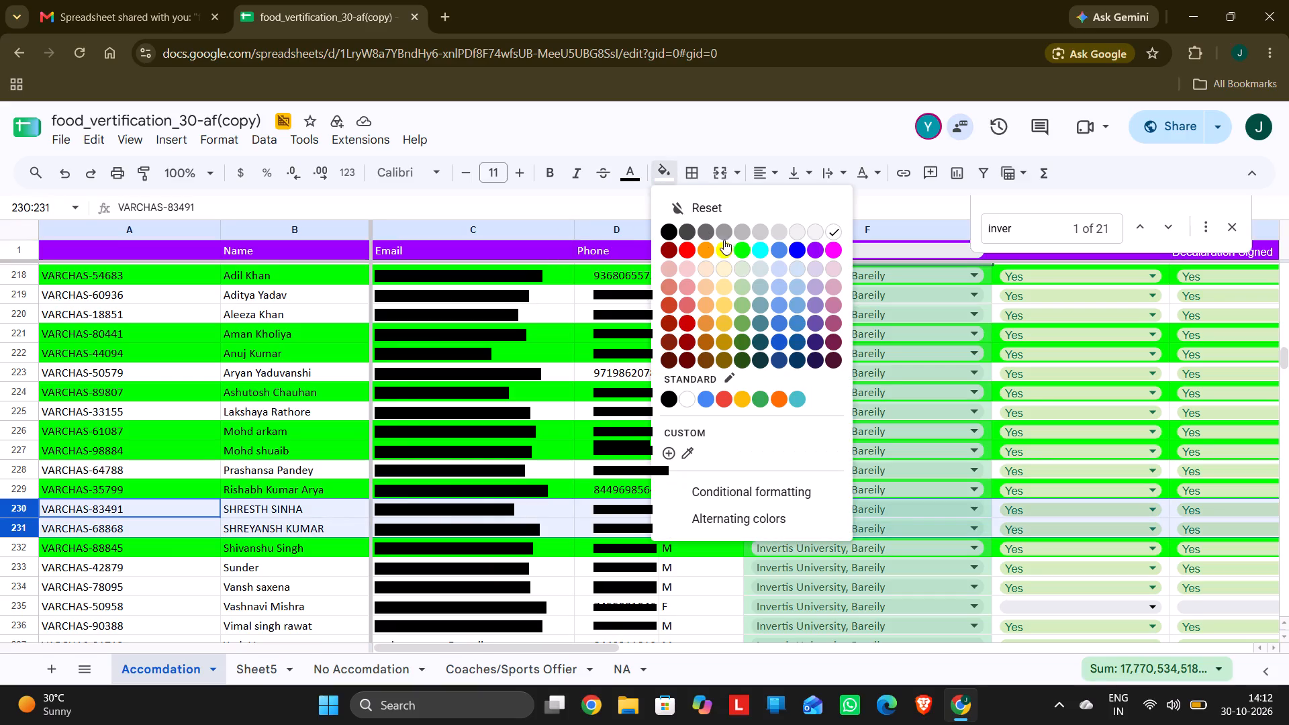
left_click(744, 252)
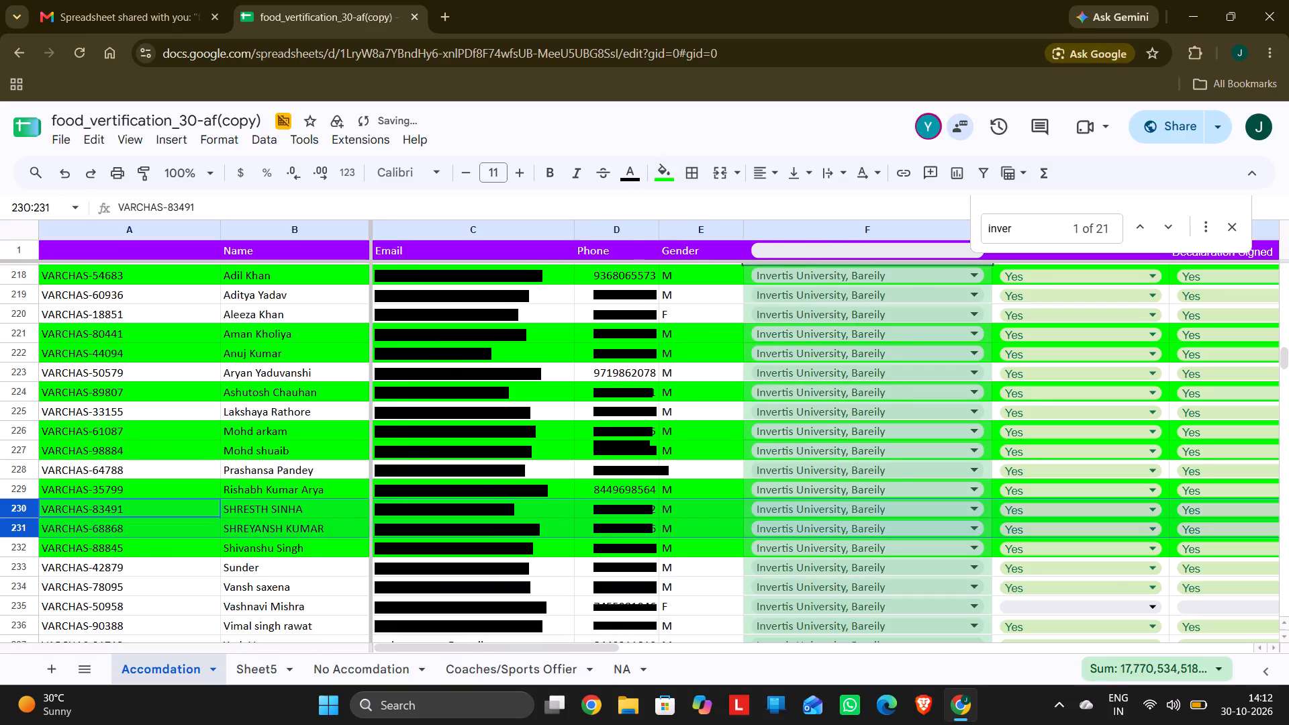
left_click_drag(2, 562, 30, 595)
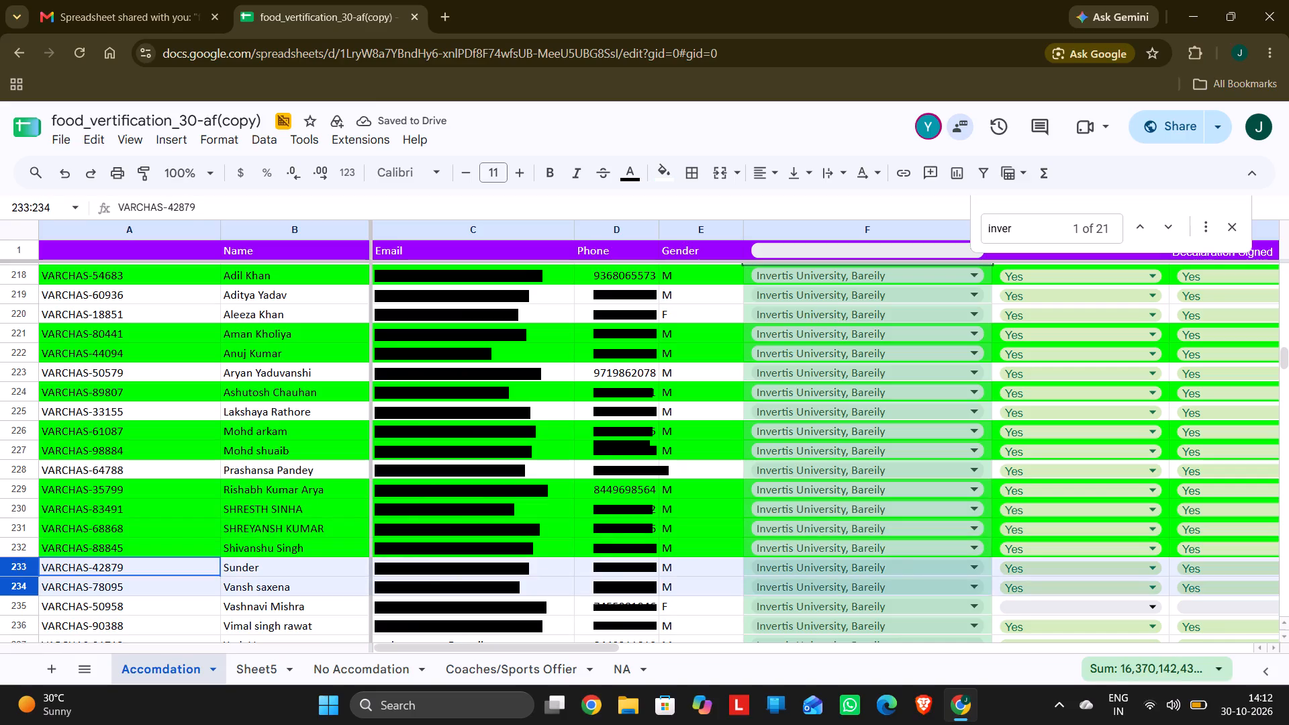
left_click_drag(30, 595, 44, 589)
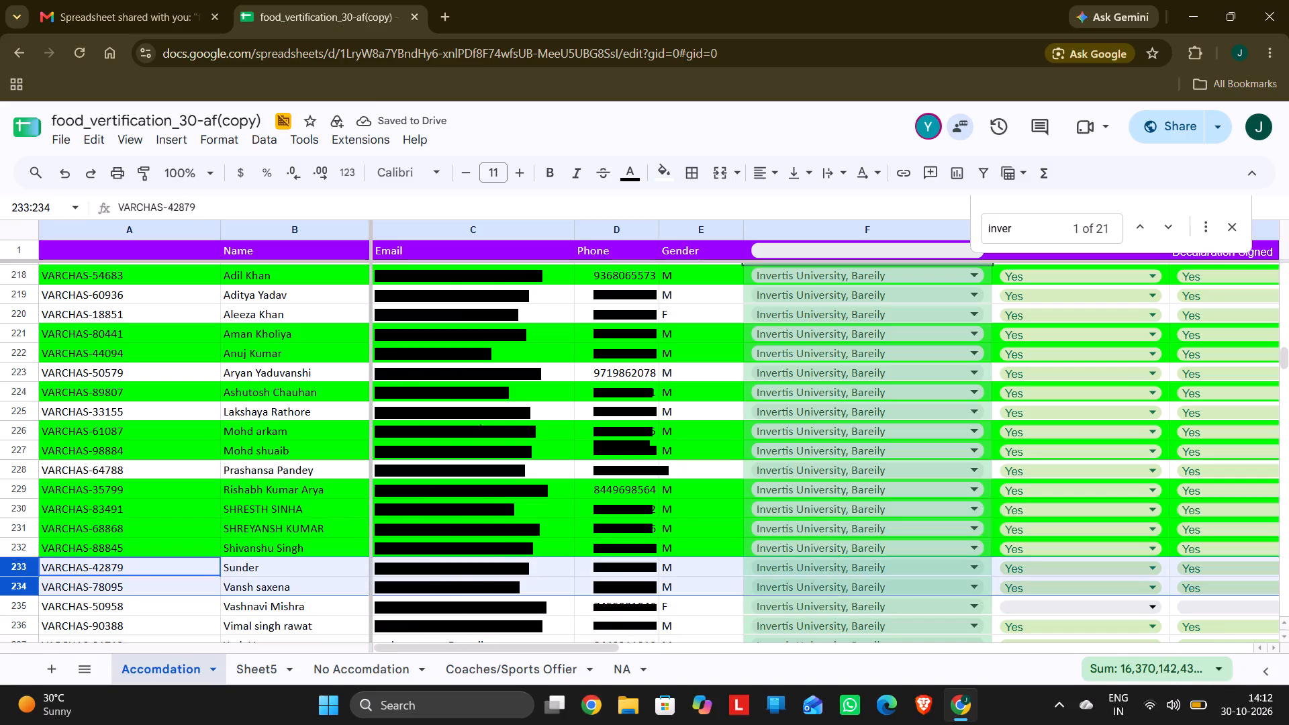
left_click(673, 160)
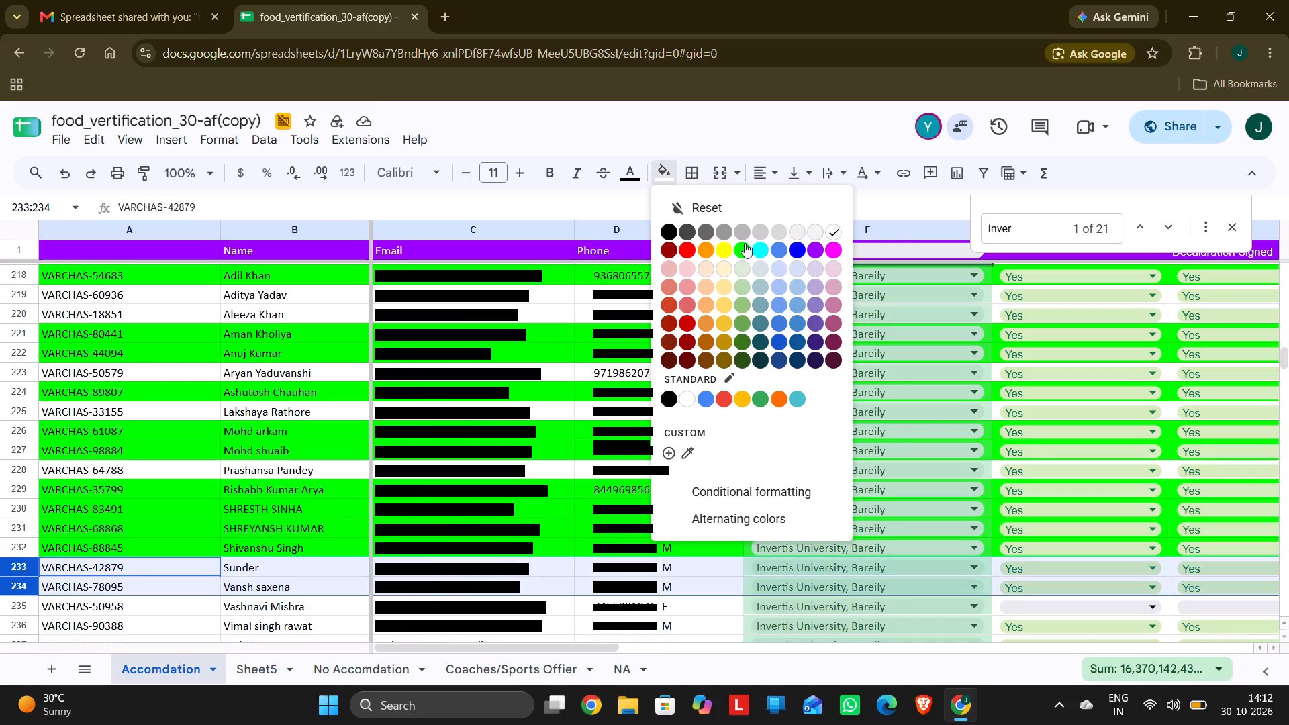
left_click(745, 244)
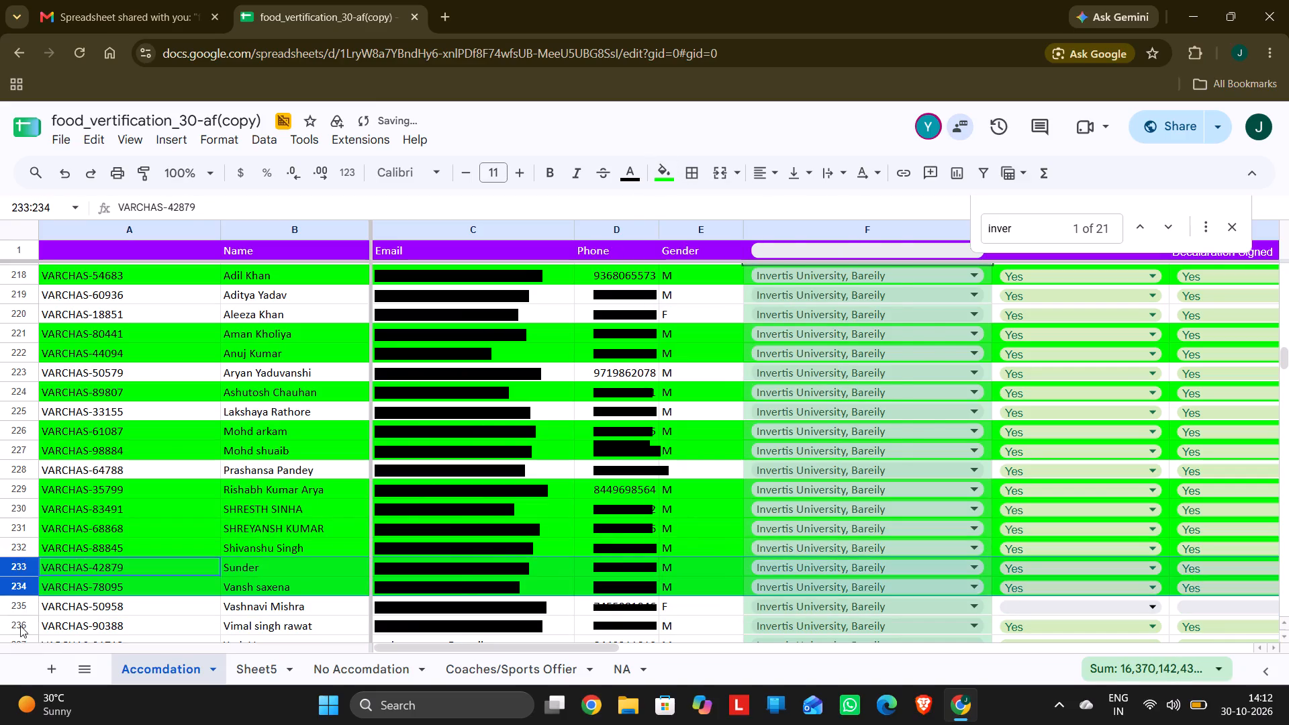
left_click(20, 626)
left_click(660, 166)
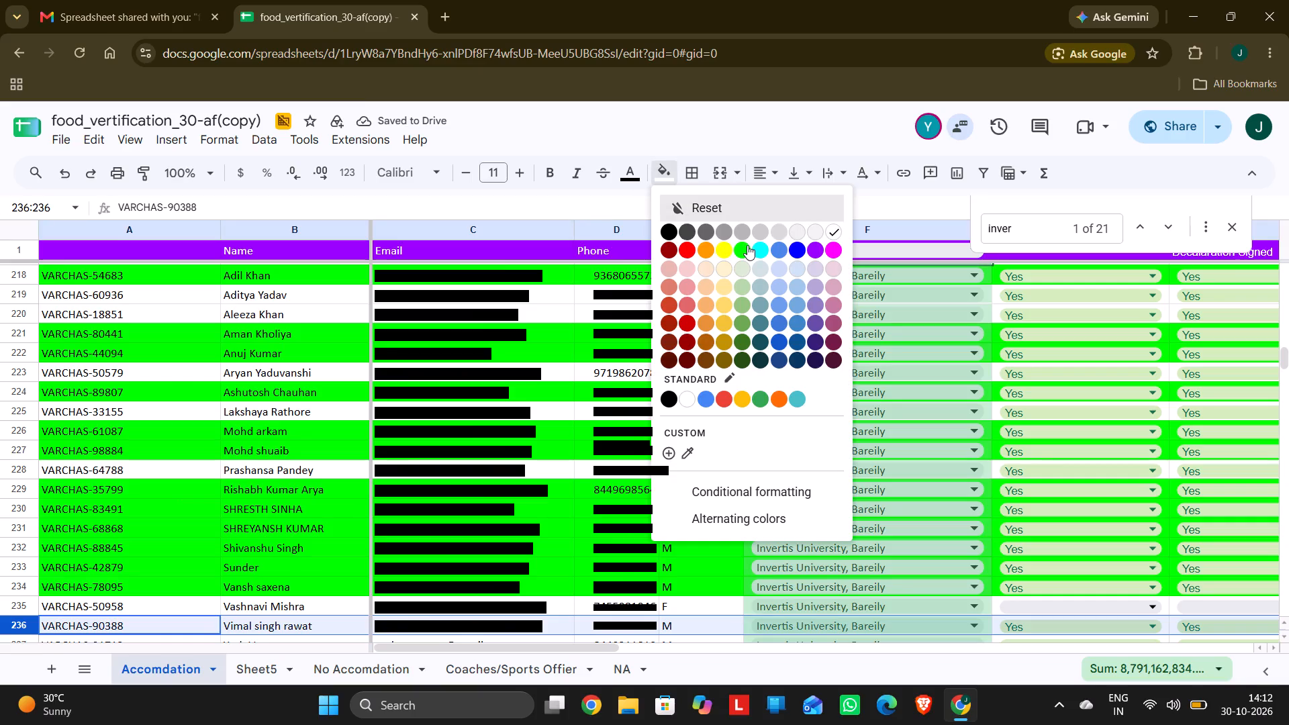
left_click(747, 245)
scroll(704, 340, "down", 2)
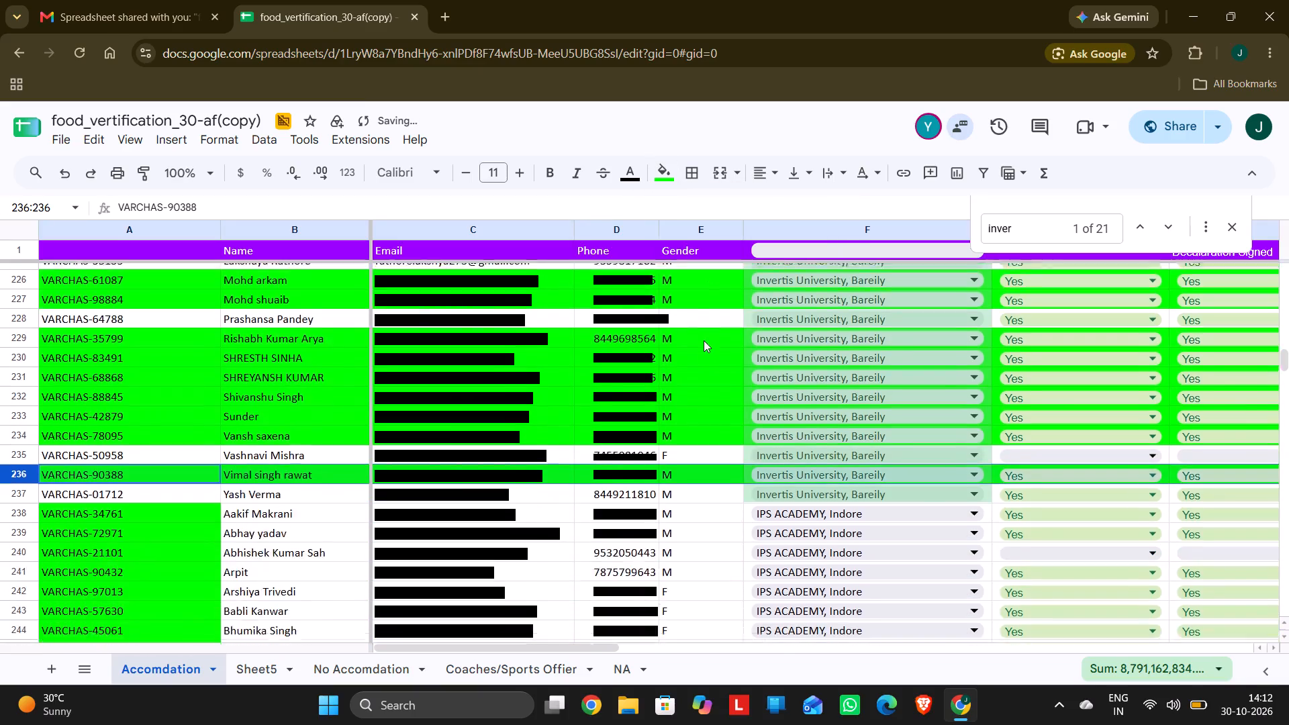
scroll(704, 340, "down", 1)
scroll(704, 340, "up", 4)
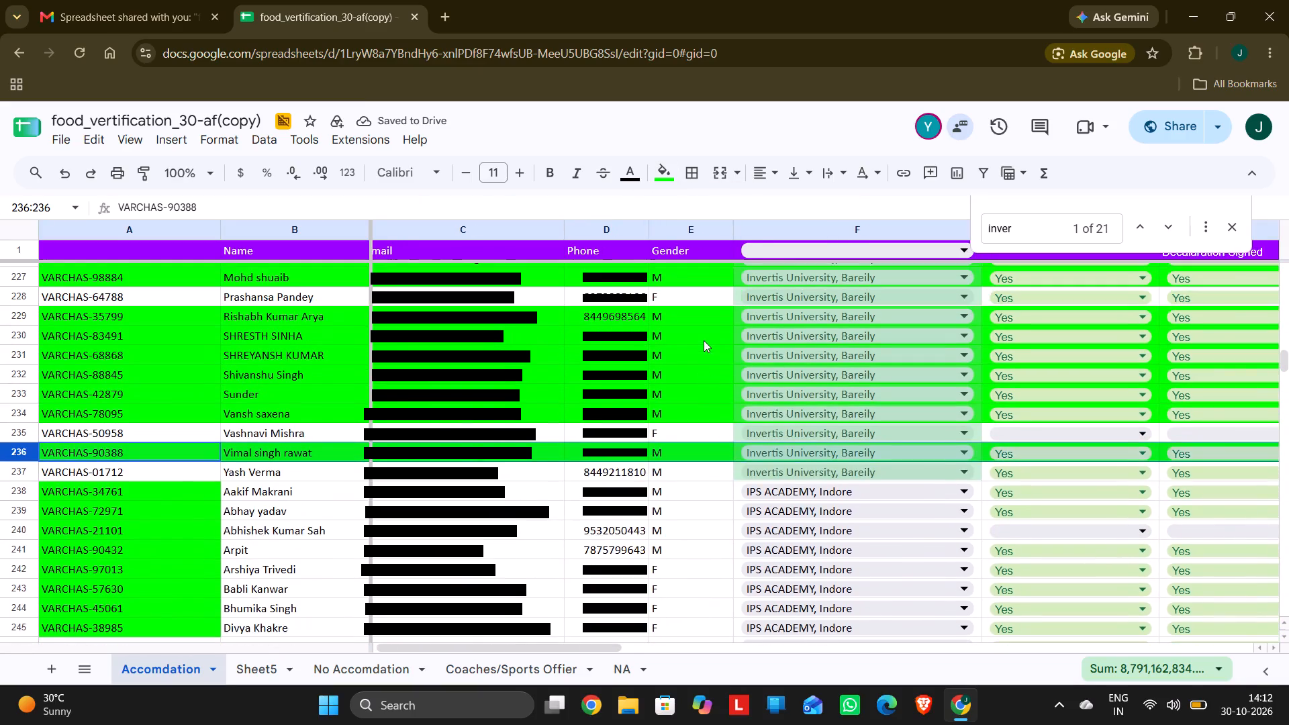
scroll(704, 340, "up", 1)
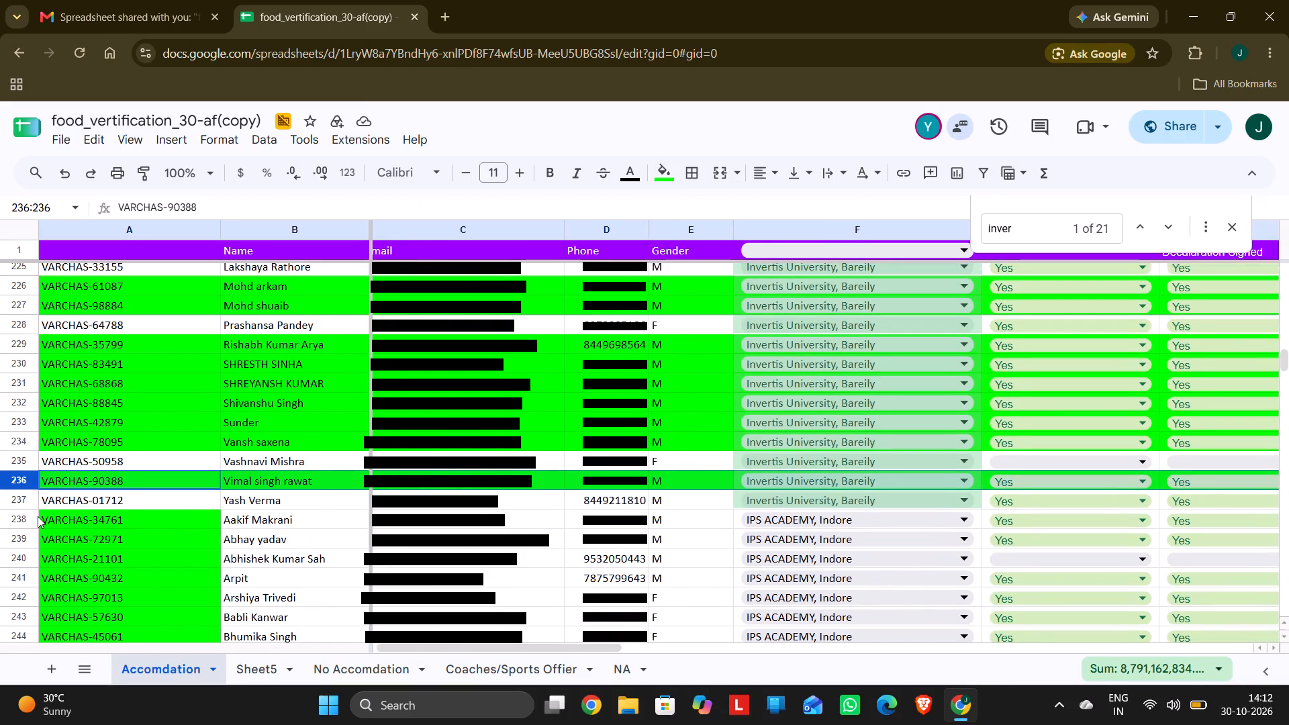
left_click(17, 504)
left_click(22, 501)
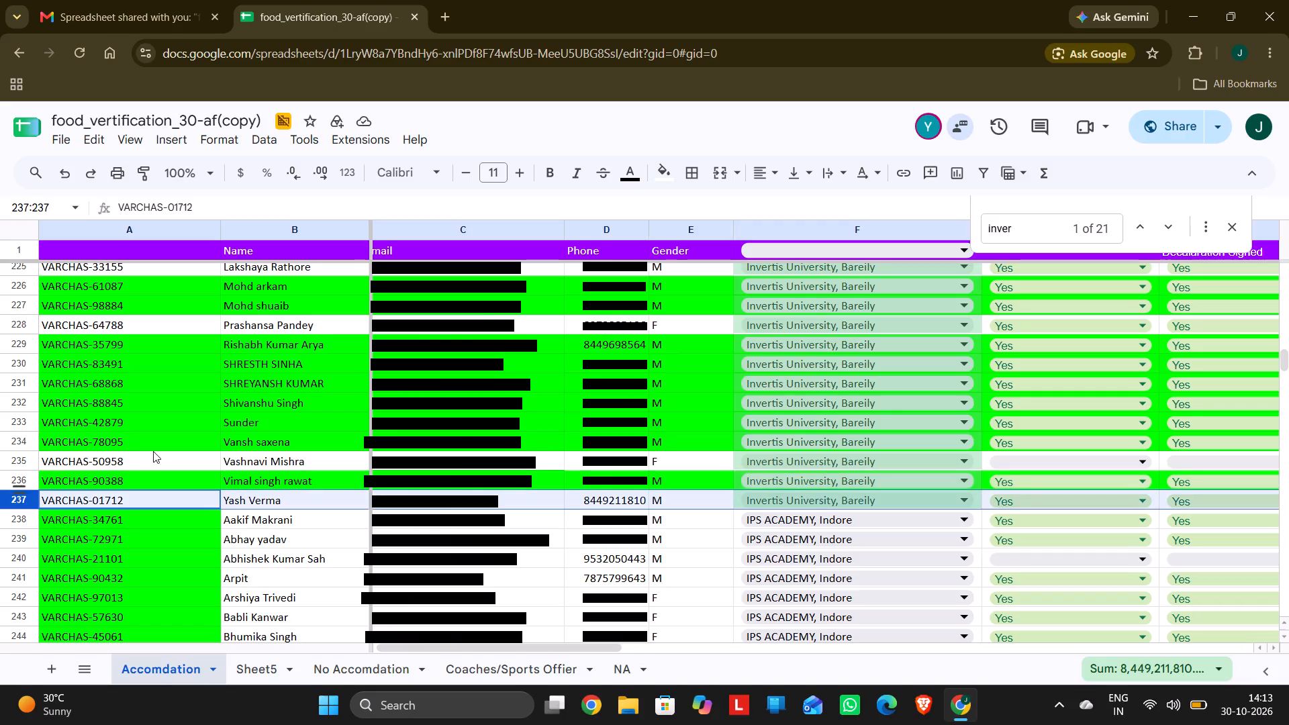
left_click_drag(676, 177, 744, 253)
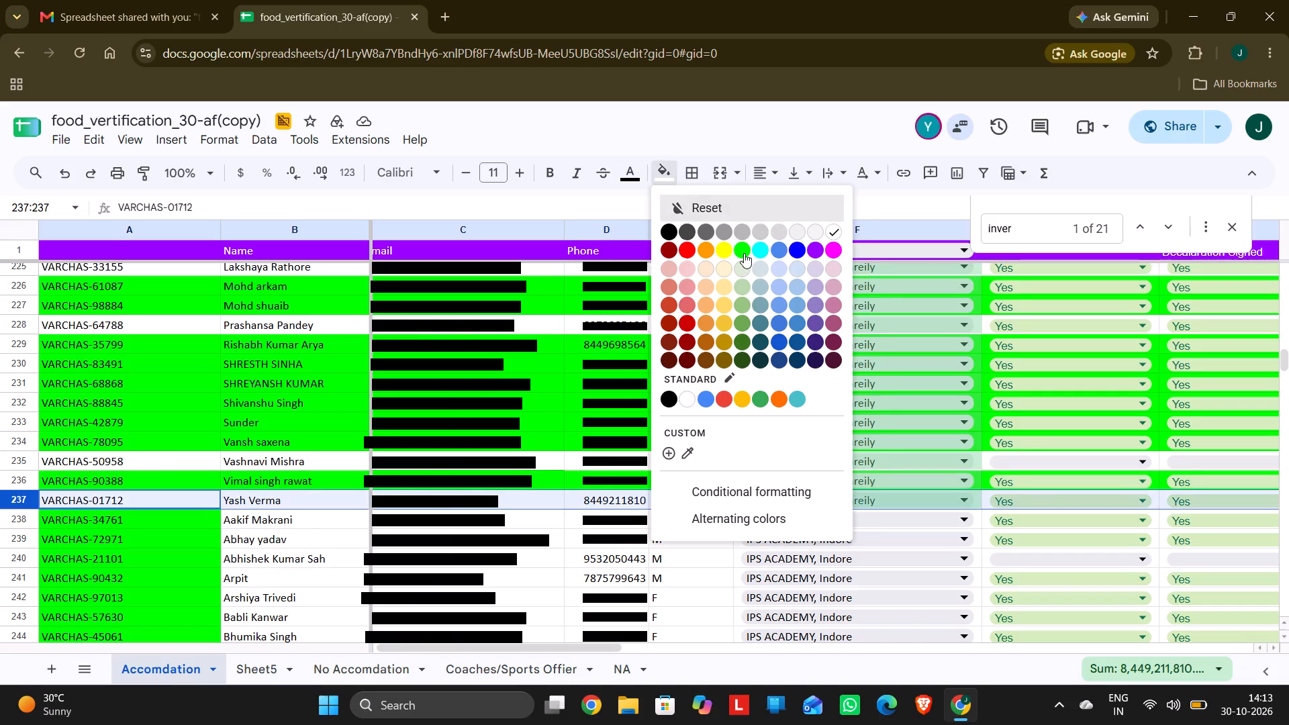
left_click_drag(744, 253, 743, 251)
left_click(743, 251)
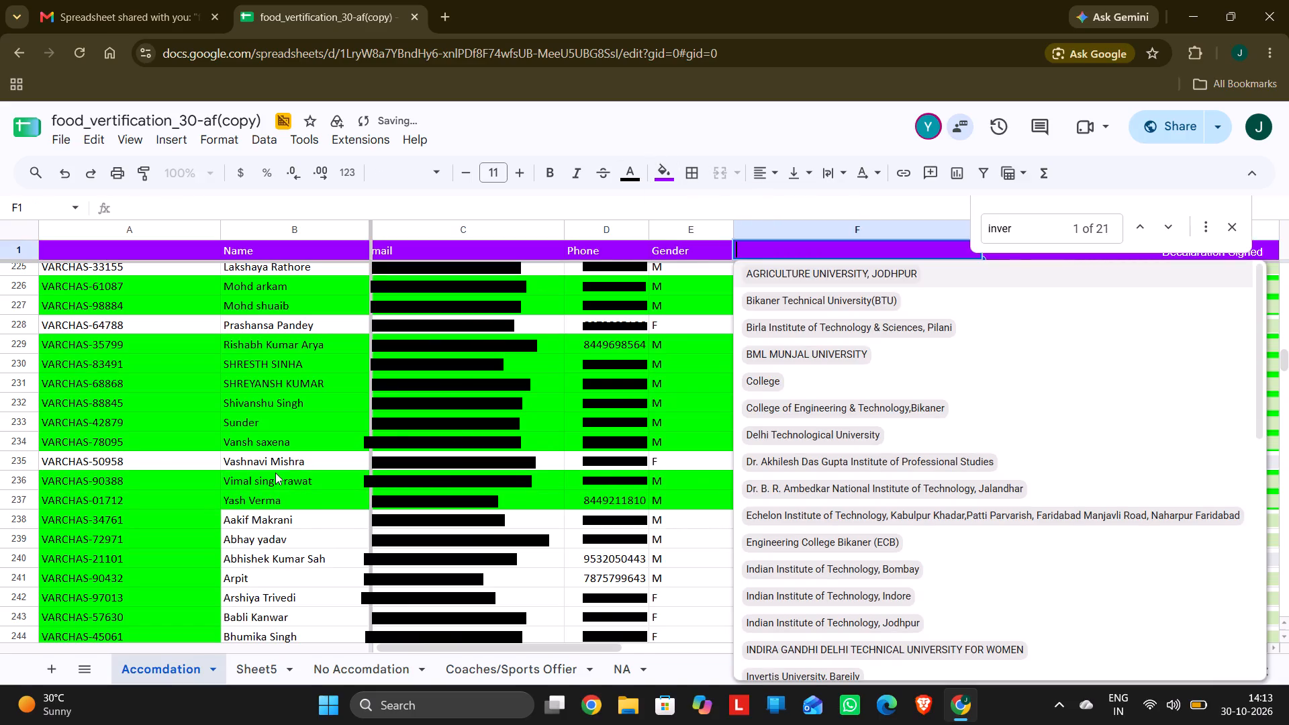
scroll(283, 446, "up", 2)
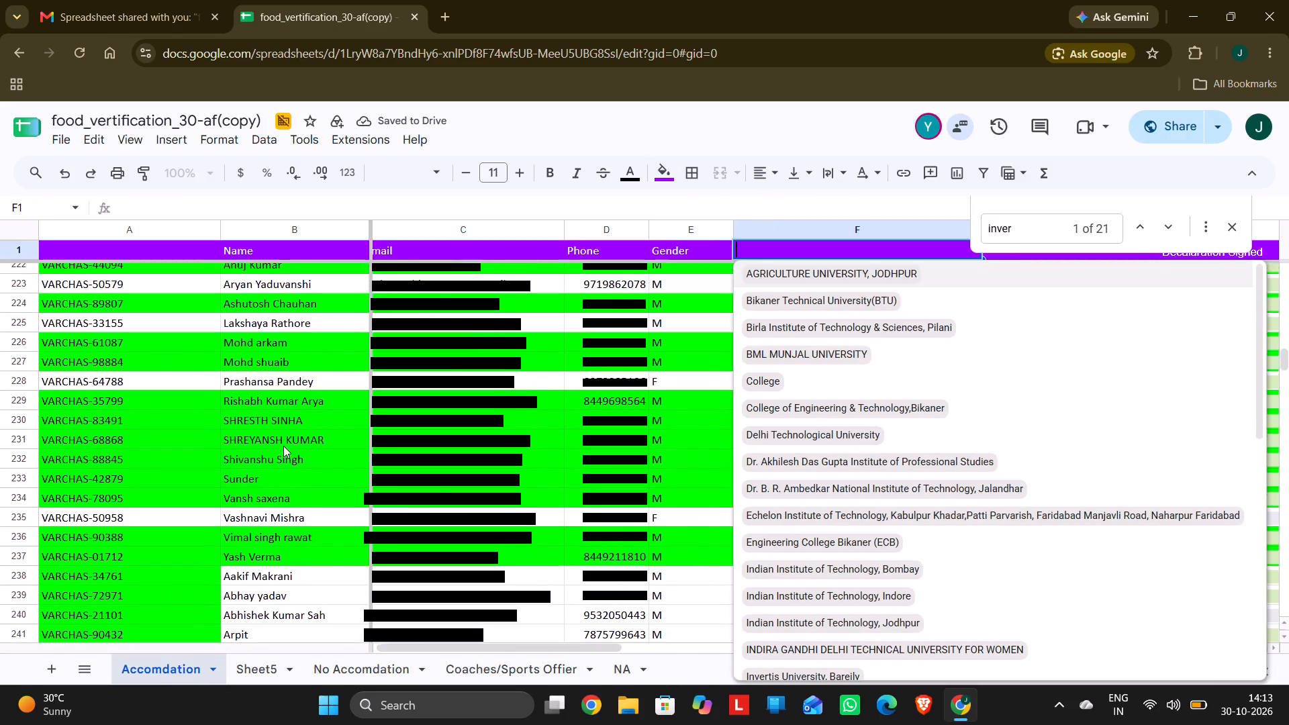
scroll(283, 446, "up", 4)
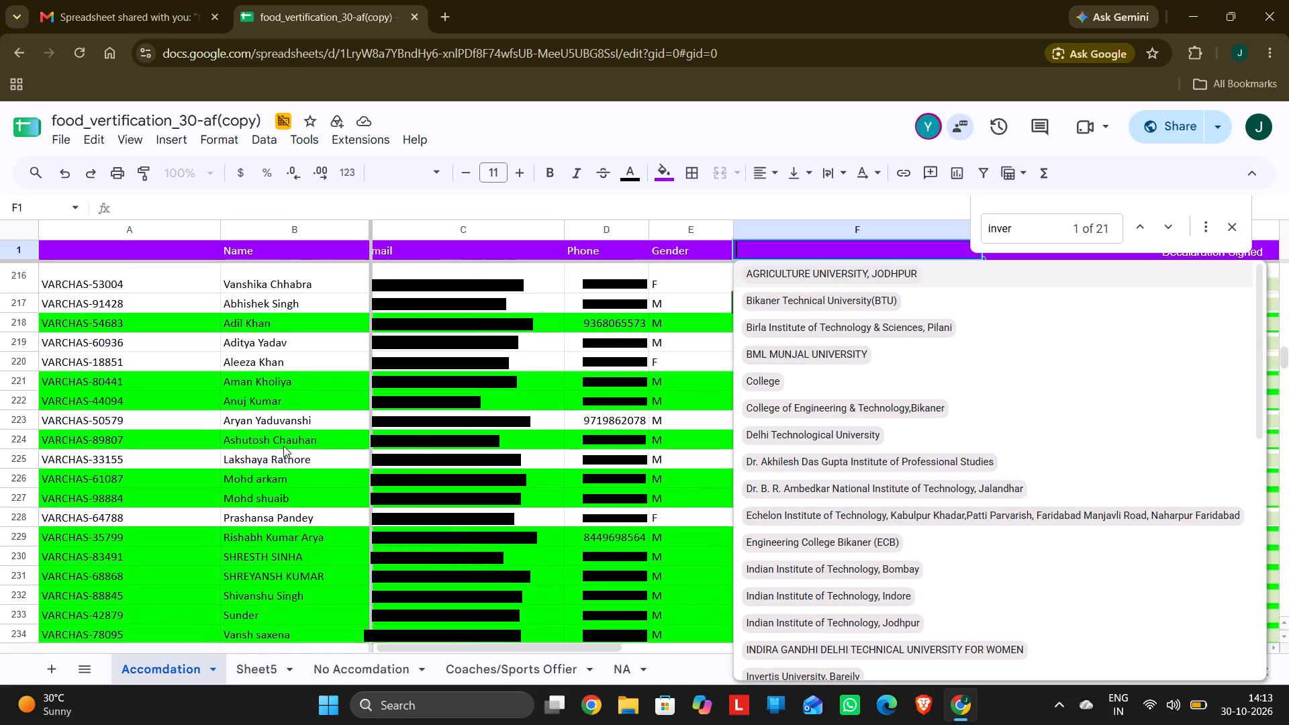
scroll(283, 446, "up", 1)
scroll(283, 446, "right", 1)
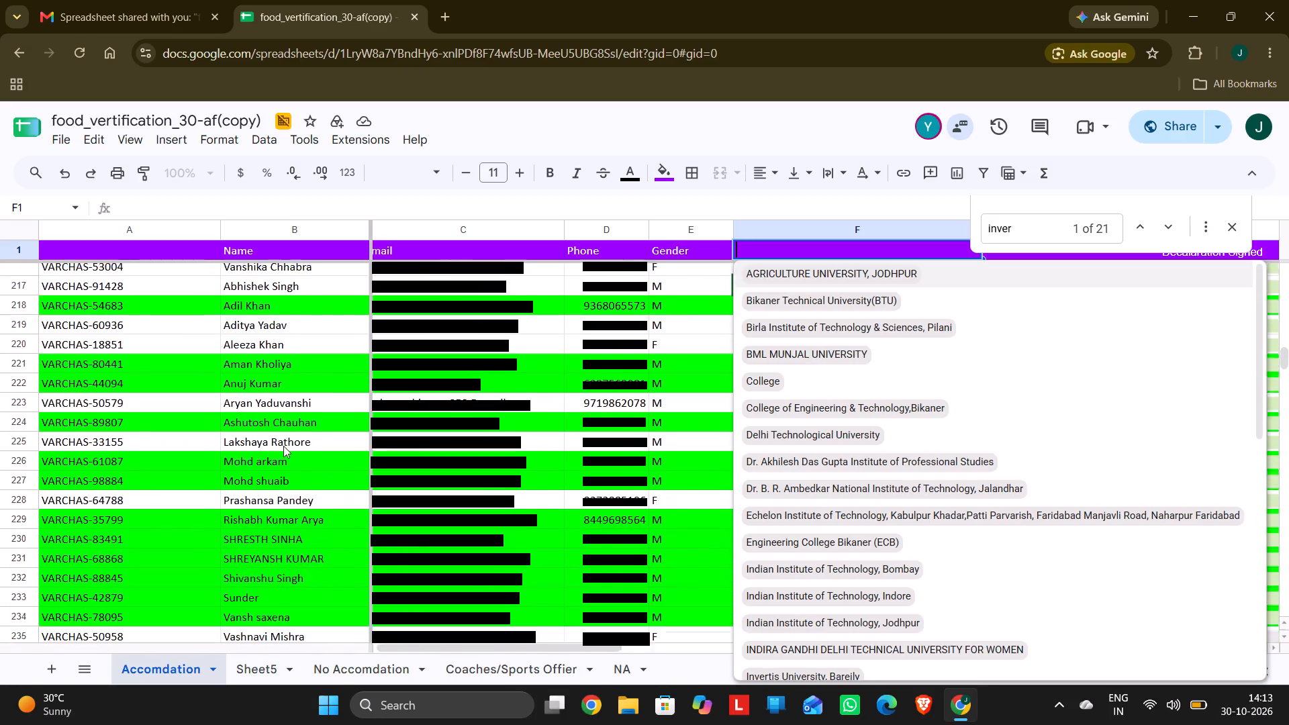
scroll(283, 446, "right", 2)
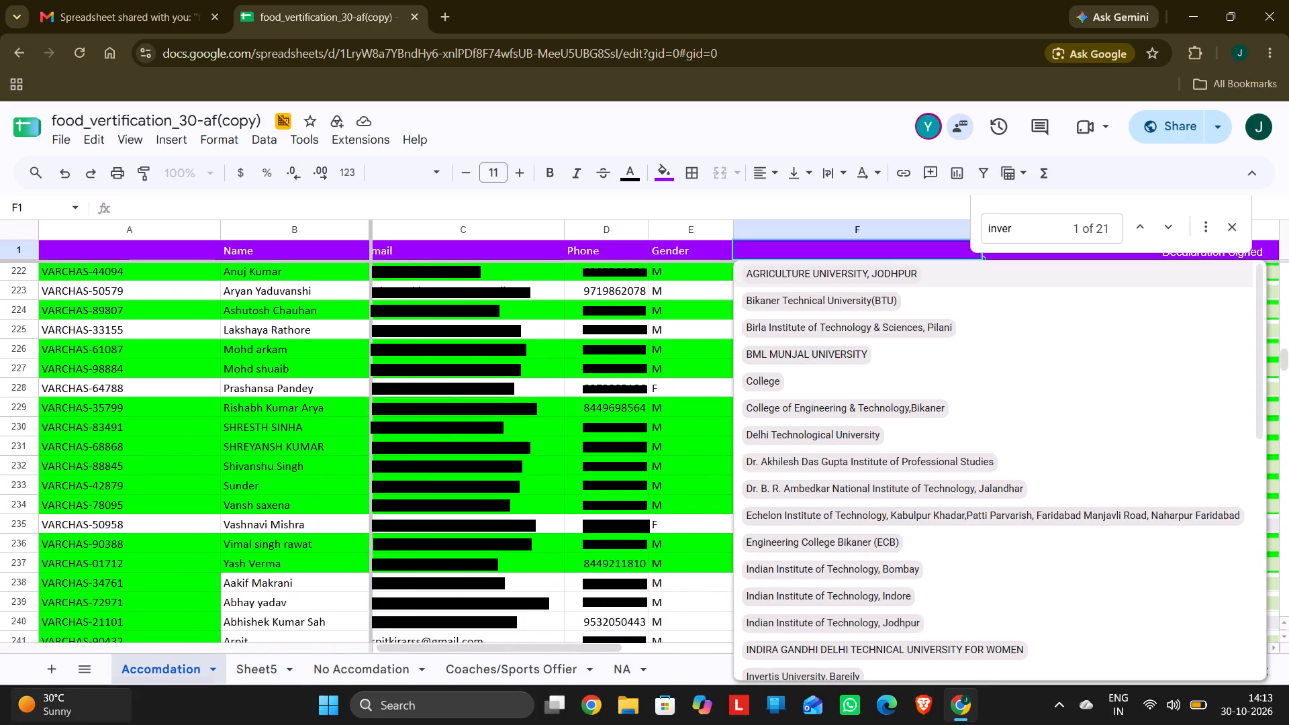
On Sheet5, enter "kabbadi refres 2" in cell A23, directly below the coach entry.
left_click(254, 673)
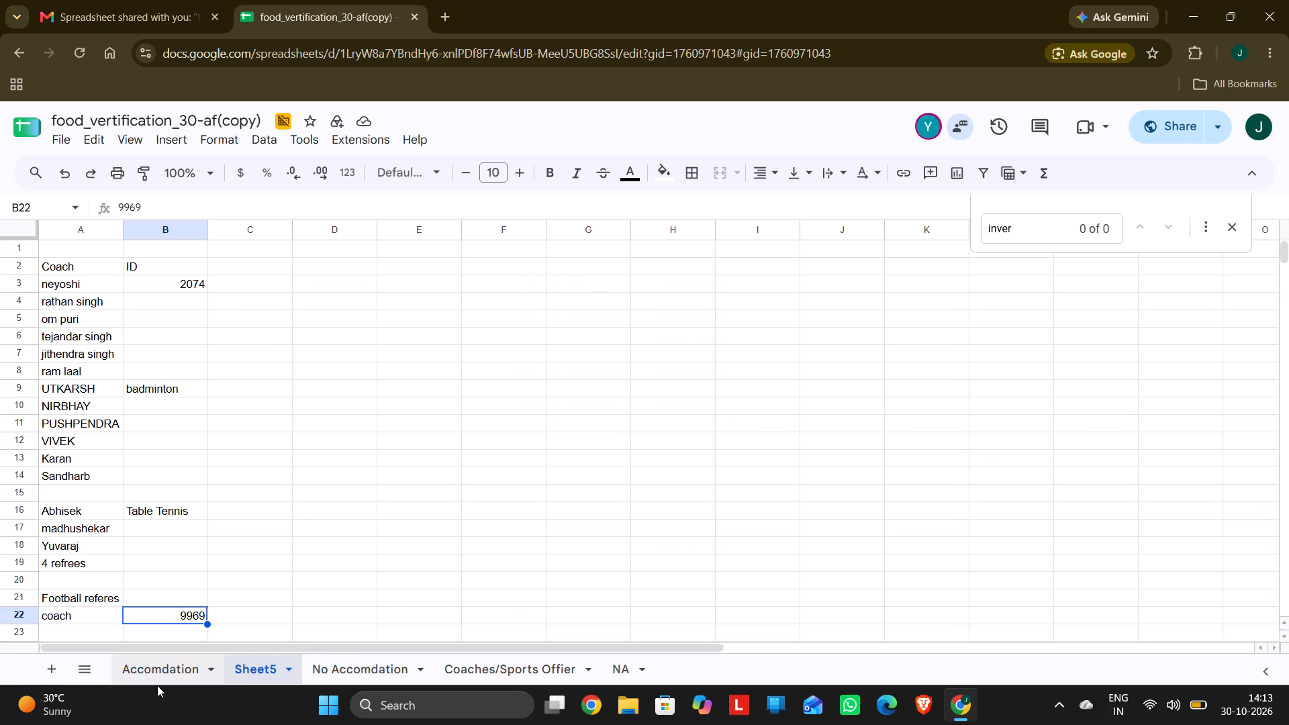
left_click(64, 628)
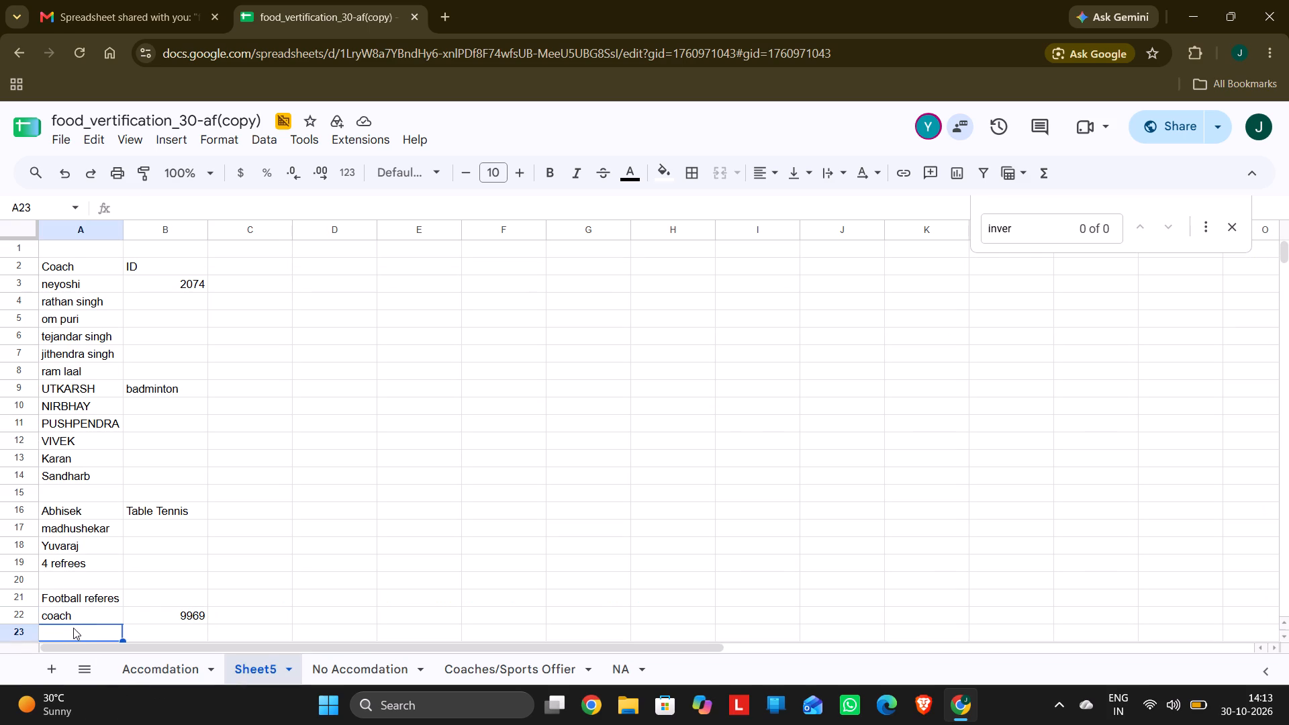
type("kabbad")
type("di")
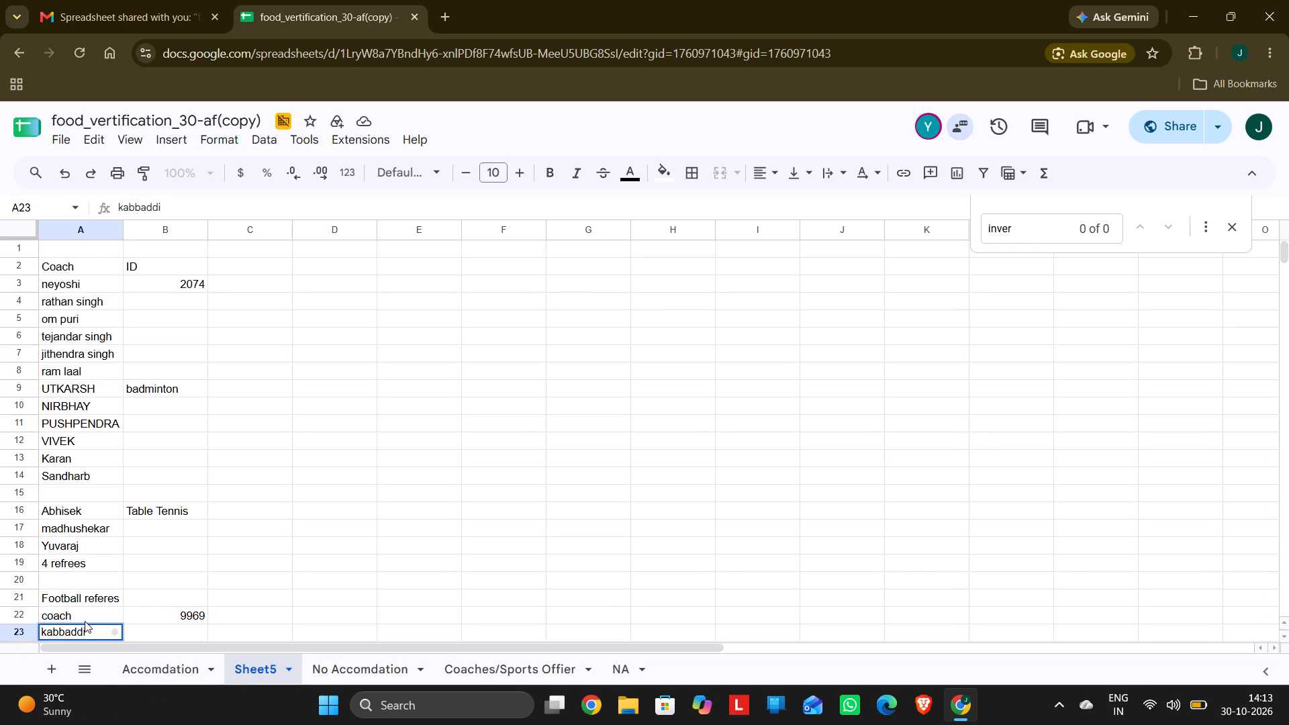
key("BackSpace")
key("BackSpace")
type("i")
key("space")
type("refres")
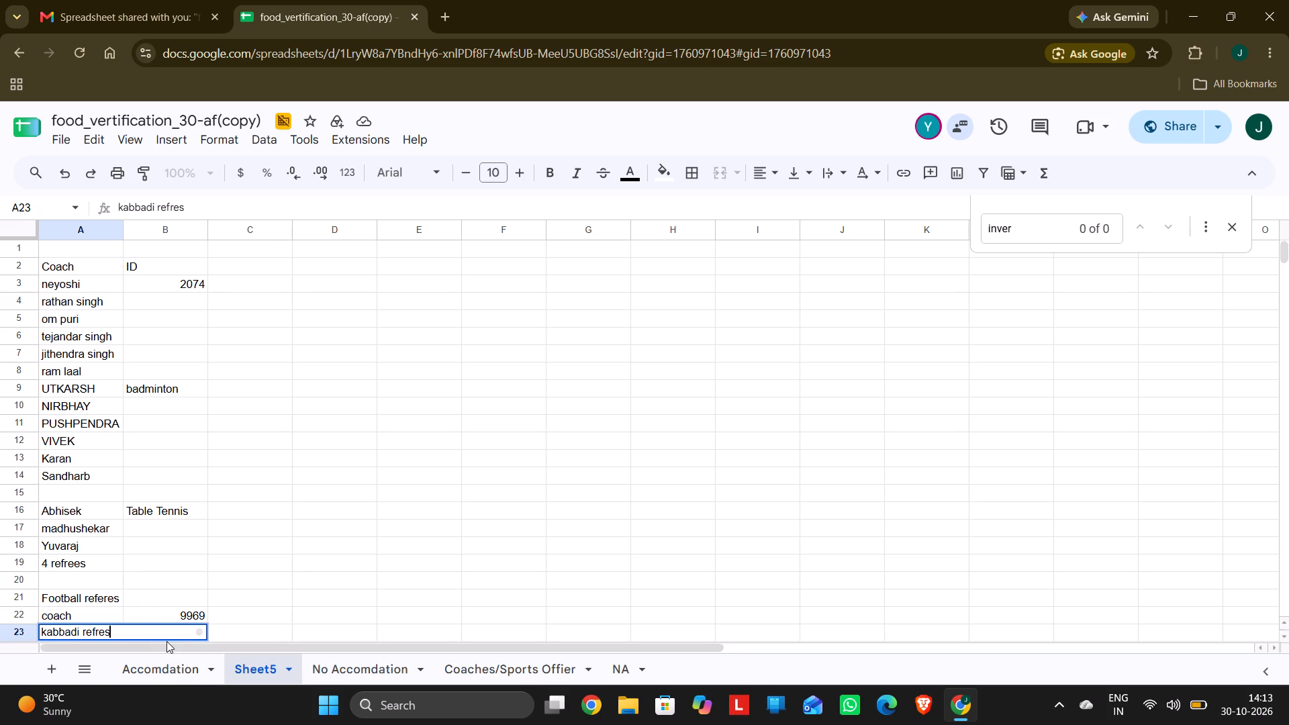
key("space")
key("2")
On the Accomdation sheet, find registration code 00212 and fill its entire row with bright green.
left_click(166, 673)
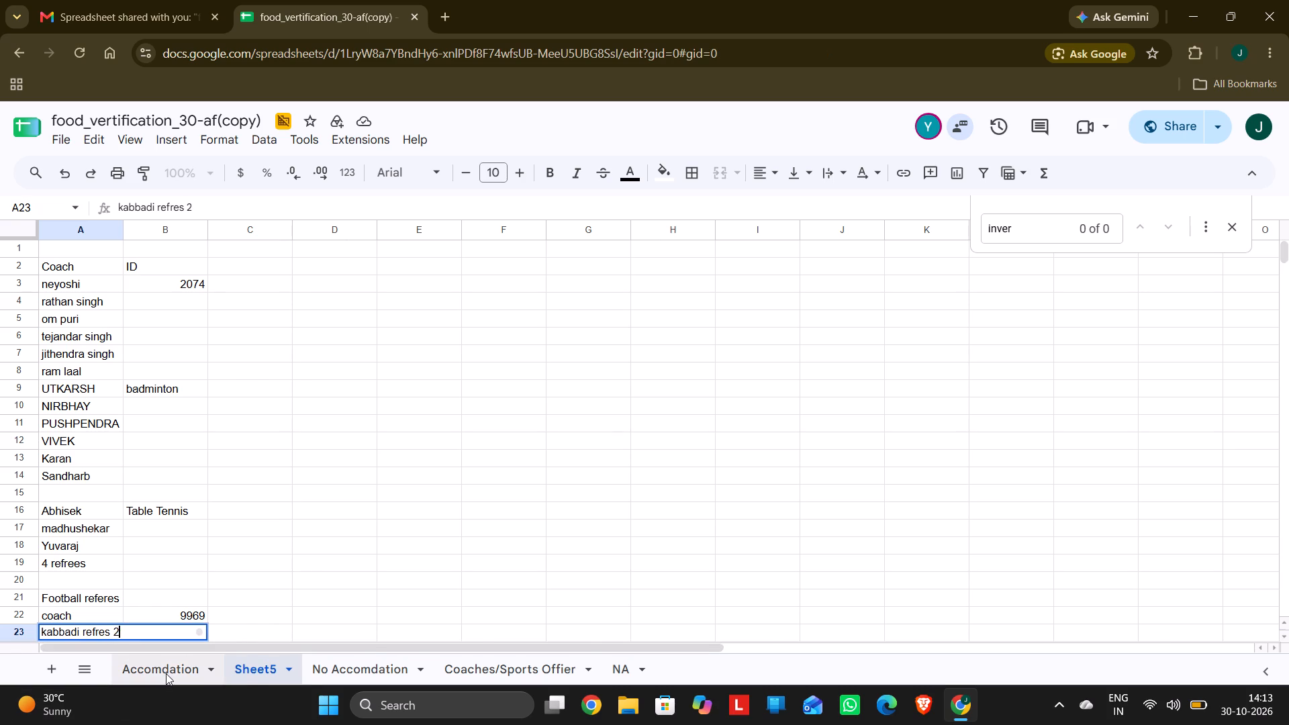
double_click(1037, 231)
key("BackSpace")
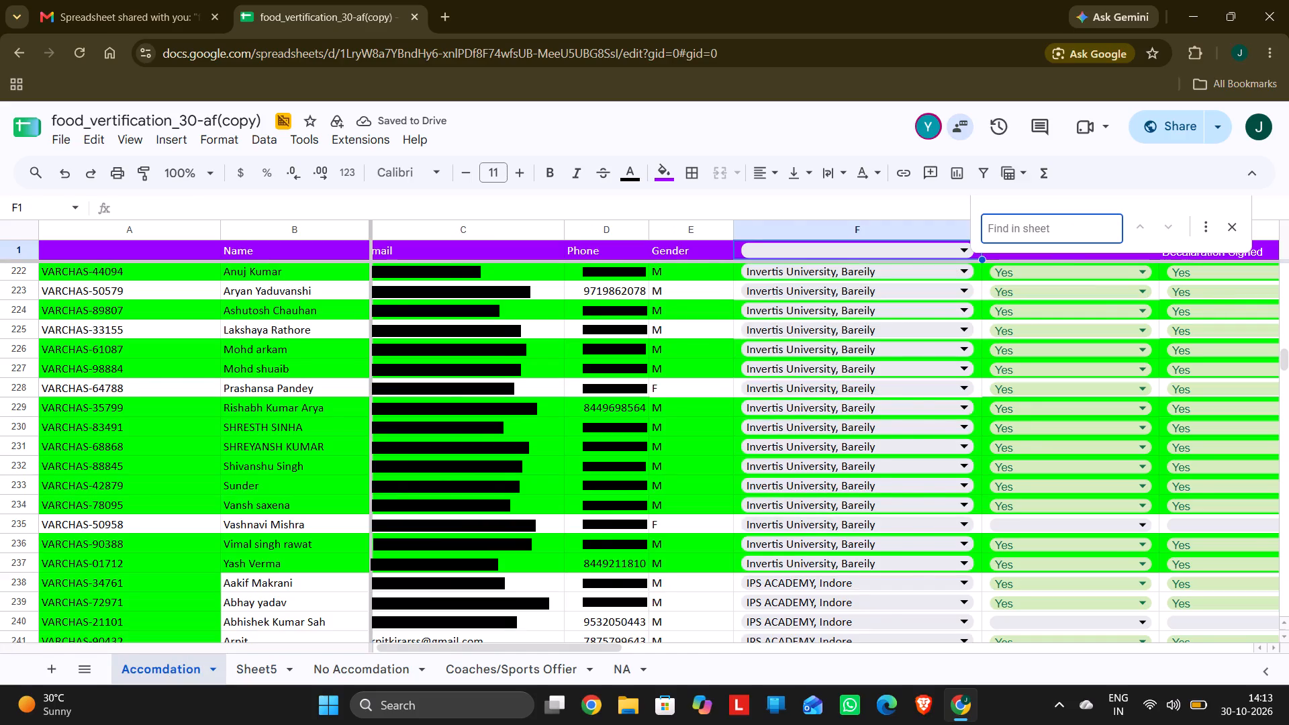
type("0021")
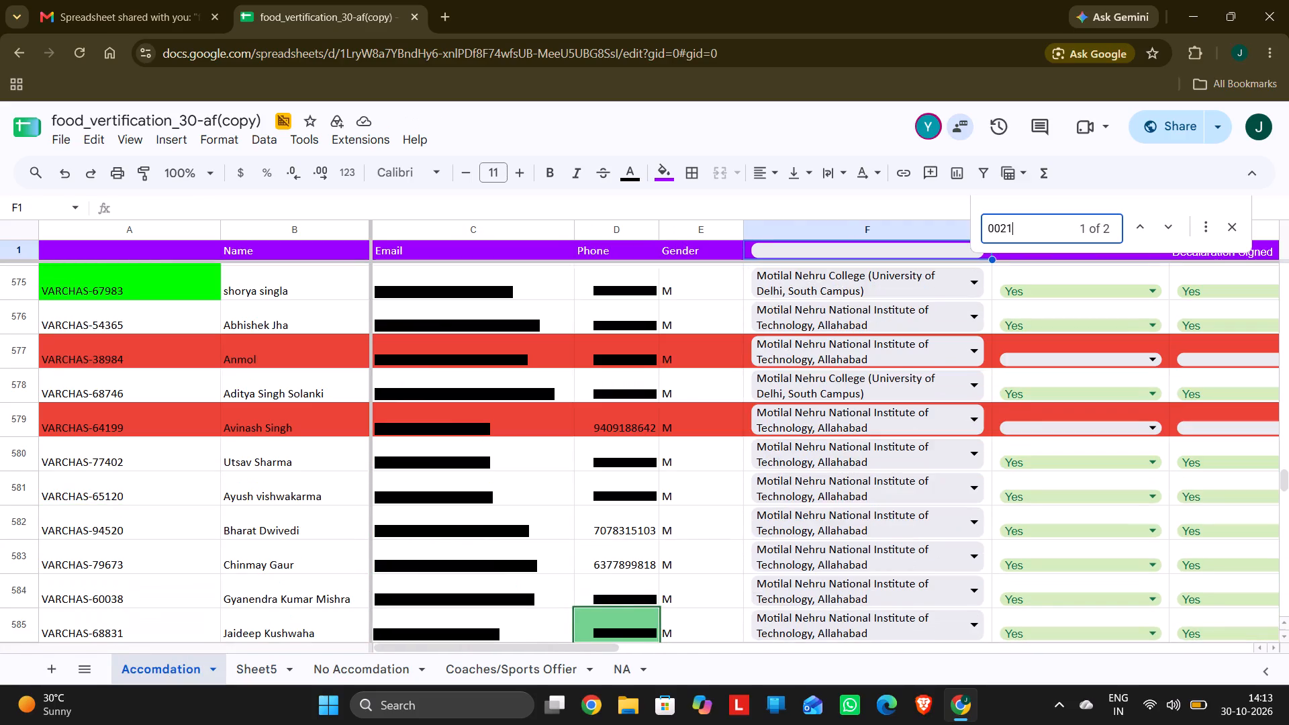
key("2")
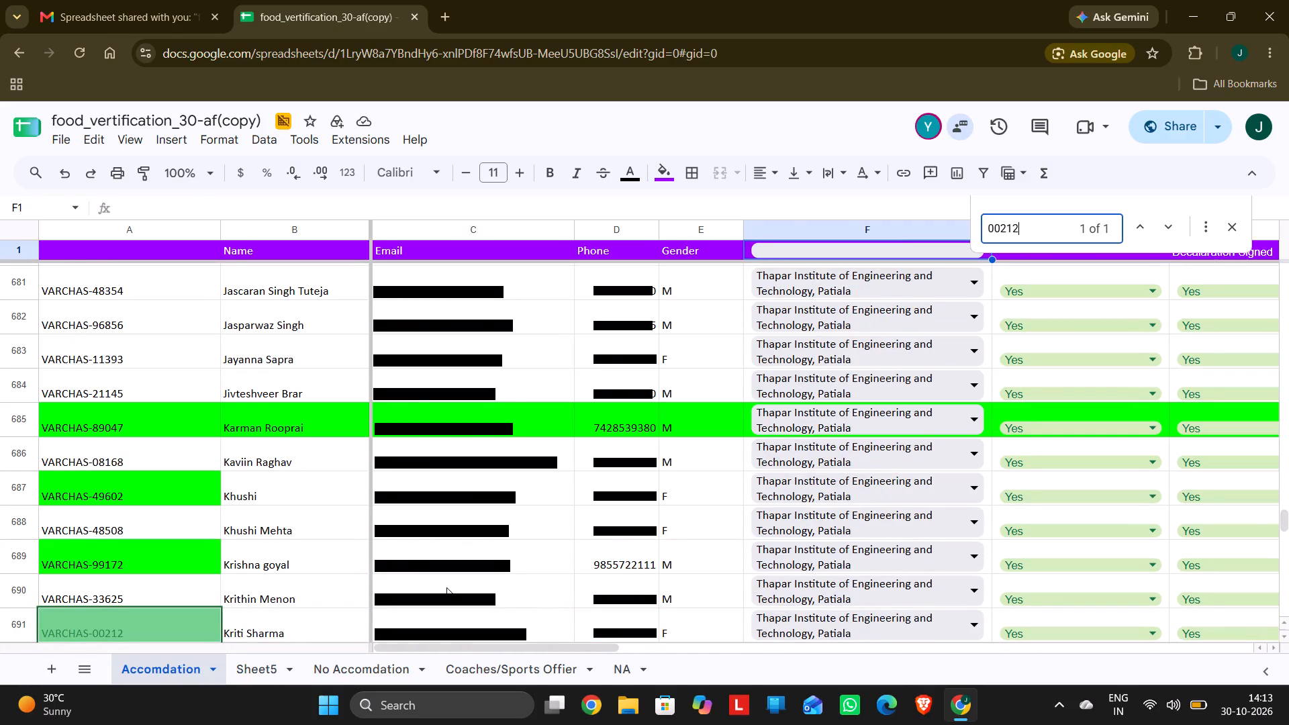
left_click(24, 620)
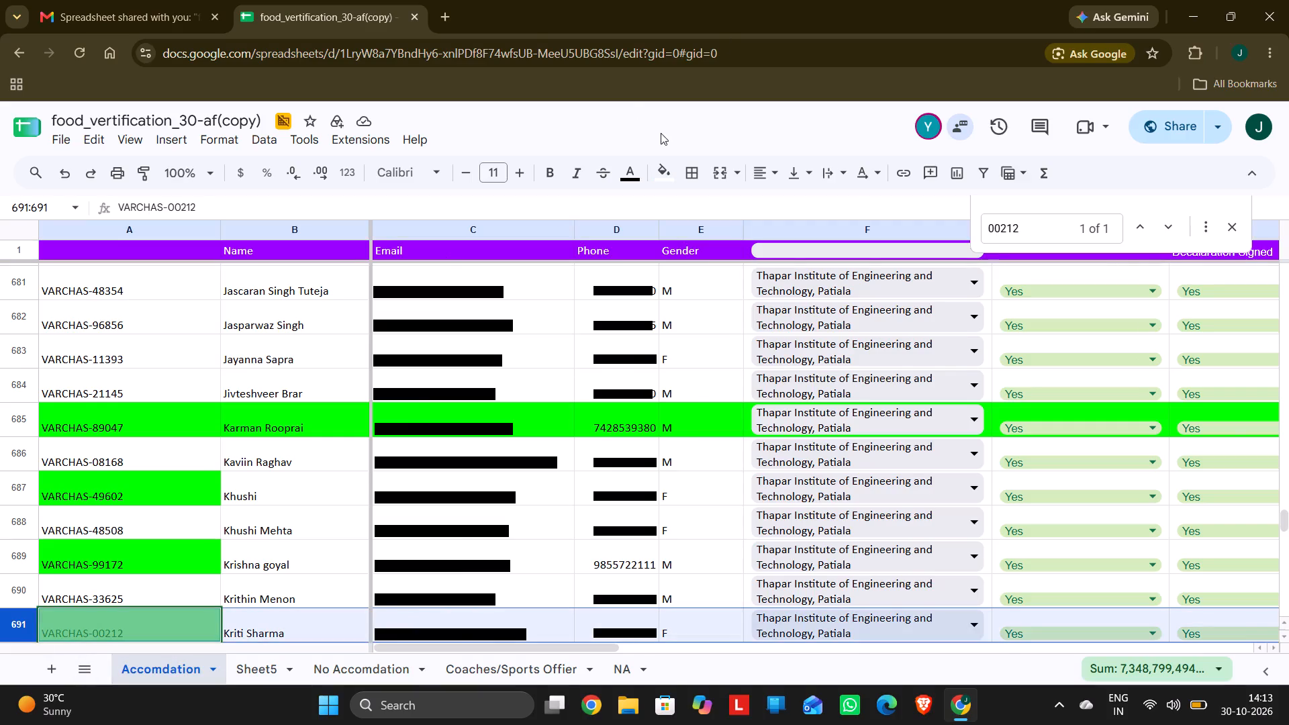
left_click(662, 172)
left_click(741, 246)
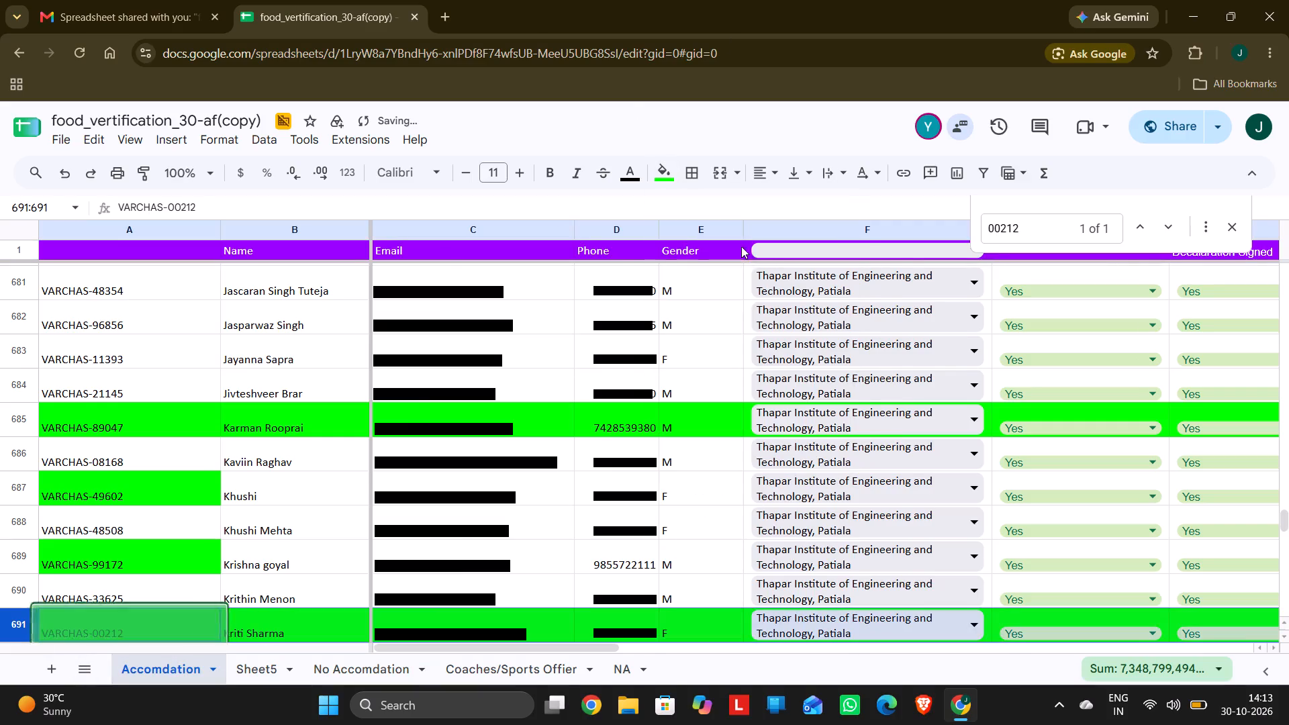
double_click(1037, 237)
key("BackSpace")
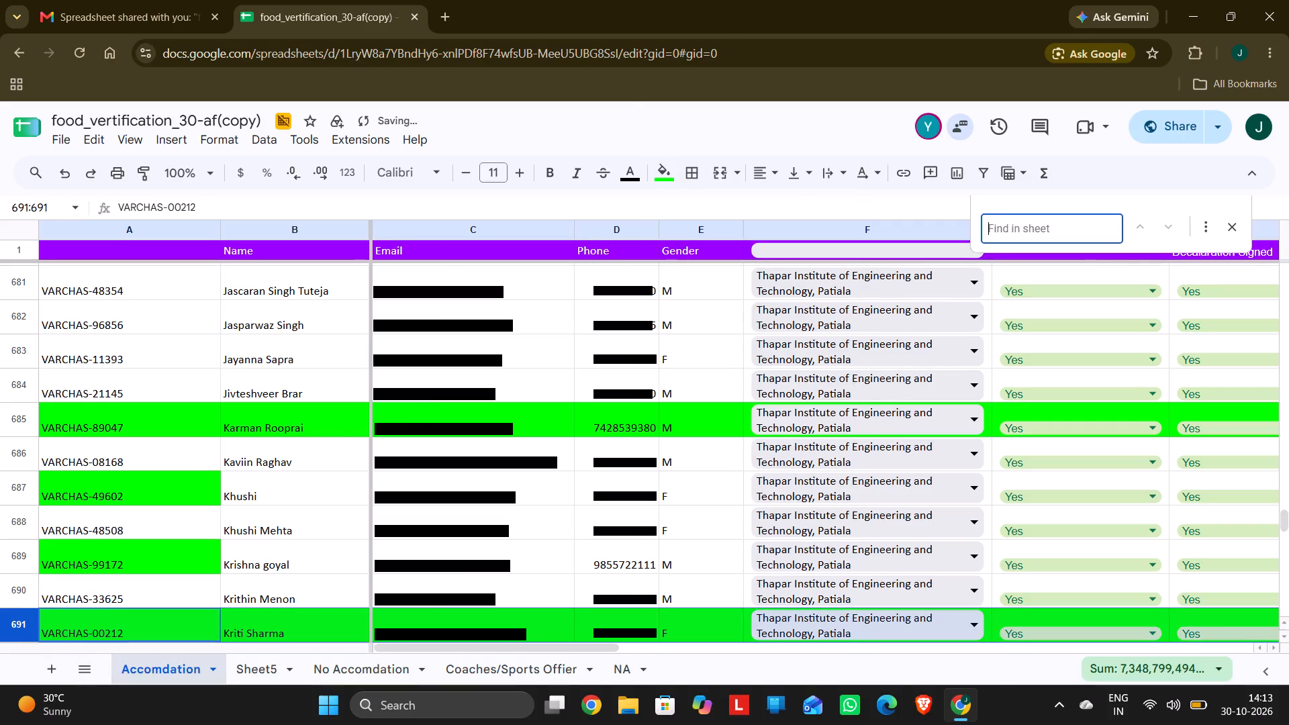
left_click_drag(1037, 237, 1041, 289)
type("475")
type("60")
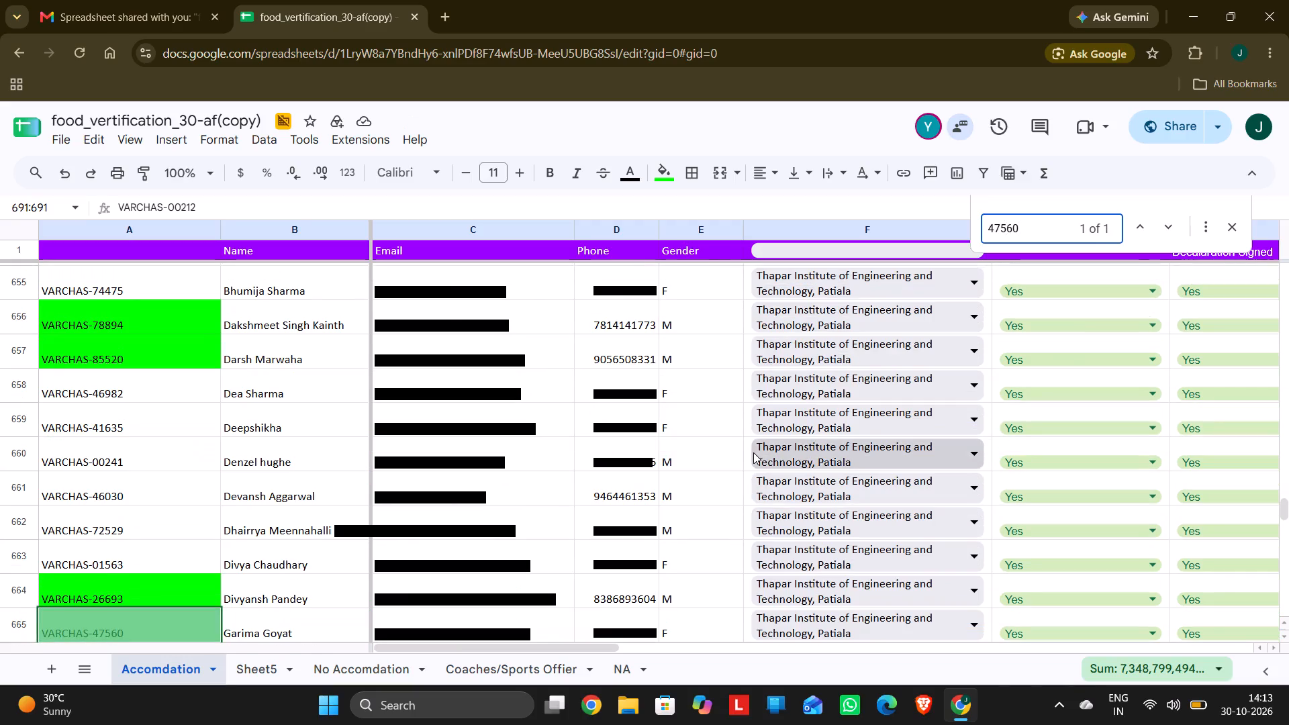
left_click(26, 635)
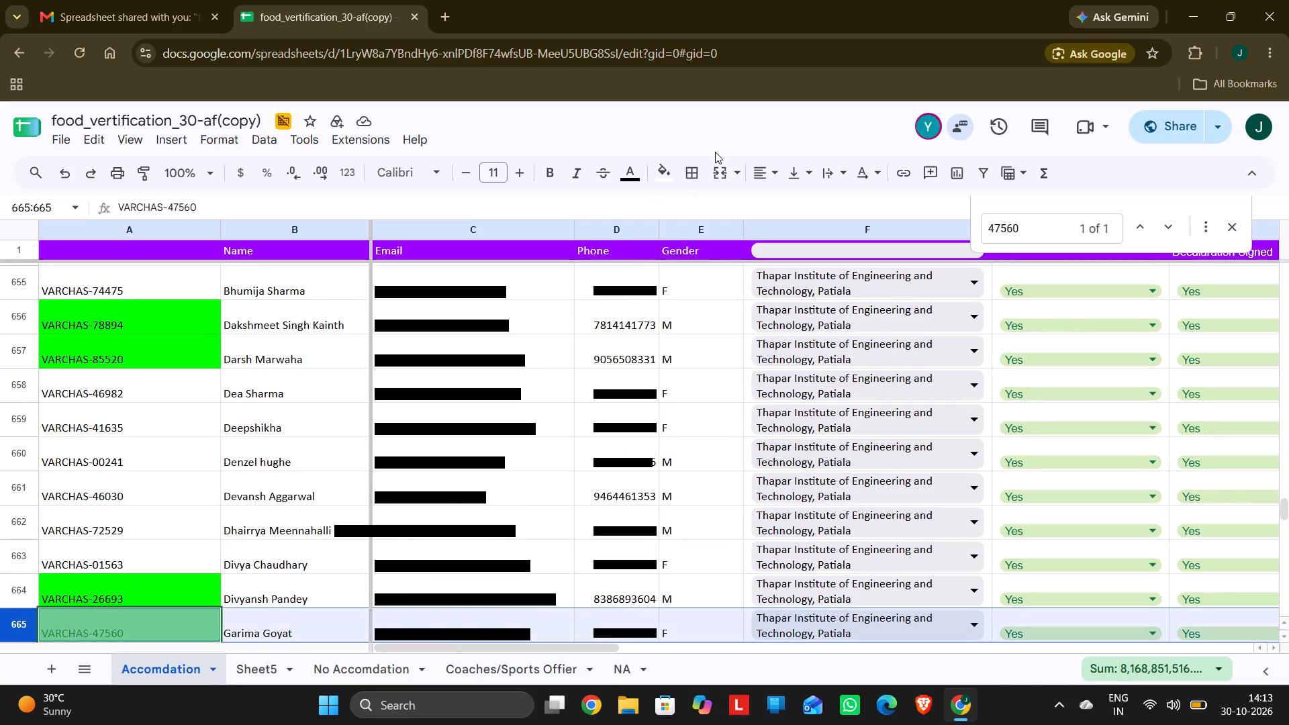
left_click(669, 172)
left_click(741, 249)
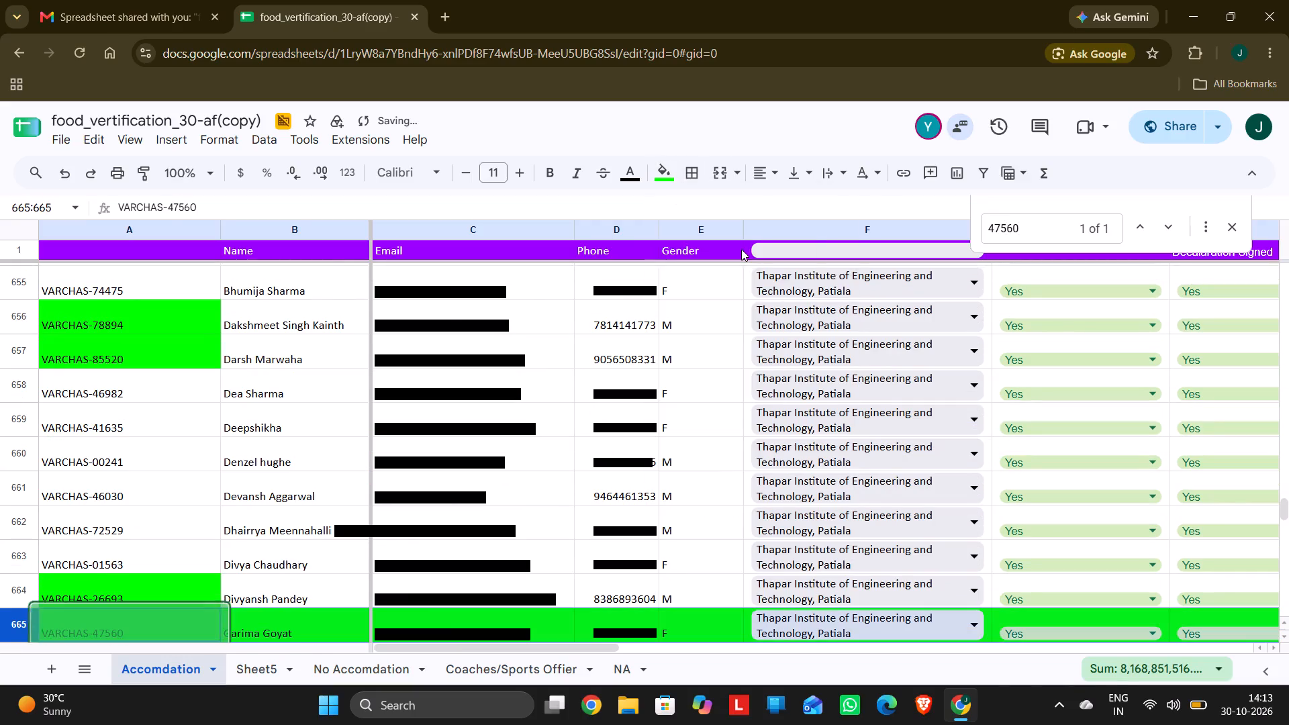
double_click(1024, 230)
key("BackSpace")
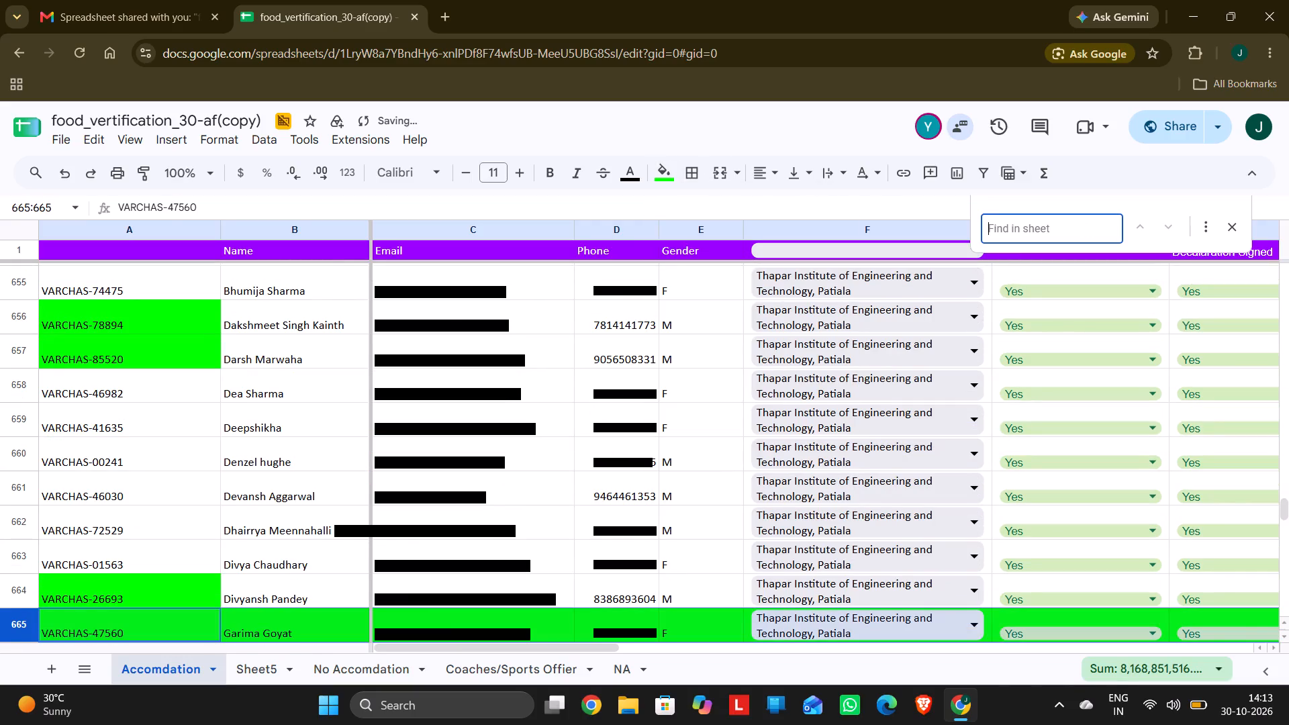
type("2311")
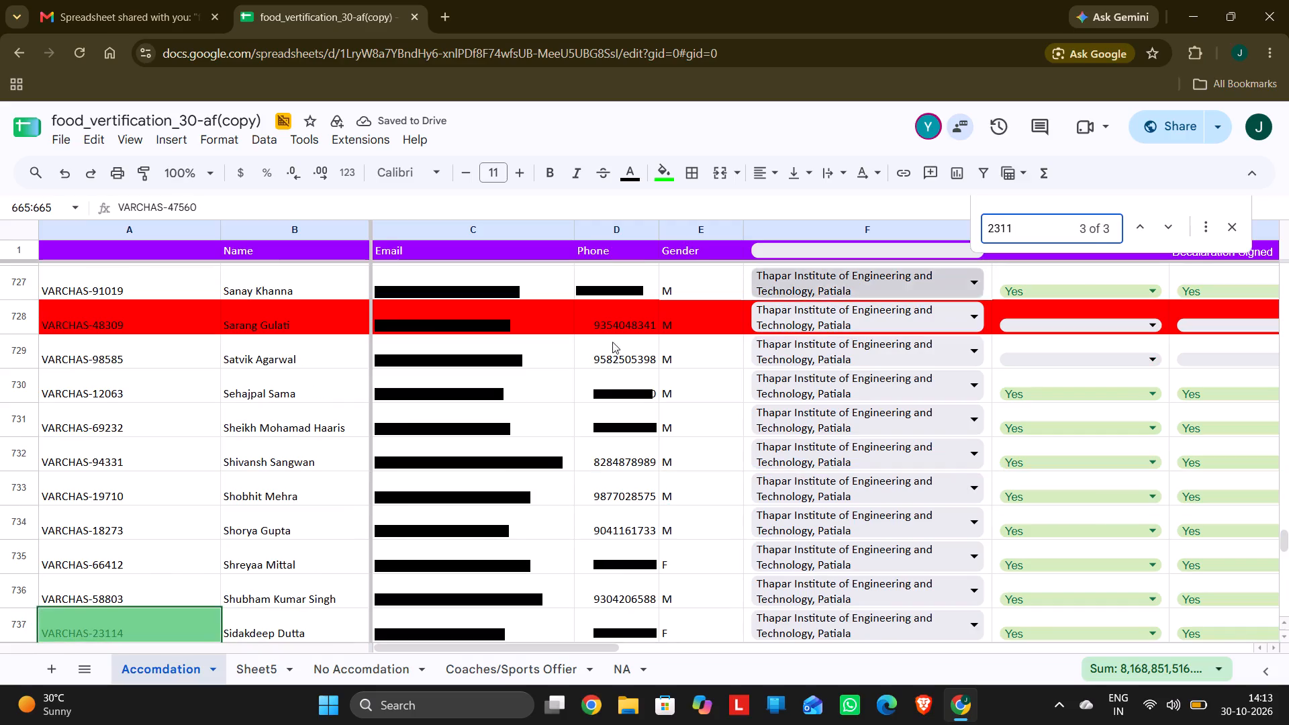
left_click(14, 627)
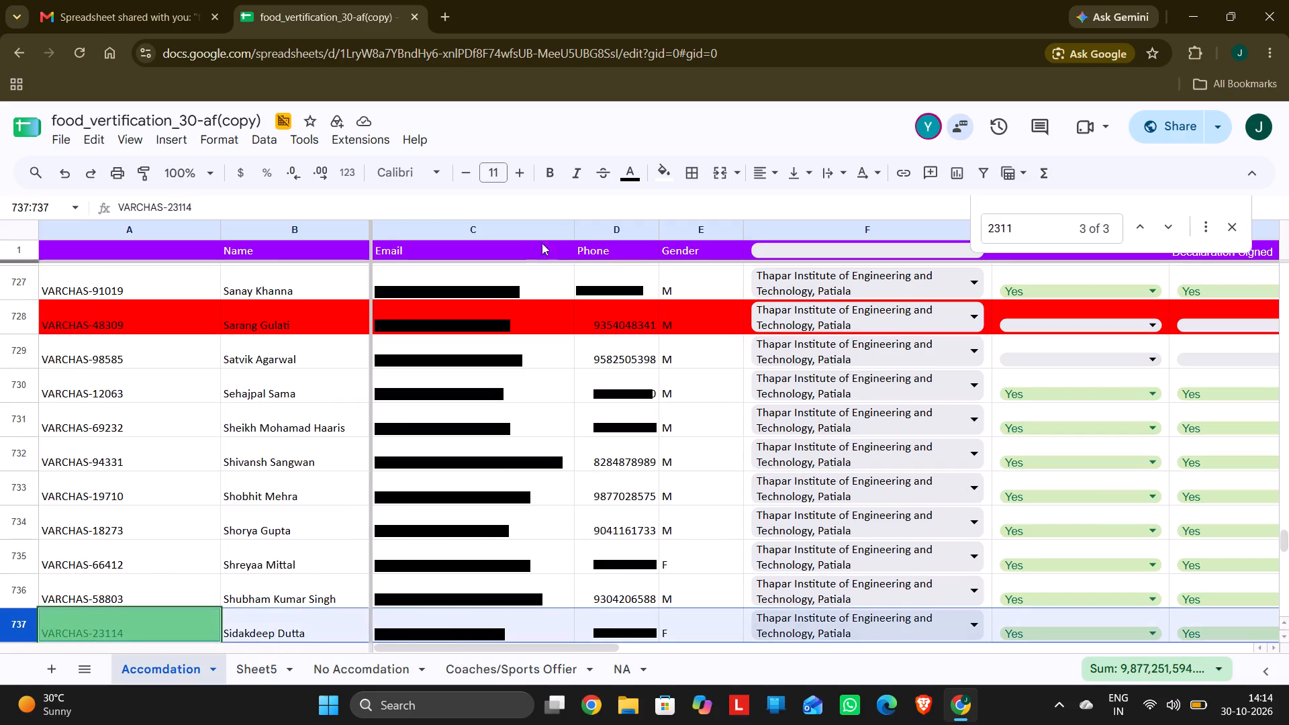
left_click(665, 173)
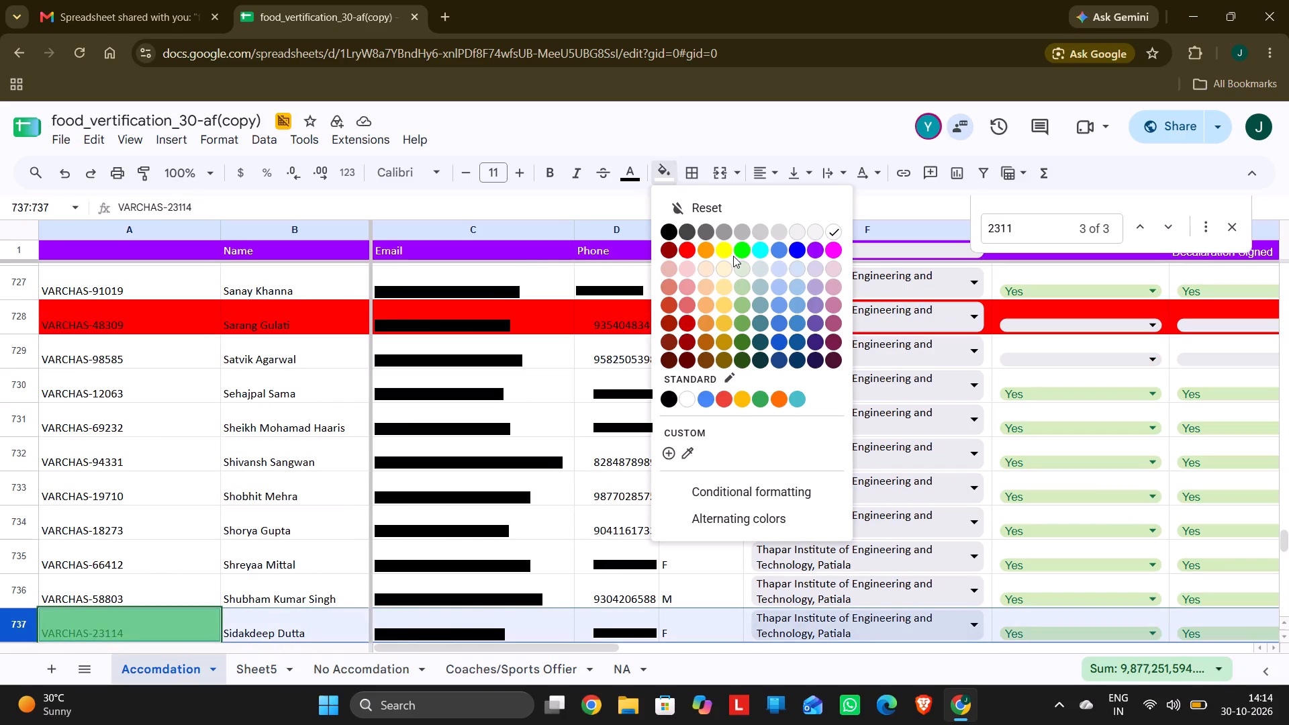
left_click(743, 252)
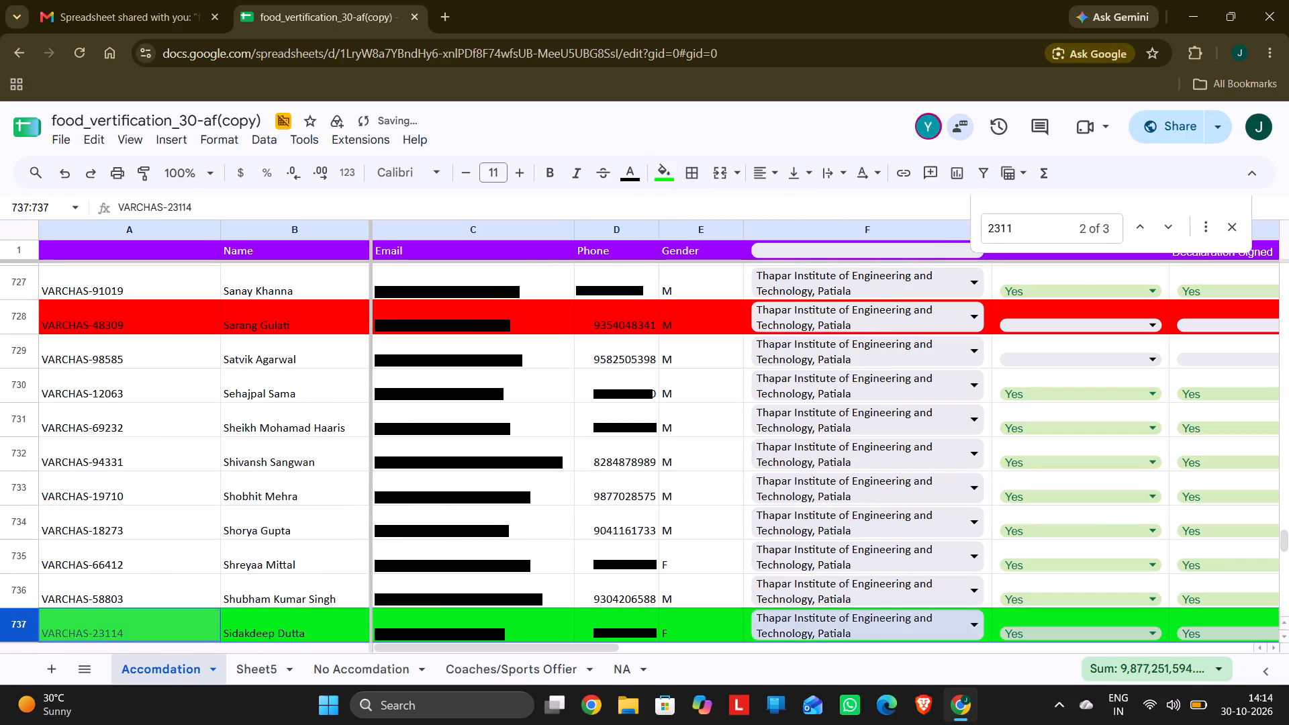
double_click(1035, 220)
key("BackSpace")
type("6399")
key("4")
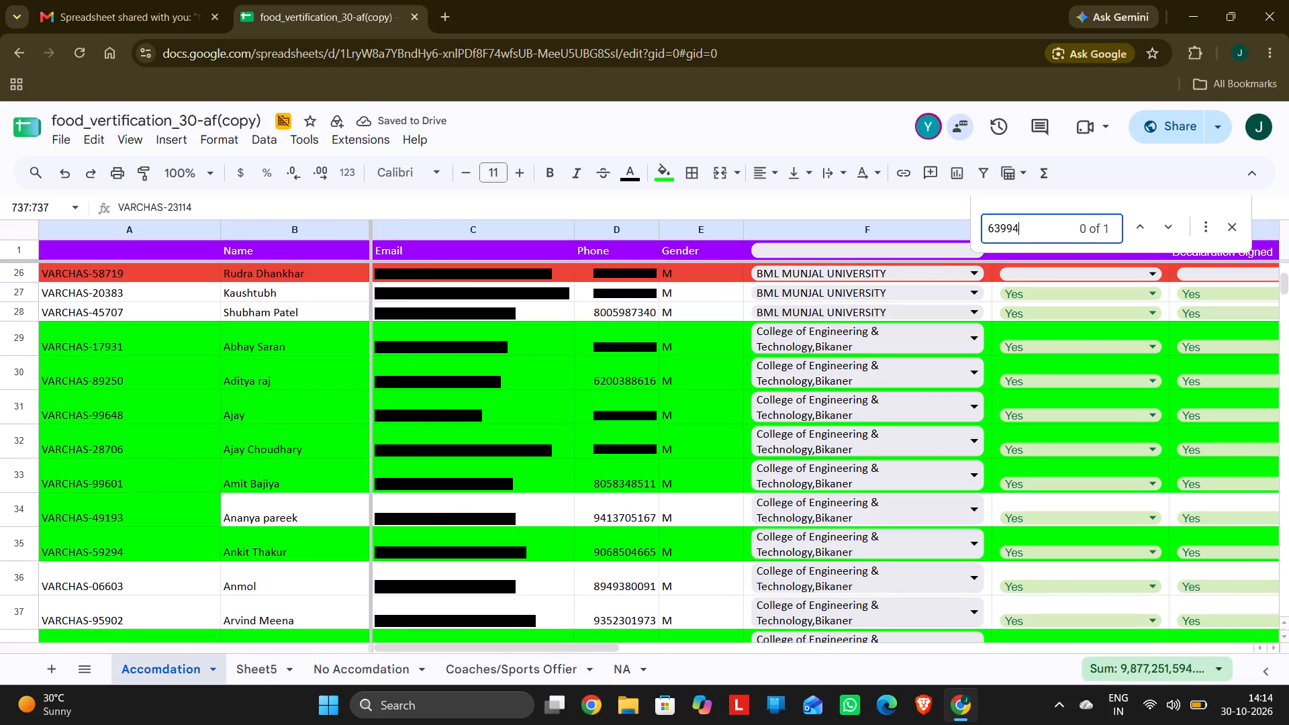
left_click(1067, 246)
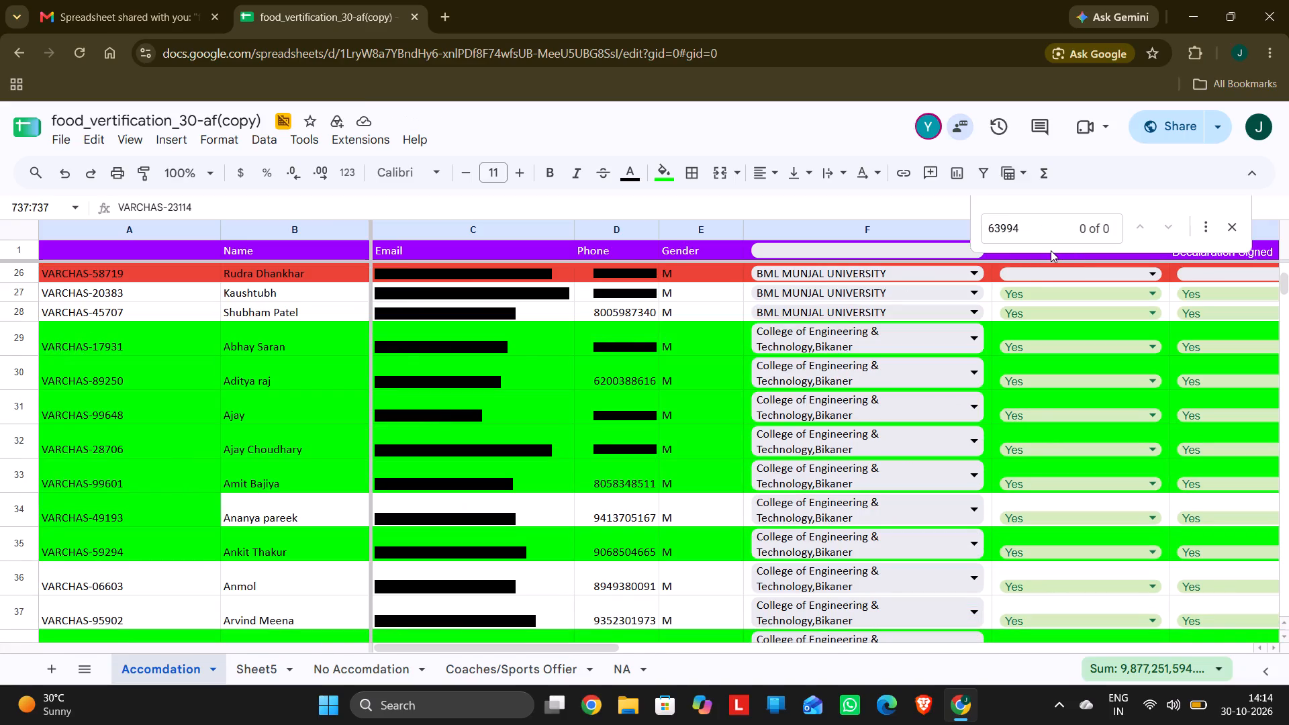
double_click(1035, 231)
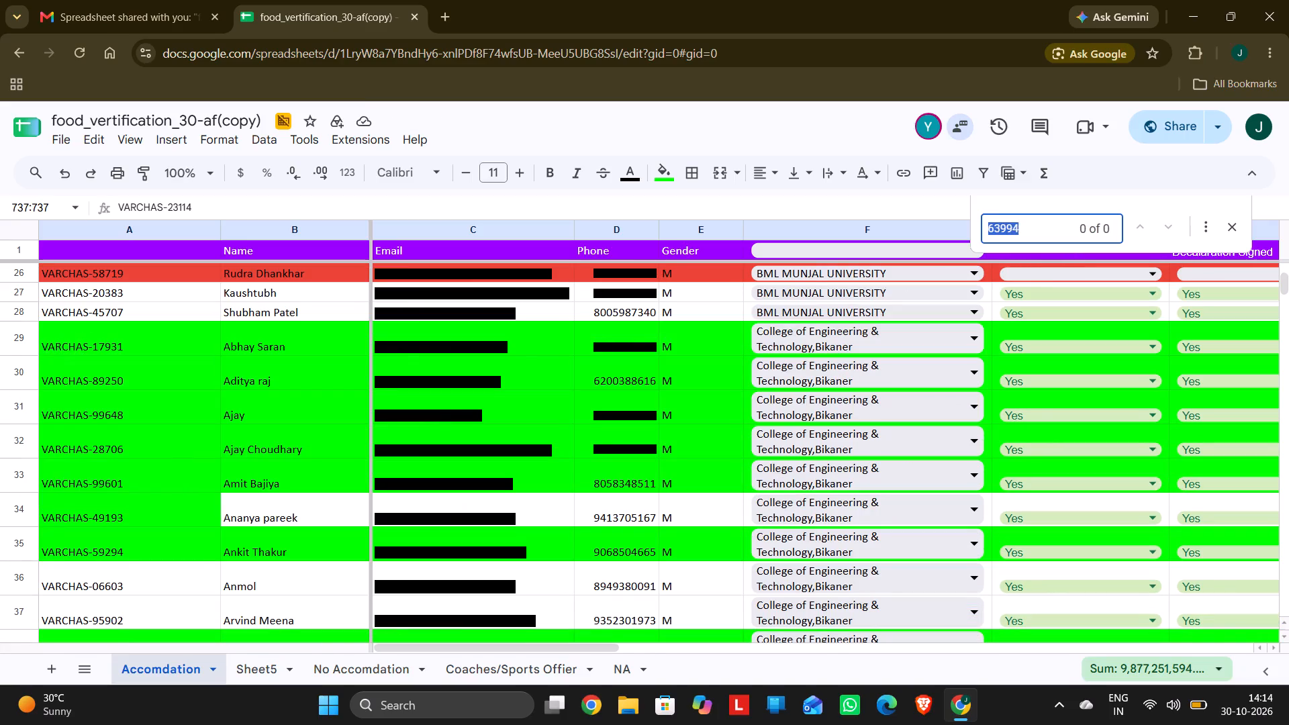
key("BackSpace")
key("BackSpace")
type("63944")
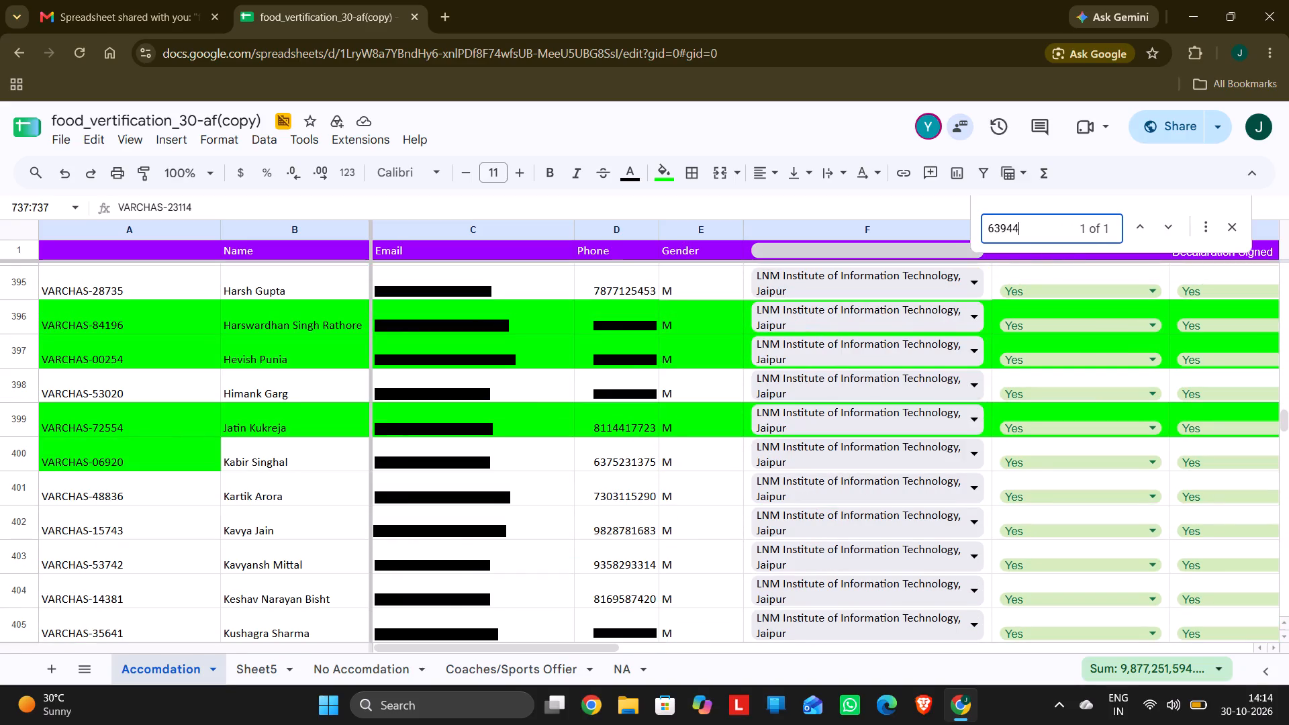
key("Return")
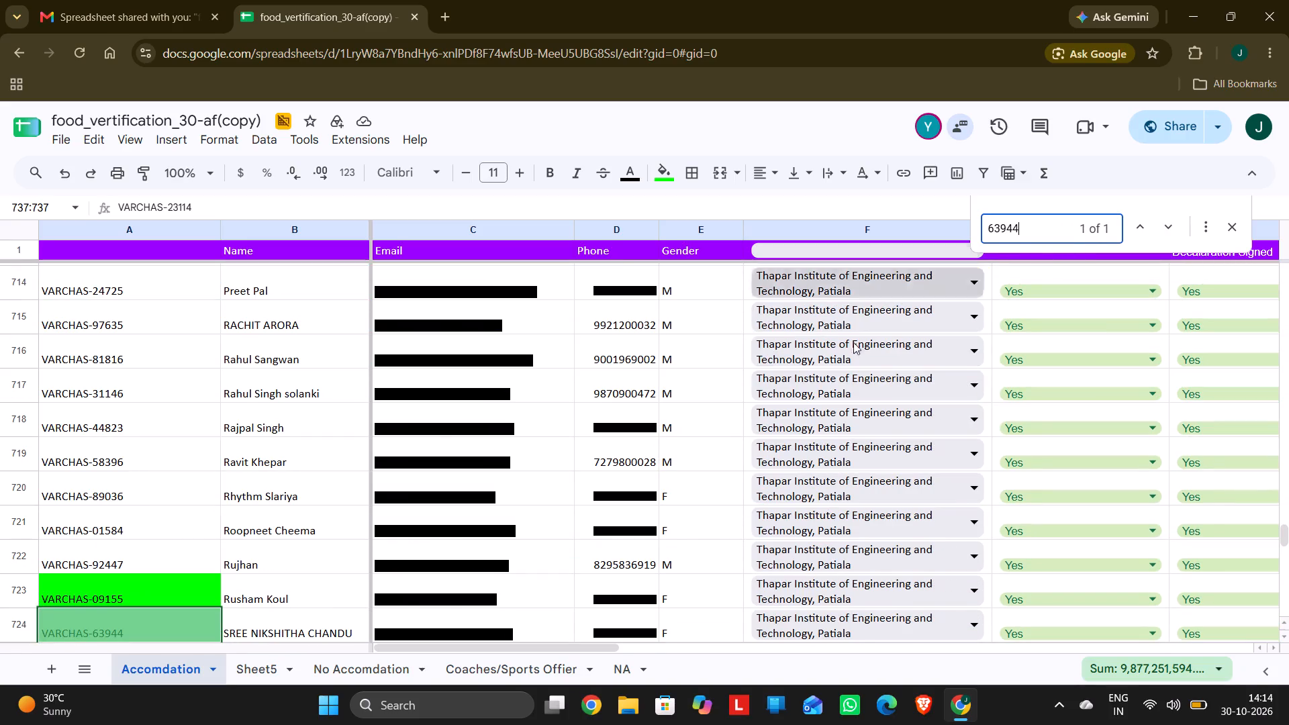
left_click(23, 618)
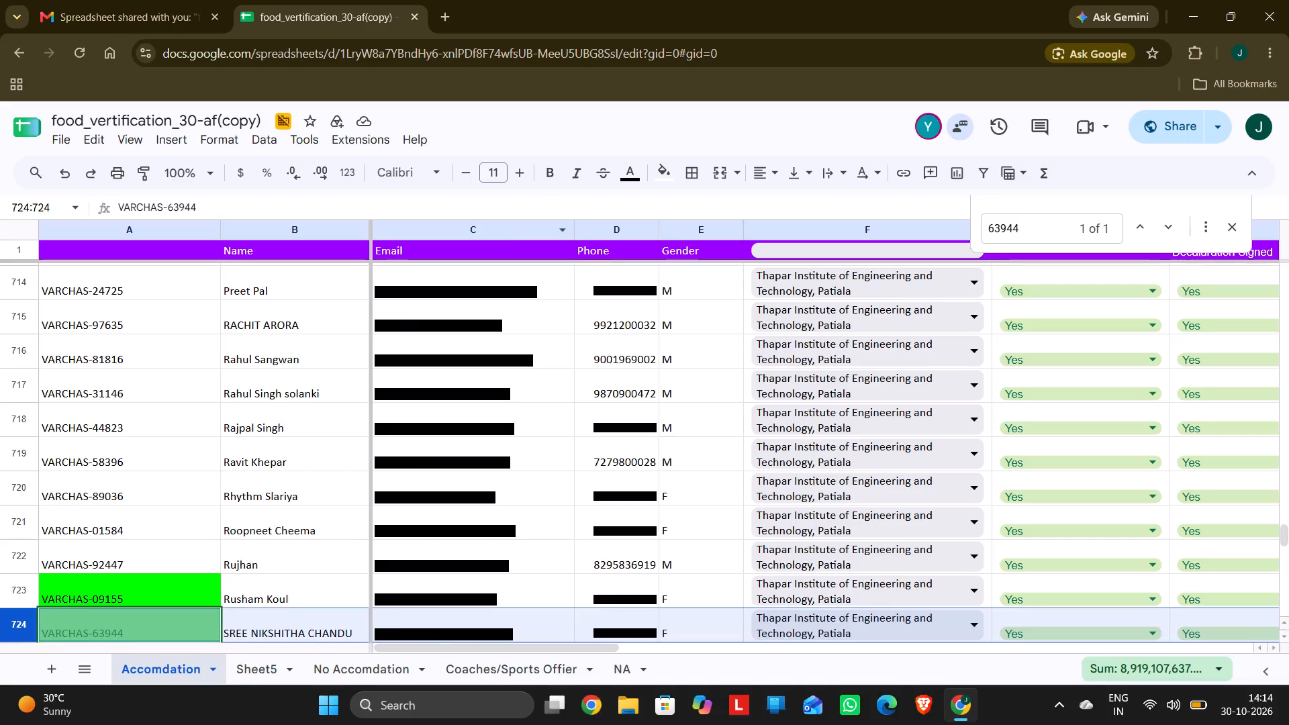
left_click(665, 172)
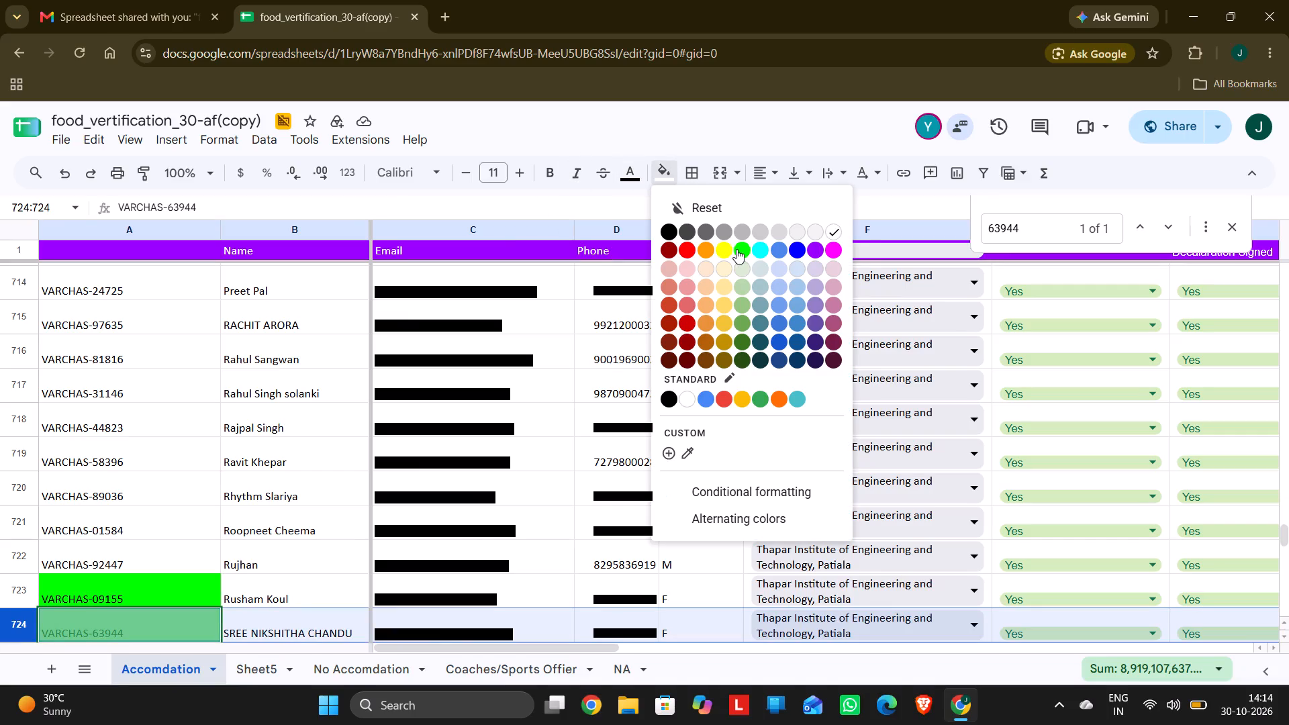
left_click(736, 249)
double_click(1027, 228)
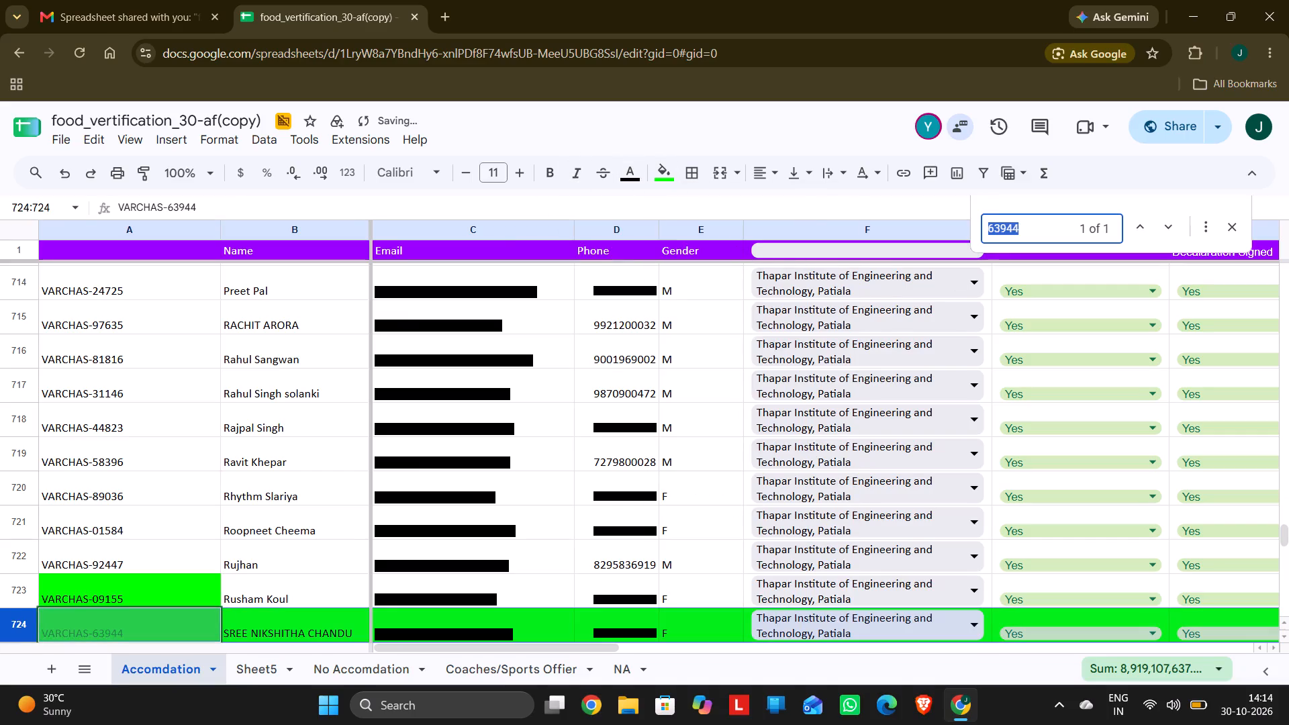
key("BackSpace")
type("17")
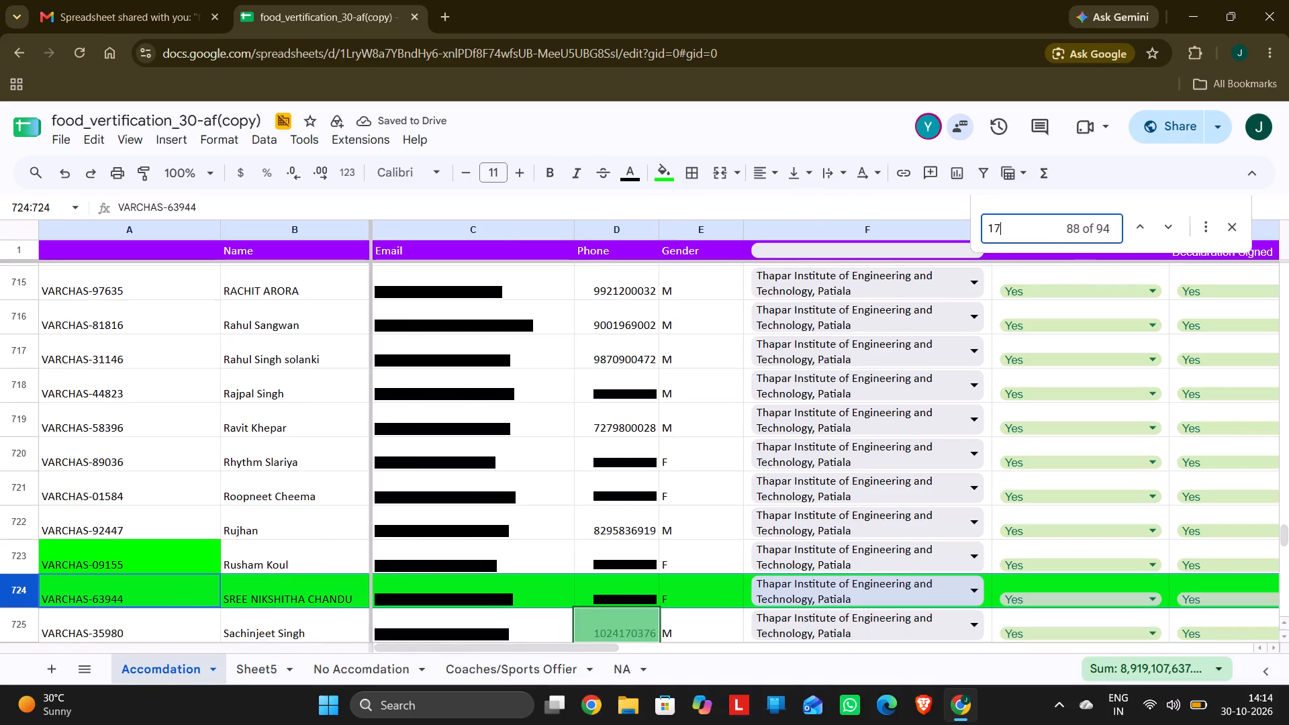
type("104")
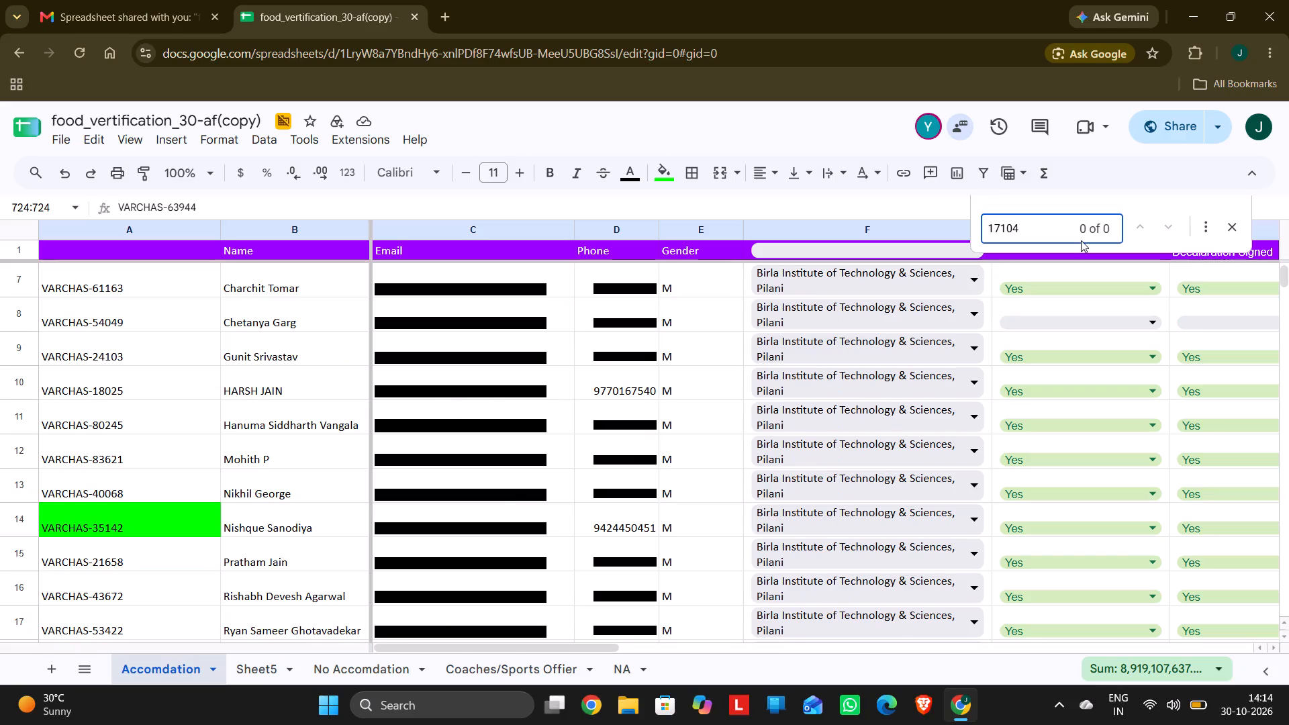
left_click(1046, 230)
key("BackSpace")
left_click(1046, 230)
key("5")
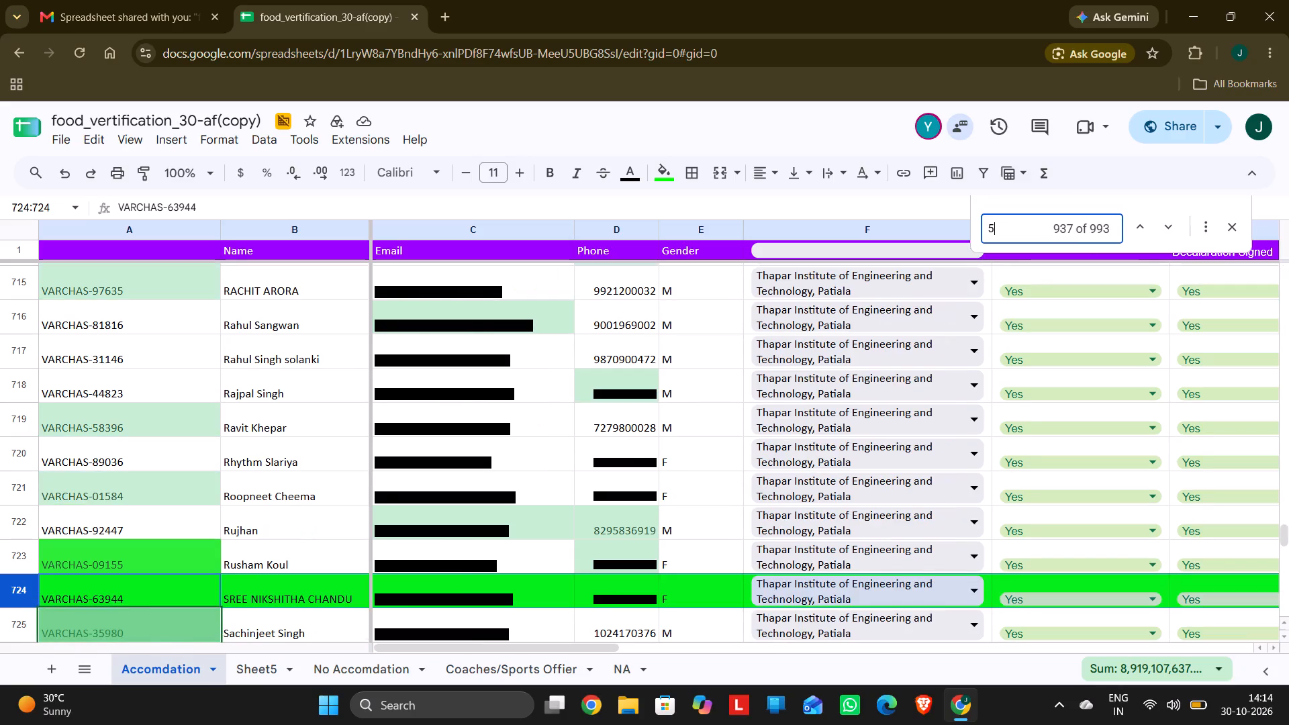
key("BackSpace")
key("1")
type("7105")
scroll(181, 573, "left", 1)
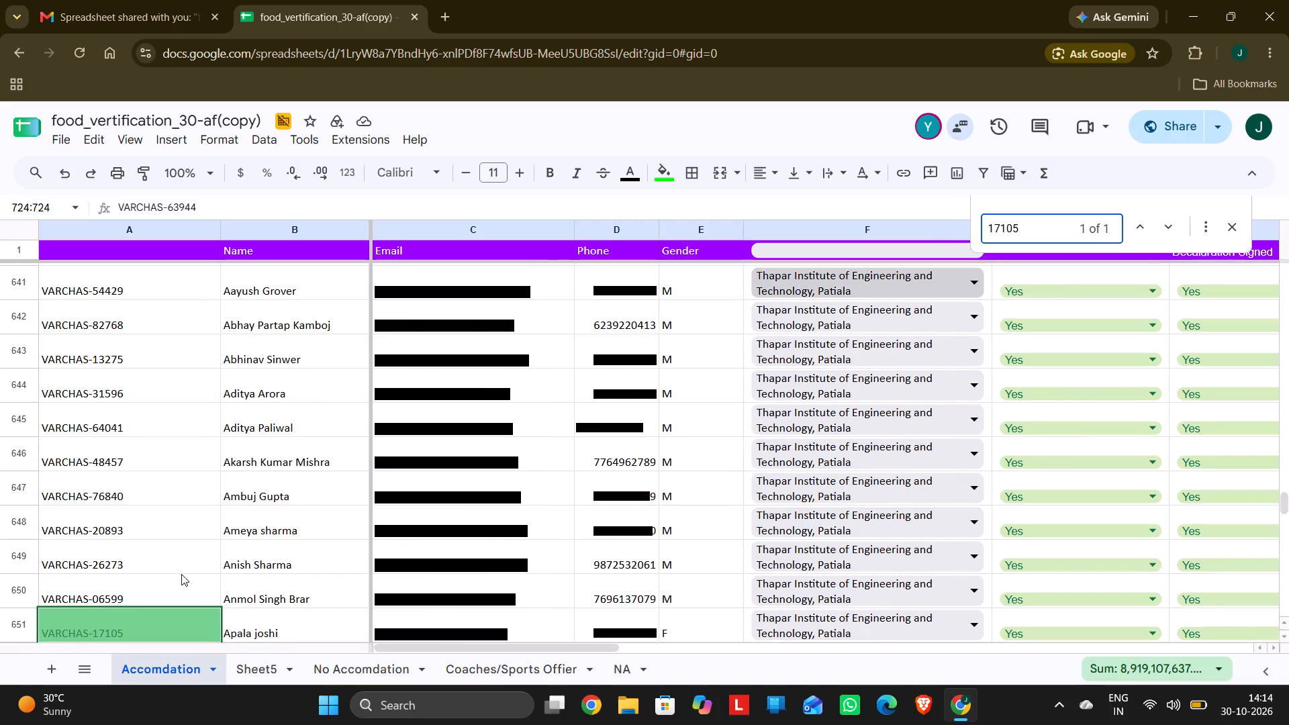
scroll(181, 574, "left", 1)
left_click(20, 624)
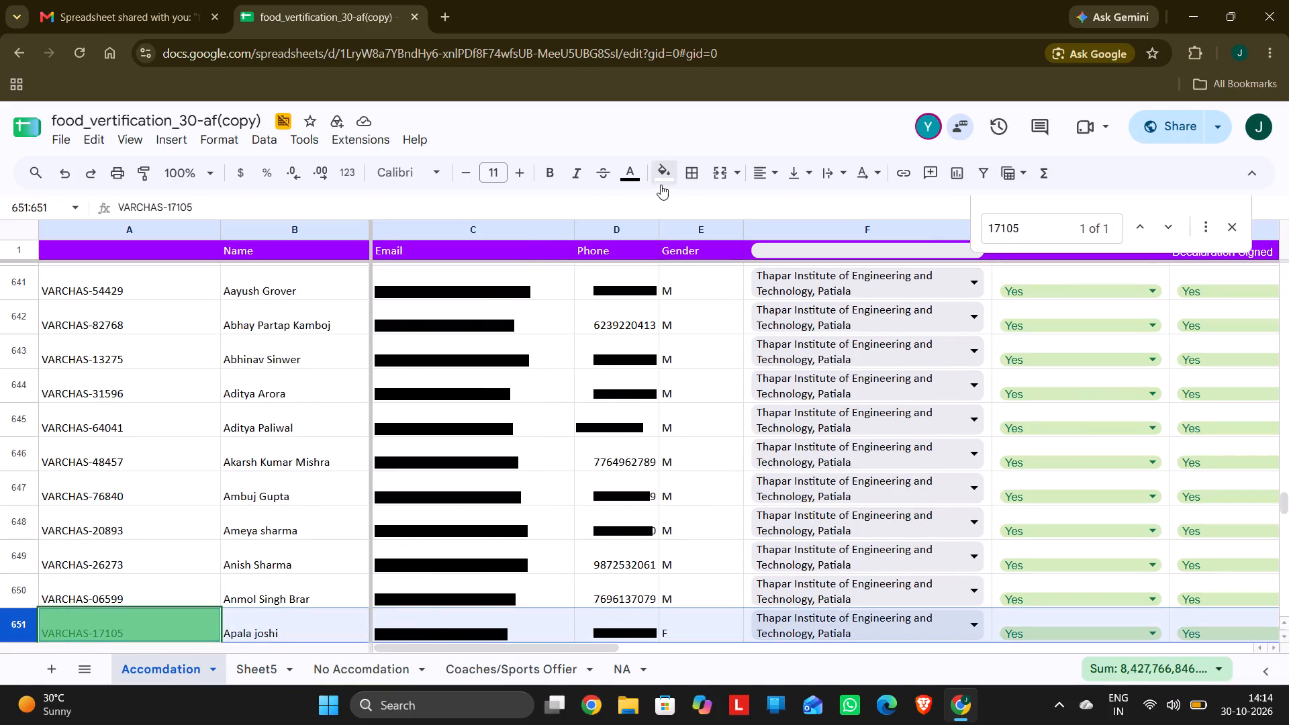
left_click(661, 184)
left_click(740, 246)
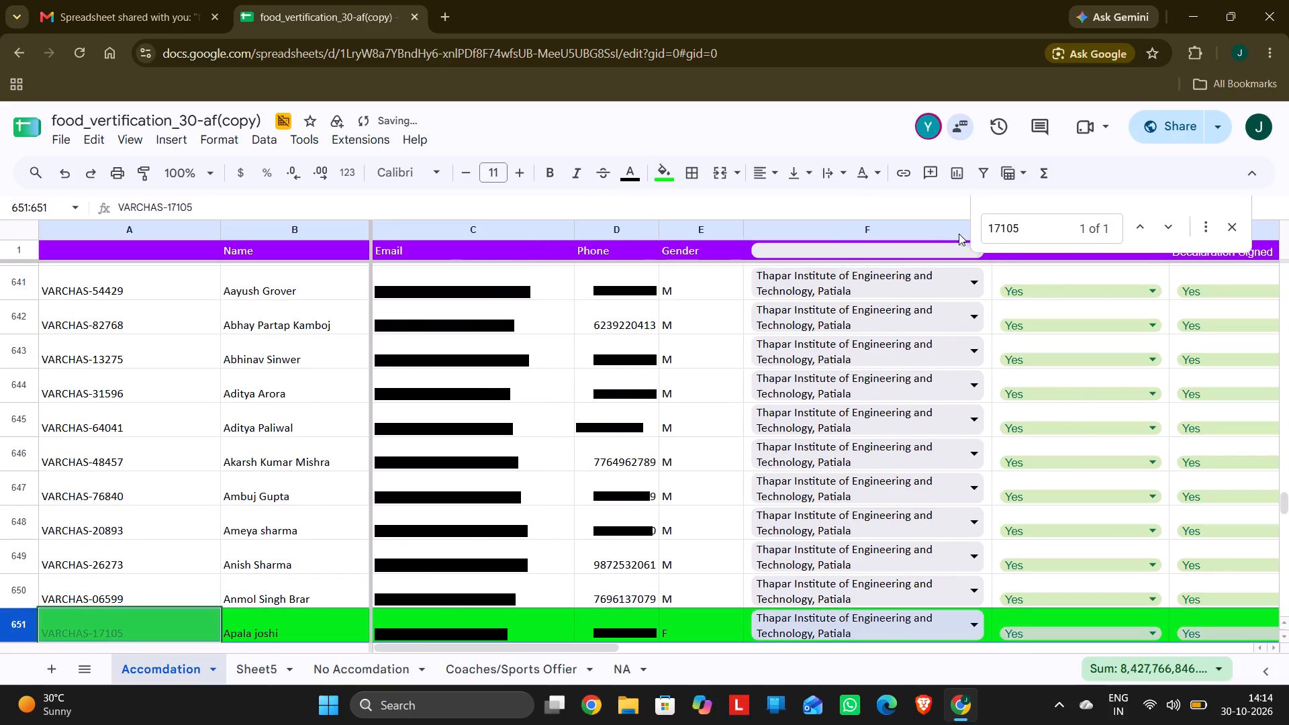
double_click(1041, 225)
key("BackSpace")
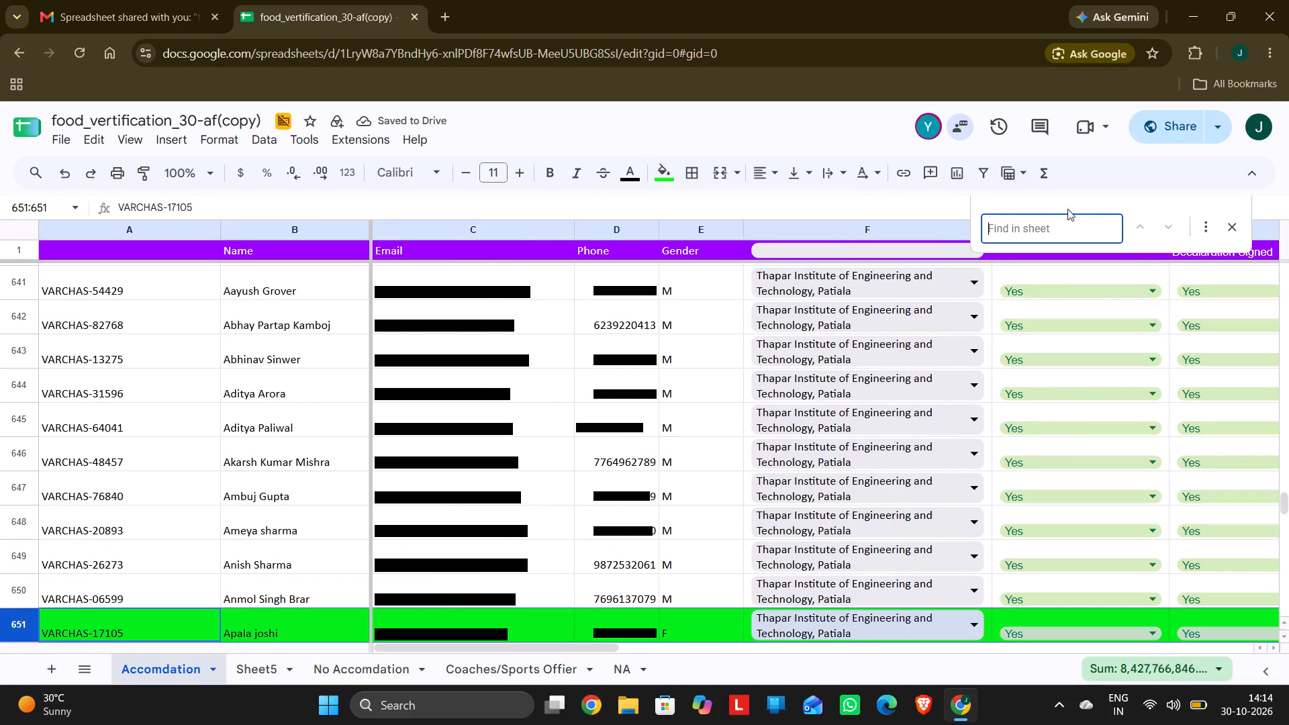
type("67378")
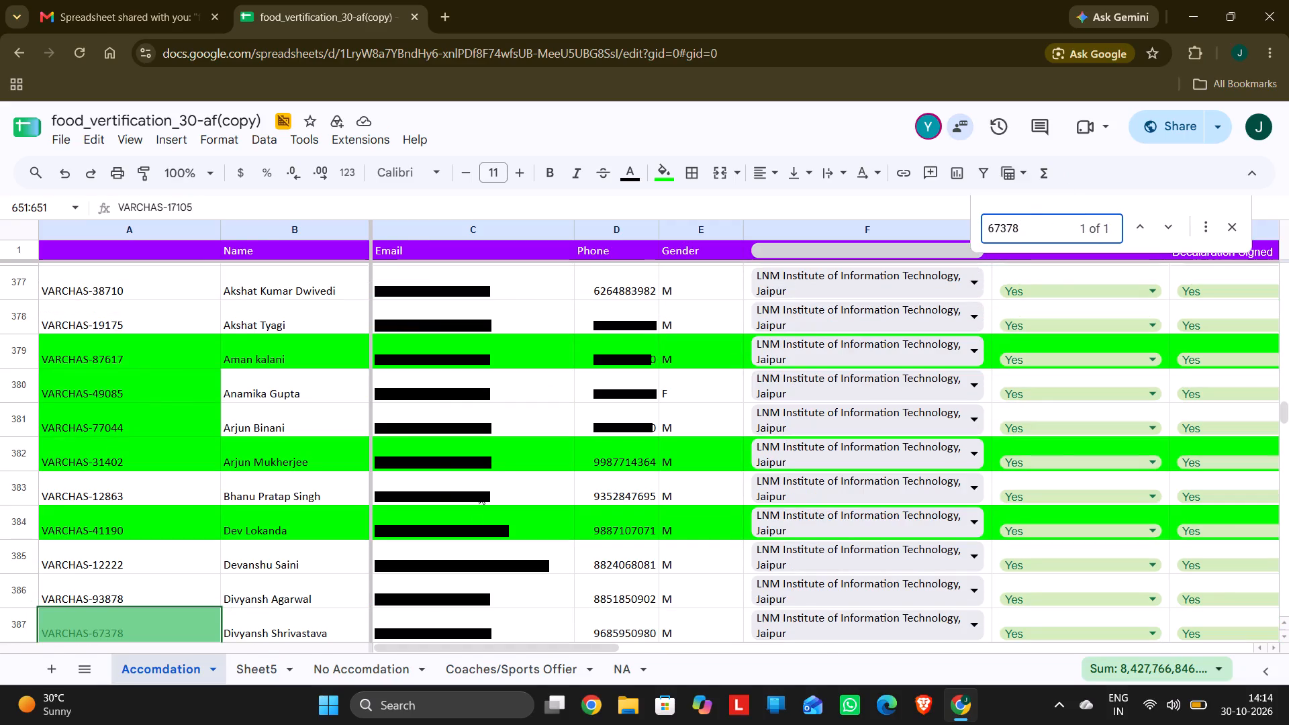
left_click(19, 626)
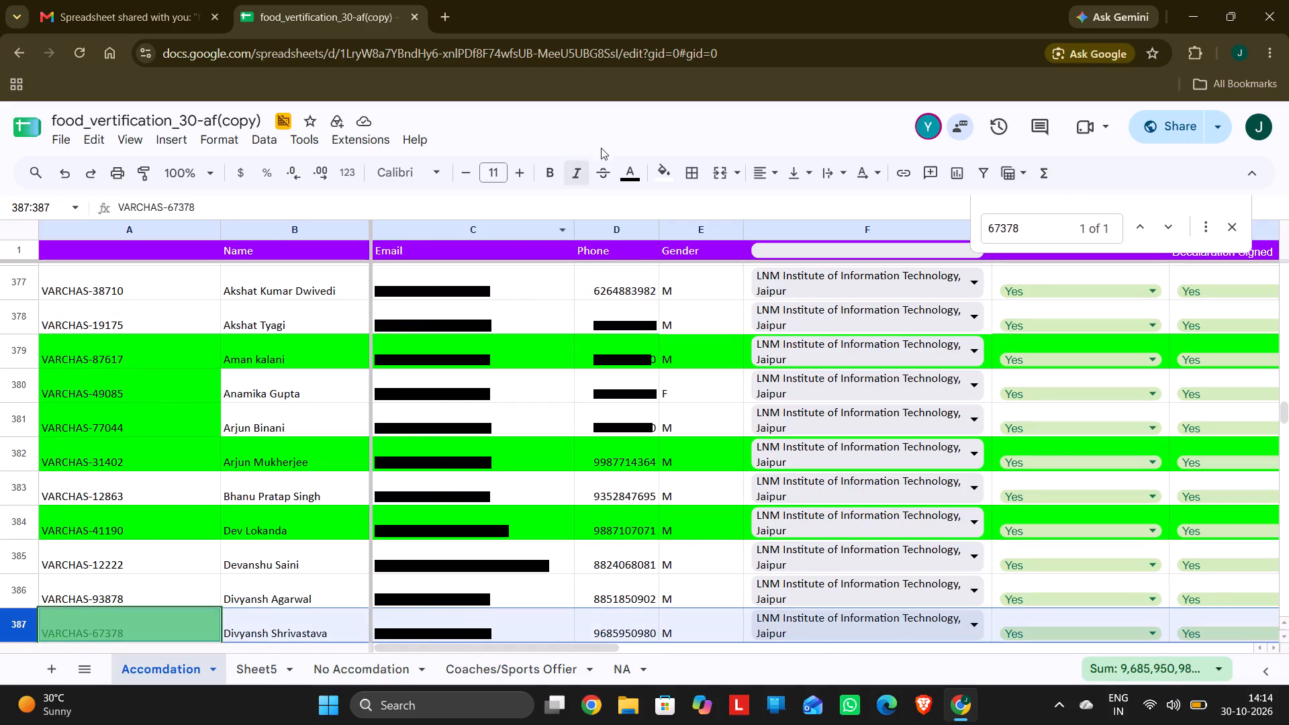
left_click(660, 174)
left_click(739, 246)
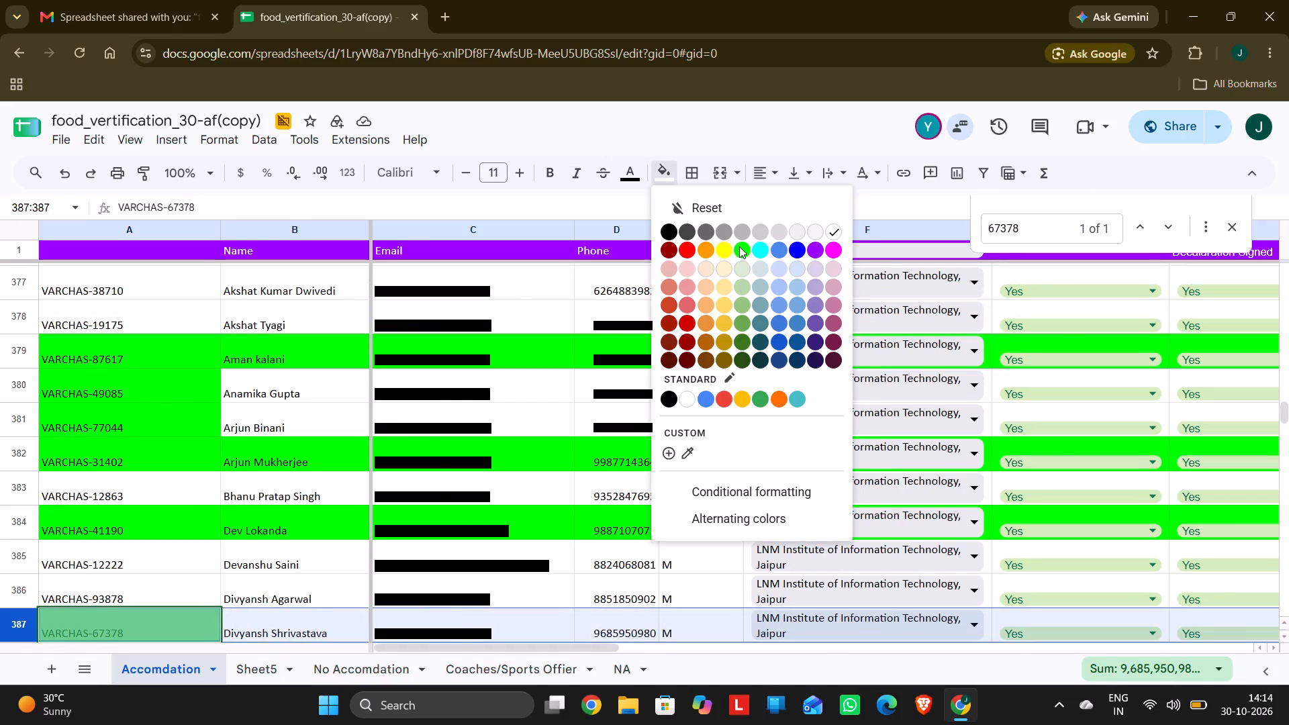
double_click(1033, 226)
key("BackSpace")
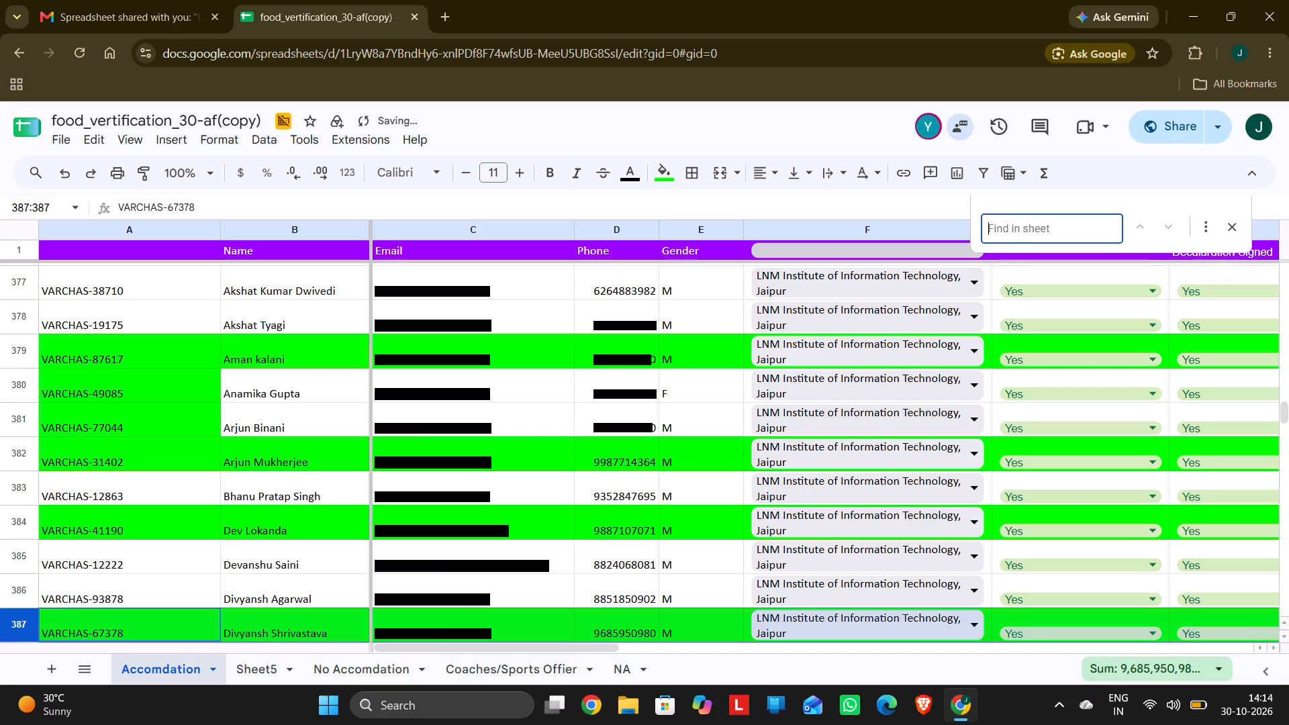
left_click(1057, 211)
left_click(1056, 191)
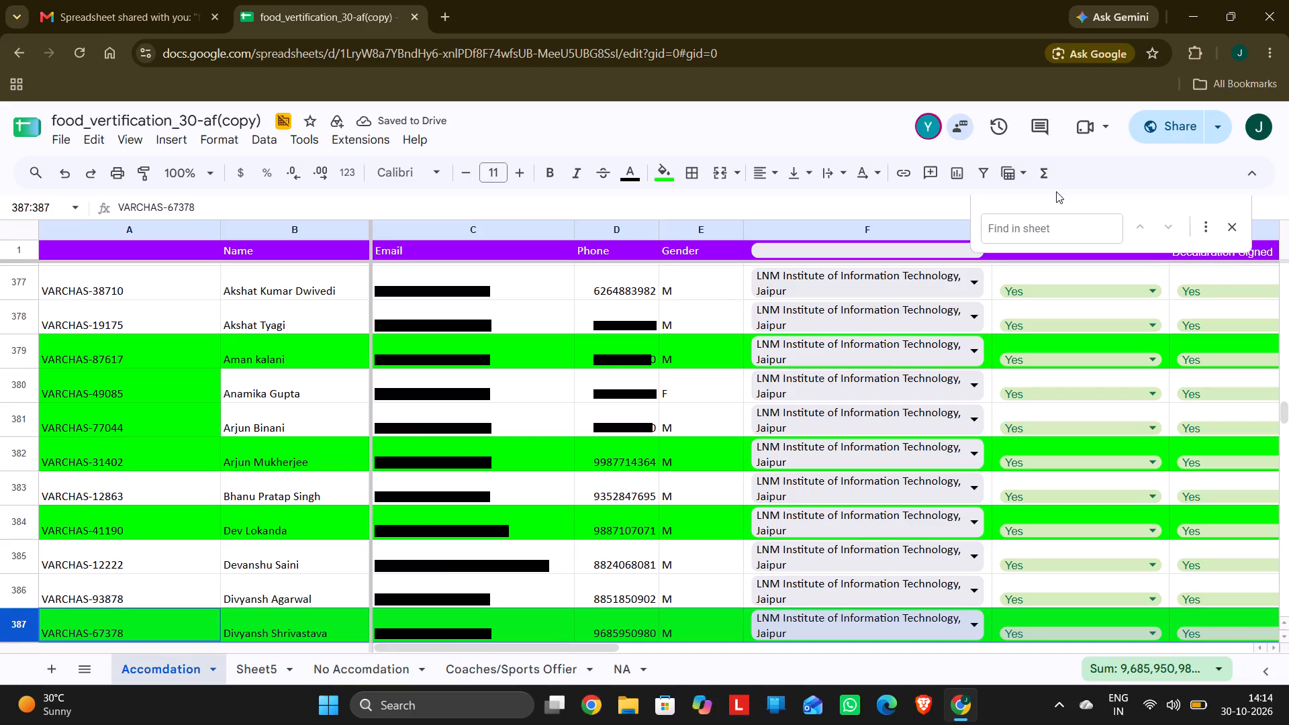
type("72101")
left_click(1037, 235)
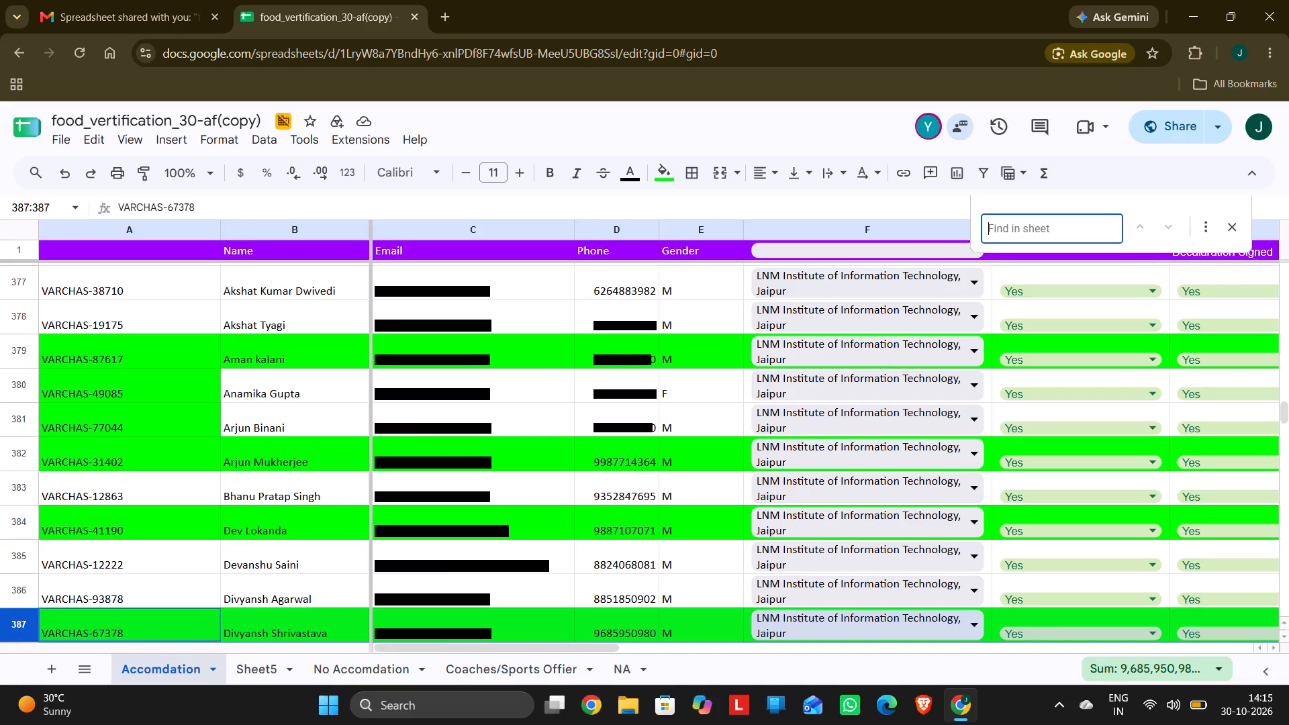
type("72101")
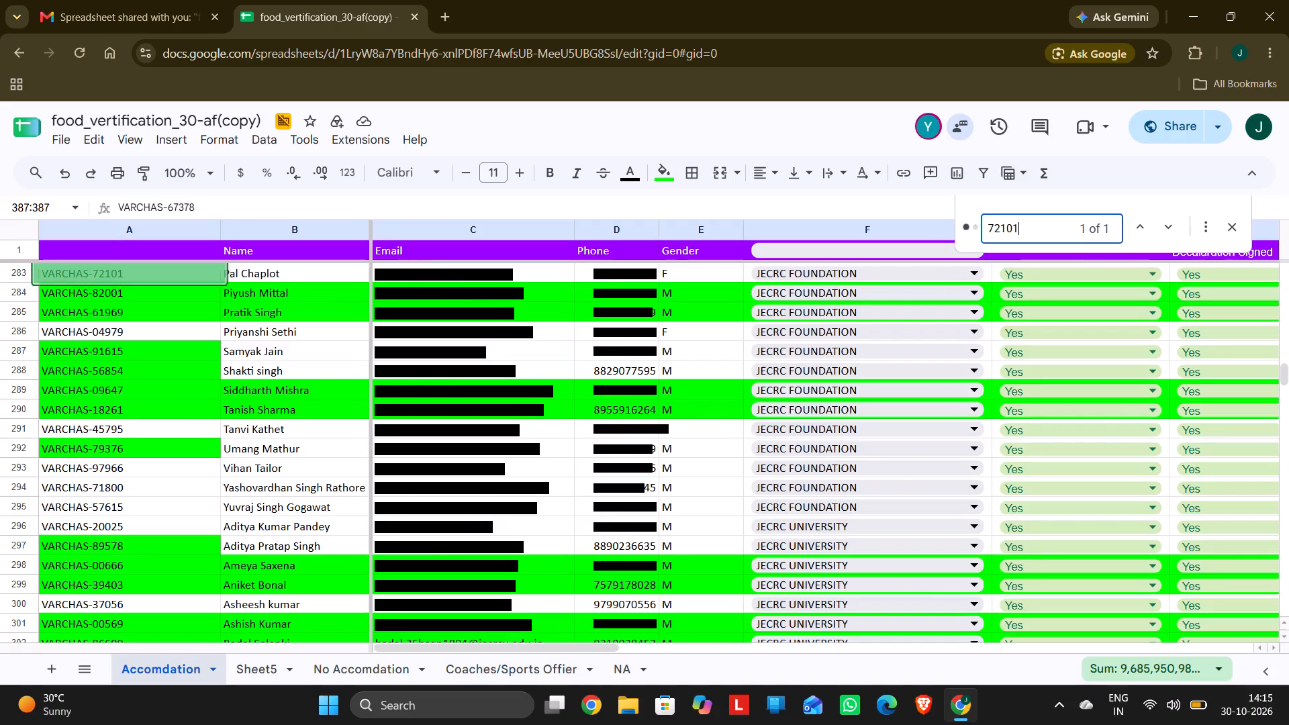
scroll(1037, 235, "right", 1)
key("Return")
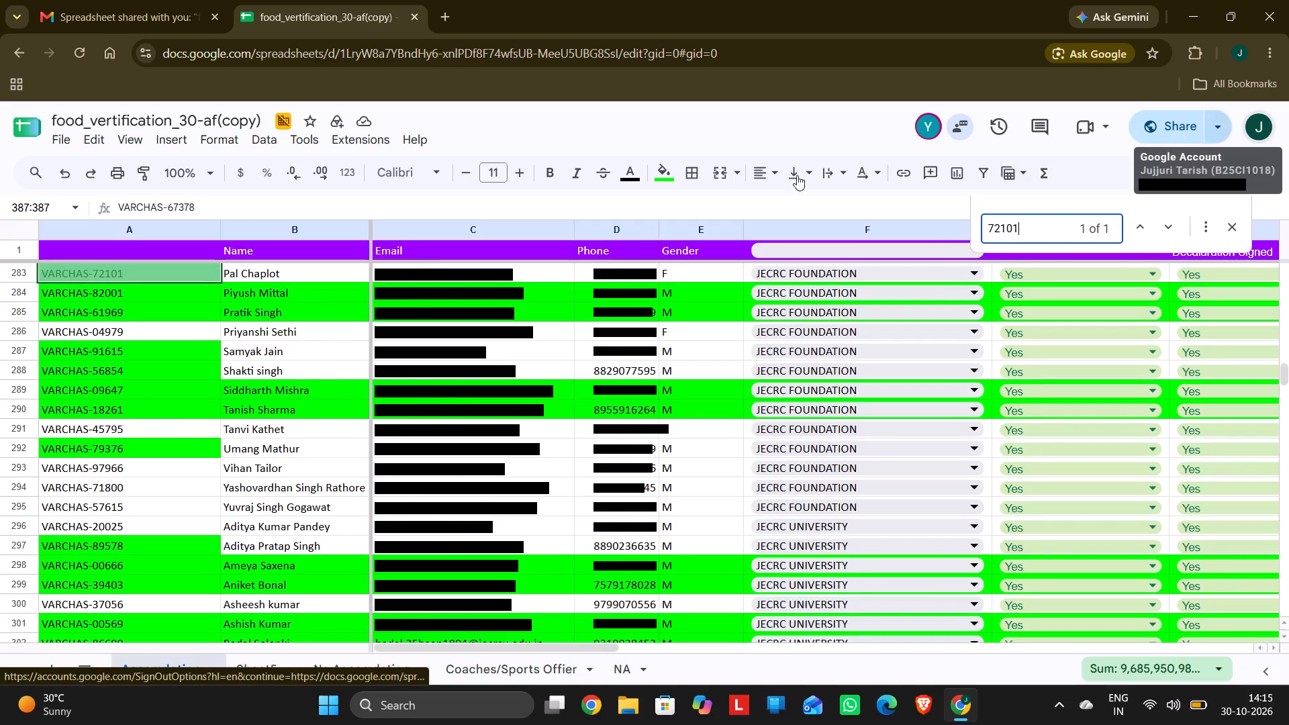
left_click(24, 273)
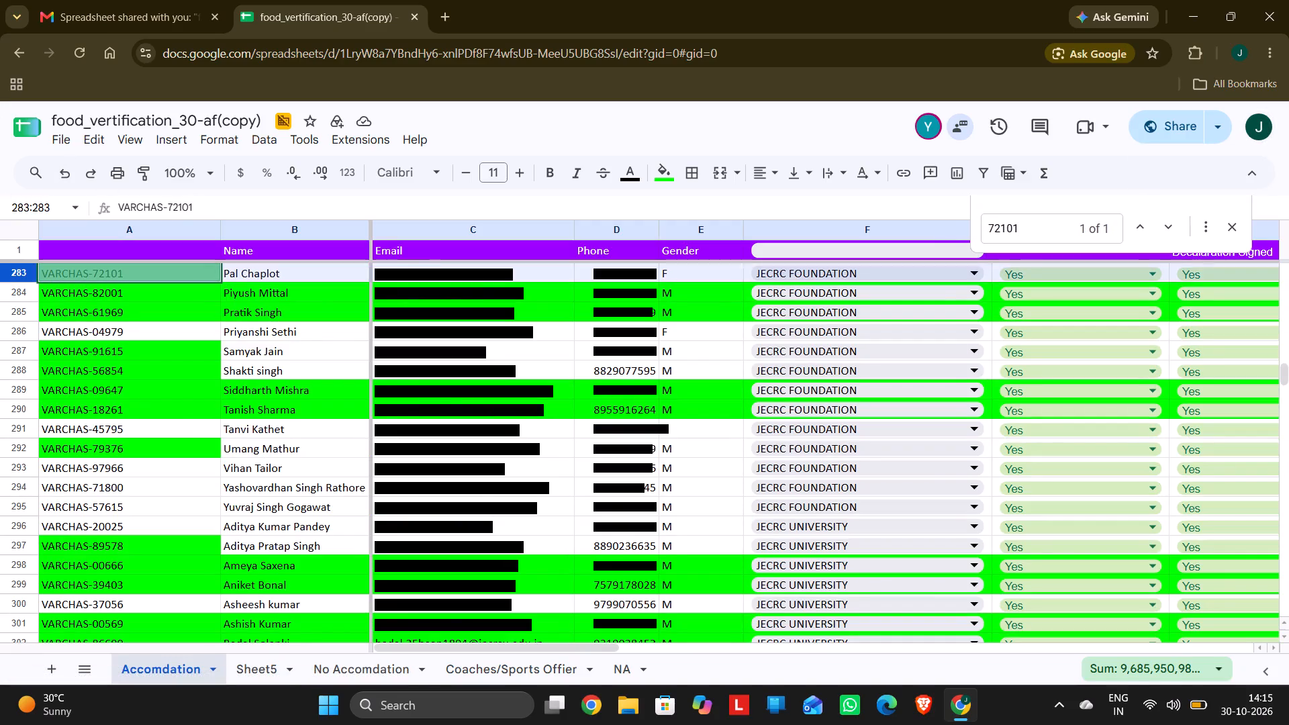
left_click(664, 171)
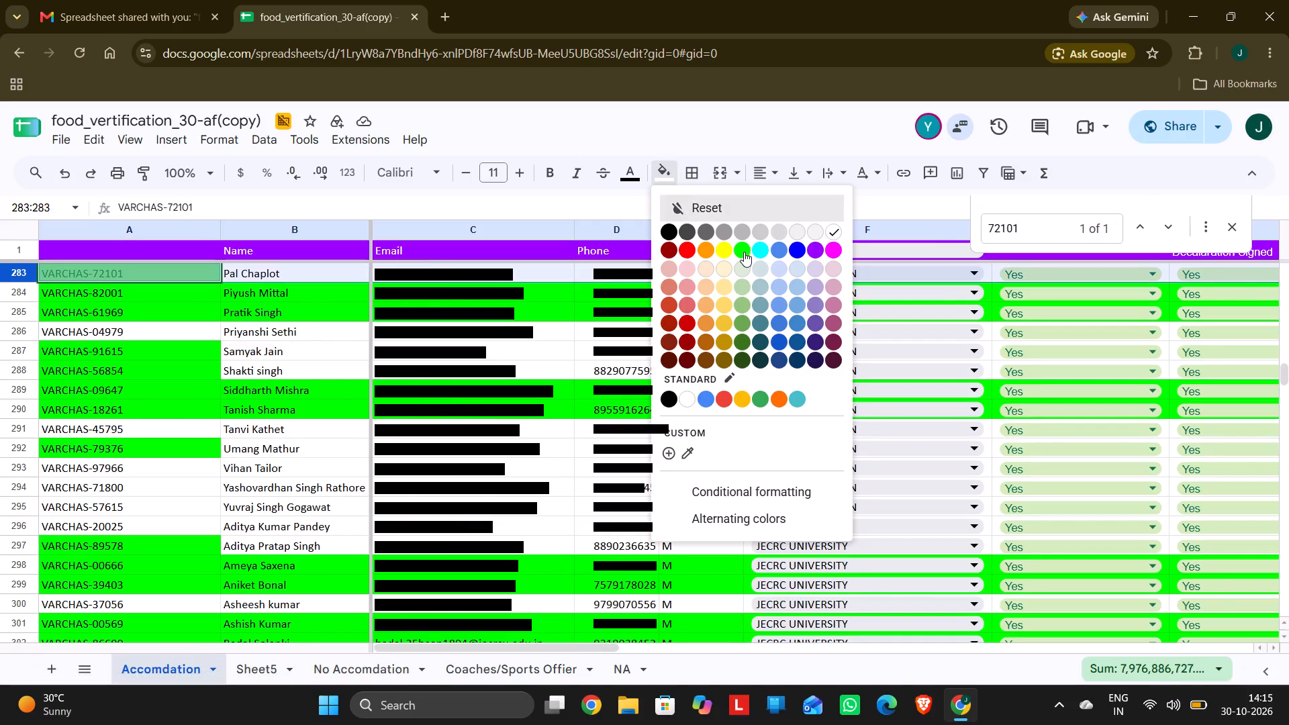
left_click(744, 250)
double_click(1017, 231)
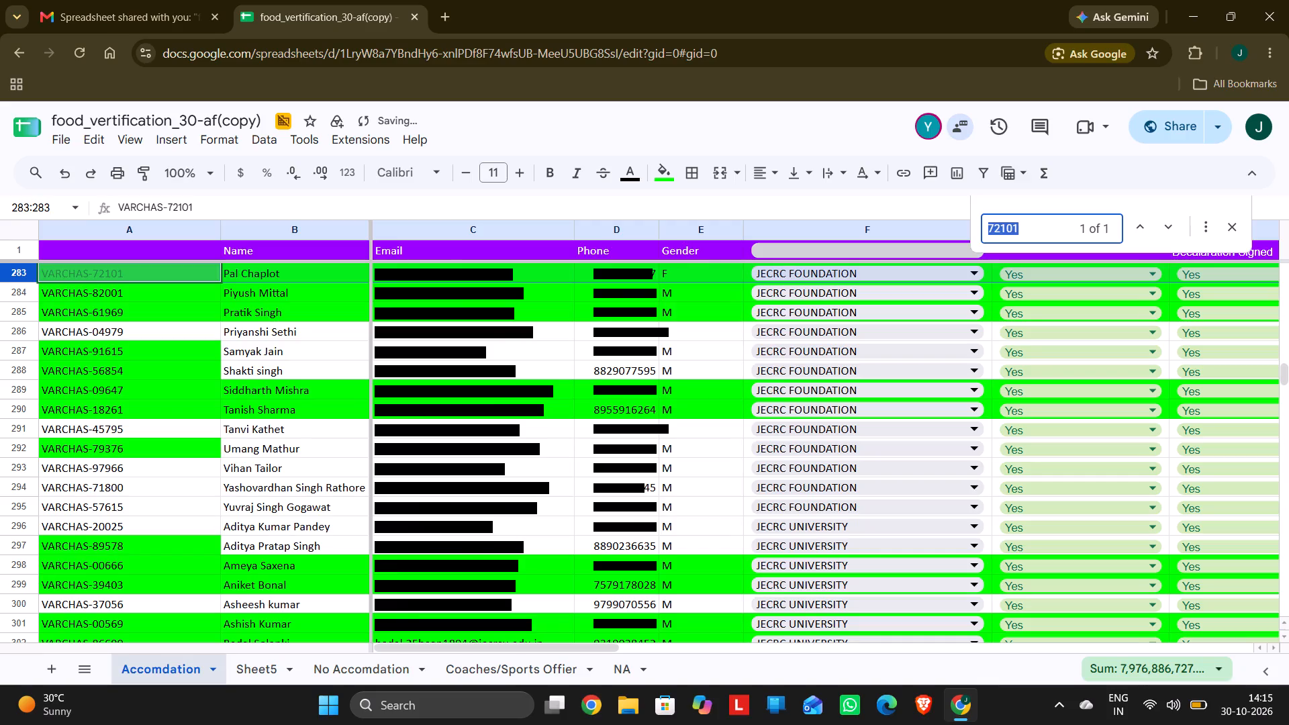
key("BackSpace")
left_click(1017, 231)
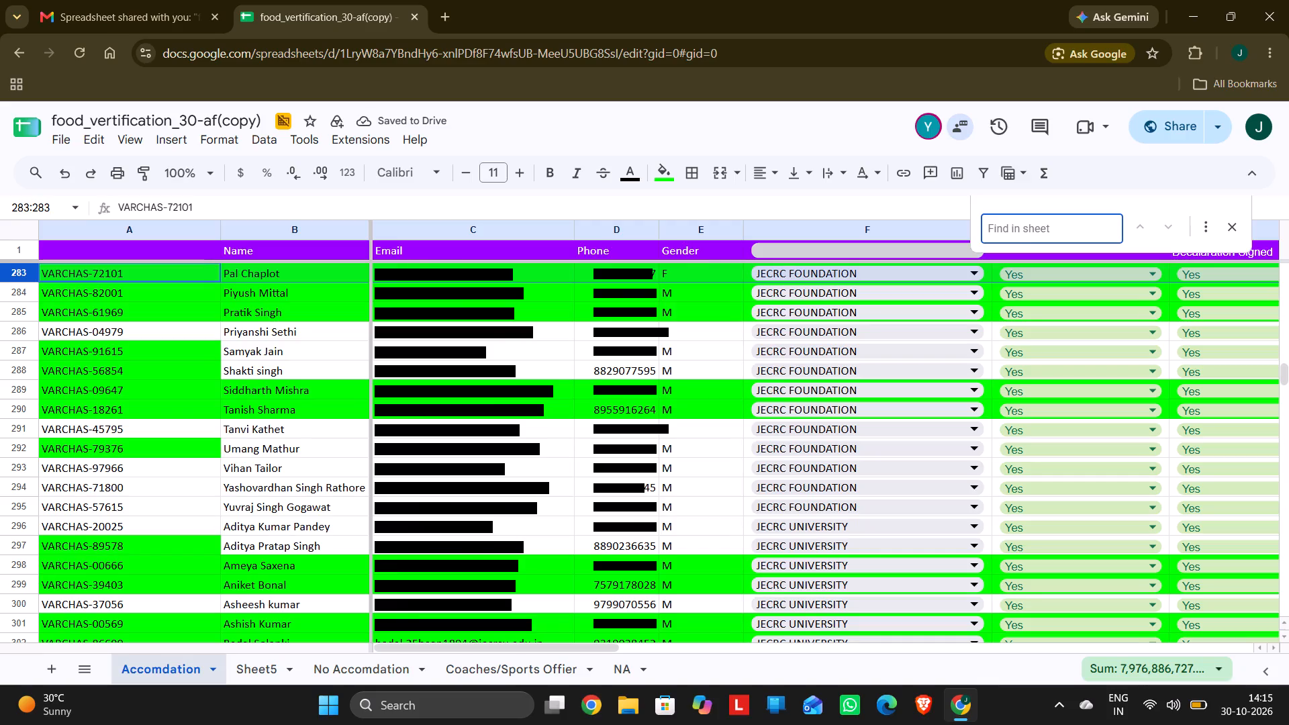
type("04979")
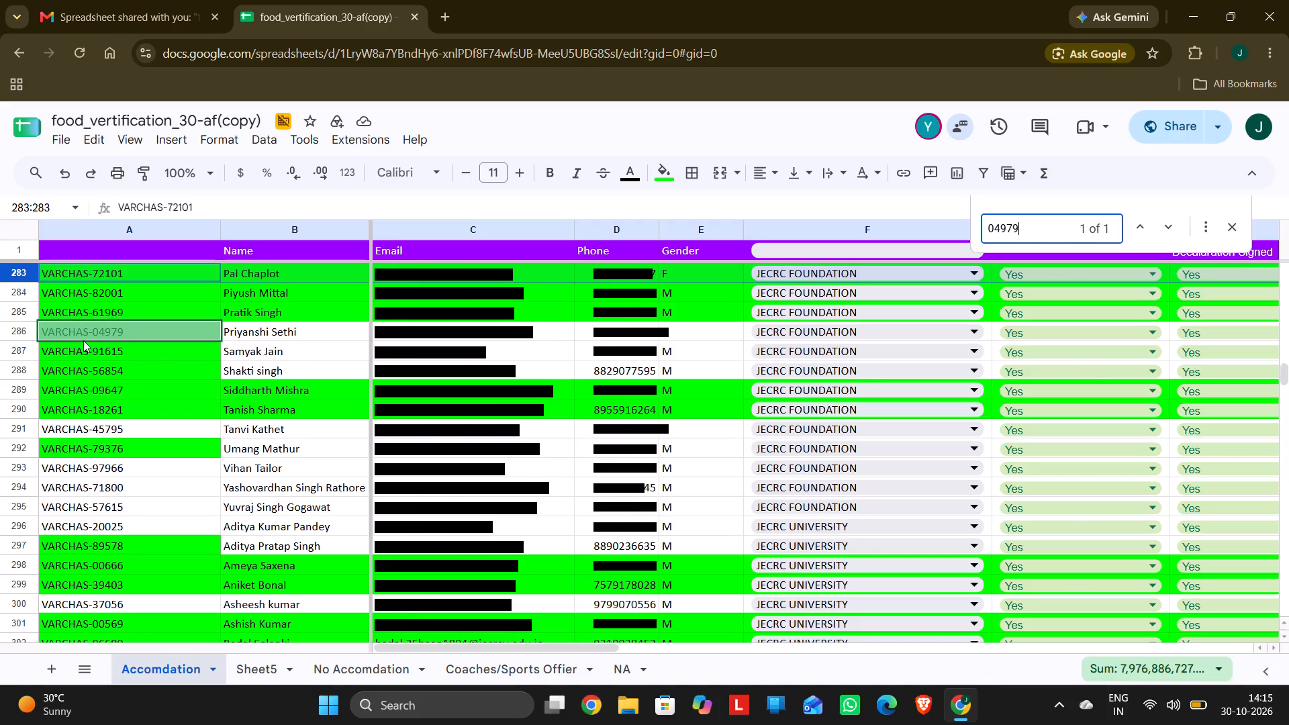
left_click(21, 334)
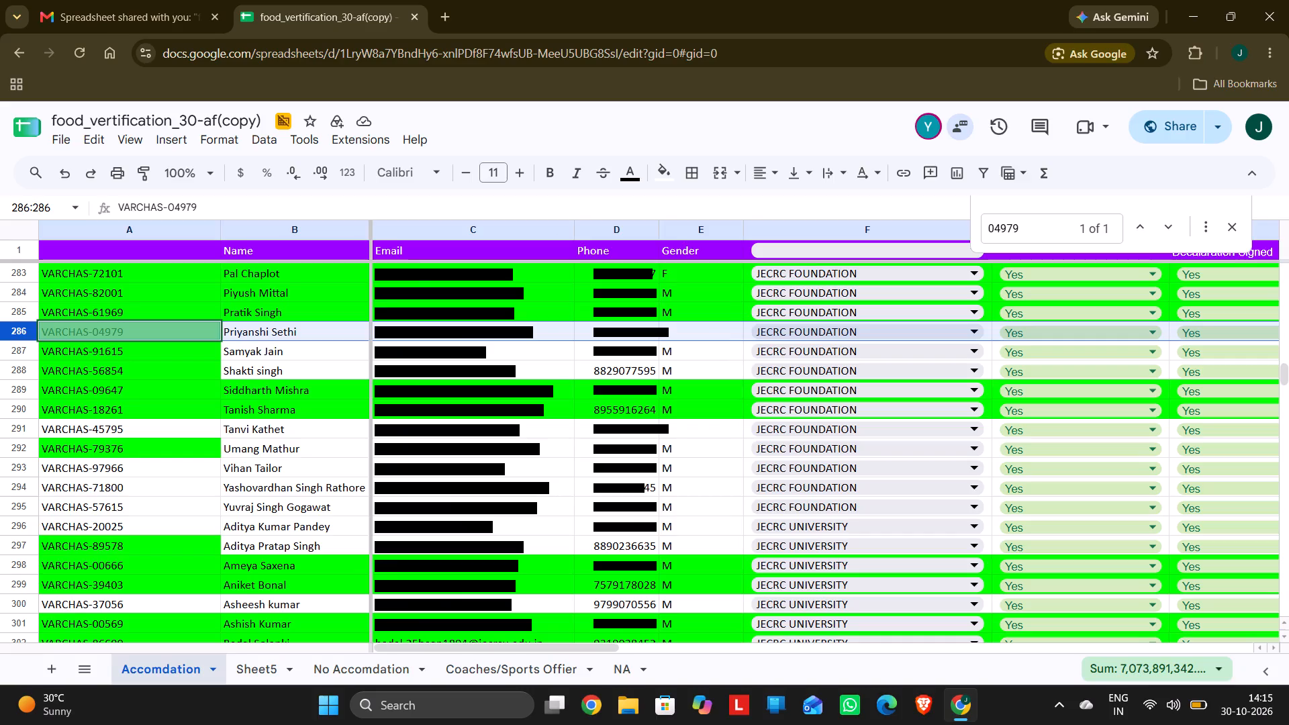
left_click(679, 179)
left_click_drag(667, 178, 740, 250)
left_click(740, 250)
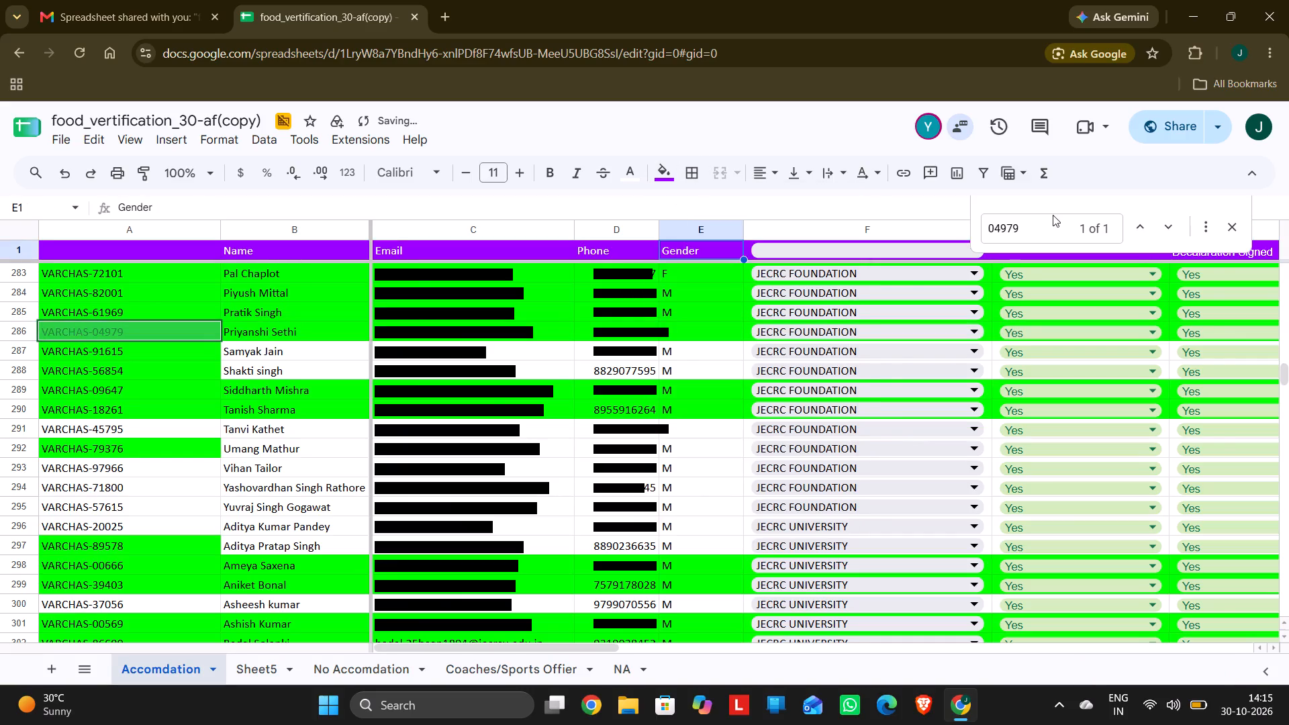
left_click_drag(1053, 215, 1034, 229)
double_click(1034, 229)
key("BackSpace")
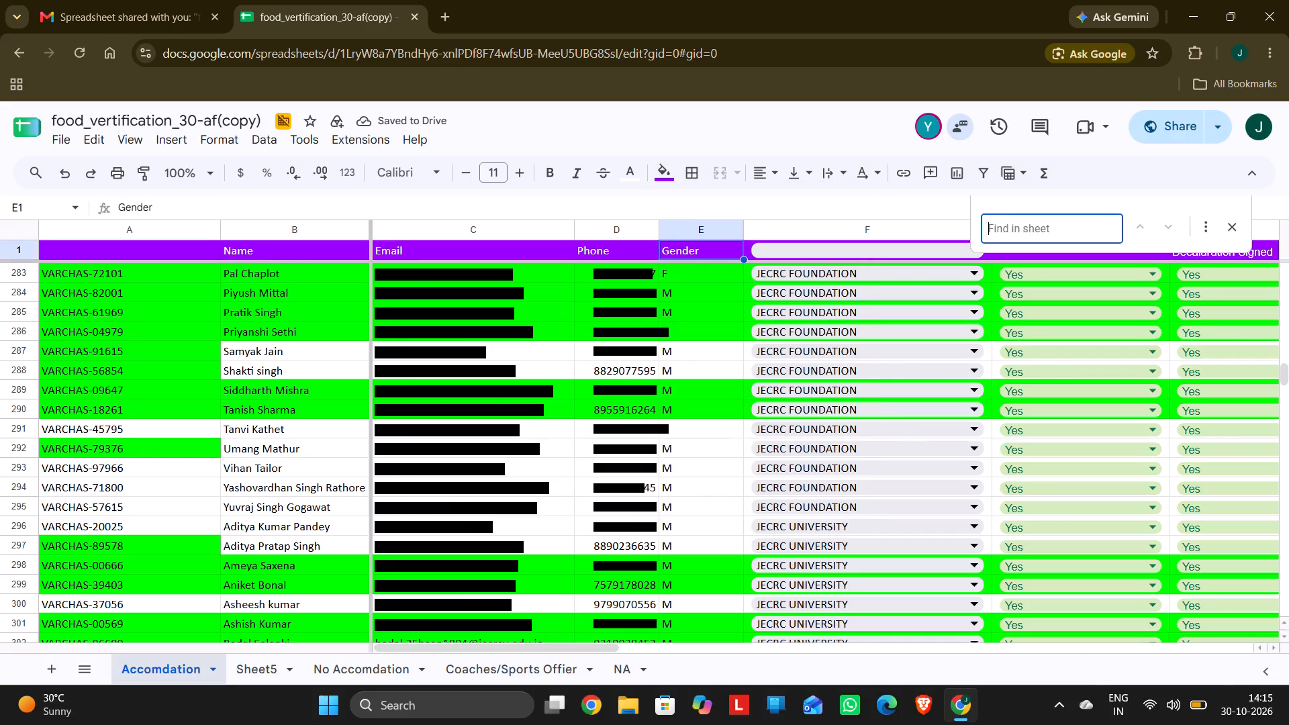
left_click(1034, 229)
left_click_drag(1034, 229, 1063, 241)
left_click_drag(1063, 241, 1096, 226)
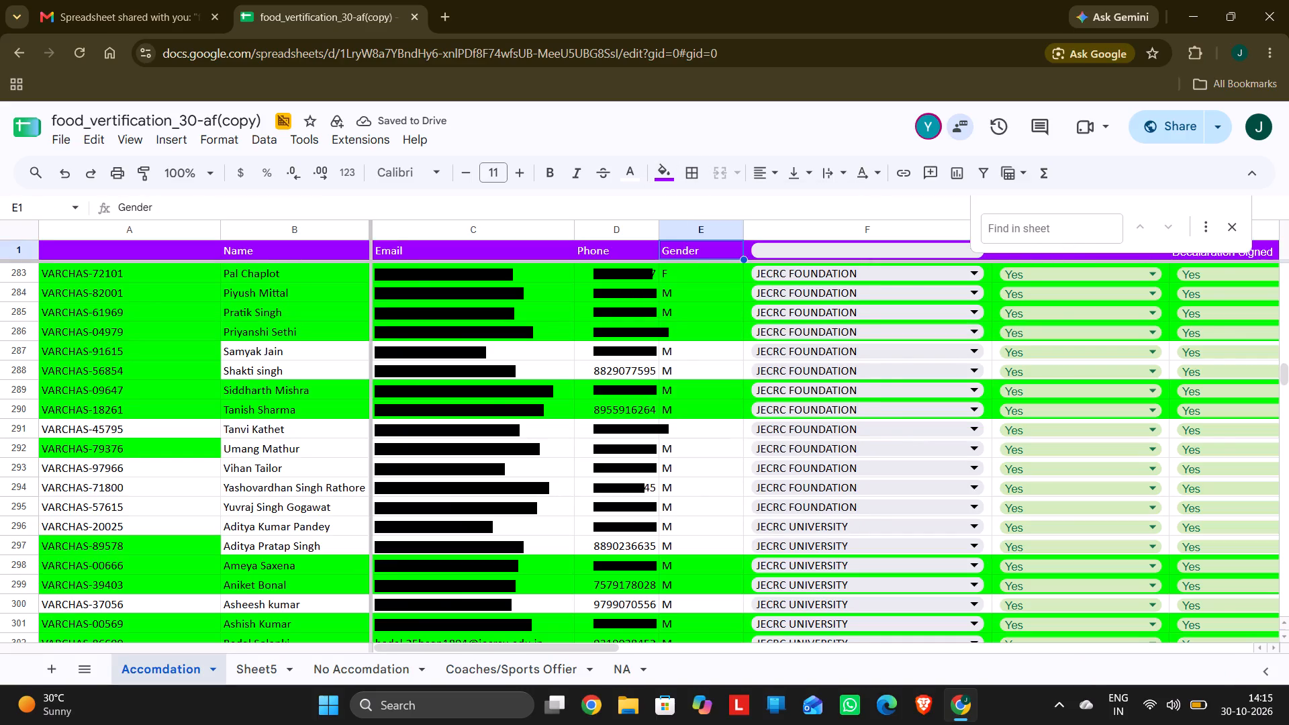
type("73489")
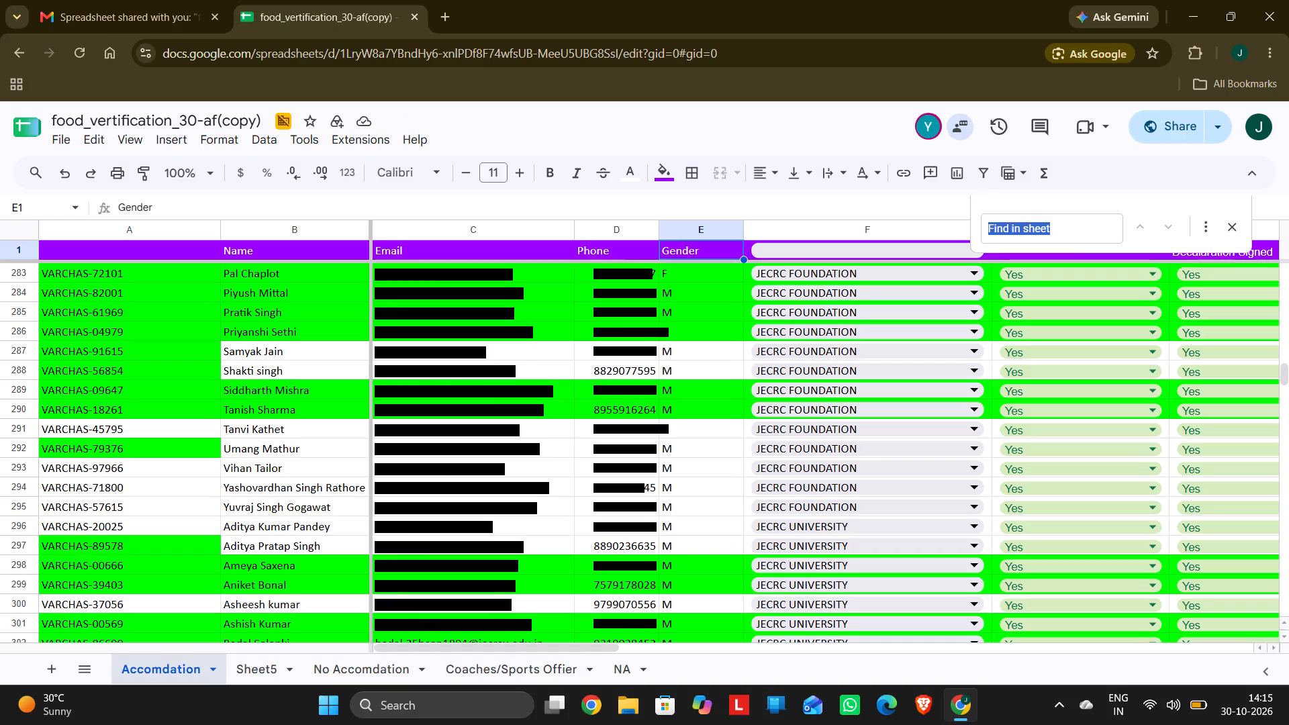
left_click(1076, 219)
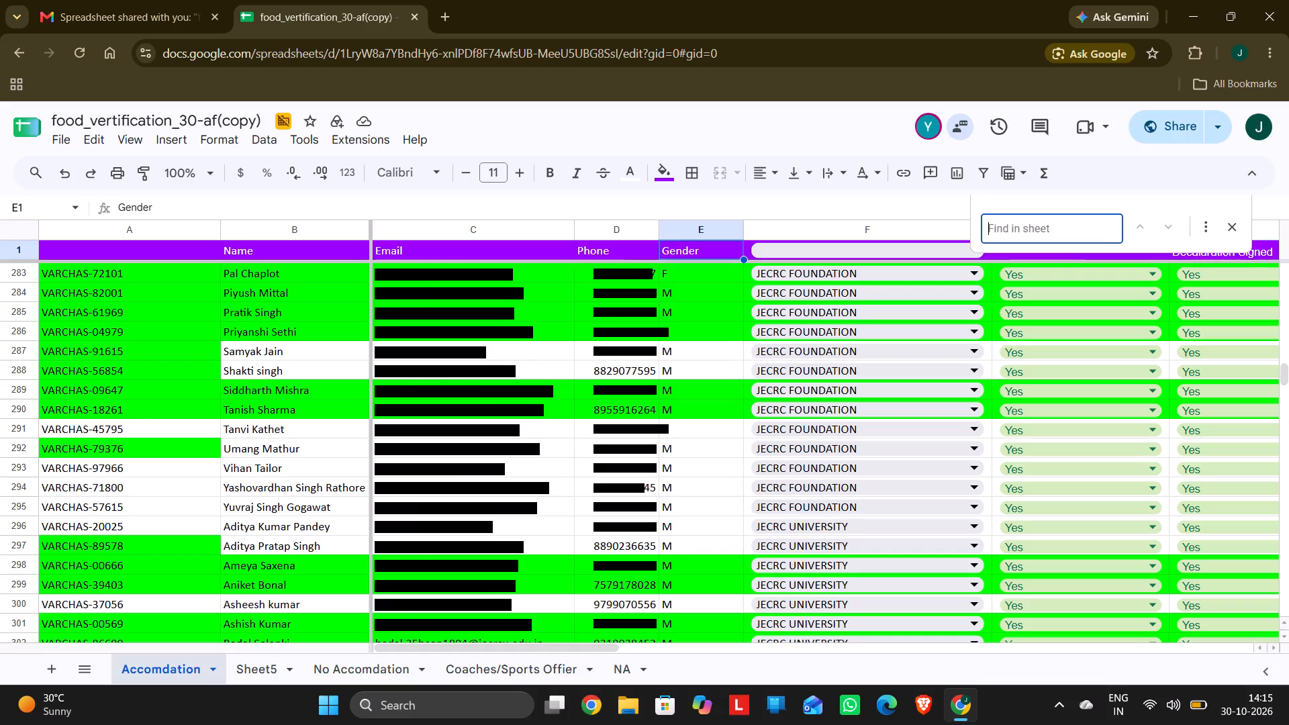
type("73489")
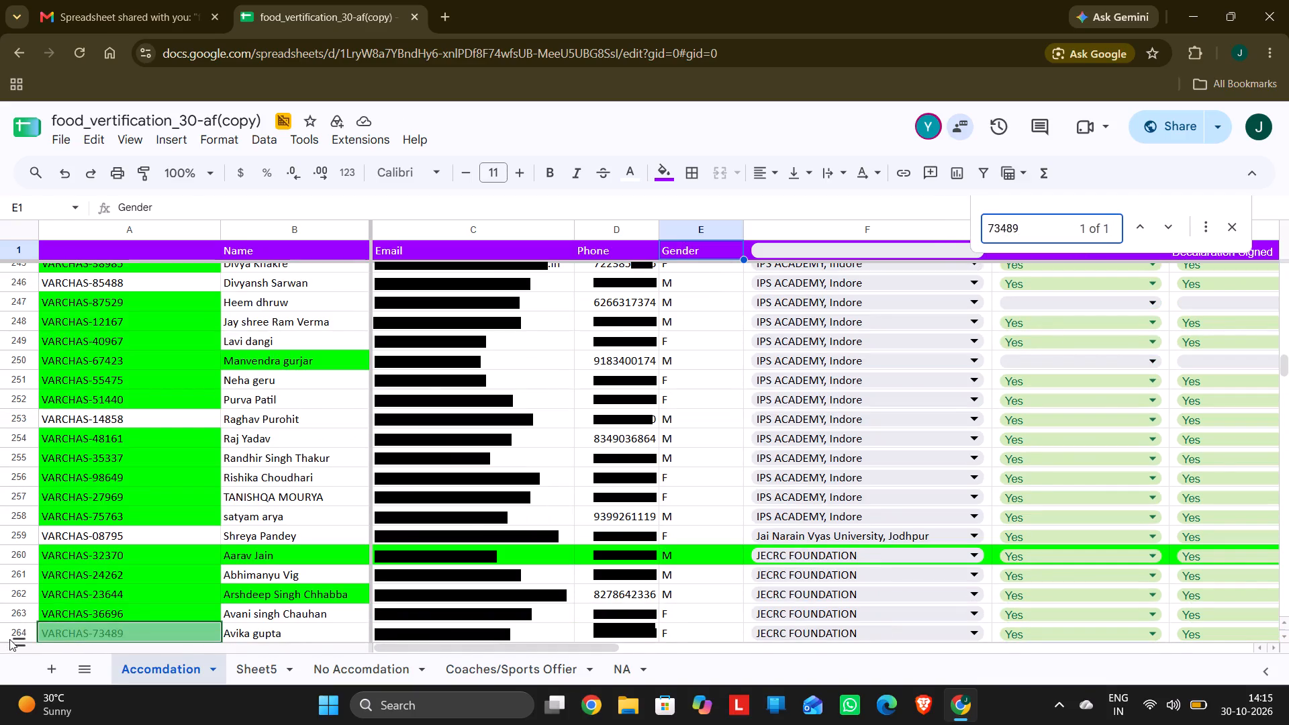
left_click(9, 639)
left_click_drag(661, 182, 740, 244)
left_click(740, 244)
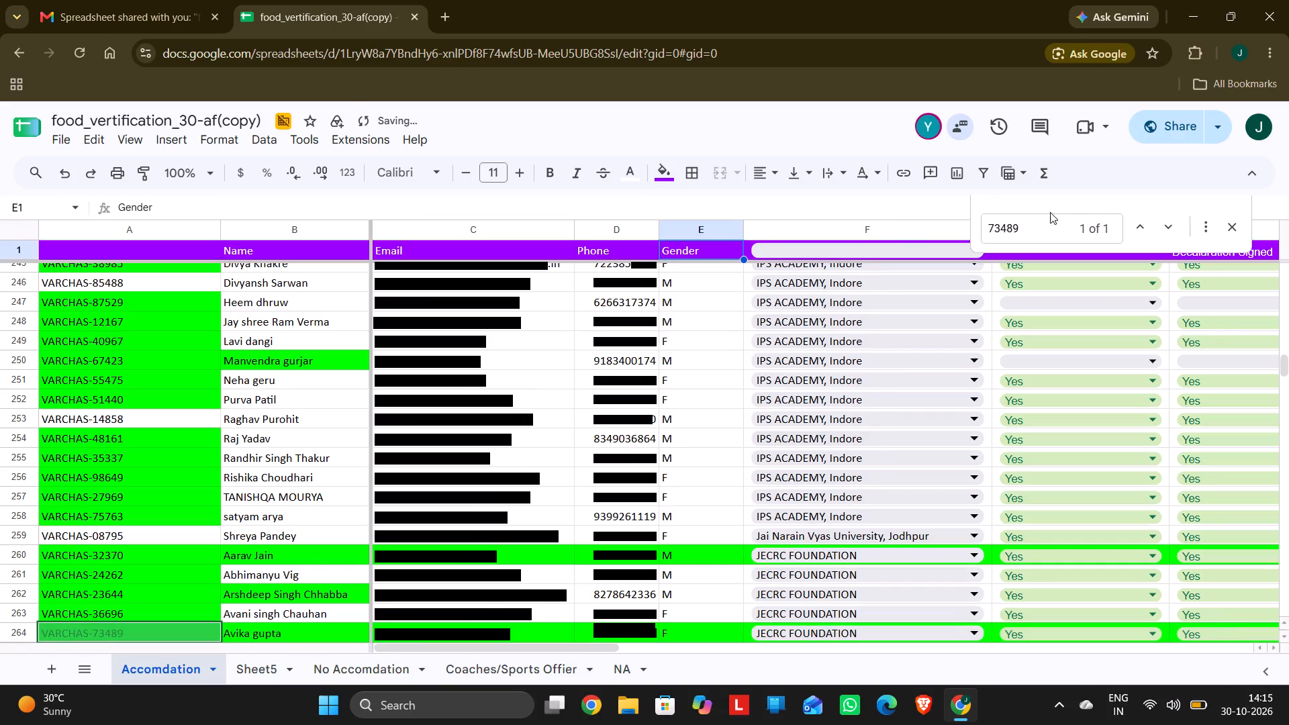
double_click(1040, 226)
key("BackSpace")
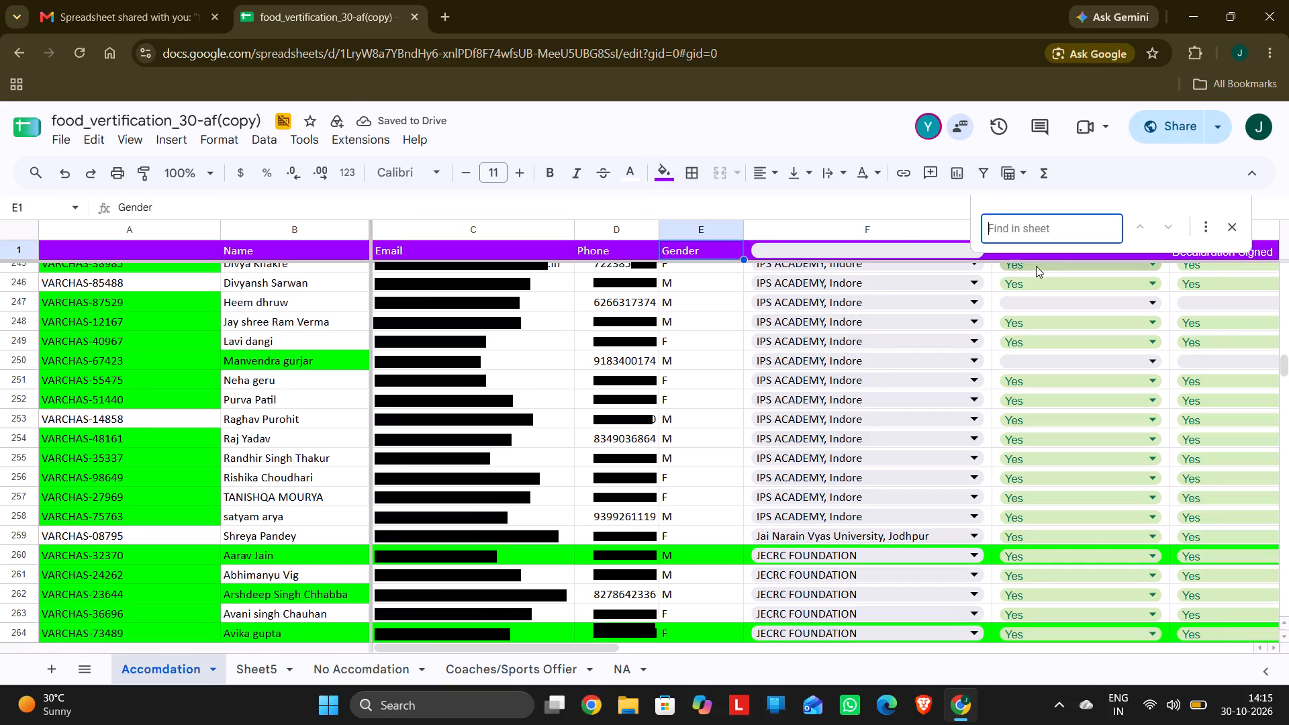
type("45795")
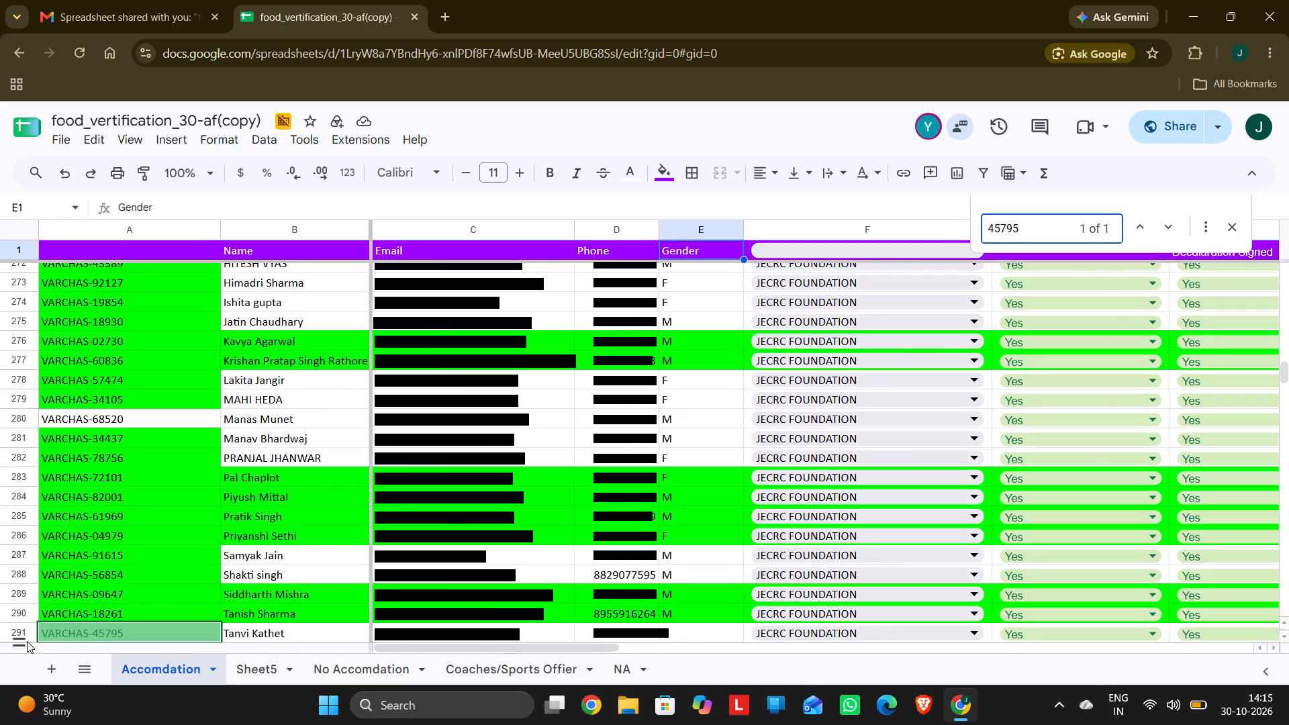
left_click(26, 632)
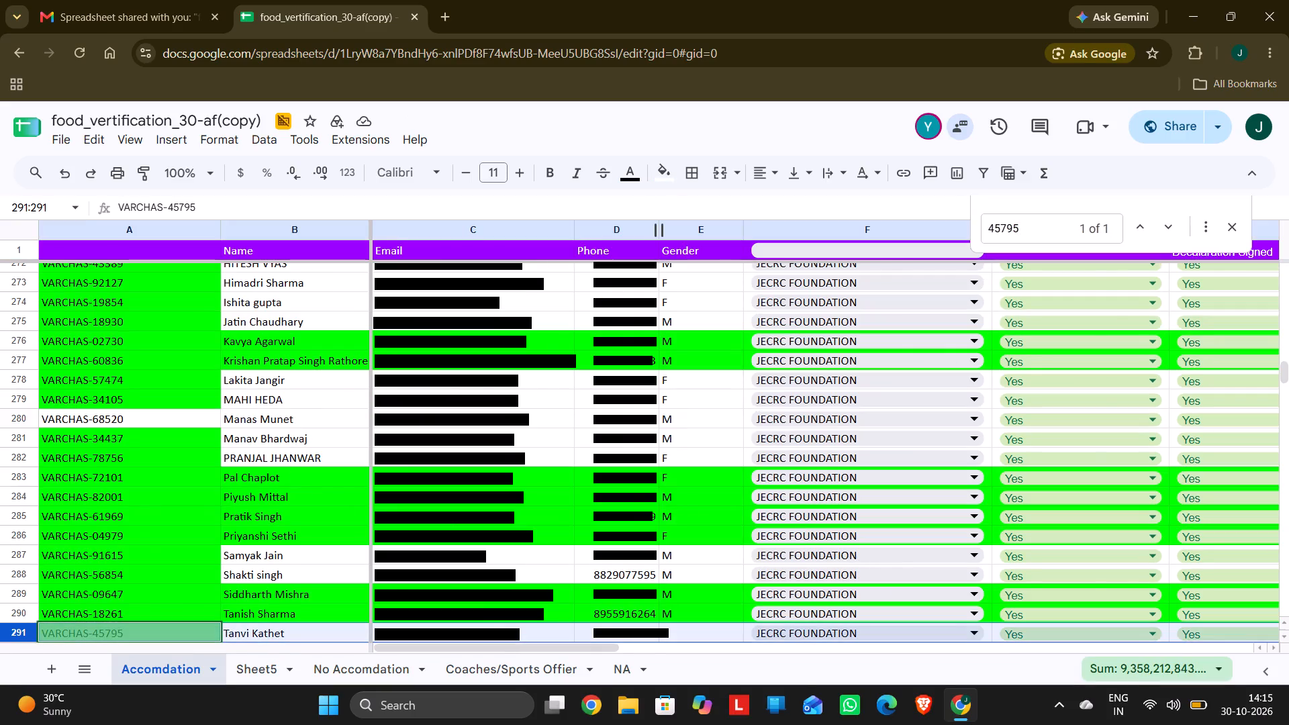
left_click(665, 177)
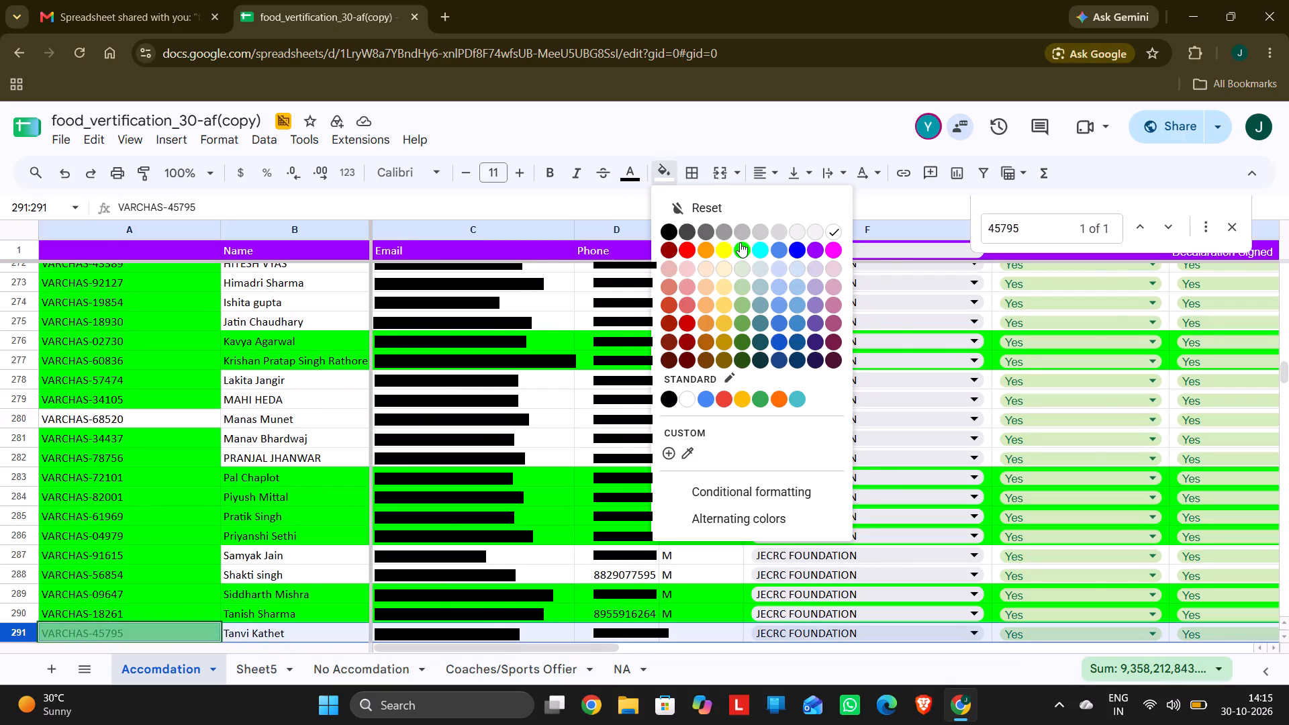
left_click(740, 242)
Clear the search term and look through the Accomdation participant list to review which rows are filled green.
double_click(1021, 232)
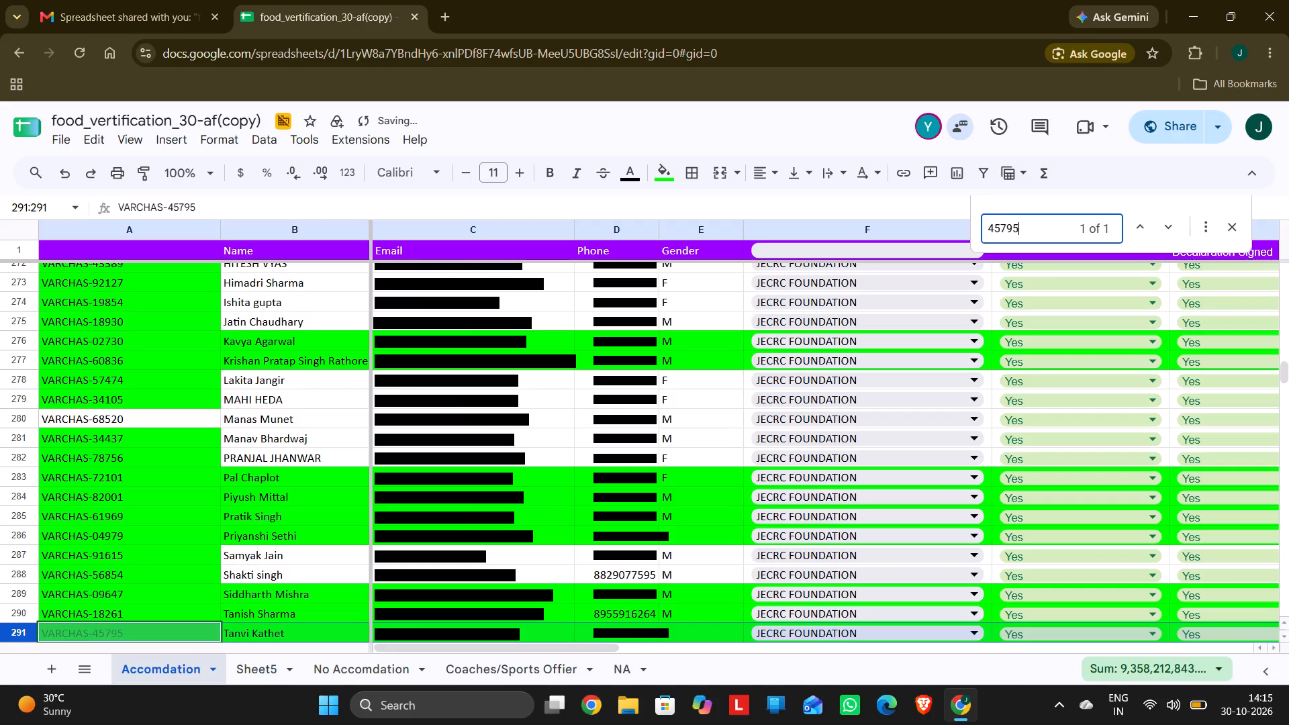
key("BackSpace")
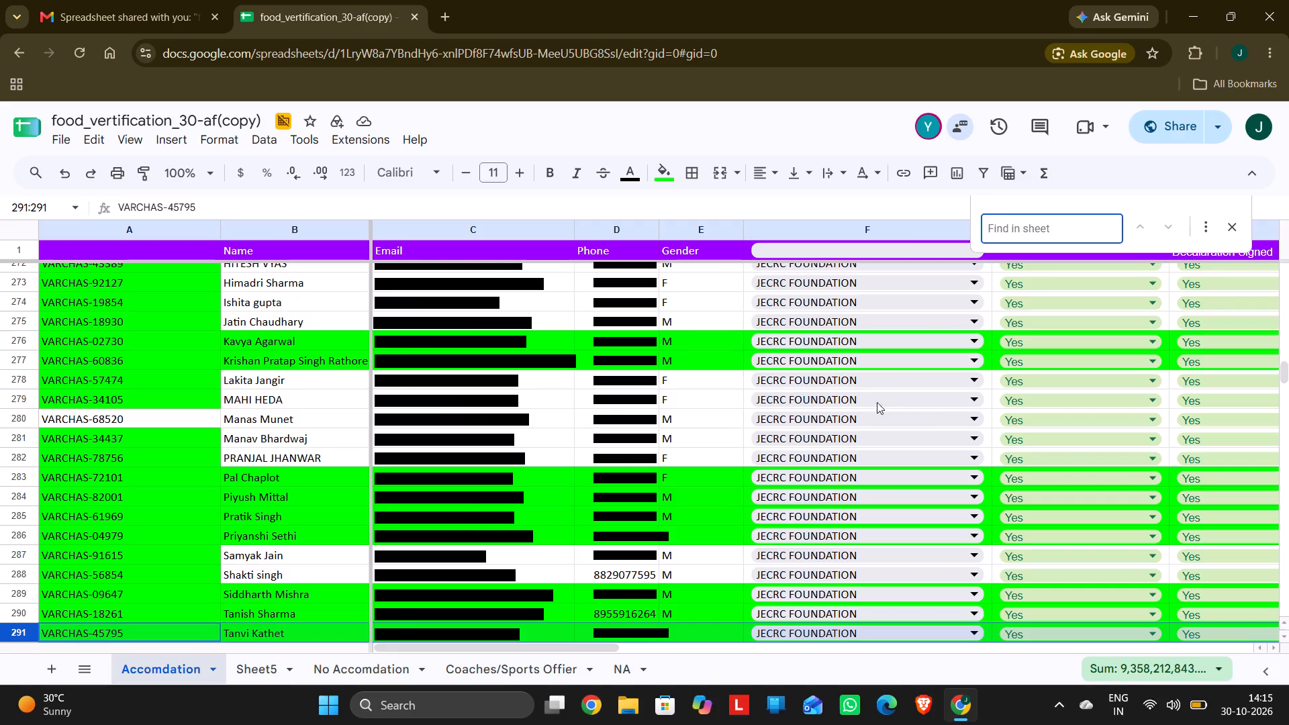
scroll(866, 422, "up", 11)
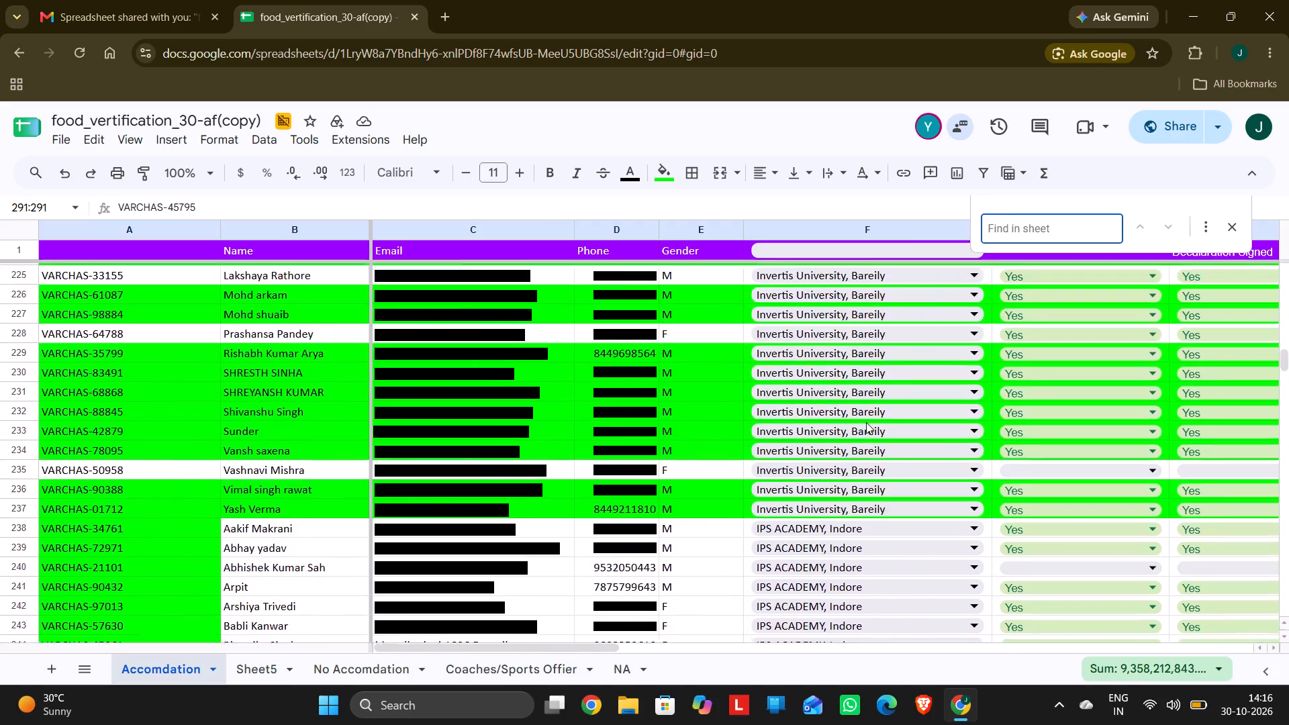
scroll(866, 422, "up", 18)
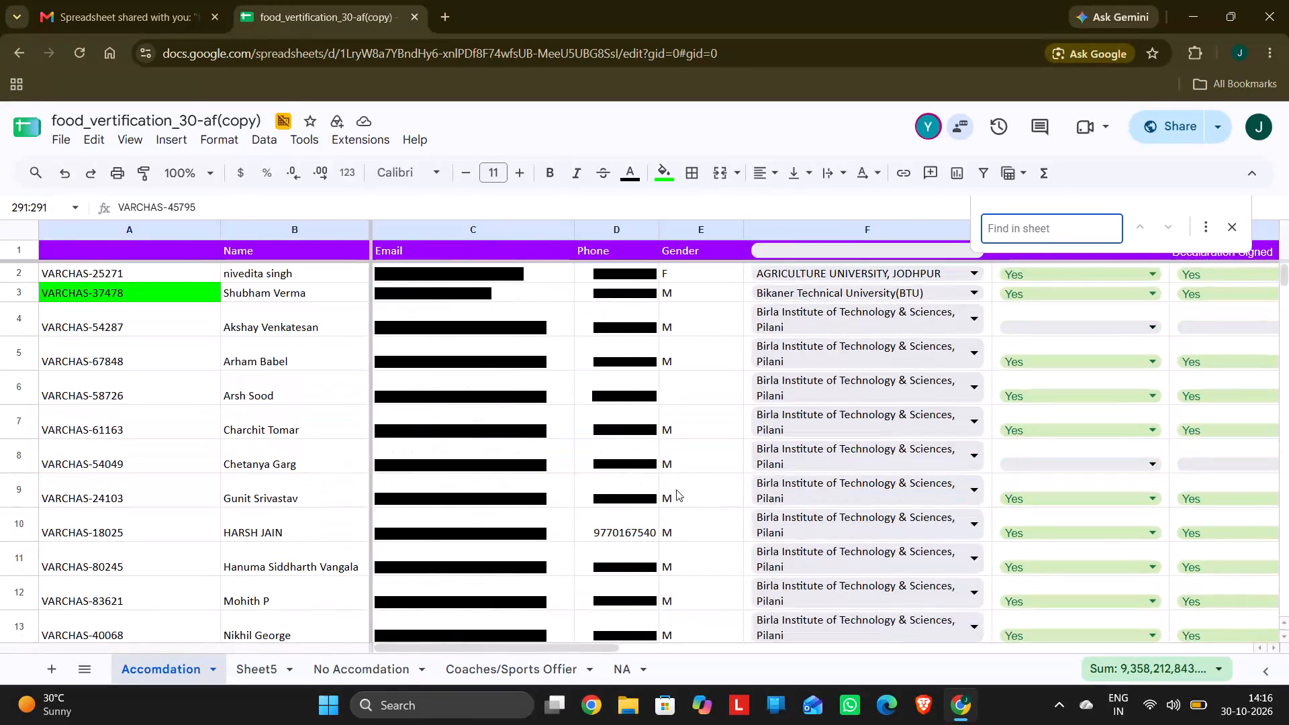
scroll(676, 489, "down", 13)
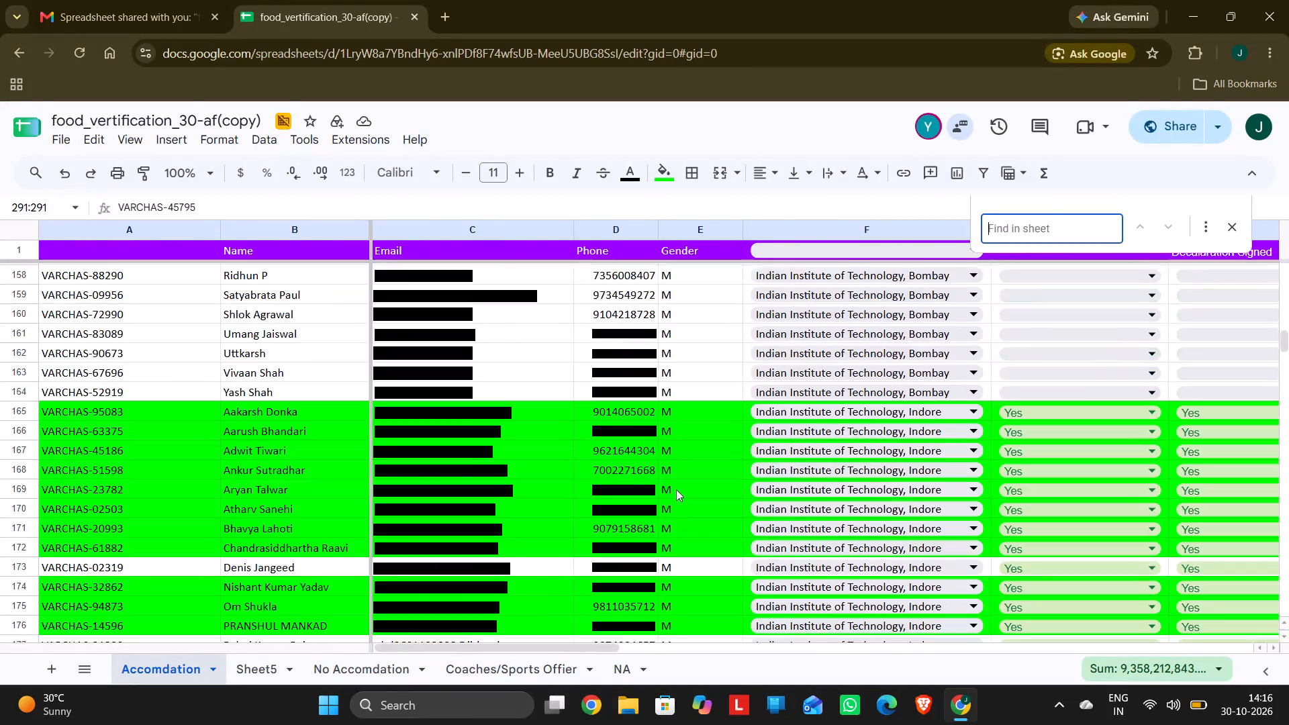
scroll(676, 489, "down", 11)
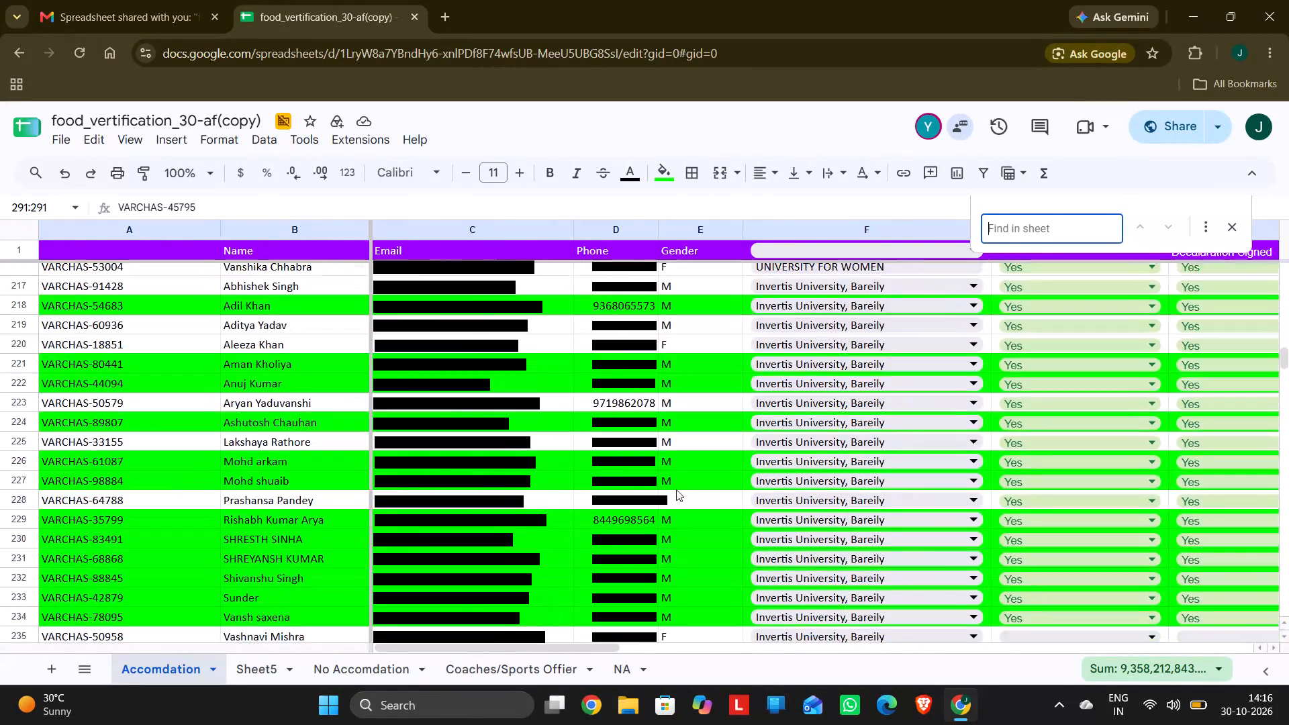
scroll(676, 489, "down", 2)
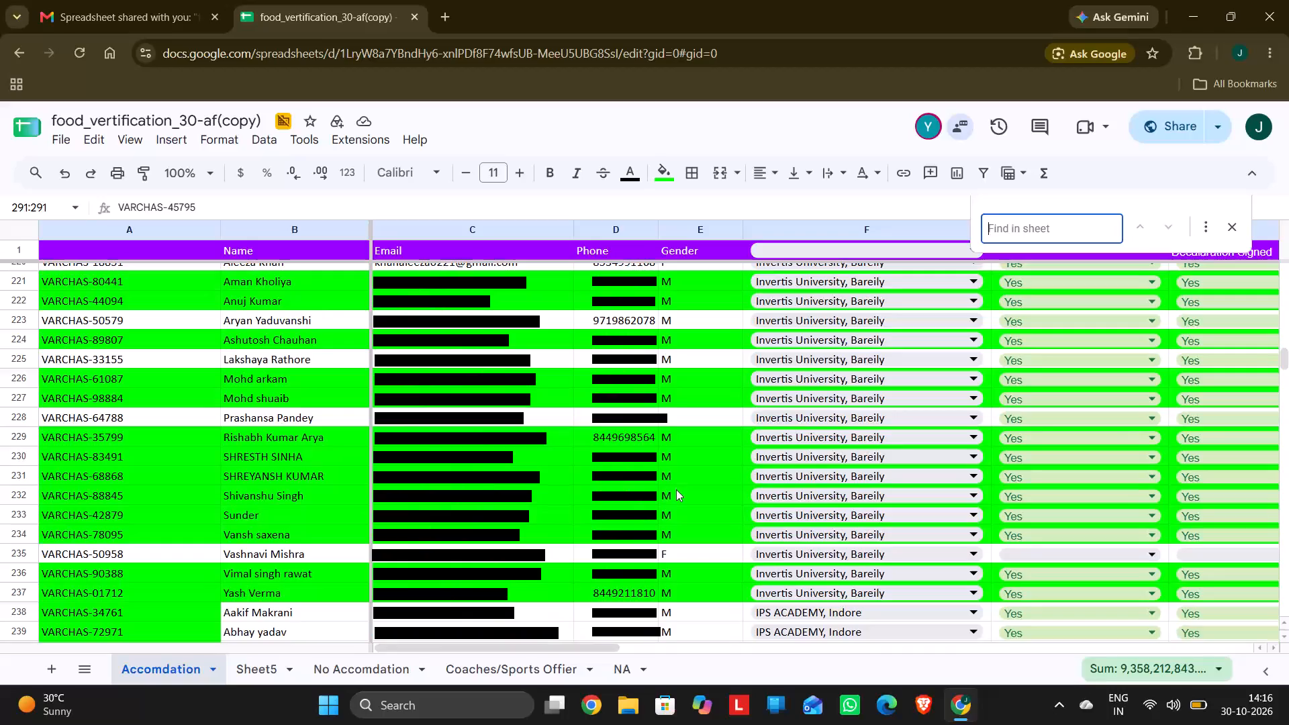
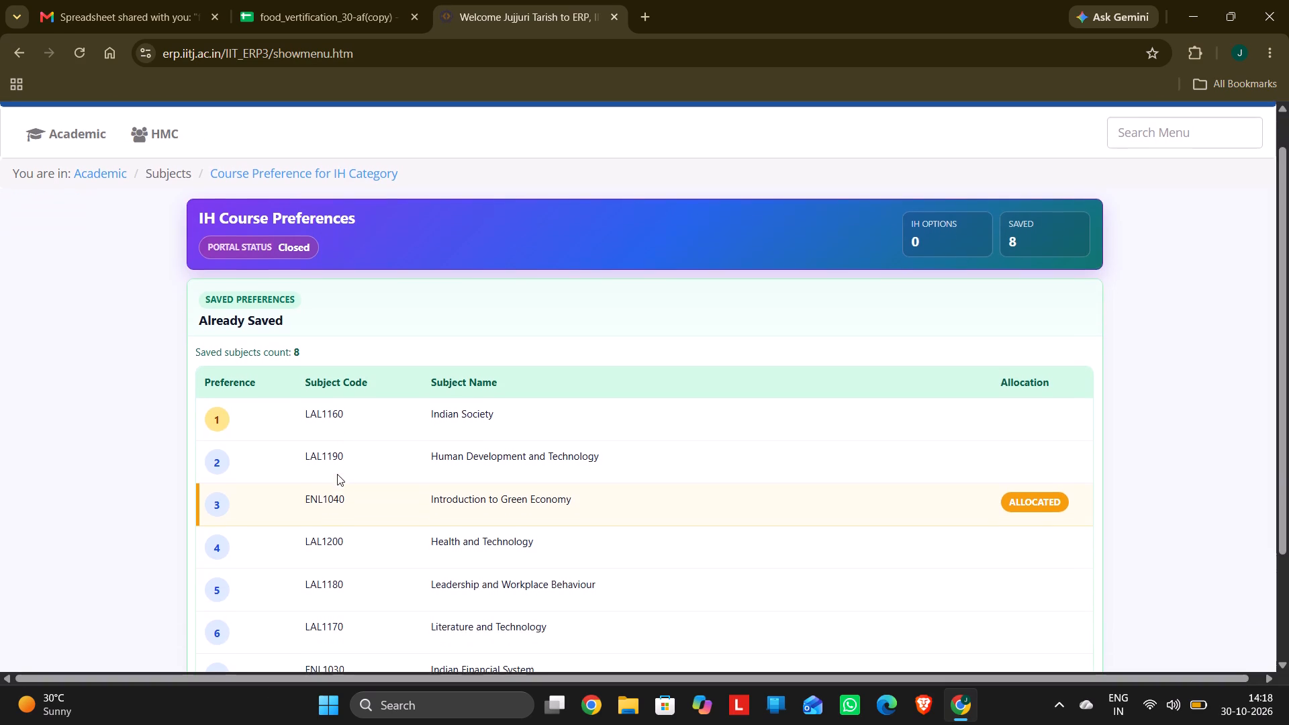
Review the coach and referee entries on Sheet5 and the Coaches/Sports Offier sheet, and return to the Accomdation sheet's search.
scroll(337, 474, "down", 1)
left_click(329, 9)
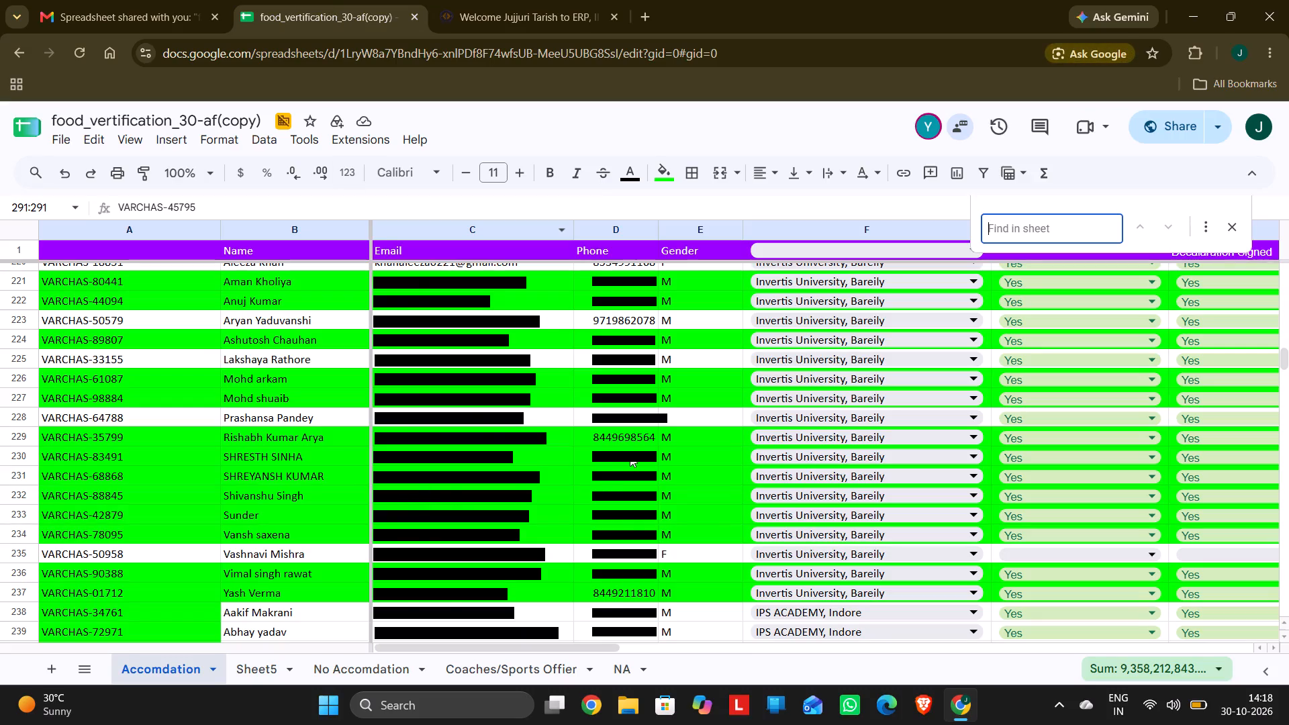
left_click(259, 681)
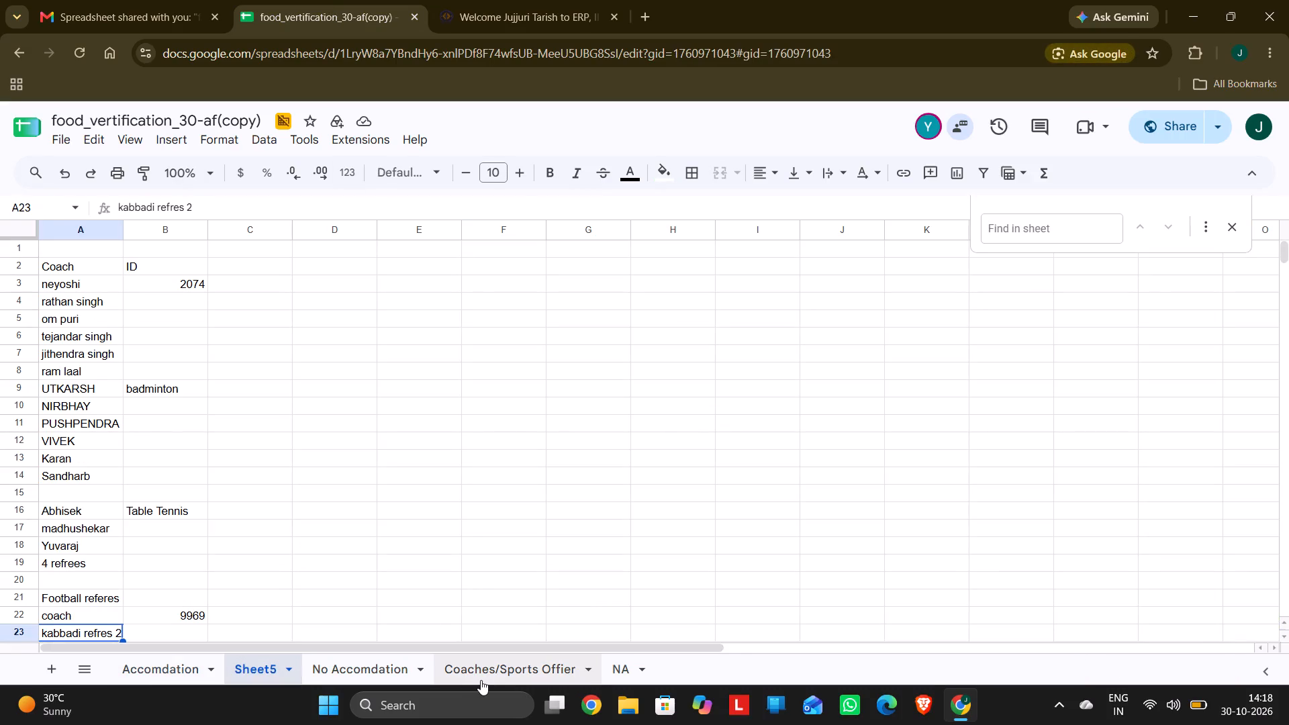
left_click(507, 665)
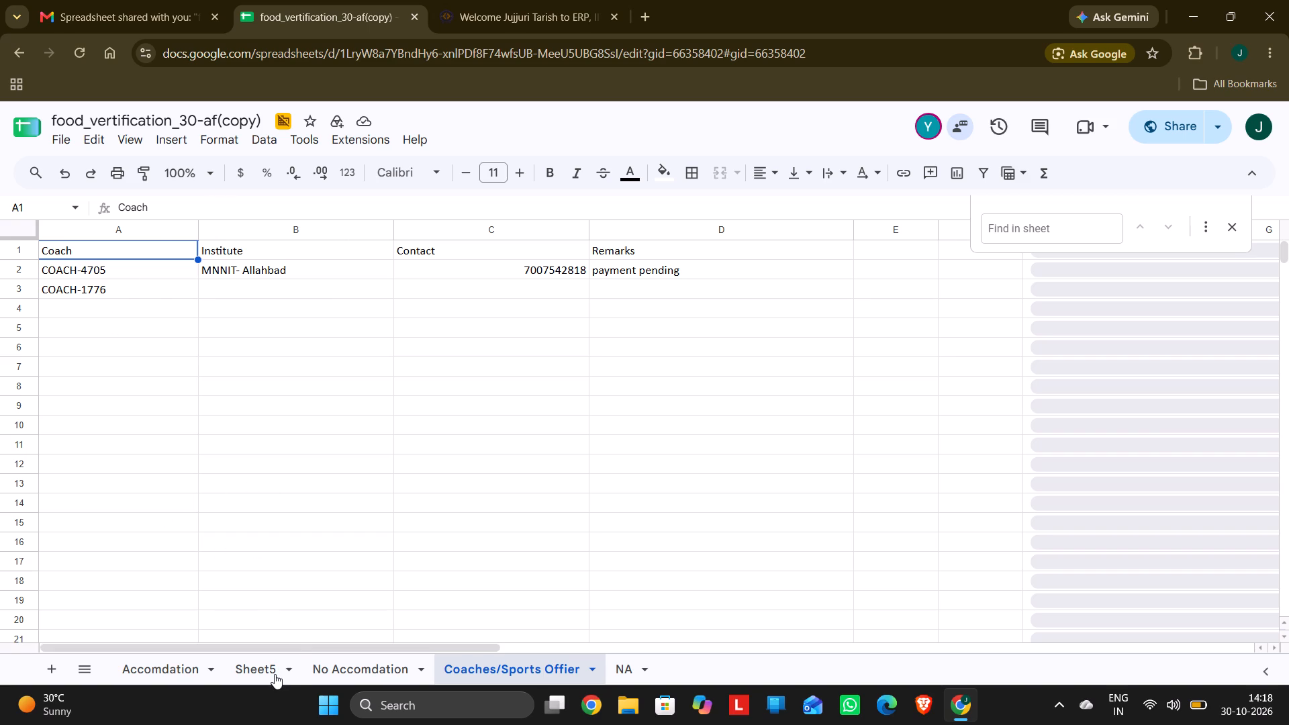
left_click(244, 669)
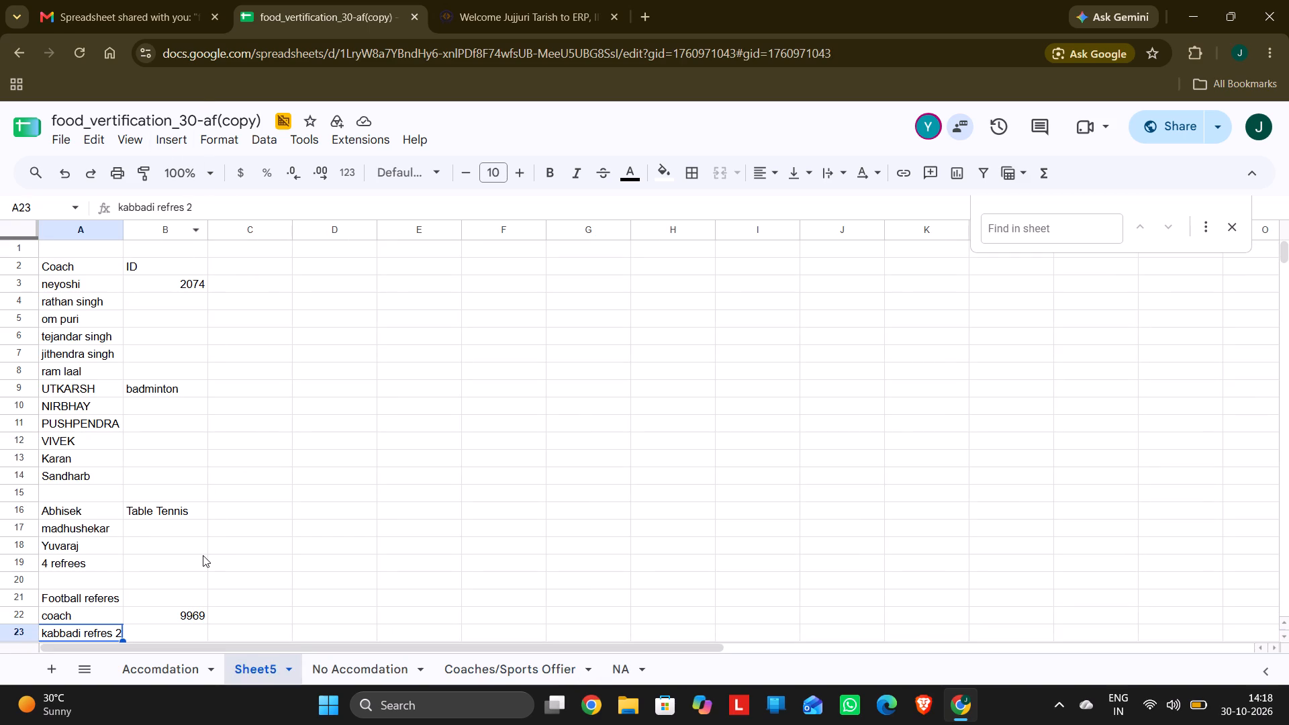
scroll(203, 555, "up", 1)
scroll(203, 555, "down", 1)
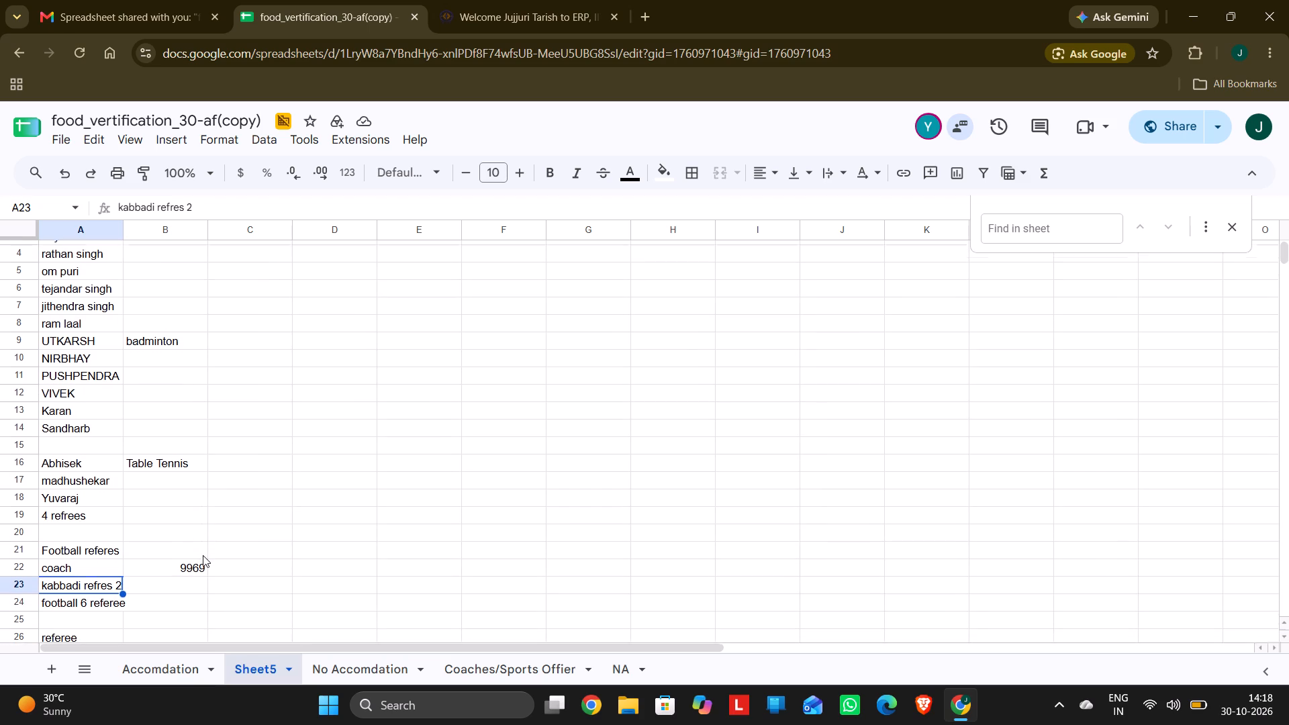
scroll(203, 555, "down", 2)
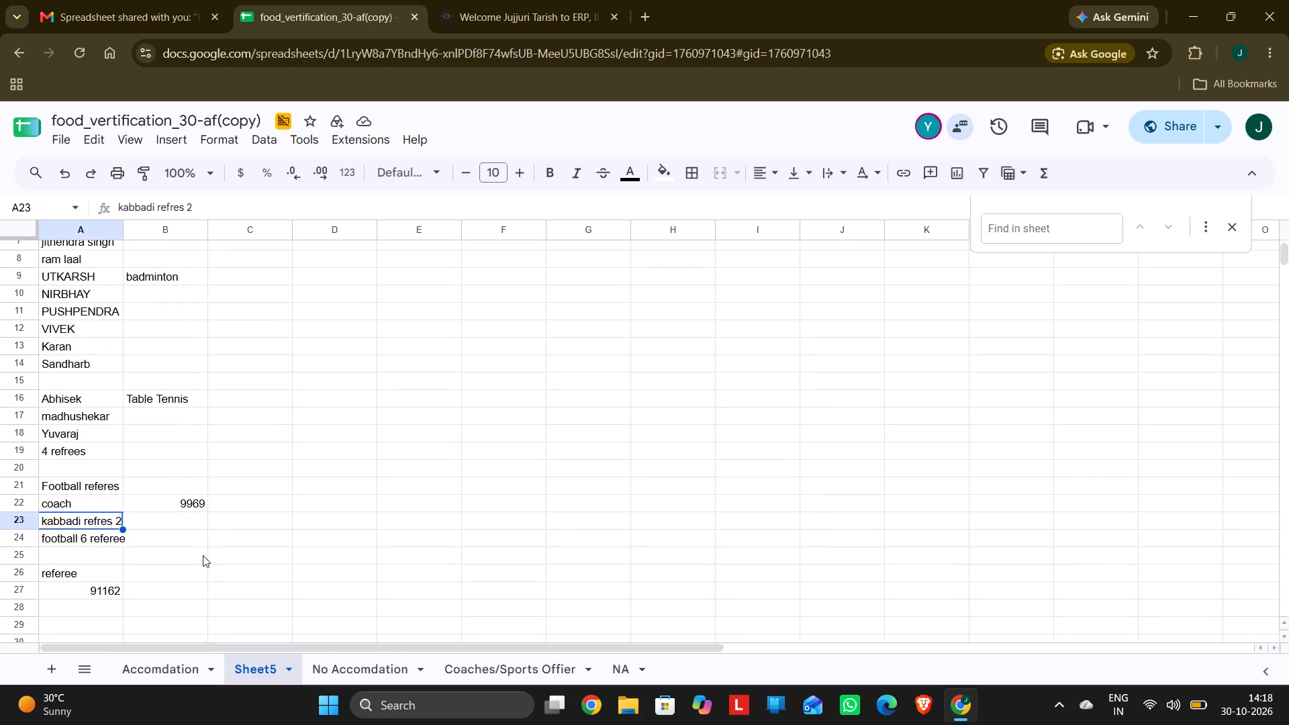
left_click(115, 540)
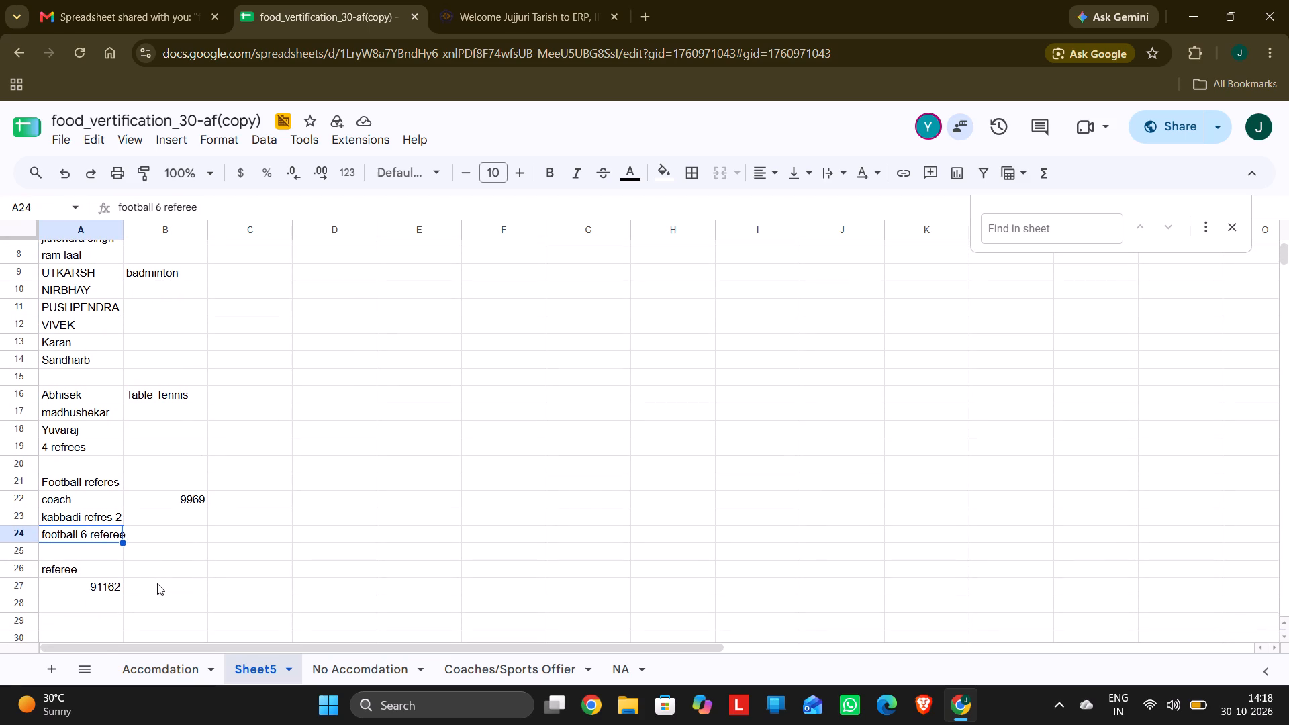
scroll(157, 583, "up", 3)
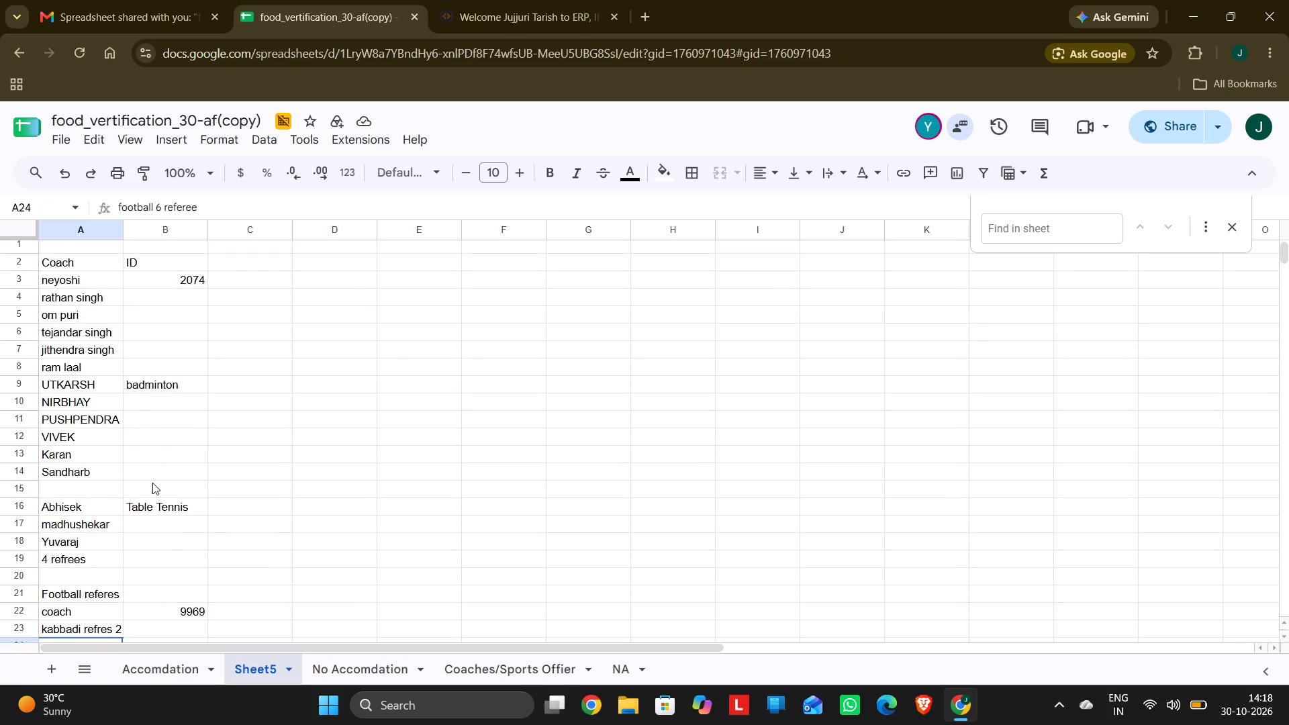
scroll(152, 483, "down", 1)
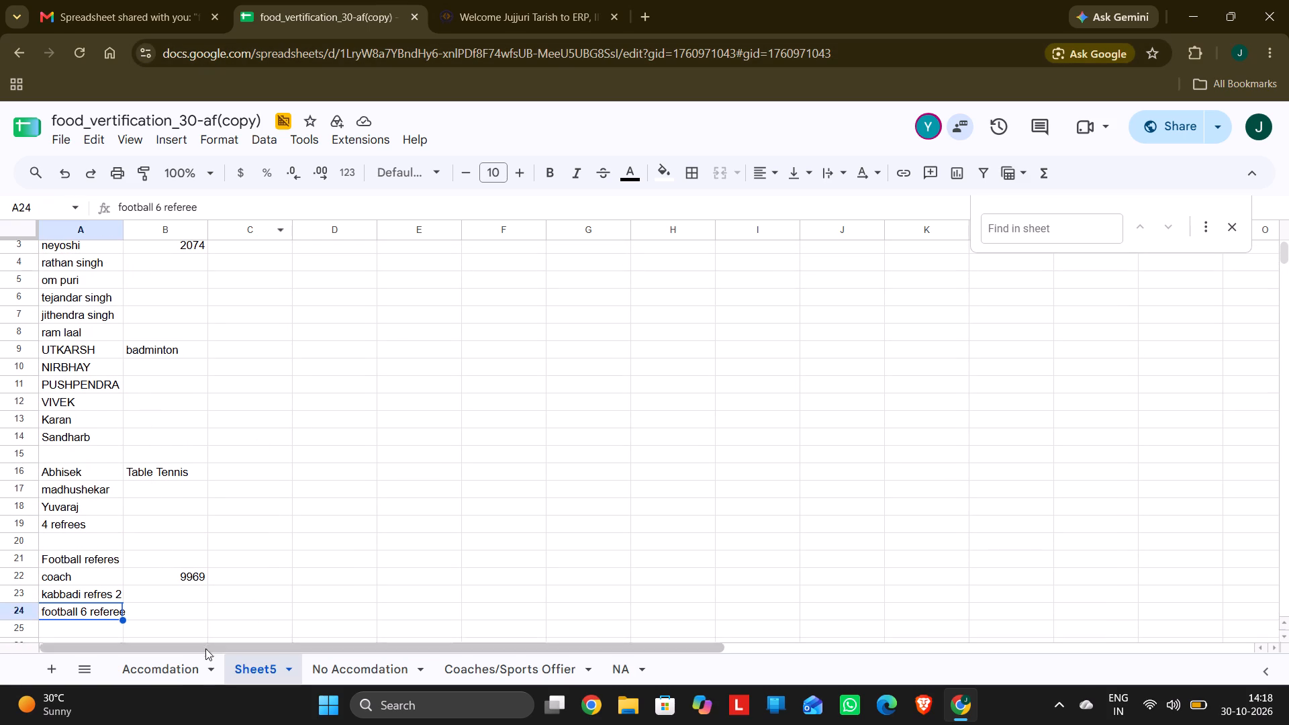
left_click(185, 683)
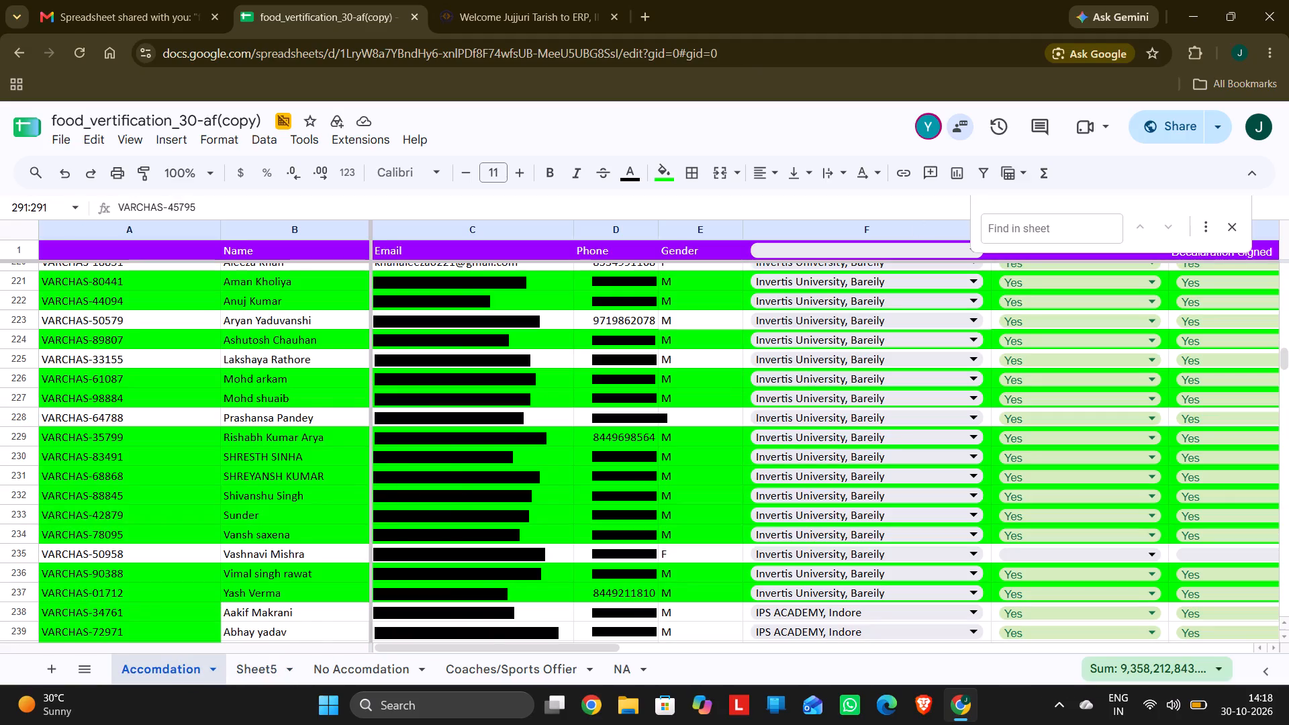
left_click(1020, 228)
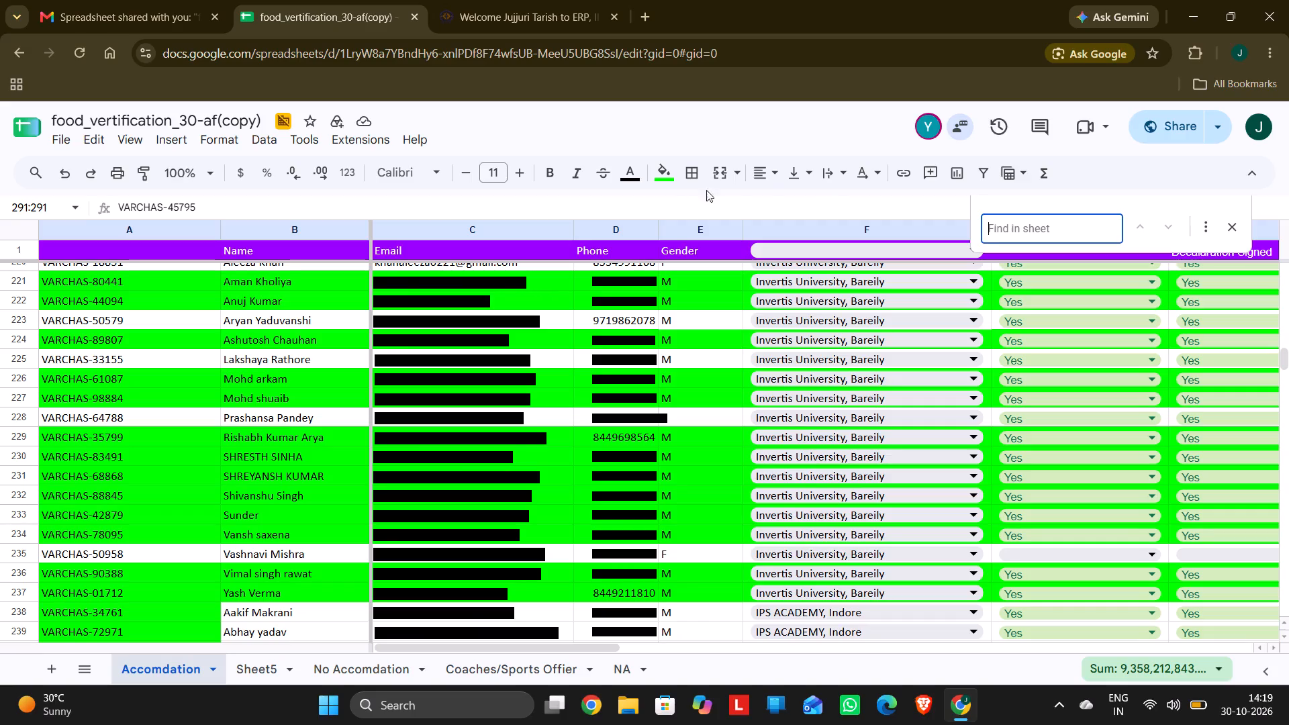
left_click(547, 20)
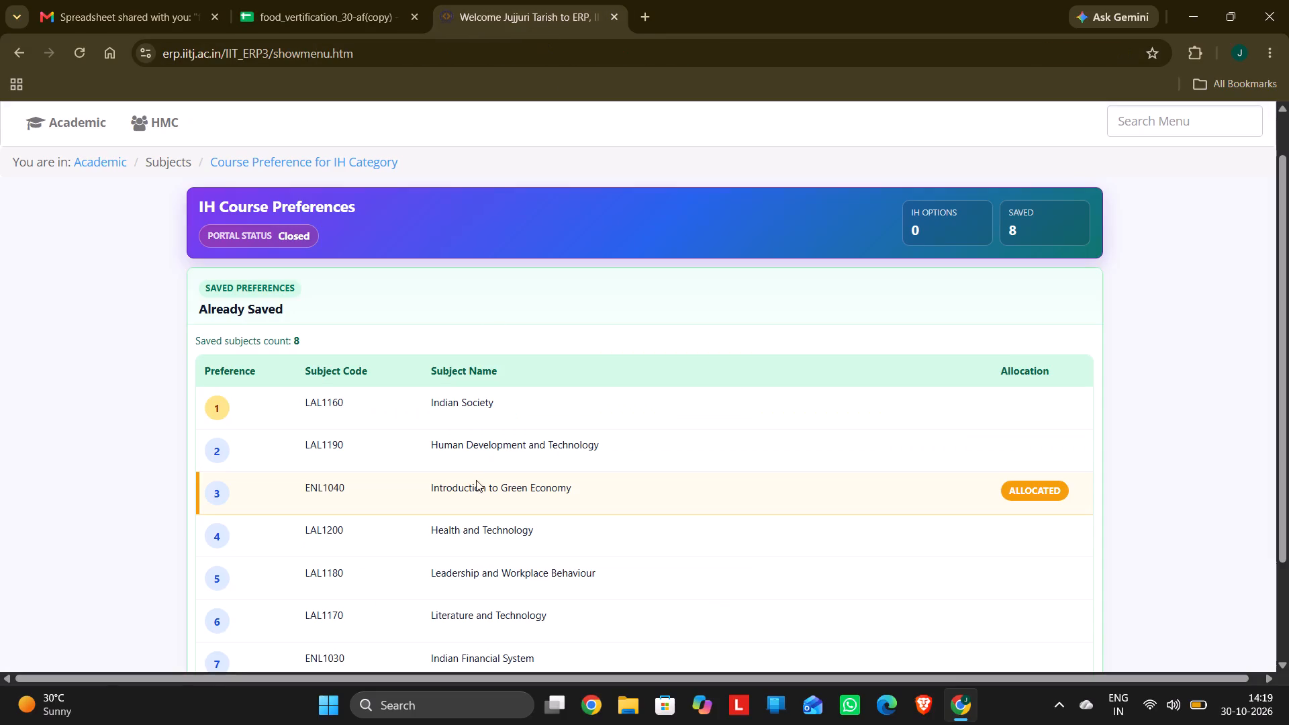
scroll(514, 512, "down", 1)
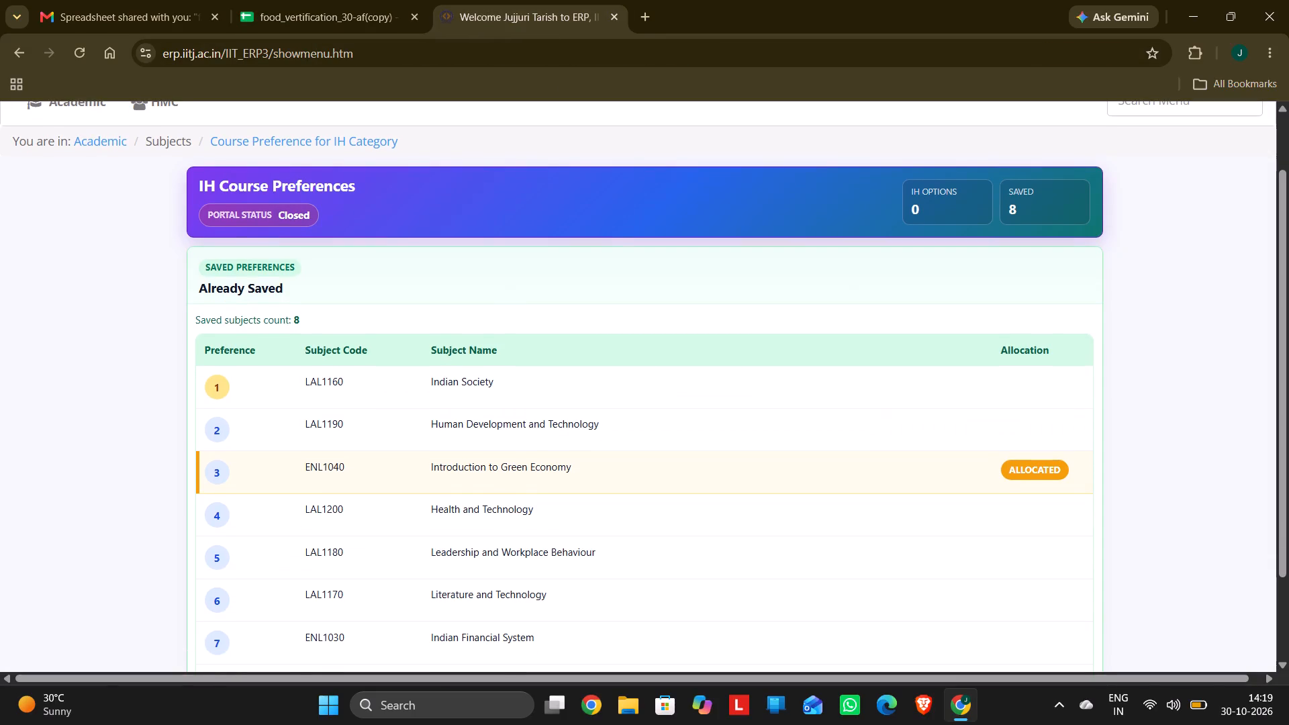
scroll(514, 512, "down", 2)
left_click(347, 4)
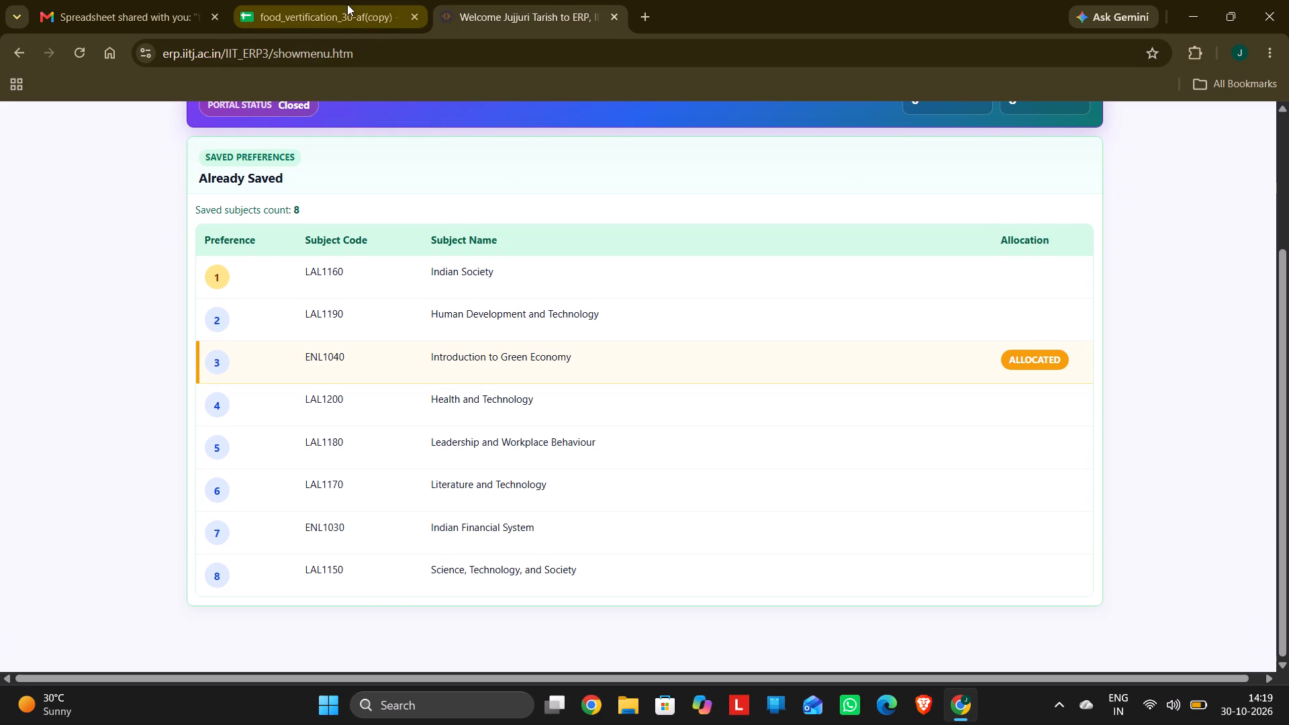
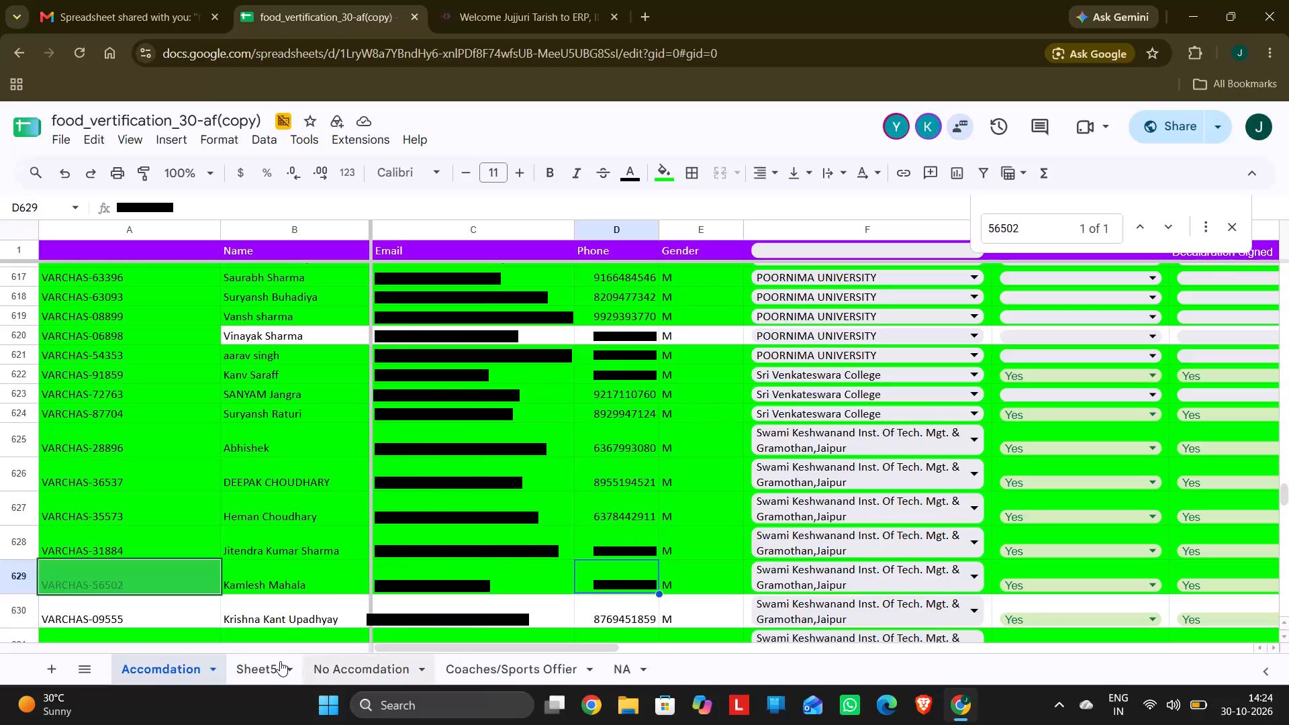
On Sheet5, enter the athletics official's name in capitals followed by "(atheletics)" in cell A25, below the football referee entry.
left_click(264, 663)
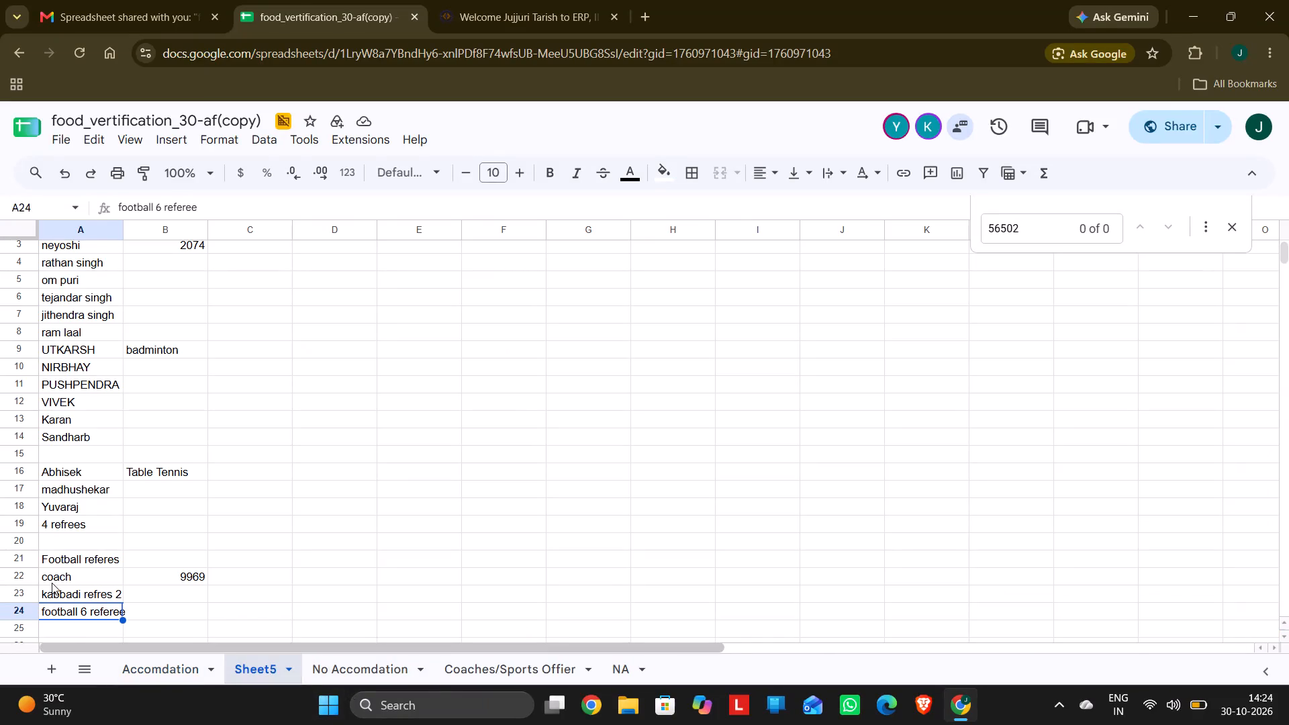
left_click(77, 620)
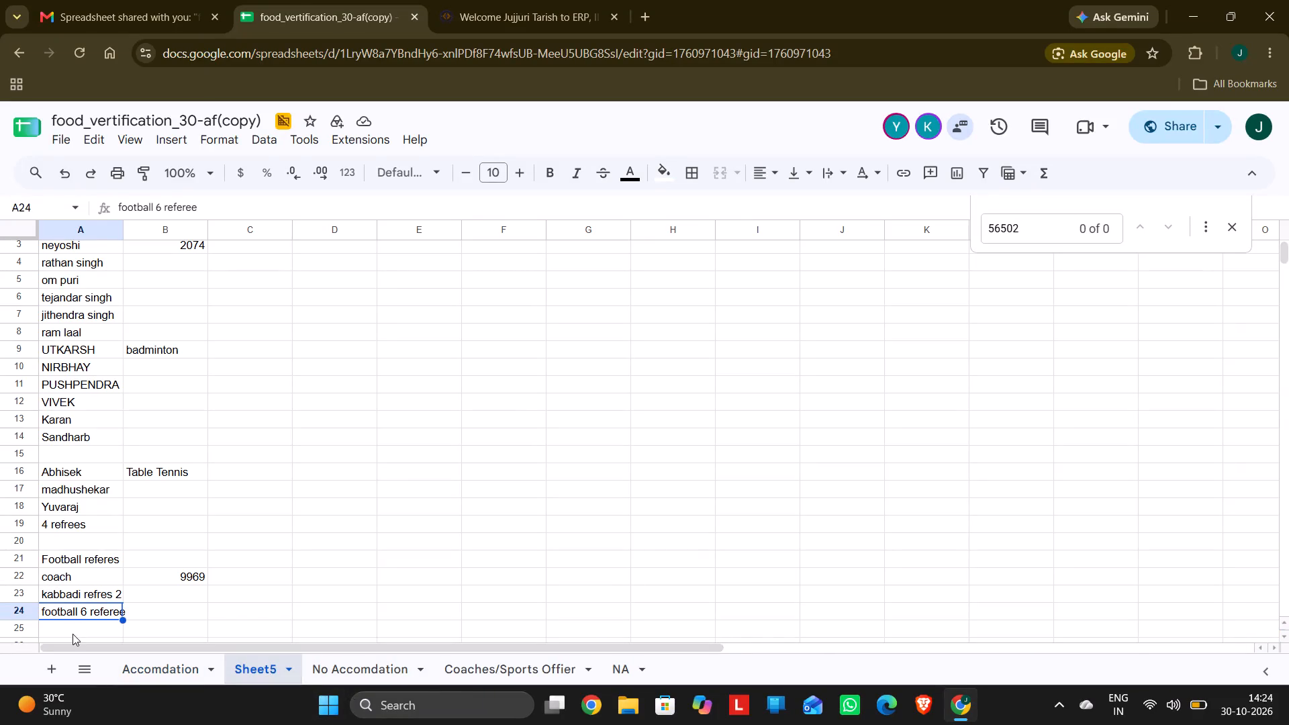
left_click(73, 634)
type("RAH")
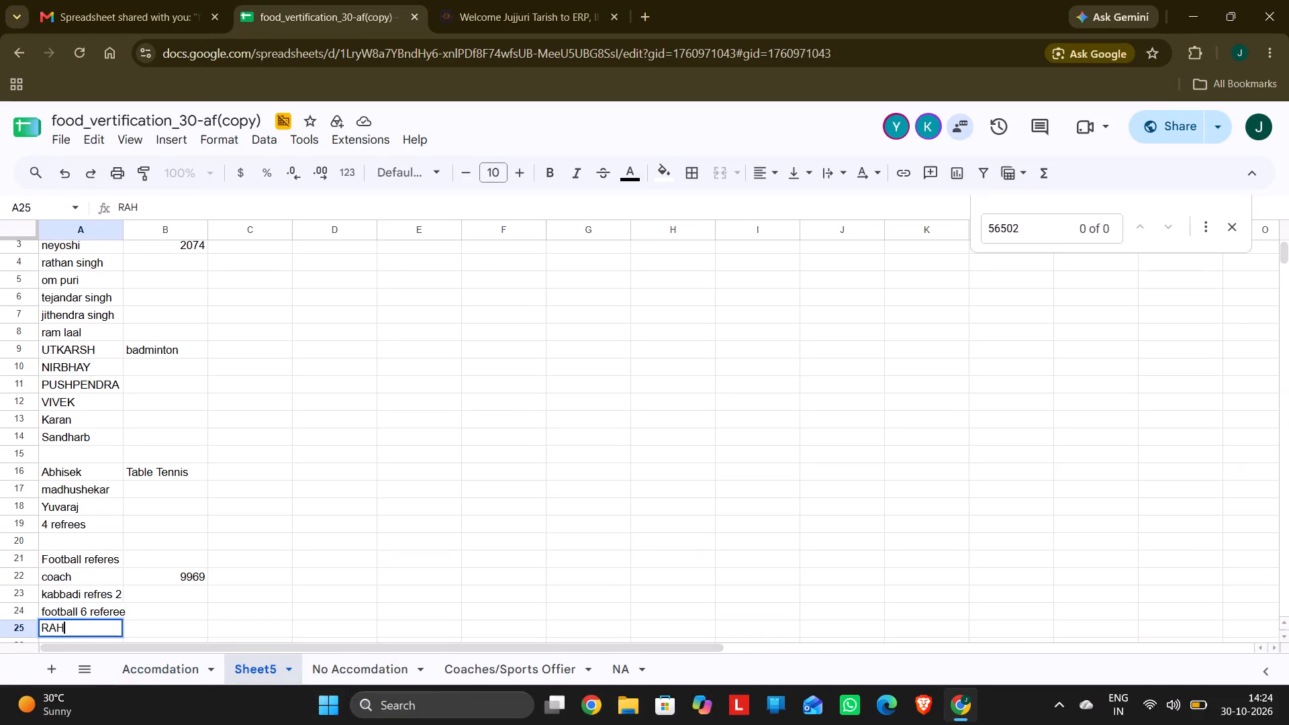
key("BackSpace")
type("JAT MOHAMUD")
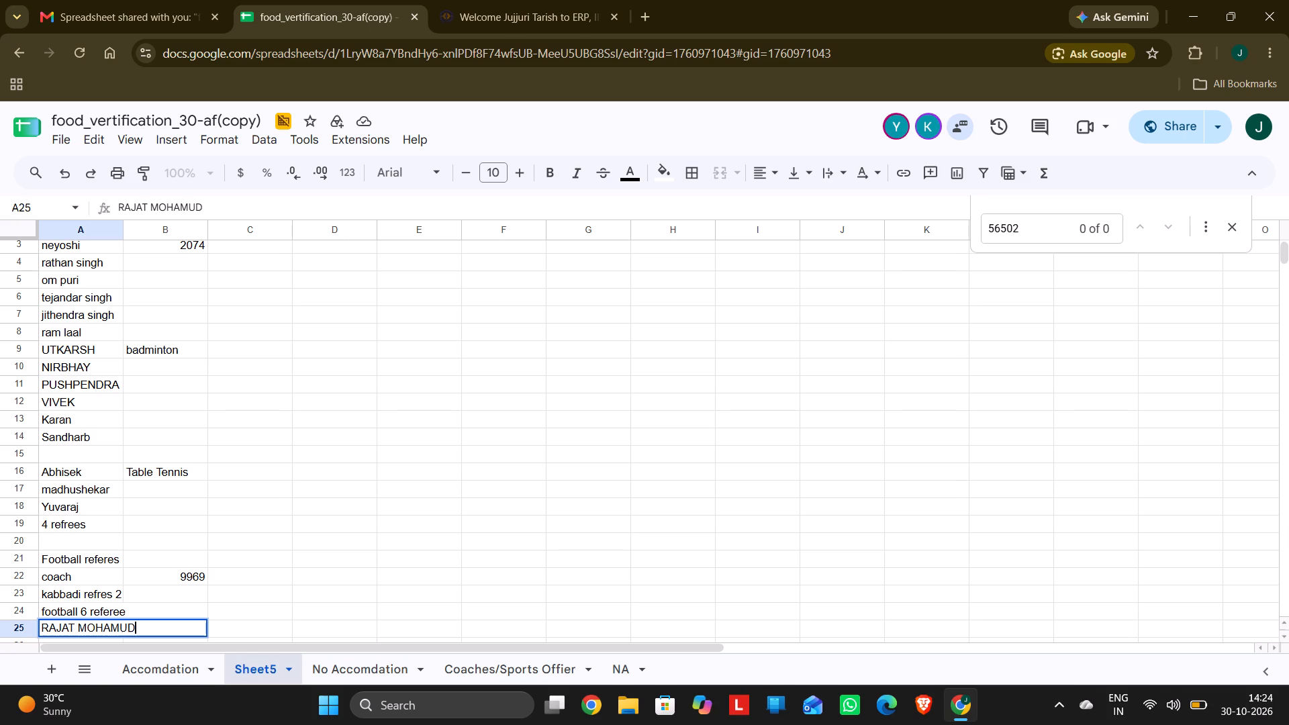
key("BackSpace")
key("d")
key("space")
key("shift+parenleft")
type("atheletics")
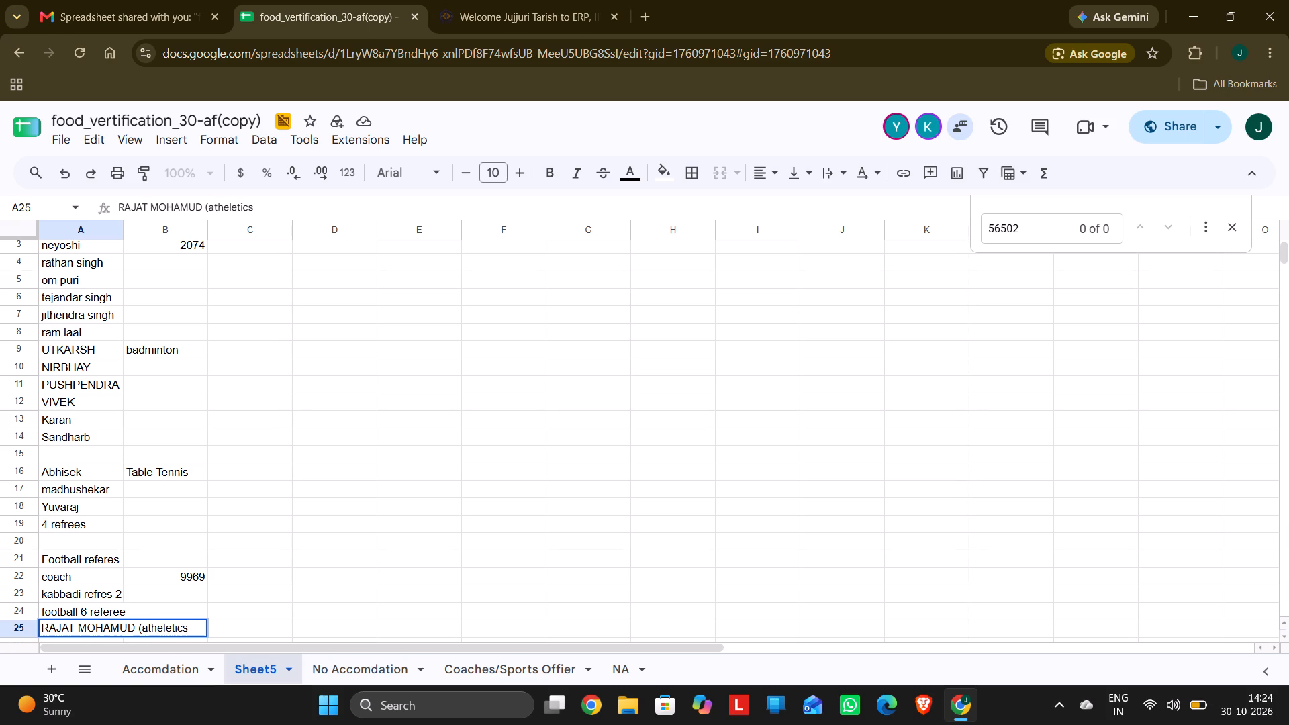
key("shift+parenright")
Close the ERP browser tab and return to editing cell A25.
left_click_drag(77, 626, 76, 626)
left_click_drag(76, 626, 38, 626)
key("ctrl+shift+a")
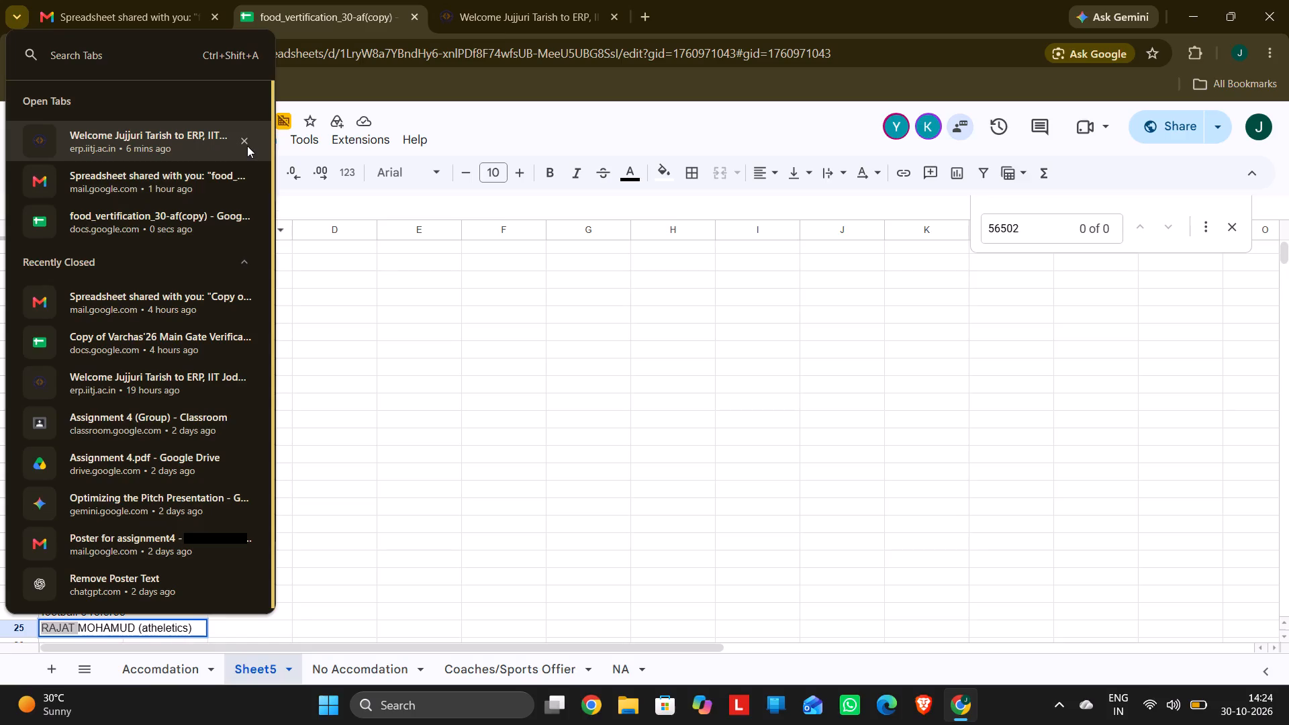
left_click(247, 138)
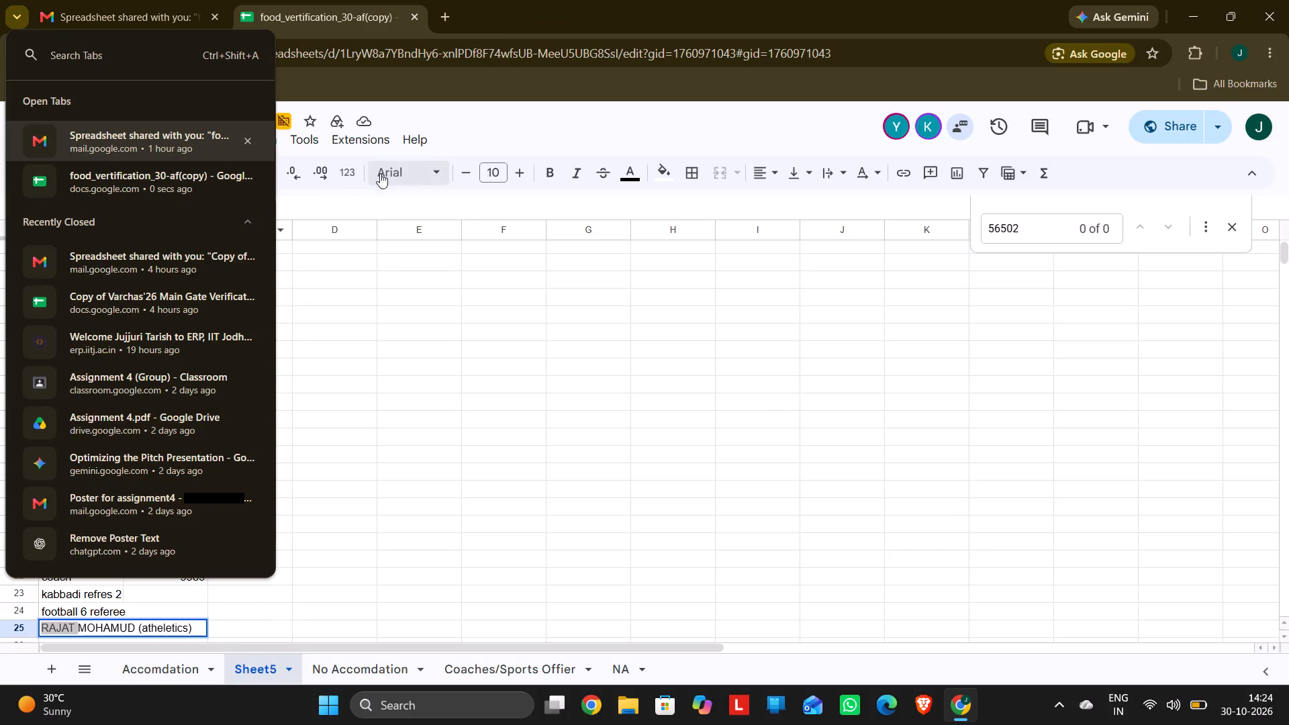
left_click(413, 203)
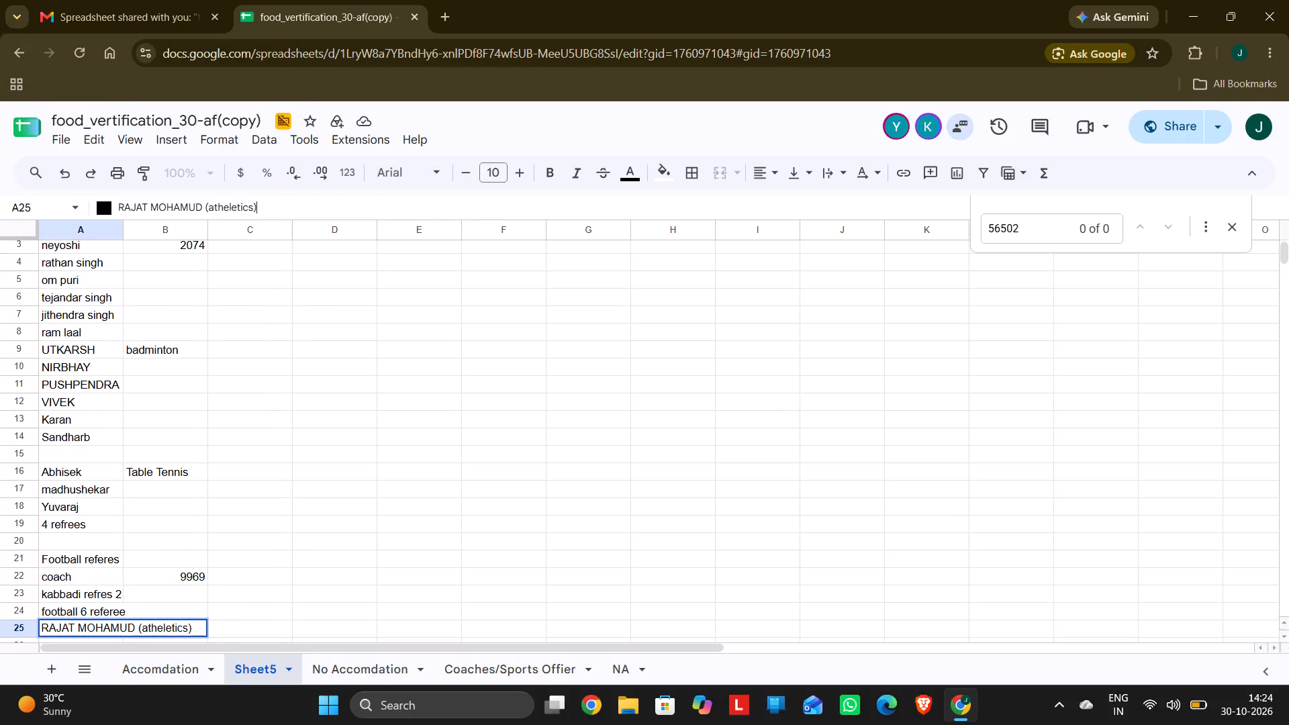
Replace the capitalised name in cell A25 with the same name in lowercase, keeping "(atheletics)" after it.
left_click(76, 626)
key("BackSpace")
key("BackSpace")
key("BackSpace")
key("BackSpace")
key("BackSpace")
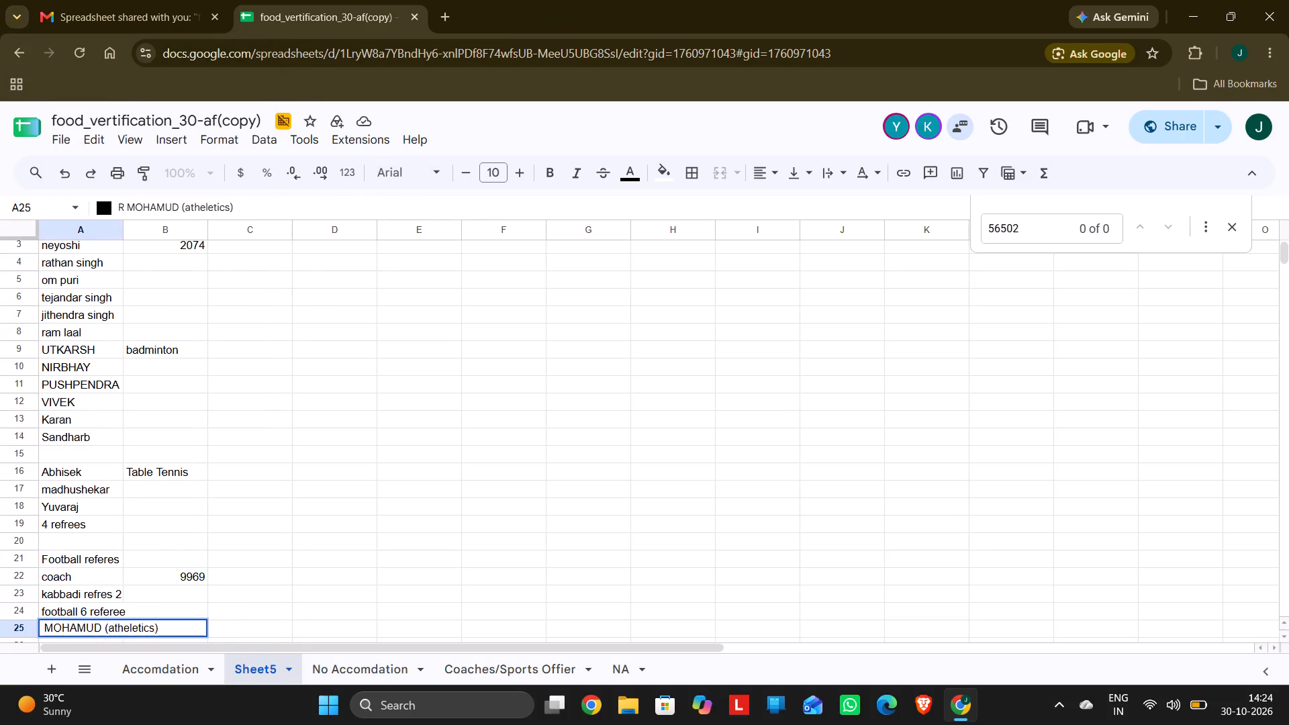
left_click(76, 626)
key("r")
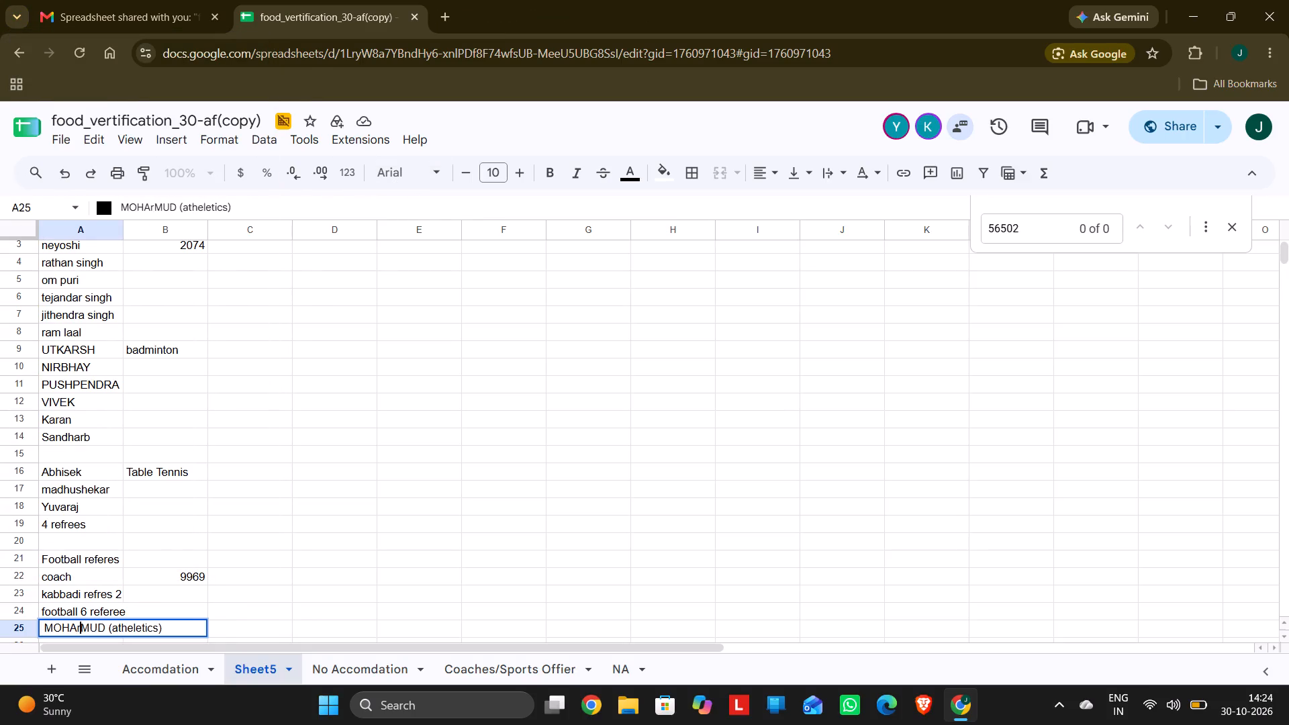
key("BackSpace")
key("BackSpace")
key("BackSpace")
key("BackSpace")
key("BackSpace")
key("BackSpace")
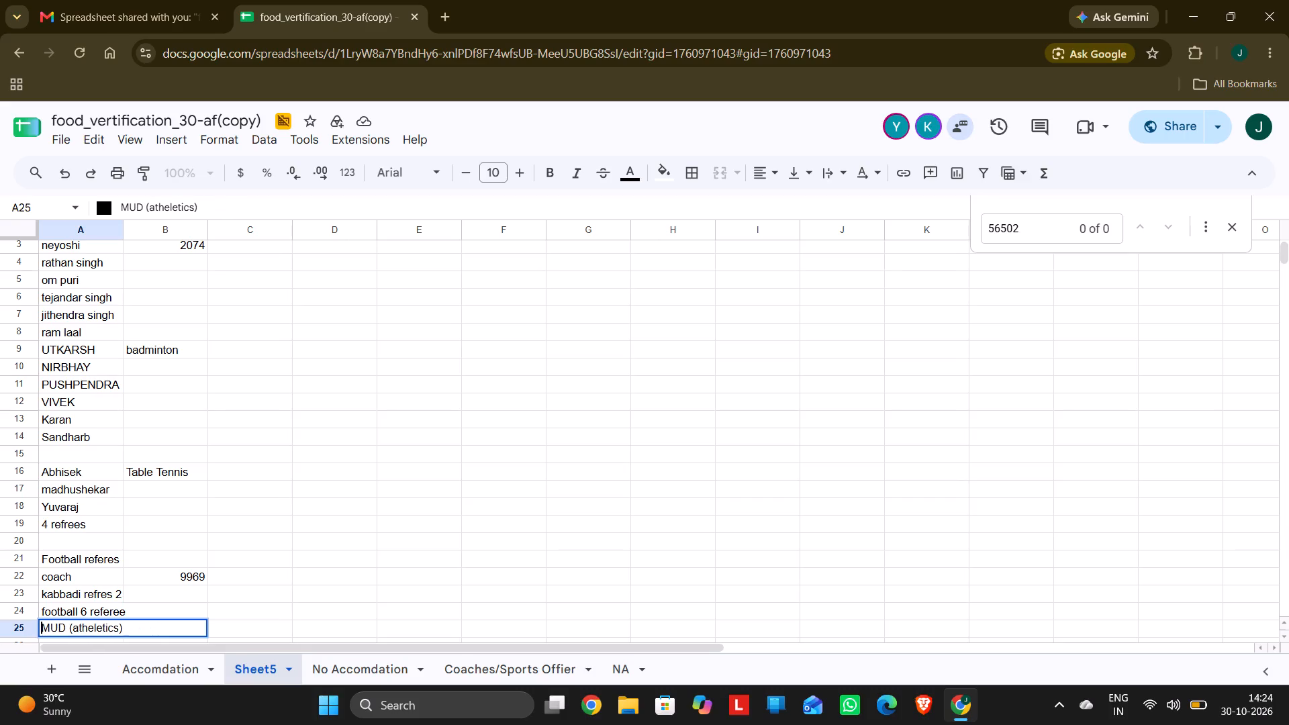
key("Right")
key("Right")
key("Right")
key("BackSpace")
key("BackSpace")
key("BackSpace")
key("BackSpace")
key("BackSpace")
key("BackSpace")
key("BackSpace")
key("BackSpace")
key("BackSpace")
key("BackSpace")
key("BackSpace")
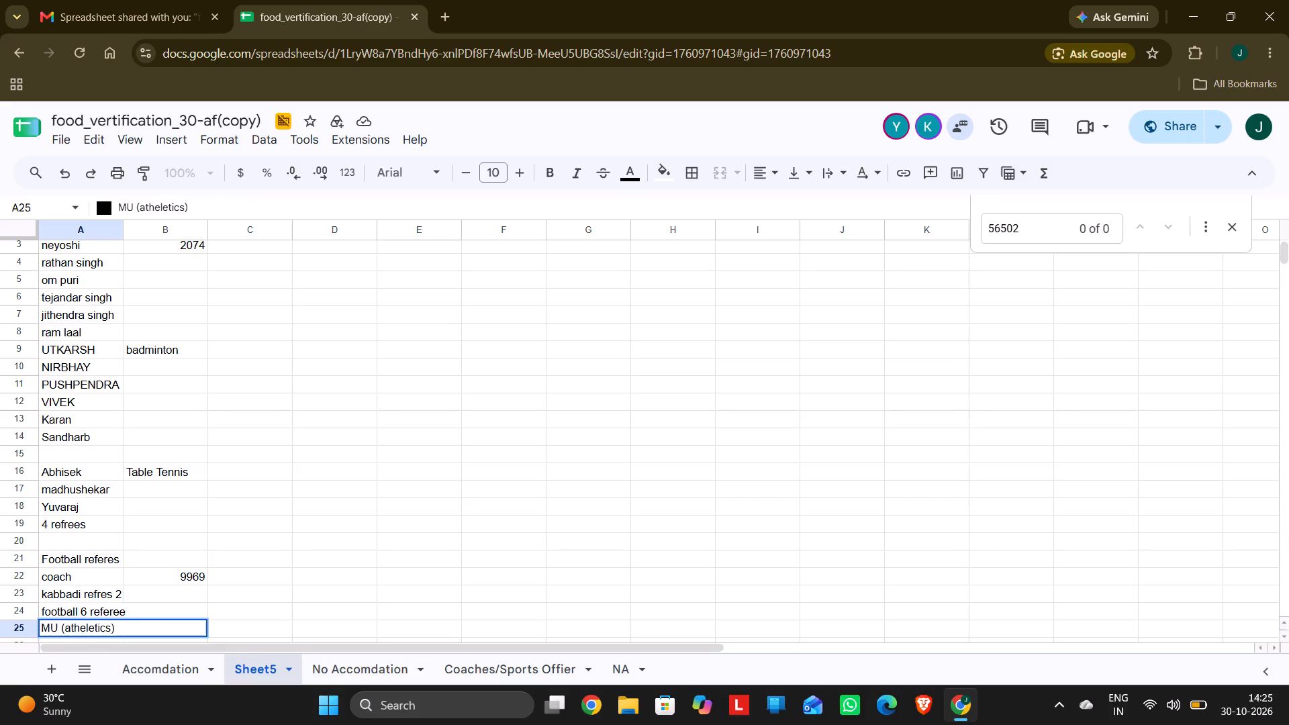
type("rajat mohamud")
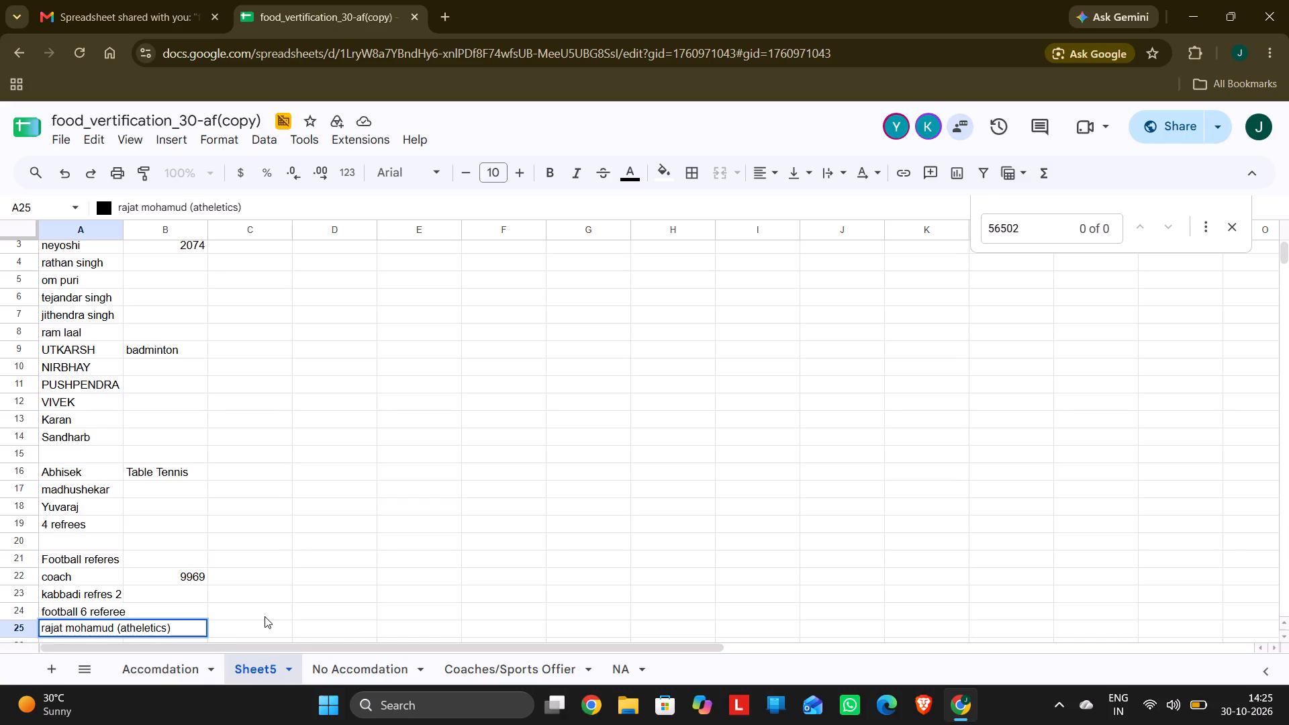
scroll(265, 616, "down", 1)
left_click(154, 573)
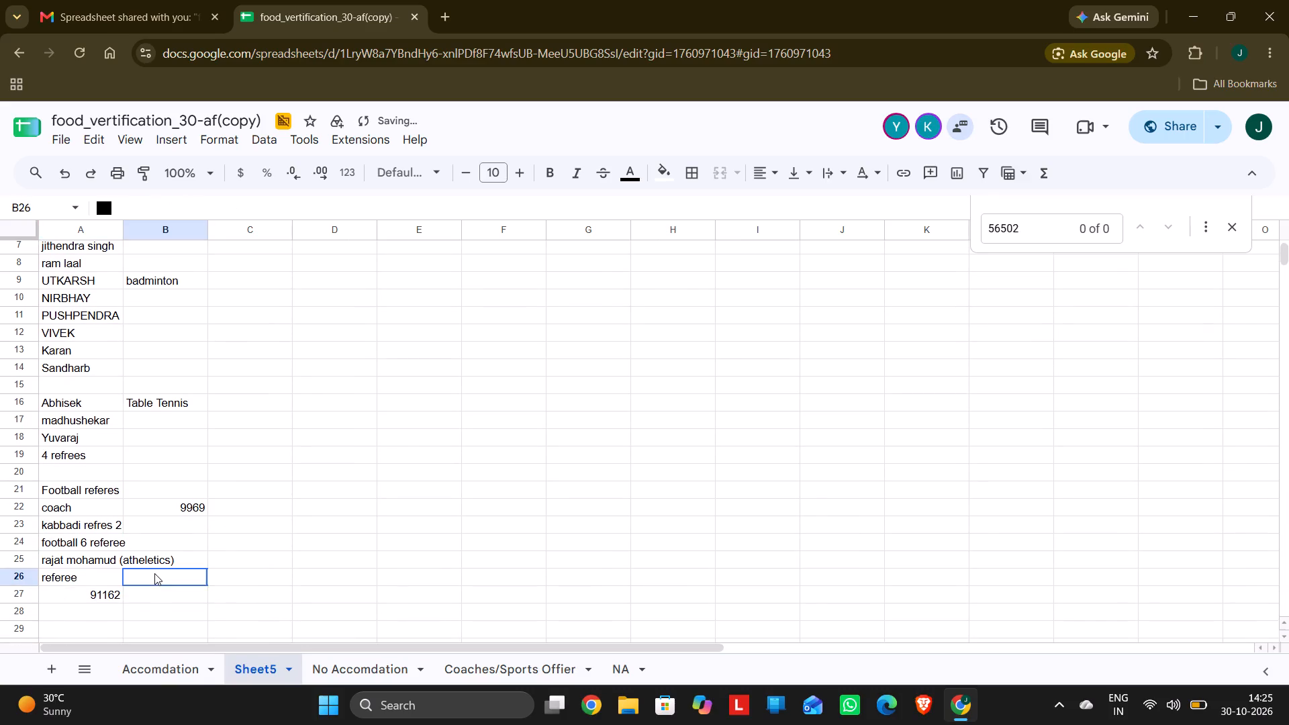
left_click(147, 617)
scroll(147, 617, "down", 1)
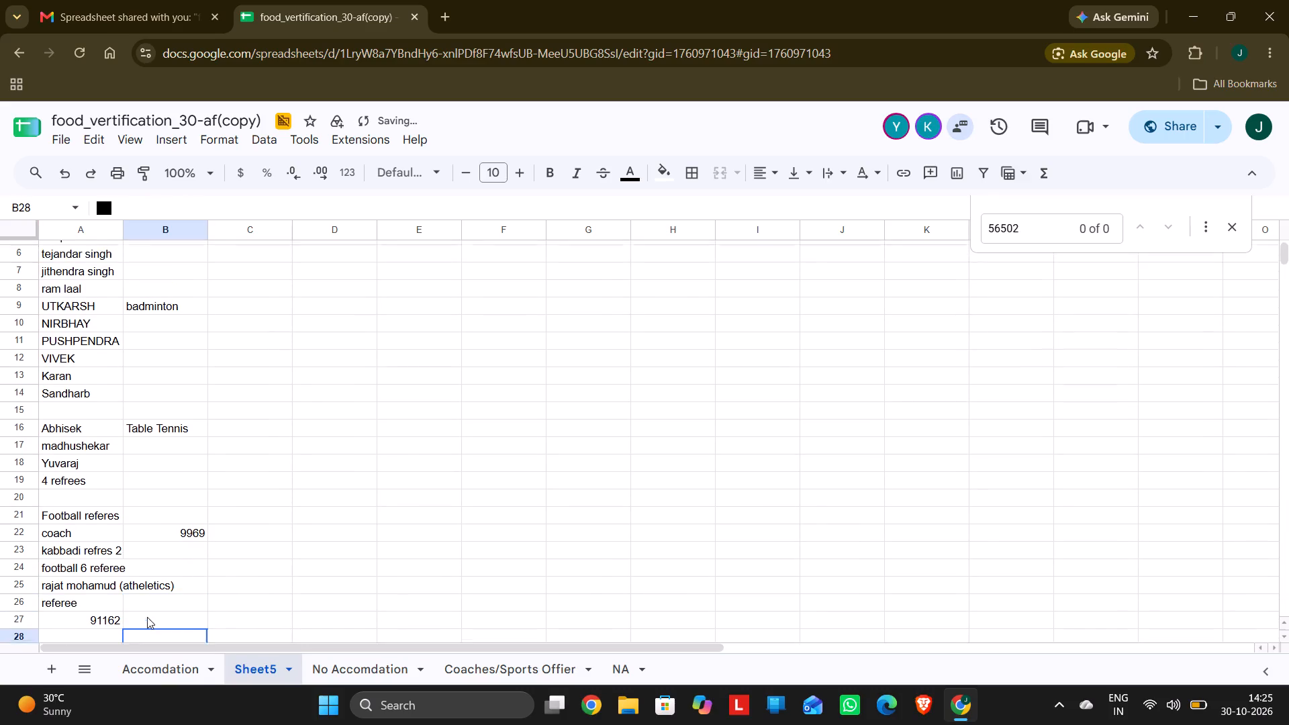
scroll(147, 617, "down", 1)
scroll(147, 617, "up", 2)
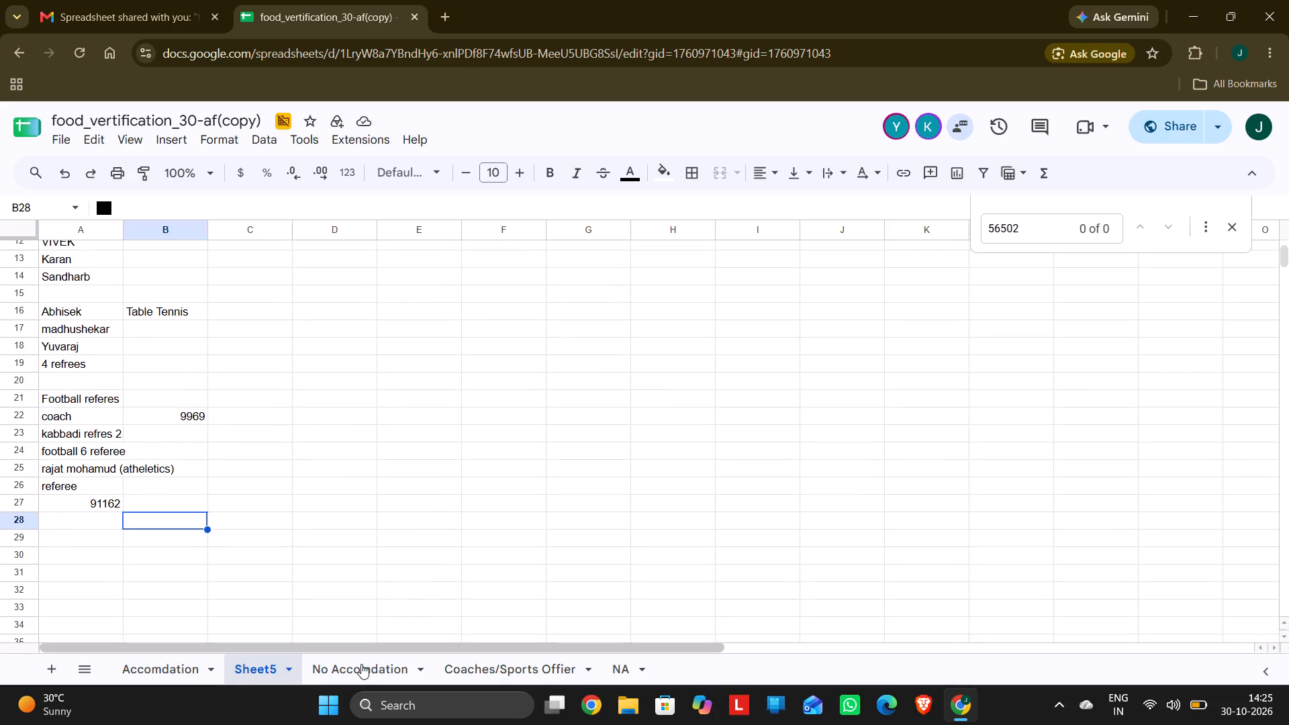
left_click(162, 669)
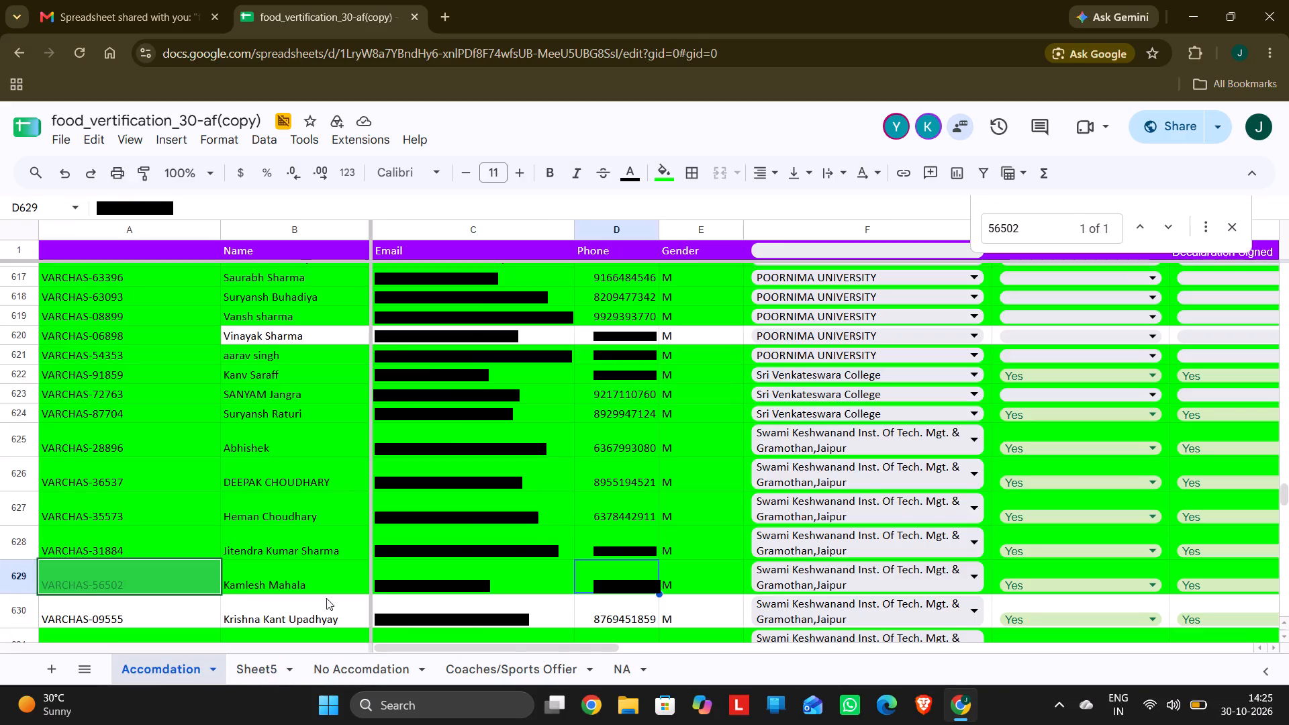
double_click(1037, 233)
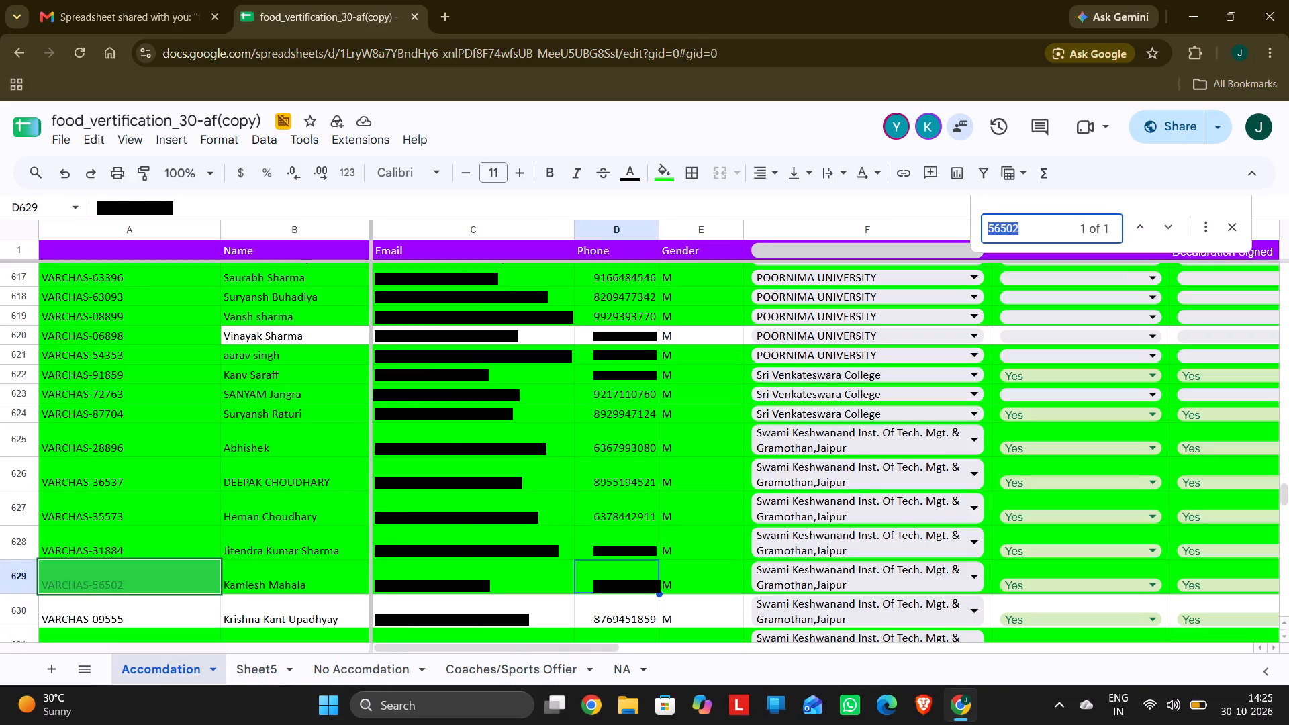
key("BackSpace")
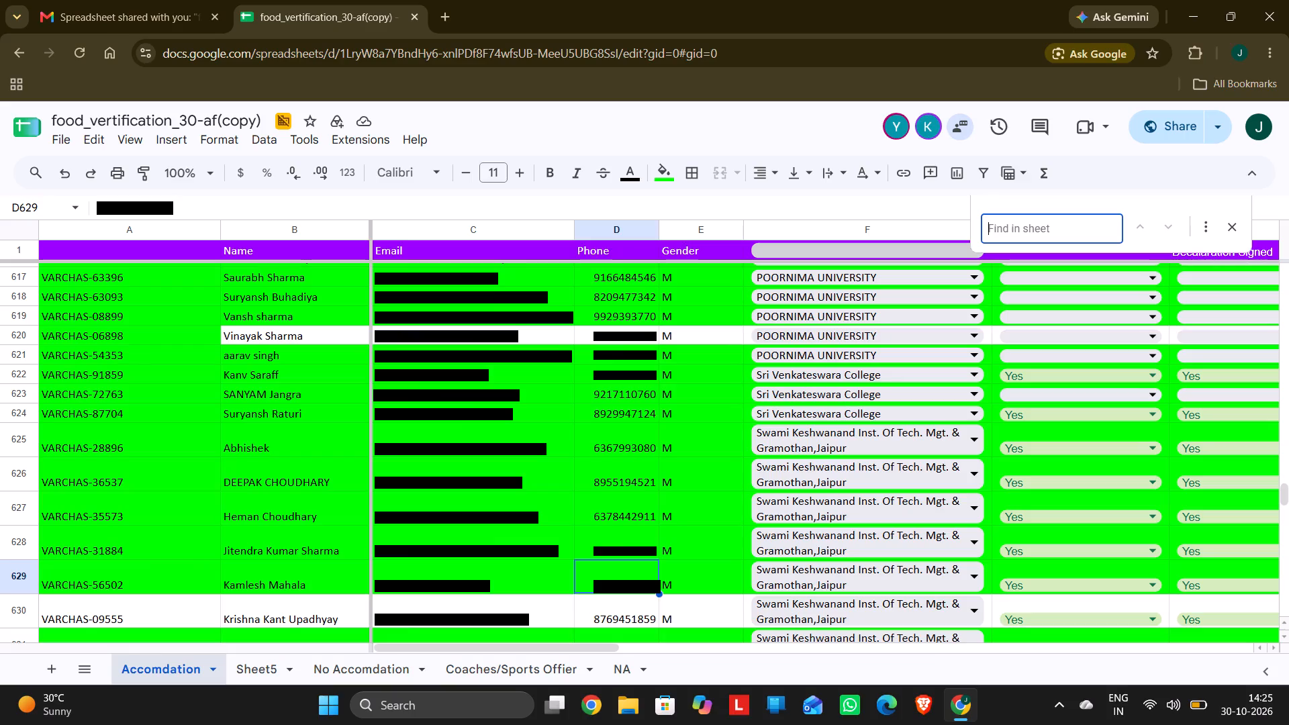
double_click(1078, 223)
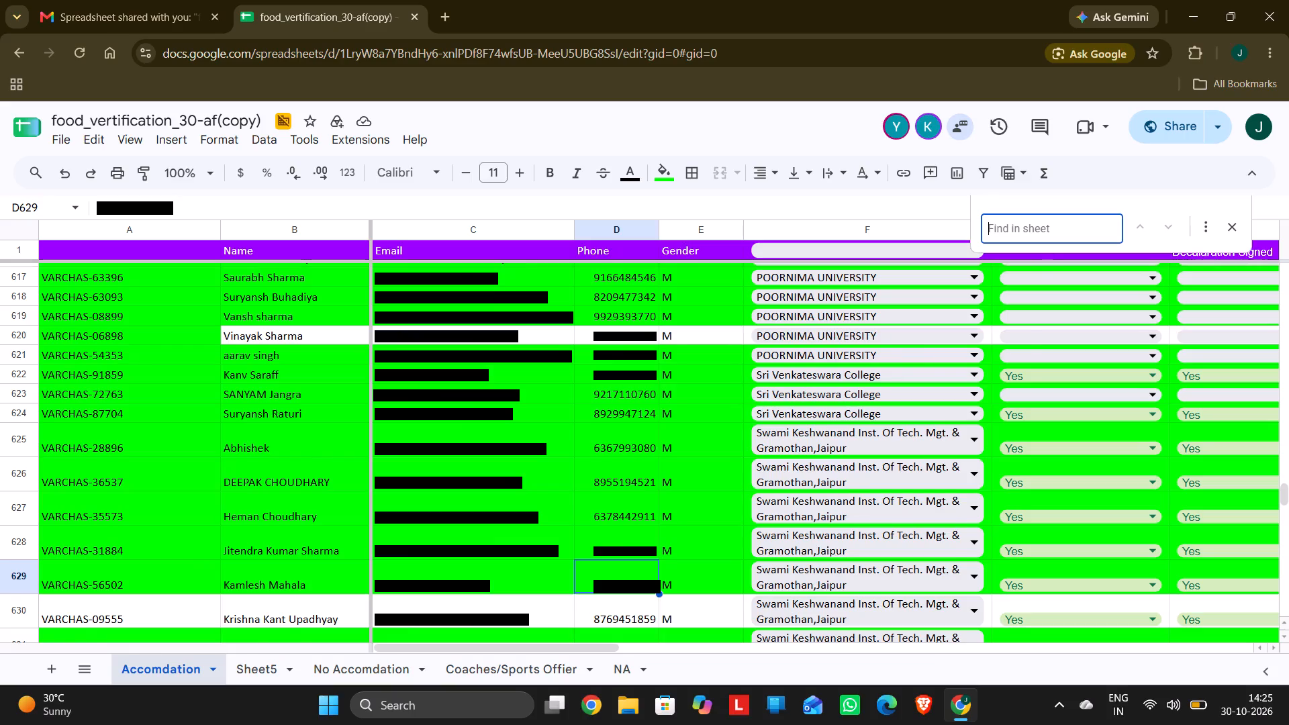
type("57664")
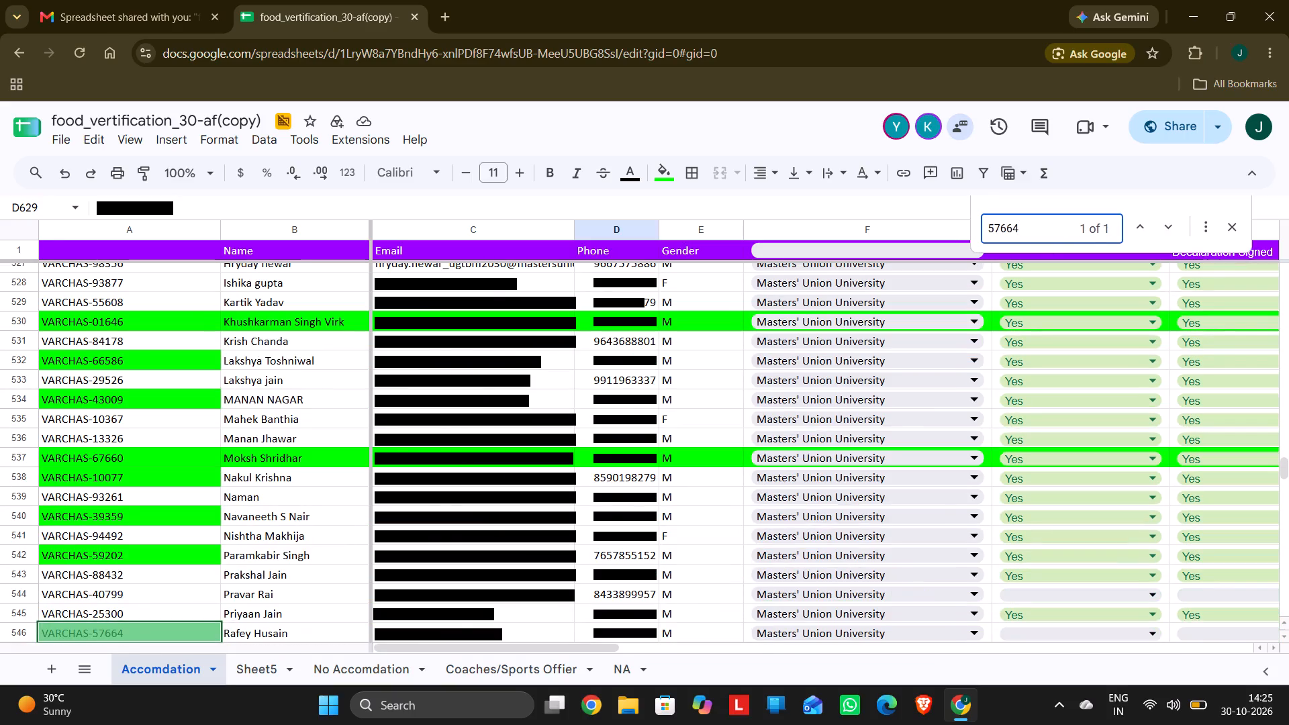
left_click(23, 632)
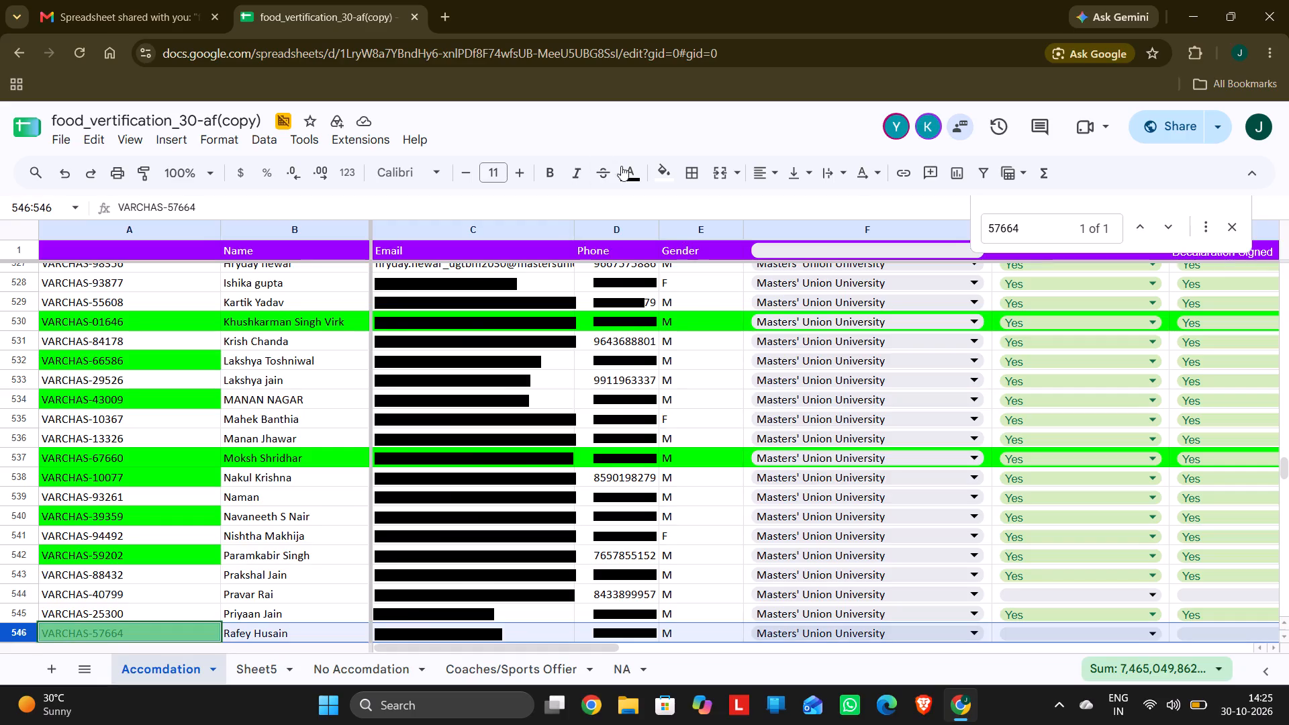
left_click(651, 173)
left_click(741, 244)
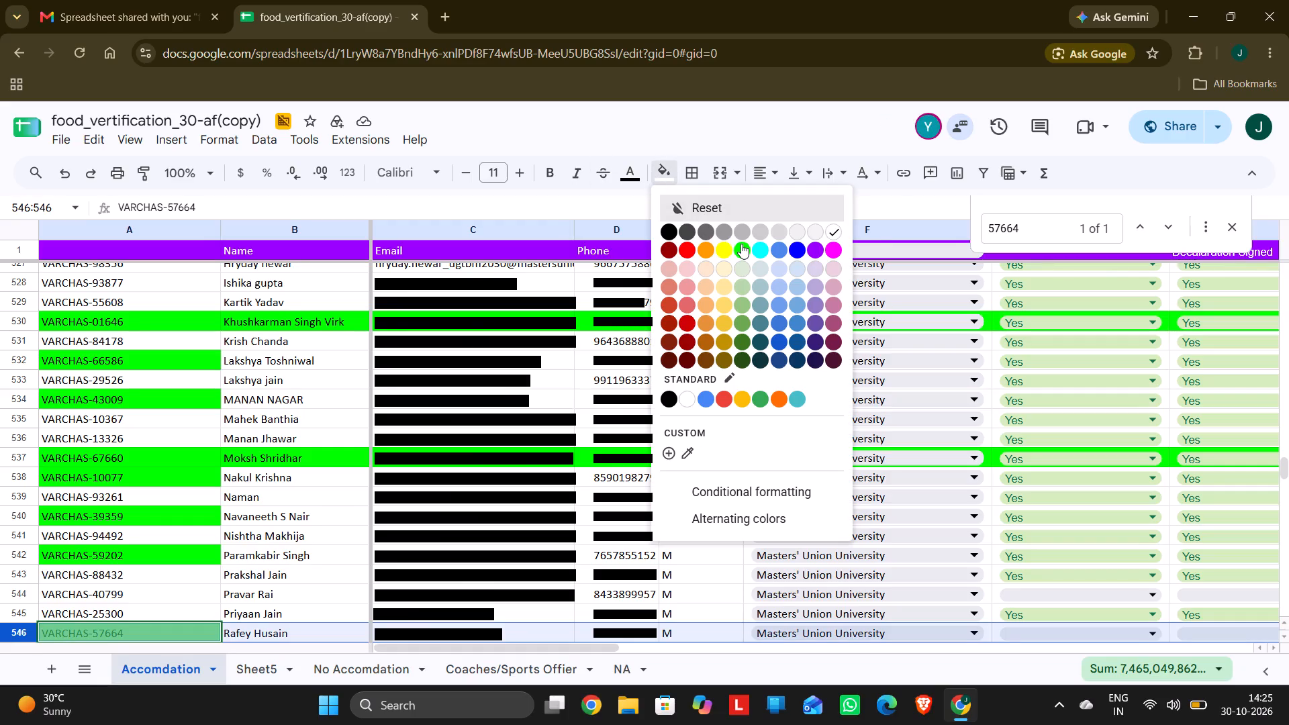
double_click(1044, 235)
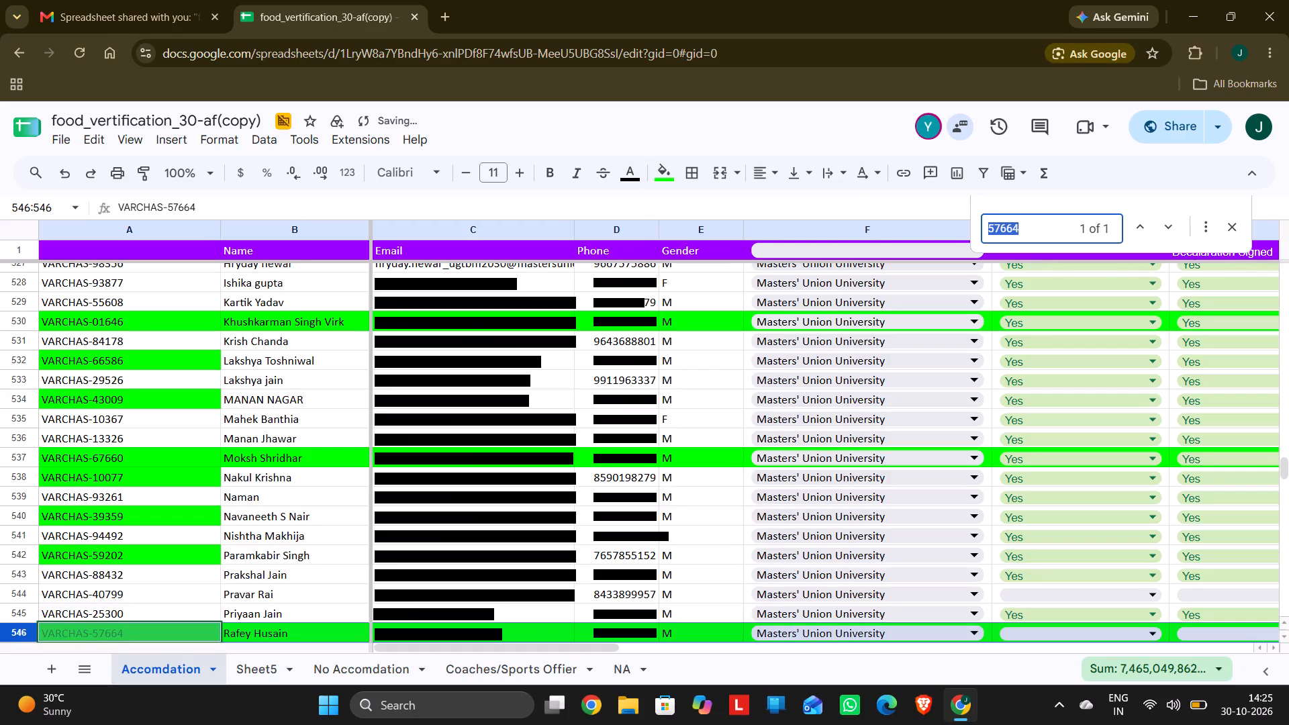
key("BackSpace")
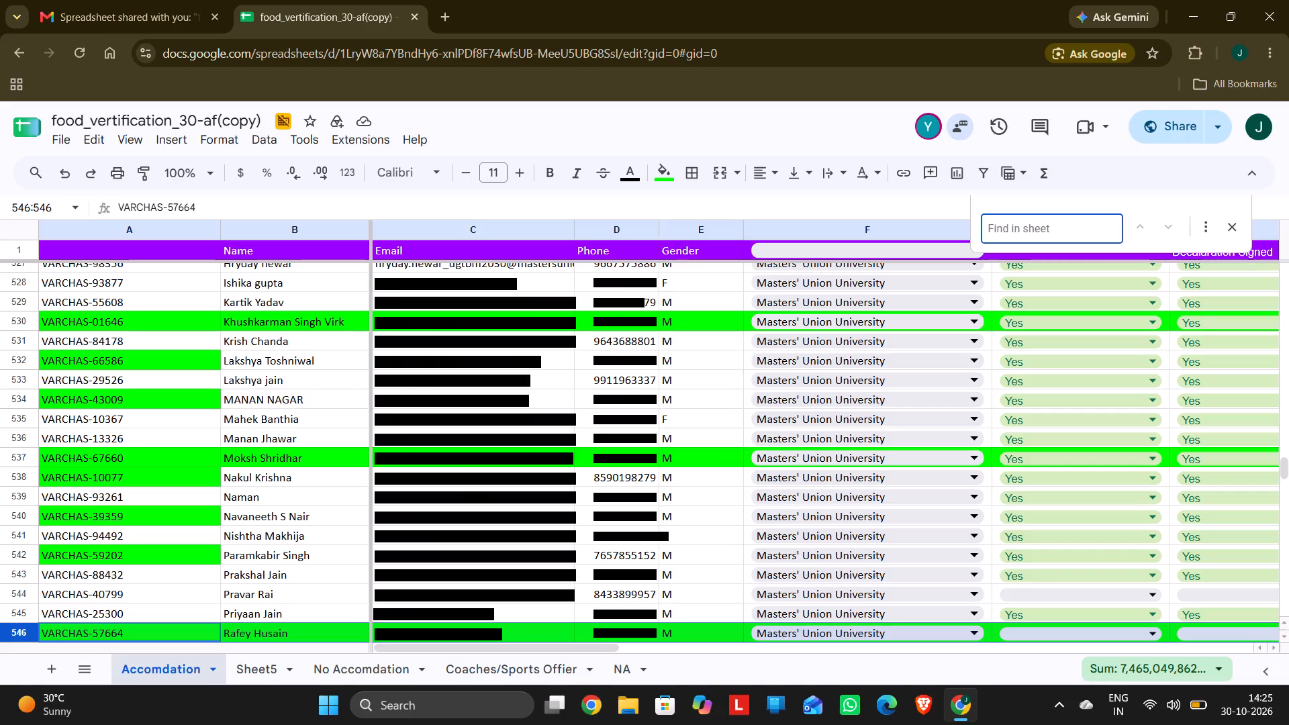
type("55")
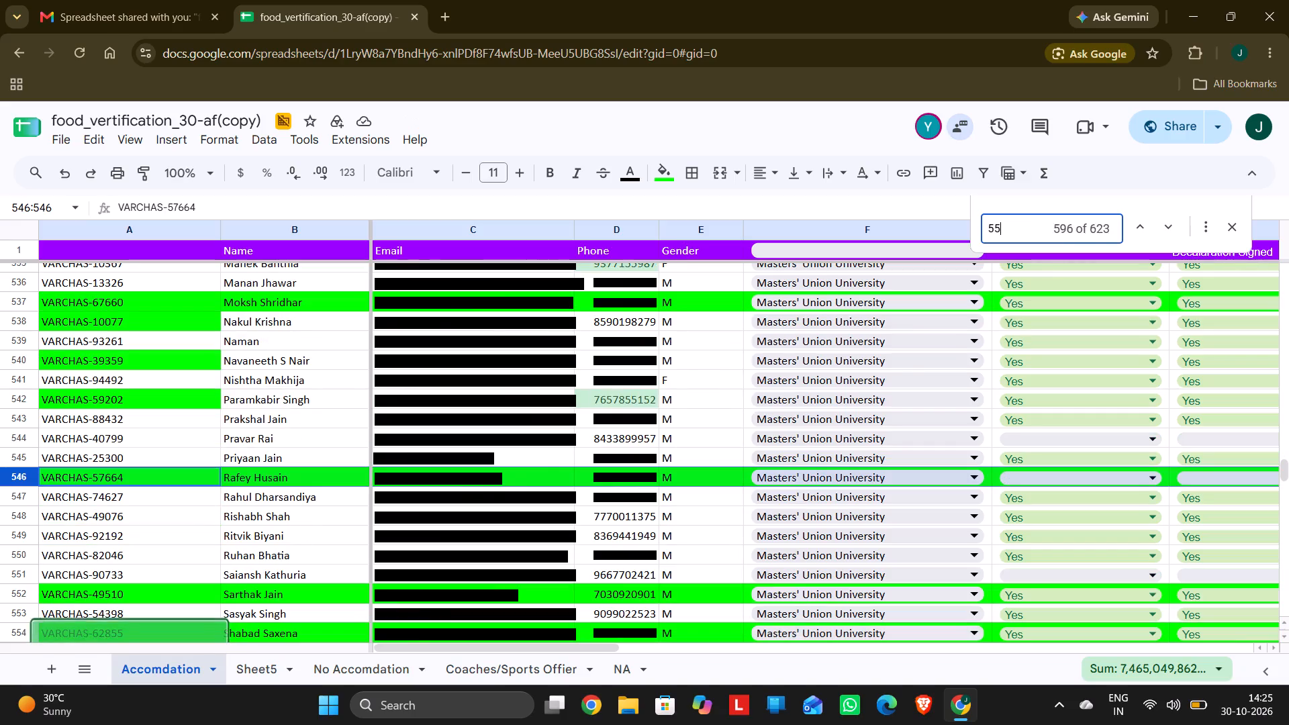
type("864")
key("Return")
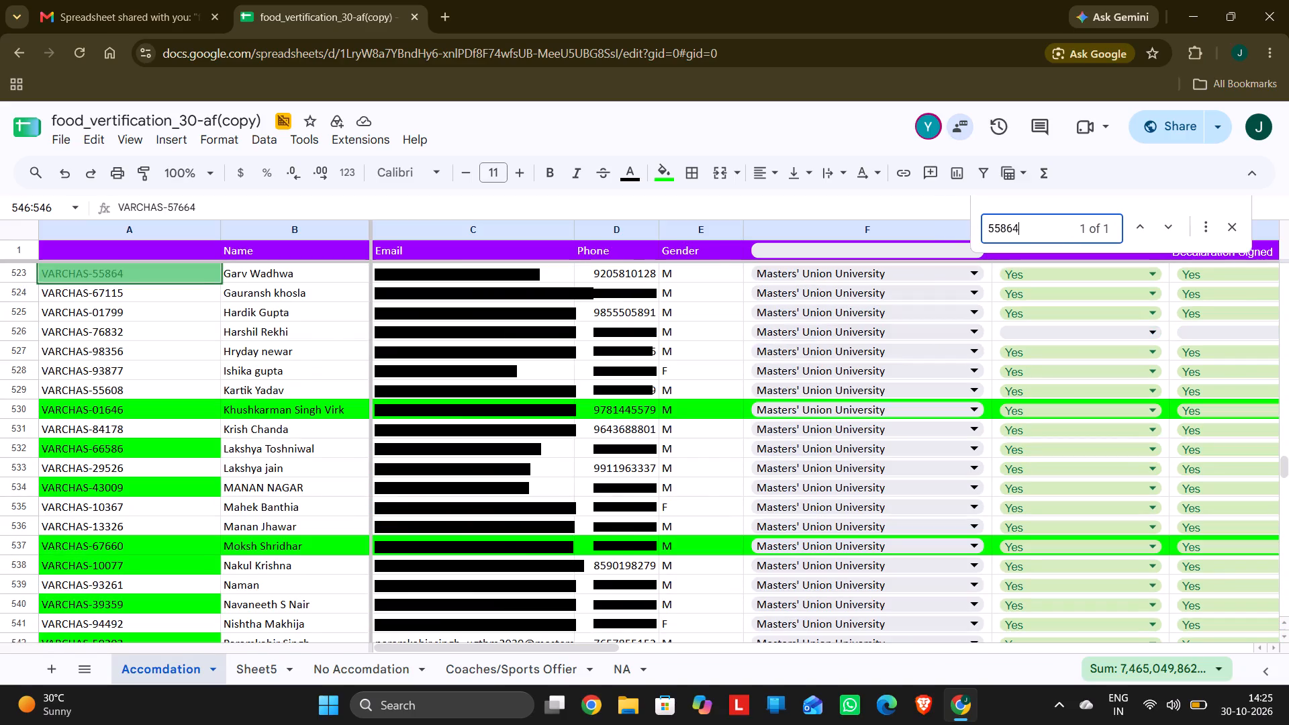
left_click(31, 273)
left_click(665, 183)
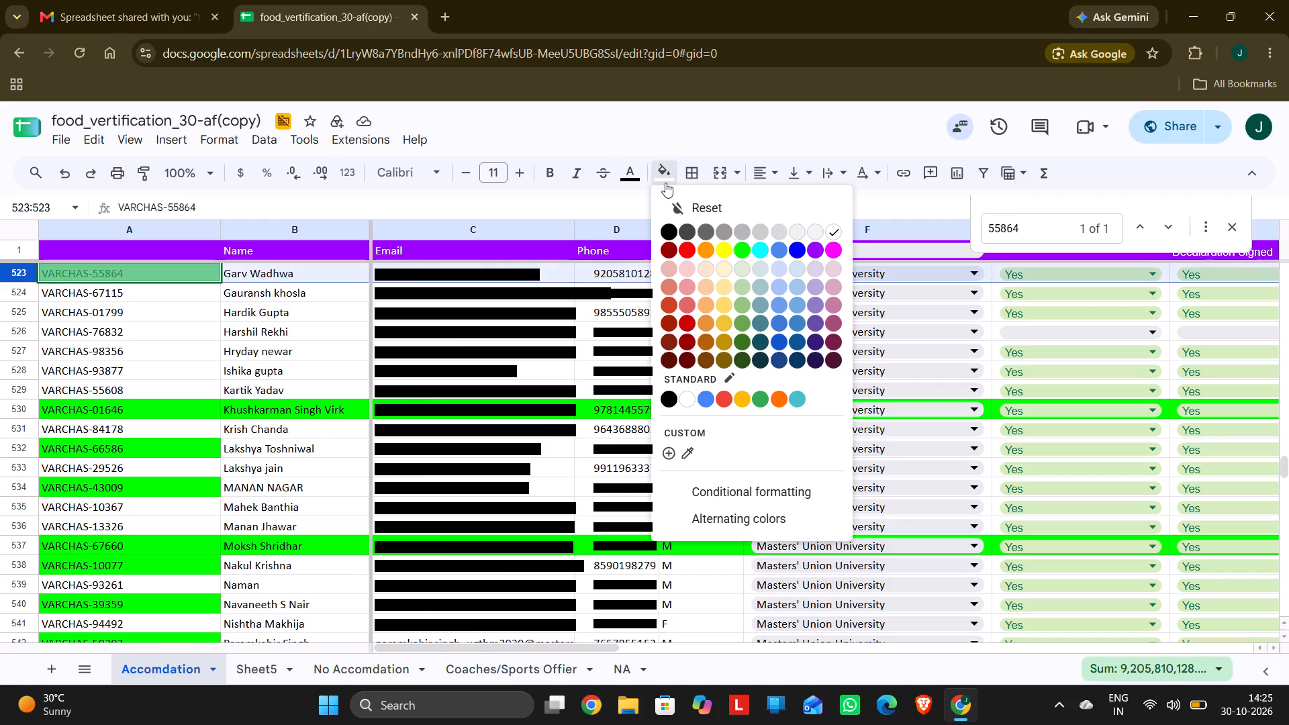
left_click(743, 253)
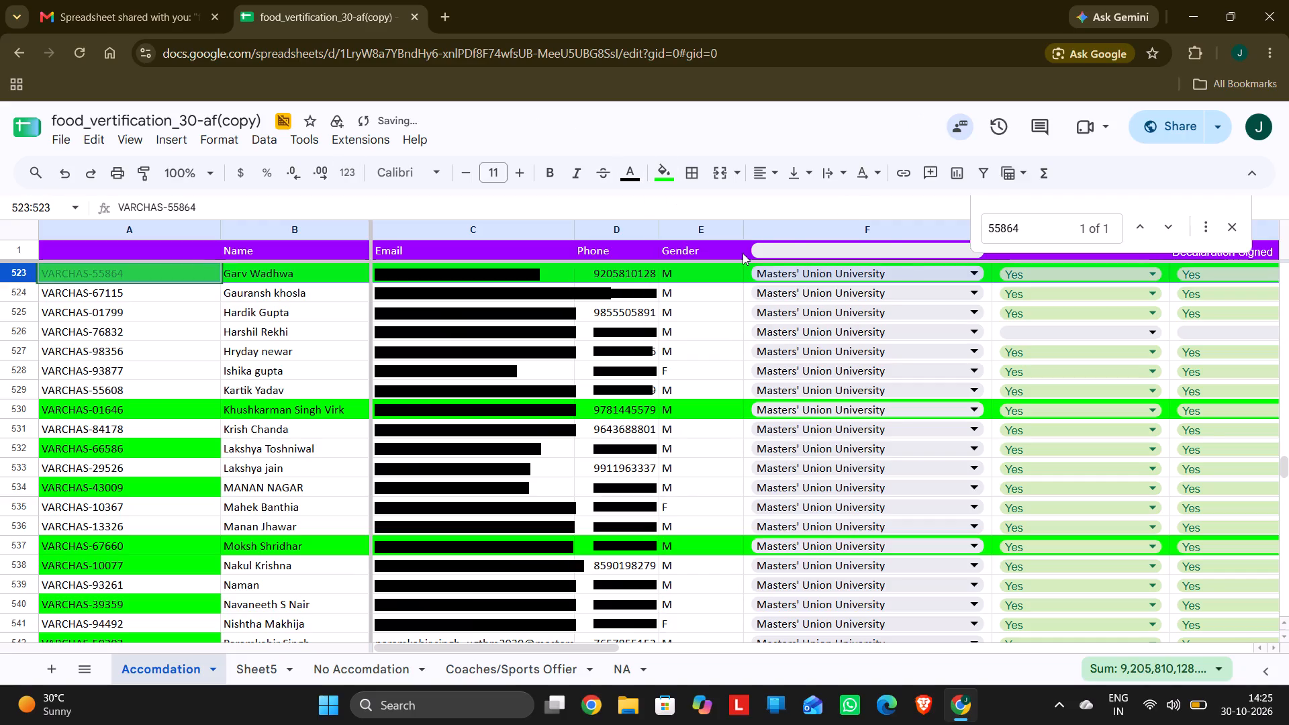
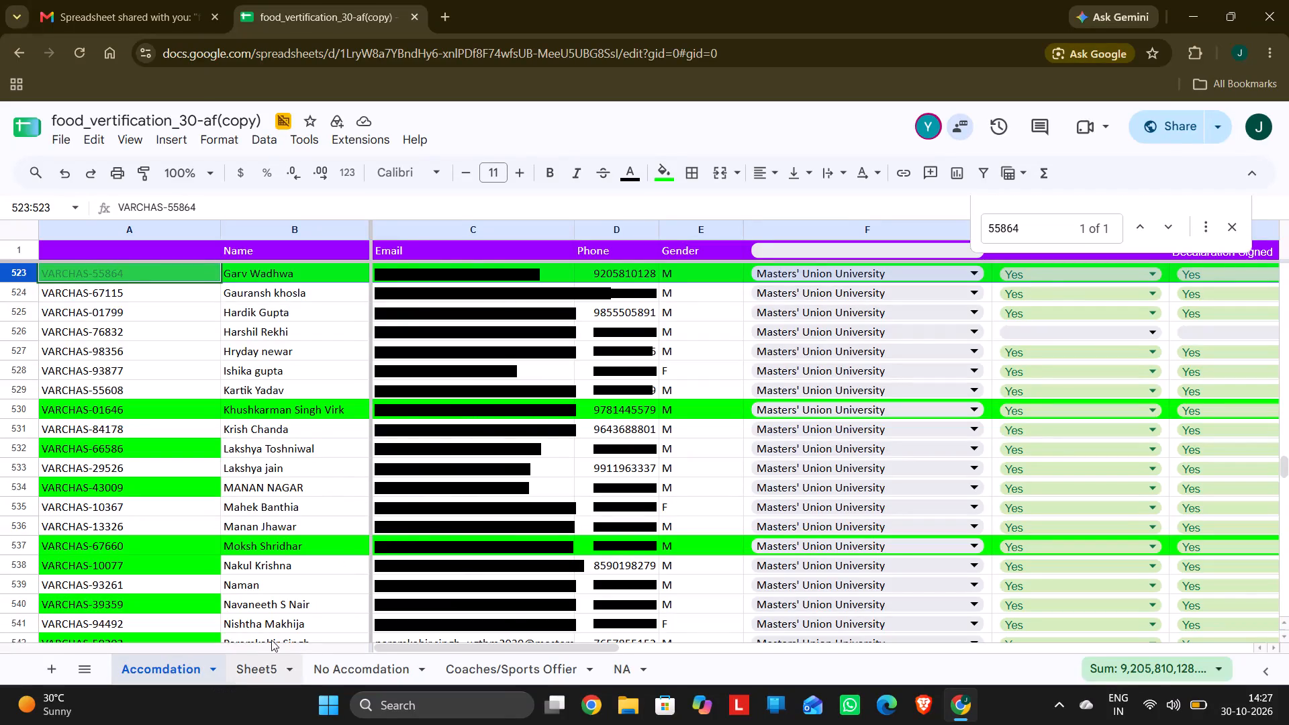
double_click(1018, 233)
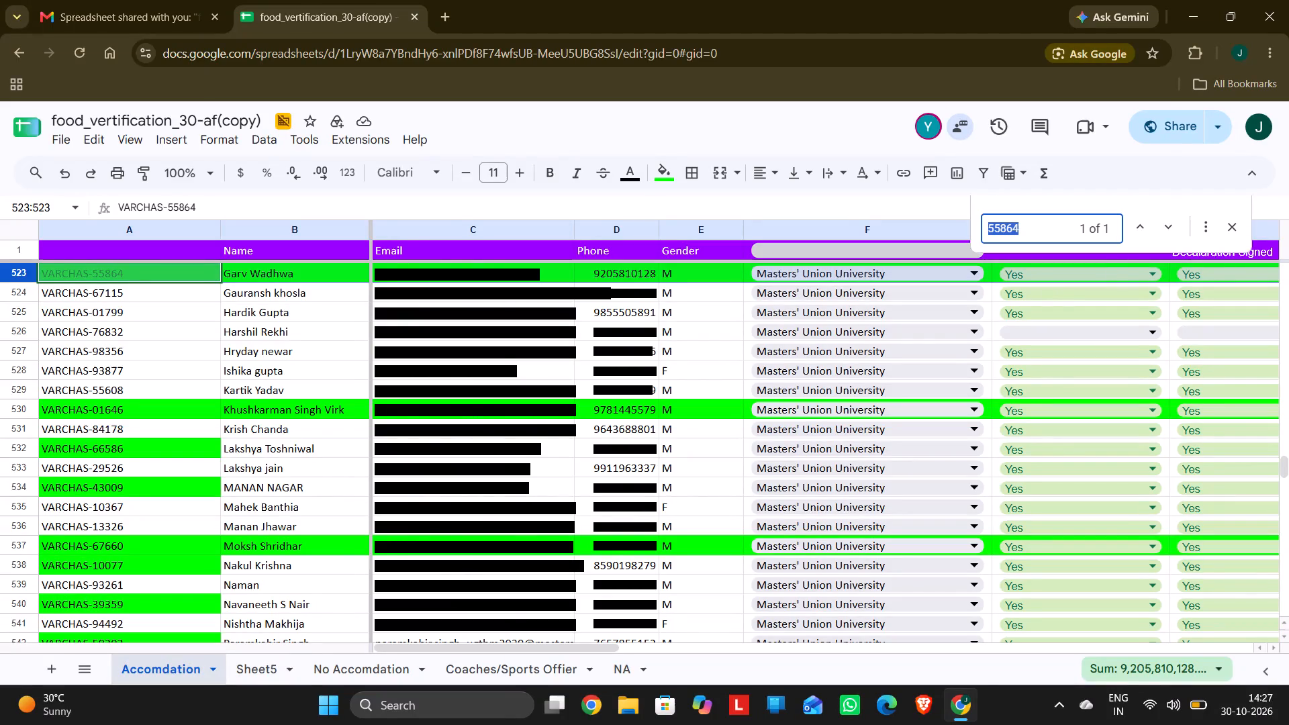
key("BackSpace")
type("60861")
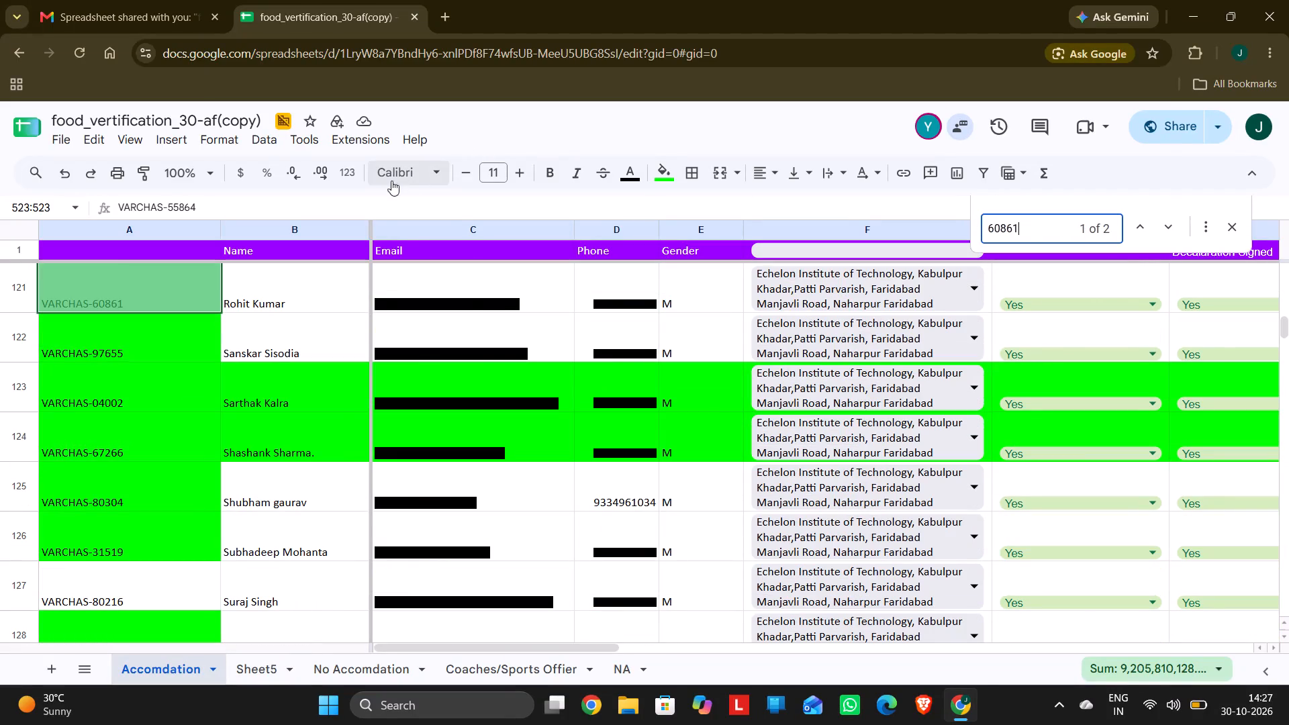
left_click(30, 282)
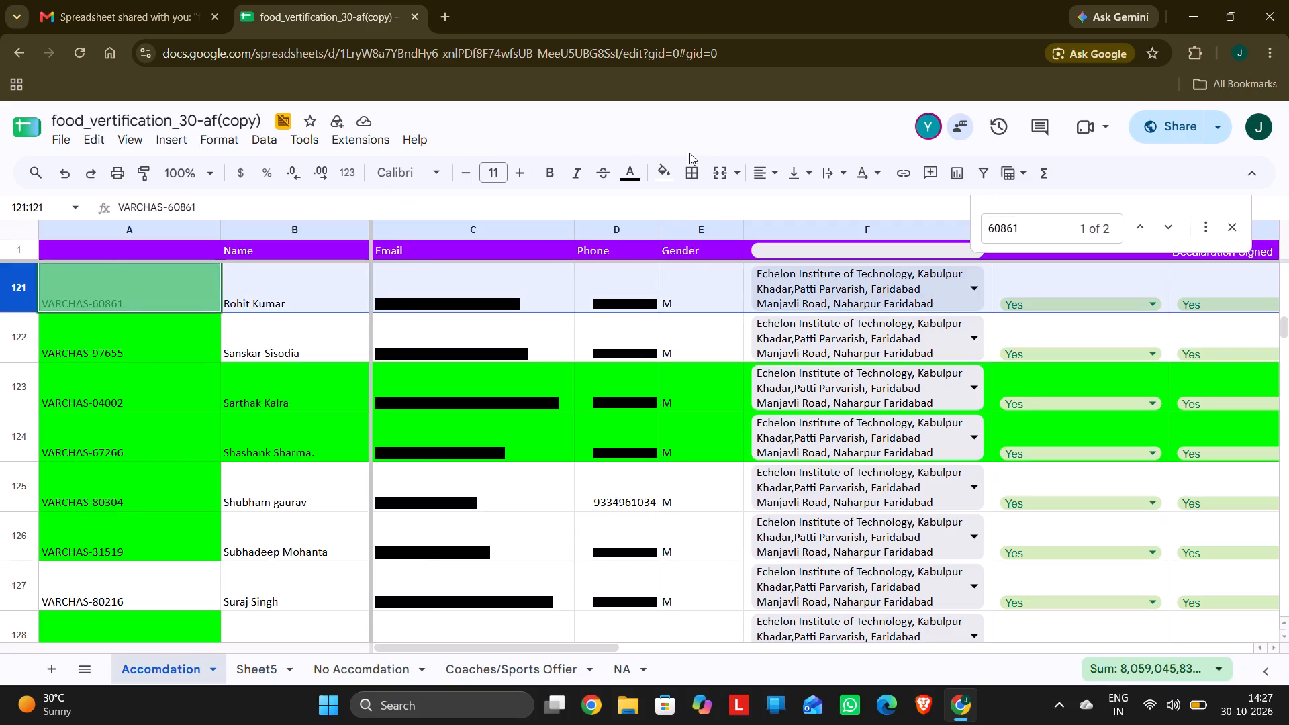
left_click(667, 173)
left_click(744, 243)
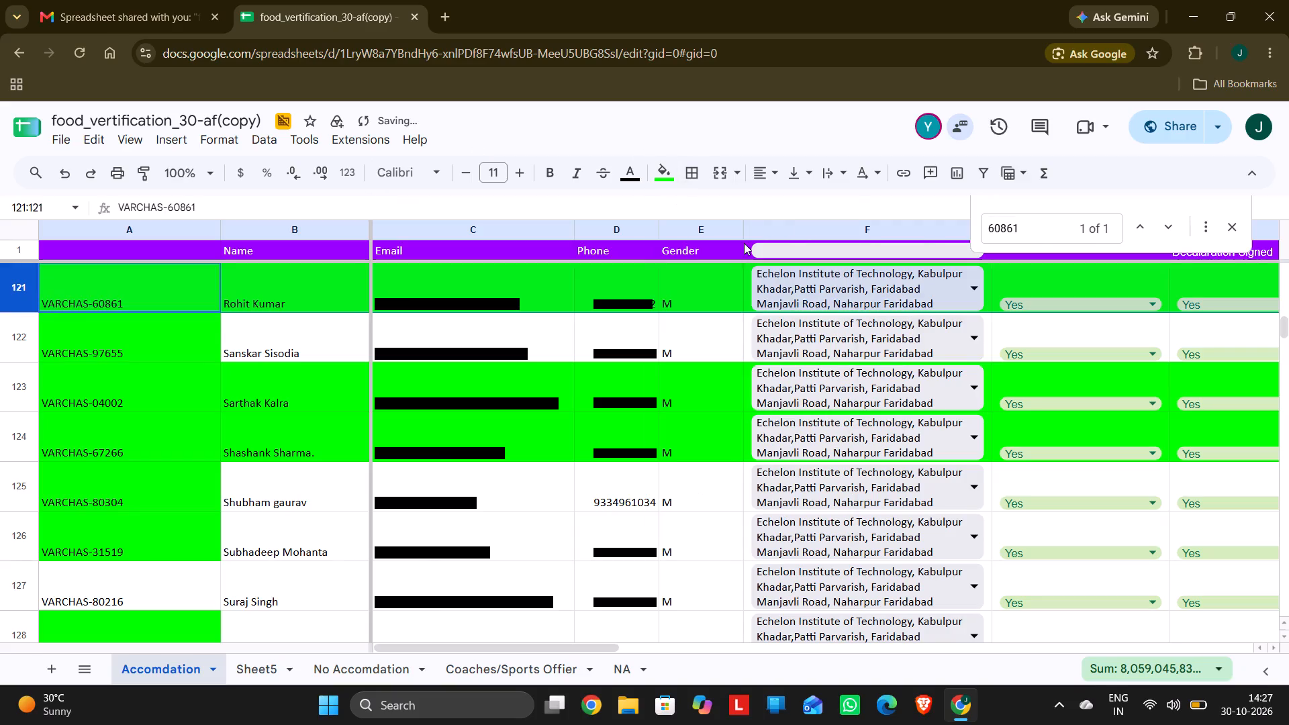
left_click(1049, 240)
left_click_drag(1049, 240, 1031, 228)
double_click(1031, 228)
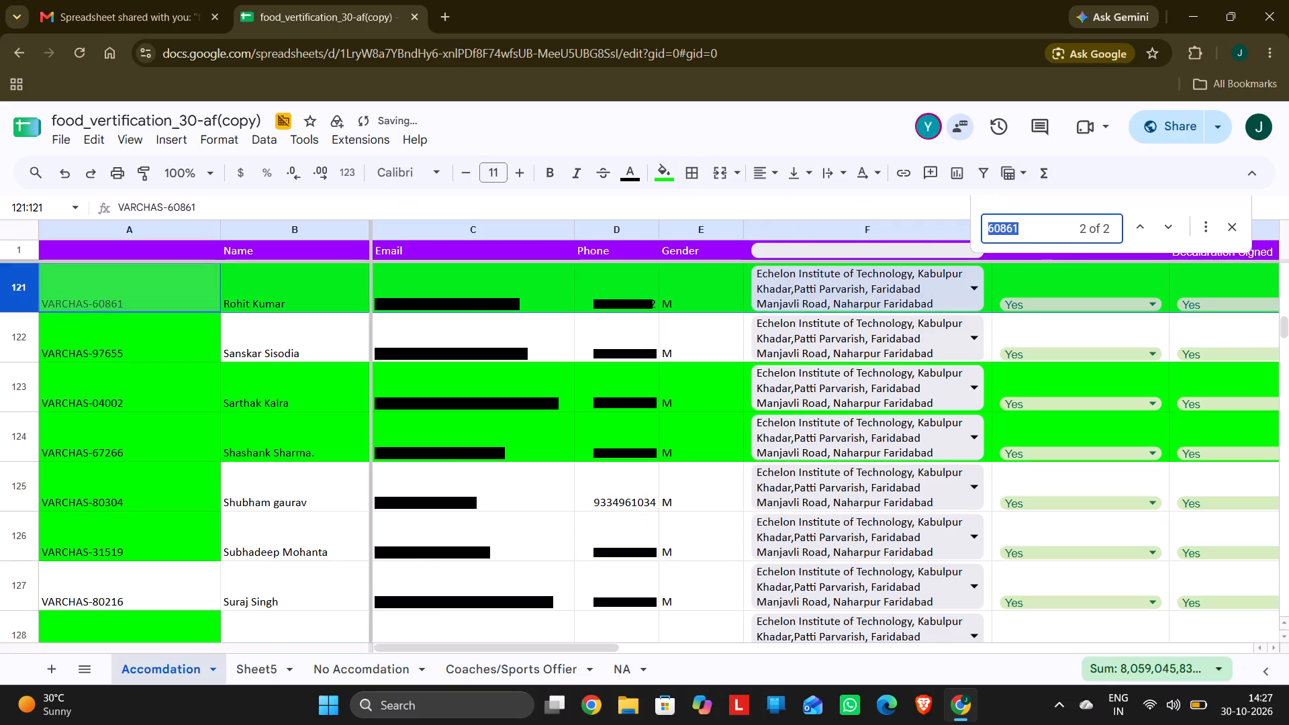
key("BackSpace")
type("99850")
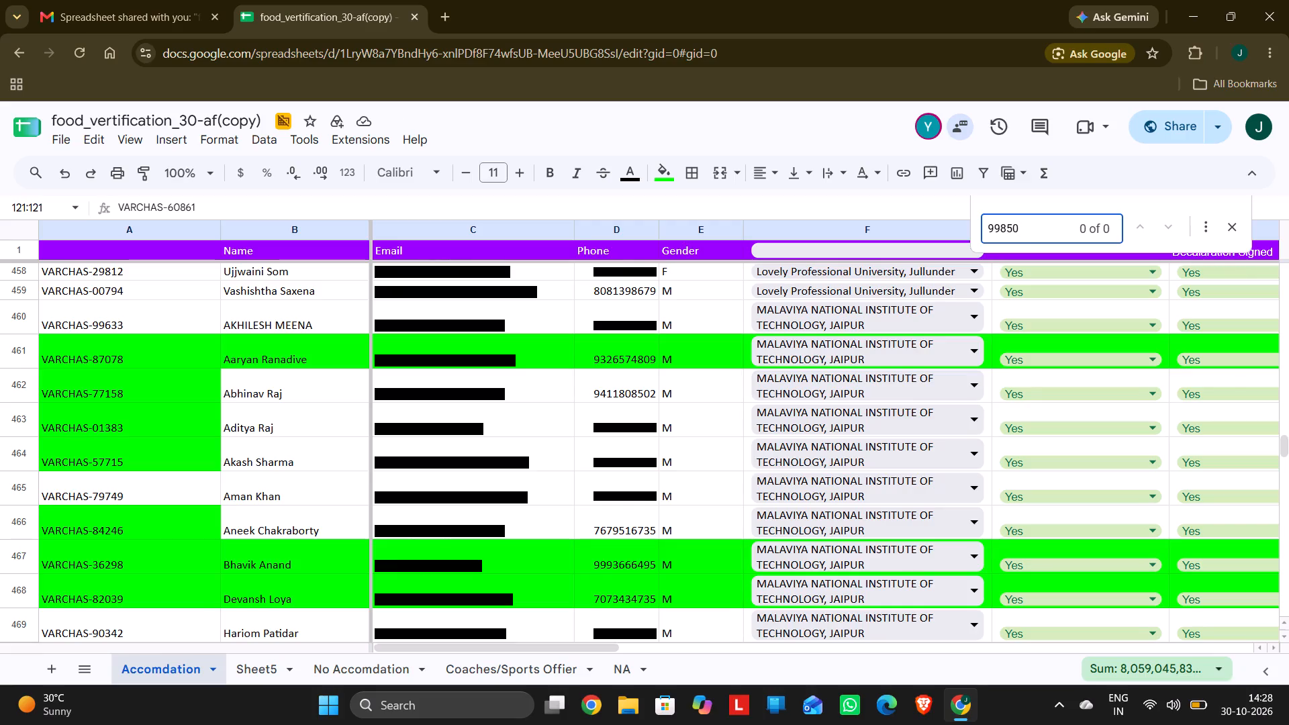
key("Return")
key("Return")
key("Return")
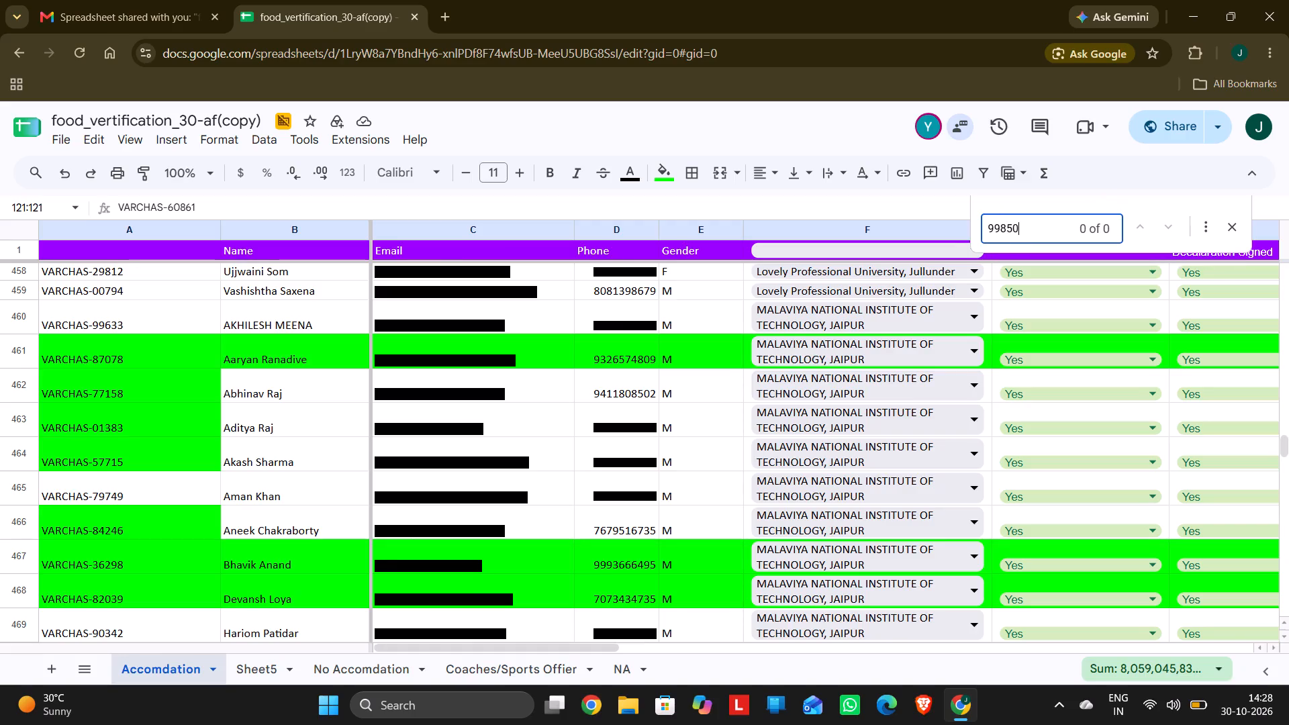
left_click(1013, 230)
key("BackSpace")
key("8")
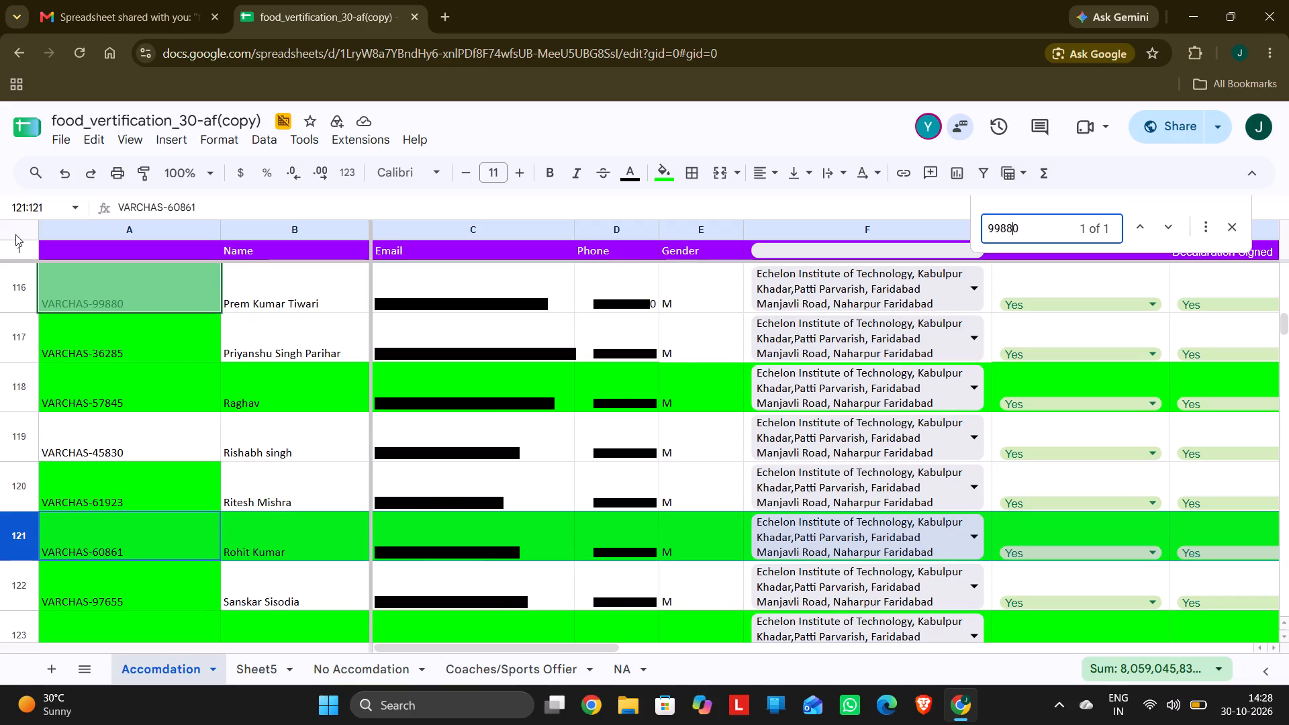
left_click(15, 287)
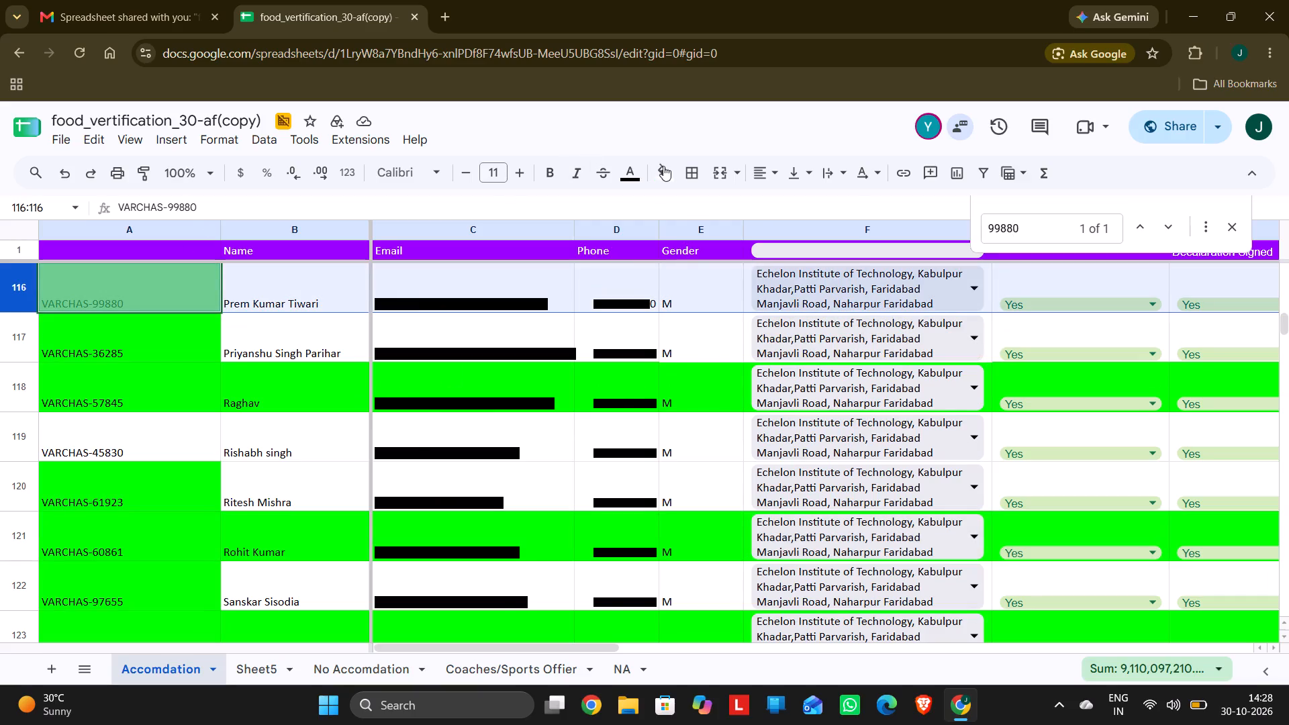
left_click(664, 167)
left_click(744, 243)
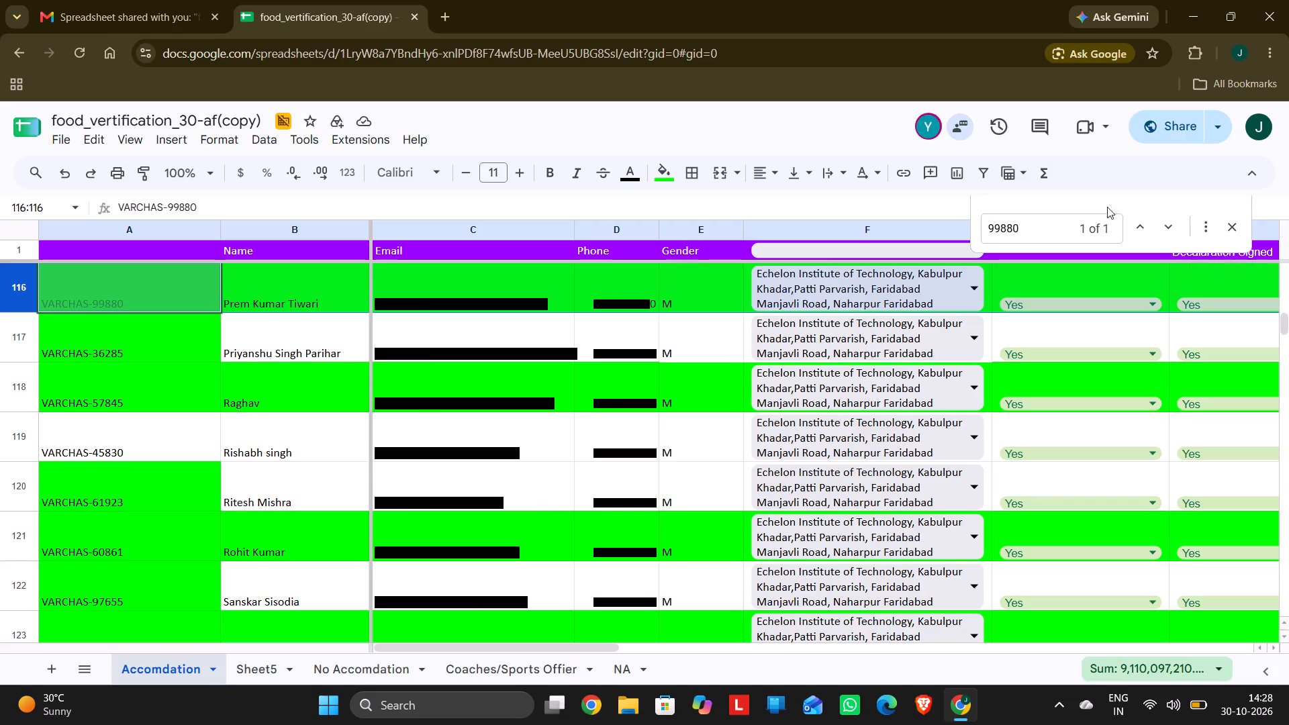
double_click(1037, 234)
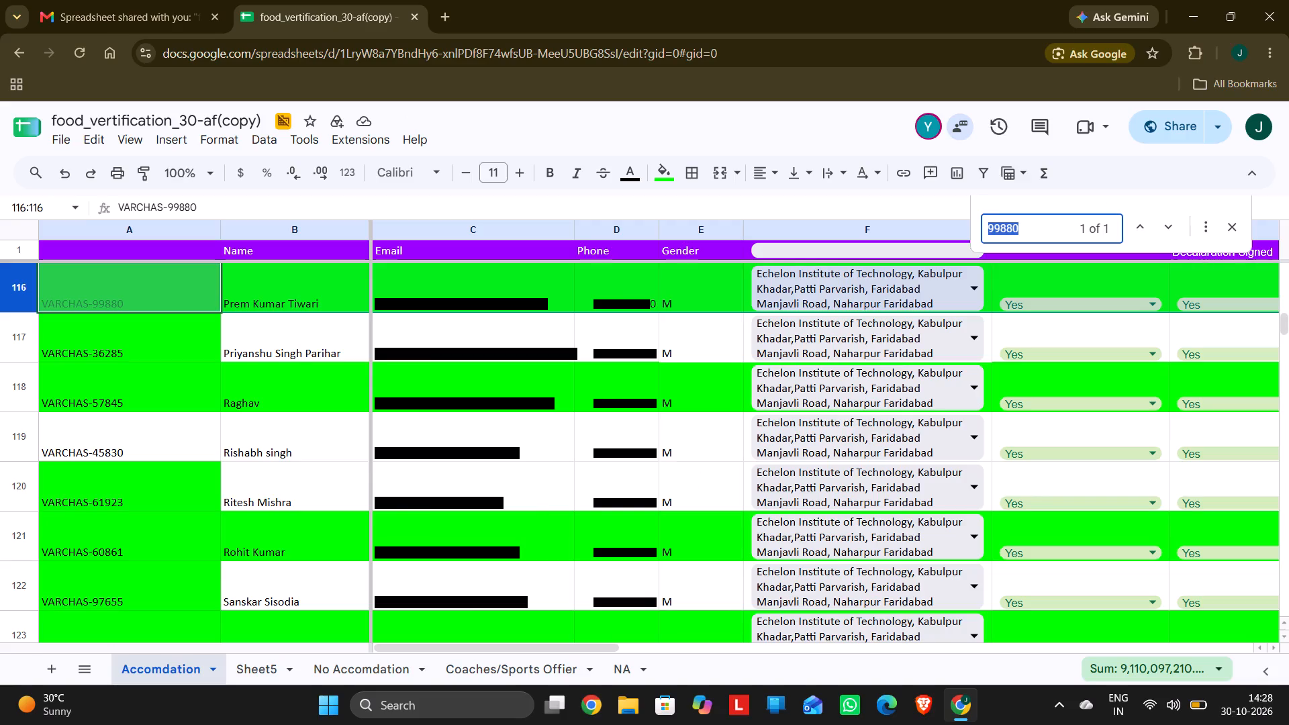
left_click(1037, 234)
key("BackSpace")
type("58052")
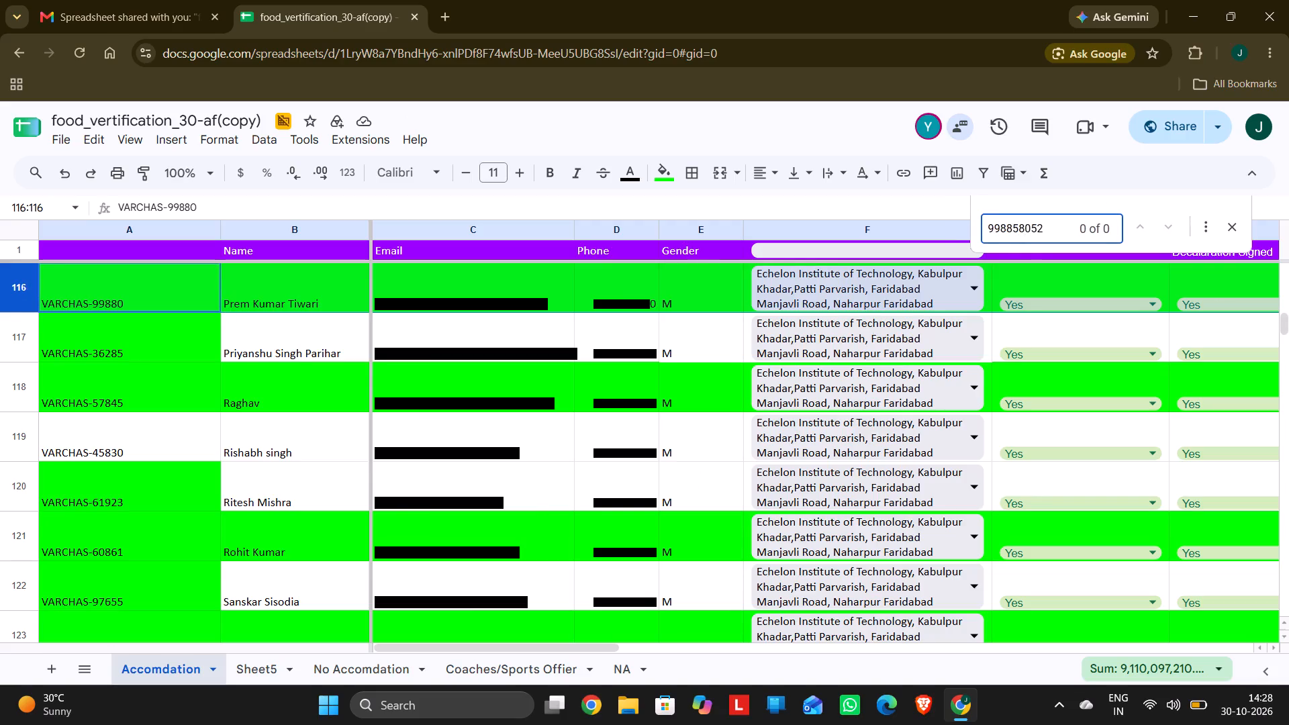
left_click(1010, 230)
key("BackSpace")
key("BackSpace")
key("BackSpace")
key("BackSpace")
key("BackSpace")
key("BackSpace")
key("BackSpace")
key("BackSpace")
key("BackSpace")
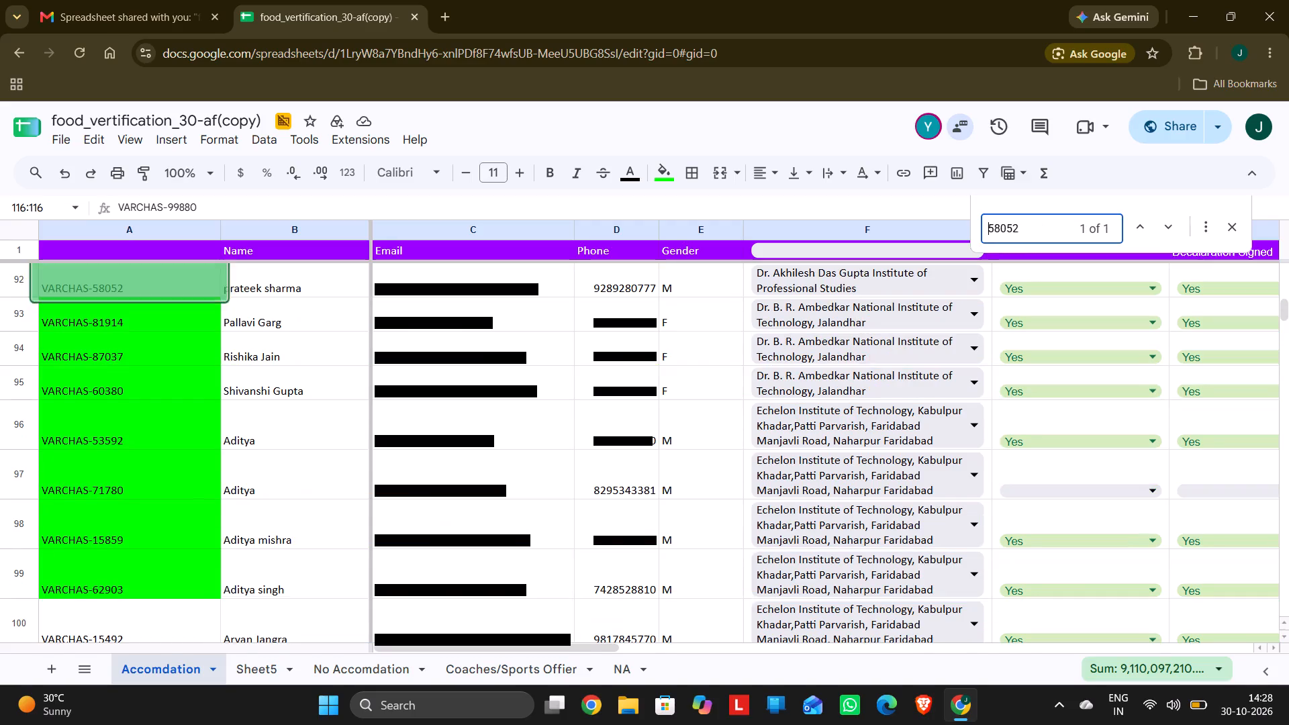
left_click(25, 277)
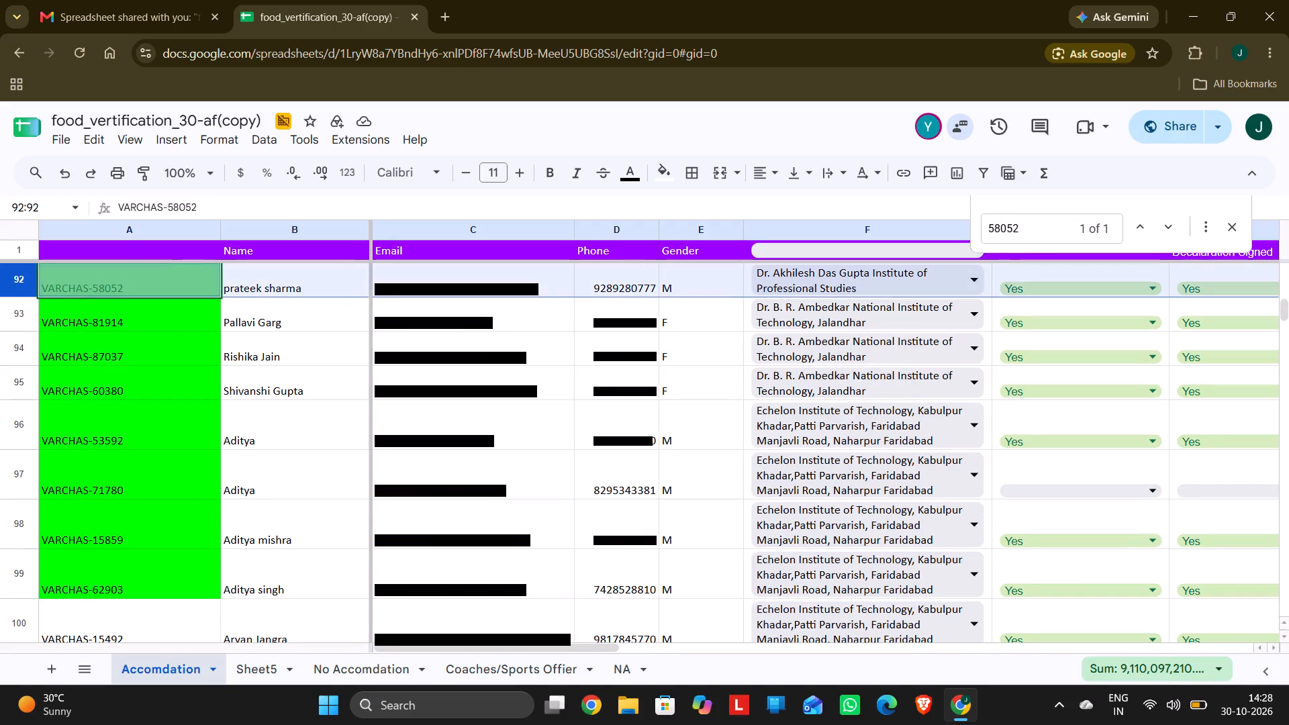
left_click(653, 176)
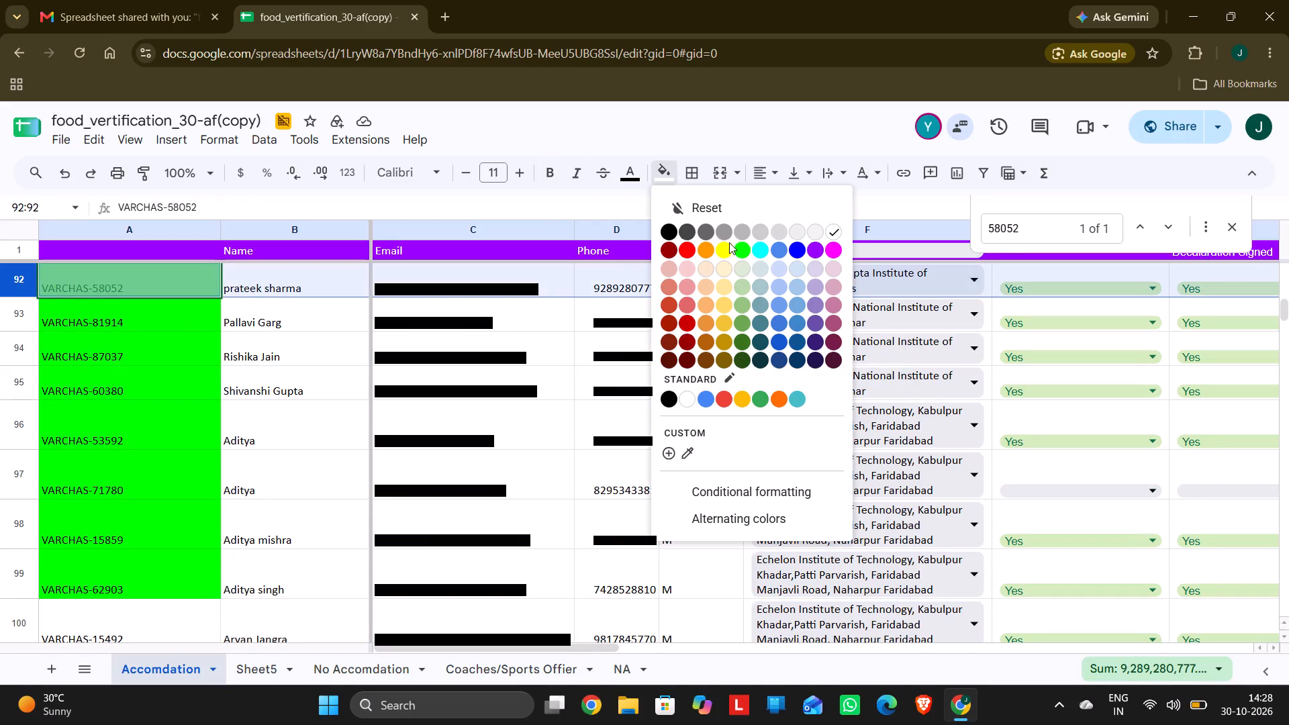
left_click(738, 244)
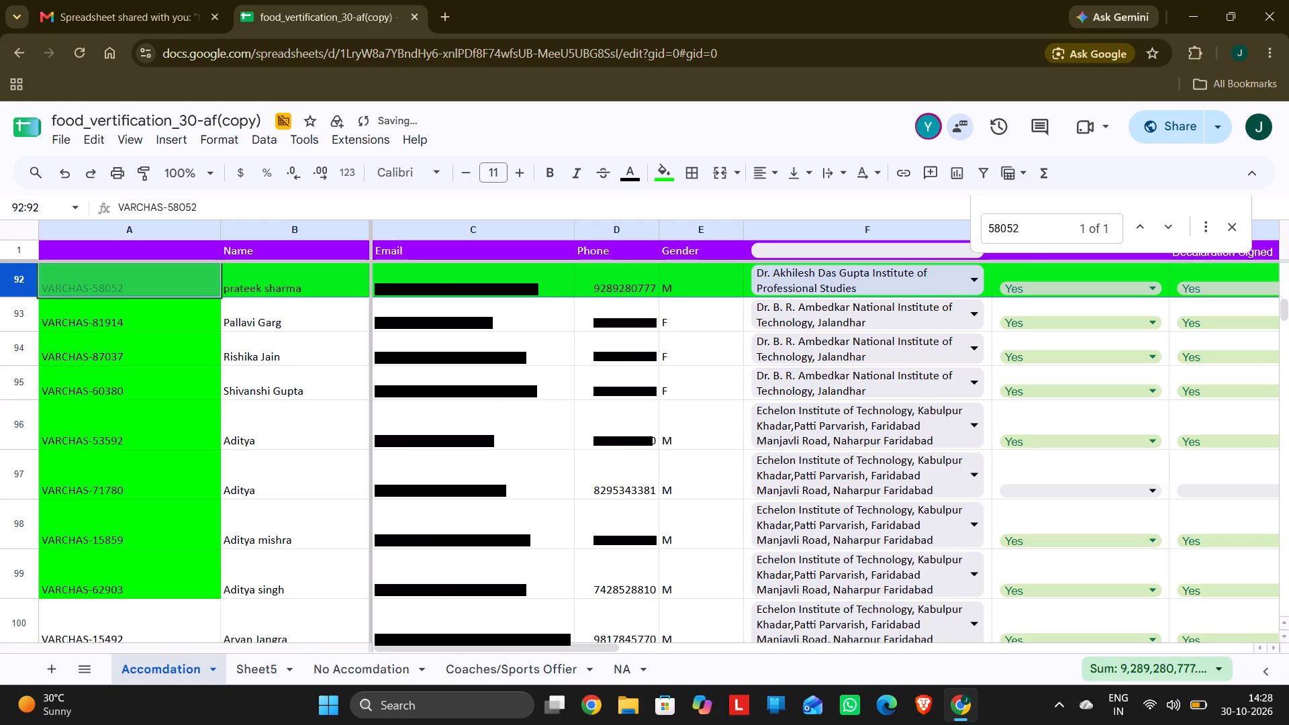
double_click(1031, 231)
key("BackSpace")
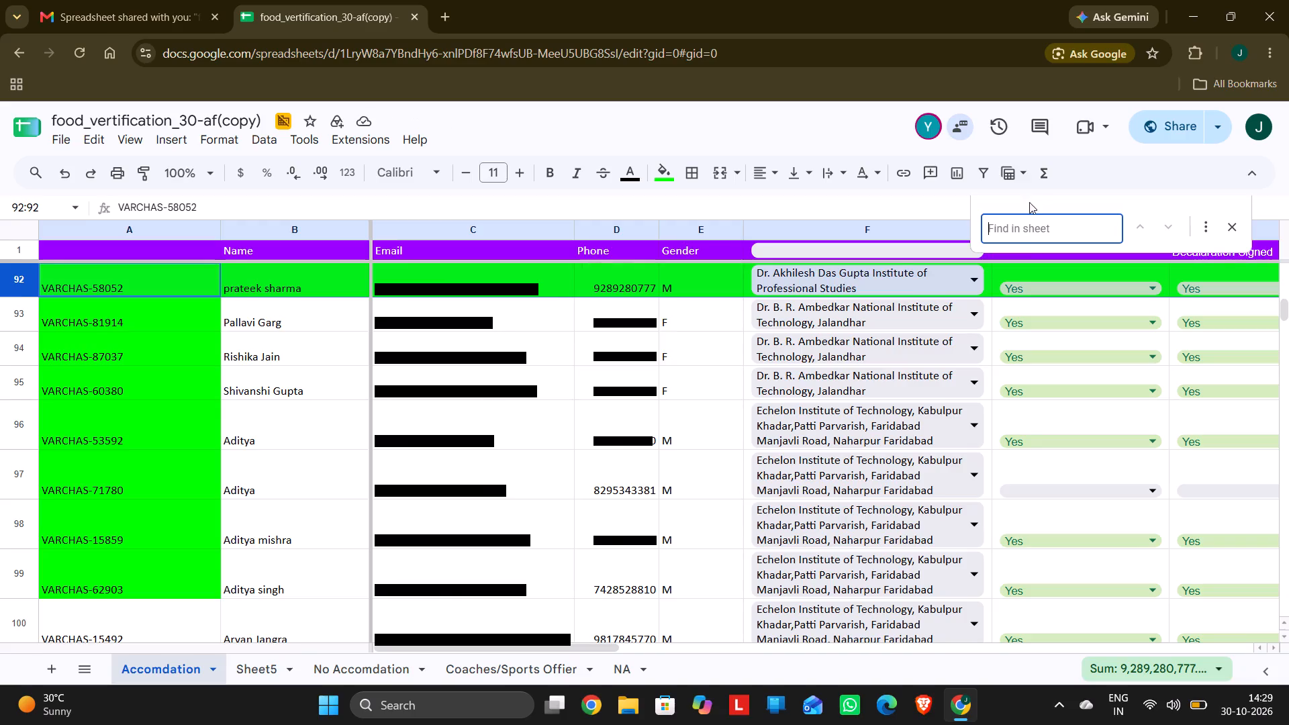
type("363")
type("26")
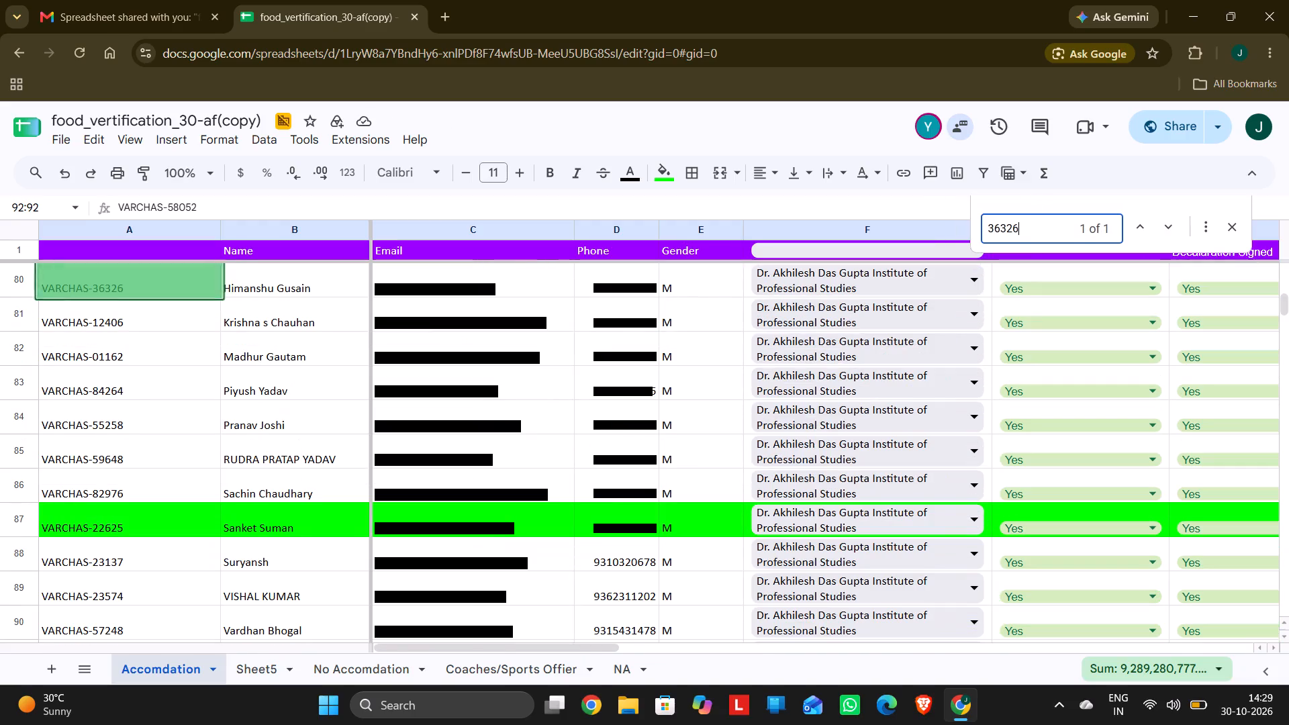
left_click(15, 291)
left_click_drag(665, 178, 730, 250)
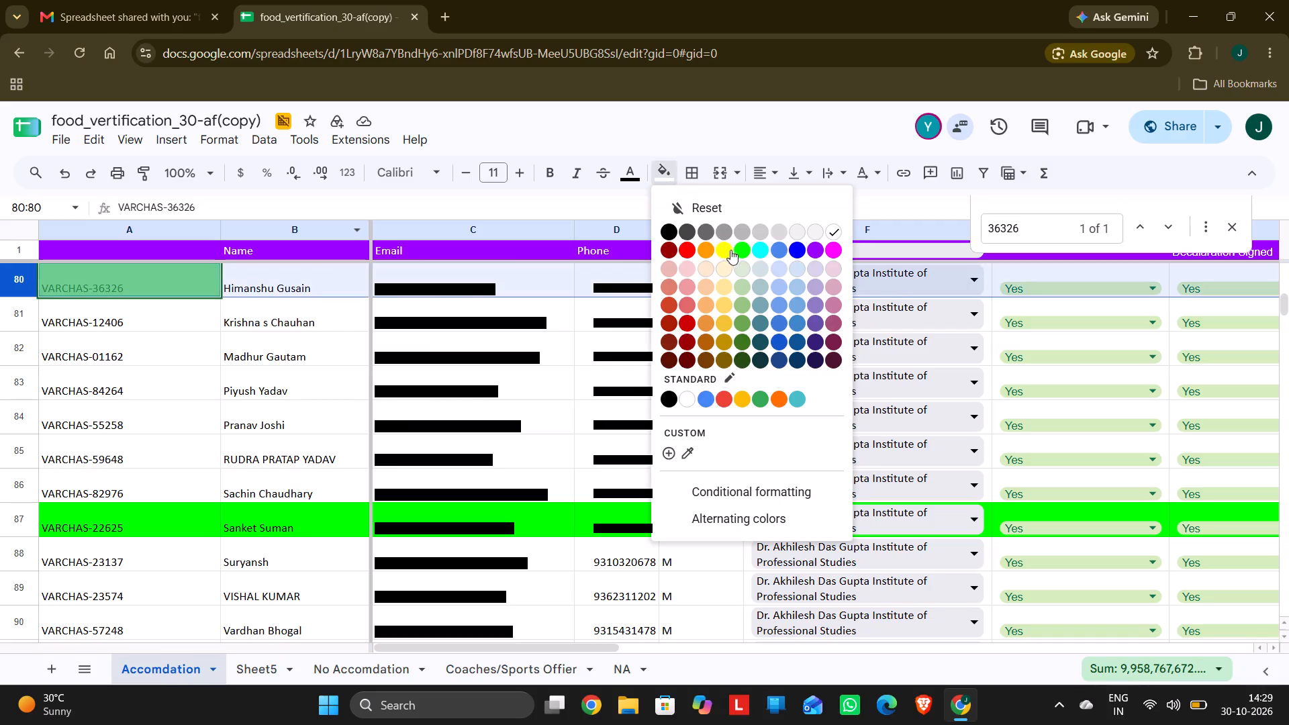
left_click_drag(730, 250, 738, 250)
left_click(738, 250)
double_click(1028, 232)
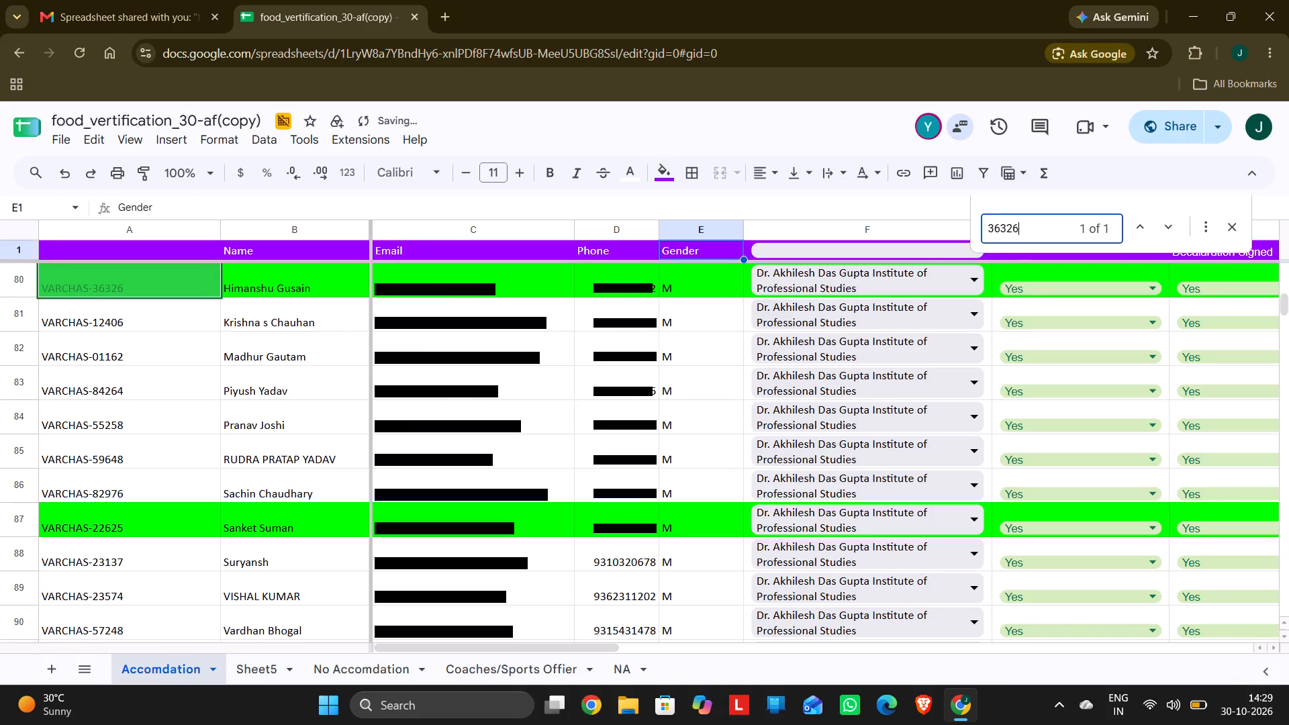
key("BackSpace")
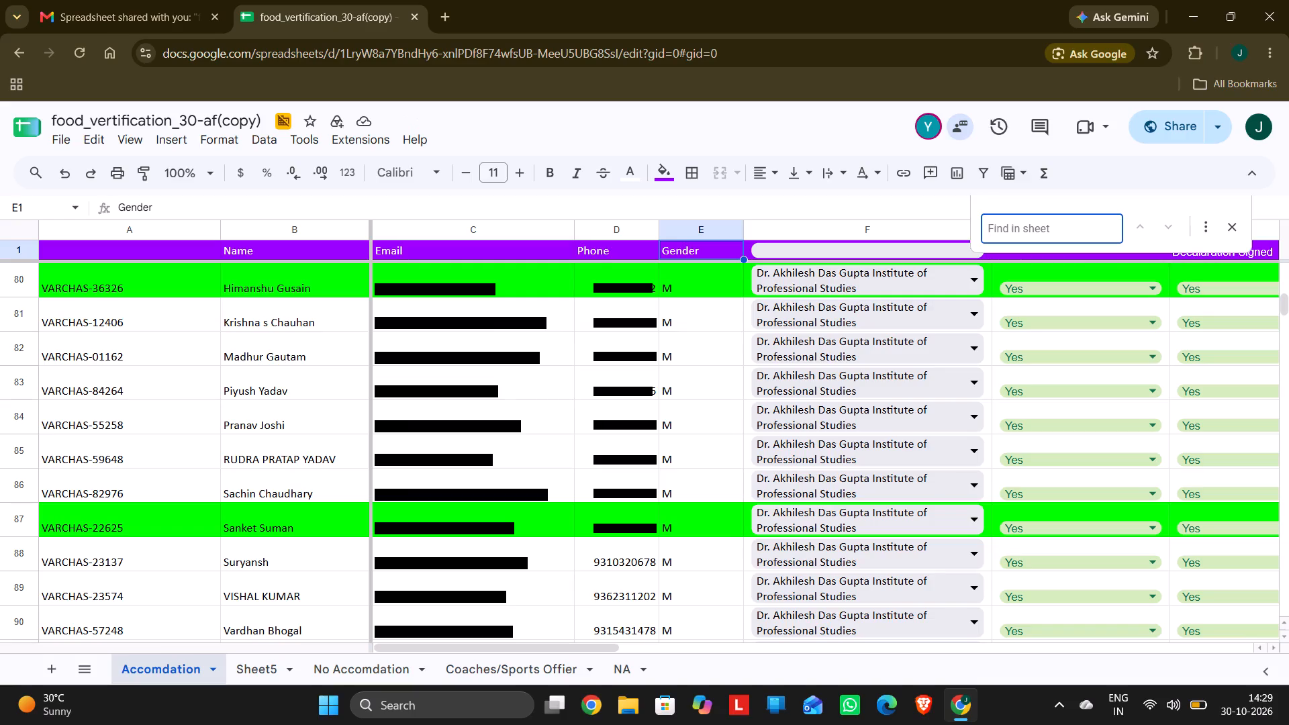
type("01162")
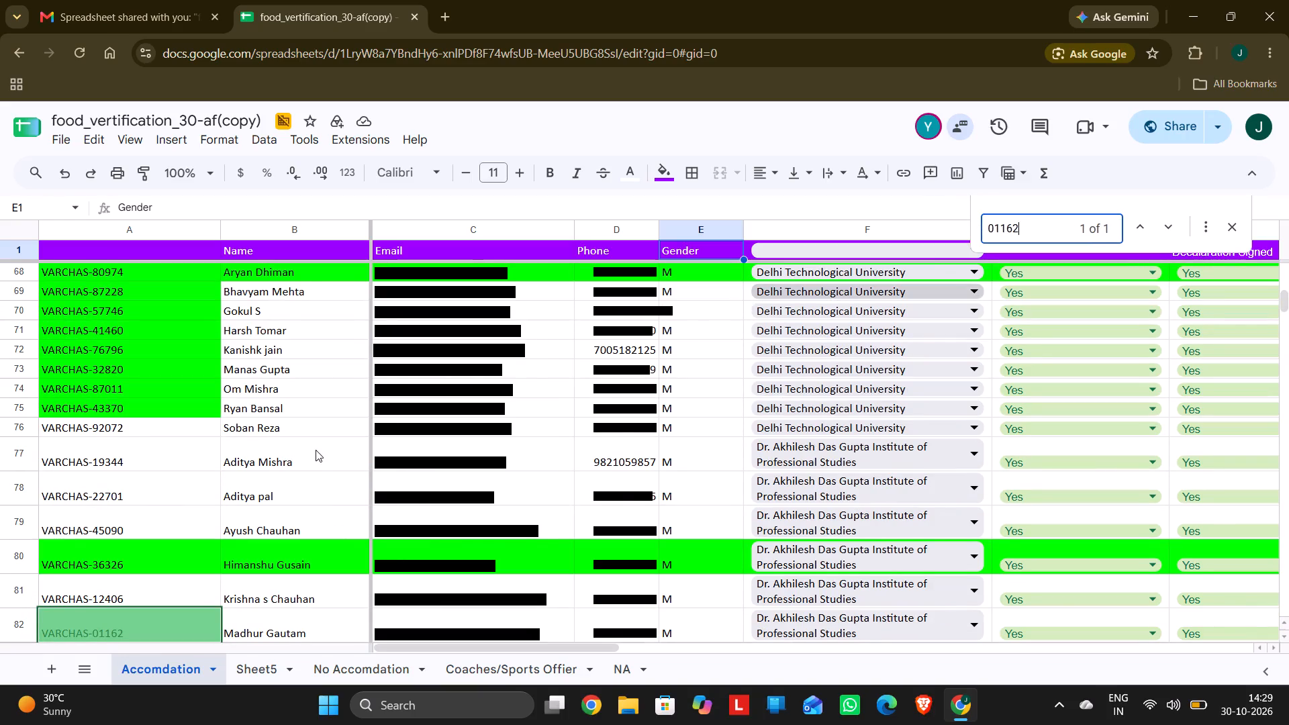
left_click(21, 621)
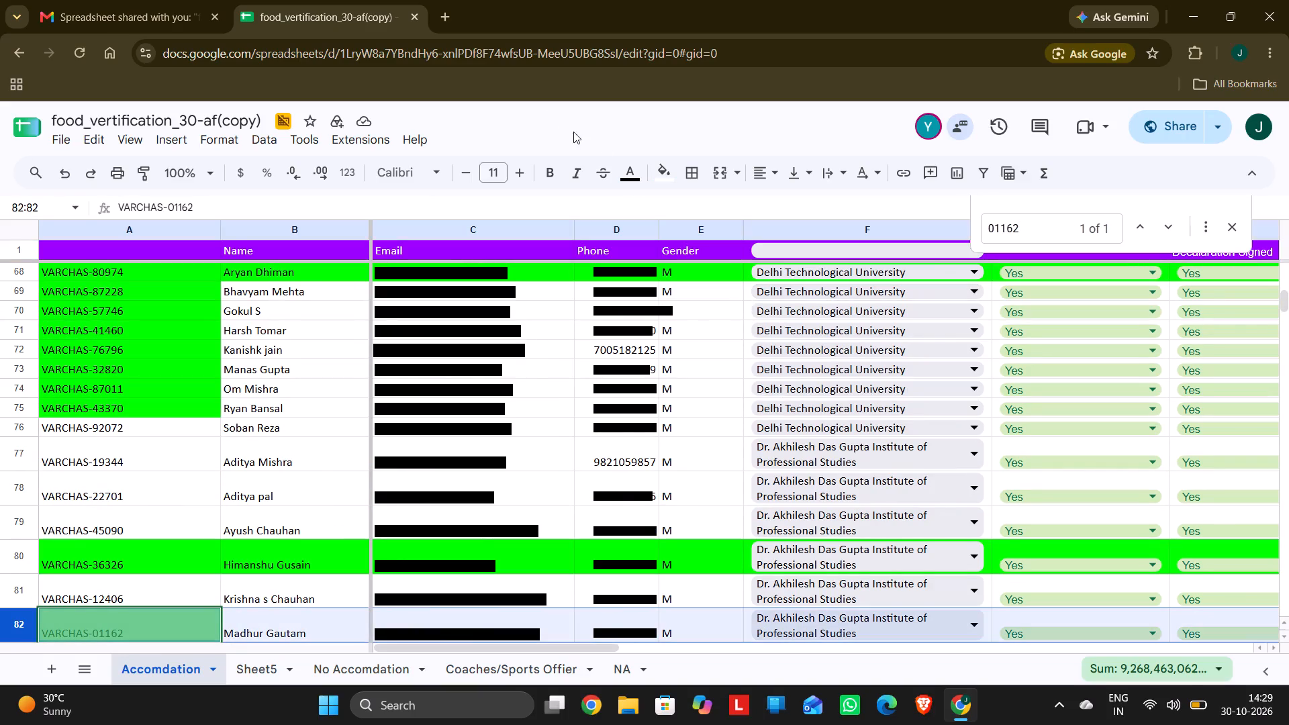
left_click(665, 169)
left_click(743, 250)
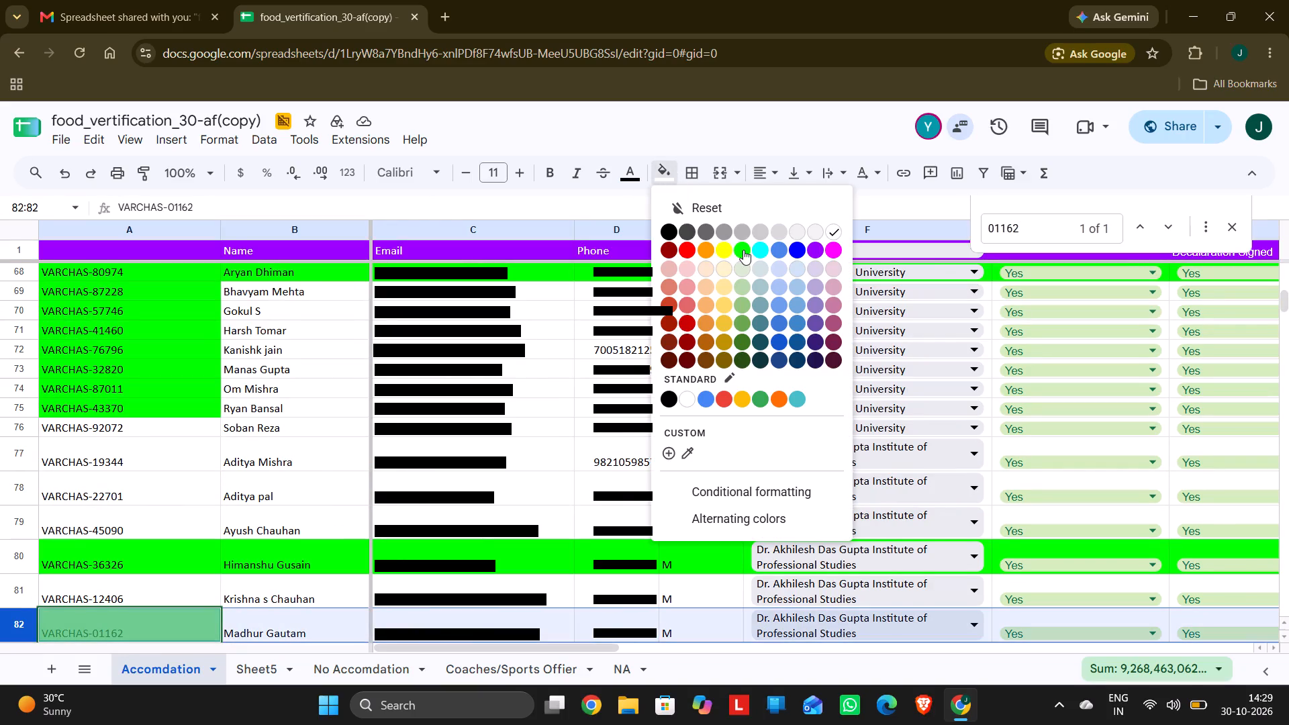
double_click(1029, 233)
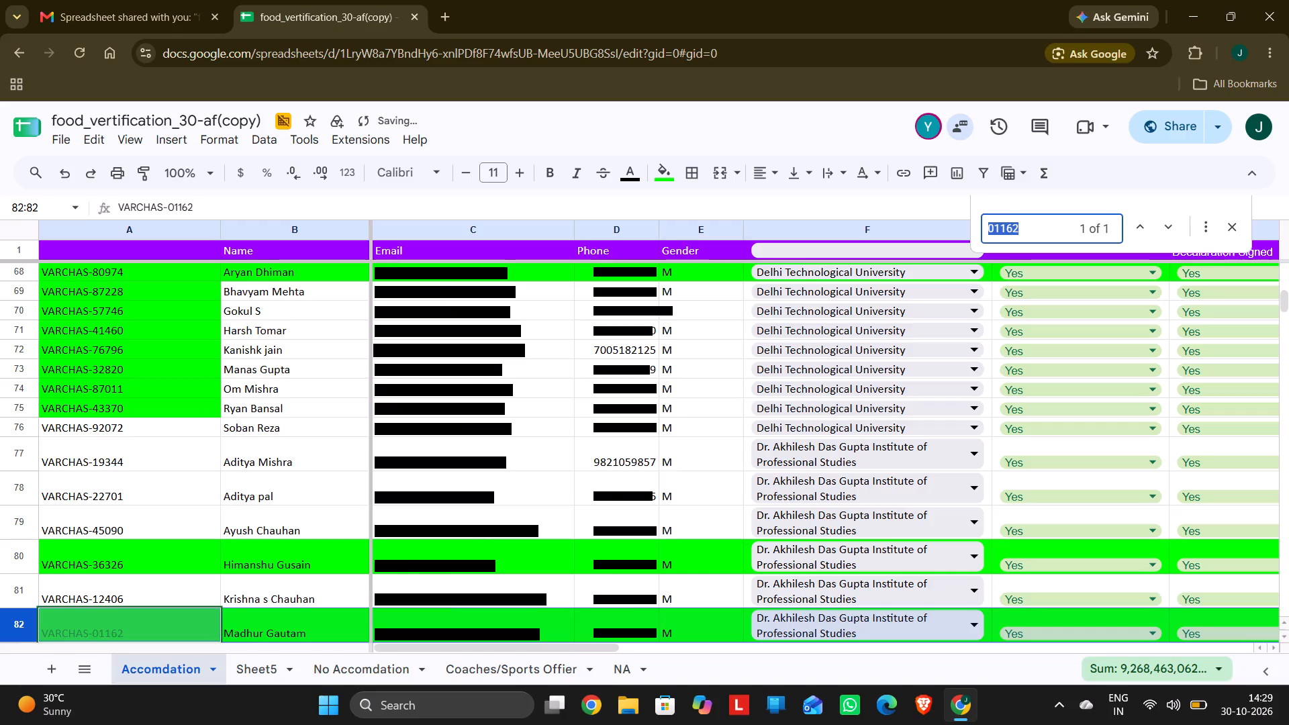
key("BackSpace")
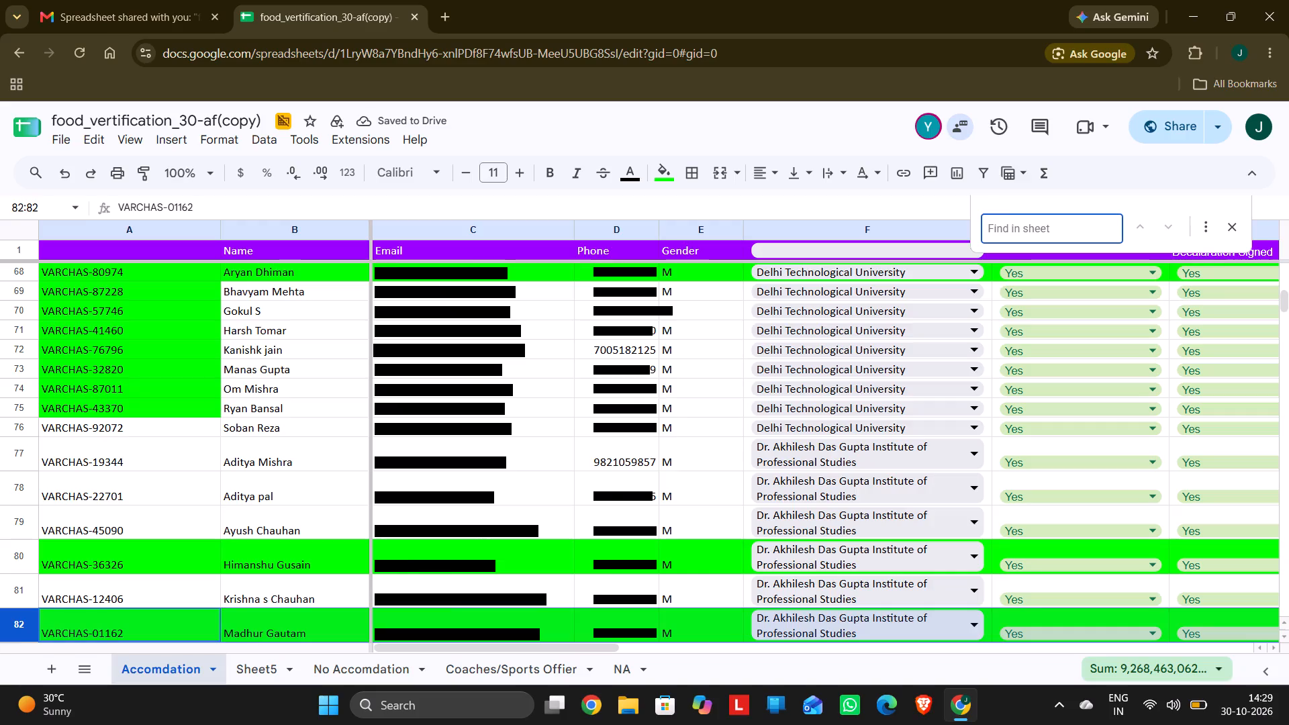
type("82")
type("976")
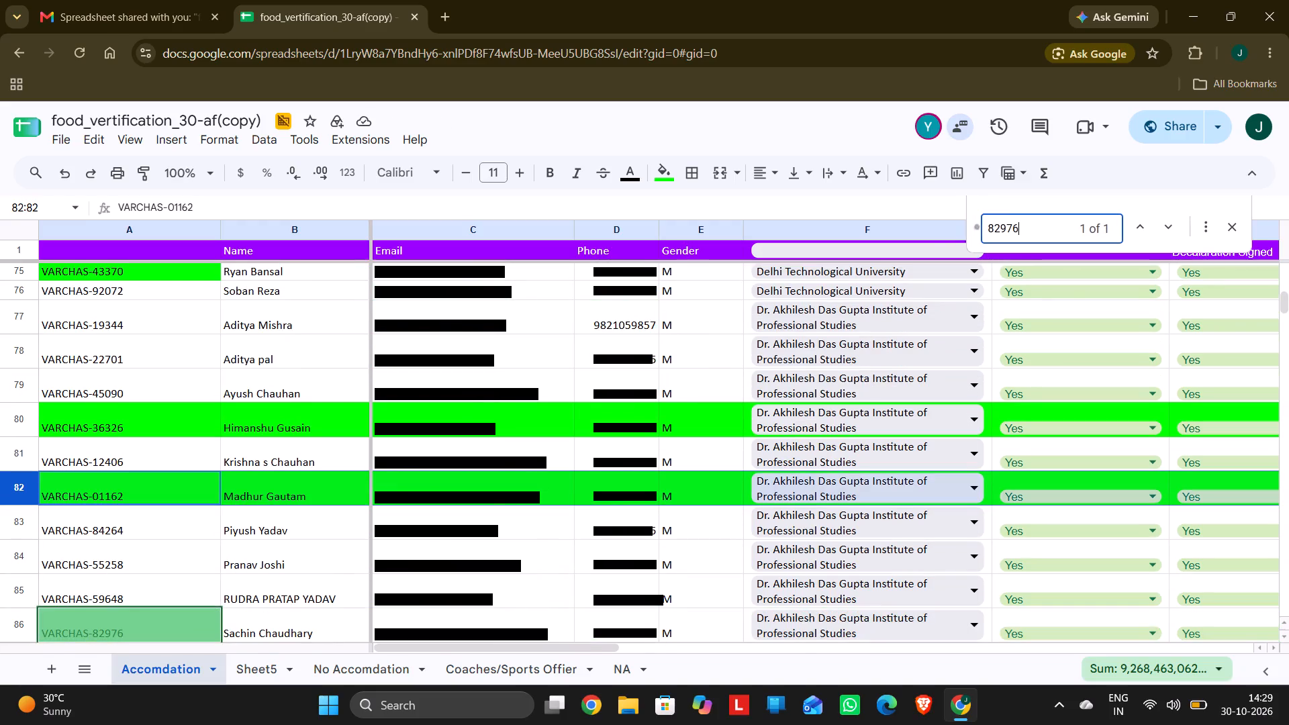
left_click(20, 625)
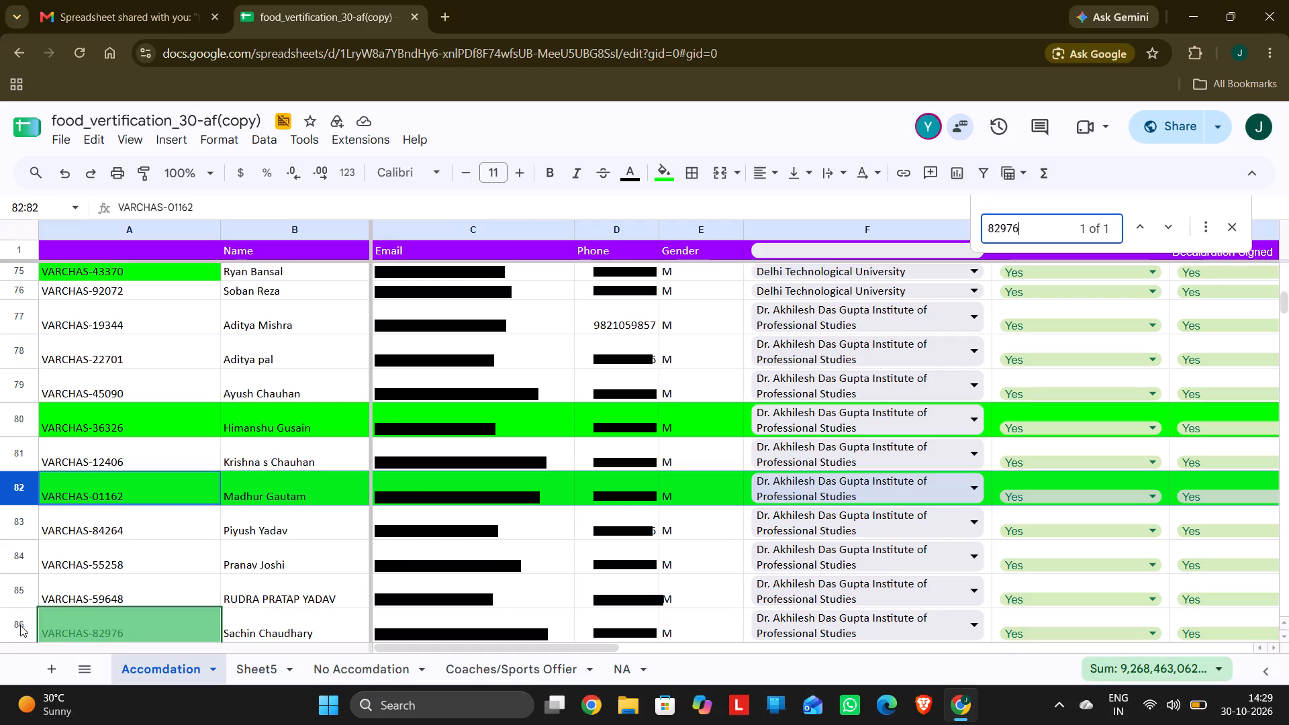
left_click_drag(663, 179, 736, 254)
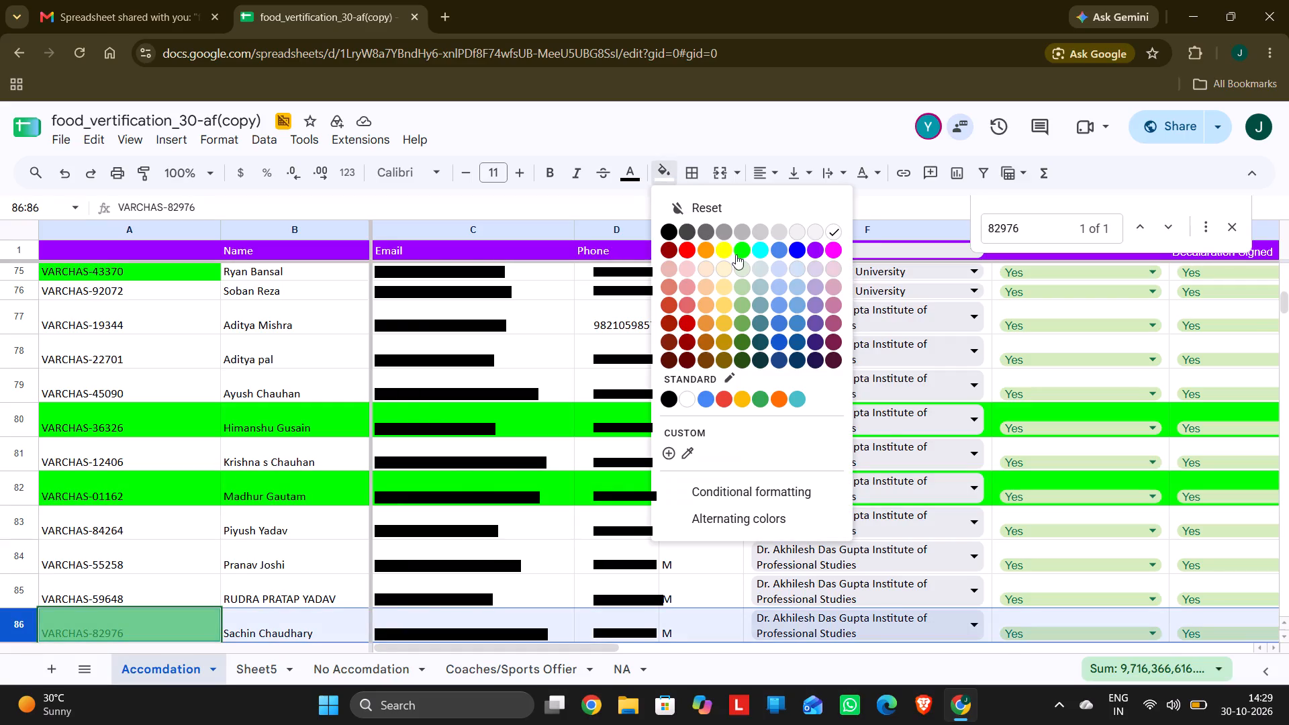
left_click_drag(736, 254, 738, 253)
left_click(738, 253)
double_click(1039, 232)
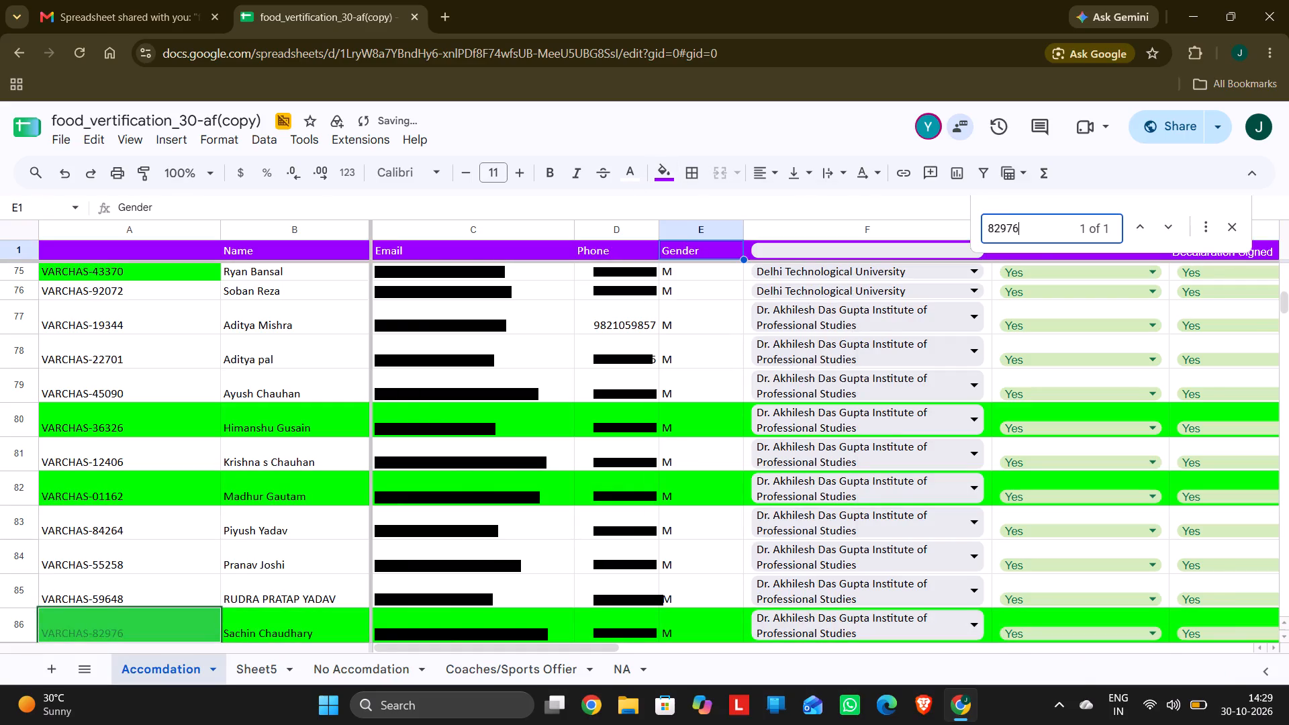
key("BackSpace")
left_click(1039, 232)
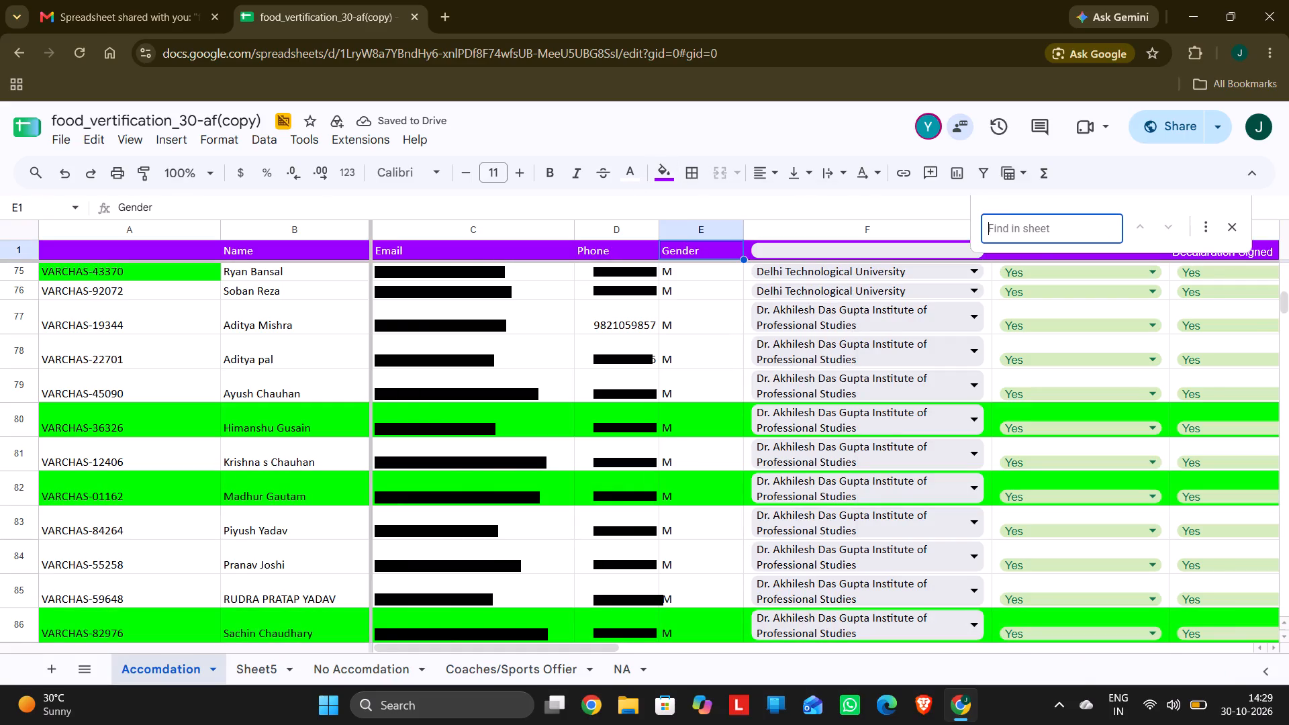
scroll(1039, 232, "down", 1)
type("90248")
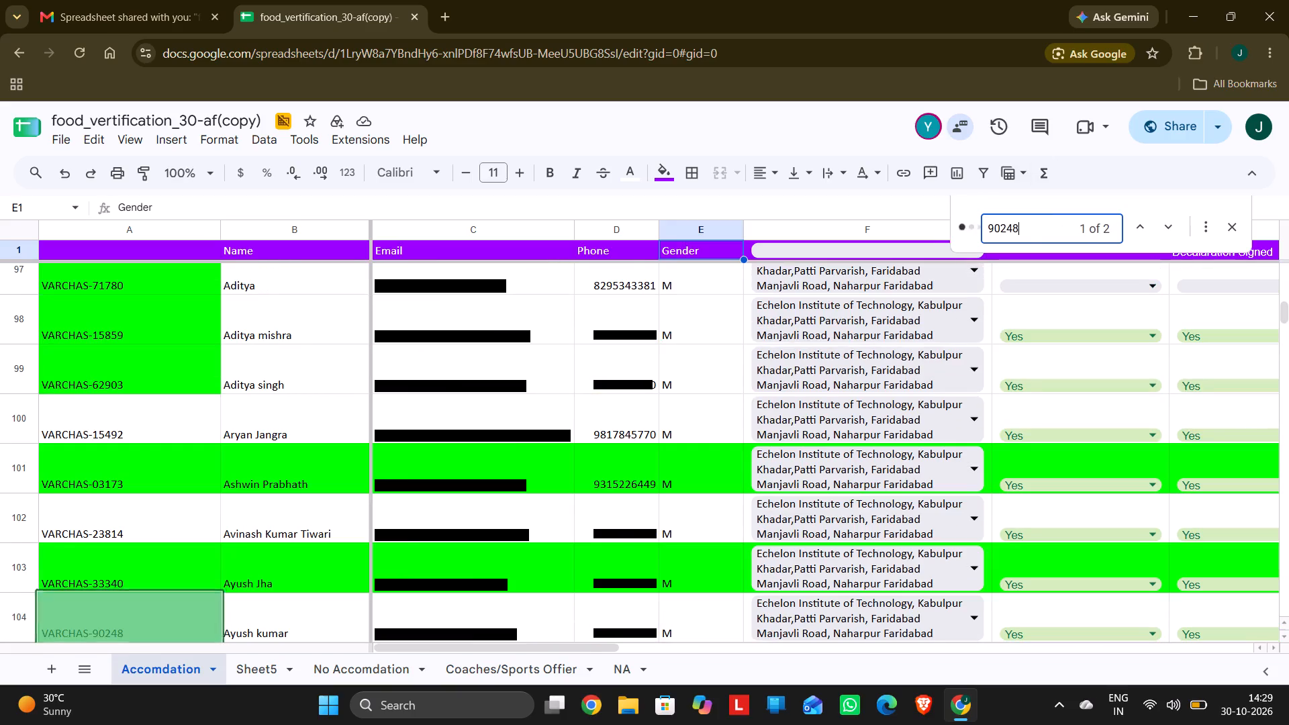
left_click(22, 623)
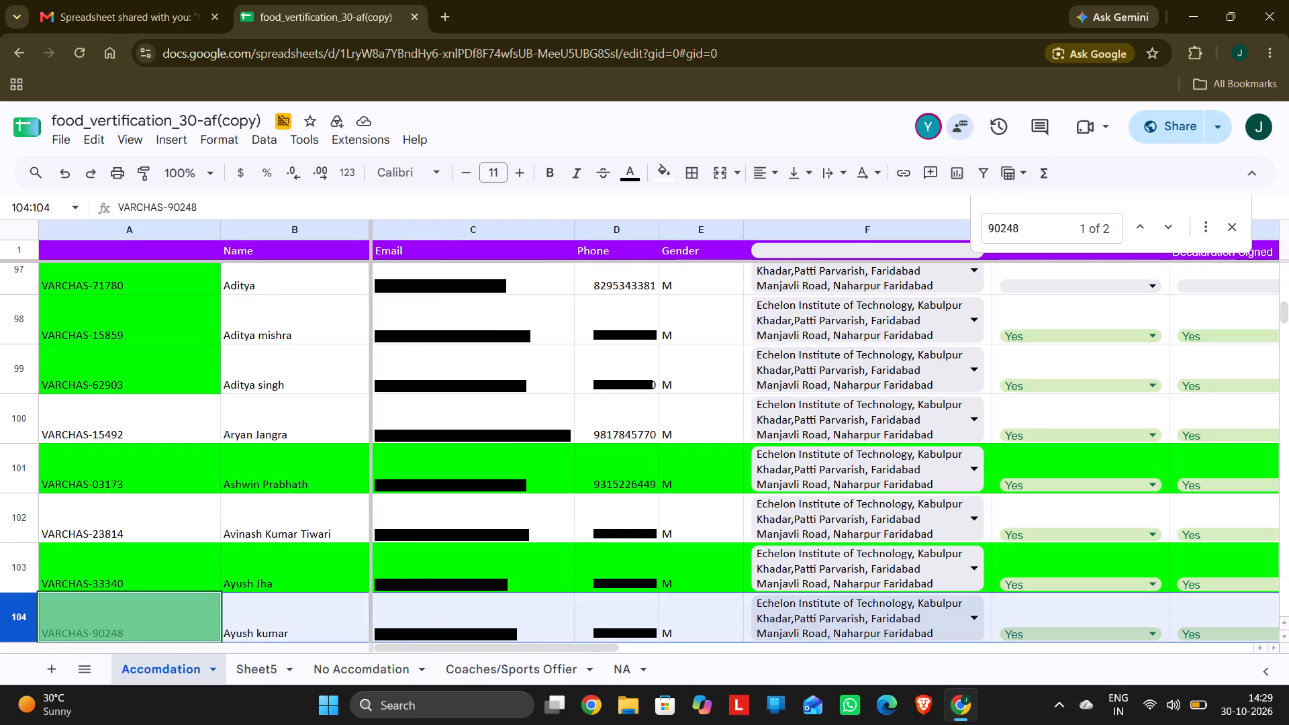
left_click(663, 170)
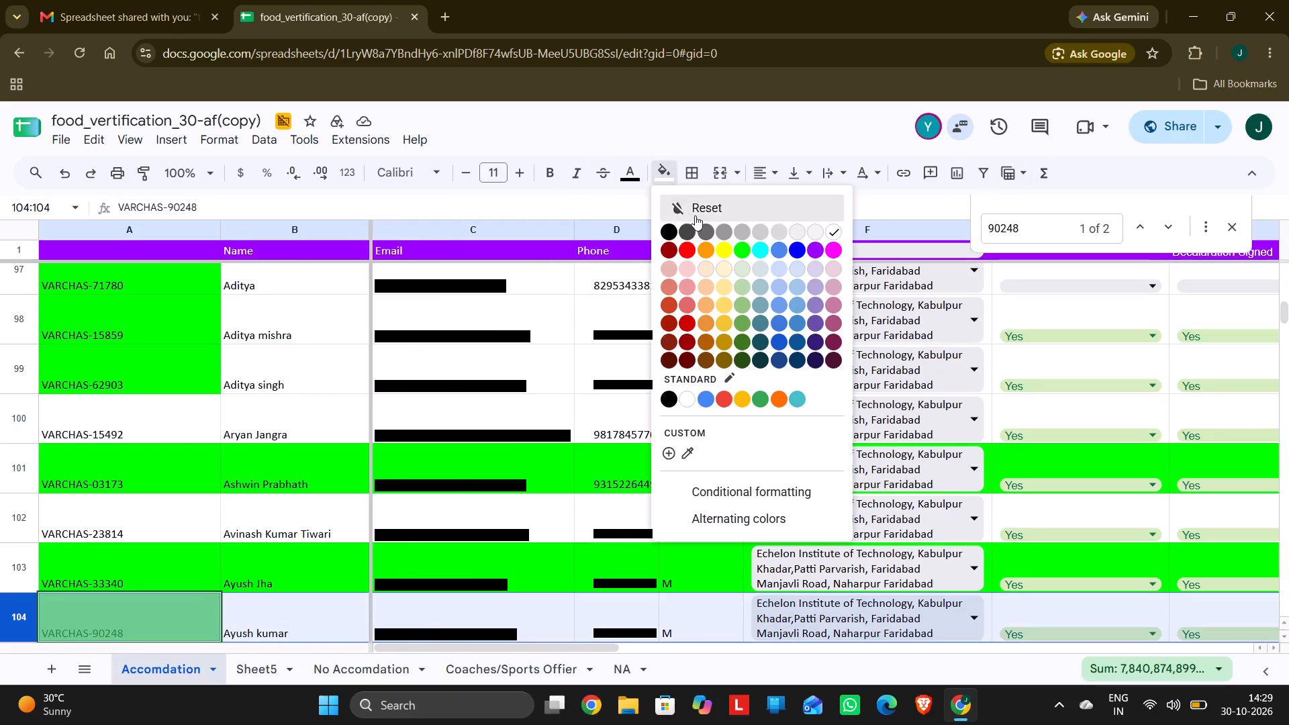
left_click(738, 246)
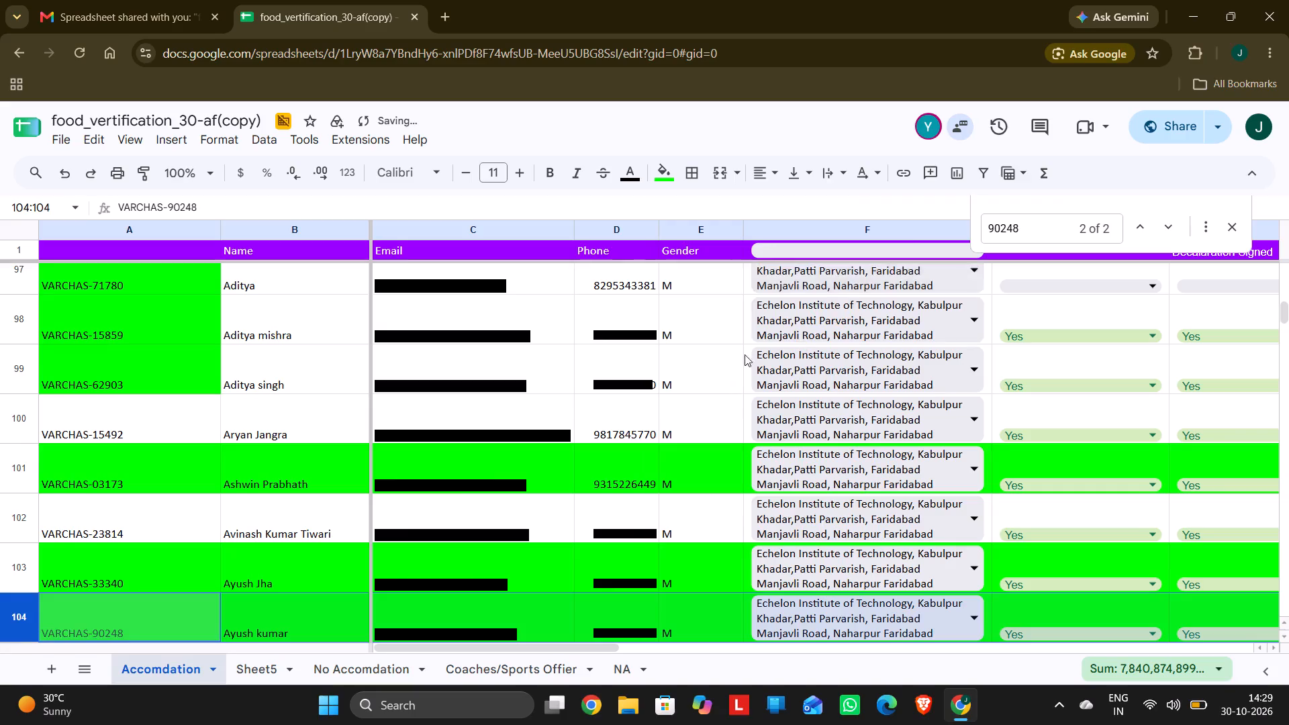
Clear the participant number from the Accomdation sheet search.
double_click(1040, 226)
key("BackSpace")
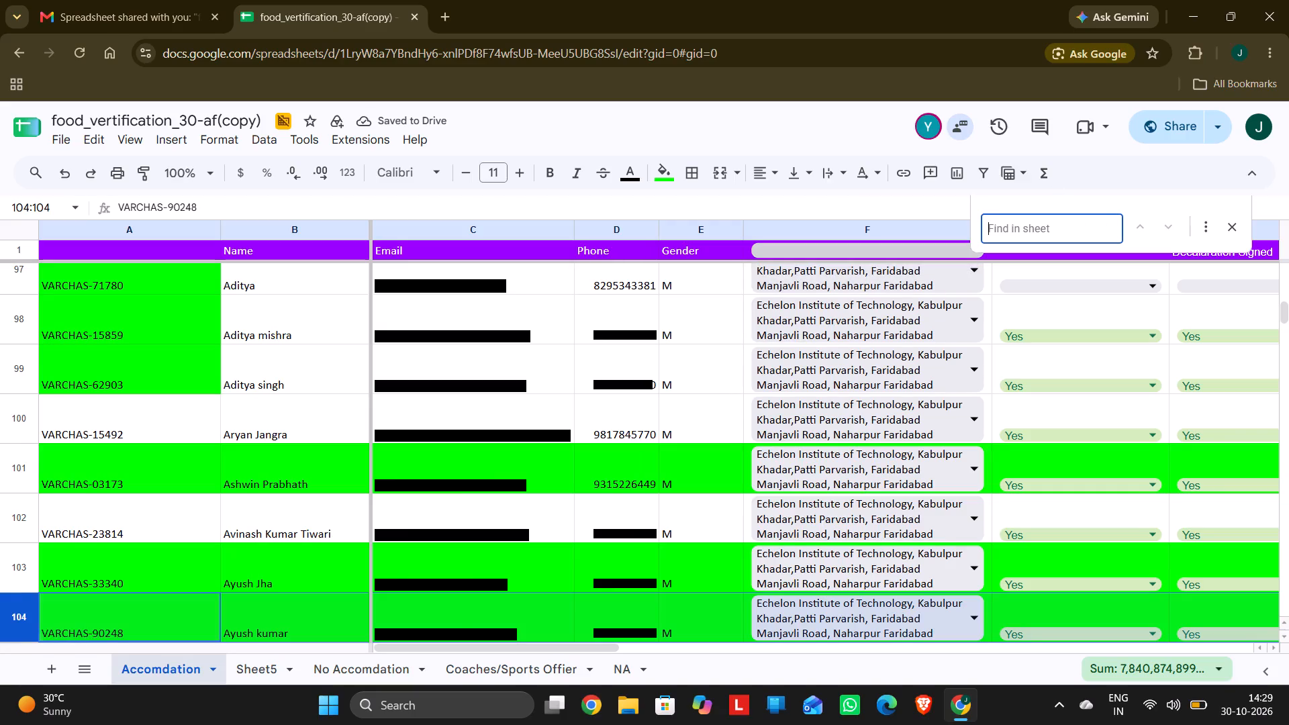
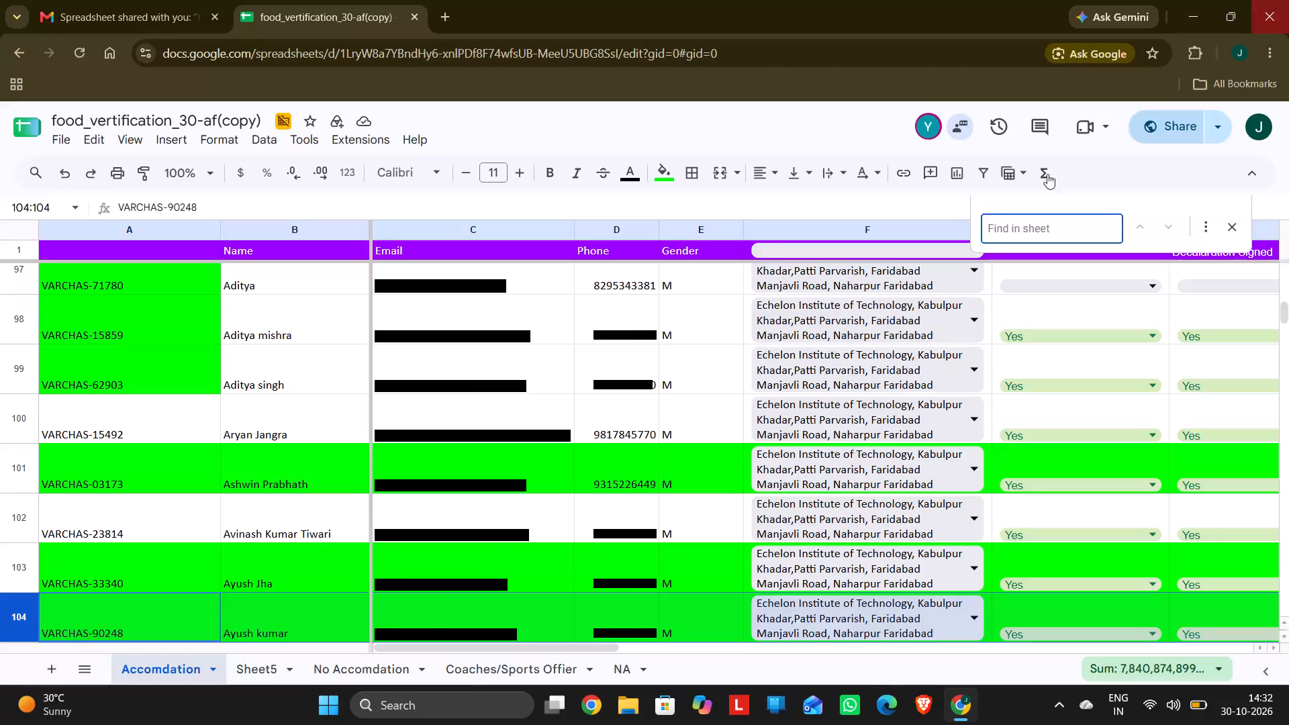
left_click(997, 225)
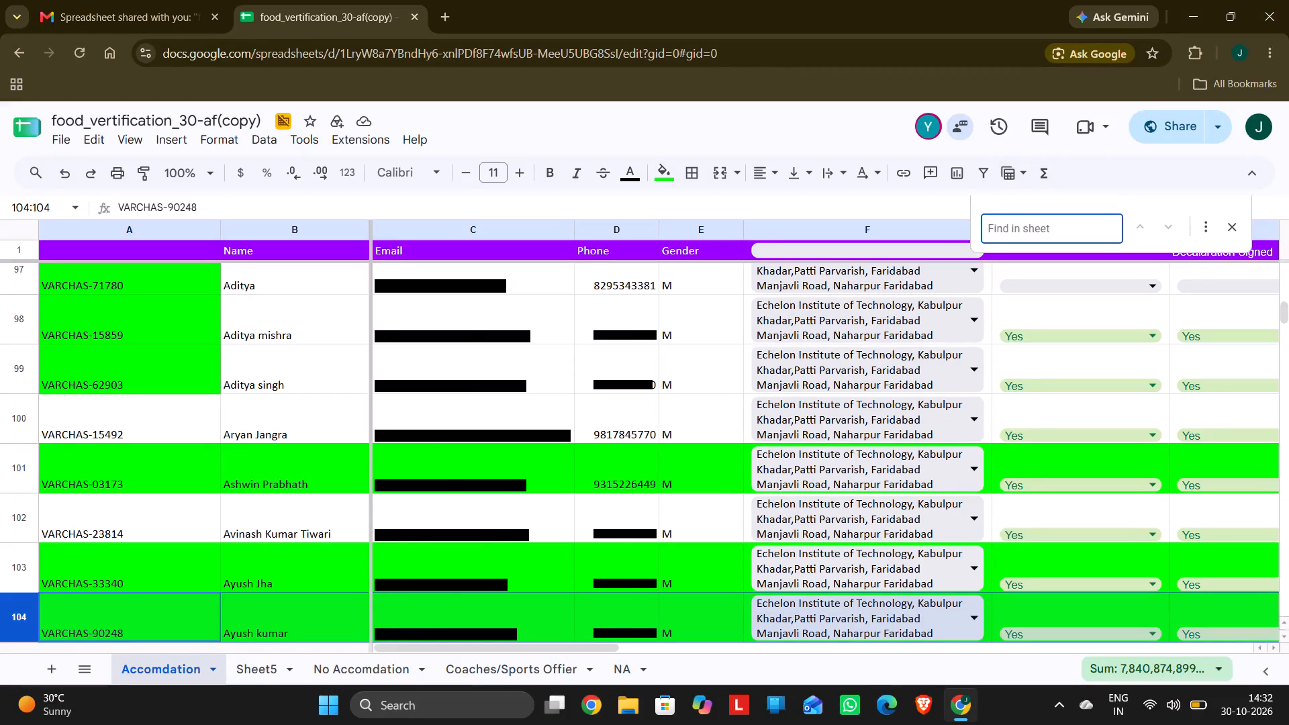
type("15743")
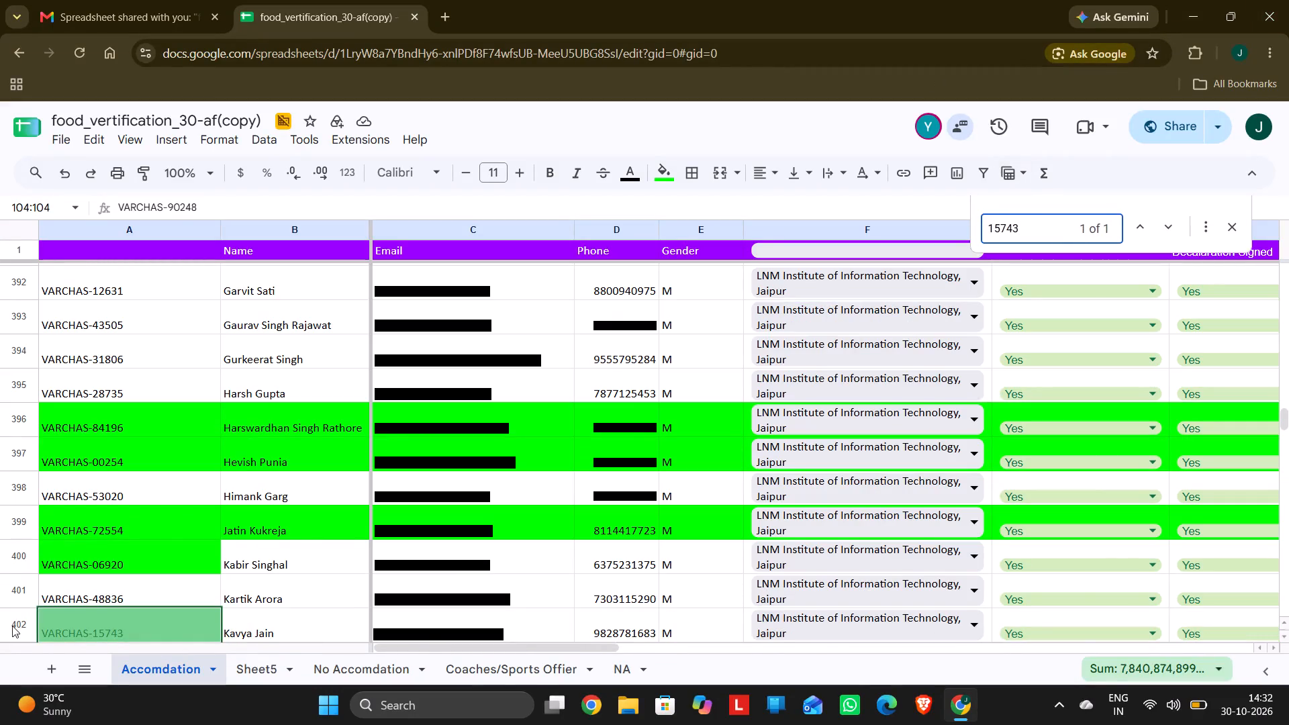
left_click(12, 626)
left_click(661, 173)
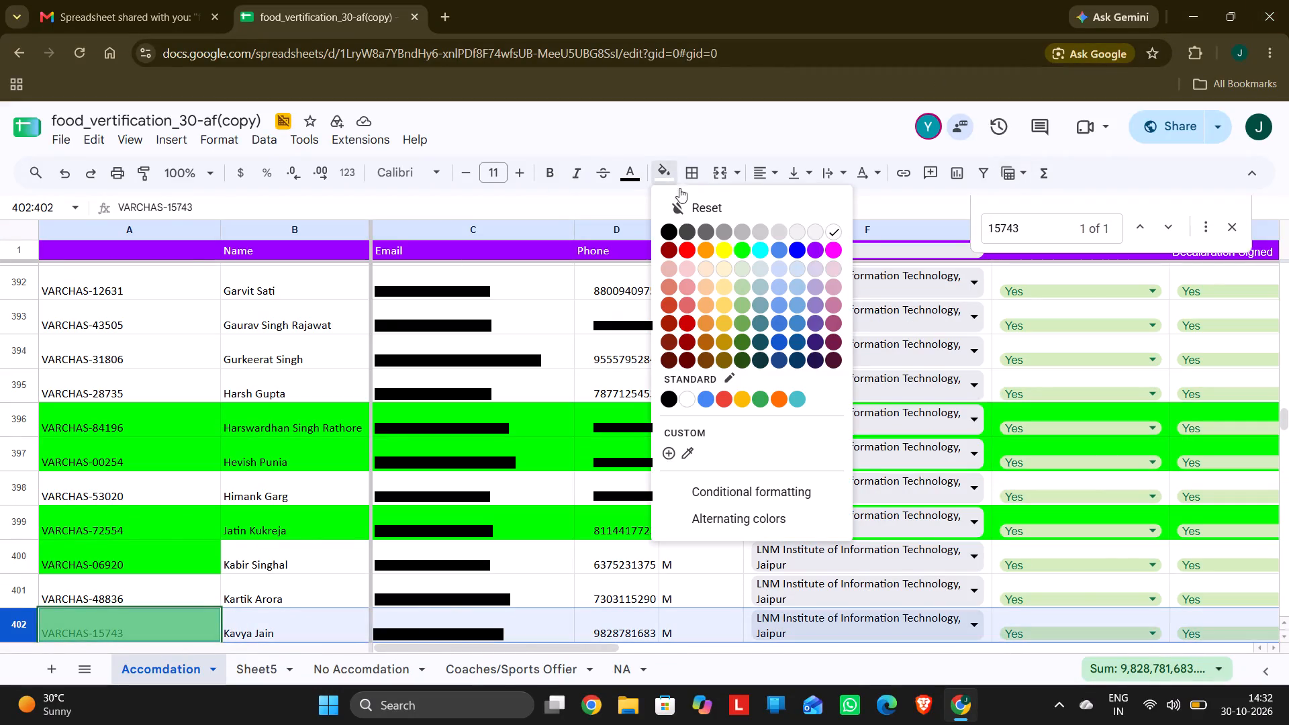
left_click(742, 252)
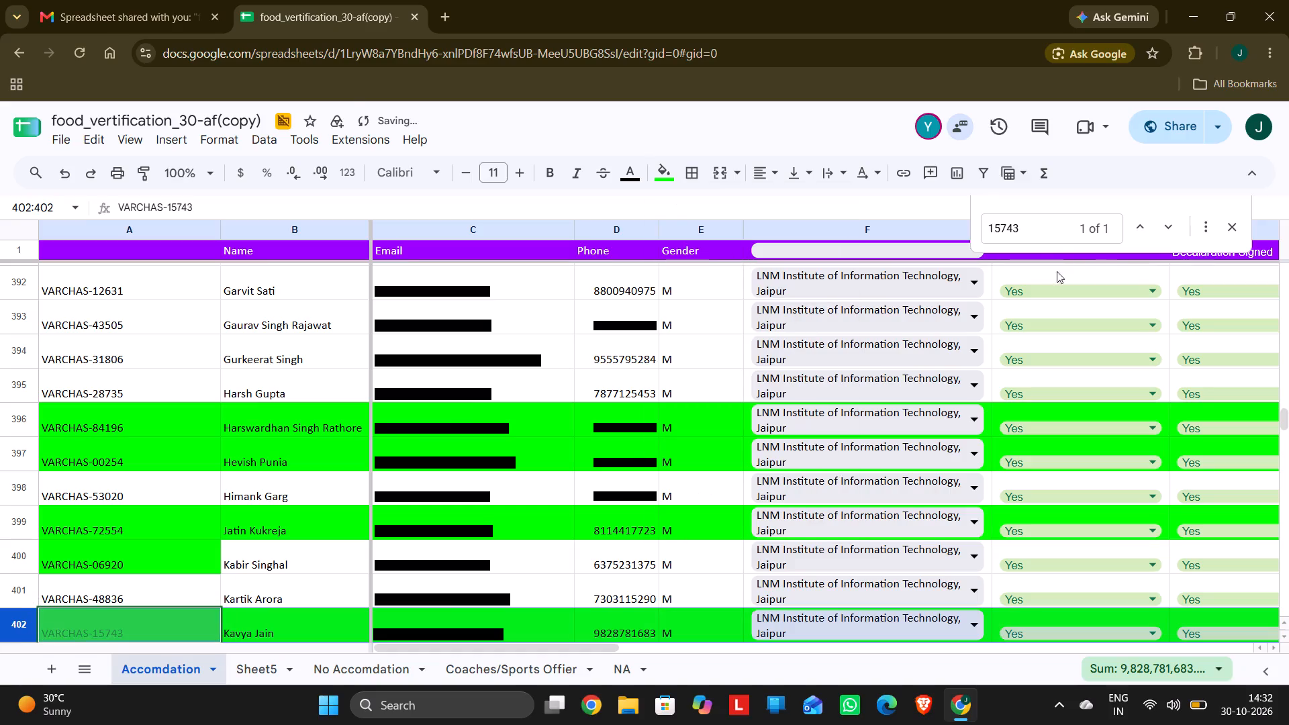
Clear the participant number from the Accomdation sheet search.
double_click(1028, 222)
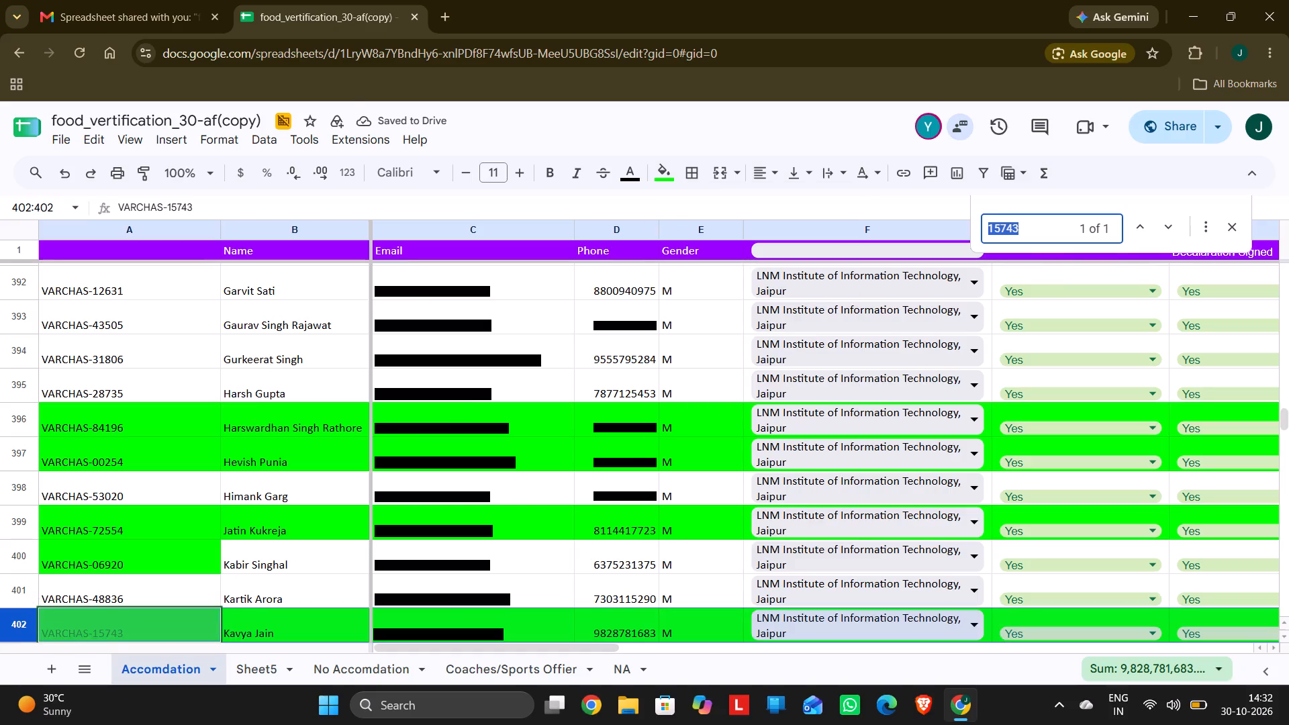
key("BackSpace")
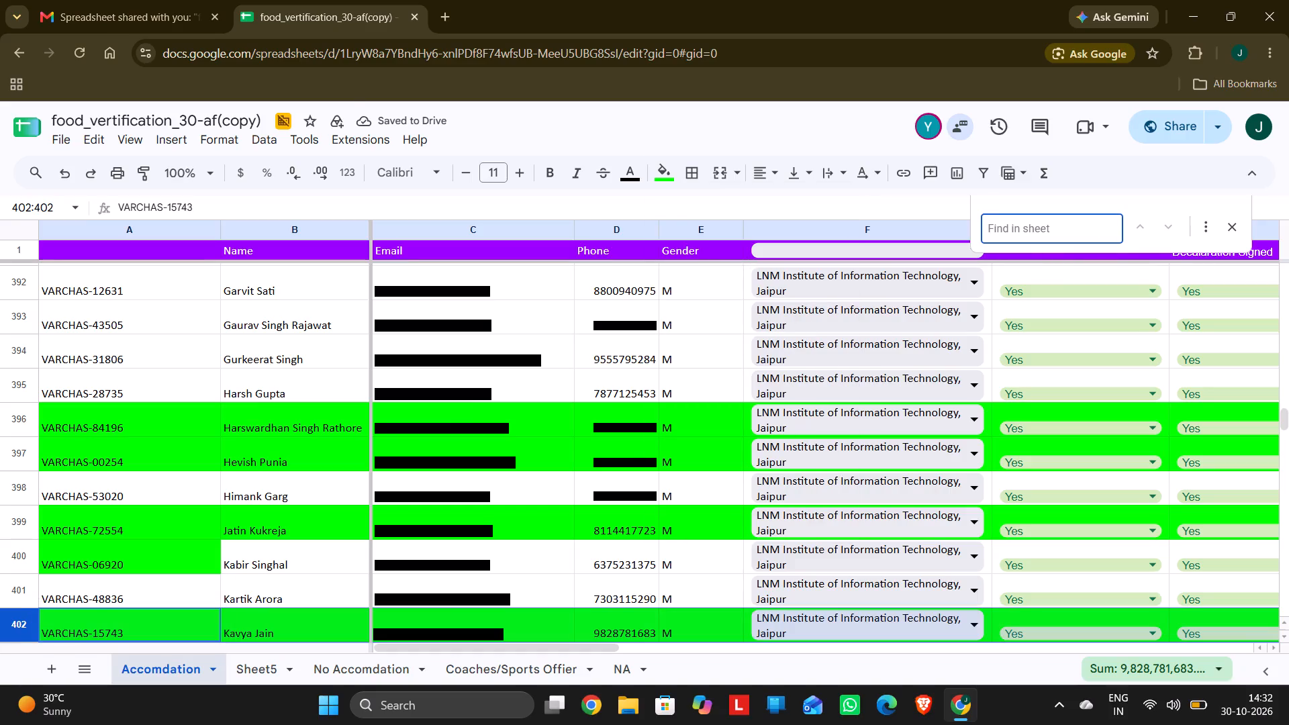
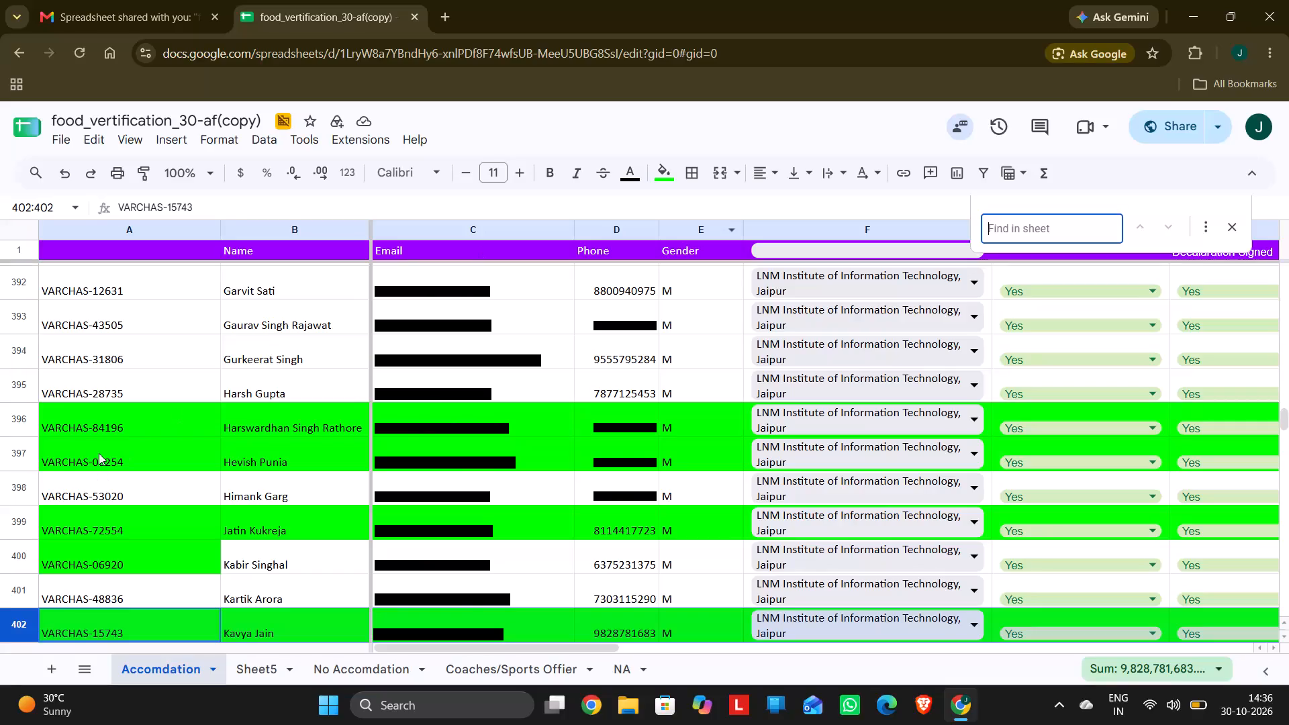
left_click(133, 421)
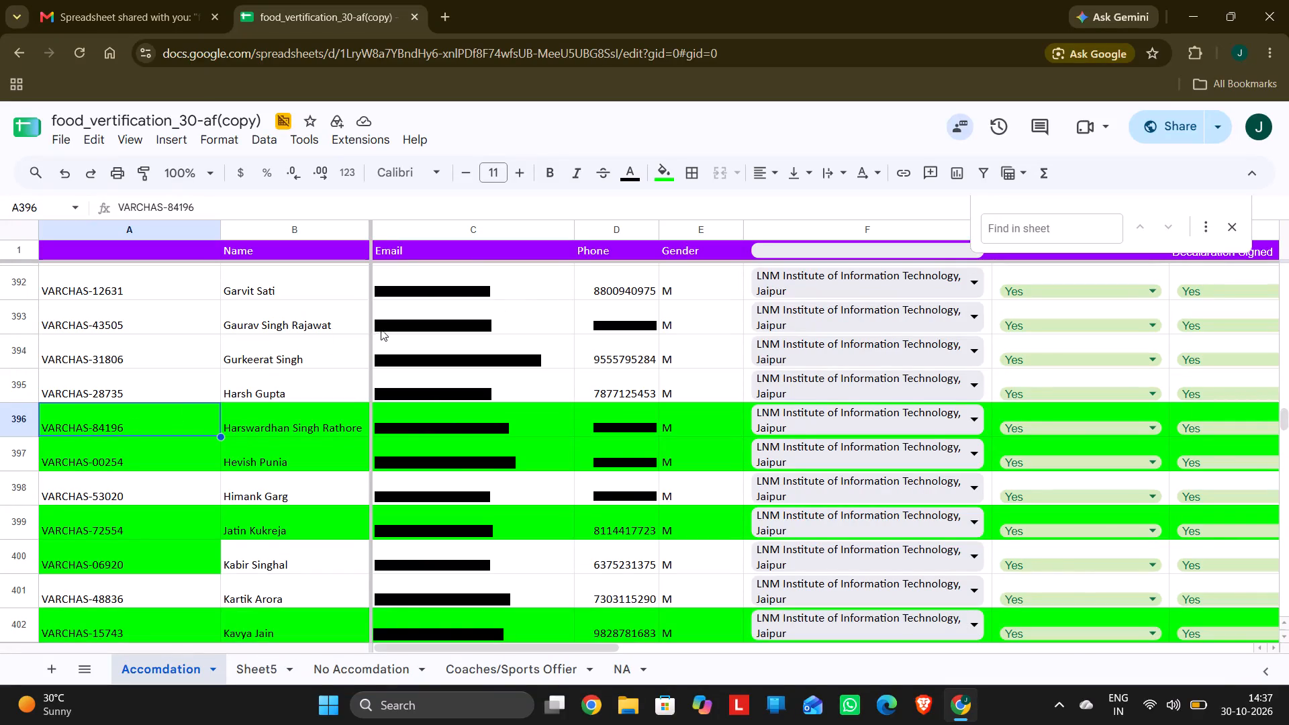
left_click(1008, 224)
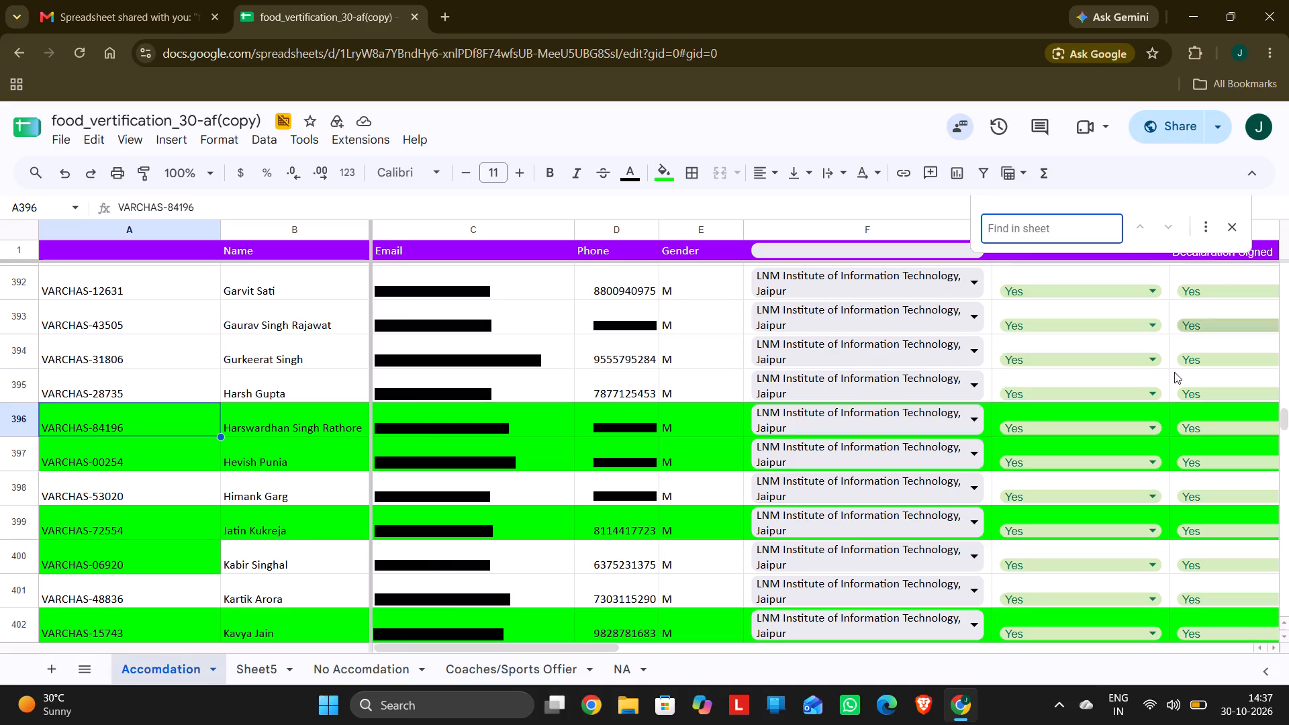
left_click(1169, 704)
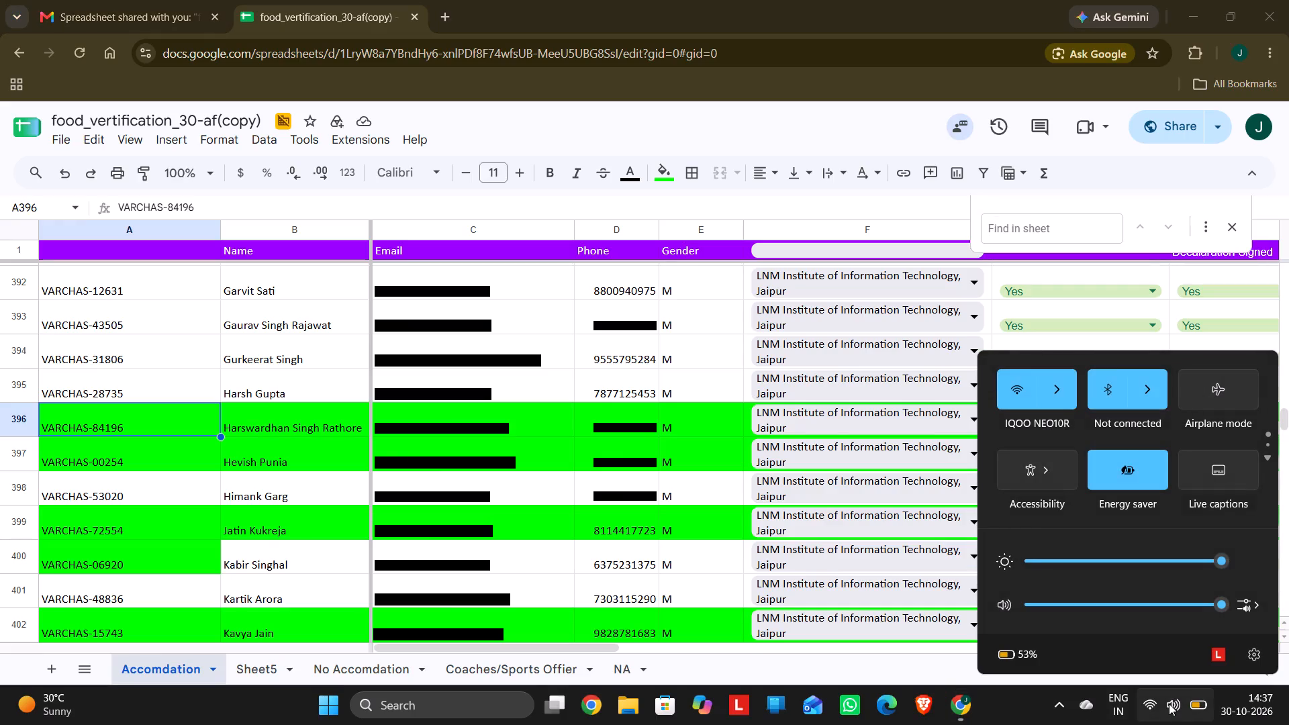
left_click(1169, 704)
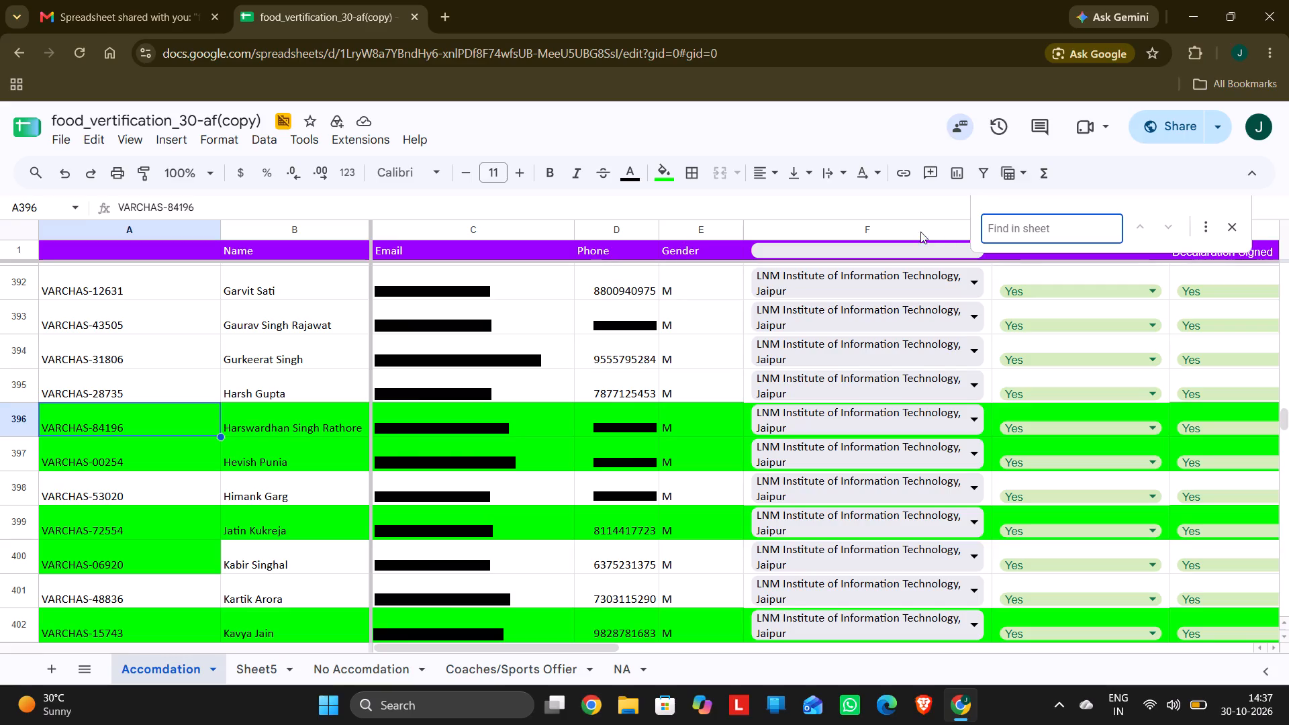
Close the search box in the Accomdation sheet and minimize the browser window to show the desktop.
left_click(1227, 224)
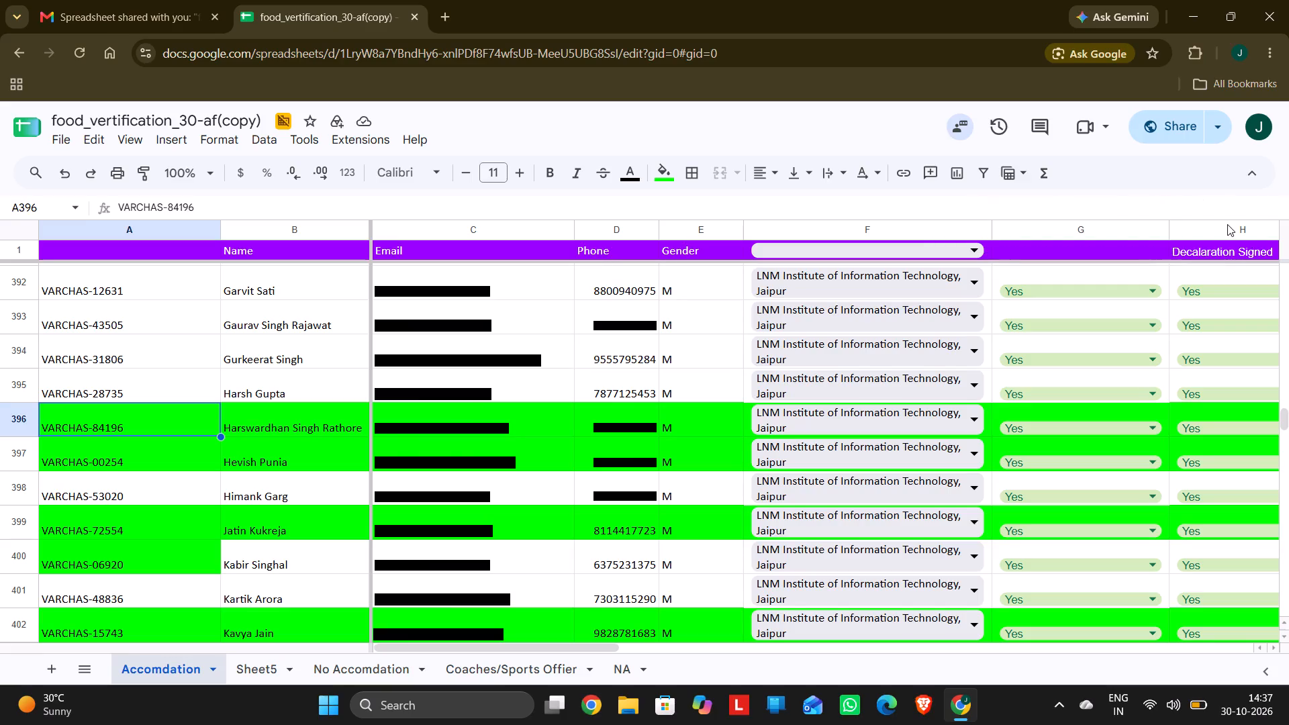
left_click(1182, 14)
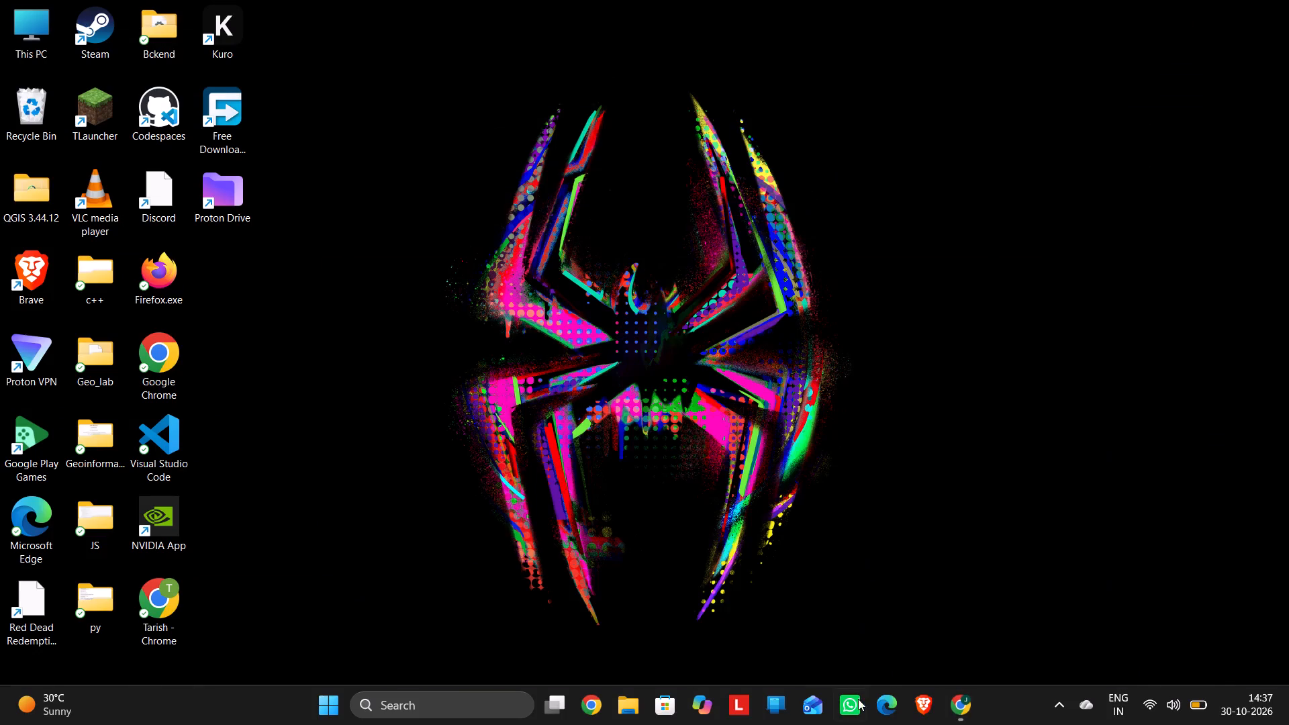
Switch back to the food_vertification_30-af(copy) spreadsheet in Google Chrome.
left_click(965, 717)
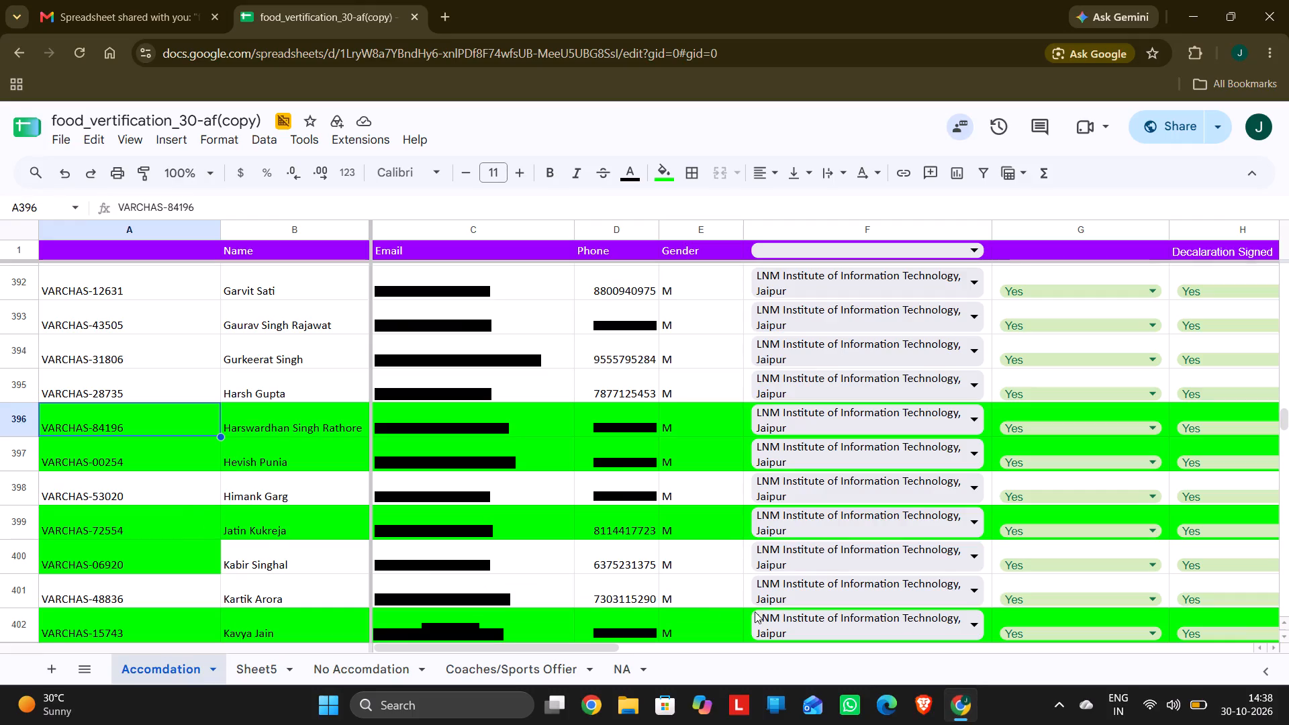
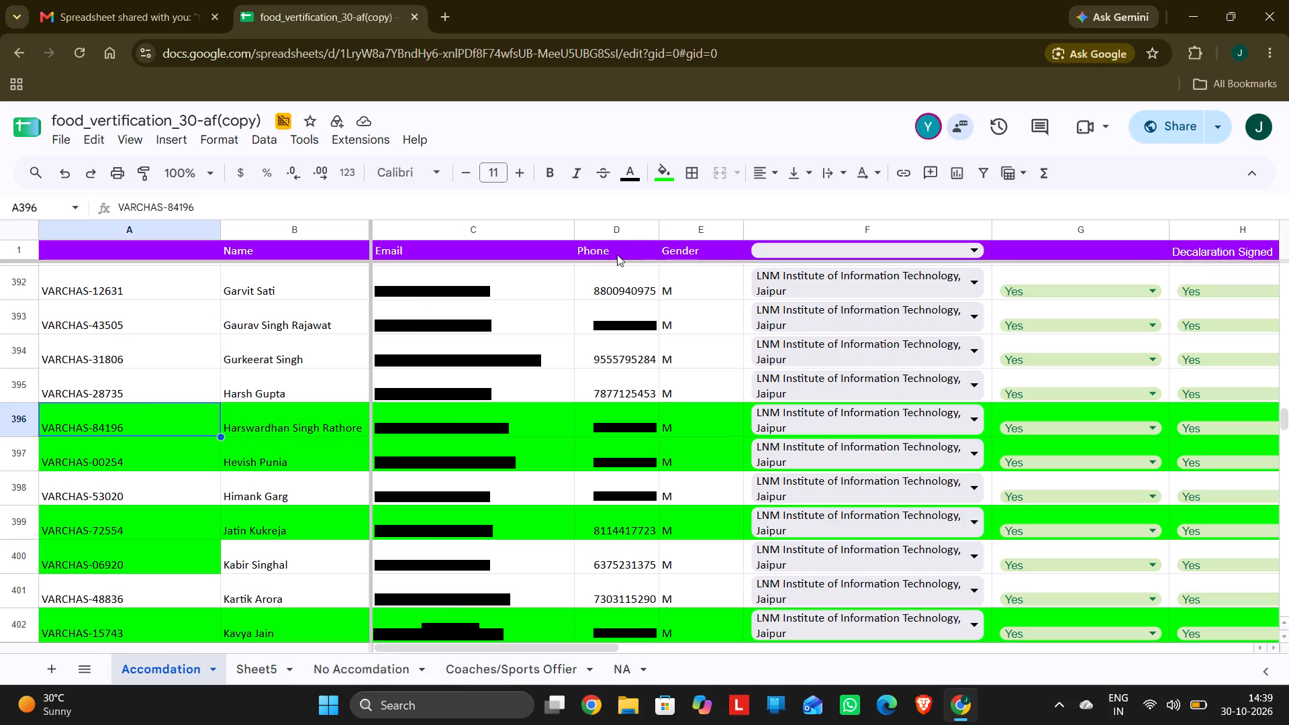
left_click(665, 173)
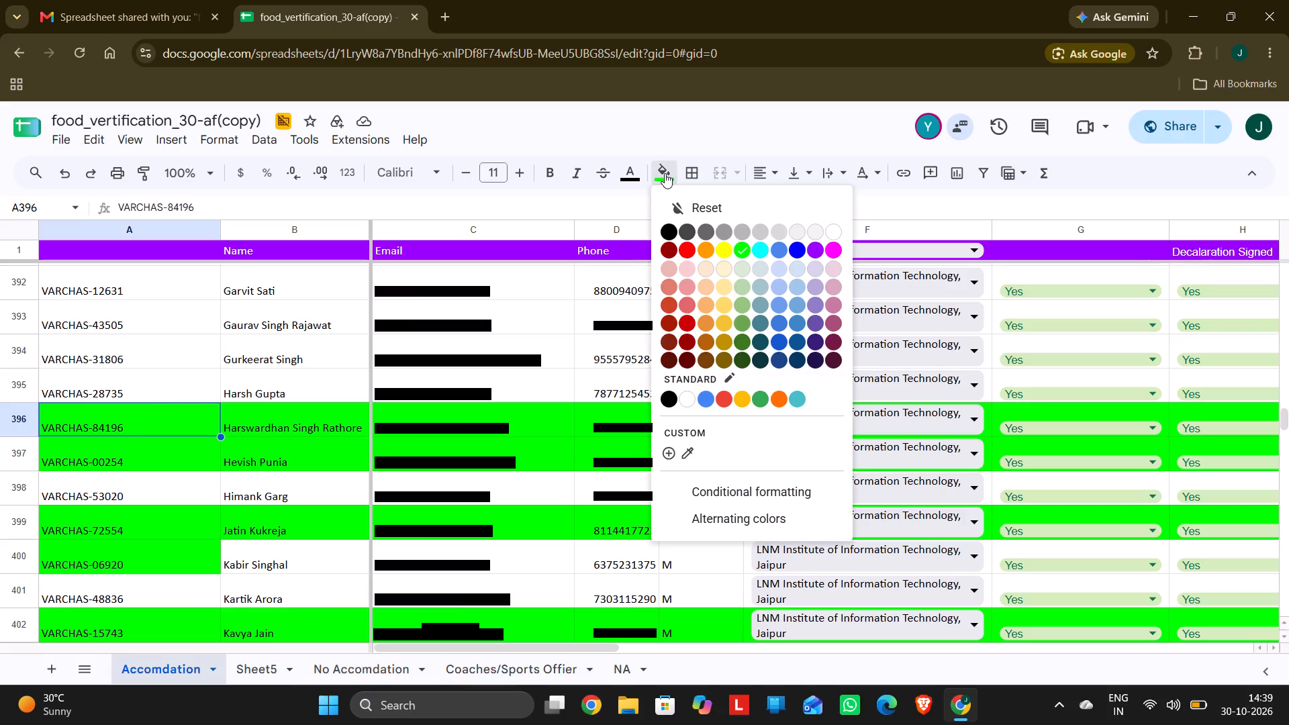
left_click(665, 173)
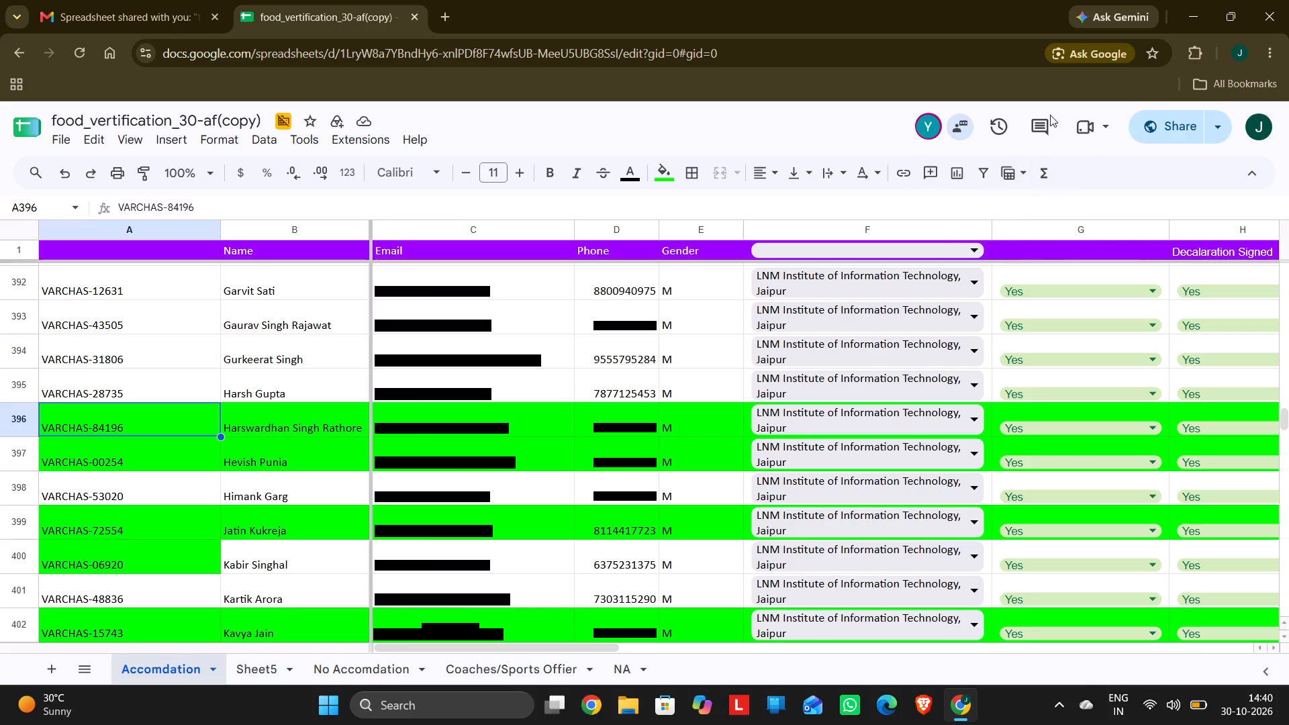
key("ctrl+f")
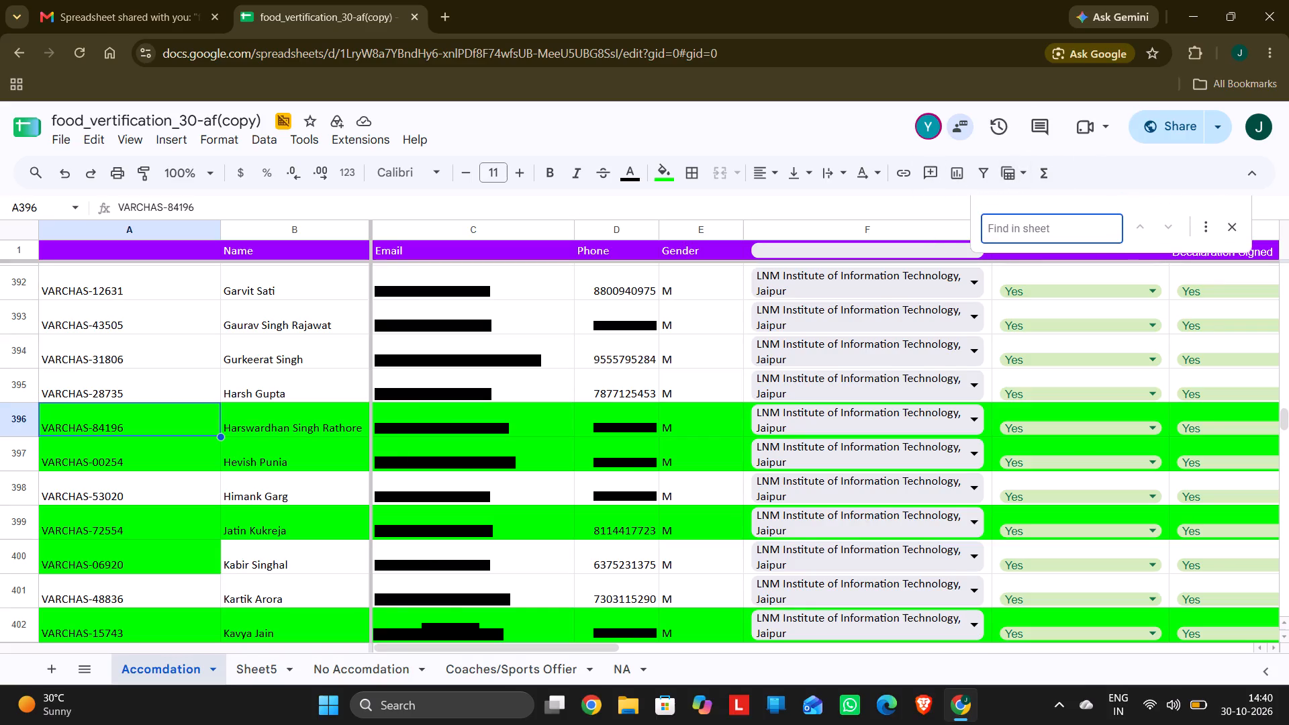
left_click(1024, 234)
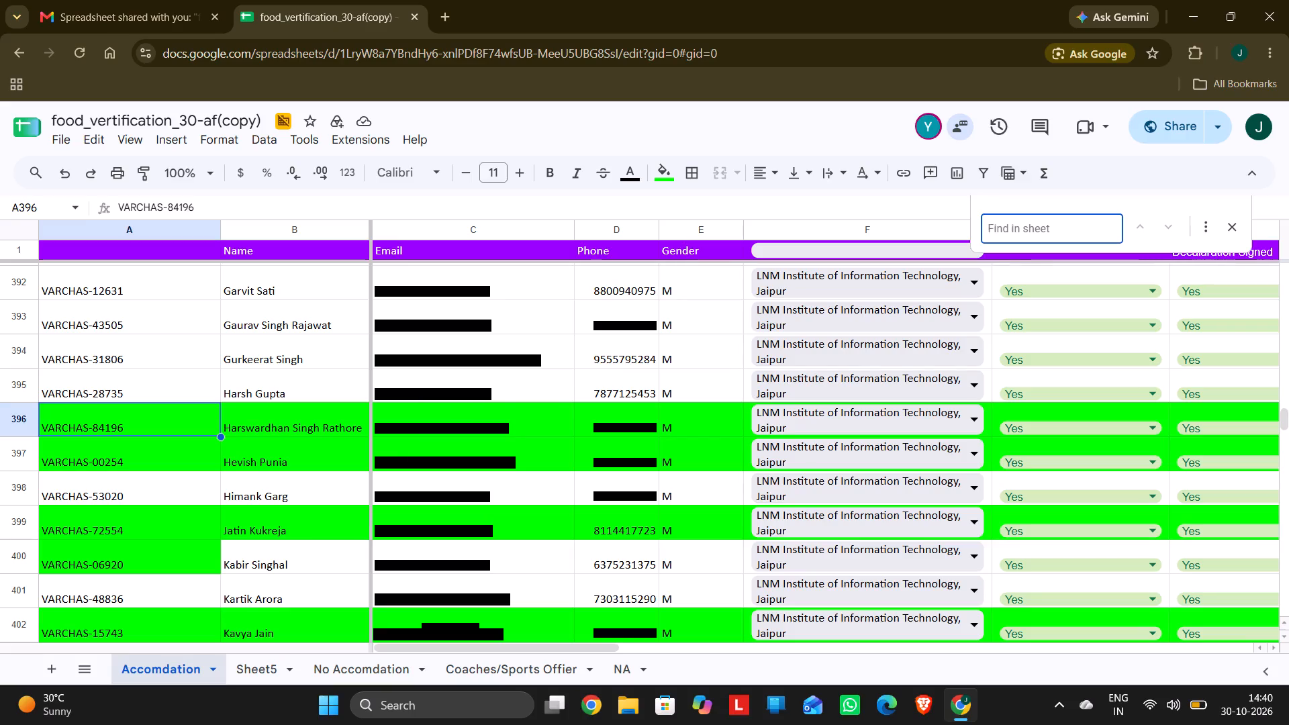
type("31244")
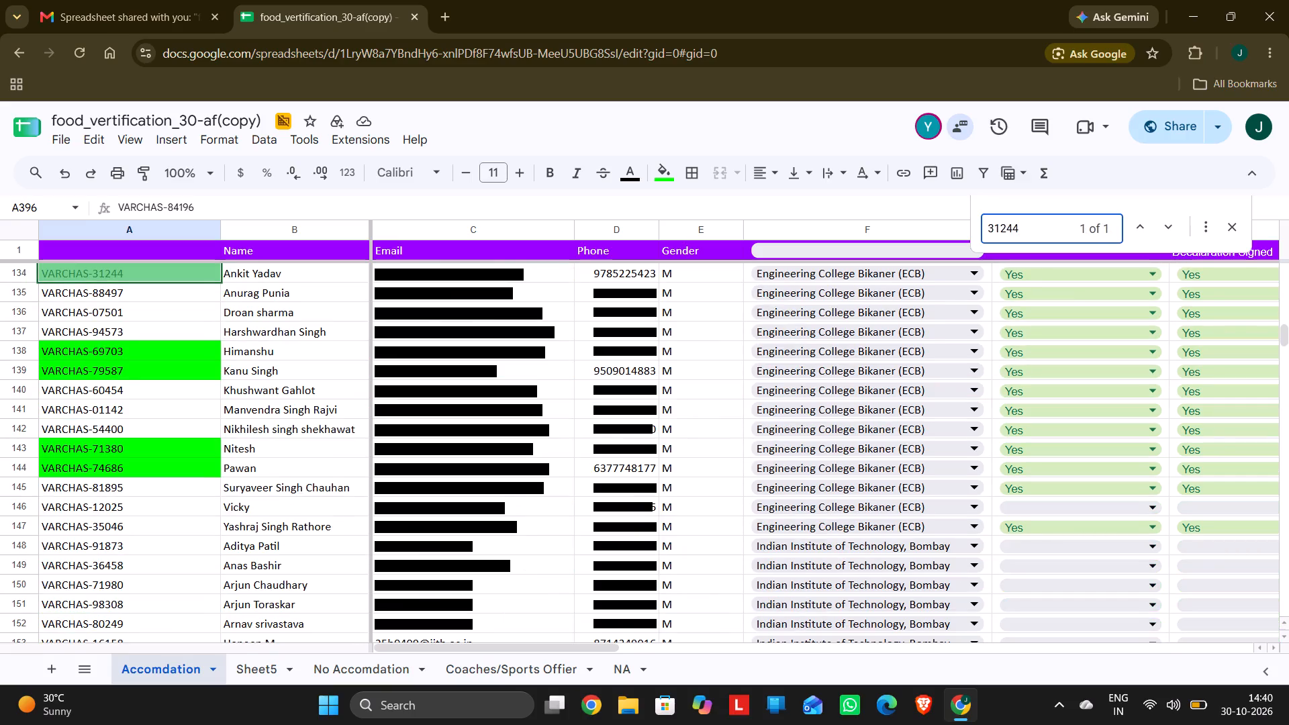
left_click(22, 274)
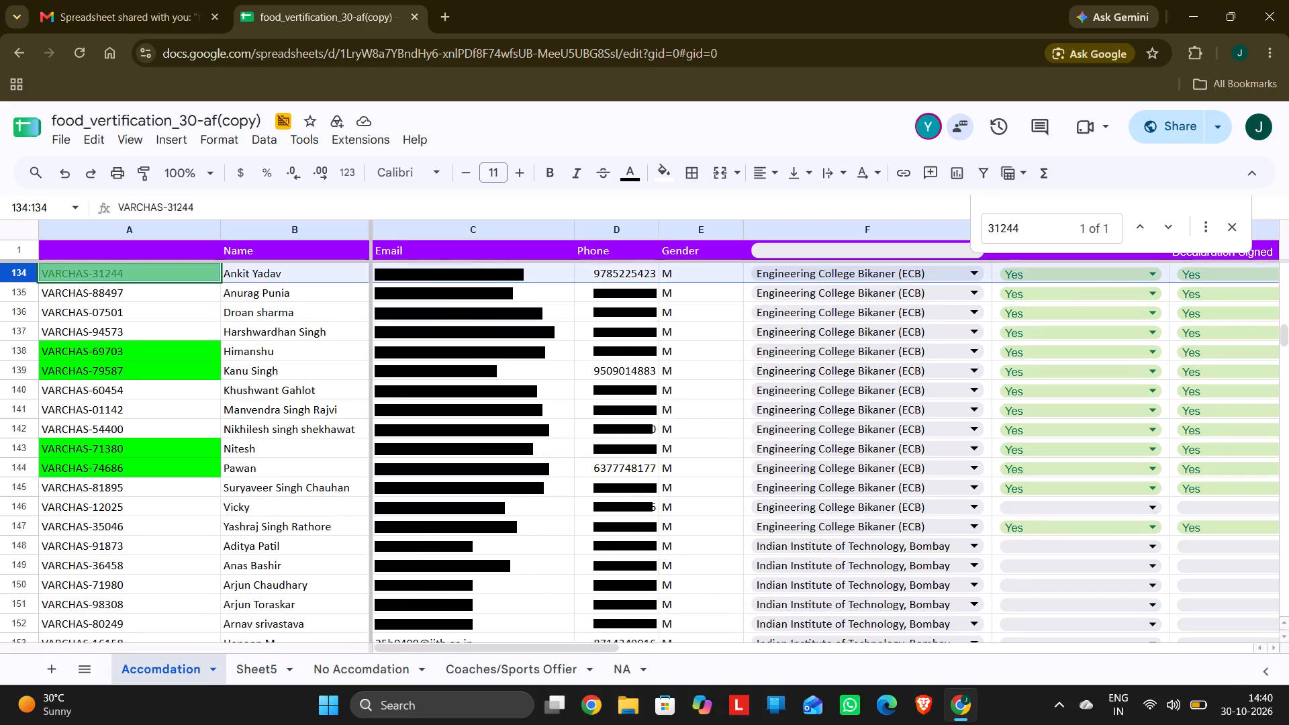
left_click(661, 175)
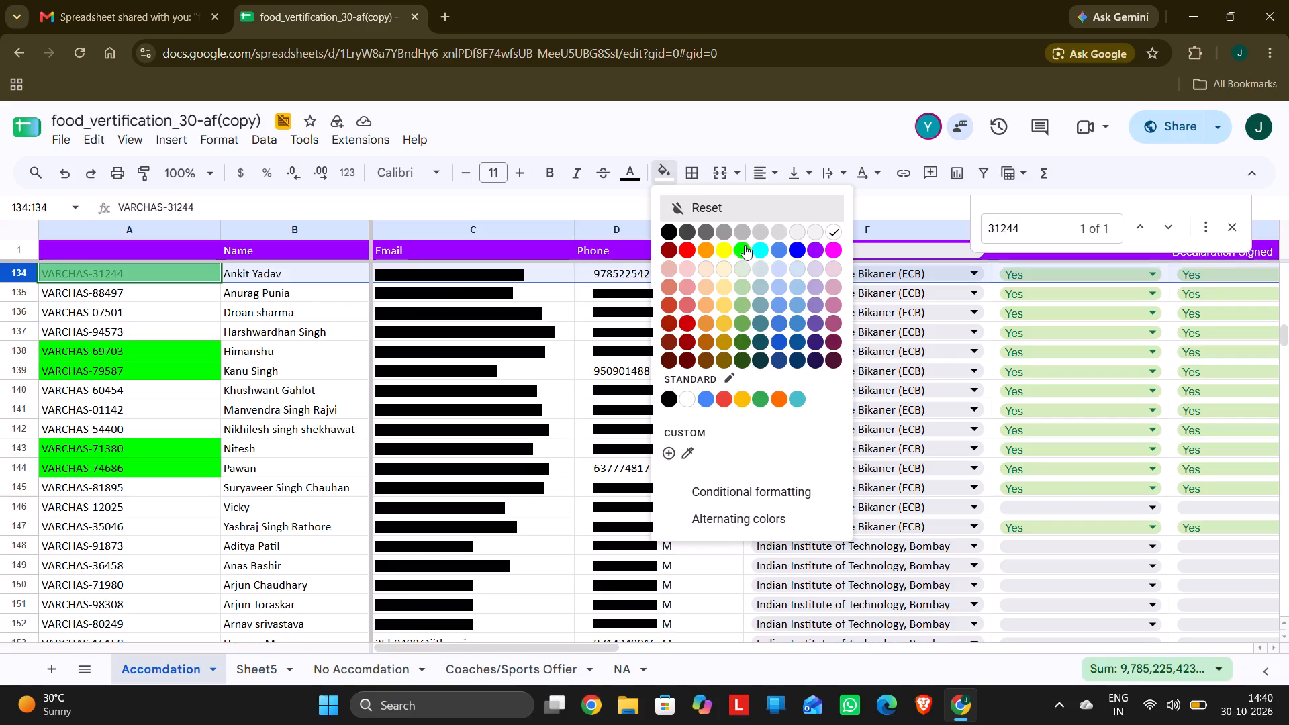
left_click(747, 248)
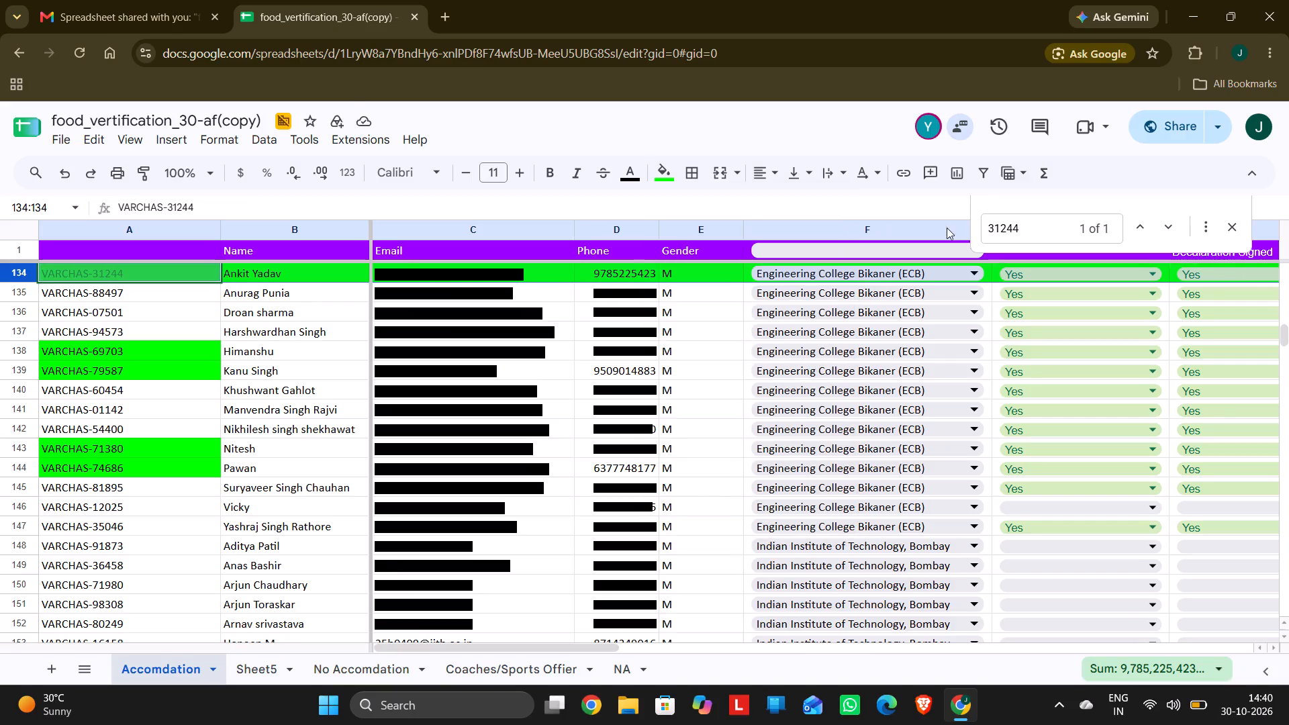
double_click(1026, 233)
key("BackSpace")
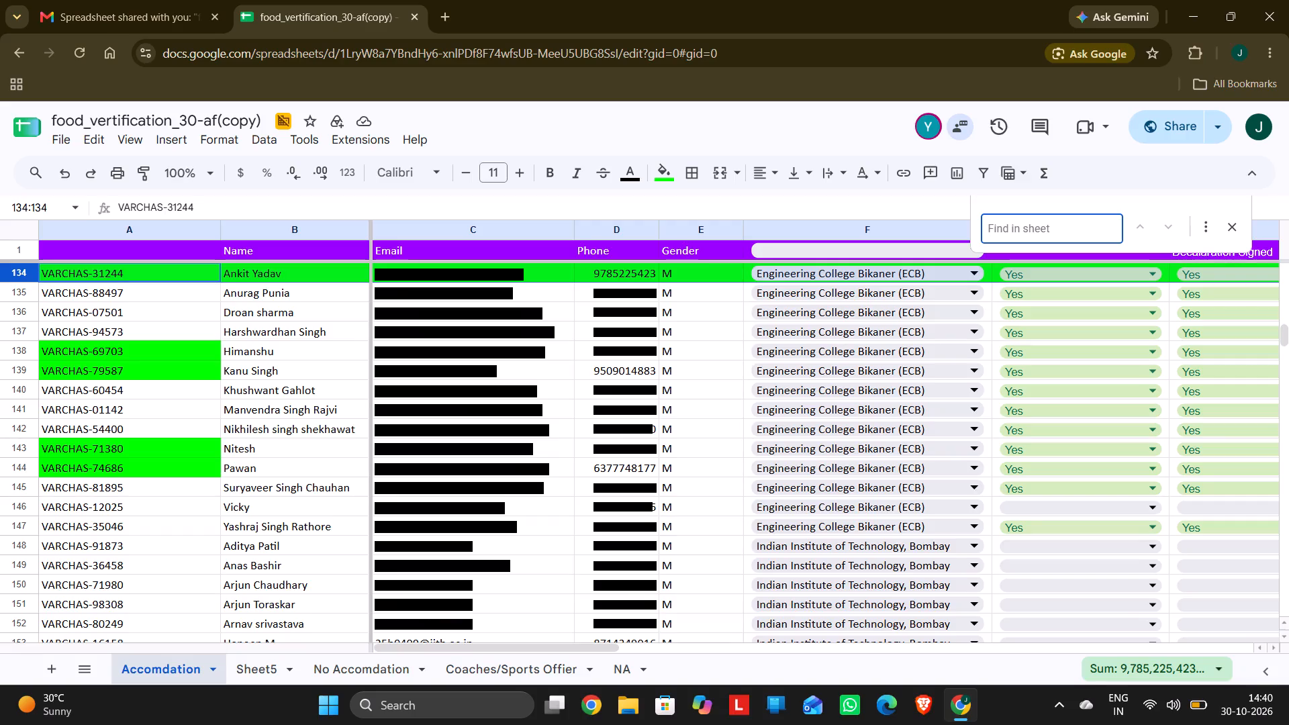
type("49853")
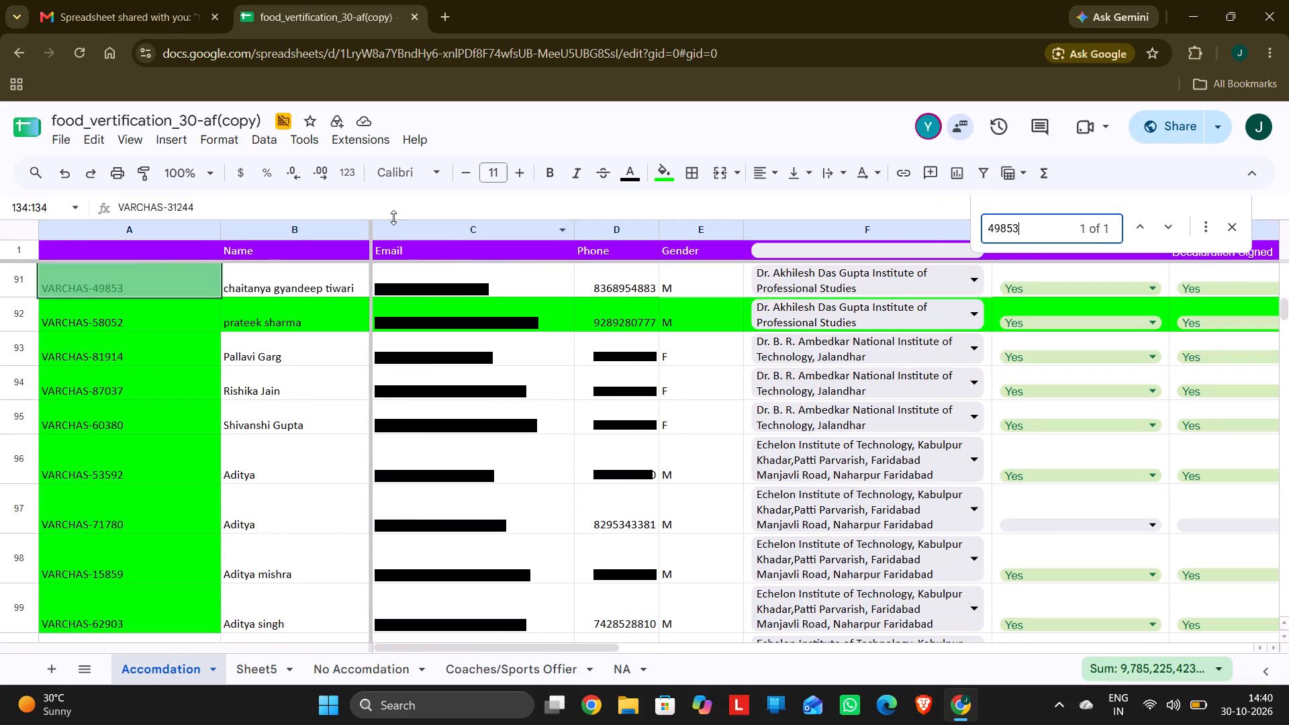
left_click(7, 283)
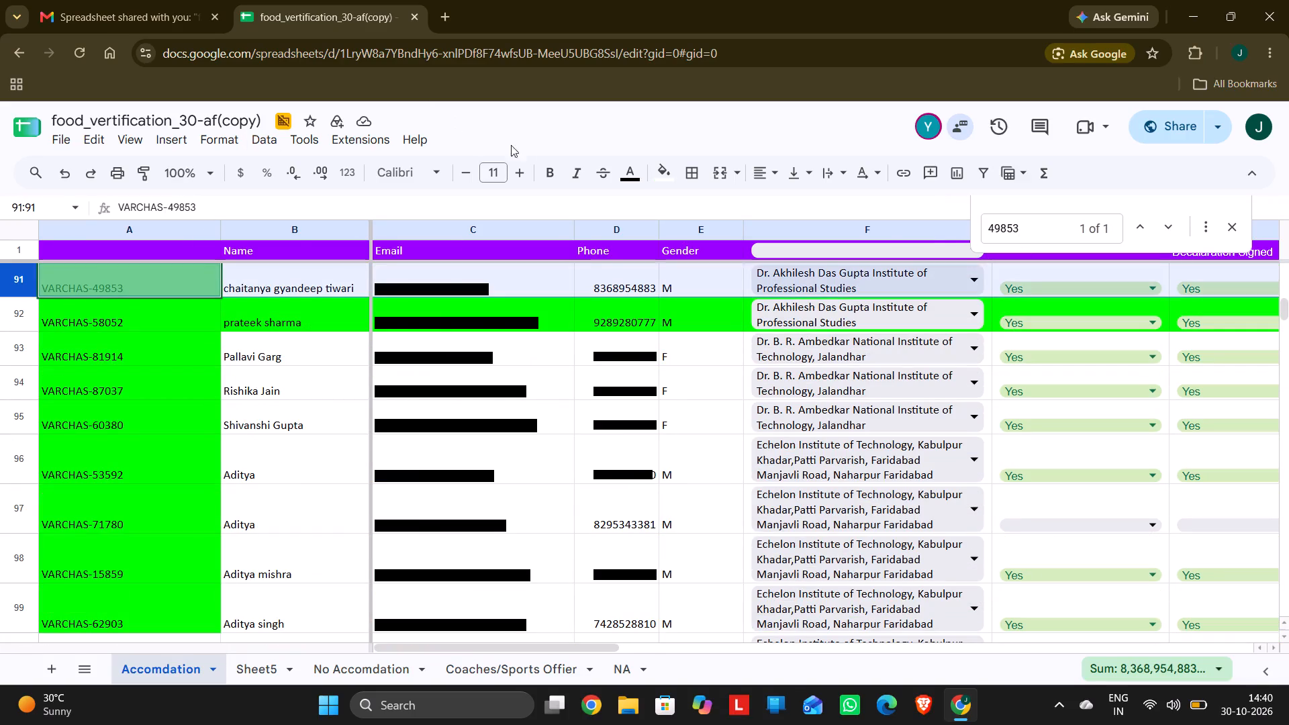
left_click(661, 166)
left_click(743, 252)
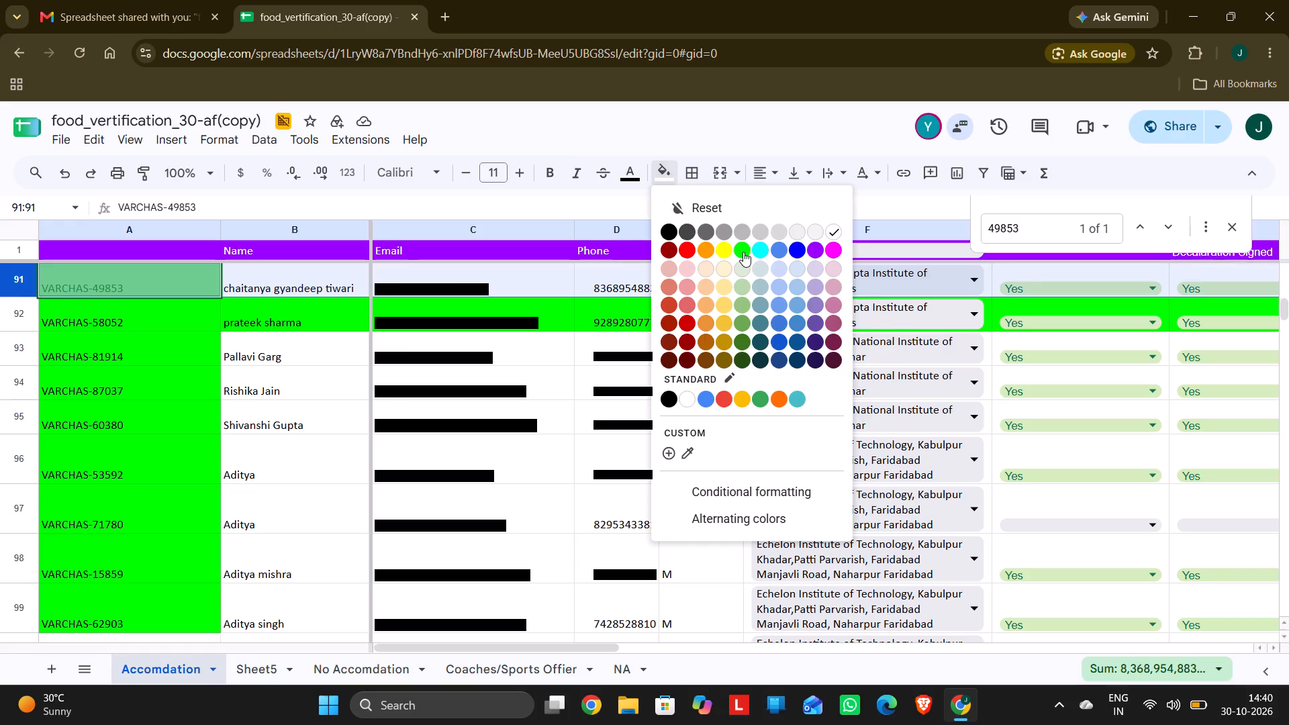
double_click(1025, 237)
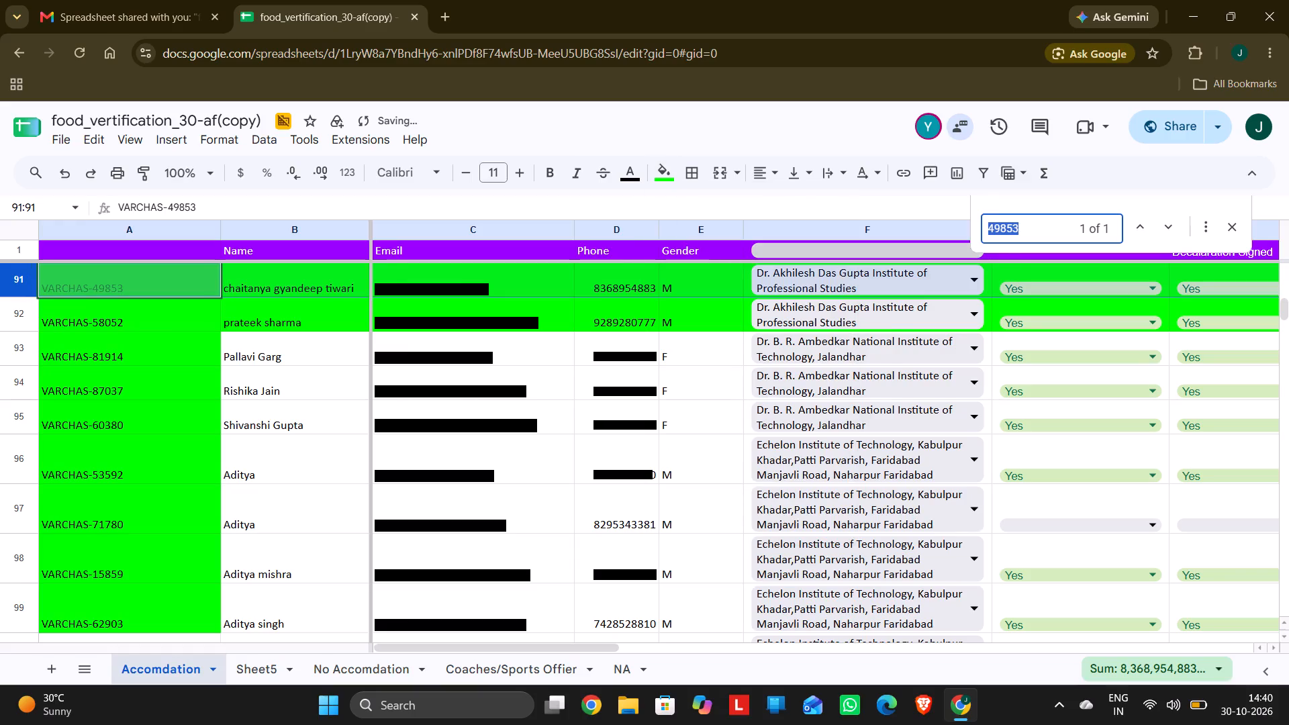
key("BackSpace")
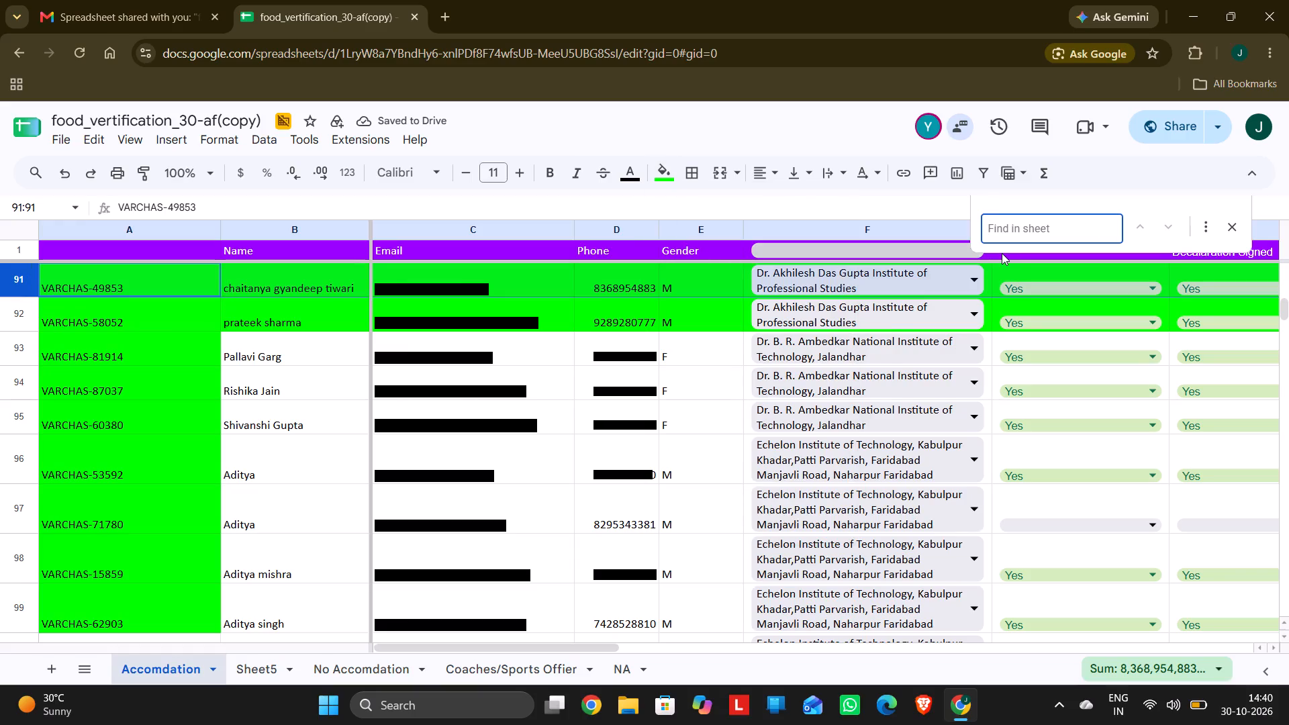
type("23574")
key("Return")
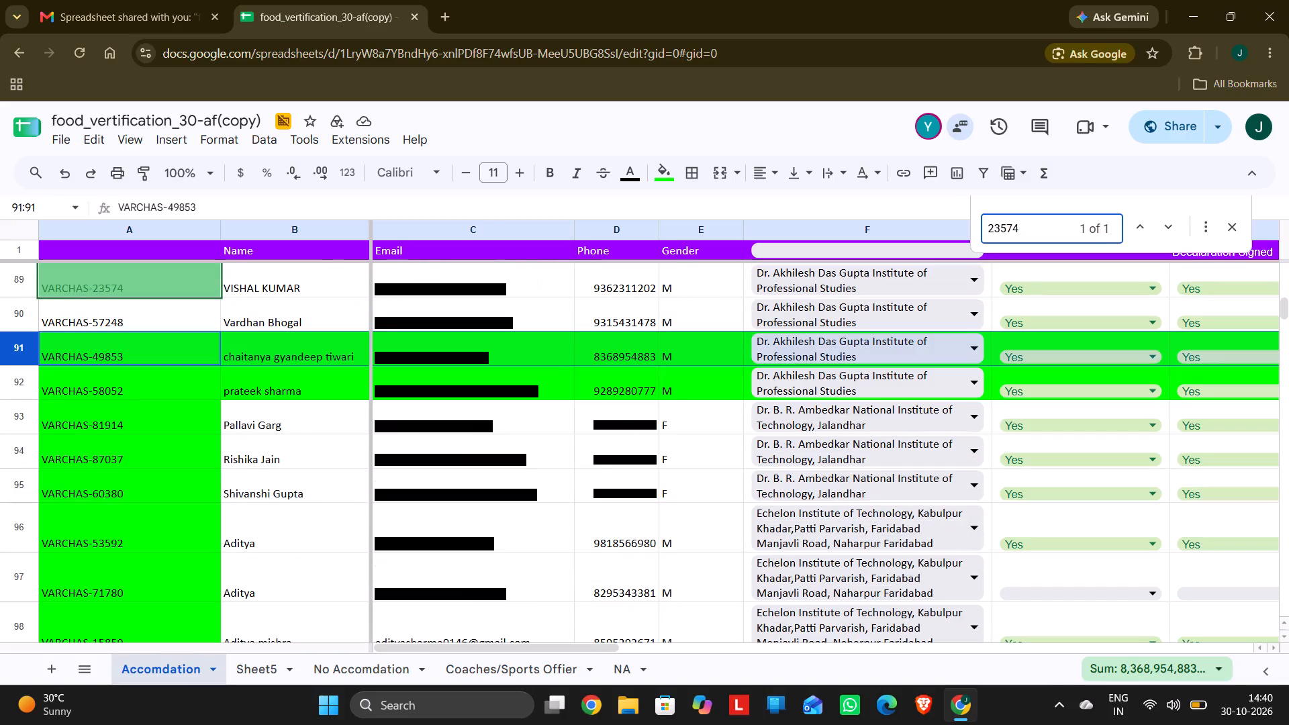
left_click(11, 277)
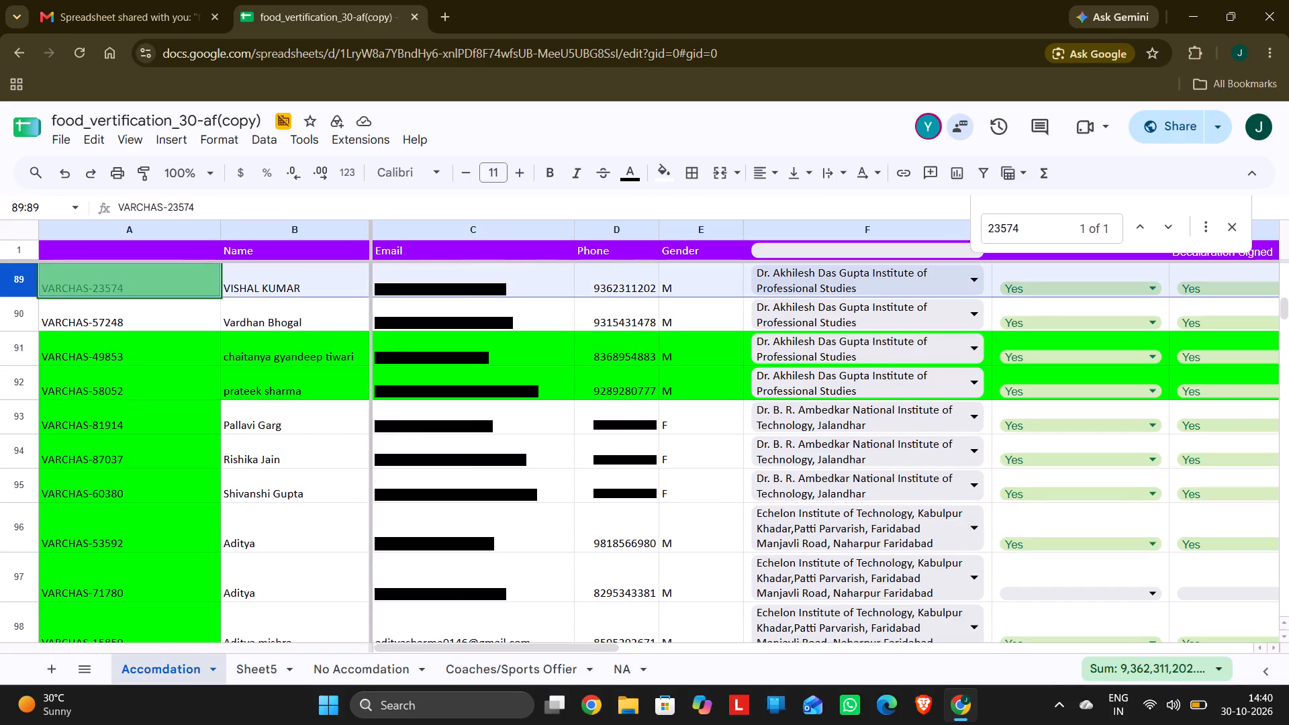
left_click(668, 181)
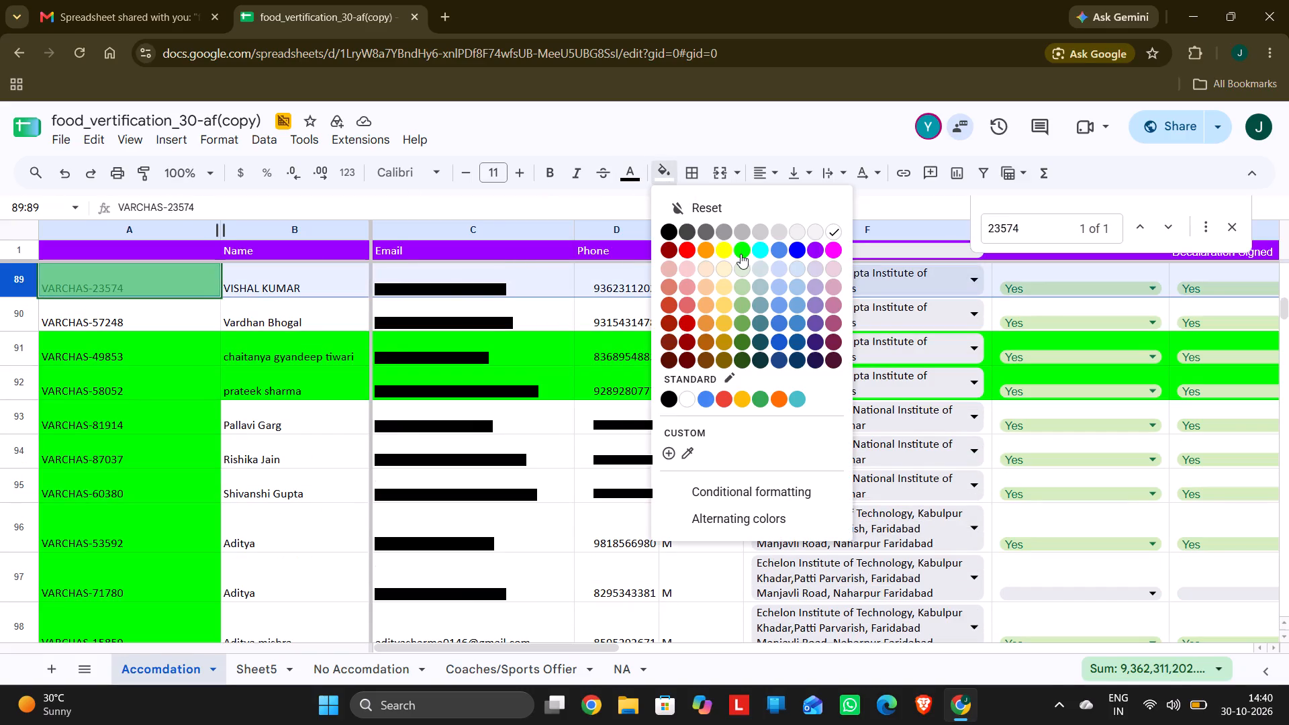
left_click(741, 256)
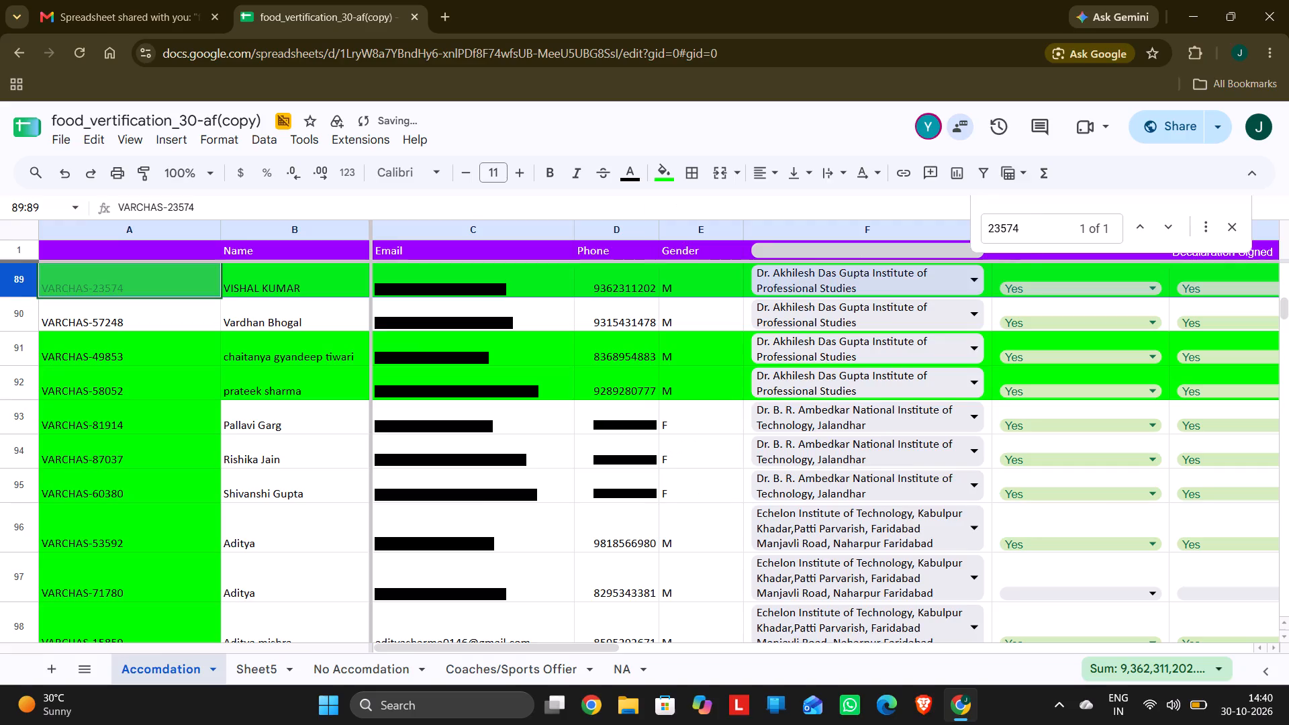
left_click_drag(1029, 242, 1037, 226)
double_click(1037, 226)
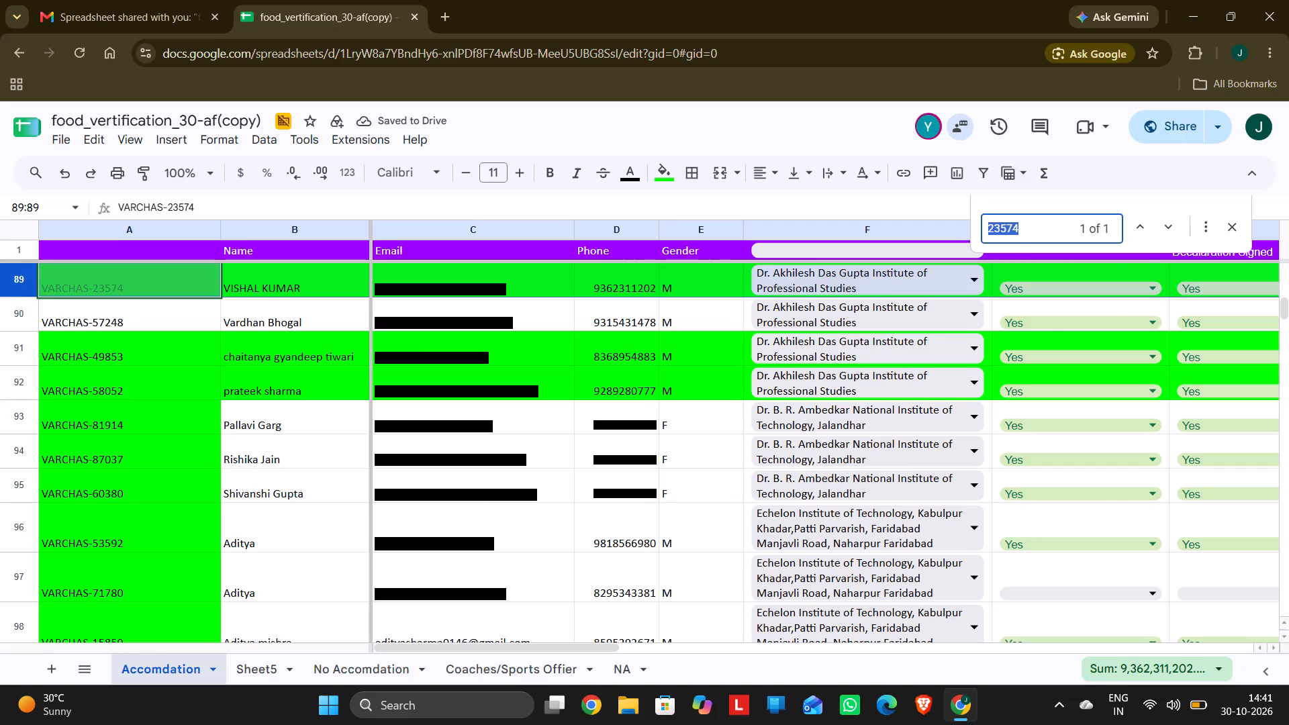
key("BackSpace")
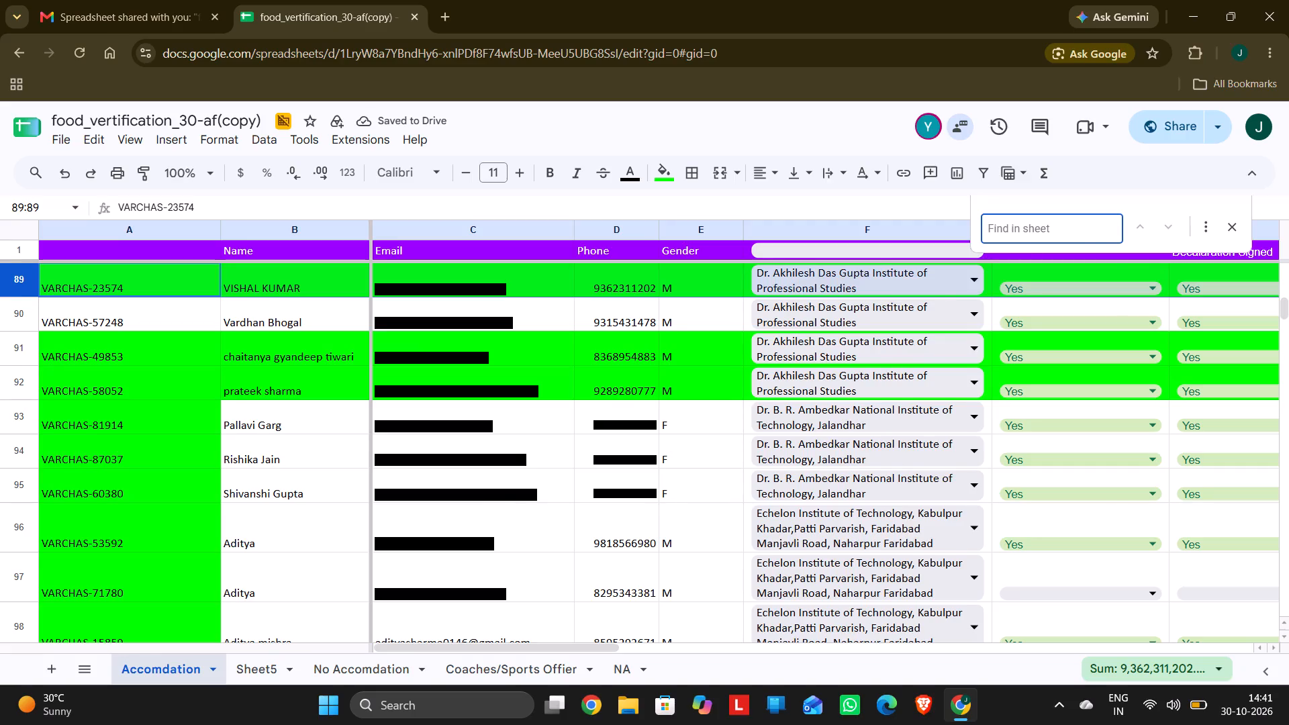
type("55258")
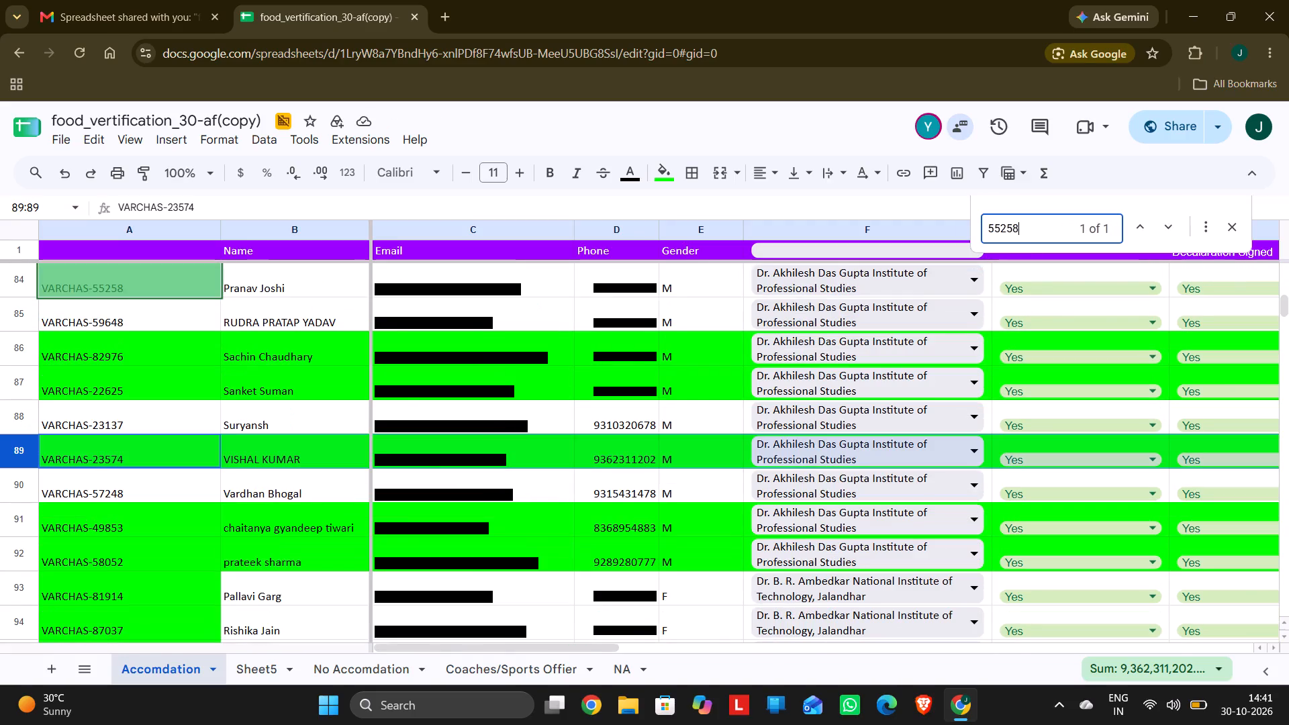
scroll(56, 291, "left", 1)
left_click(22, 278)
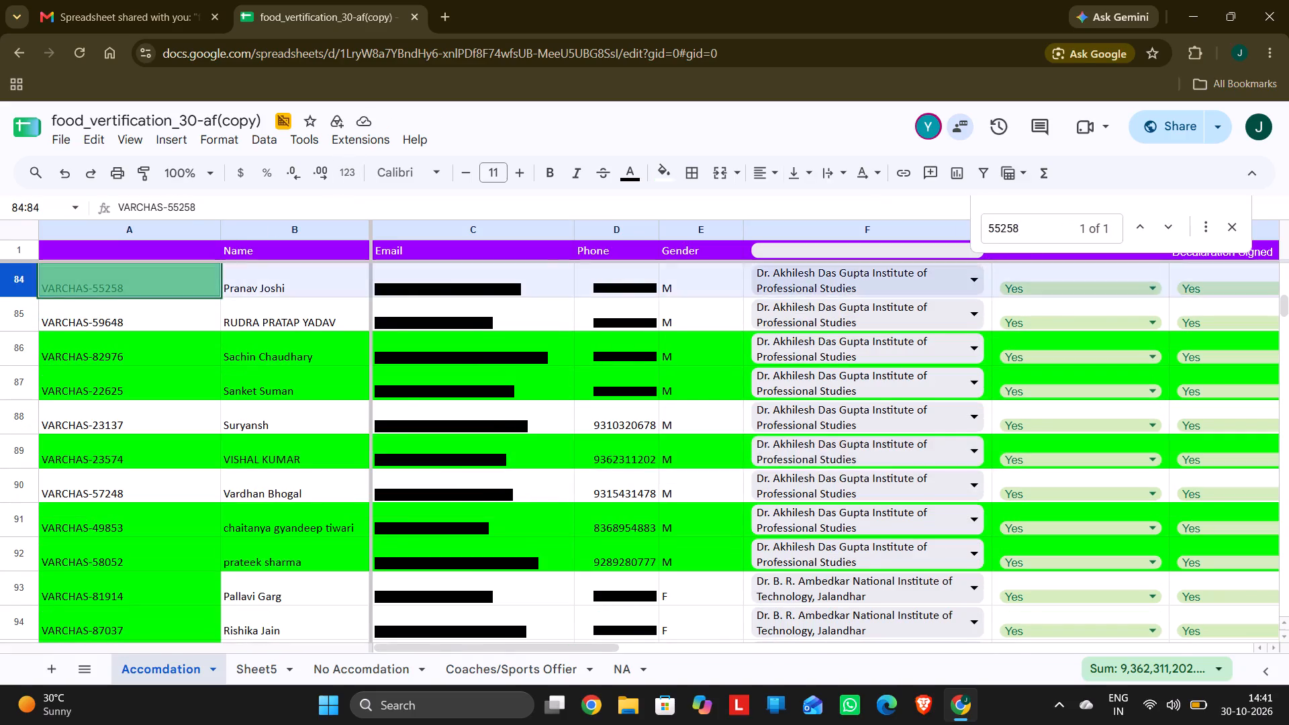
left_click(667, 172)
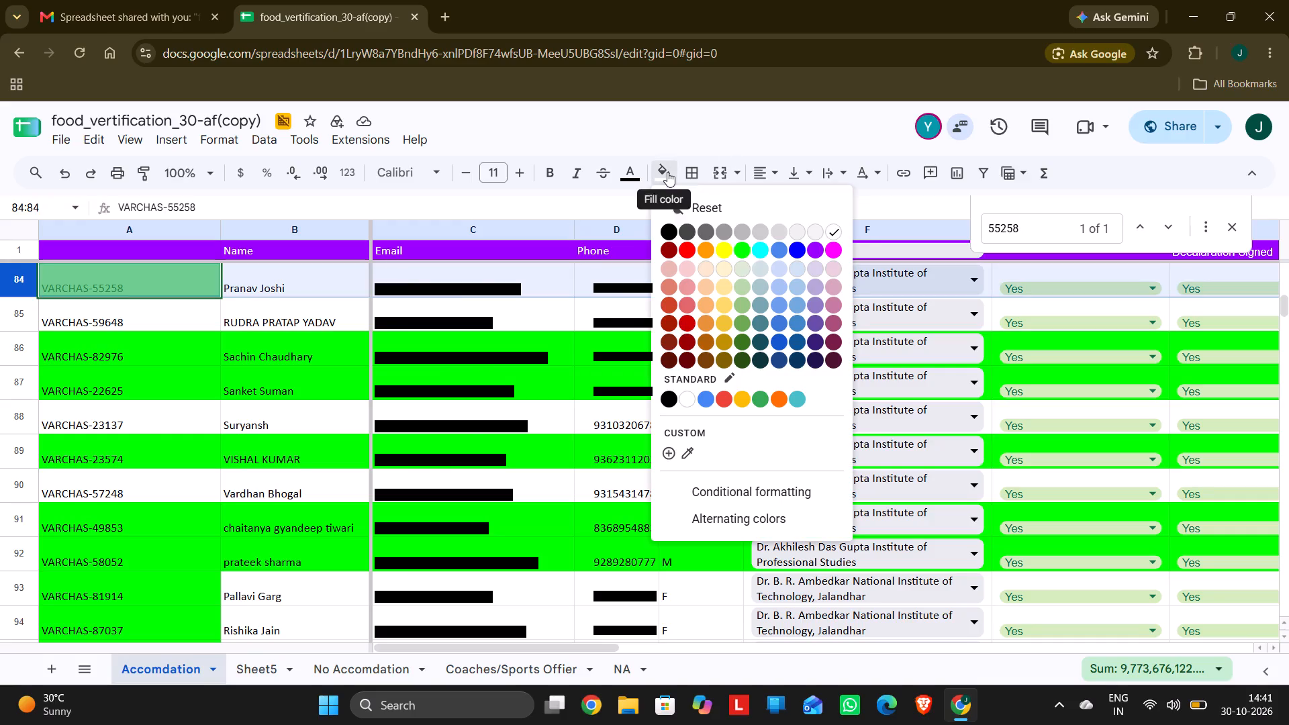
left_click(745, 247)
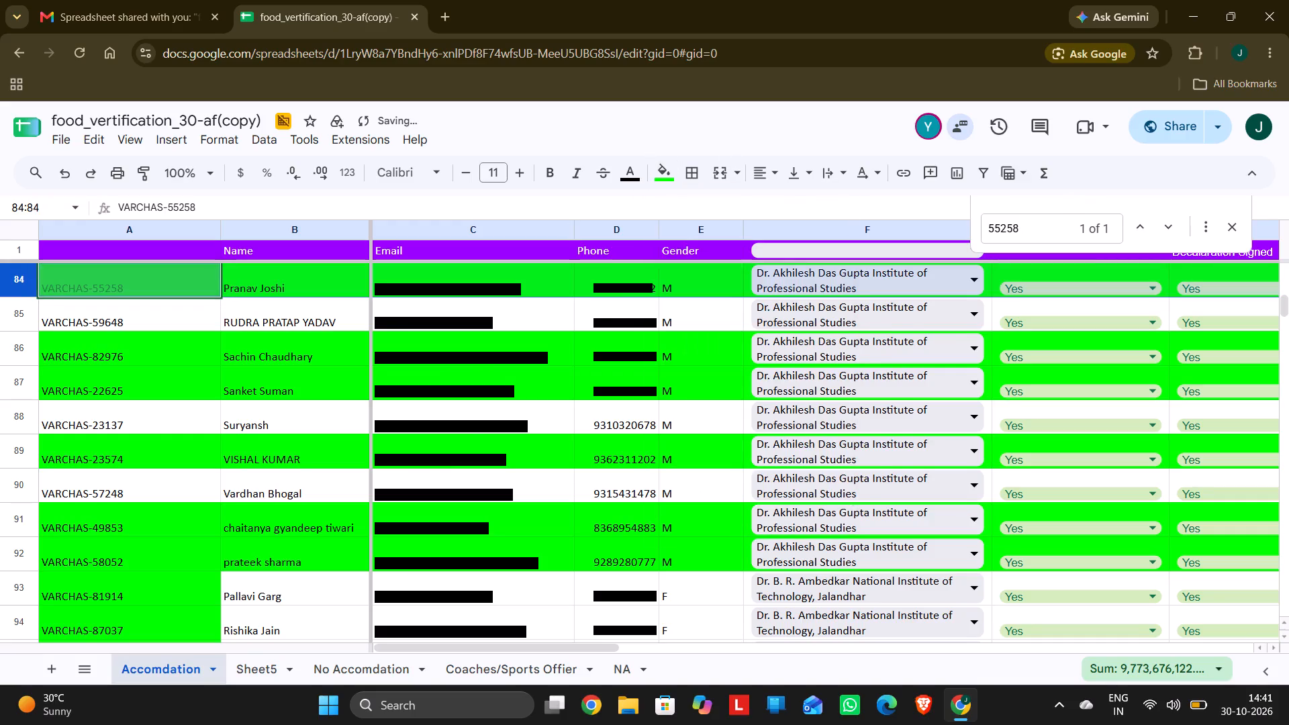
double_click(1037, 234)
key("BackSpace")
left_click(1037, 234)
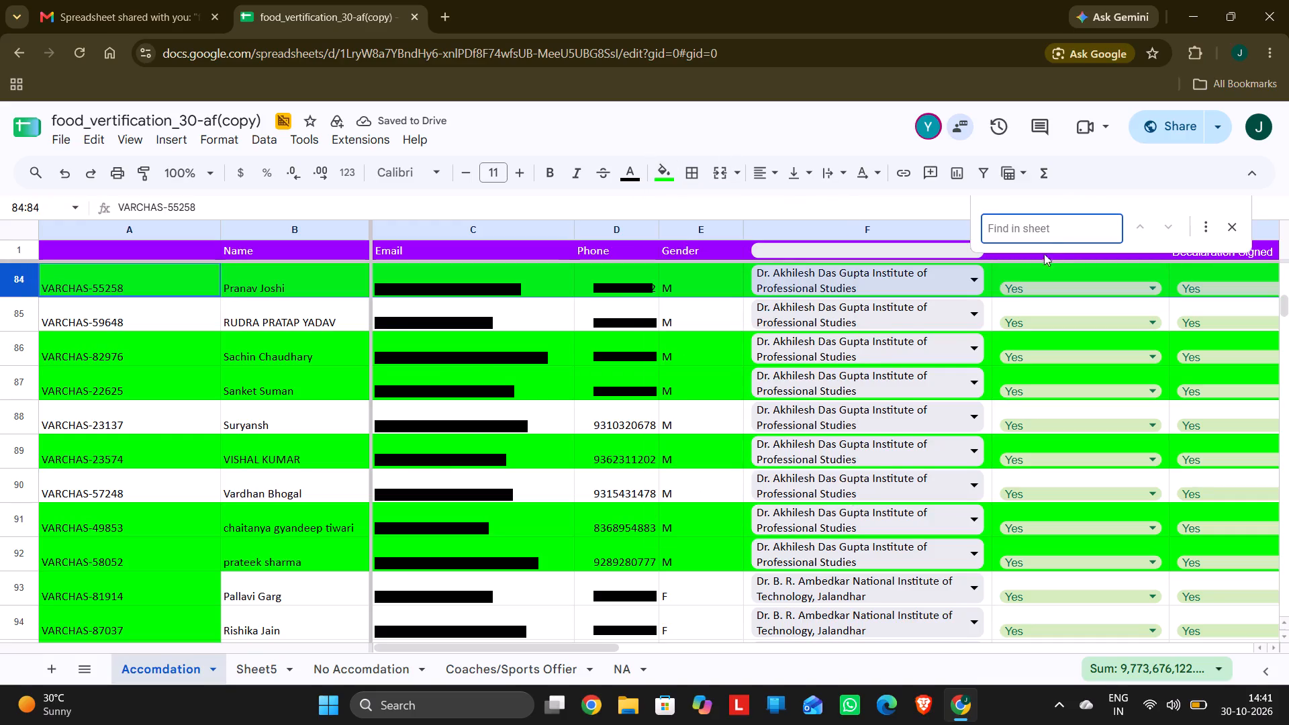
left_click(1046, 297)
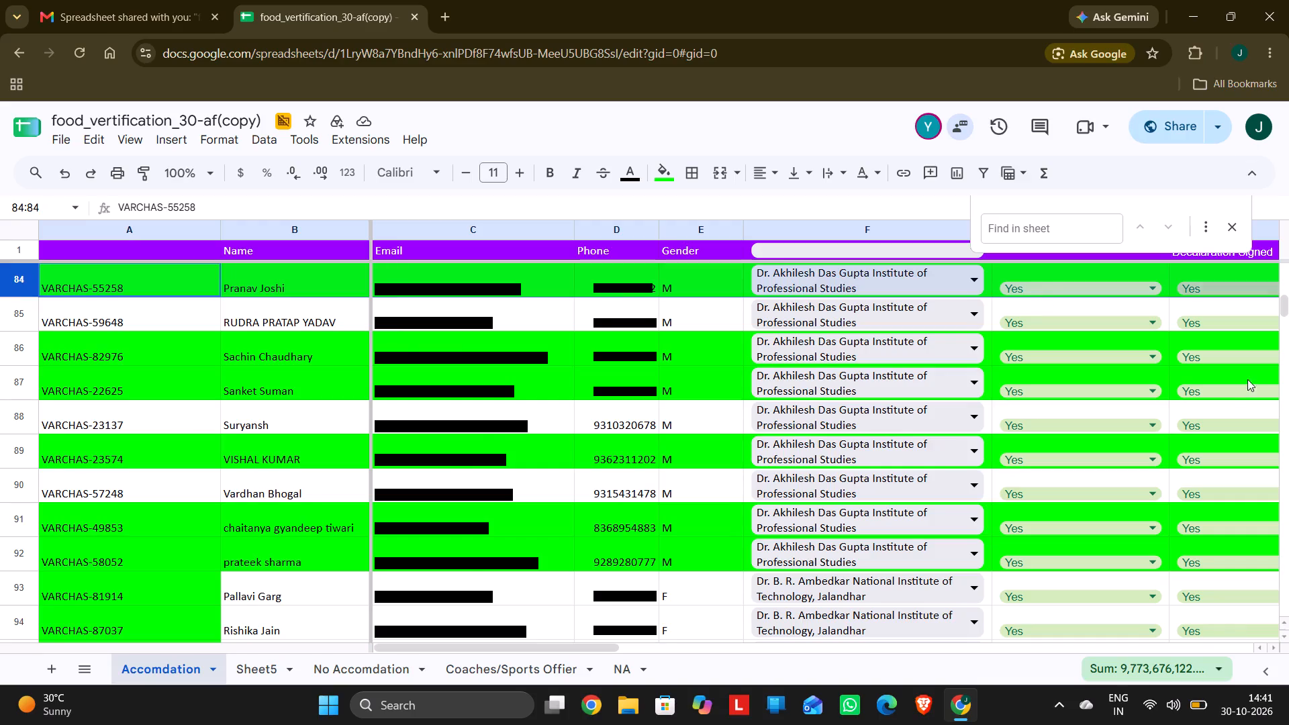
double_click(1047, 226)
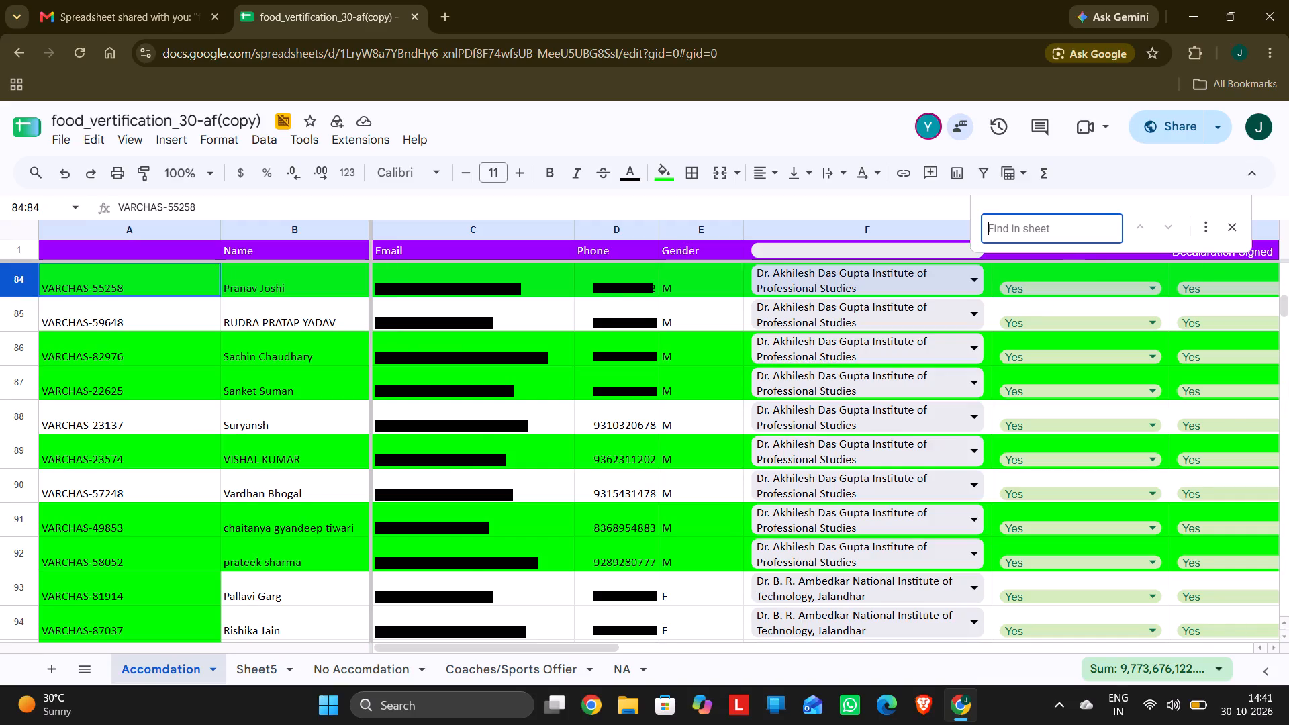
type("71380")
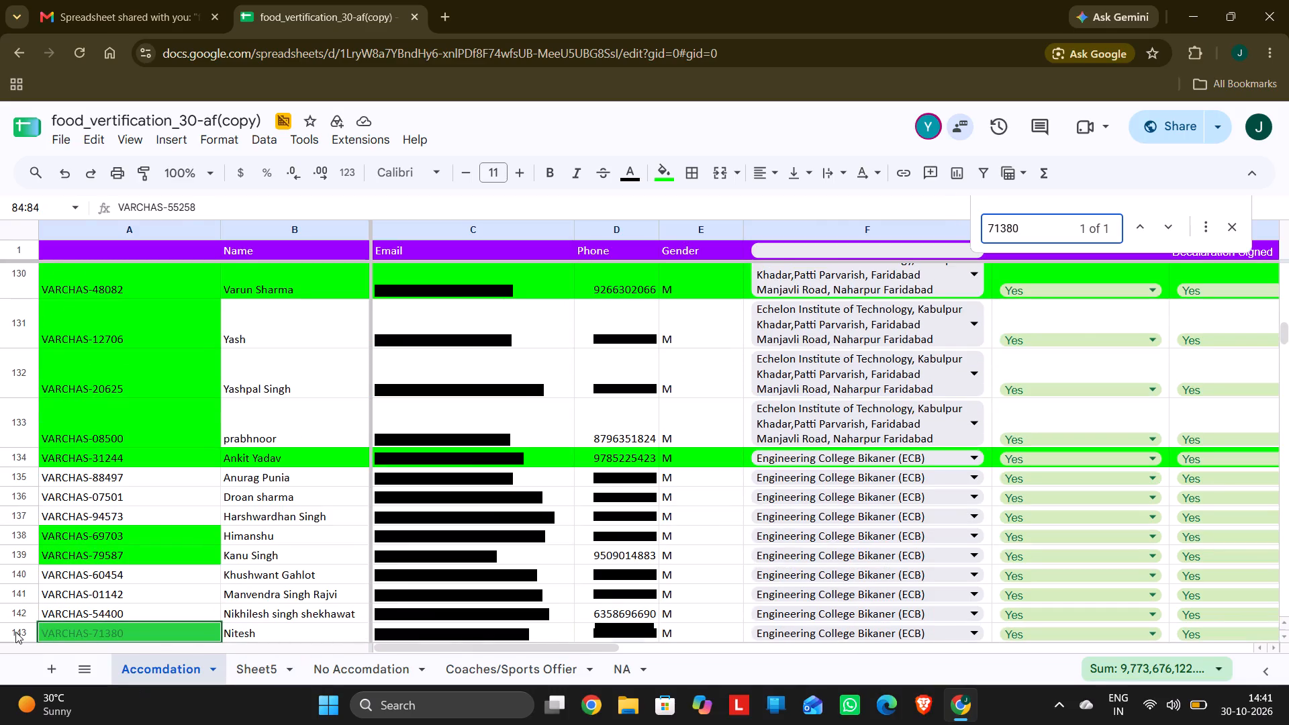
left_click(15, 632)
left_click(668, 174)
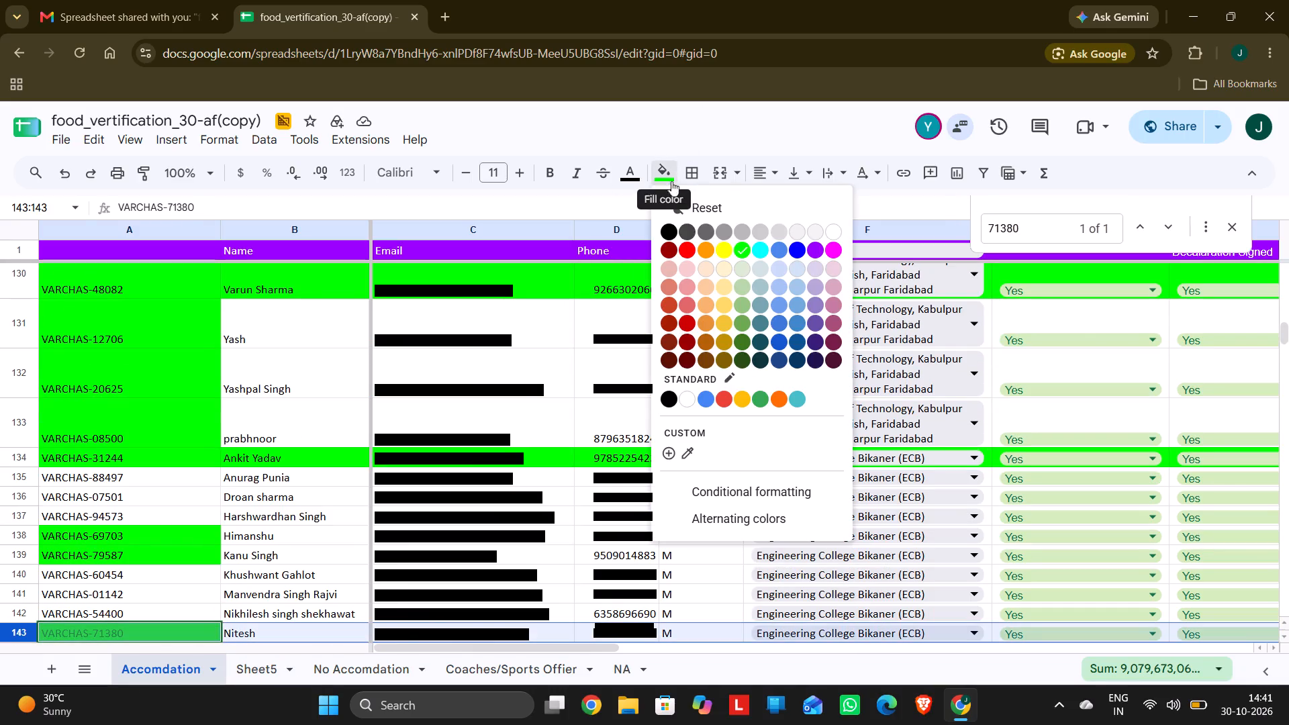
left_click(741, 250)
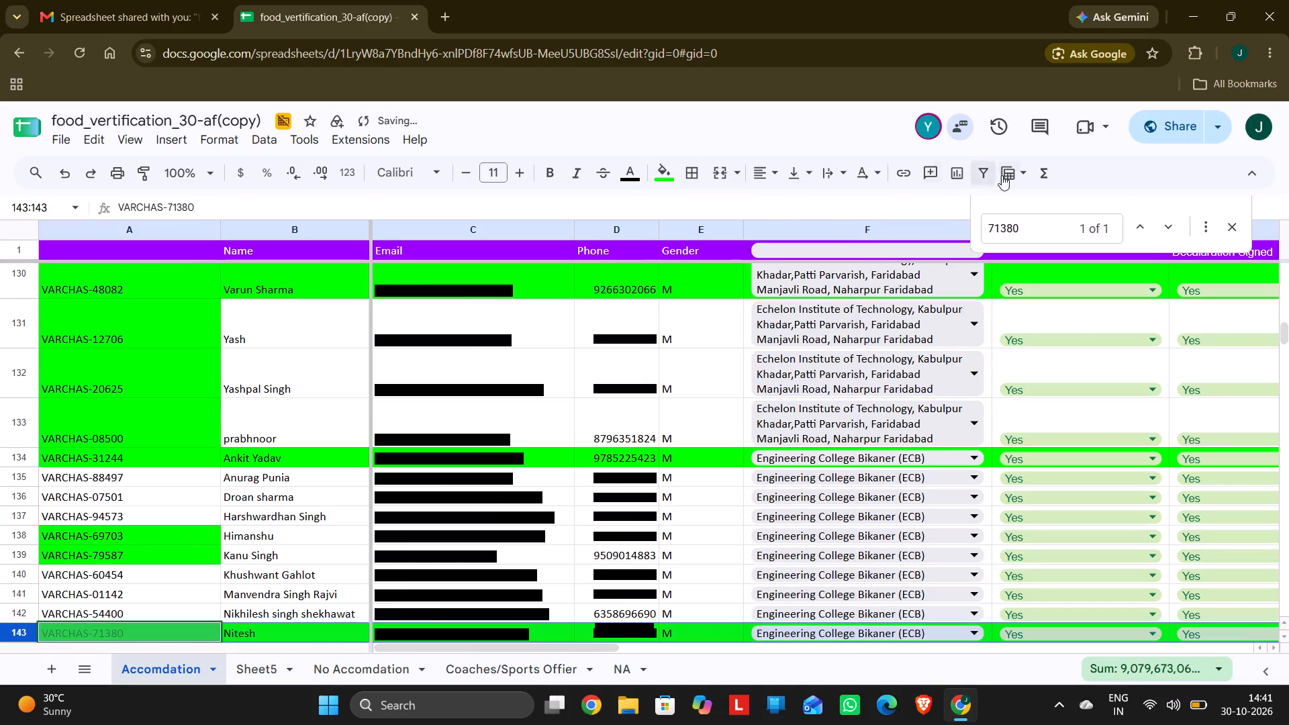
Clear the previous participant code from the sheet search, ready for a new lookup.
double_click(1018, 234)
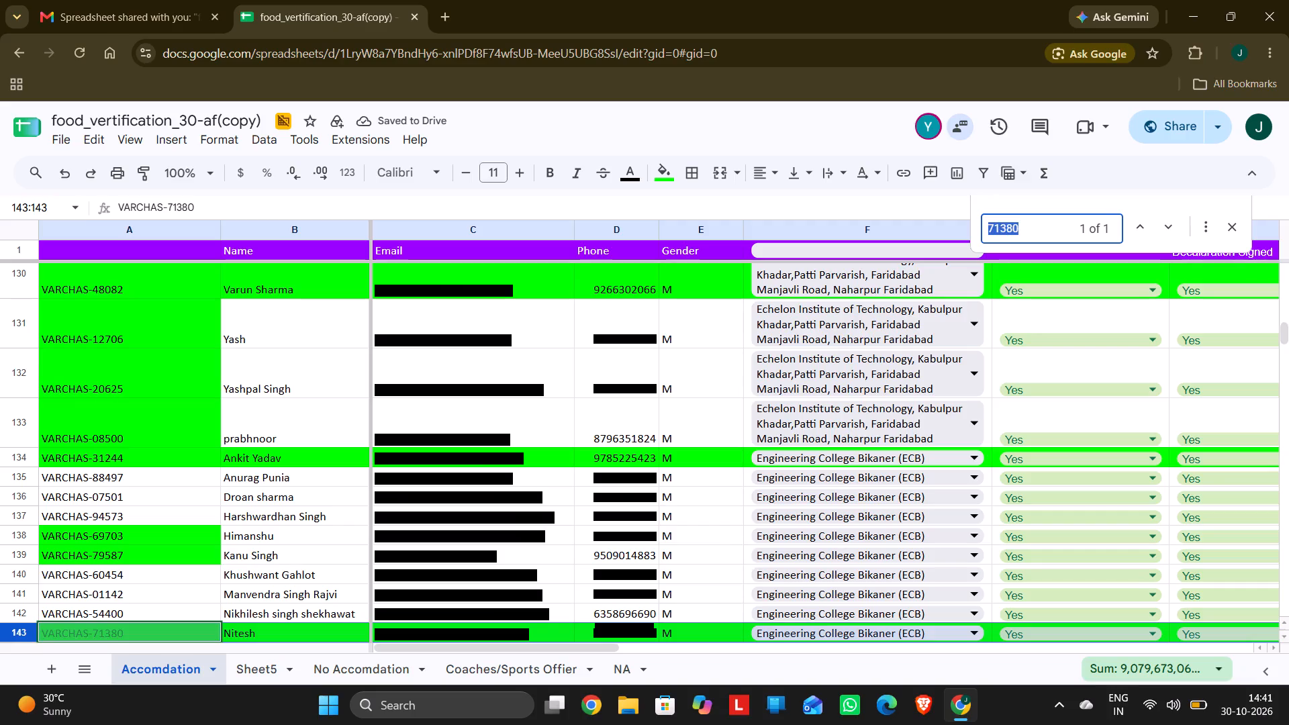
key("BackSpace")
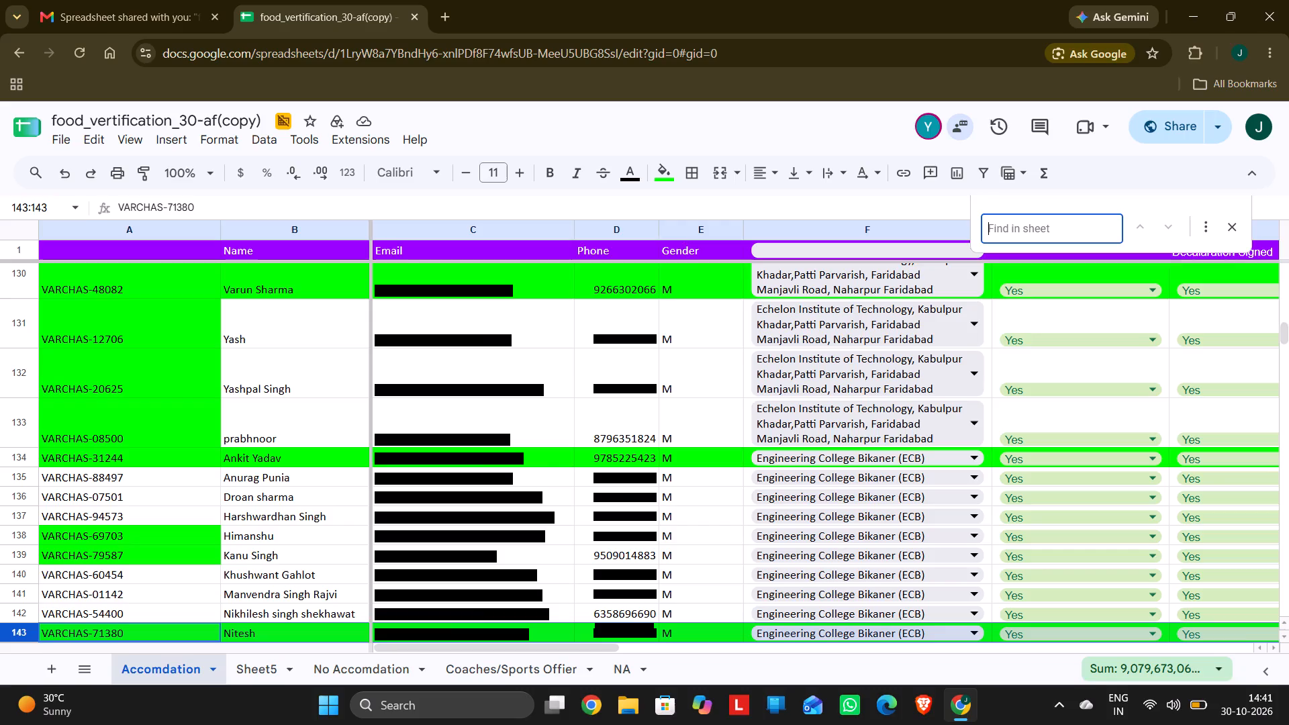
left_click(1061, 233)
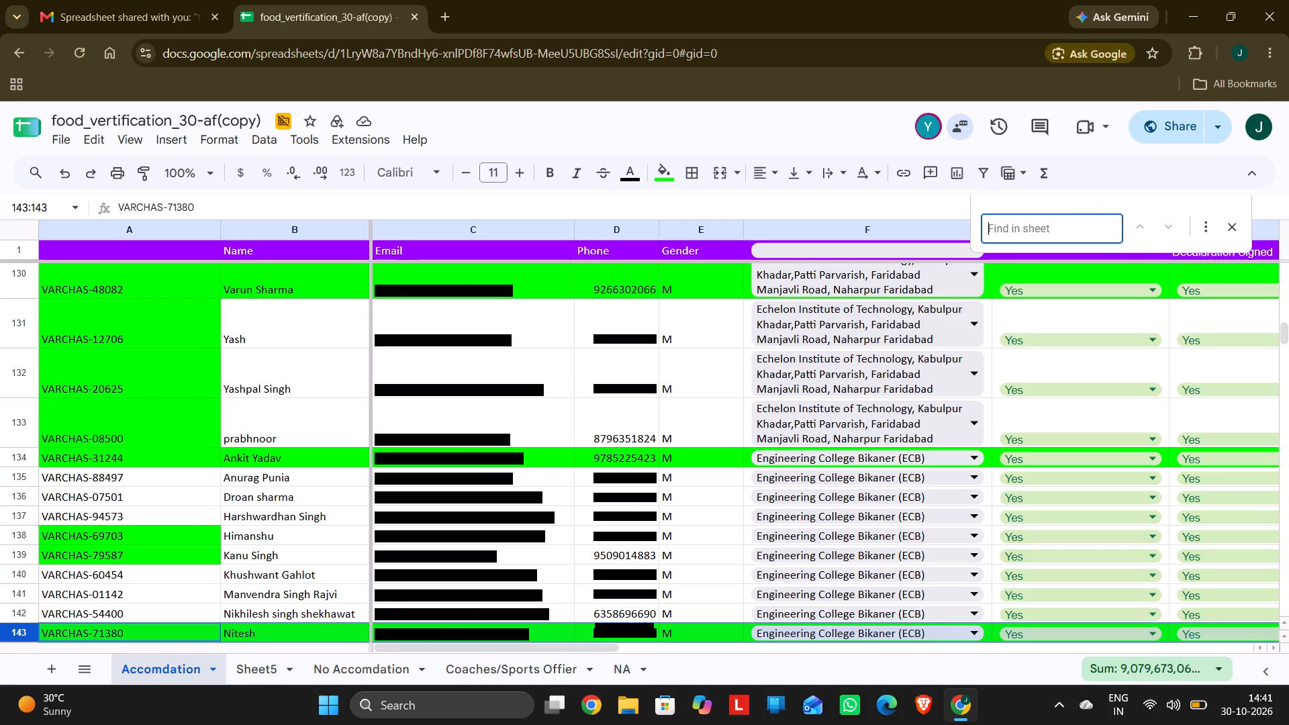
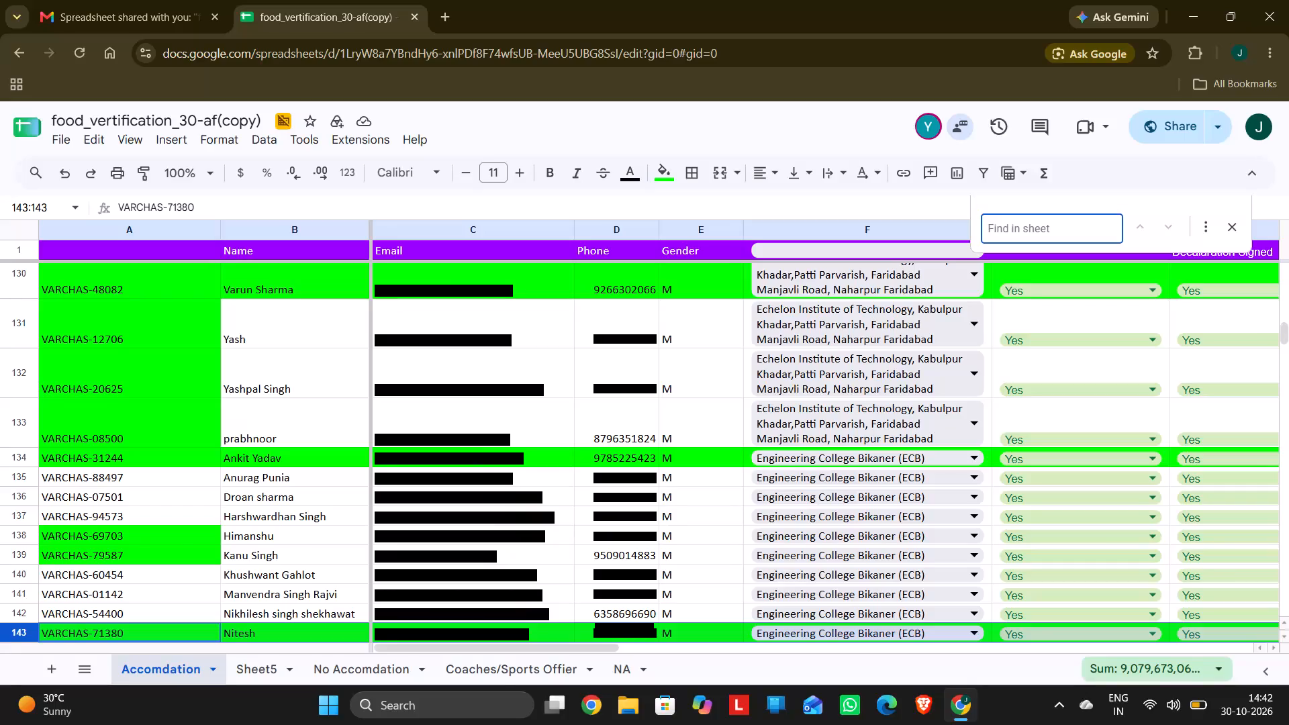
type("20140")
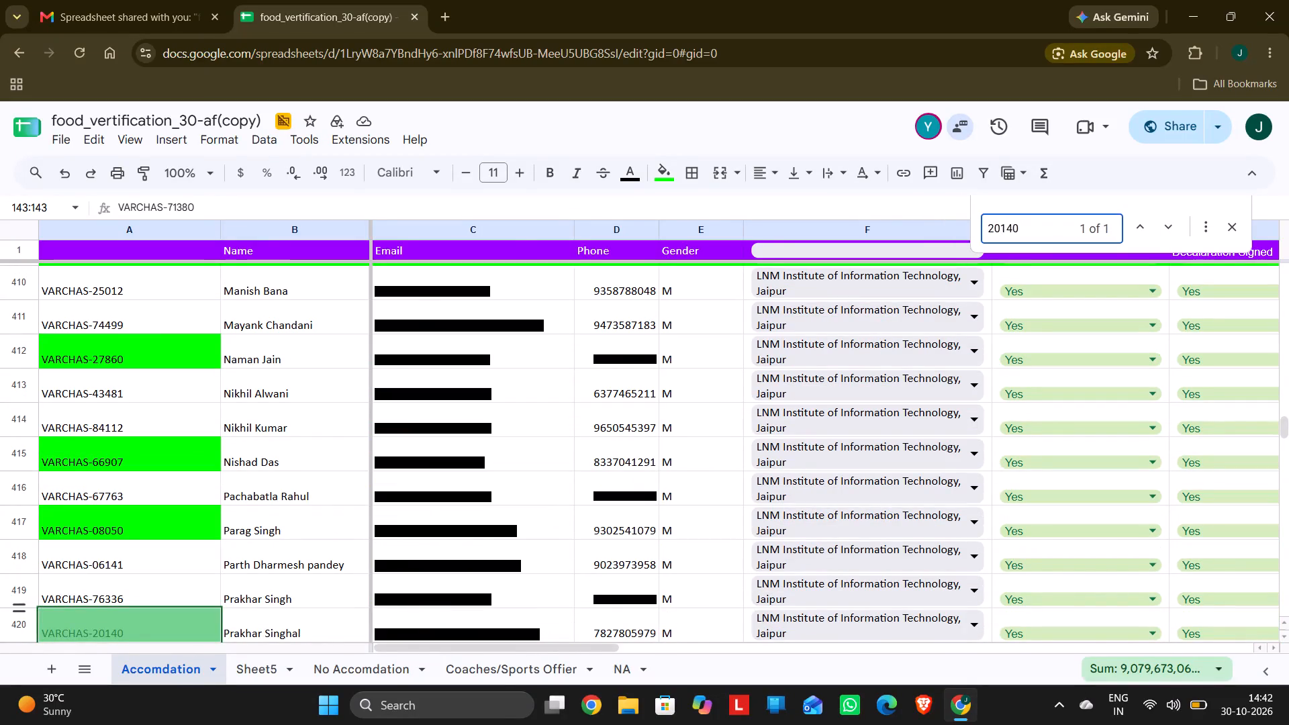
left_click(21, 623)
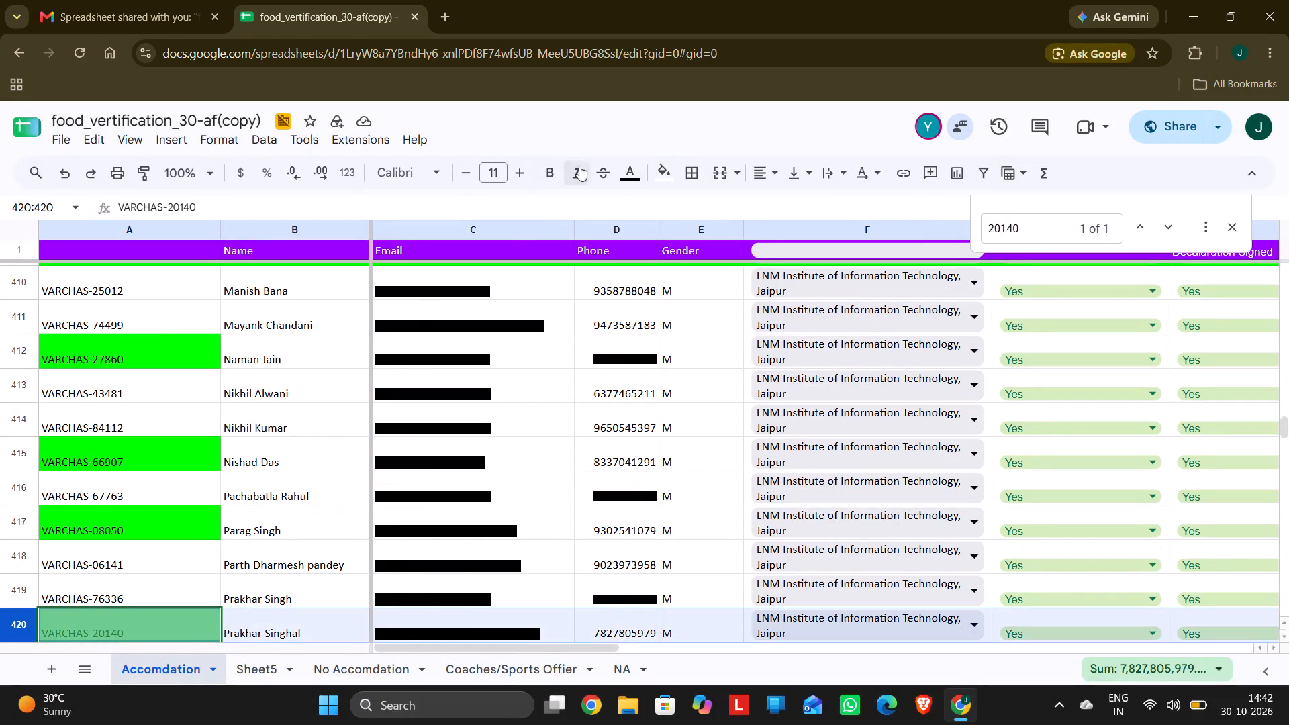
left_click(665, 173)
left_click(742, 250)
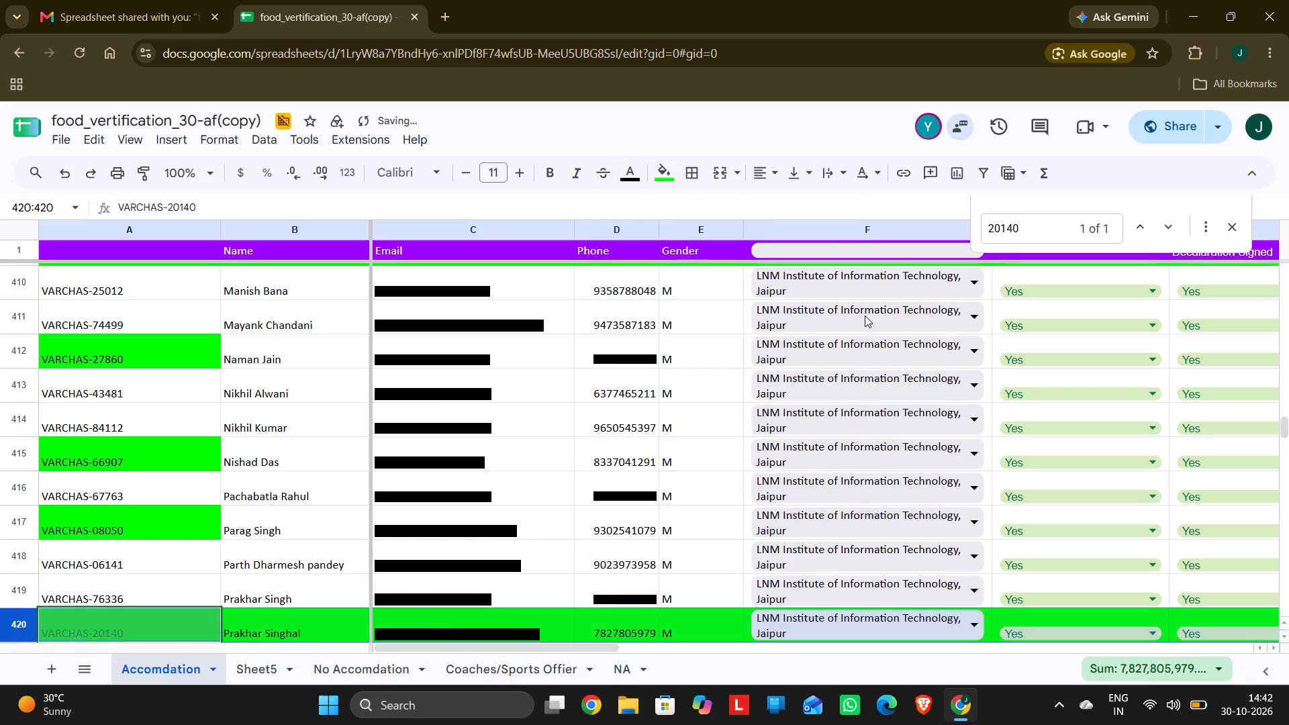
left_click(1236, 229)
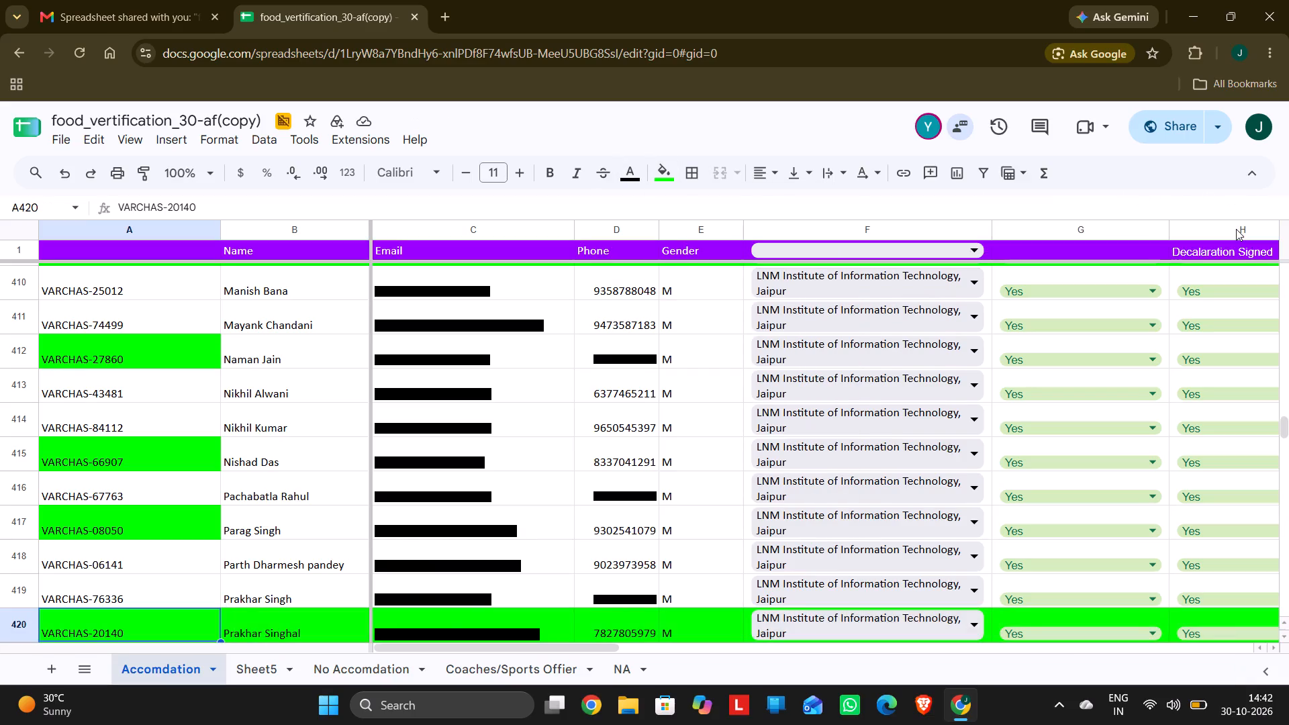
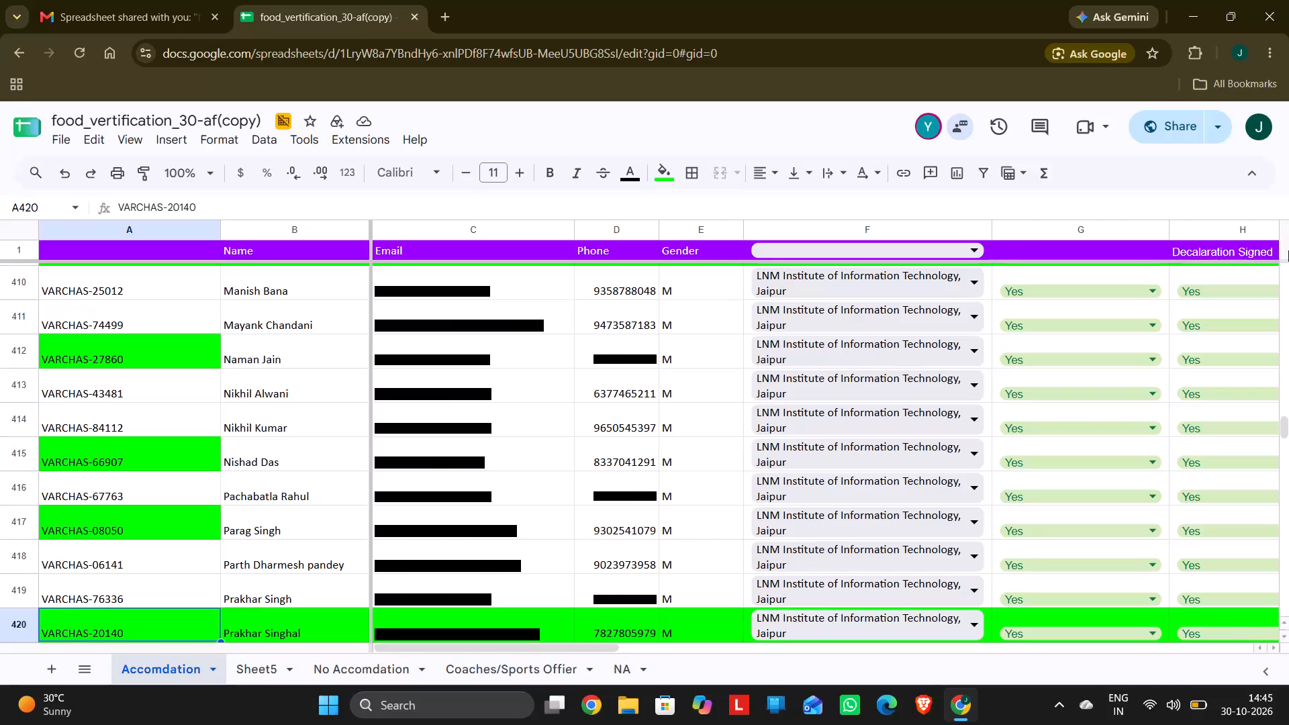
key("ctrl+f")
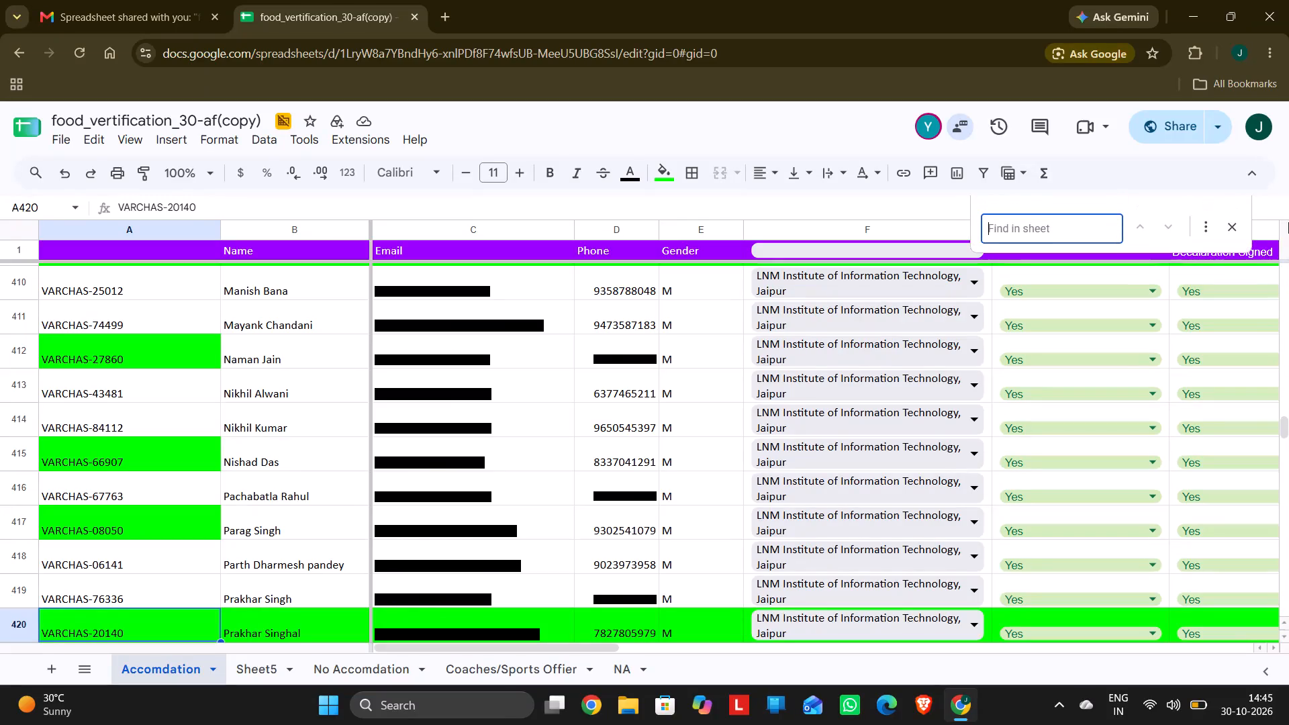
left_click(1049, 222)
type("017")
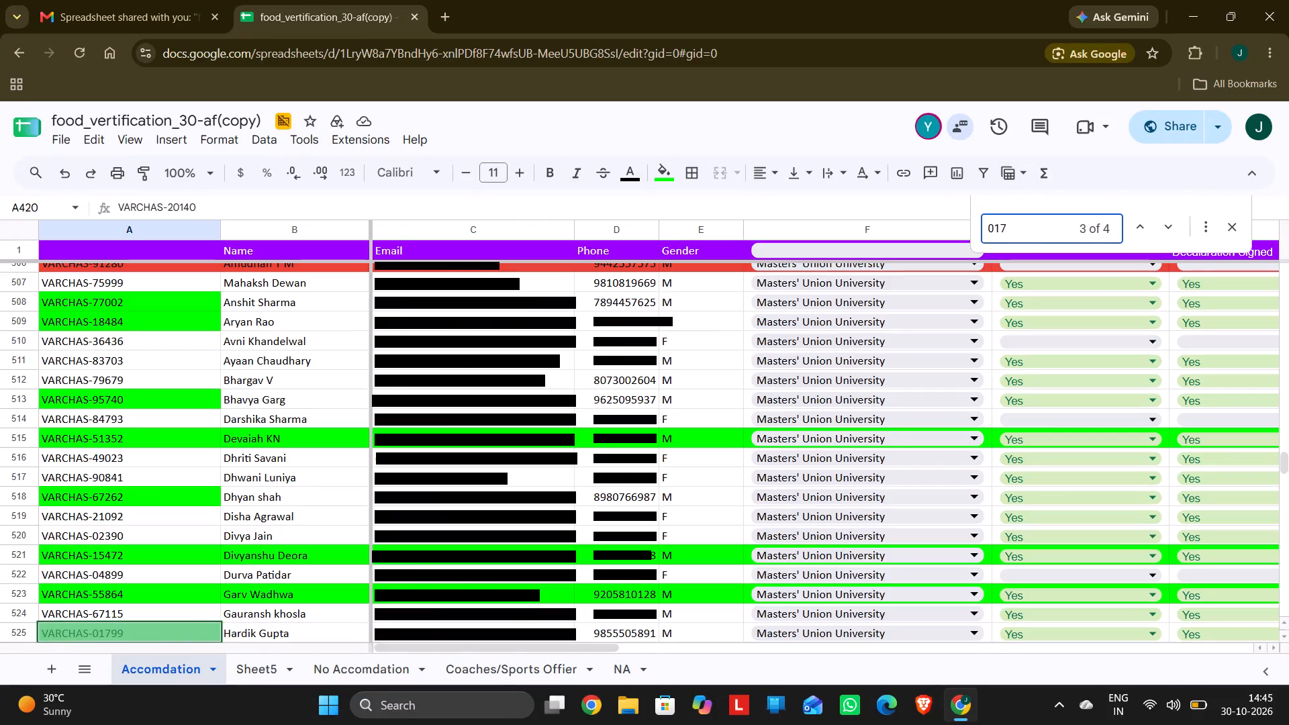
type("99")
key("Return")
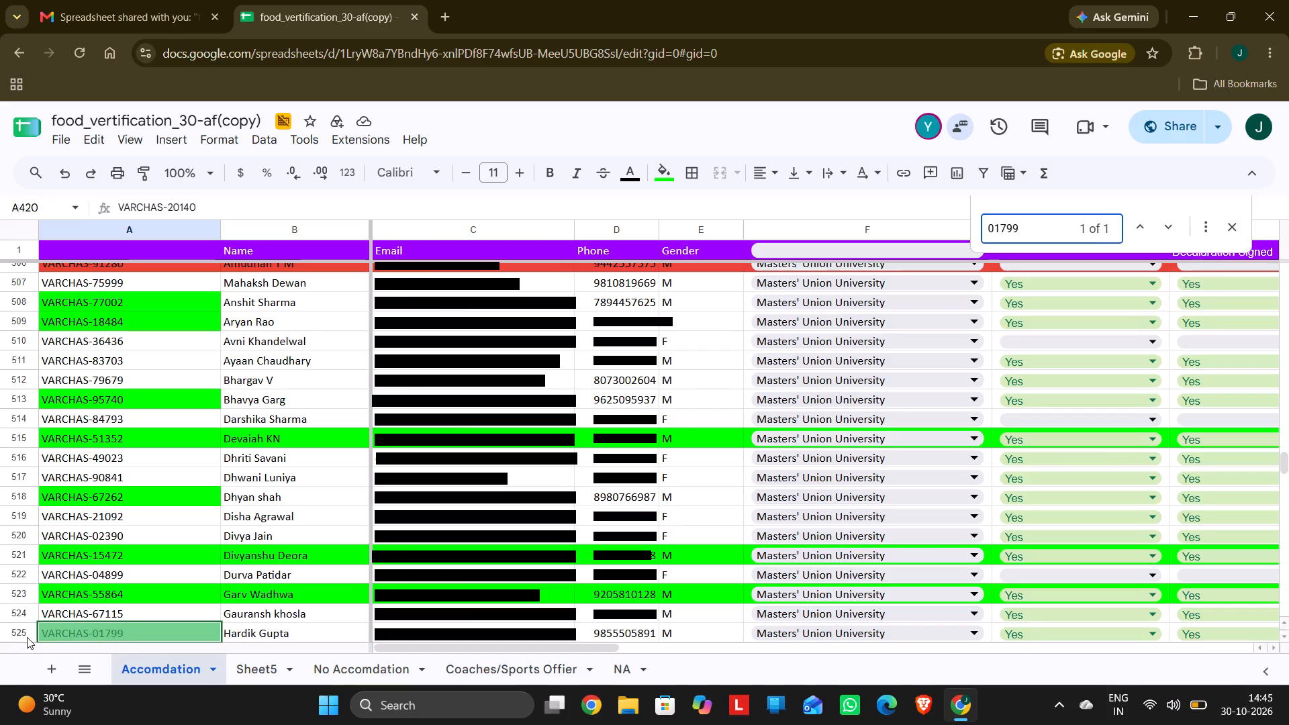
left_click(27, 637)
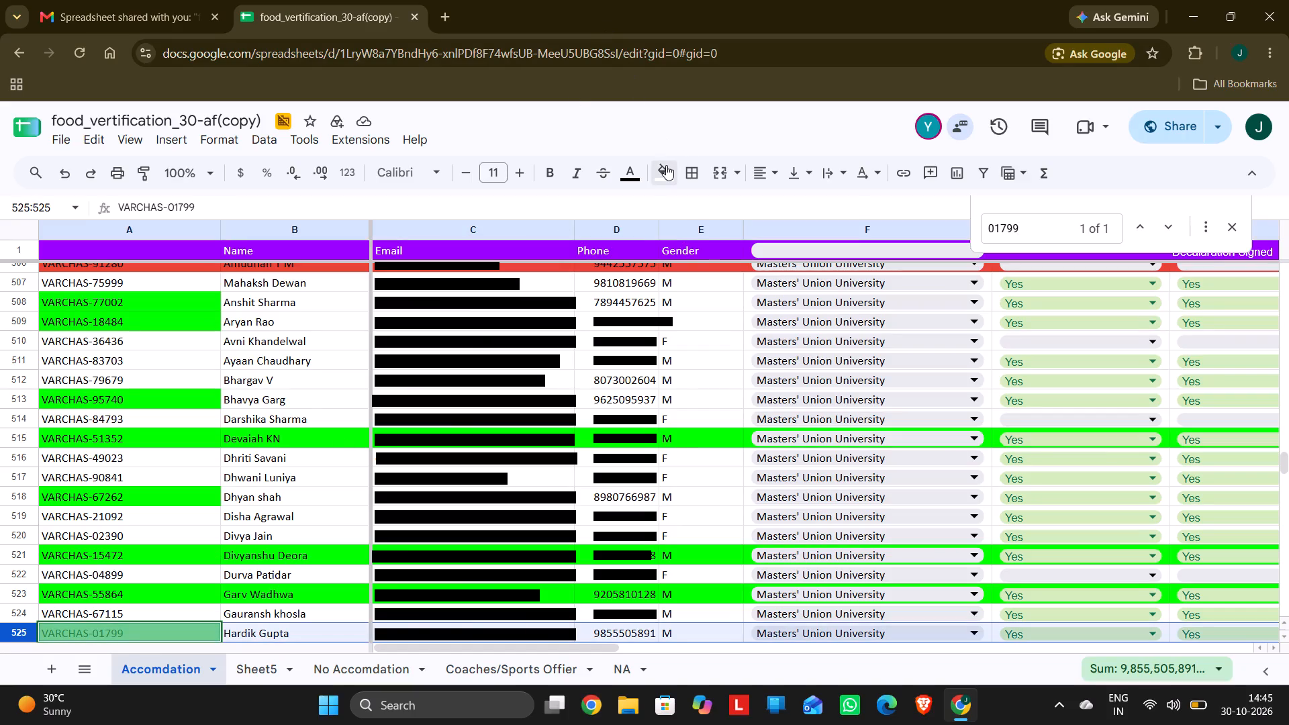
left_click(666, 165)
left_click(745, 250)
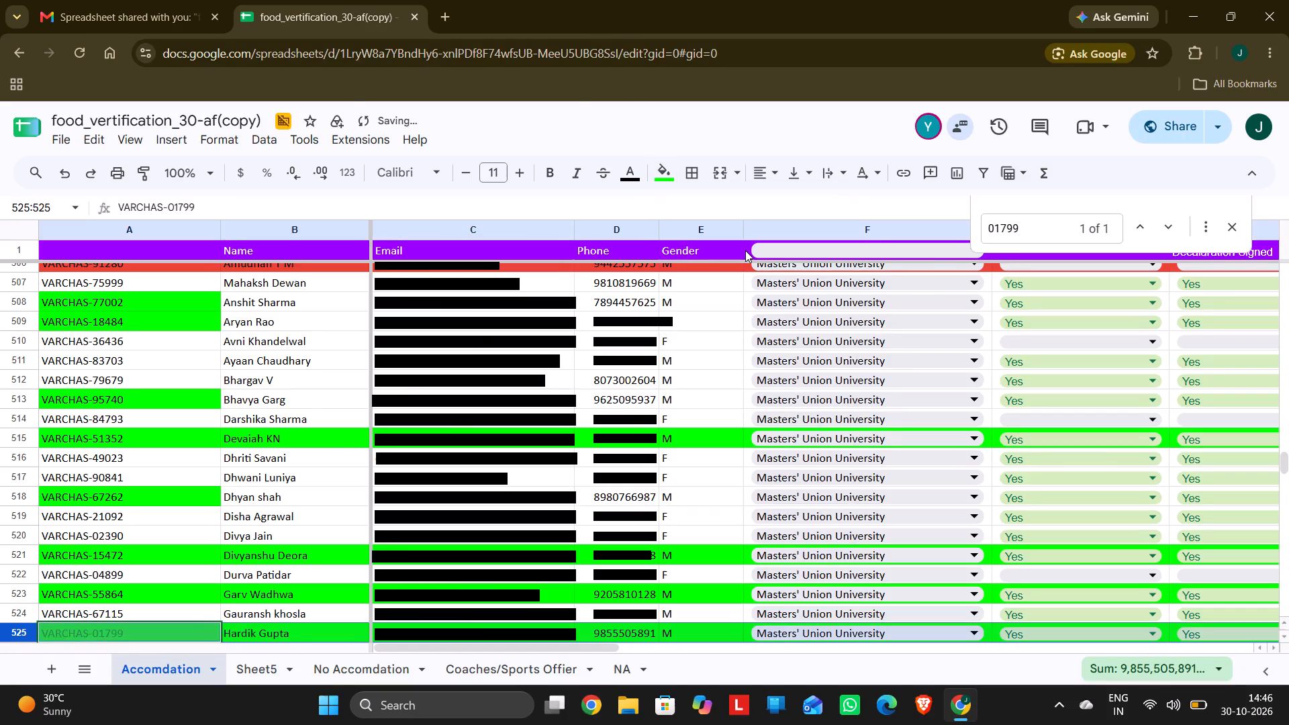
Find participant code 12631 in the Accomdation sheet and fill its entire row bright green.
double_click(1040, 226)
key("BackSpace")
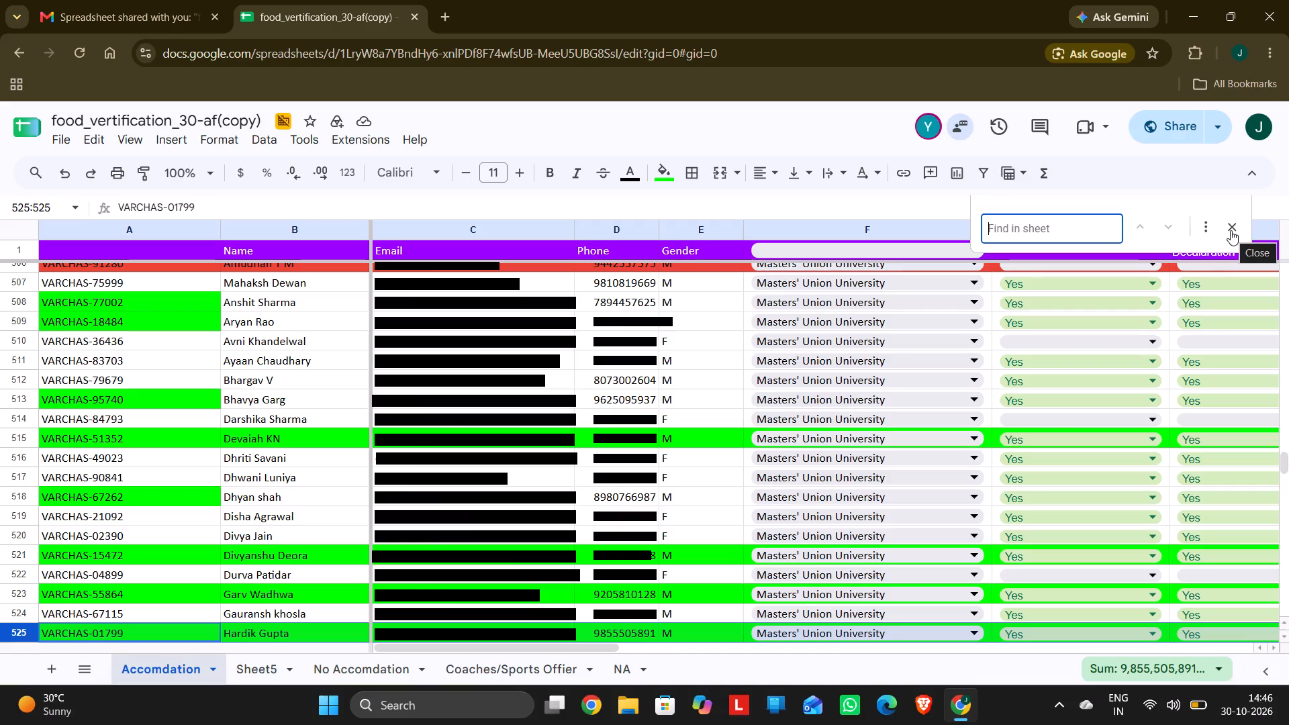
left_click(1090, 228)
left_click(1090, 228)
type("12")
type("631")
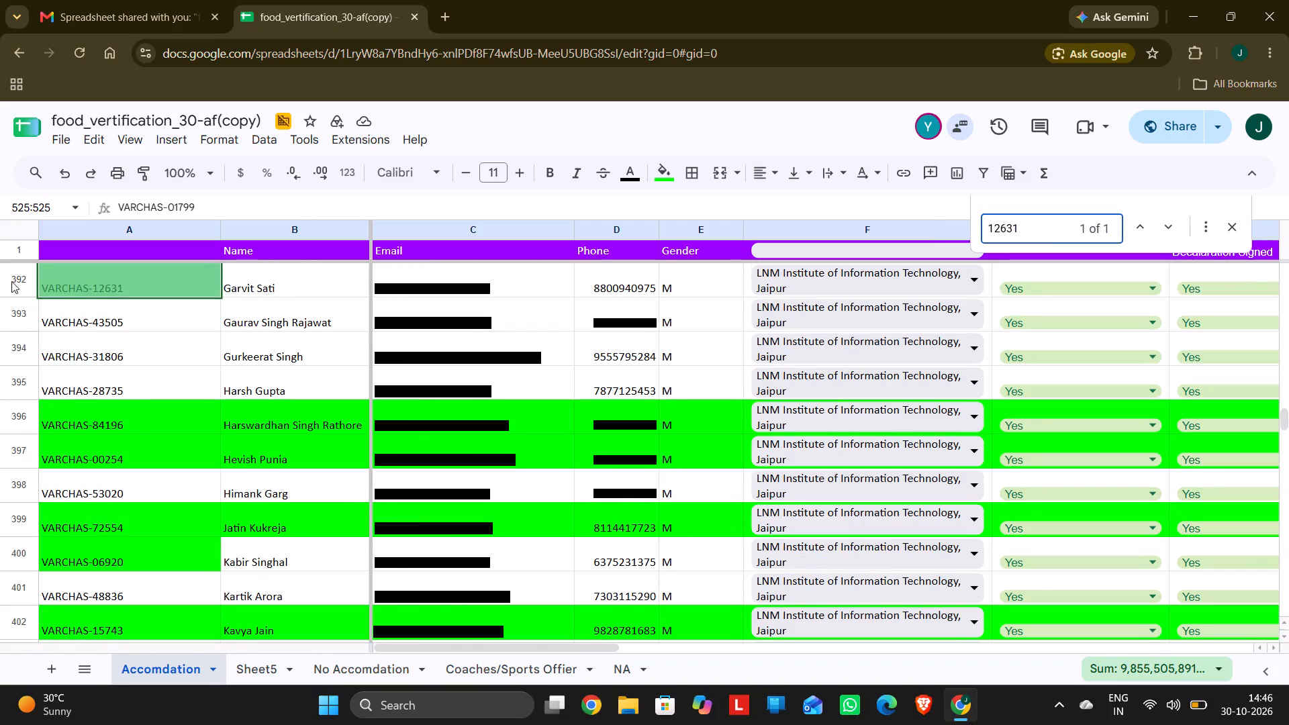
left_click(13, 283)
left_click(657, 177)
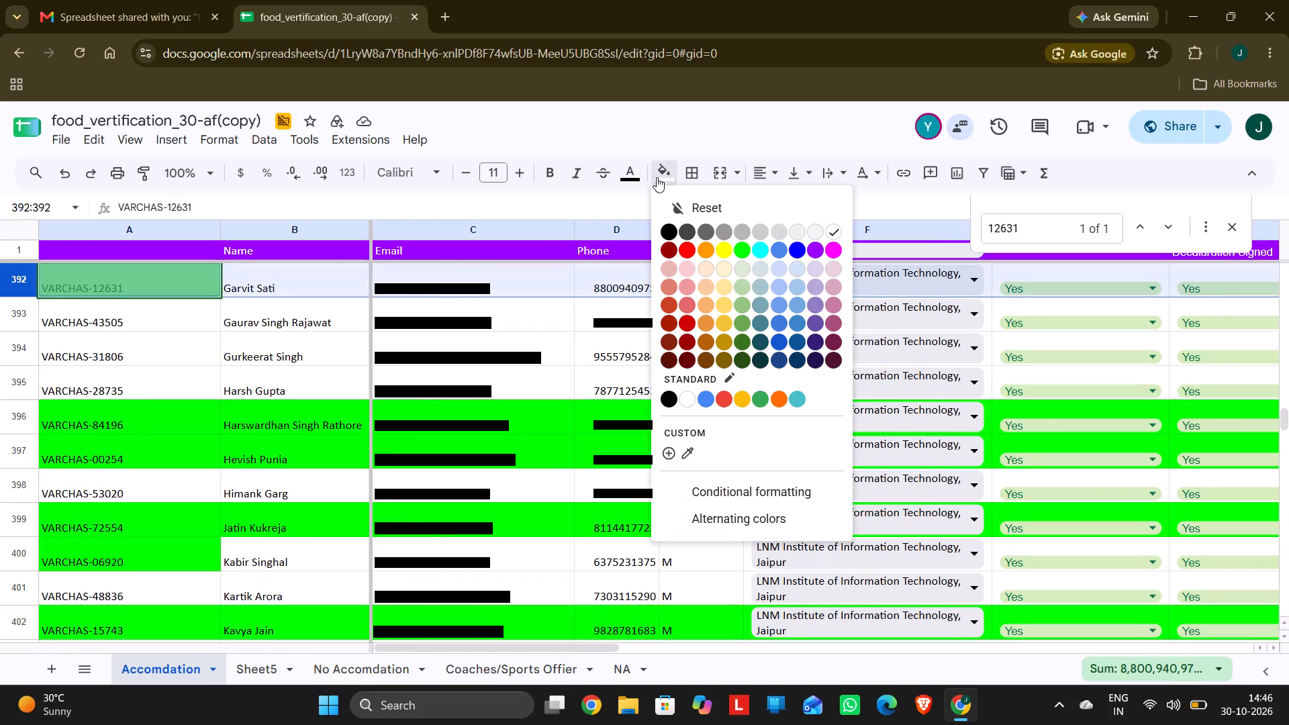
left_click(741, 250)
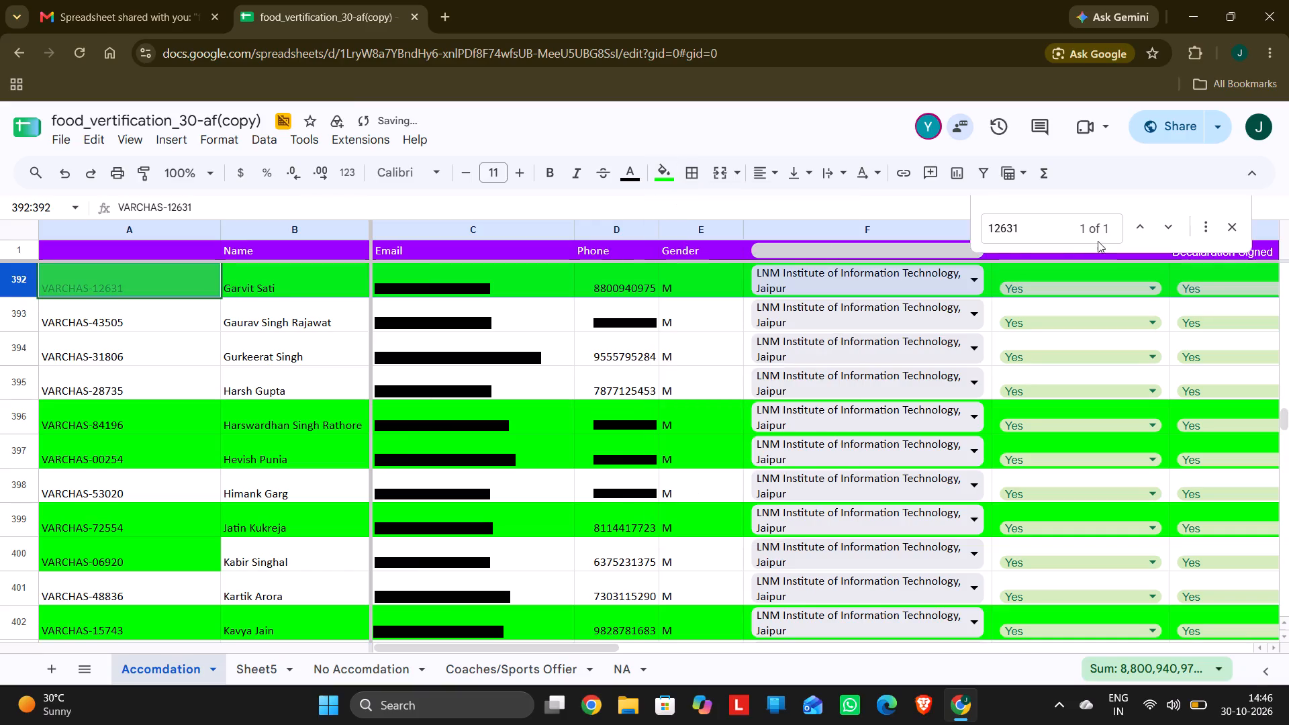
Clear the previous participant code from the sheet search to look up another participant.
double_click(1054, 223)
key("BackSpace")
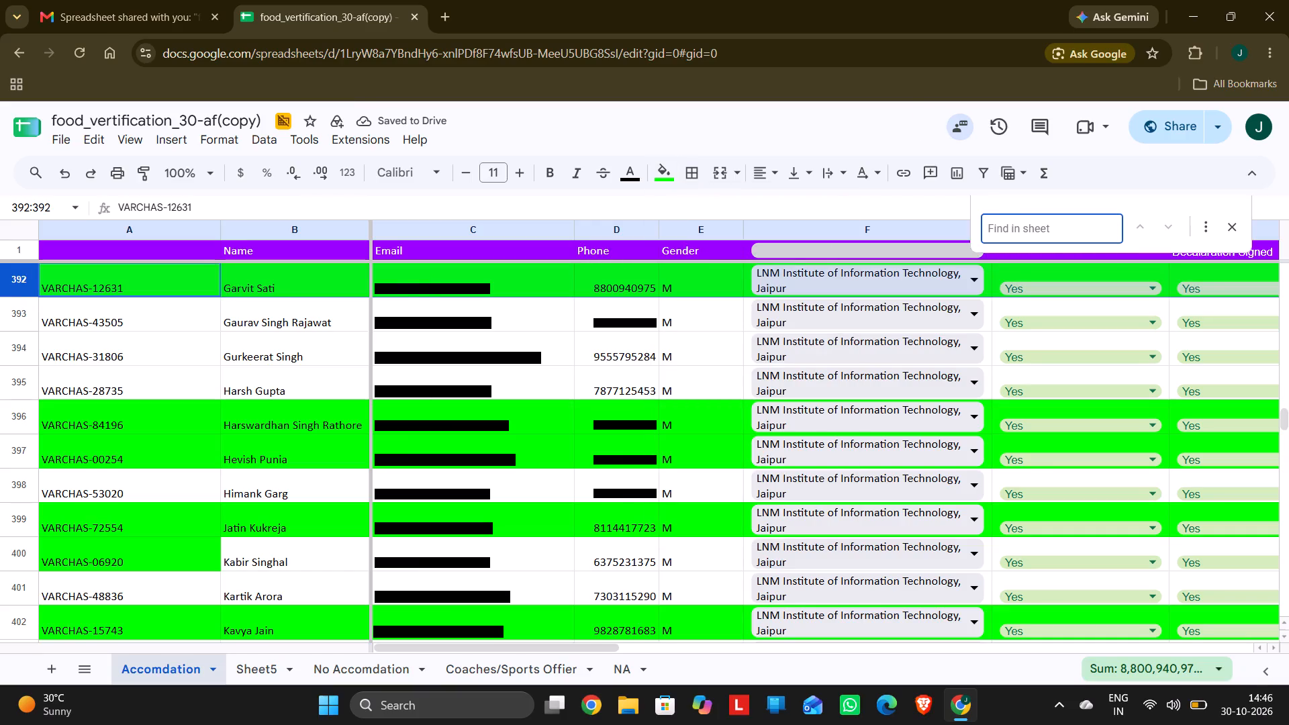
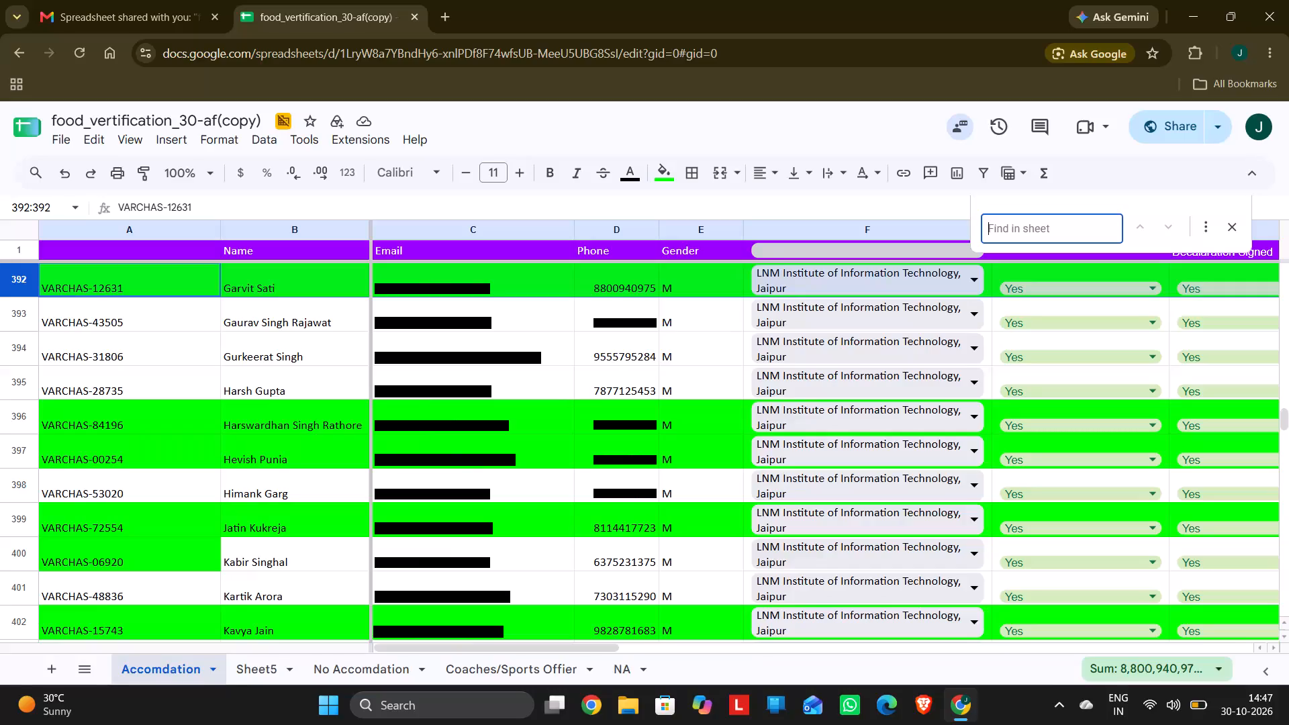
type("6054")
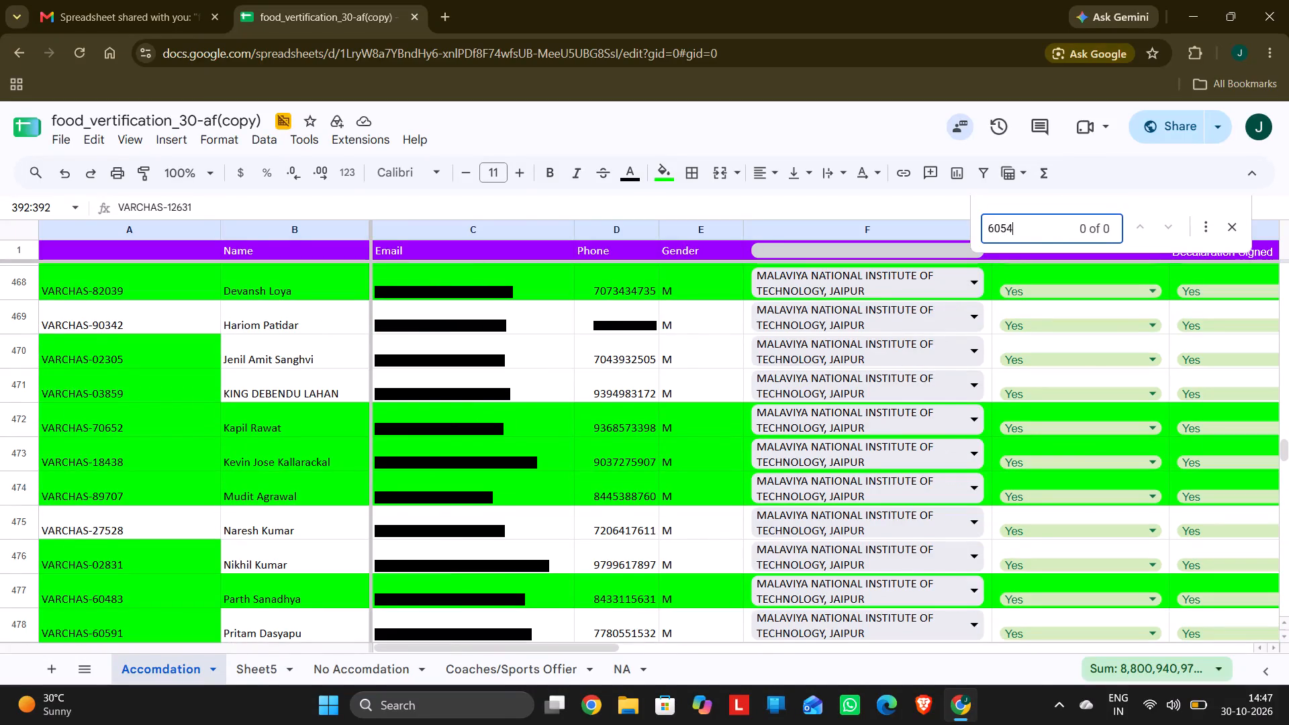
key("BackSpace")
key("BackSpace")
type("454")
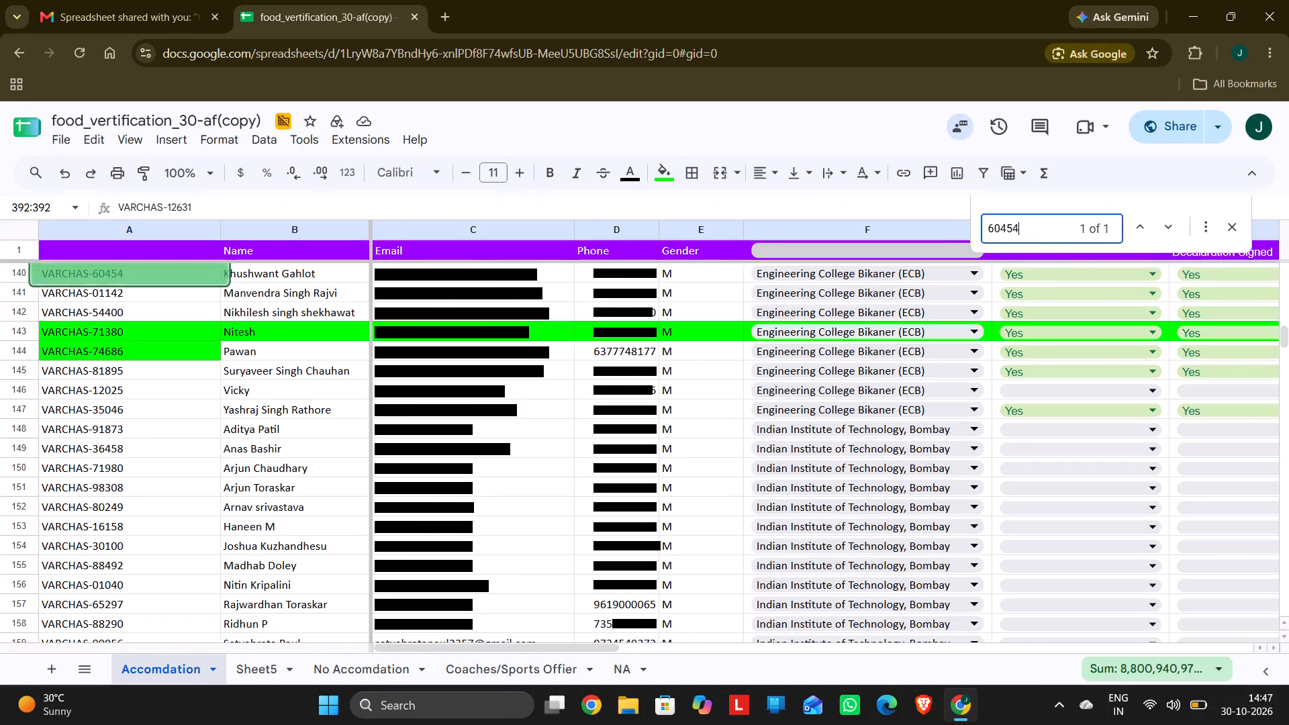
left_click(18, 269)
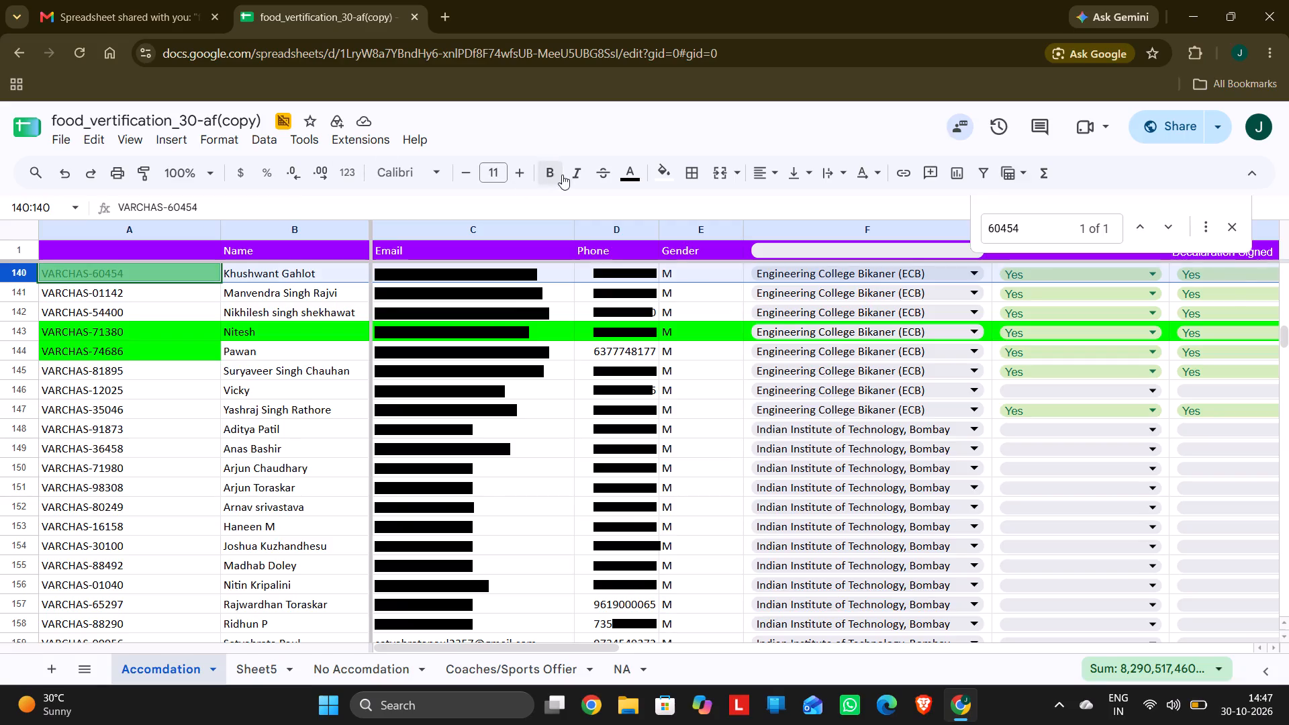
left_click(665, 177)
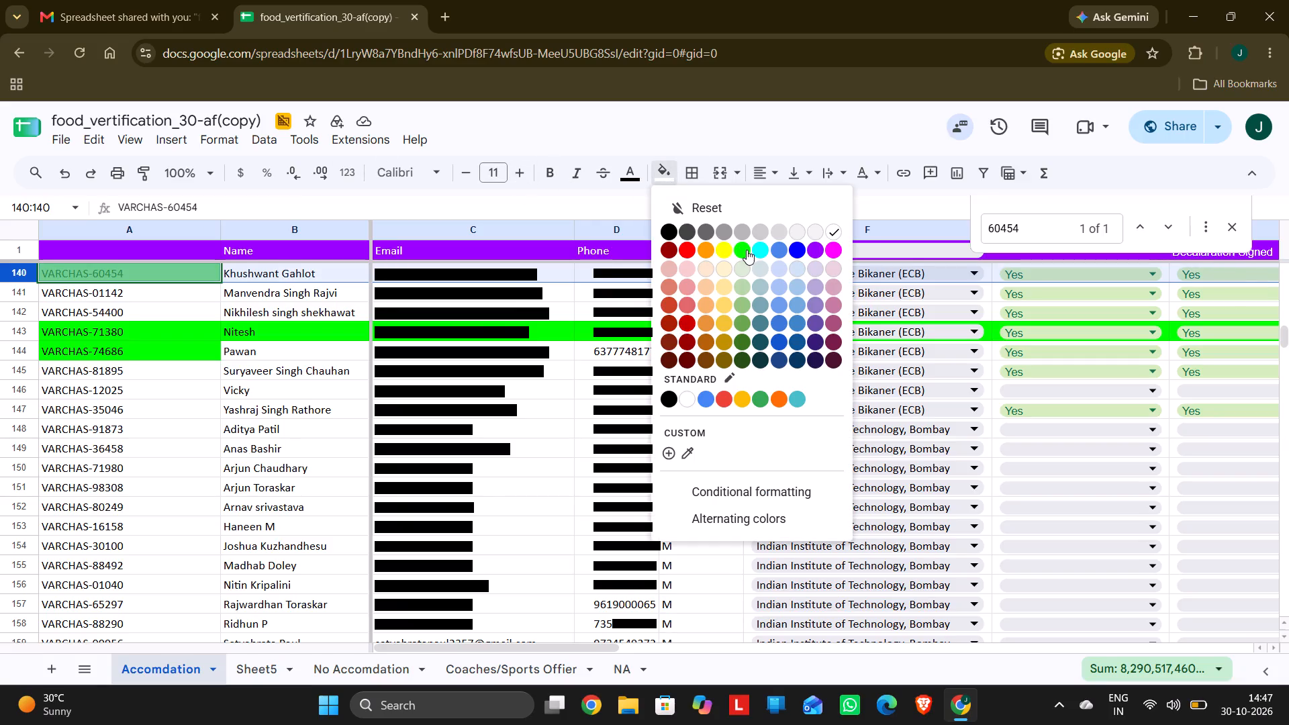
left_click(747, 250)
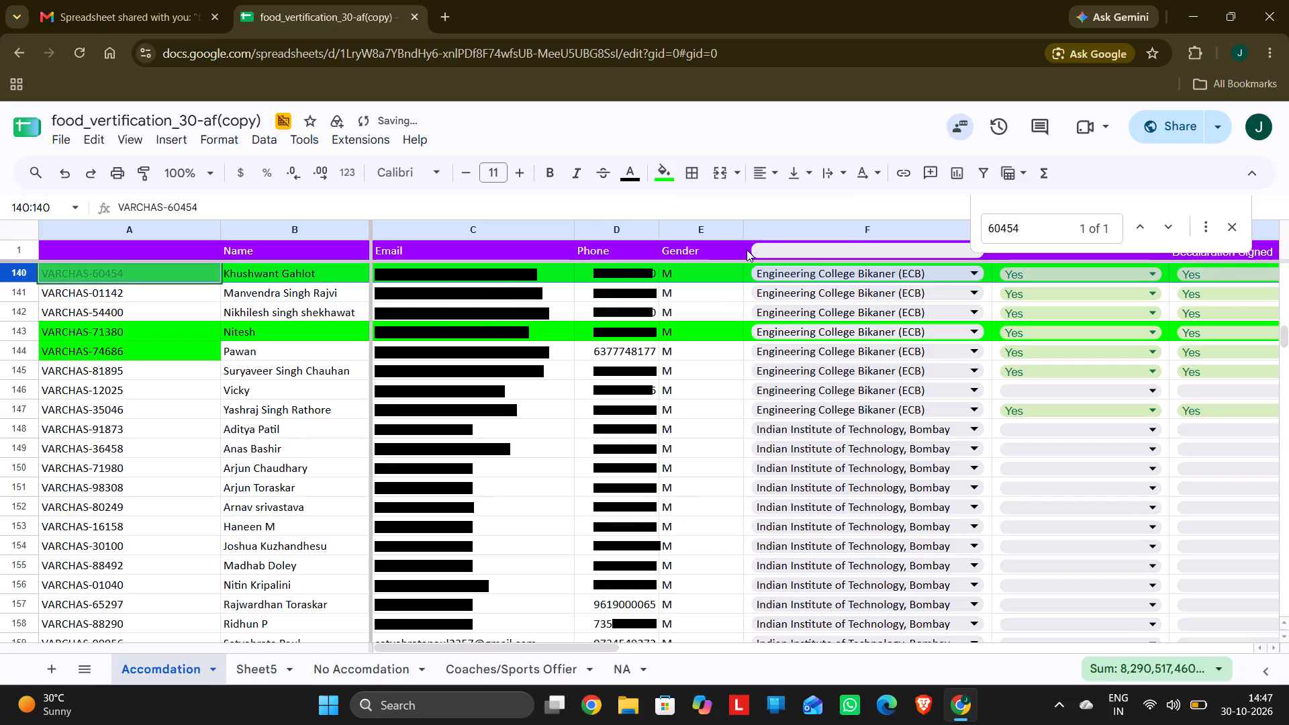
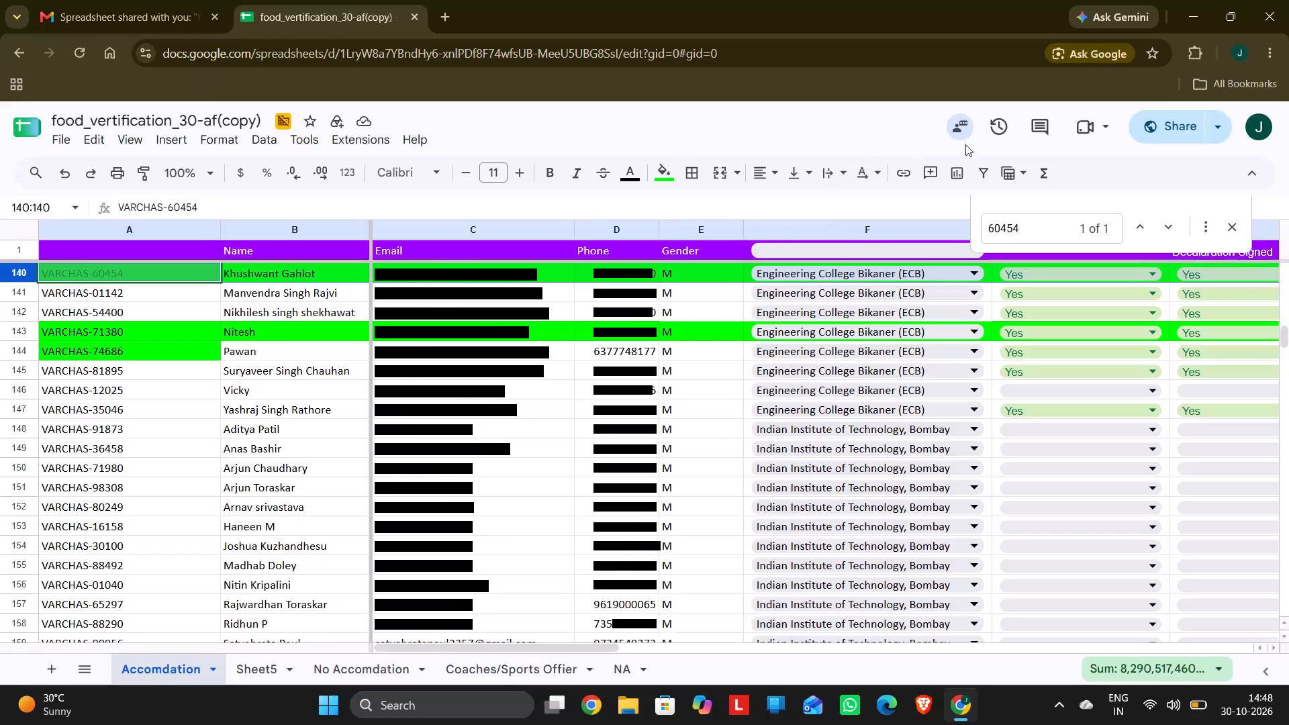
double_click(1033, 223)
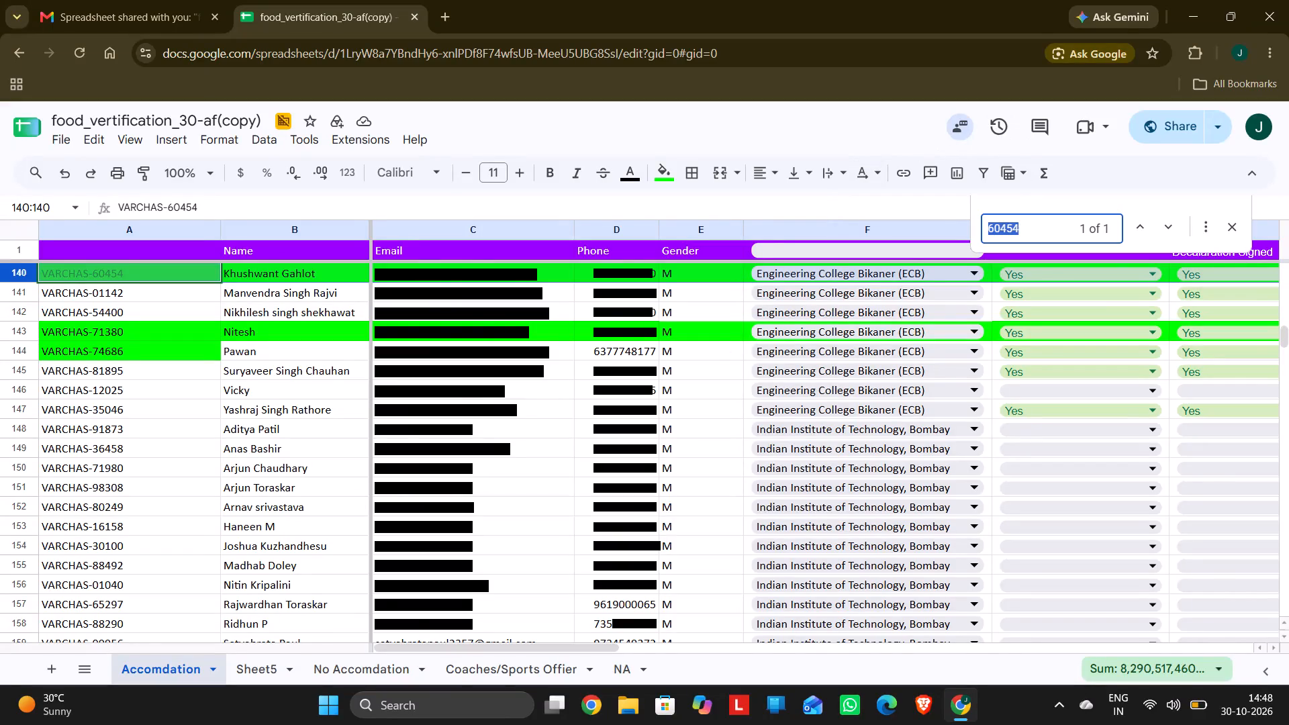
key("BackSpace")
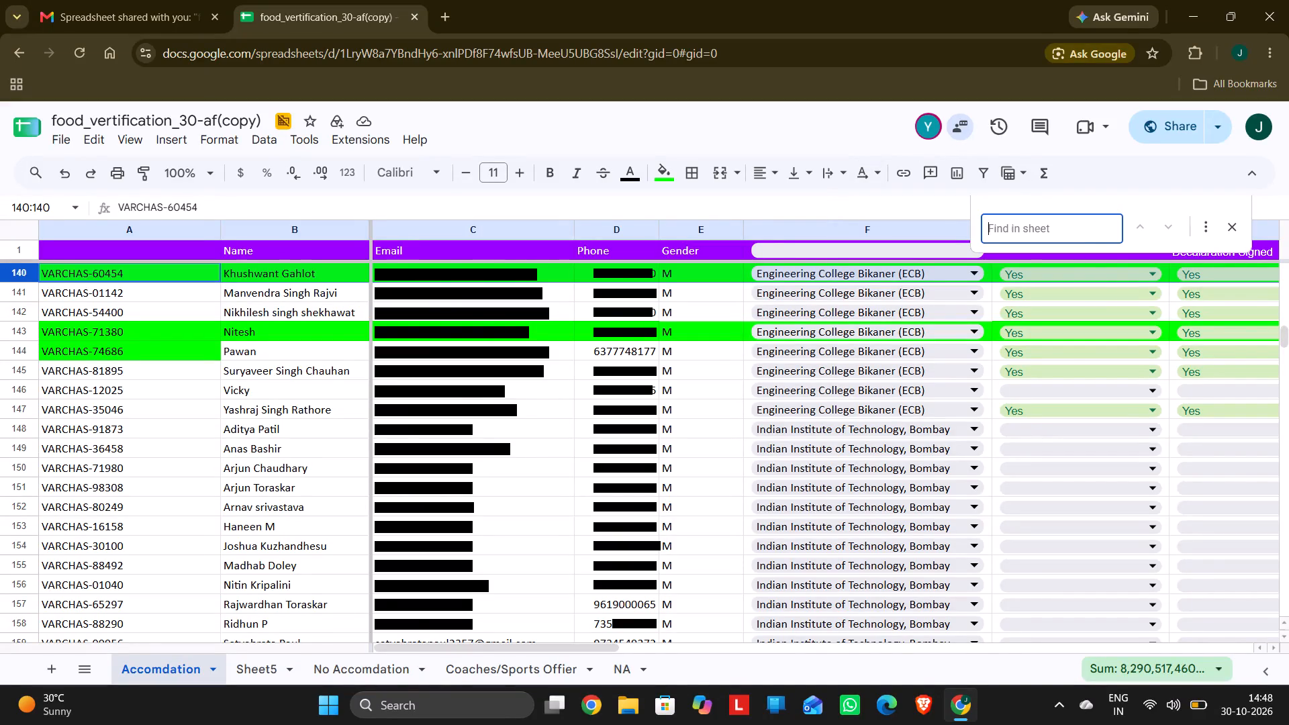
left_click(1033, 223)
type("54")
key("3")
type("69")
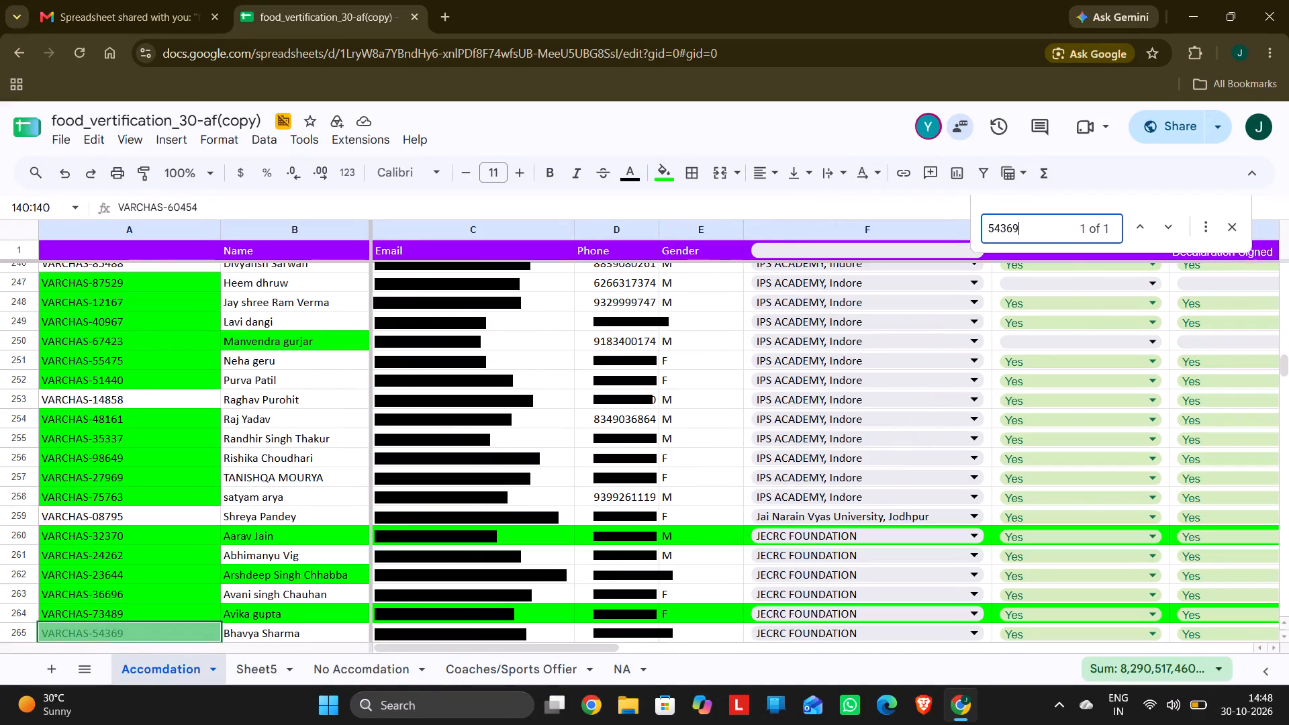
left_click(25, 634)
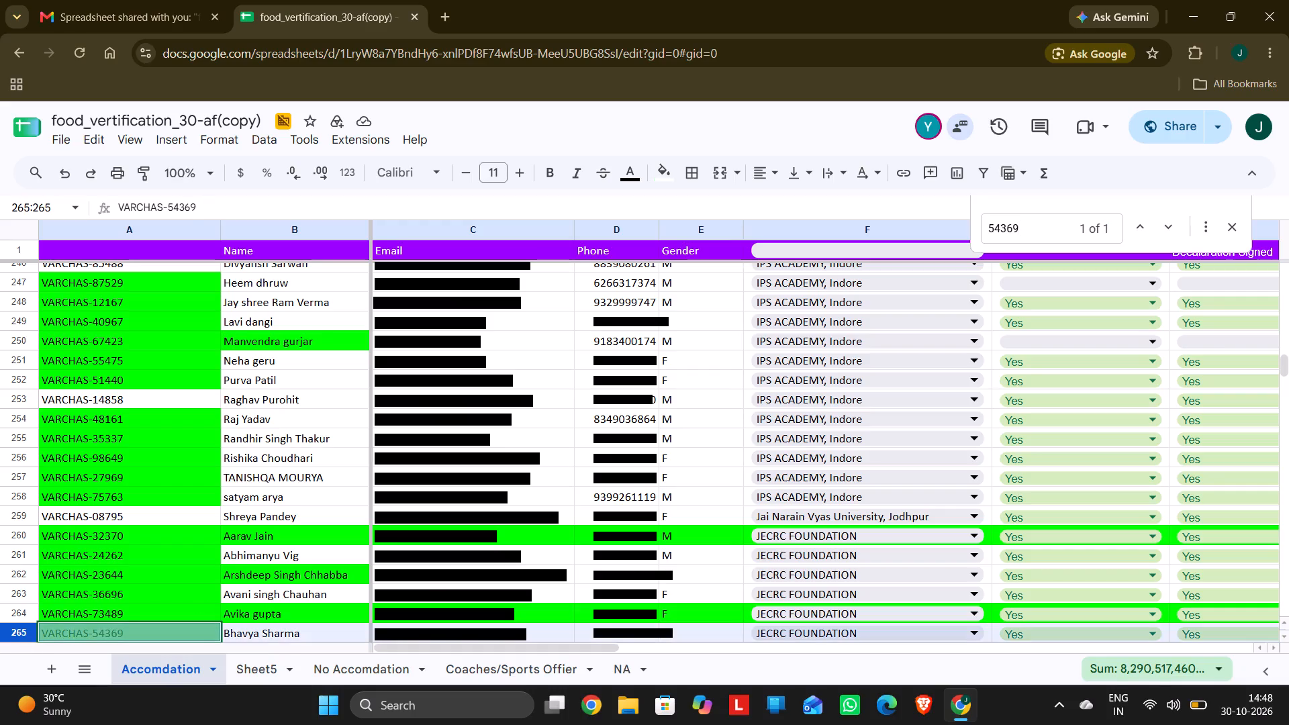
left_click(665, 175)
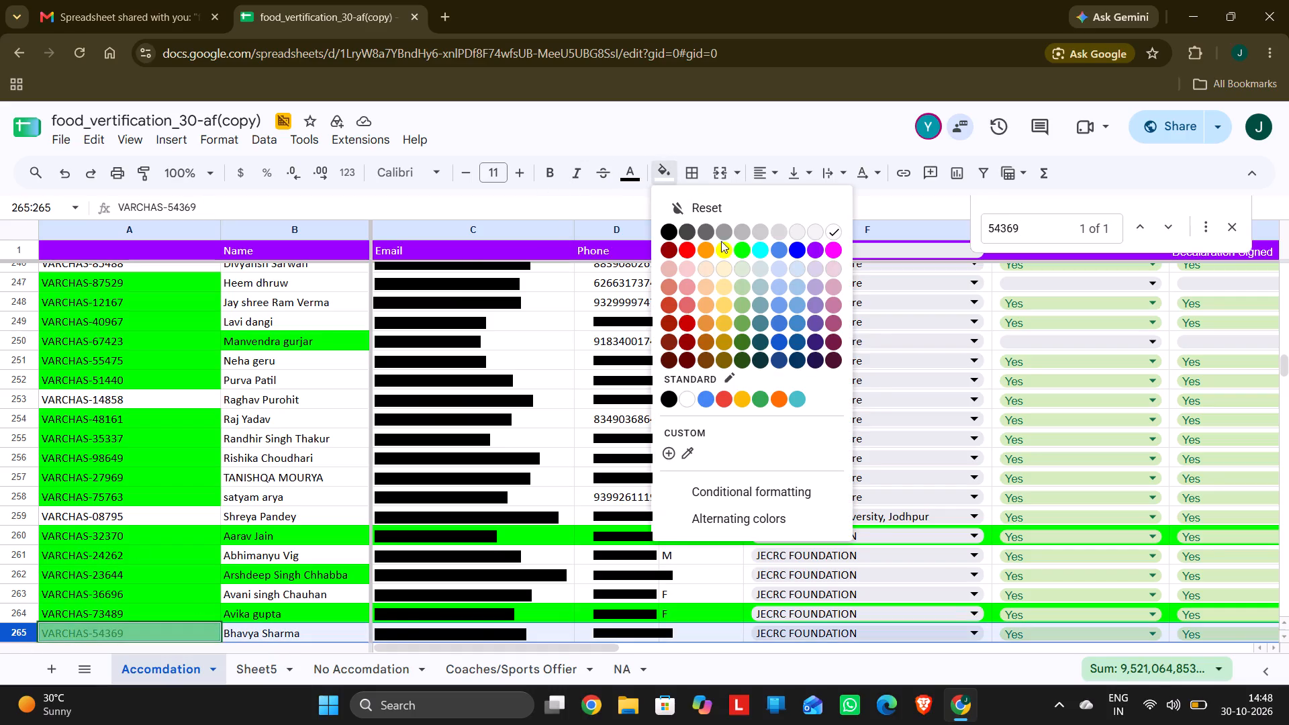
left_click(744, 247)
double_click(1034, 227)
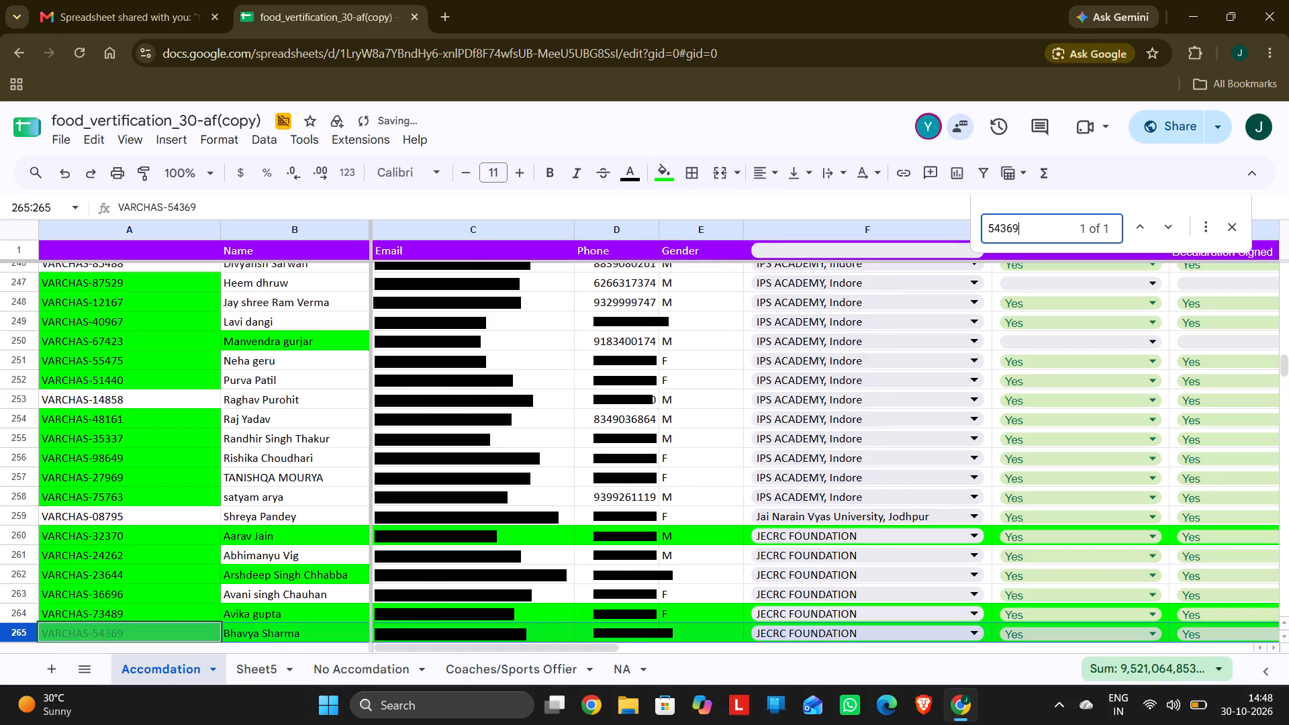
key("BackSpace")
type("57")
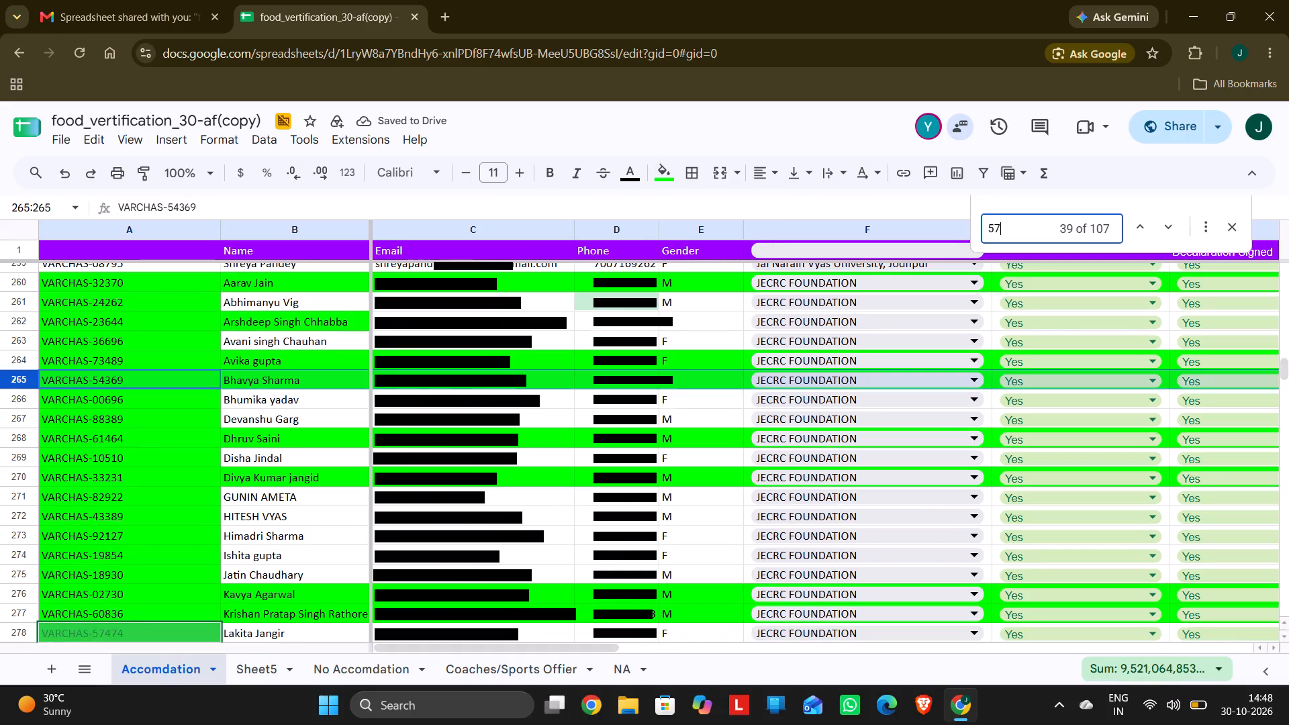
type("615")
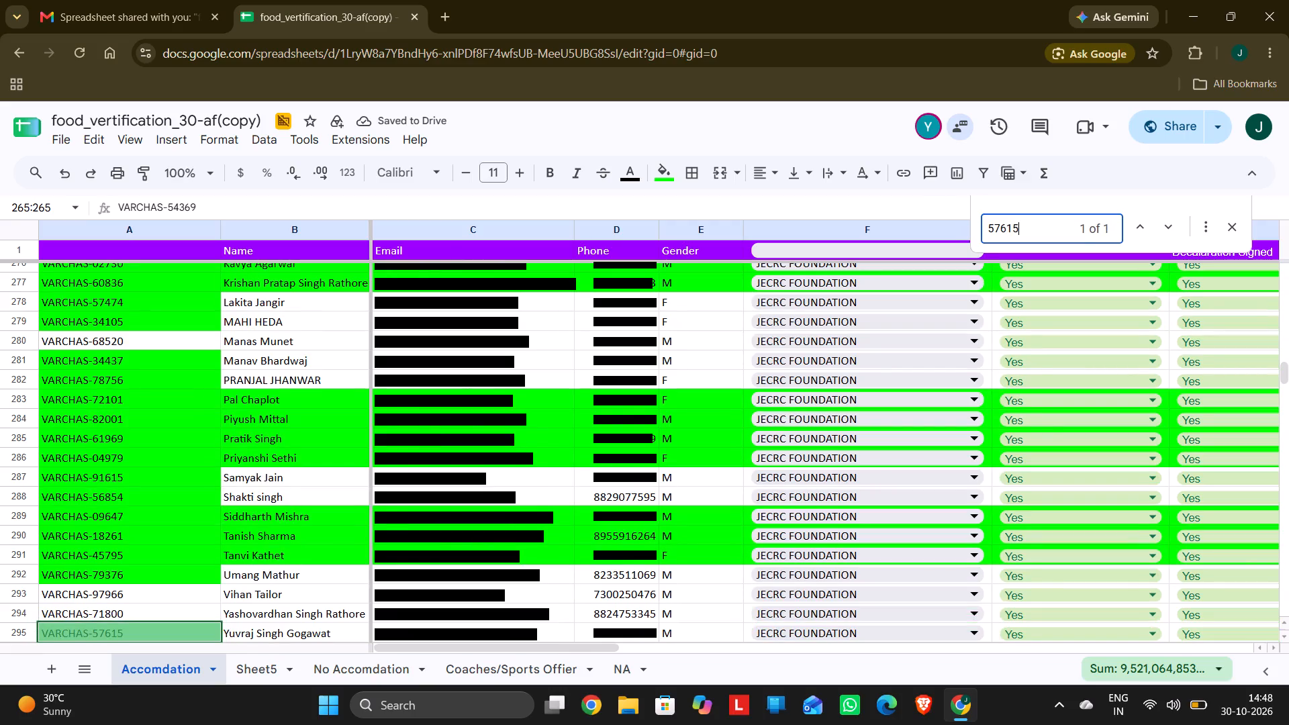
left_click(28, 637)
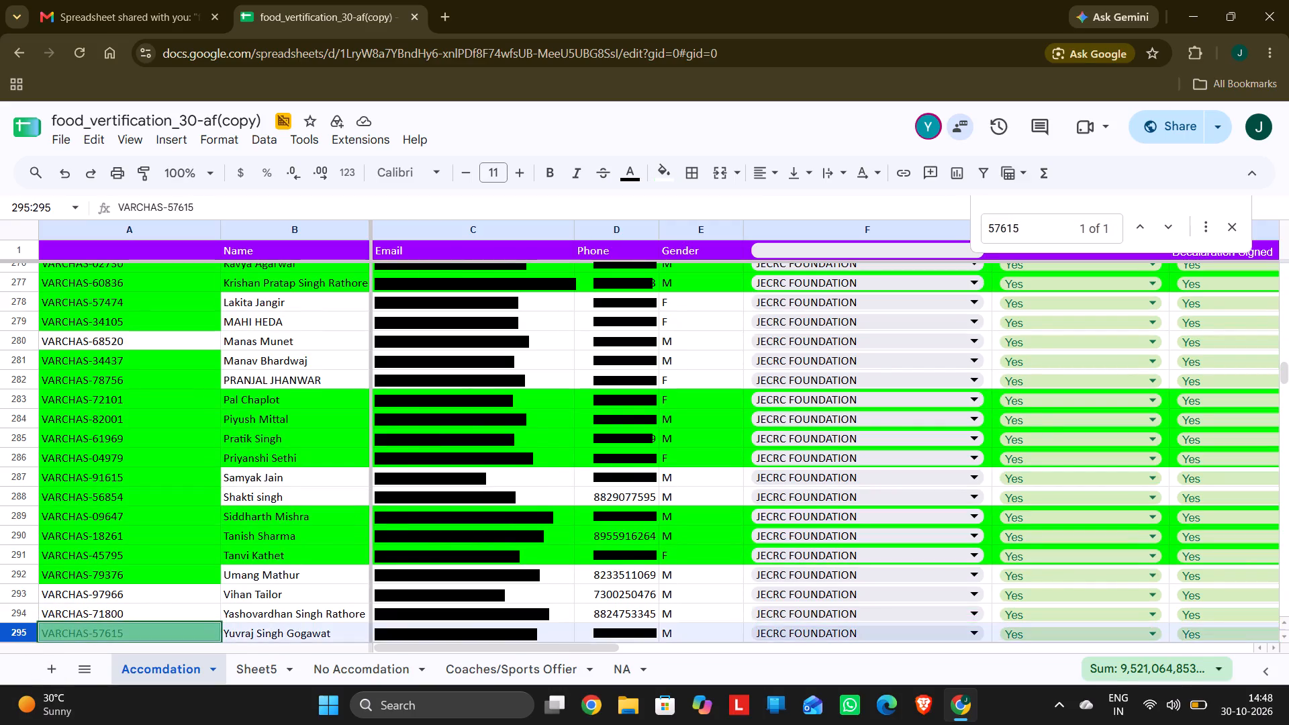
left_click(669, 168)
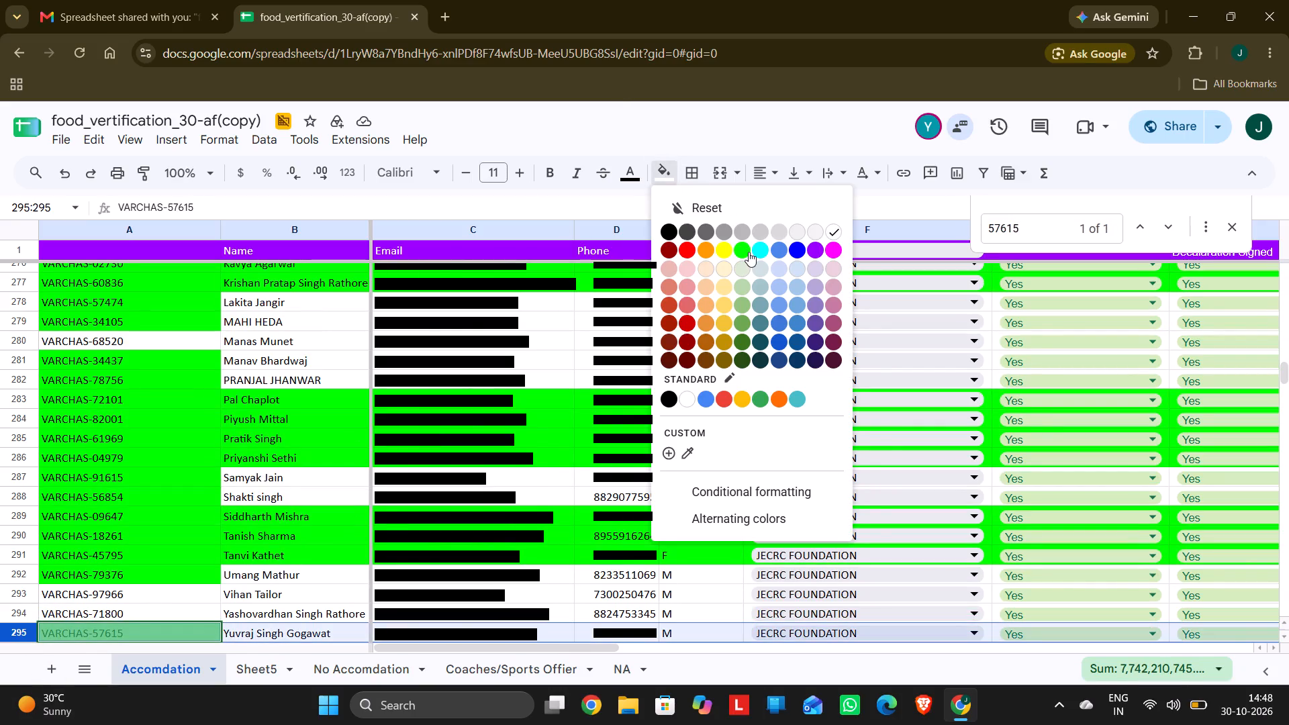
left_click(748, 252)
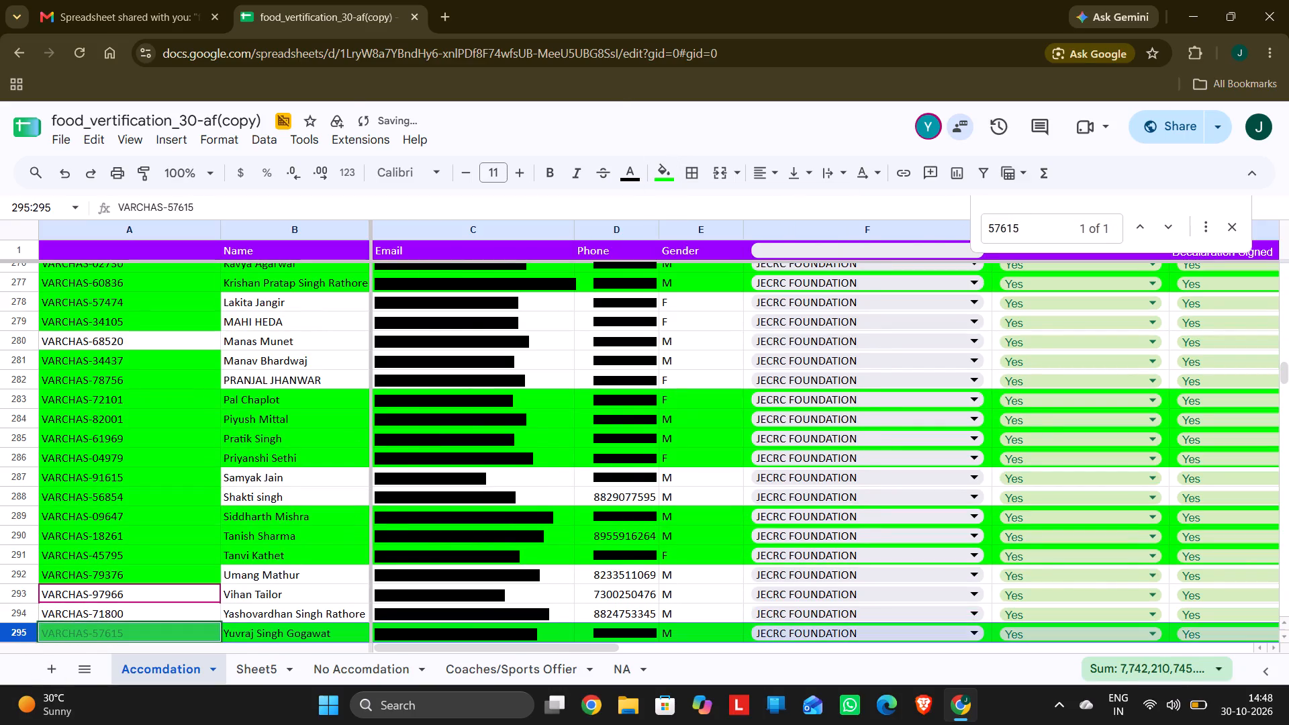
double_click(1024, 238)
left_click(1024, 238)
left_click(1024, 238)
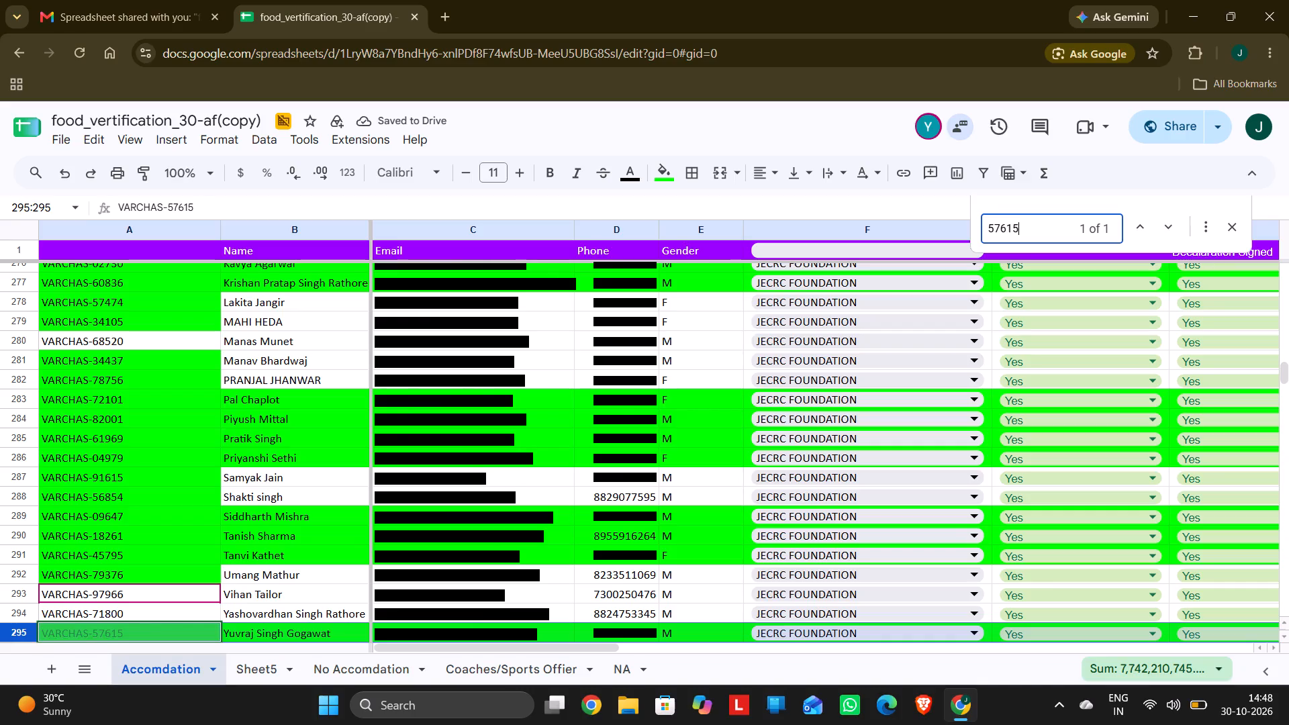
double_click(1024, 238)
key("BackSpace")
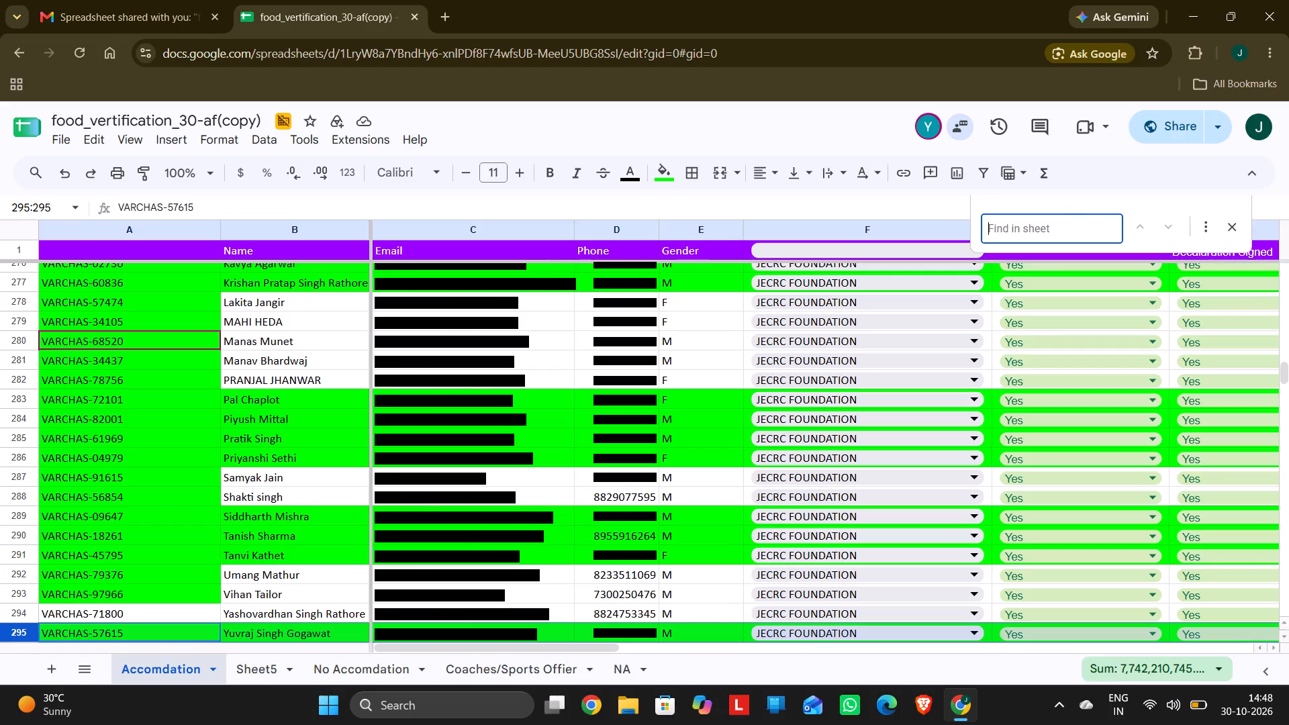
left_click(1030, 226)
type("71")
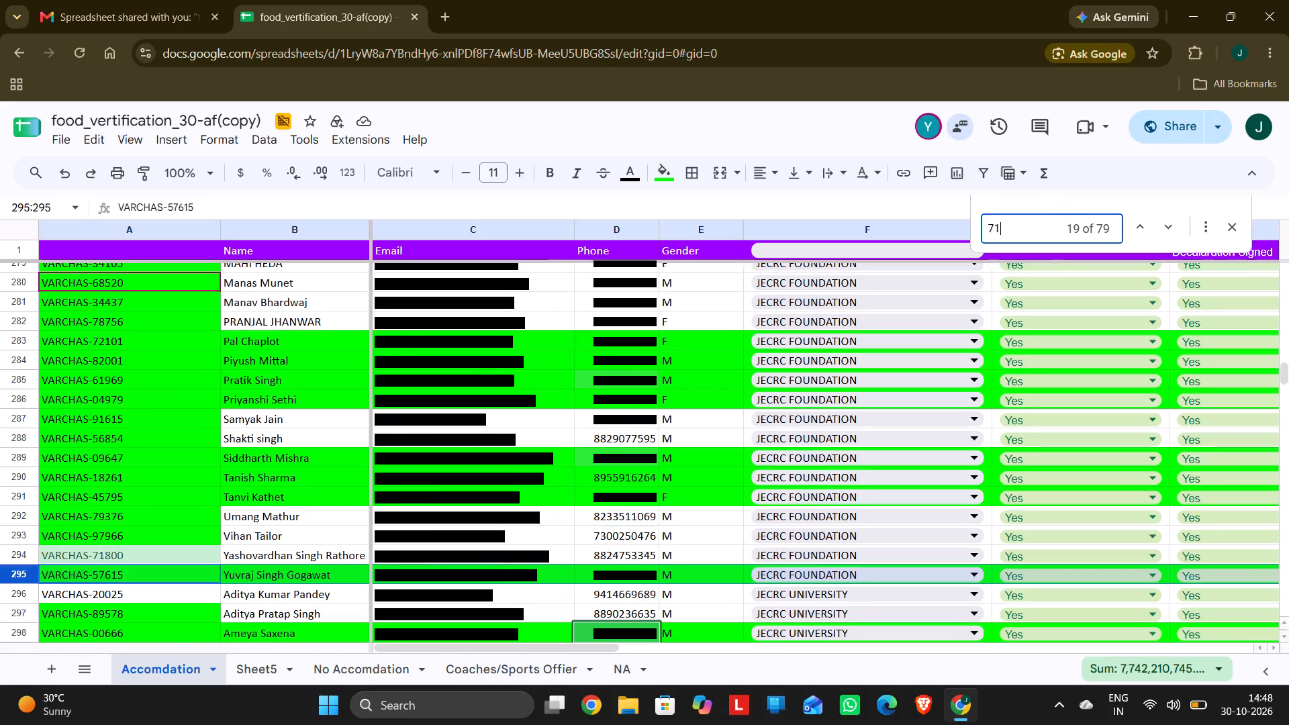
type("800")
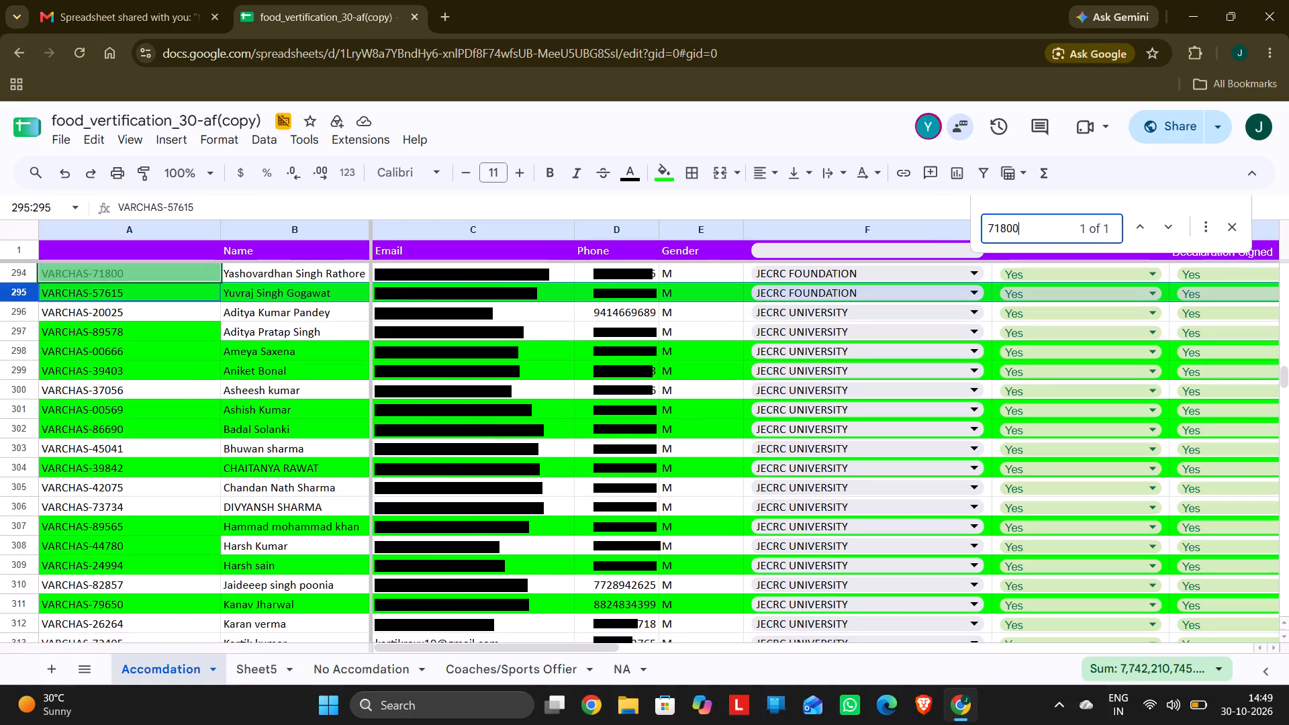
left_click(29, 265)
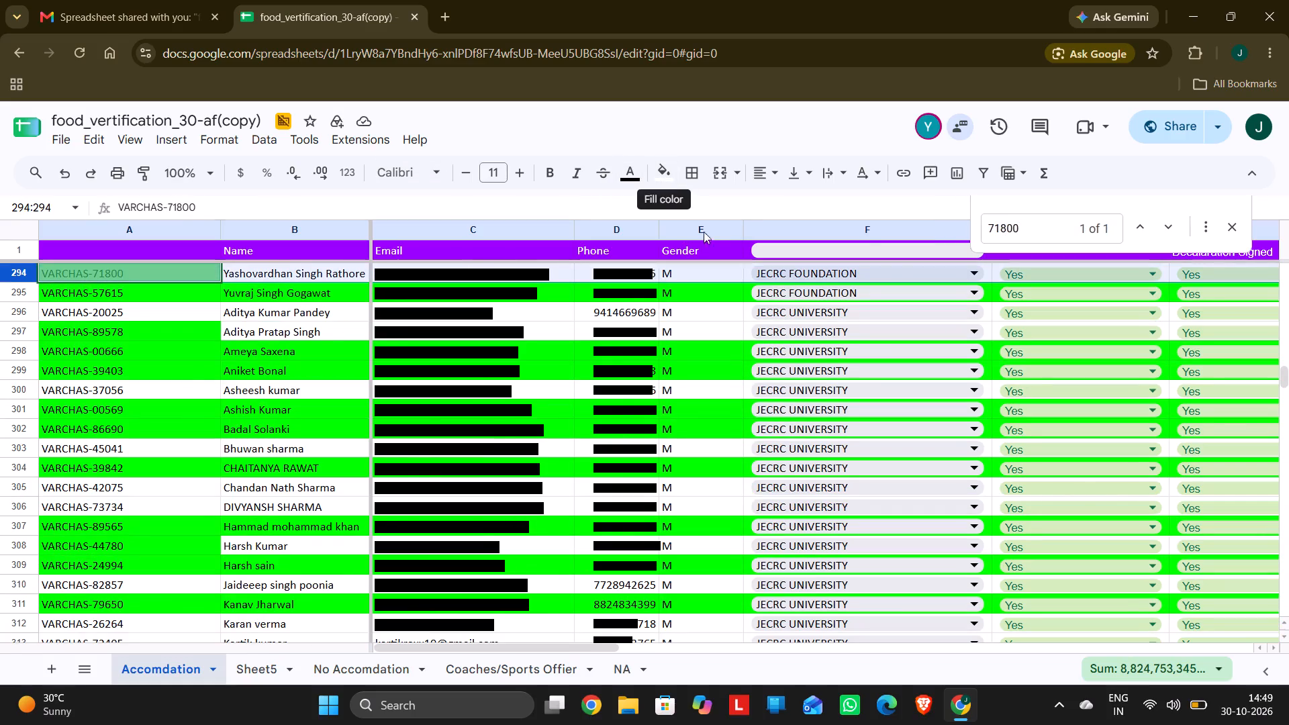
left_click_drag(661, 177, 740, 252)
left_click(740, 252)
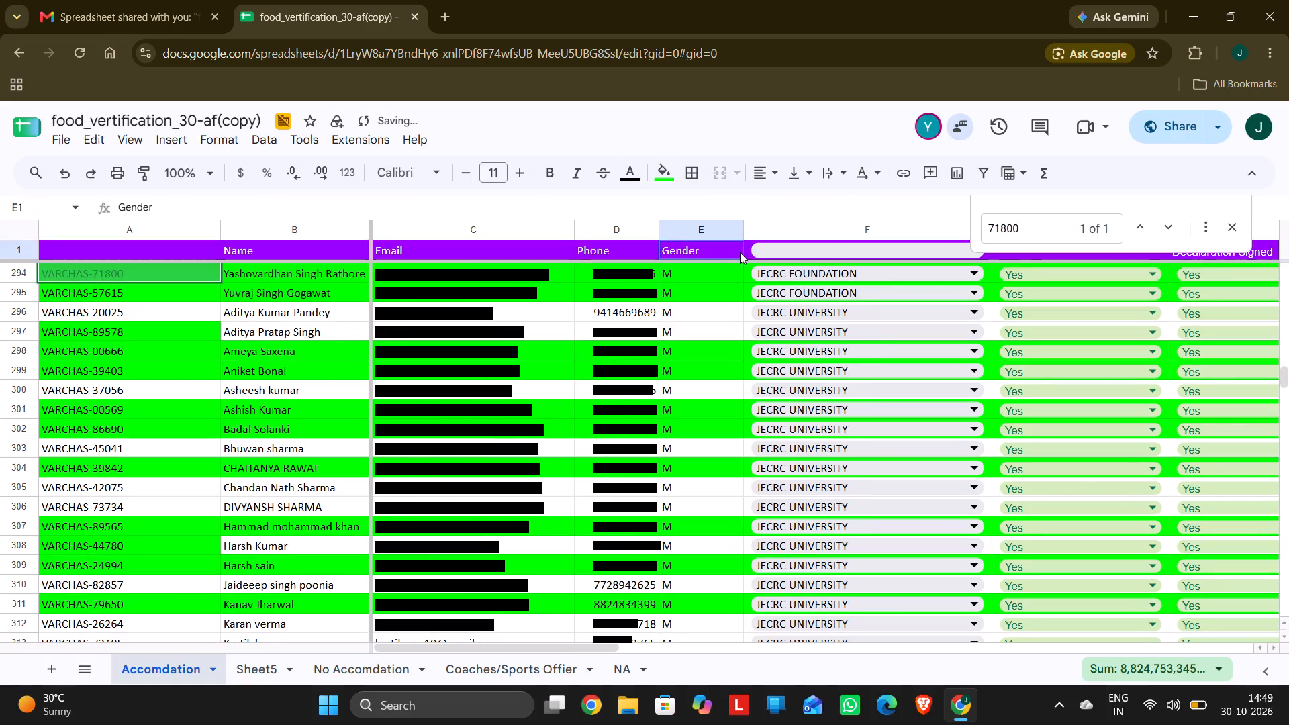
double_click(1027, 221)
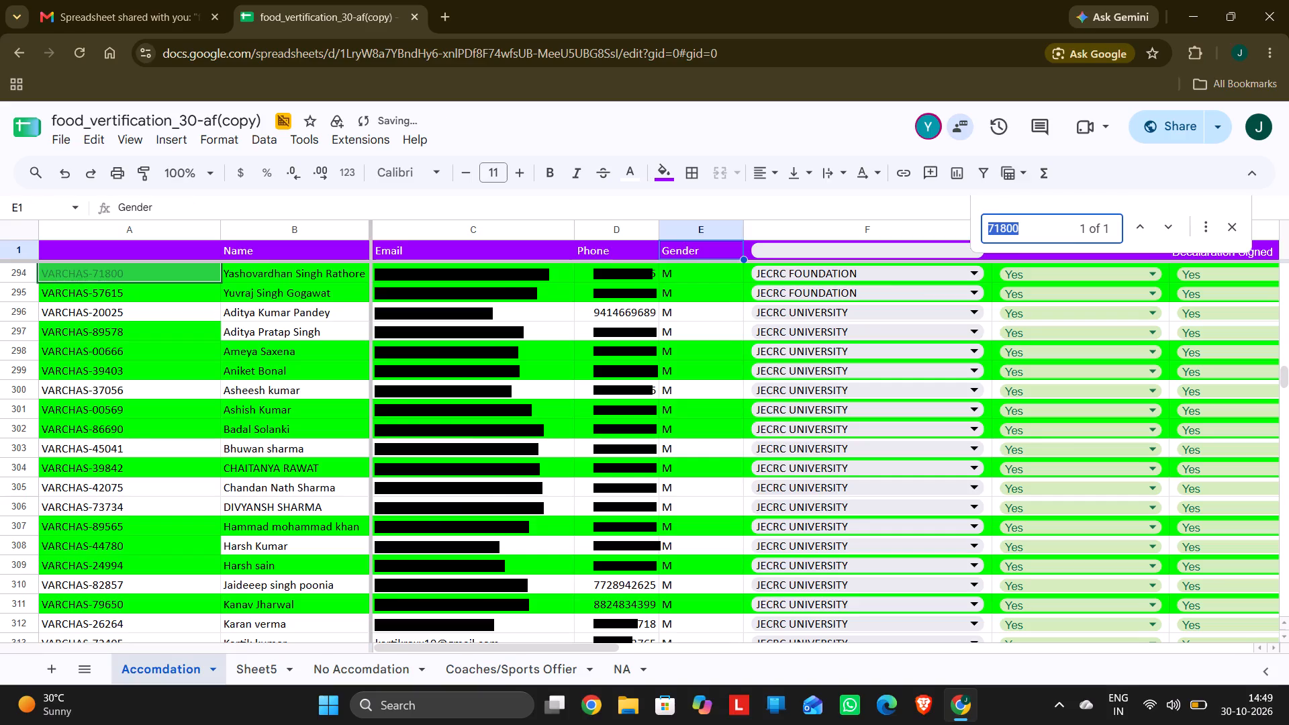
key("BackSpace")
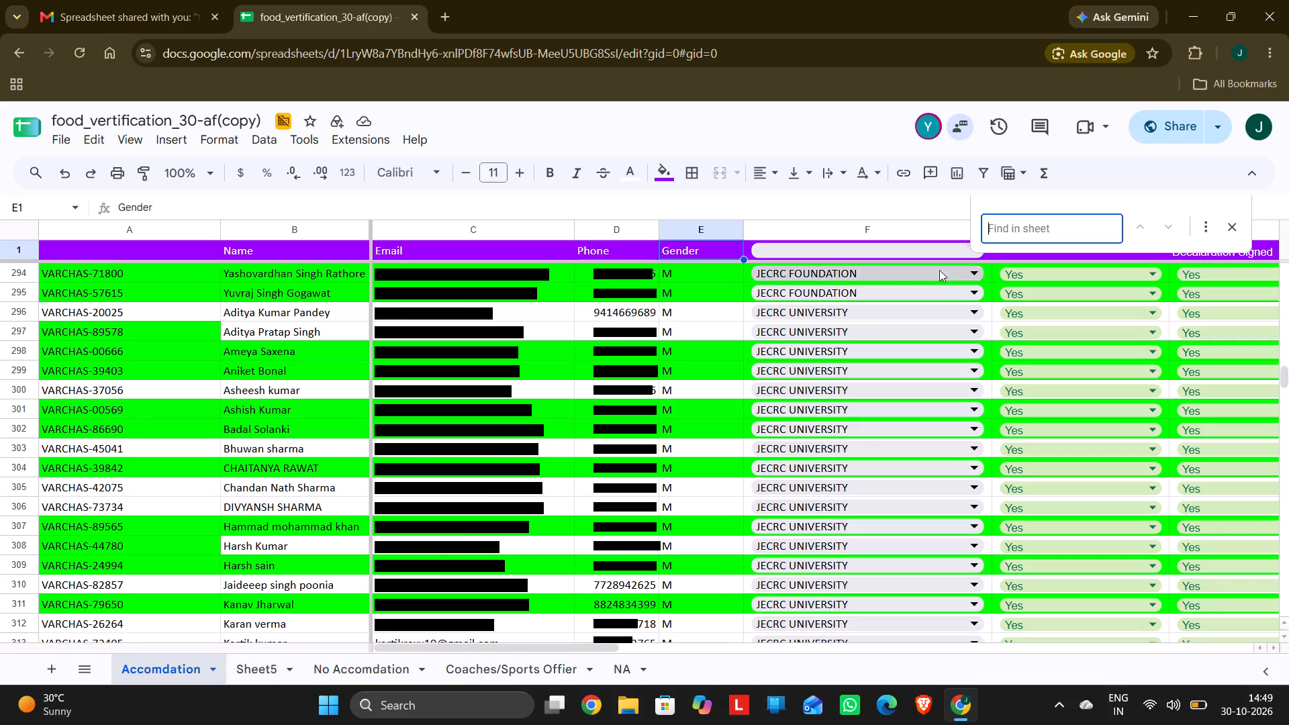
left_click(1055, 226)
left_click(1055, 226)
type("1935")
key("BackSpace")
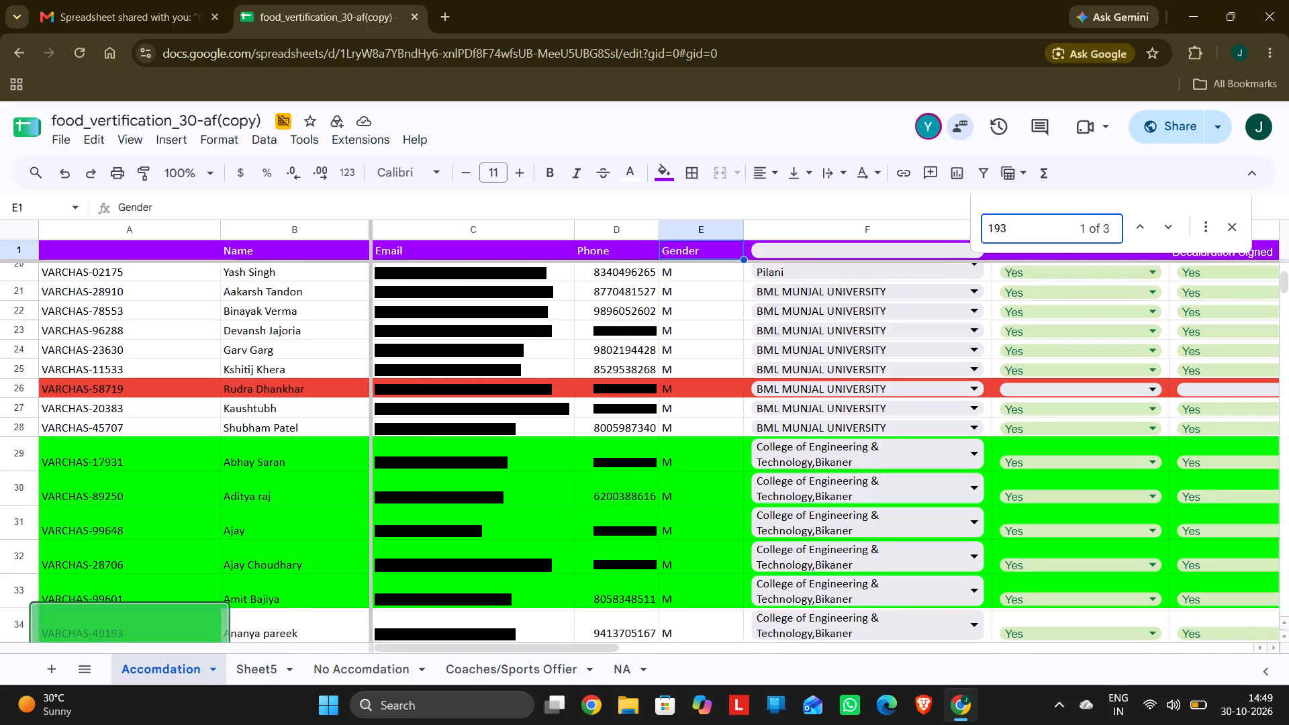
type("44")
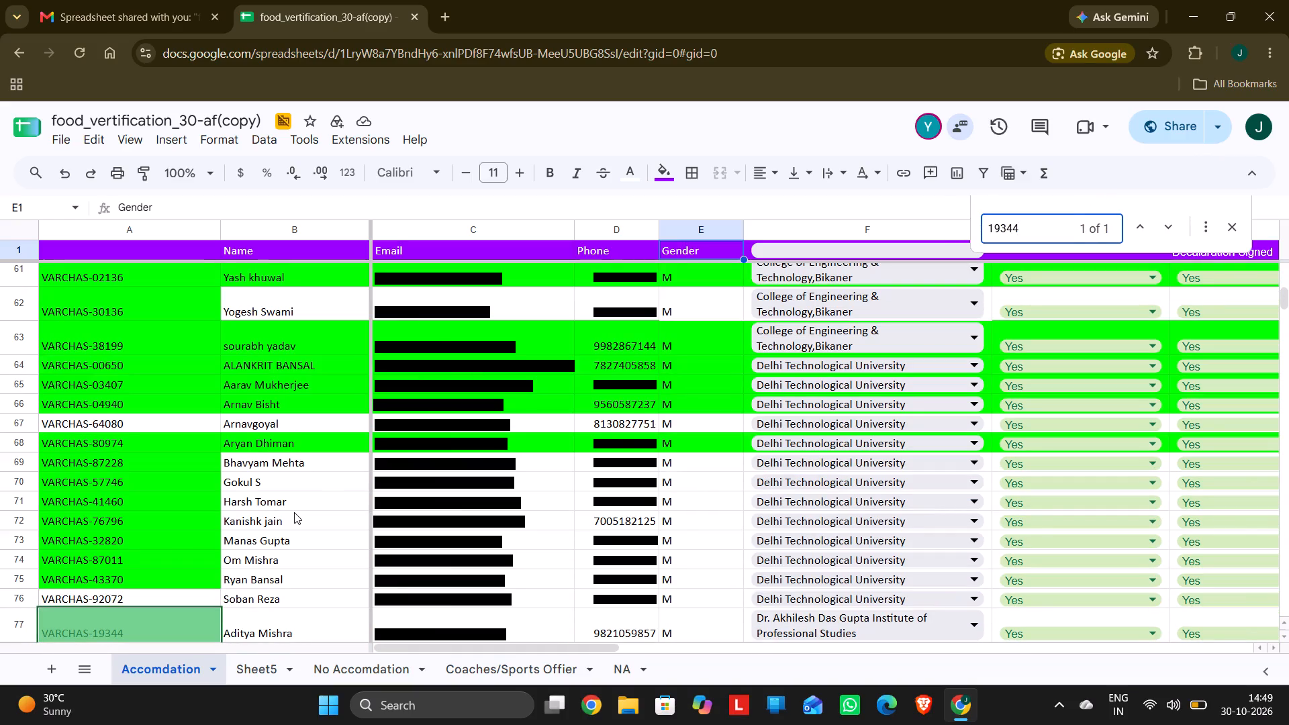
left_click(23, 622)
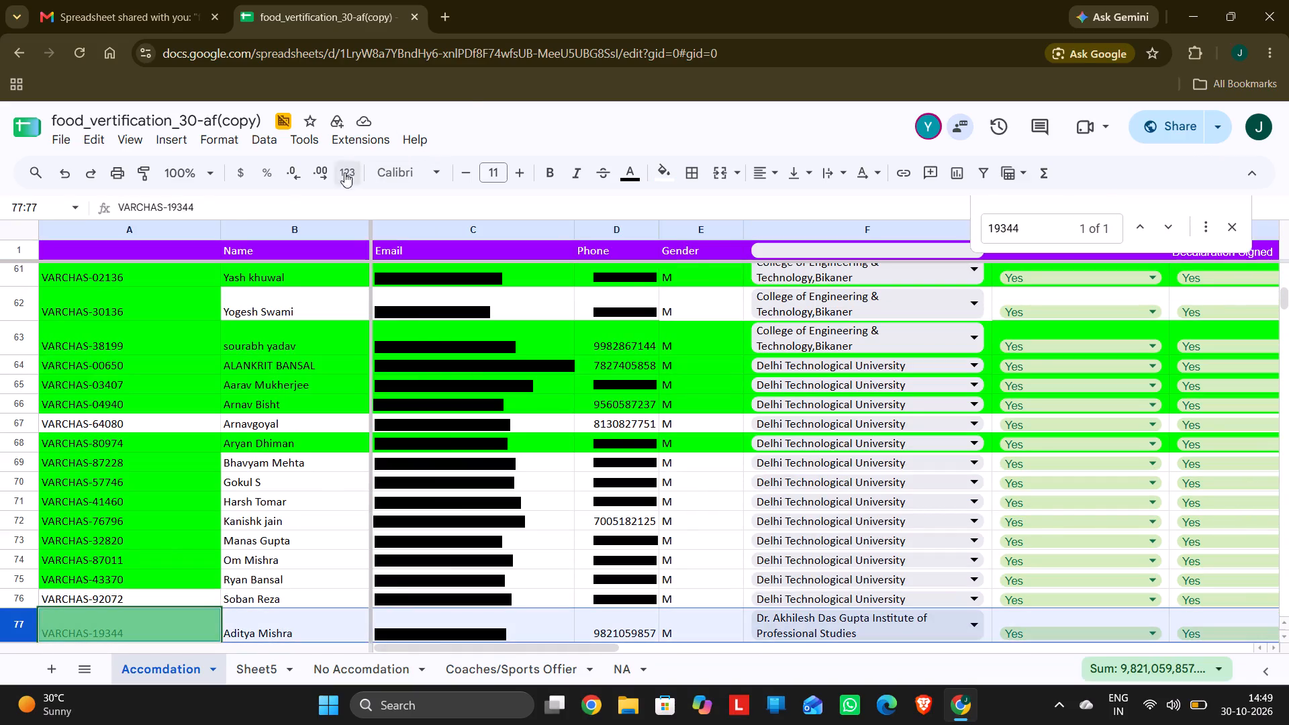
left_click(653, 171)
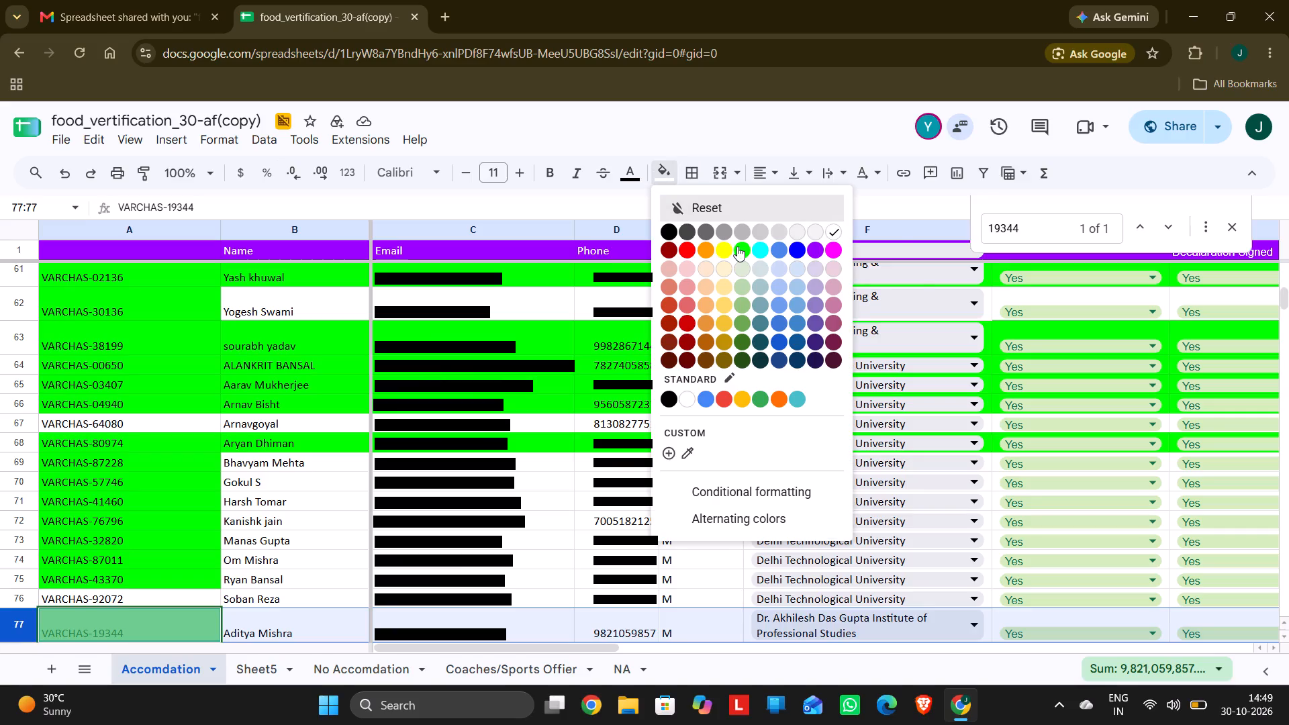
left_click(741, 246)
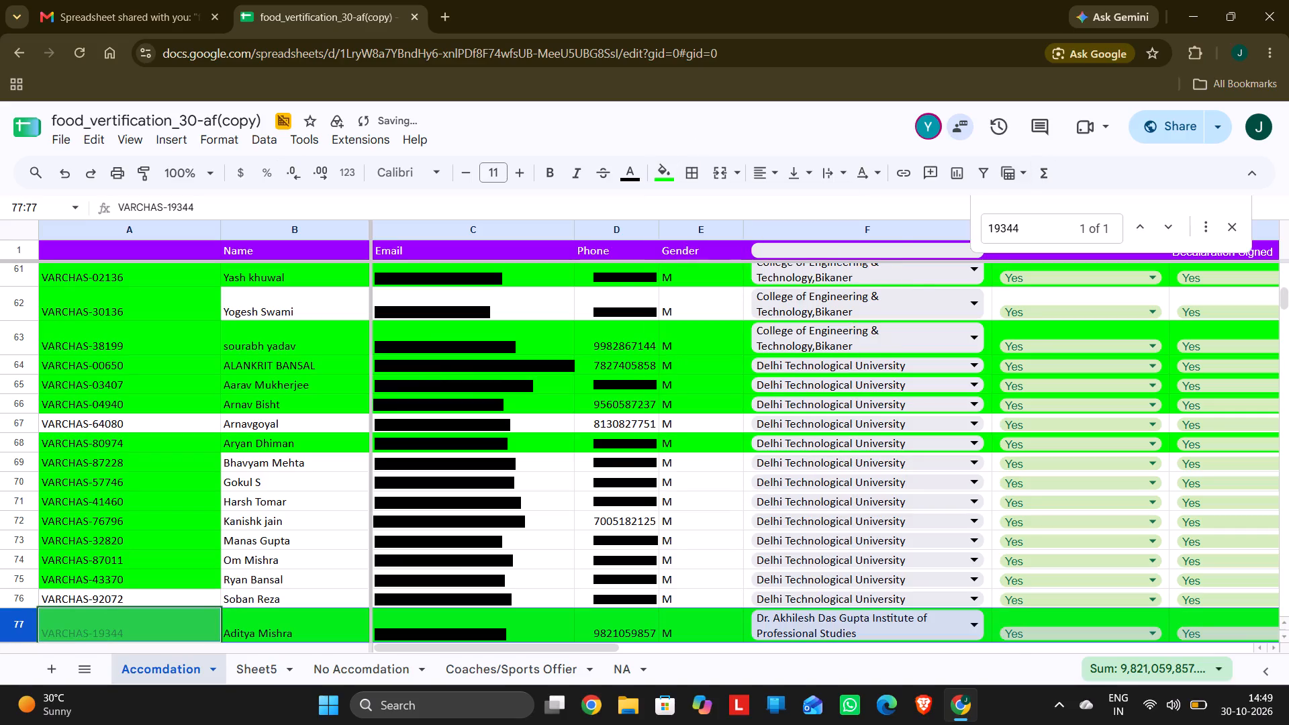
double_click(1046, 217)
key("BackSpace")
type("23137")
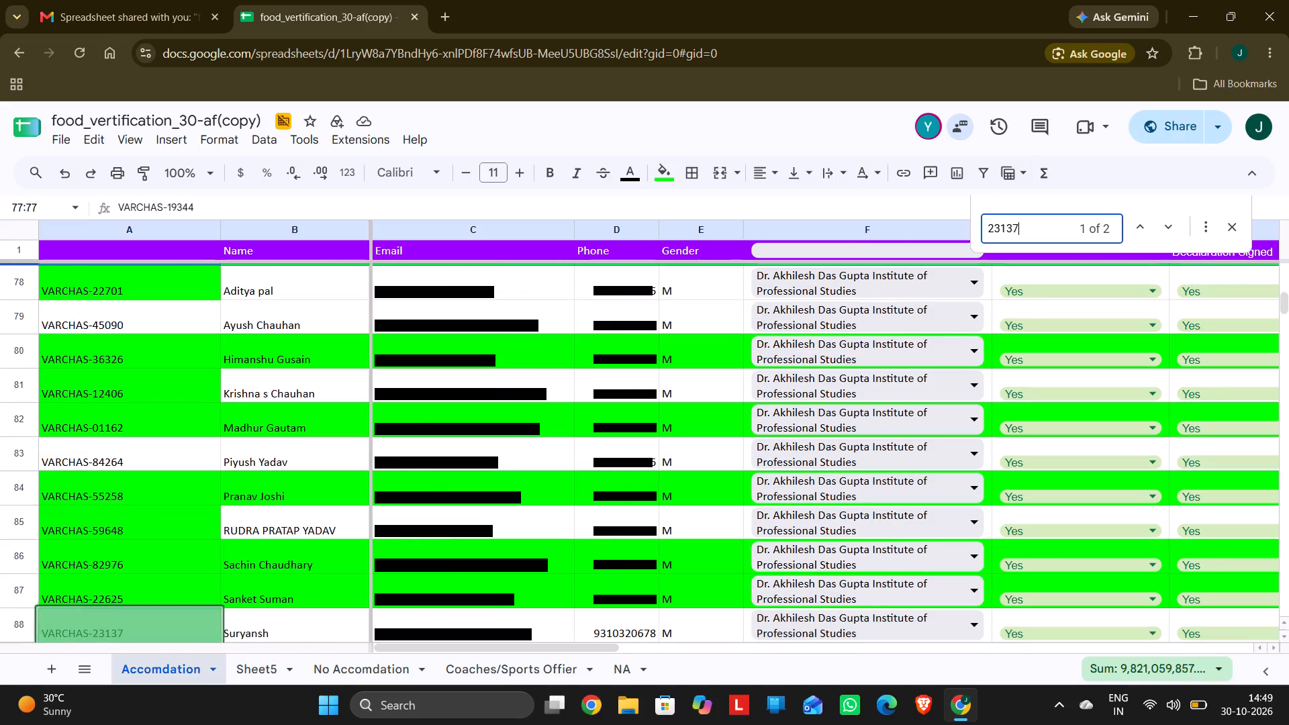
left_click(16, 630)
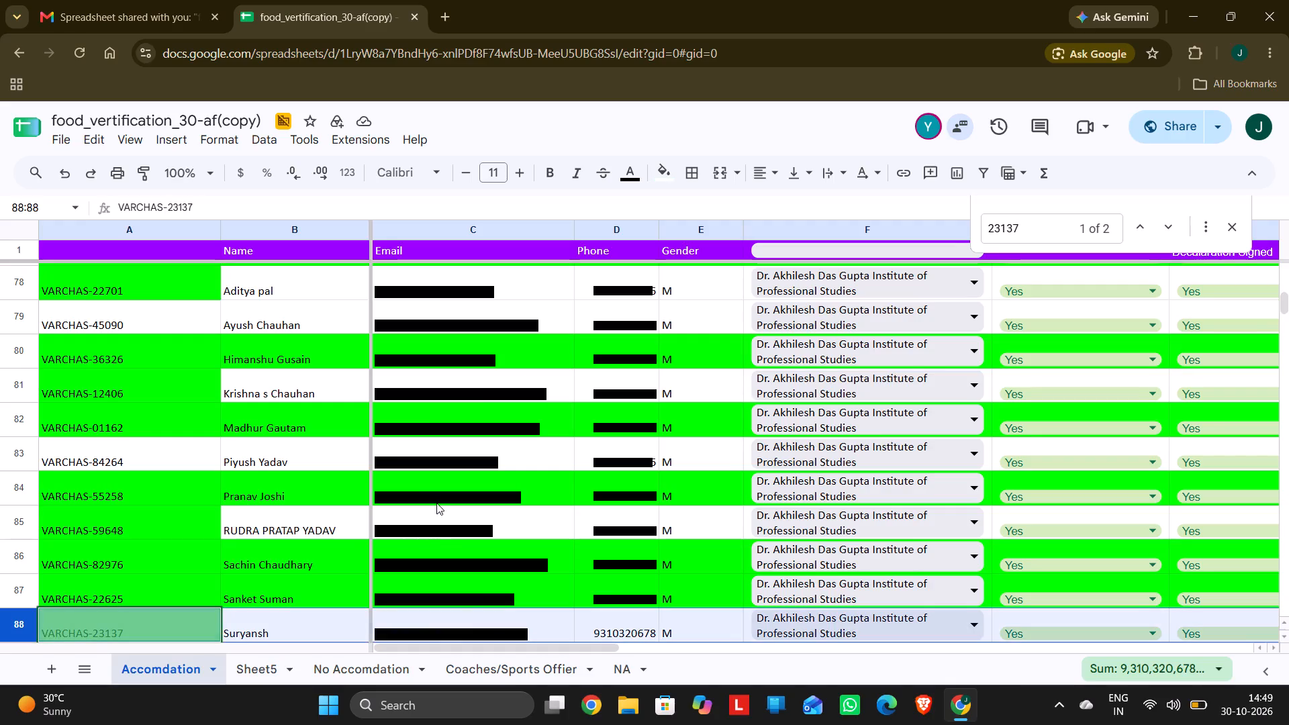
left_click_drag(666, 168, 732, 232)
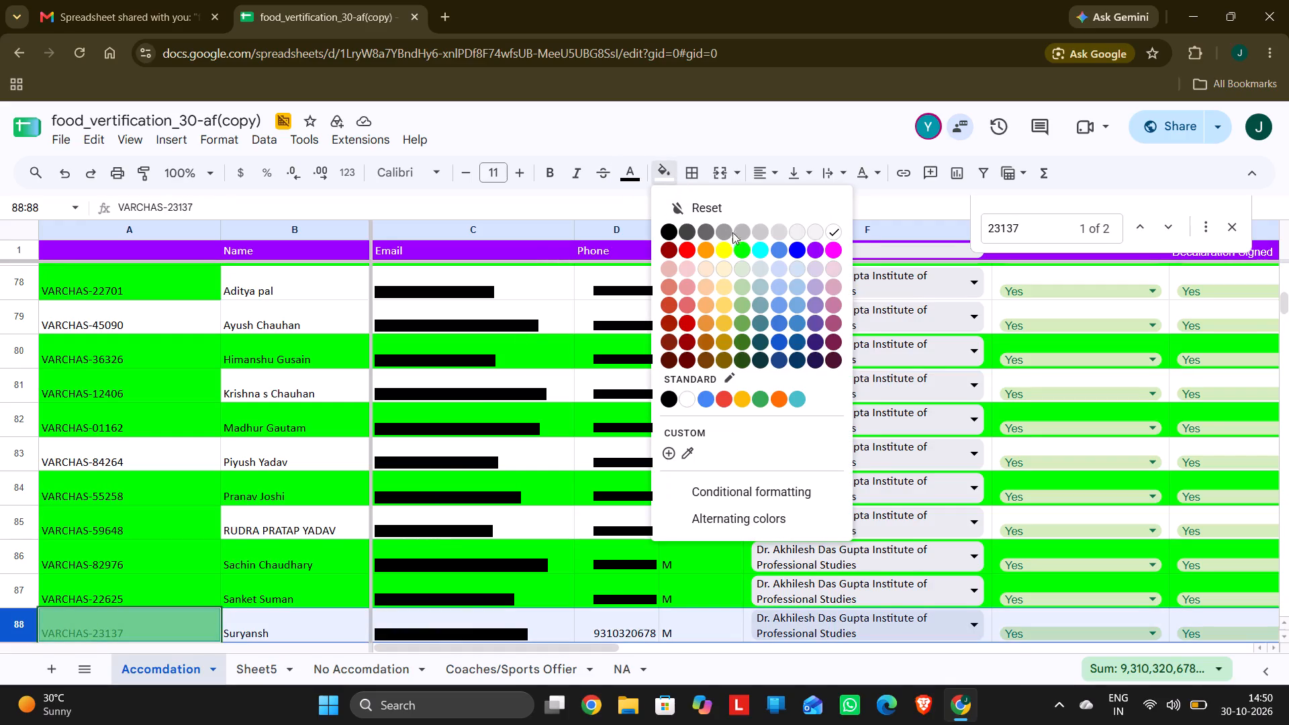
left_click_drag(732, 232, 740, 245)
left_click(740, 245)
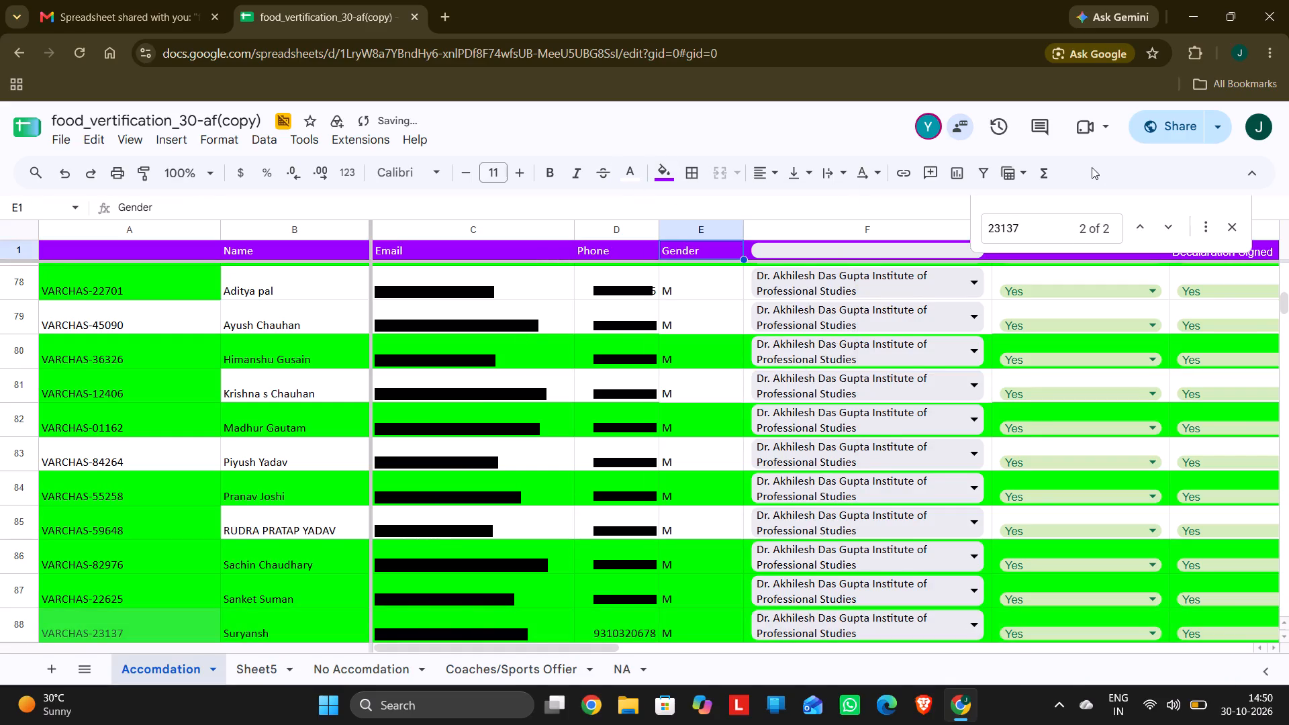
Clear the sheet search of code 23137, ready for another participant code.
double_click(1045, 217)
key("BackSpace")
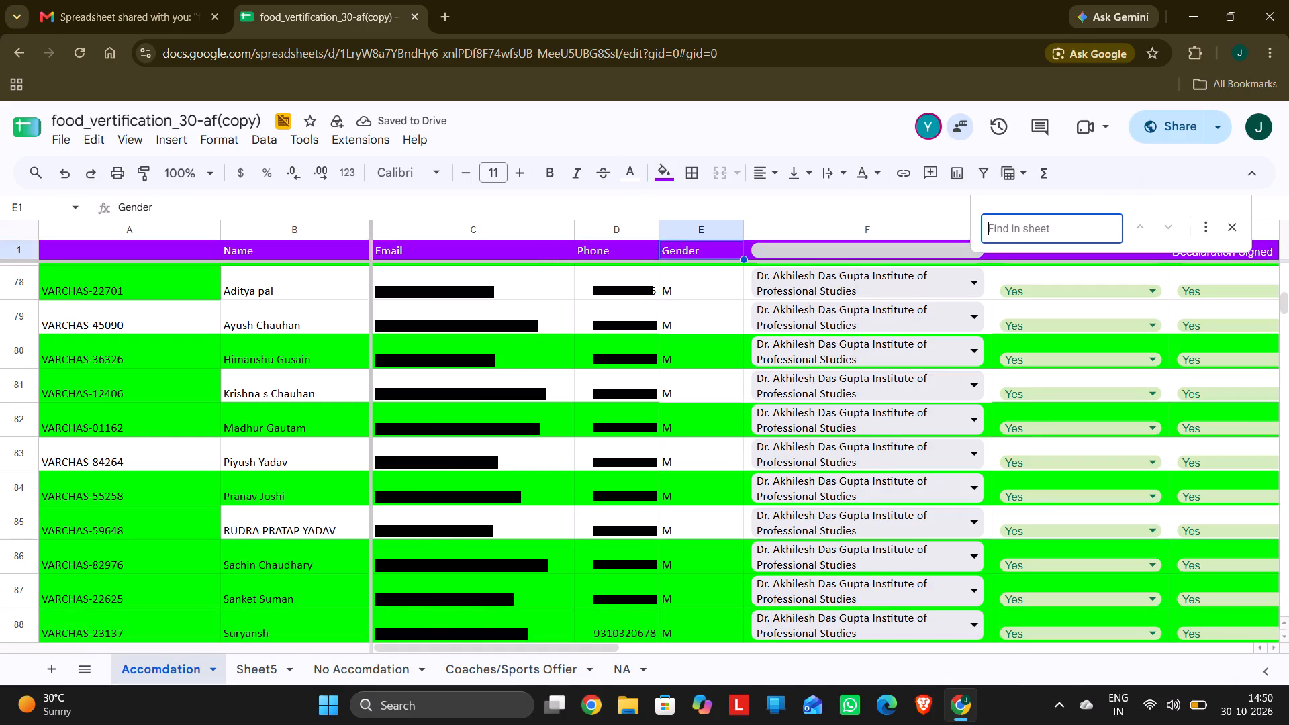
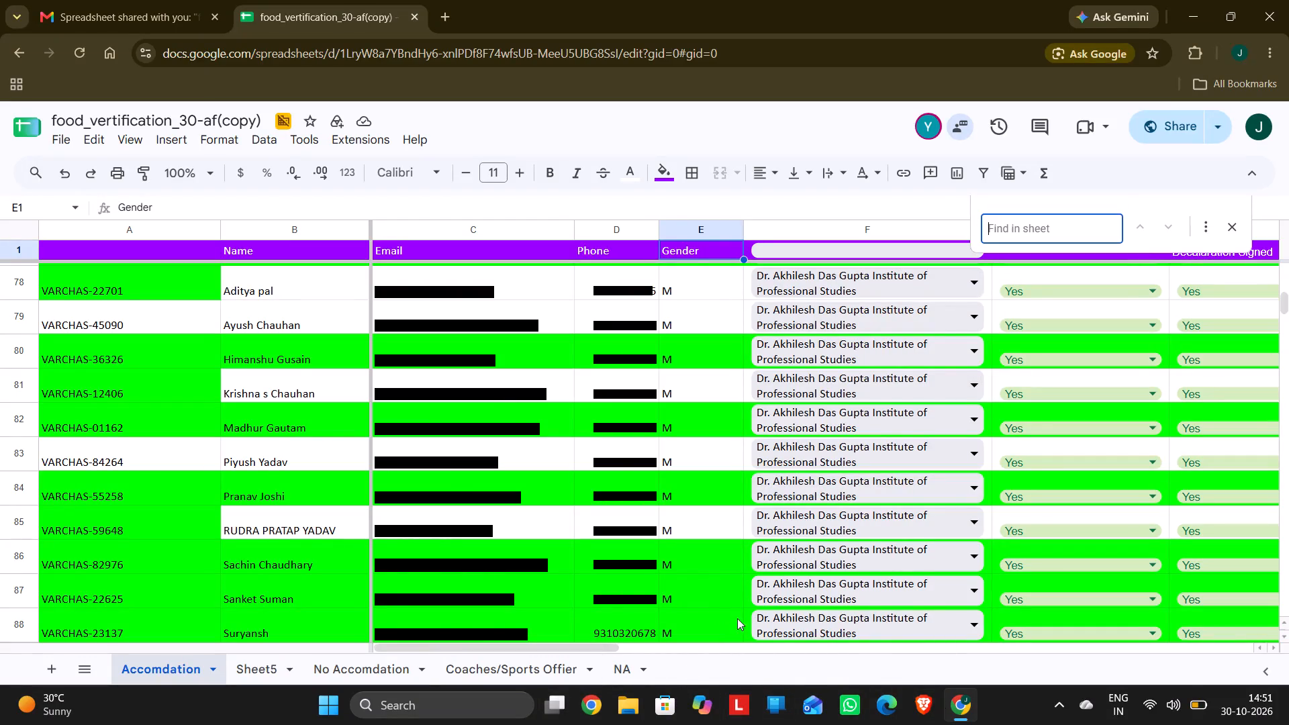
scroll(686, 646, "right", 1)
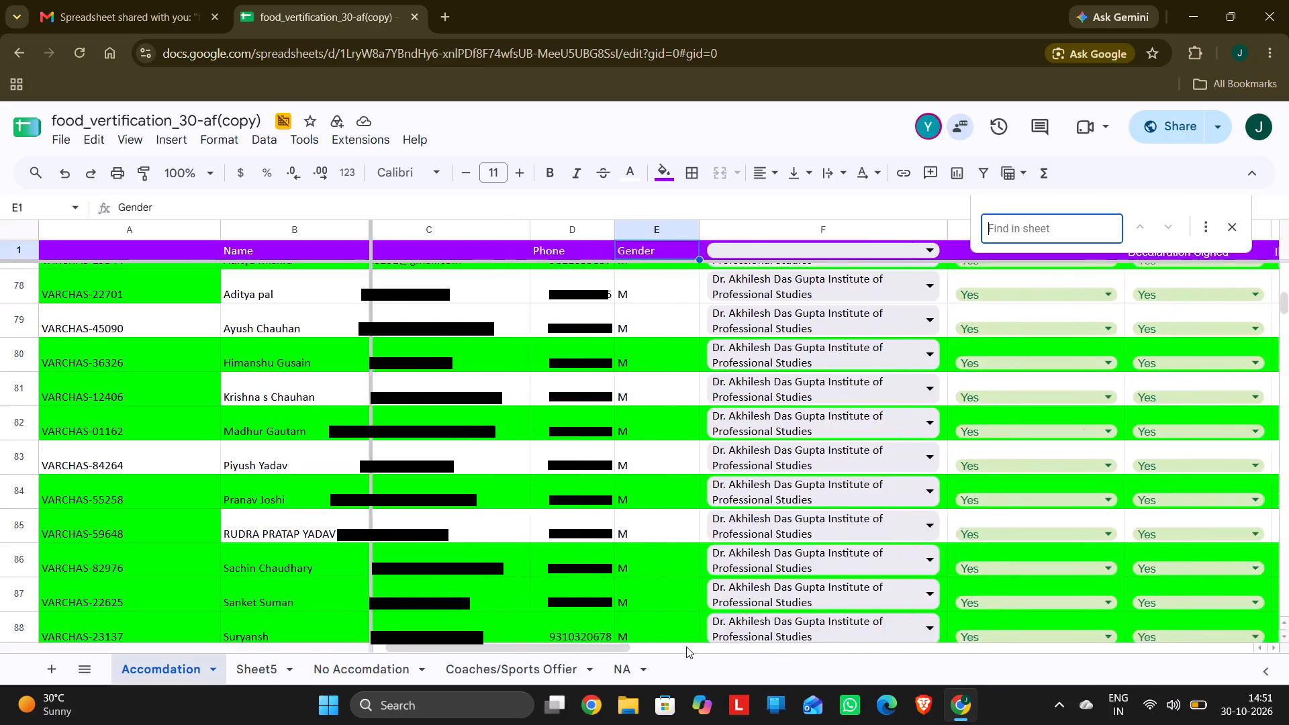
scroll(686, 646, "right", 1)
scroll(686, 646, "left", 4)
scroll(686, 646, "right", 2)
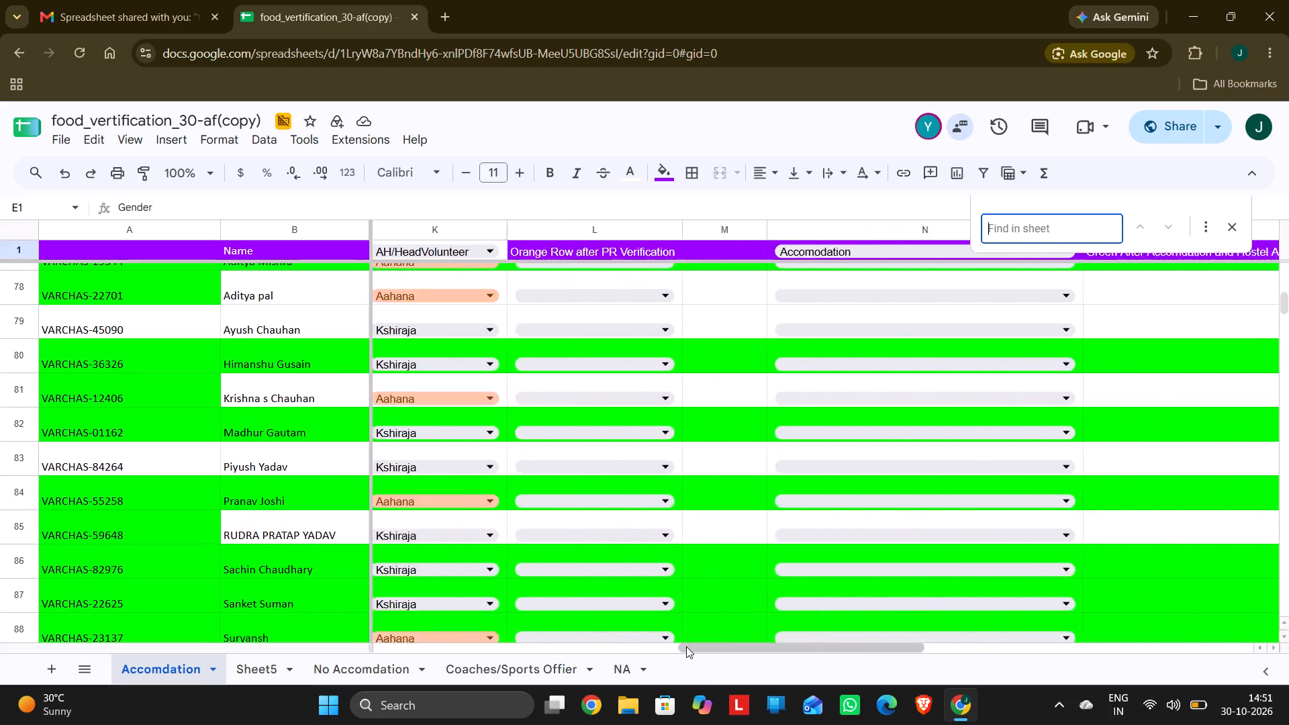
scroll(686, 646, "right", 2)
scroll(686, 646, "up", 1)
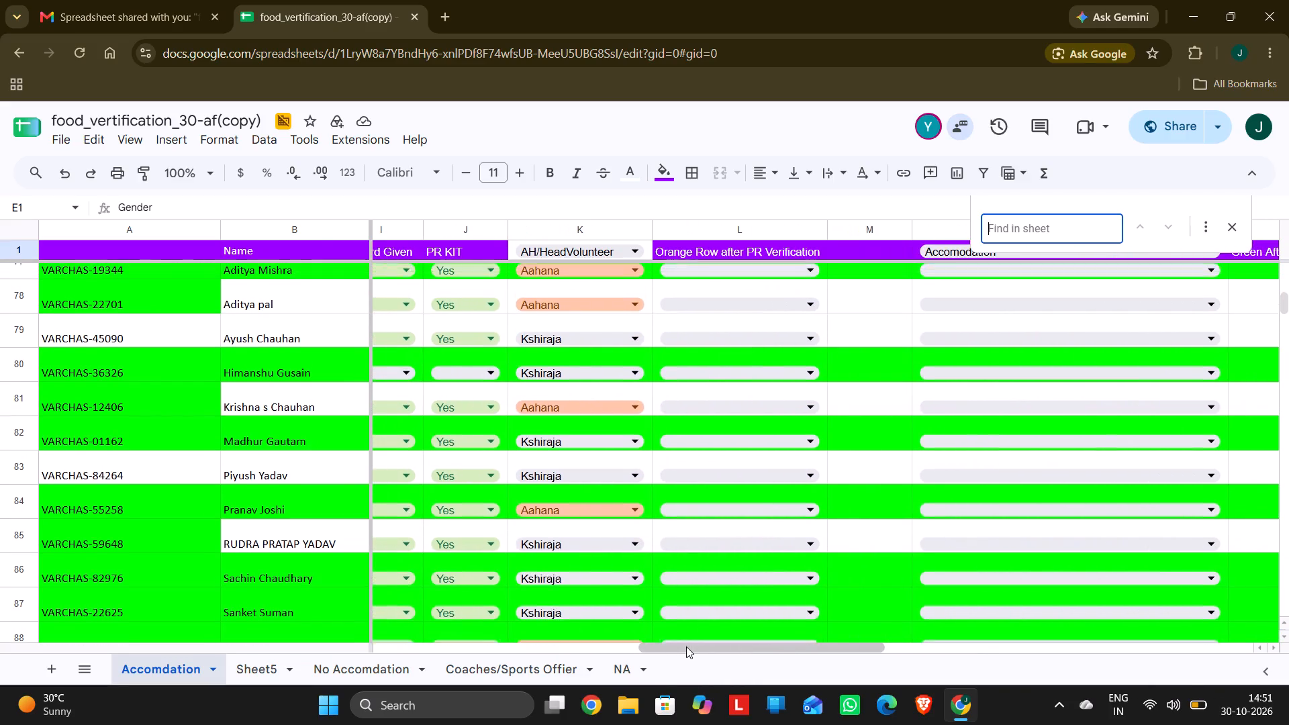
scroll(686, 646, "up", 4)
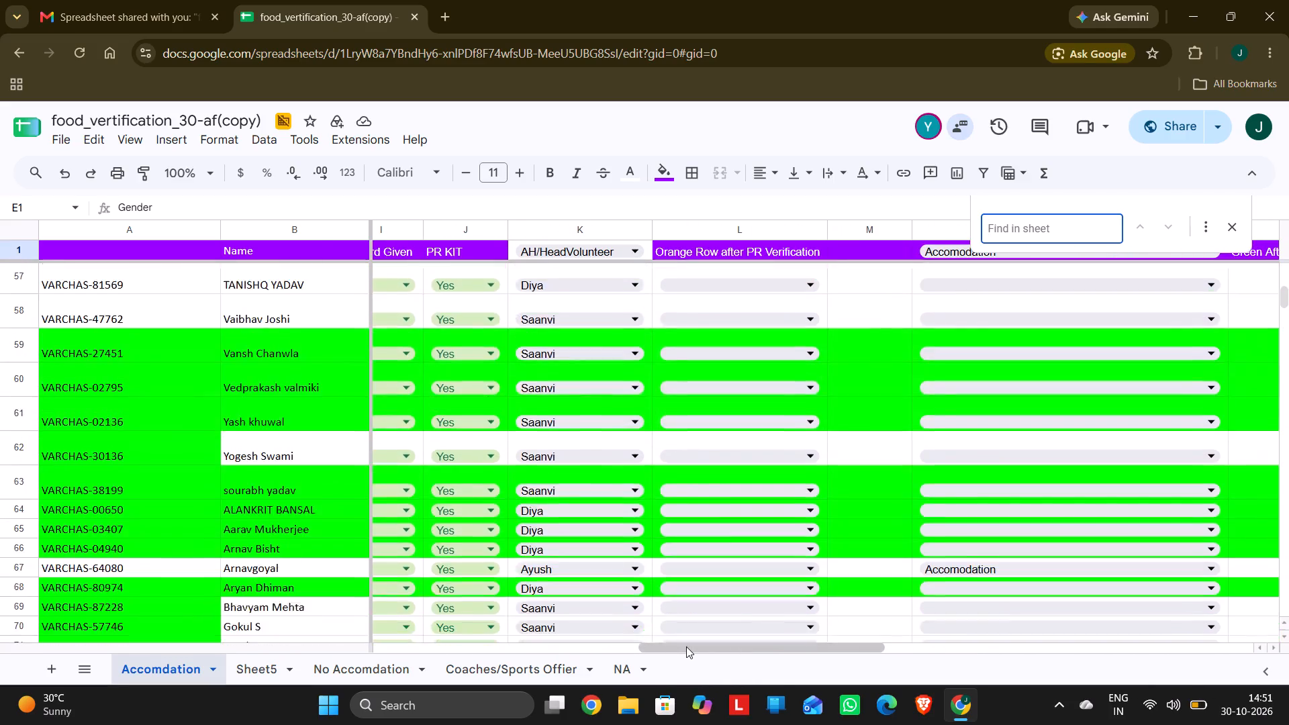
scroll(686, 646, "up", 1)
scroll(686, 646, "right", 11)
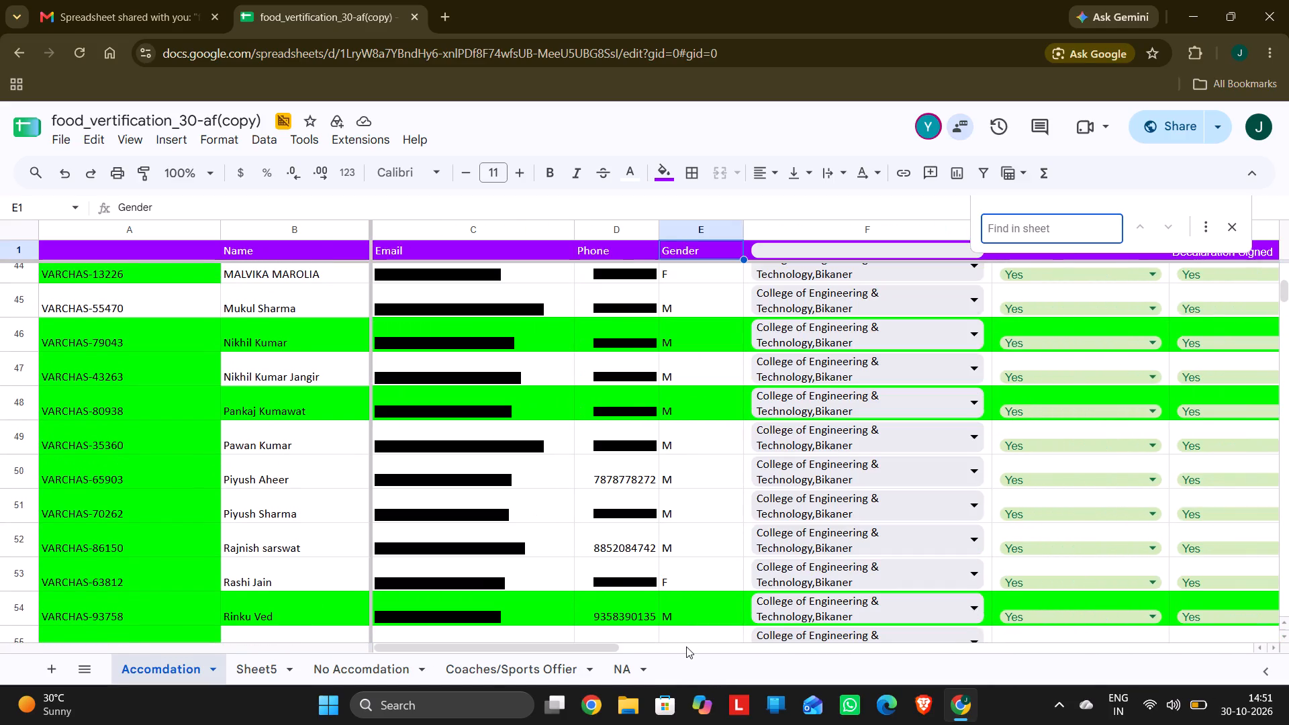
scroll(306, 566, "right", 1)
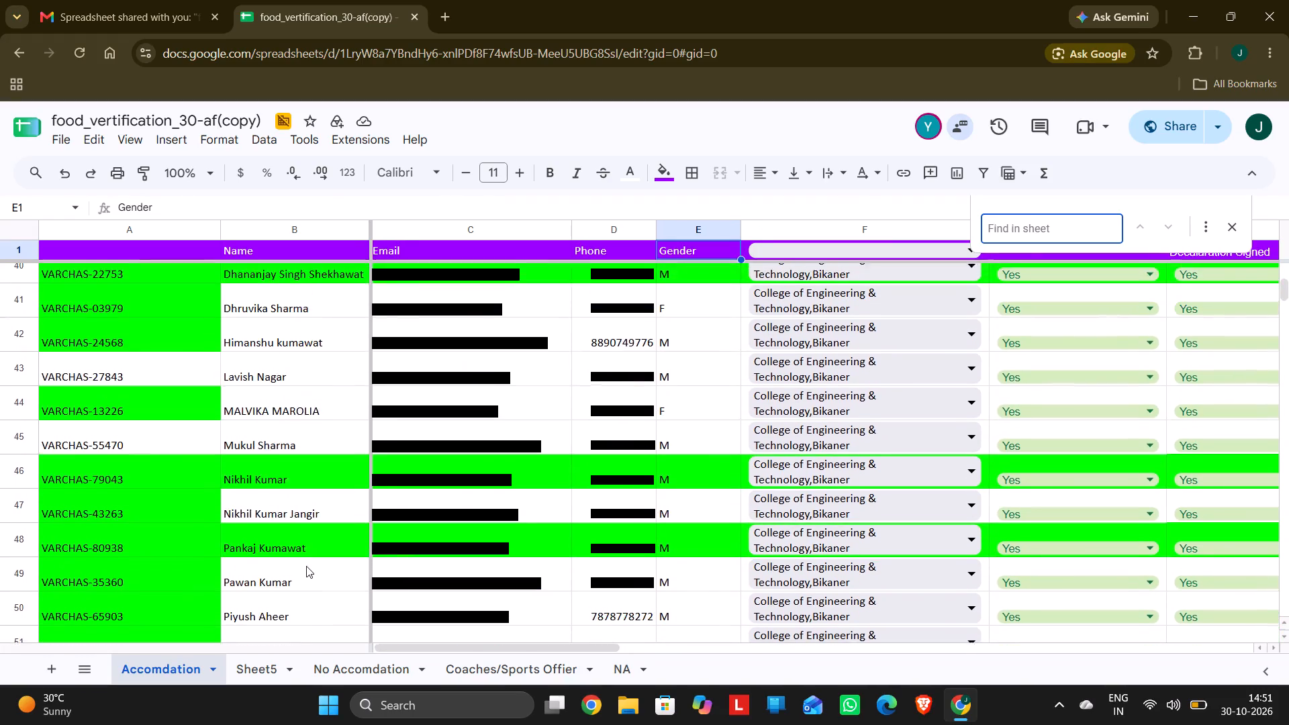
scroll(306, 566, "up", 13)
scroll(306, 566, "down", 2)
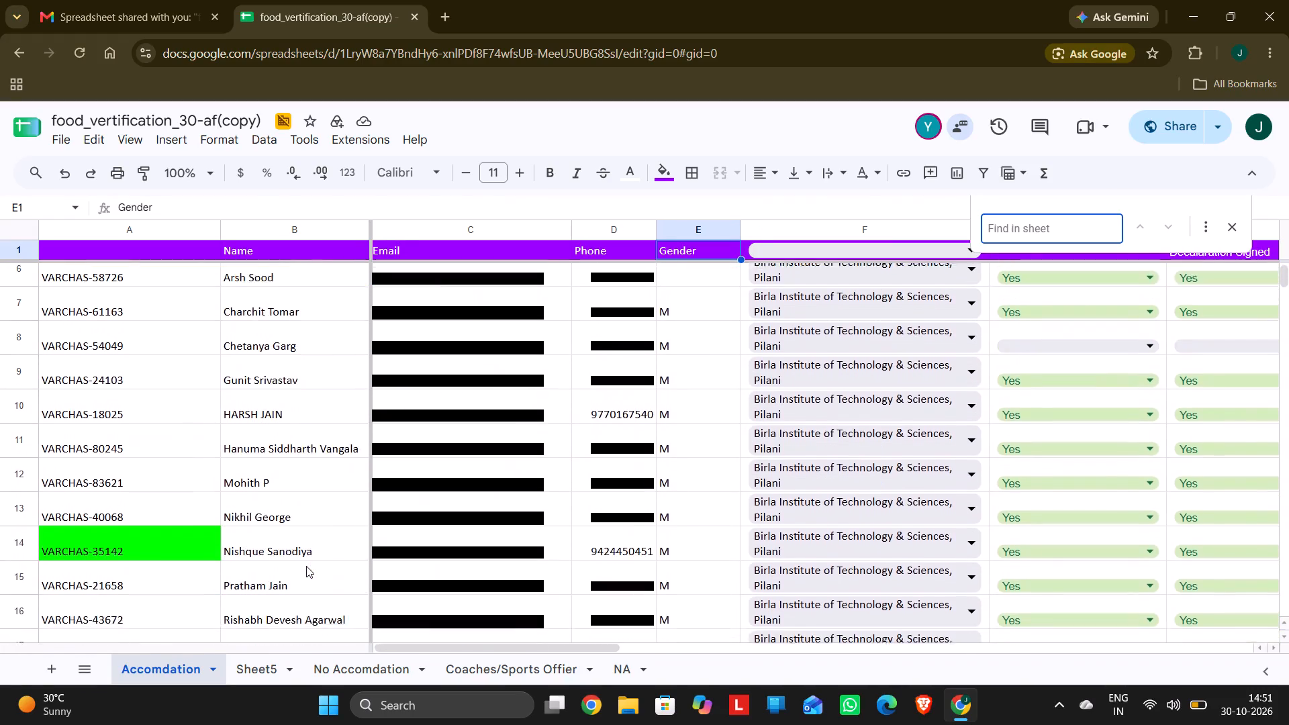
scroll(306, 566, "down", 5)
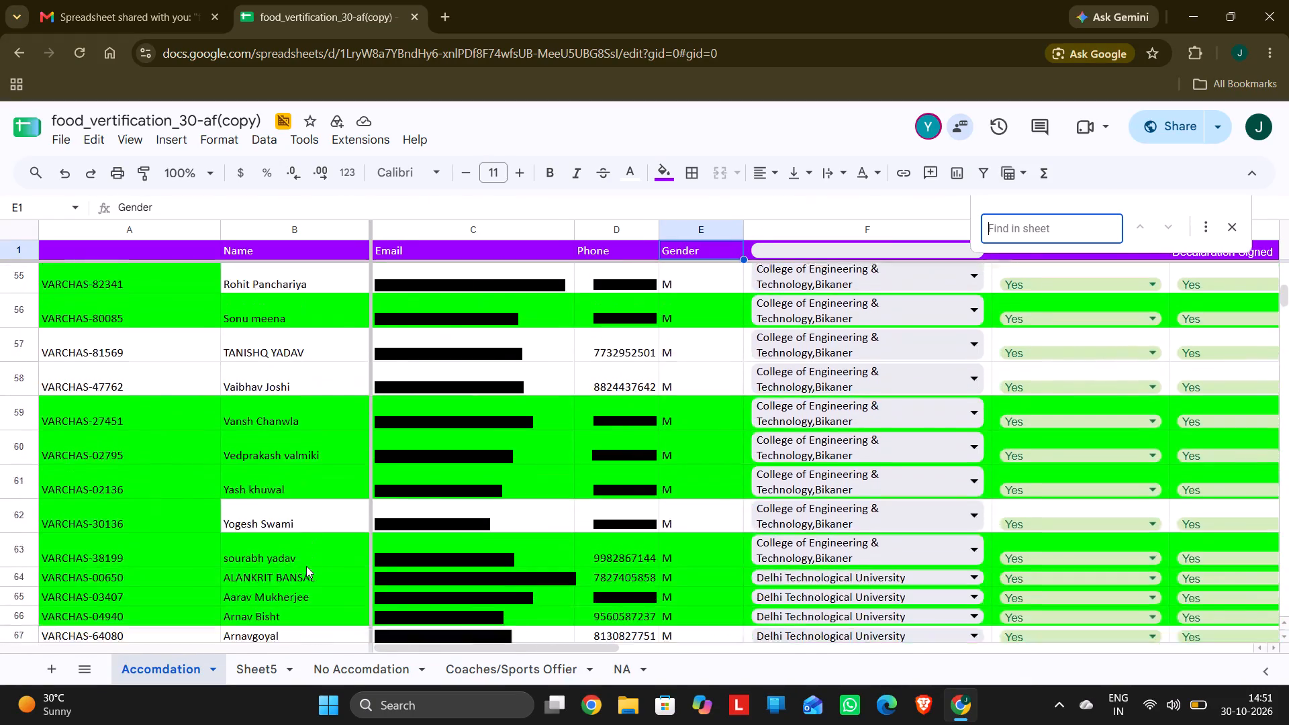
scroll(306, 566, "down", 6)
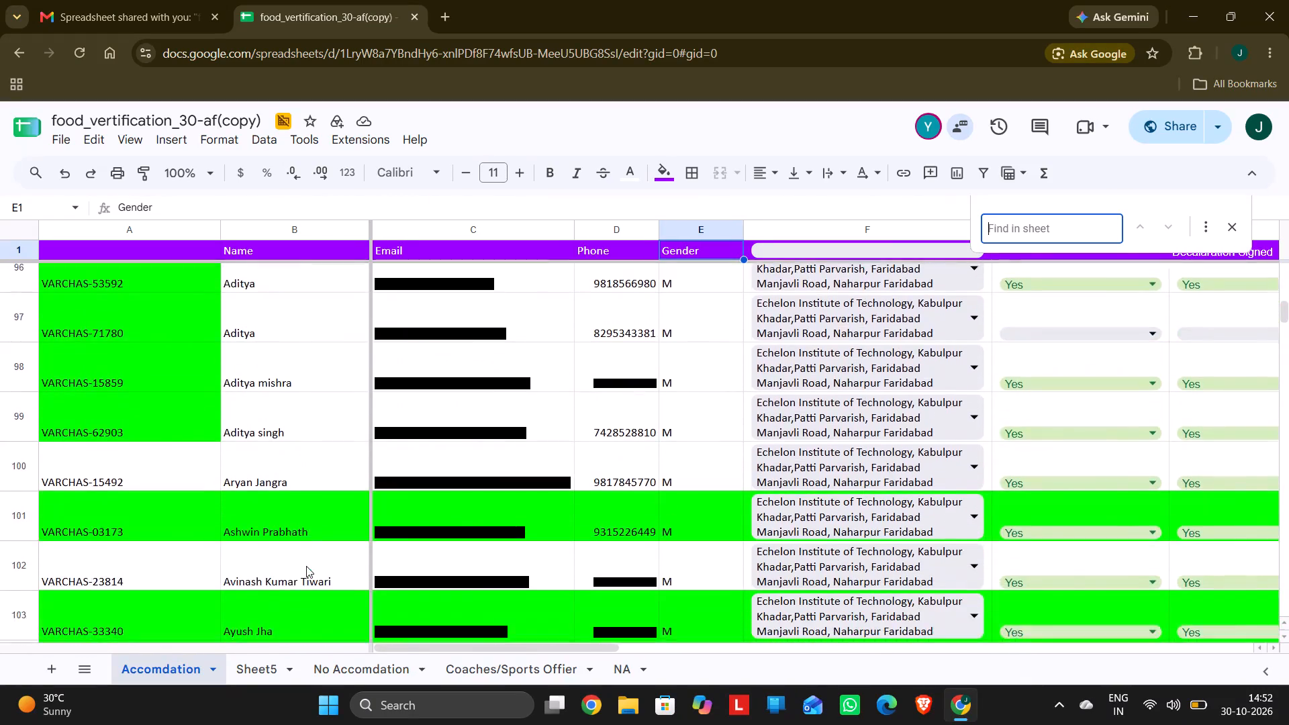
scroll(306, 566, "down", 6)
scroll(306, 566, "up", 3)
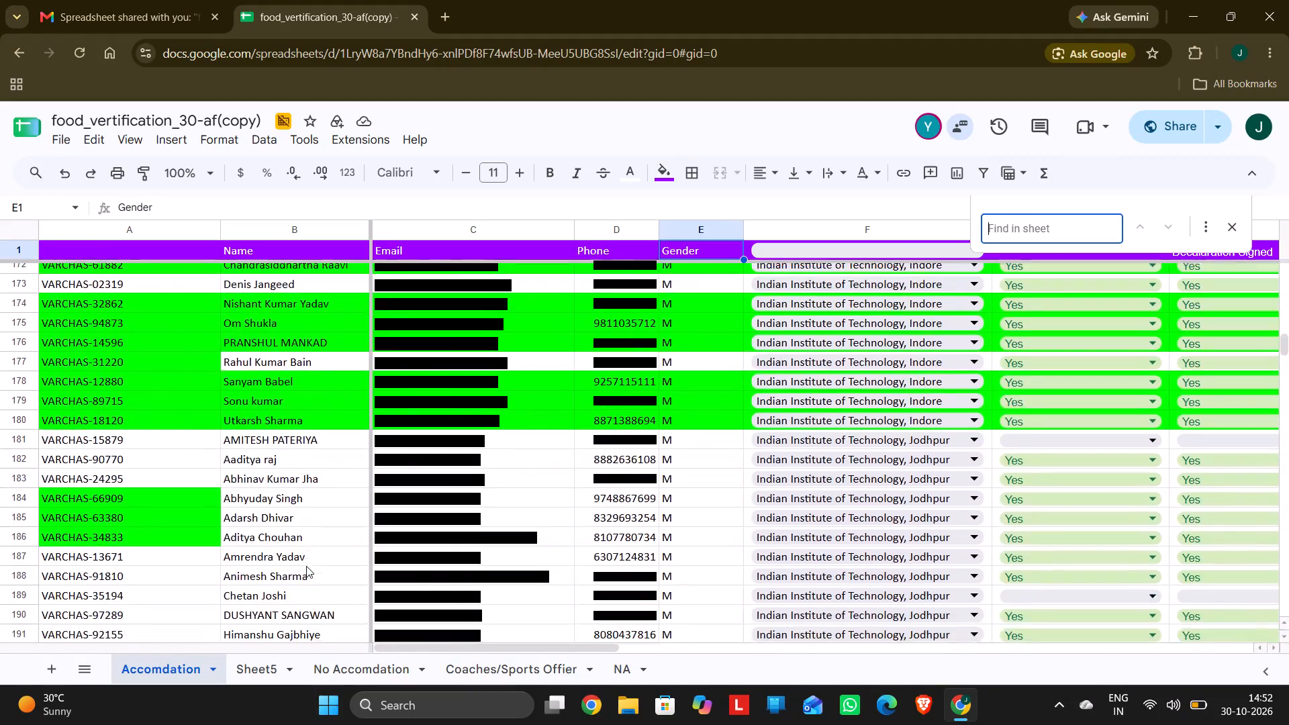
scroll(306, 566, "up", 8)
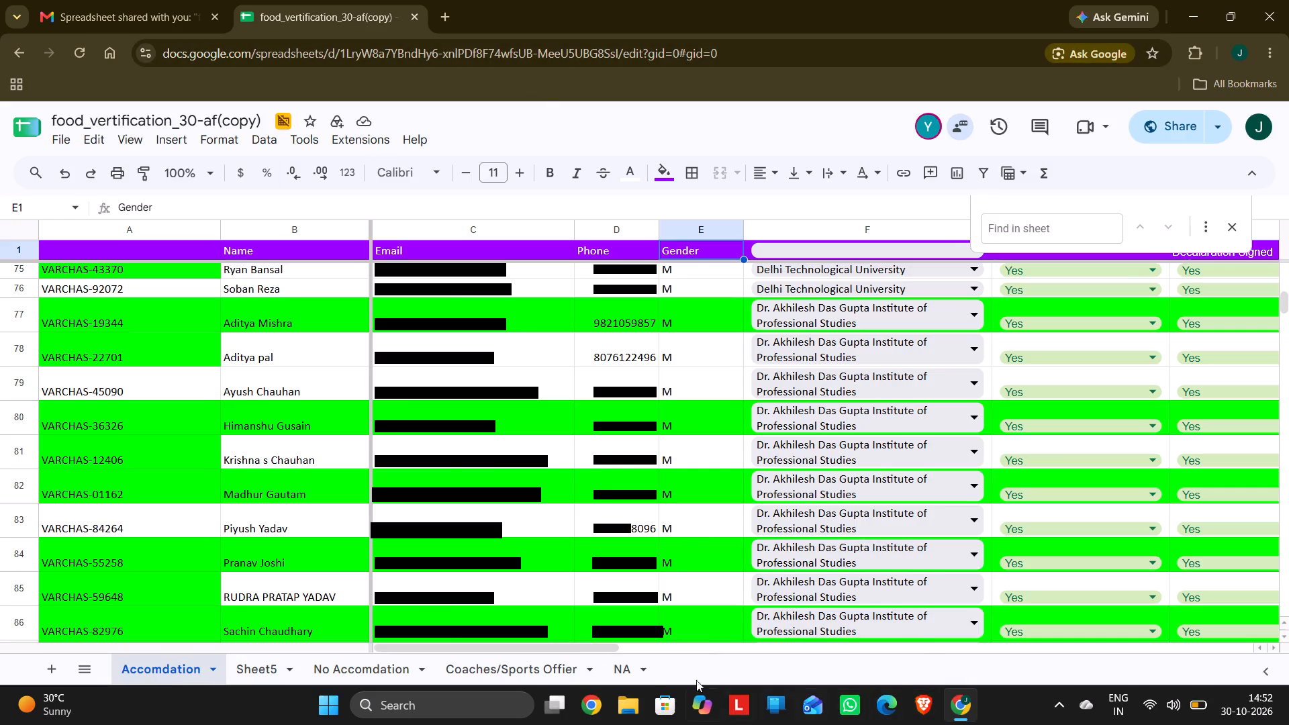
Delete the iitj.ac.in Chrome profile with the P avatar and its data, leaving the profile picker closed.
left_click(599, 706)
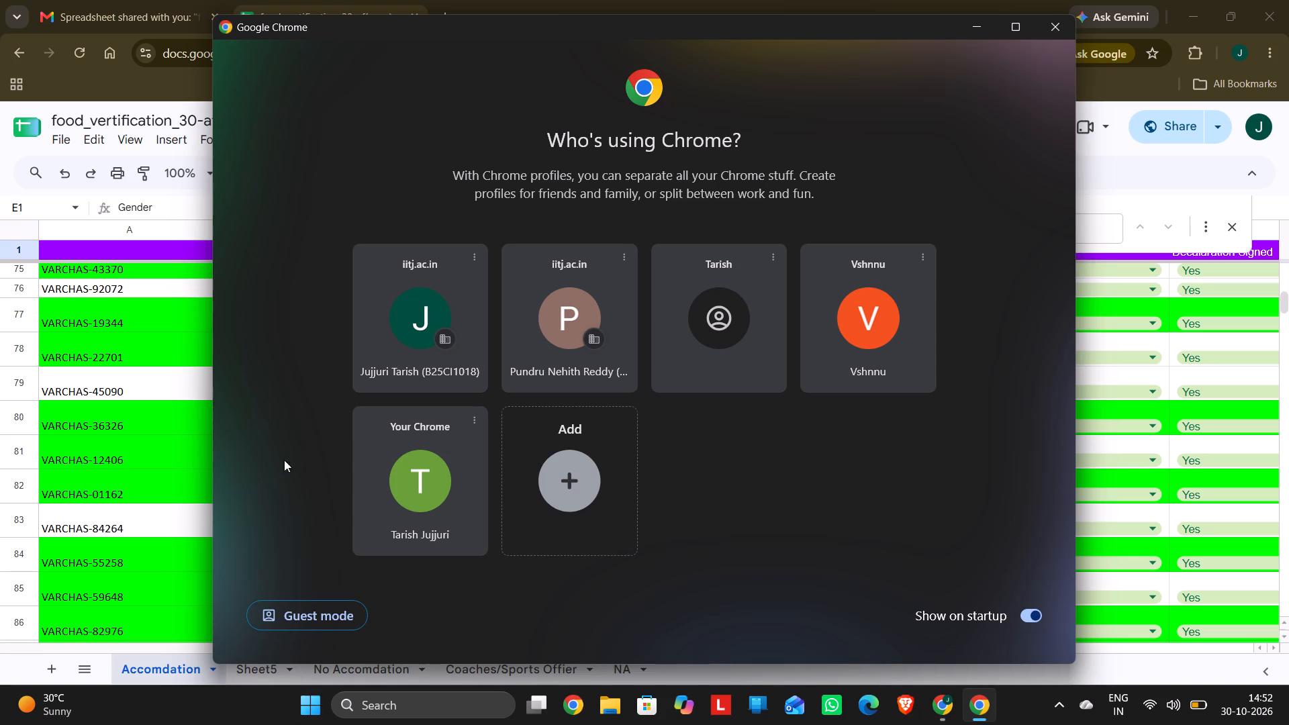
left_click(622, 250)
left_click(614, 295)
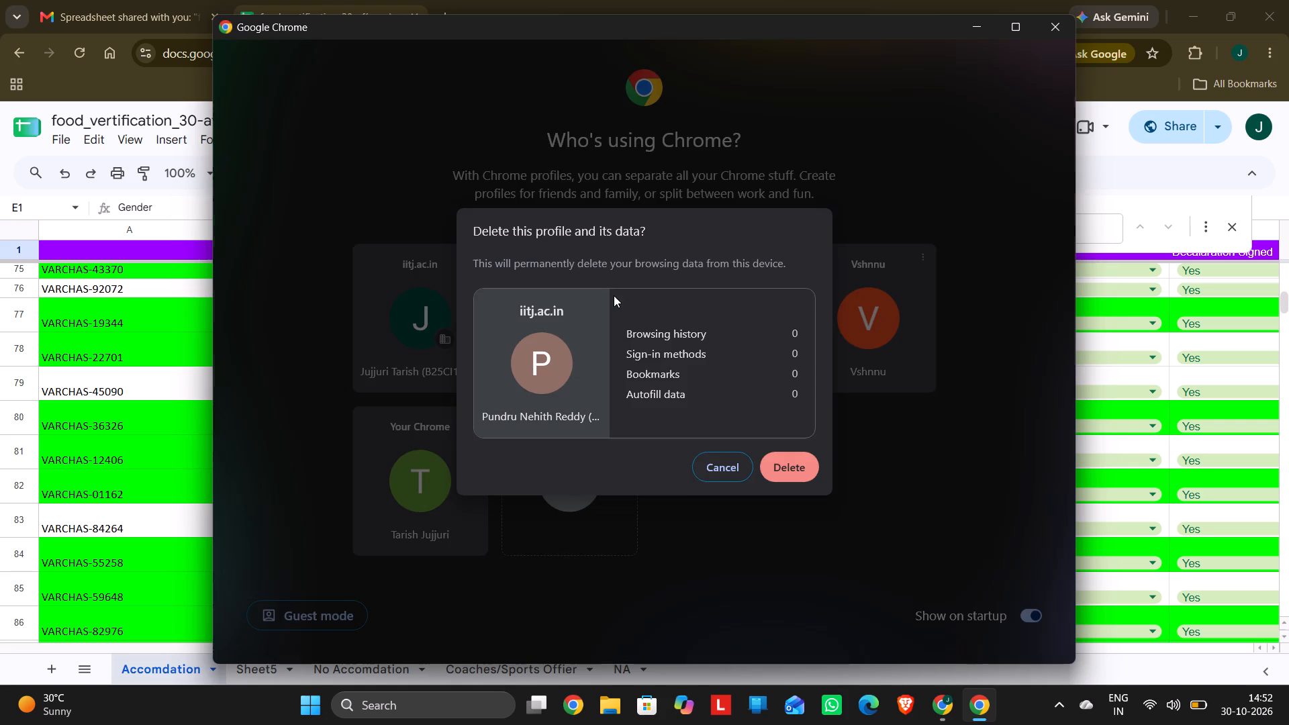
left_click(798, 458)
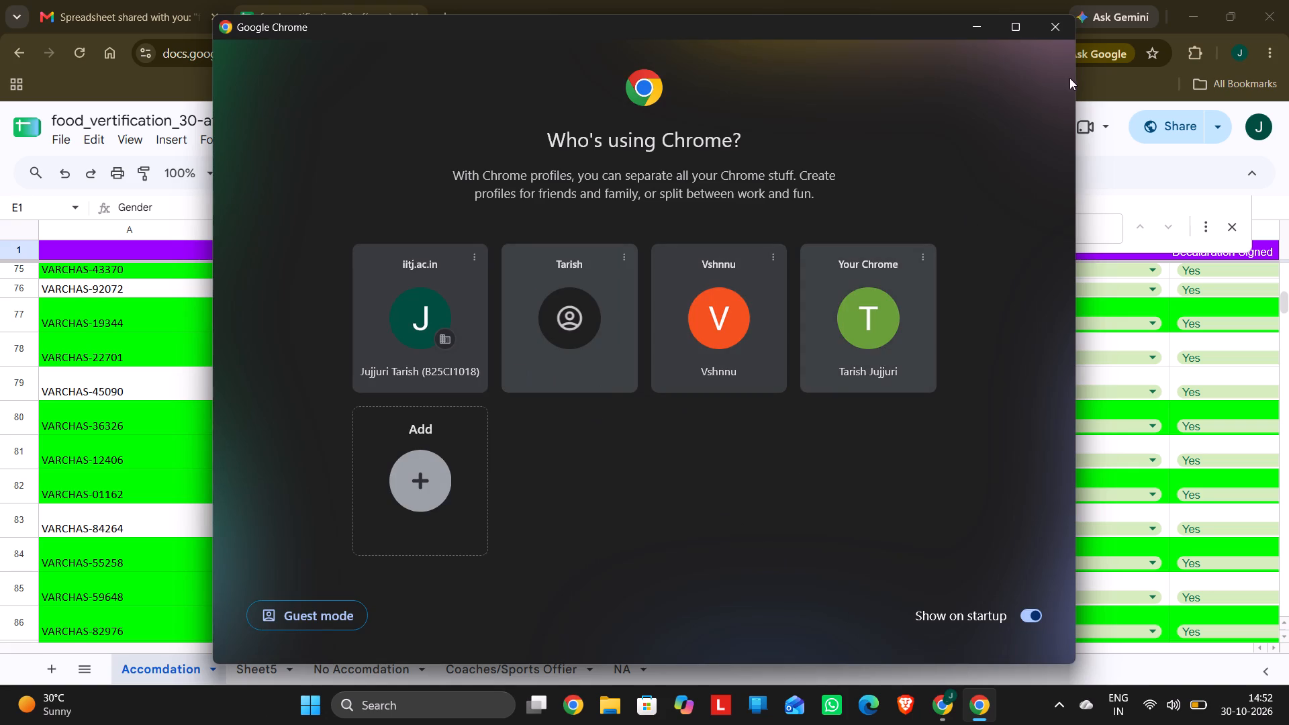
left_click(1059, 25)
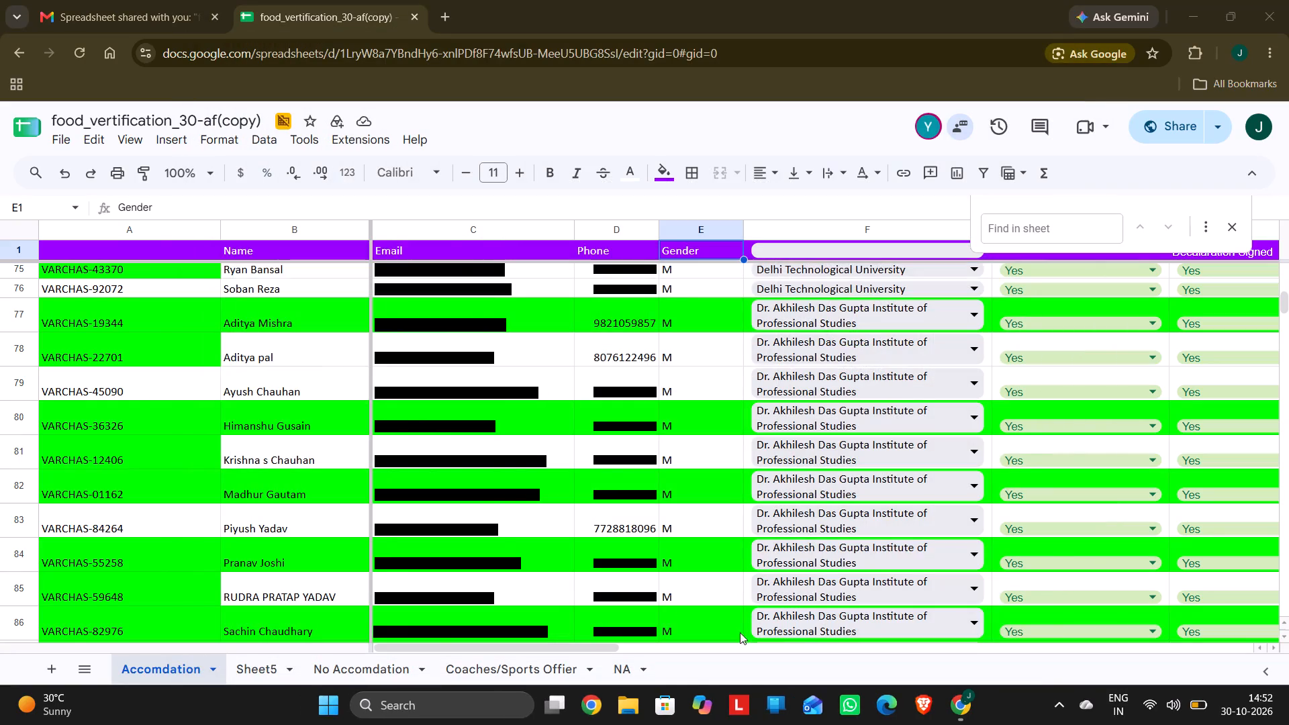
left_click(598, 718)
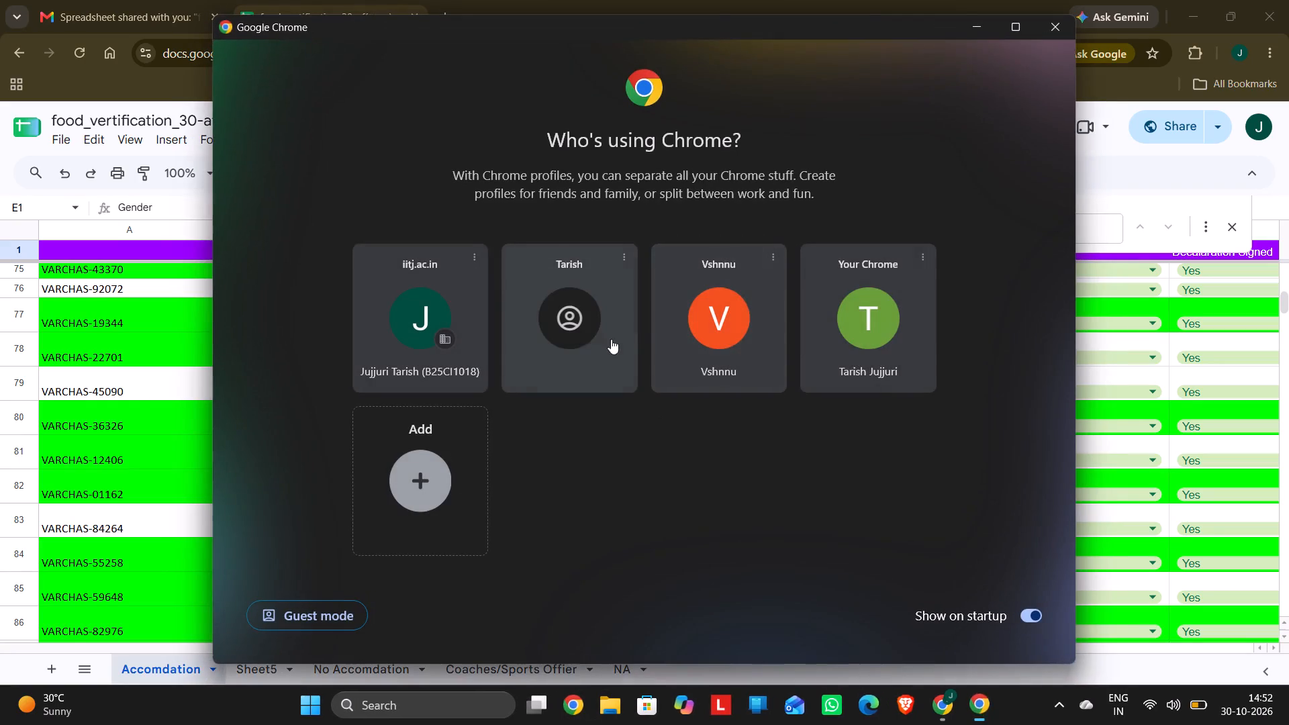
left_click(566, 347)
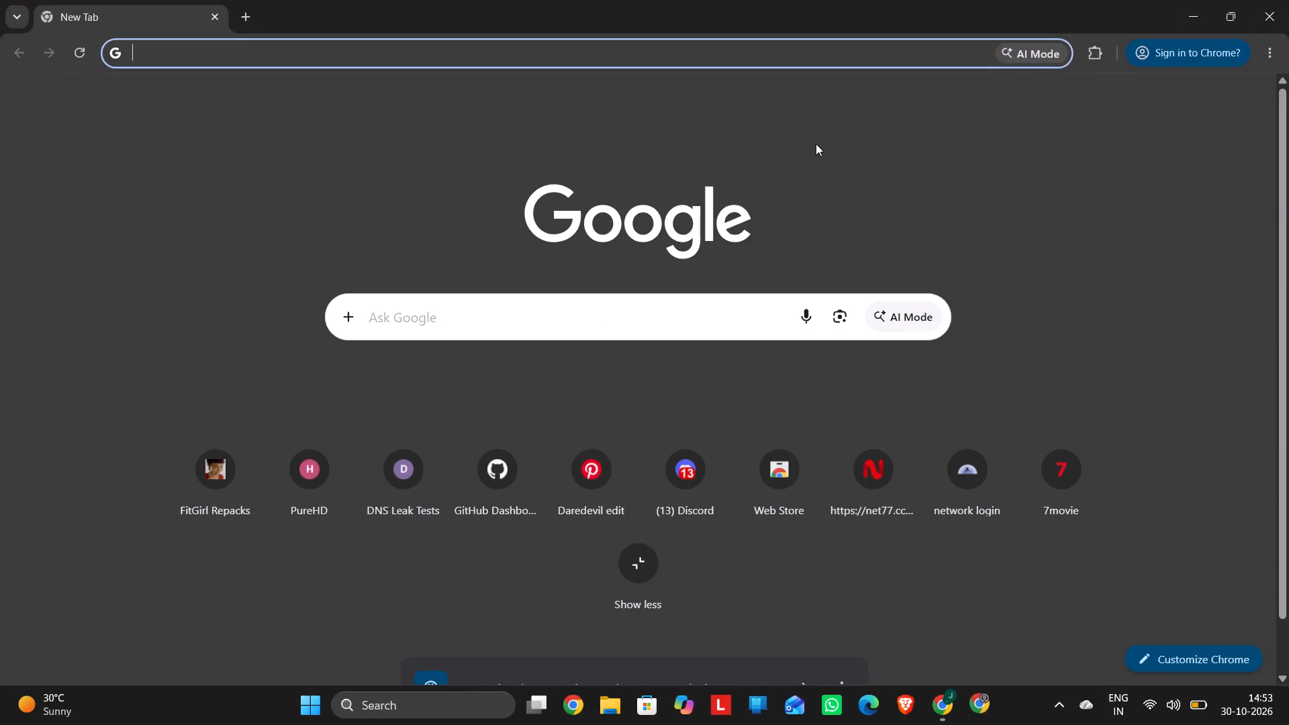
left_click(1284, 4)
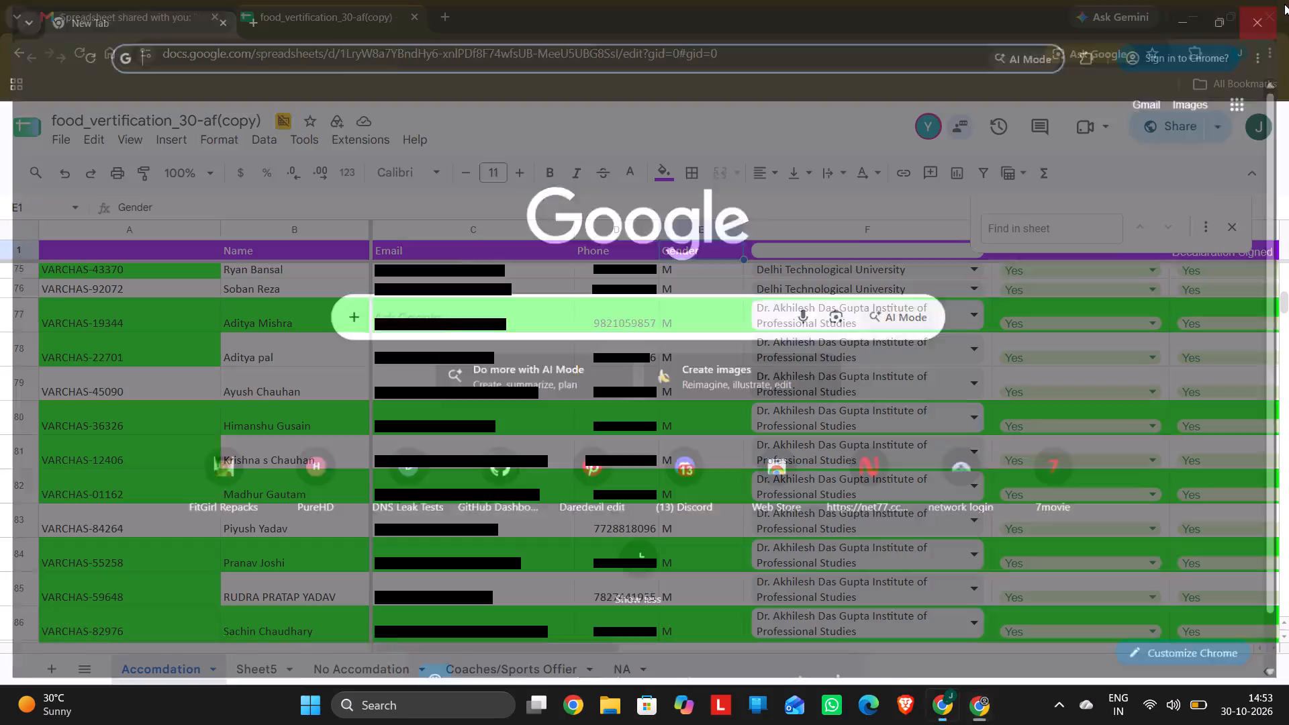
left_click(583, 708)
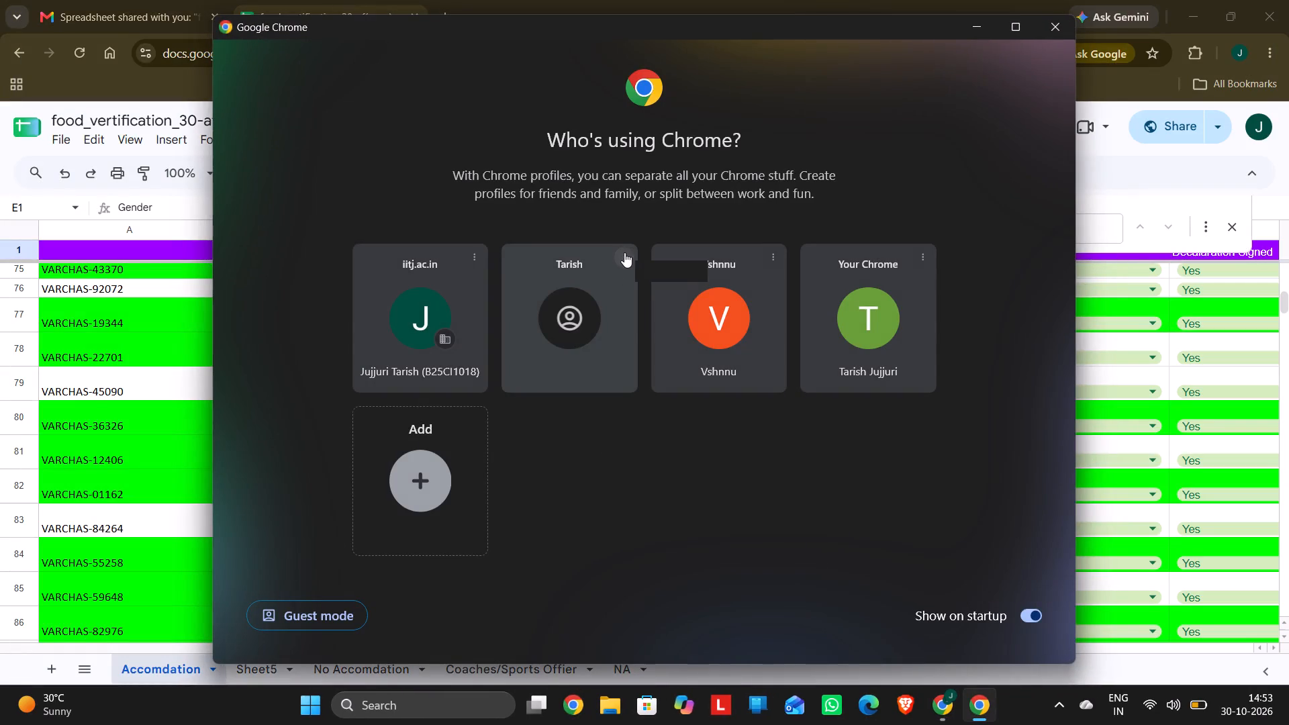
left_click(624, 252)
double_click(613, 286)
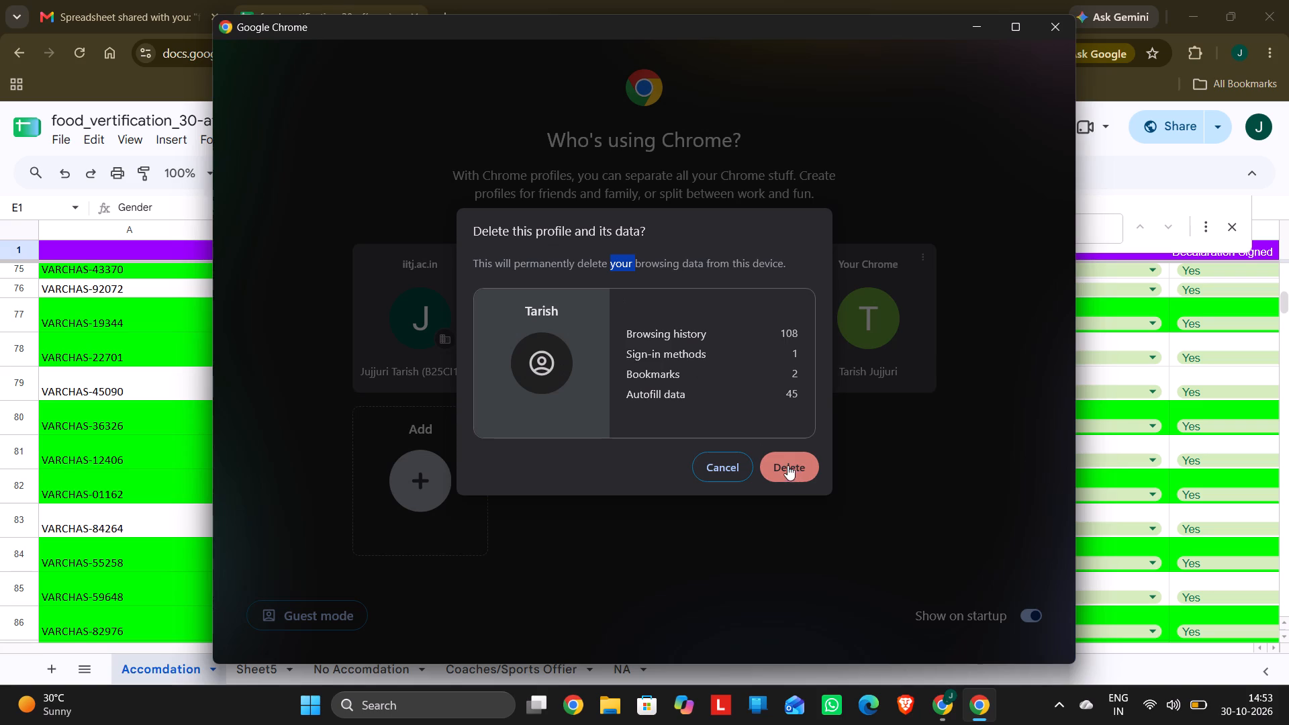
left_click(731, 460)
Launch a browser window with the Chrome profile that has no account signed in and show its profile options.
left_click(573, 325)
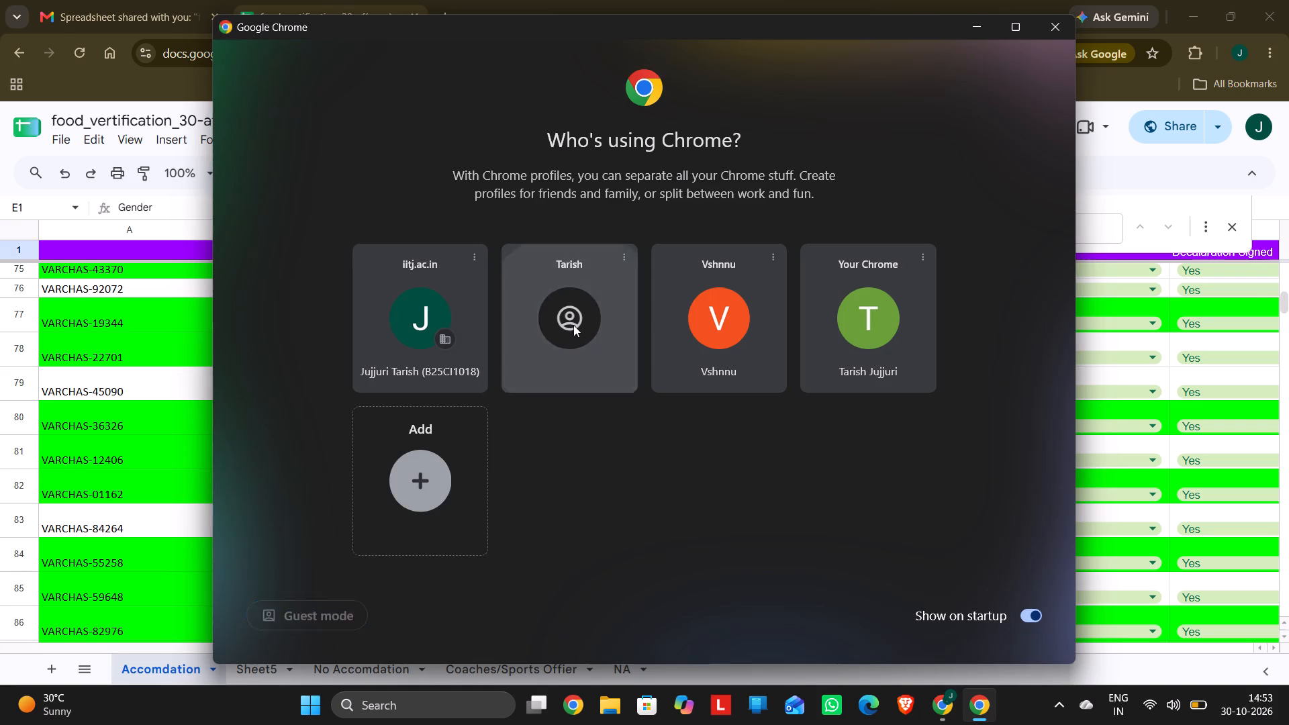
left_click(1242, 60)
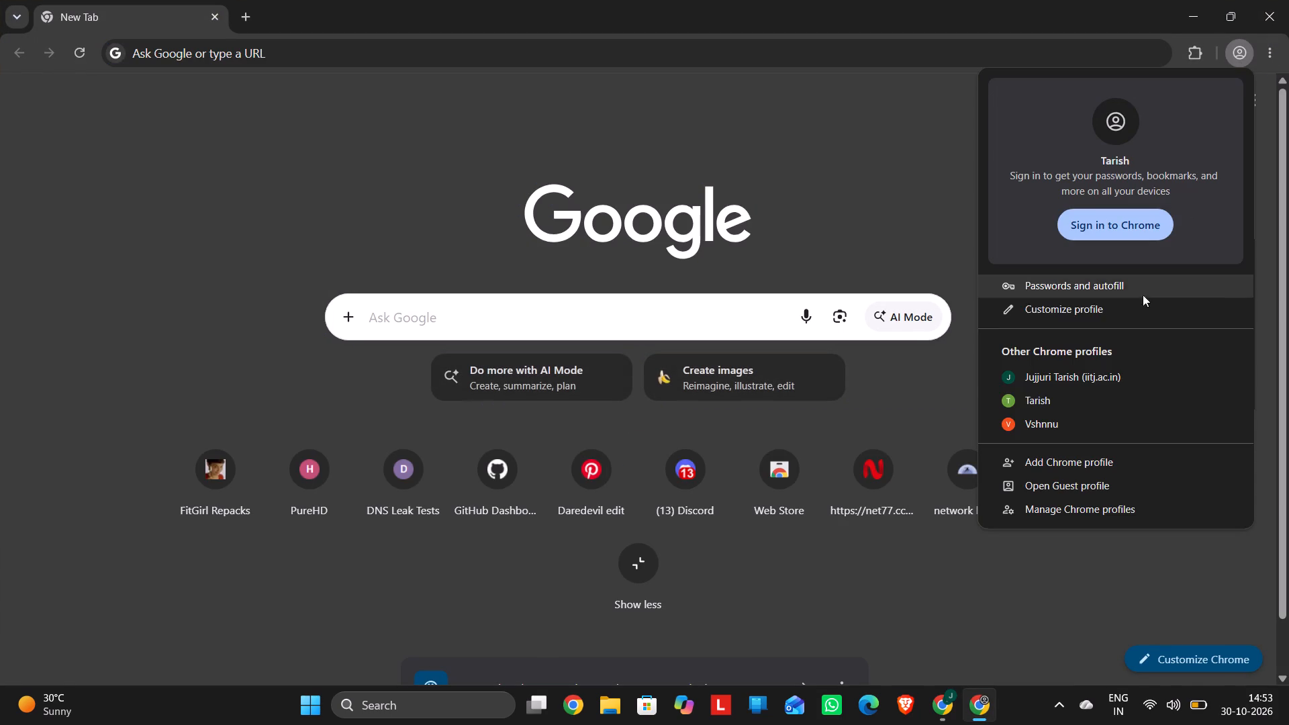
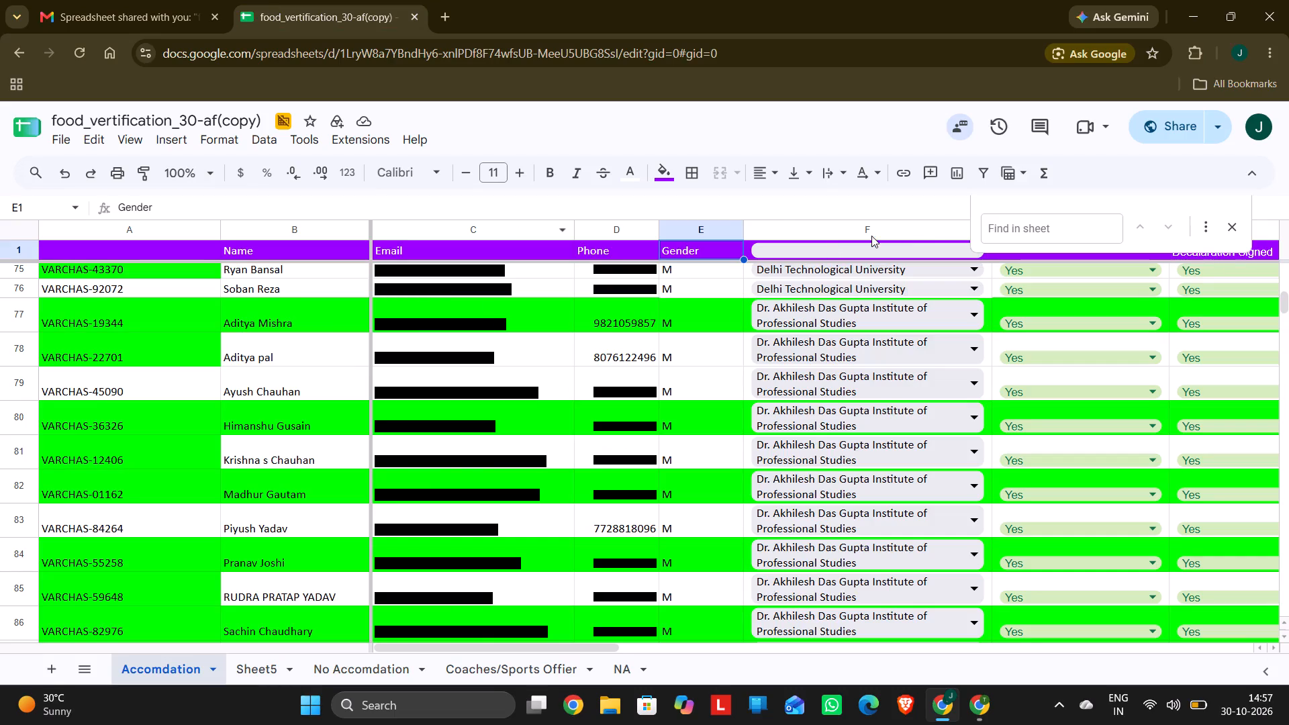
left_click(1022, 229)
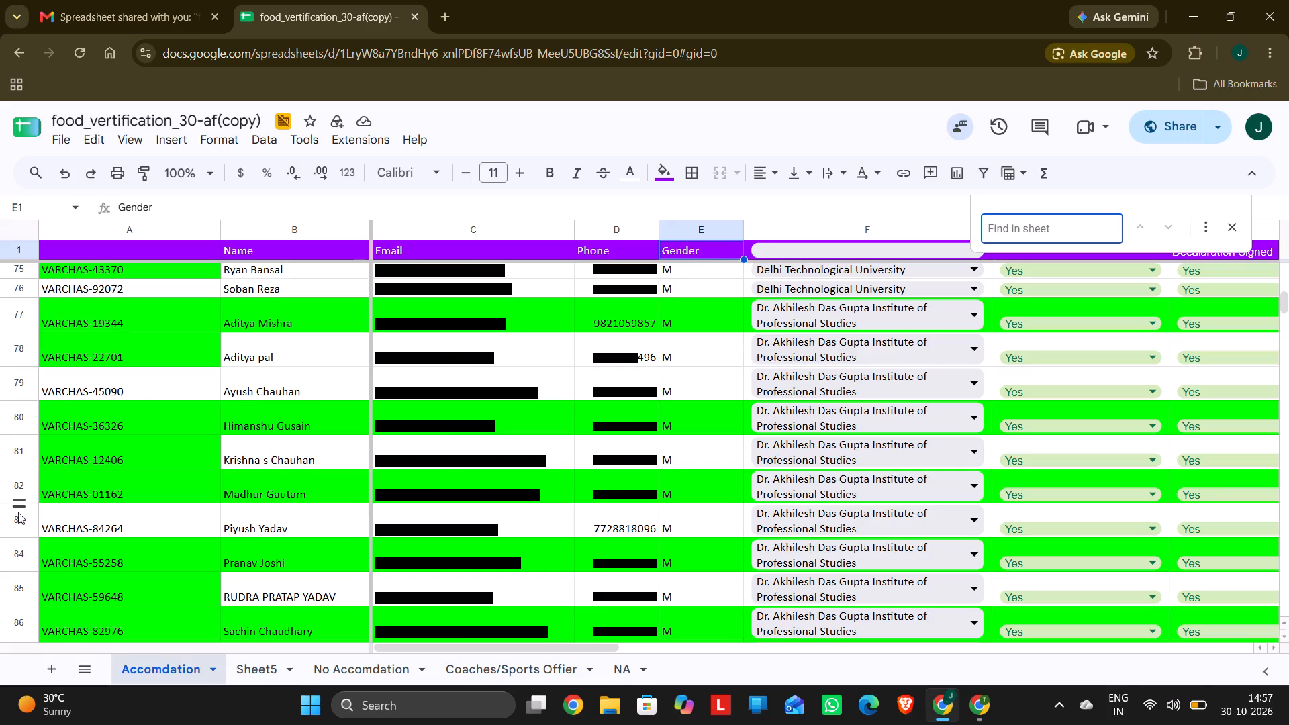
left_click(1001, 227)
left_click(1234, 225)
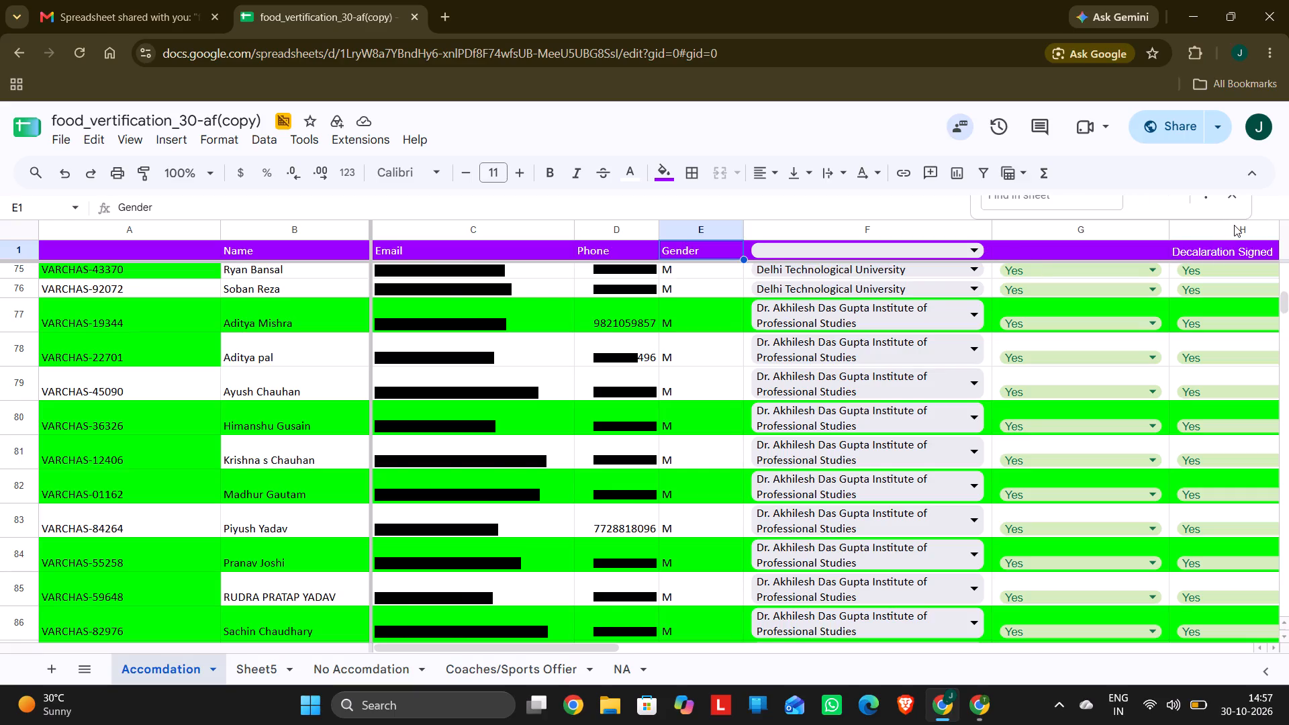
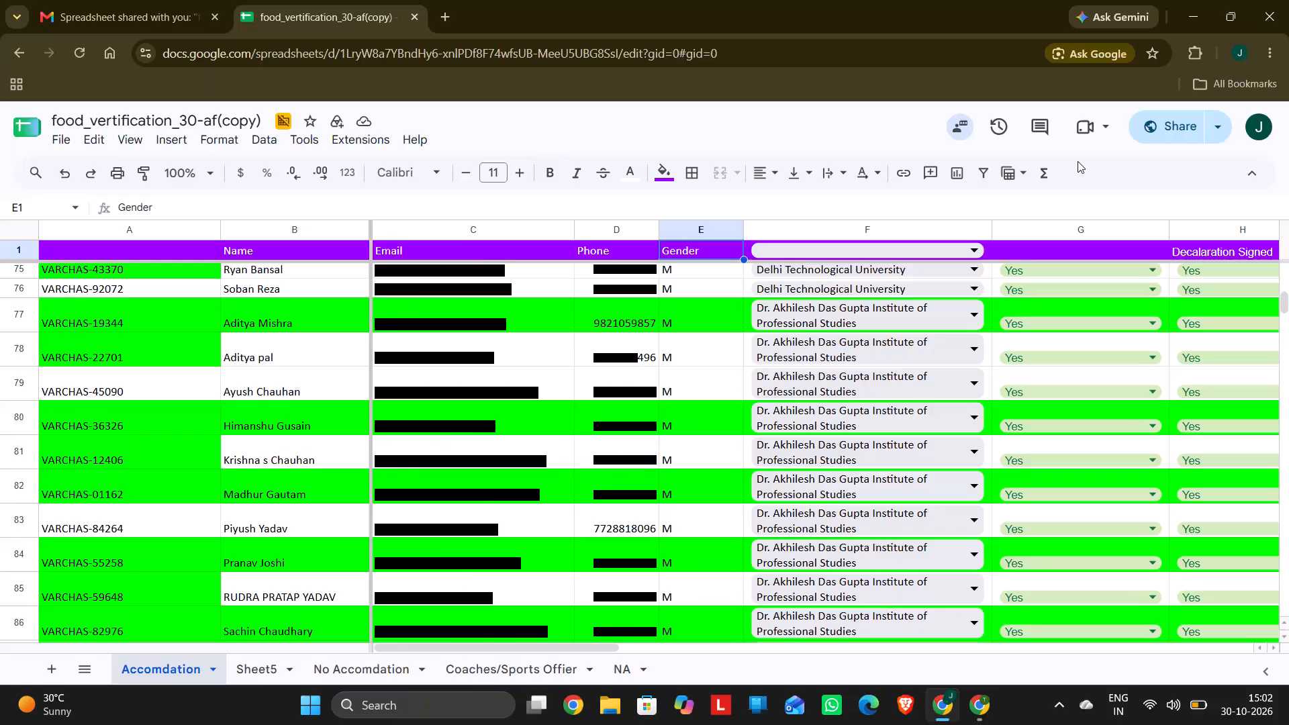
Find the participant in row 43 of the Accomdation sheet by registration code, fill the whole row bright green, and clear the search text.
key("ctrl+f")
scroll(1043, 210, "up", 1)
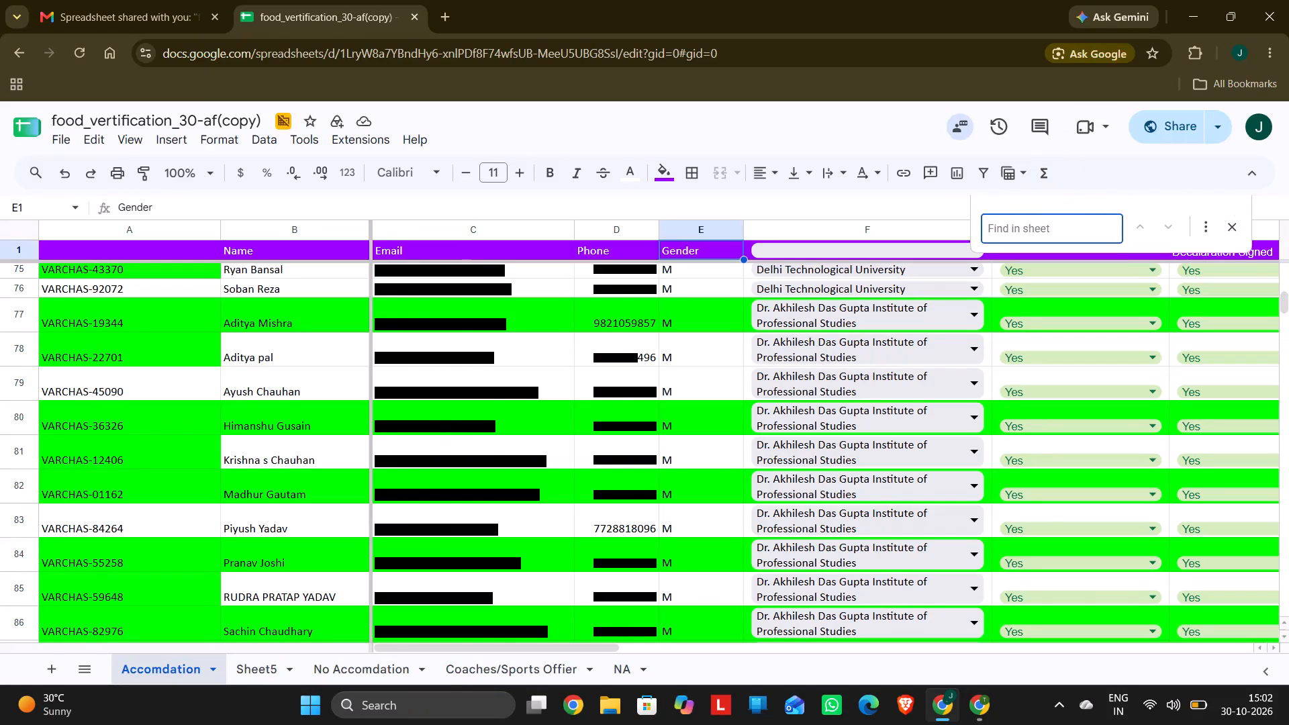
scroll(1042, 223, "up", 1)
left_click(1039, 231)
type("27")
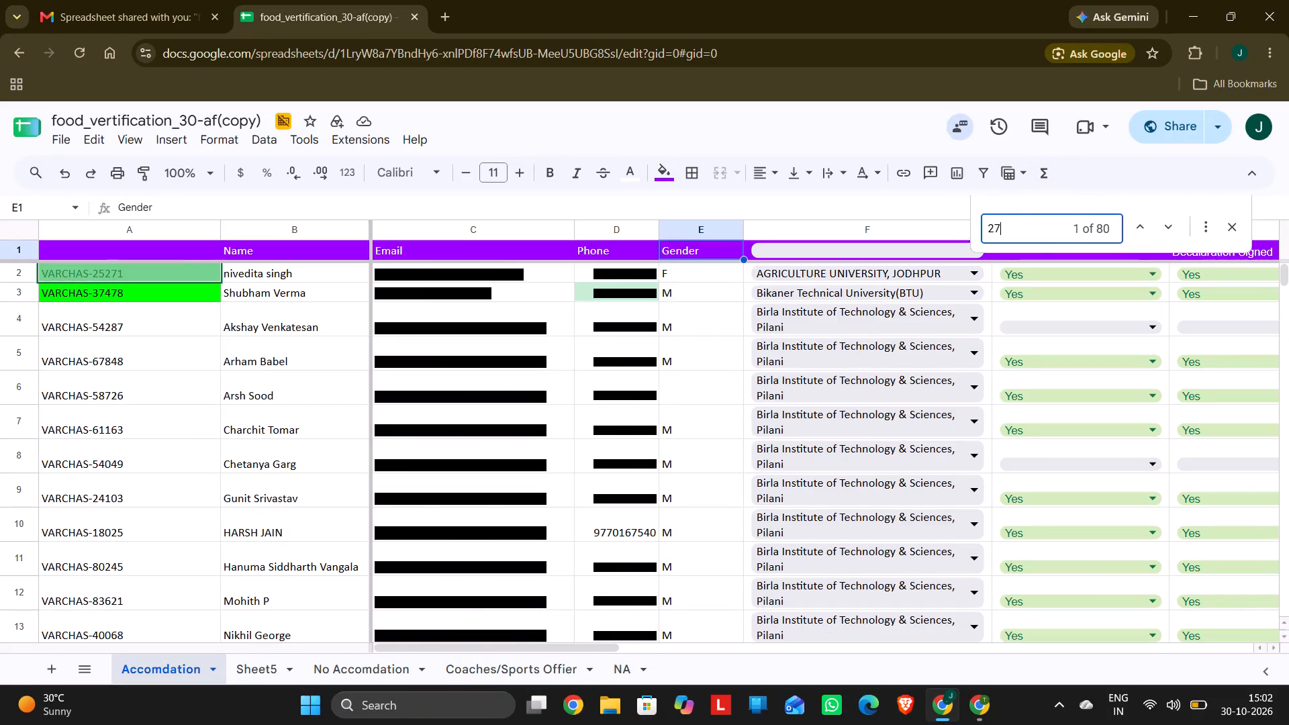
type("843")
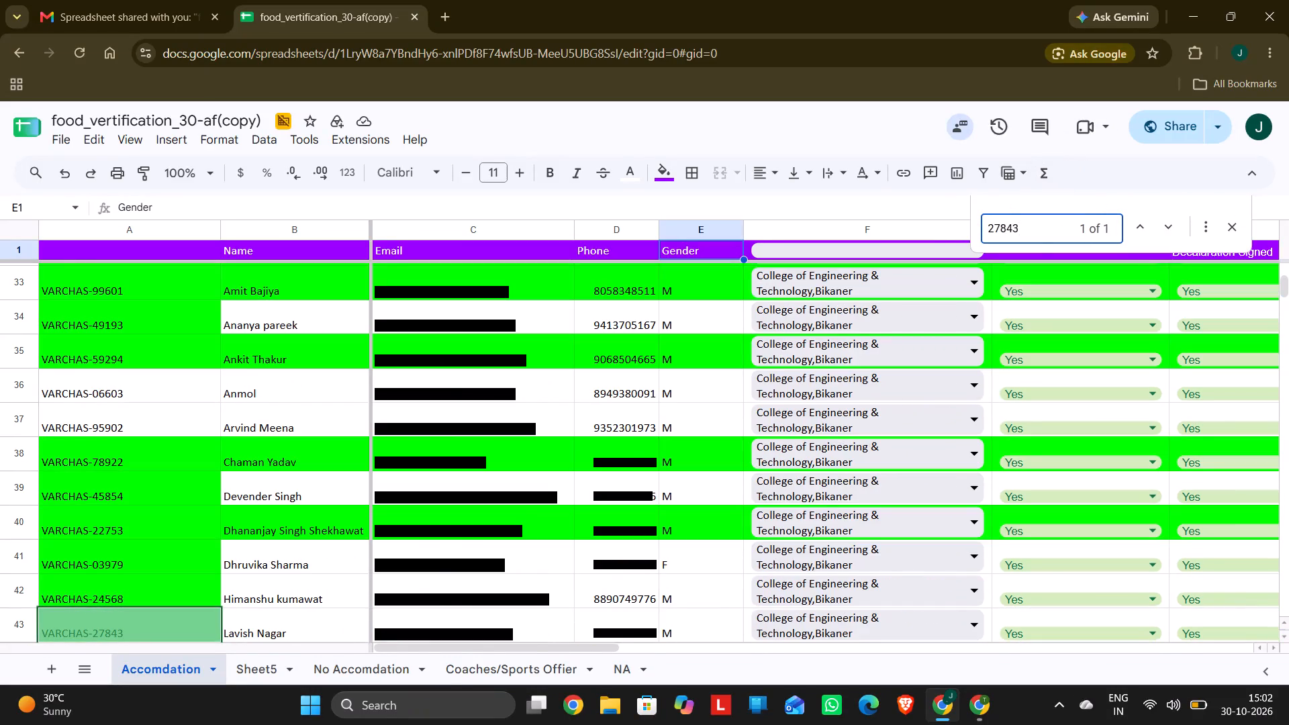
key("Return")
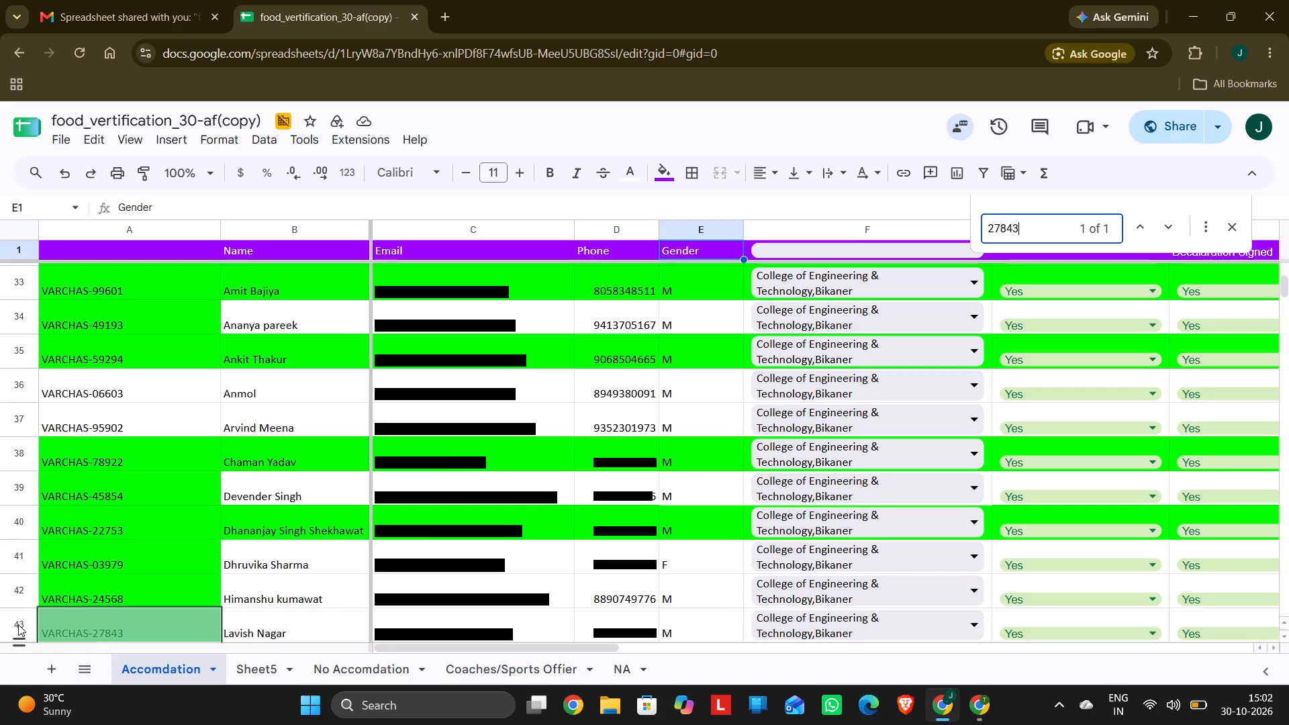
left_click(19, 623)
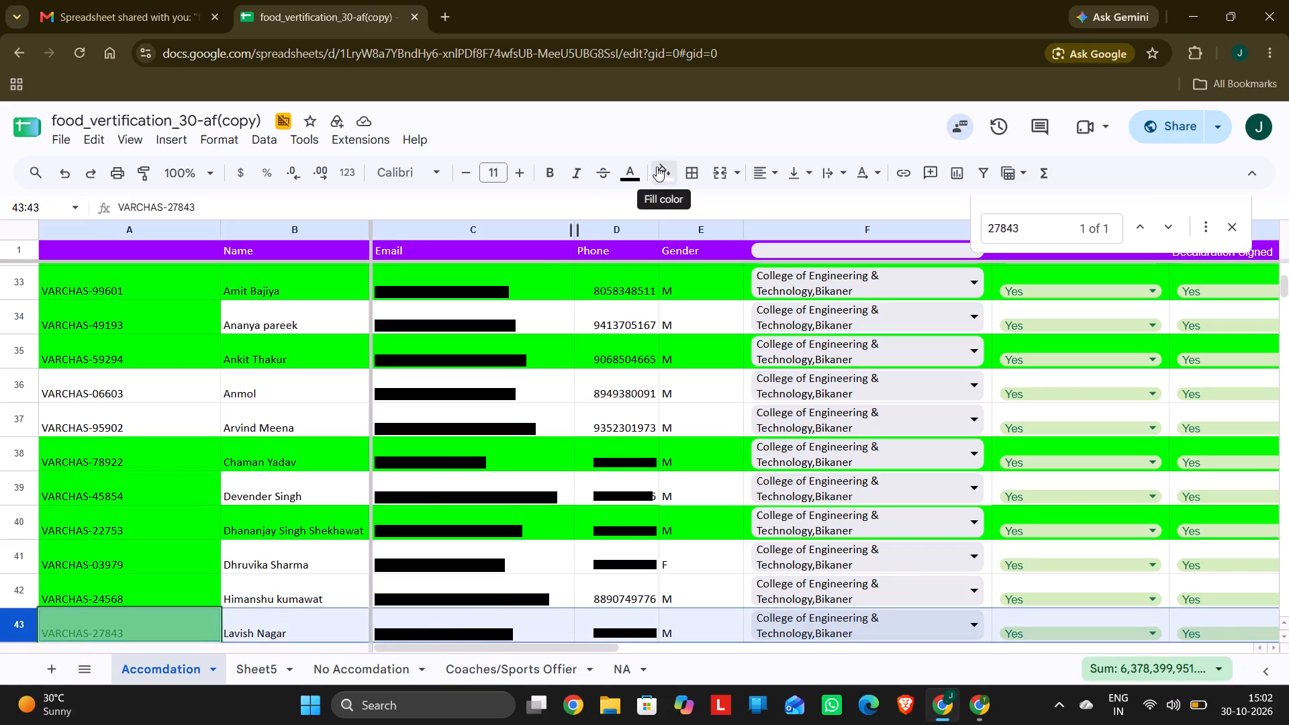
left_click(673, 177)
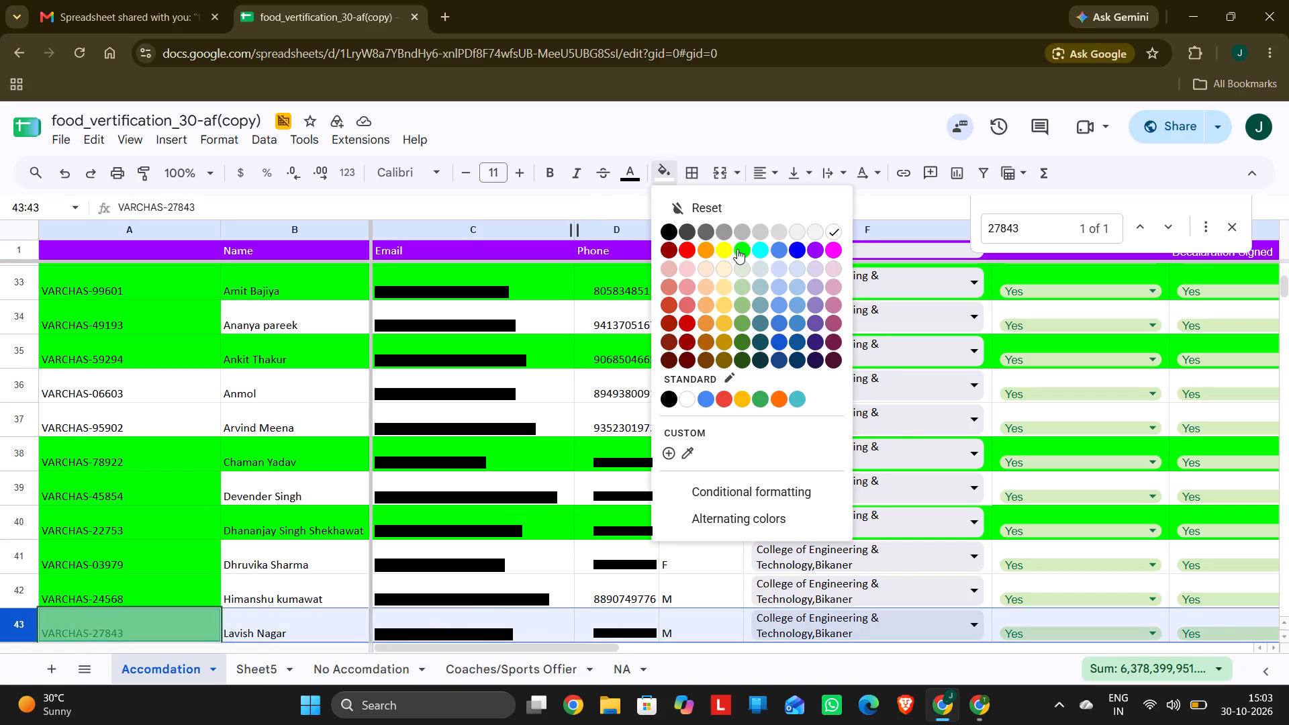
left_click(740, 250)
double_click(1034, 226)
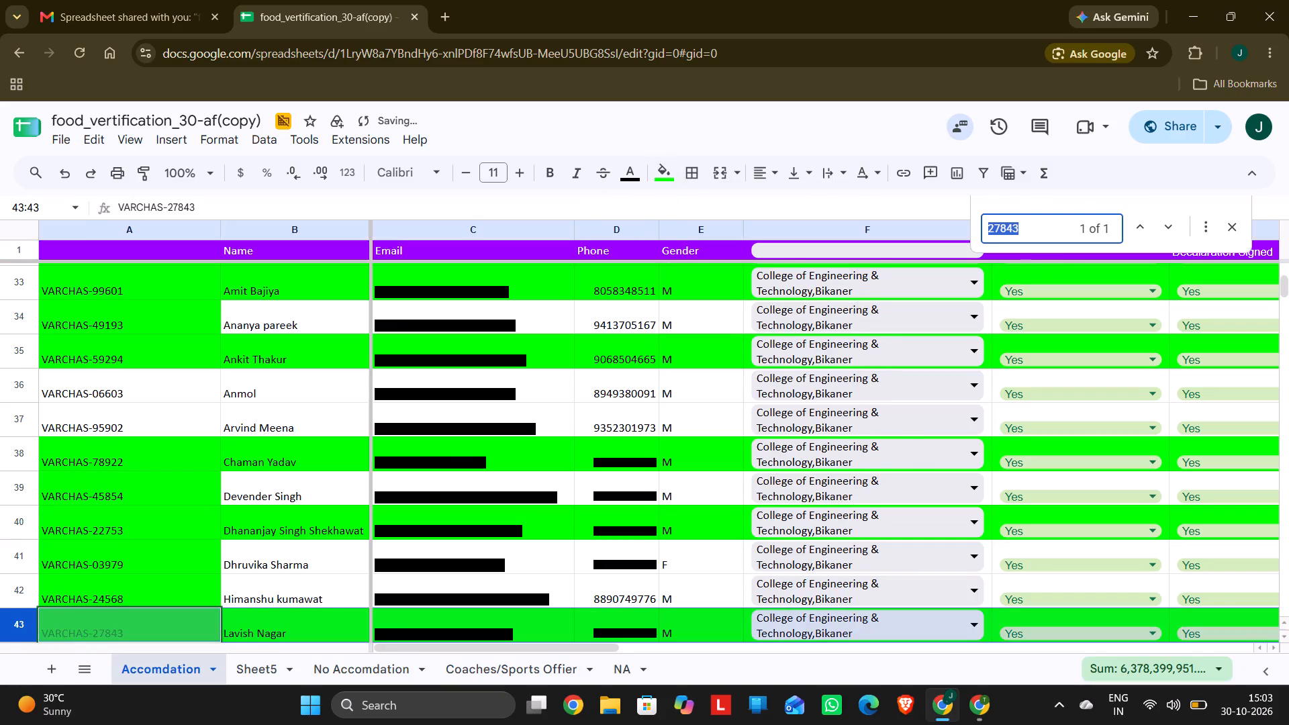
key("BackSpace")
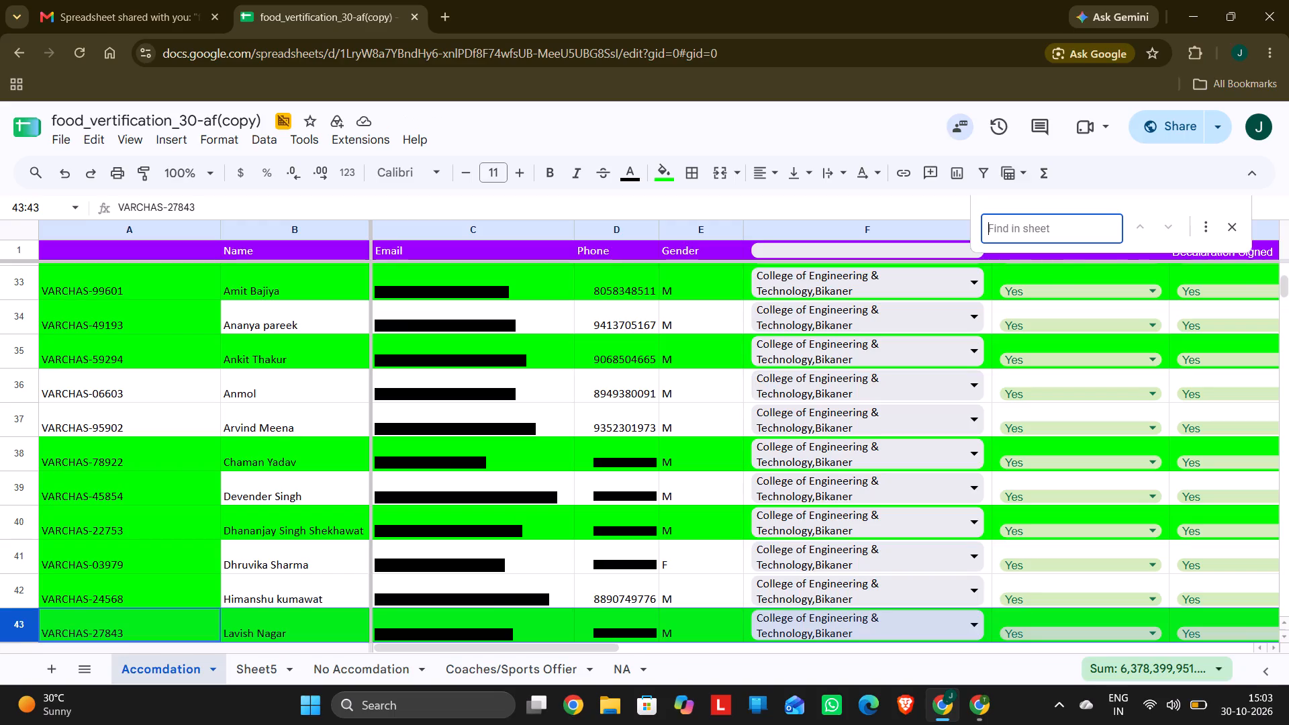
left_click(1031, 275)
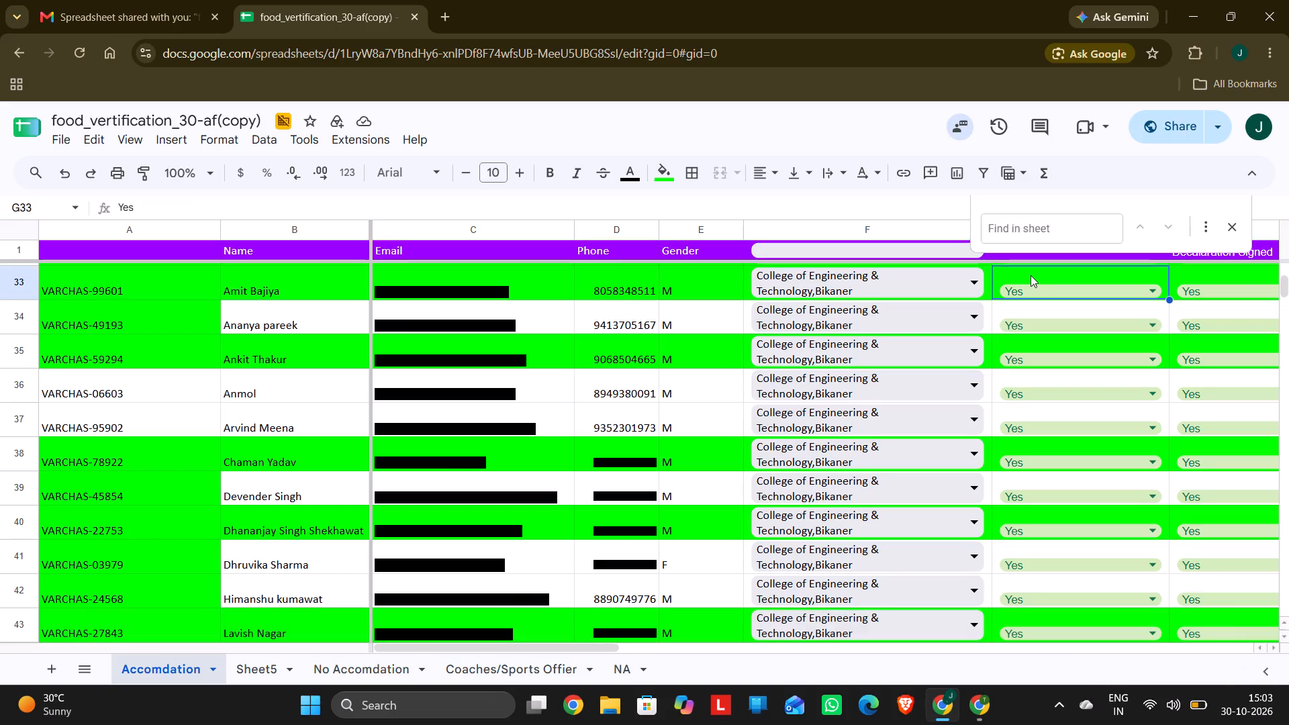
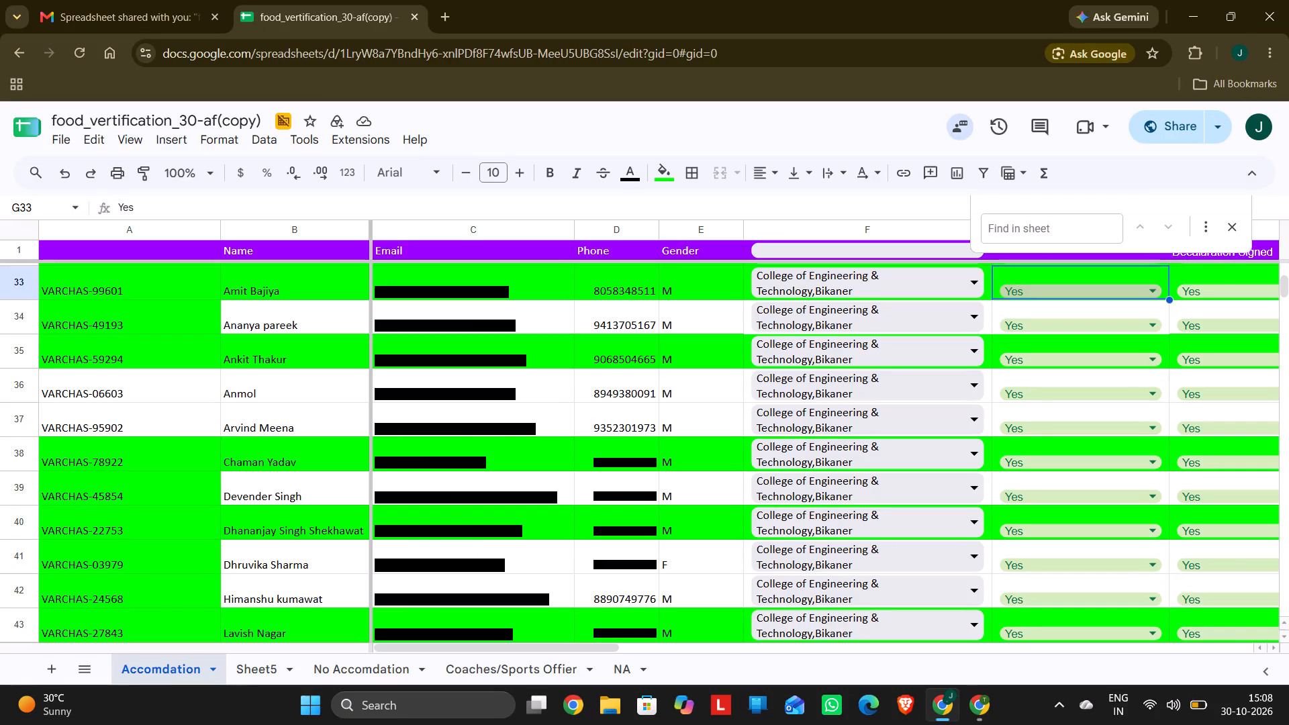
Find the participant in row 145 of the Accomdation sheet by registration code, fill the whole row bright green, and clear the search text.
left_click(1237, 234)
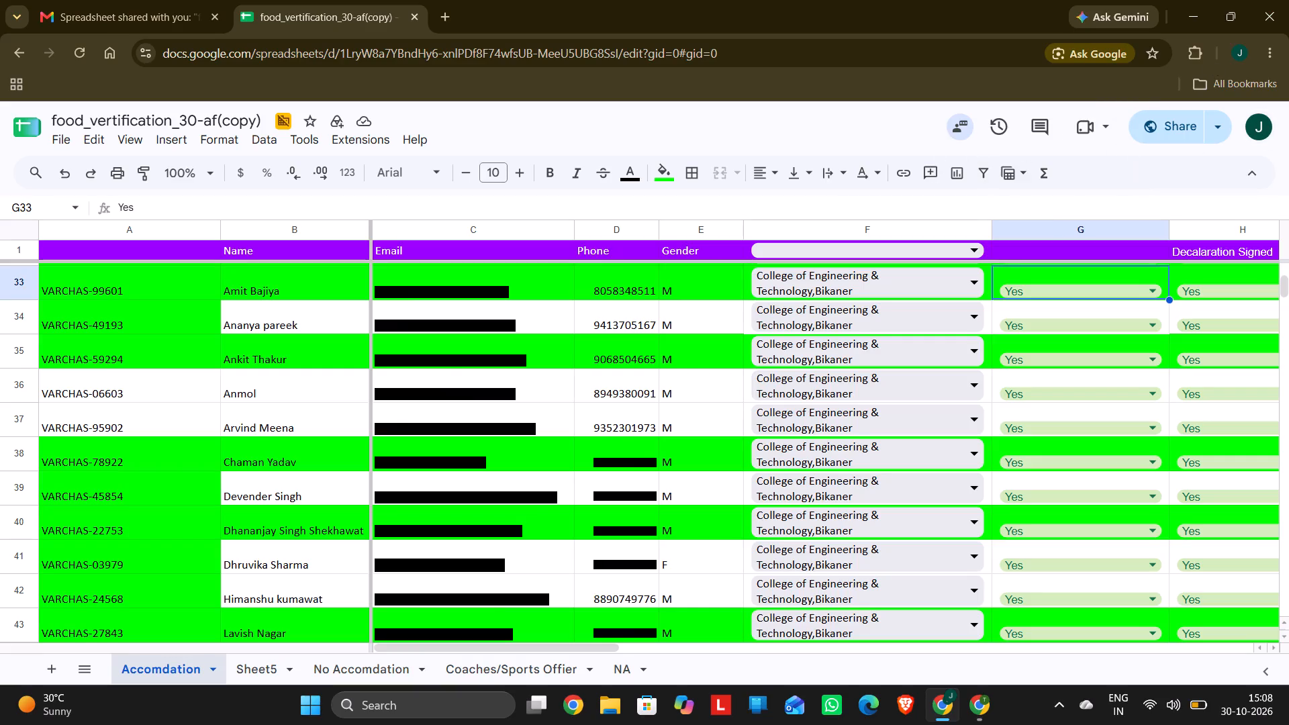
key("ctrl+f")
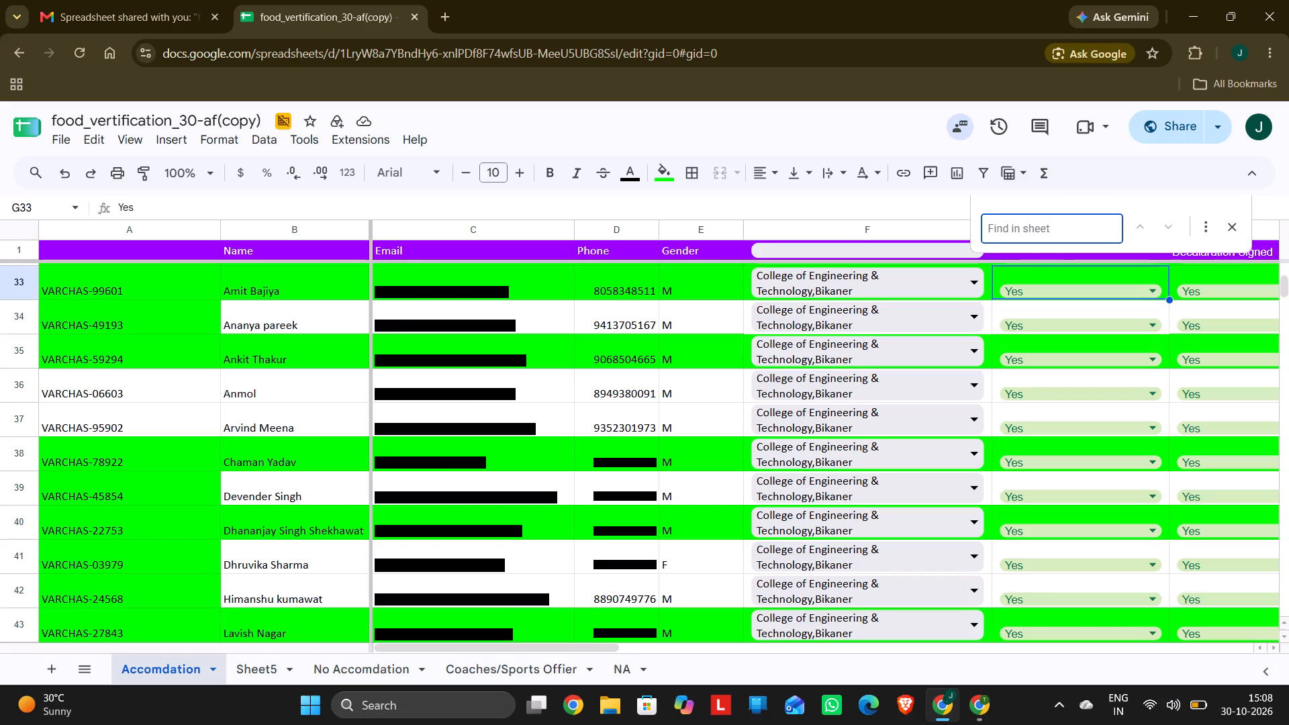
left_click(1057, 222)
left_click(1044, 230)
left_click(1042, 230)
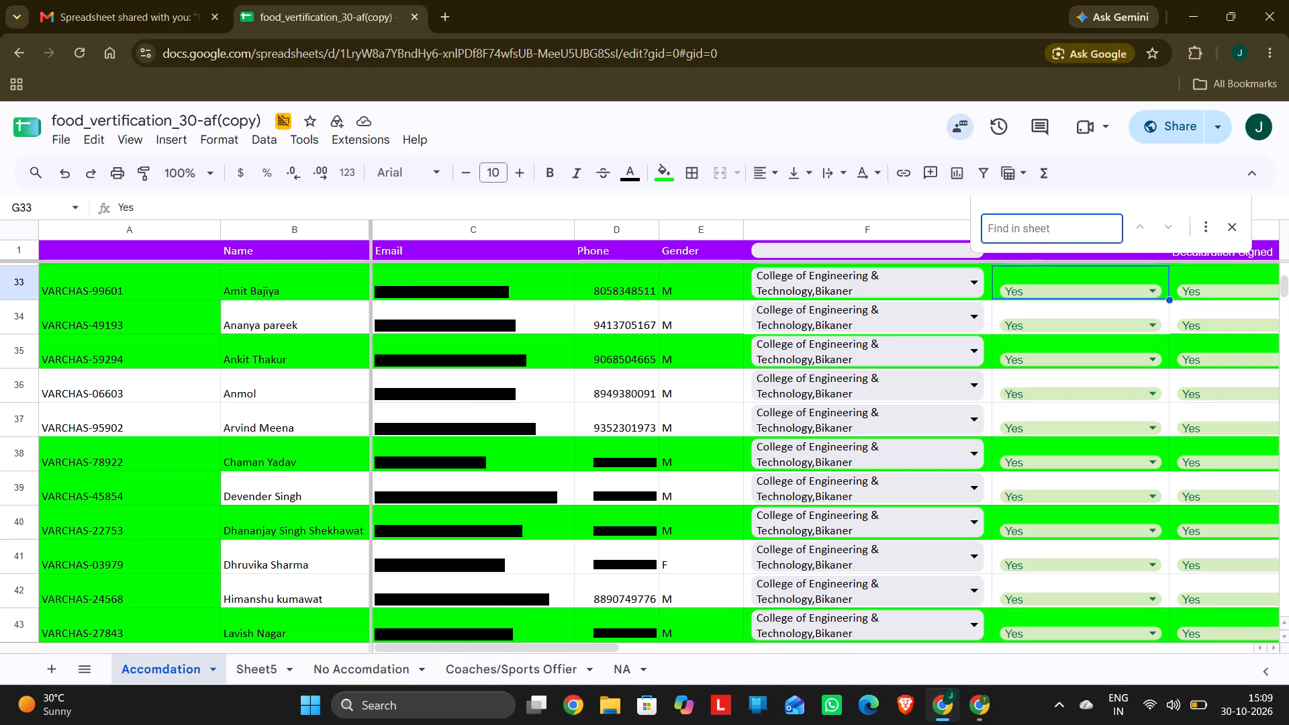
left_click(1047, 233)
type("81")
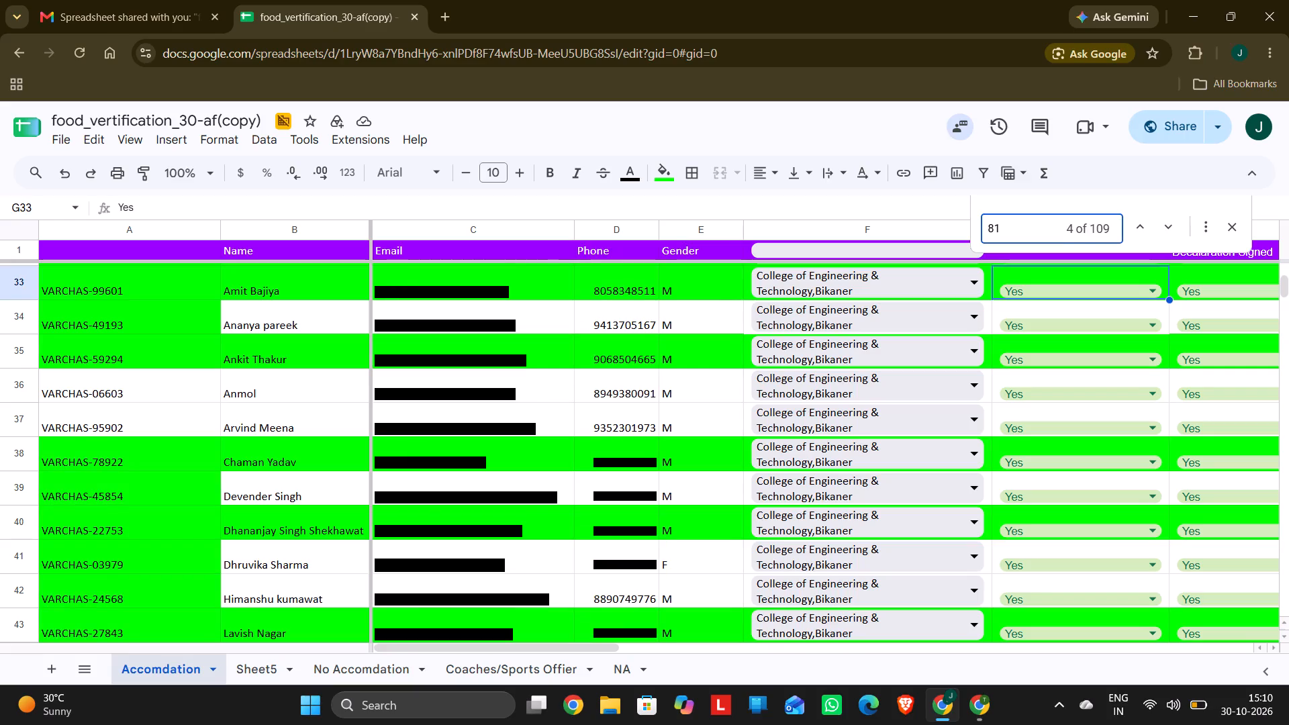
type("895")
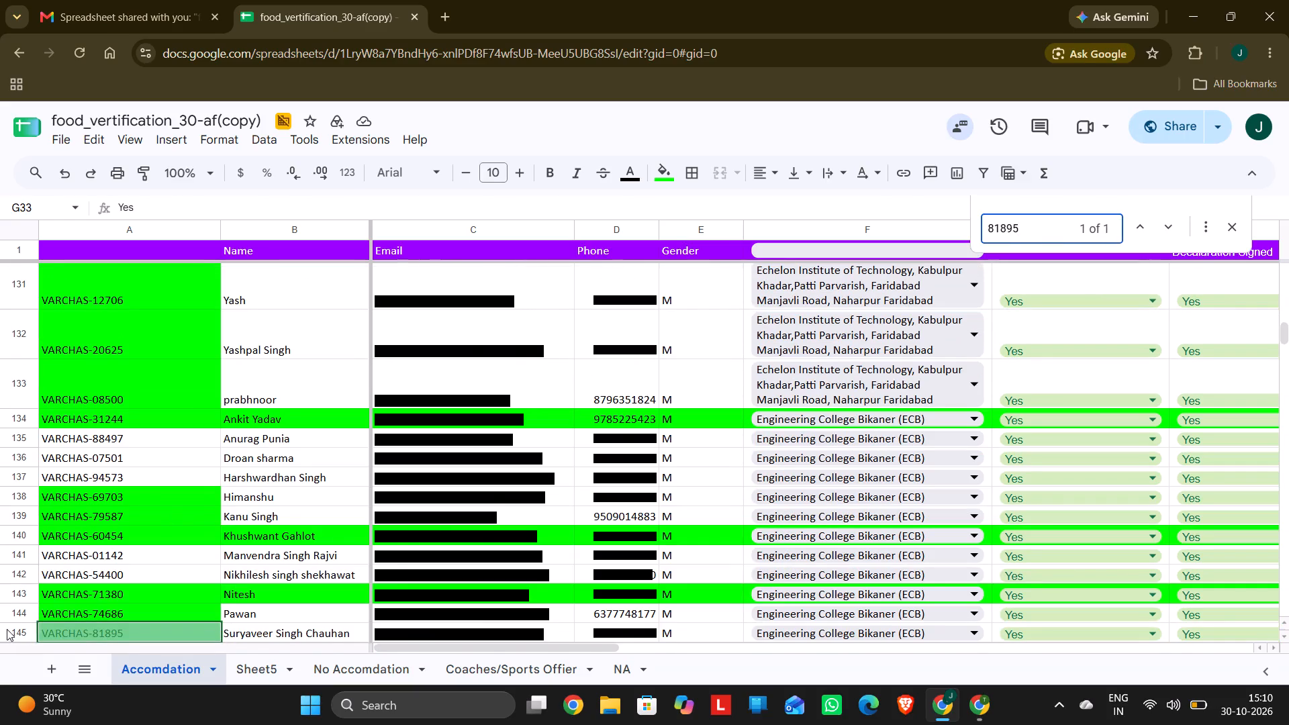
left_click(11, 630)
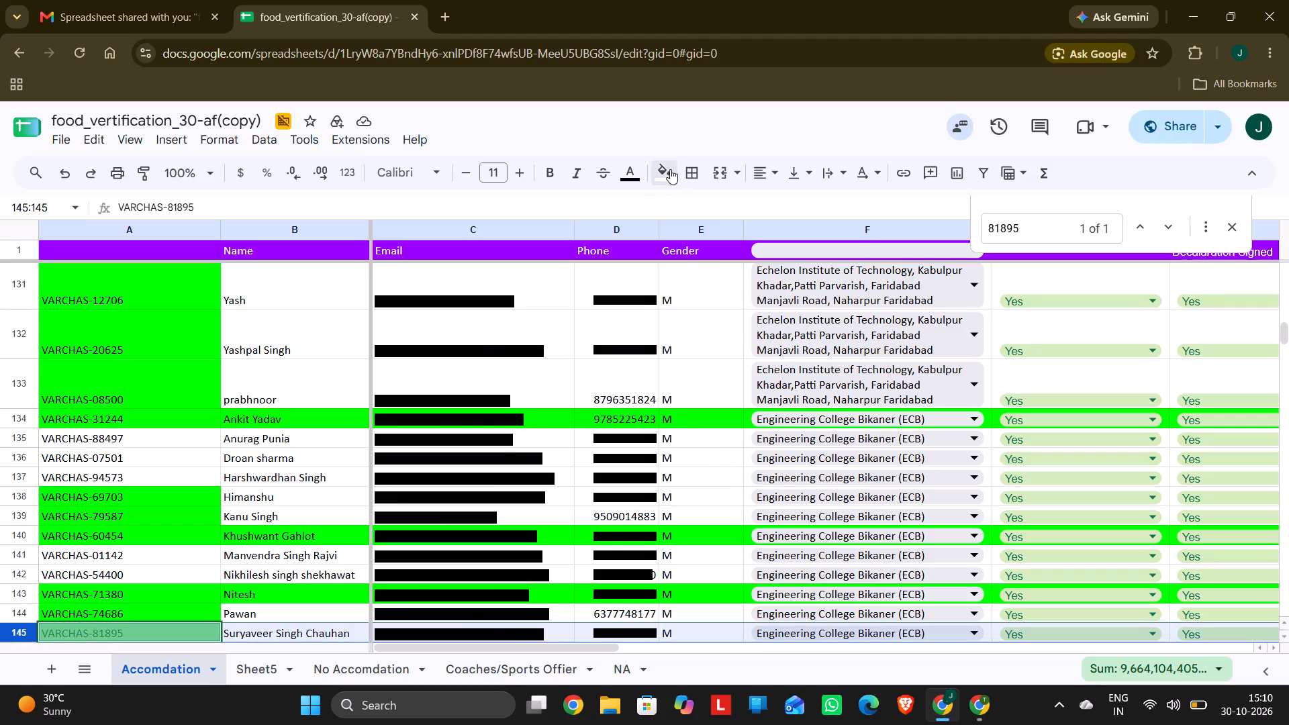
left_click(670, 169)
left_click(743, 254)
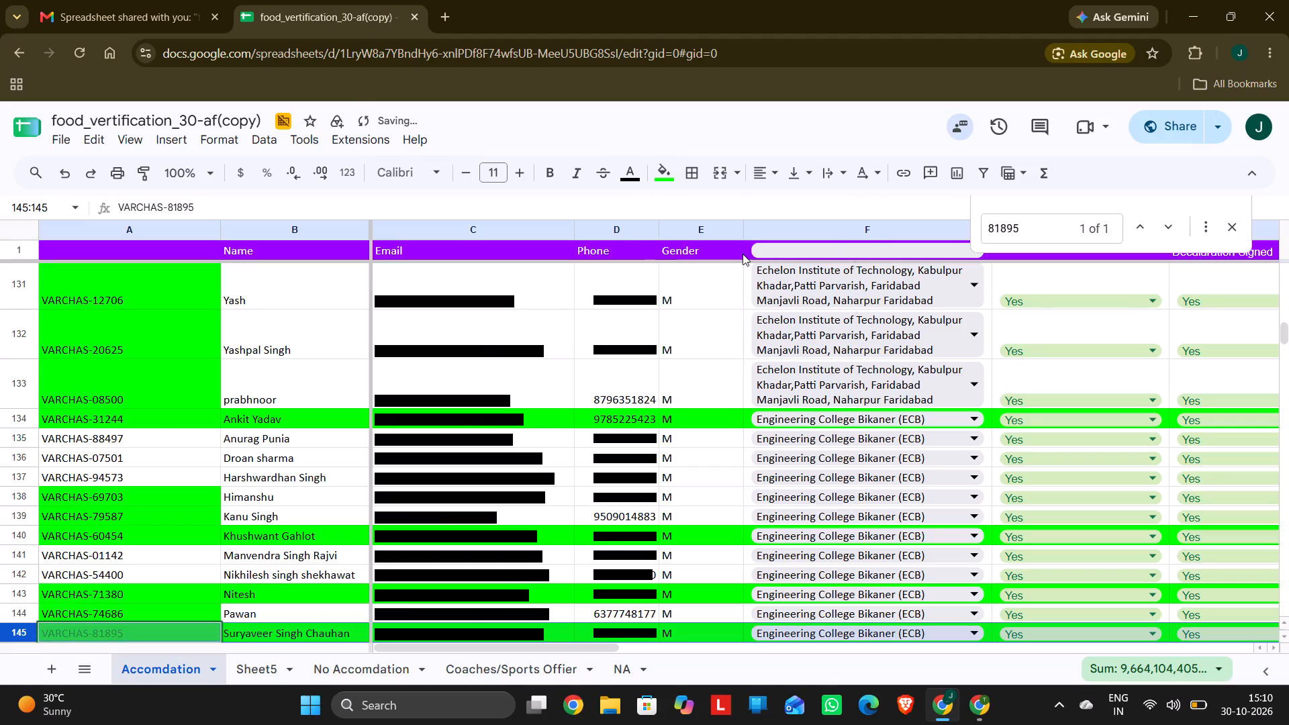
double_click(1022, 237)
key("BackSpace")
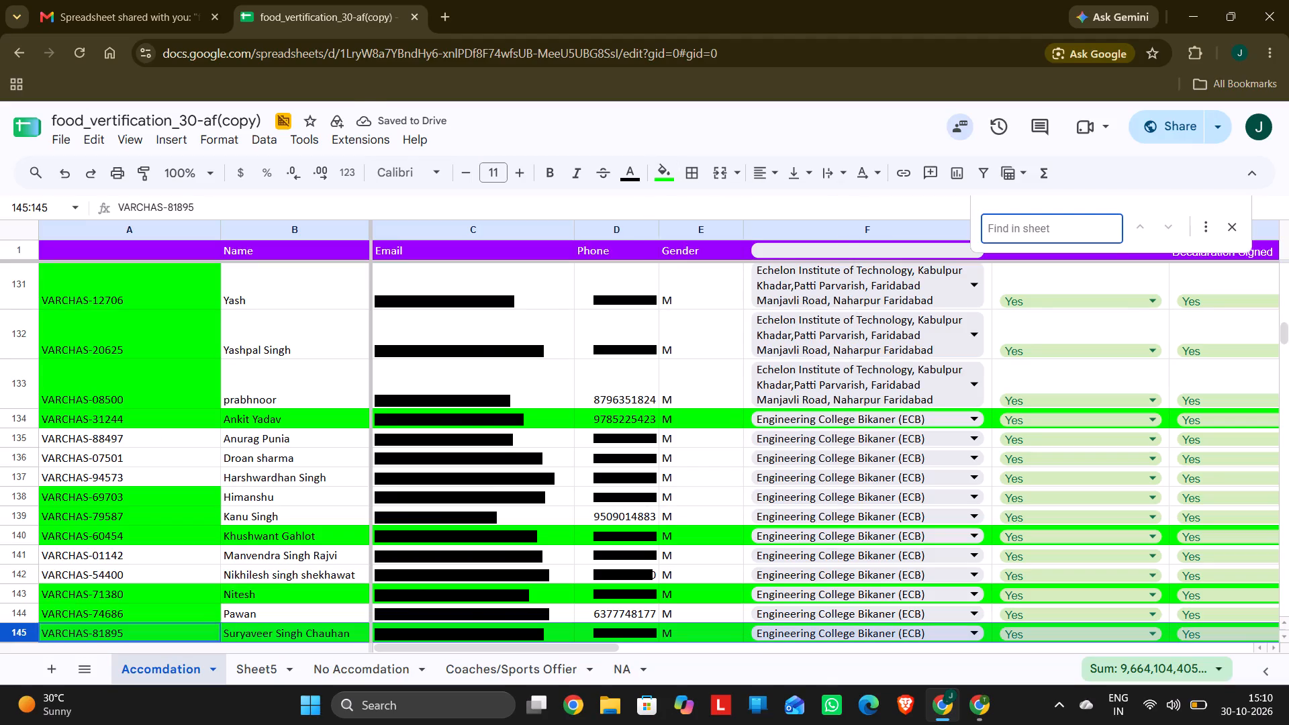
Find the participant in row 137 by registration code, fill the whole row bright green, and clear the search text.
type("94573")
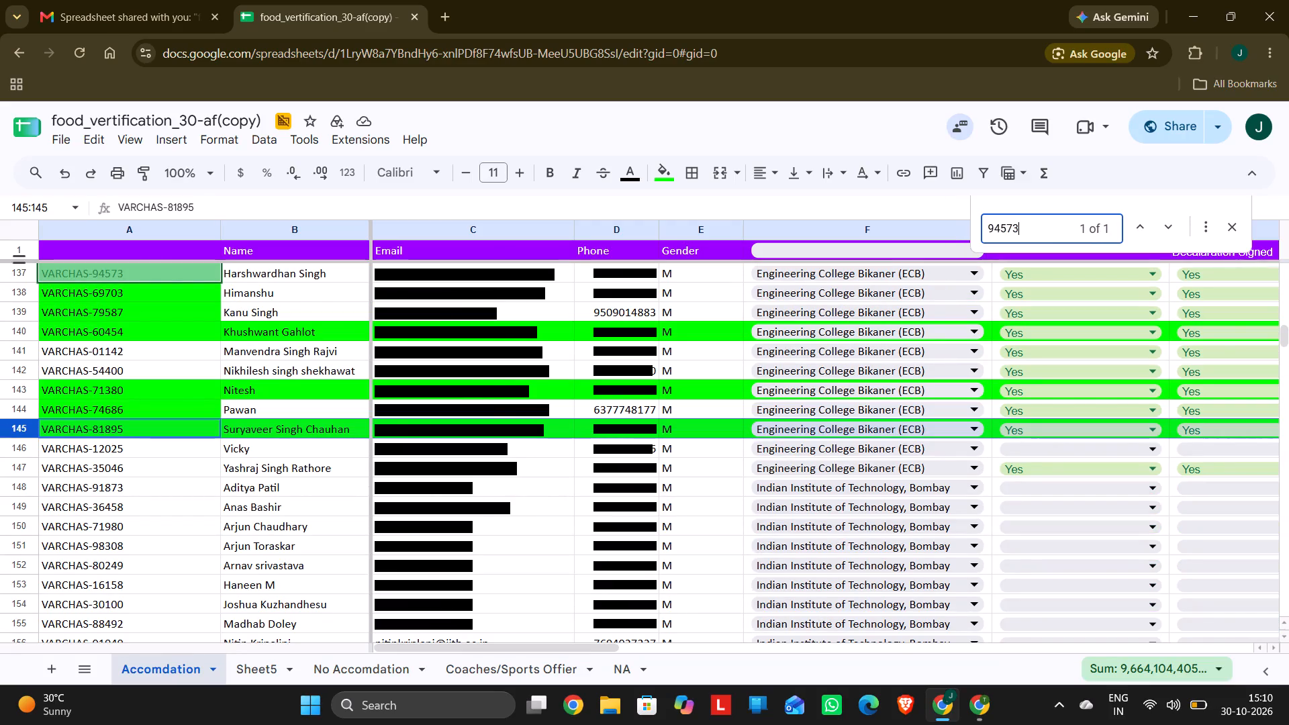
left_click(21, 272)
left_click(655, 166)
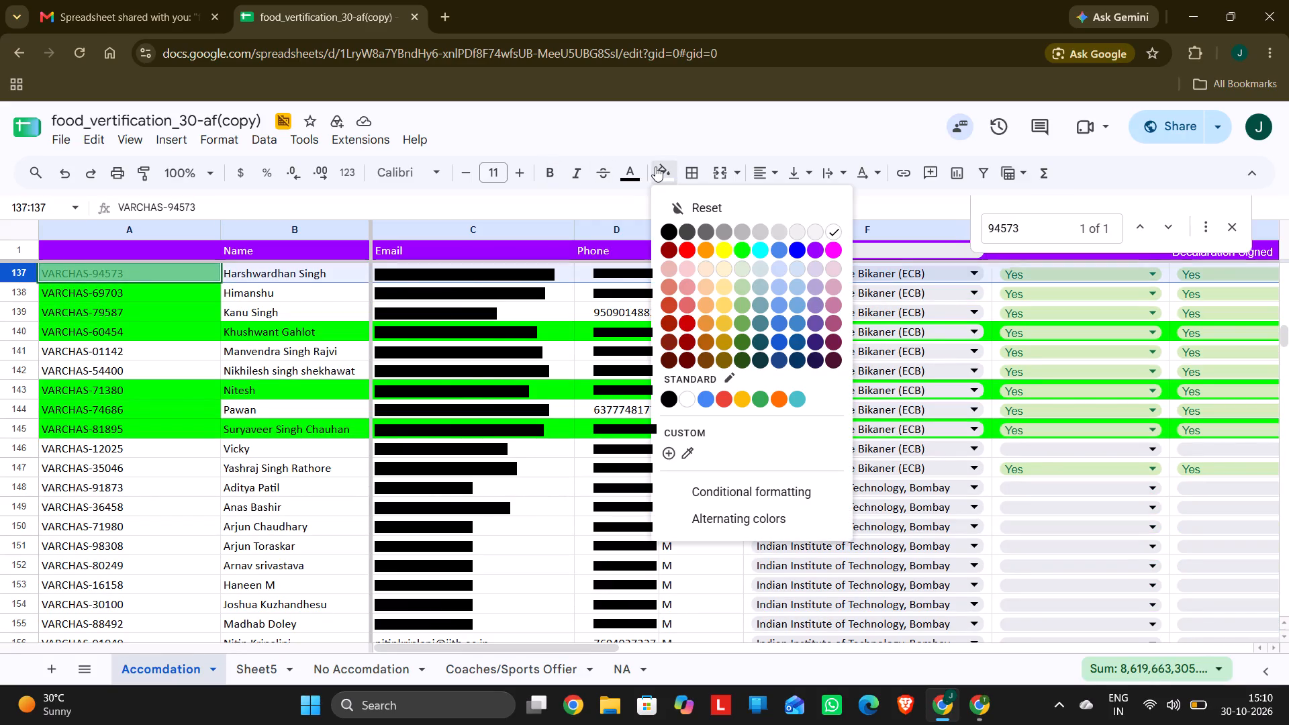
left_click(743, 247)
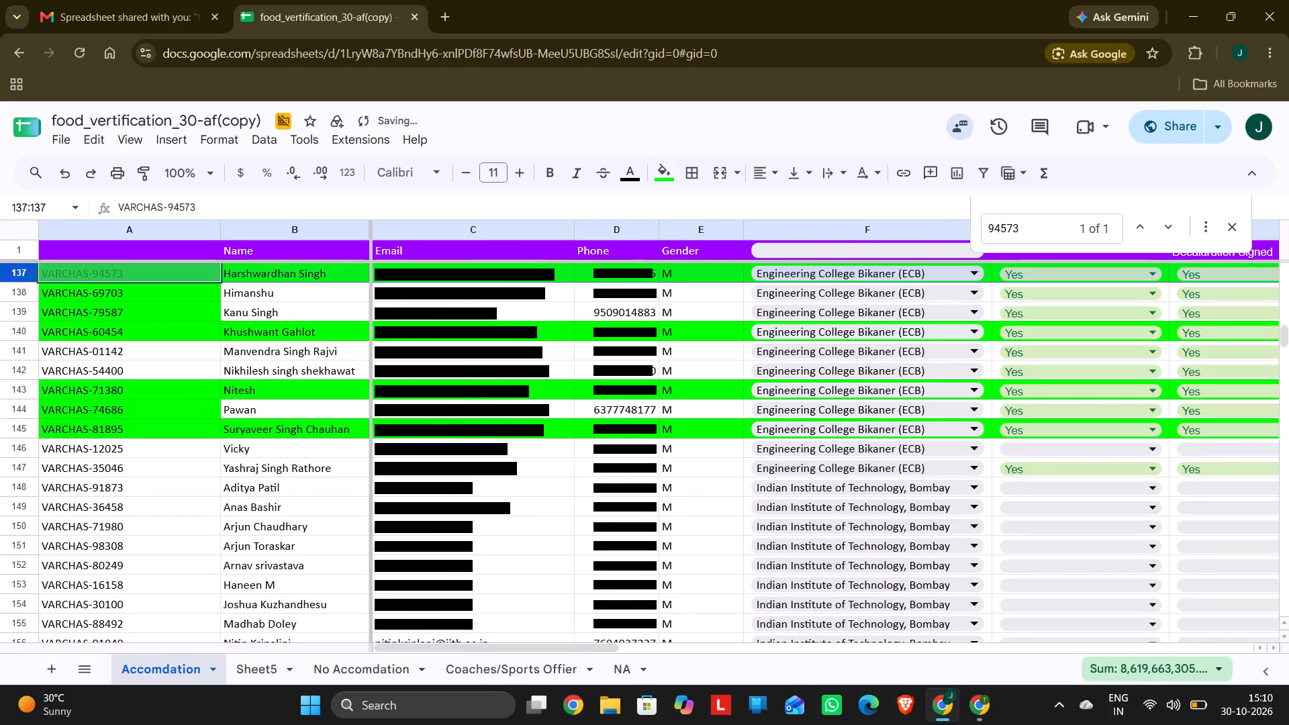
double_click(1022, 238)
key("BackSpace")
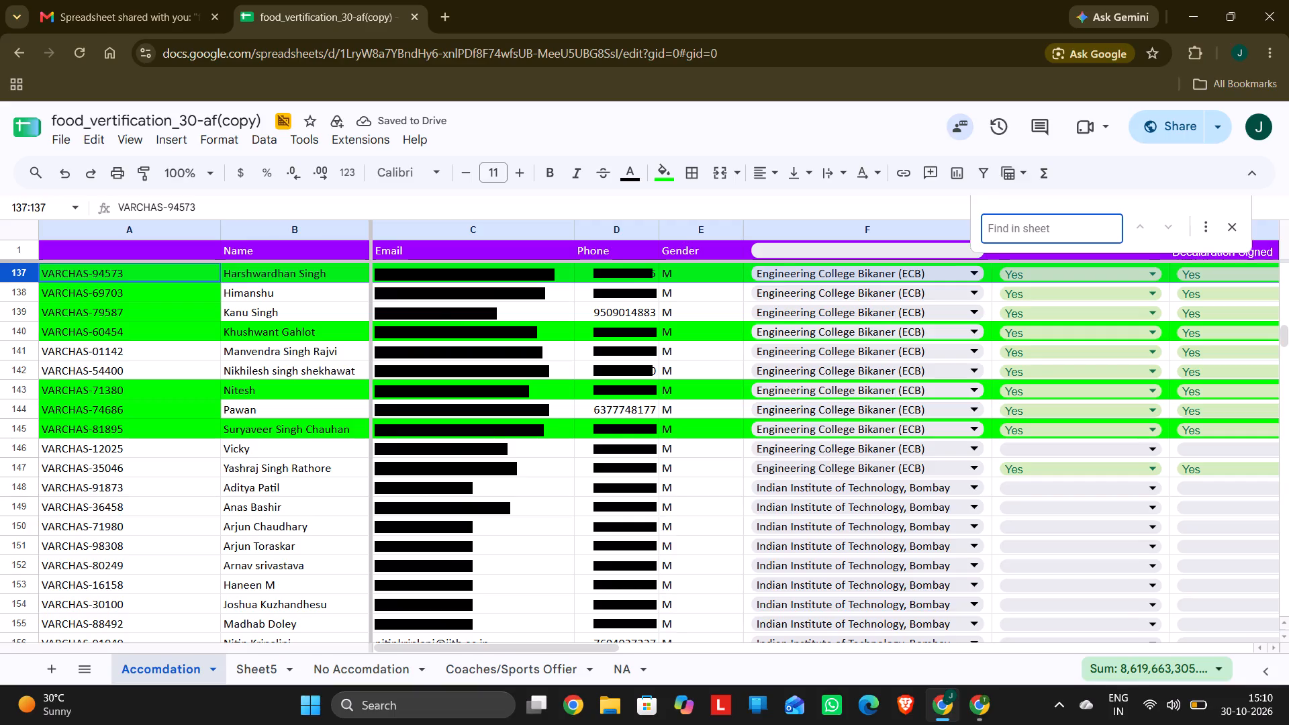
Find the participant in row 142 by registration code, fill the whole row bright green, and clear the search text.
left_click_drag(1022, 238, 989, 202)
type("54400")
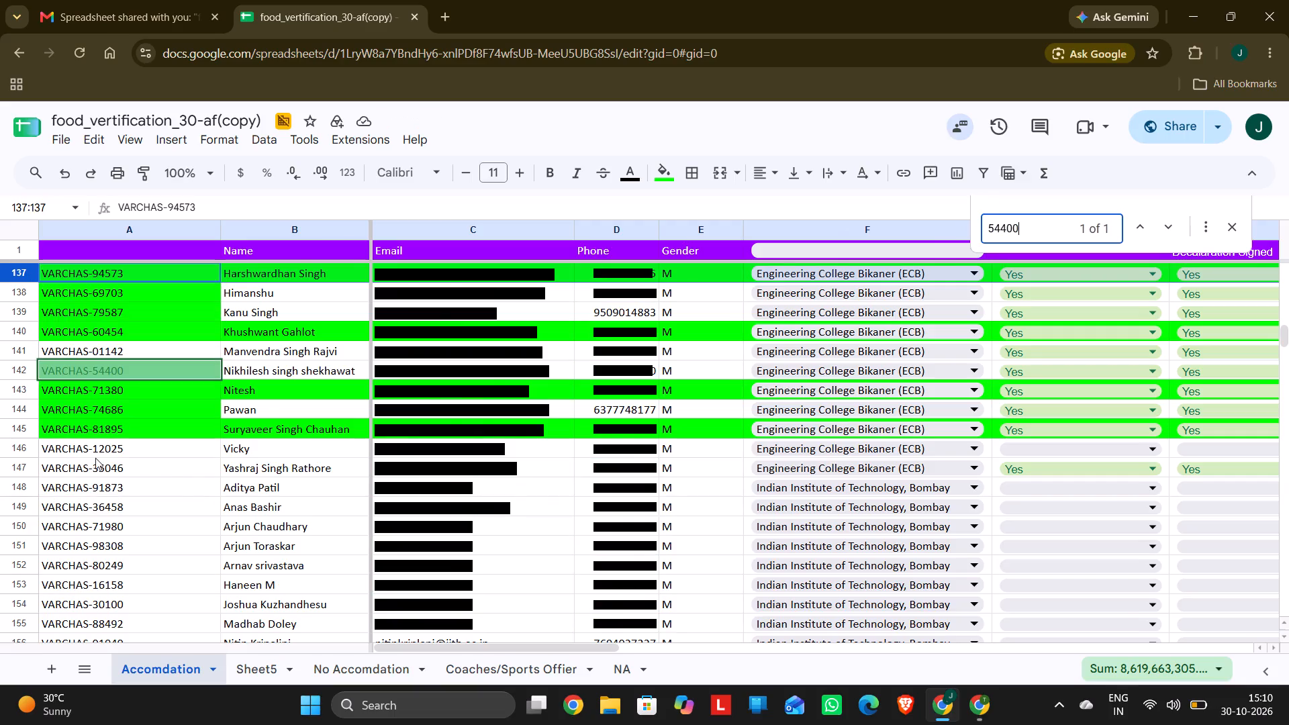
left_click(28, 365)
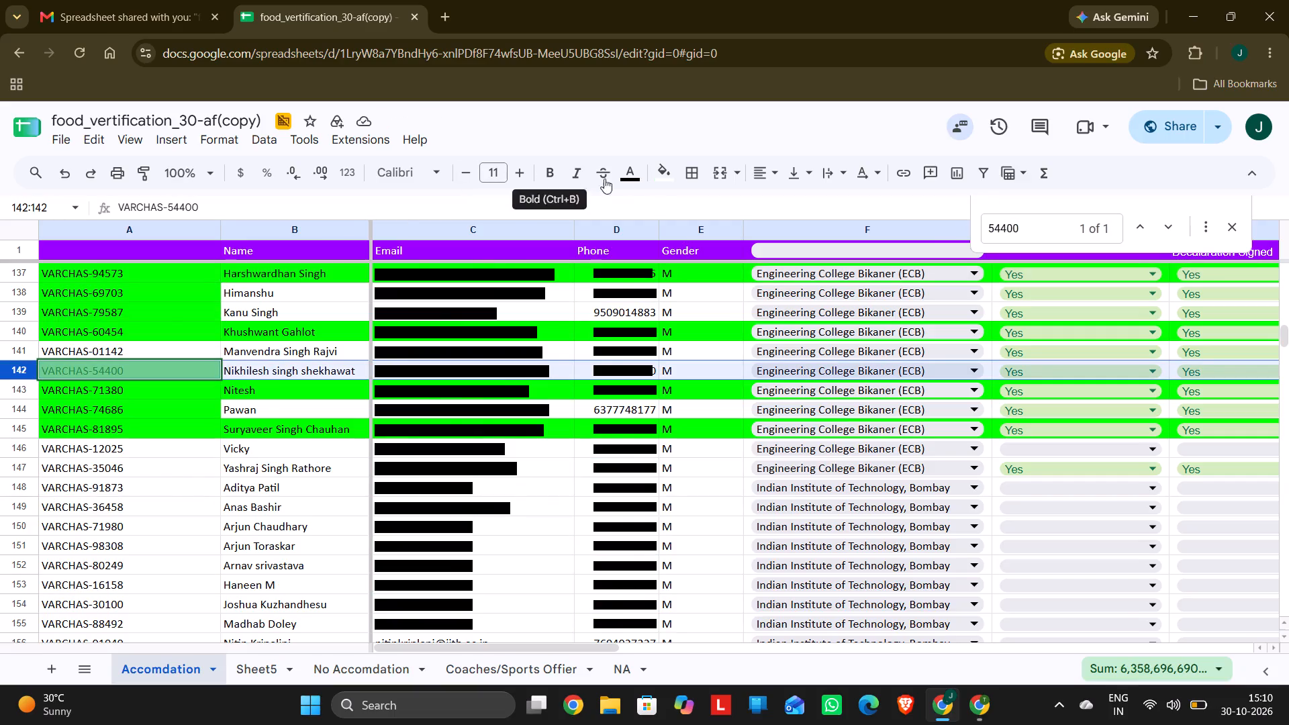
left_click(666, 179)
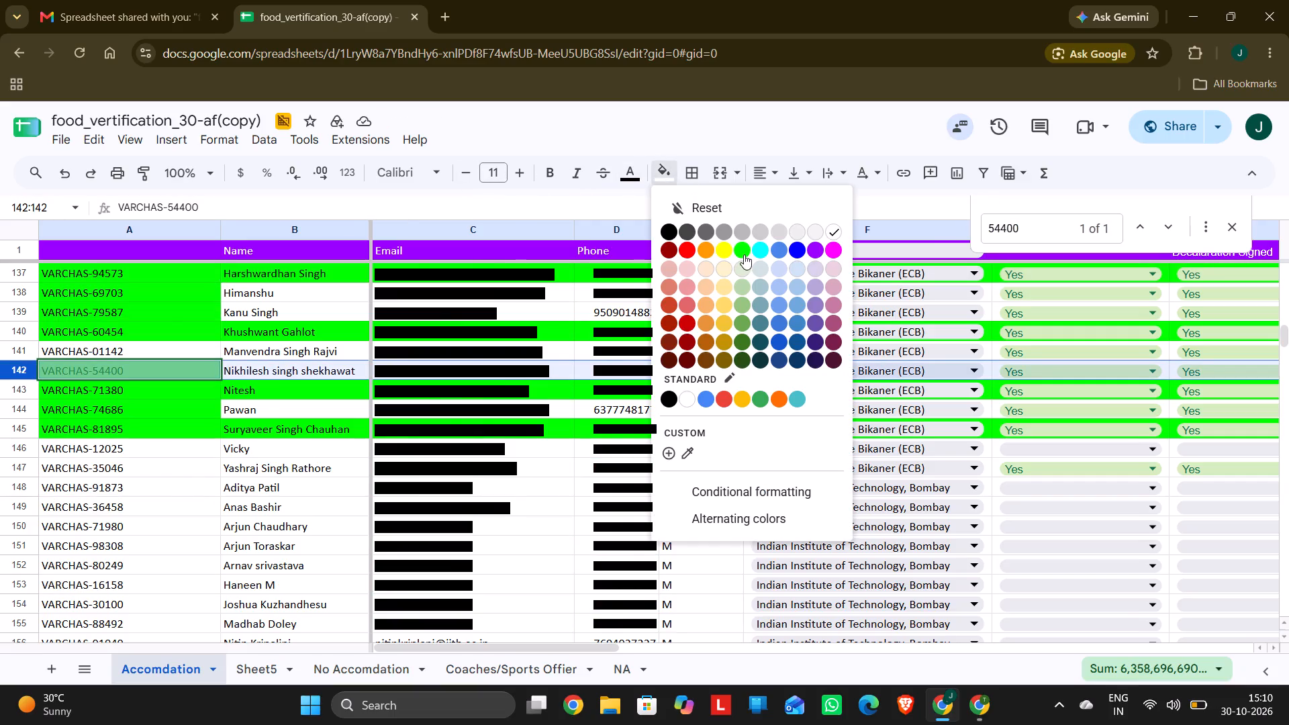
left_click(744, 254)
double_click(1028, 231)
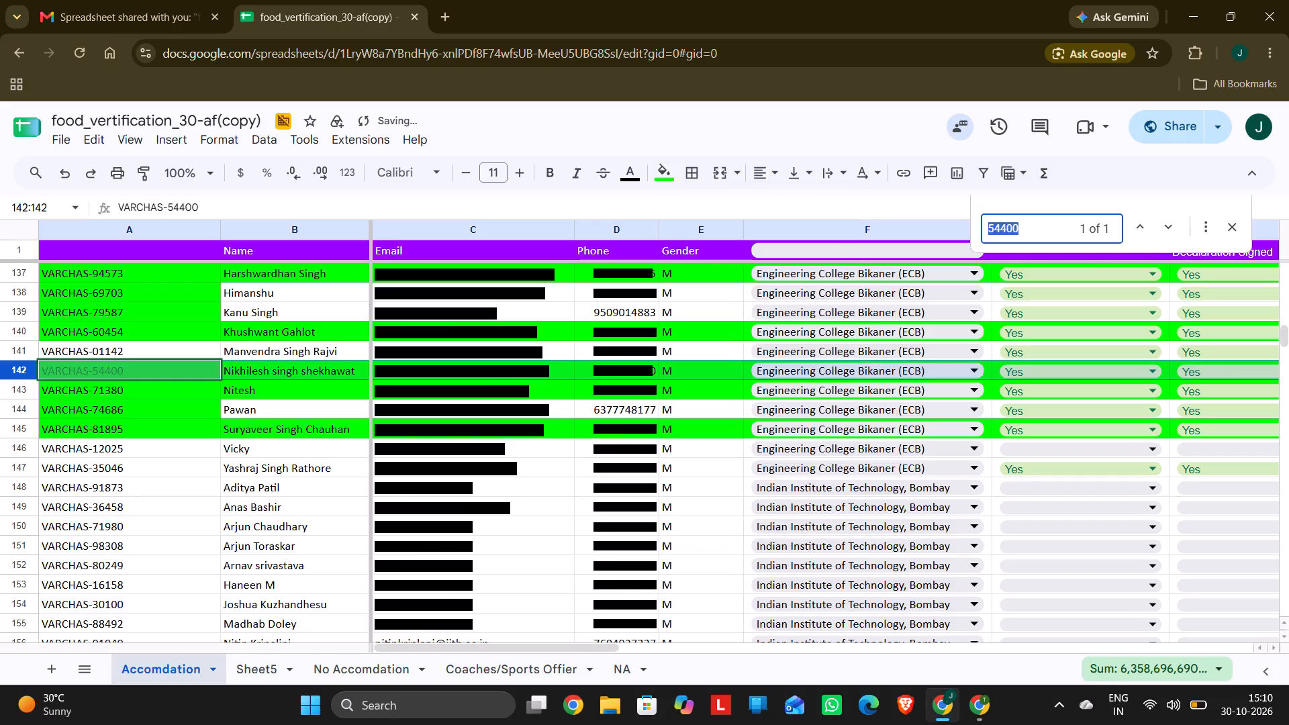
key("BackSpace")
Find the participant in row 136 by registration code, fill the whole row bright green, and clear the search text.
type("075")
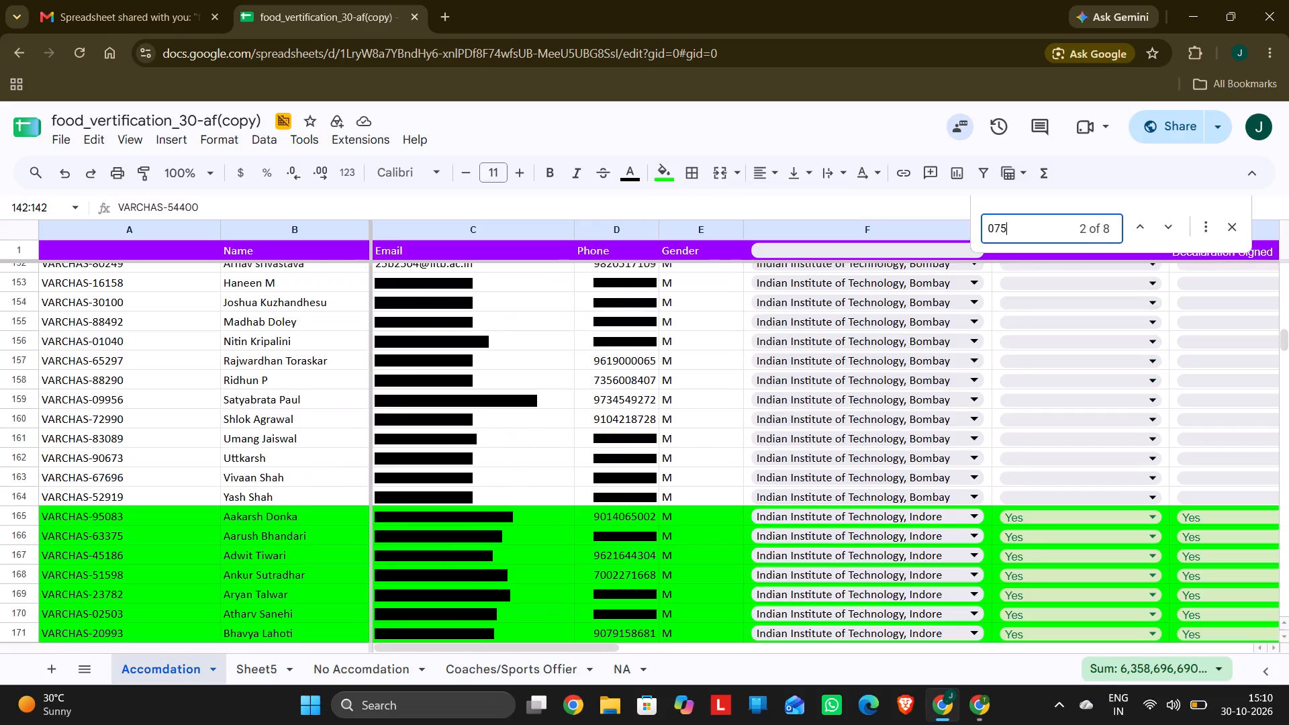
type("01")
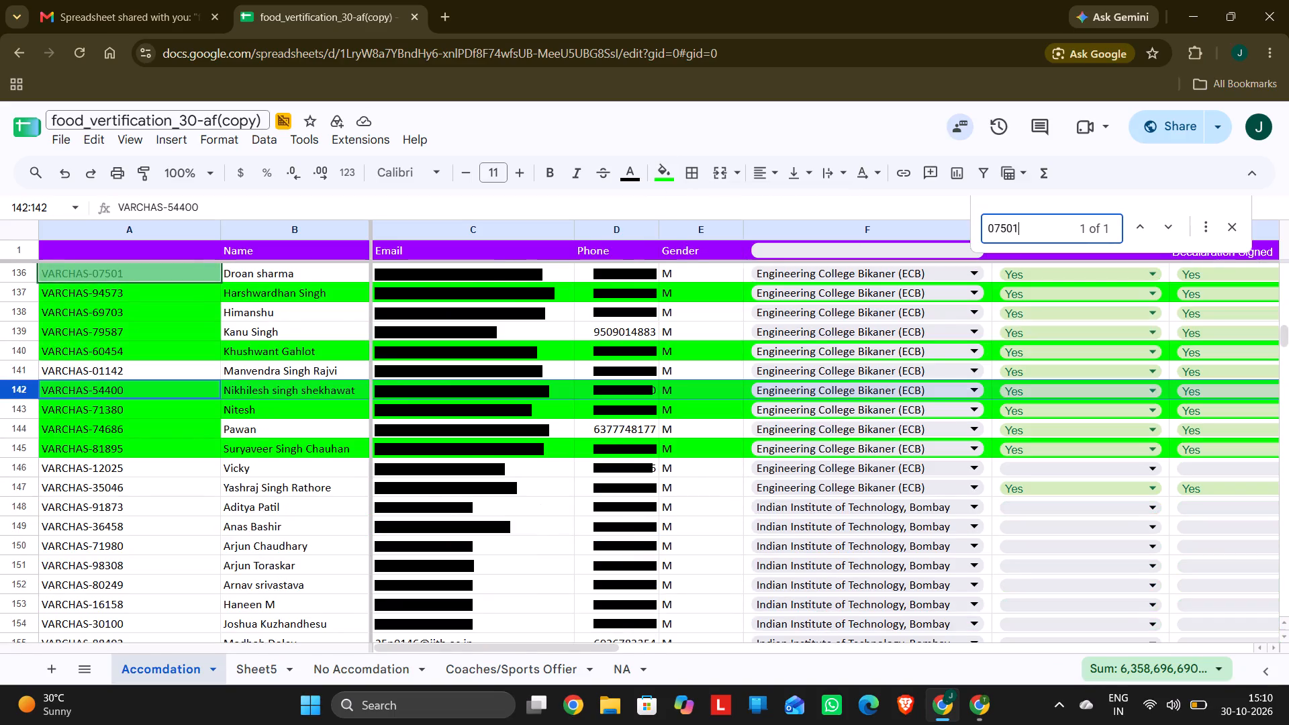
left_click(31, 271)
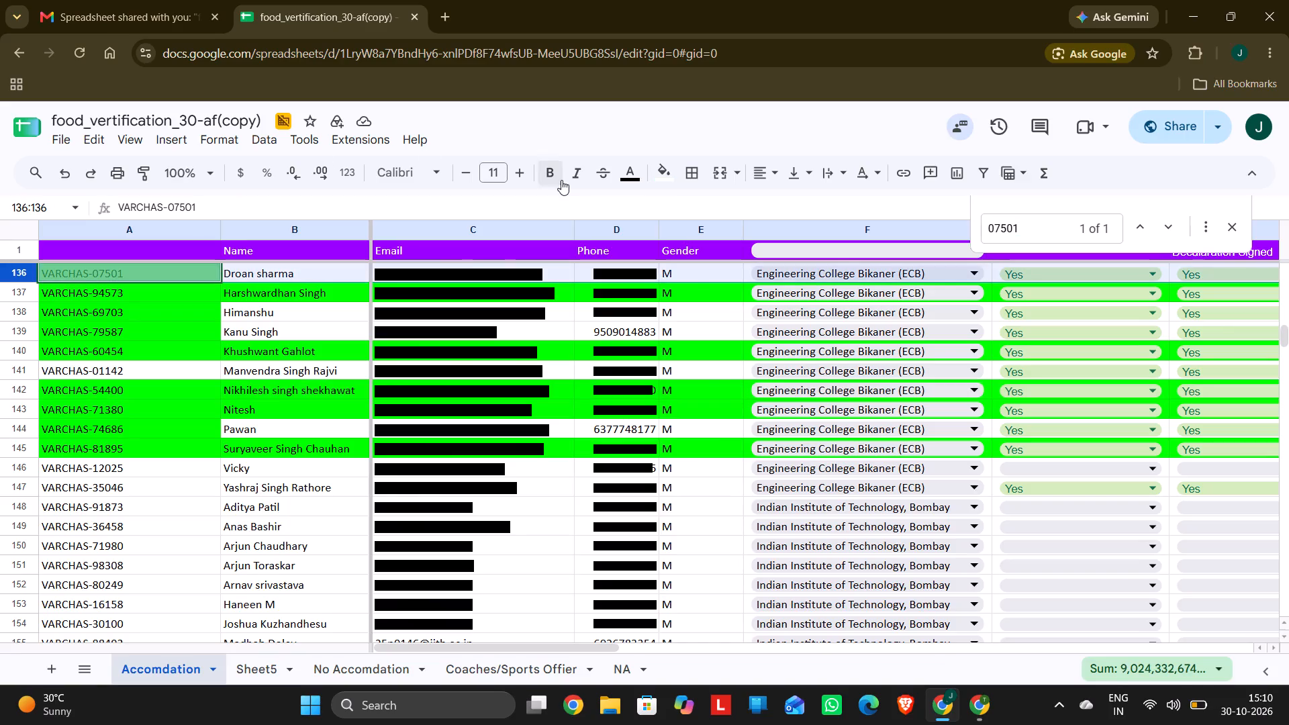
left_click(668, 183)
left_click(741, 250)
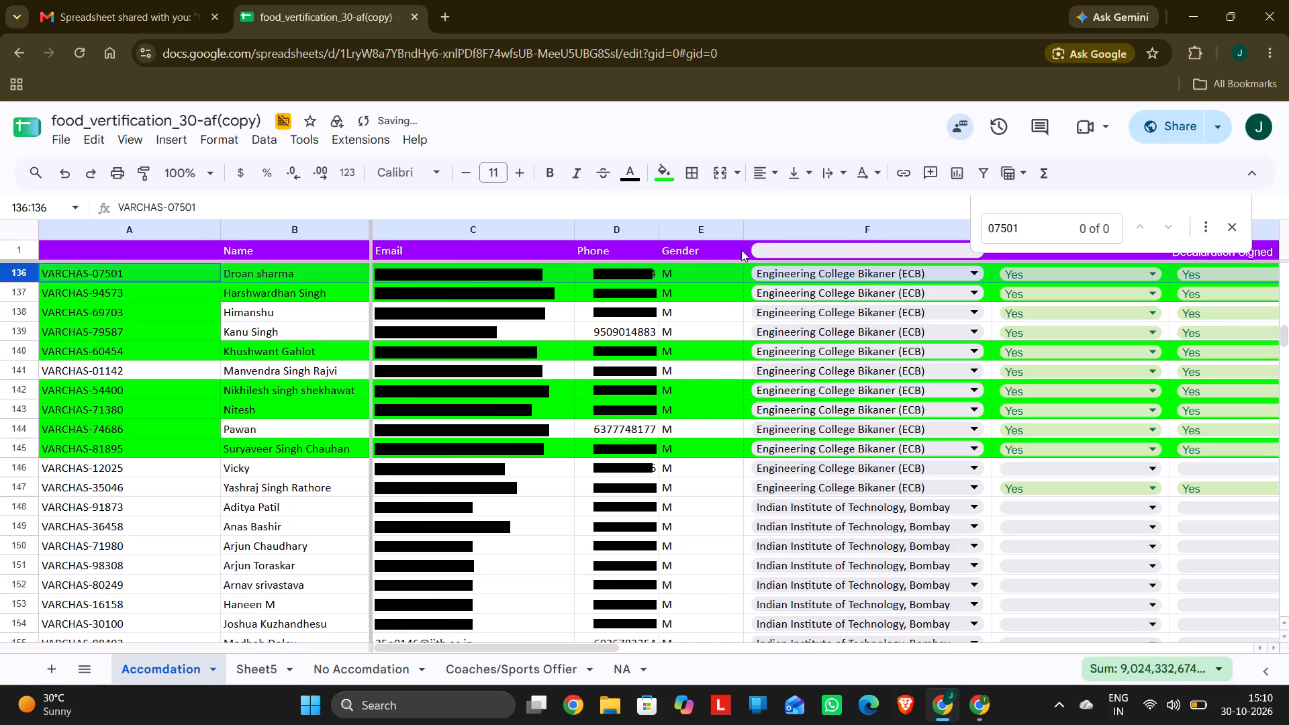
double_click(1024, 238)
key("BackSpace")
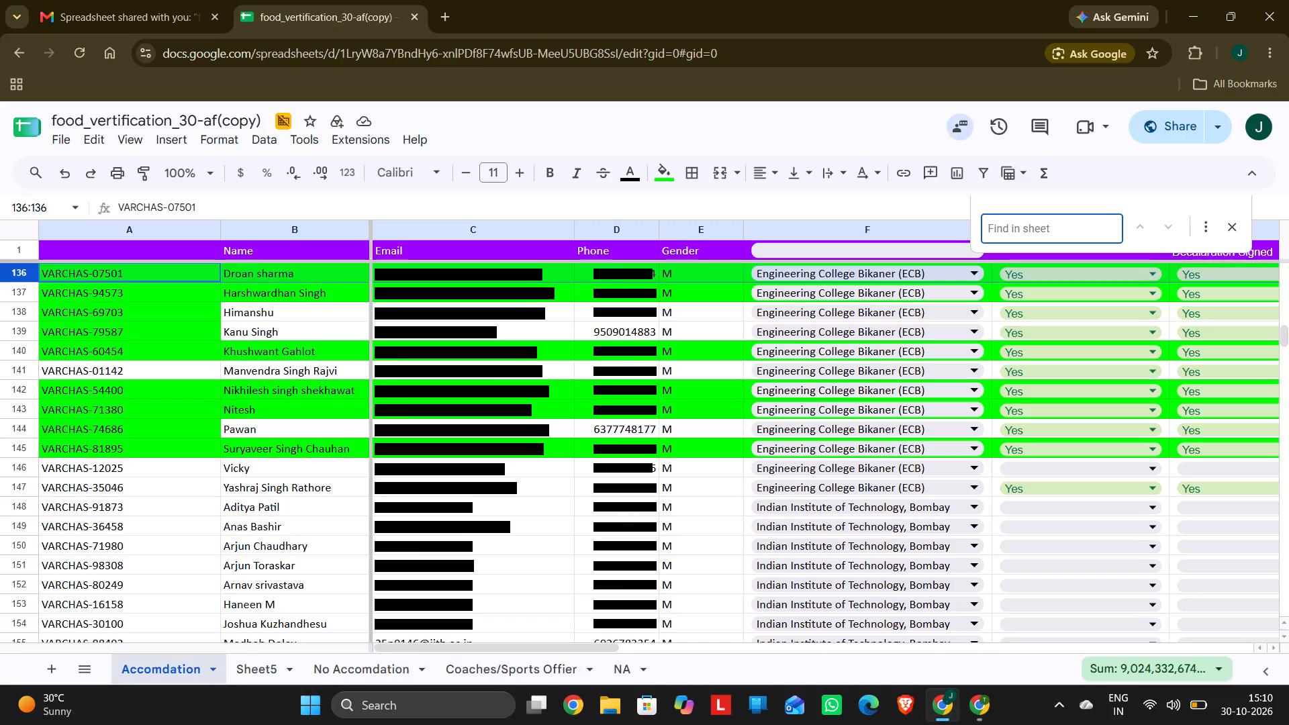
Search the Accomdation sheet for another participant's five-digit registration code, then clear the search text.
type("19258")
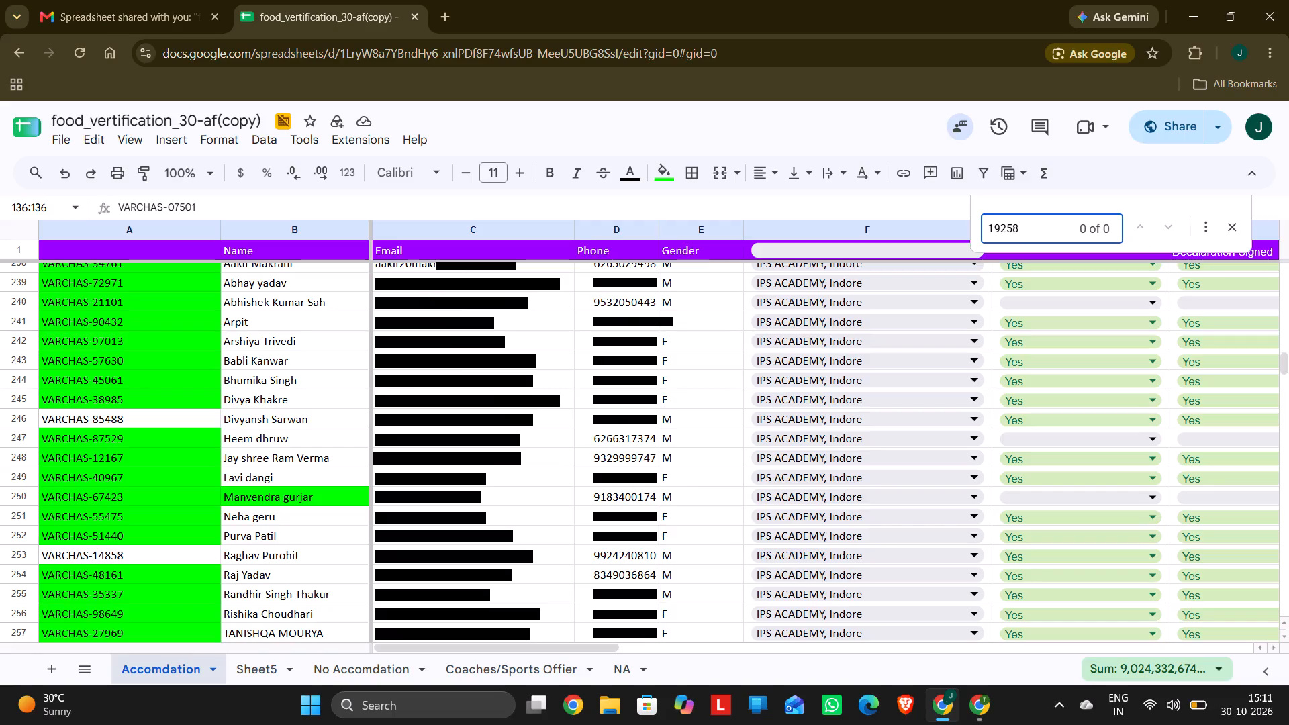
left_click(1037, 228)
key("Return")
key("BackSpace")
key("BackSpace")
key("BackSpace")
key("BackSpace")
key("BackSpace")
key("BackSpace")
key("BackSpace")
key("BackSpace")
key("BackSpace")
key("BackSpace")
key("BackSpace")
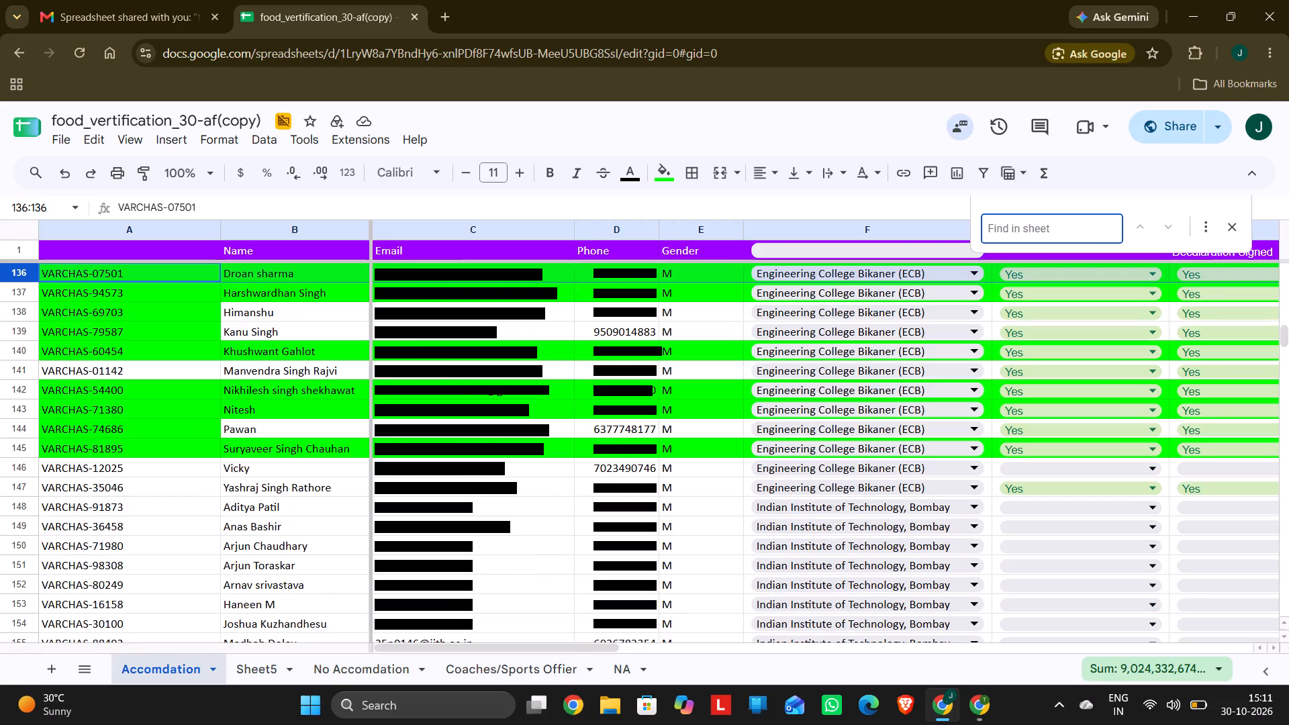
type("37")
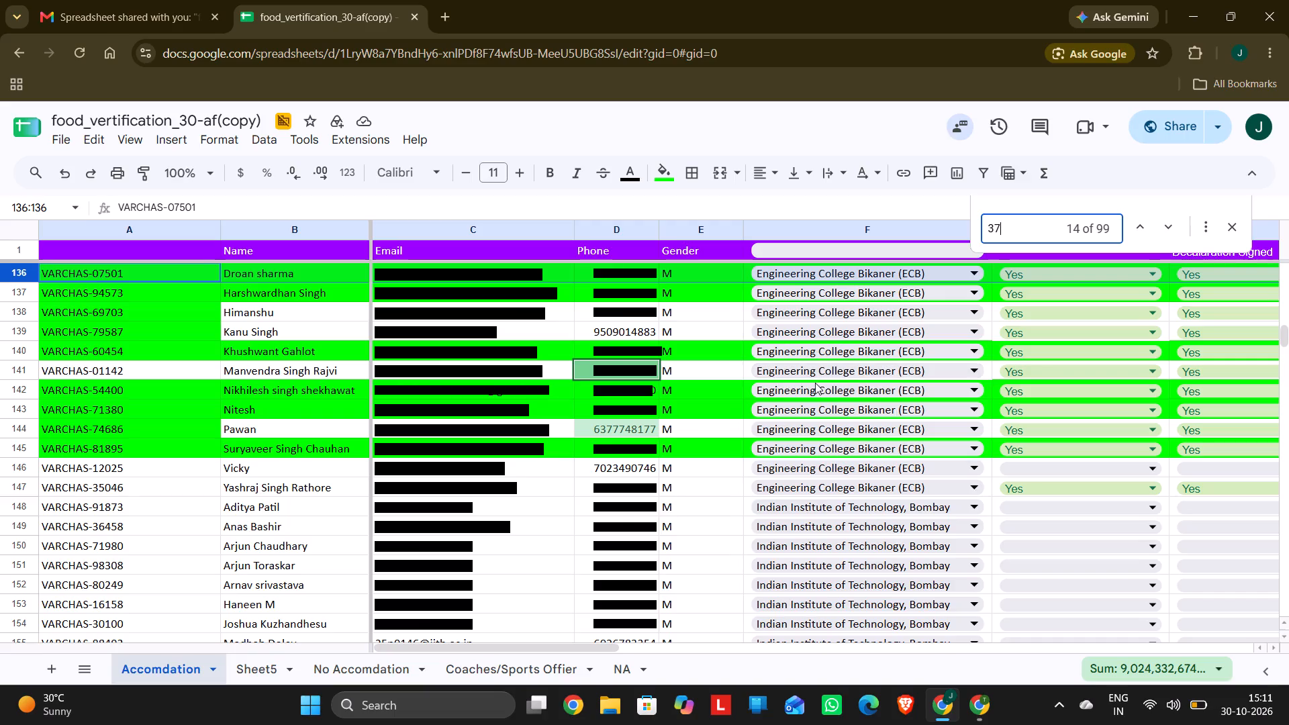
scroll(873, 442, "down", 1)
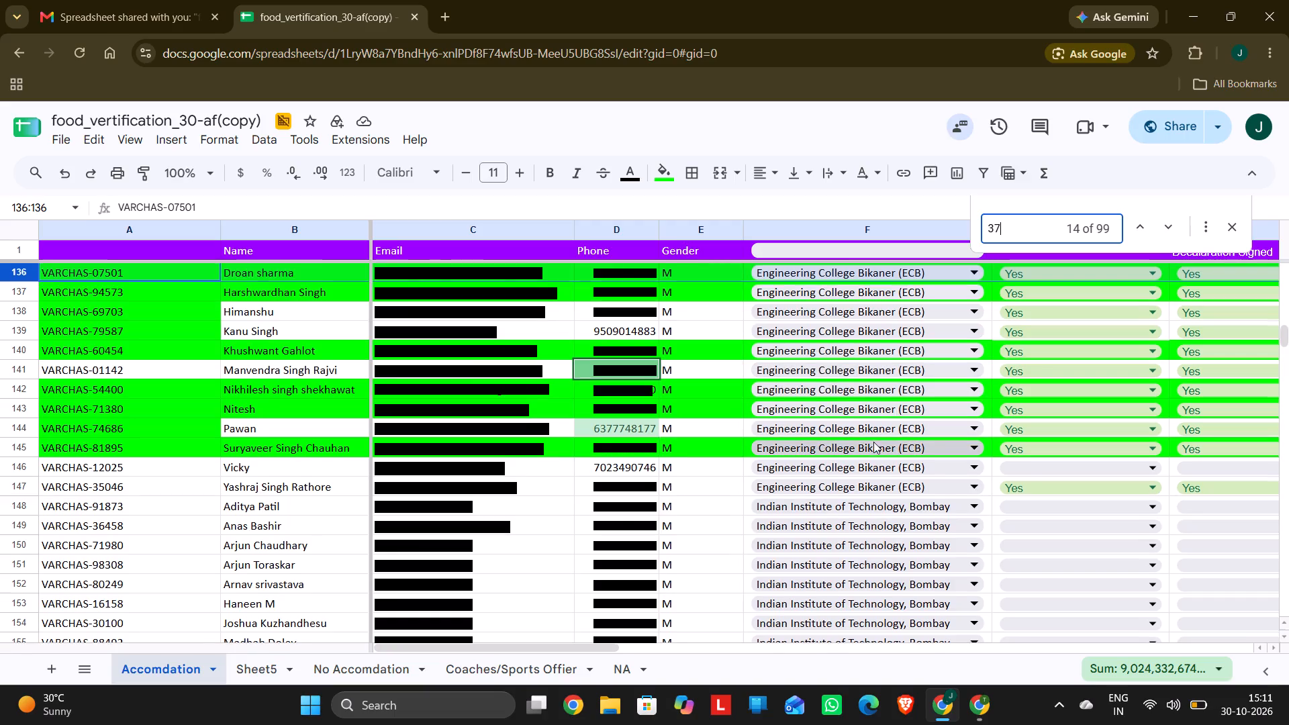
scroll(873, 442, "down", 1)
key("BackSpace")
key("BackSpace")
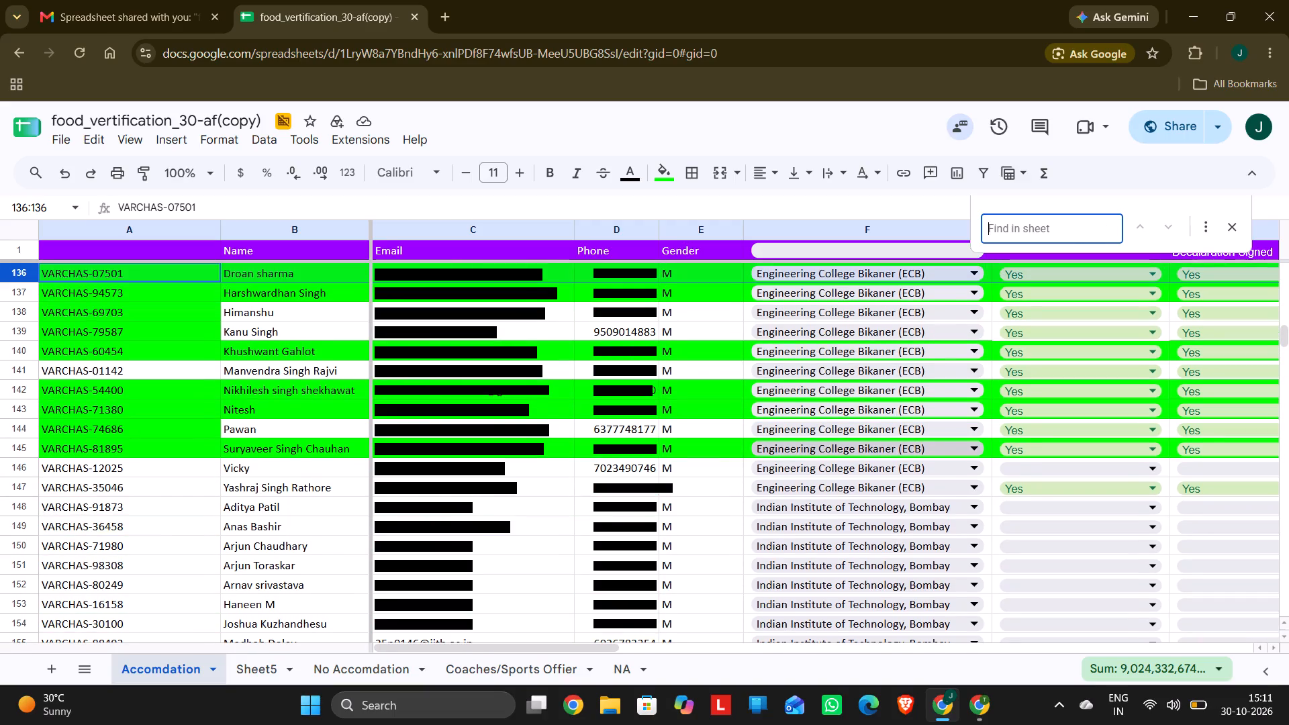
Search the Accomdation sheet for "ecb" and fill the whole of row 135 bright green.
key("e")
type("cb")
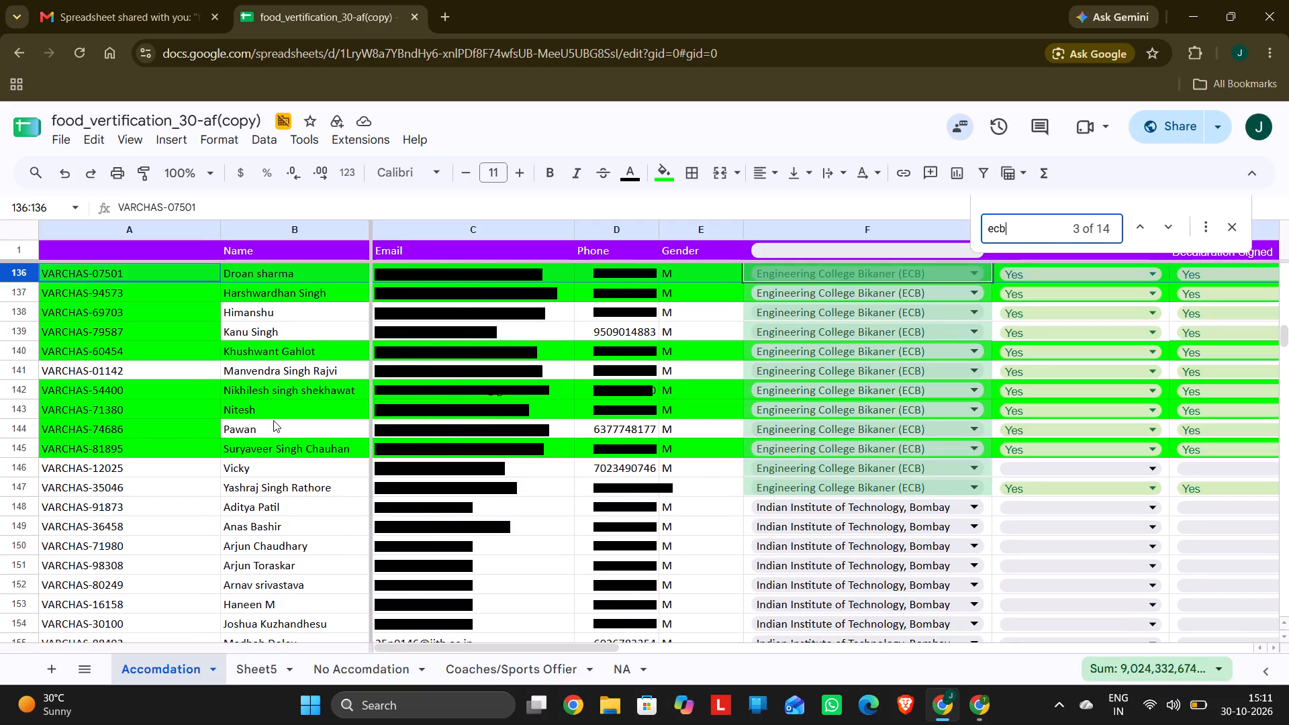
scroll(277, 414, "up", 3)
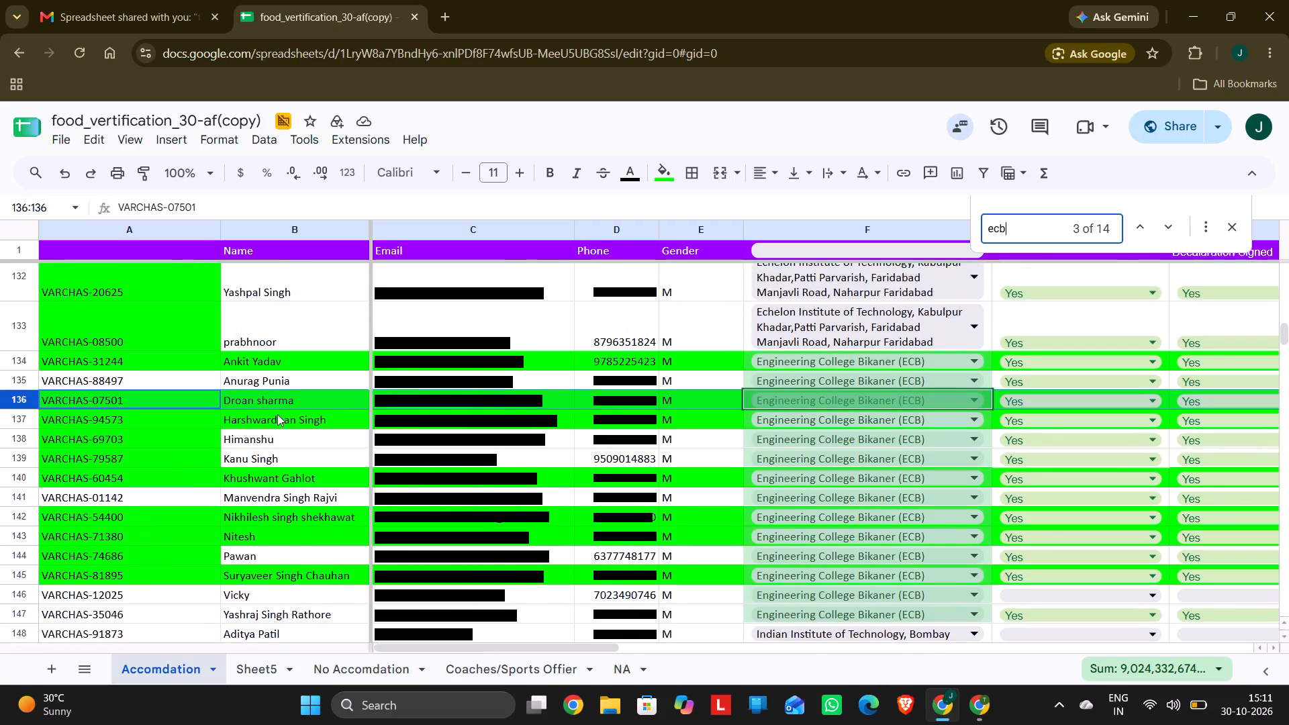
scroll(277, 414, "right", 1)
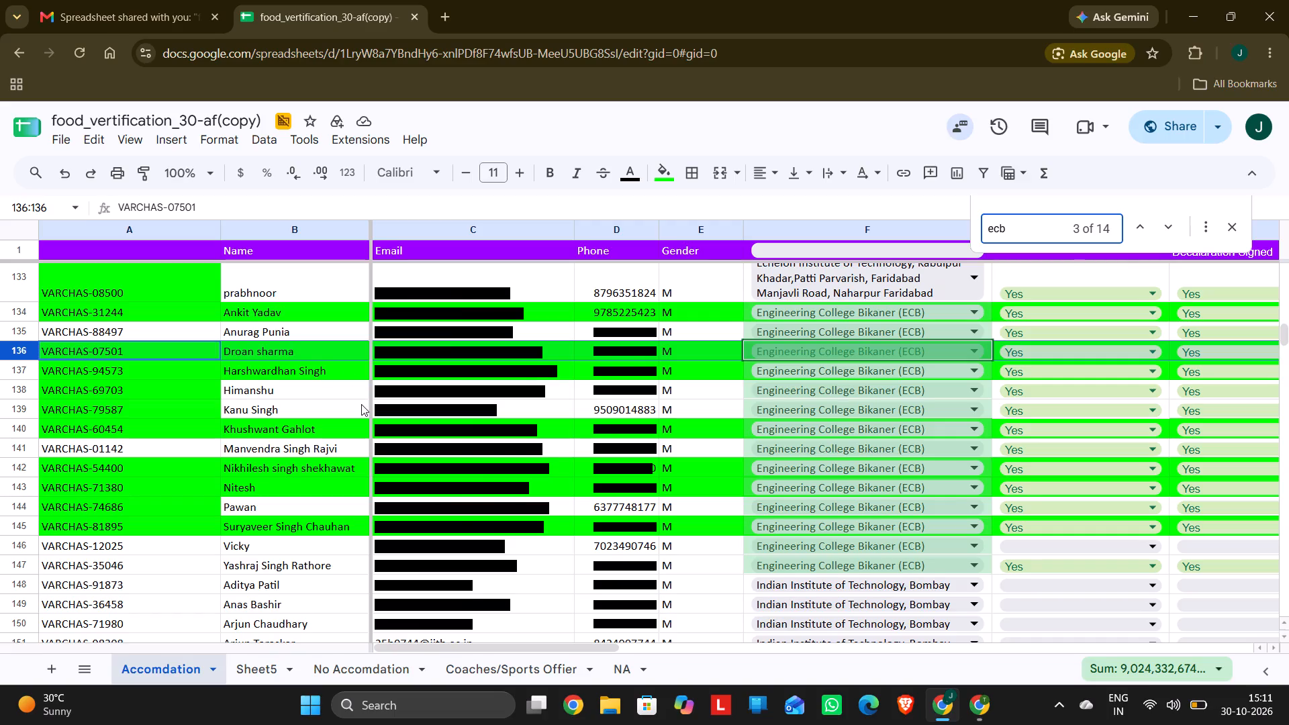
scroll(366, 393, "right", 1)
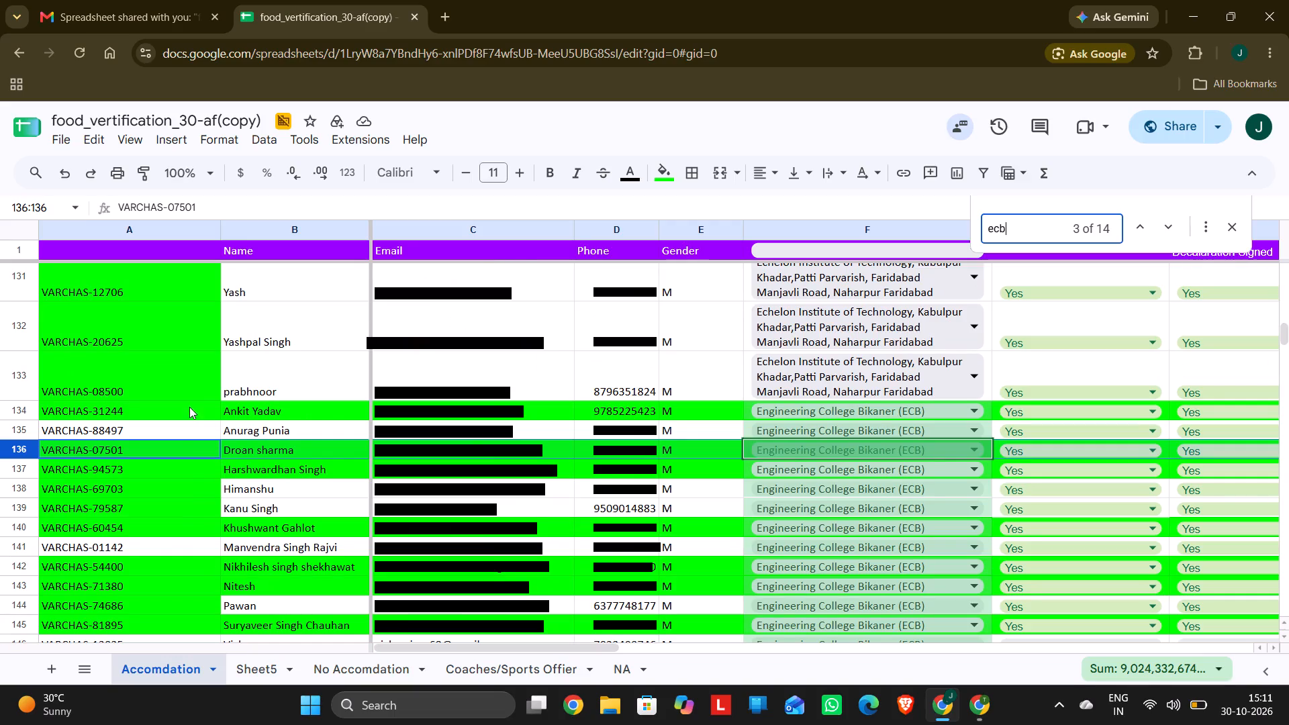
left_click(97, 432)
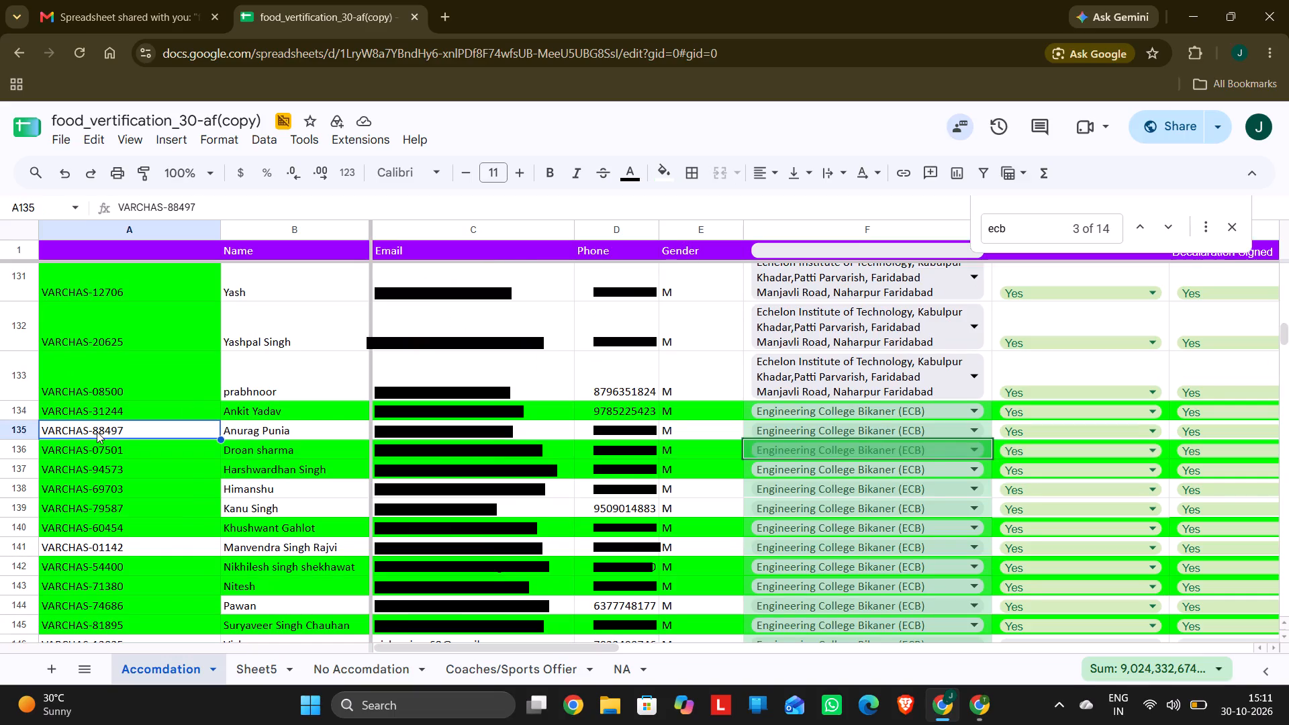
left_click(22, 432)
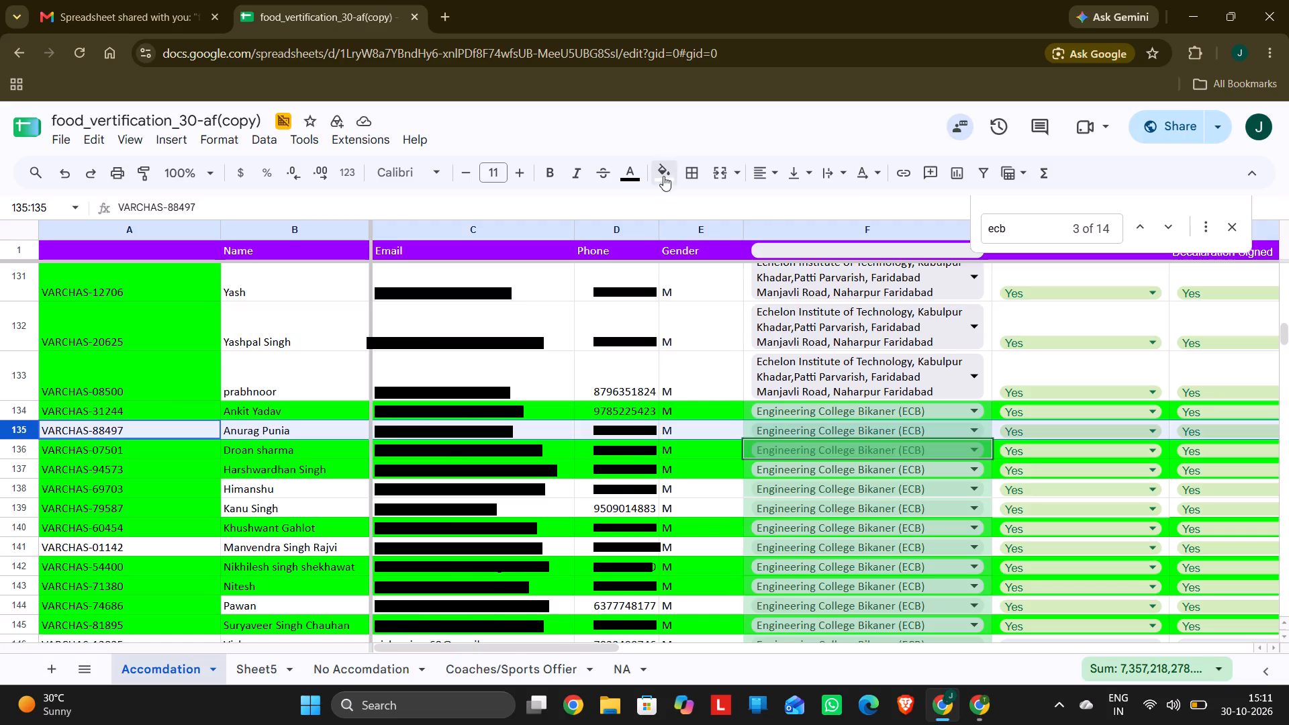
left_click_drag(663, 171, 741, 244)
left_click(741, 244)
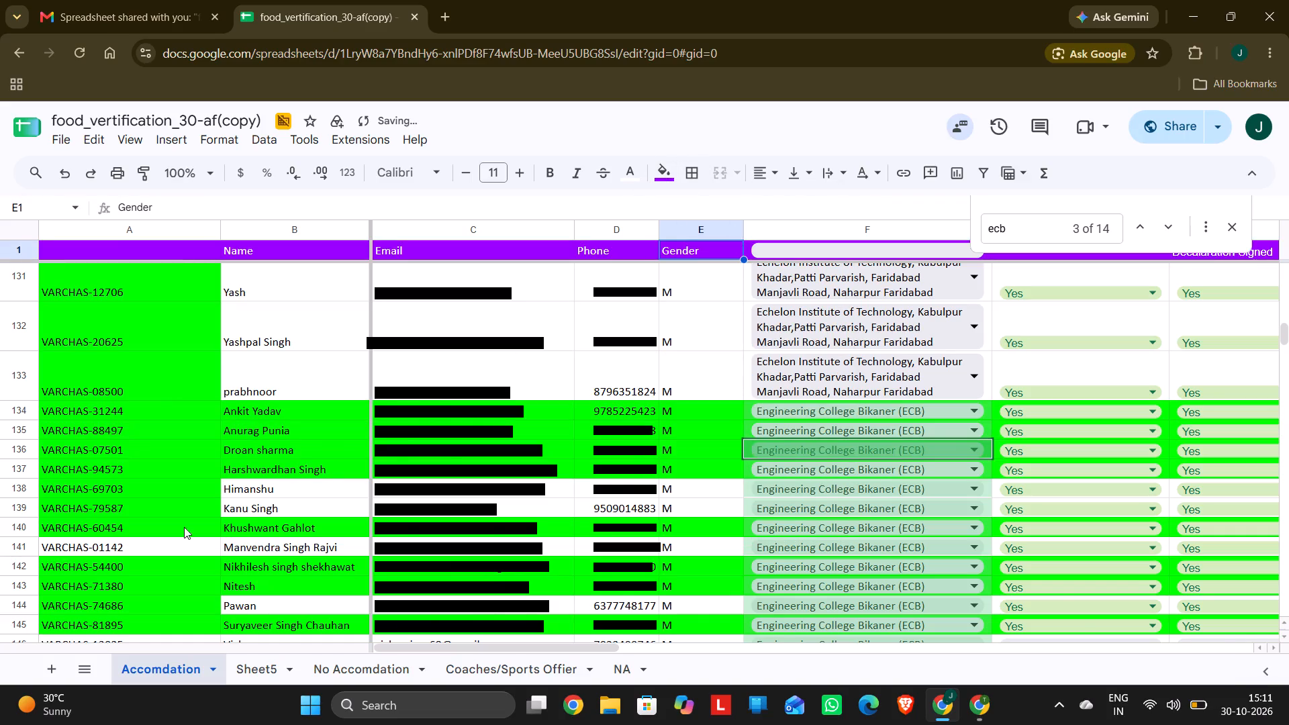
Fill the whole of Engineering College Bikaner rows 141, 146 and 147 bright green, and close the sheet search.
left_click(19, 548)
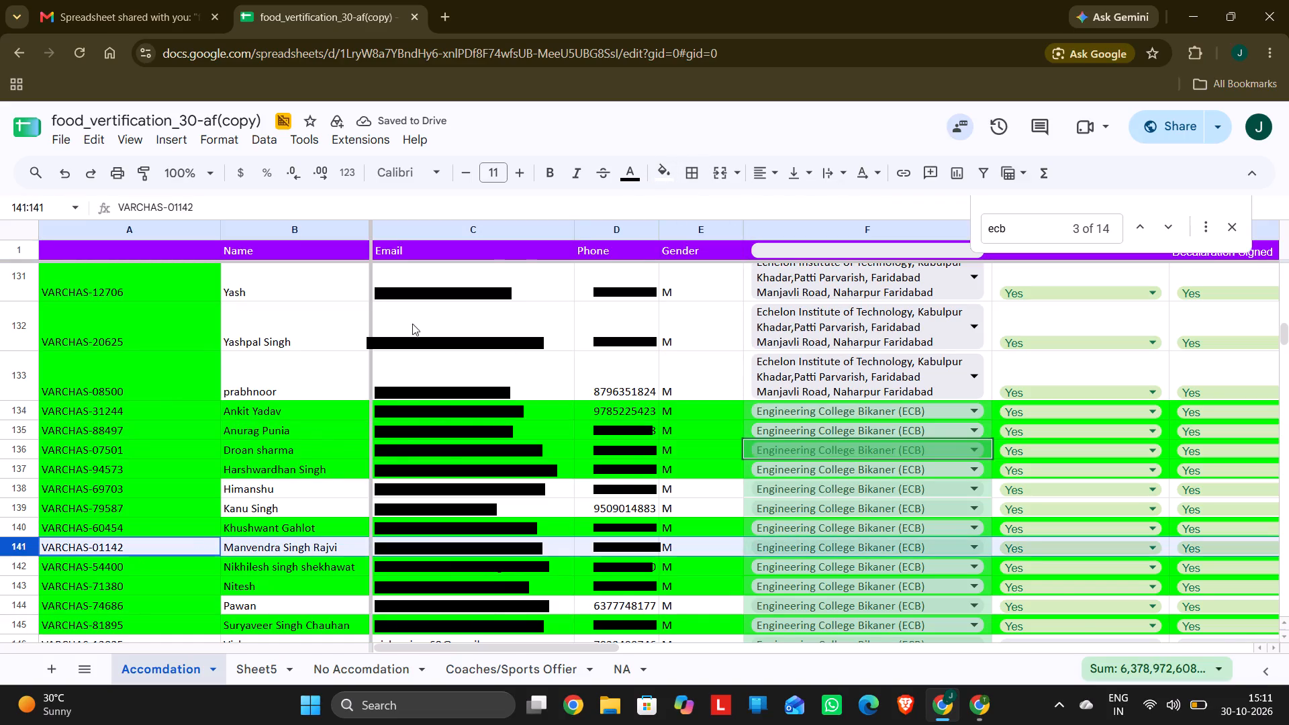
left_click(663, 168)
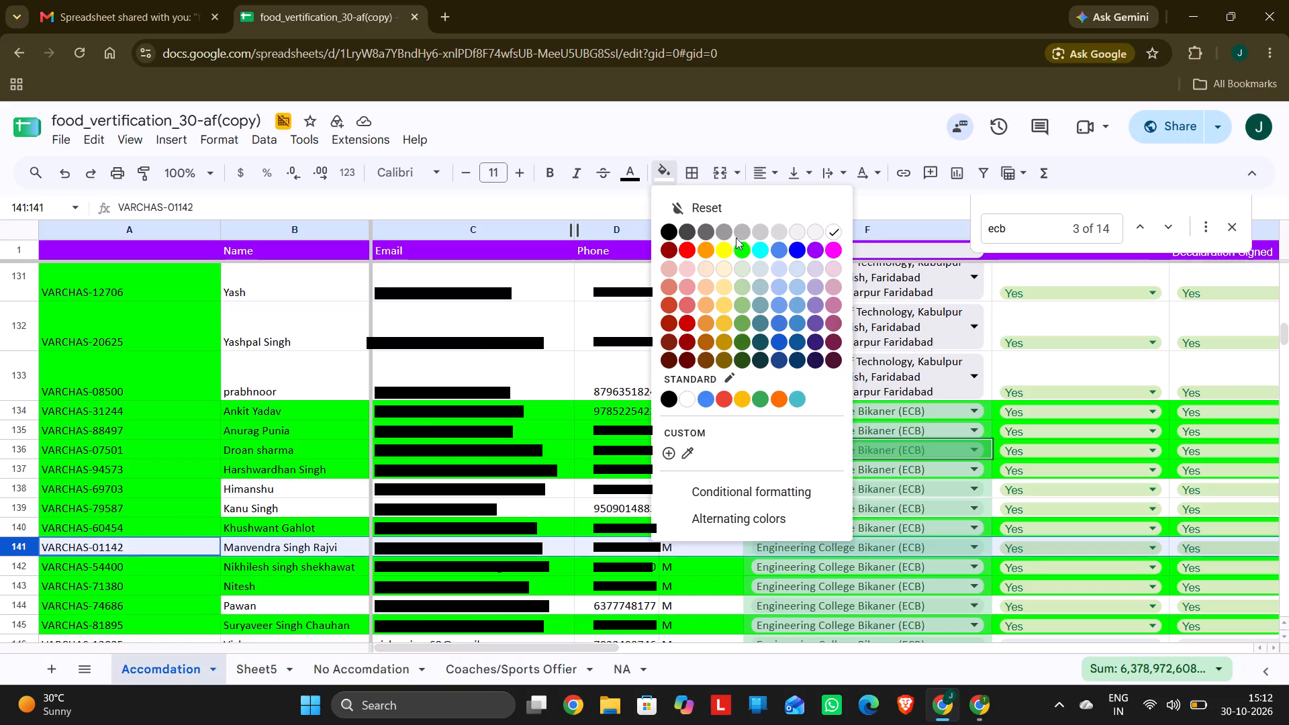
left_click(741, 241)
scroll(124, 514, "down", 2)
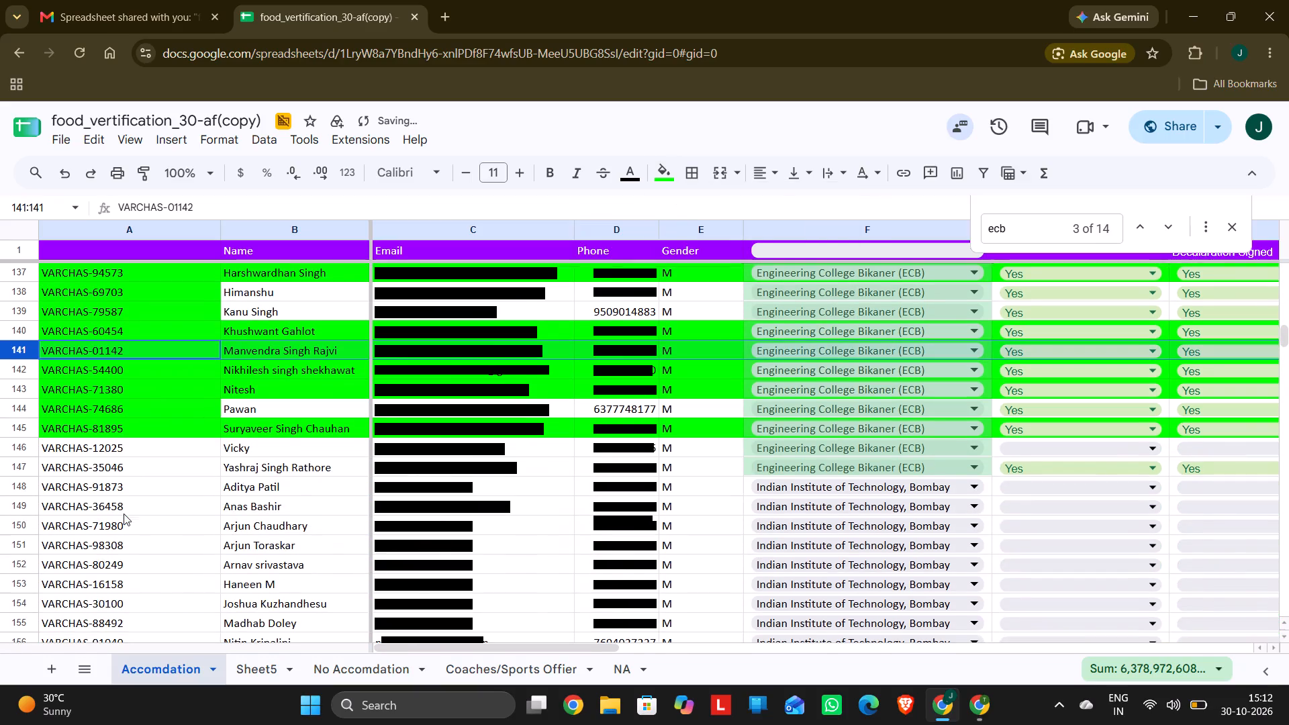
left_click(11, 449)
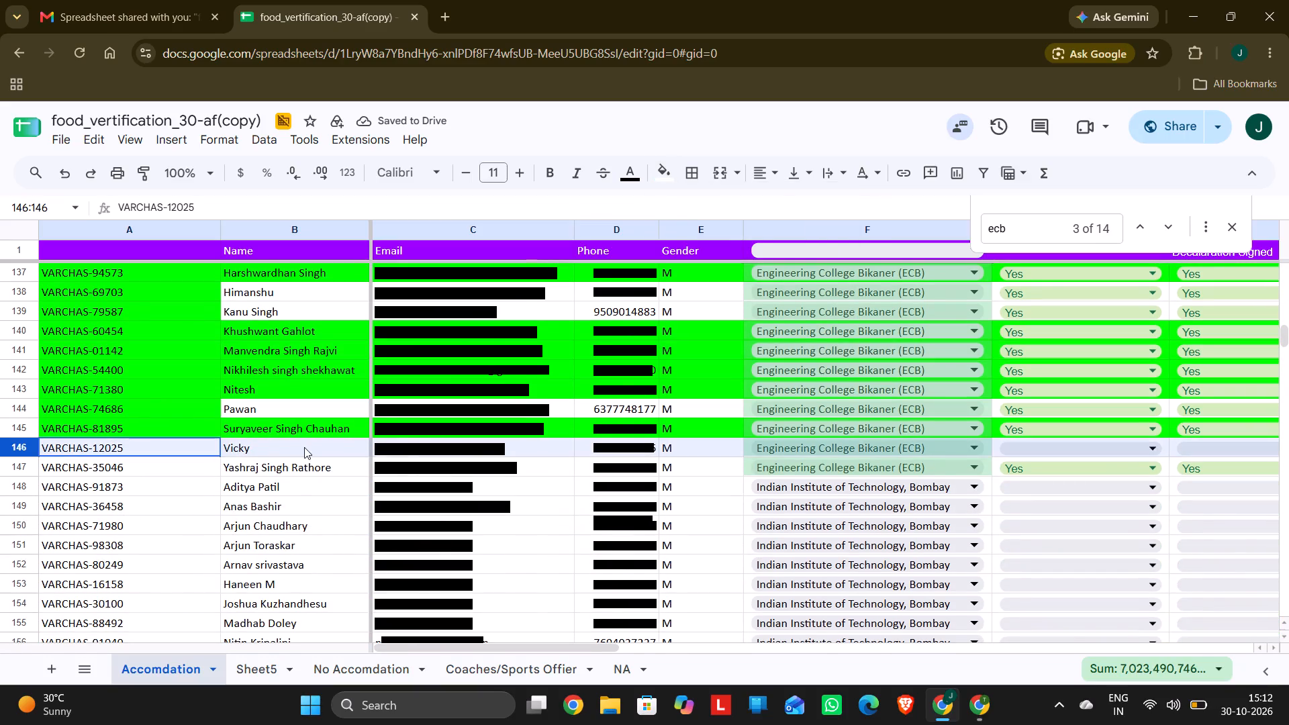
left_click(661, 171)
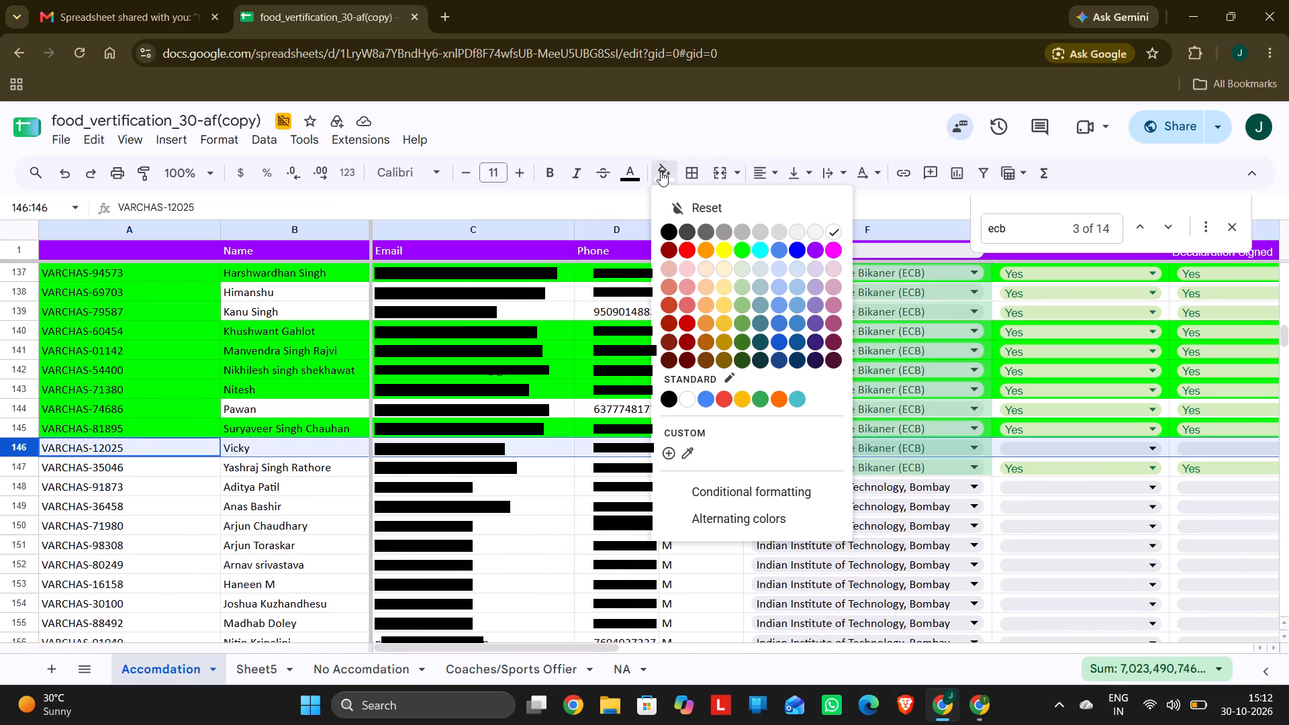
left_click(738, 246)
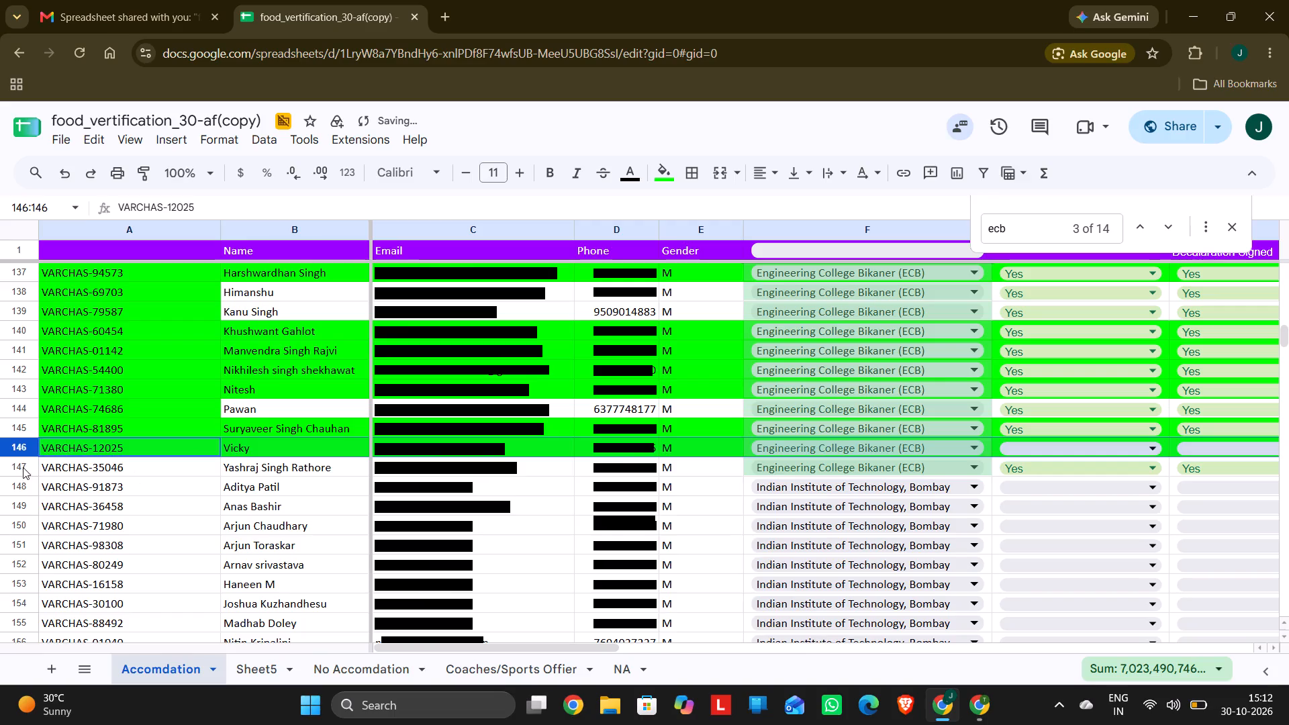
left_click(21, 465)
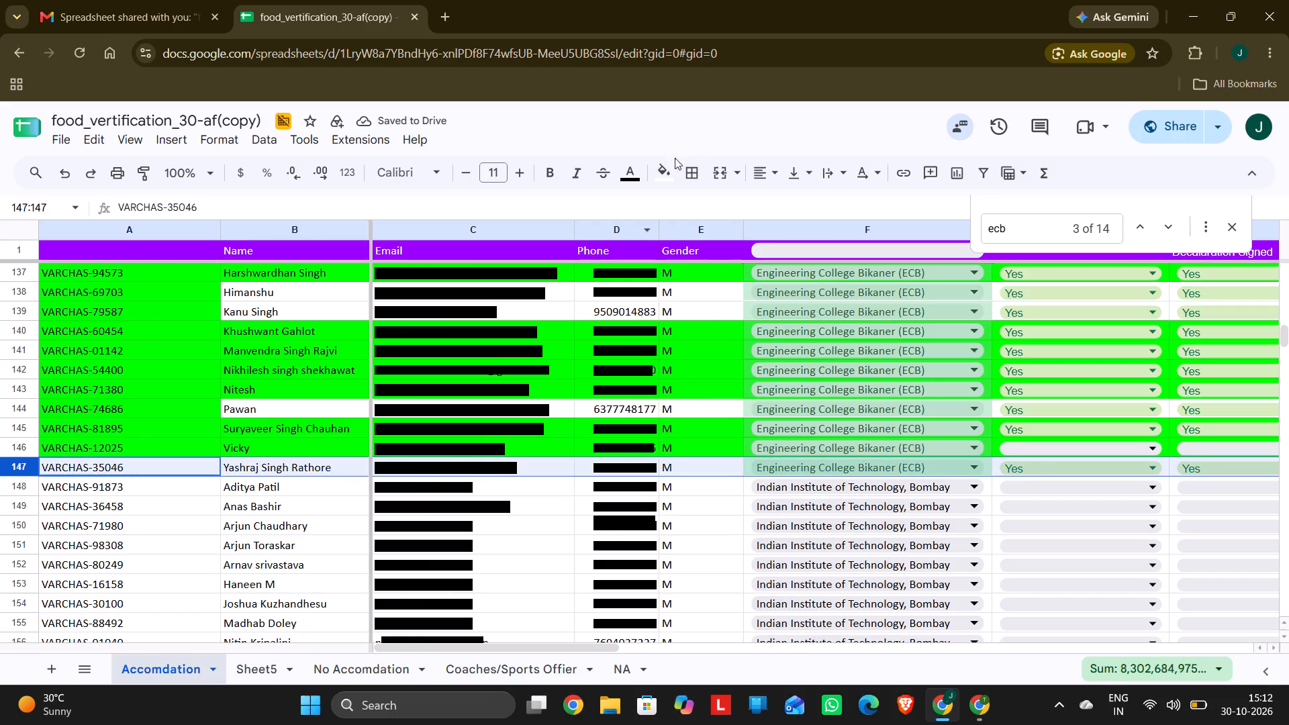
left_click(671, 164)
left_click(742, 241)
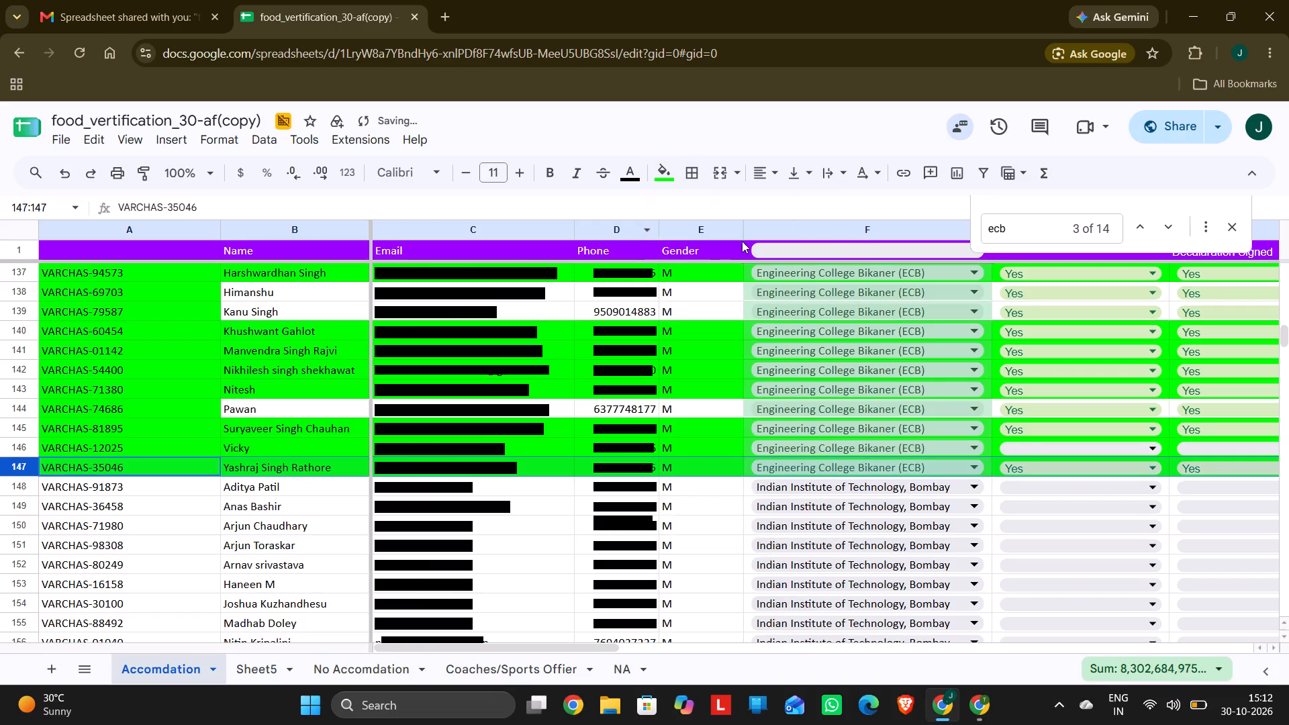
scroll(727, 454, "up", 2)
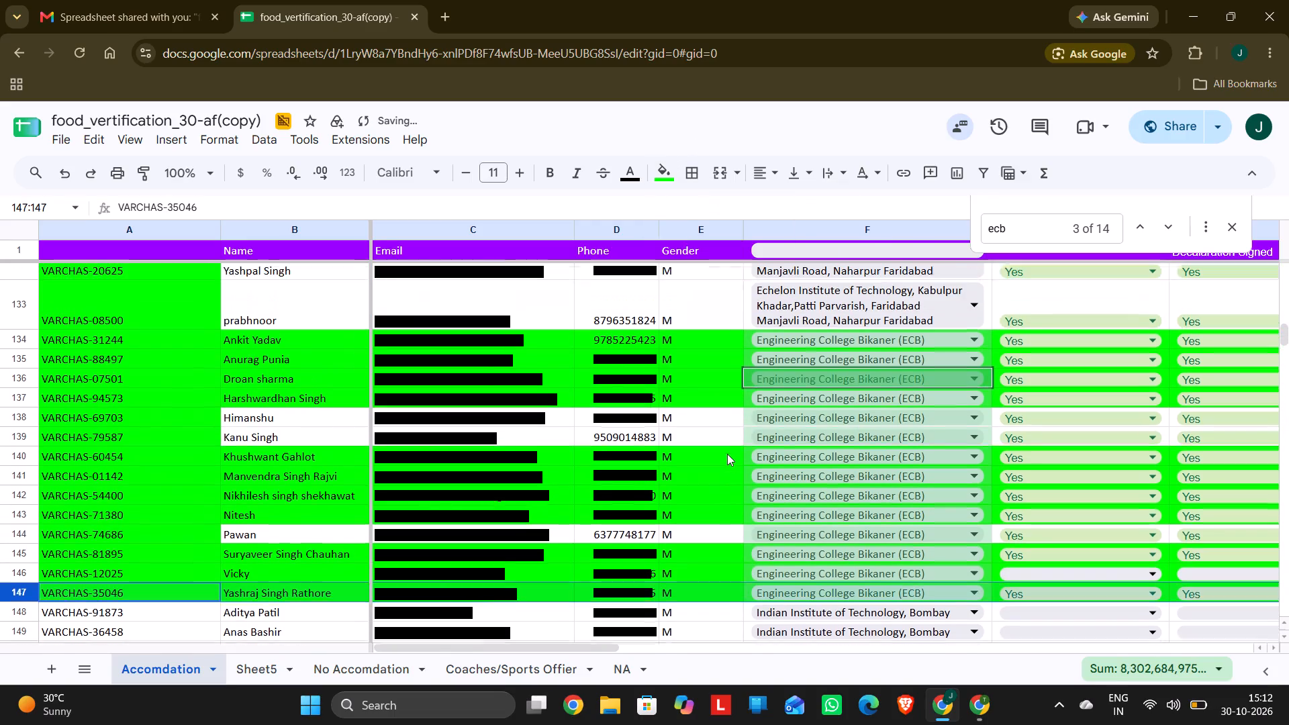
scroll(727, 454, "up", 2)
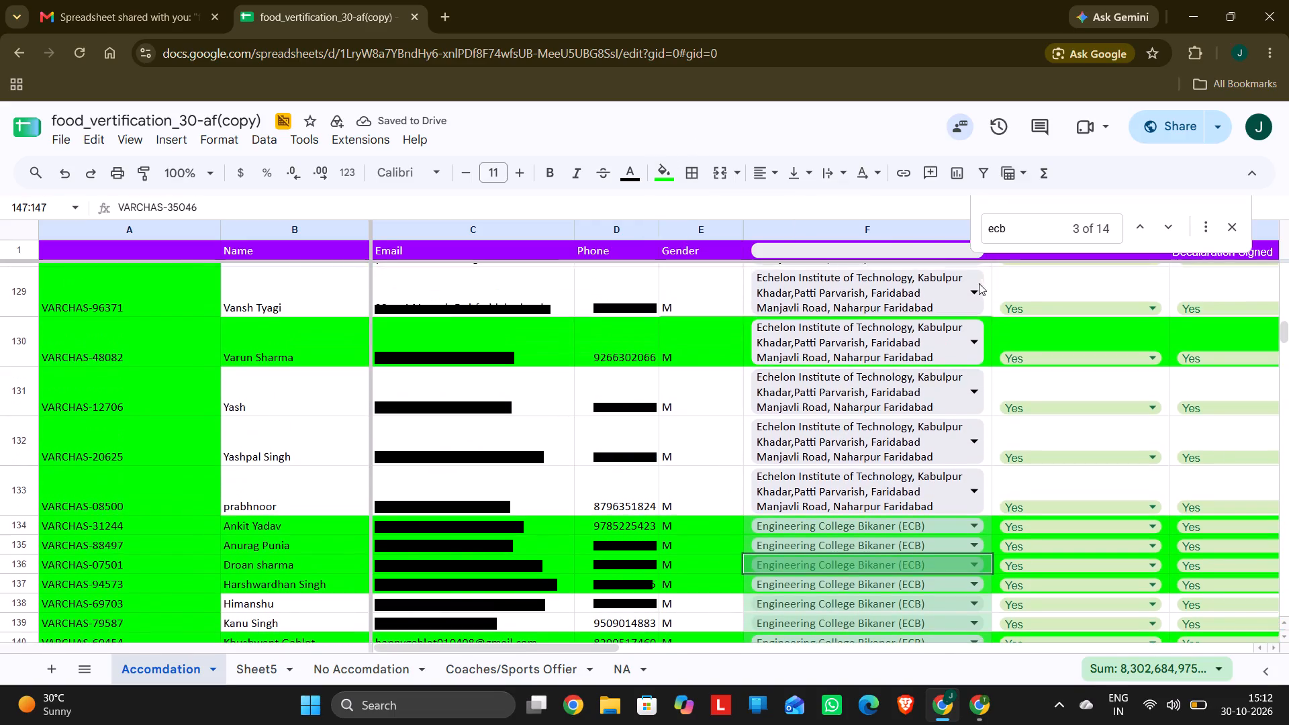
left_click(1239, 228)
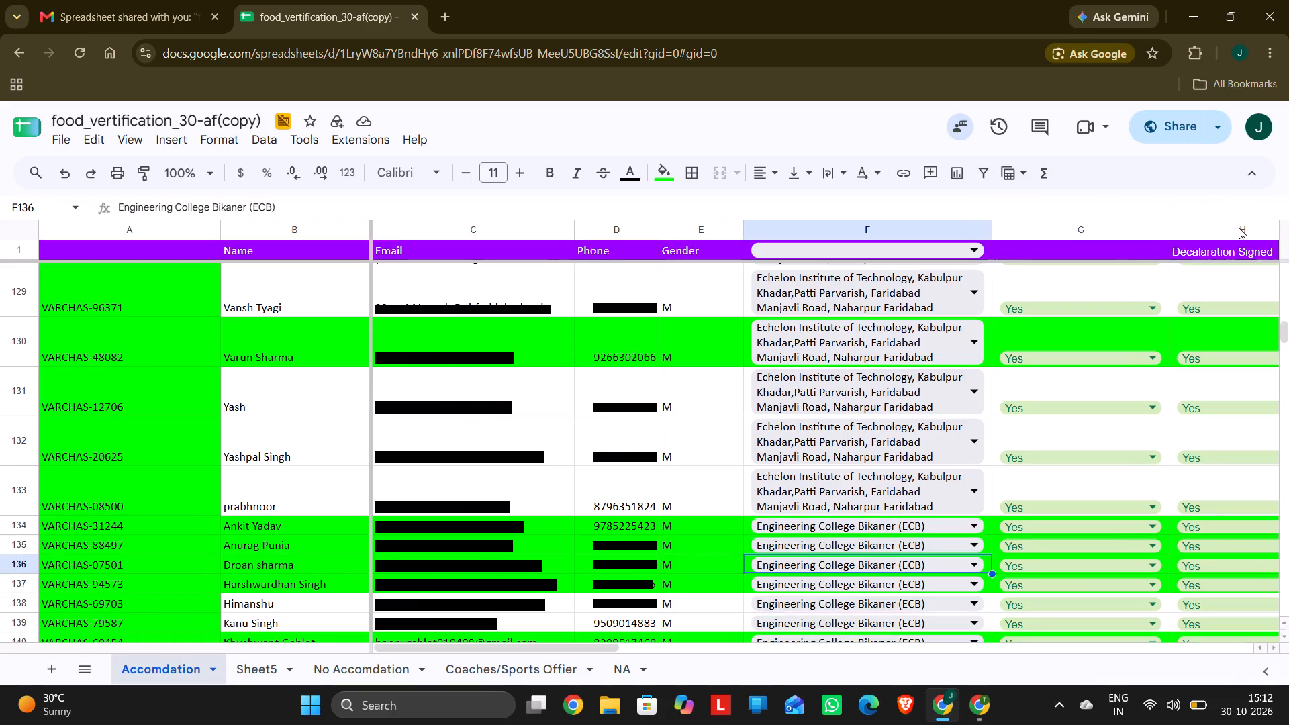
Search the Accomdation sheet for "NIT", refine the search to "MNIT", and examine the matching participants' college entries.
key("ctrl+f")
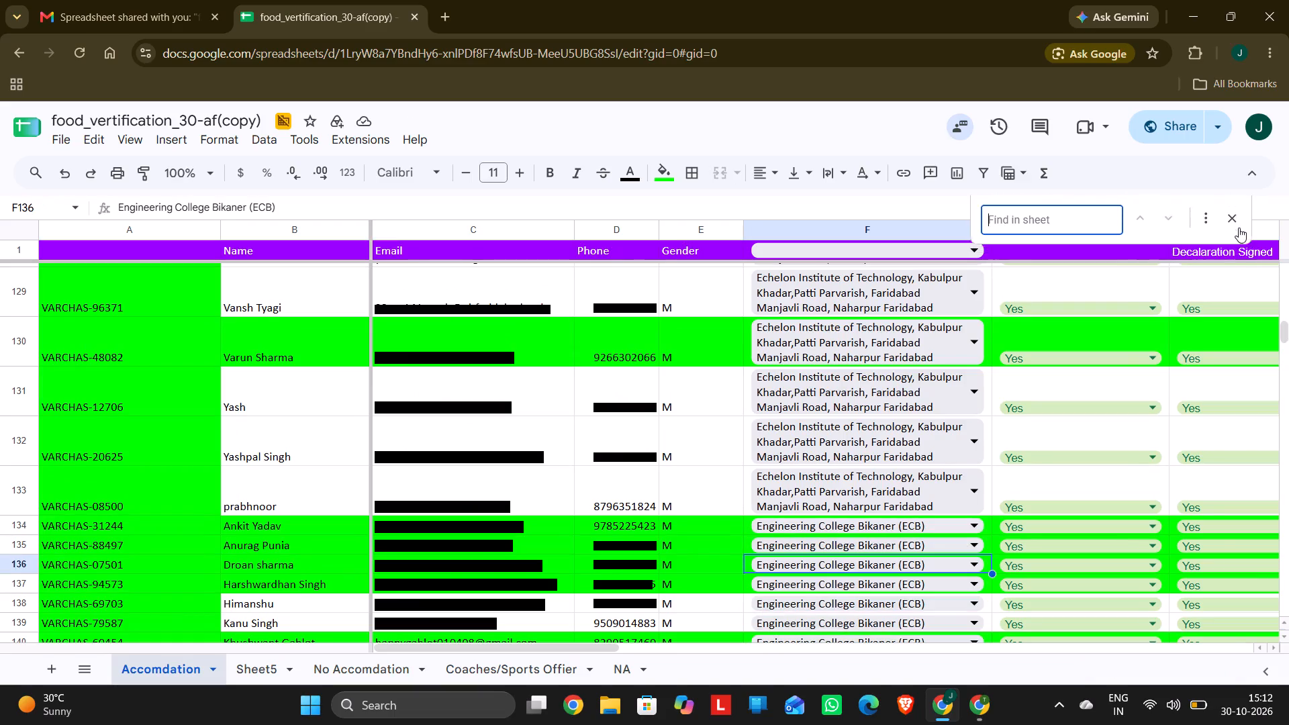
left_click(1014, 231)
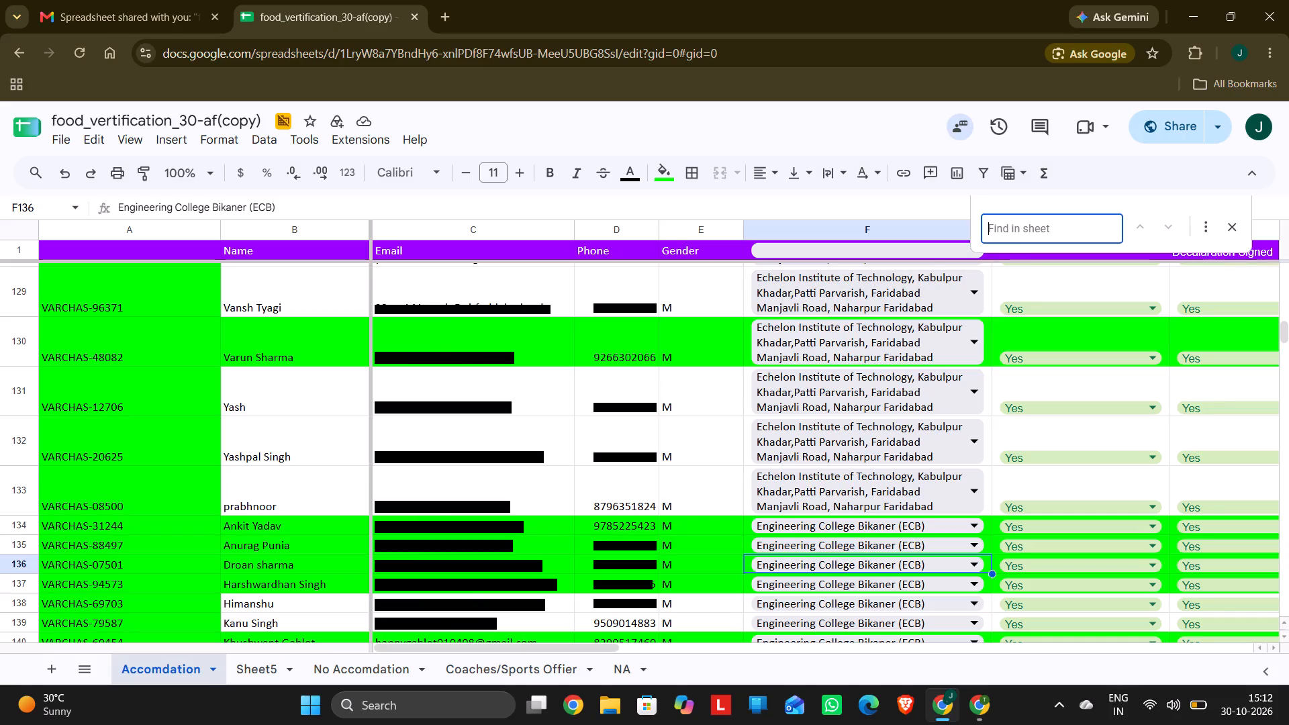
left_click(1016, 232)
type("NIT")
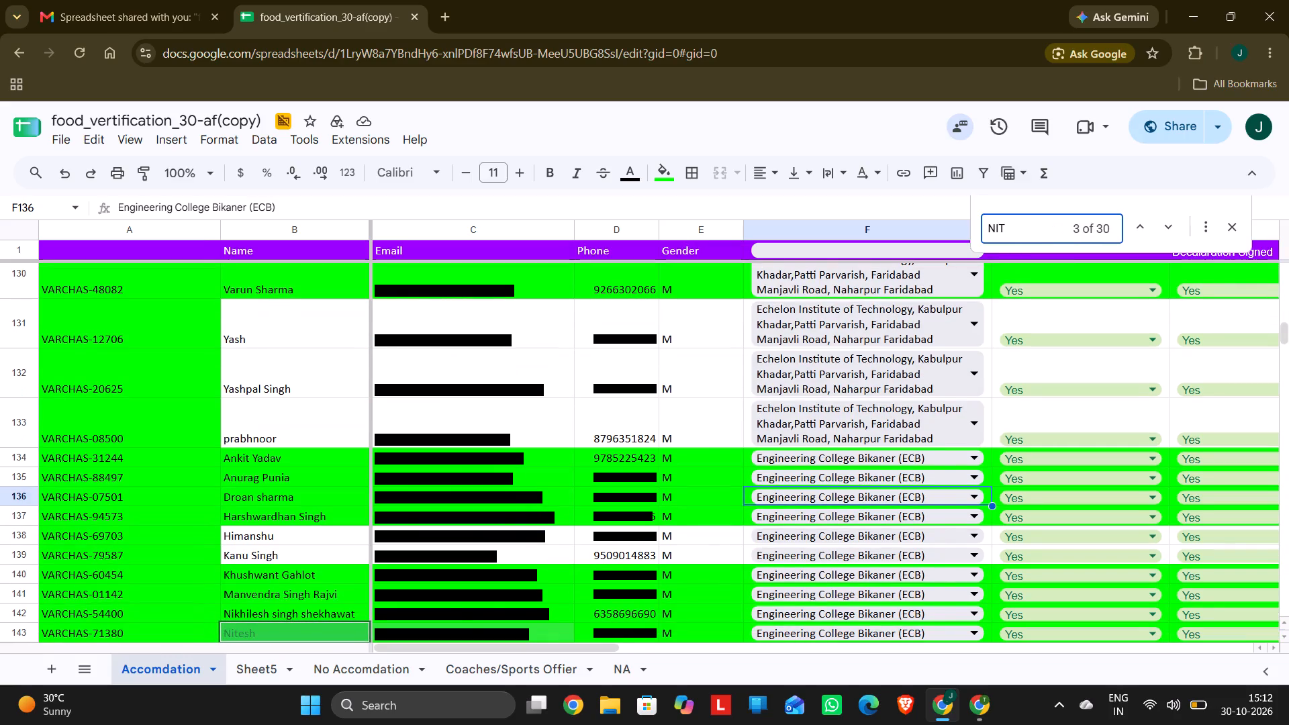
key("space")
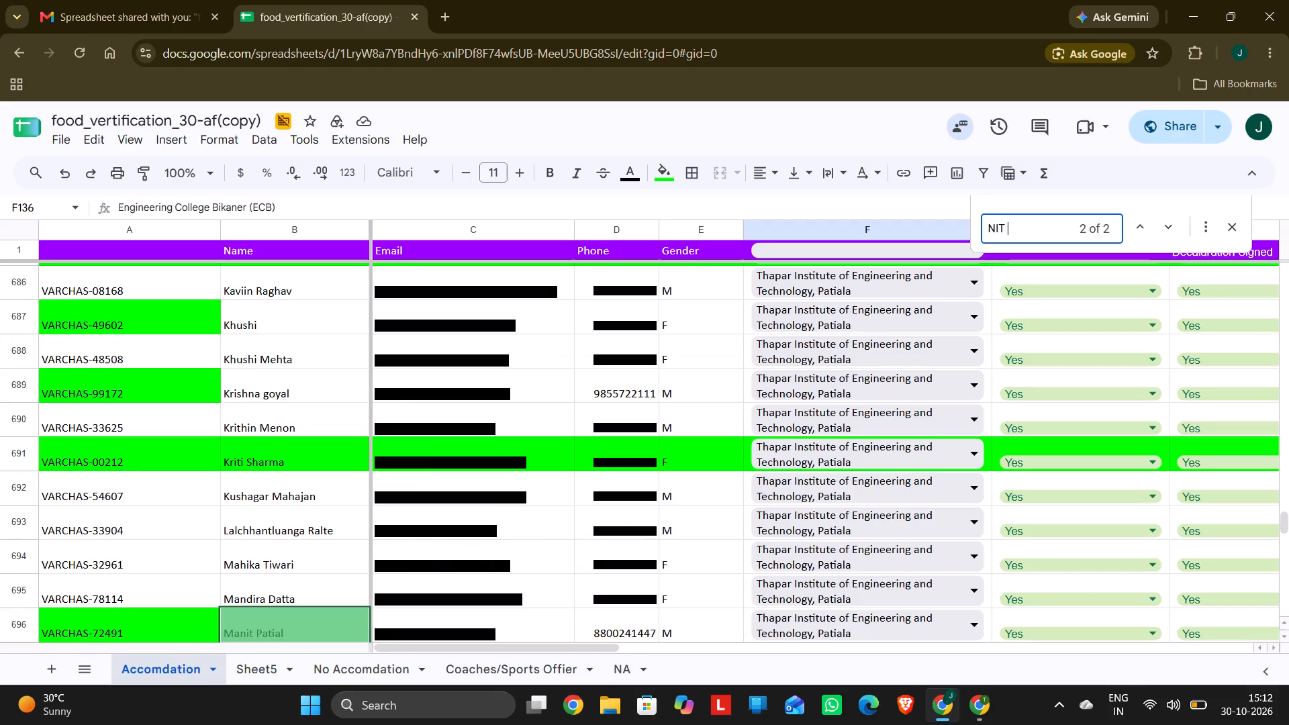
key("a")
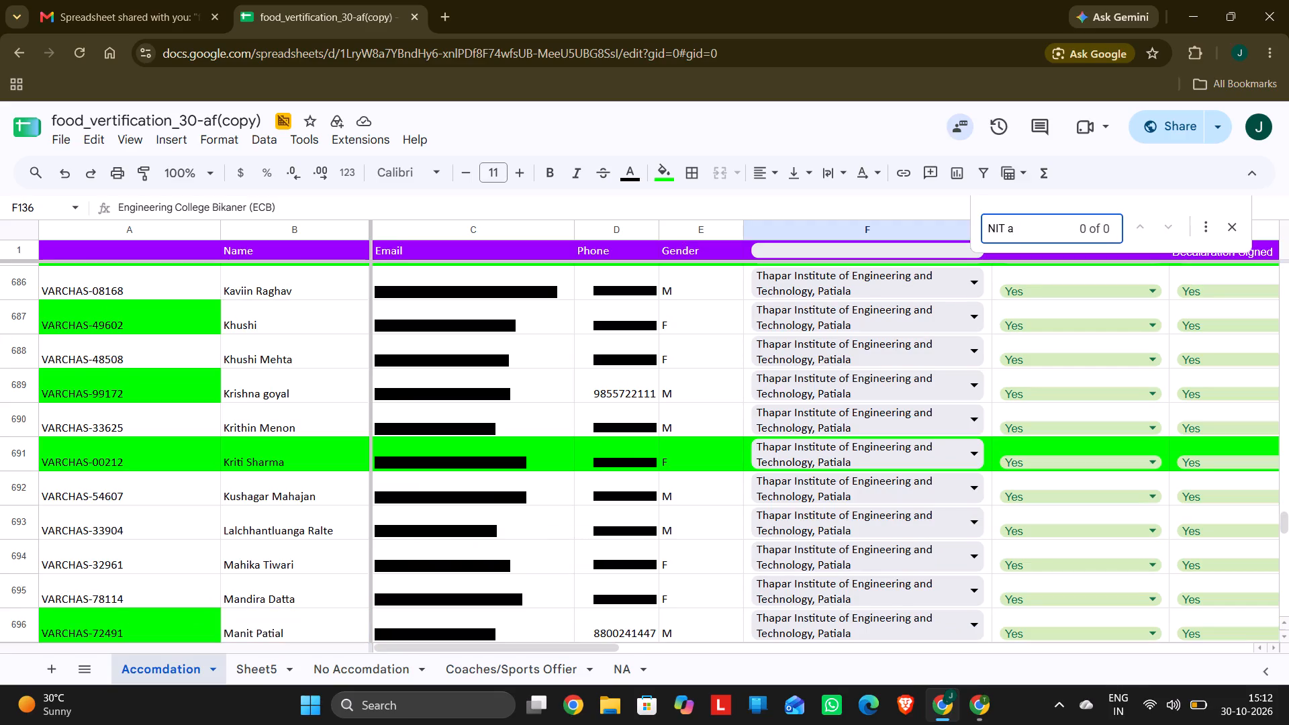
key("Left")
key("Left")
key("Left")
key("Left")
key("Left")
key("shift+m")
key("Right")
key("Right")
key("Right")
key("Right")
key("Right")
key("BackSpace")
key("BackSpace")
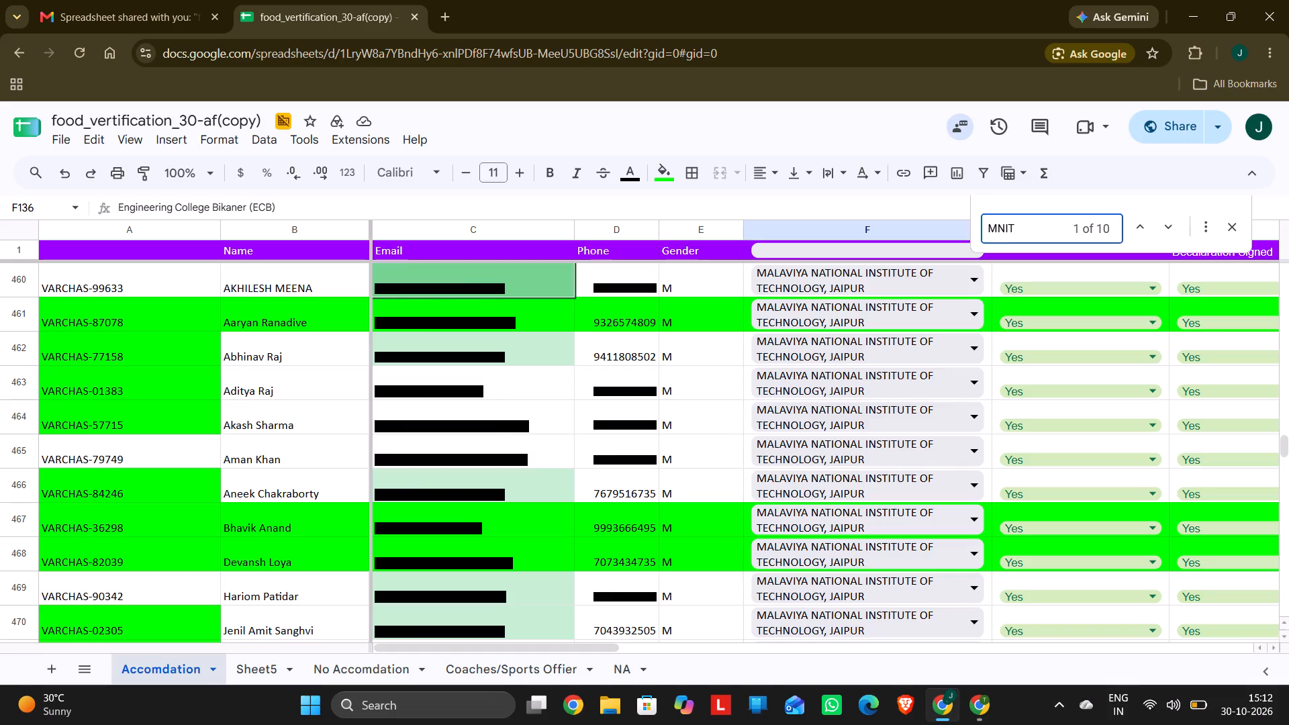
scroll(867, 381, "up", 2)
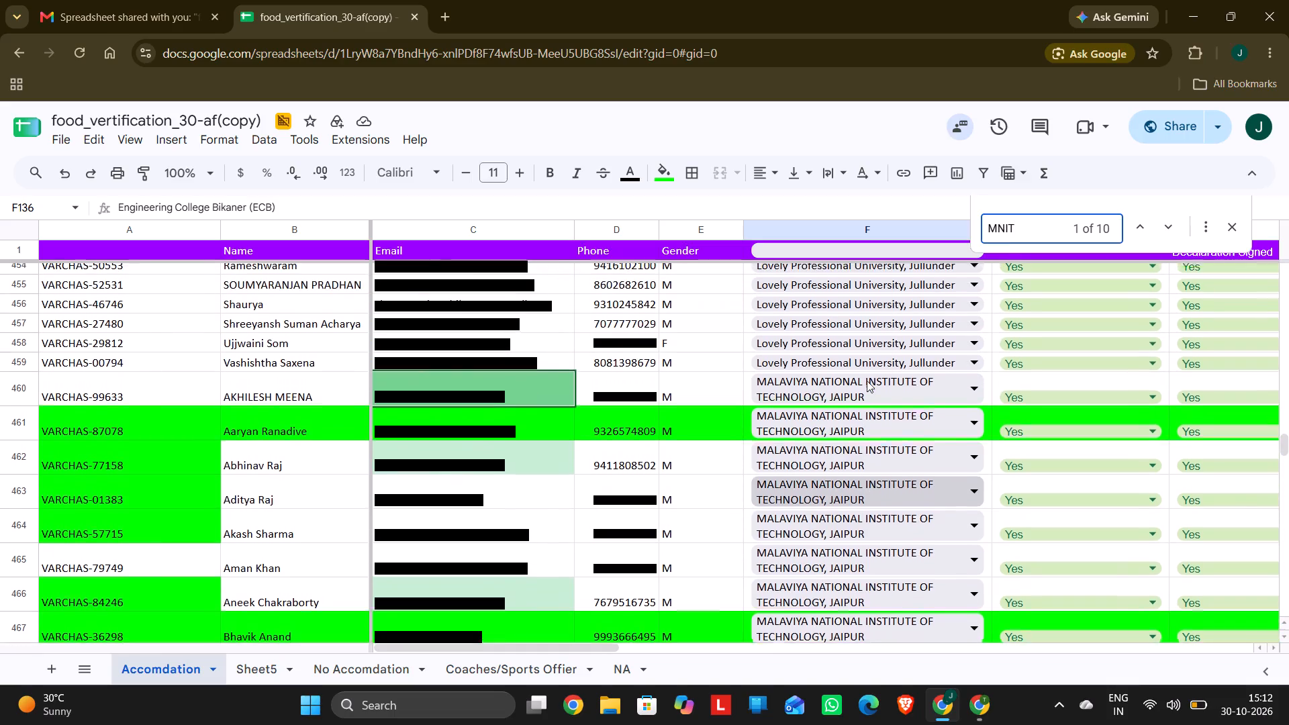
scroll(867, 381, "right", 2)
Replace the search text with "allaha" and look through the Motilal Nehru National Institute of Technology, Allahabad participants.
left_click(1033, 220)
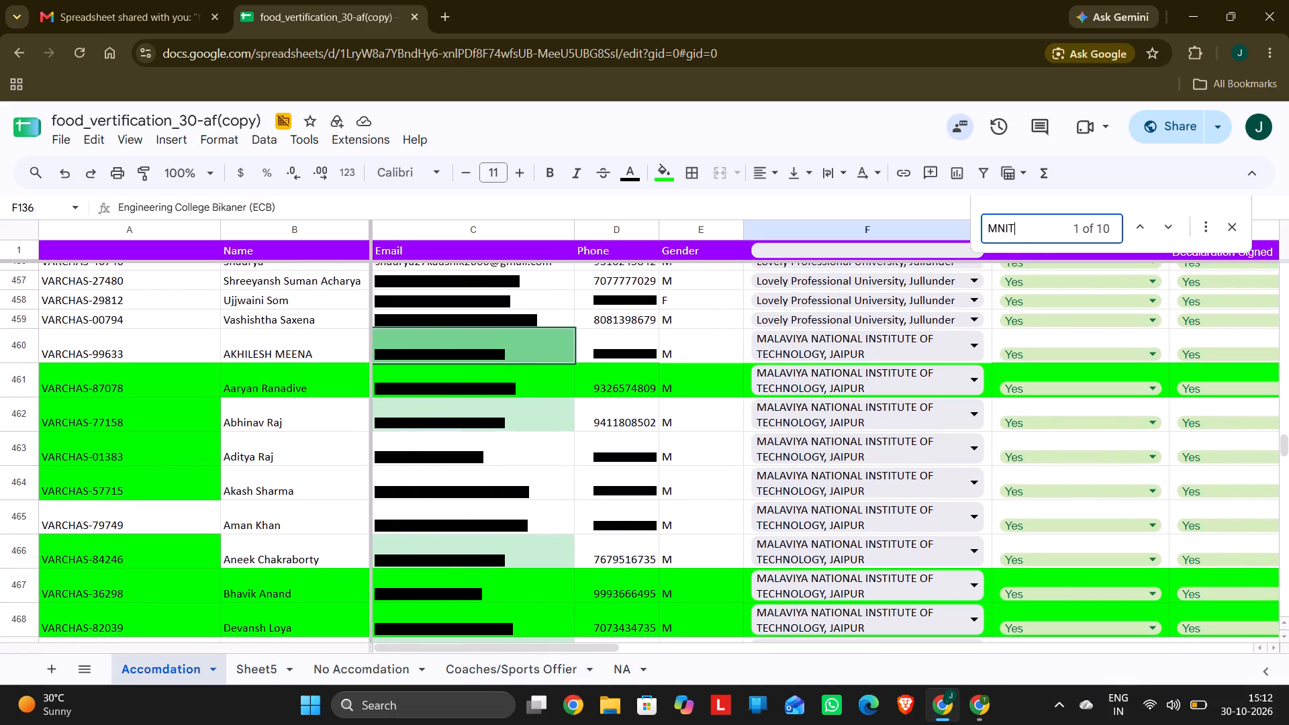
key("BackSpace")
key("BackSpace")
key("BackSpace")
key("BackSpace")
key("BackSpace")
key("BackSpace")
key("BackSpace")
key("BackSpace")
key("BackSpace")
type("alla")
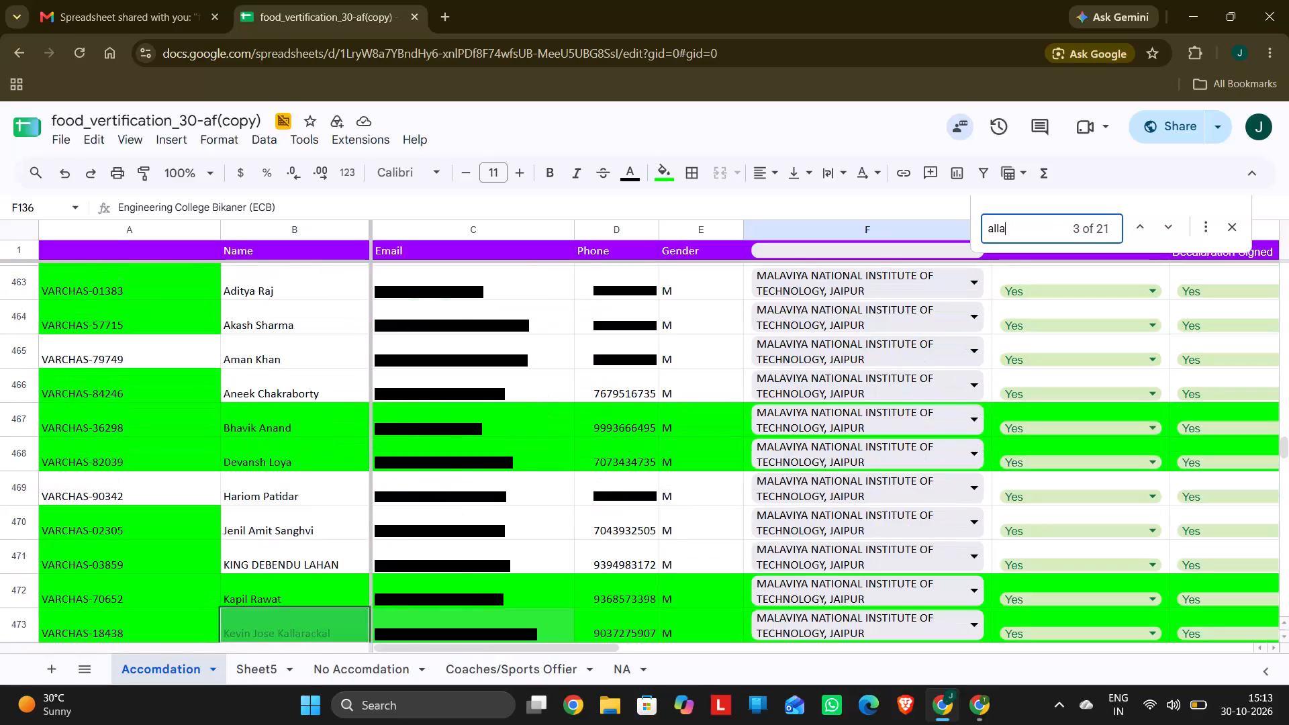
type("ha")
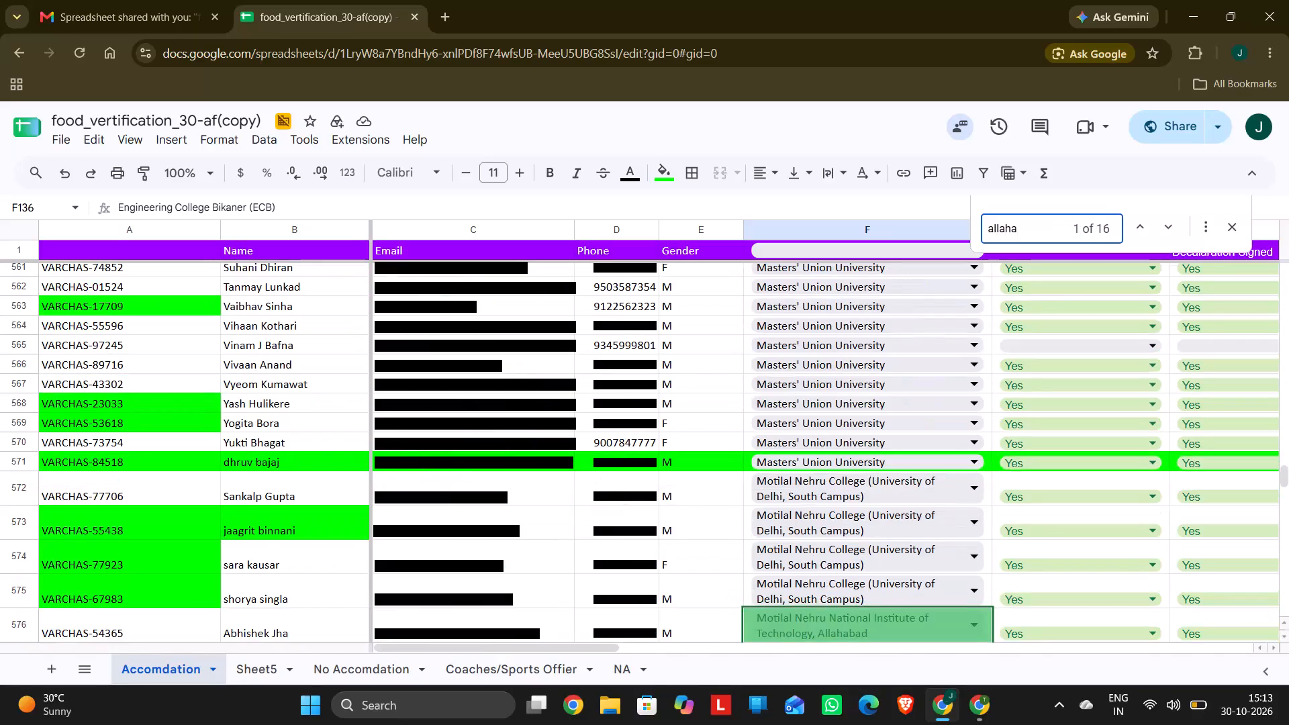
scroll(703, 567, "down", 1)
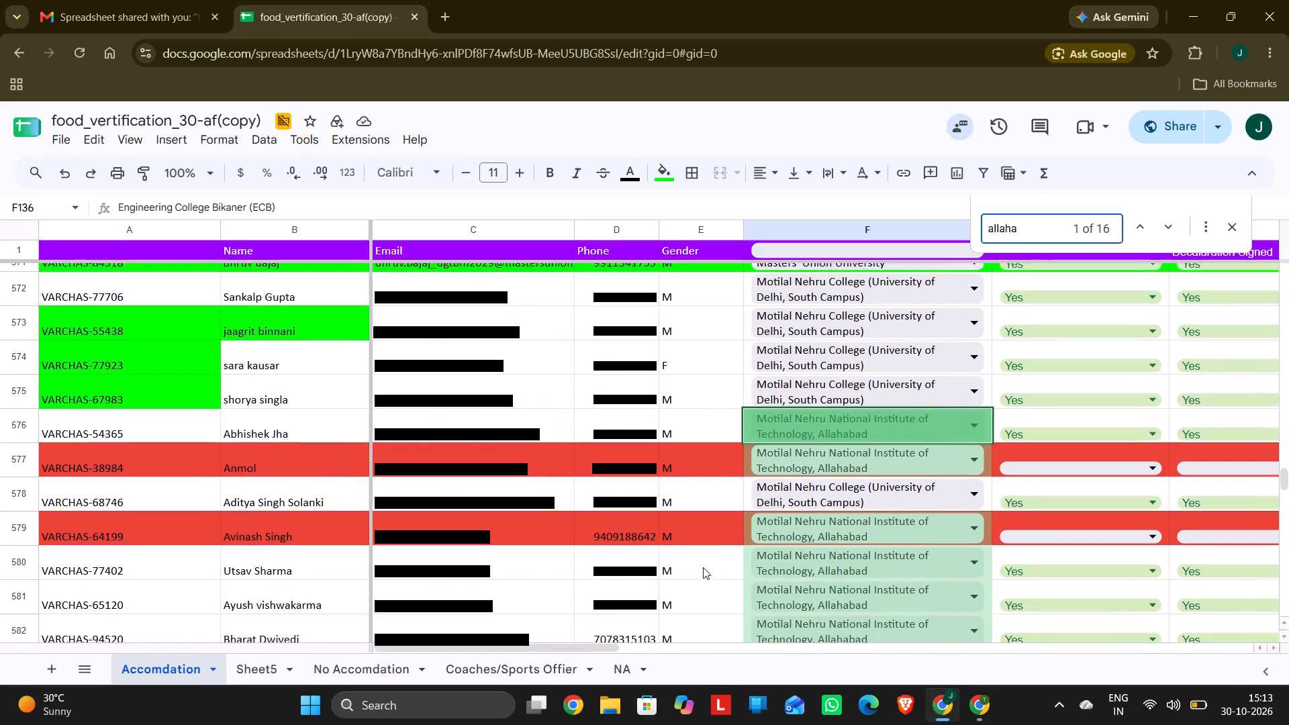
scroll(703, 567, "down", 1)
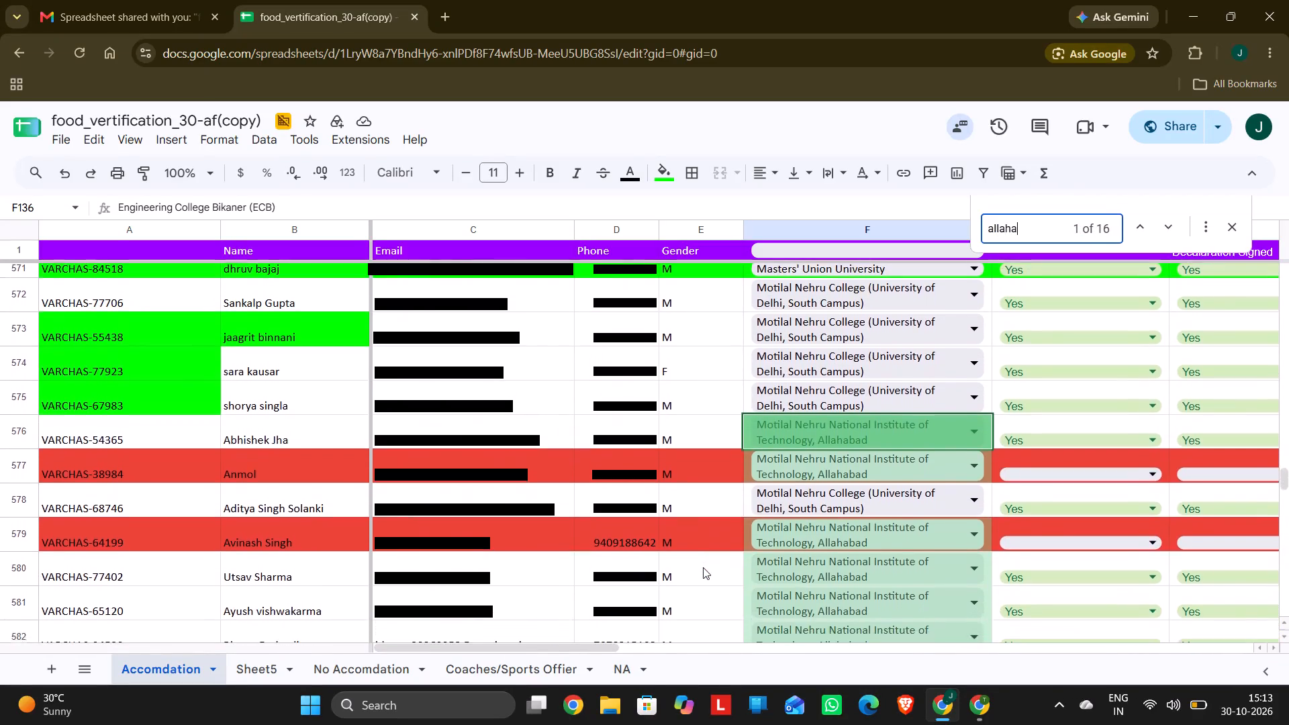
scroll(703, 567, "down", 2)
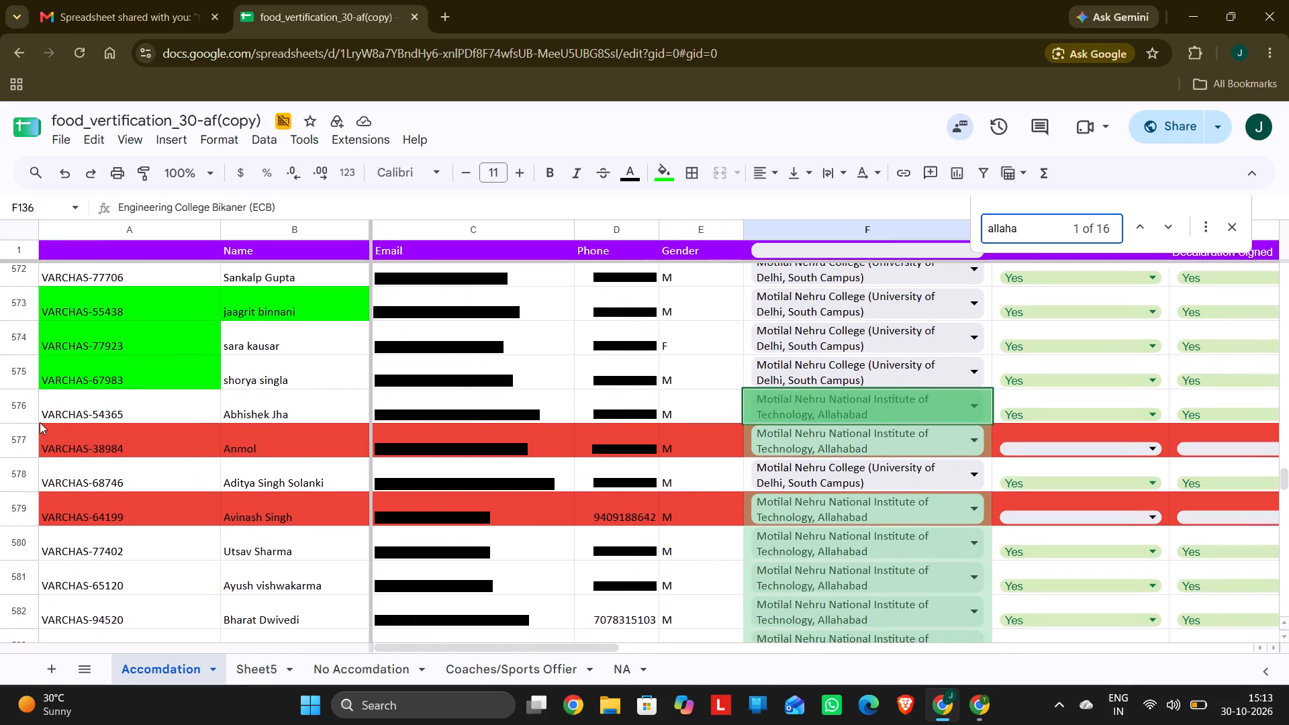
scroll(156, 479, "down", 1)
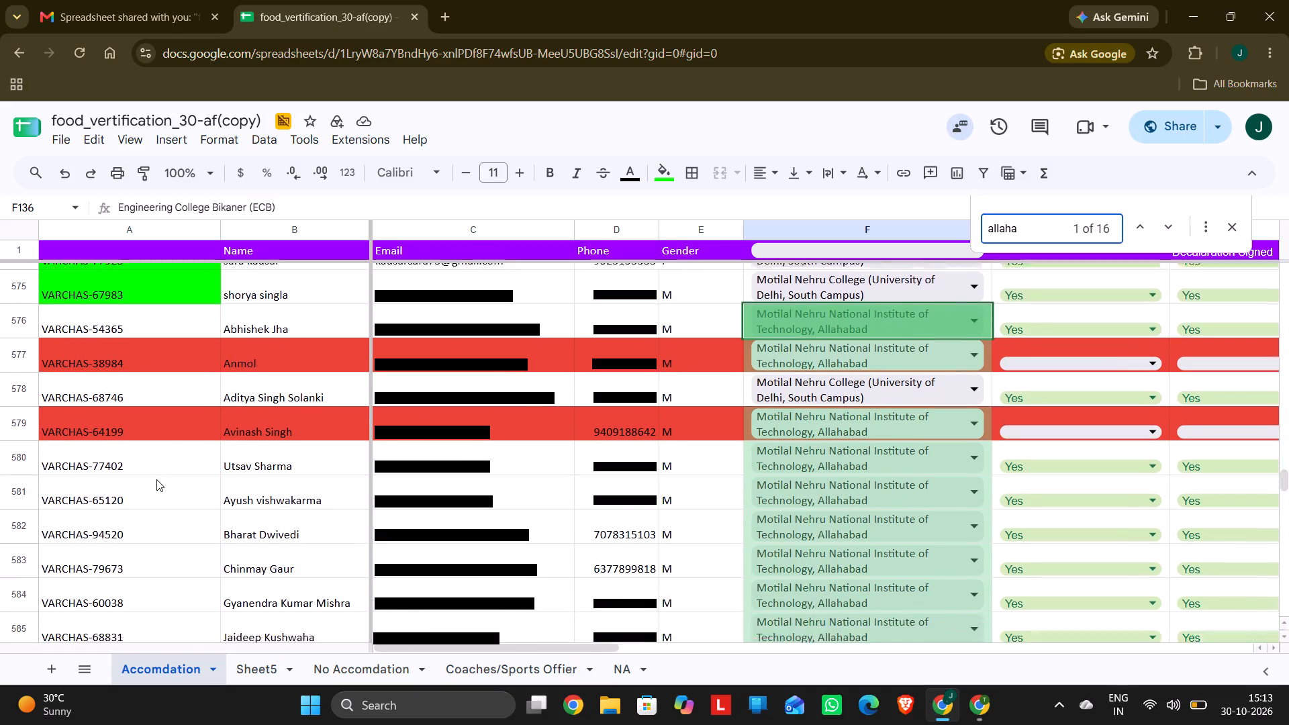
scroll(156, 479, "down", 3)
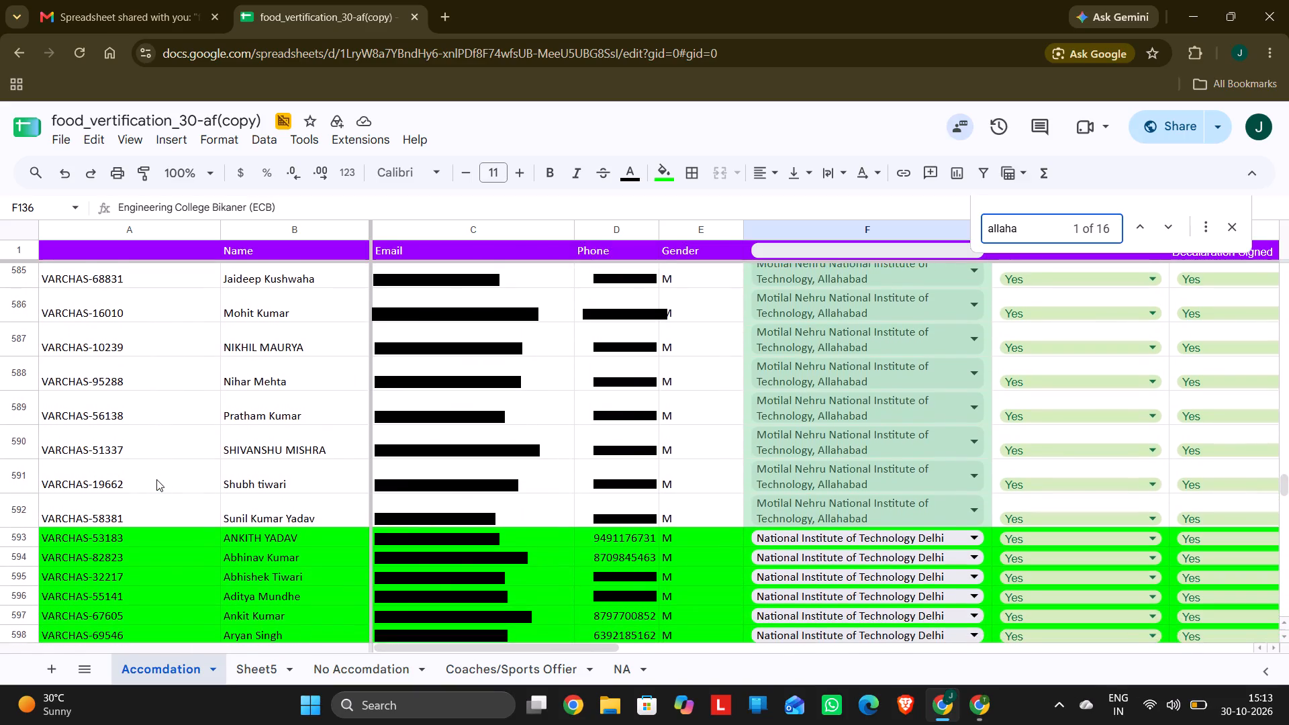
Fill the whole of rows 592 and 591, both Motilal Nehru National Institute of Technology, Allahabad participants, bright green.
scroll(156, 479, "down", 2)
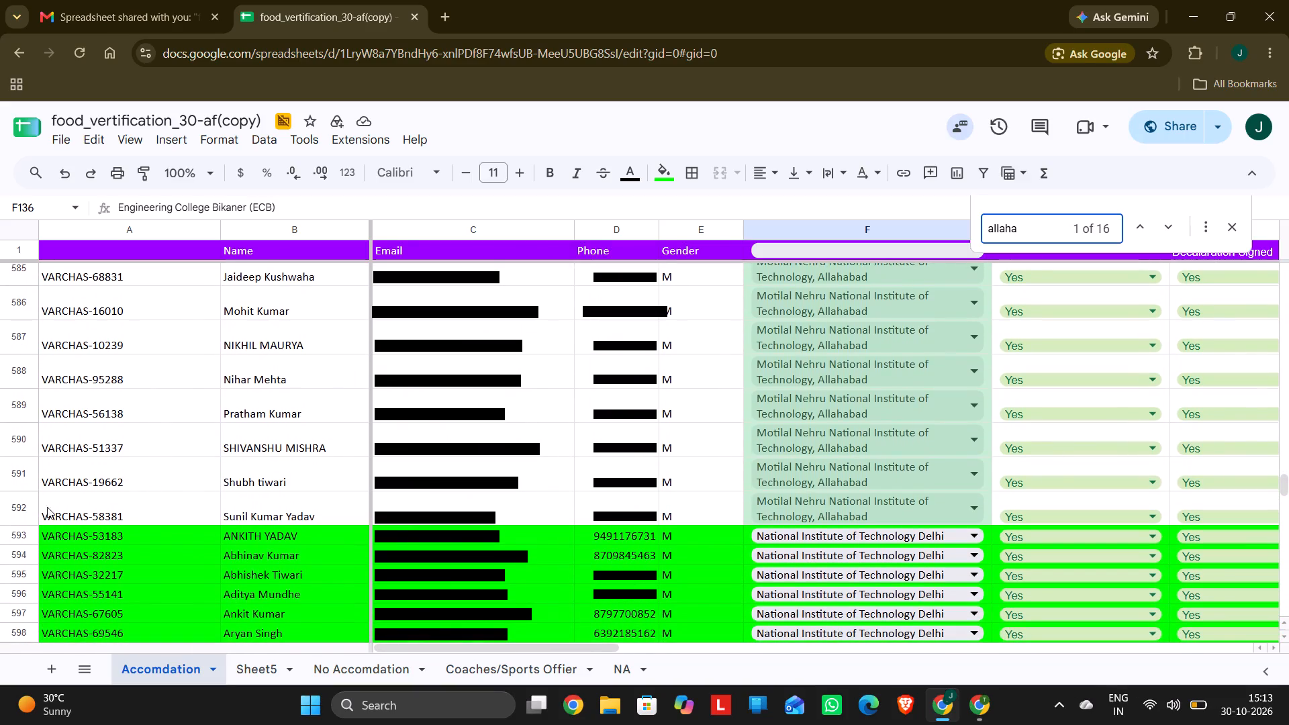
left_click(13, 512)
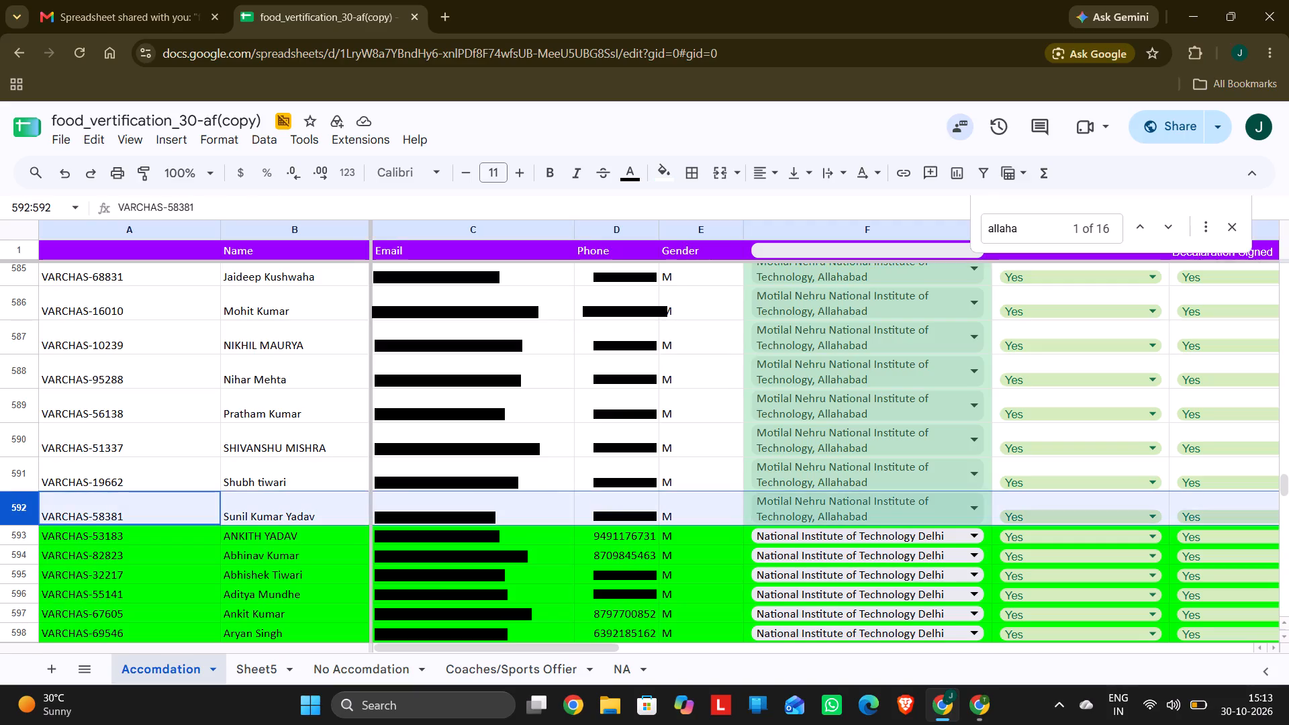
left_click(665, 177)
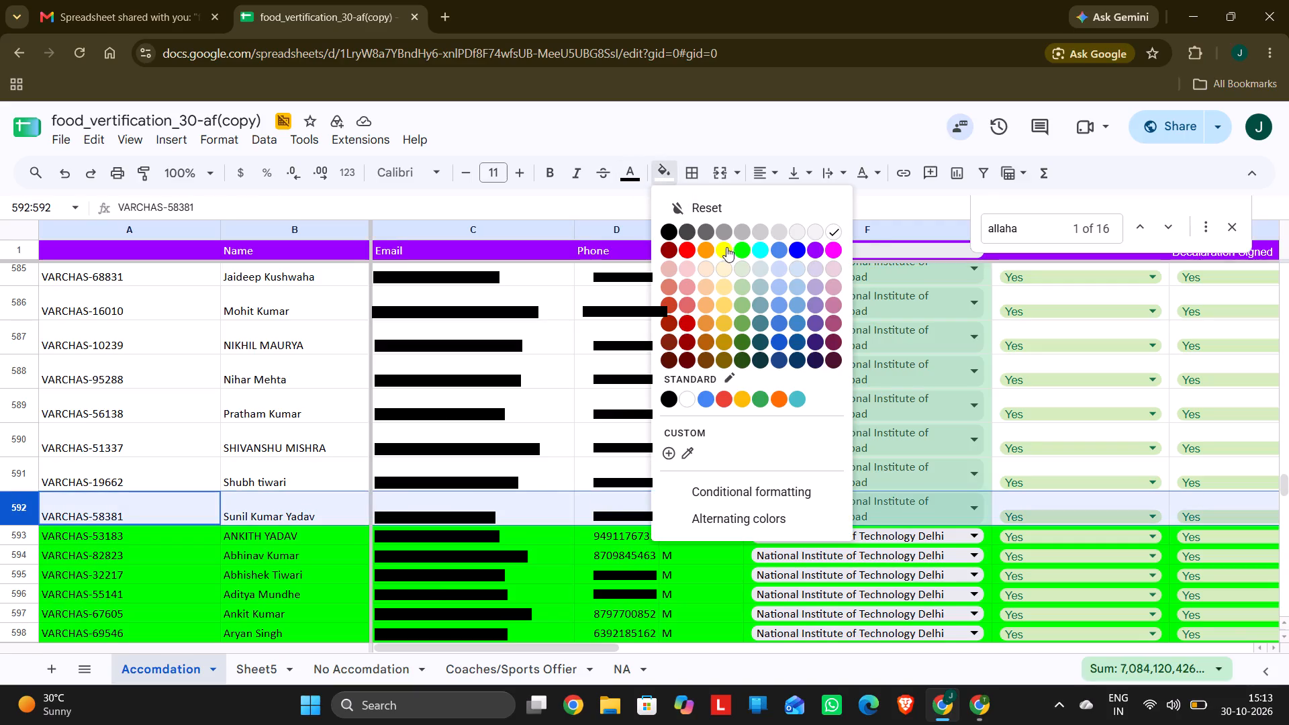
left_click(737, 252)
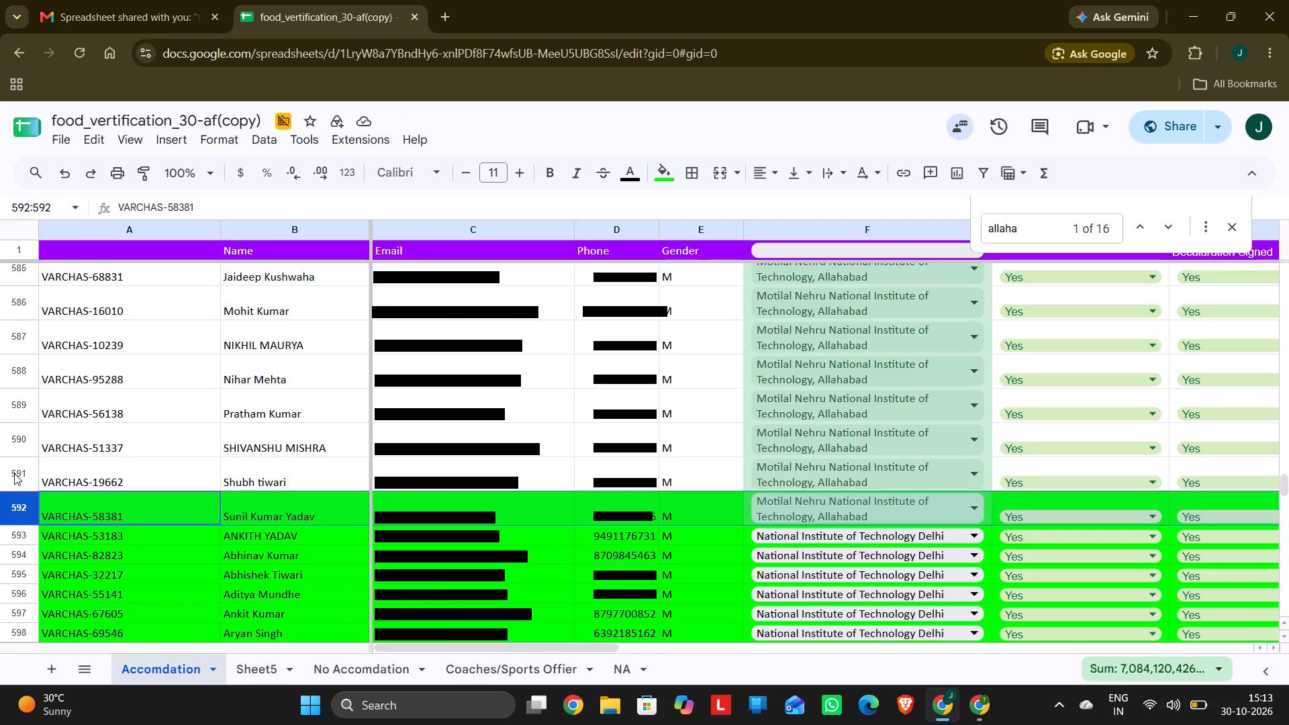
left_click(23, 466)
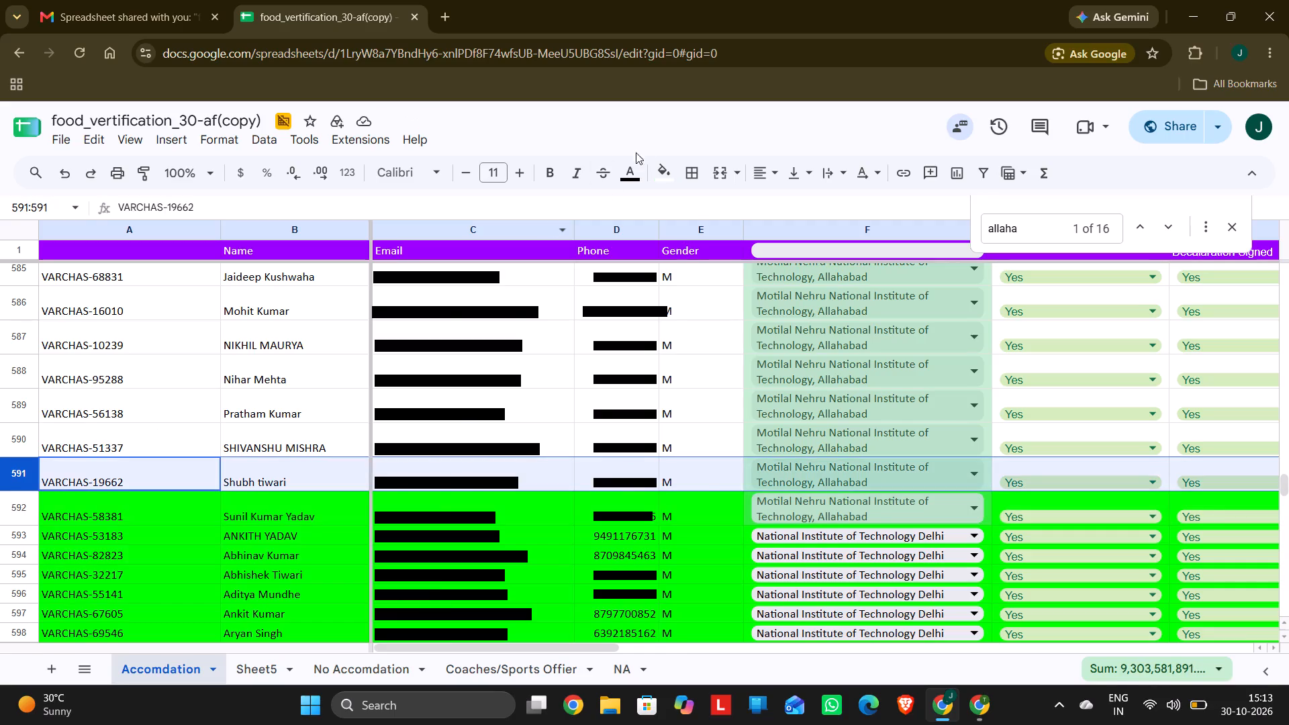
left_click(663, 162)
left_click(743, 244)
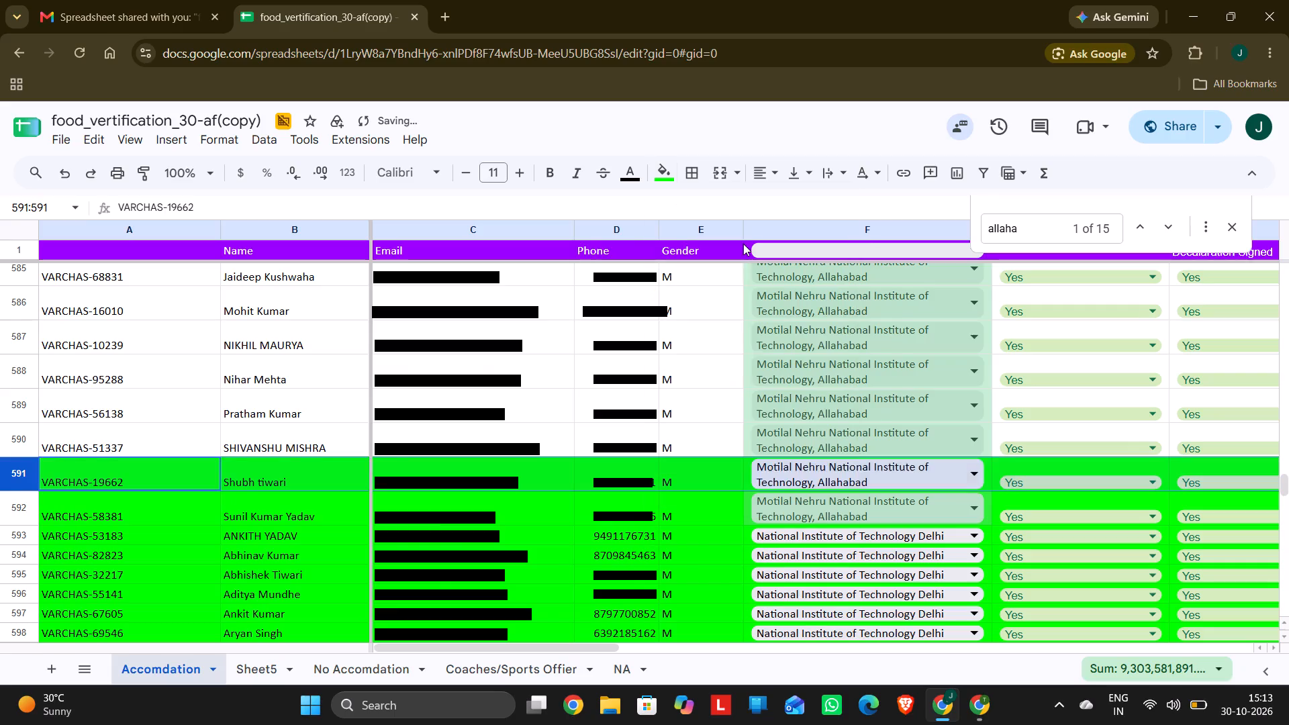
Fill the whole of rows 576 to 590 on the Accomdation sheet bright green and look over the filled block.
scroll(83, 461, "up", 2)
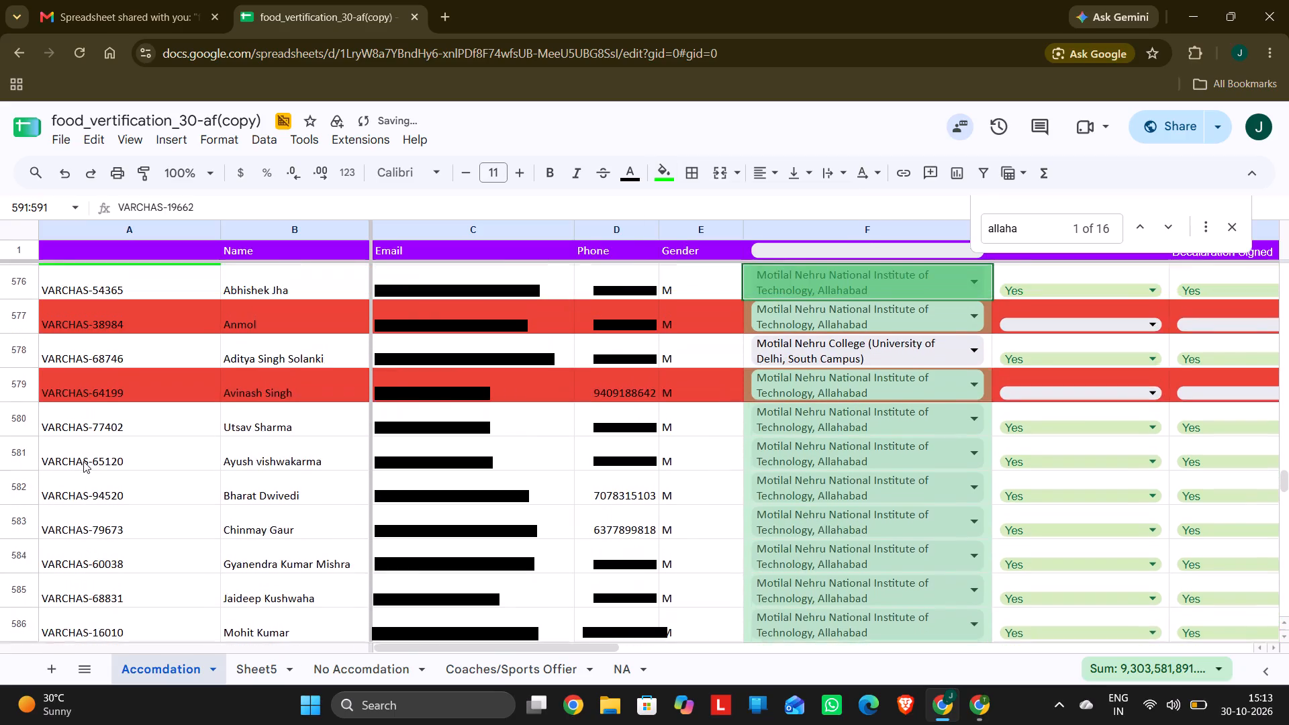
scroll(83, 461, "up", 2)
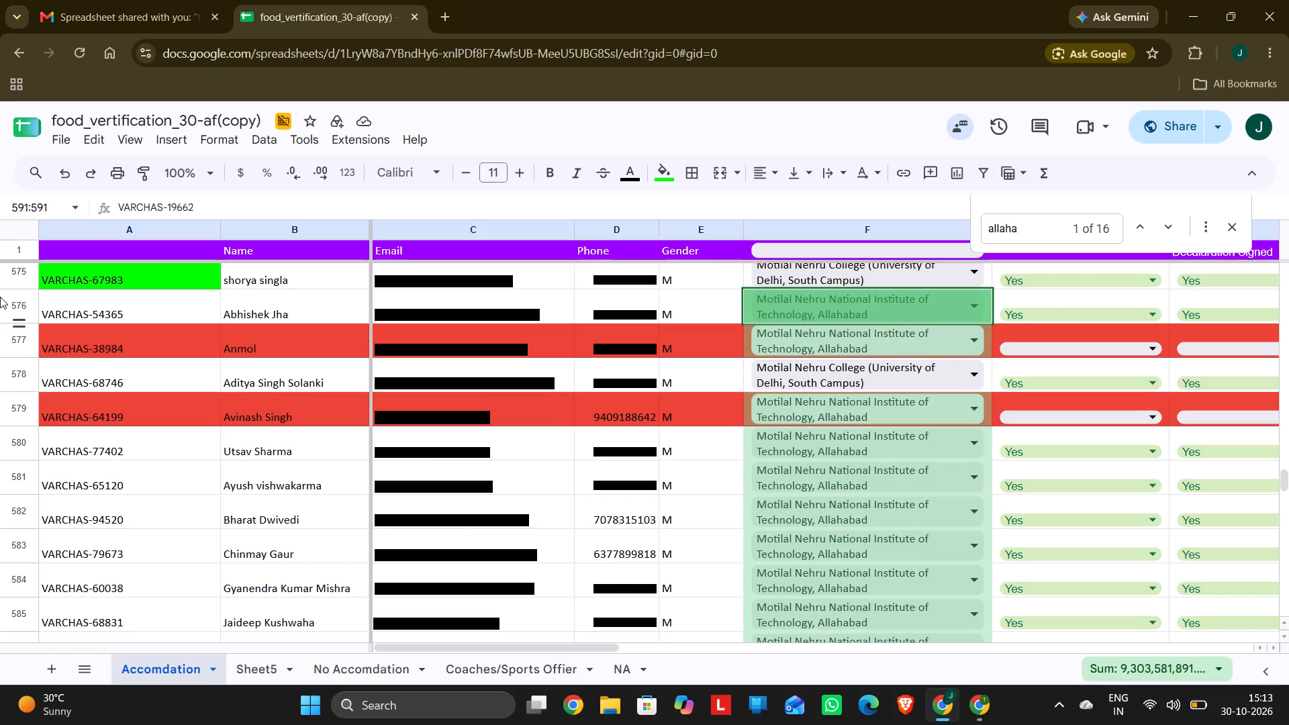
left_click_drag(0, 293, 9, 312)
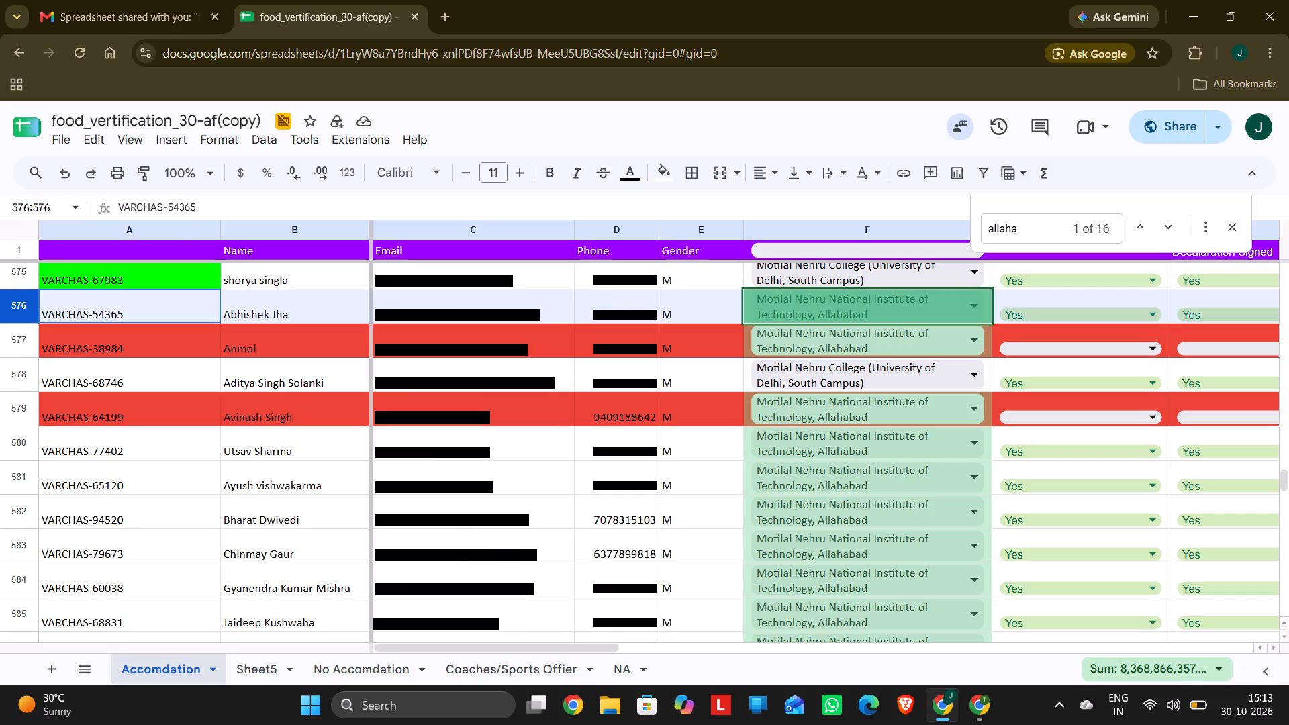
left_click_drag(9, 312, 63, 683)
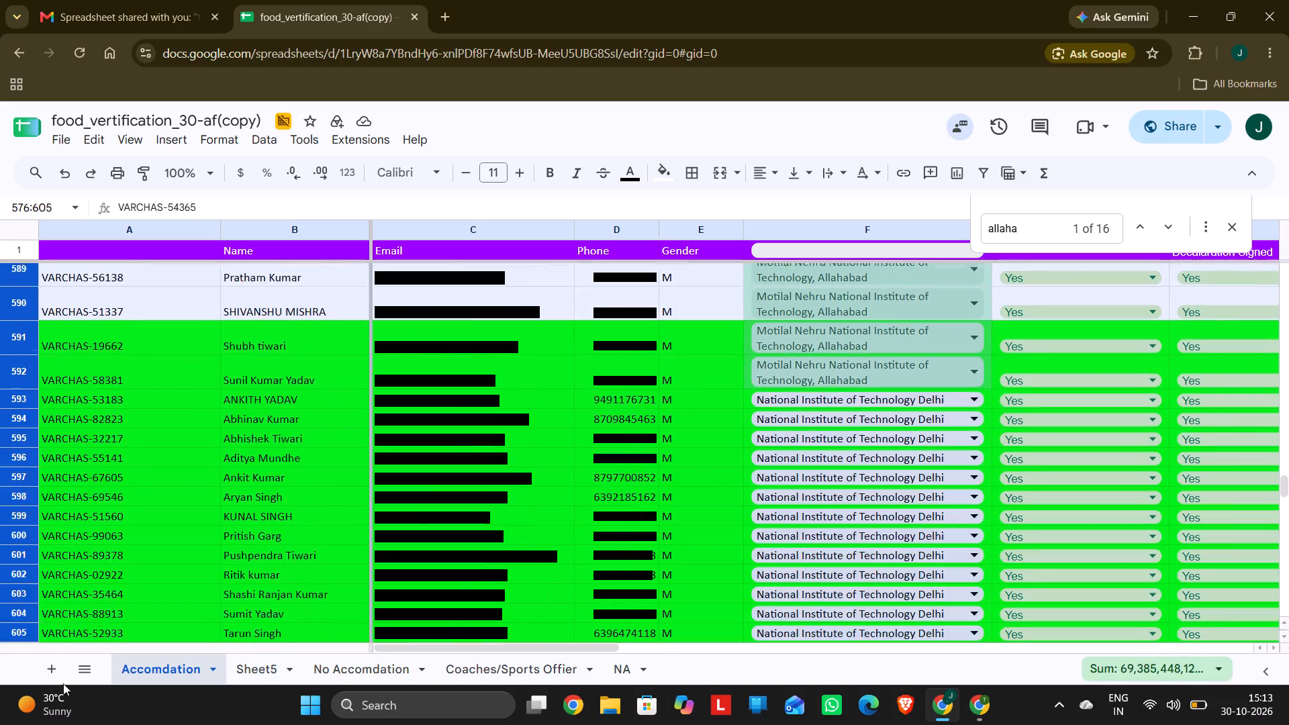
left_click_drag(63, 683, 73, 277)
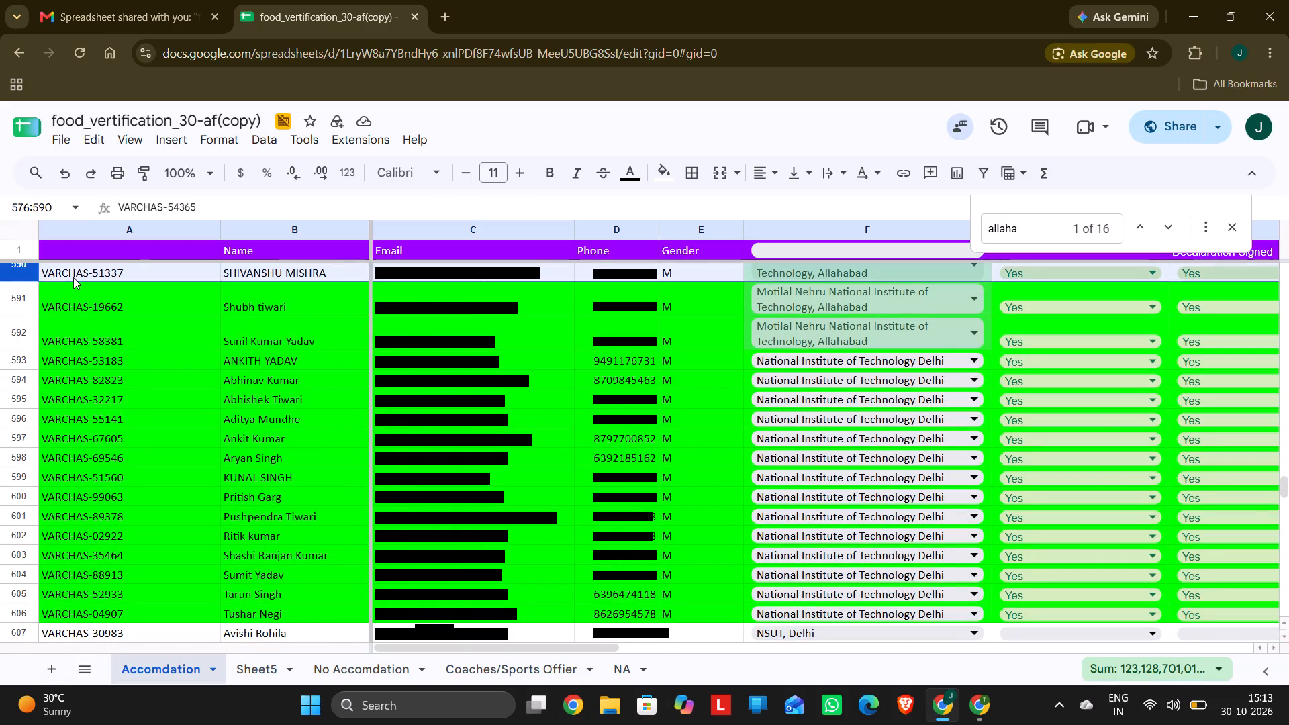
left_click(664, 174)
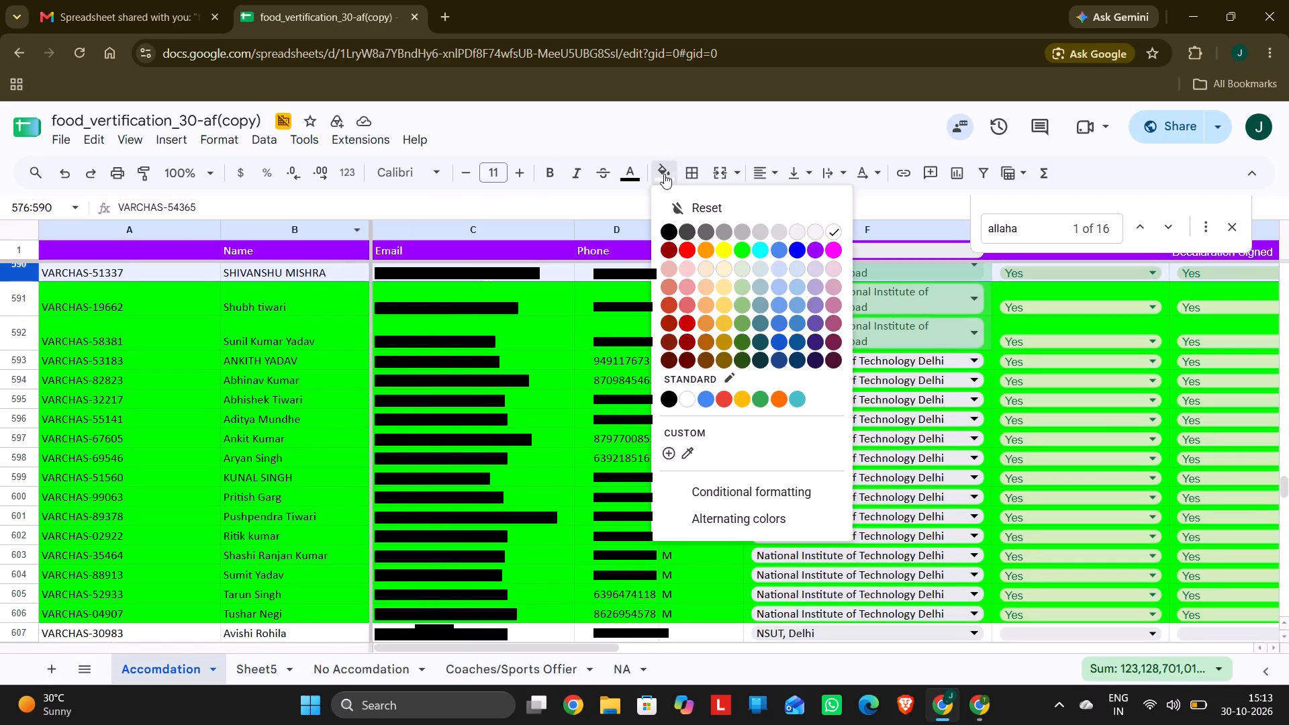
left_click(742, 243)
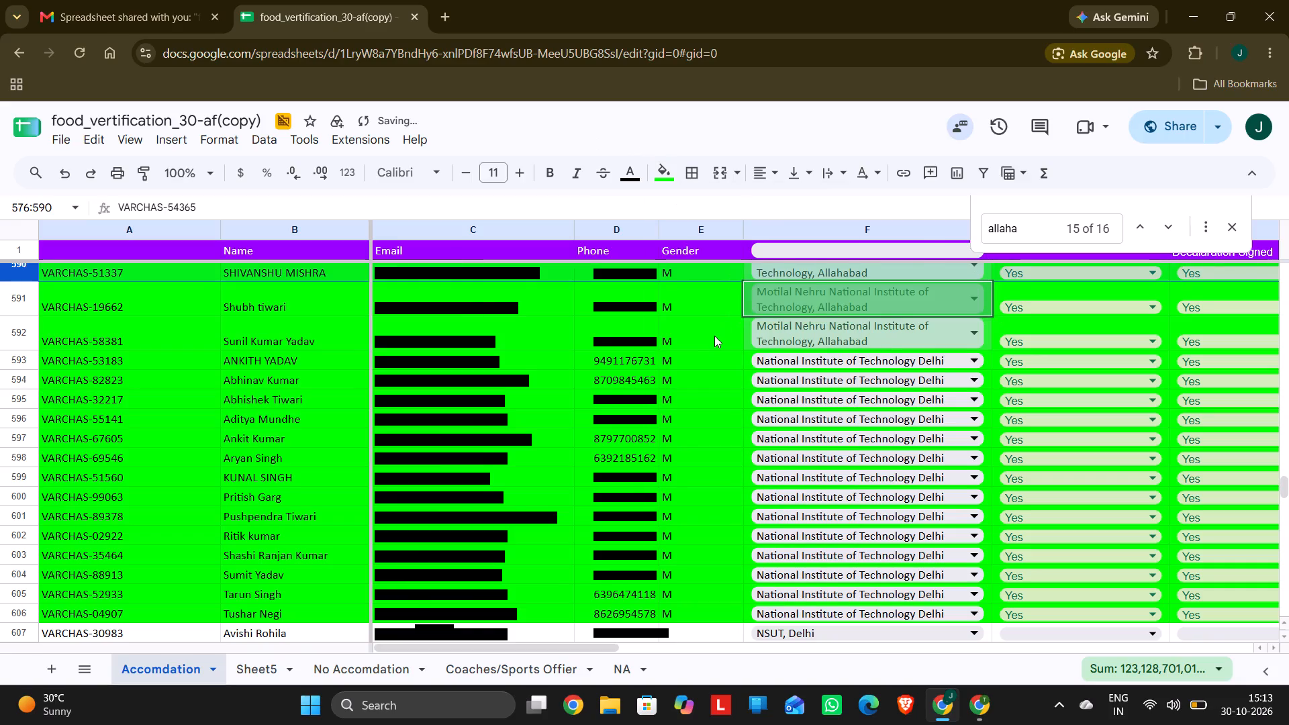
scroll(714, 336, "up", 6)
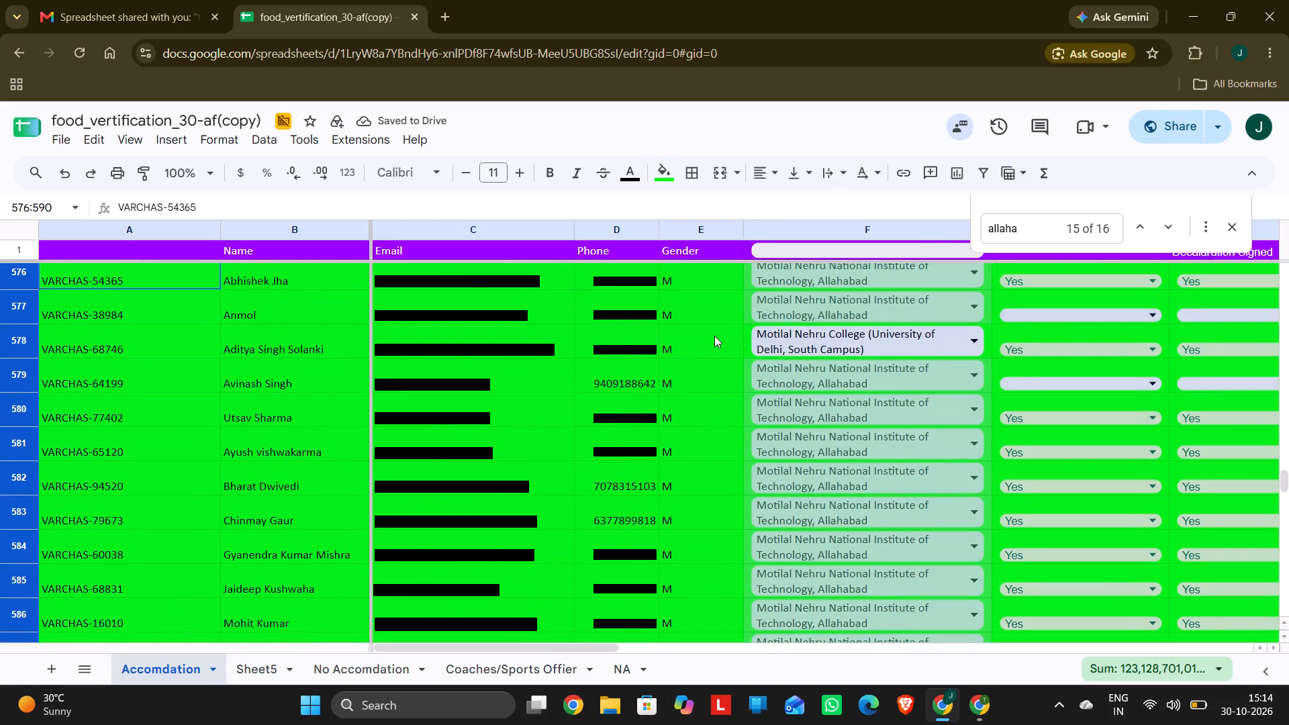
scroll(714, 336, "up", 1)
scroll(714, 336, "right", 1)
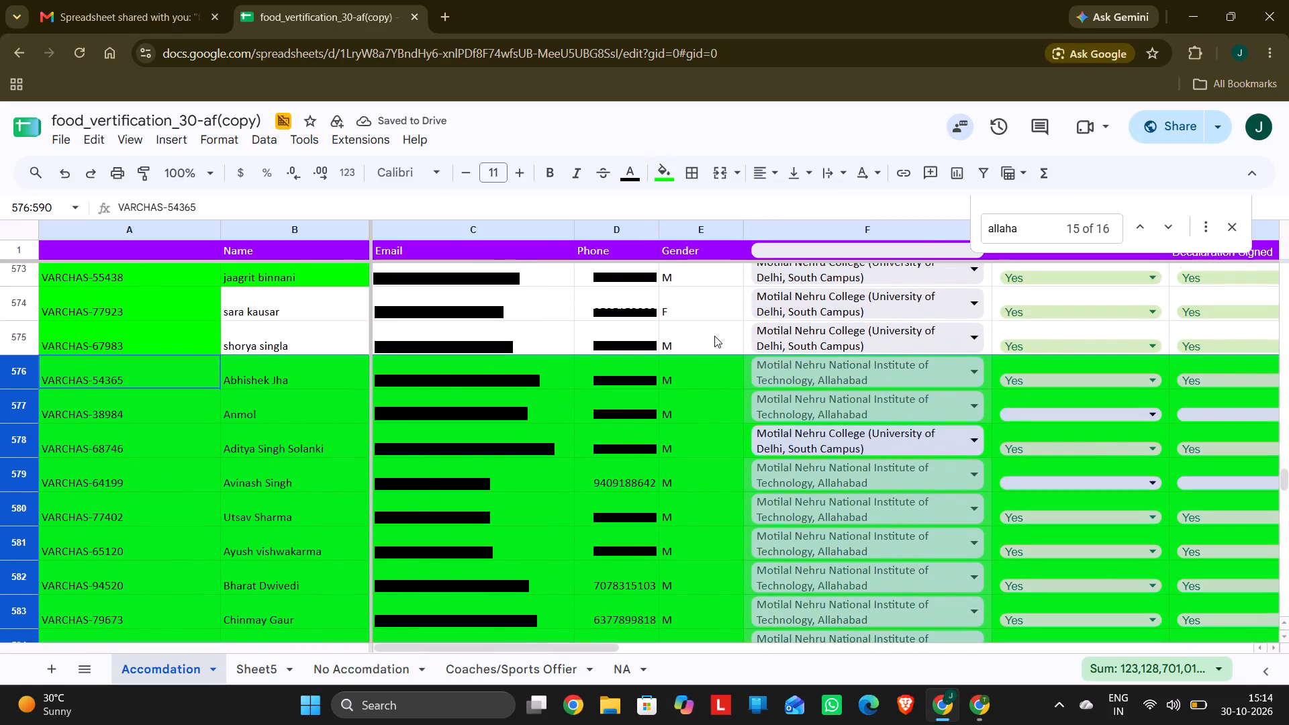
scroll(714, 336, "right", 1)
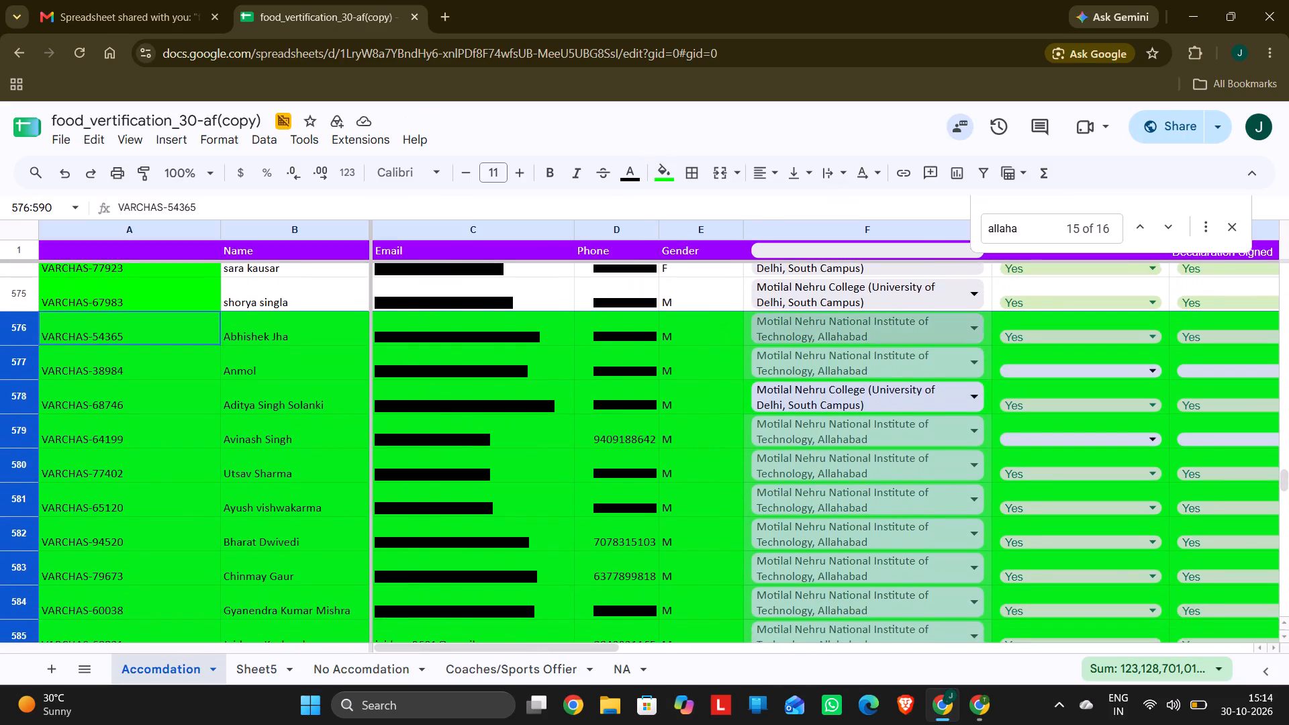
scroll(816, 399, "down", 1)
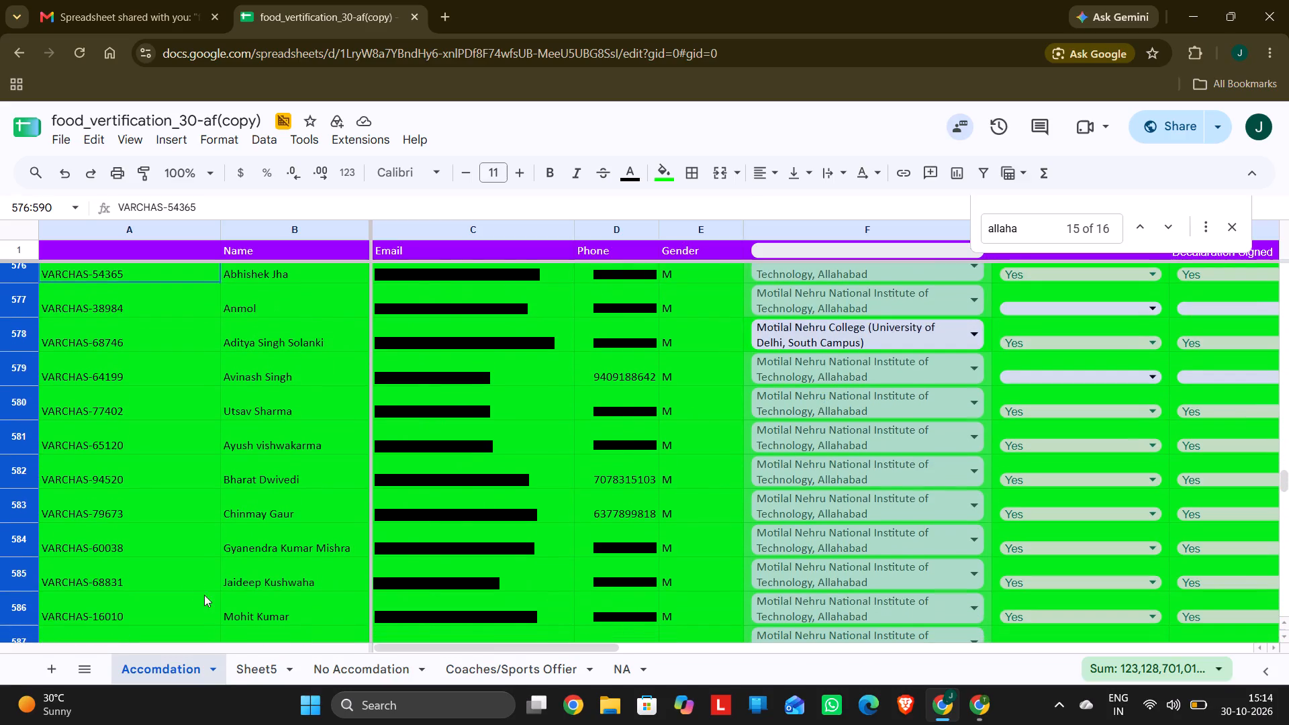
Log the unlisted coach in cell A30 of Sheet5, entering the coach's name followed by "Coach MNIT".
left_click(248, 661)
left_click(86, 481)
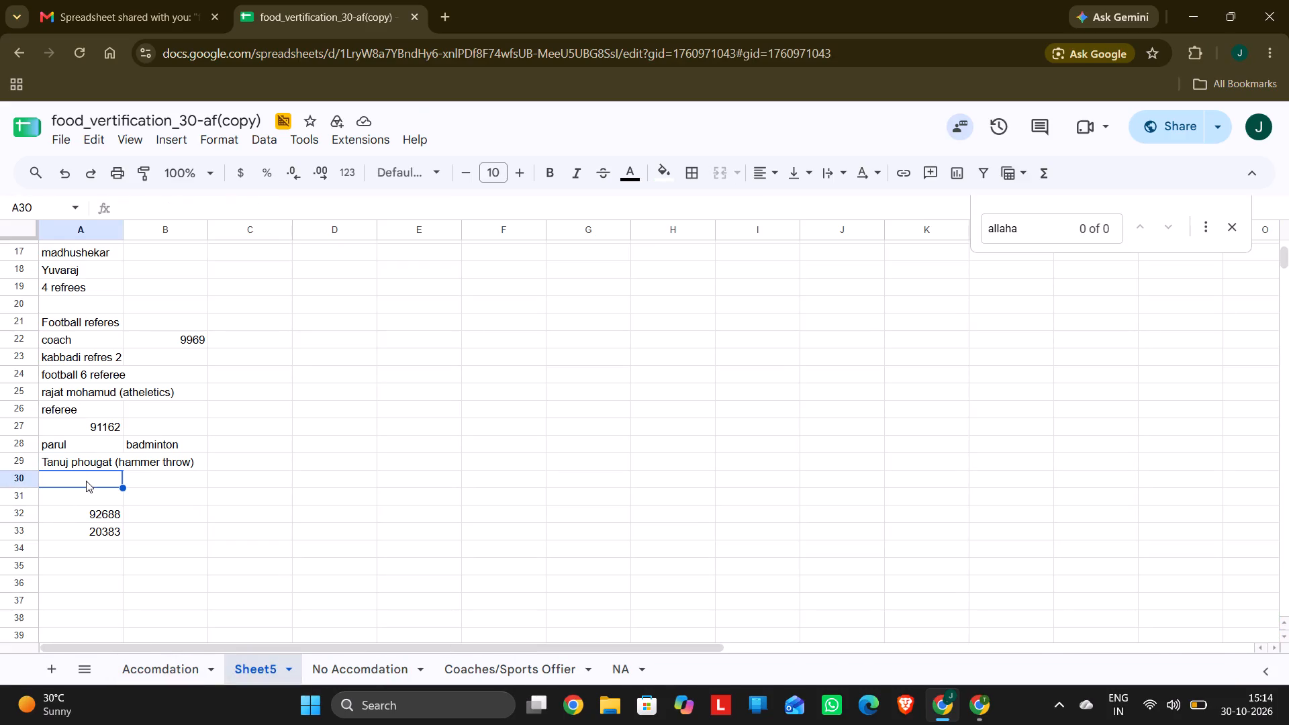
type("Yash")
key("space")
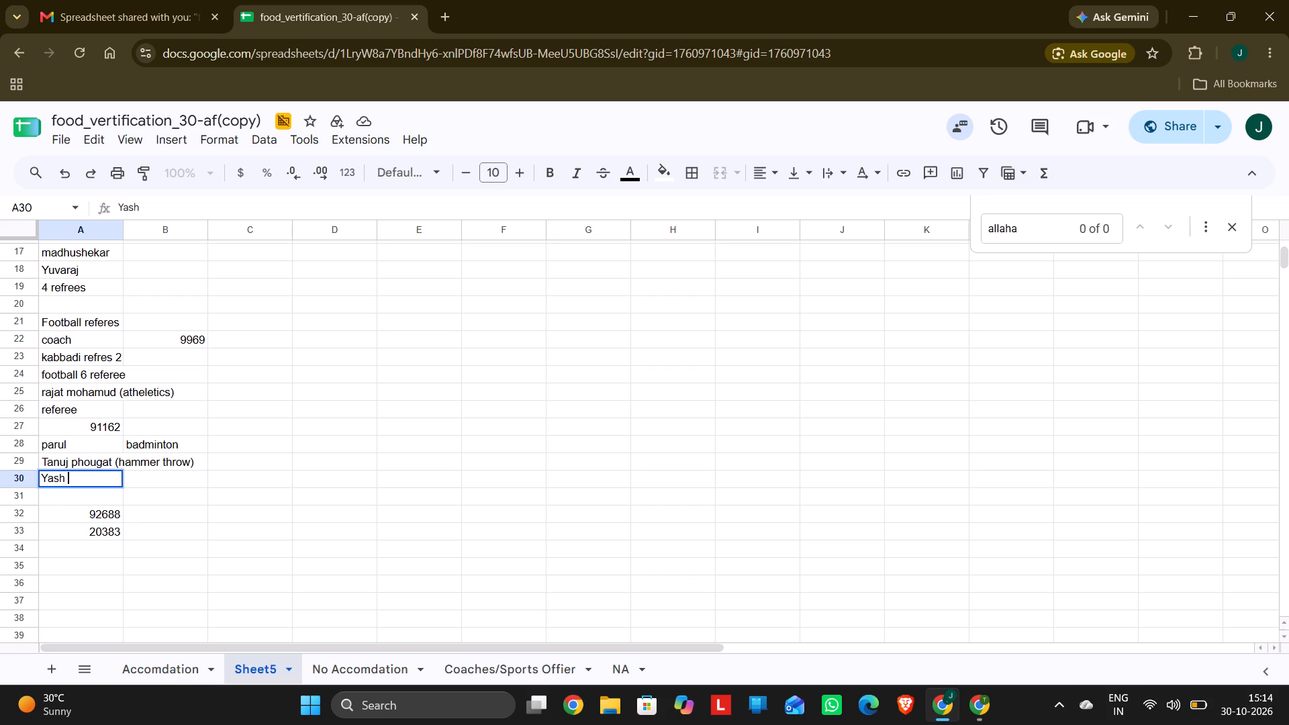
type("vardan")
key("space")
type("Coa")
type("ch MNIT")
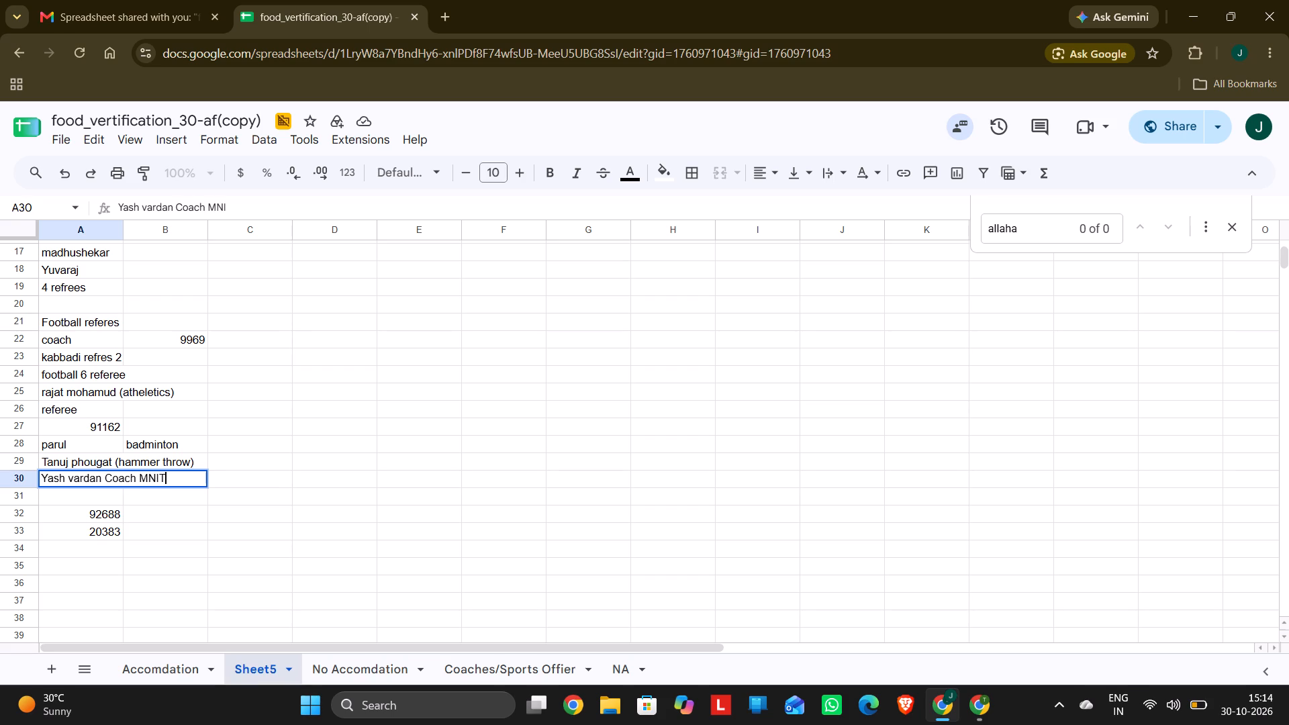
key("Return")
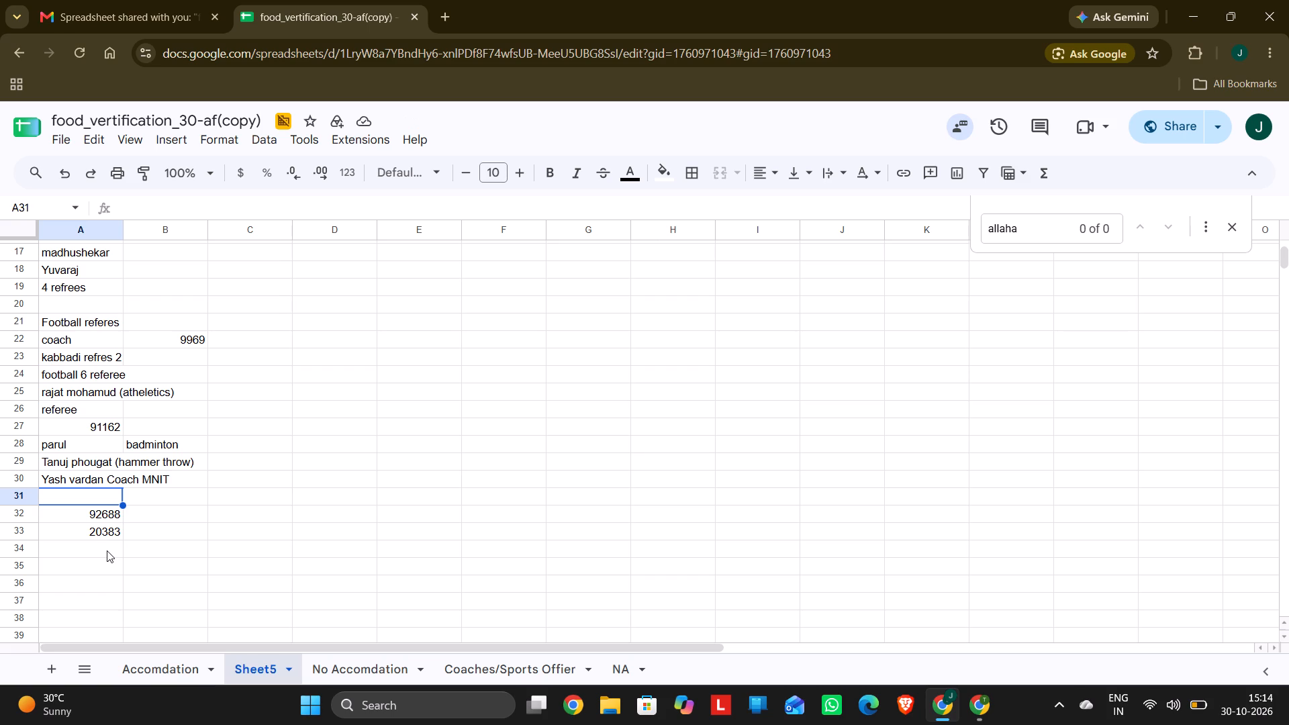
Close the search on the Accomdation sheet and fill the whole of Motilal Nehru College row 572 bright green.
left_click(171, 669)
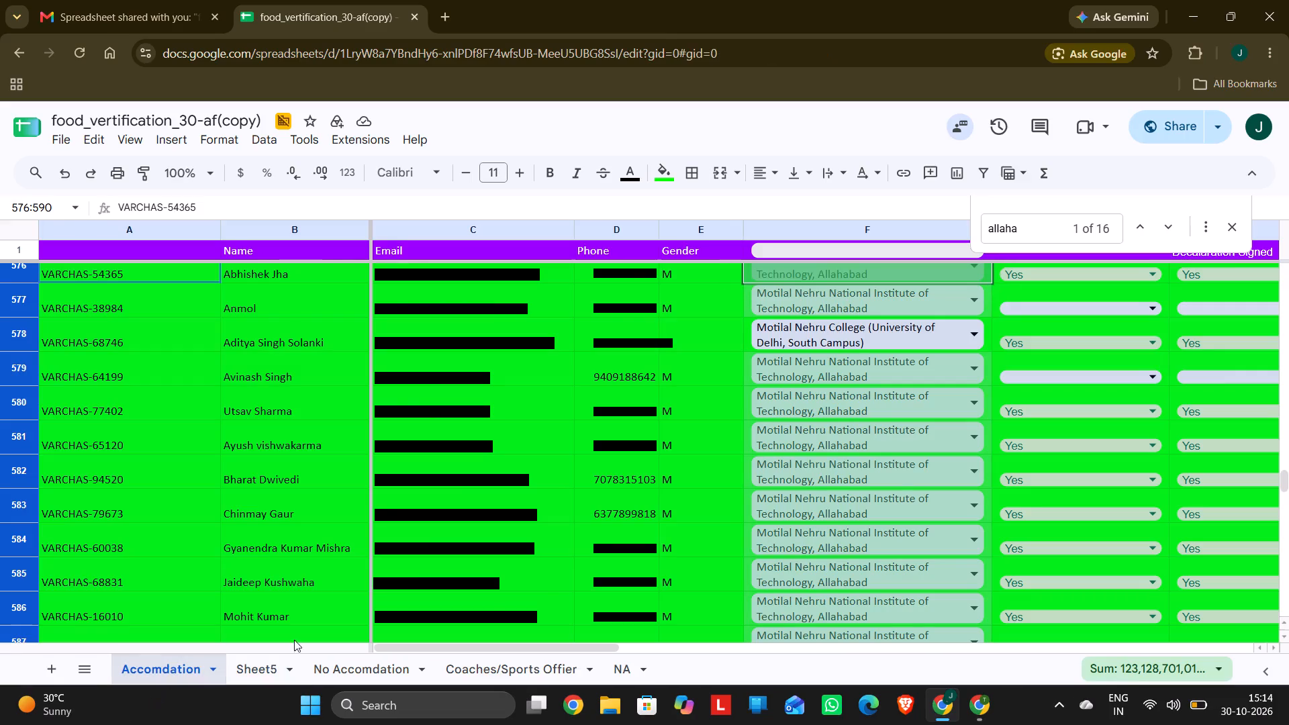
left_click(1235, 222)
scroll(912, 482, "up", 5)
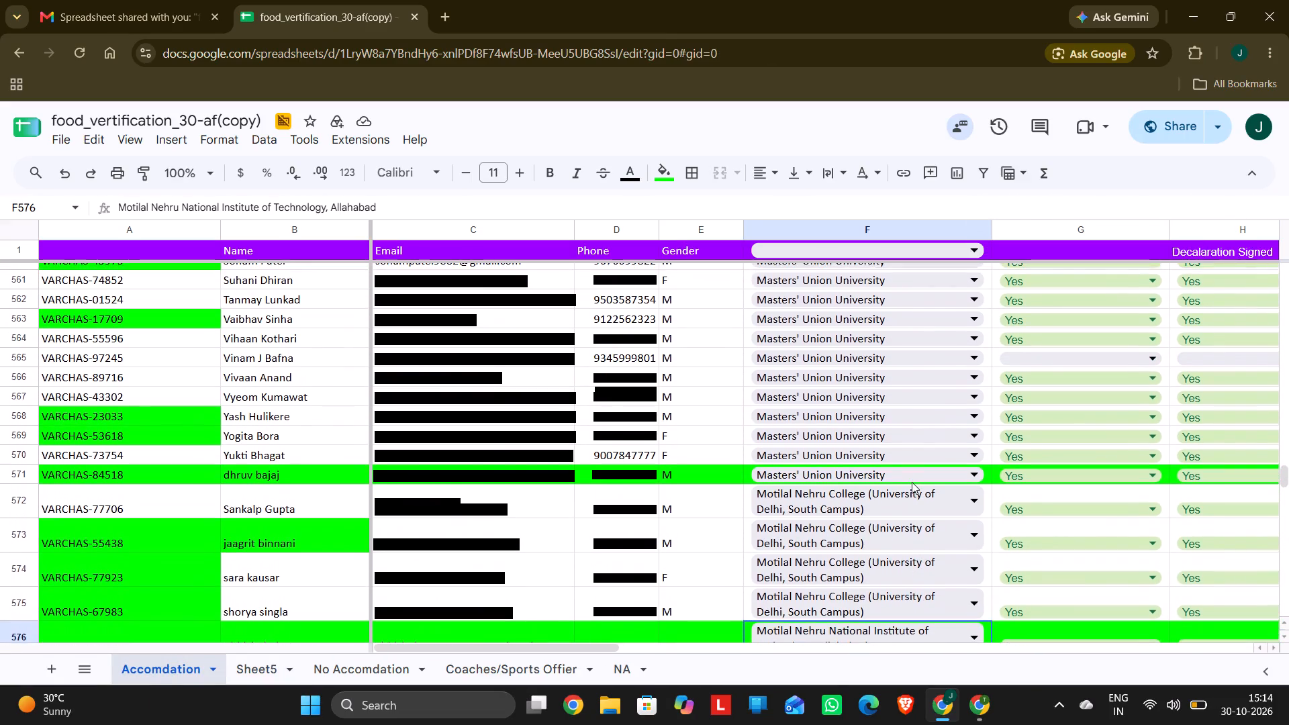
left_click(30, 503)
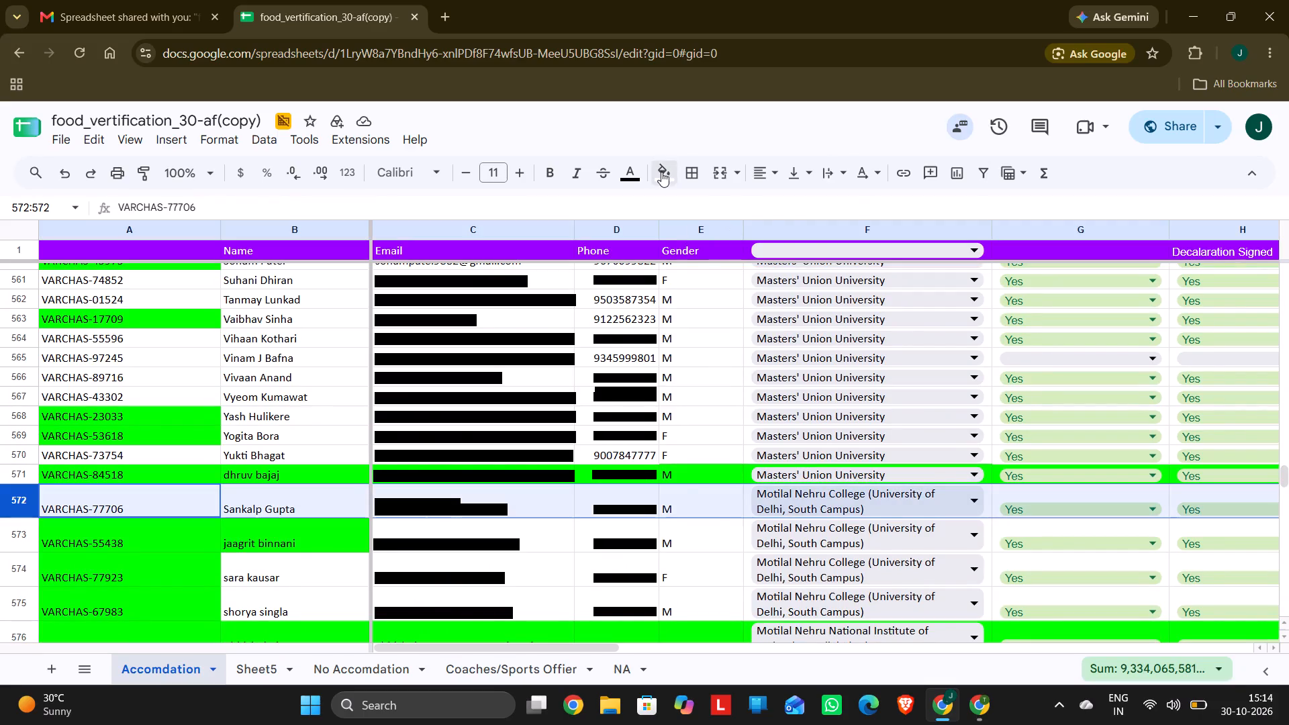
left_click(661, 172)
left_click(739, 245)
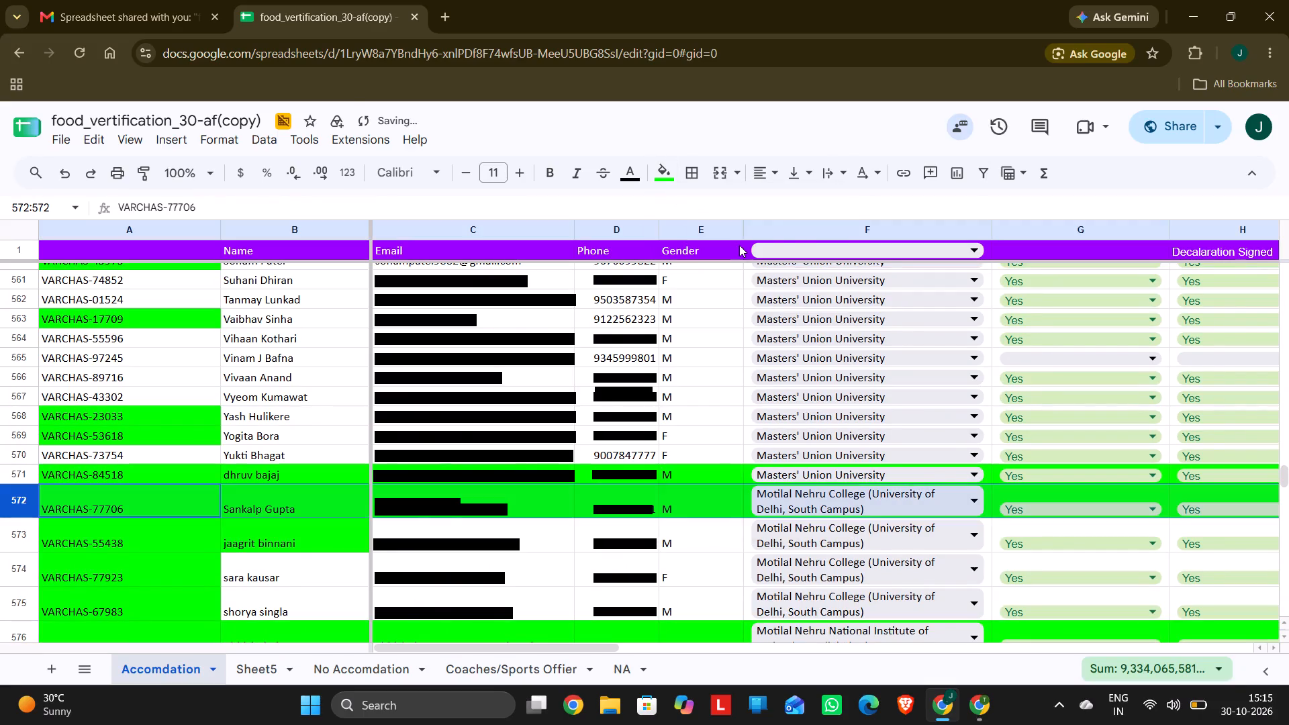
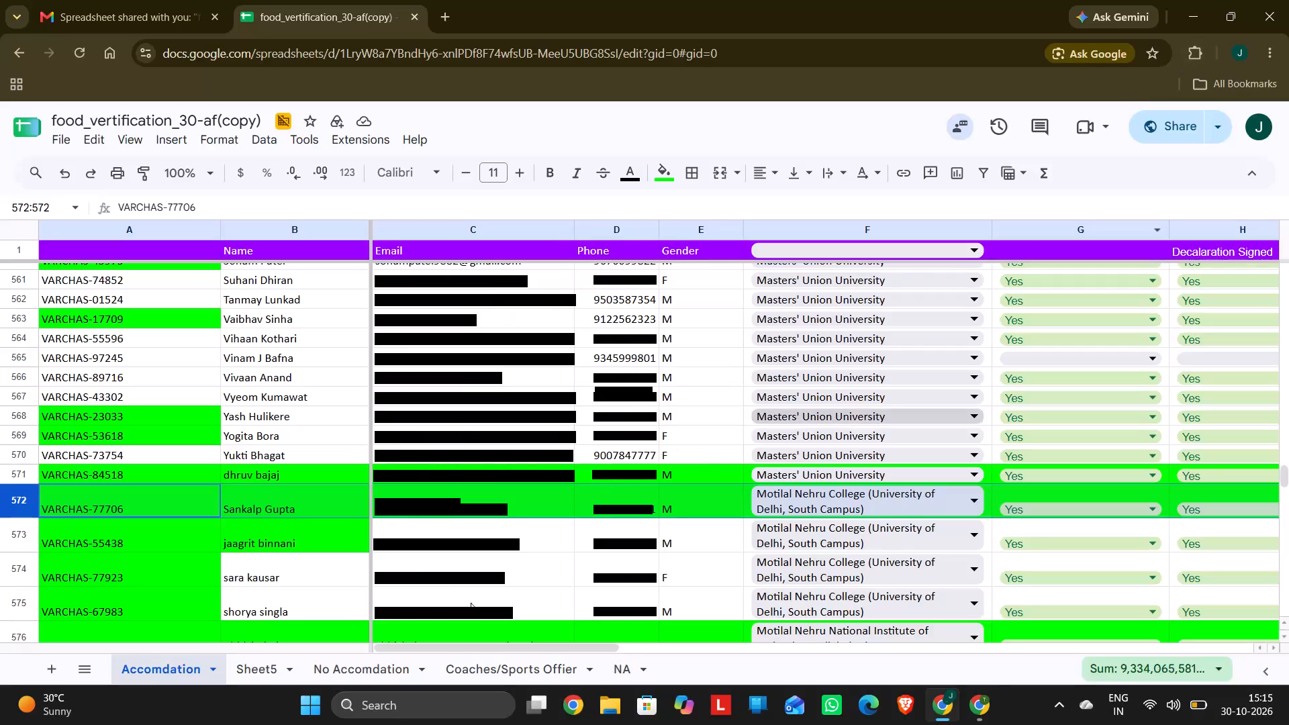
Log the unlisted student in cell A34 of Sheet5 as their first name followed by "IITJ 2nd year", and return to the Accomdation sheet.
left_click(256, 678)
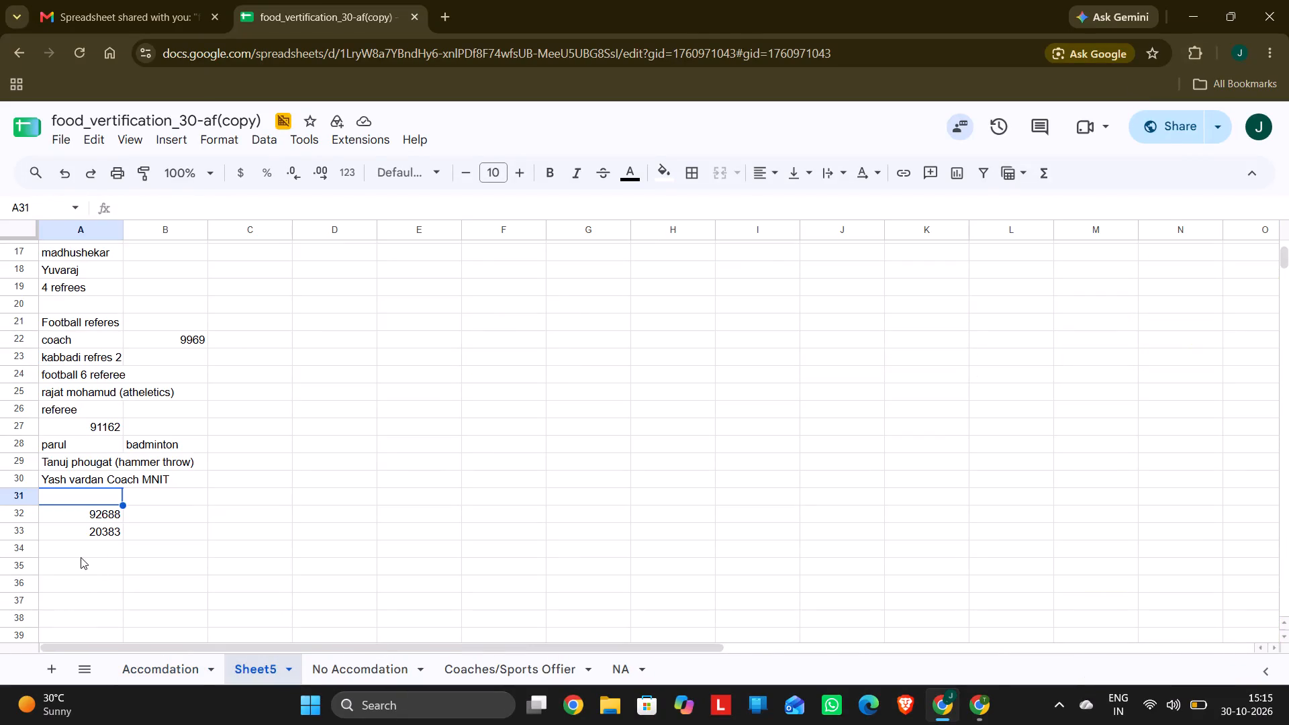
left_click(81, 557)
type("Keerthana")
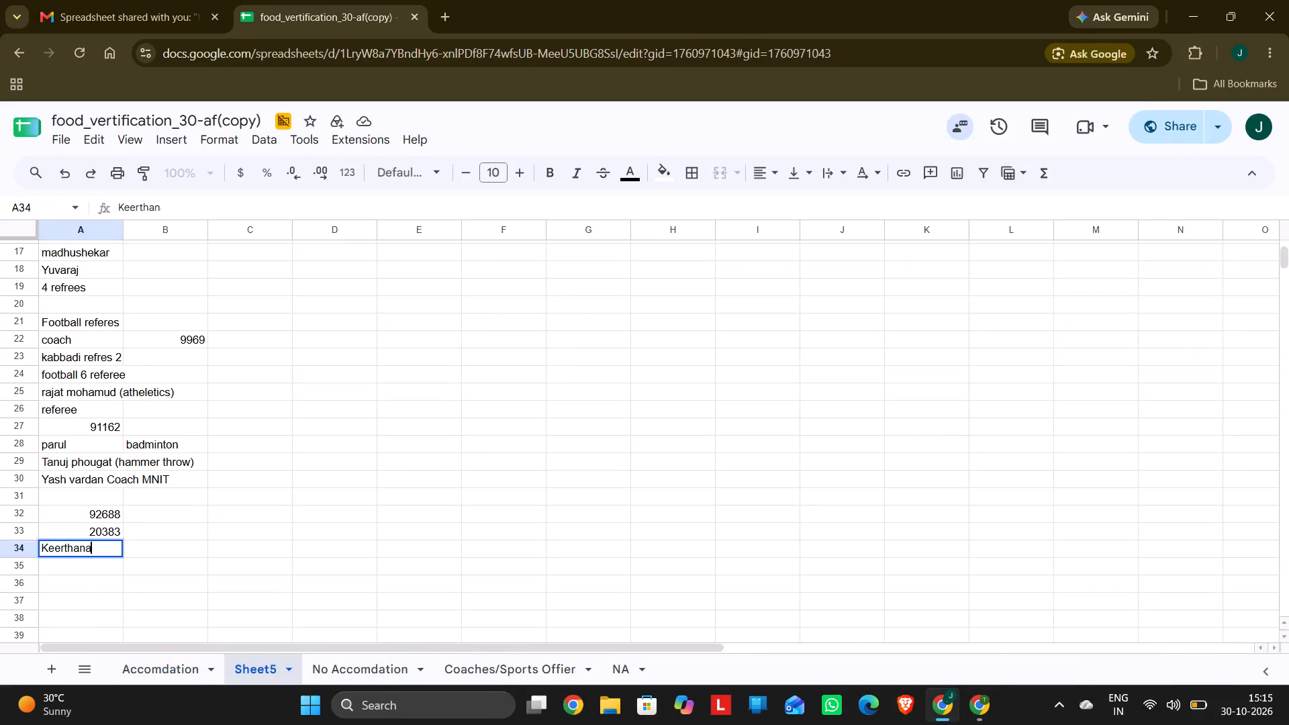
key("space")
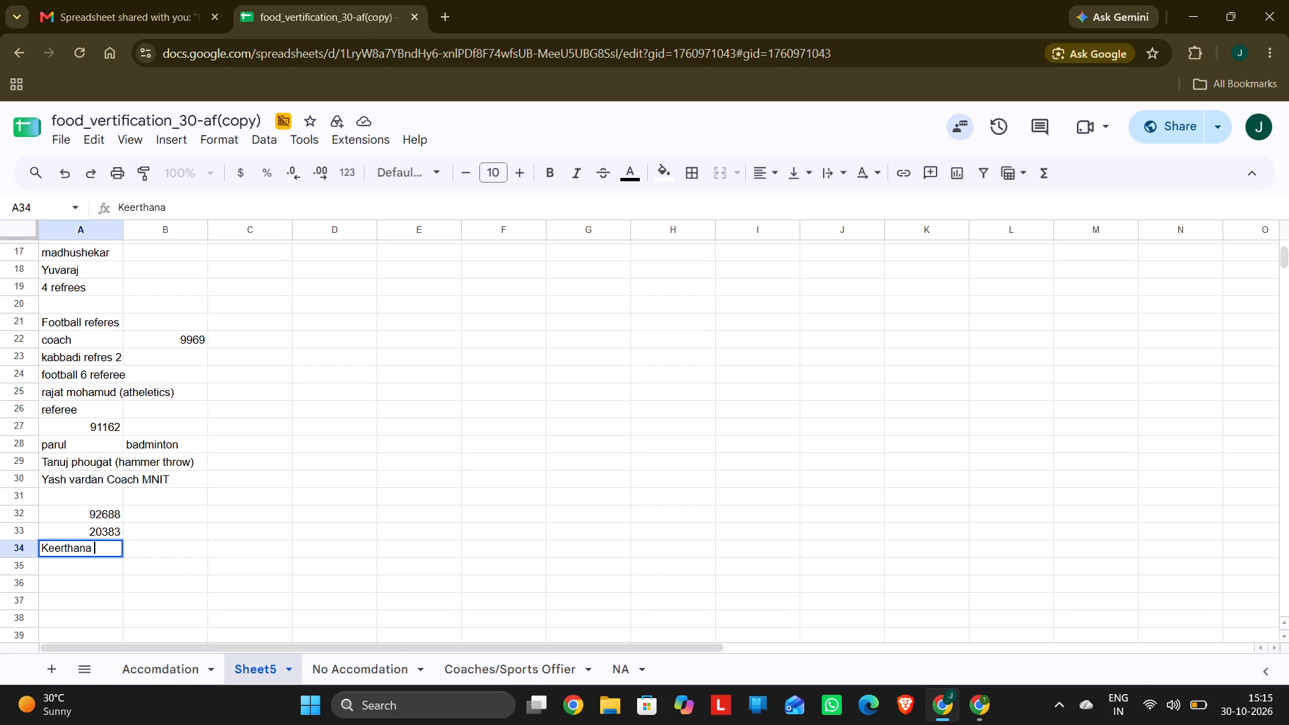
key("shift+i")
type("ITJ")
key("space")
type("2nd")
key("space")
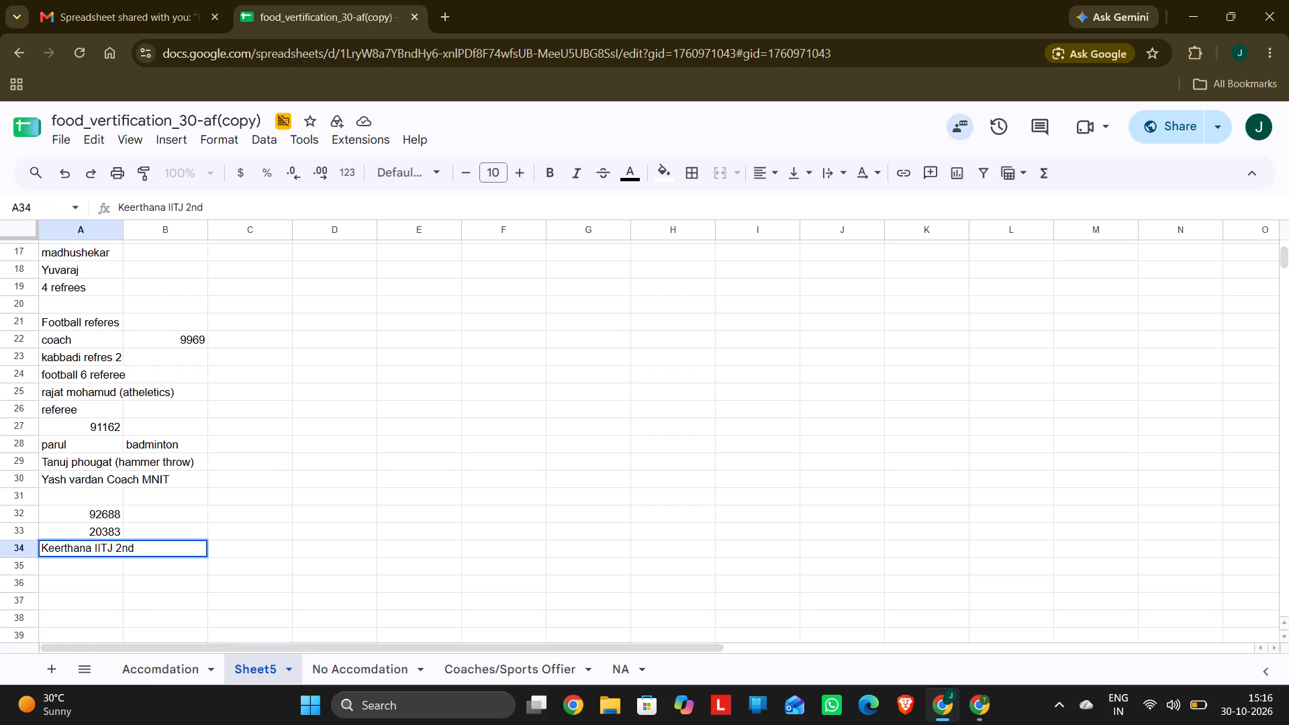
type("year")
left_click(162, 683)
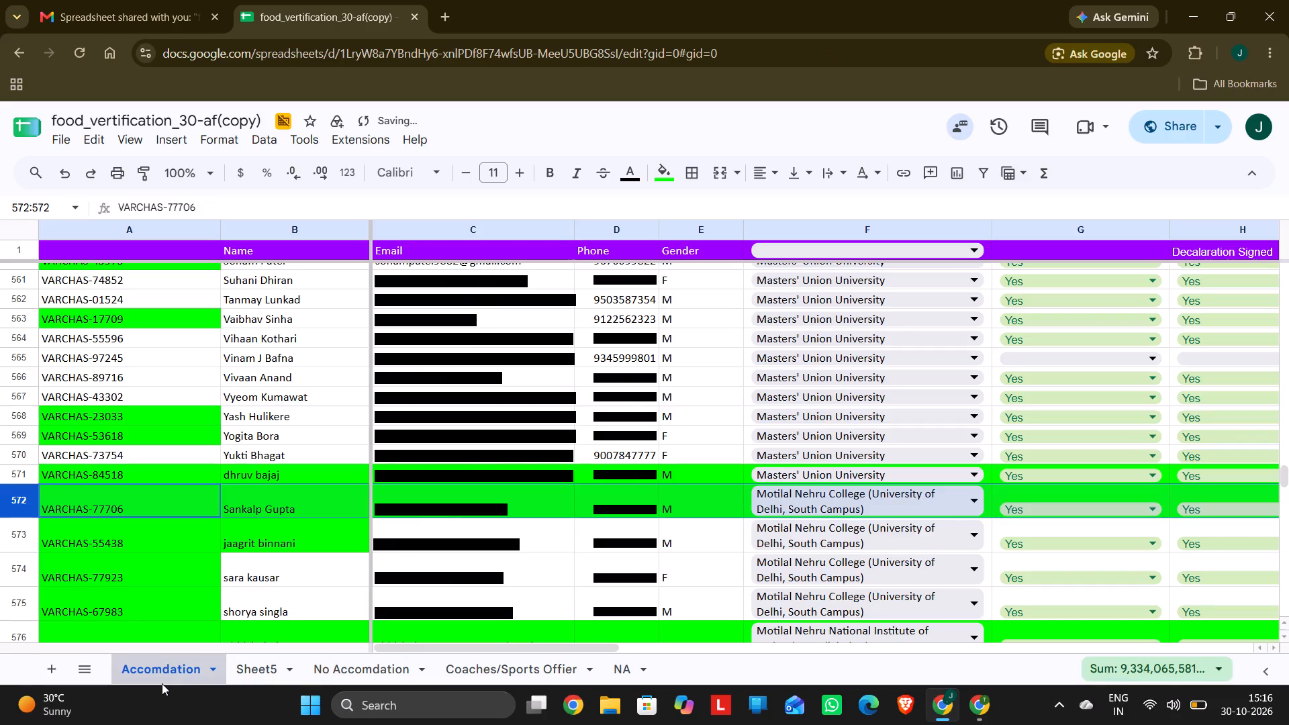
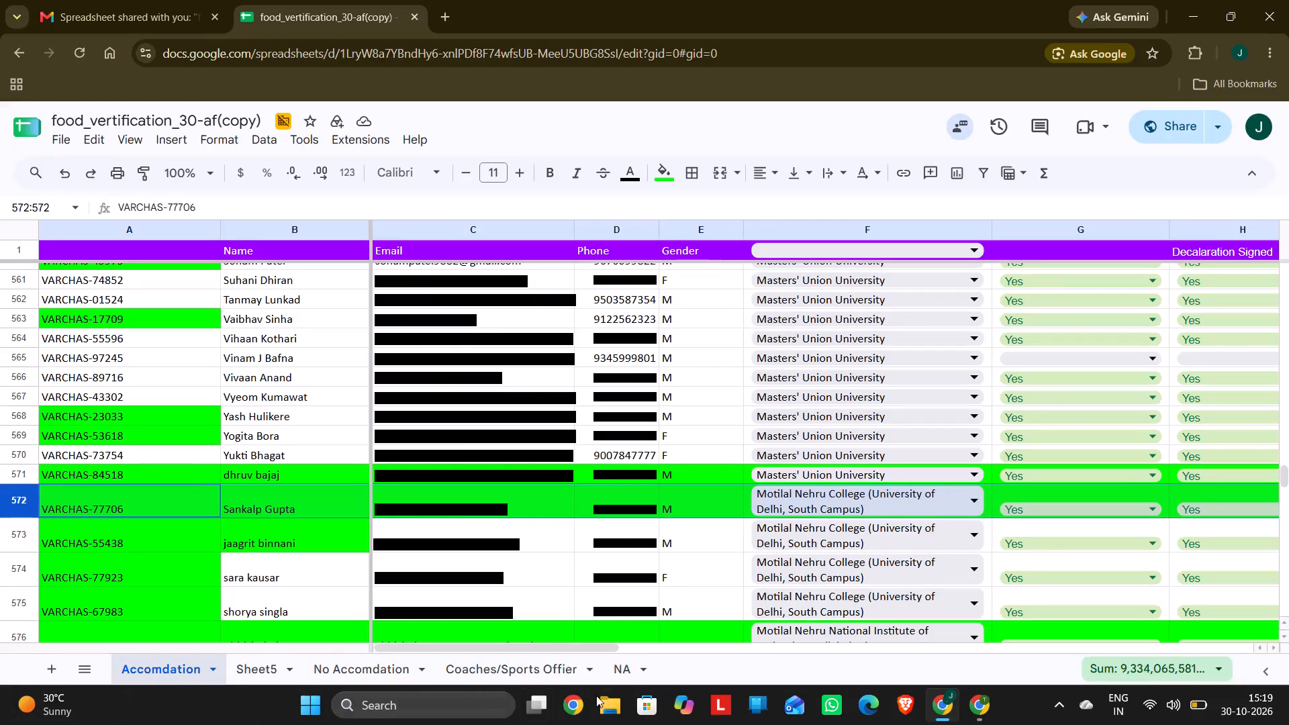
Switch from the spreadsheet to WhatsApp.
left_click(839, 702)
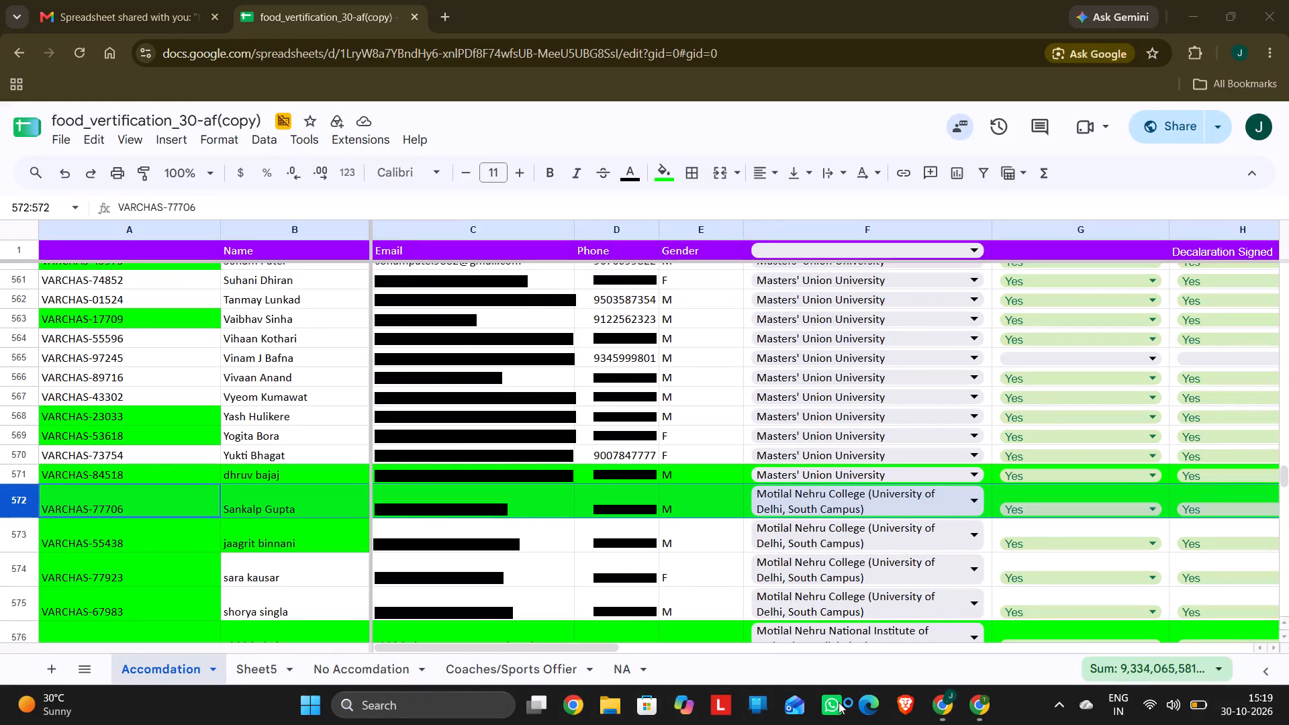
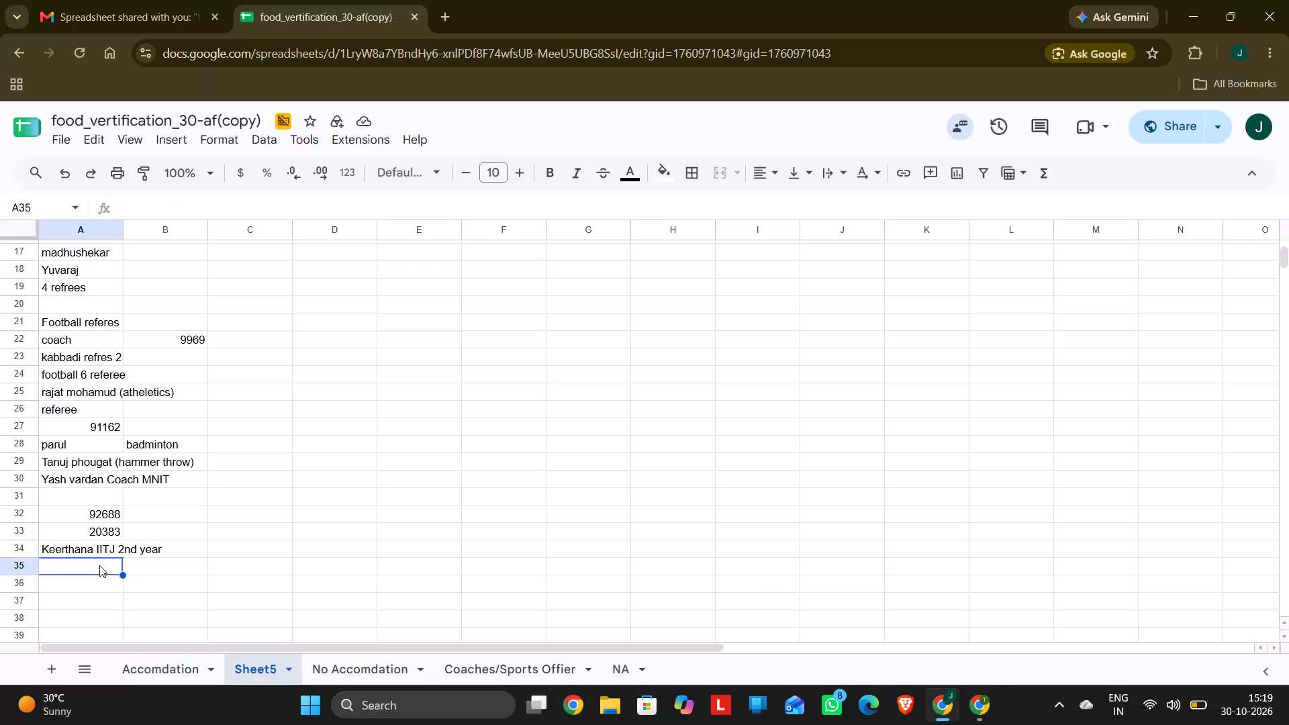
Paste the copied list of five participant names into cell A35 of Sheet5.
key("ctrl+v")
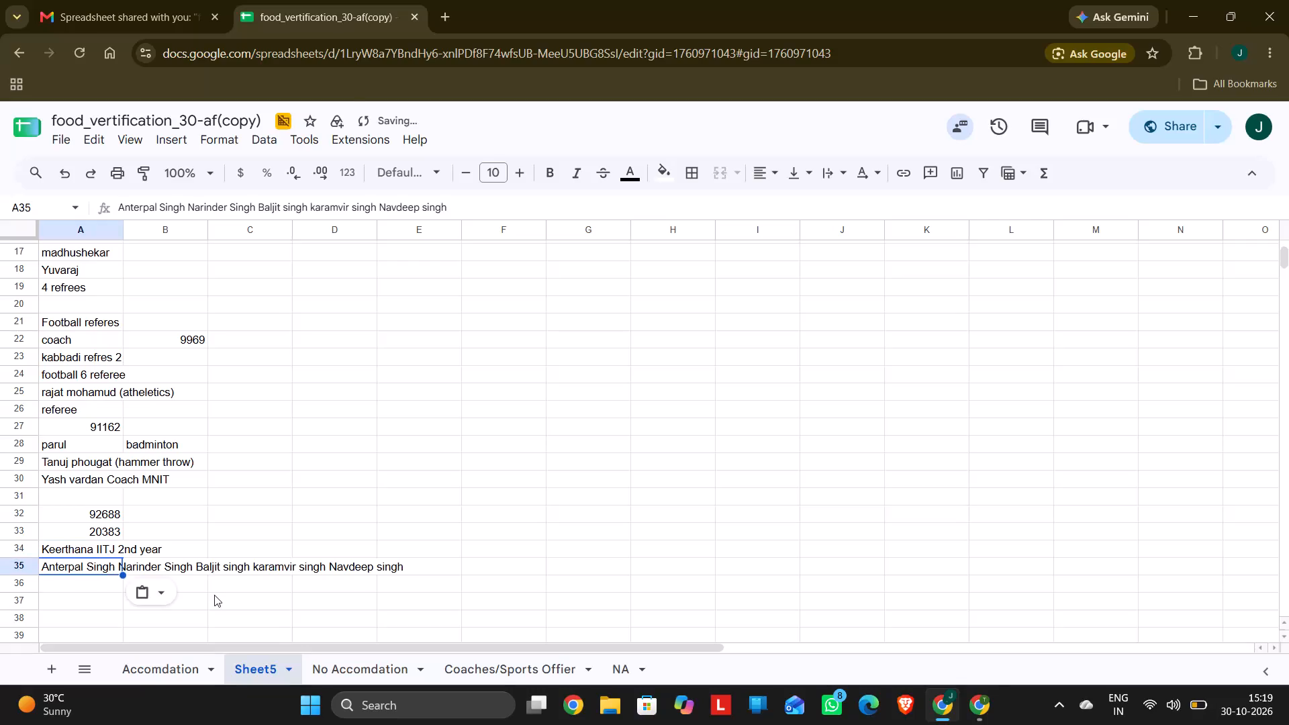
Separate the five participant names in cell A35 of Sheet5 with commas.
left_click(116, 569)
left_click(115, 566)
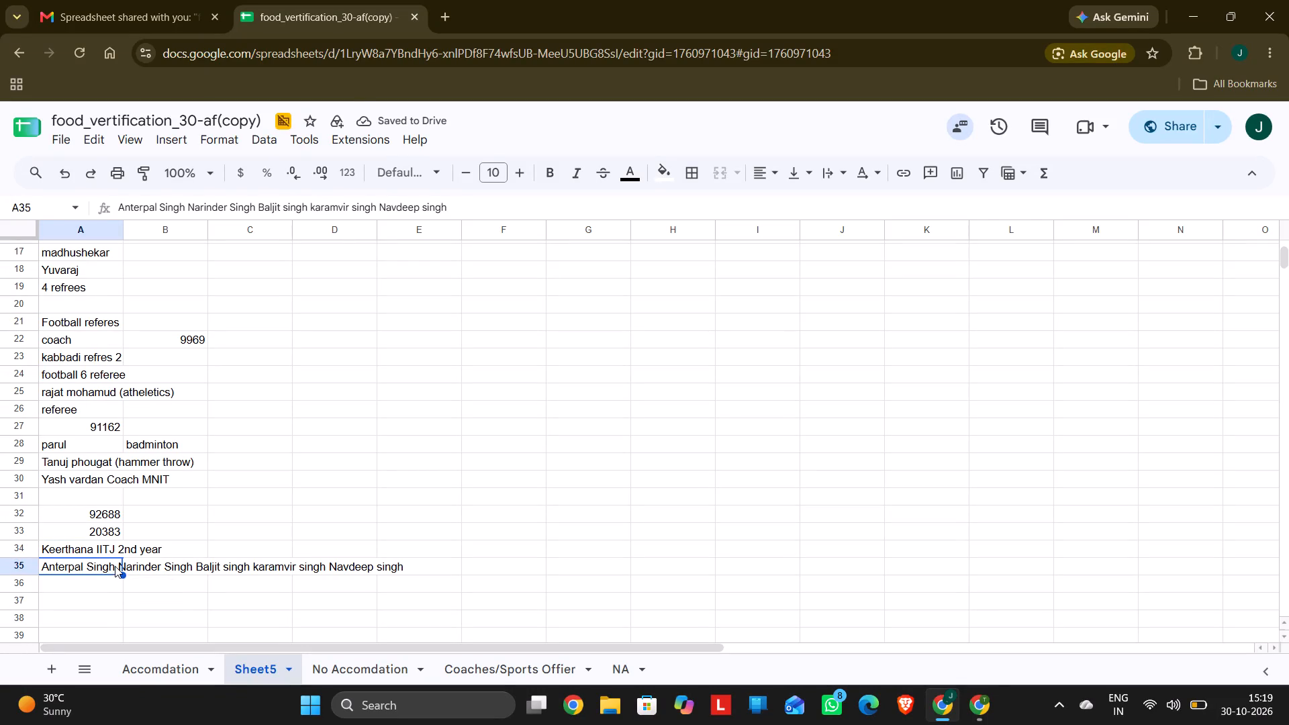
double_click(115, 566)
left_click(112, 566)
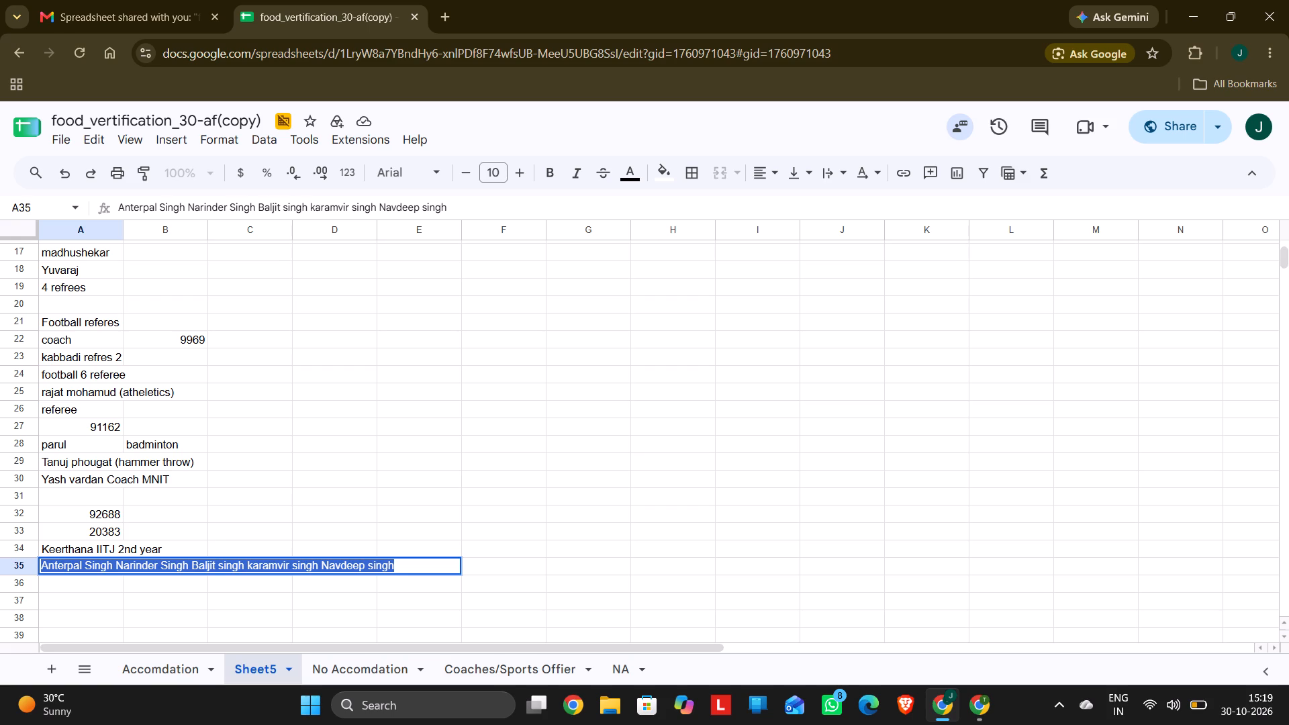
key("Return")
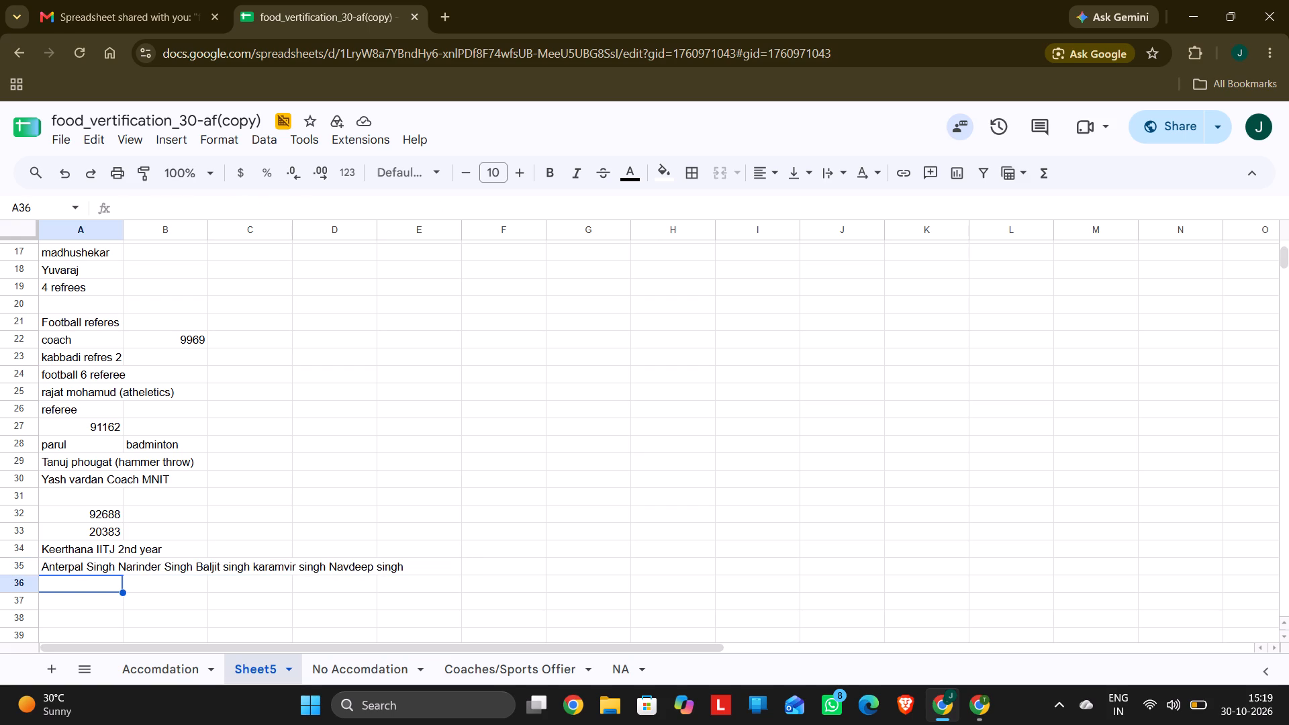
double_click(114, 561)
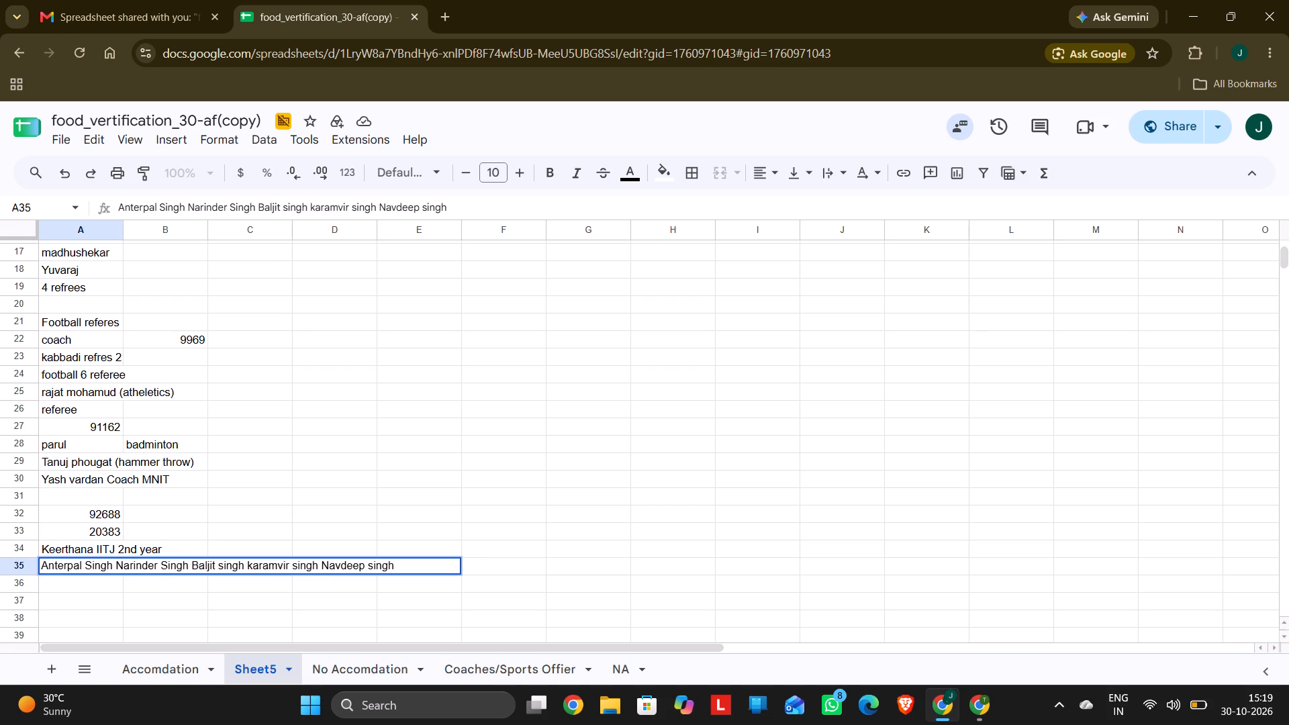
left_click(113, 566)
key("comma")
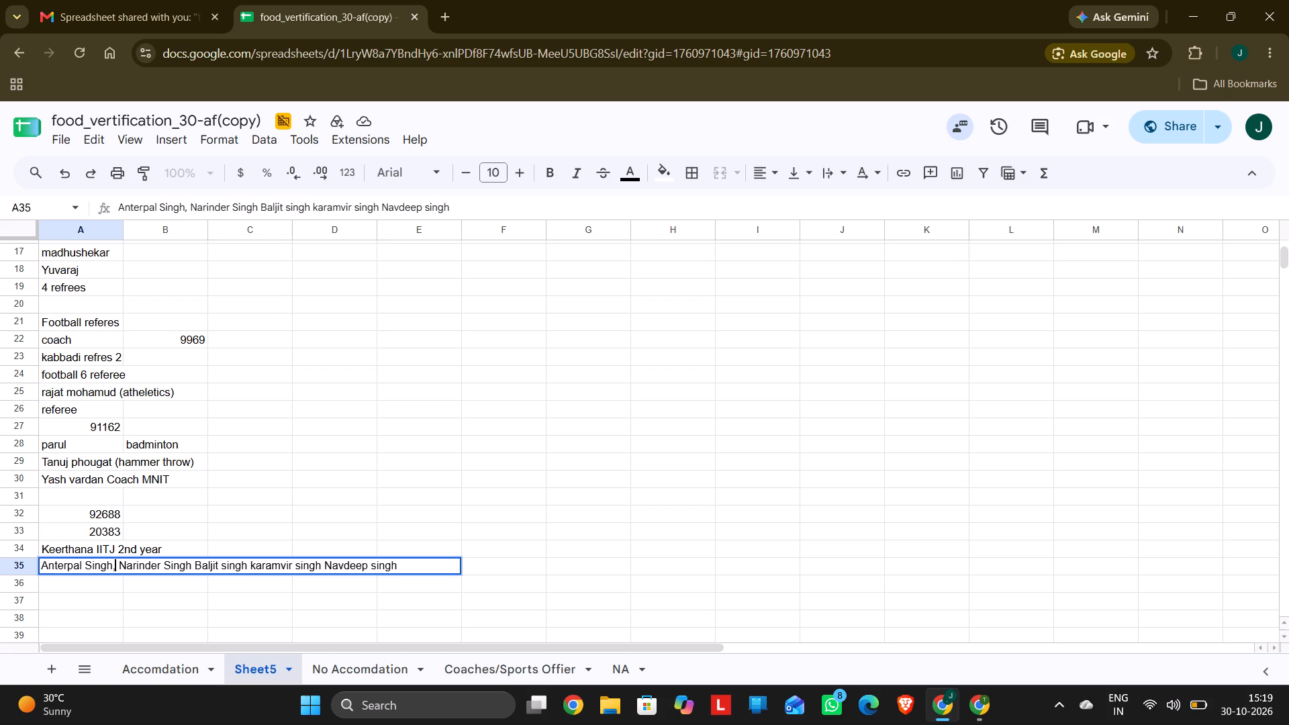
key("Right")
key("Right")
key("Right")
key("Right")
key("Right")
key("Right")
key("Right")
key("Right")
key("Right")
key("Right")
key("Right")
key("Right")
key("Right")
key("Right")
key("Right")
key("comma")
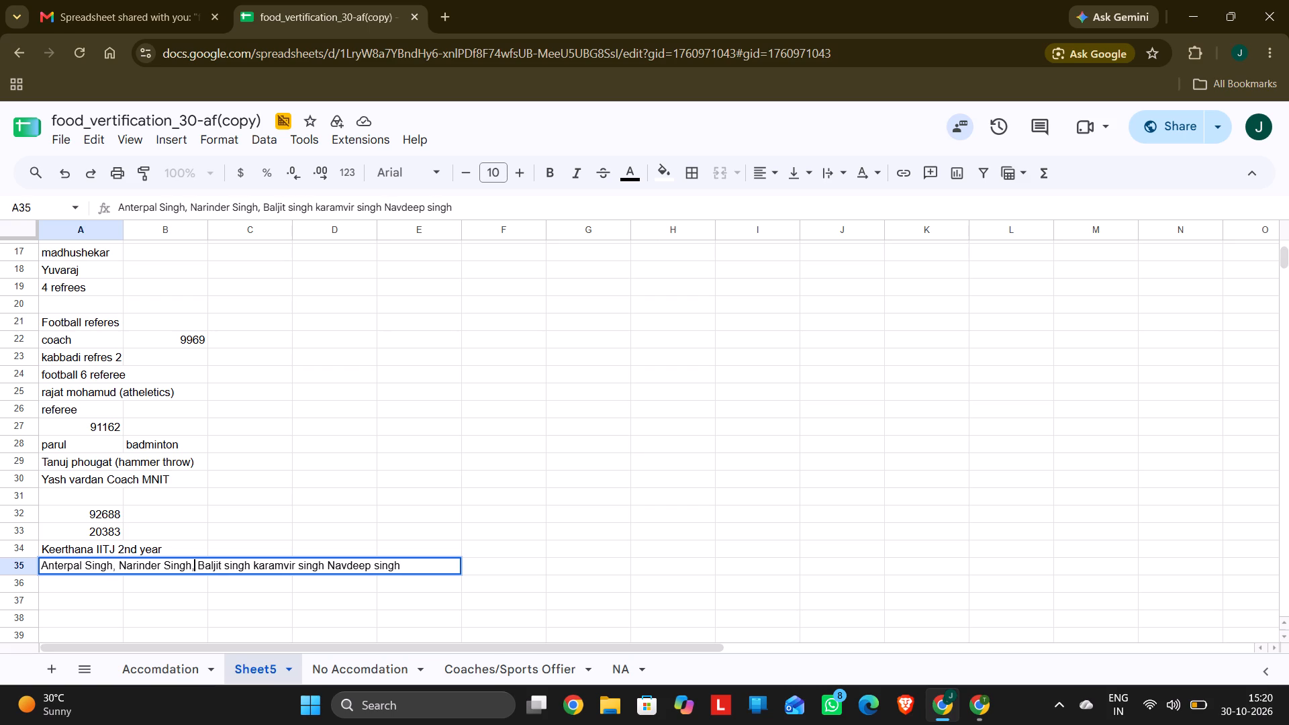
key("Right")
key("Right")
key("Right")
key("Right")
key("Right")
key("Right")
key("Right")
key("Right")
key("Right")
key("Right")
key("Right")
key("Right")
key("Right")
key("comma")
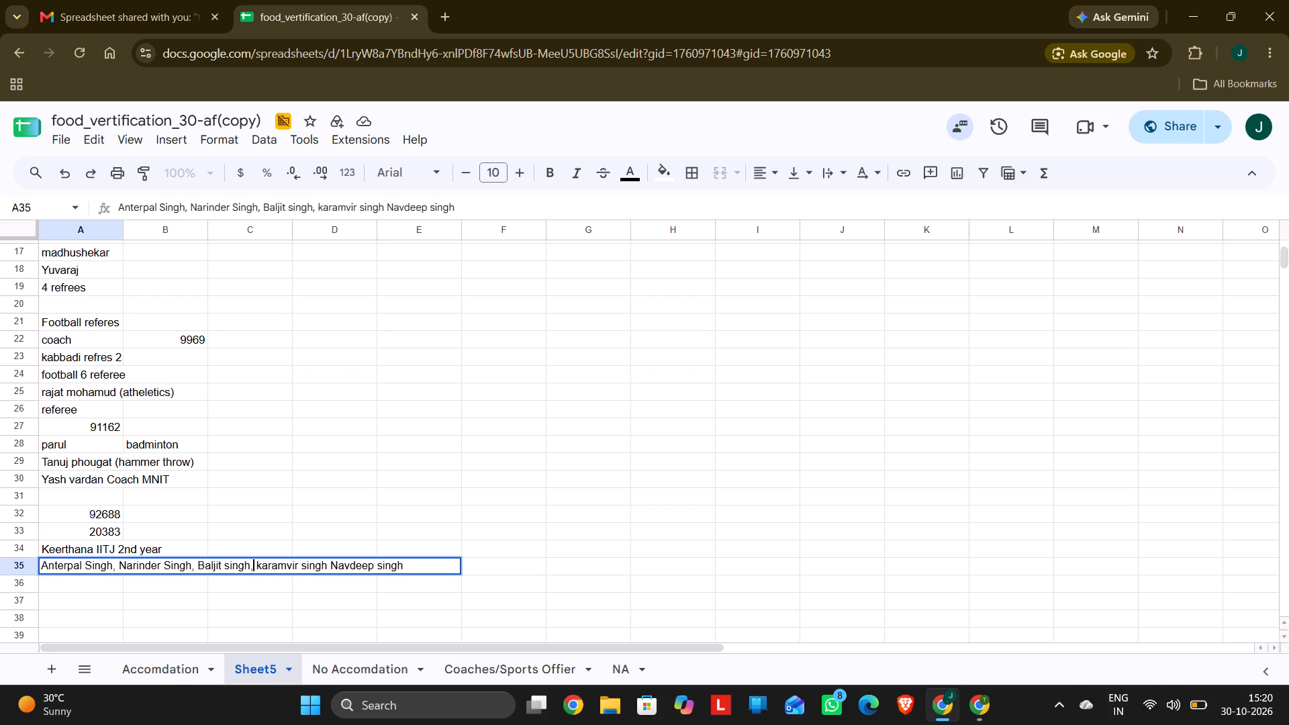
key("Right")
key("Right")
key("Right")
key("Right")
key("Right")
key("Right")
key("Right")
key("Right")
key("Right")
key("Right")
key("Right")
key("Right")
key("Right")
key("Right")
key("Right")
key("comma")
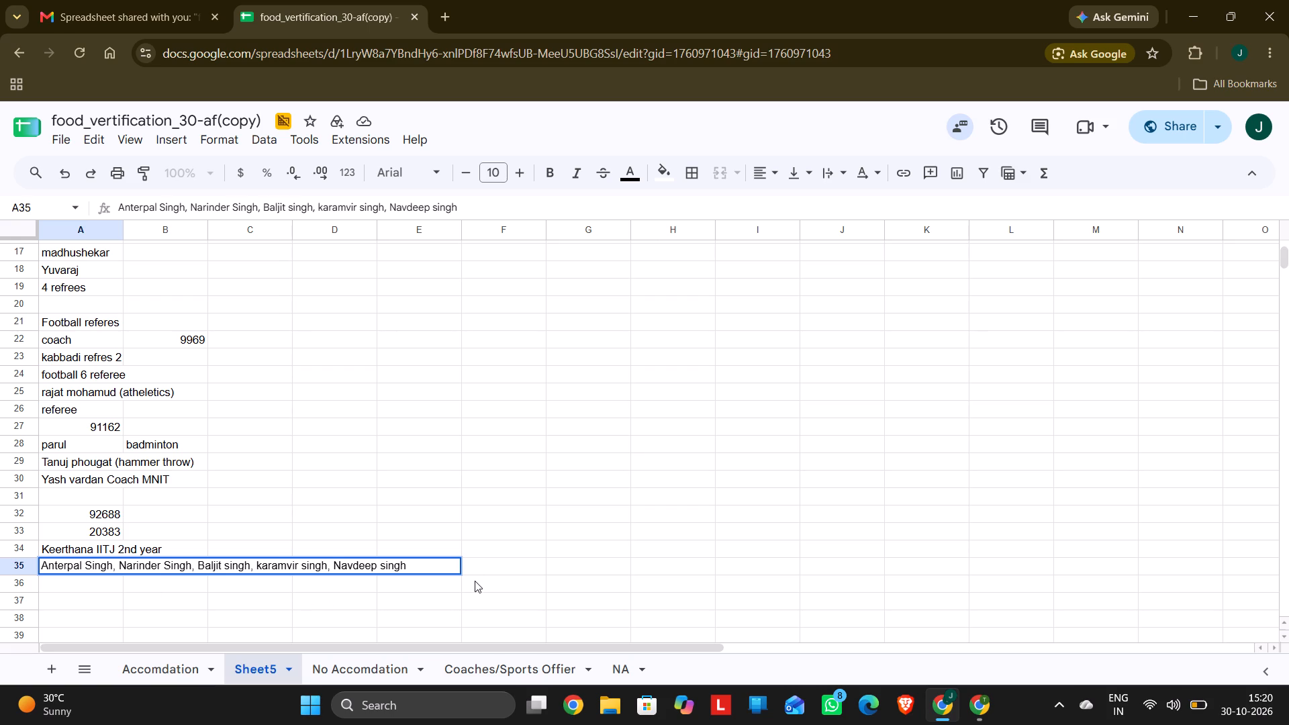
key("Return")
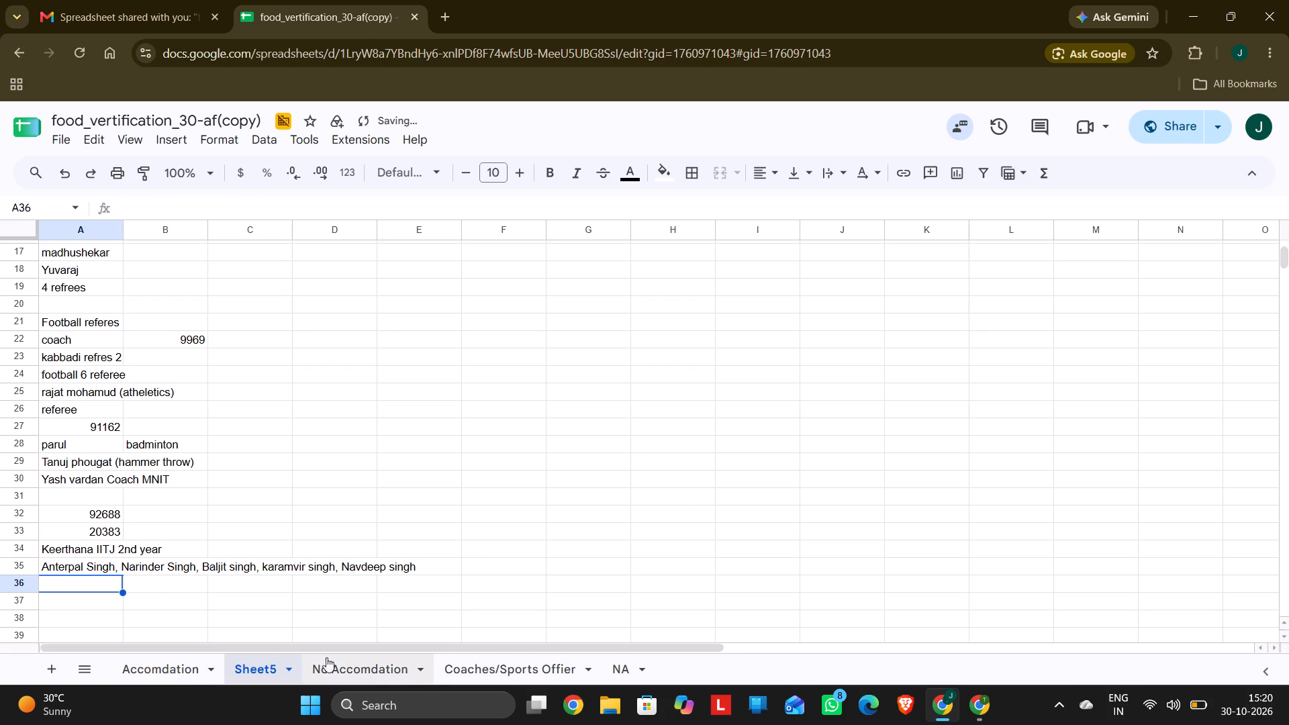
Switch to the Accomdation sheet.
left_click(167, 675)
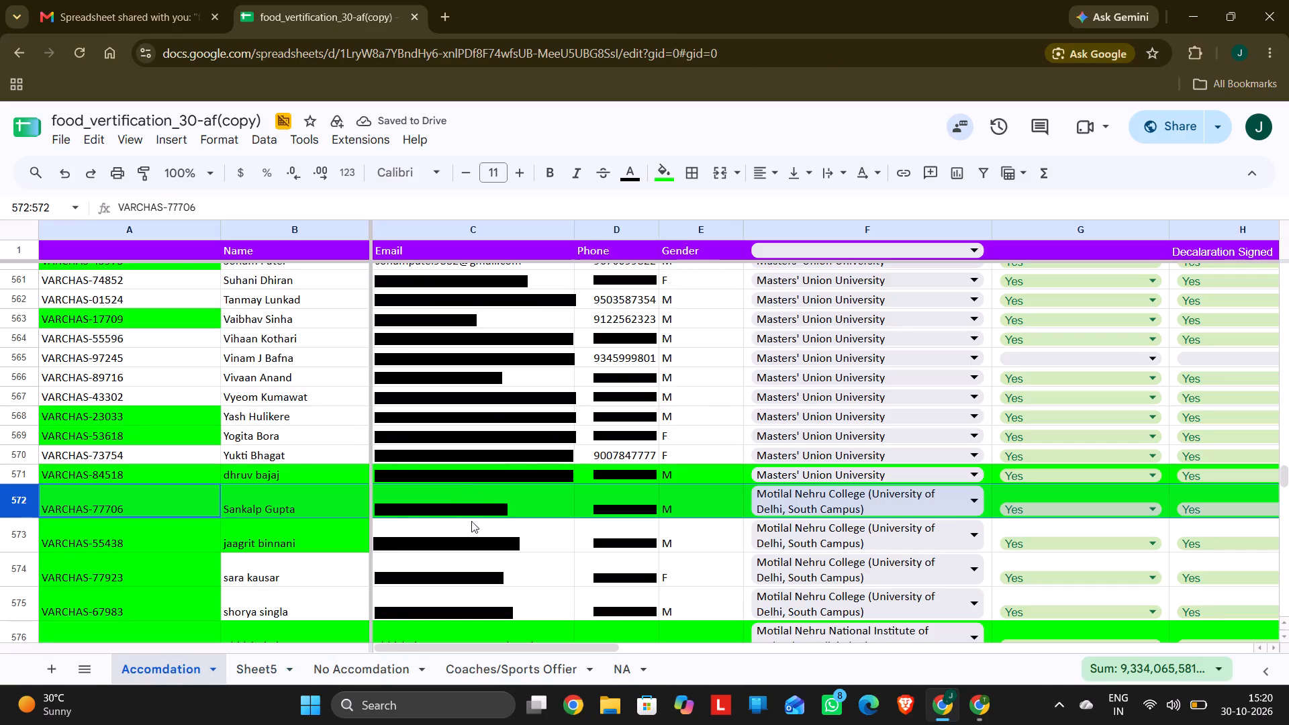
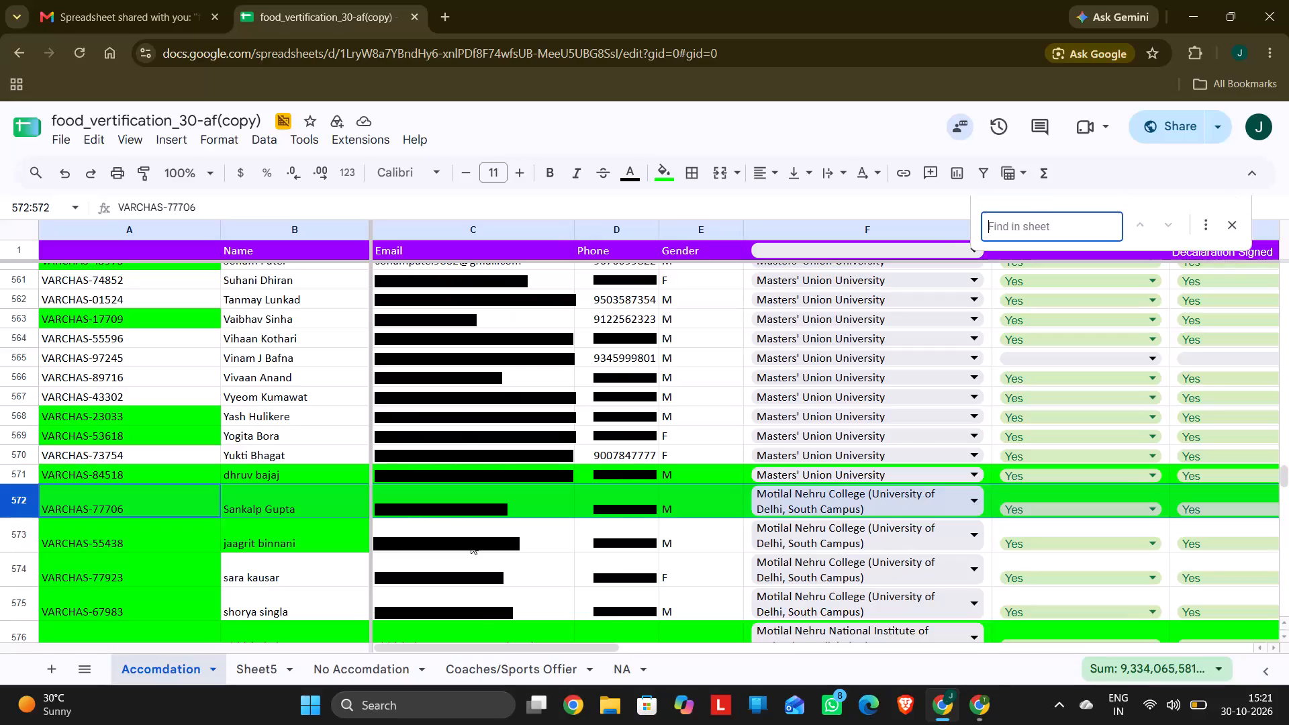
left_click(1057, 230)
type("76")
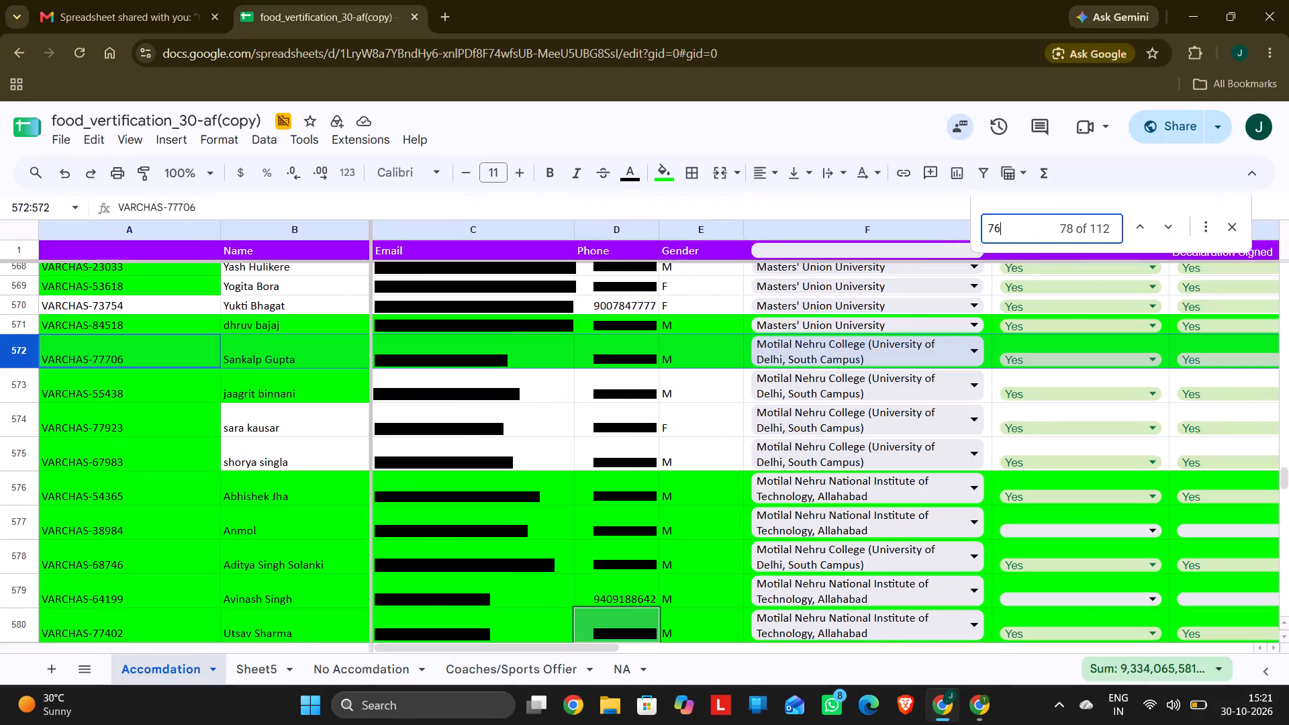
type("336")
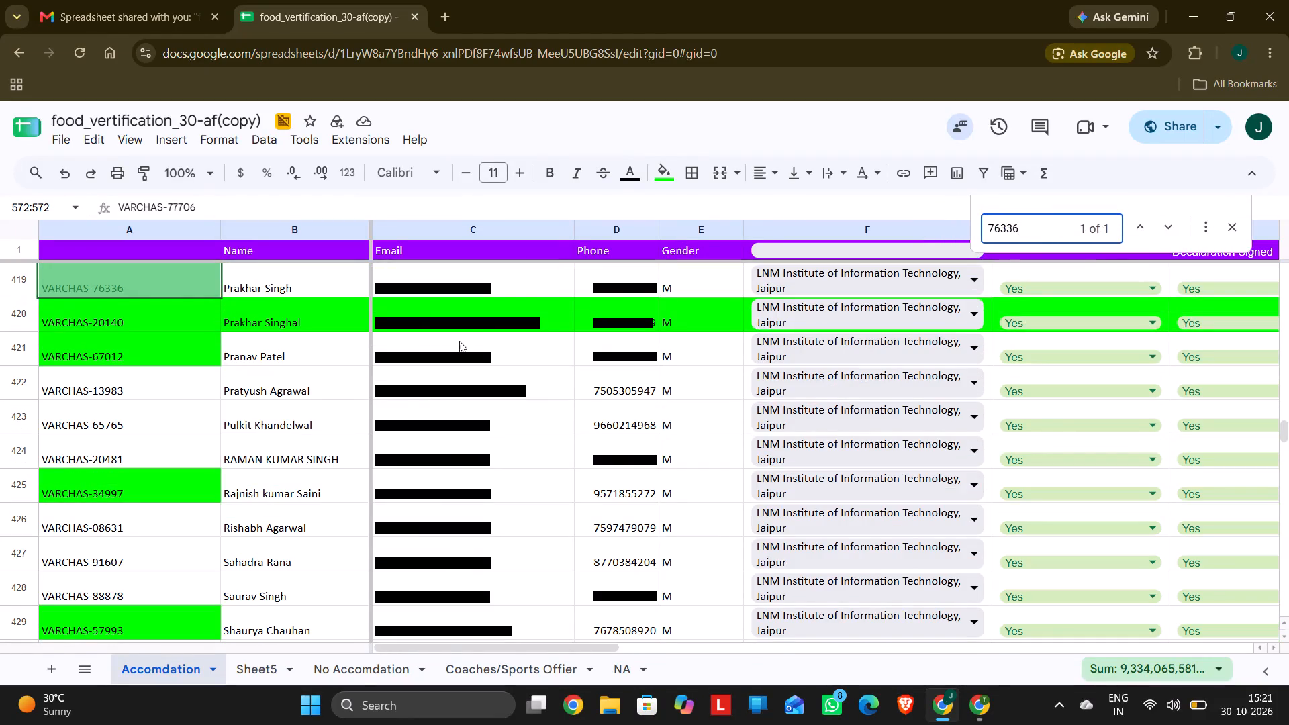
left_click(22, 283)
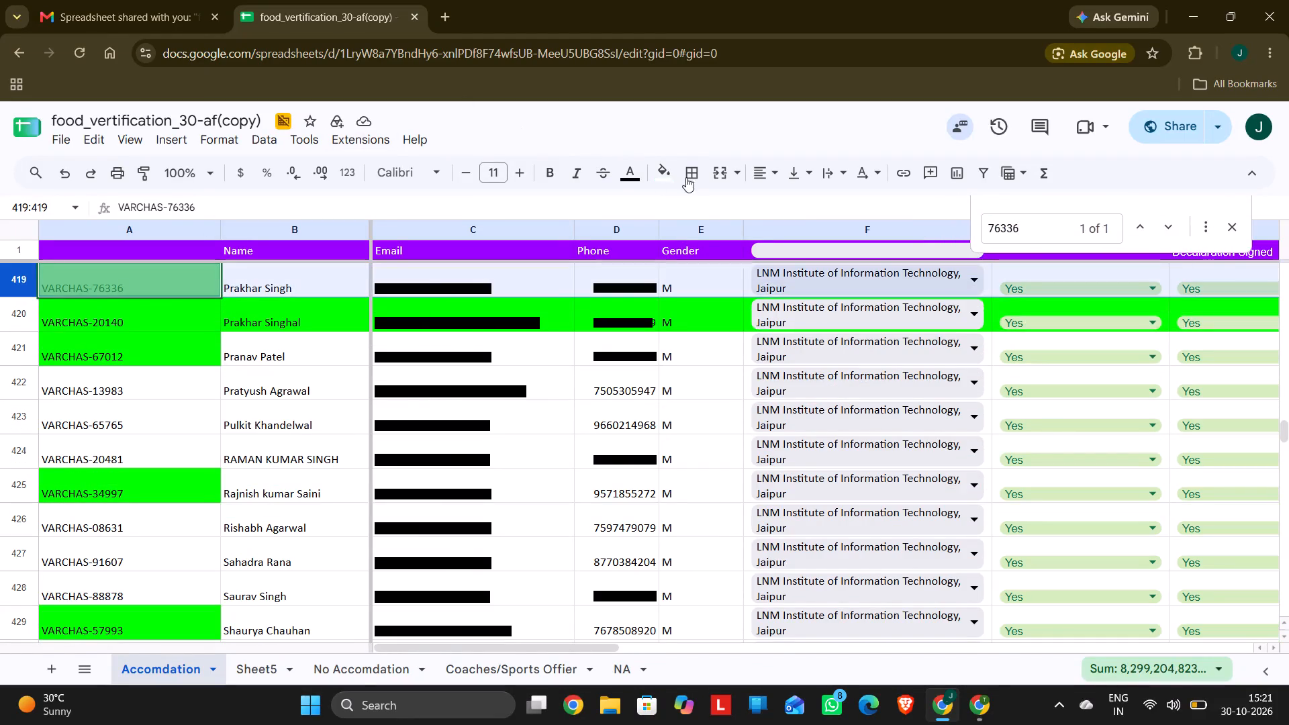
left_click(663, 179)
left_click(743, 254)
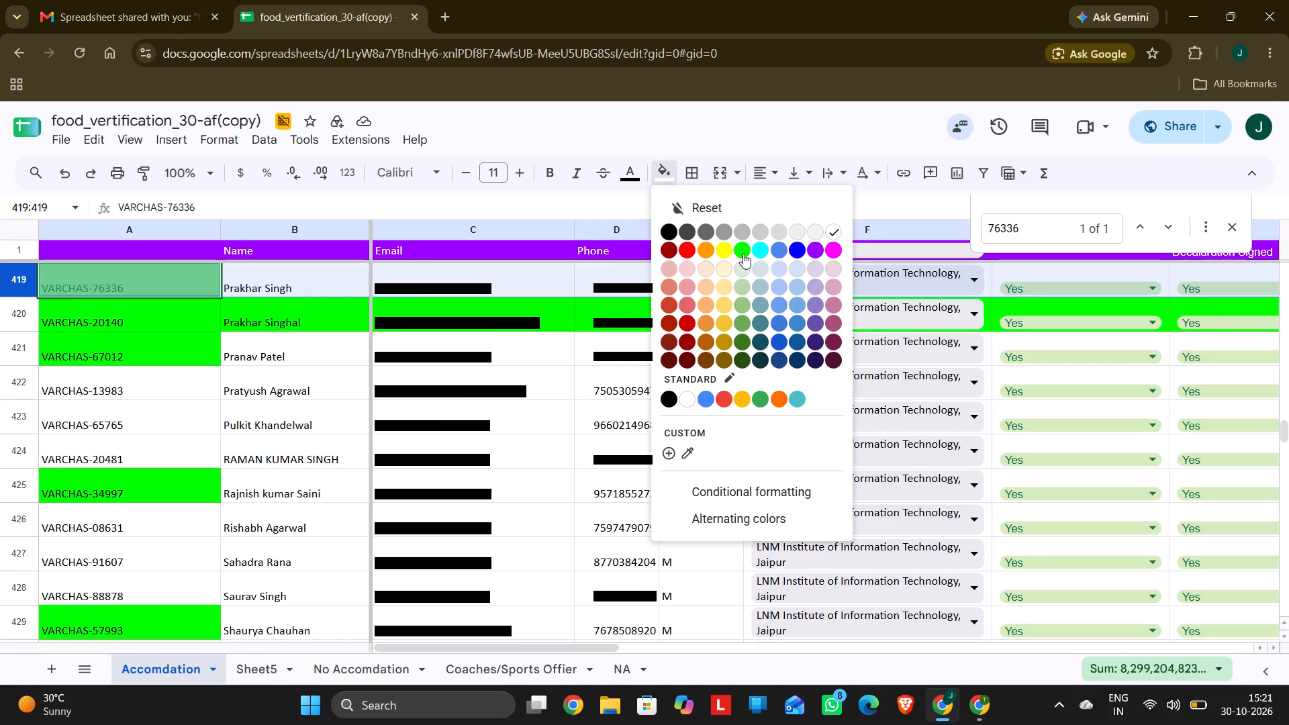
double_click(1027, 234)
key("BackSpace")
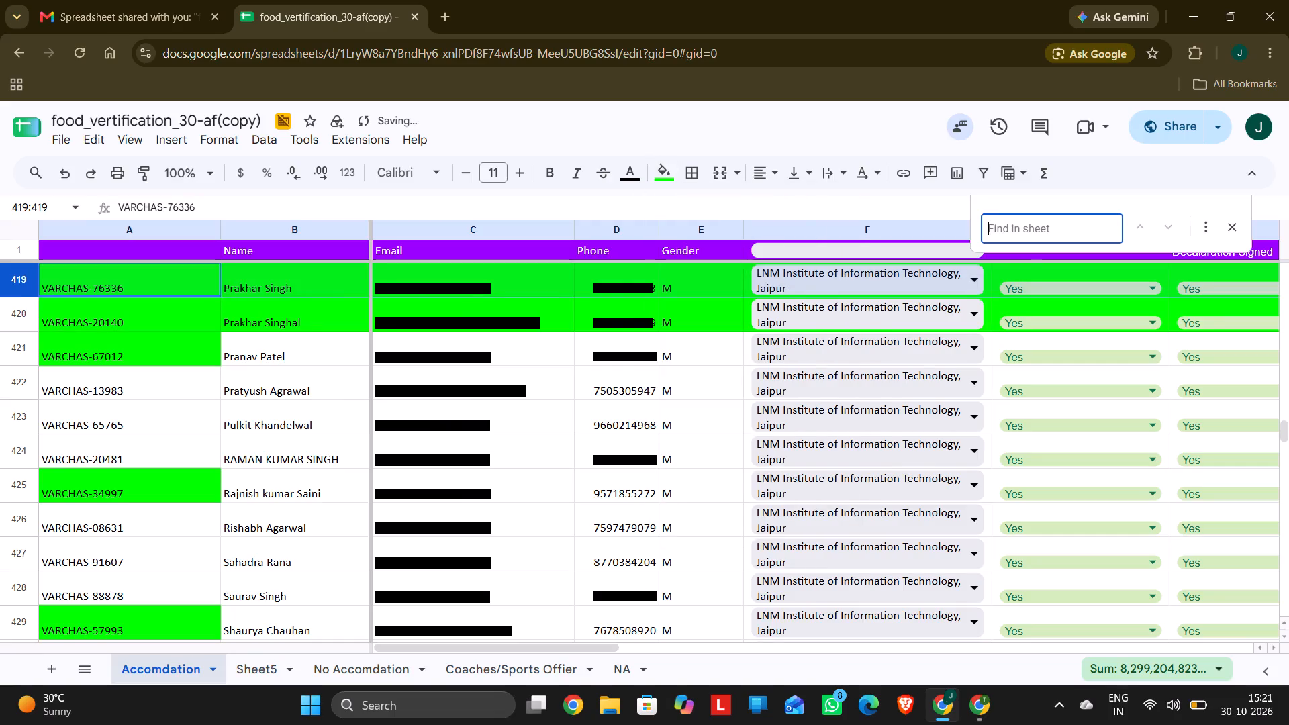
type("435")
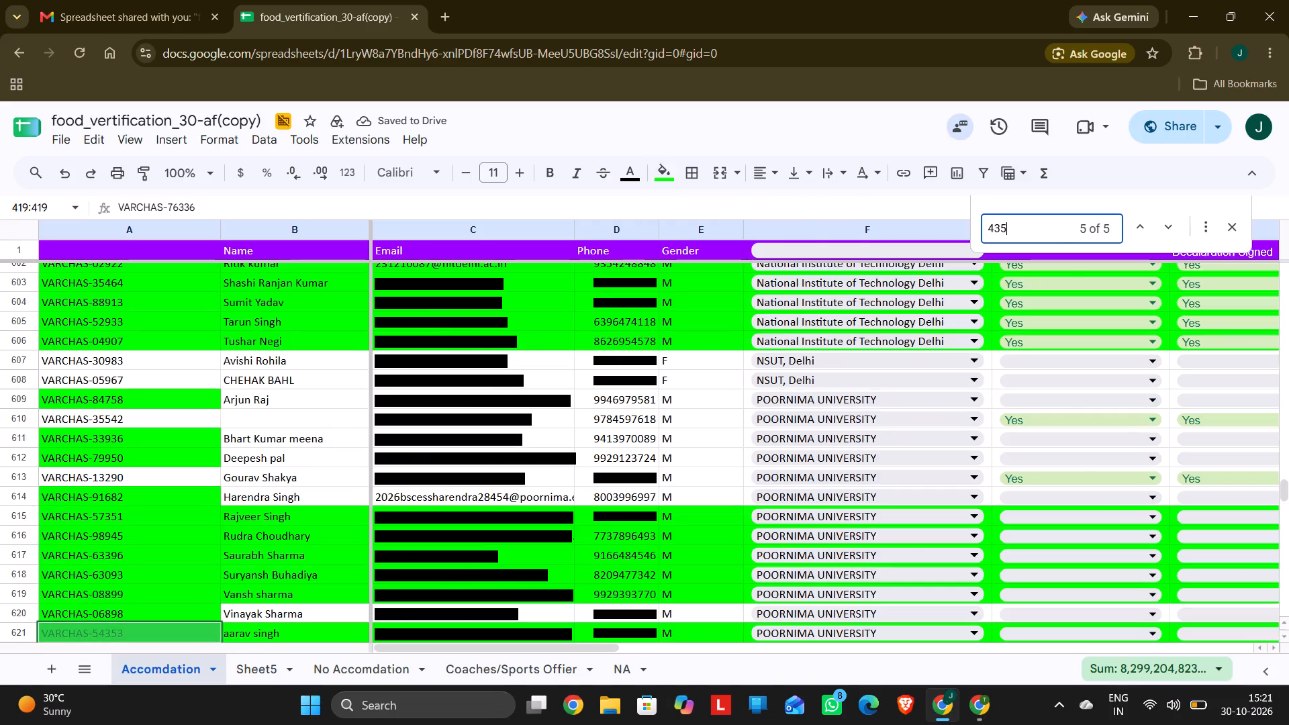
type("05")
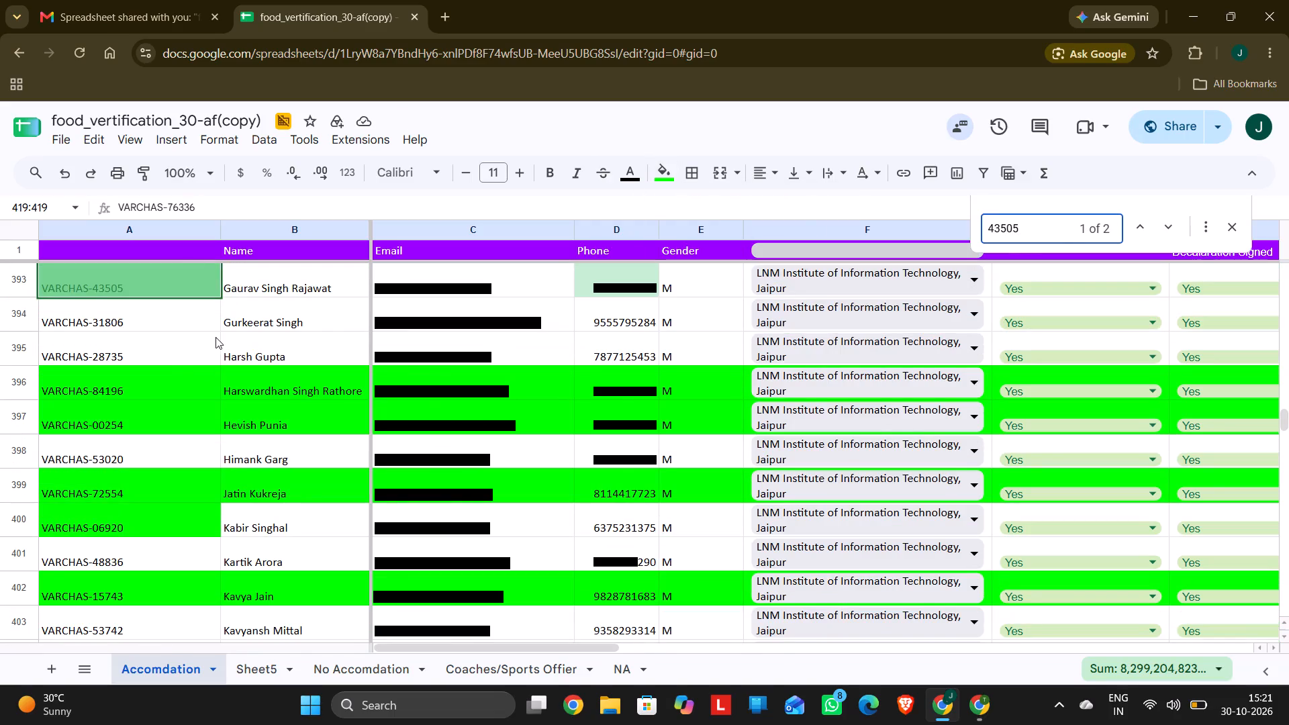
left_click(11, 270)
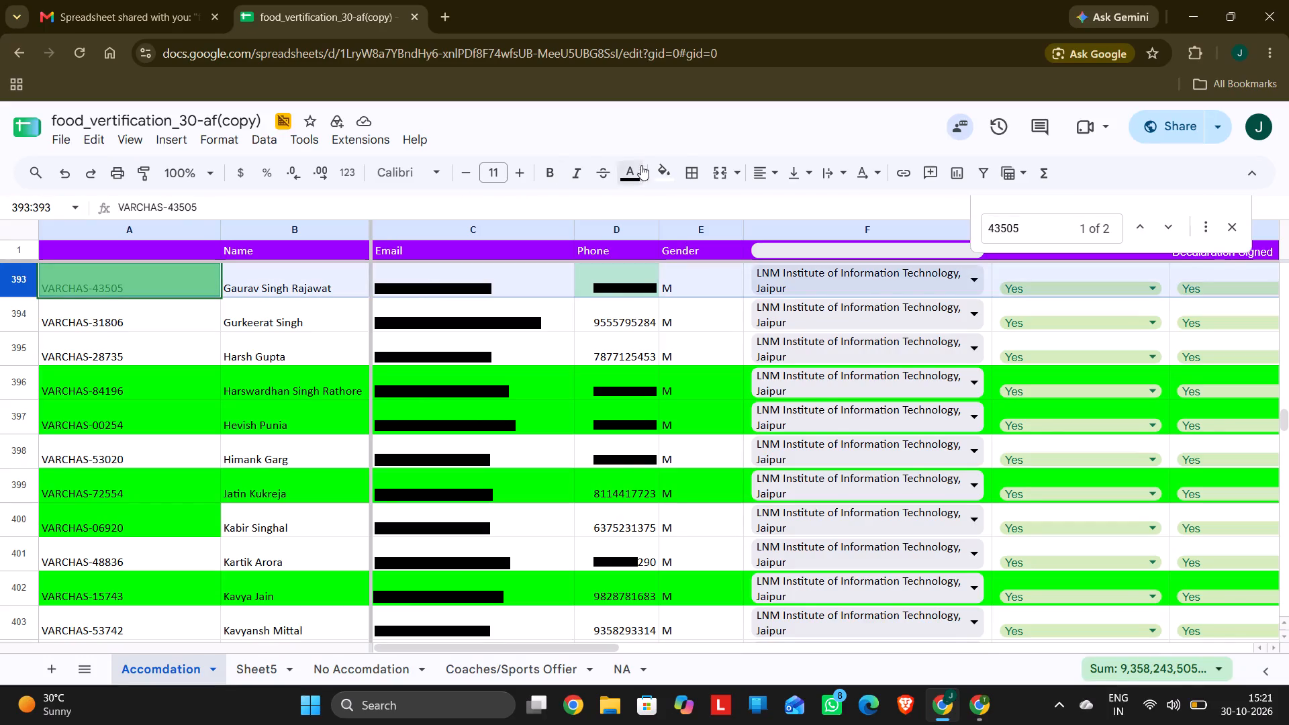
left_click(665, 175)
left_click(743, 256)
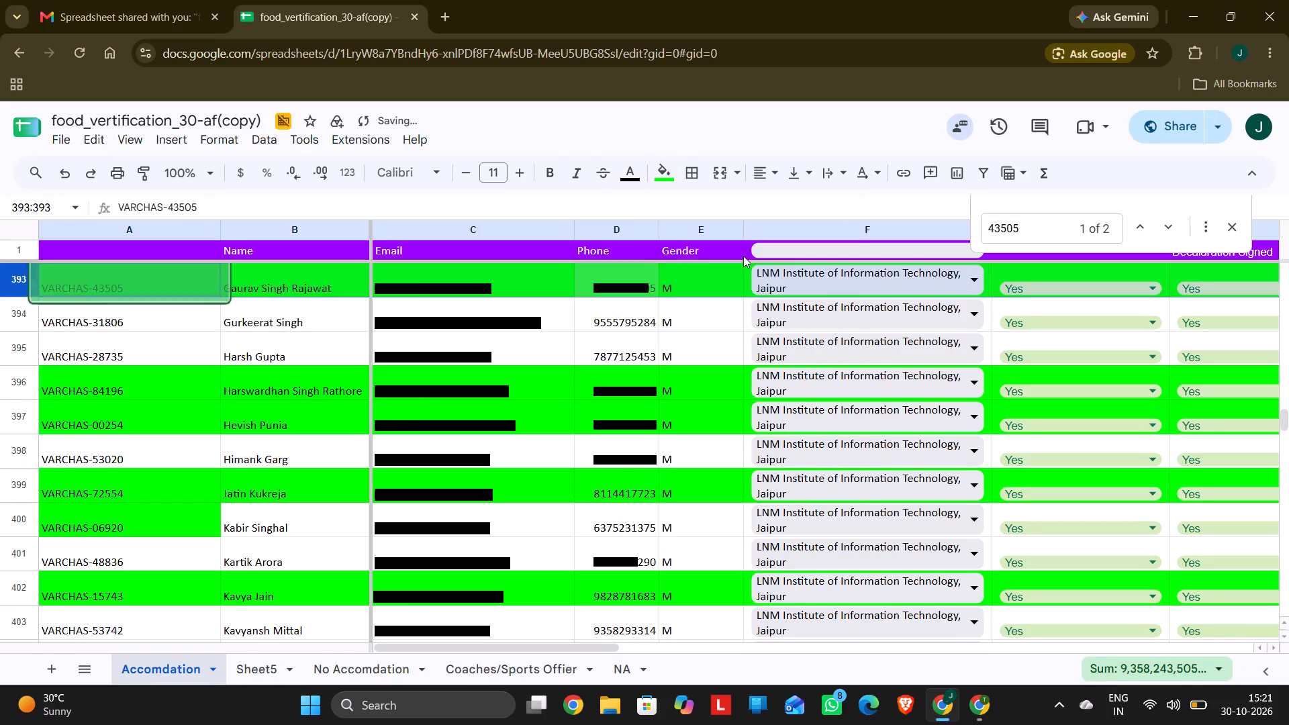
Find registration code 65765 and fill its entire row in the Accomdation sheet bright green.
double_click(1057, 228)
key("BackSpace")
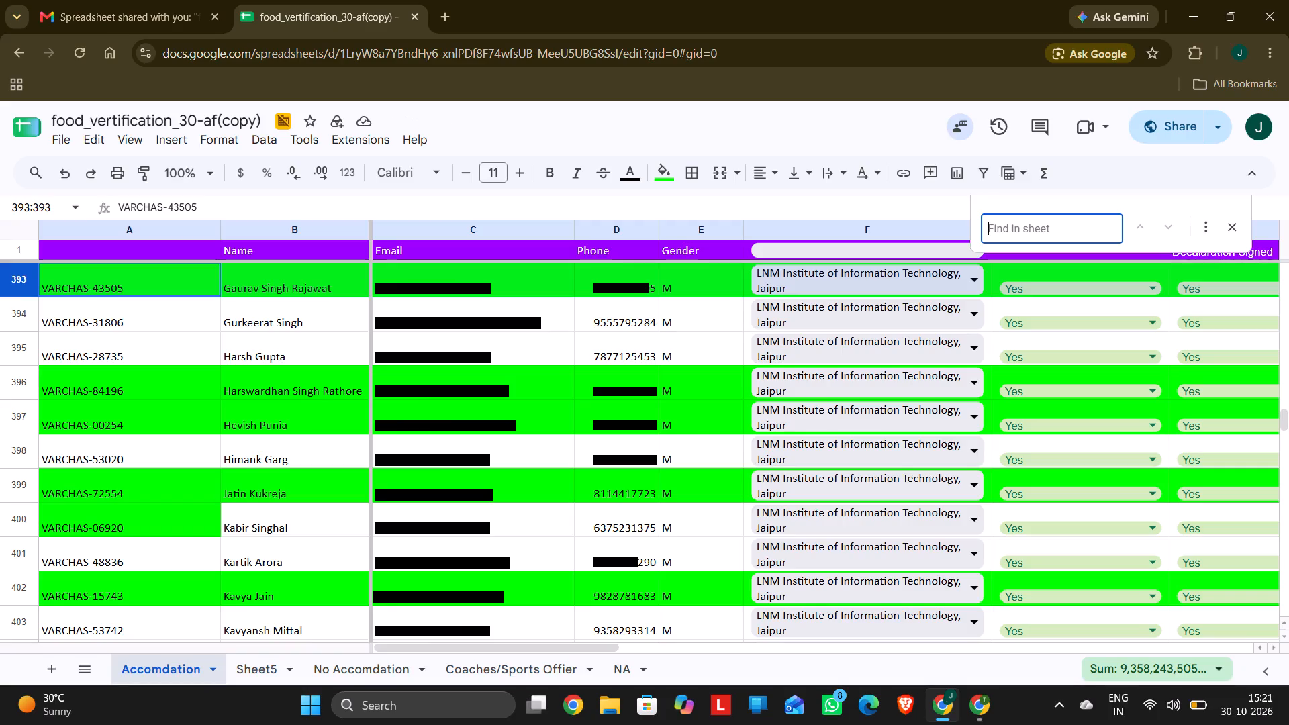
type("65")
key("7")
left_click(1055, 234)
key("5")
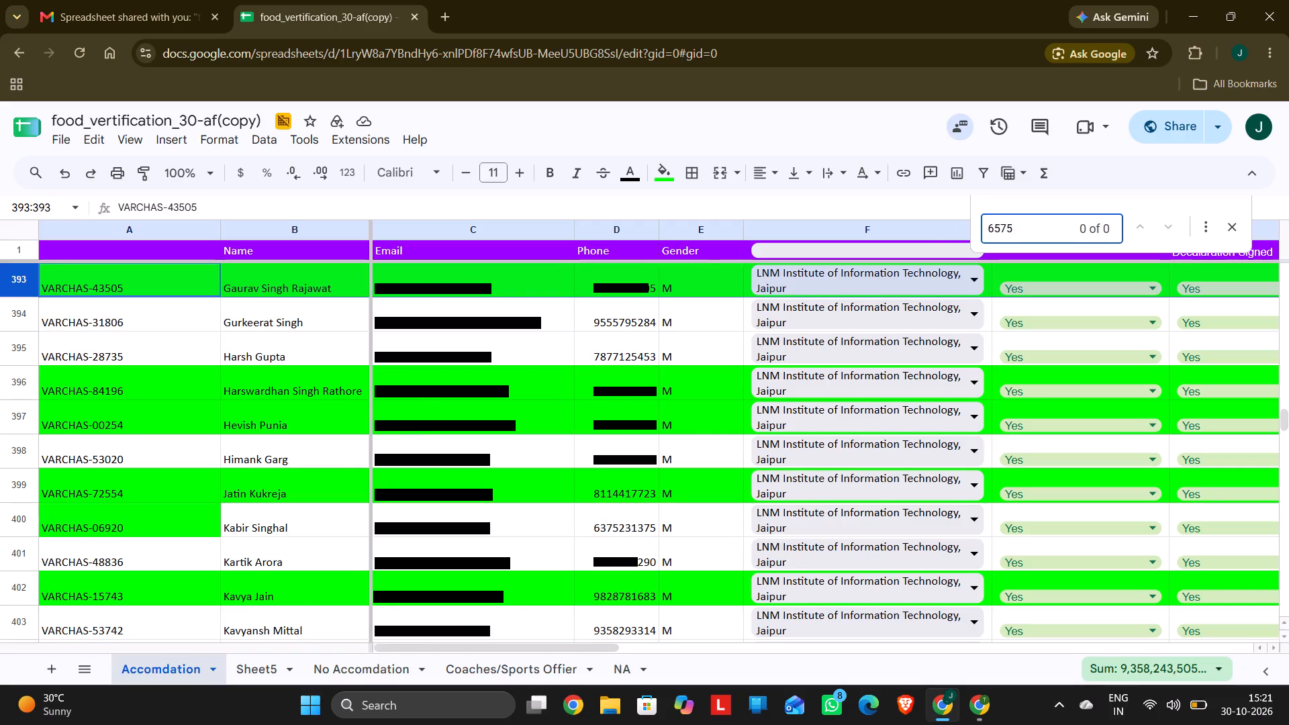
key("BackSpace")
type("65")
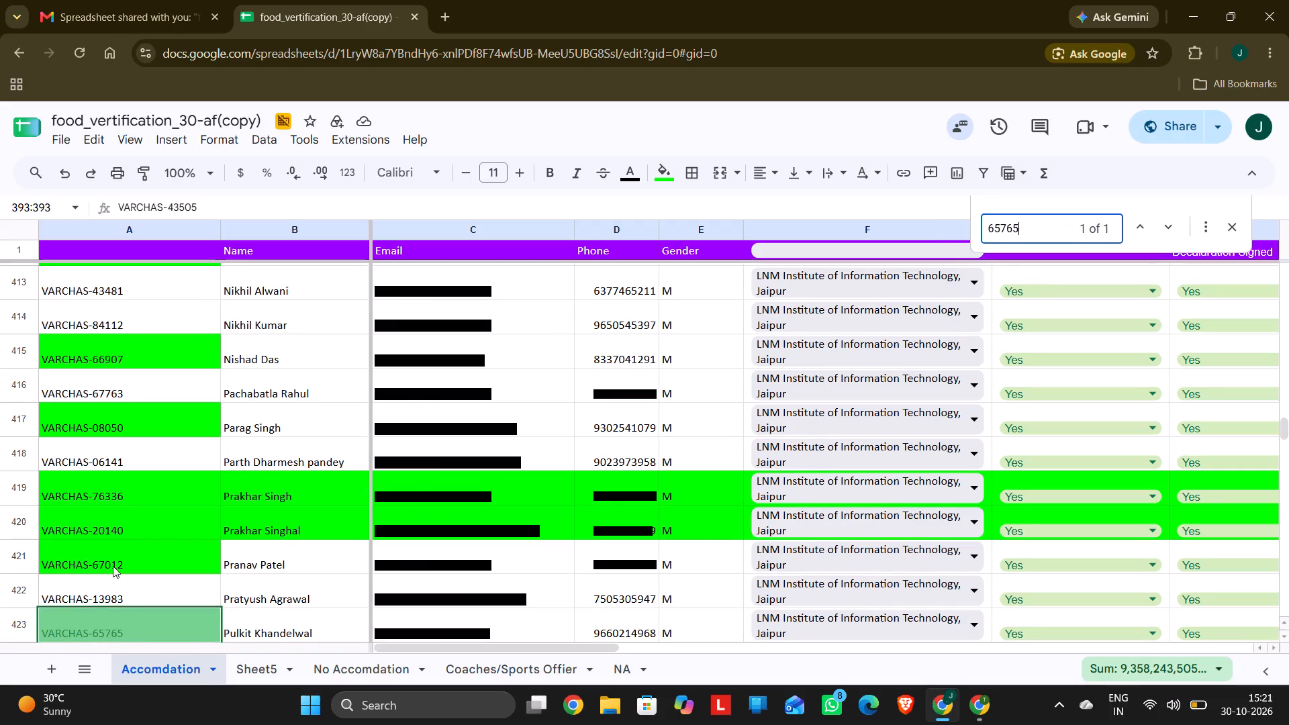
left_click(25, 624)
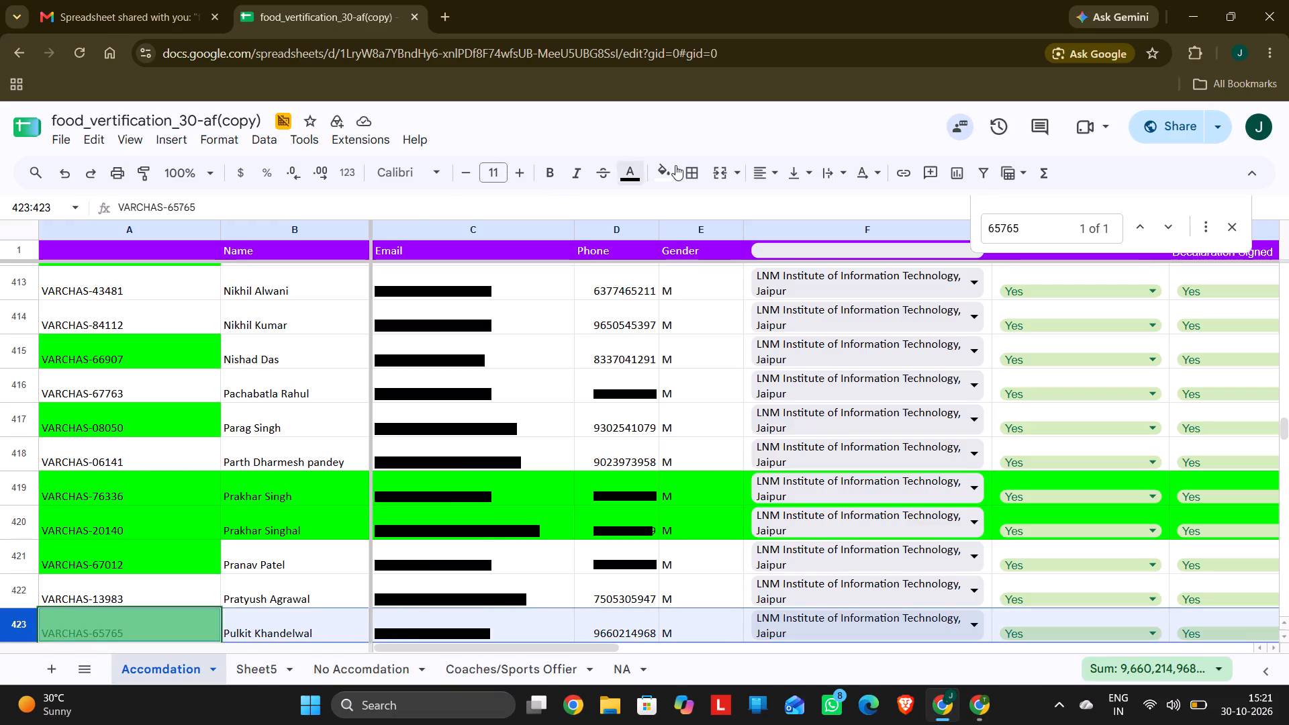
left_click(675, 164)
left_click(741, 250)
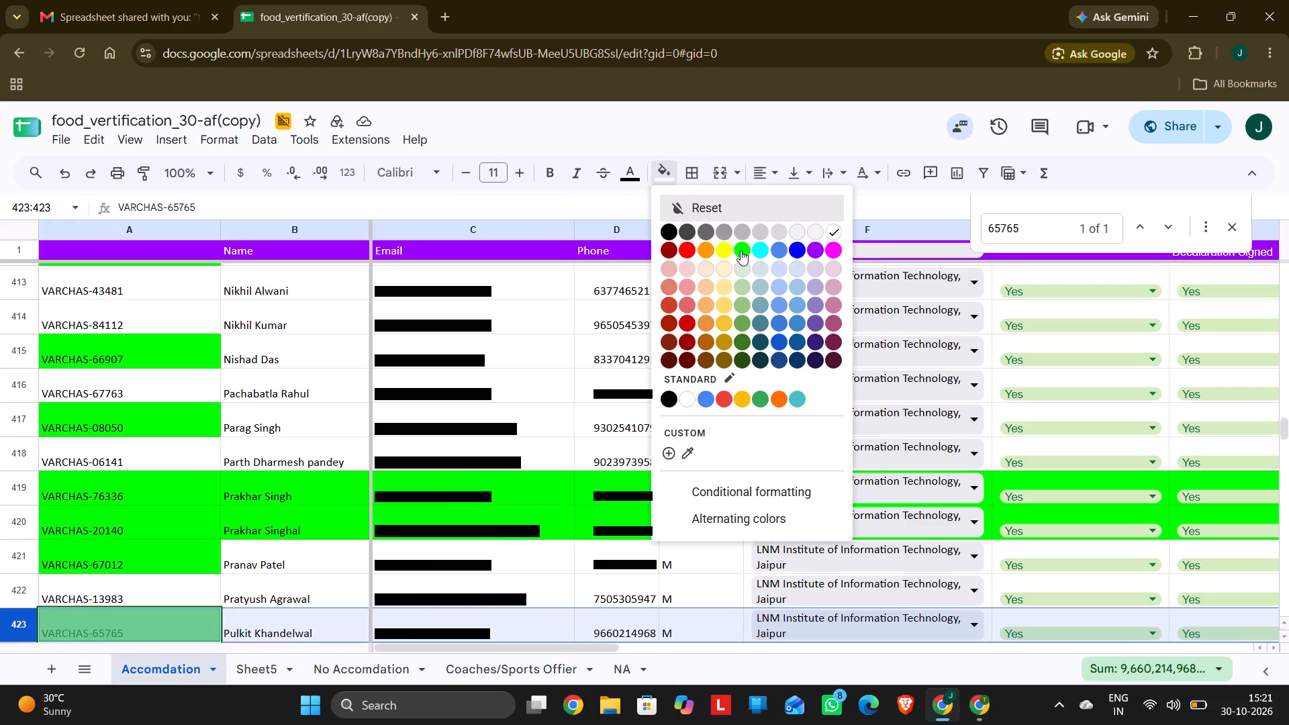
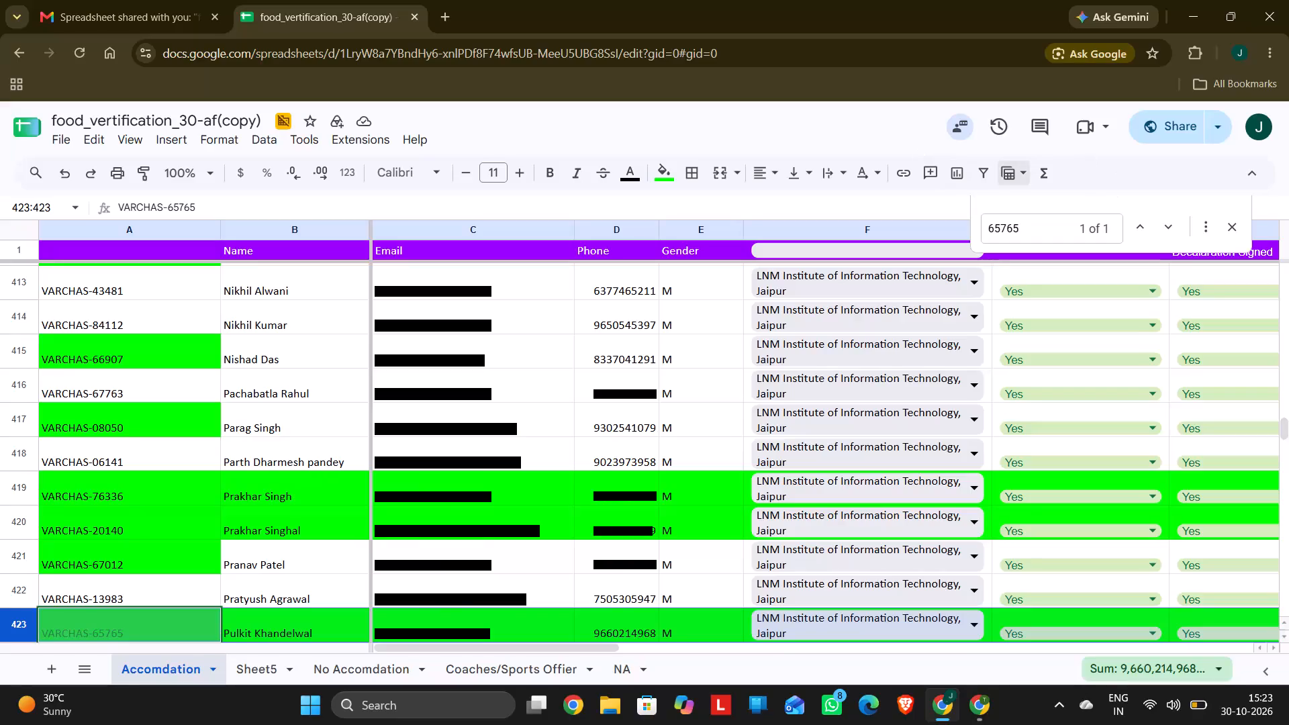
double_click(1021, 234)
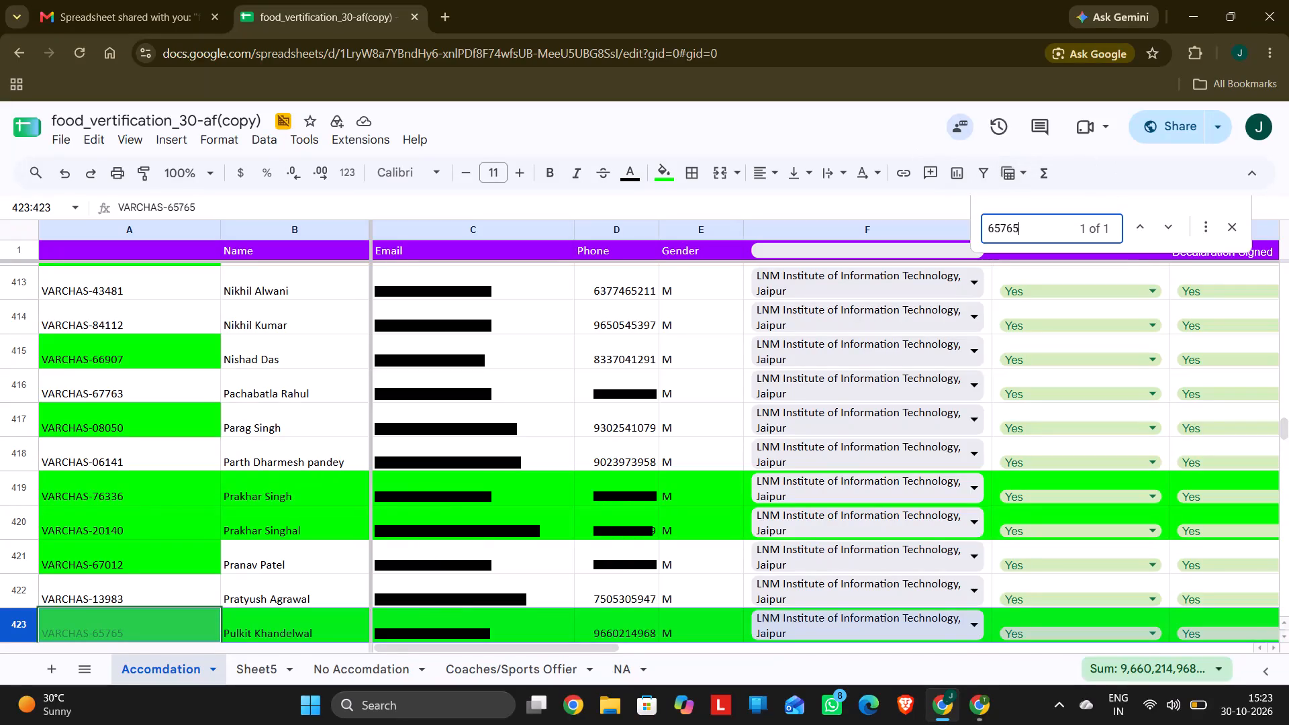
key("BackSpace")
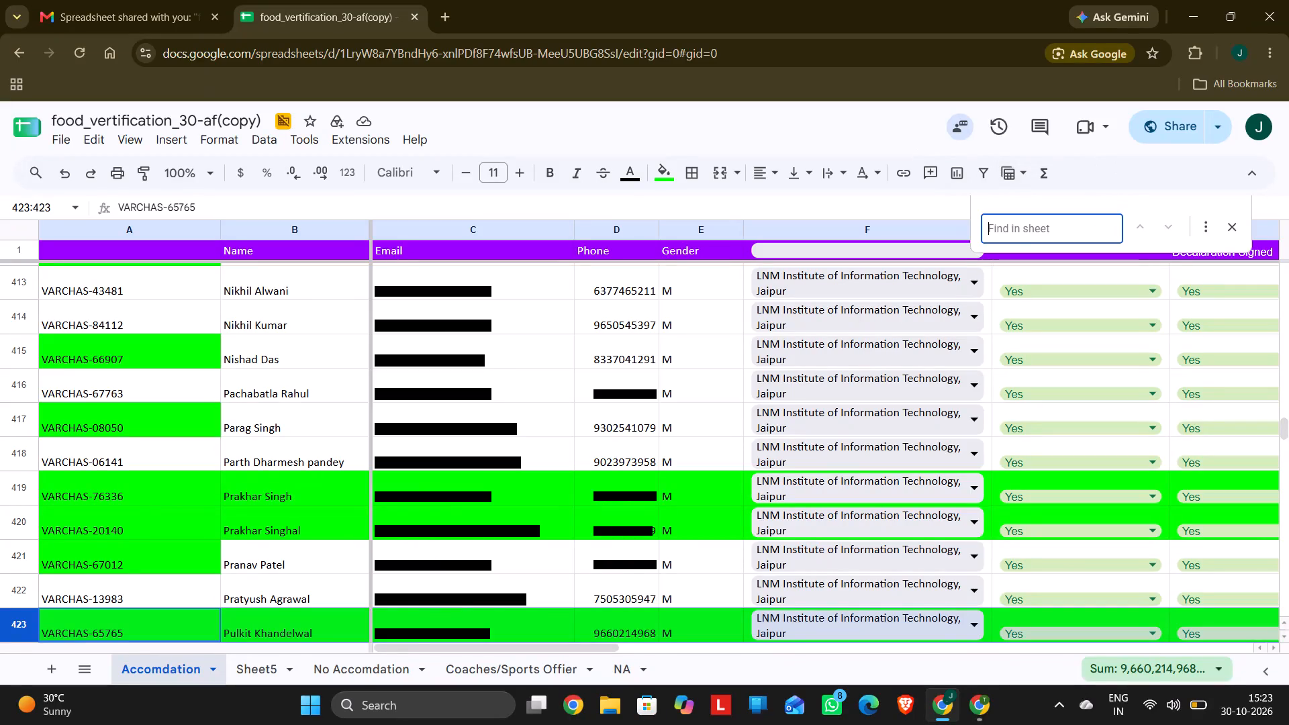
left_click(1021, 234)
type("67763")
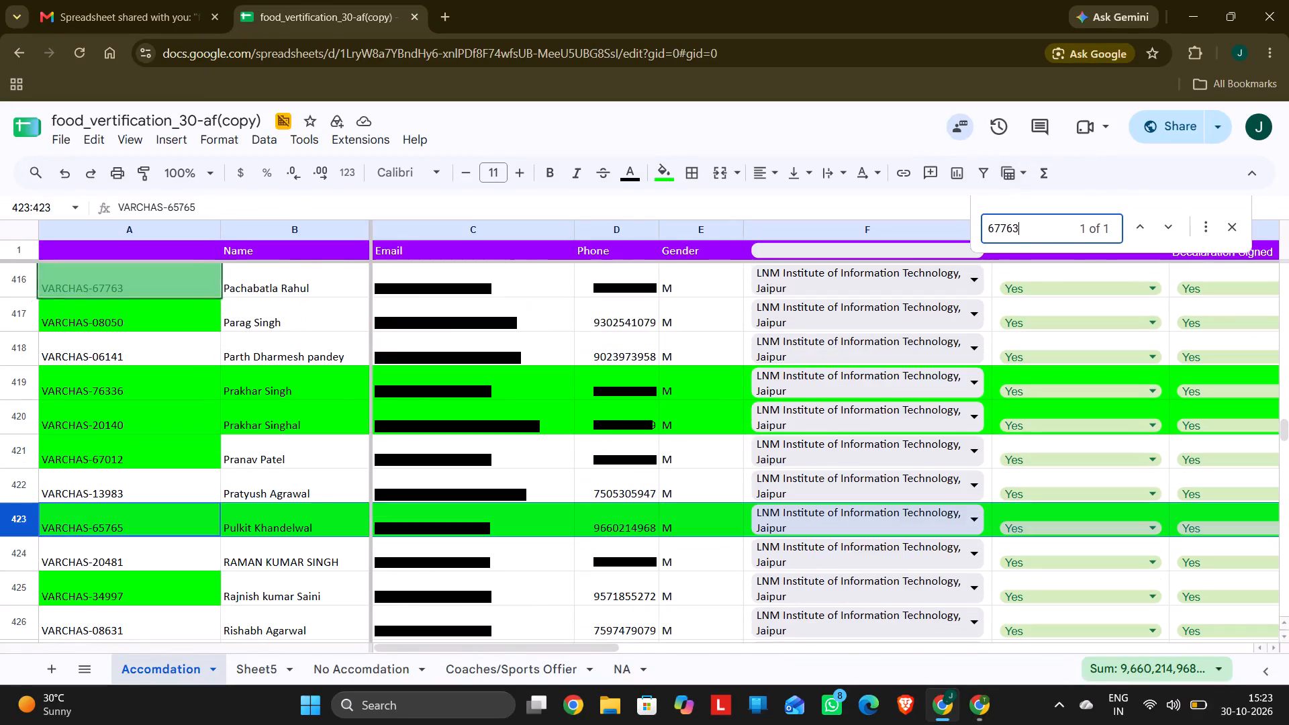
left_click(13, 275)
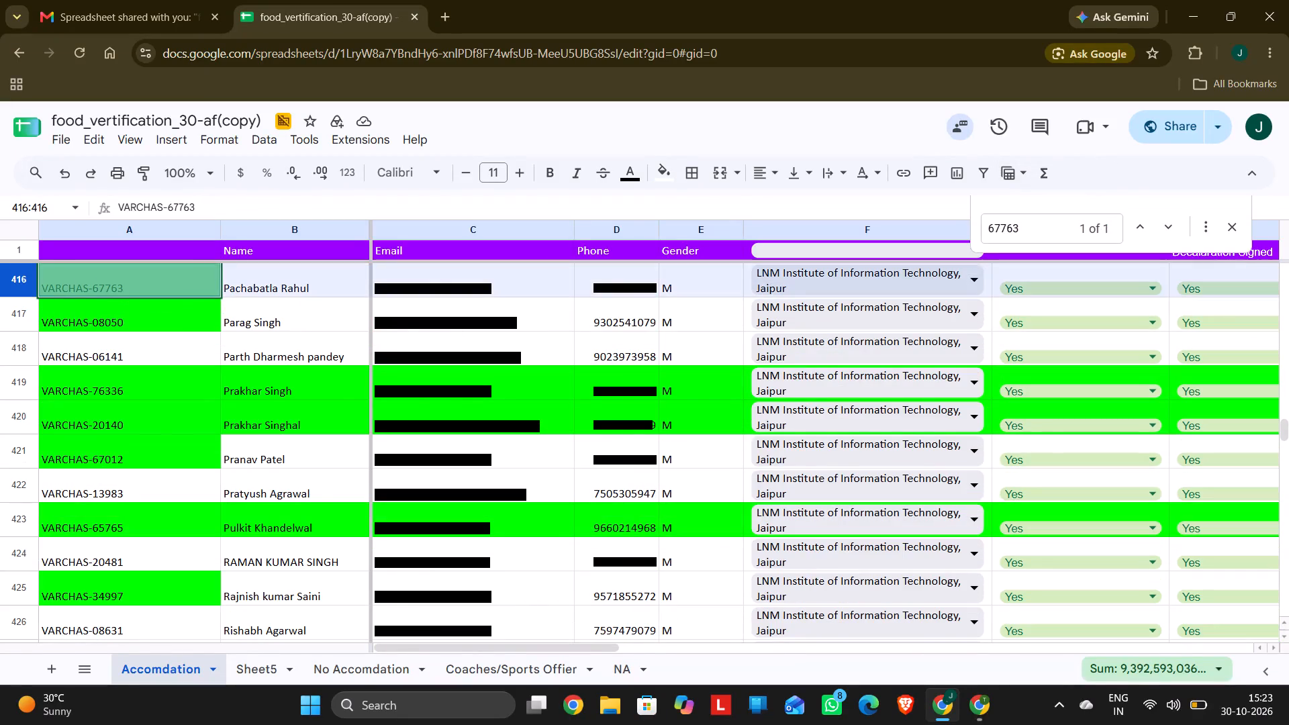
left_click(651, 167)
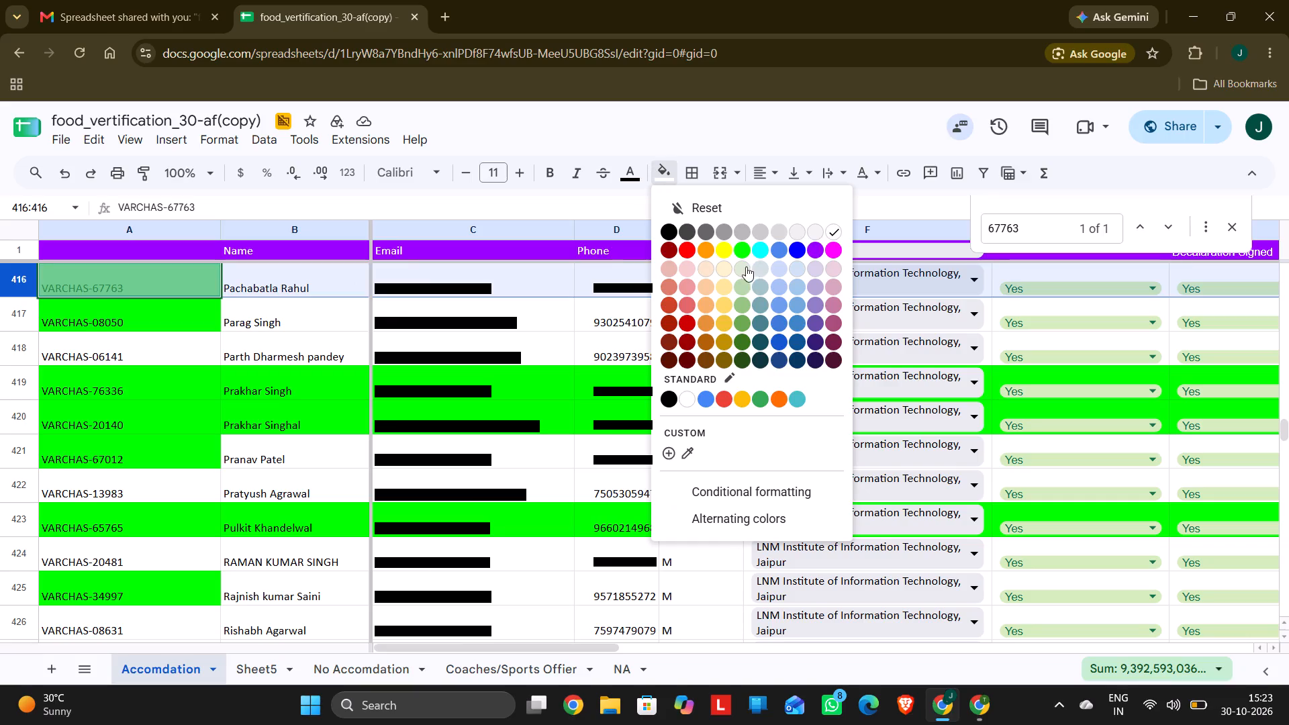
left_click(742, 244)
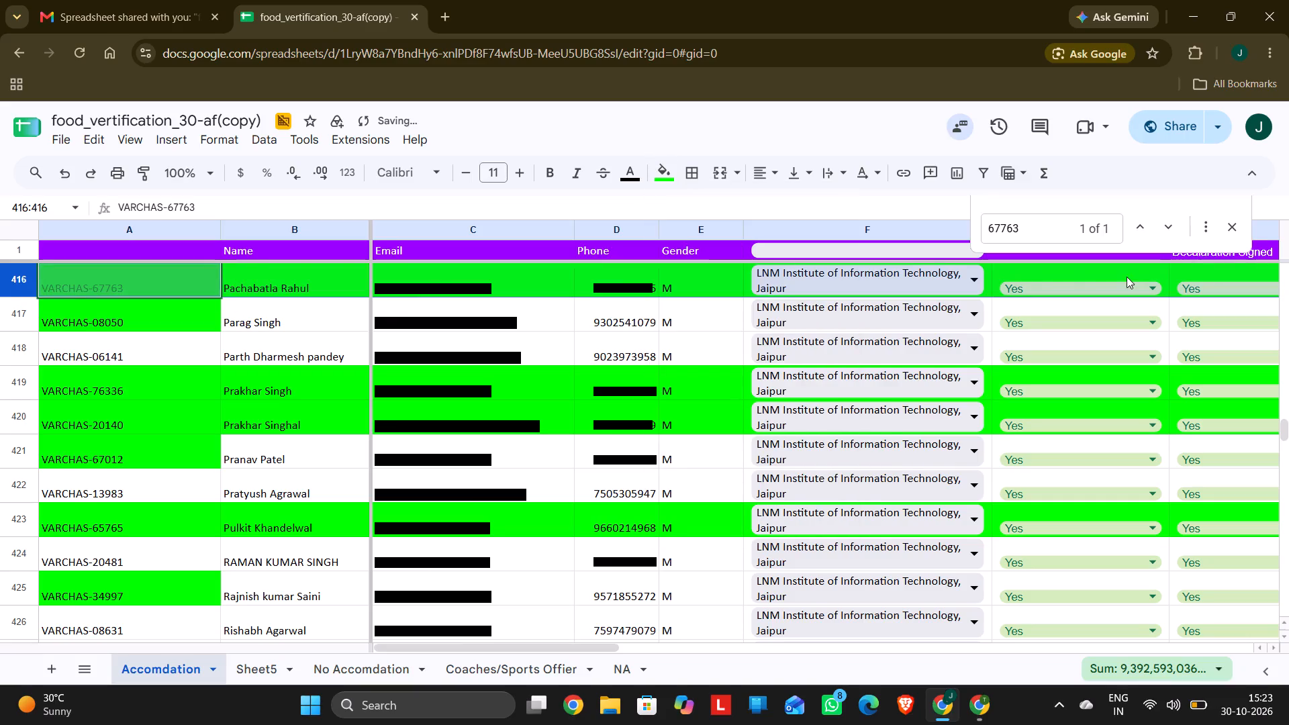
left_click(1233, 230)
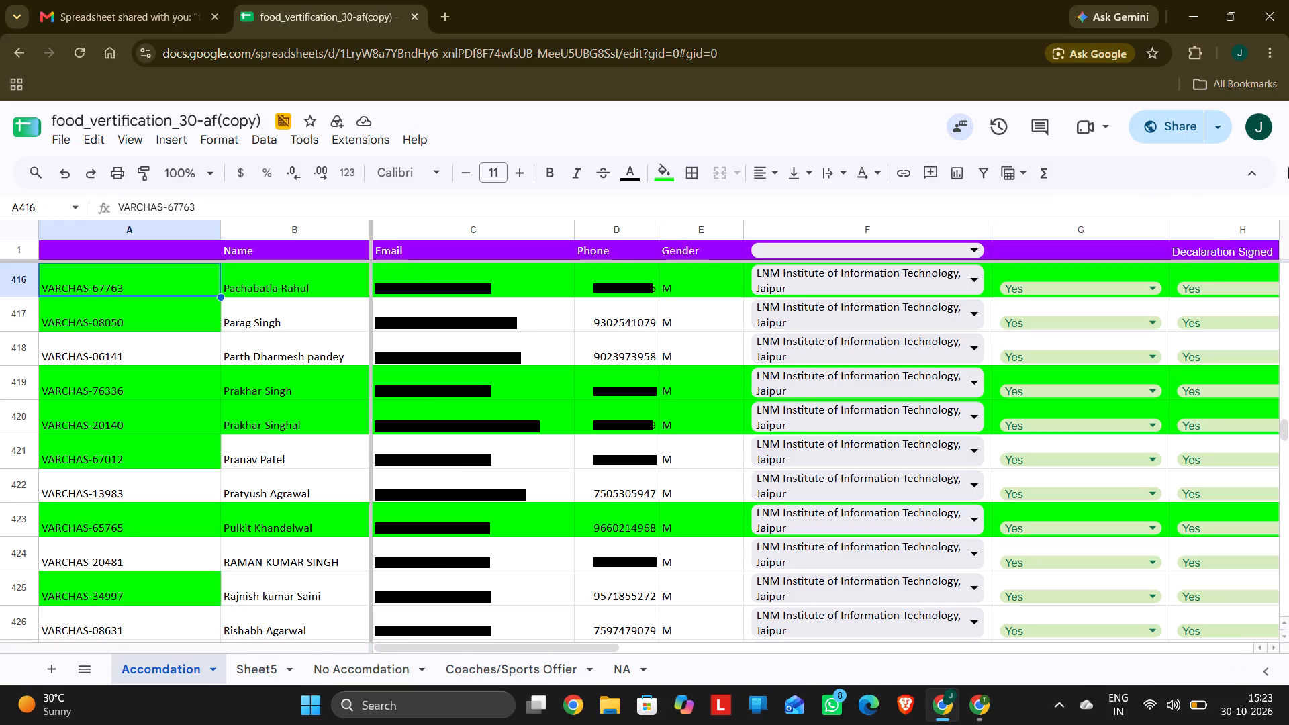
key("ctrl+f")
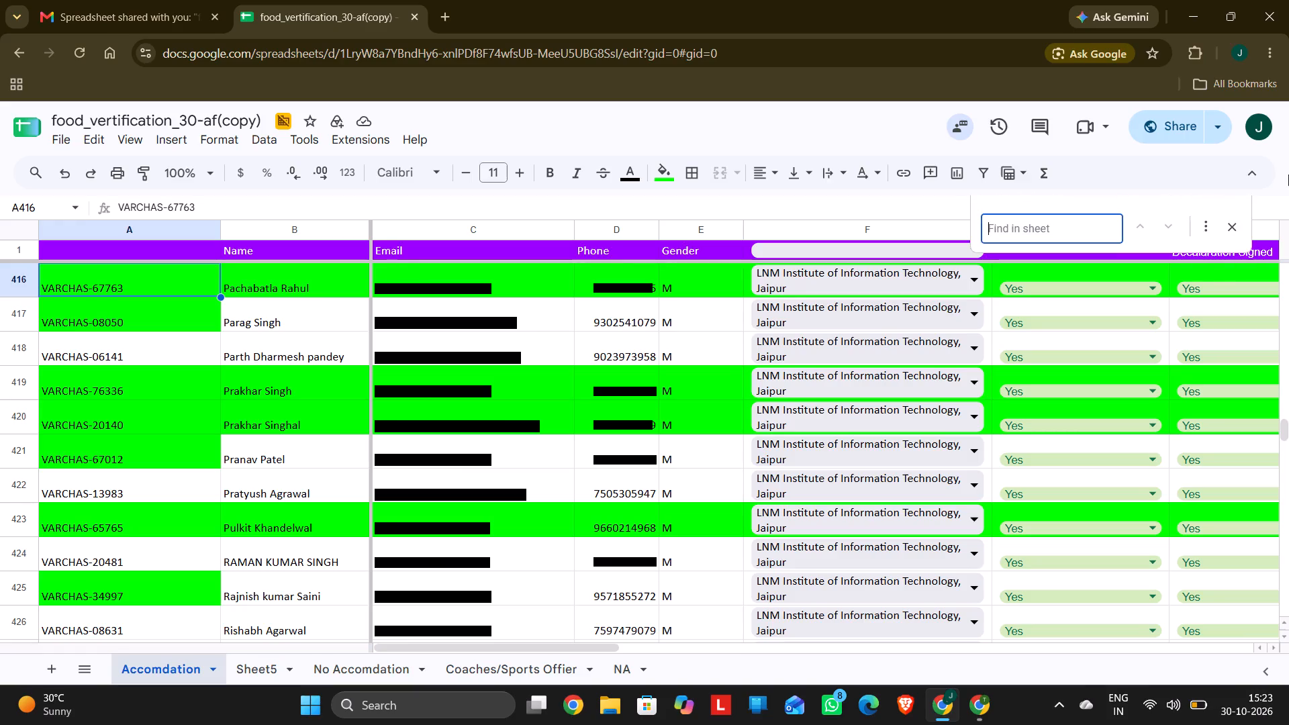
left_click(1047, 226)
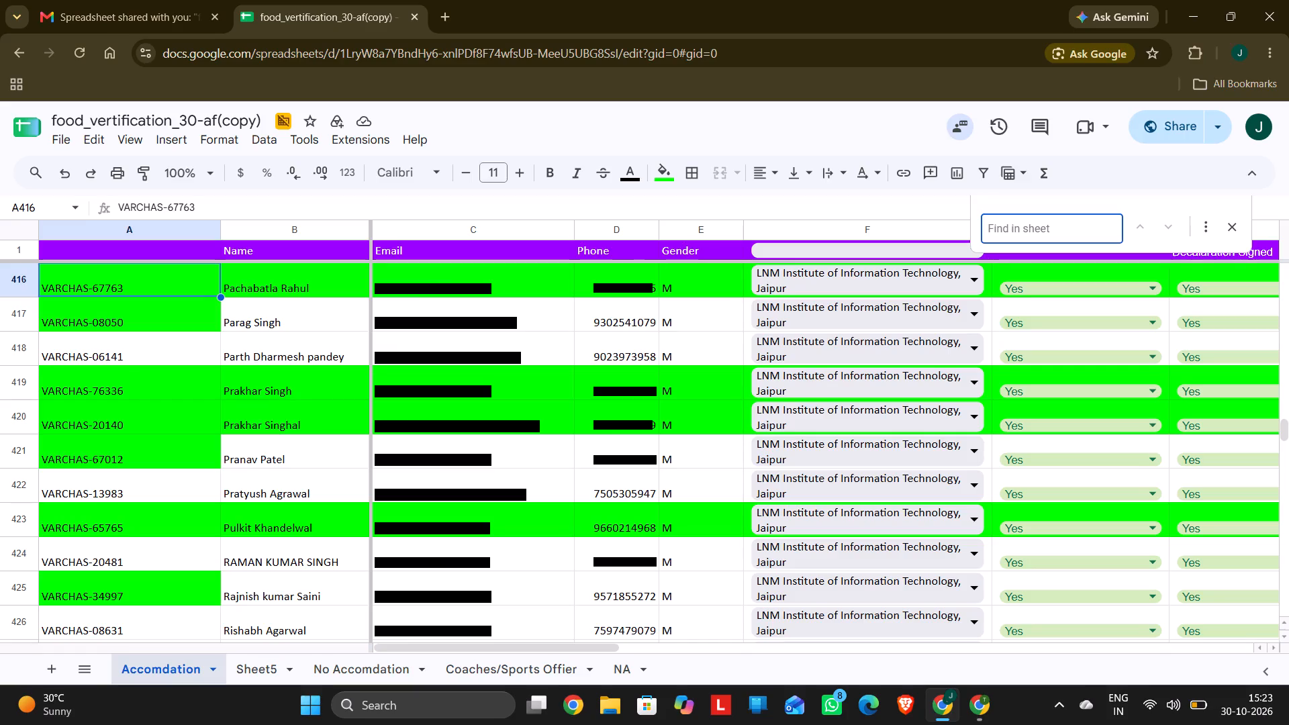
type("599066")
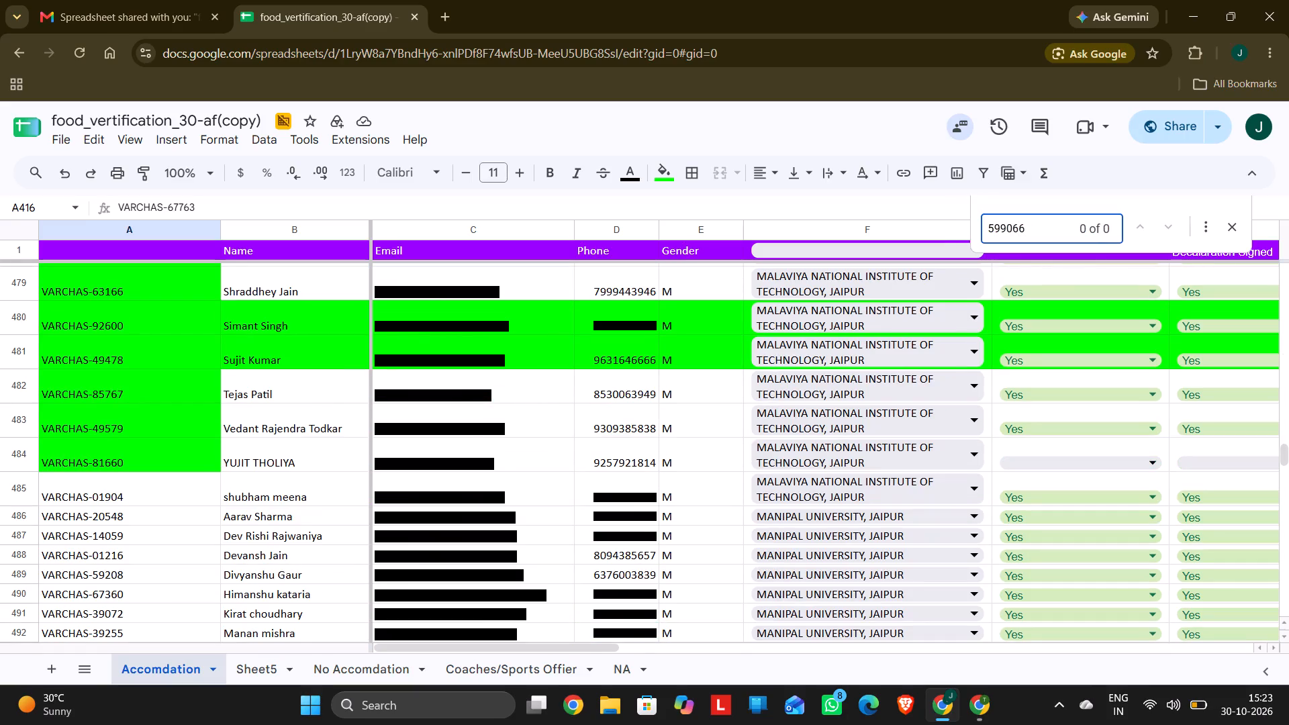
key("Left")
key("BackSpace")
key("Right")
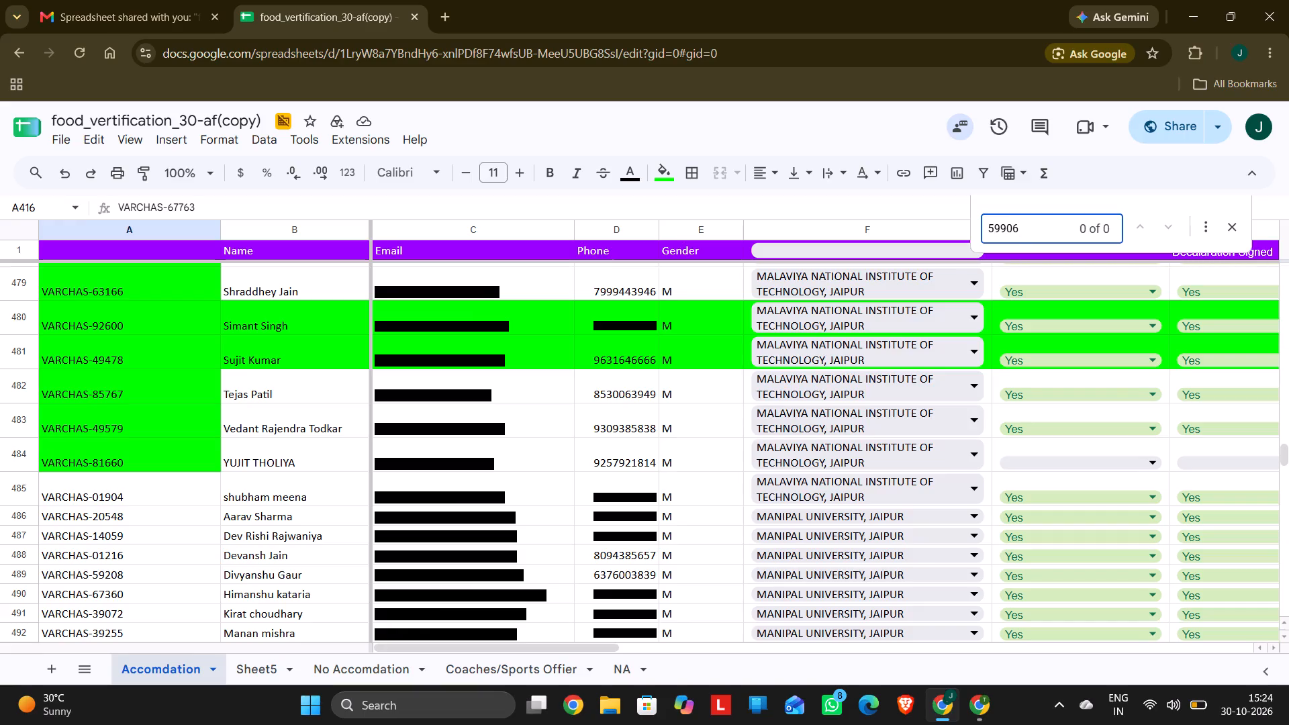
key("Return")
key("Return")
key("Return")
Clear the searched code and start a new participant search in the Accomdation sheet.
left_click_drag(1023, 234, 932, 232)
key("BackSpace")
left_click(103, 507)
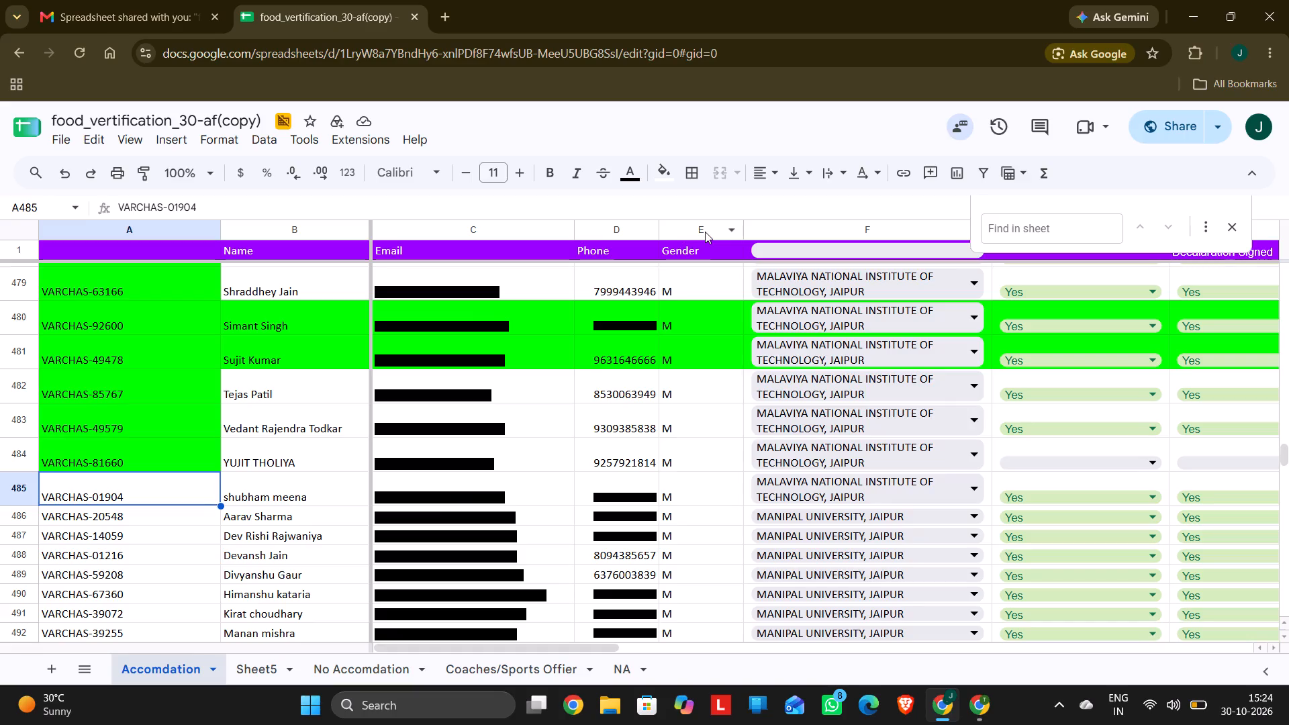
left_click(1017, 239)
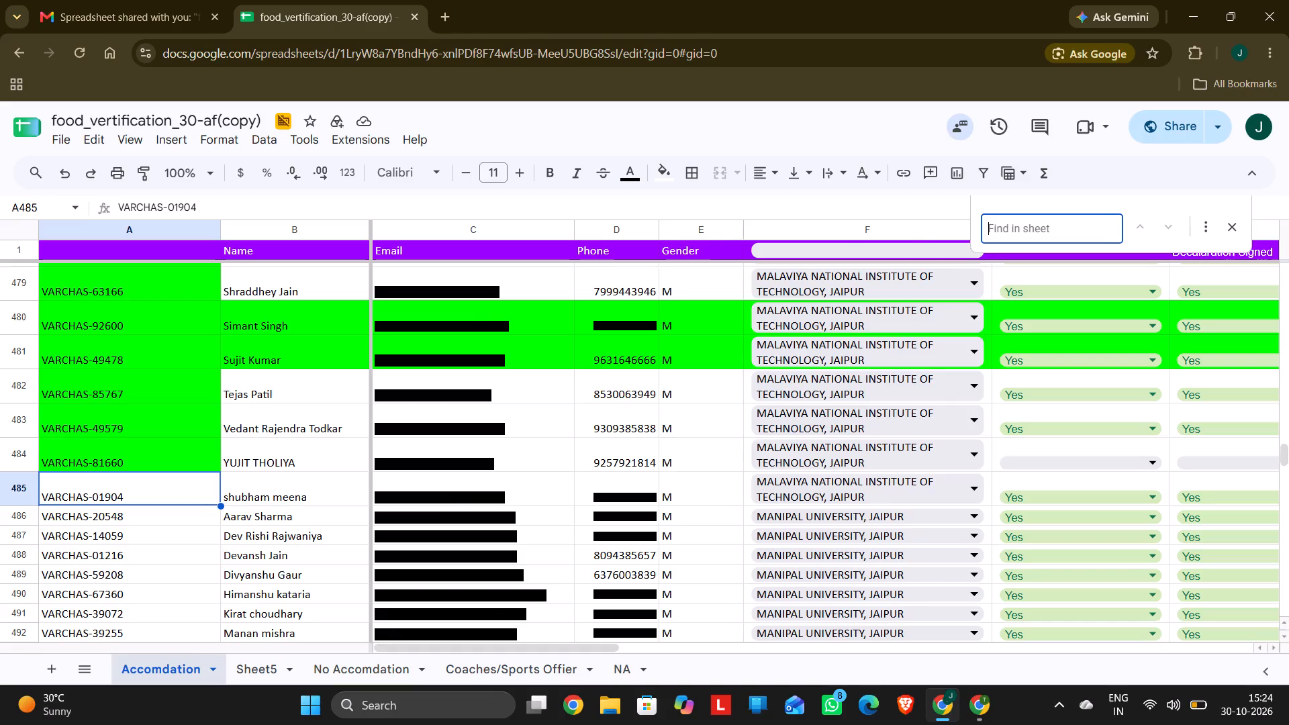
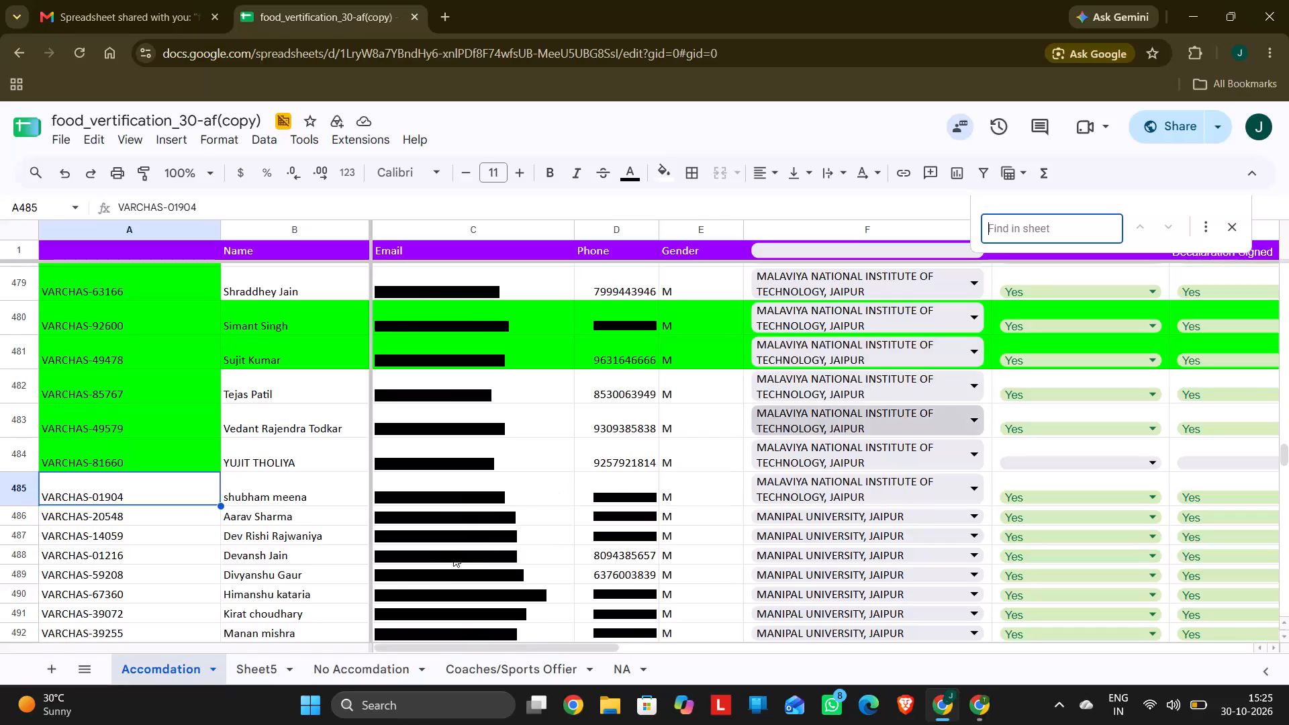
Log "3 members" in cell A36 of Sheet5, below the list of Singh names.
left_click(260, 669)
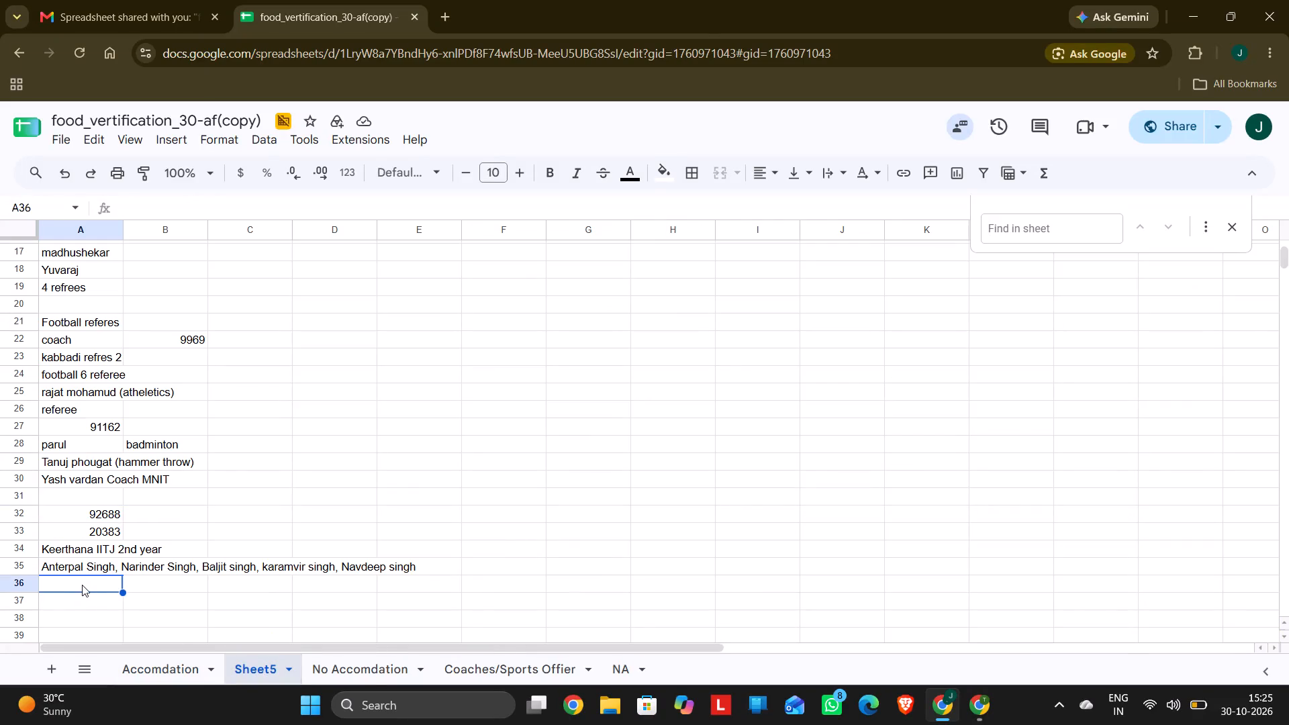
left_click(83, 585)
type("3 m3mb3")
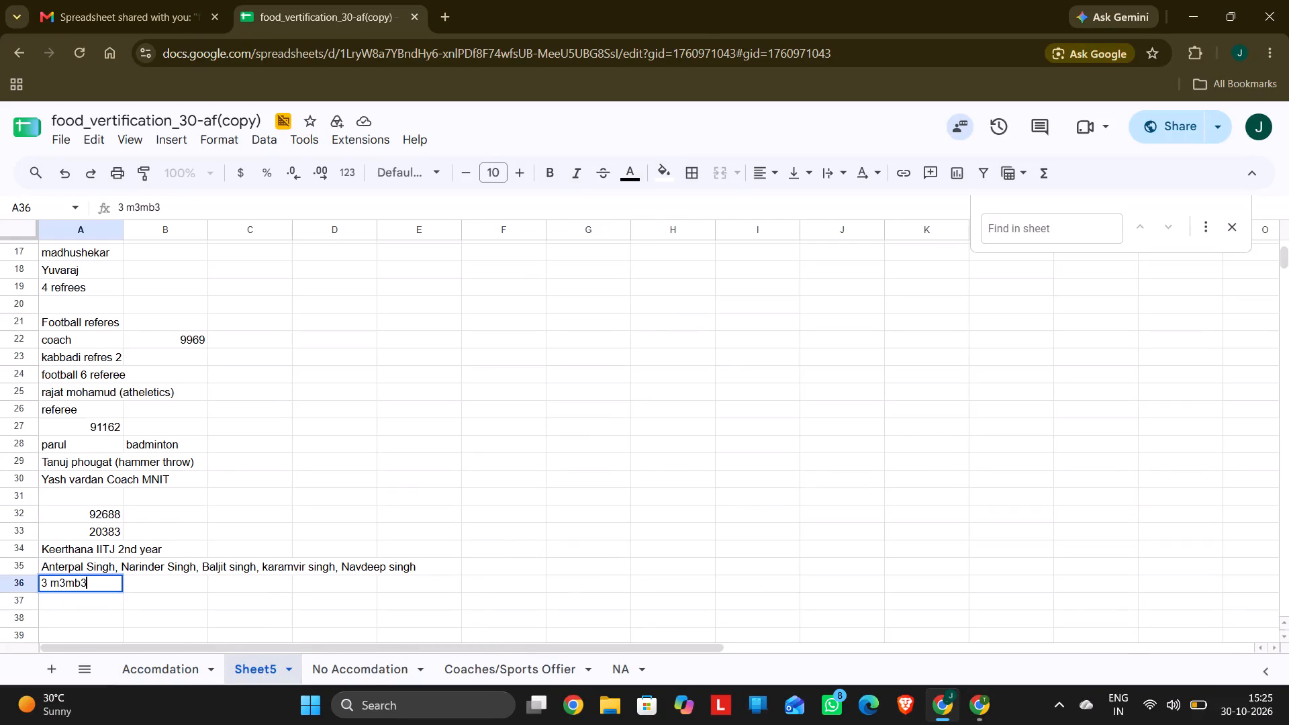
key("BackSpace")
type("er")
key("Left")
key("Left")
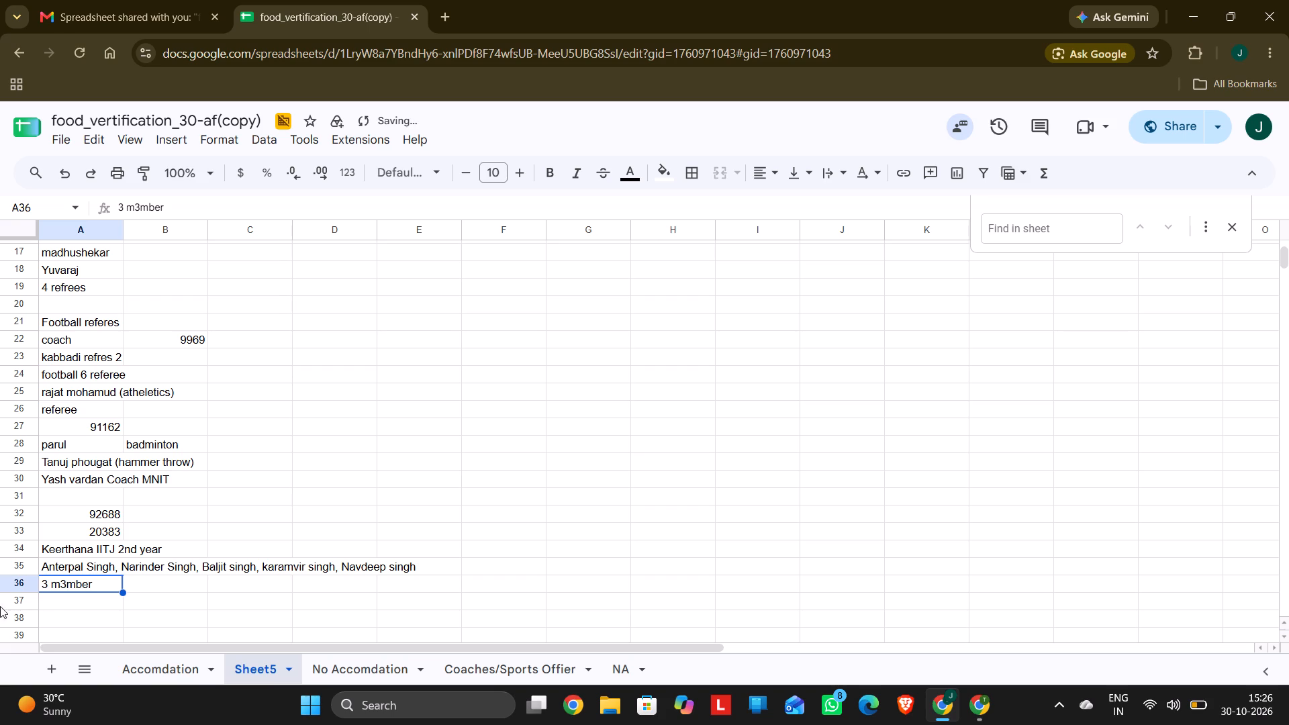
left_click(64, 581)
left_click_drag(67, 585, 99, 585)
double_click(99, 585)
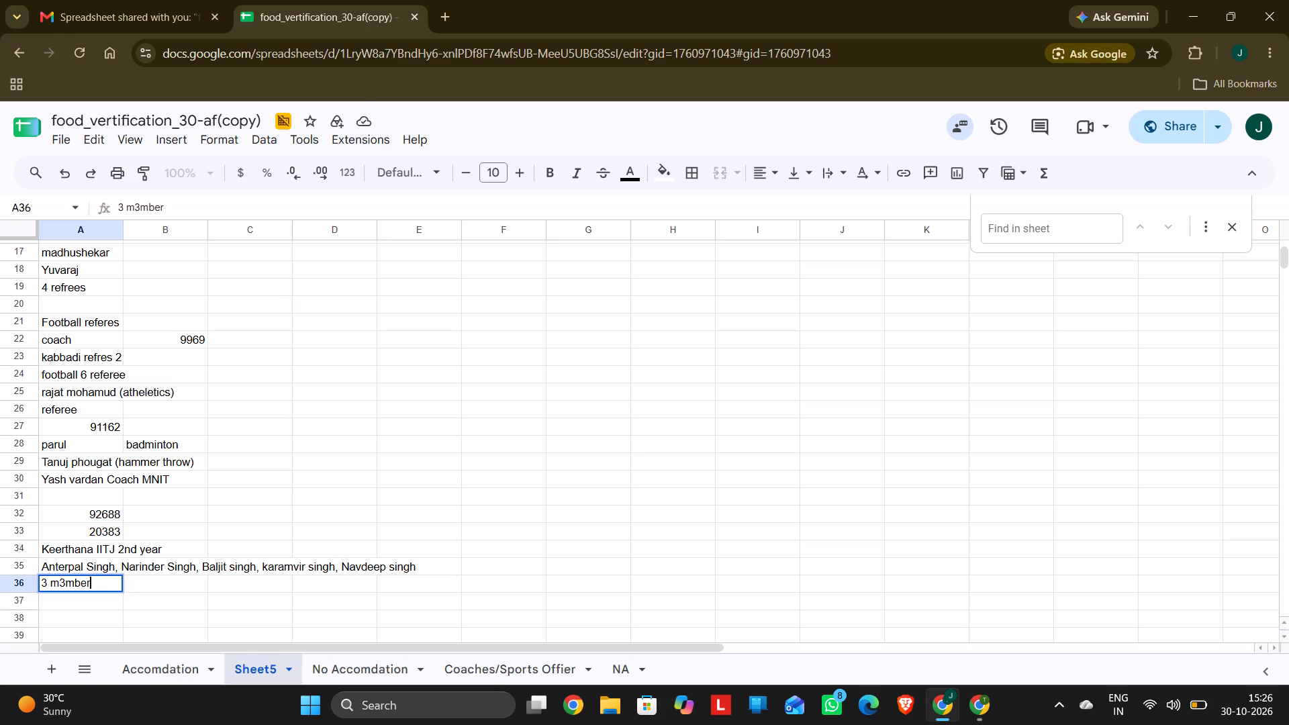
key("BackSpace")
key("BackSpace")
key("BackSpace")
key("BackSpace")
key("BackSpace")
type("ember")
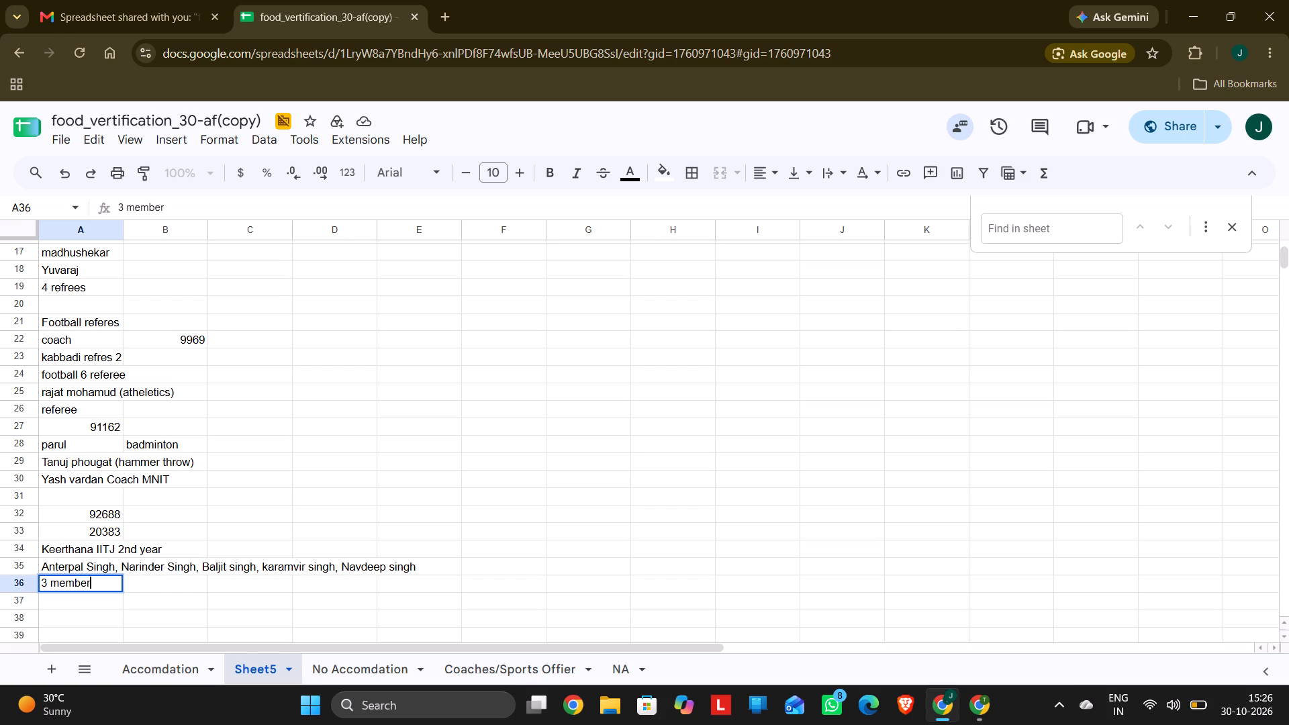
key("s")
Enter "5 members" in the empty cell A31 of Sheet5, below the MNIT coach entry.
double_click(98, 493)
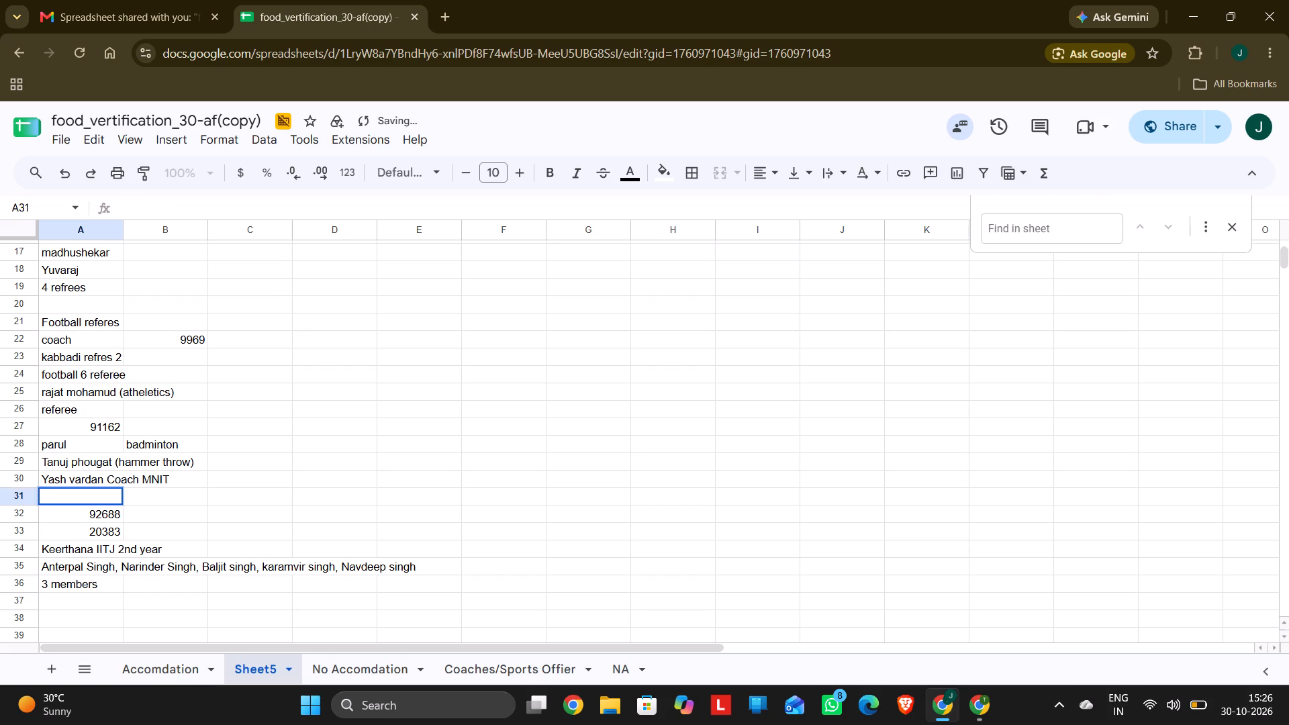
key("5")
key("space")
type("members")
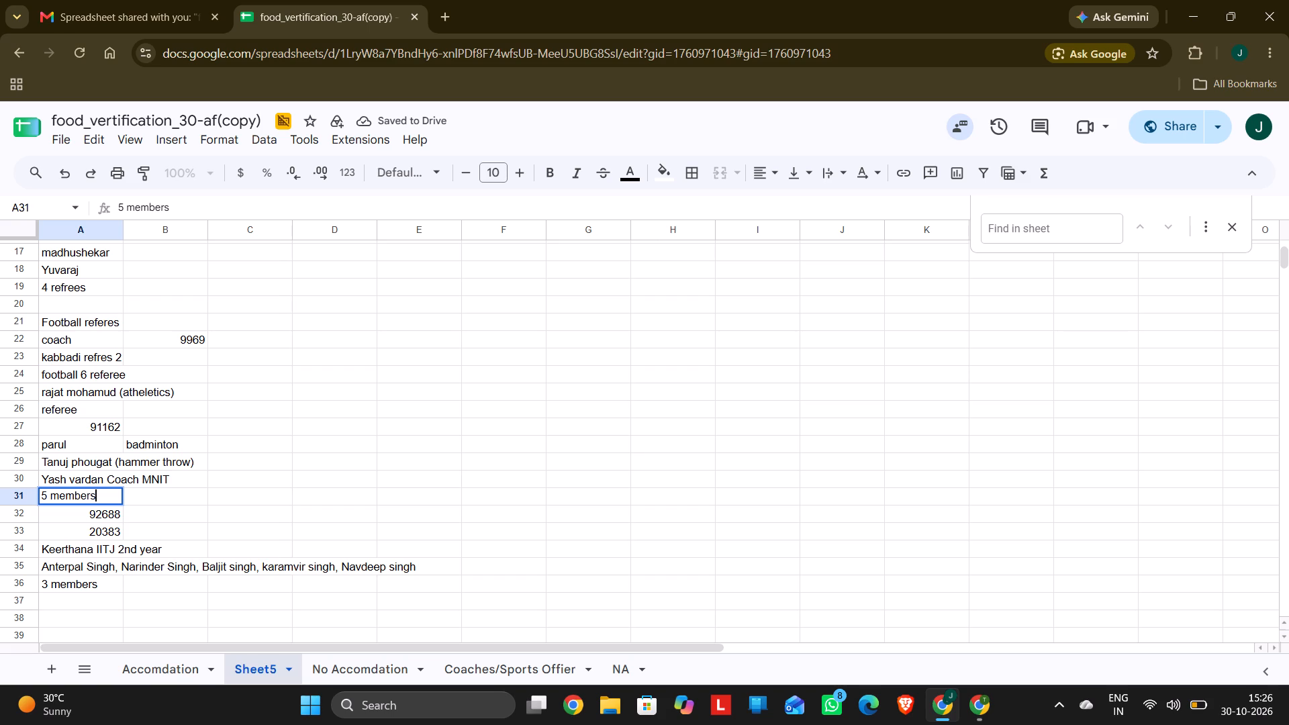
key("Return")
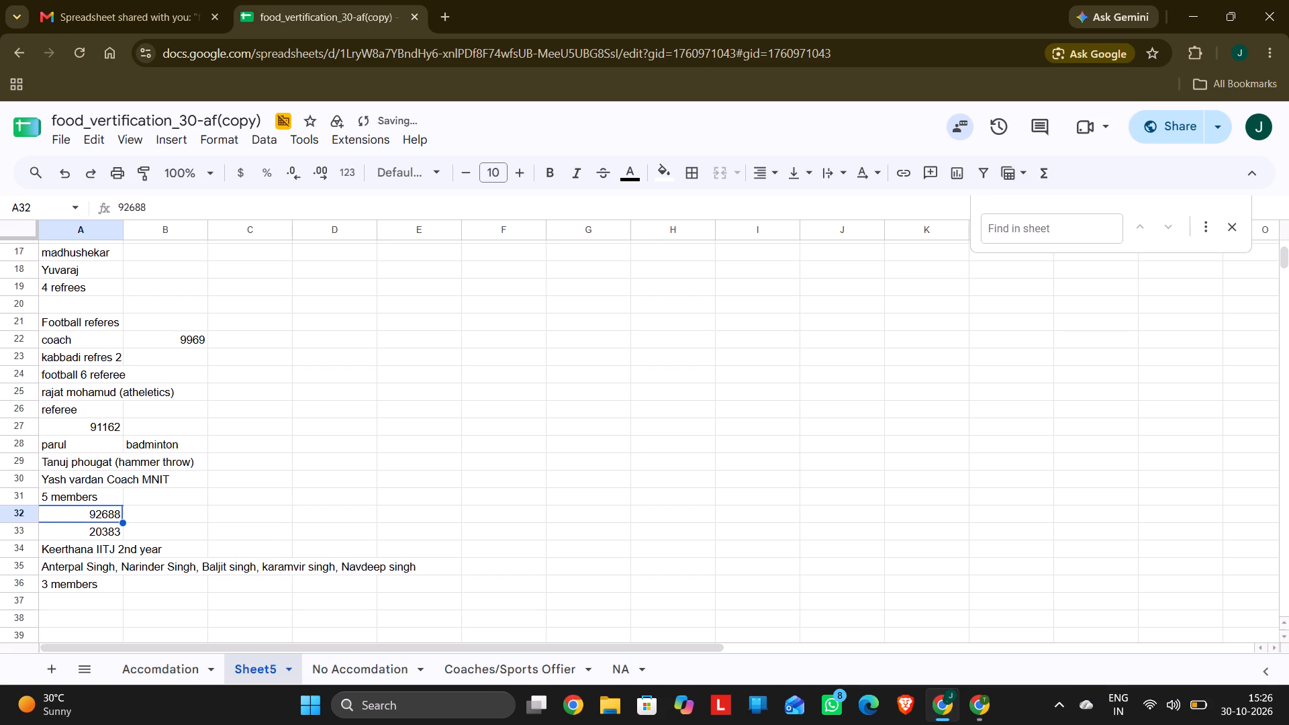
left_click(90, 600)
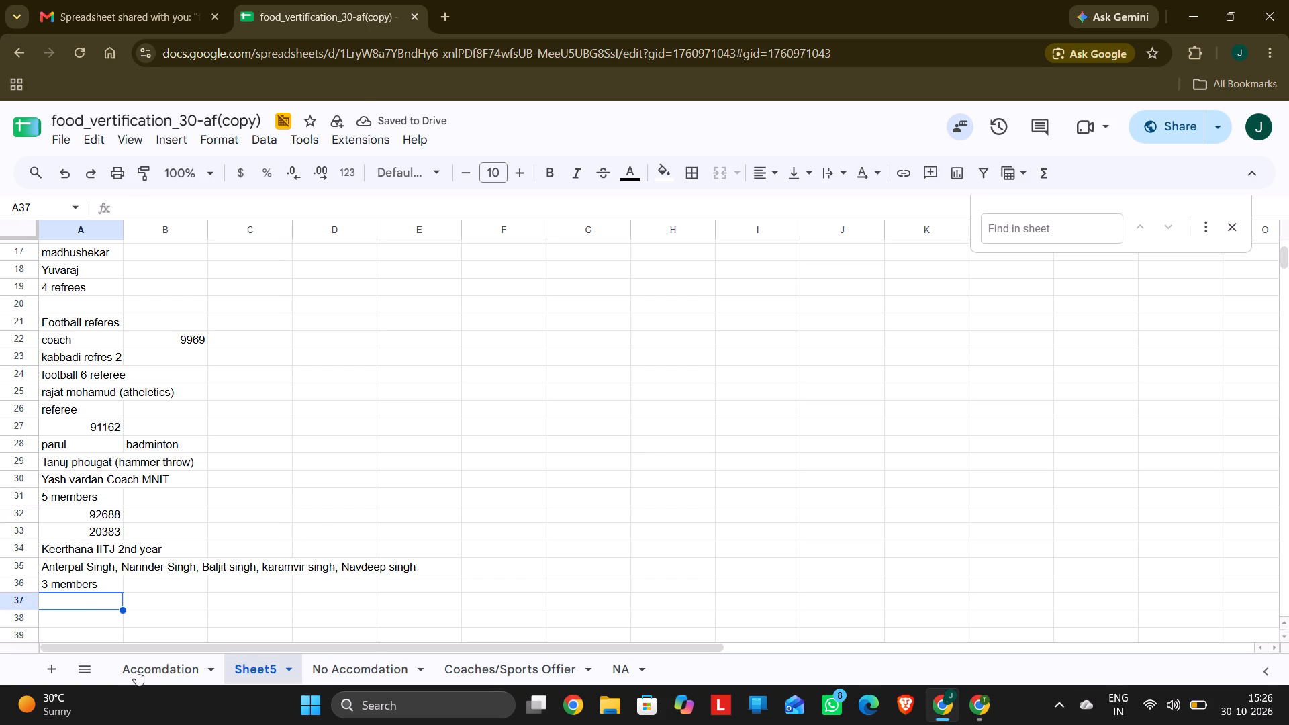
Return to the Accomdation sheet.
left_click(140, 674)
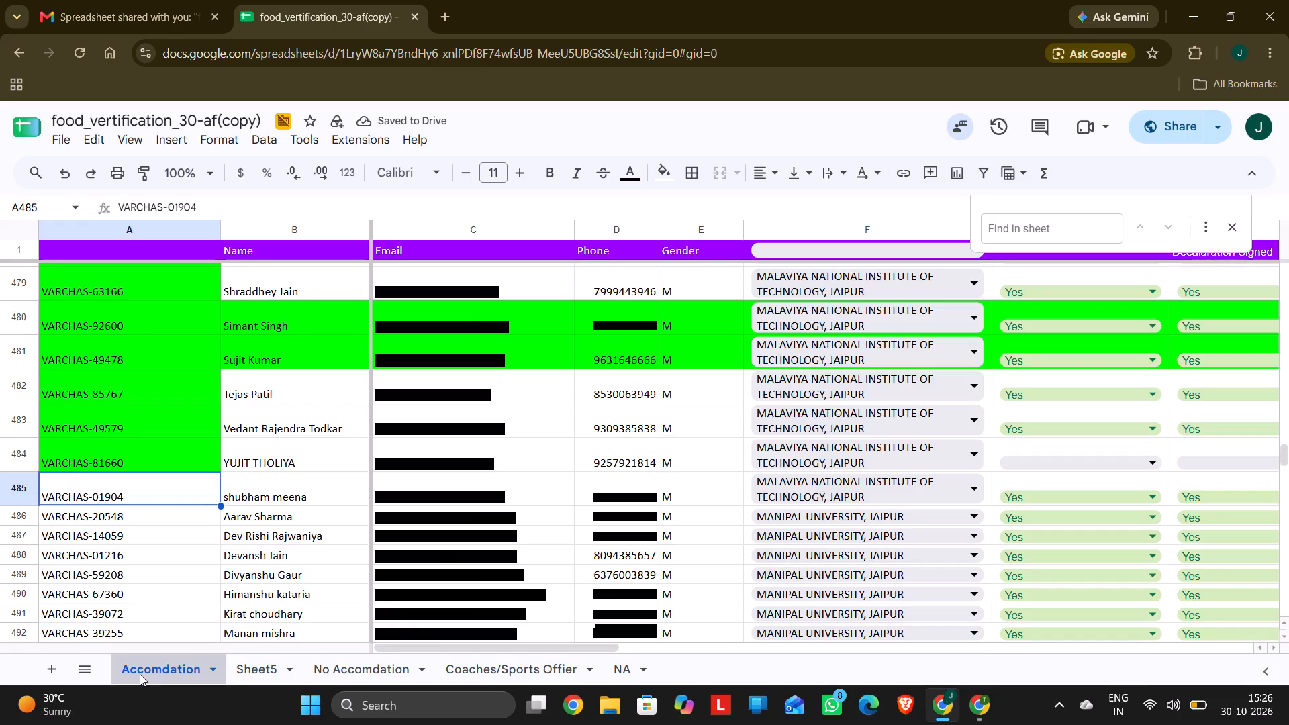
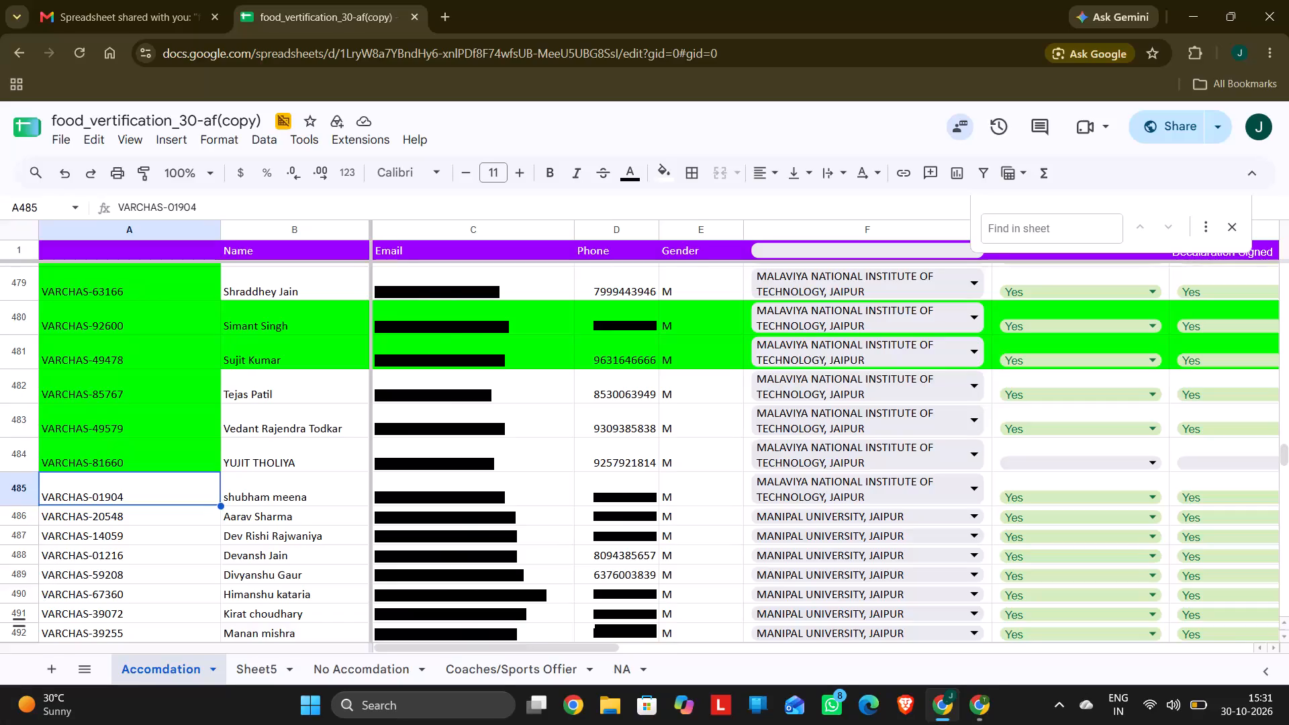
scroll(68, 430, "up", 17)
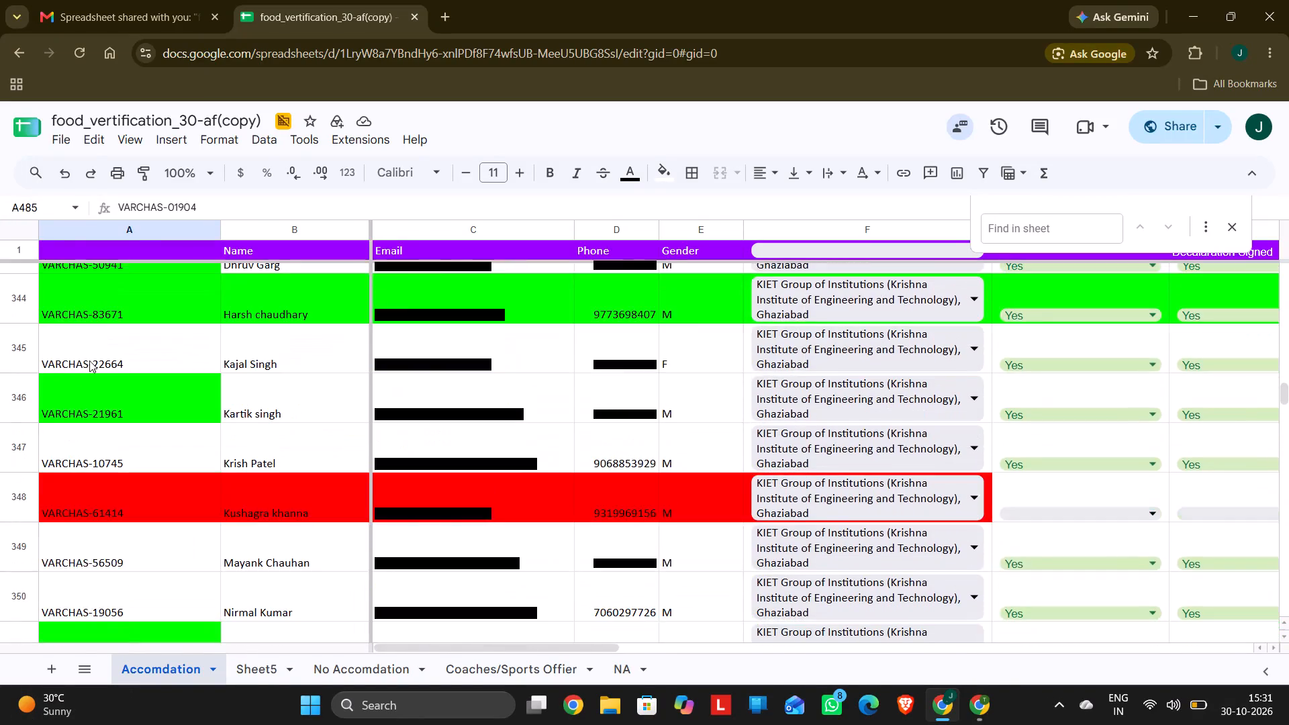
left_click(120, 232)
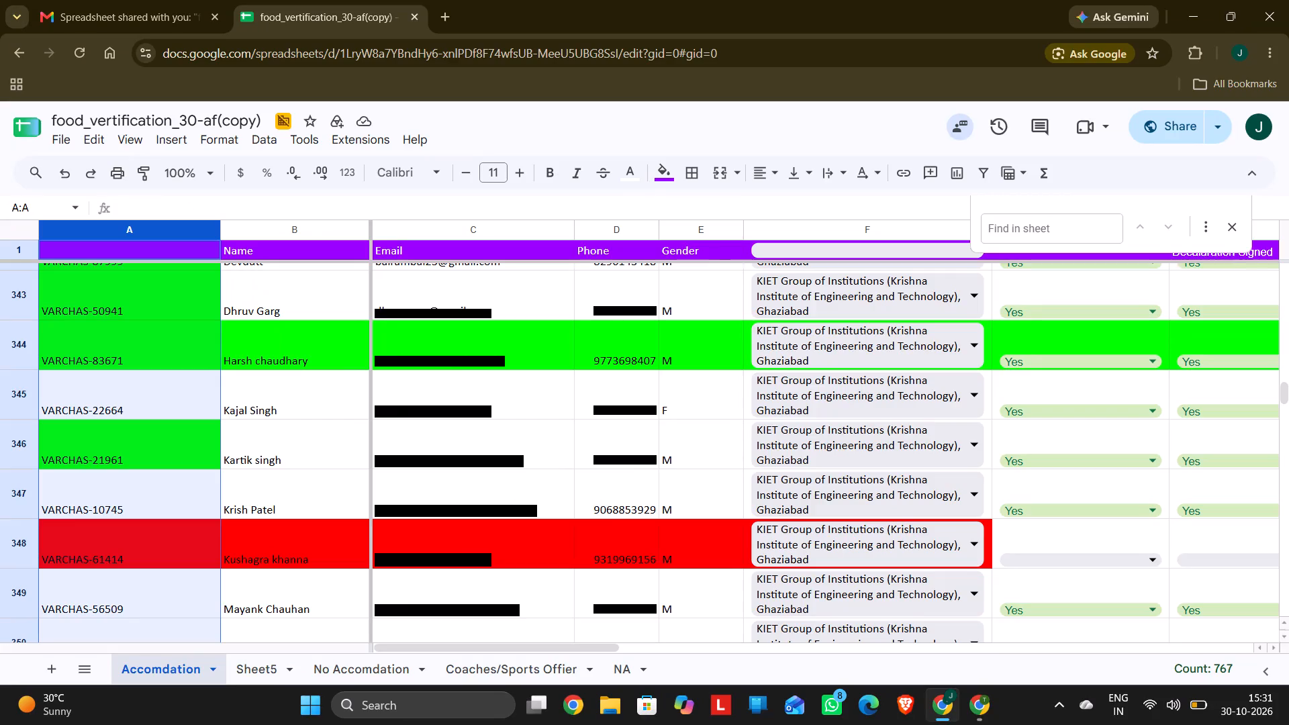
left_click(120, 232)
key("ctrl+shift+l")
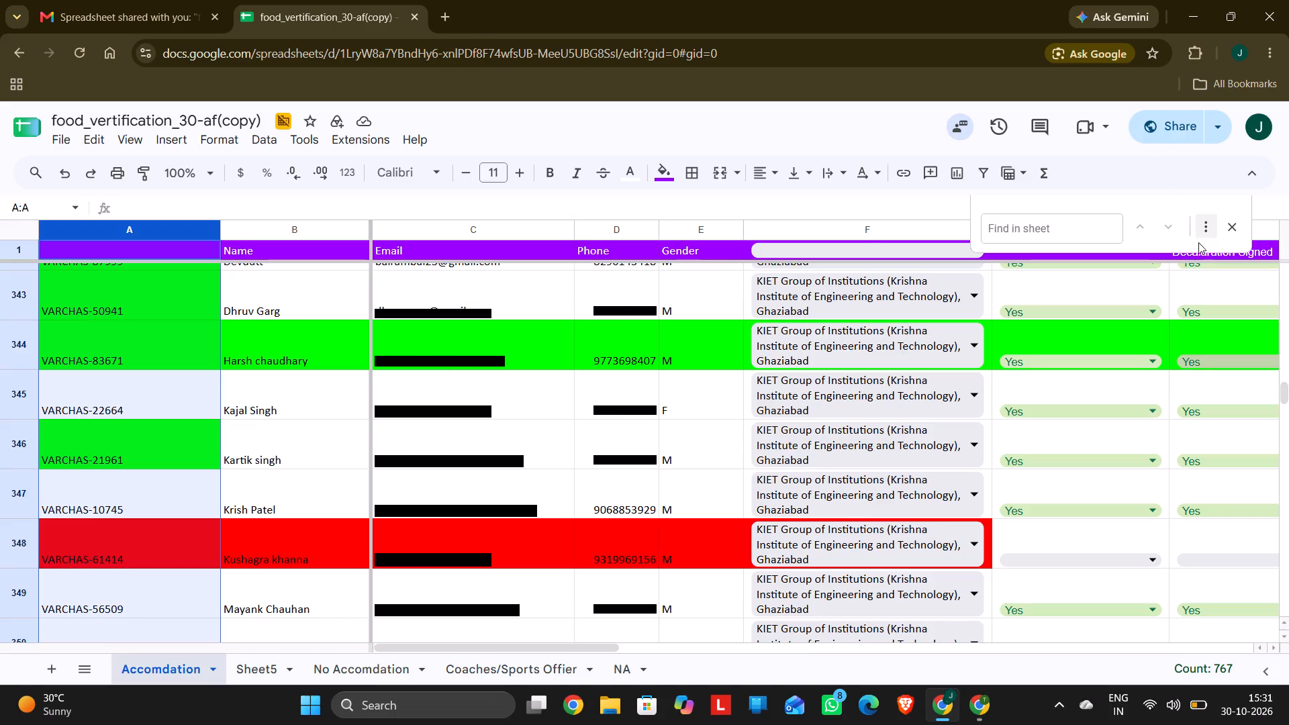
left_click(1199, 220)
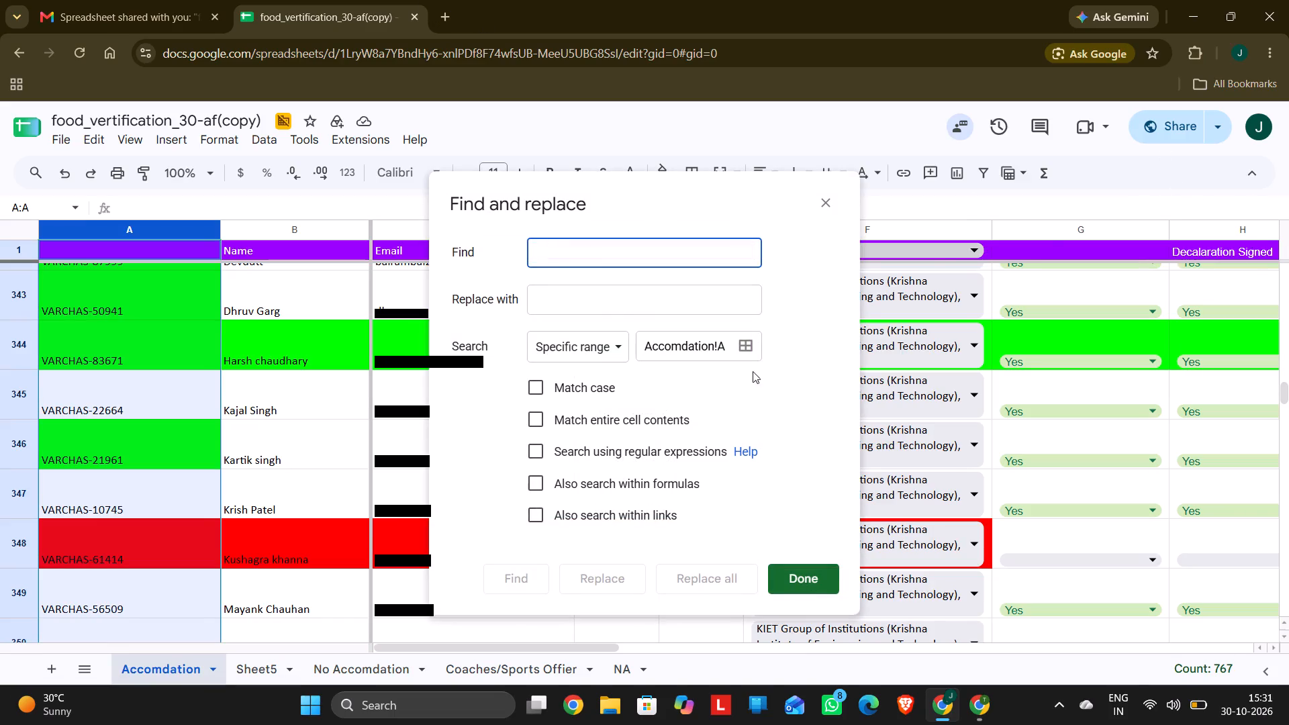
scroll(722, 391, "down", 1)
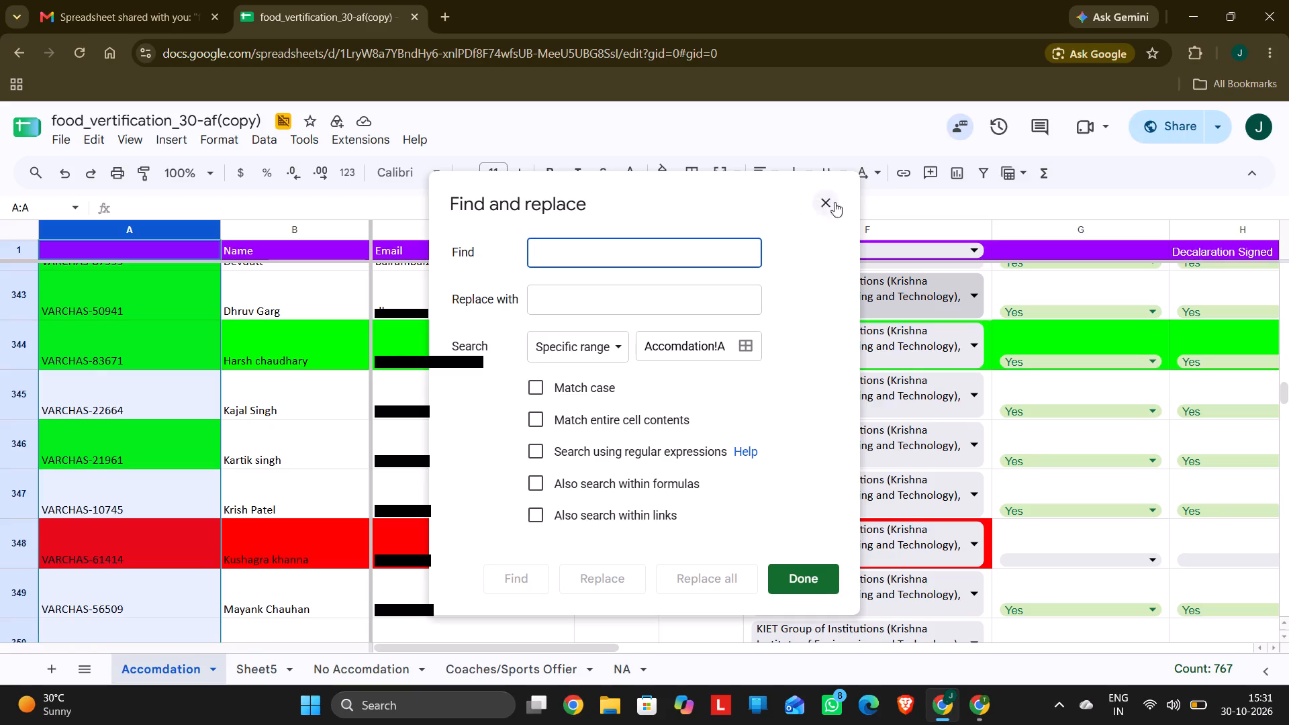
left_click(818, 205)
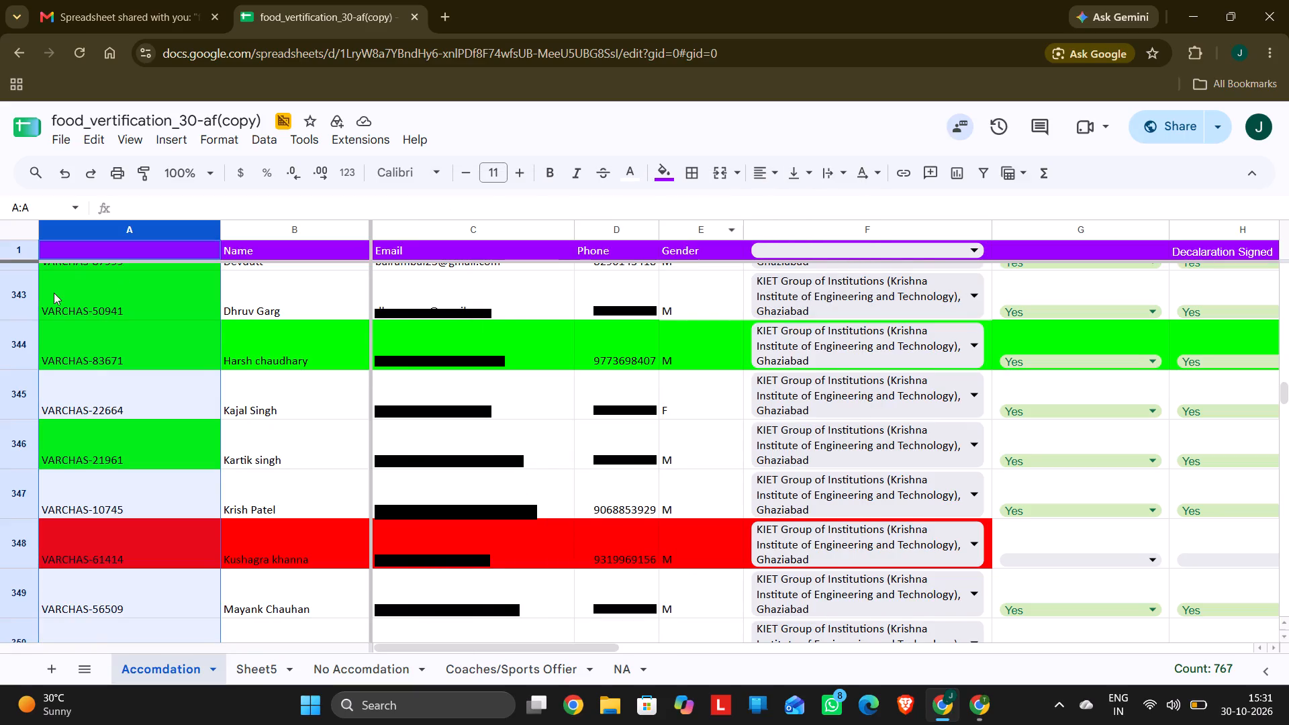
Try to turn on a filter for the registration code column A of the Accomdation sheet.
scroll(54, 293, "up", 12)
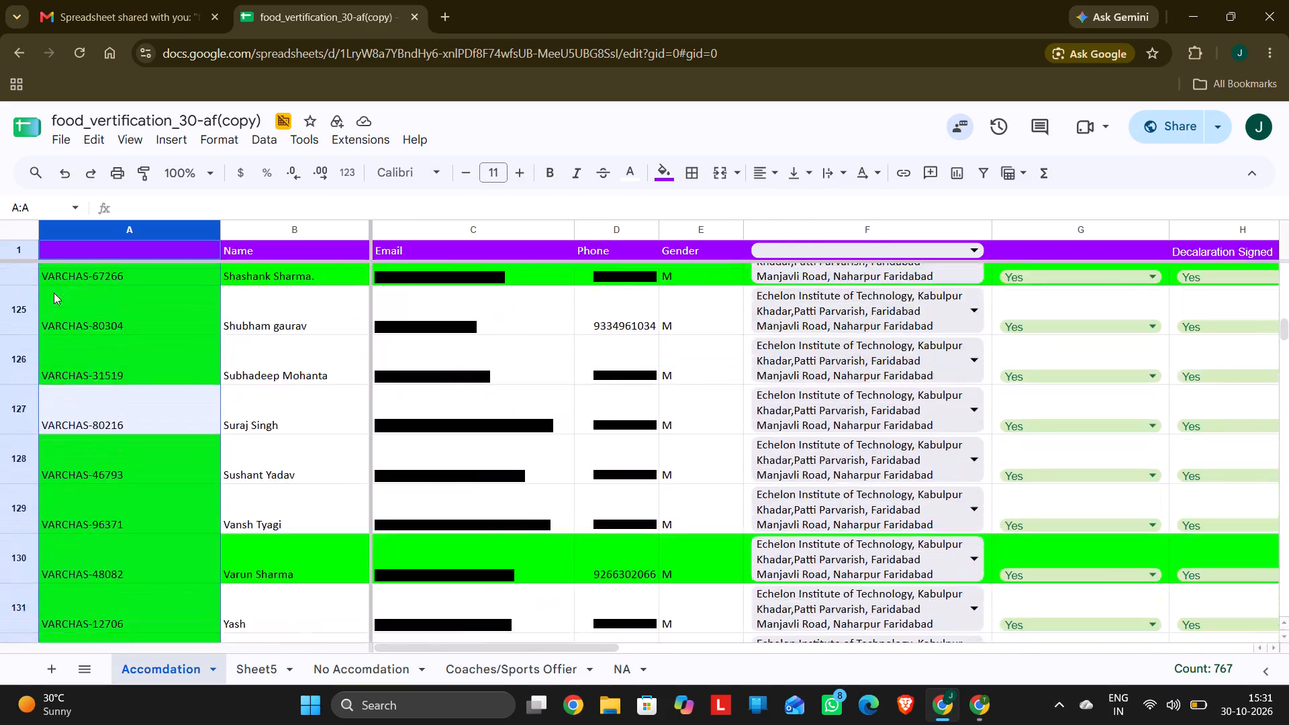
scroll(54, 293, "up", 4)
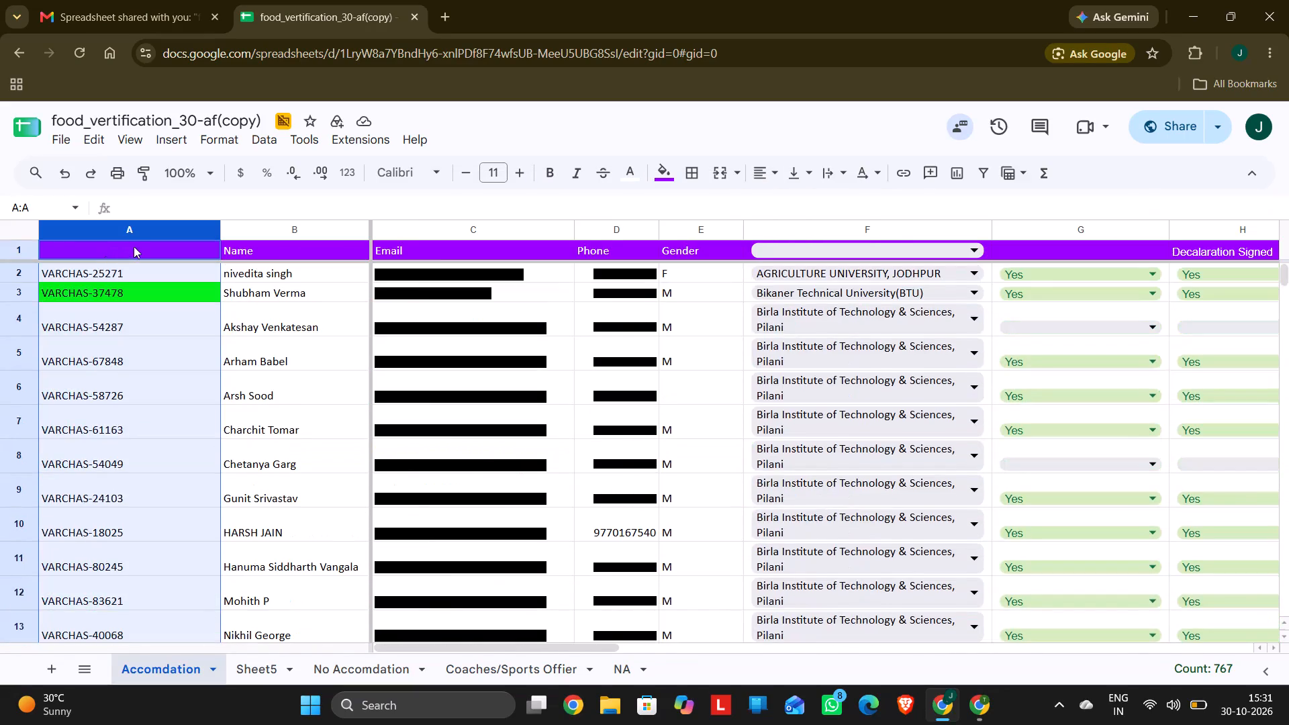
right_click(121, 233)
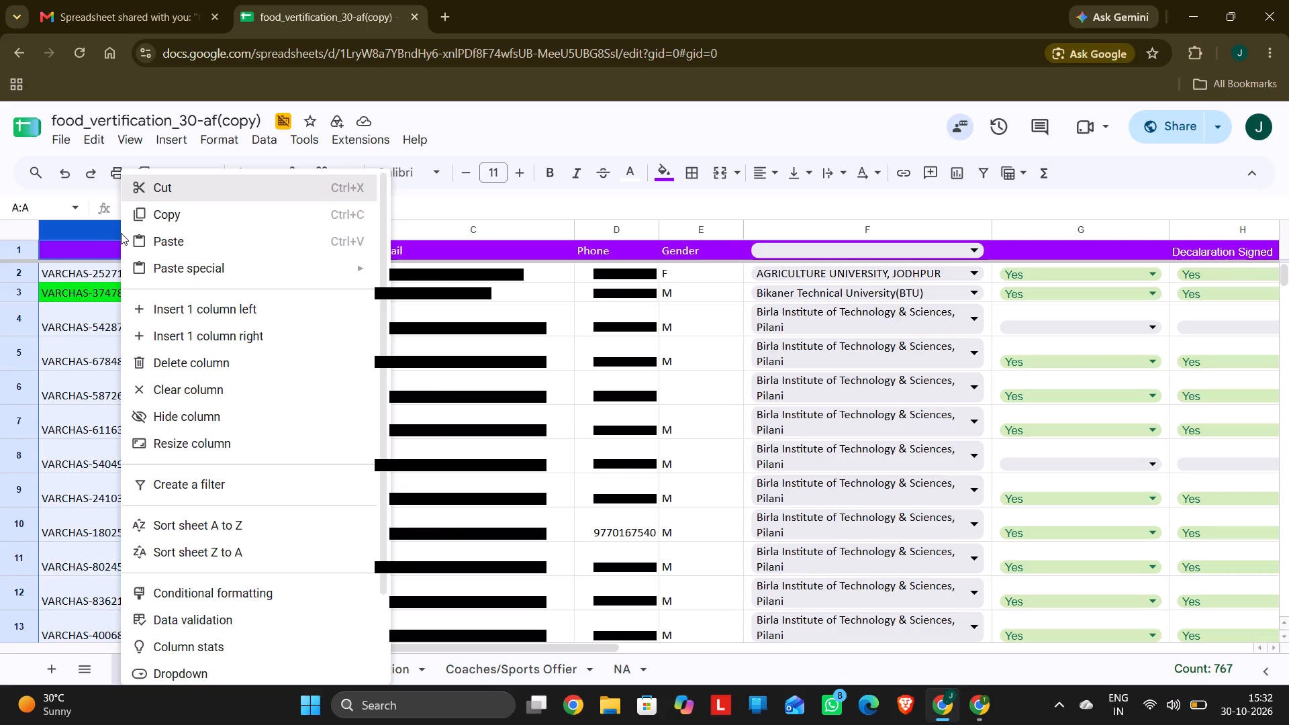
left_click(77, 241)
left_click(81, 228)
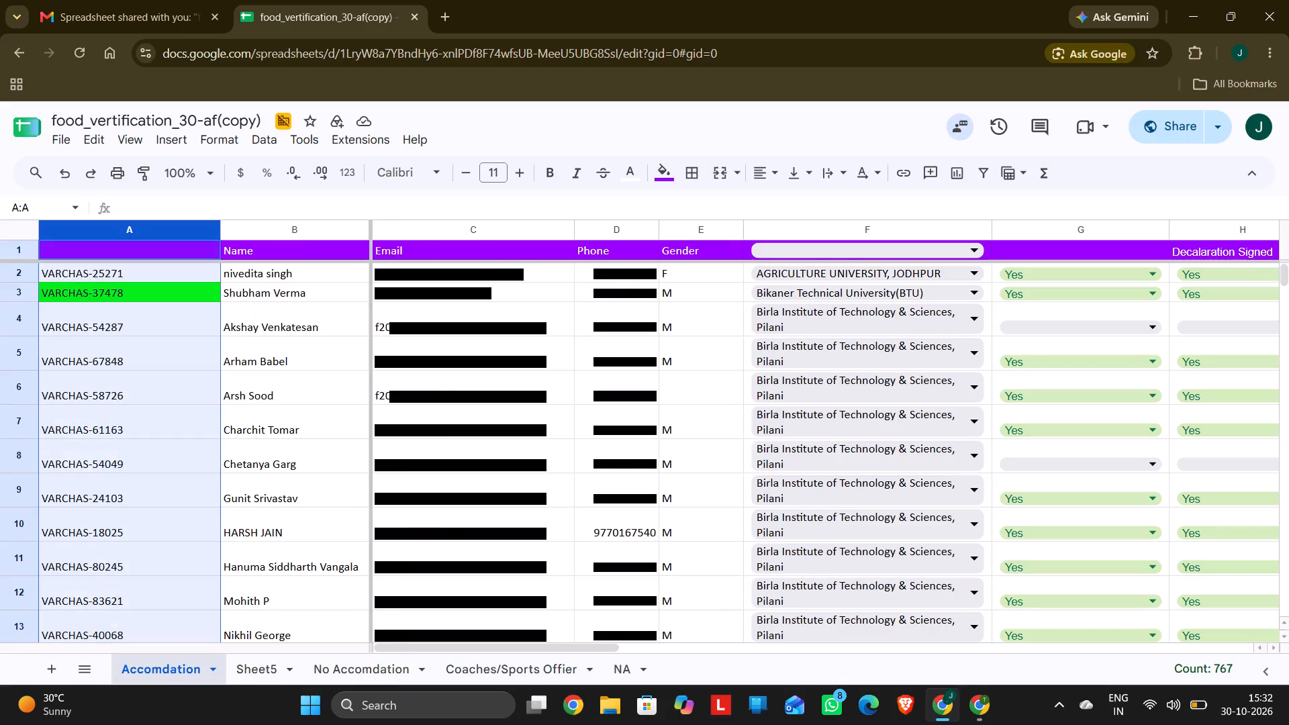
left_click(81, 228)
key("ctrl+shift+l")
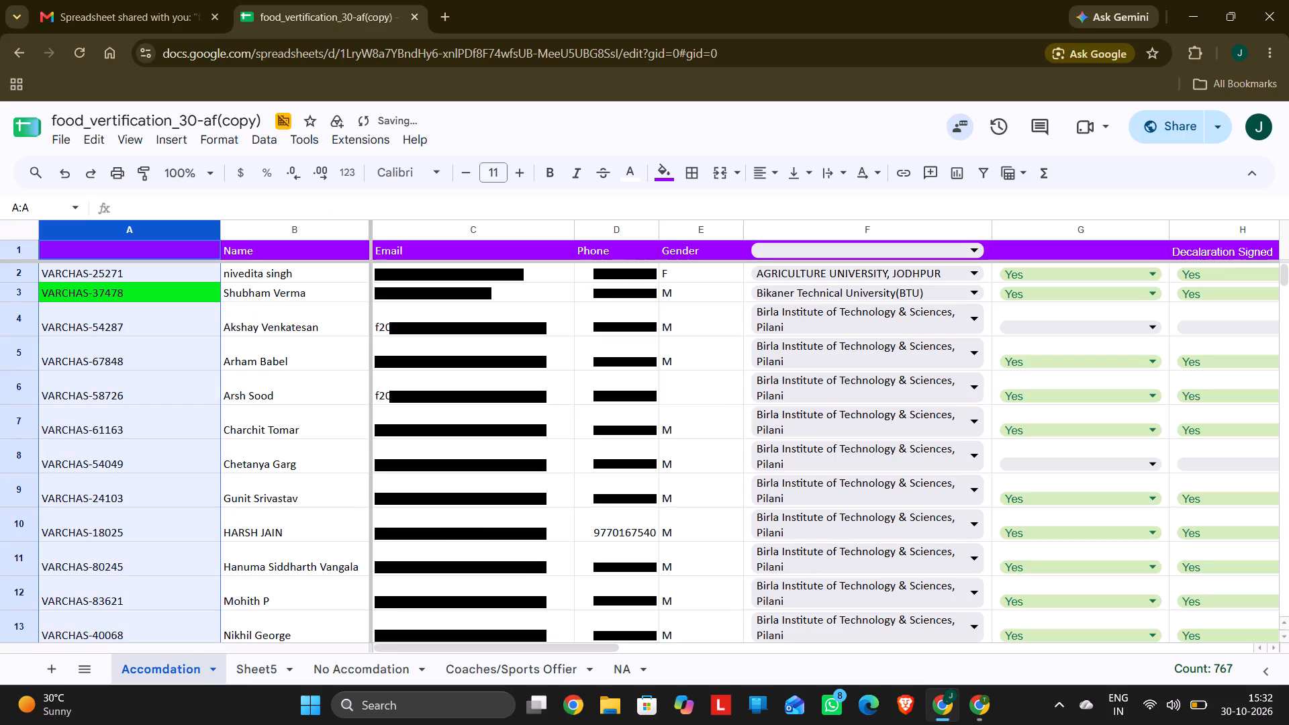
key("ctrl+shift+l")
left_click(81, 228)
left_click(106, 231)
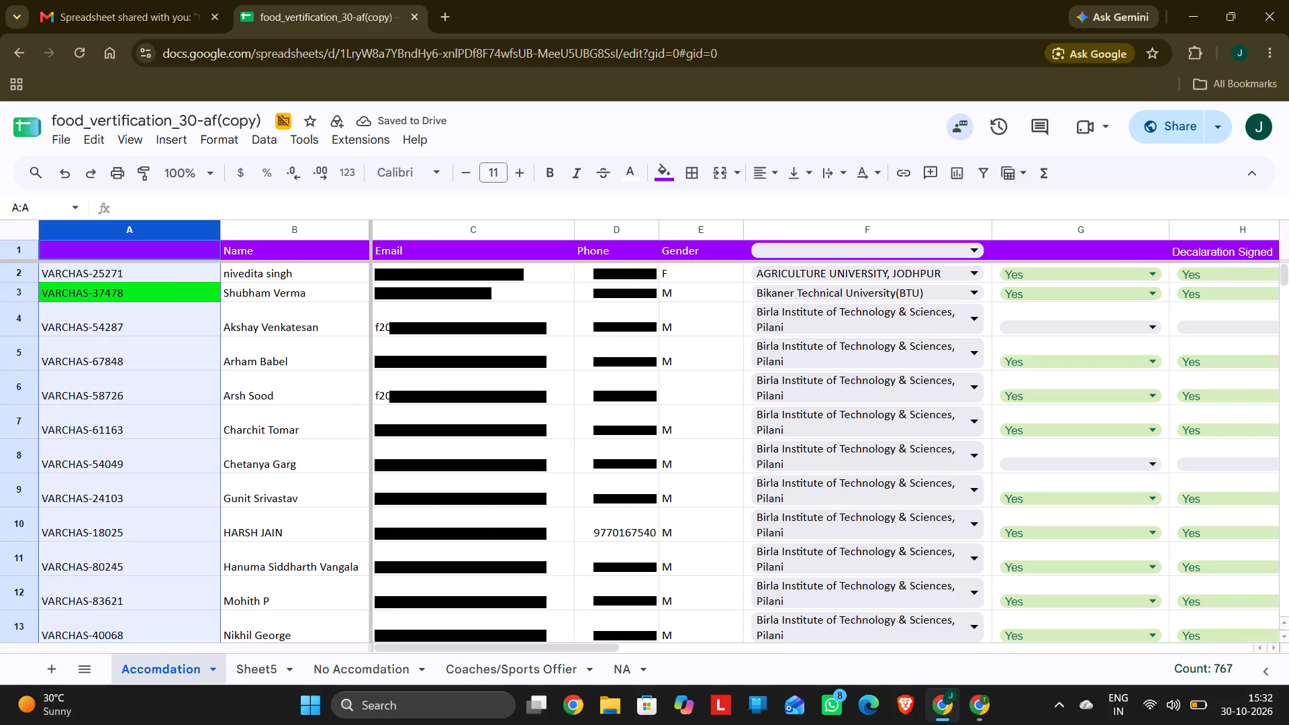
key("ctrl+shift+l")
Look through the participant rows from the start of the Accomdation sheet down to the College of Engineering & Technology, Bikaner entries.
left_click(250, 196)
scroll(173, 272, "up", 3)
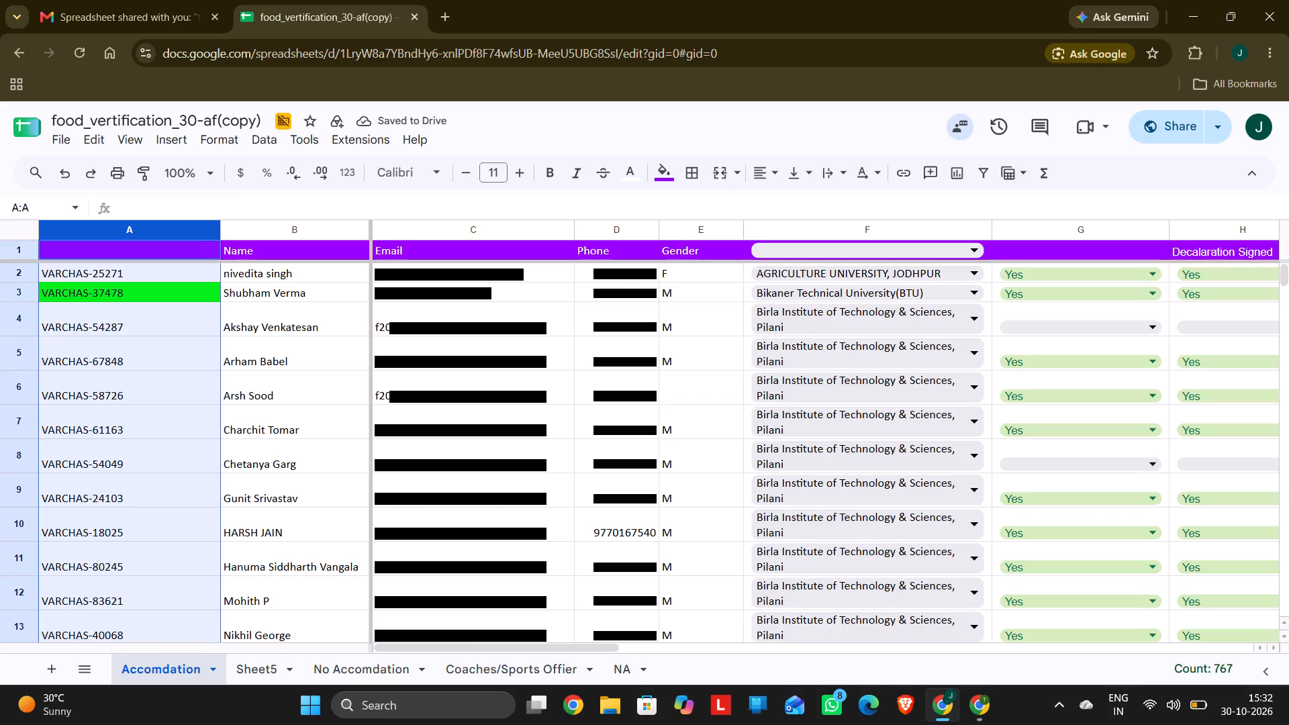
left_click(223, 209)
scroll(152, 316, "up", 1)
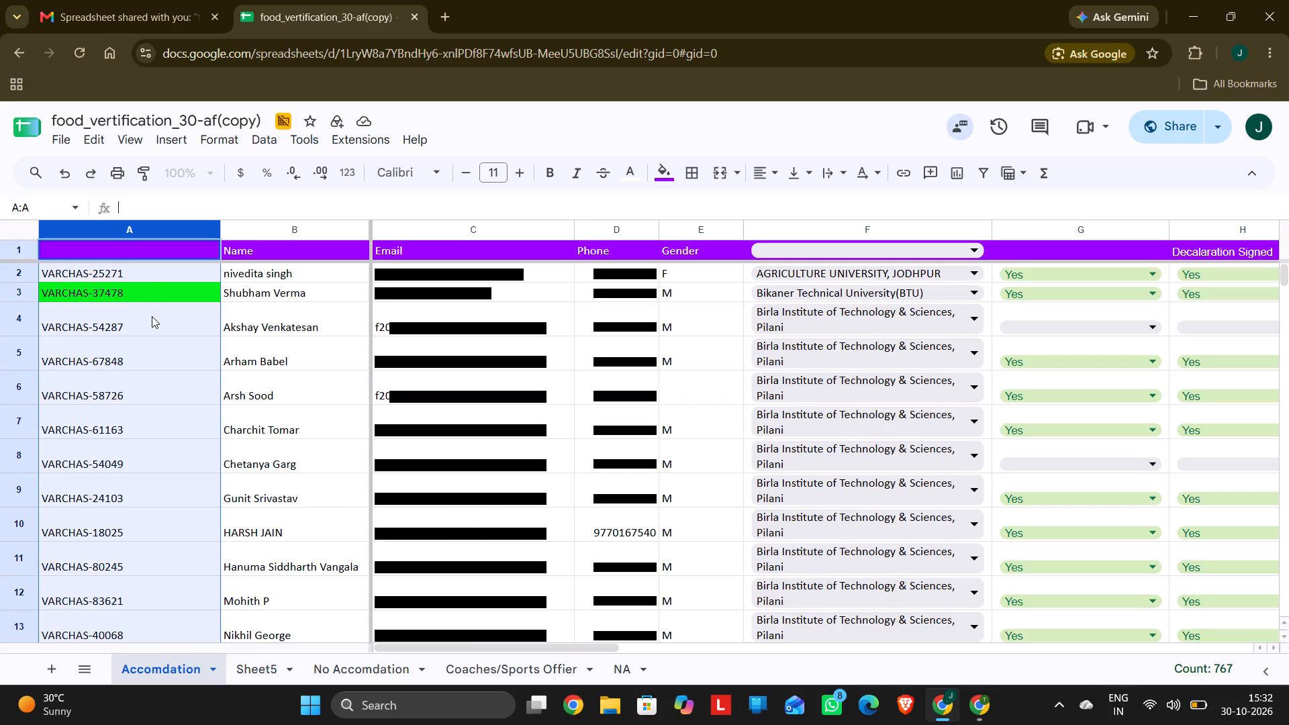
scroll(152, 316, "down", 6)
scroll(152, 316, "up", 5)
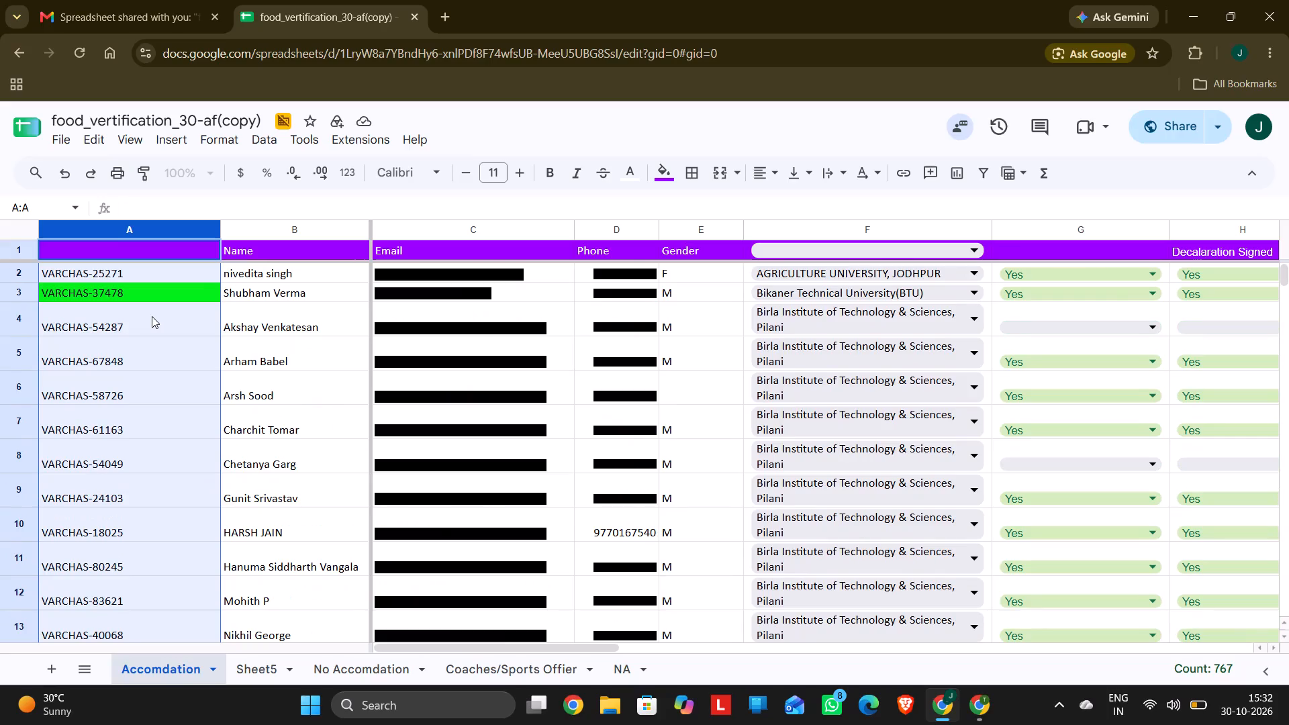
scroll(152, 316, "down", 5)
scroll(152, 316, "up", 2)
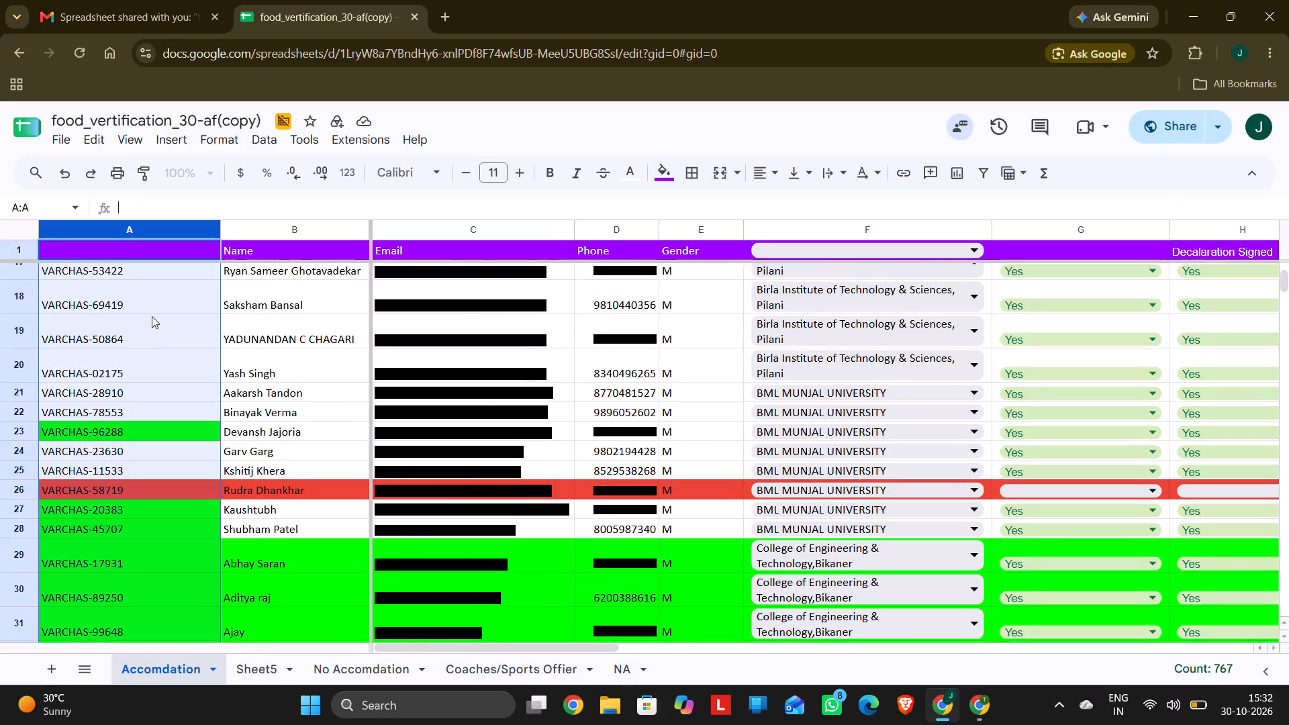
scroll(152, 316, "down", 4)
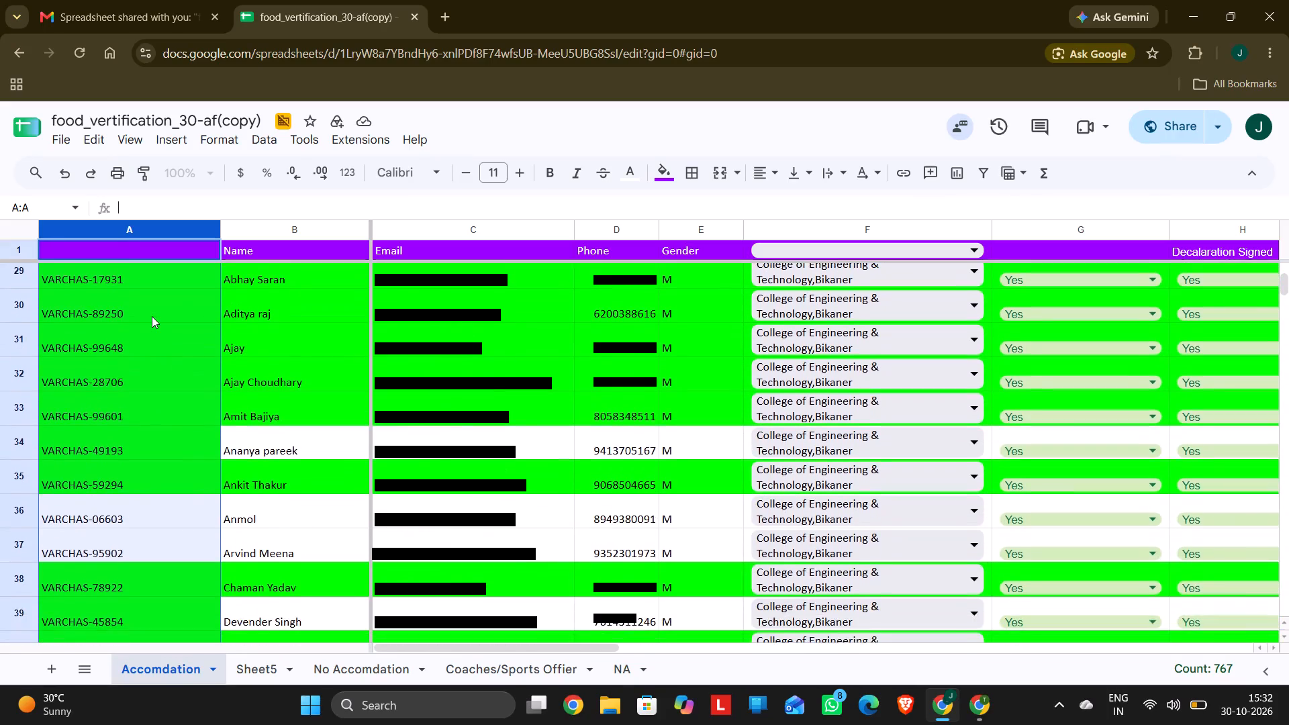
scroll(152, 316, "down", 1)
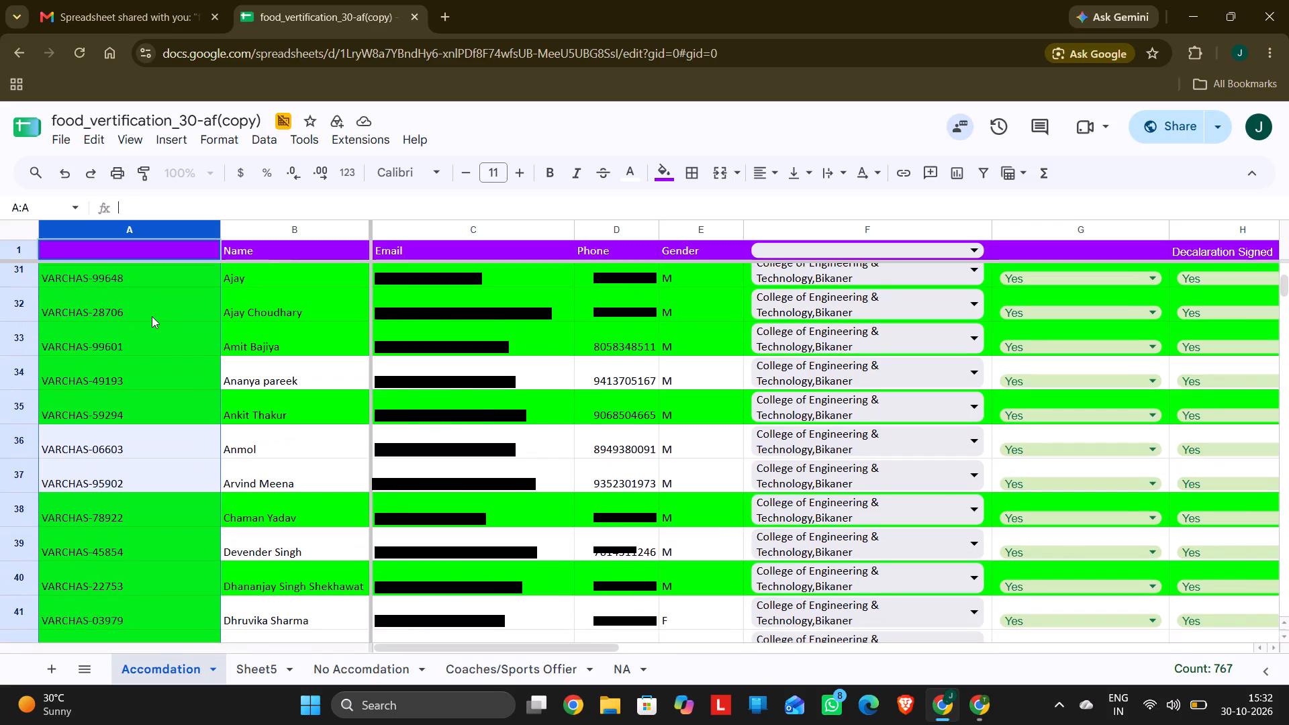
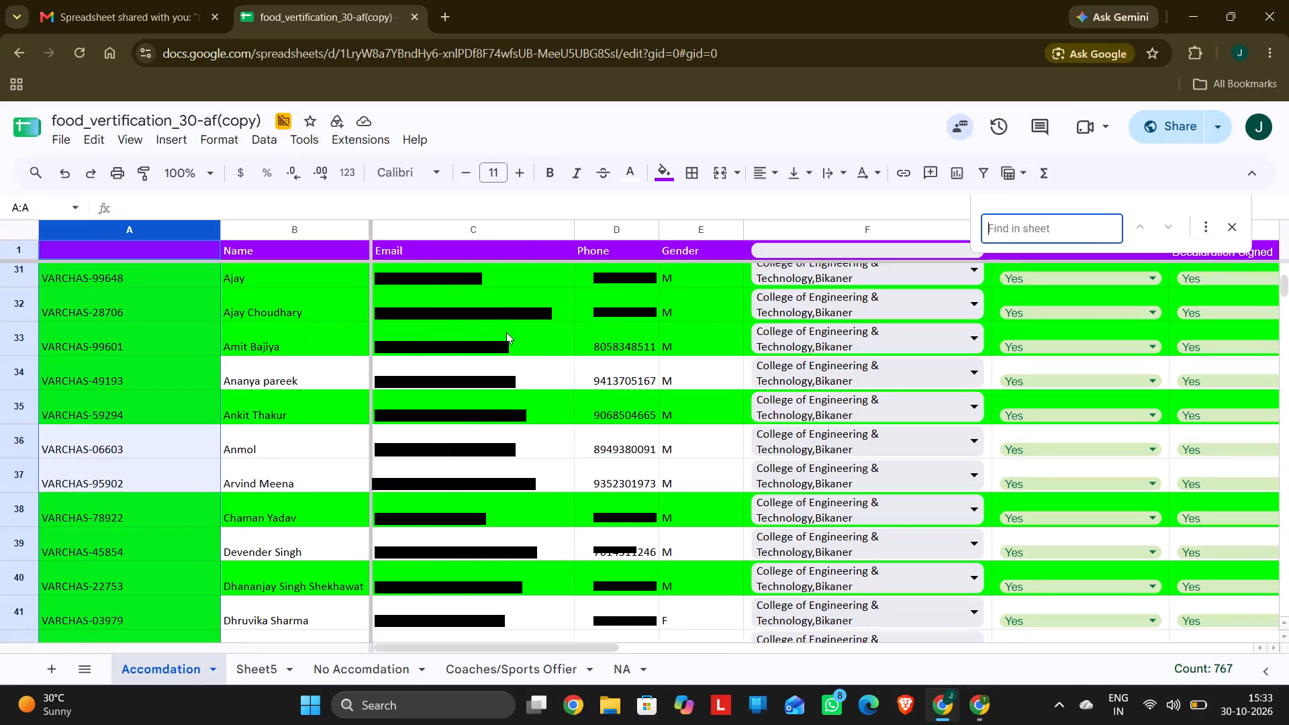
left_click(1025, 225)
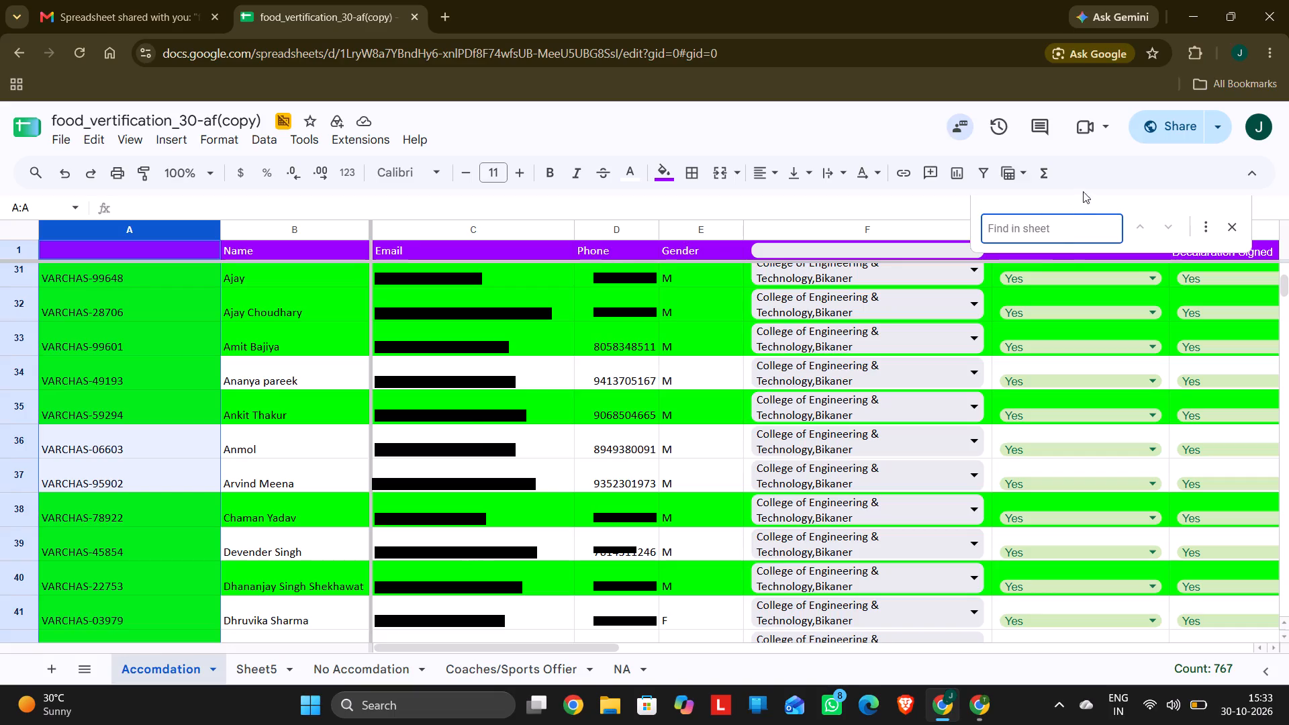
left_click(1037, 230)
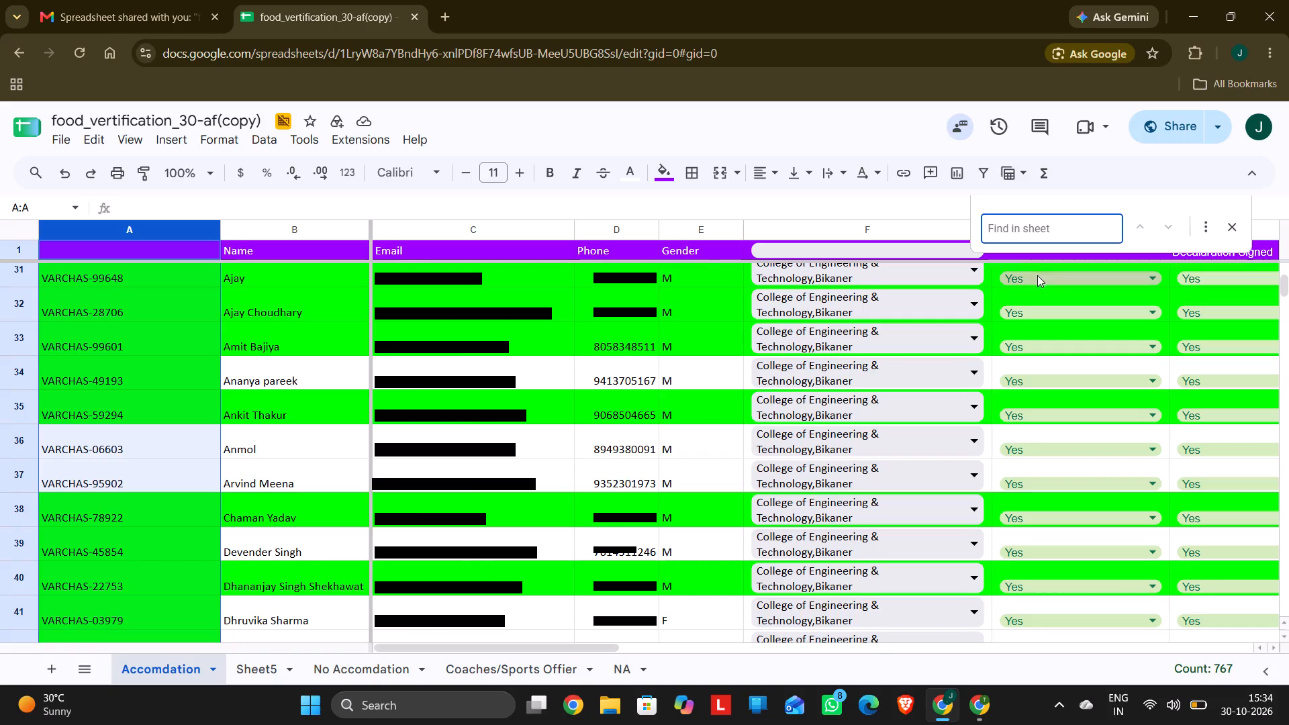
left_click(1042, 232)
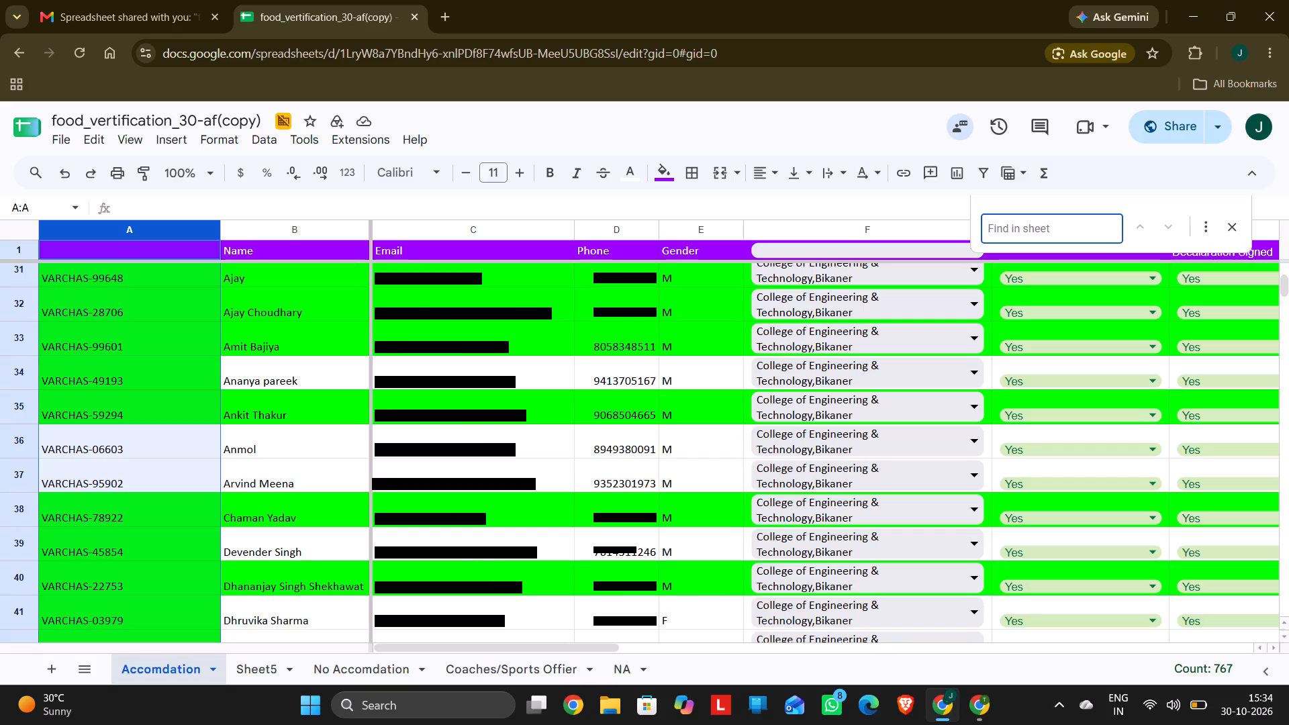
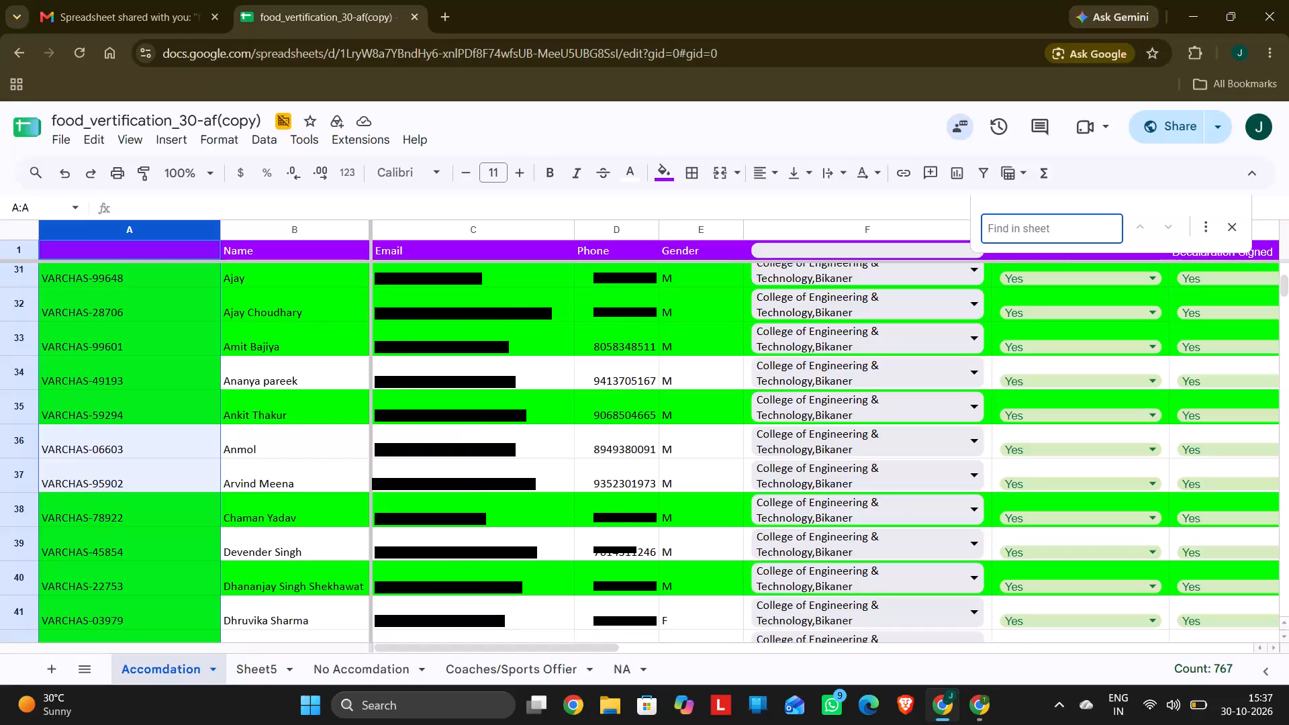
Search the Accomdation sheet for "siddharth" and fill the matching Masters' Union University row 559 with bright green.
left_click(1070, 224)
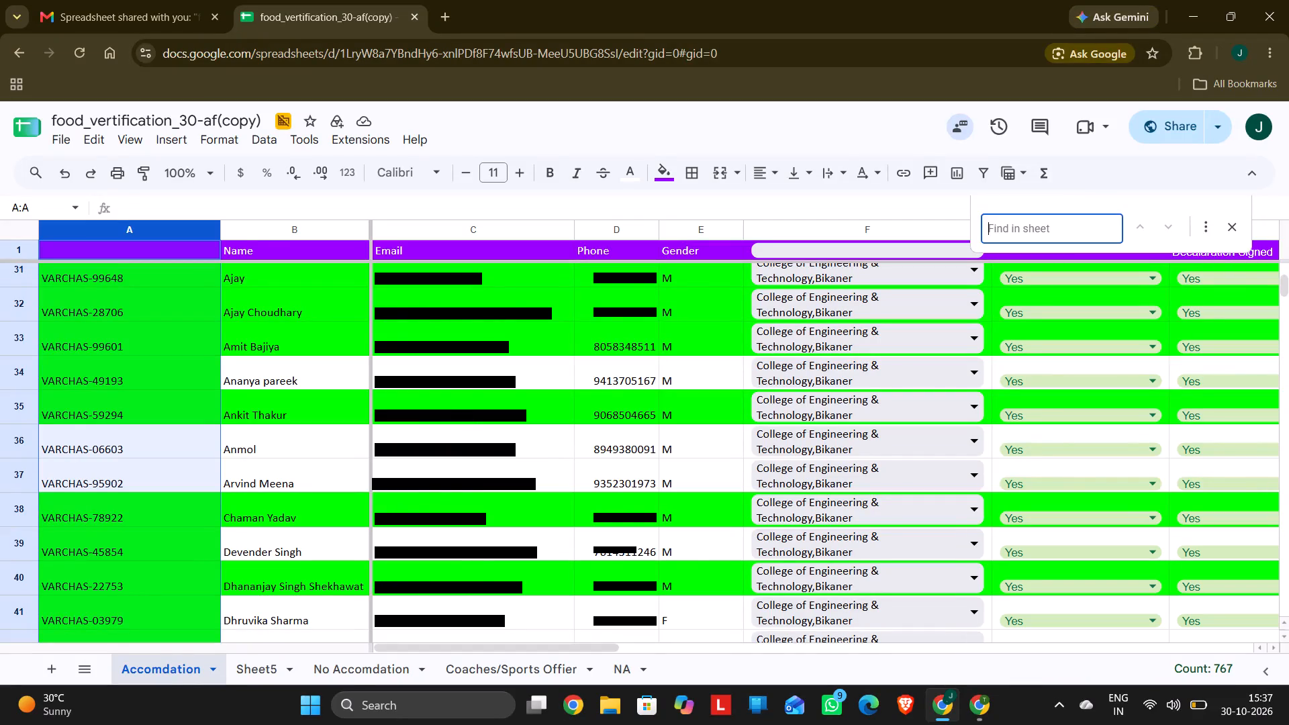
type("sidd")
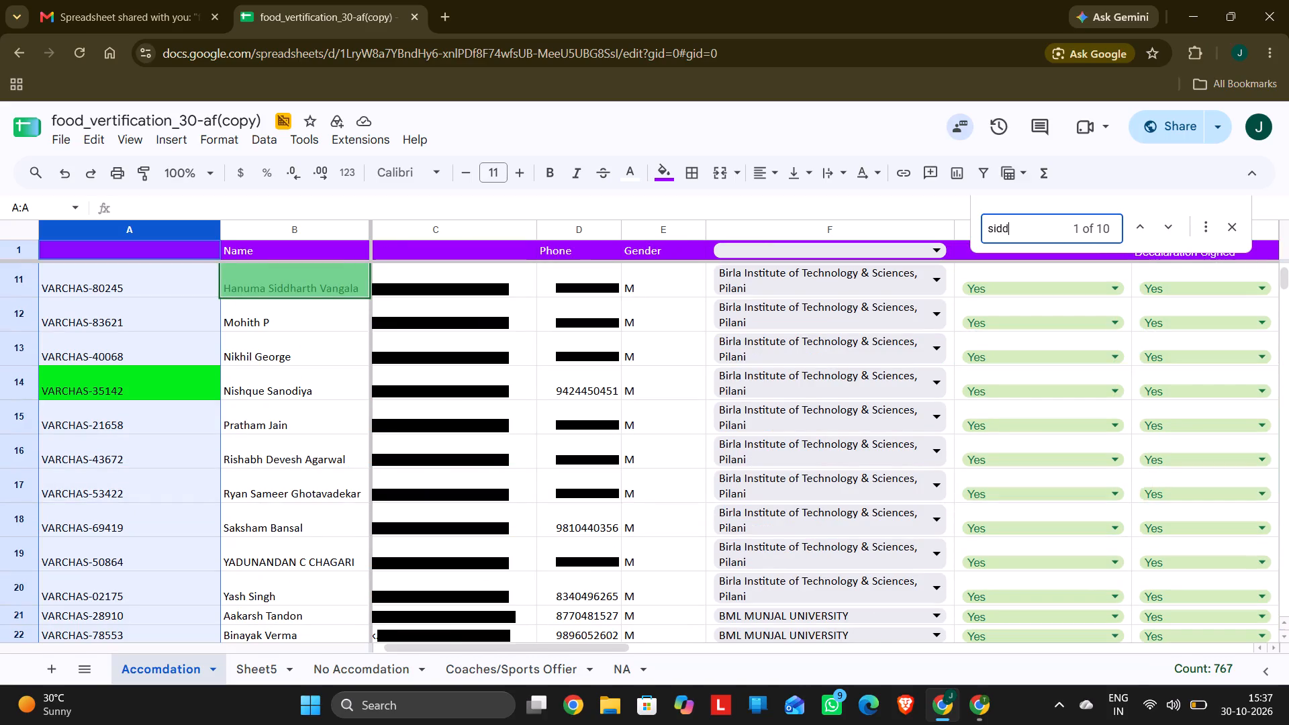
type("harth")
left_click(1148, 228)
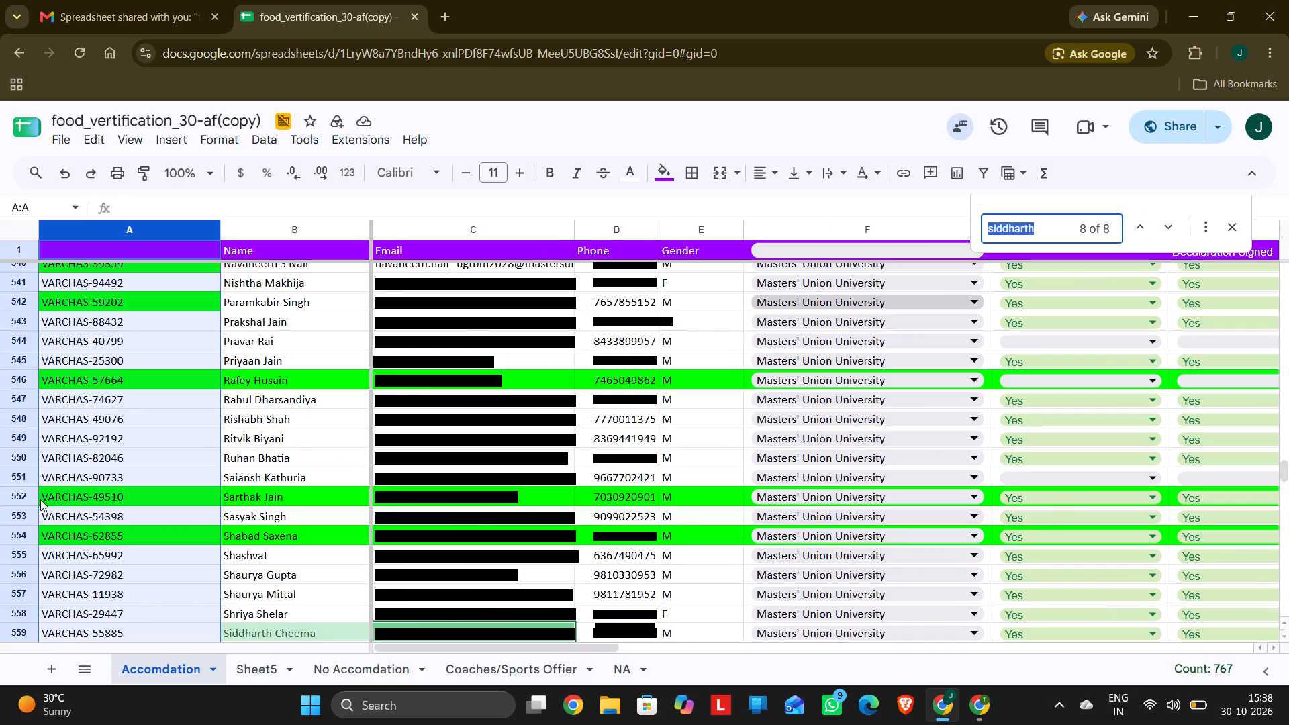
left_click(28, 632)
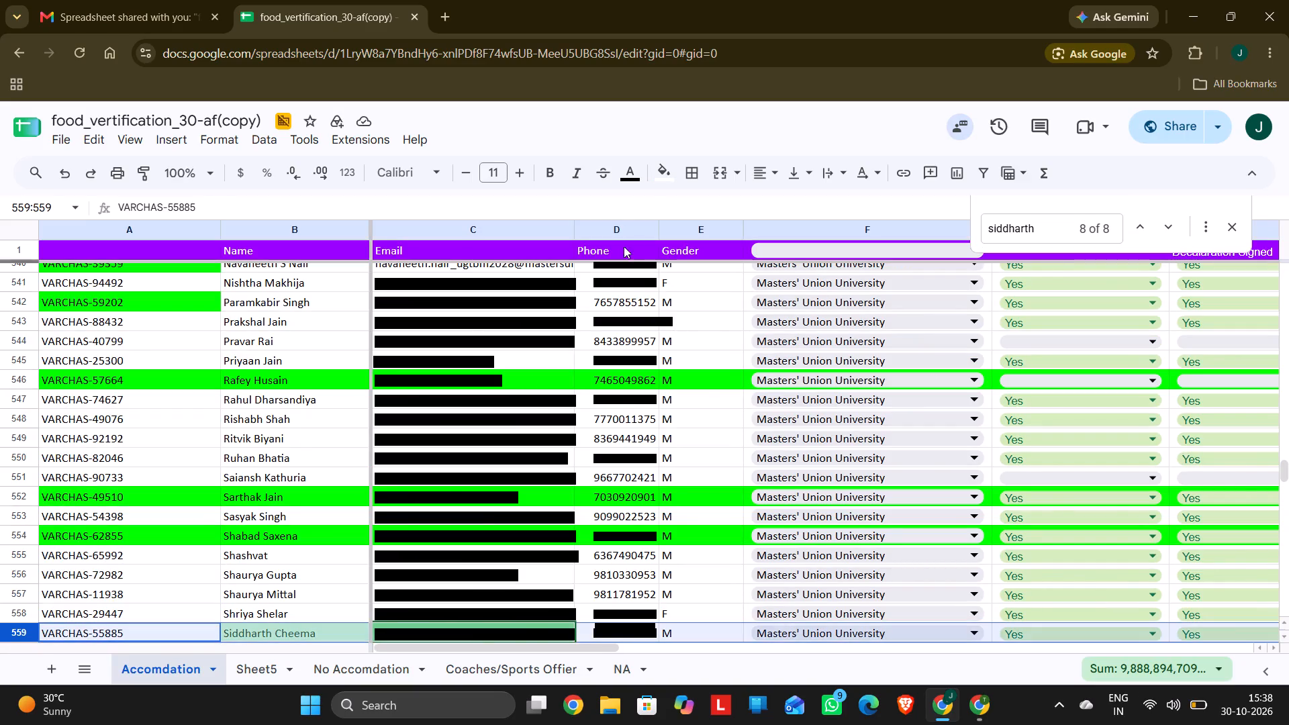
left_click(660, 166)
left_click(742, 248)
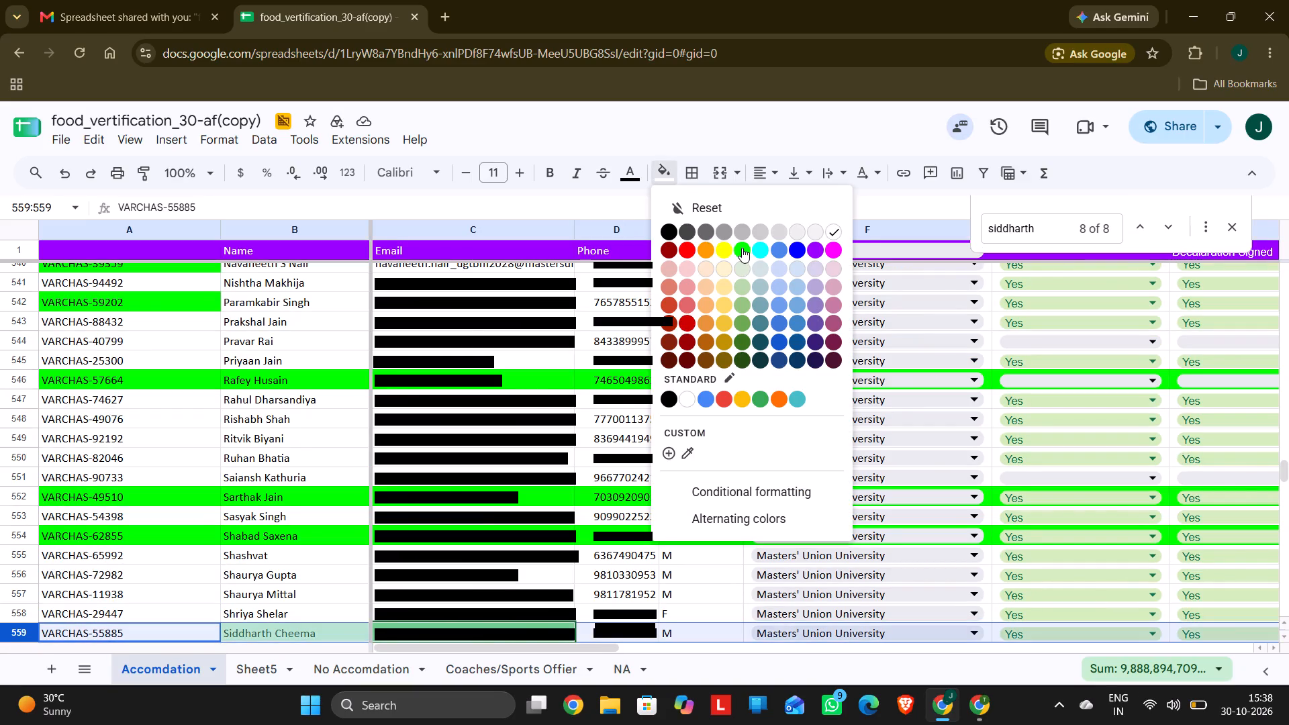
Clear the name from the sheet search, ready for another participant lookup.
double_click(1063, 234)
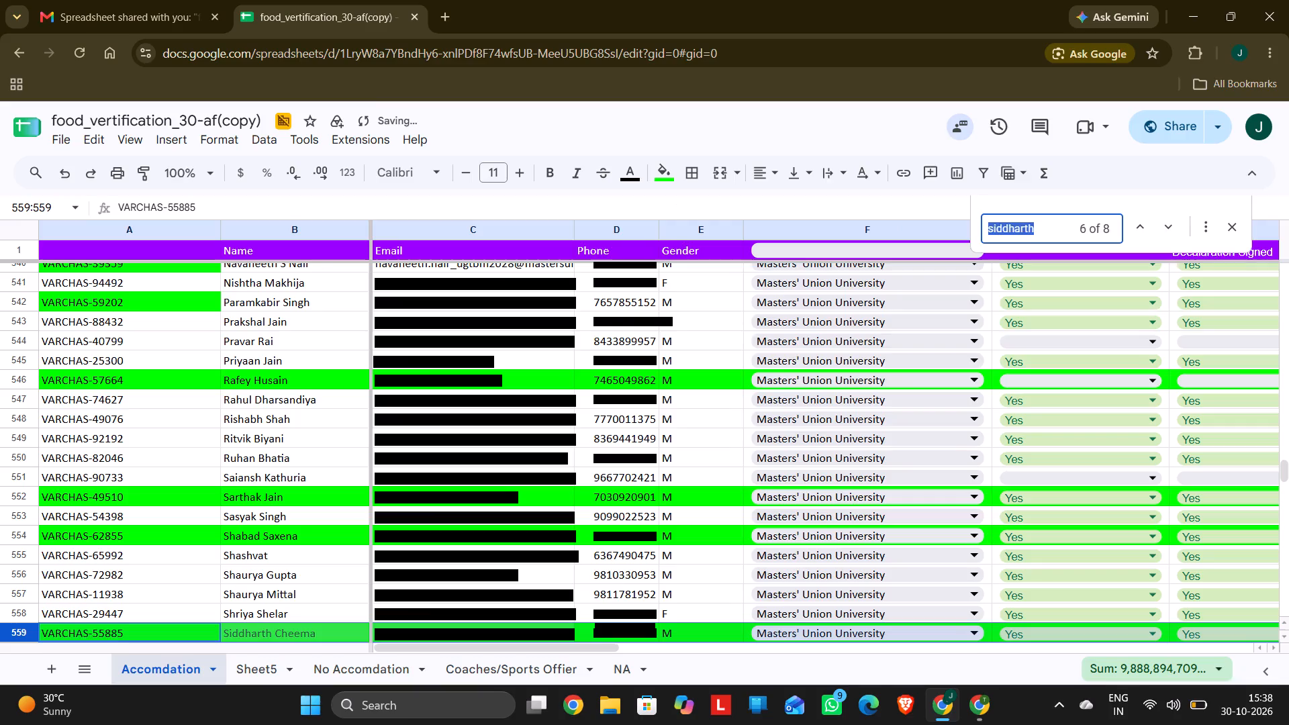
key("BackSpace")
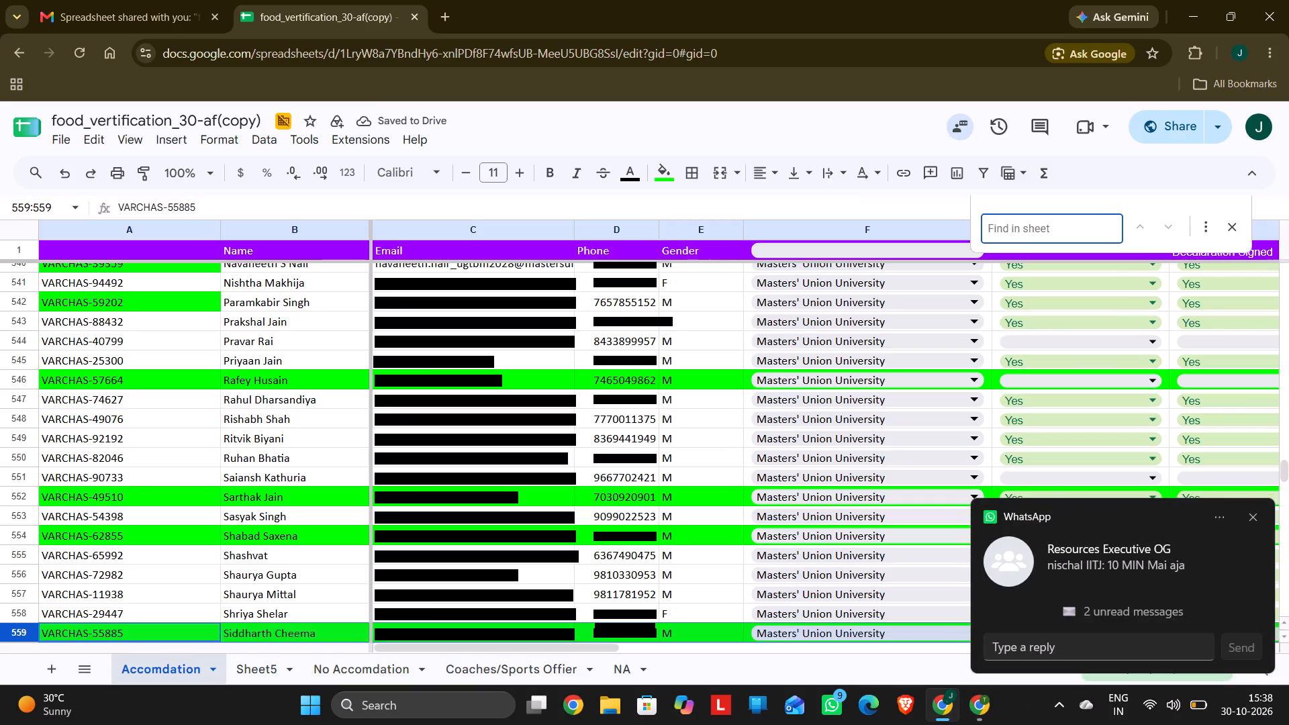
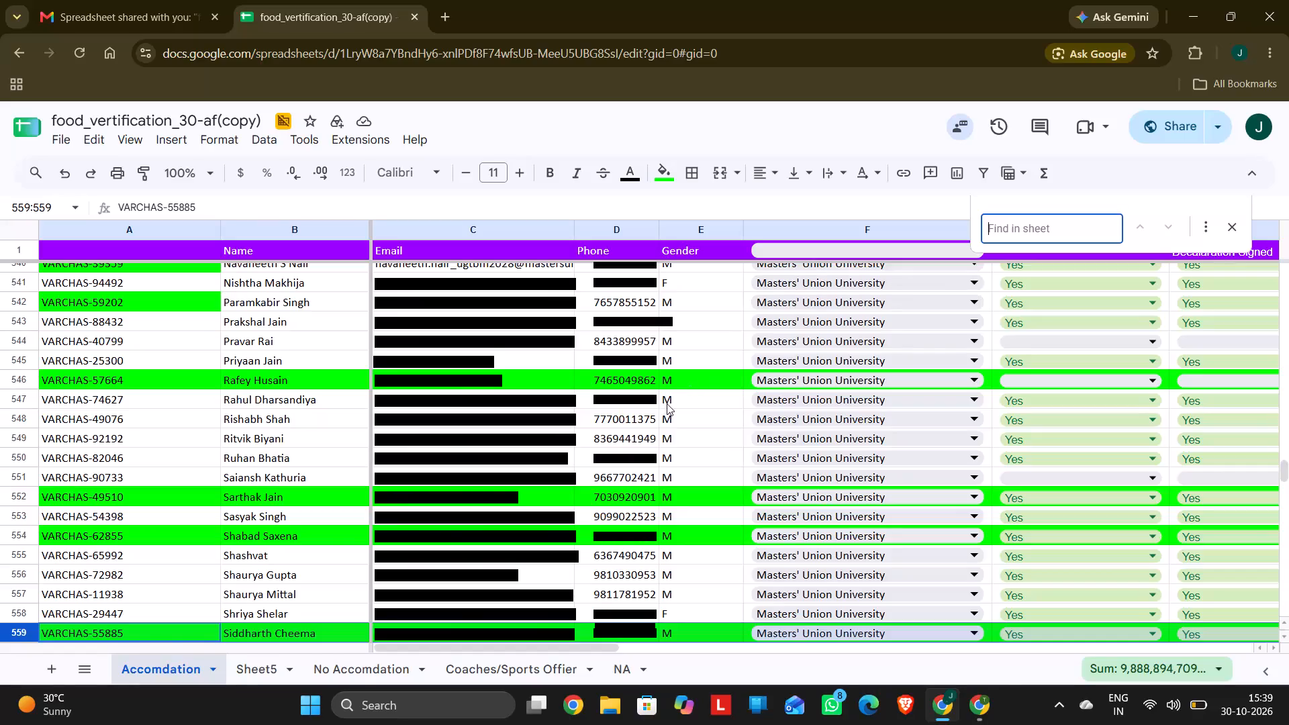
Look through the college-grouped participant rows below the Masters' Union University entries on the Accomdation sheet, checking which are marked green.
scroll(667, 403, "down", 11)
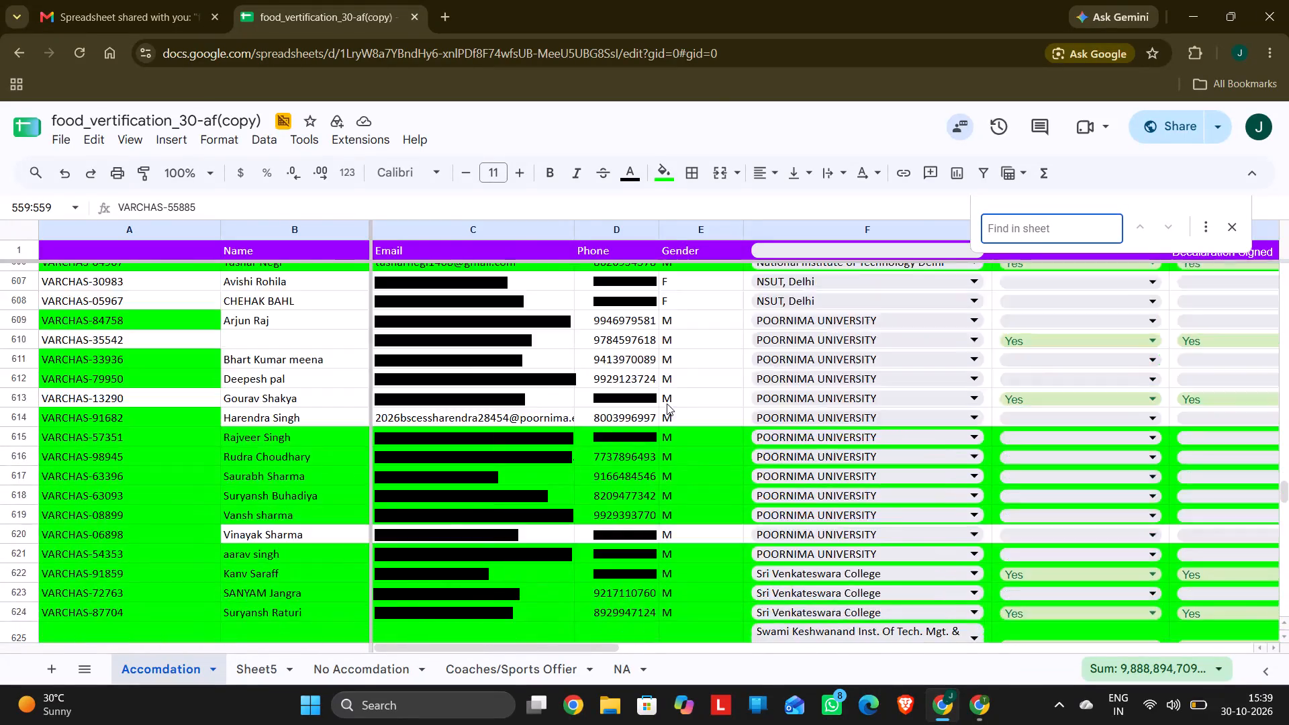
scroll(667, 403, "down", 12)
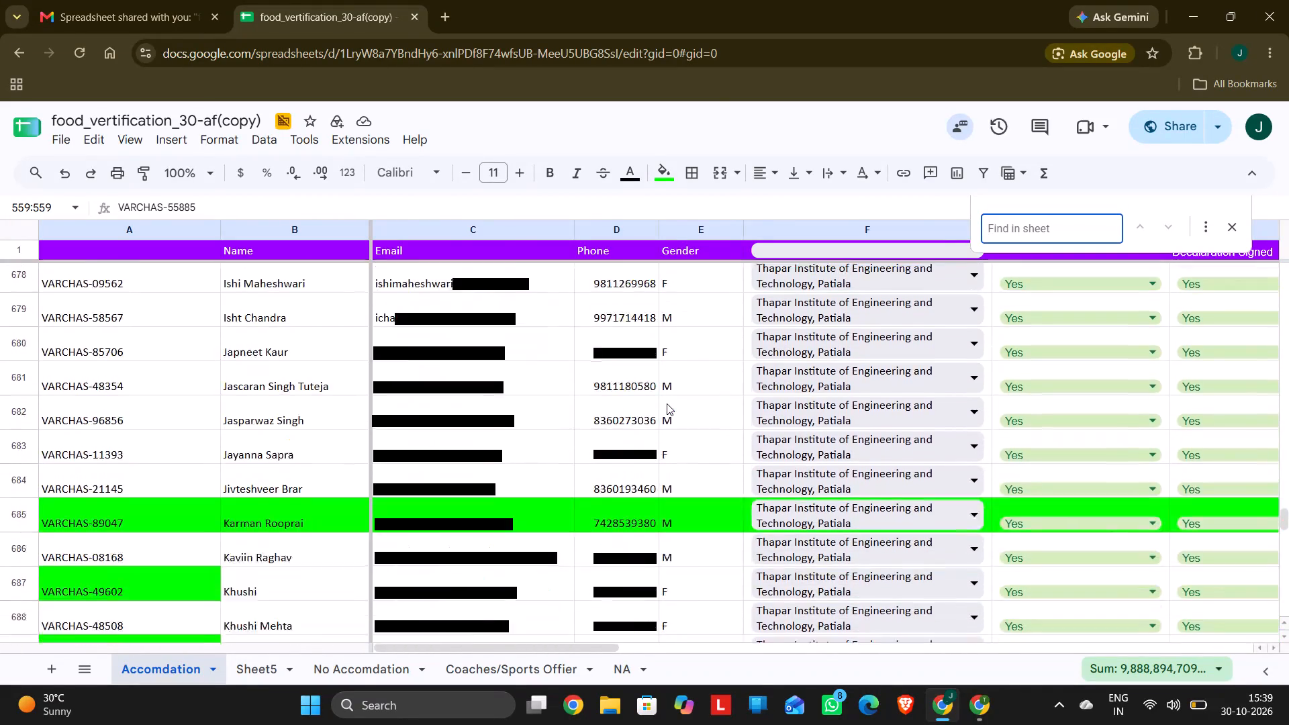
scroll(667, 403, "down", 7)
scroll(667, 403, "up", 7)
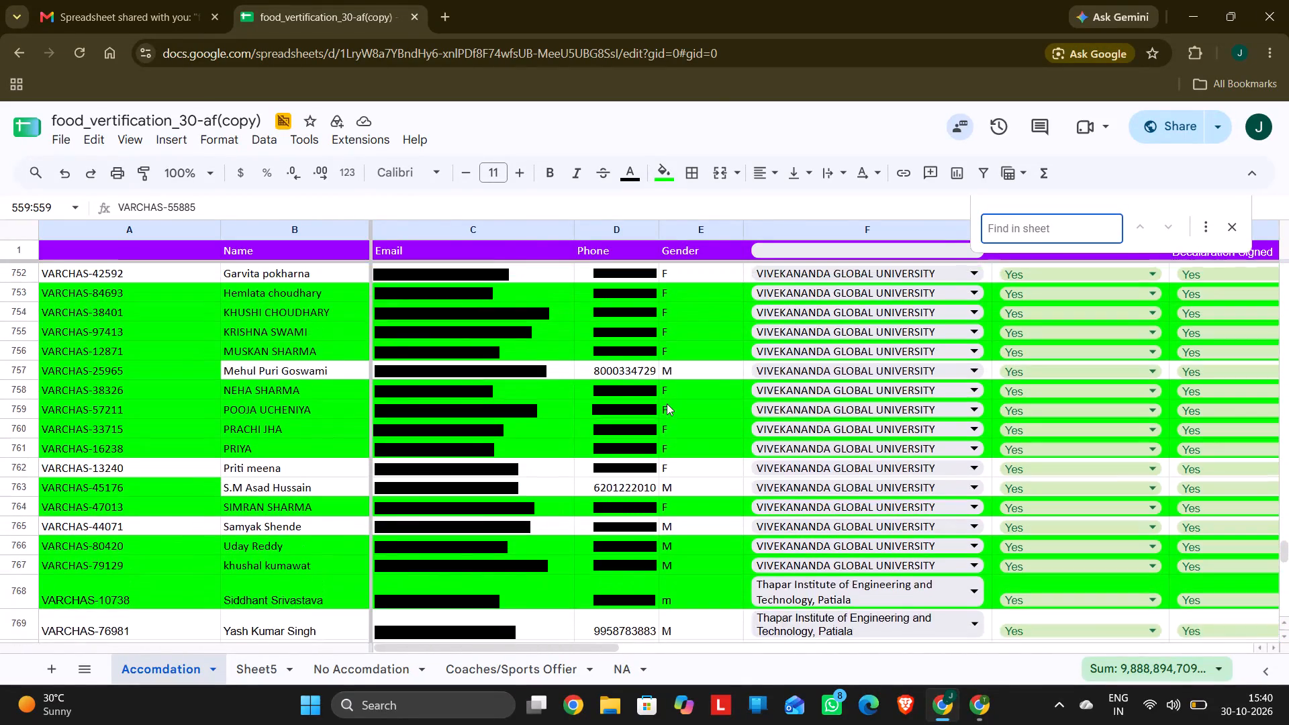
scroll(667, 403, "up", 16)
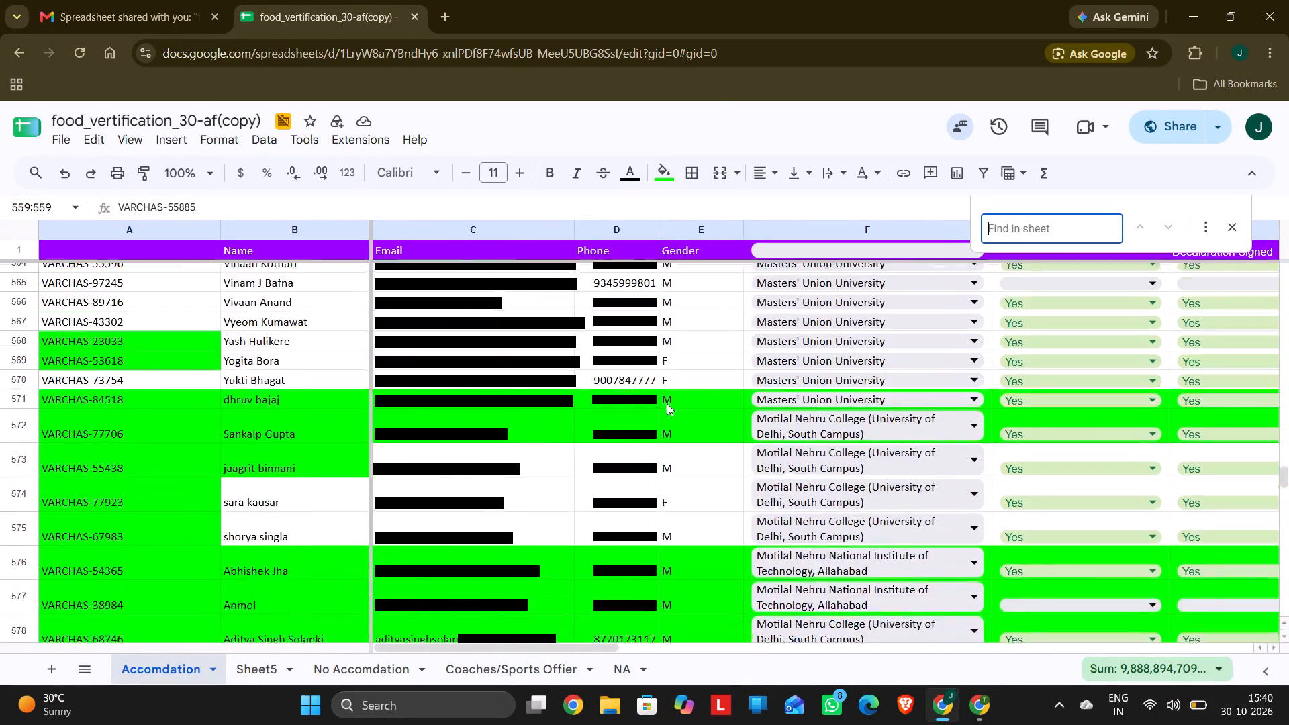
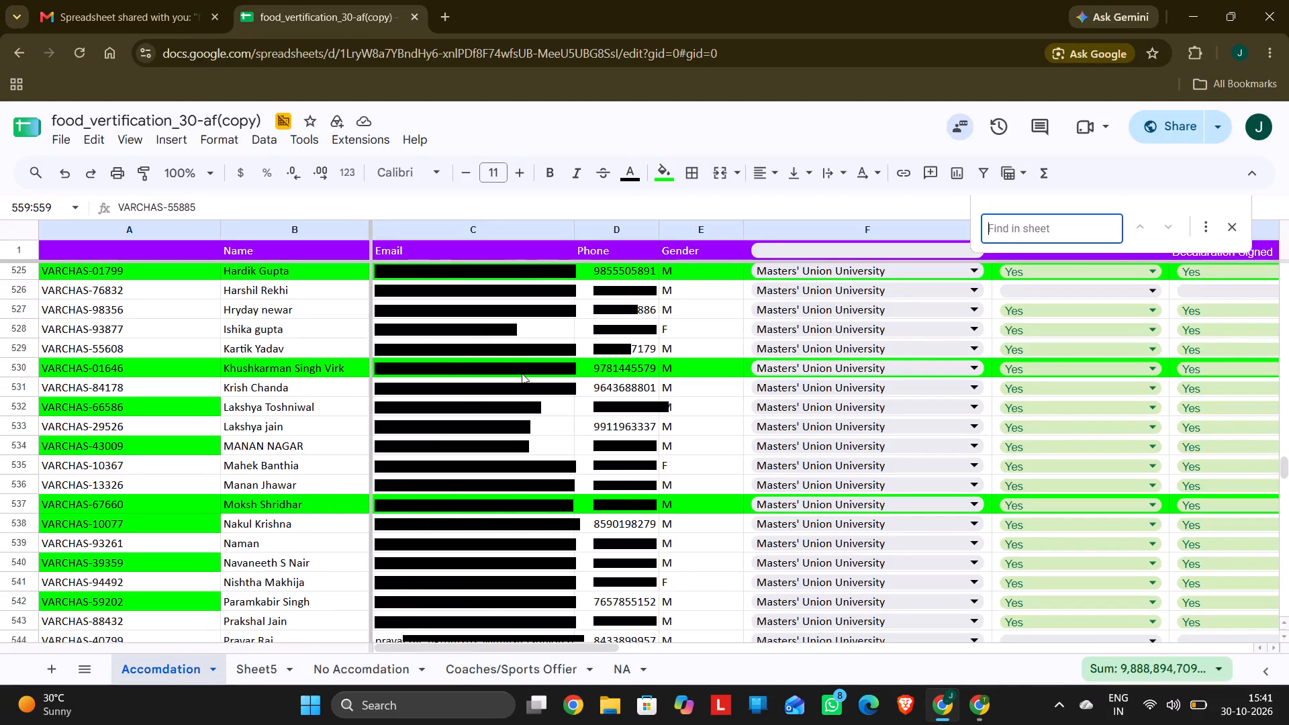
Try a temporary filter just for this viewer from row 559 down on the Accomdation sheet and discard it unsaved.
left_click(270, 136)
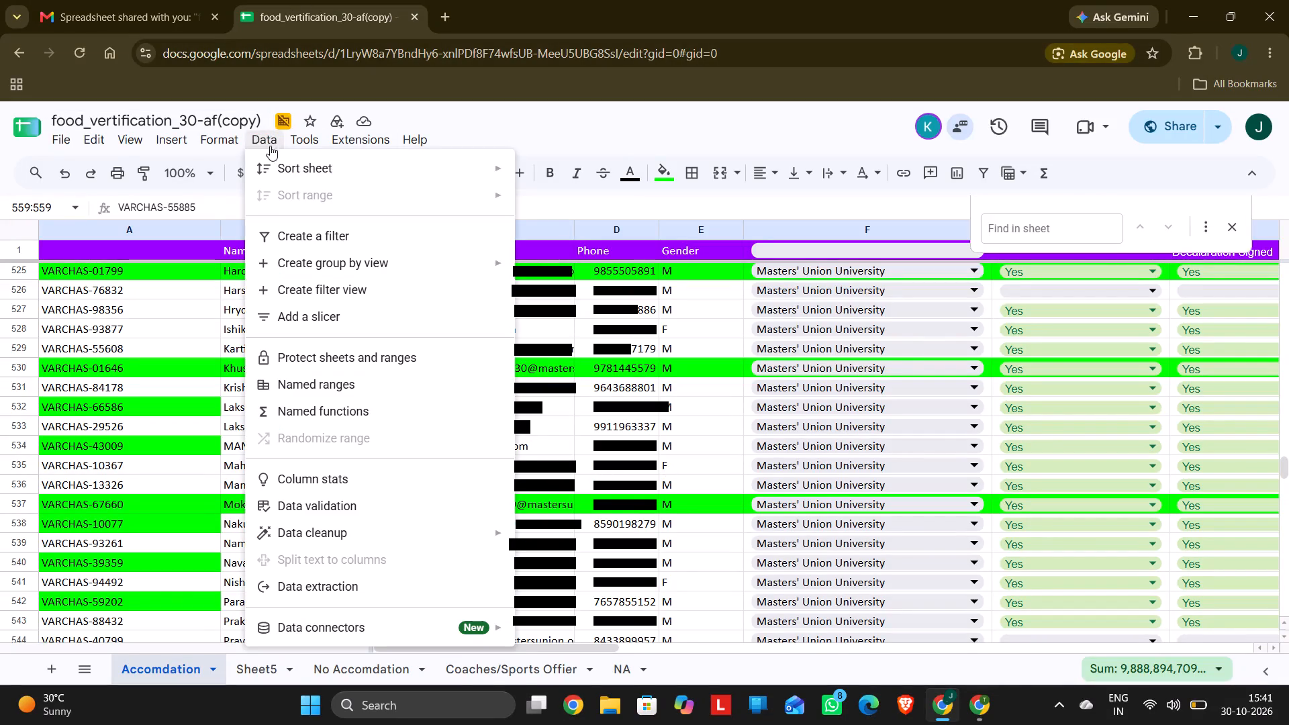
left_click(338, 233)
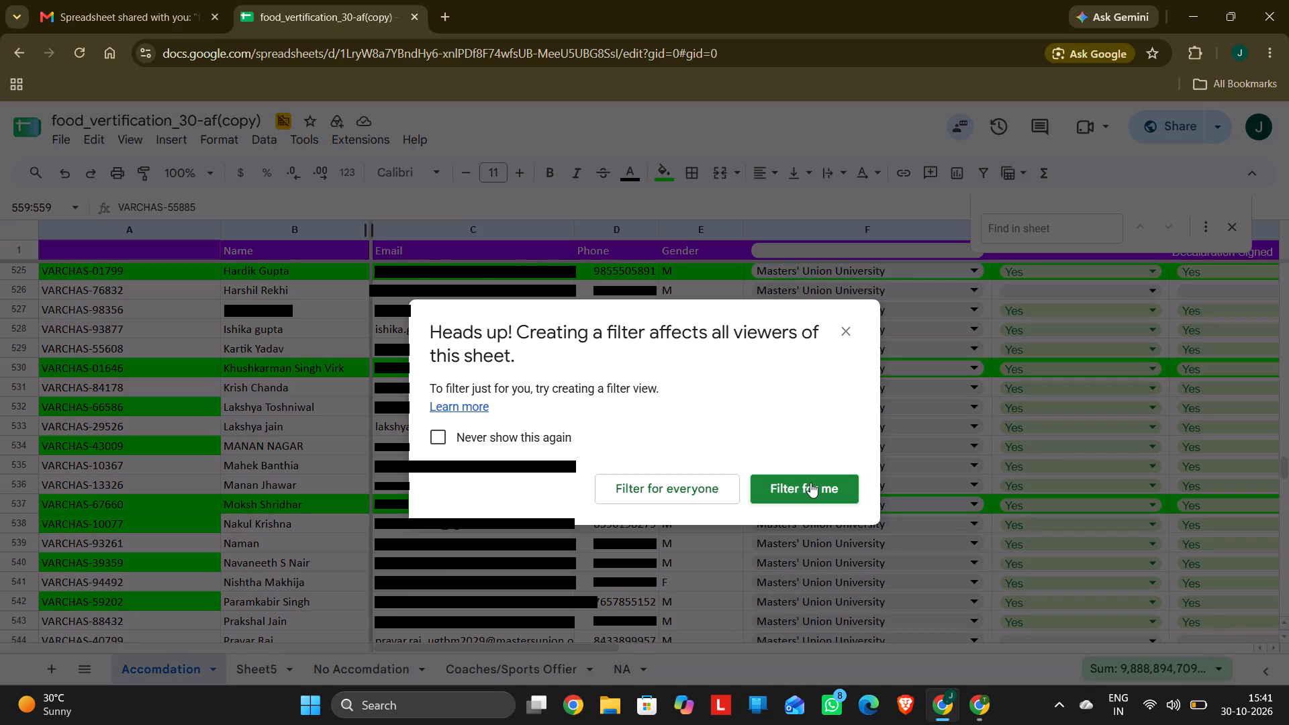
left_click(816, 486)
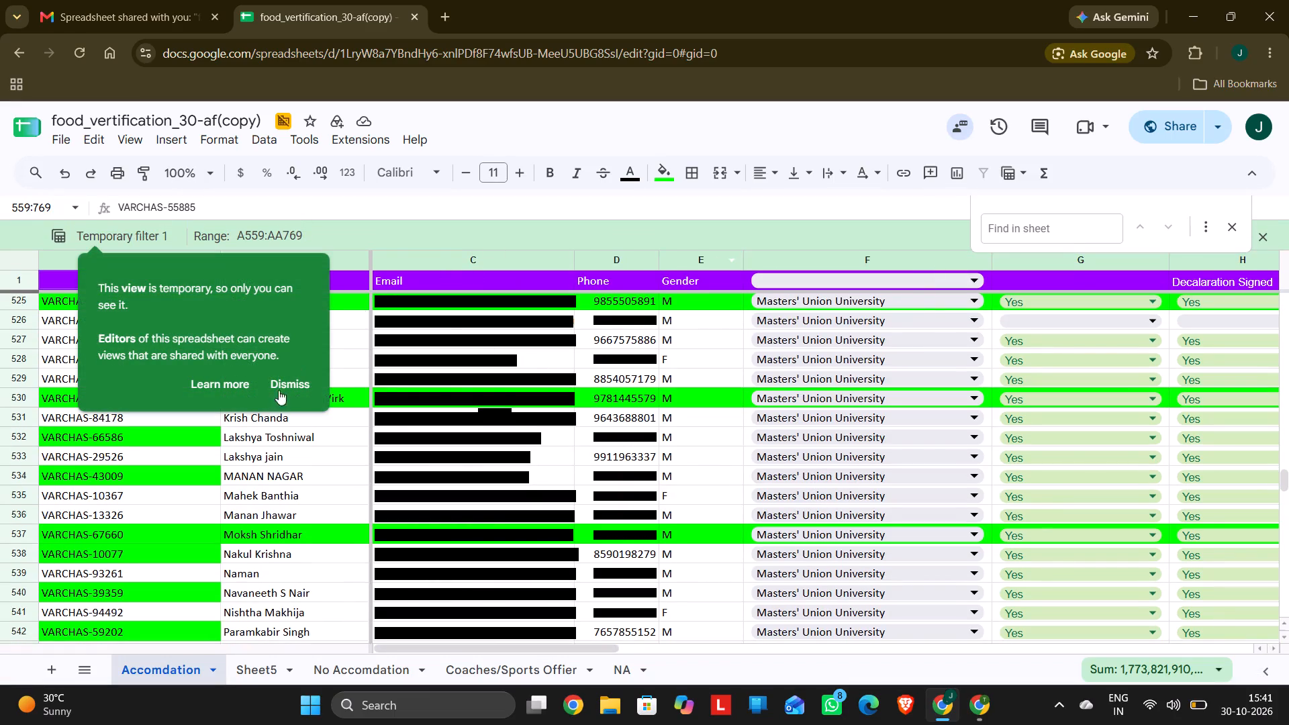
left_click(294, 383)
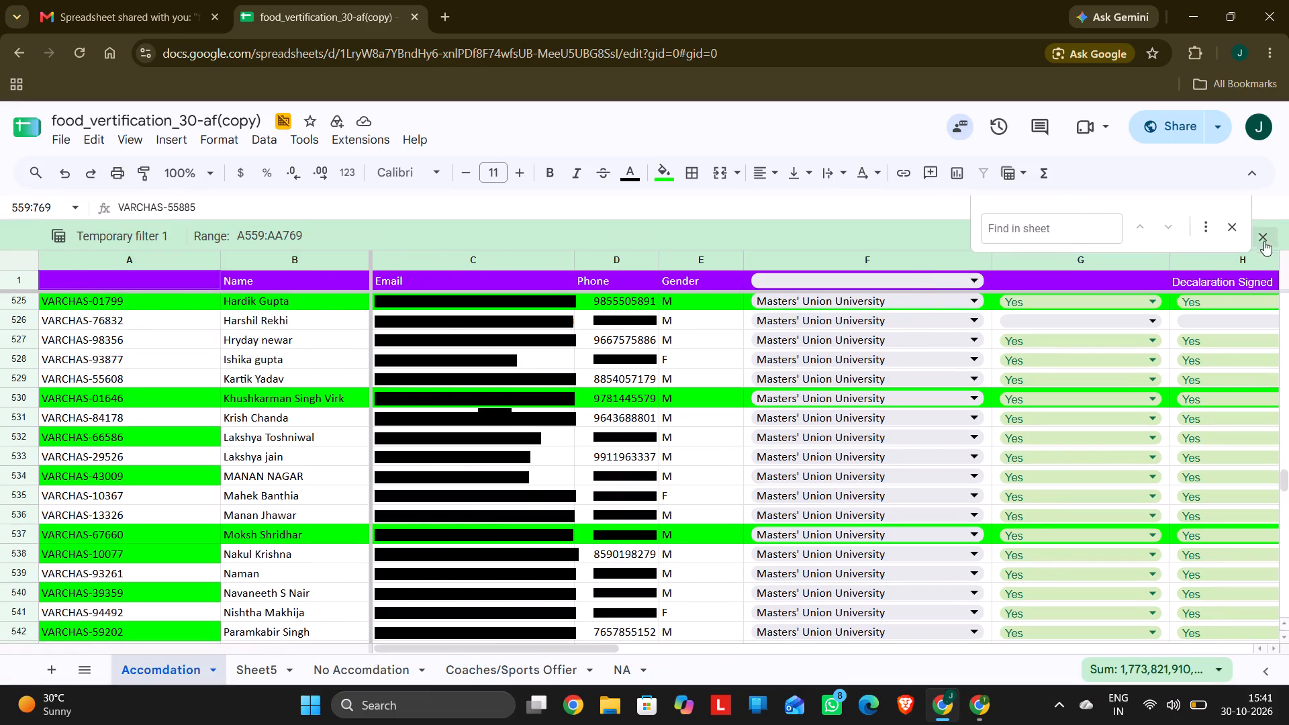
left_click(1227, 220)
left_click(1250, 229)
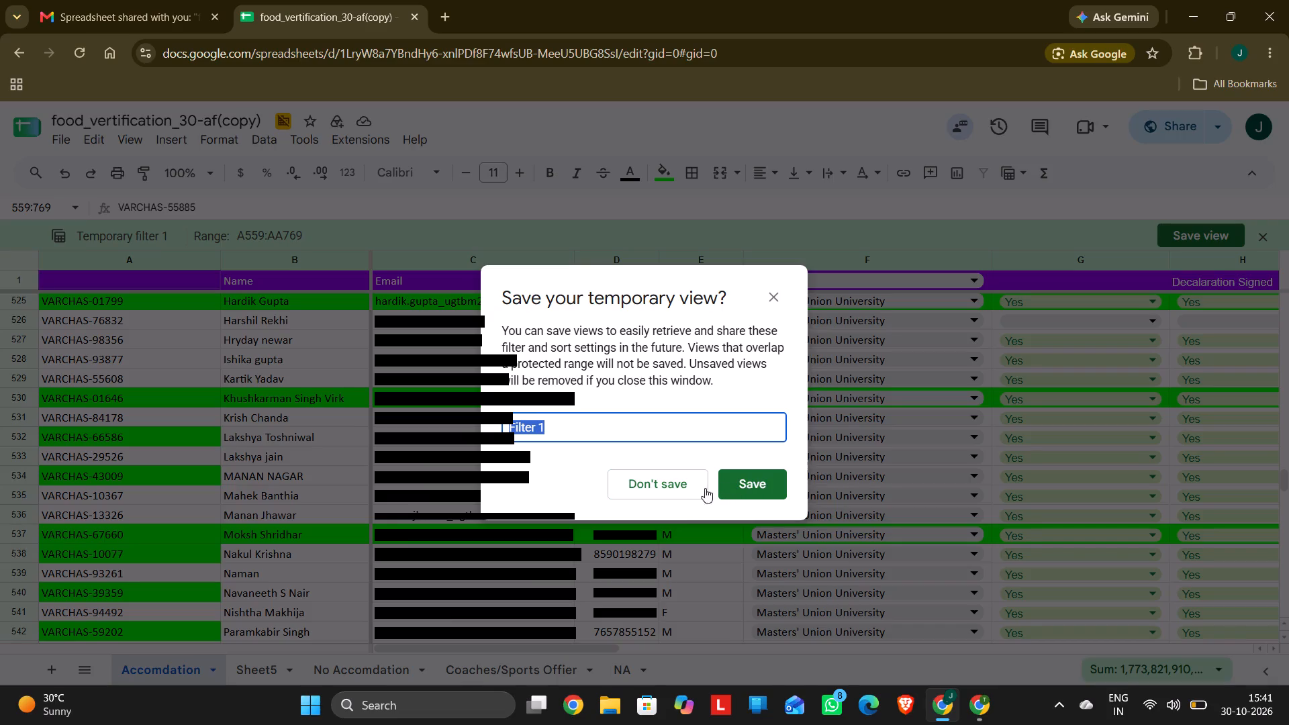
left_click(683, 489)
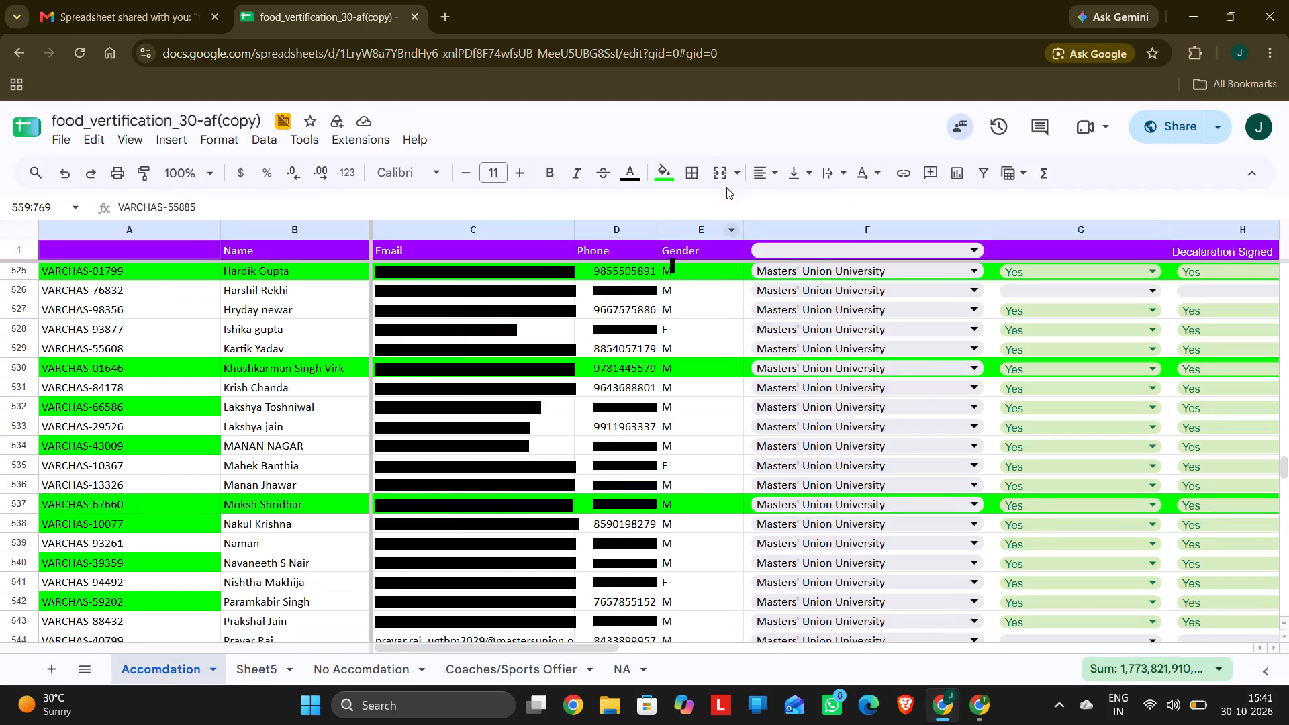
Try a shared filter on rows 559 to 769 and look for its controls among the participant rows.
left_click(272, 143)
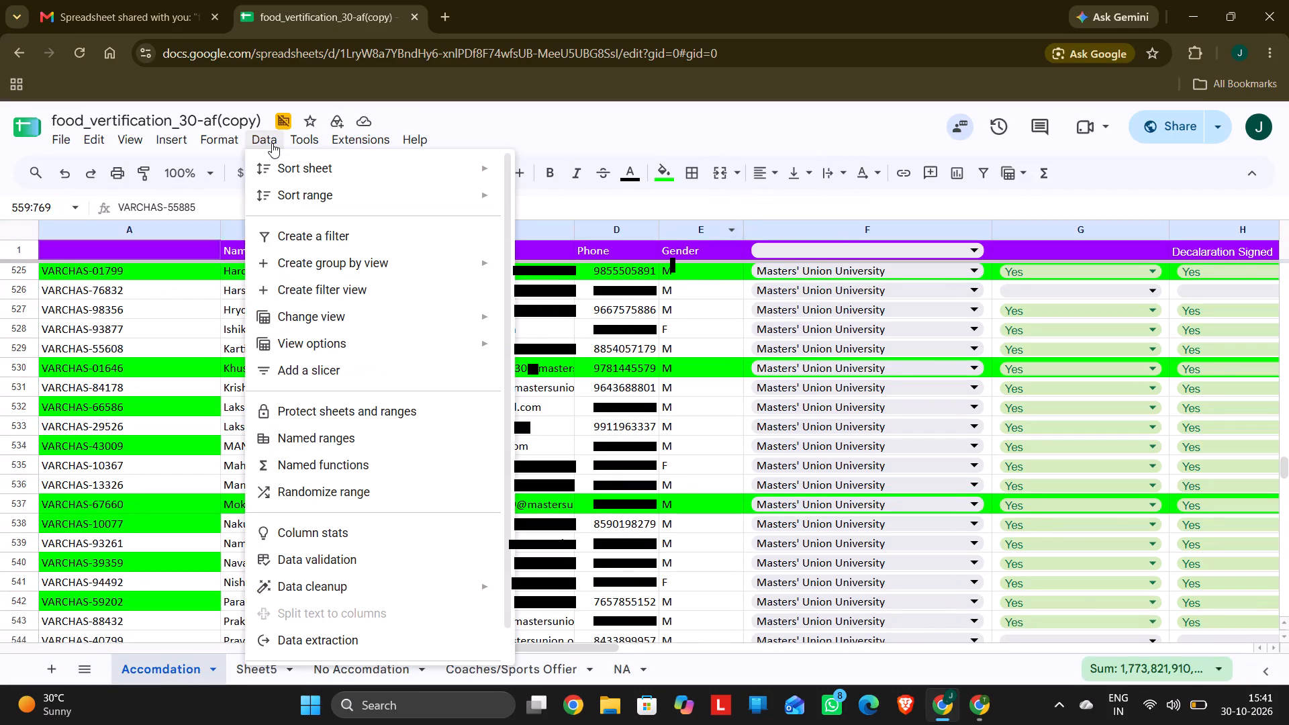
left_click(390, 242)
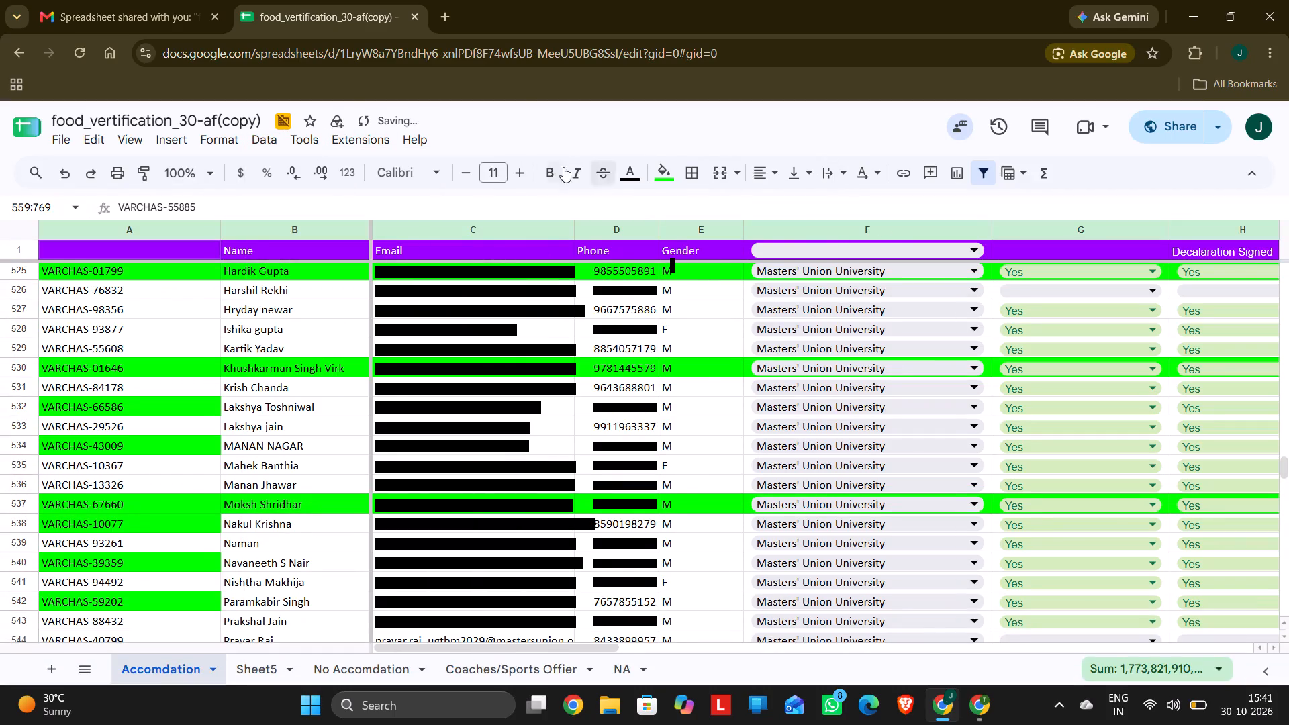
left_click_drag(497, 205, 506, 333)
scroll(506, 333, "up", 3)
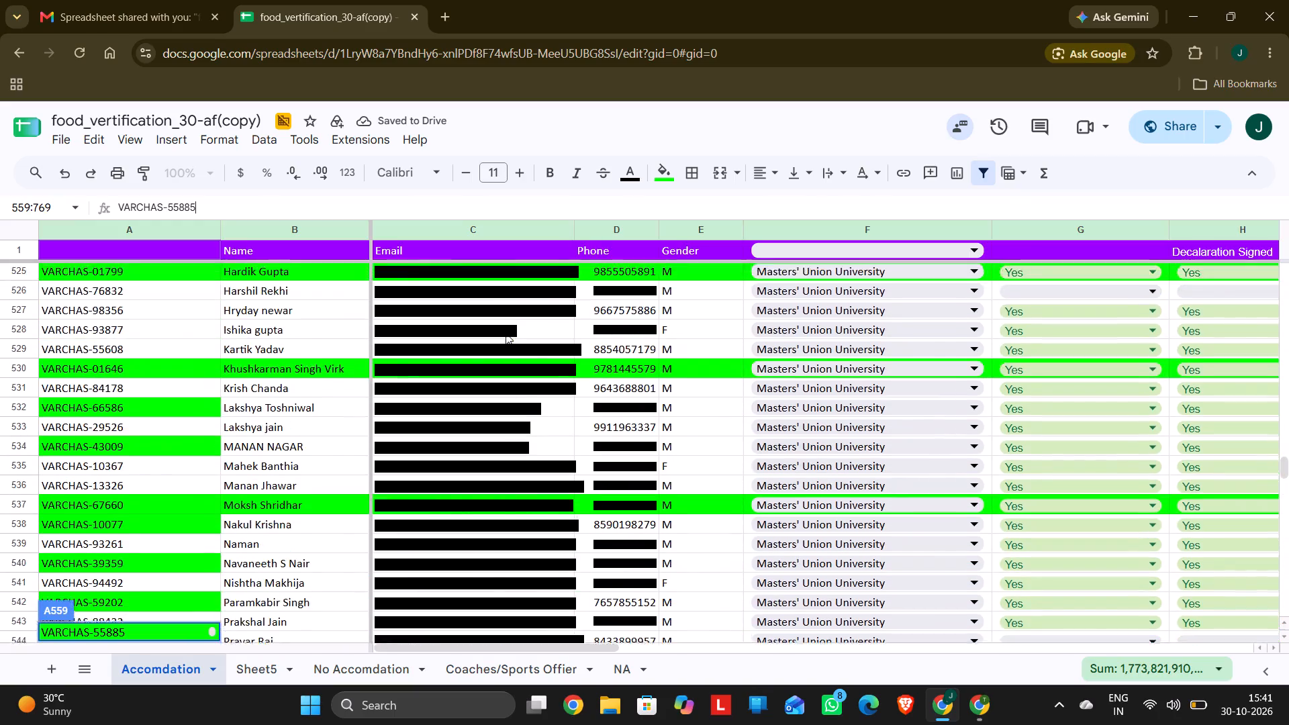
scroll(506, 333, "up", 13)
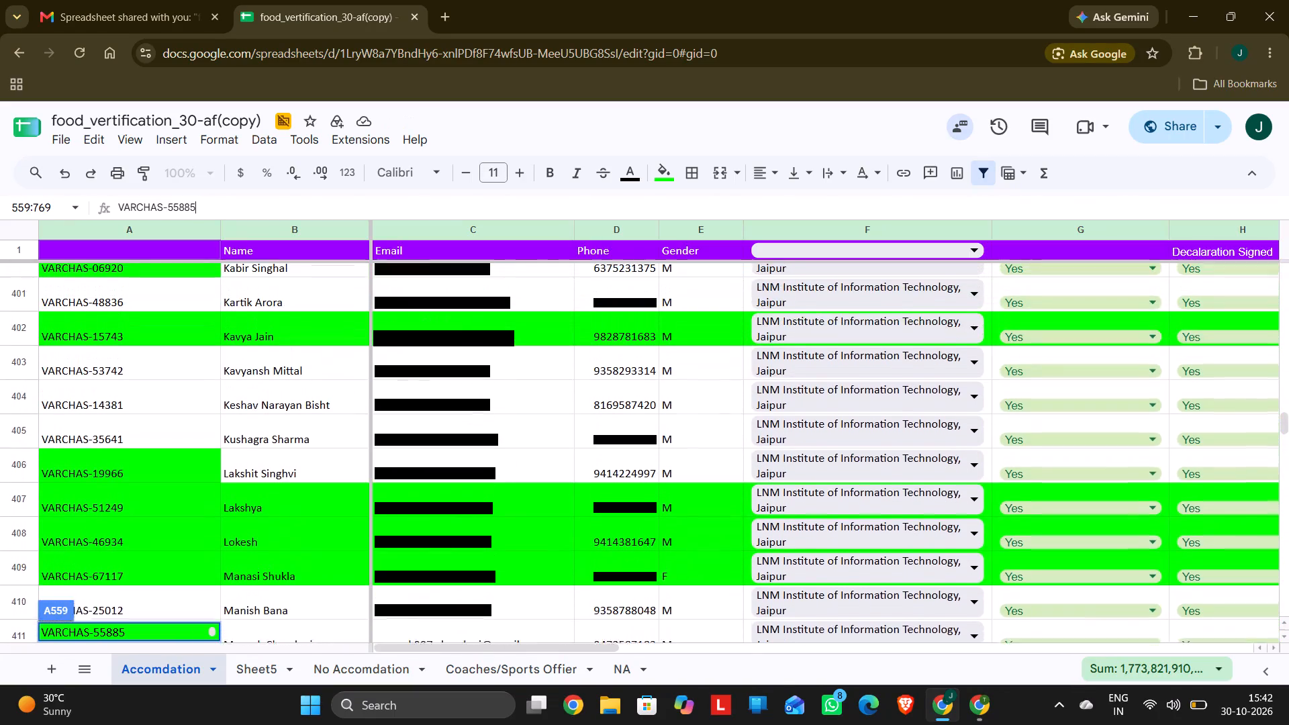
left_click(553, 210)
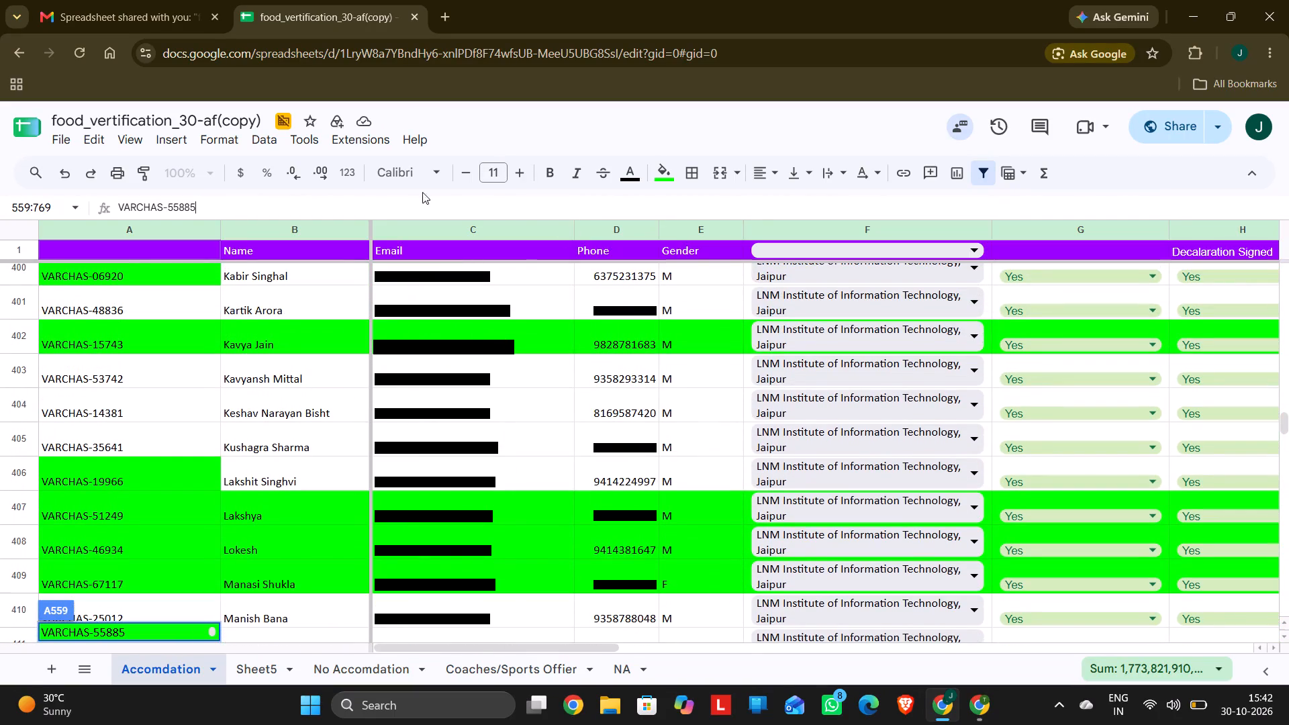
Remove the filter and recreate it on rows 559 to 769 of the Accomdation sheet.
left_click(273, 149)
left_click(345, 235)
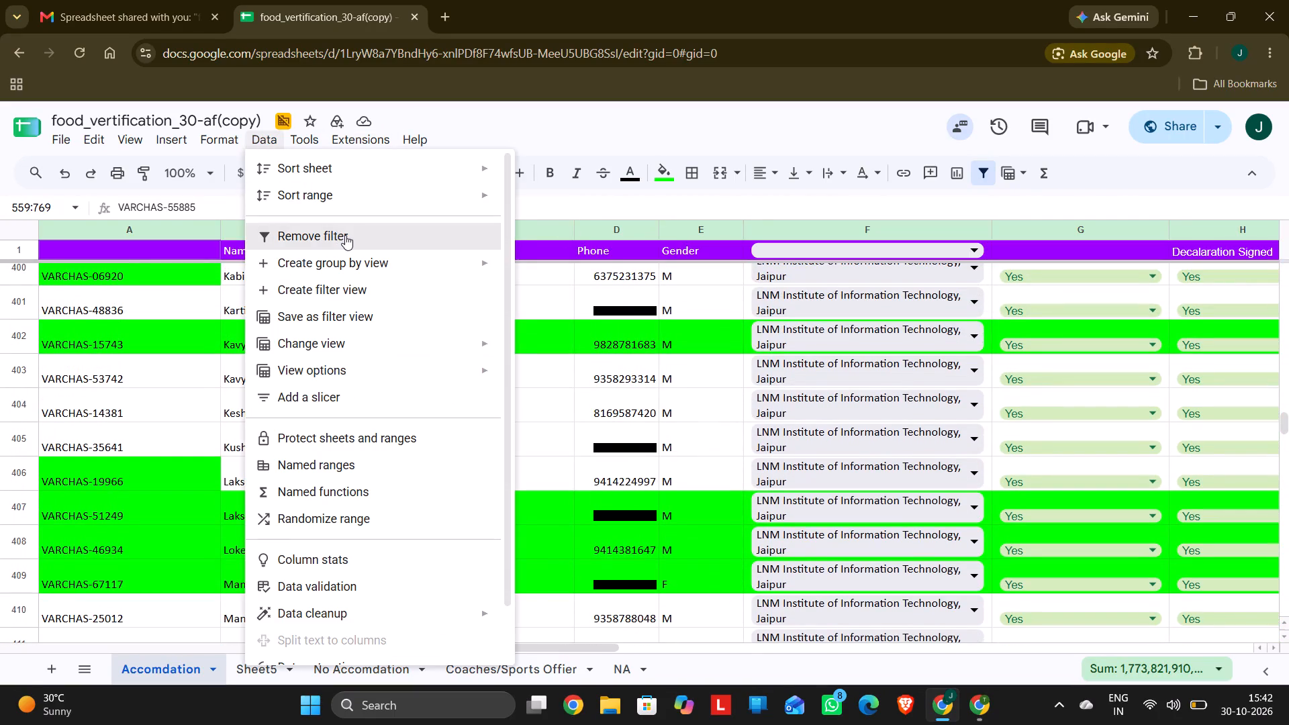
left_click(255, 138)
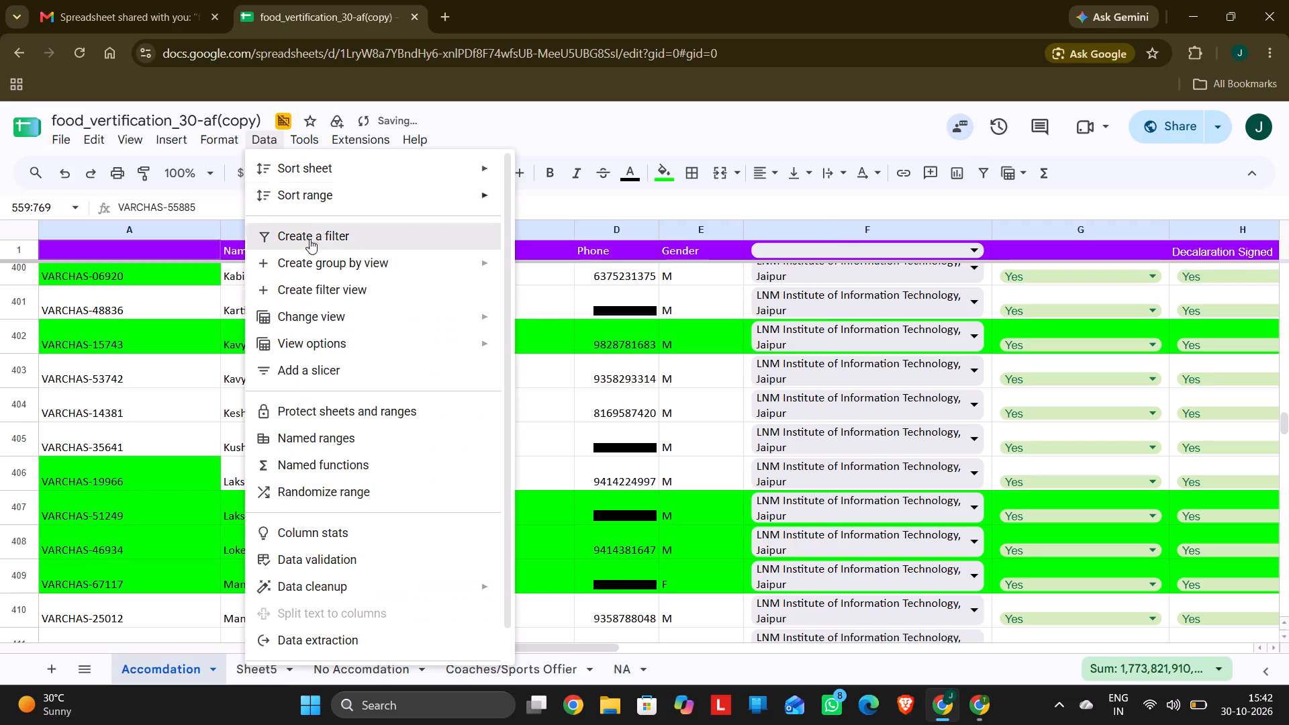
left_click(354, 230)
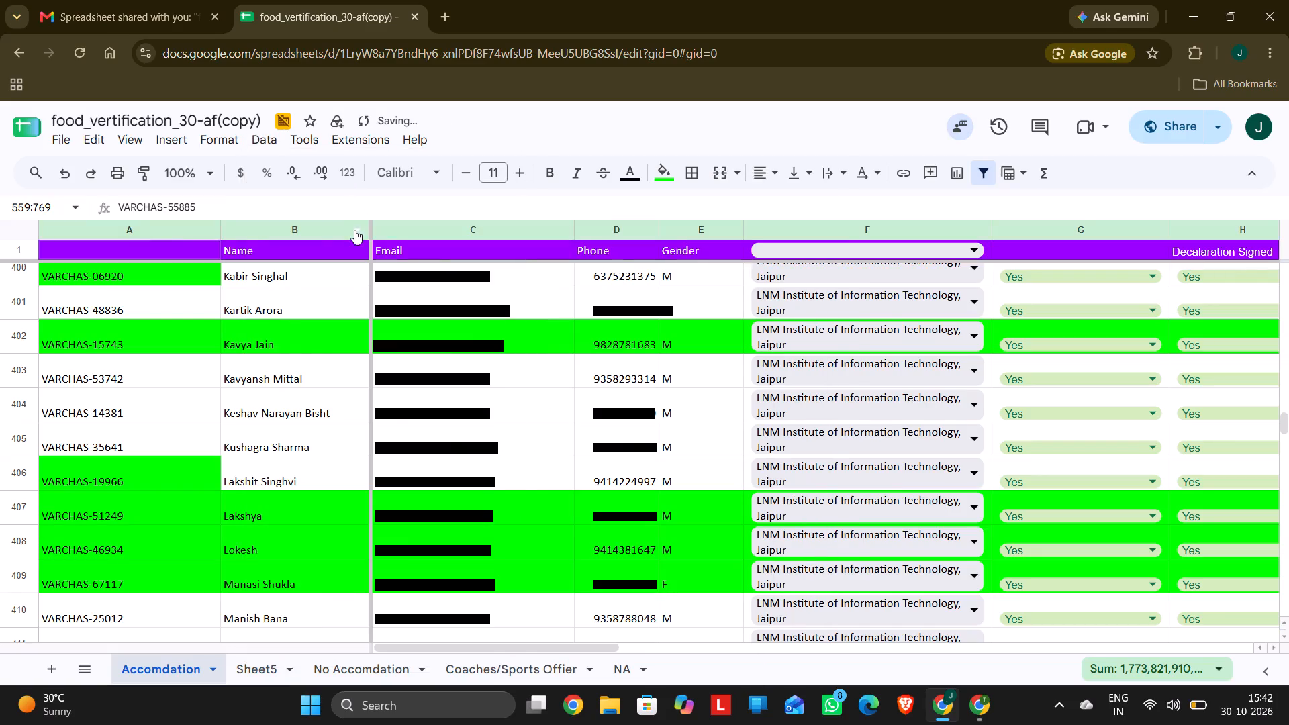
Paste the copied group of names into the empty header cell of column A.
left_click(135, 221)
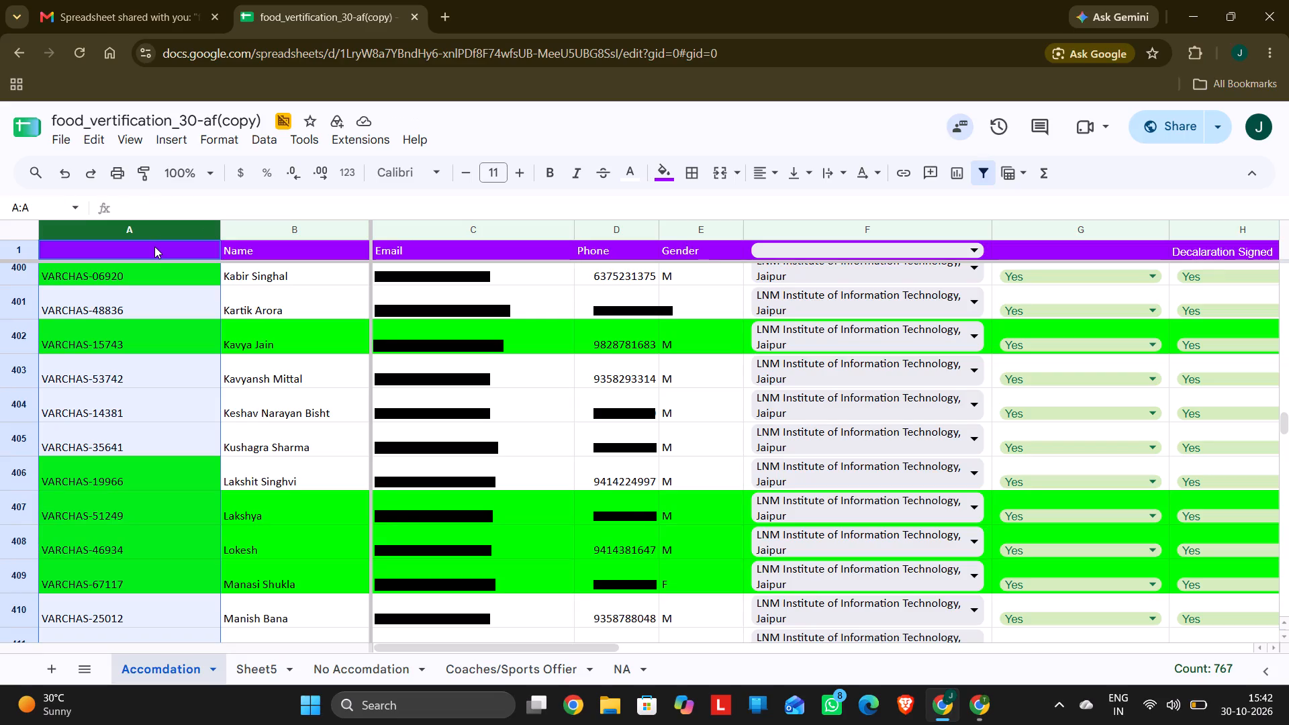
right_click(162, 234)
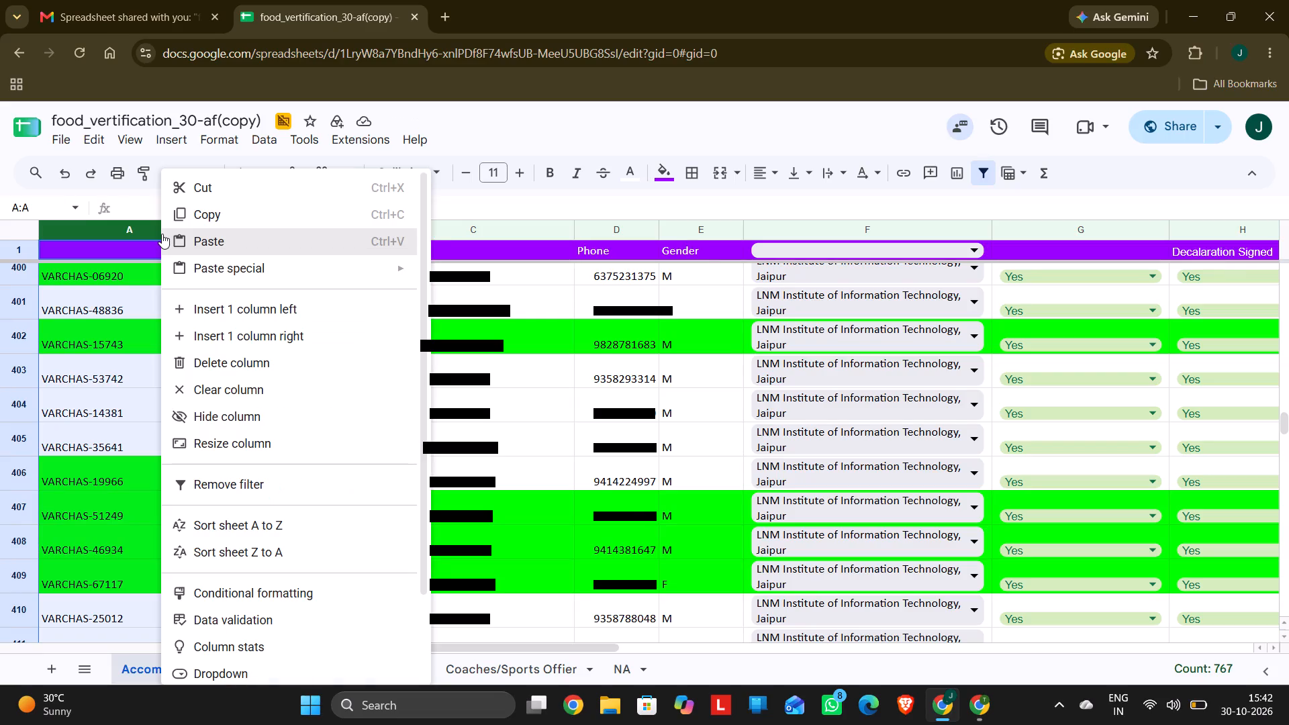
left_click(162, 234)
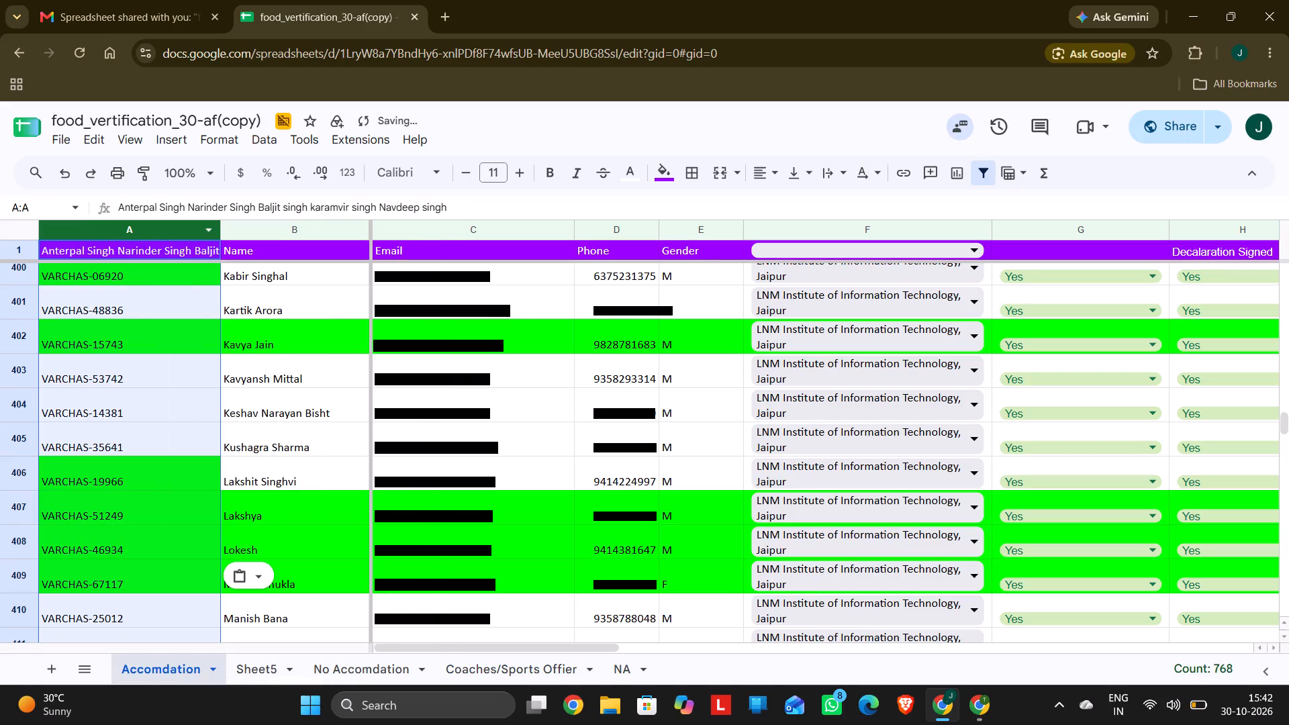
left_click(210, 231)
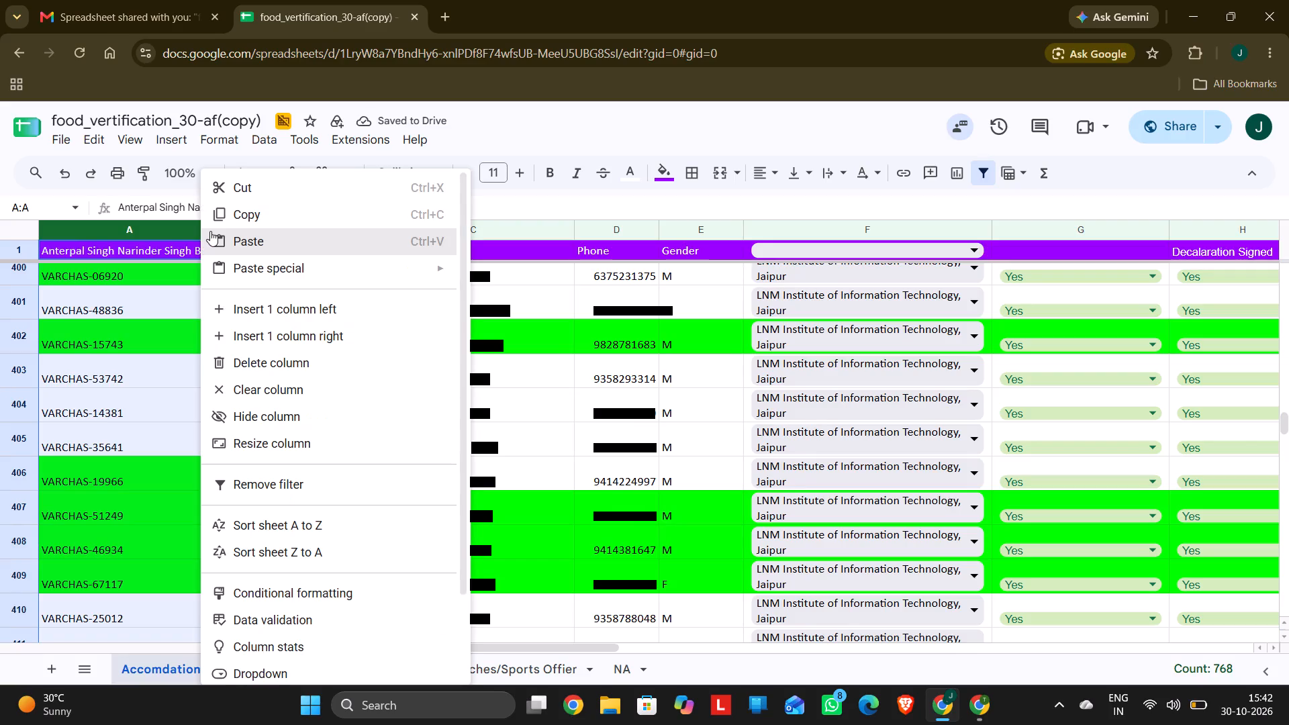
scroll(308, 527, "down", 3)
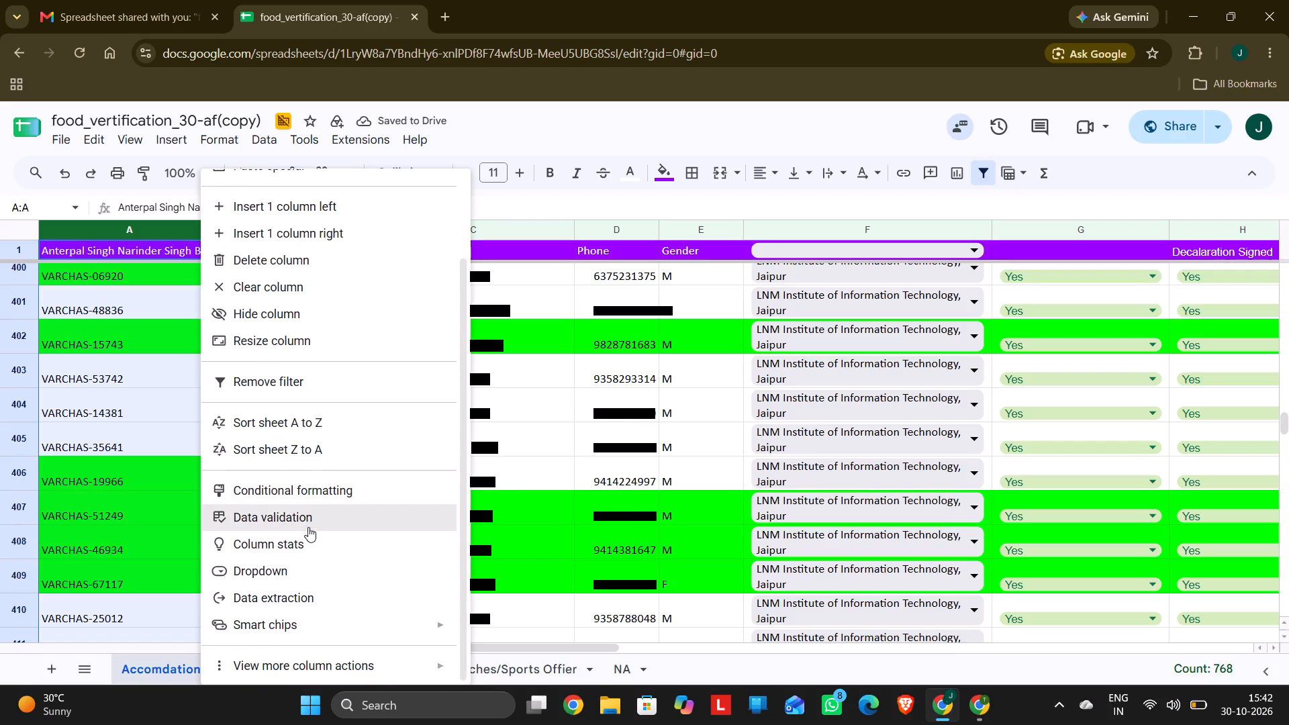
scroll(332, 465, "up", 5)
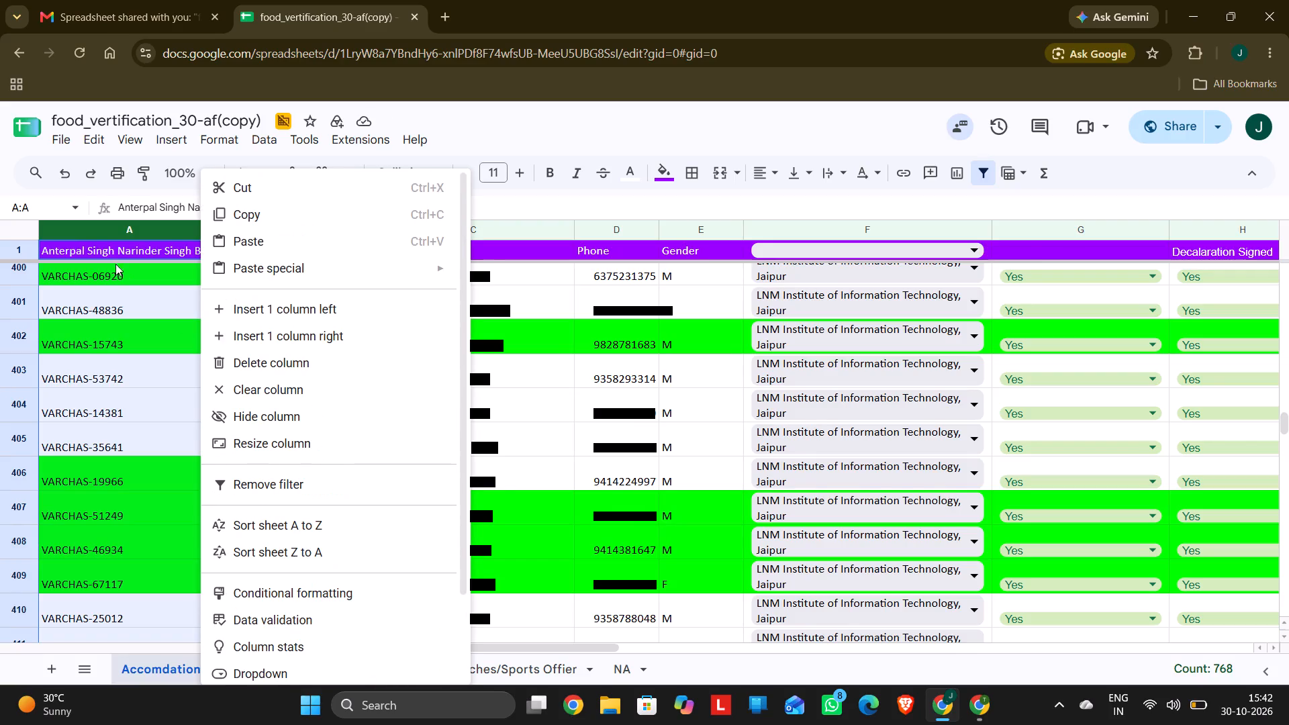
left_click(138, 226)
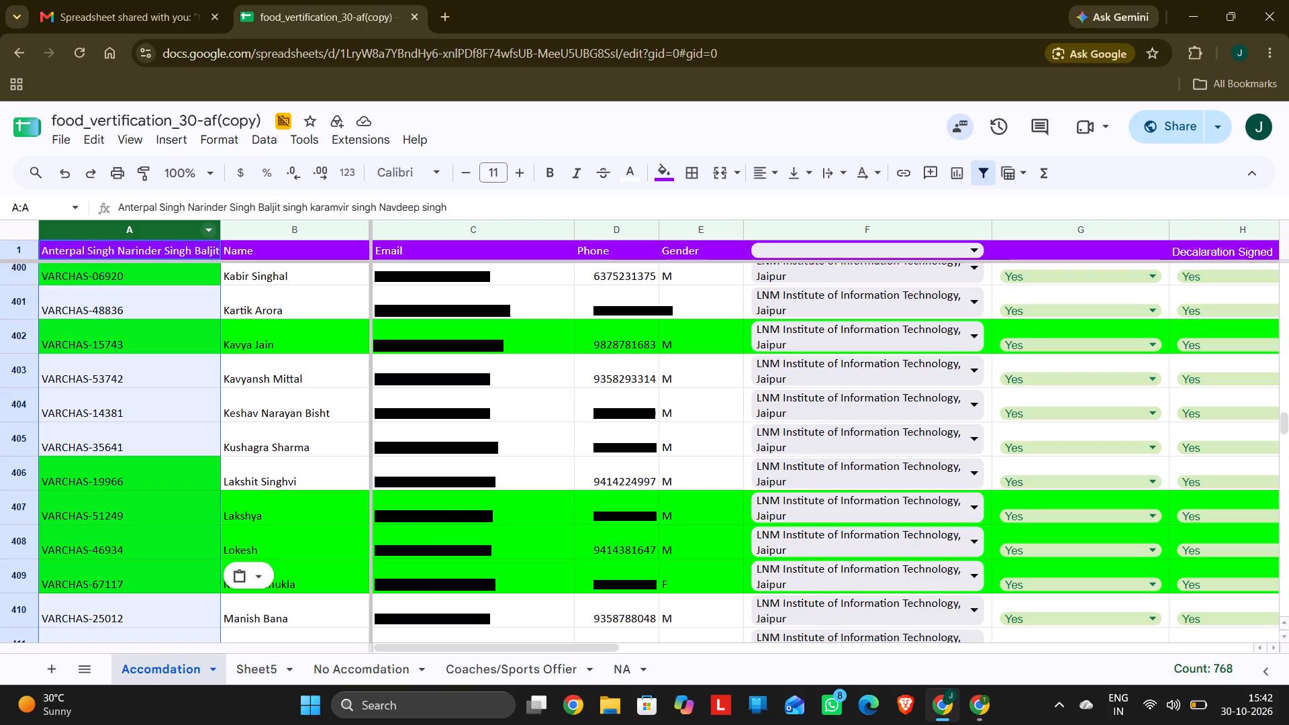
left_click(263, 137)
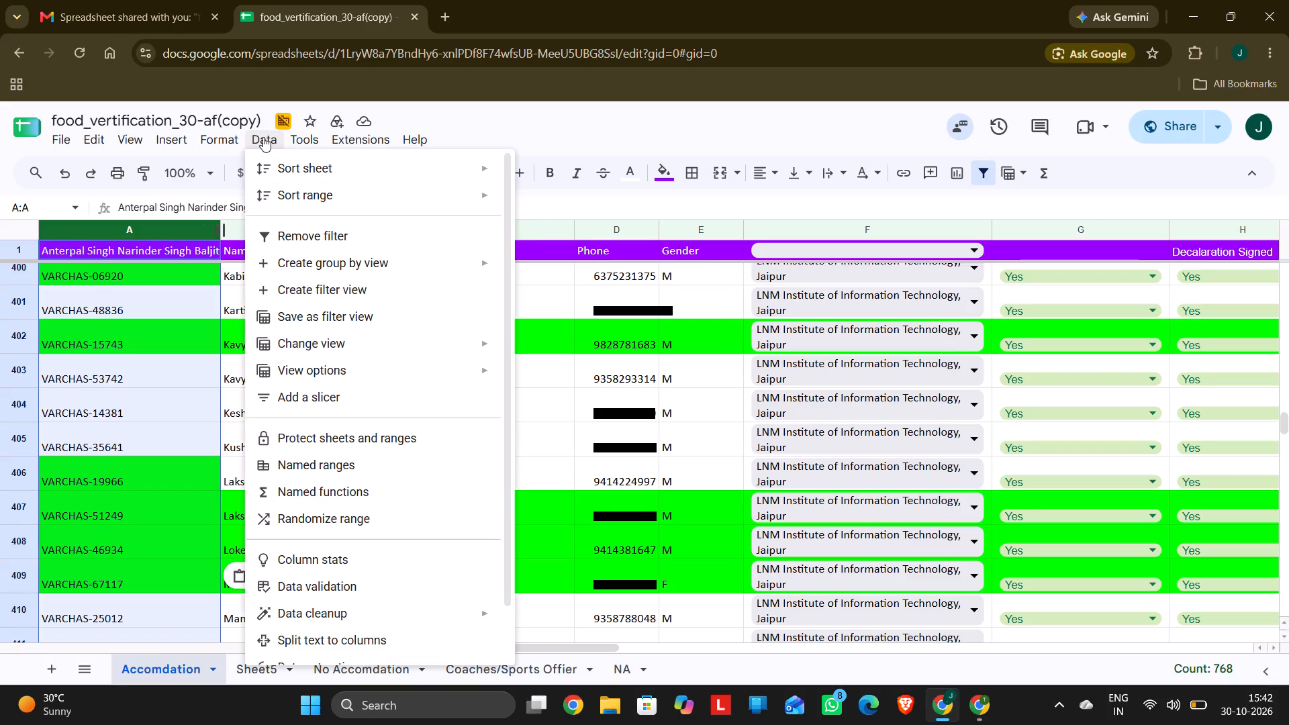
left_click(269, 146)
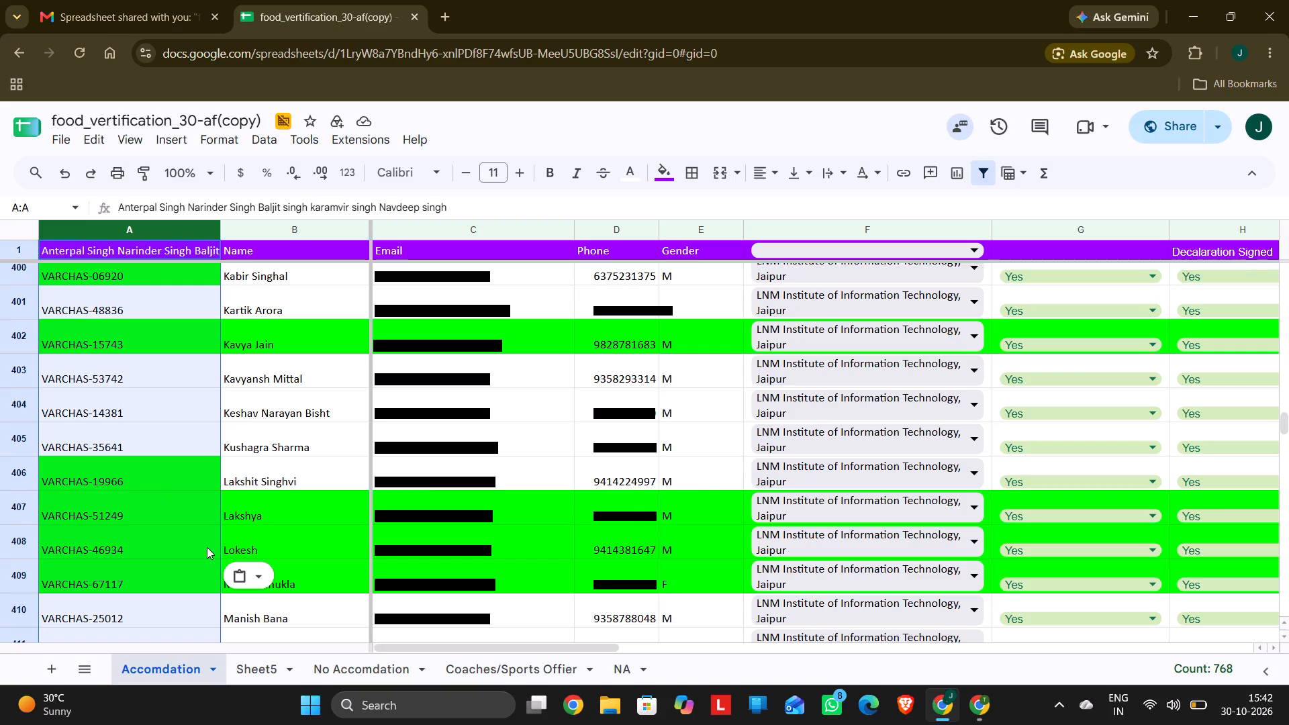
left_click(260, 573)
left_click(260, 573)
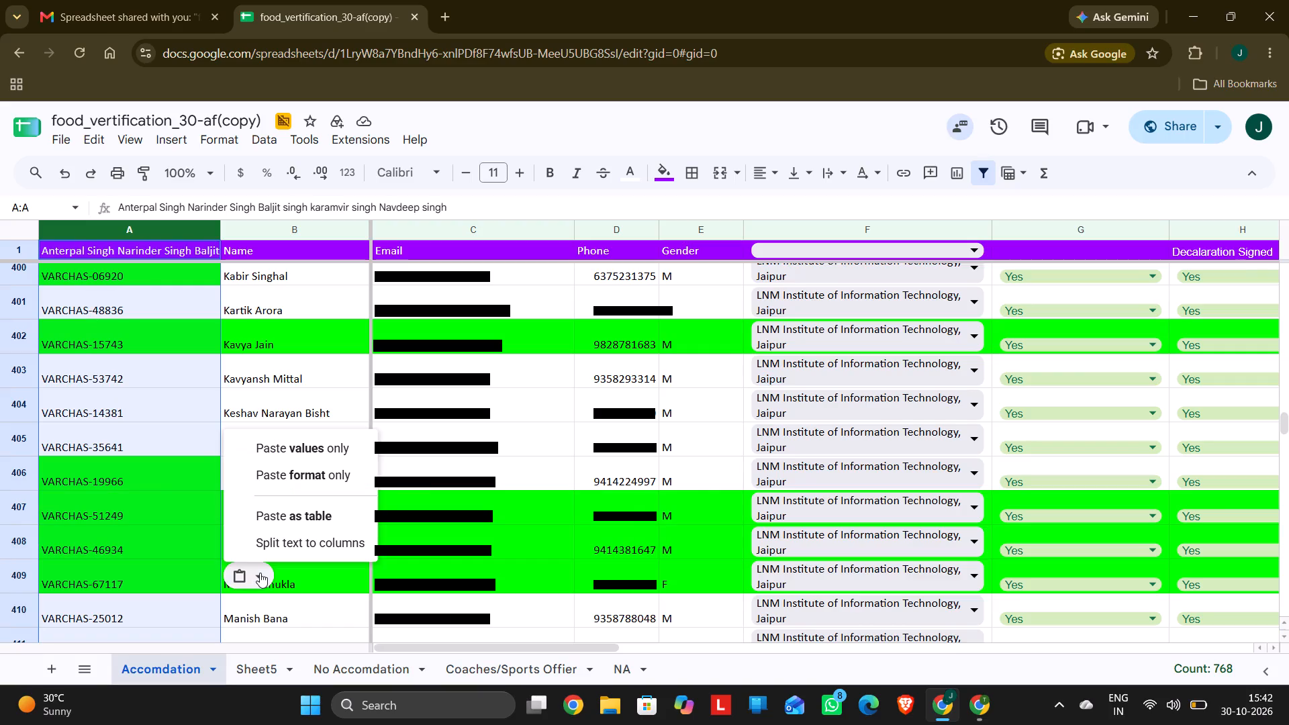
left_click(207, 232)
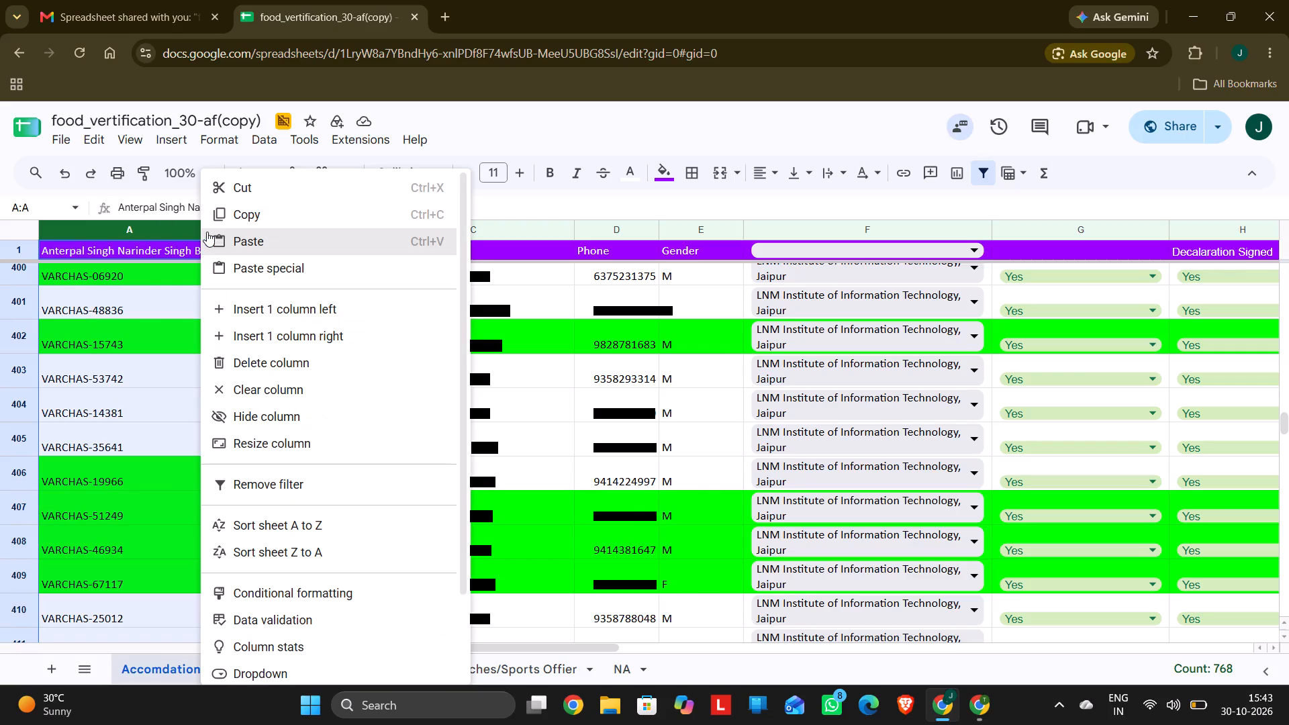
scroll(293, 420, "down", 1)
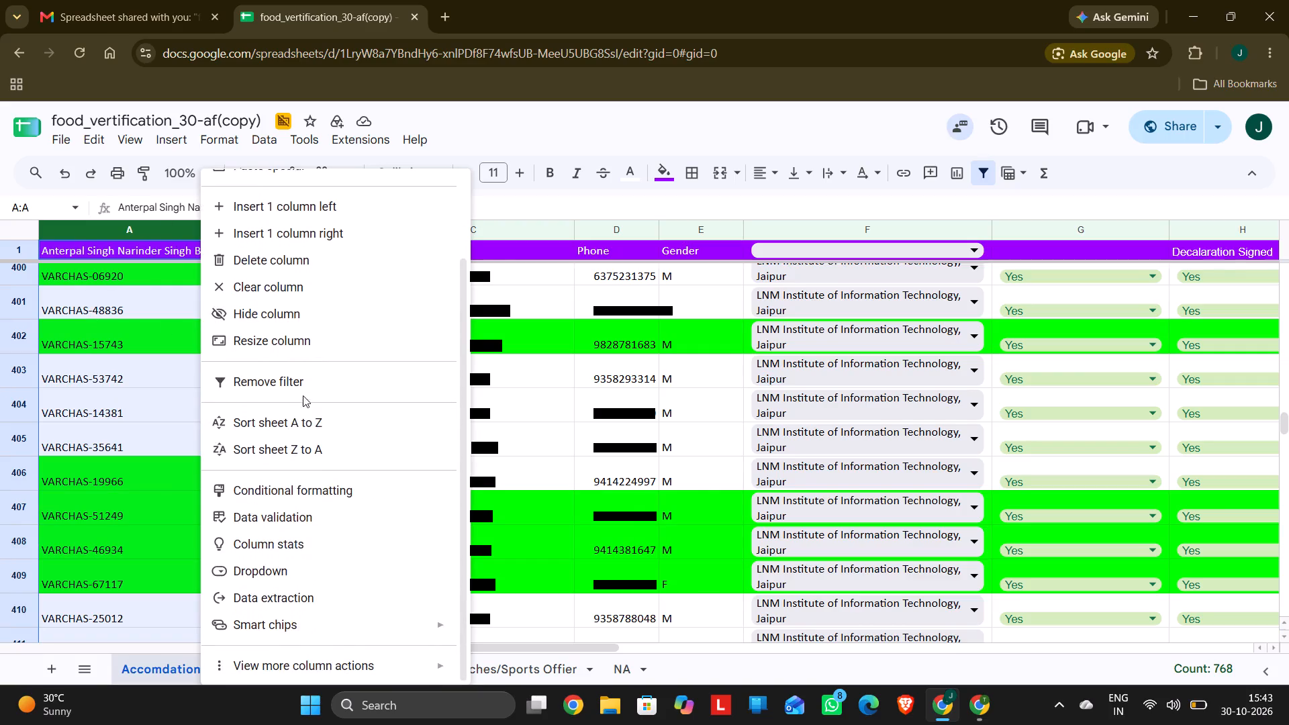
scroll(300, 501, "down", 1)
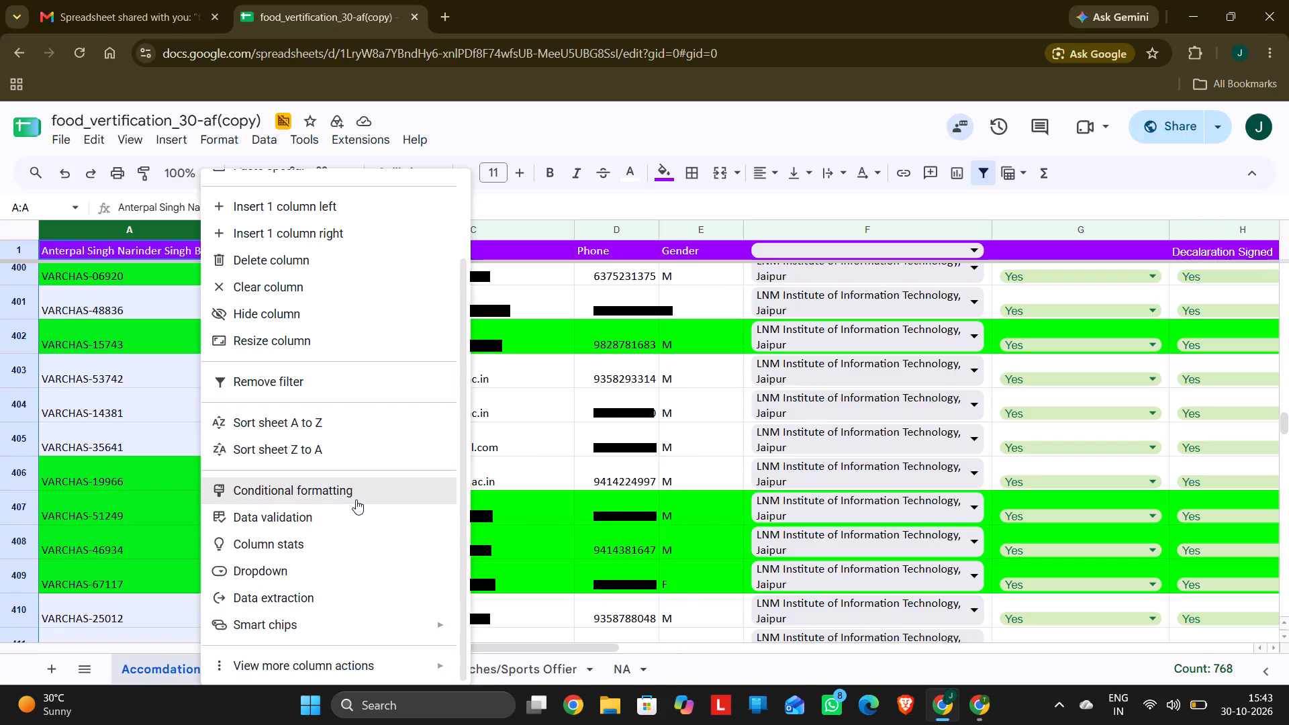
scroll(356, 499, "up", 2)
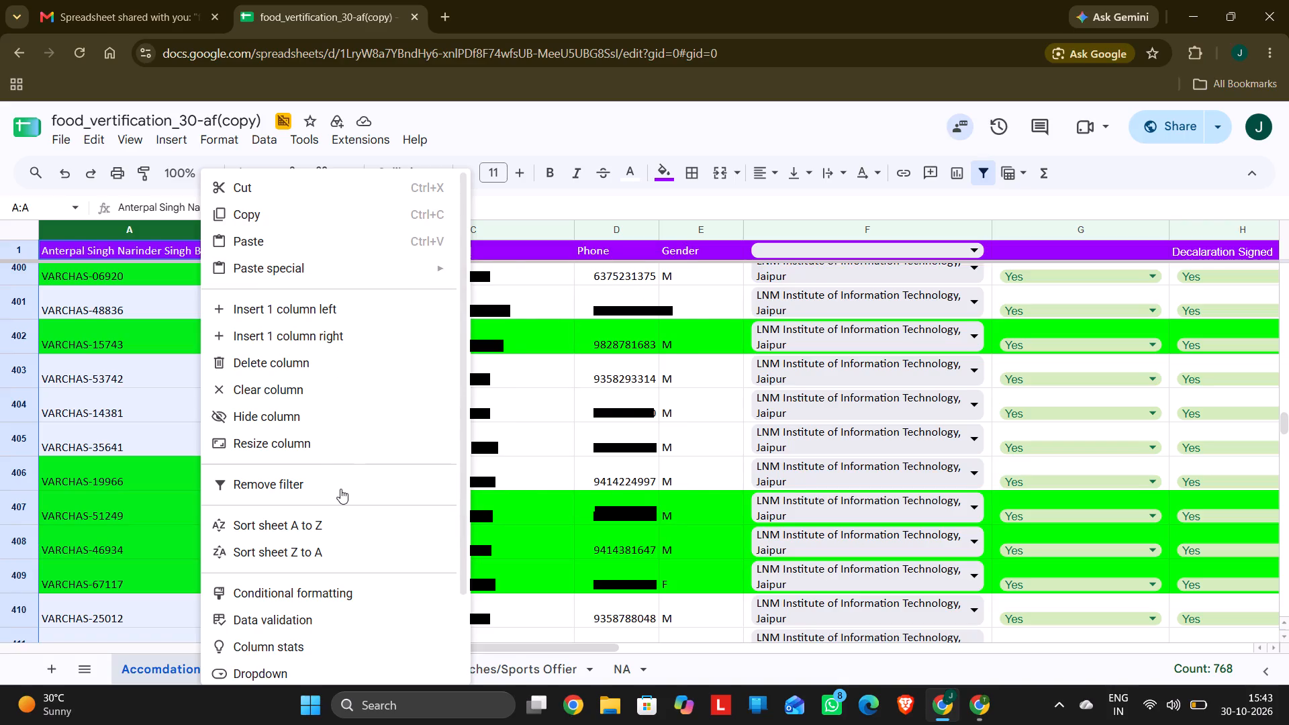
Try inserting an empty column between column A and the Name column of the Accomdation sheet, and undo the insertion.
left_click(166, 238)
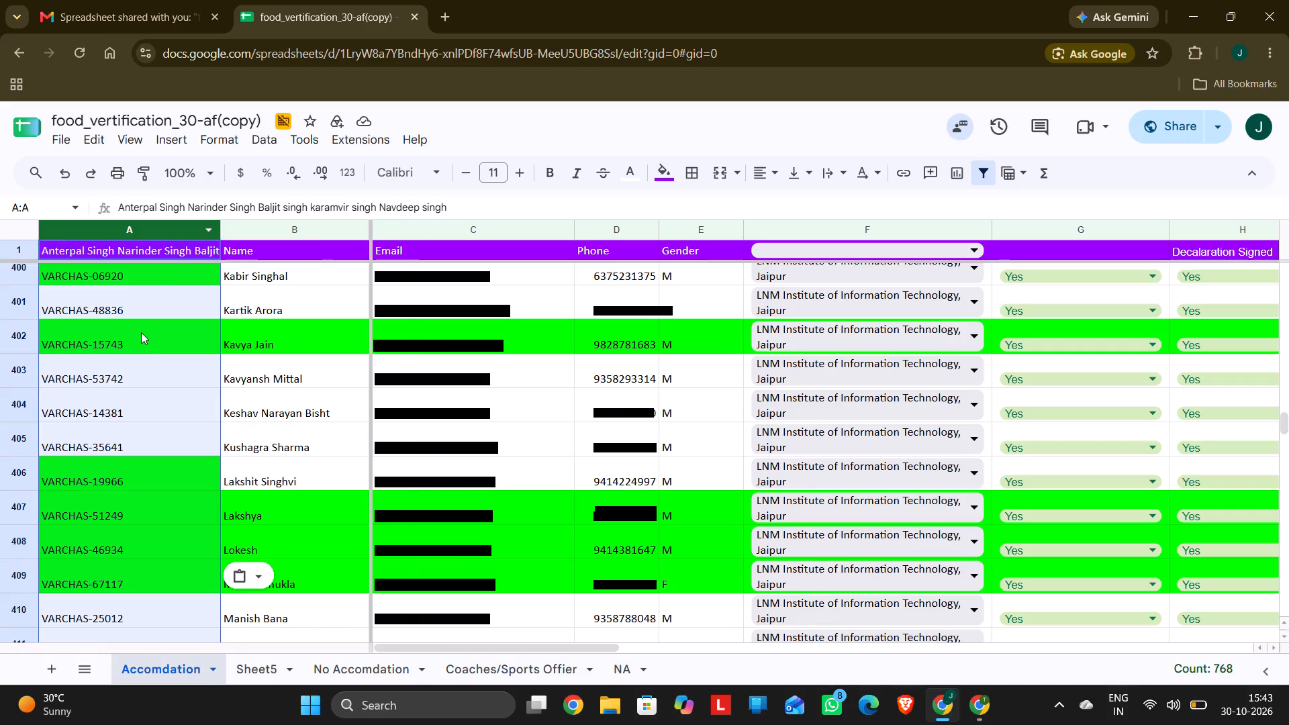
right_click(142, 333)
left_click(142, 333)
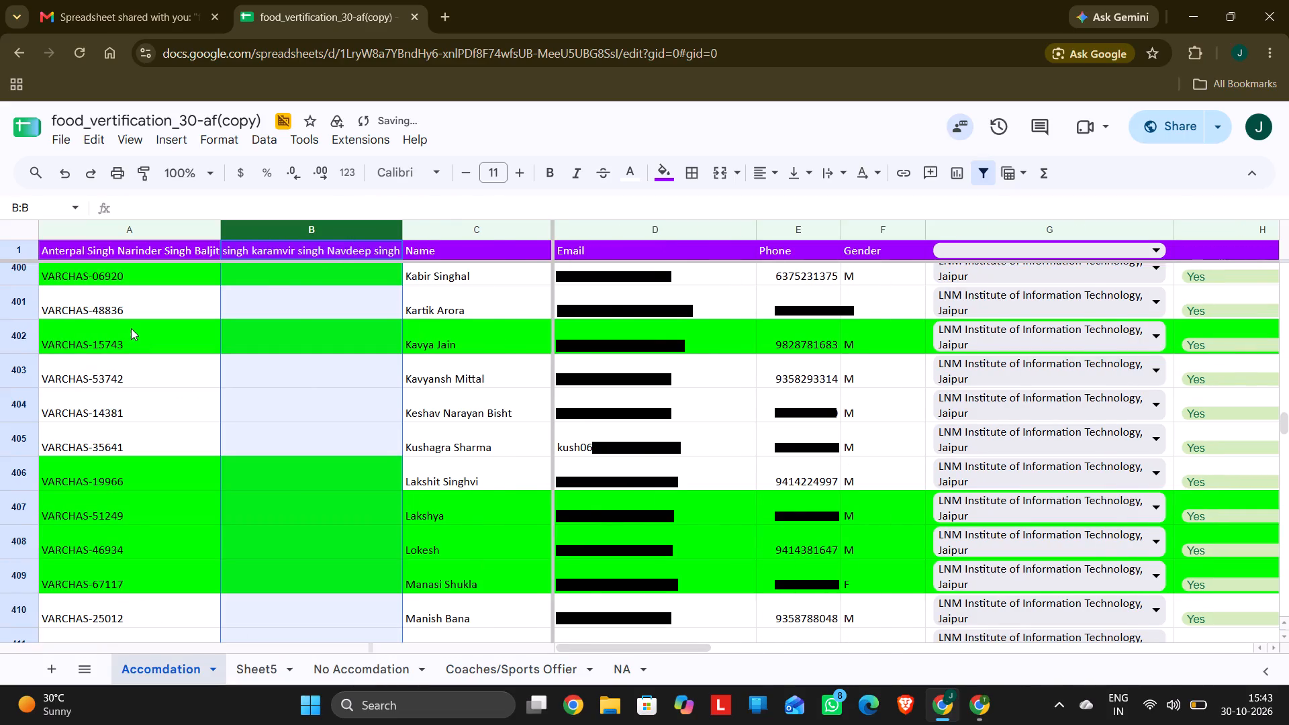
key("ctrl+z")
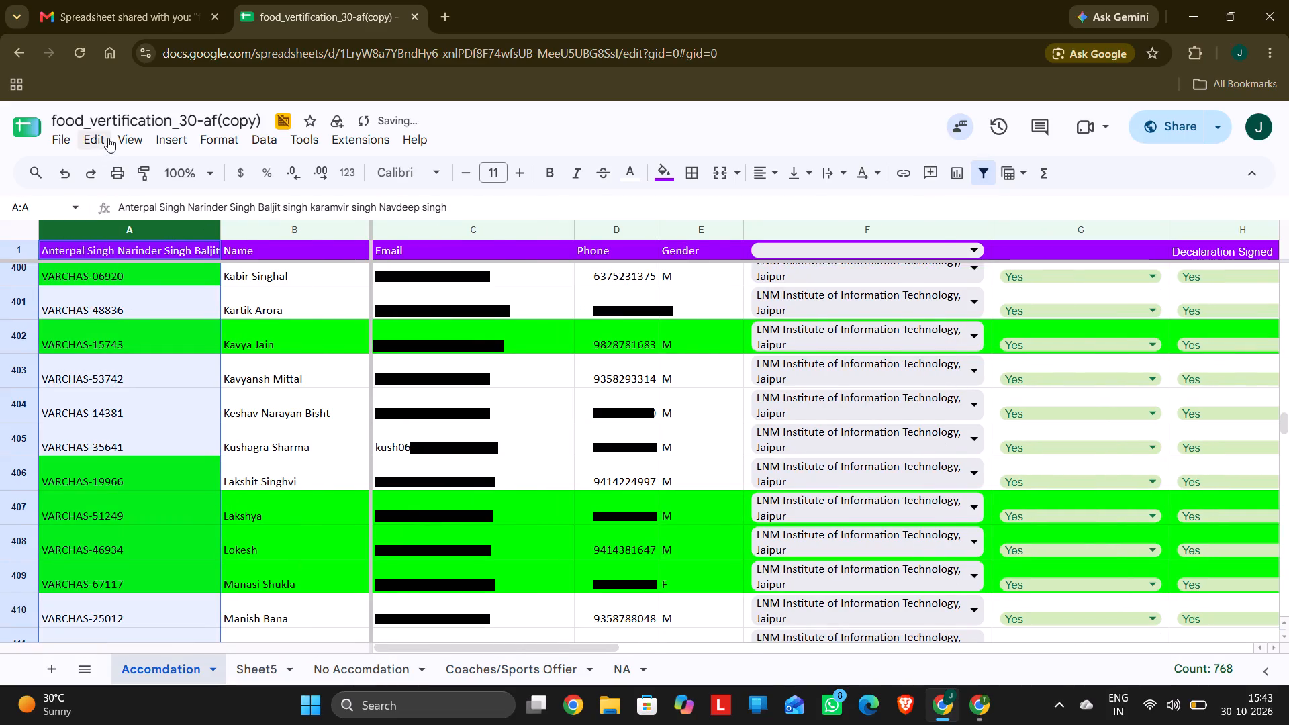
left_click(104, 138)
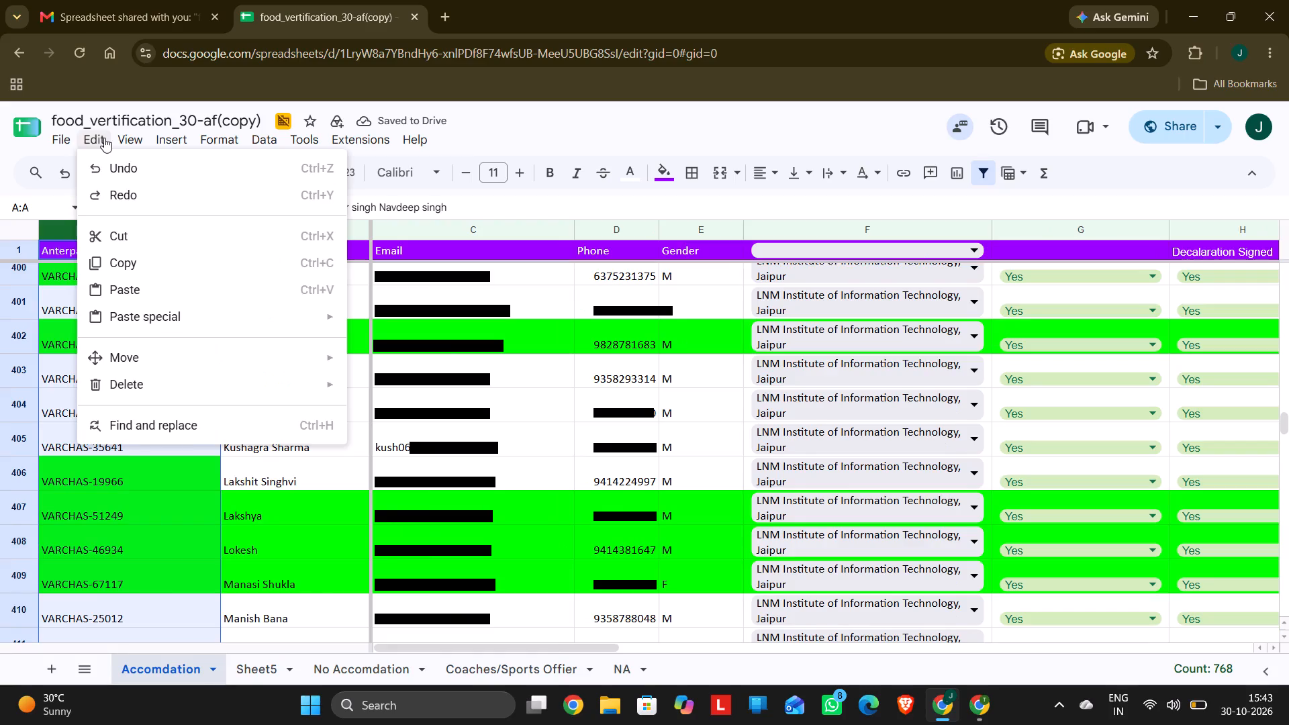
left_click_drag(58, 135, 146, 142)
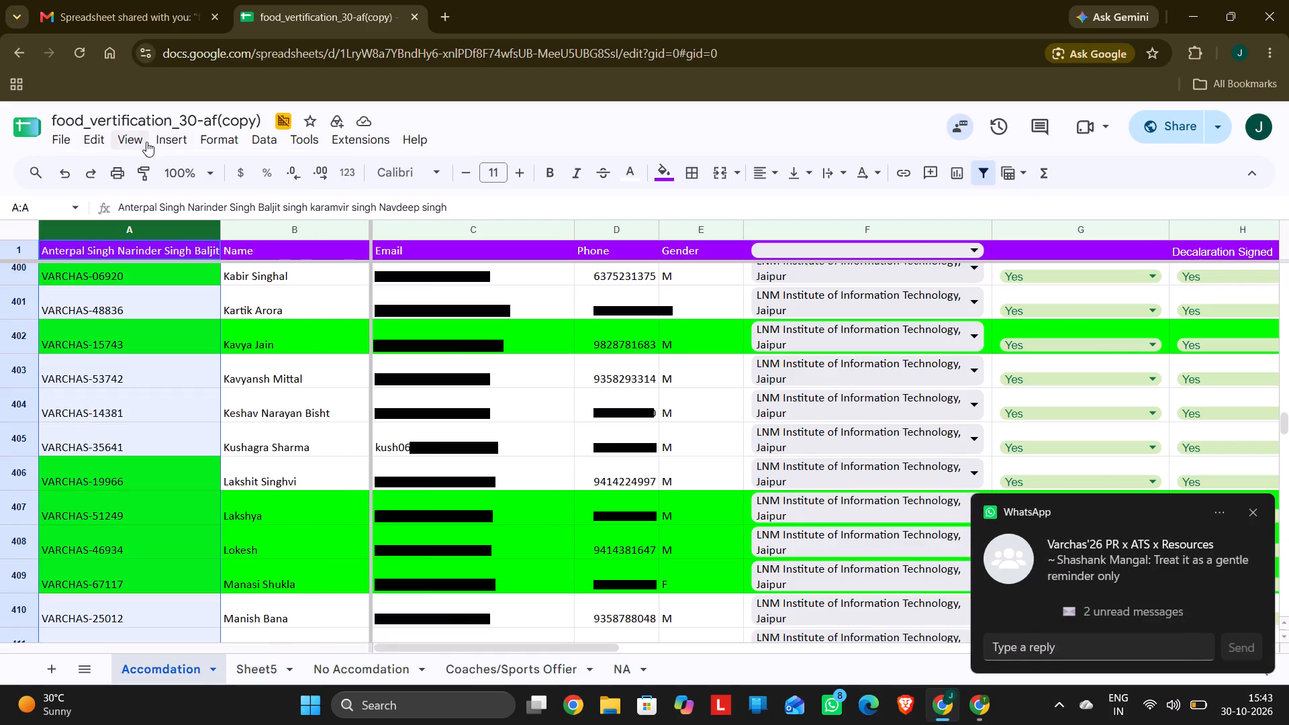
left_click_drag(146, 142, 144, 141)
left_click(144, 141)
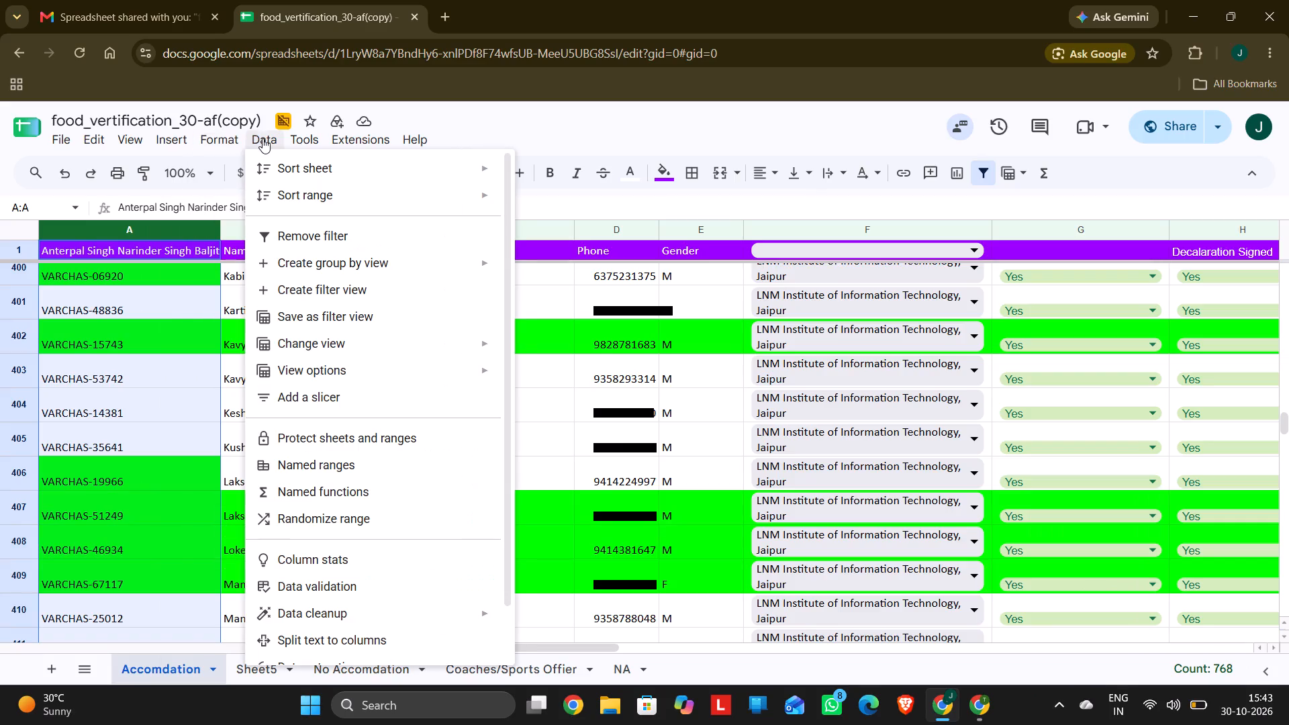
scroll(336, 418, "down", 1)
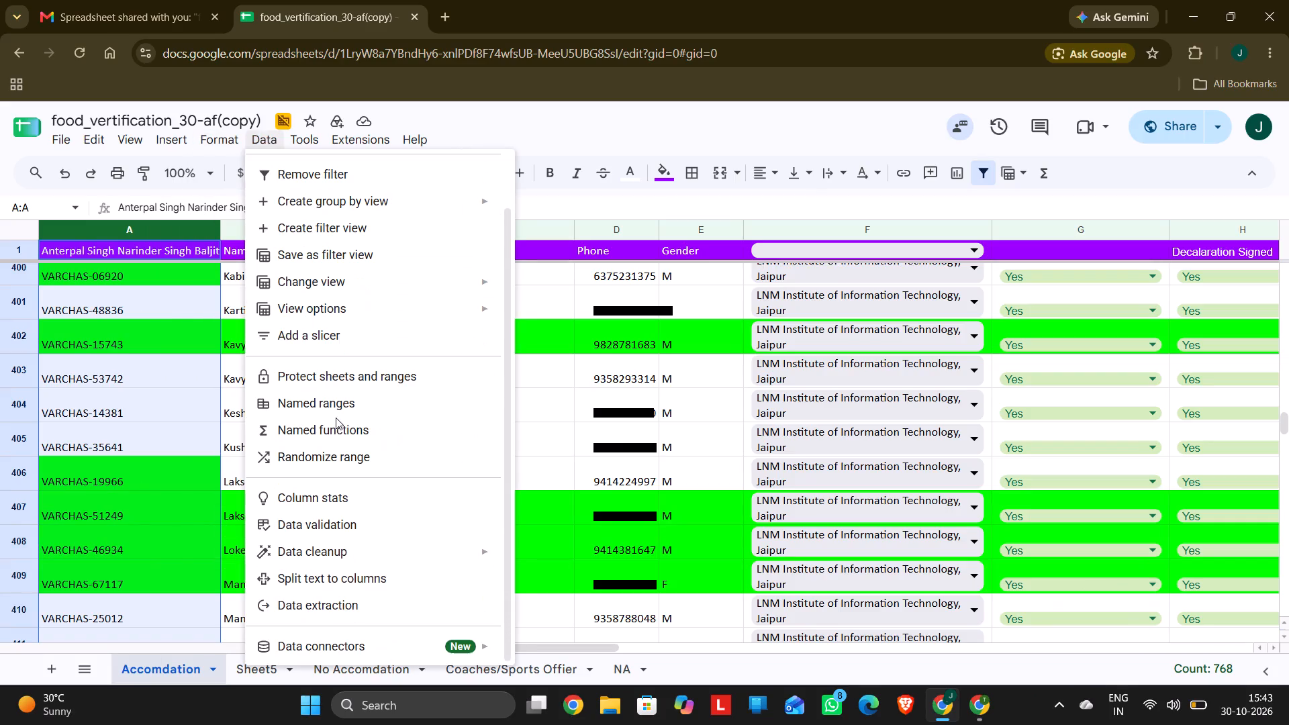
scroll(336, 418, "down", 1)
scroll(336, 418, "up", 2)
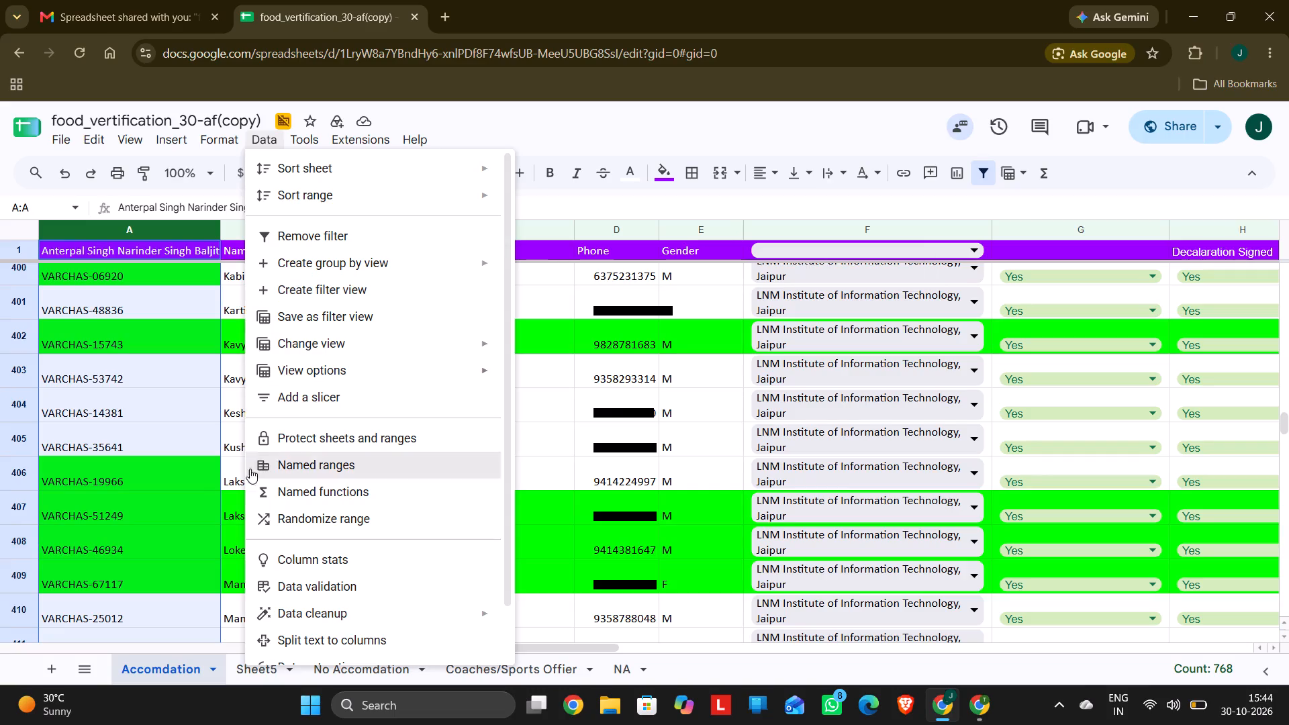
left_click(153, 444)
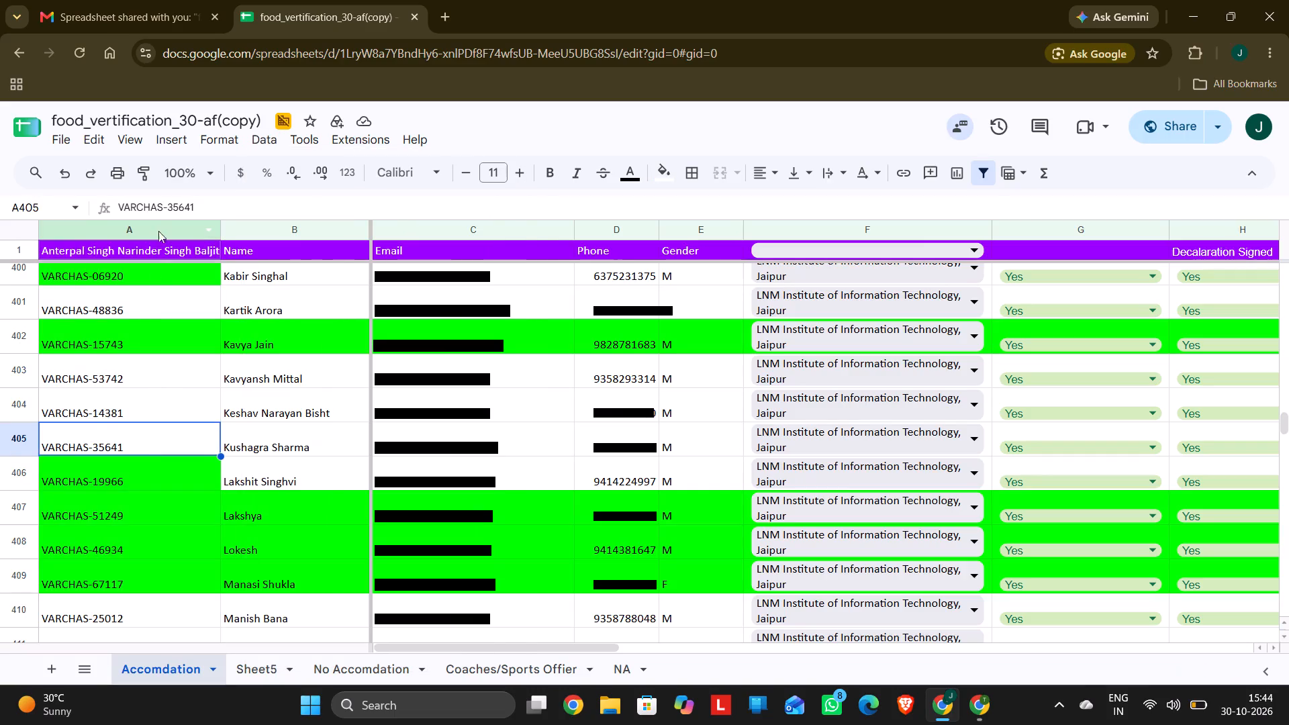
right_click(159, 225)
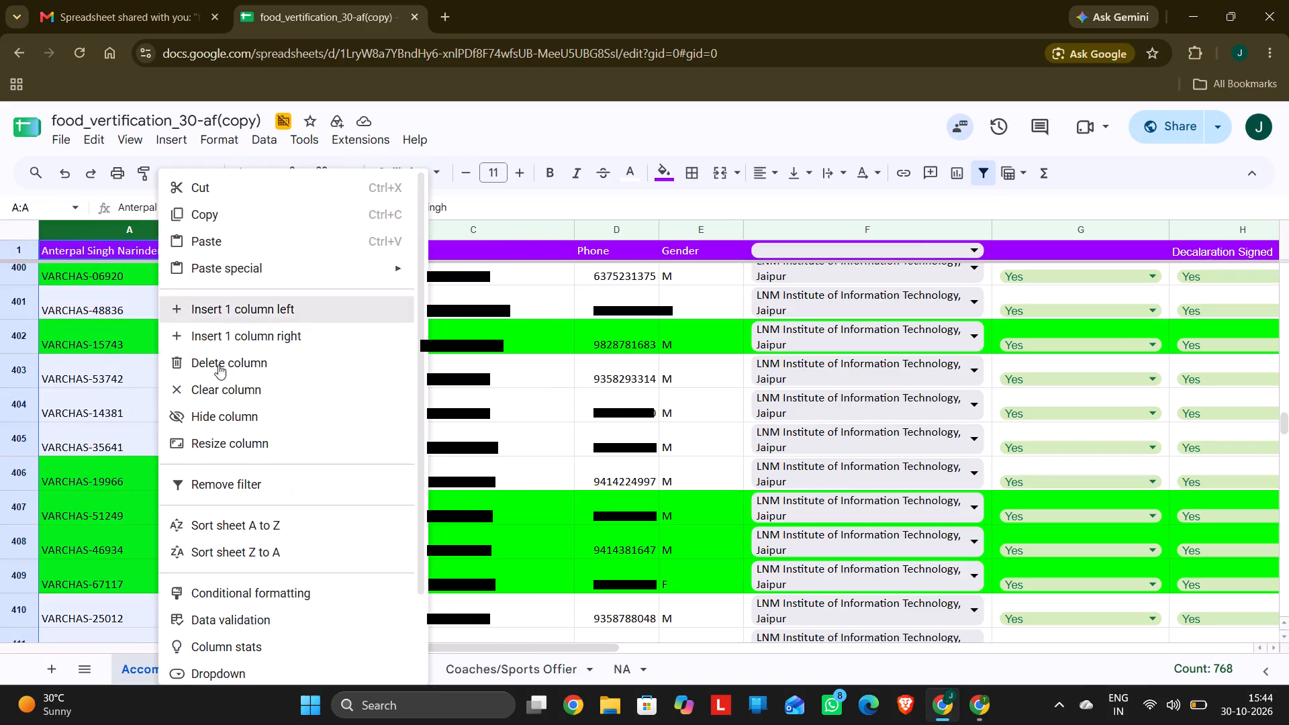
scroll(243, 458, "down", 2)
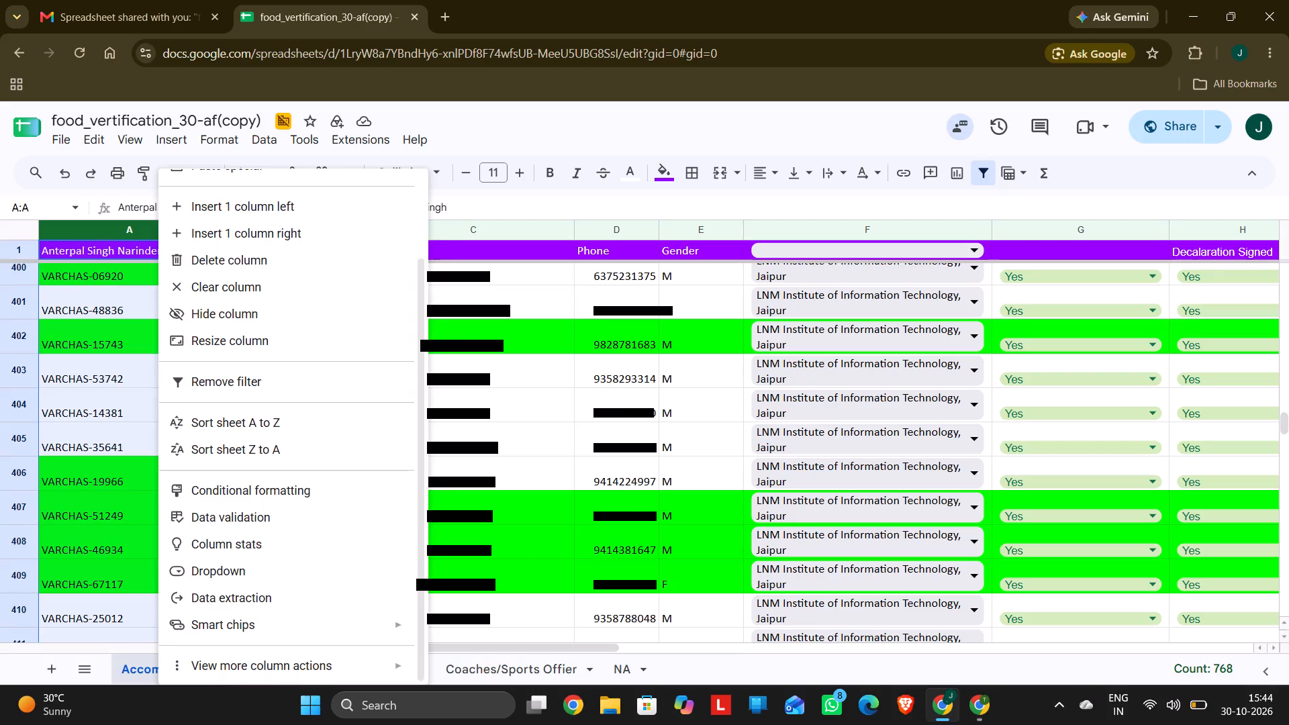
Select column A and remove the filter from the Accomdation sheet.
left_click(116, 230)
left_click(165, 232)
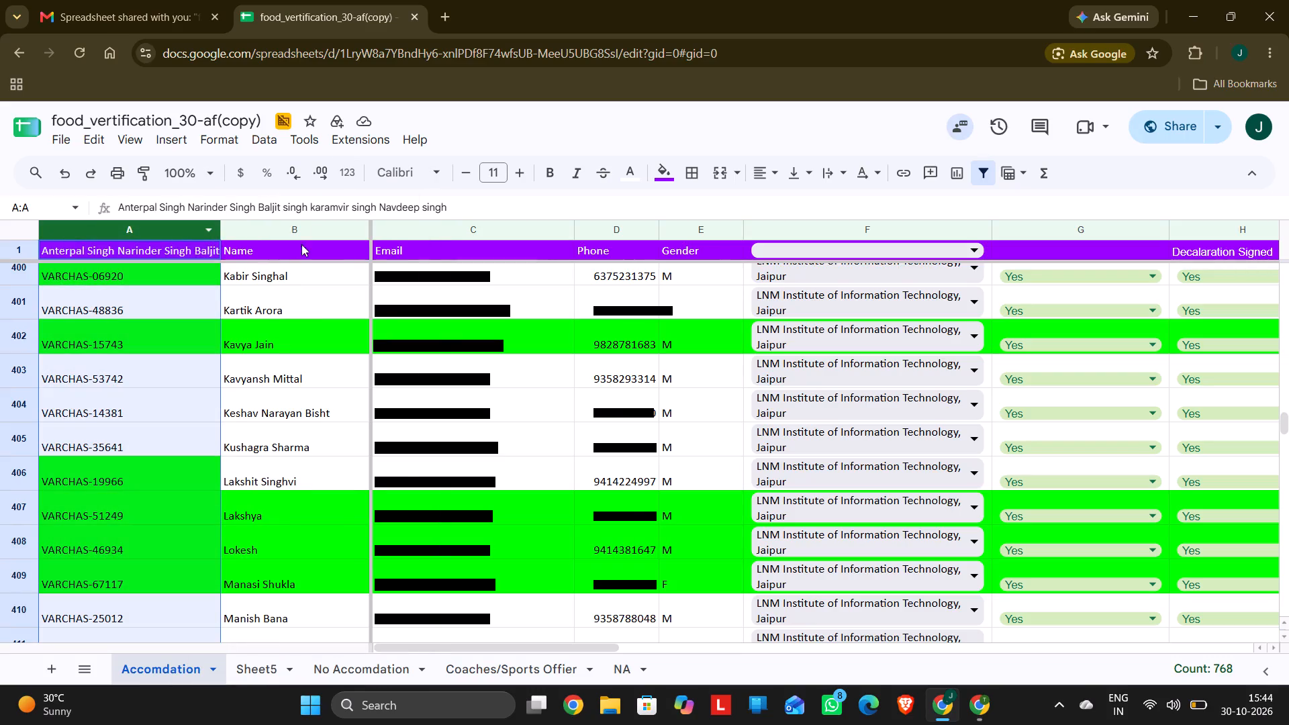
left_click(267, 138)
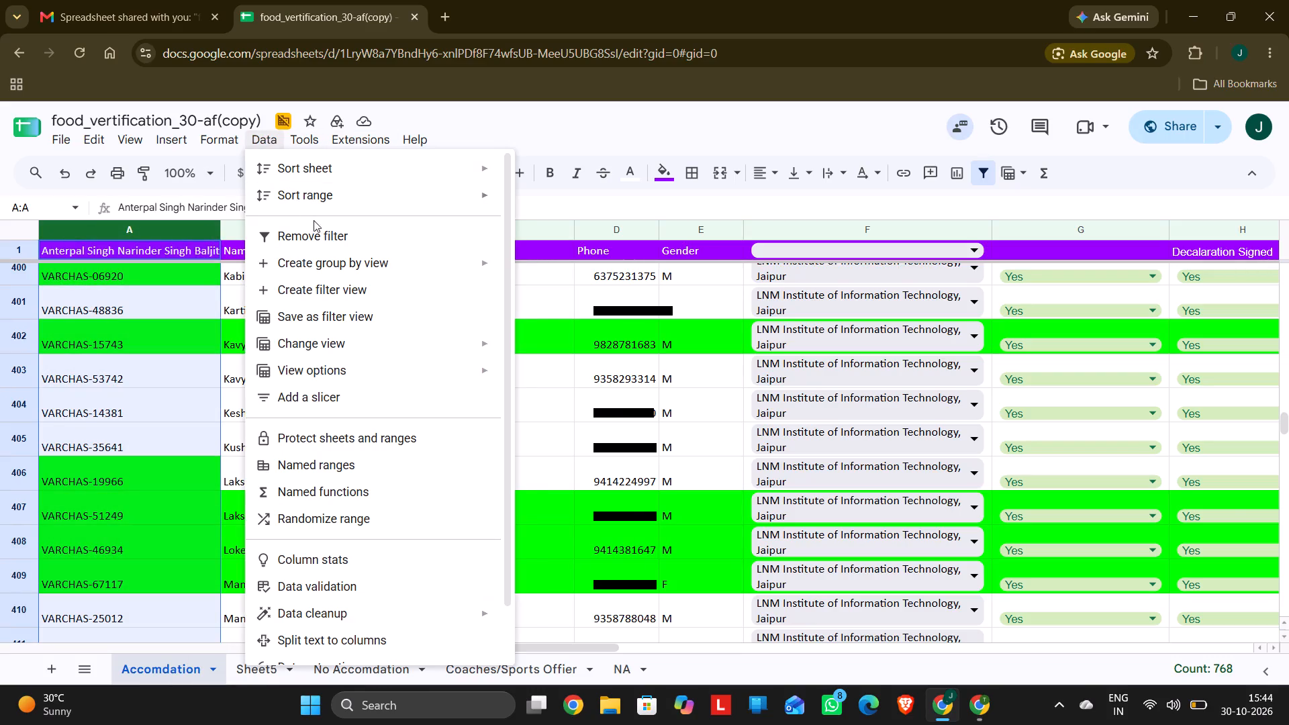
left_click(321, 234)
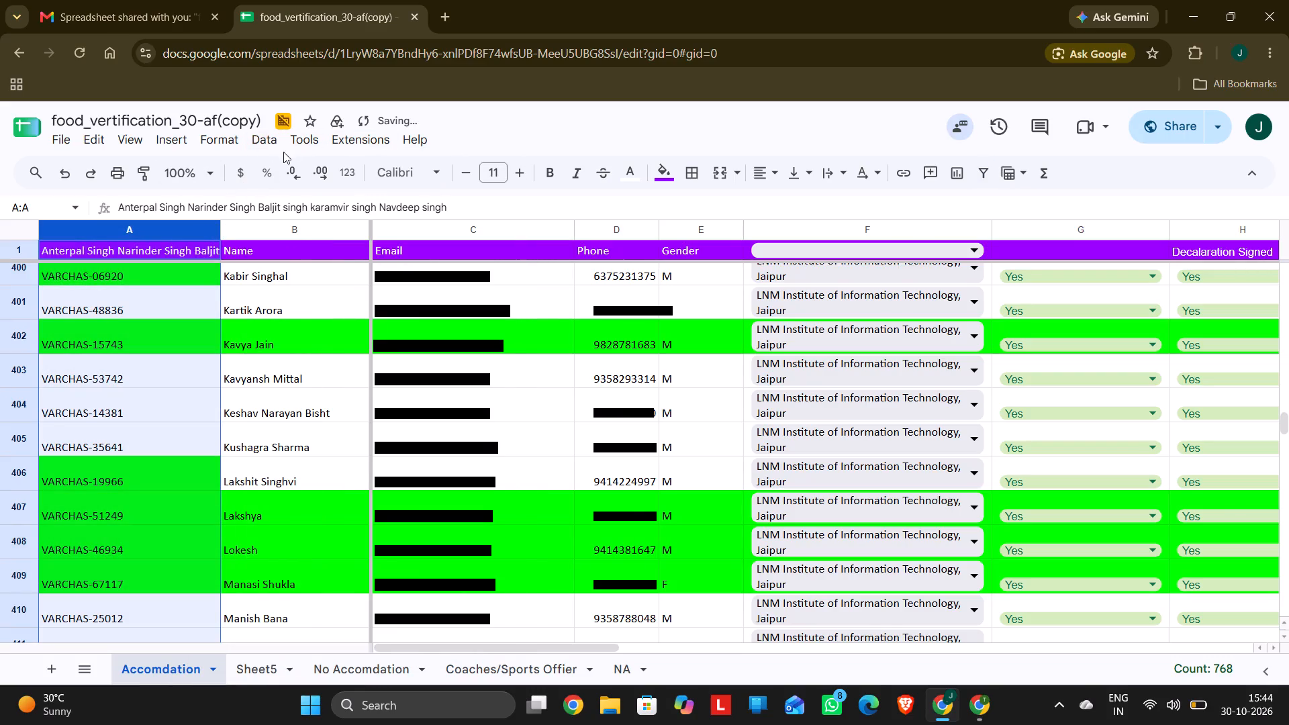
Create a filter view covering column A of the Accomdation sheet.
left_click(269, 144)
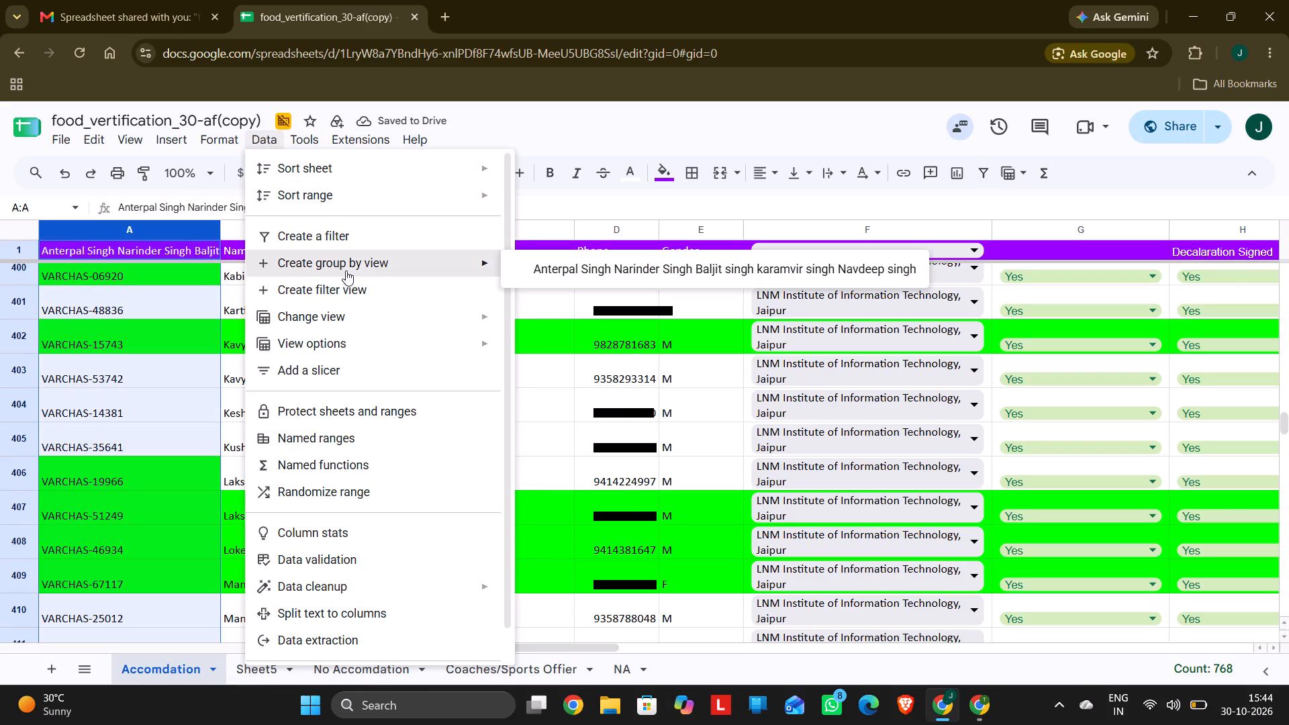
left_click(344, 290)
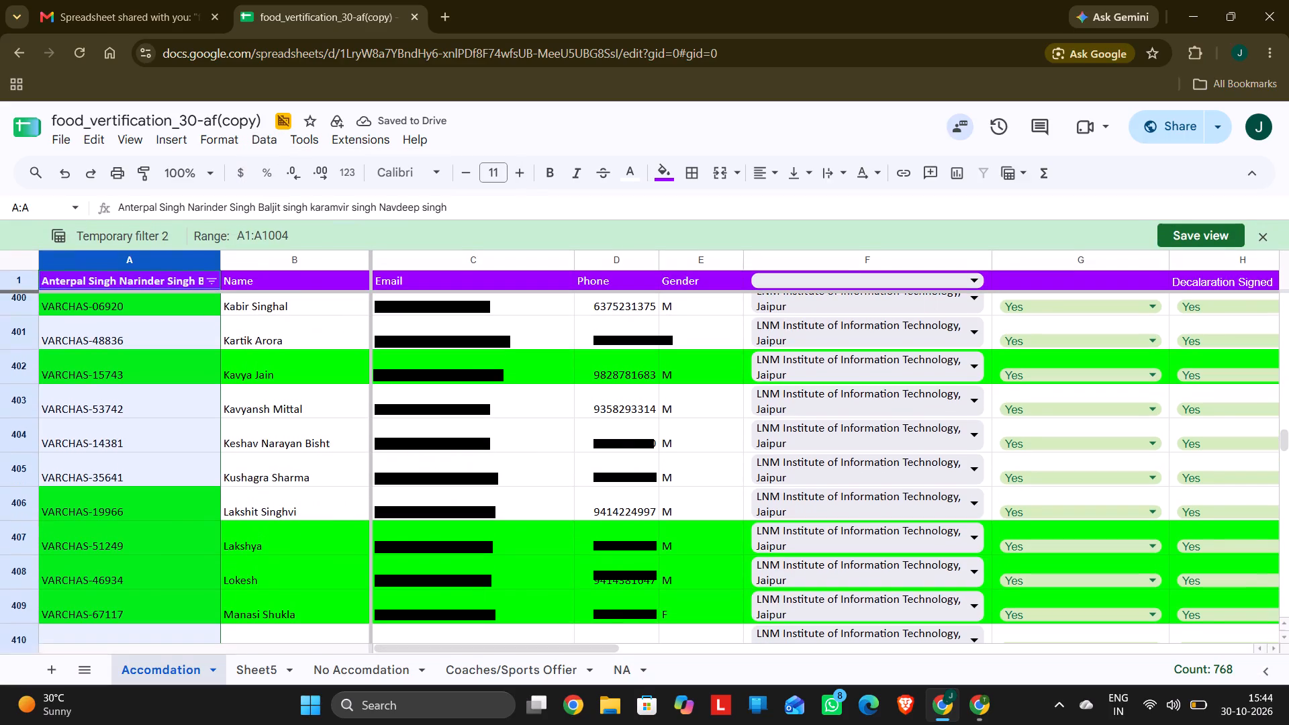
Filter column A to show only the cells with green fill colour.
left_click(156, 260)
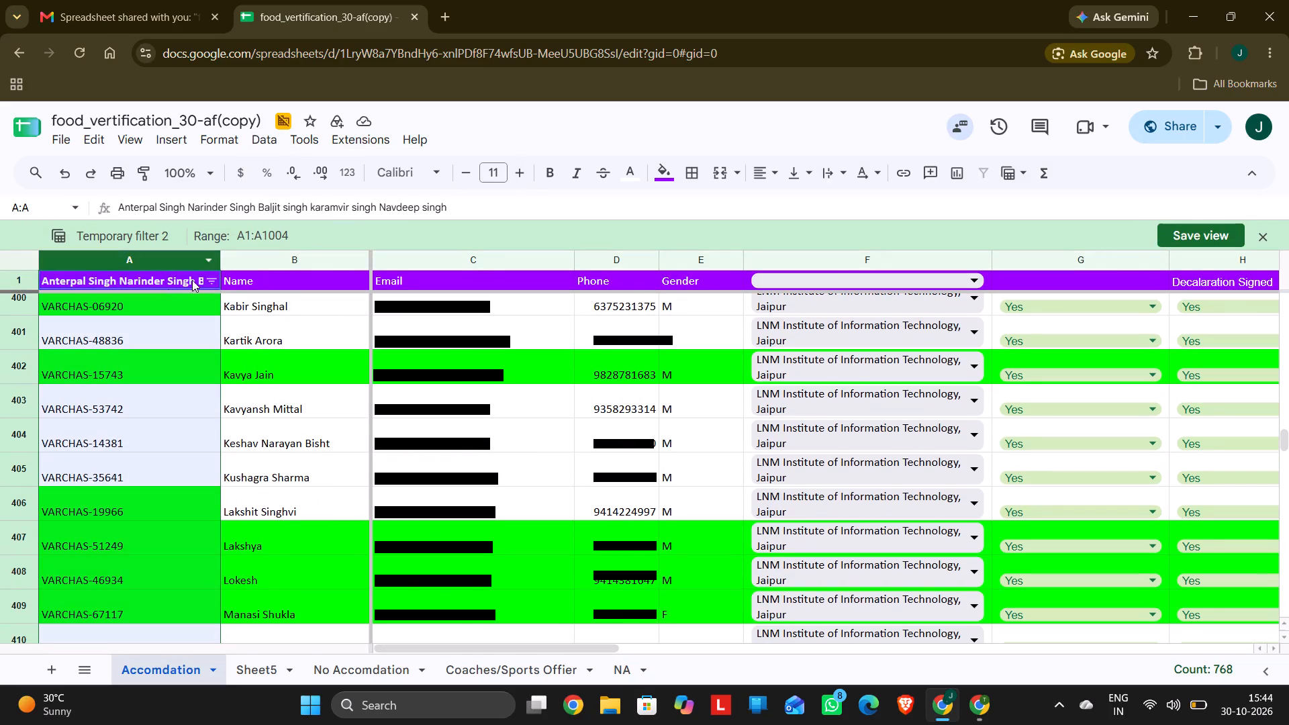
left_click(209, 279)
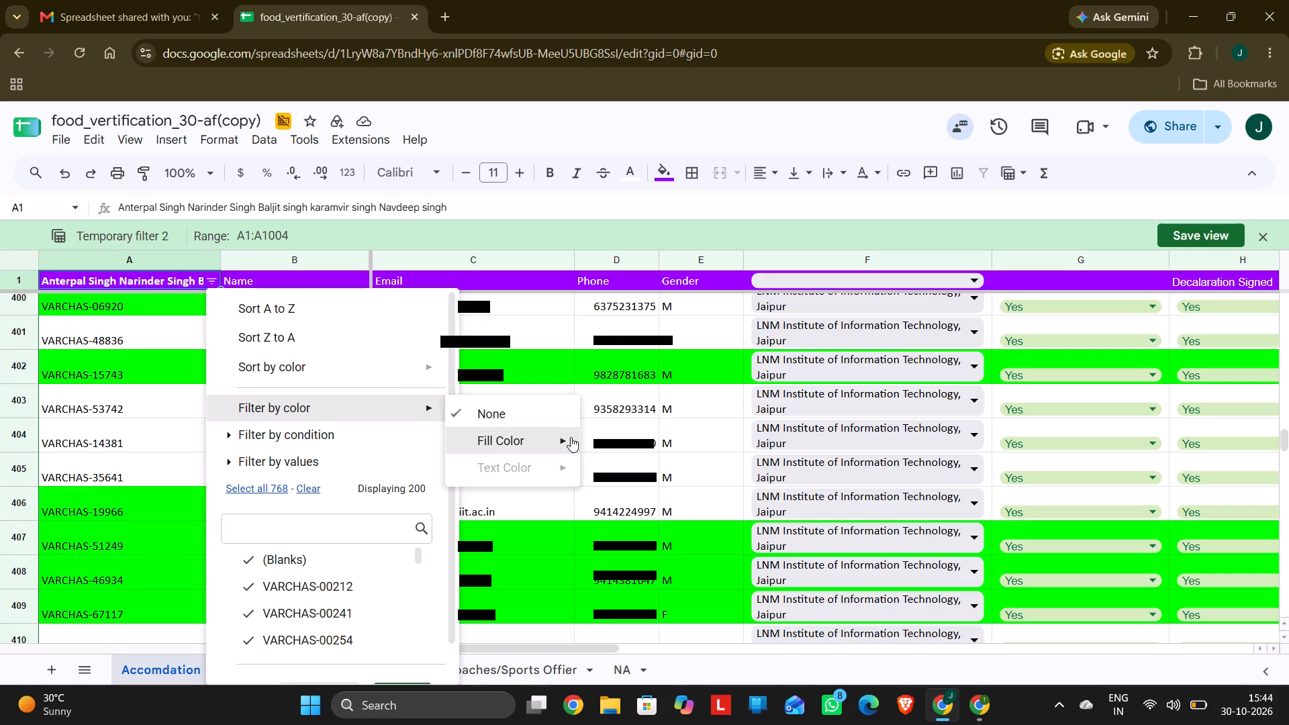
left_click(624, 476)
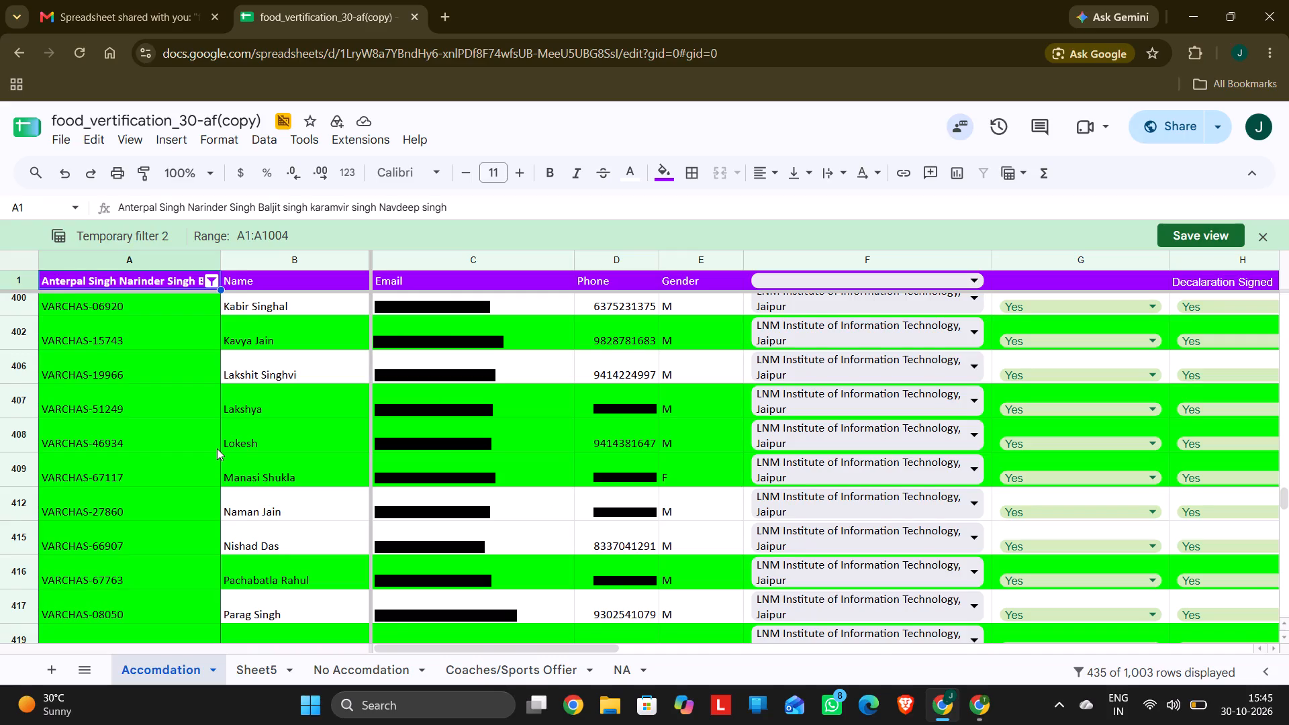
Look through the green-filtered participant rows down to the end of the list and back to the top.
scroll(217, 448, "down", 9)
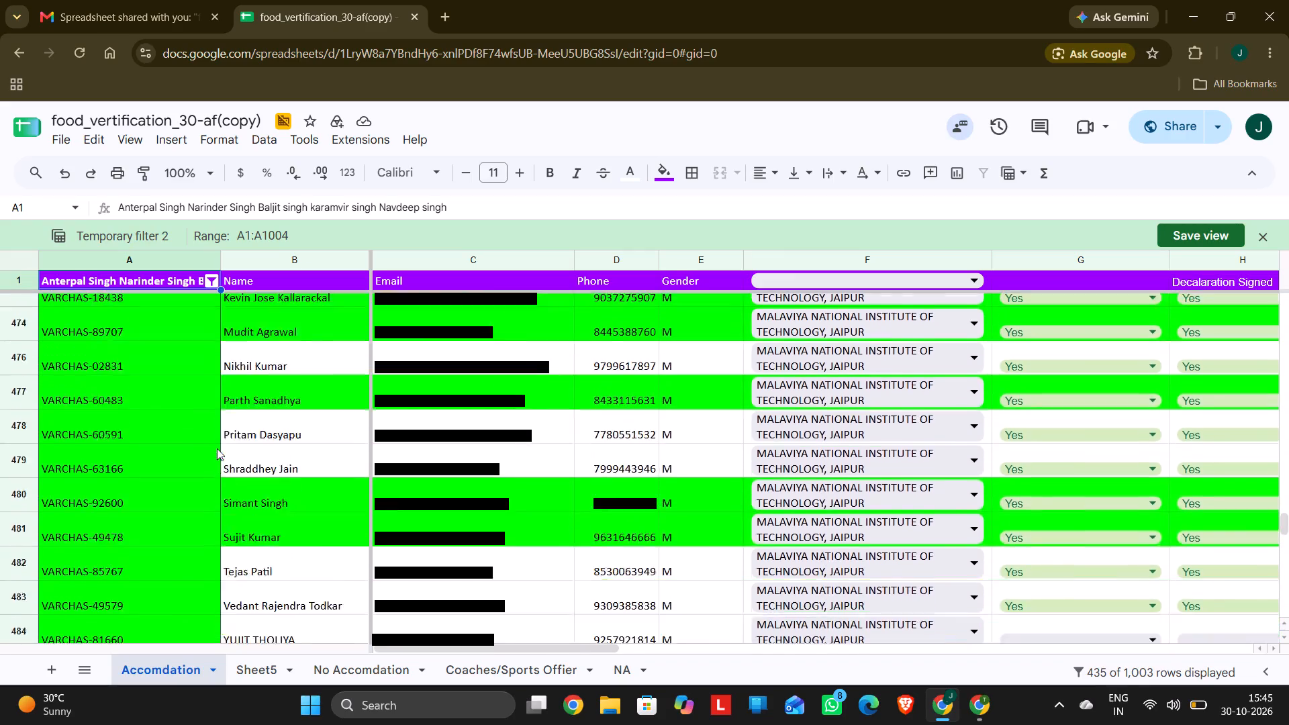
scroll(217, 448, "down", 6)
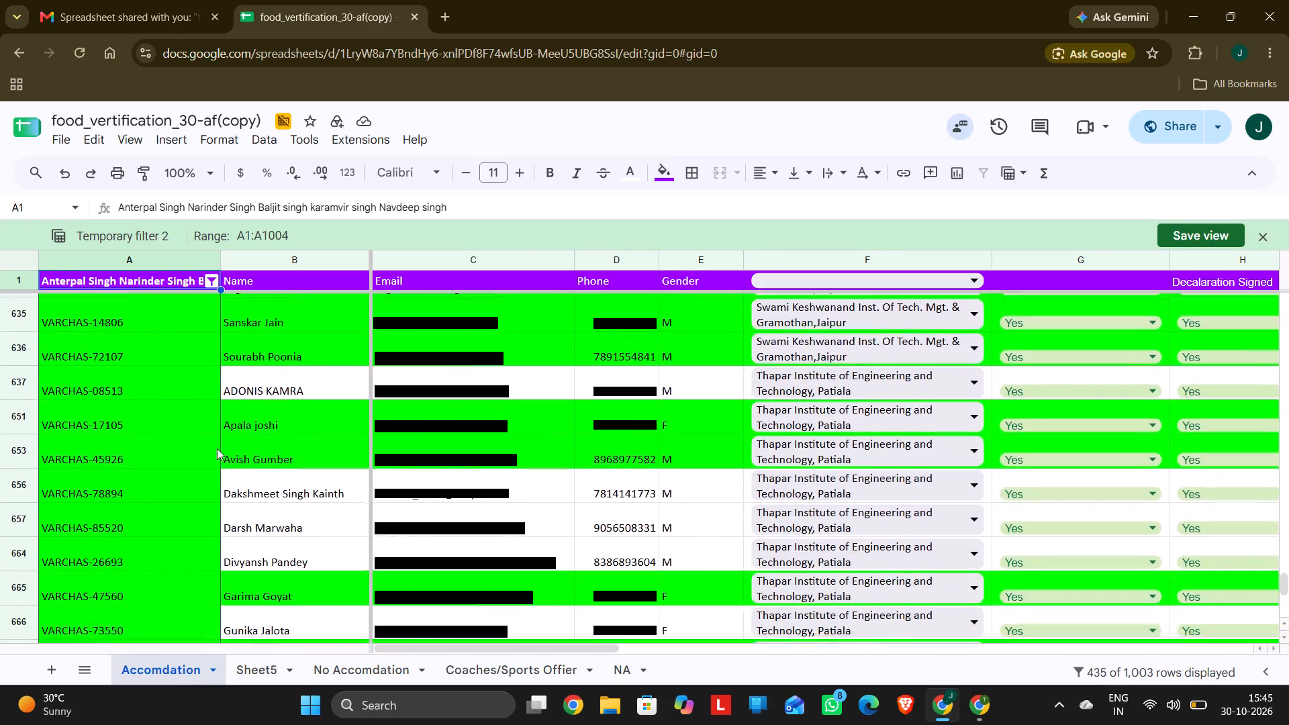
scroll(217, 448, "down", 6)
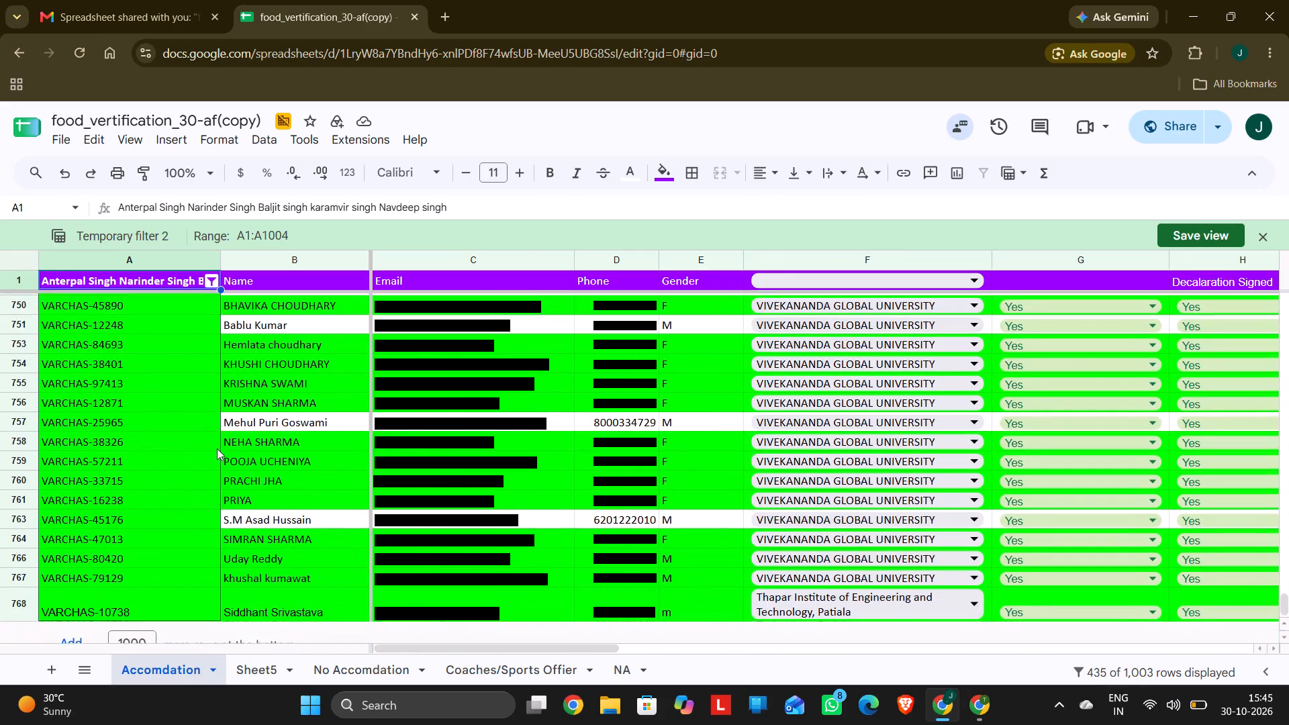
scroll(217, 448, "down", 1)
scroll(217, 448, "up", 20)
scroll(217, 448, "up", 6)
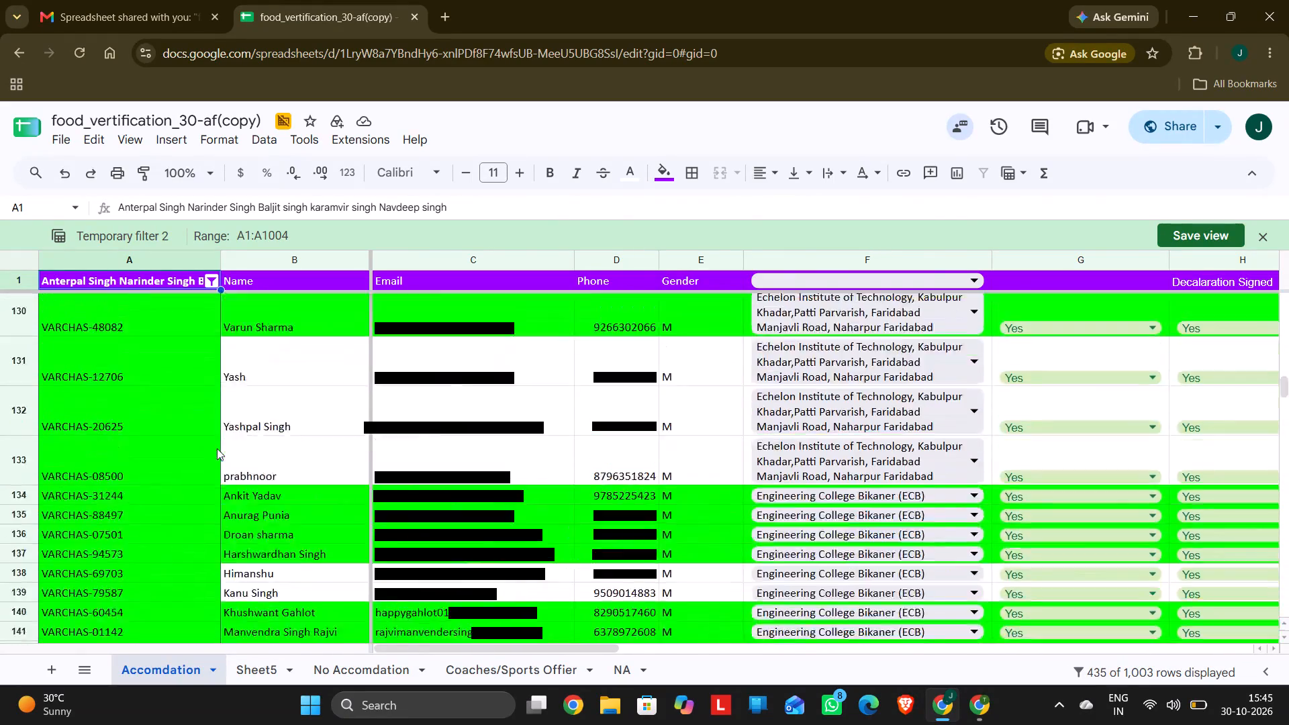
scroll(217, 448, "up", 9)
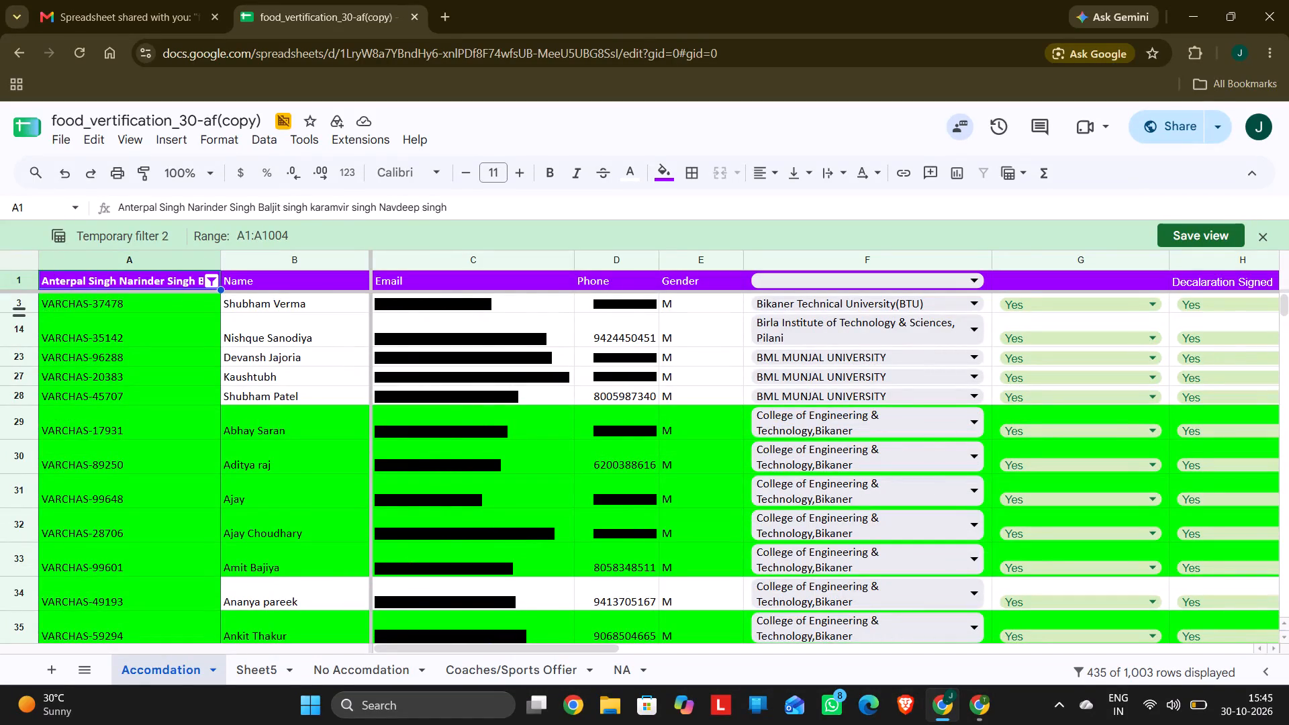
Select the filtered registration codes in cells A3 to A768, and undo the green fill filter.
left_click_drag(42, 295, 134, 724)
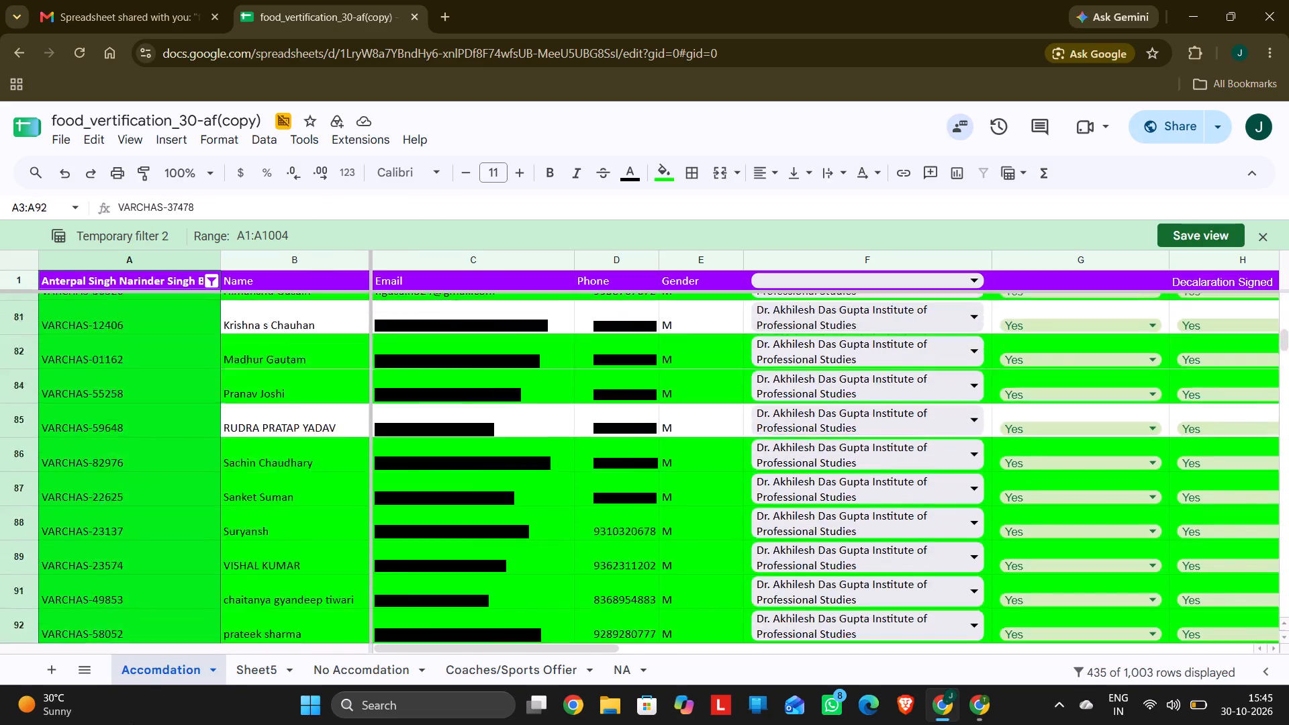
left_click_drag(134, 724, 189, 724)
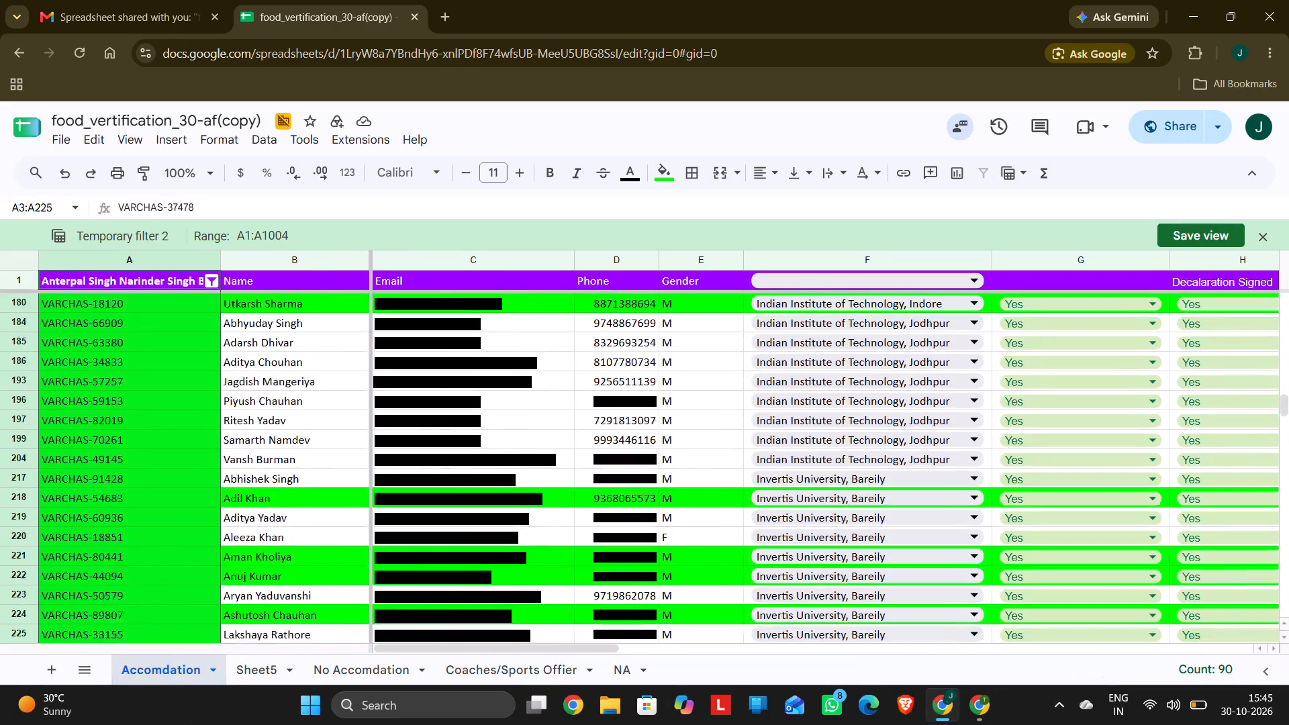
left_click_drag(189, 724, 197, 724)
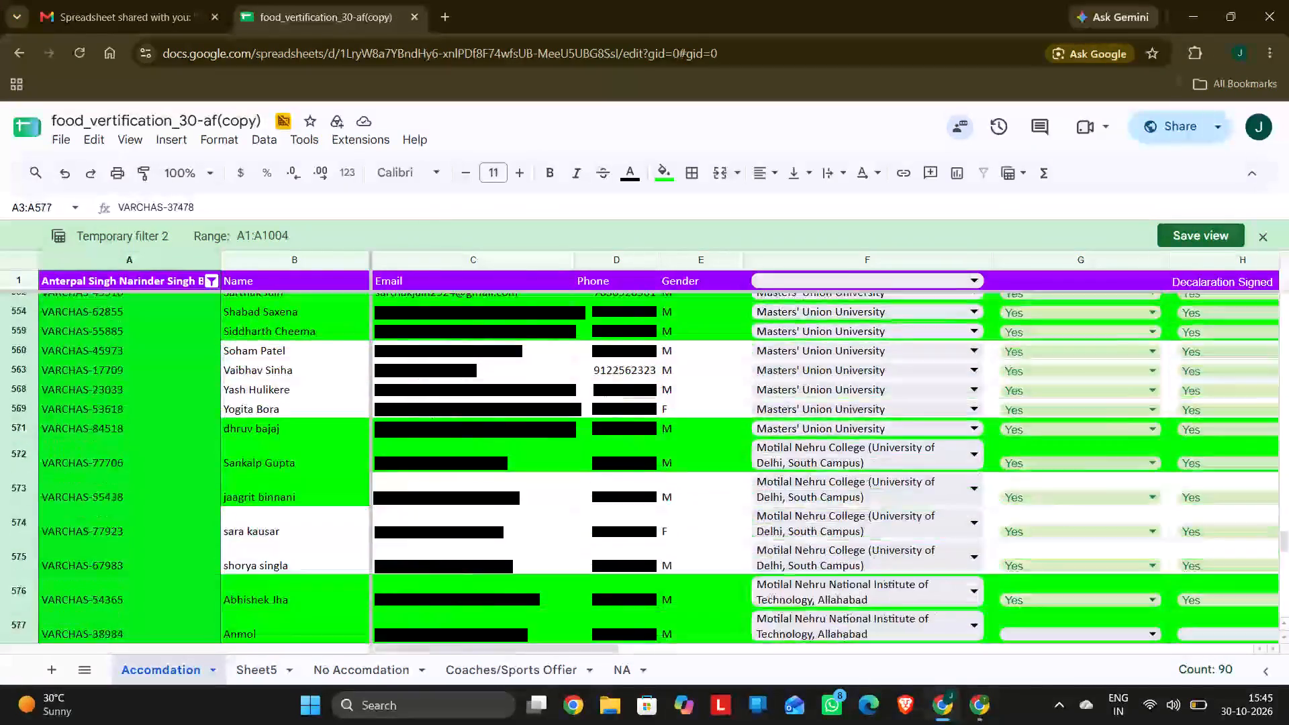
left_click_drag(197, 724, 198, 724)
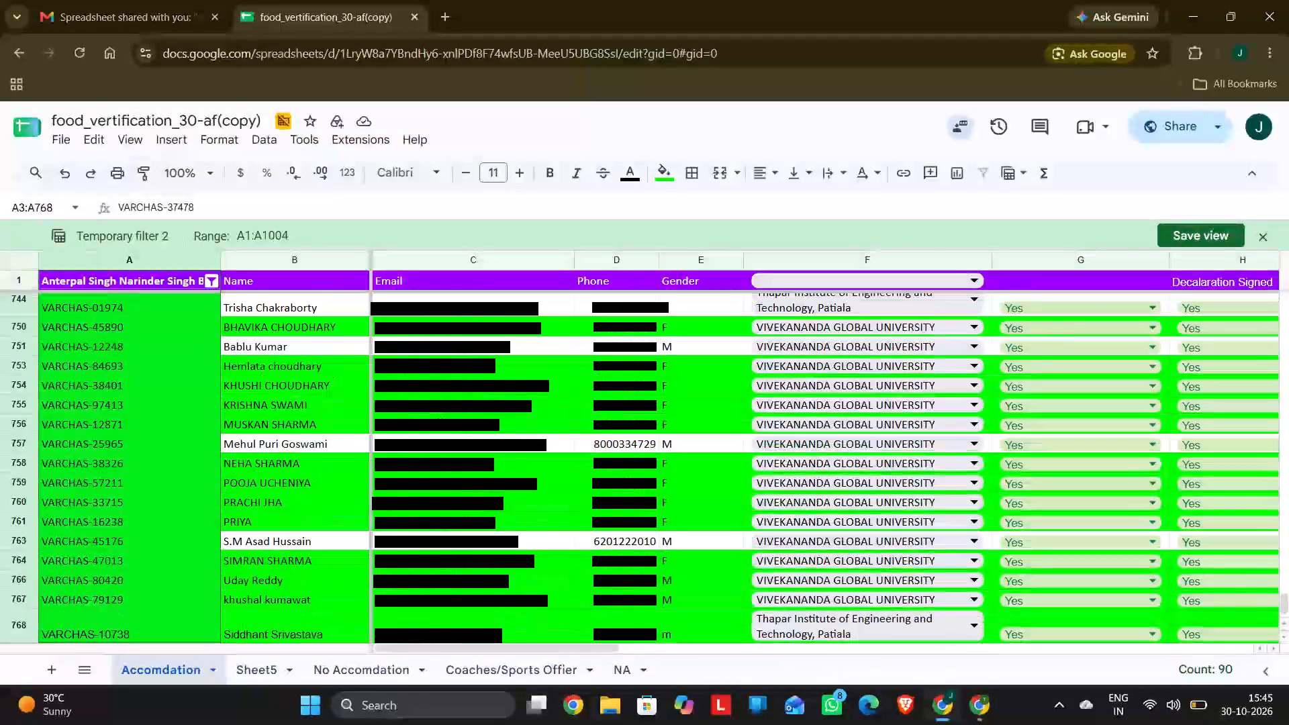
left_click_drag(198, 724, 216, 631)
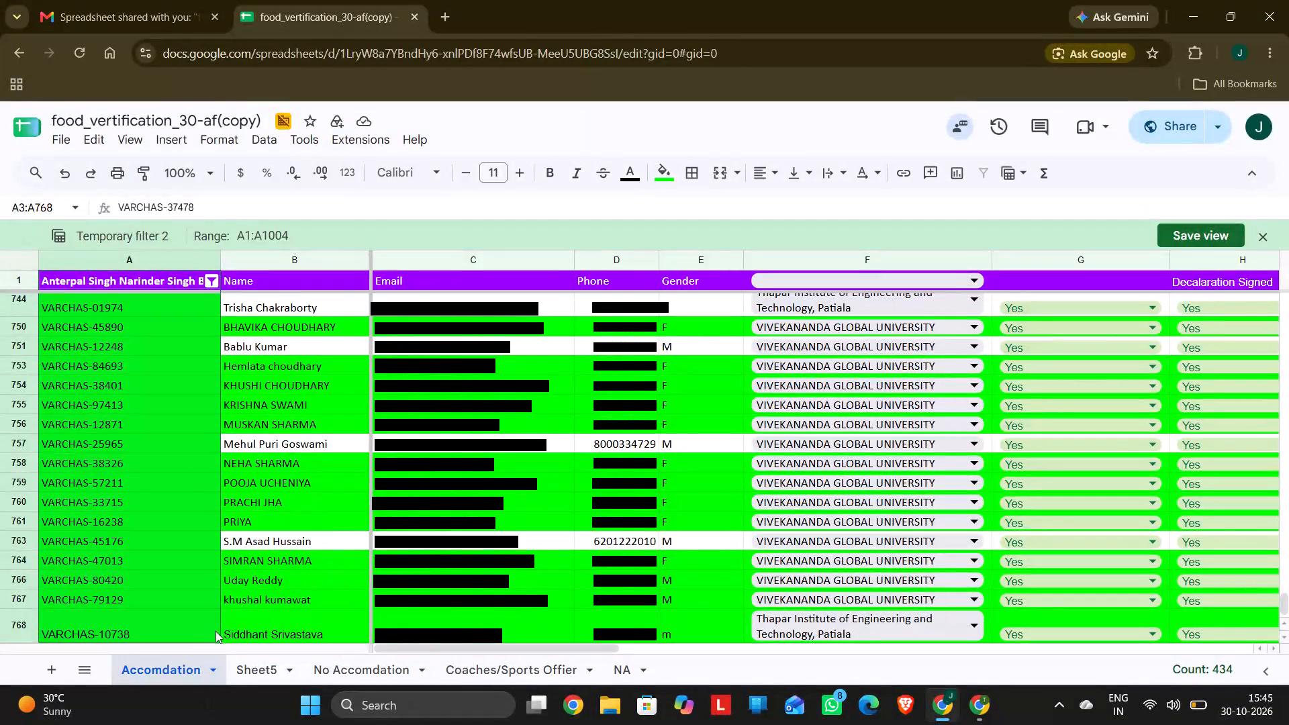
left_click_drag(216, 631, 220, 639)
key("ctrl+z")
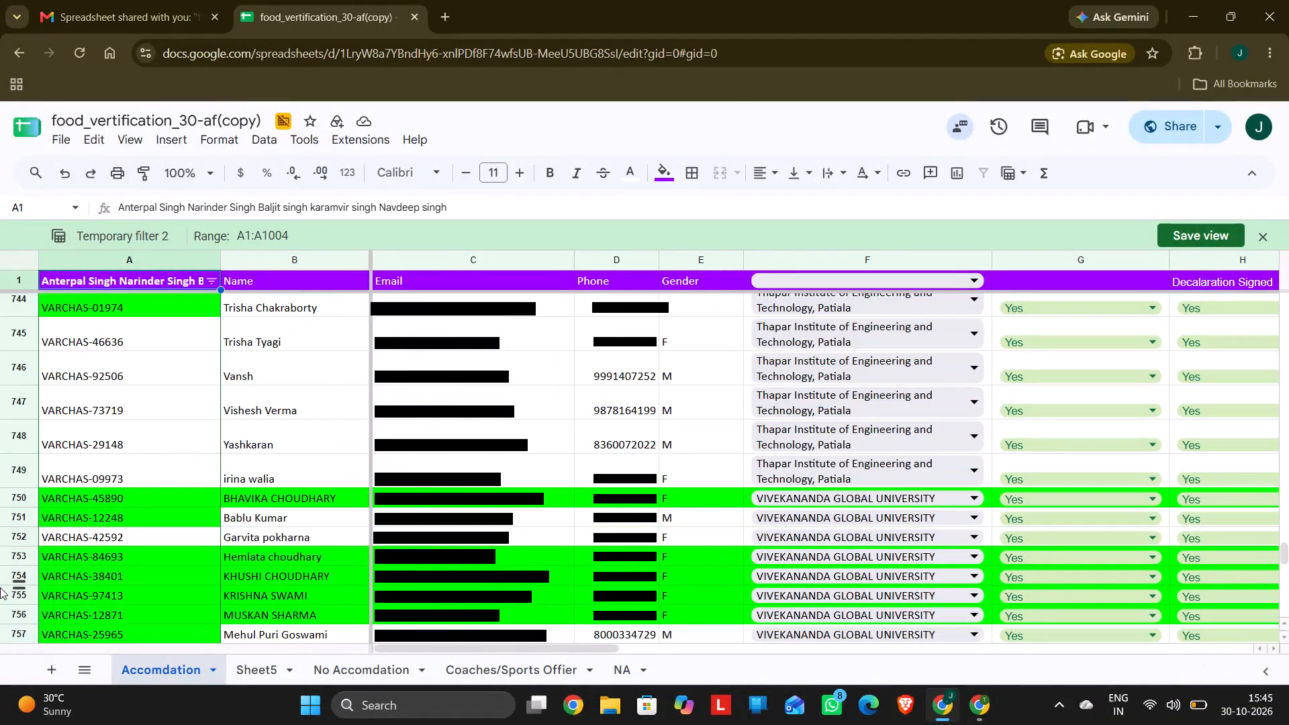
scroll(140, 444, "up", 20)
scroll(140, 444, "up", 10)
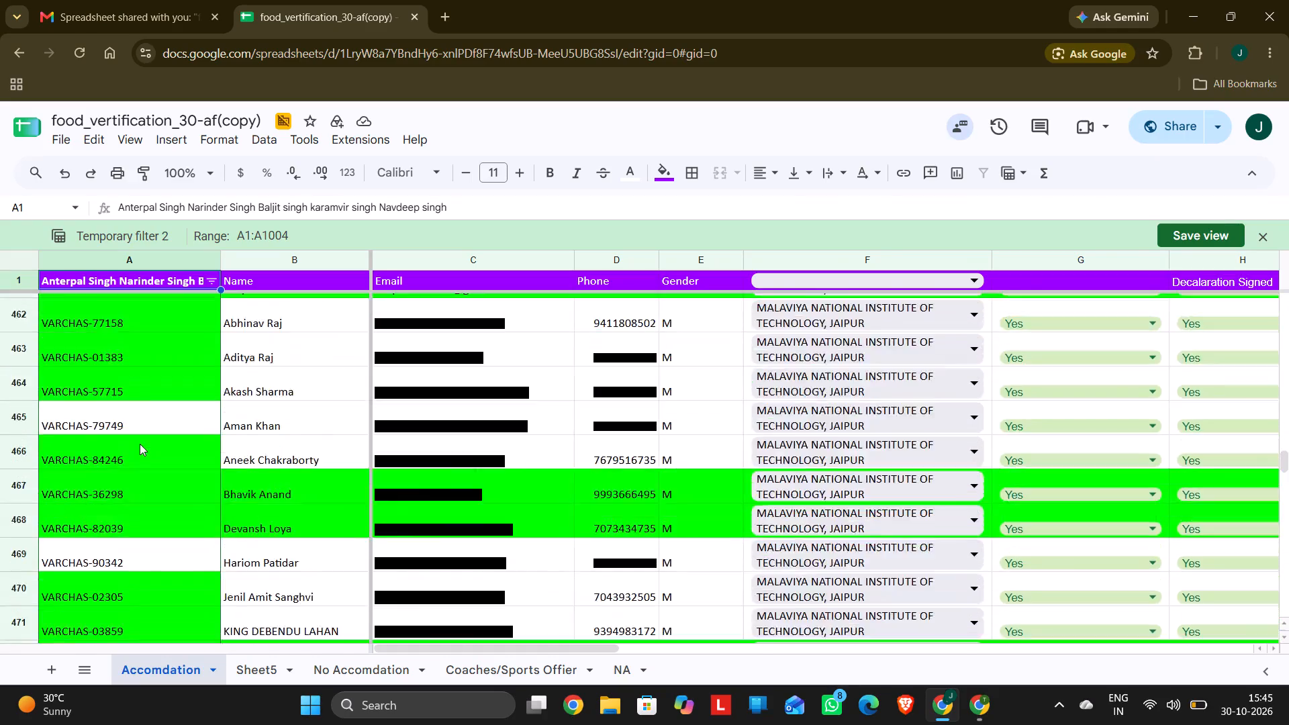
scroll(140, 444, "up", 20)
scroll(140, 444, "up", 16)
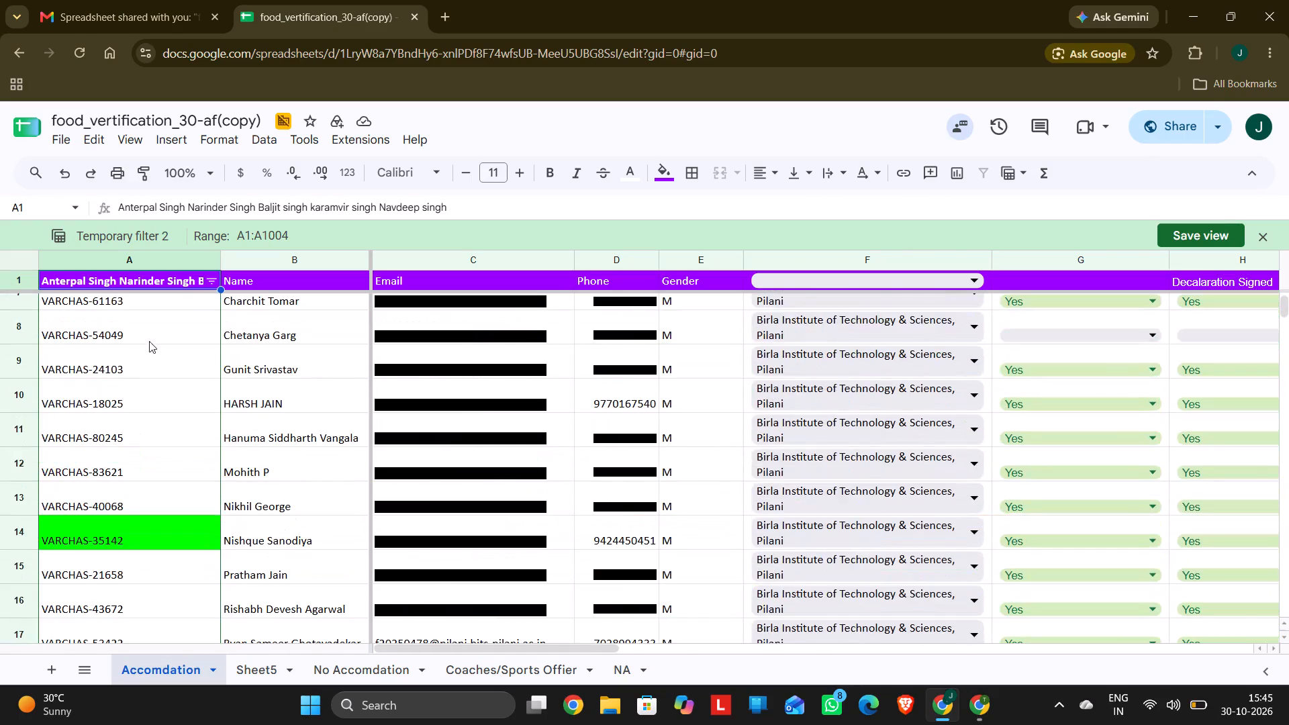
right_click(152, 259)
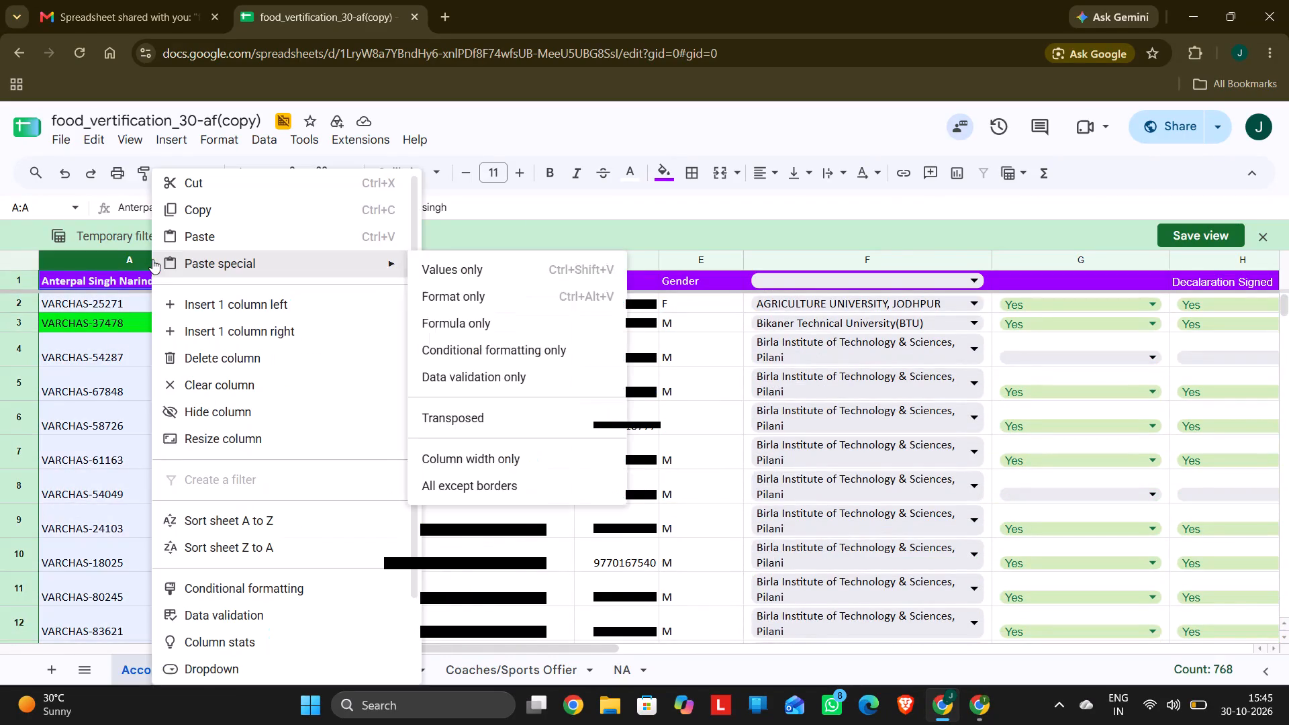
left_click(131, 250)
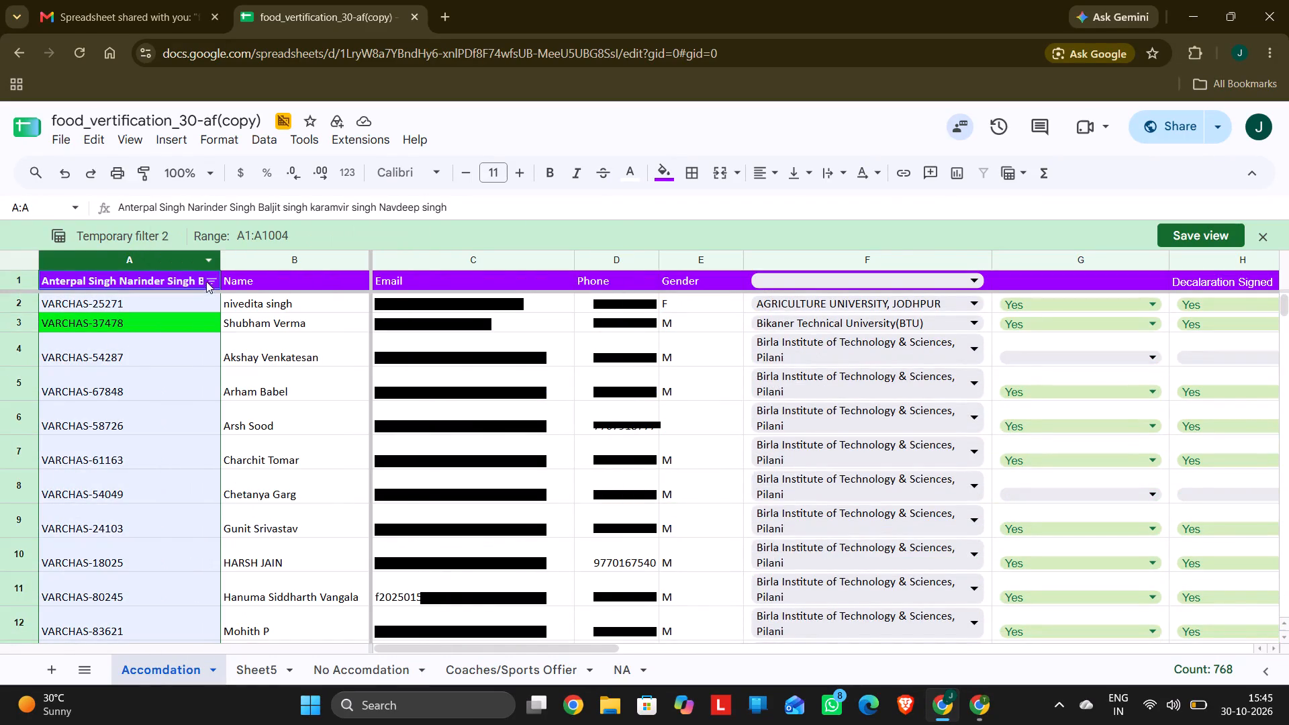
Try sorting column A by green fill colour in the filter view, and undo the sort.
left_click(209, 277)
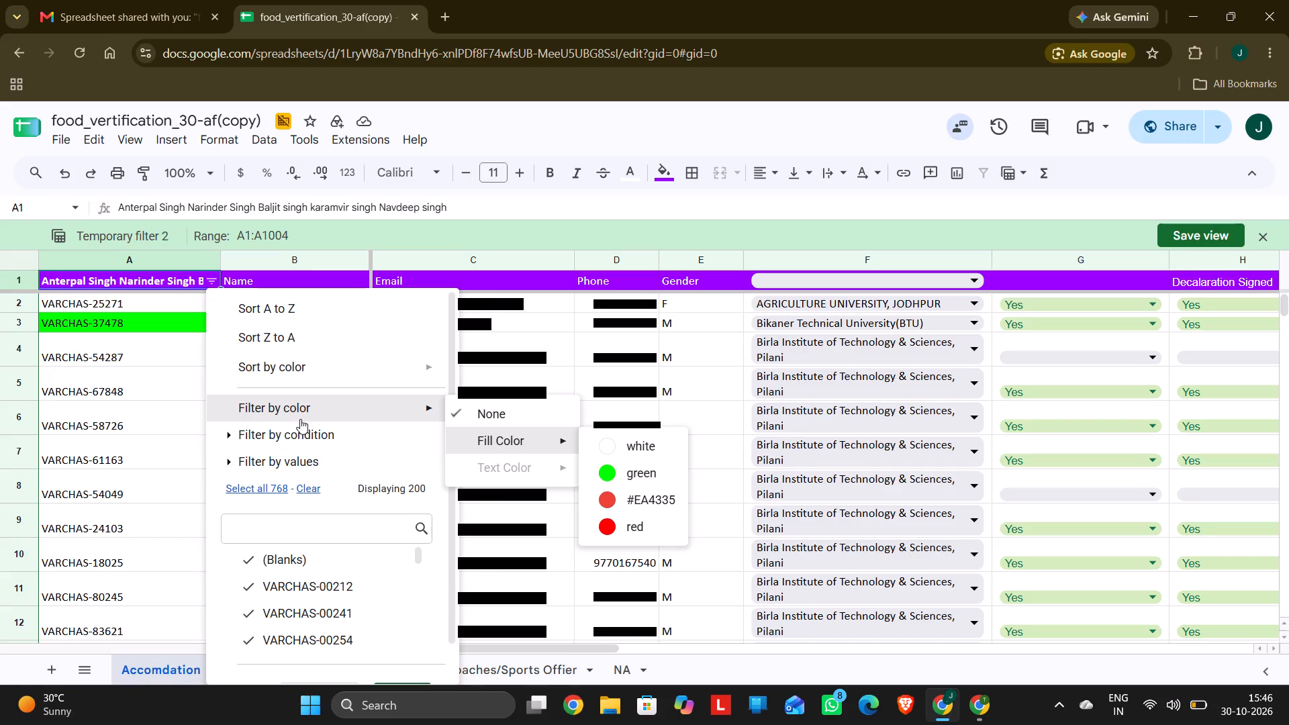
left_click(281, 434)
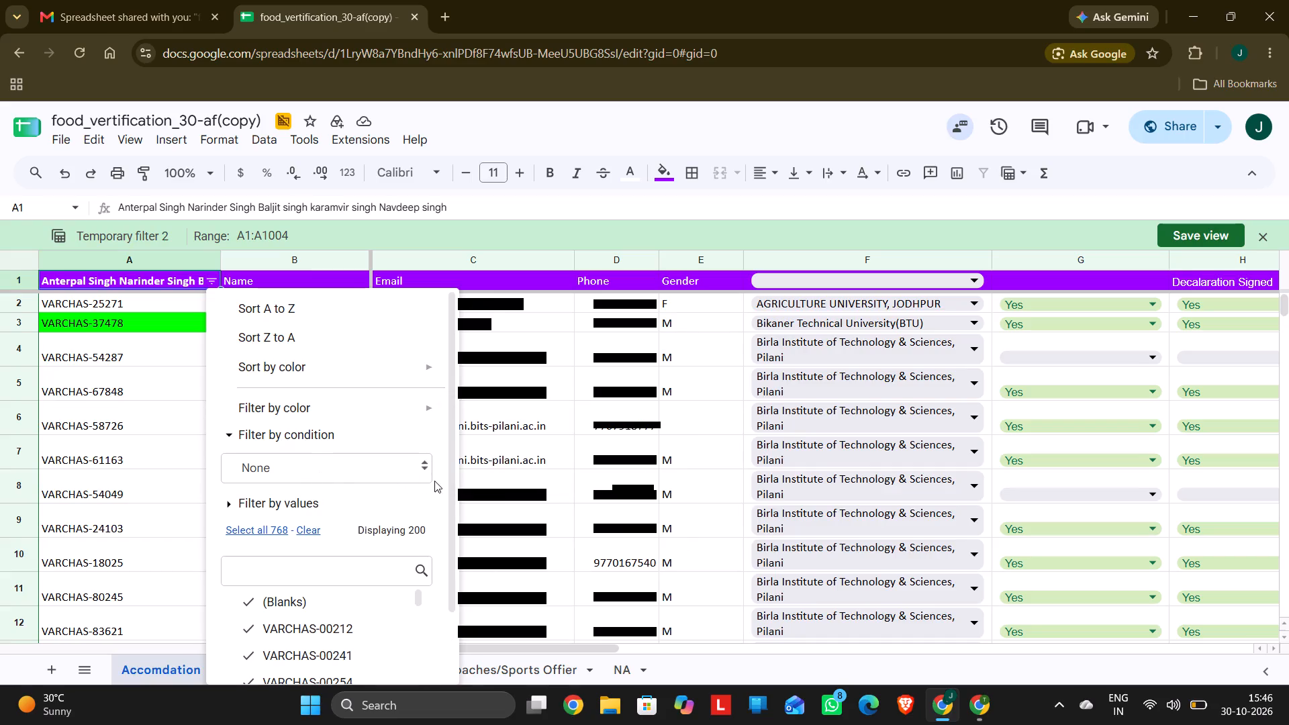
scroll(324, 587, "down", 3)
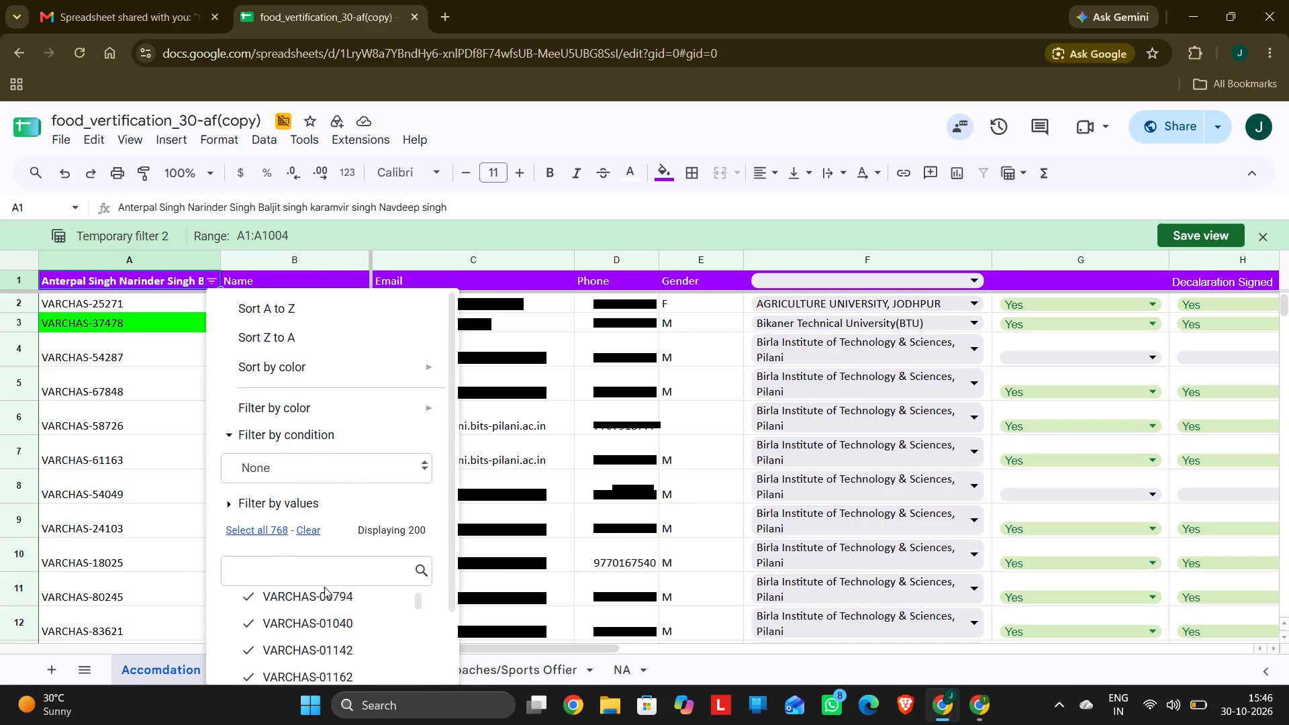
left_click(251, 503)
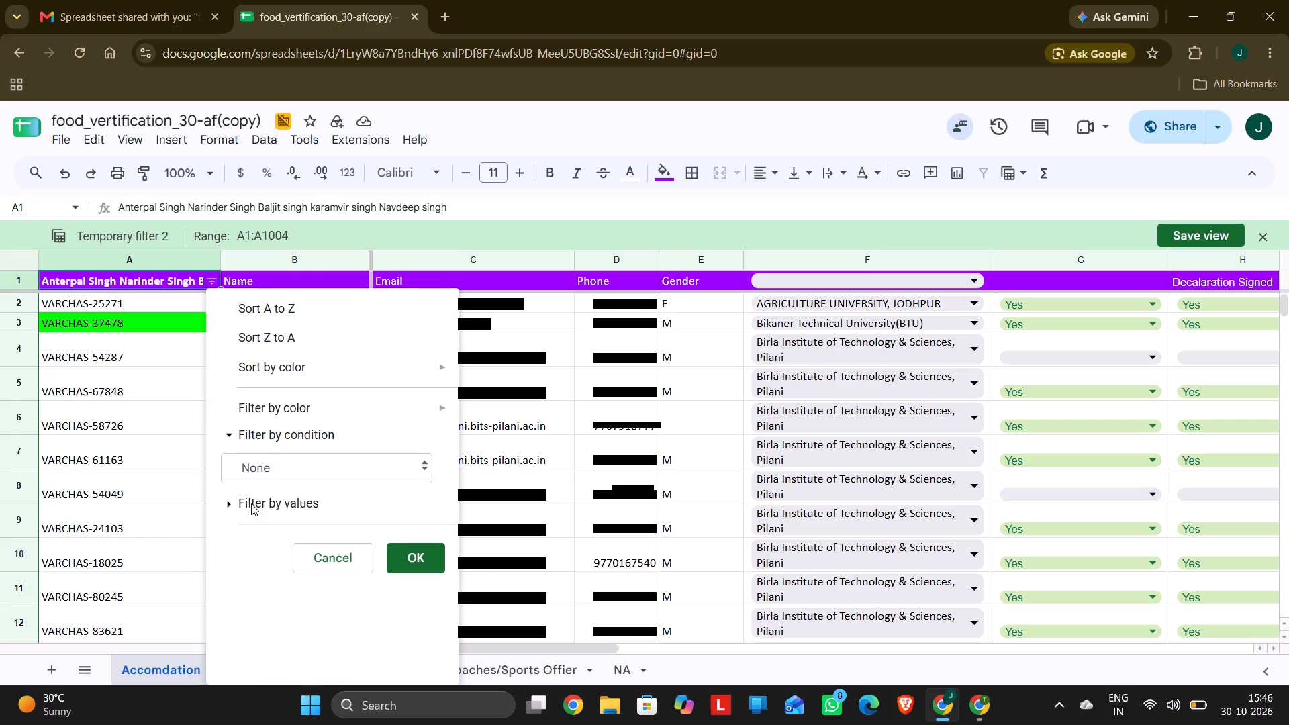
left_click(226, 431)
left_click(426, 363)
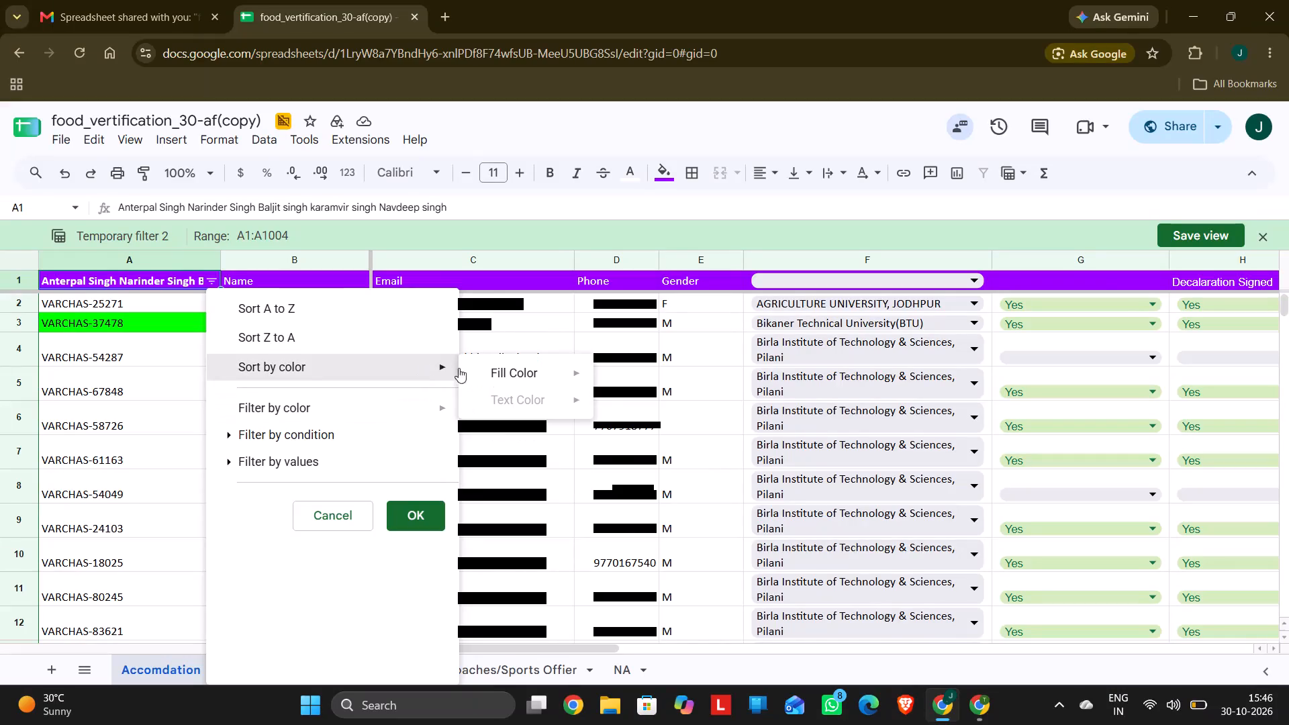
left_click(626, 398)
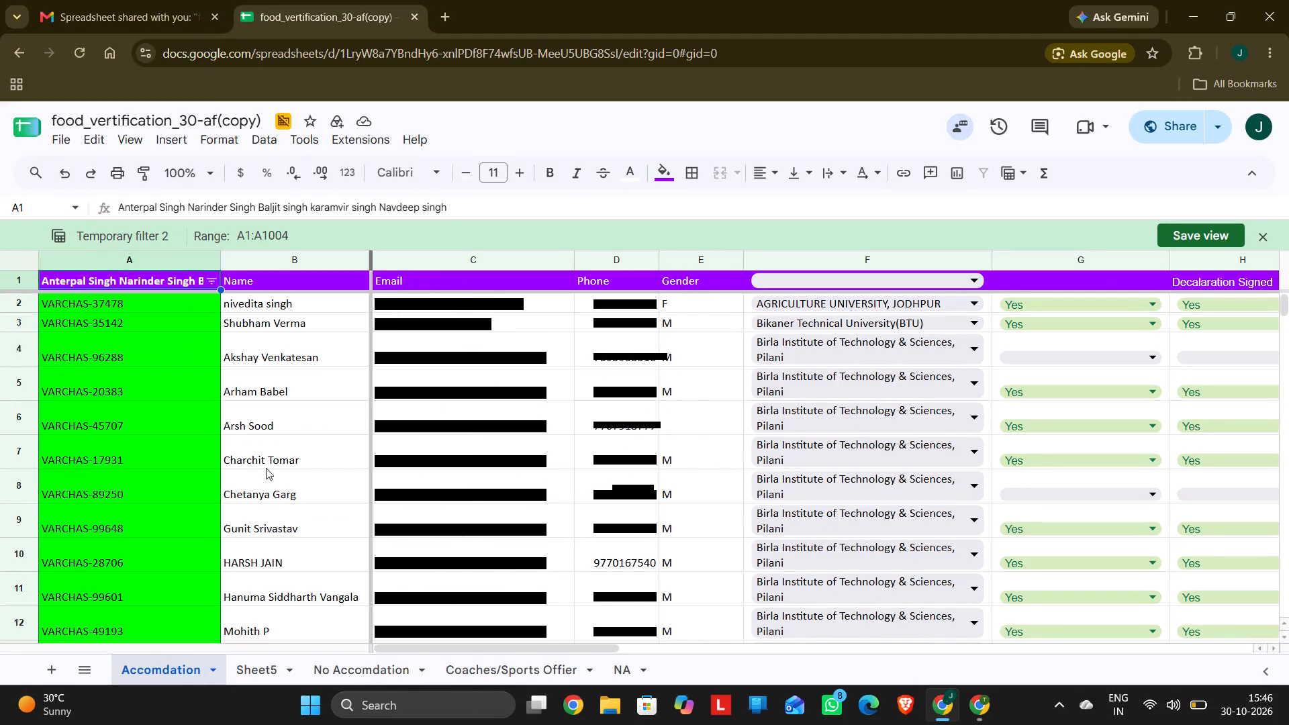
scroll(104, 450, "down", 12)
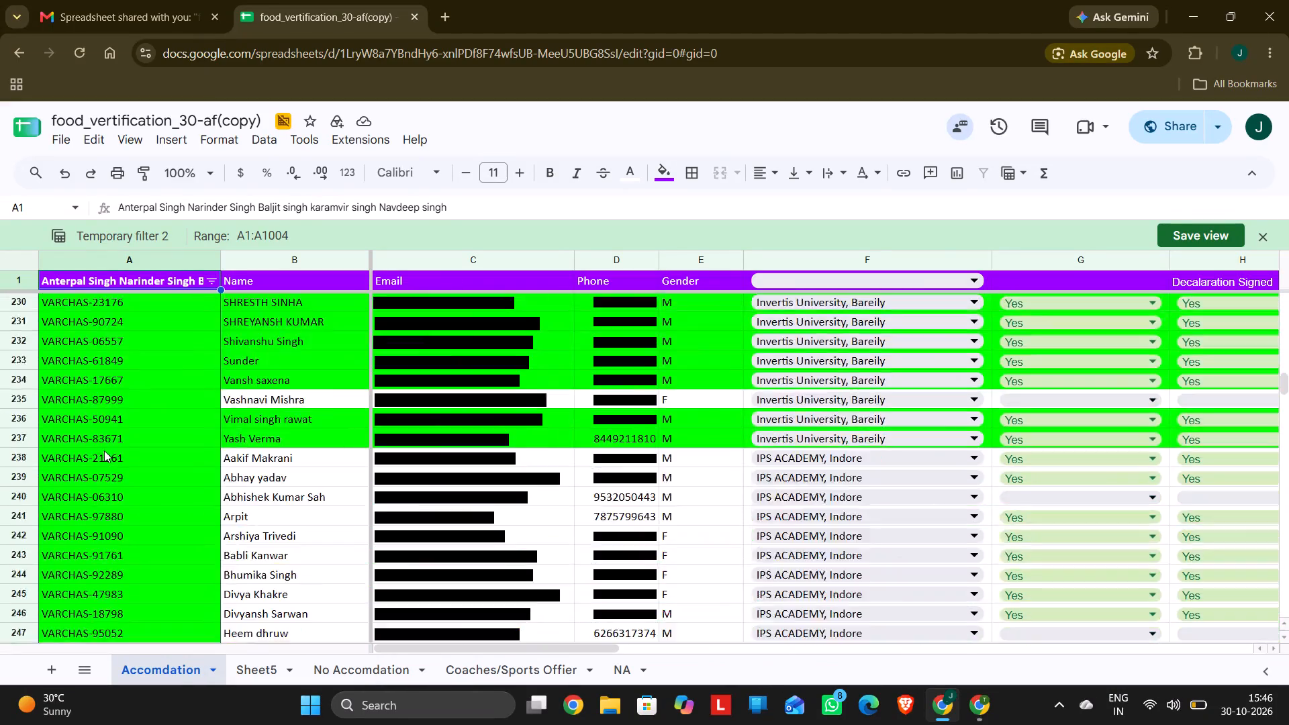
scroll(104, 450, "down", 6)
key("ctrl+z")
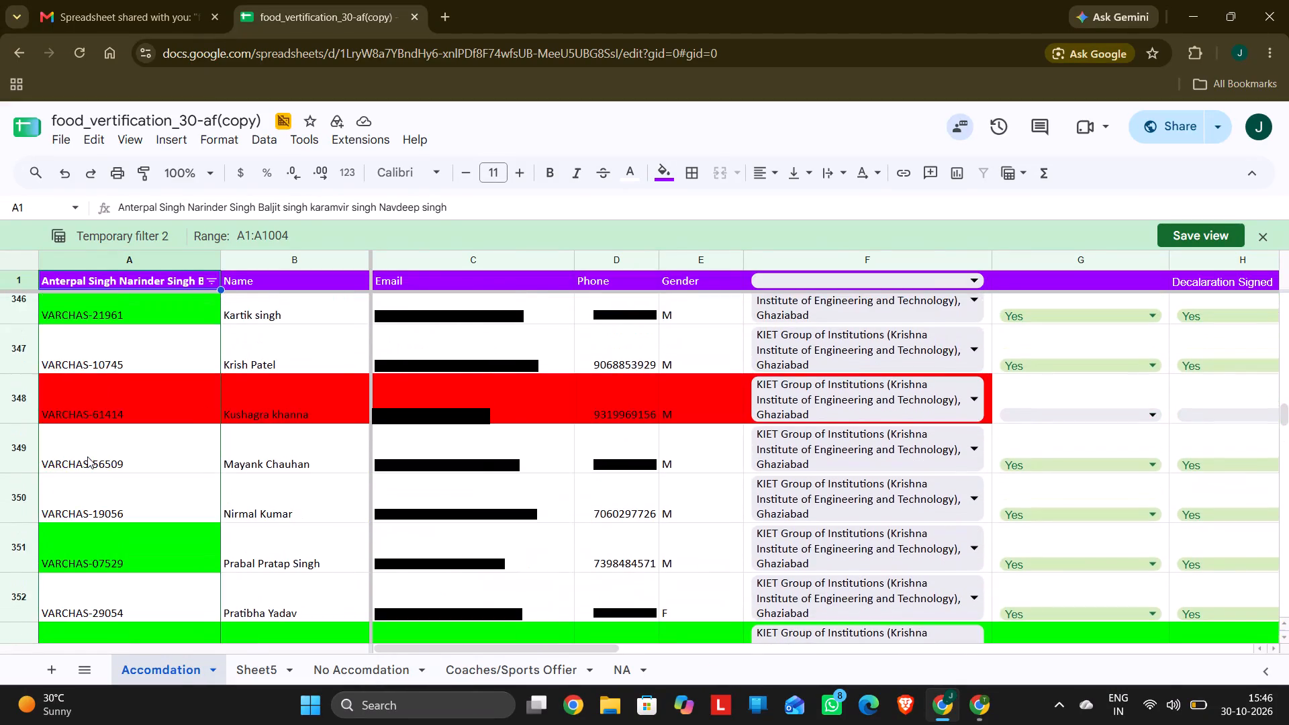
Sort the registration codes in column A by green fill colour.
scroll(87, 456, "up", 18)
scroll(87, 456, "up", 7)
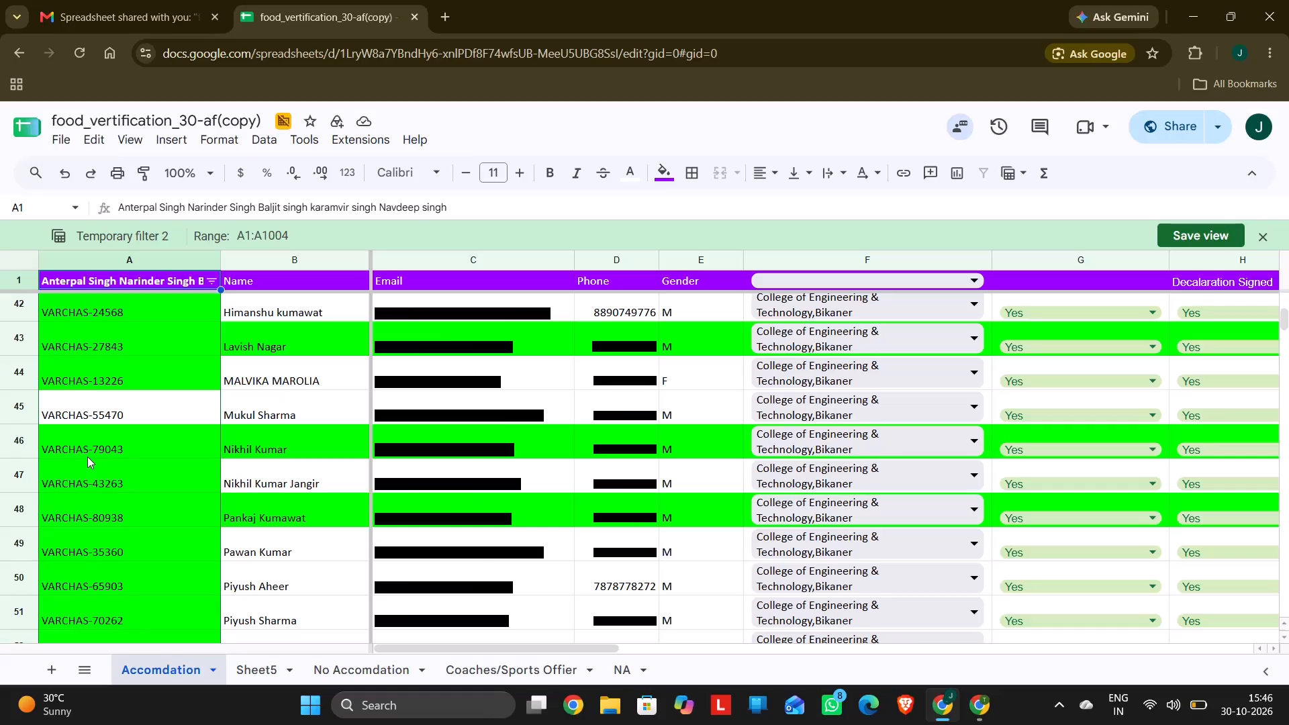
left_click(213, 277)
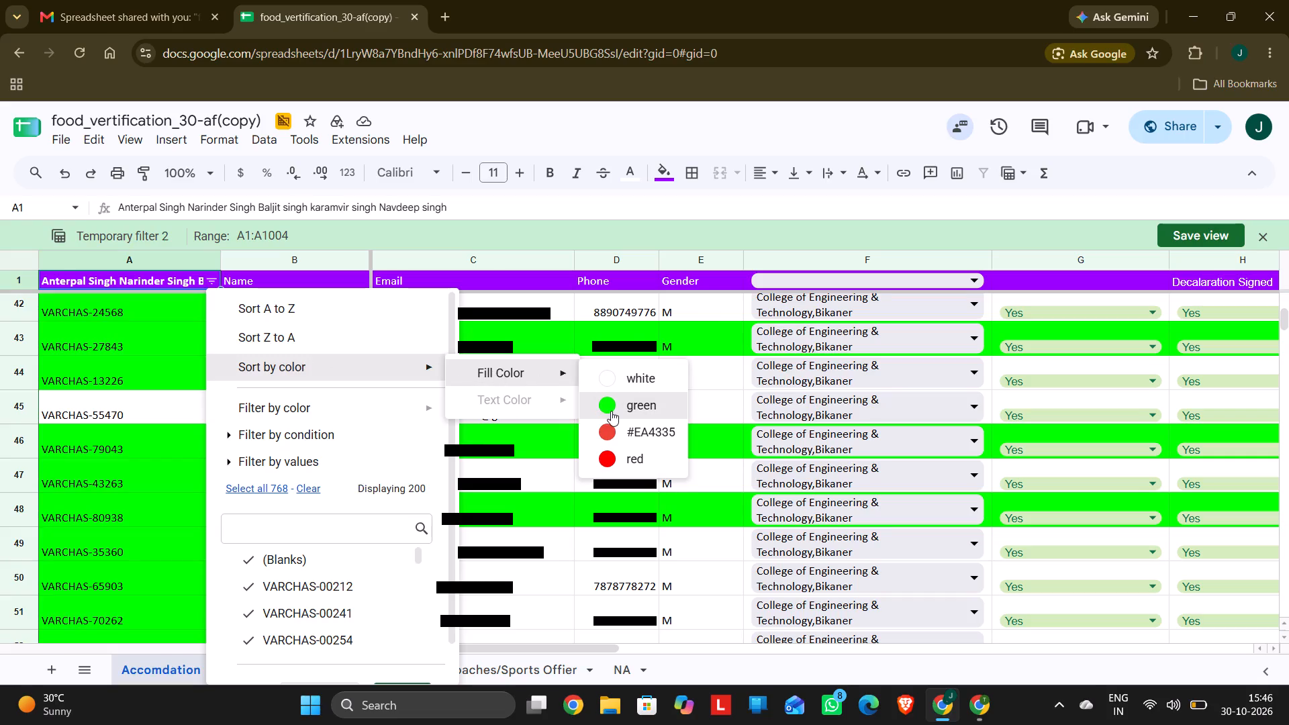
left_click(611, 411)
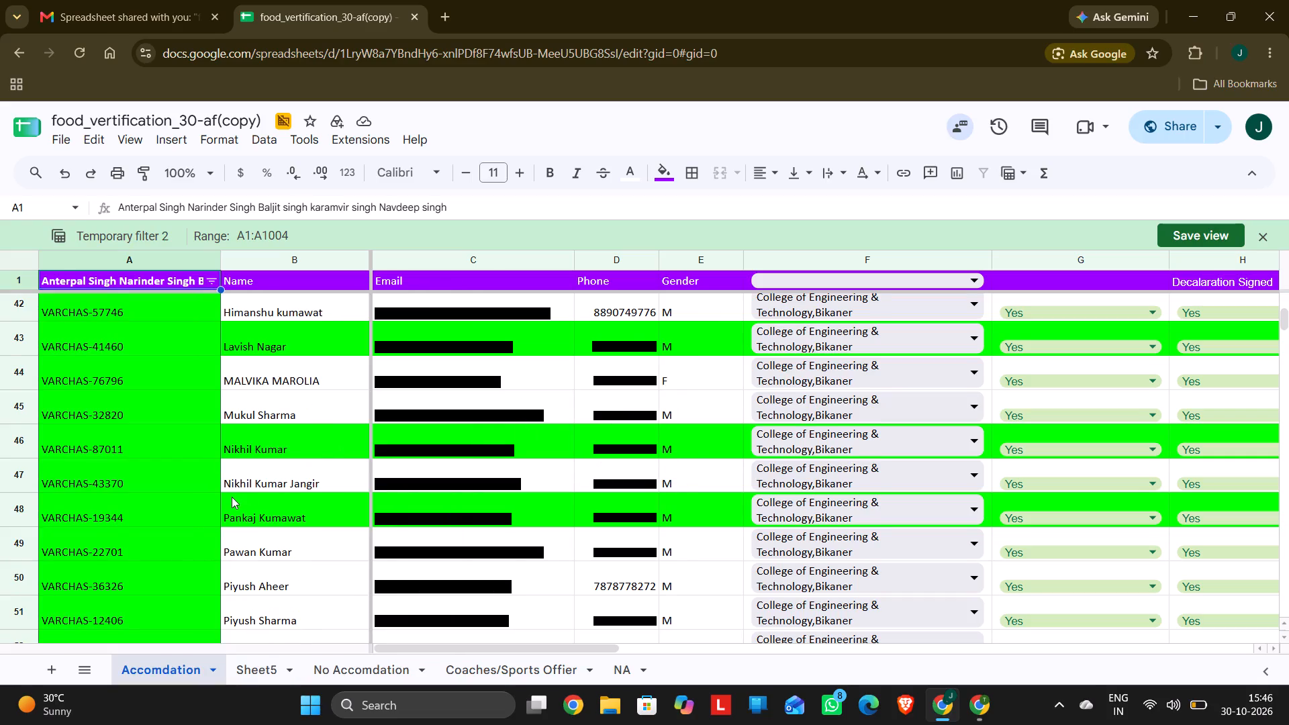
Examine the sorted column A to find where the green registration codes end.
scroll(232, 497, "up", 2)
scroll(232, 497, "down", 11)
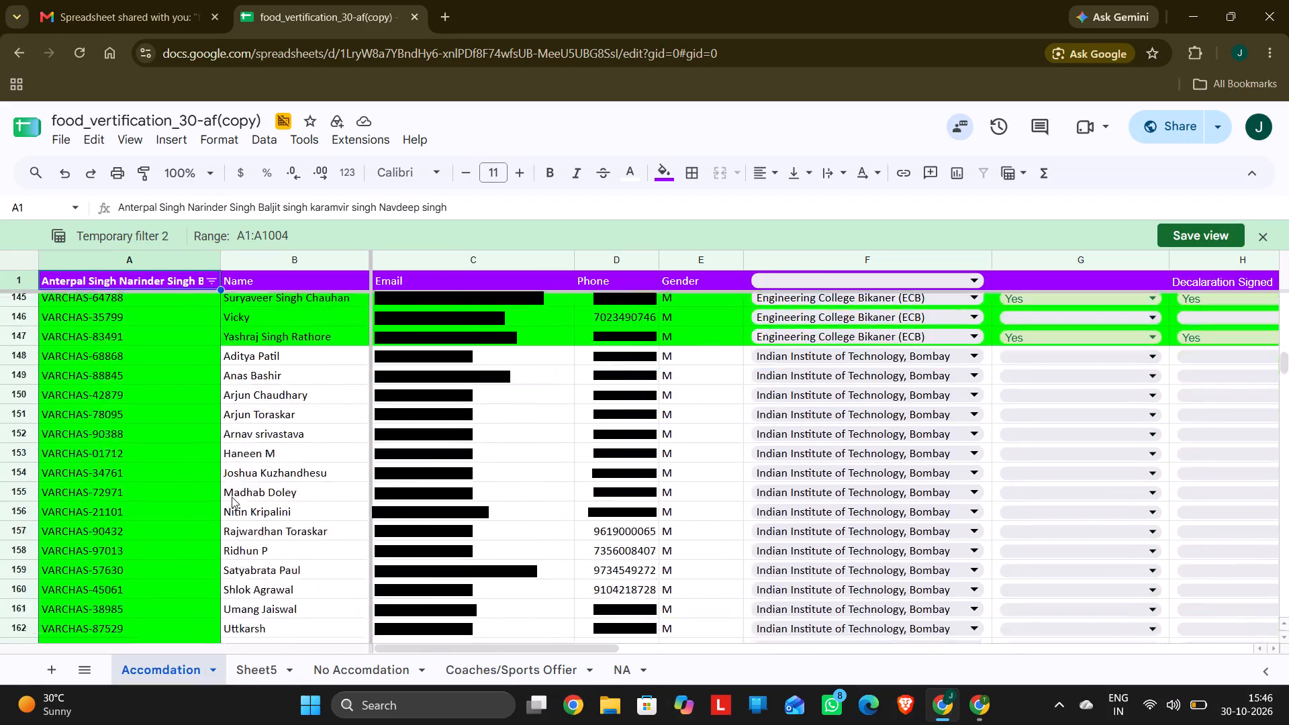
scroll(232, 497, "down", 8)
scroll(232, 497, "up", 1)
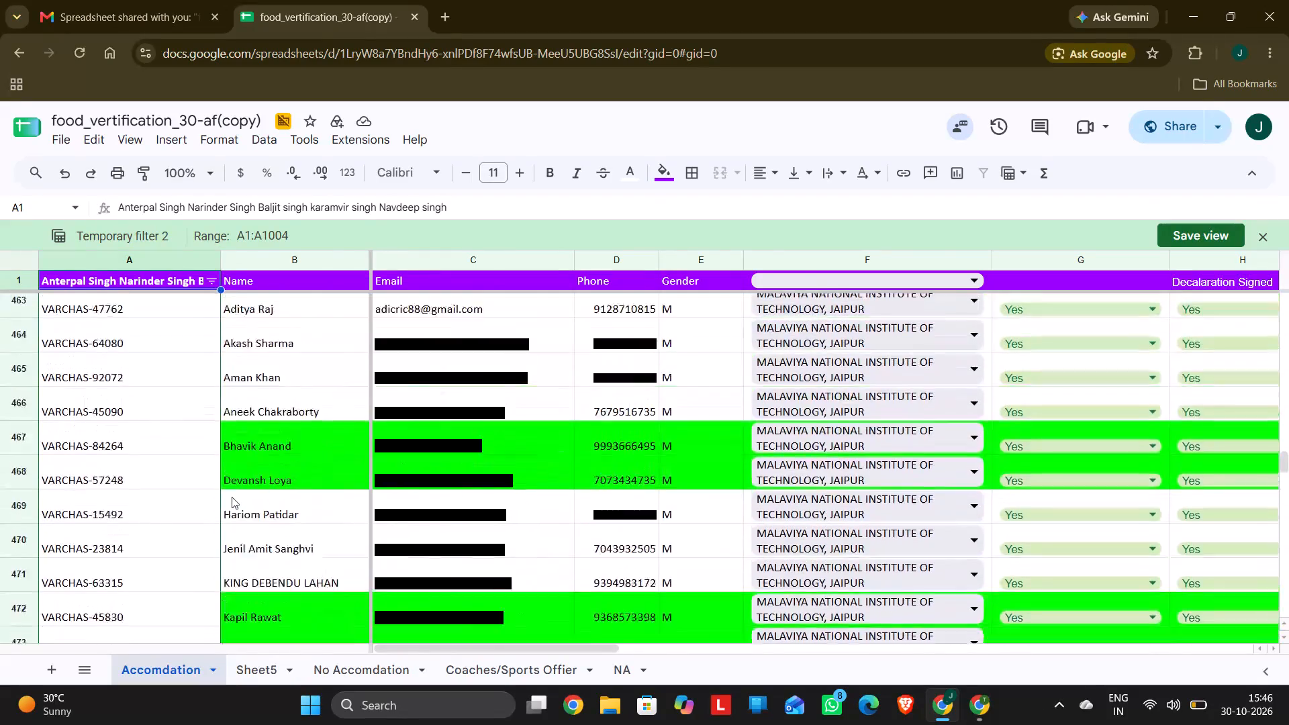
scroll(232, 497, "up", 2)
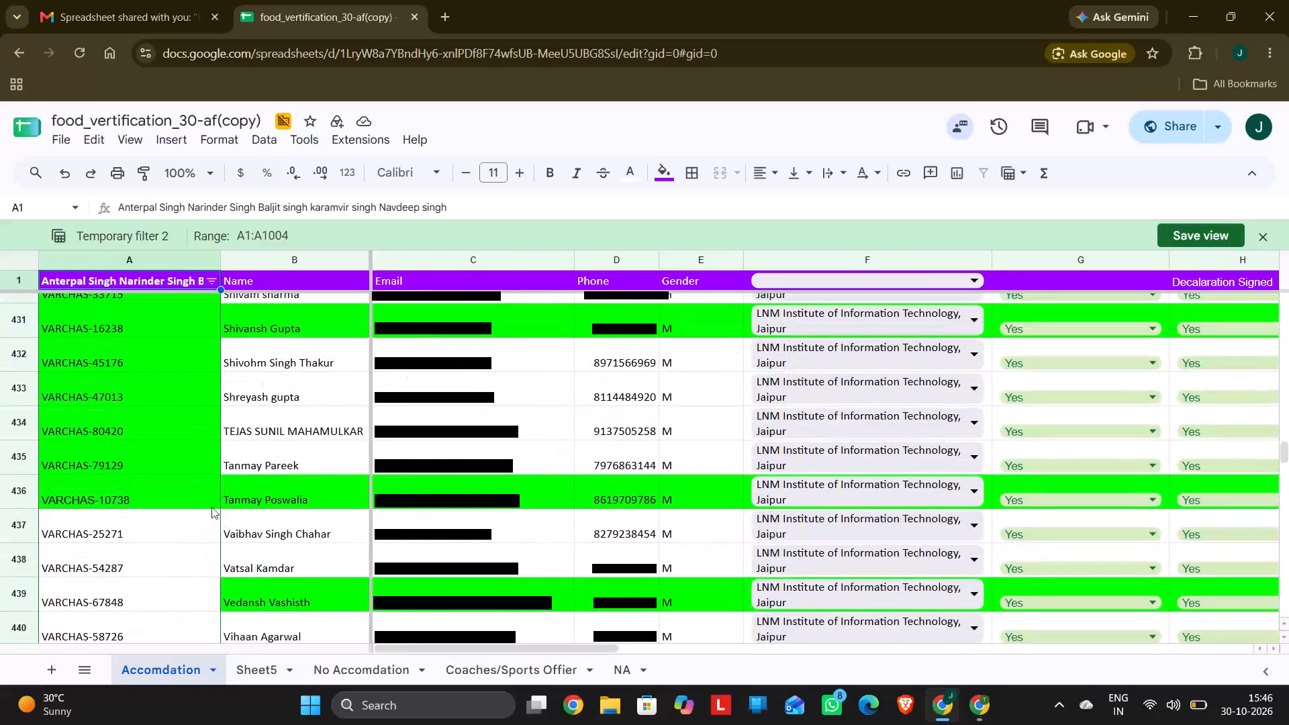
Select the green registration codes in column A from row 436 up to row 1 to check their count.
left_click_drag(204, 500, 135, 244)
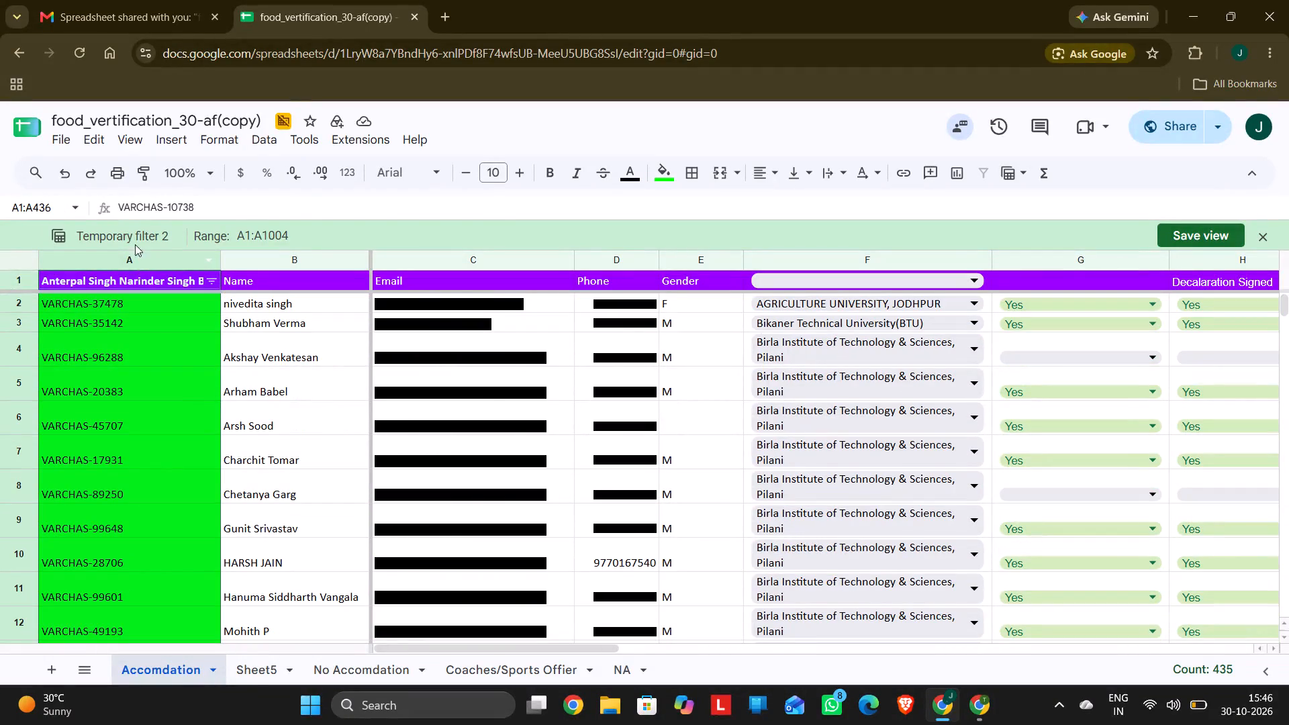
left_click_drag(135, 244, 142, 236)
Review the coaches, referees and other unlisted people logged in column A of Sheet5, selecting entries to count them.
left_click(267, 660)
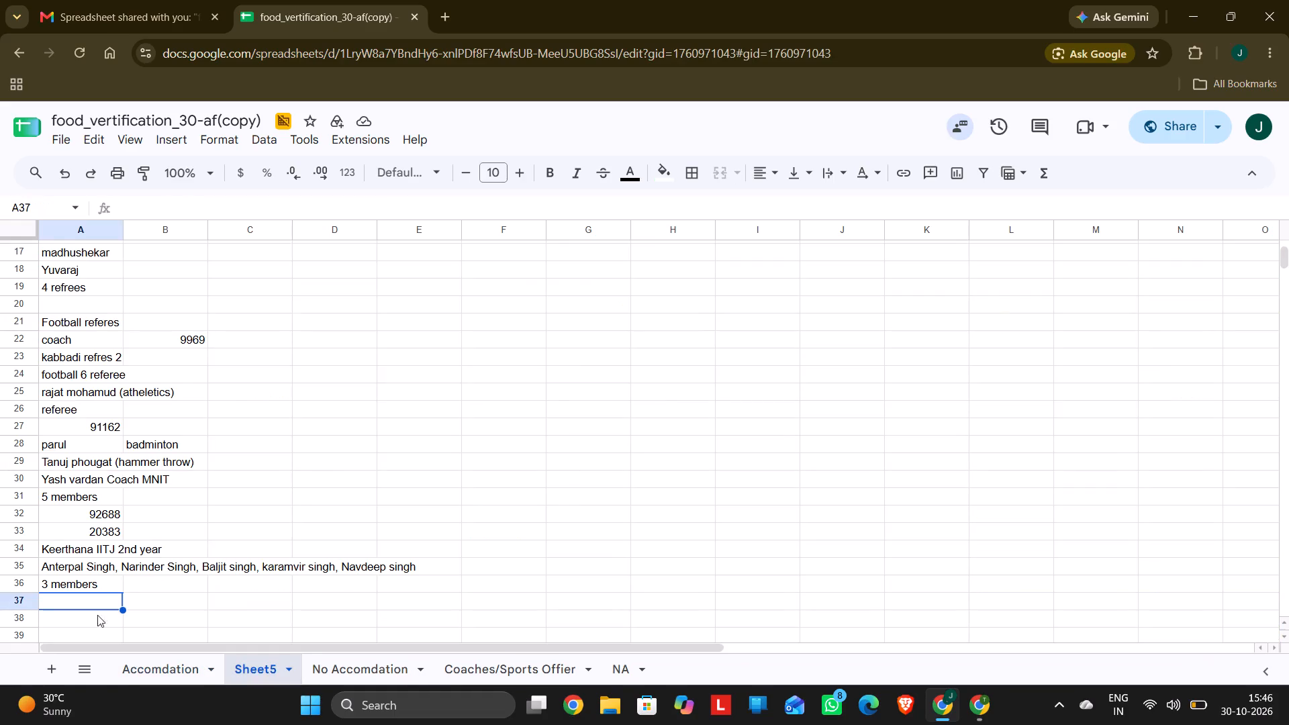
scroll(117, 355, "up", 8)
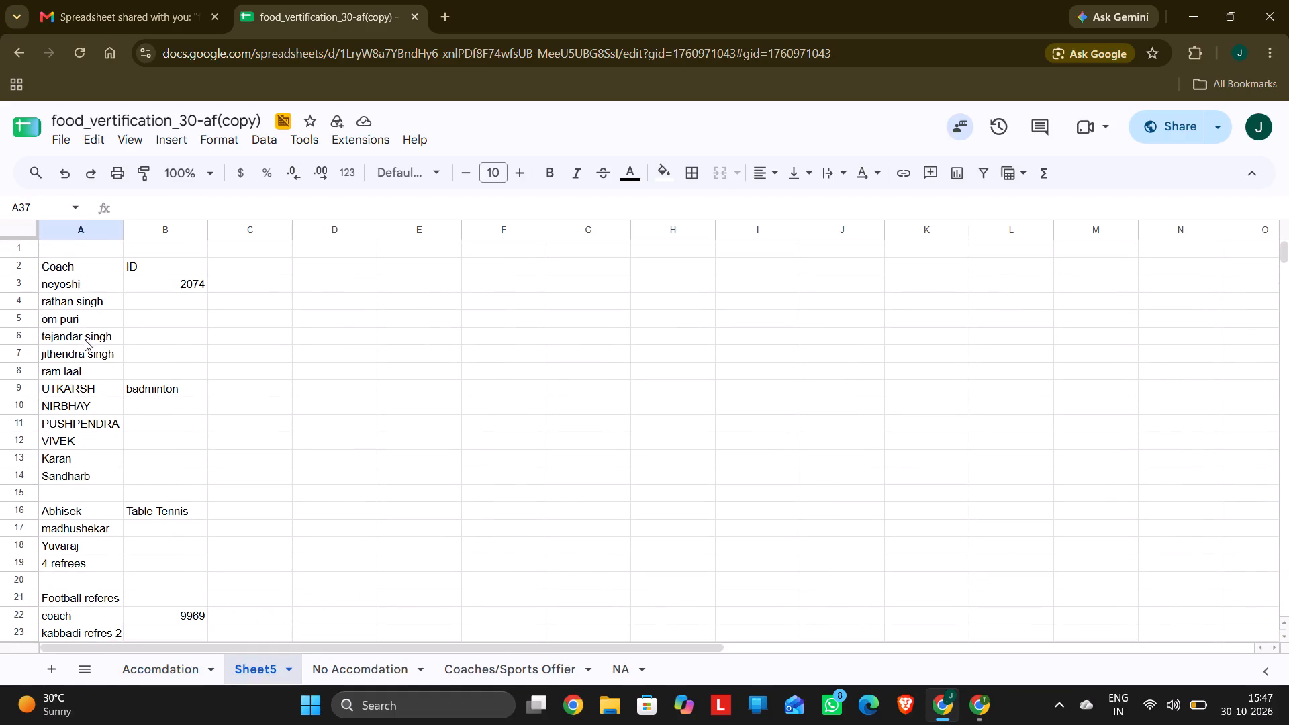
left_click_drag(44, 279, 62, 309)
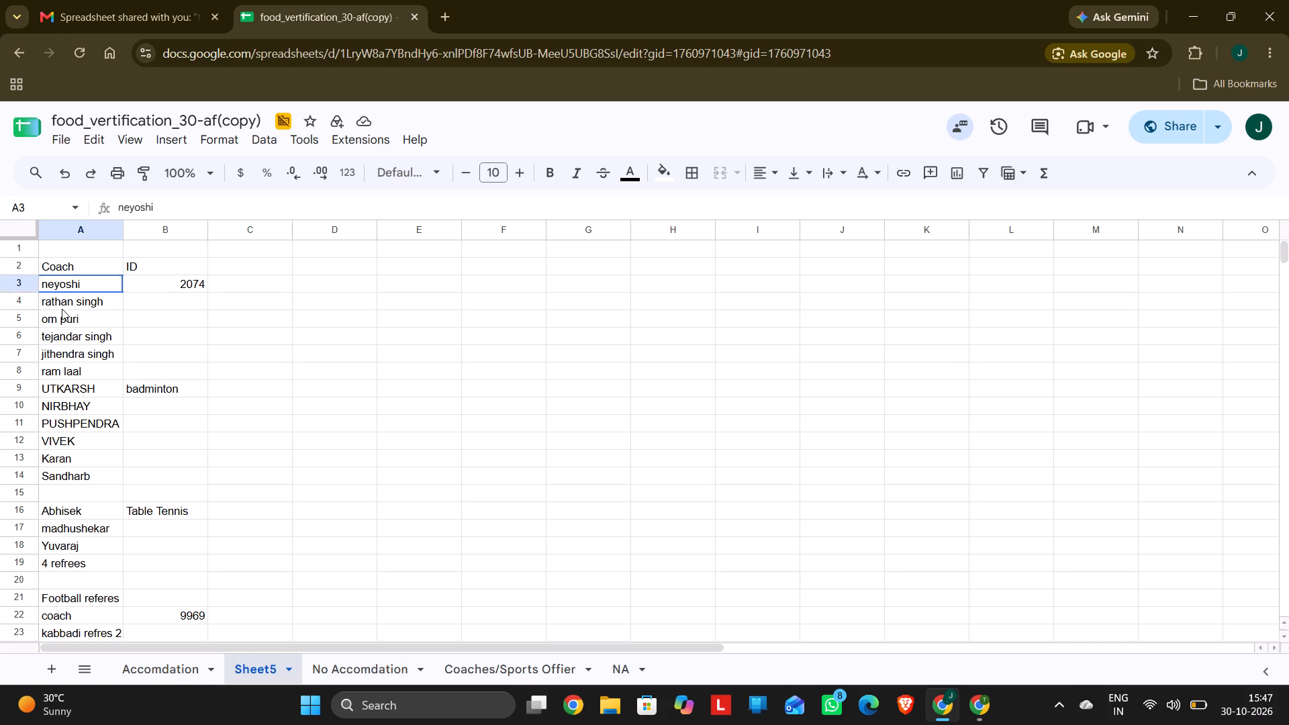
left_click_drag(62, 309, 95, 430)
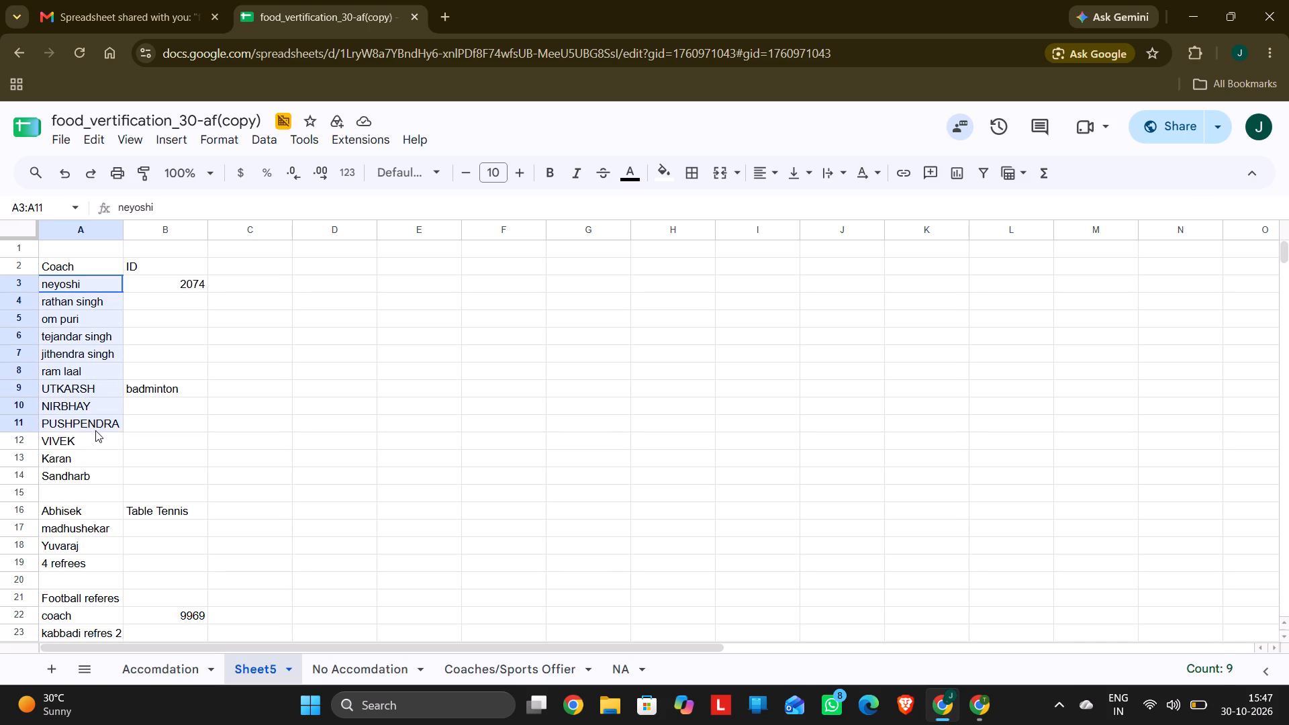
left_click_drag(95, 430, 95, 474)
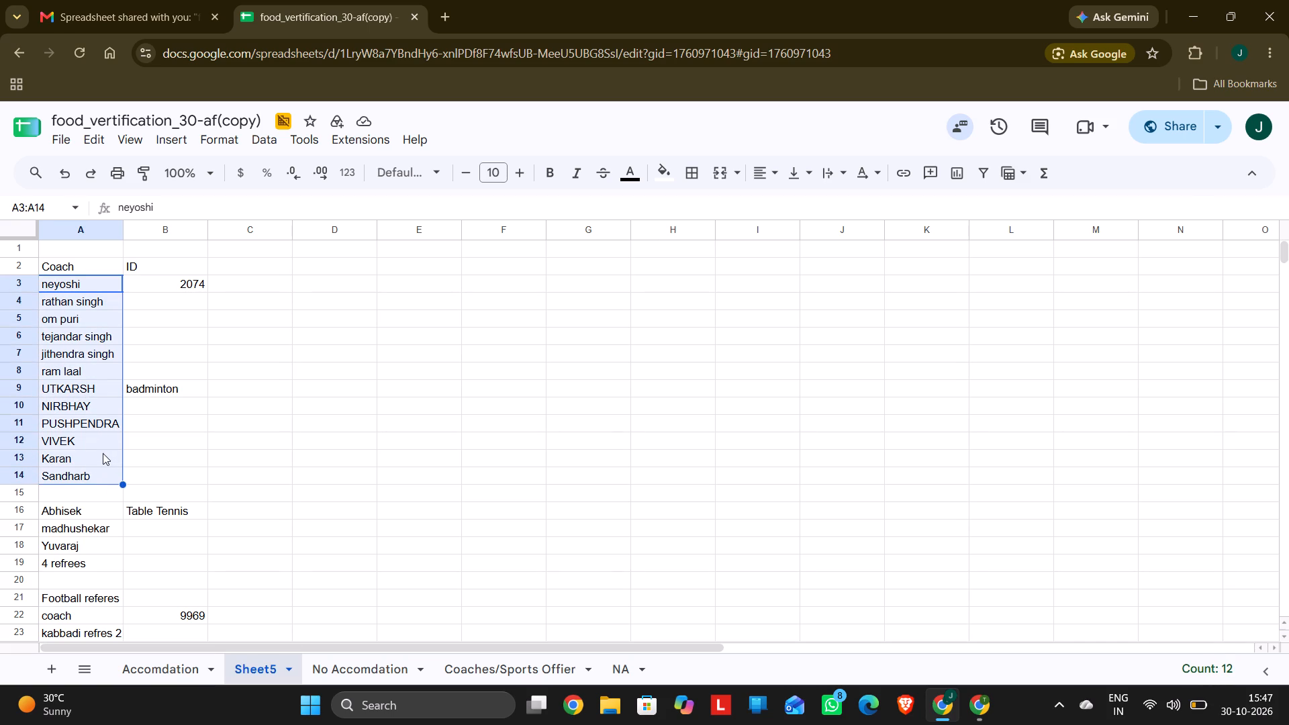
scroll(103, 453, "up", 1)
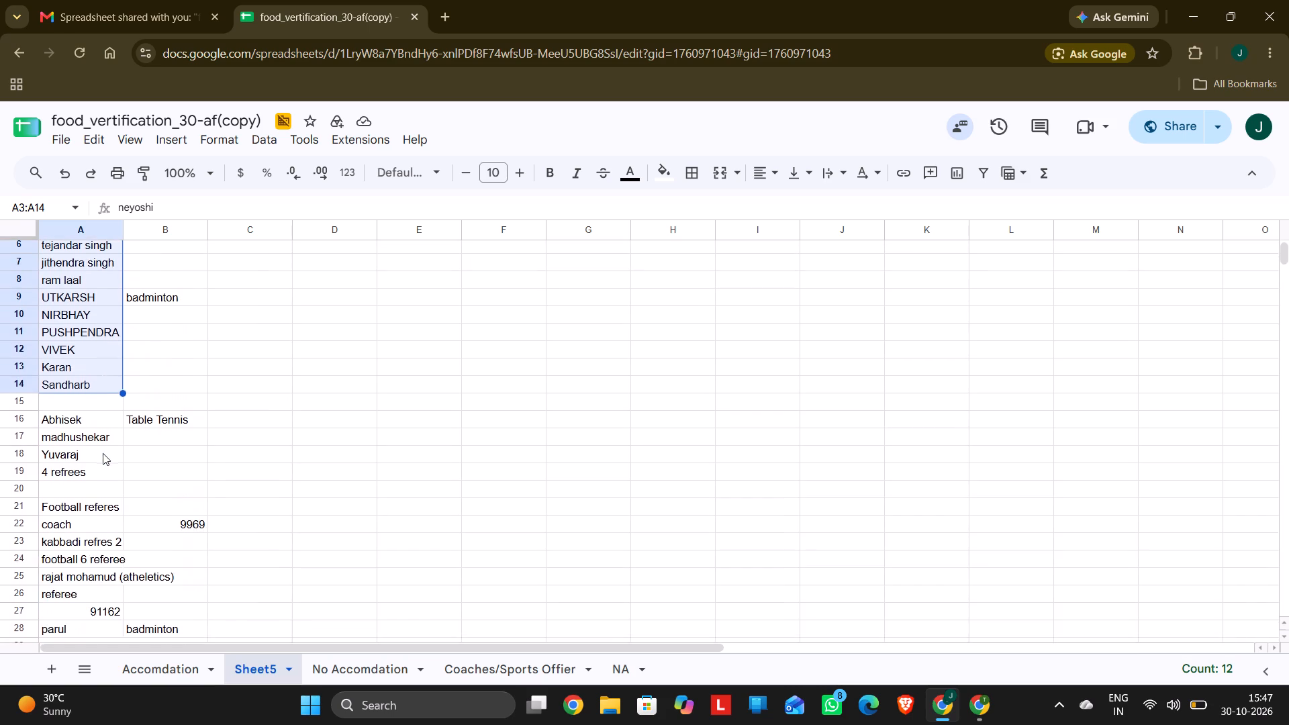
scroll(103, 453, "up", 1)
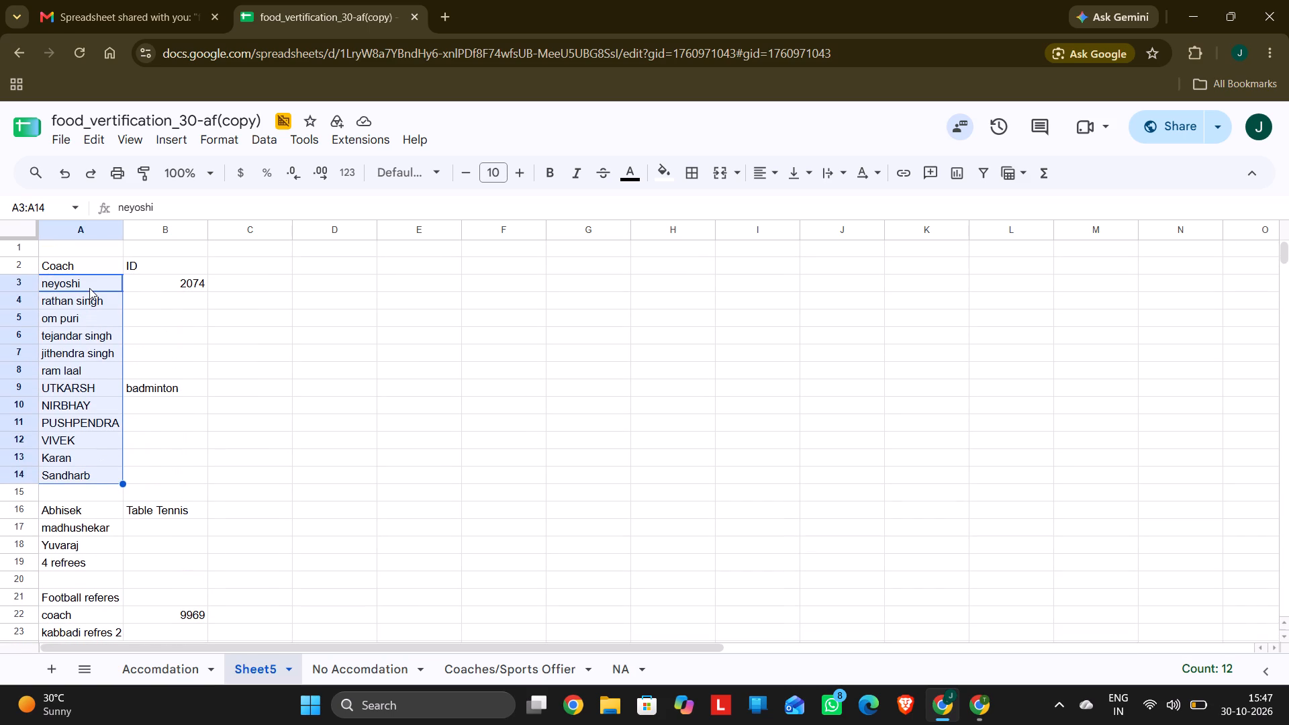
left_click(59, 284)
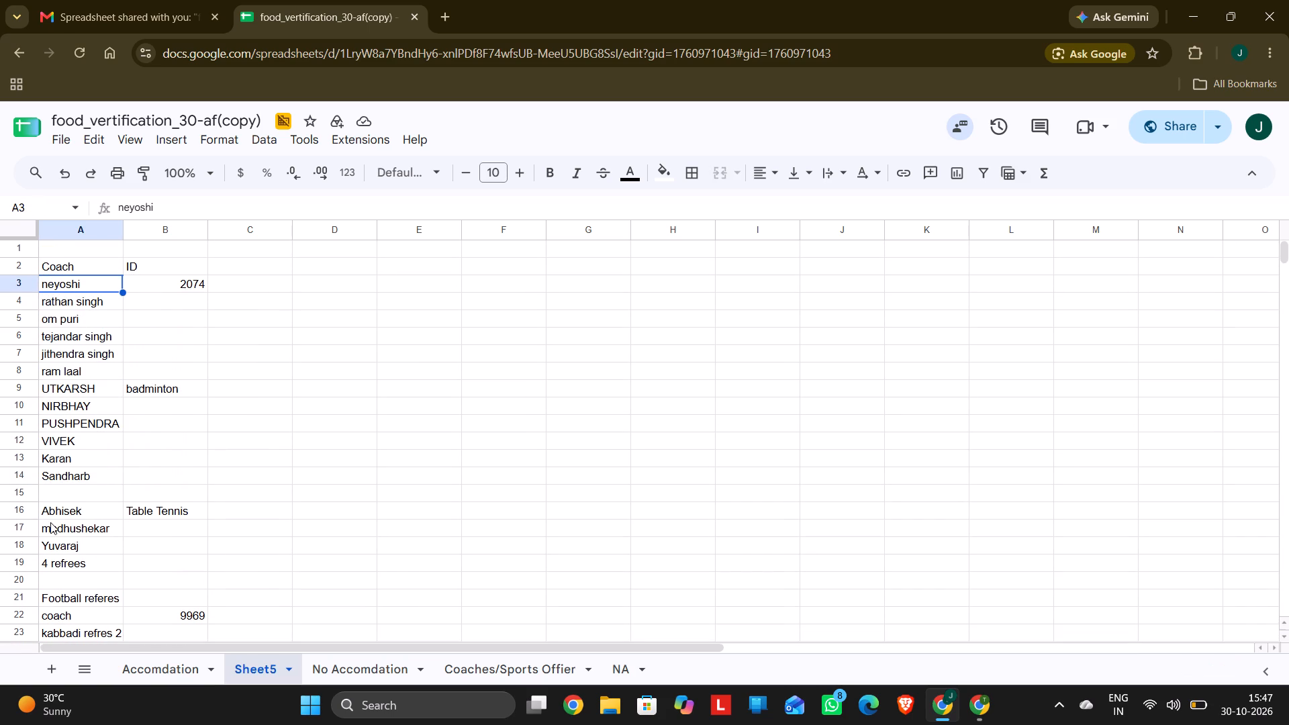
scroll(50, 522, "down", 1)
left_click_drag(45, 399, 75, 455)
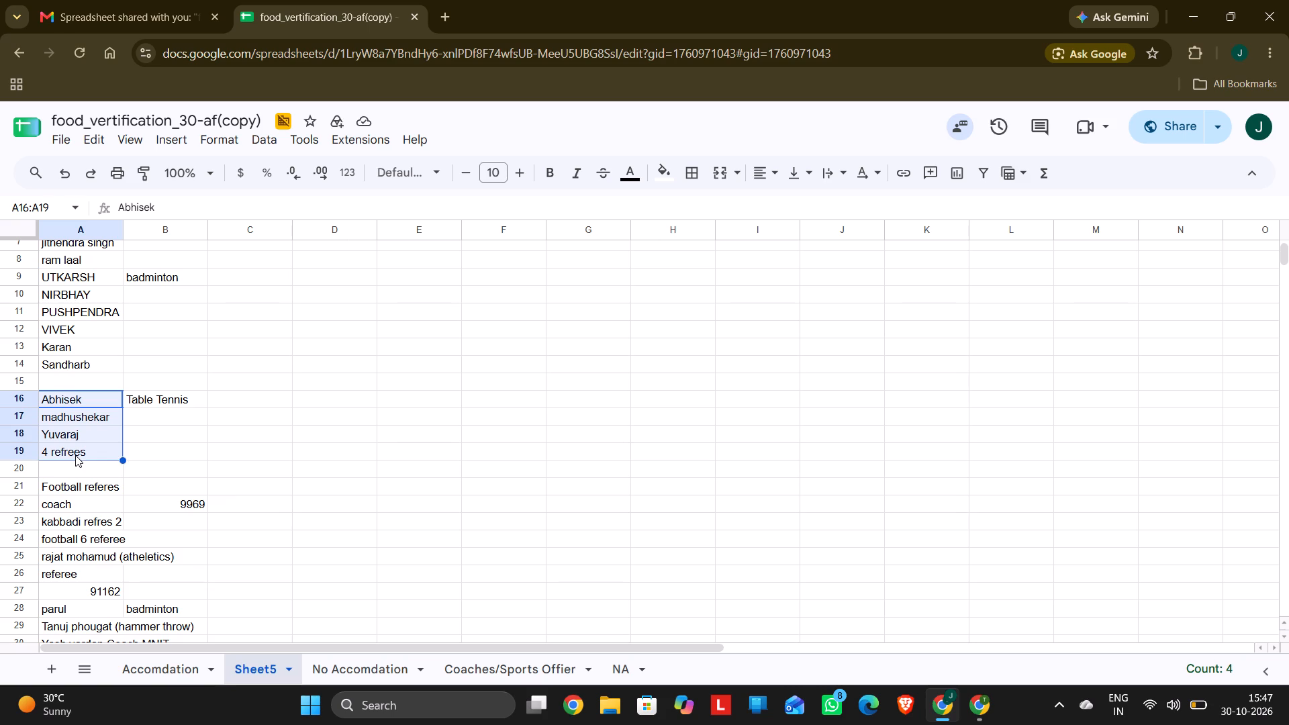
scroll(88, 441, "down", 1)
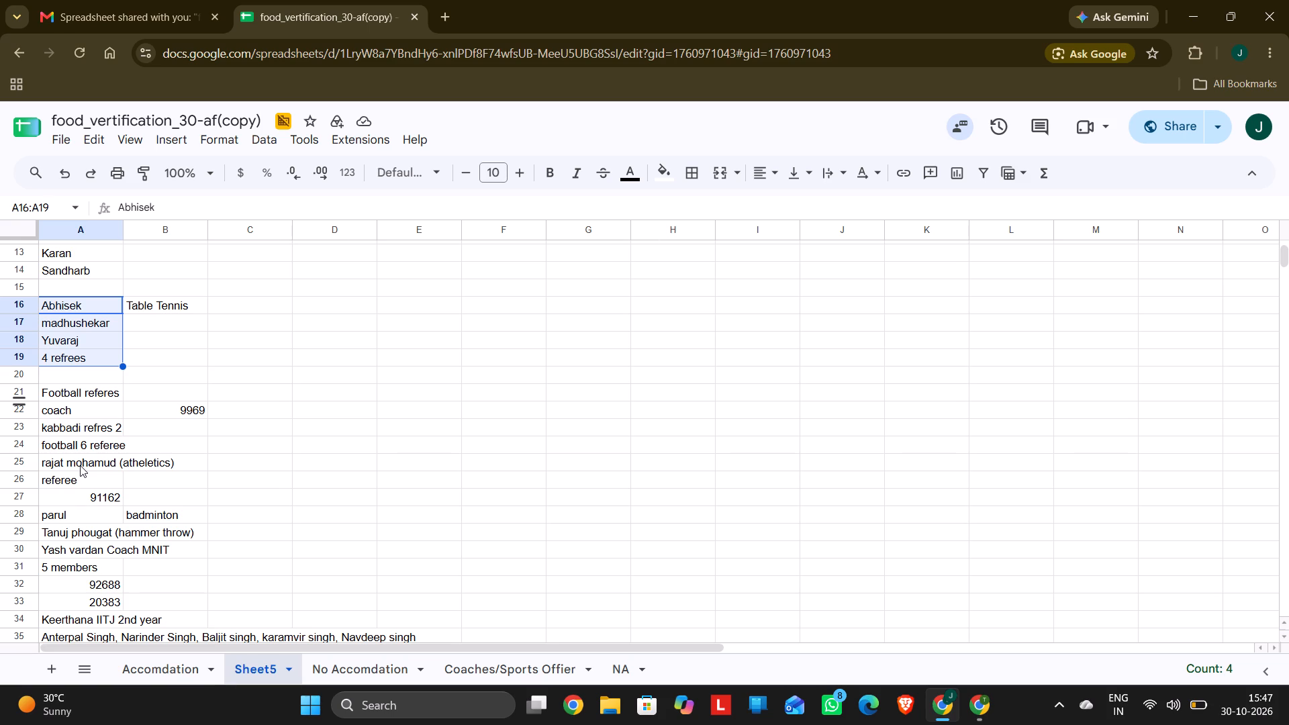
left_click(113, 501)
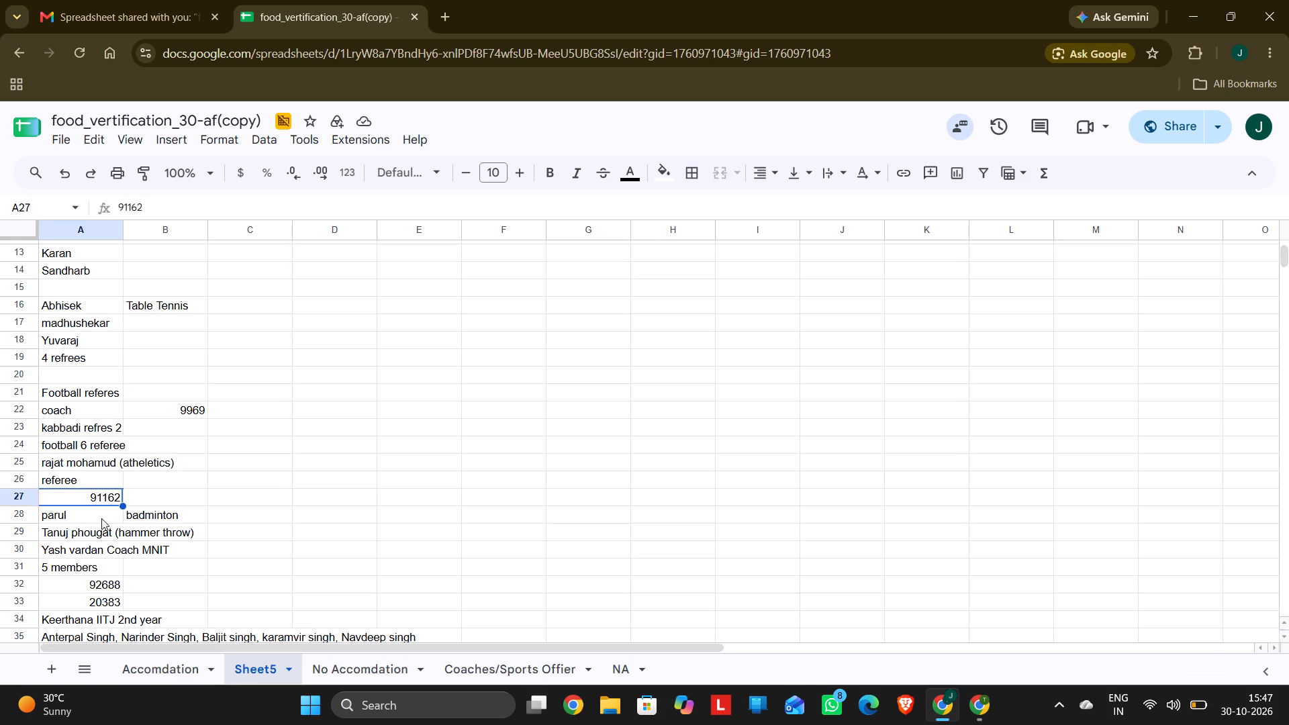
left_click(103, 518)
left_click(103, 532)
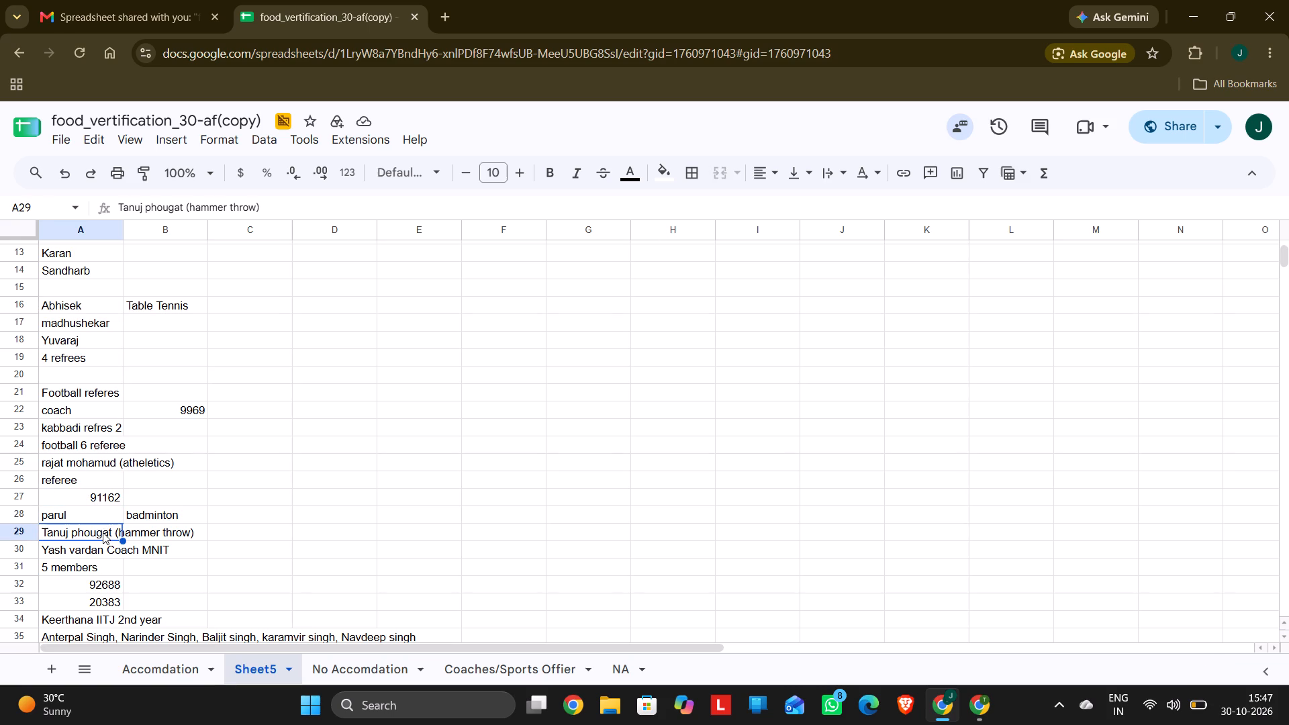
left_click(103, 550)
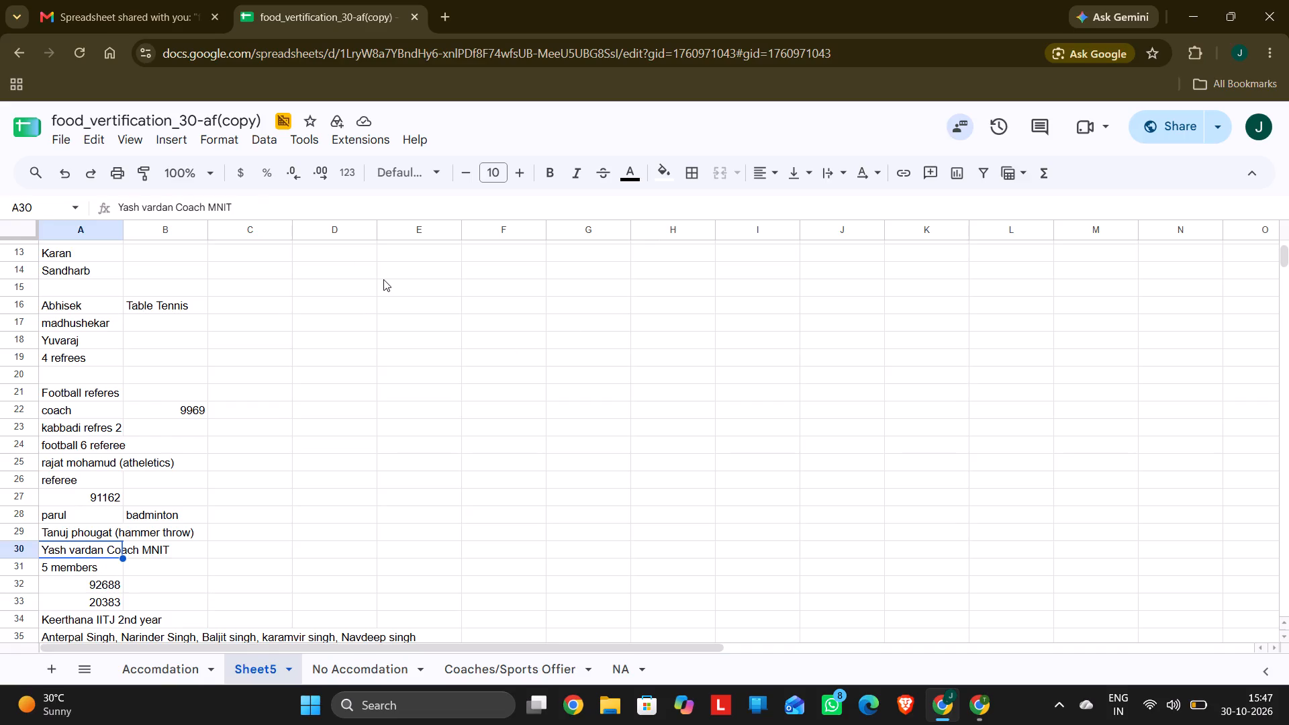
Search the Accomdation sheet for a participant's registration code and select the matching row 523.
left_click(185, 665)
key("ctrl+f")
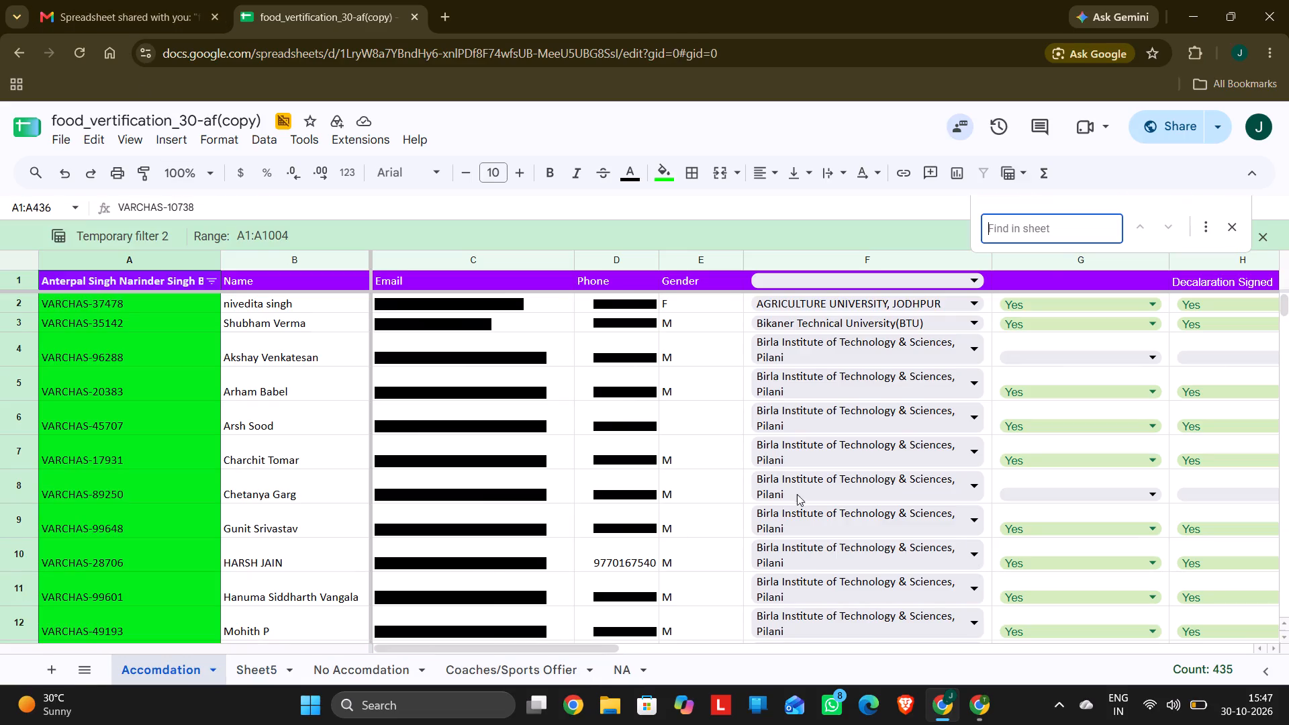
left_click(1025, 227)
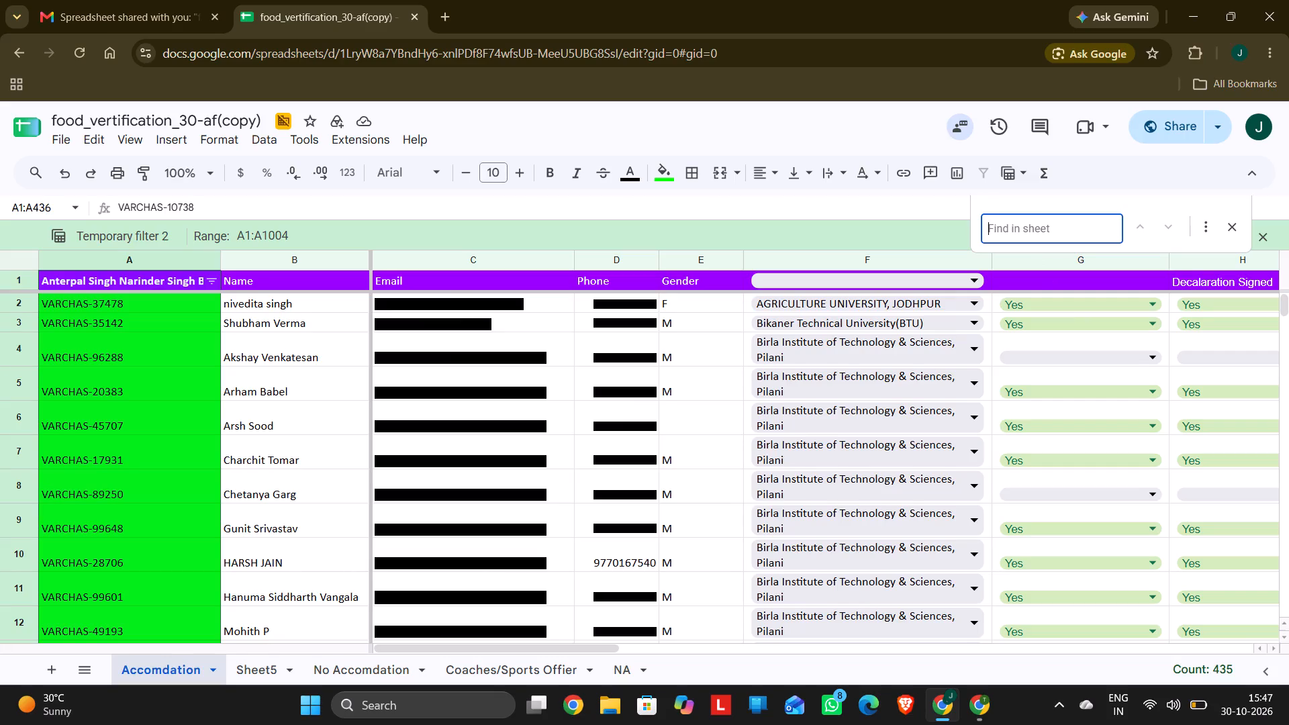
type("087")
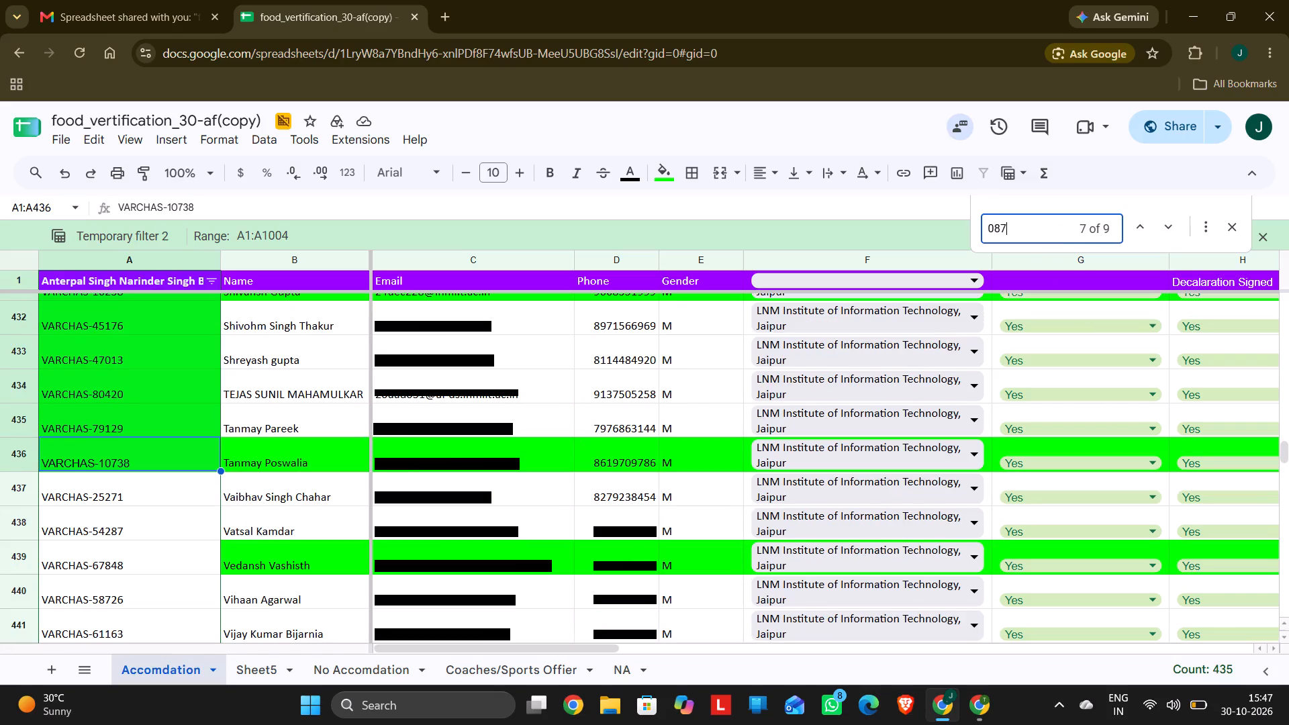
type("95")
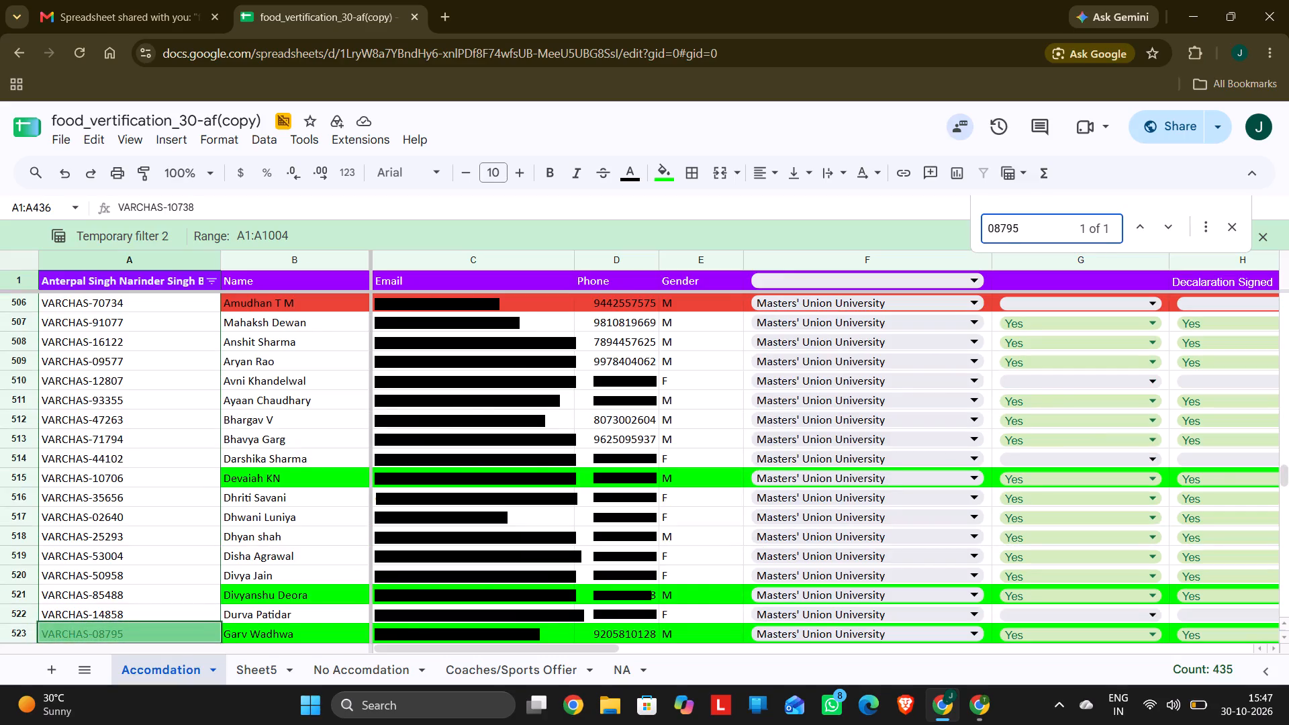
scroll(320, 509, "down", 1)
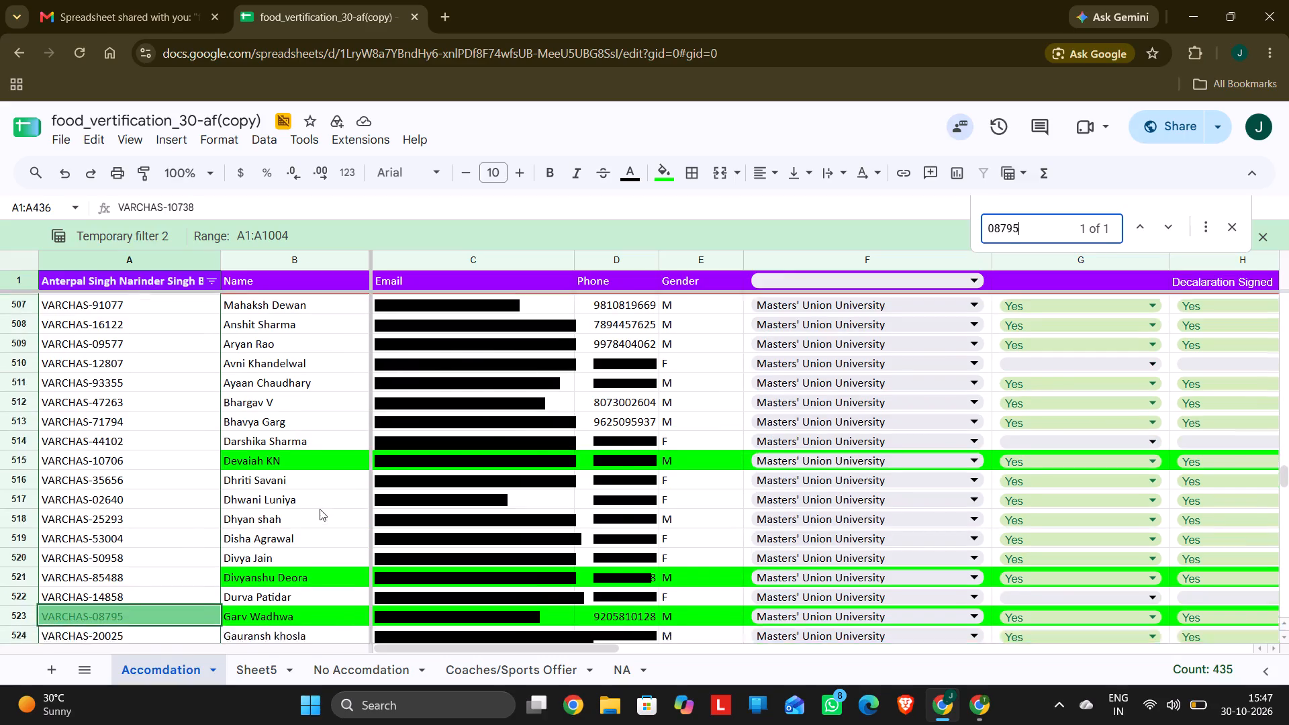
scroll(320, 509, "down", 1)
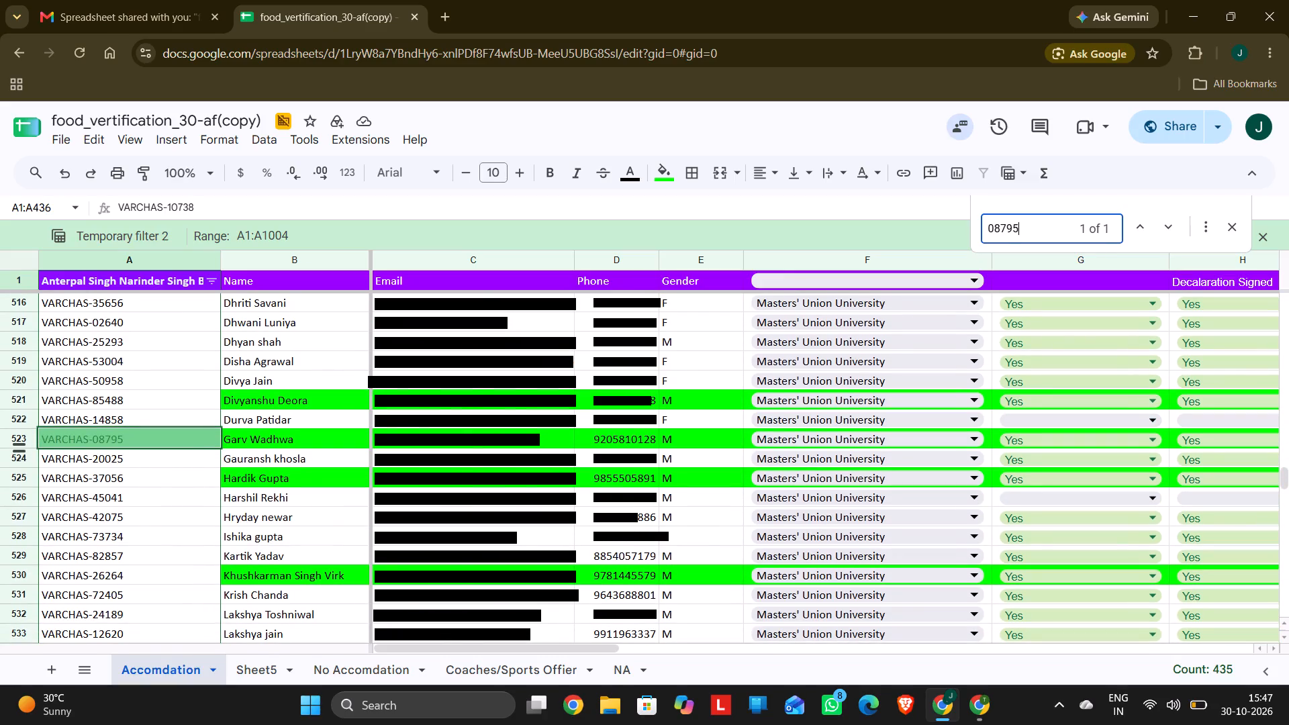
left_click(16, 438)
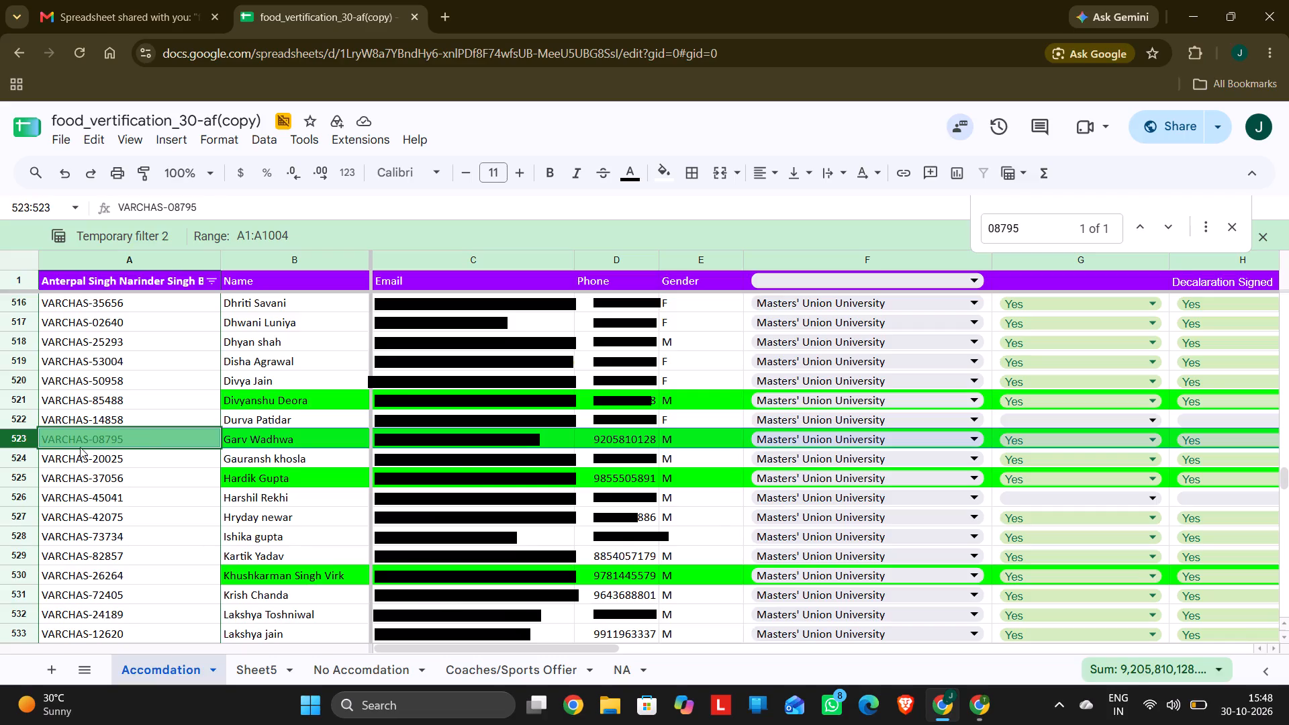
Search the Name column for the participant from Jai Narain Vyas University, Jodhpur, and check the registration code in that row.
left_click(1031, 232)
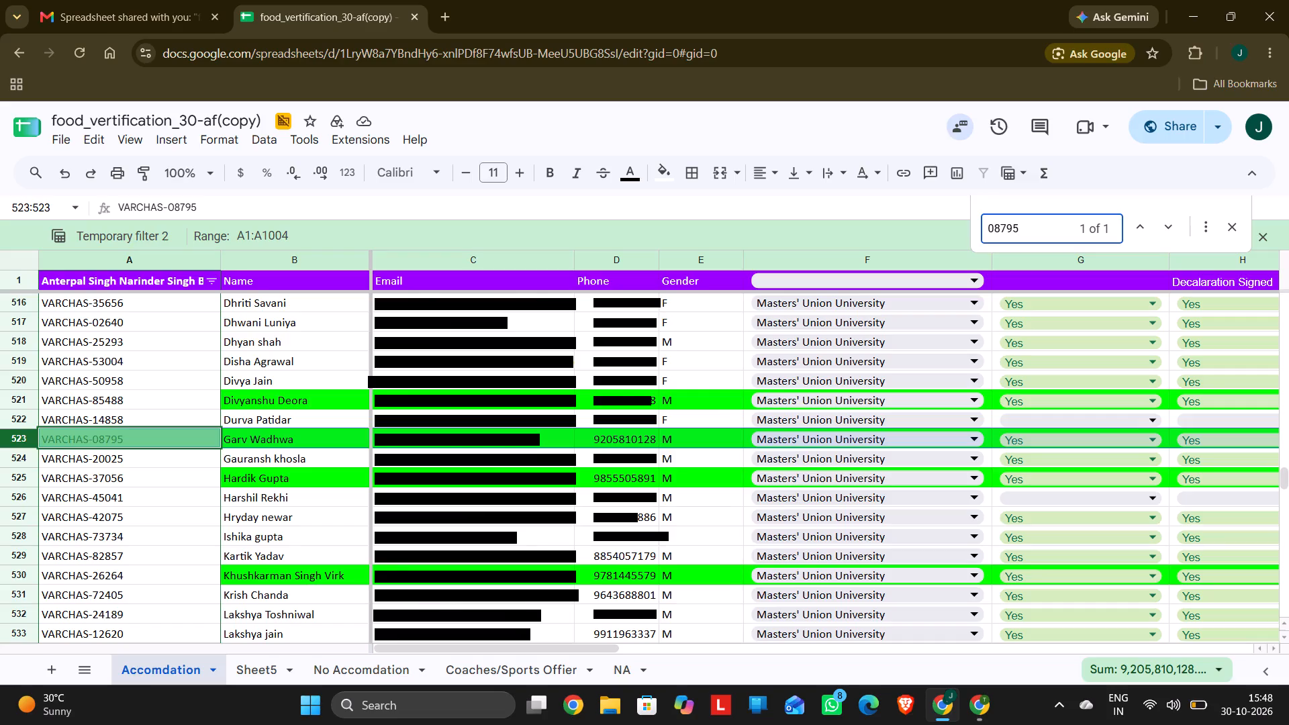
left_click(307, 279)
left_click(320, 262)
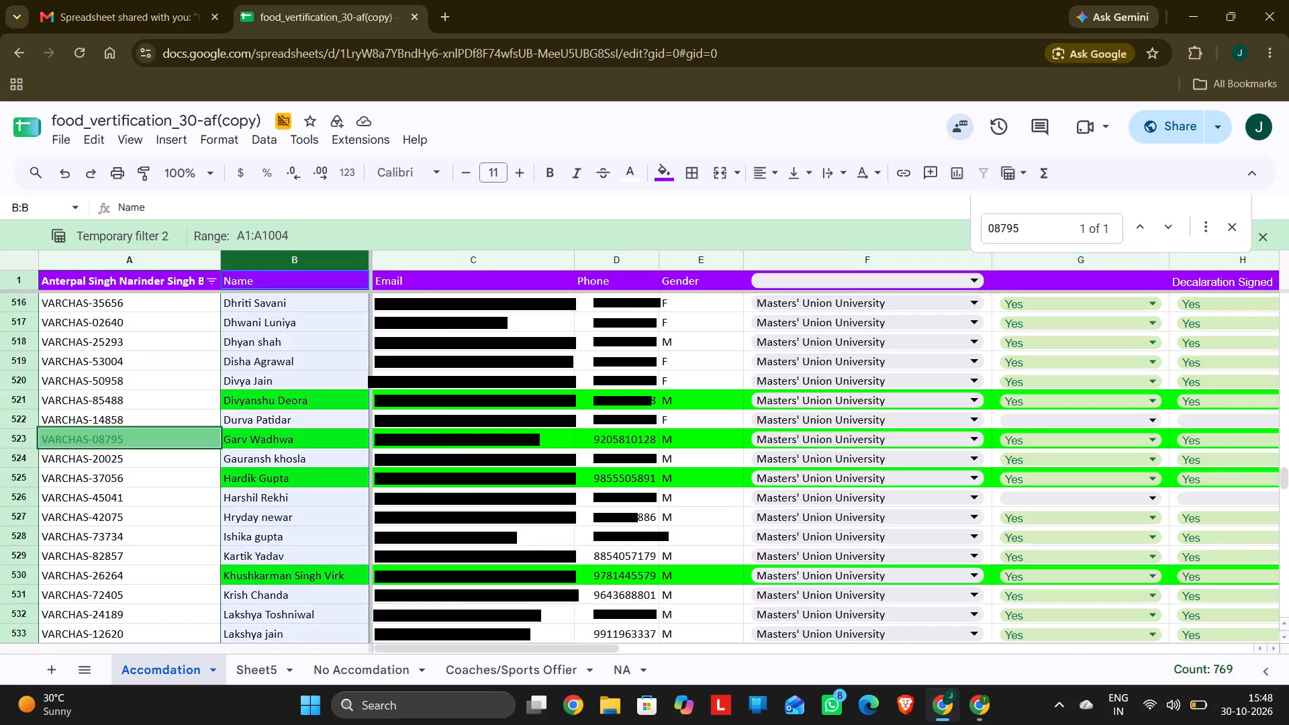
key("ctrl+f")
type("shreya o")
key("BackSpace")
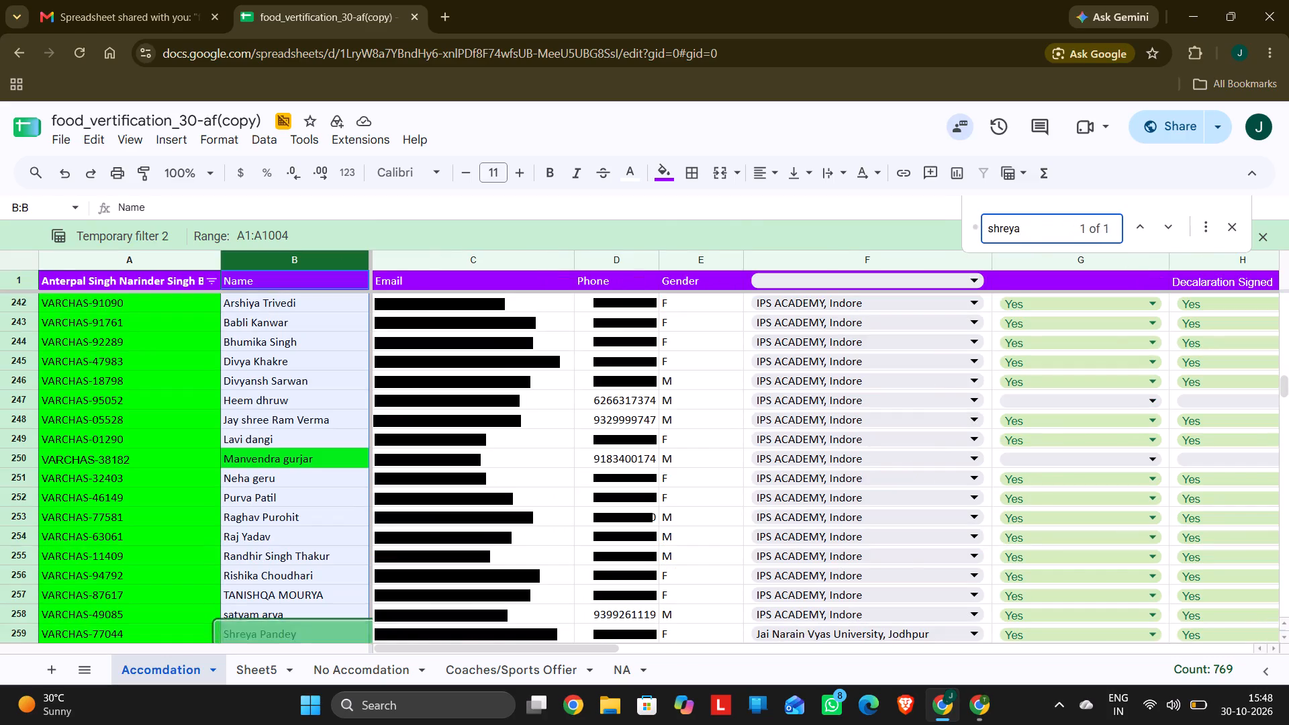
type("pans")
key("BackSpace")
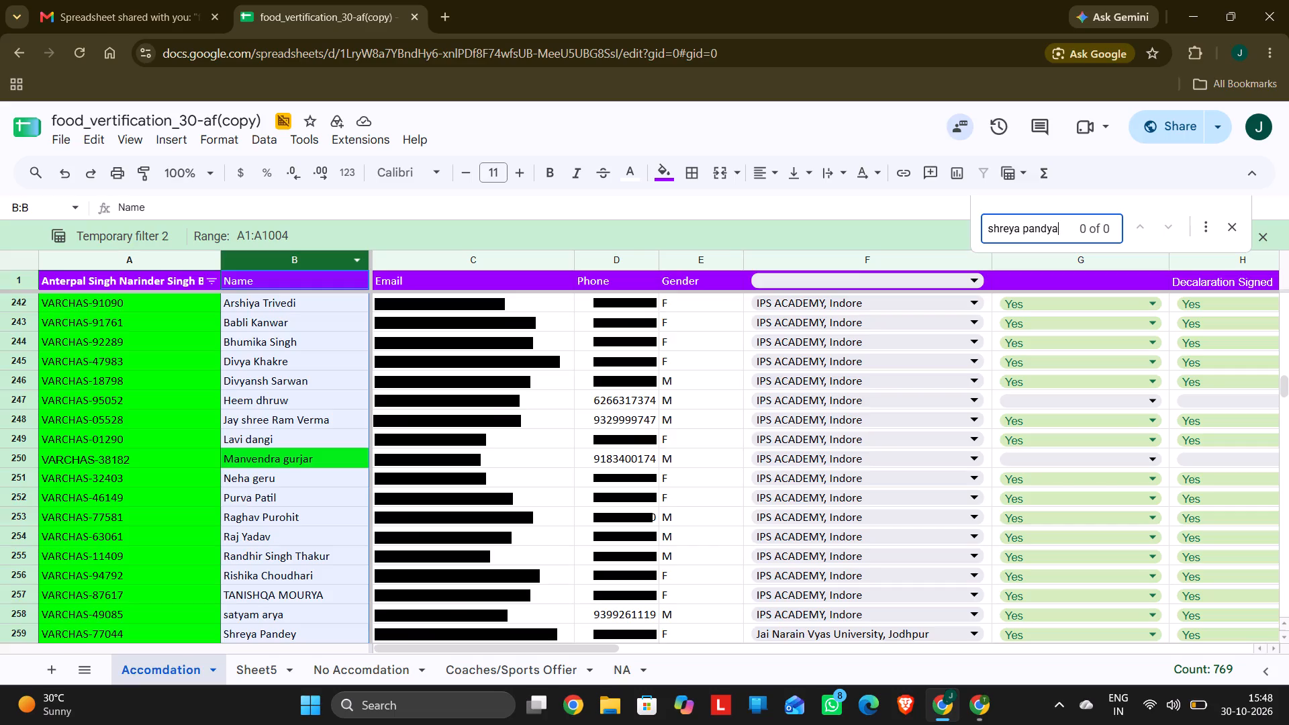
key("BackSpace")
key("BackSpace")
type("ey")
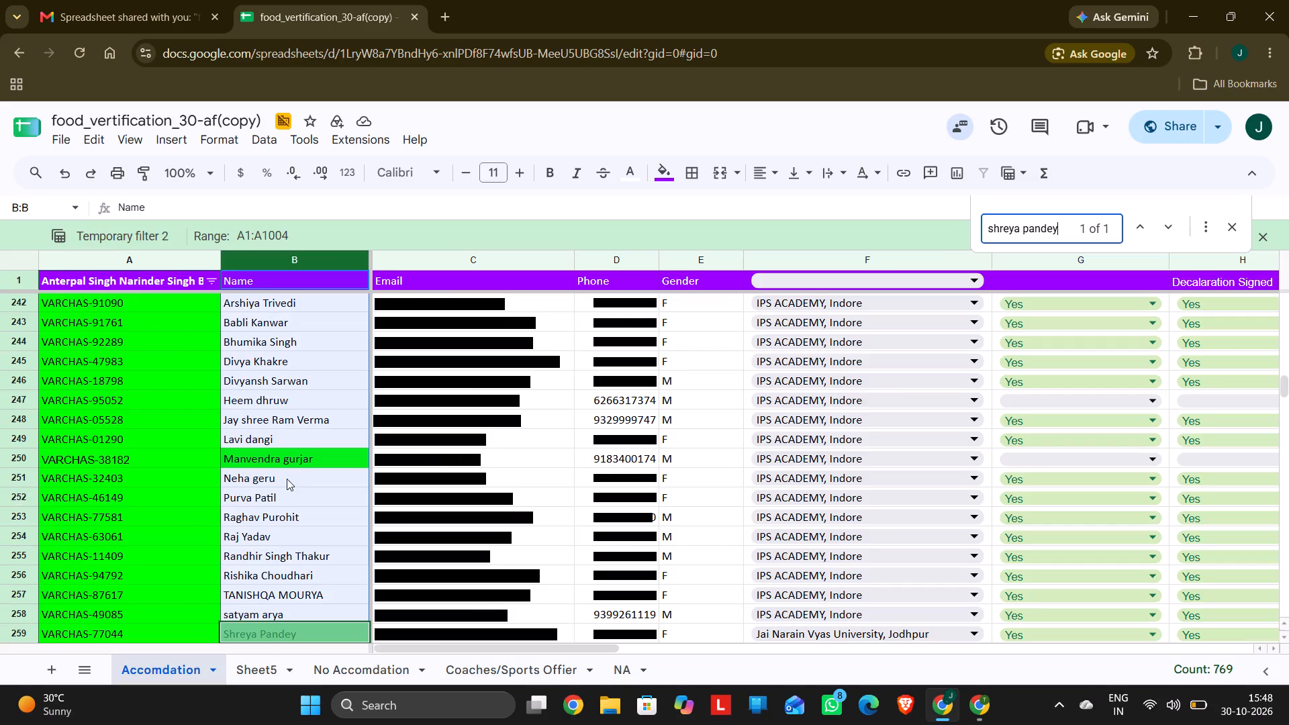
scroll(287, 479, "down", 1)
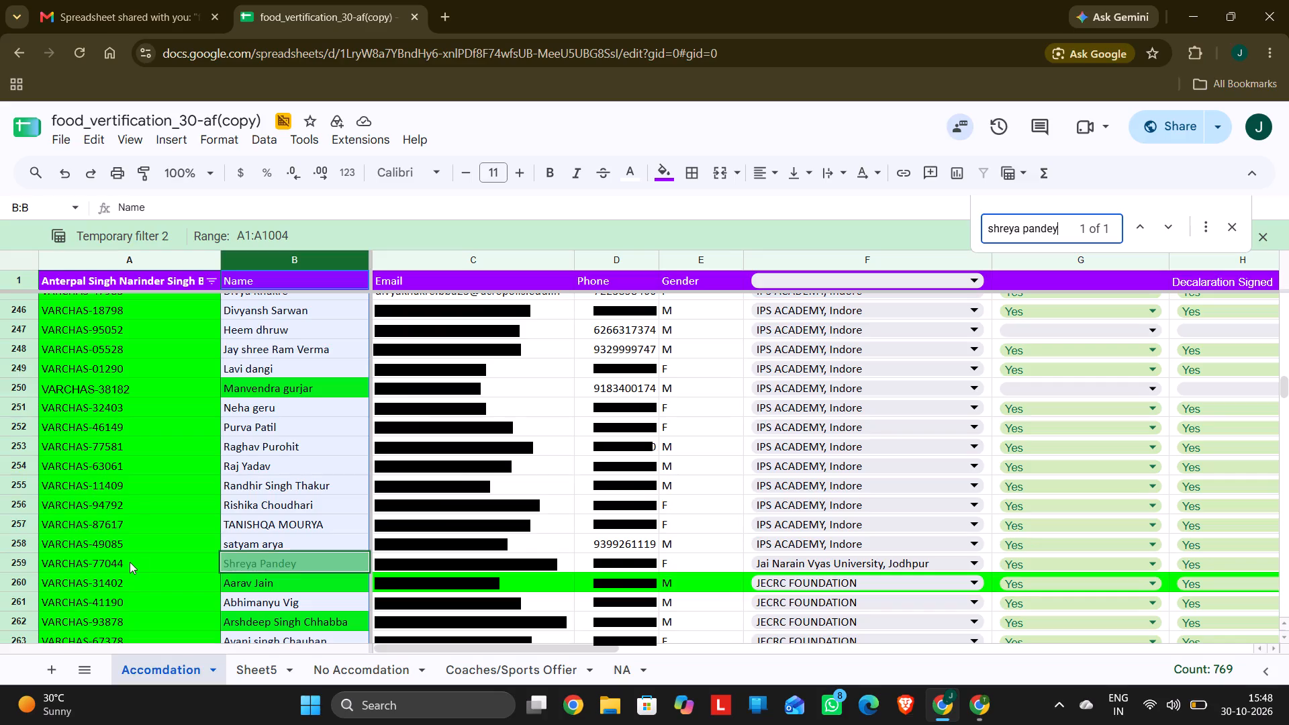
scroll(260, 560, "down", 1)
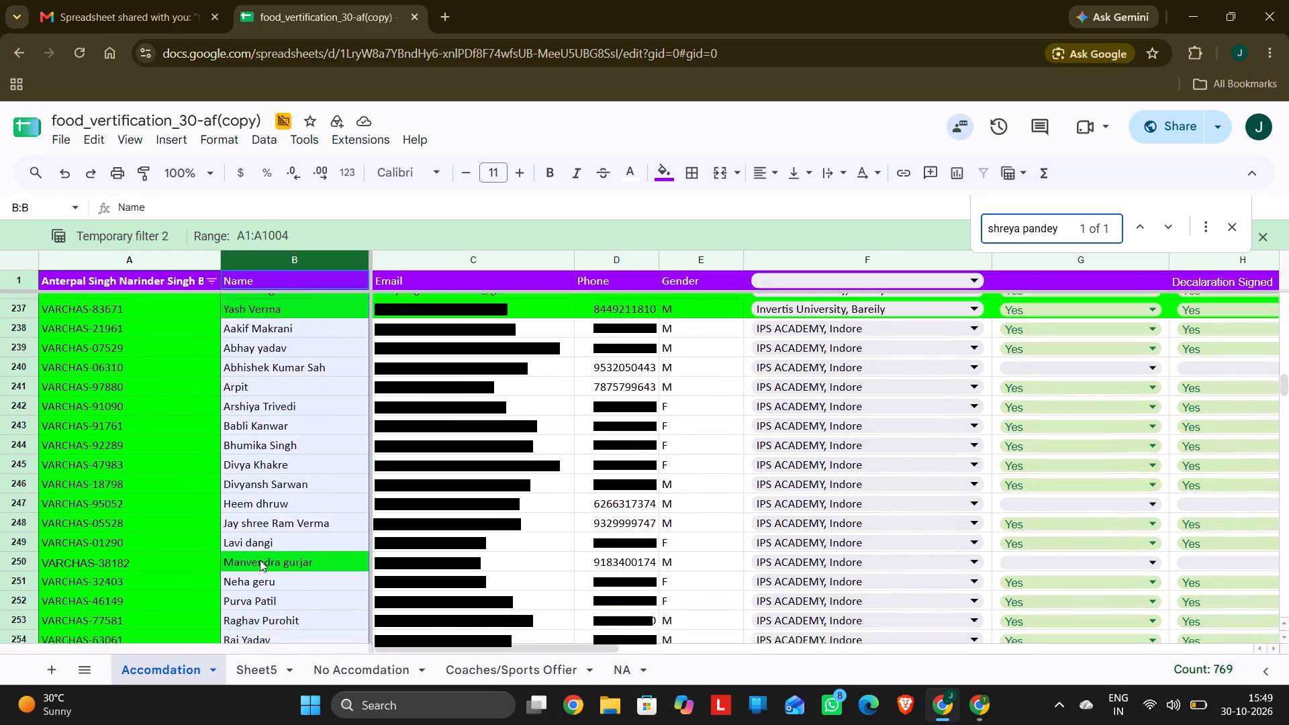
scroll(260, 560, "down", 1)
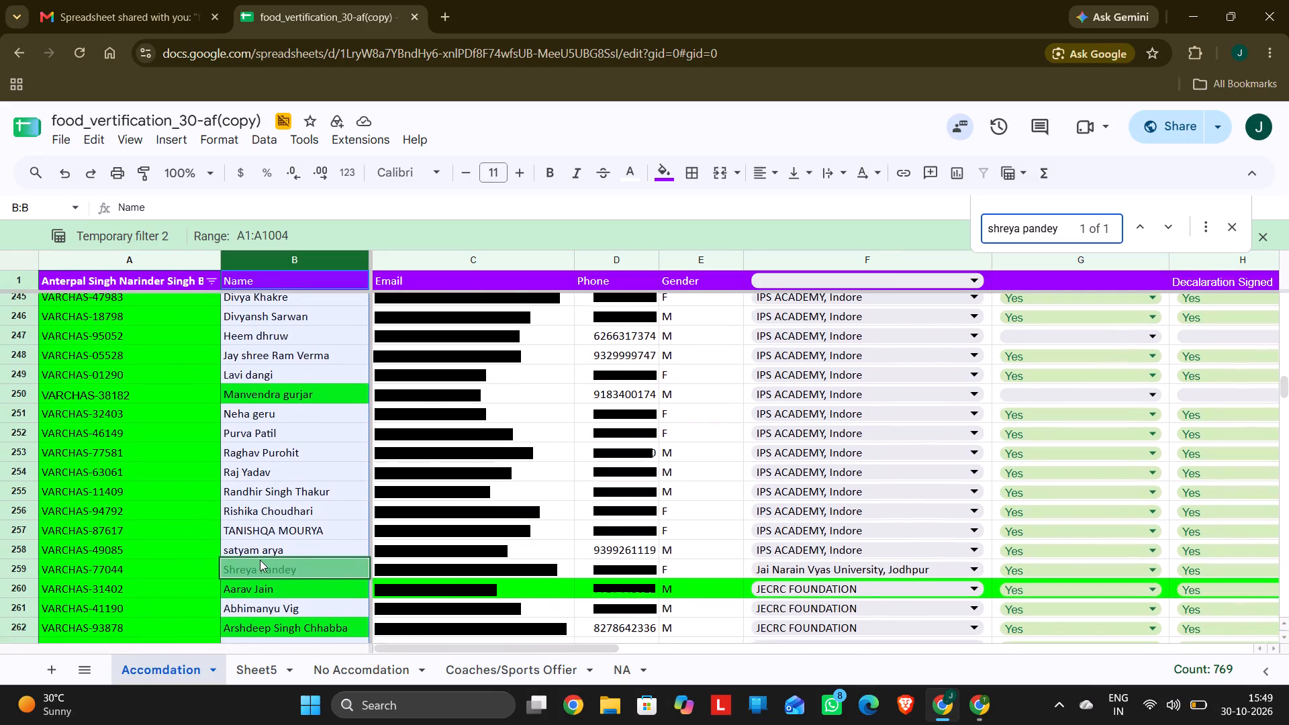
scroll(260, 560, "down", 1)
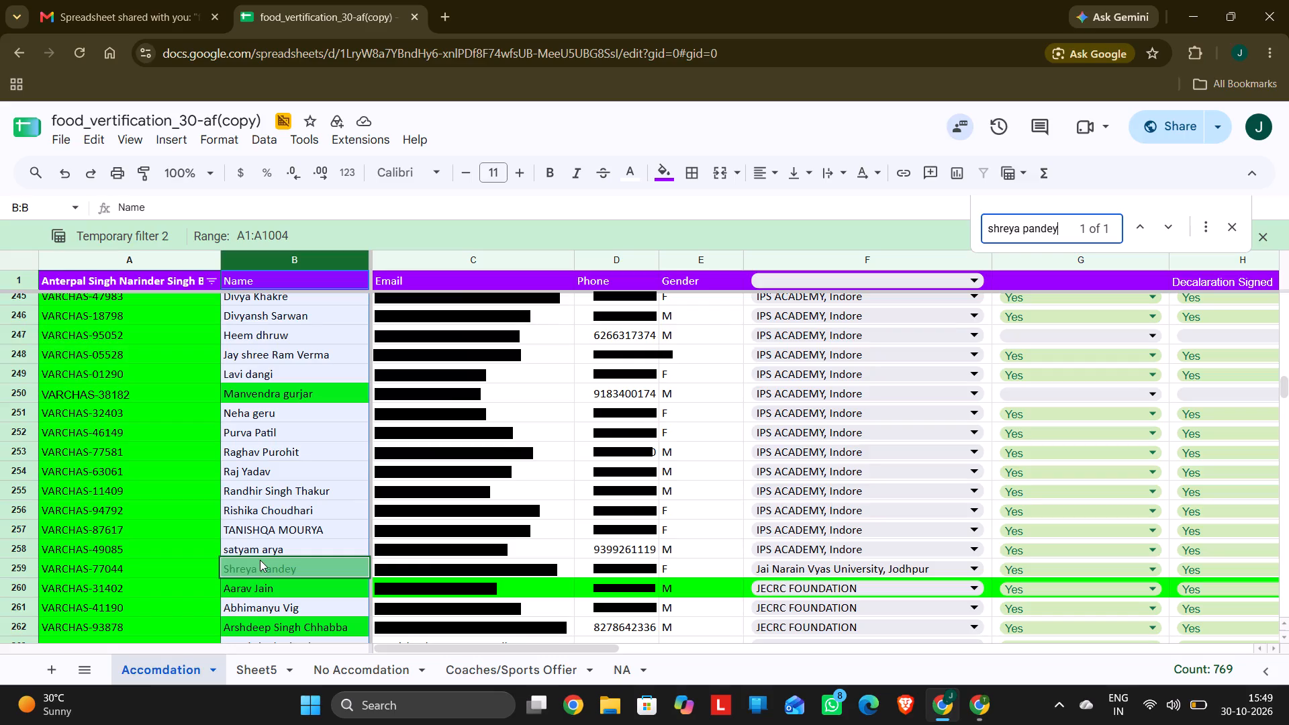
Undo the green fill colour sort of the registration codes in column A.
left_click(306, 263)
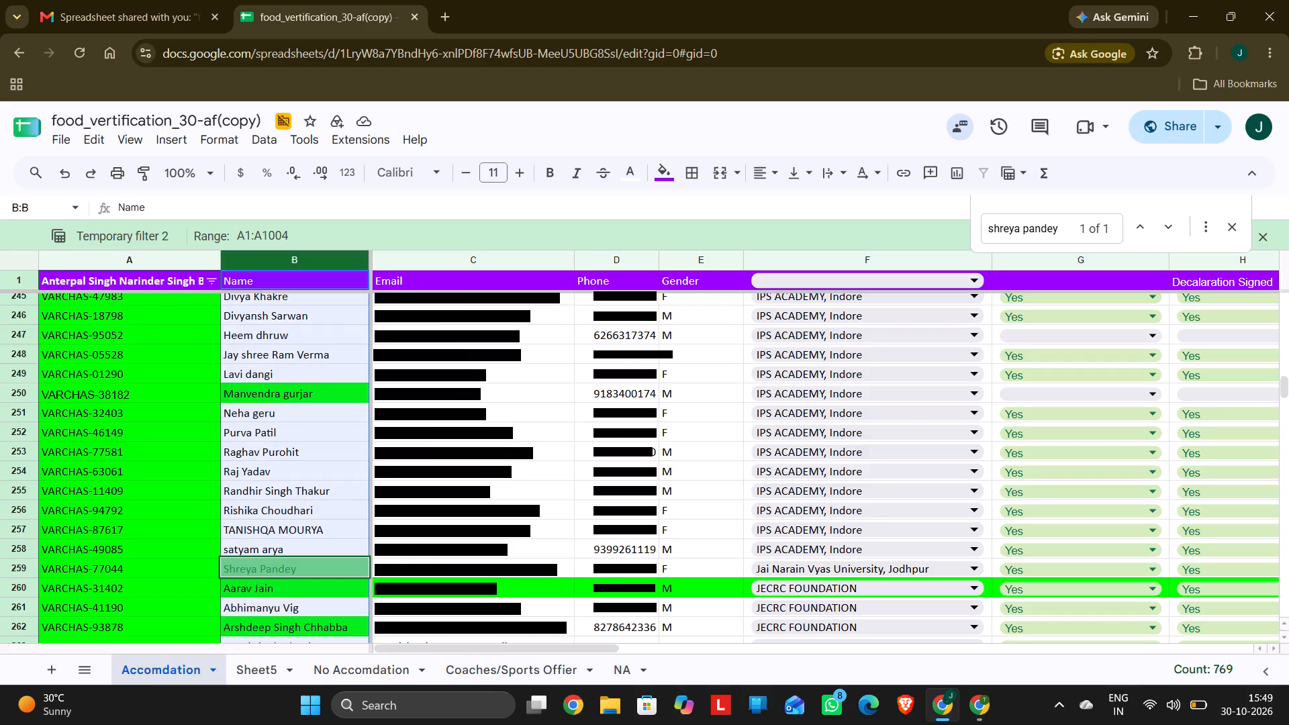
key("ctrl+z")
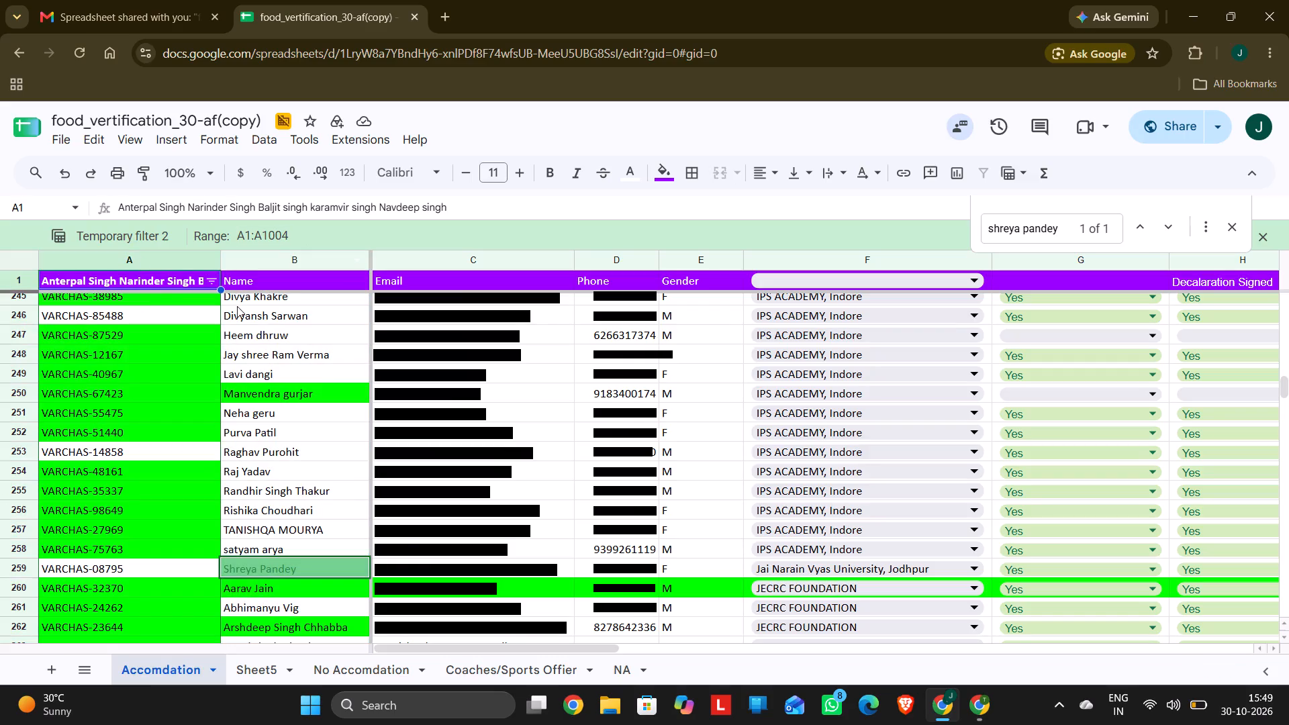
Fill row 259, the Jai Narain Vyas University participant's row, with green.
left_click(22, 567)
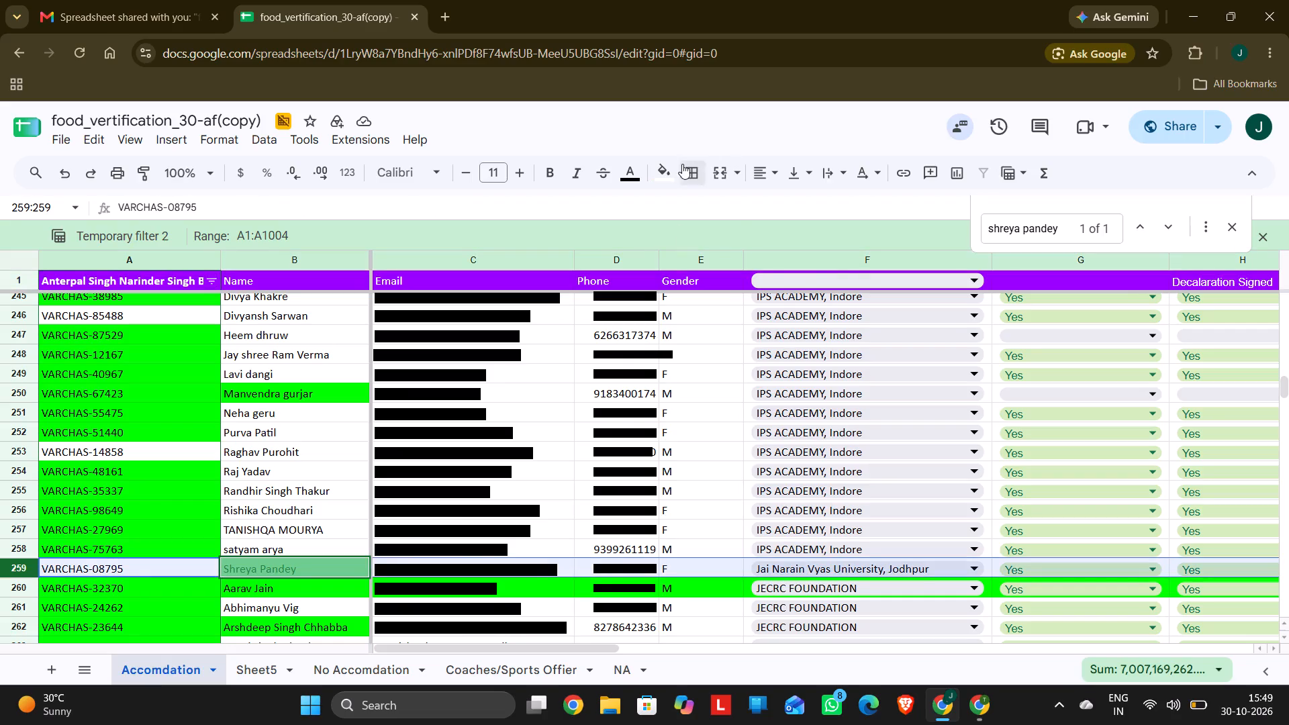
left_click(666, 174)
left_click(743, 249)
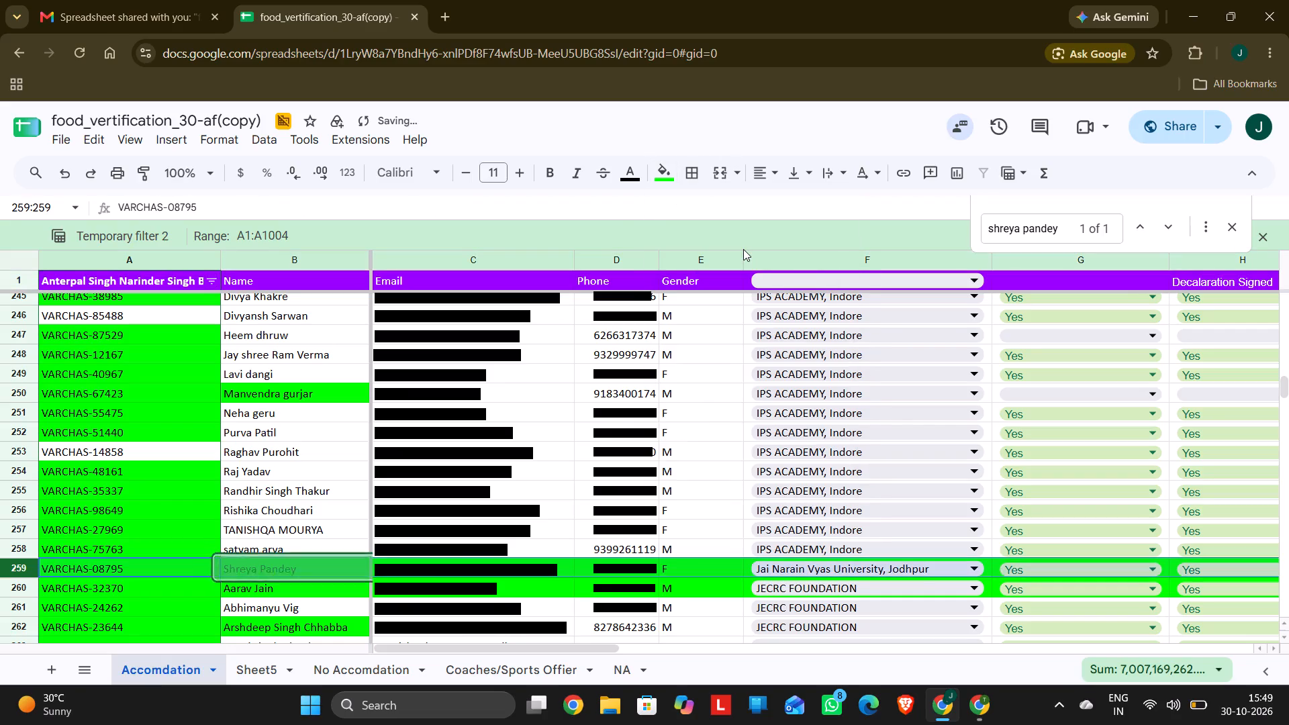
Clear the previous participant's name from the Accomdation sheet search.
scroll(146, 577, "down", 1)
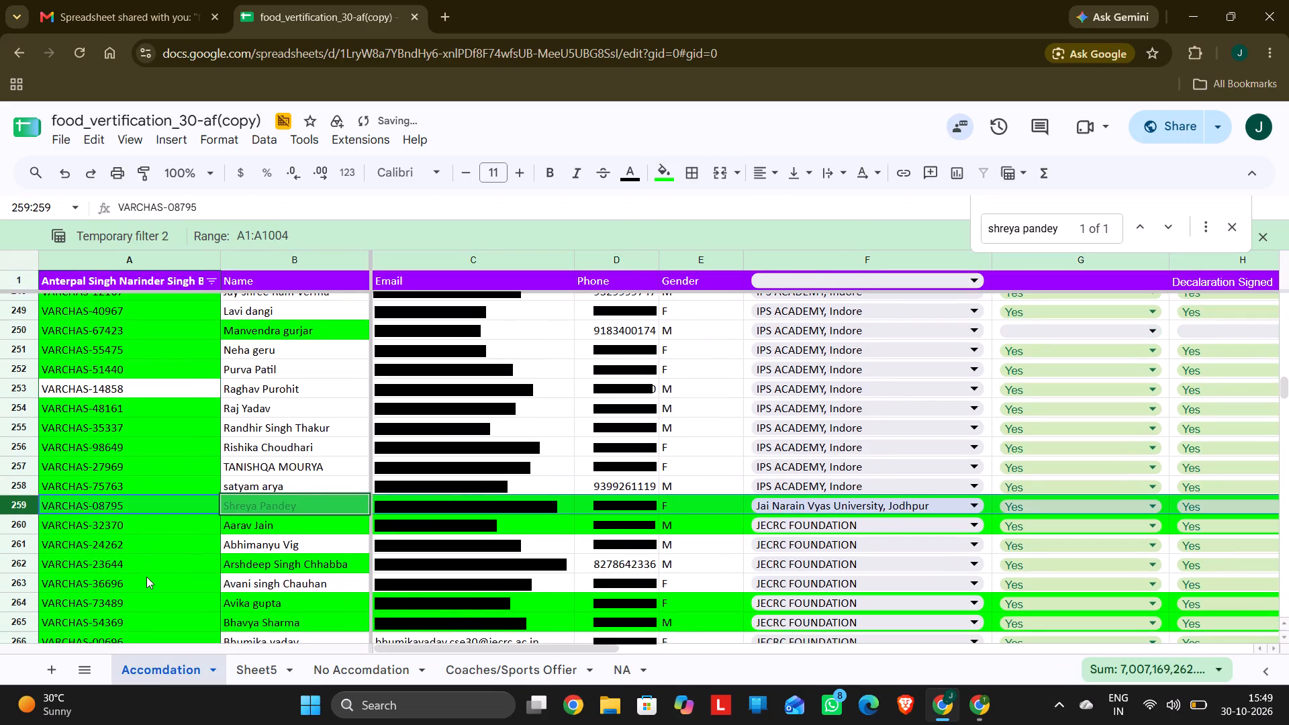
scroll(146, 577, "down", 1)
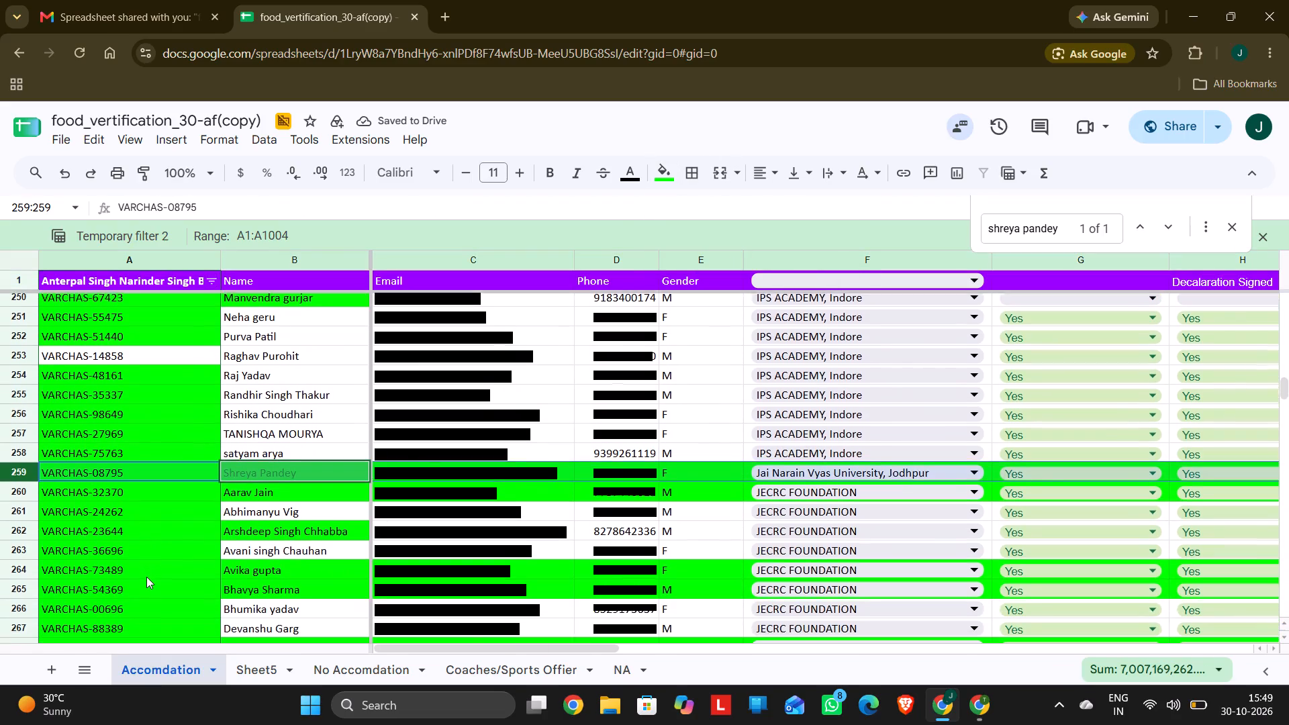
scroll(146, 577, "down", 1)
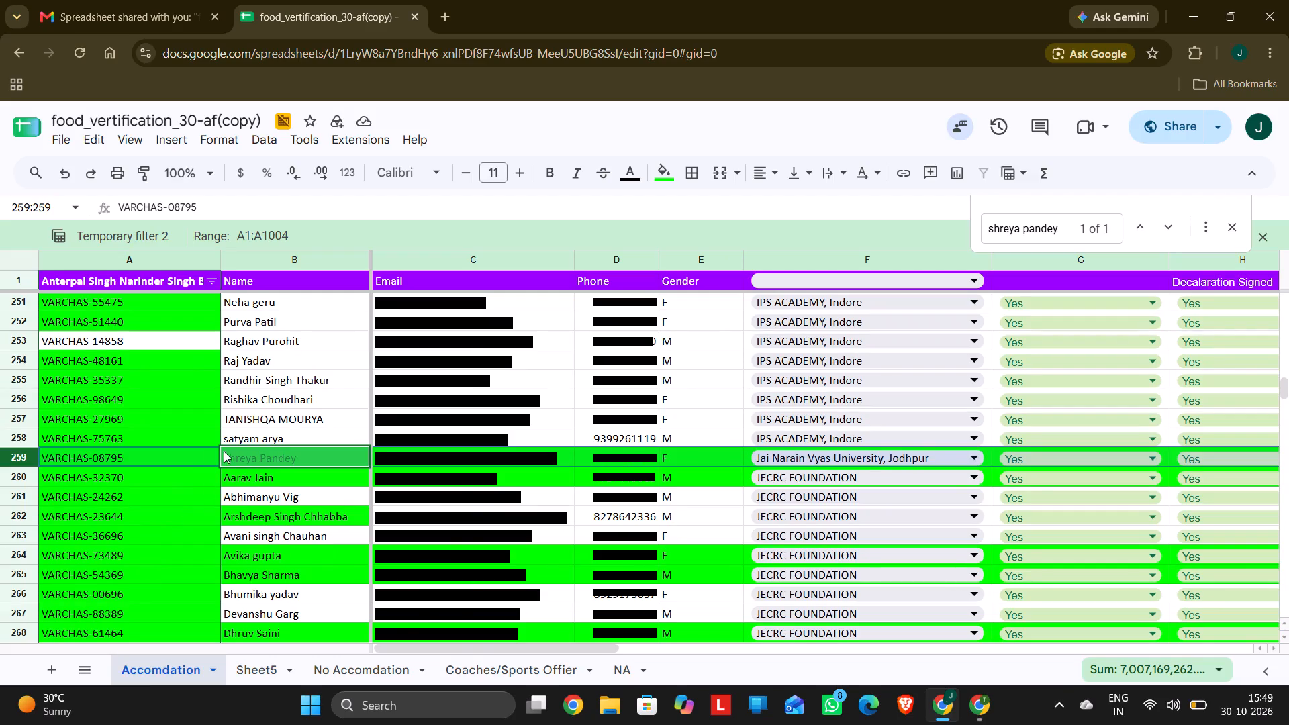
left_click(1065, 222)
left_click_drag(1065, 222, 840, 261)
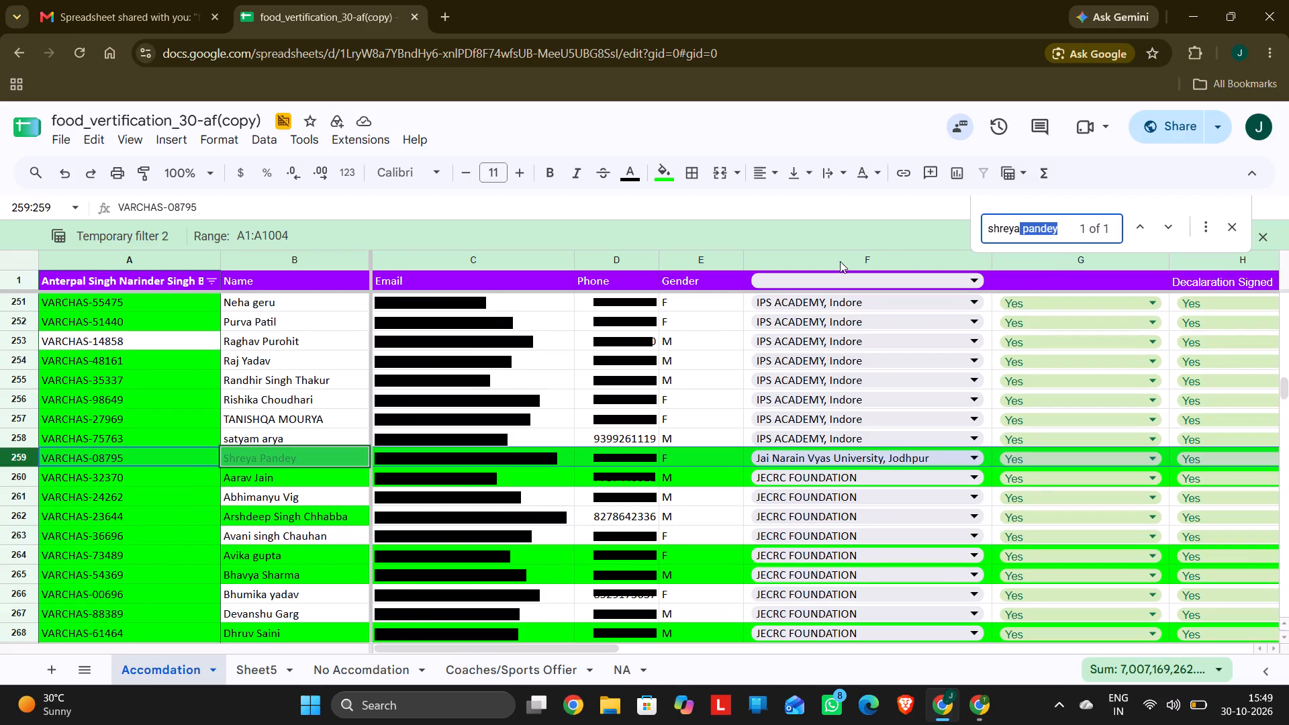
left_click_drag(840, 261, 834, 259)
key("BackSpace")
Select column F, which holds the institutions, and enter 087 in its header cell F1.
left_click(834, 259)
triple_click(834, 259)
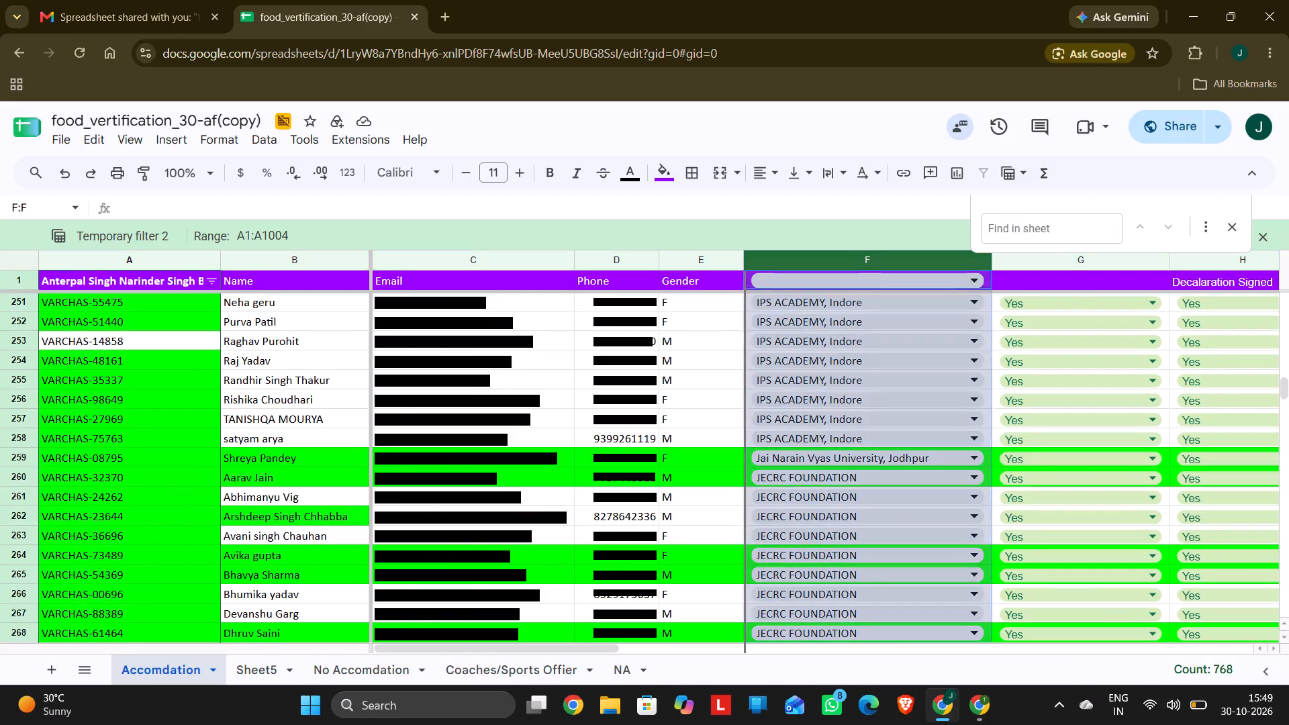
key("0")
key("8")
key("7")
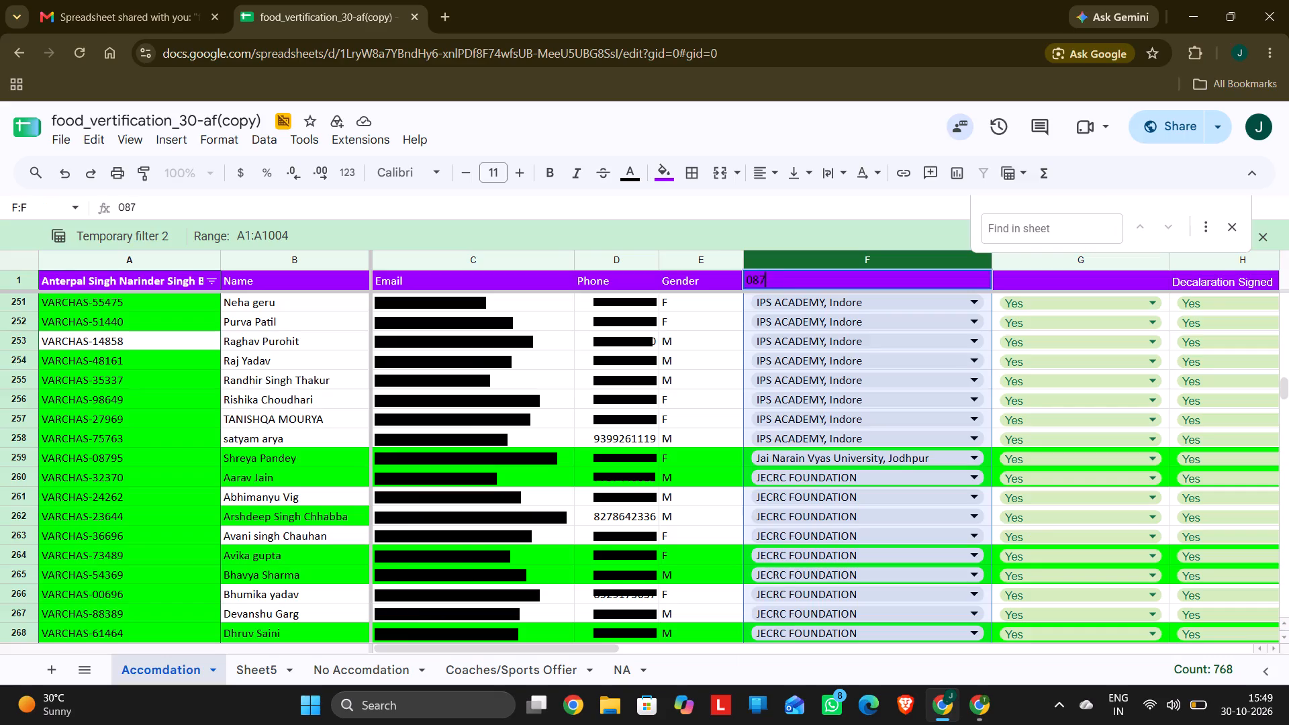
Search the Accomdation sheet for the registration number of the Jai Narain Vyas University participant in row 259.
left_click(1010, 230)
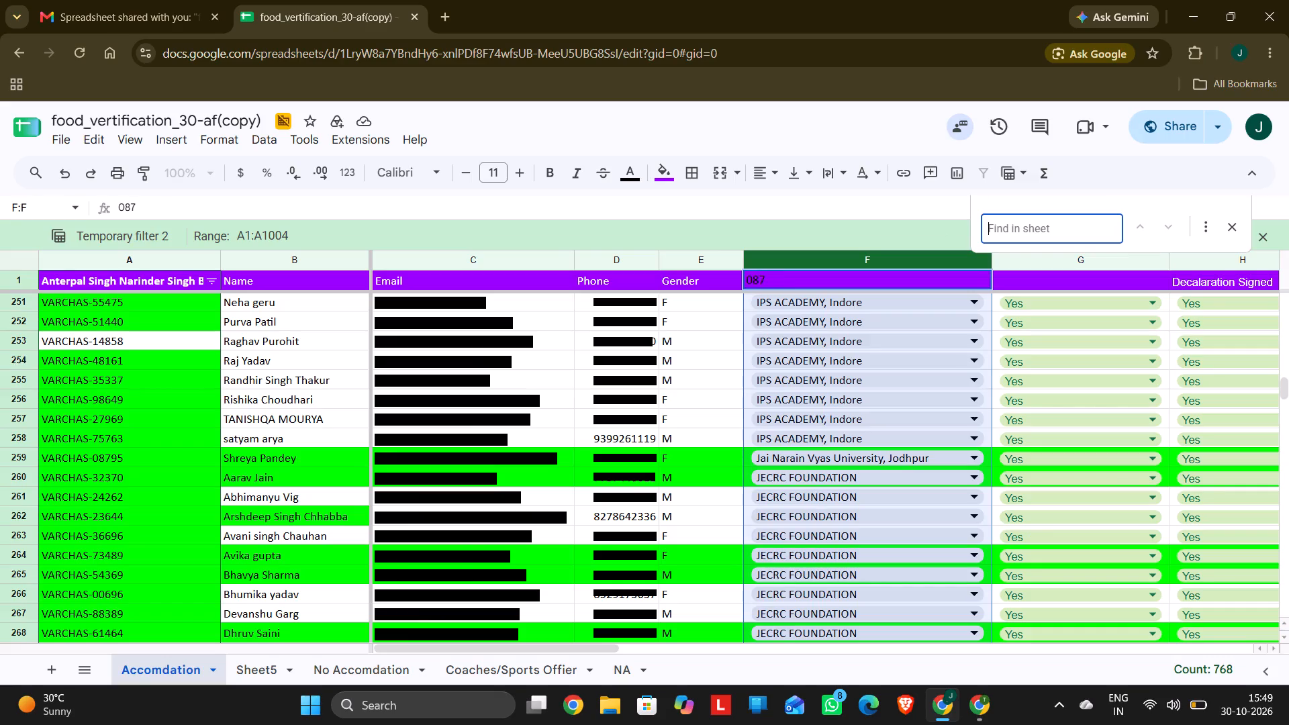
left_click(1010, 230)
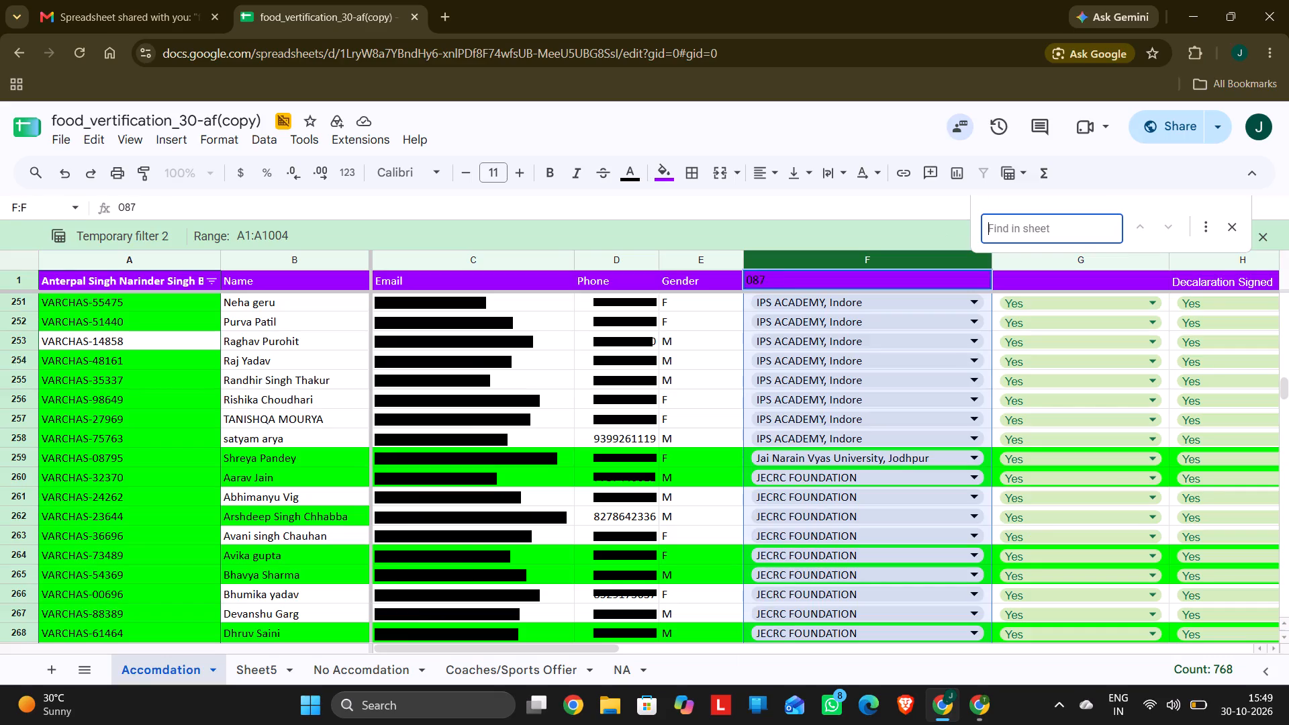
left_click(1010, 230)
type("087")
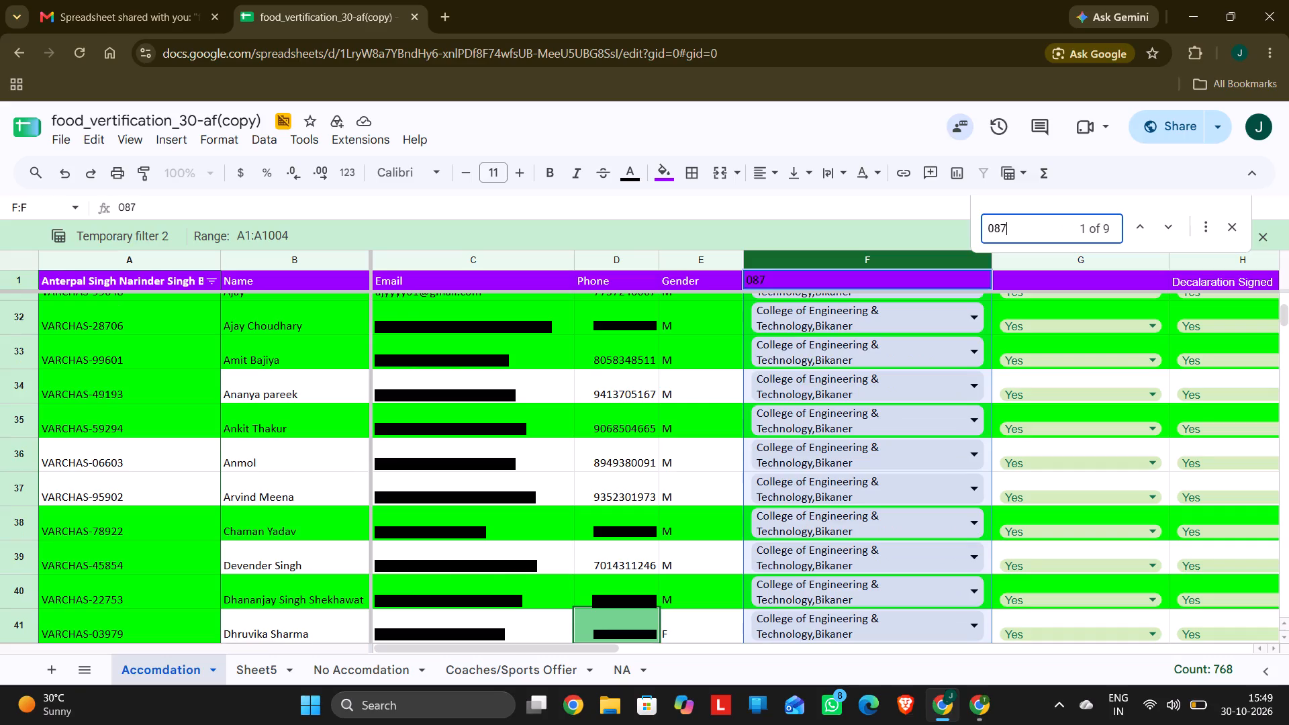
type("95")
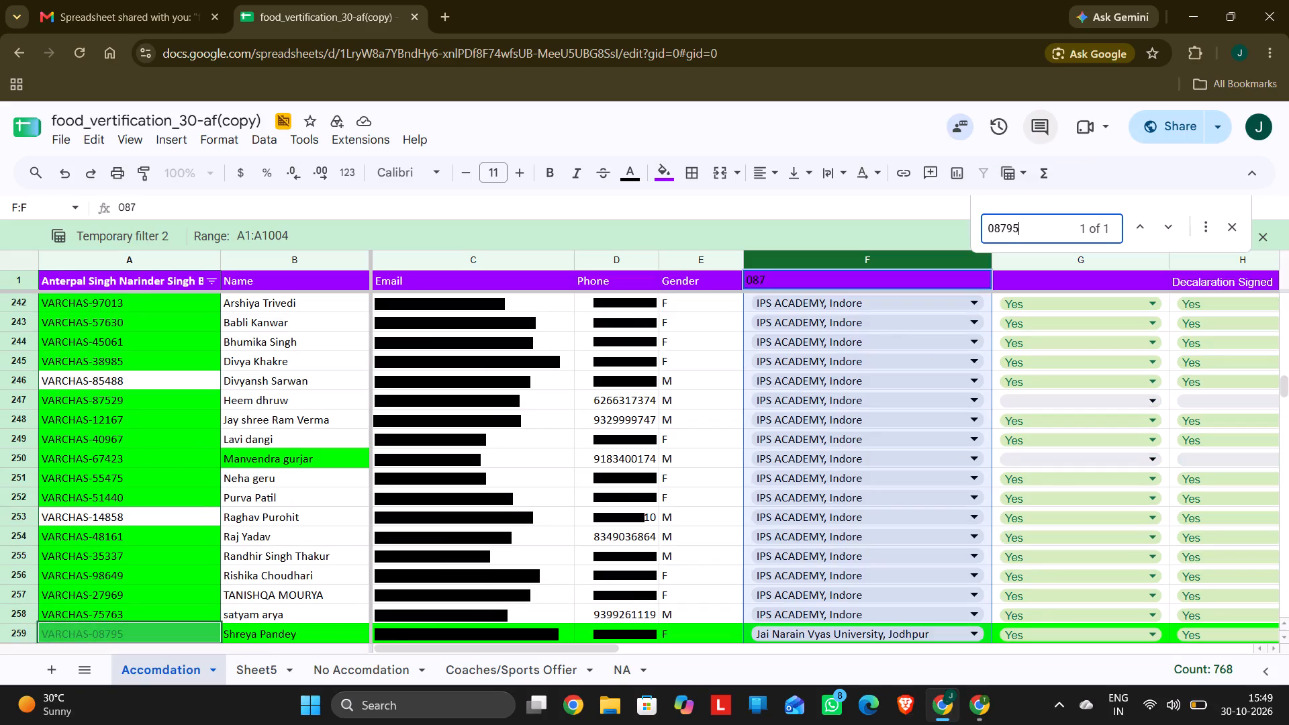
Search the Accomdation sheet for the code fragments 0878 and 0876.
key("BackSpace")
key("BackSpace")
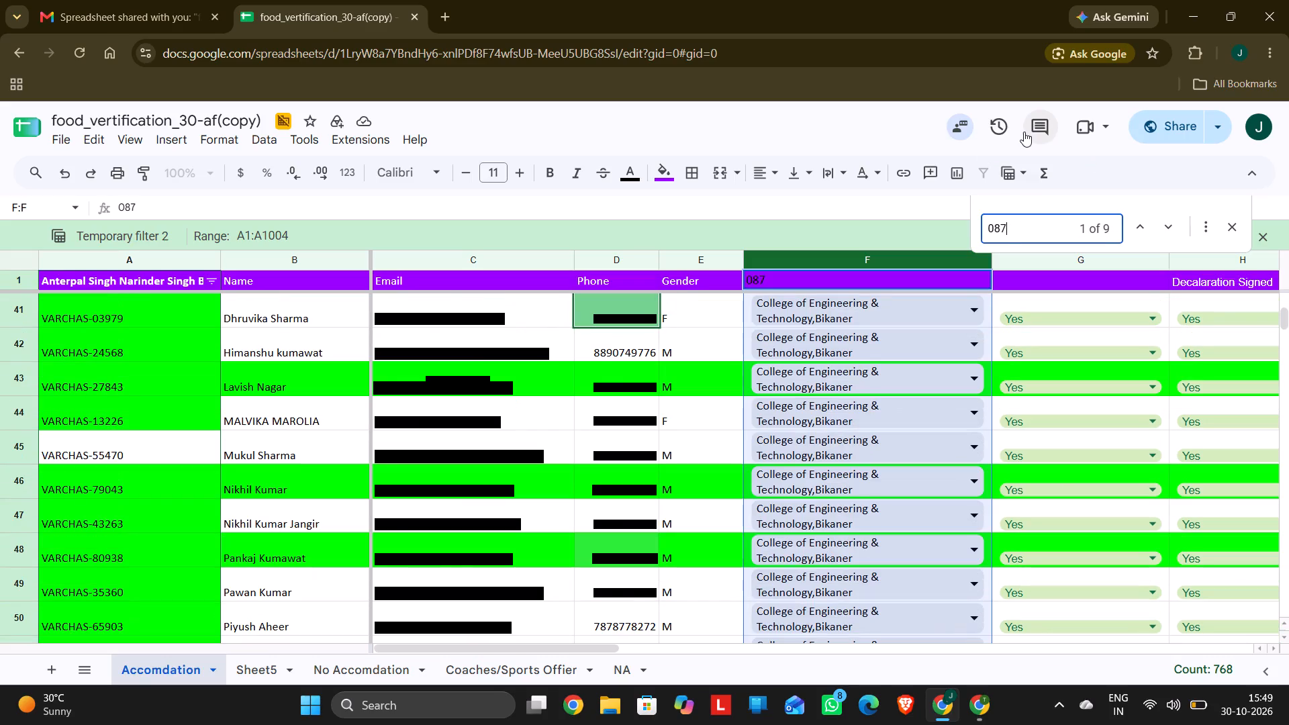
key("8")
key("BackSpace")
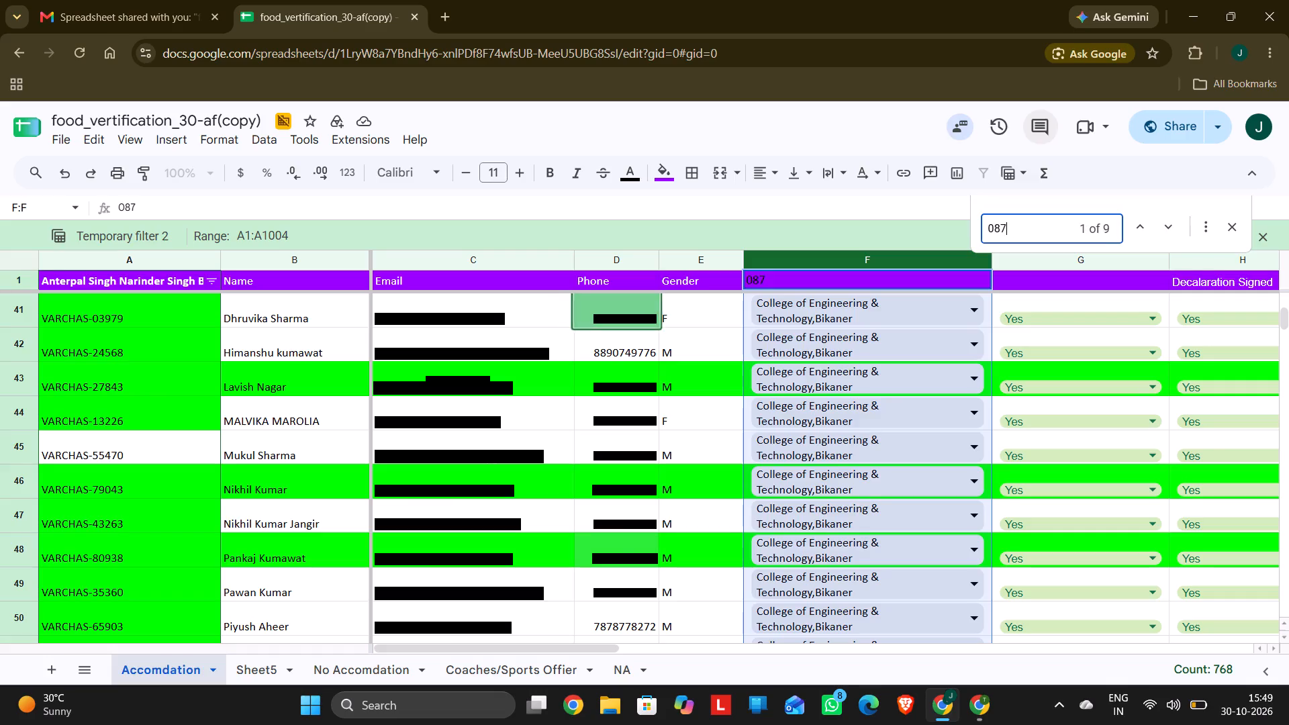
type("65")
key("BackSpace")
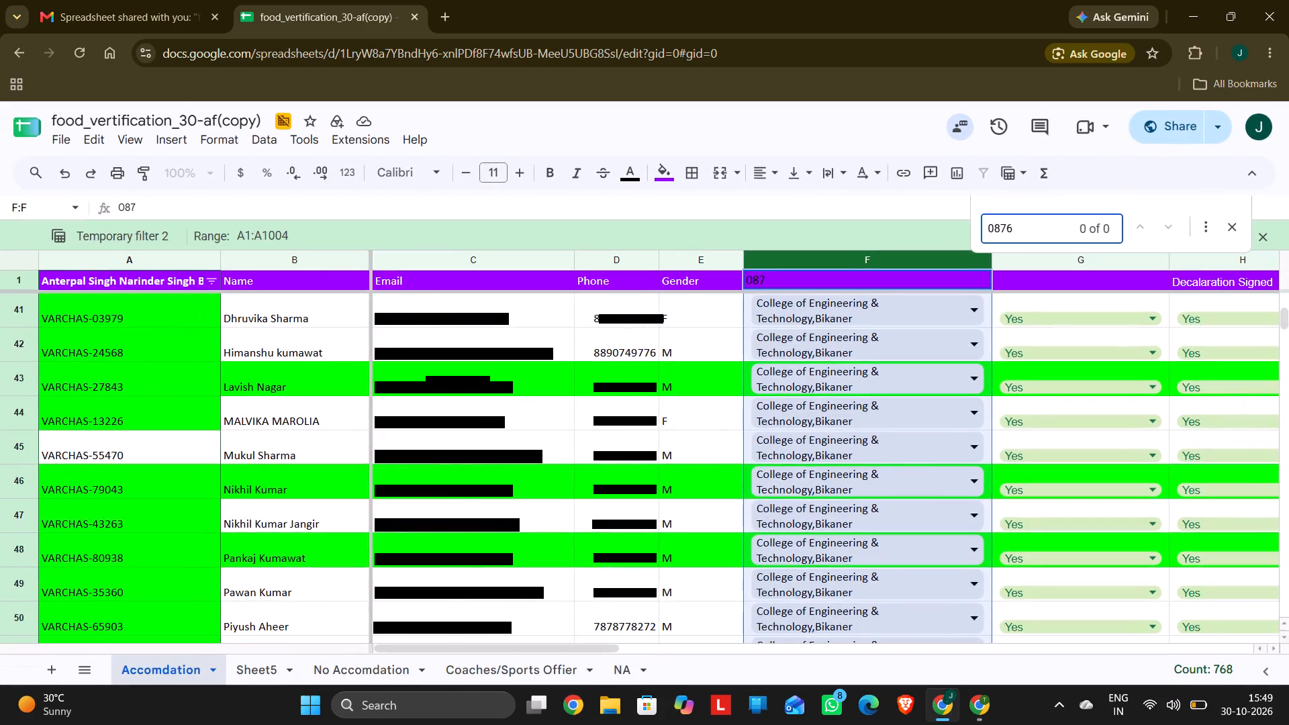
Search for the fragment 087, go backward through its matches to check each row, and clear the search.
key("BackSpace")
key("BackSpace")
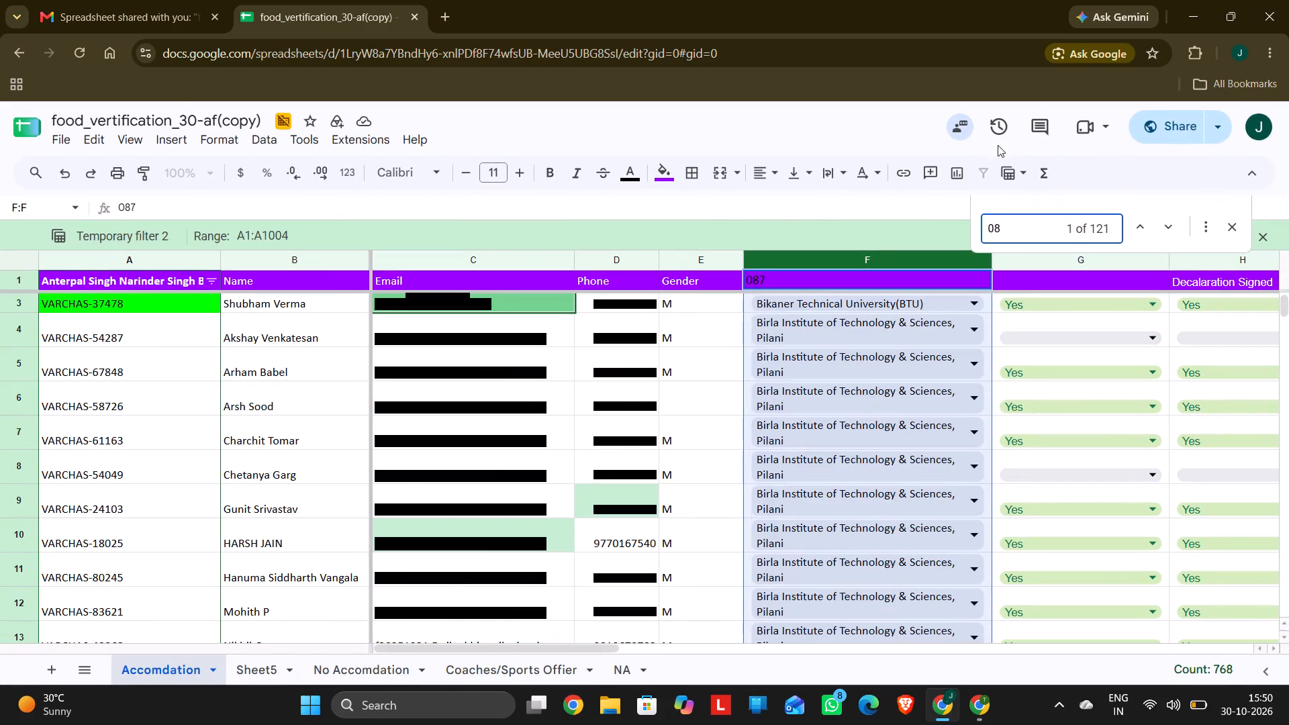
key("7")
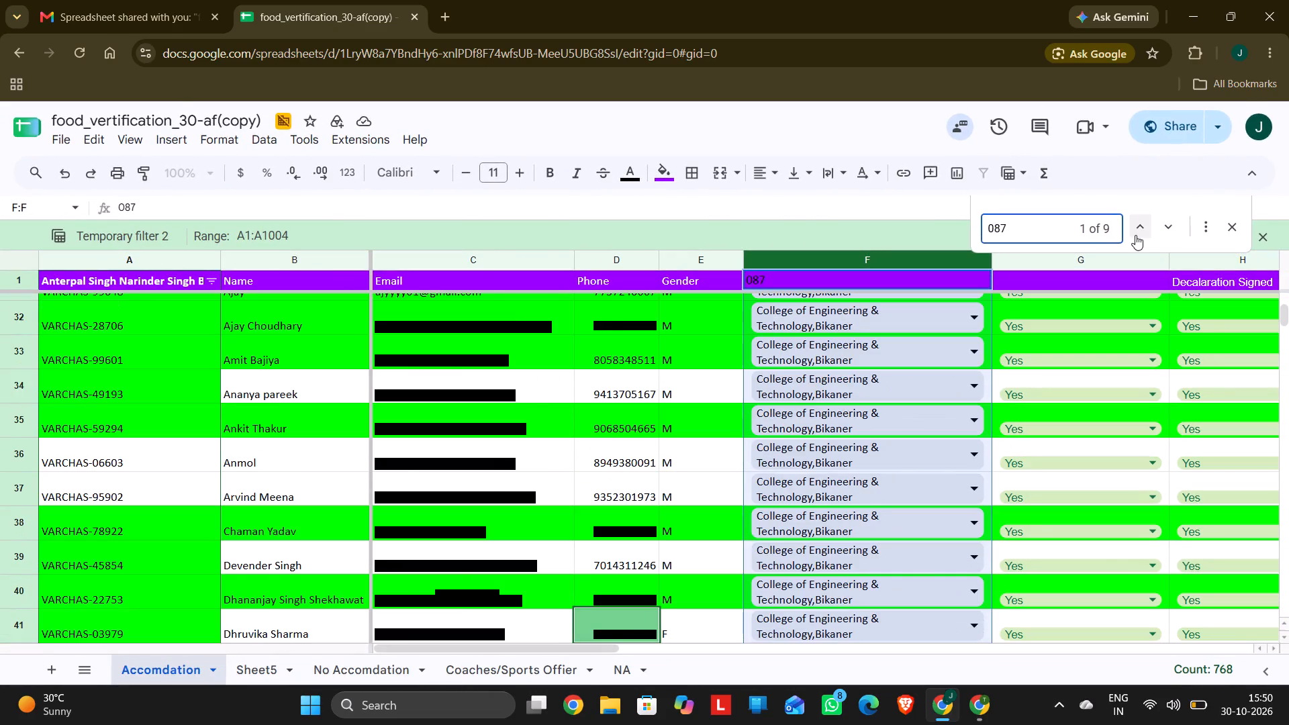
left_click(1135, 235)
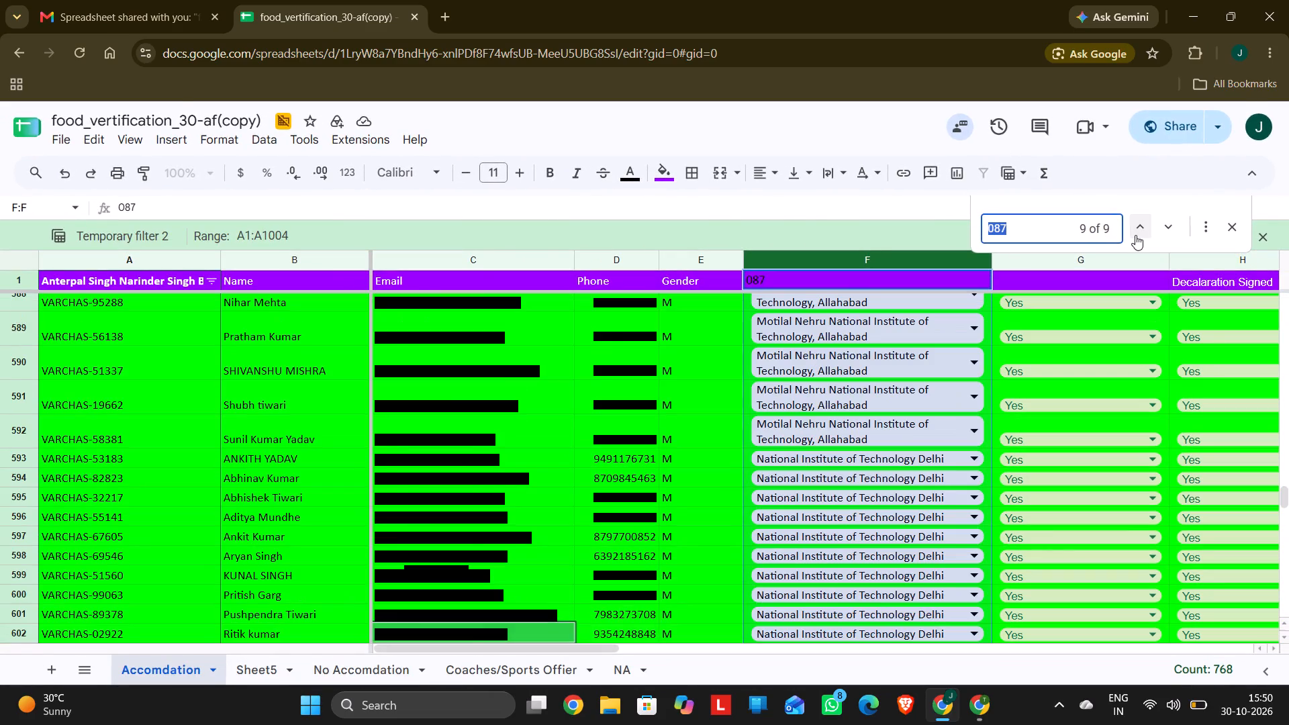
left_click(1135, 235)
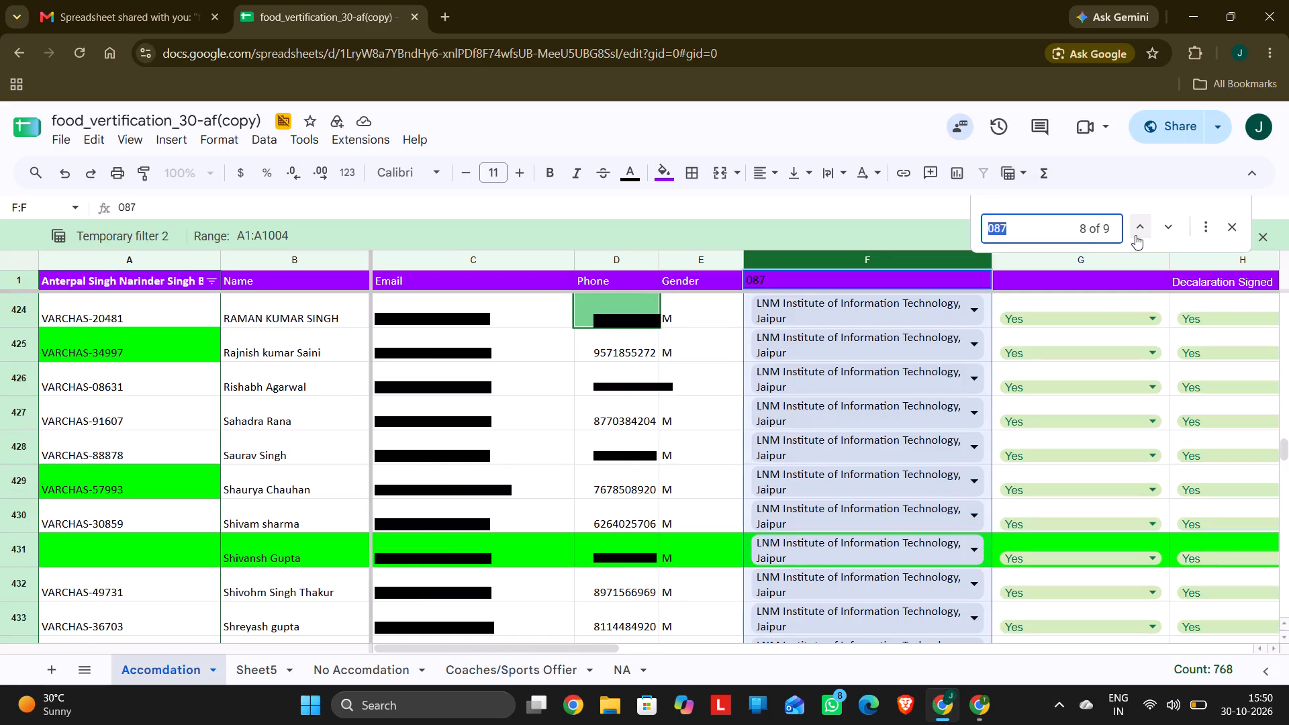
left_click(1135, 235)
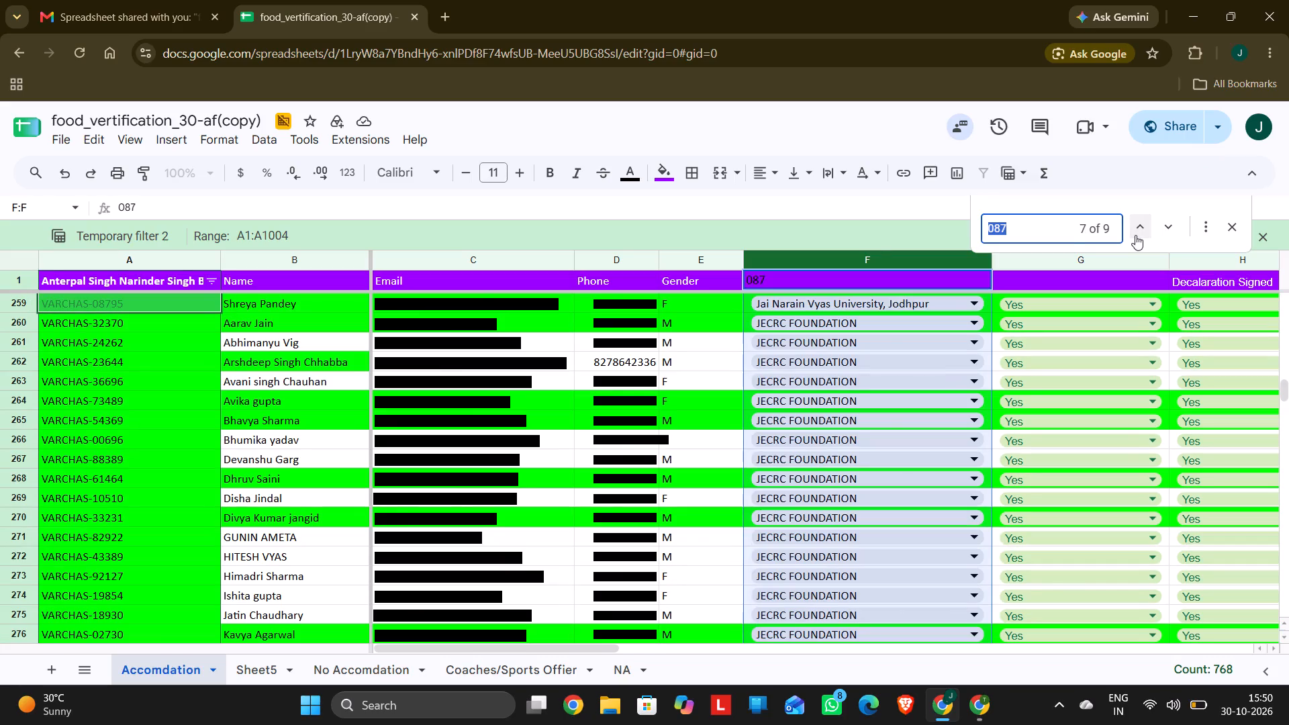
left_click(1135, 235)
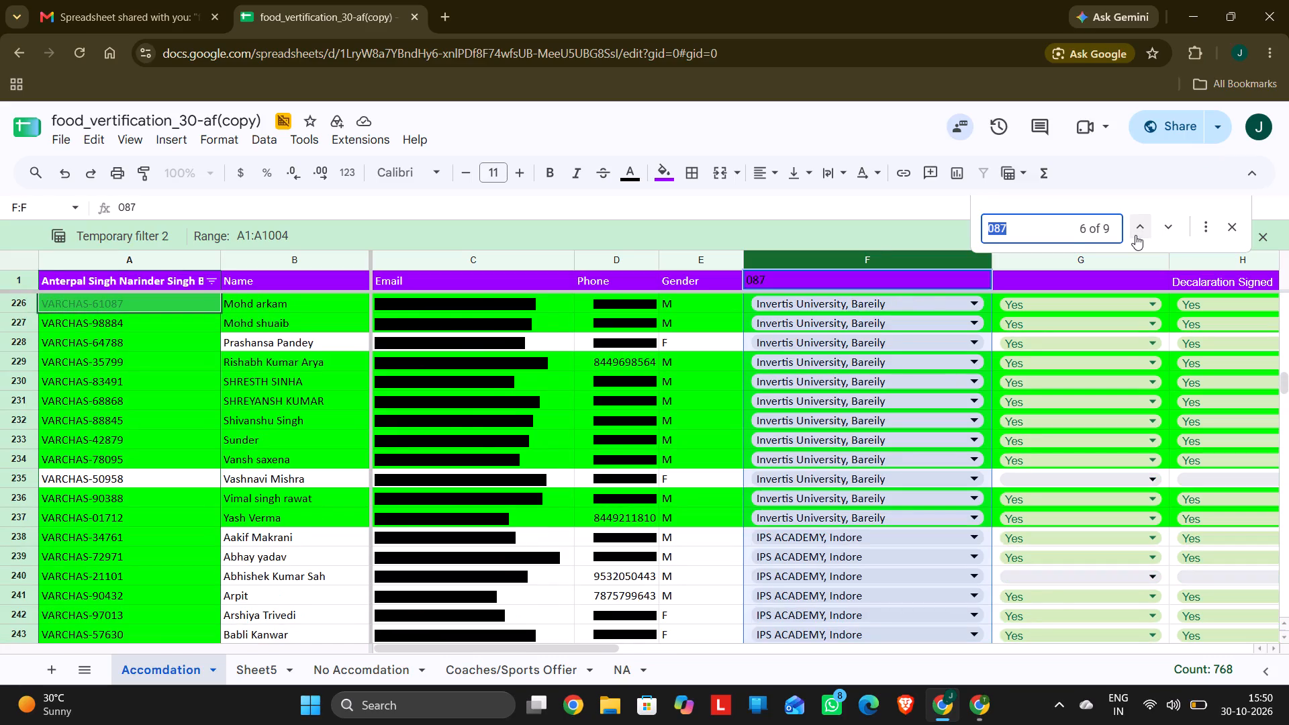
left_click(1135, 235)
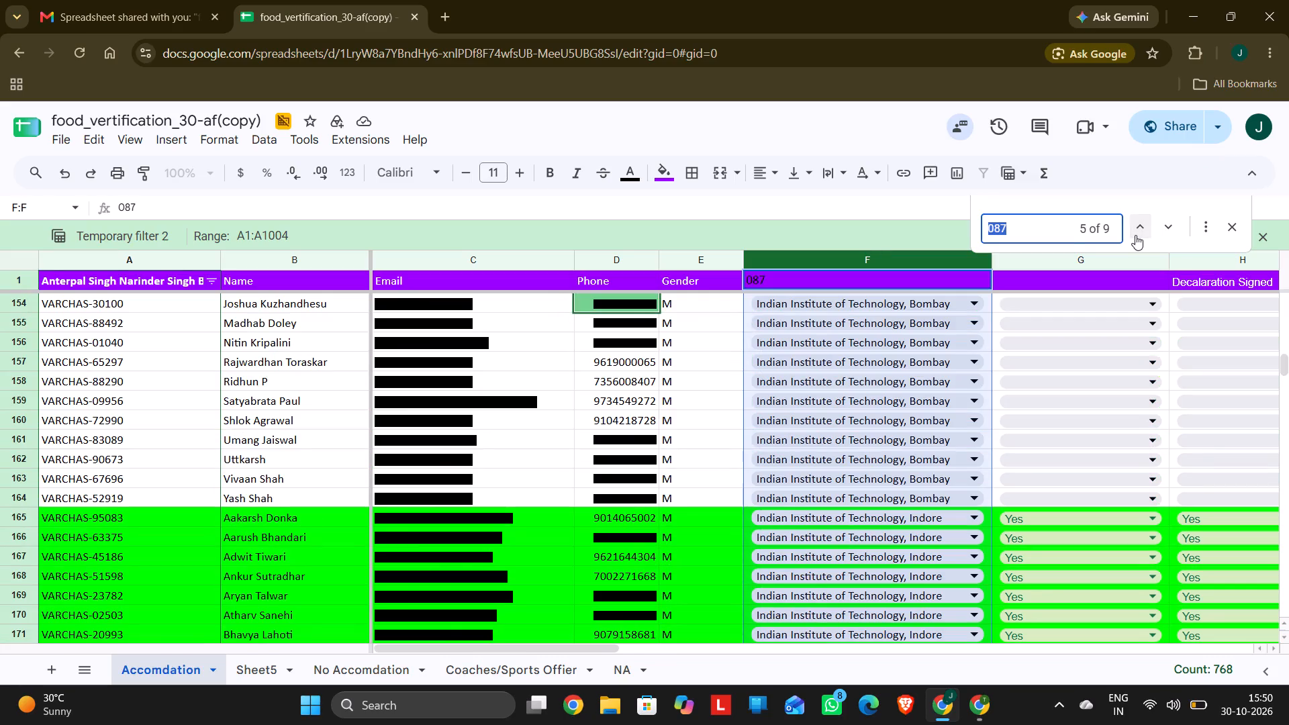
left_click(1135, 235)
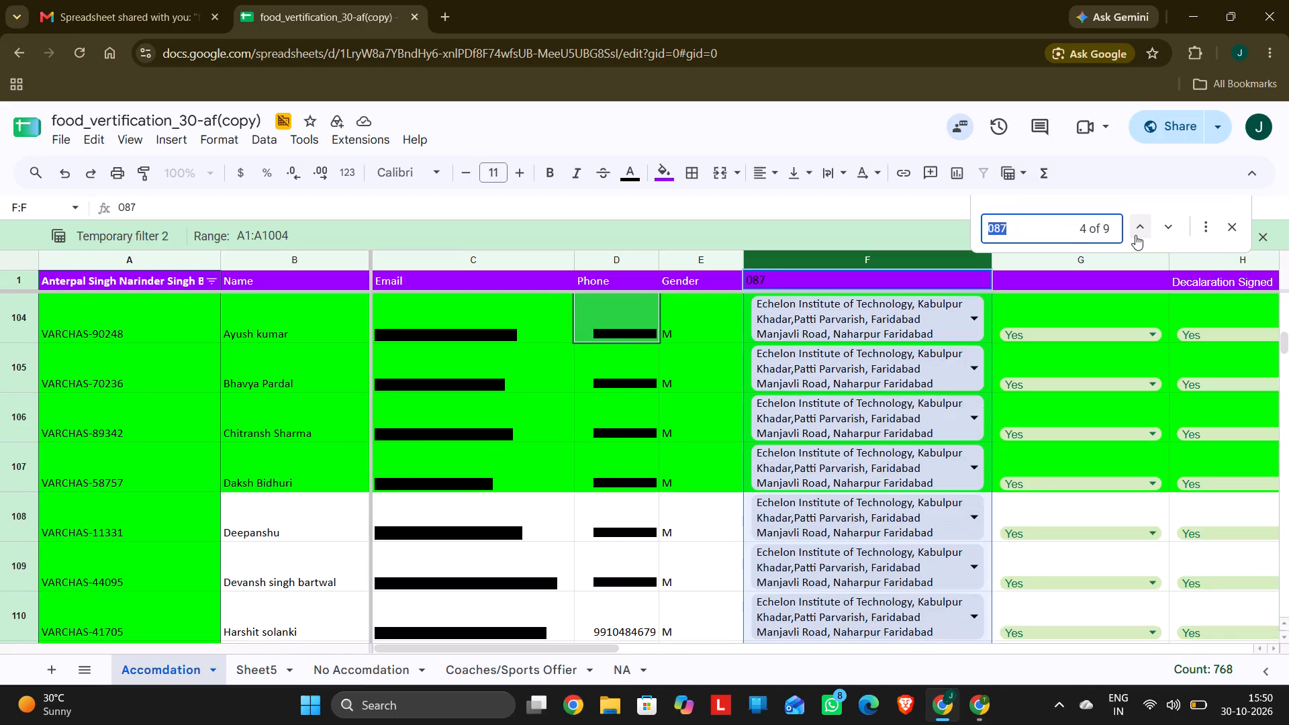
left_click(1135, 235)
left_click(1135, 235)
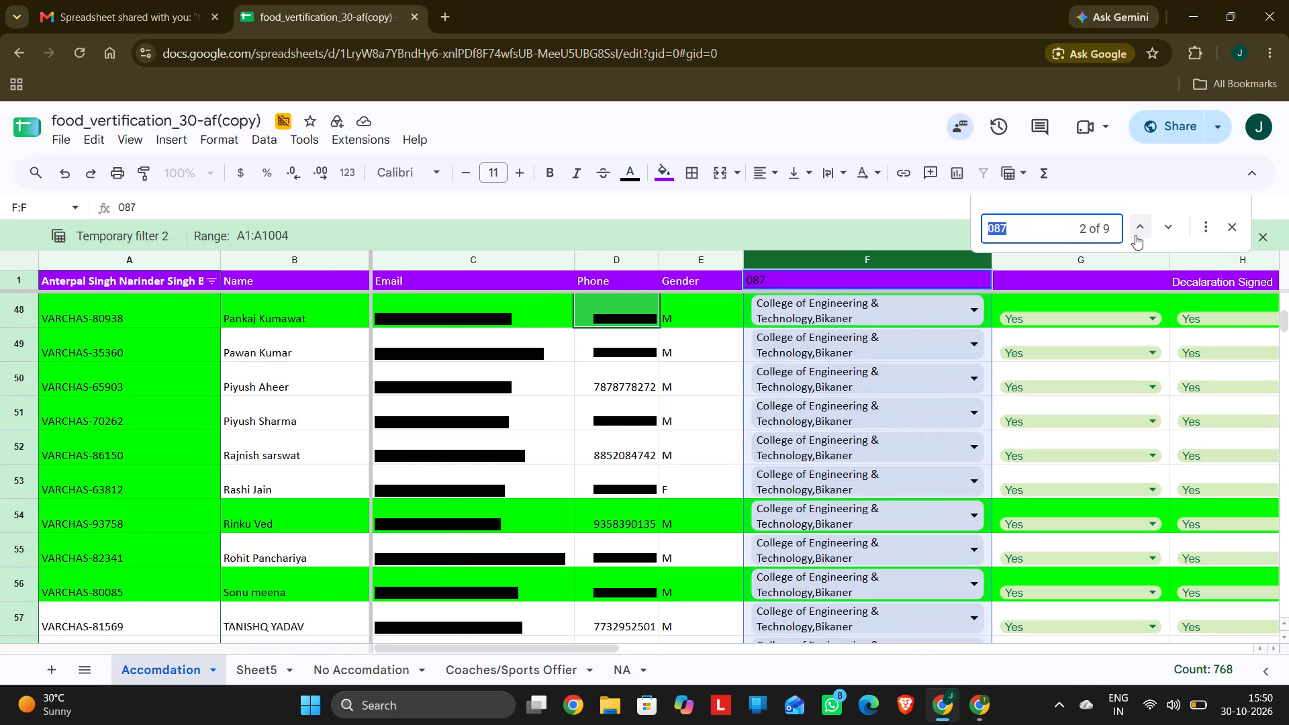
left_click(1135, 235)
left_click(1135, 235)
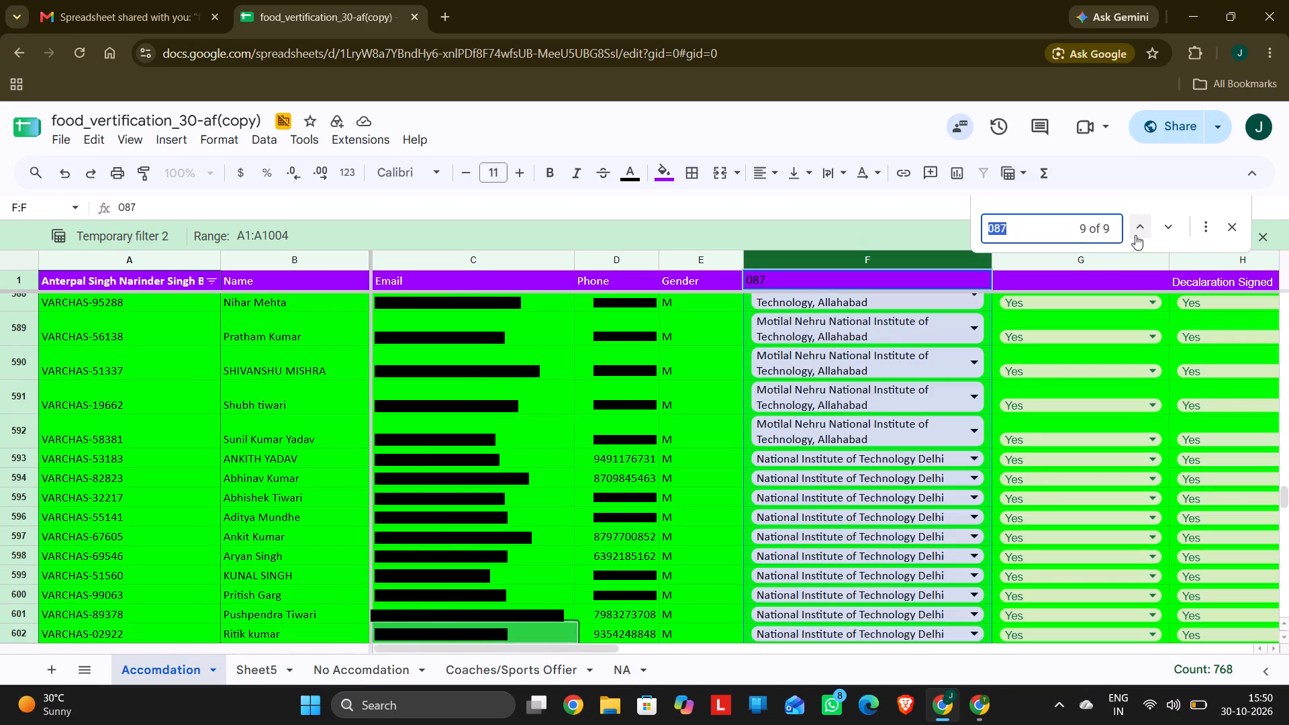
left_click(1135, 235)
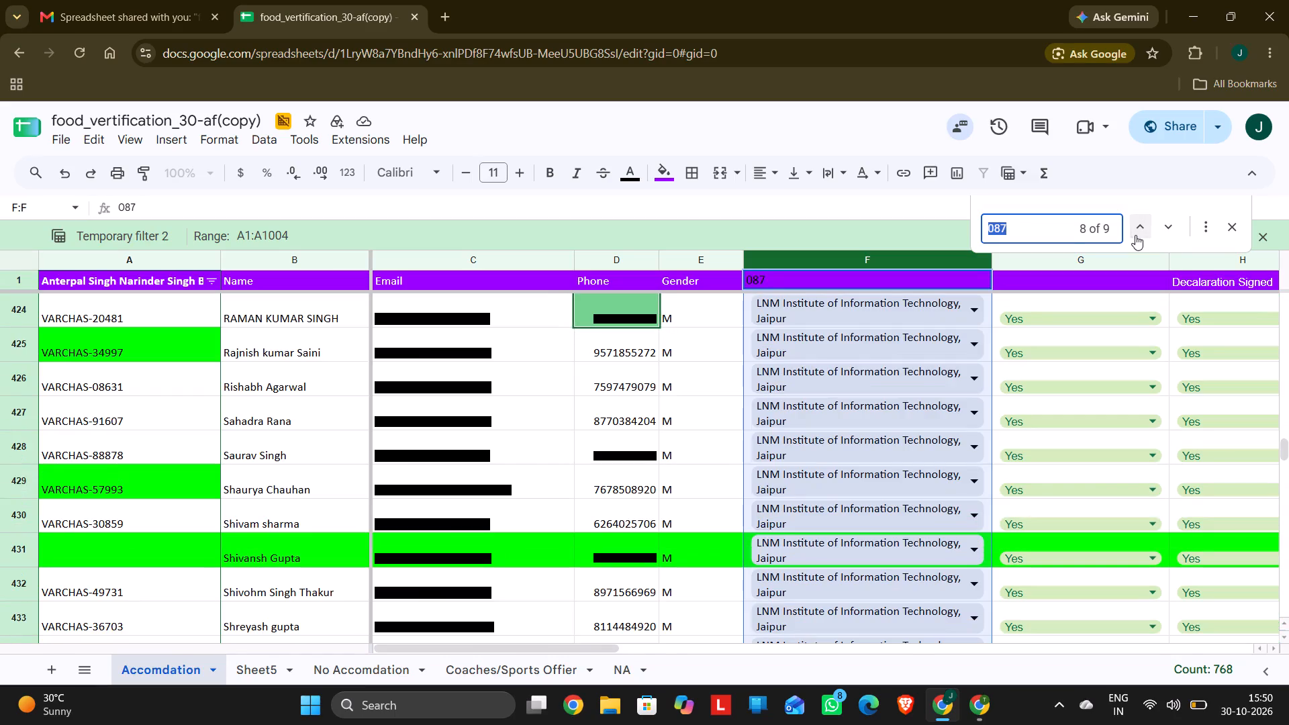
left_click(1135, 235)
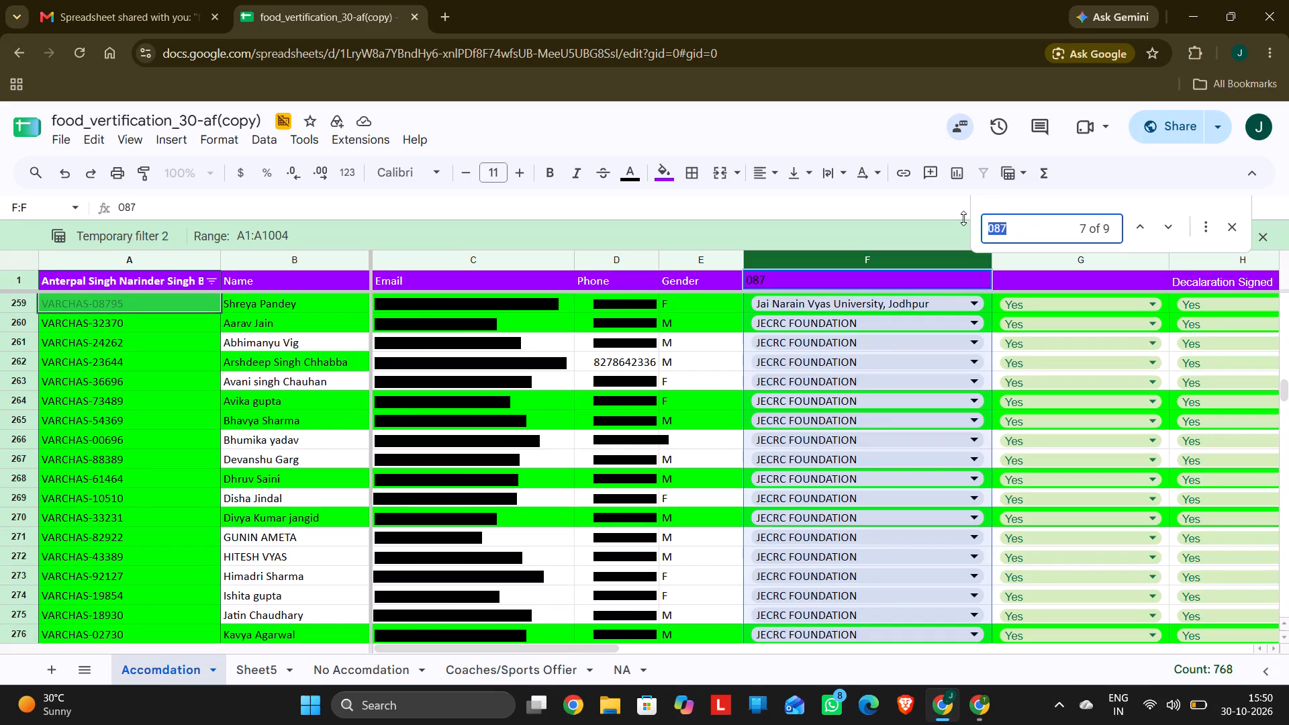
key("BackSpace")
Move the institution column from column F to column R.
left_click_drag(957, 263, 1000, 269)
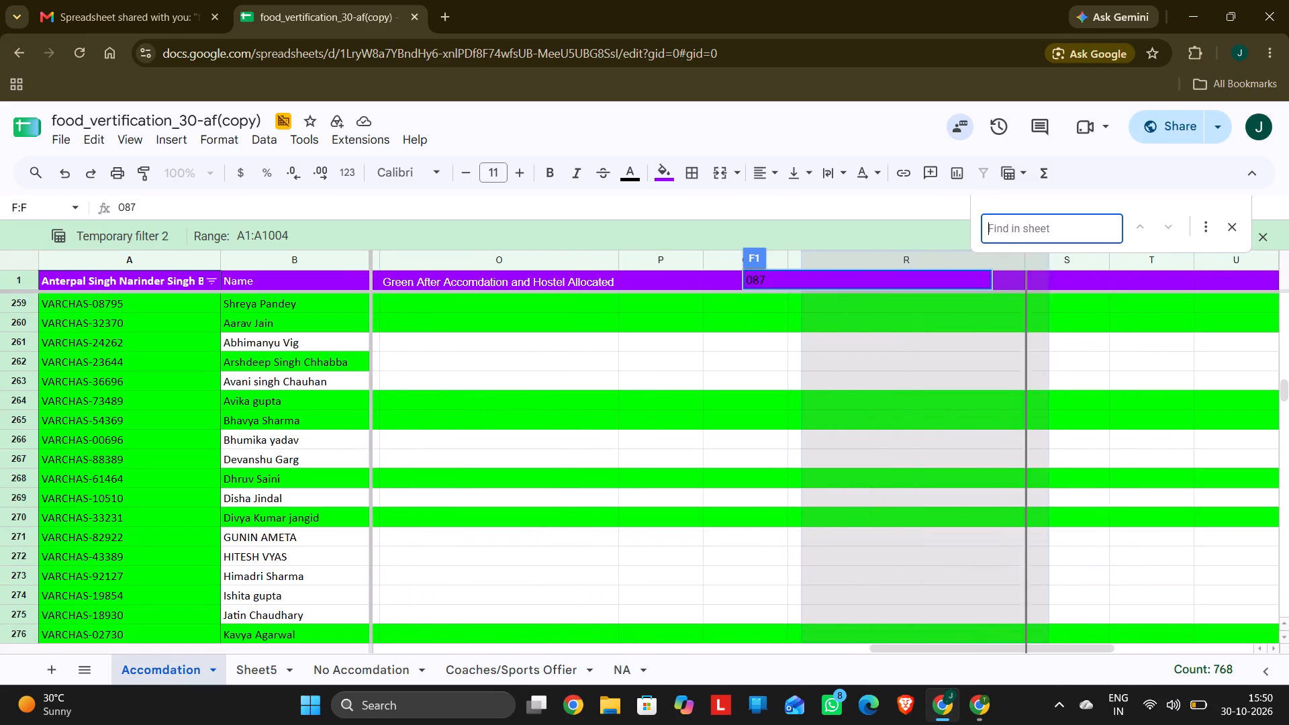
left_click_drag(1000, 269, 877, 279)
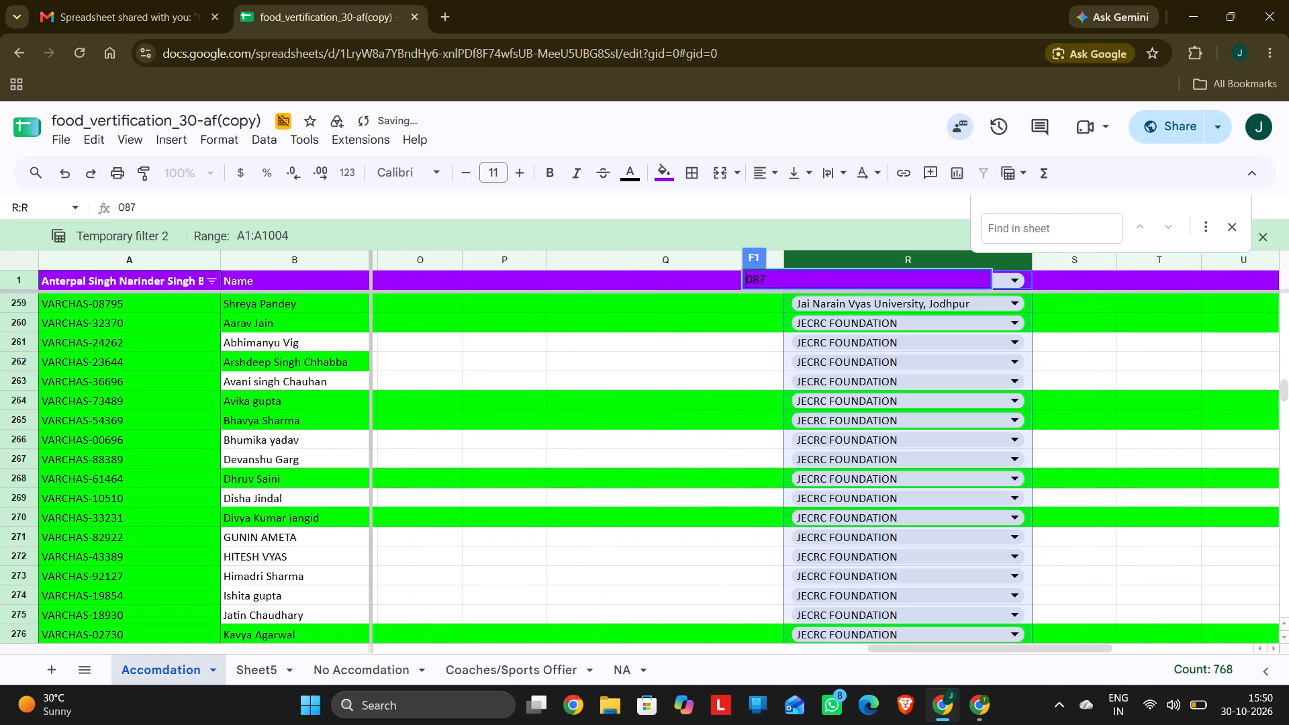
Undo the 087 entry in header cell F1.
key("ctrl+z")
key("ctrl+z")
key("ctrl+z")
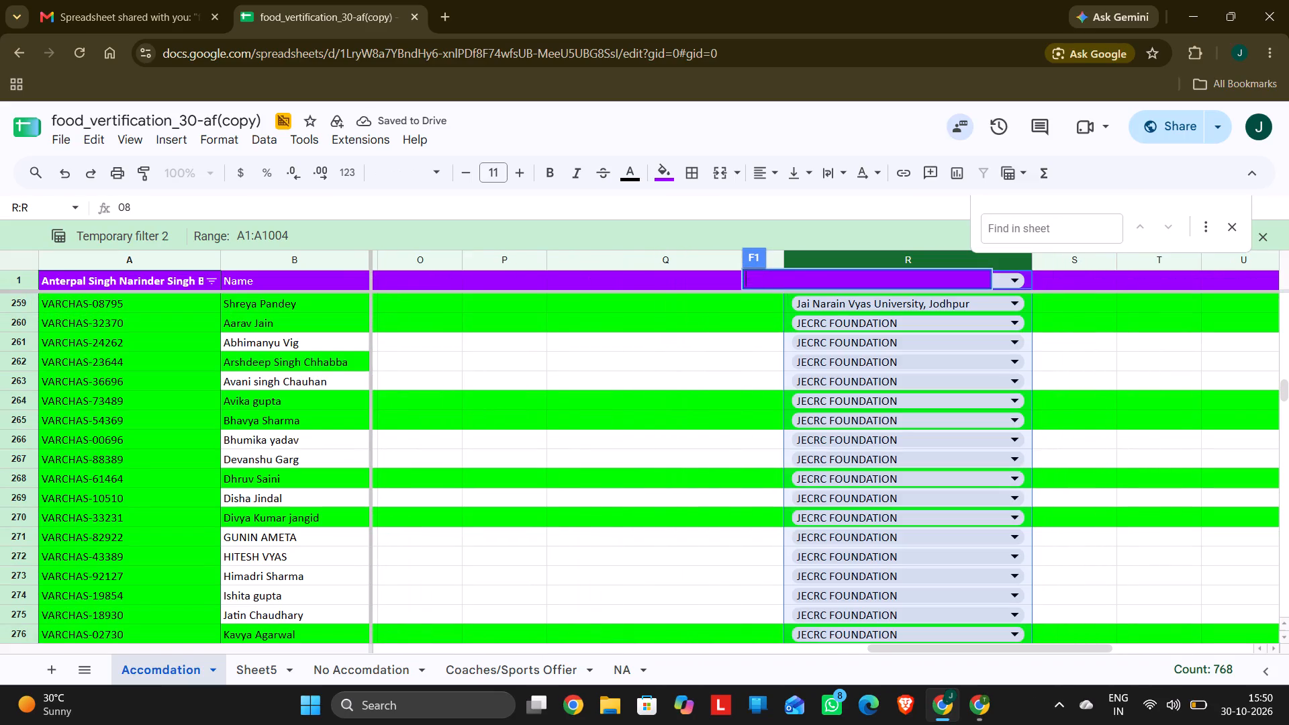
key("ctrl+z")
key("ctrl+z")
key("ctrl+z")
Move the institution column from column R back to column G, directly before the Decalaration Signed column.
left_click_drag(898, 264, 402, 281)
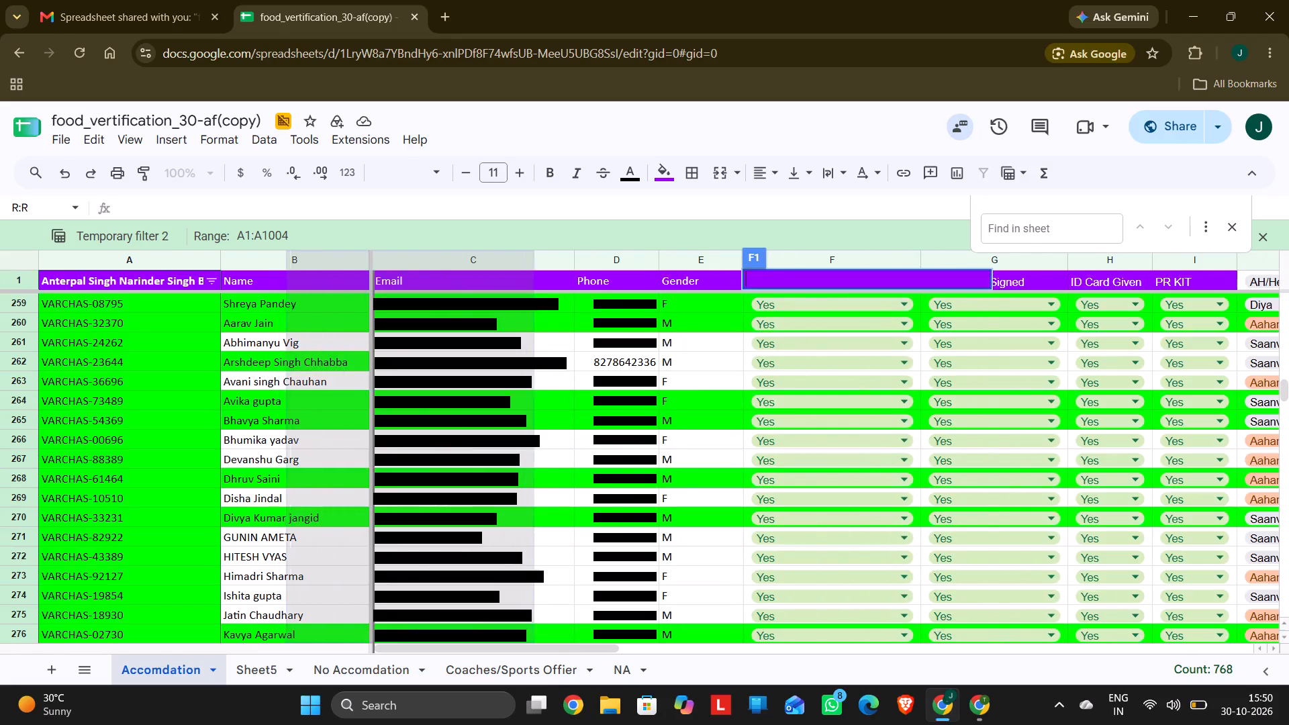
left_click_drag(402, 281, 994, 234)
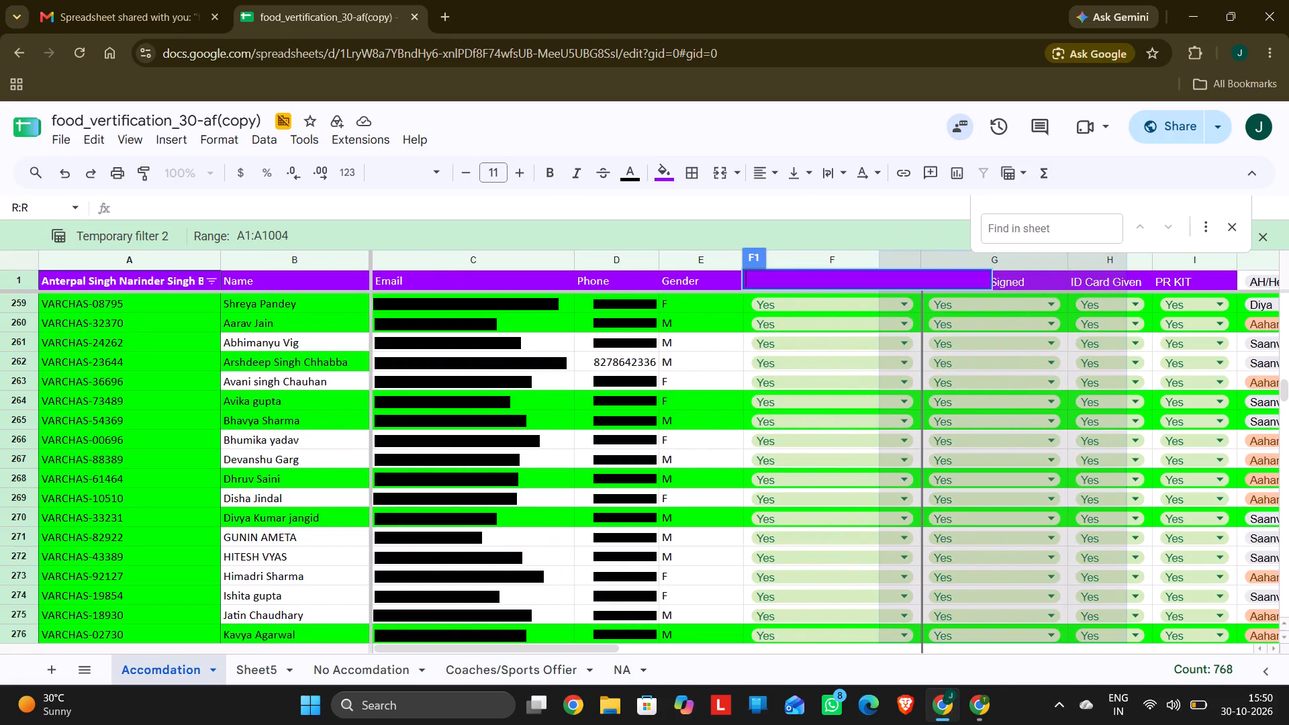
left_click_drag(994, 234, 982, 236)
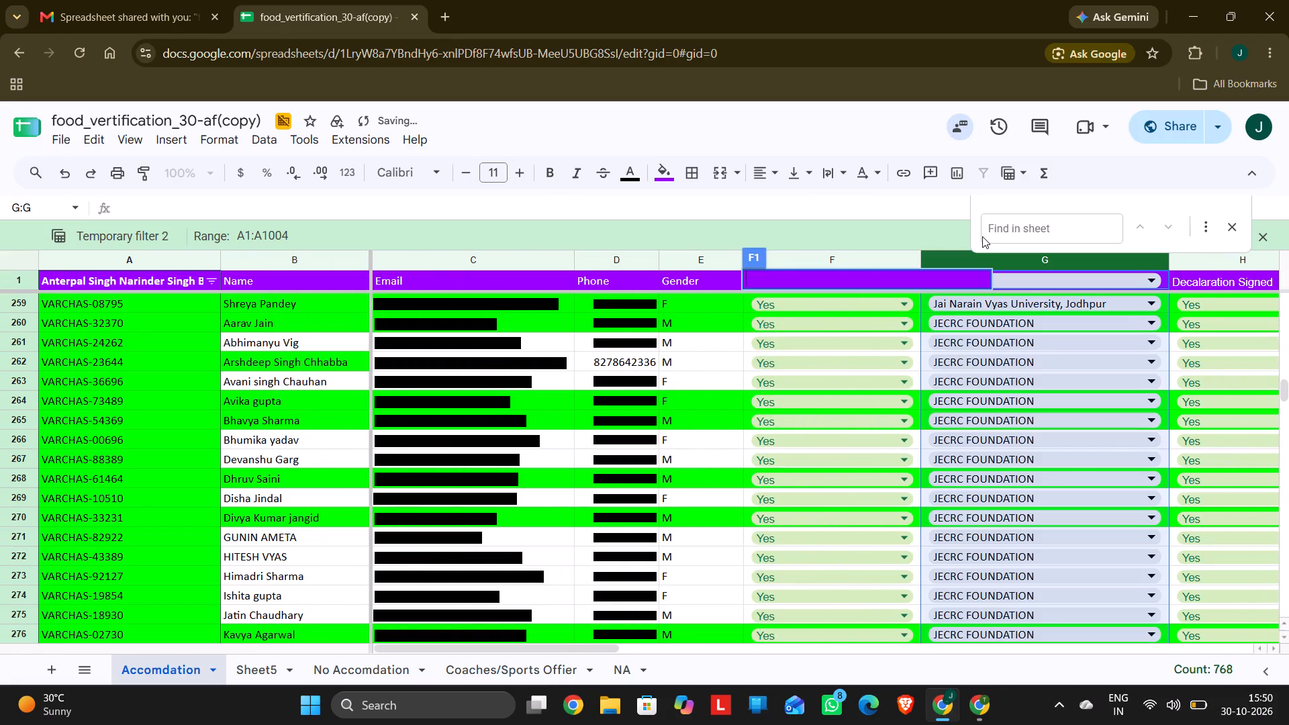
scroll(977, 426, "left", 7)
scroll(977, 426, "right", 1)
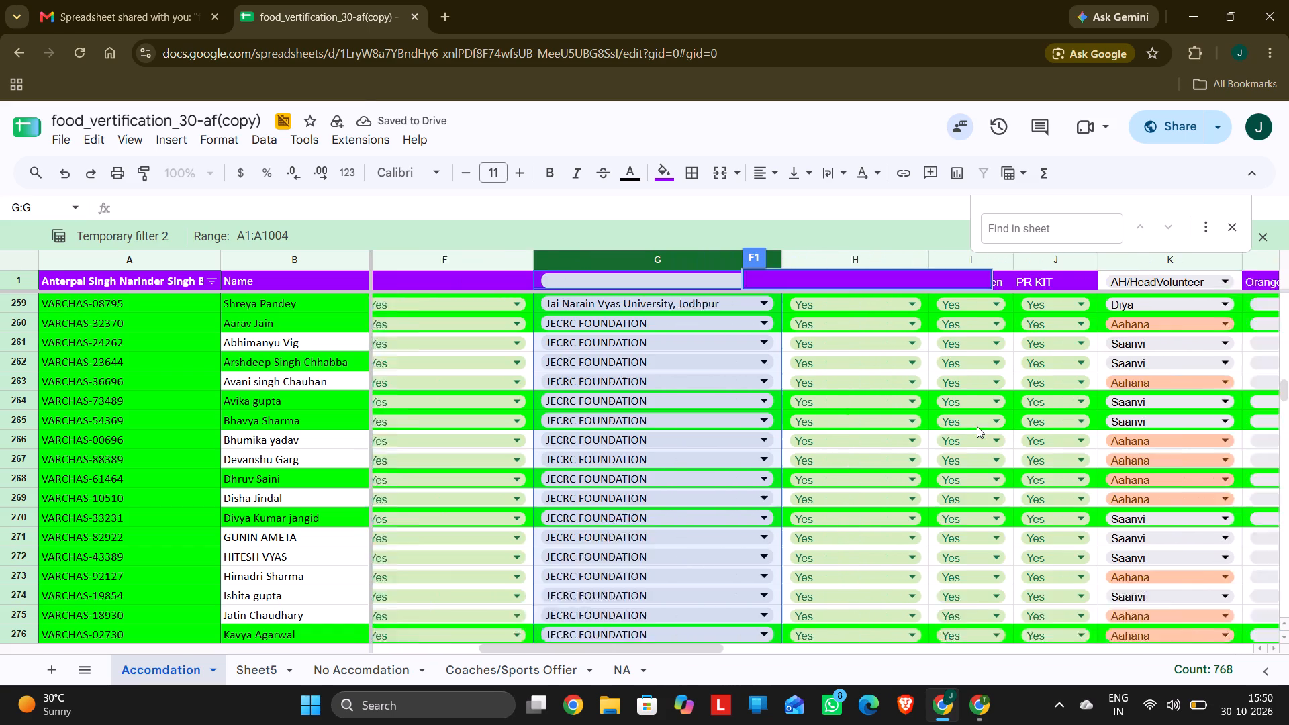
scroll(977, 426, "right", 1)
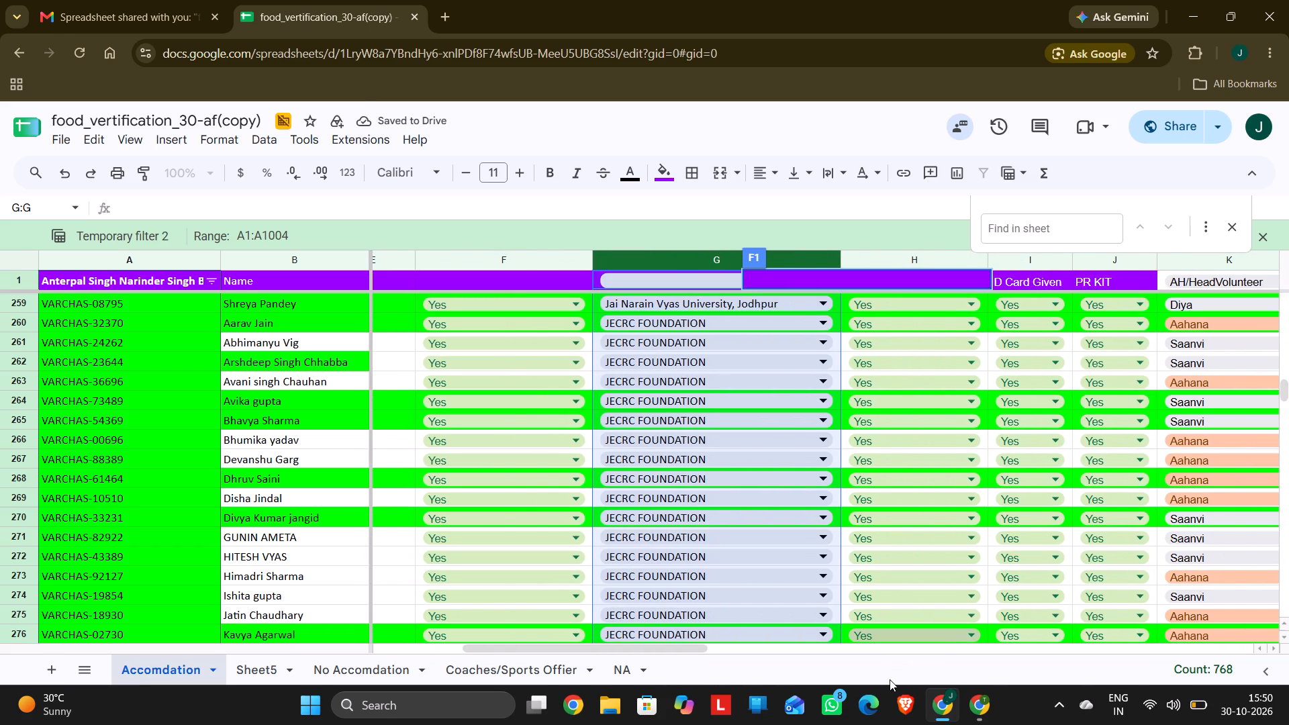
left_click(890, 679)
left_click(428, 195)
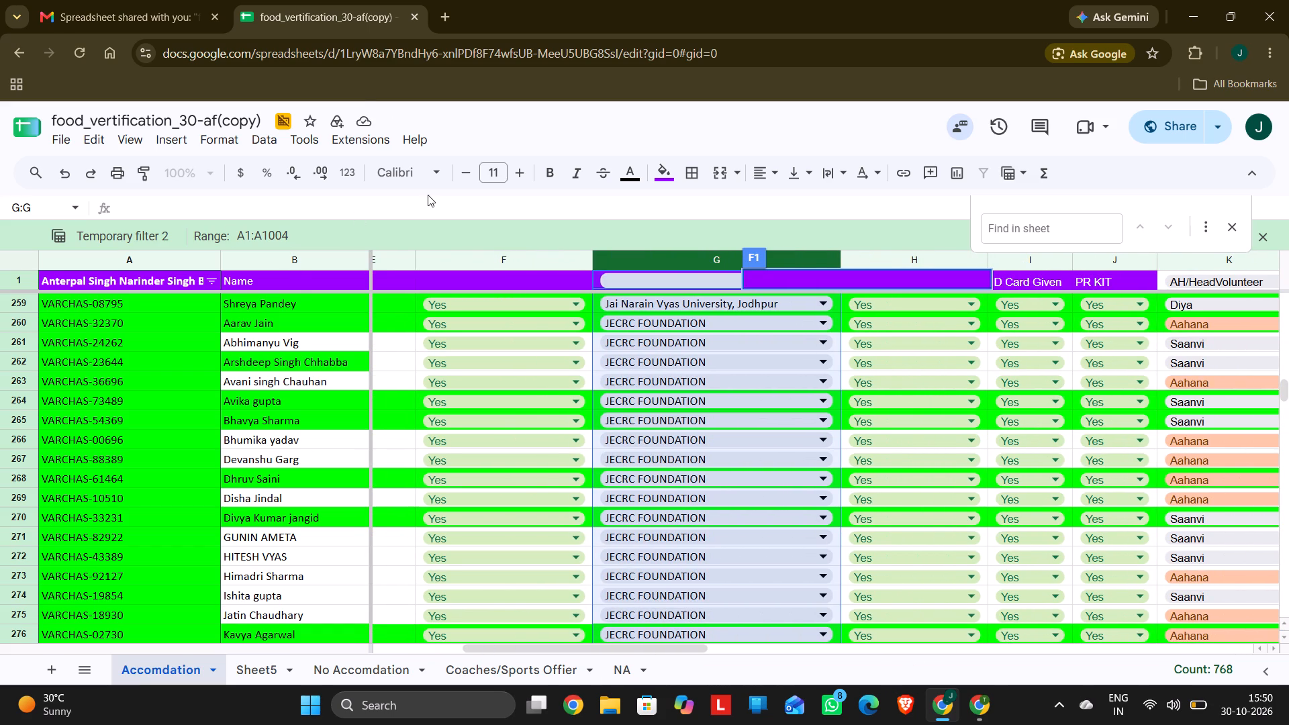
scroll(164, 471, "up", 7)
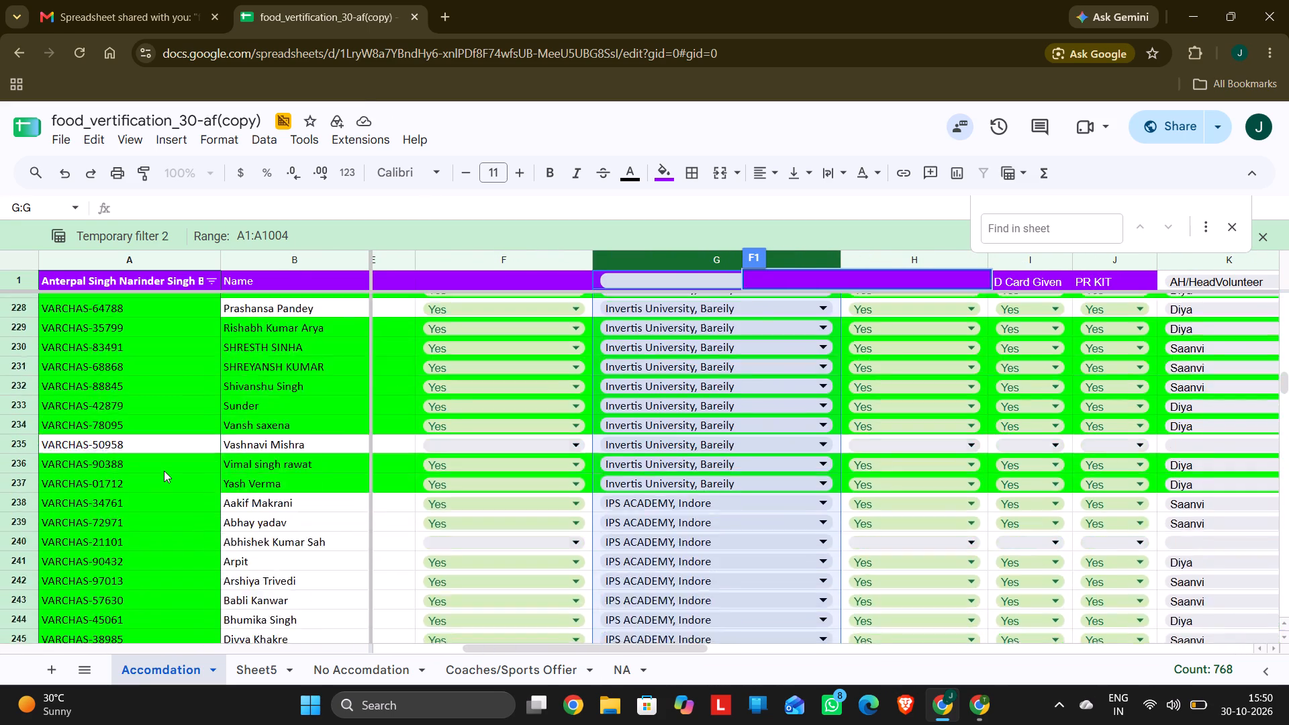
Close the sheet search and exit the temporary filter view without saving it.
scroll(164, 471, "up", 3)
left_click(138, 255)
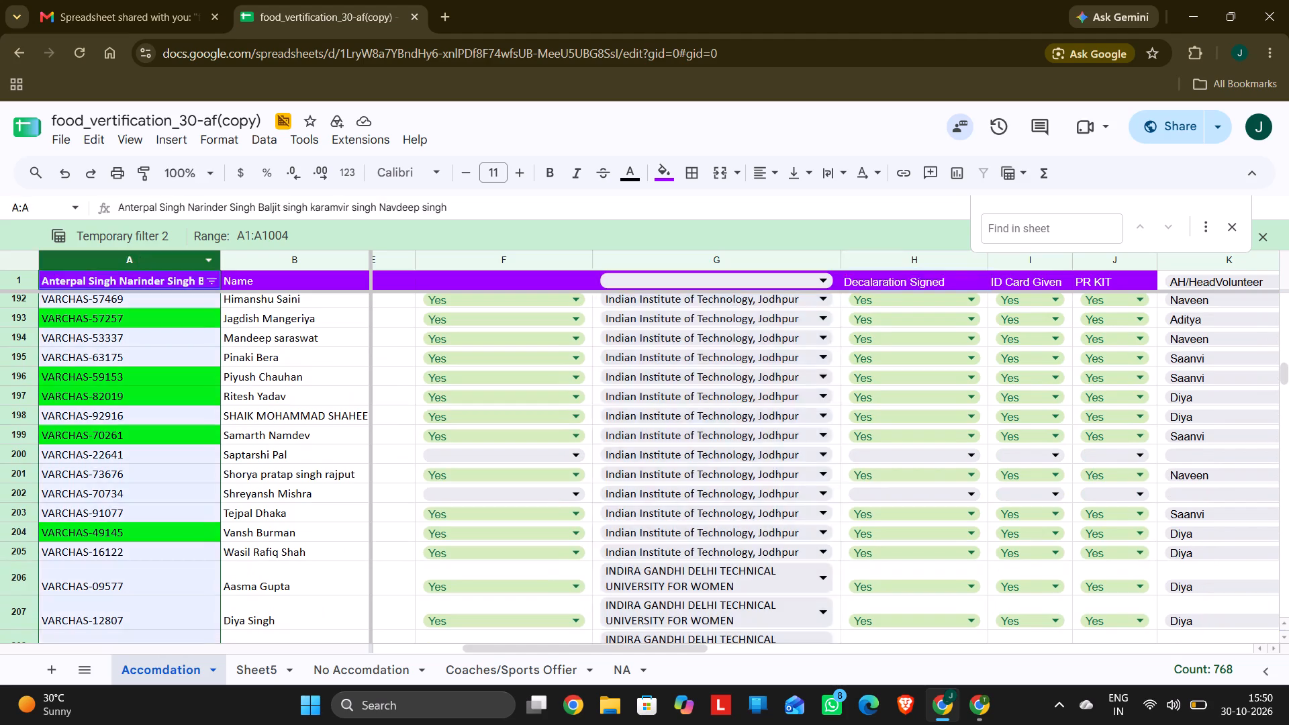
left_click(837, 431)
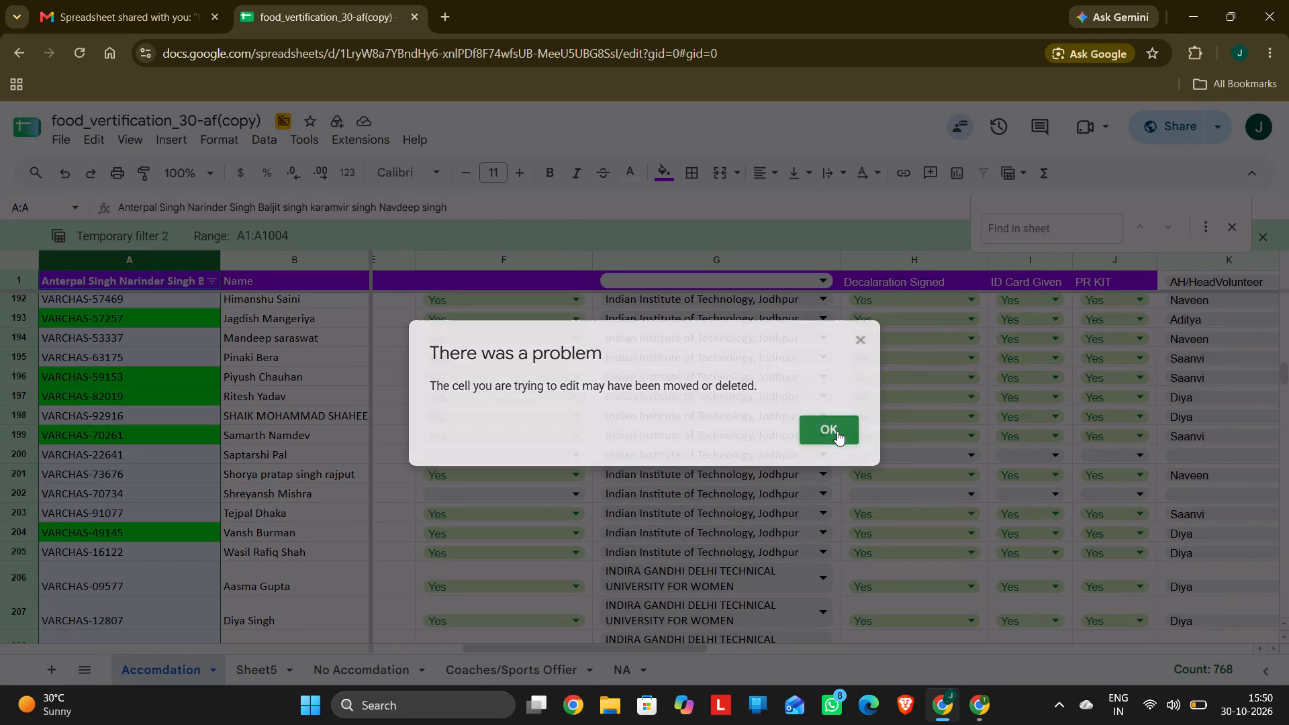
left_click(1237, 222)
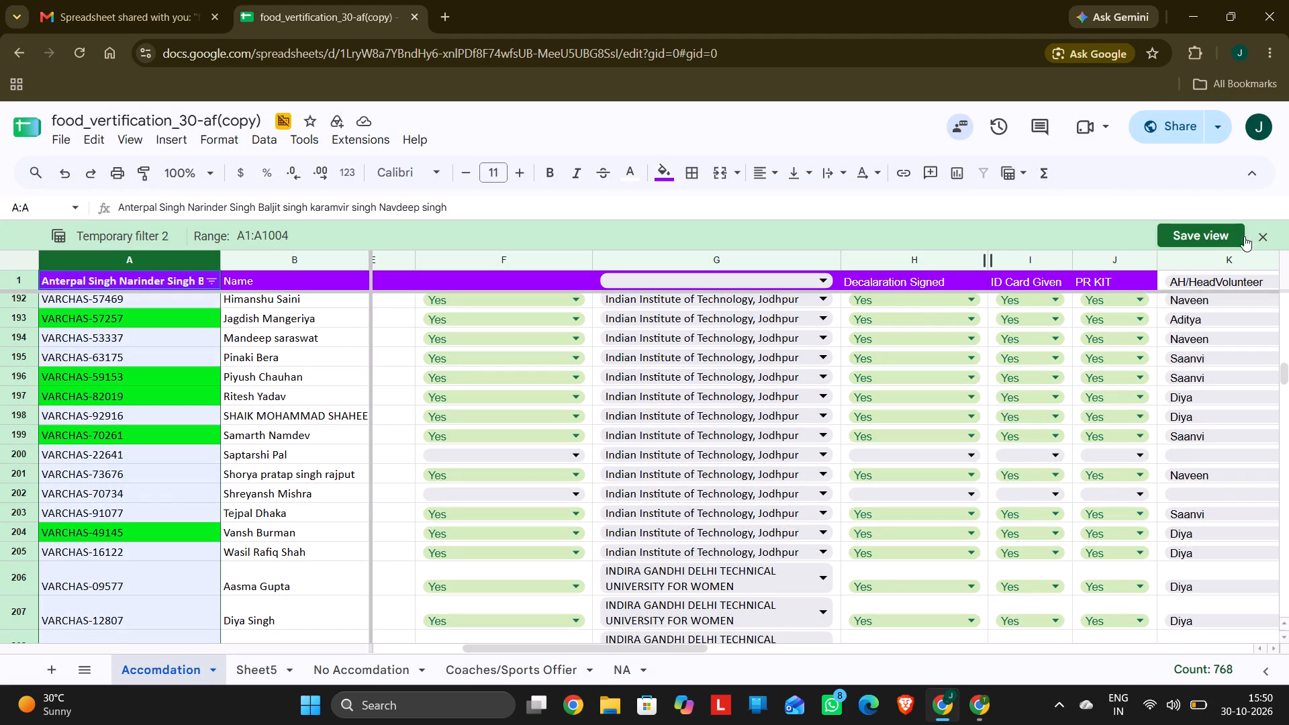
left_click(1261, 235)
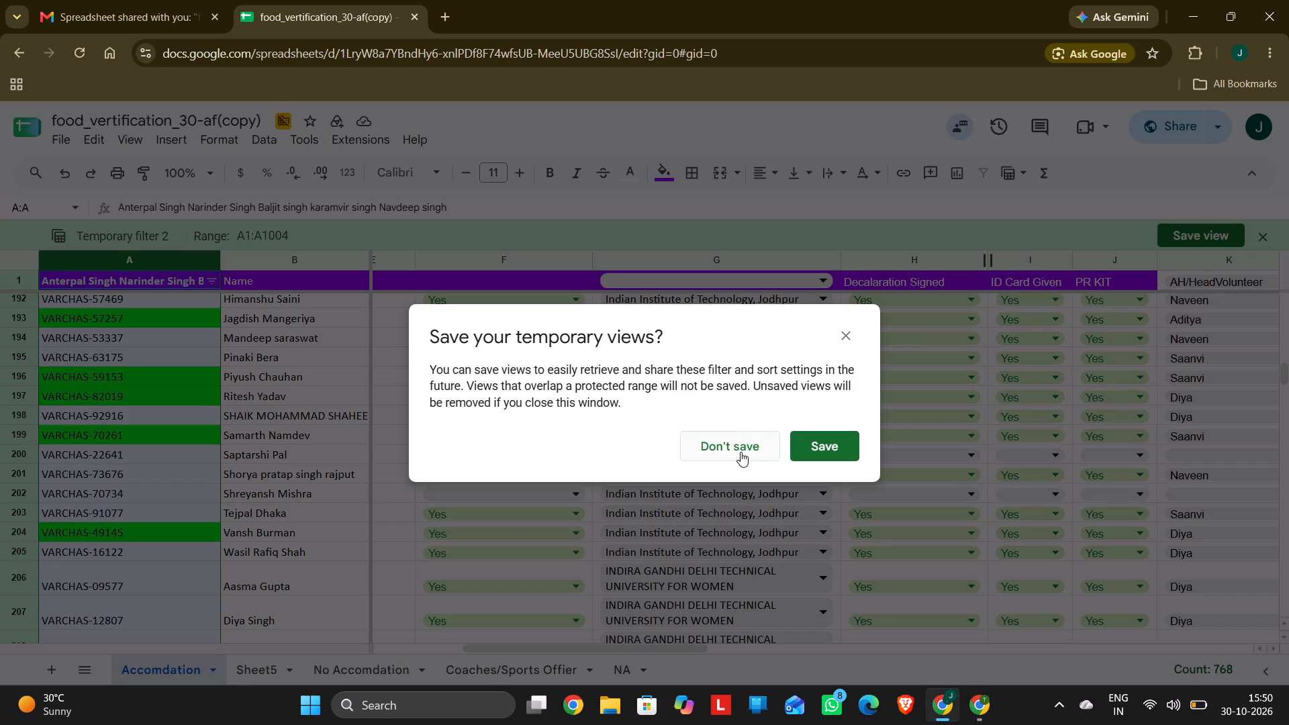
left_click(741, 452)
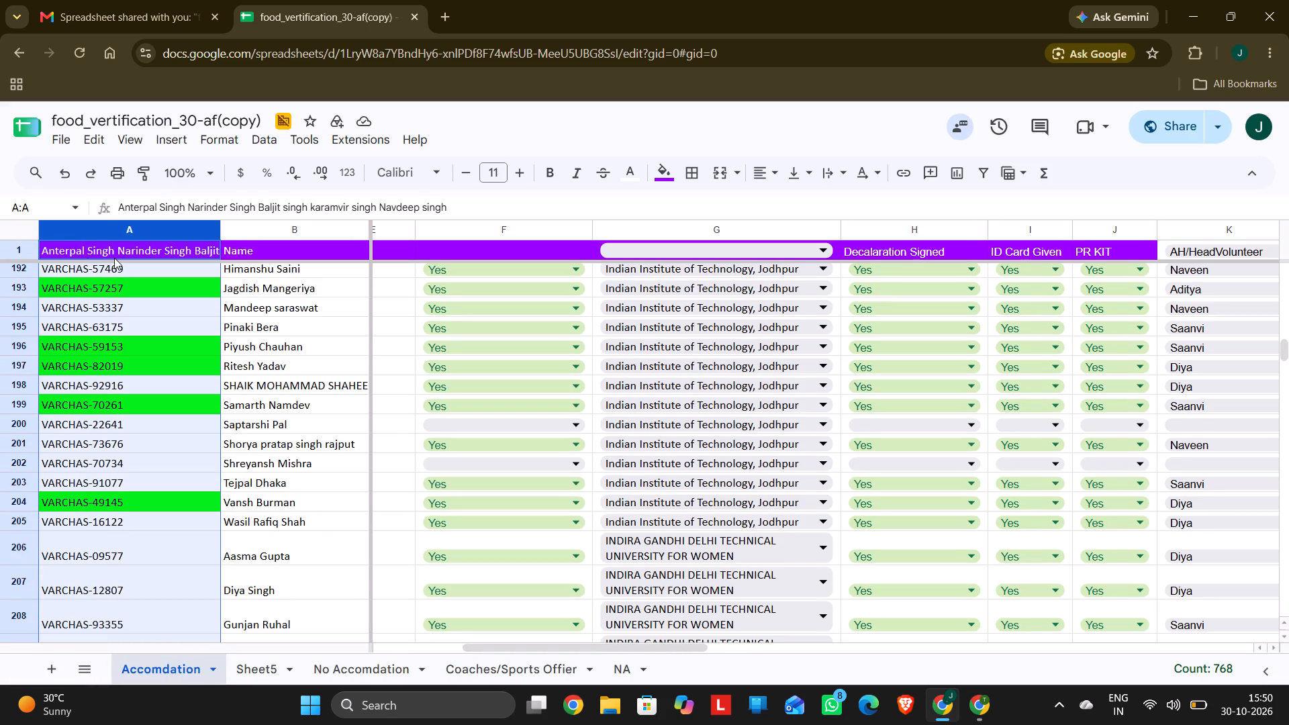
Create a filter over the whole participant table on the Accomdation sheet, starting from header cell A1.
right_click(124, 238)
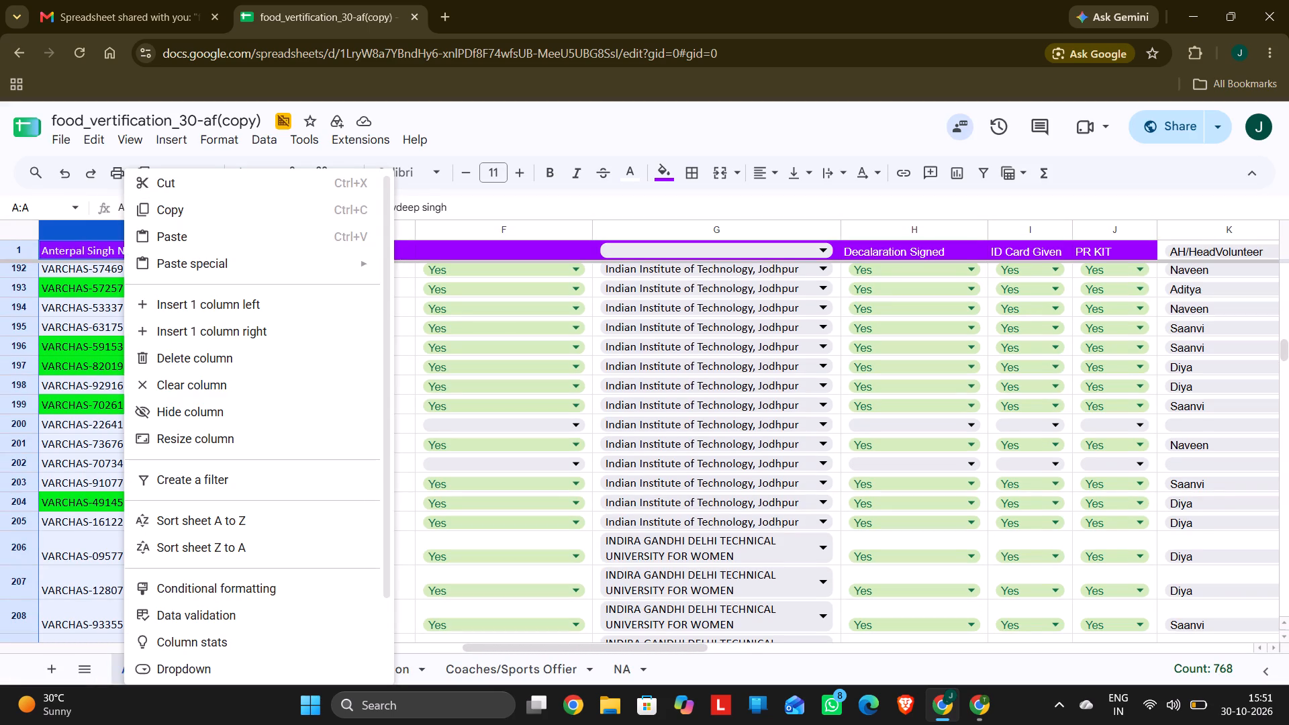
left_click(105, 249)
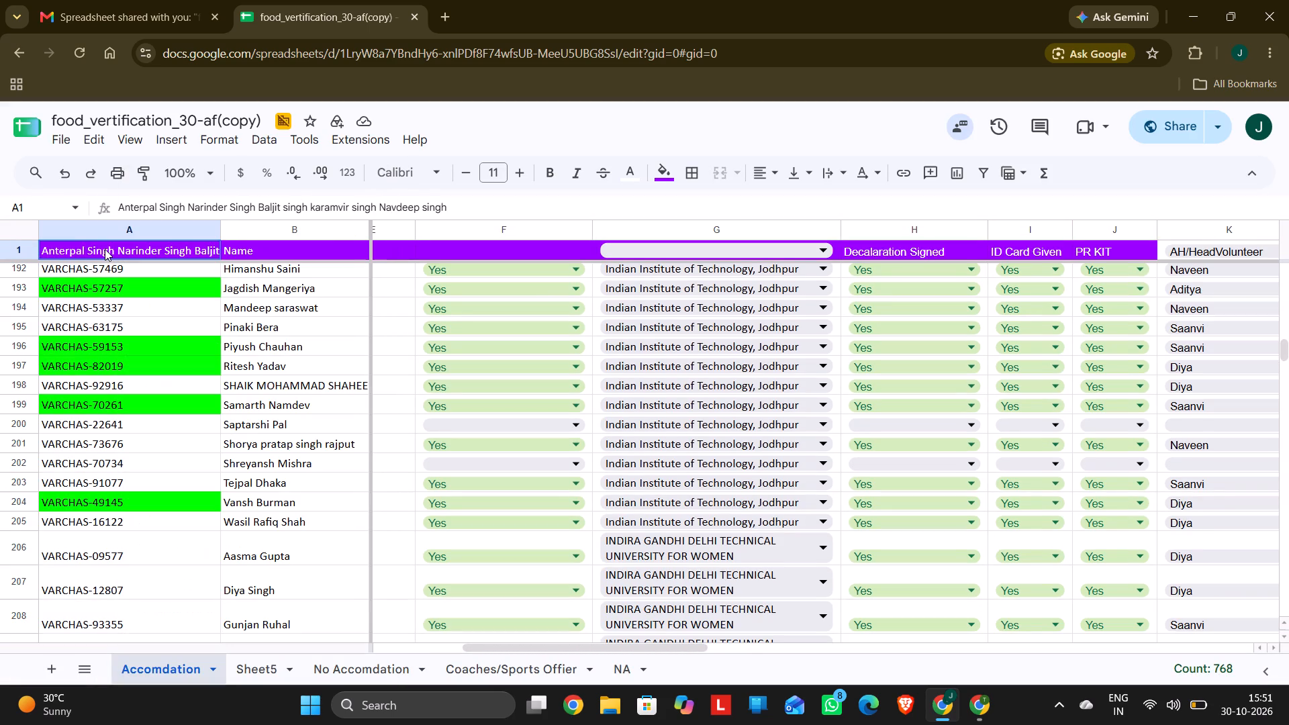
scroll(225, 440, "right", 5)
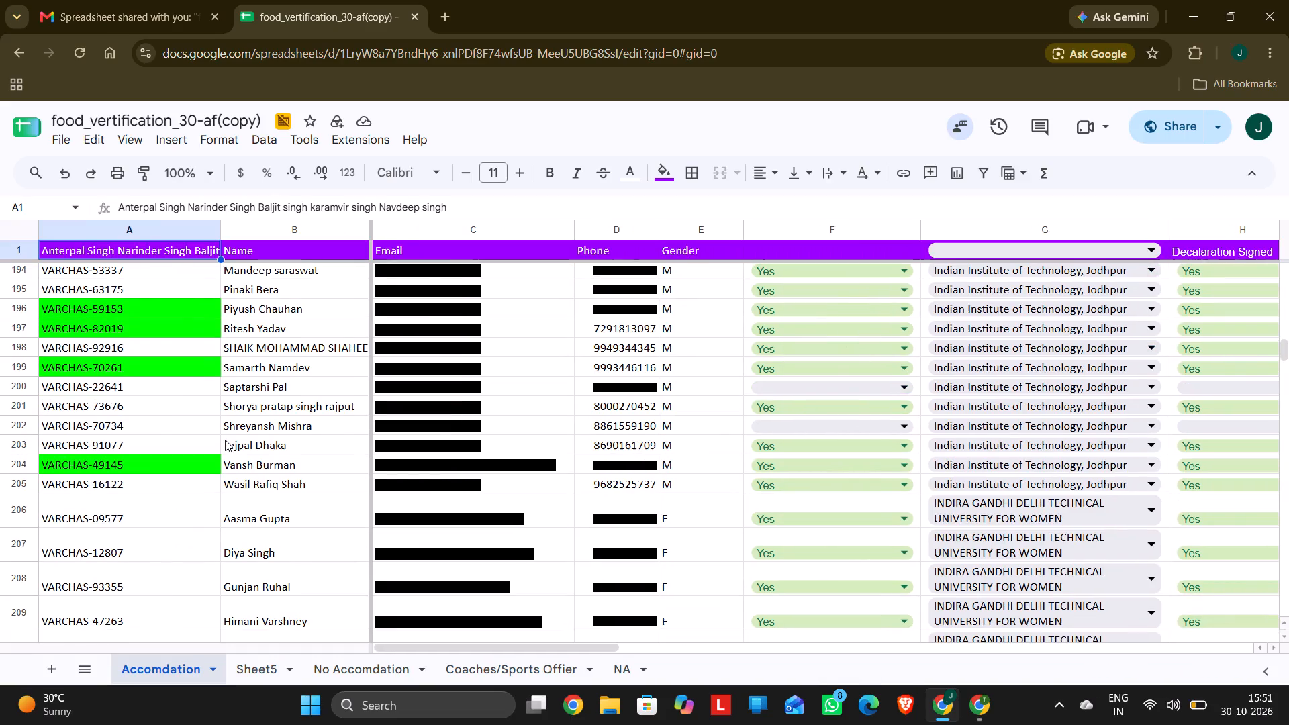
scroll(225, 440, "right", 9)
scroll(225, 440, "up", 20)
scroll(225, 440, "up", 3)
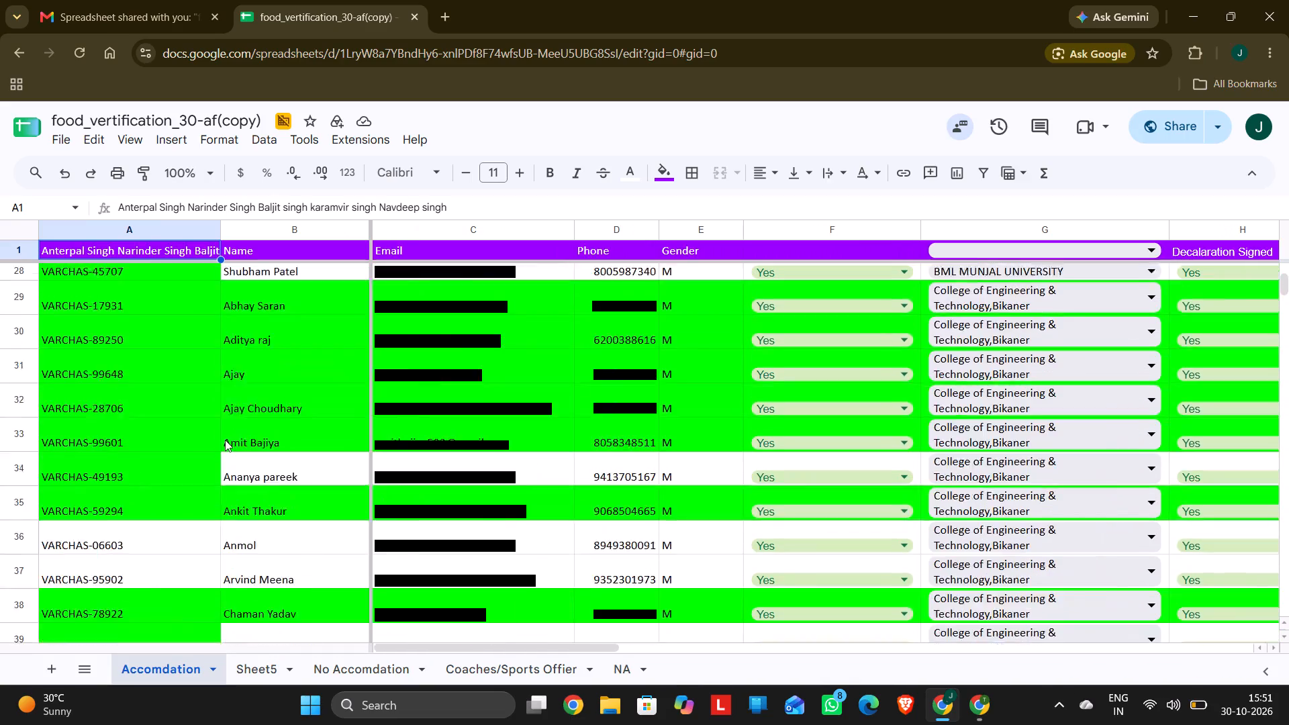
scroll(225, 440, "up", 8)
left_click(221, 259)
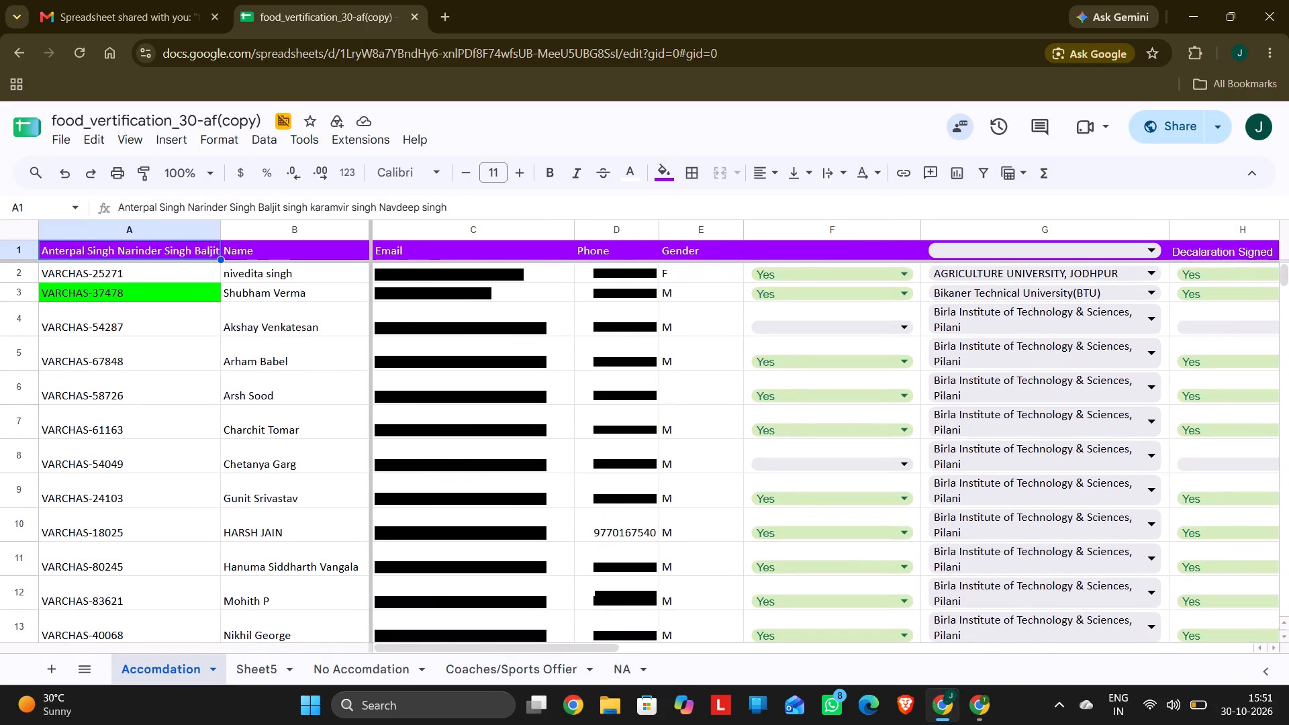
left_click(61, 136)
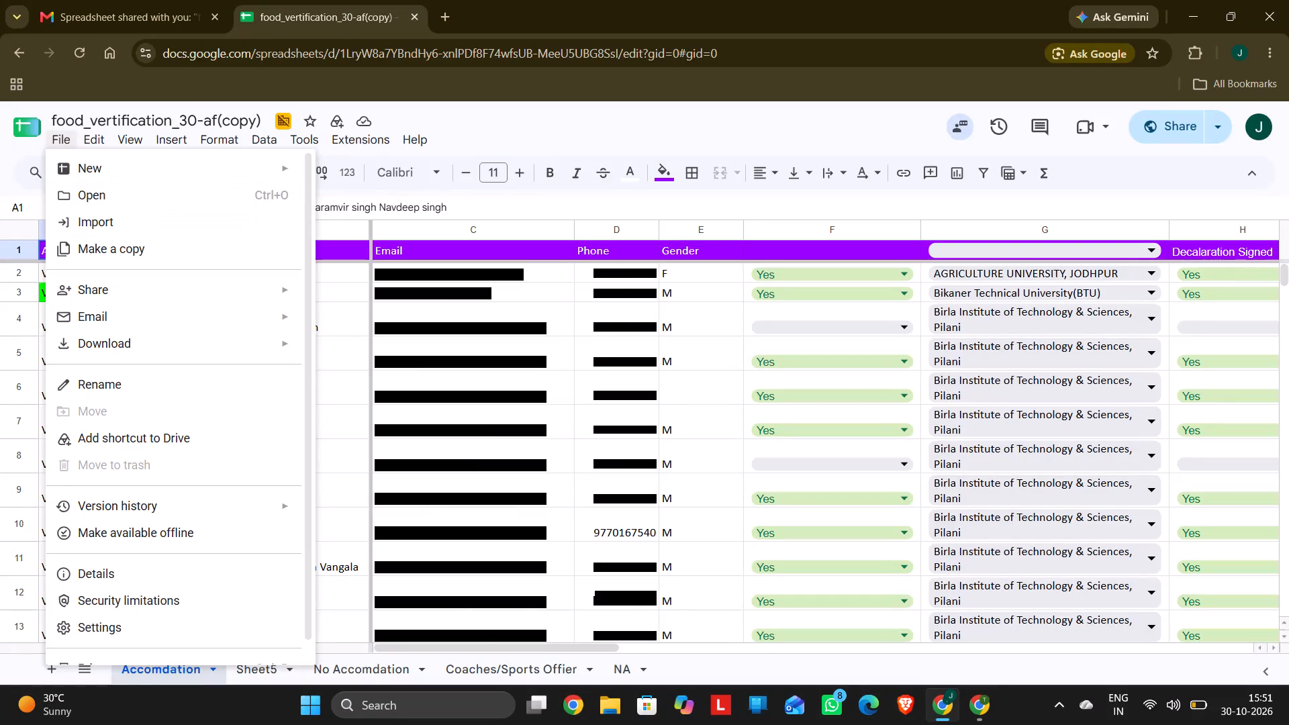
left_click(338, 216)
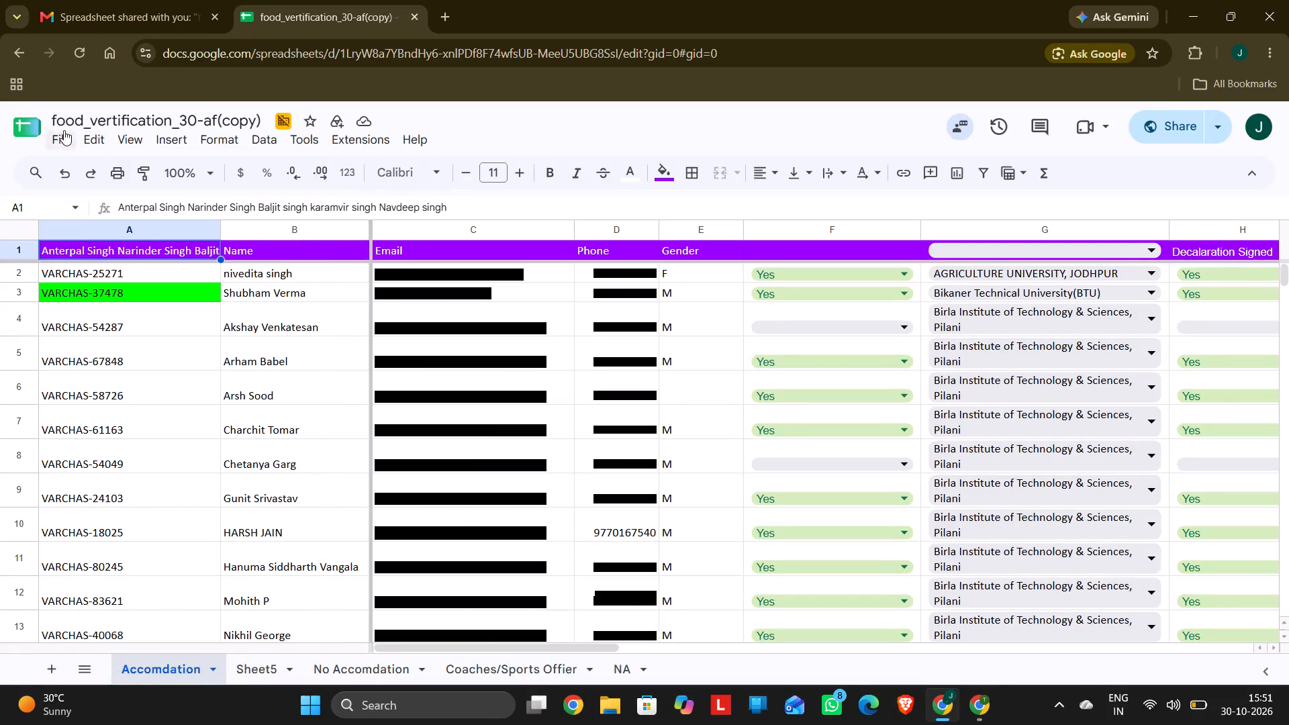
left_click(90, 138)
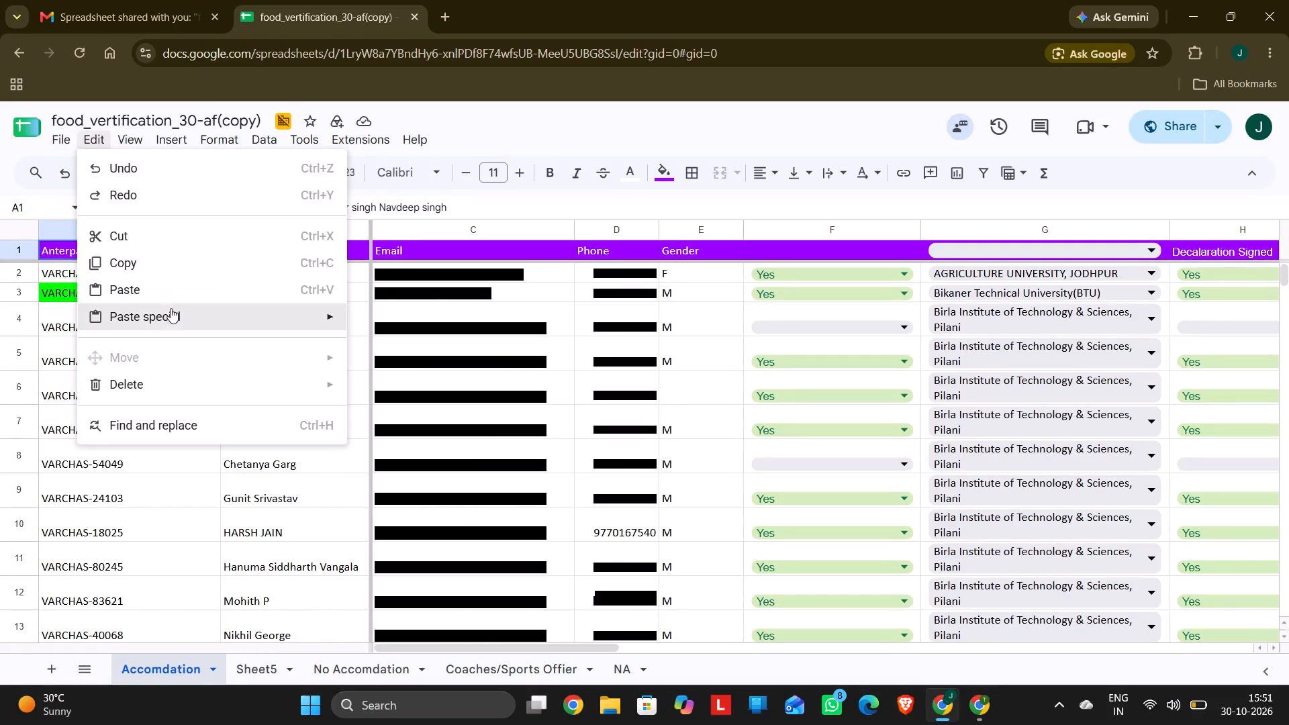
left_click(424, 203)
left_click(276, 144)
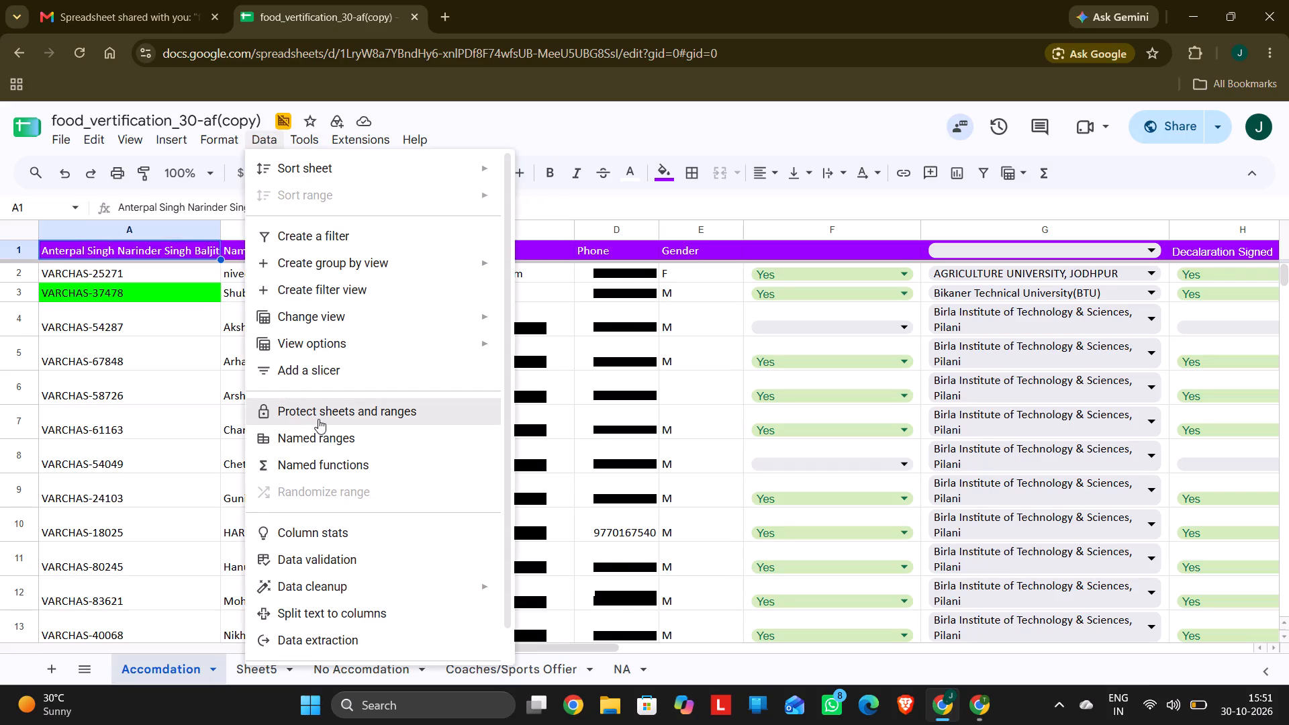
scroll(318, 419, "down", 1)
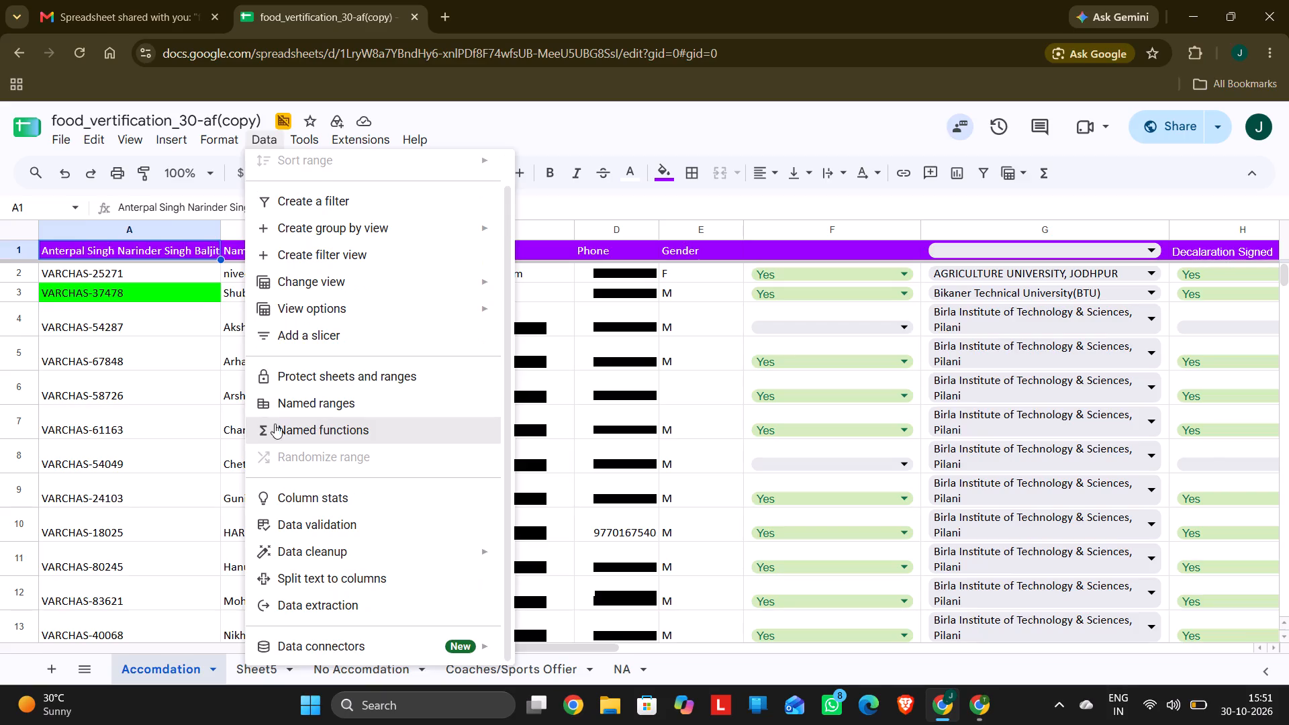
left_click(372, 205)
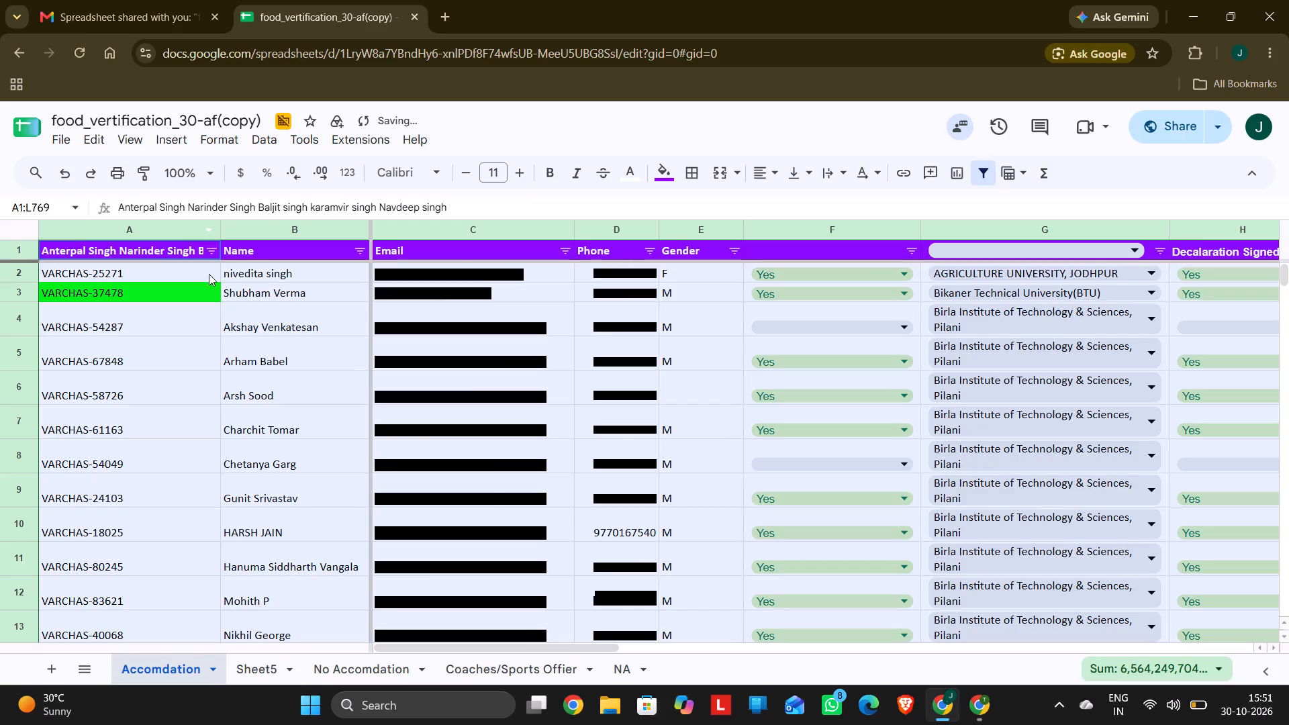
Sort the participant table by column A's green fill colour.
left_click(212, 252)
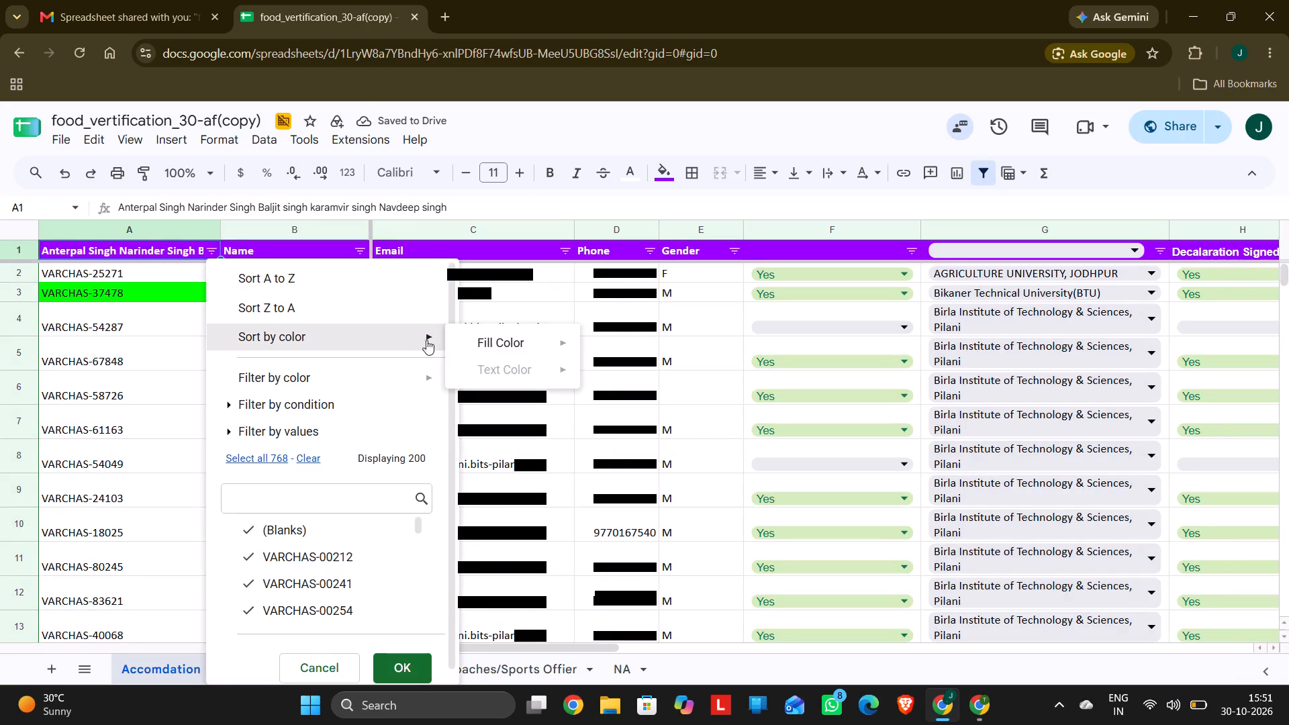
left_click(613, 370)
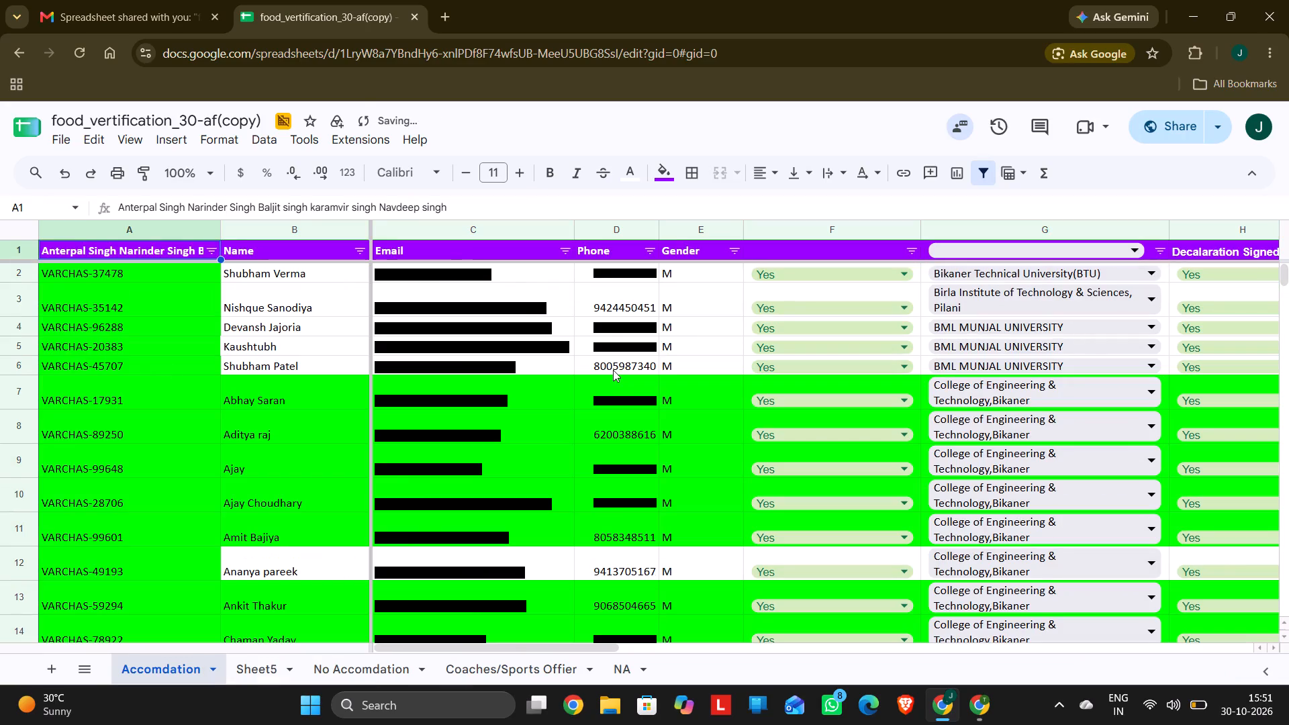
Examine the sorted rows down to where the green cells in column A end, to count verified participants.
left_click(41, 261)
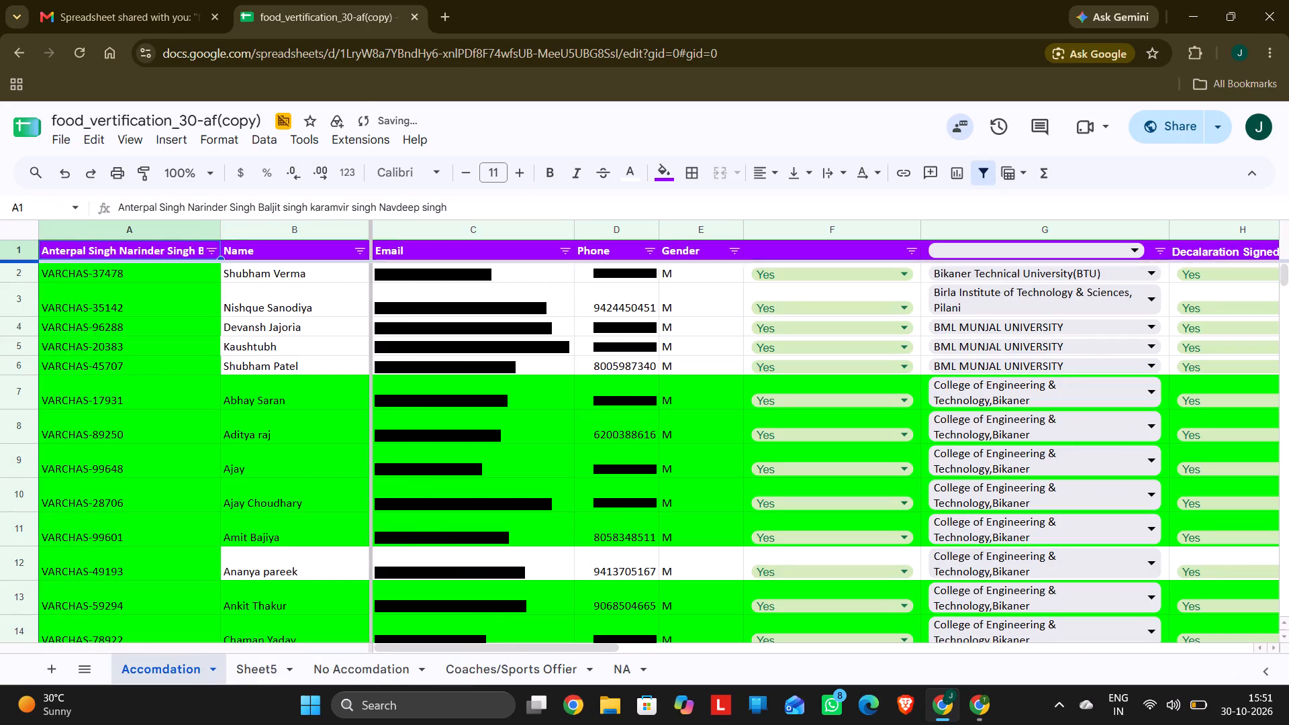
scroll(44, 263, "down", 3)
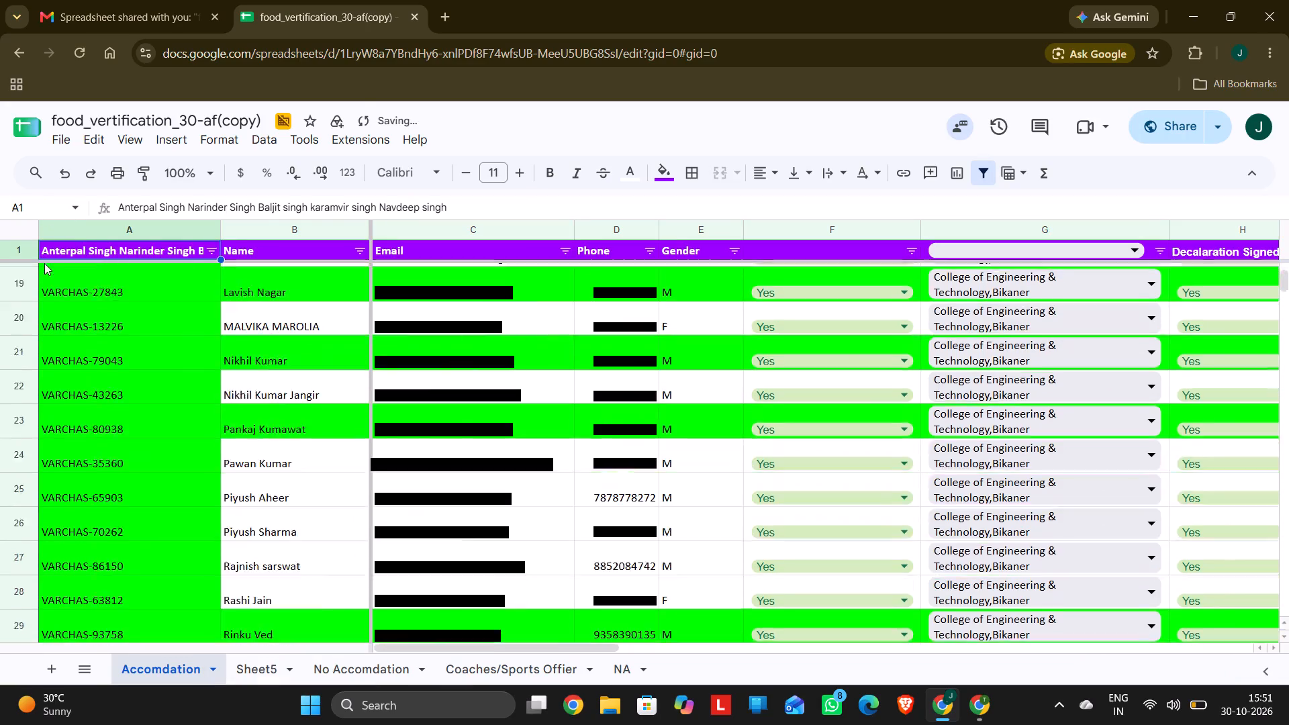
scroll(44, 263, "down", 16)
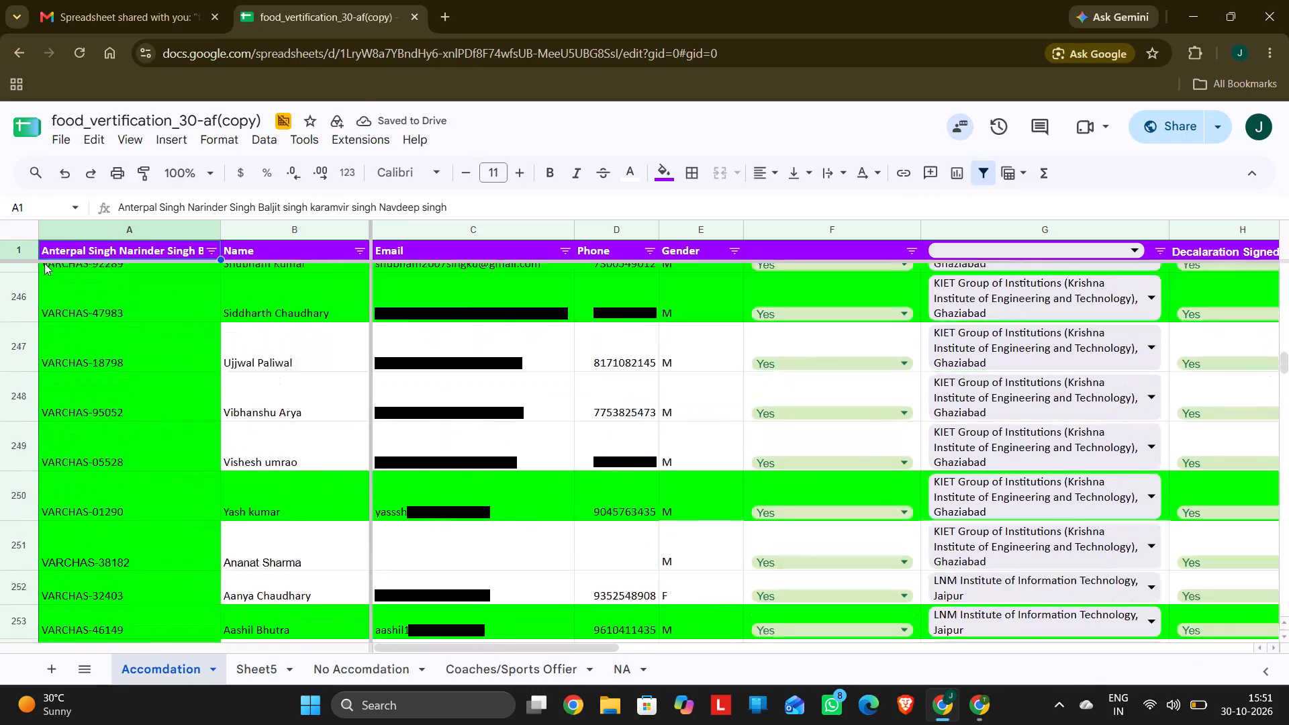
scroll(44, 263, "down", 8)
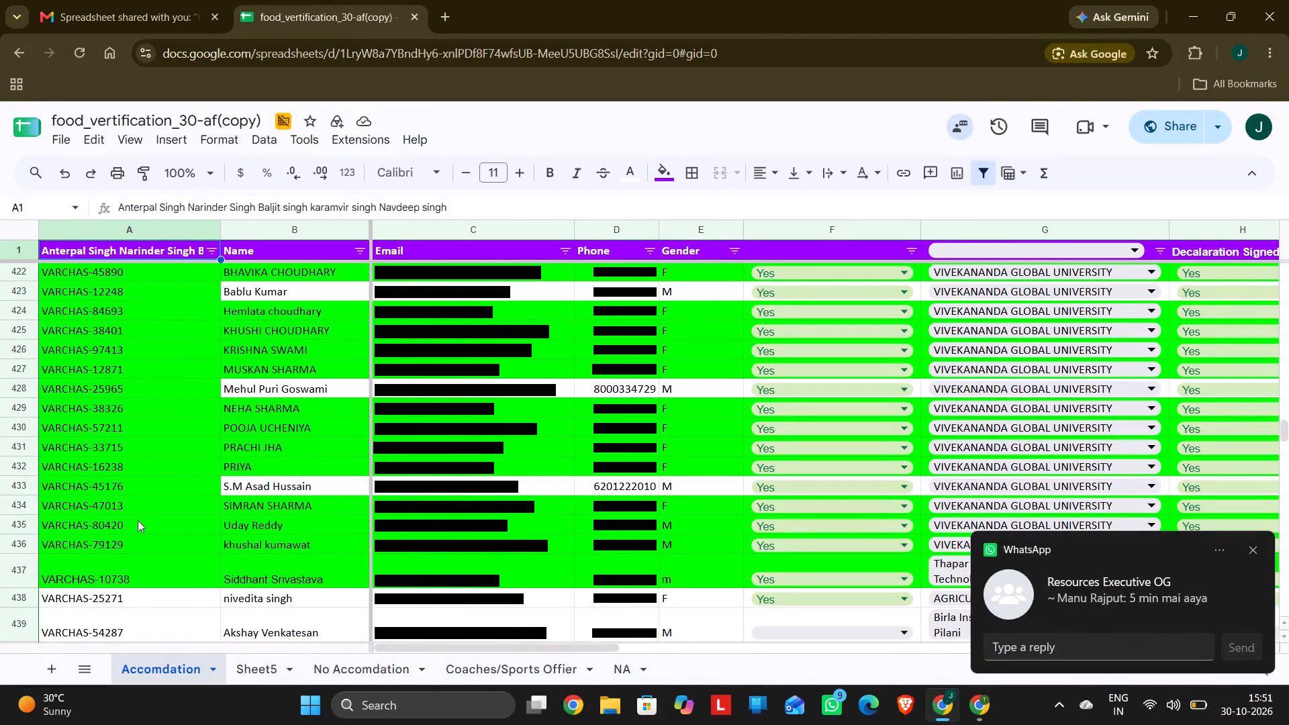
scroll(146, 525, "up", 1)
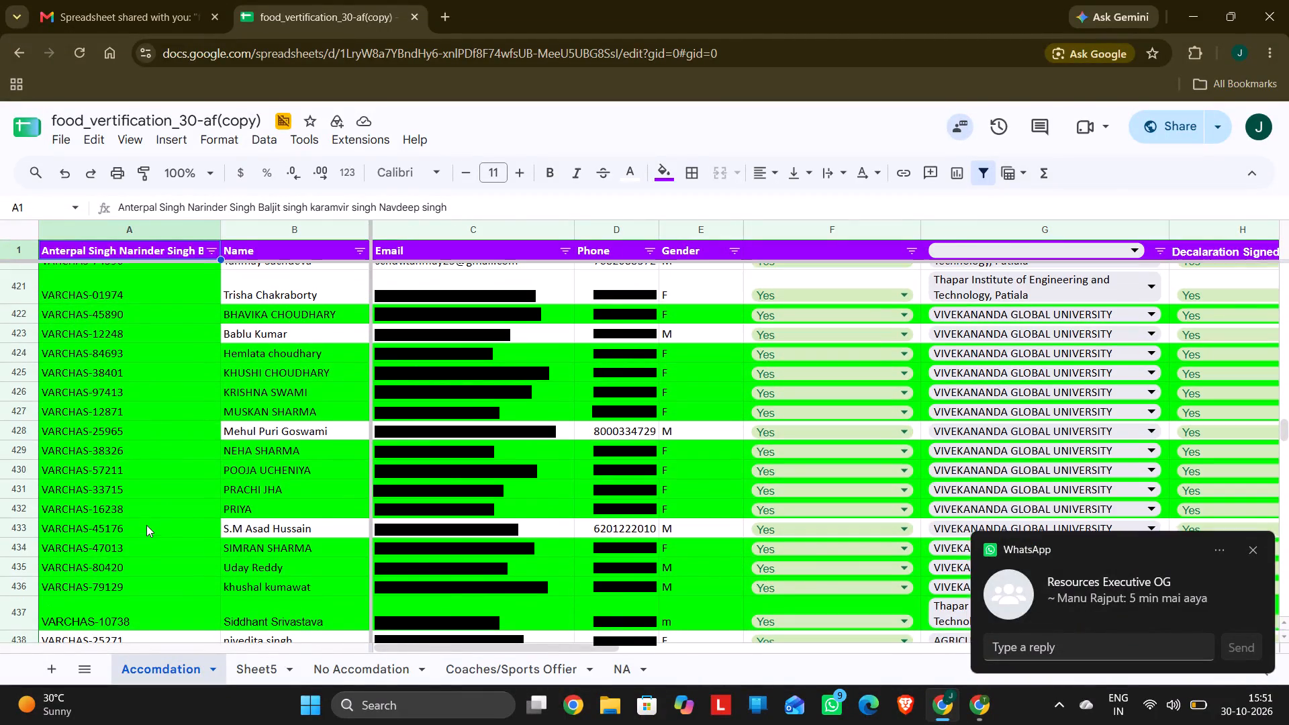
Review all coach, referee and member entries on Sheet5 to count the unlisted people, and return to the Accomdation sheet.
left_click(255, 670)
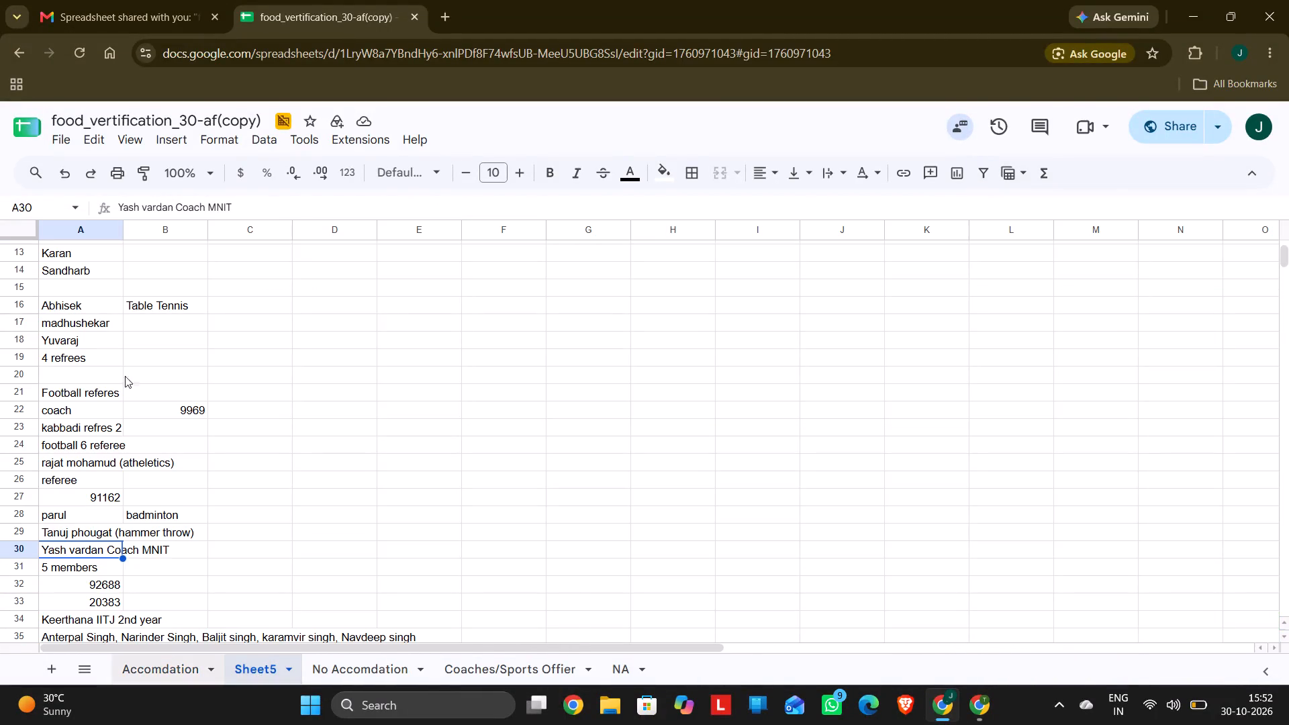
scroll(92, 365, "up", 5)
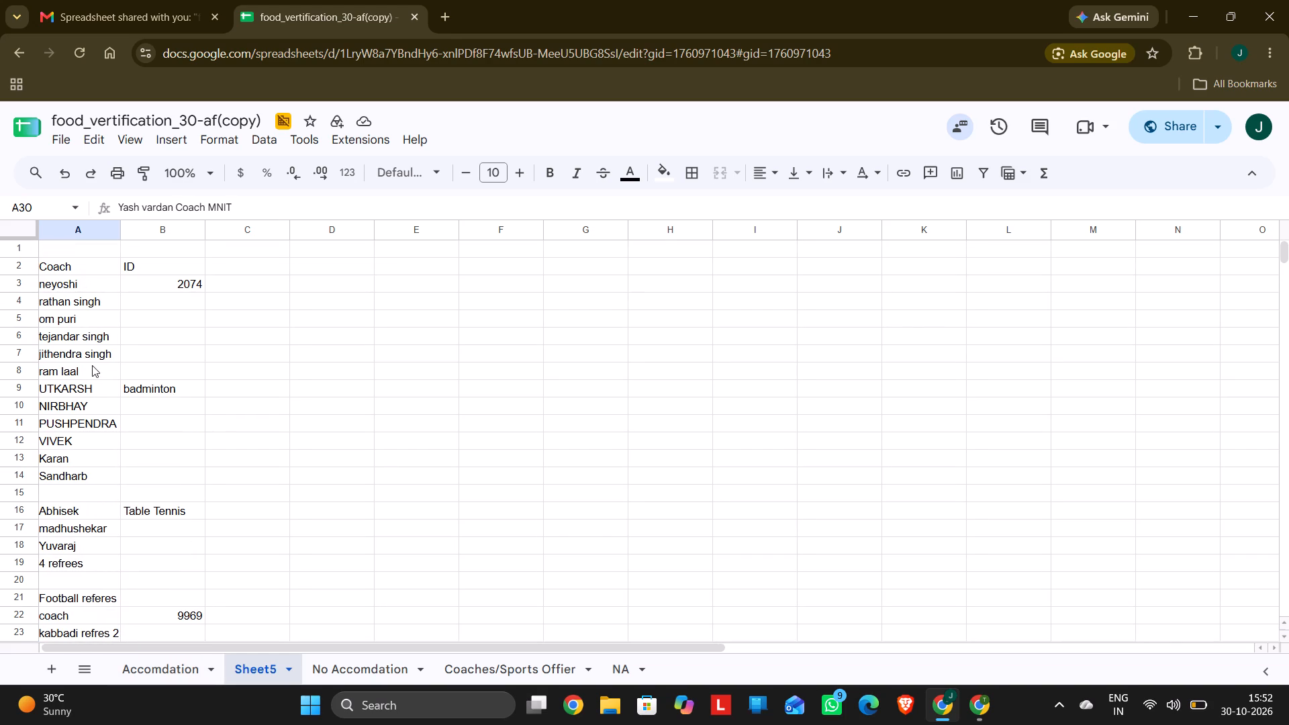
scroll(164, 405, "right", 1)
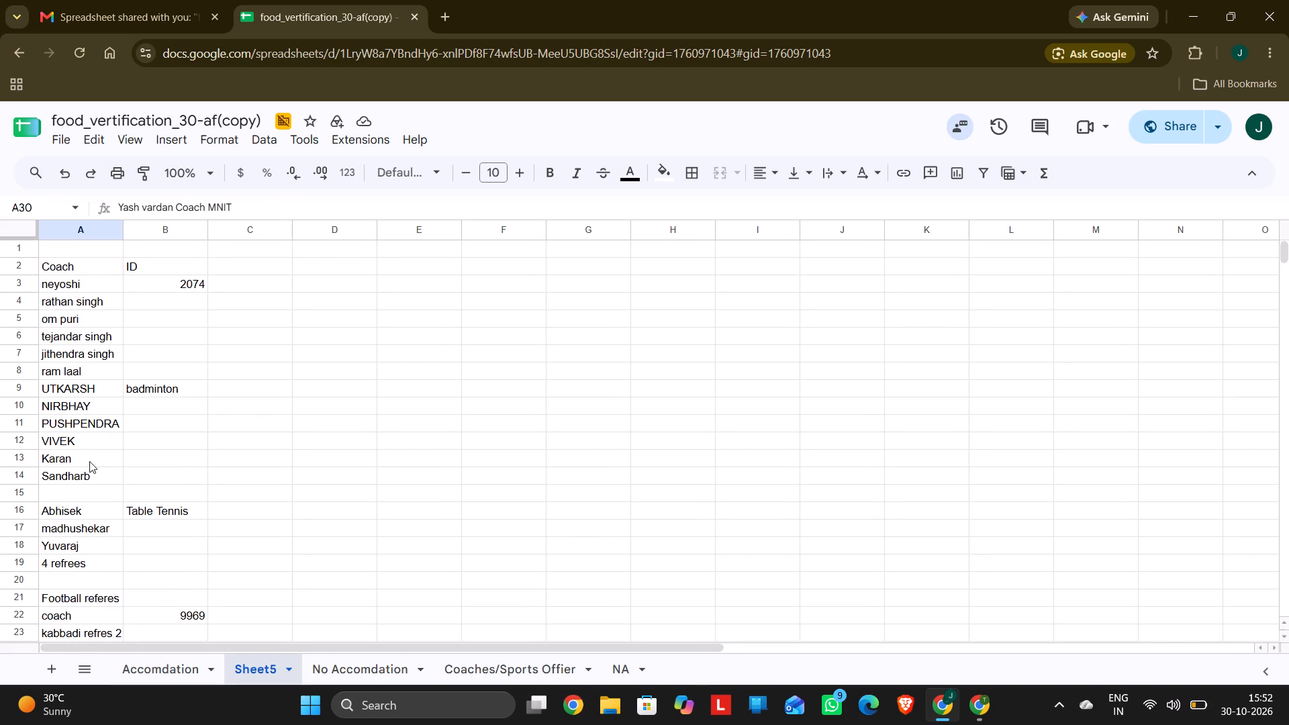
scroll(89, 489, "down", 1)
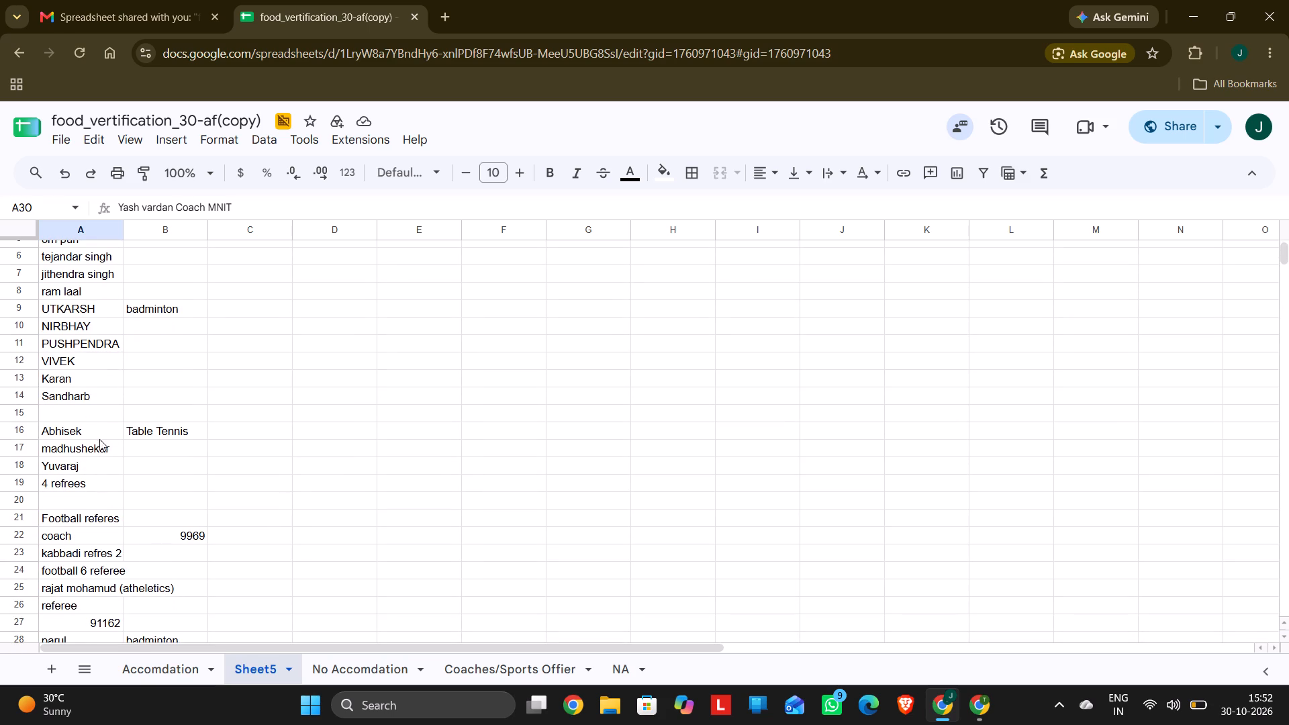
scroll(109, 471, "down", 1)
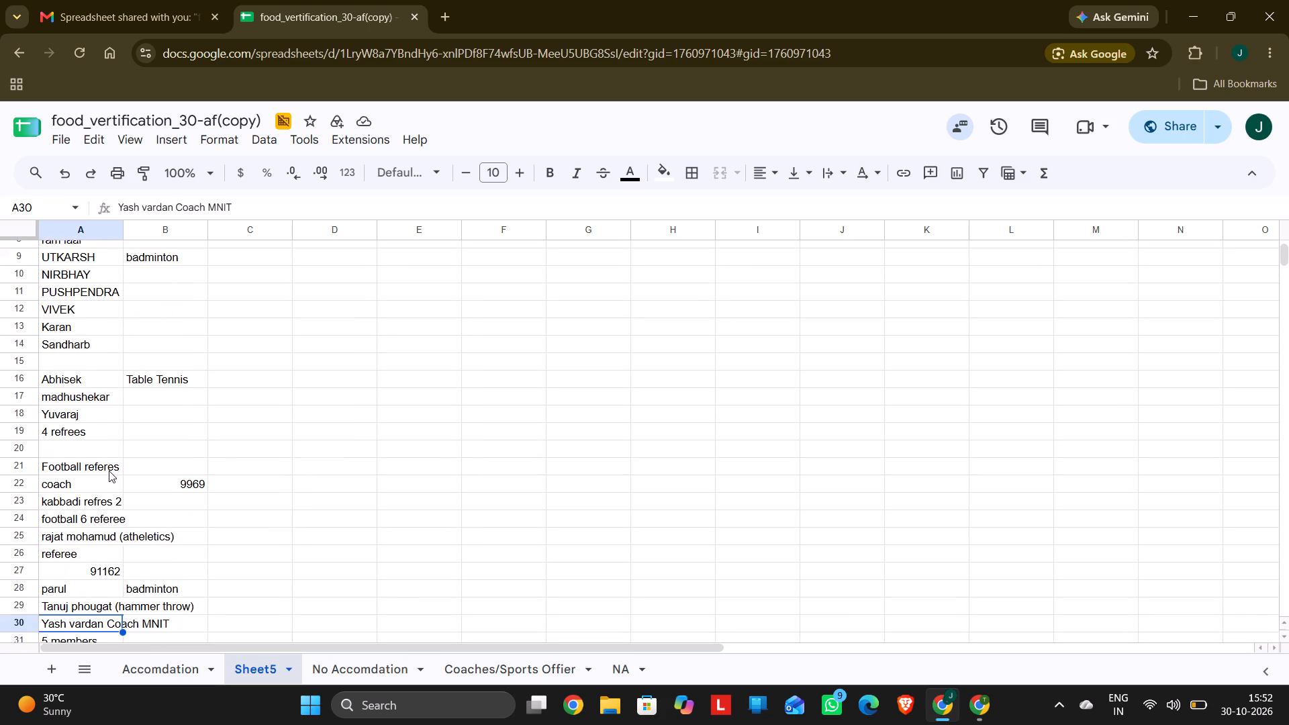
scroll(109, 471, "down", 2)
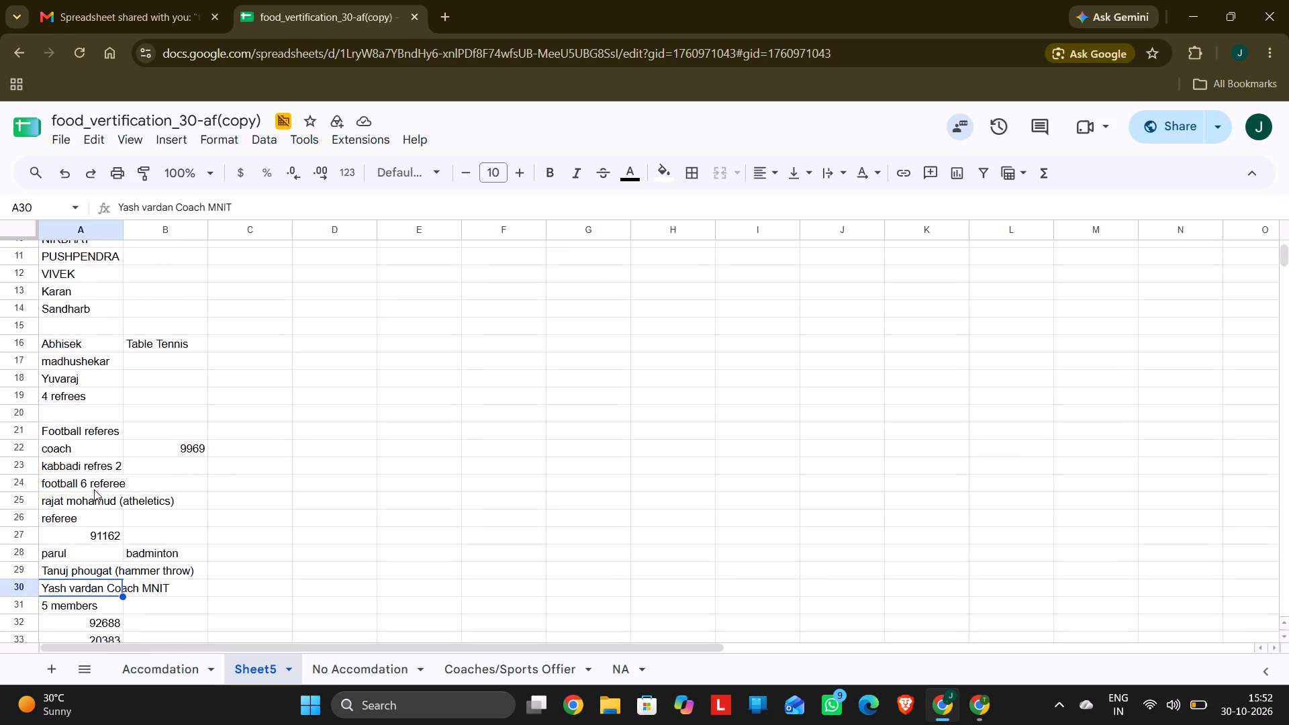
scroll(94, 489, "down", 1)
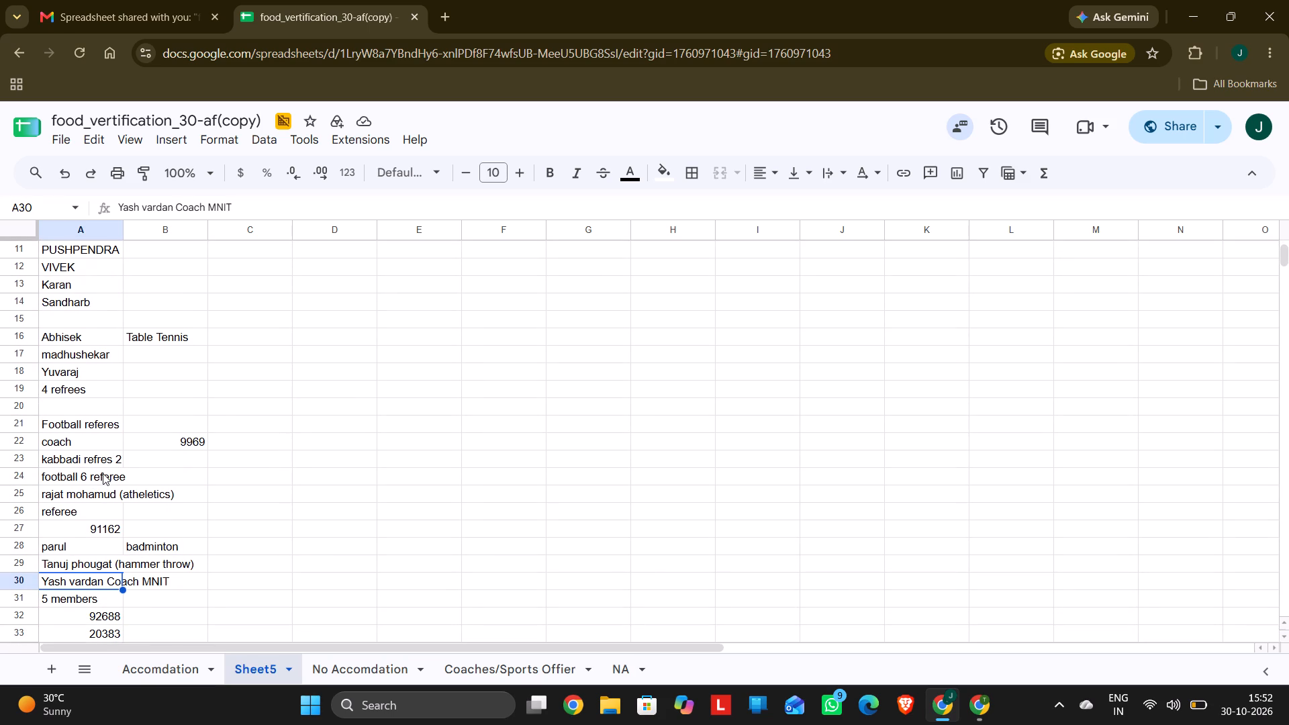
scroll(103, 473, "down", 1)
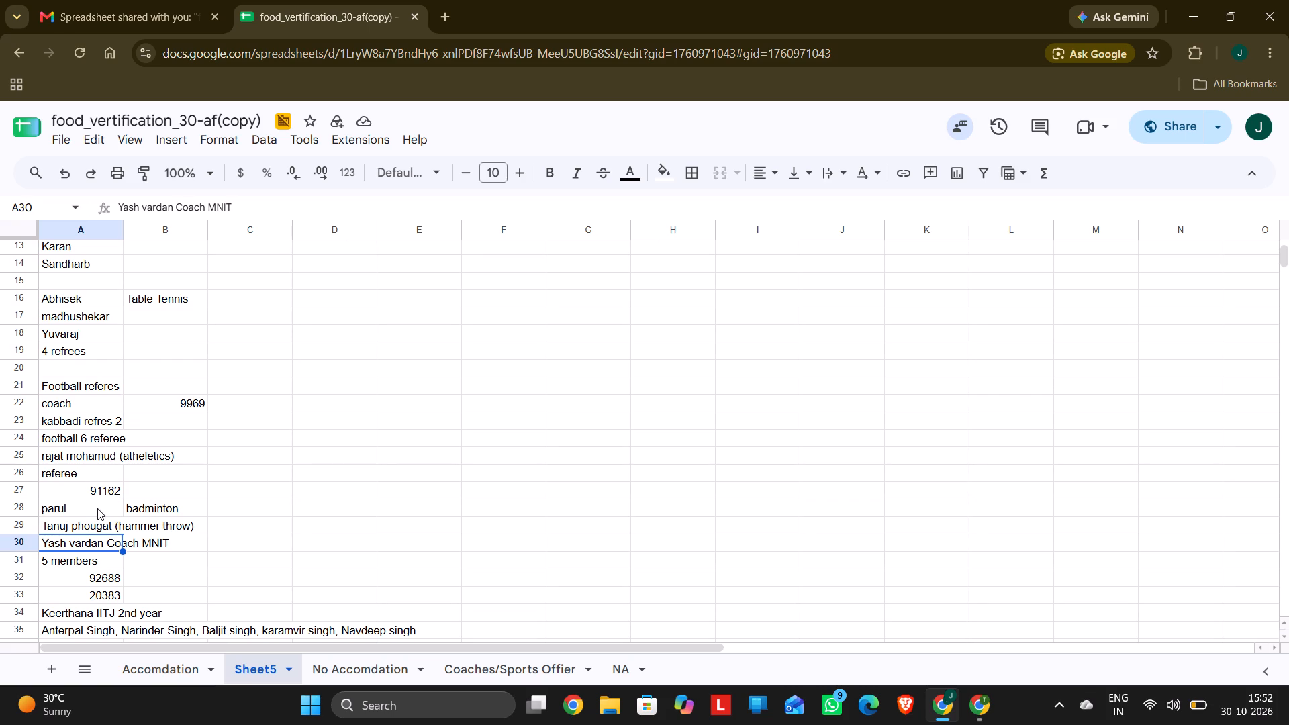
scroll(102, 540, "down", 1)
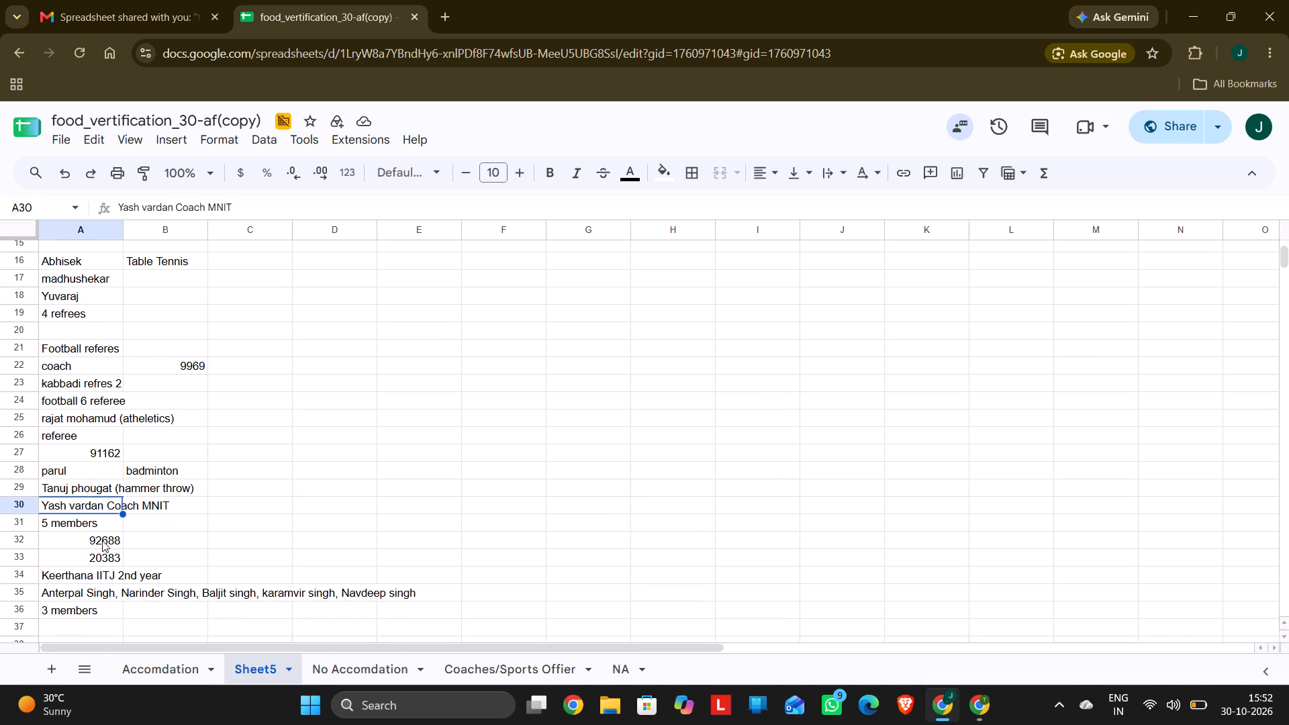
scroll(102, 540, "down", 1)
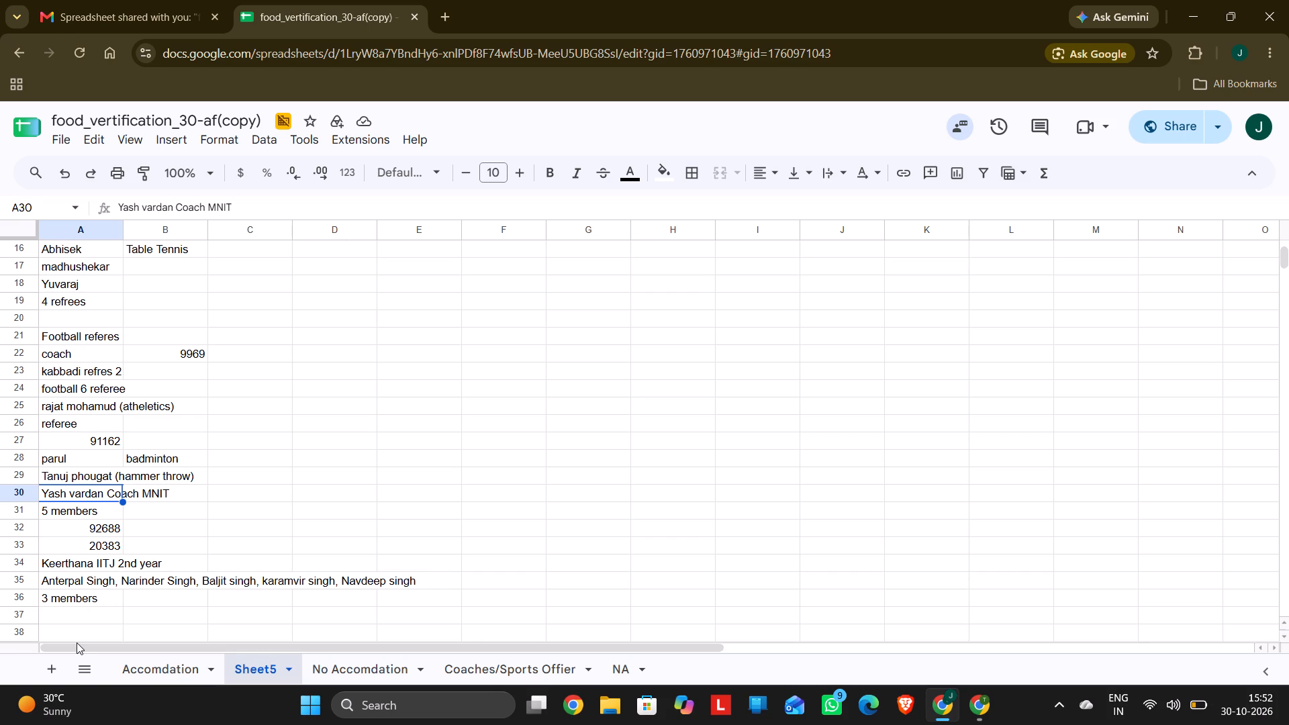
scroll(148, 546, "up", 1)
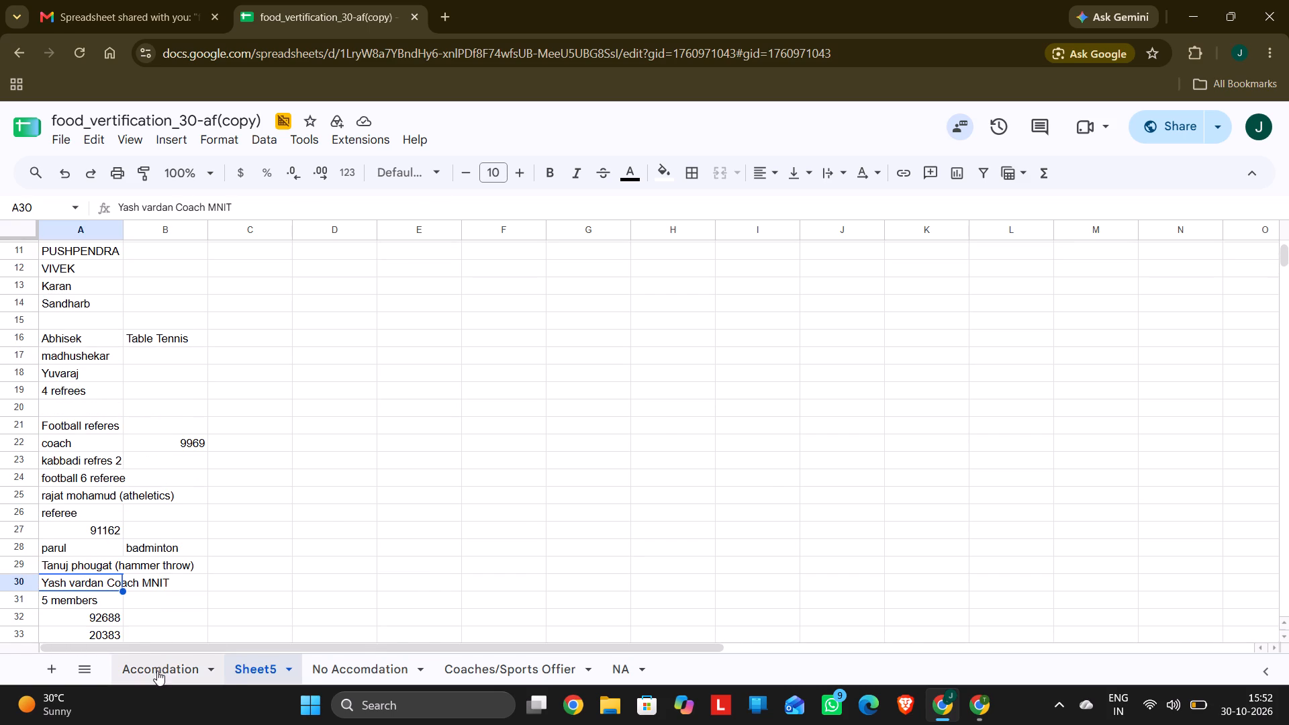
left_click(157, 671)
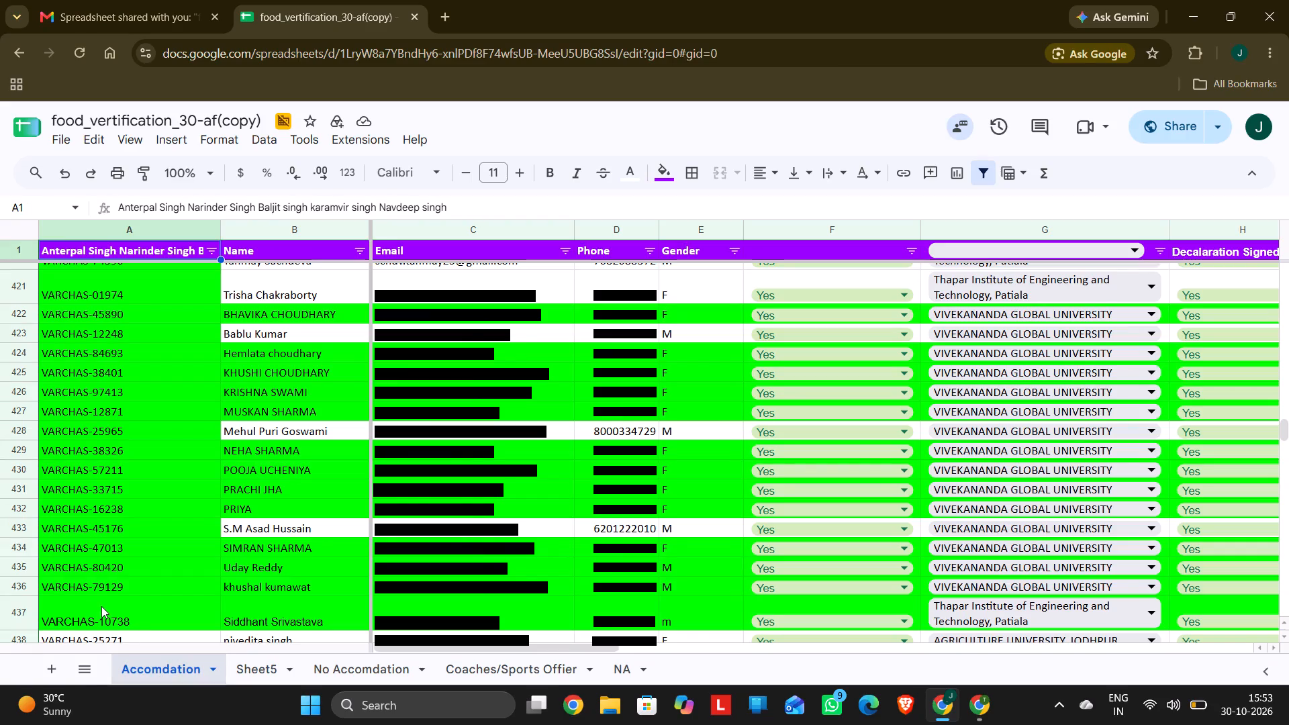
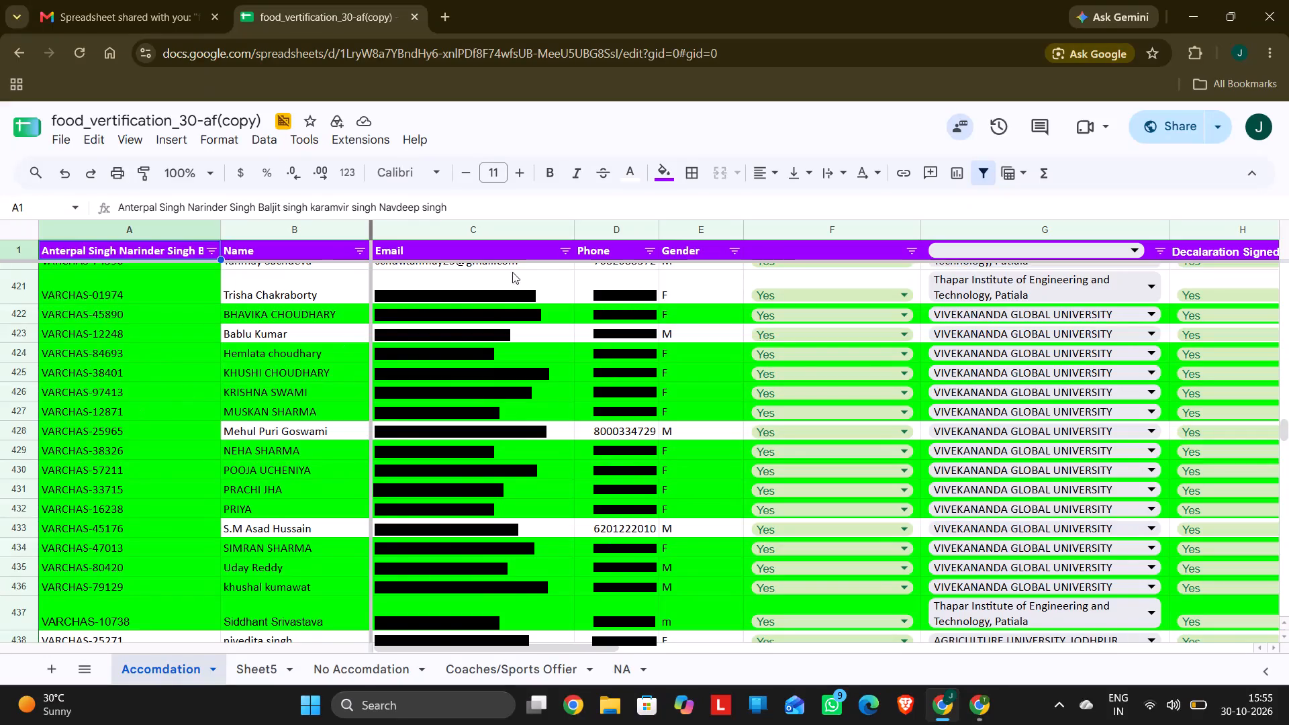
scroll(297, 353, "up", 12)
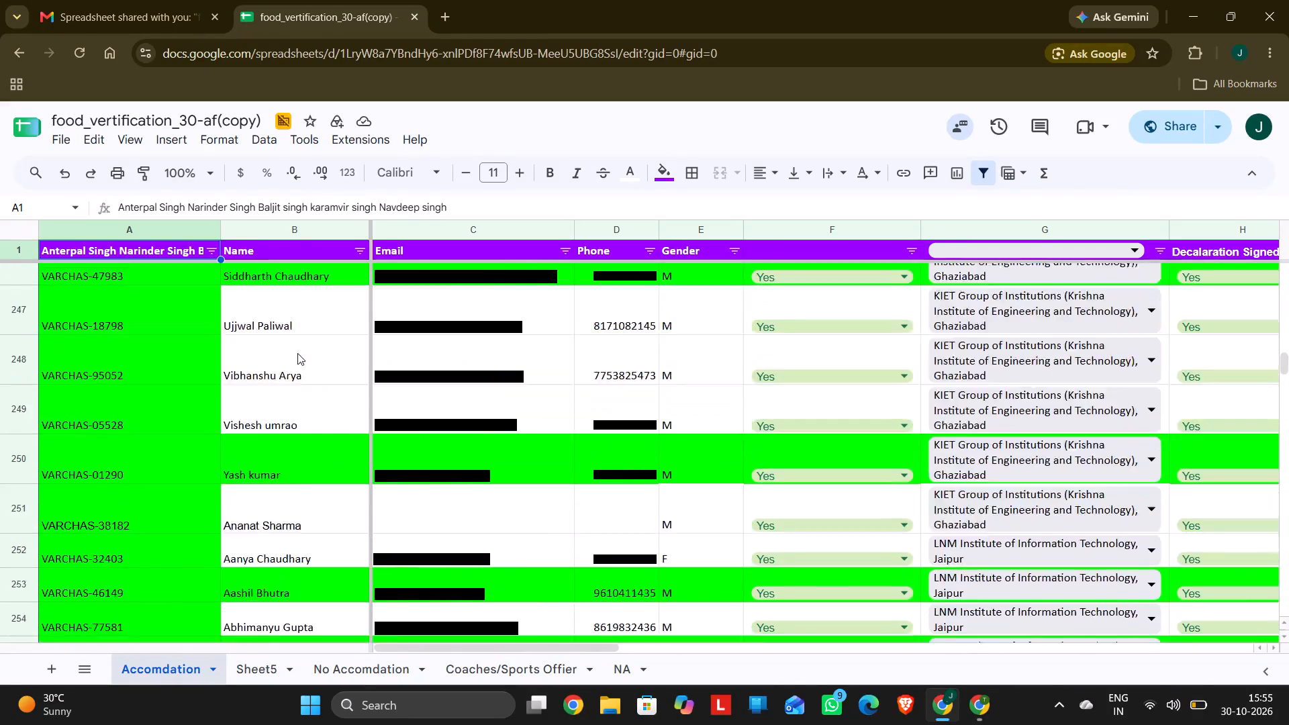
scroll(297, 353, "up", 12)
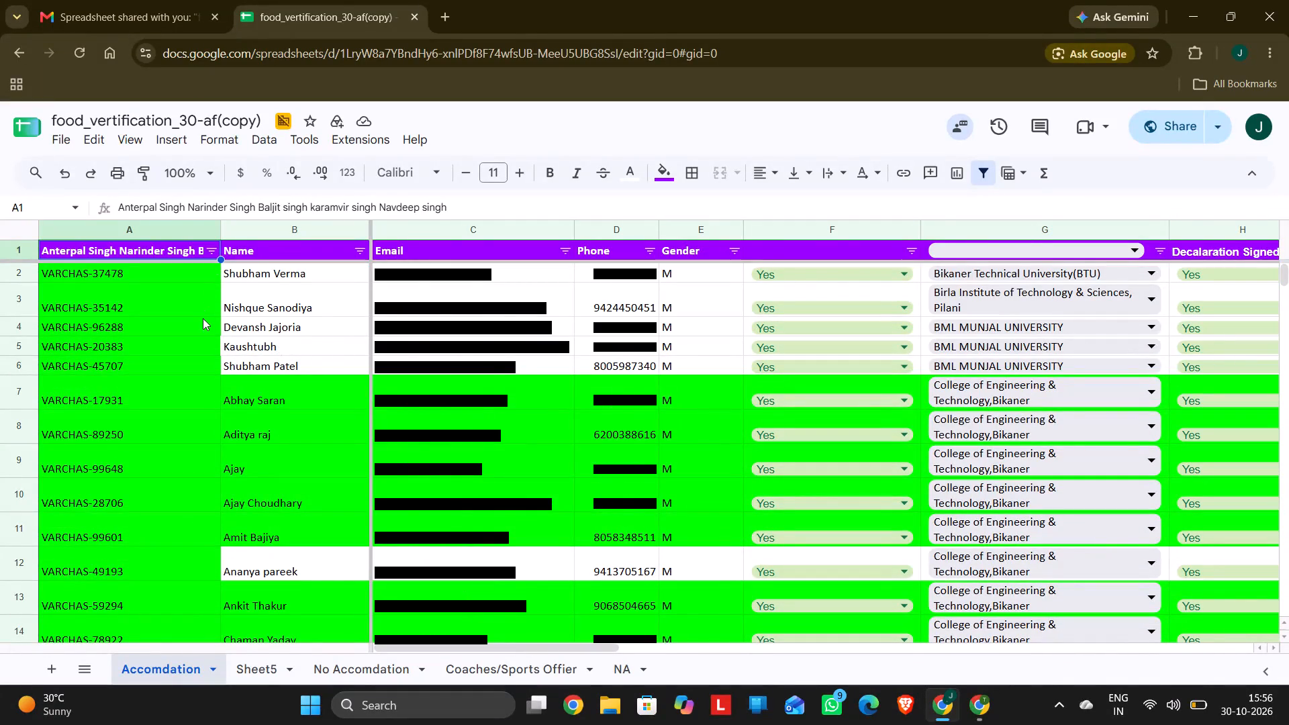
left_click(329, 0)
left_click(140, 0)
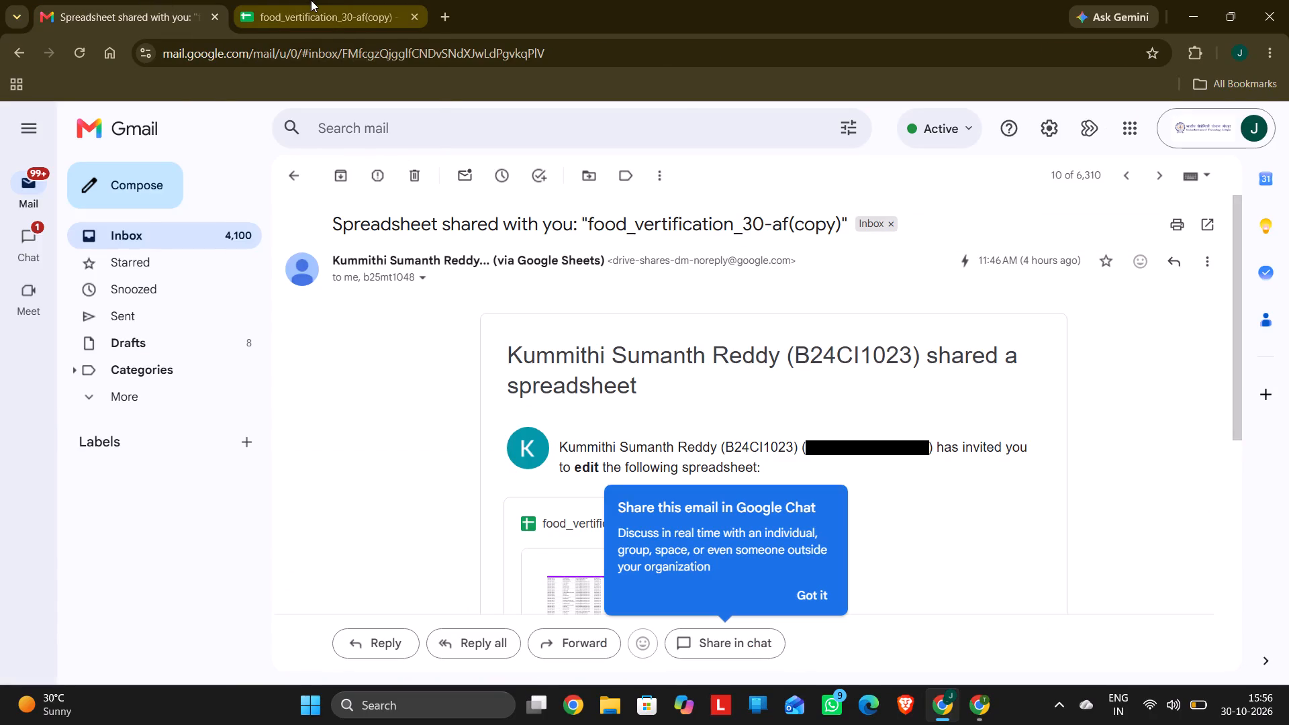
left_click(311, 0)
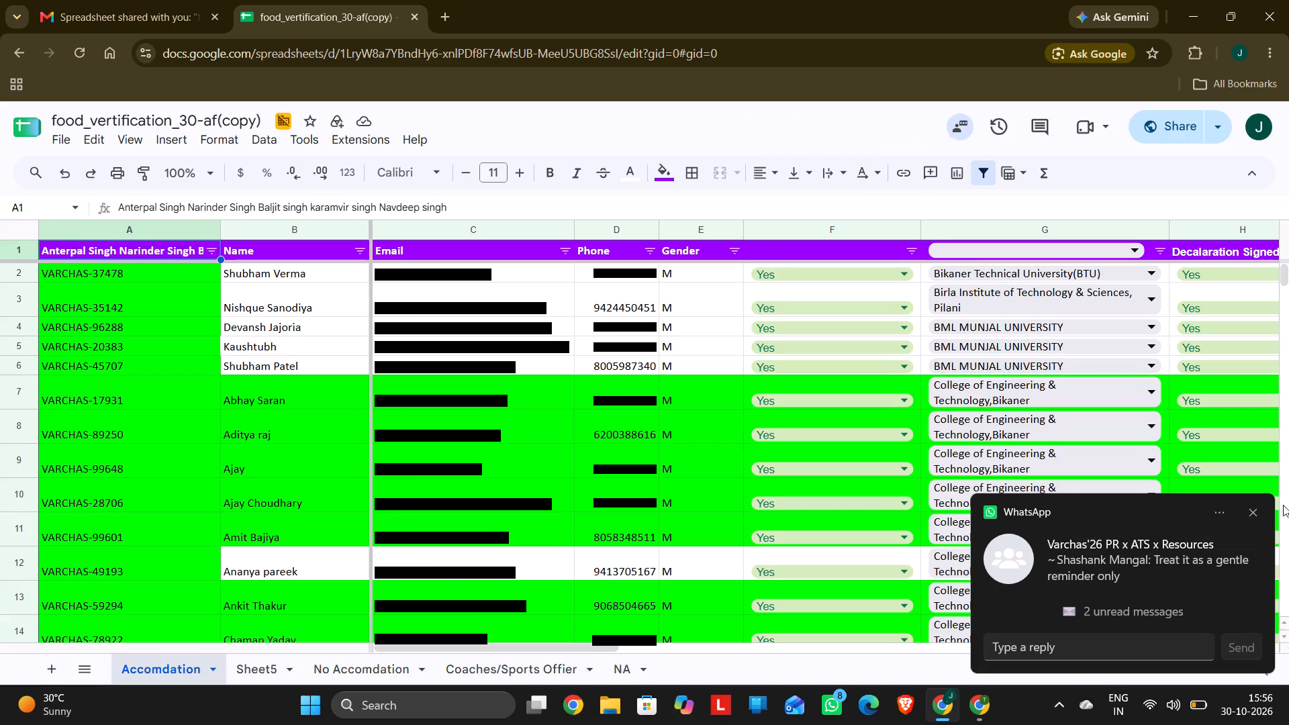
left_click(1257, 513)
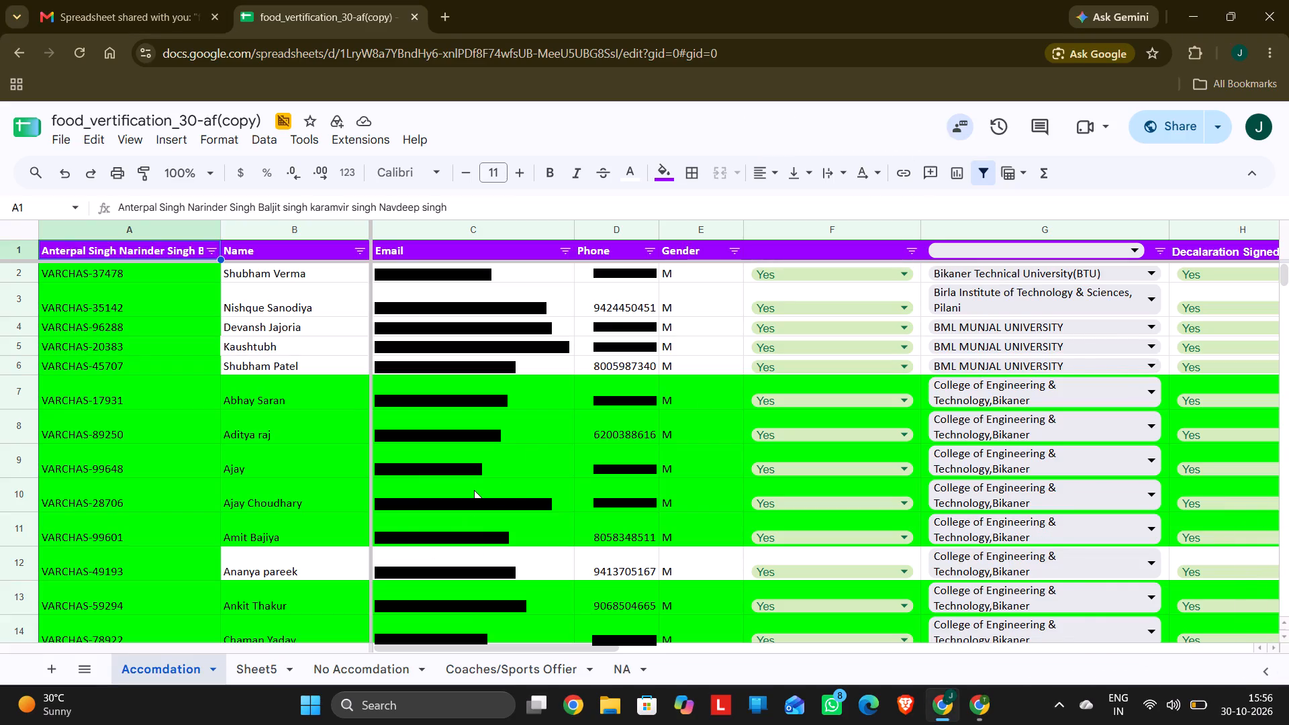
Open cell A37, the first empty cell below the column A entries on Sheet5, for editing.
left_click(262, 658)
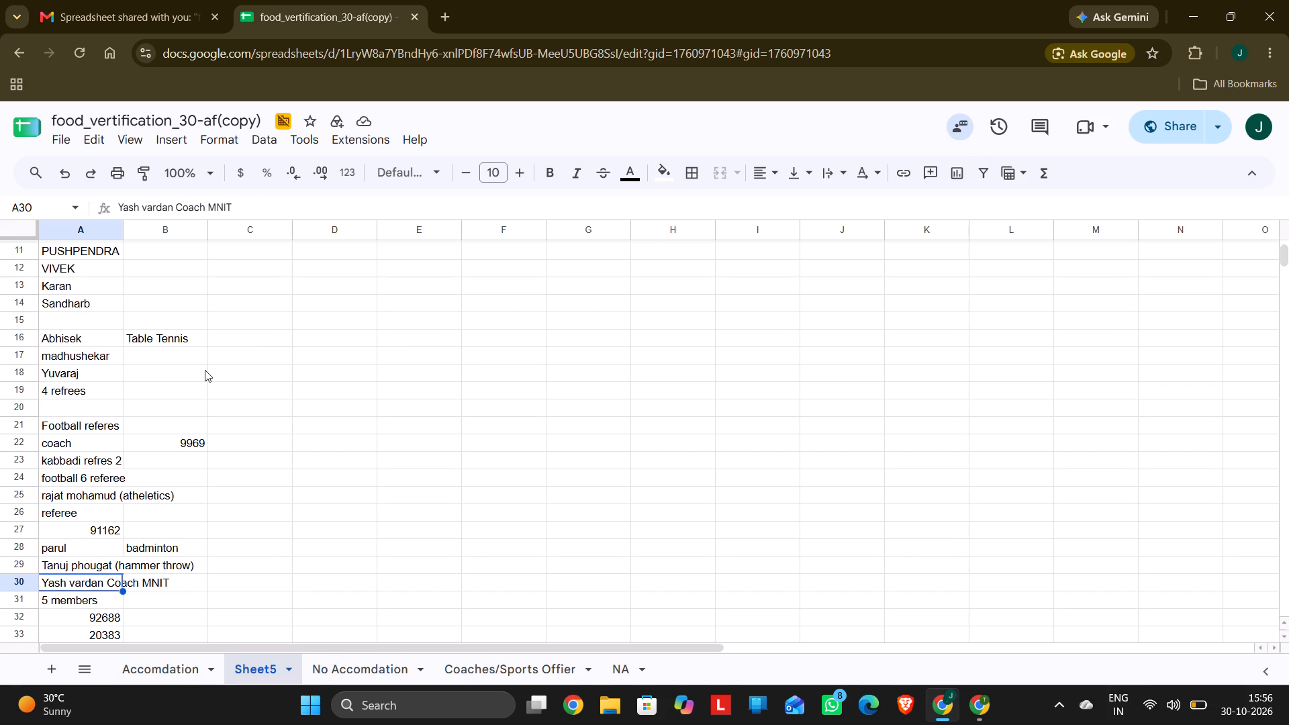
scroll(205, 370, "down", 3)
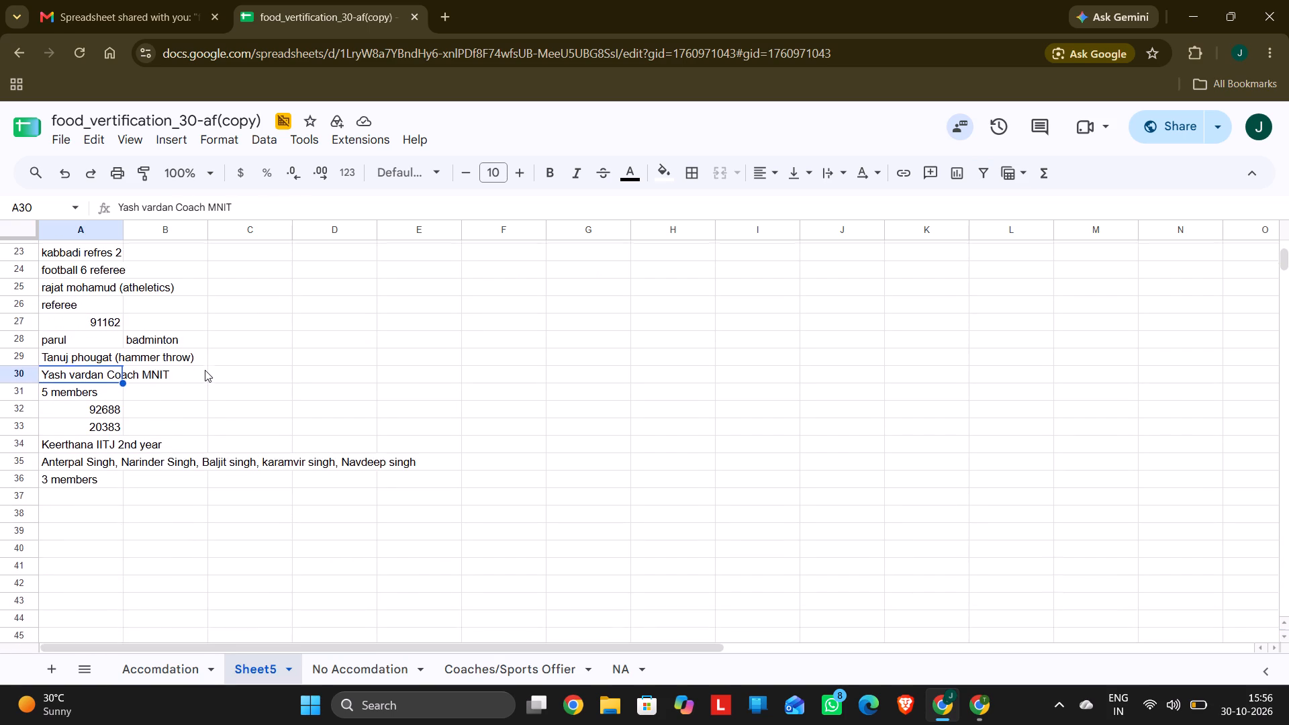
scroll(205, 370, "down", 1)
left_click(97, 317)
double_click(97, 317)
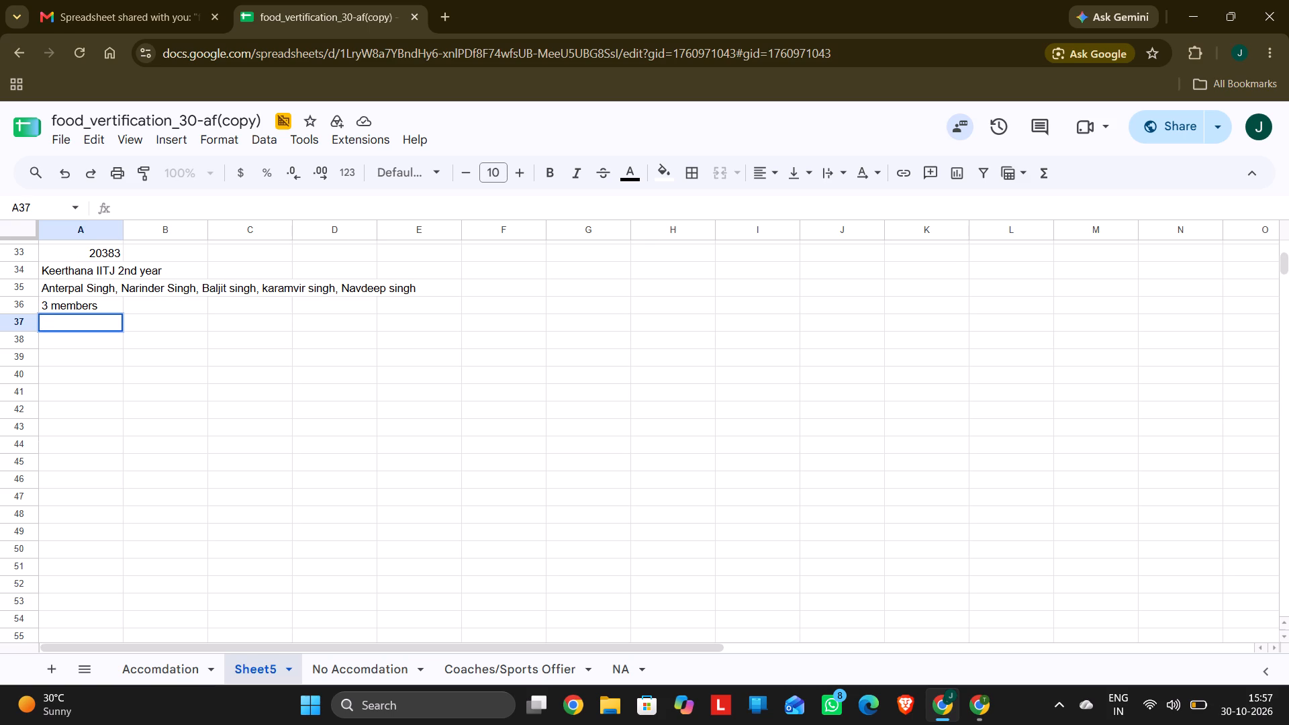
Enter "sports executives" in cell A37 of Sheet5, below the "3 members" entry.
type("sports")
key("space")
type("executives")
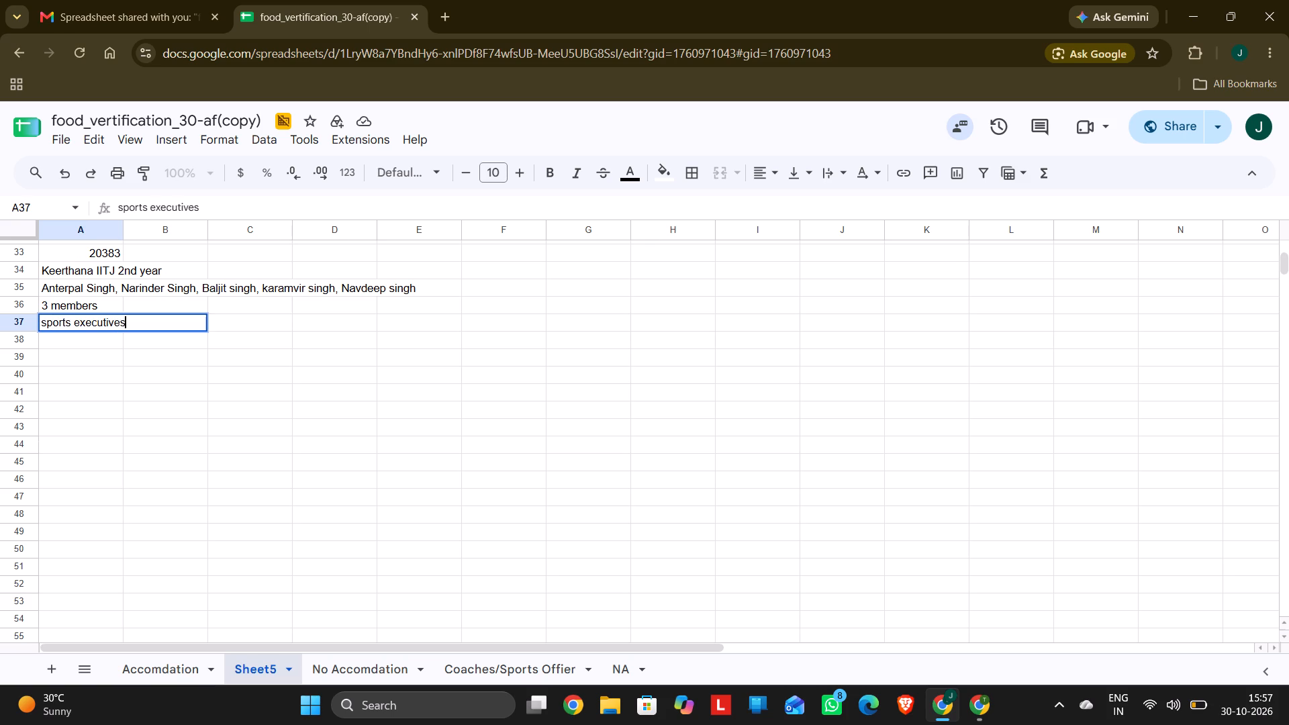
key("Right")
left_click(250, 318)
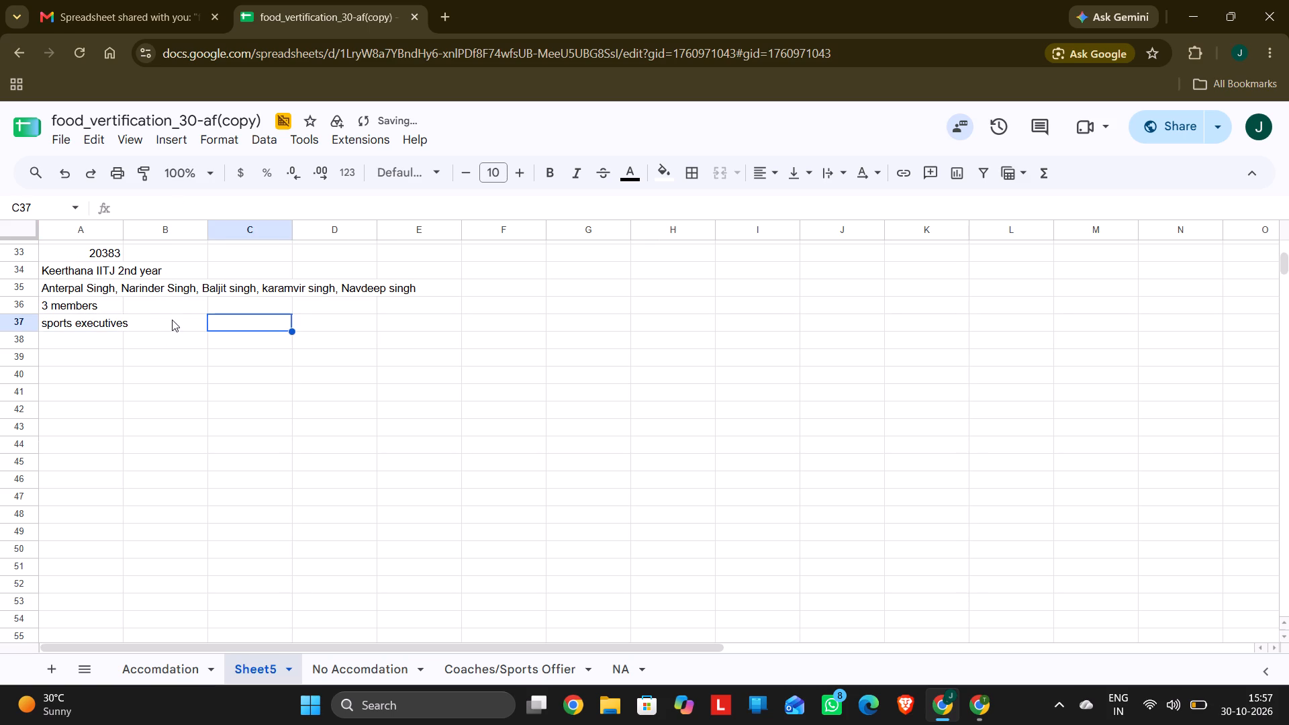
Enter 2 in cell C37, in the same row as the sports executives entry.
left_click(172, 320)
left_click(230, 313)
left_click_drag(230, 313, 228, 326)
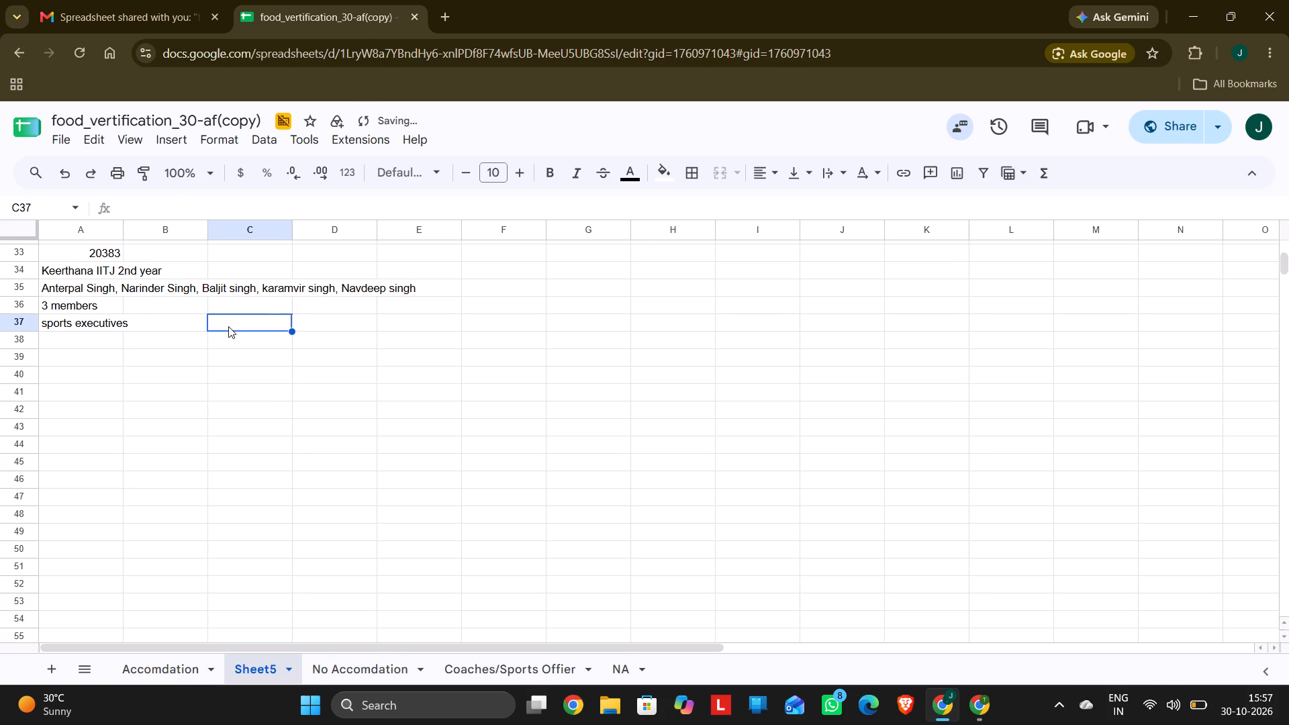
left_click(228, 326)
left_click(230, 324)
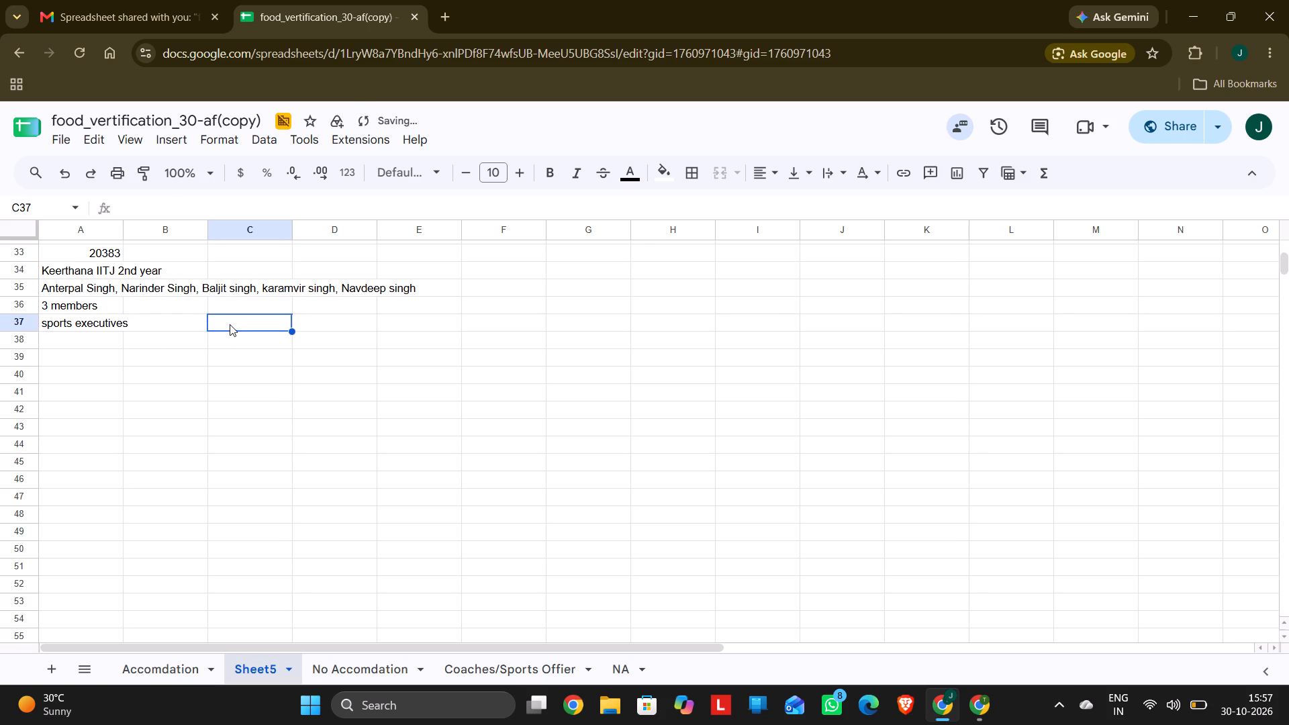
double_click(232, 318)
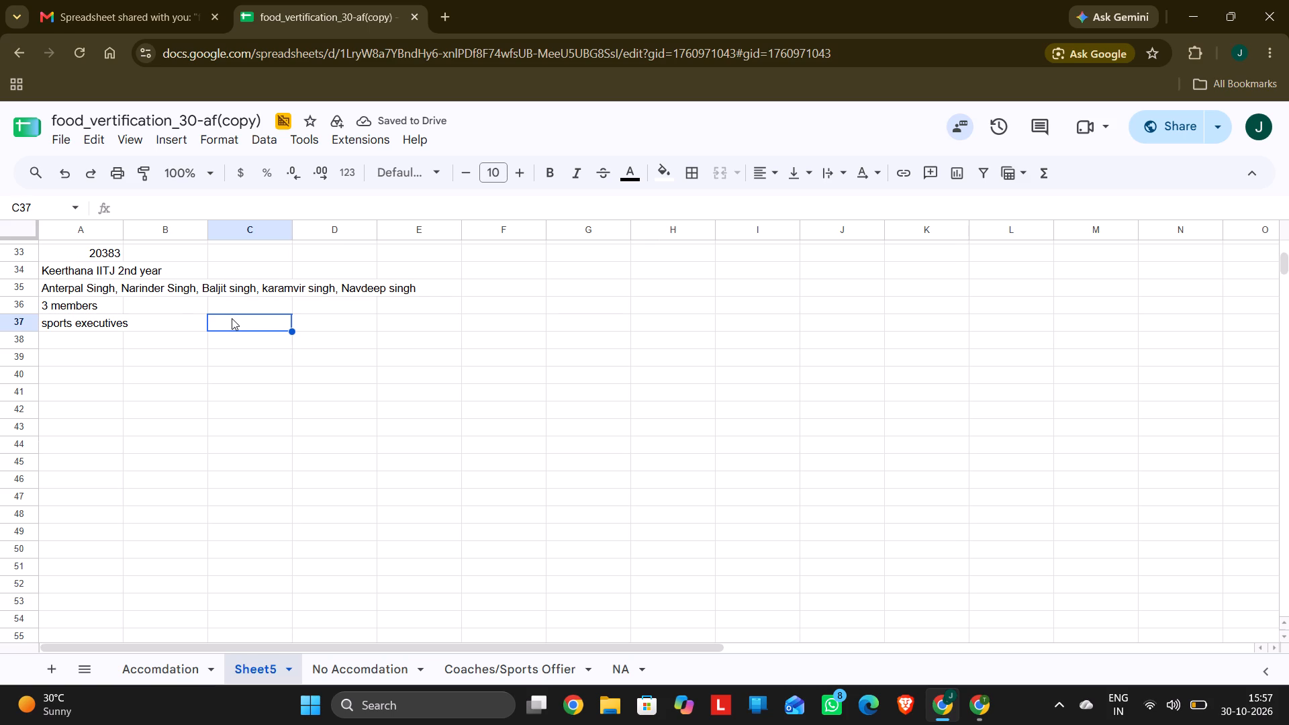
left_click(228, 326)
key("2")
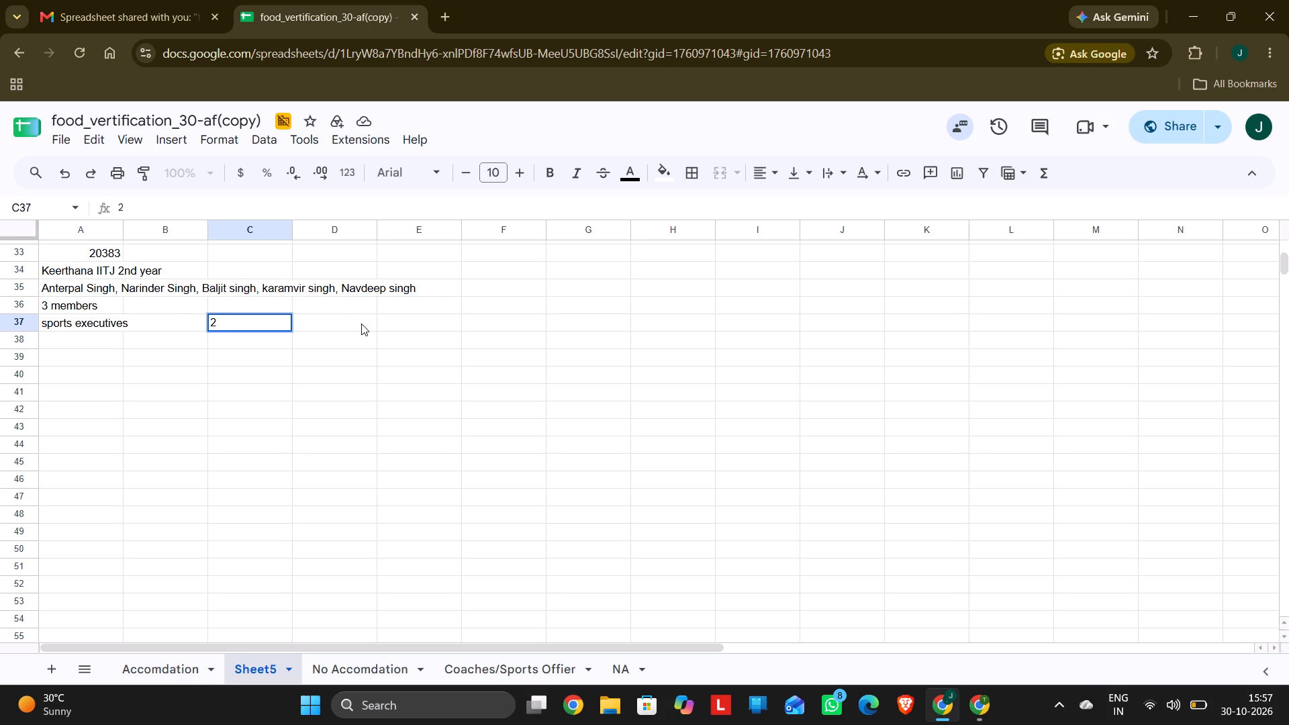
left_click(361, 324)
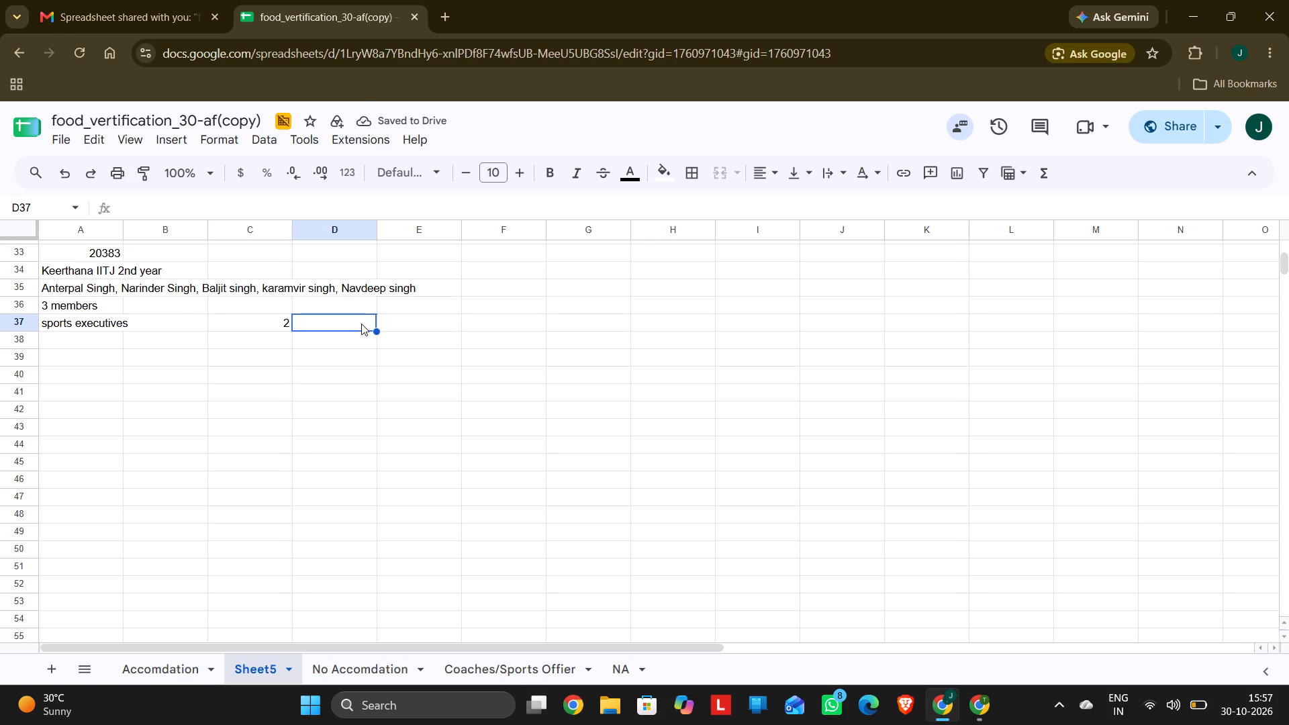
Replace the contents of cell C37 in the sports executives row with "Abishek".
scroll(294, 326, "up", 5)
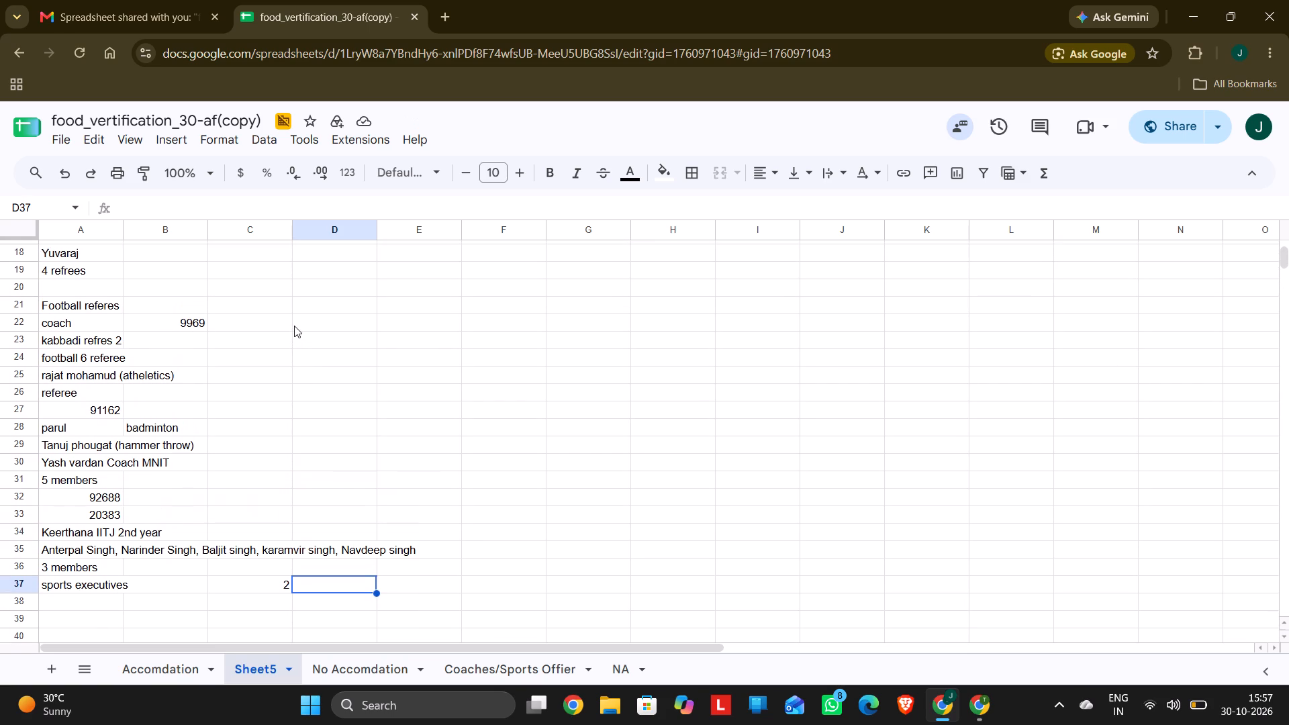
scroll(294, 326, "up", 1)
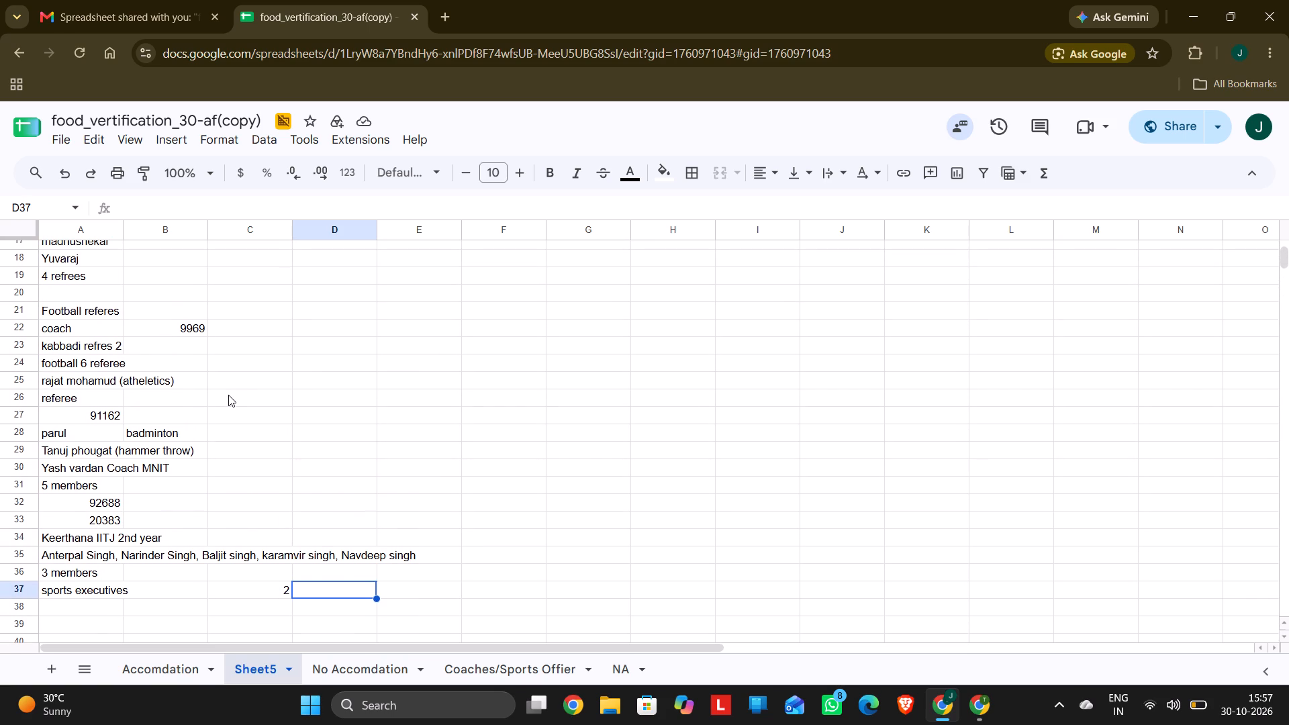
scroll(228, 395, "down", 2)
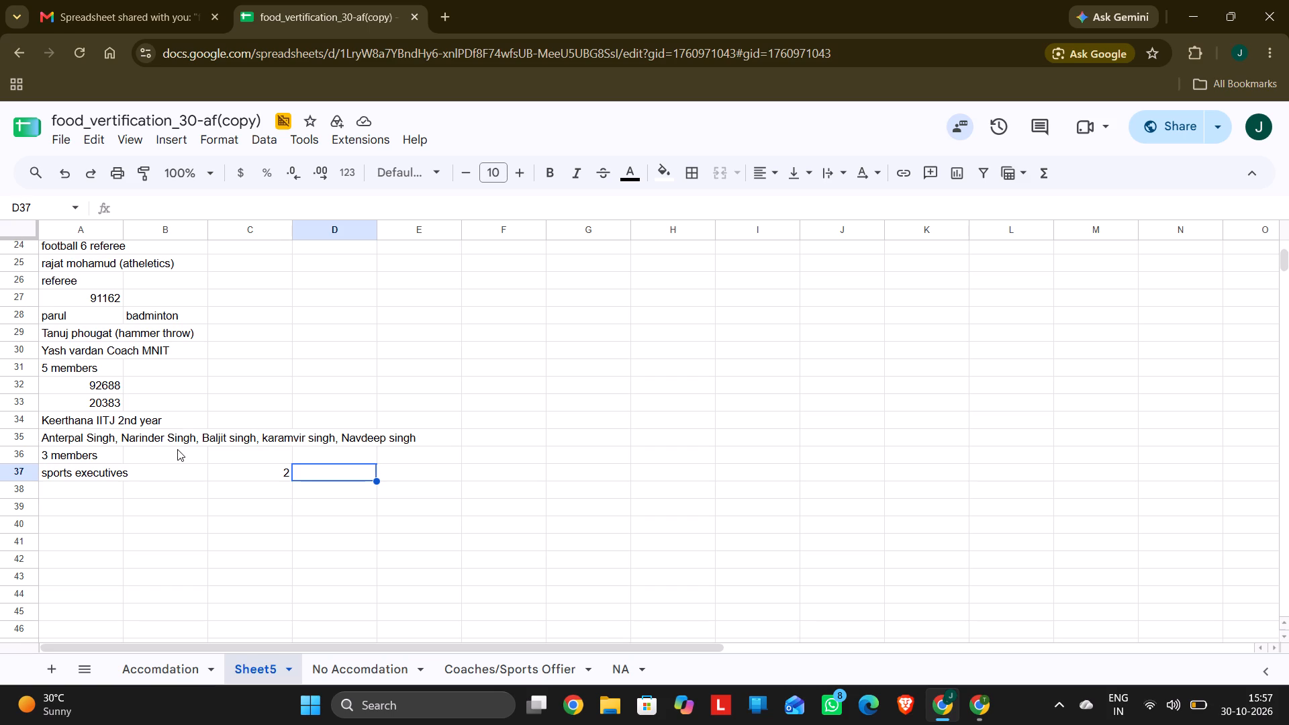
left_click(240, 467)
left_click_drag(240, 467, 315, 476)
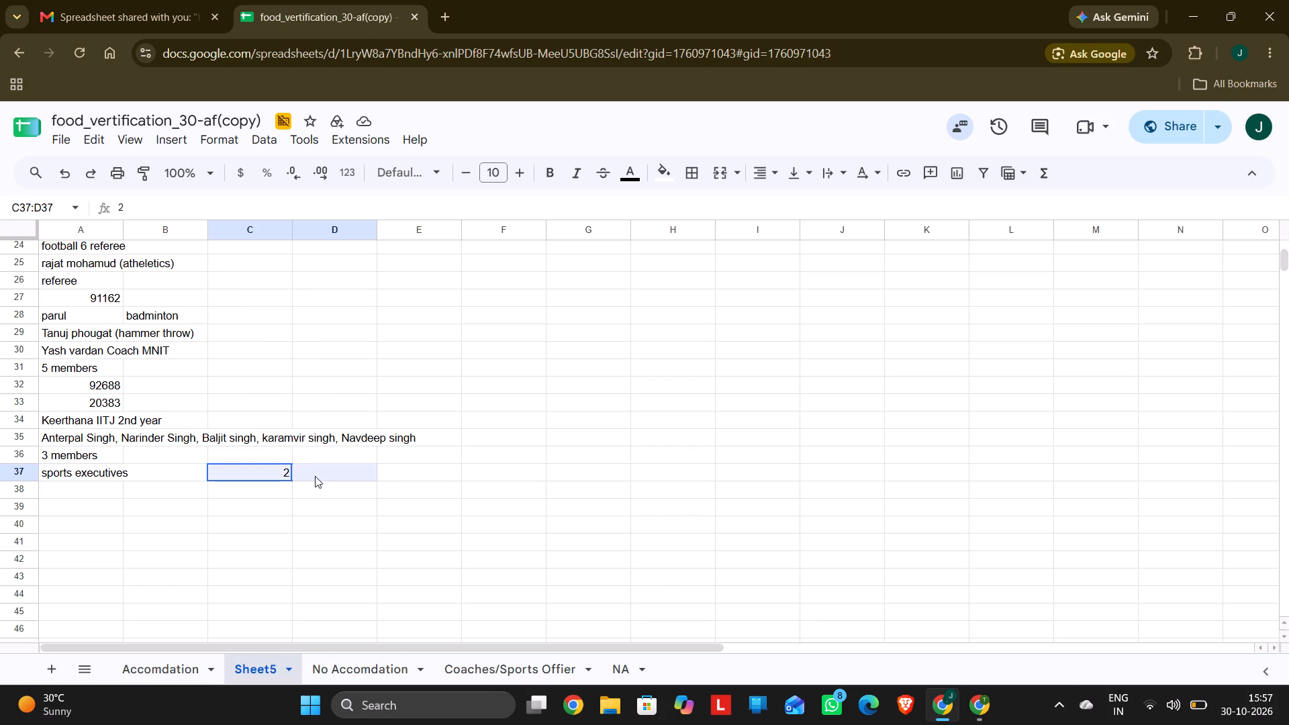
left_click_drag(315, 476, 320, 476)
double_click(320, 476)
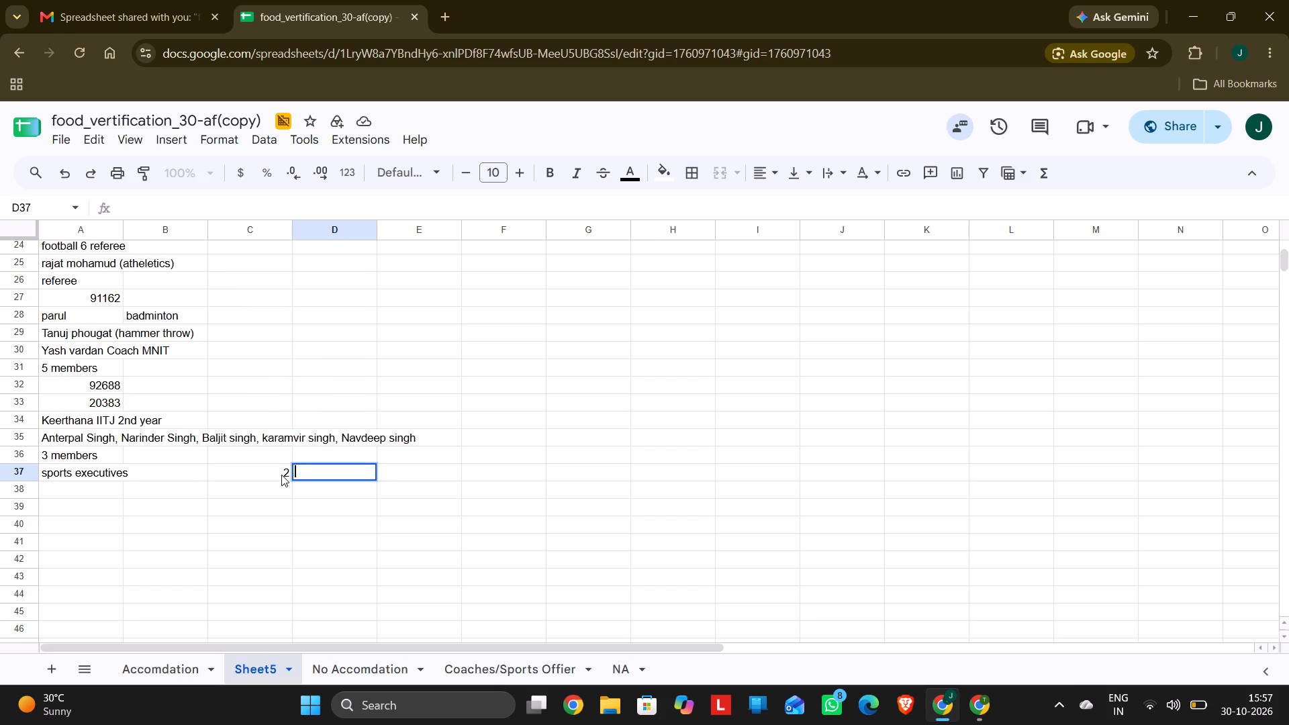
double_click(281, 475)
key("BackSpace")
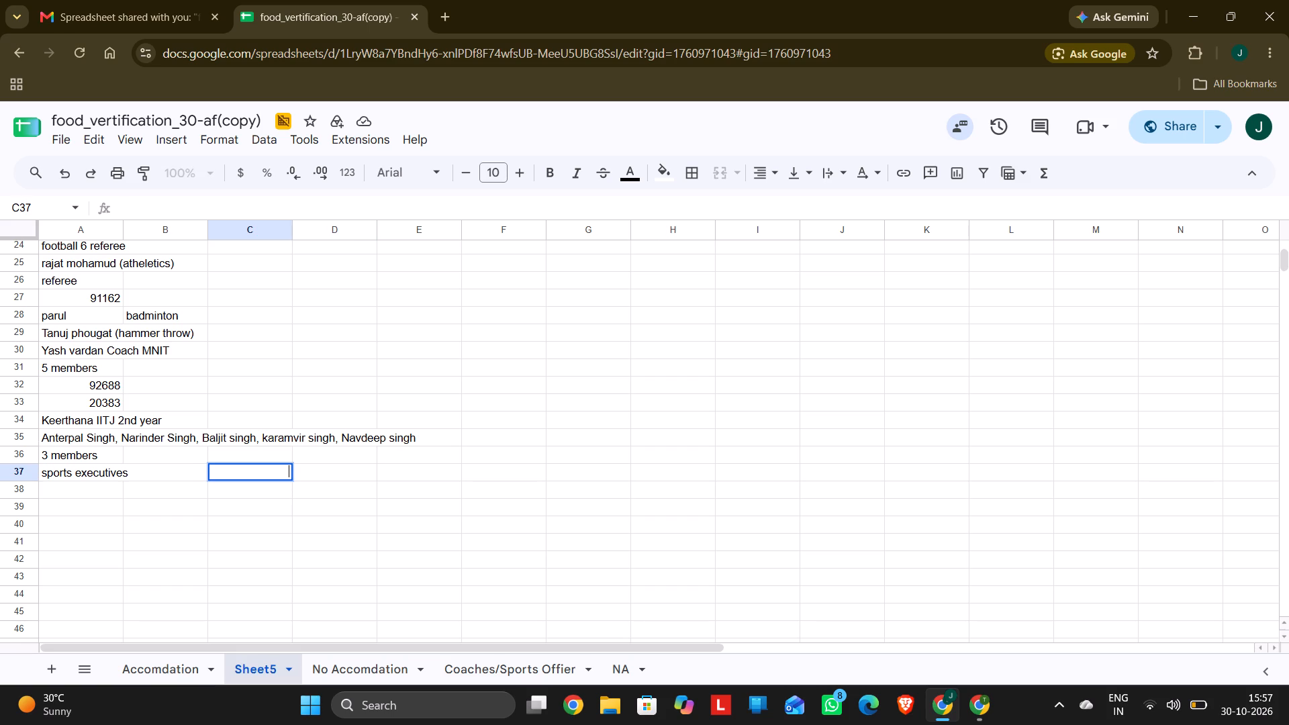
type("Abishek")
key("Right")
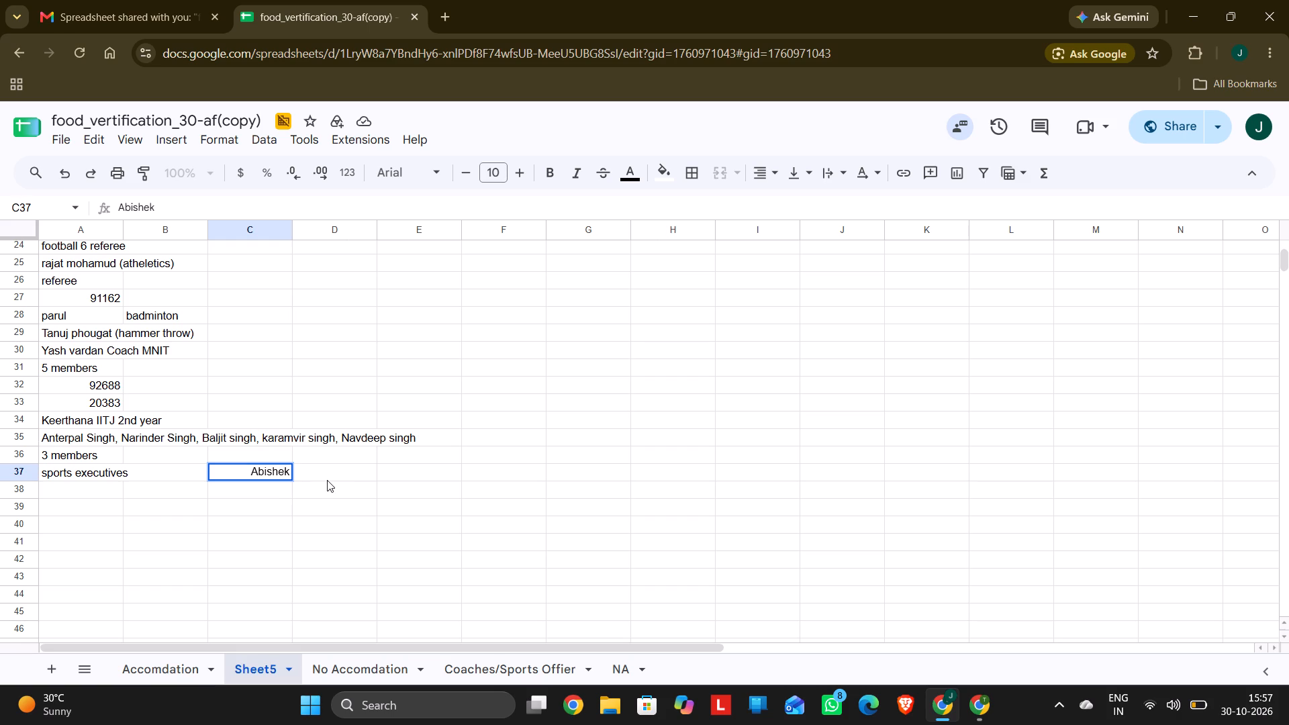
Enter "vaibhav" in cell D37 of the sports executives row.
left_click(329, 471)
double_click(329, 471)
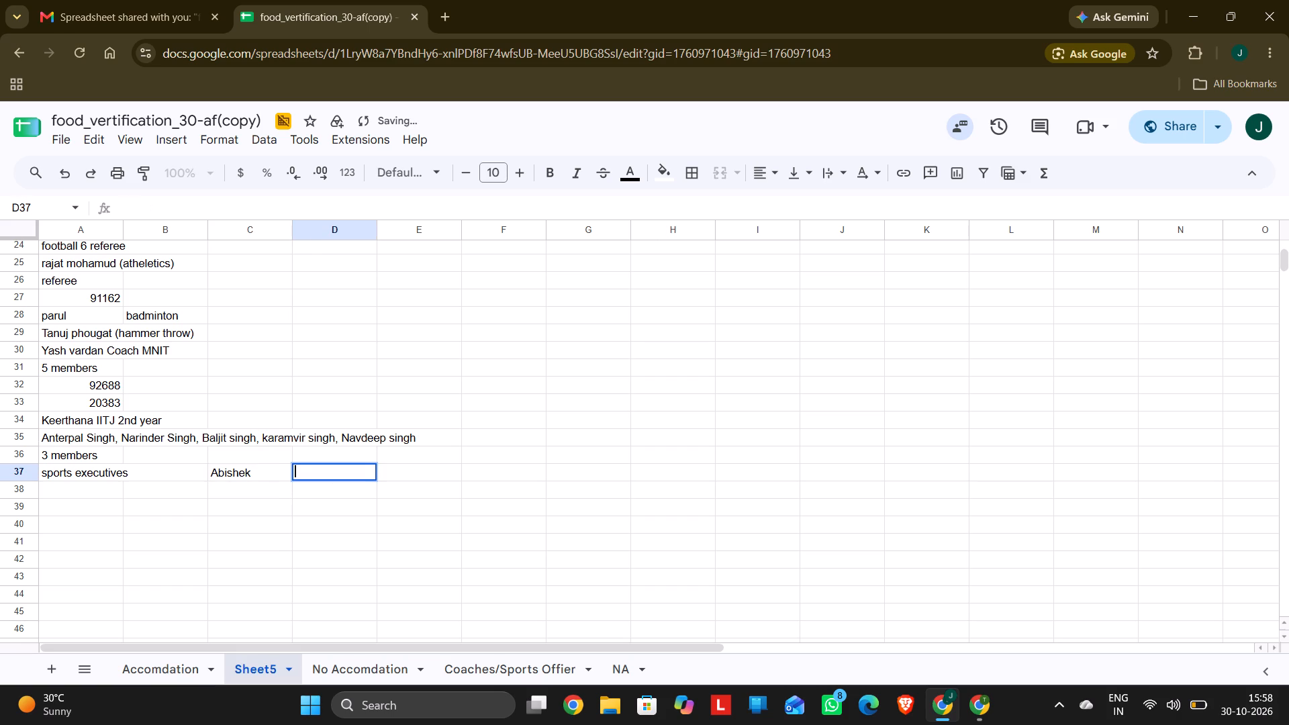
type("vaibhav")
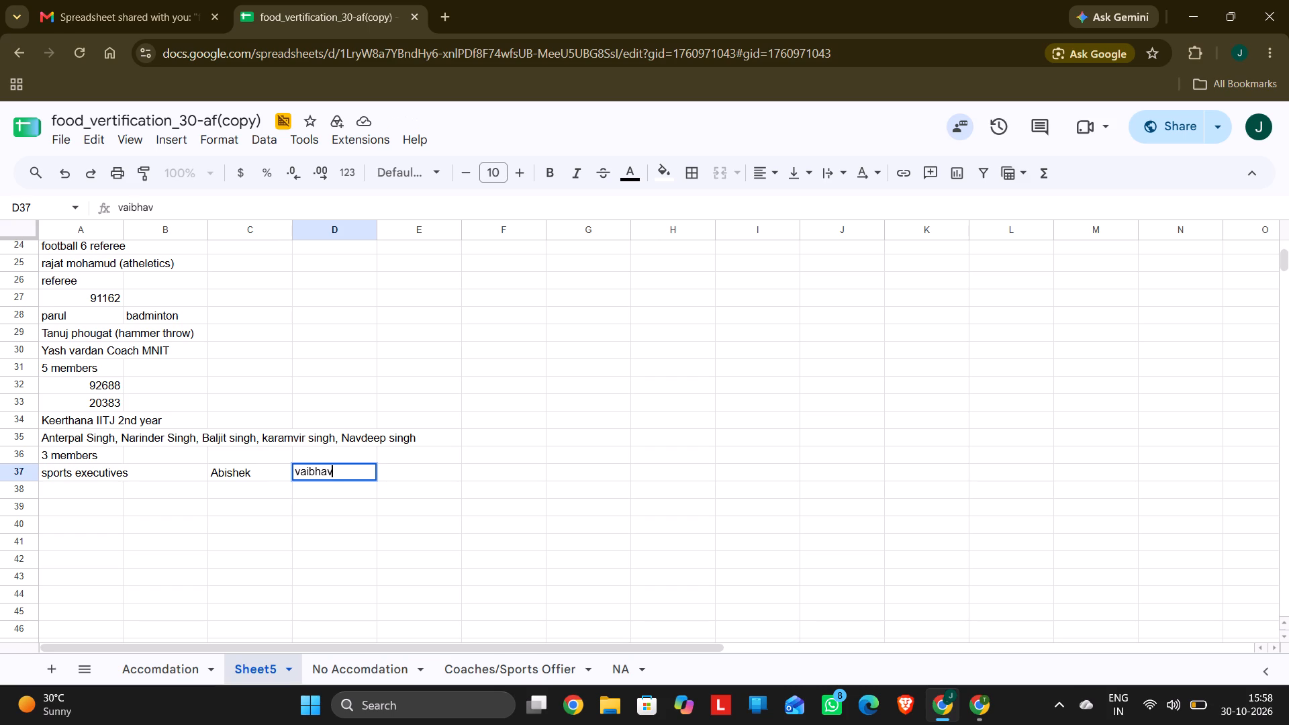
left_click(395, 475)
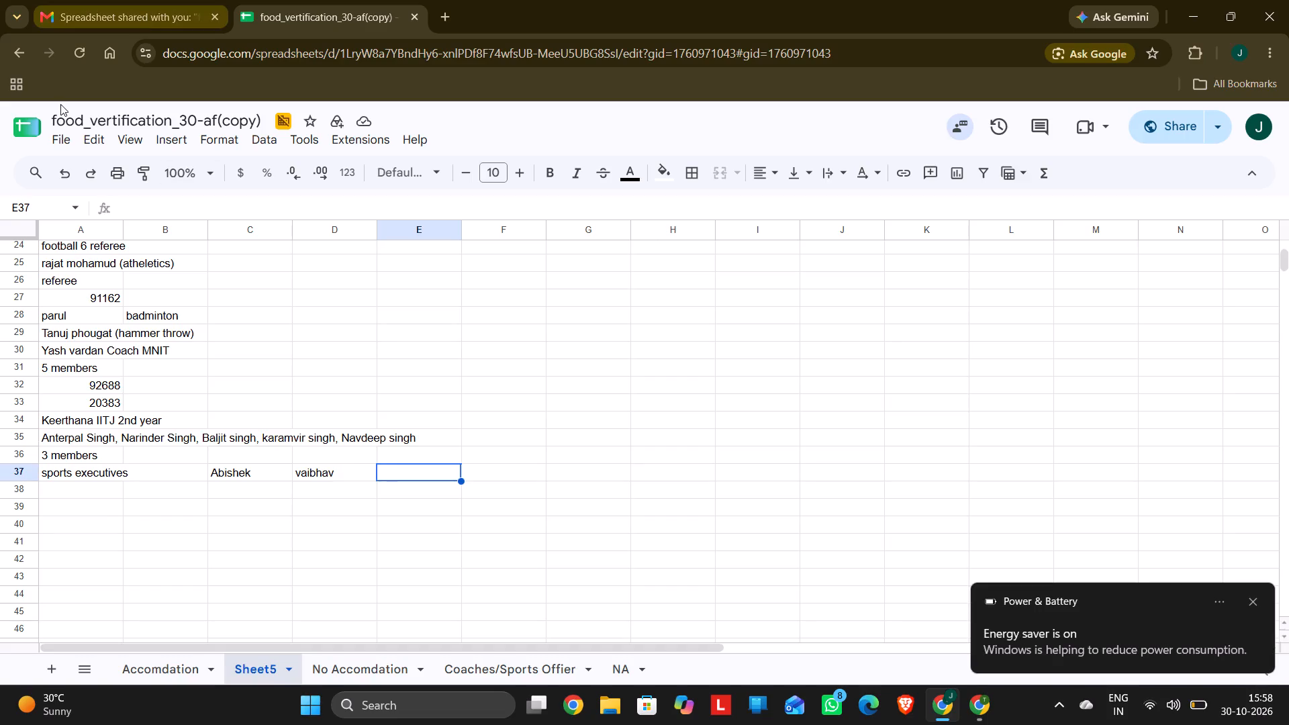
Paste the copied content onto the whole of column A in the Accomdation sheet.
left_click(171, 656)
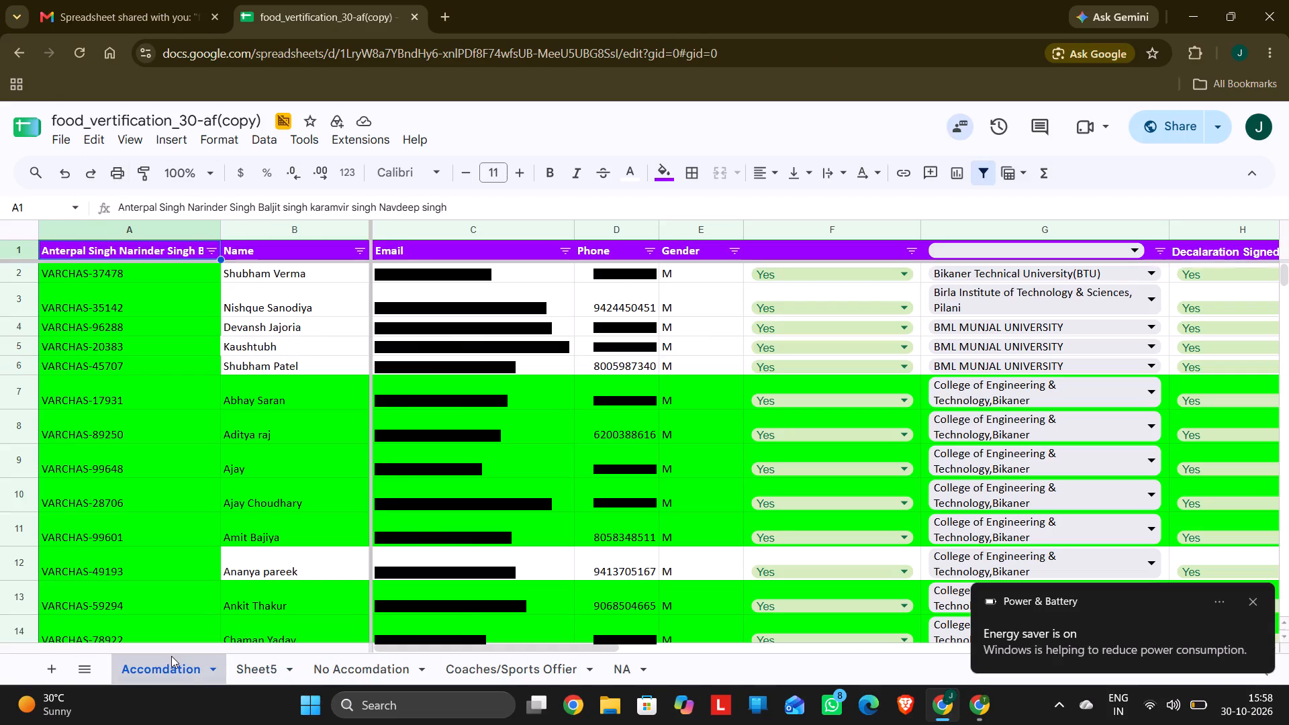
left_click(184, 232)
right_click(184, 232)
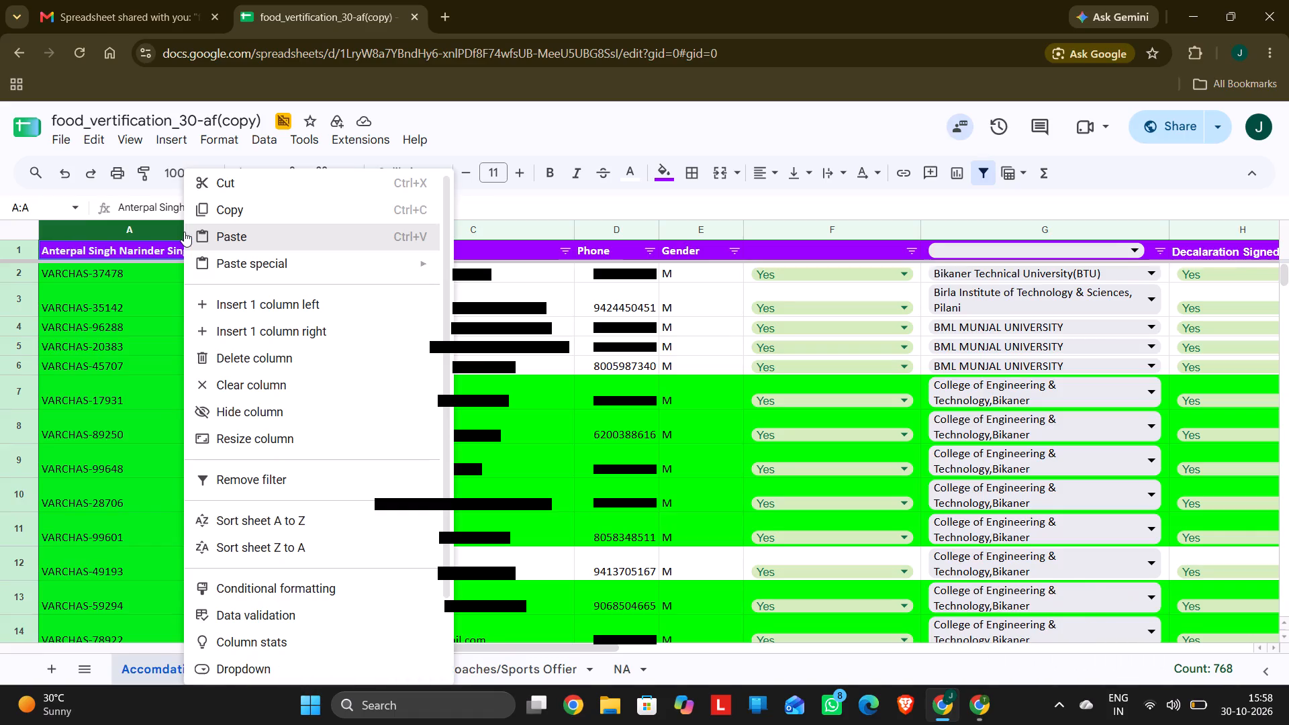
left_click(184, 232)
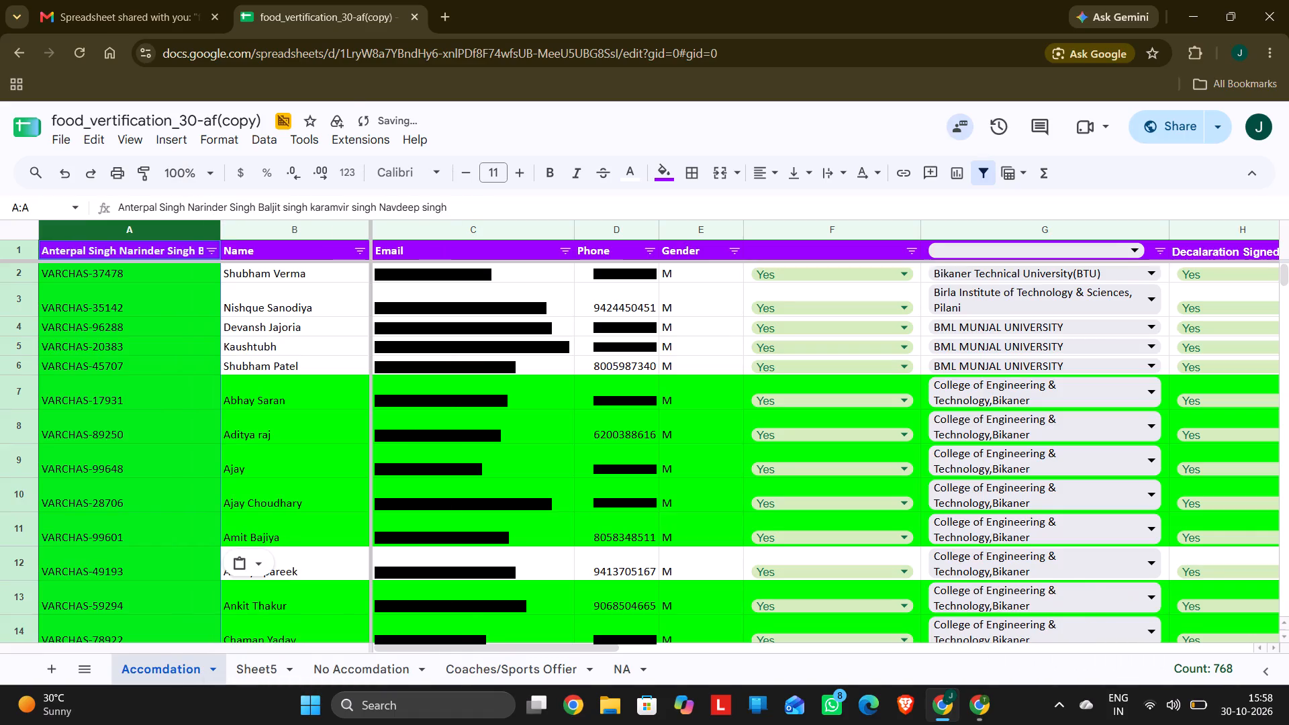
key("ctrl+f")
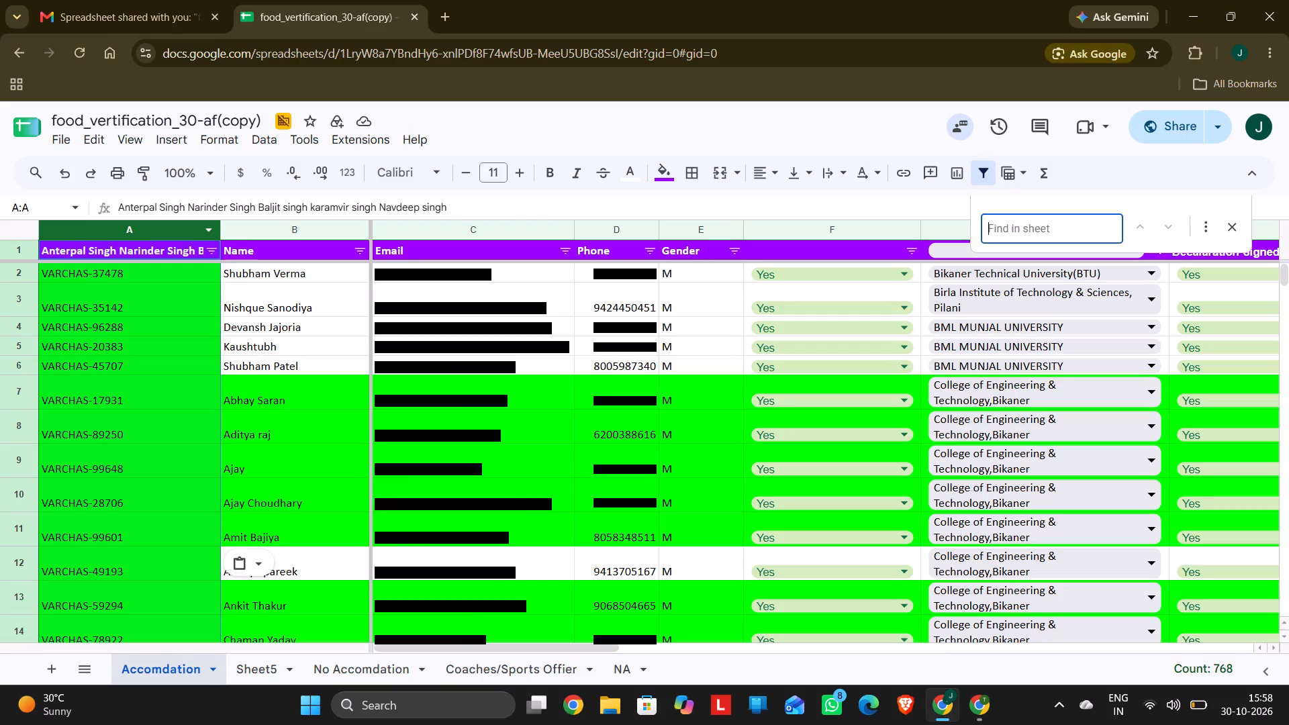
left_click(1016, 233)
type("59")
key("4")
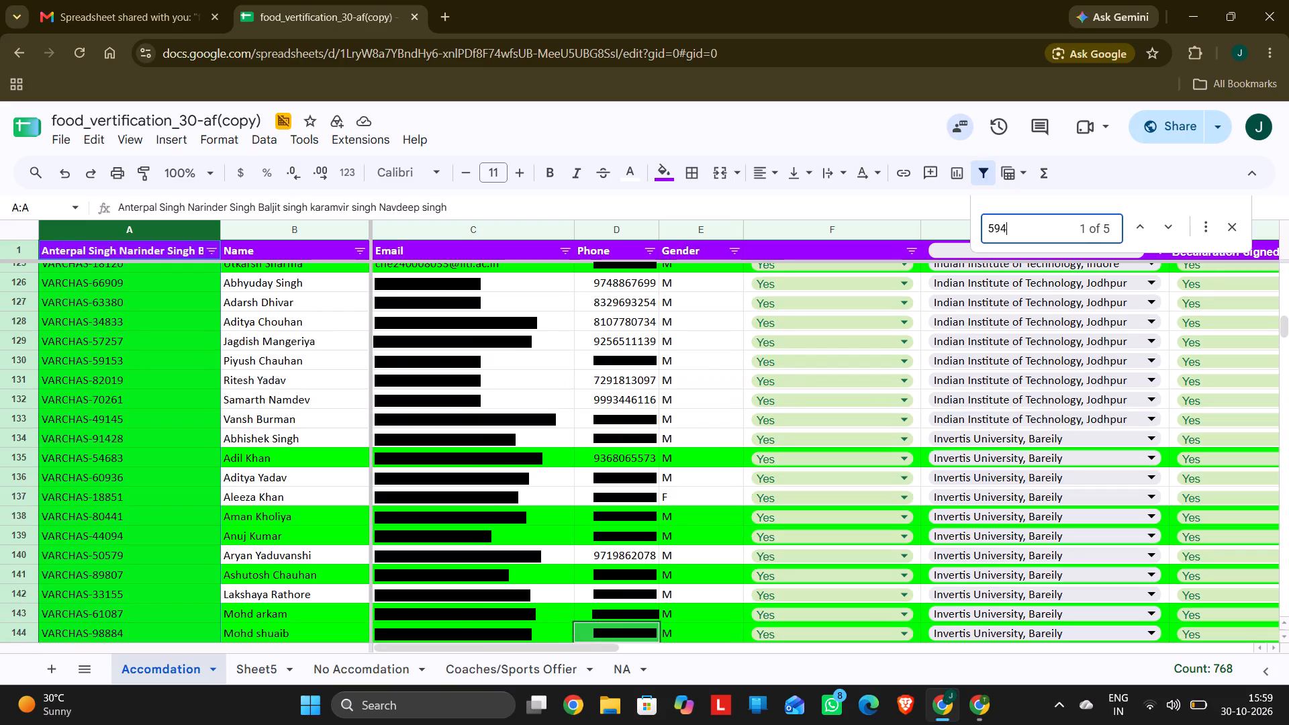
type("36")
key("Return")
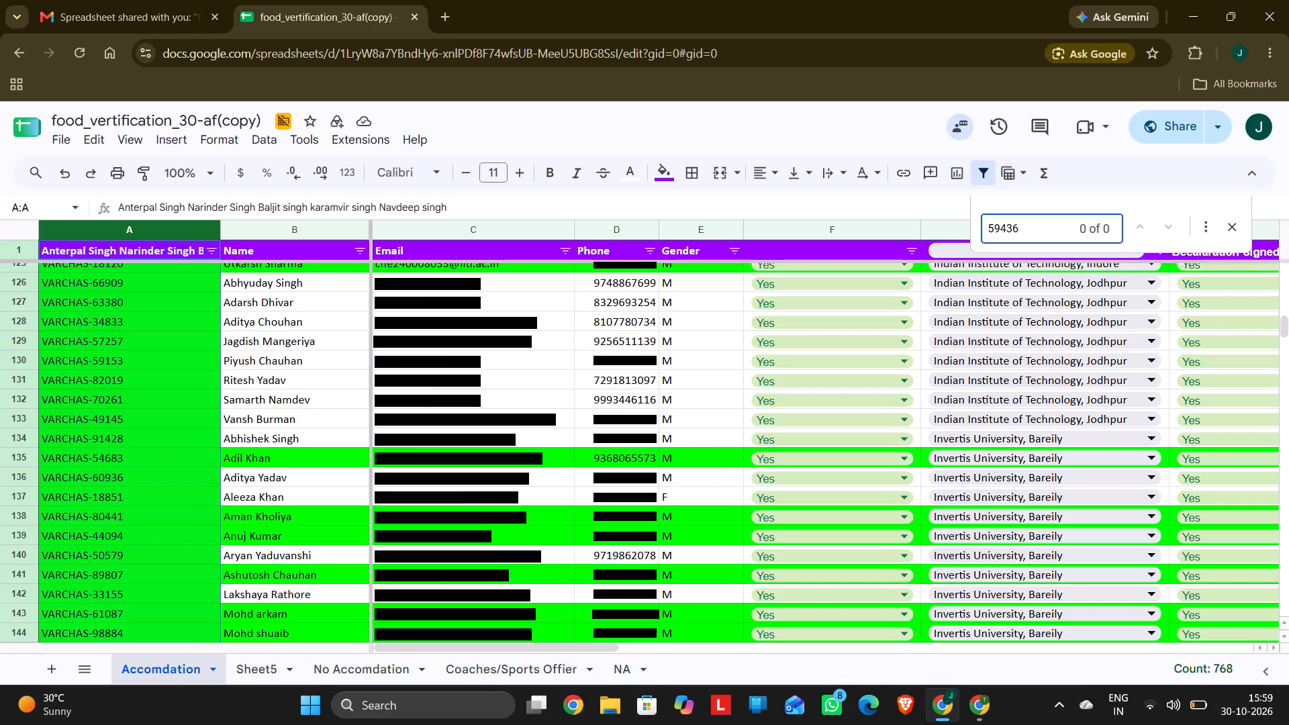
scroll(704, 444, "down", 16)
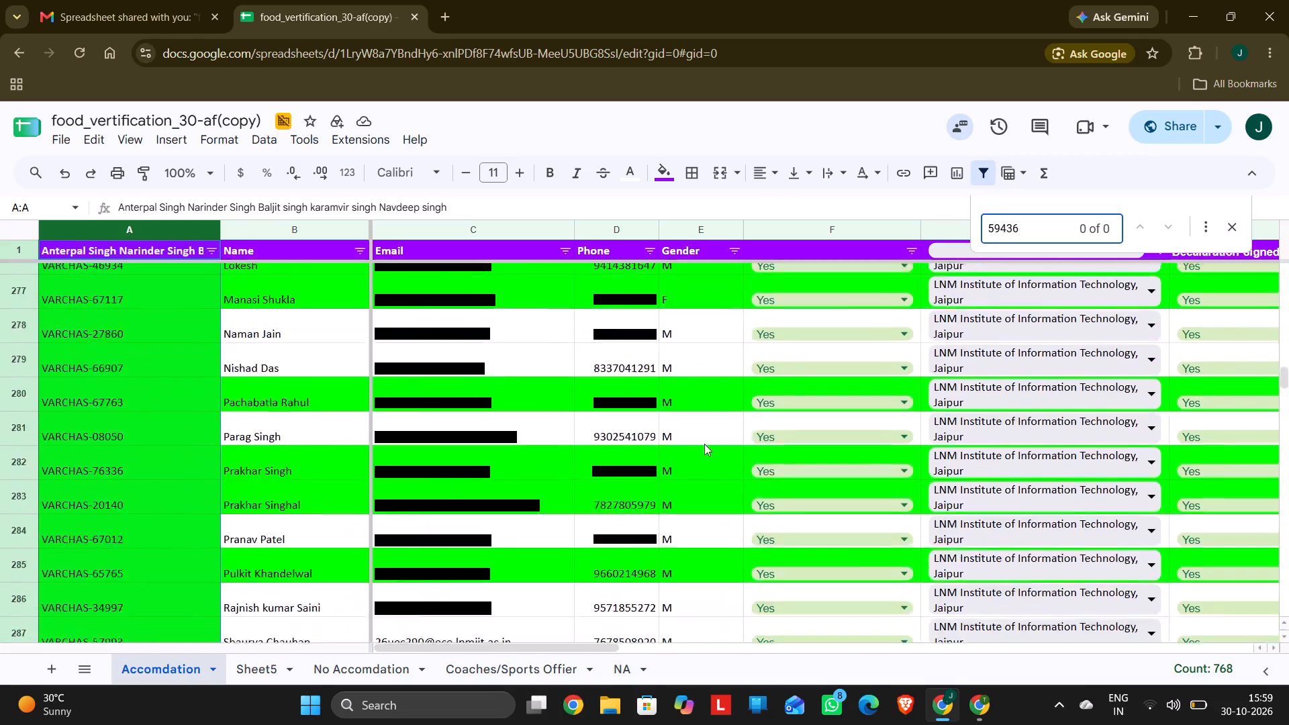
scroll(704, 444, "down", 8)
scroll(704, 444, "up", 7)
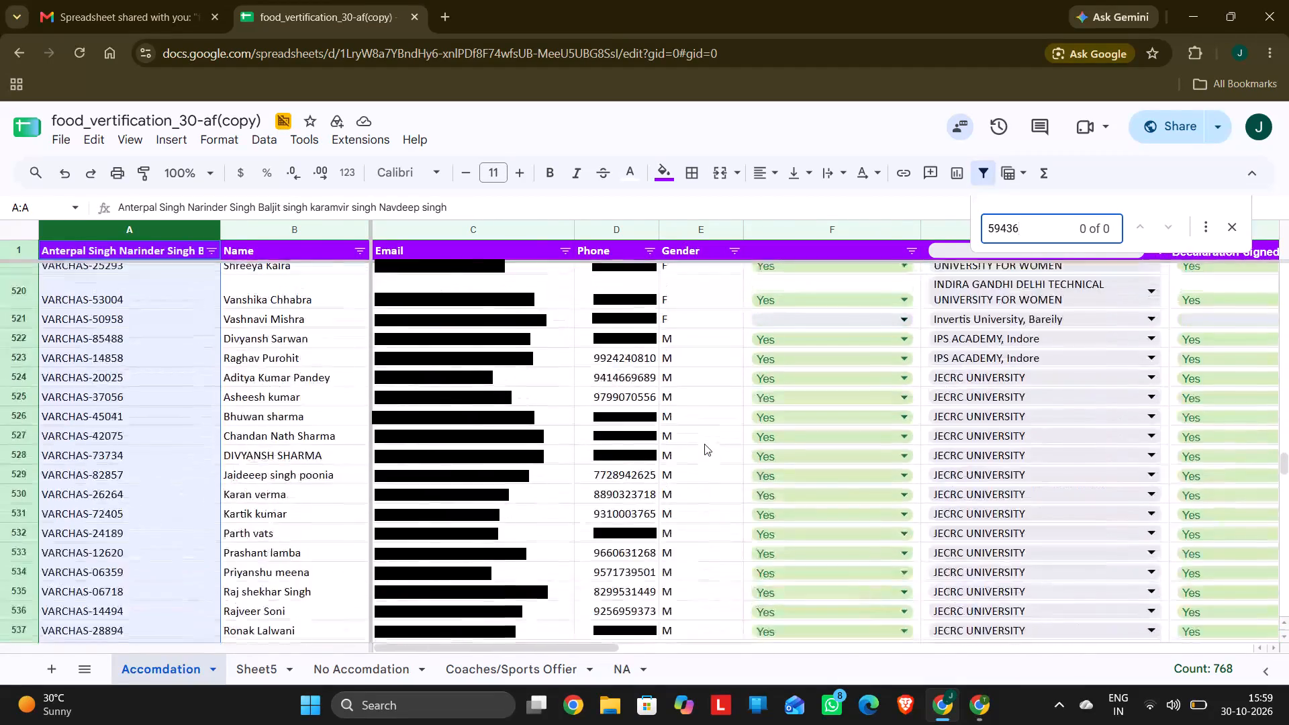
scroll(704, 444, "up", 2)
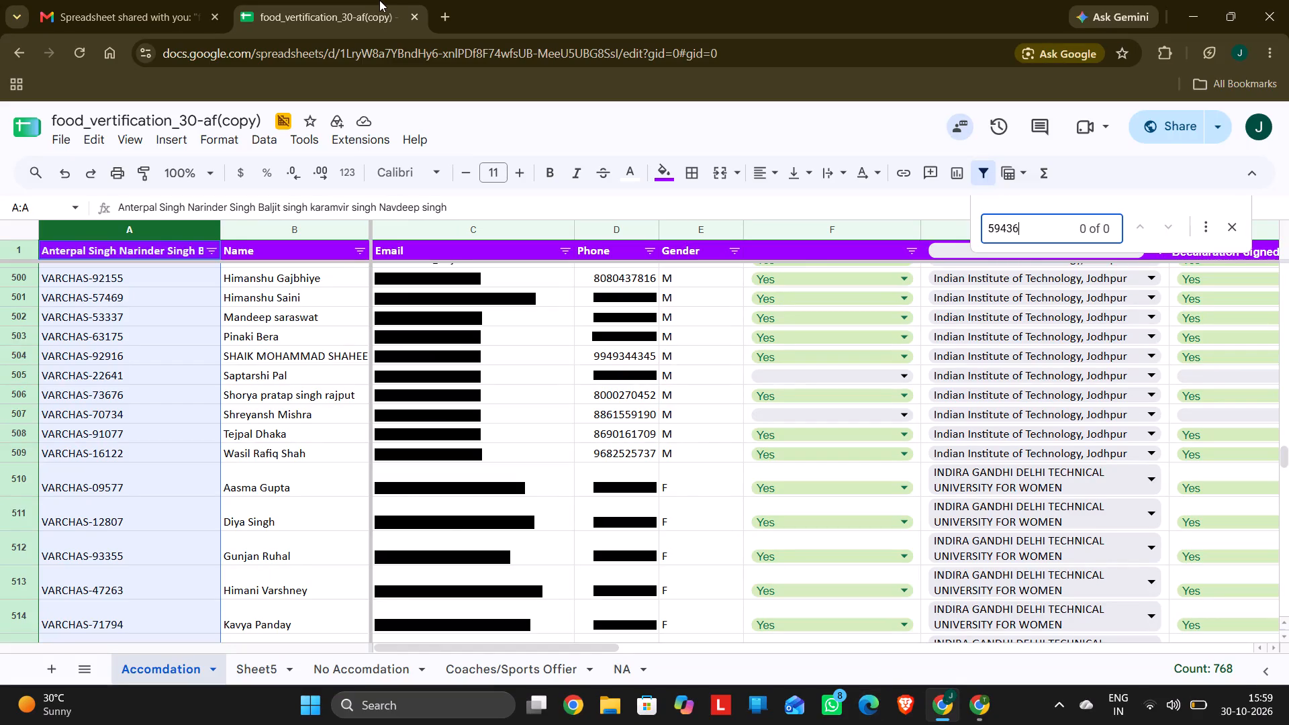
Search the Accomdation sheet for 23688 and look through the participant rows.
left_click_drag(1029, 229, 838, 232)
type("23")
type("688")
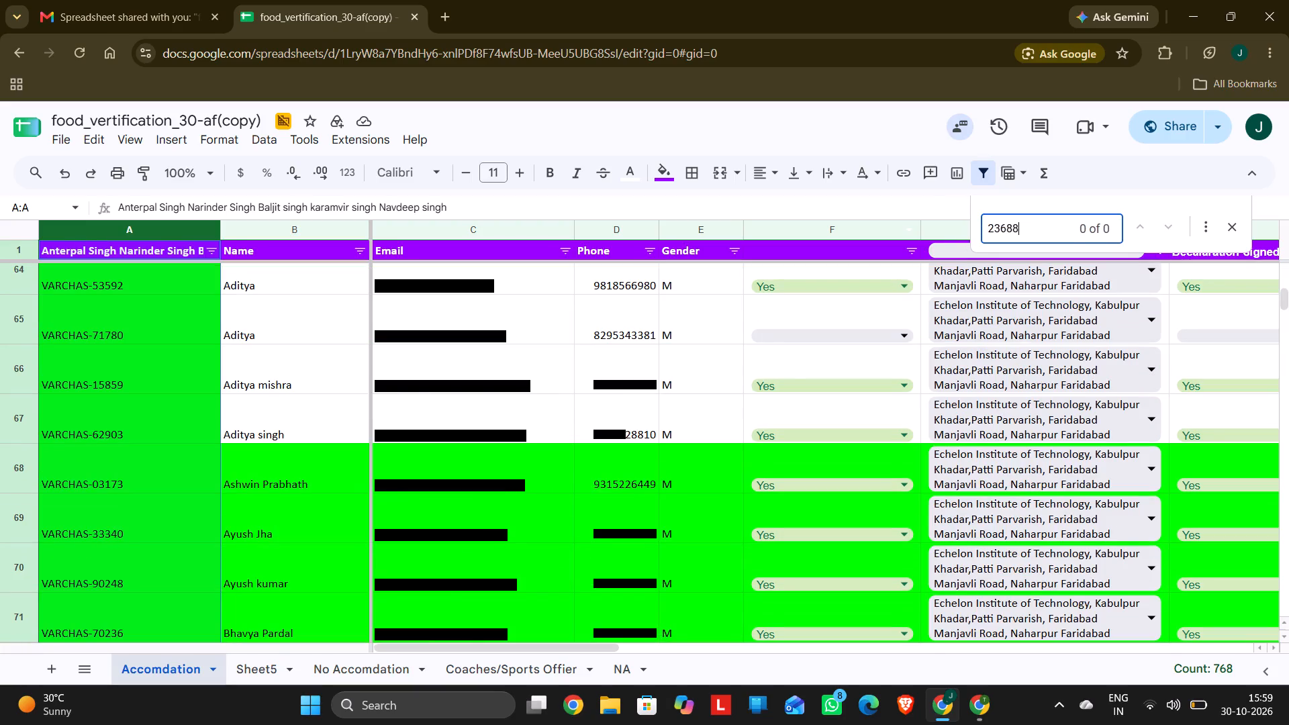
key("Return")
scroll(608, 414, "down", 2)
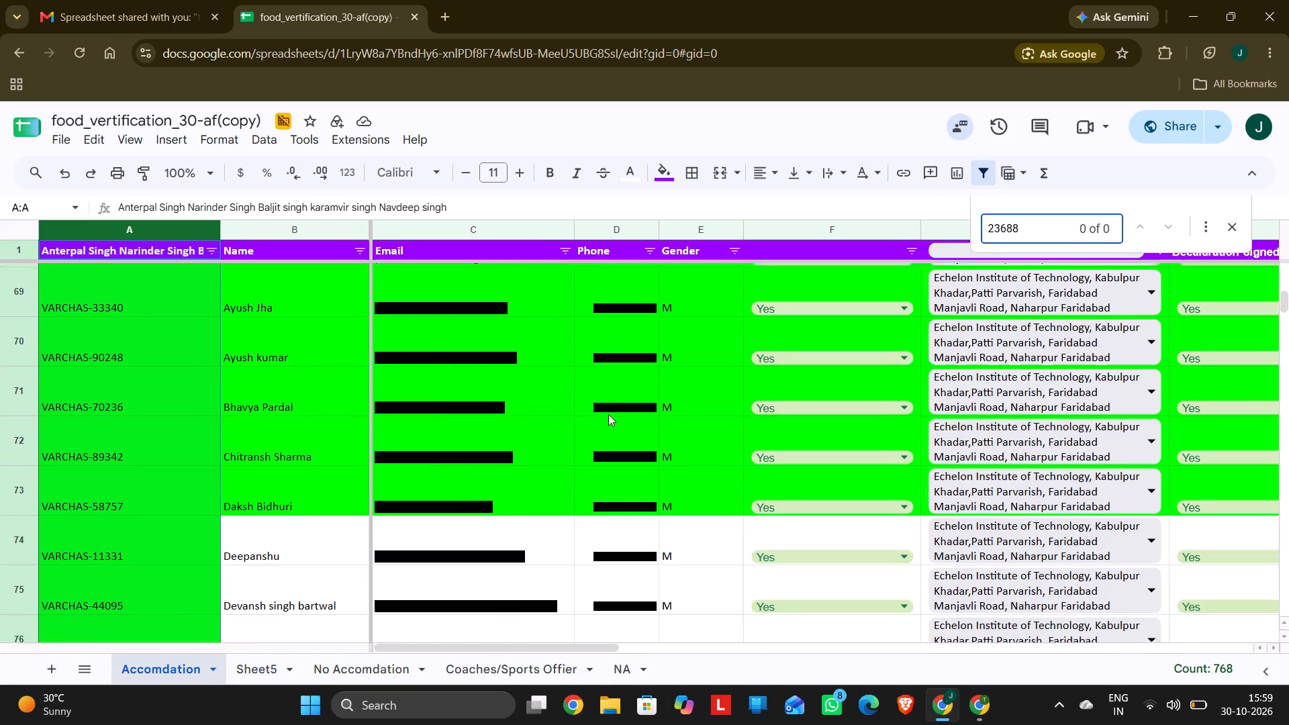
scroll(608, 414, "down", 4)
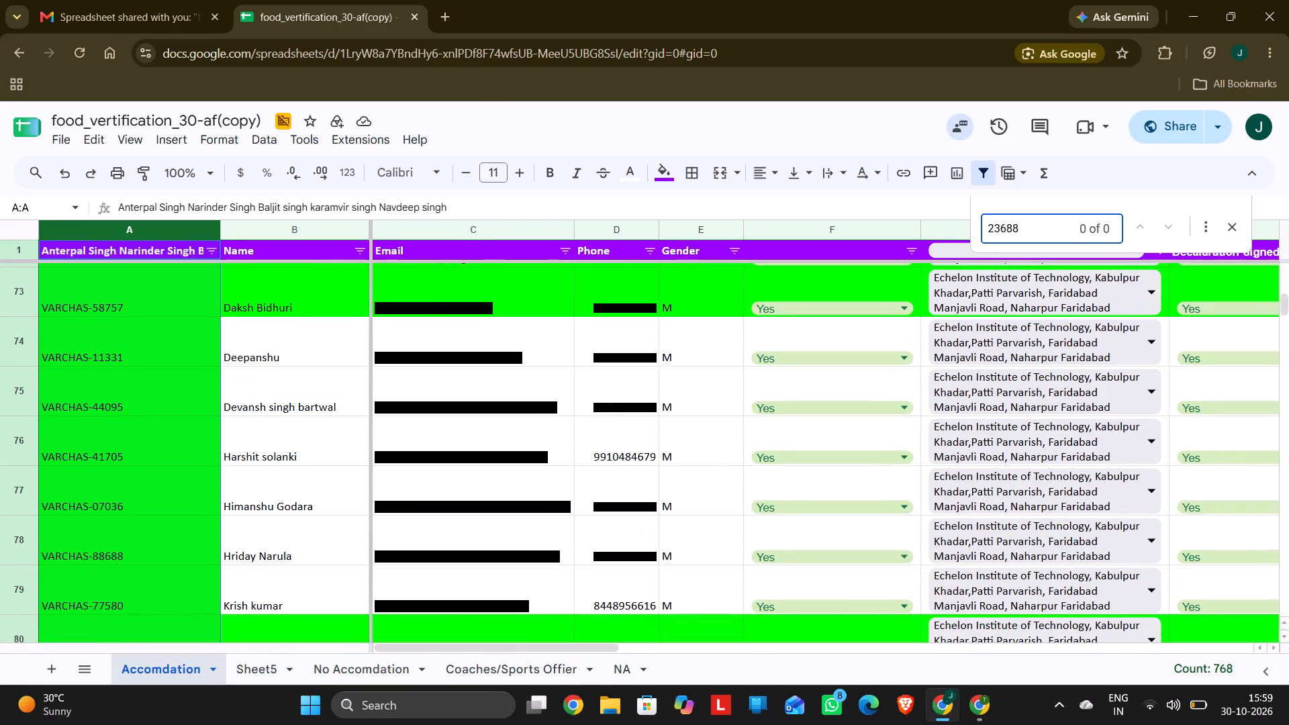
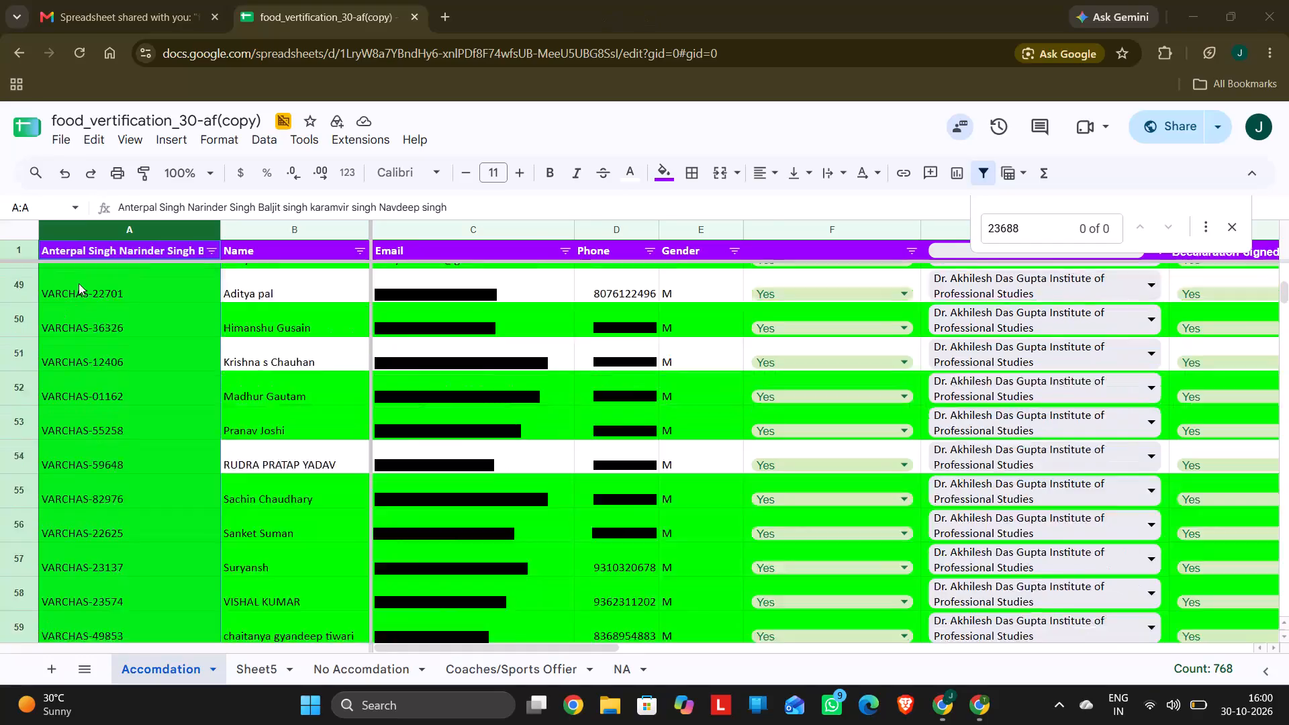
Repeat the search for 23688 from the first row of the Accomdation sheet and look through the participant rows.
left_click(112, 248)
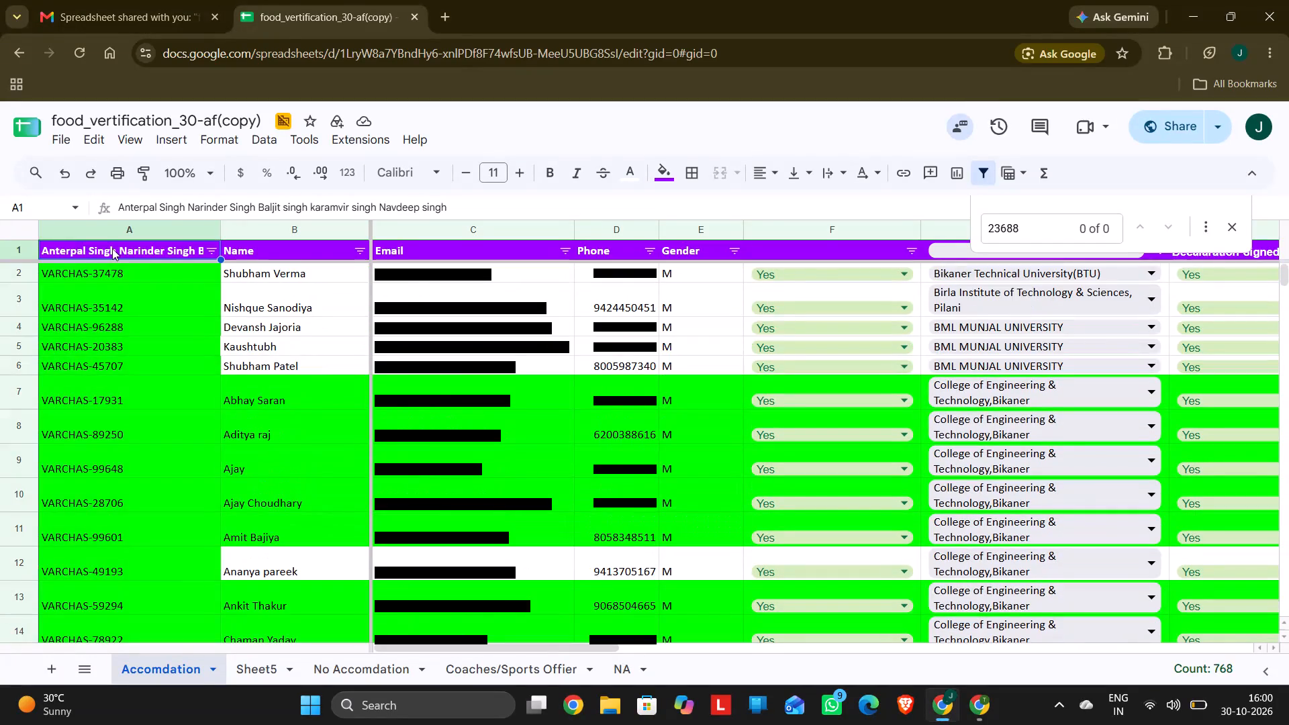
left_click(112, 248)
key("ctrl+f")
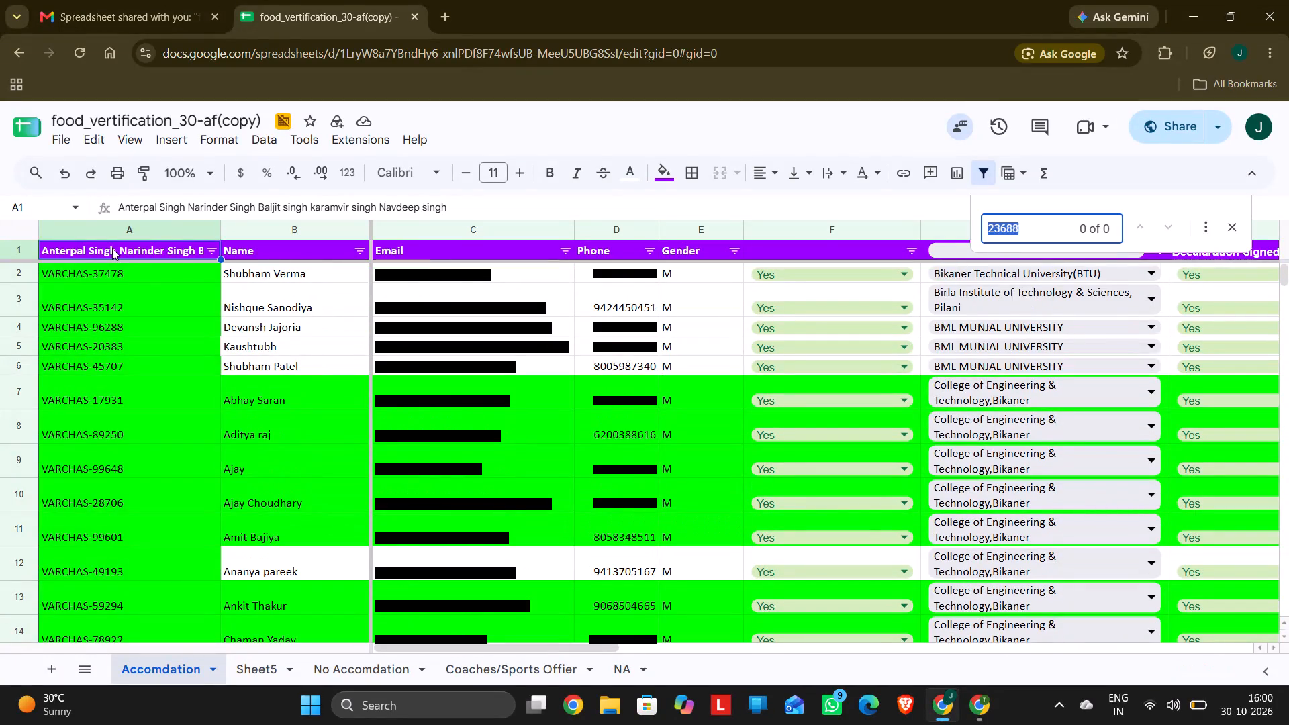
key("Return")
left_click(1044, 228)
key("Return")
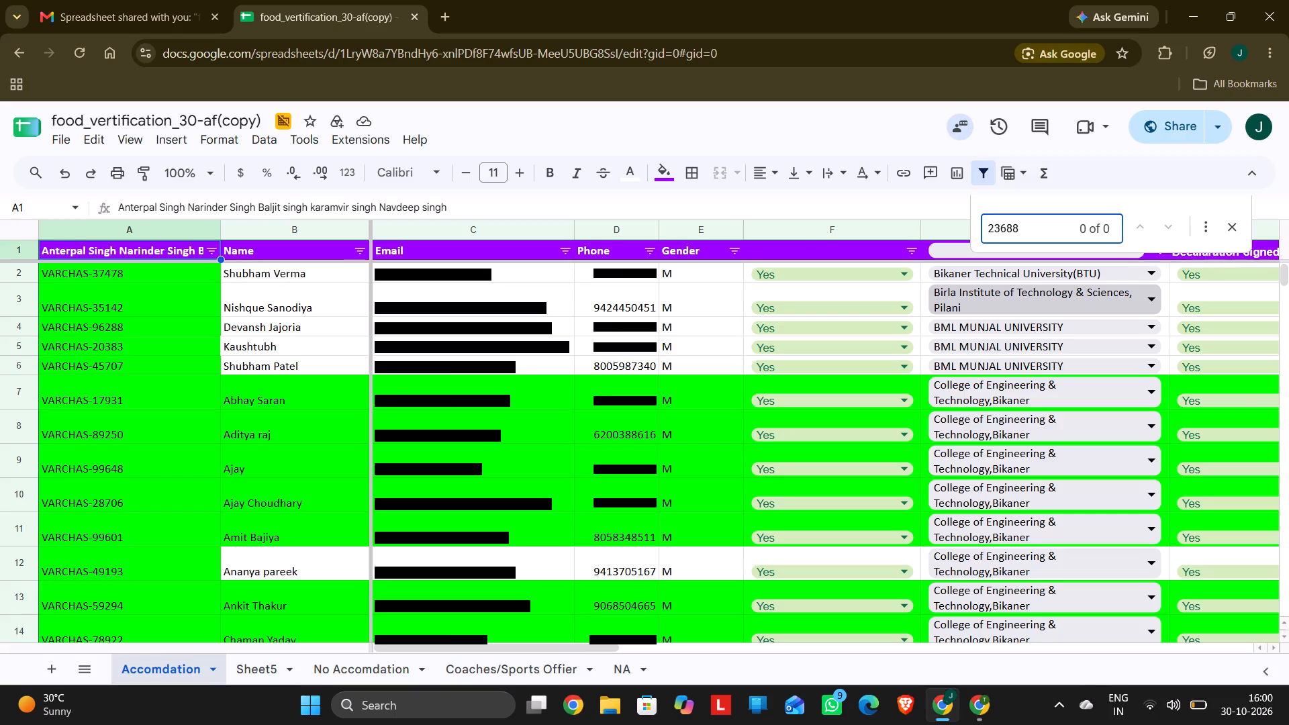
scroll(299, 395, "up", 1)
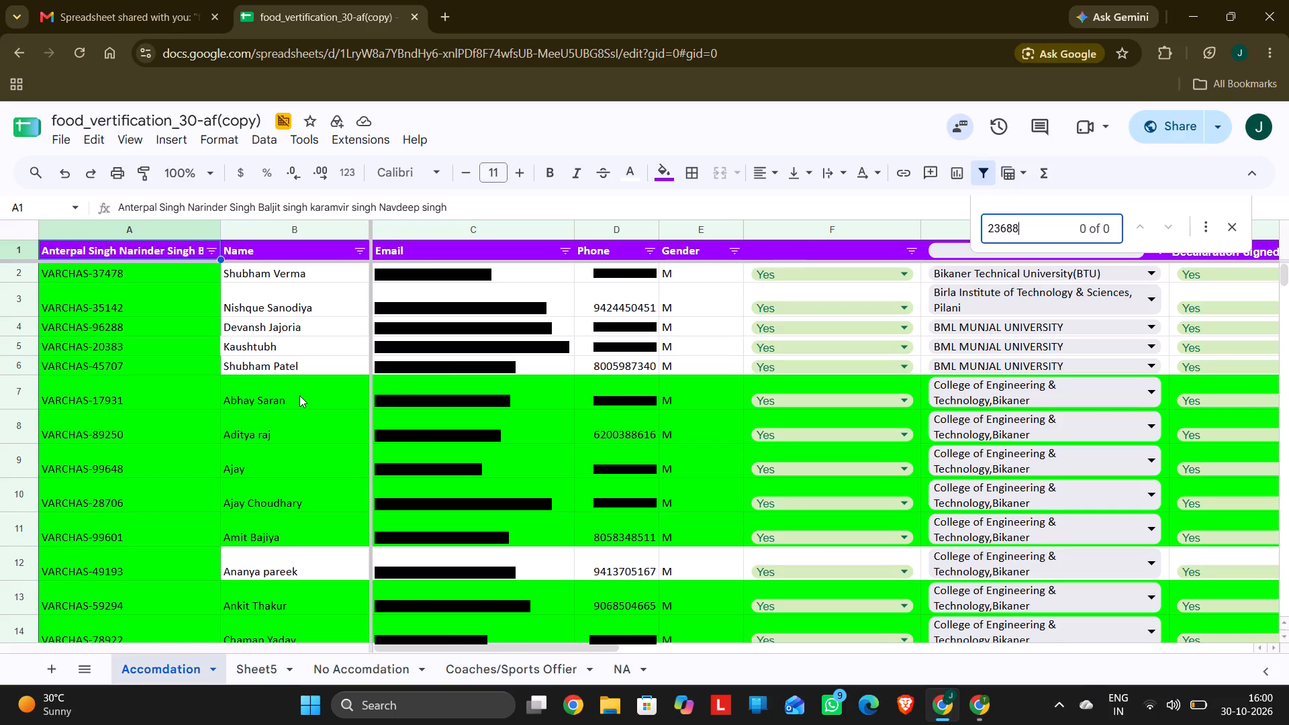
scroll(299, 395, "down", 20)
scroll(299, 395, "down", 10)
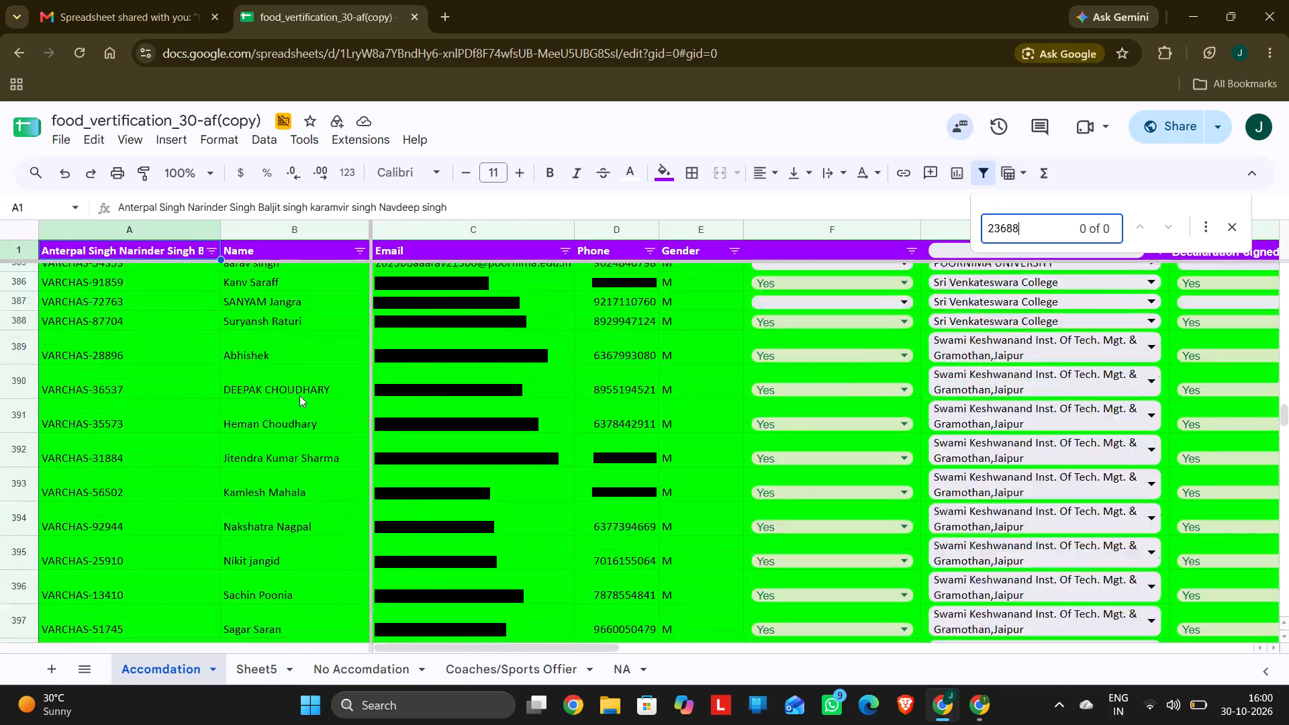
scroll(299, 395, "down", 4)
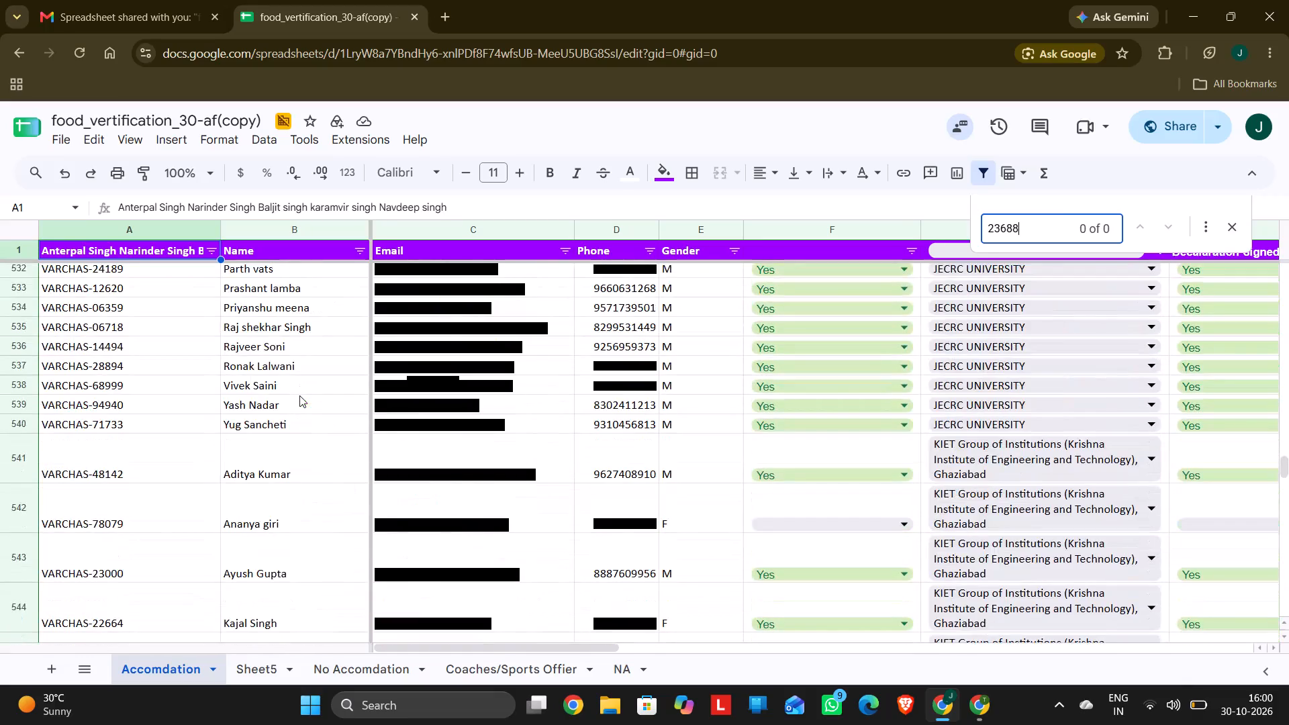
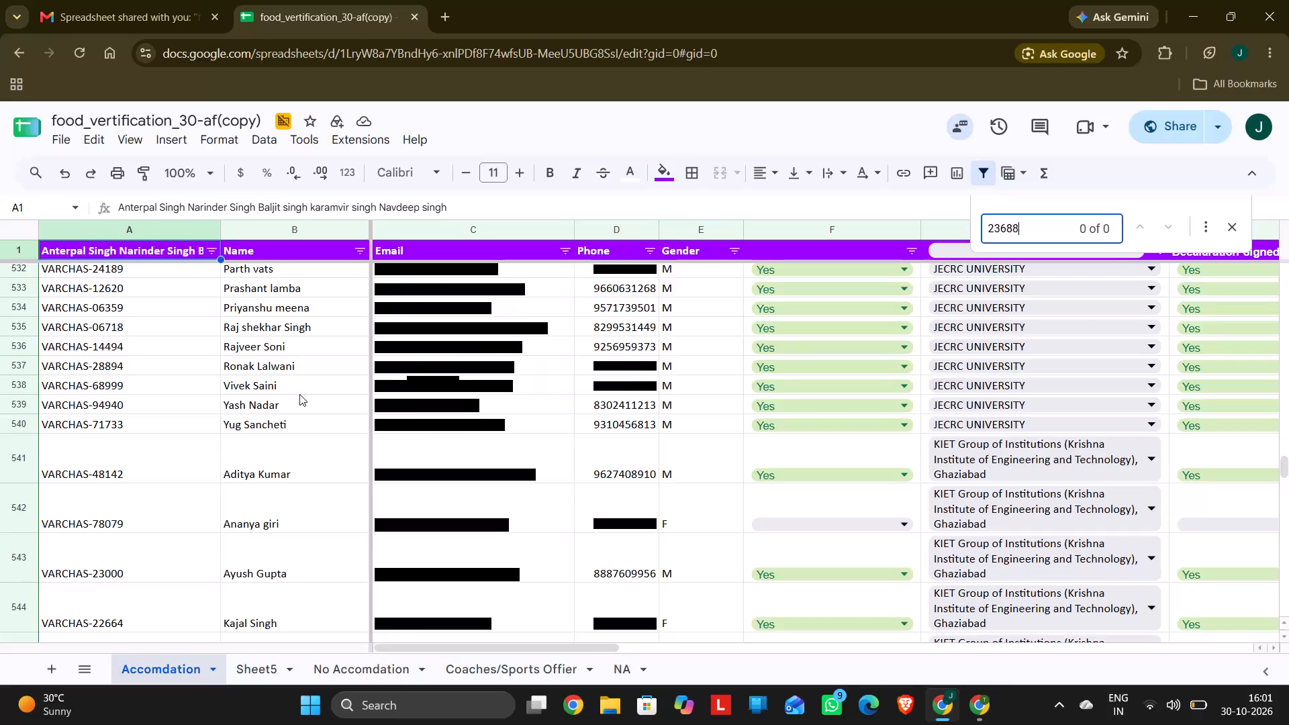
key("BackSpace")
key("BackSpace")
key("BackSpace")
key("BackSpace")
key("BackSpace")
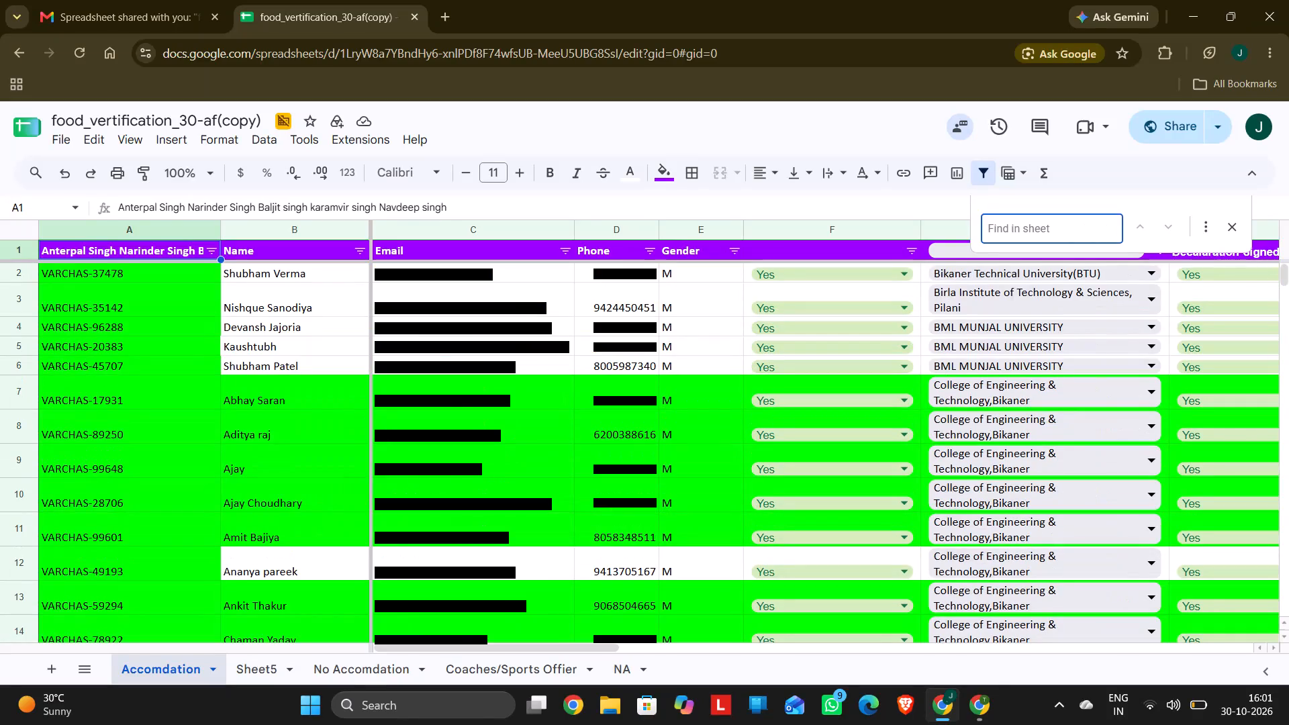
key("Down")
key("Page_Down")
key("Right")
scroll(0, 557, "up", 4)
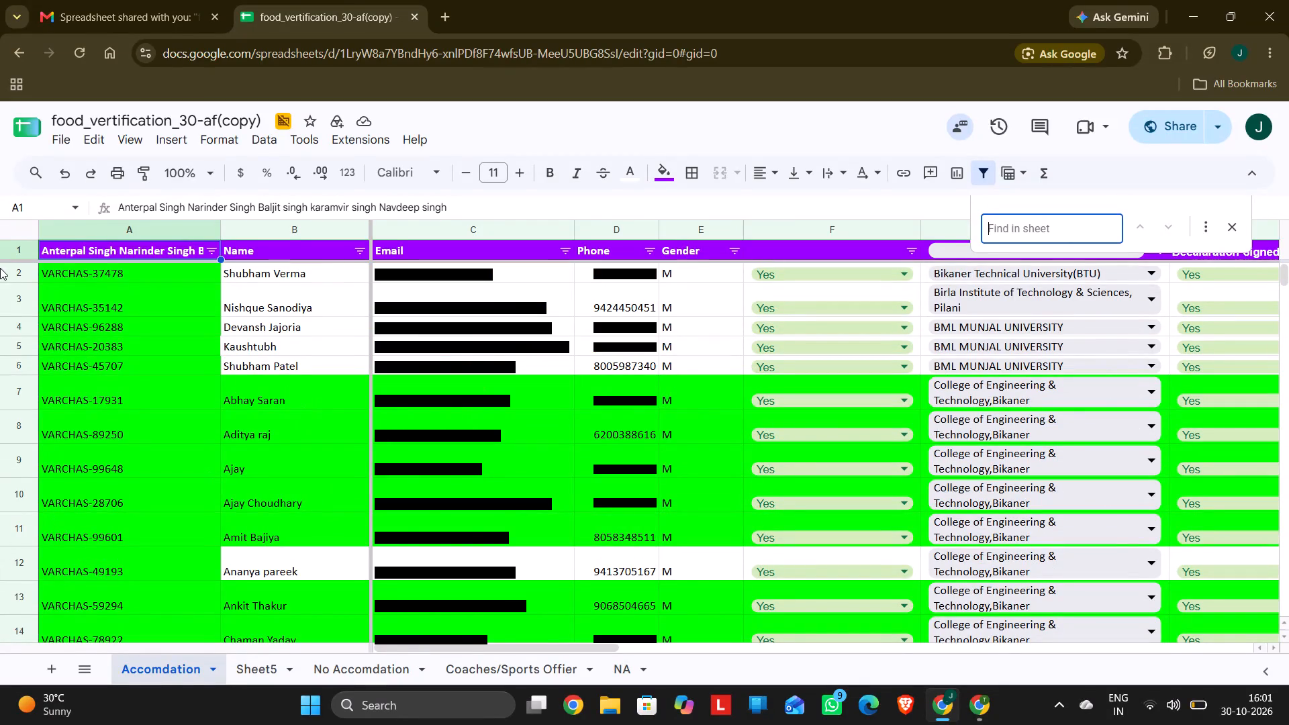
left_click(90, 248)
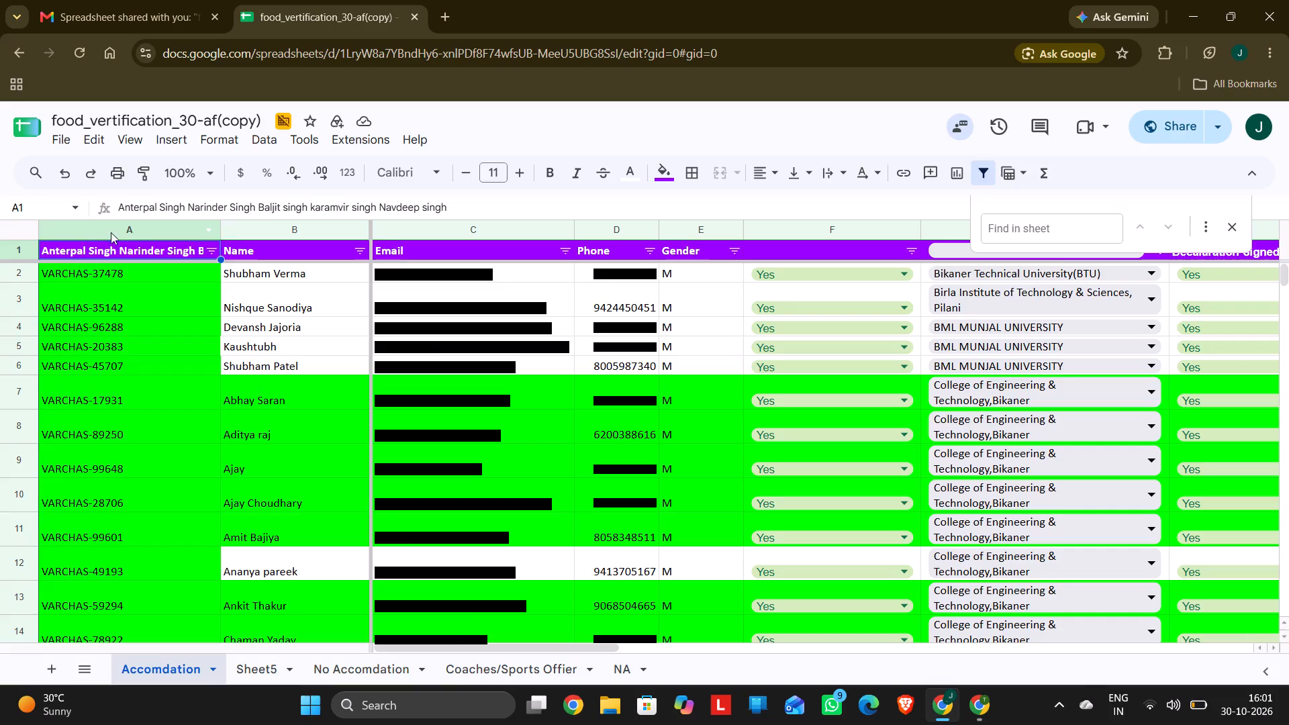
left_click(117, 229)
key("ctrl+f")
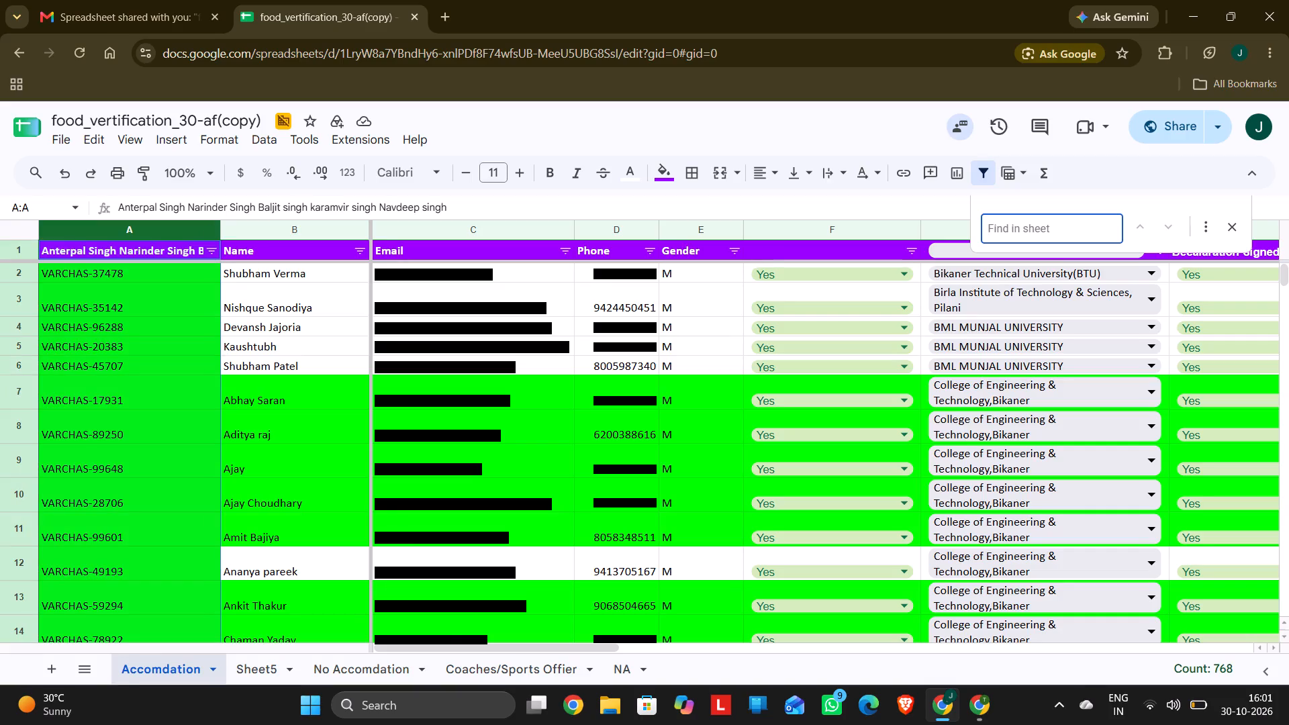
key("Down")
key("Page_Down")
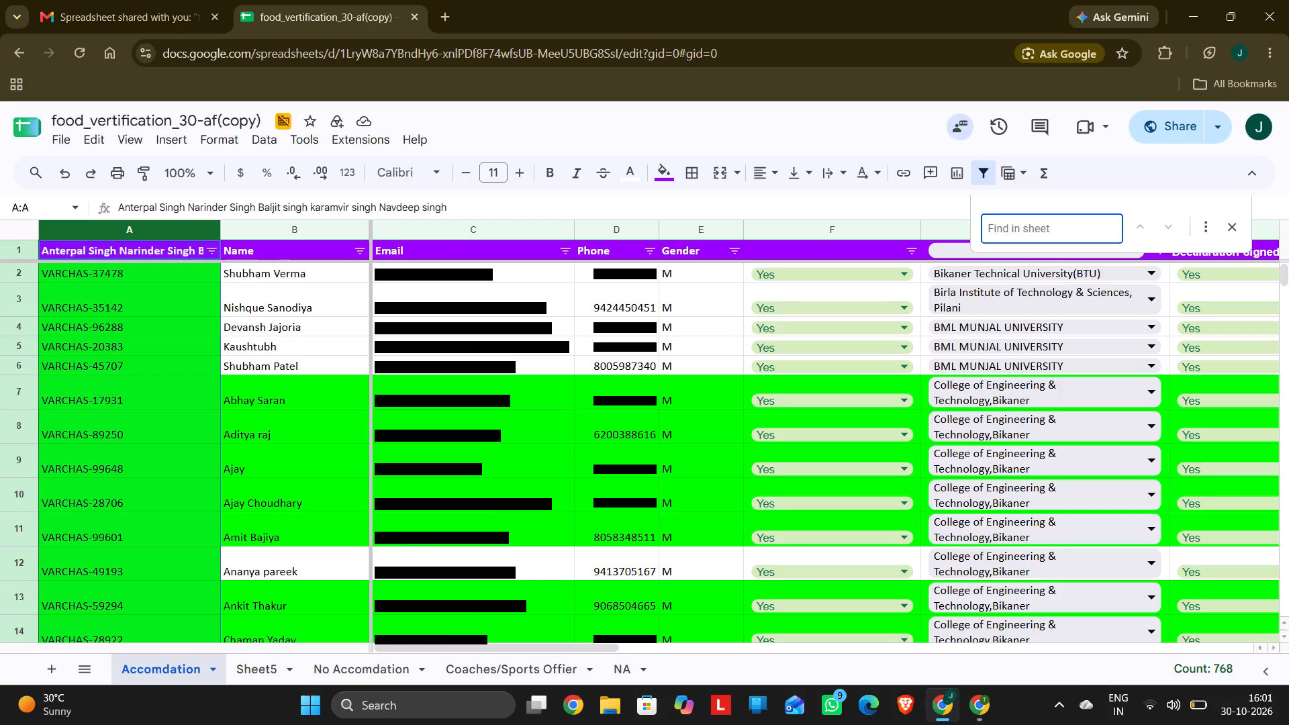
key("Right")
key("Up")
key("Up")
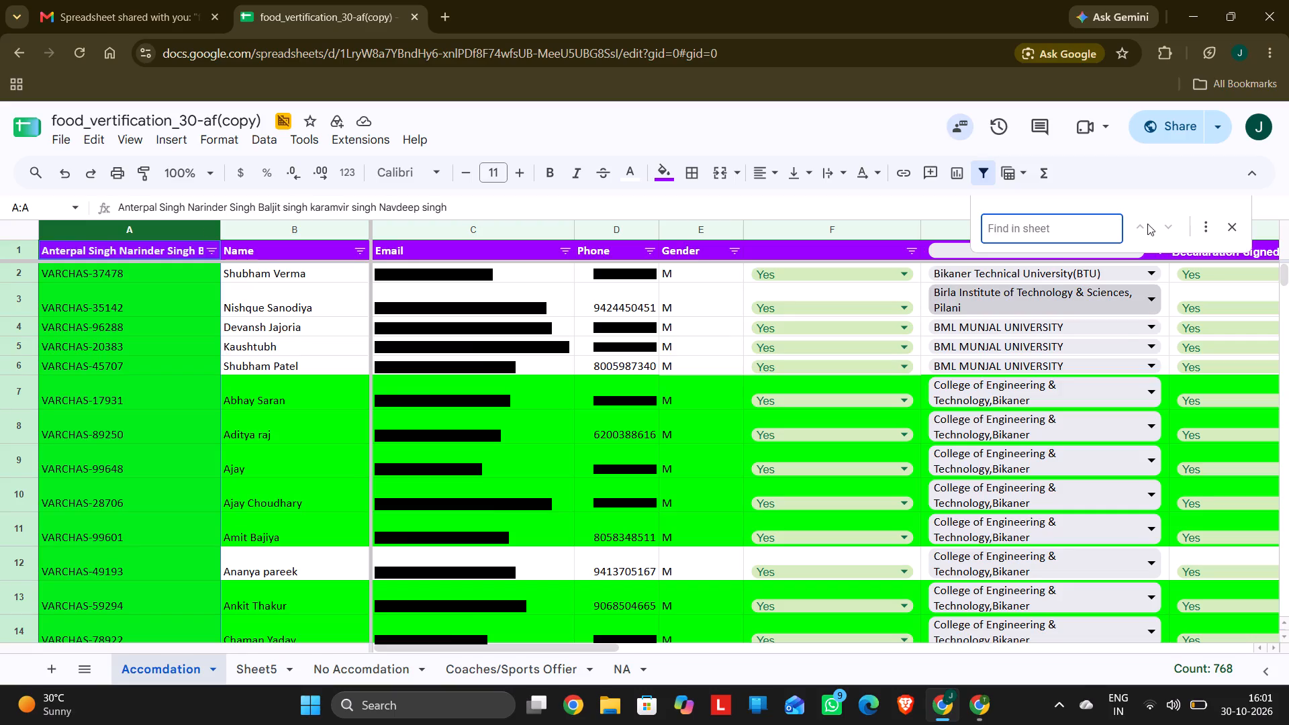
left_click(1080, 236)
key("Down")
key("Page_Down")
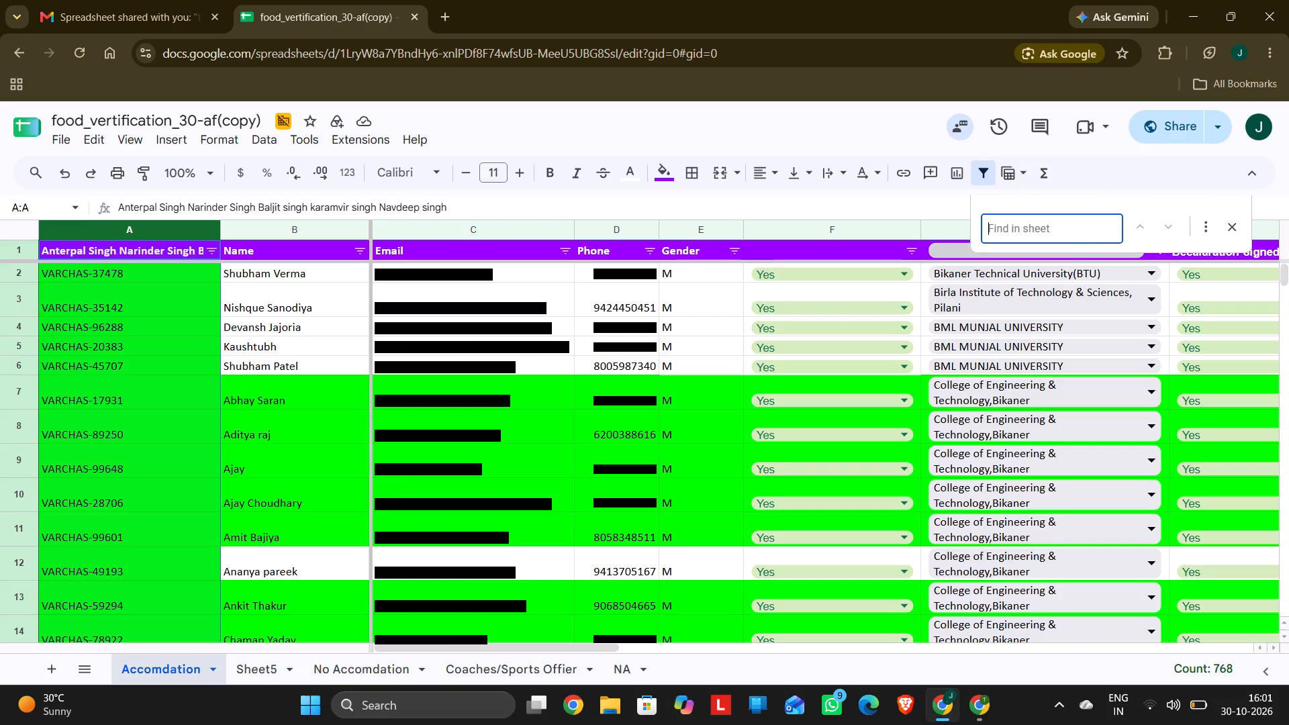
key("Right")
key("Down")
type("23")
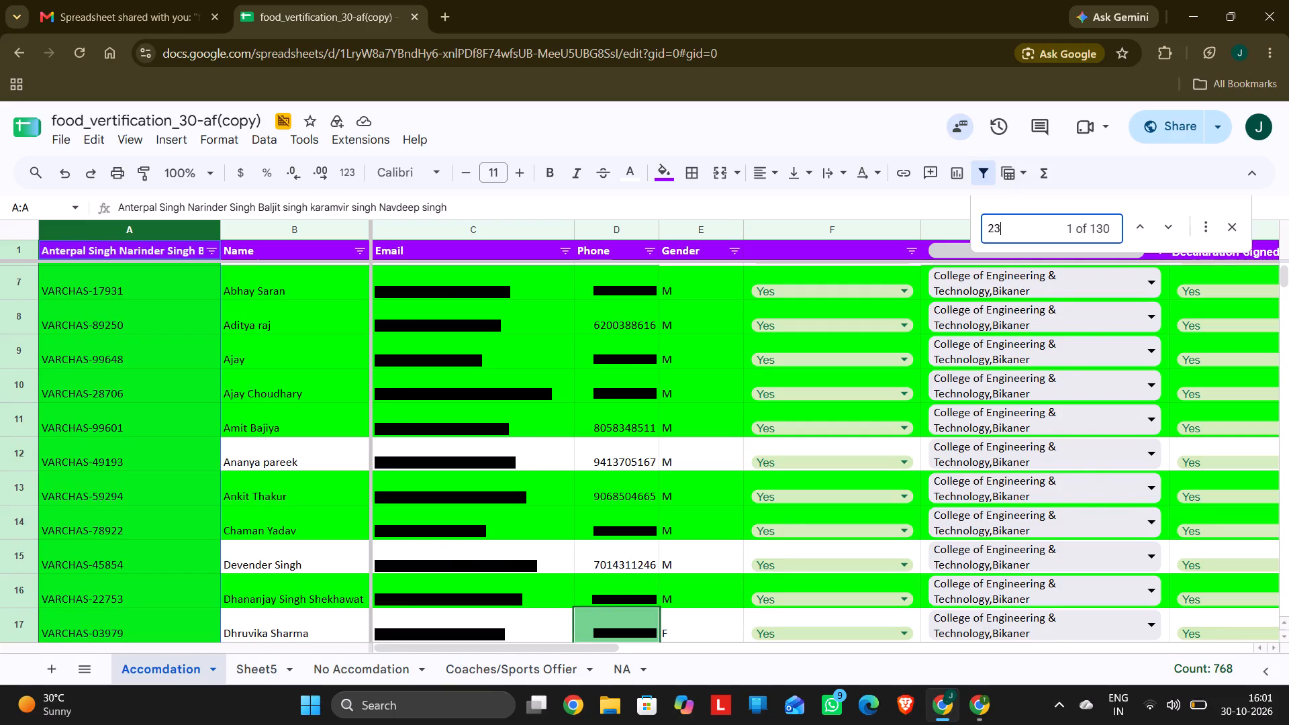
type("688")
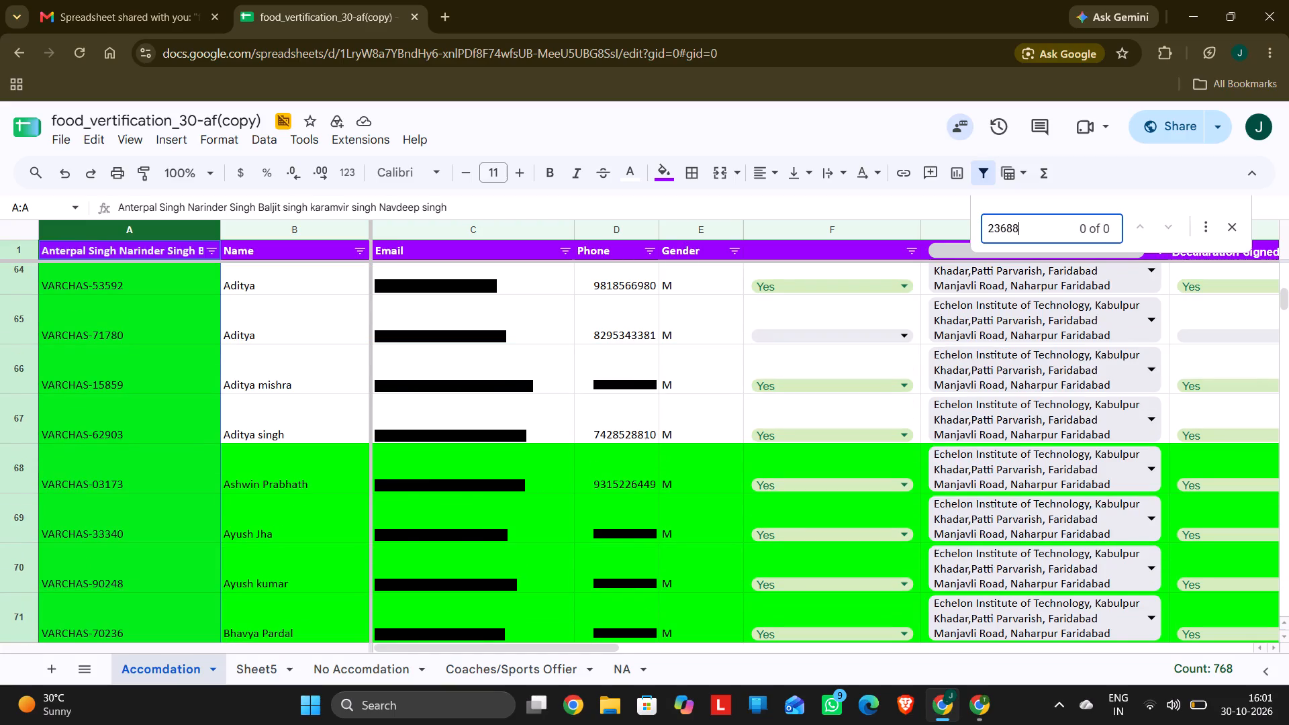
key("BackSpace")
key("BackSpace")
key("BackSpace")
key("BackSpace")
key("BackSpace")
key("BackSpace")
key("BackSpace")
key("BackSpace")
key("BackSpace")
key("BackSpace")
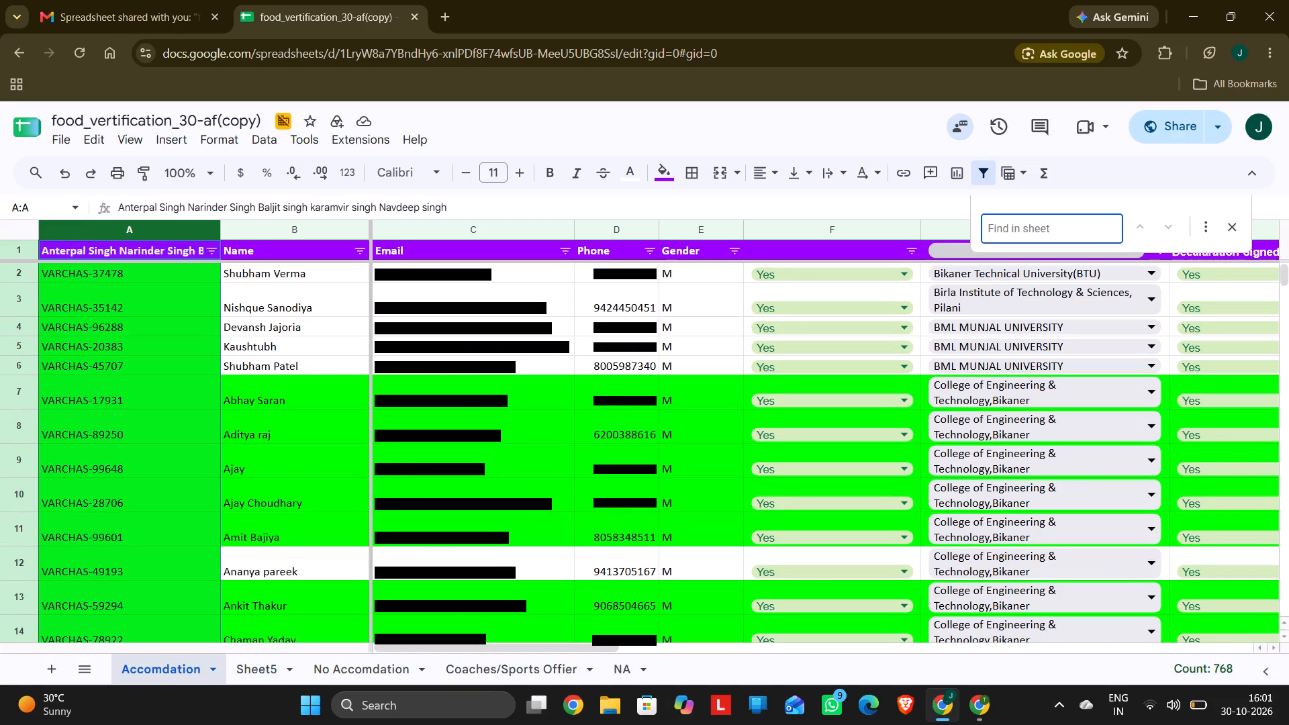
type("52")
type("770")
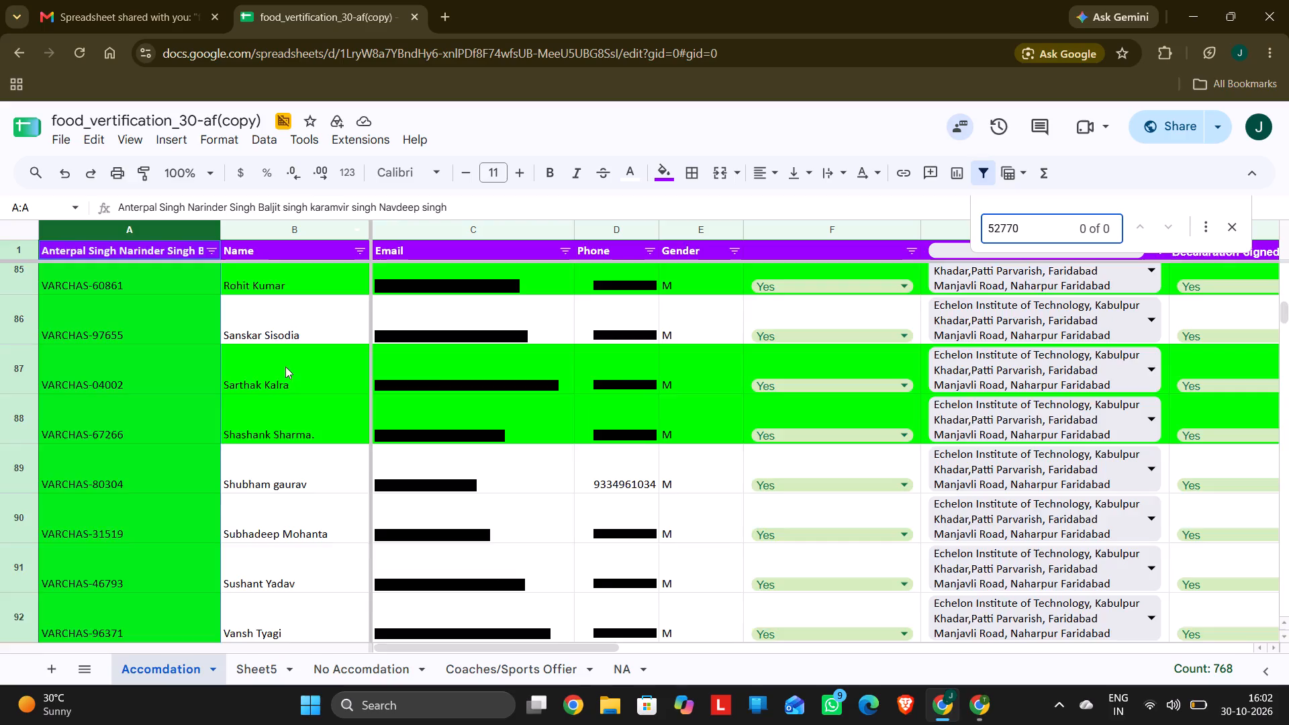
scroll(238, 394, "up", 9)
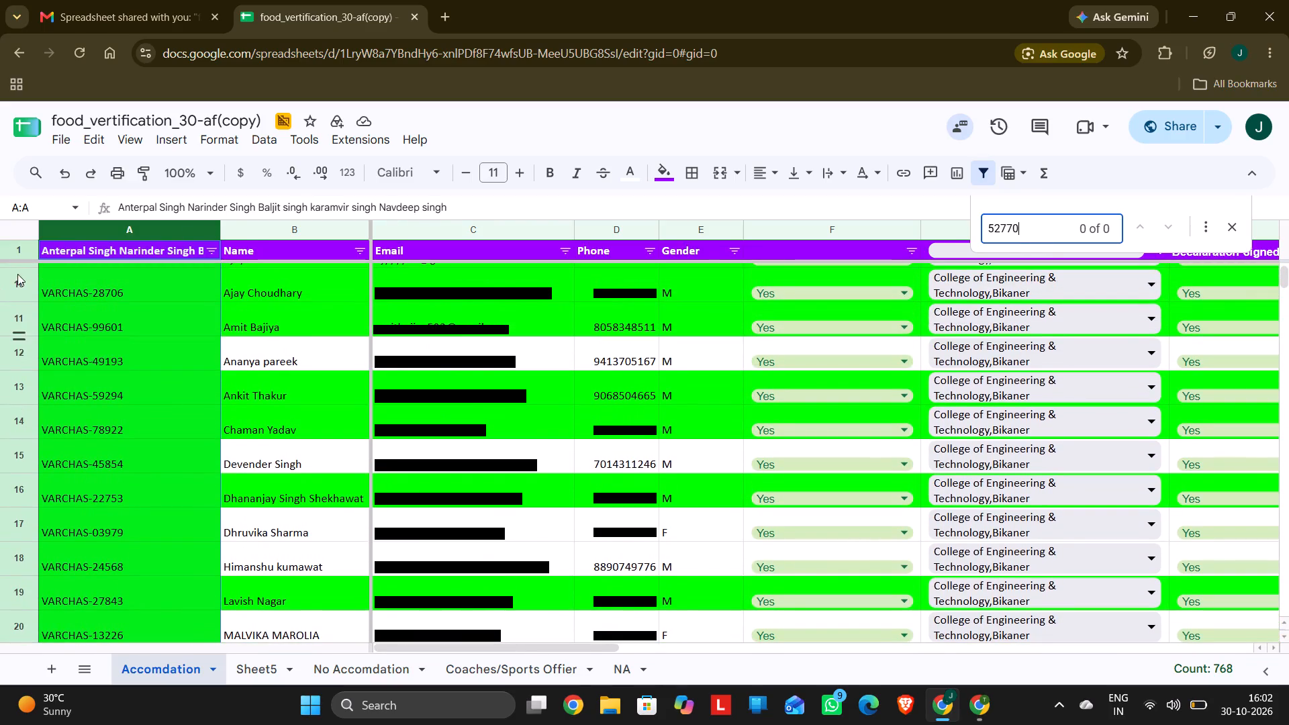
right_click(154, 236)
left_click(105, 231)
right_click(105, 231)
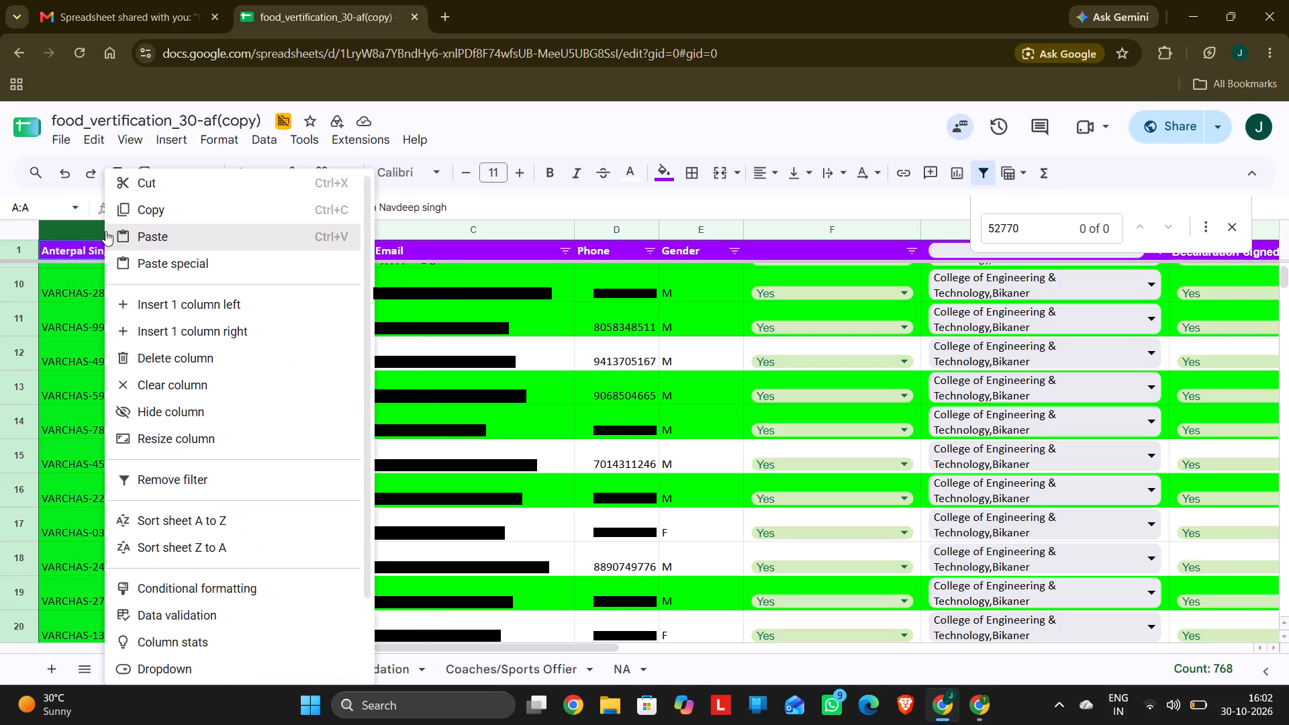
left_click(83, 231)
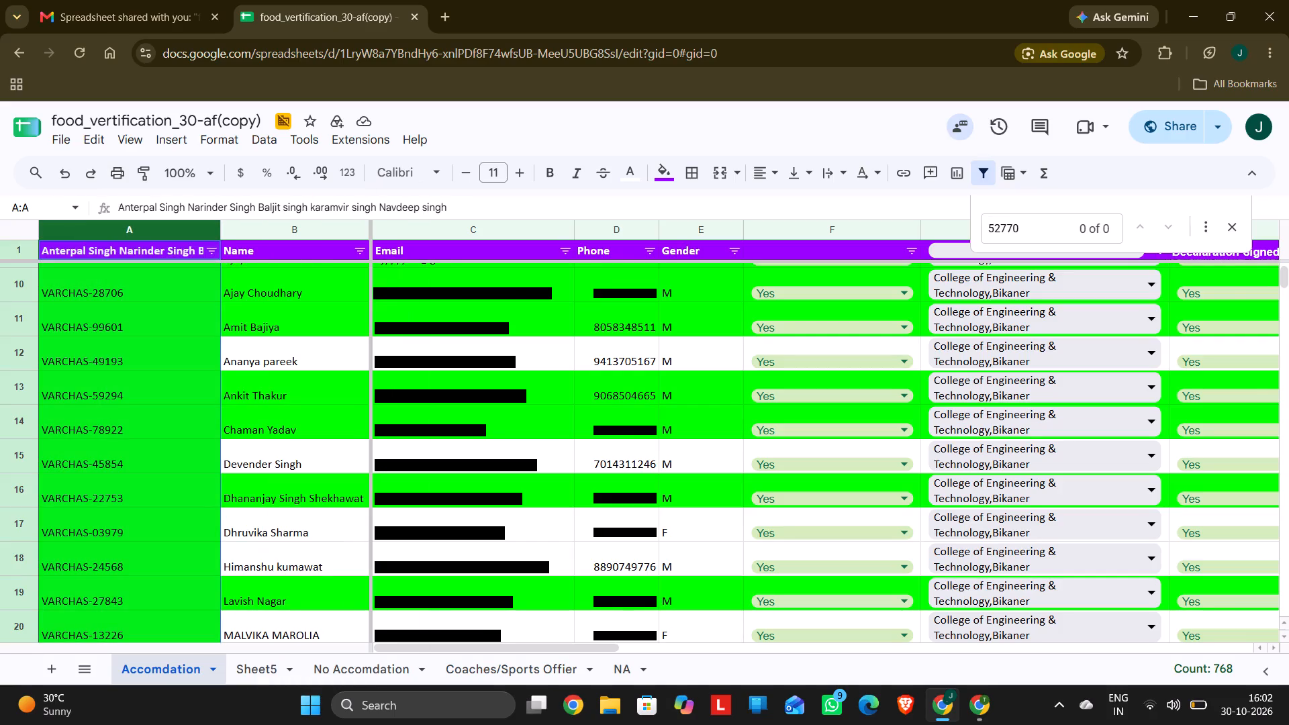
scroll(106, 281, "down", 4)
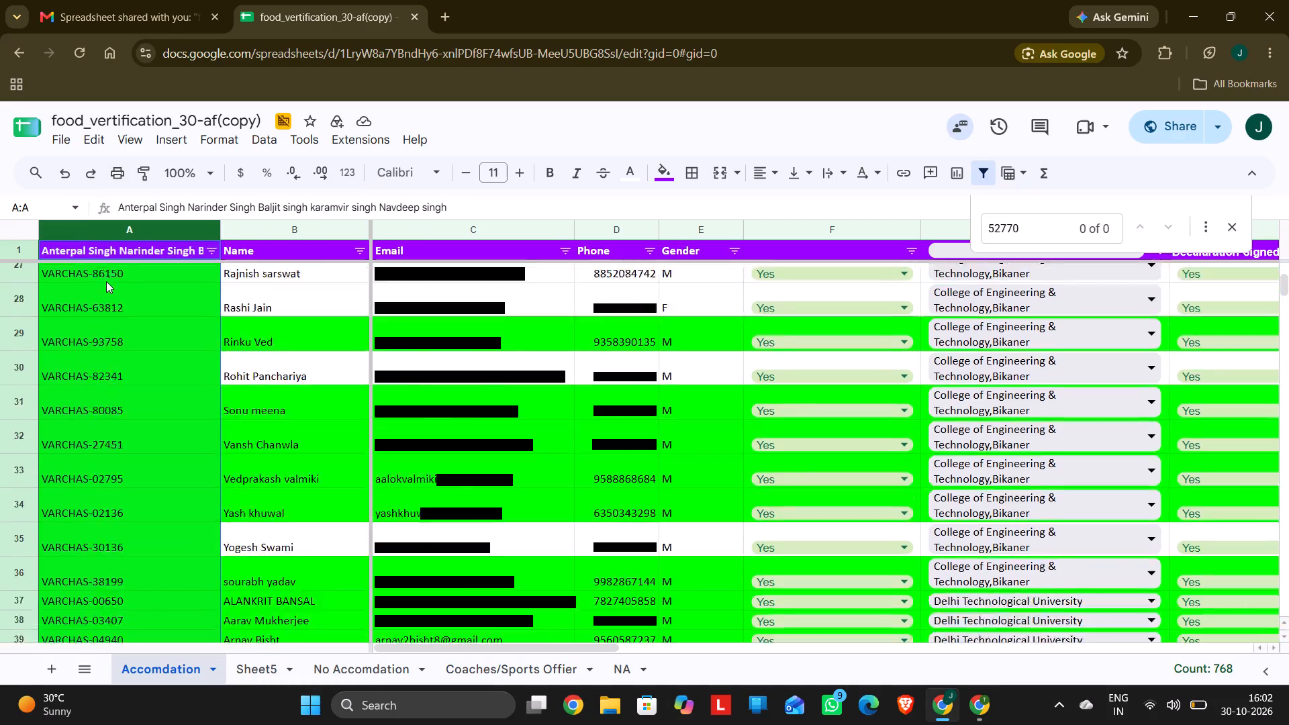
scroll(106, 281, "down", 14)
scroll(106, 281, "down", 7)
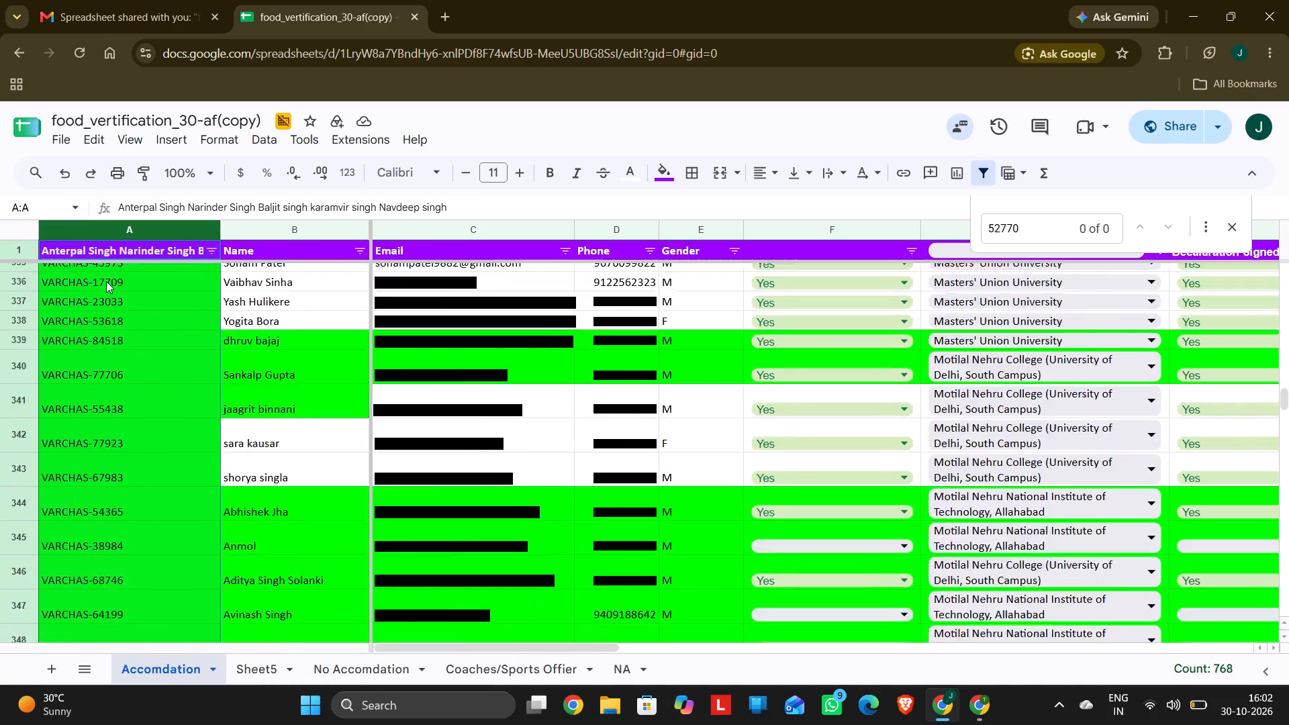
scroll(106, 281, "down", 3)
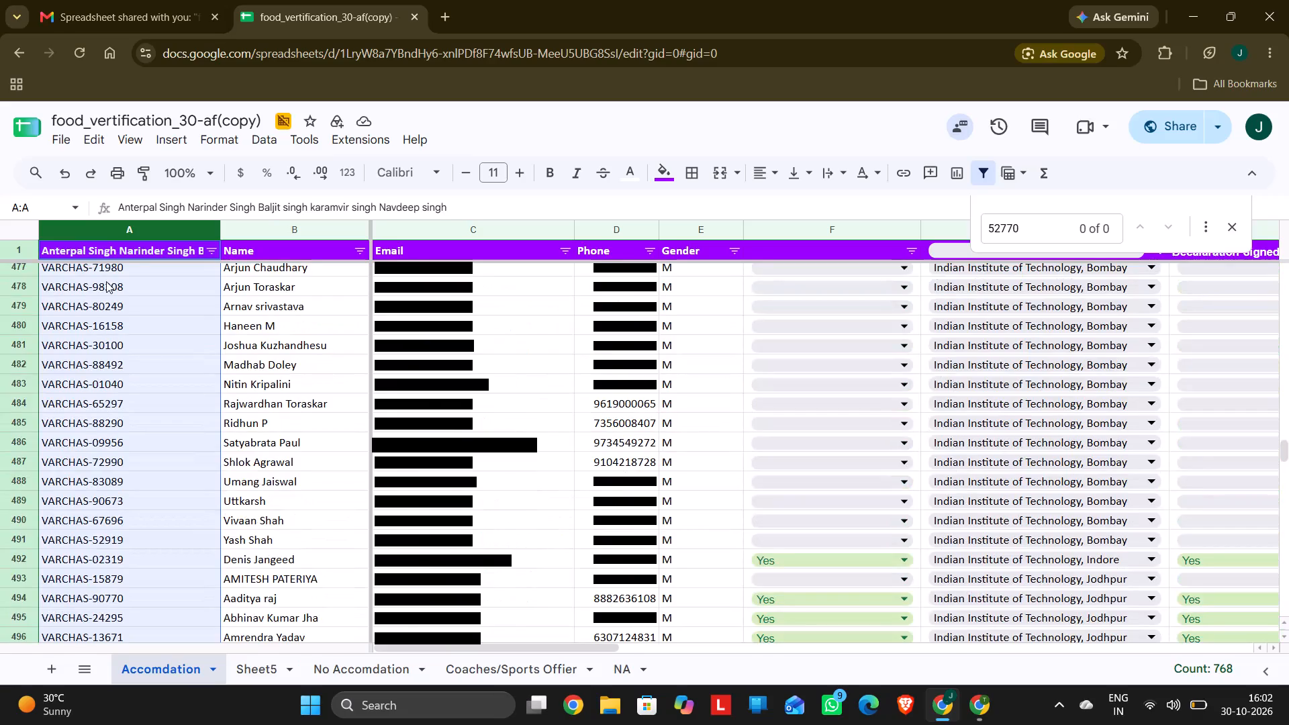
scroll(103, 530, "down", 6)
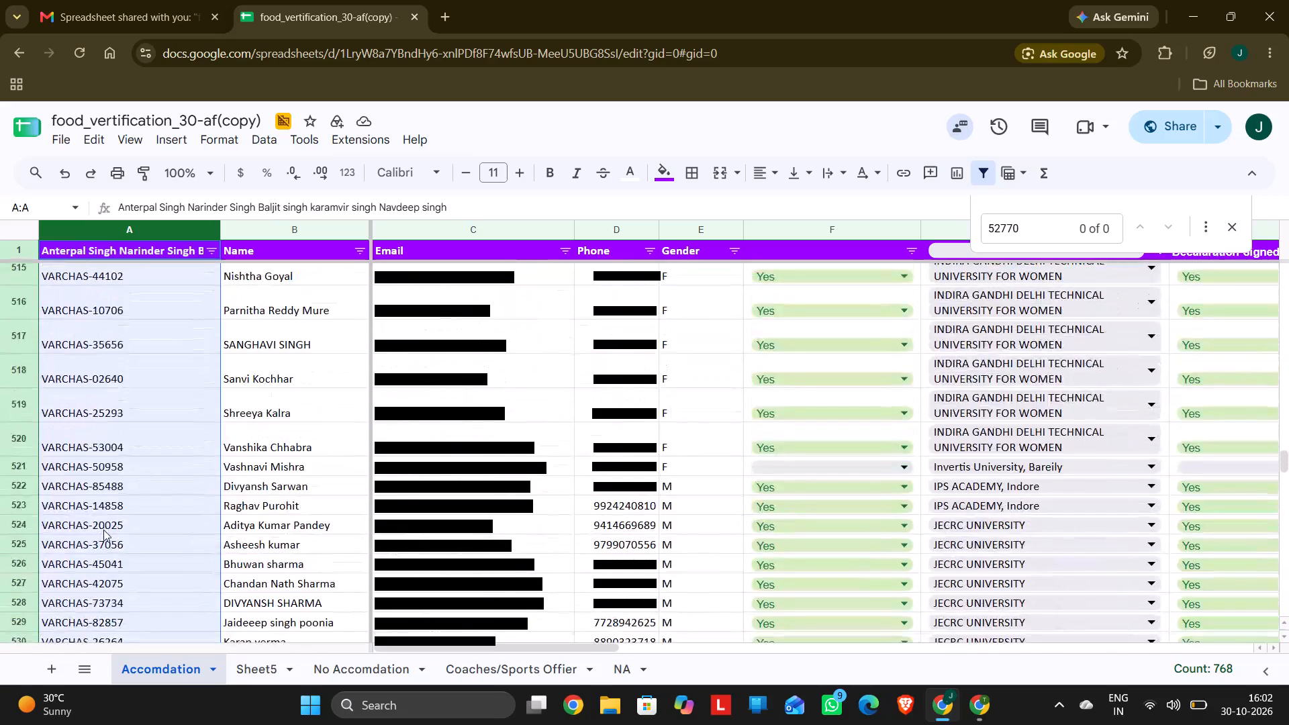
scroll(103, 530, "right", 2)
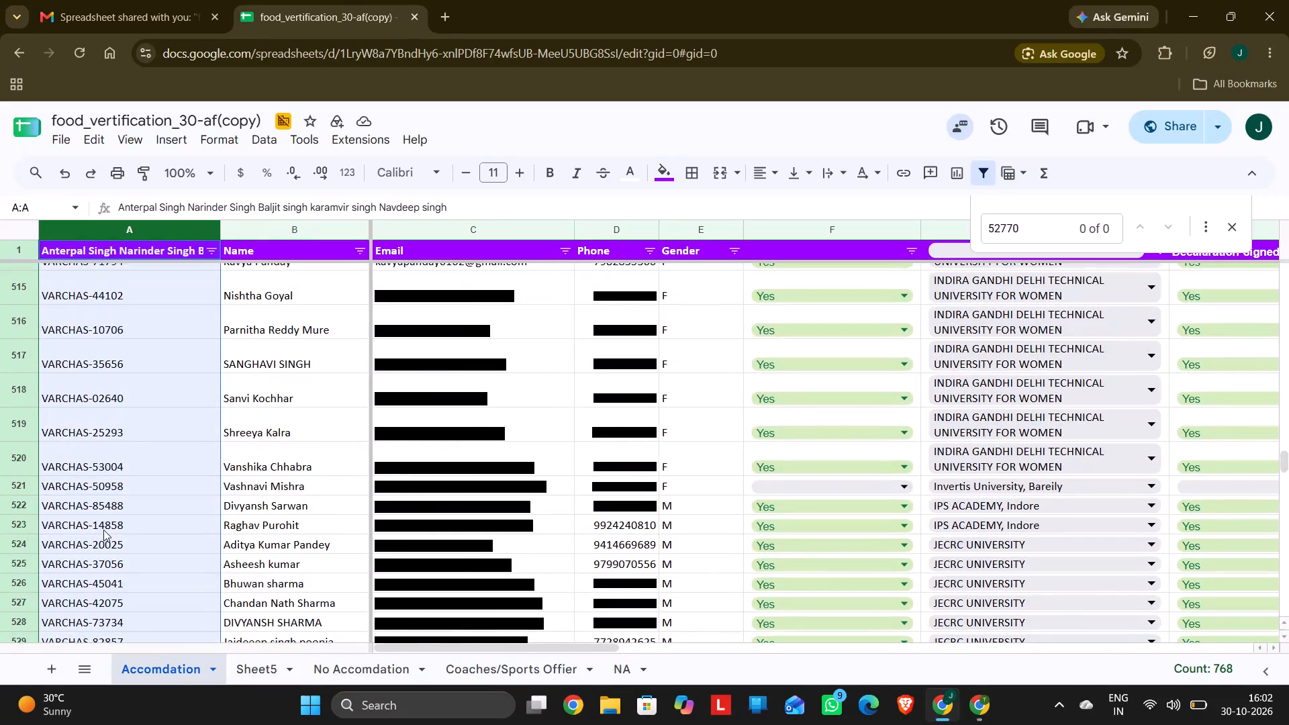
scroll(103, 530, "up", 9)
scroll(103, 530, "down", 6)
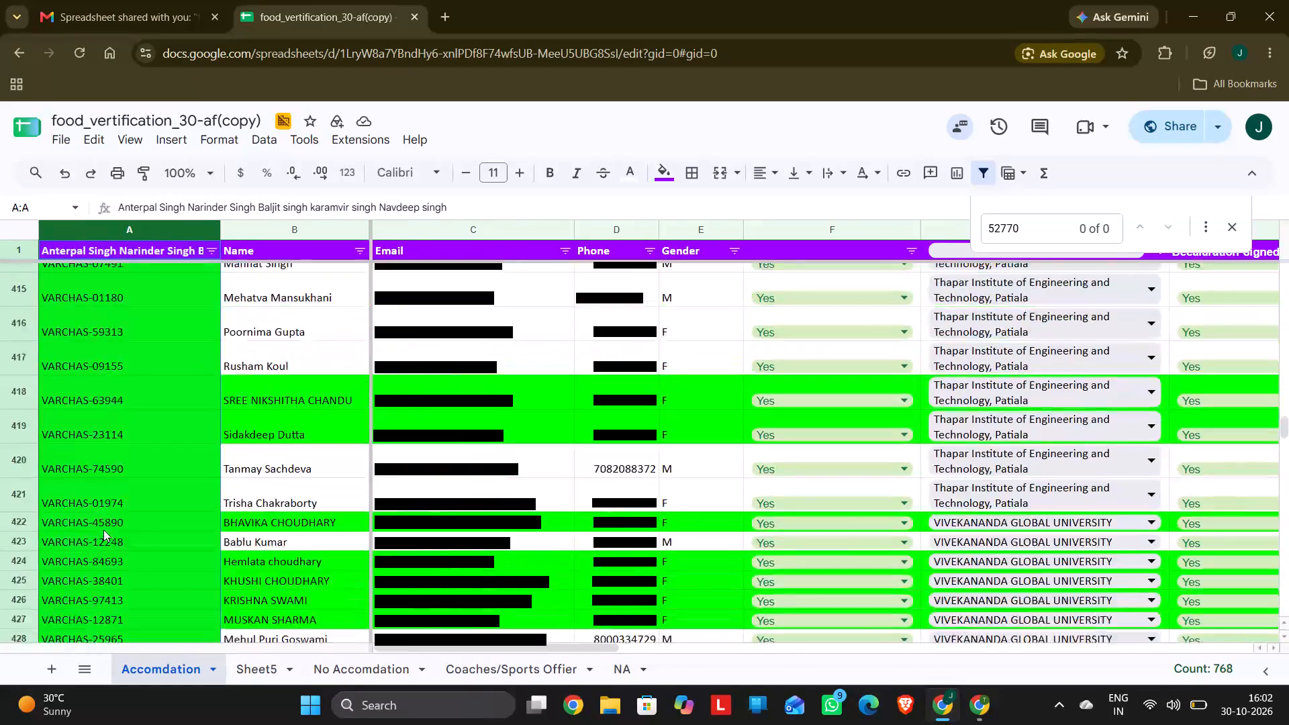
scroll(103, 530, "down", 7)
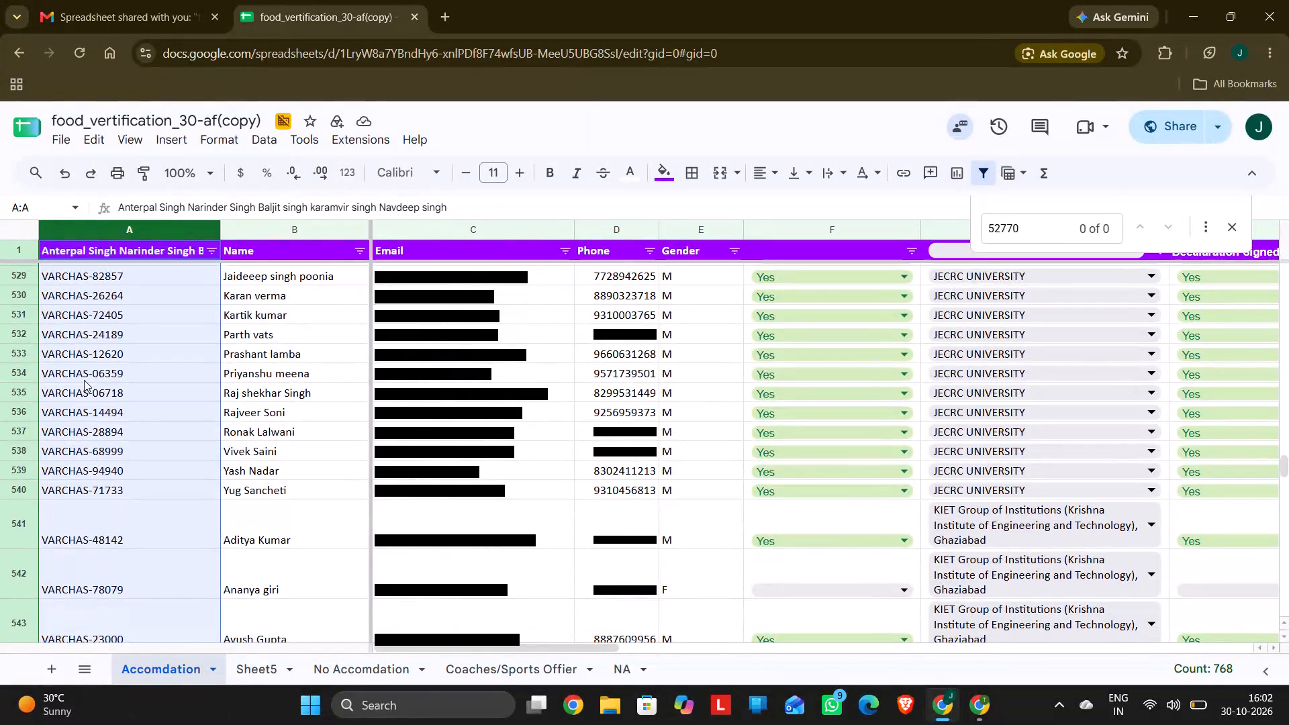
left_click(1048, 227)
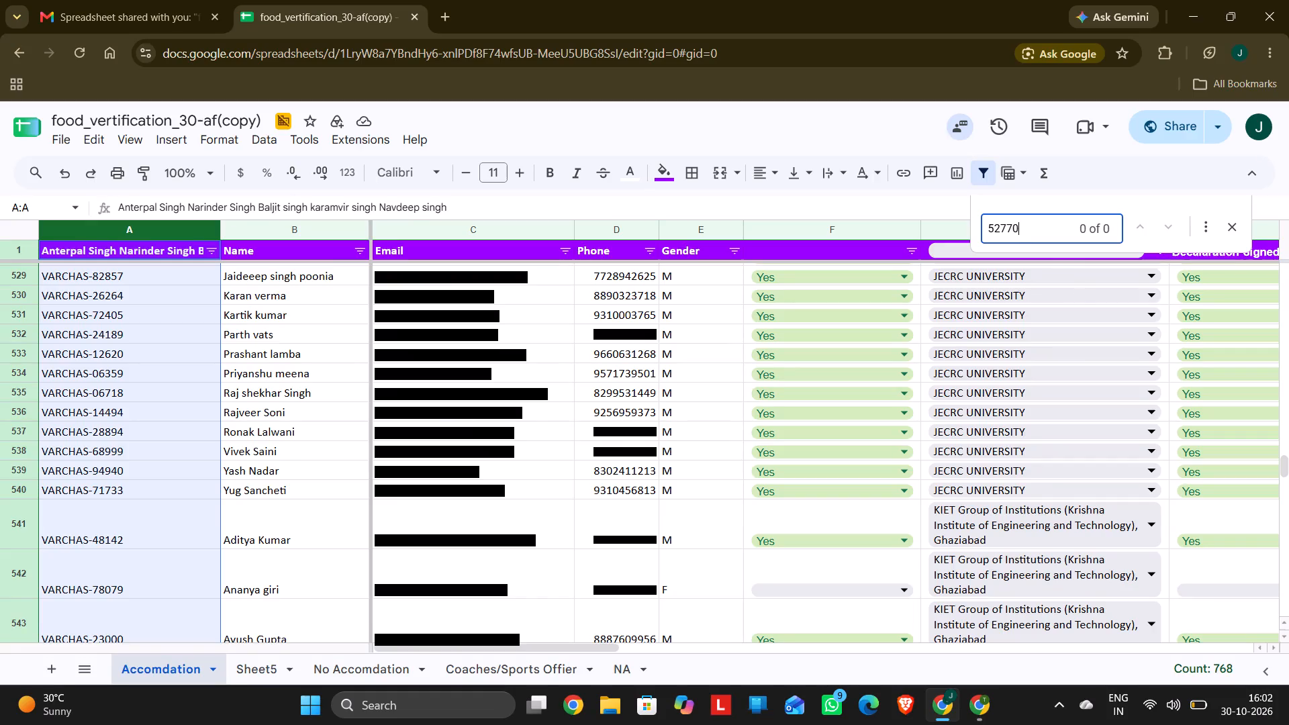
key("BackSpace")
key("BackSpace")
key("BackSpace")
key("BackSpace")
key("BackSpace")
key("BackSpace")
key("BackSpace")
key("BackSpace")
key("BackSpace")
key("BackSpace")
key("BackSpace")
key("BackSpace")
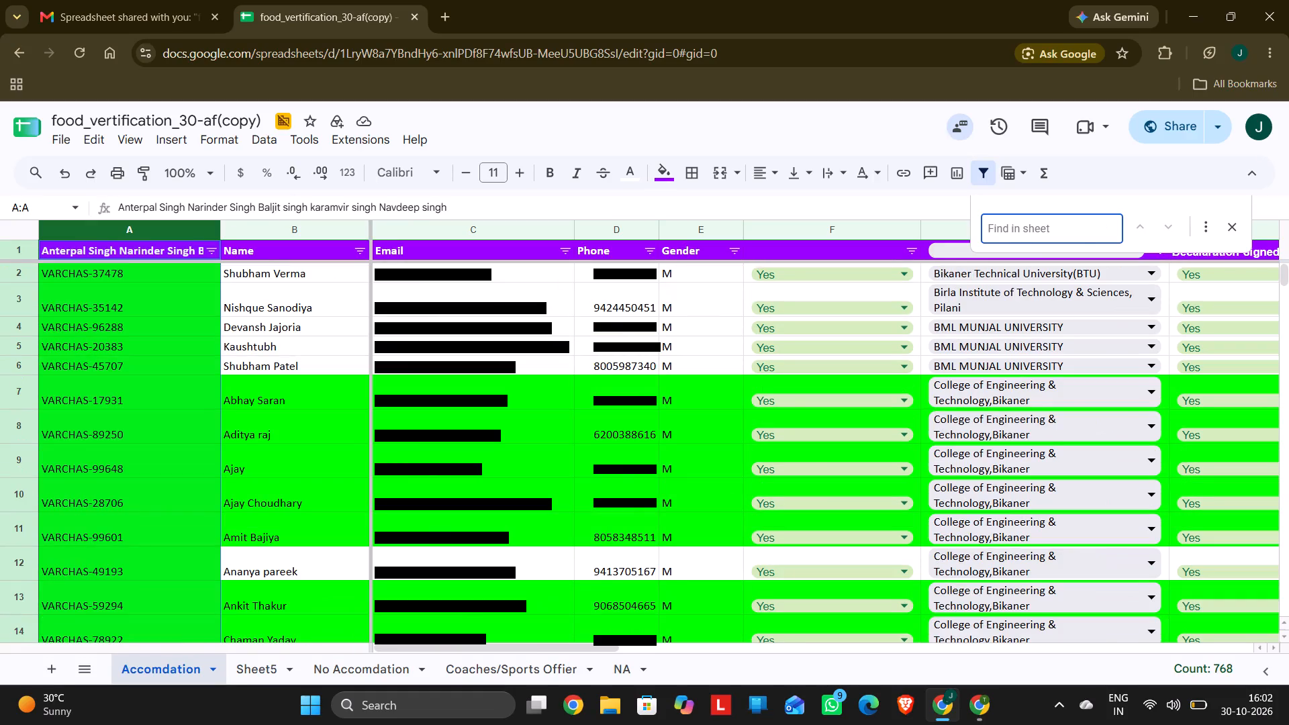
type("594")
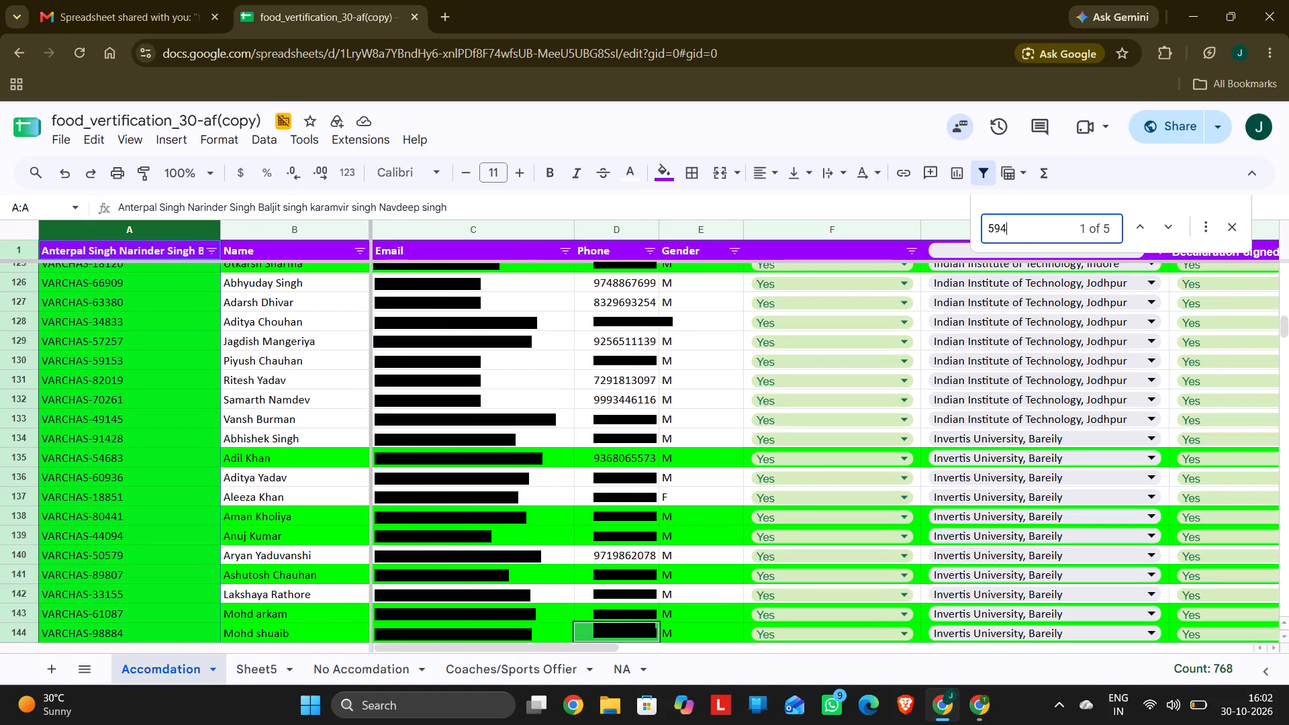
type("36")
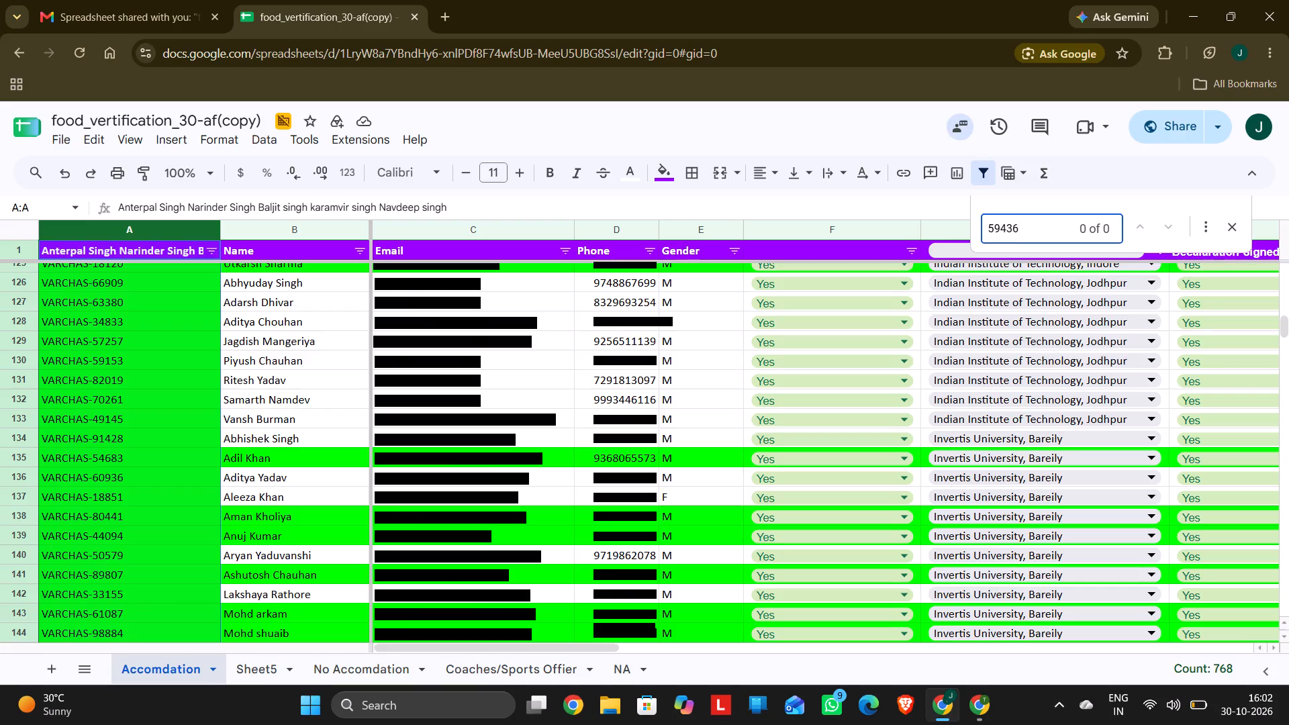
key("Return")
scroll(681, 385, "up", 8)
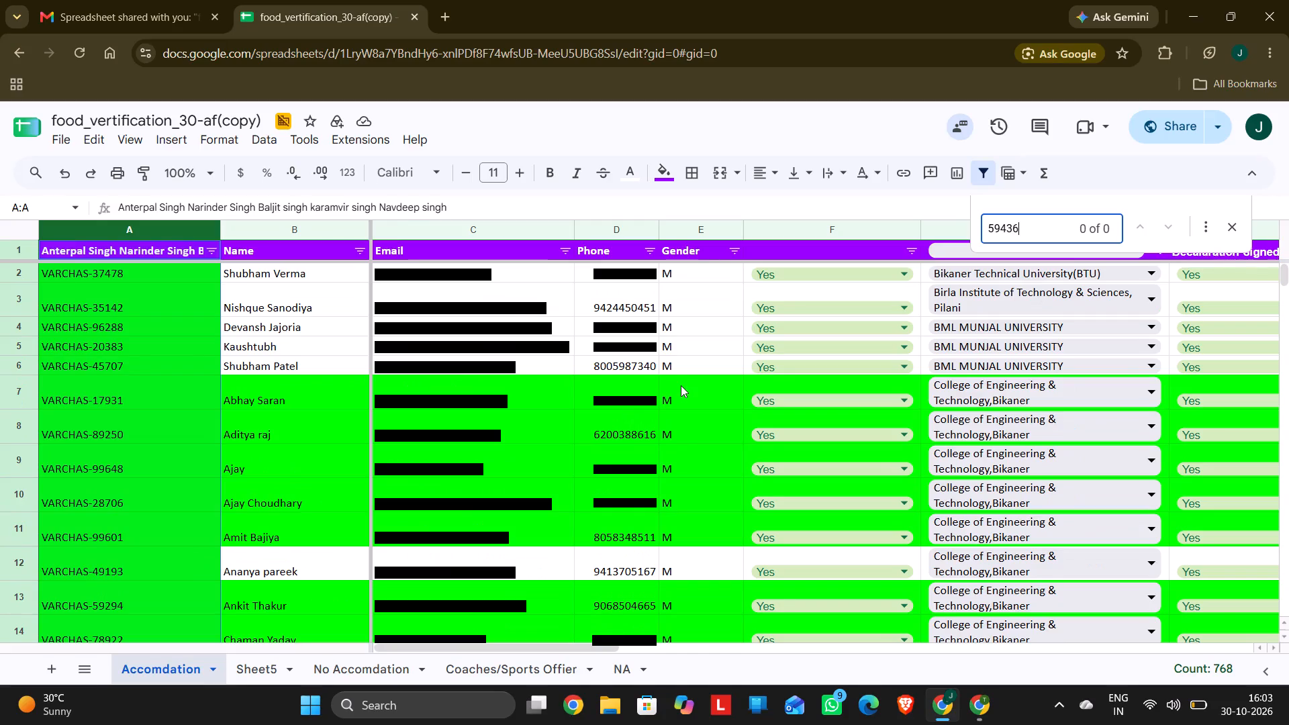
scroll(681, 385, "down", 2)
scroll(681, 385, "up", 6)
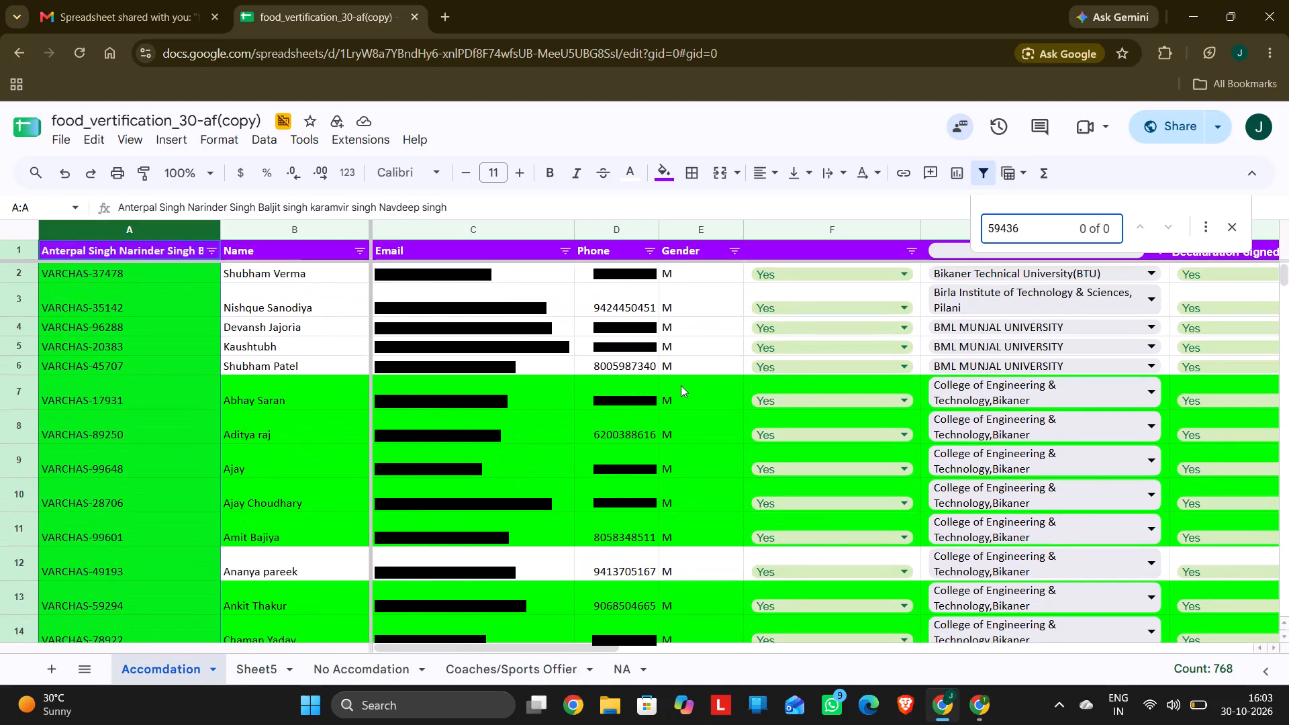
left_click(356, 661)
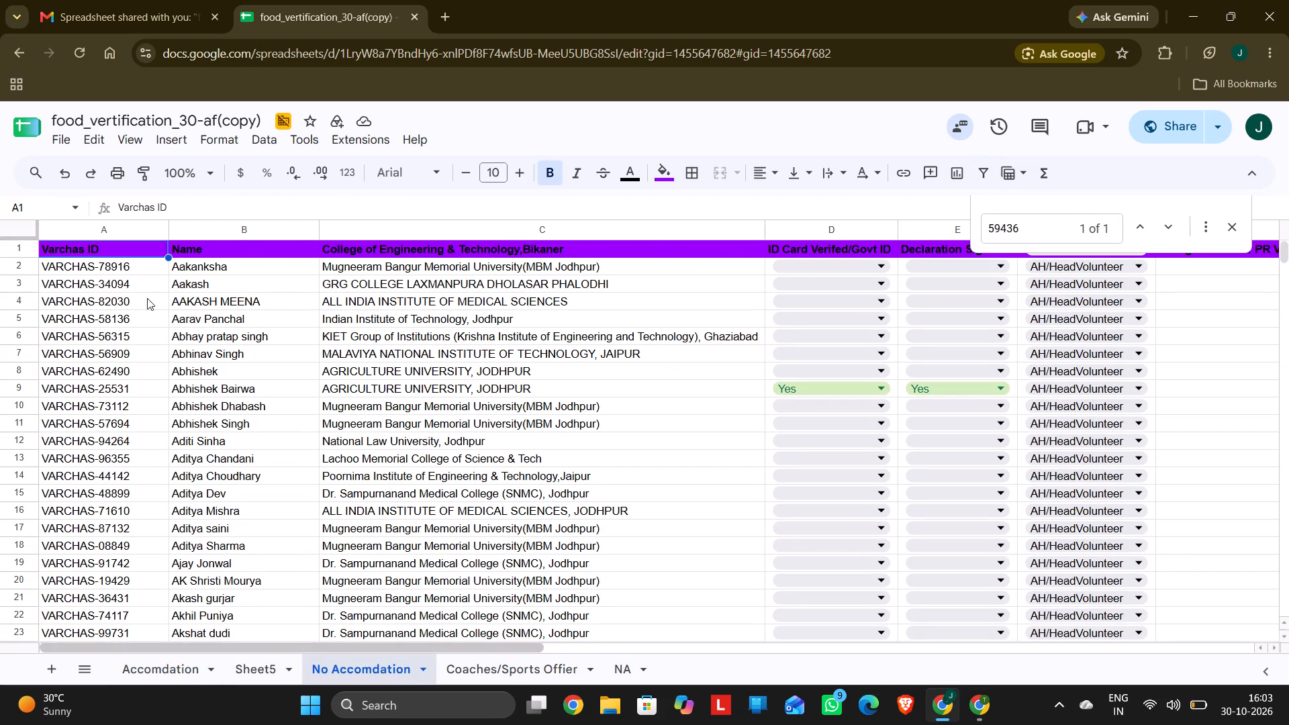
left_click(105, 250)
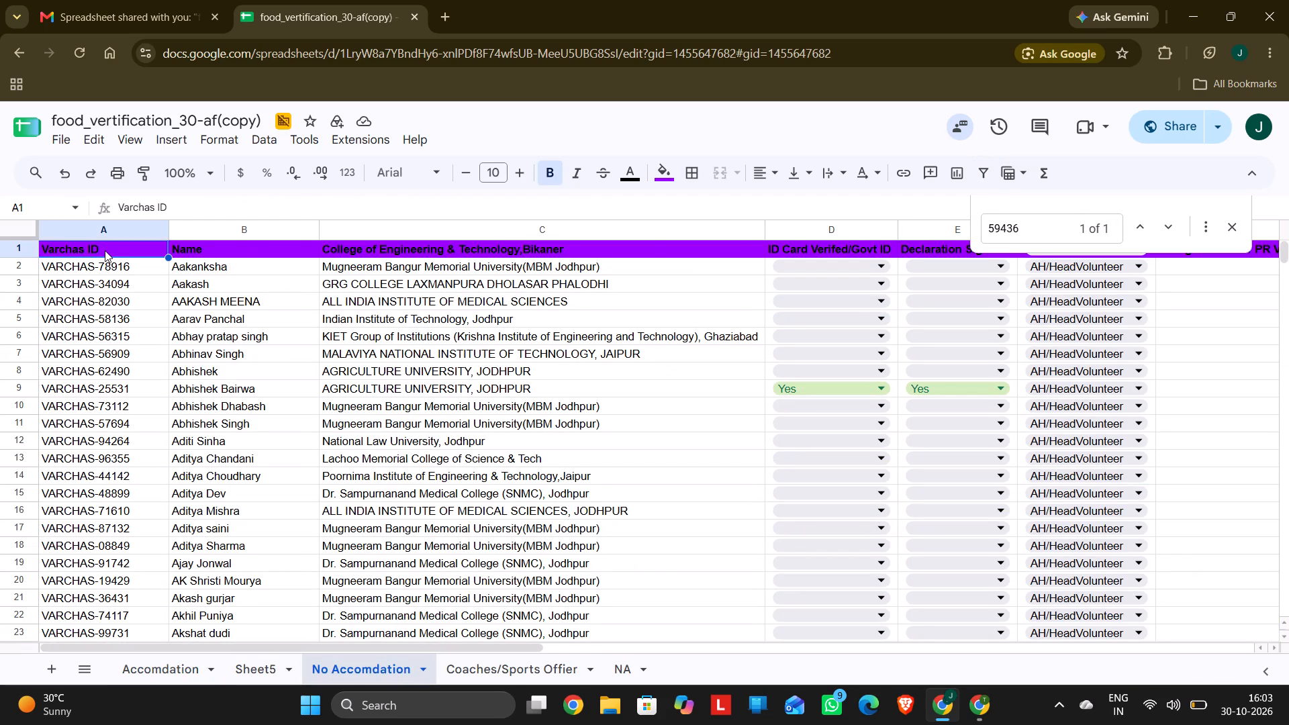
key("ctrl+f")
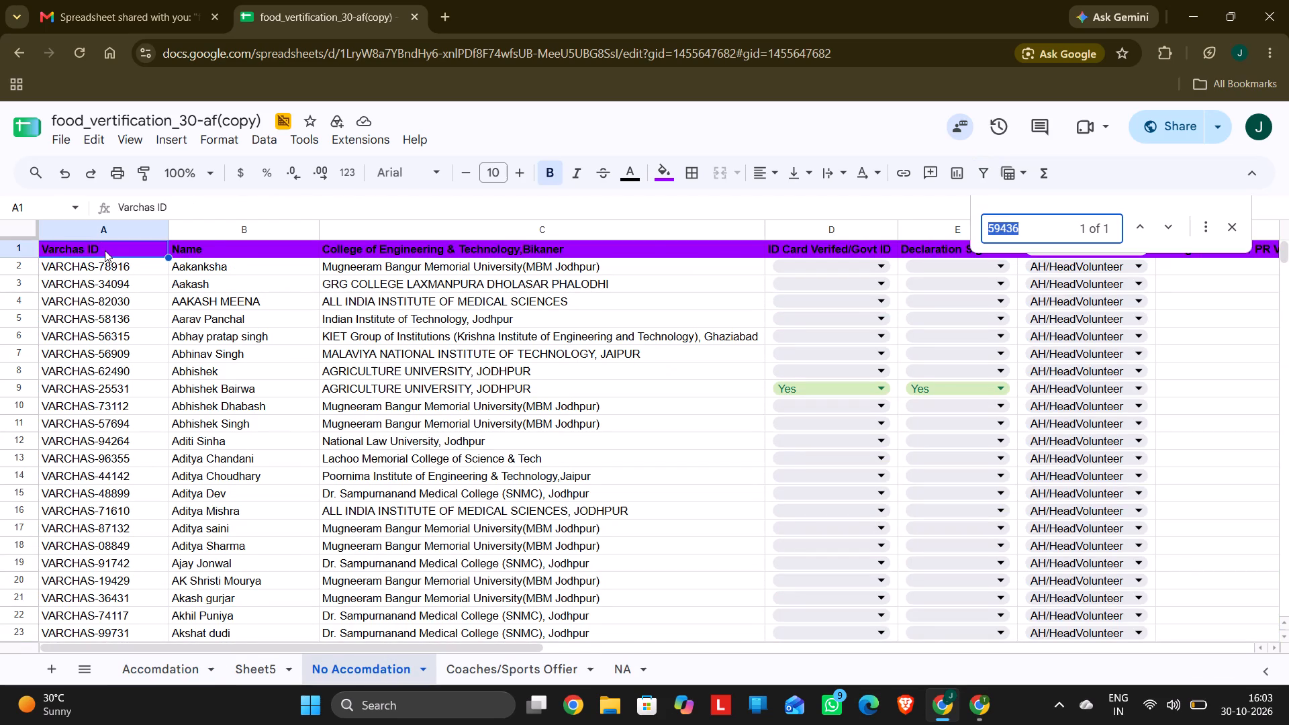
key("Return")
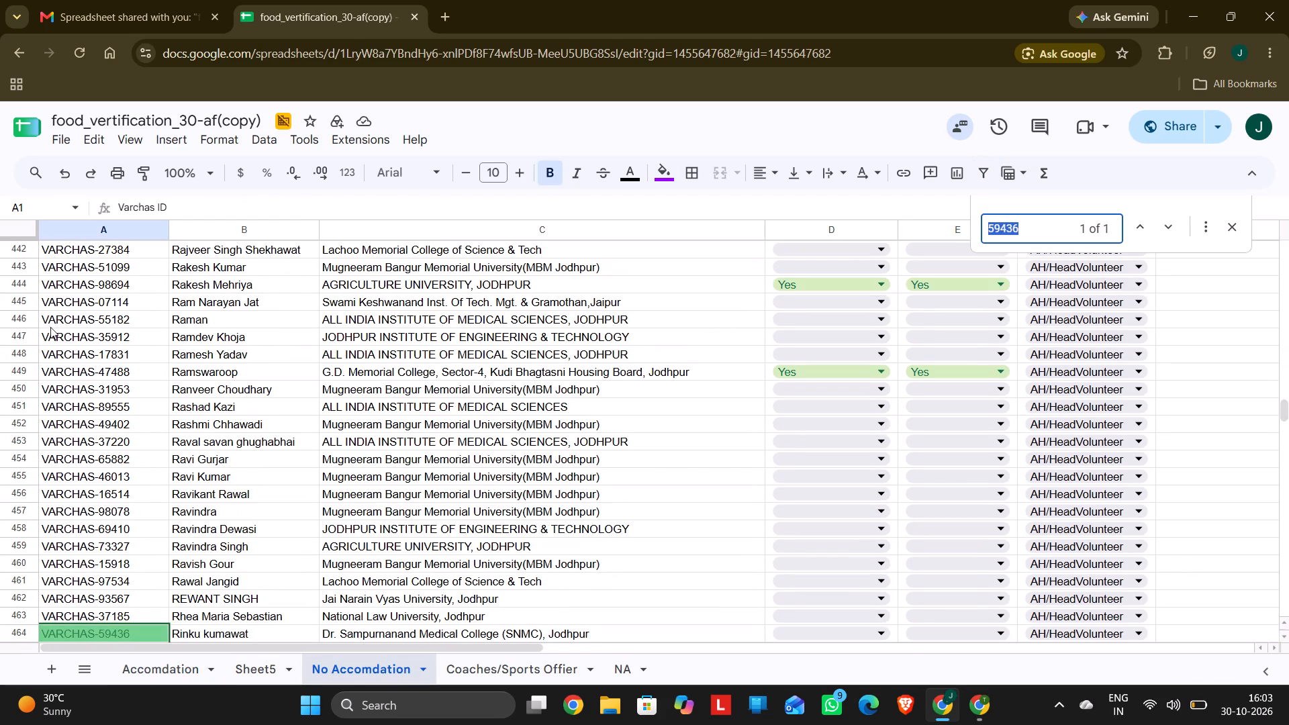
scroll(44, 365, "down", 1)
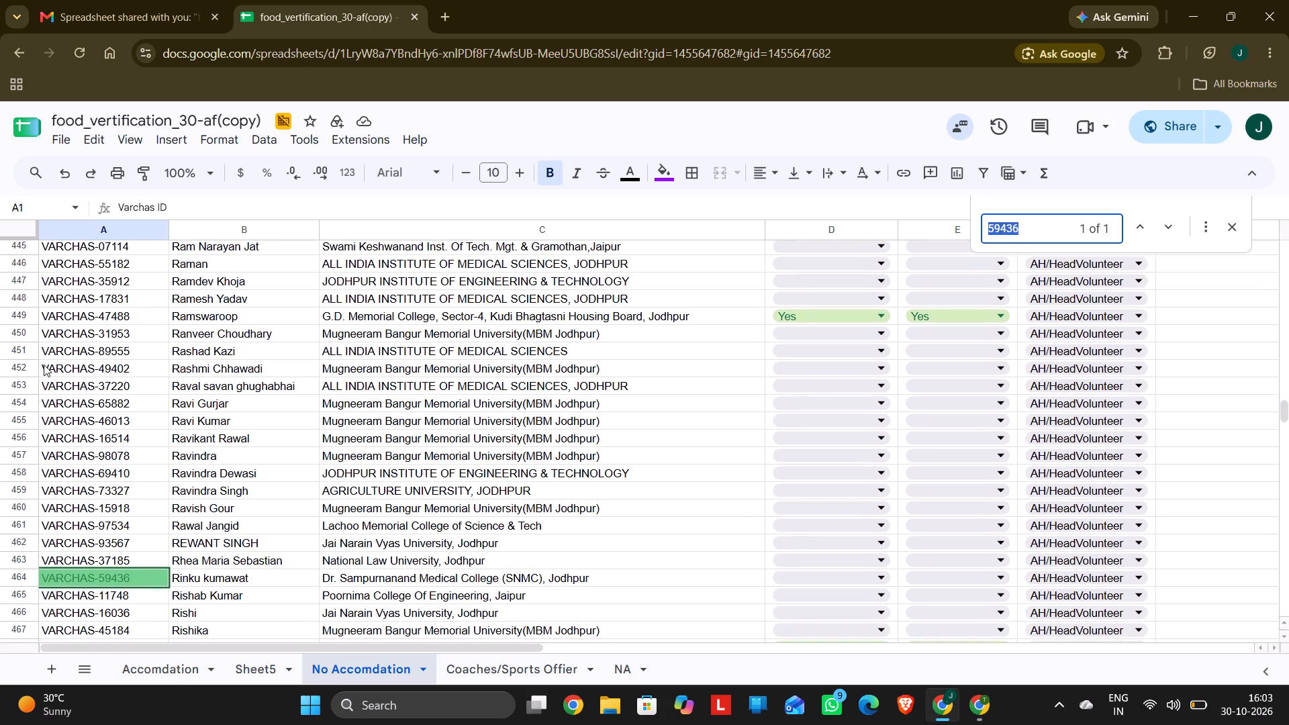
scroll(44, 365, "down", 1)
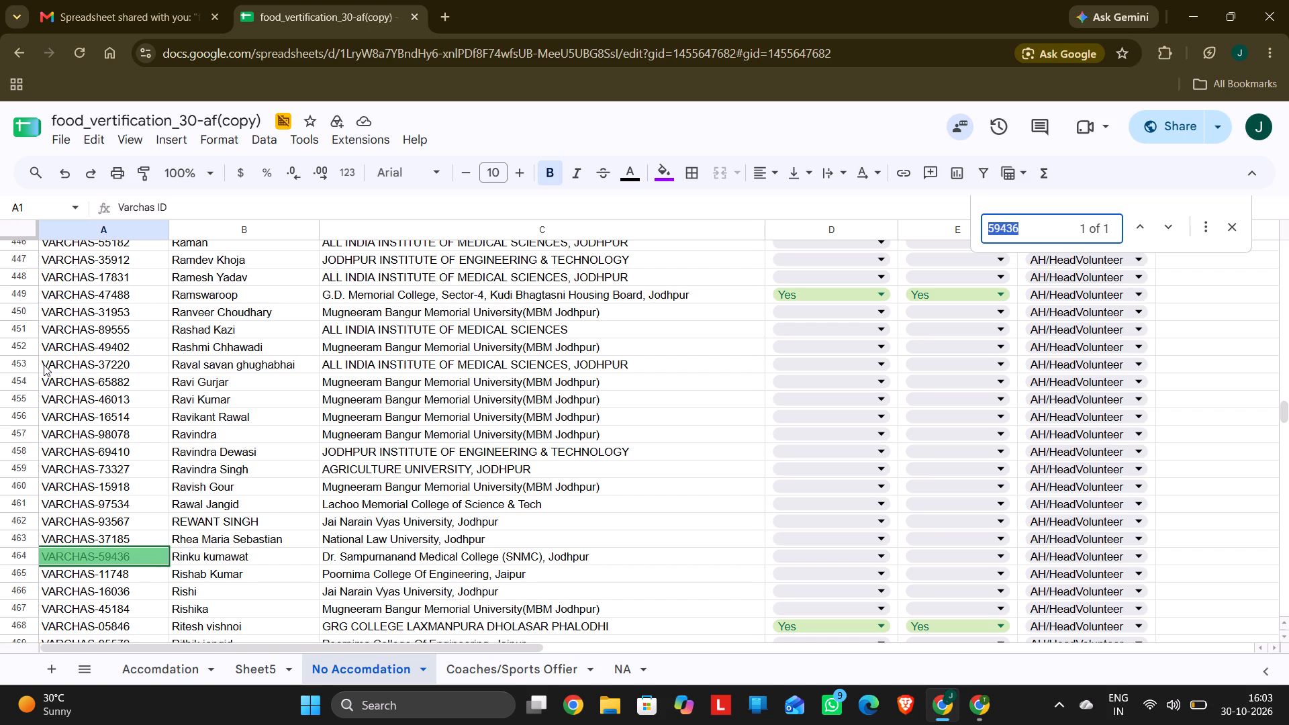
scroll(44, 365, "down", 3)
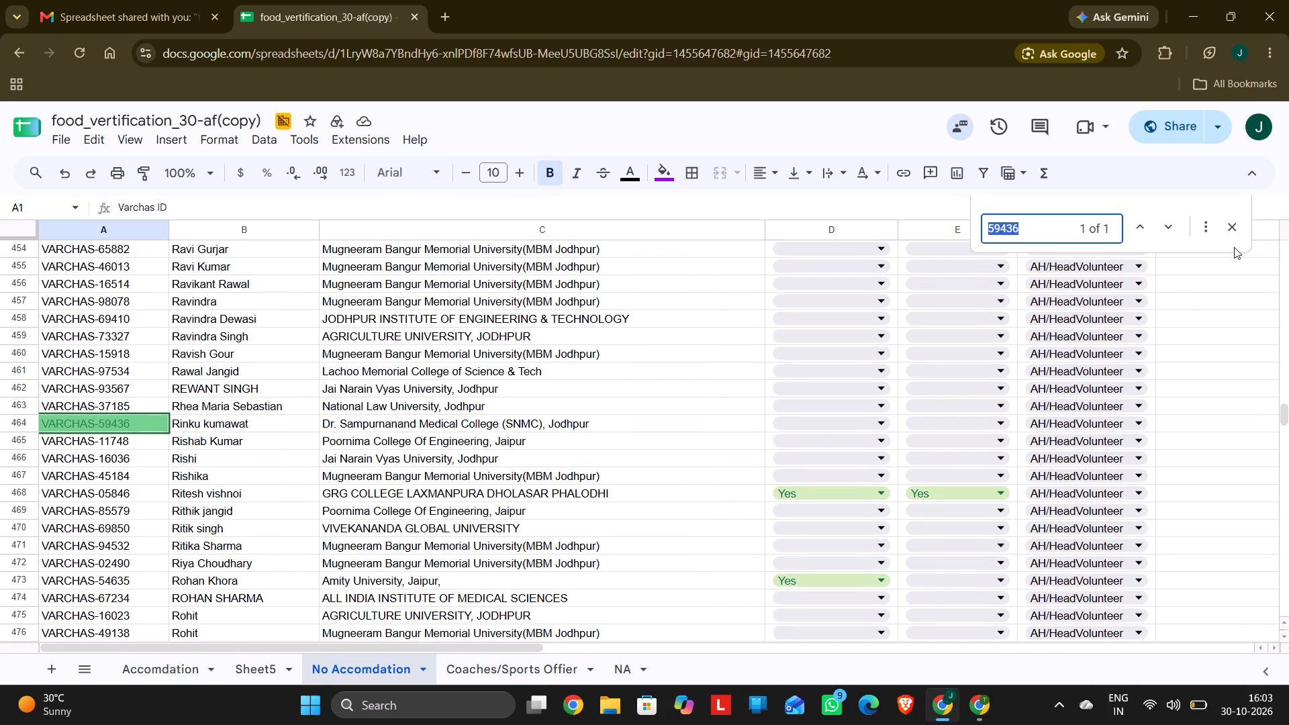
left_click(1237, 224)
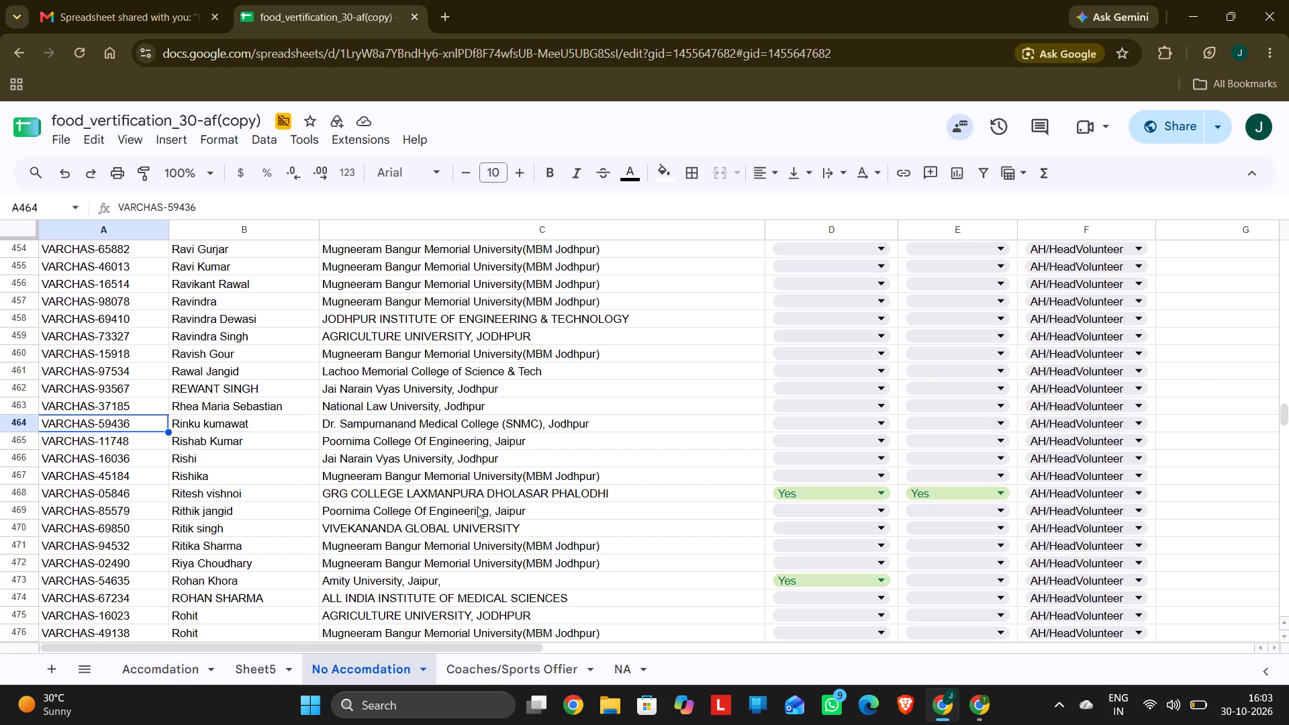
In Sheet5, add an entry in row 38 with "others" in column A and 6 in column B.
left_click(249, 672)
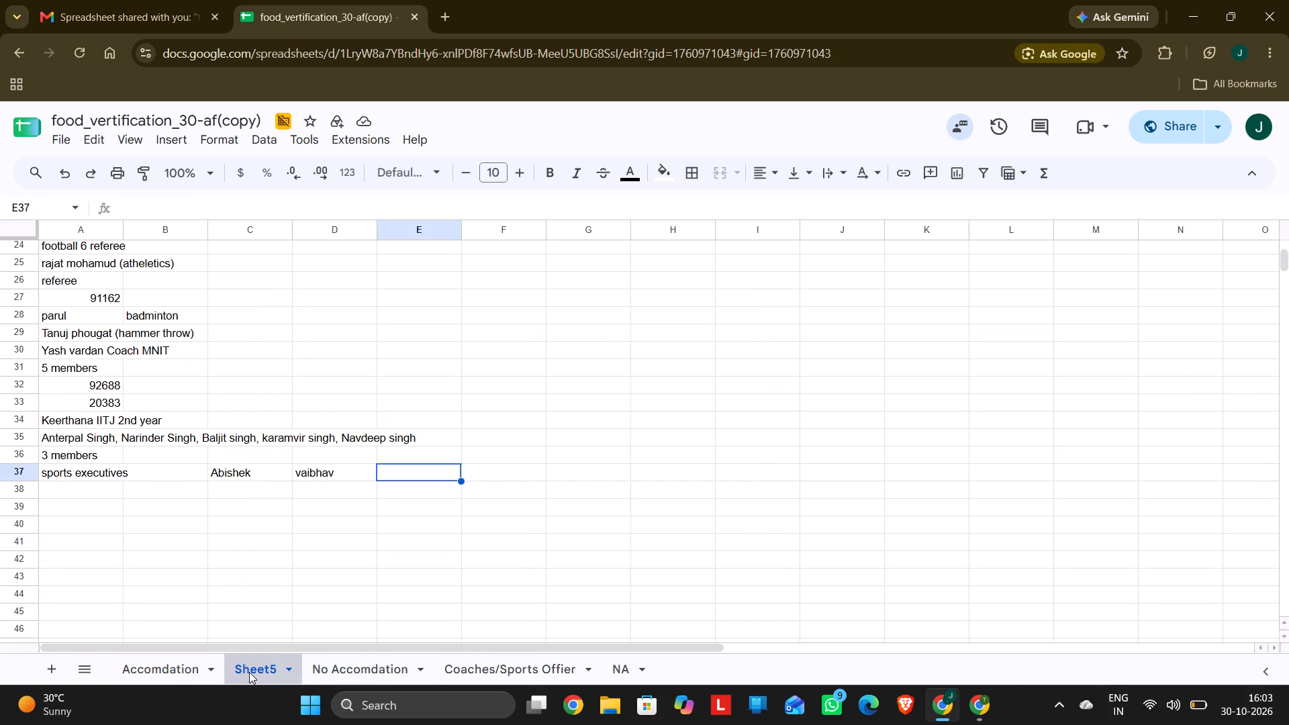
double_click(61, 489)
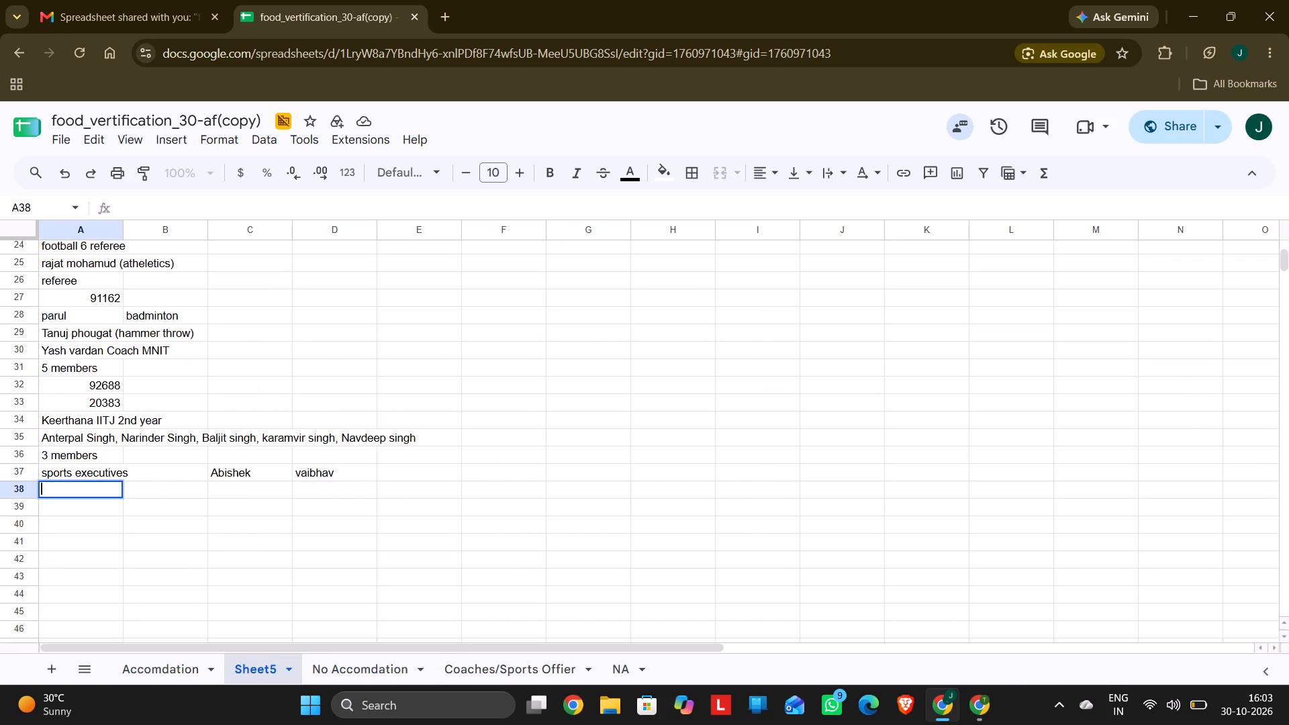
type("others")
double_click(147, 491)
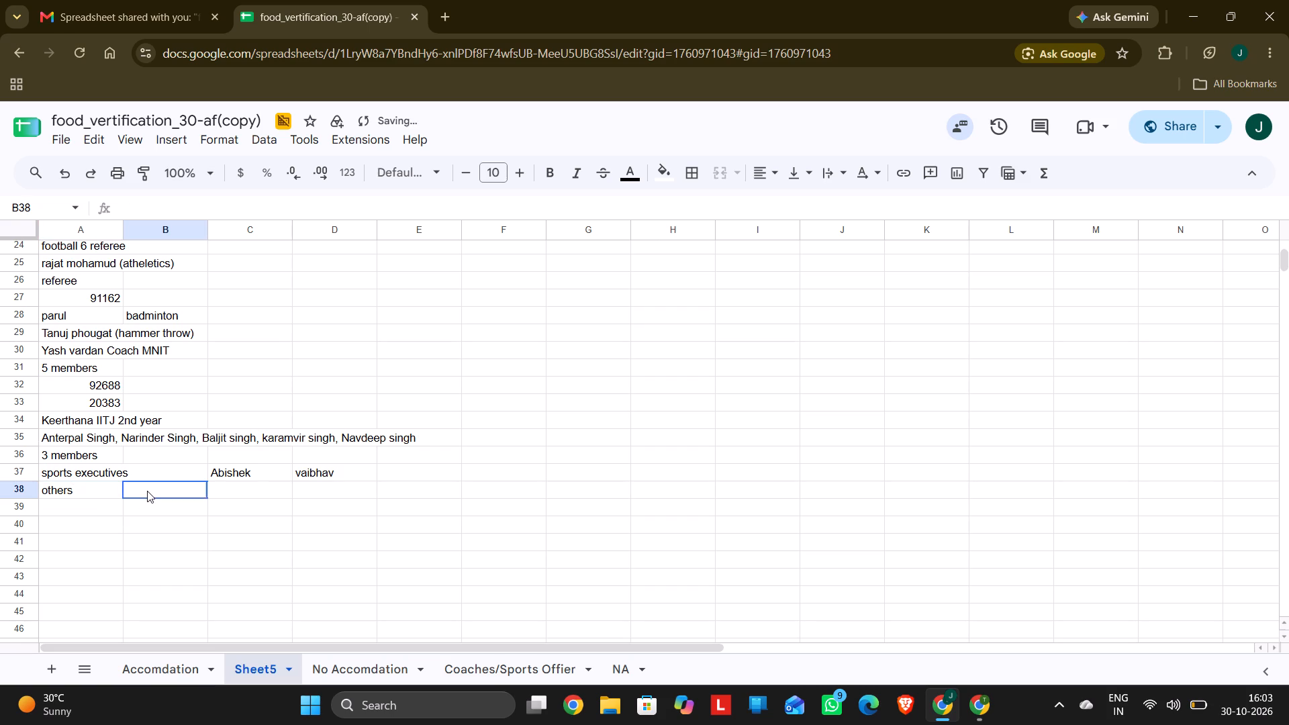
key("6")
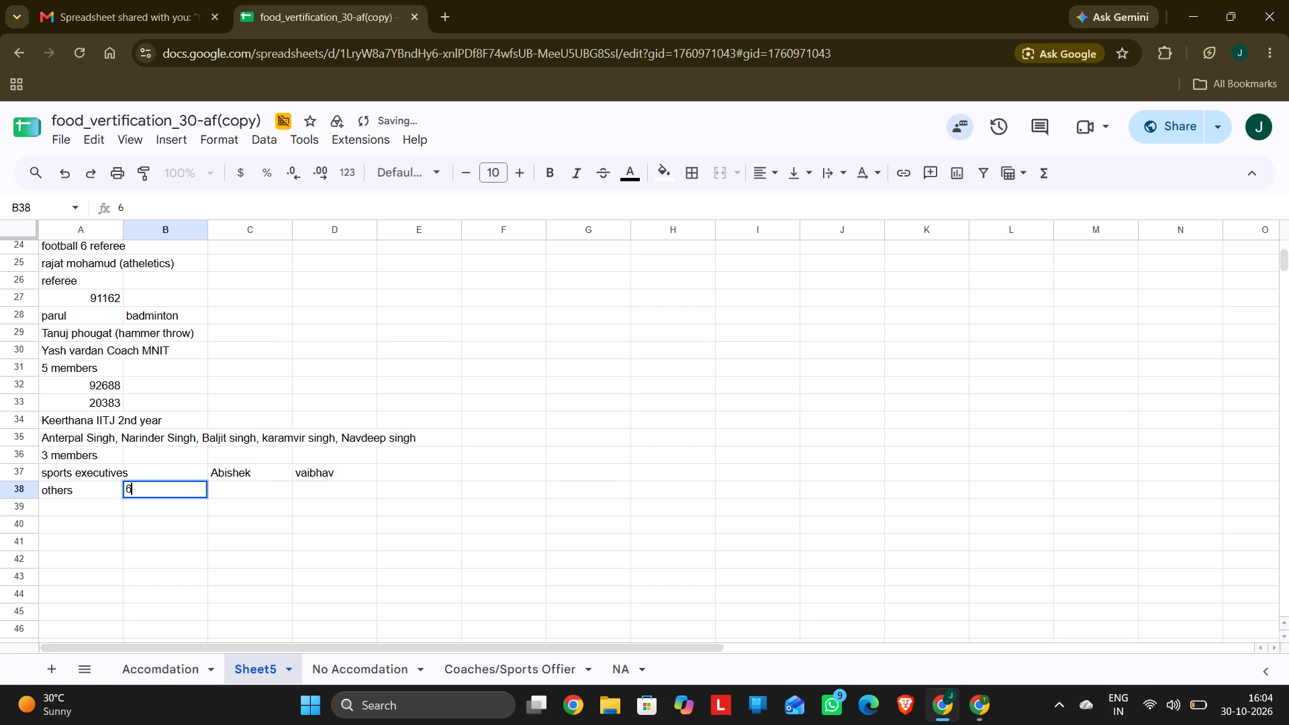
left_click(250, 487)
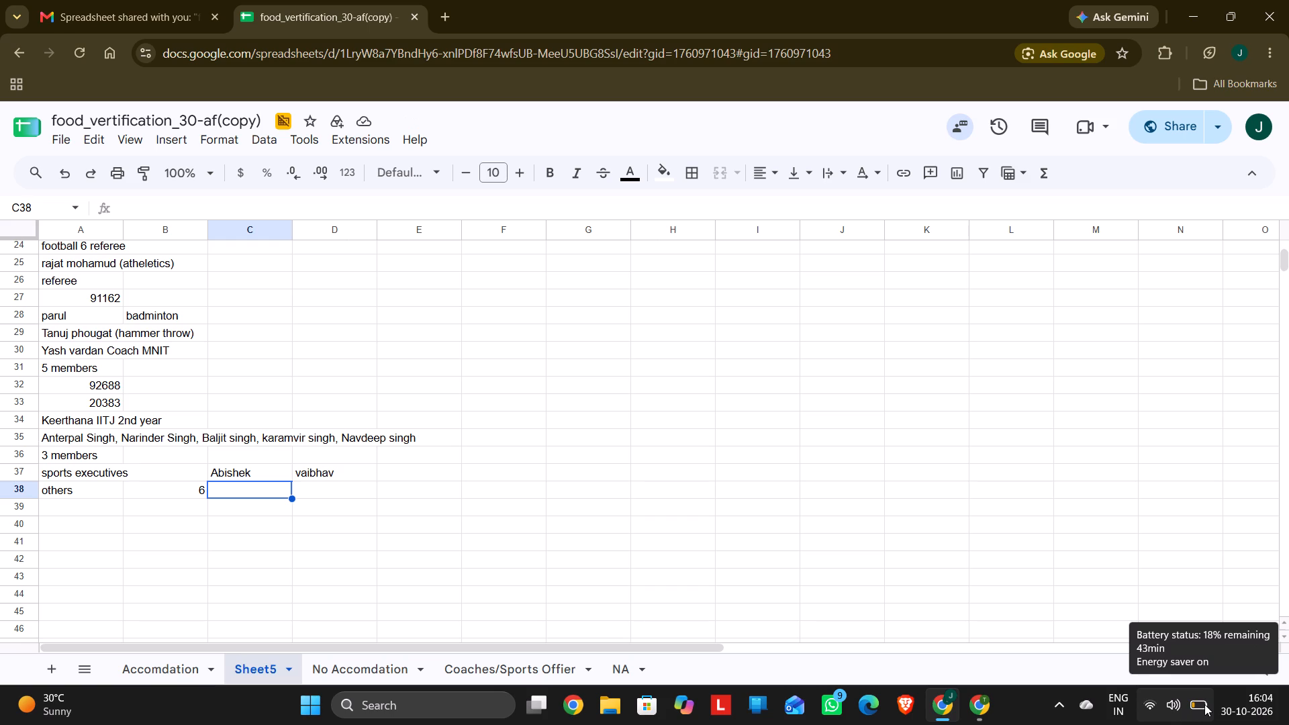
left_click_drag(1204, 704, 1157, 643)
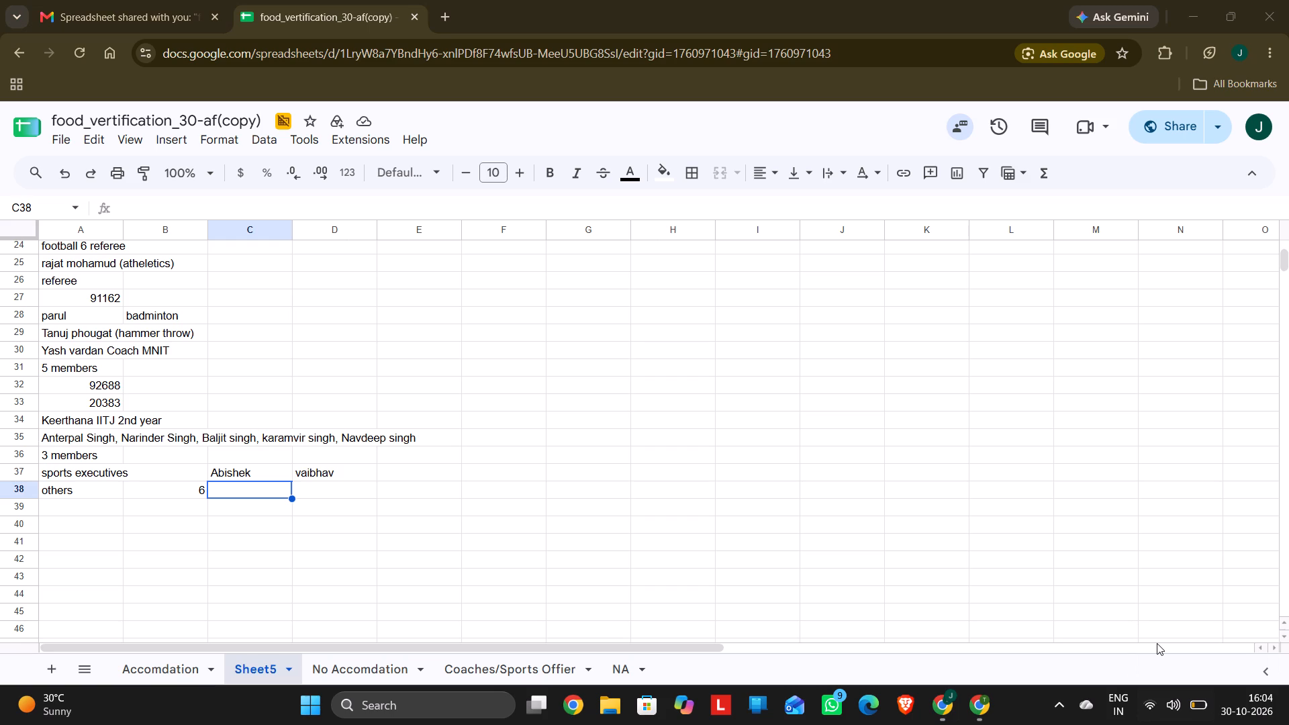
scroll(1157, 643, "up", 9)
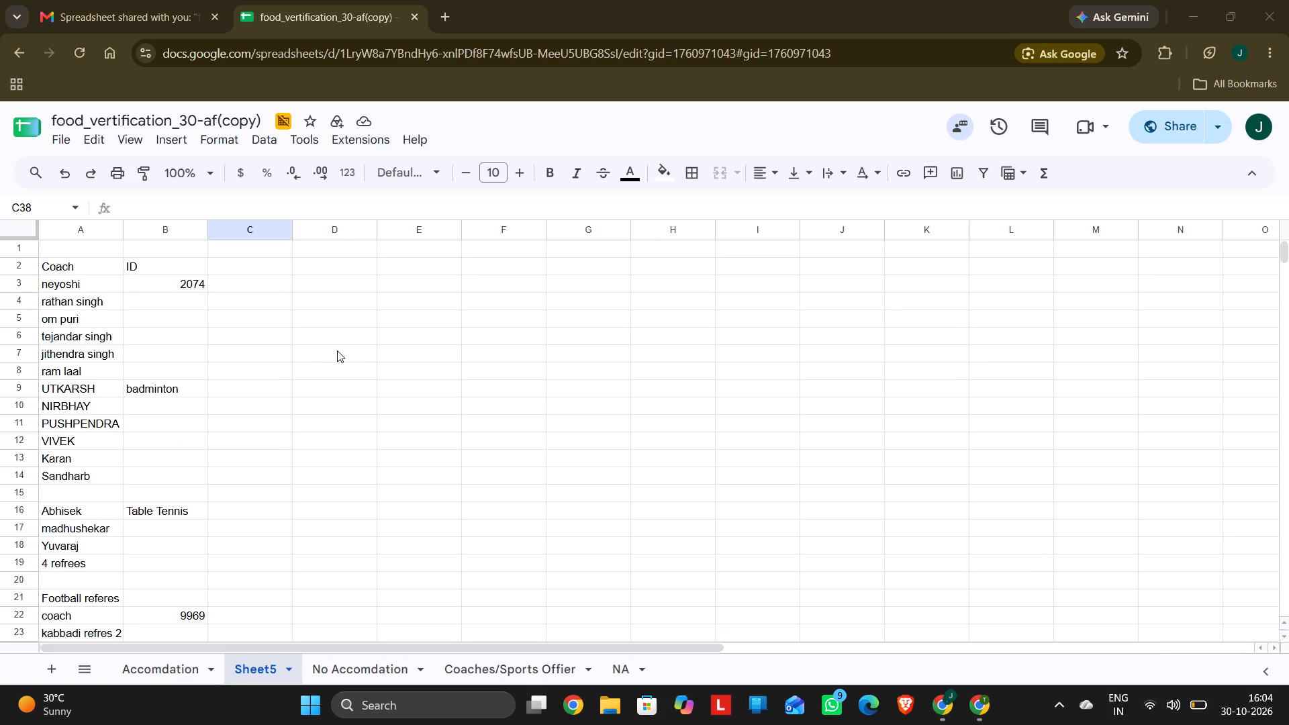
left_click(192, 665)
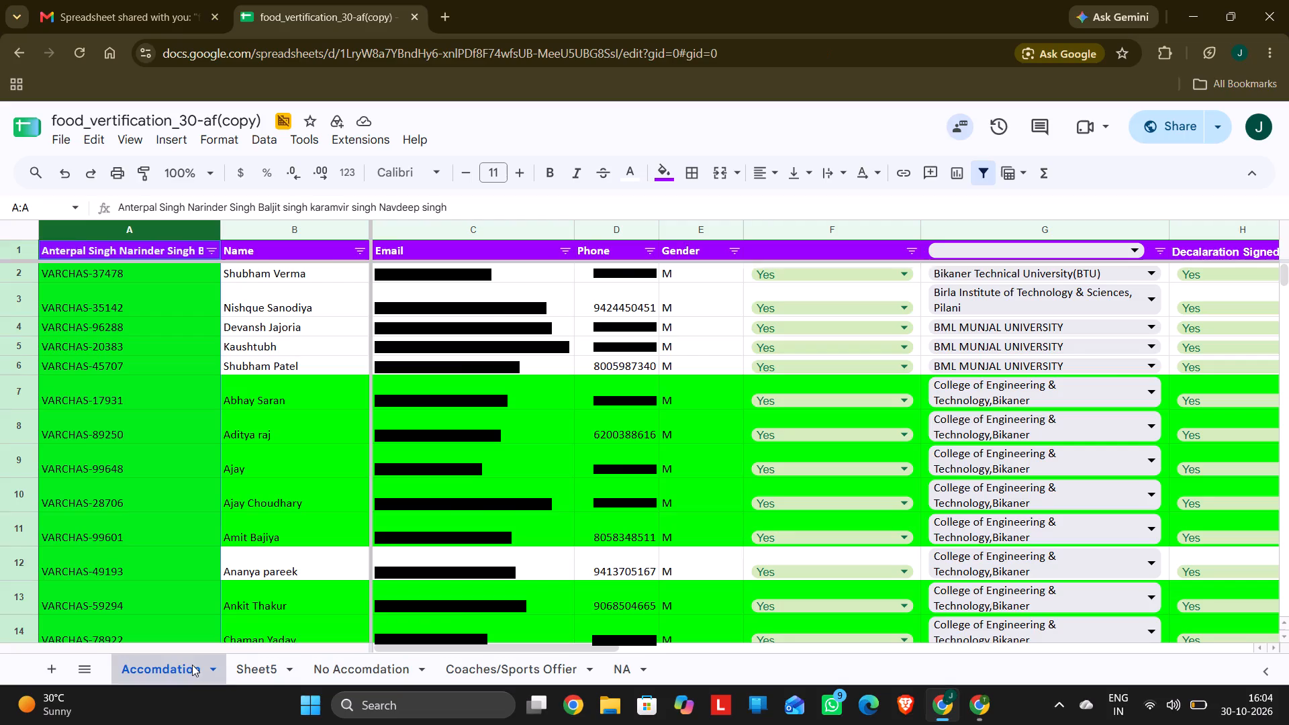
left_click(122, 236)
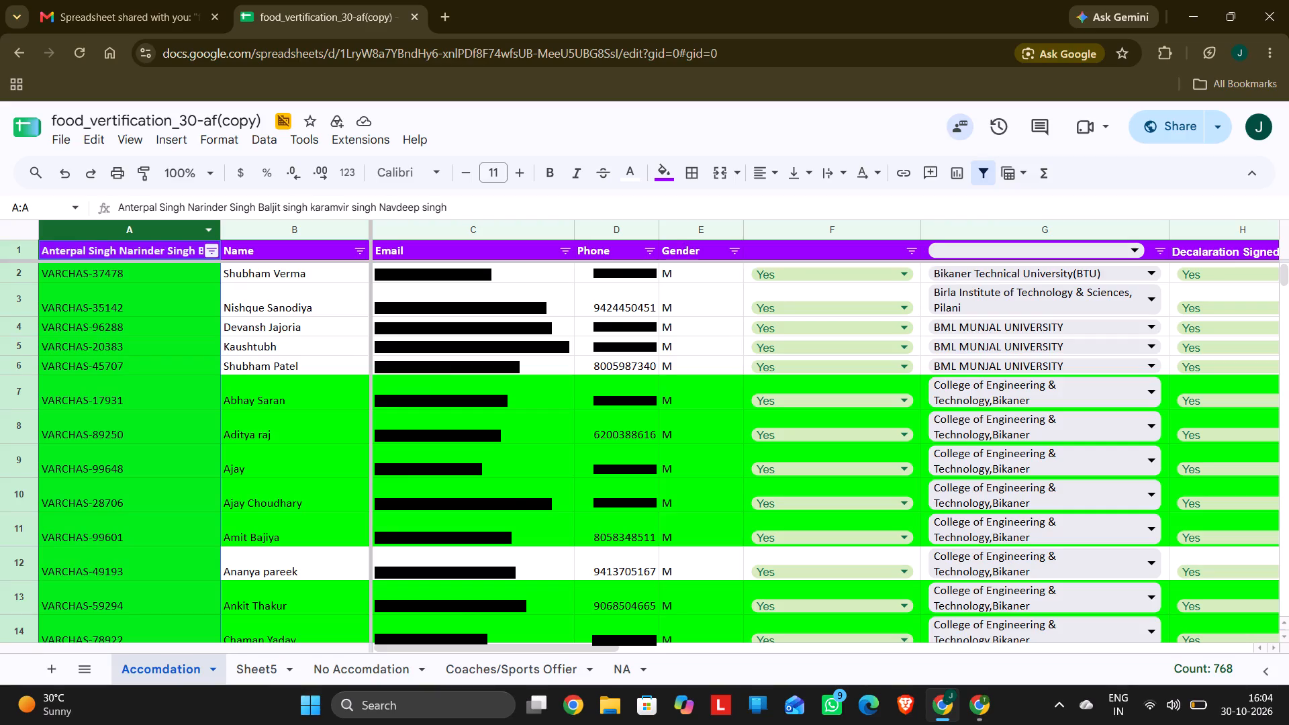
left_click(158, 236)
key("ctrl+f")
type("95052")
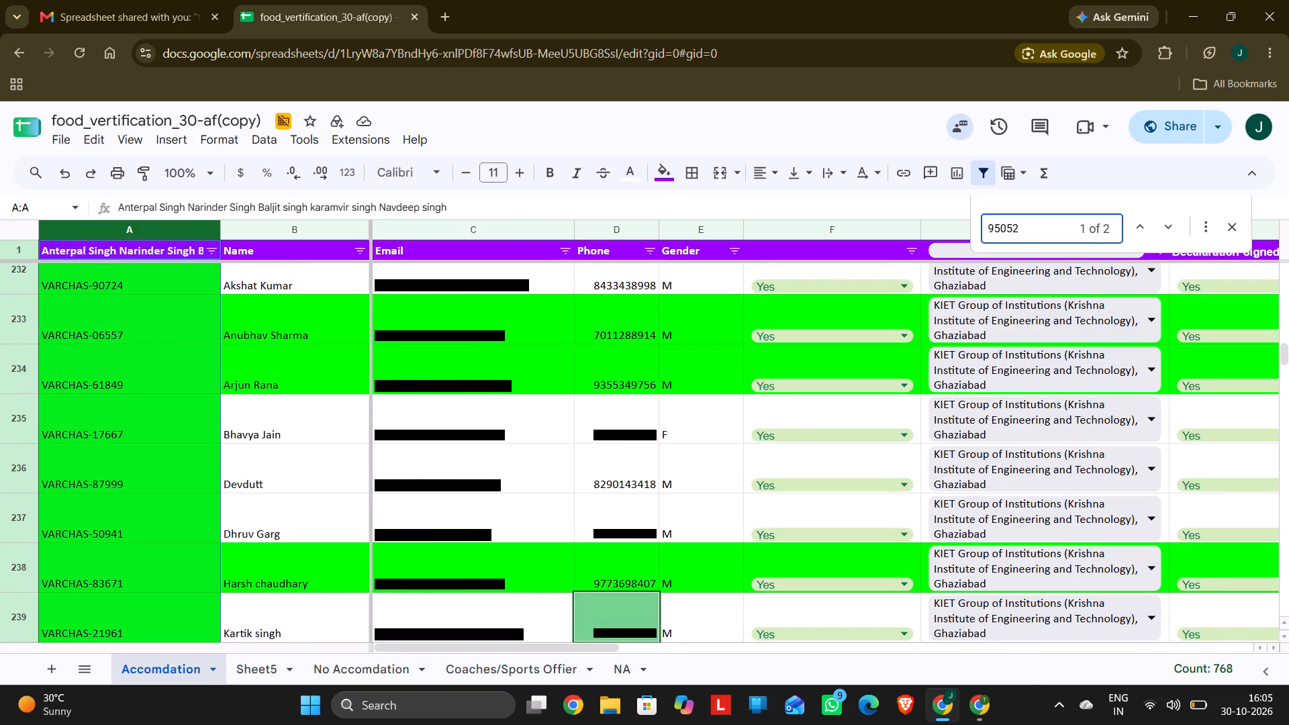
scroll(289, 412, "down", 2)
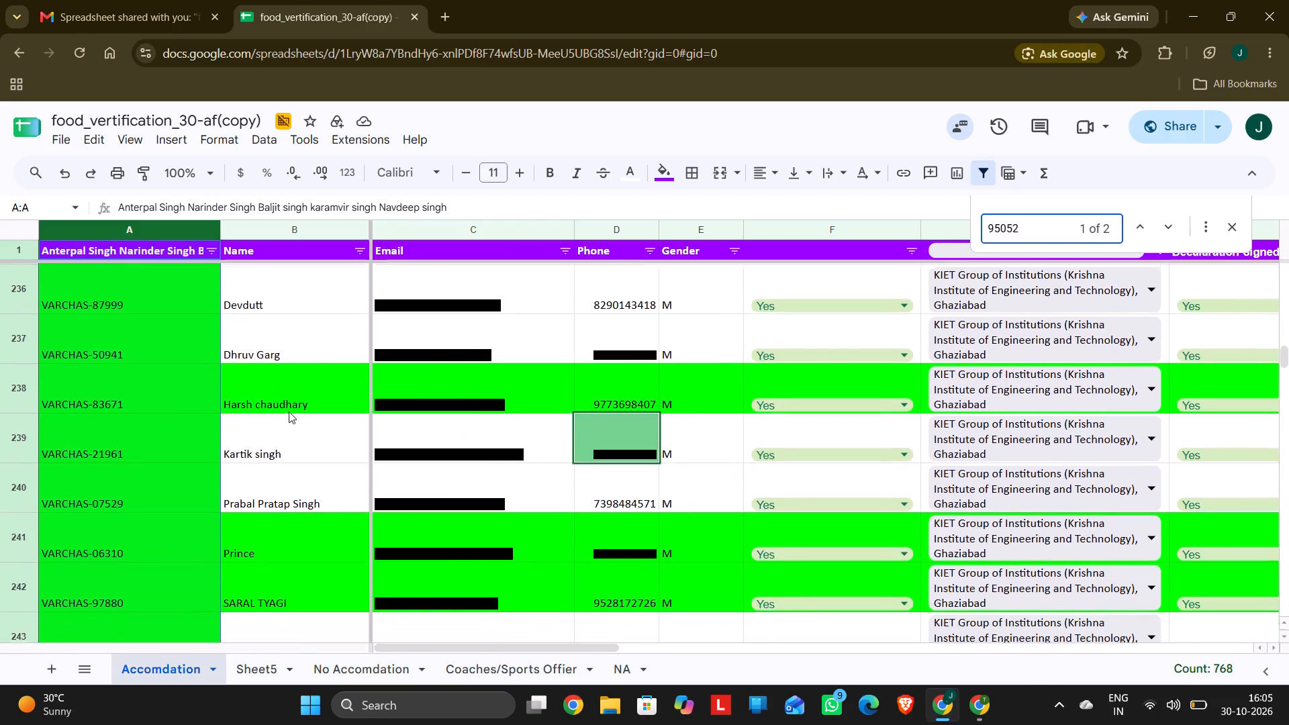
scroll(289, 412, "down", 1)
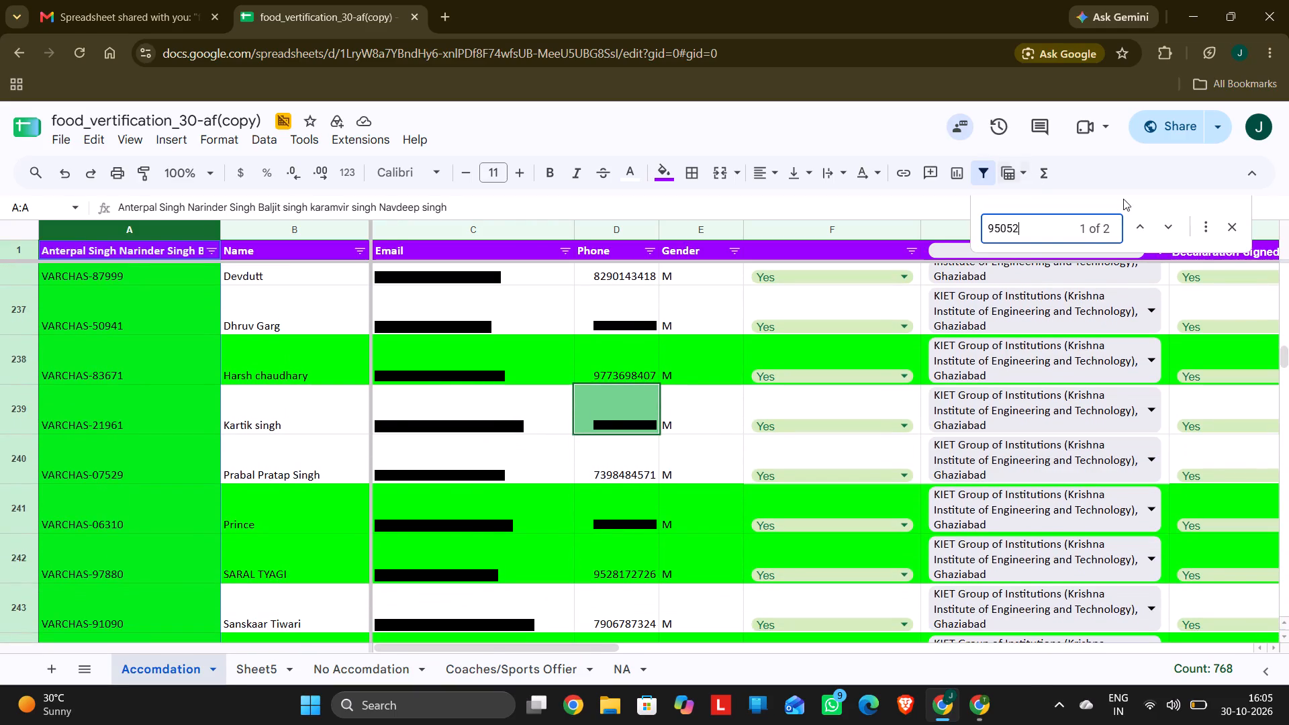
left_click(1163, 217)
scroll(490, 475, "down", 1)
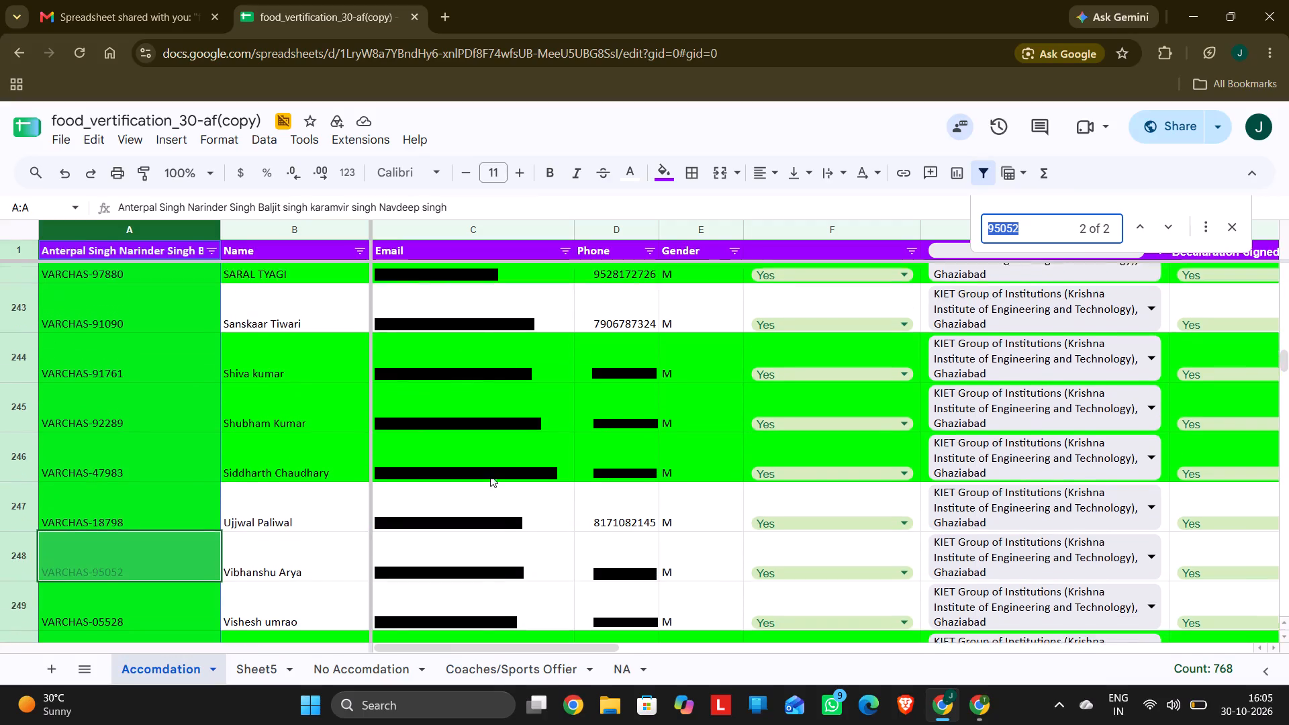
scroll(490, 475, "down", 1)
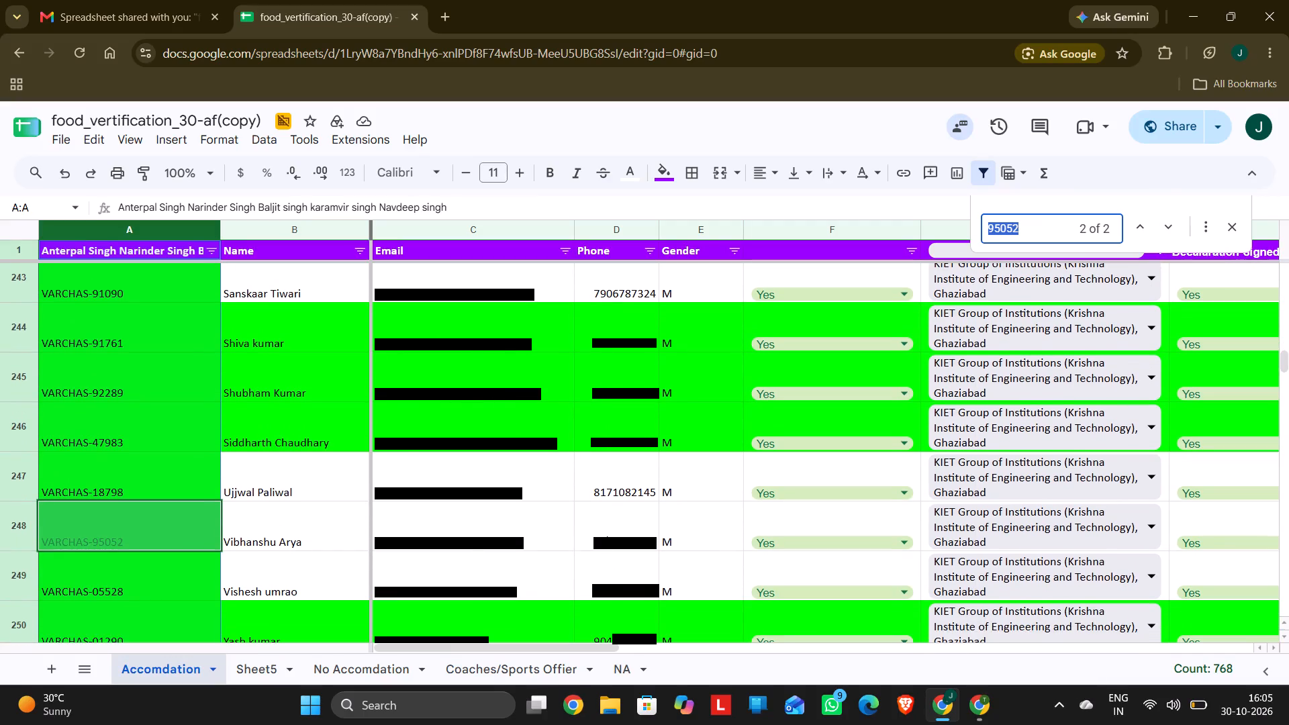
left_click(607, 536)
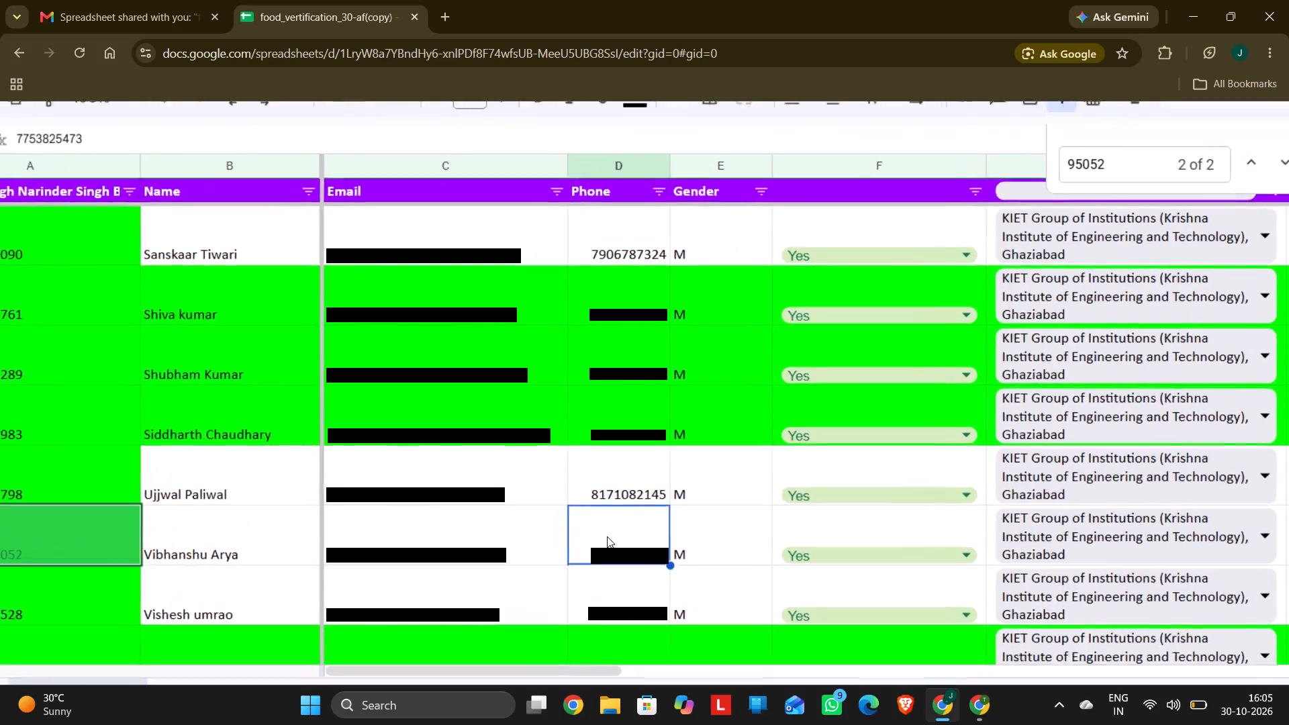
scroll(607, 536, "right", 1)
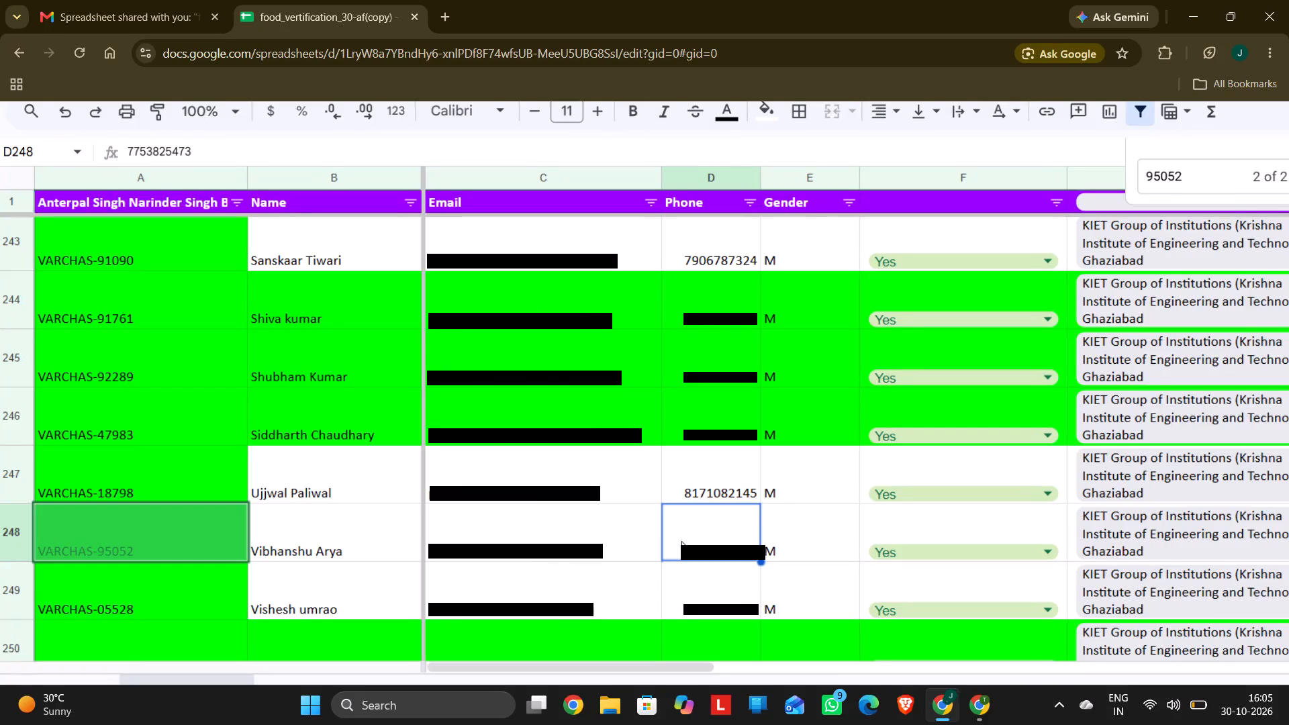
scroll(681, 541, "right", 1)
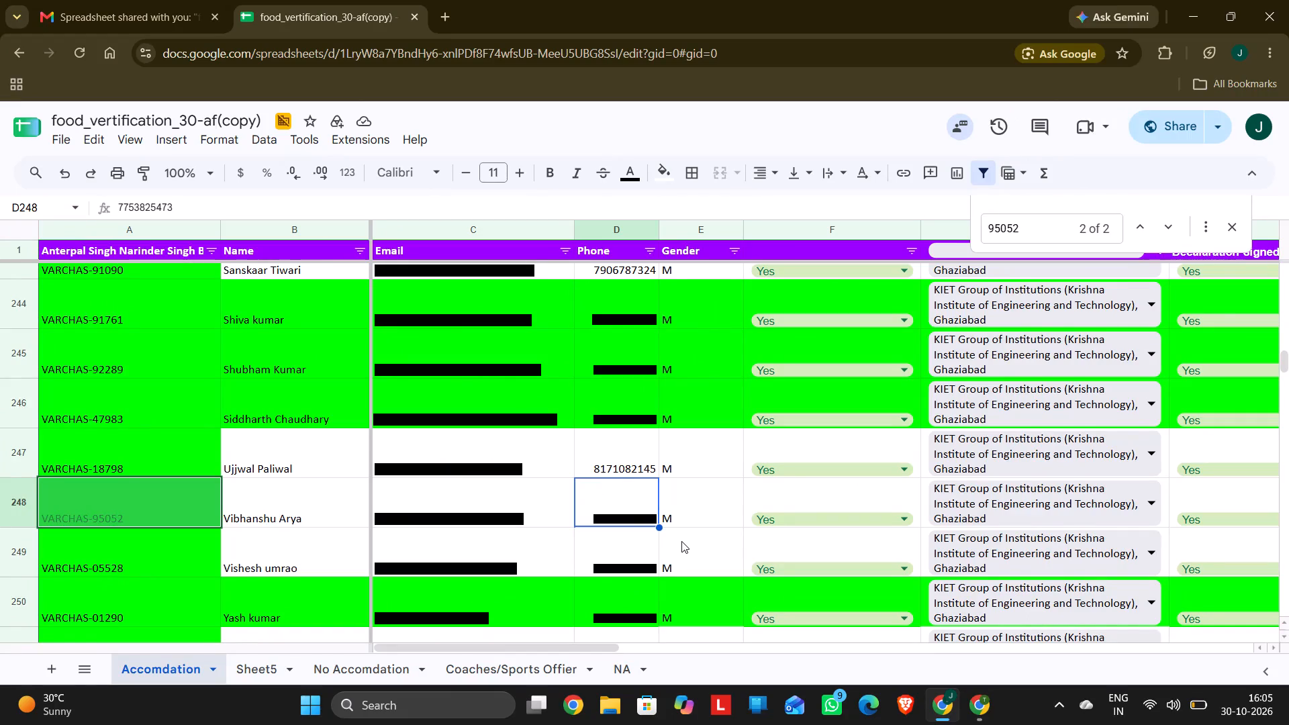
scroll(681, 541, "right", 2)
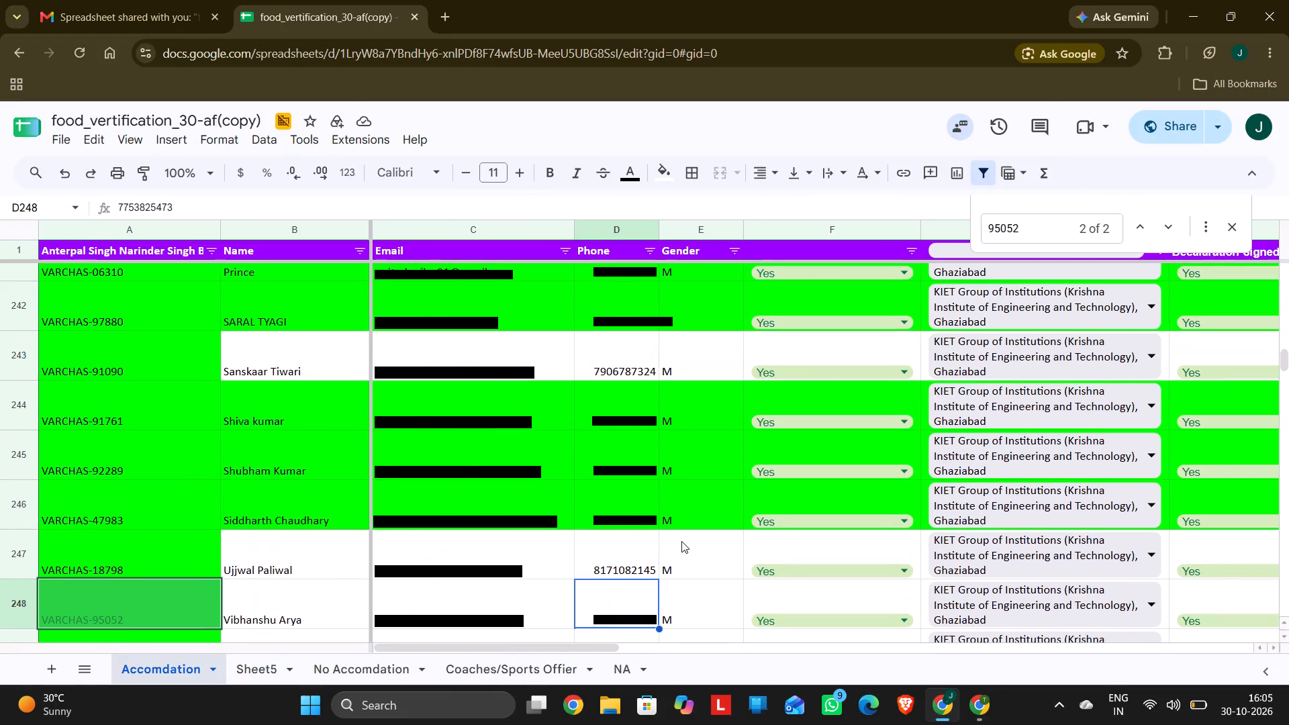
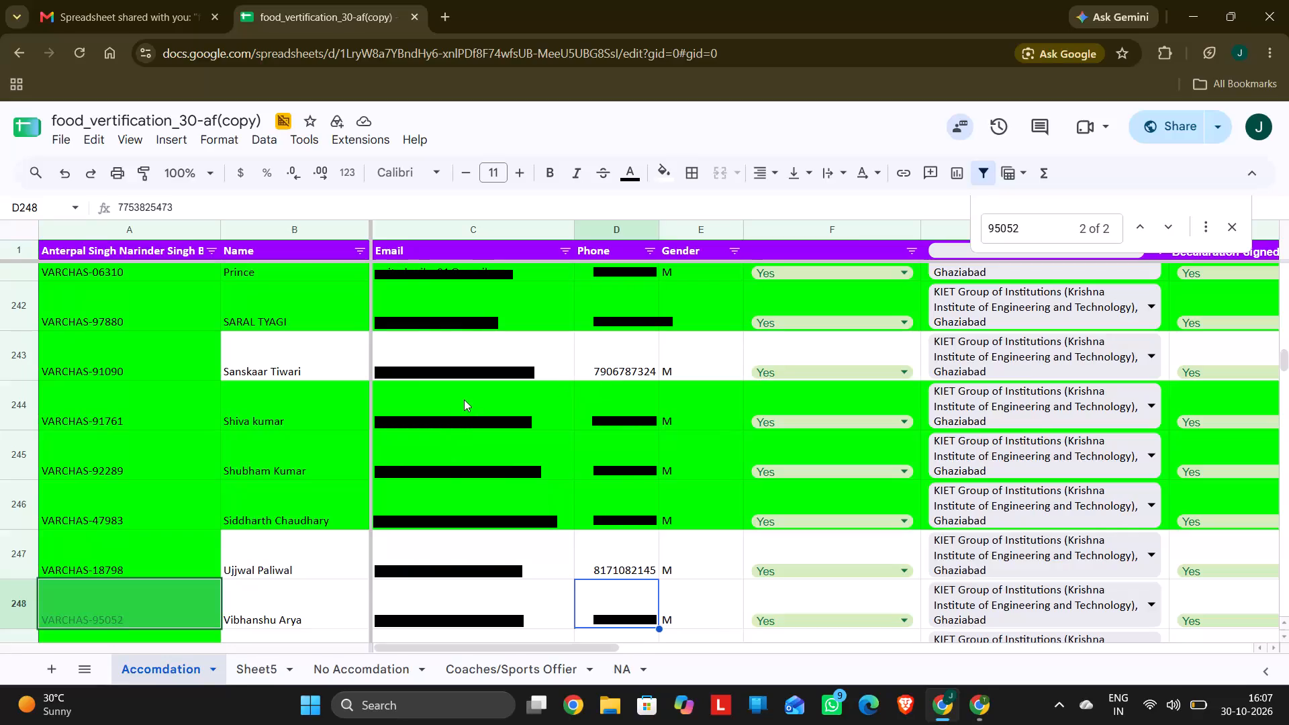
scroll(464, 399, "up", 3)
scroll(464, 399, "down", 4)
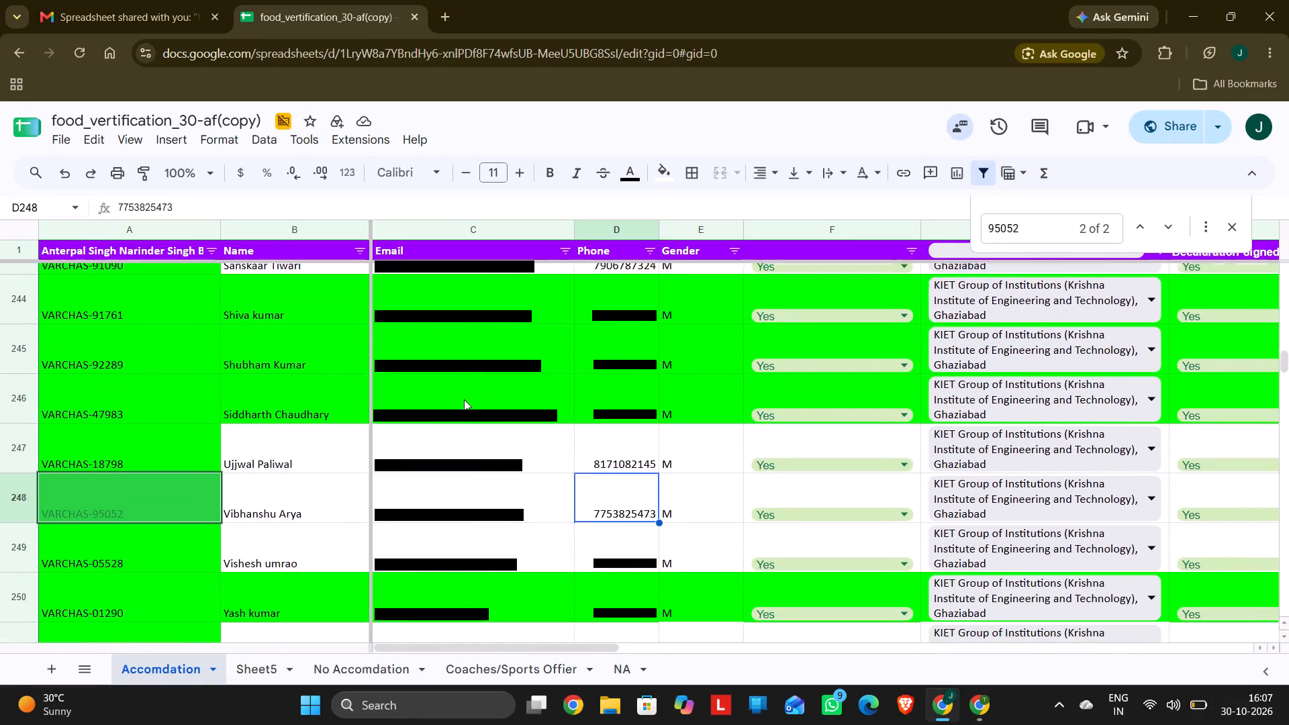
left_click(365, 467)
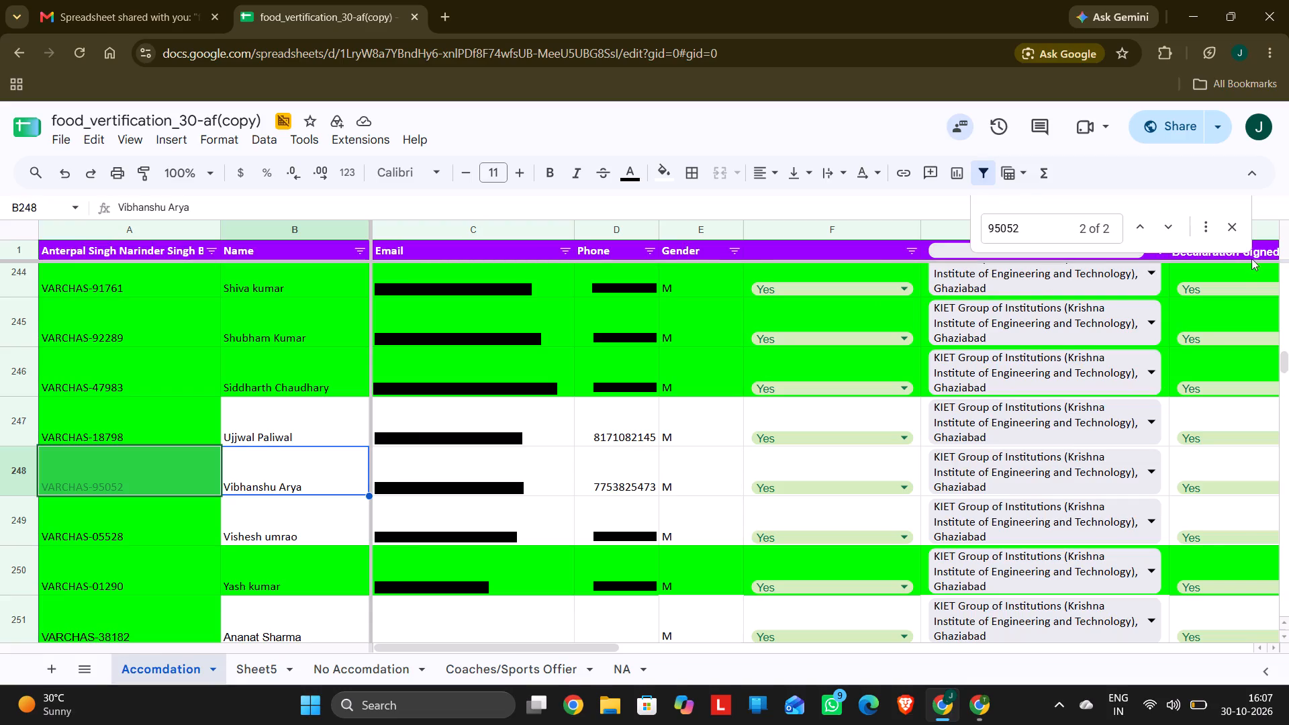
left_click(1238, 226)
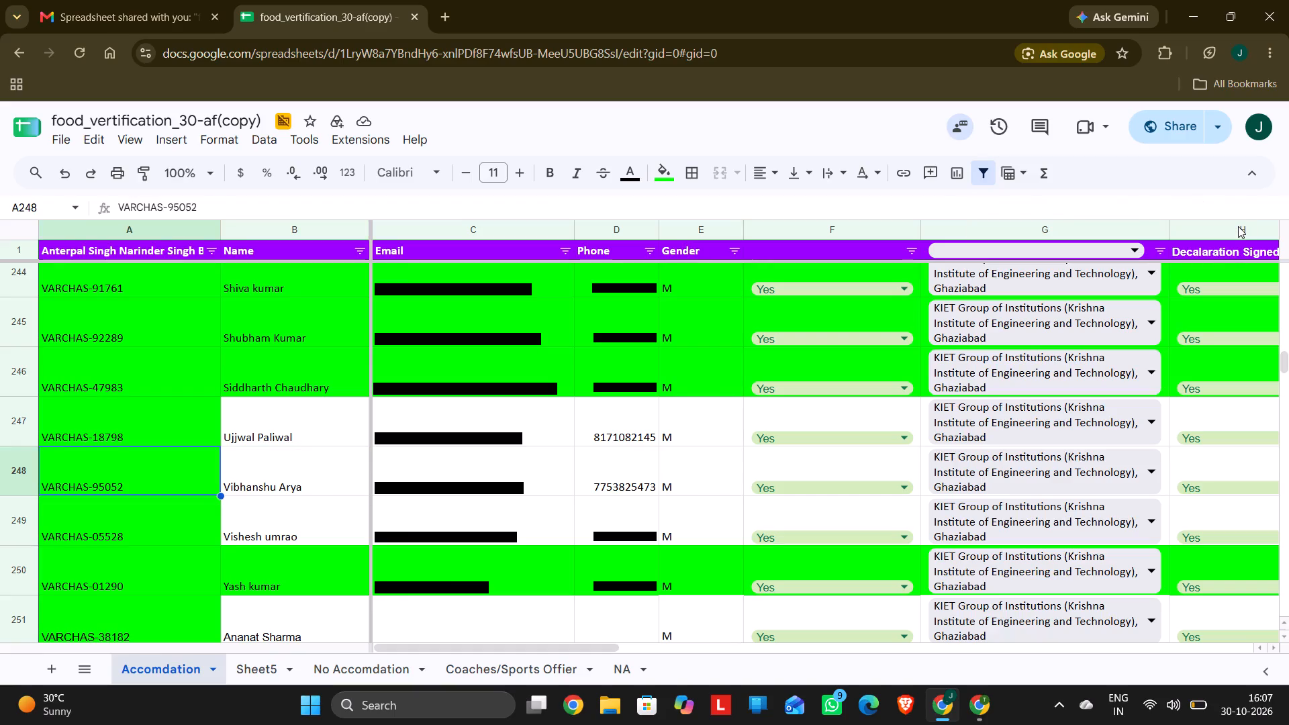
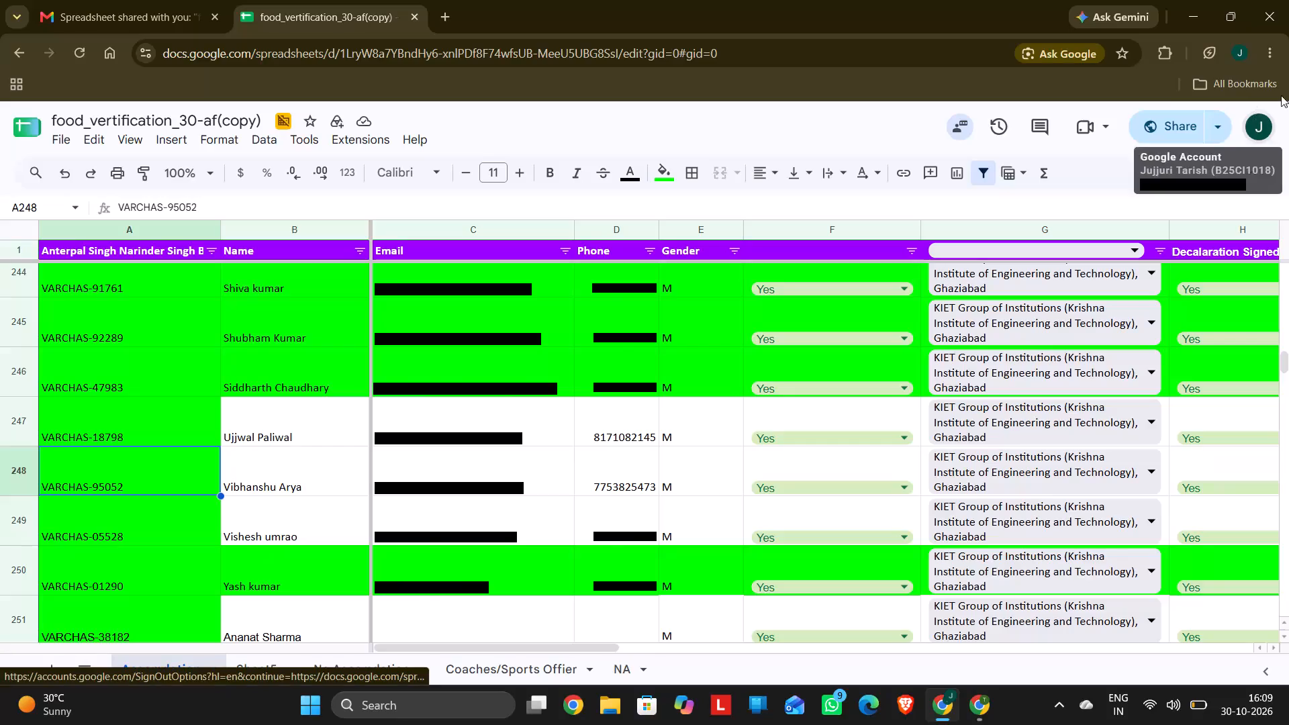
scroll(940, 273, "down", 3)
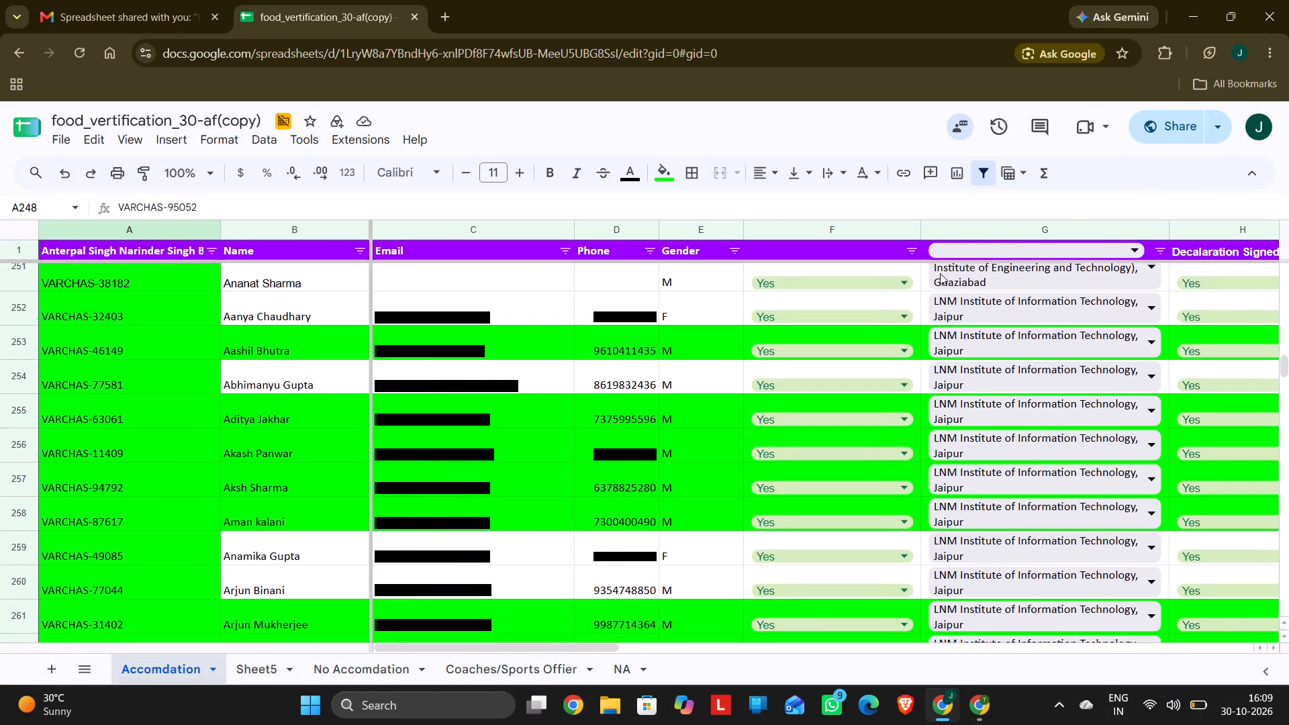
scroll(765, 397, "down", 10)
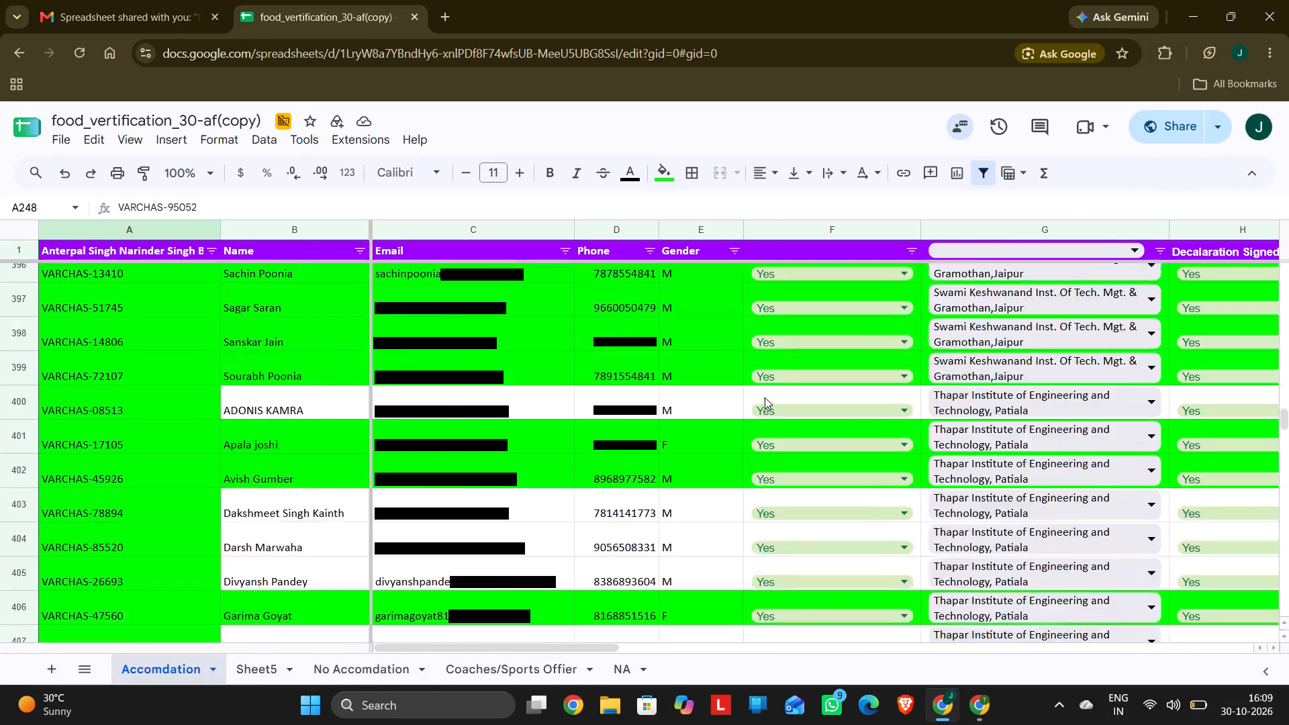
scroll(765, 397, "down", 3)
scroll(765, 397, "up", 9)
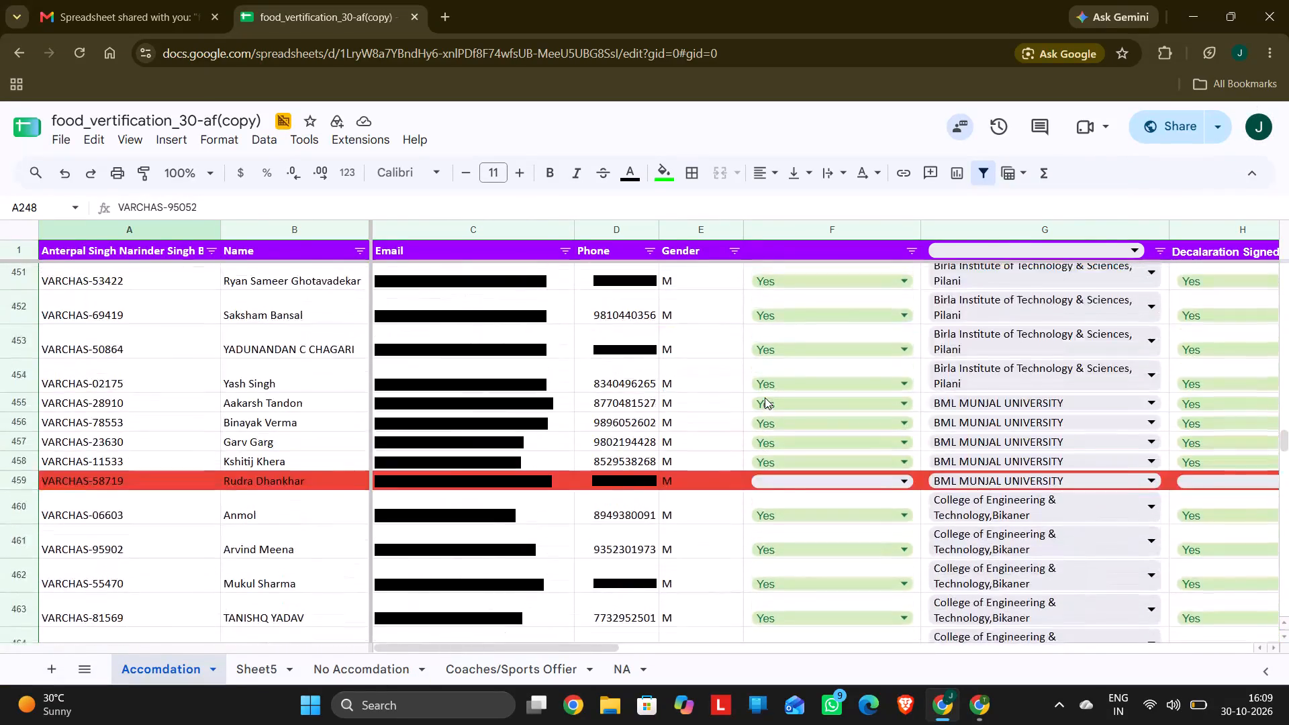
scroll(765, 397, "up", 1)
scroll(765, 397, "down", 4)
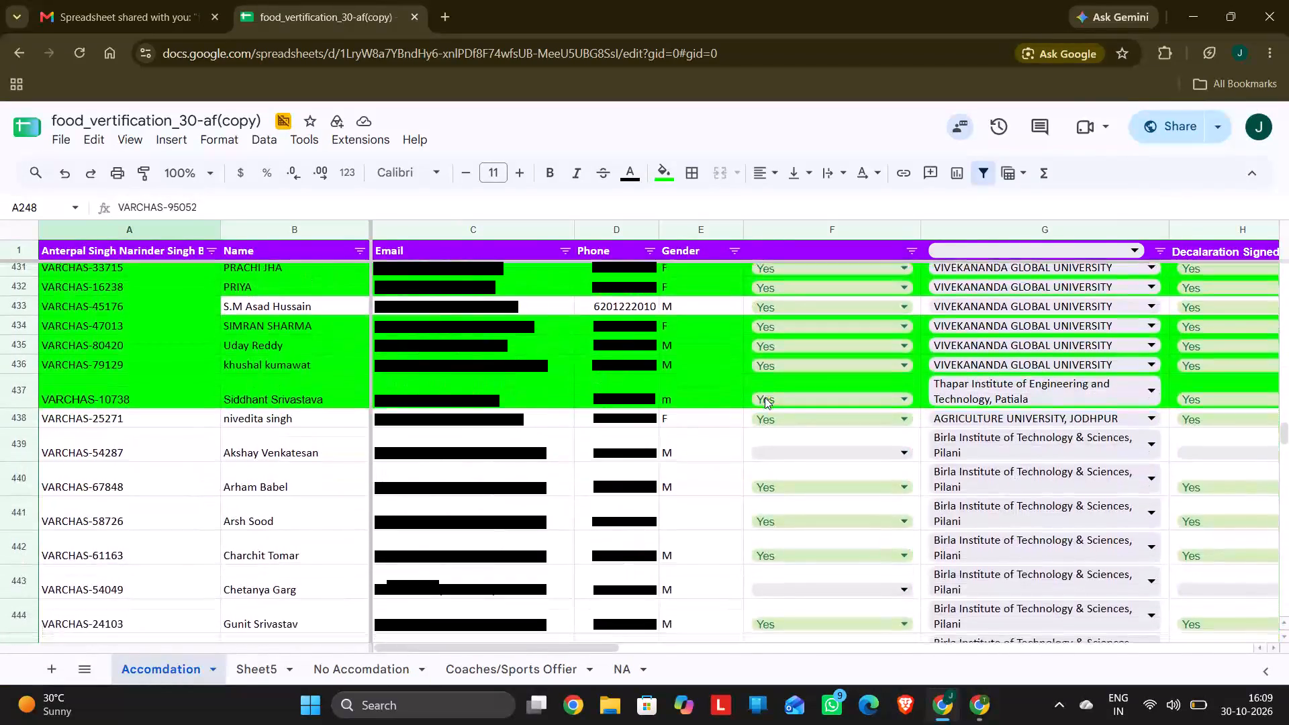
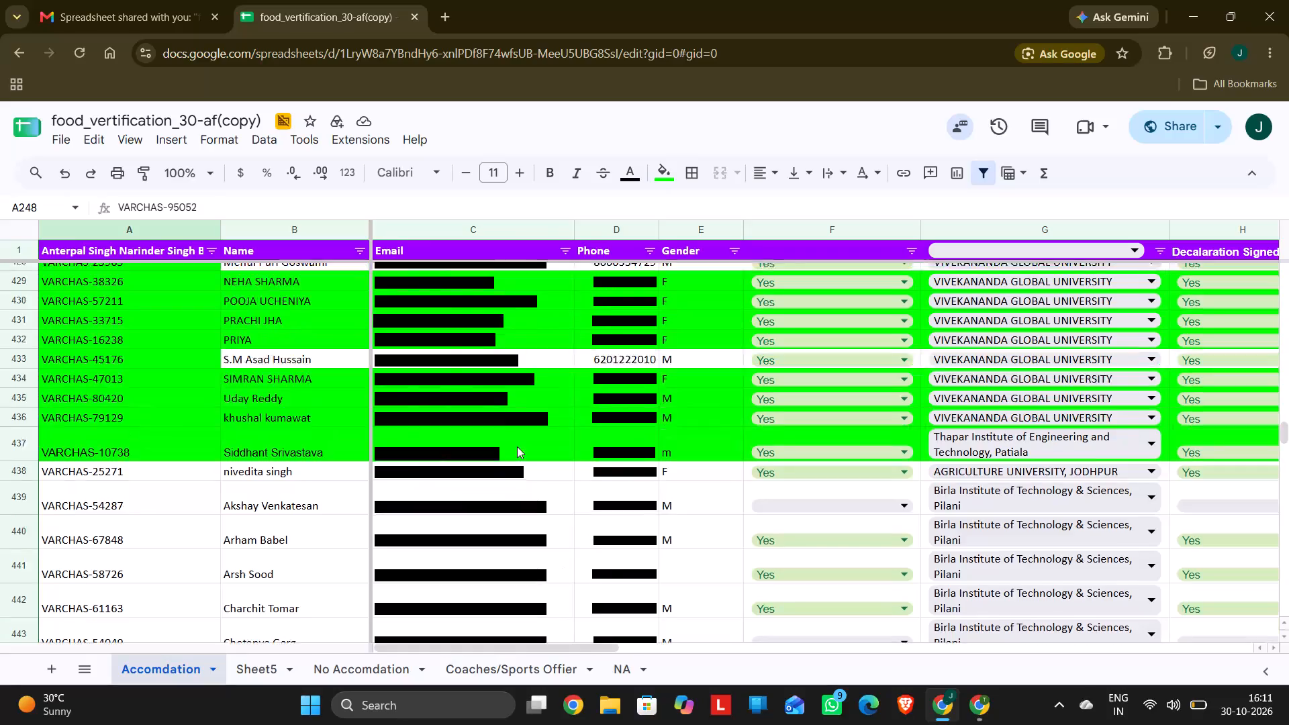
Review the Accomdation sheet's participant rows from the Vivekananda Global University entries back up to the first row.
scroll(517, 446, "right", 4)
scroll(517, 446, "up", 3)
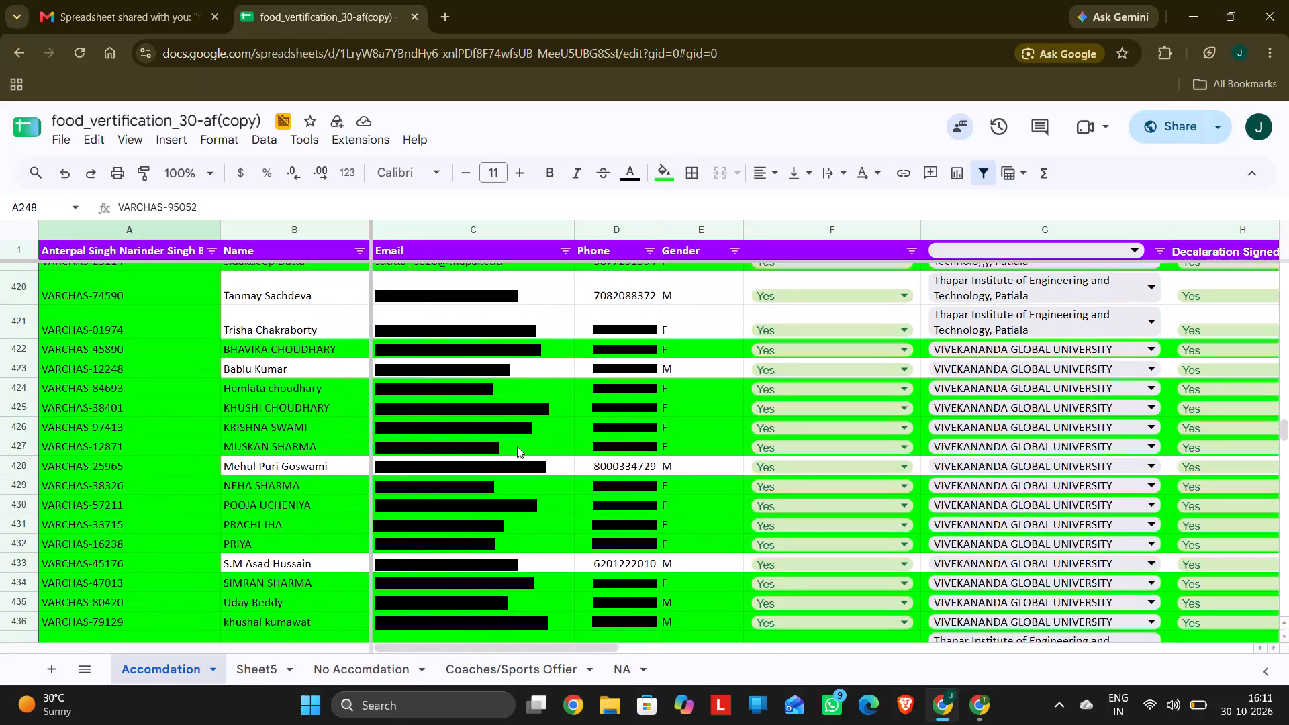
scroll(517, 446, "right", 2)
scroll(520, 389, "up", 4)
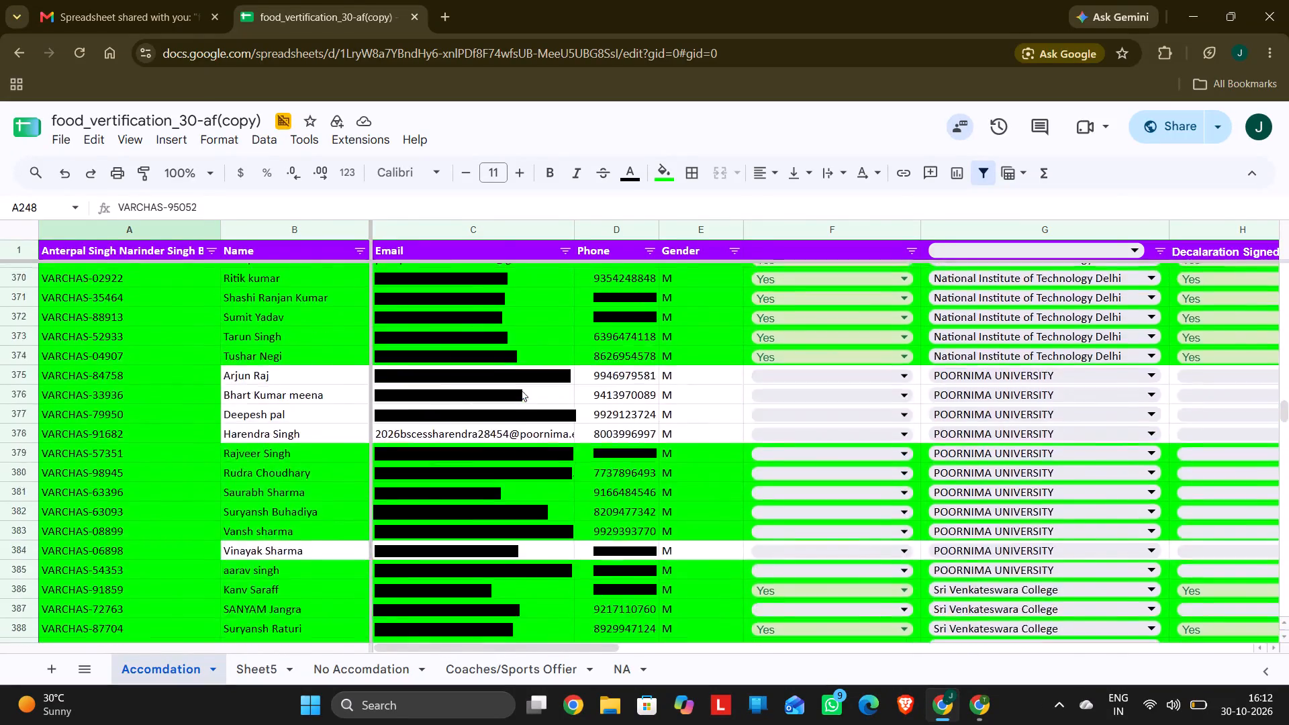
scroll(520, 389, "up", 7)
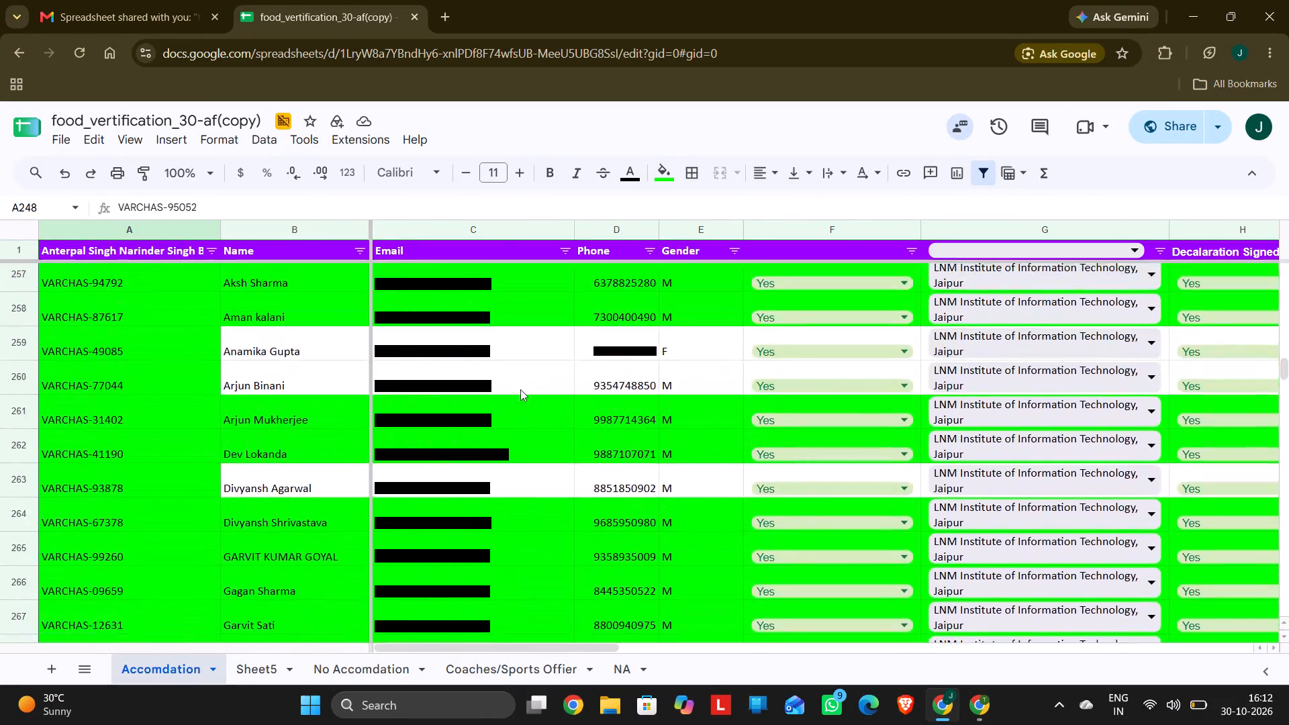
scroll(520, 389, "up", 4)
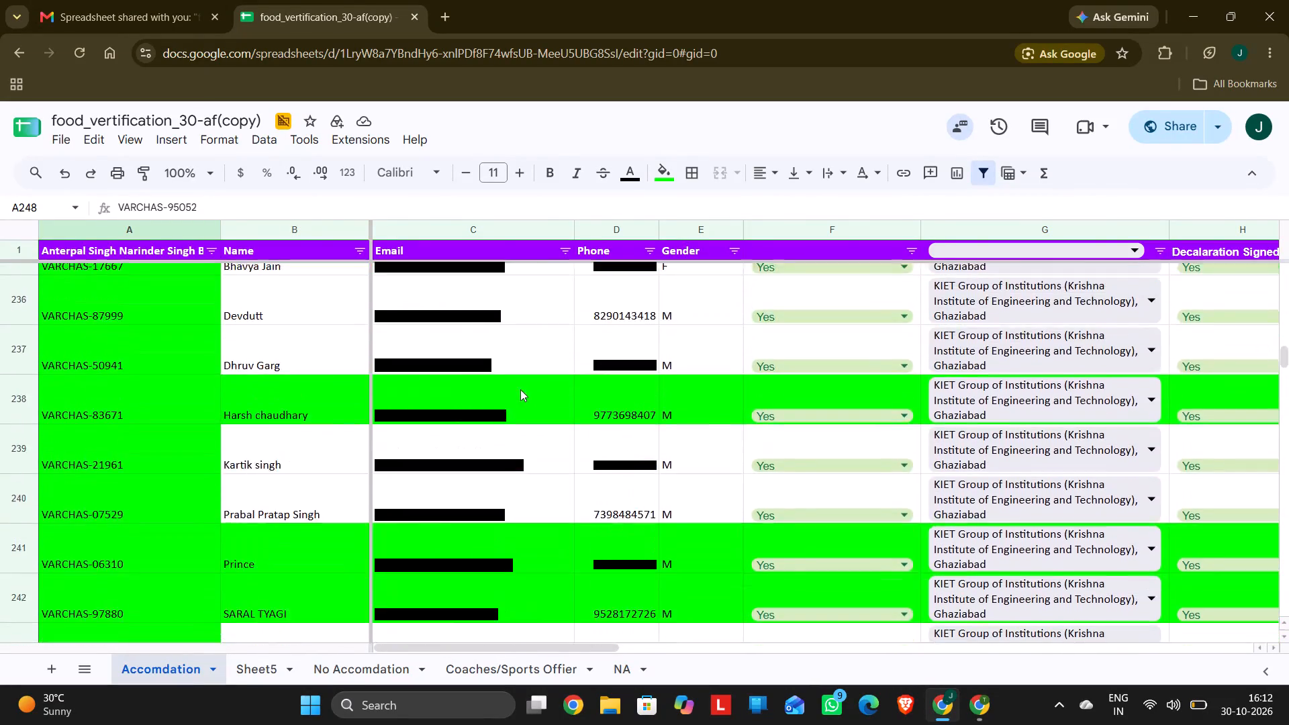
scroll(520, 389, "up", 6)
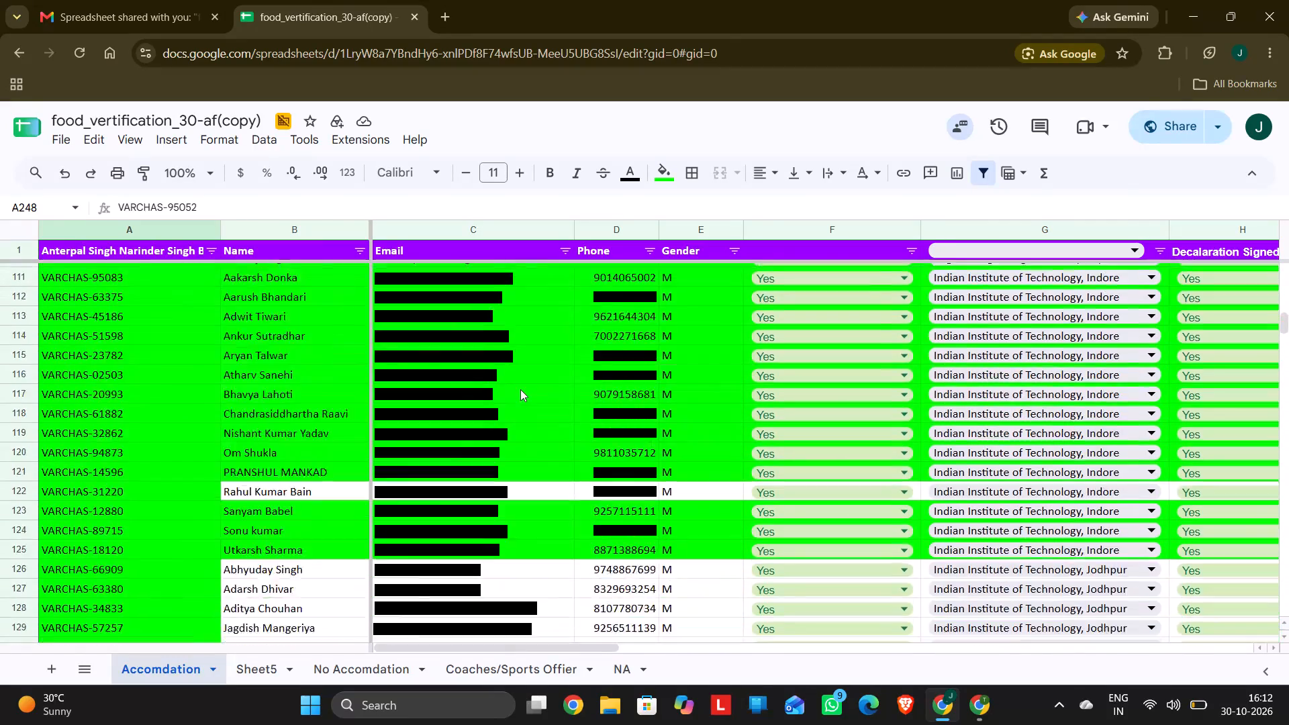
scroll(487, 309, "up", 6)
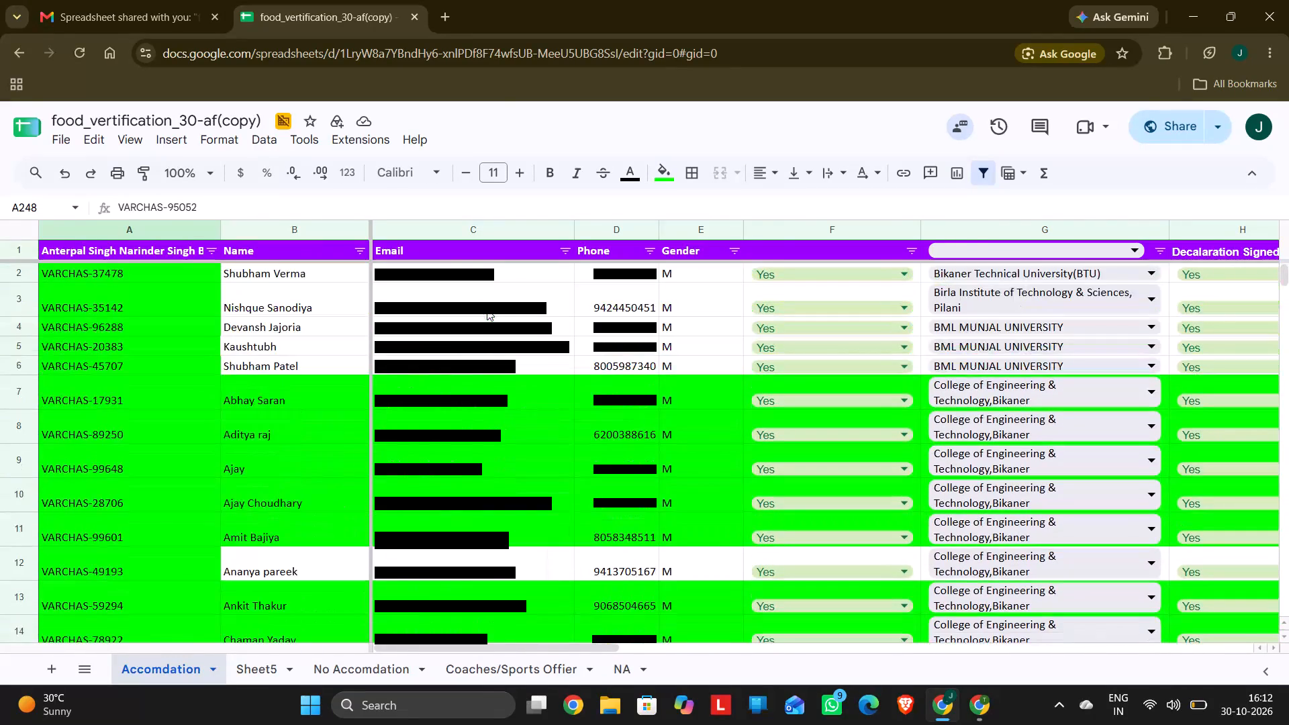
Review the Accomdation sheet's rows from the first participant down to the Thapar Institute, Vivekananda Global University and Birla Institute entries.
scroll(457, 0, "down", 13)
scroll(524, 474, "down", 20)
scroll(524, 474, "down", 18)
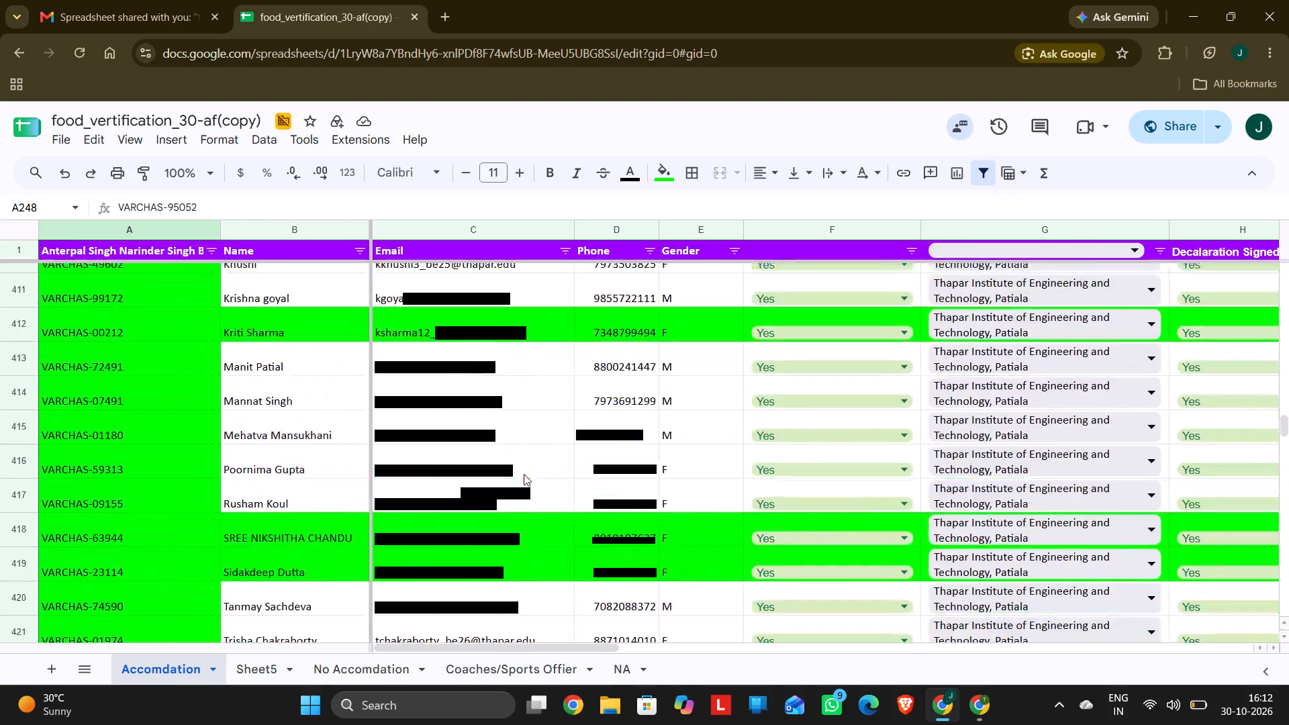
scroll(524, 474, "down", 4)
scroll(524, 474, "up", 6)
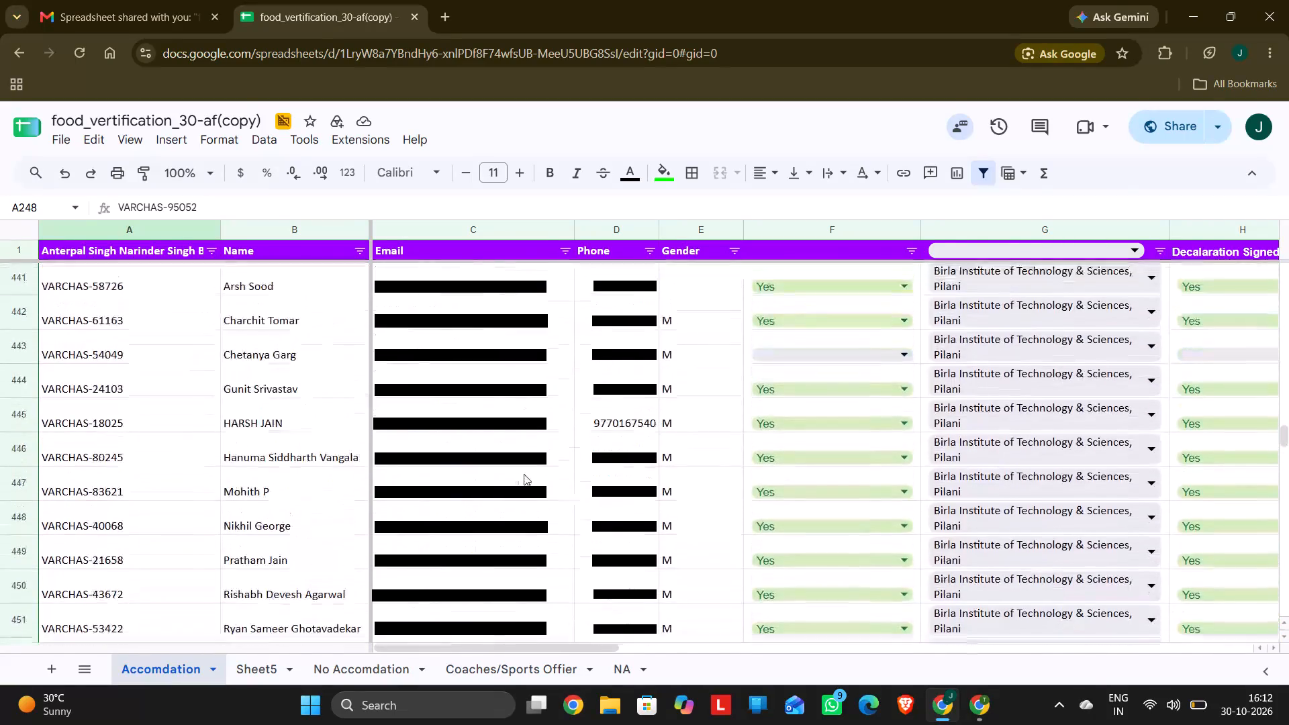
scroll(524, 474, "up", 2)
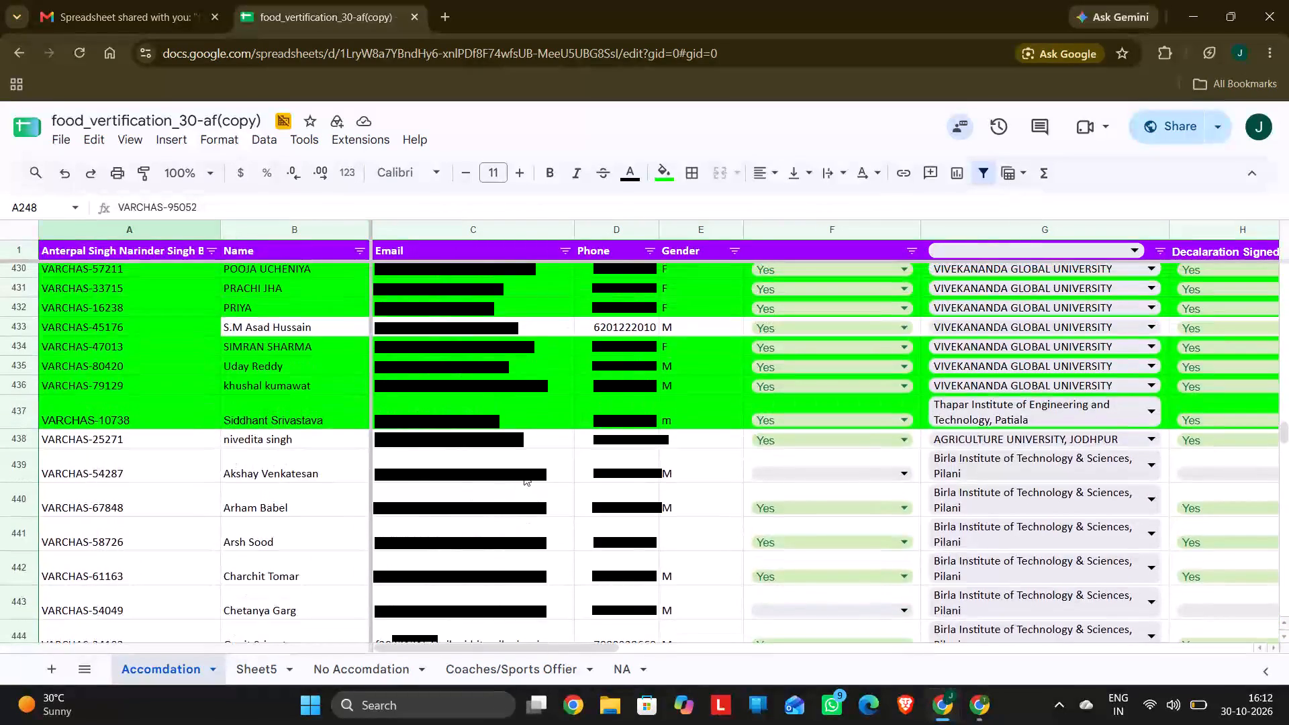
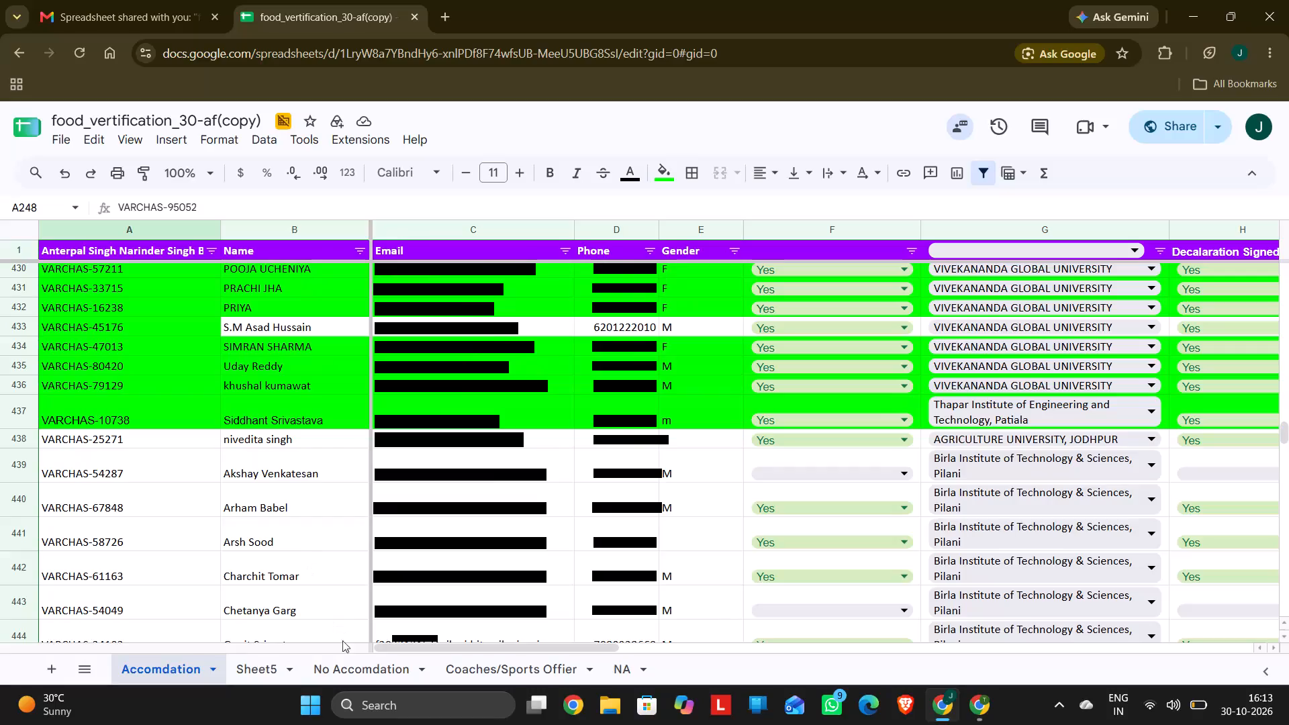
Switch to Windows Settings and look through the options on its Home page.
left_click(358, 704)
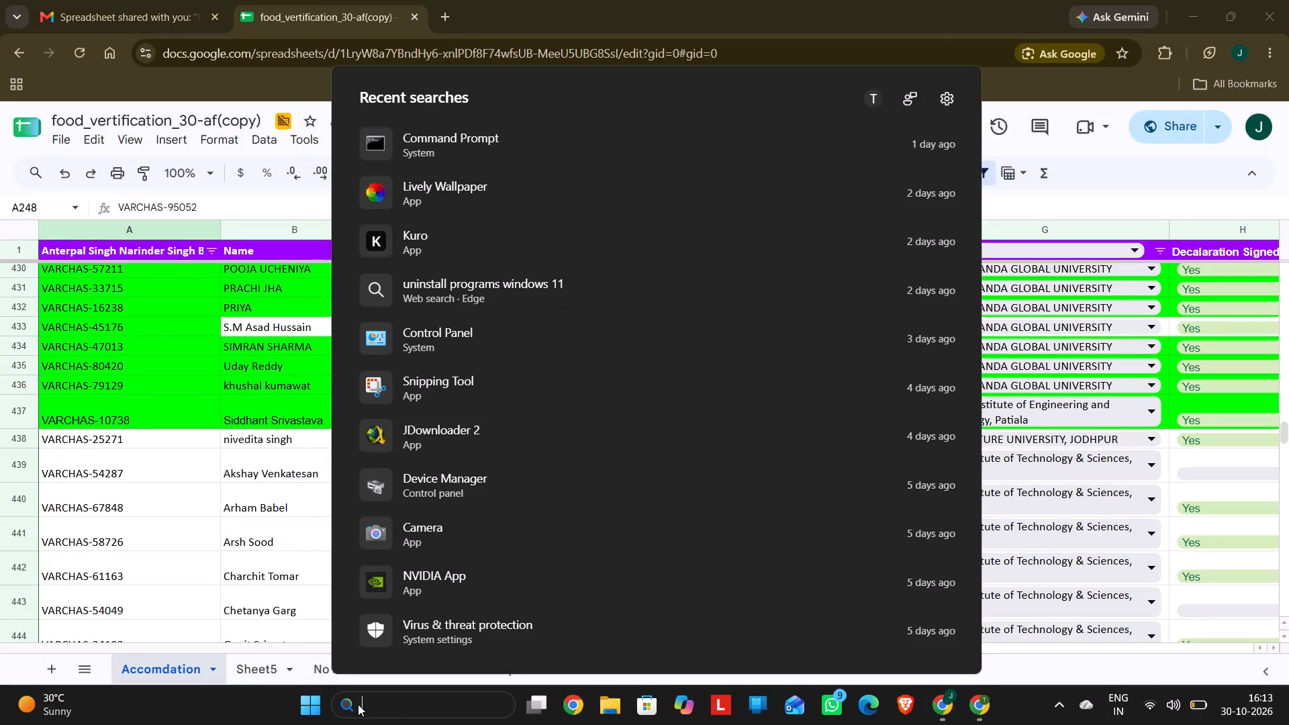
type("sr")
key("Return")
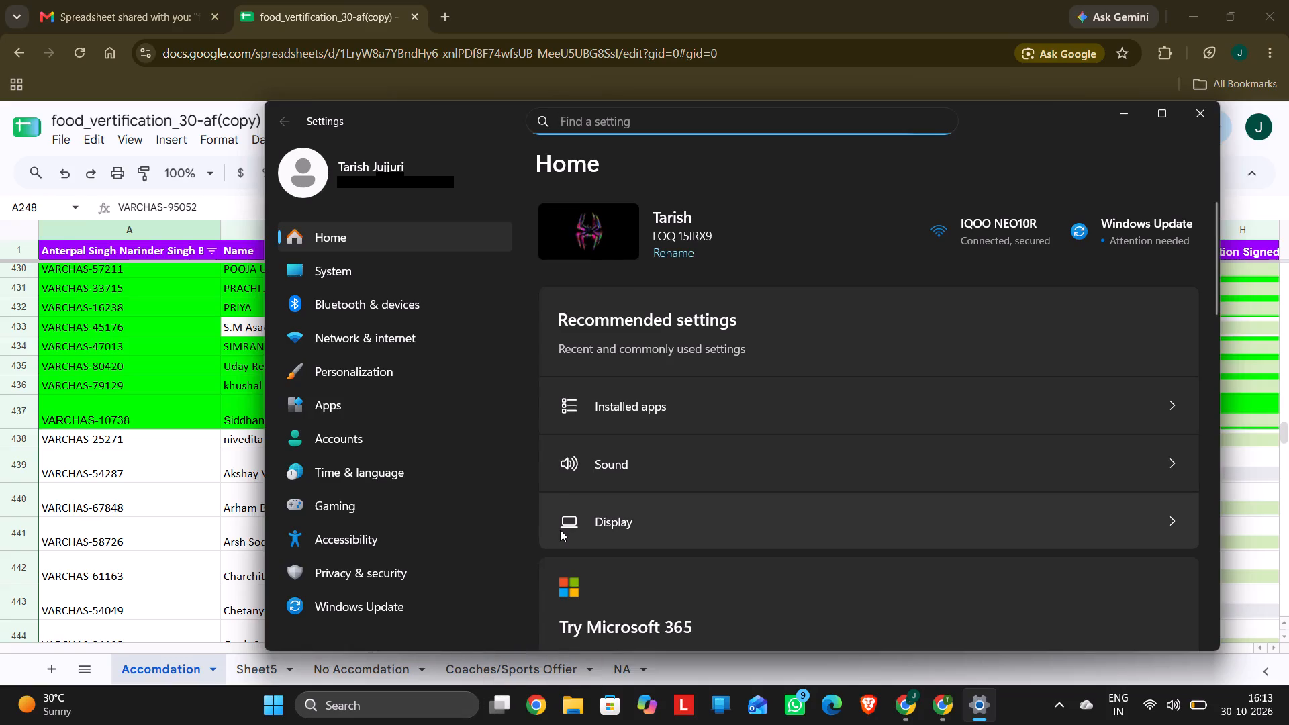
scroll(604, 290, "down", 4)
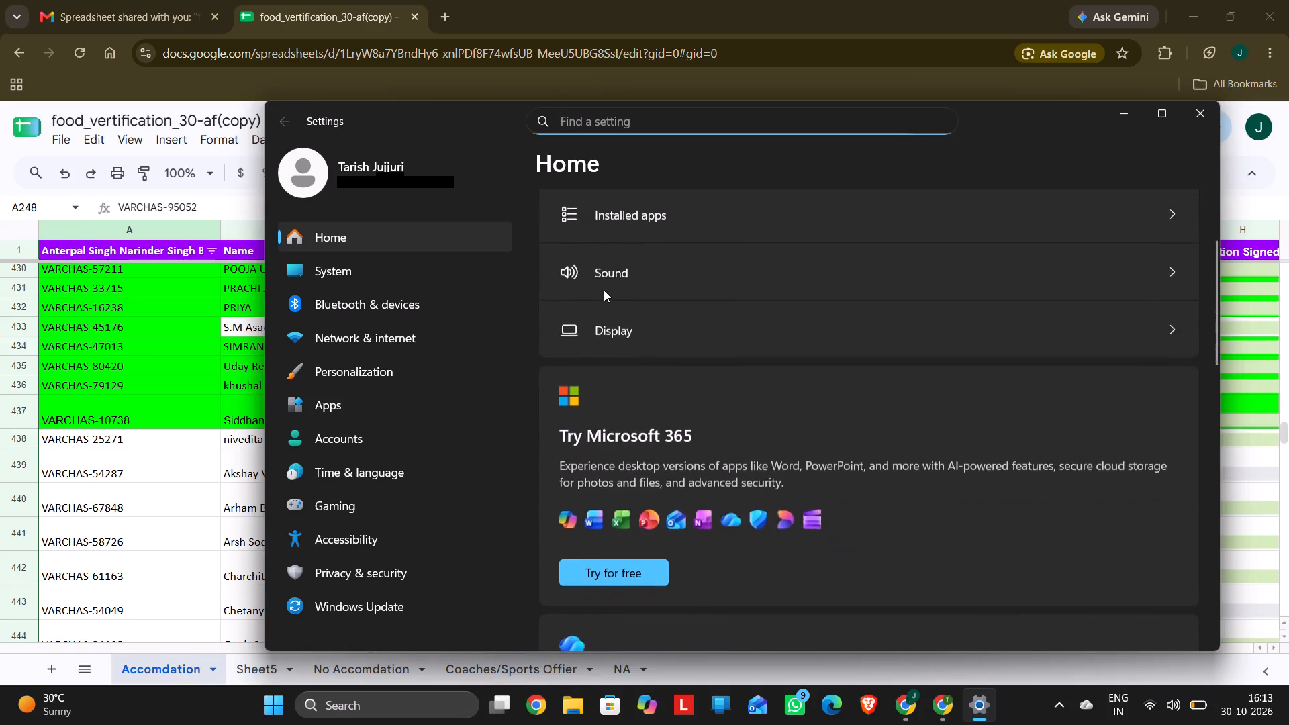
scroll(445, 341, "down", 3)
scroll(636, 395, "up", 1)
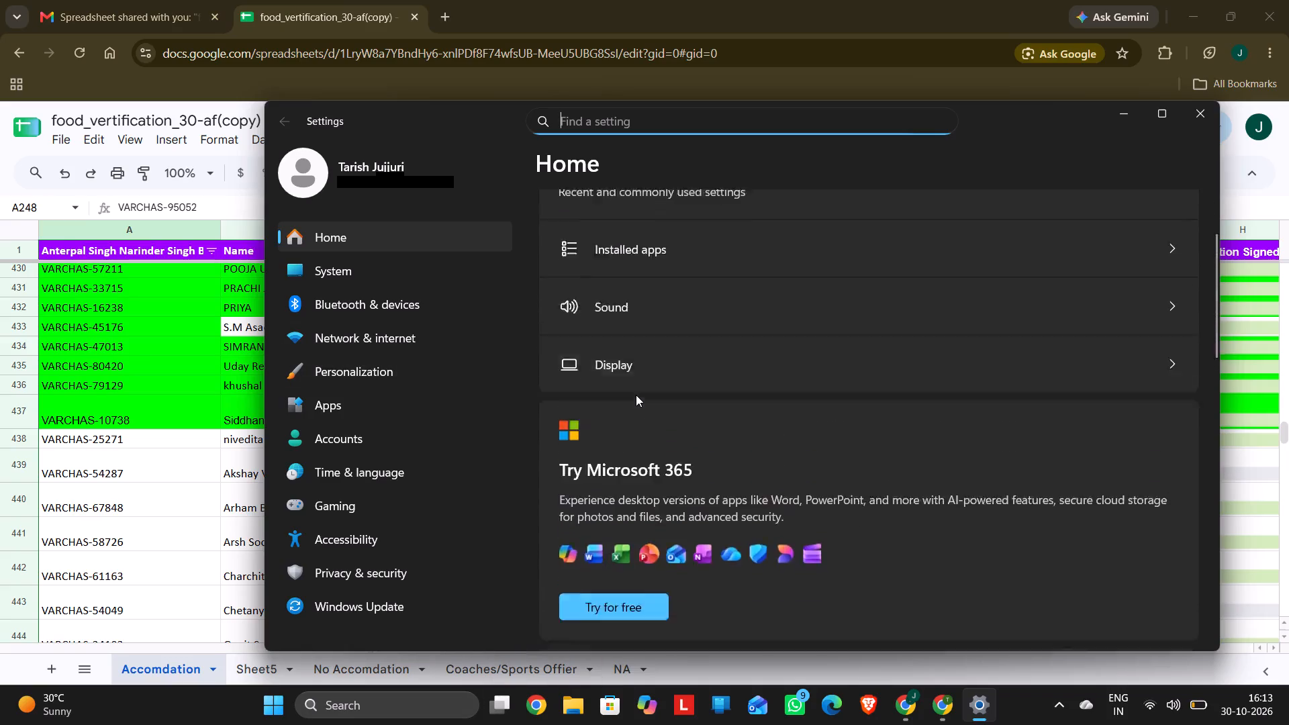
scroll(636, 395, "up", 2)
scroll(632, 448, "down", 5)
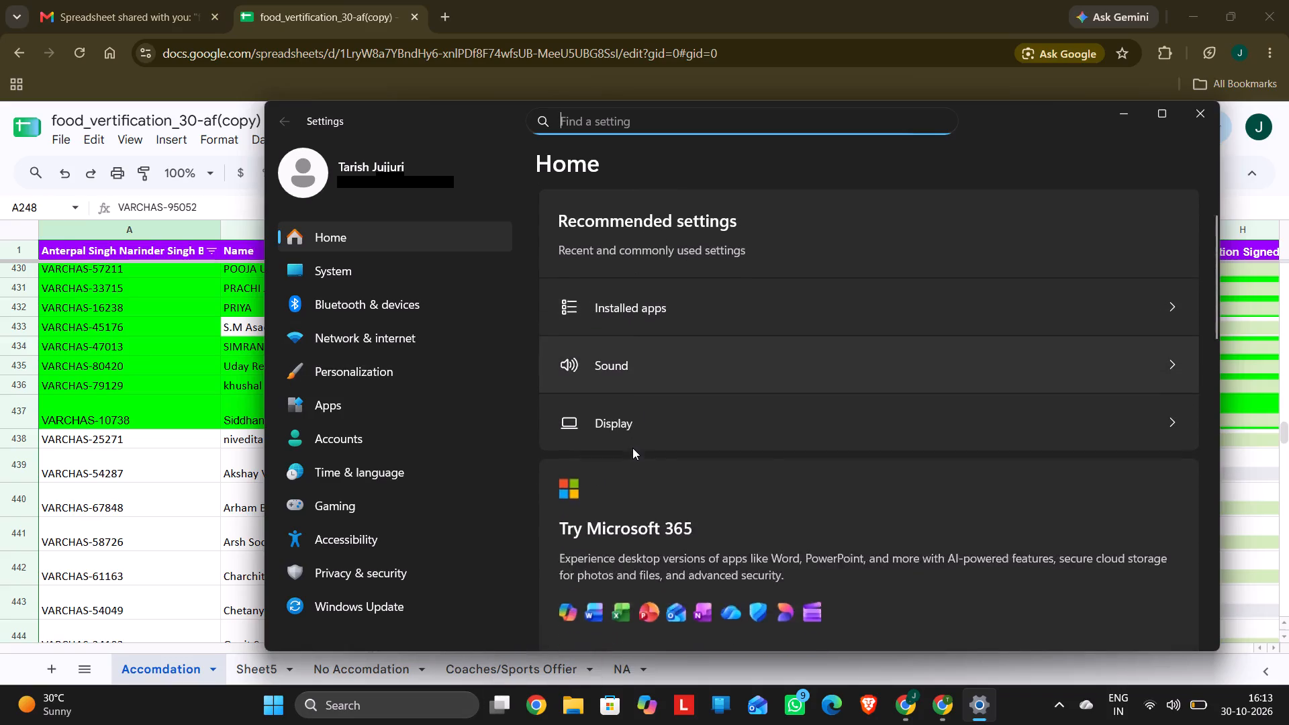
scroll(632, 448, "down", 6)
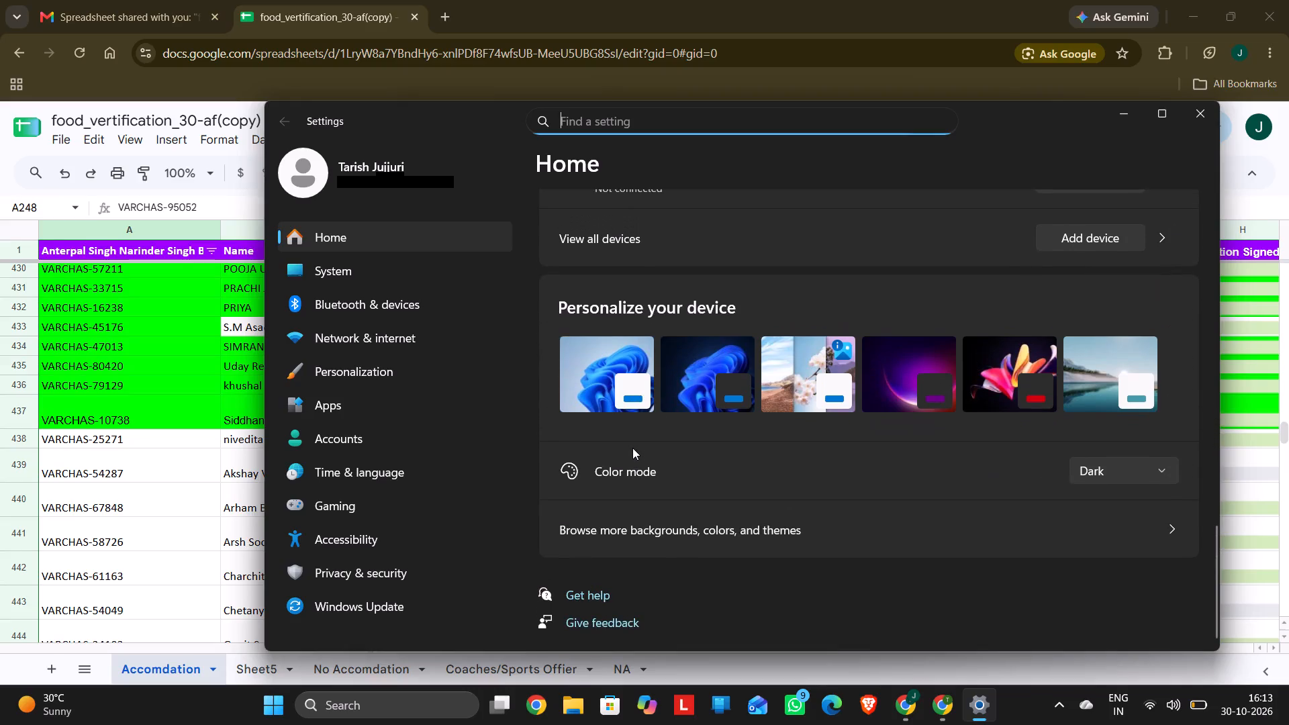
scroll(632, 448, "up", 7)
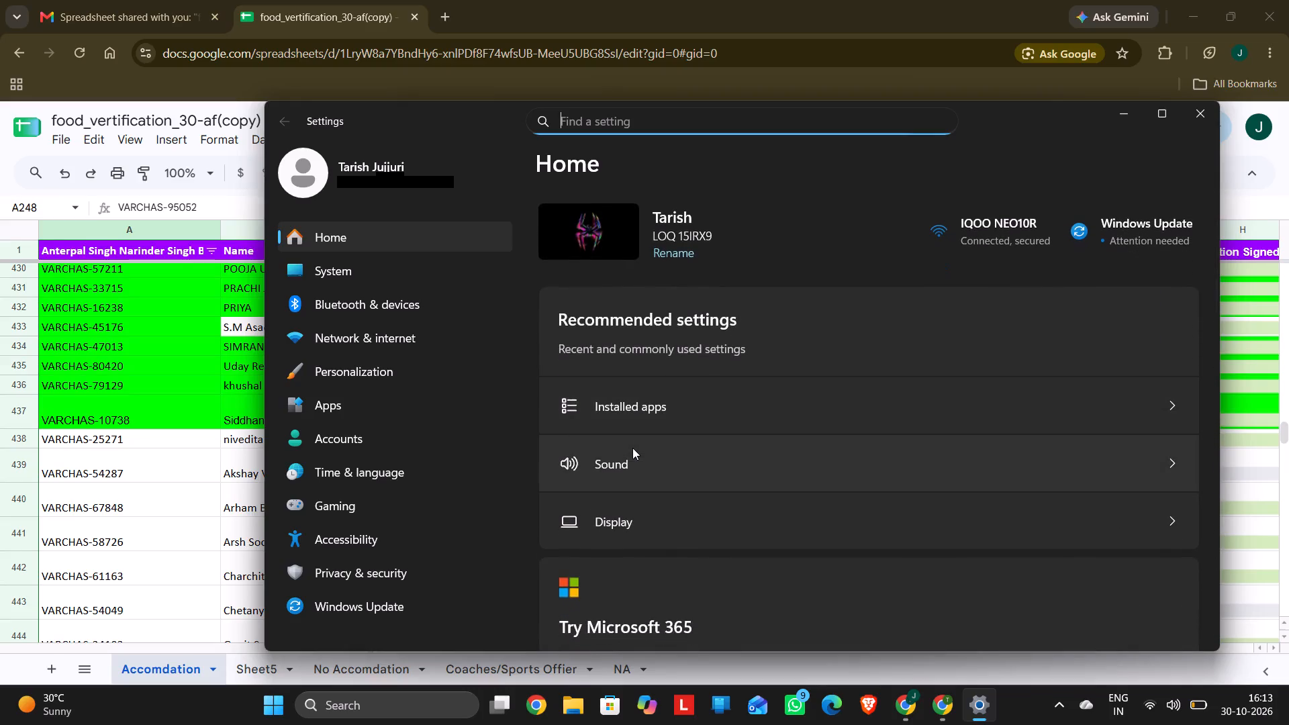
View the device specifications on the System About page, and close Settings.
left_click(375, 274)
scroll(381, 395, "down", 4)
scroll(683, 407, "down", 2)
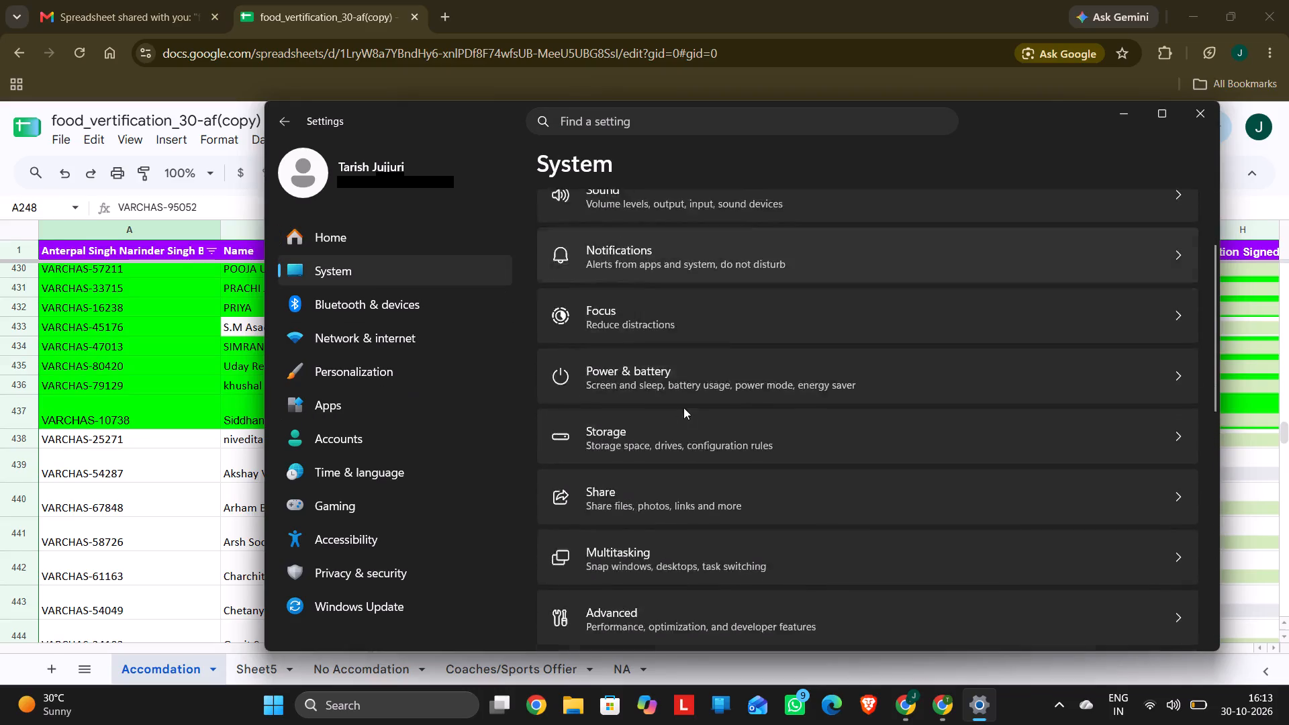
scroll(683, 407, "down", 7)
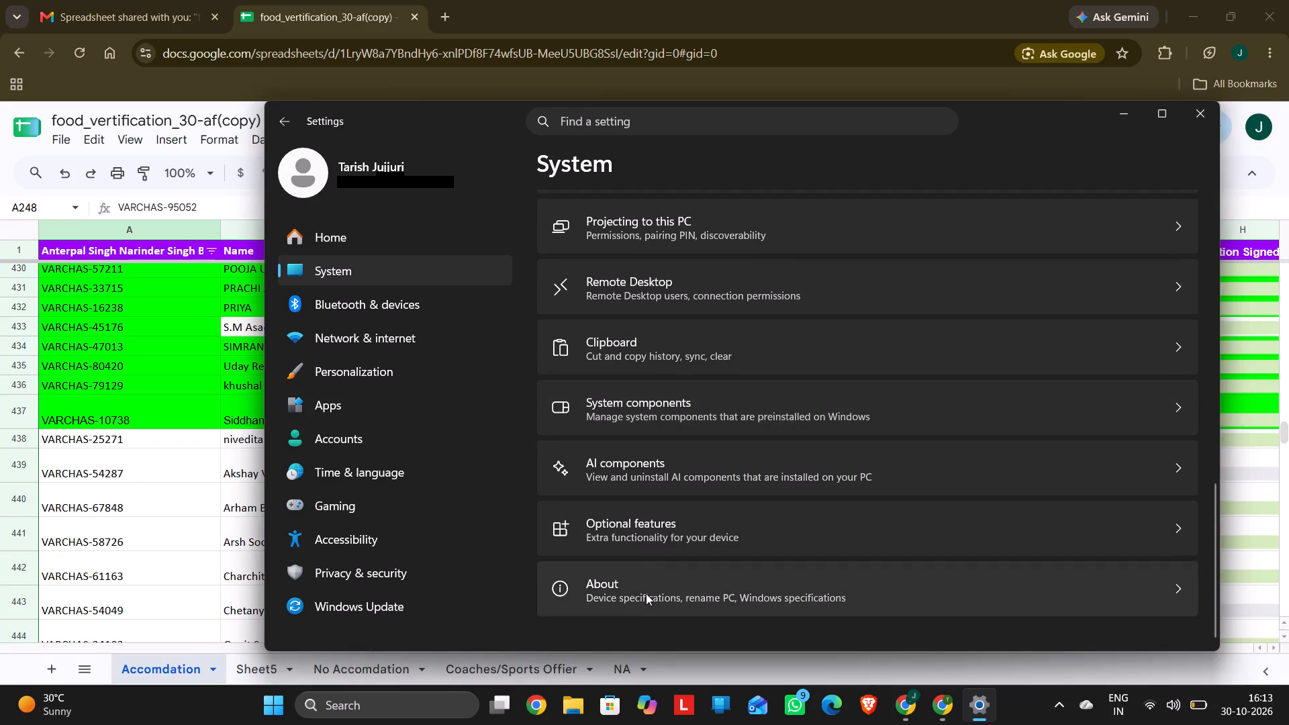
left_click(646, 593)
left_click(646, 593)
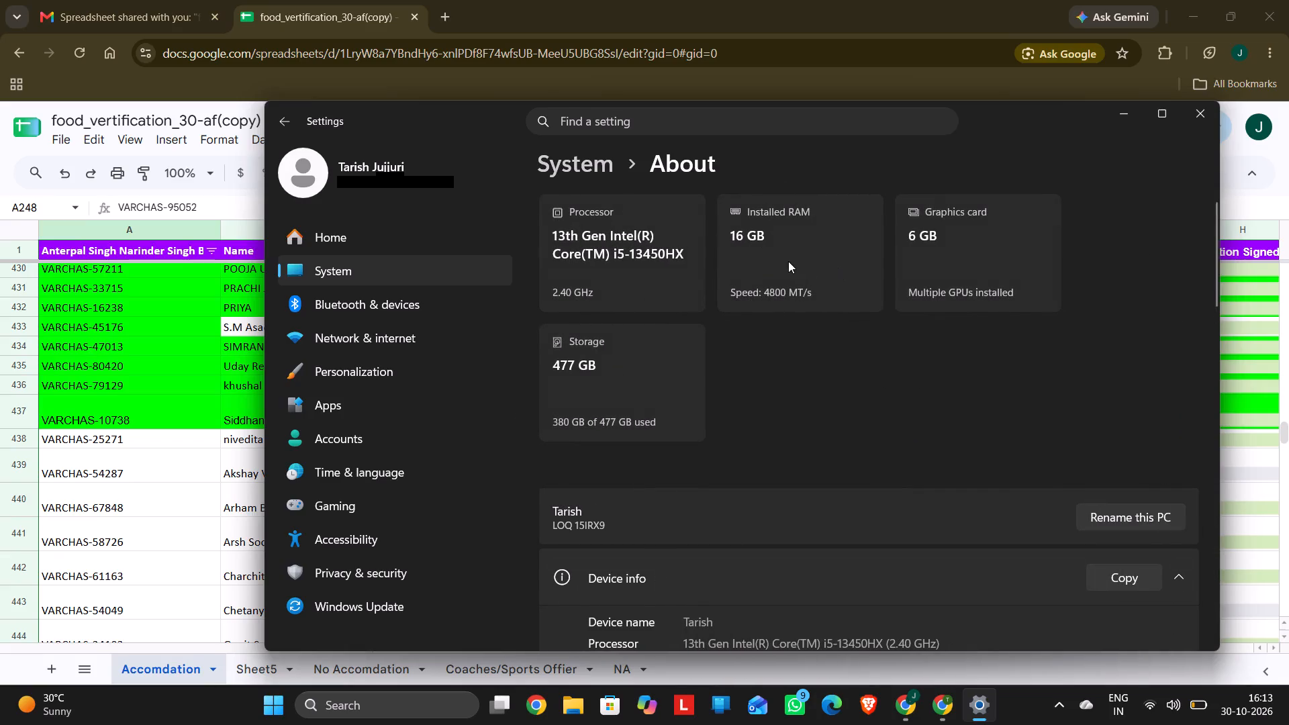
scroll(788, 261, "down", 2)
scroll(788, 261, "up", 2)
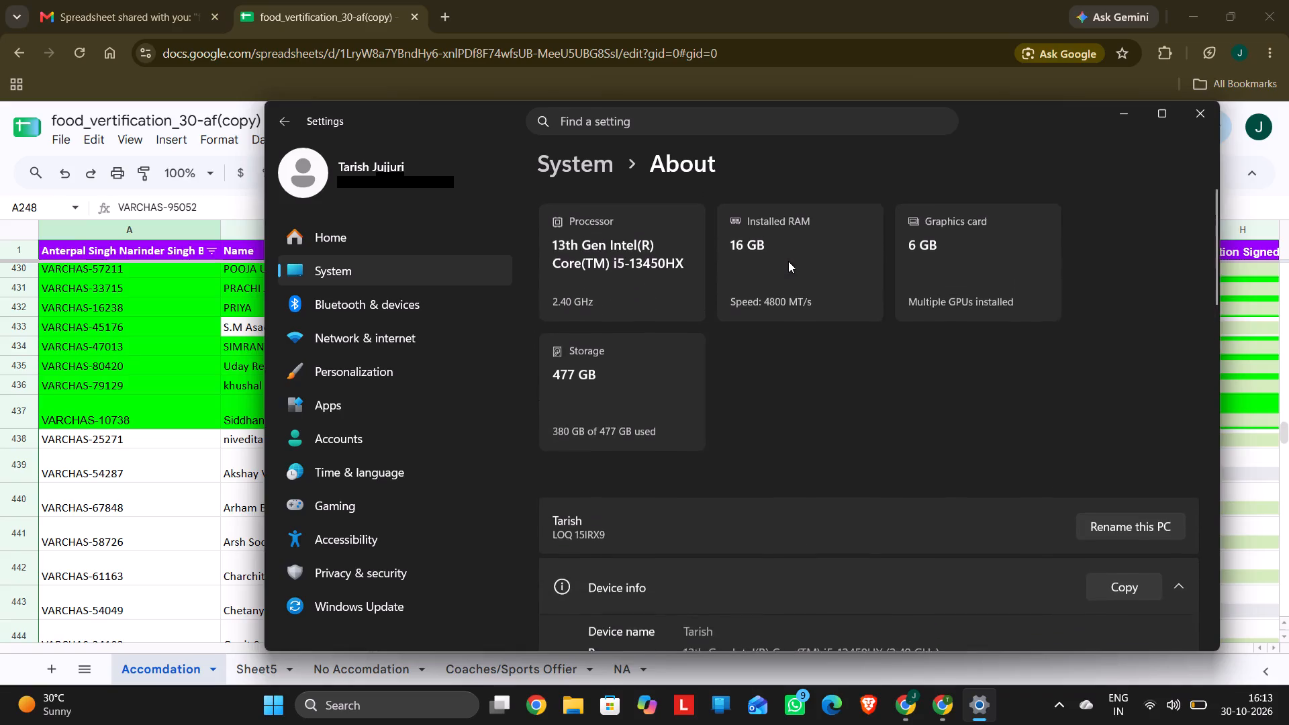
left_click(1197, 110)
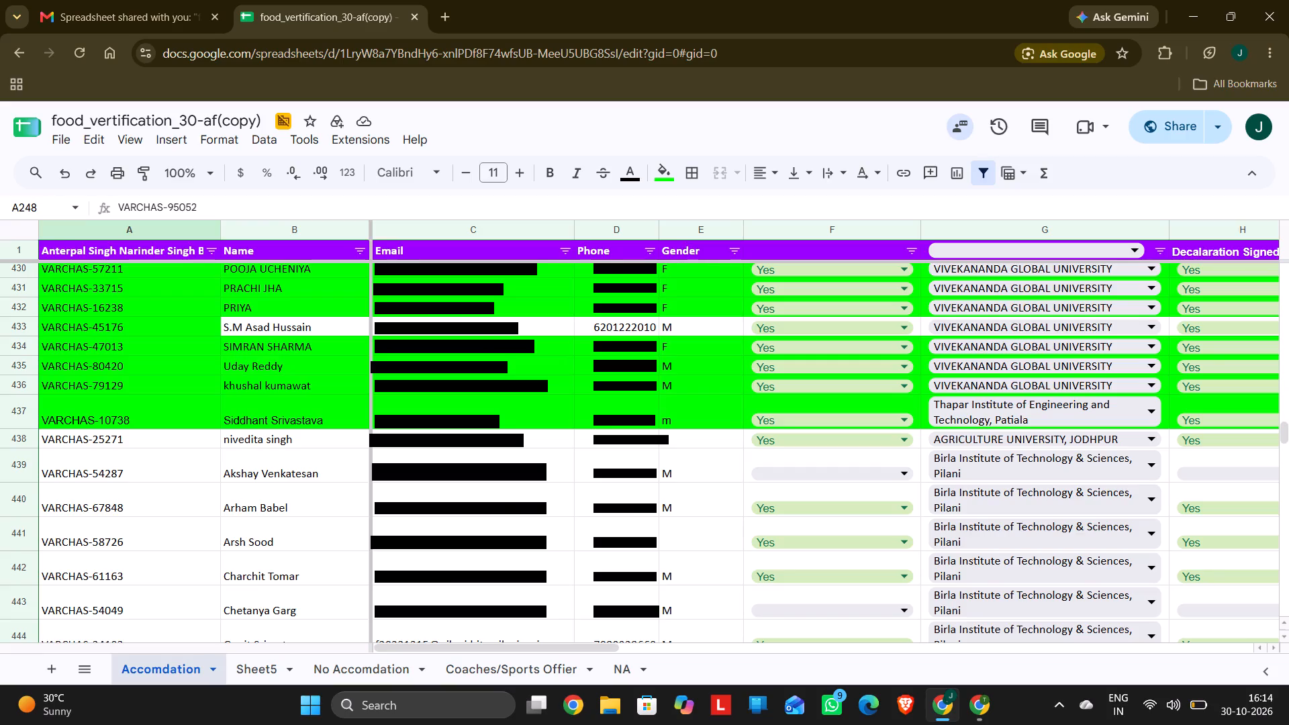
Review the Accomdation sheet's participant rows around the Vivekananda Global University and Birla Institute entries, and back up to the first row.
scroll(1088, 202, "down", 2)
scroll(702, 276, "right", 2)
scroll(702, 276, "down", 1)
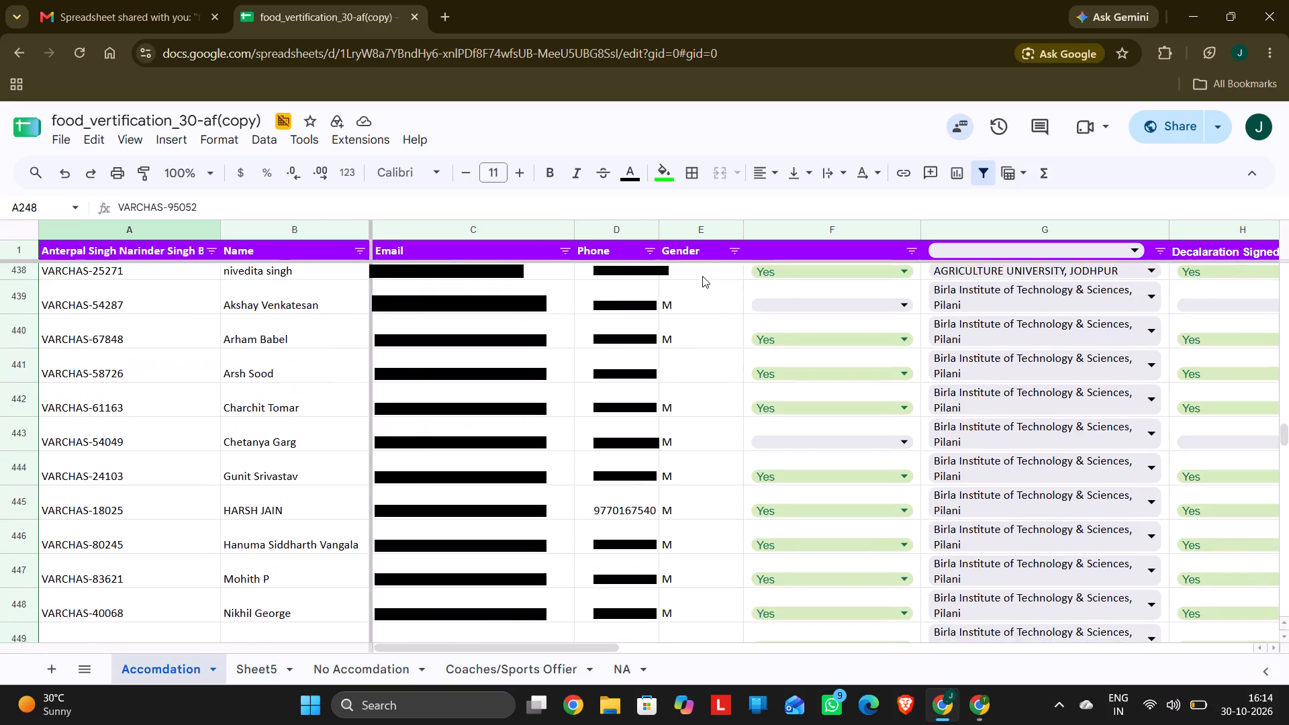
scroll(702, 276, "up", 1)
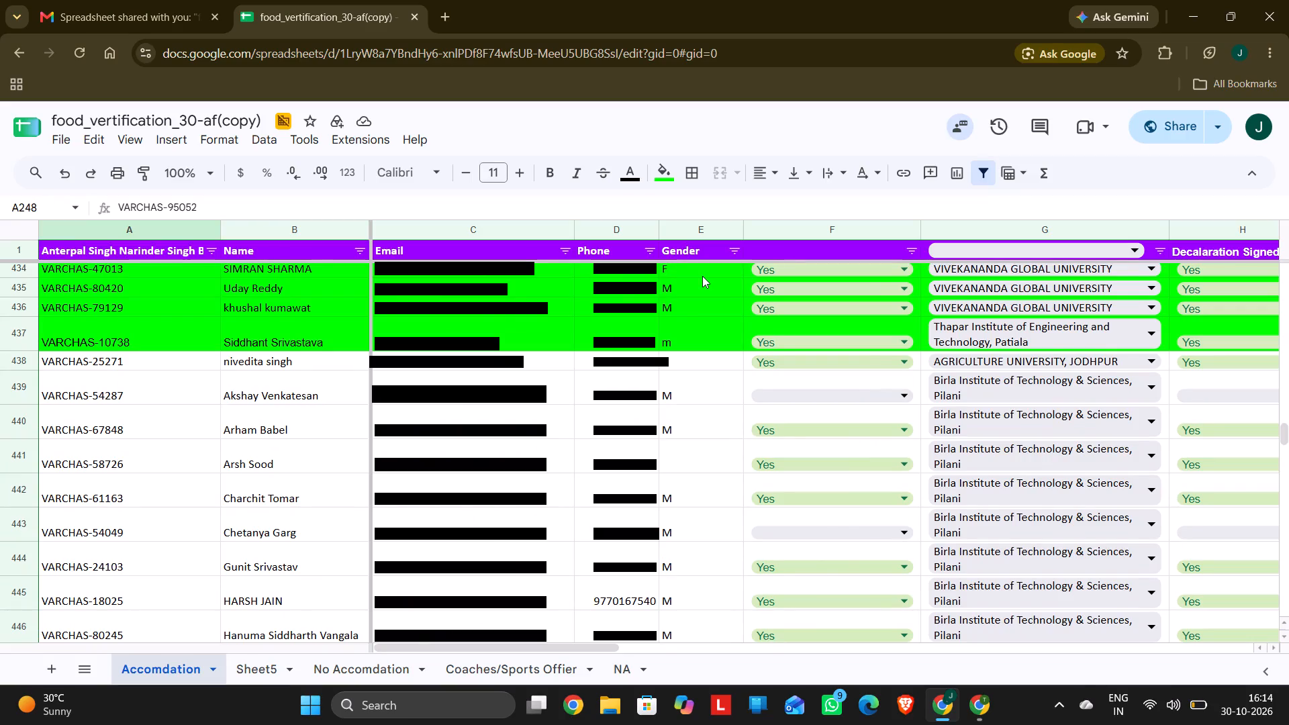
scroll(702, 276, "up", 2)
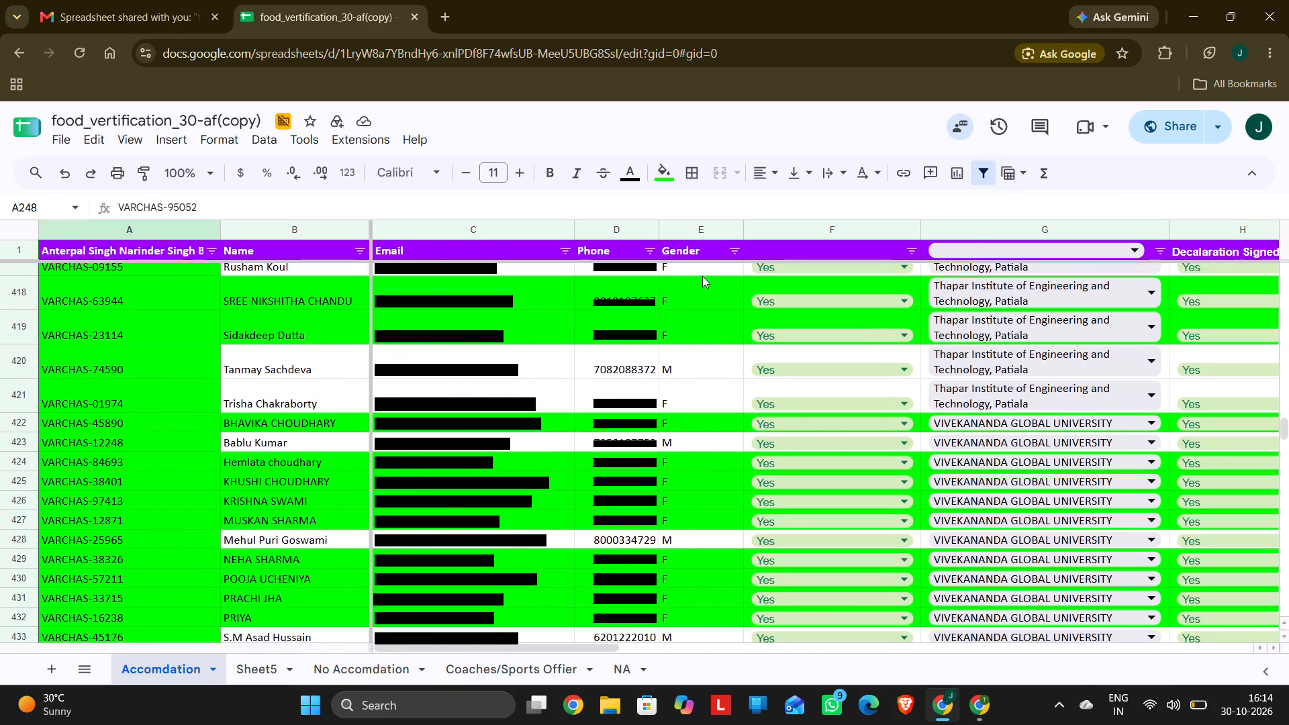
scroll(702, 276, "down", 4)
scroll(702, 276, "up", 4)
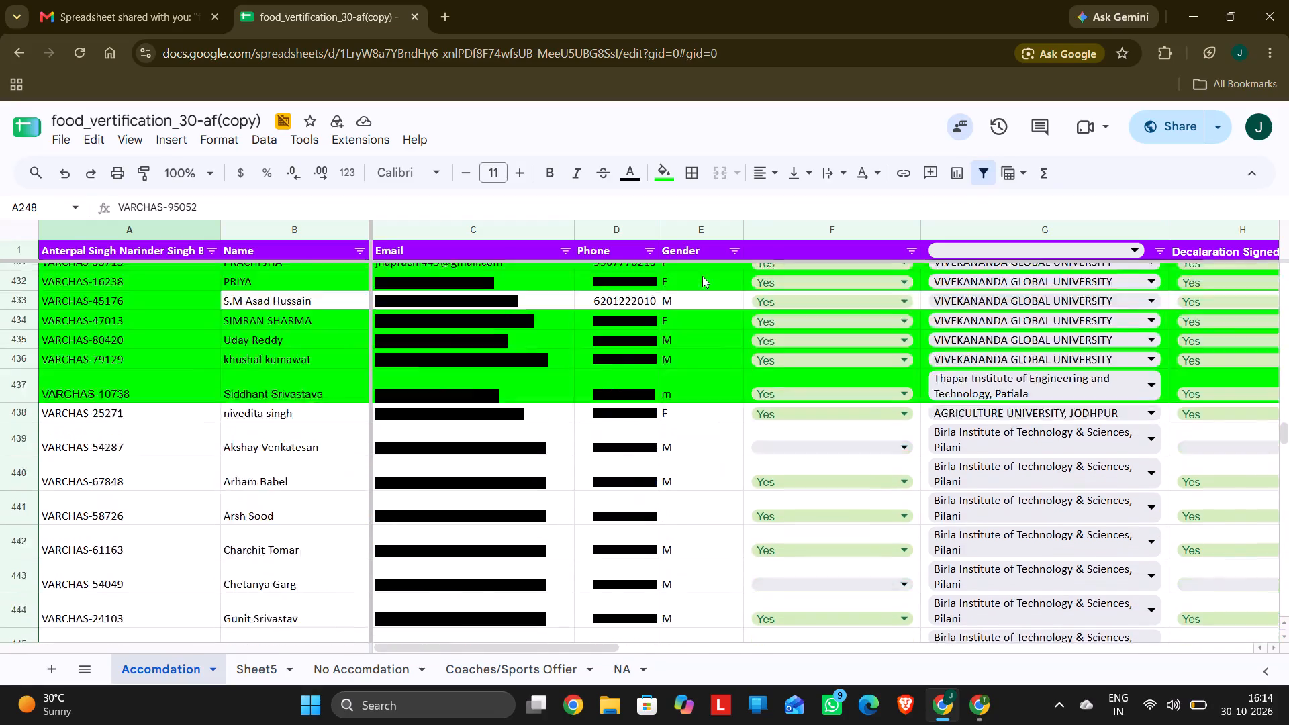
scroll(702, 276, "up", 6)
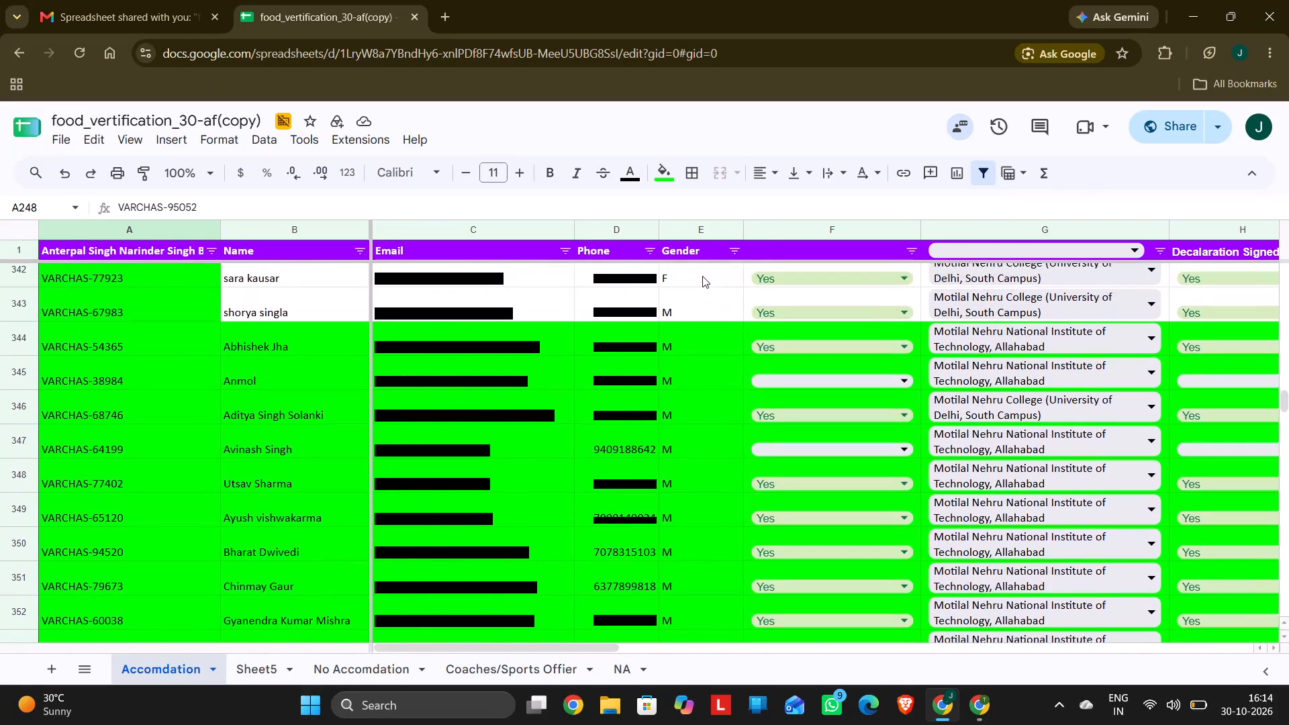
scroll(702, 276, "up", 19)
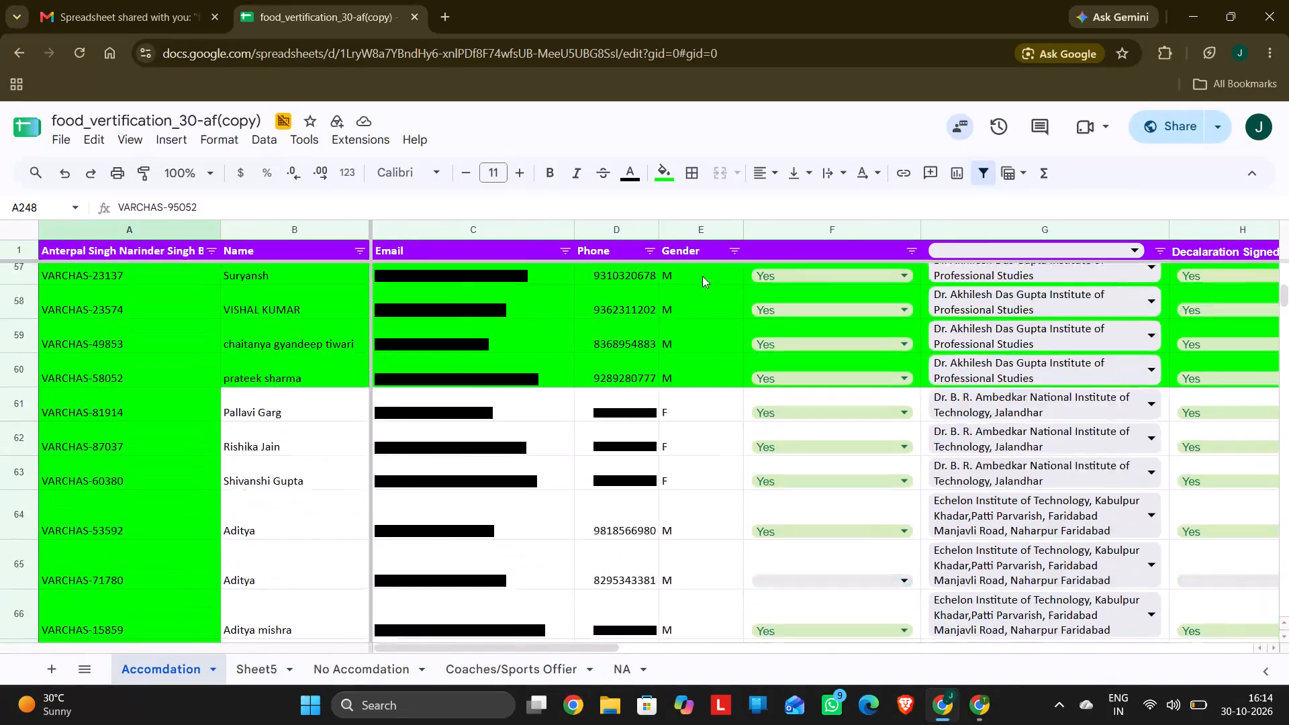
scroll(702, 276, "up", 7)
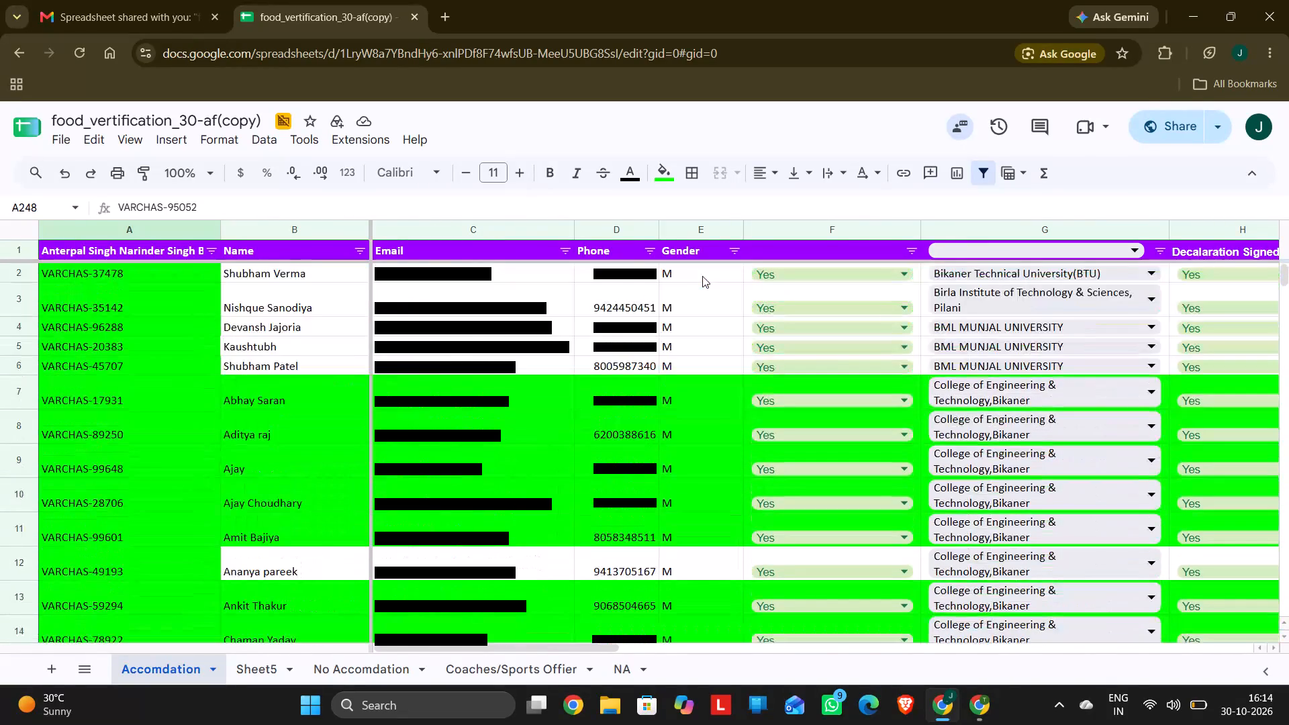
scroll(702, 276, "up", 1)
Review the Accomdation sheet's rows from the first participants down to the KIET Group of Institutions entries, including the declaration and ID card columns.
scroll(702, 276, "down", 10)
scroll(702, 276, "right", 4)
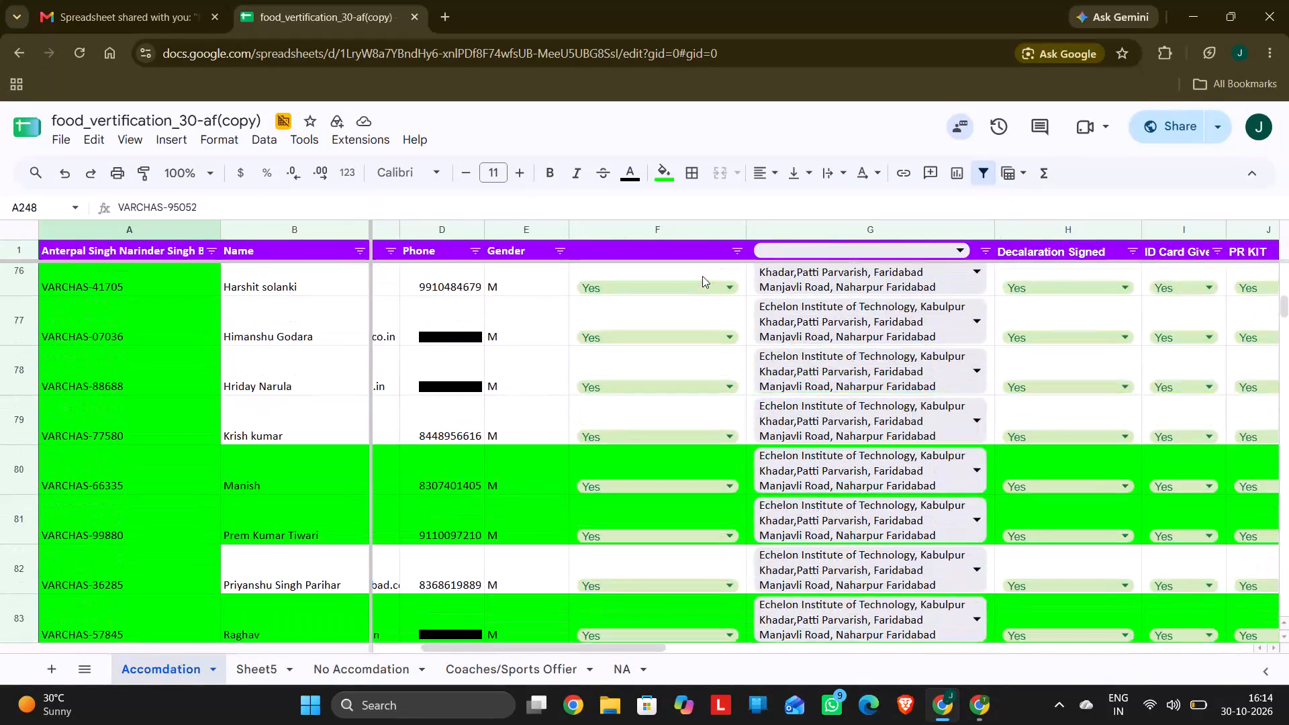
scroll(702, 276, "down", 19)
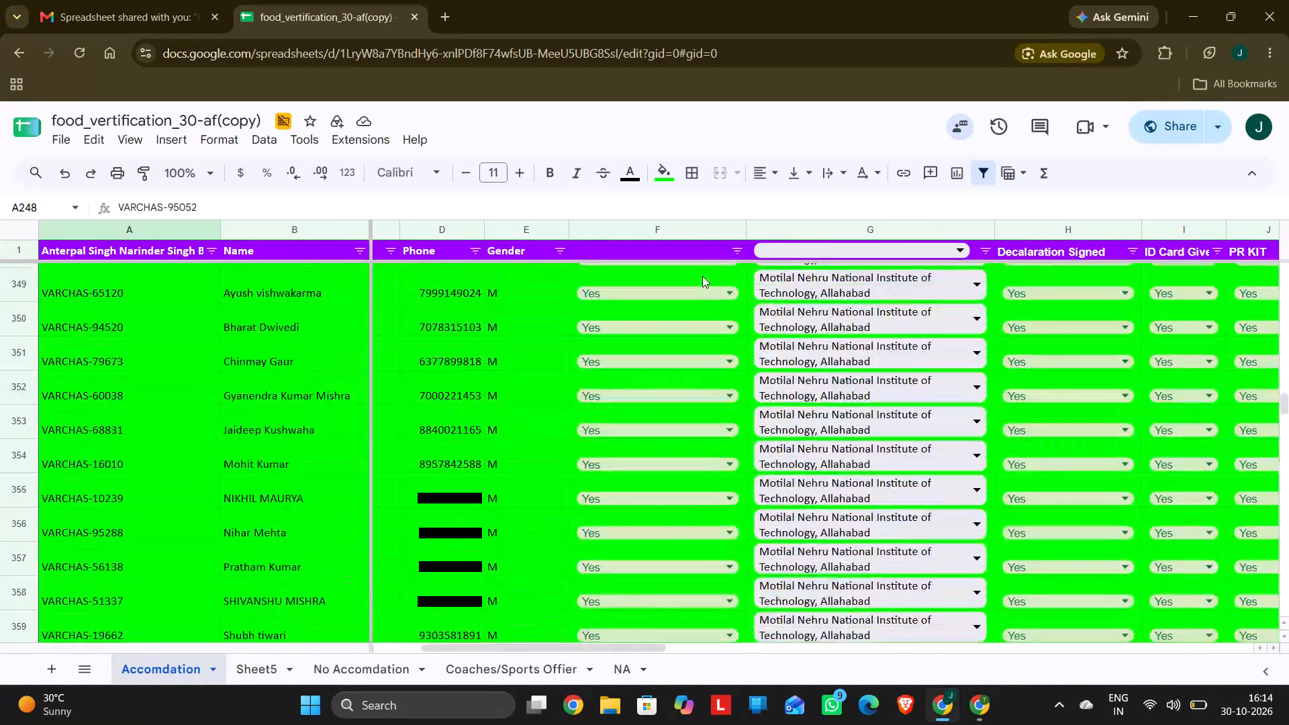
scroll(702, 276, "down", 4)
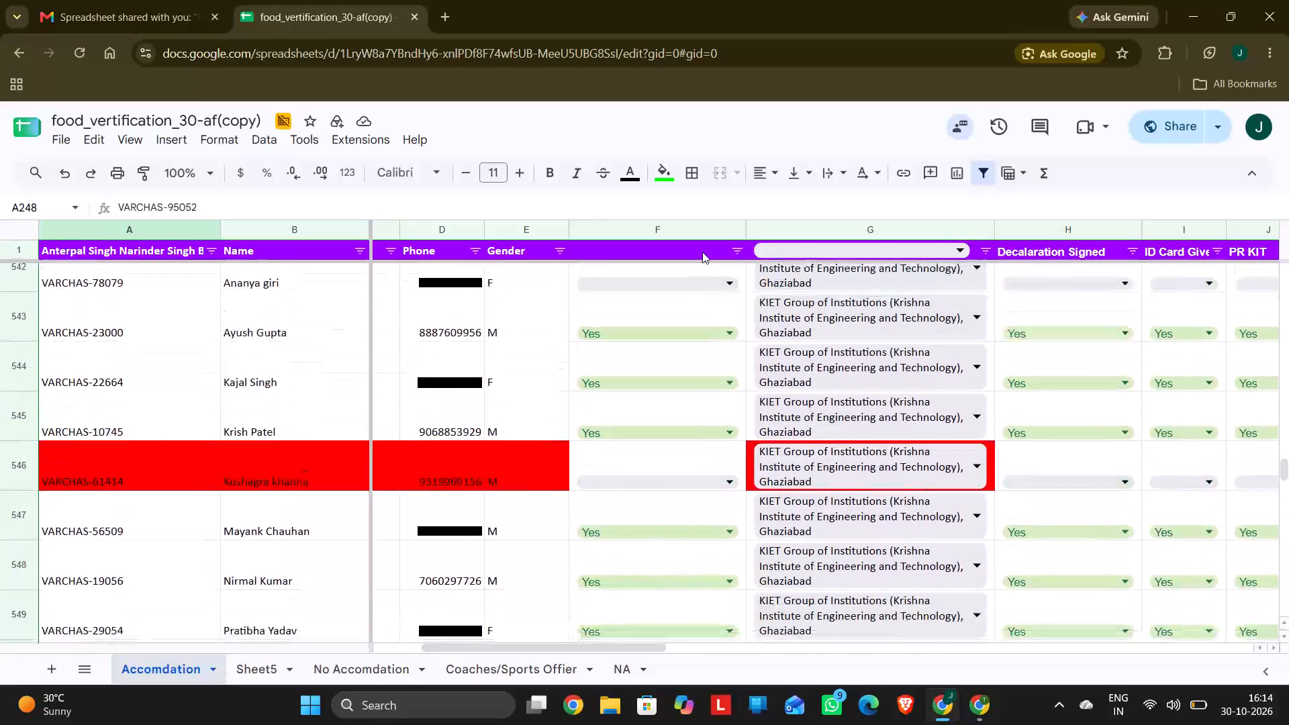
Review the Accomdation sheet's rows from the KIET entries back up through the Indian Institute of Technology, Thapar Institute and Vivekananda Global University entries.
scroll(702, 252, "up", 7)
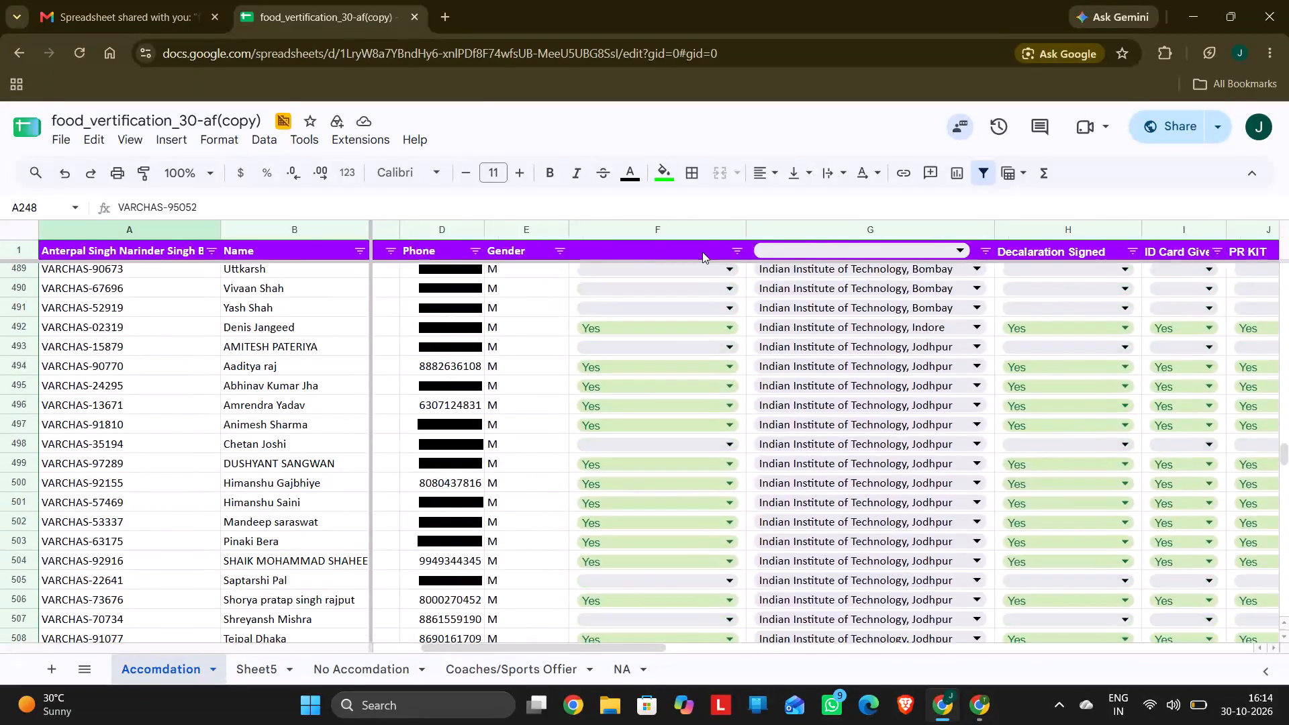
scroll(702, 252, "up", 3)
scroll(702, 252, "down", 5)
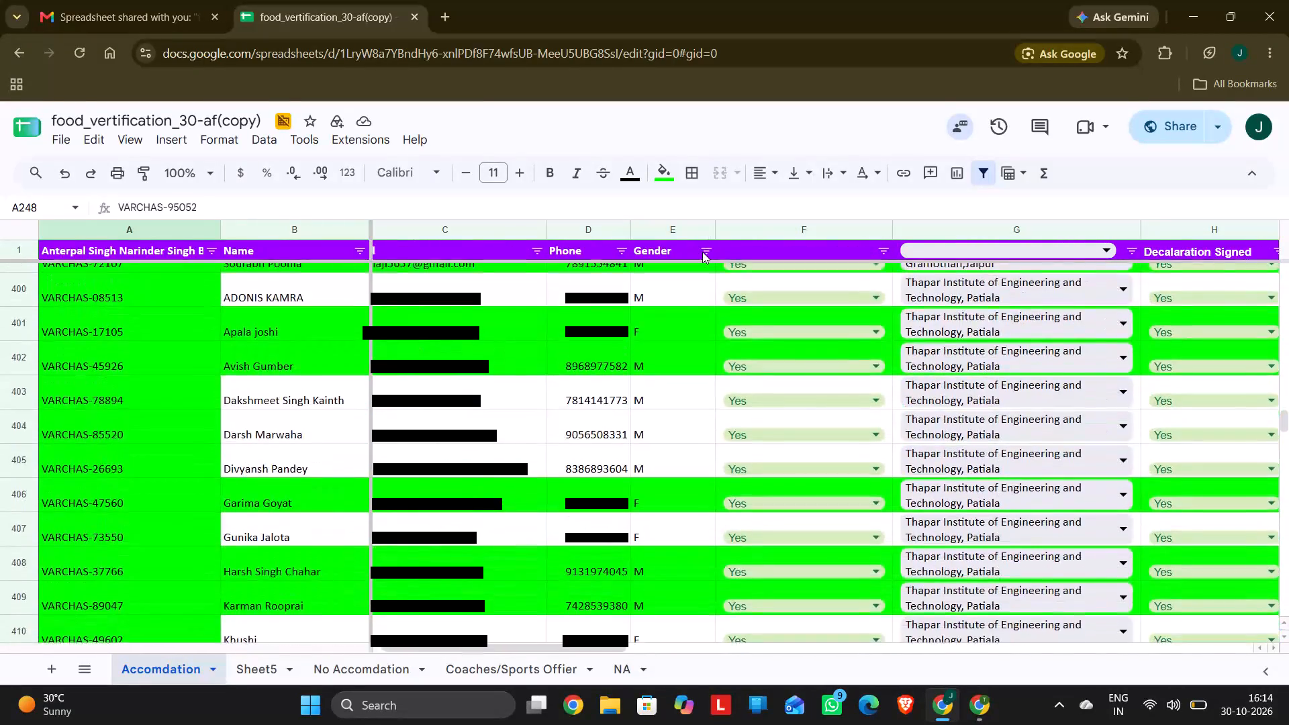
scroll(702, 252, "down", 4)
scroll(702, 252, "up", 5)
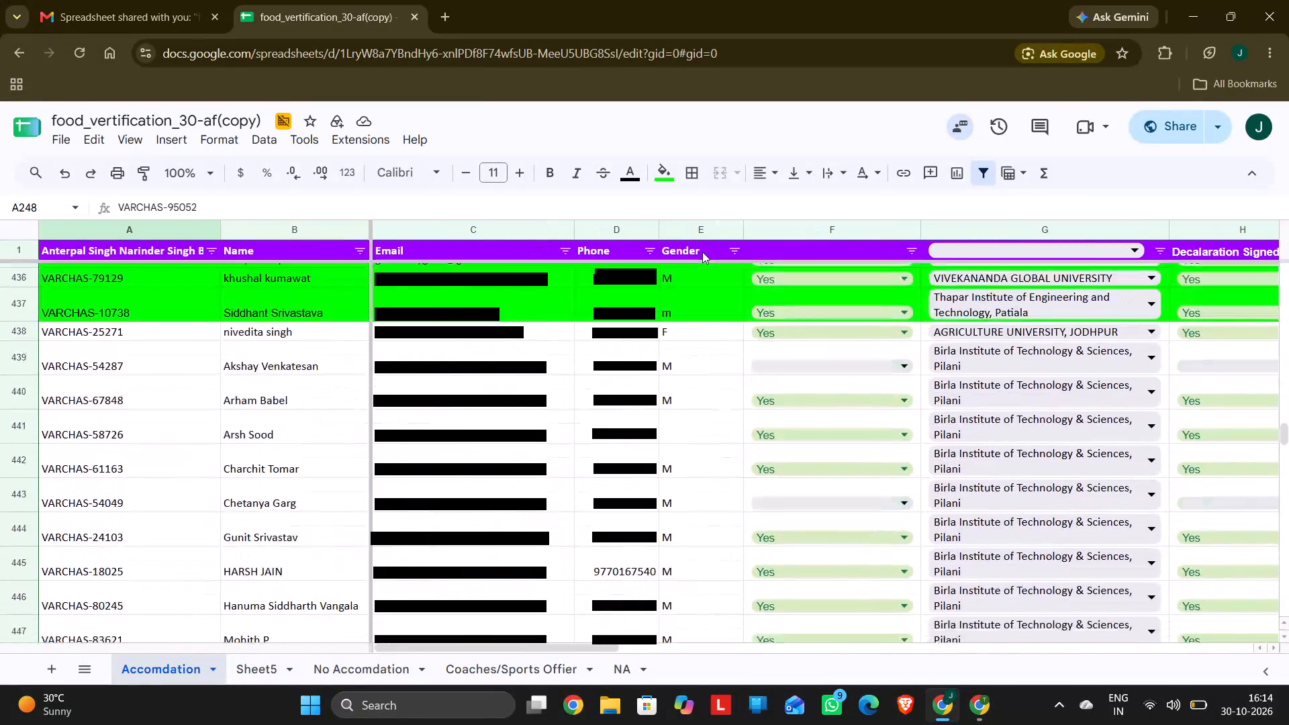
scroll(702, 252, "up", 1)
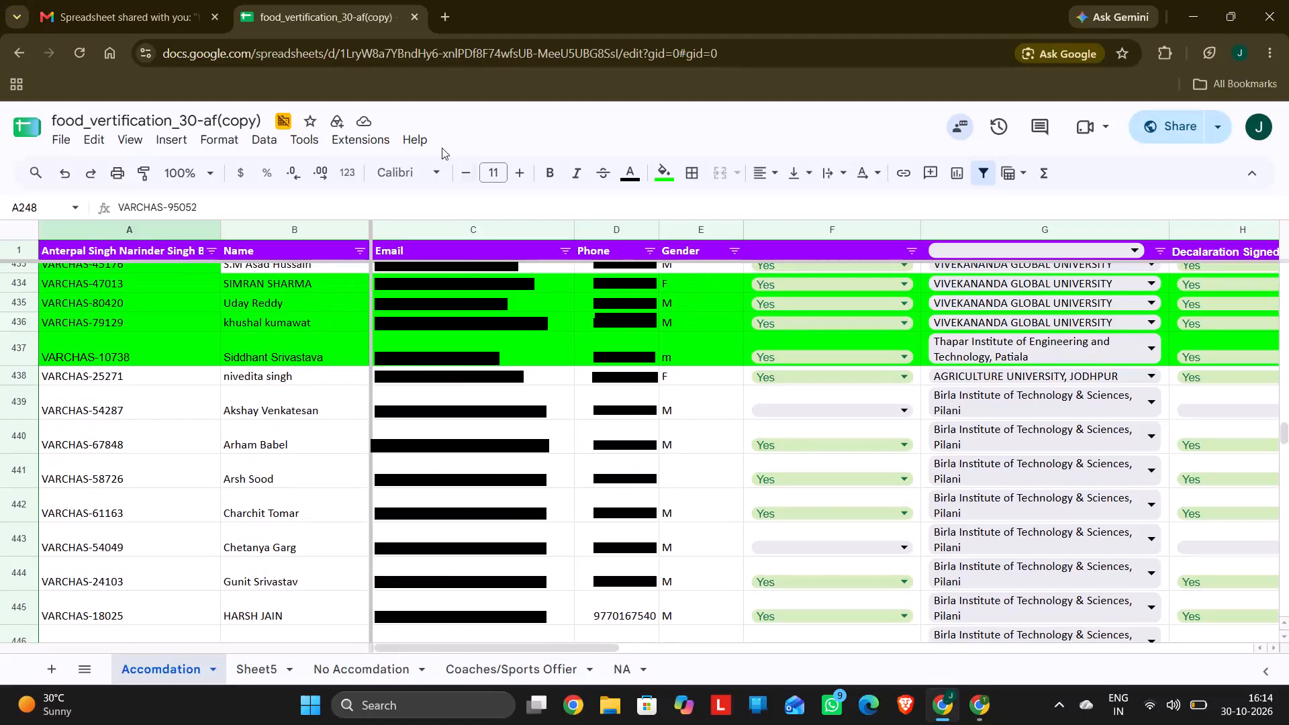
left_click_drag(368, 233, 367, 217)
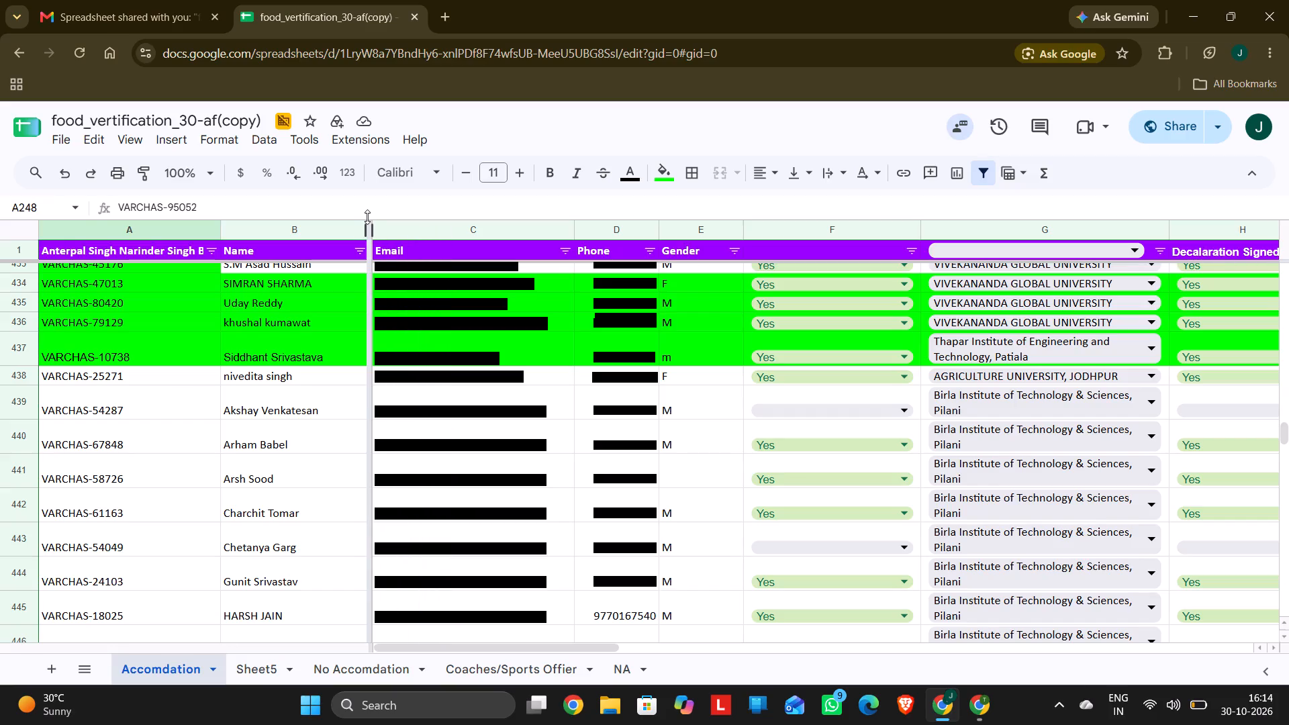
left_click_drag(367, 217, 368, 217)
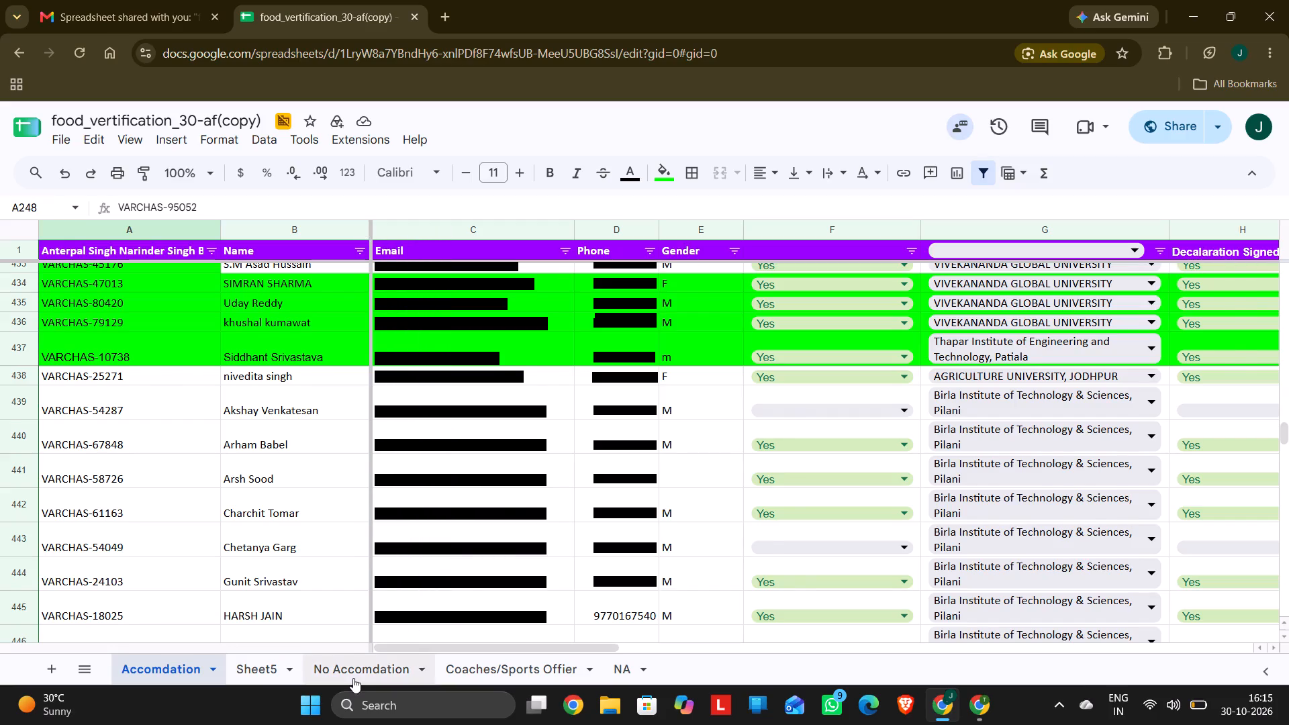
Review the No Accomdation sheet's participant rows up to the early entries and down to the last filled row.
left_click(353, 678)
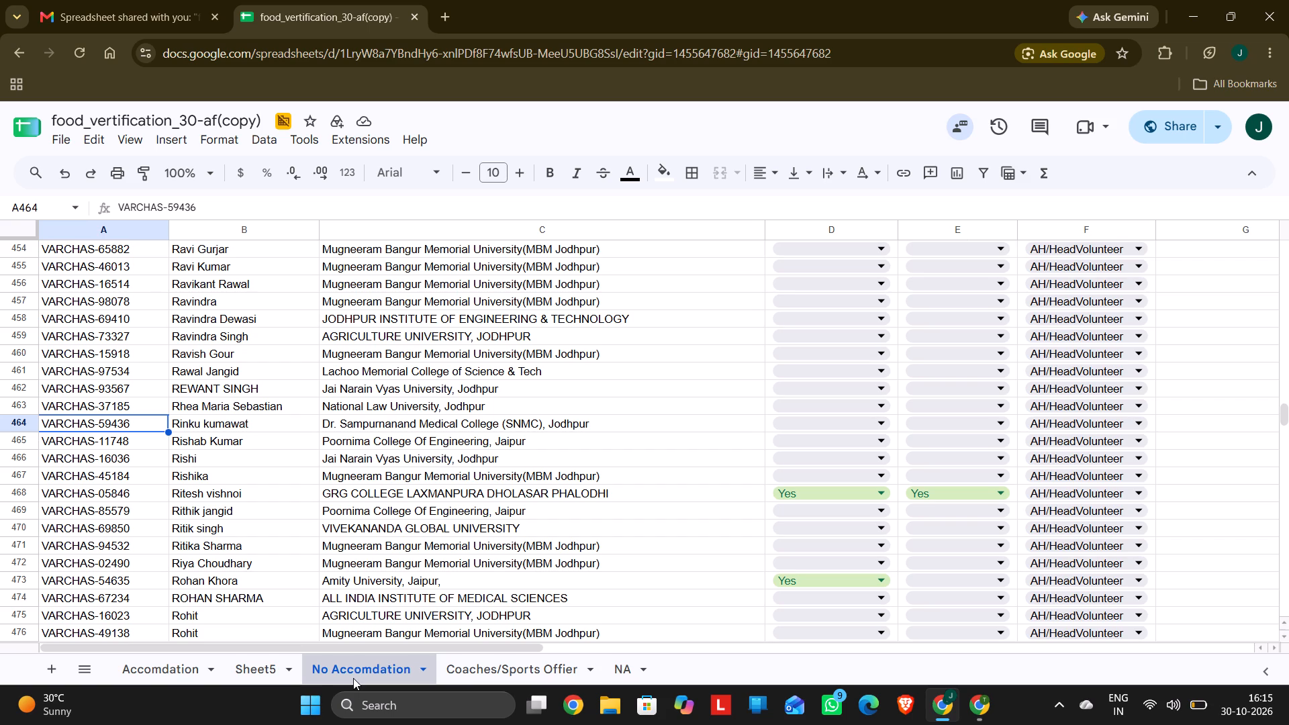
scroll(445, 538, "up", 3)
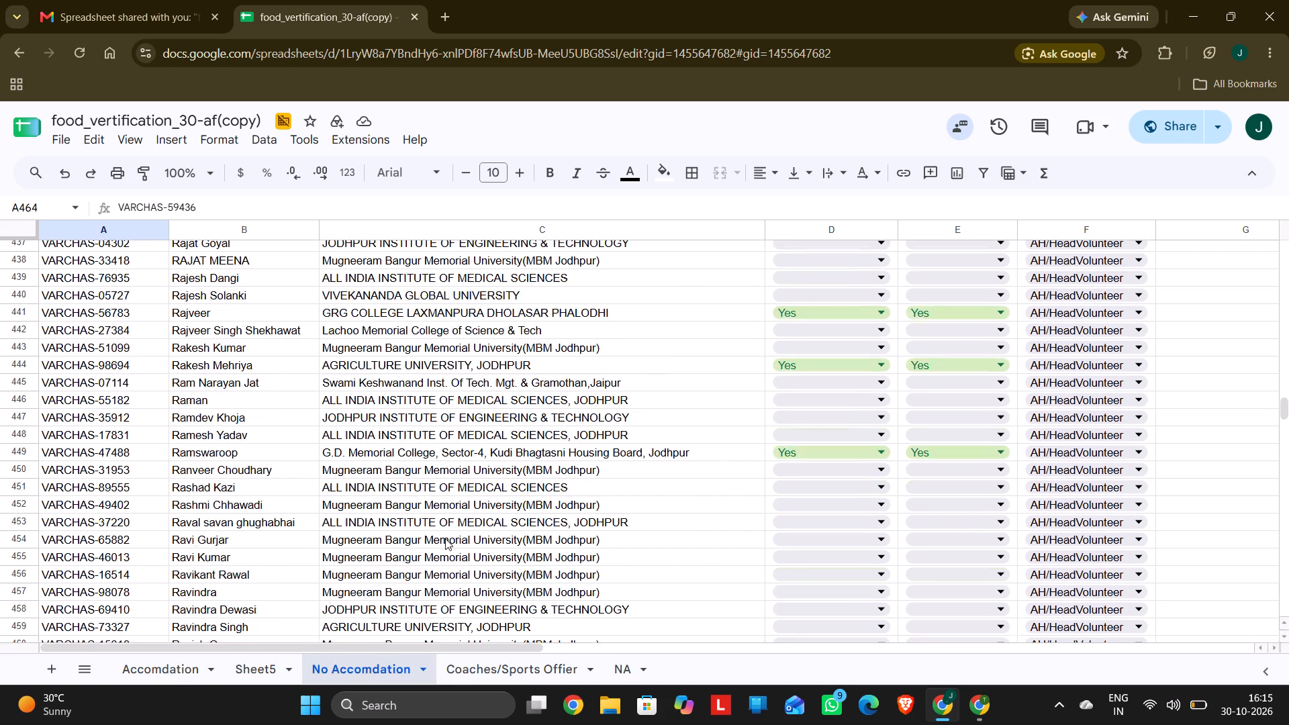
scroll(445, 538, "up", 5)
scroll(445, 538, "right", 2)
scroll(445, 538, "up", 4)
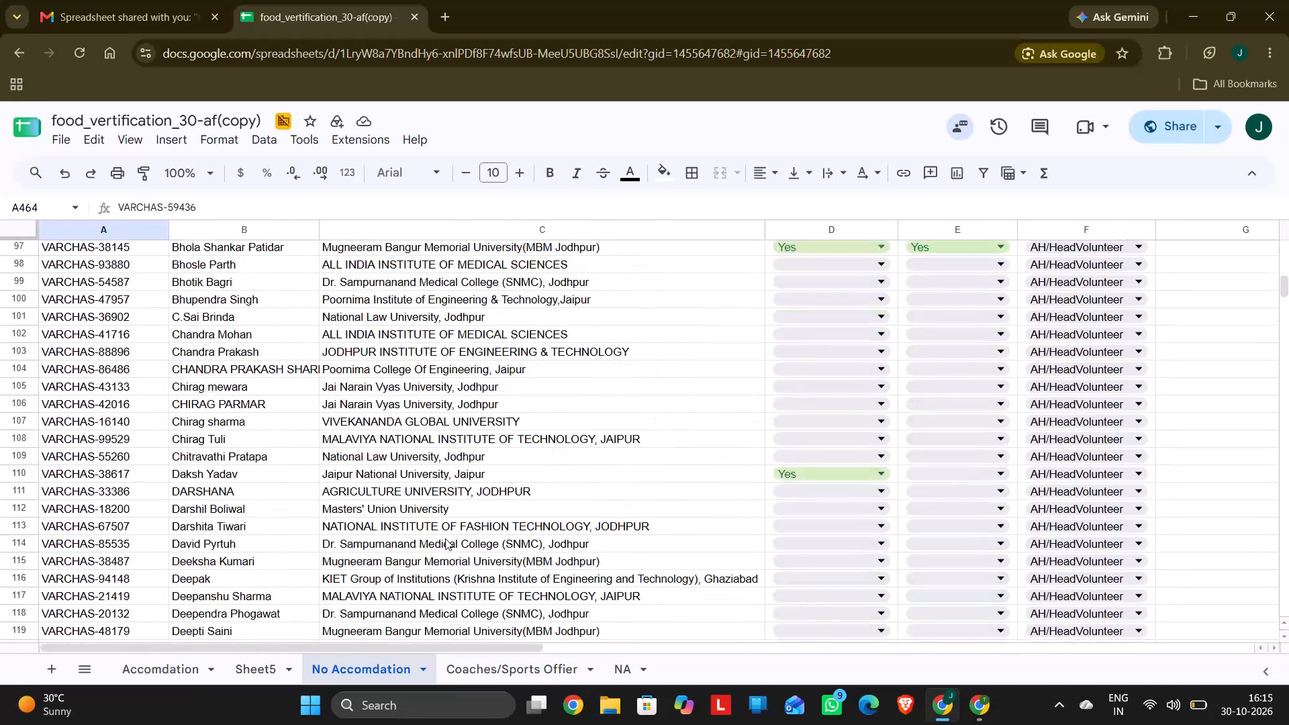
scroll(445, 538, "up", 1)
scroll(445, 538, "down", 20)
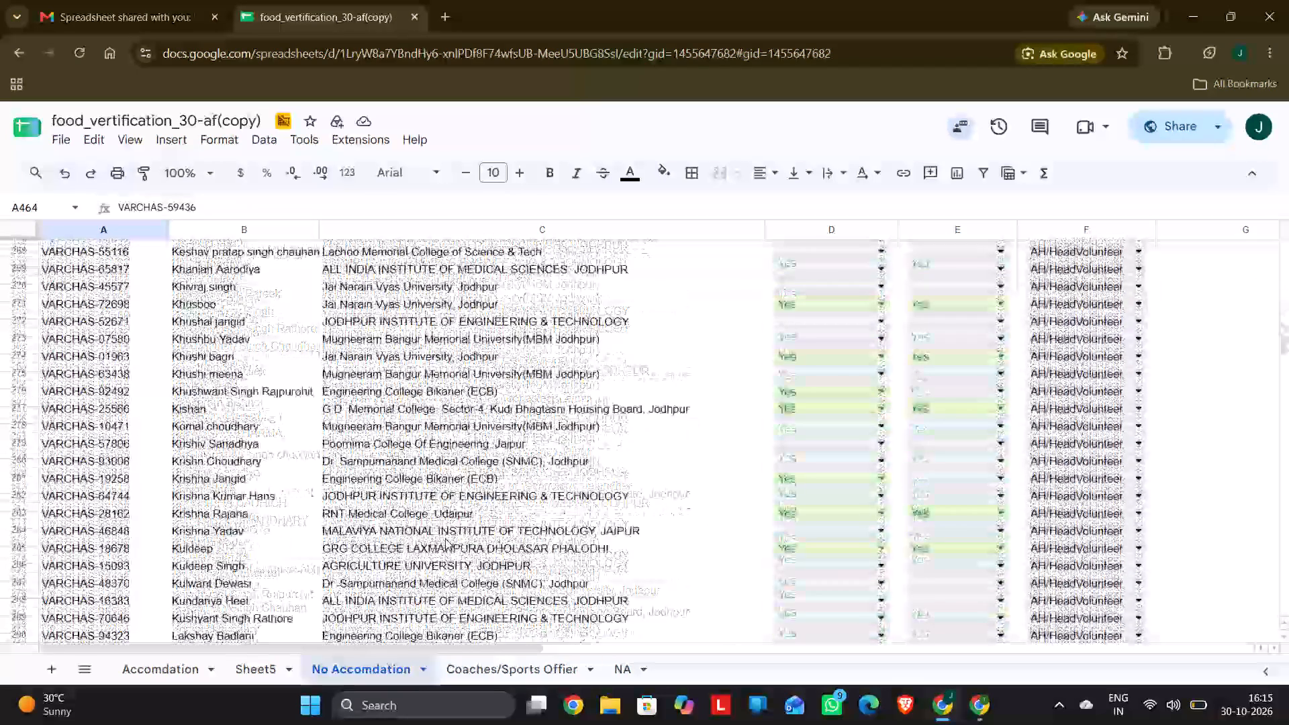
scroll(445, 538, "down", 9)
scroll(445, 538, "up", 10)
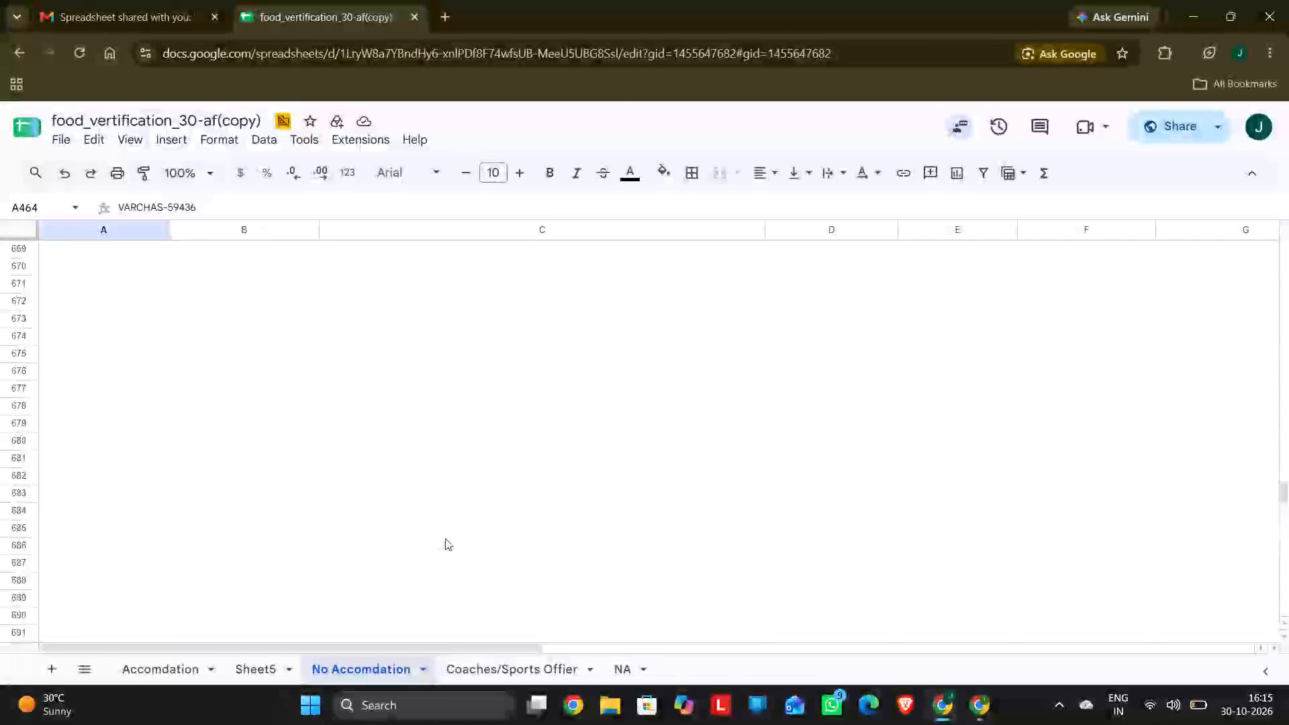
scroll(445, 538, "up", 5)
scroll(445, 538, "down", 9)
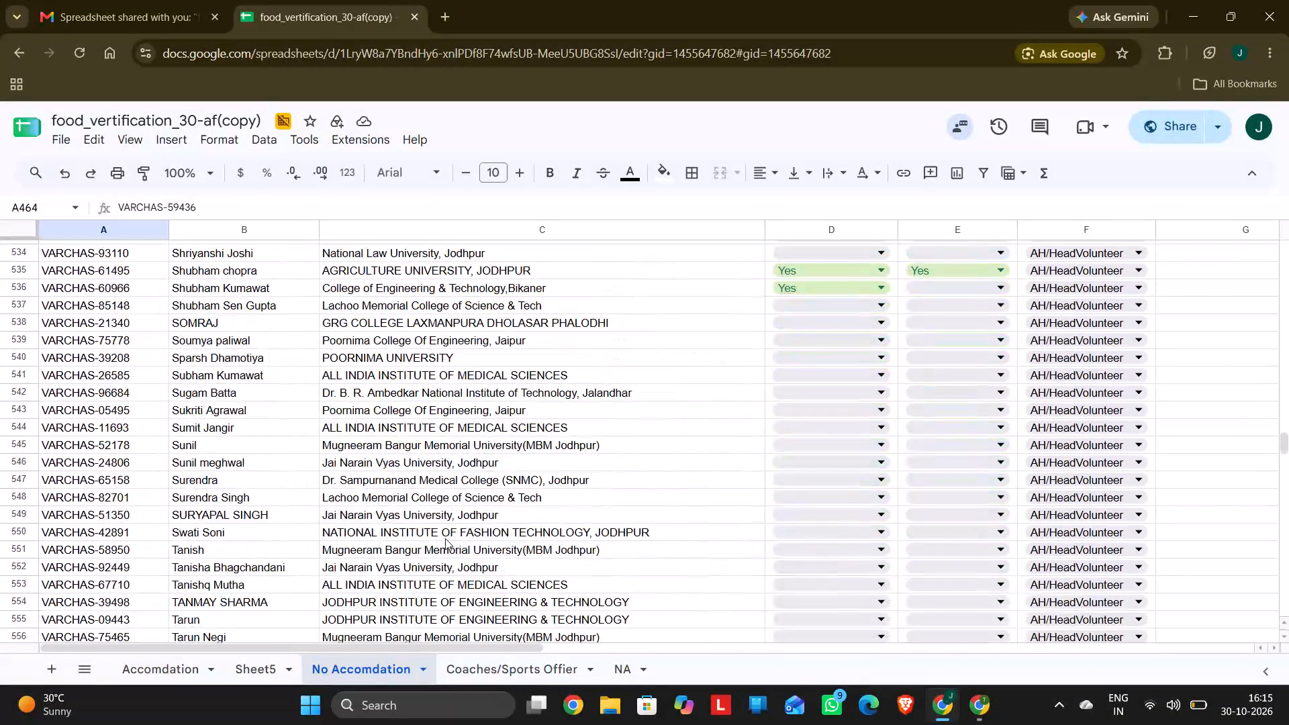
scroll(445, 538, "down", 4)
scroll(445, 538, "up", 2)
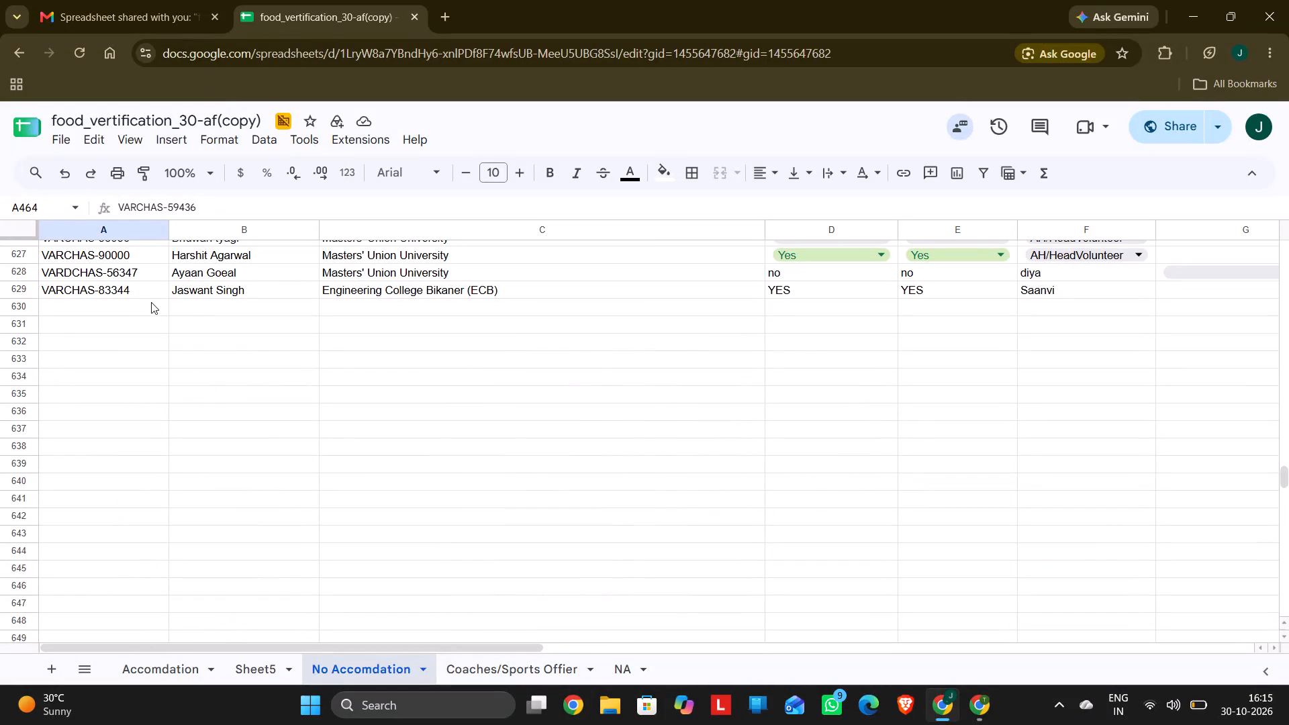
Check the Accomdation sheet's Indian Institute of Technology rows, and return to the No Accomdation sheet.
left_click(162, 663)
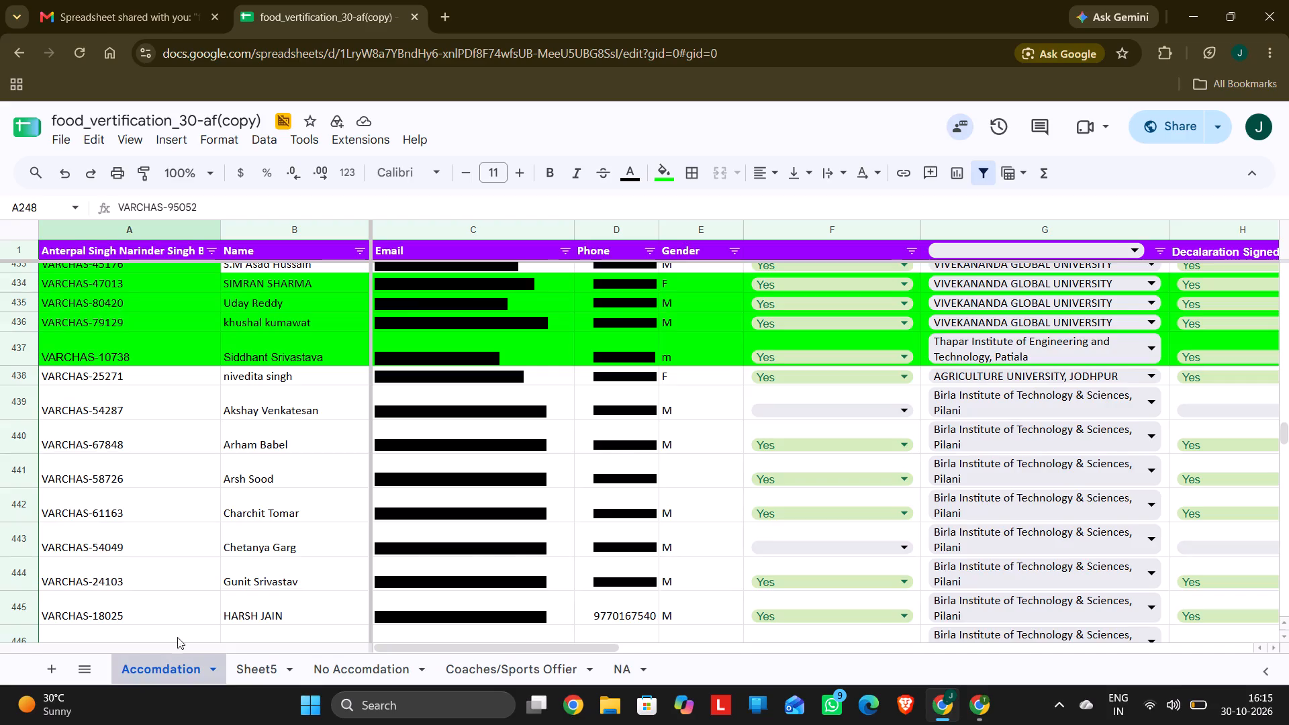
scroll(408, 395, "down", 10)
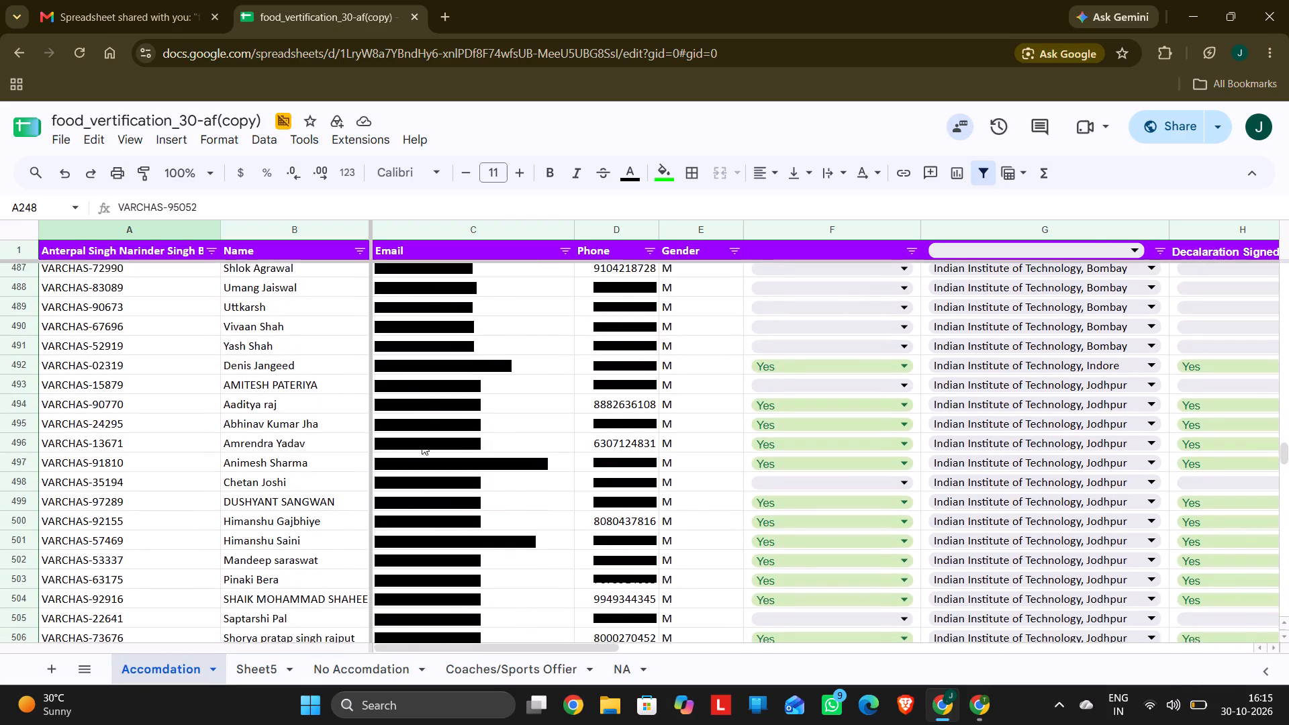
left_click(385, 664)
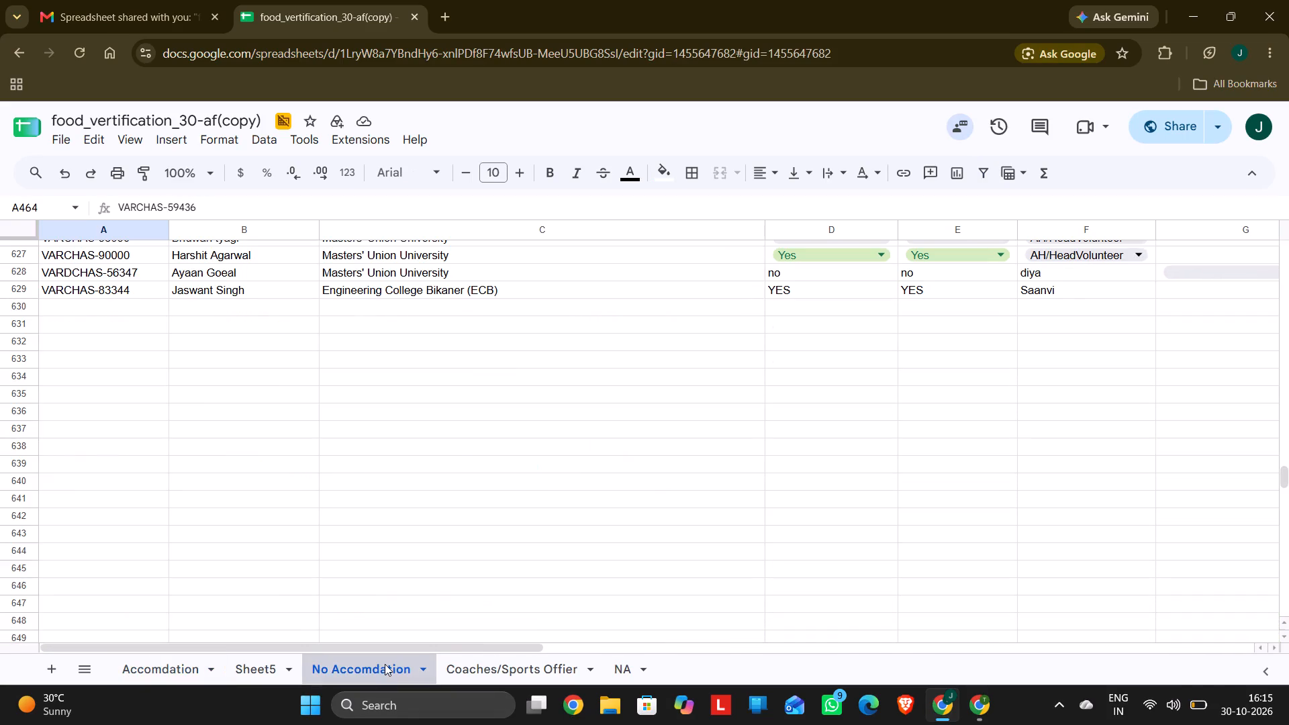